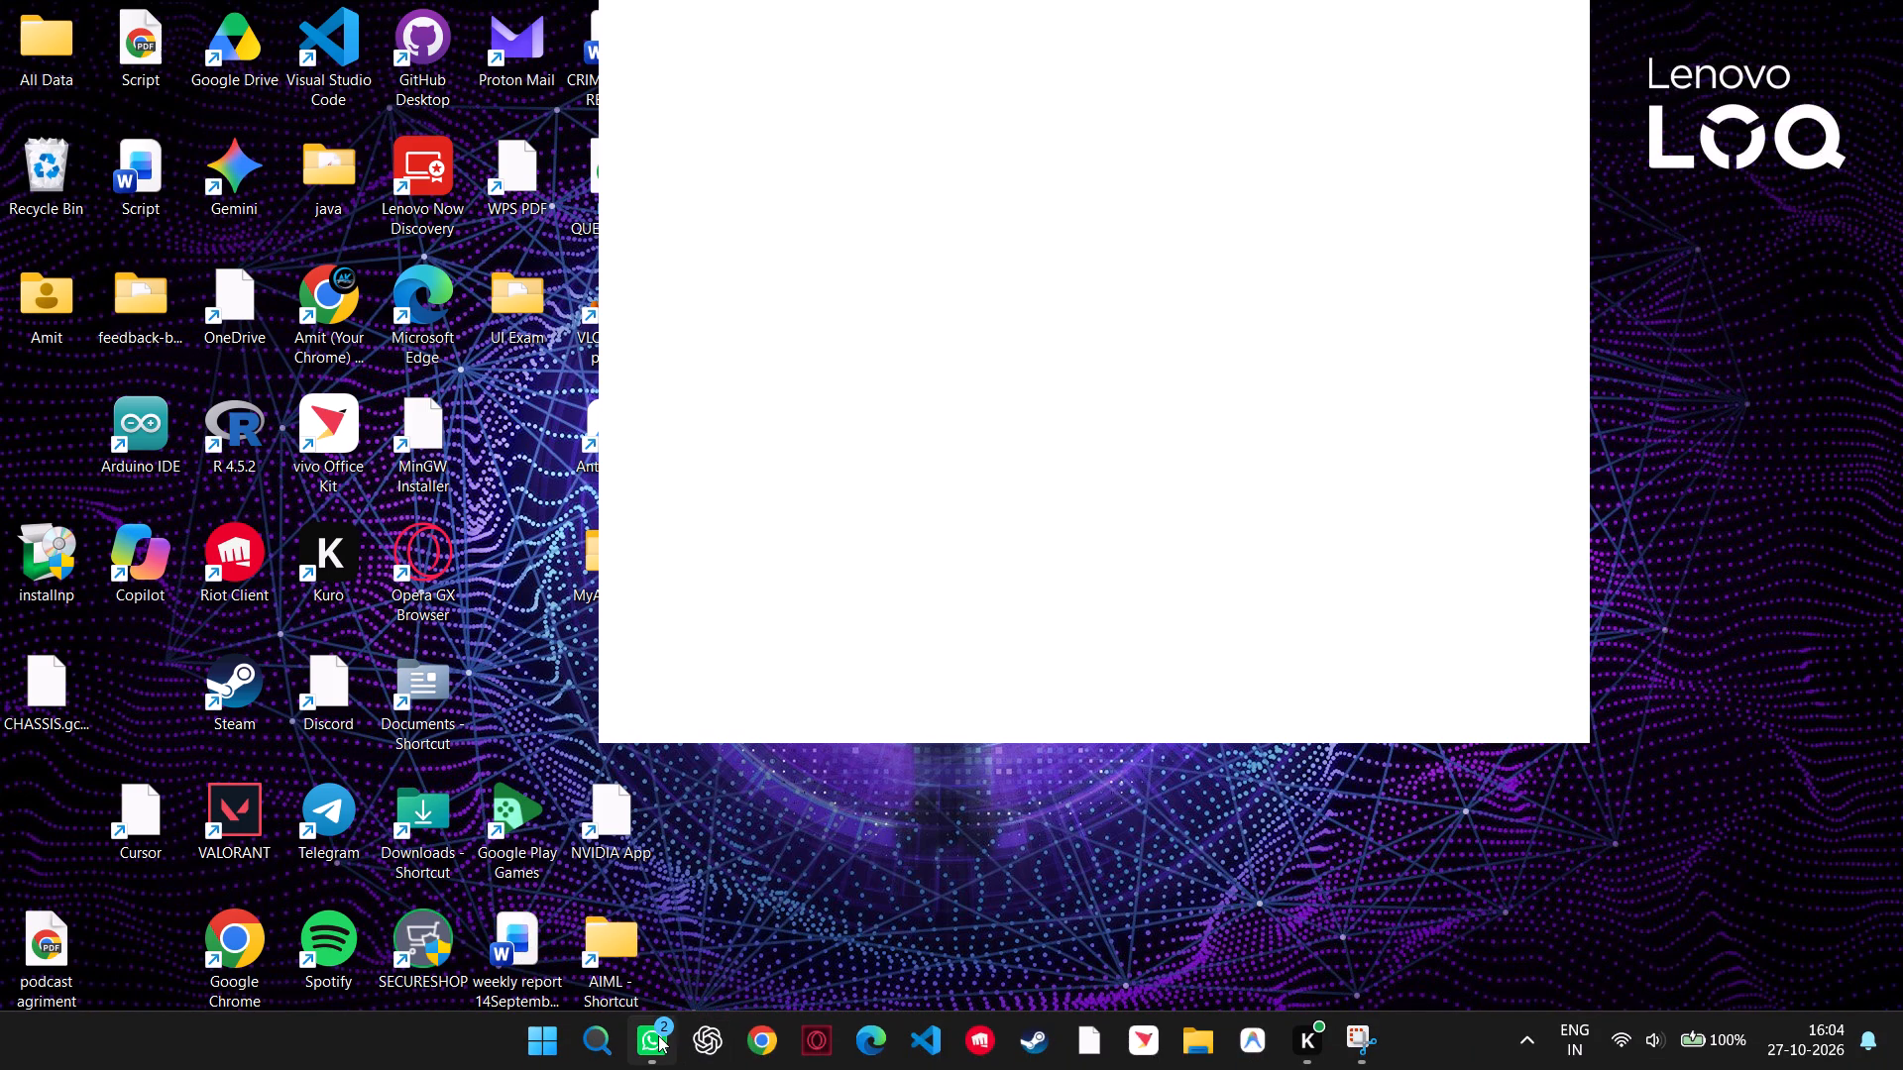
Open the recent Word document Seminar_Report_Template_2026-27 from File Explorer and look over its cover and submission details pages.
left_click(1179, 1050)
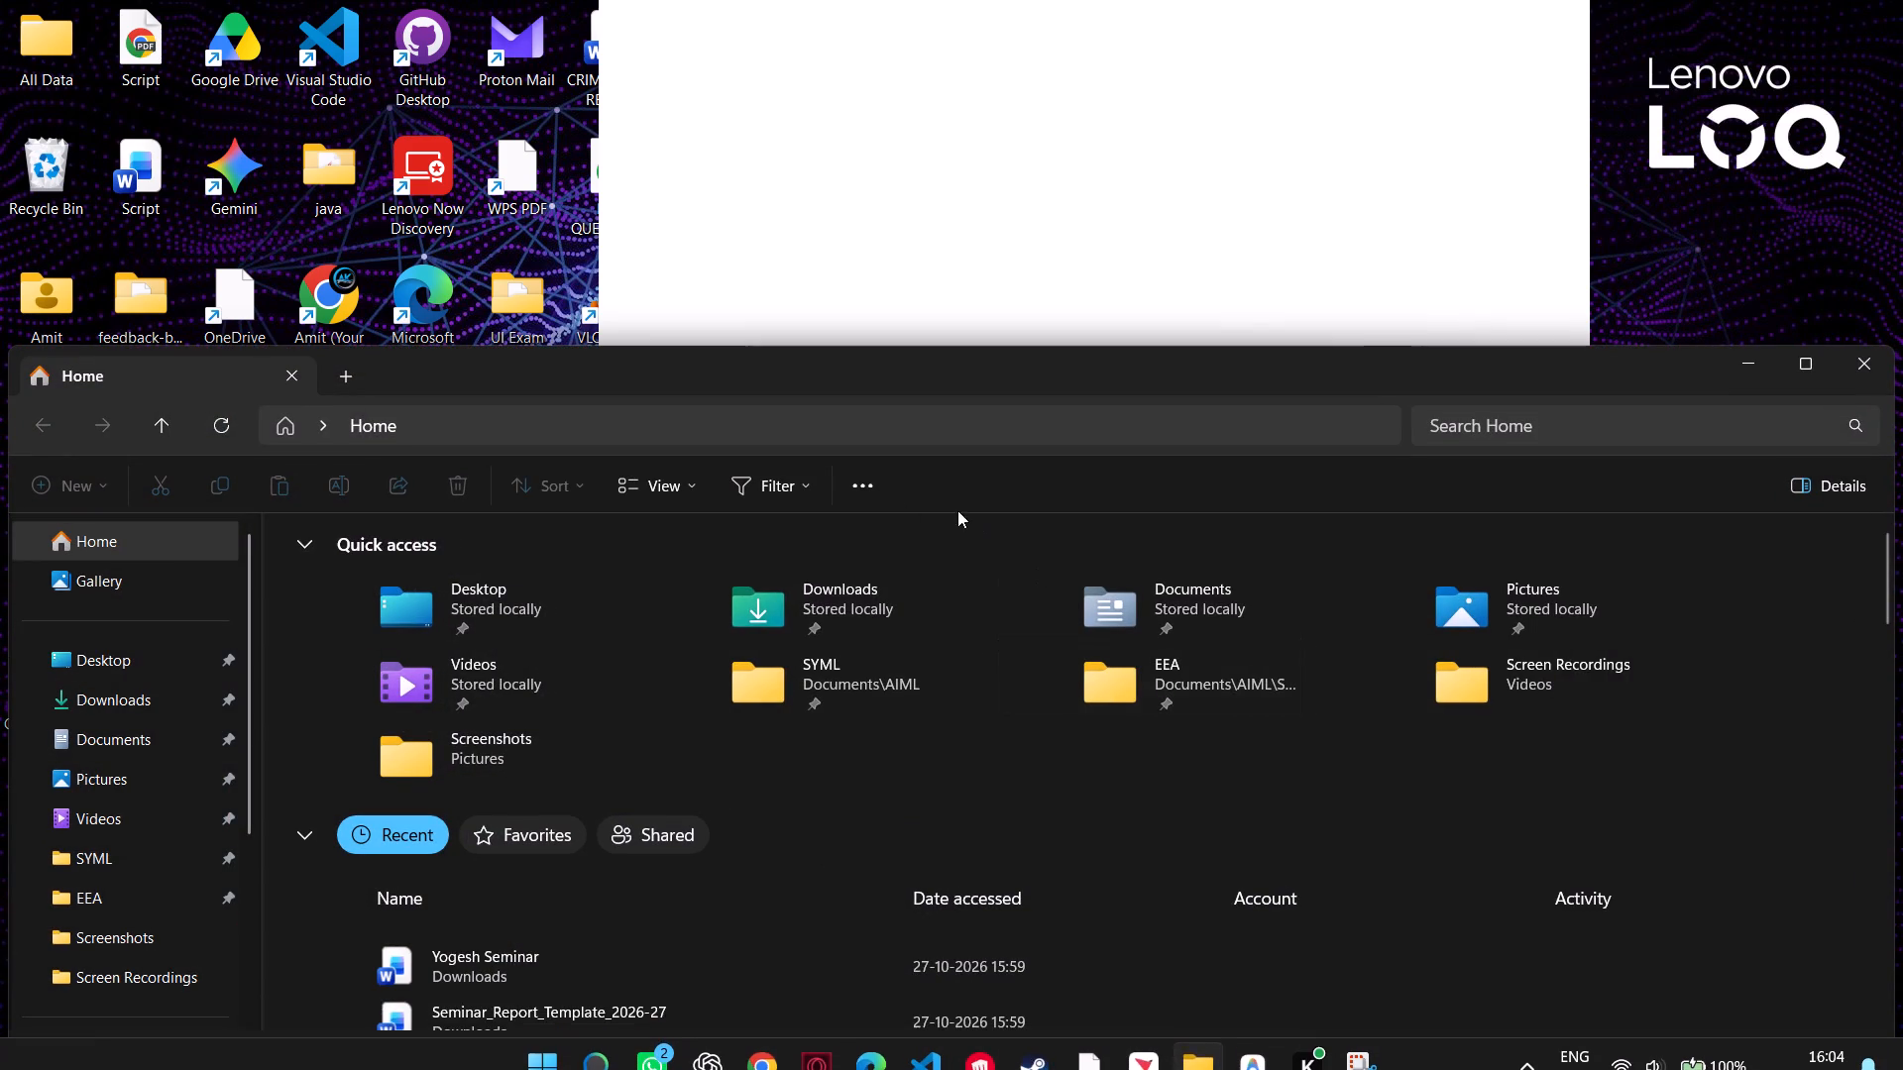
scroll(388, 629, "down", 2)
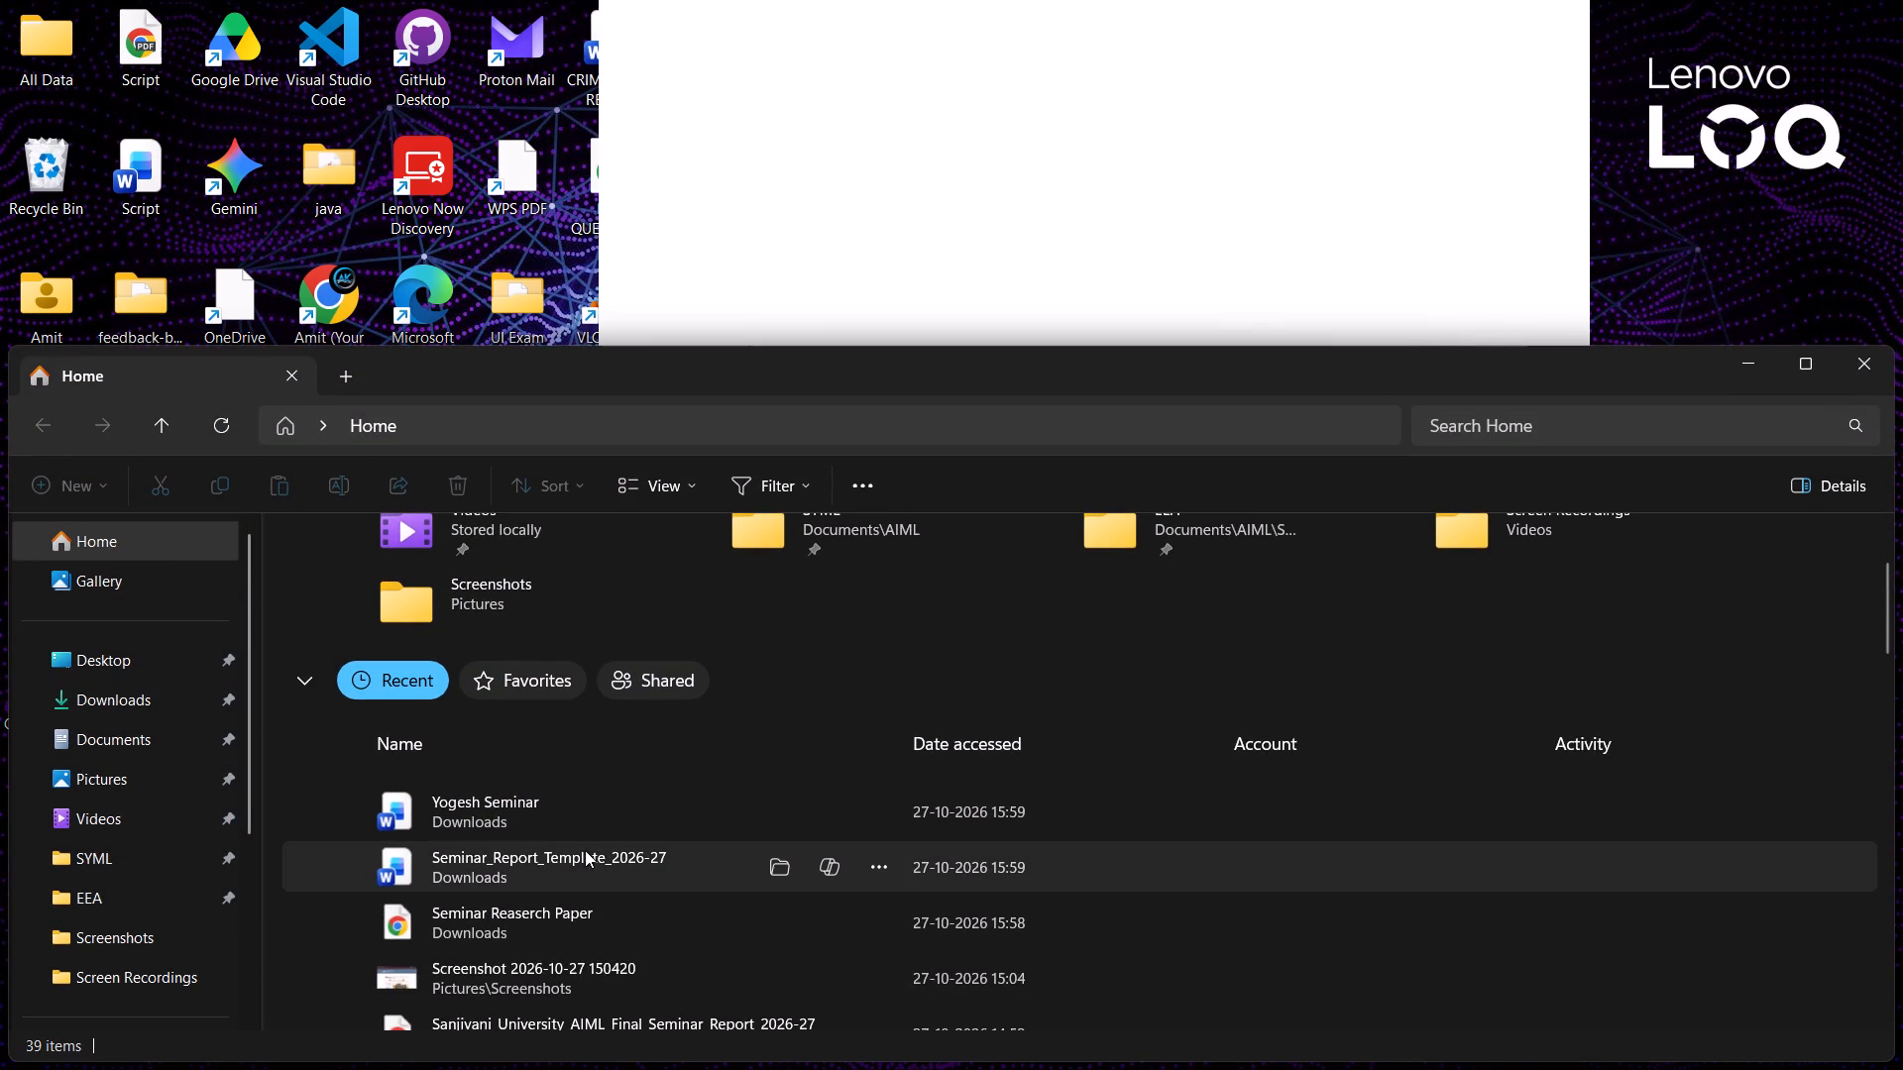
double_click(584, 854)
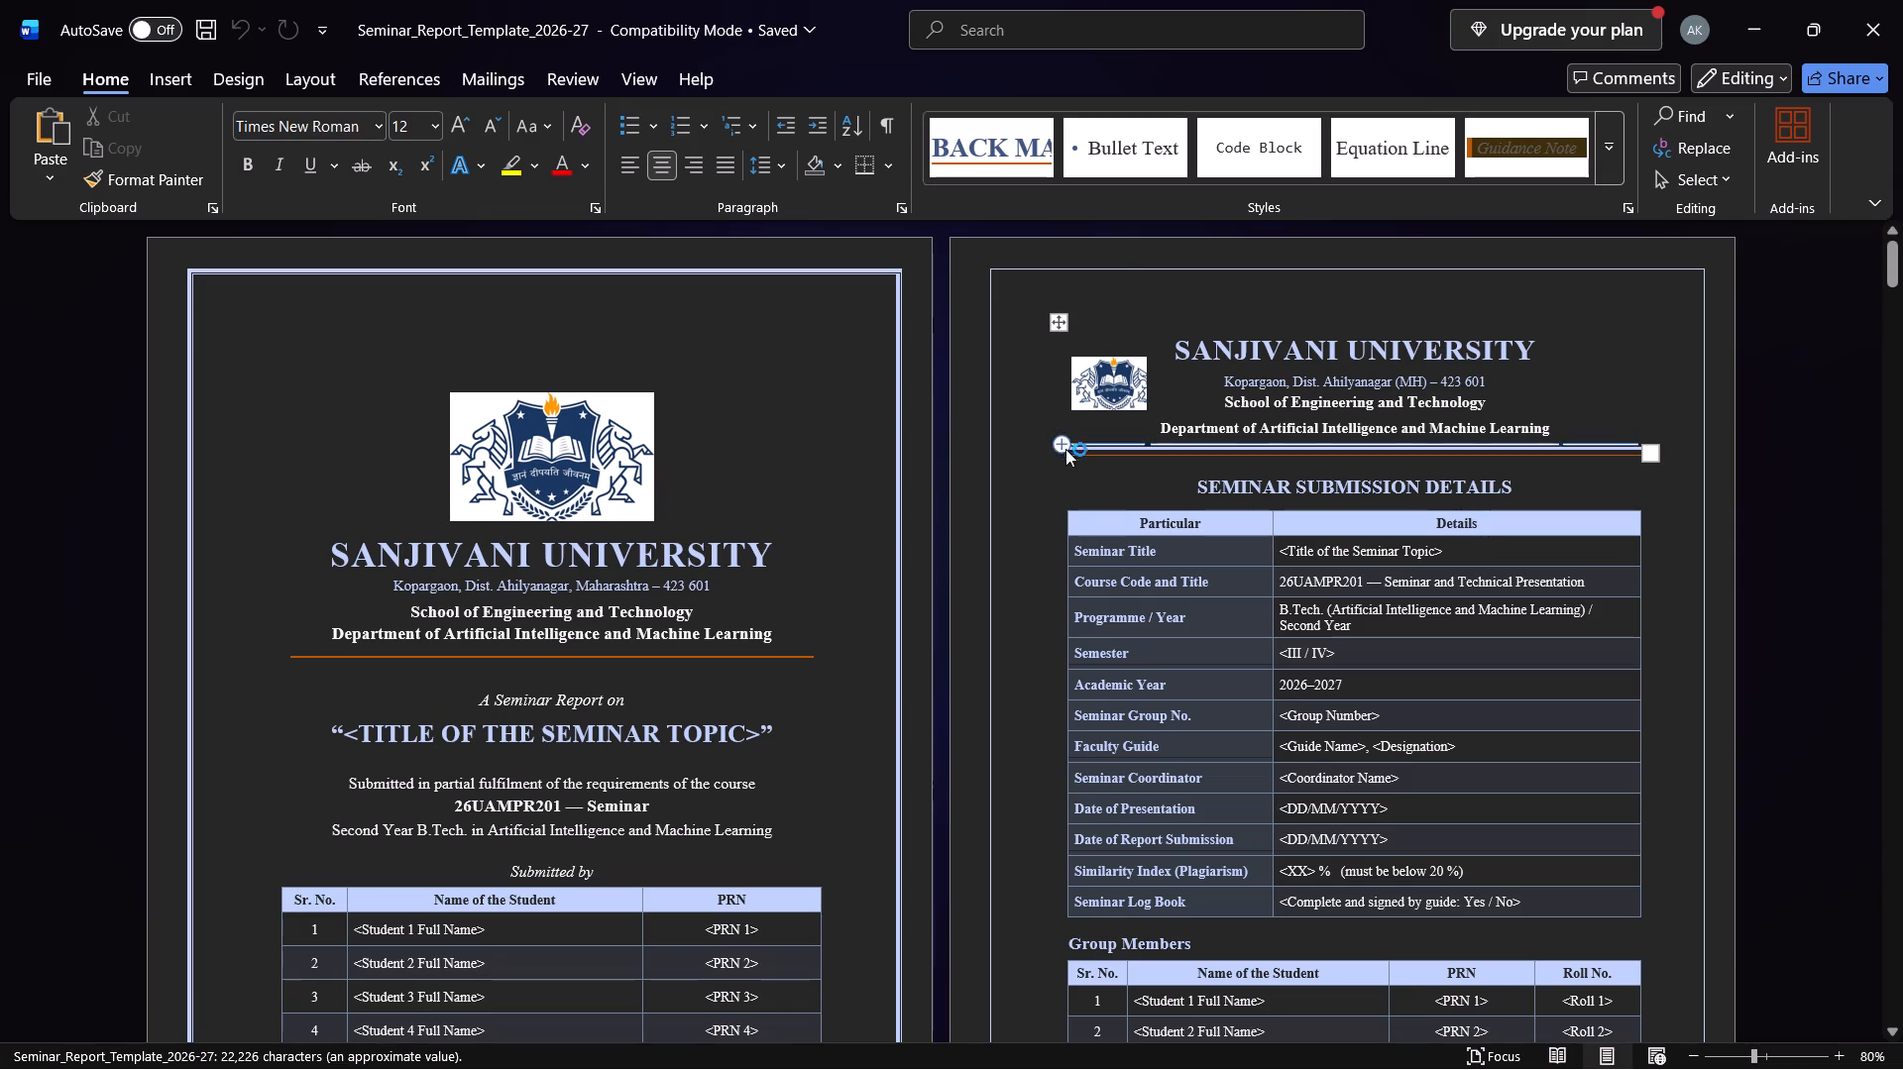
scroll(1061, 425, "down", 2)
scroll(1061, 425, "up", 2)
scroll(1061, 427, "down", 2)
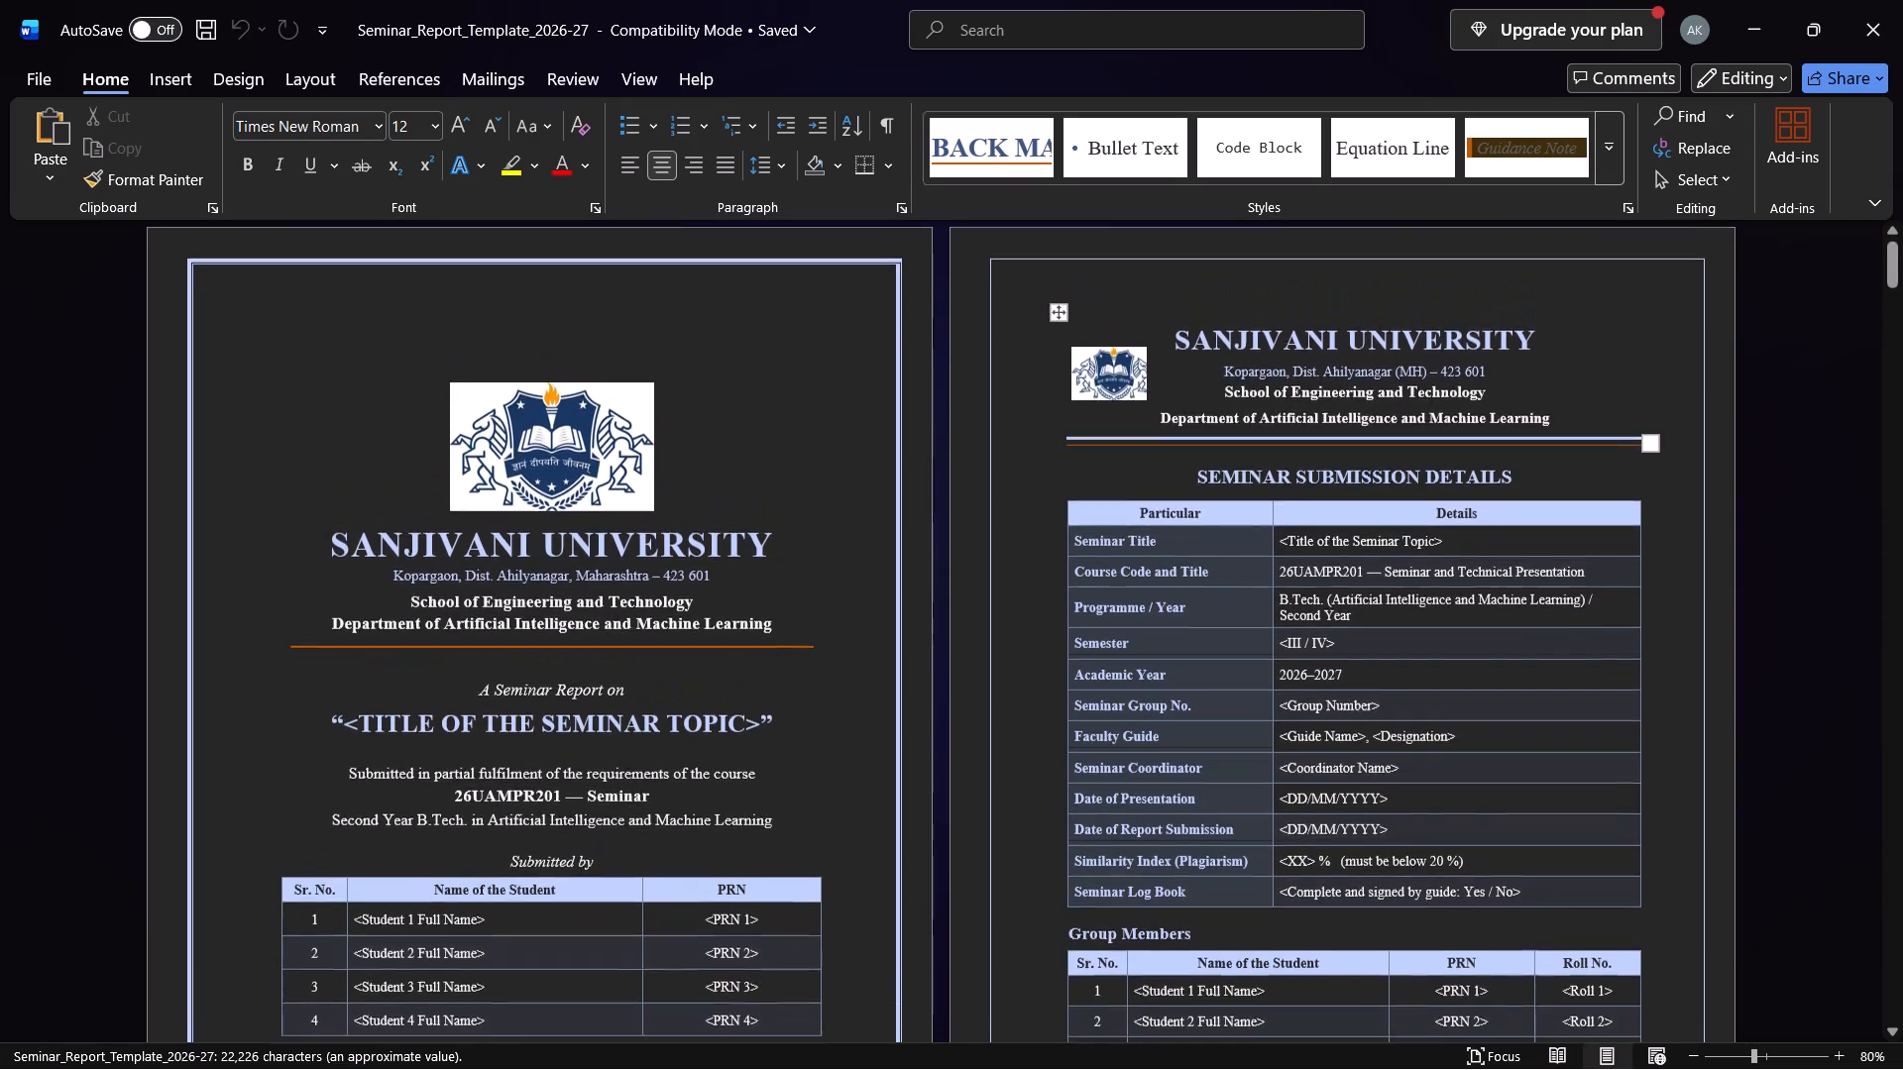
scroll(1061, 427, "down", 7)
scroll(1061, 427, "up", 3)
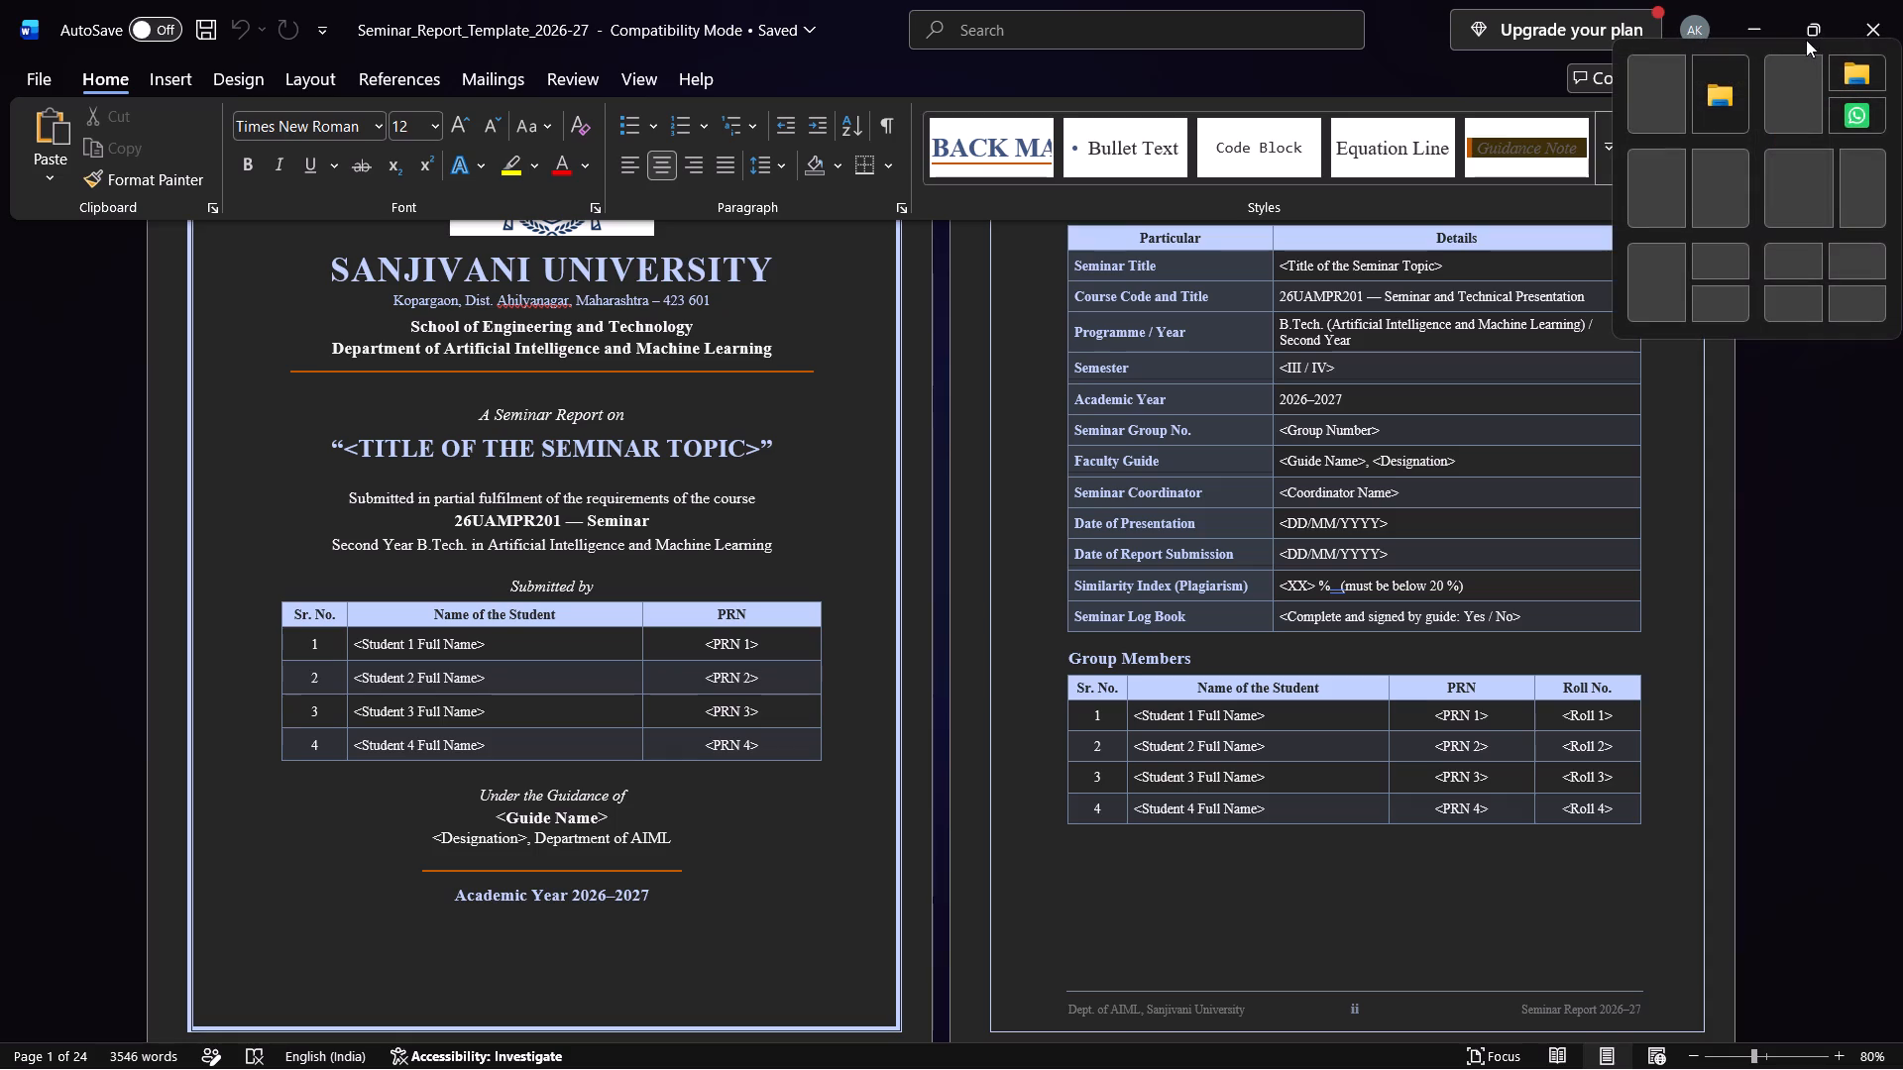
Open the recent document Yogesh Seminar and arrange it side by side with the seminar report template.
left_click(1651, 90)
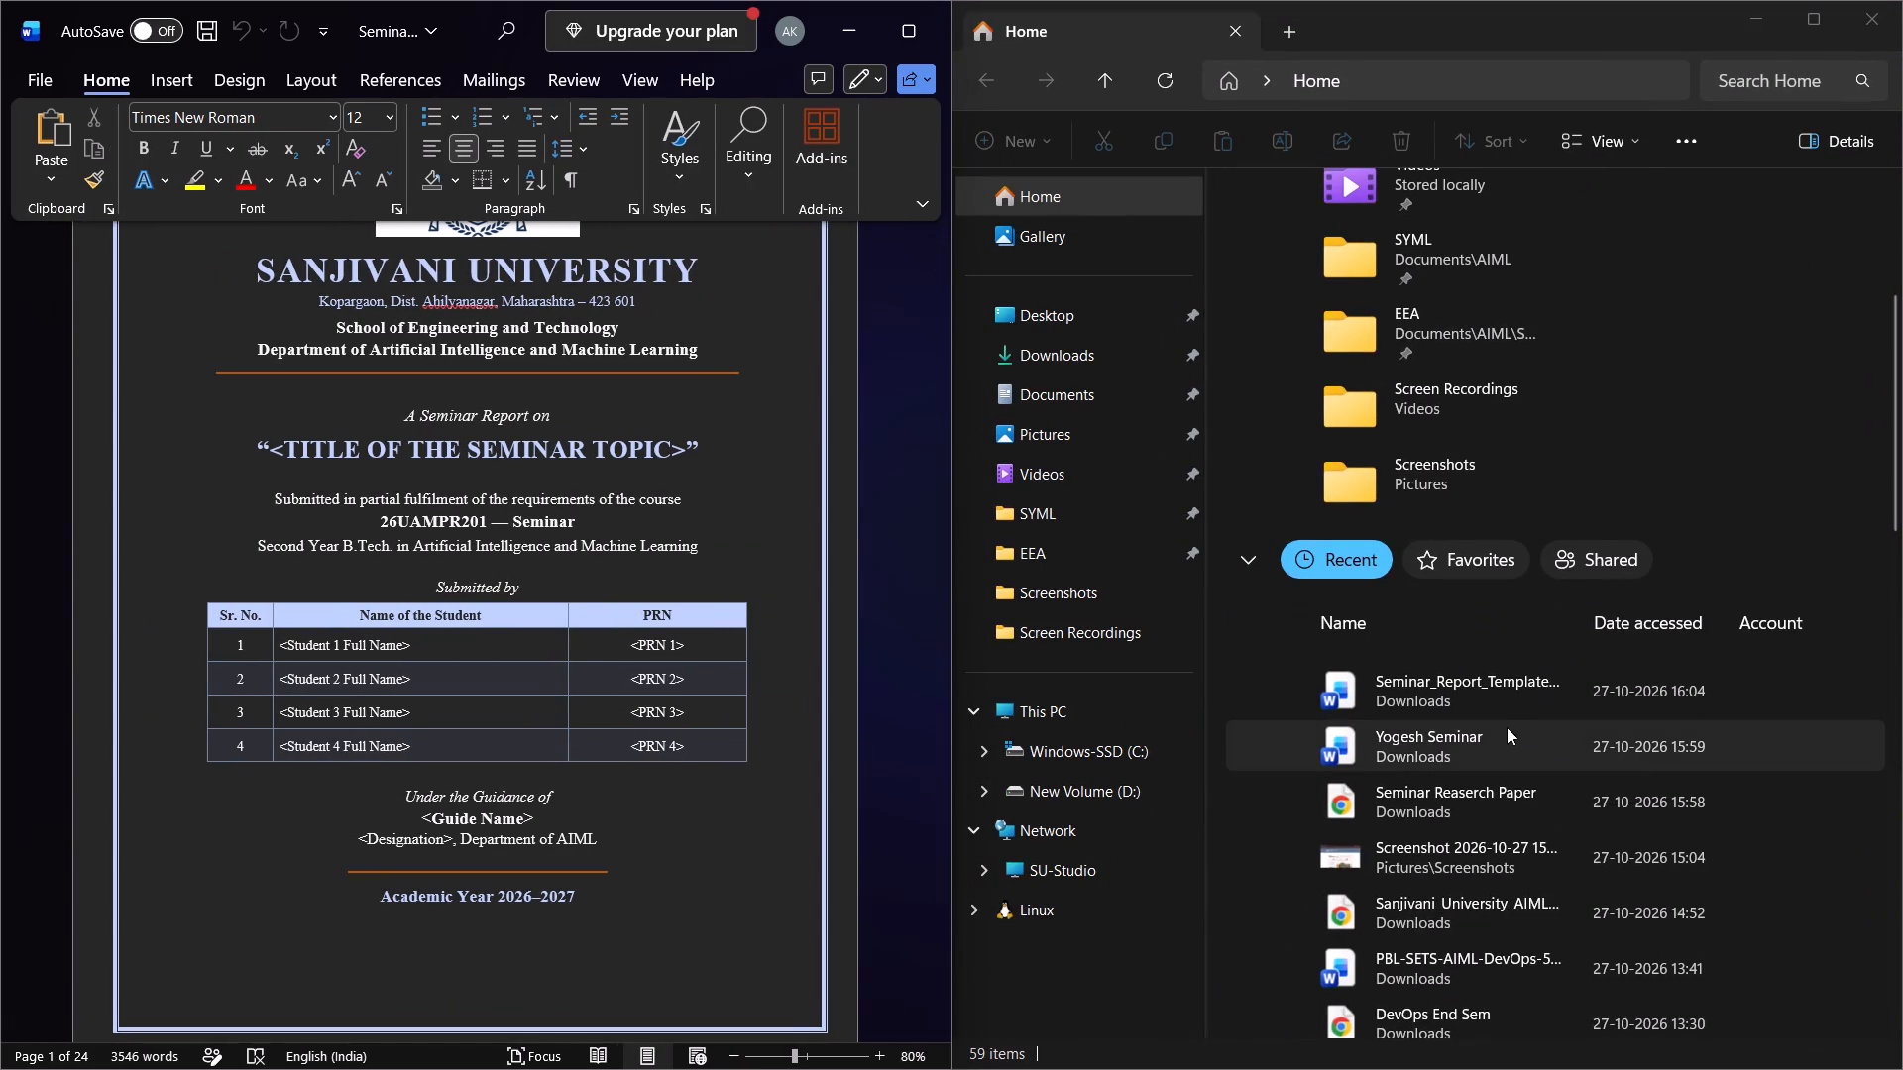
double_click(1490, 747)
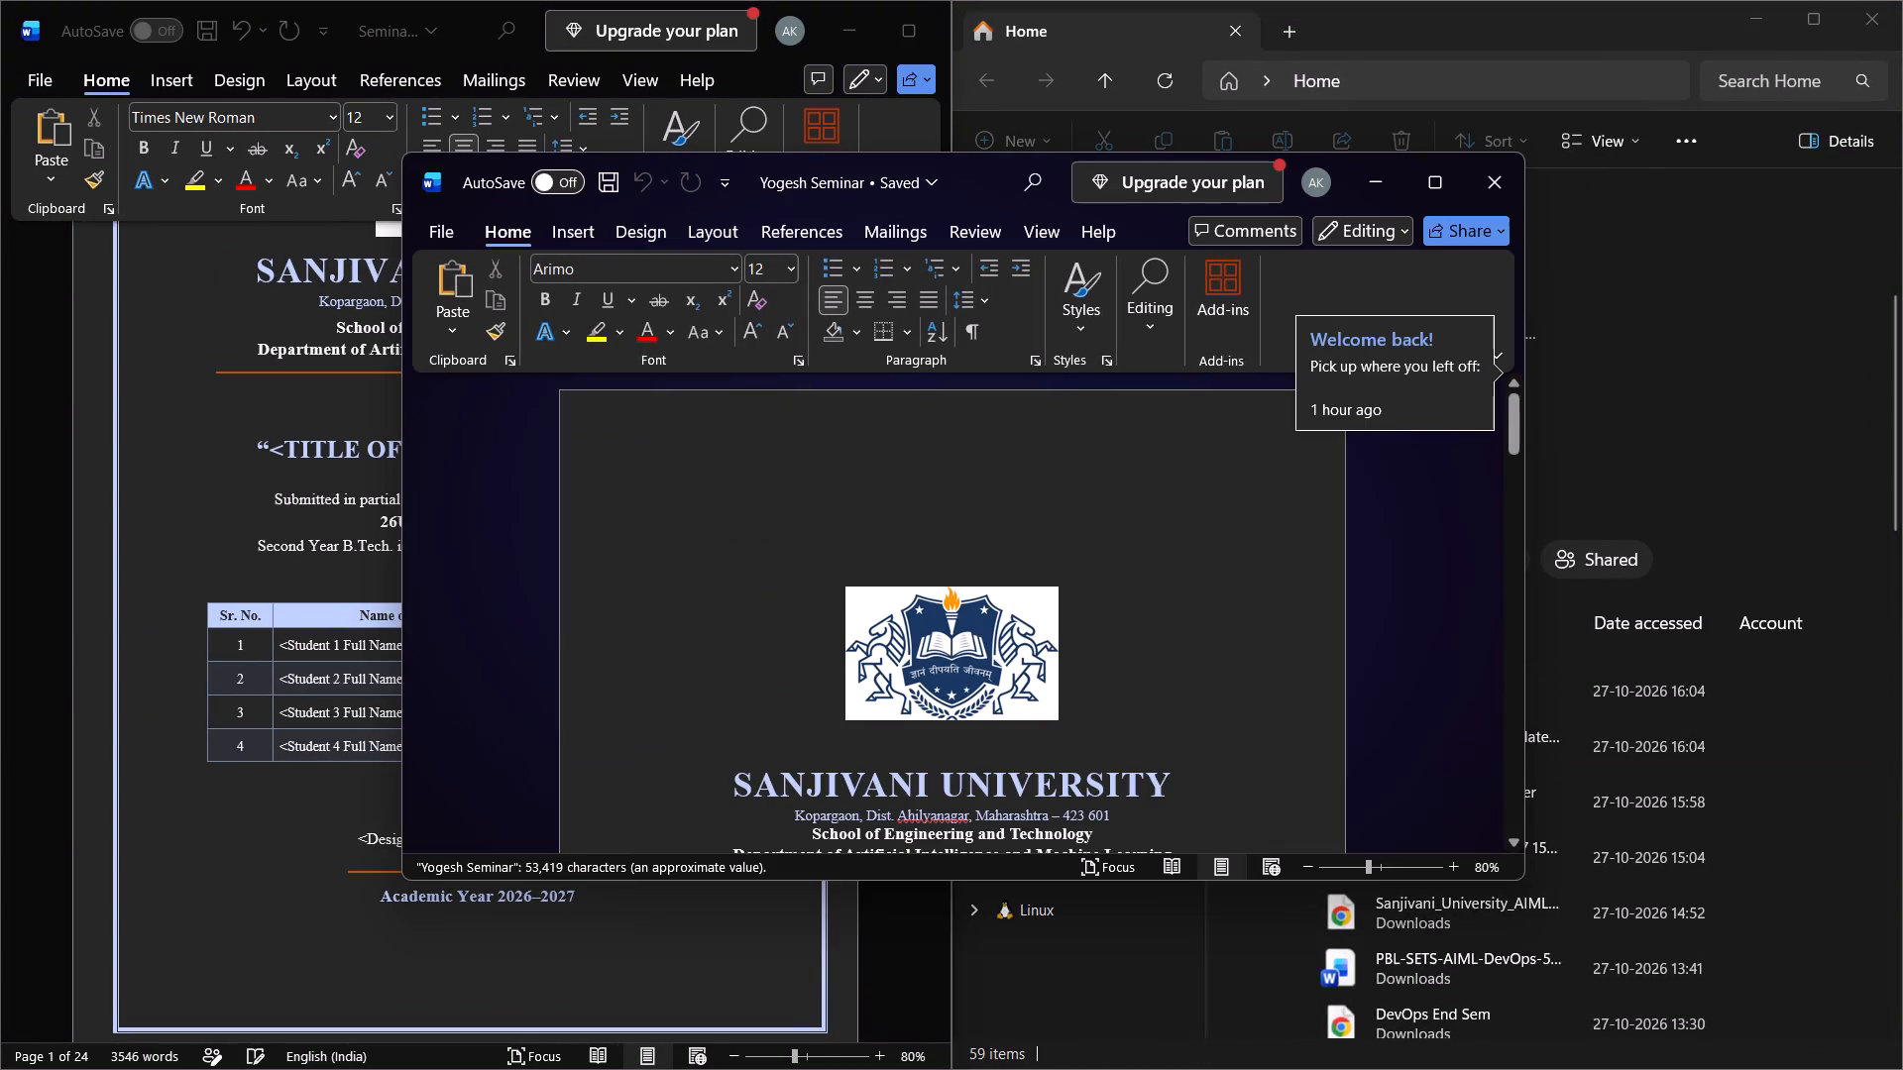
right_click(1434, 183)
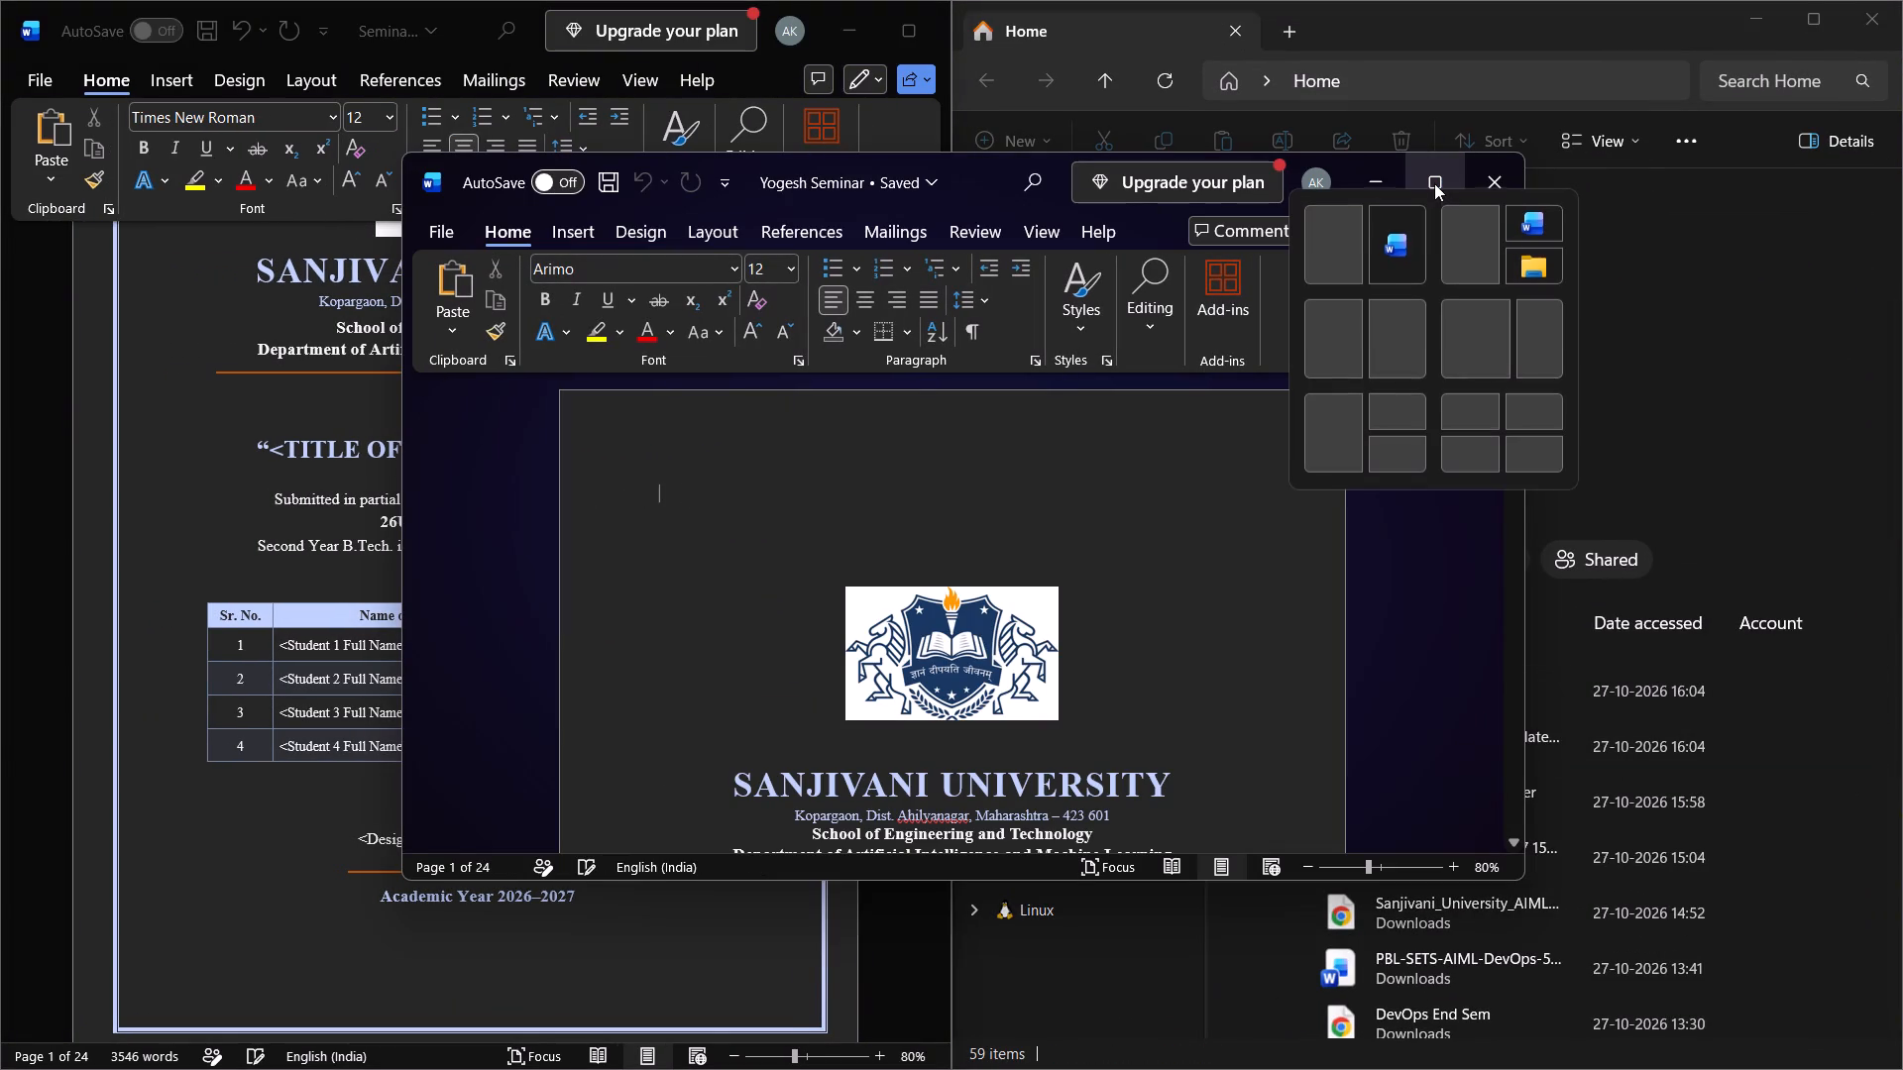
left_click(1319, 241)
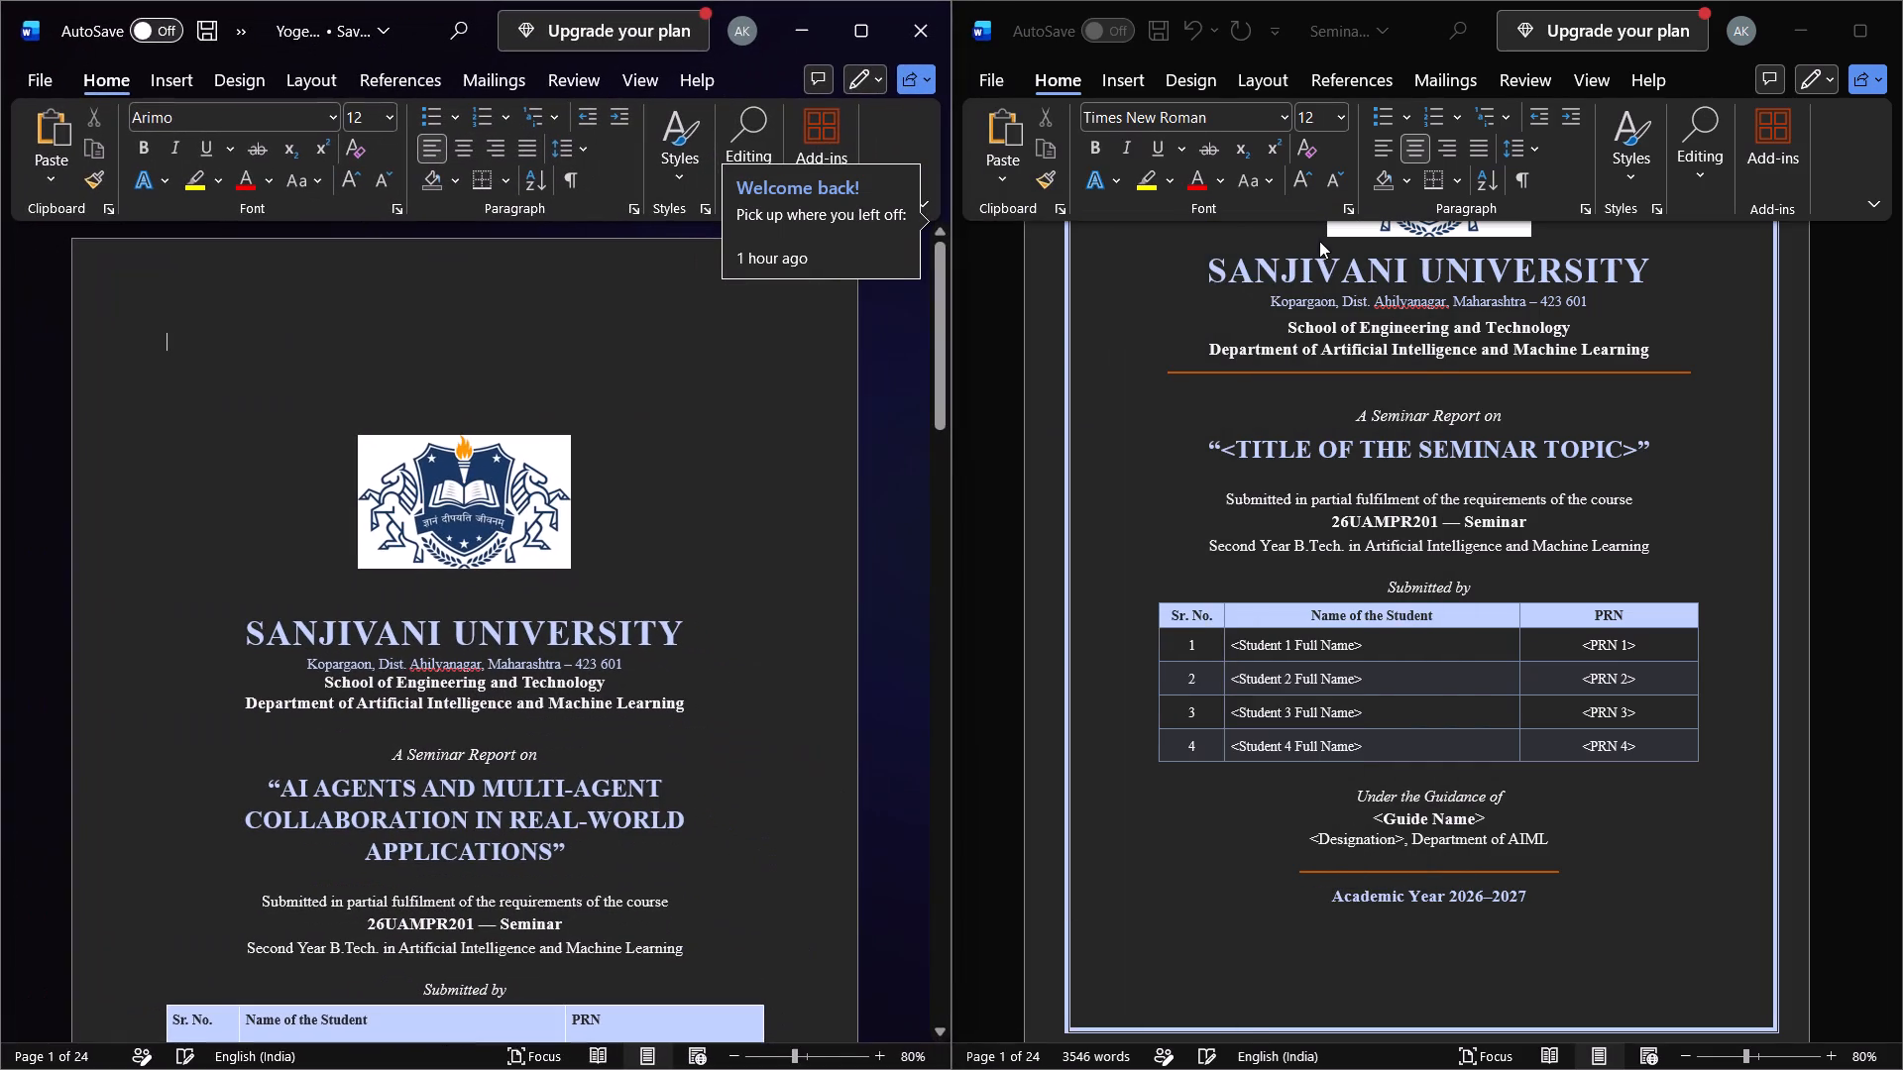
right_click(875, 46)
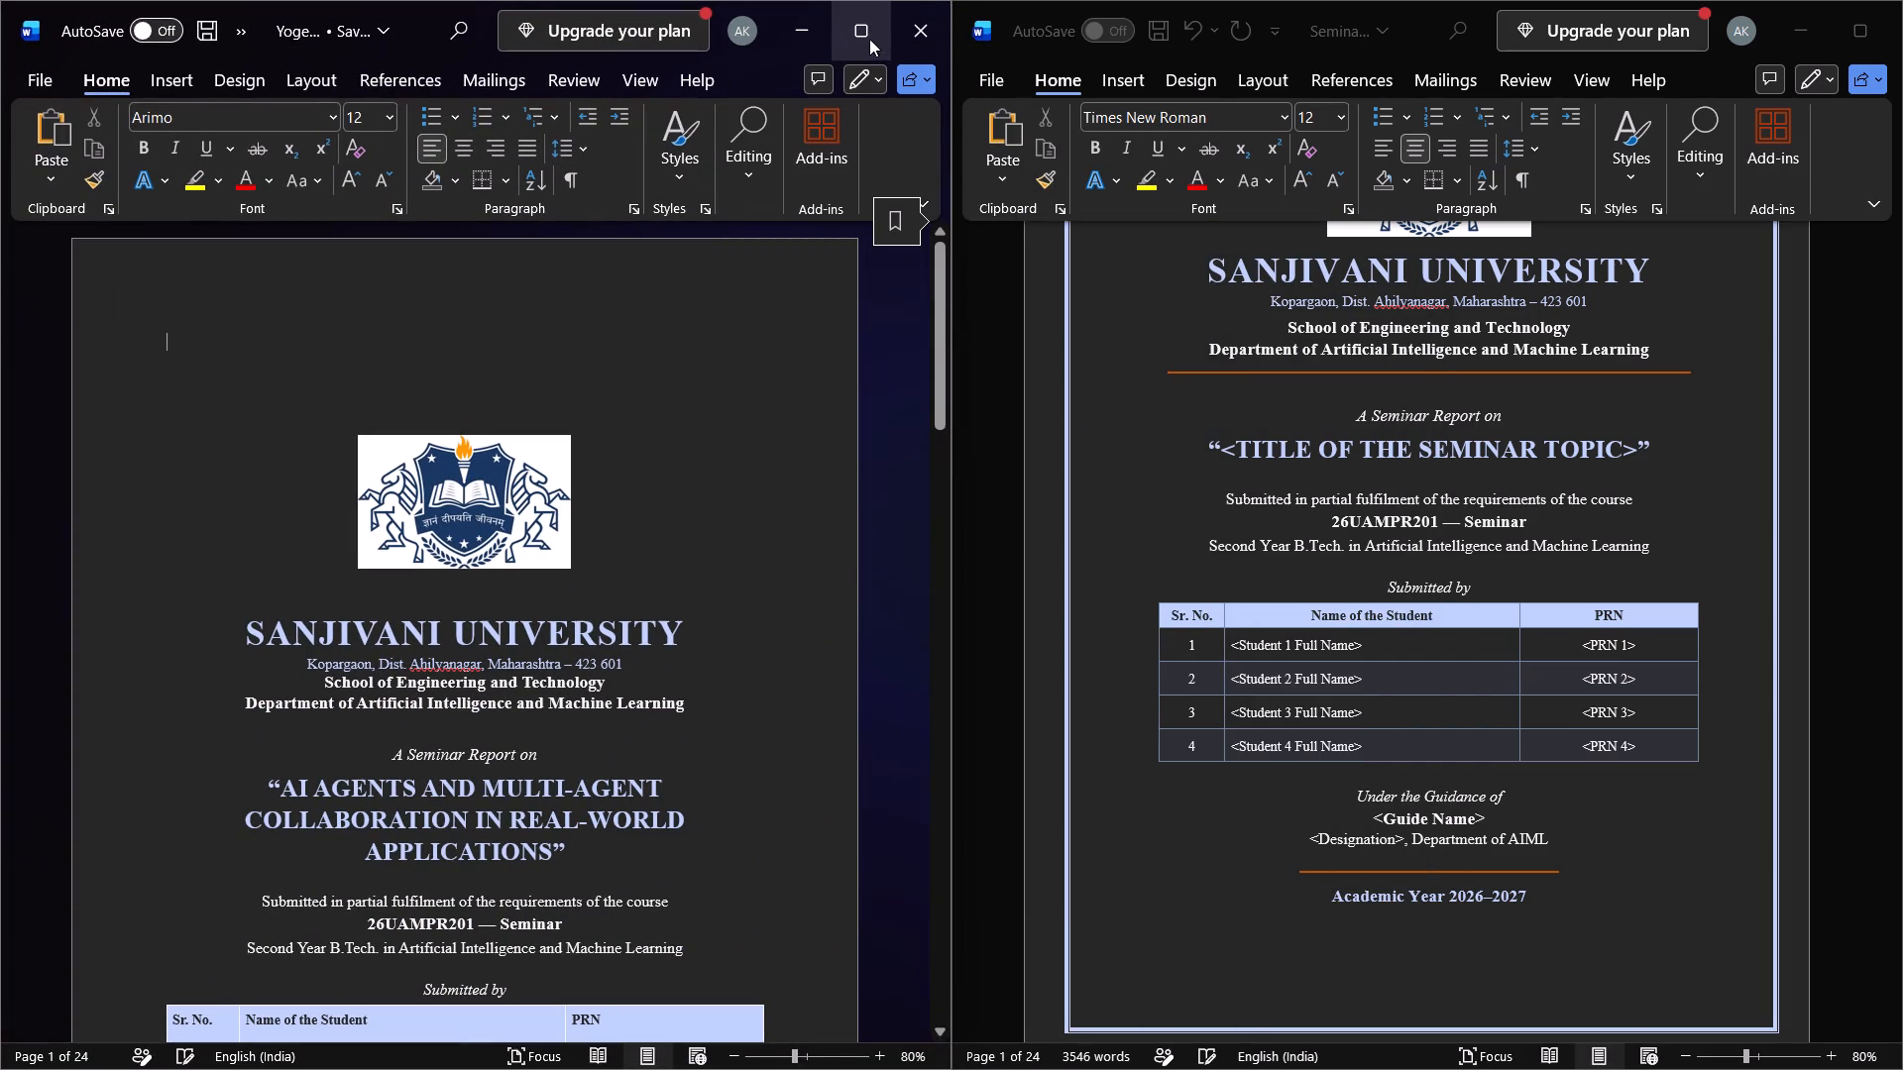
right_click(1848, 11)
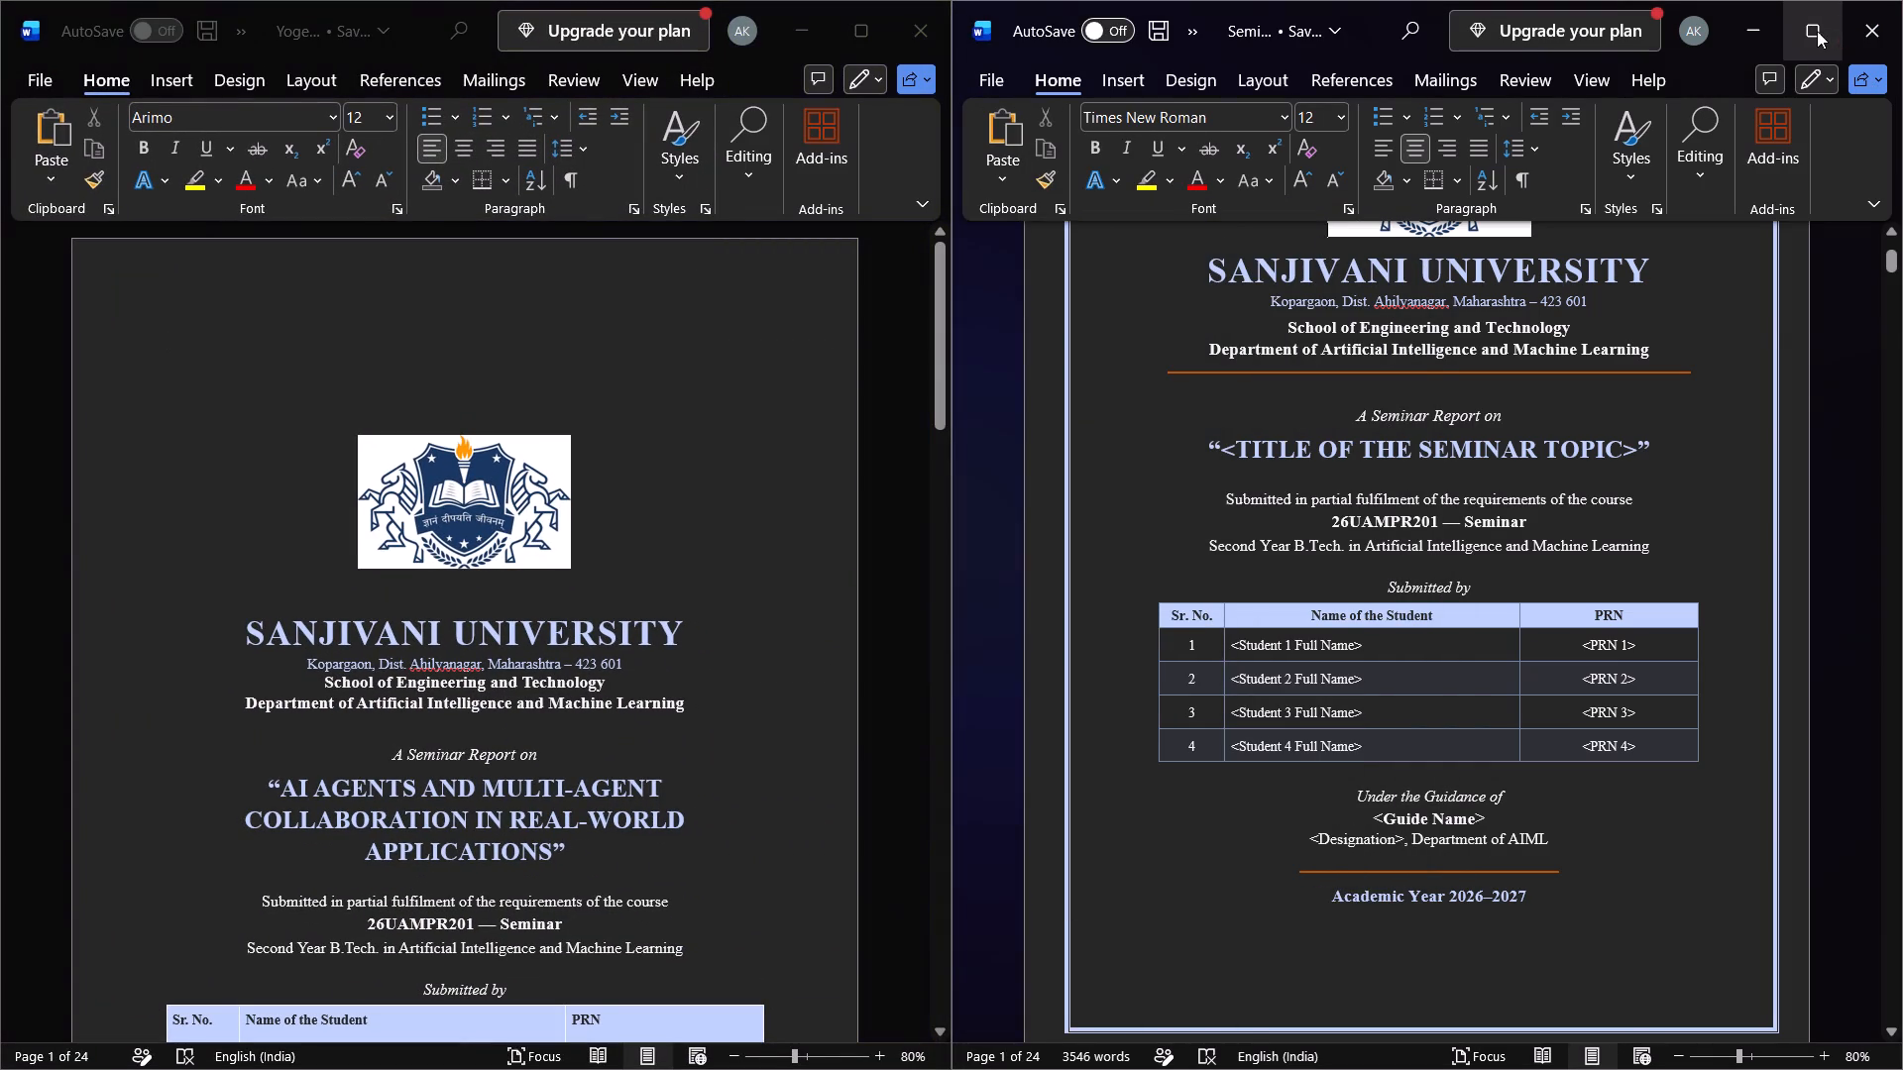
right_click(1814, 31)
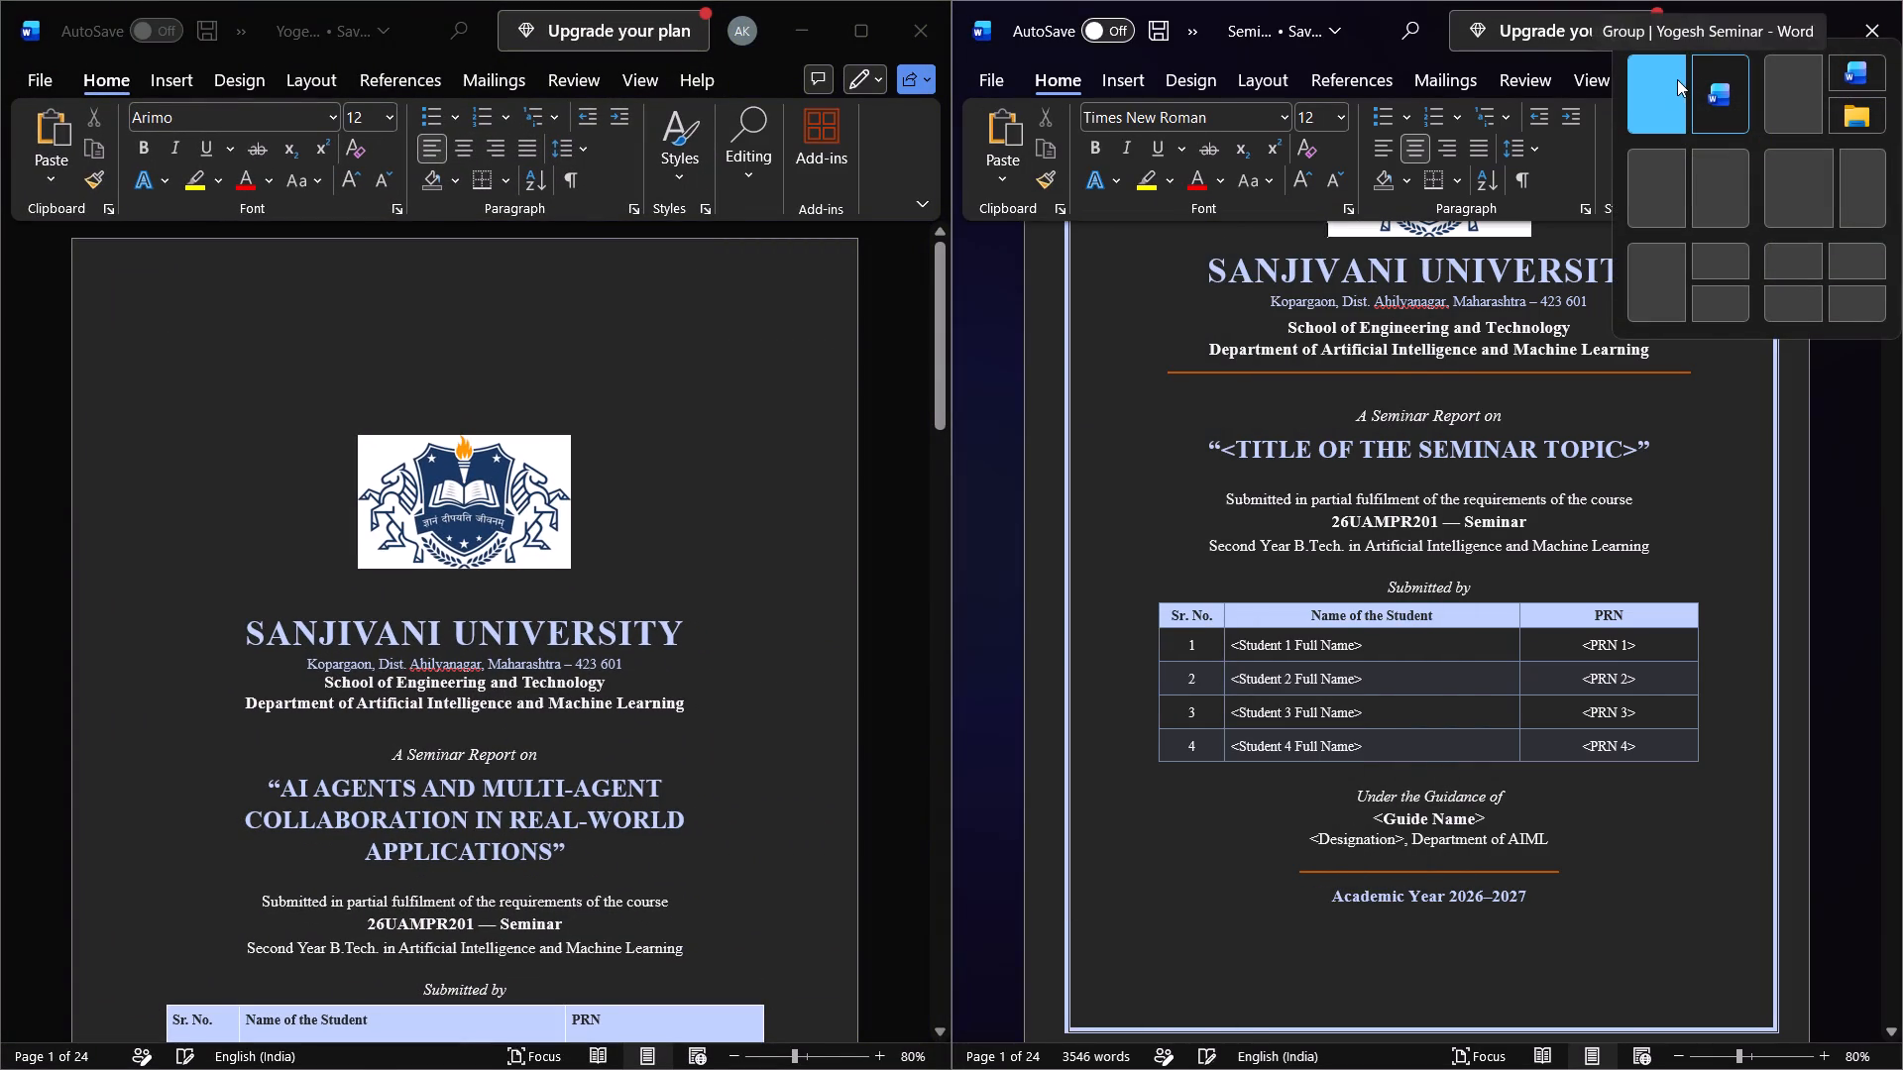
left_click(1677, 79)
Replace the template cover's seminar title placeholder, keeping its quotation marks, with "AI AGENTS AND MULTI-AGENT COLLABORATION IN REAL-WORLD APPLICATIONS" copied from the report.
scroll(457, 564, "up", 2)
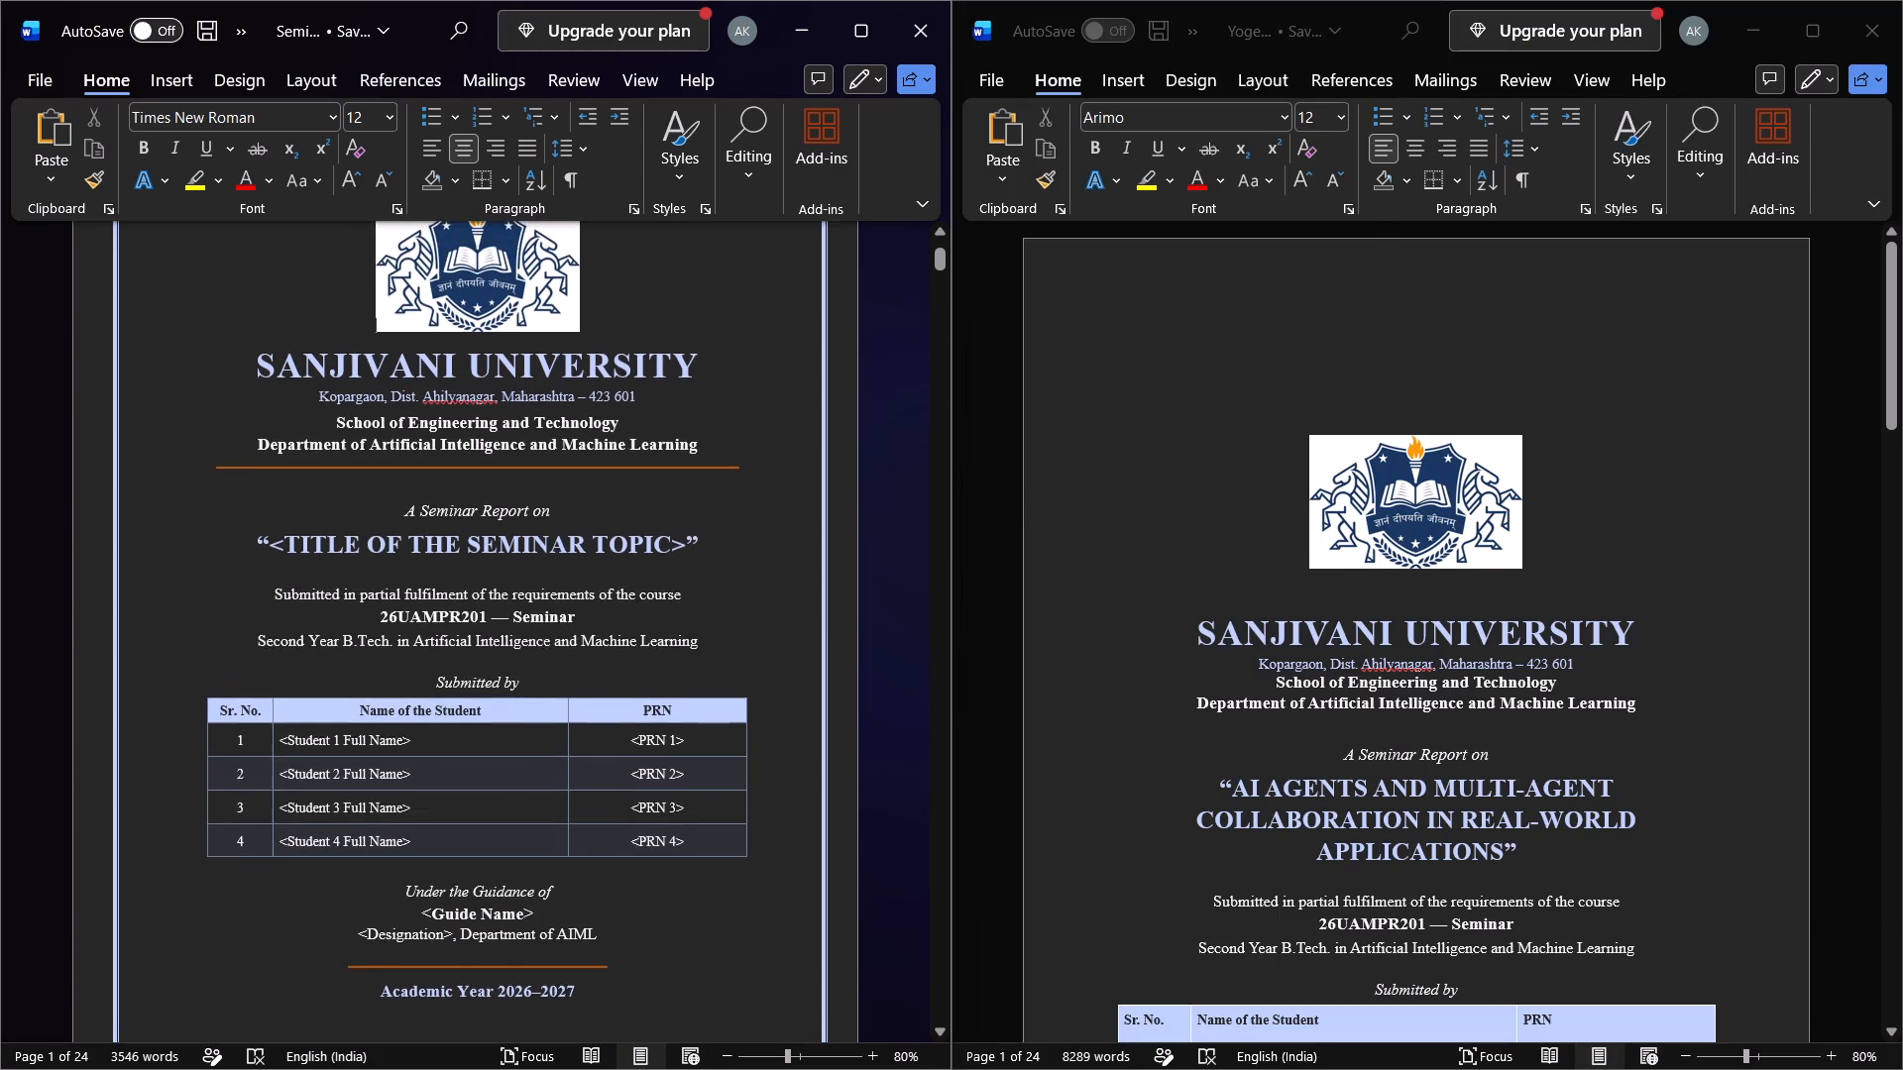
scroll(457, 564, "down", 1)
scroll(455, 547, "up", 7)
scroll(481, 499, "down", 2)
scroll(1329, 607, "down", 1)
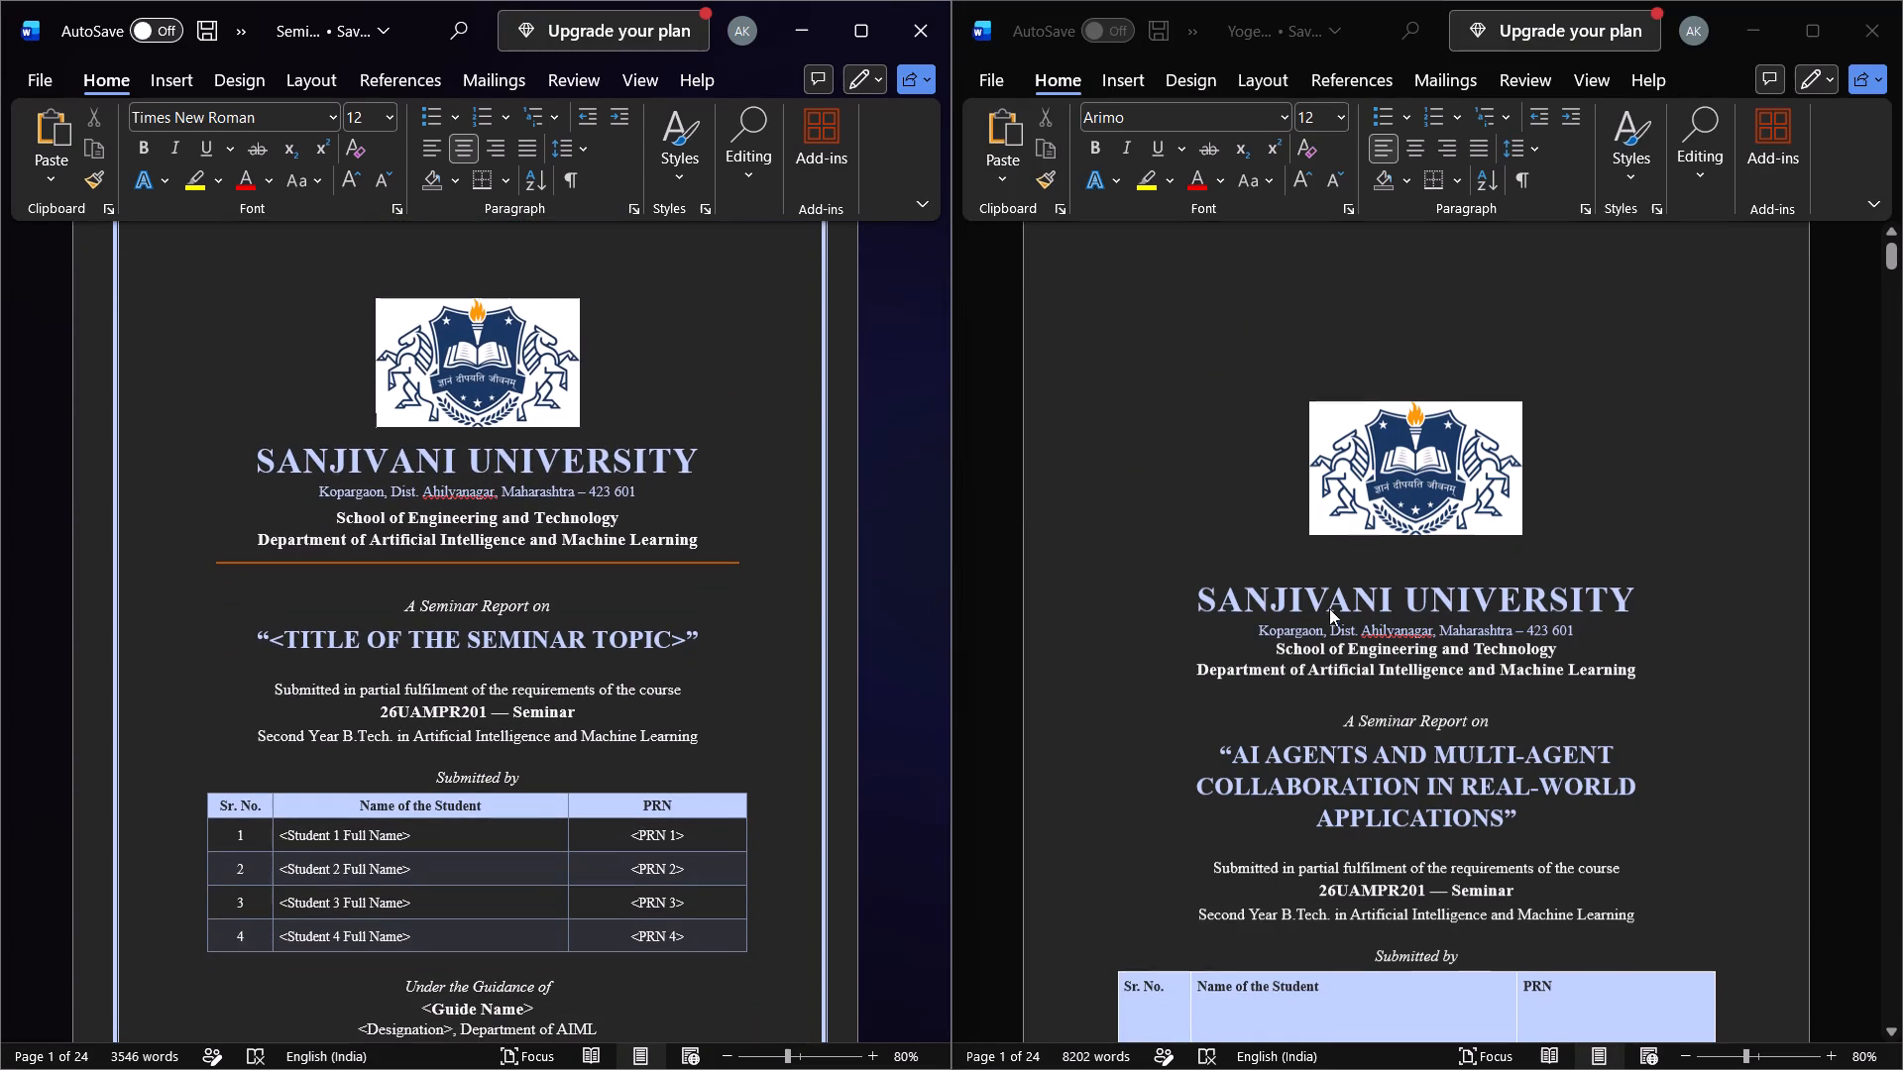
scroll(1316, 617, "up", 1)
scroll(1320, 711, "up", 1)
scroll(1228, 725, "up", 2)
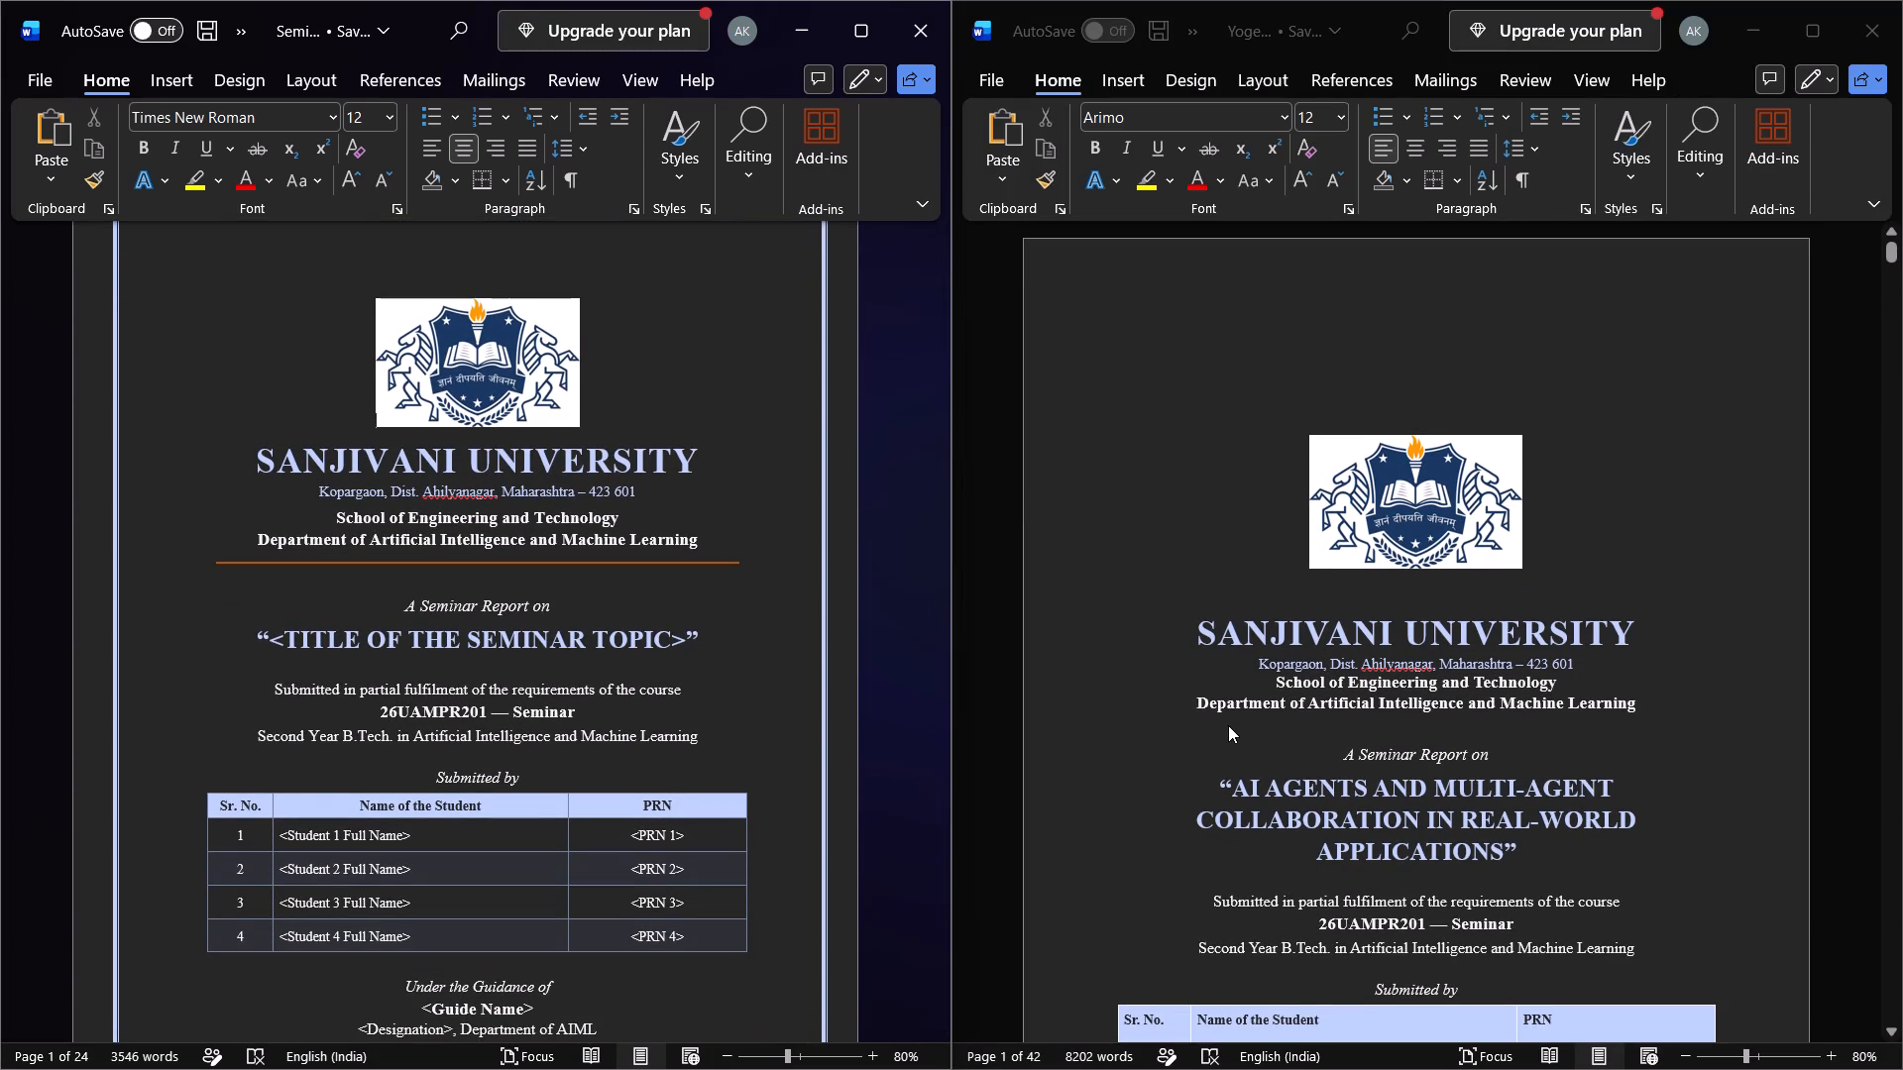
scroll(1228, 725, "down", 1)
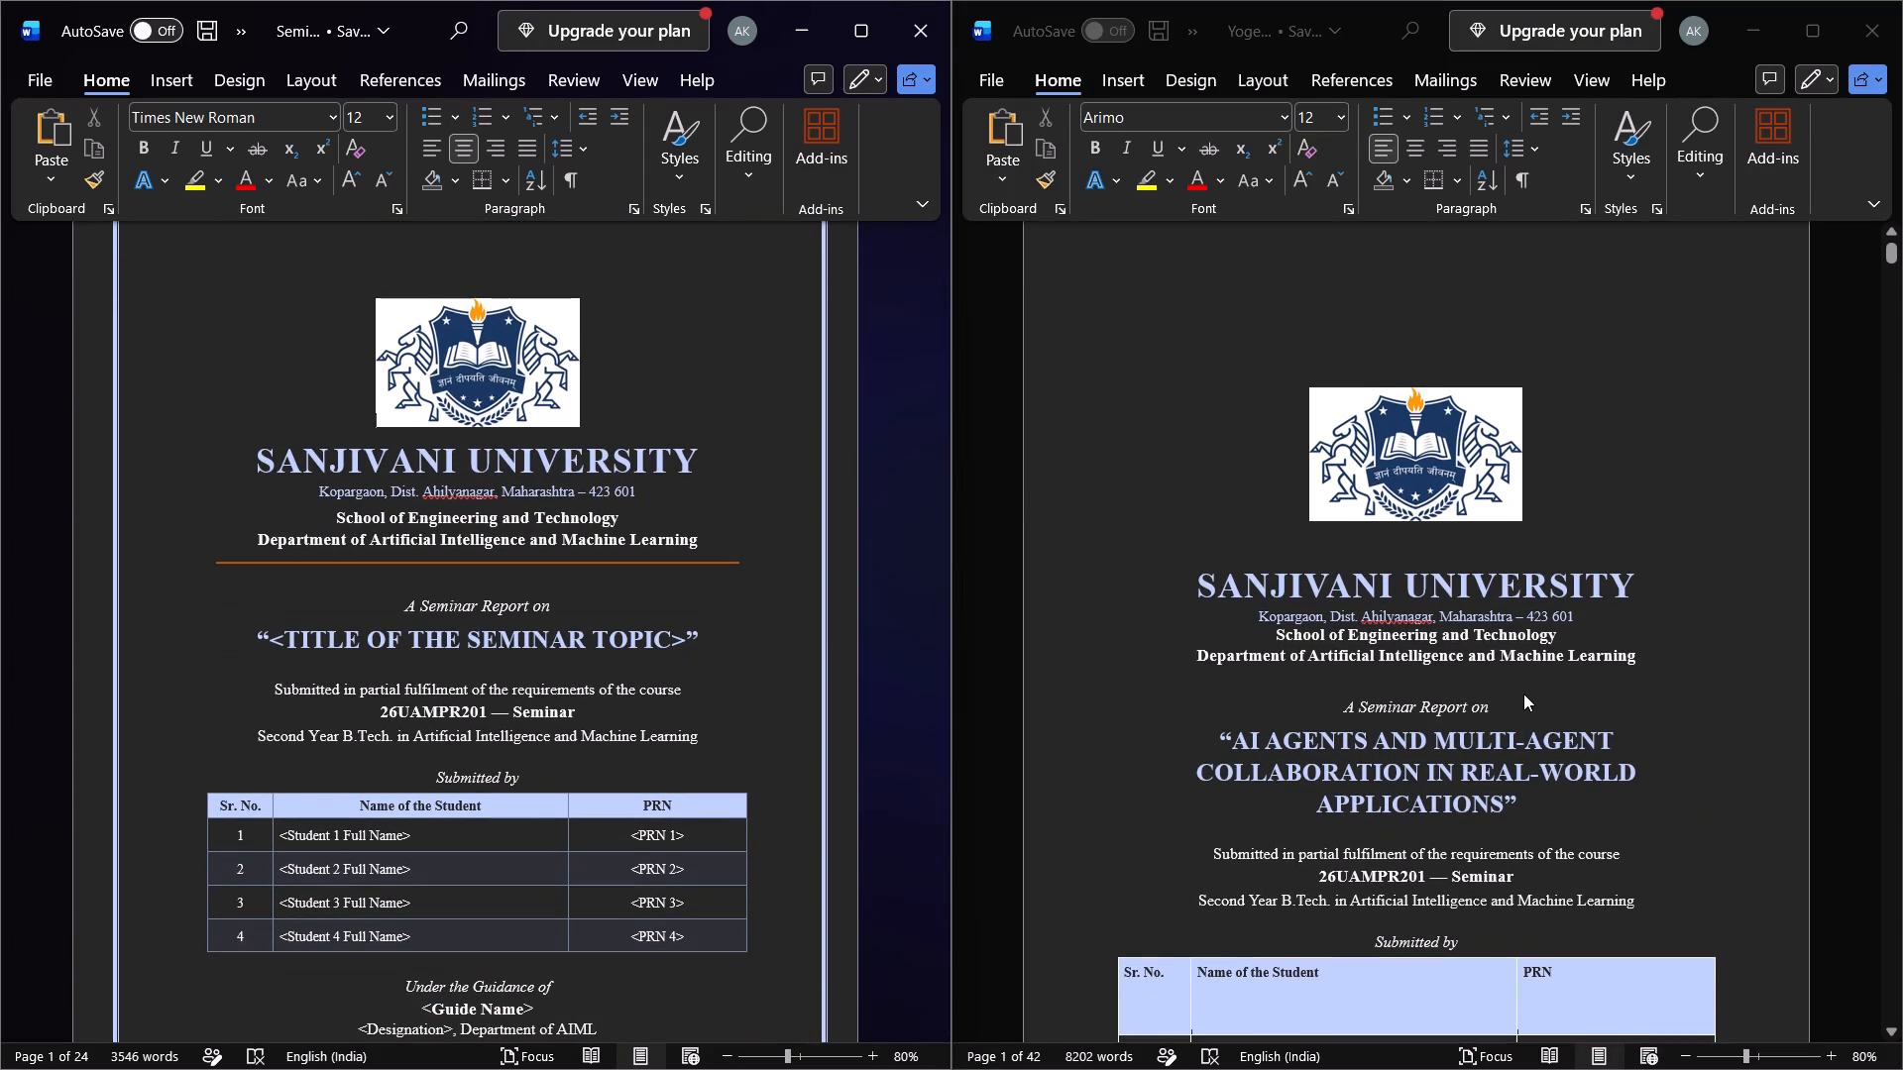
left_click(680, 634)
key("BackSpace")
key("BackSpace")
key("BackSpace")
key("BackSpace")
key("BackSpace")
key("BackSpace")
key("BackSpace")
key("BackSpace")
key("BackSpace")
key("BackSpace")
key("BackSpace")
key("BackSpace")
key("BackSpace")
key("BackSpace")
key("BackSpace")
key("BackSpace")
key("BackSpace")
key("BackSpace")
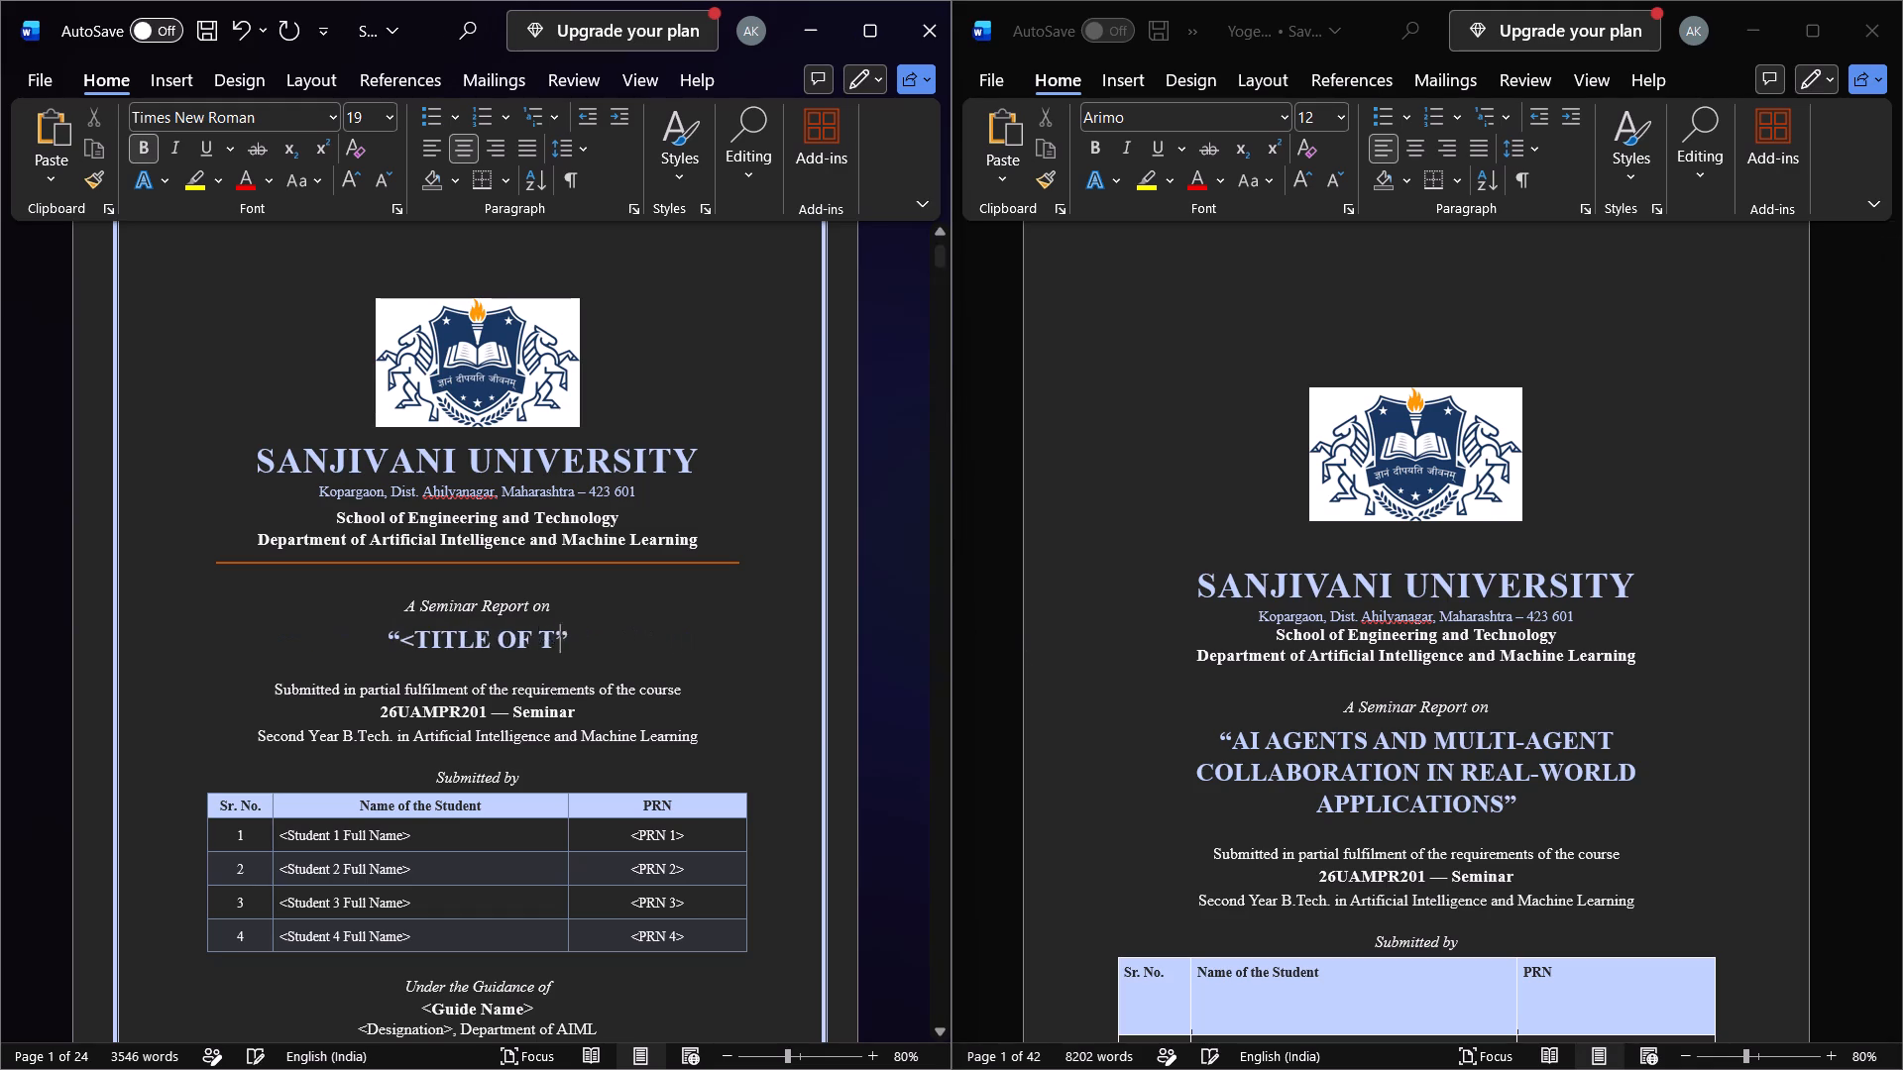
key("BackSpace")
key("BackSpace")
key("BackSpace")
key("BackSpace")
key("BackSpace")
key("BackSpace")
key("BackSpace")
key("BackSpace")
key("BackSpace")
key("BackSpace")
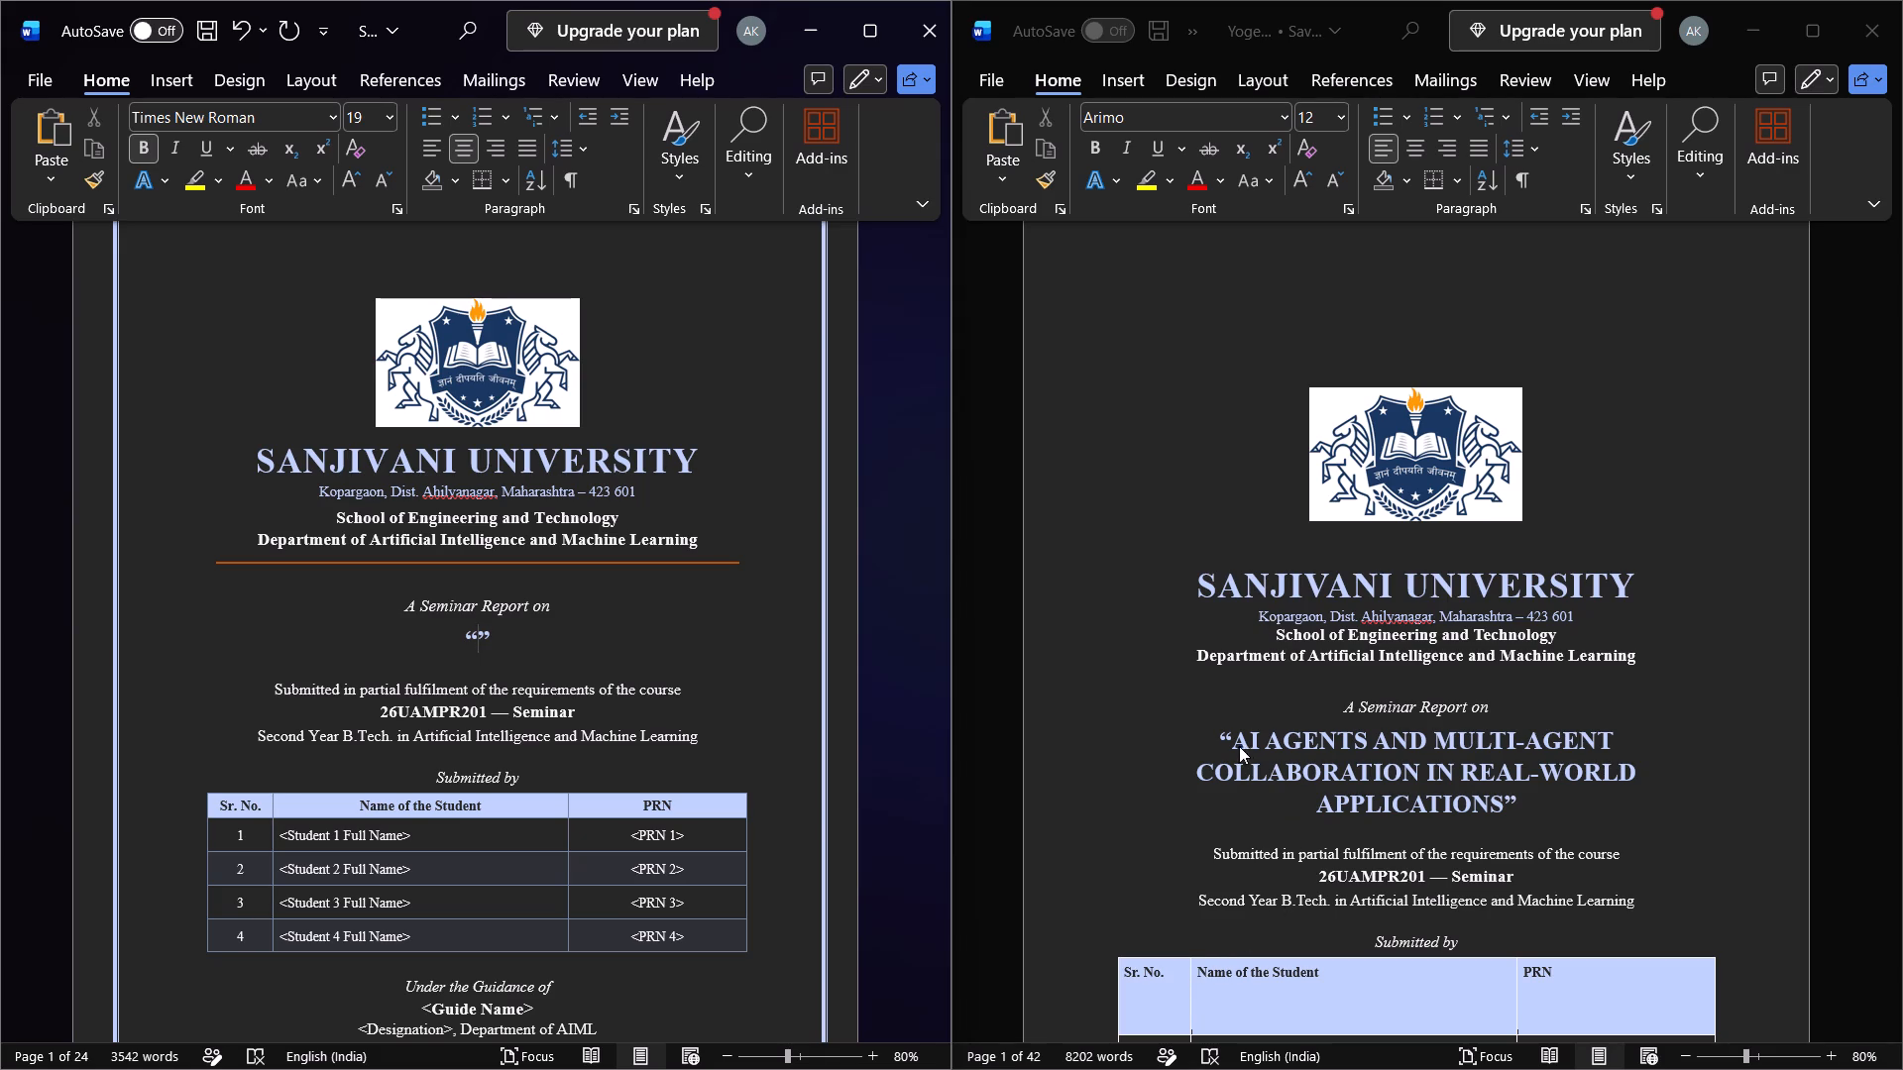
left_click_drag(1237, 737, 1320, 790)
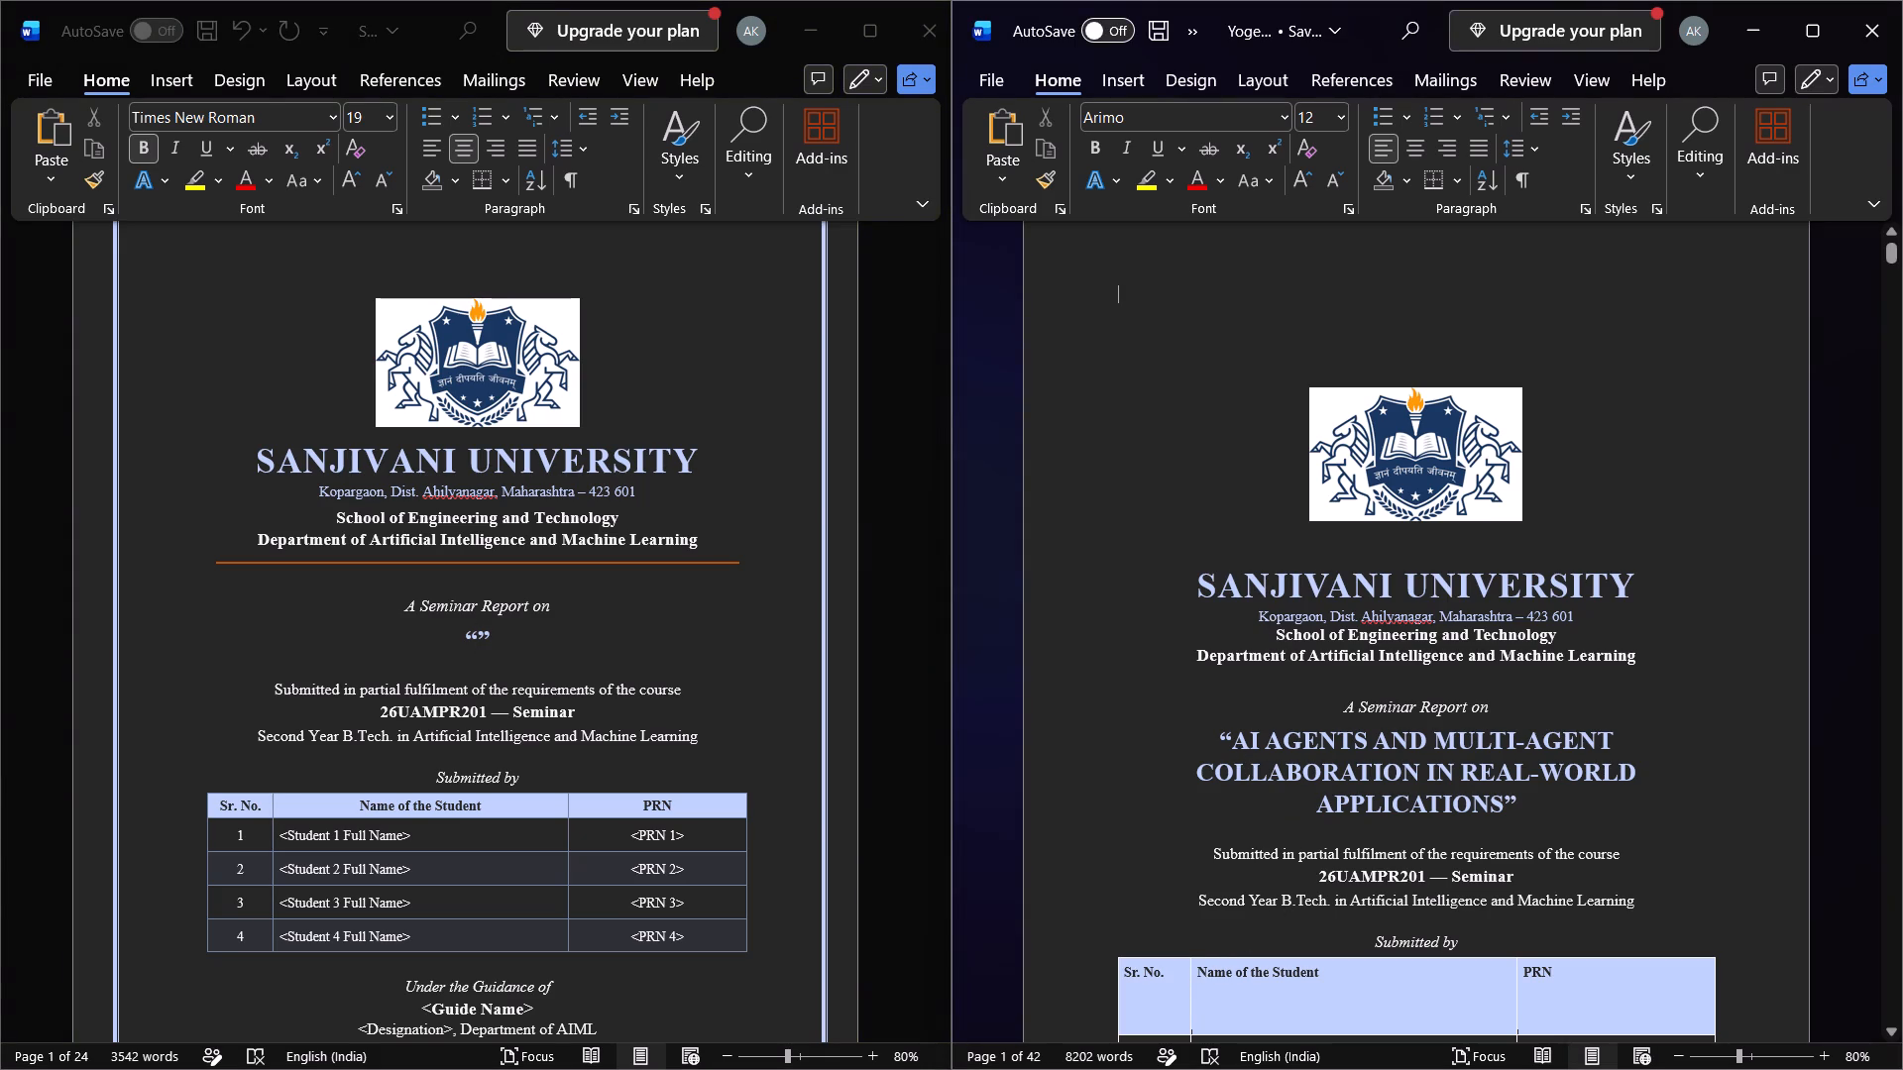
left_click(1232, 741)
left_click_drag(1232, 741, 1509, 789)
key("ctrl+c")
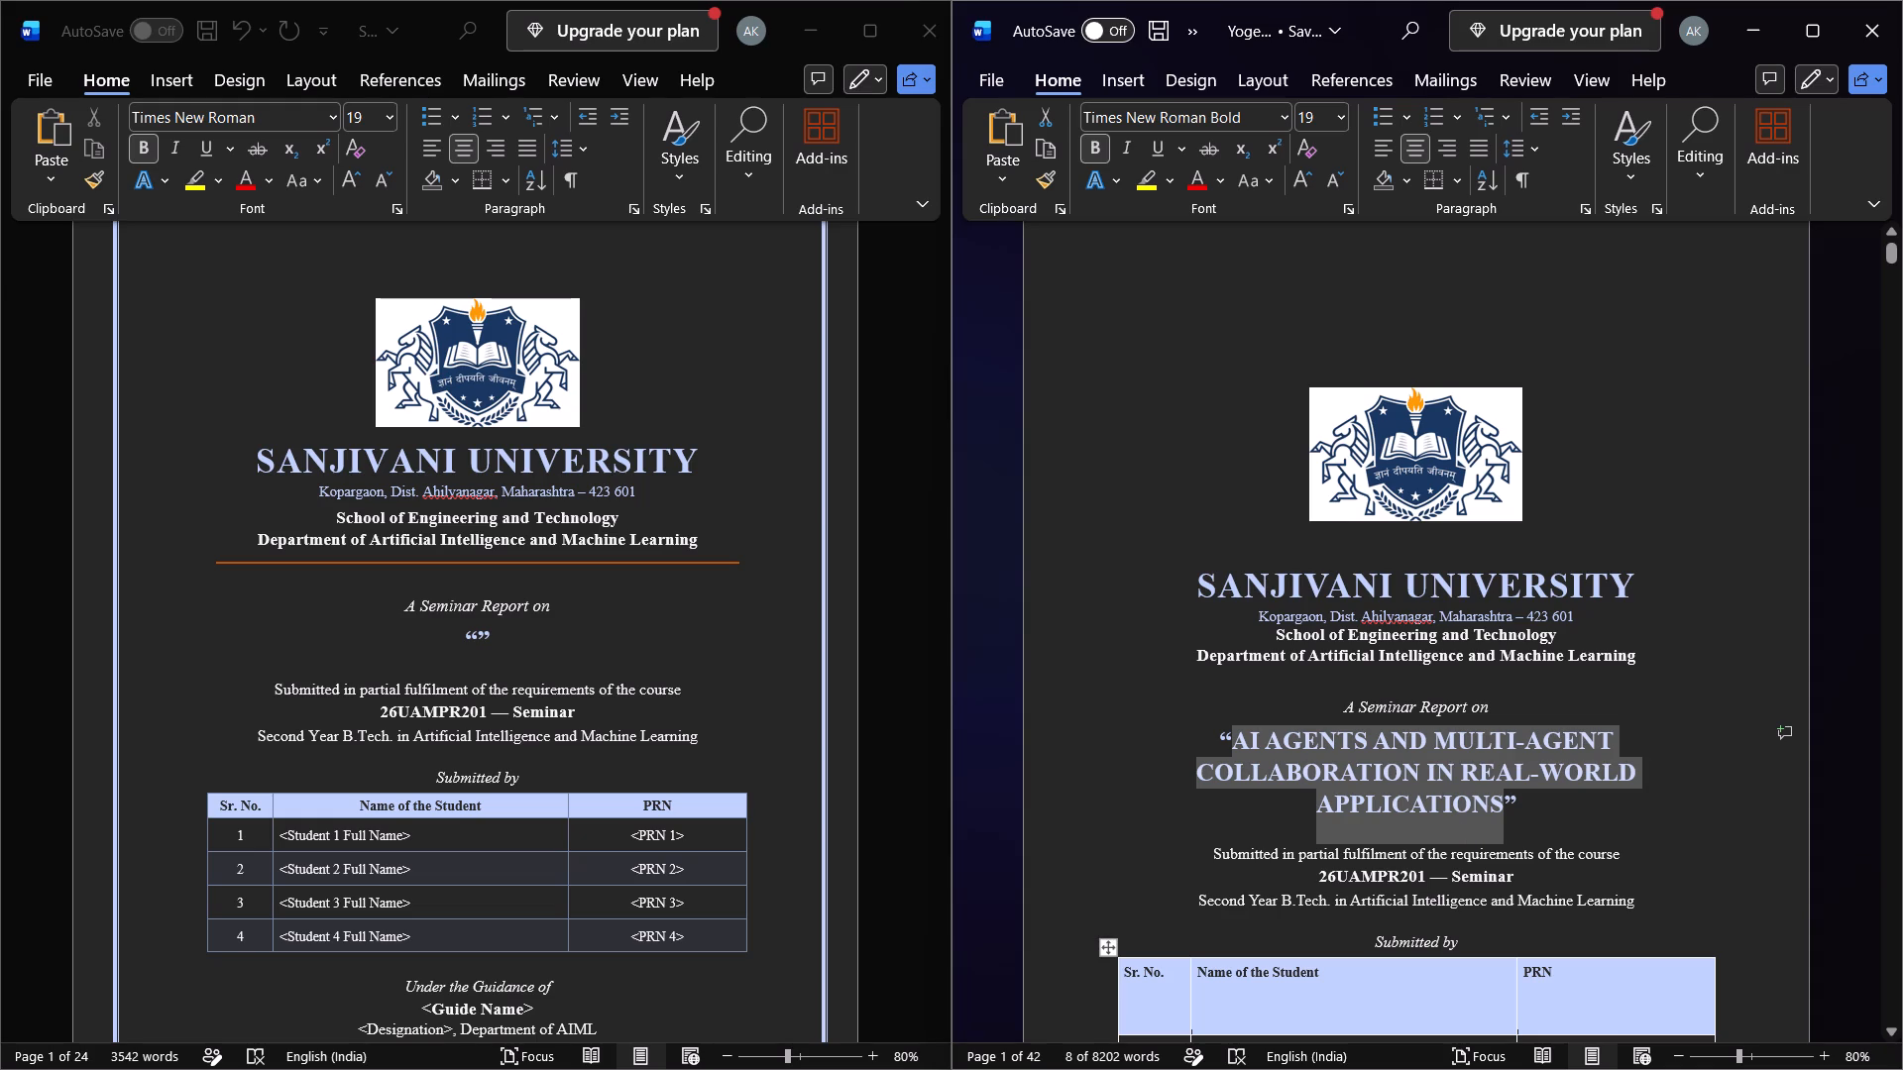
left_click(478, 628)
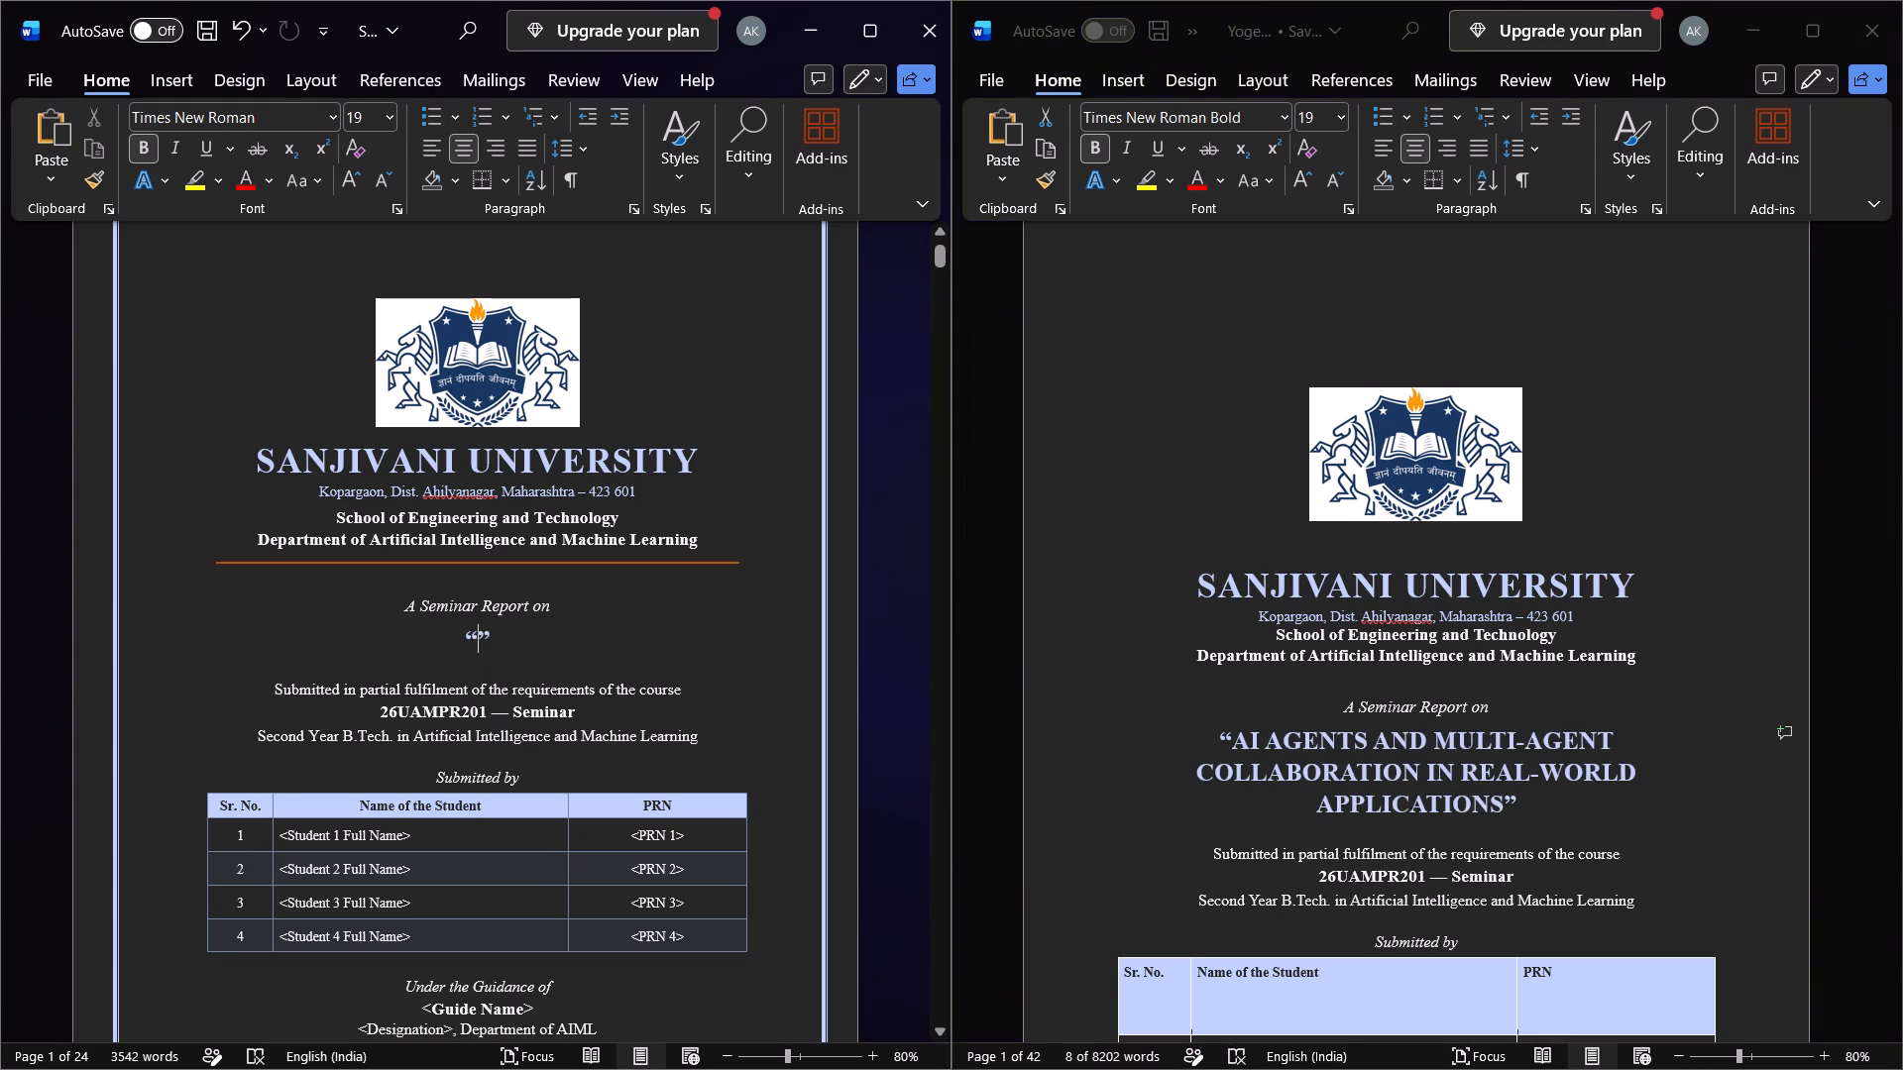
key("ctrl+v")
Replace the <Student 1 Full Name> placeholder in the template cover's table with the first student's name copied from the report, without extra line or space.
scroll(607, 725, "down", 1)
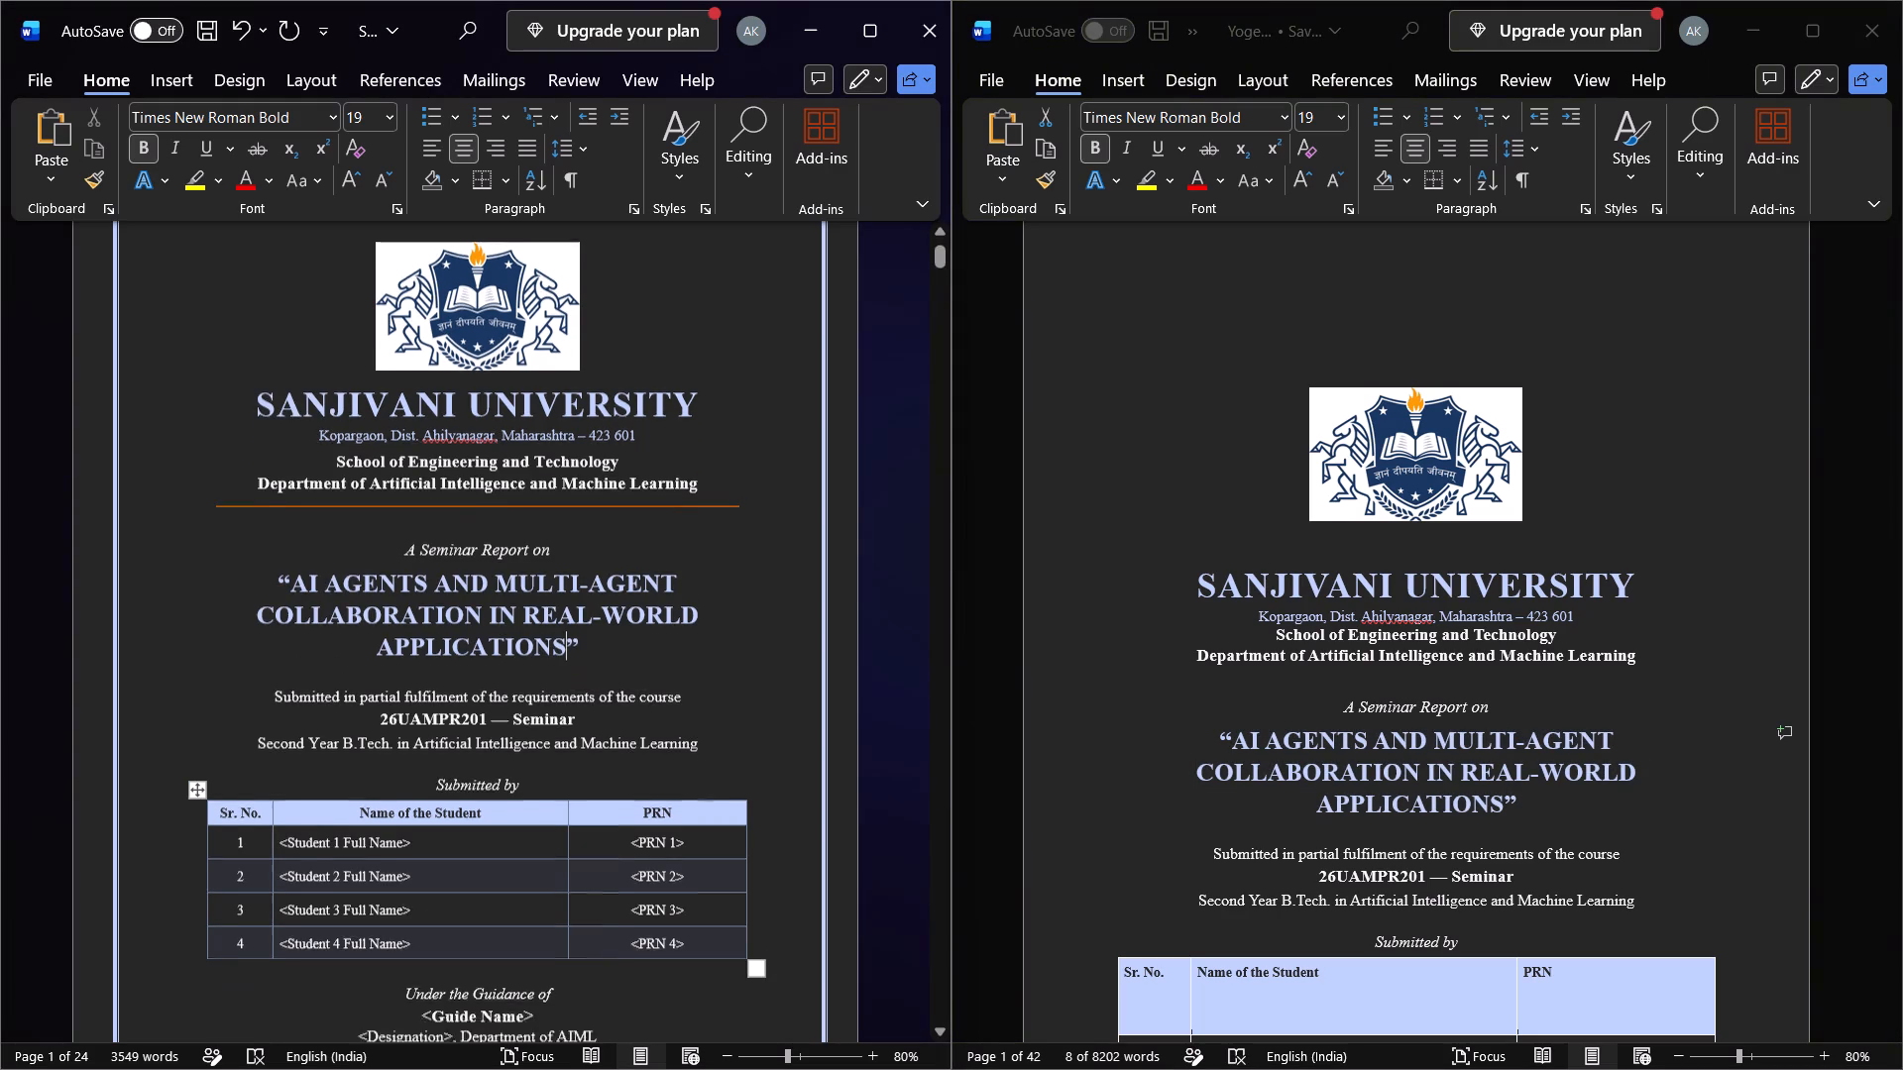
scroll(602, 726, "down", 1)
scroll(512, 760, "down", 3)
scroll(547, 620, "up", 2)
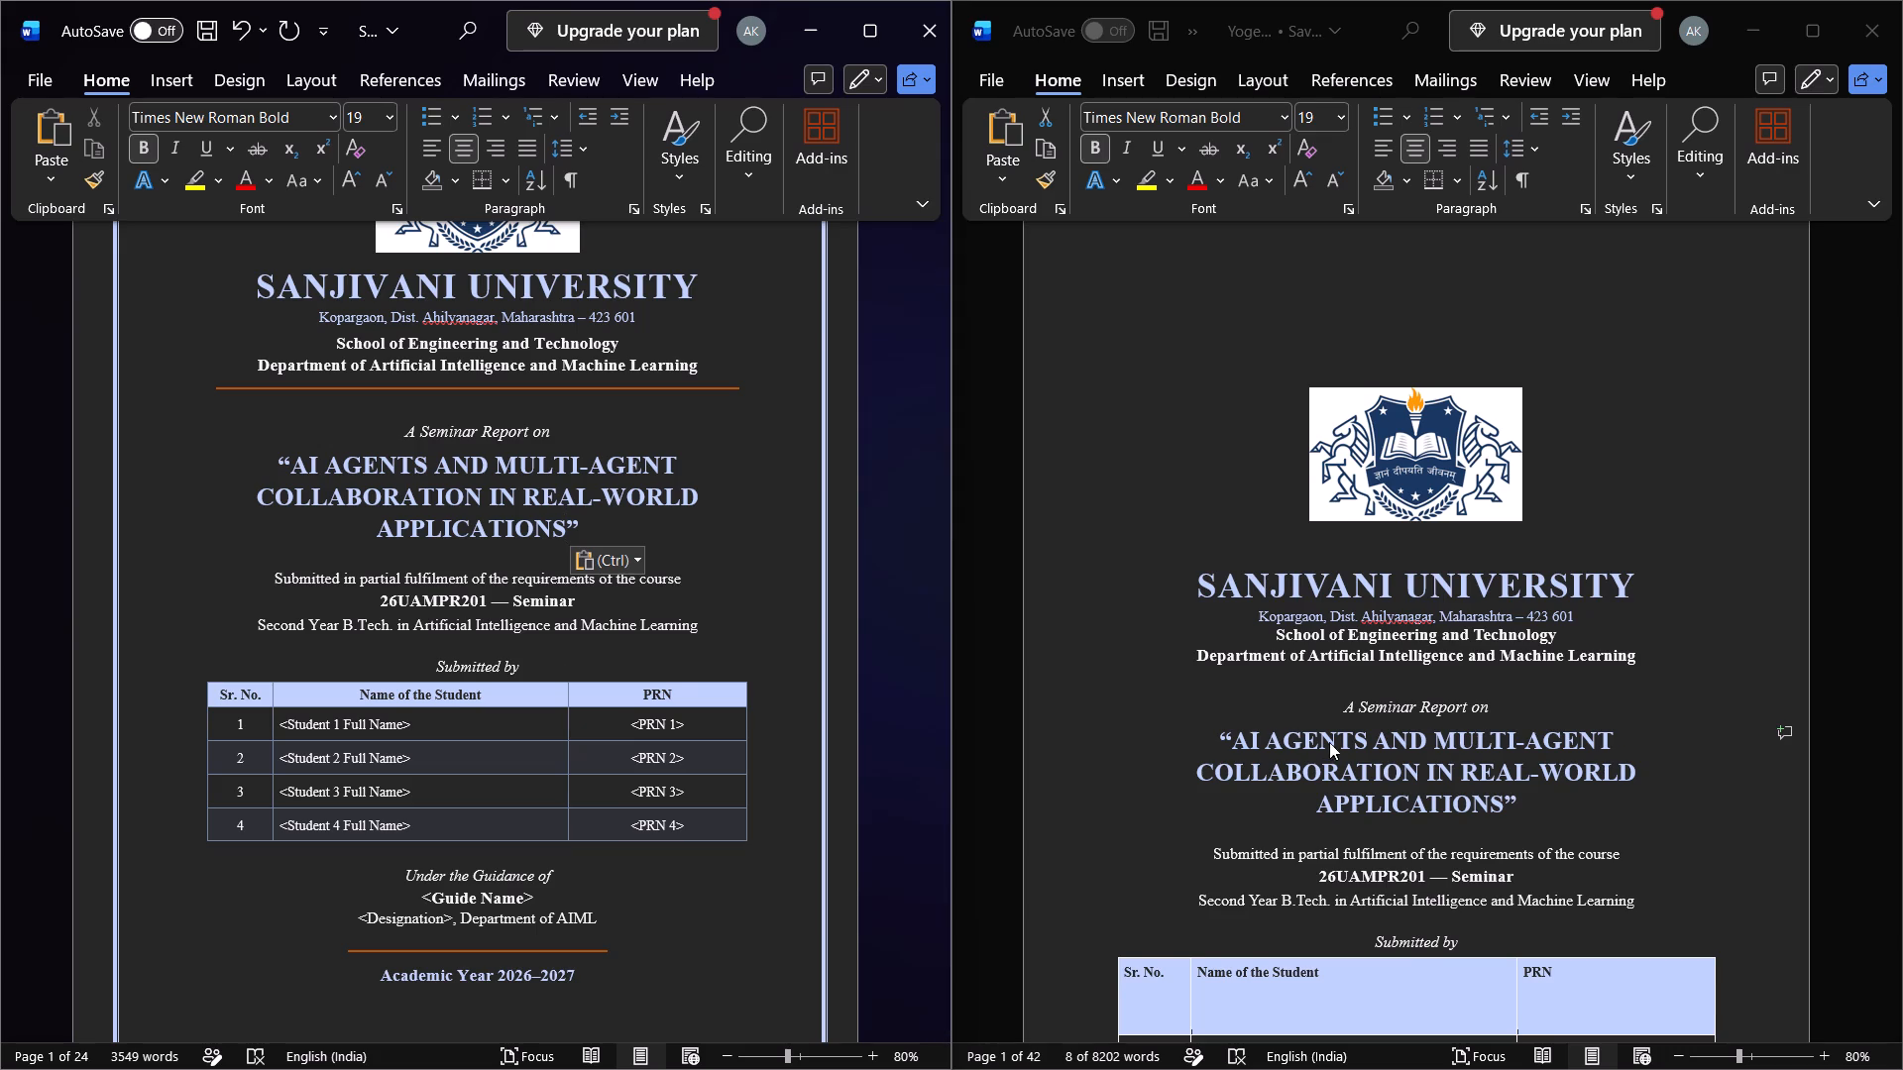
scroll(1319, 749, "down", 2)
scroll(391, 734, "down", 2)
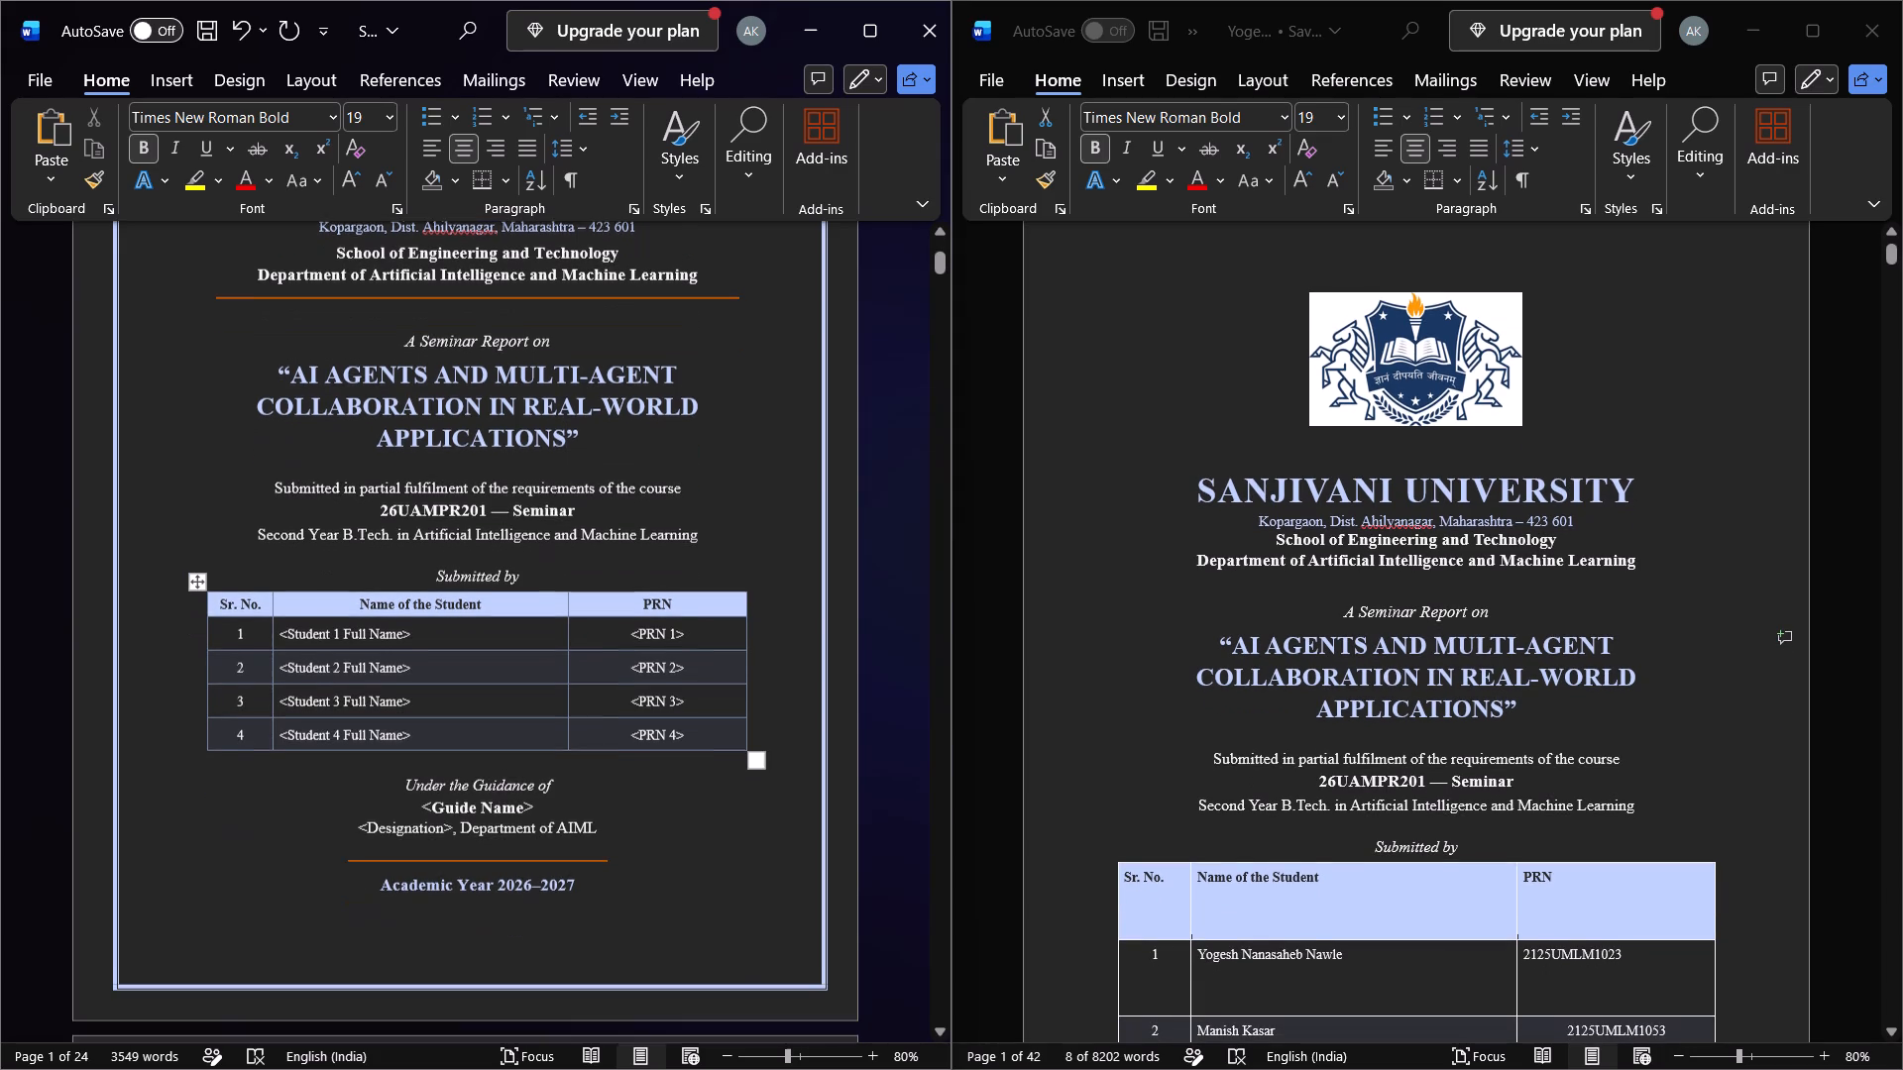
scroll(1339, 699, "down", 3)
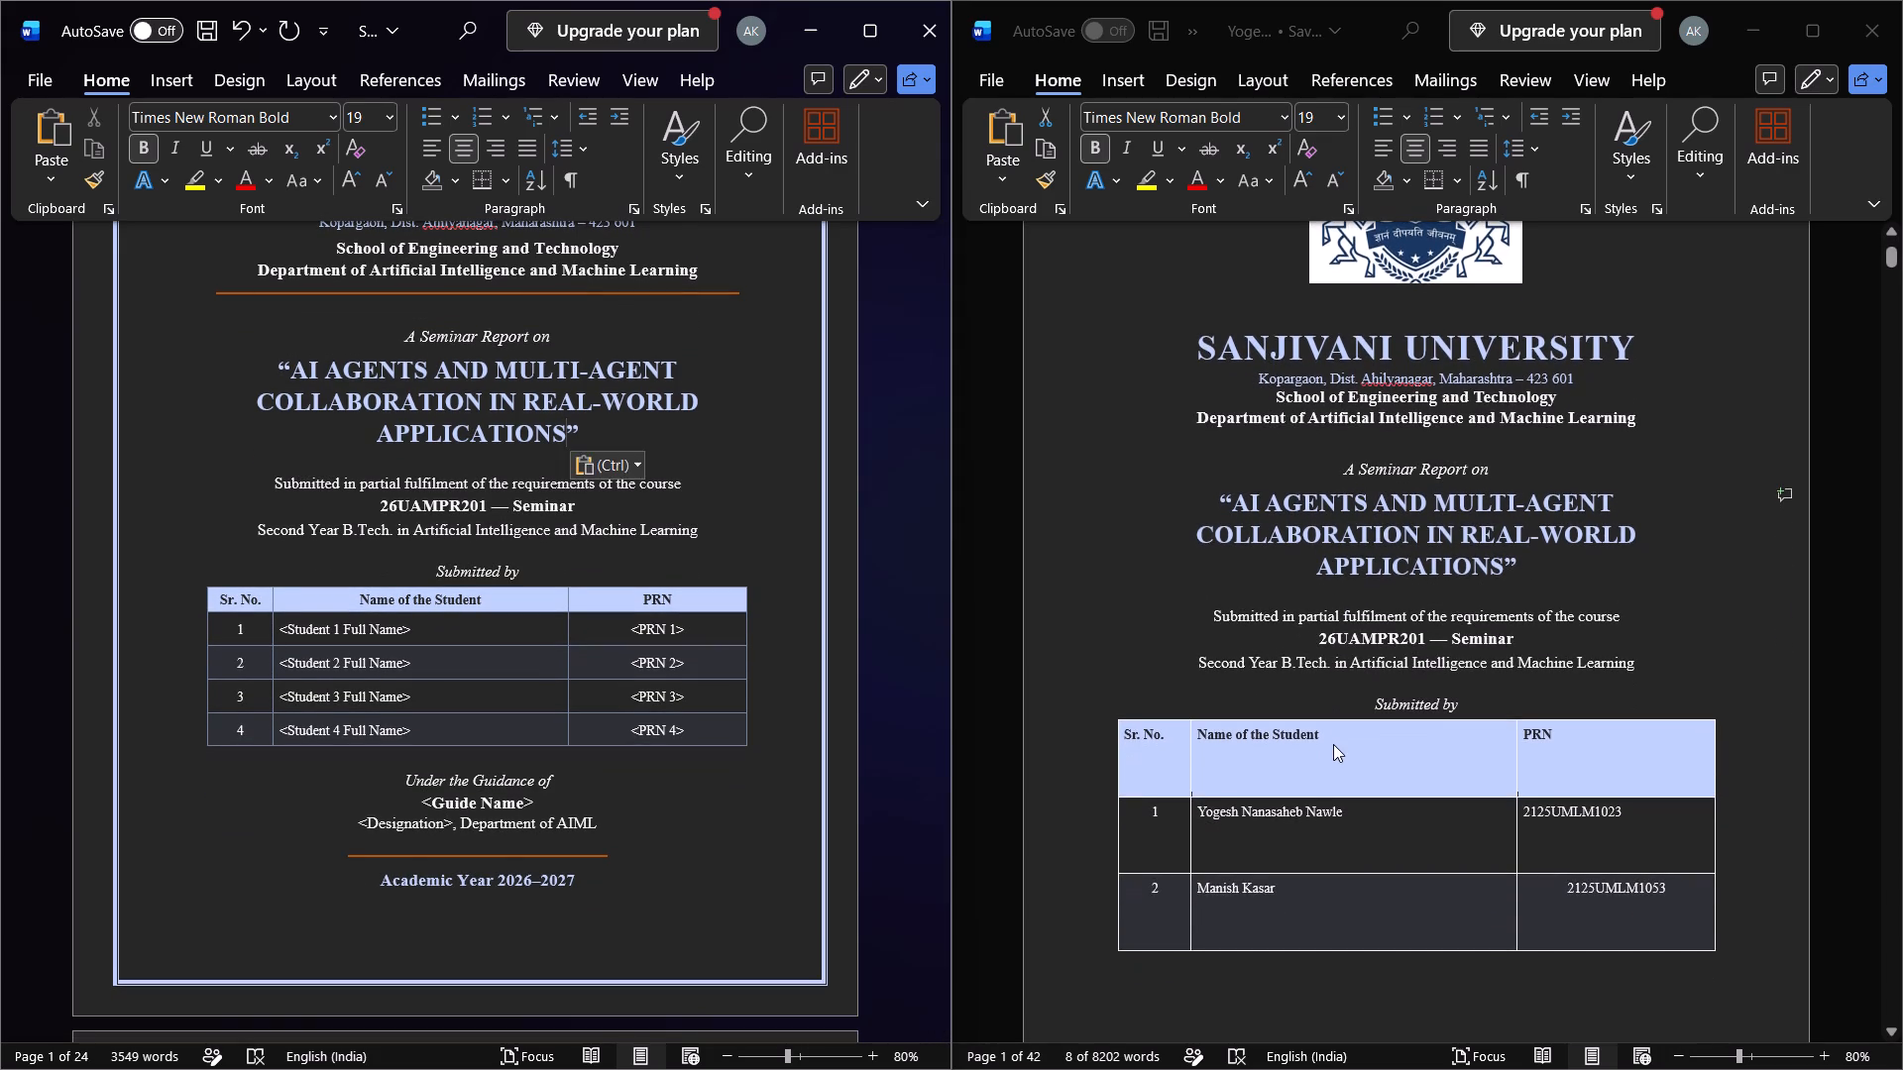
scroll(1333, 744, "down", 2)
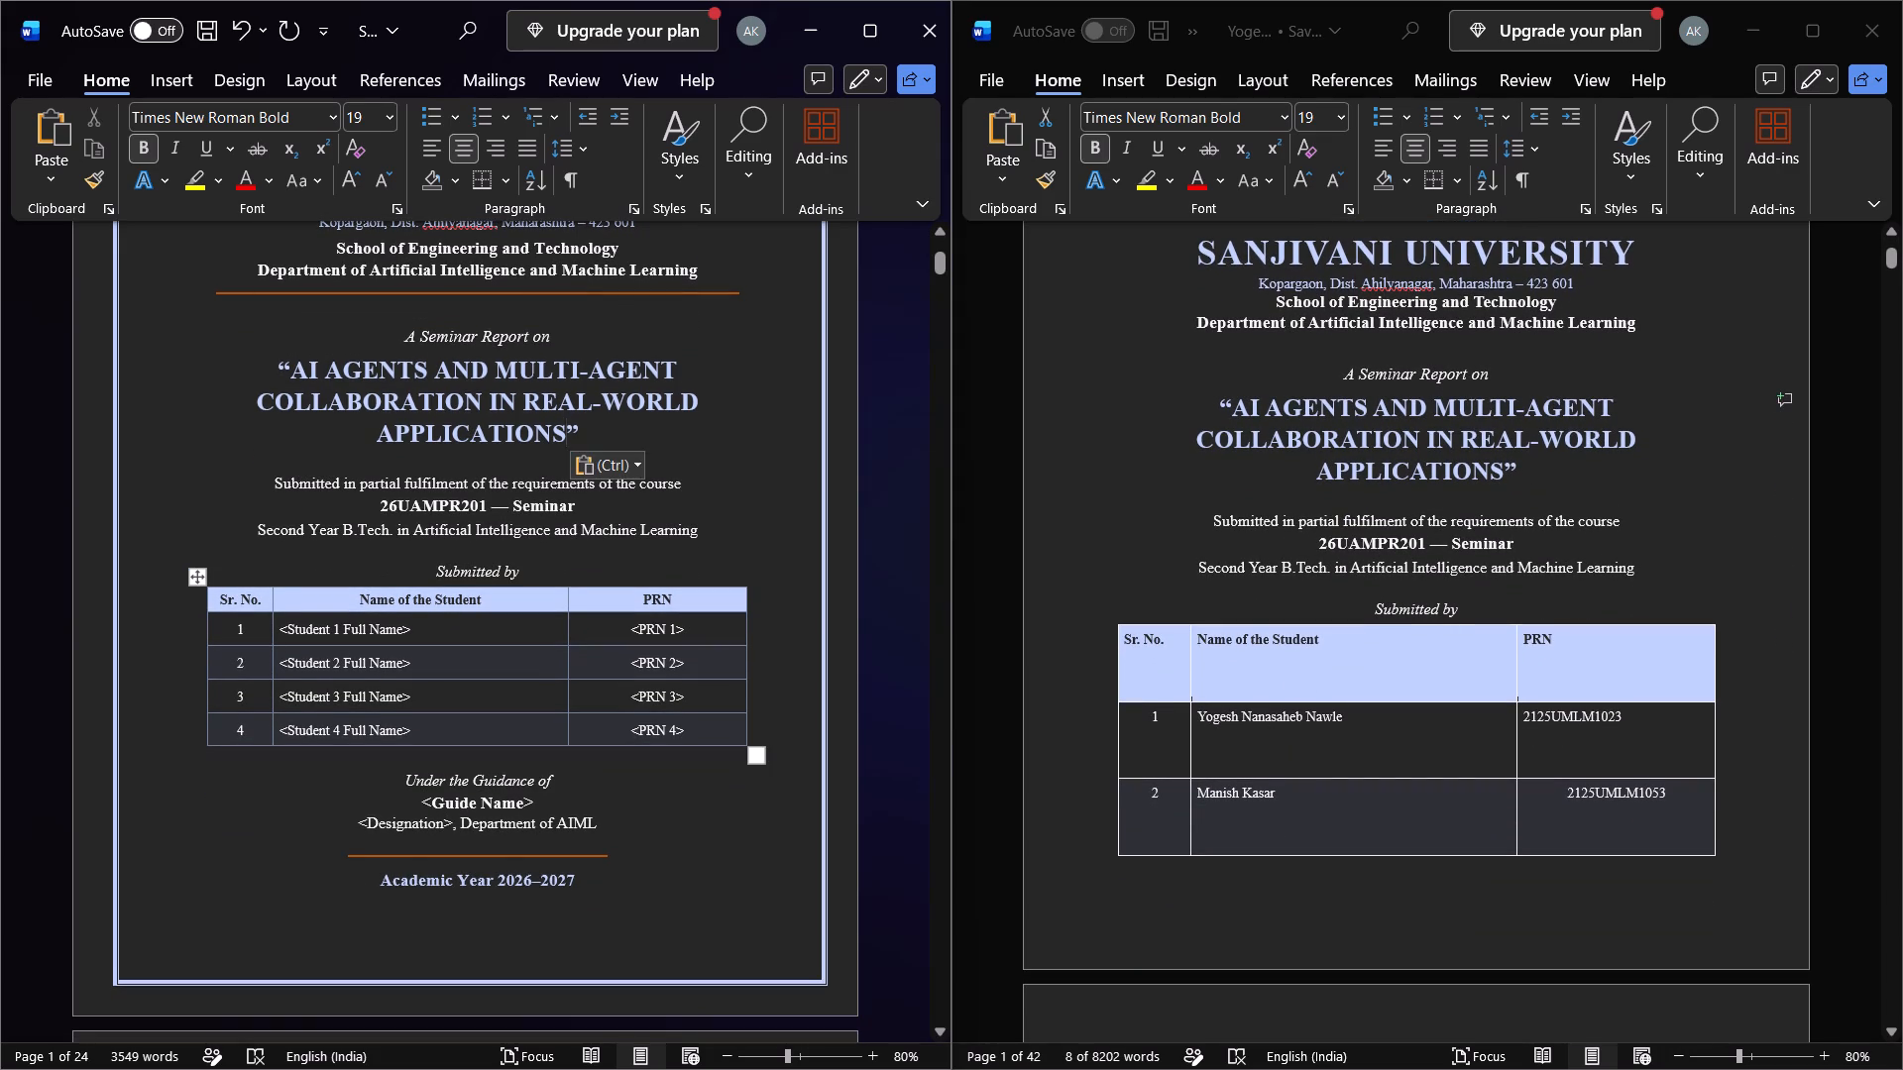
left_click(418, 637)
key("BackSpace")
key("BackSpace")
key("BackSpace")
key("BackSpace")
key("BackSpace")
key("BackSpace")
key("BackSpace")
key("BackSpace")
key("BackSpace")
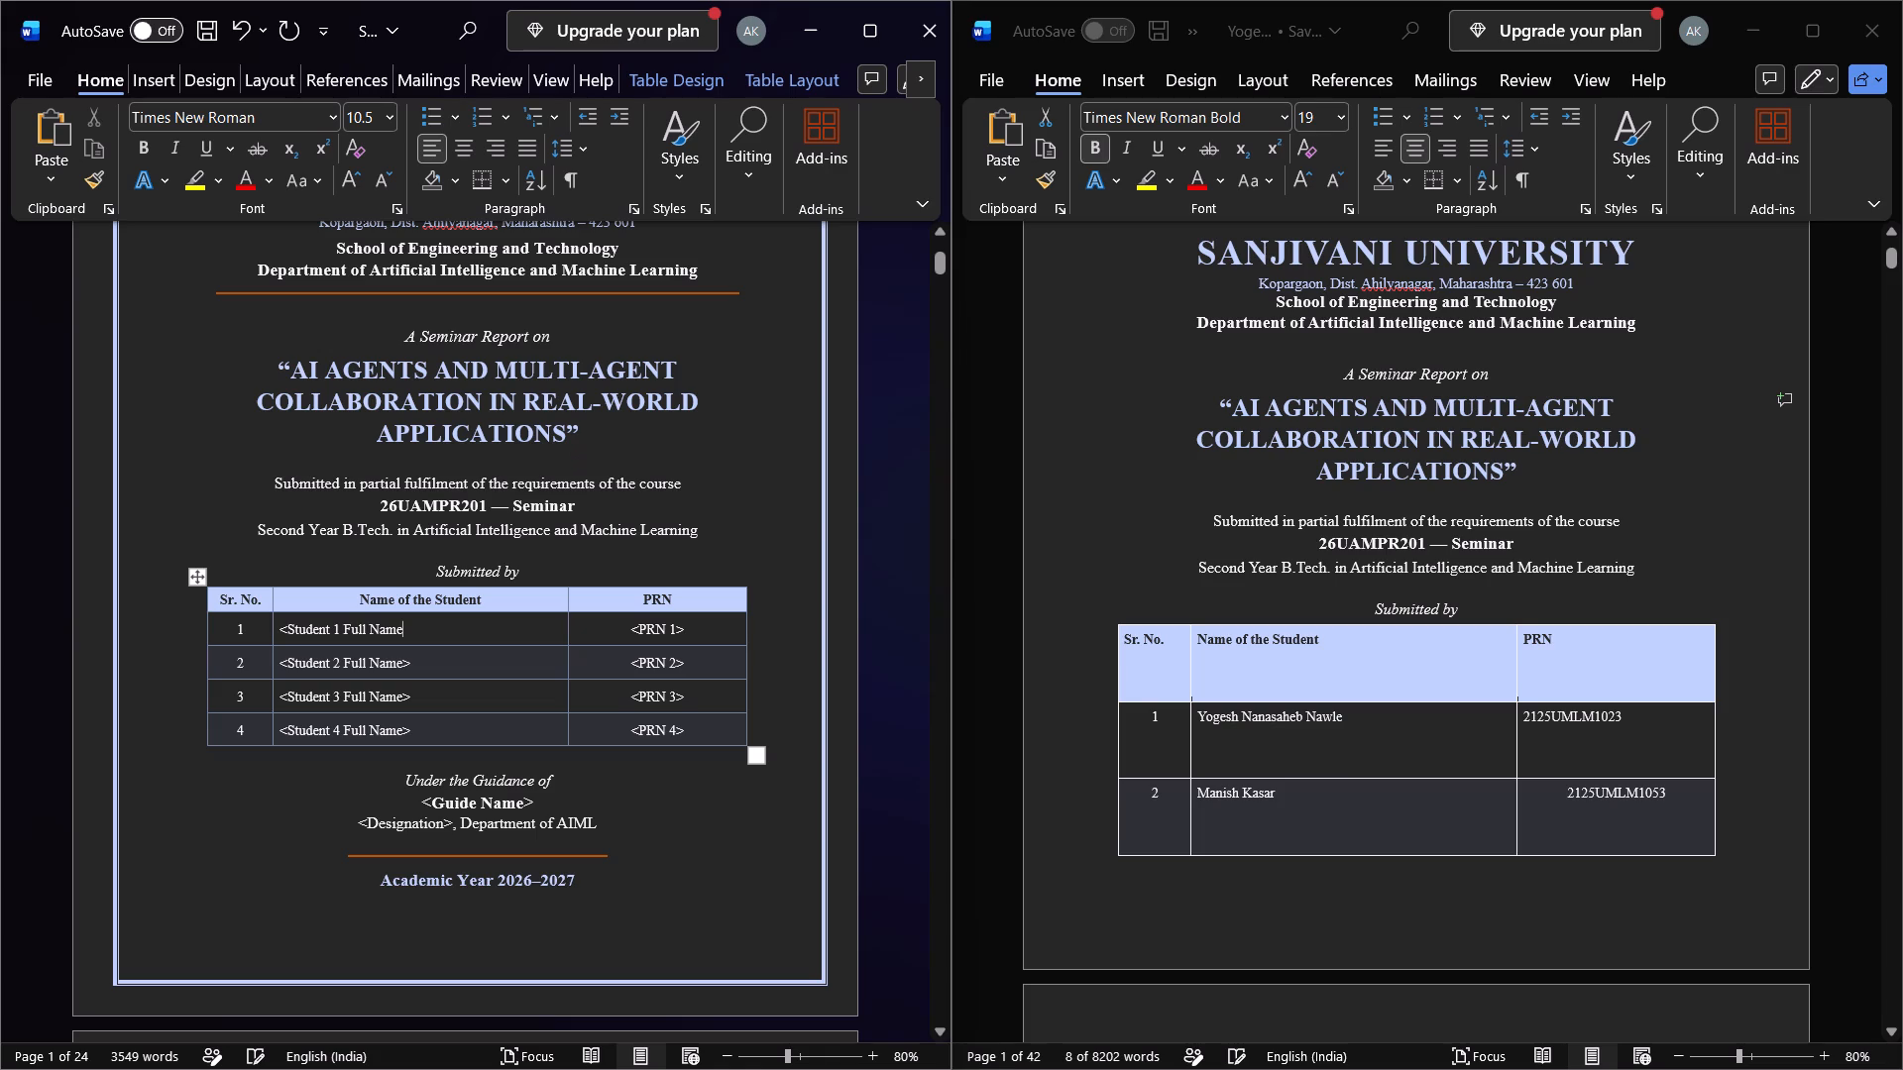
key("BackSpace")
key("BackSpace")
key("BackSpace")
key("BackSpace")
key("BackSpace")
key("BackSpace")
key("BackSpace")
key("BackSpace")
key("BackSpace")
key("BackSpace")
key("BackSpace")
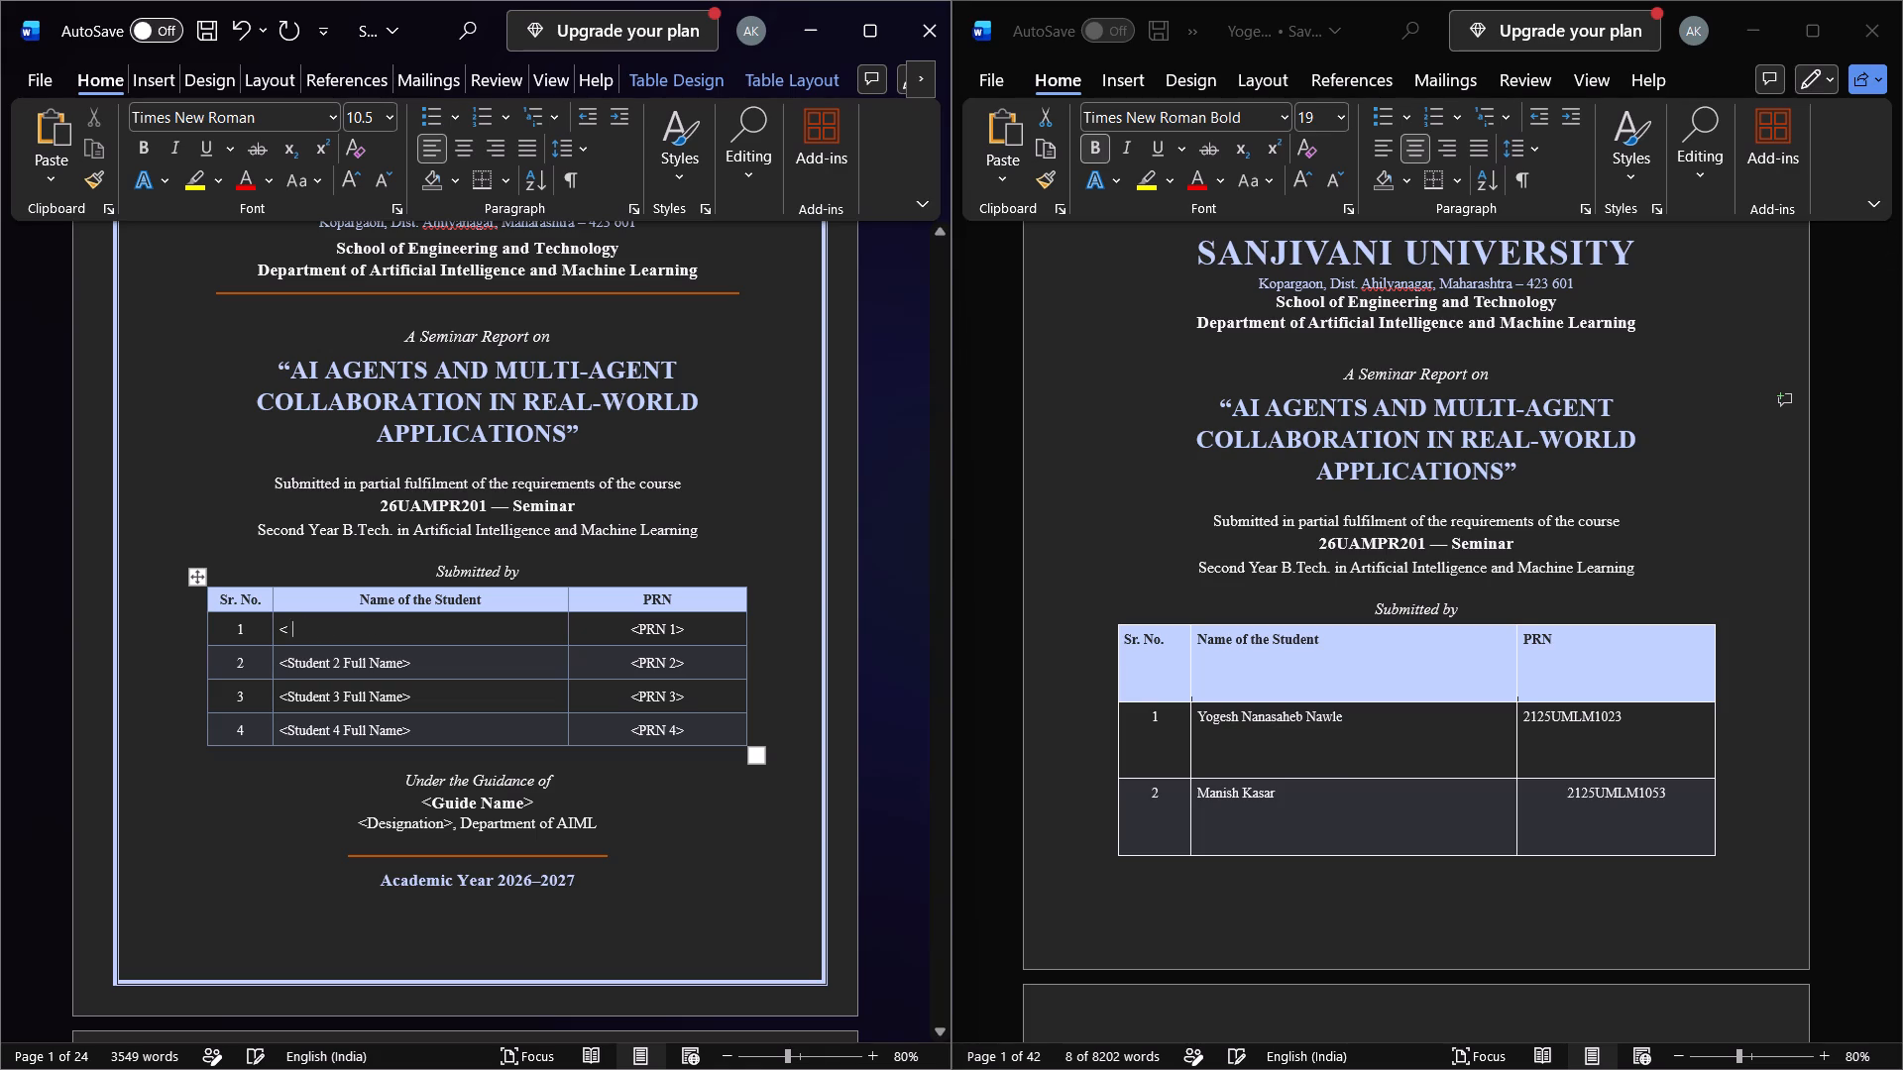
key("BackSpace")
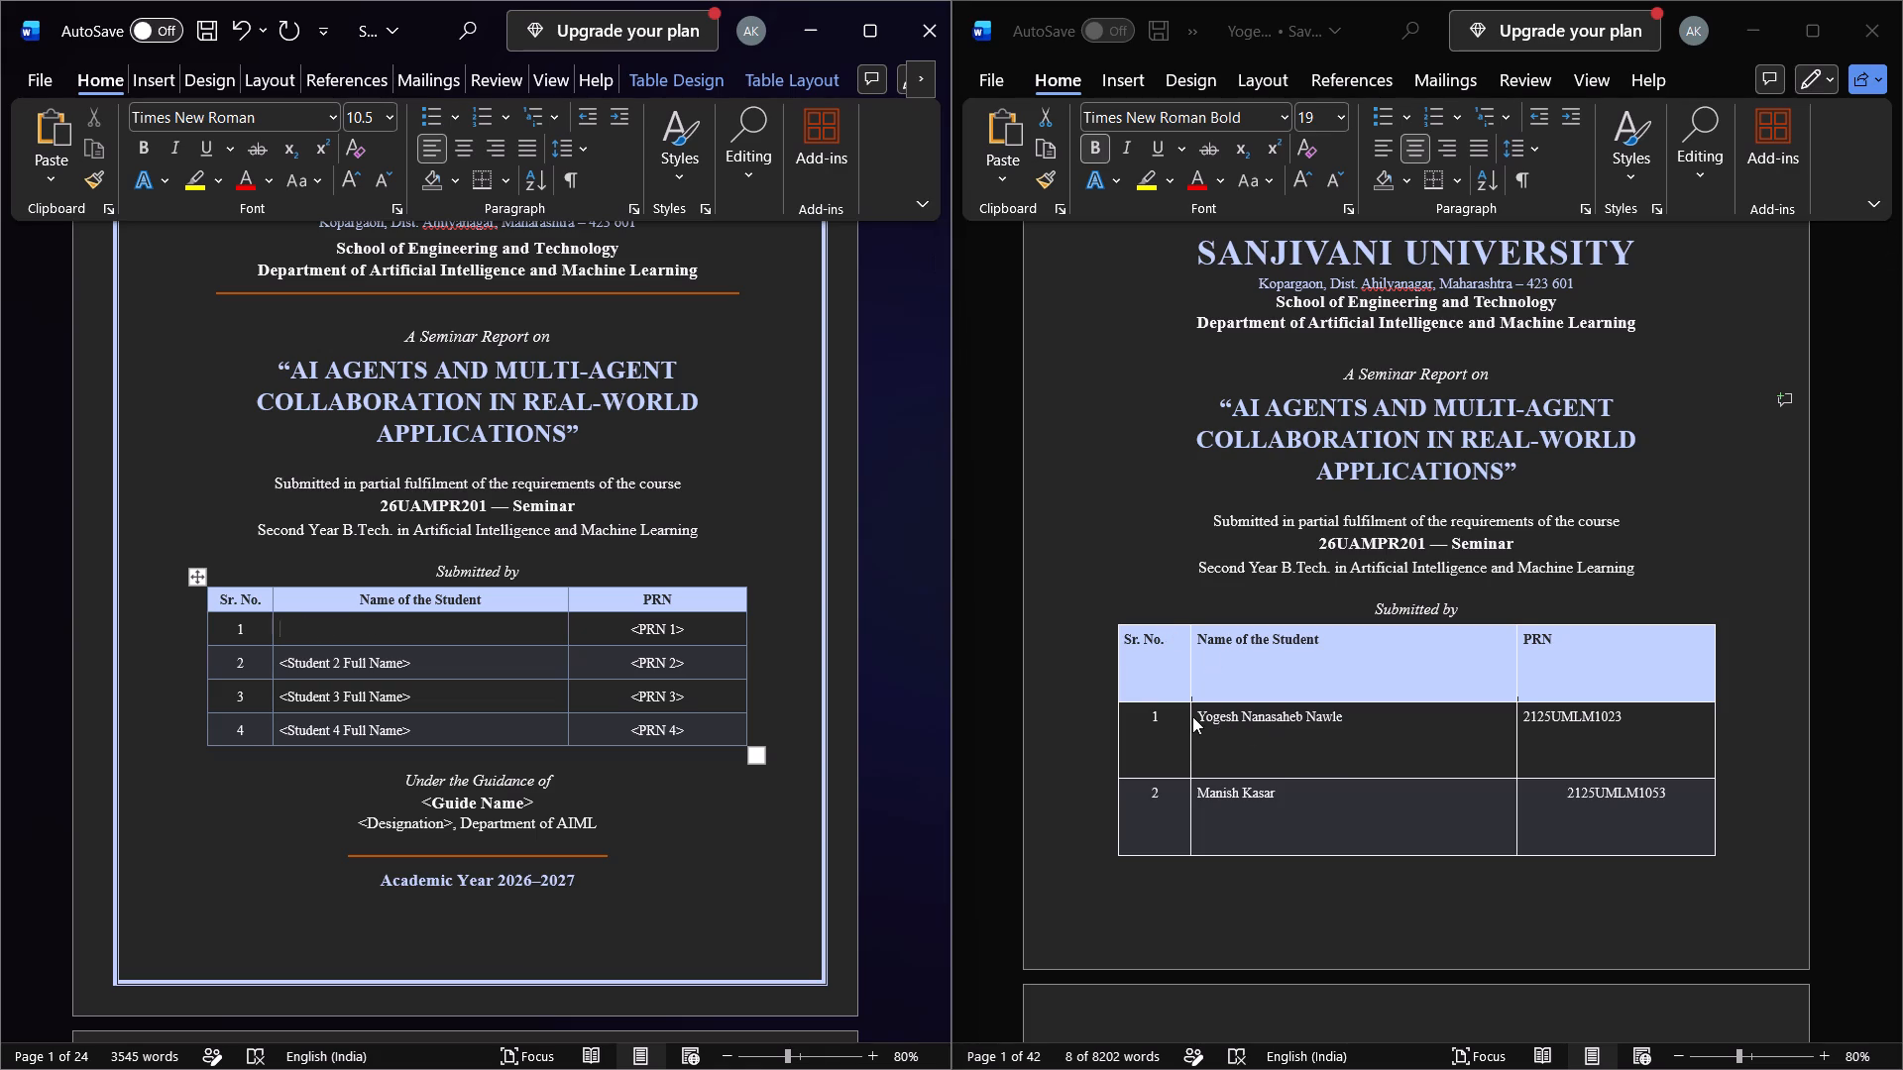
left_click_drag(1200, 710, 1314, 721)
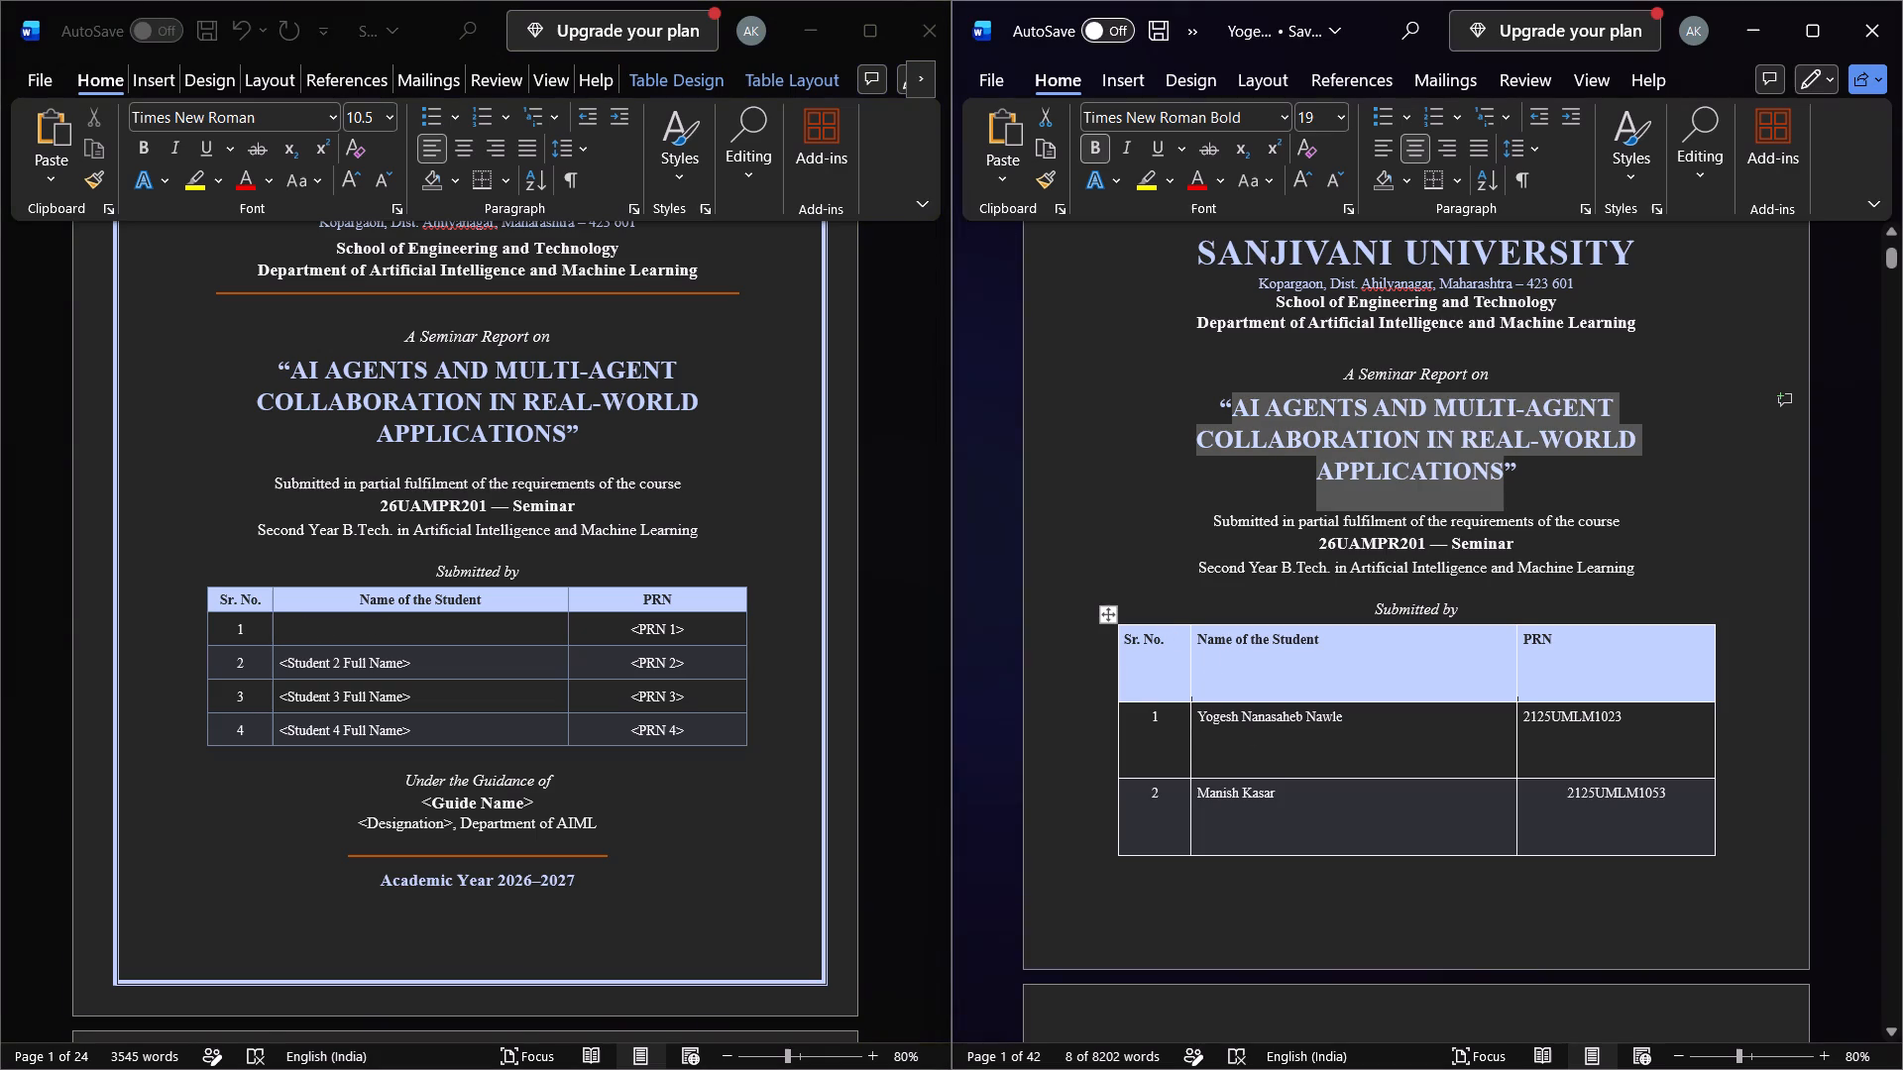
left_click(1197, 717)
left_click_drag(1197, 717, 1371, 718)
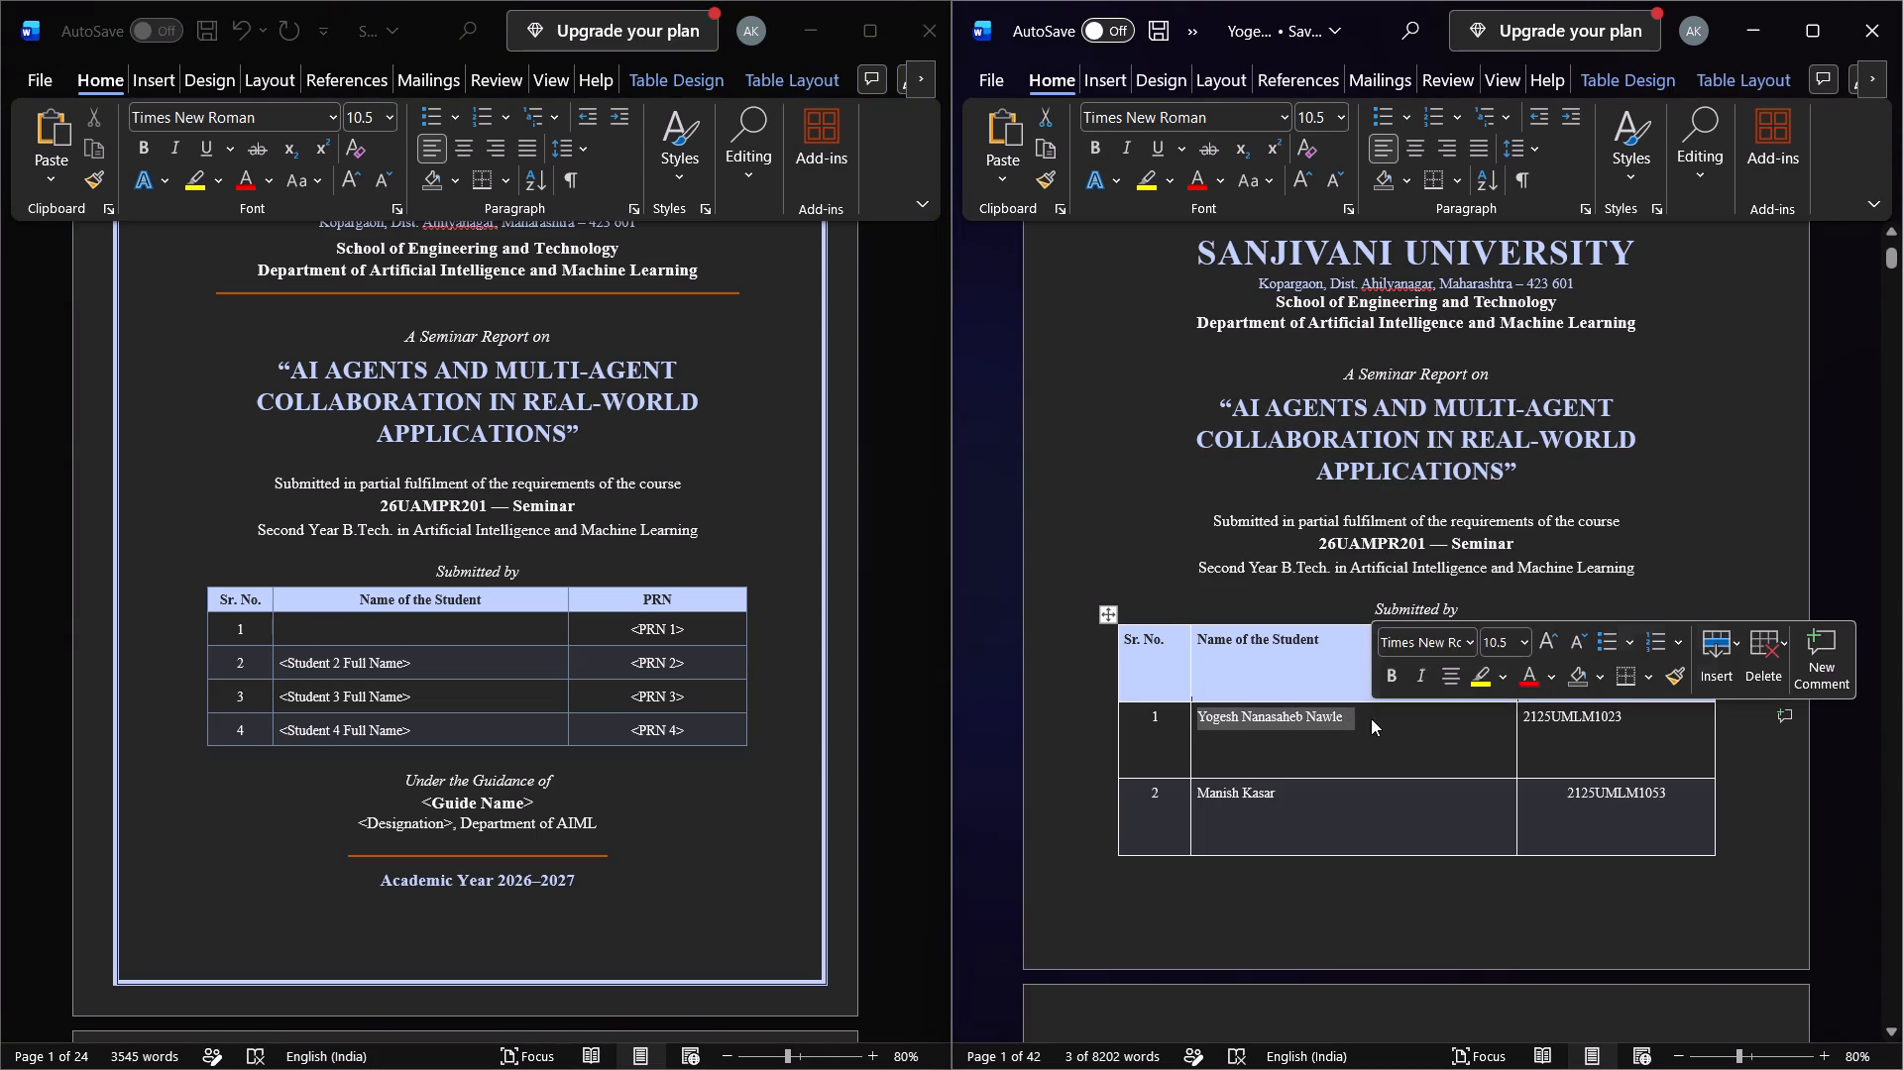
key("ctrl+c")
left_click(447, 634)
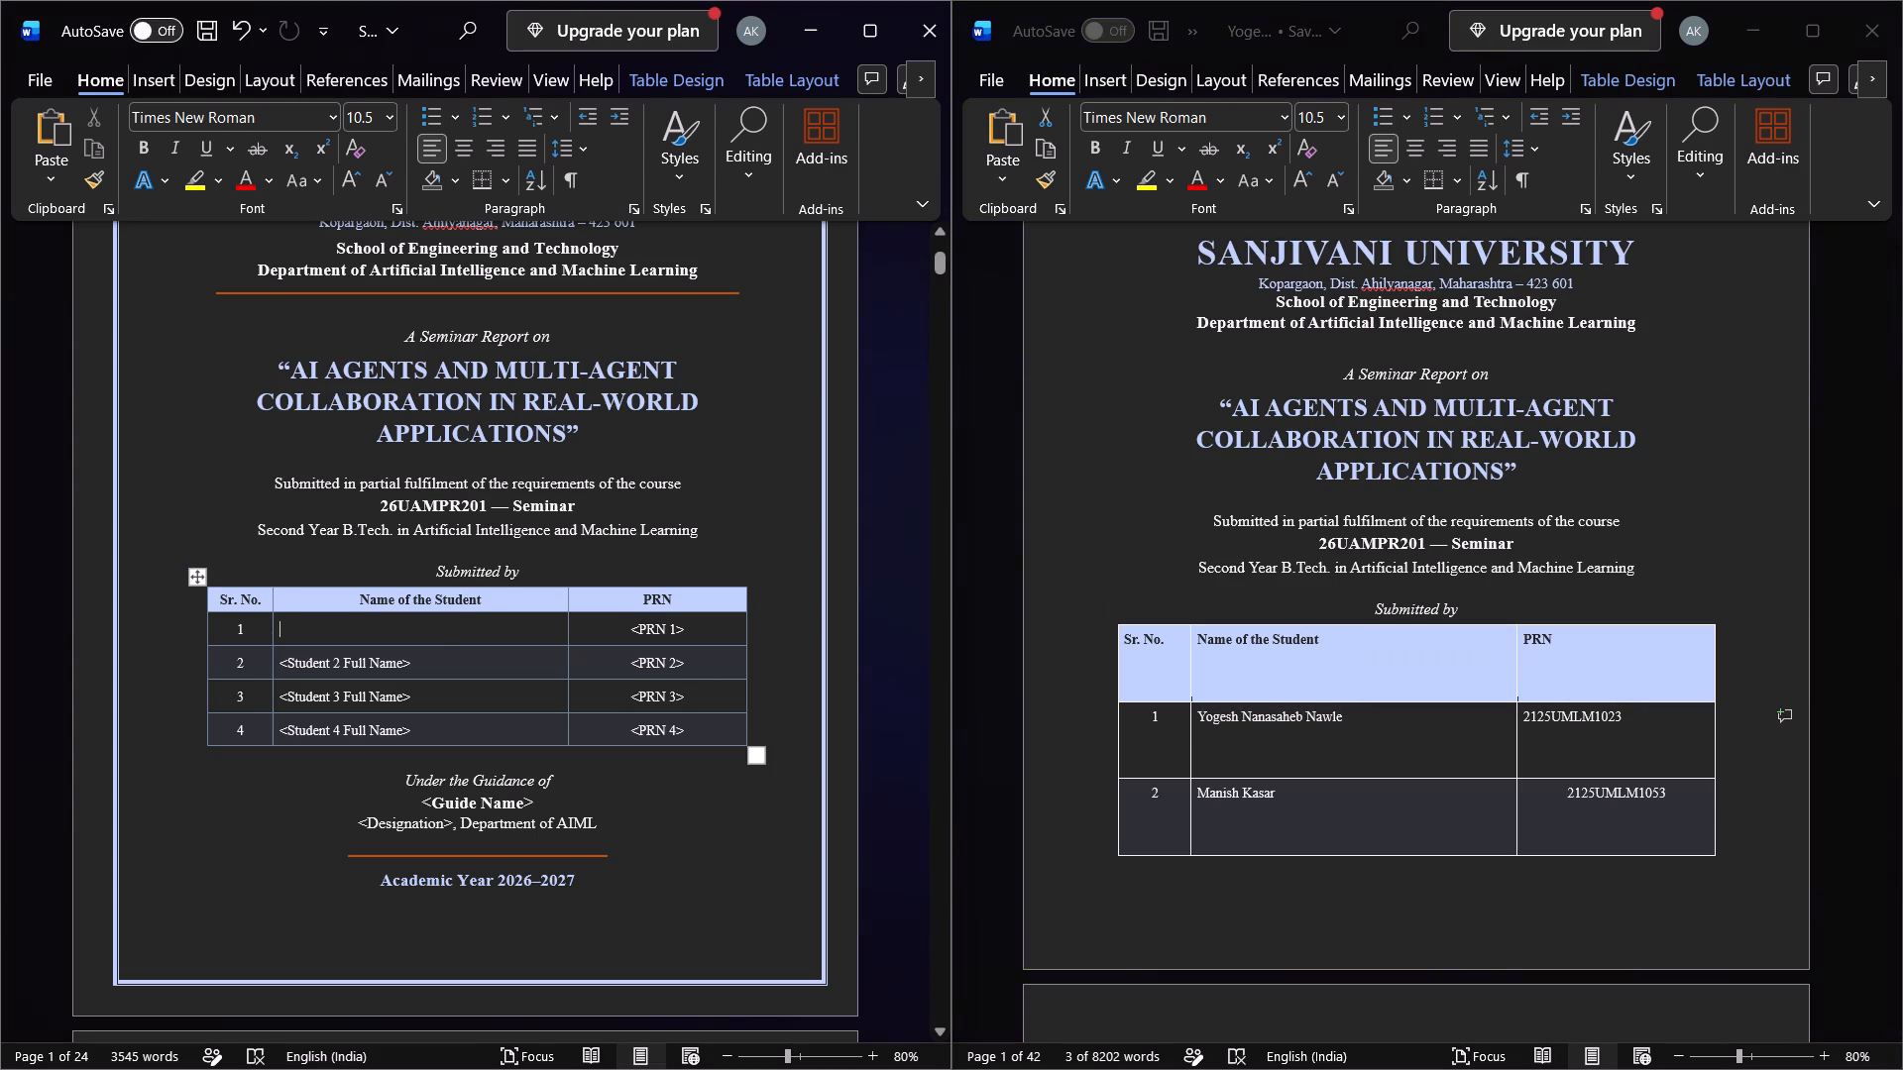
key("ctrl+v")
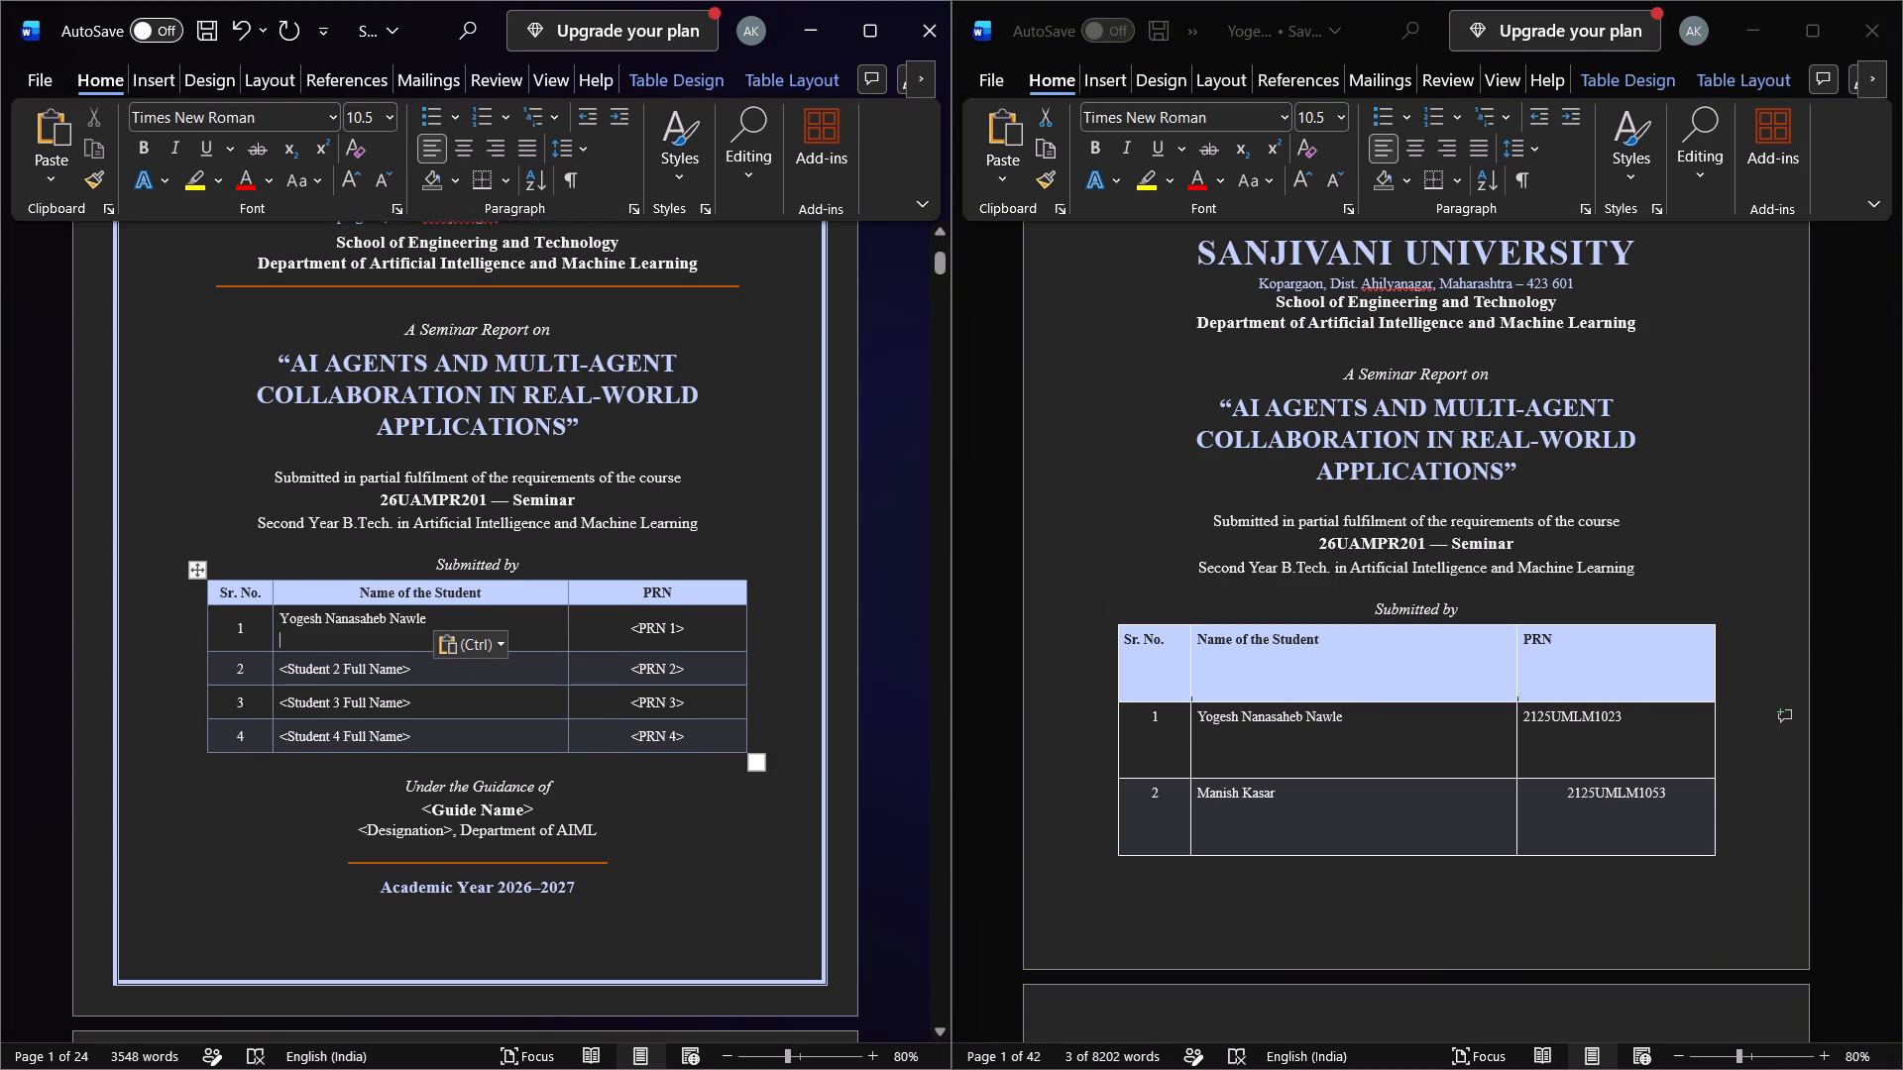
key("BackSpace")
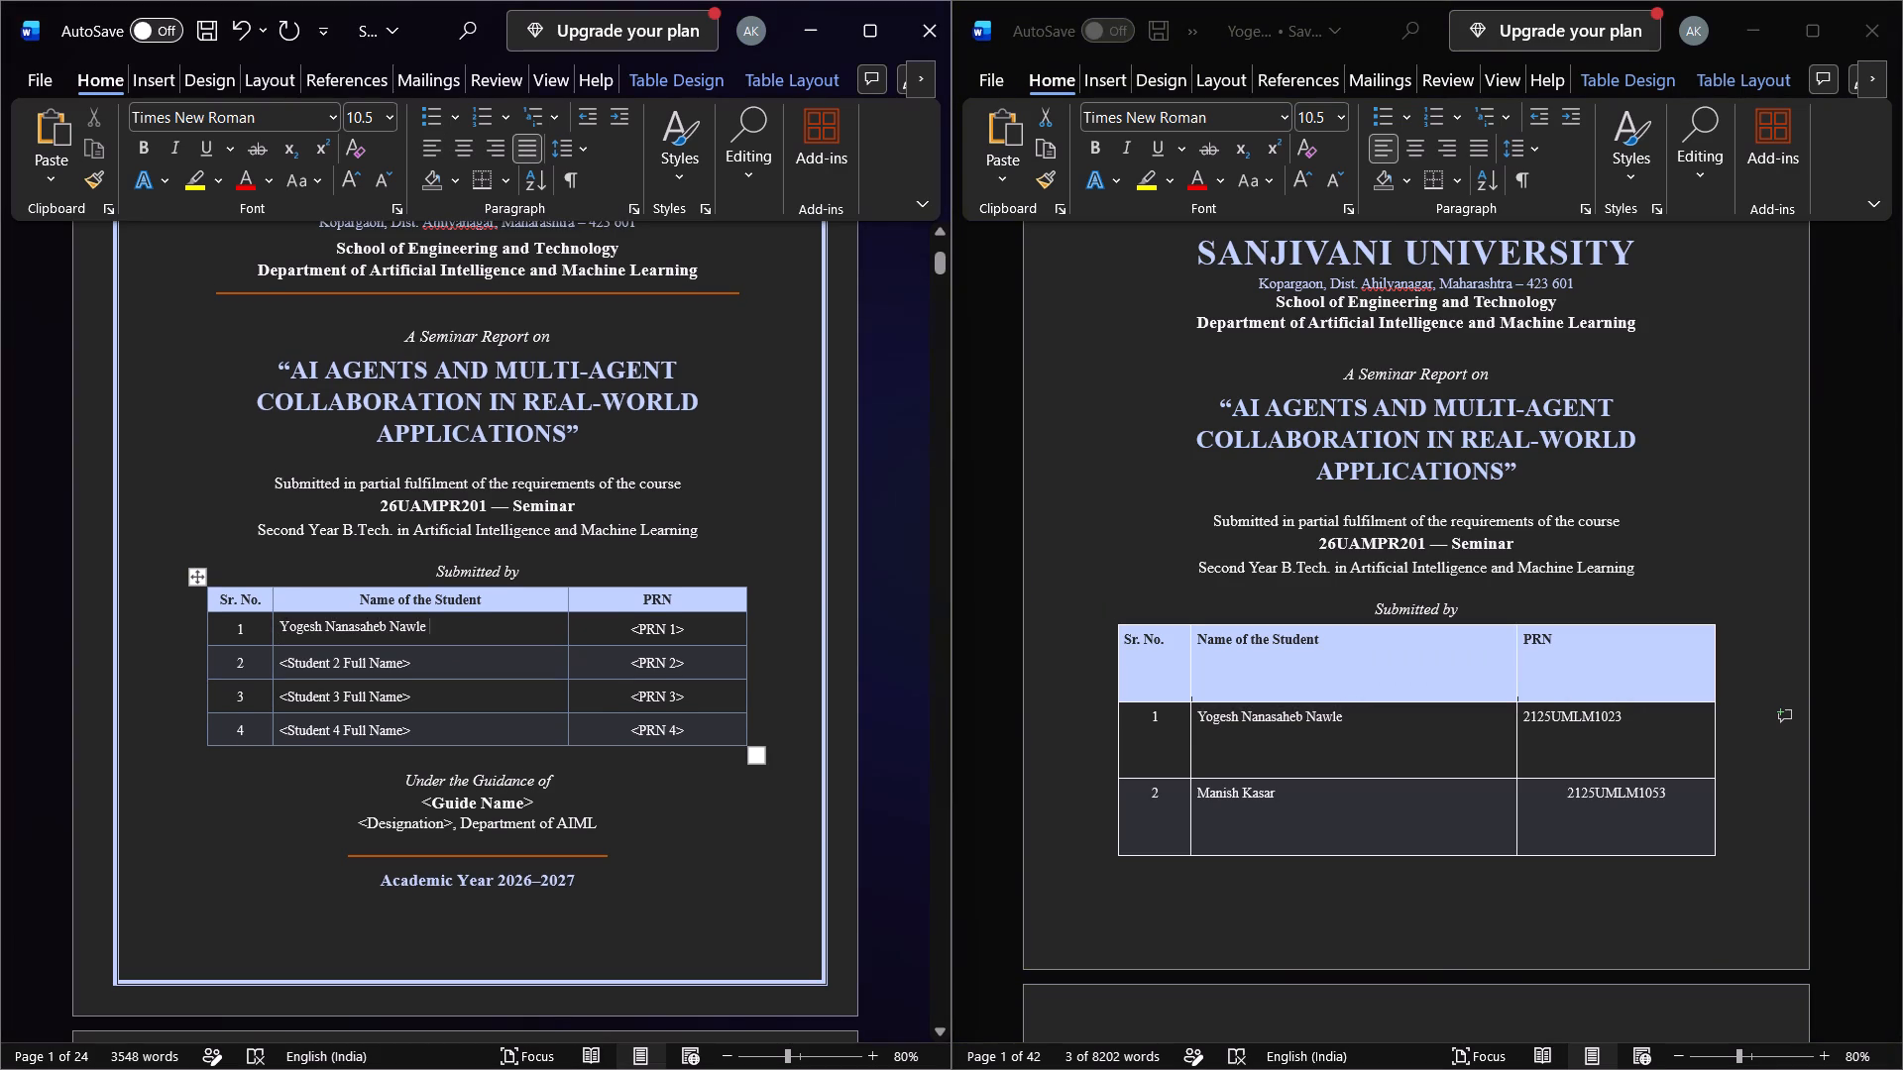
key("BackSpace")
Replace the <PRN 1> placeholder in the template cover's student table with the first student's PRN copied from the report.
left_click_drag(626, 629, 667, 629)
left_click_drag(667, 629, 707, 629)
key("BackSpace")
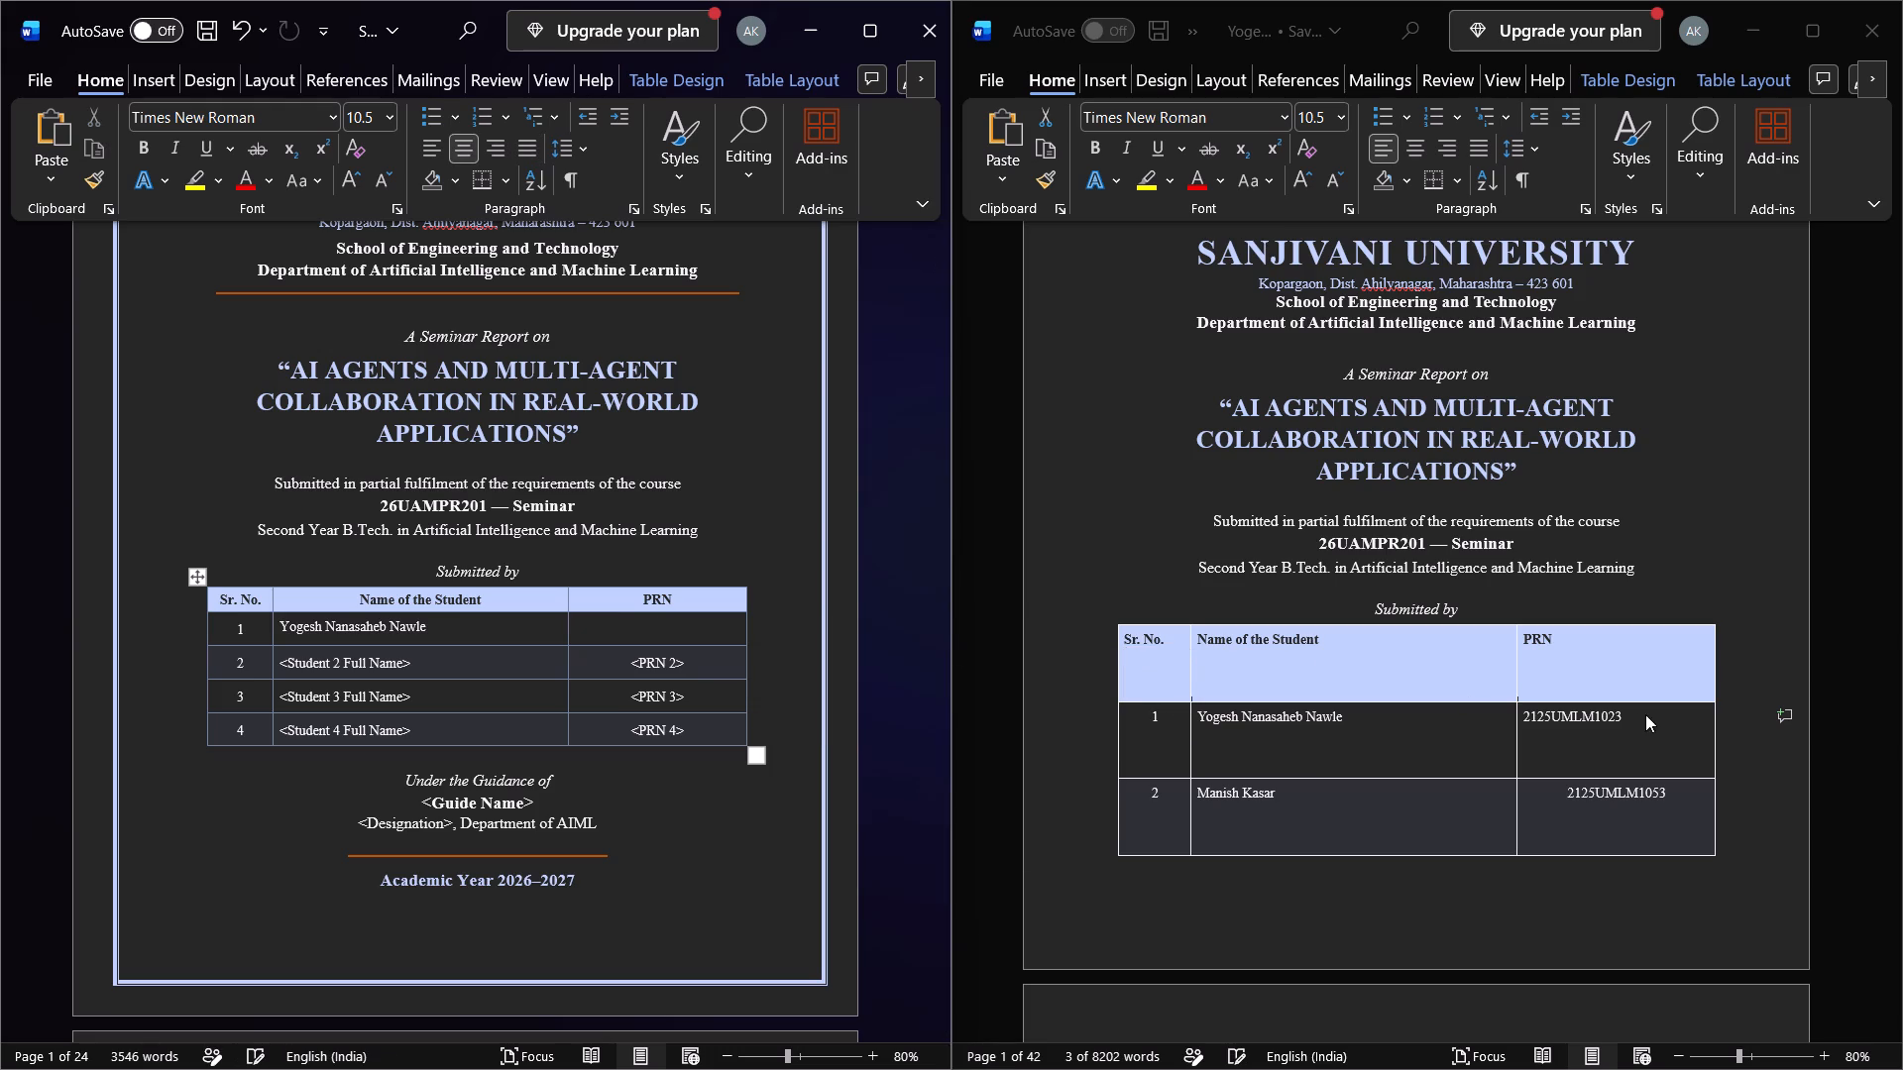
left_click_drag(1524, 712, 1612, 714)
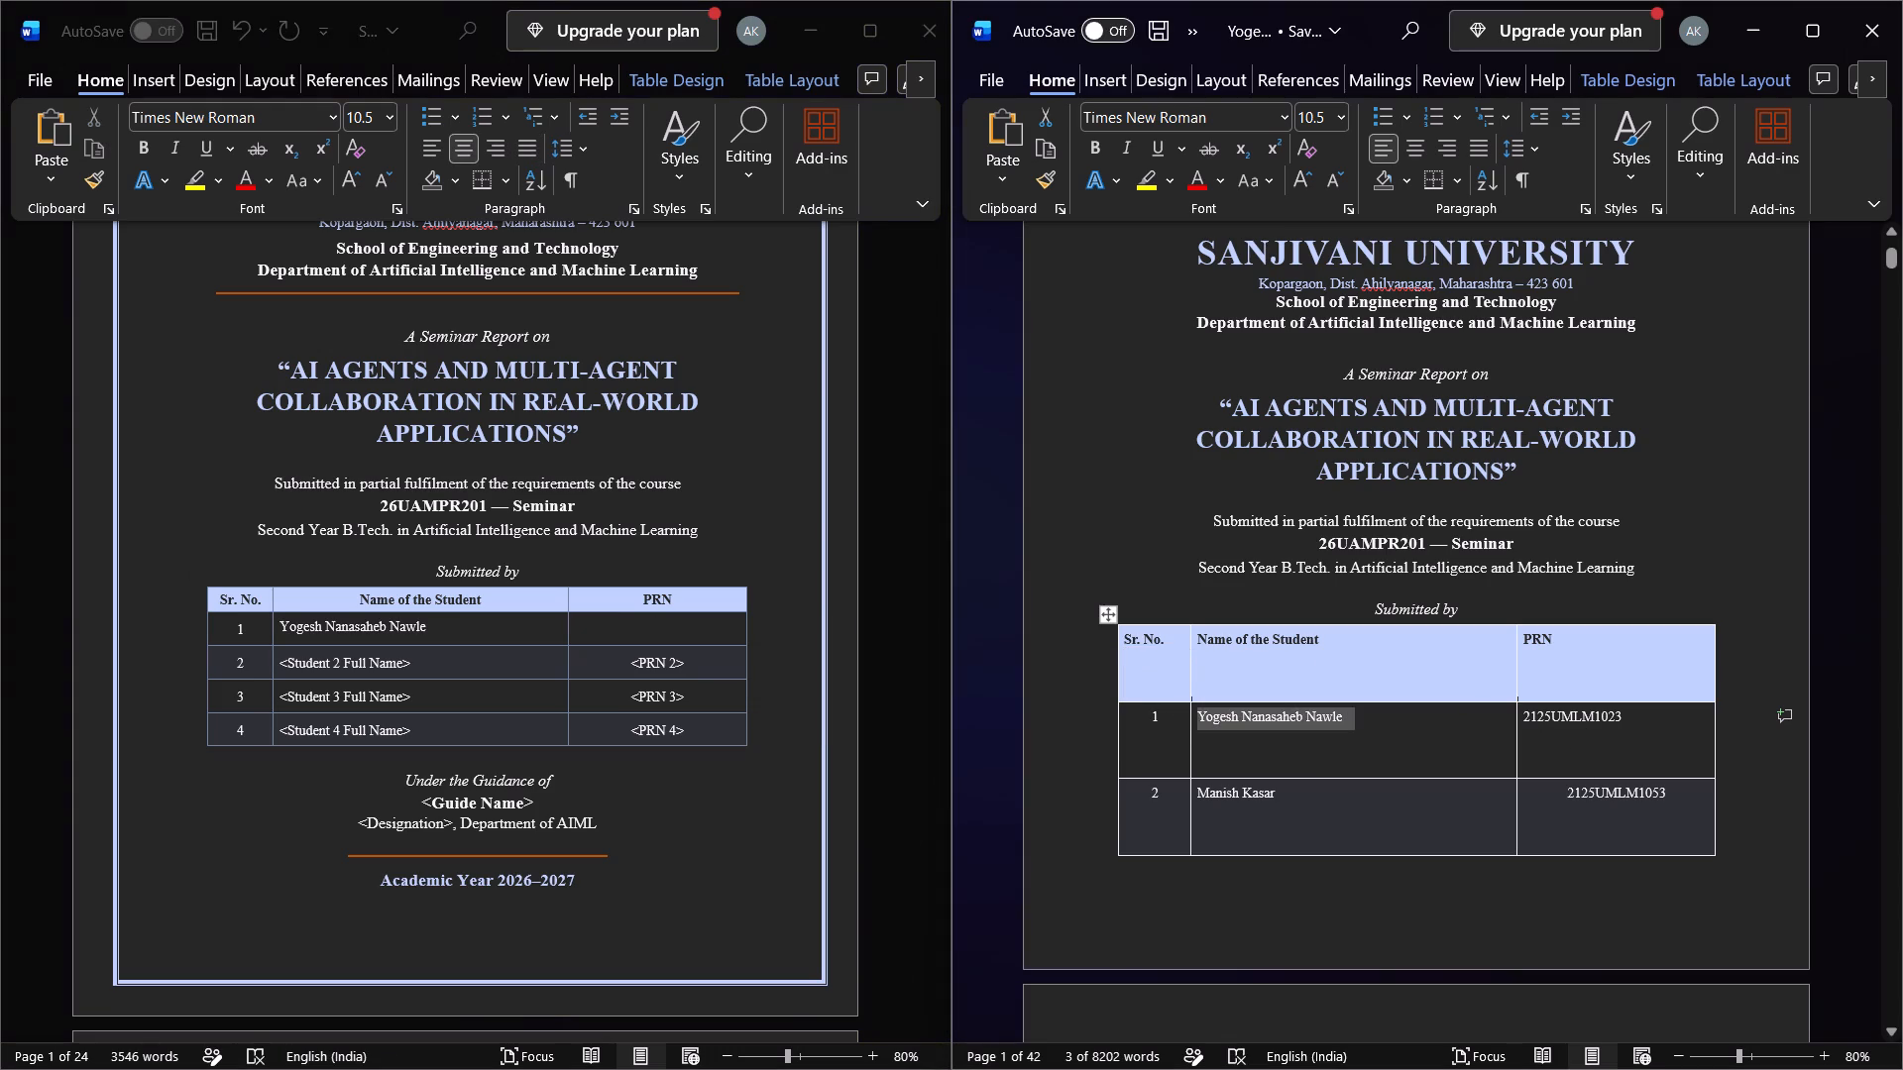
left_click(1537, 714)
left_click_drag(1523, 716, 1618, 721)
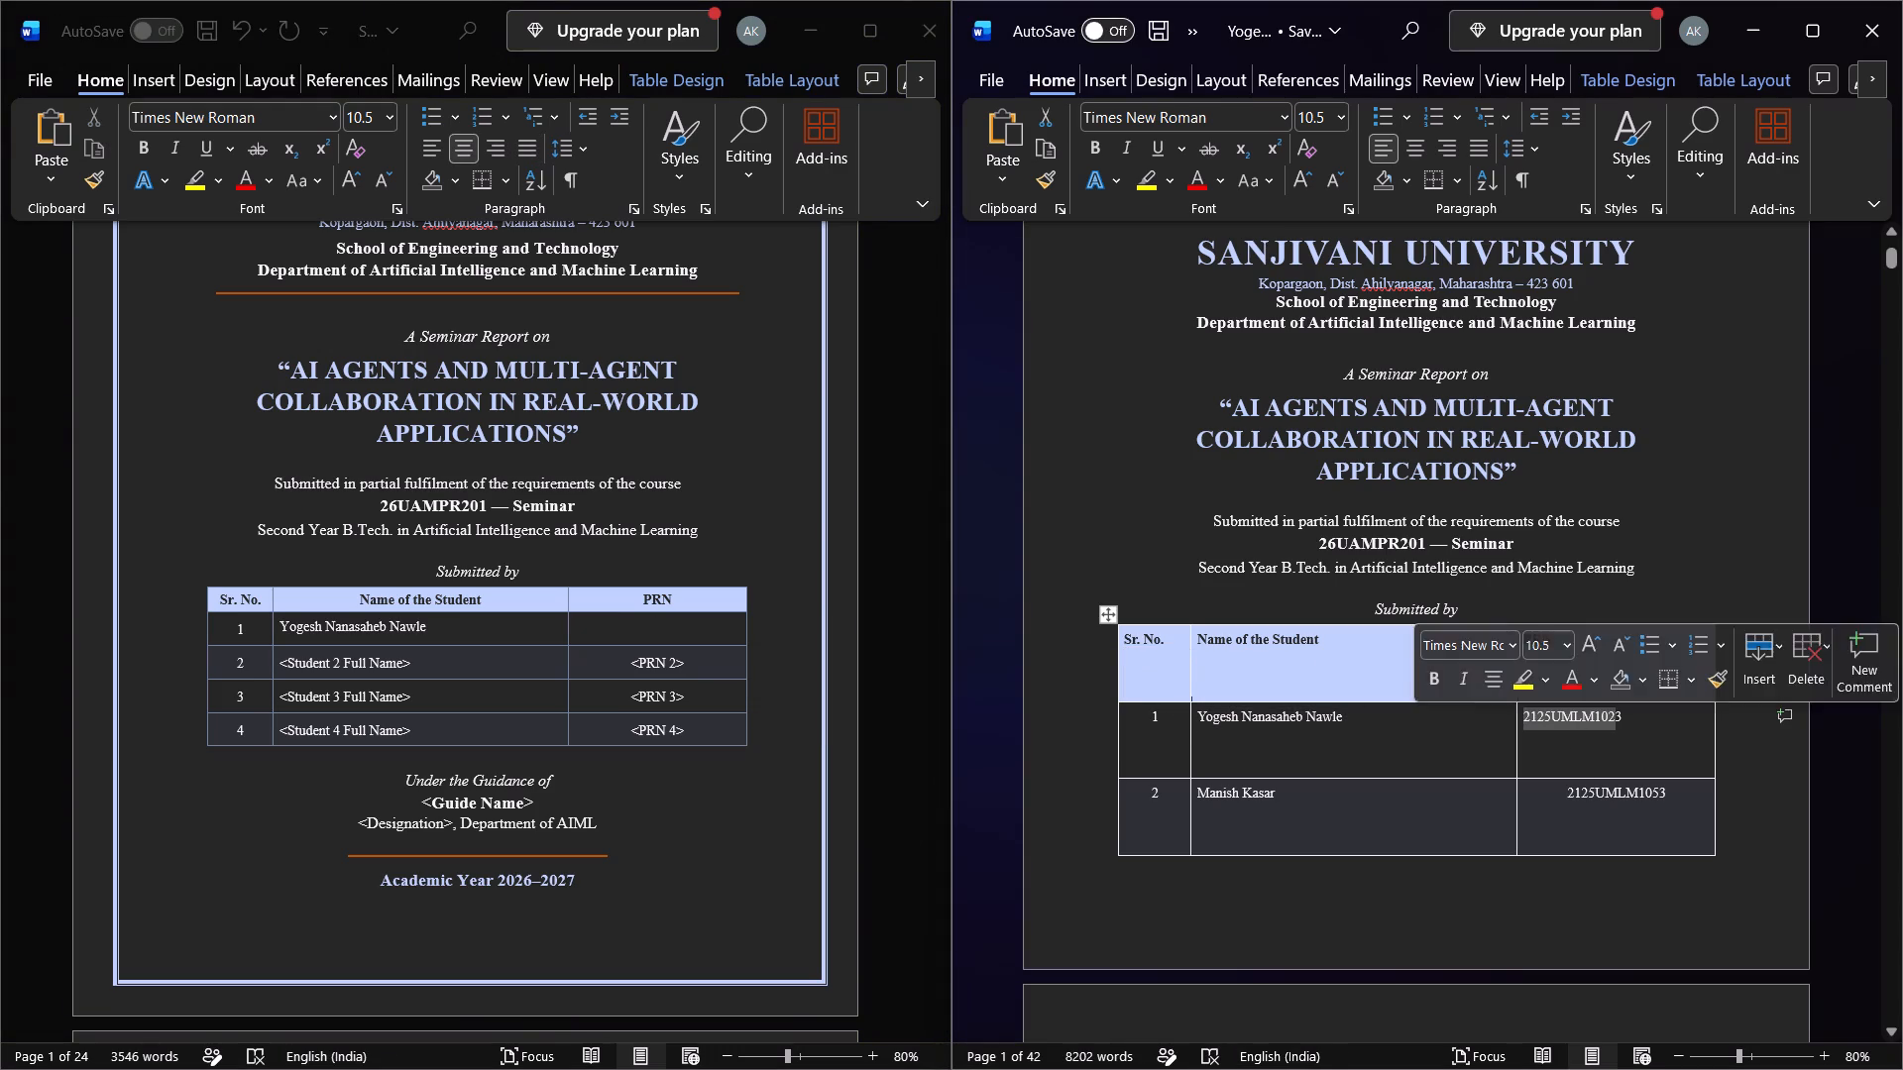
left_click(1620, 728)
left_click_drag(1641, 717, 1519, 722)
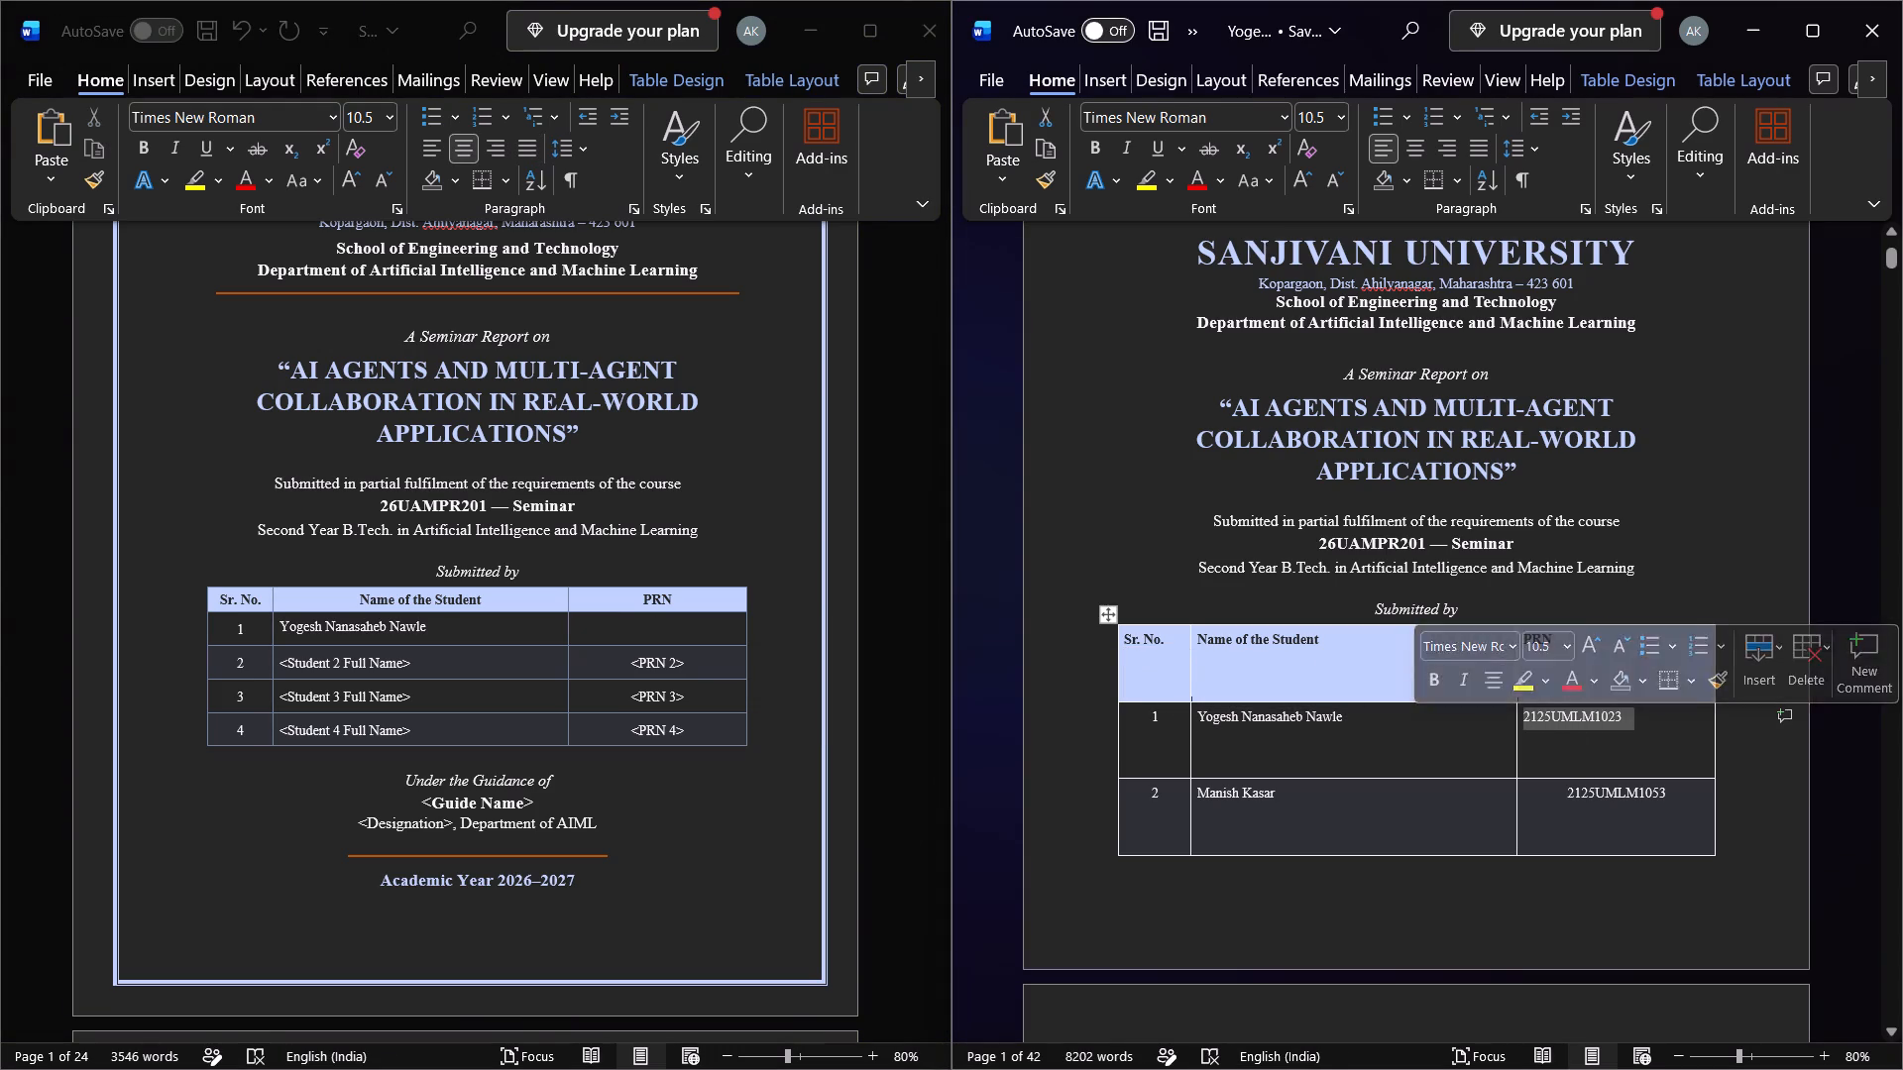
key("ctrl+c")
left_click(705, 621)
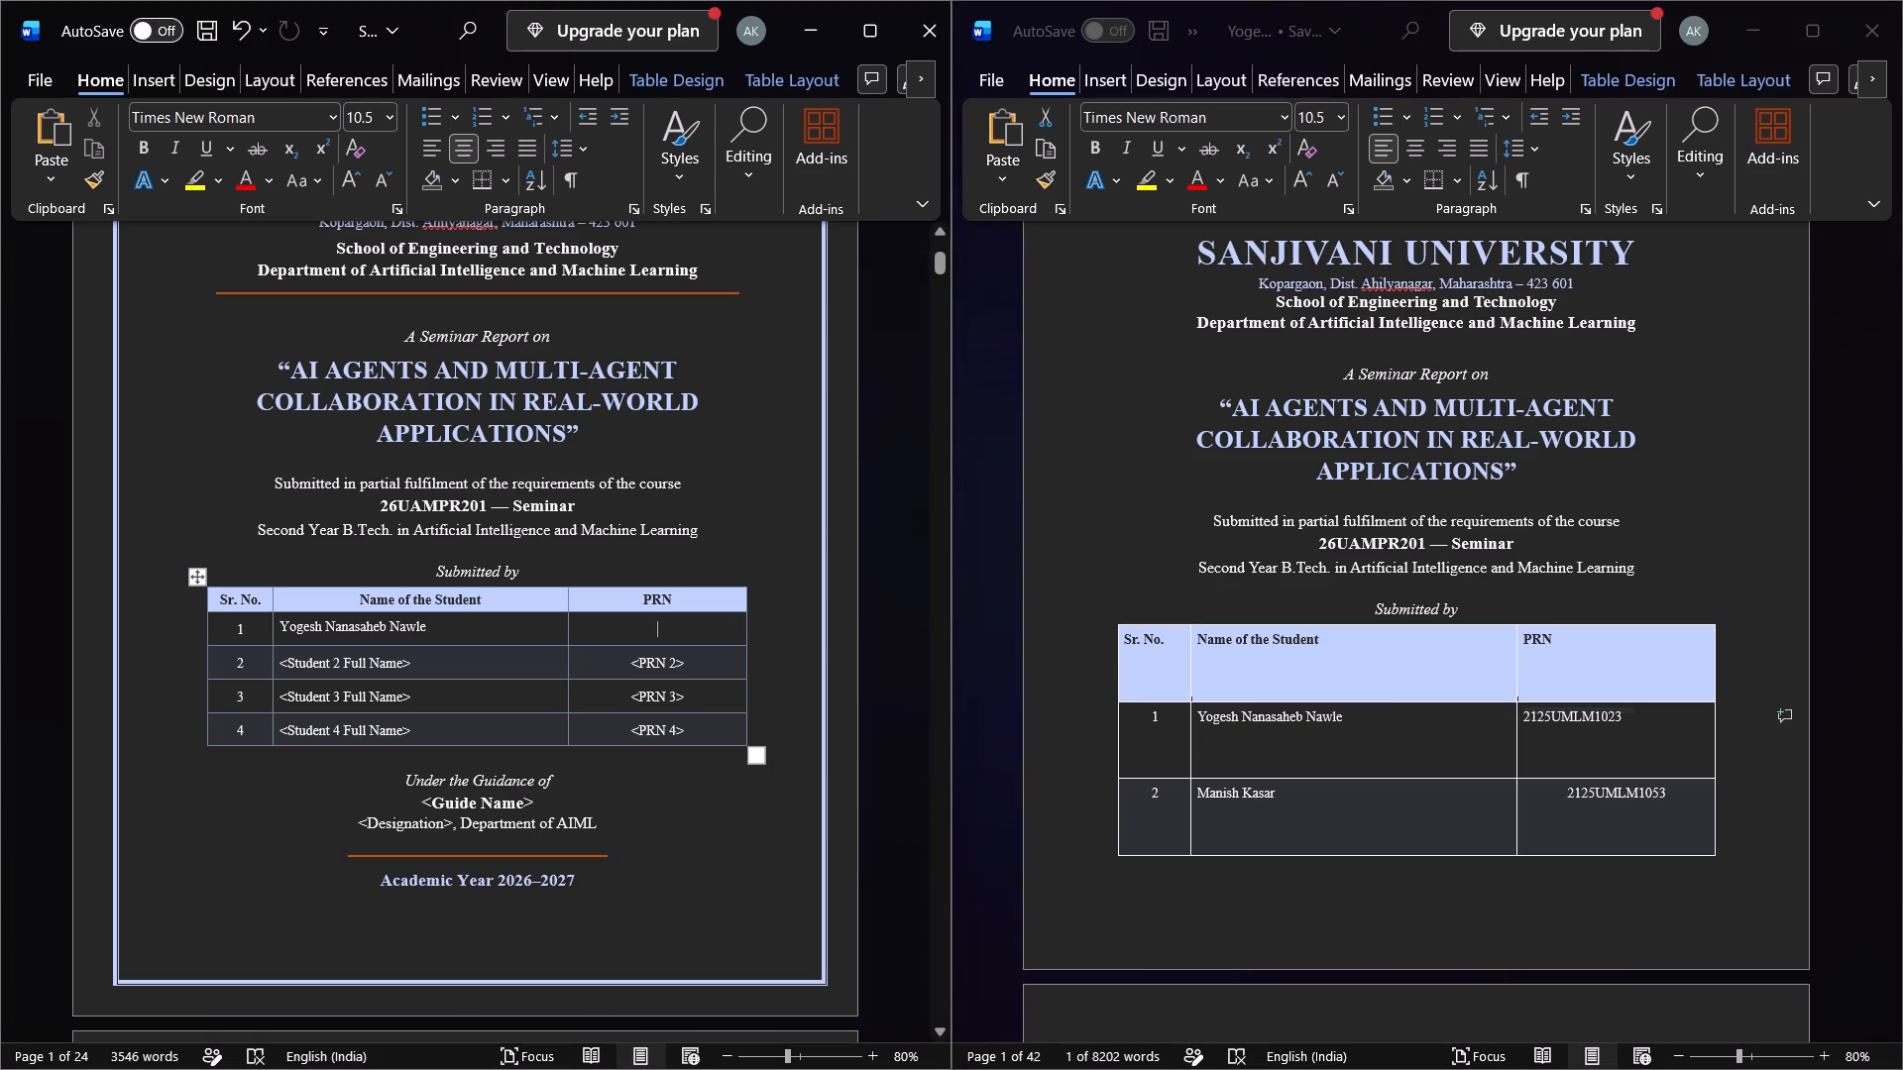
left_click_drag(706, 636, 721, 691, "ctrl")
key("ctrl+v")
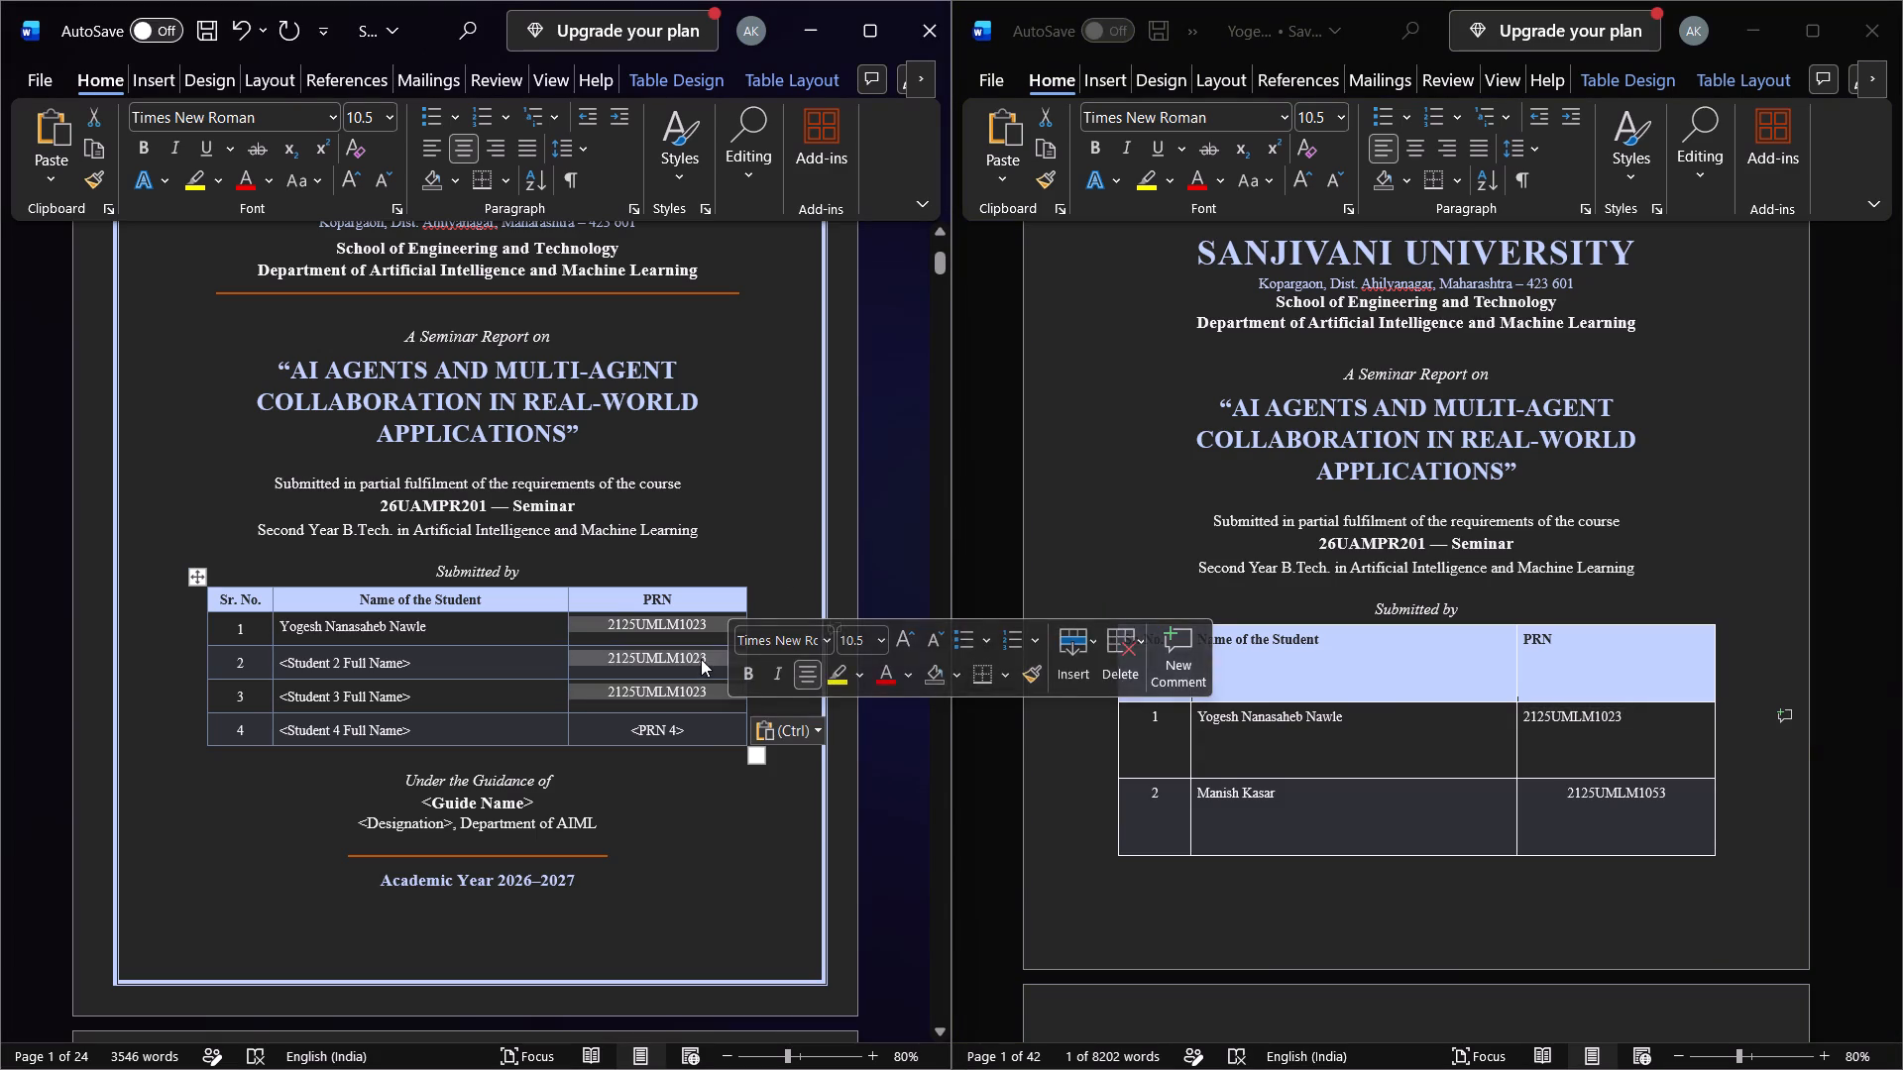
Empty the PRN cells for students 2, 3 and 4 in the template cover's table, keeping the first student's PRN.
left_click(701, 659)
left_click(719, 658)
key("BackSpace")
key("BackSpace")
key("BackSpace")
key("BackSpace")
key("BackSpace")
key("BackSpace")
key("BackSpace")
key("BackSpace")
key("BackSpace")
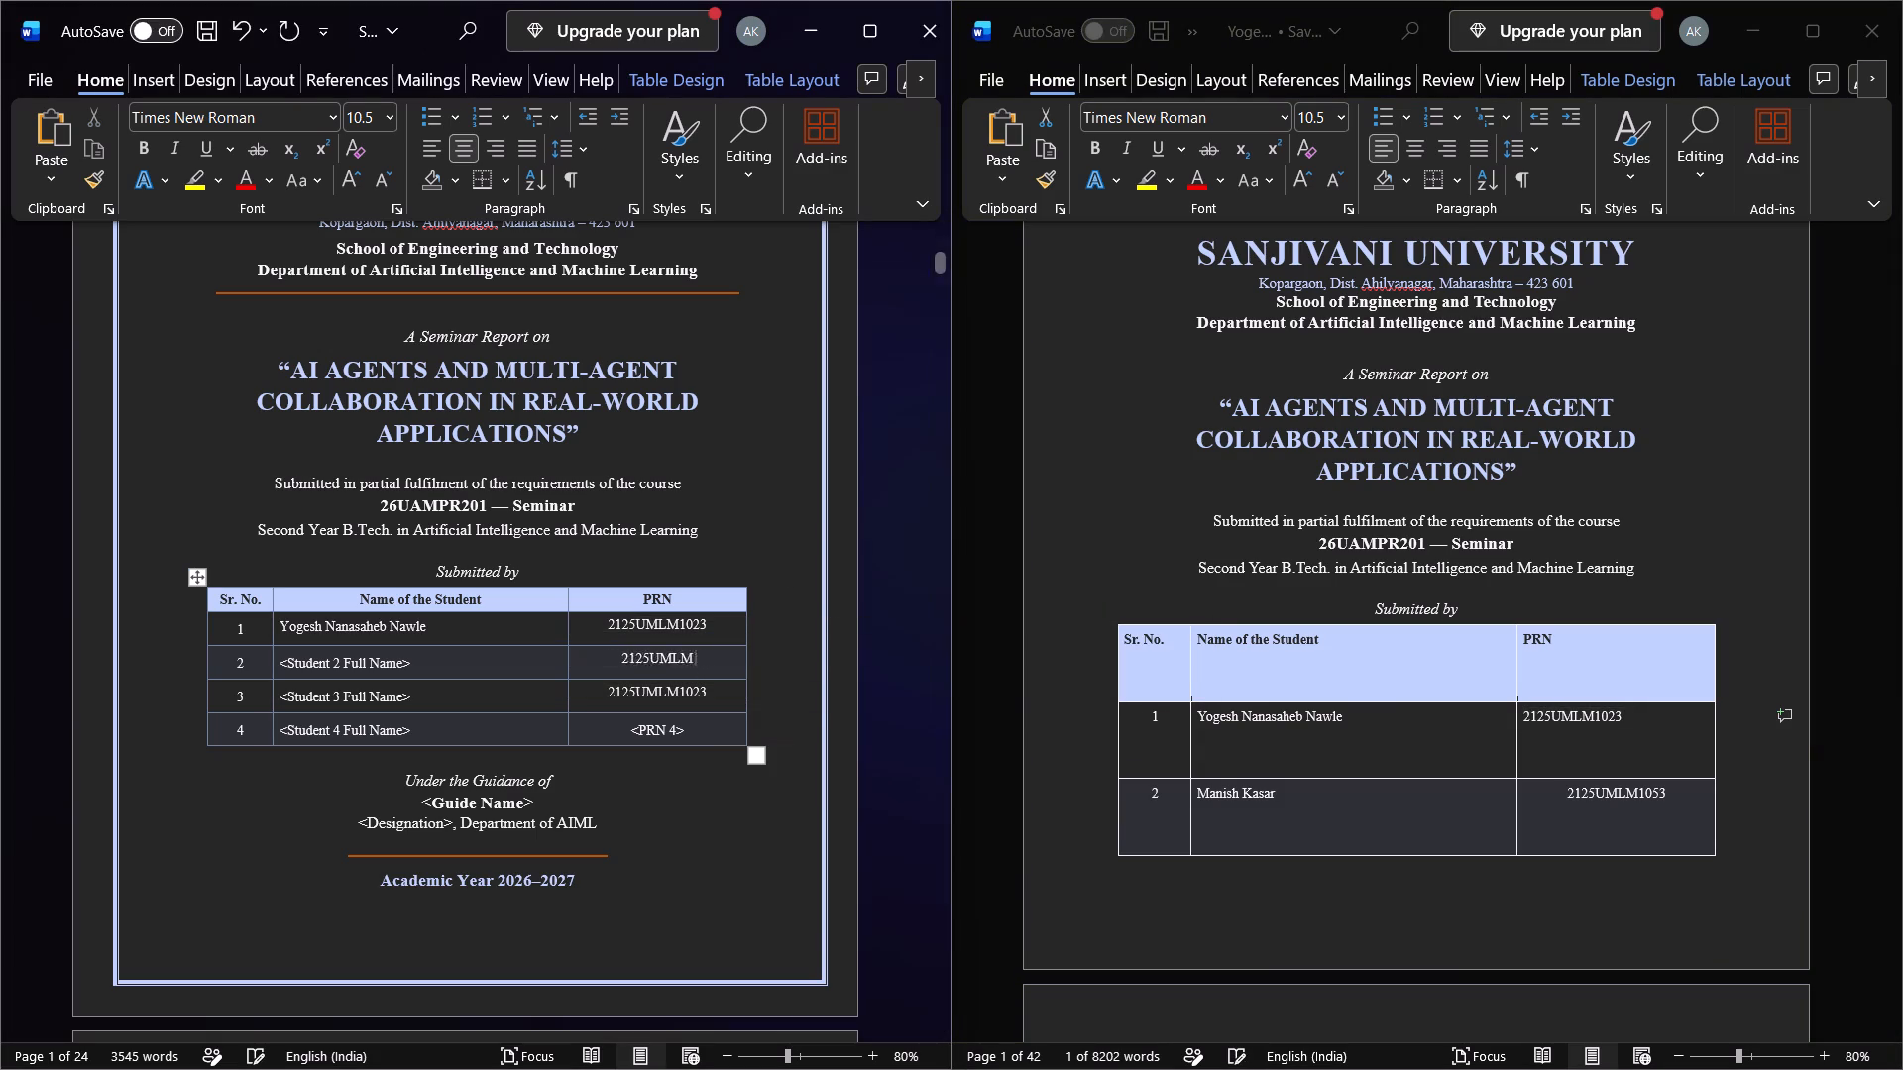
key("BackSpace")
key("BackSpace")
key("BackSpace")
key("BackSpace")
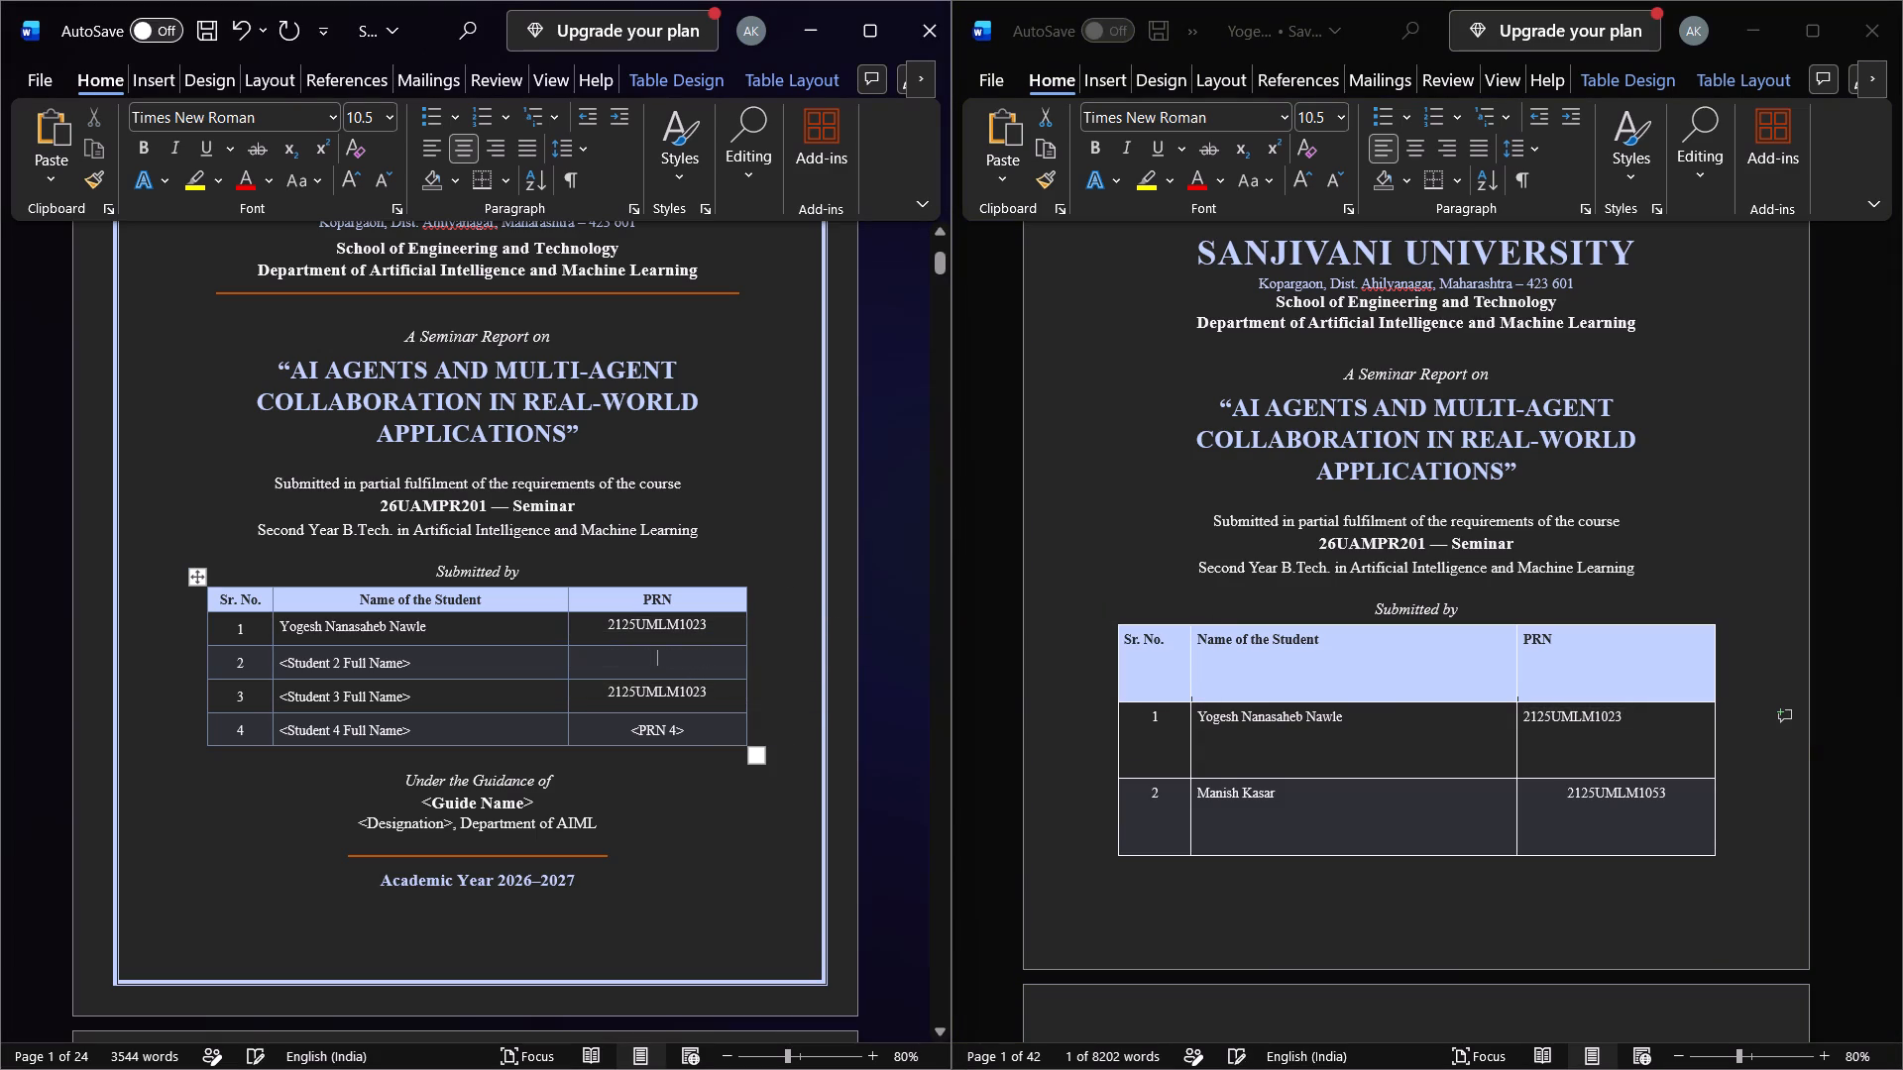
left_click(722, 697)
key("BackSpace")
key("BackSpace")
key("BackSpace")
key("BackSpace")
key("BackSpace")
key("BackSpace")
key("BackSpace")
key("BackSpace")
key("BackSpace")
key("BackSpace")
key("BackSpace")
key("BackSpace")
key("BackSpace")
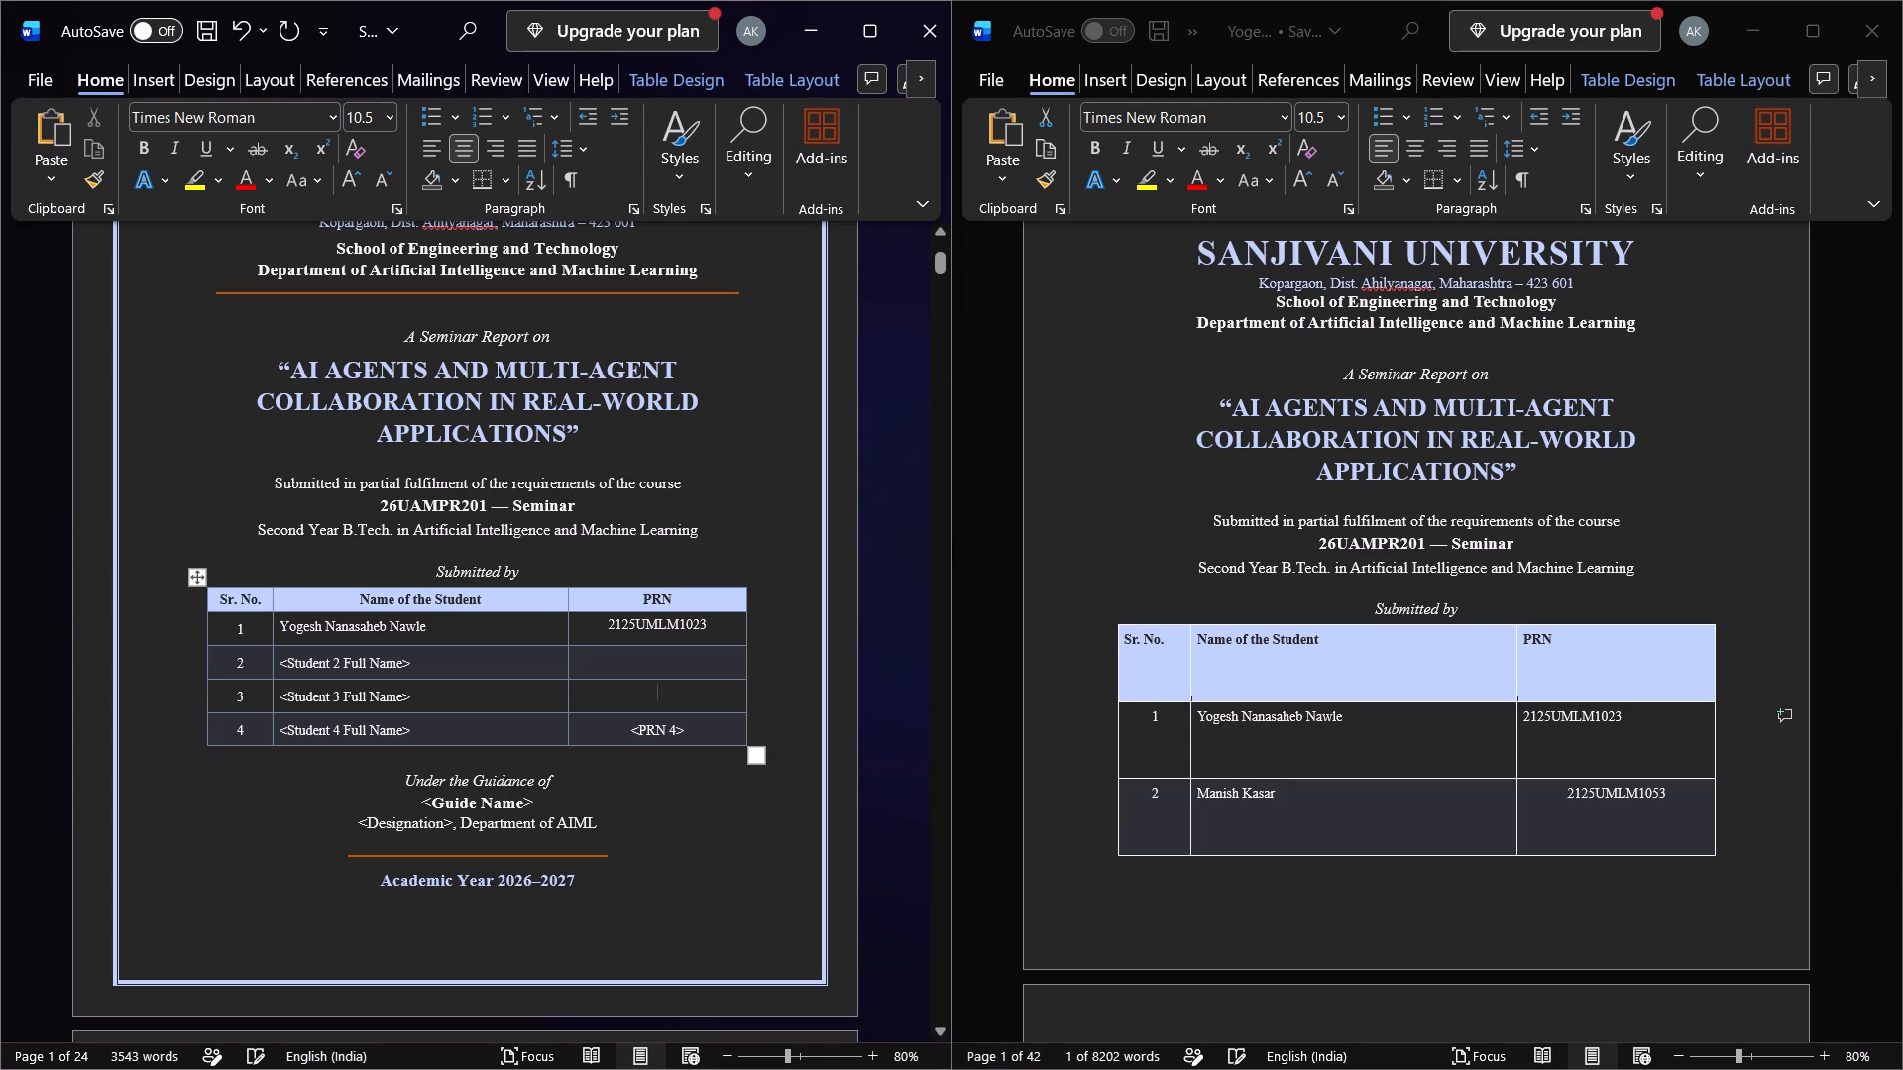
left_click(691, 737)
key("BackSpace")
key("BackSpace")
key("BackSpace")
key("BackSpace")
key("BackSpace")
key("BackSpace")
key("BackSpace")
Delete the full-name placeholders for students 3, 2 and 4 from the template cover's table.
left_click_drag(420, 686, 282, 691)
key("BackSpace")
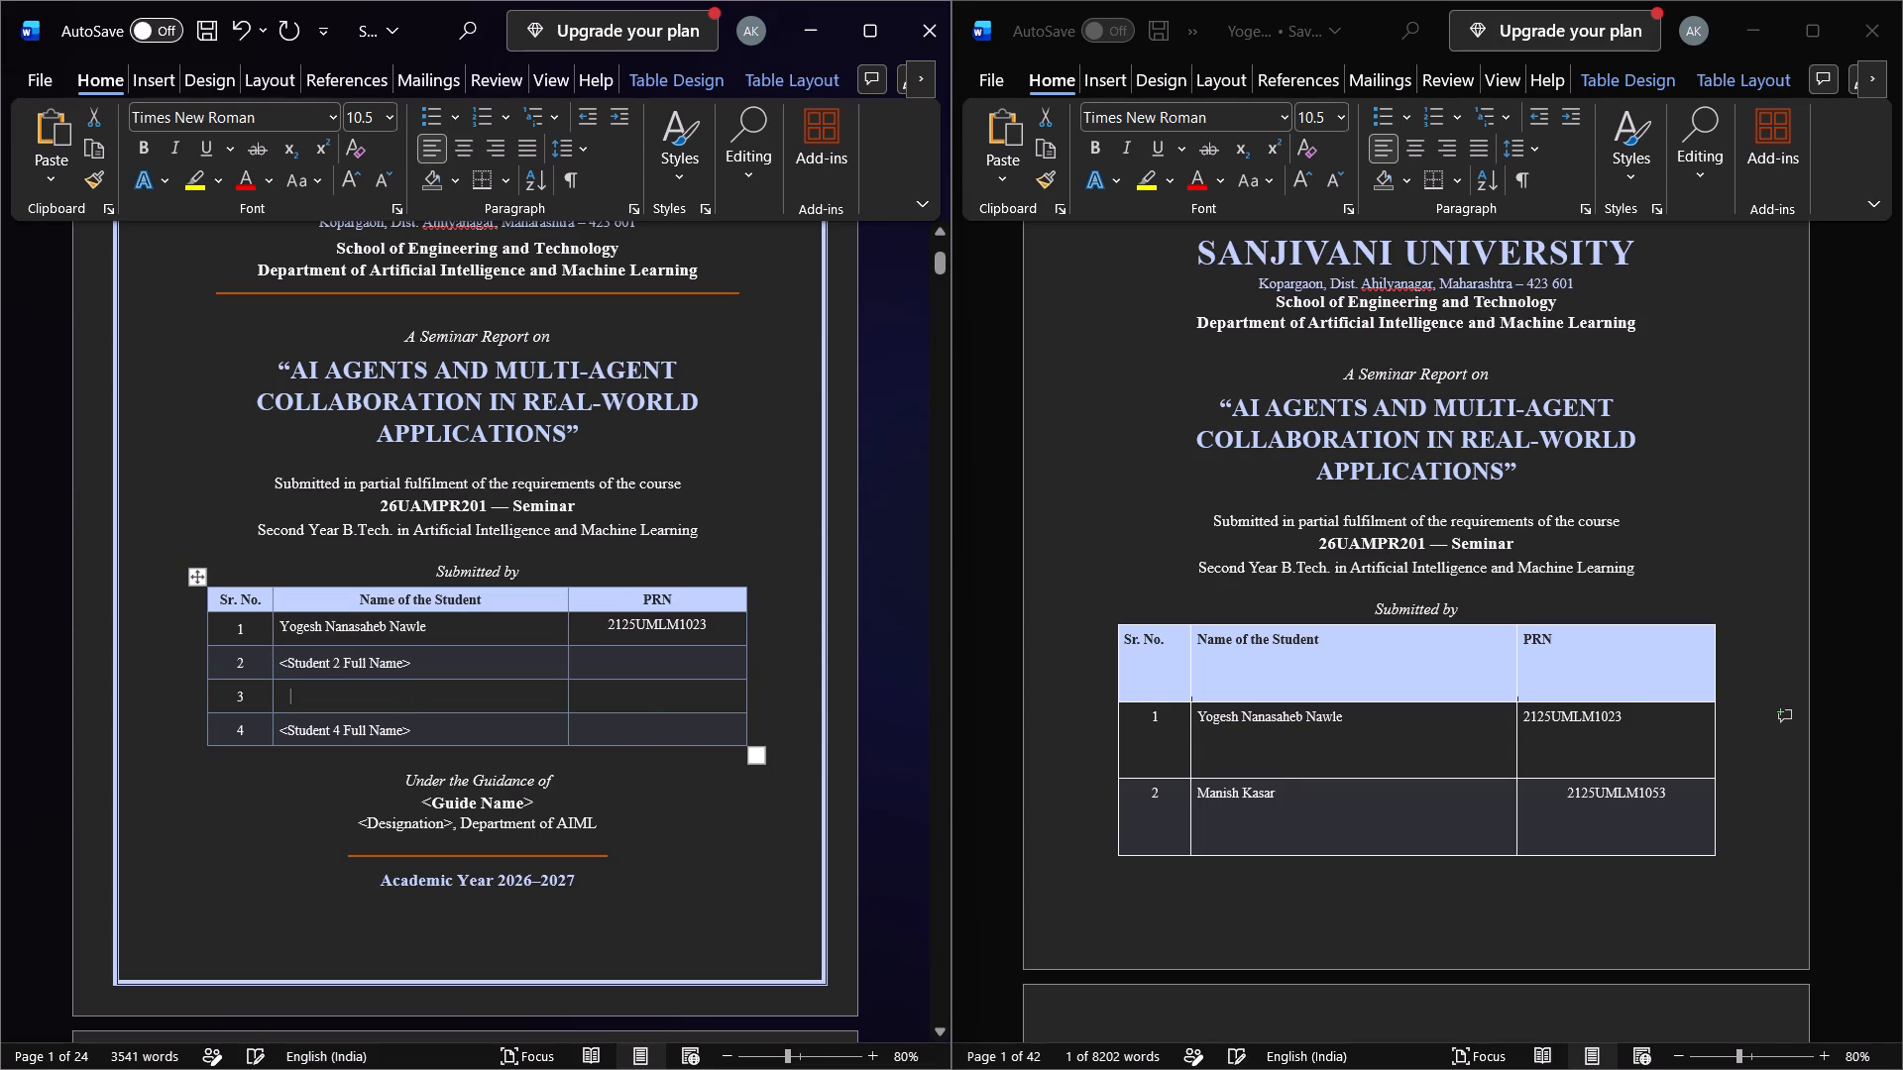
left_click(424, 663)
left_click_drag(422, 661, 334, 653)
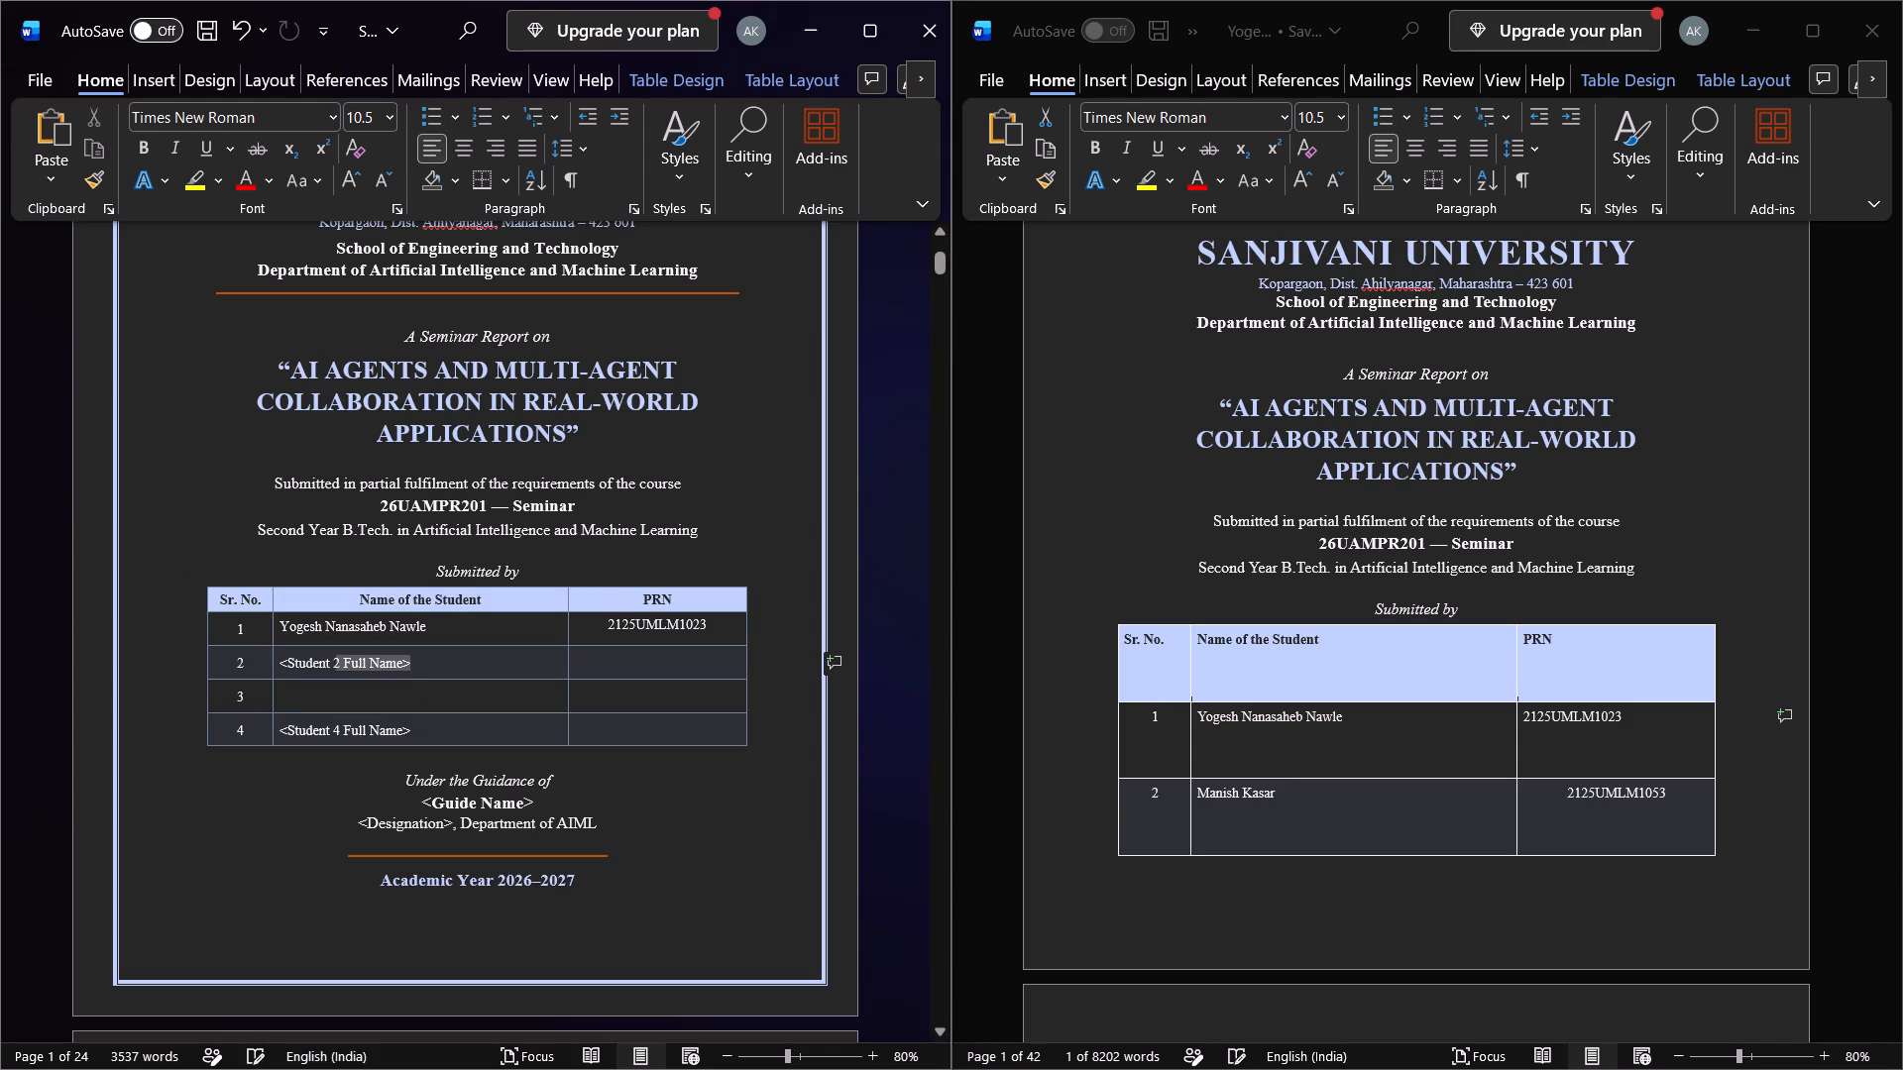
left_click_drag(334, 653, 291, 662)
key("BackSpace")
key("BackSpace")
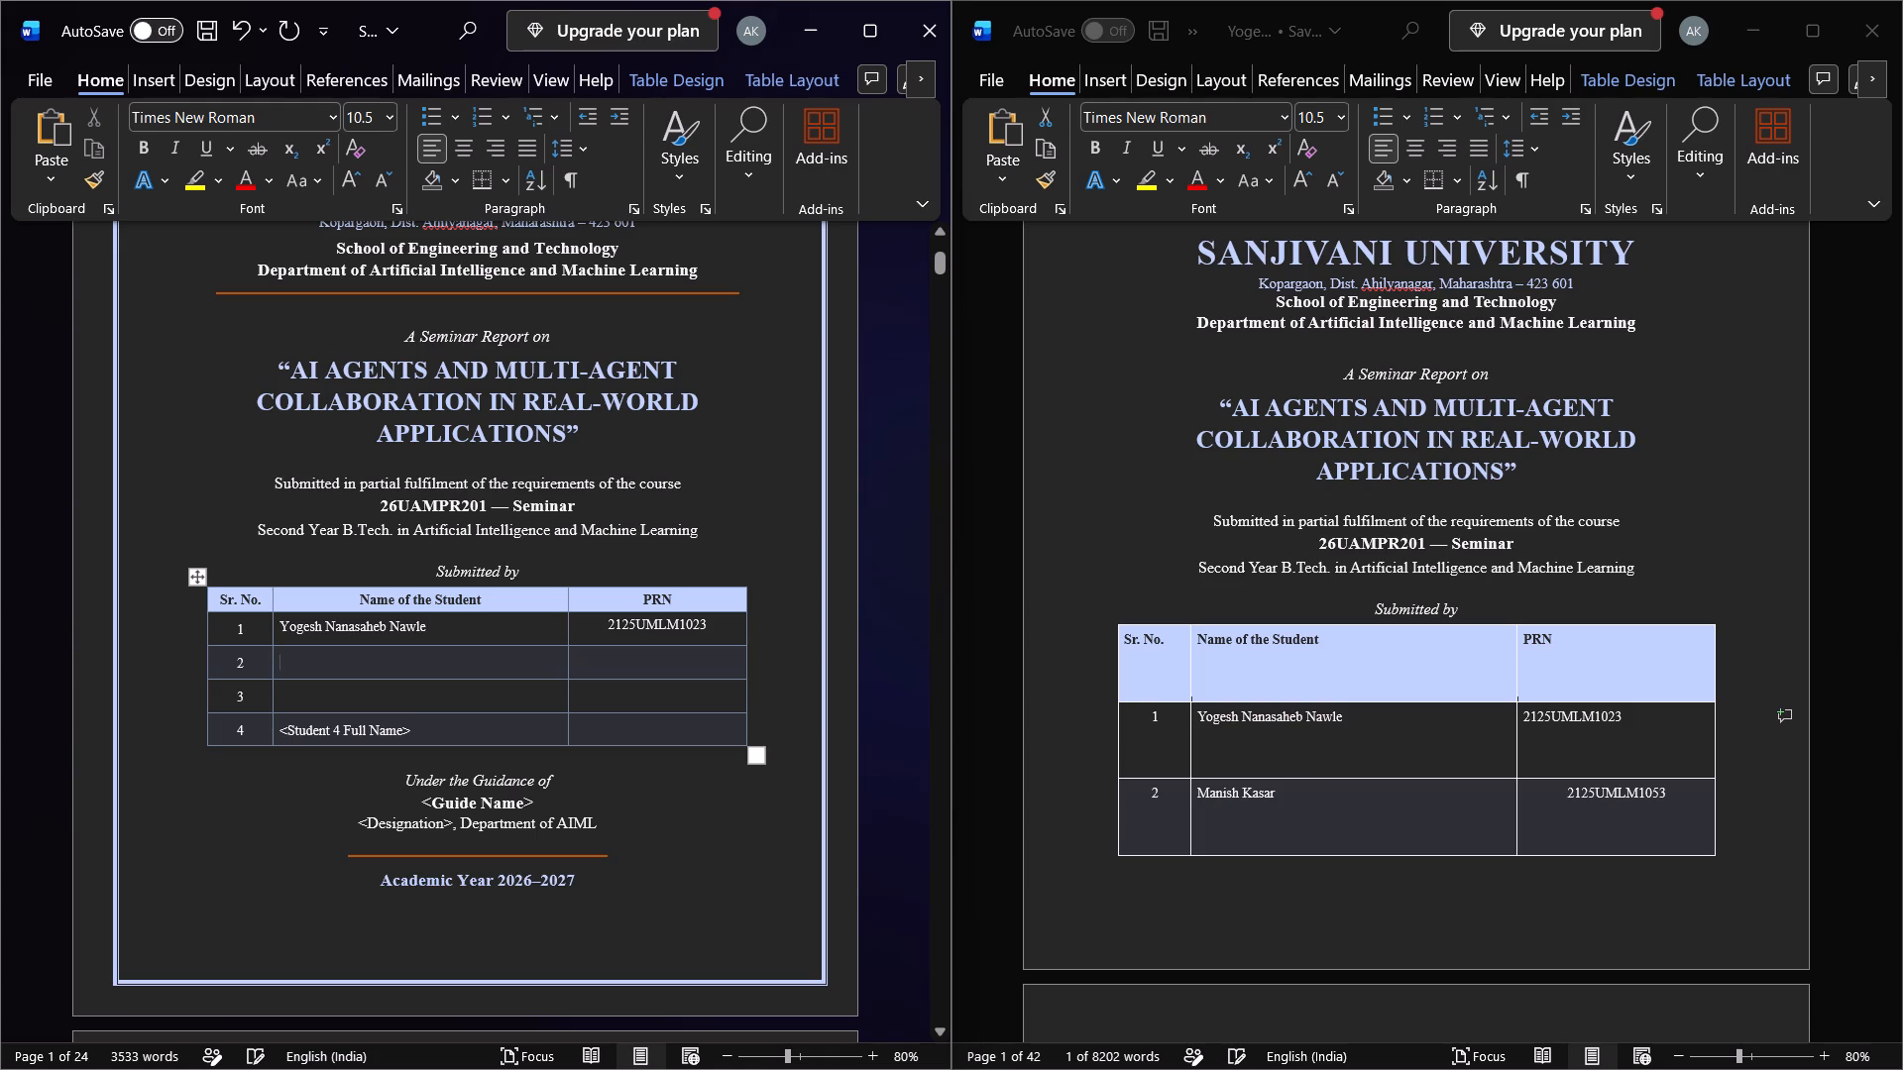
left_click_drag(419, 724, 281, 727)
key("BackSpace")
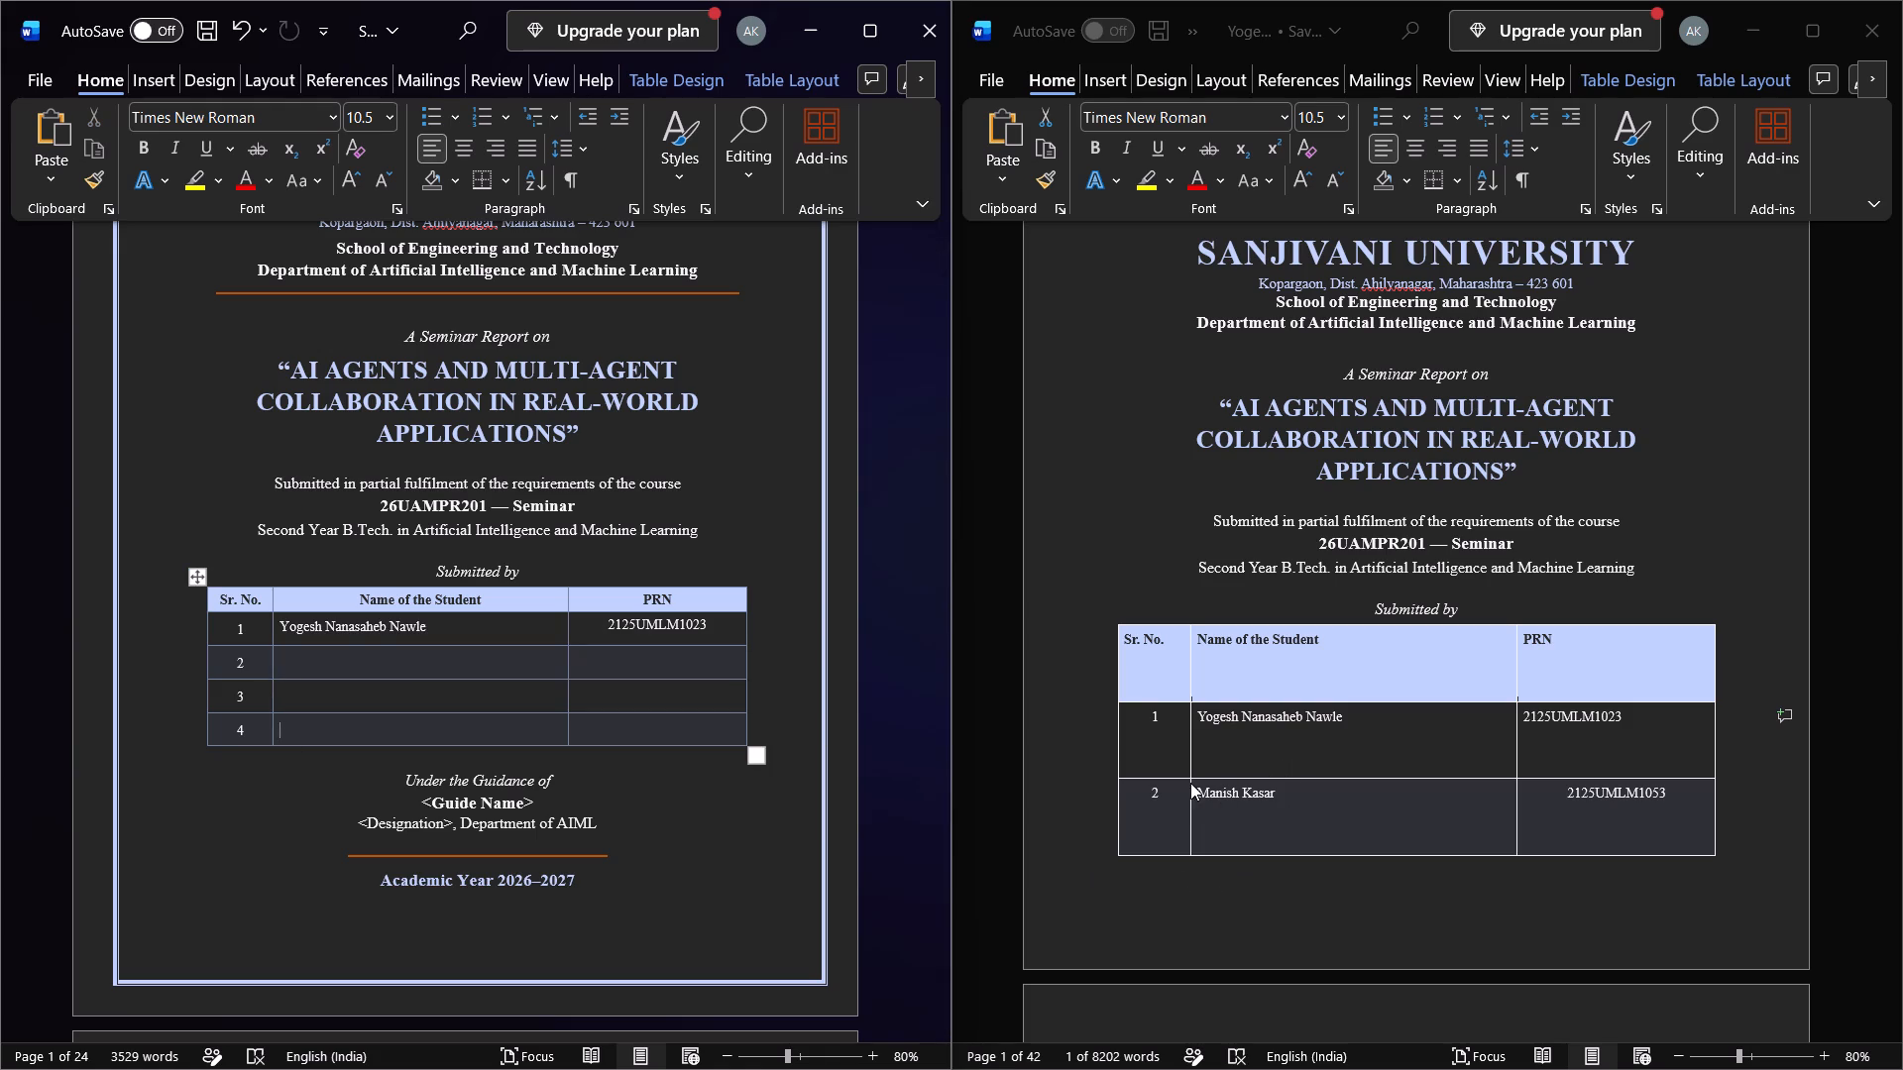
Copy the second student's name from the report into row 2 of the template cover's table.
left_click_drag(1197, 791, 1264, 800)
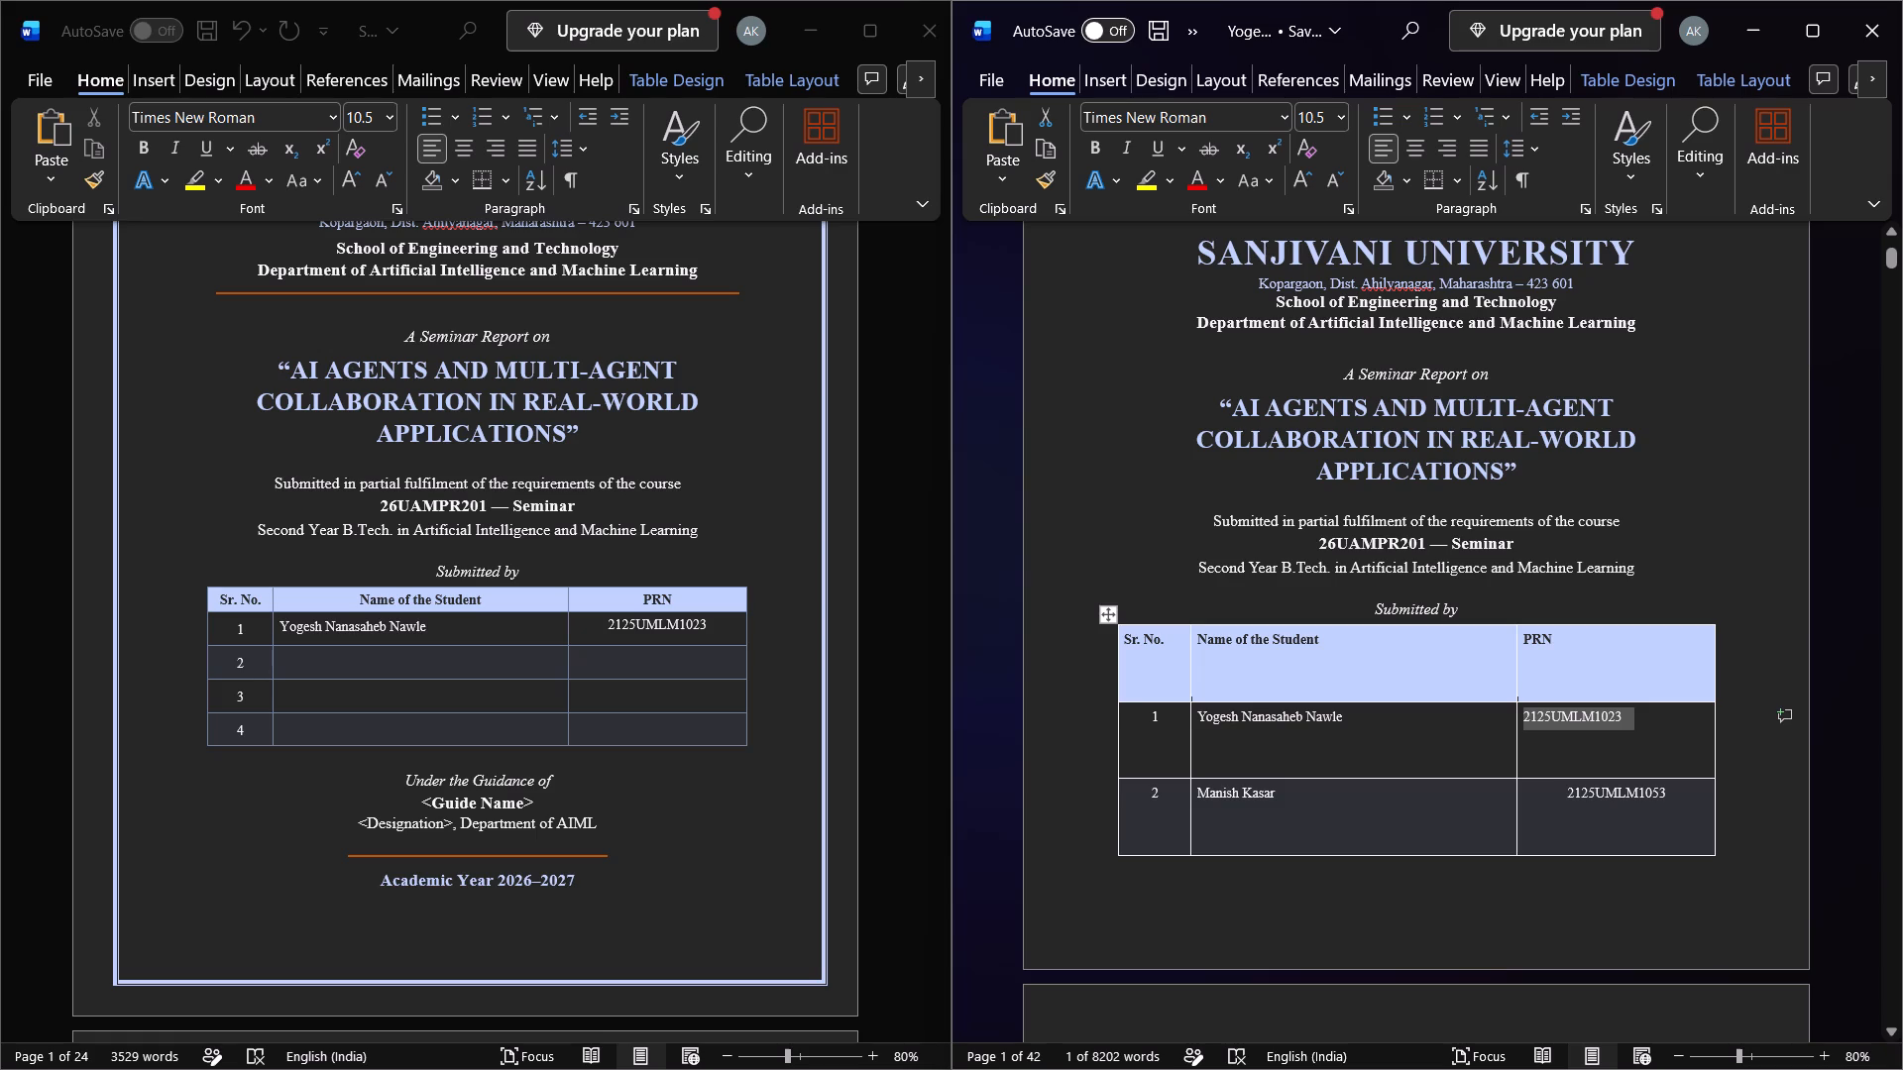
left_click_drag(1197, 790, 1282, 801)
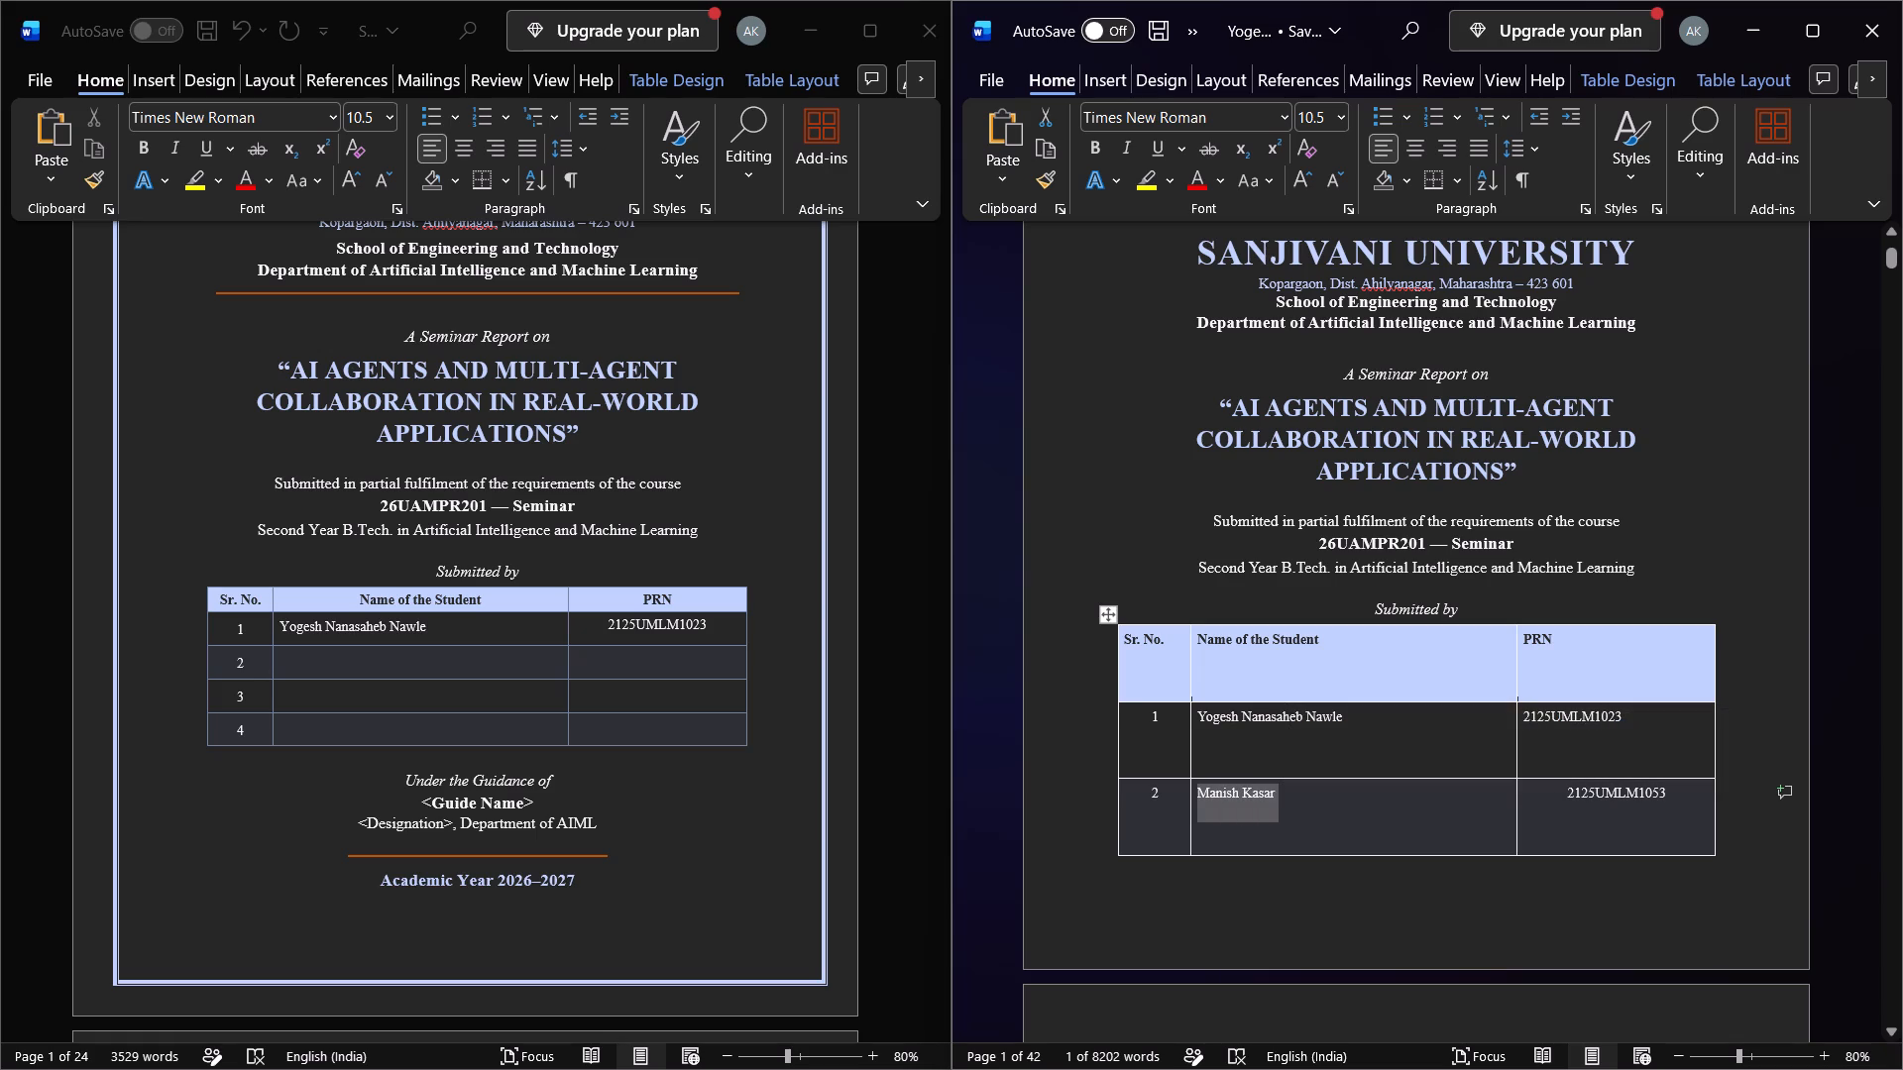
left_click(1259, 810)
left_click_drag(1277, 791, 1221, 791)
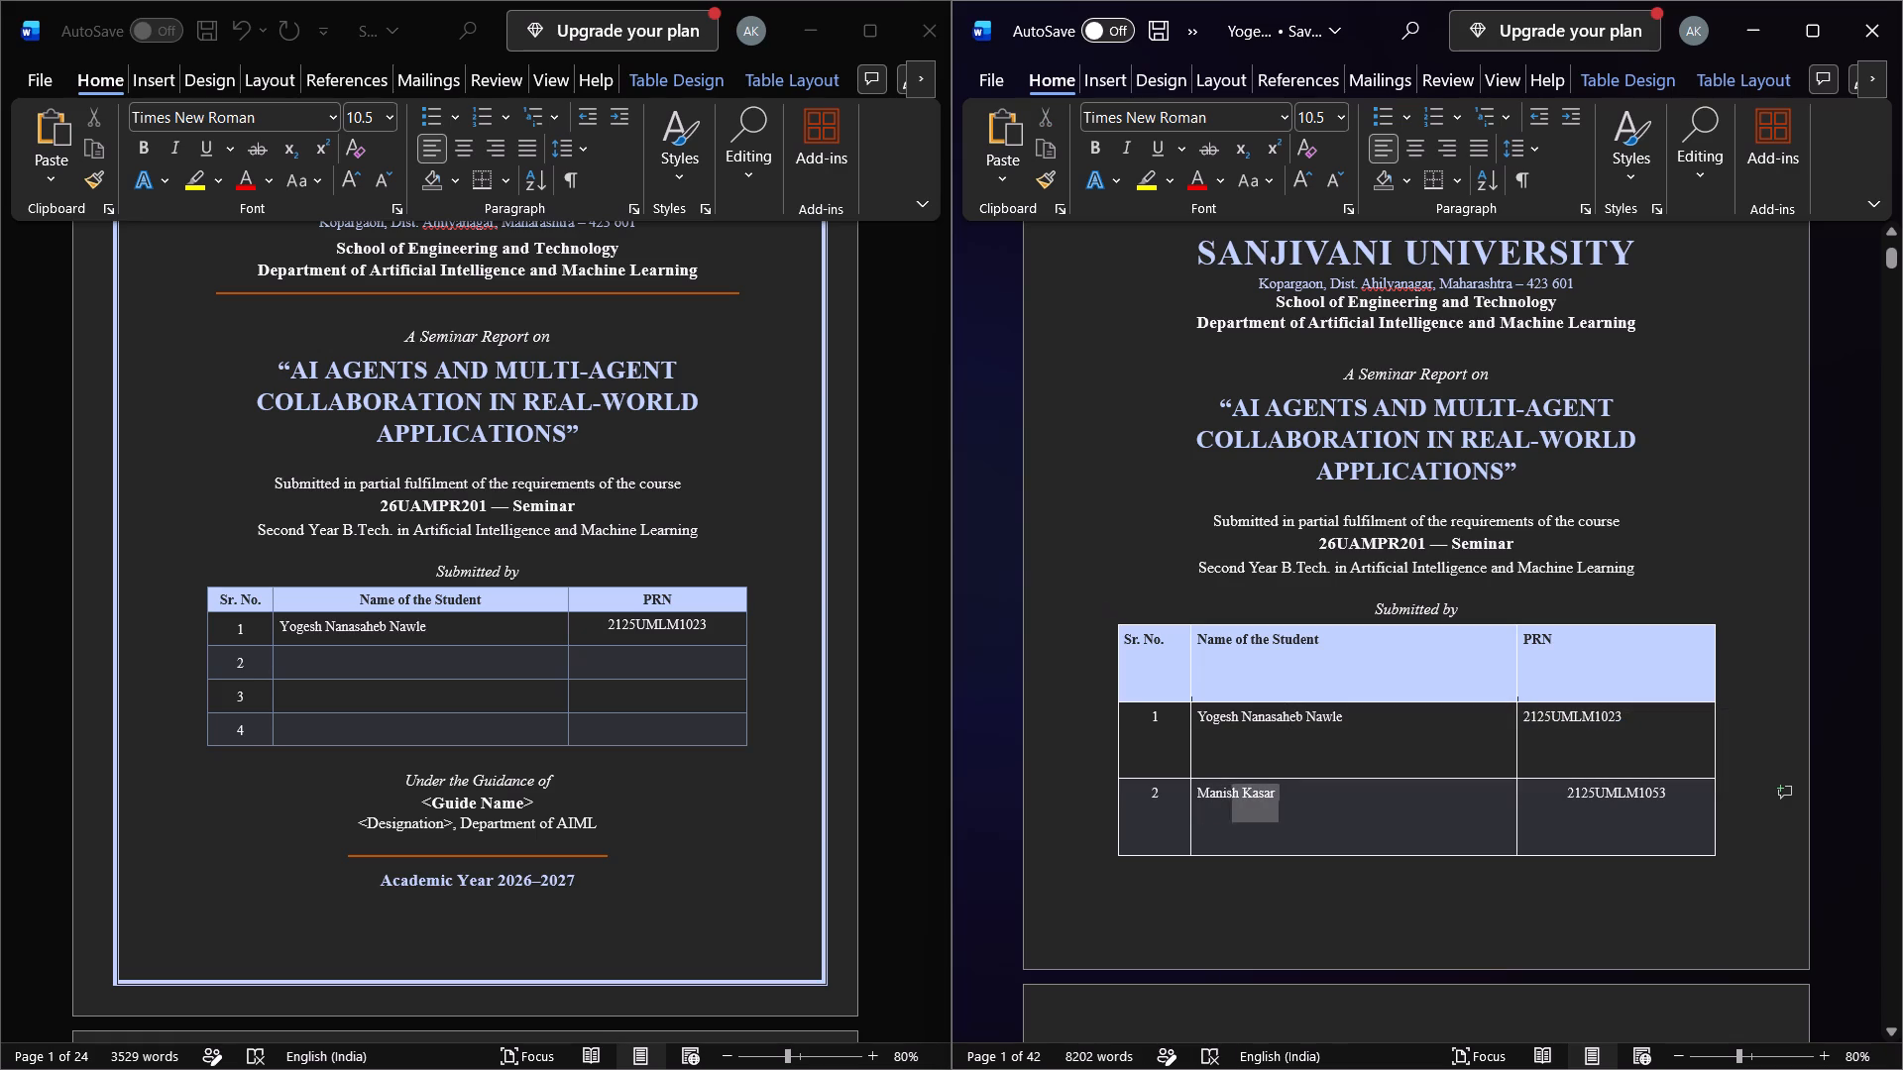
left_click_drag(1221, 791, 1213, 791)
key("ctrl+c")
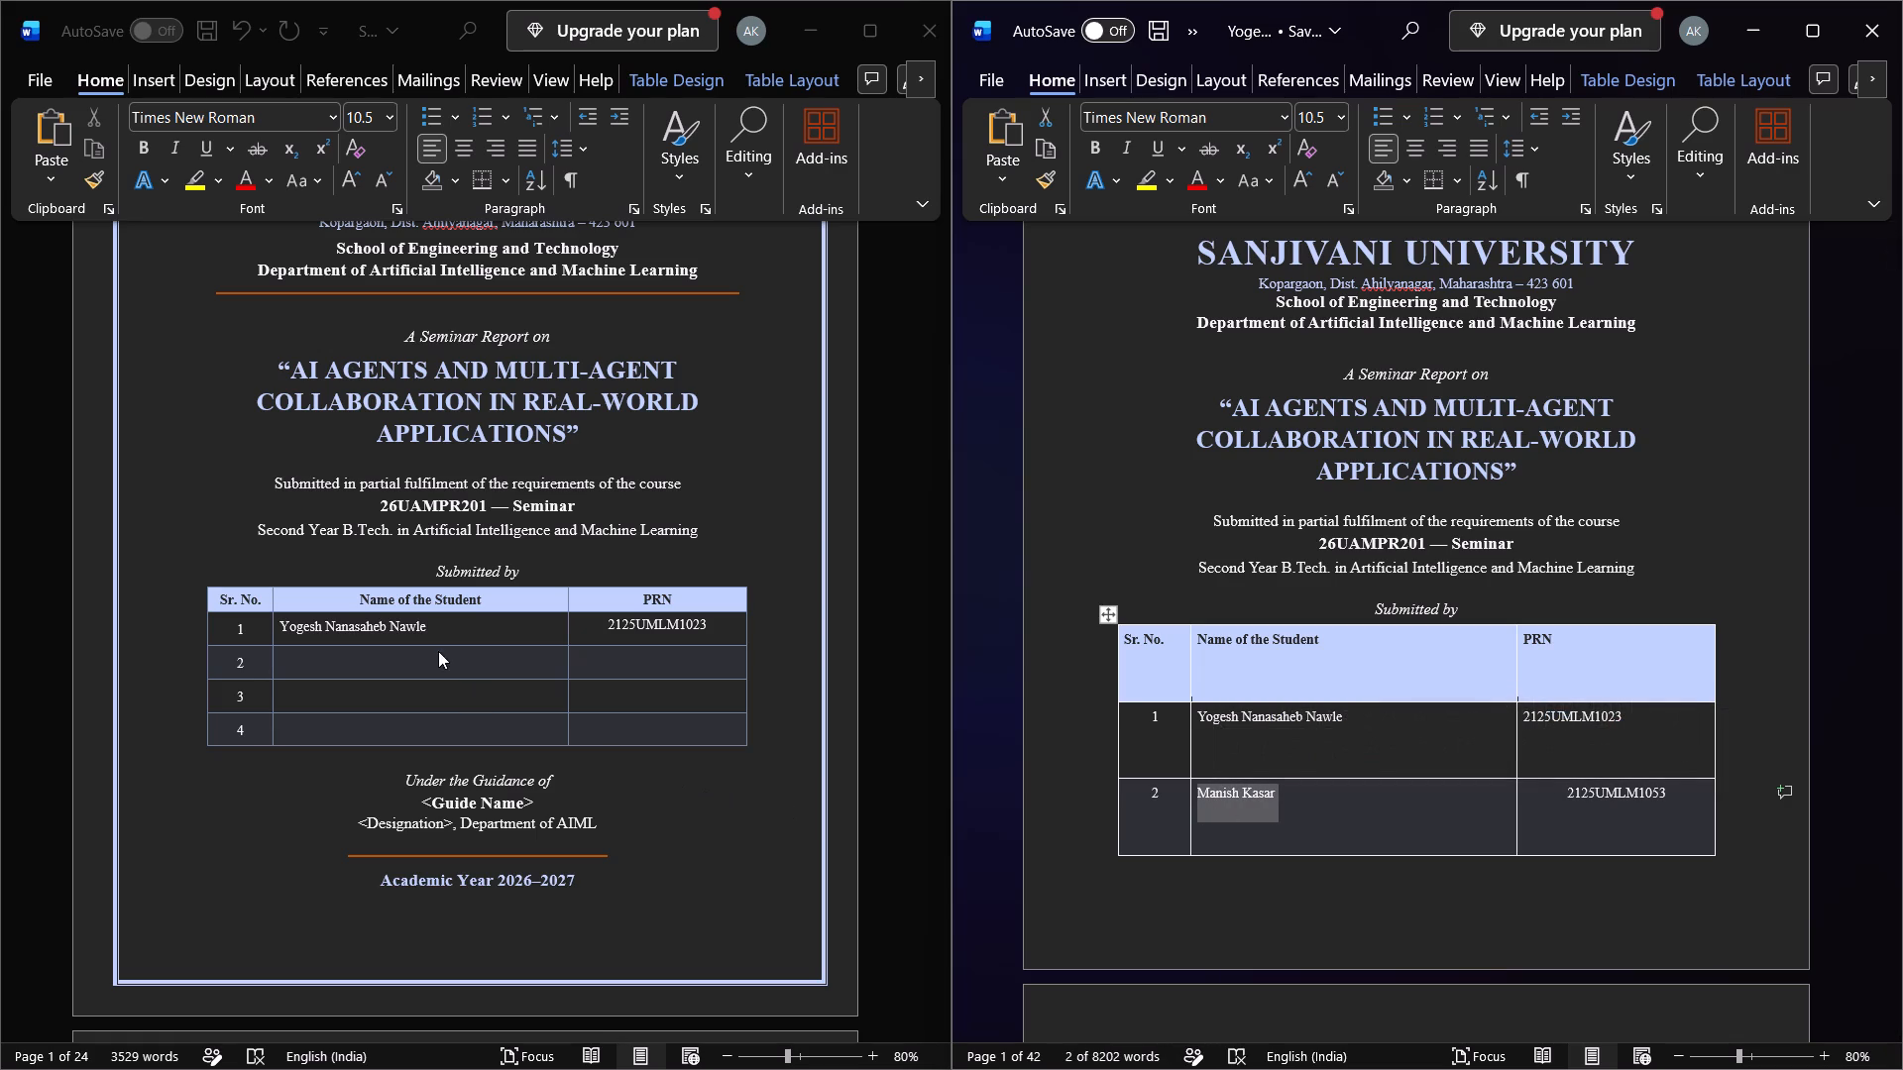
left_click(428, 671)
left_click(428, 669)
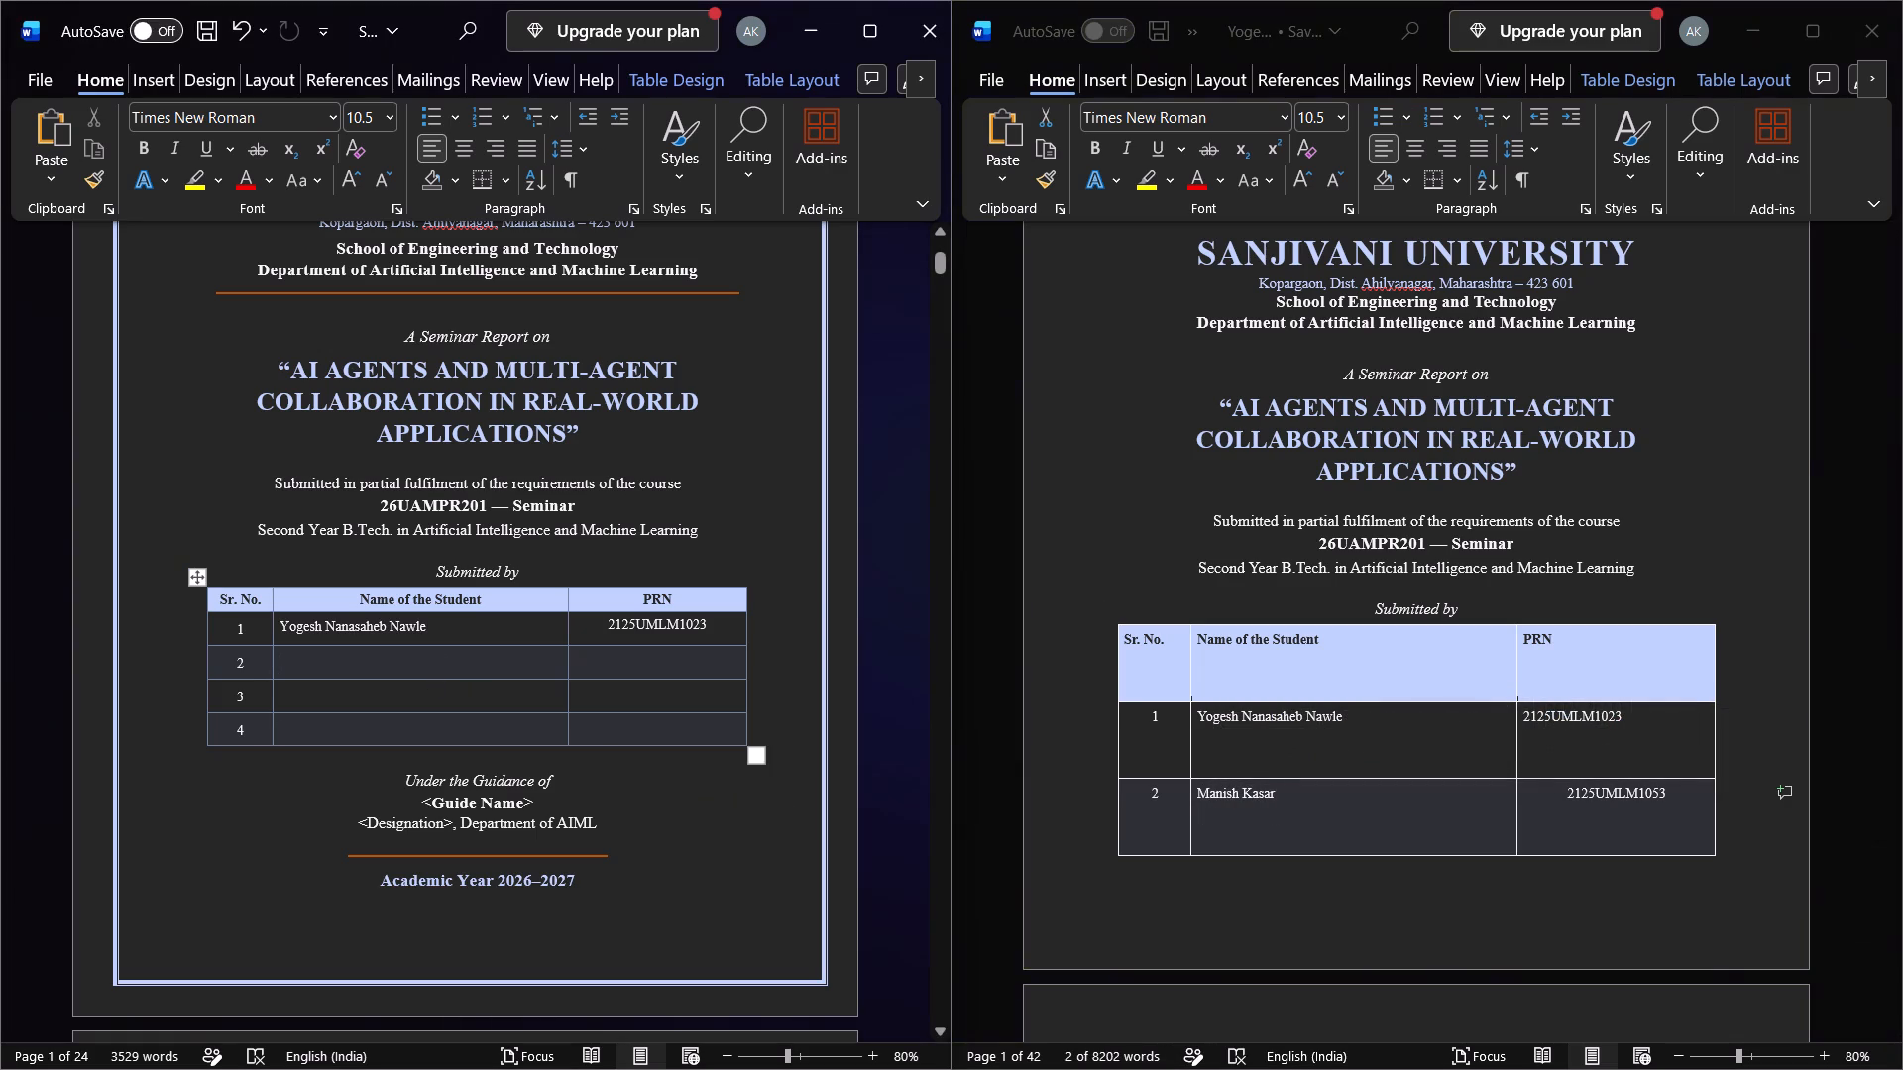
key("ctrl+v")
Copy the third student's name from the report into row 3 of the template cover's table.
left_click(537, 705)
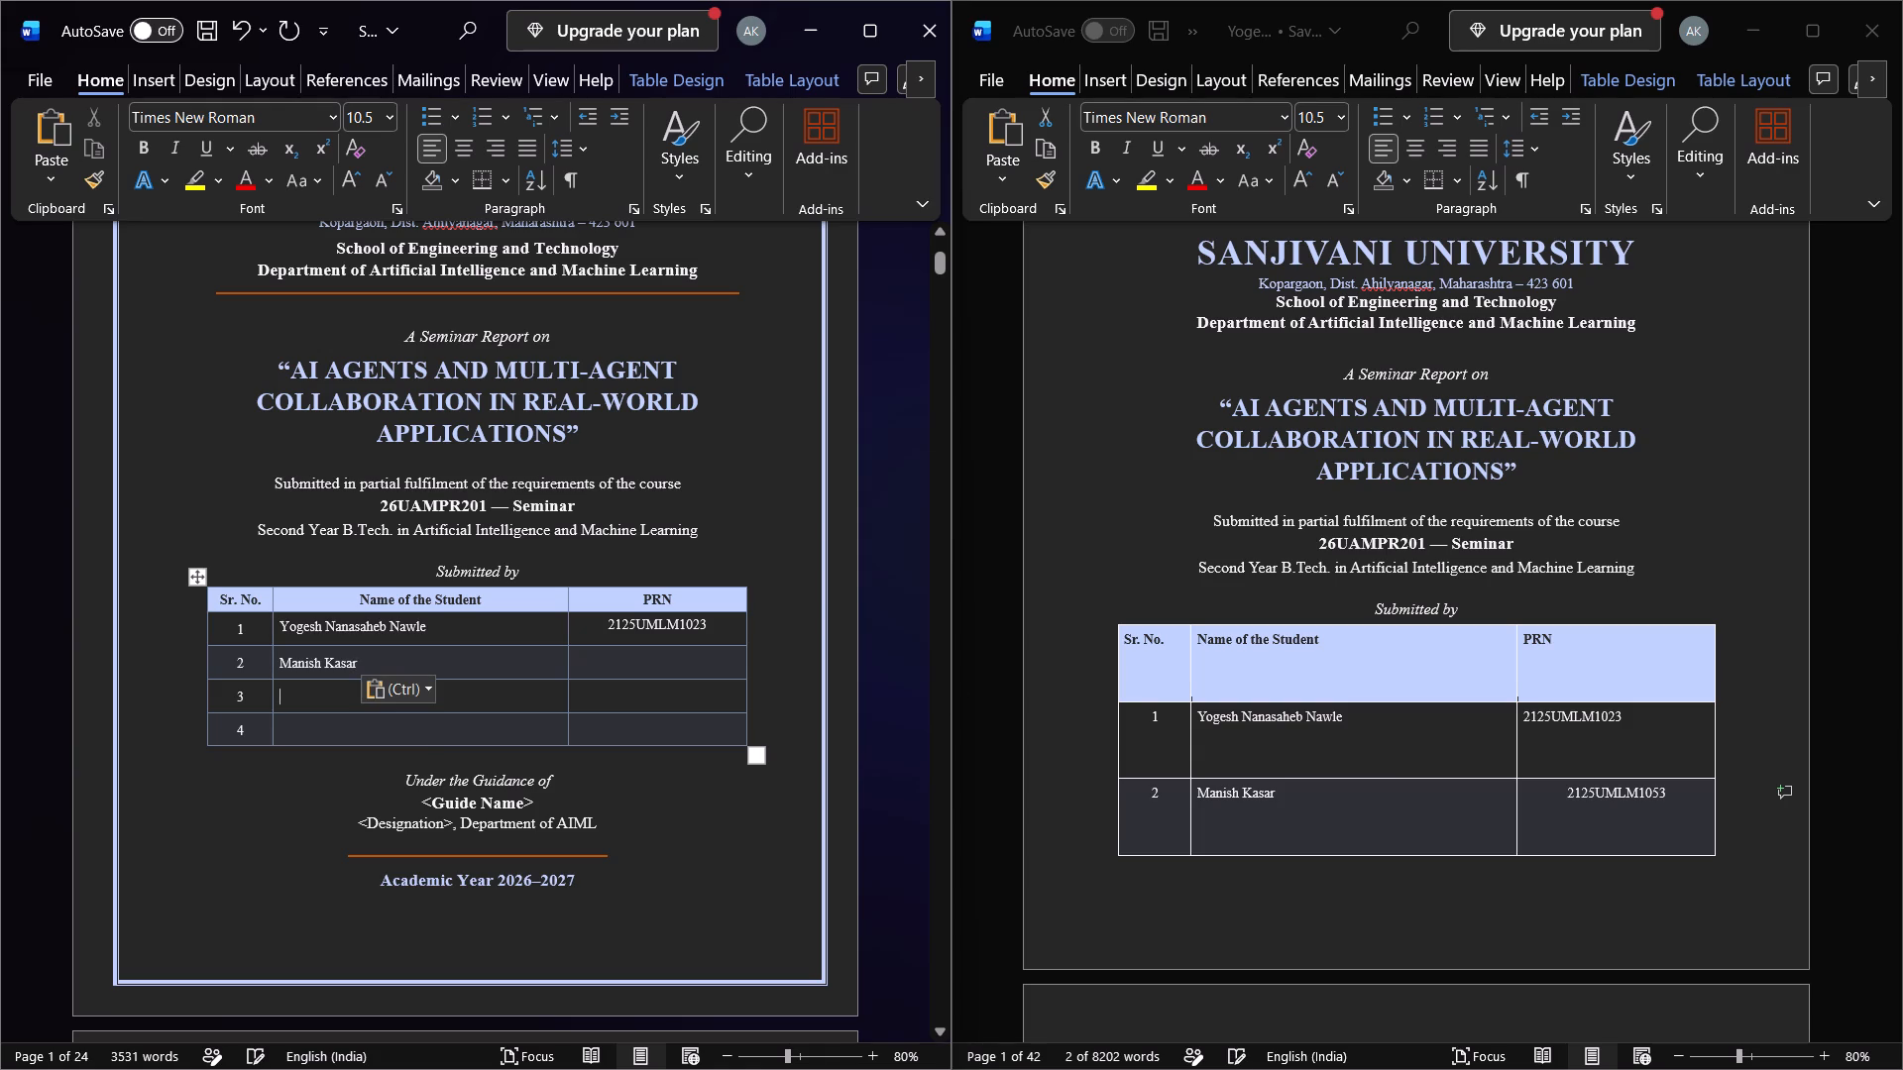
left_click(1571, 789)
scroll(1345, 814, "down", 3)
scroll(1256, 947, "down", 1)
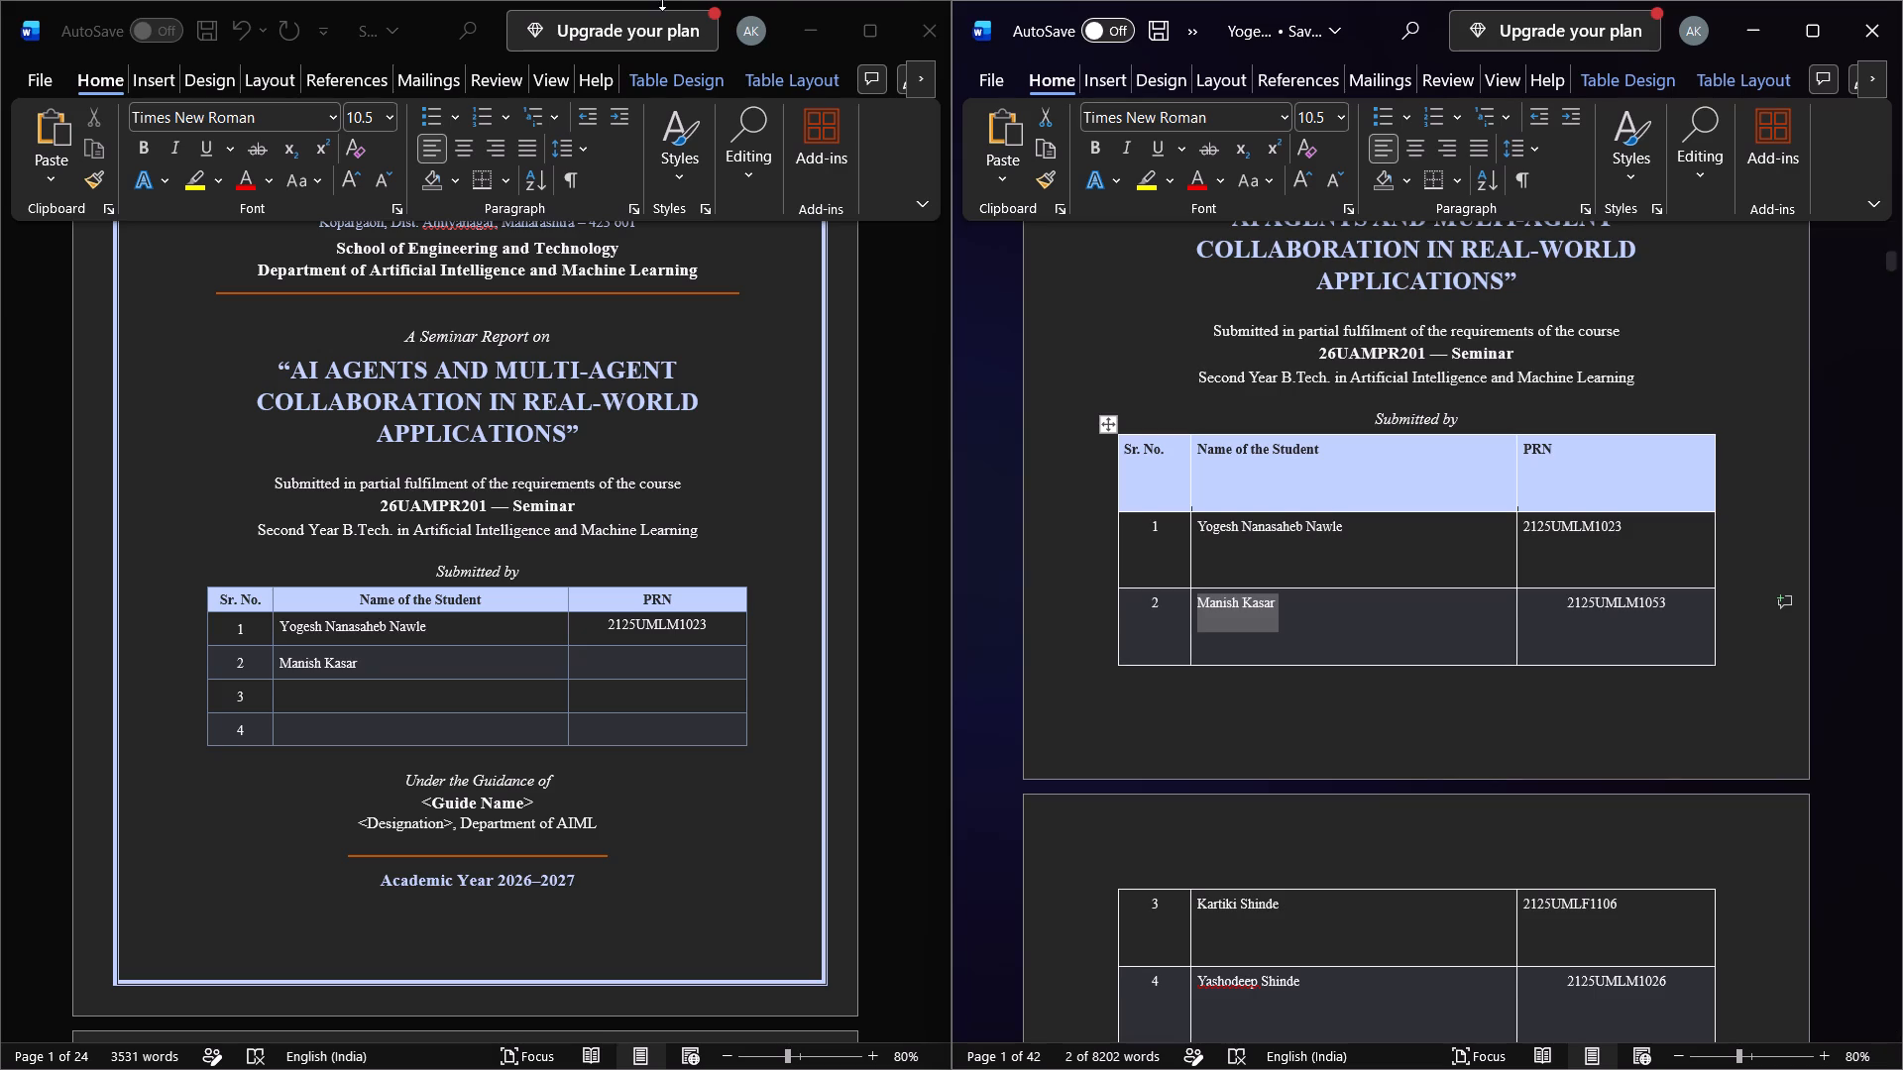
scroll(1395, 773, "up", 1)
scroll(1395, 773, "down", 1)
scroll(1243, 859, "down", 1)
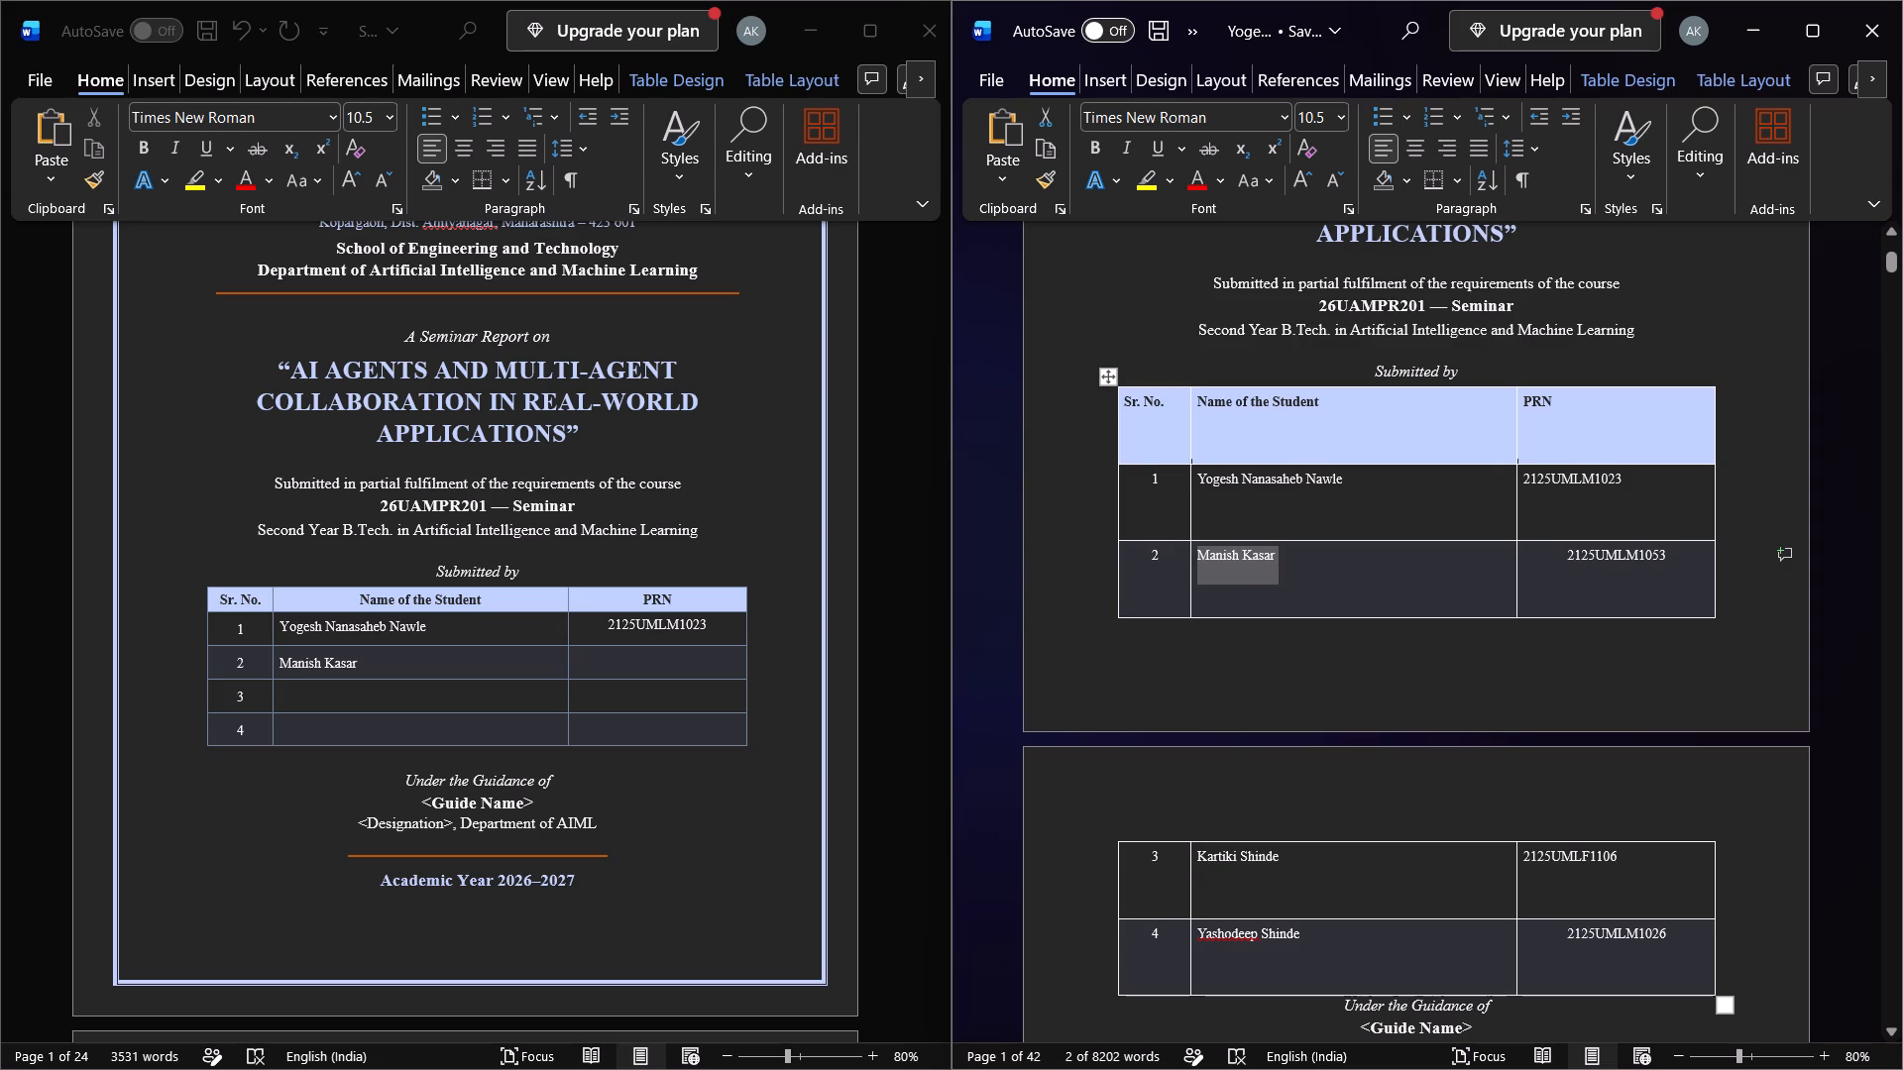
left_click_drag(1199, 856, 1233, 856)
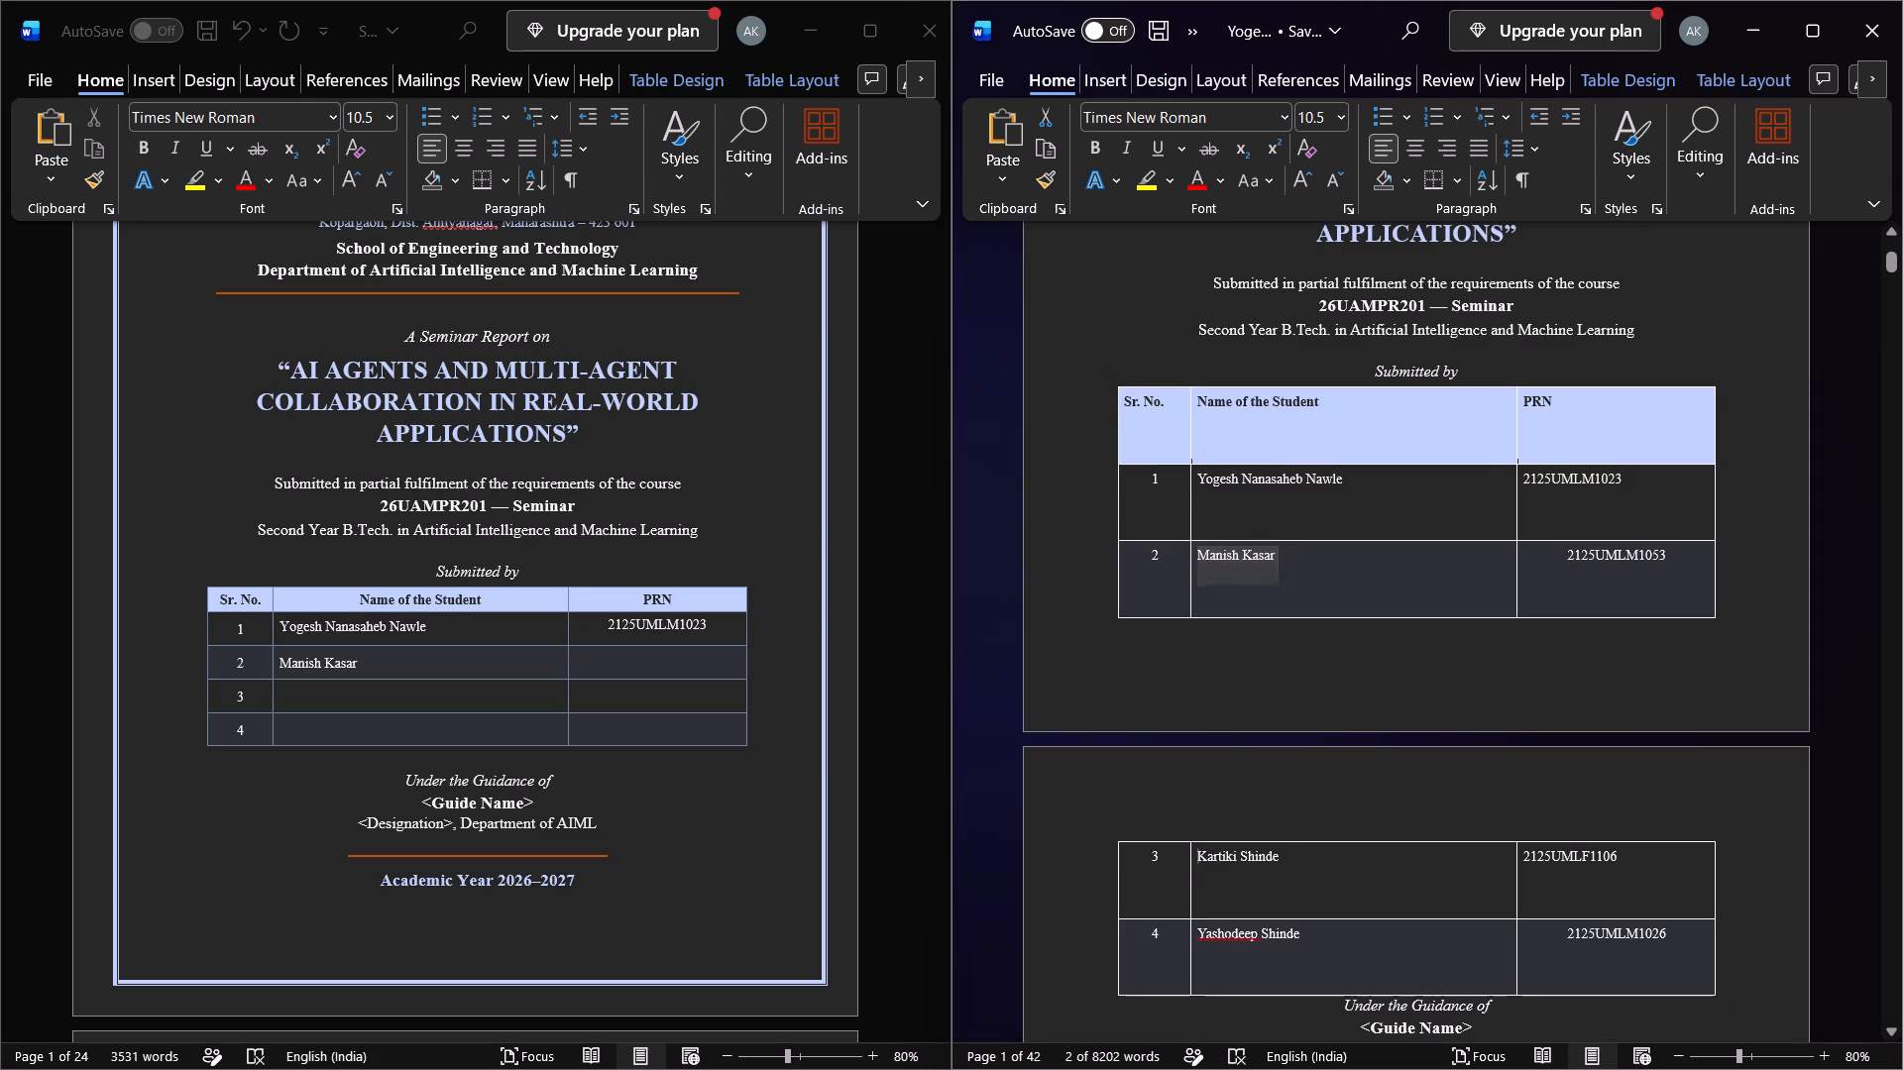
left_click_drag(1233, 856, 1327, 861)
key("ctrl+c")
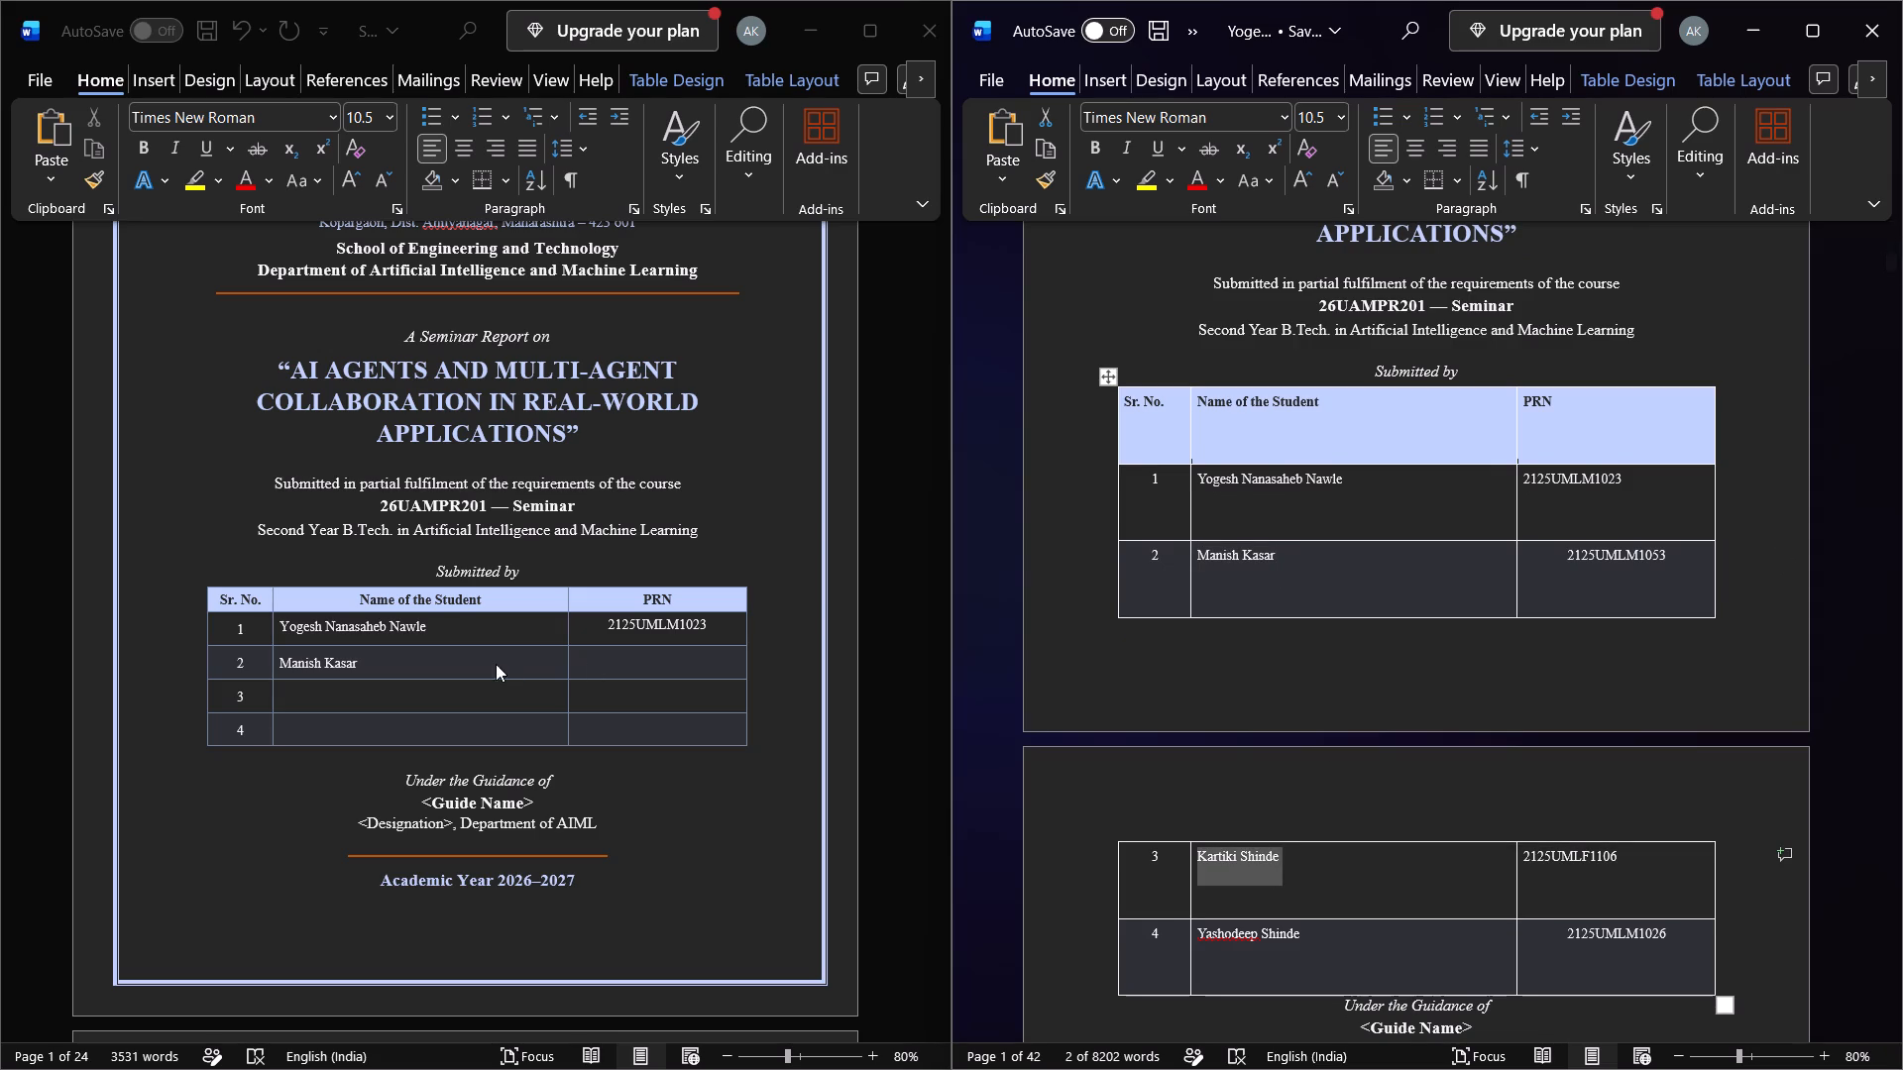
left_click(437, 698)
key("ctrl+v")
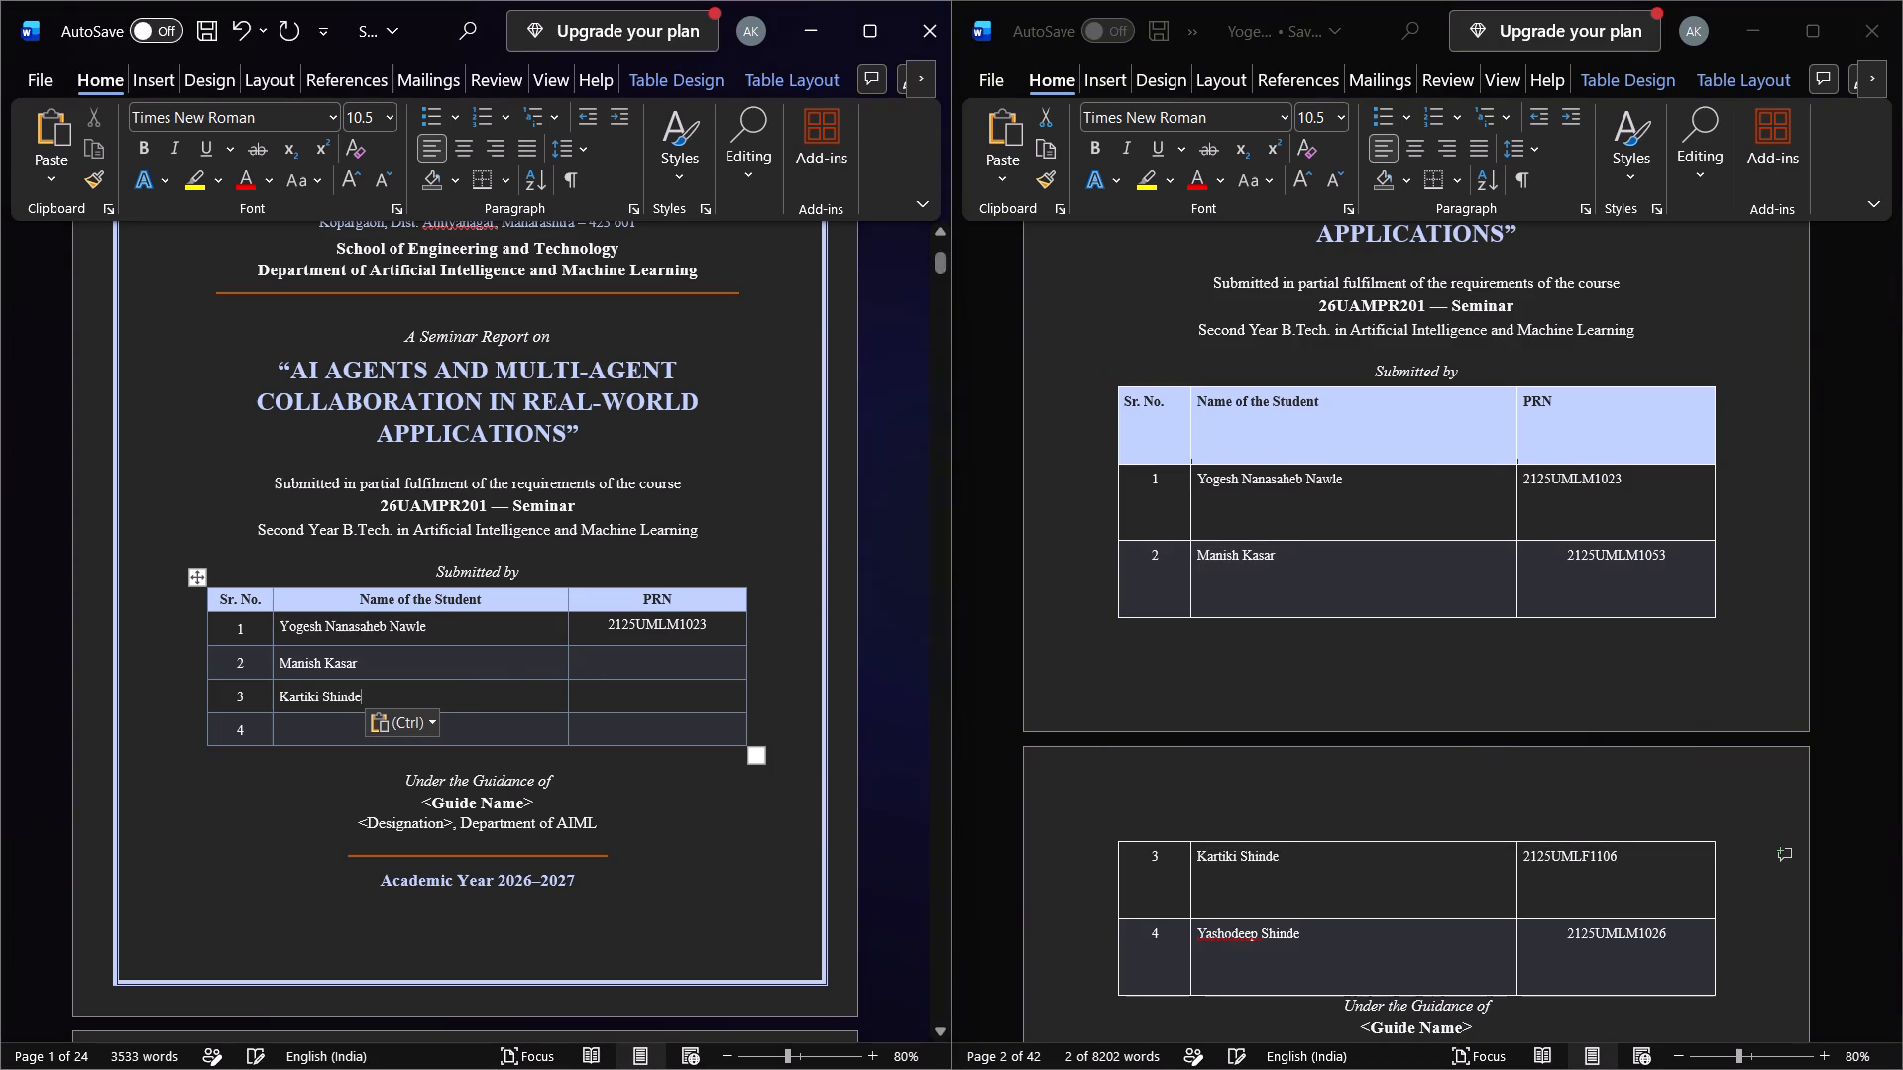
Copy the fourth student's name from the report into row 4 of the template cover's table, without an extra line.
left_click(313, 733)
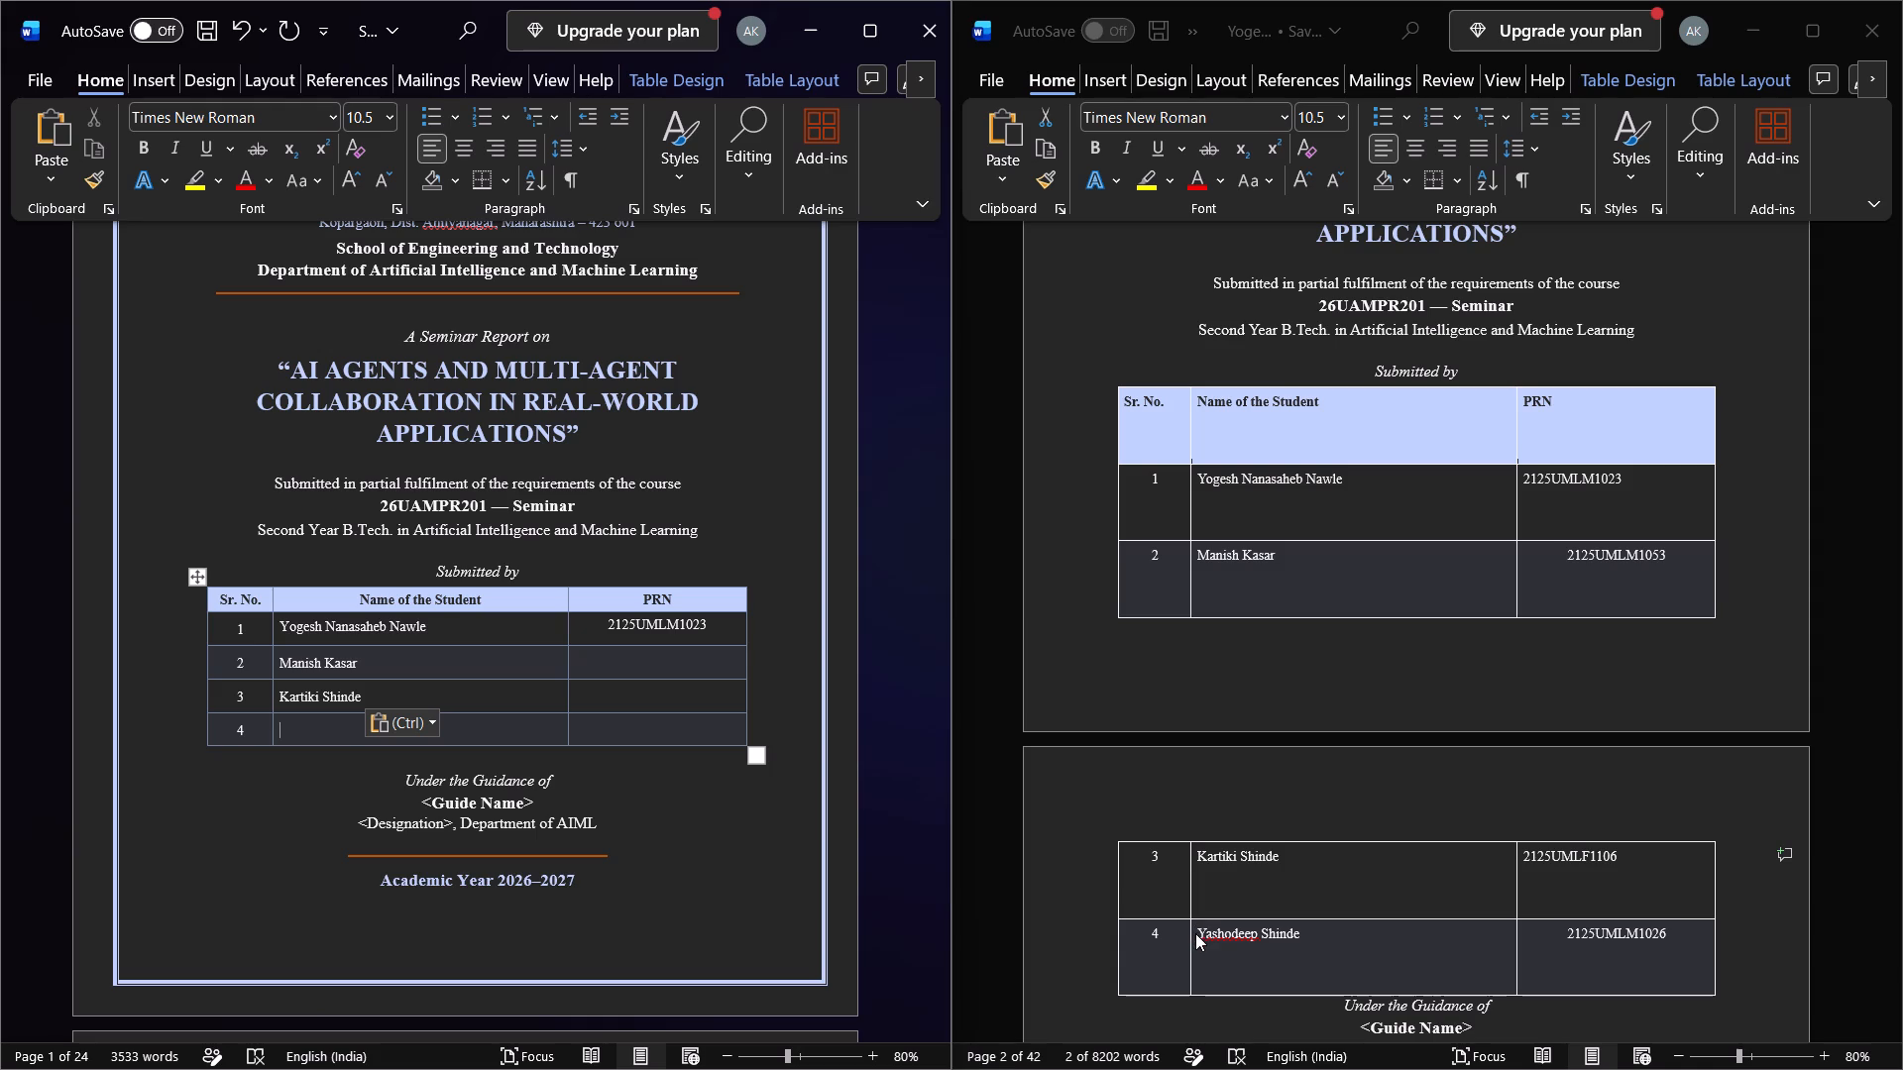
left_click_drag(1200, 928, 1260, 935)
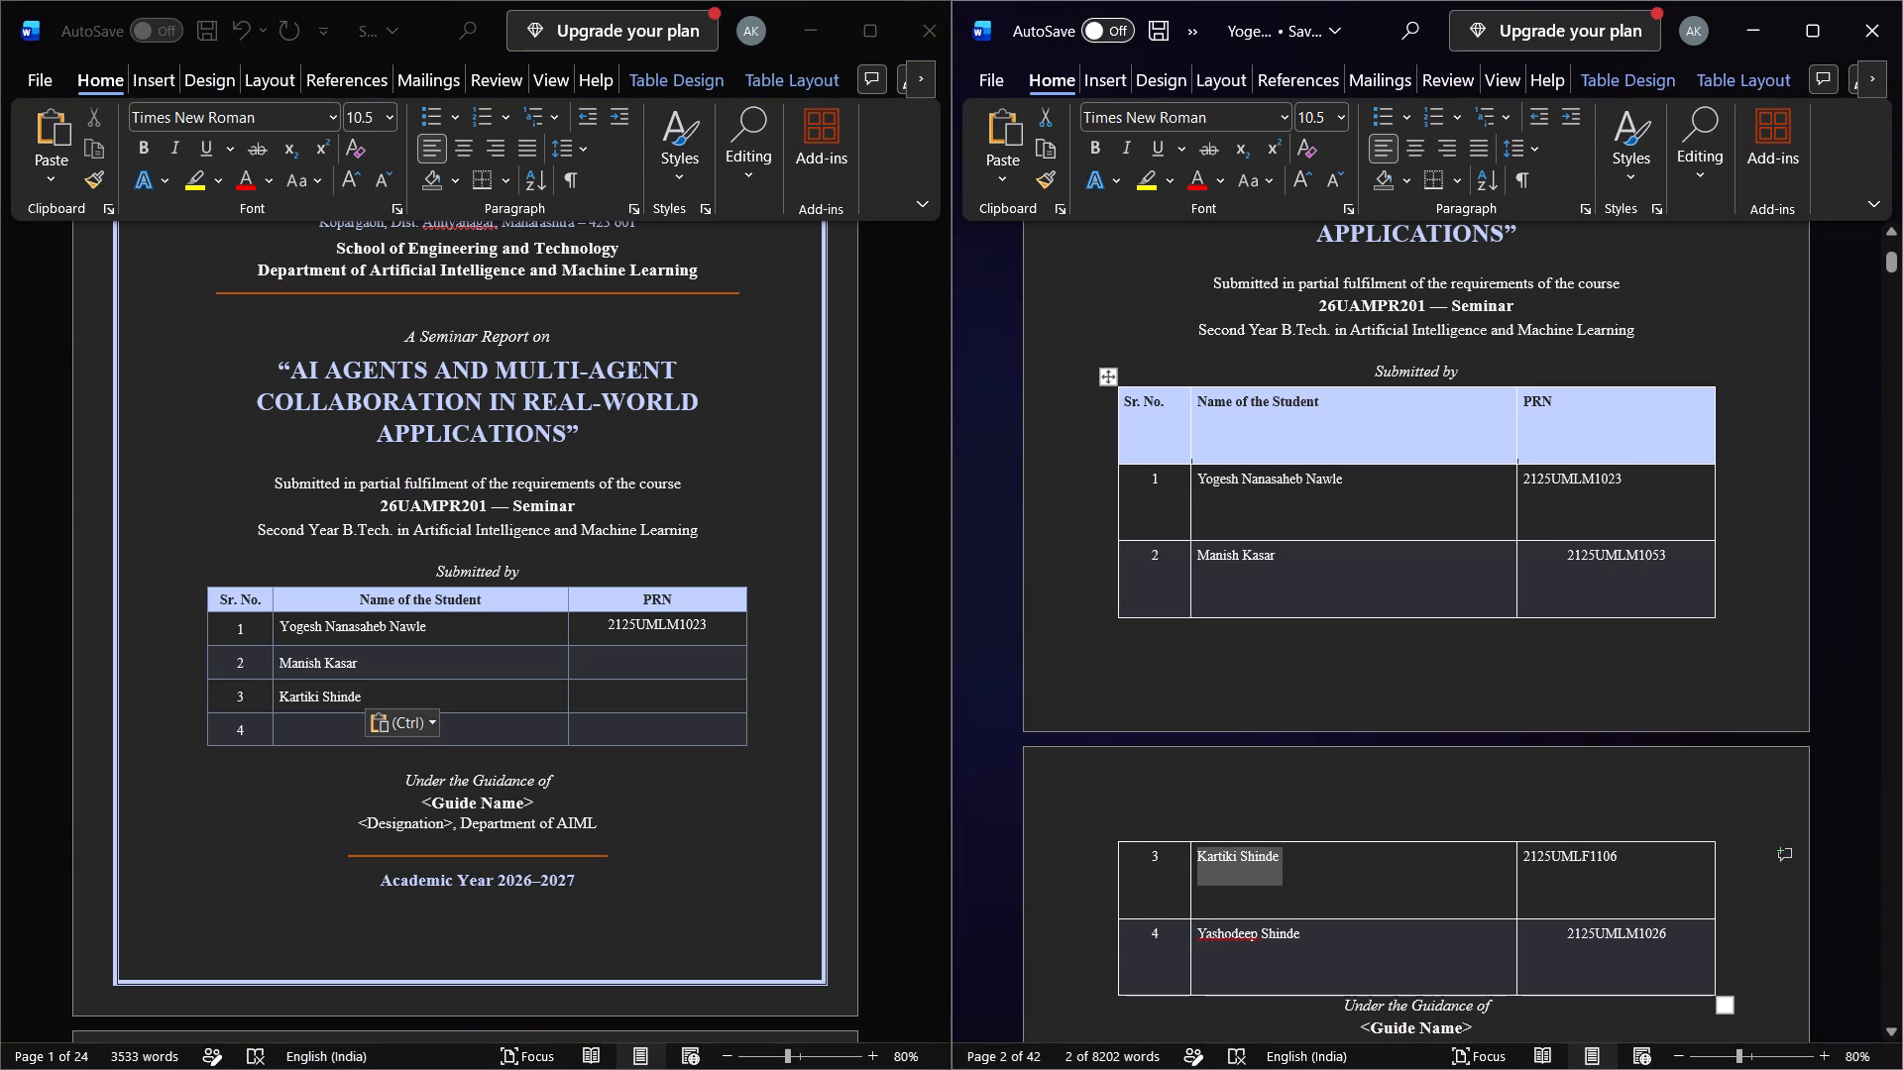
left_click_drag(1197, 926, 1223, 936)
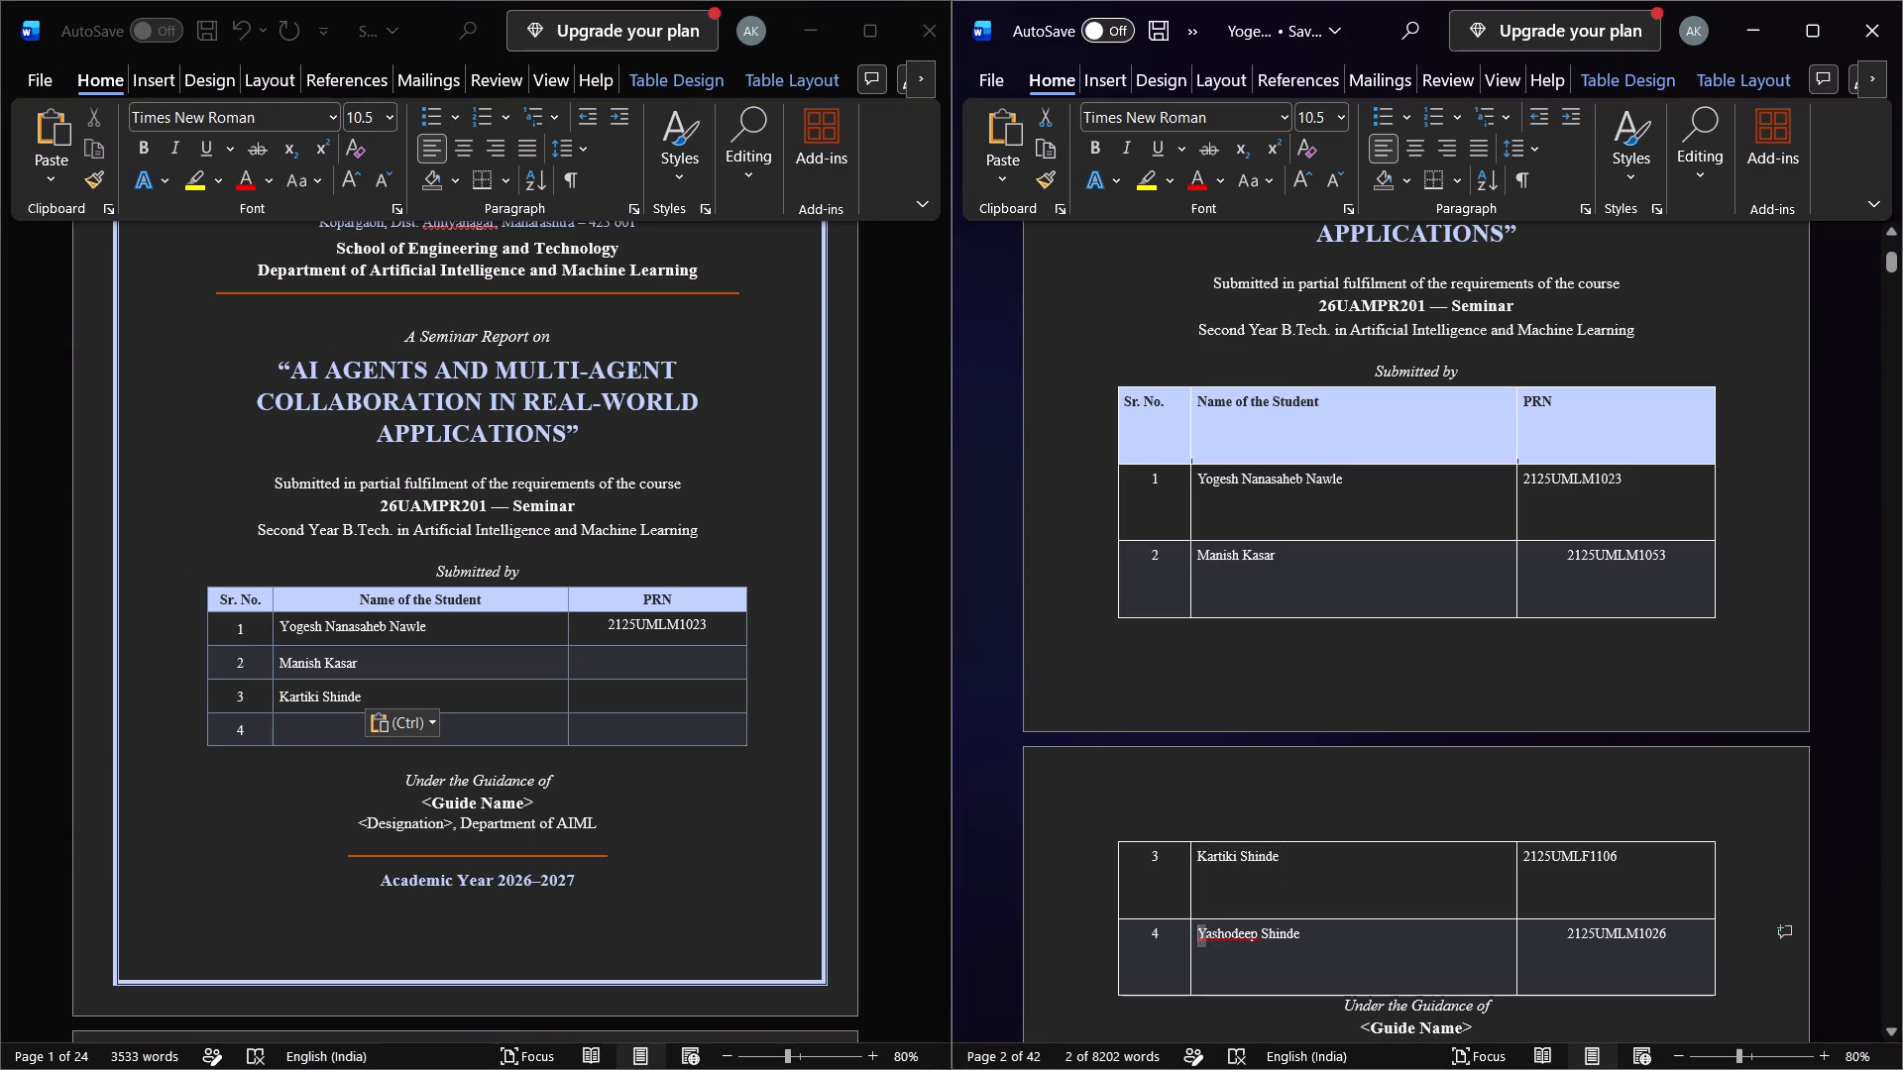
left_click_drag(1223, 936, 1310, 948)
key("ctrl+c")
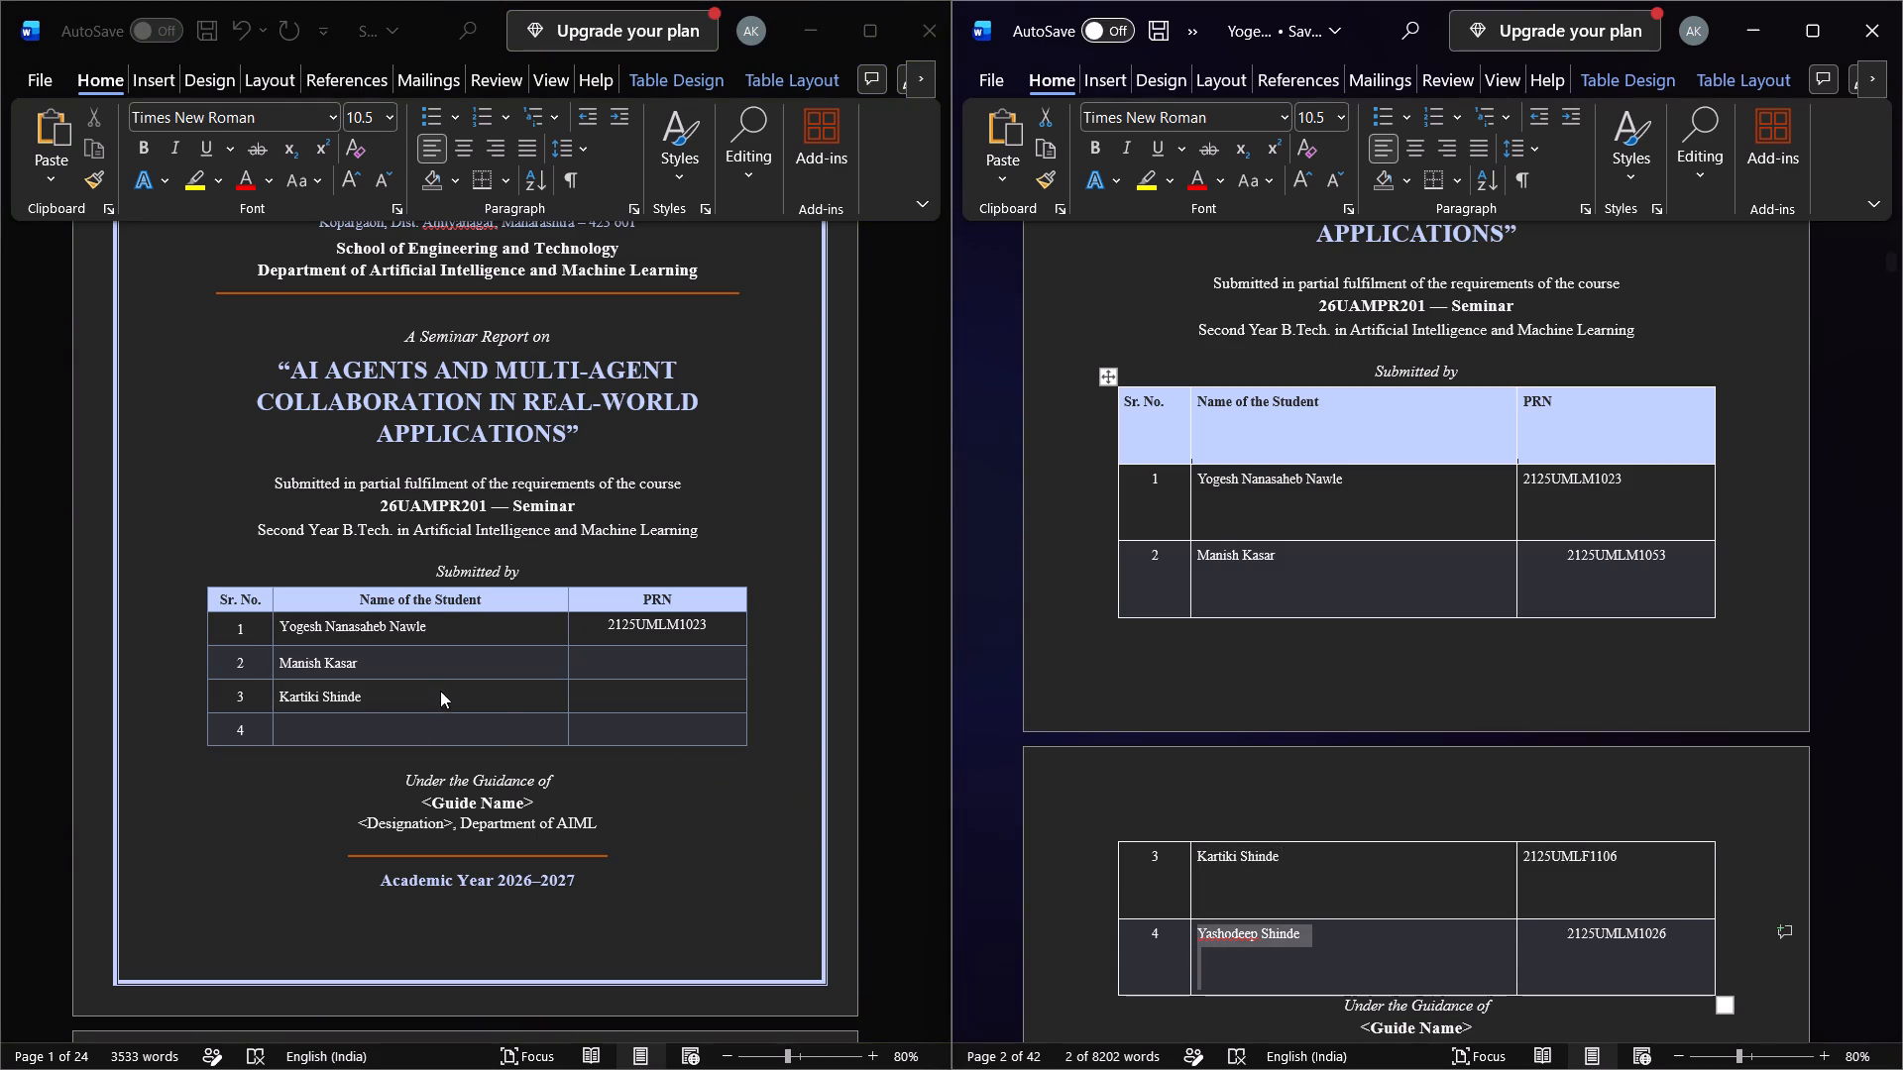
left_click(425, 729)
key("ctrl+v")
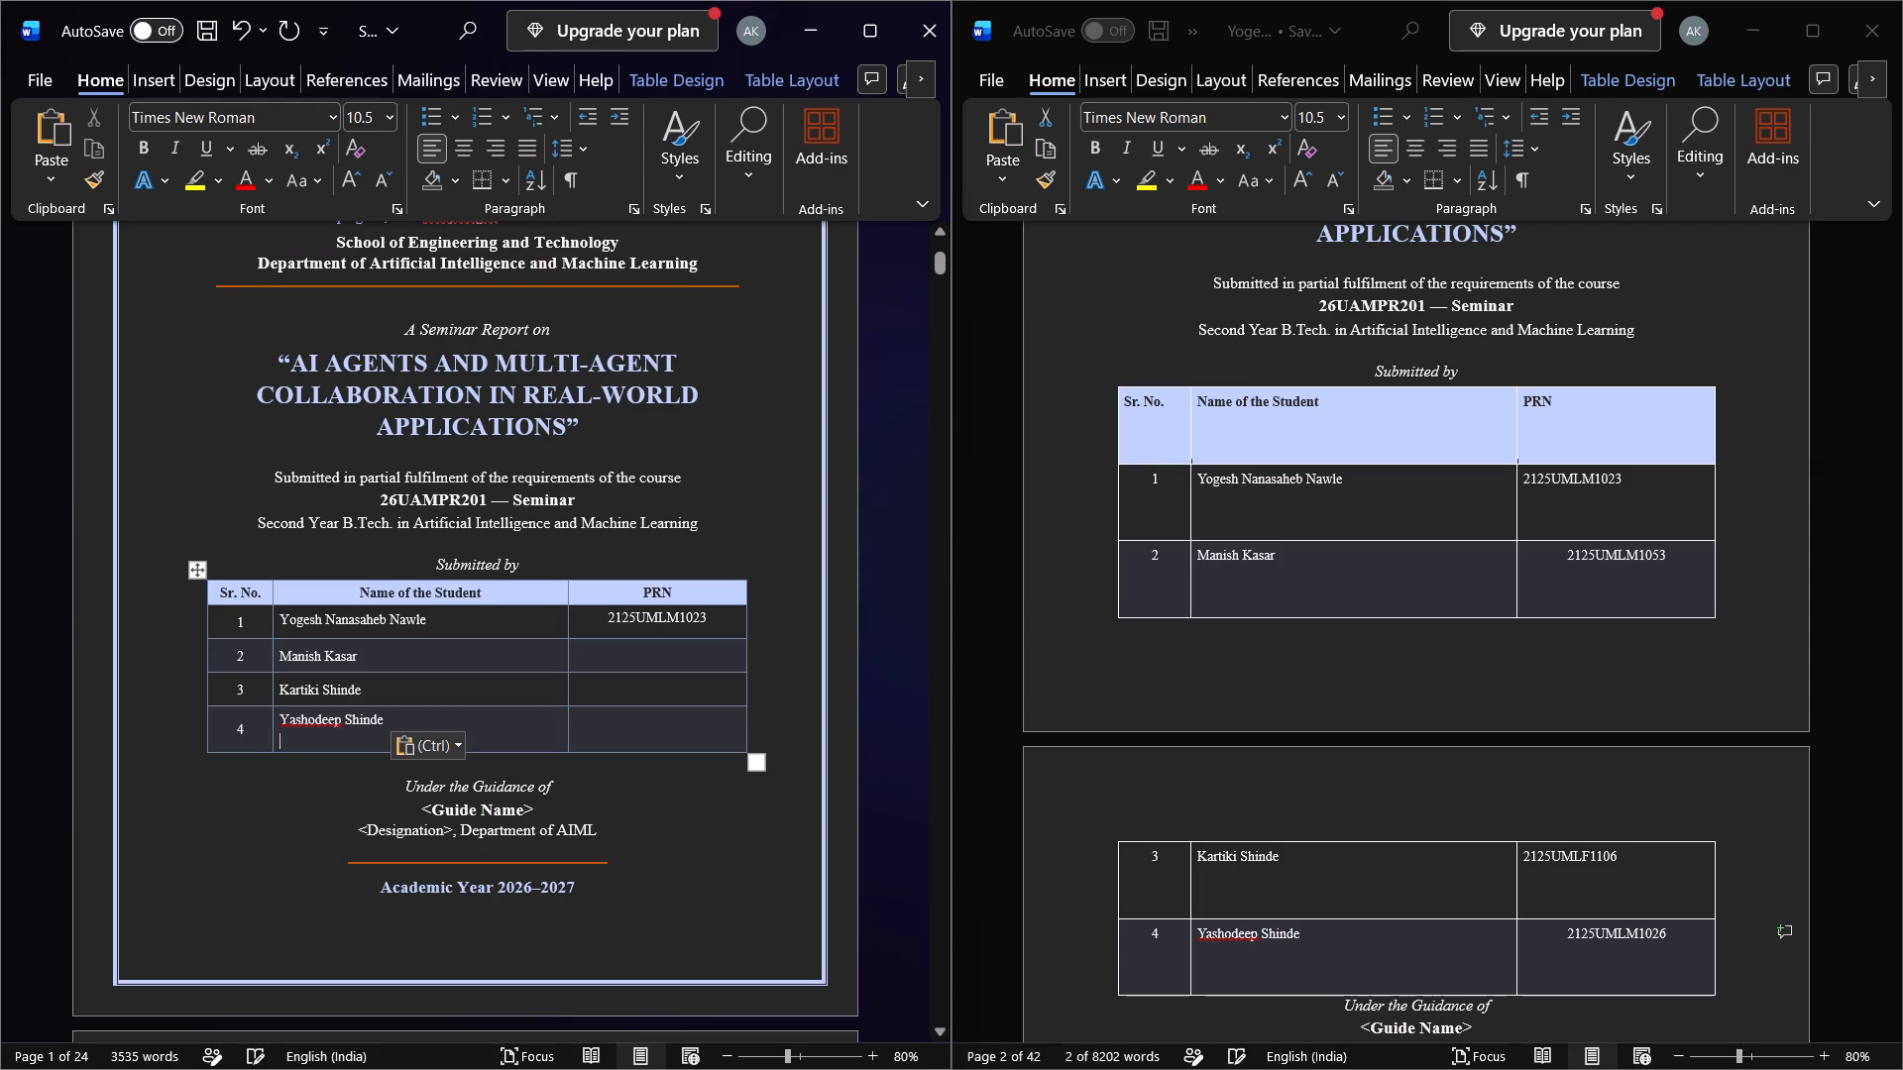
key("BackSpace")
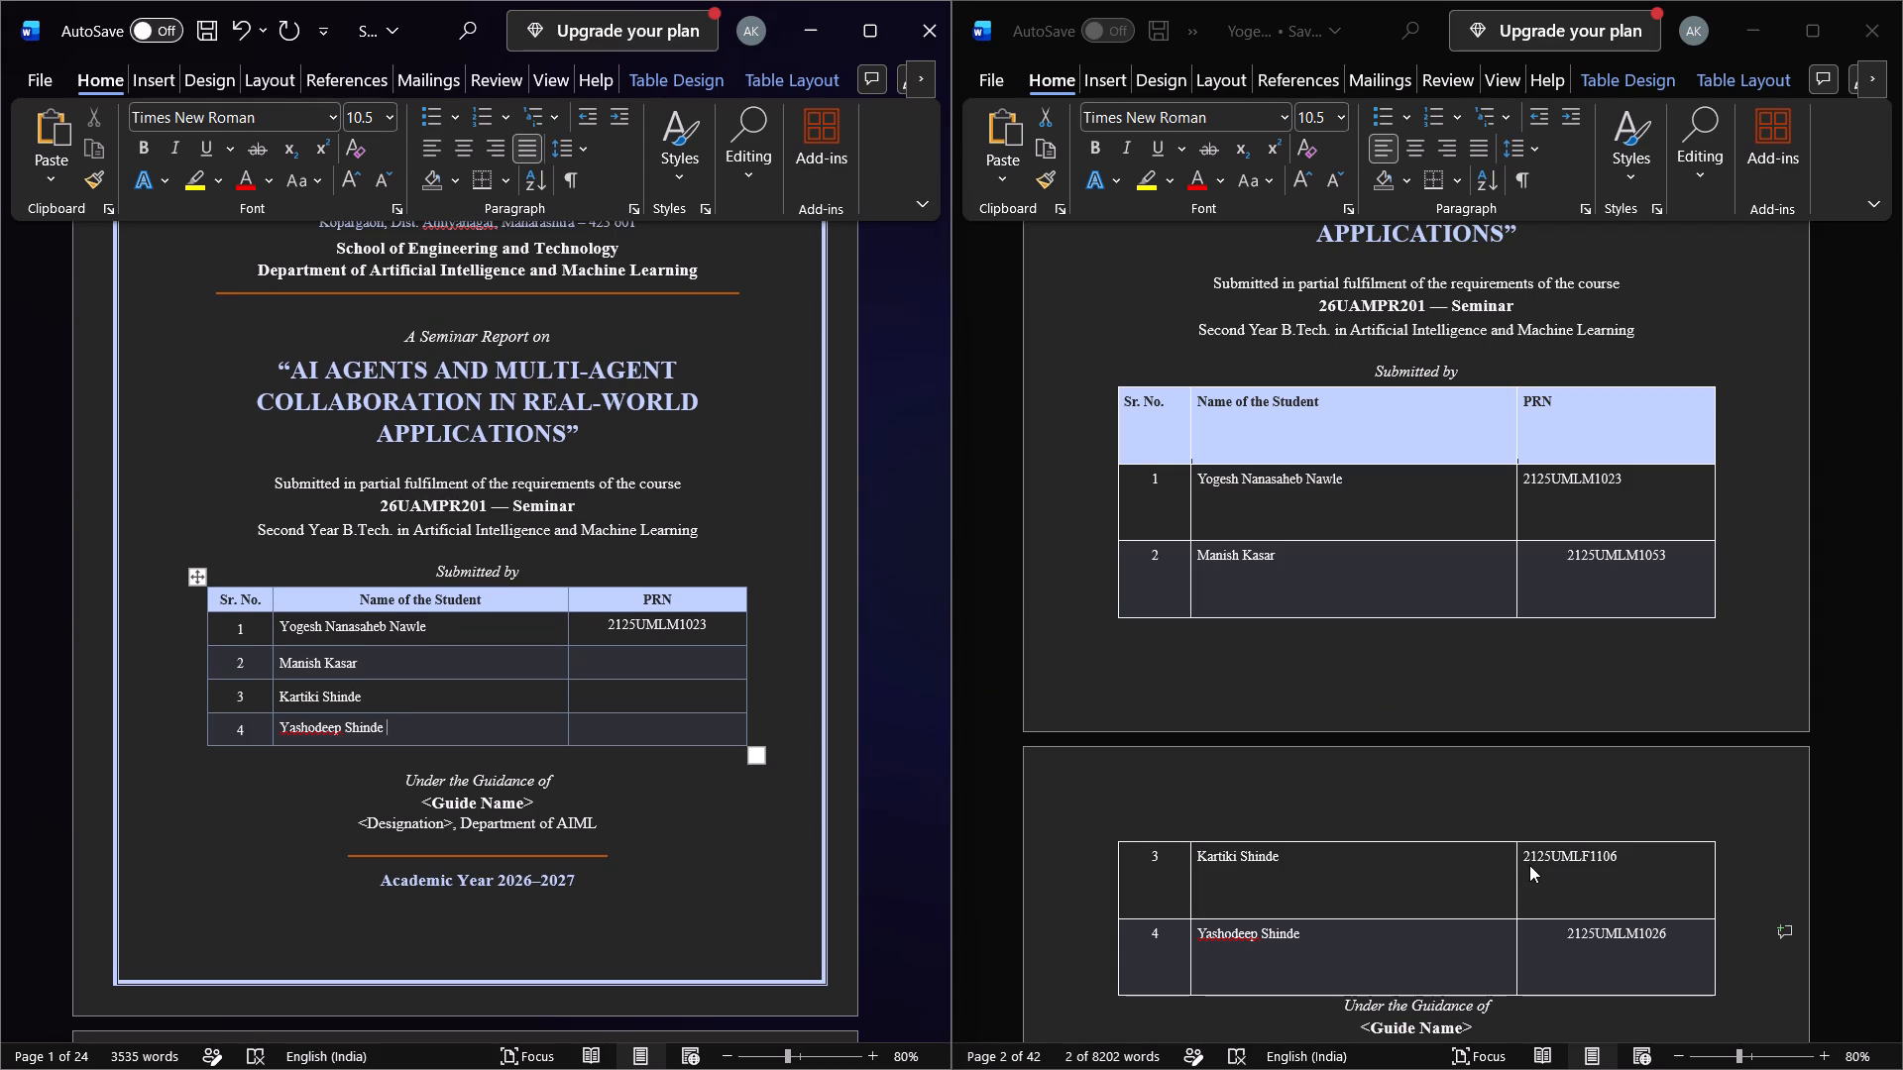
Copy the third student's PRN from the report into row 3 of the template cover's table, without an extra line.
left_click_drag(1525, 848, 1586, 867)
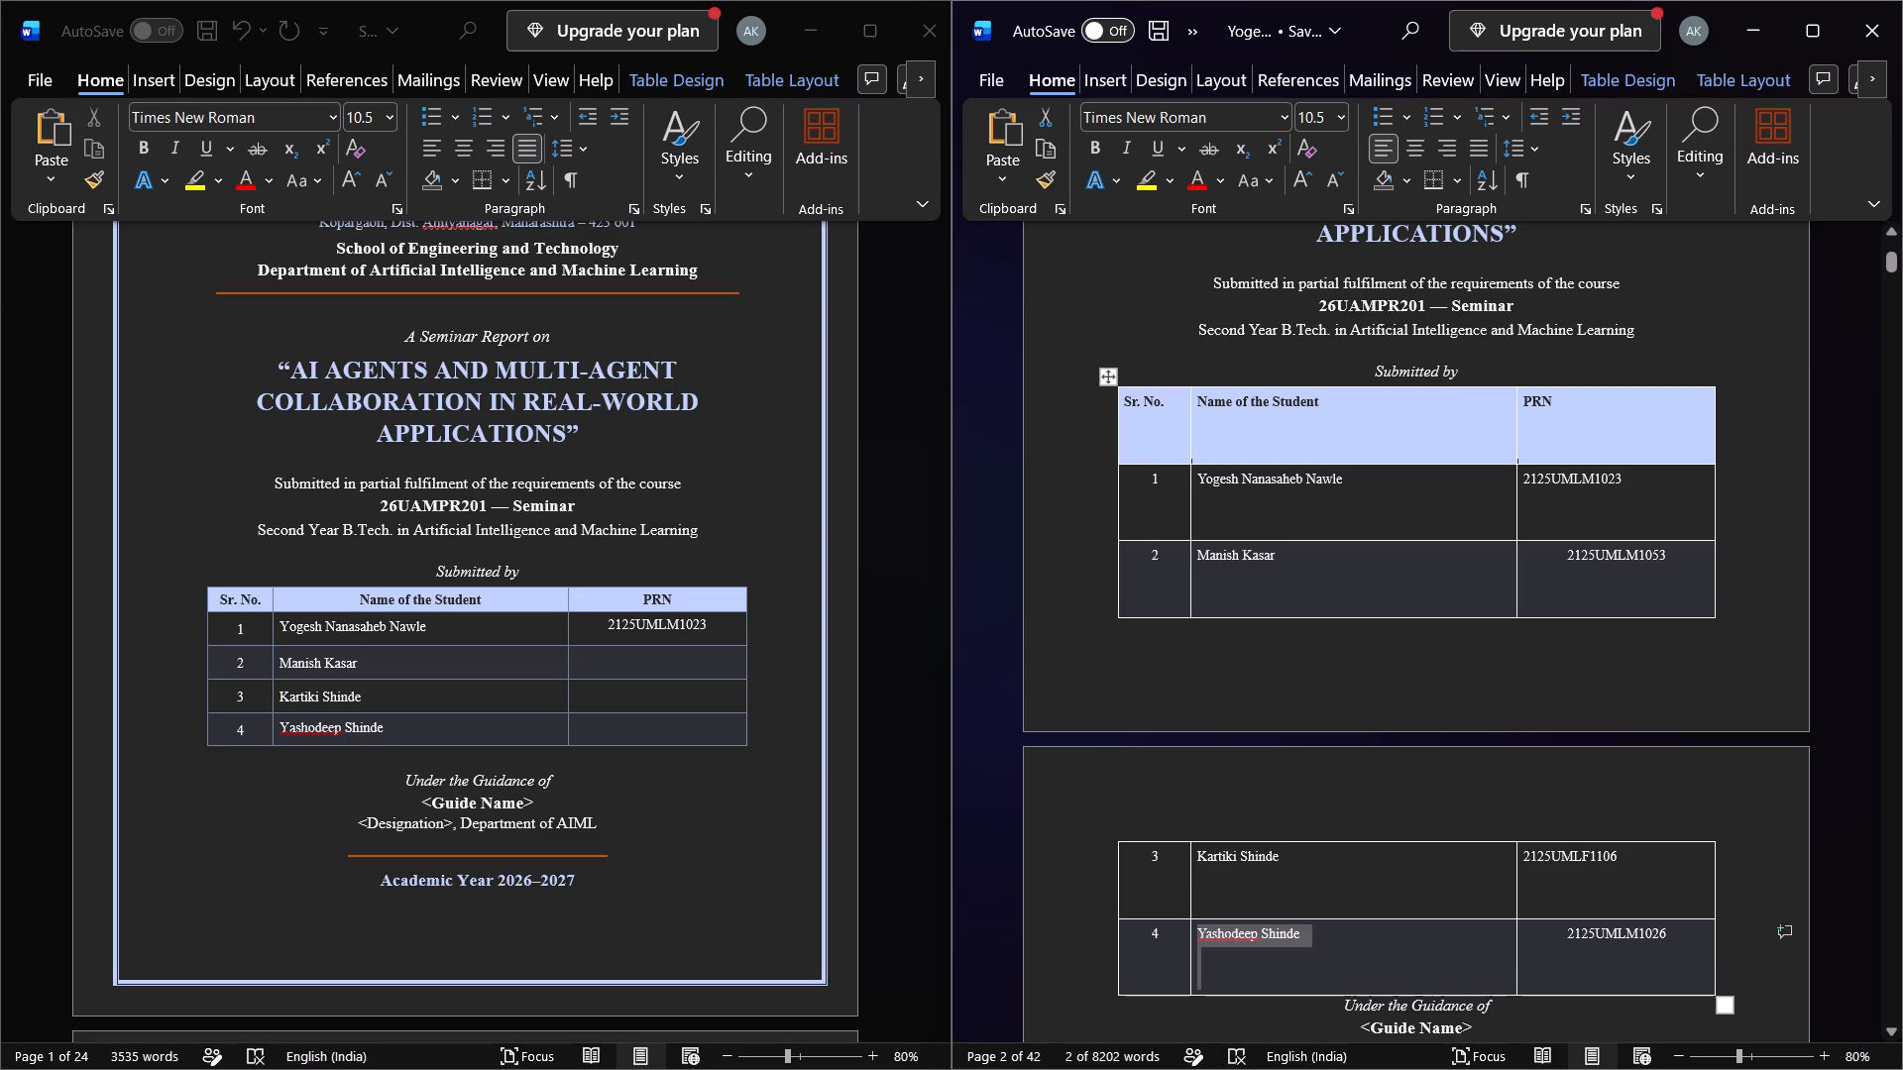
left_click_drag(1525, 857, 1627, 859)
key("ctrl+c")
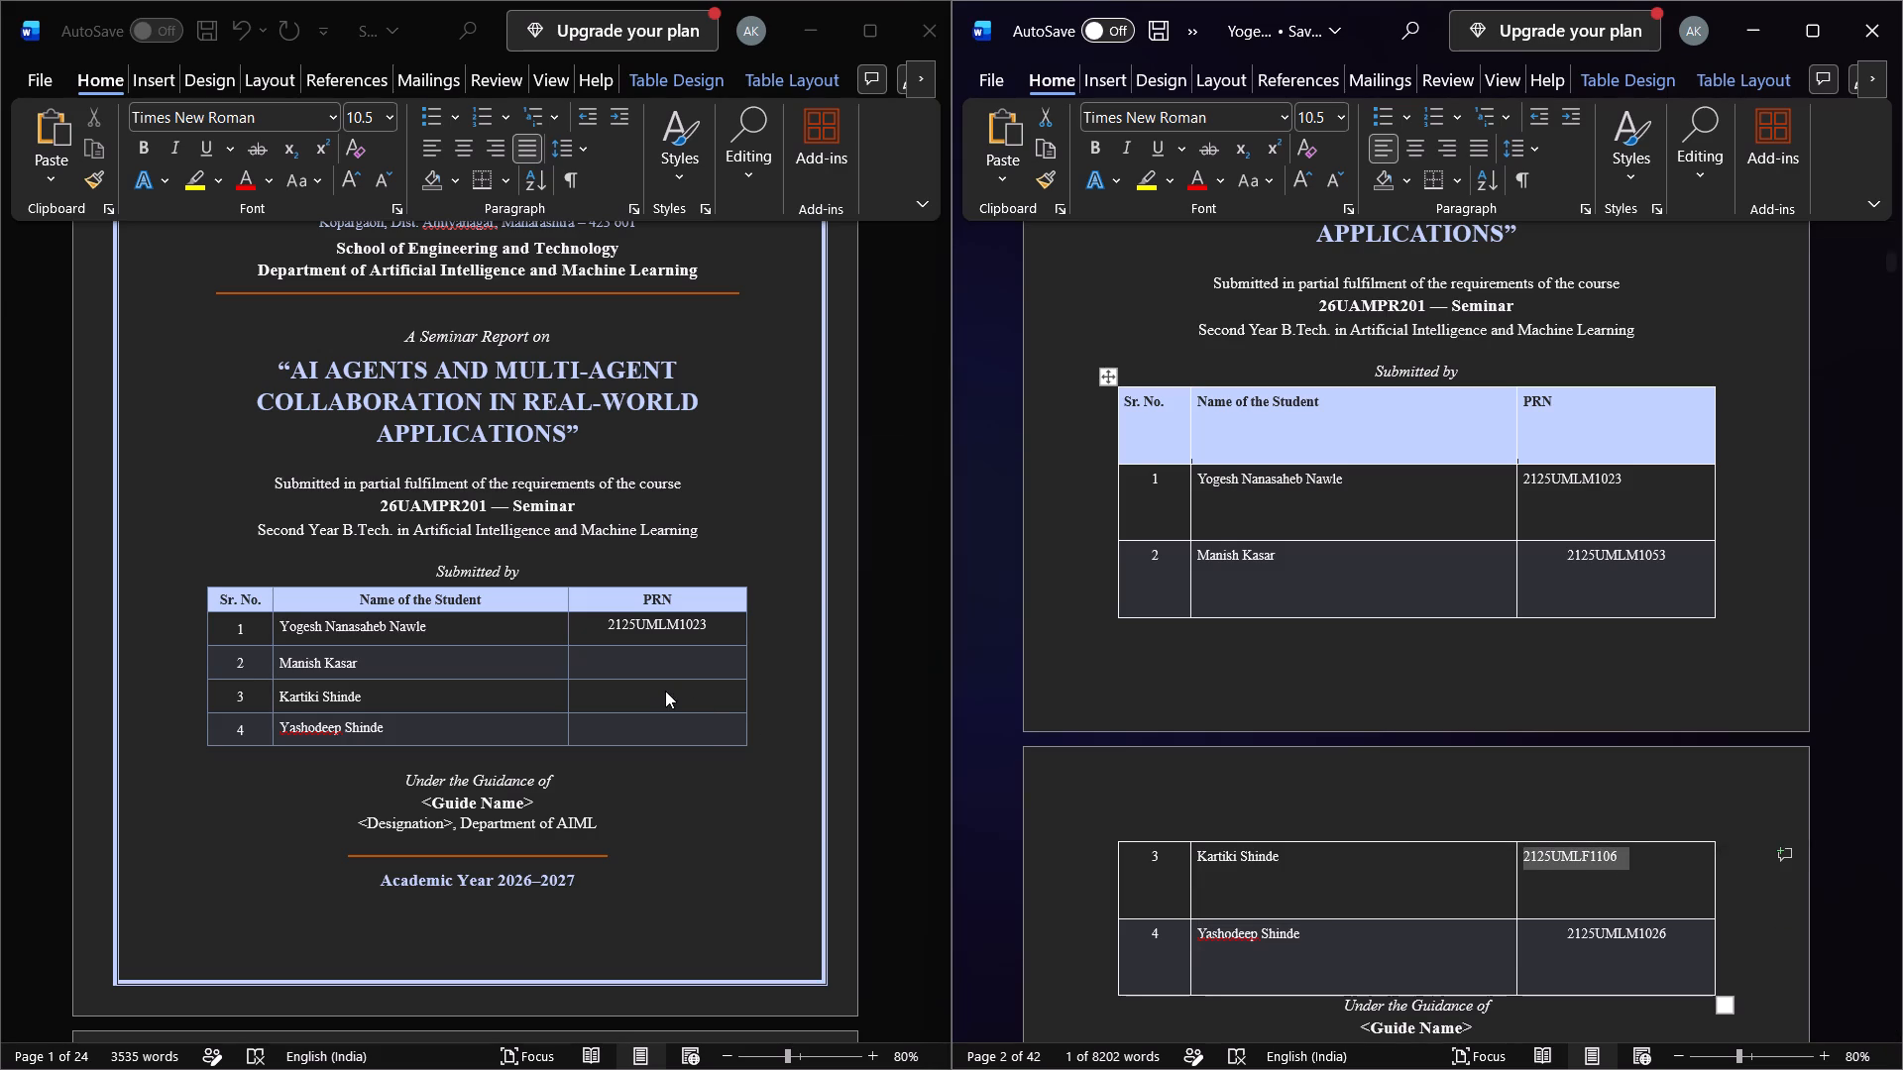
left_click(663, 691)
left_click(661, 696)
left_click(661, 696)
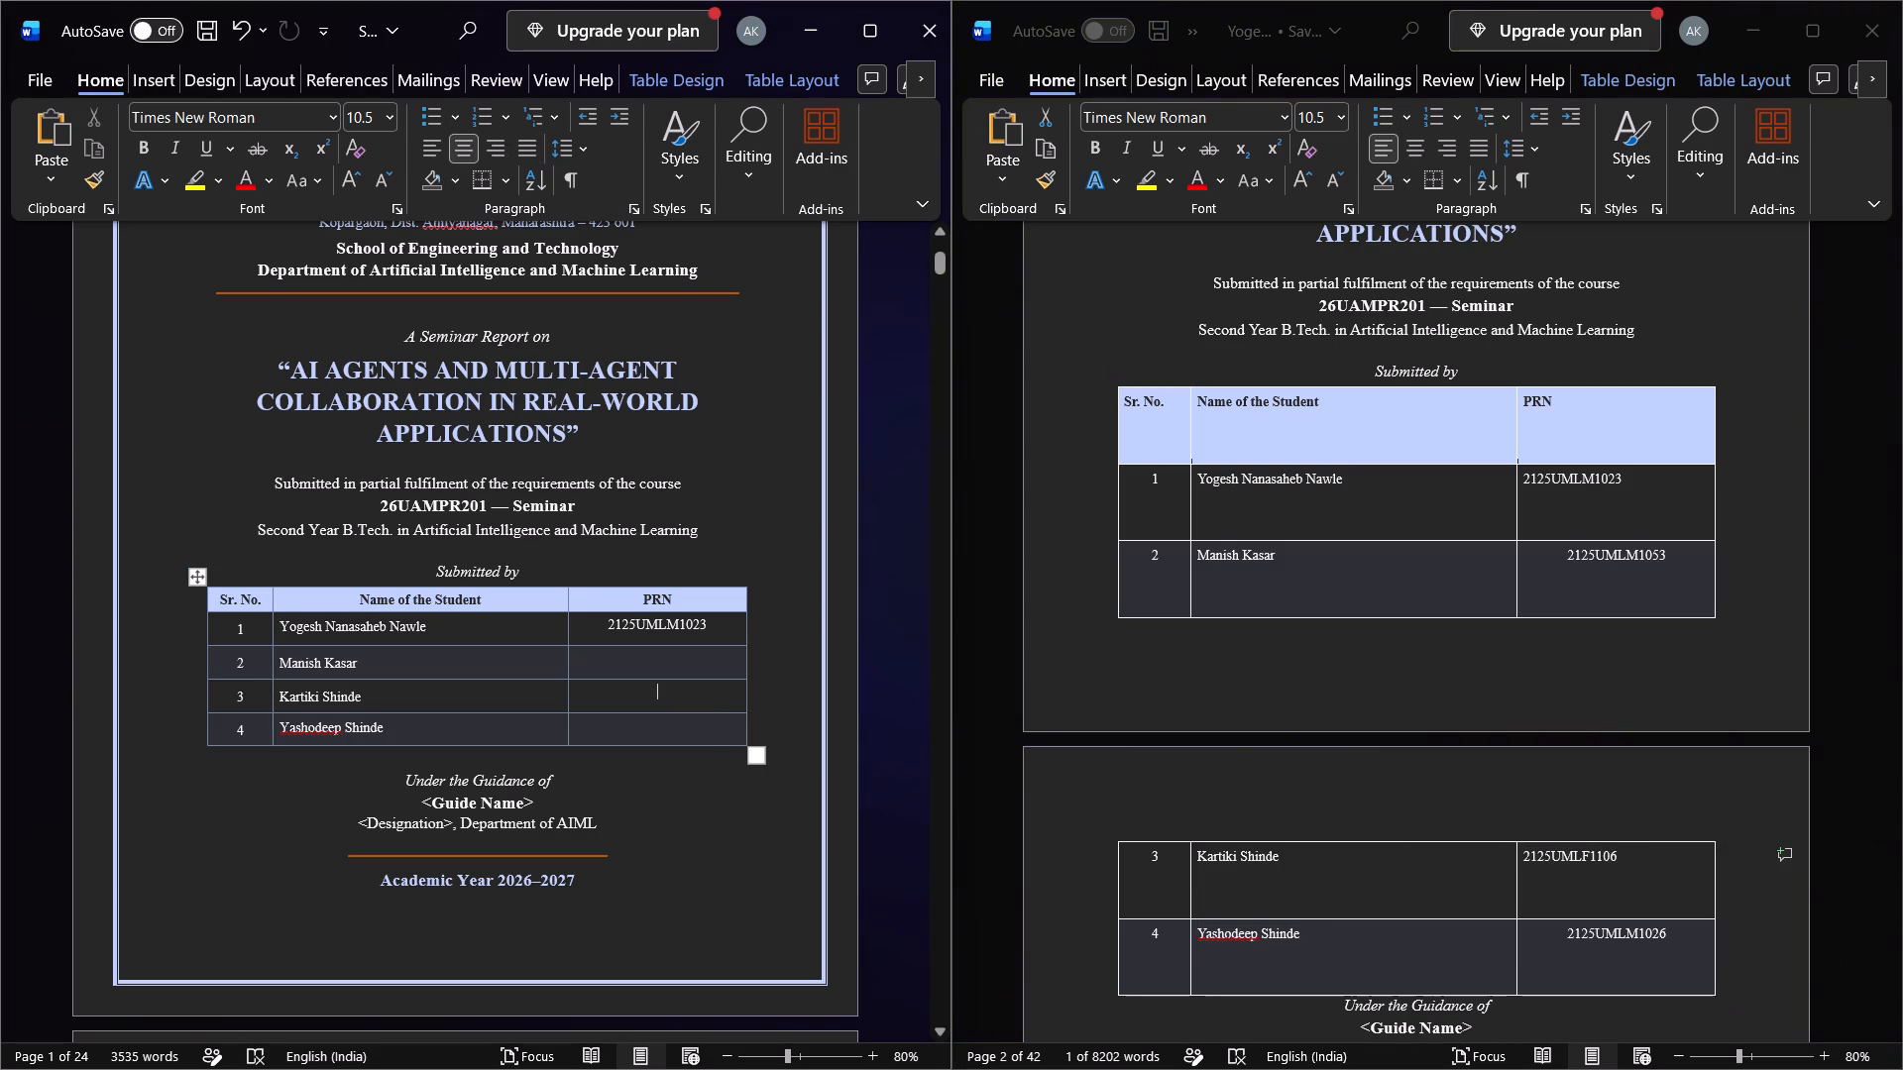
key("ctrl+v")
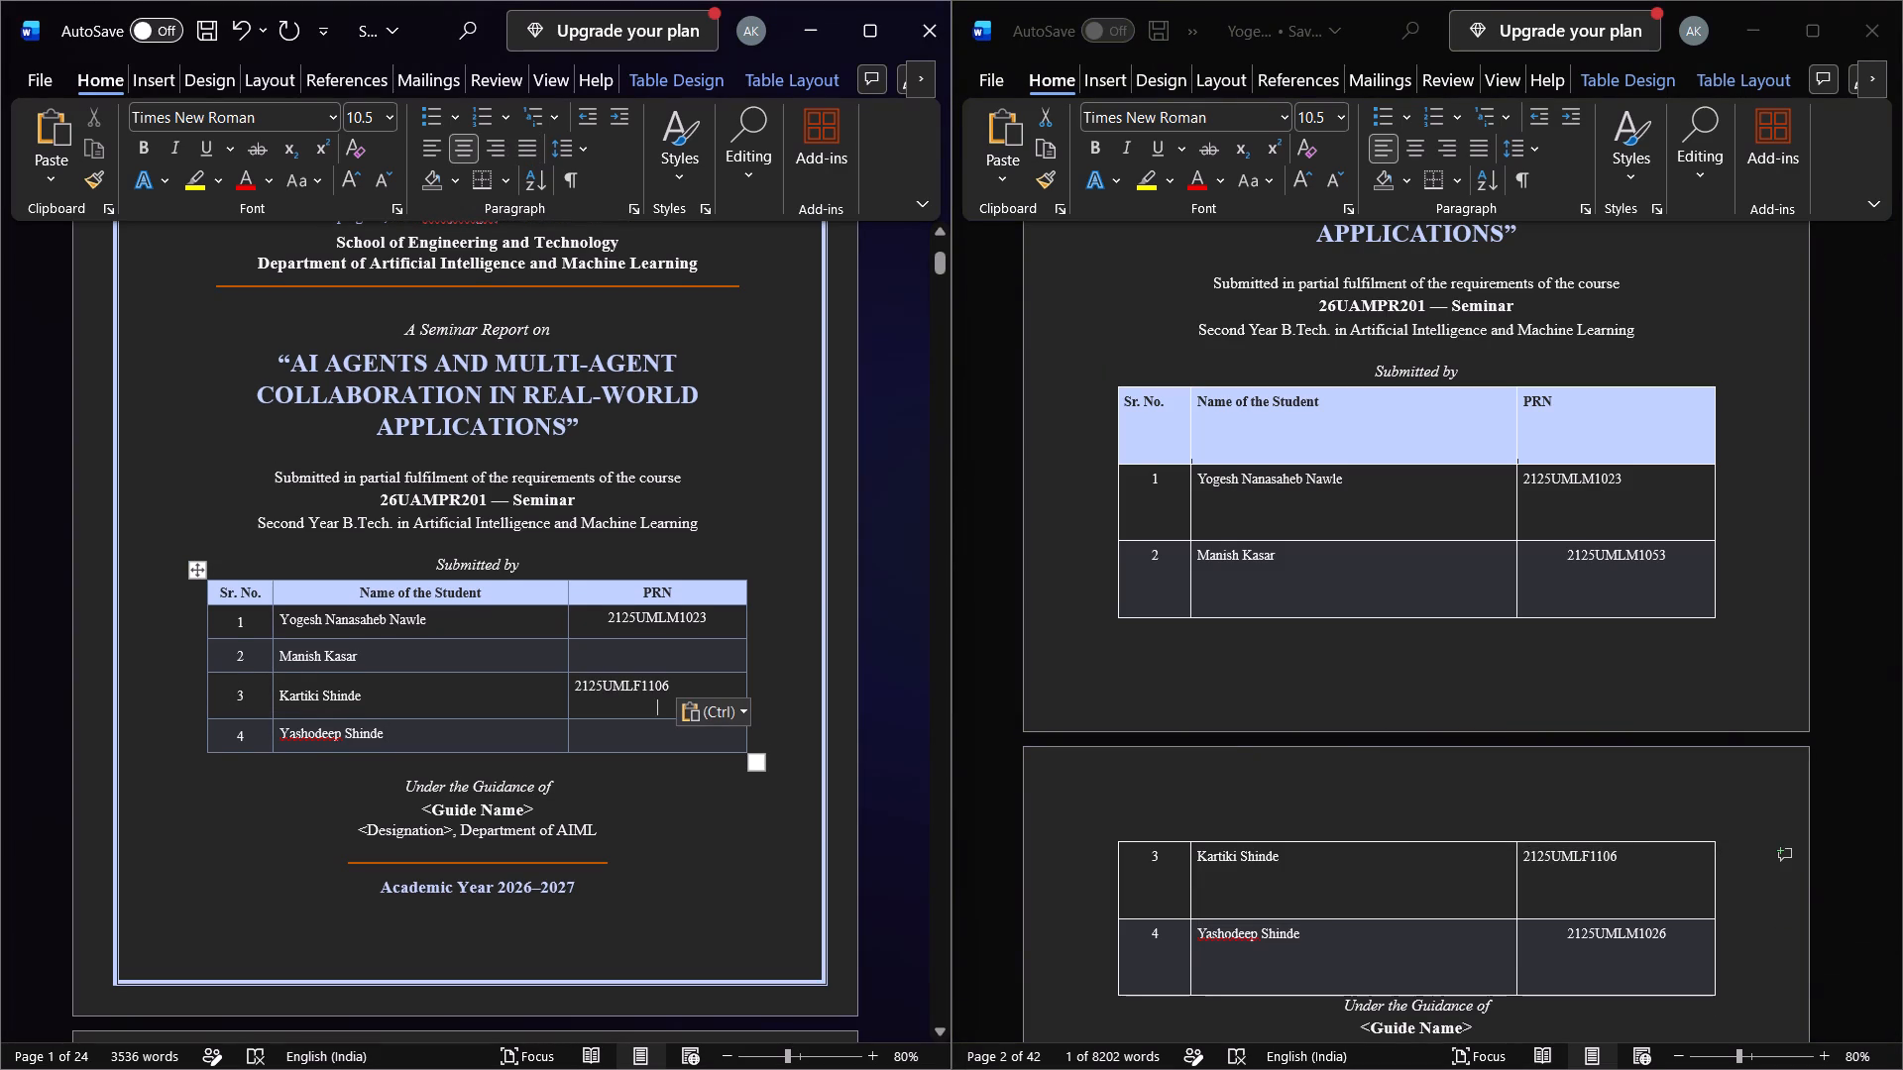
key("BackSpace")
key("BackSpace")
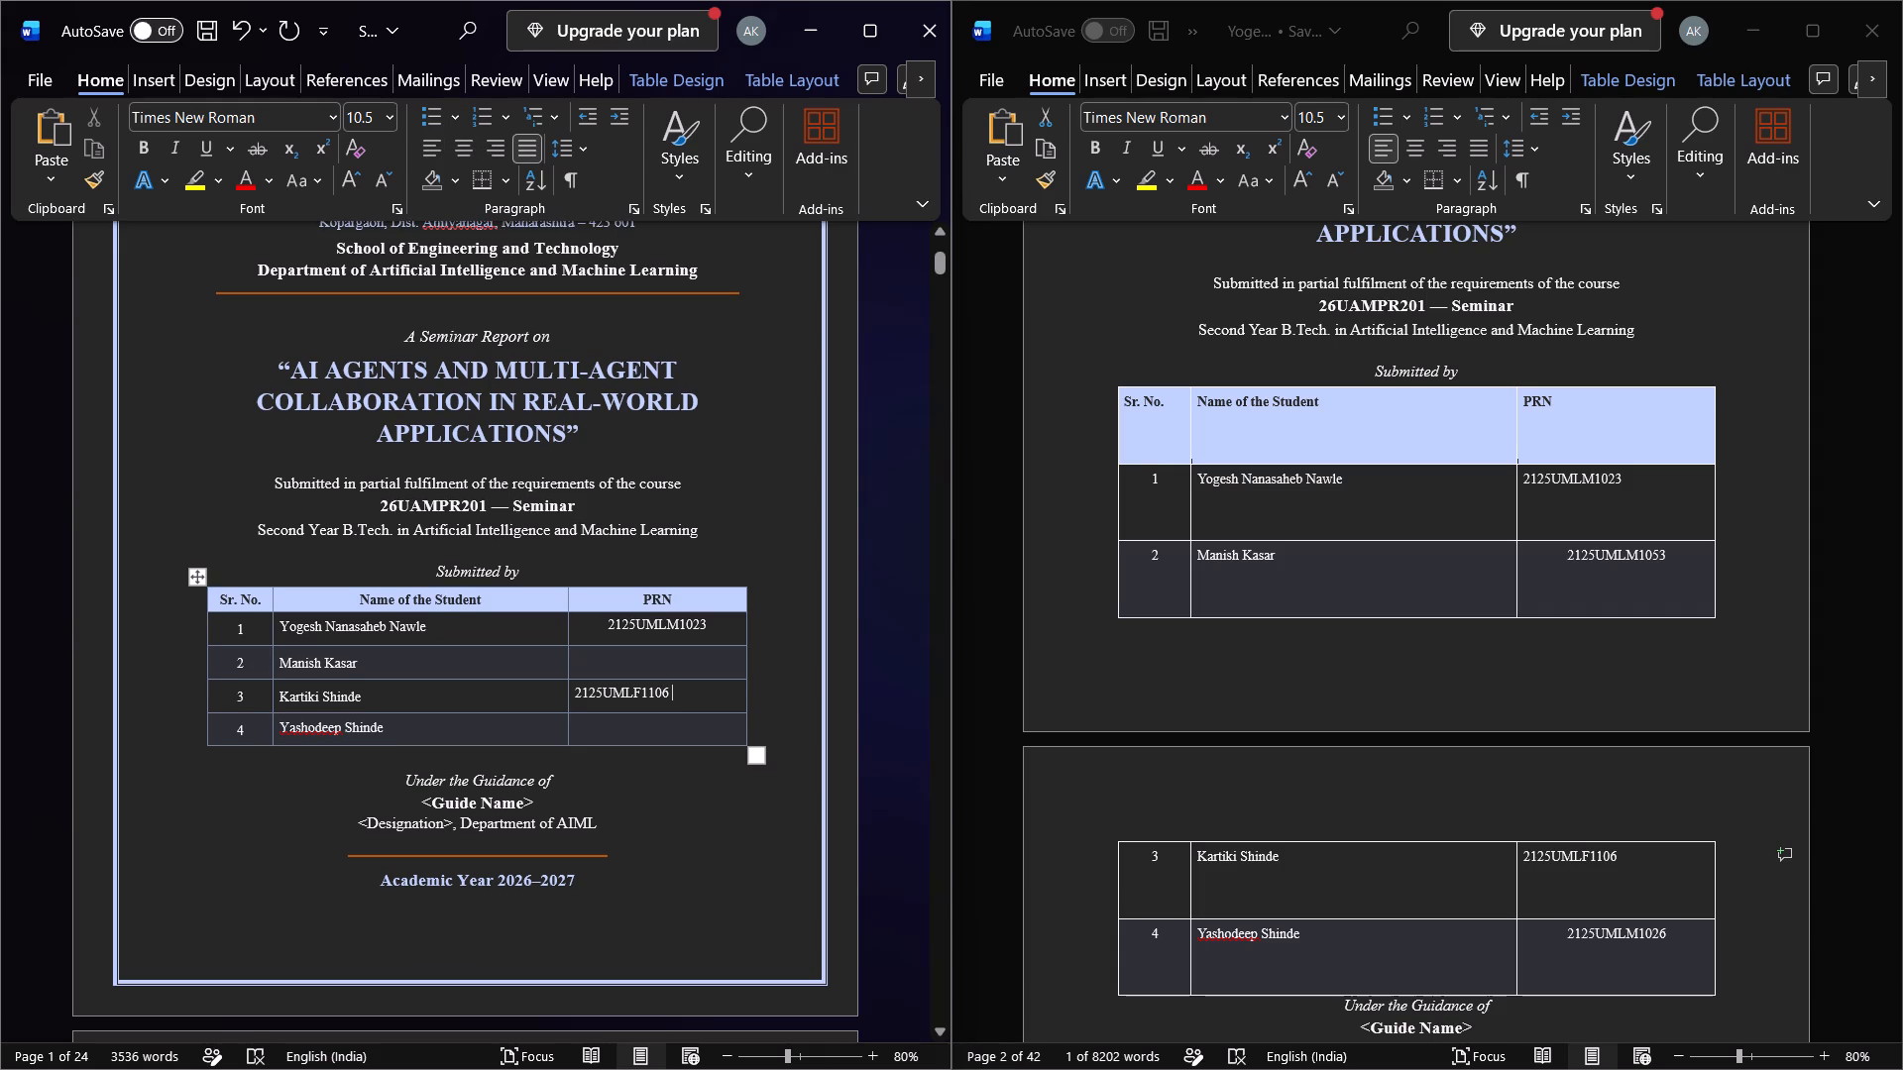
Pad the PRN in row 3 of the template cover's table with leading spaces to align it with row 1's PRN.
left_click(578, 696)
key("space")
key("space")
key("space")
key("space")
key("space")
key("space")
key("space")
key("space")
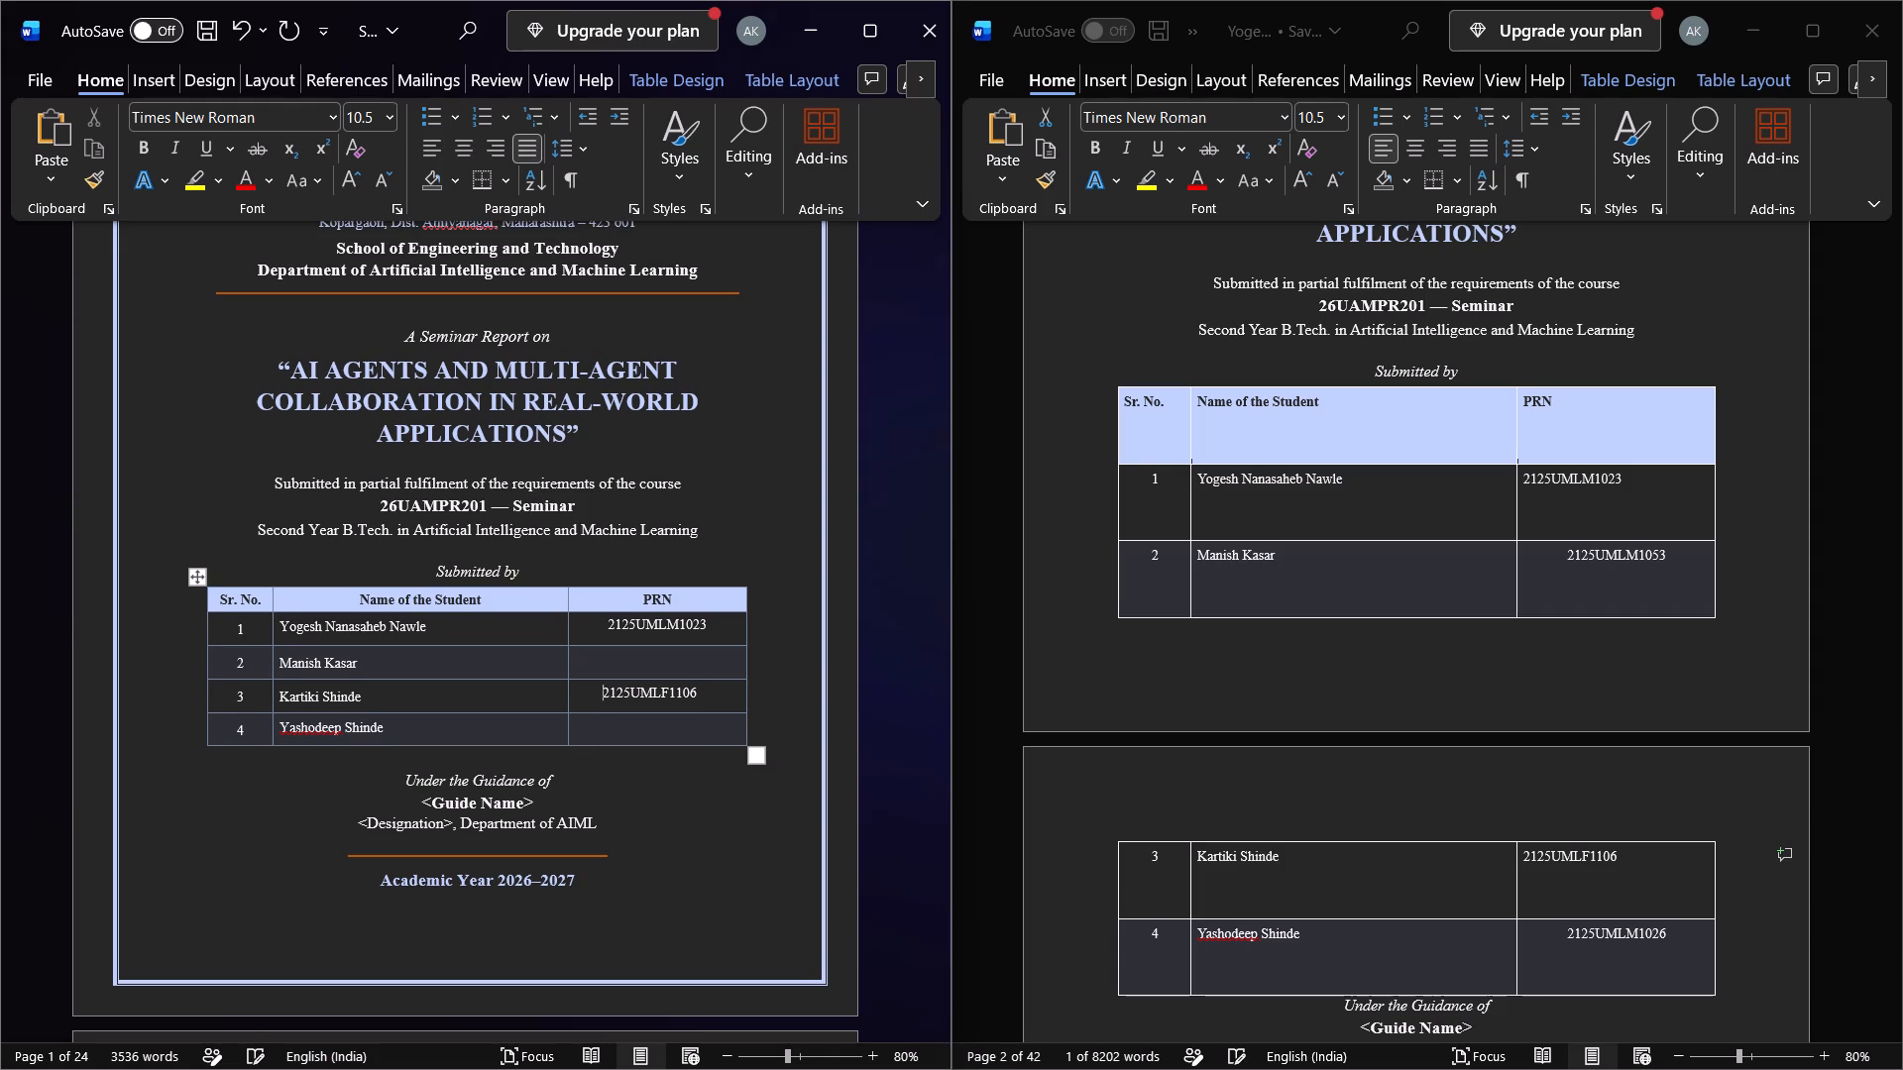
key("space")
key("space")
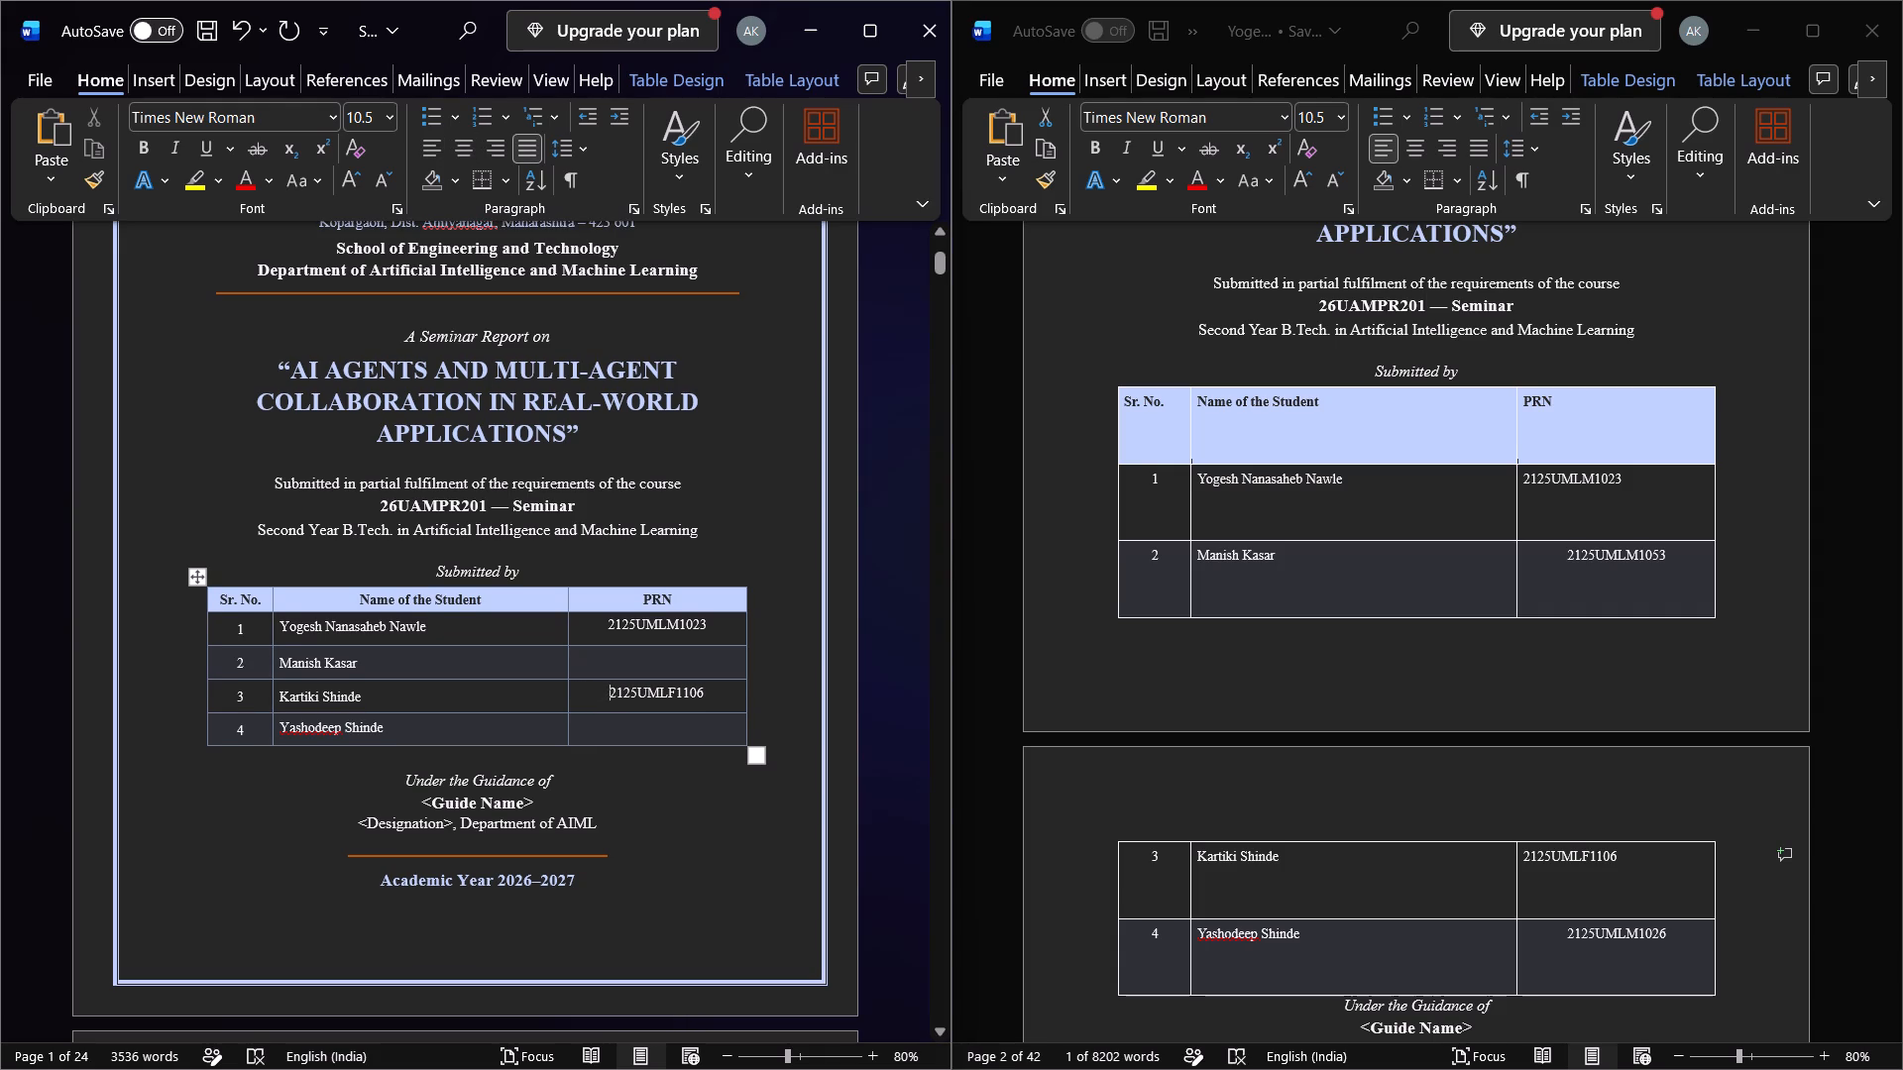
Copy the second student's PRN from the report into row 2 of the template cover's table, without an extra line.
left_click(658, 673)
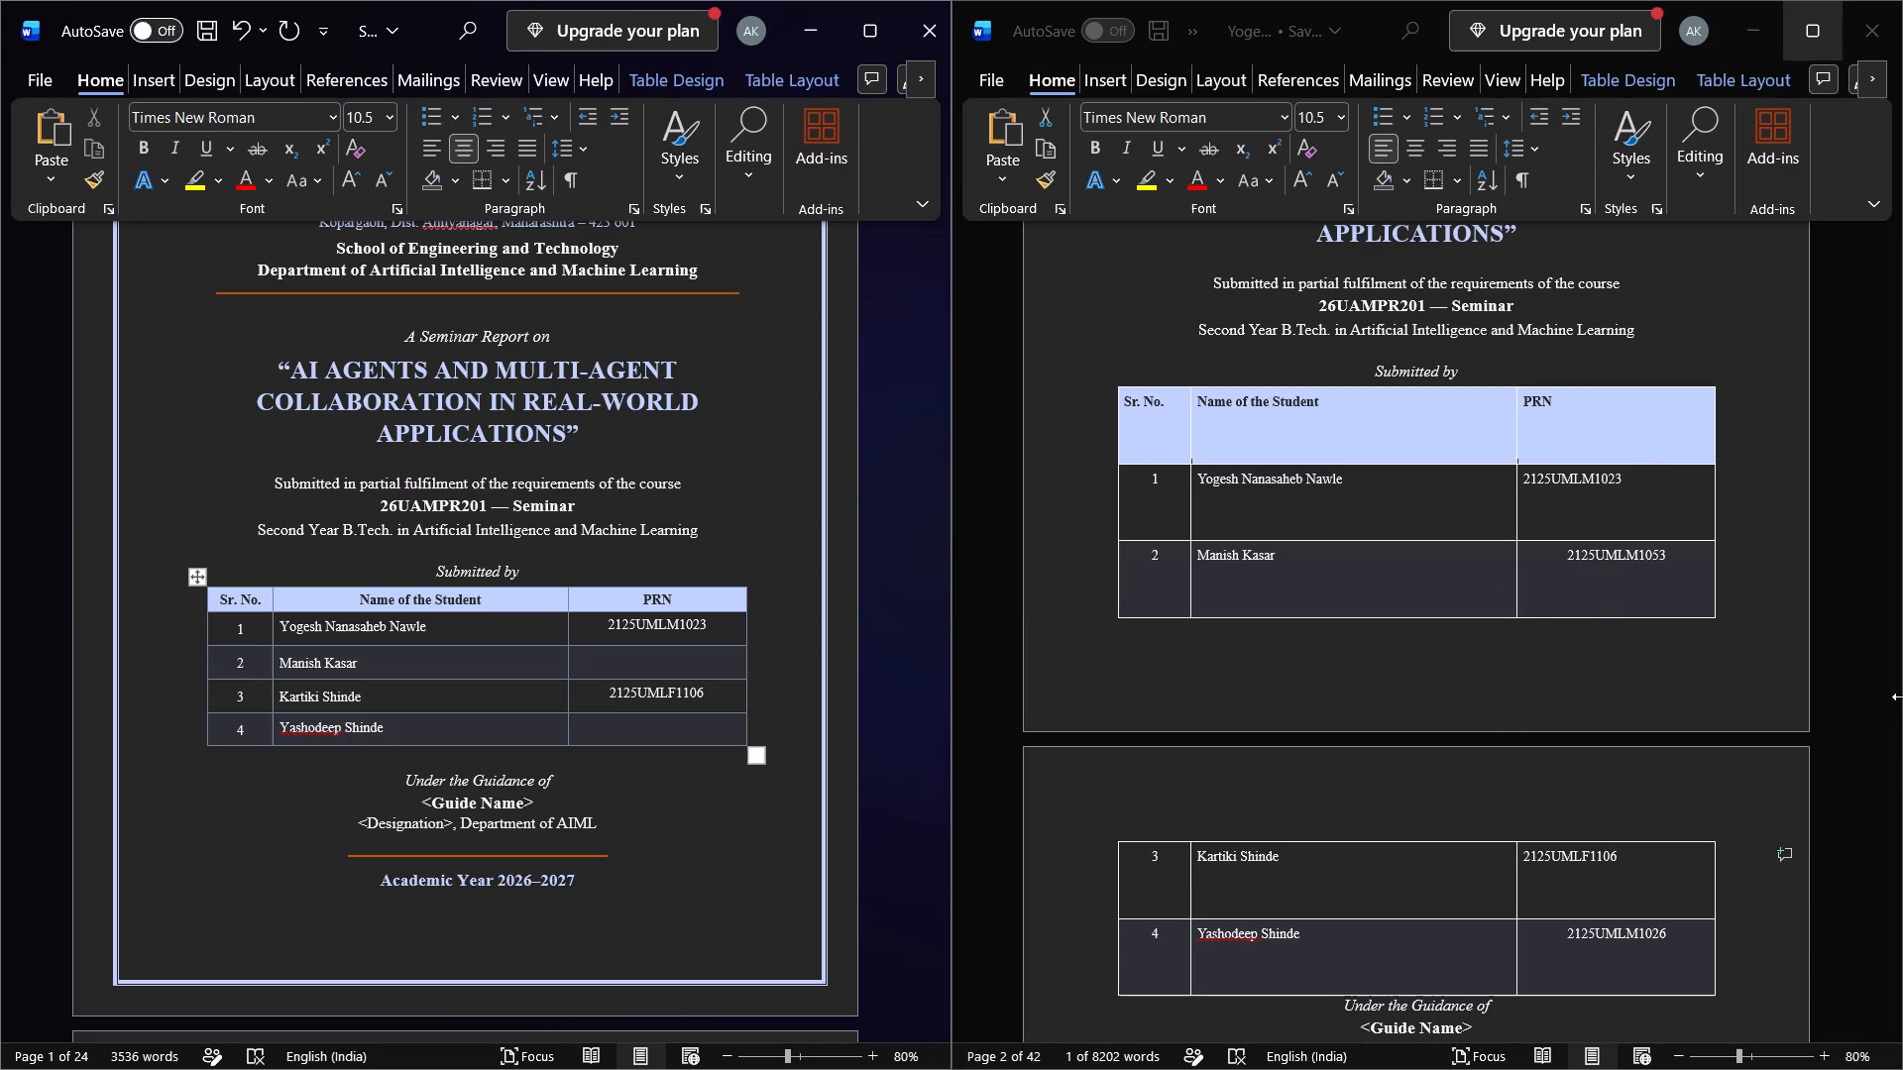
left_click(1568, 547)
left_click_drag(1568, 547, 1658, 558)
left_click(1658, 558)
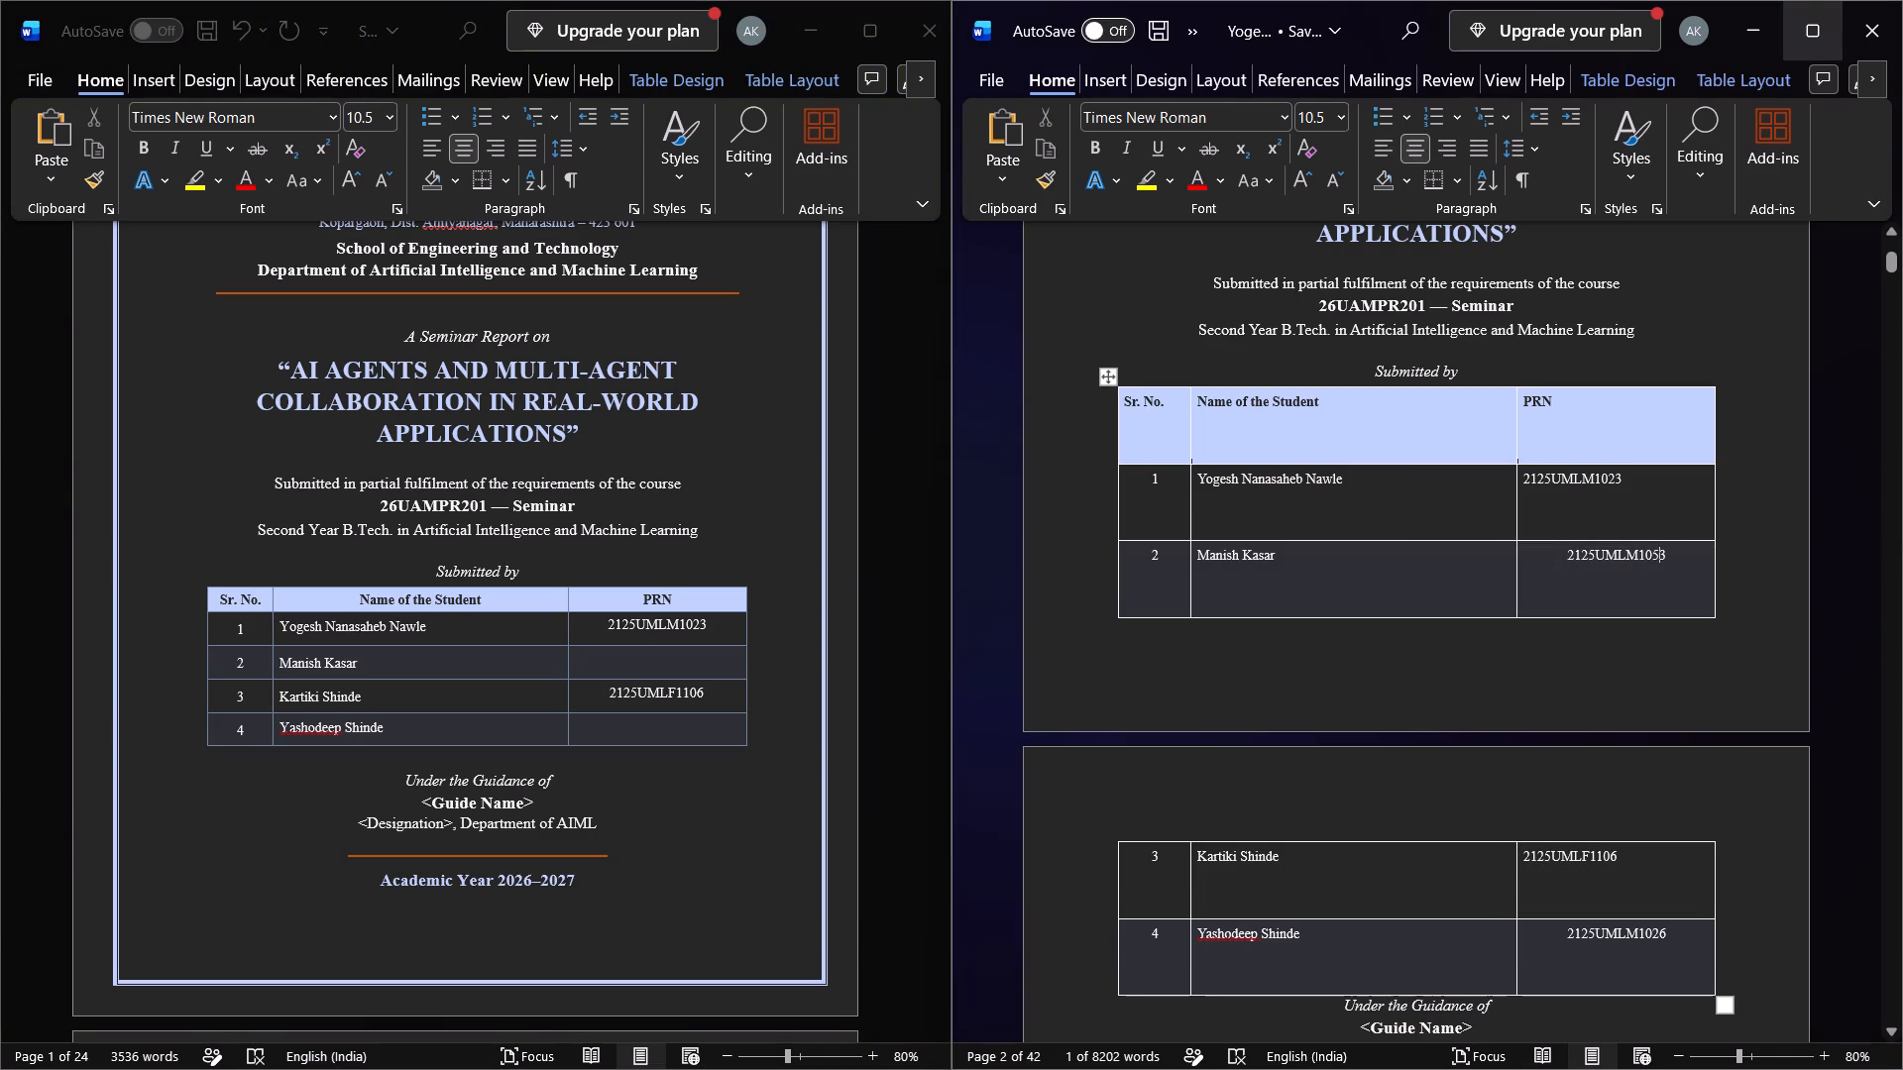
left_click_drag(1677, 553, 1571, 551)
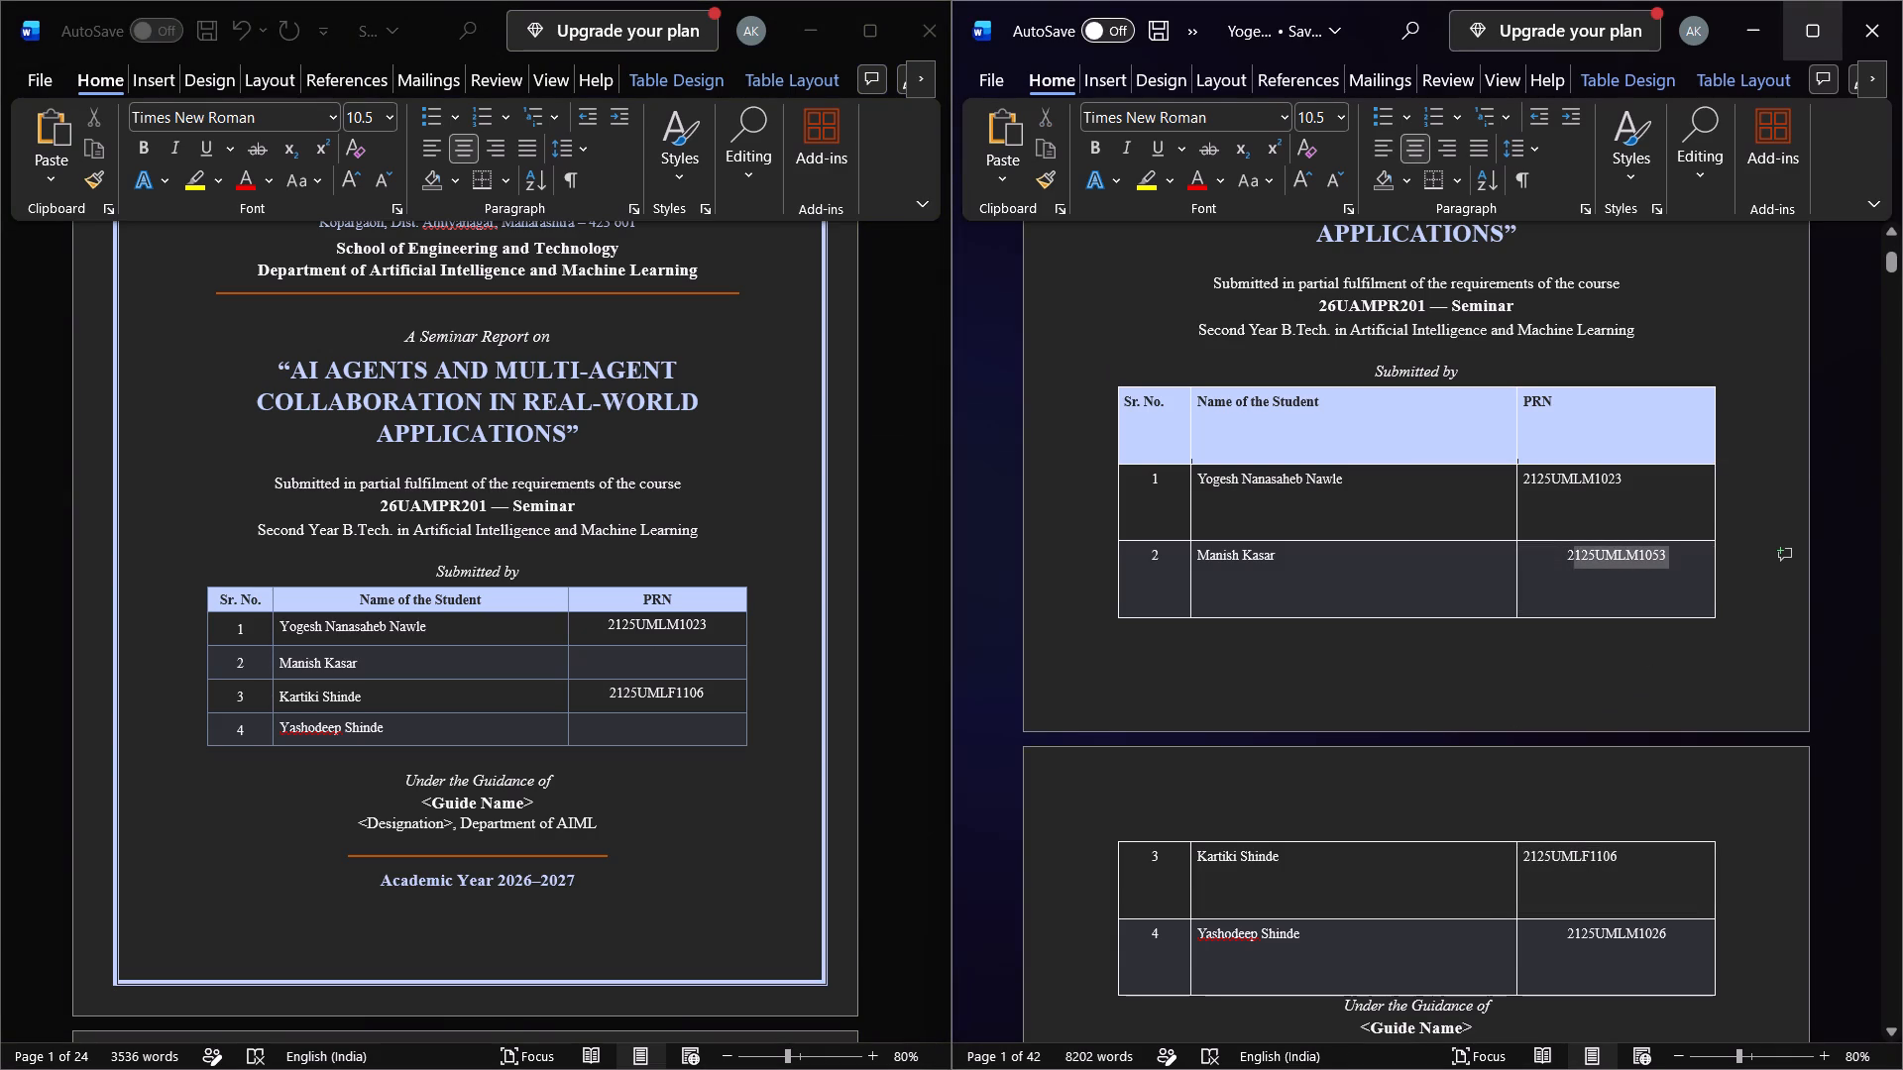
left_click_drag(1571, 551, 1555, 556)
key("ctrl+c")
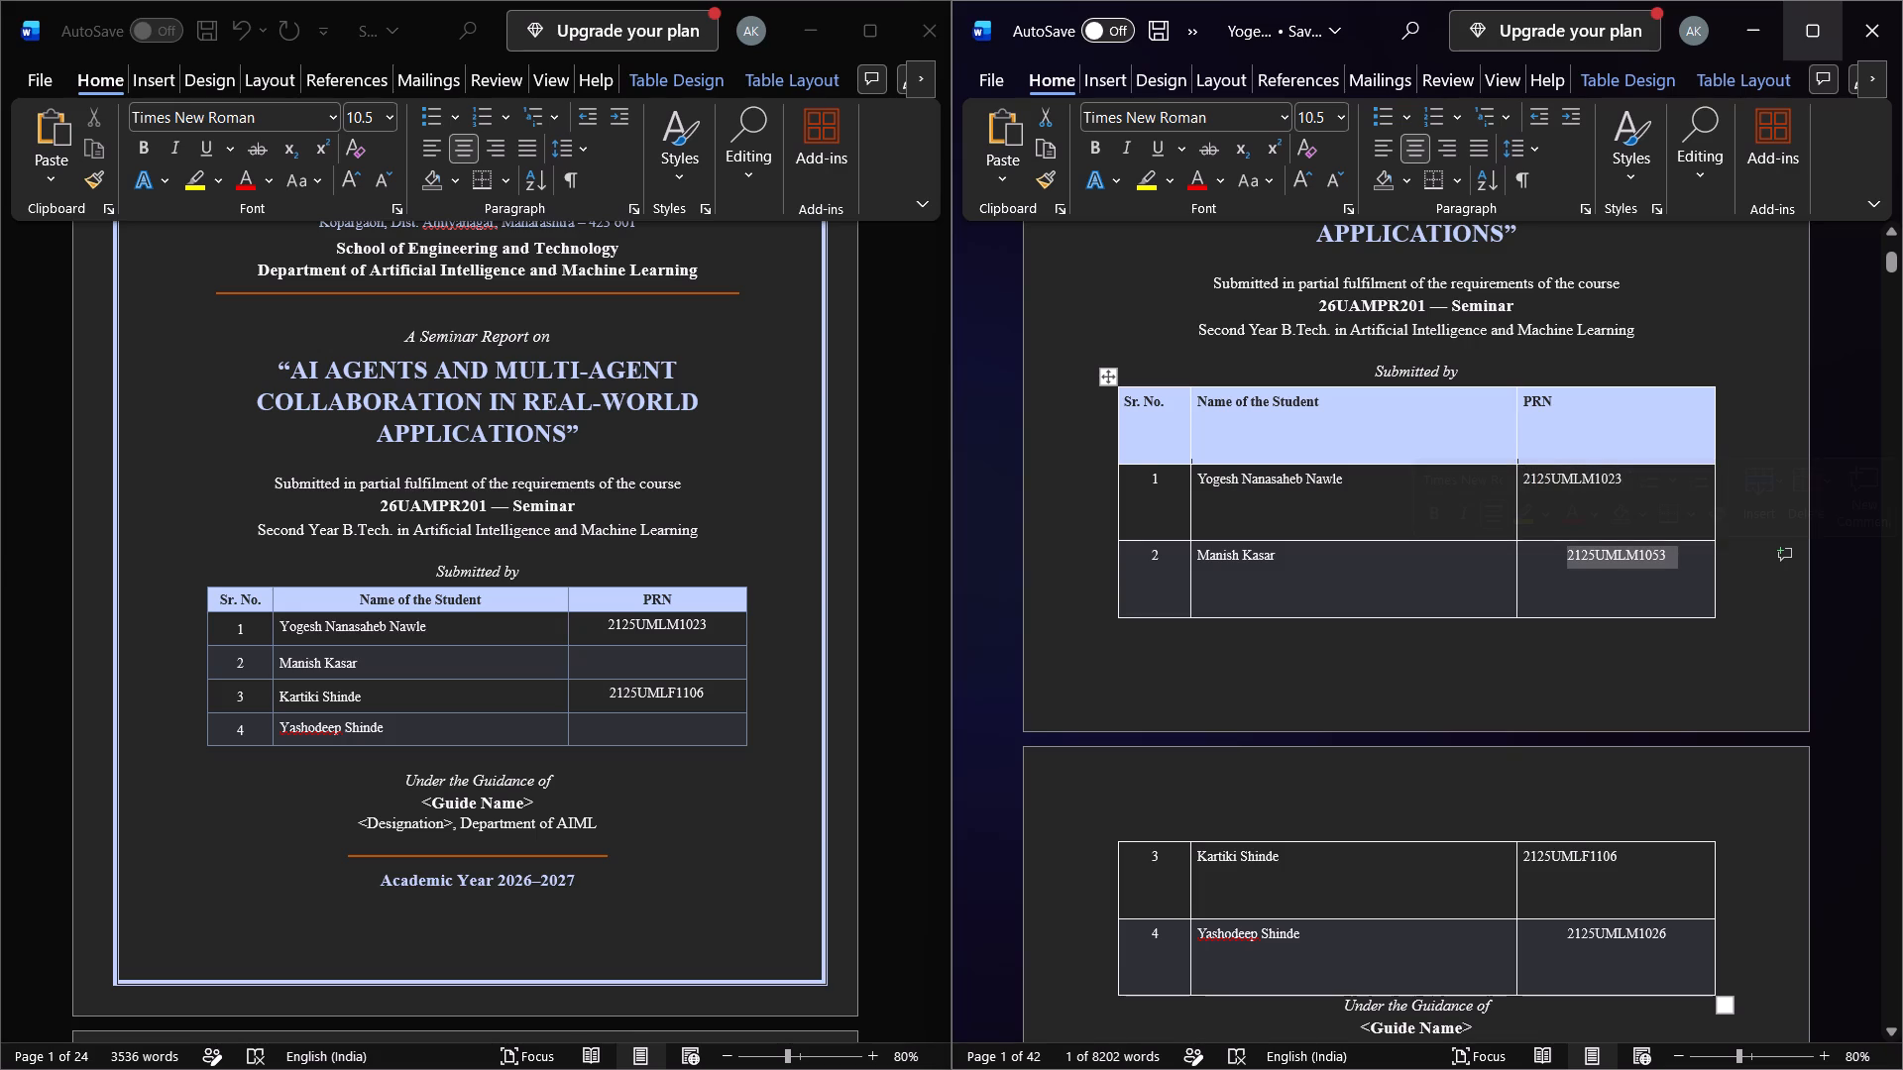
left_click(654, 652)
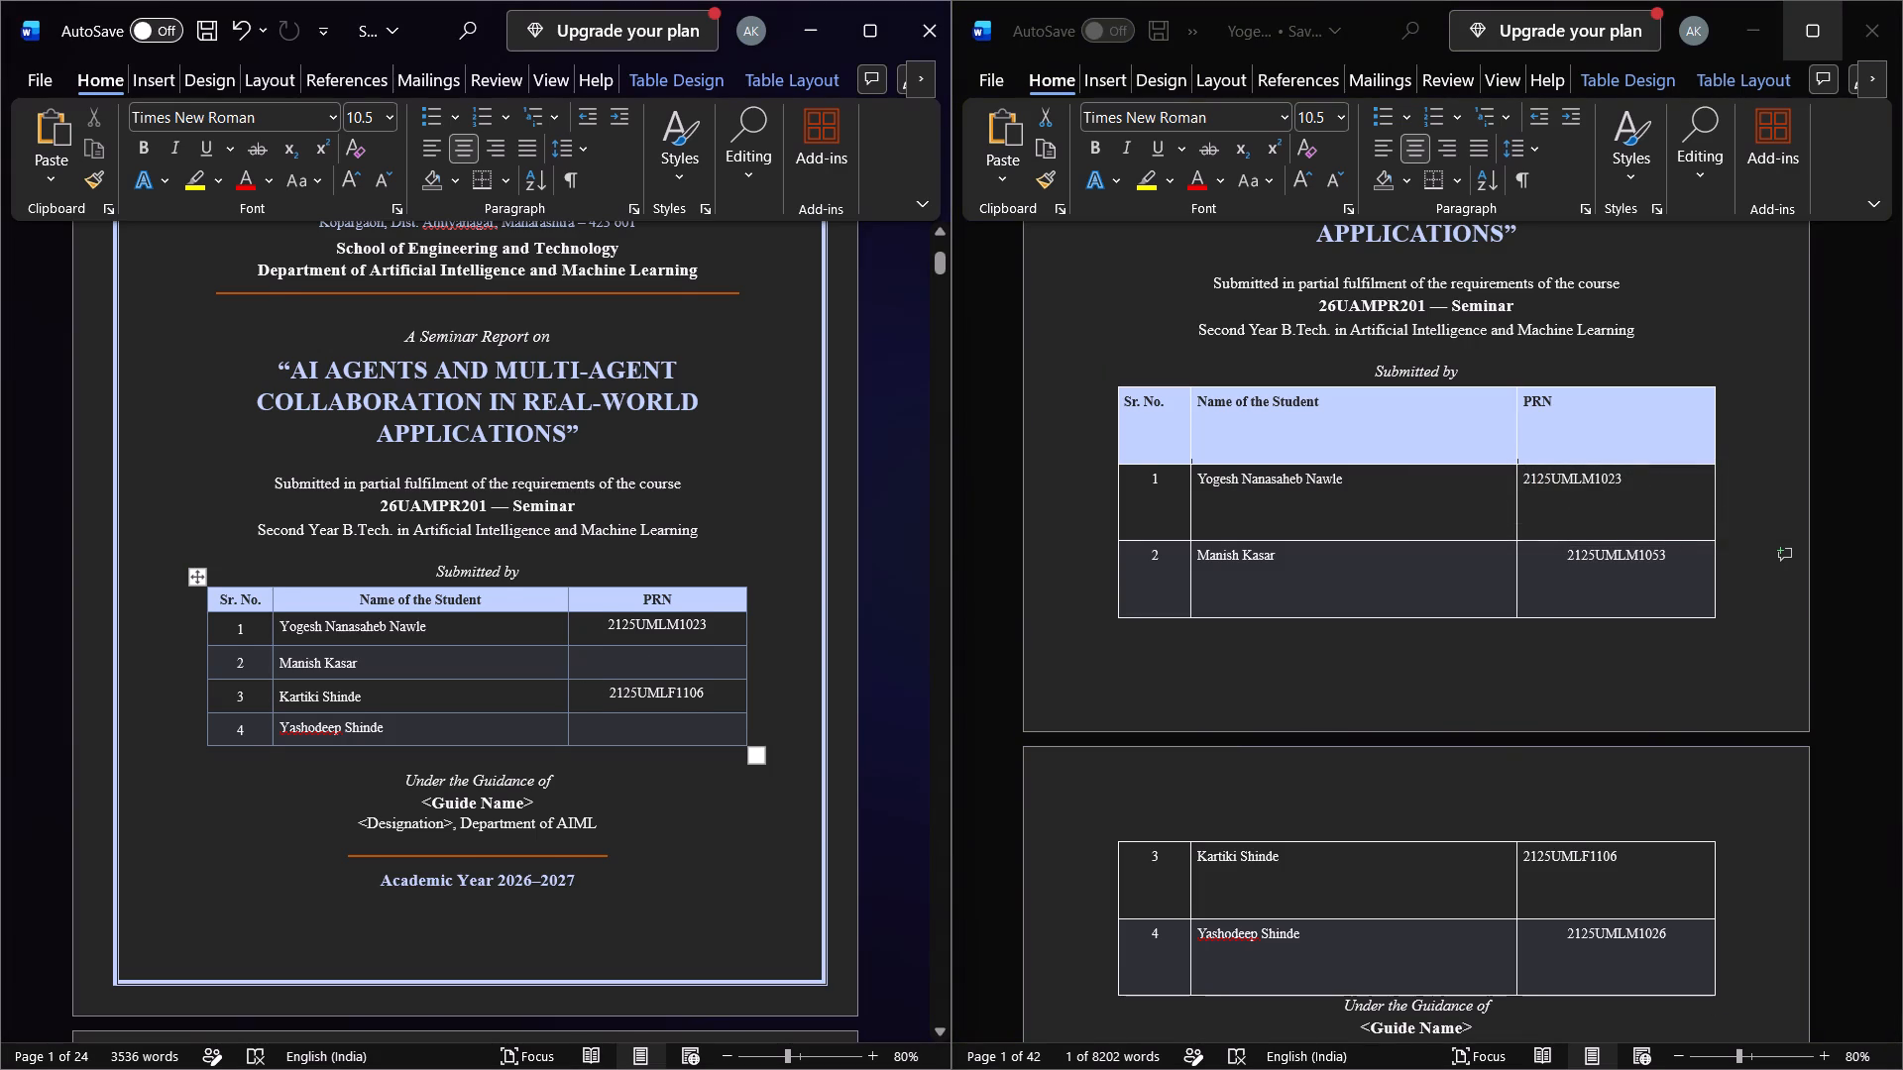
key("ctrl+v")
key("BackSpace")
key("BackSpace")
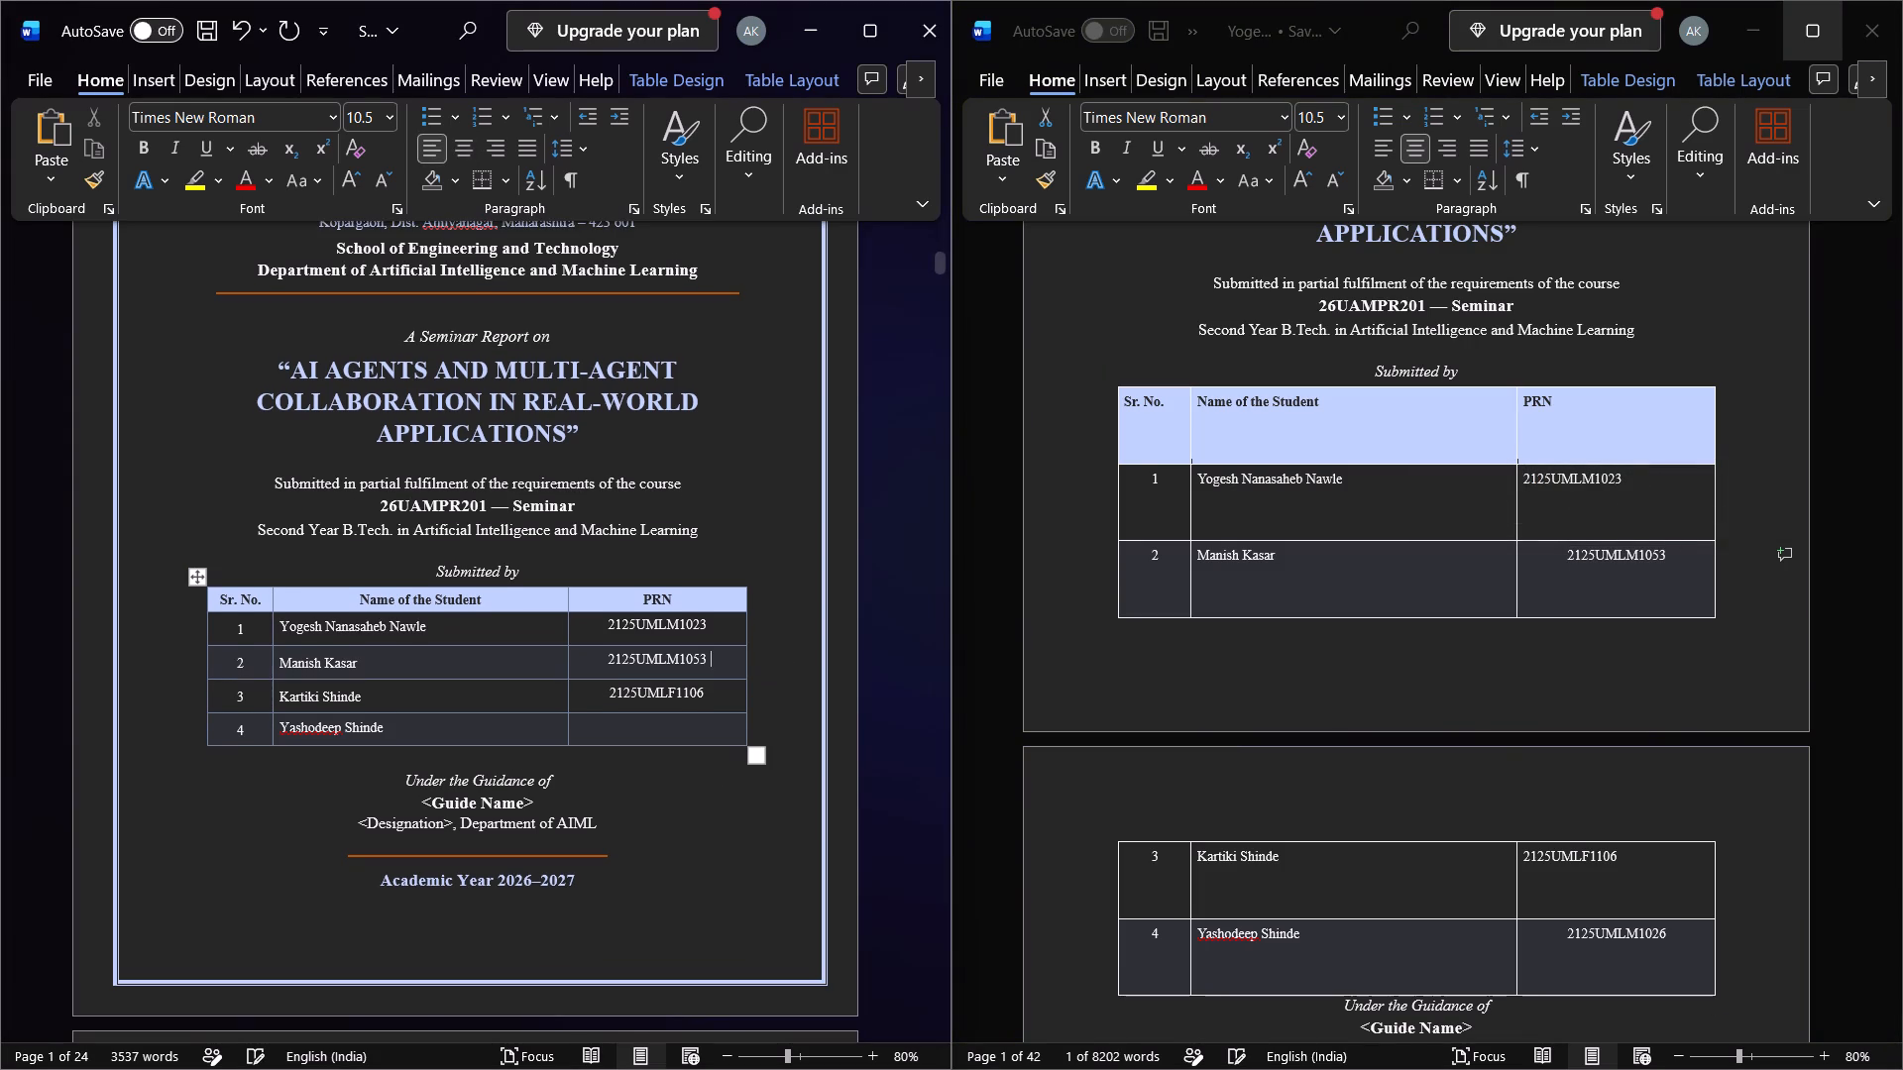
Copy the fourth student's PRN from the report into row 4 of the template cover's table, without an extra line.
left_click(651, 717)
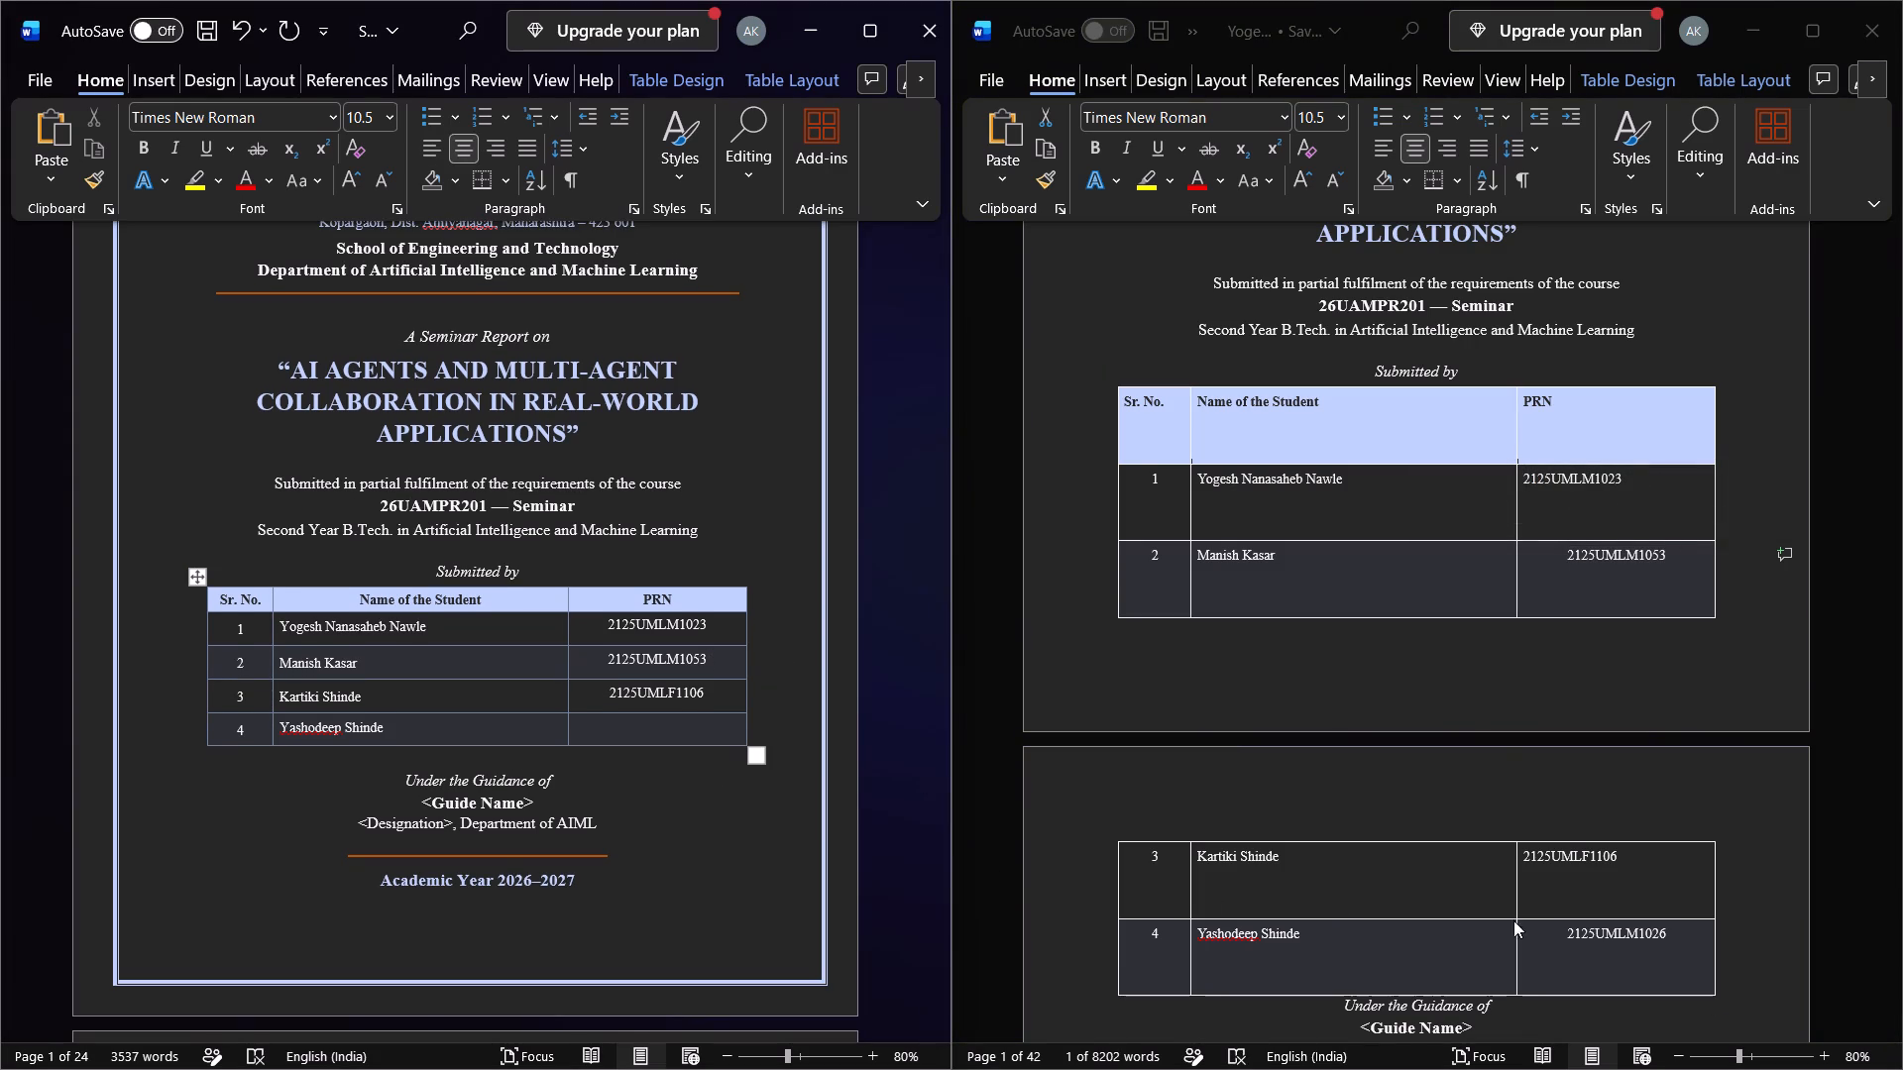
left_click(1567, 931)
left_click_drag(1567, 931, 1634, 931)
left_click(1620, 922)
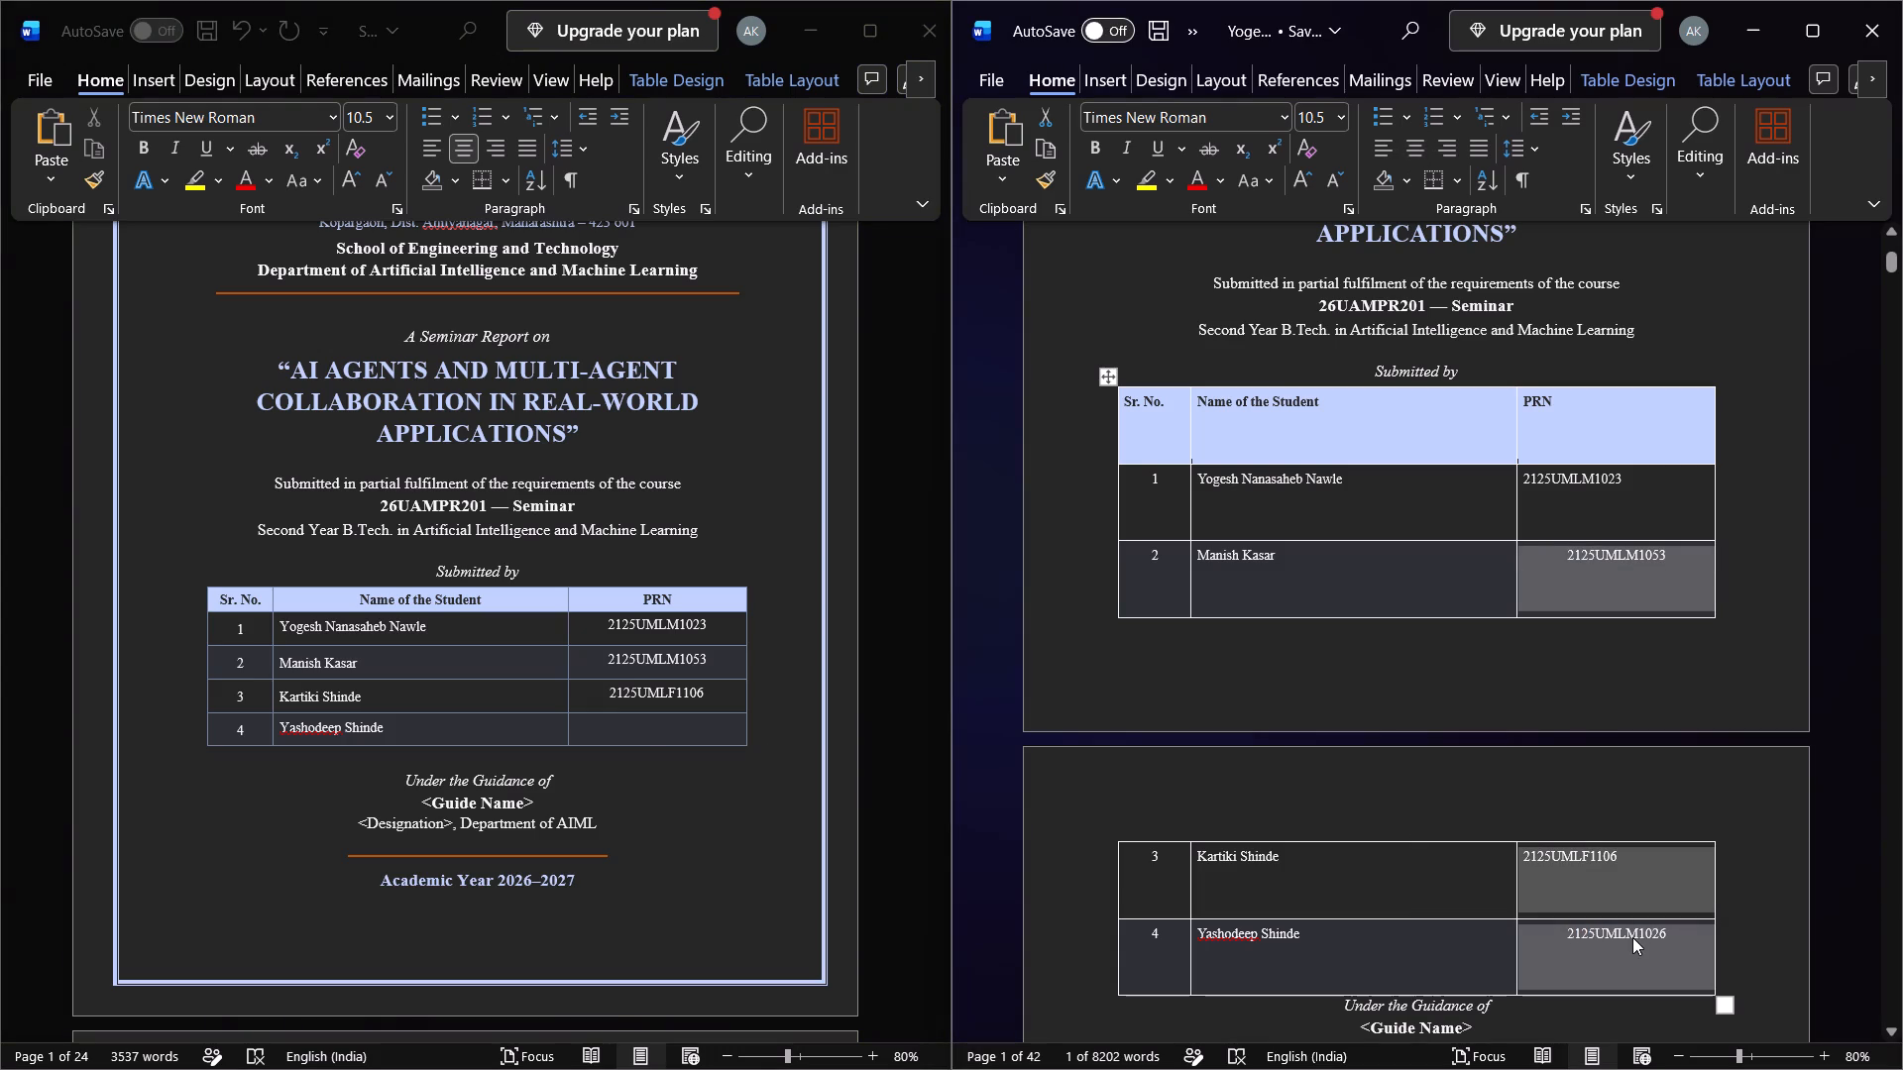
left_click(1632, 936)
left_click_drag(1682, 930, 1578, 929)
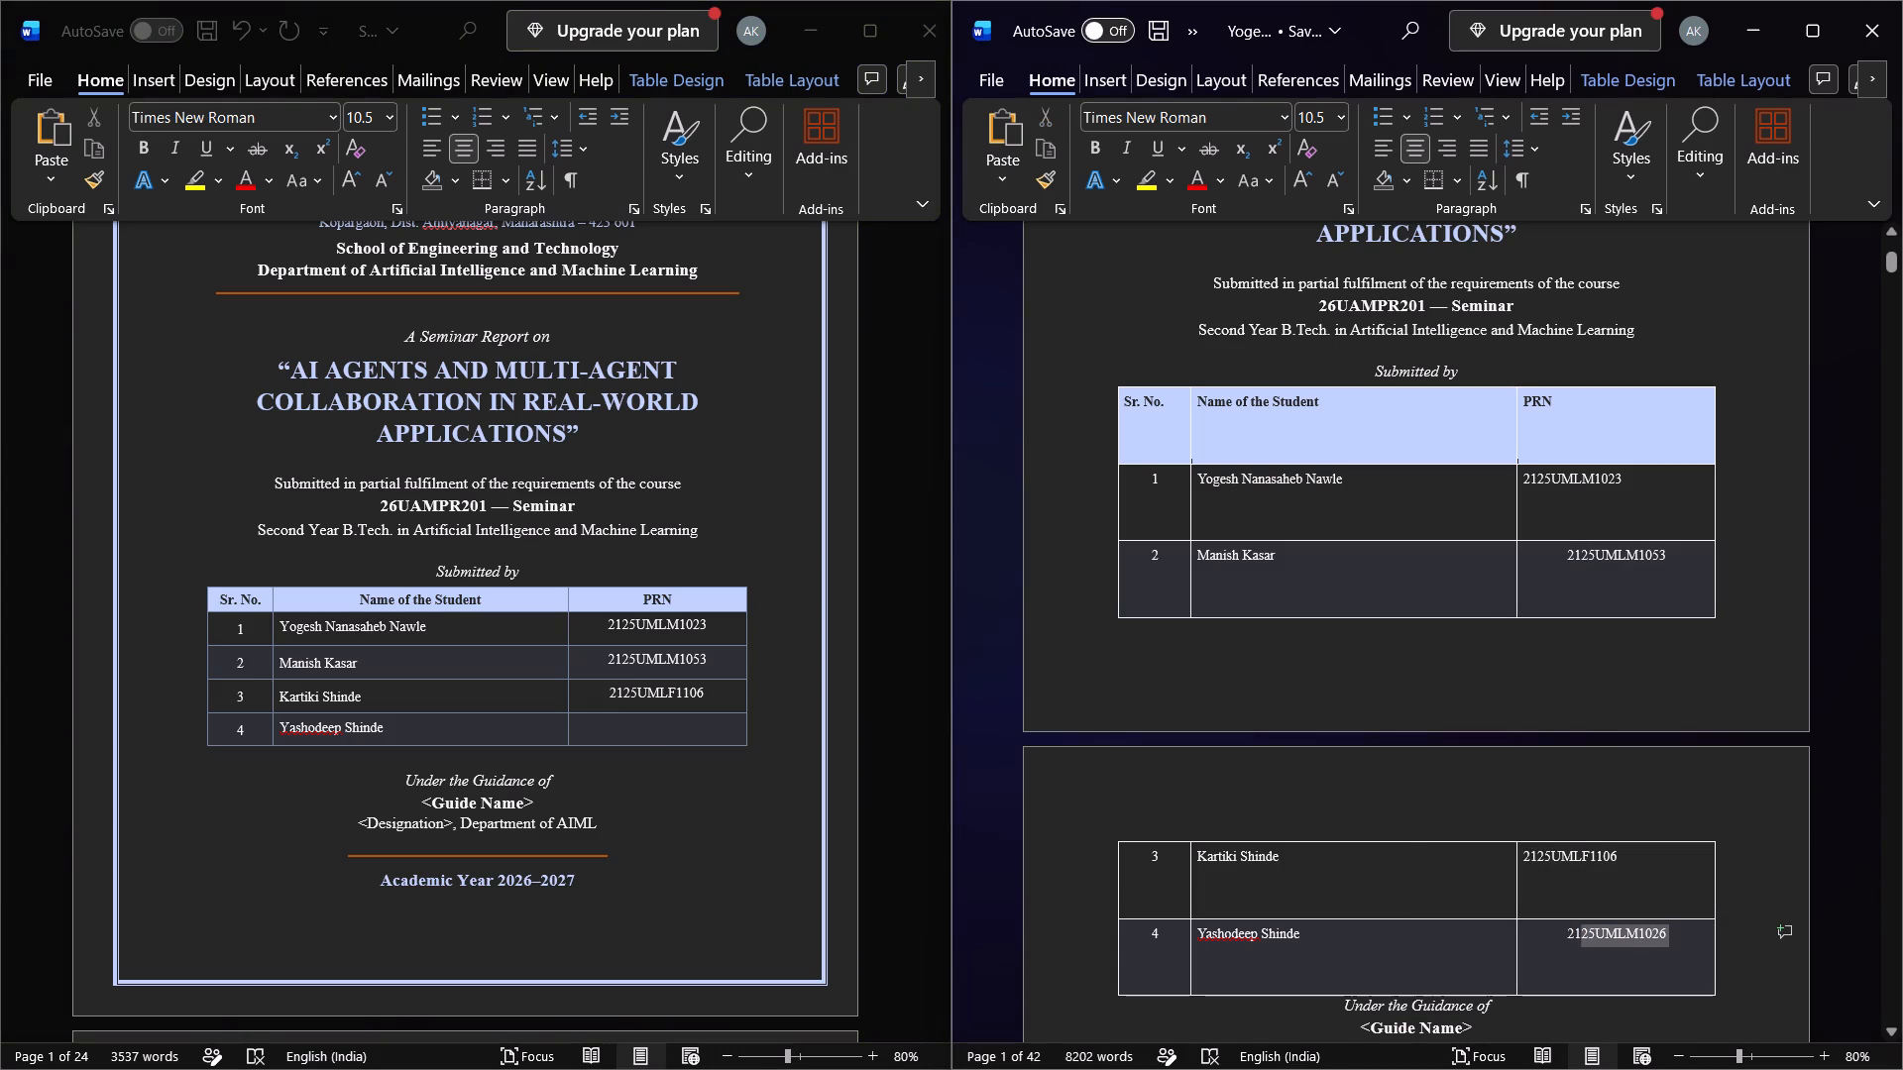
left_click_drag(1578, 929, 1562, 929)
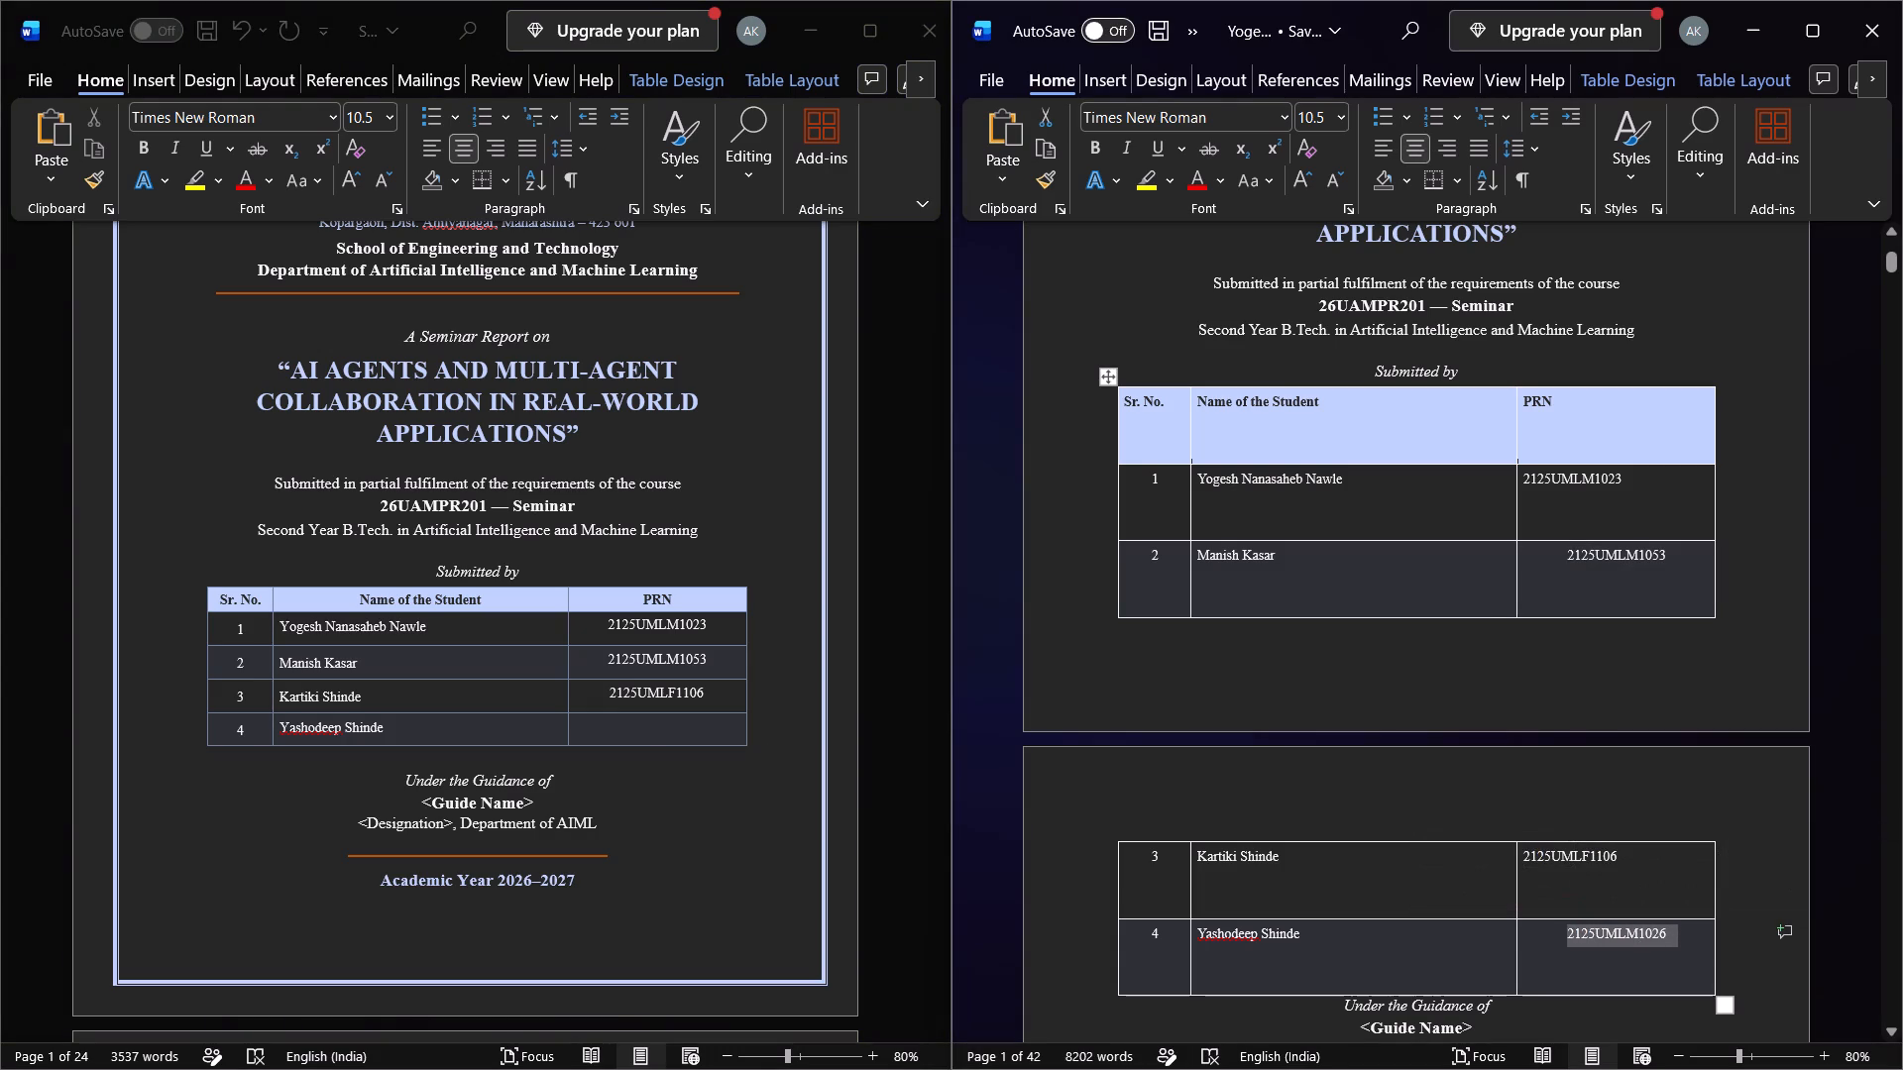
key("ctrl+c")
left_click(635, 710)
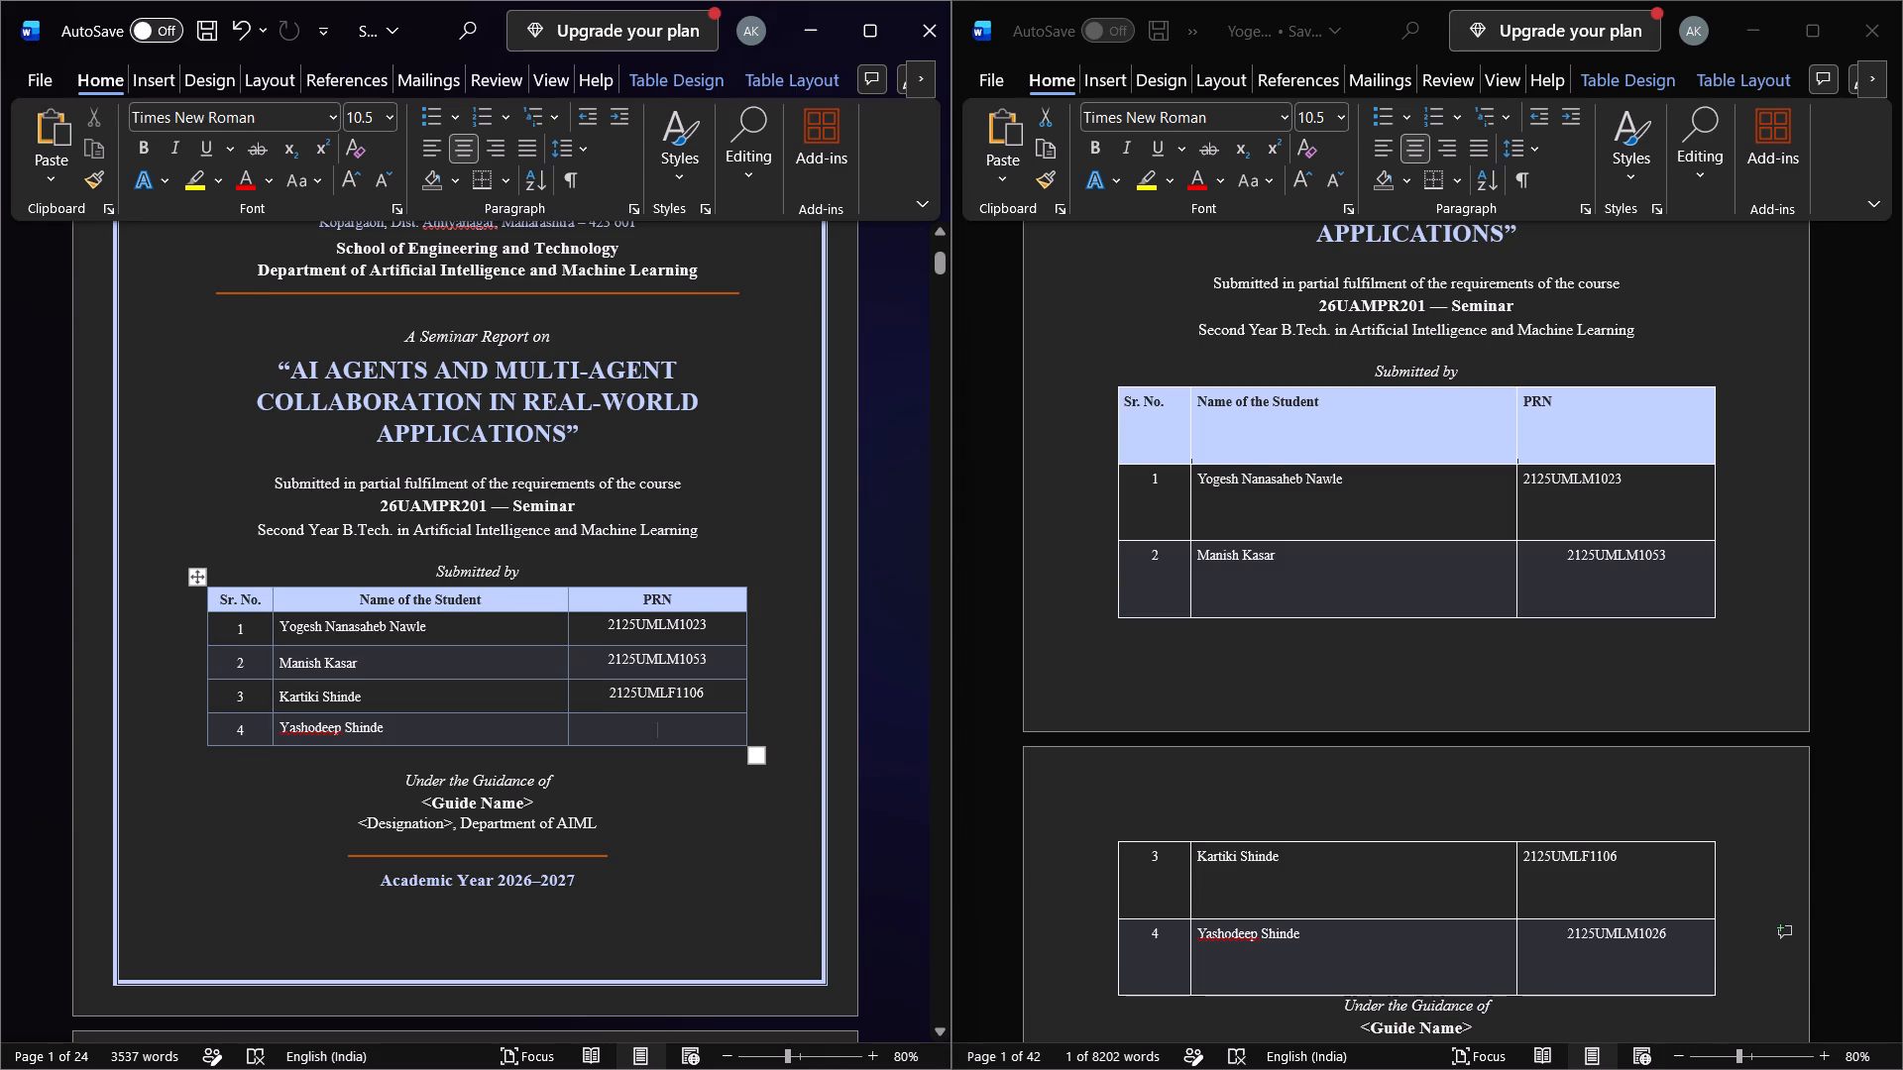
key("ctrl+v")
key("BackSpace")
key("BackSpace")
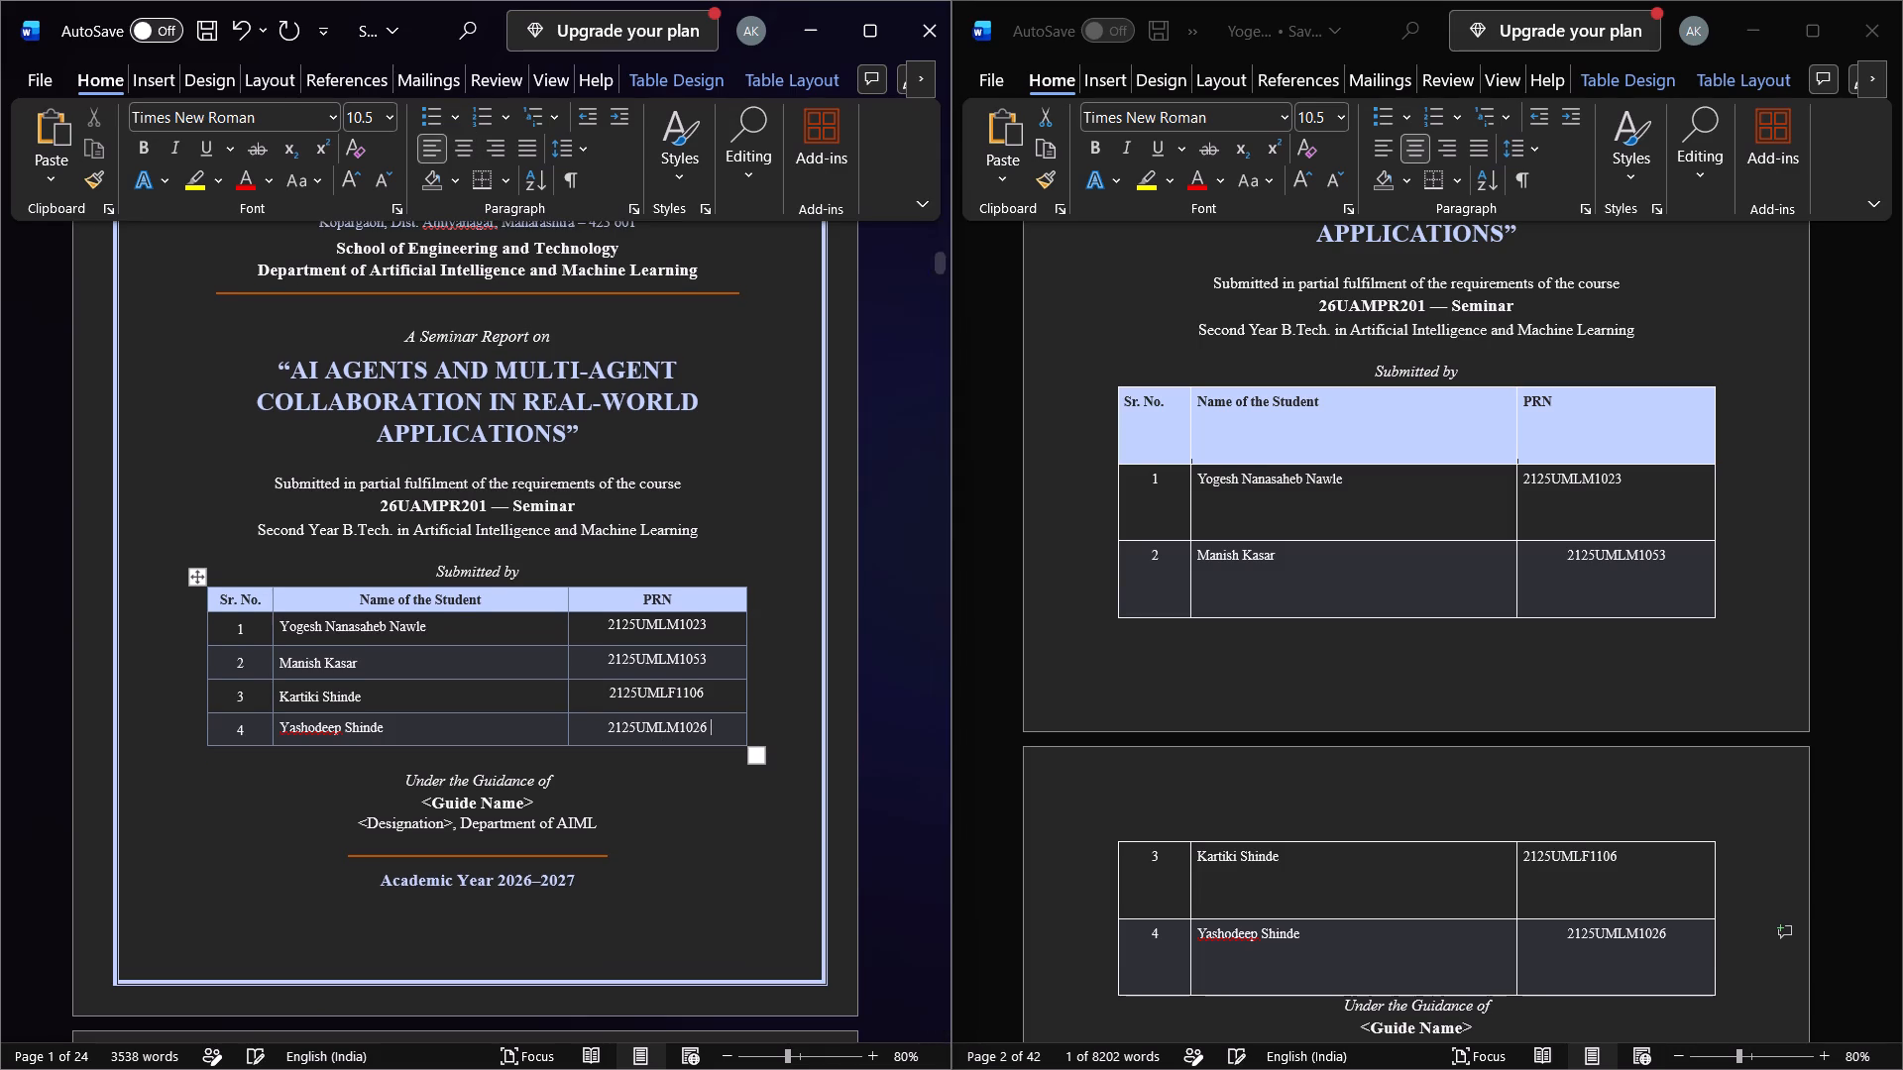
Copy the faculty guide's name from the Seminar Submission Details table in the report.
scroll(646, 852, "down", 3)
scroll(1486, 1029, "down", 2)
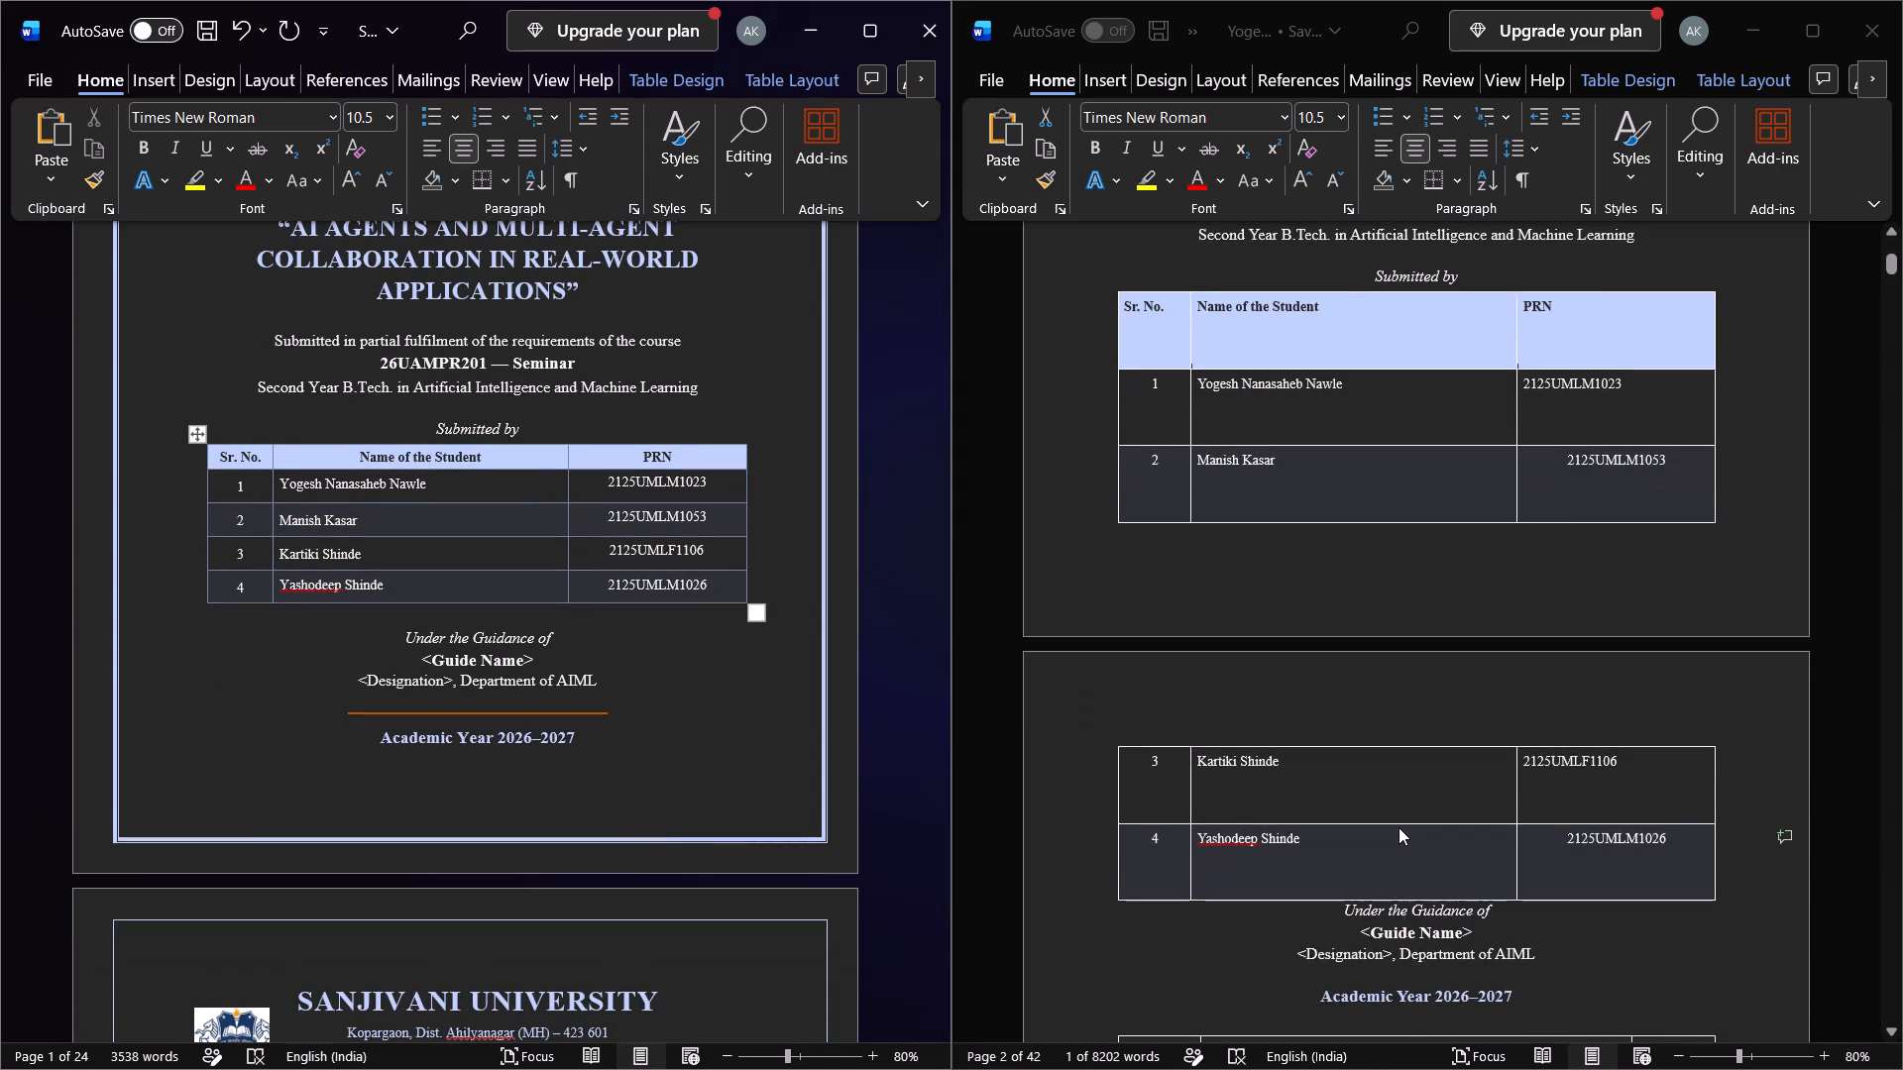
scroll(1399, 828, "down", 2)
scroll(534, 761, "up", 2)
scroll(661, 755, "up", 3)
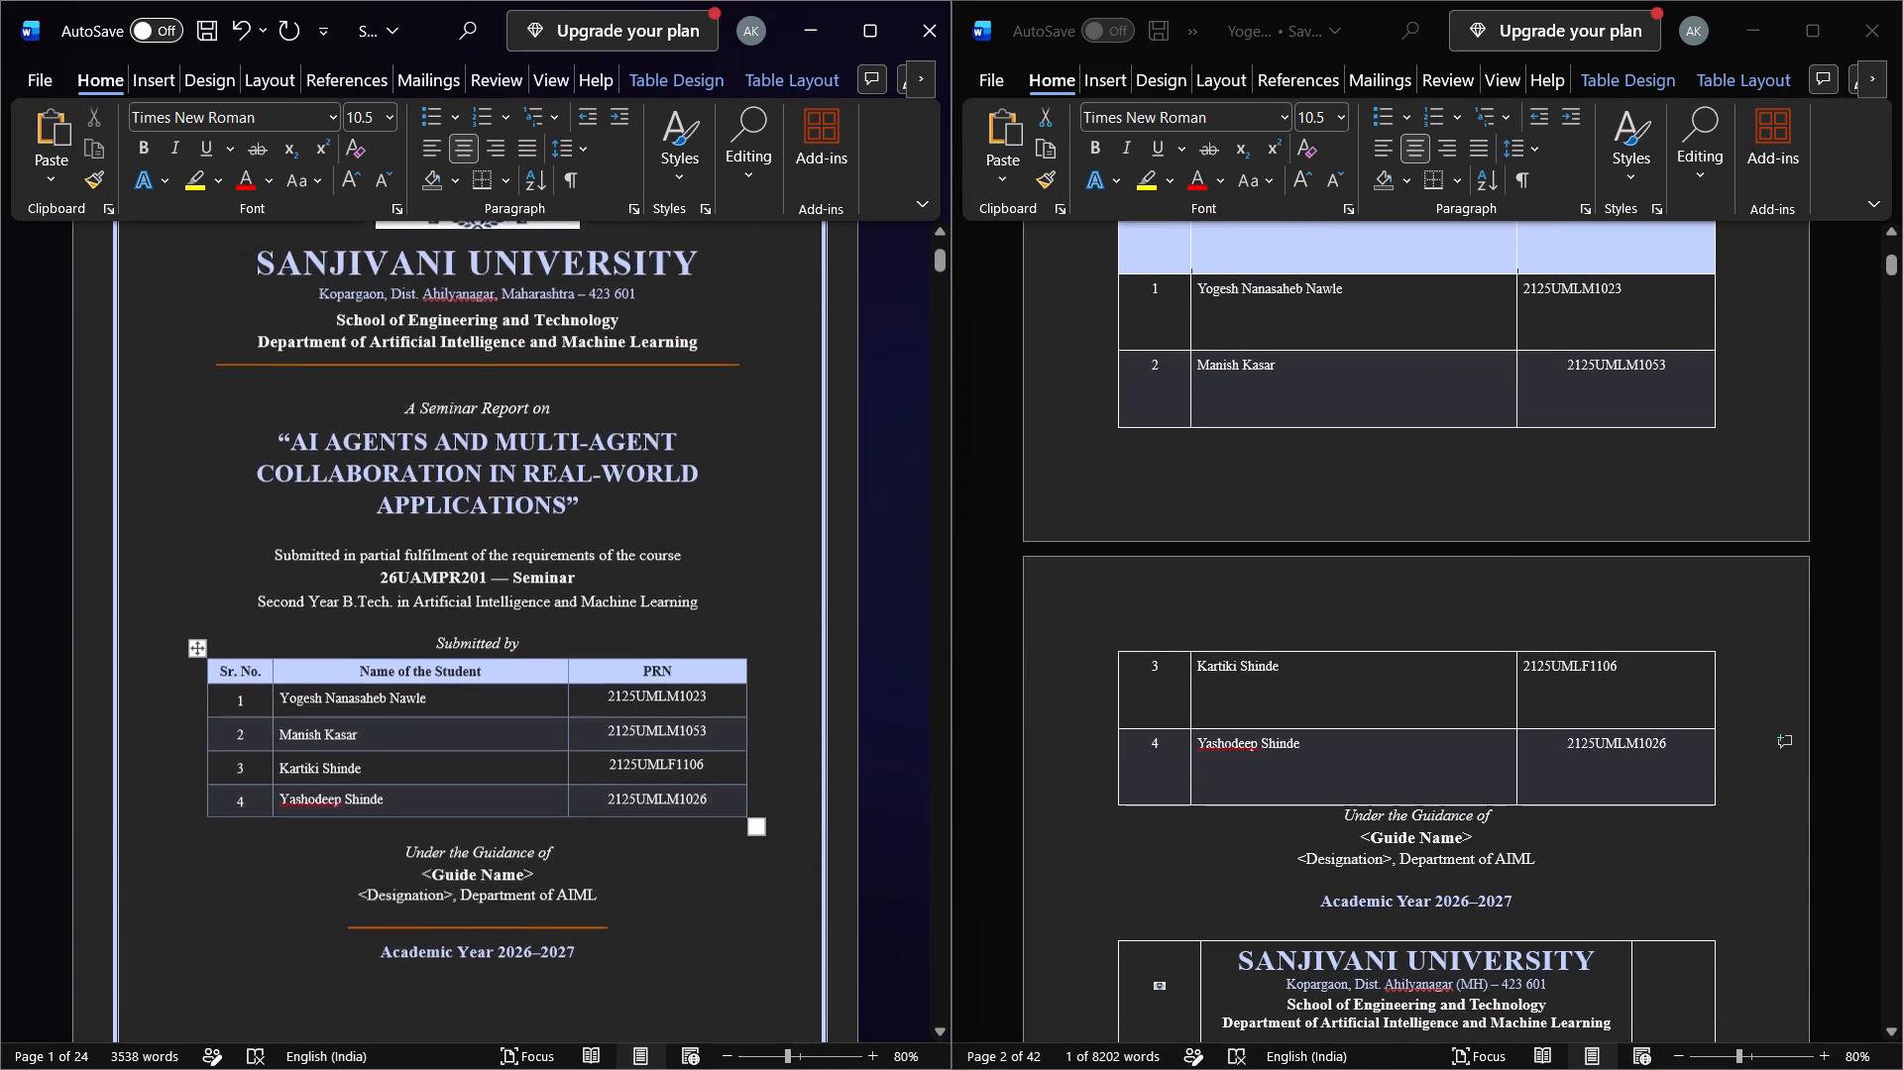
scroll(662, 746, "down", 6)
scroll(1372, 815, "down", 2)
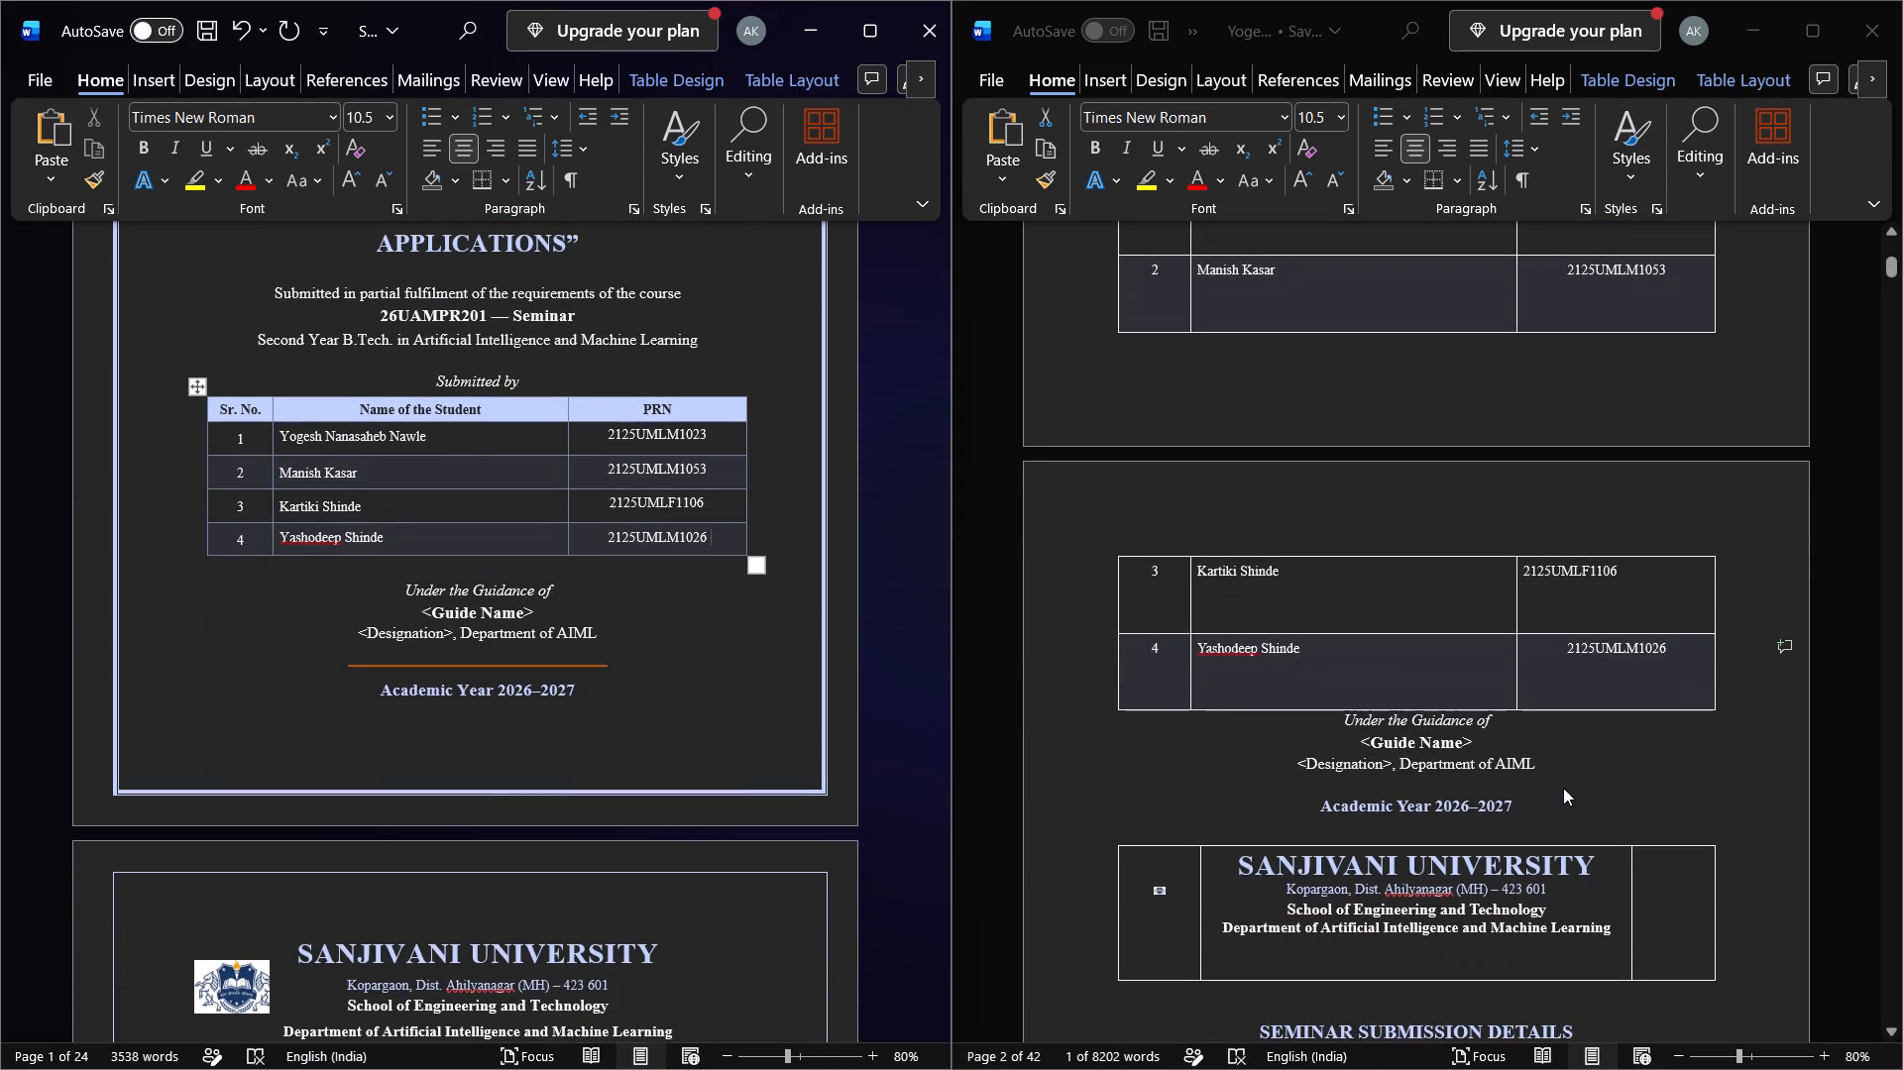
scroll(1563, 788, "down", 3)
scroll(1563, 788, "up", 1)
scroll(1563, 788, "down", 9)
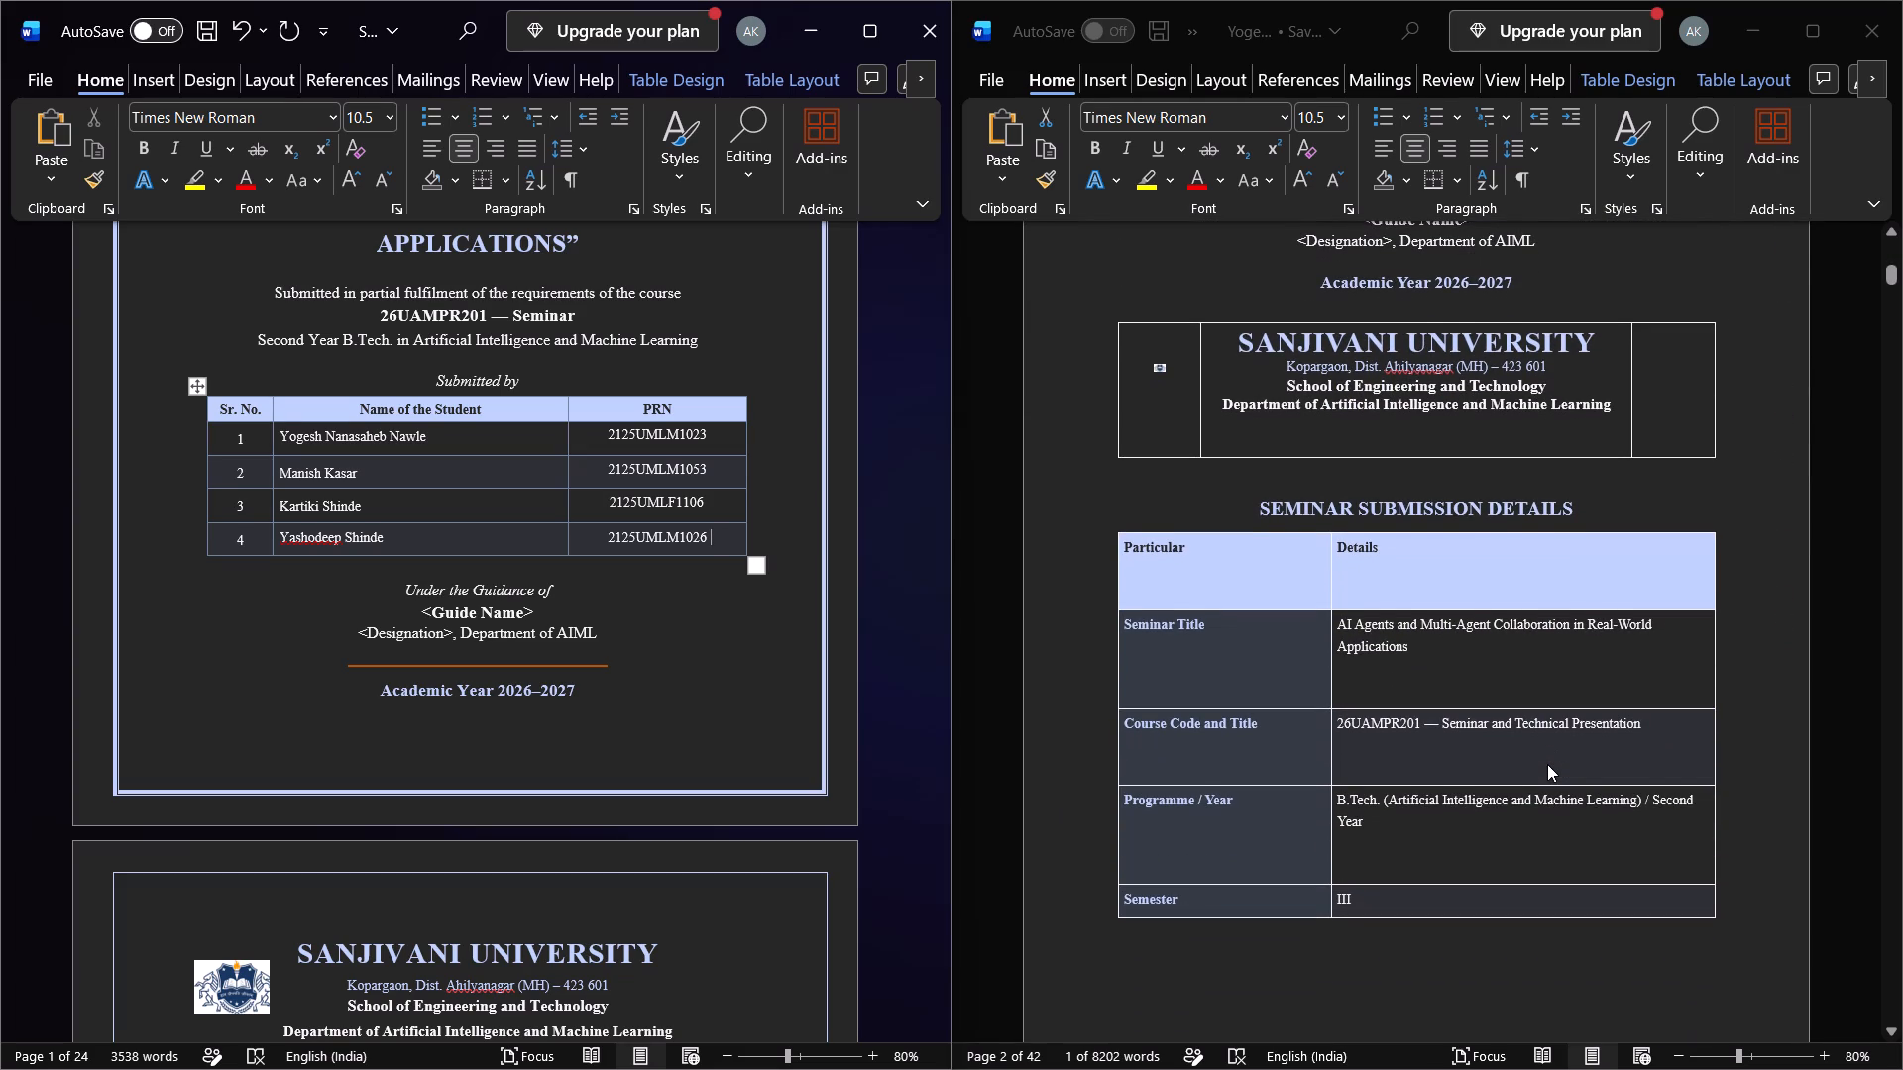
scroll(1547, 764, "up", 5)
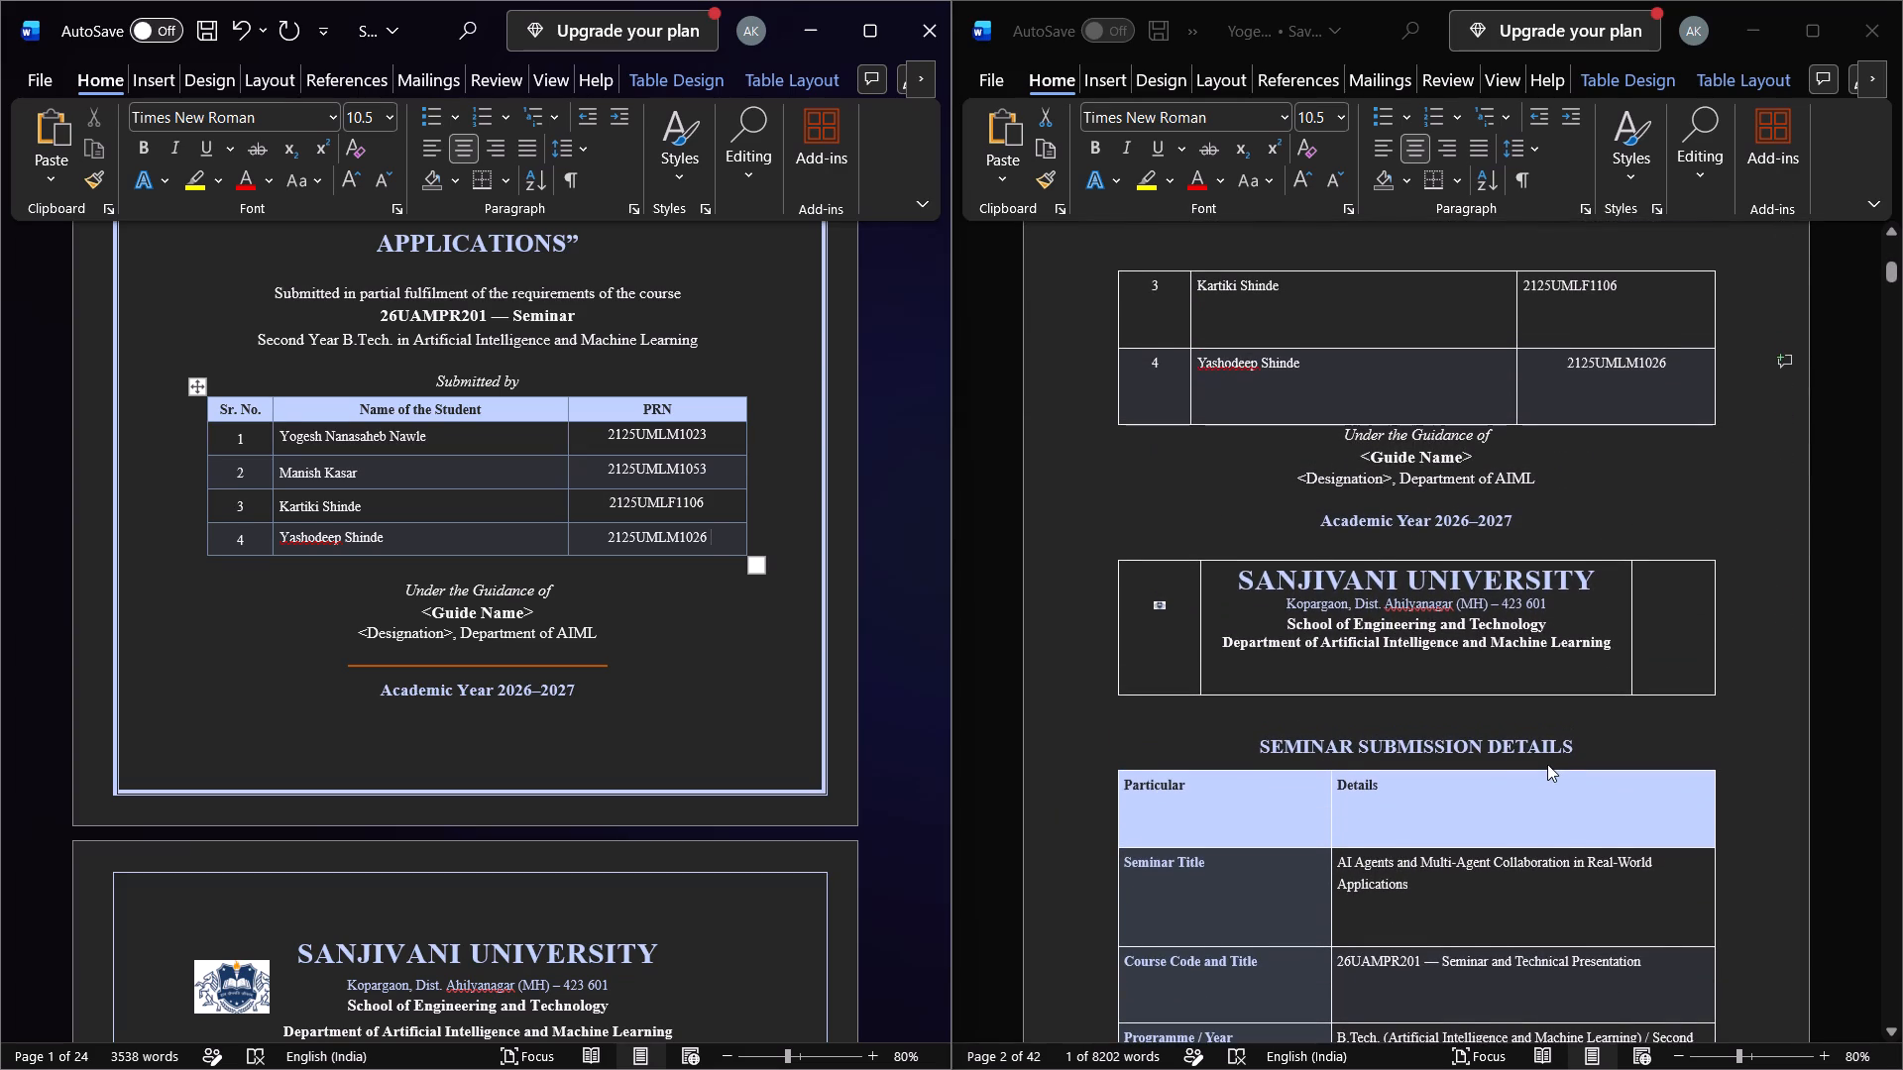
scroll(1547, 764, "up", 1)
scroll(1519, 754, "down", 12)
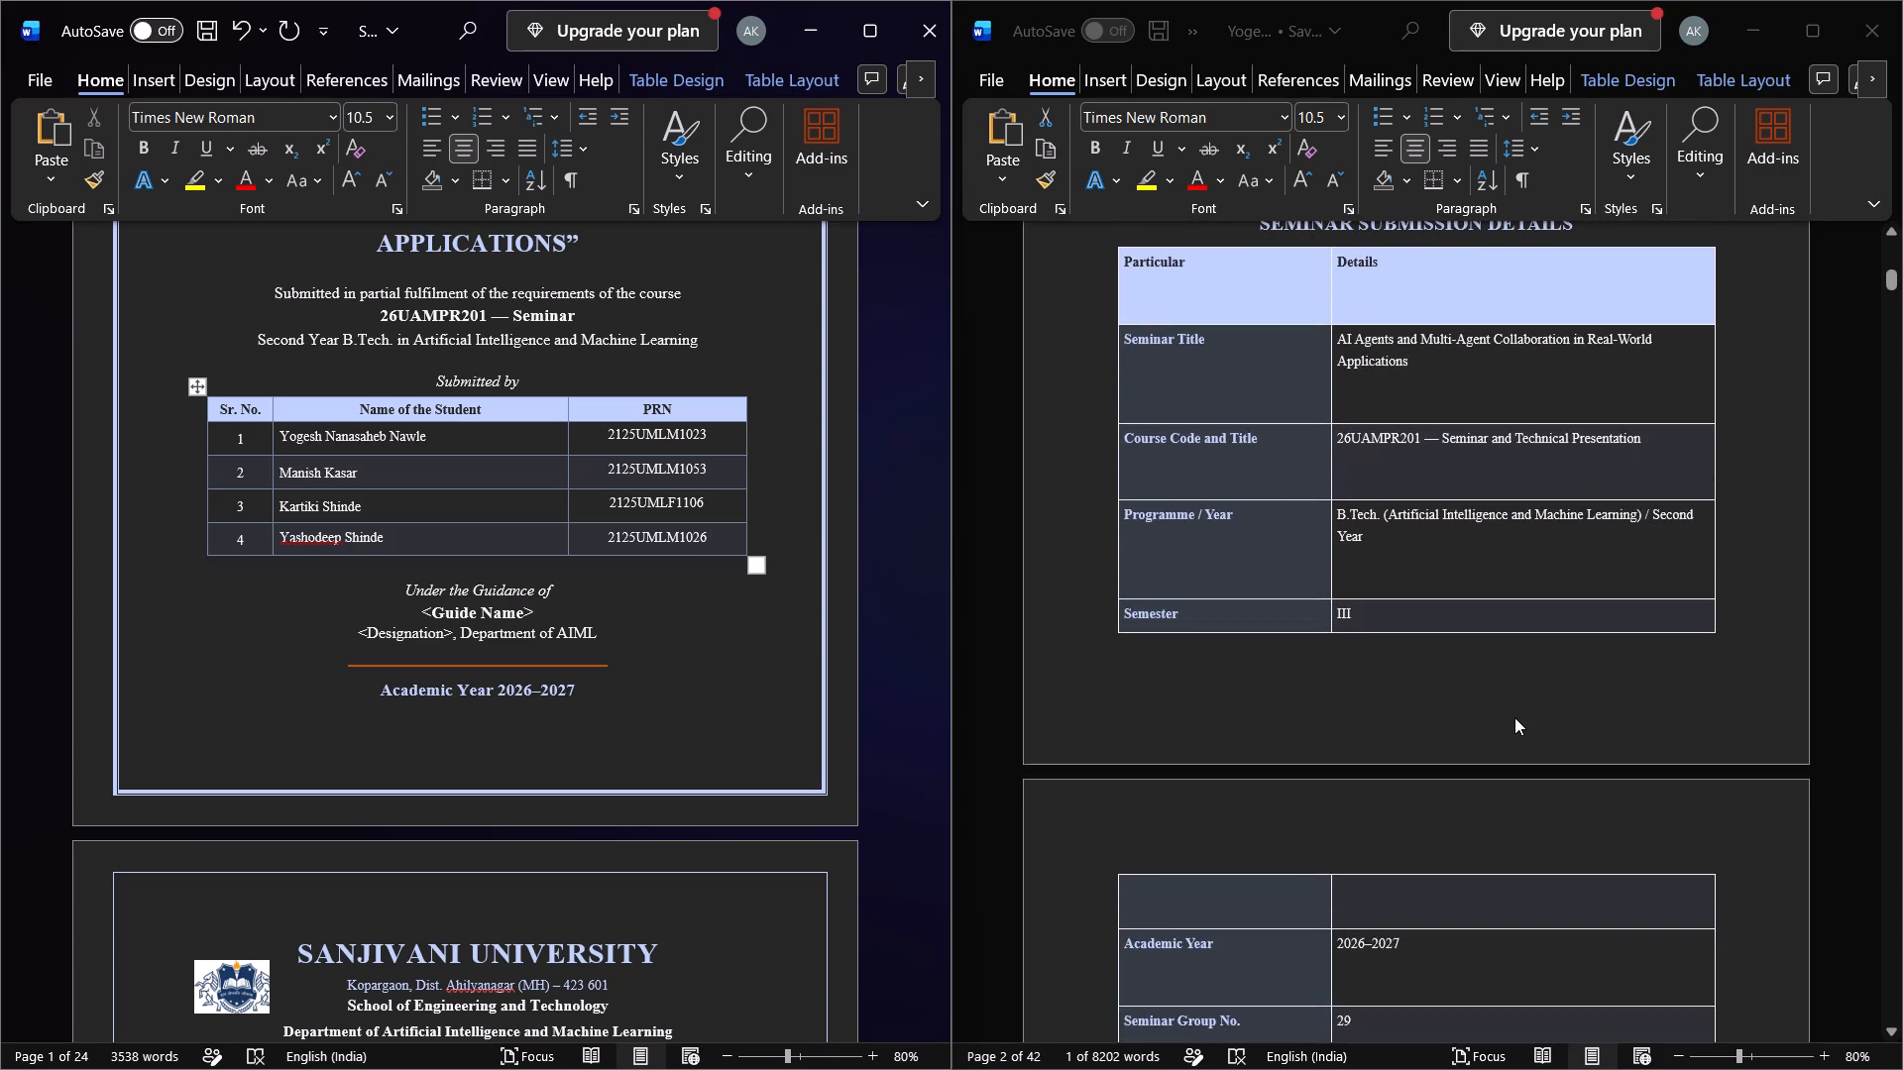
scroll(1514, 717, "down", 7)
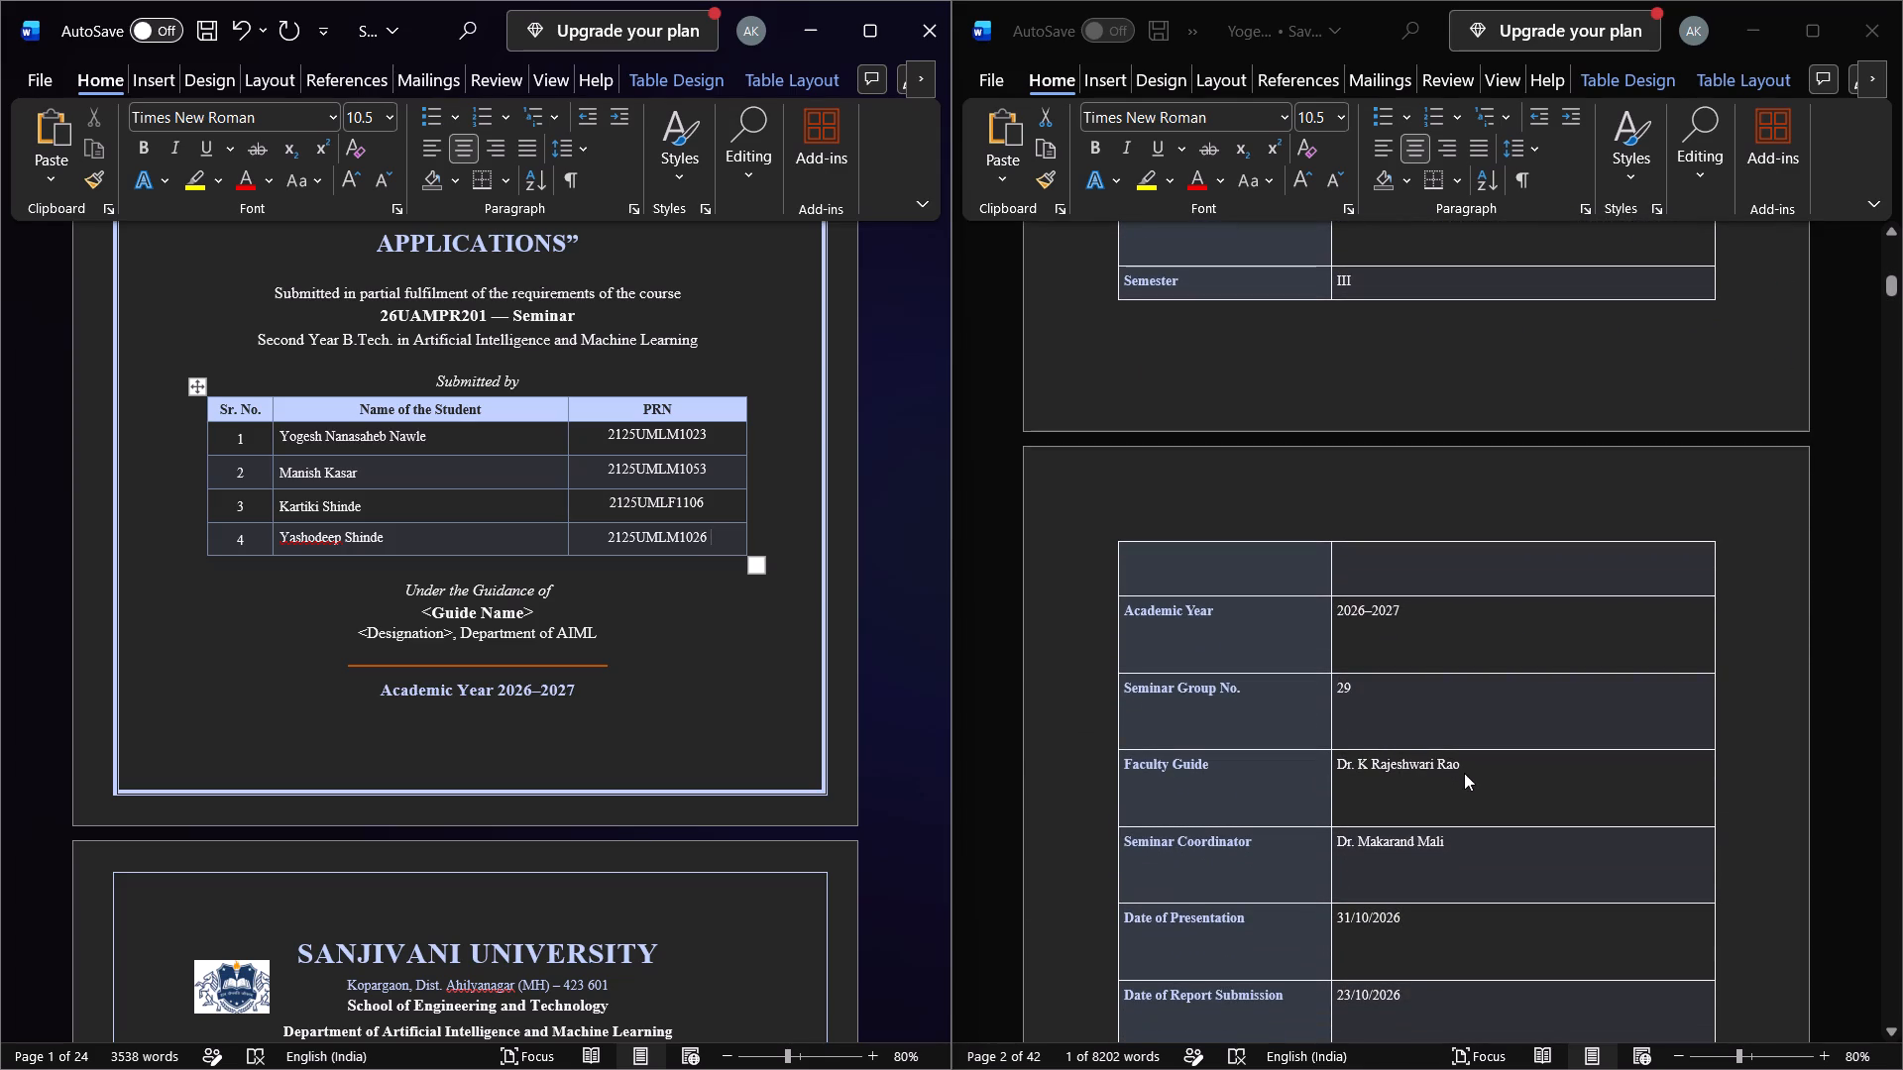
left_click_drag(1464, 757, 1419, 760)
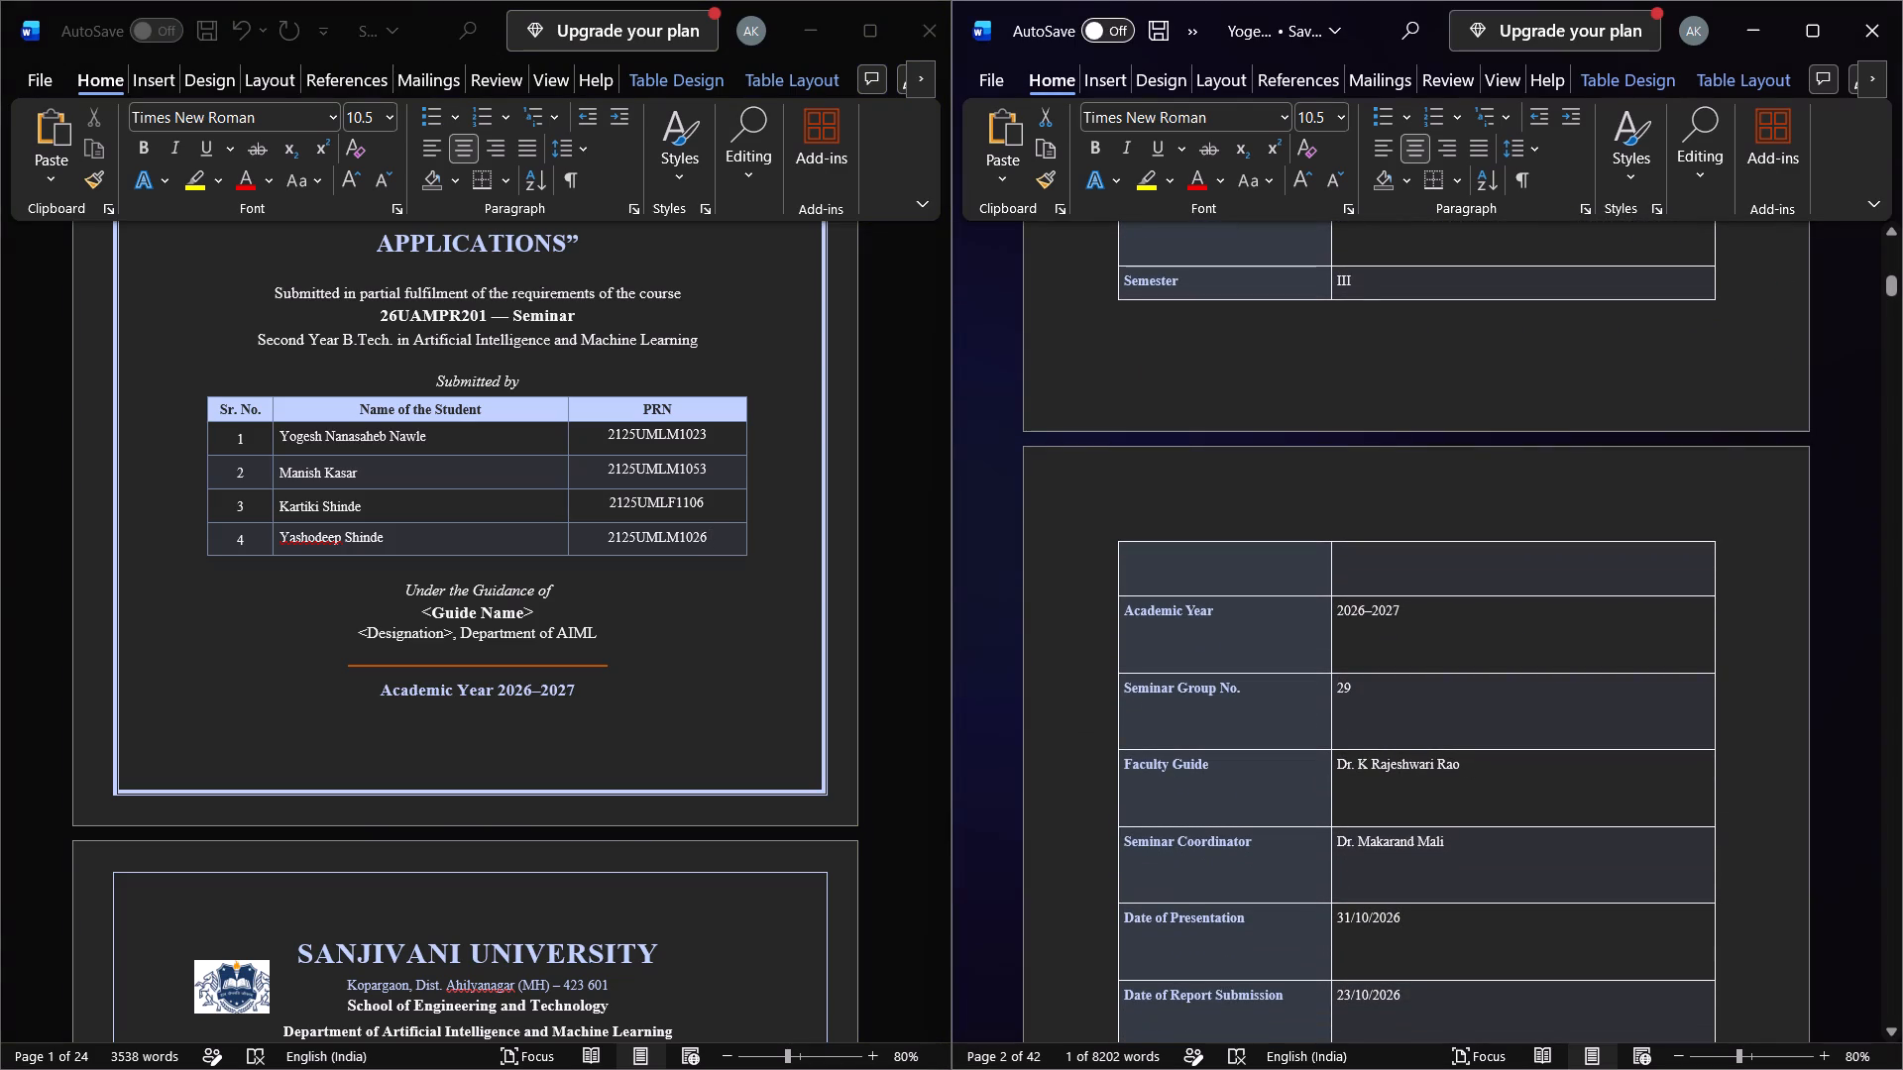
left_click_drag(1459, 767, 1343, 764)
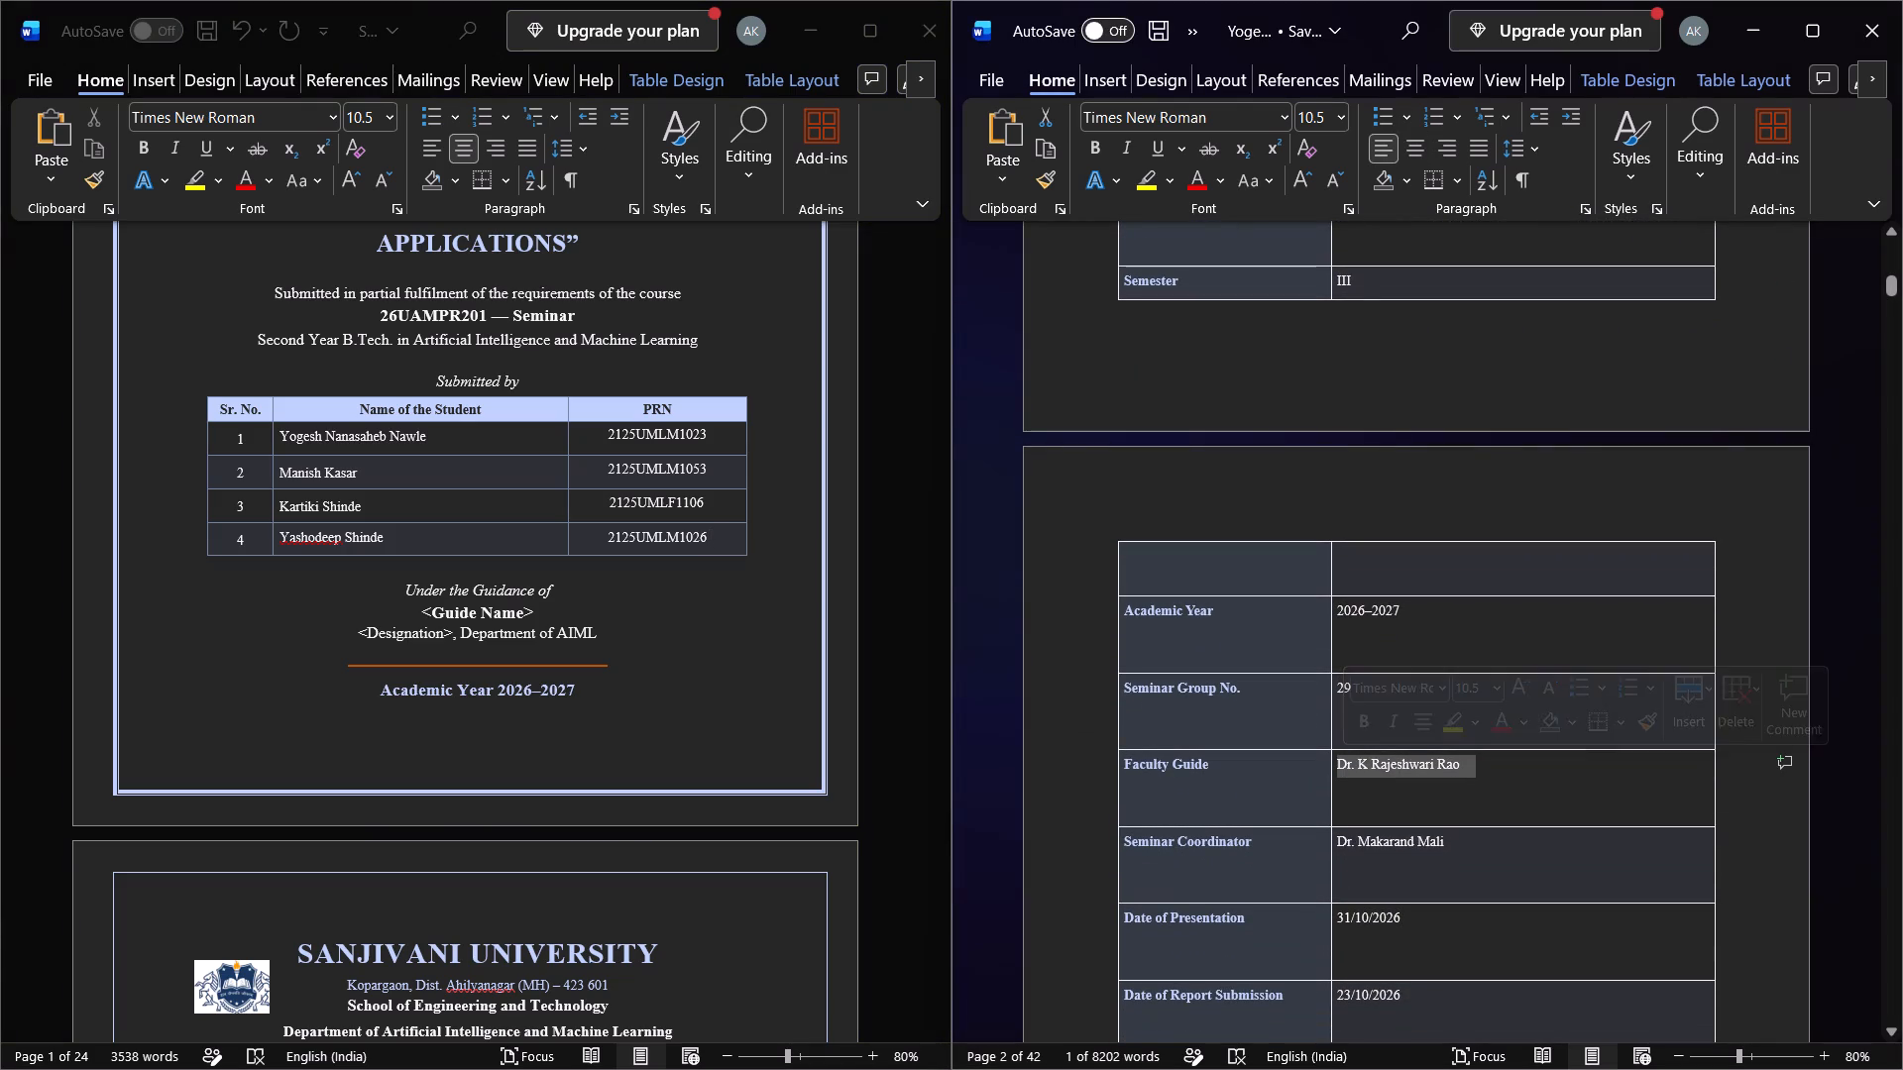
key("ctrl+c")
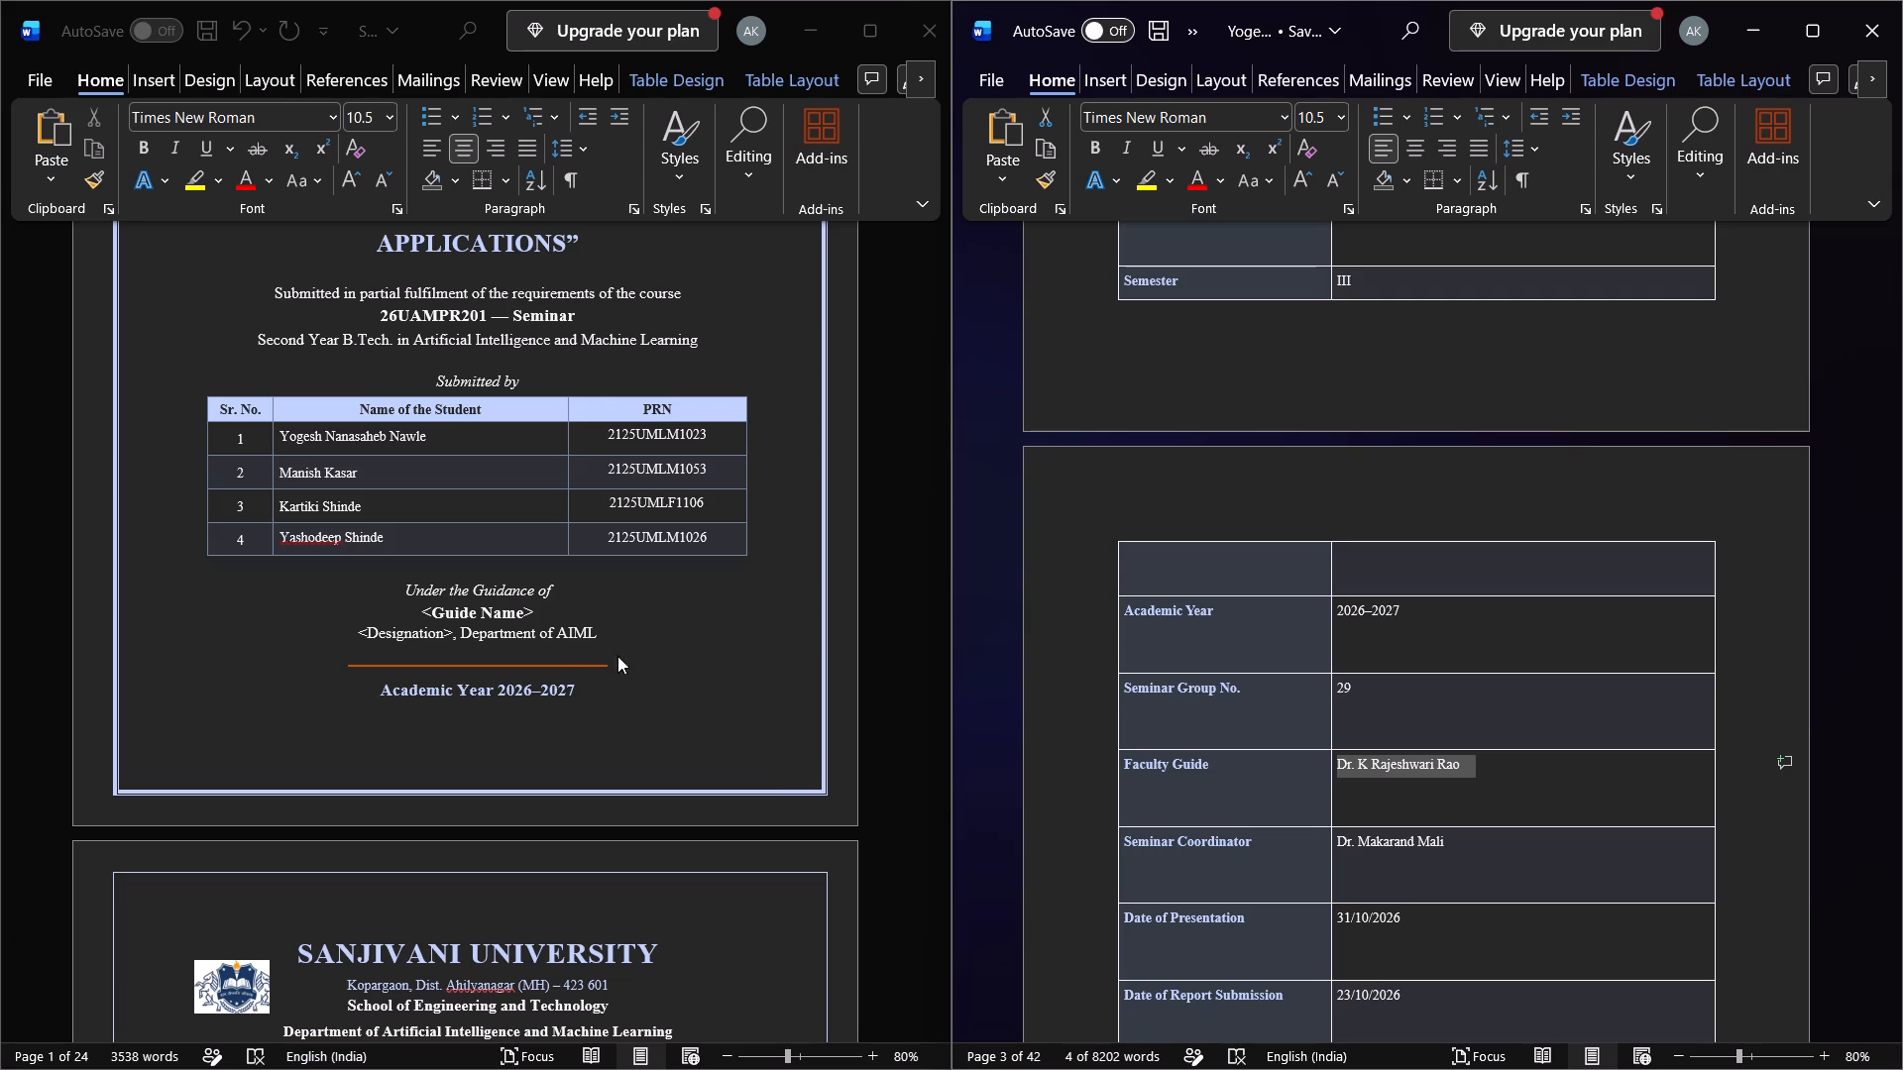
Replace the <Guide Name> placeholder on the template cover with the copied faculty guide's name.
left_click(536, 607)
left_click(536, 616)
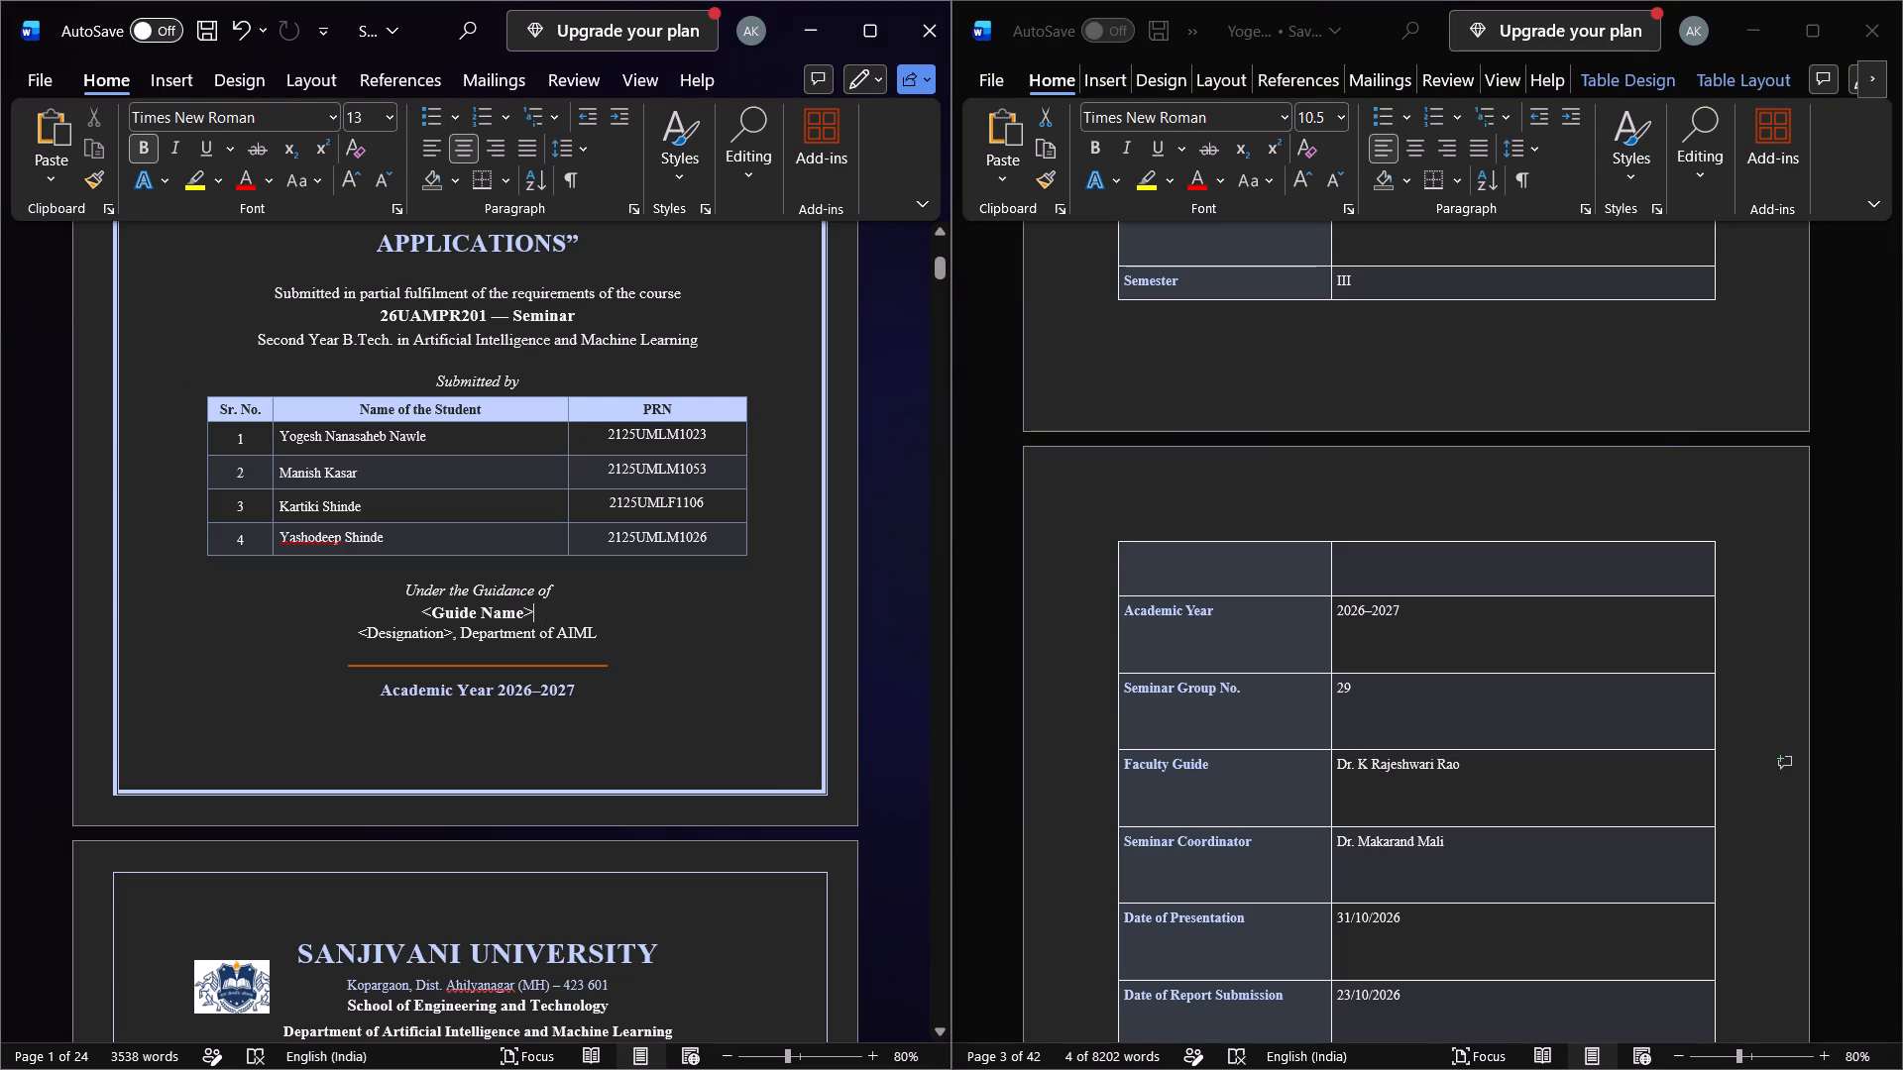
key("BackSpace")
key("BackSpace")
key("BackSpace")
key("BackSpace")
key("BackSpace")
key("BackSpace")
key("BackSpace")
key("BackSpace")
key("BackSpace")
key("BackSpace")
key("BackSpace")
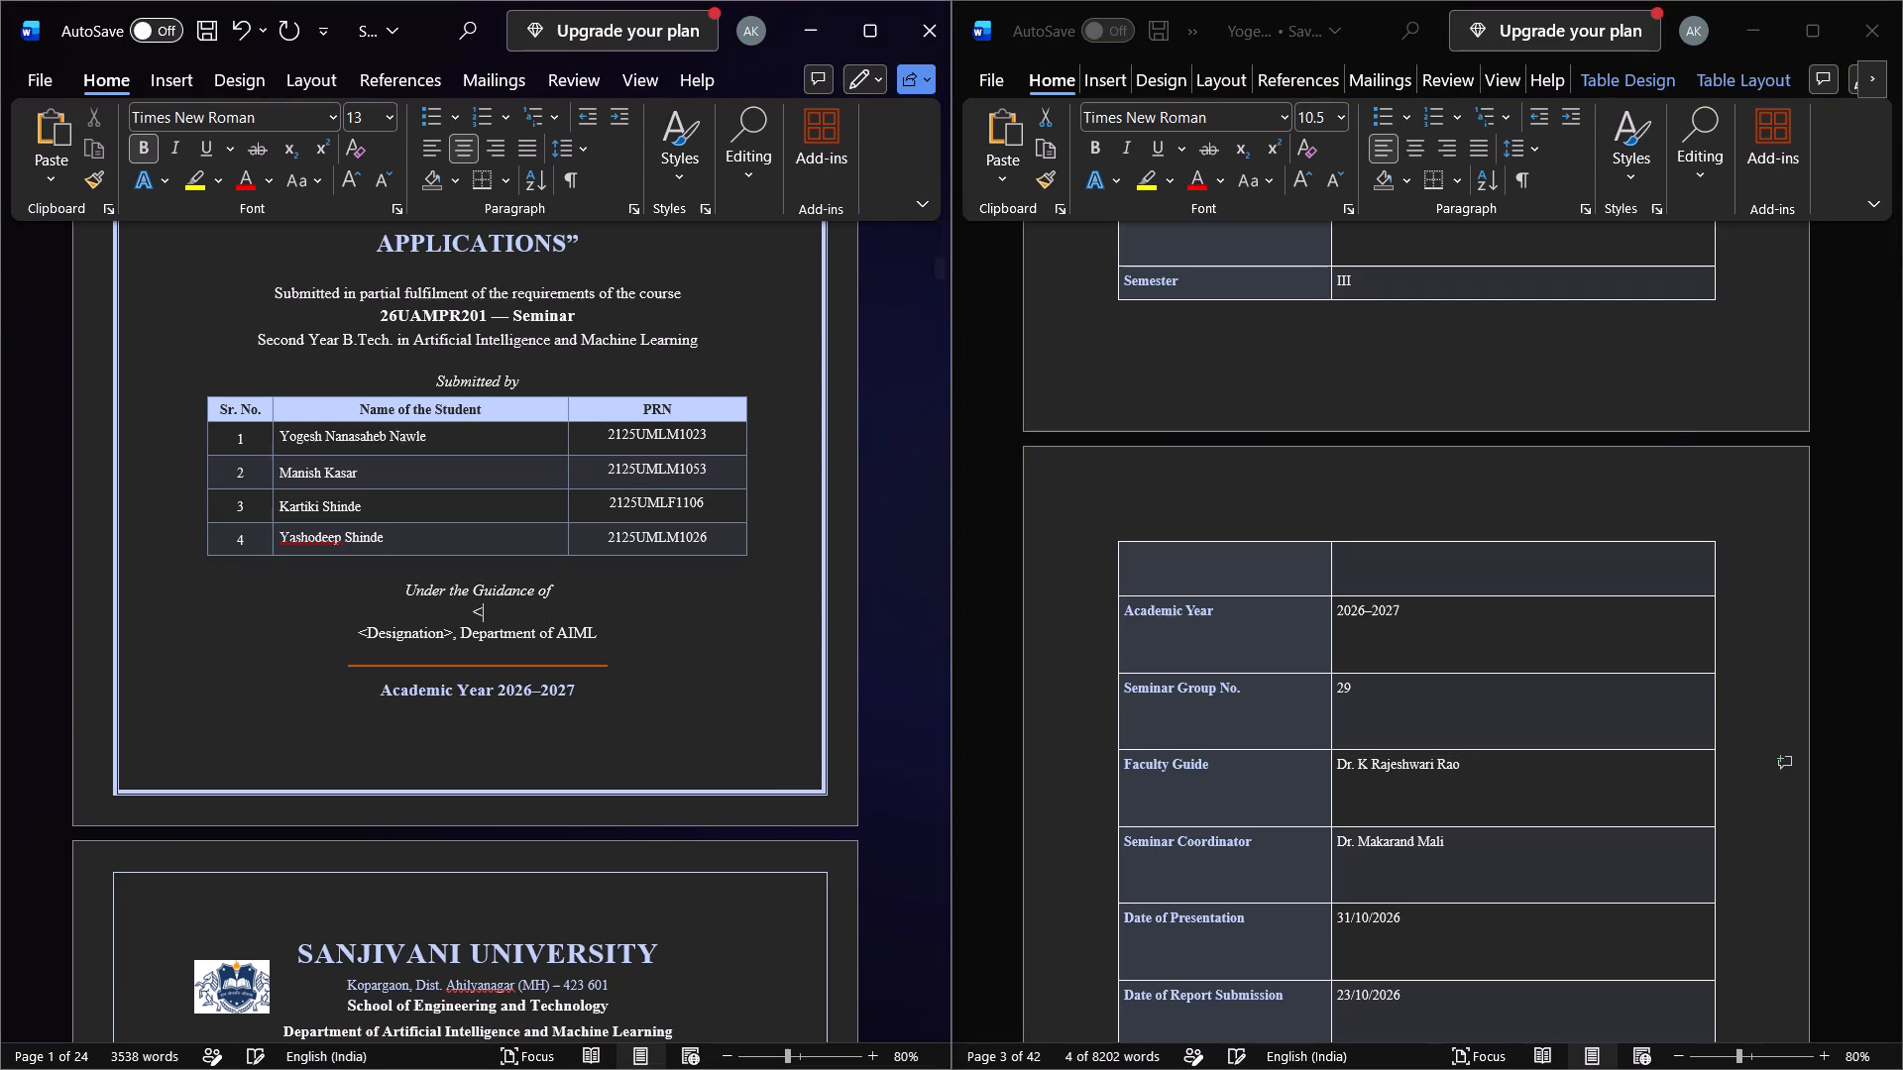
key("BackSpace")
key("ctrl+v")
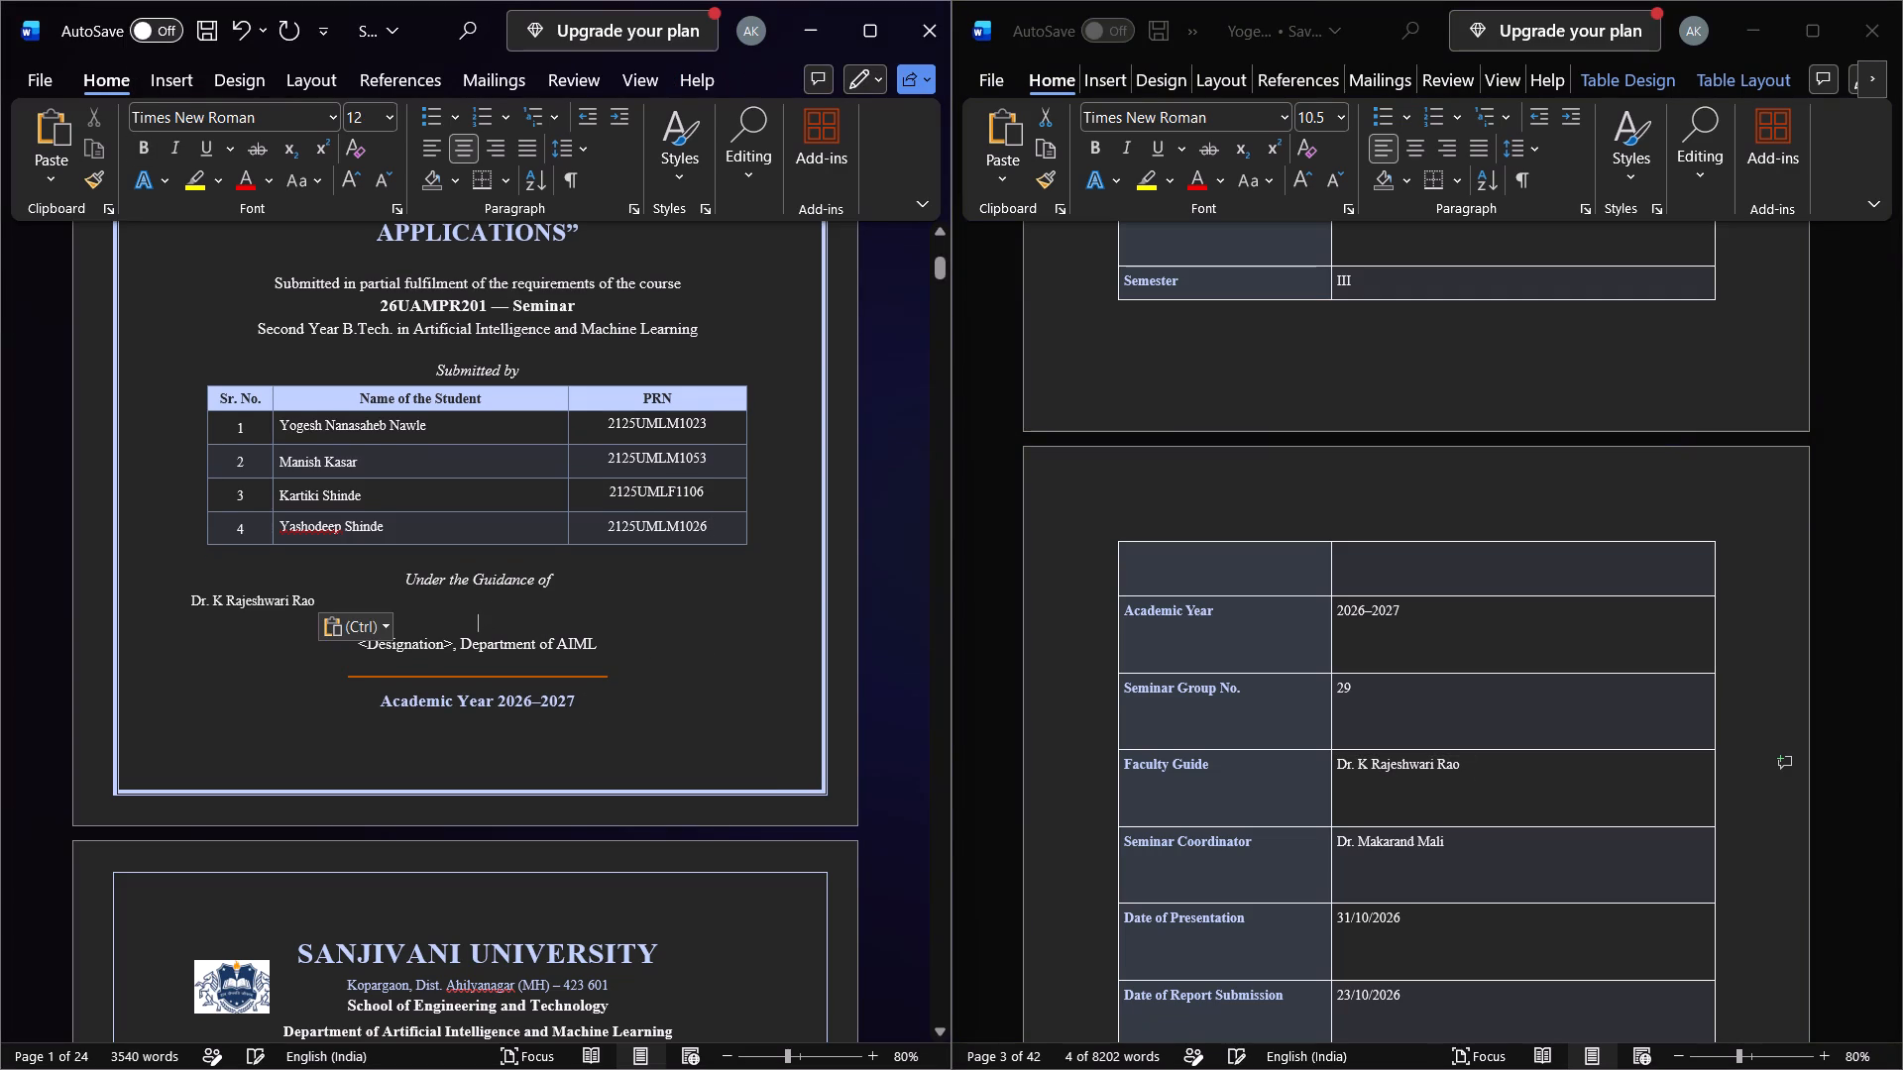
Indent the faculty guide's name on the template cover with leading spaces so it sits centred beneath "Under the Guidance of".
left_click(191, 600)
key("space")
key("space")
key("space")
key("space")
key("space")
key("space")
key("space")
key("space")
key("space")
key("space")
key("space")
key("space")
key("space")
key("space")
key("space")
key("space")
key("space")
key("space")
key("space")
key("space")
key("space")
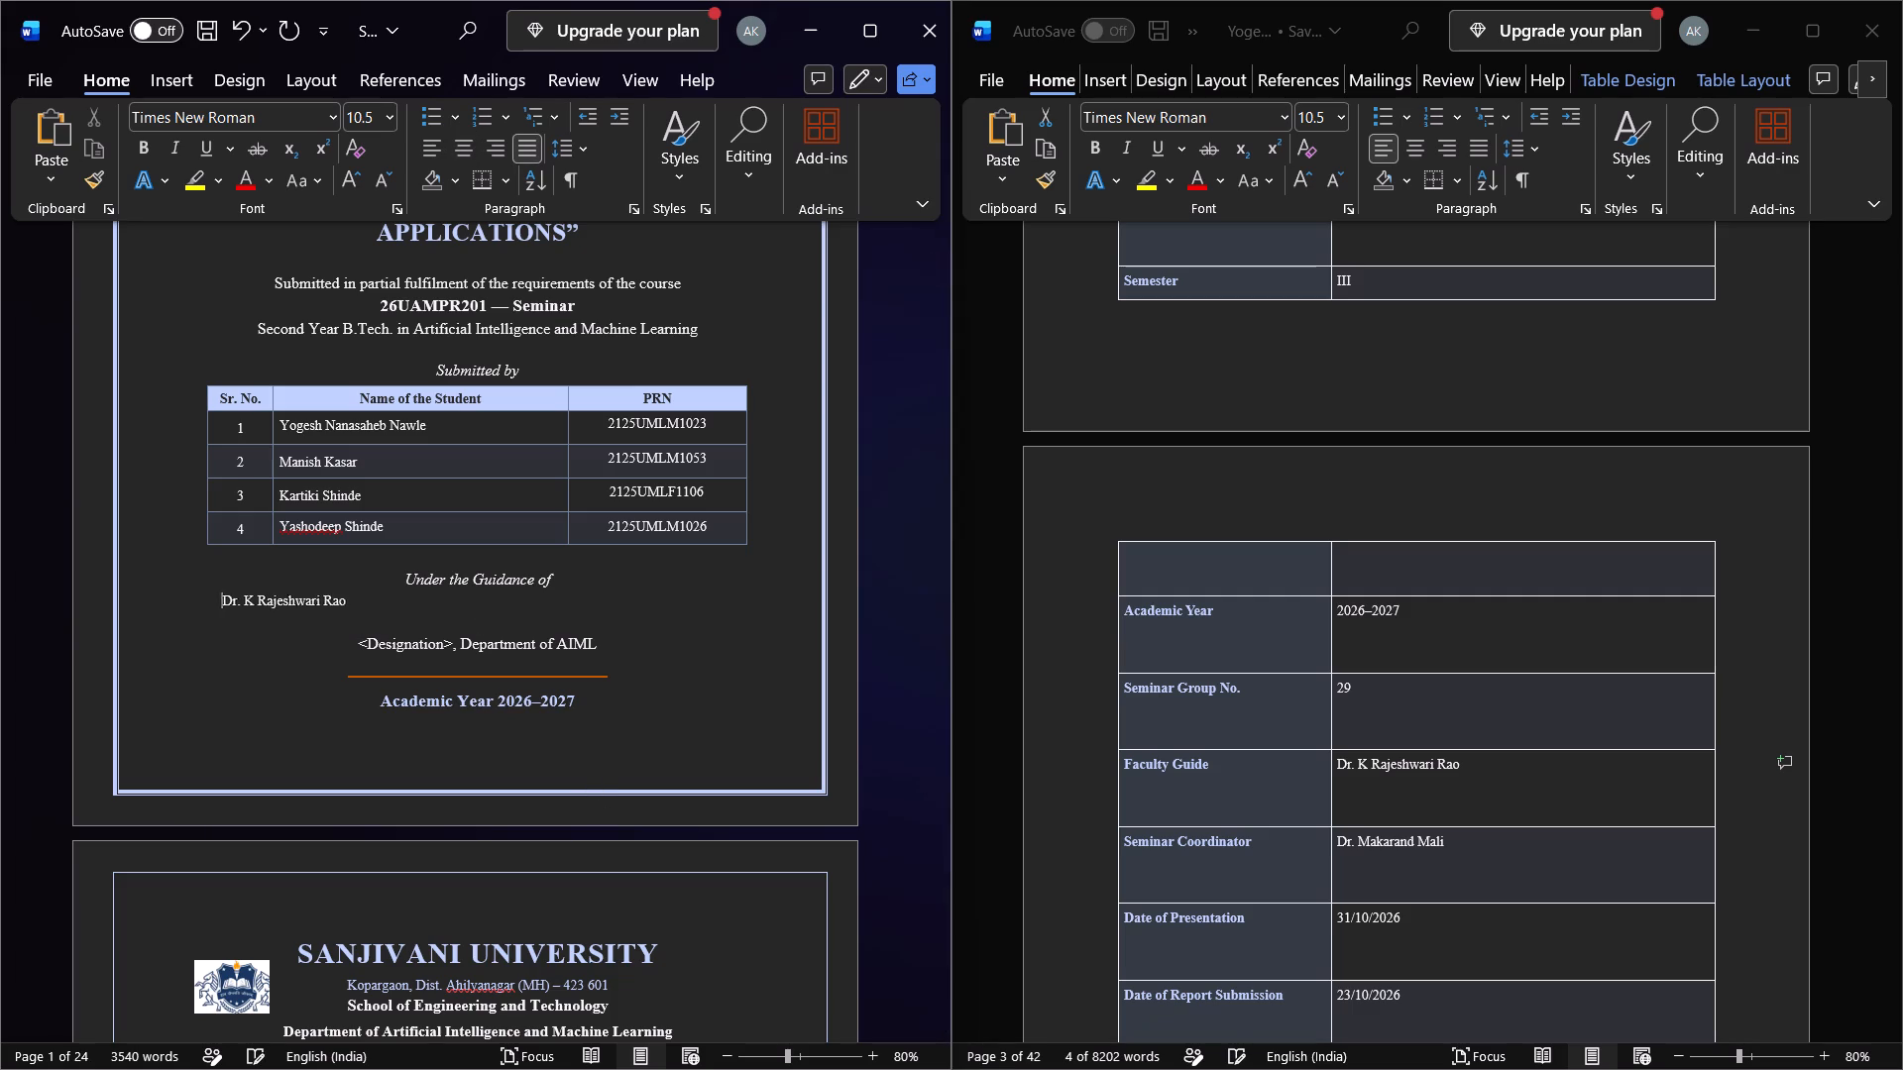
key("space")
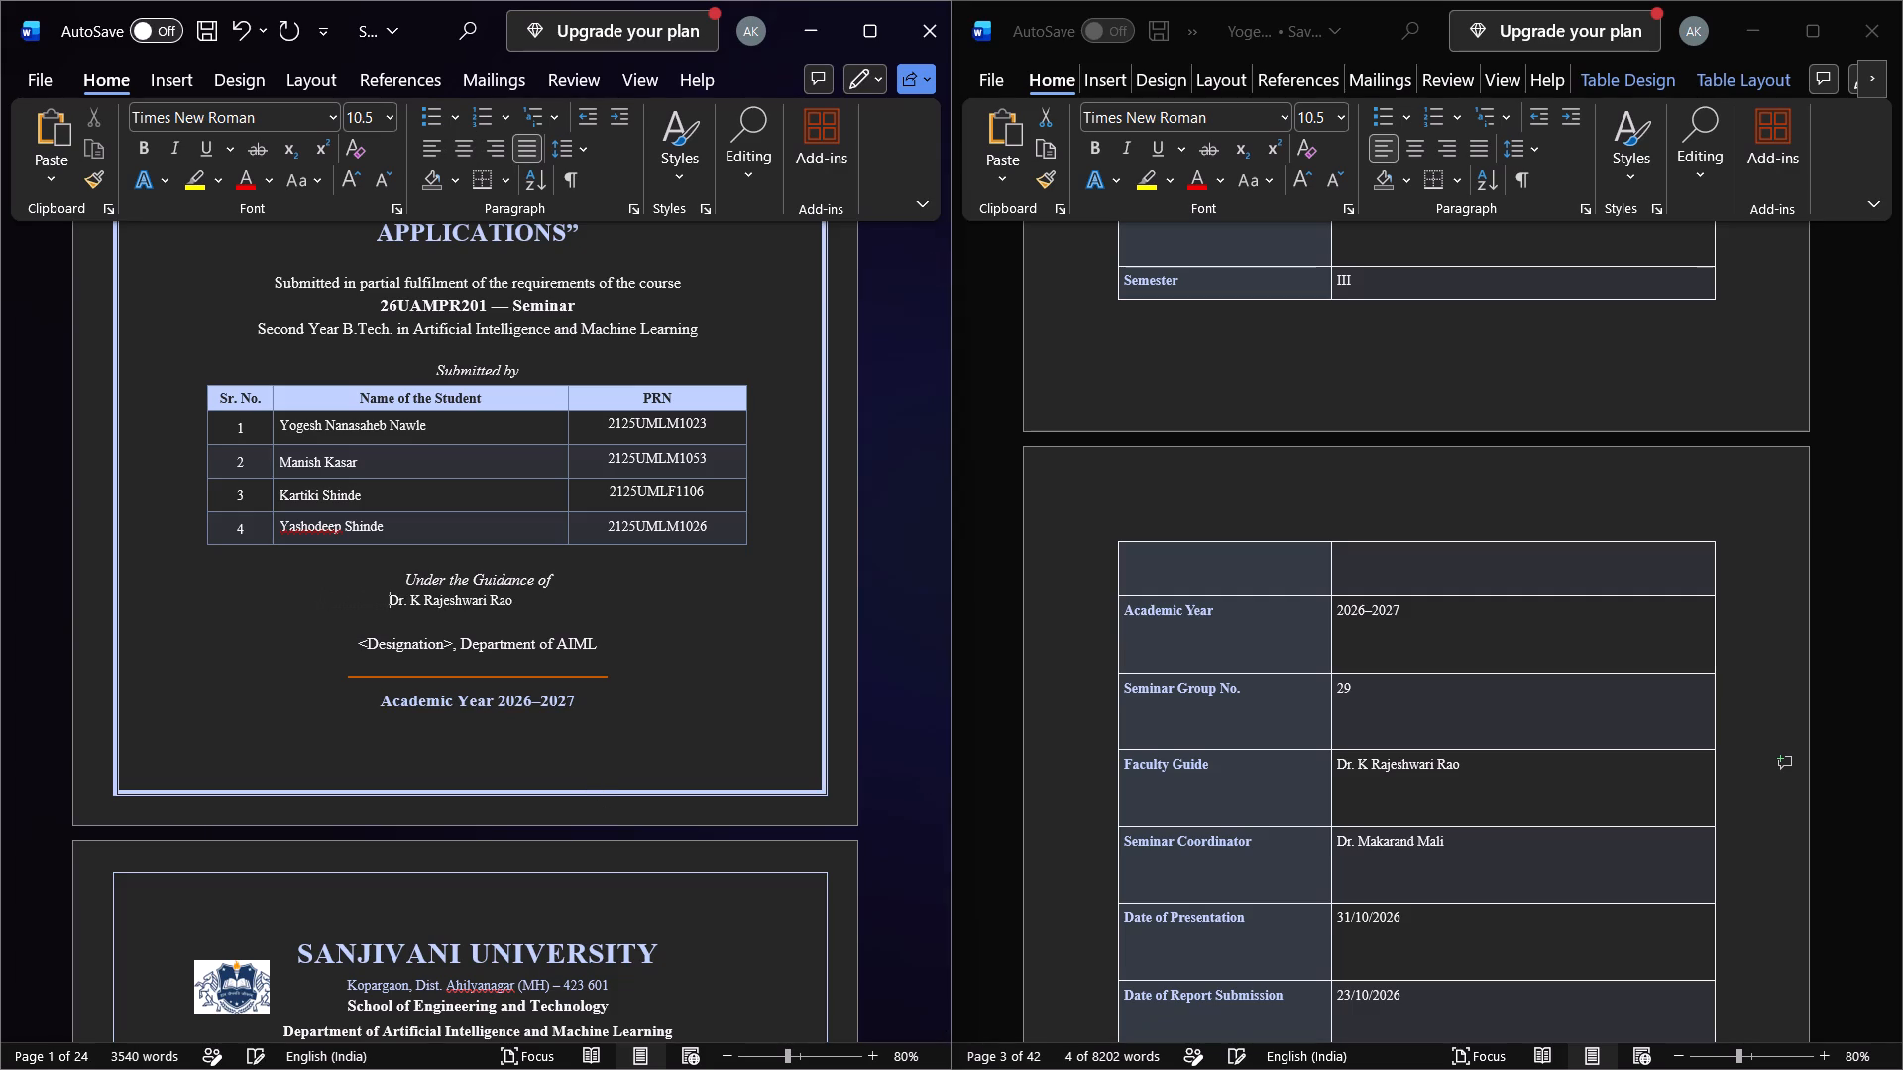
key("space")
key("space")
key("space")
key("space")
Remove the blank line between the guide's name and the designation line on the cover.
left_click(516, 615)
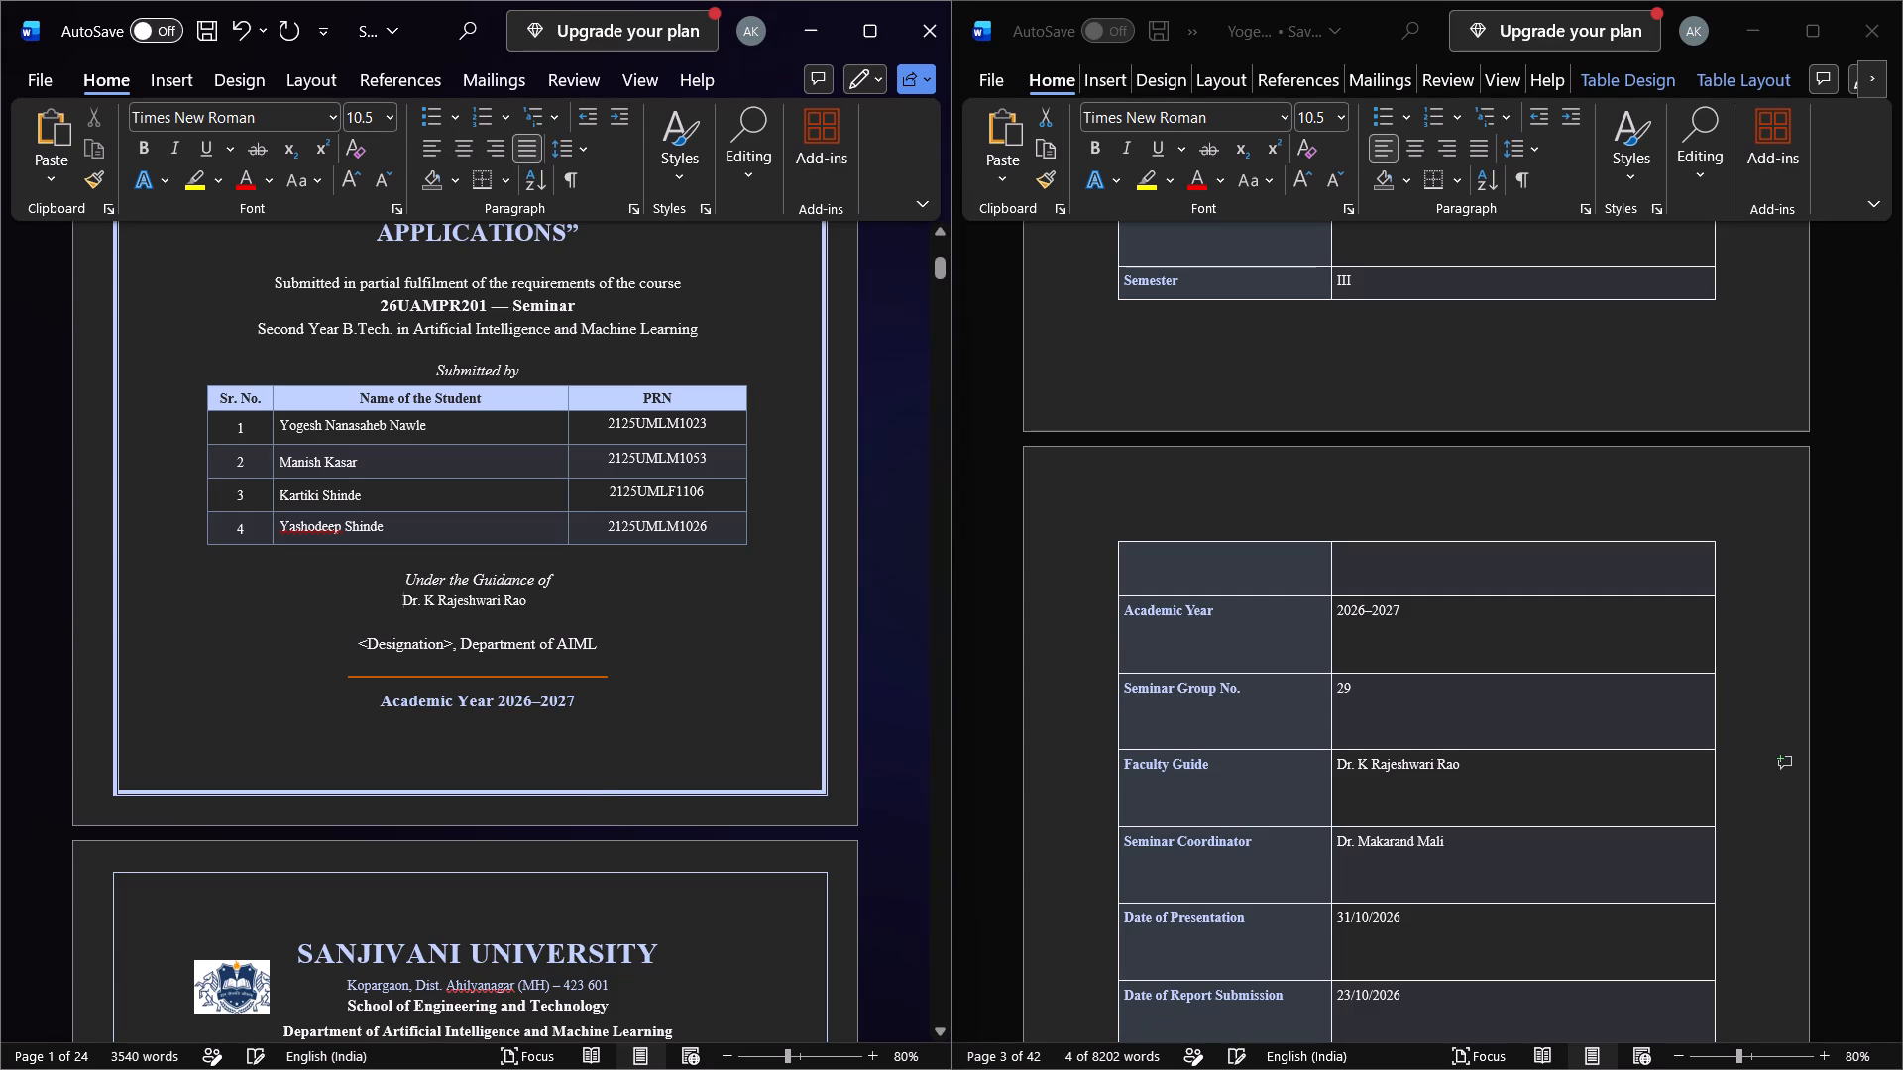
key("BackSpace")
key("BackSpace")
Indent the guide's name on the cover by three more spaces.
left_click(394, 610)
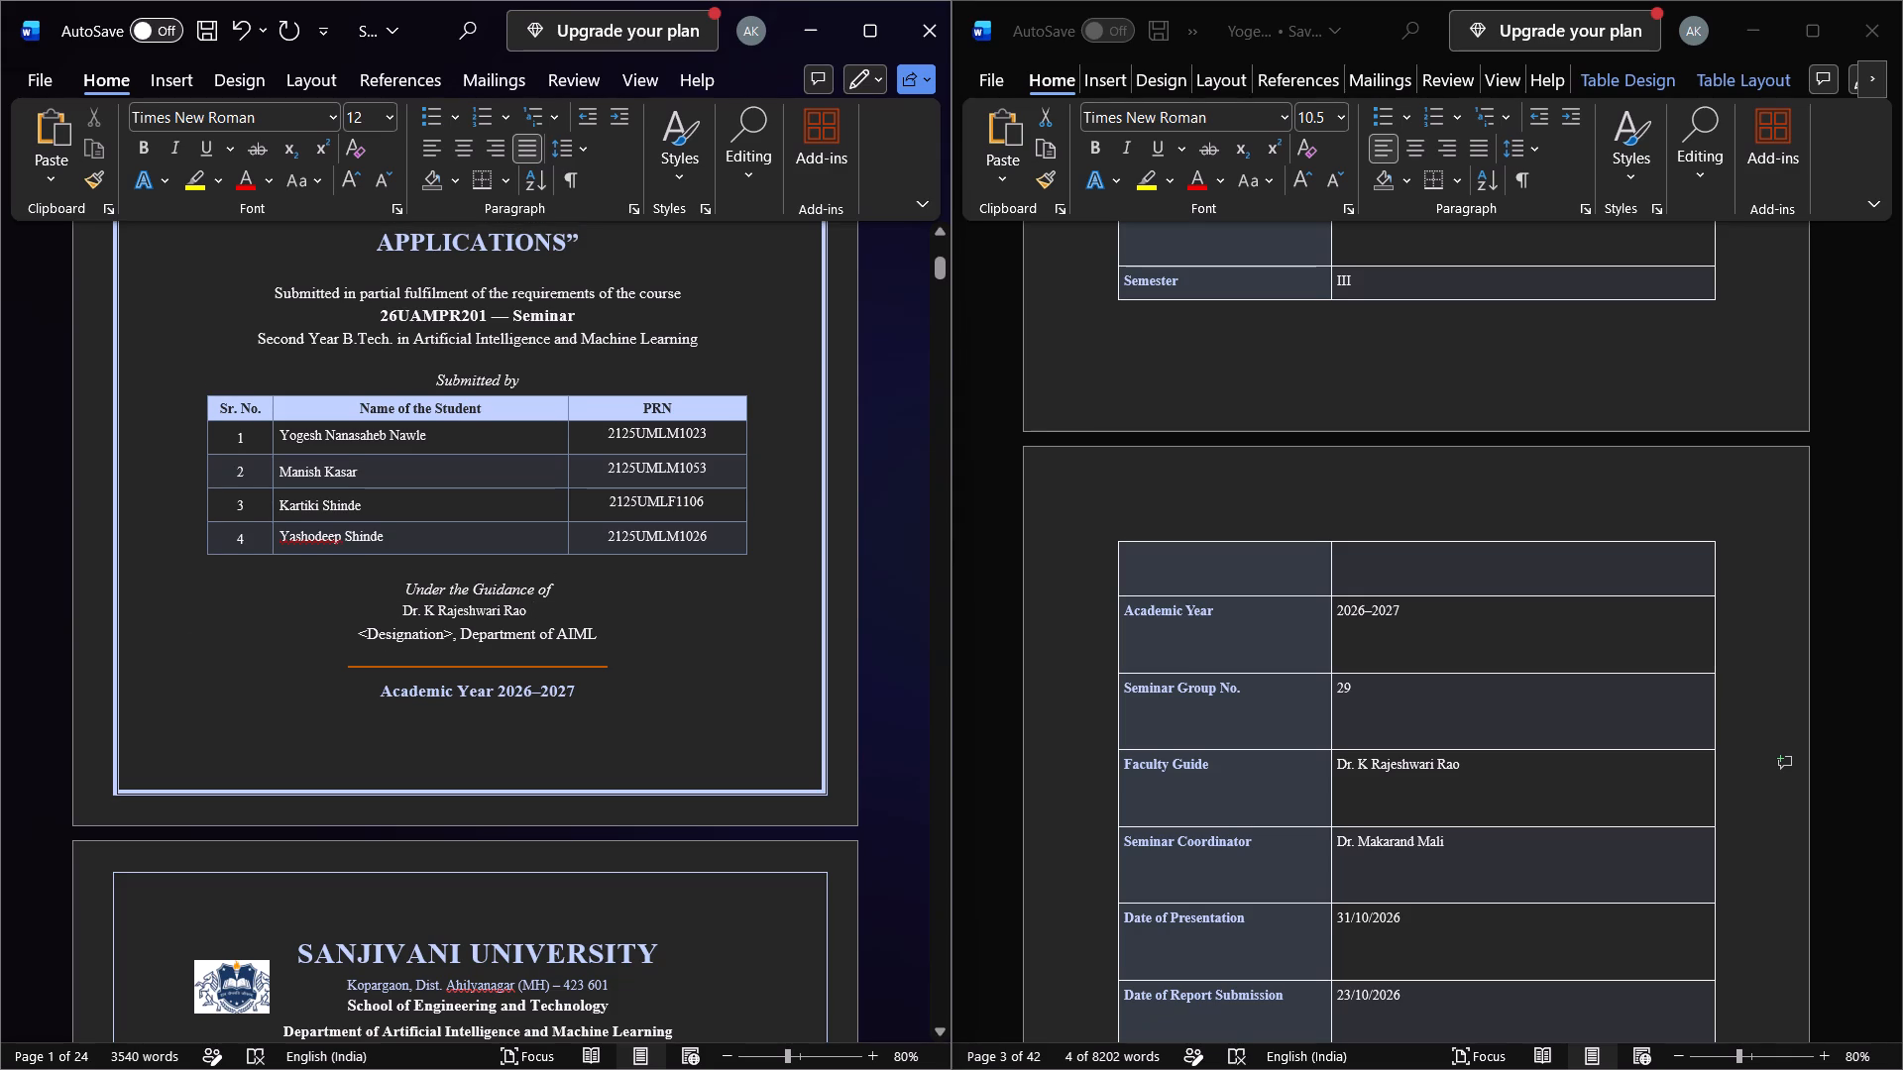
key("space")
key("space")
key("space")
Format the guide's name on the cover as bold at 14 pt.
left_click_drag(405, 607, 518, 620)
left_click(532, 612)
left_click_drag(537, 612, 411, 611)
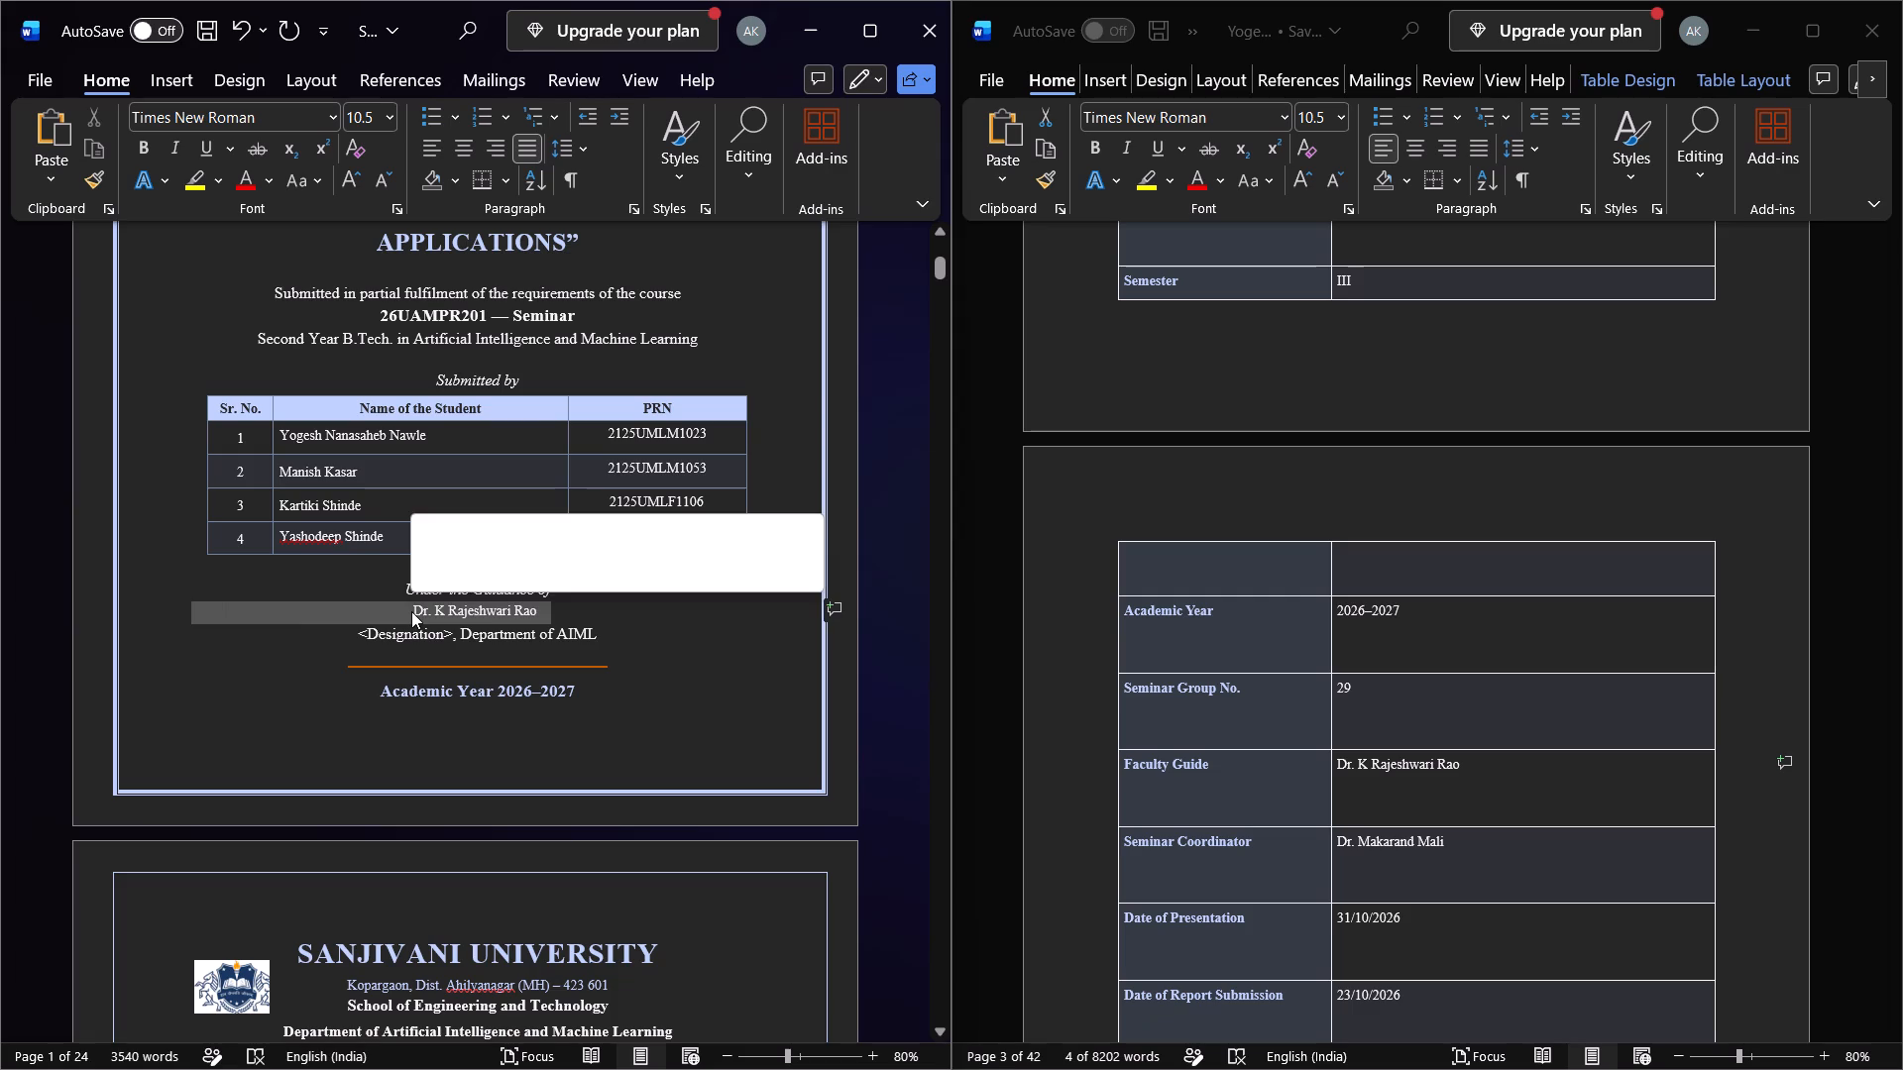
left_click(408, 611)
left_click_drag(411, 609, 531, 623)
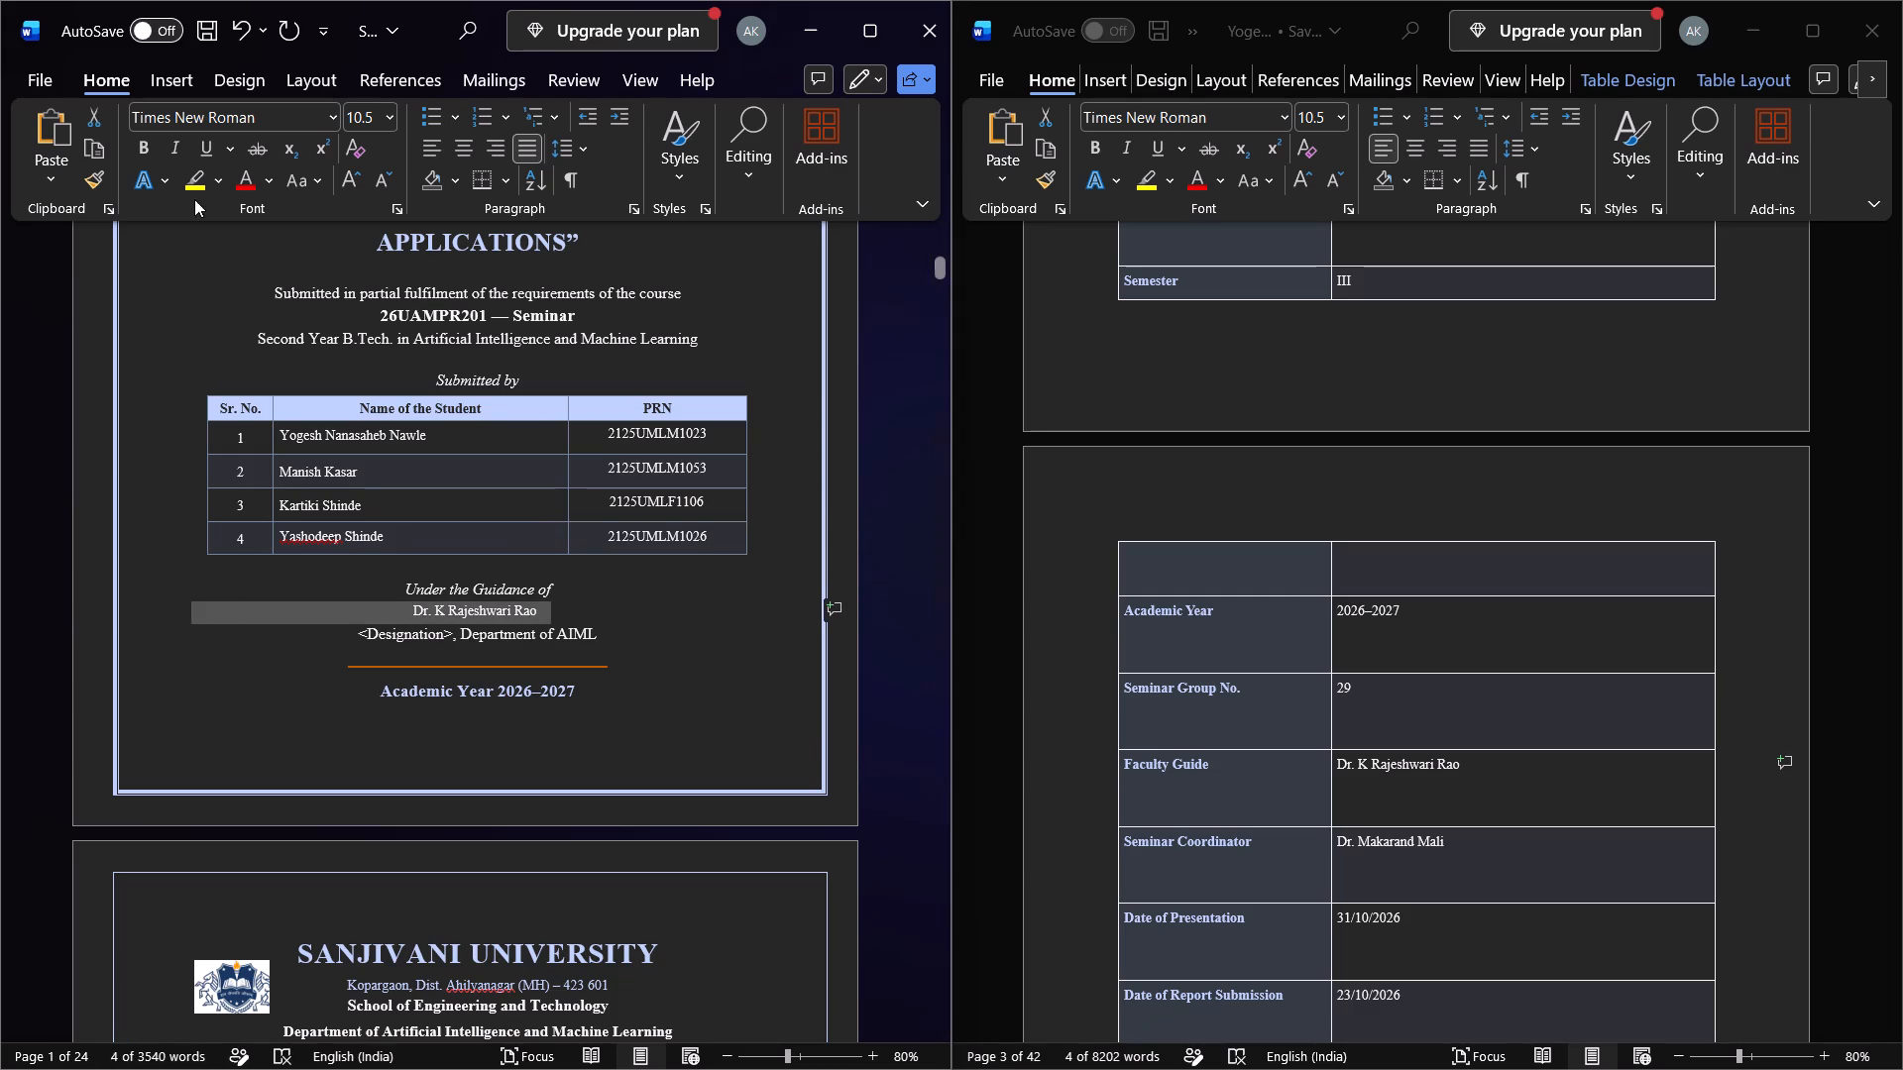
left_click(151, 151)
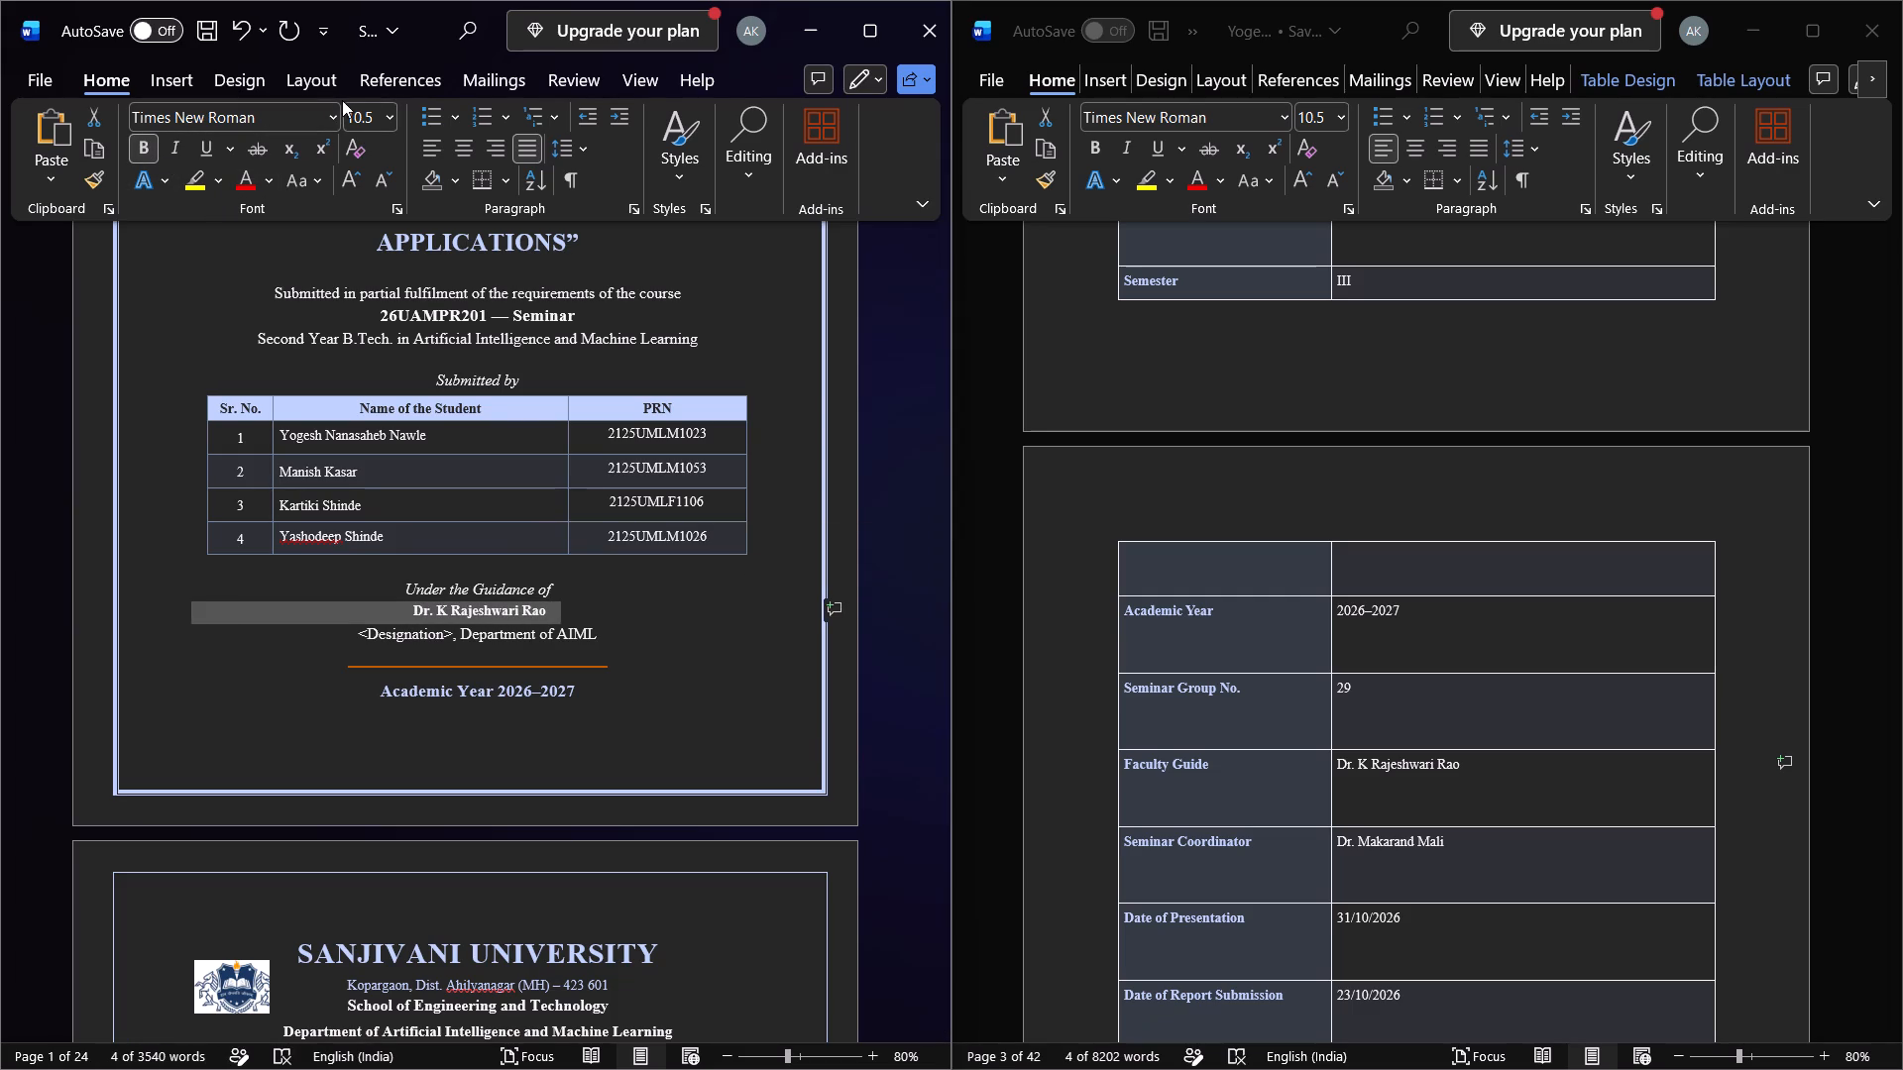
left_click(390, 122)
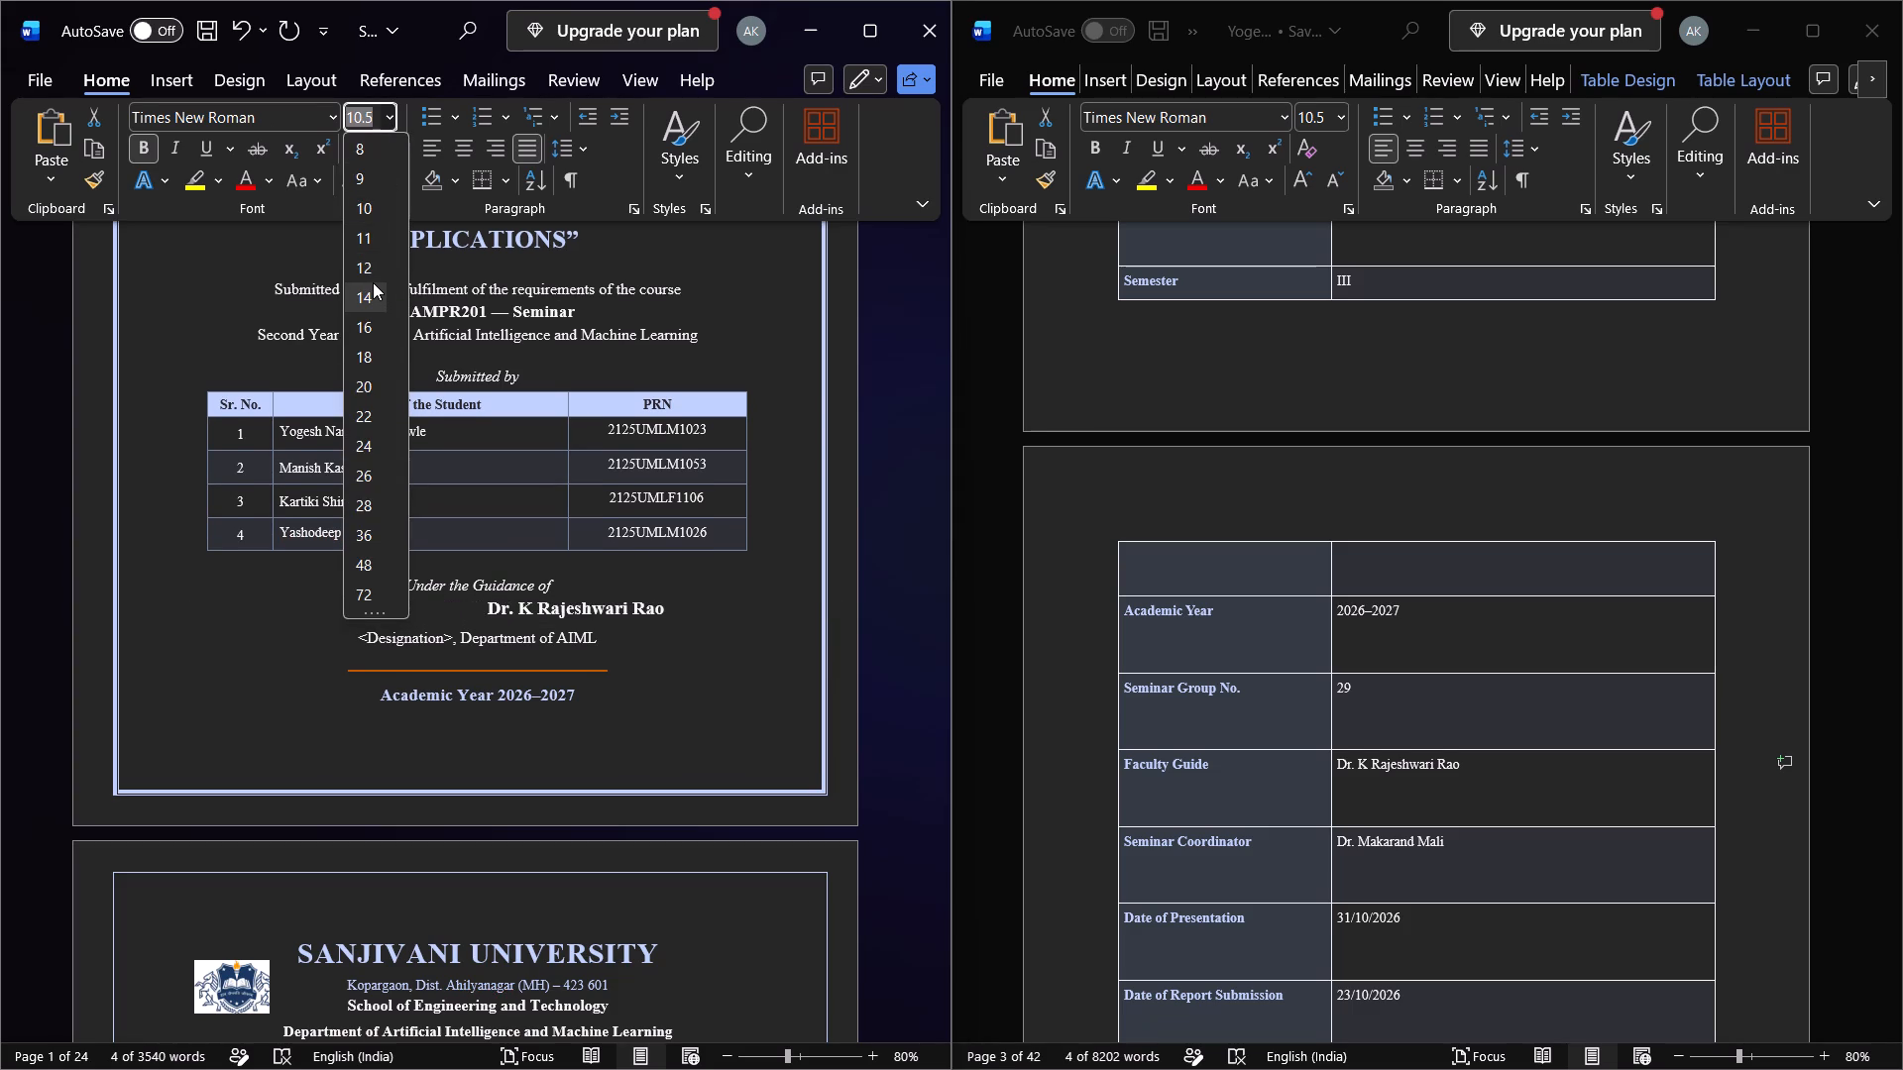
left_click(373, 287)
Remove the surplus leading spaces before the enlarged guide's name so it is centred beneath "Under the Guidance of" again.
left_click(484, 603)
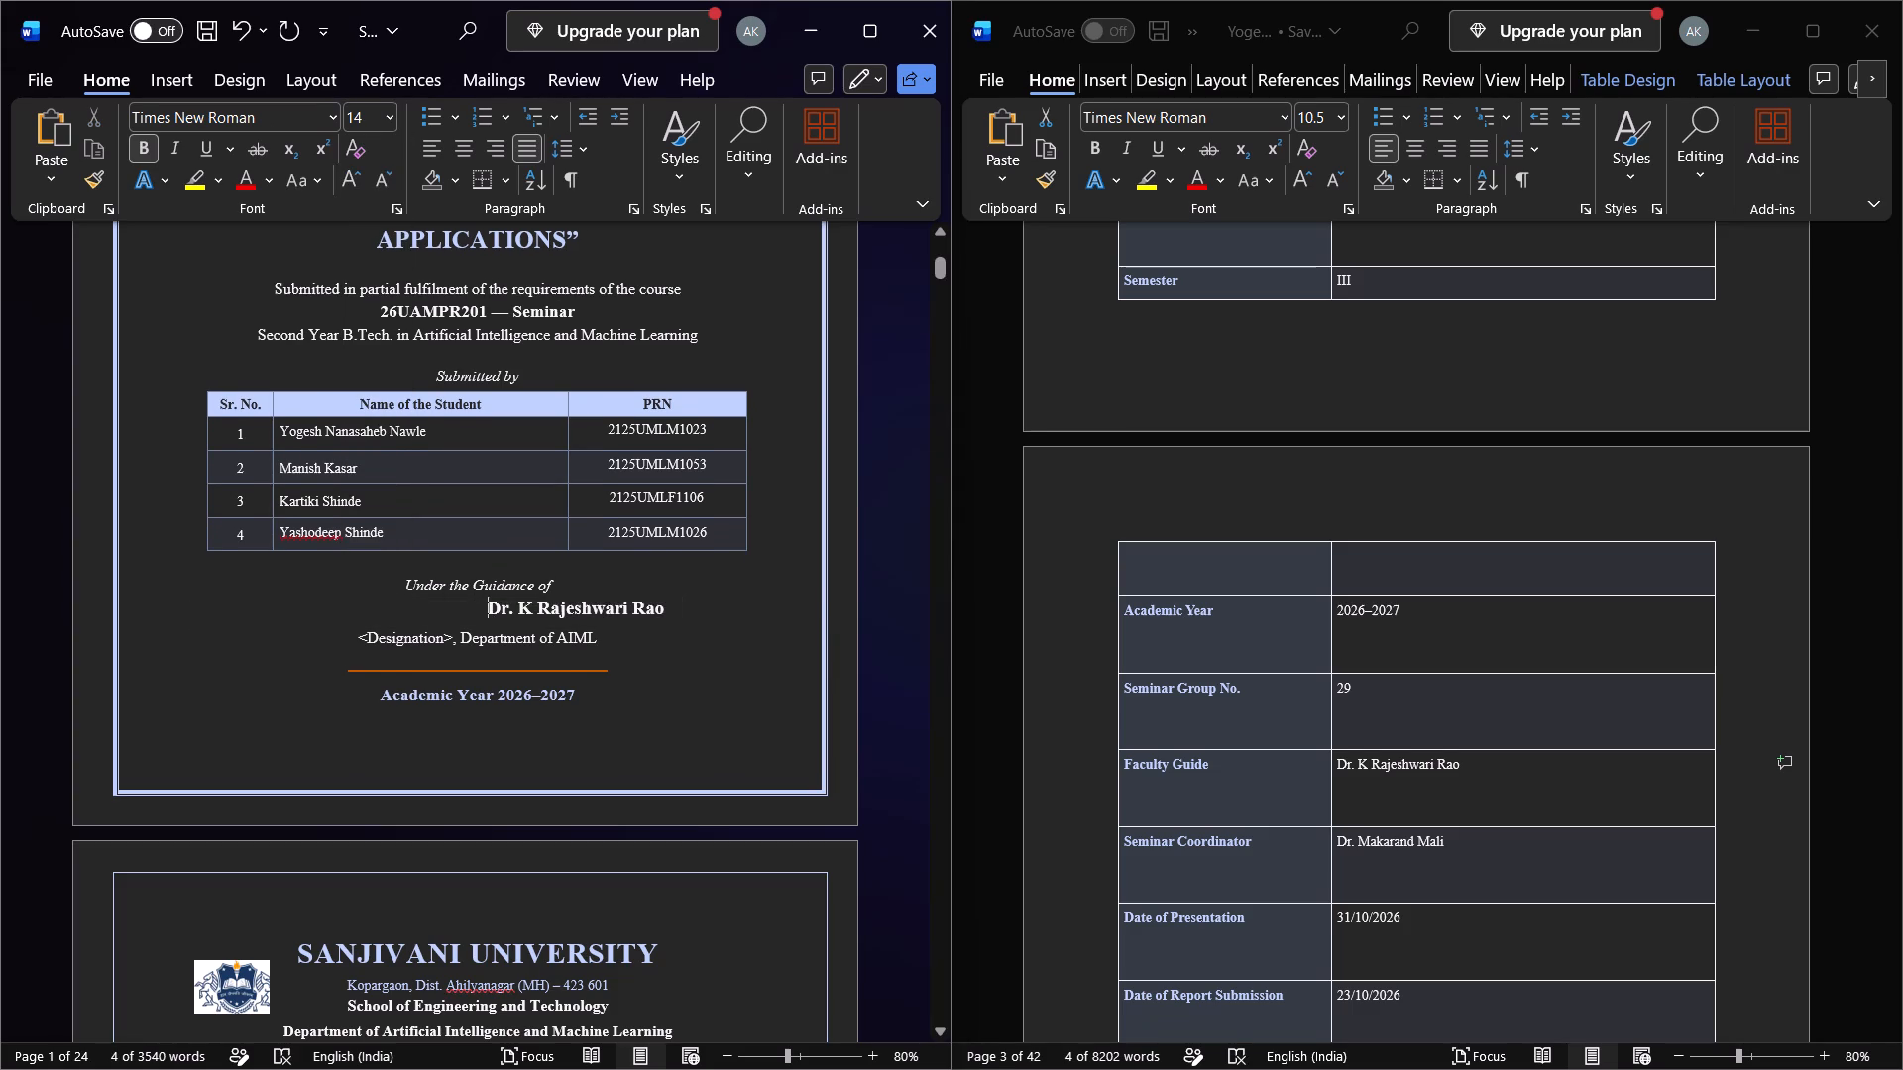
key("backslash")
key("BackSpace")
key("BackSpace")
key("BackSpace")
key("BackSpace")
key("BackSpace")
key("BackSpace")
key("BackSpace")
key("BackSpace")
key("BackSpace")
key("BackSpace")
key("BackSpace")
key("BackSpace")
key("BackSpace")
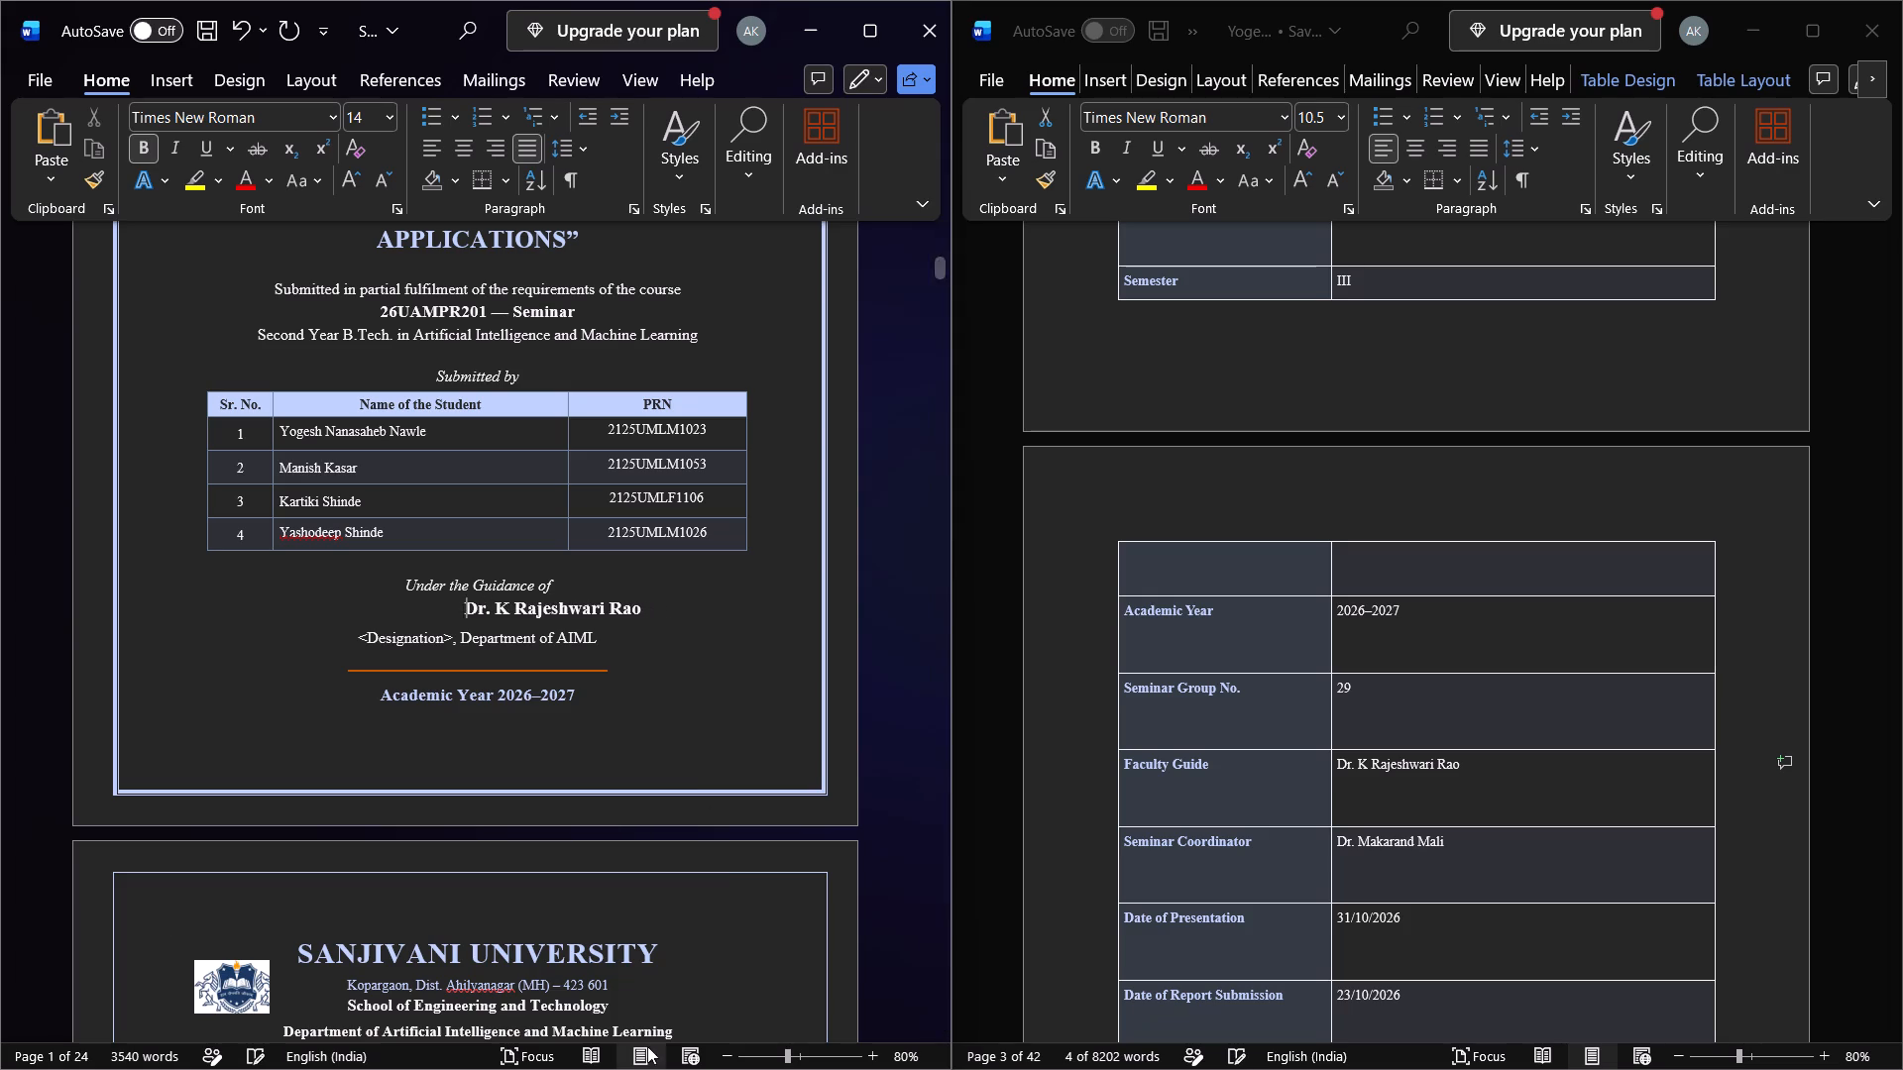
key("BackSpace")
key("BackSpace")
key("BackSpace")
key("BackSpace")
key("BackSpace")
key("BackSpace")
key("BackSpace")
key("BackSpace")
key("BackSpace")
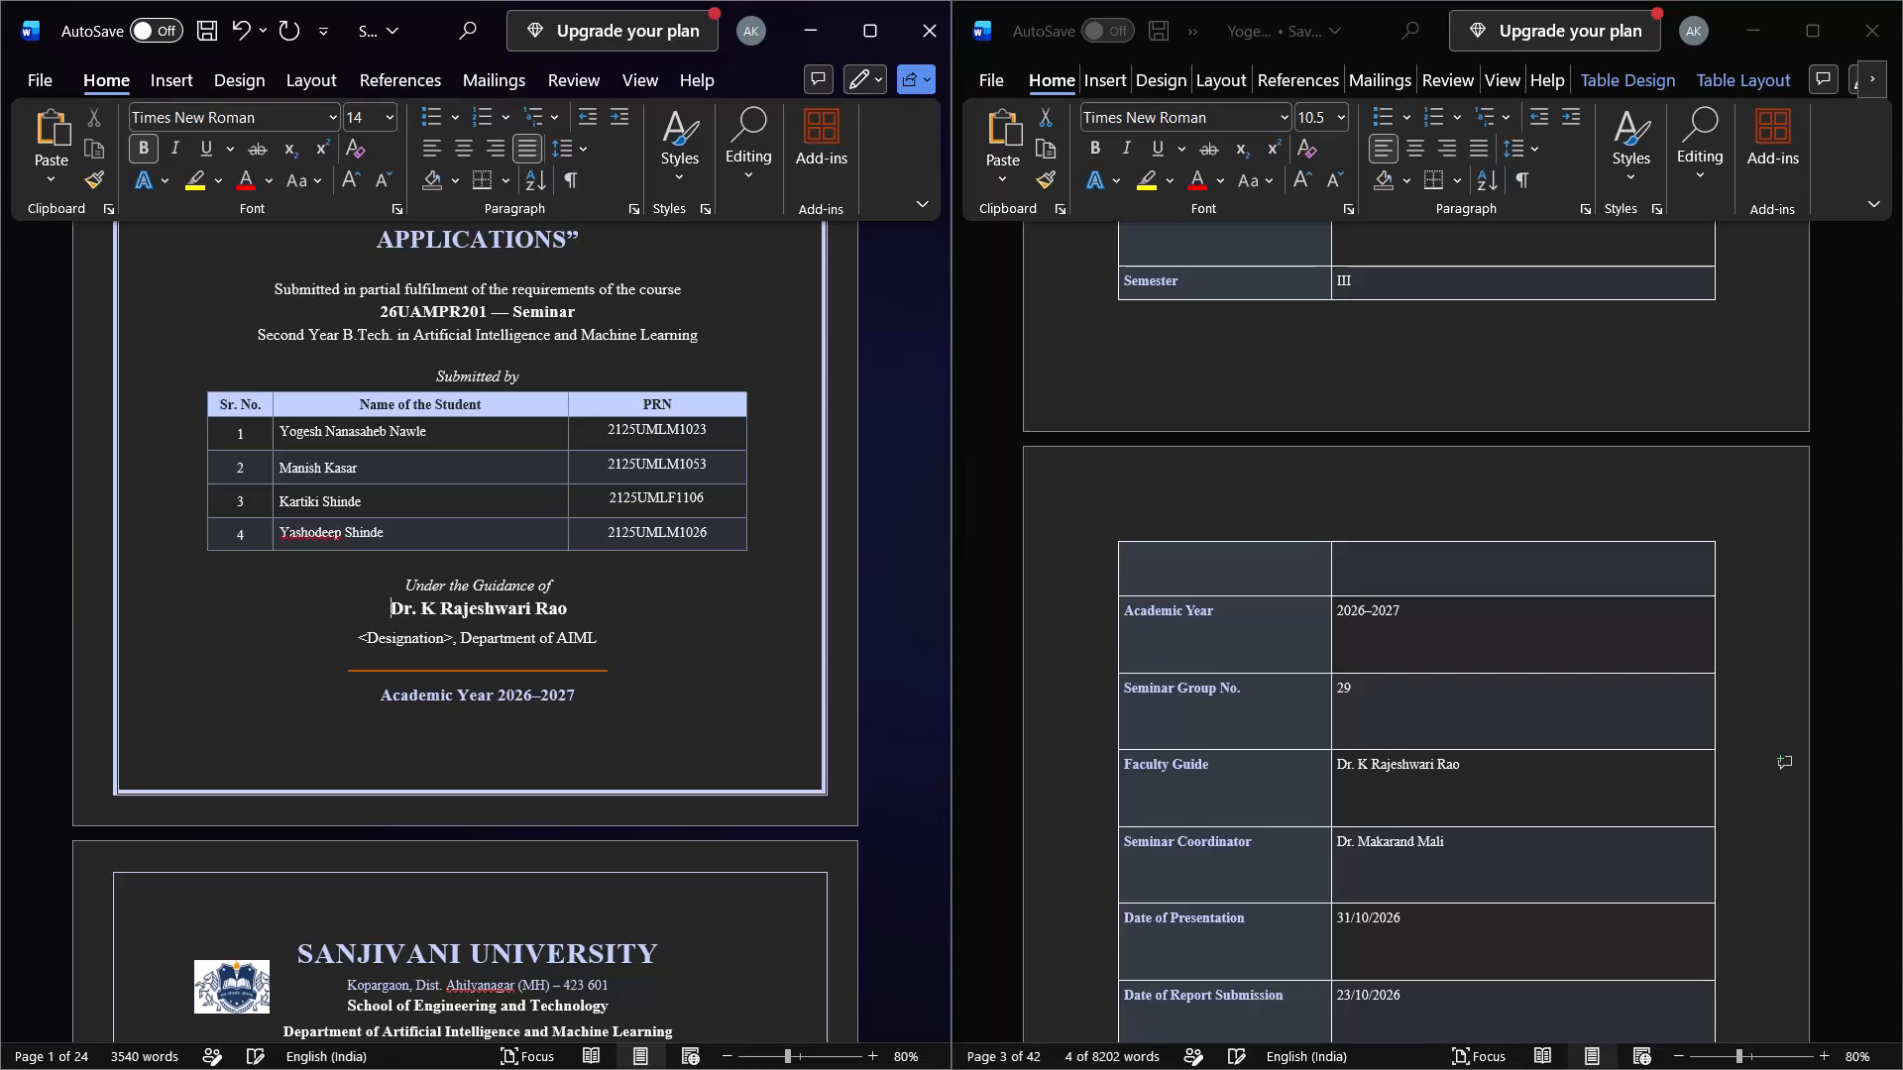
Delete the <Designation> placeholder and its comma on the cover, leaving only "Department of AIML" on that line.
left_click(450, 636)
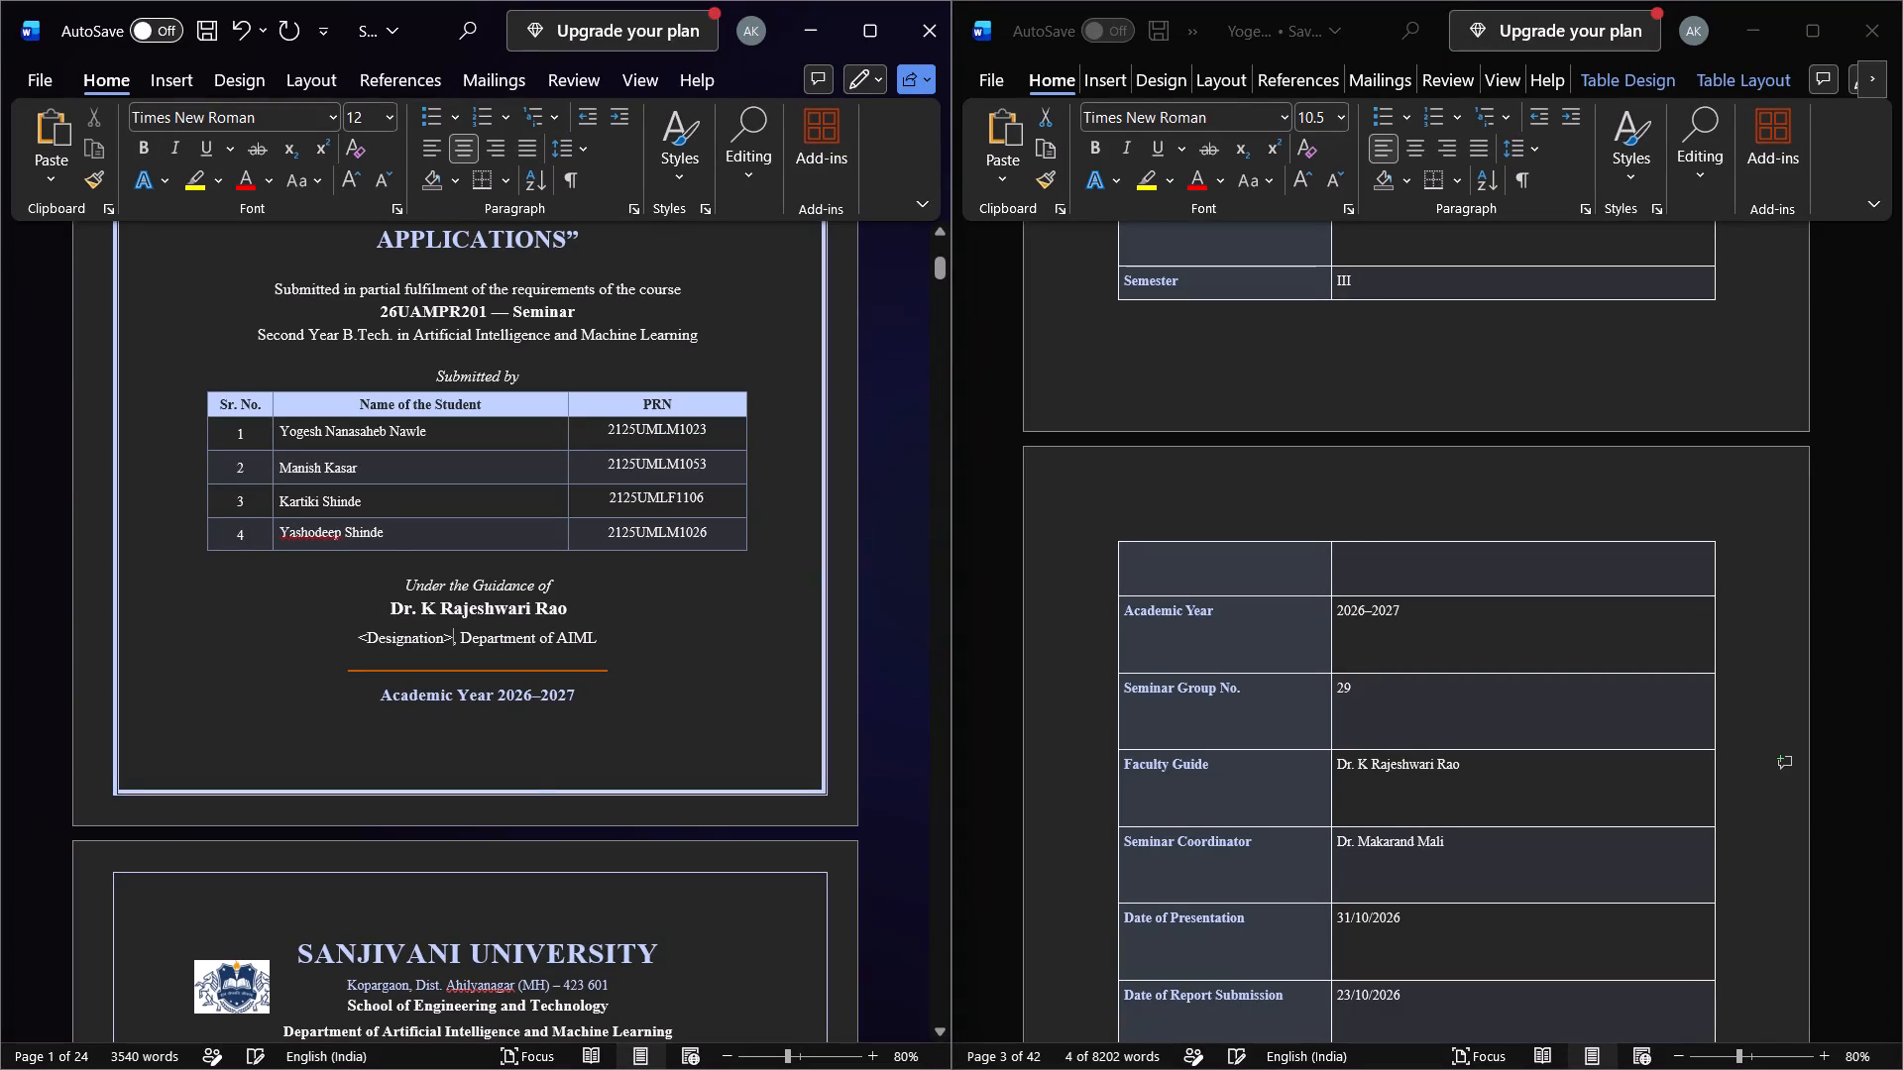
left_click(455, 643)
key("BackSpace")
key("BackSpace")
key("BackSpace")
key("BackSpace")
key("BackSpace")
key("BackSpace")
key("BackSpace")
key("BackSpace")
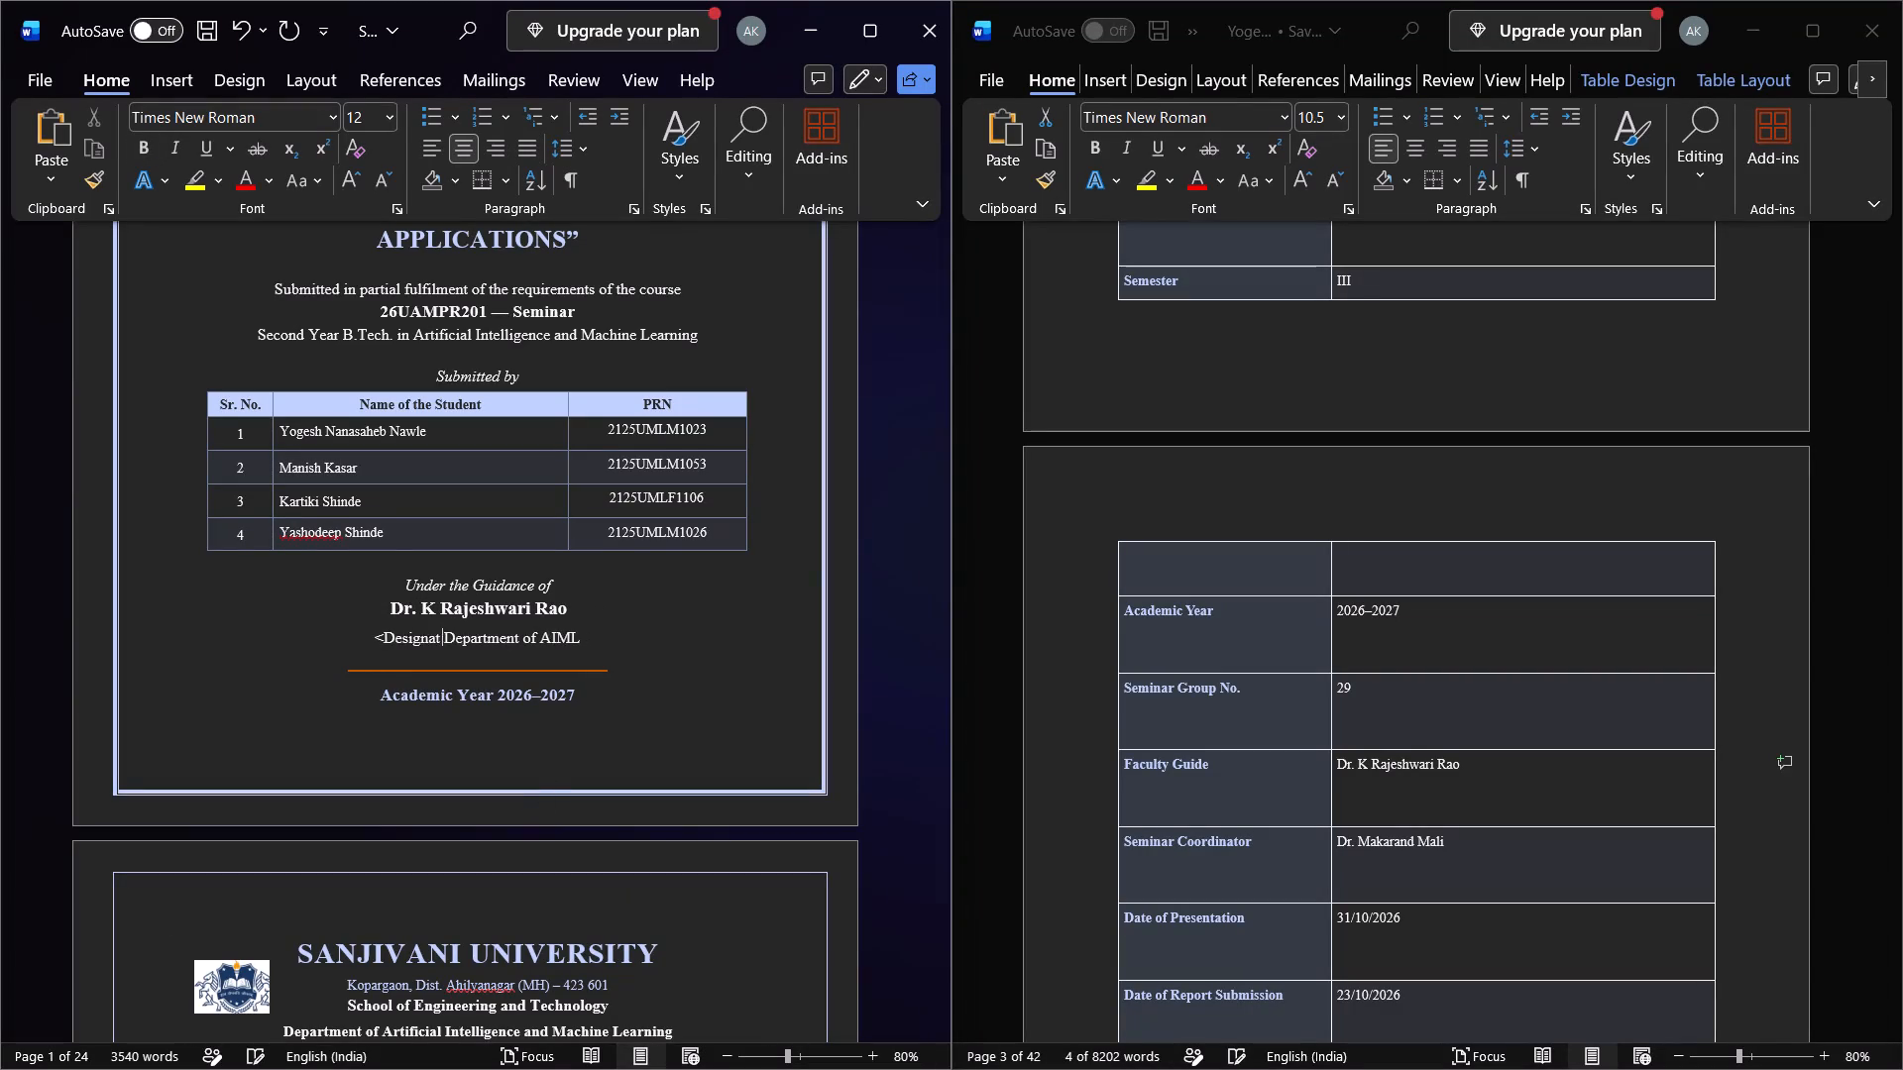
key("BackSpace")
key("BackSpace")
key("BackSpace")
key("BackSpace")
key("BackSpace")
key("BackSpace")
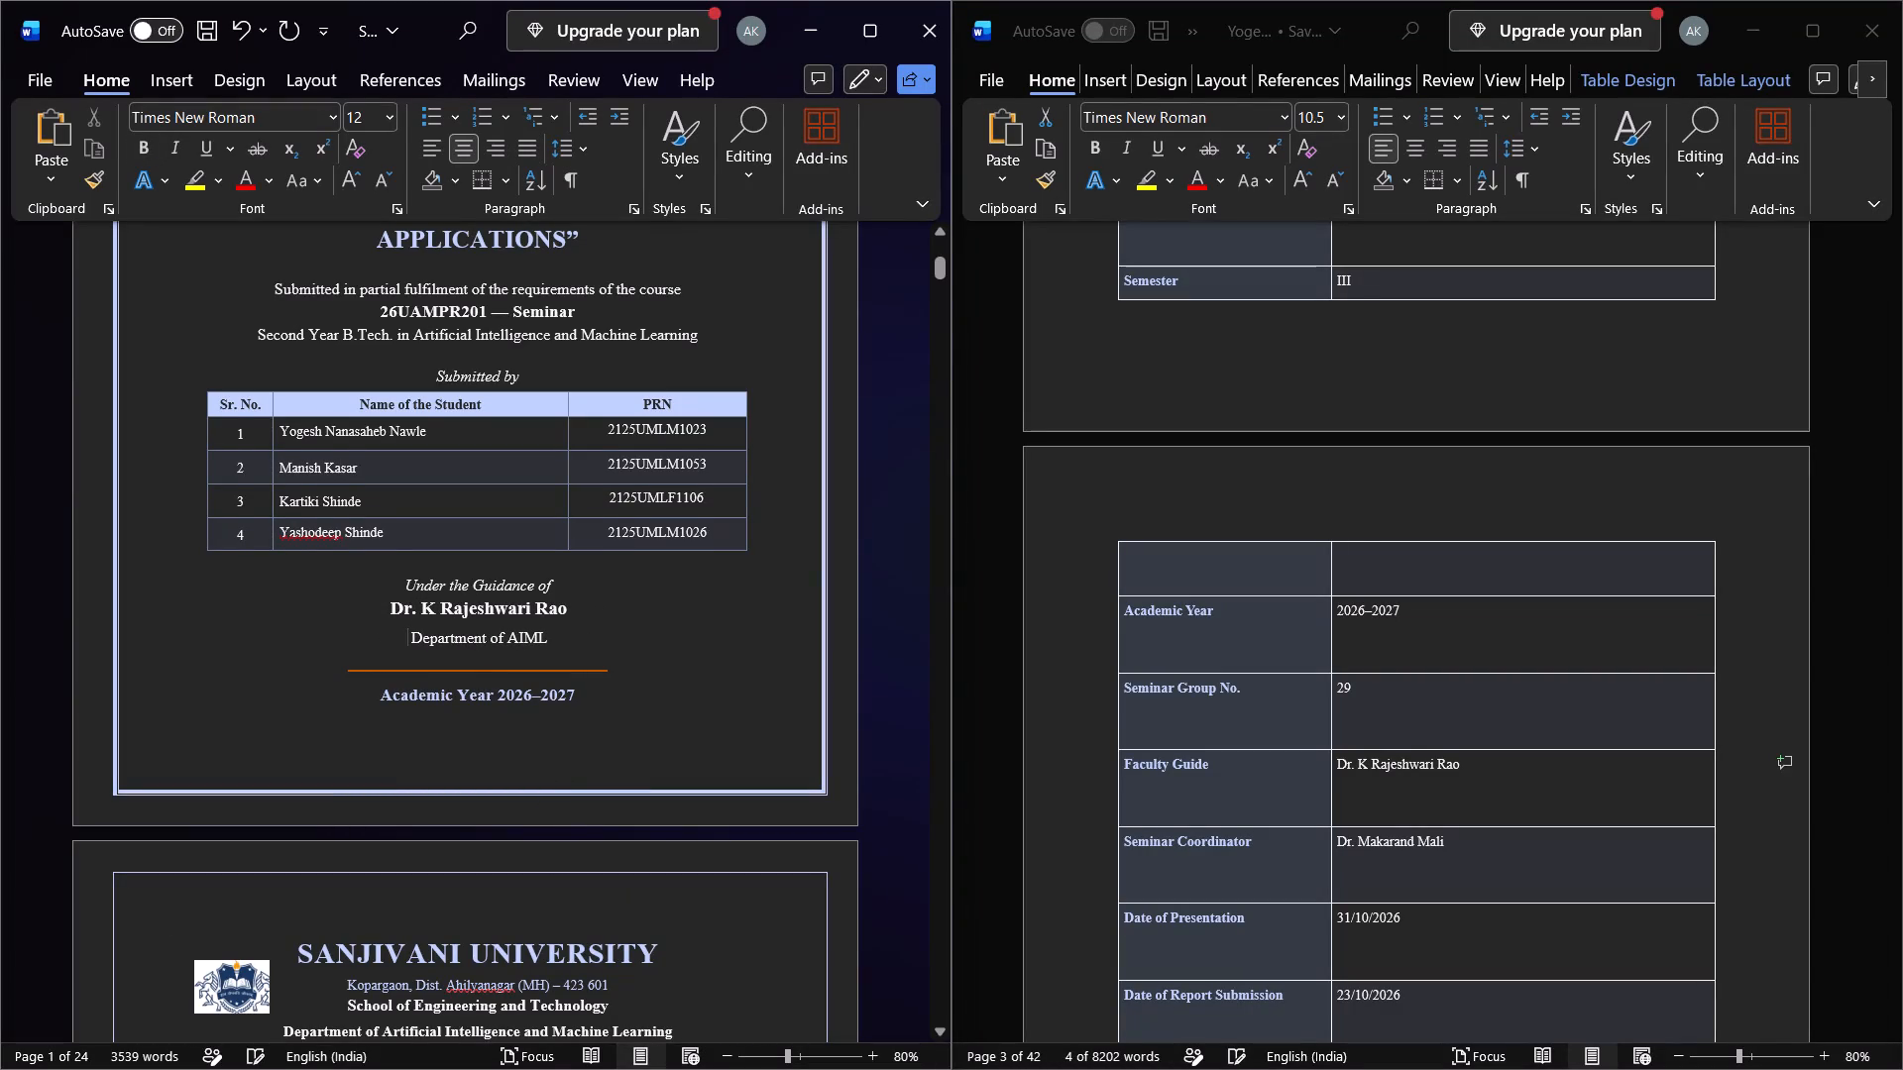
Replace <Title of the Seminar Topic> in the template's Seminar Submission Details with "AI Agents and Multi-Agent Collaboration in Real-World Applications" copied from the report, without an extra line.
scroll(577, 720, "down", 7)
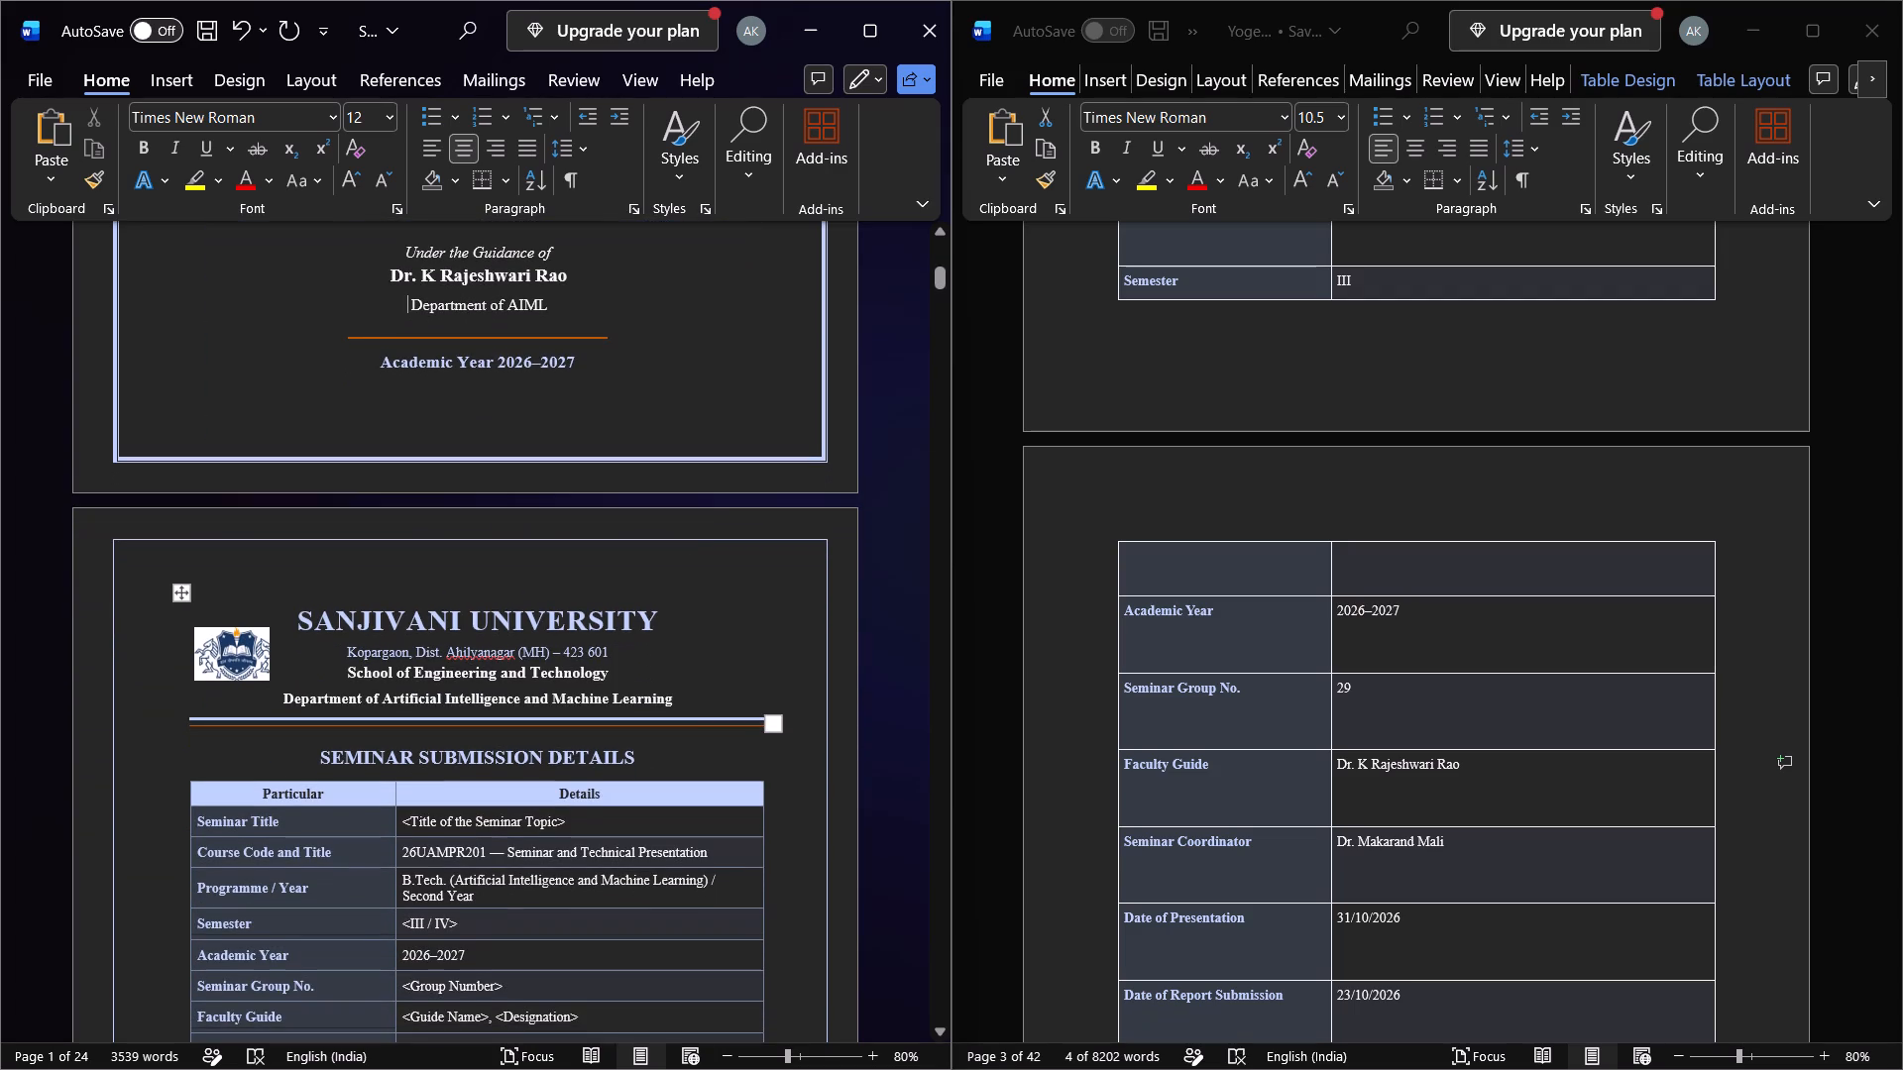
scroll(843, 538, "down", 2)
scroll(1508, 539, "up", 11)
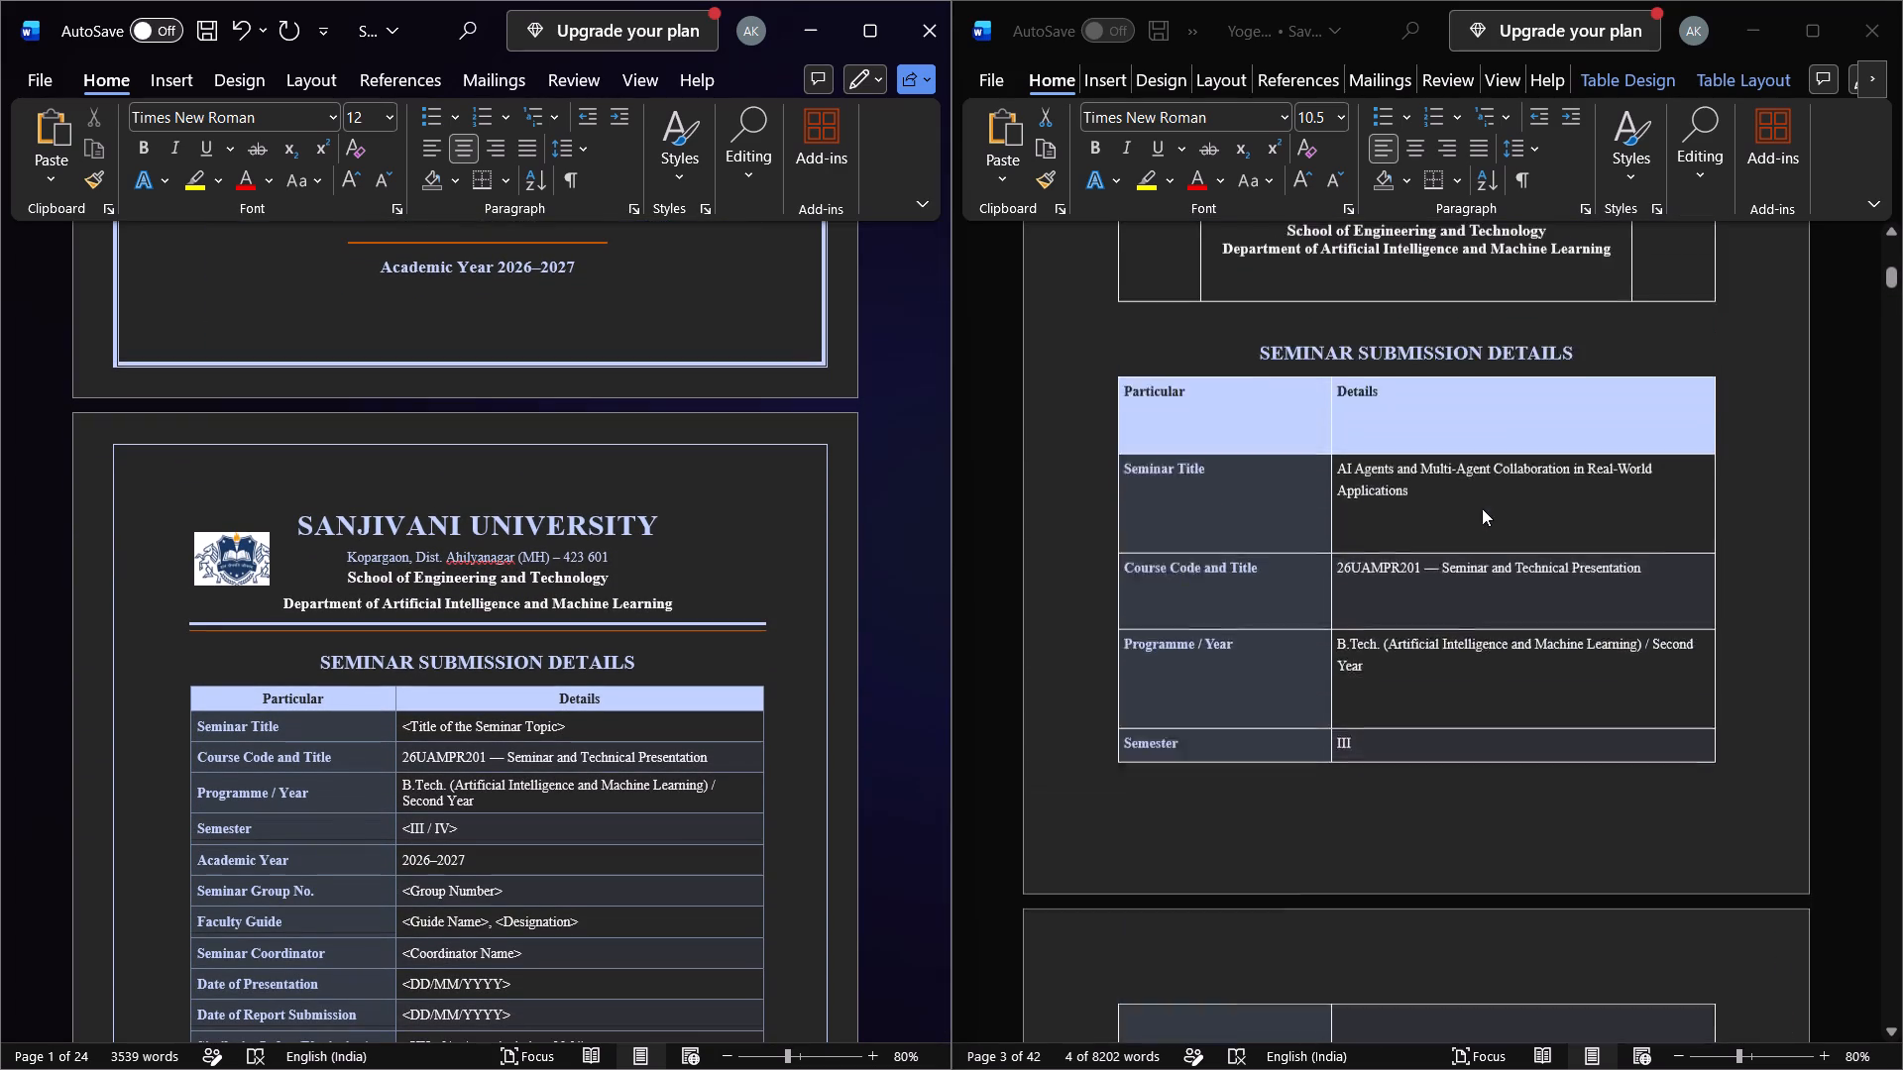
scroll(1457, 530, "up", 6)
scroll(1453, 530, "down", 3)
scroll(1341, 556, "down", 1)
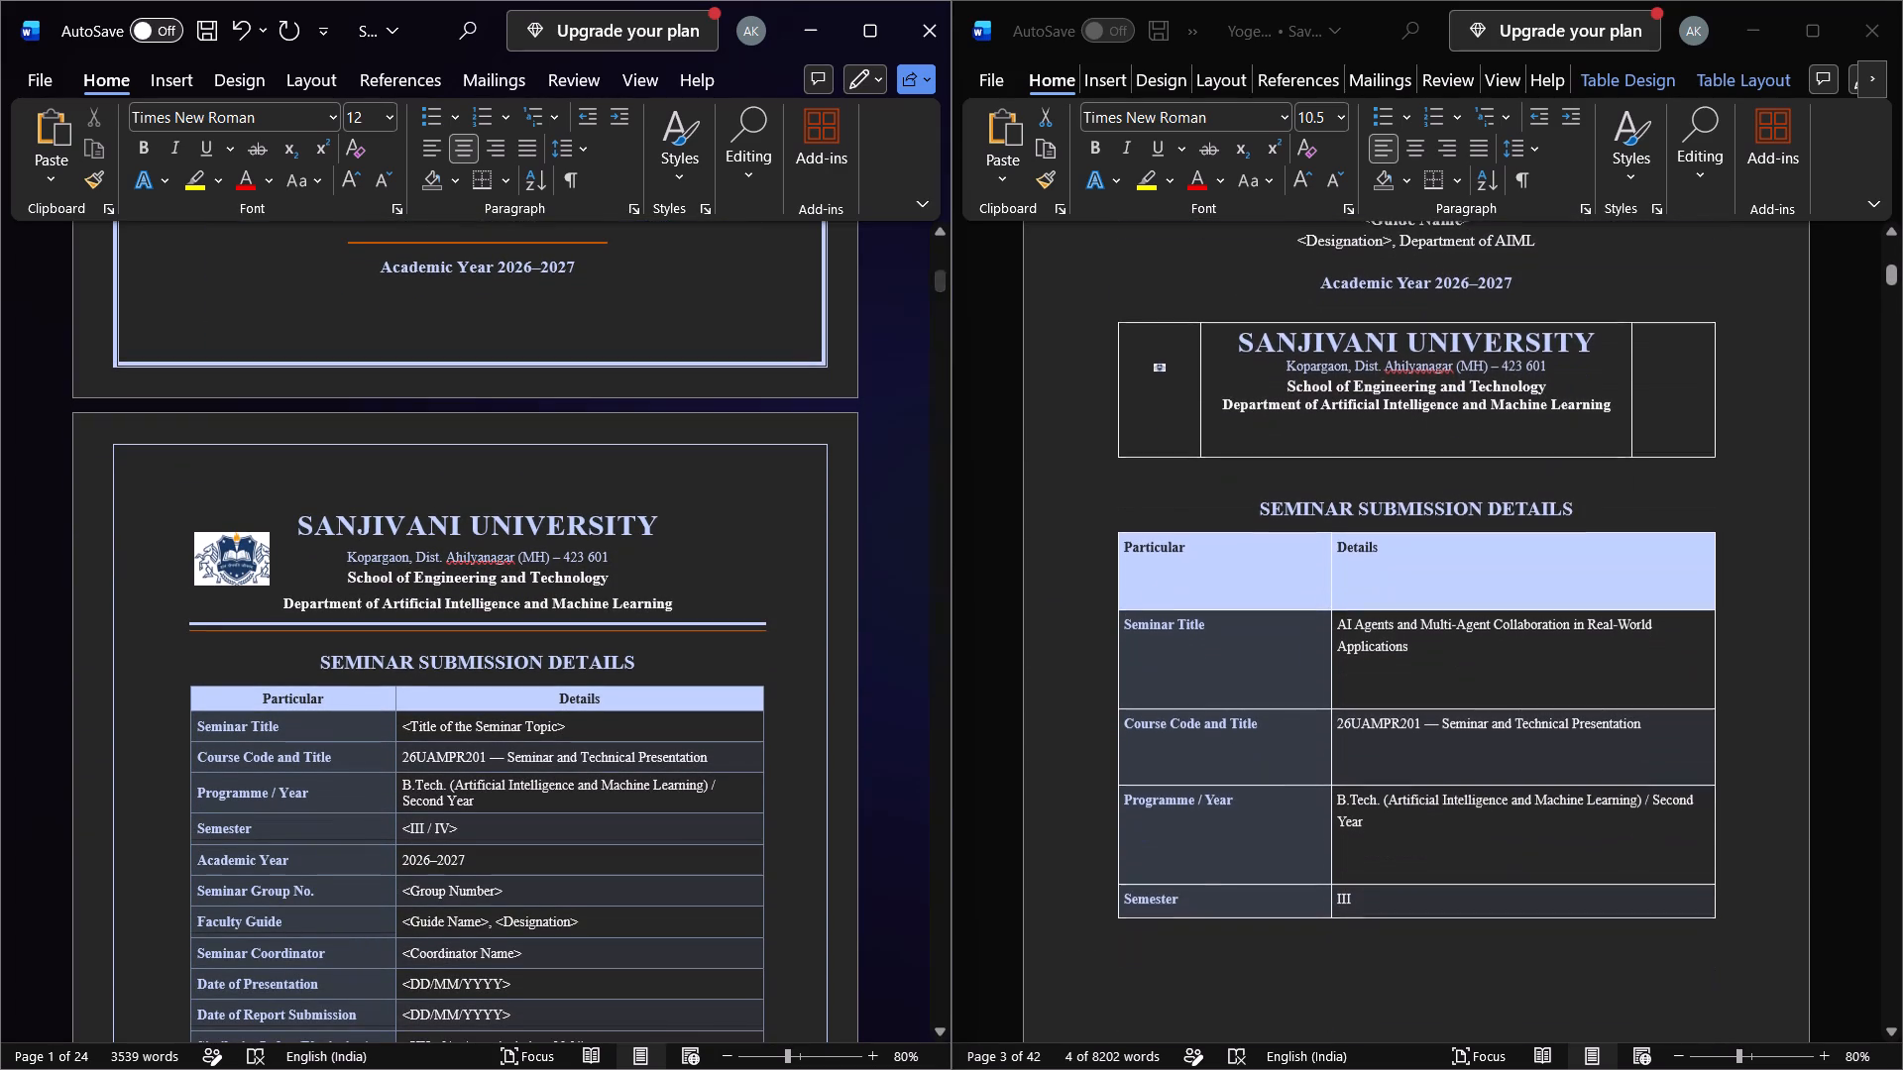
scroll(378, 681, "down", 1)
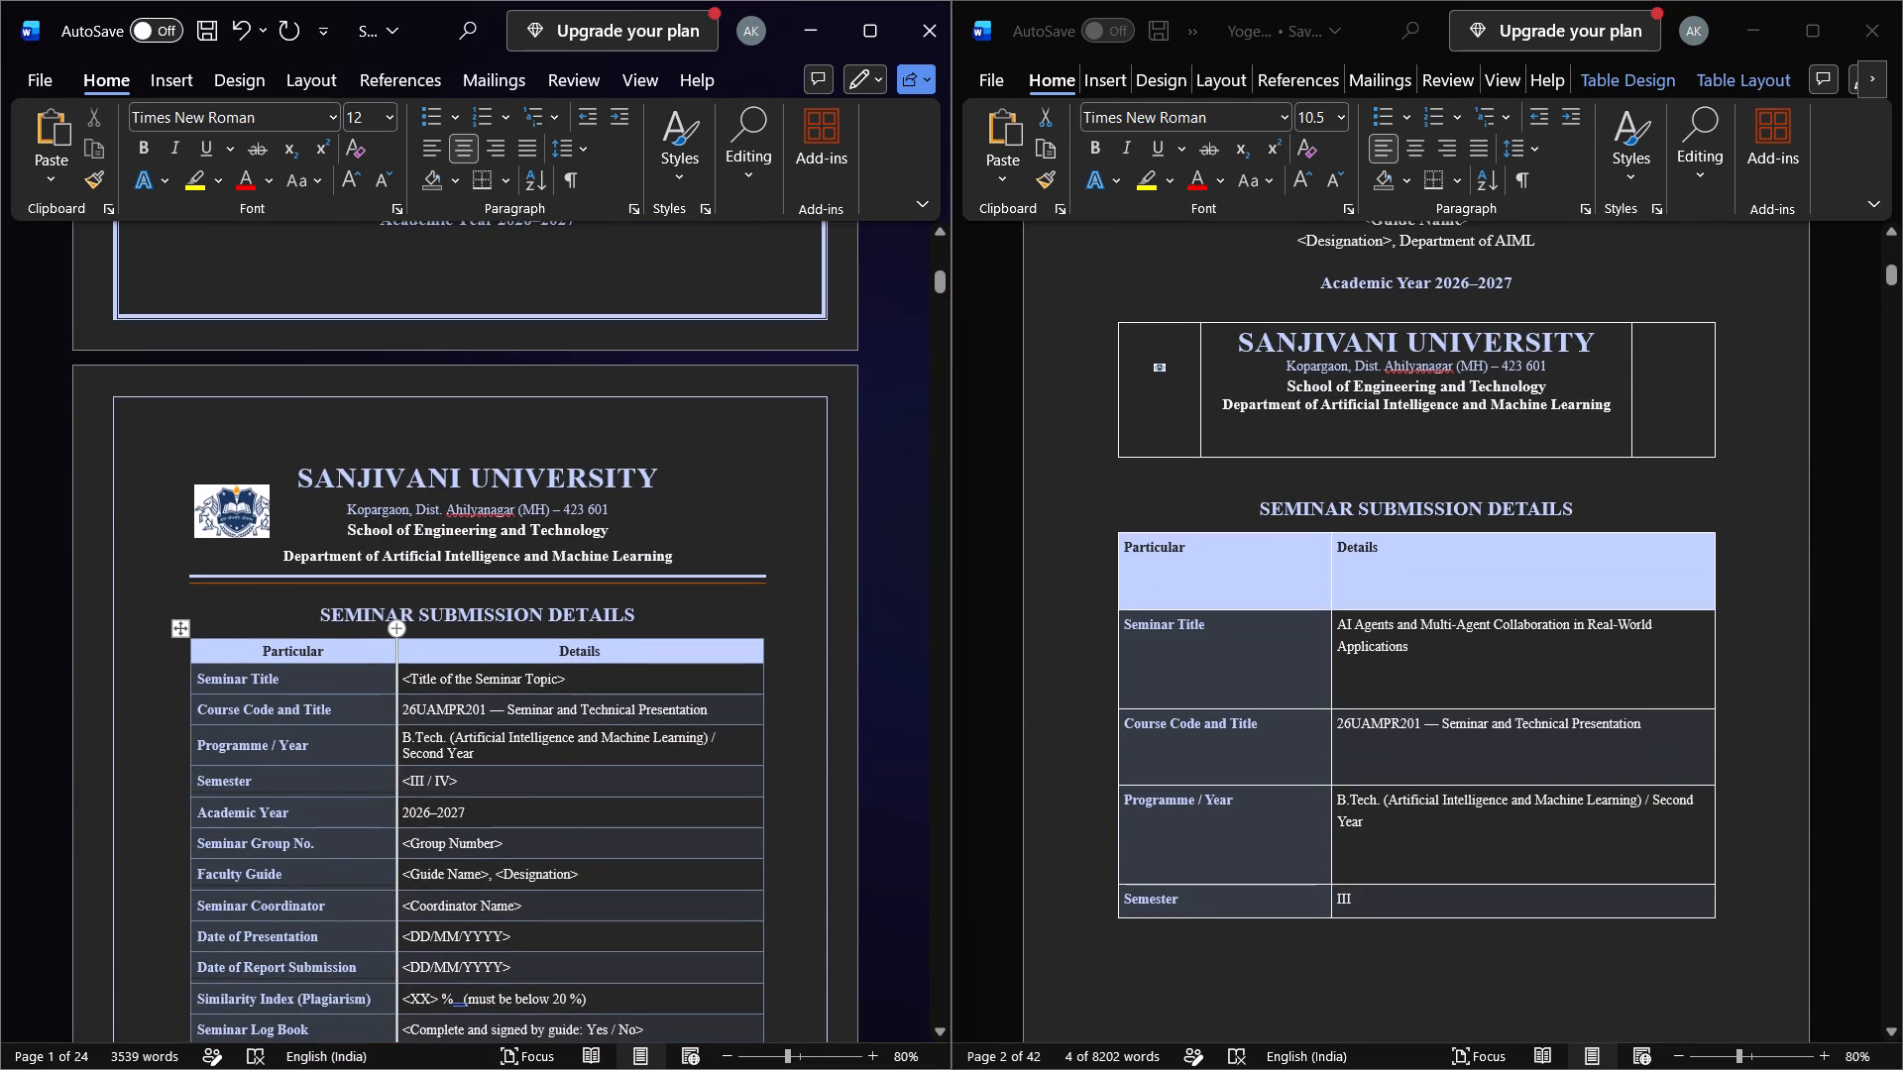
scroll(446, 652, "down", 2)
left_click(585, 584)
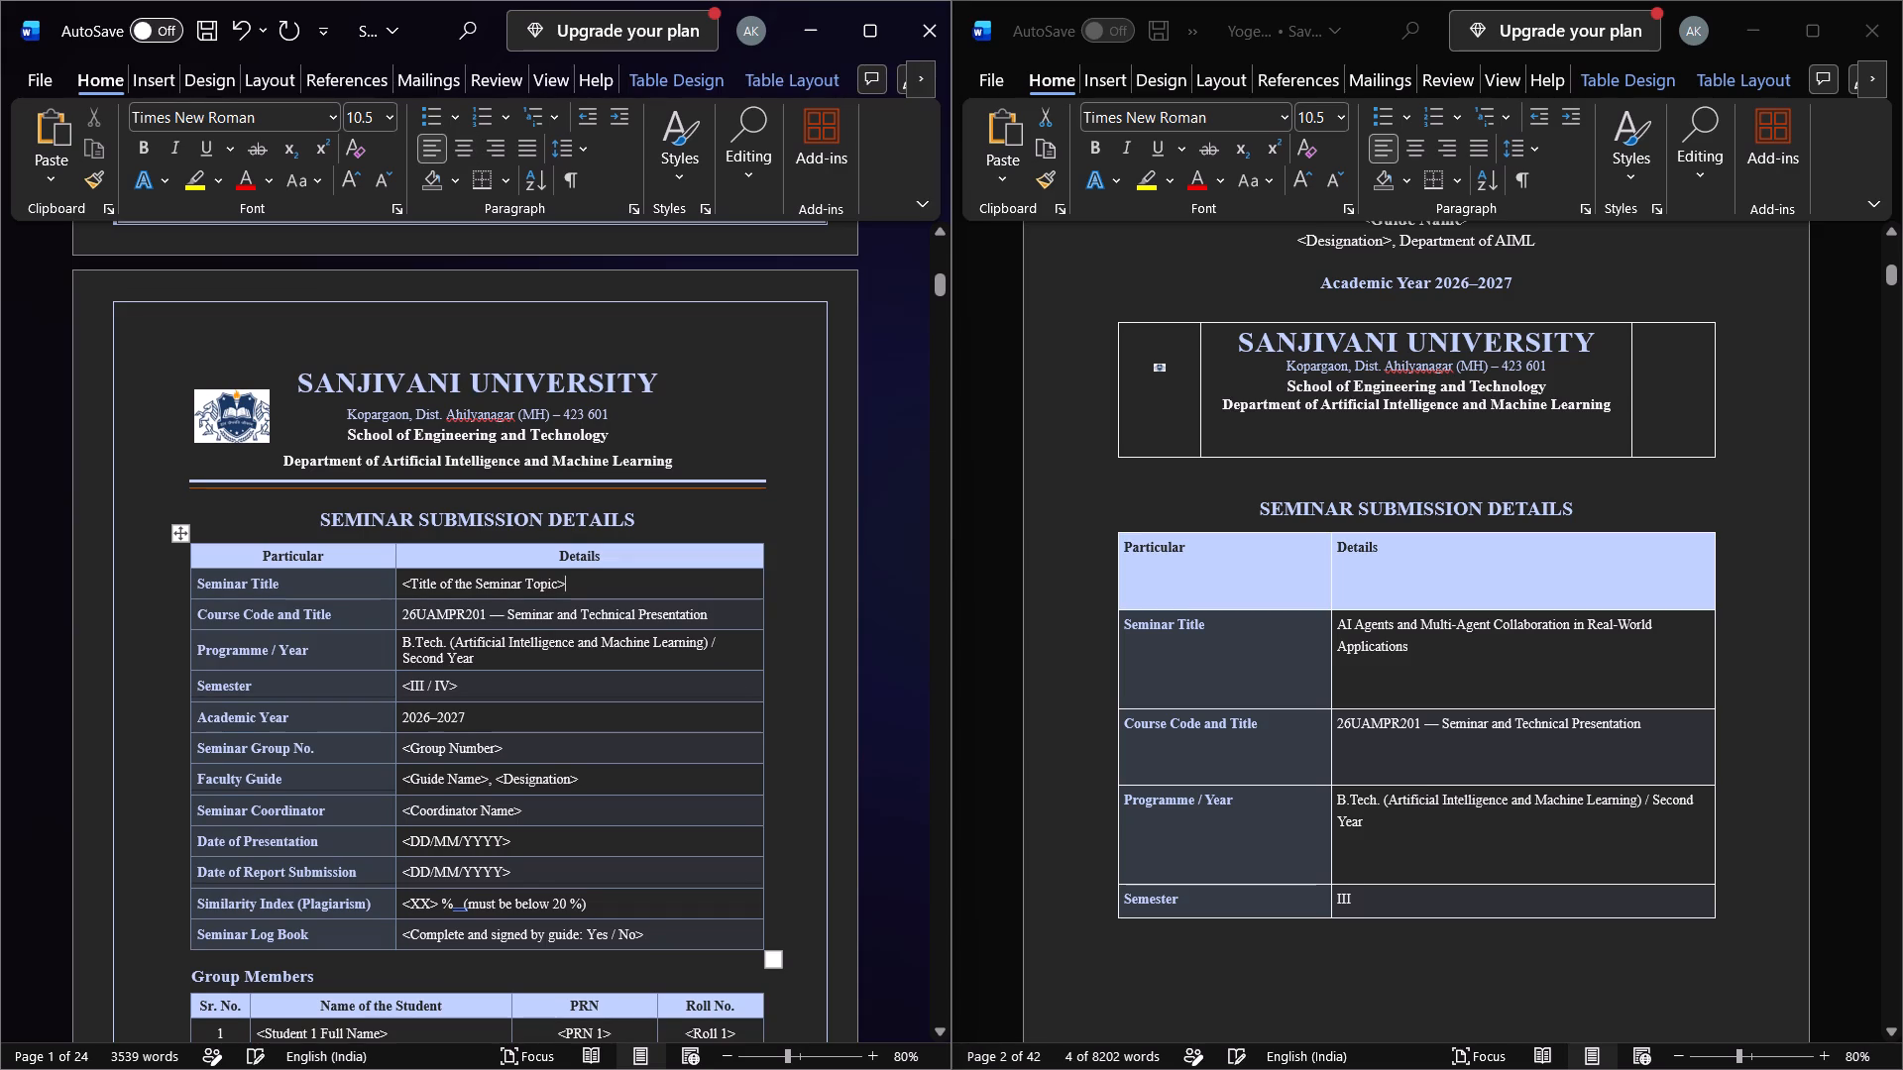
key("BackSpace")
key("BackSpace")
key("BackSpace")
key("BackSpace")
key("BackSpace")
key("BackSpace")
key("BackSpace")
key("BackSpace")
key("BackSpace")
key("BackSpace")
key("BackSpace")
key("BackSpace")
key("BackSpace")
key("BackSpace")
key("BackSpace")
key("BackSpace")
key("BackSpace")
key("BackSpace")
key("BackSpace")
key("BackSpace")
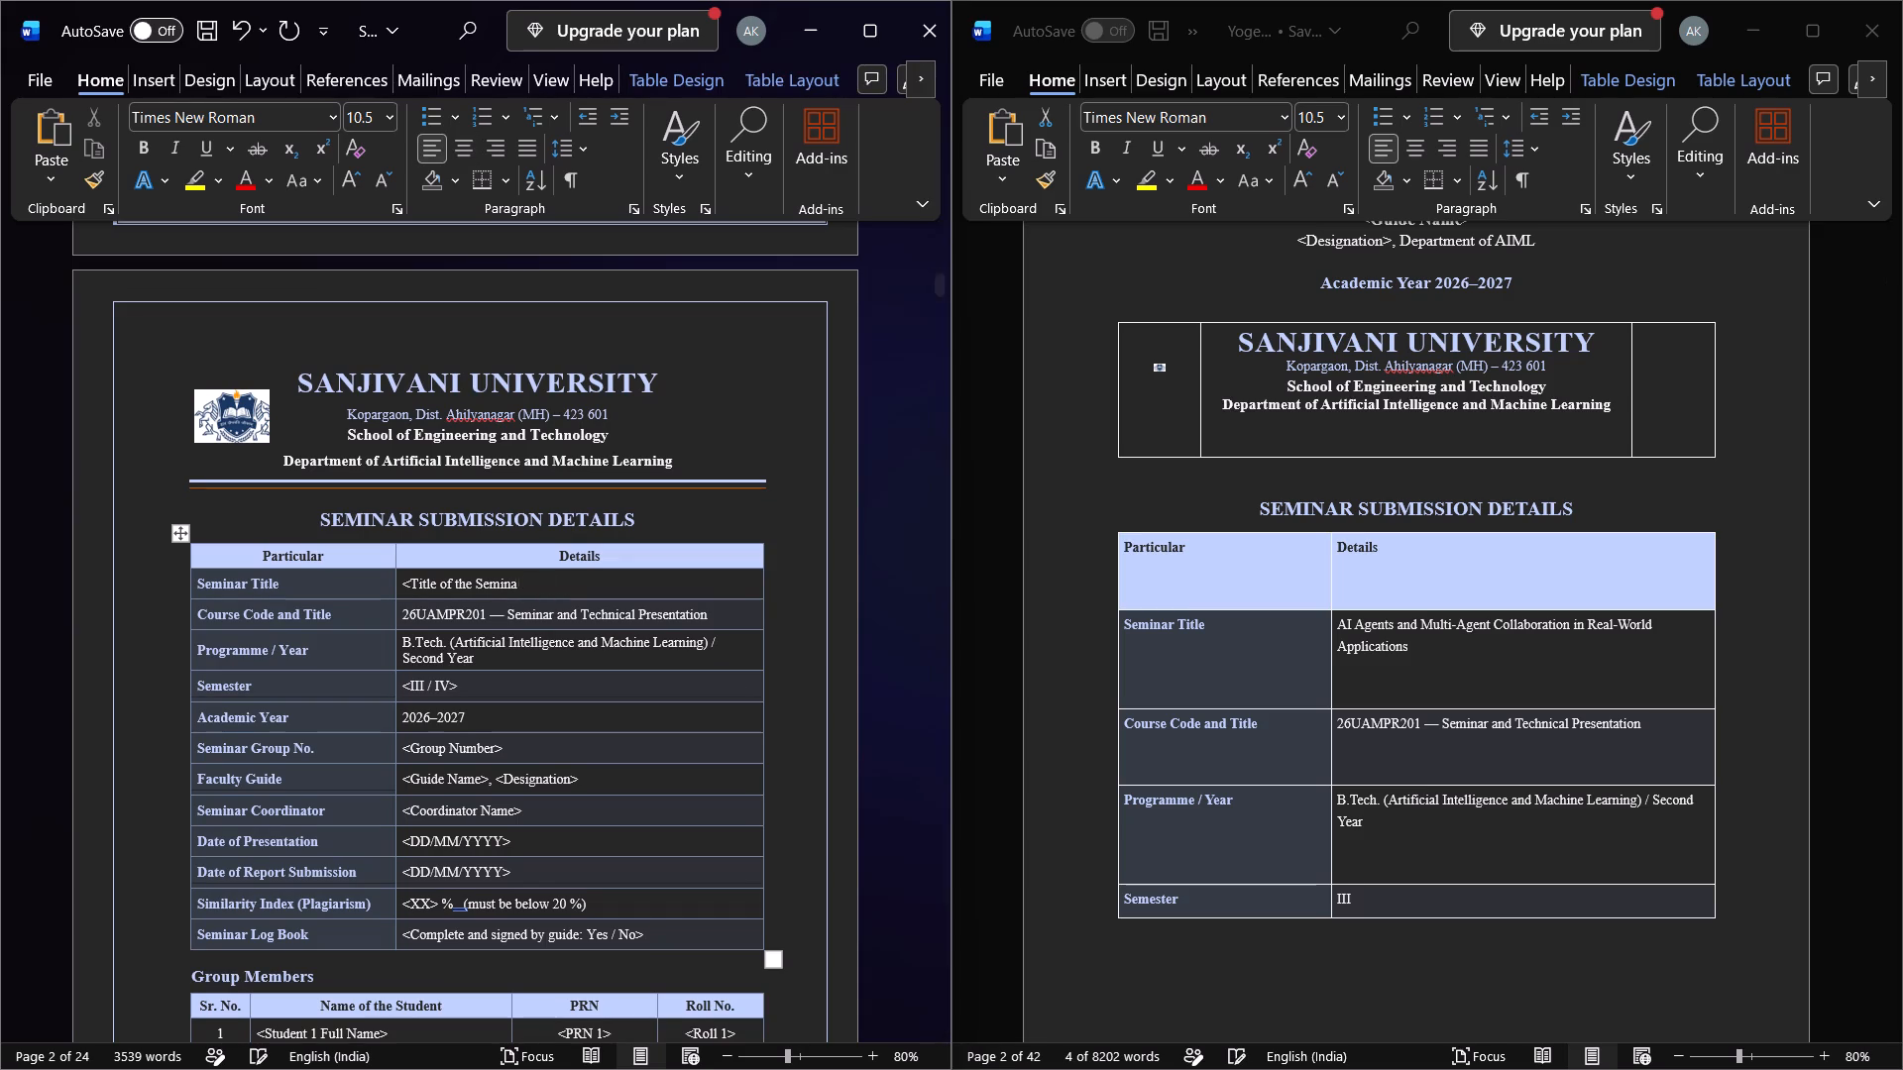
key("BackSpace")
key("BackSpace")
key("BackSpace")
key("BackSpace")
left_click_drag(1338, 625, 1362, 625)
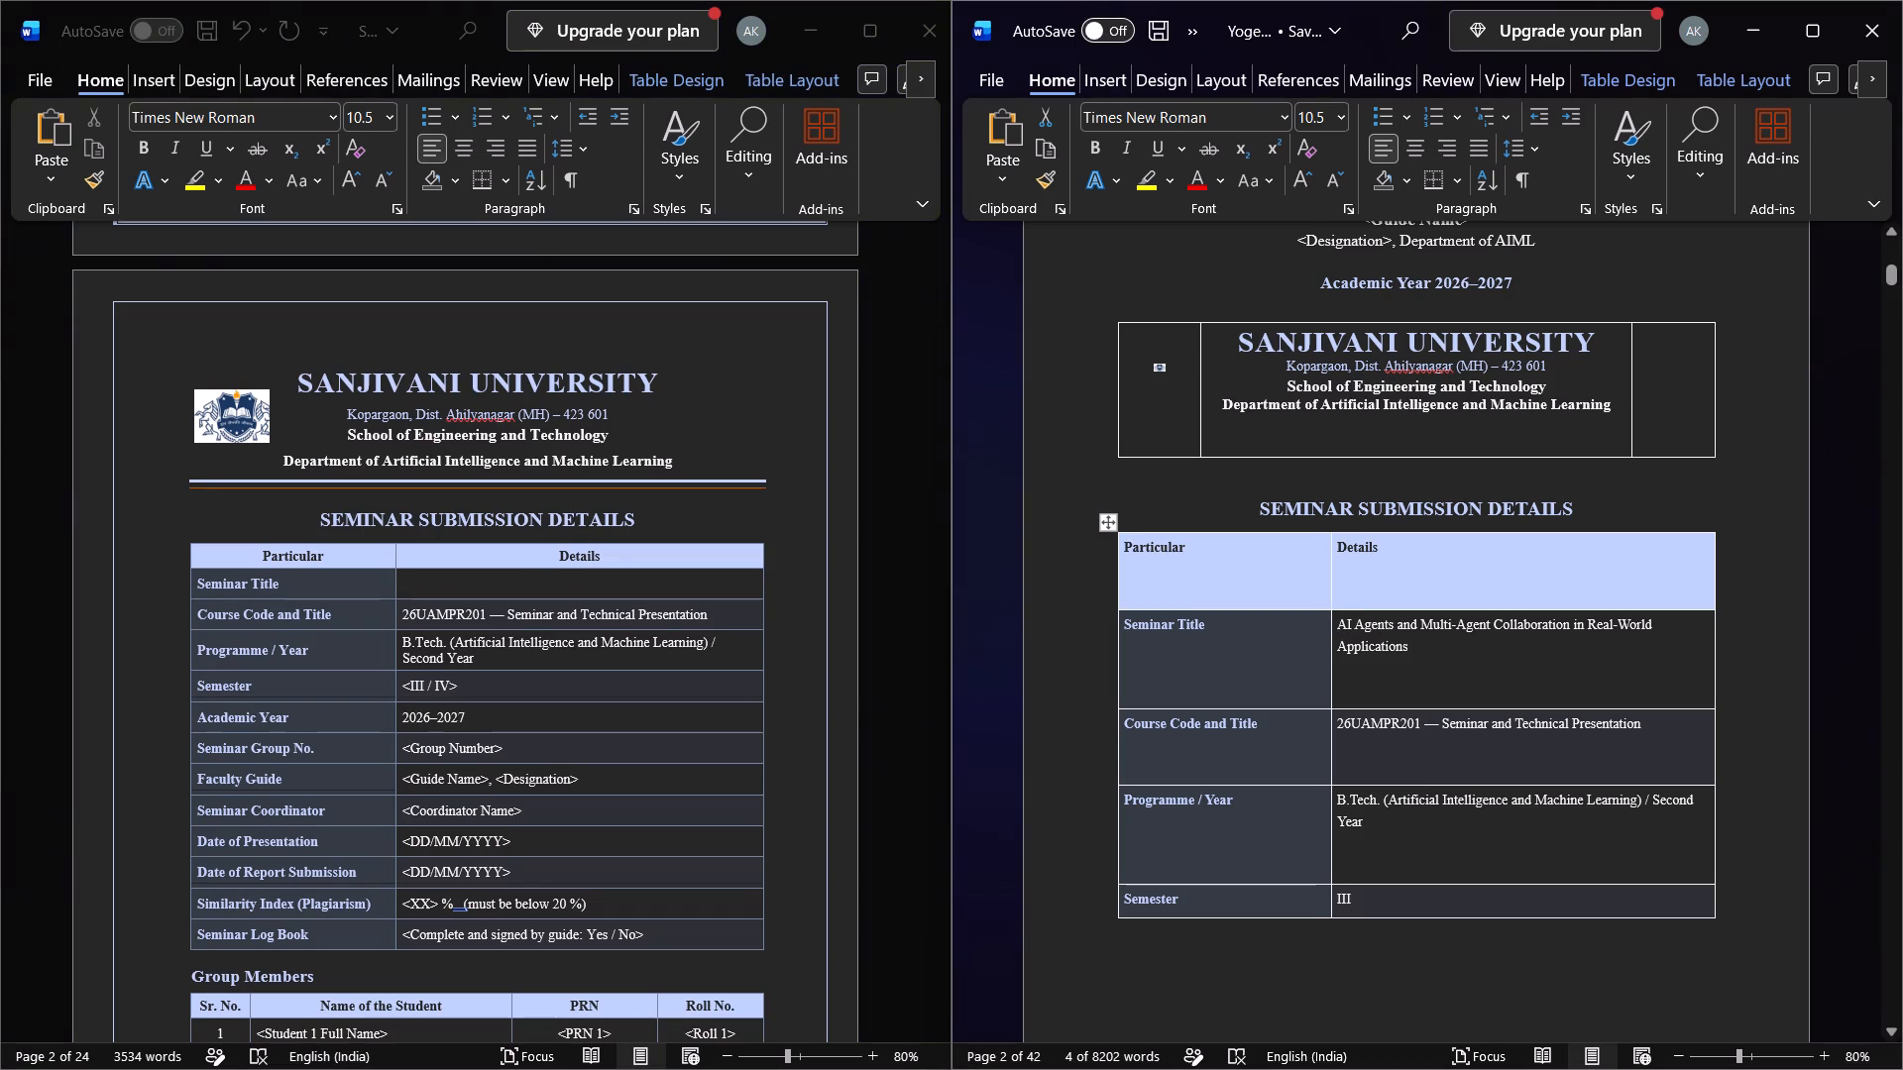
left_click_drag(1338, 625, 1407, 654)
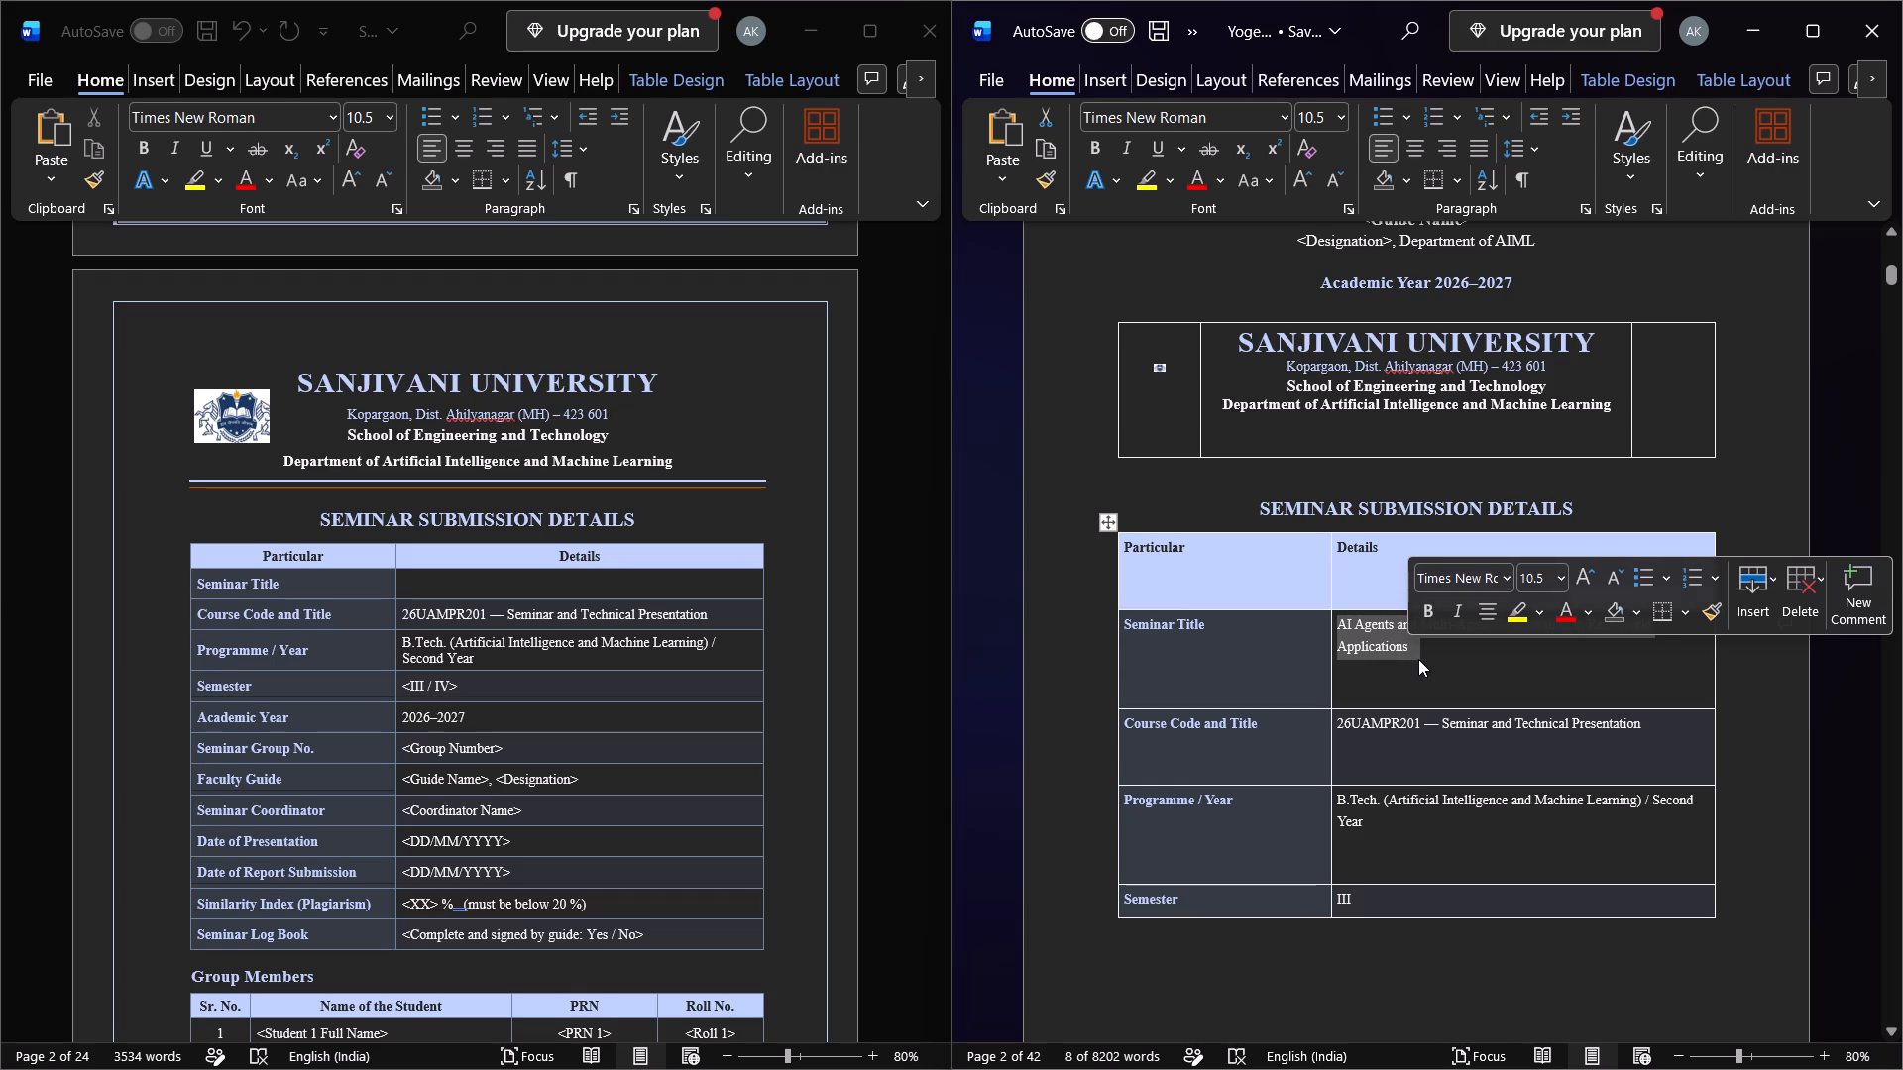
key("ctrl+c")
left_click(448, 571)
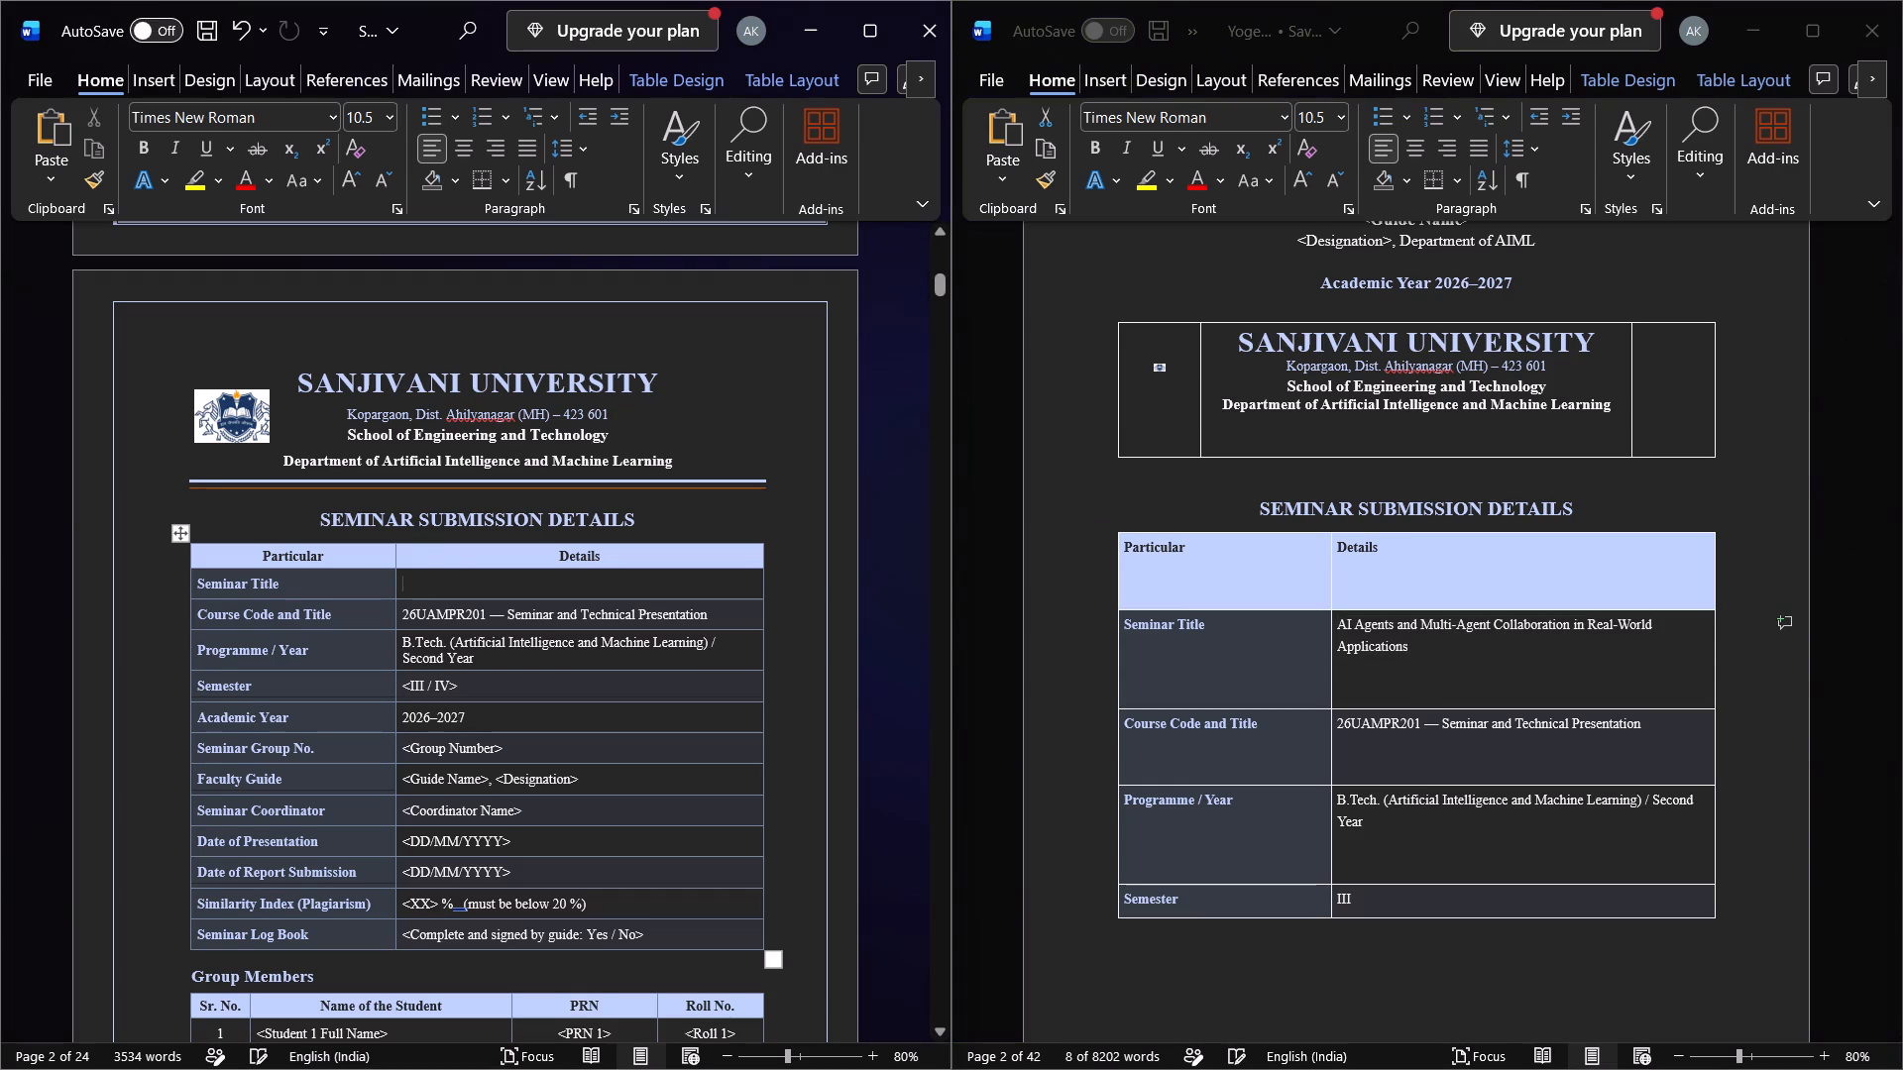
key("ctrl+v")
key("BackSpace")
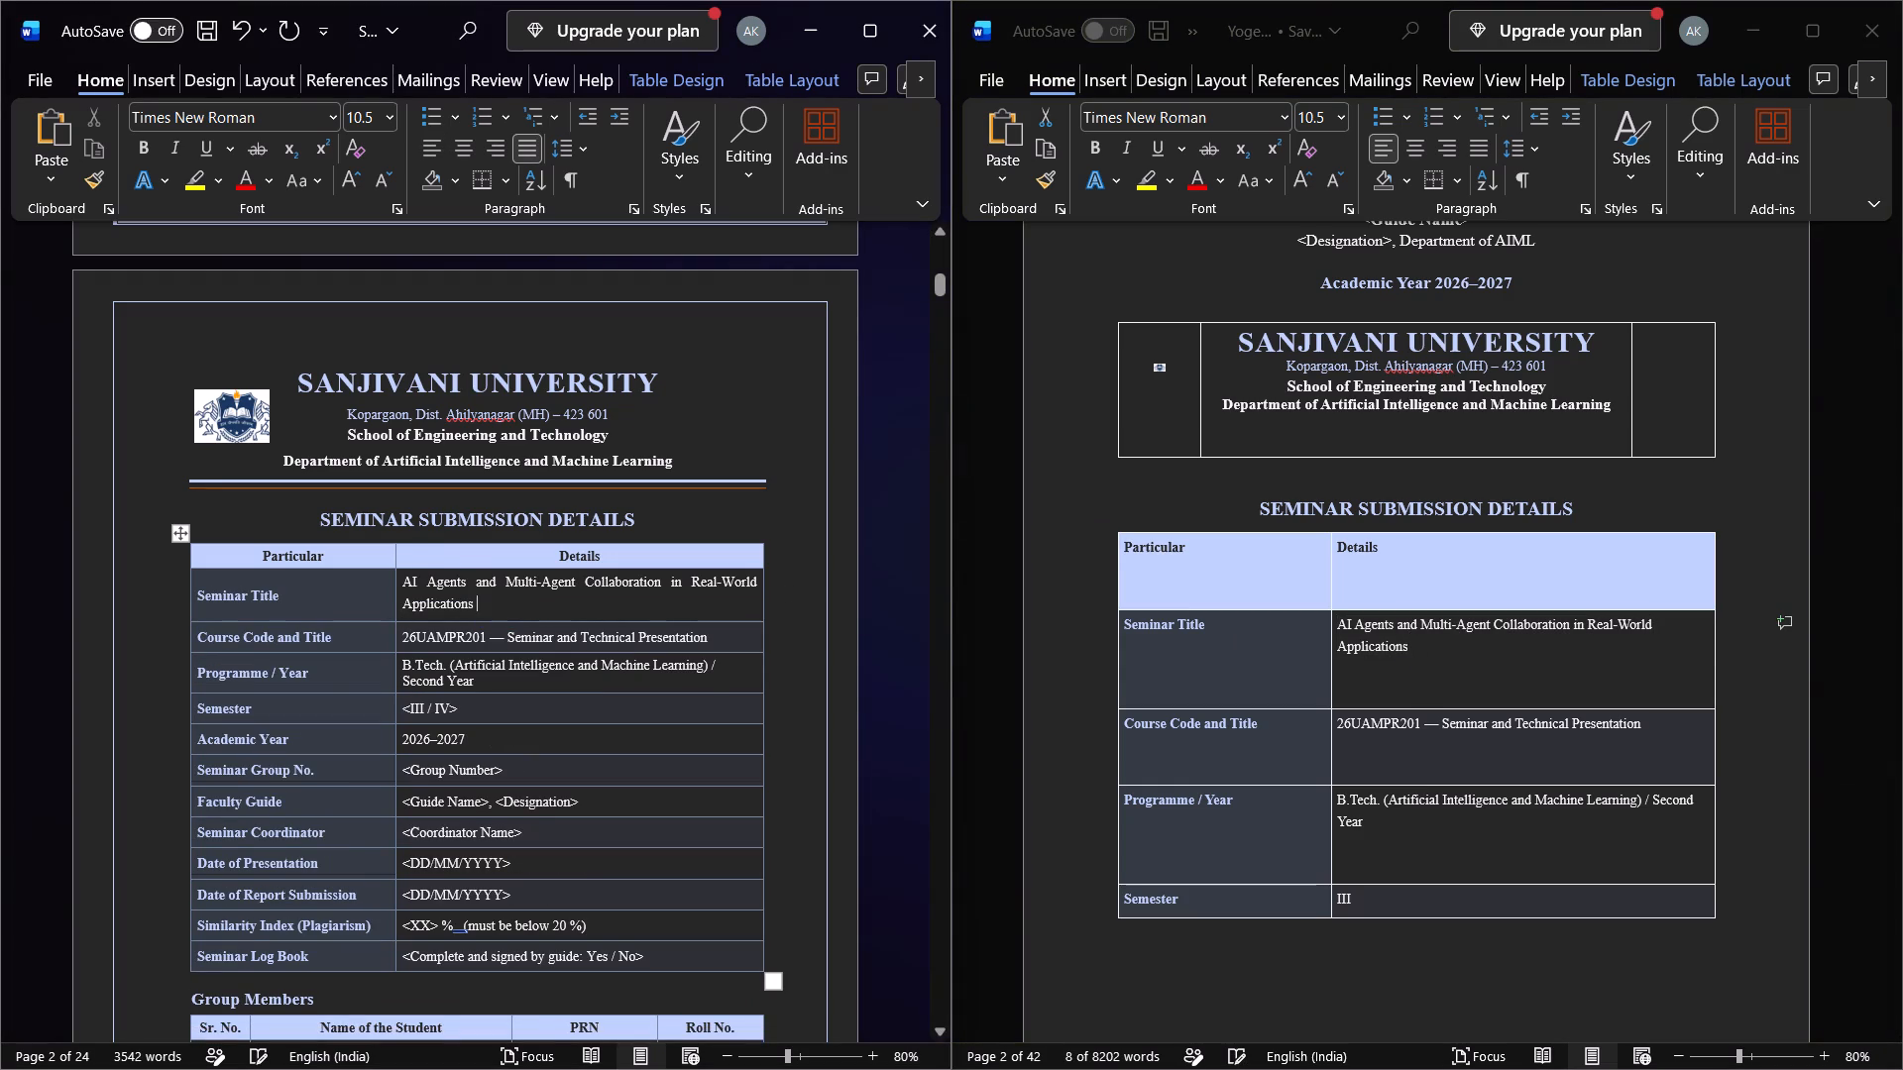
Reduce the Semester placeholder in the template's Seminar Submission Details table to just "III".
scroll(504, 674, "down", 4)
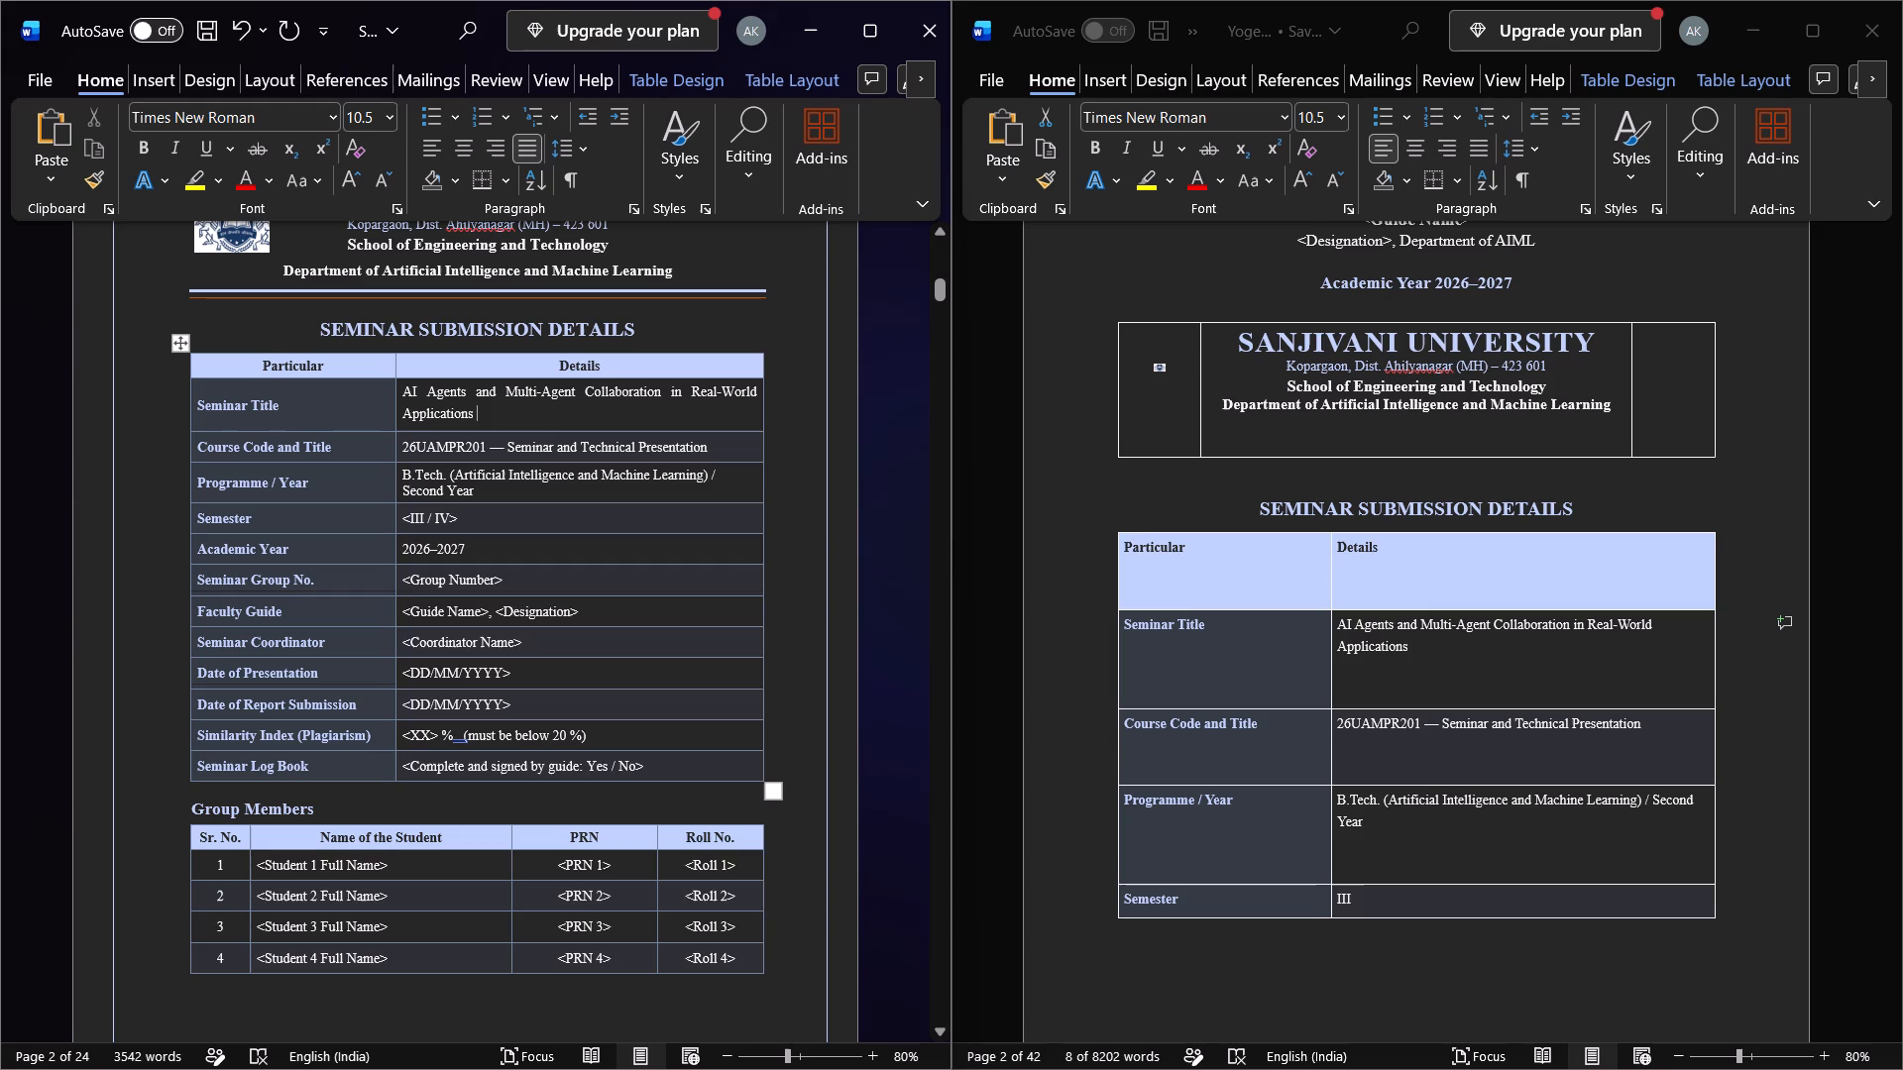
left_click(527, 522)
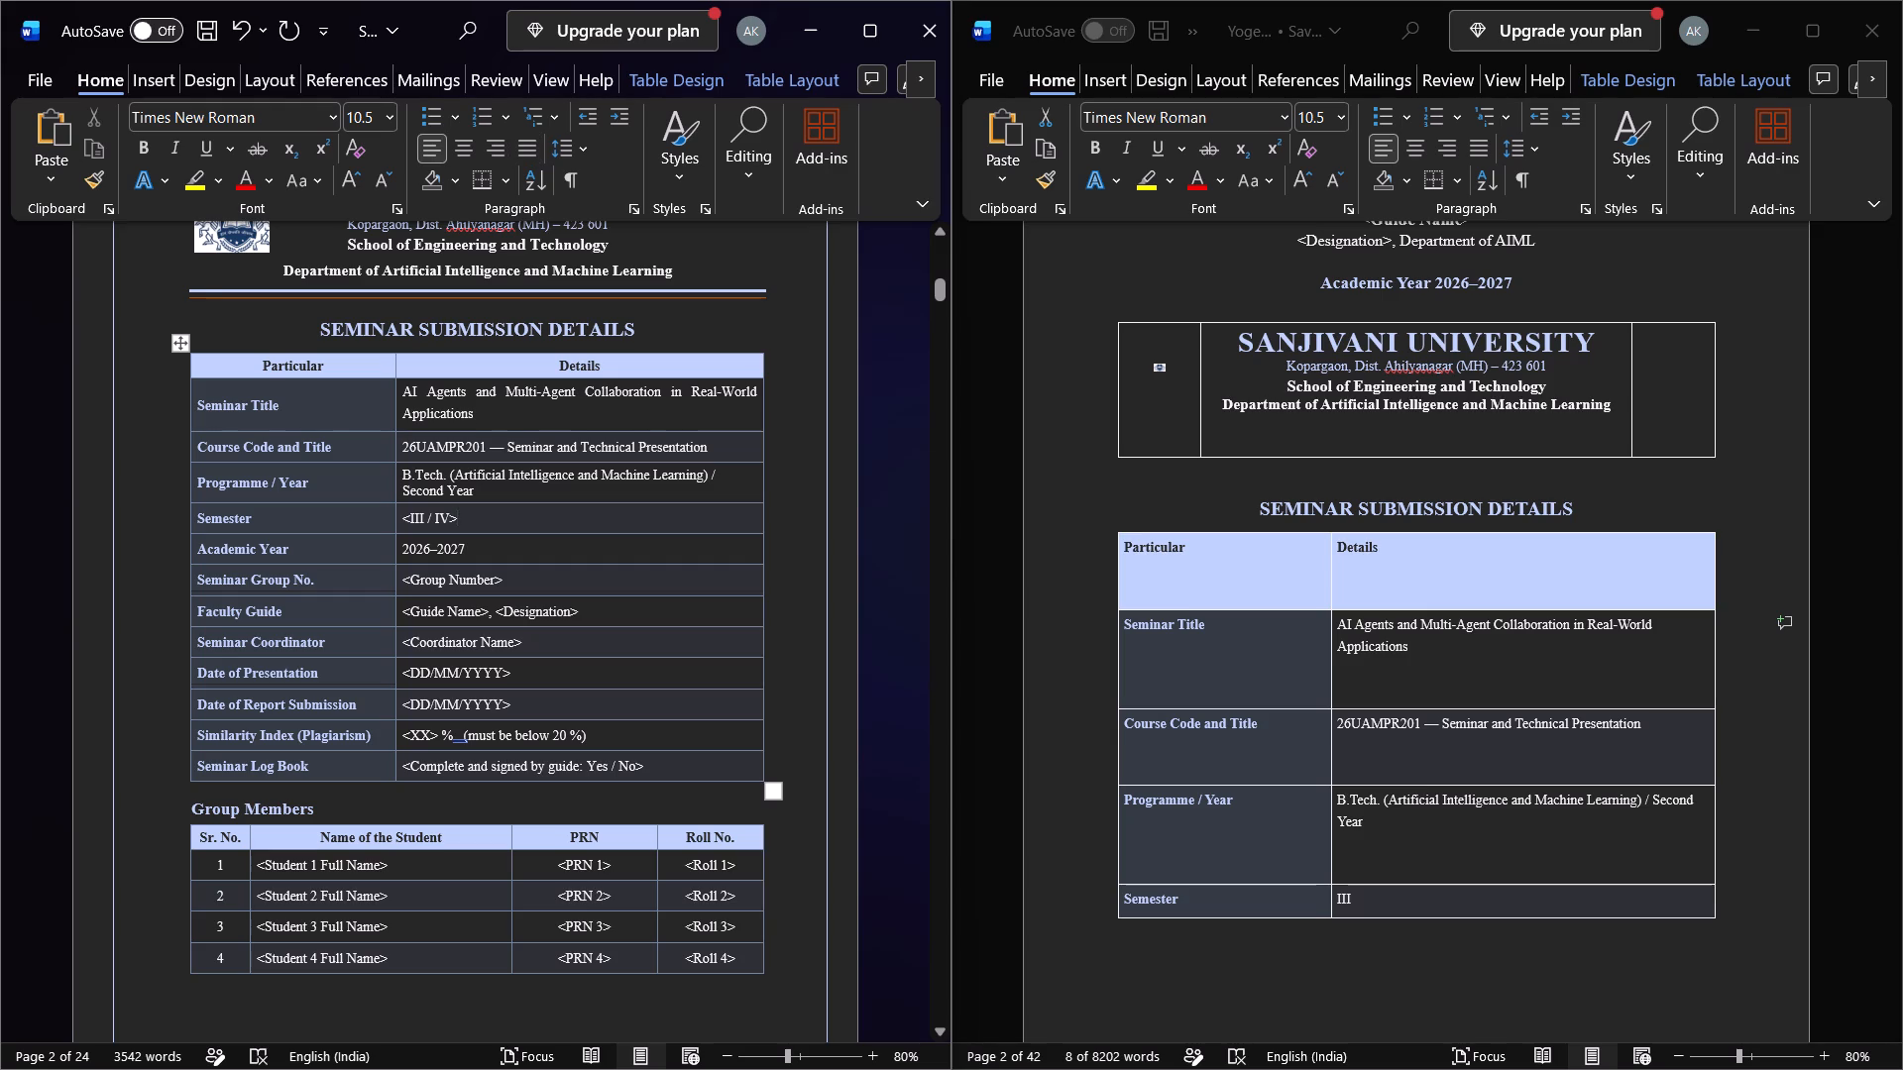
key("BackSpace")
key("BackSpace")
key("BackSpace")
key("BackSpace")
key("BackSpace")
left_click(408, 524)
key("BackSpace")
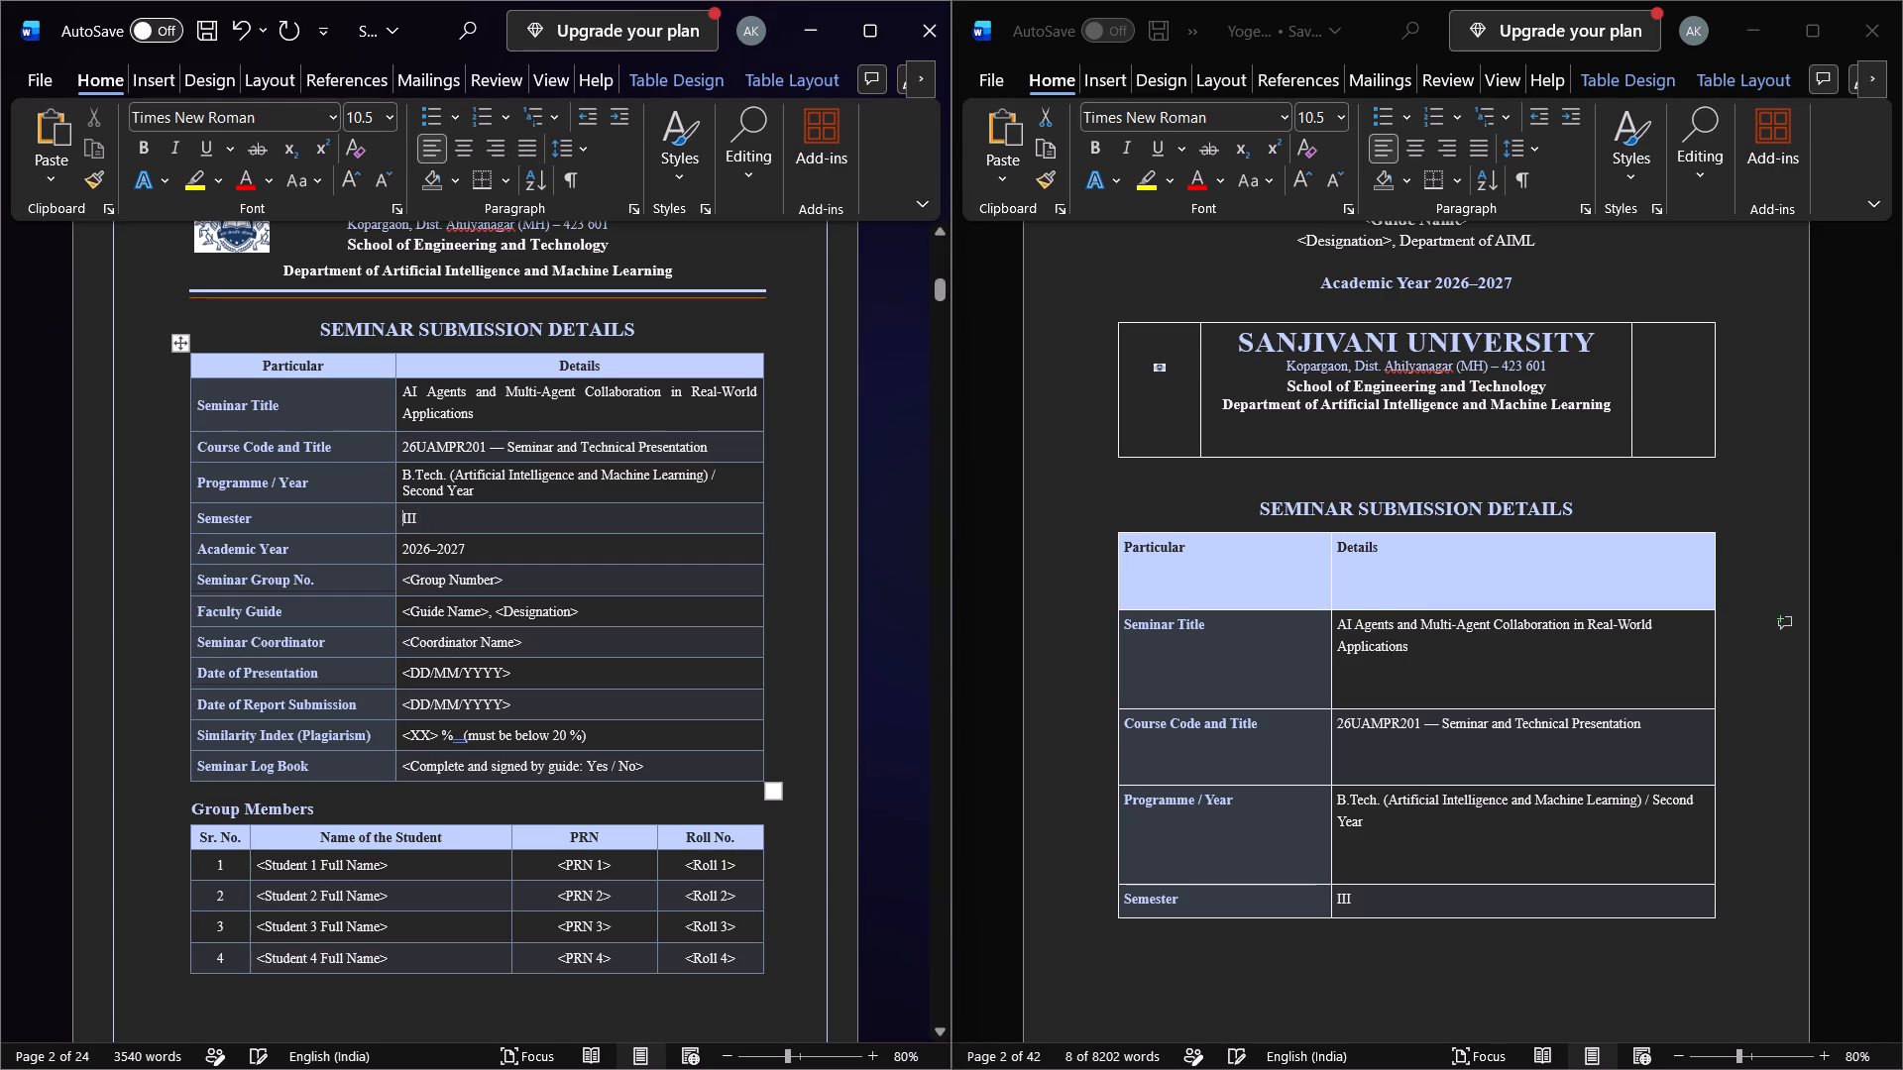
Find the seminar group number and following entries in the report's Seminar Submission Details for the matching template rows.
left_click(472, 552)
left_click(519, 589)
scroll(1327, 745, "down", 4)
scroll(1458, 787, "down", 4)
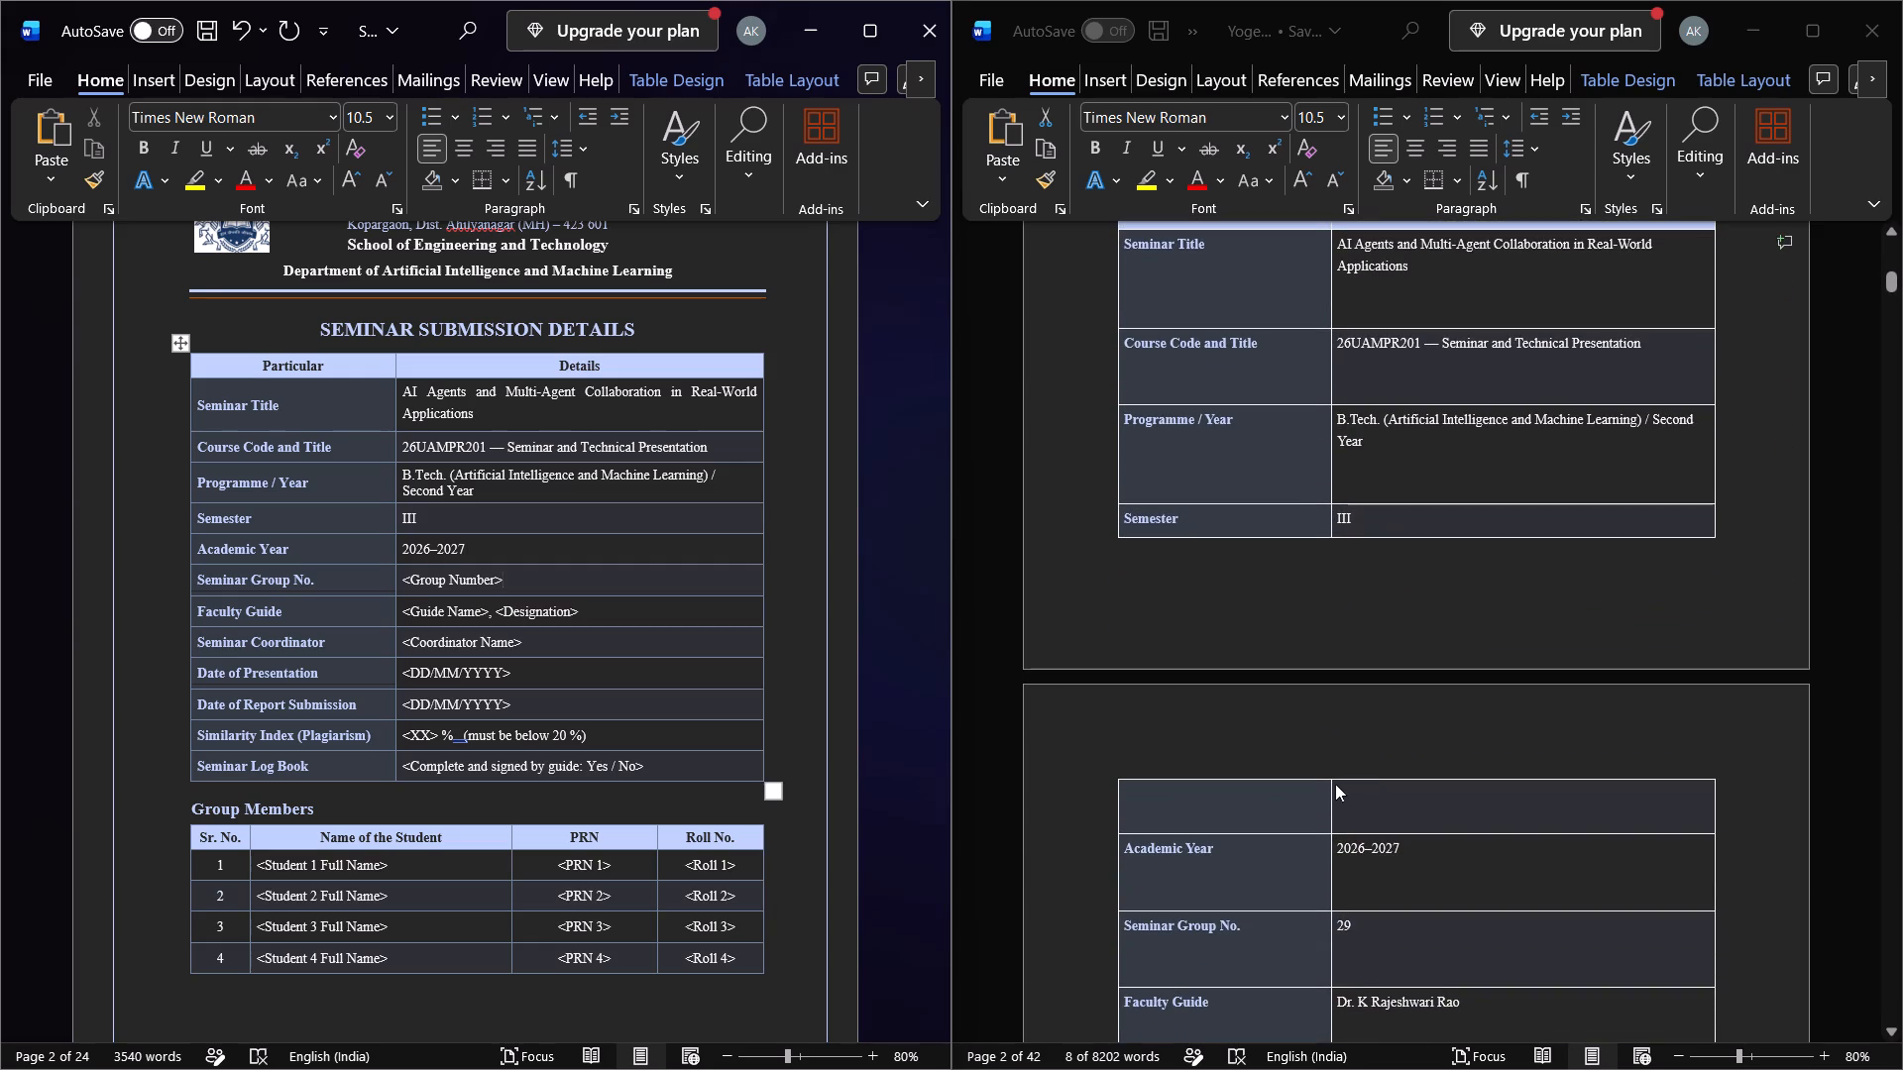
Replace the <Group Number> placeholder in the template's Seminar Group No. row with 29.
key("BackSpace")
key("BackSpace")
key("BackSpace")
key("BackSpace")
key("BackSpace")
key("BackSpace")
key("BackSpace")
key("BackSpace")
key("BackSpace")
key("BackSpace")
key("BackSpace")
key("BackSpace")
key("BackSpace")
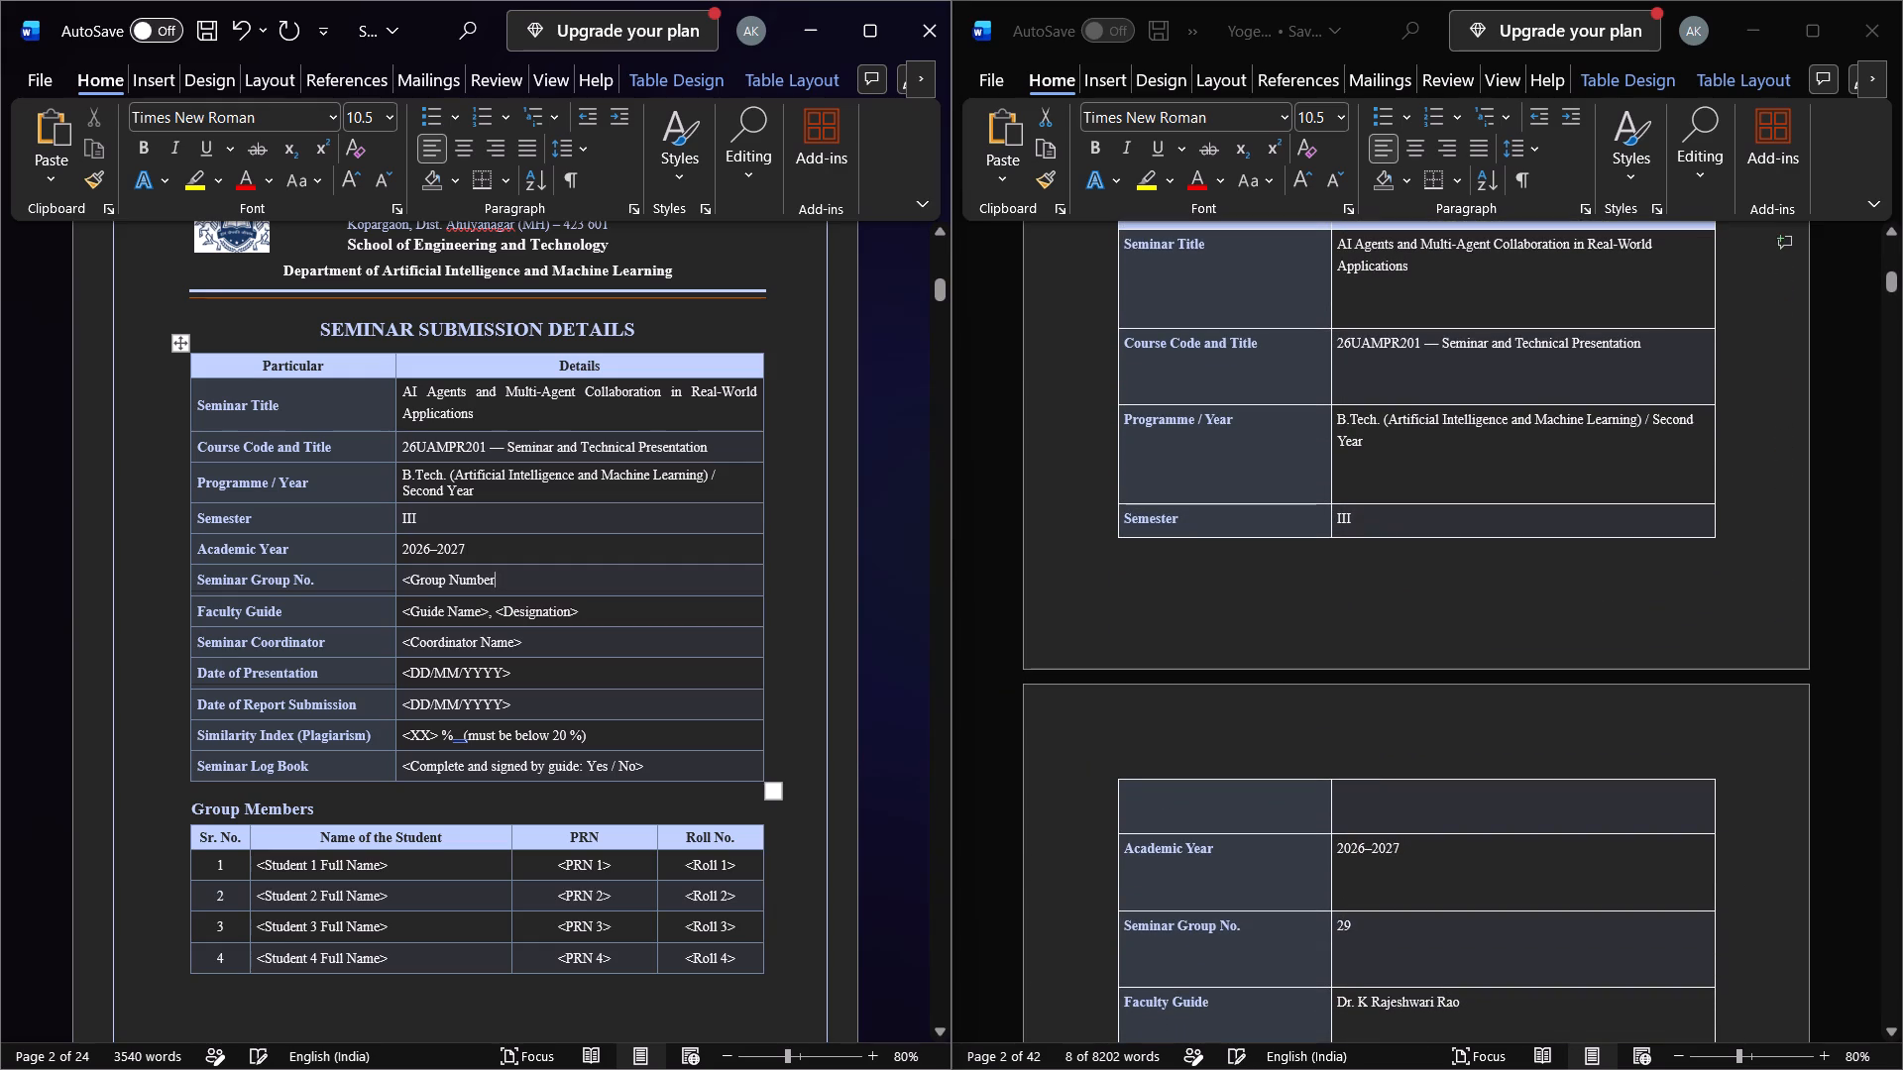
key("BackSpace")
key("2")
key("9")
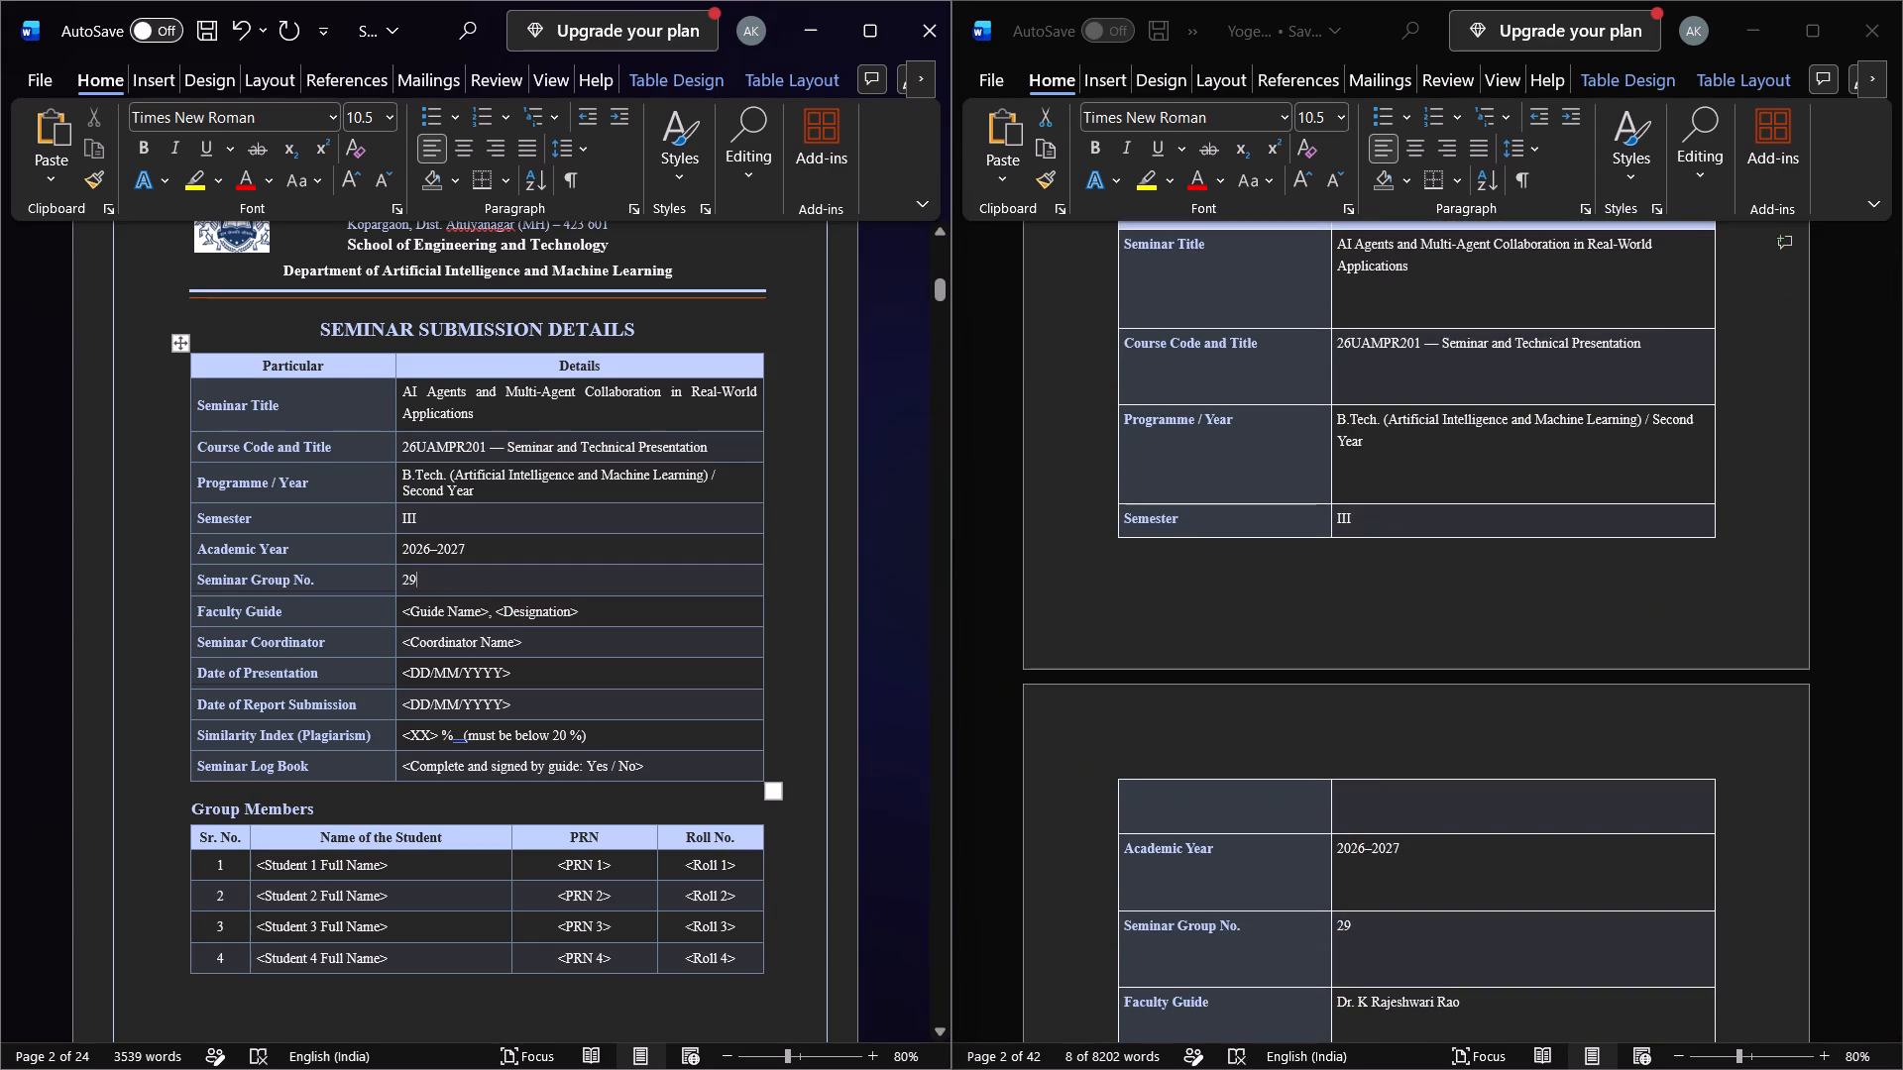
Clear the <Guide Name>, <Designation> placeholders from the template's Faculty Guide row.
left_click(584, 605)
key("BackSpace")
key("BackSpace")
key("BackSpace")
key("BackSpace")
key("BackSpace")
key("BackSpace")
key("BackSpace")
key("BackSpace")
key("BackSpace")
key("BackSpace")
key("BackSpace")
key("BackSpace")
key("BackSpace")
key("BackSpace")
key("BackSpace")
key("BackSpace")
key("BackSpace")
key("BackSpace")
key("BackSpace")
key("BackSpace")
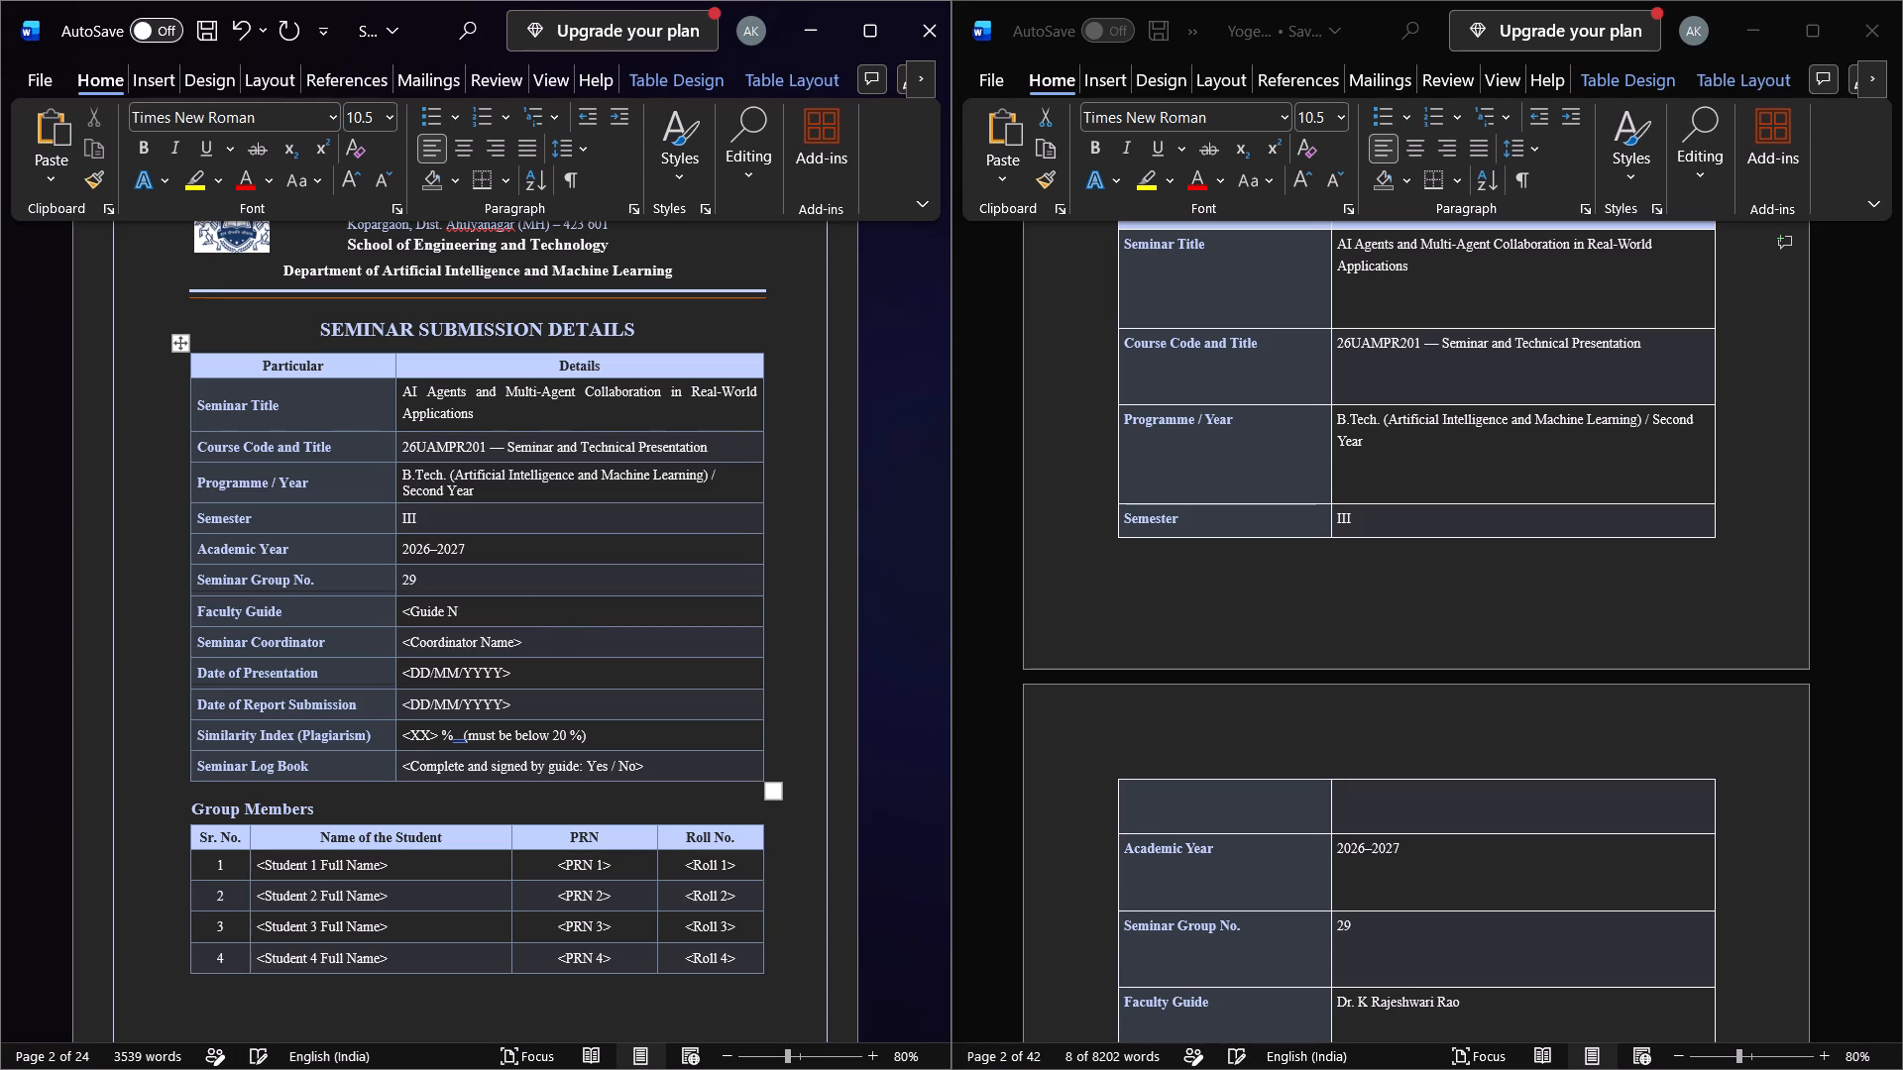
key("BackSpace")
key("BackSpace")
key("BackSpace")
key("BackSpace")
key("BackSpace")
key("BackSpace")
Copy the faculty guide's name from the report's Seminar Submission Details into the template's empty Faculty Guide row, without an extra line.
scroll(516, 495, "up", 2)
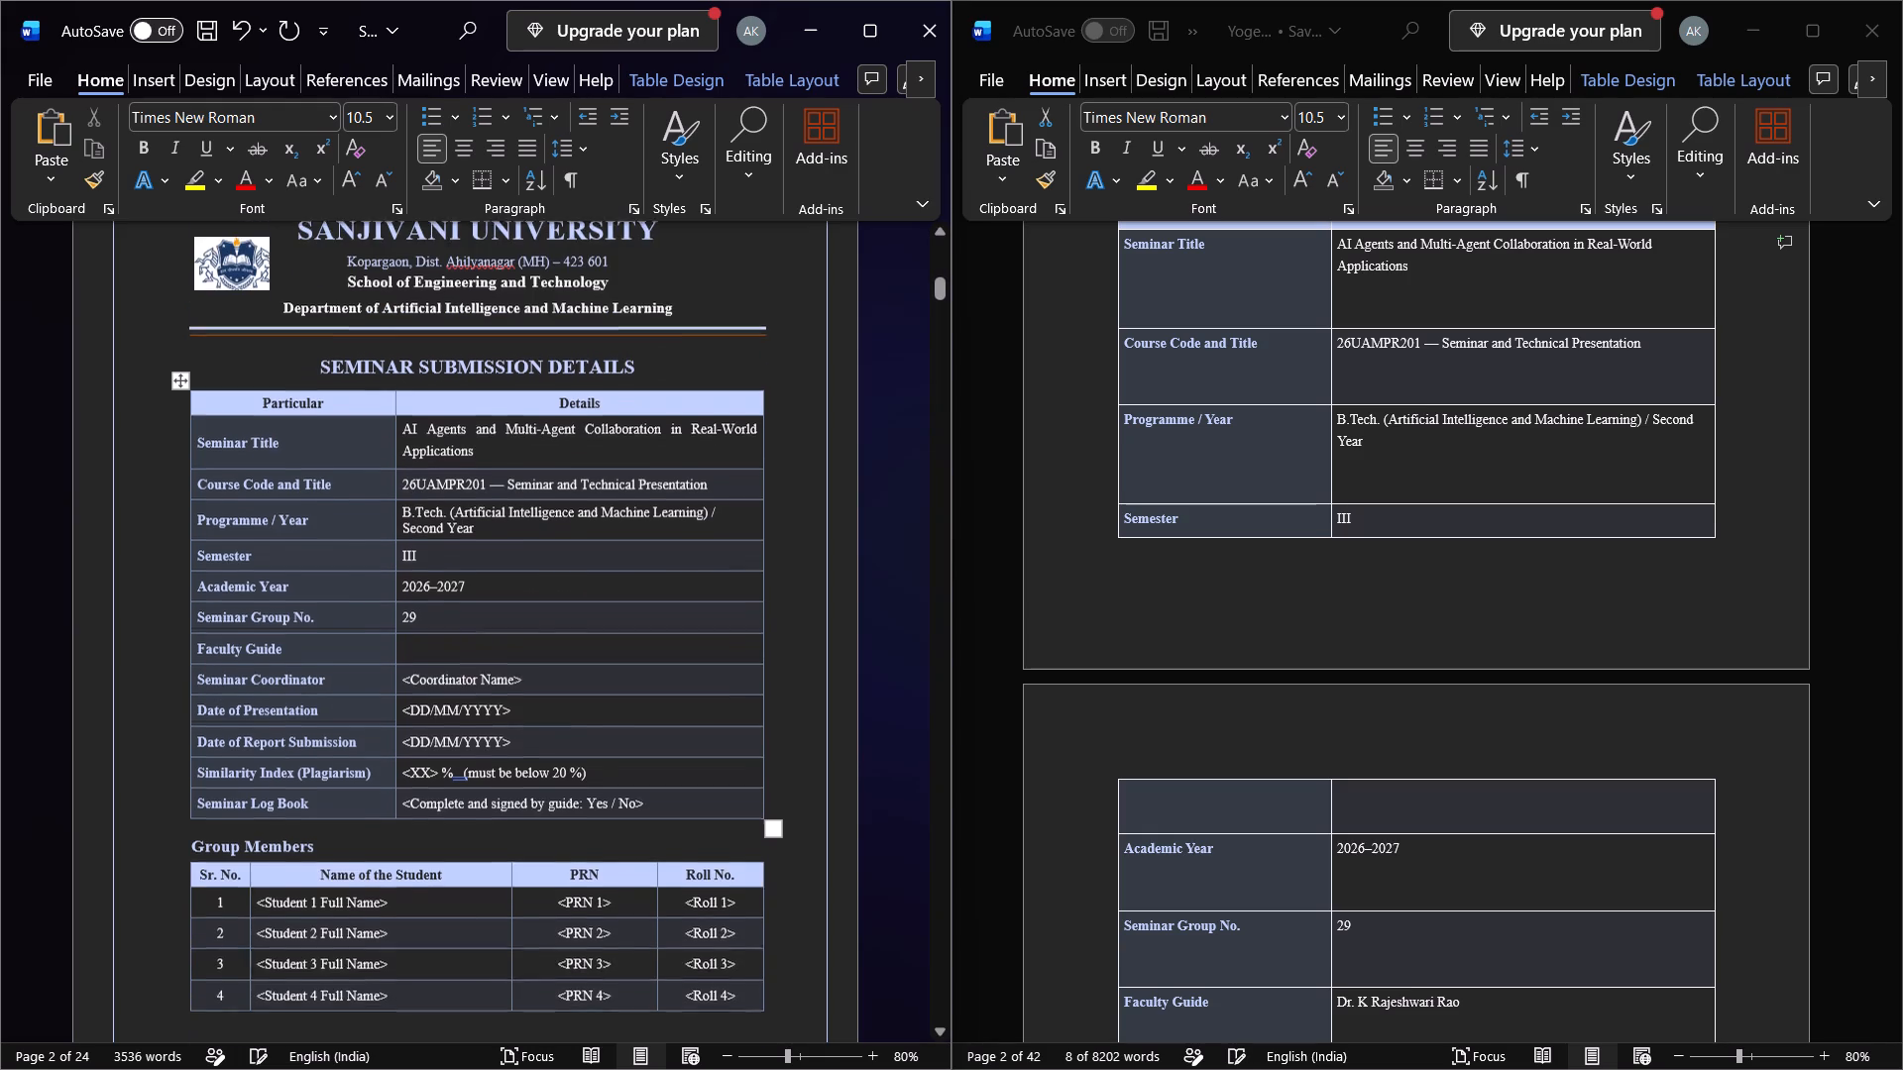
scroll(509, 485, "up", 1)
scroll(498, 712, "up", 2)
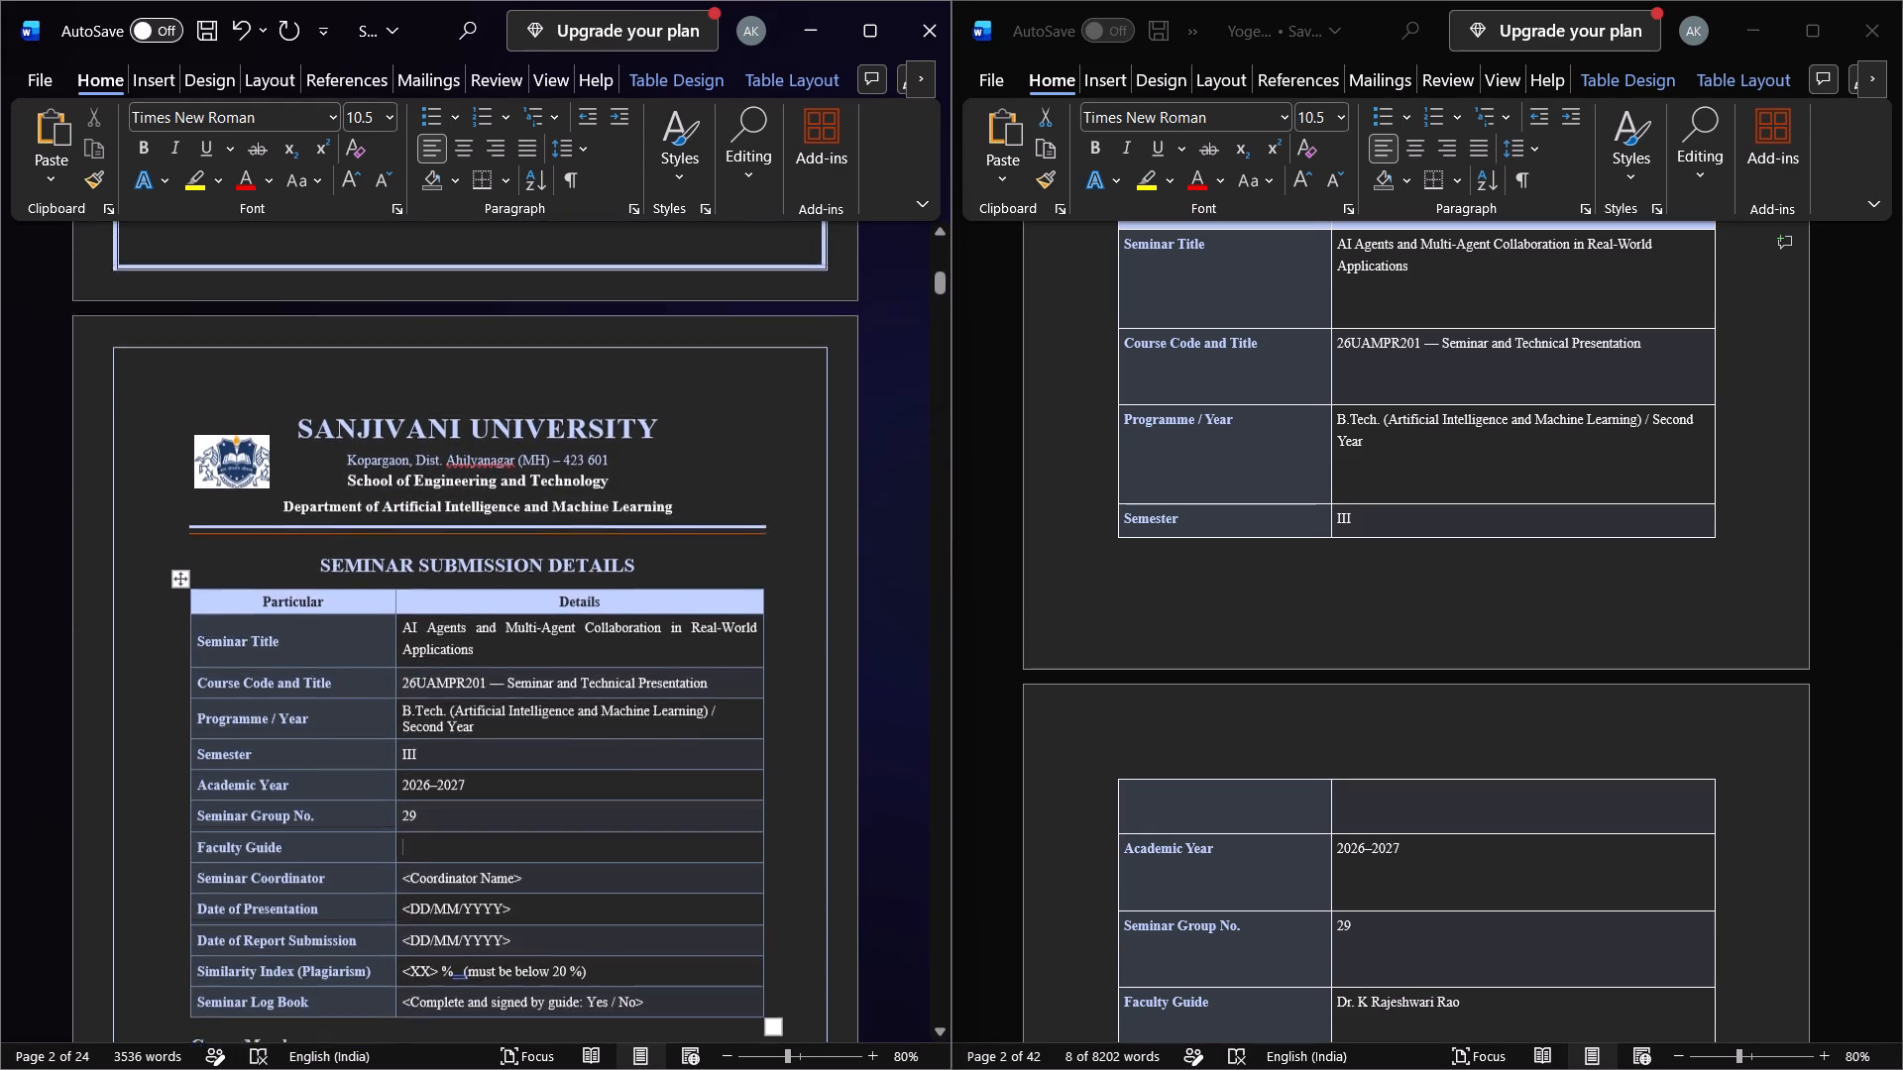
scroll(512, 695, "up", 7)
scroll(1405, 530, "up", 2)
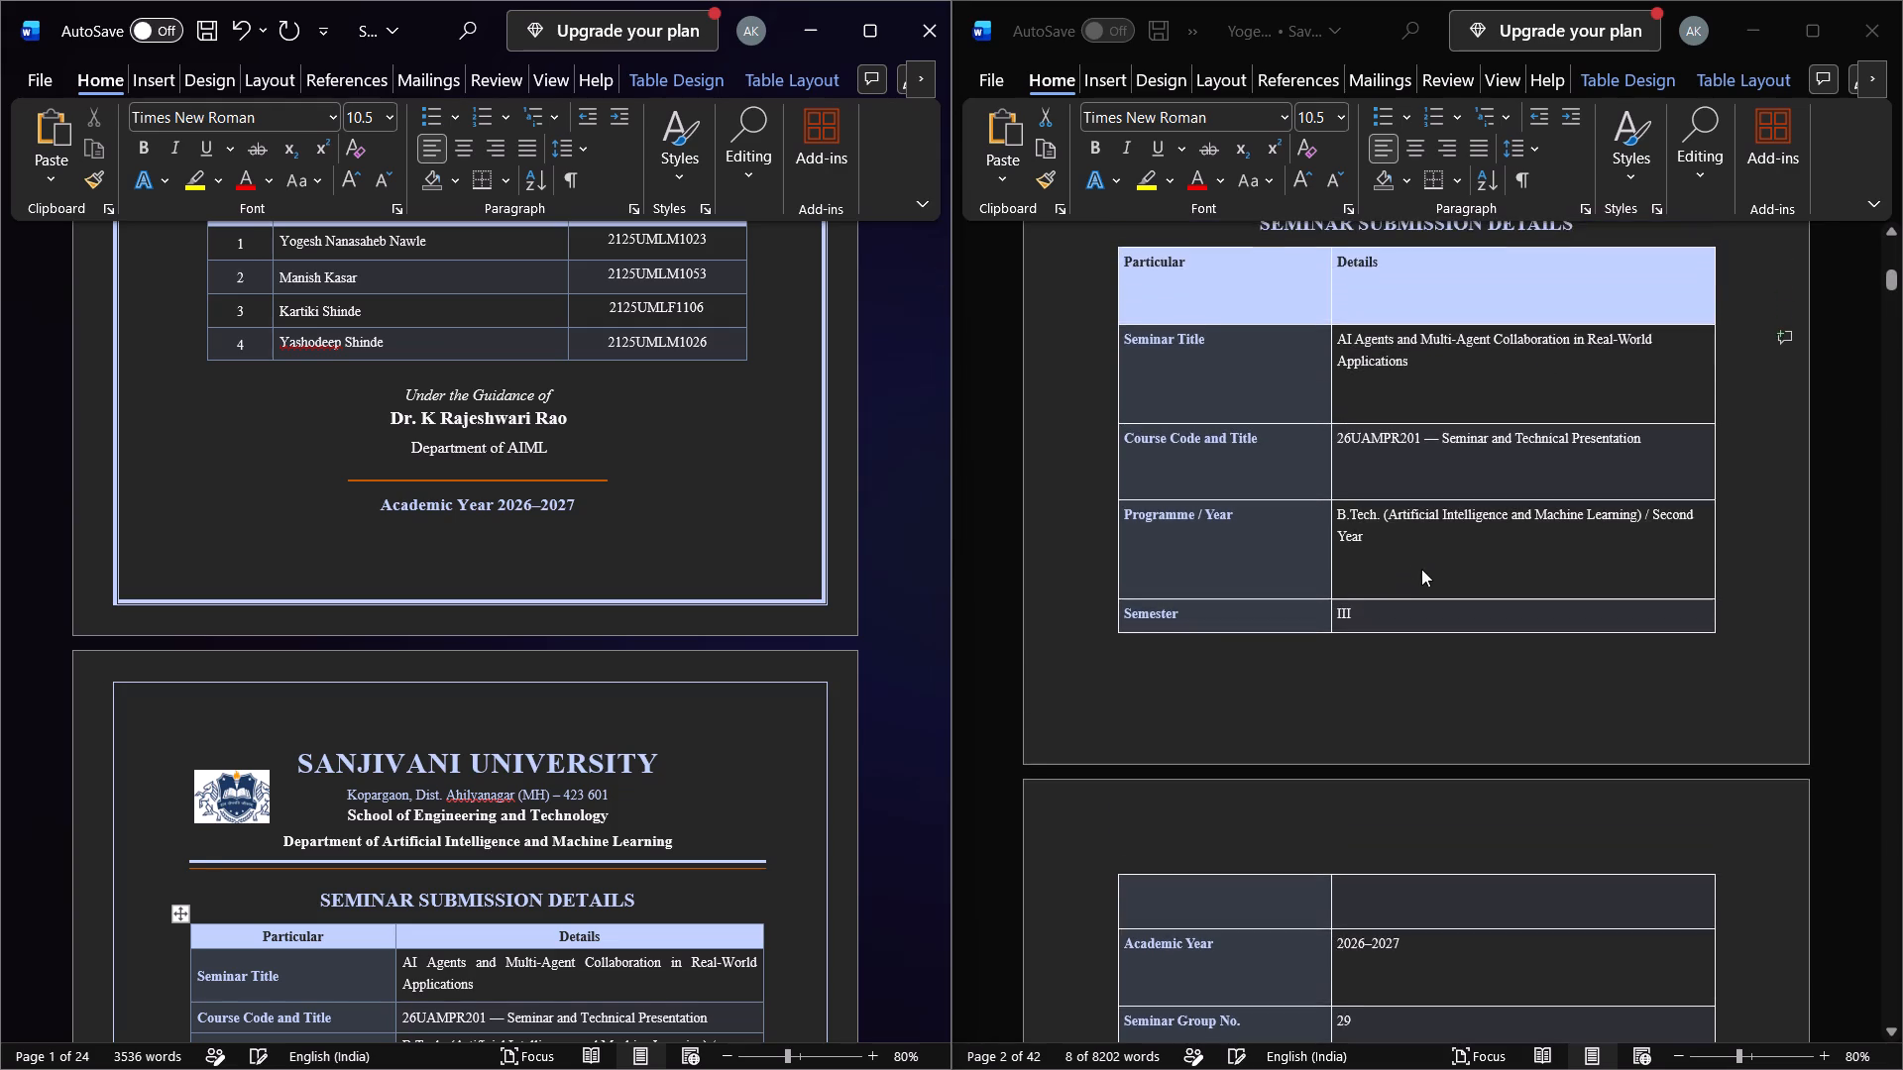
scroll(1424, 553, "up", 7)
scroll(1432, 545, "down", 1)
scroll(1432, 545, "up", 1)
scroll(1432, 545, "down", 16)
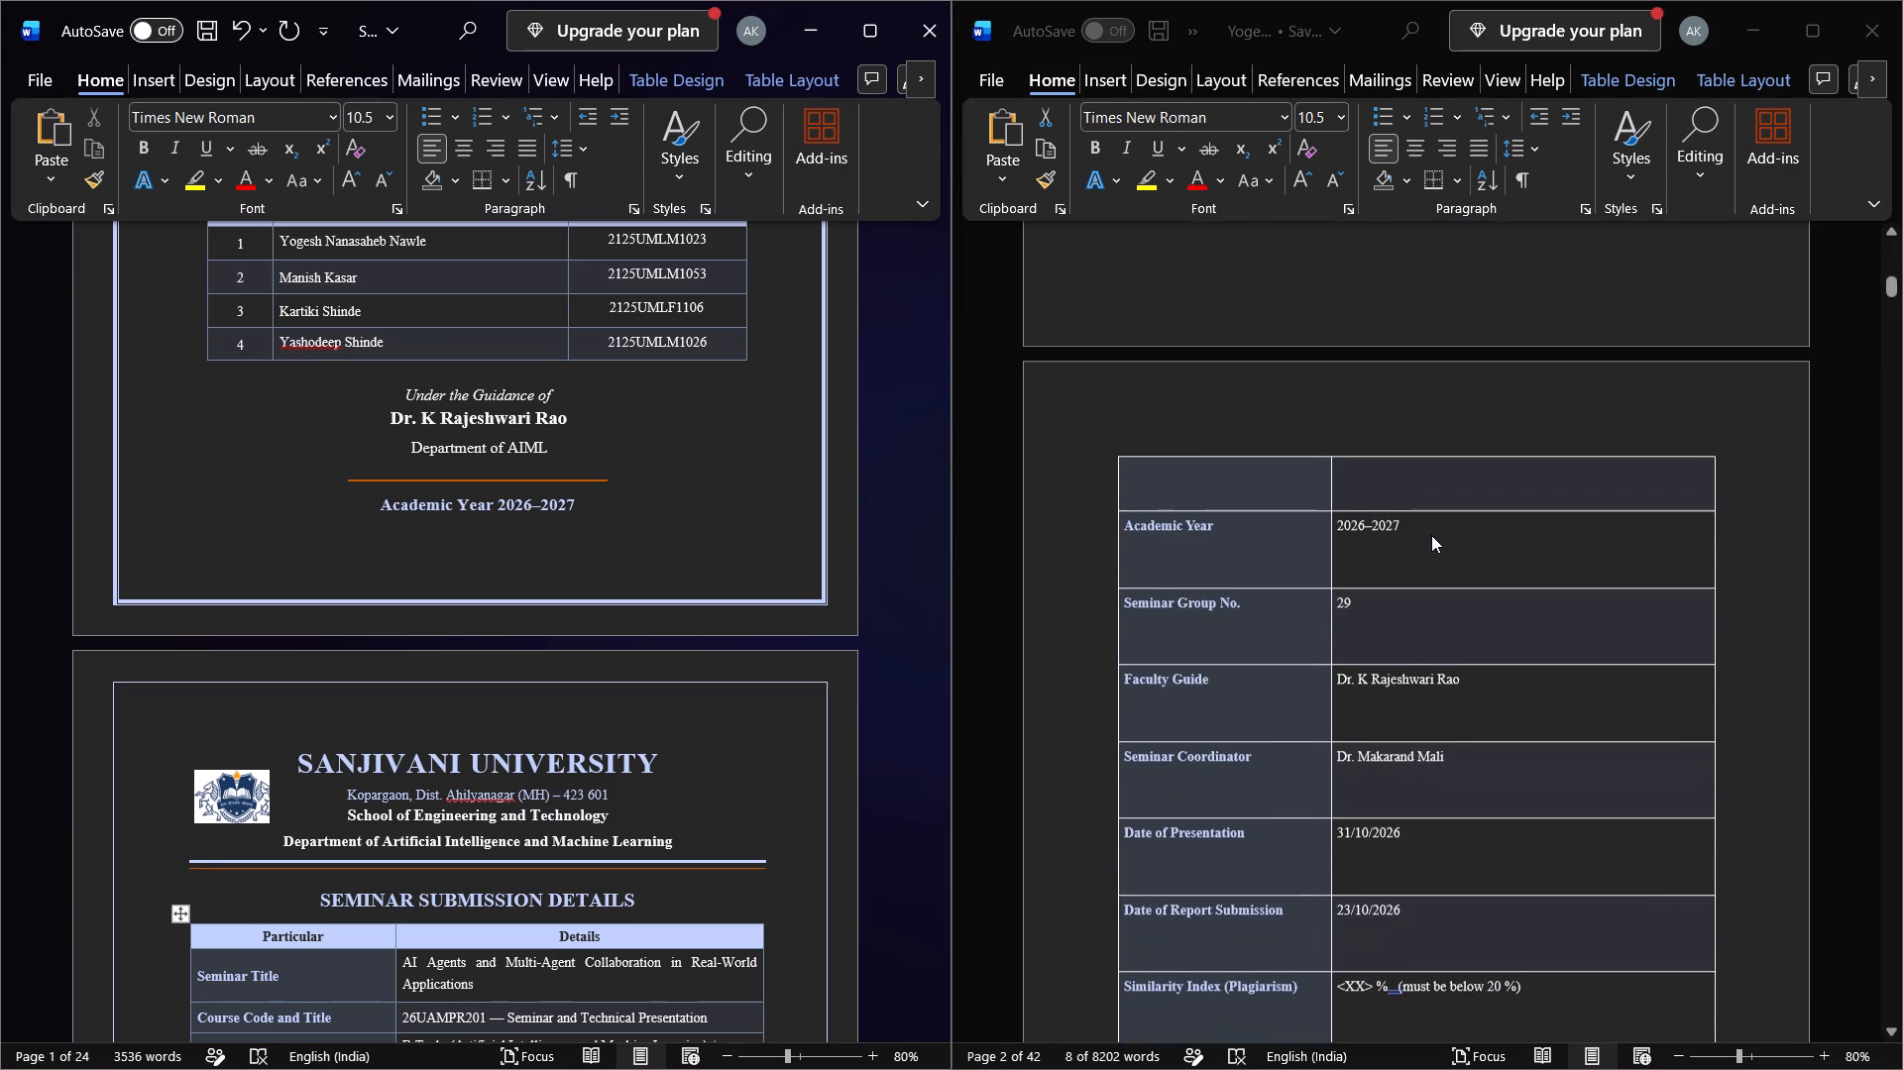
left_click_drag(1458, 668, 1397, 674)
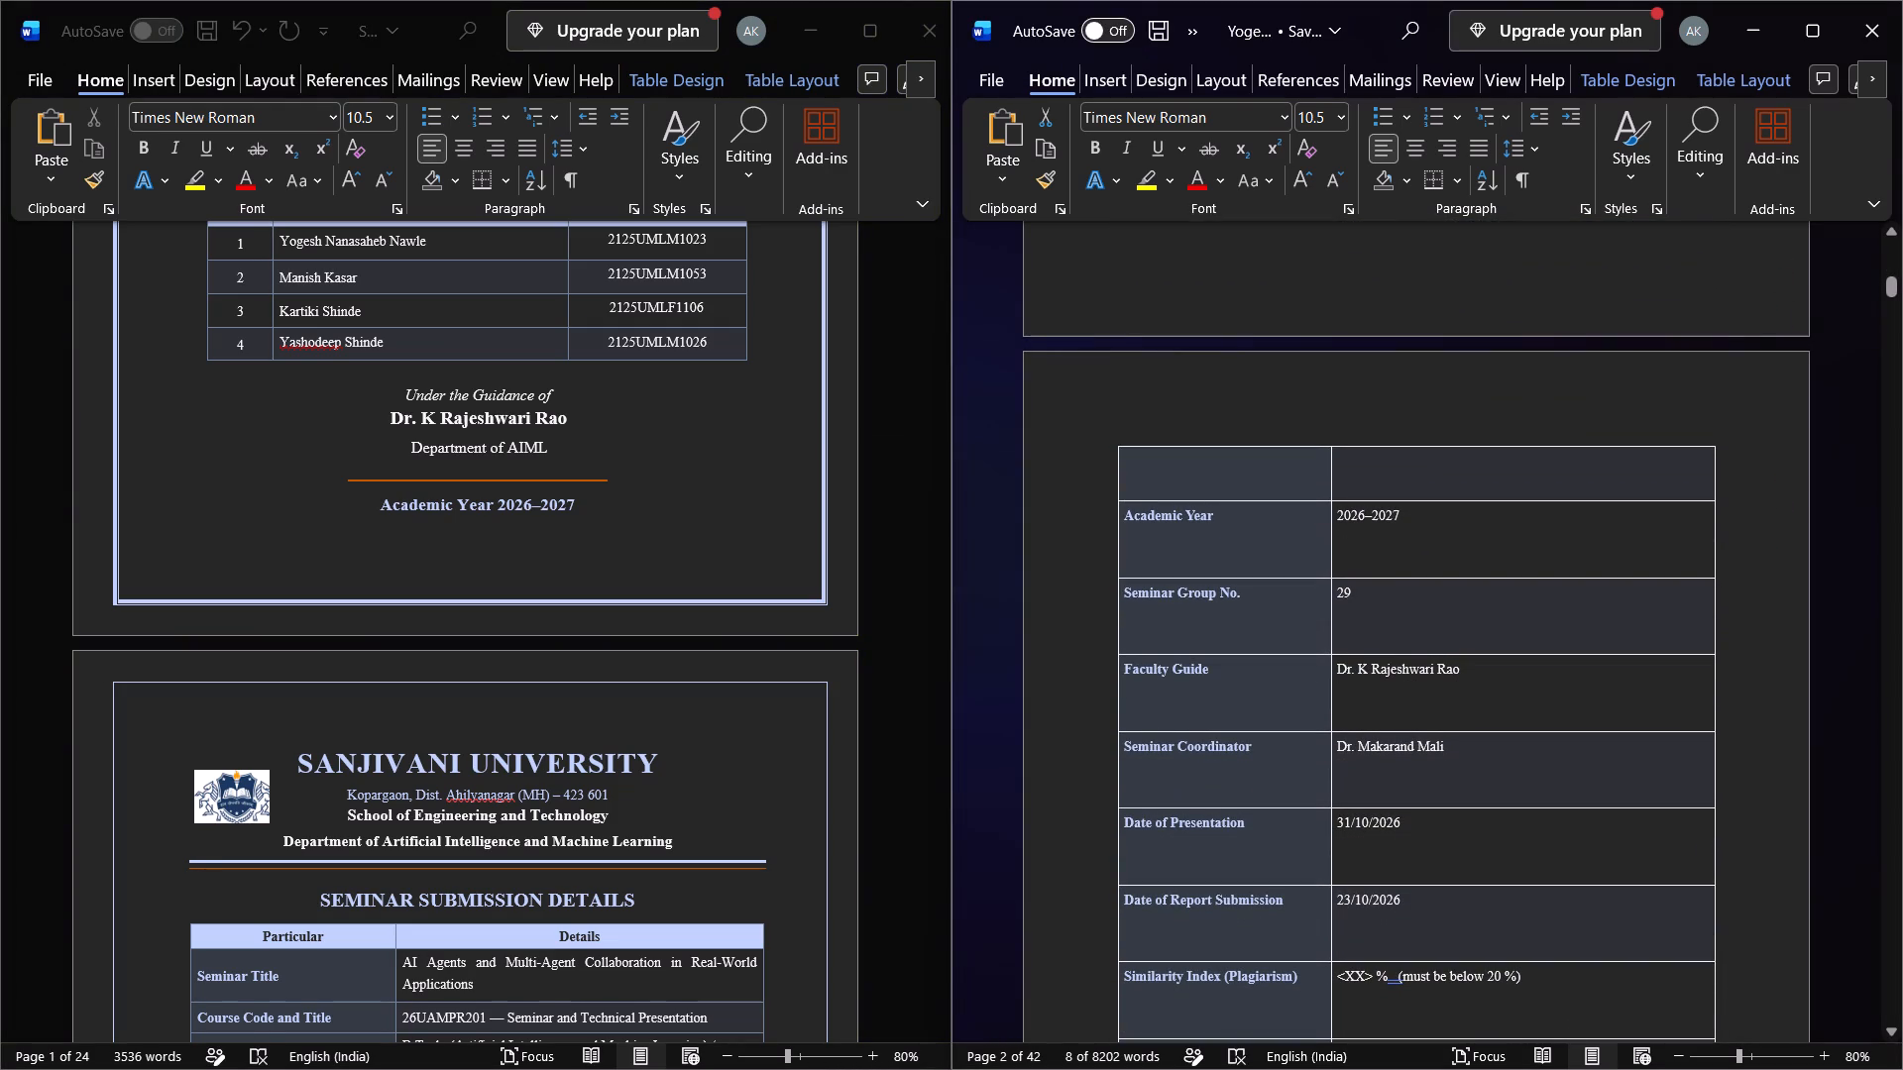
left_click_drag(1337, 670, 1446, 673)
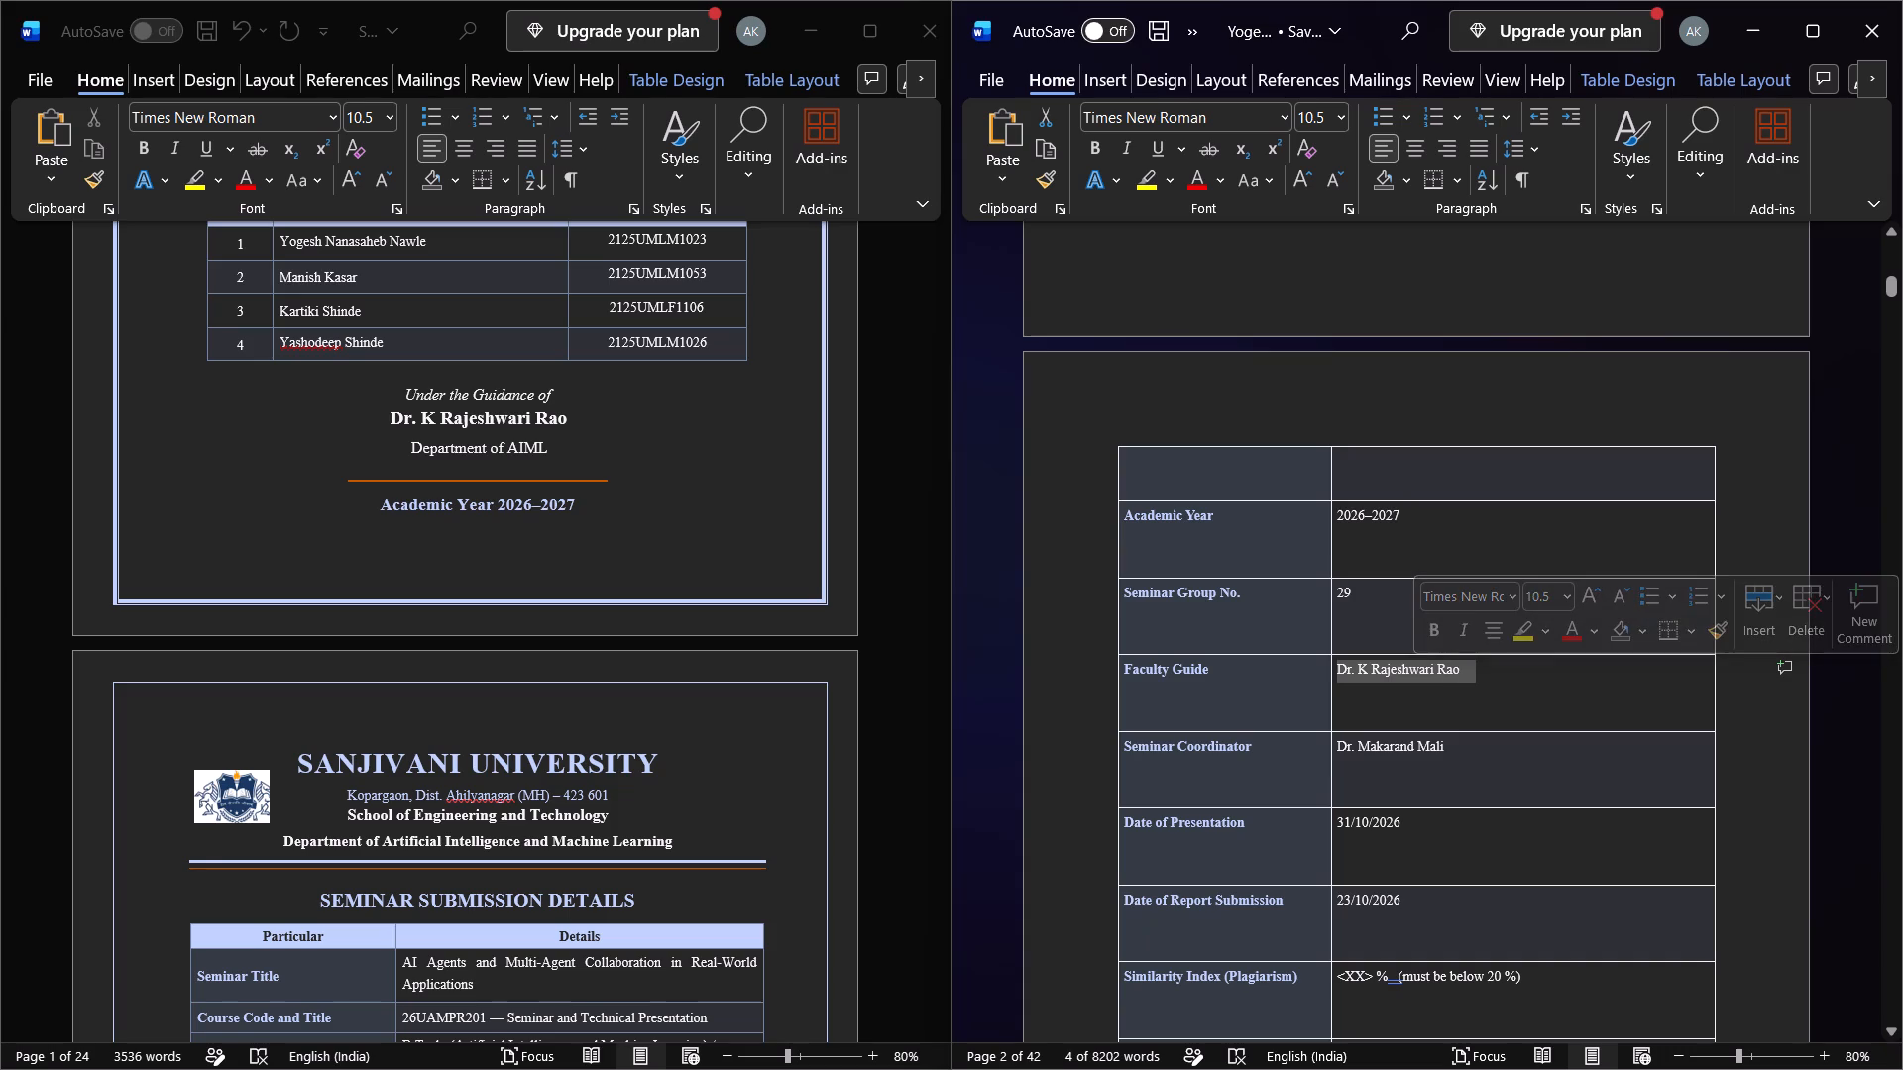
key("ctrl+c")
scroll(616, 548, "down", 4)
scroll(472, 827, "down", 2)
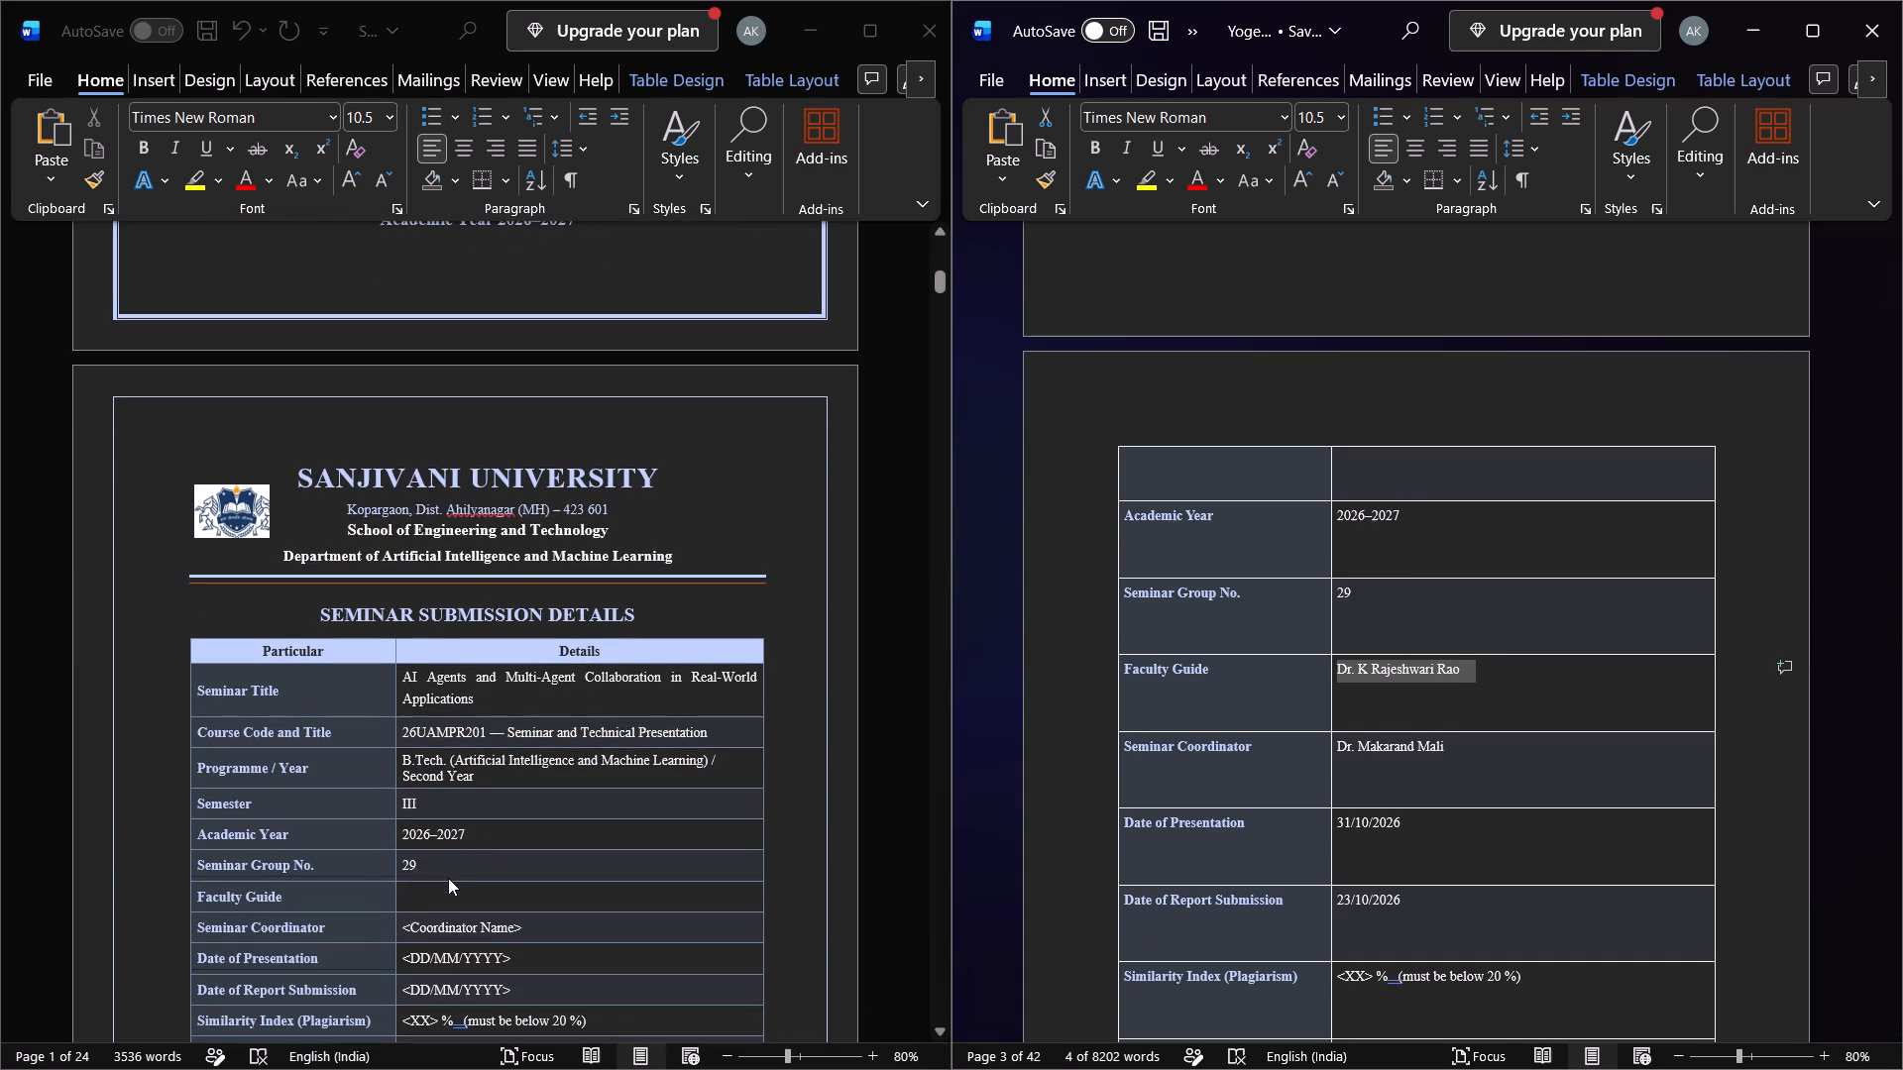
left_click(445, 892)
key("ctrl+v")
scroll(513, 755, "down", 3)
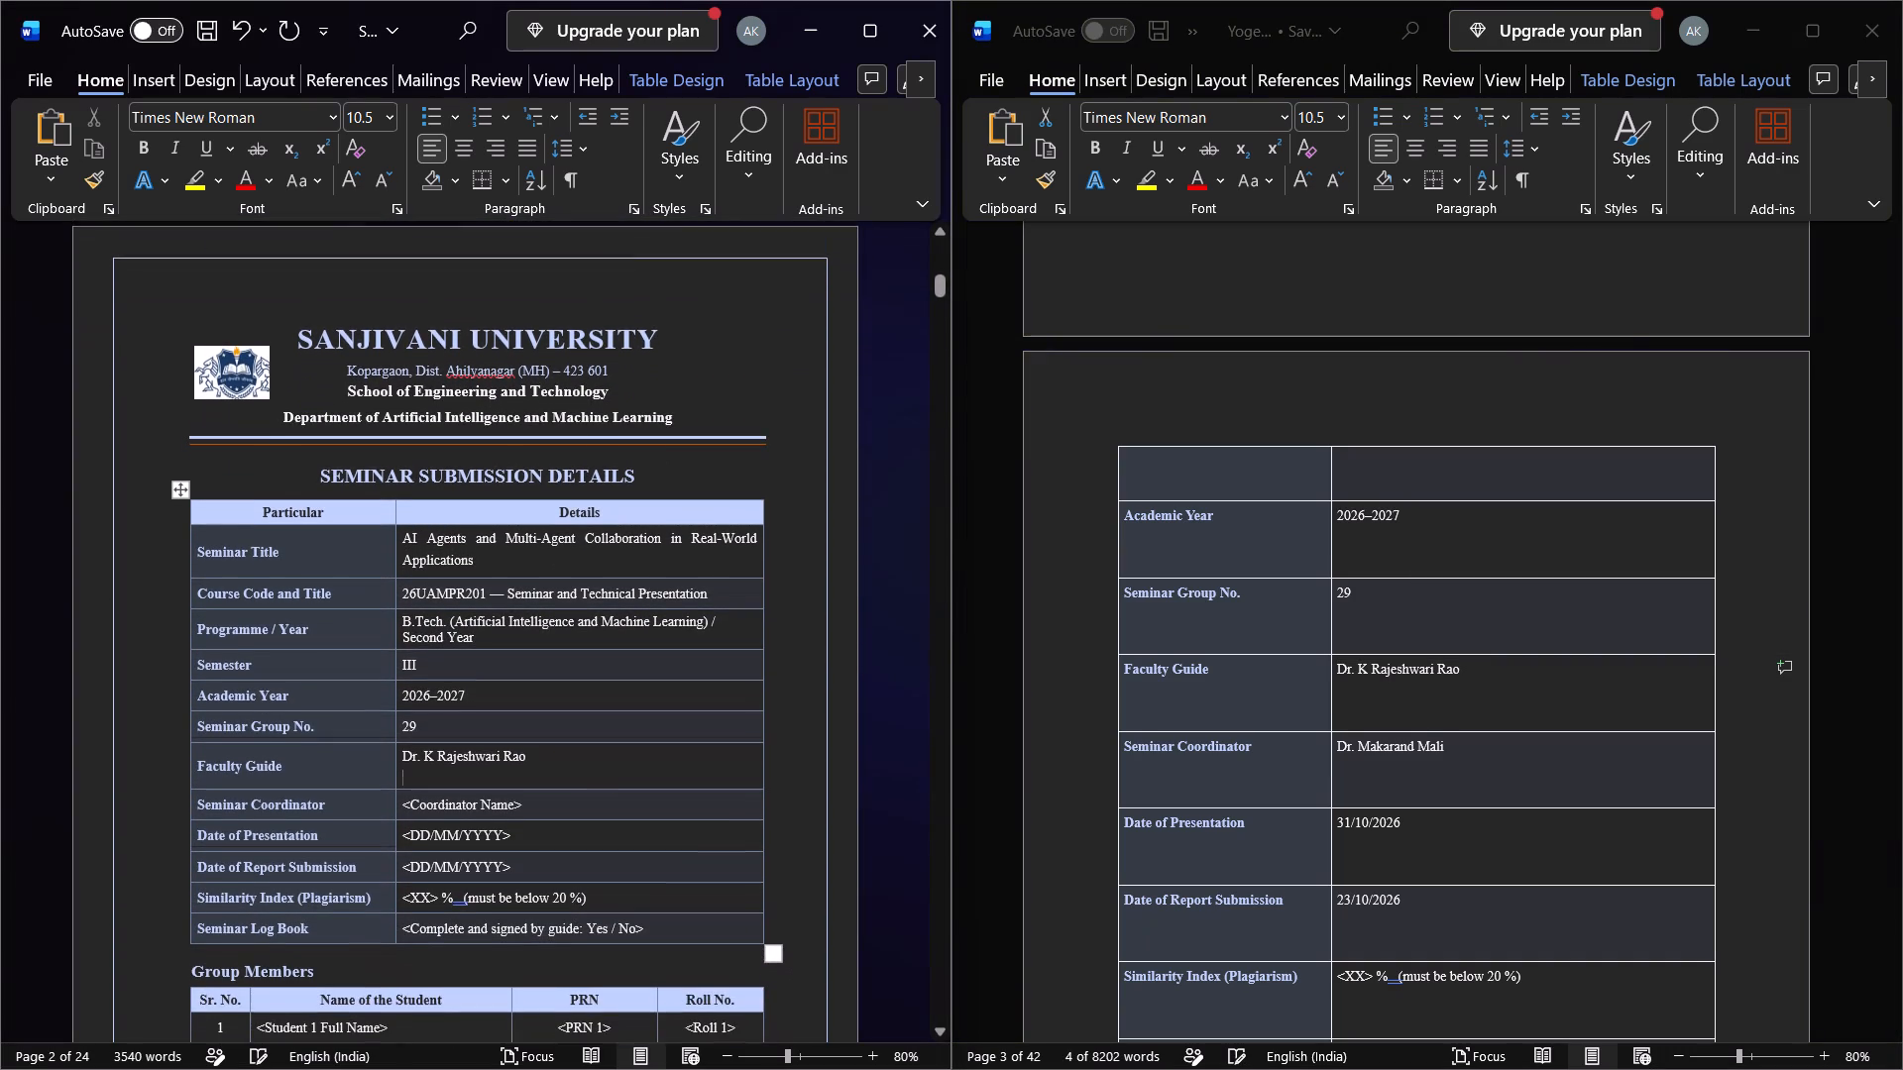
key("BackSpace")
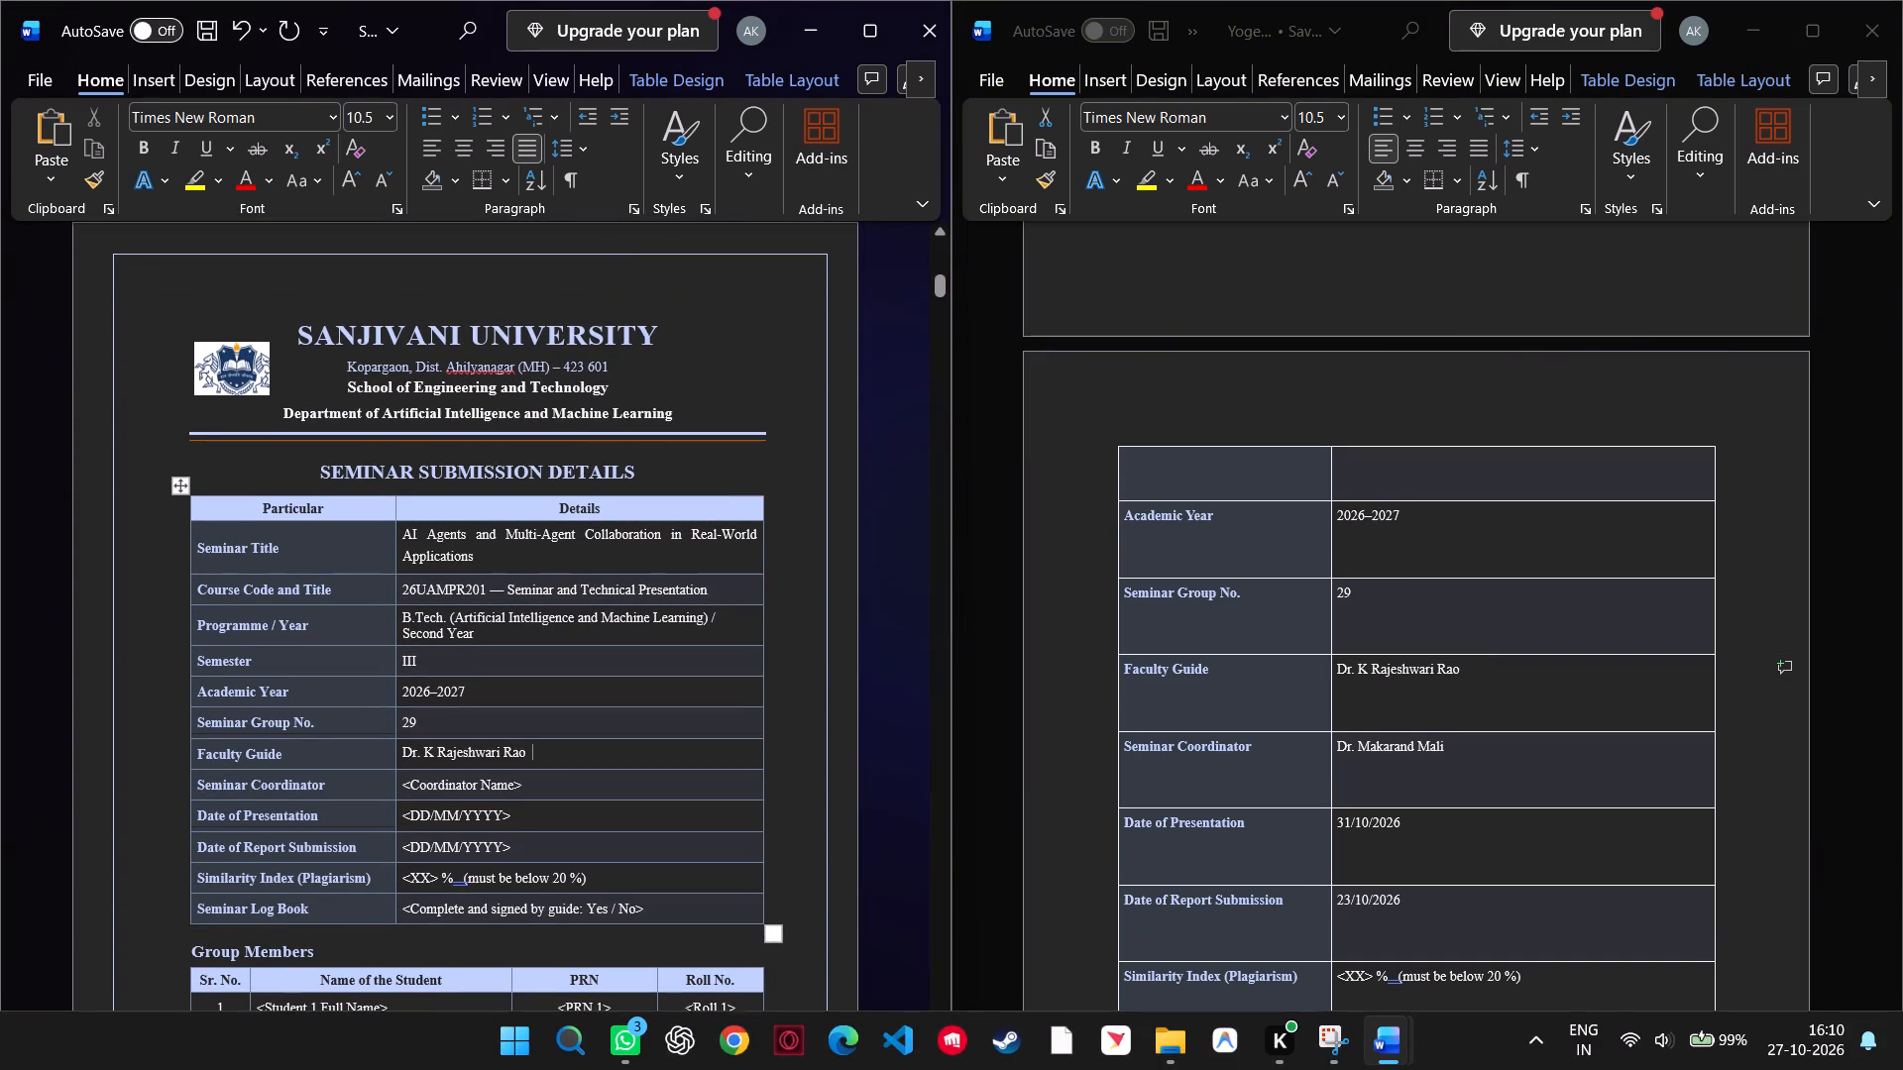
Replace <Coordinator Name> in the template's Seminar Coordinator row with the coordinator's name copied from the report, without an extra line.
scroll(561, 570, "down", 3)
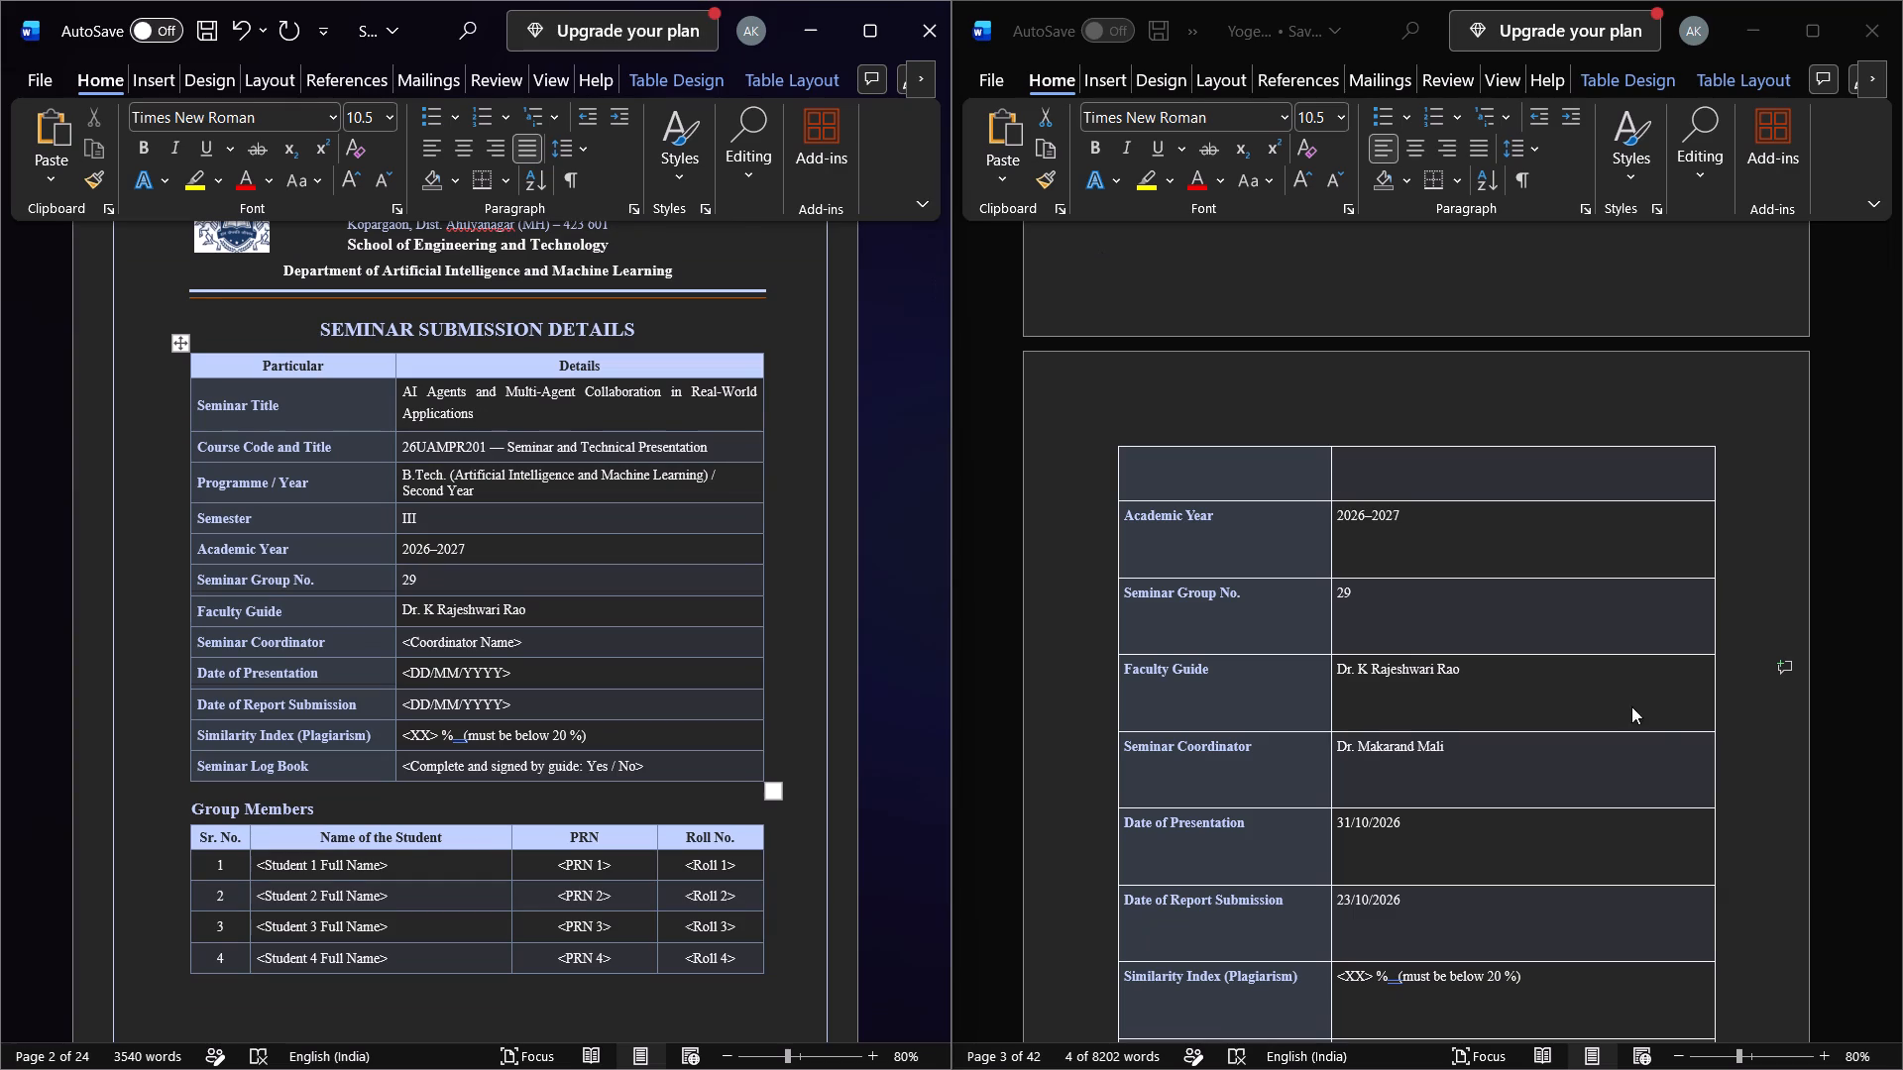
scroll(1371, 690, "down", 1)
scroll(1398, 805, "down", 1)
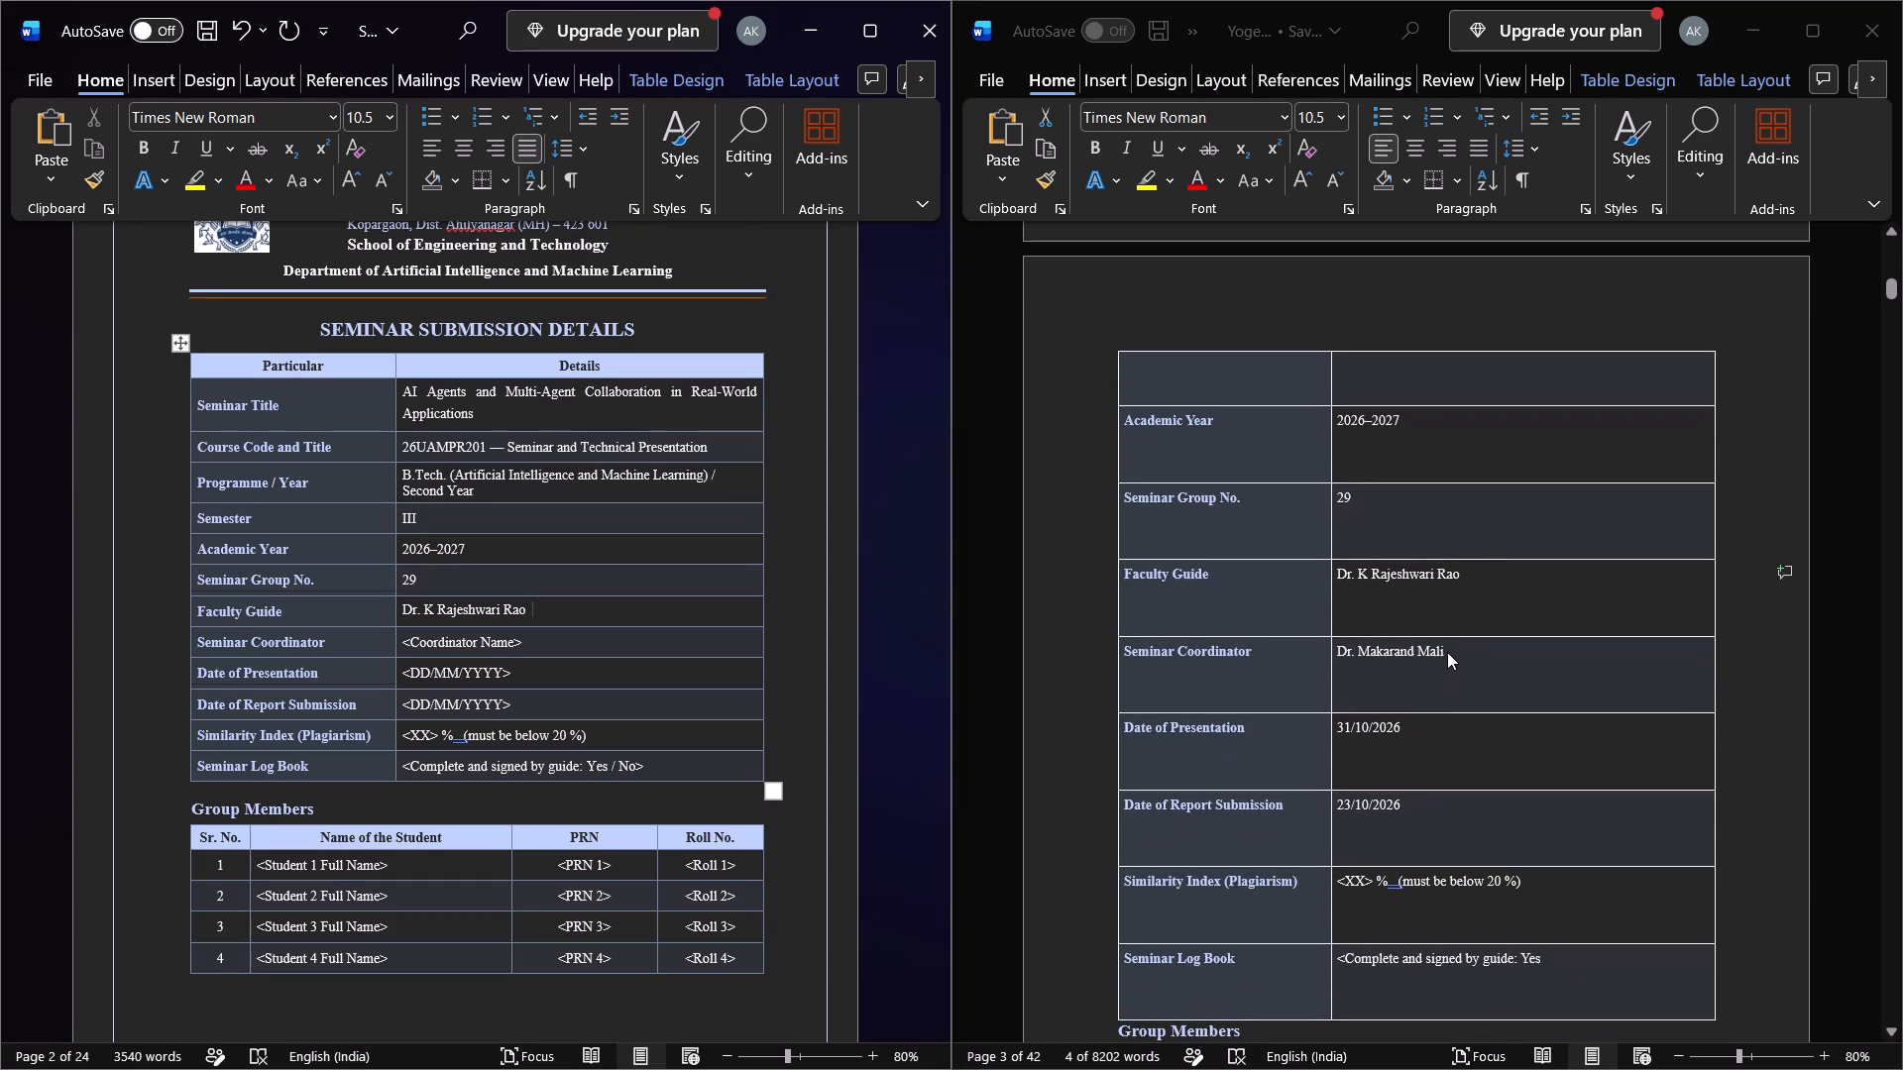
left_click(1441, 649)
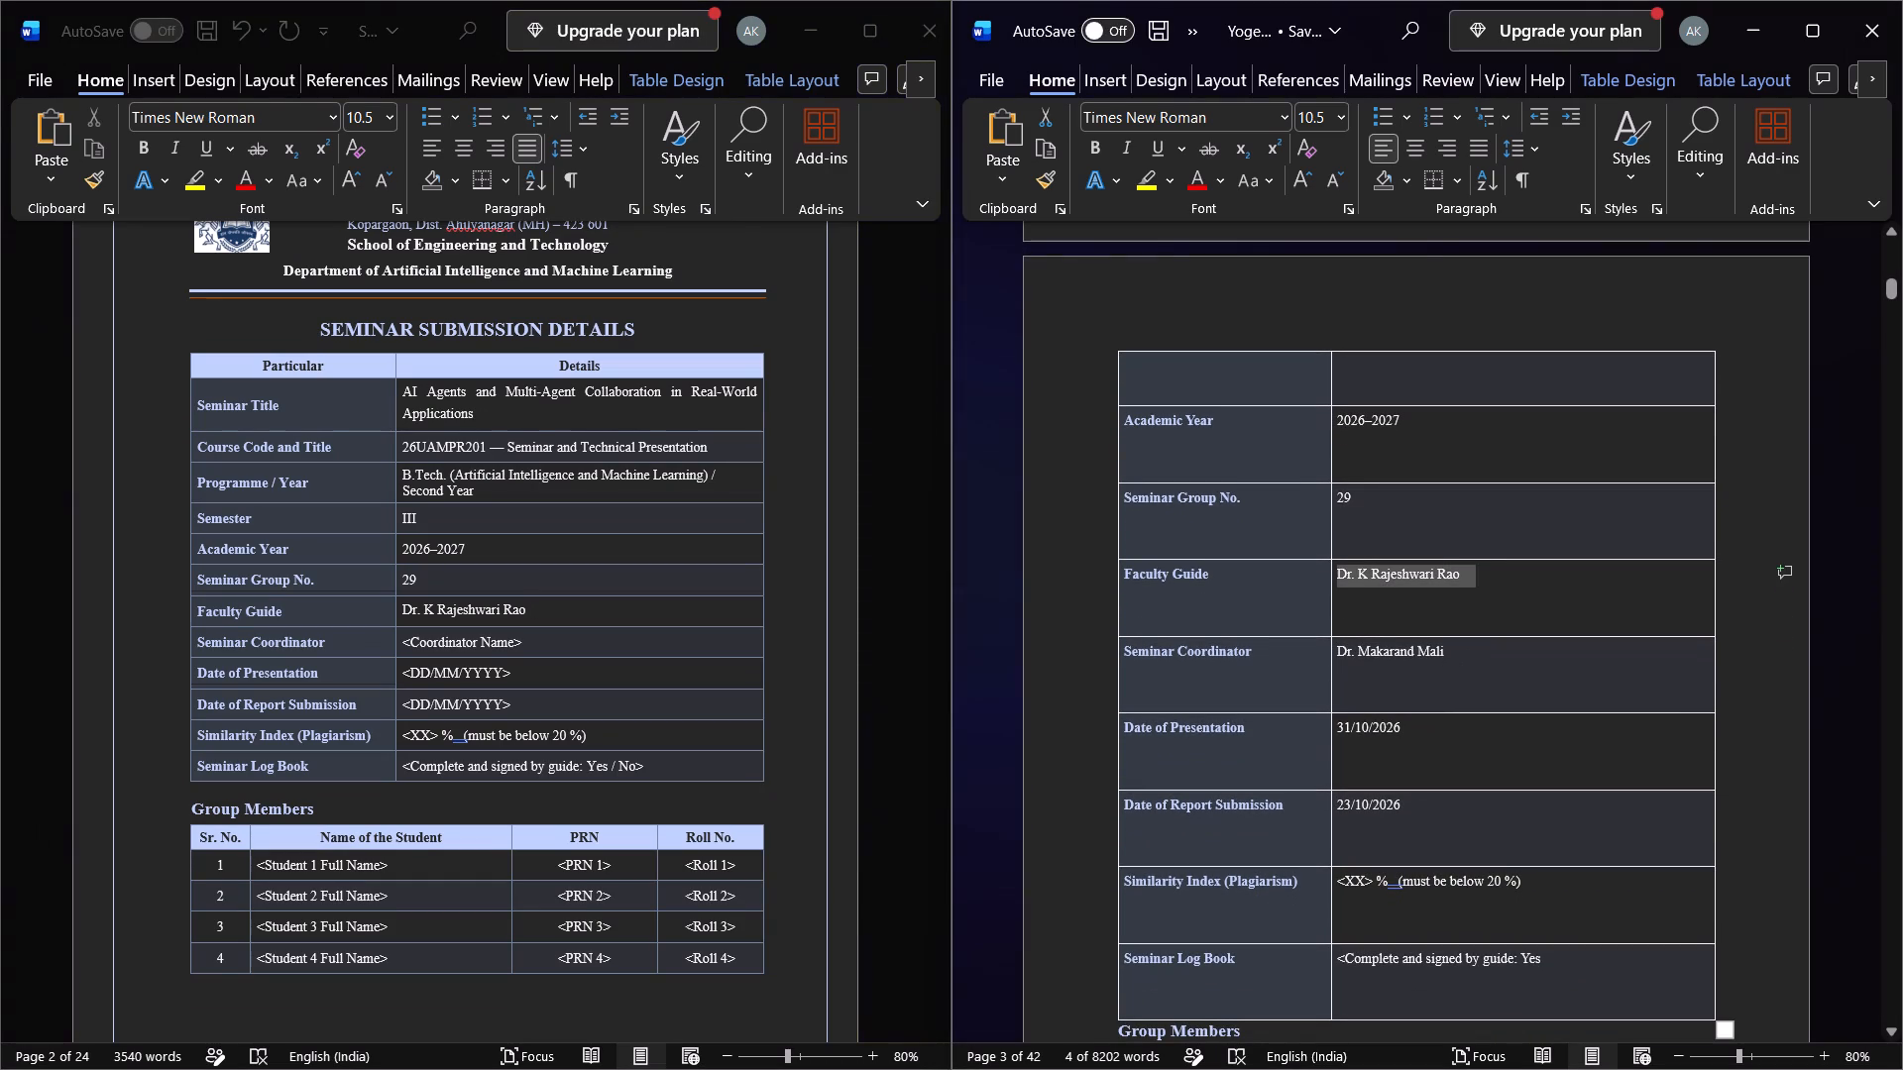
left_click_drag(1444, 650, 1399, 646)
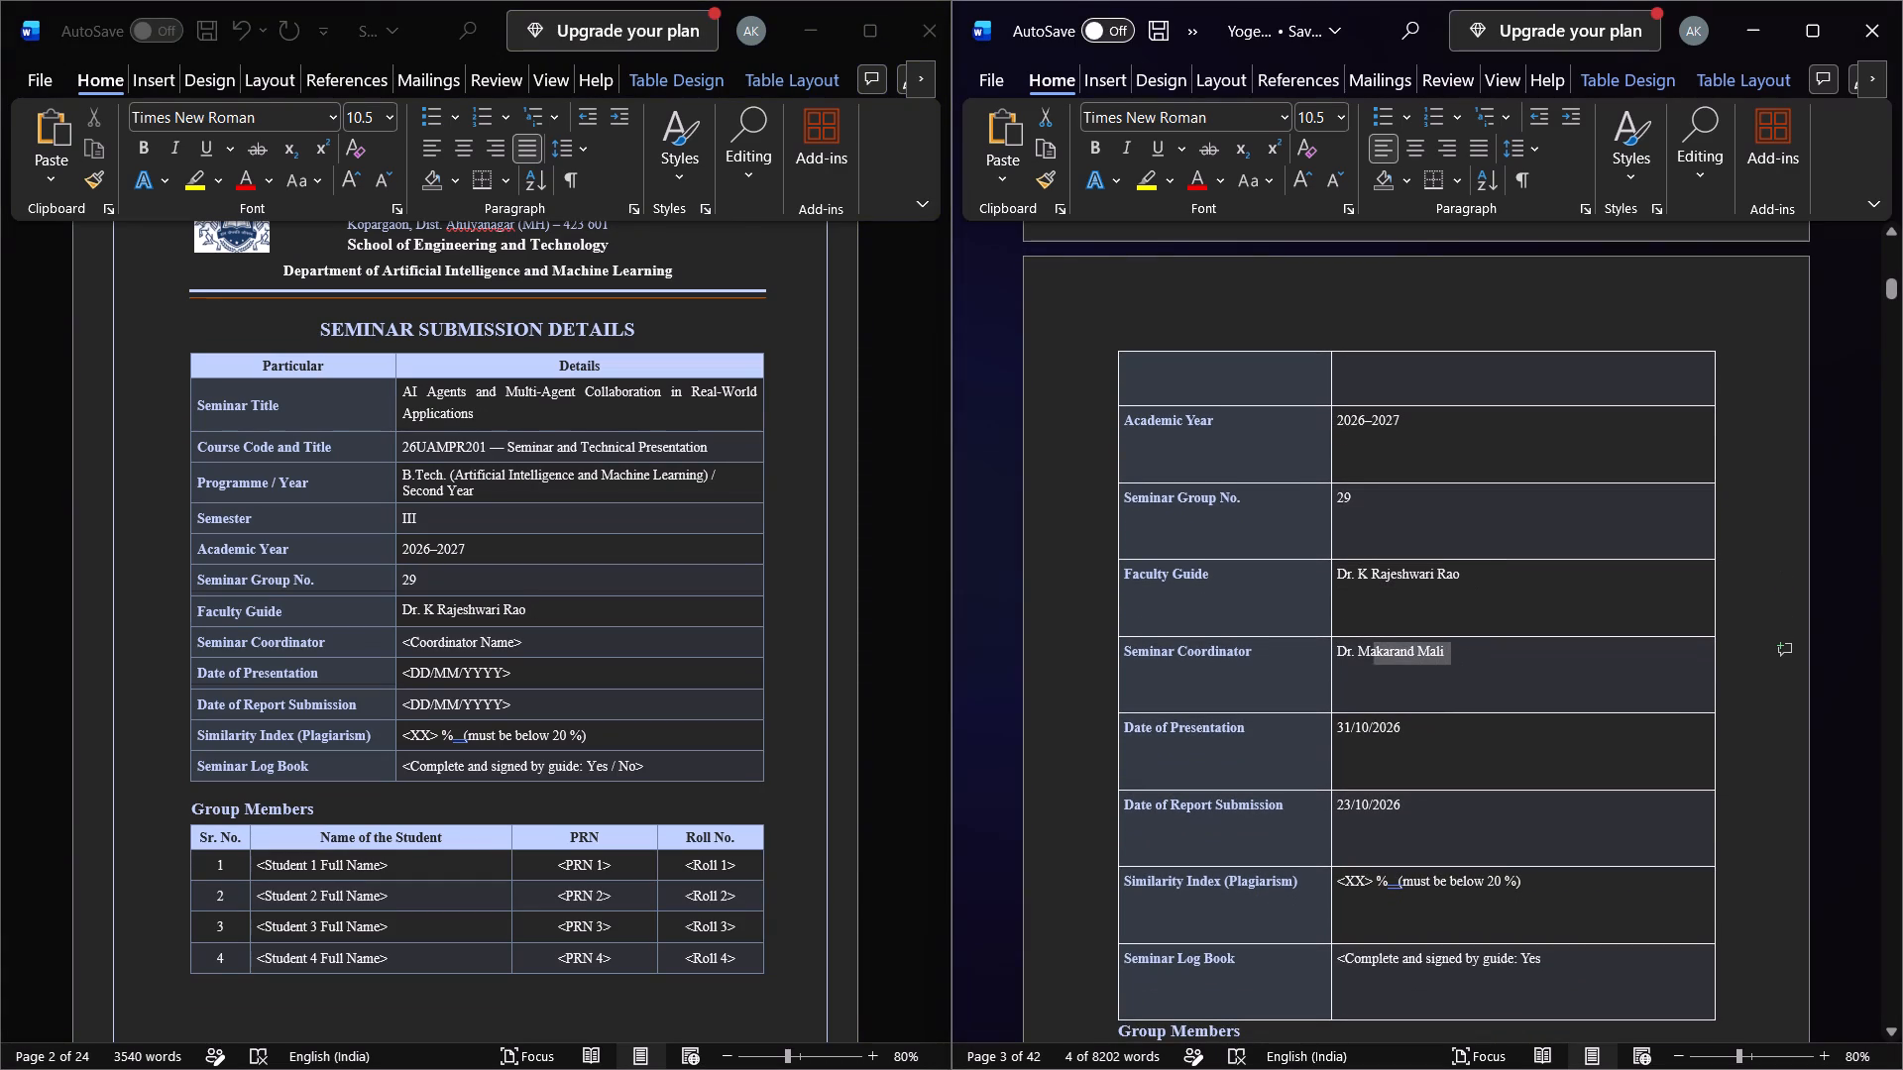
left_click_drag(1399, 646, 1333, 645)
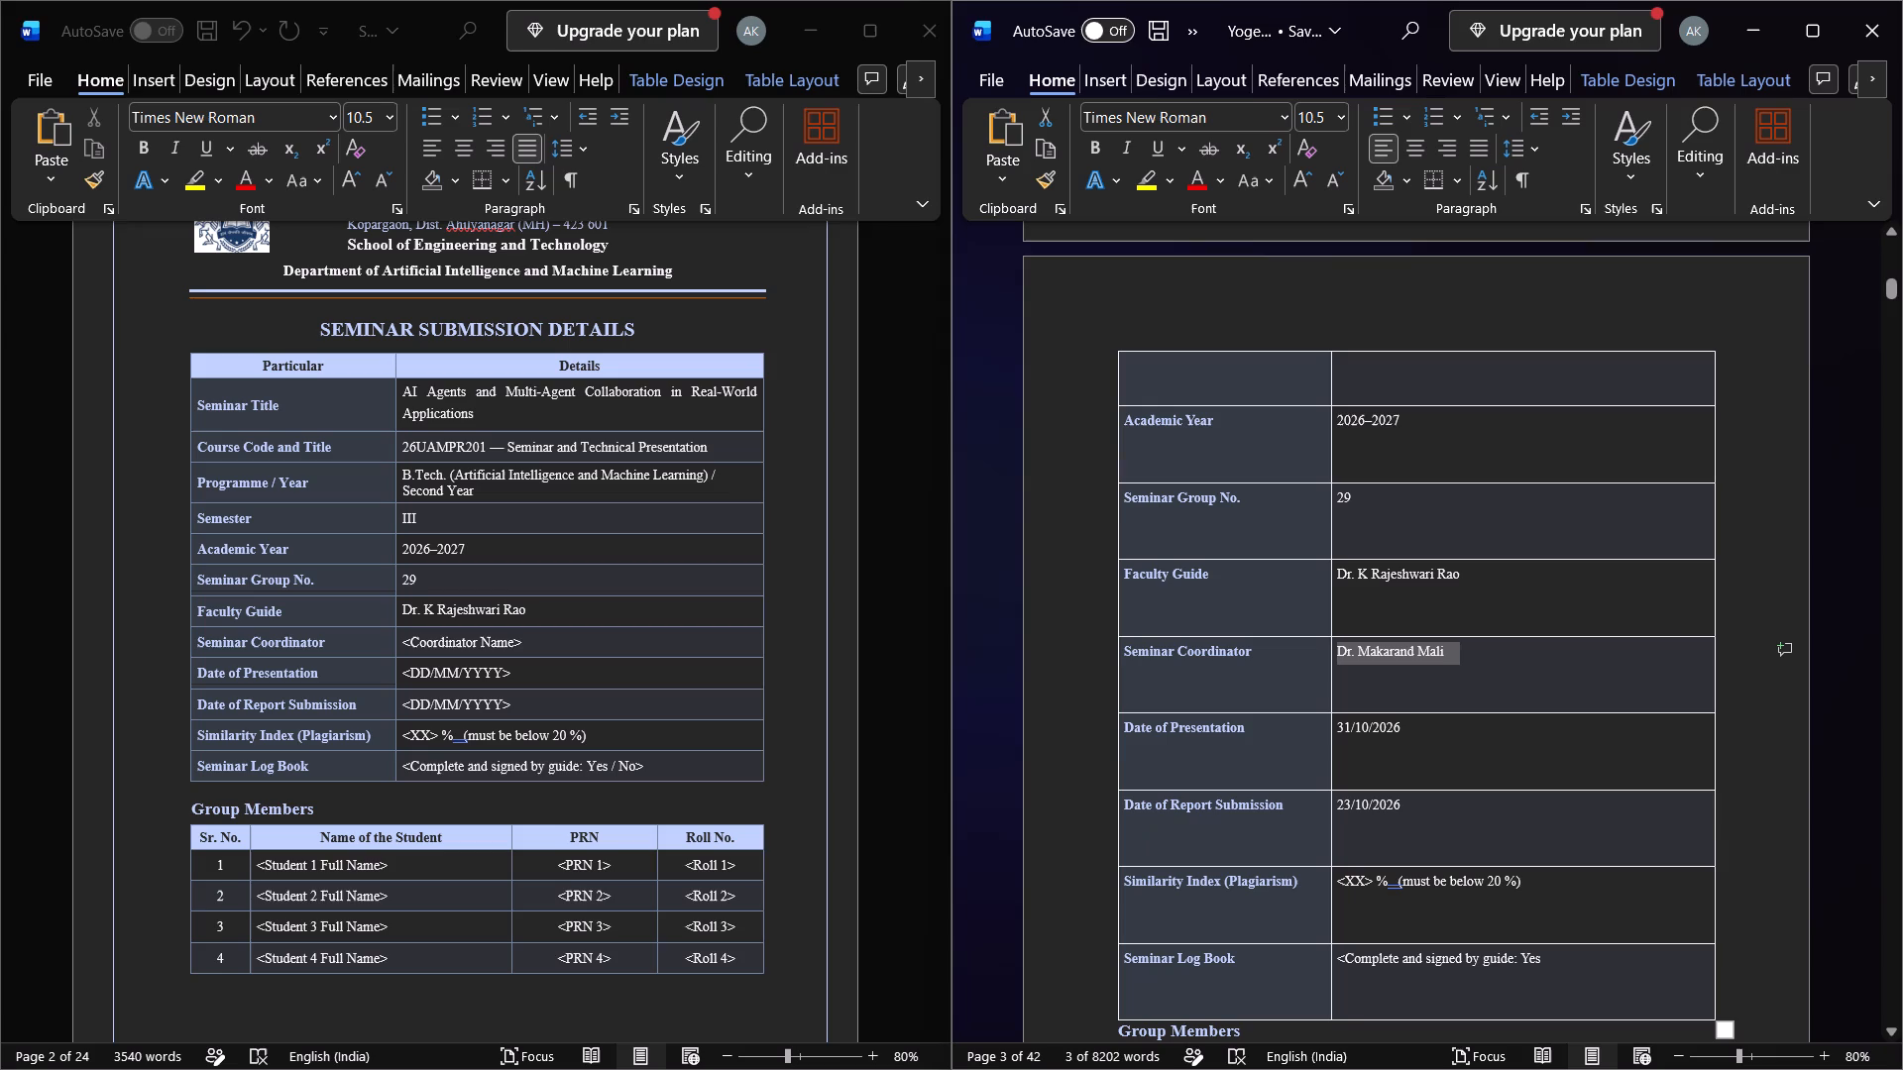
key("ctrl+c")
left_click(569, 640)
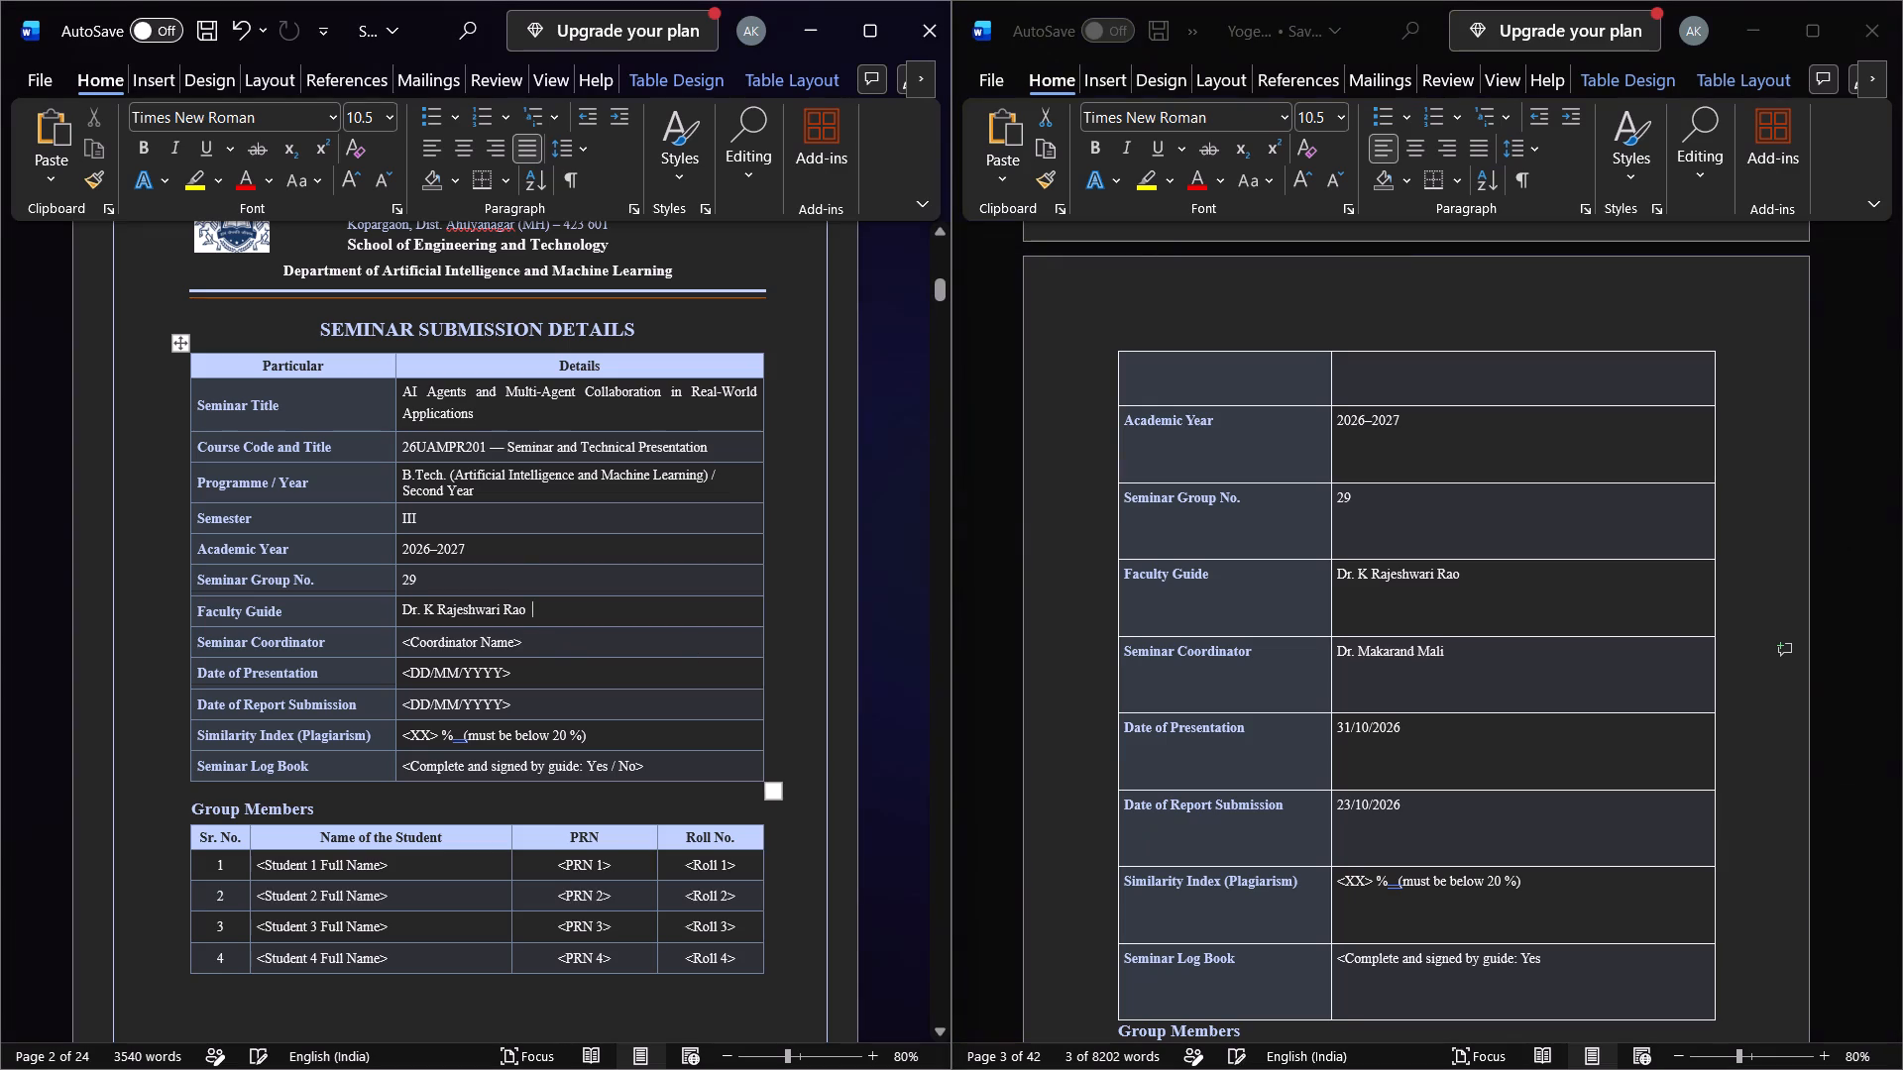
left_click(569, 648)
key("BackSpace")
key("BackSpace")
key("BackSpace")
key("BackSpace")
key("BackSpace")
key("BackSpace")
key("BackSpace")
key("BackSpace")
key("BackSpace")
key("BackSpace")
key("BackSpace")
key("BackSpace")
key("BackSpace")
key("BackSpace")
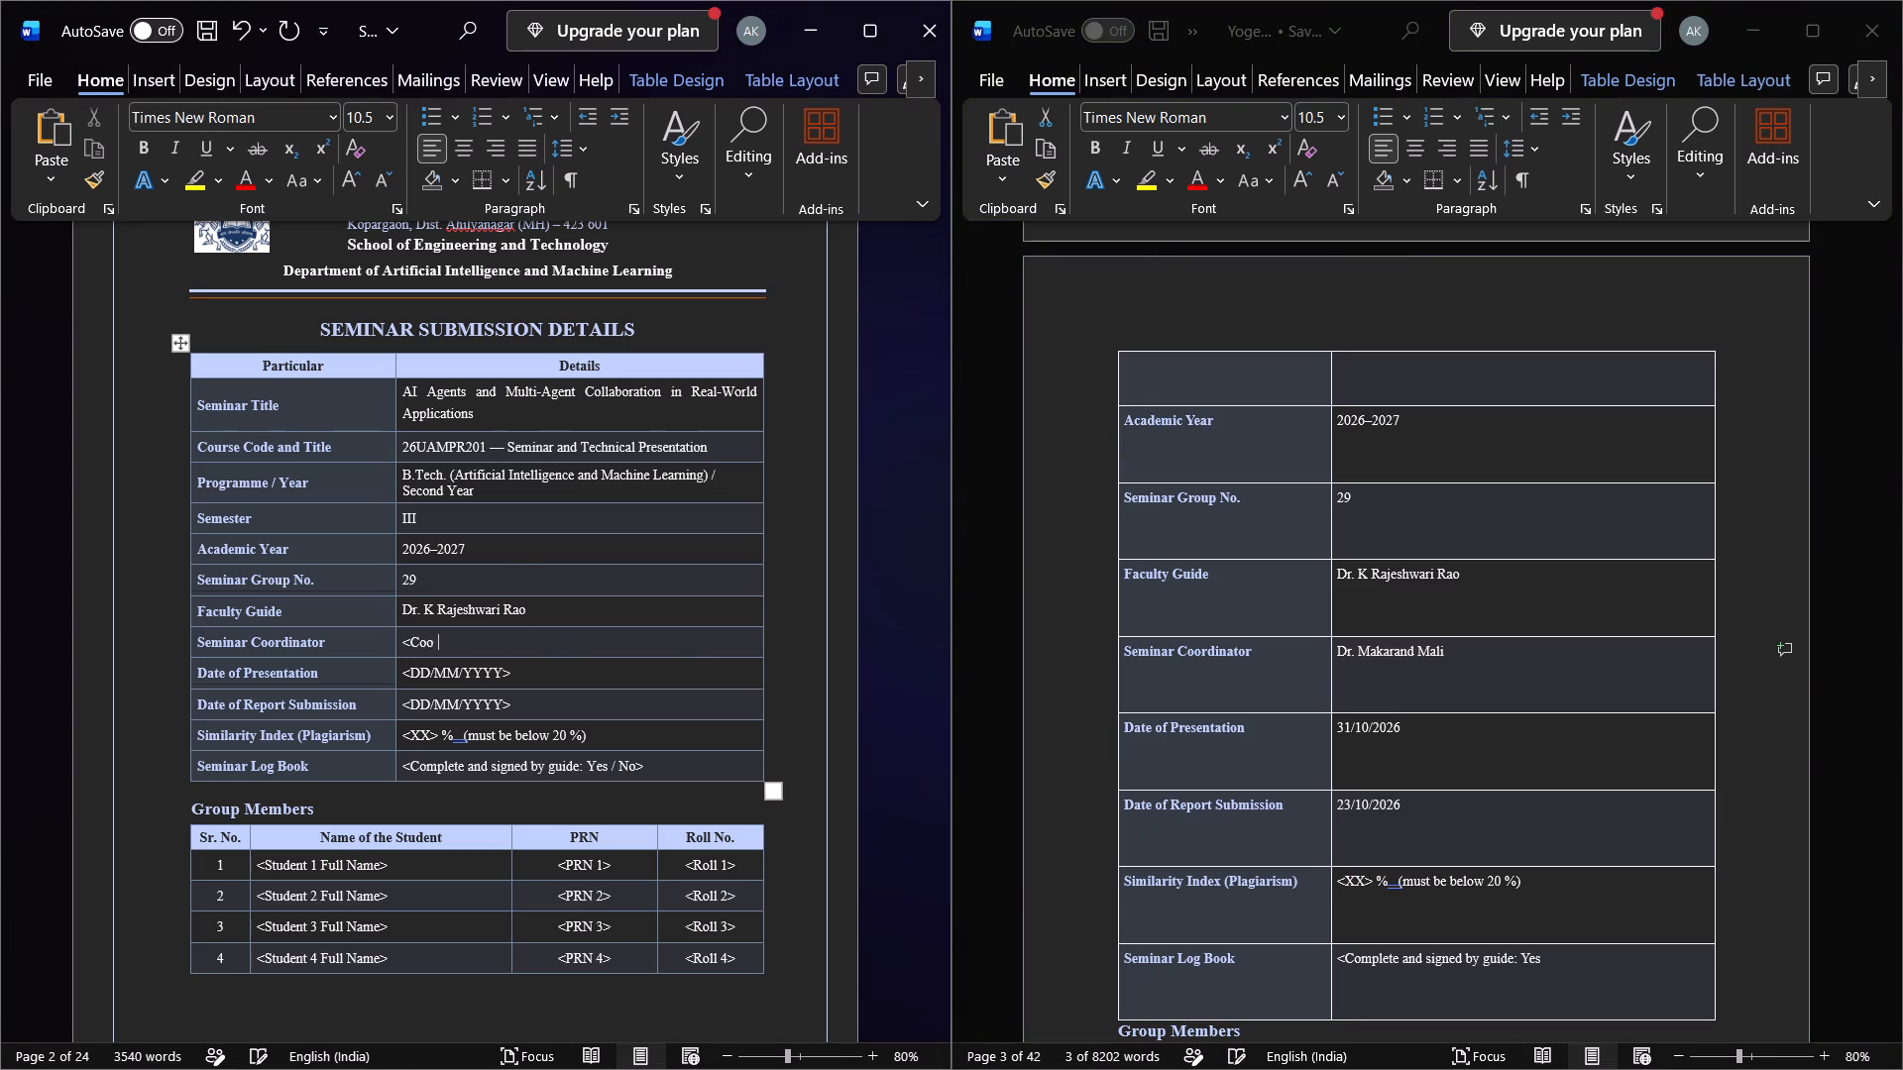
key("BackSpace")
key("BackSpace")
key("BackSpace")
key("BackSpace")
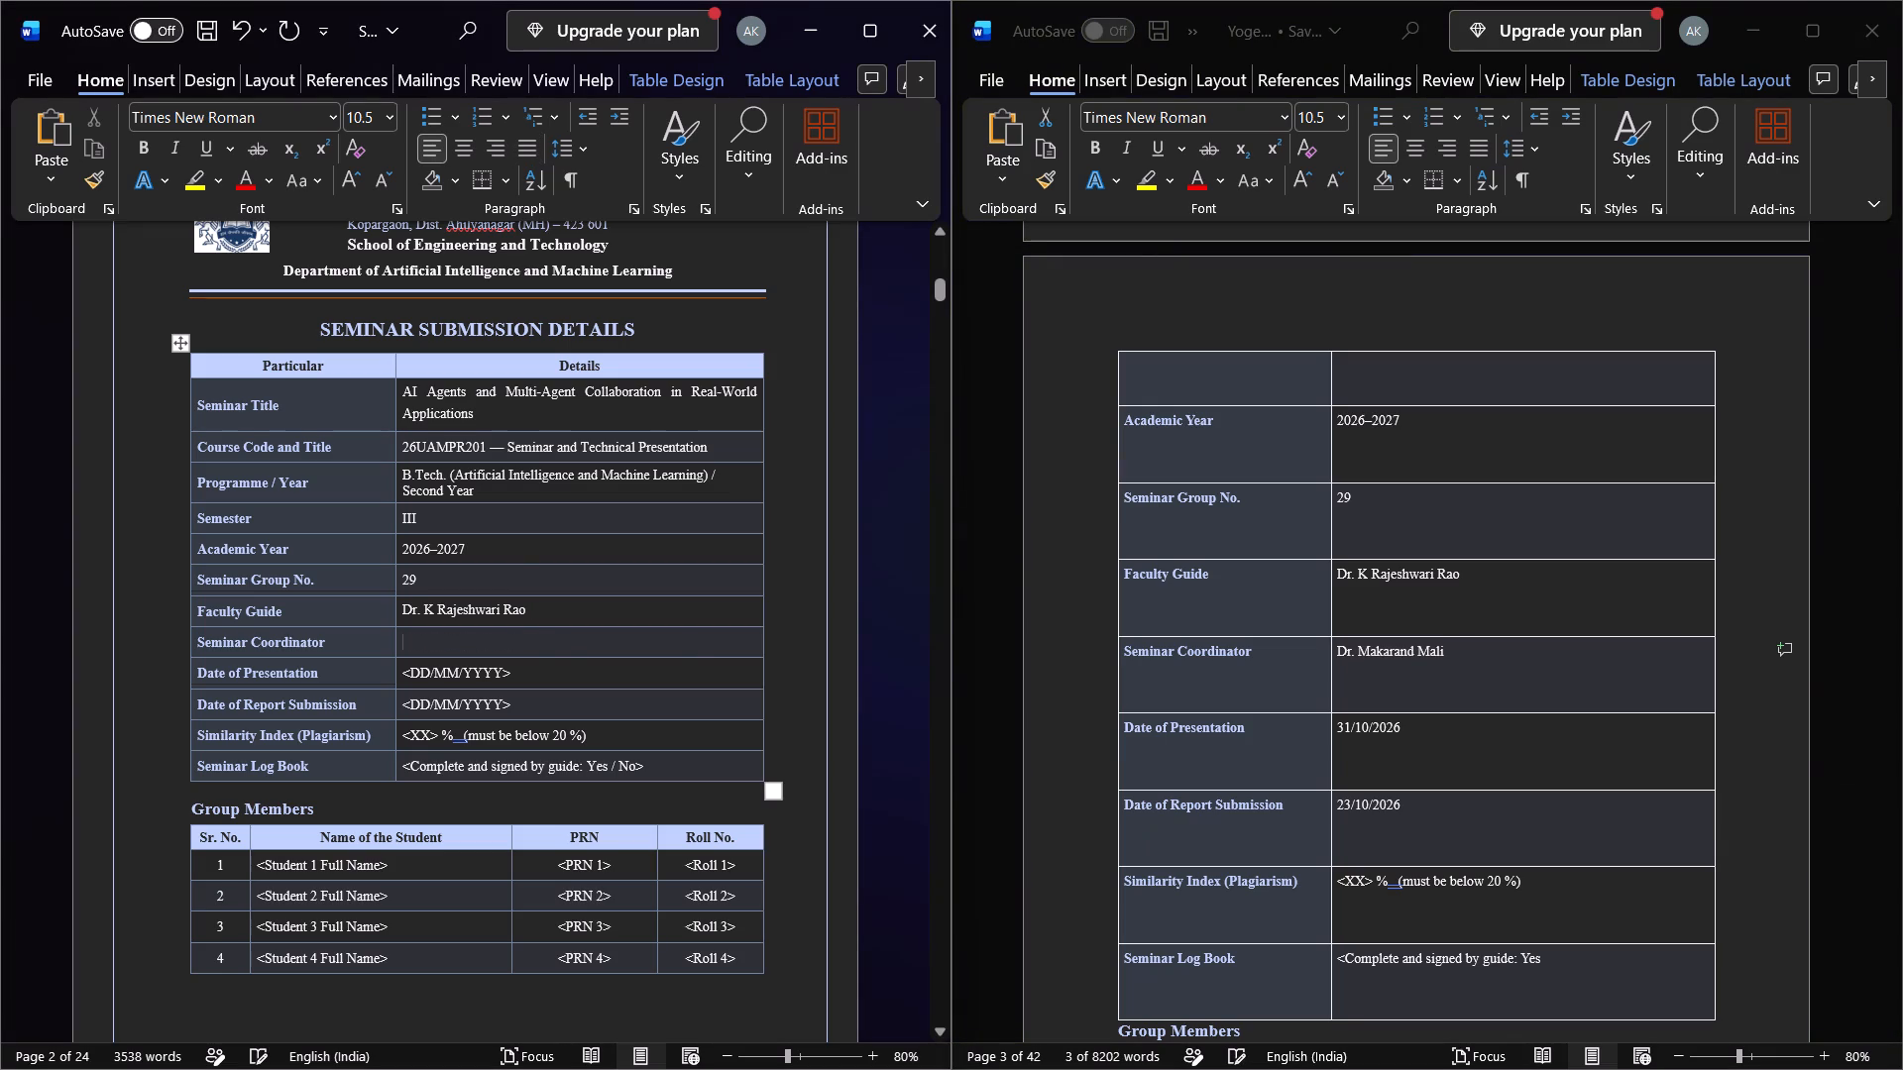
key("ctrl+v")
key("BackSpace")
Clear the <DD/MM/YYYY> placeholder from the template's Date of Presentation row.
left_click(538, 680)
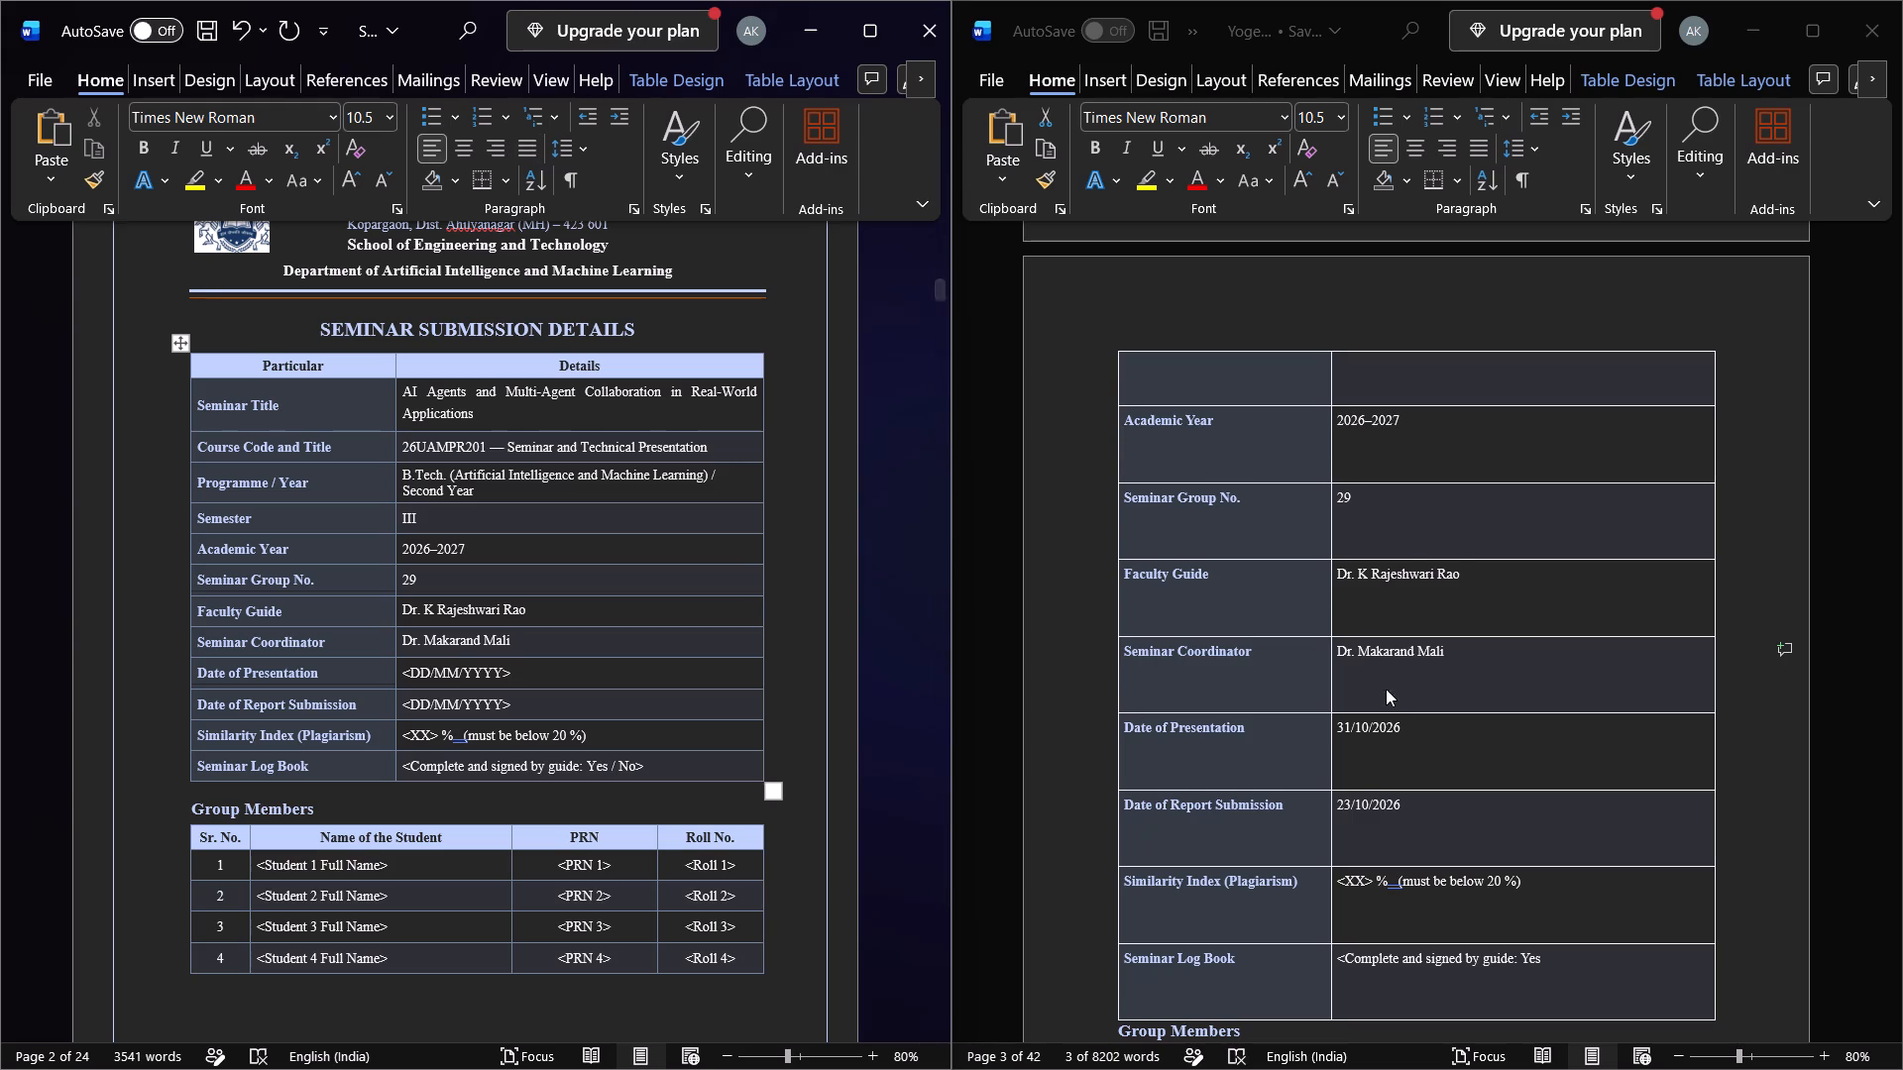
scroll(1387, 689, "down", 3)
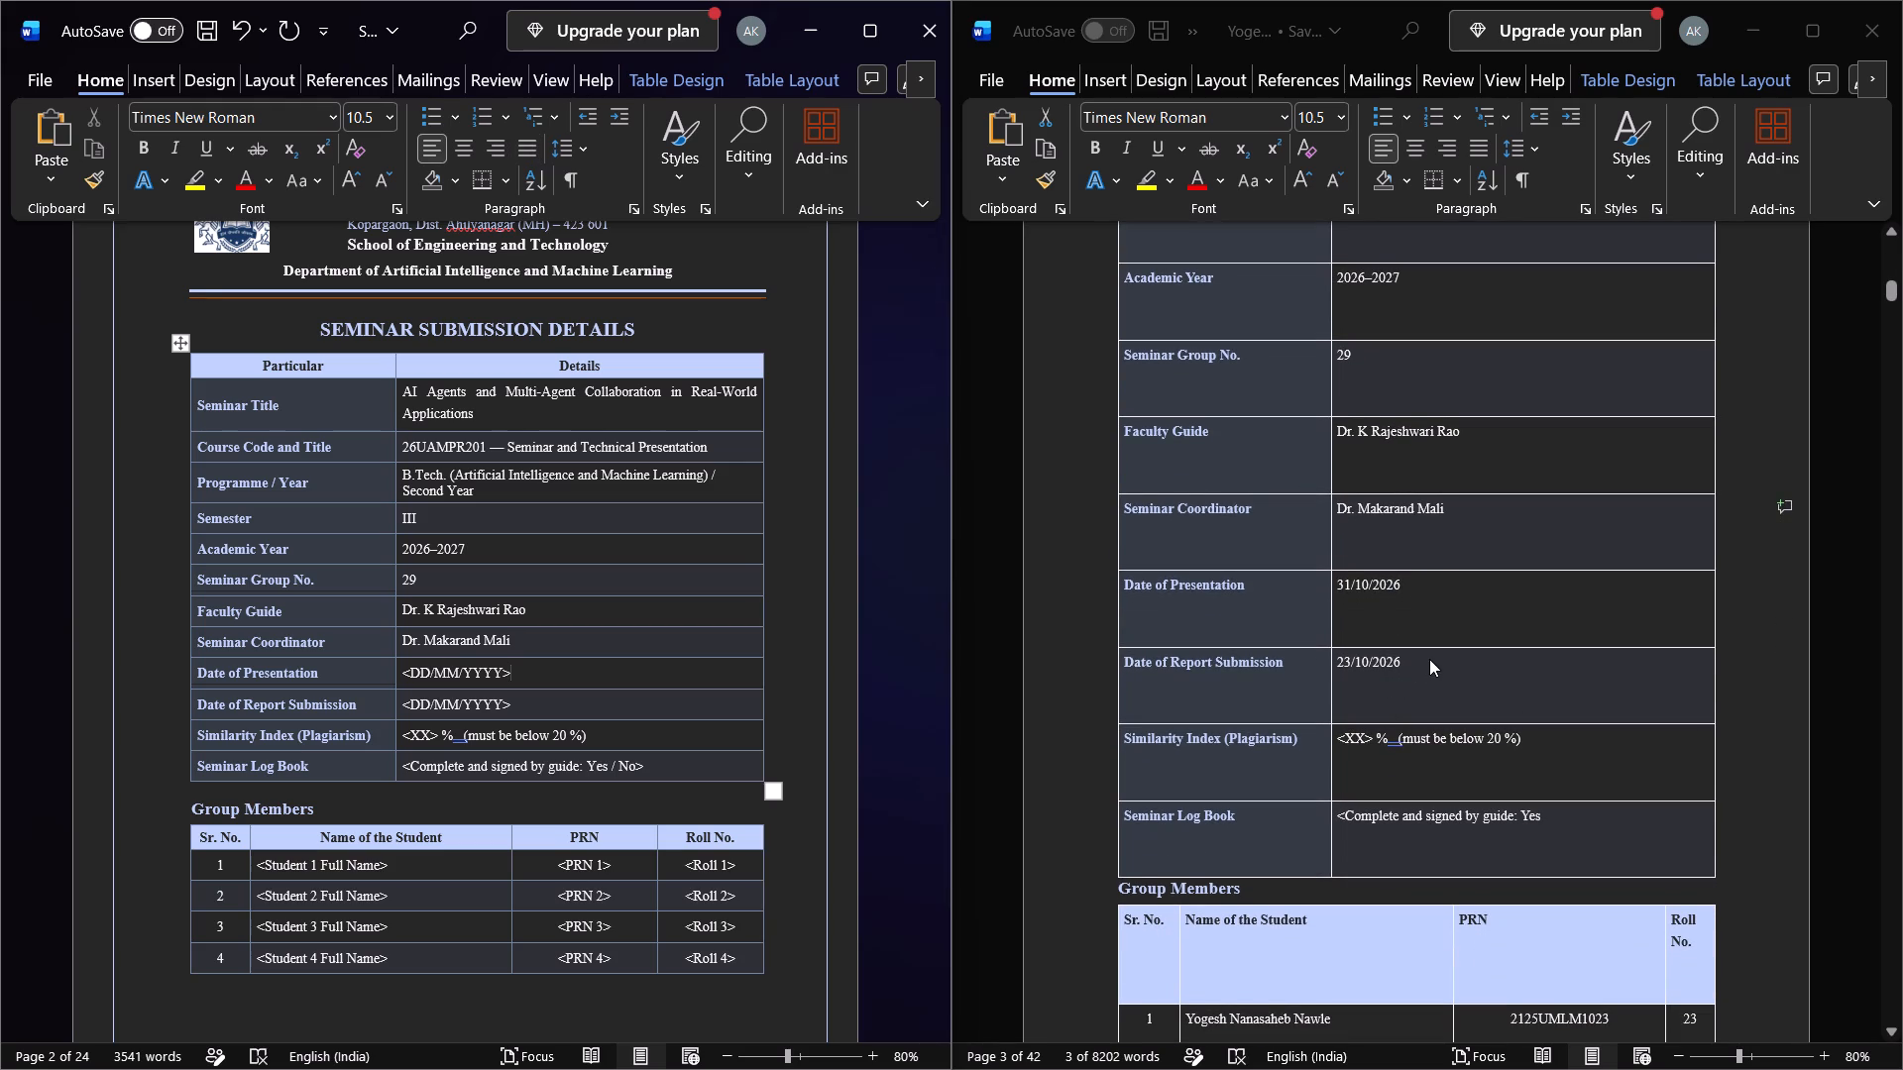
left_click(1417, 580)
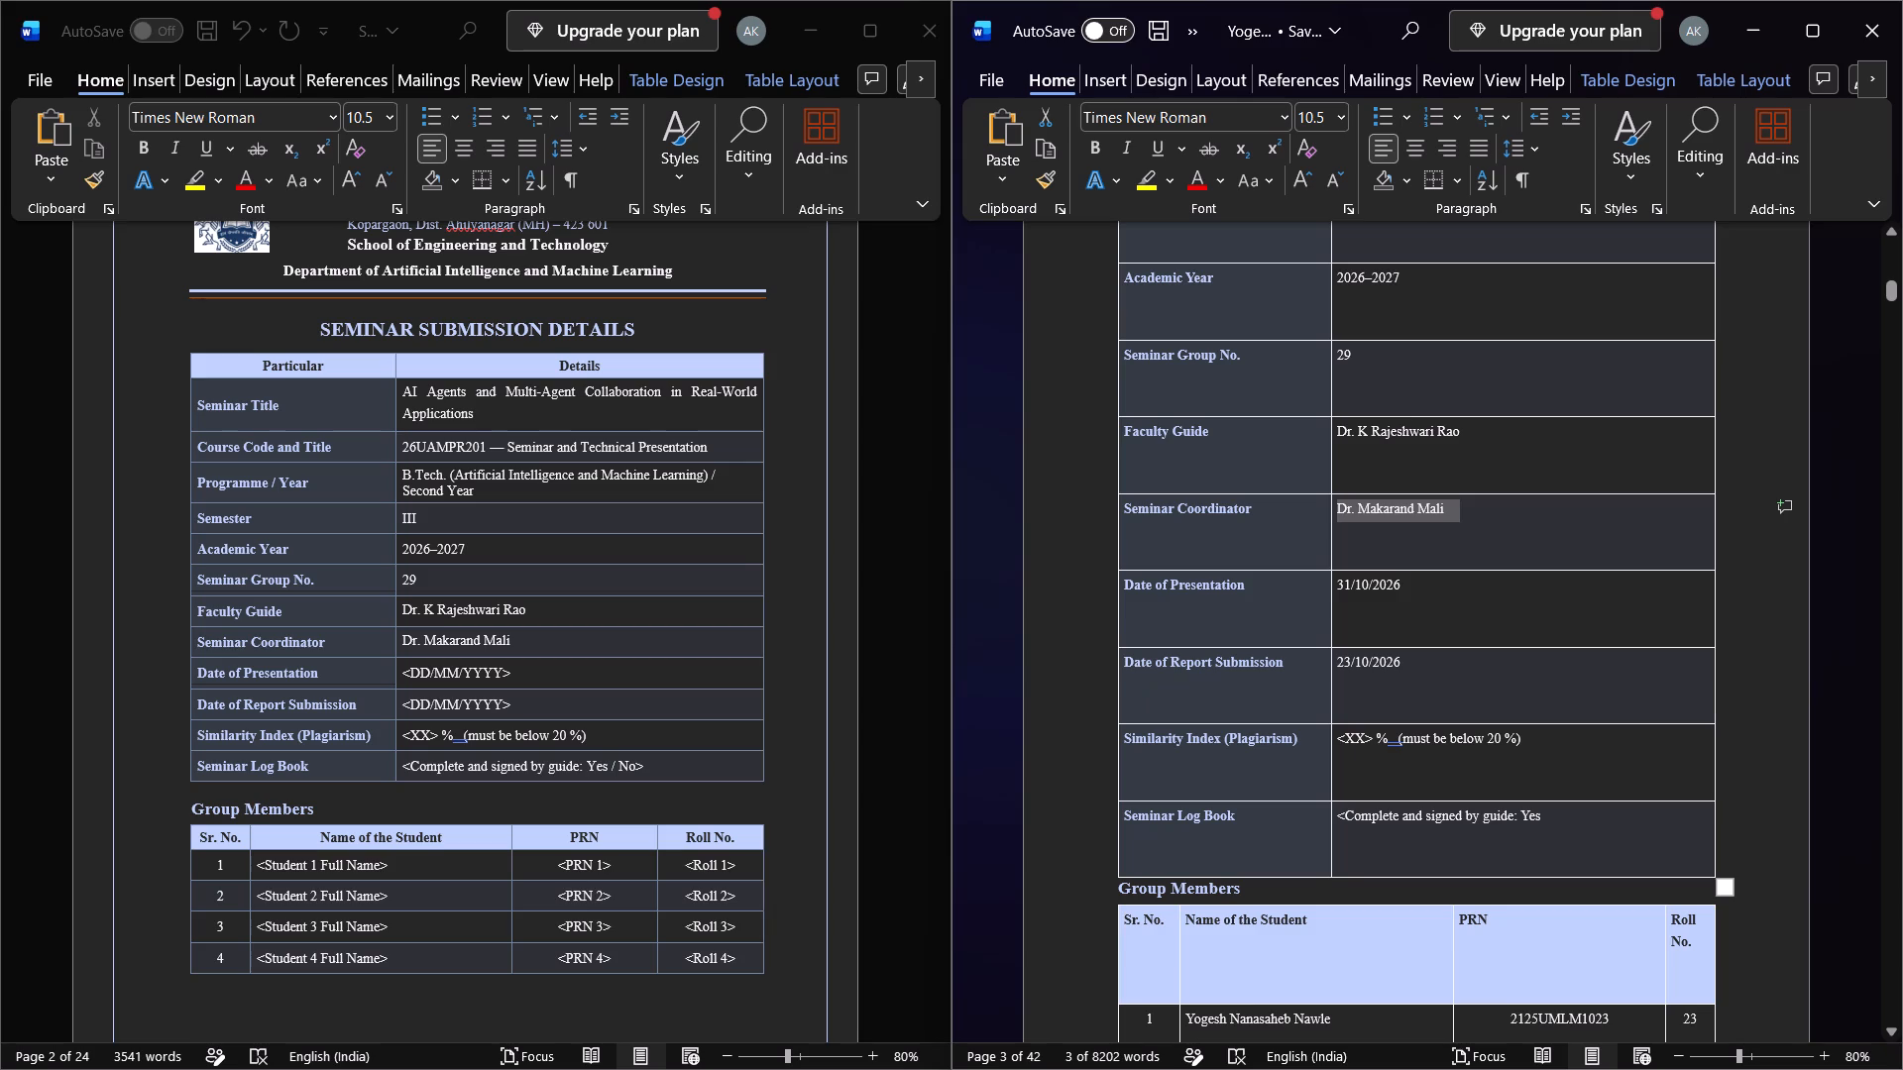
left_click(527, 706)
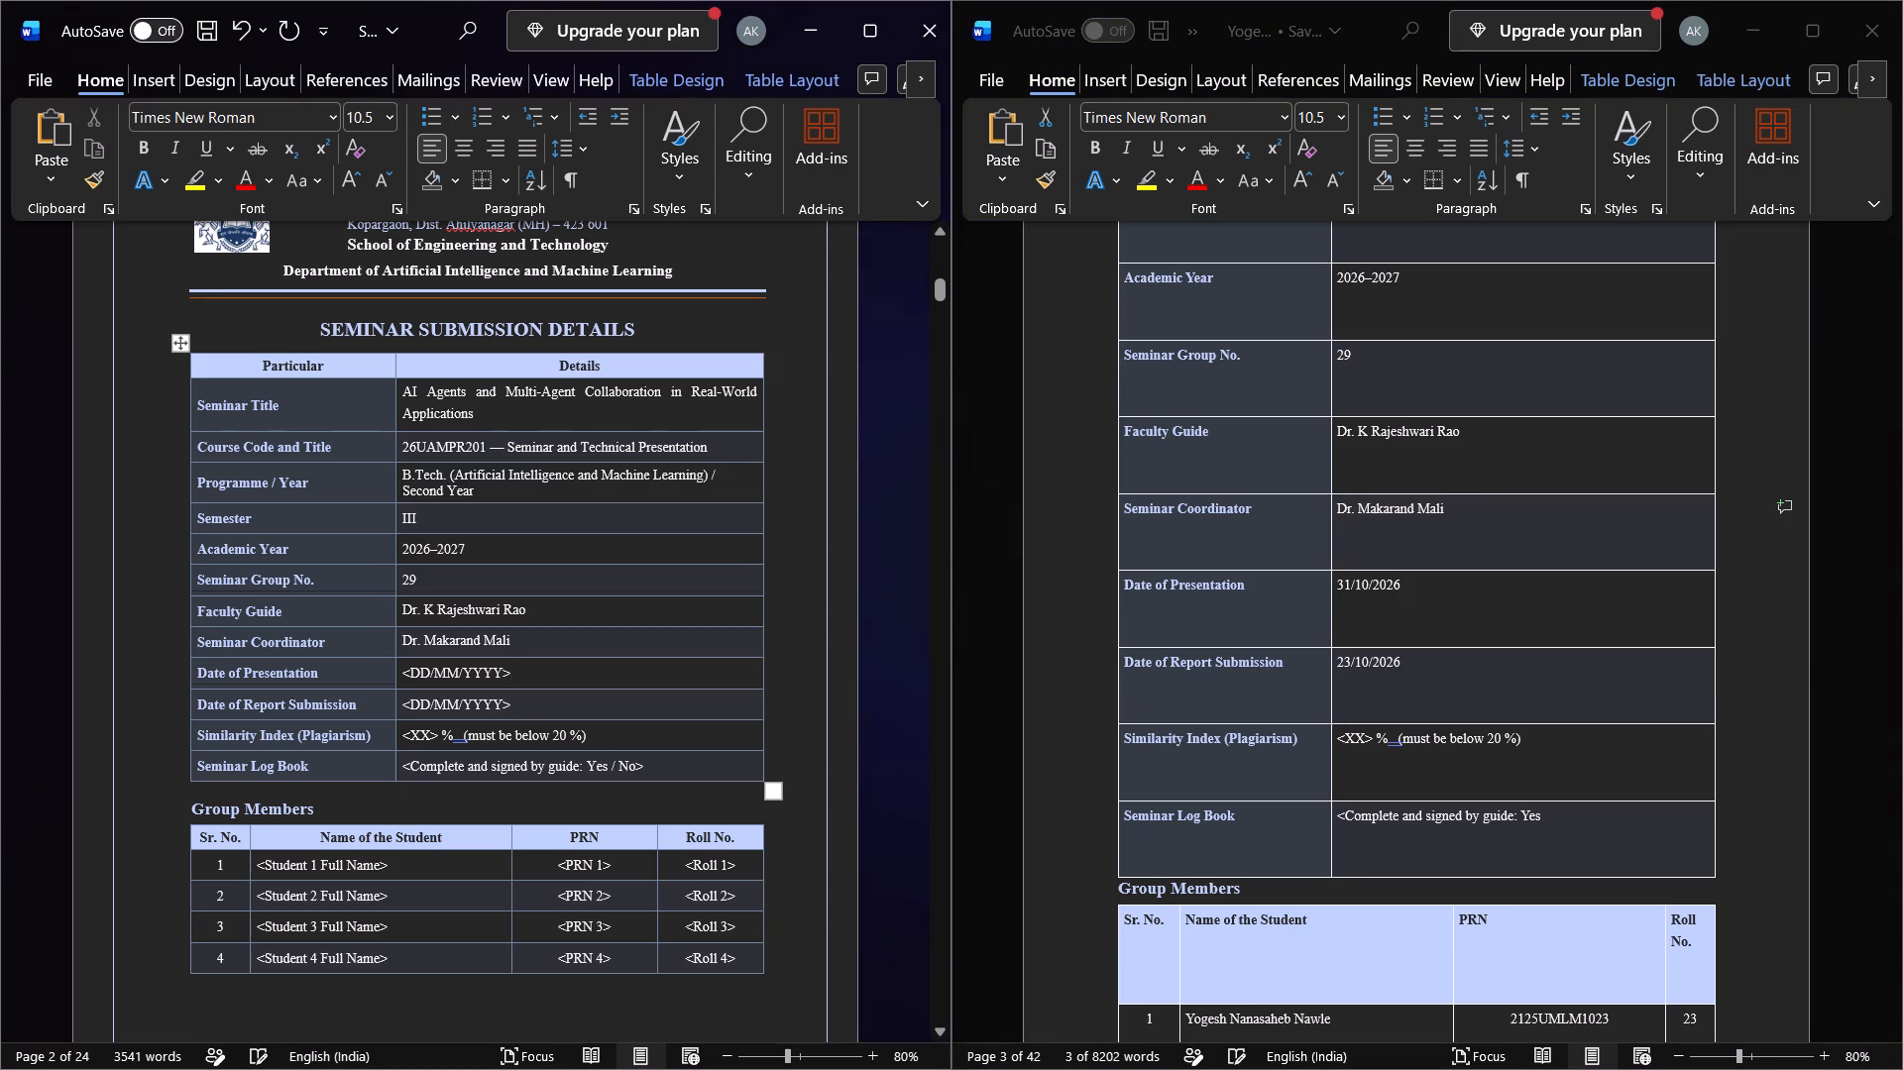
key("BackSpace")
key("BackSpace")
key("BackSpace")
key("BackSpace")
key("BackSpace")
key("BackSpace")
key("BackSpace")
key("BackSpace")
key("BackSpace")
key("BackSpace")
key("BackSpace")
key("BackSpace")
Clear the <DD/MM/YYYY> placeholder from the template's Date of Report Submission row.
left_click(539, 712)
key("BackSpace")
key("BackSpace")
key("BackSpace")
key("BackSpace")
key("BackSpace")
key("BackSpace")
key("BackSpace")
key("BackSpace")
key("BackSpace")
key("BackSpace")
key("BackSpace")
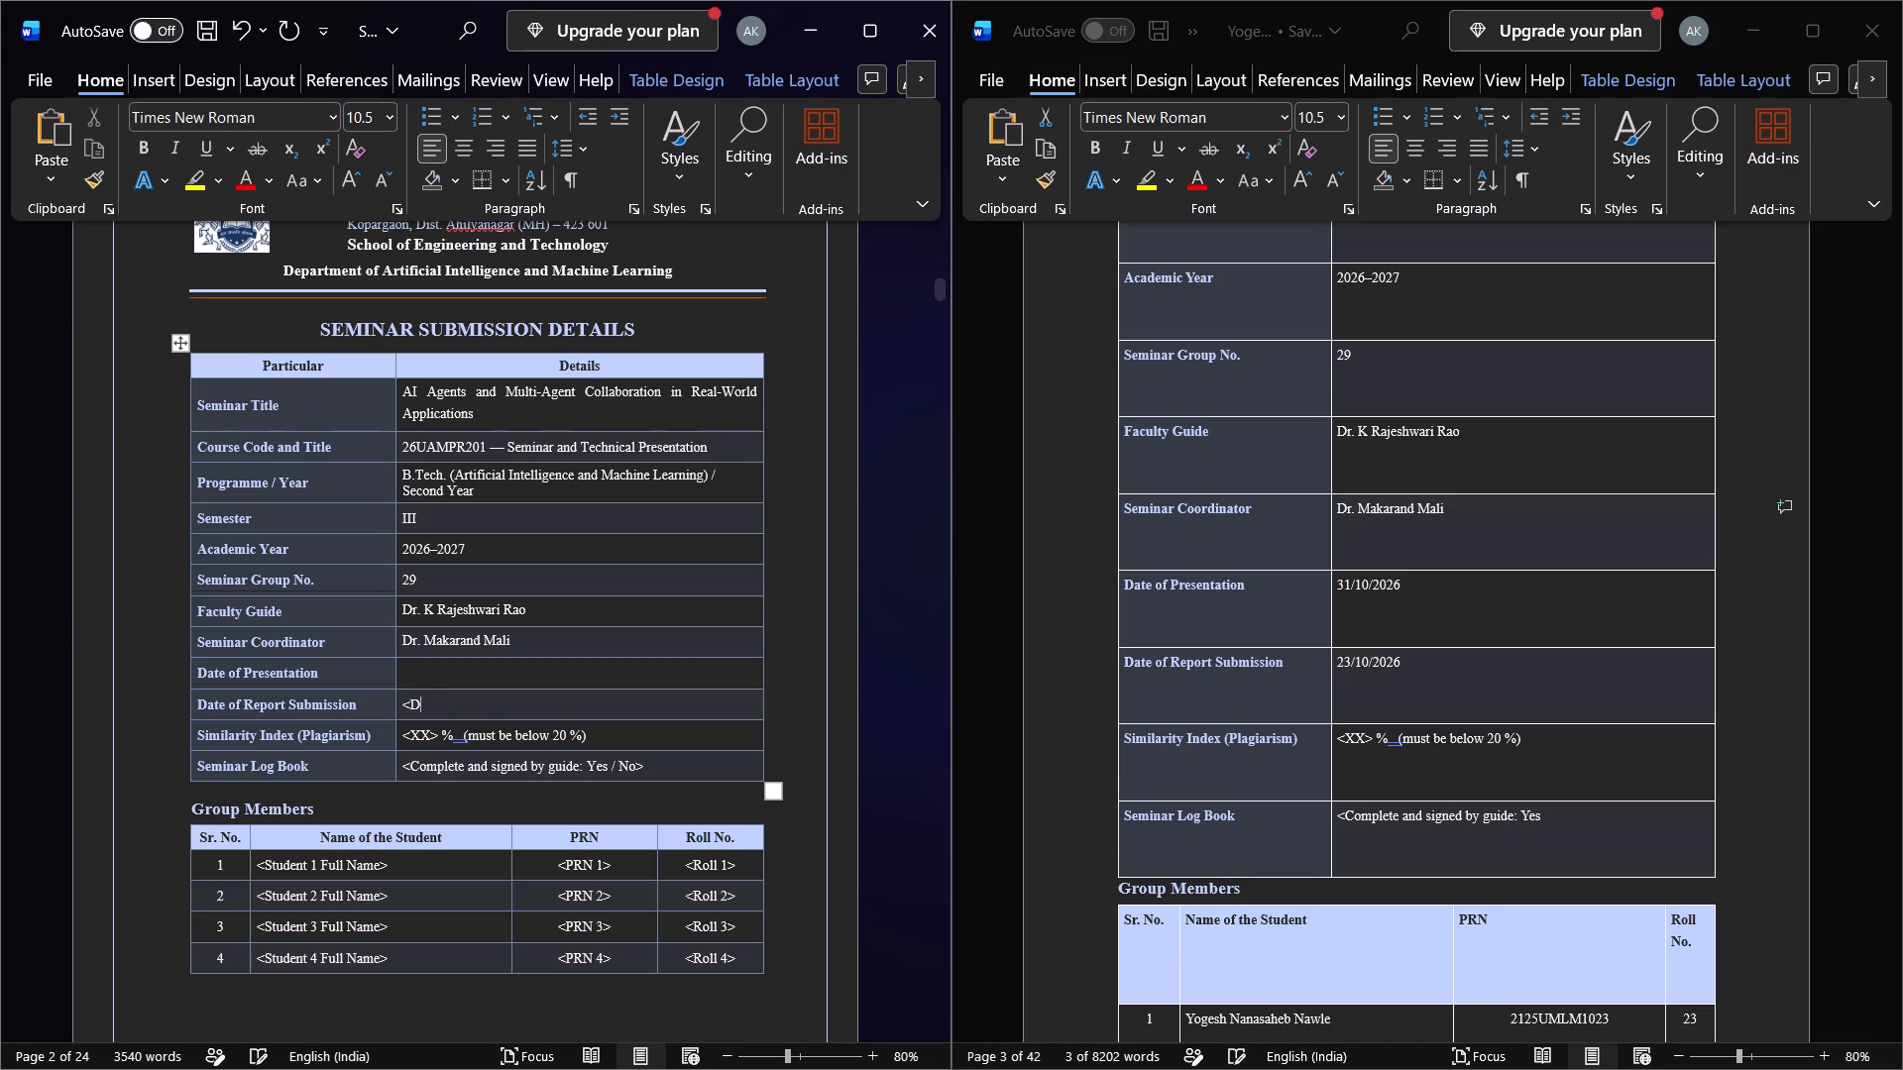
key("BackSpace")
Clear the "<XX> % (must be below 20 %)" text from the template's Similarity Index (Plagiarism) row.
left_click(593, 740)
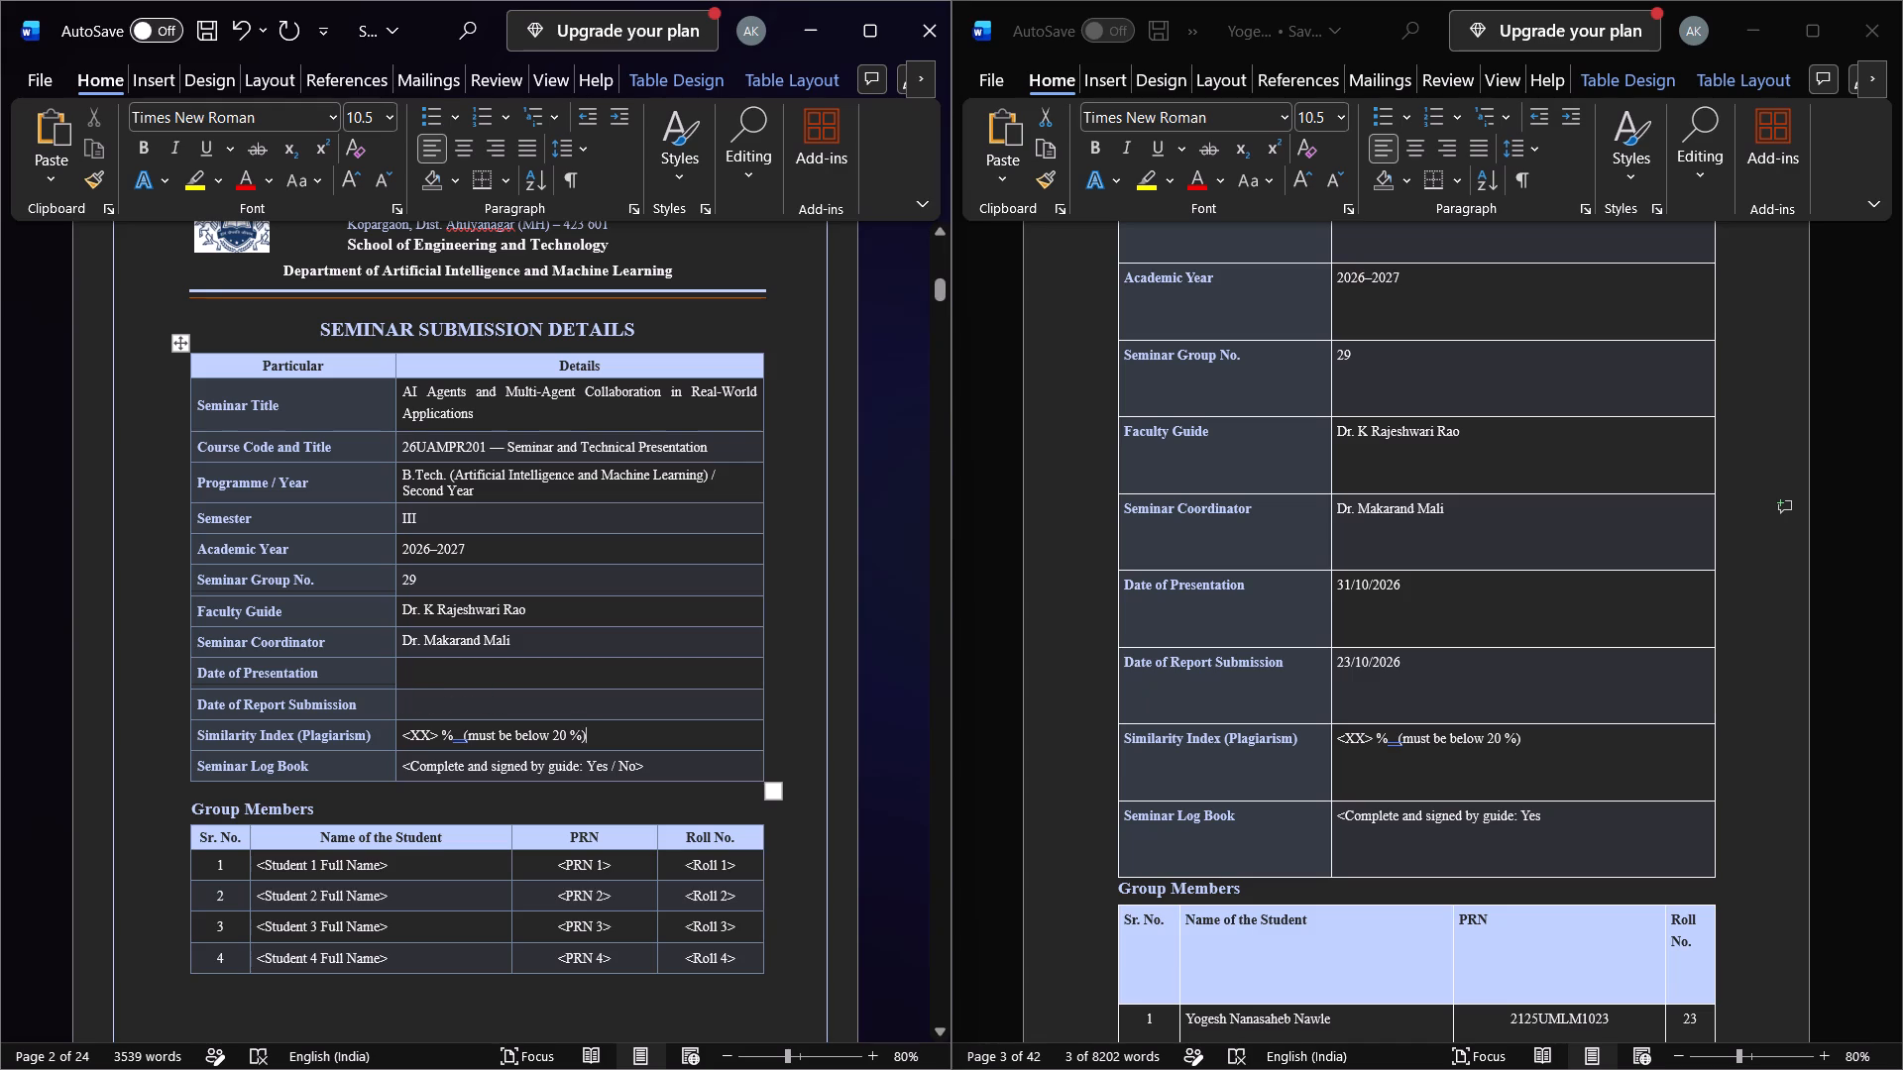
key("BackSpace")
key("BackSpace")
key("BackSpace")
key("BackSpace")
key("BackSpace")
key("BackSpace")
key("BackSpace")
key("BackSpace")
key("BackSpace")
key("BackSpace")
key("BackSpace")
key("BackSpace")
key("BackSpace")
key("BackSpace")
key("BackSpace")
key("BackSpace")
key("BackSpace")
key("BackSpace")
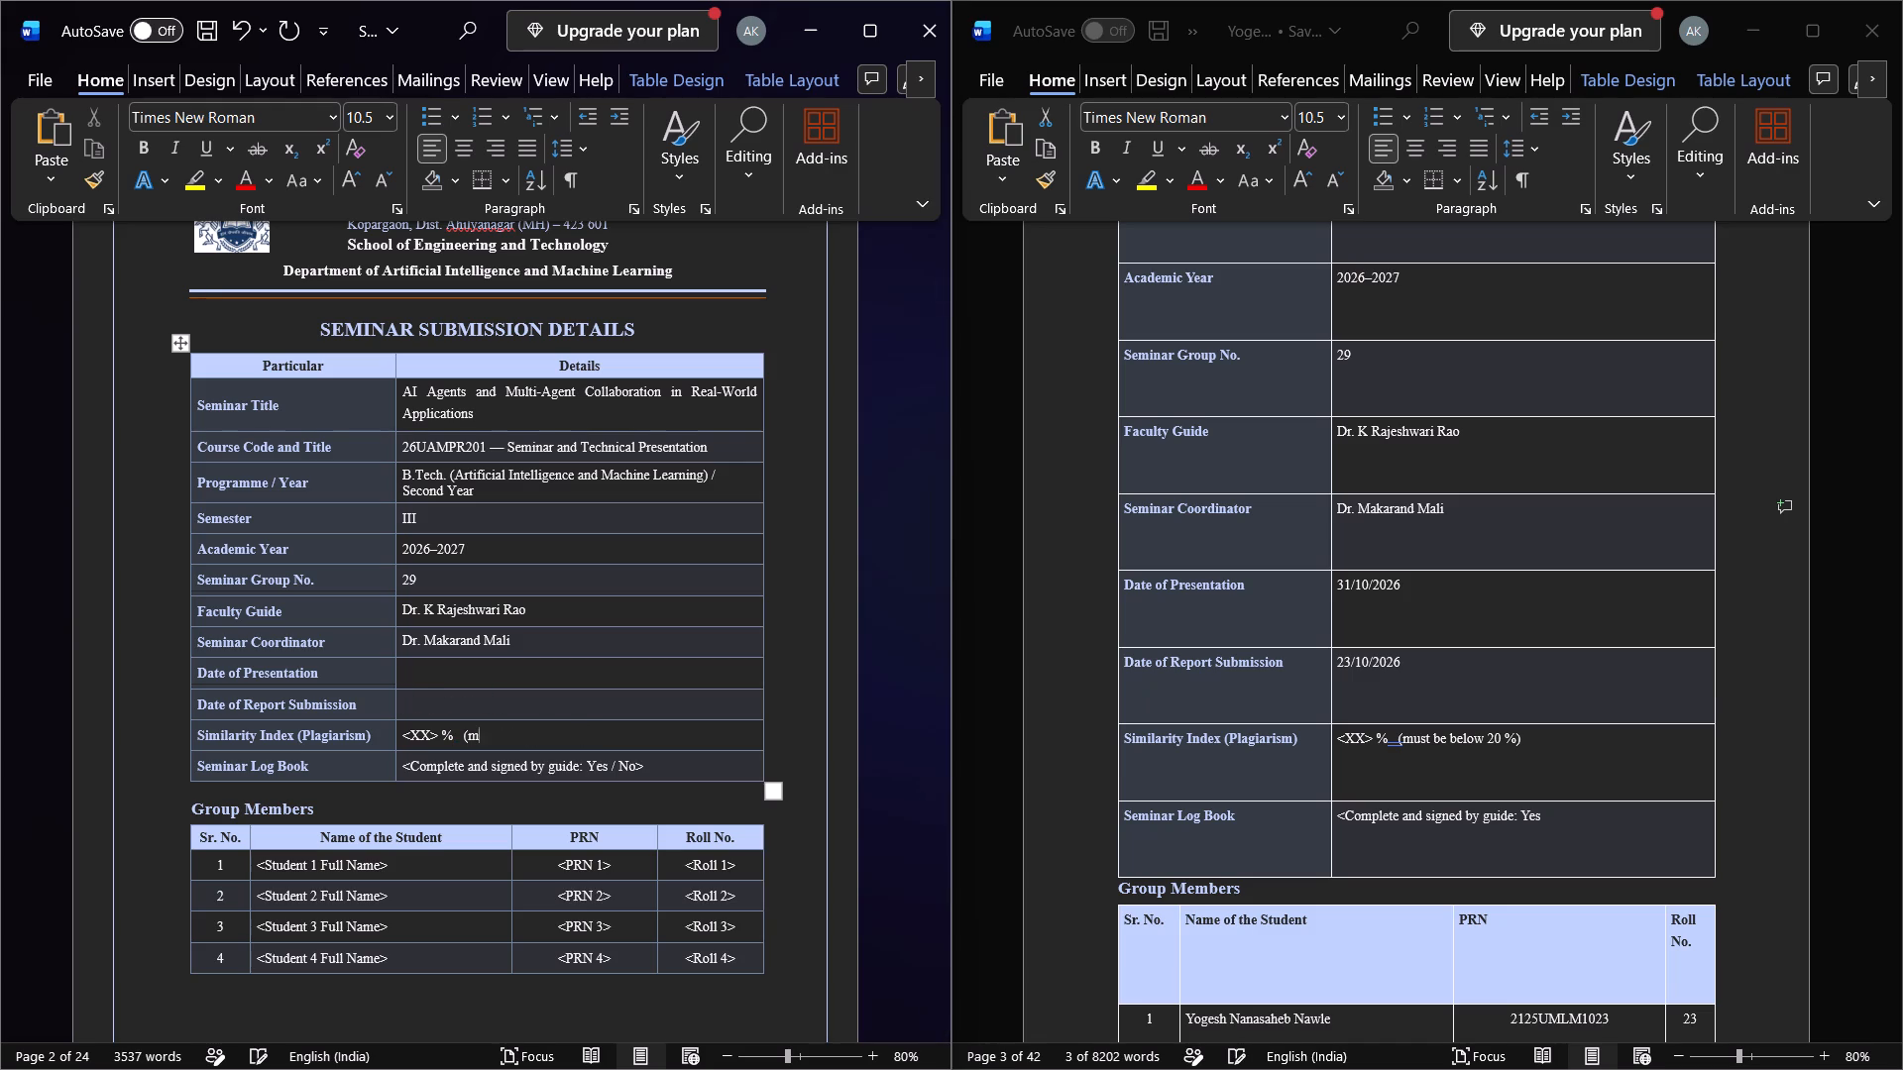
key("BackSpace")
key("BackSpace")
key("BackSpace")
key("BackSpace")
key("BackSpace")
key("BackSpace")
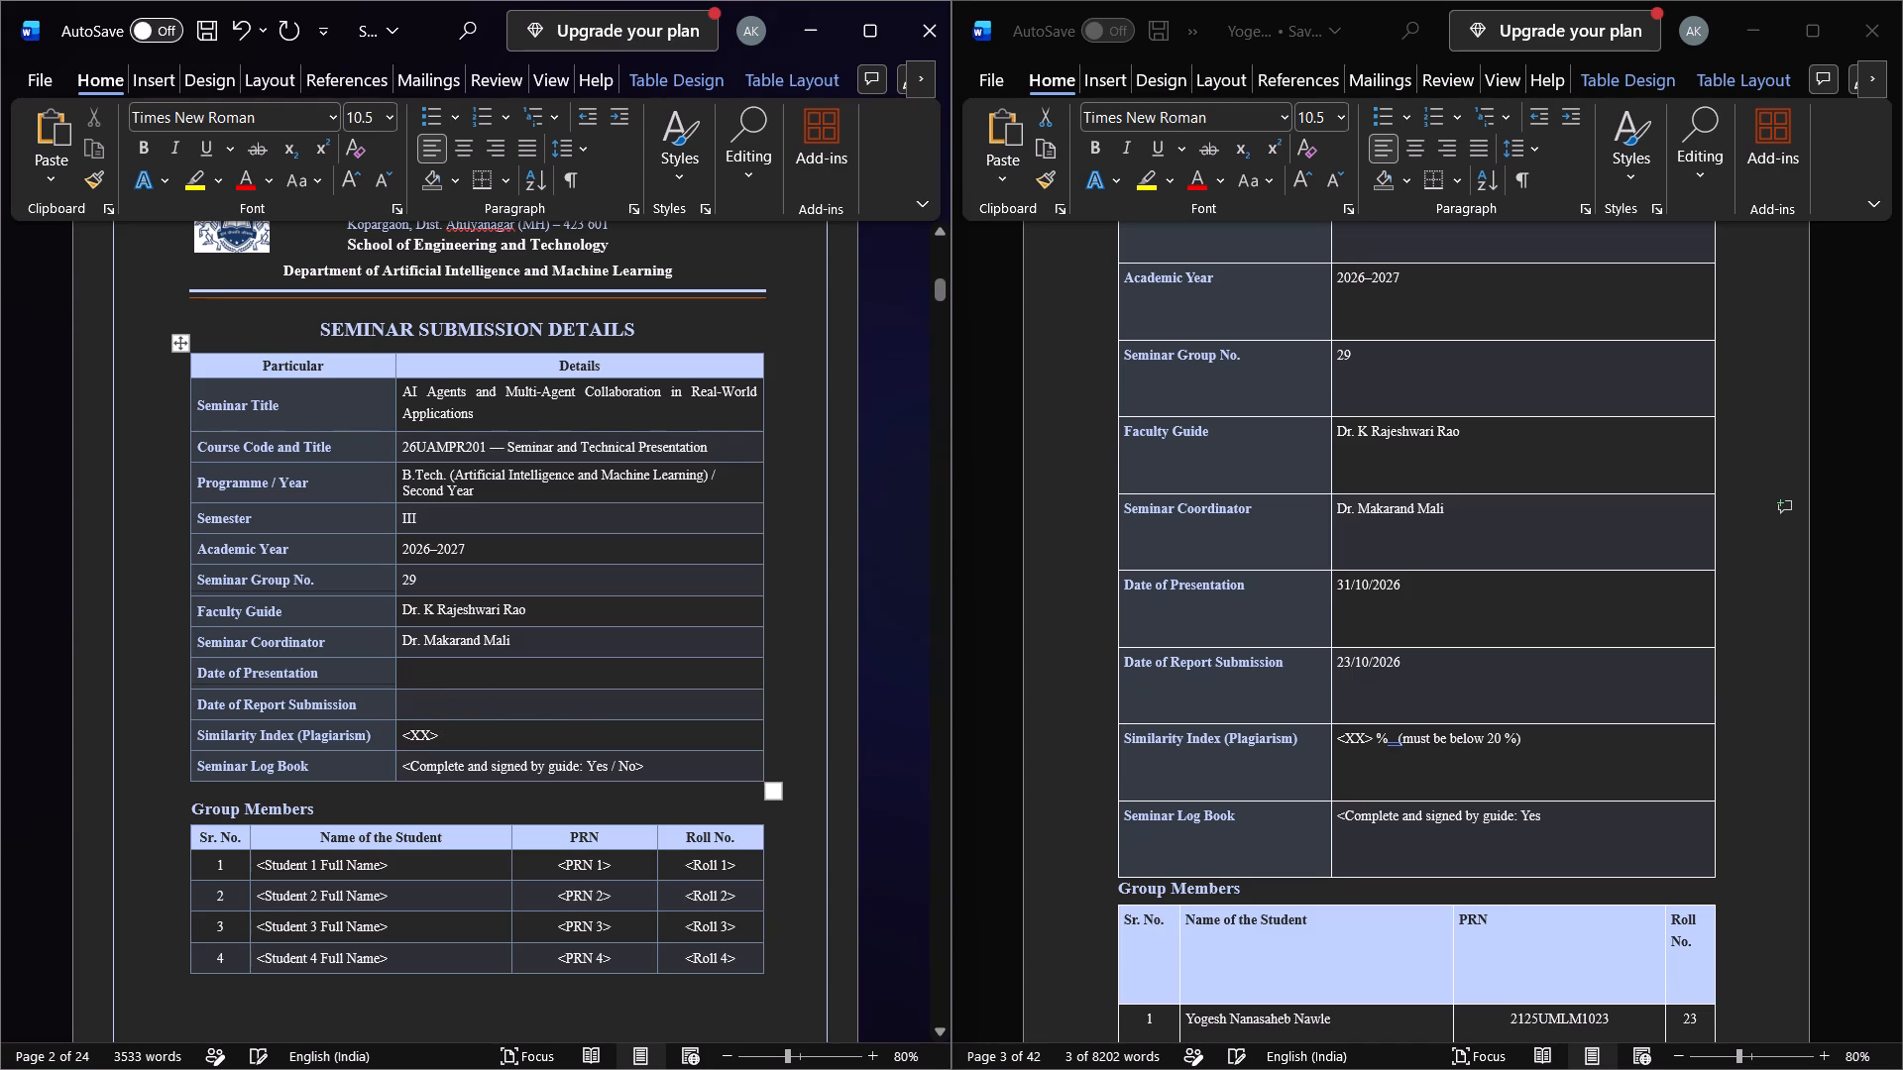
key("BackSpace")
key("BackSpace")
key("BackSpace")
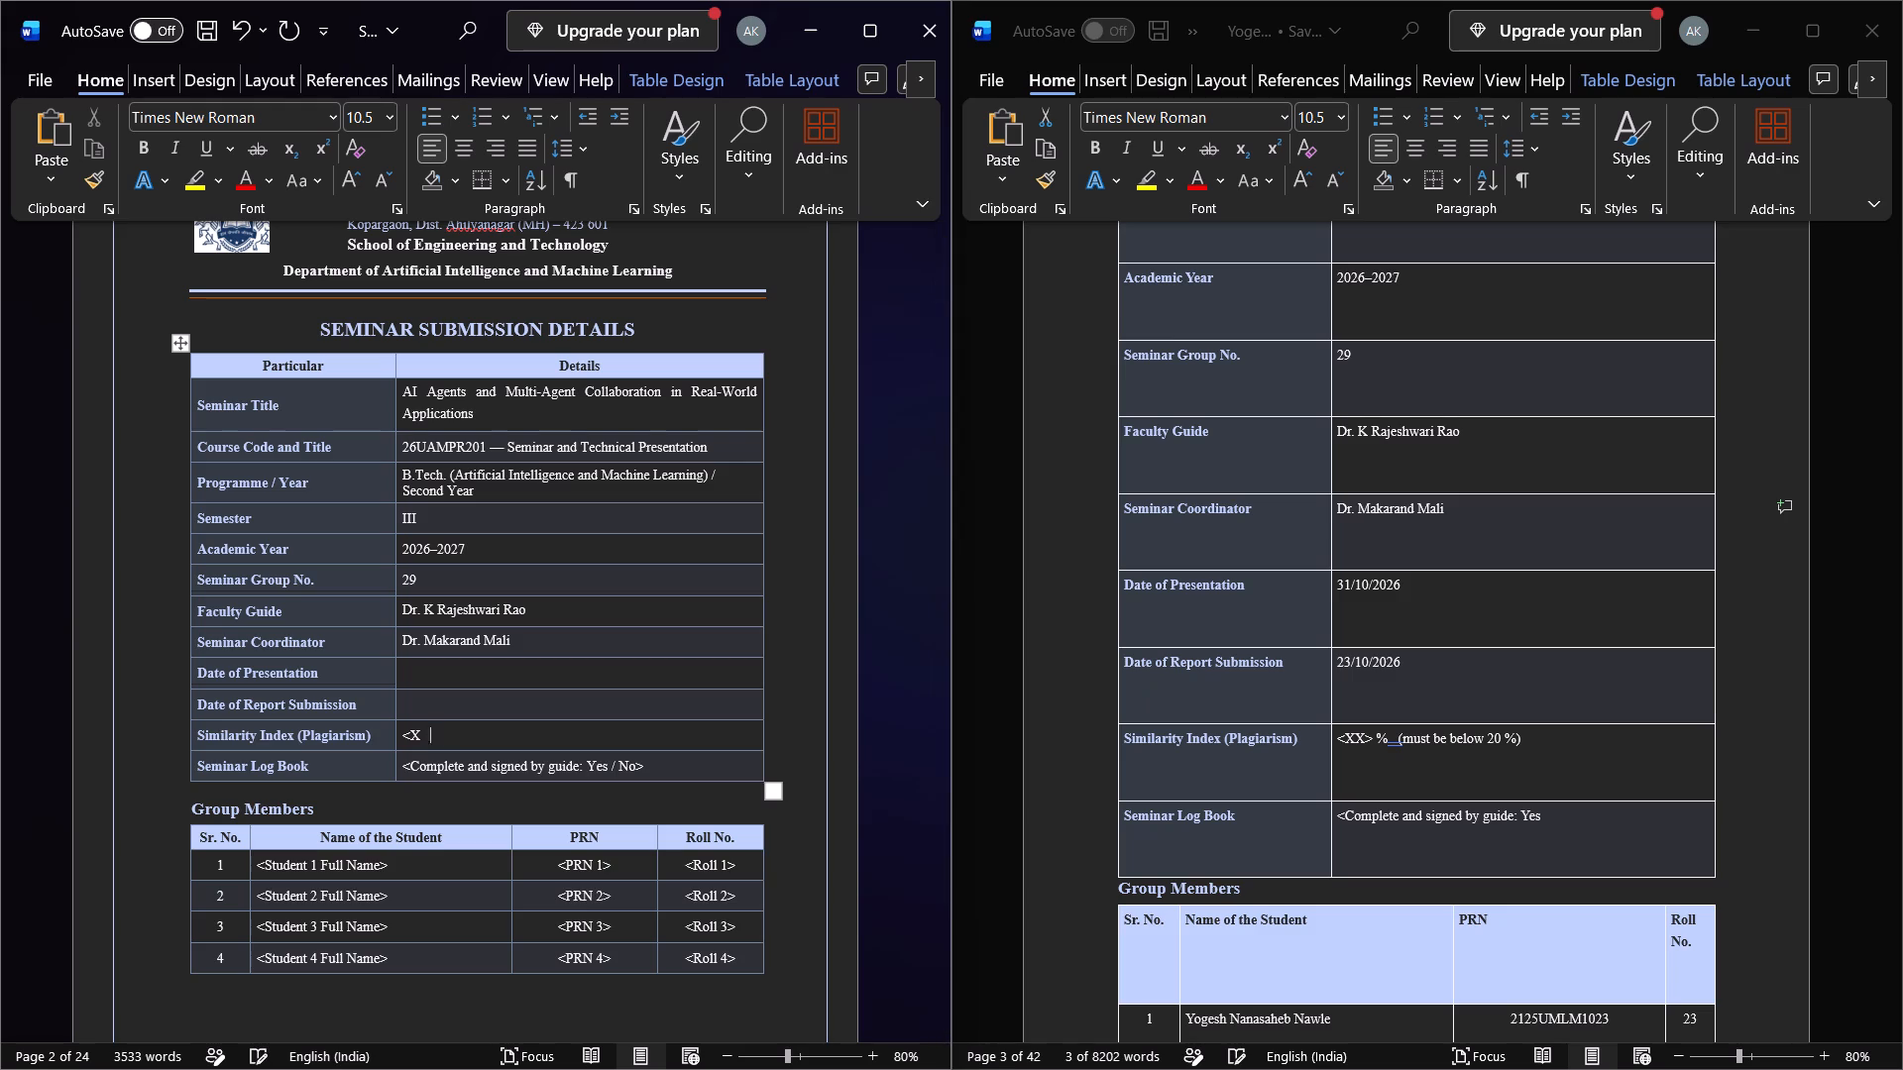
key("BackSpace")
key("BackSpace")
Clear the "<Complete and signed by guide: Yes / No>" placeholder from the template's Seminar Log Book row.
left_click(671, 774)
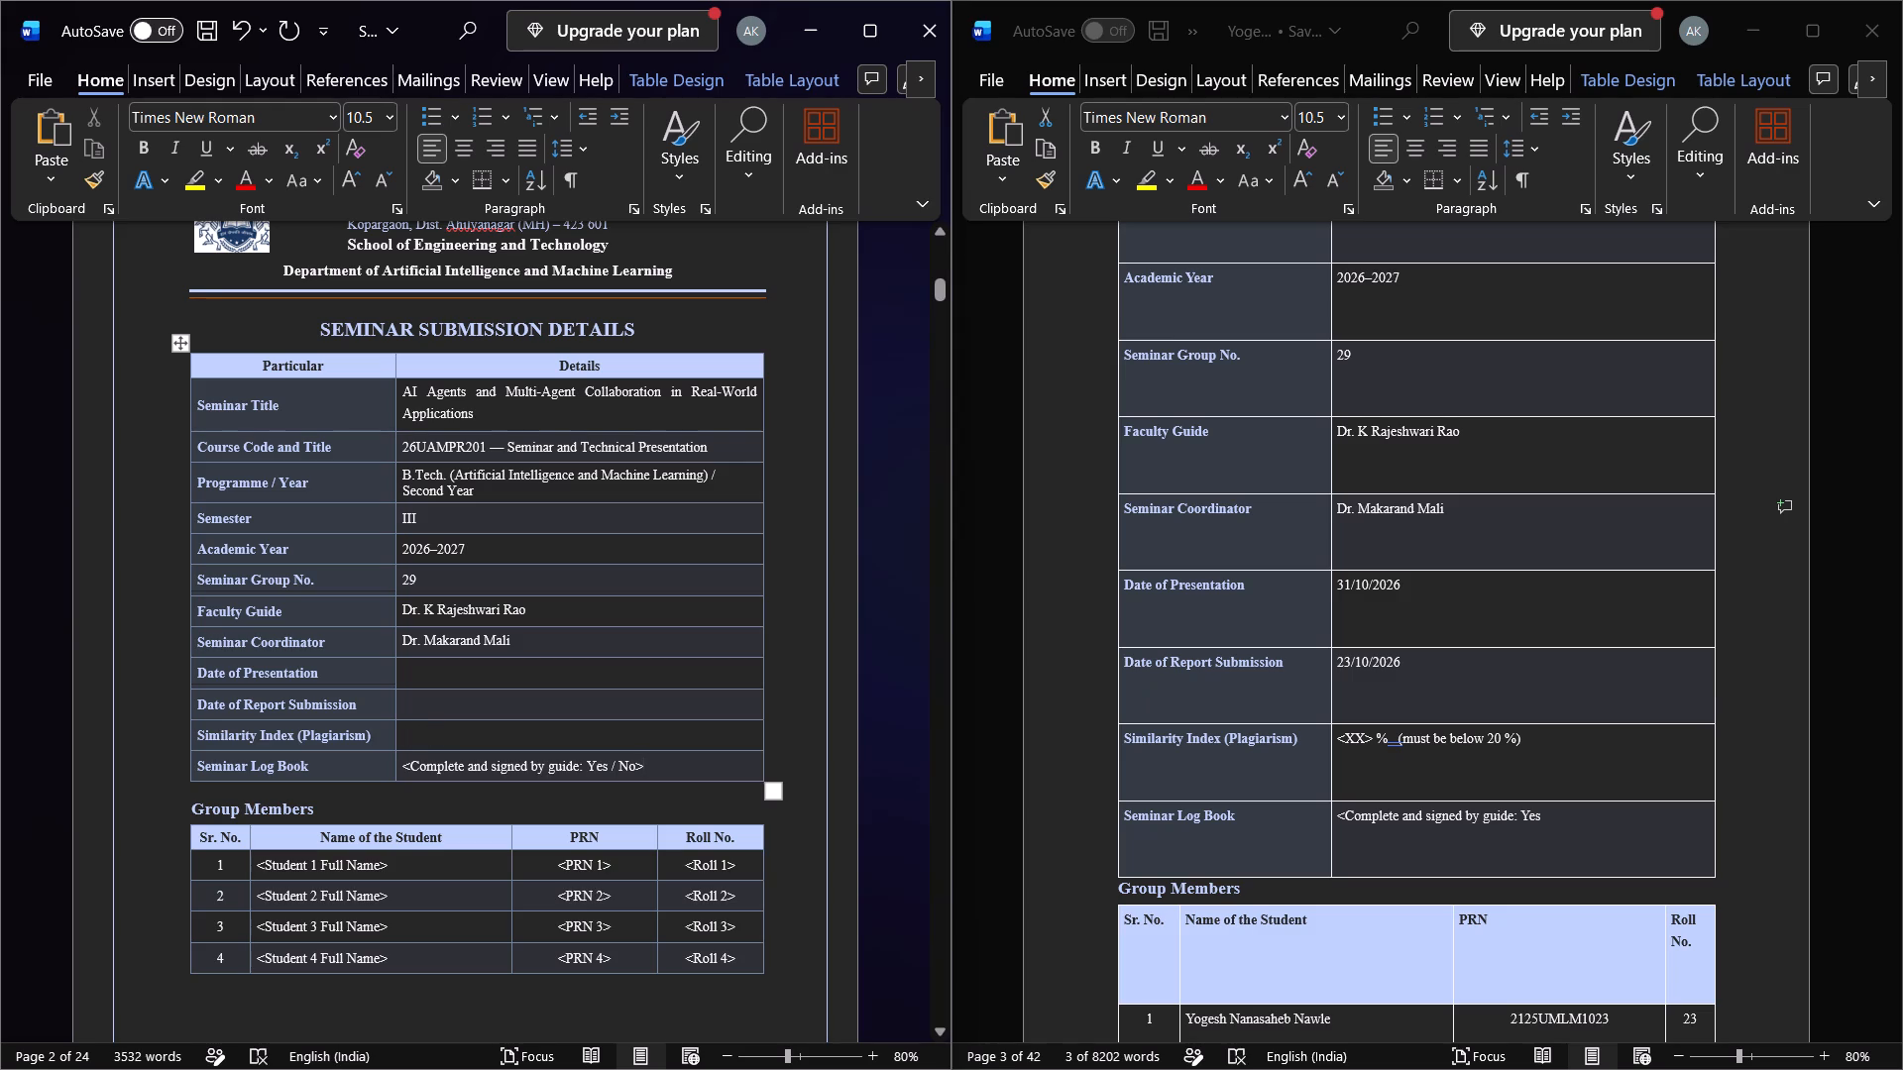
key("BackSpace")
key("BackSpace")
key("BackSpace")
key("BackSpace")
key("BackSpace")
key("BackSpace")
key("BackSpace")
key("BackSpace")
key("BackSpace")
key("BackSpace")
key("BackSpace")
key("BackSpace")
key("BackSpace")
key("BackSpace")
key("BackSpace")
key("BackSpace")
key("BackSpace")
key("BackSpace")
key("BackSpace")
key("BackSpace")
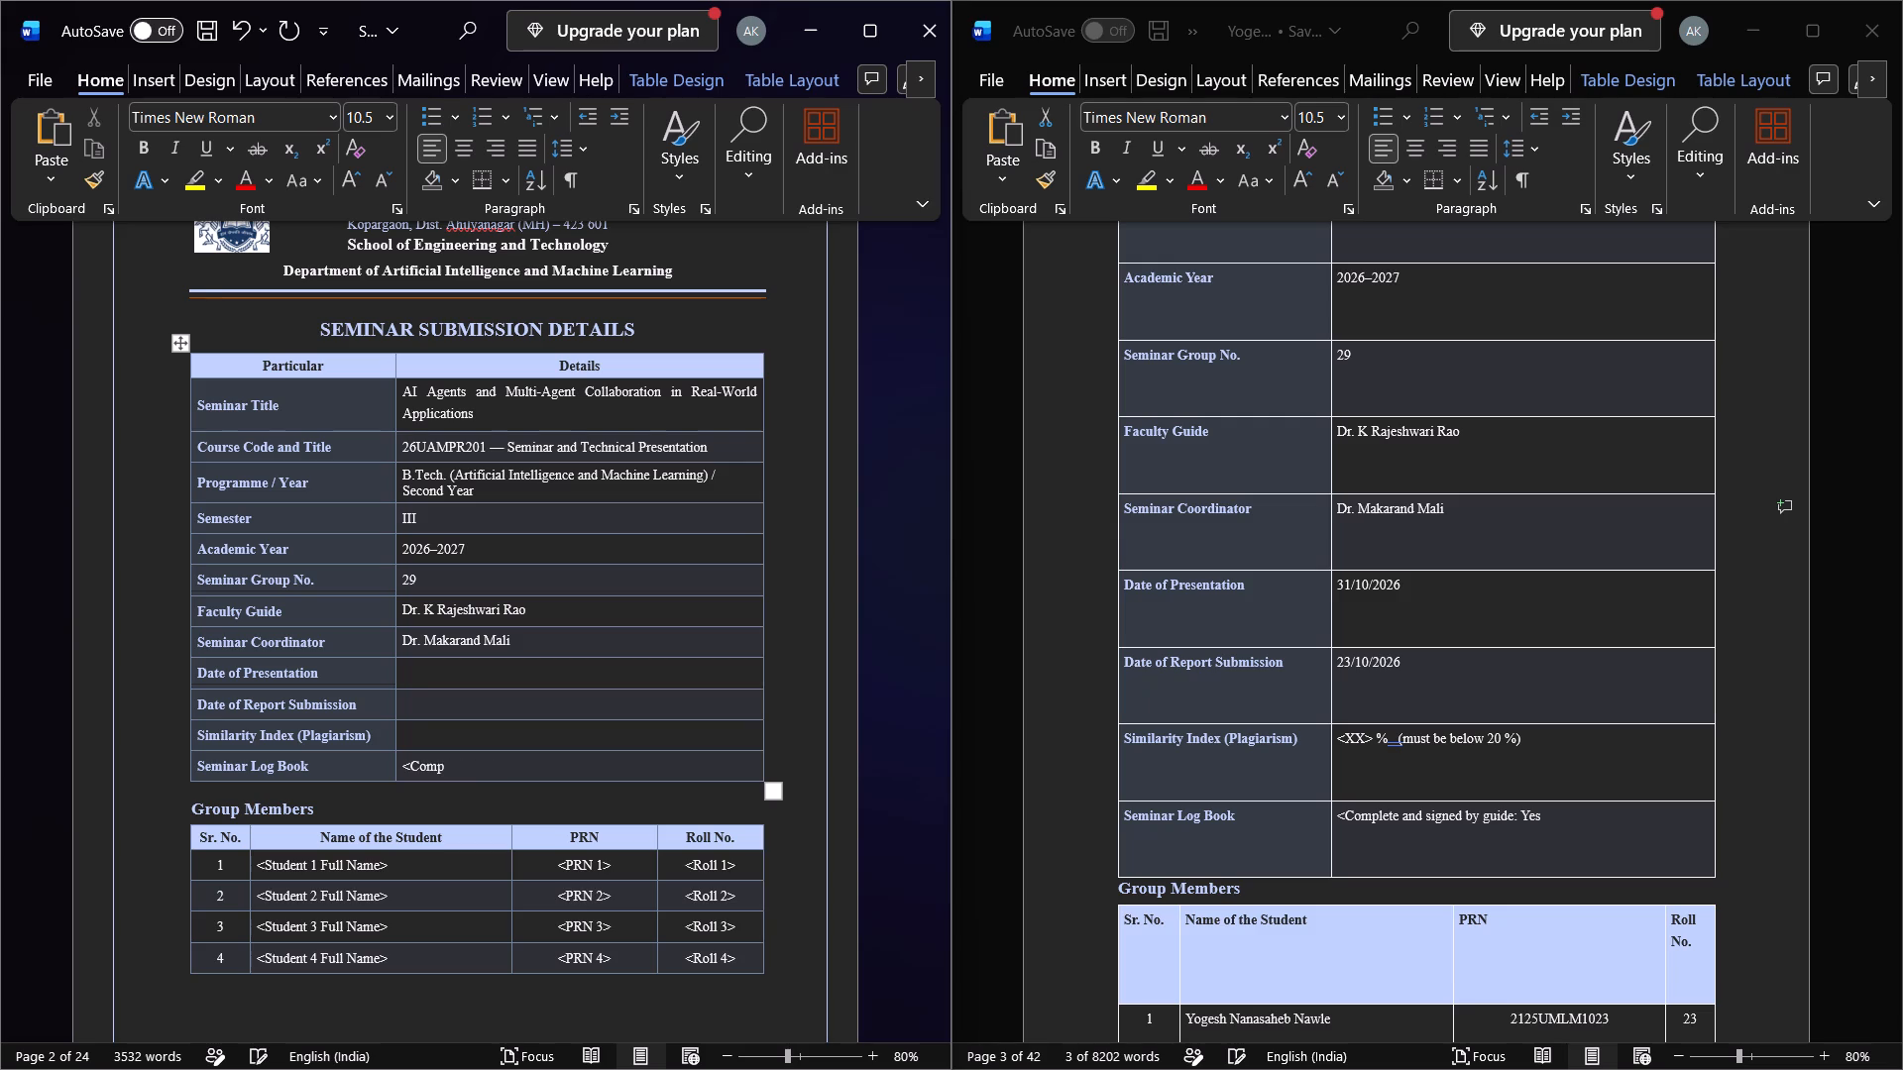
key("BackSpace")
key("BackSpace")
key("BackSpace")
Replace <Student 1 Full Name> in the template's Group Members table with the first student's name copied from the report.
scroll(609, 711, "down", 5)
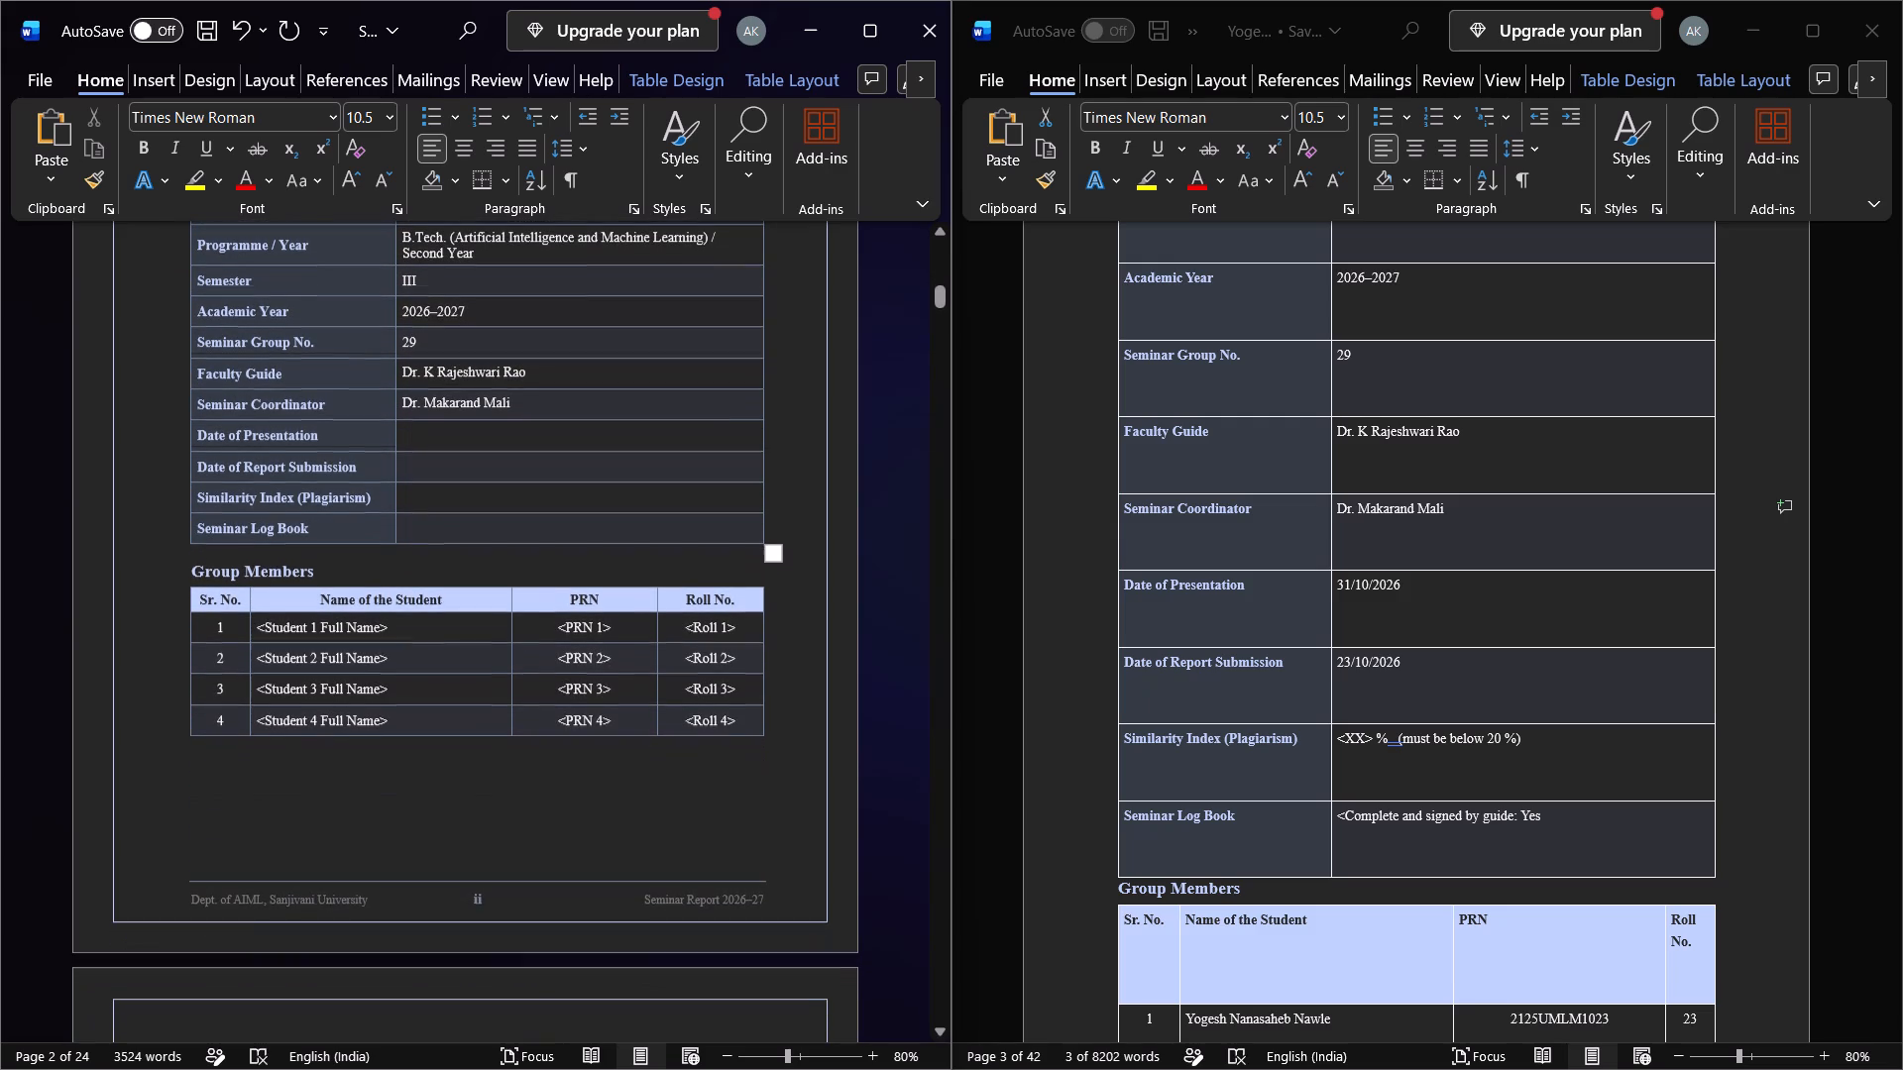
left_click_drag(412, 622, 278, 633)
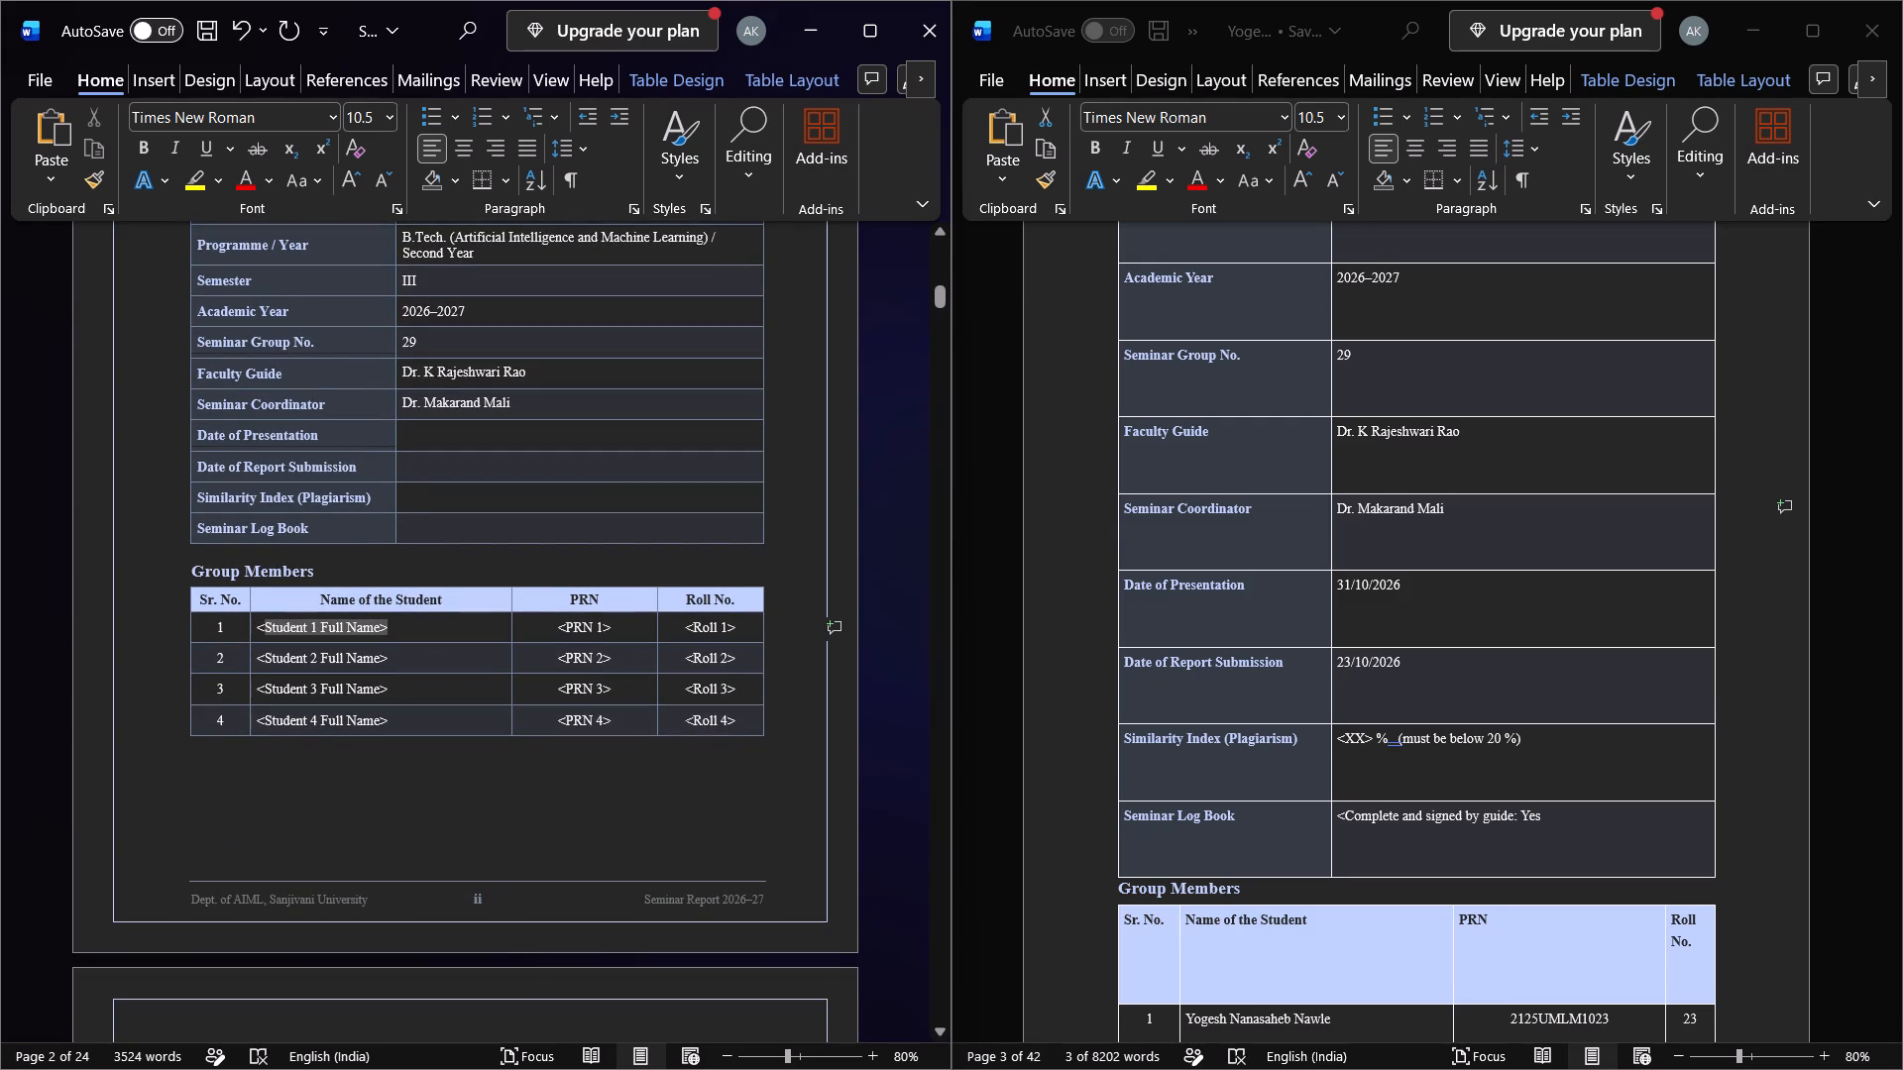
left_click_drag(278, 633, 253, 635)
key("BackSpace")
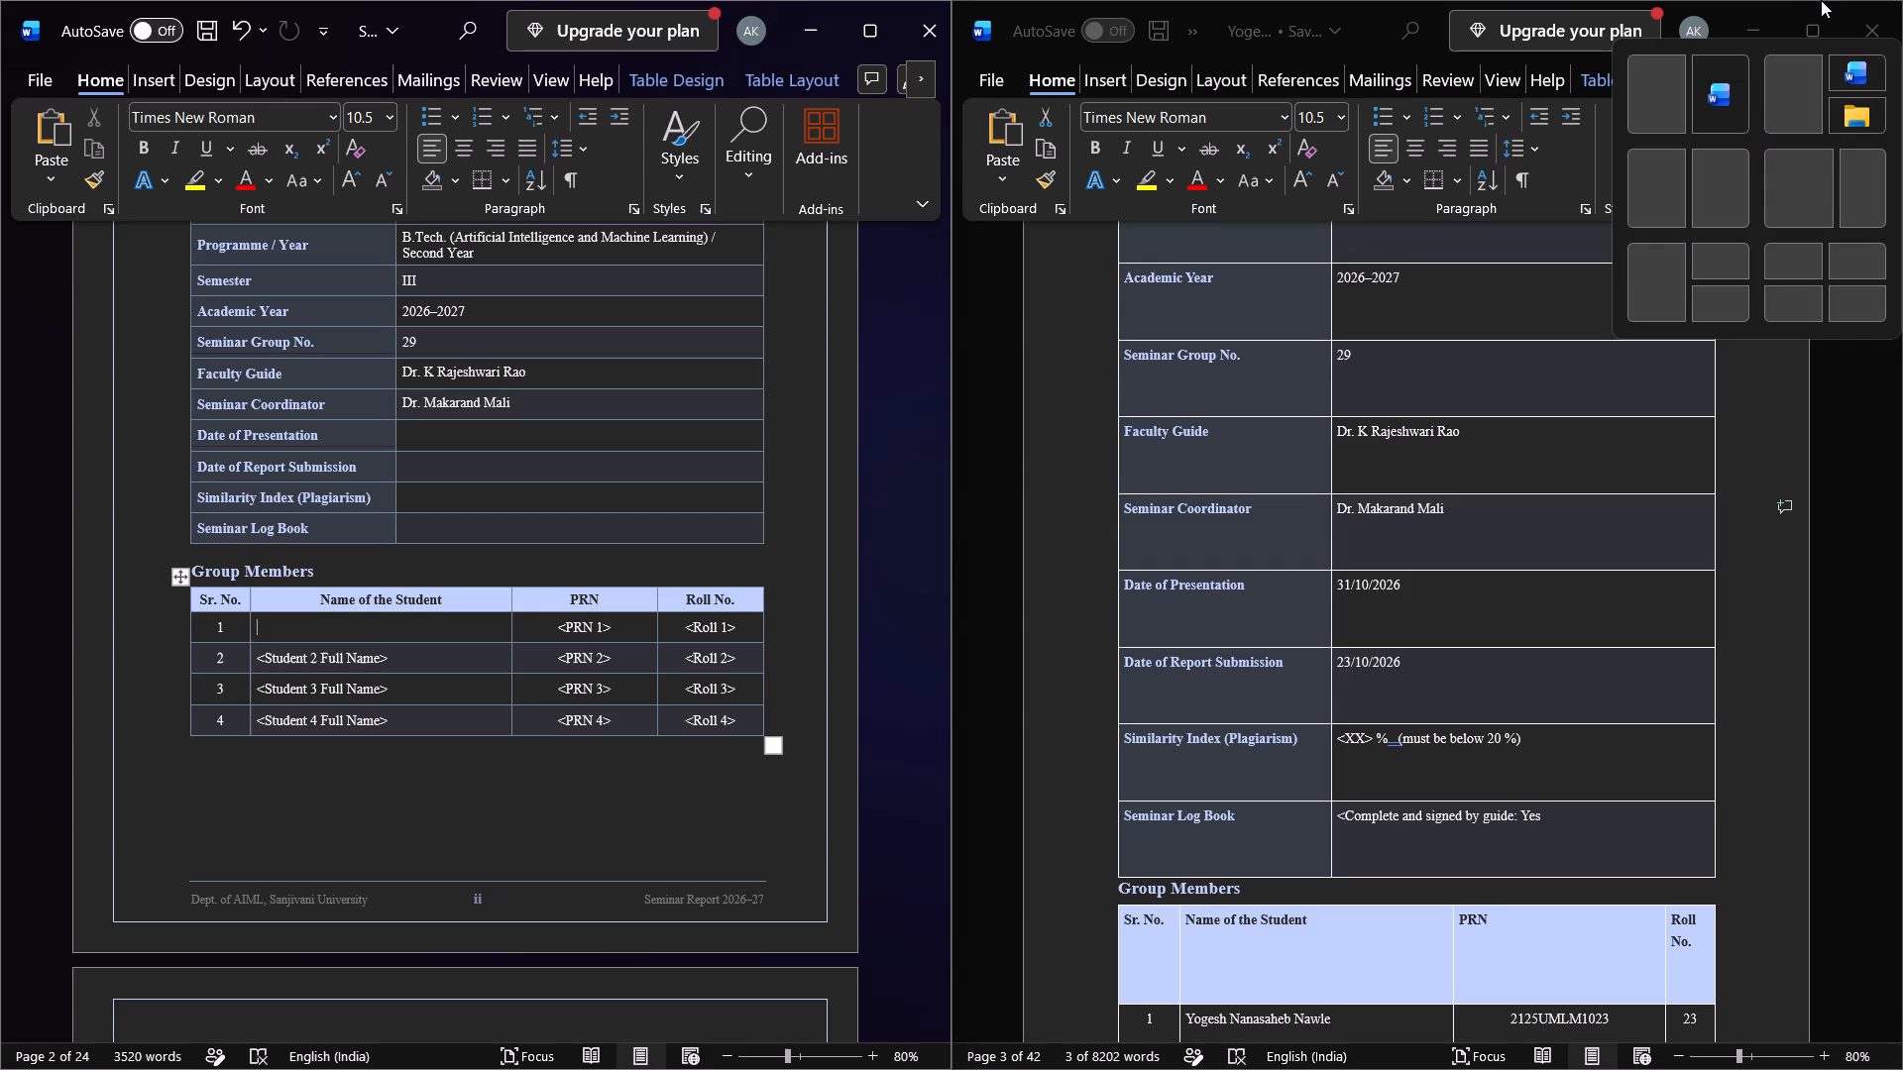
scroll(1902, 61, "down", 1)
scroll(1344, 838, "down", 2)
scroll(1342, 840, "up", 1)
scroll(1329, 806, "down", 7)
scroll(1335, 791, "up", 1)
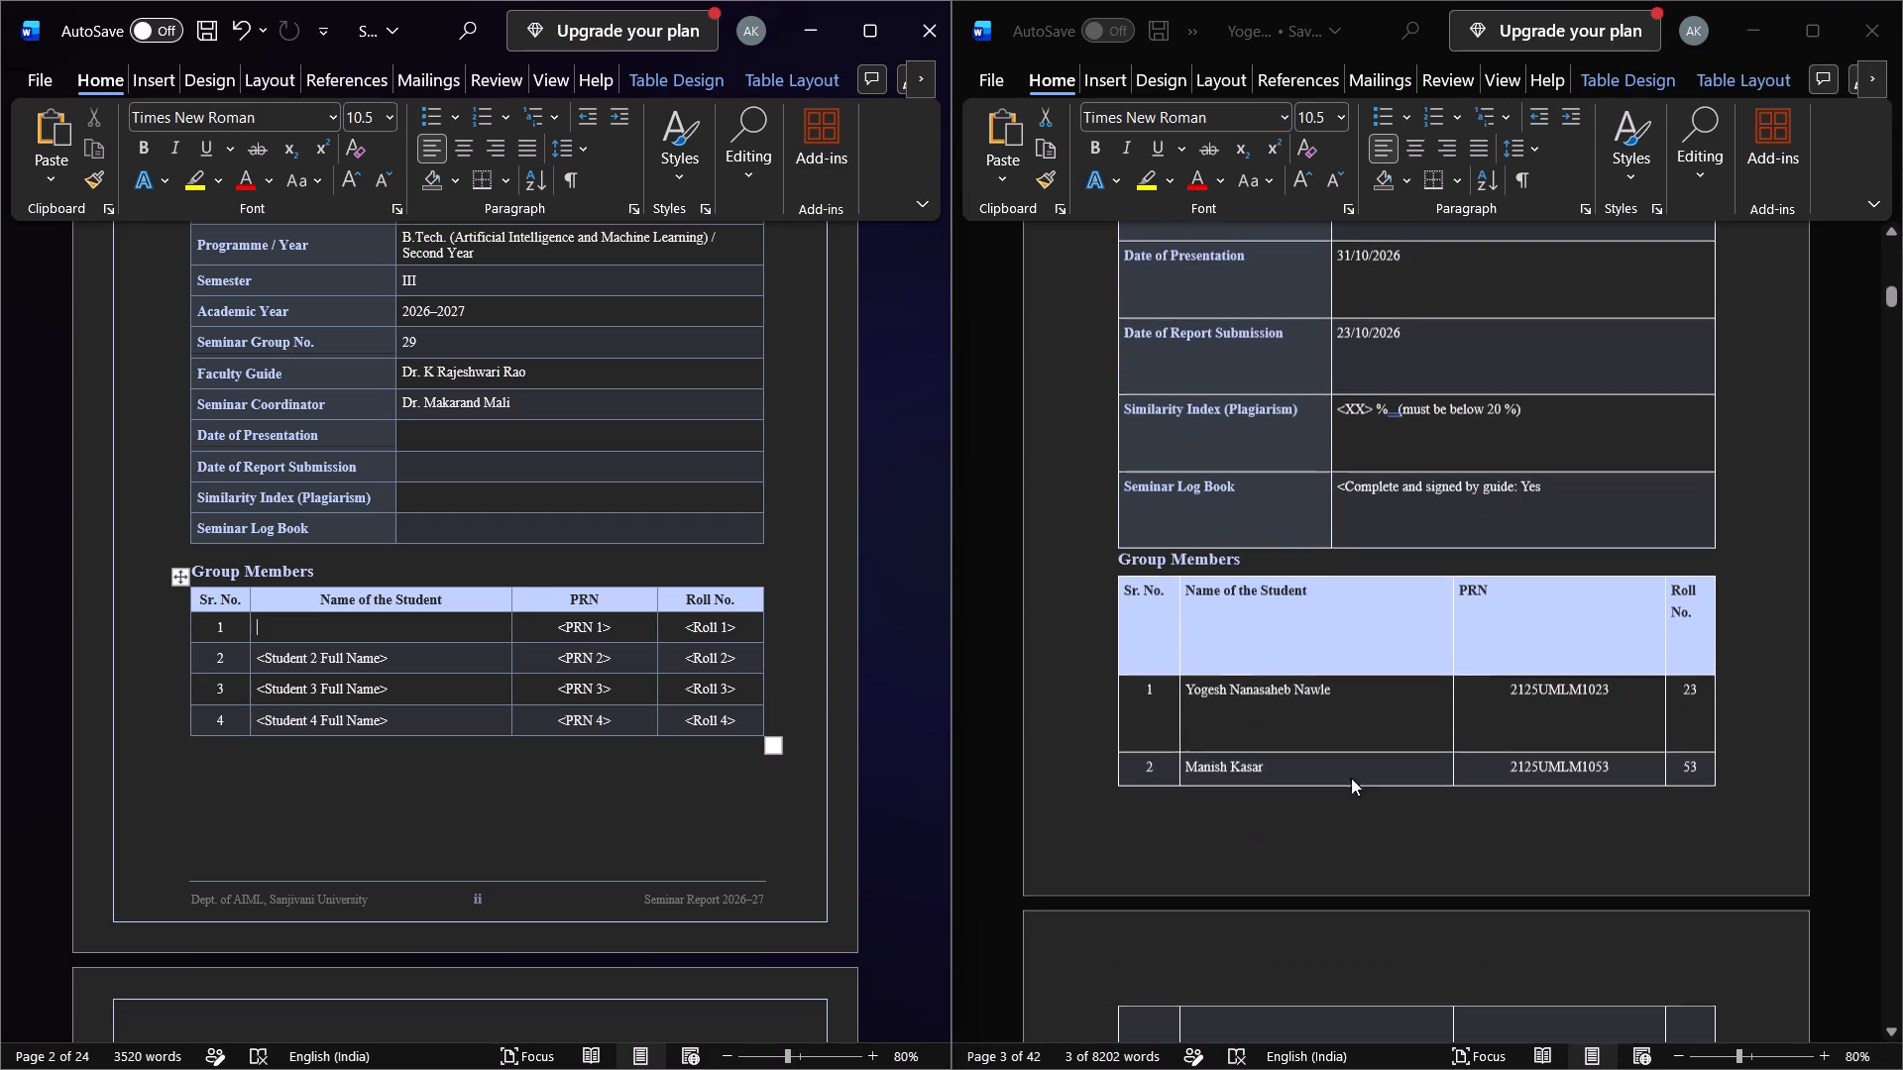
left_click(1182, 683)
left_click_drag(1186, 679, 1360, 693)
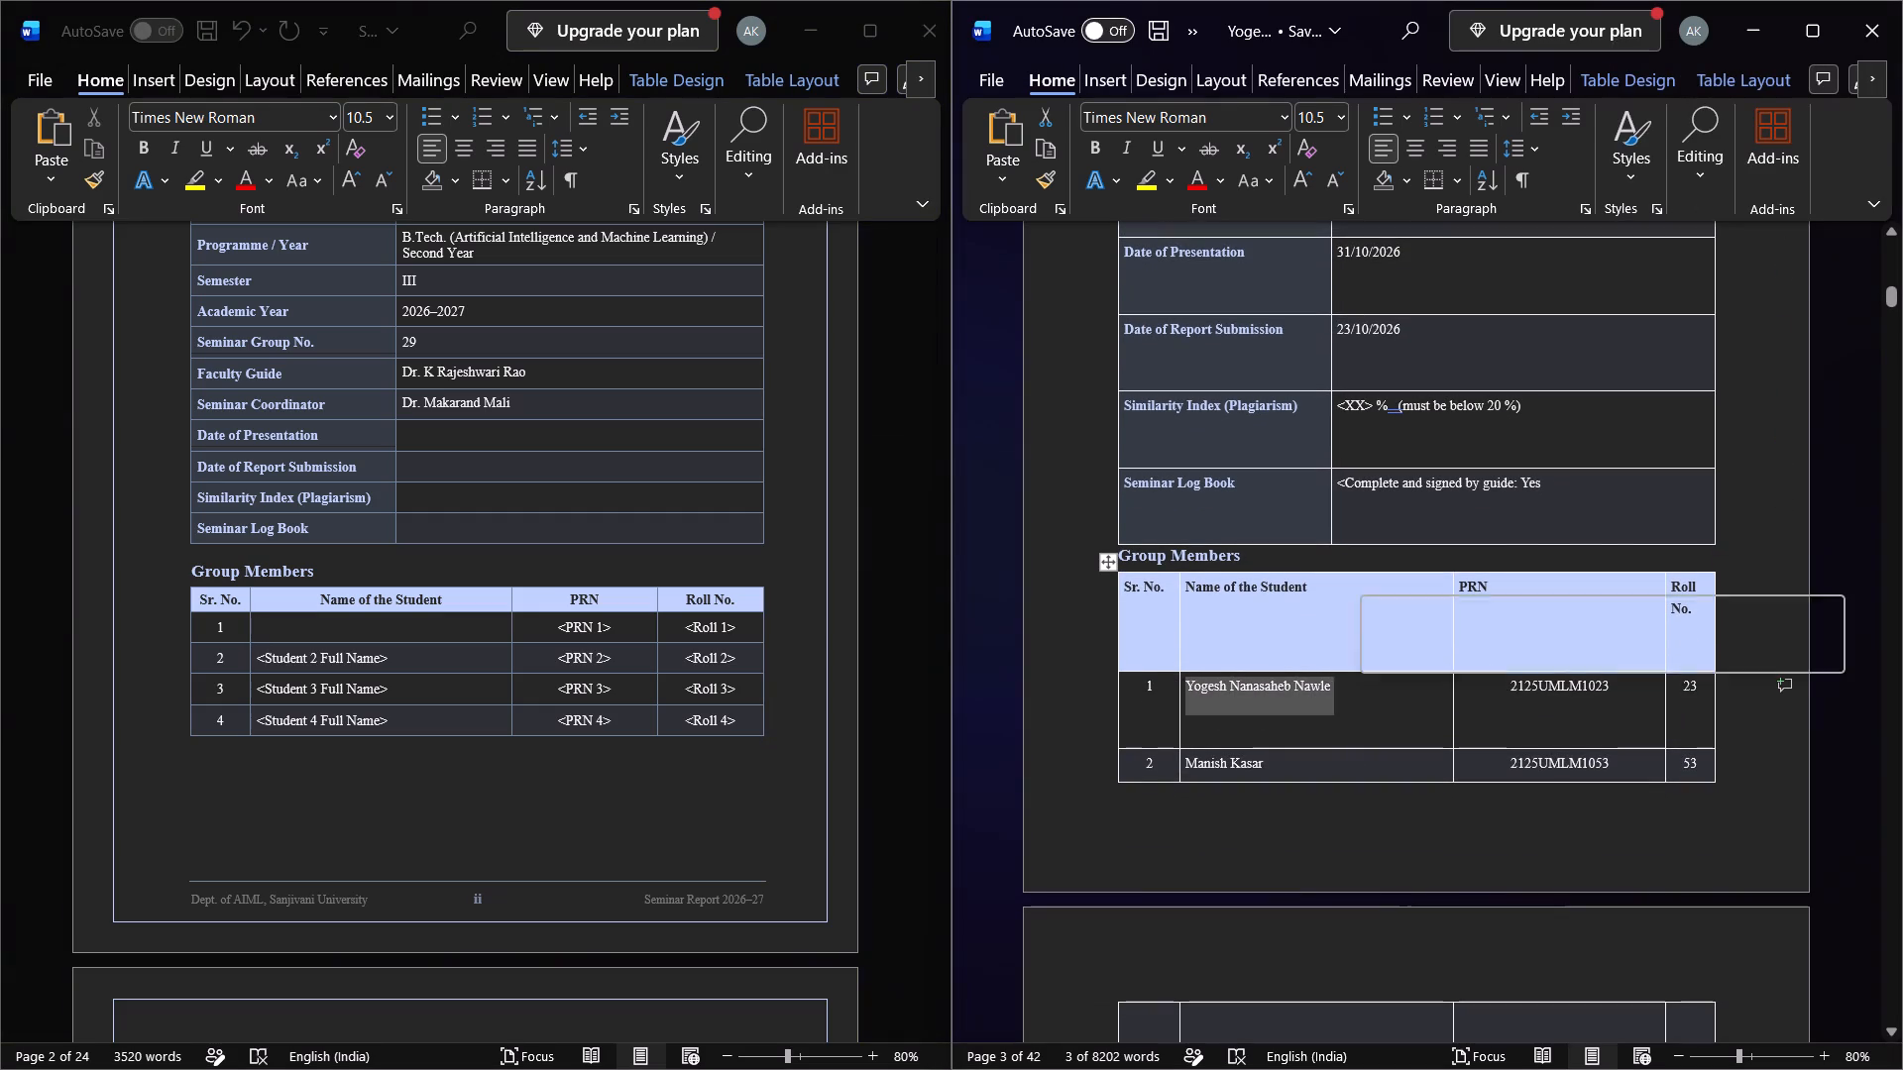
key("ctrl+c")
left_click(394, 620)
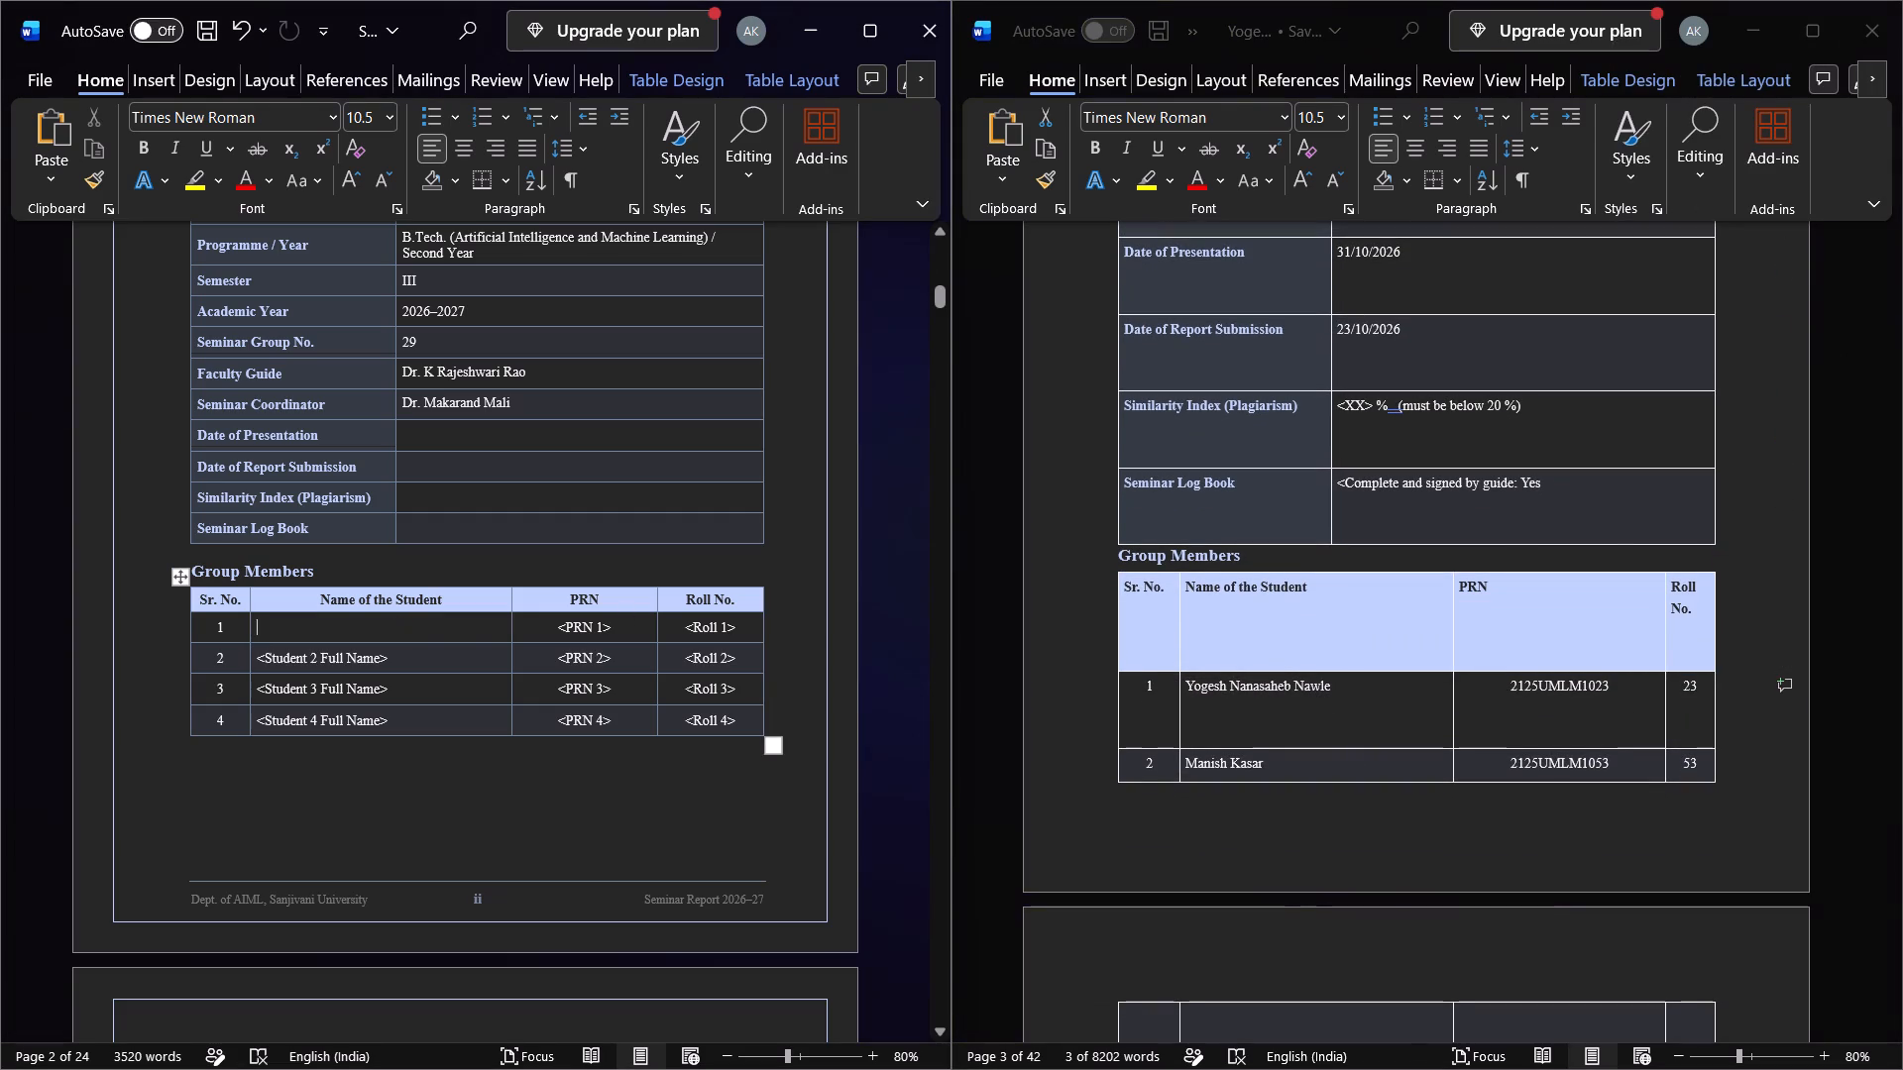
key("ctrl+v")
Replace <Student 2 Full Name> in the template with the second student's name copied from the report, without an extra line.
left_click_drag(389, 655, 252, 660)
key("BackSpace")
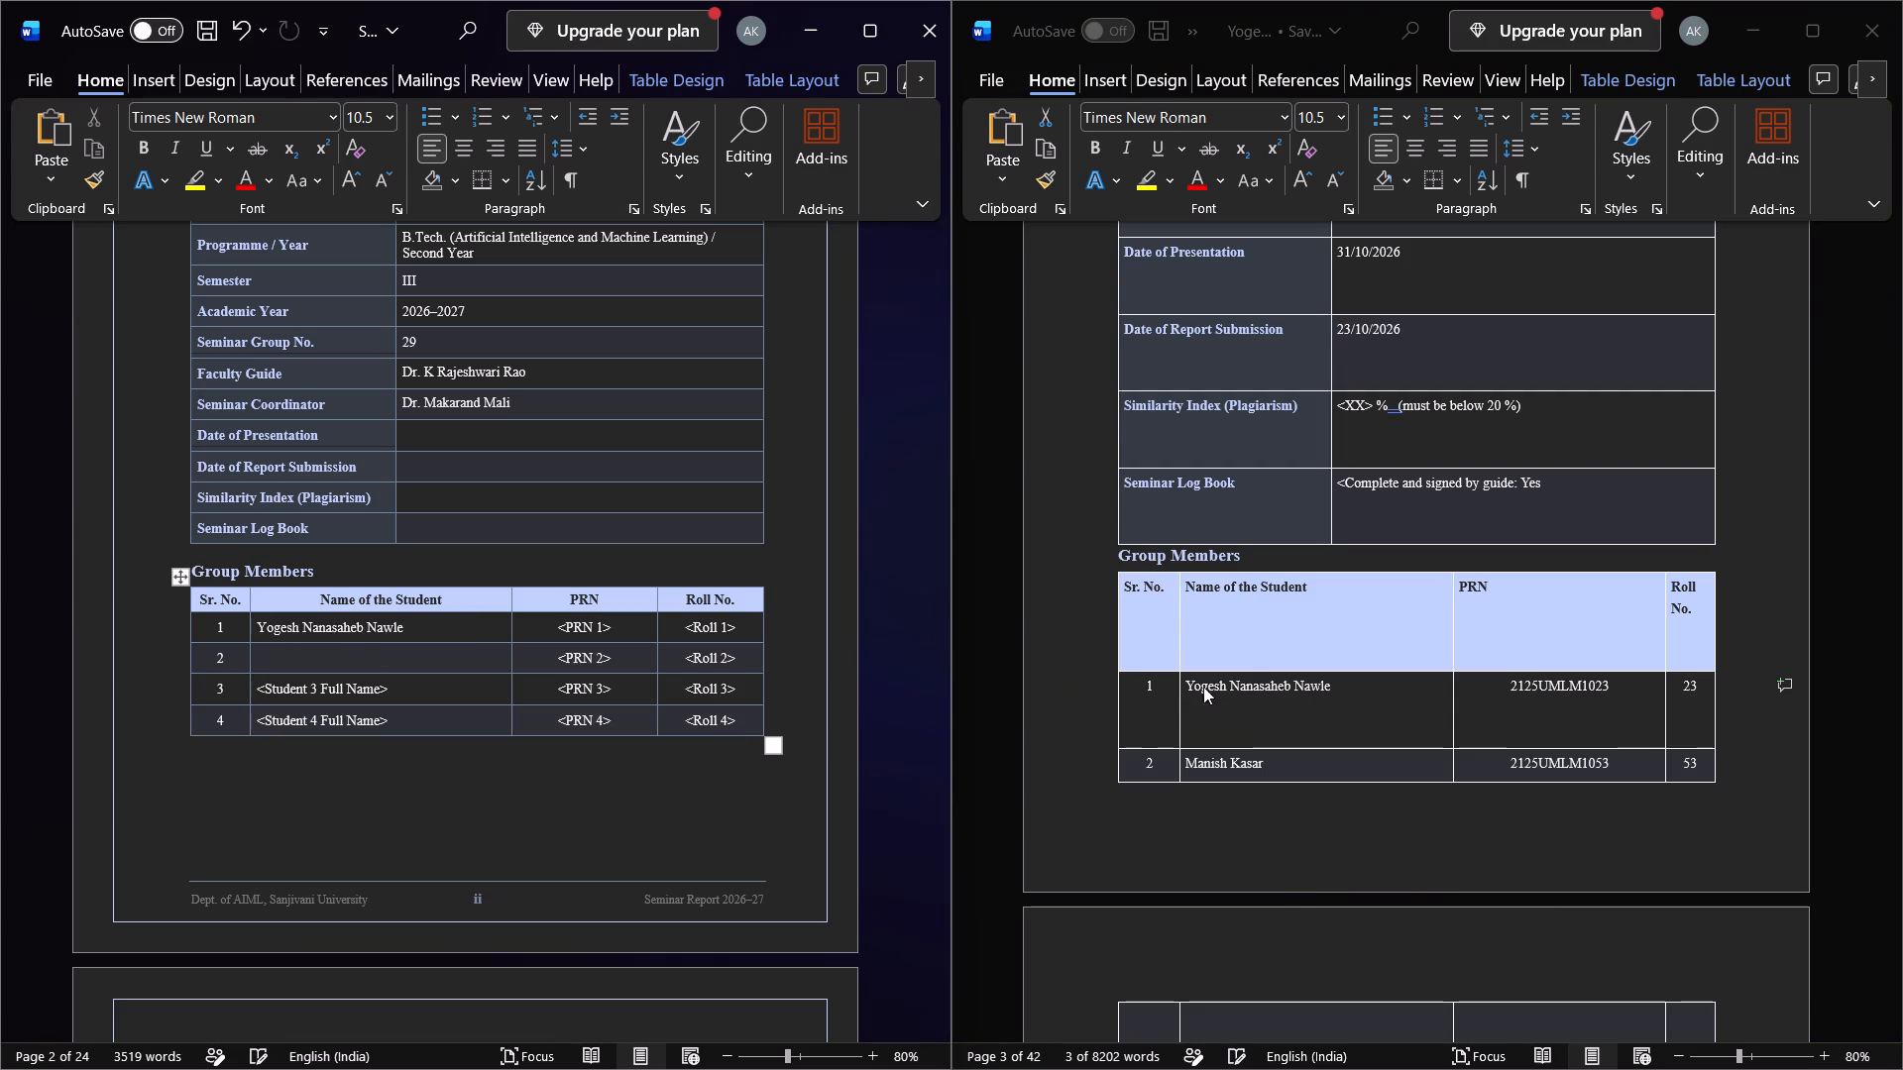
left_click_drag(1184, 757, 1253, 766)
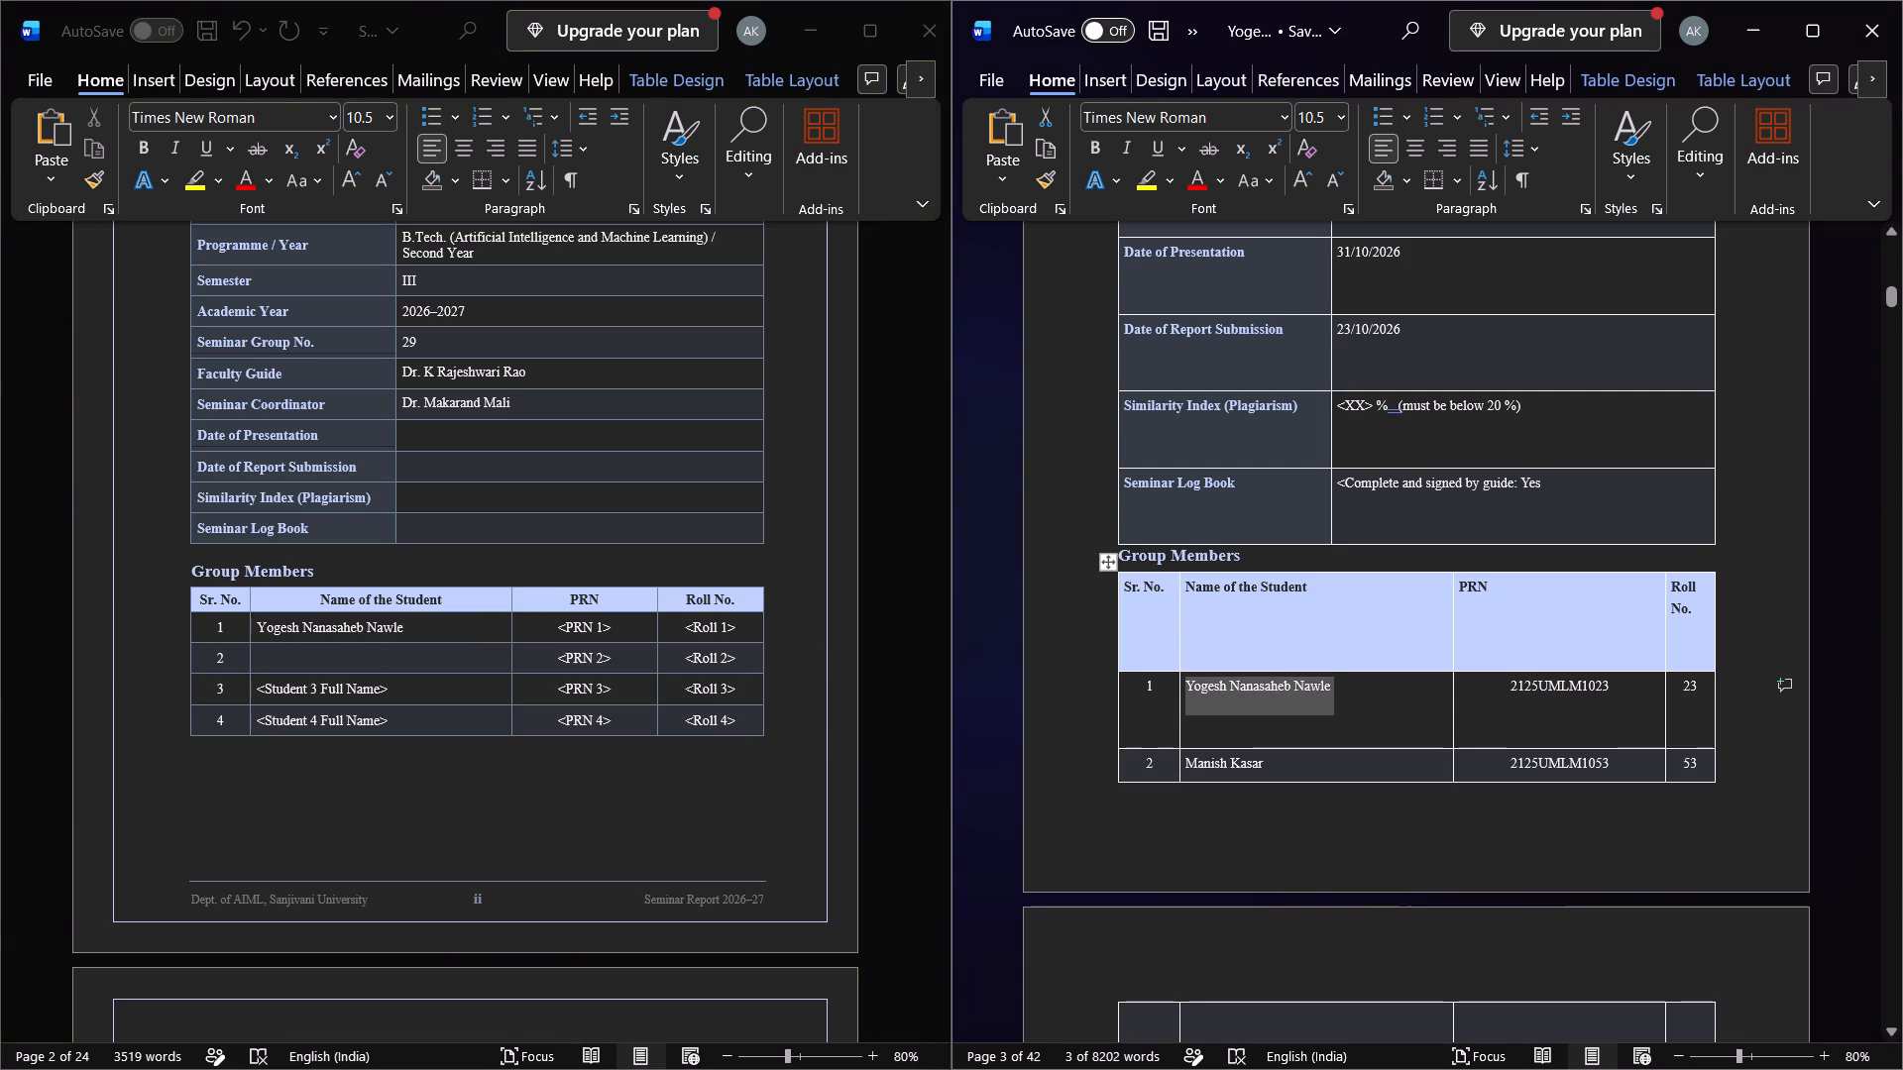
left_click_drag(1275, 766, 1184, 754)
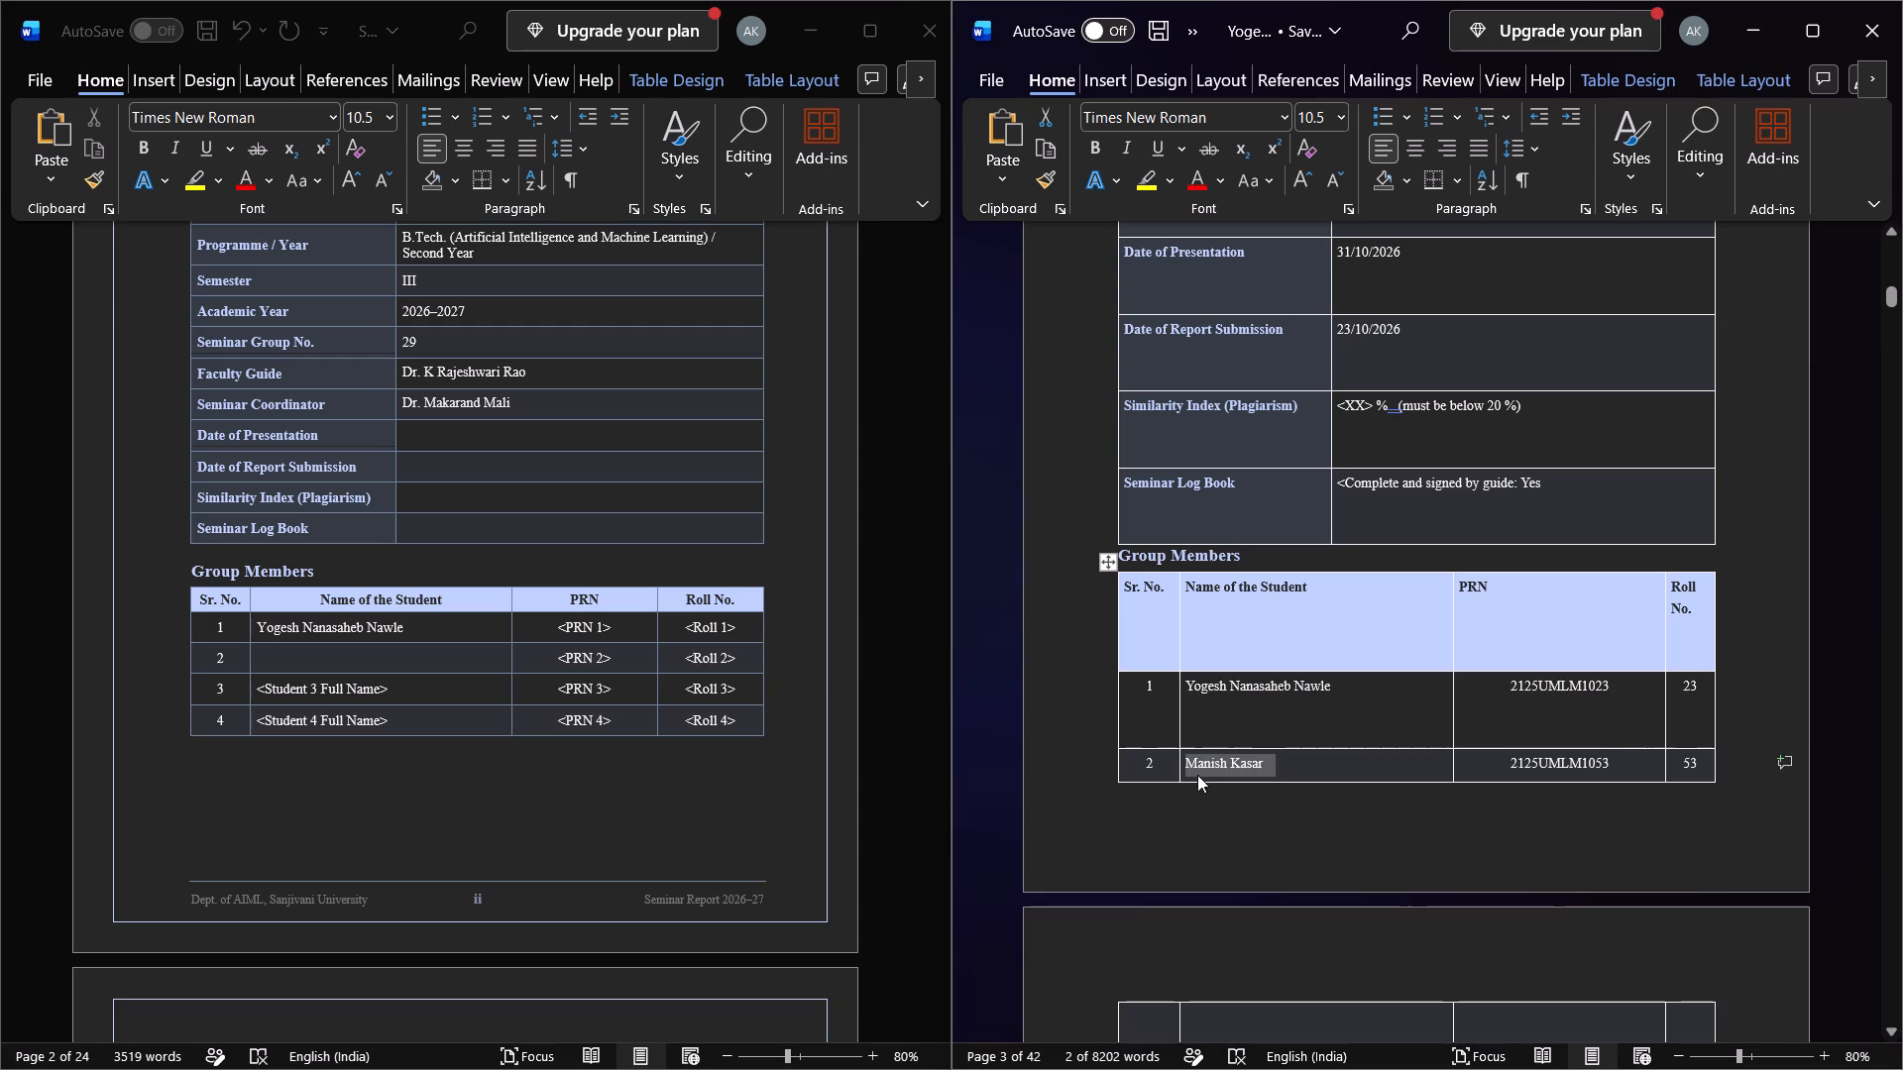
key("ctrl+c")
left_click(478, 649)
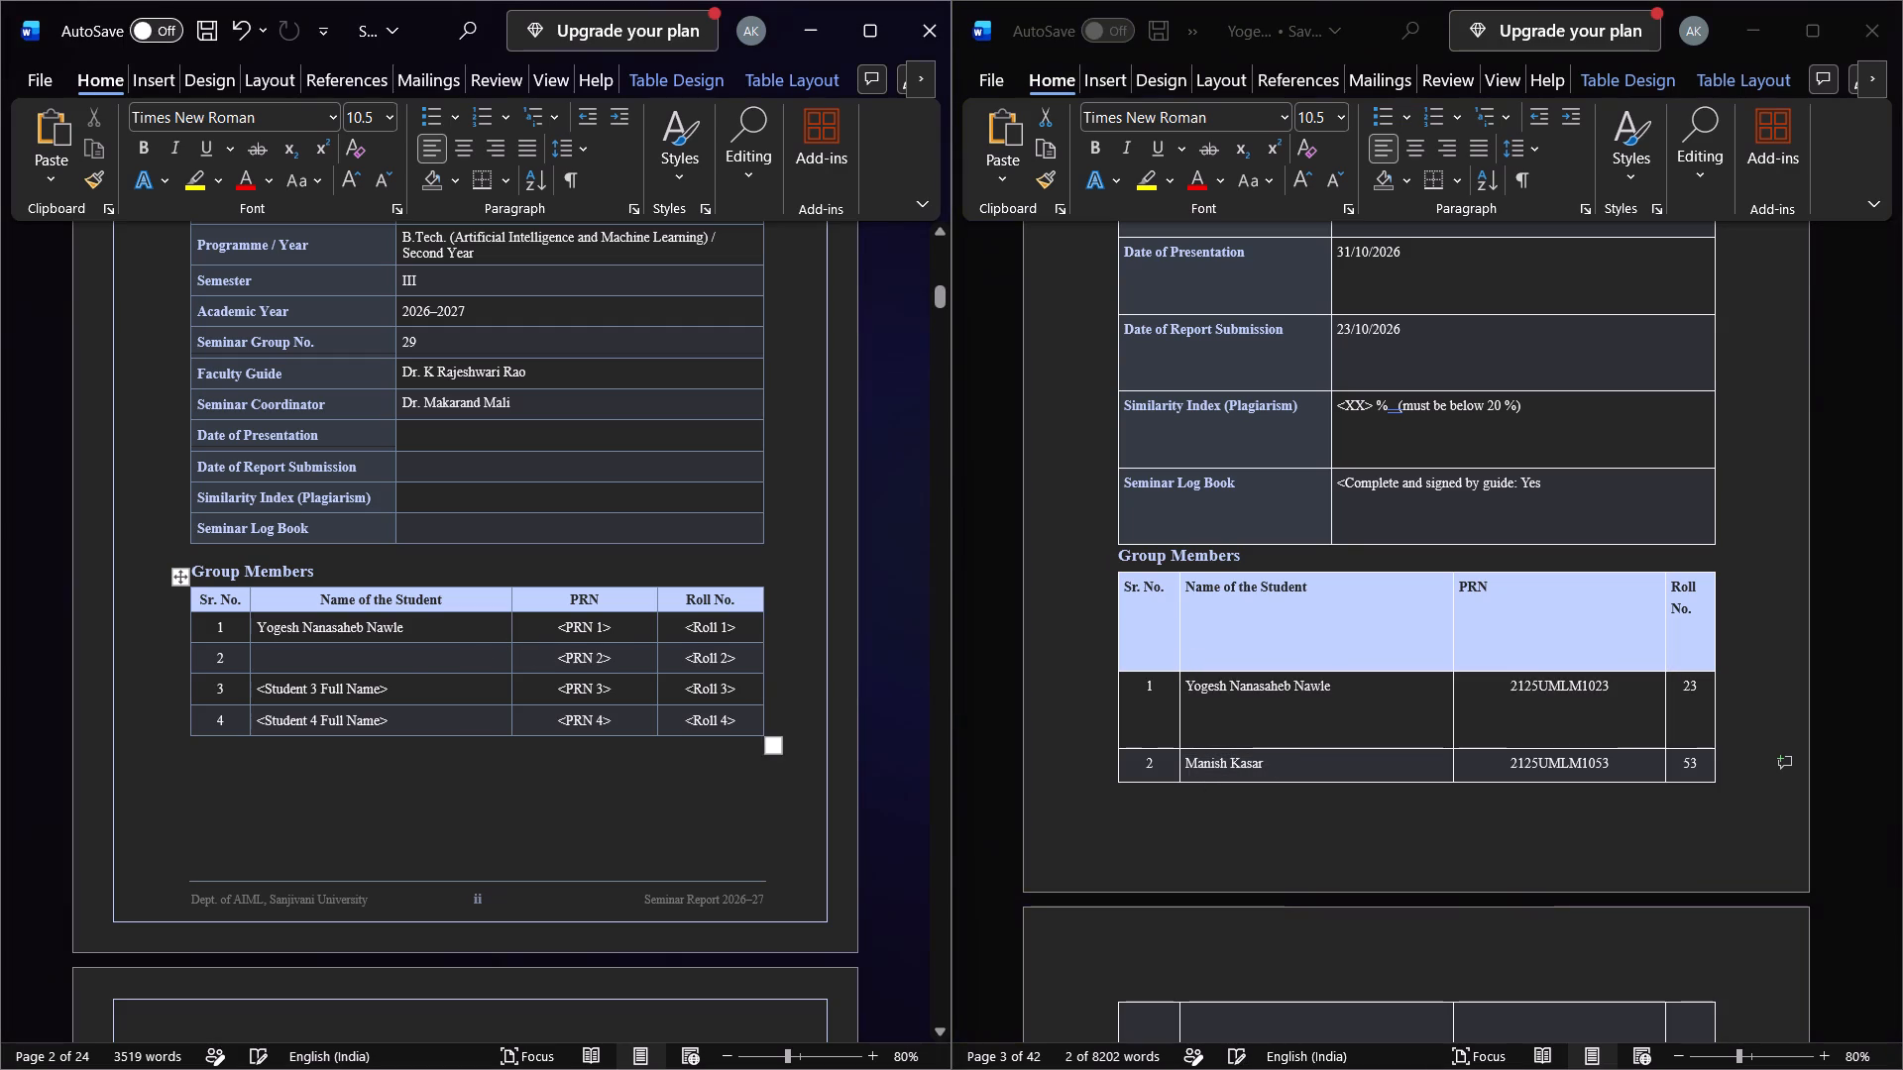
key("ctrl+v")
key("BackSpace")
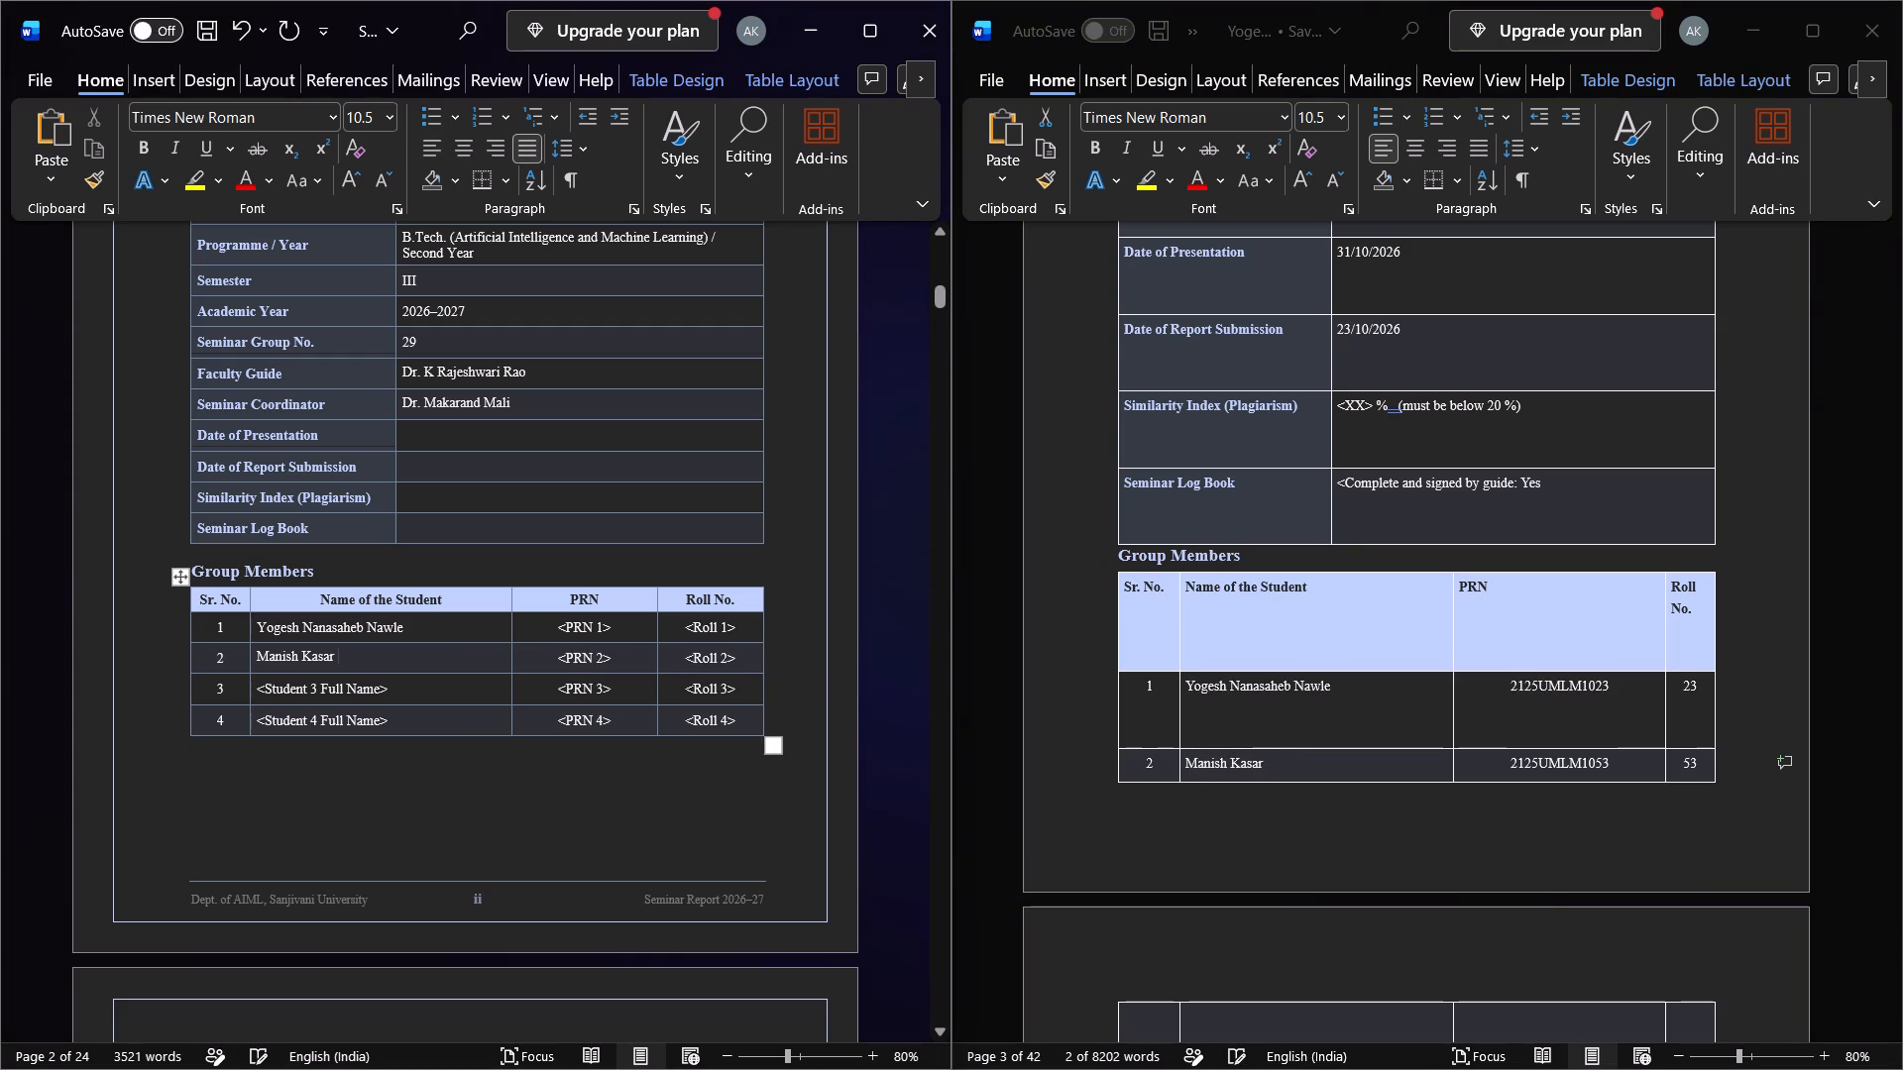
Clear the <Student 3 Full Name> placeholder from row 3 of the template's Group Members table.
left_click(405, 691)
key("BackSpace")
key("BackSpace")
key("BackSpace")
key("BackSpace")
key("BackSpace")
key("BackSpace")
key("BackSpace")
key("BackSpace")
key("BackSpace")
key("BackSpace")
key("BackSpace")
key("BackSpace")
key("BackSpace")
key("BackSpace")
key("BackSpace")
key("BackSpace")
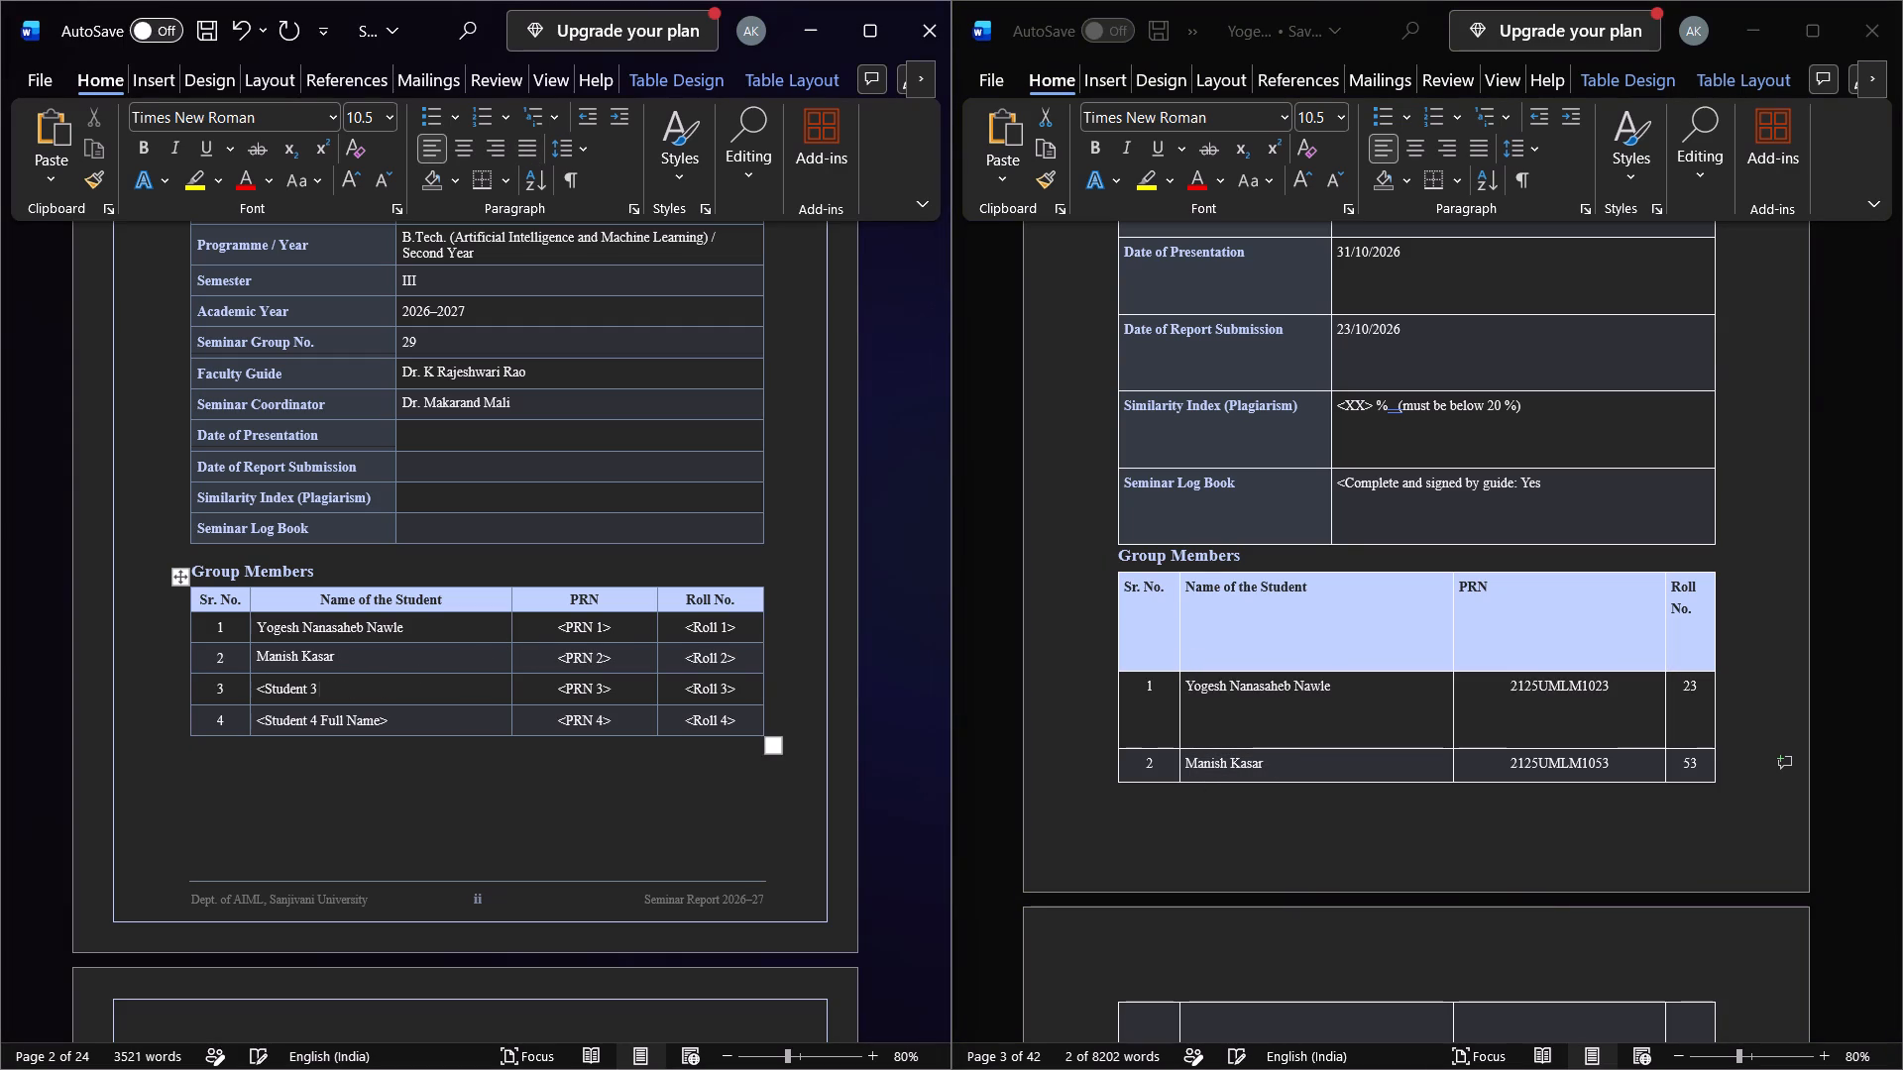
key("BackSpace")
key("BackSpace")
key("BackSpace")
key("BackSpace")
key("BackSpace")
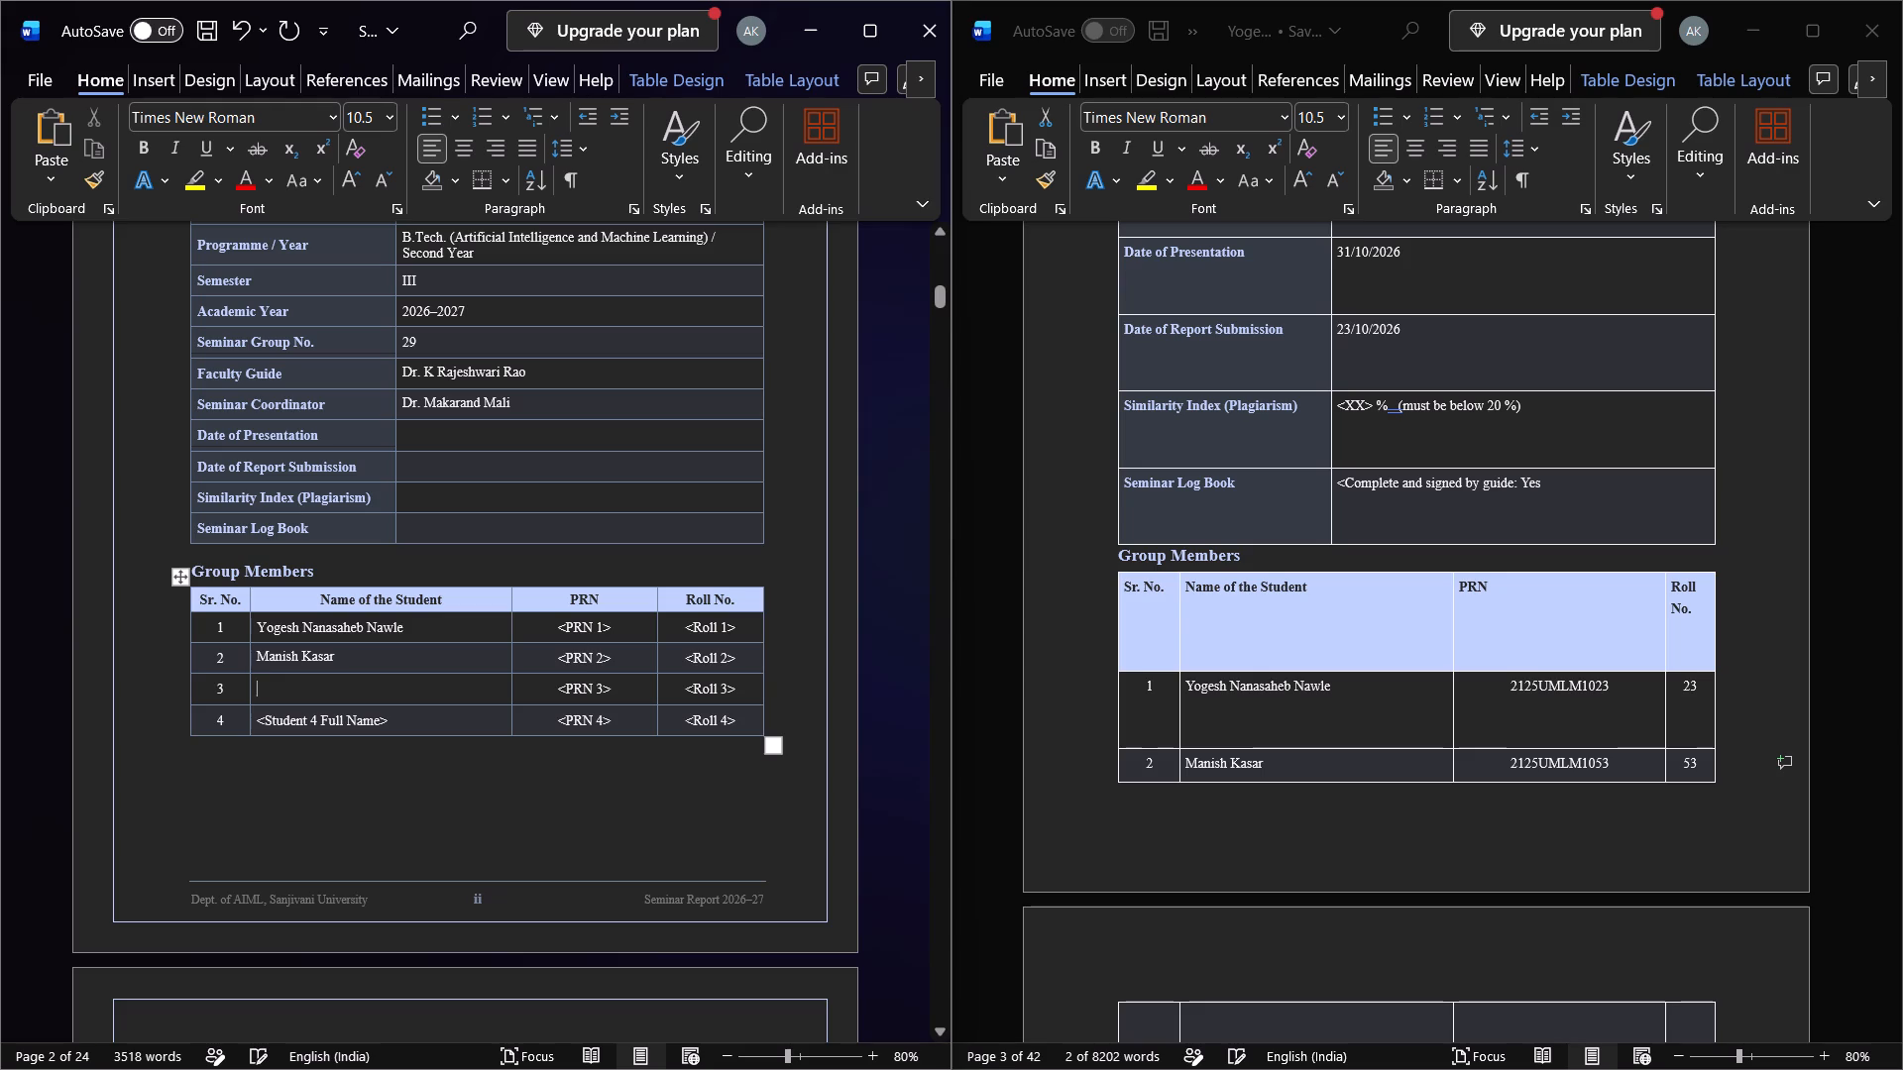
scroll(1398, 723, "down", 4)
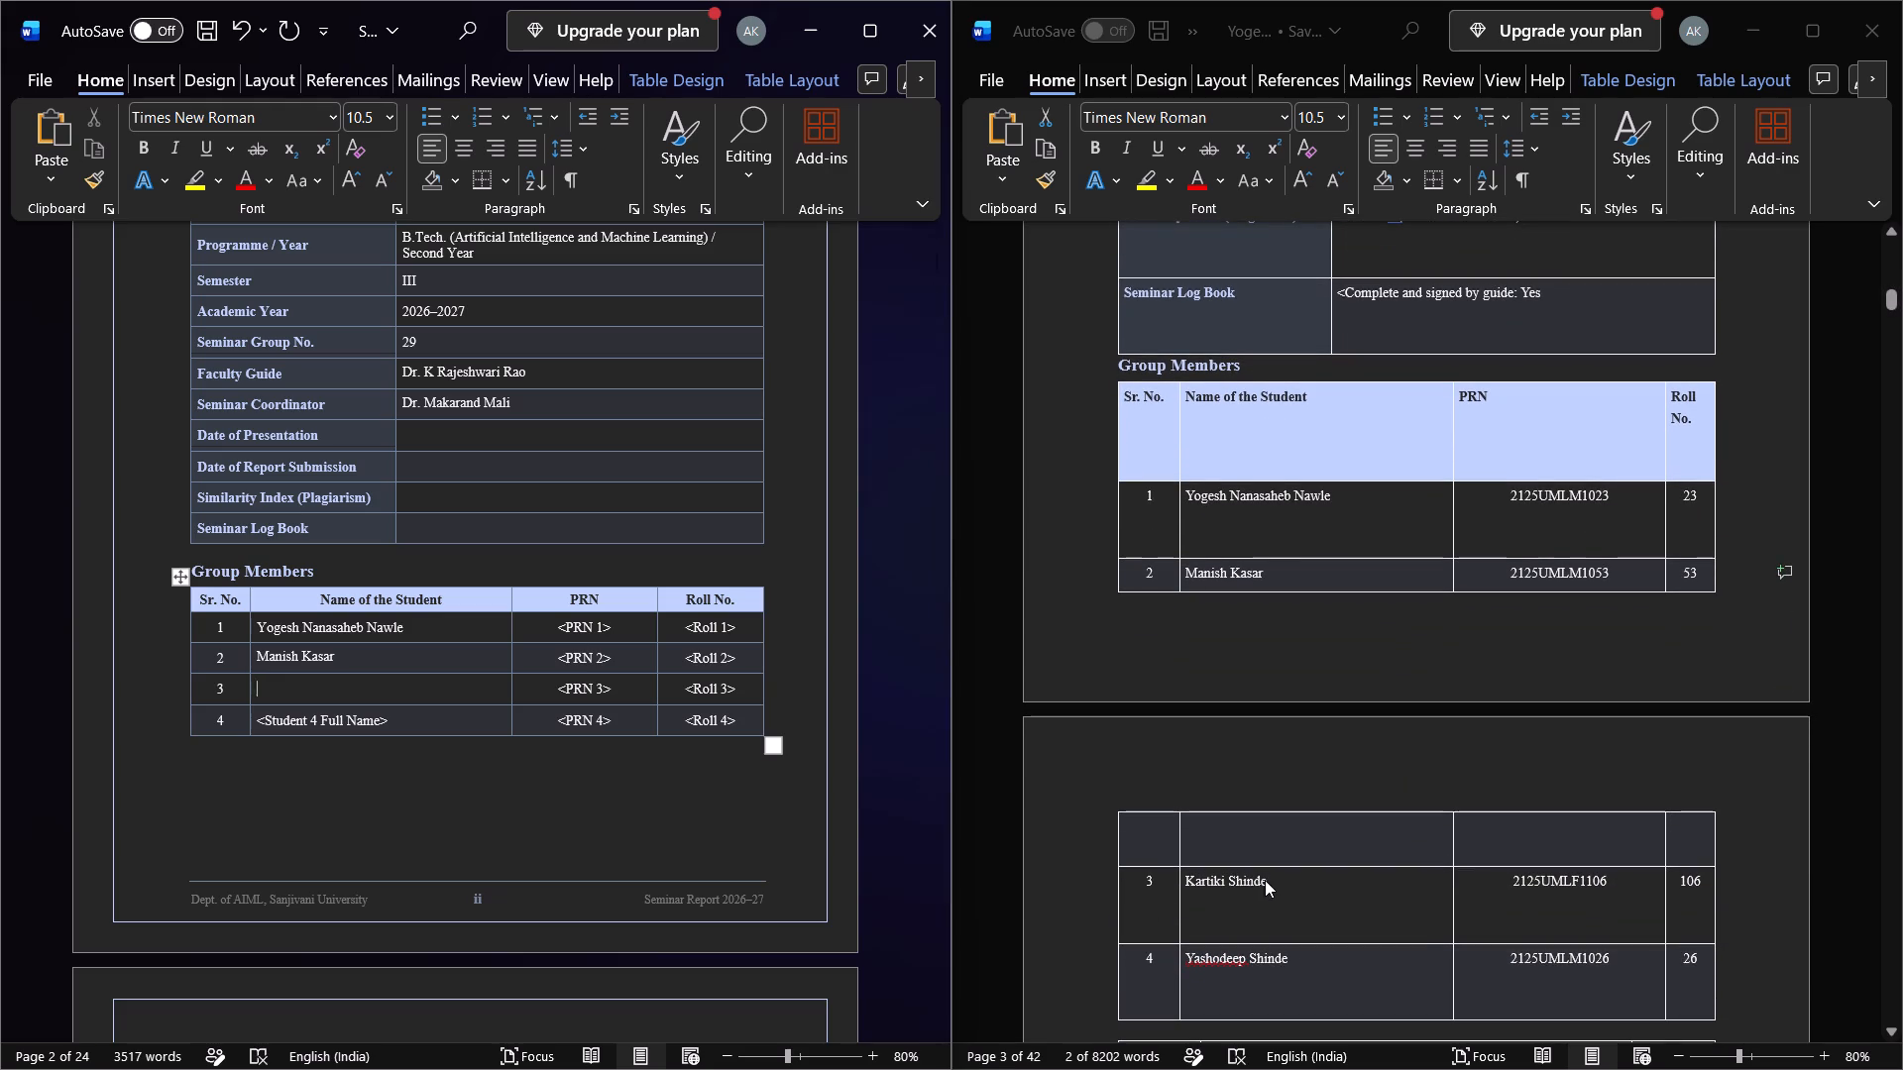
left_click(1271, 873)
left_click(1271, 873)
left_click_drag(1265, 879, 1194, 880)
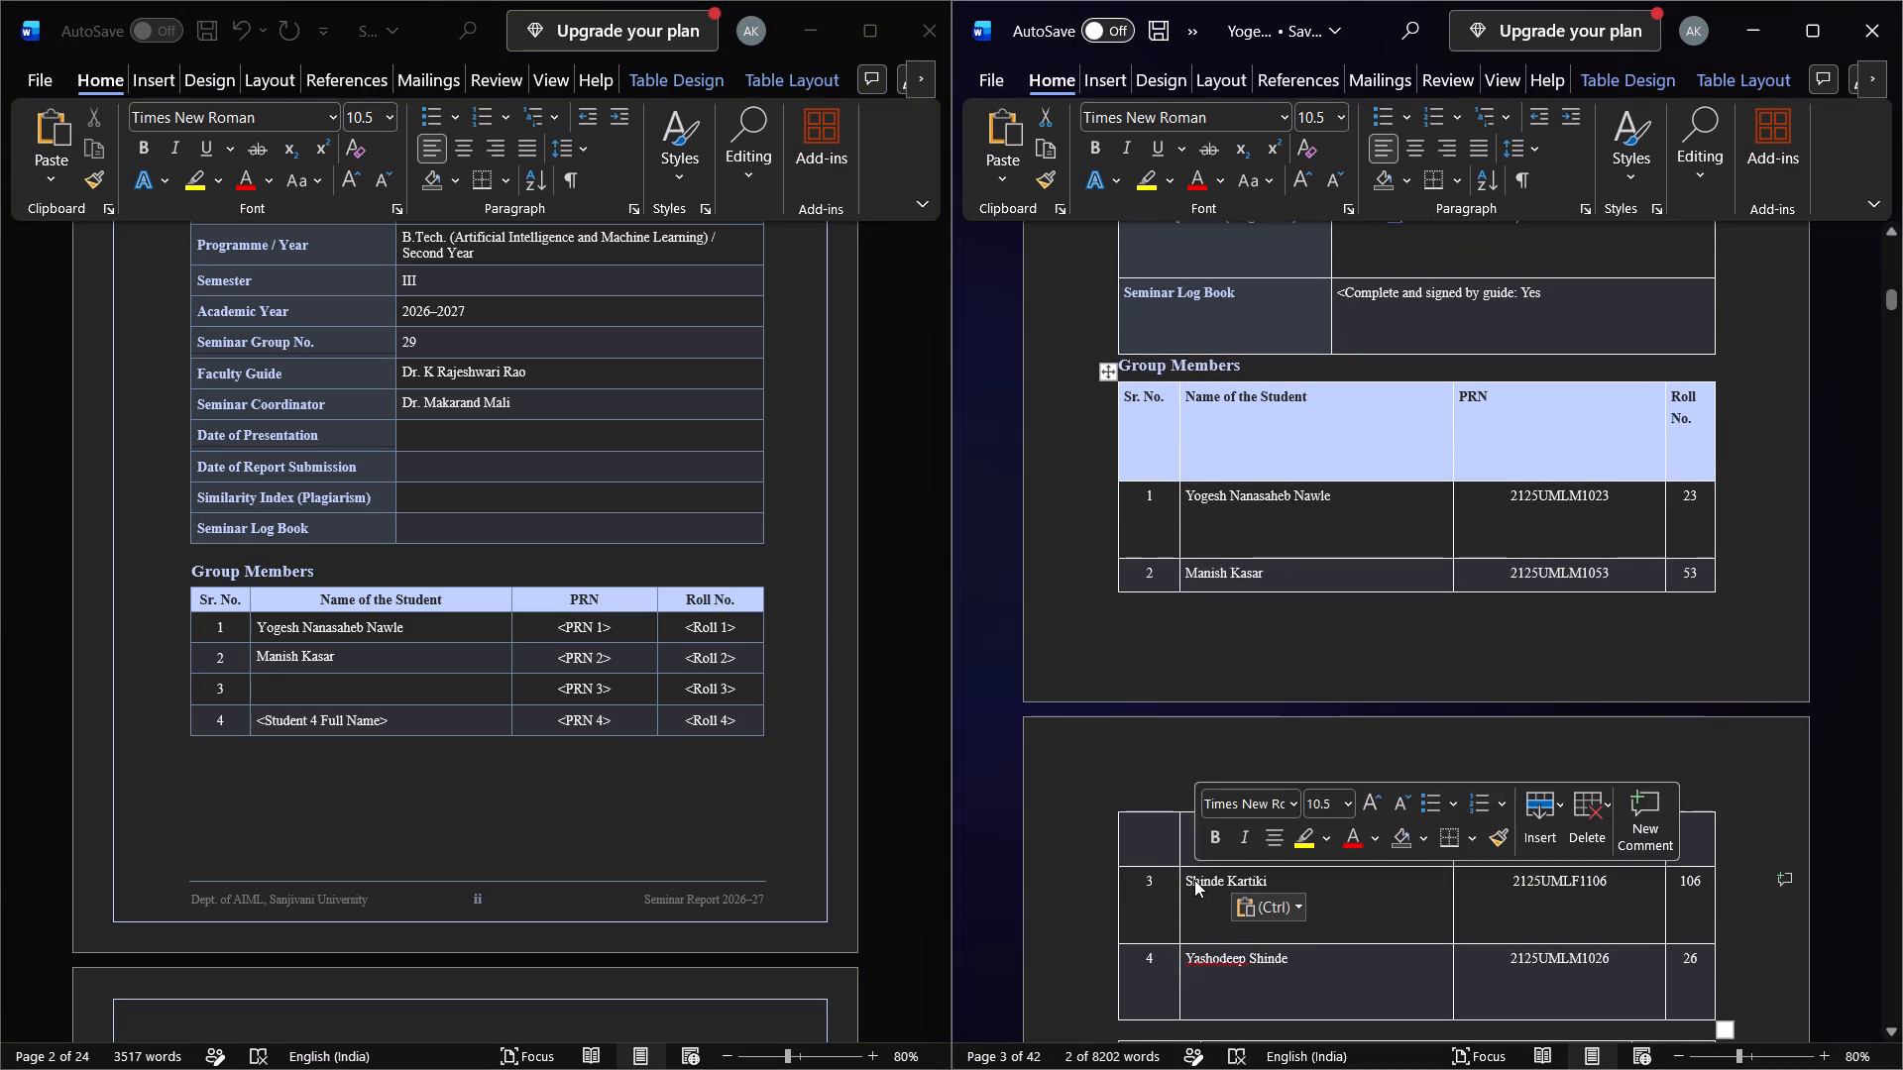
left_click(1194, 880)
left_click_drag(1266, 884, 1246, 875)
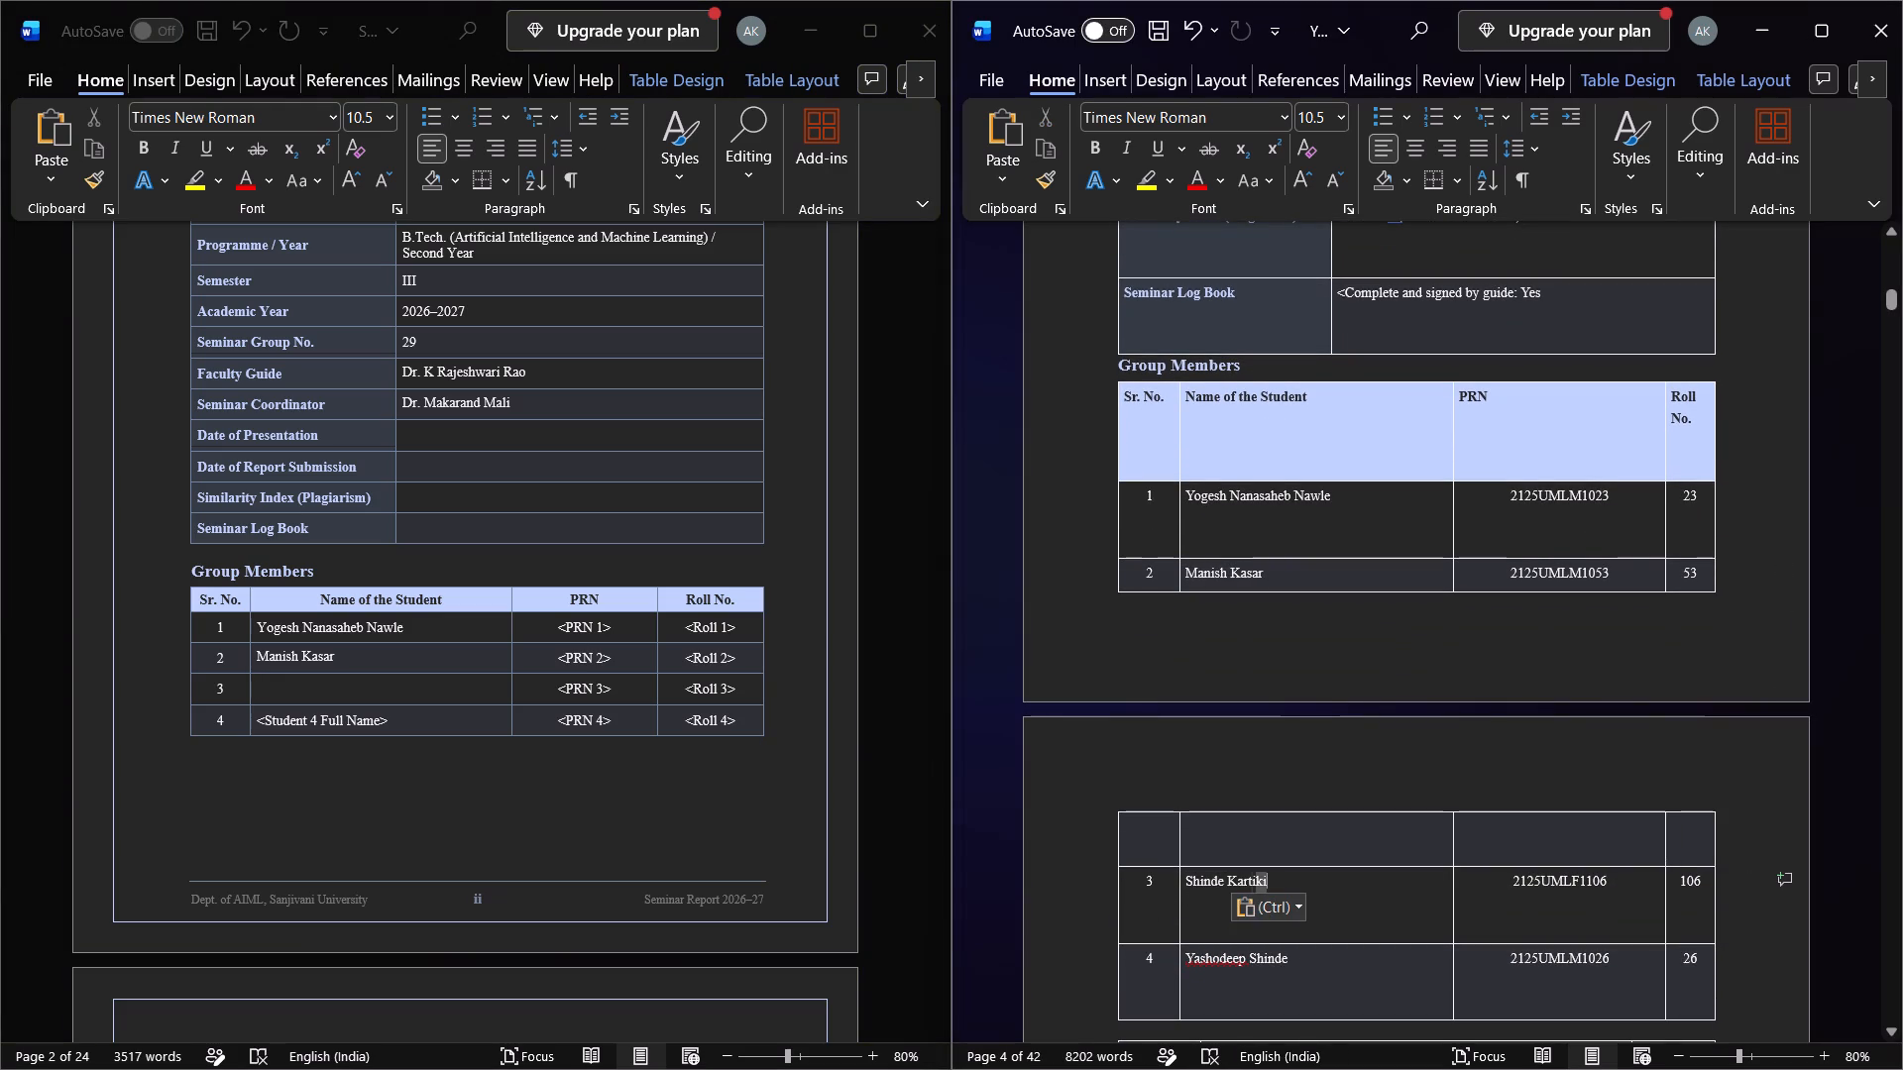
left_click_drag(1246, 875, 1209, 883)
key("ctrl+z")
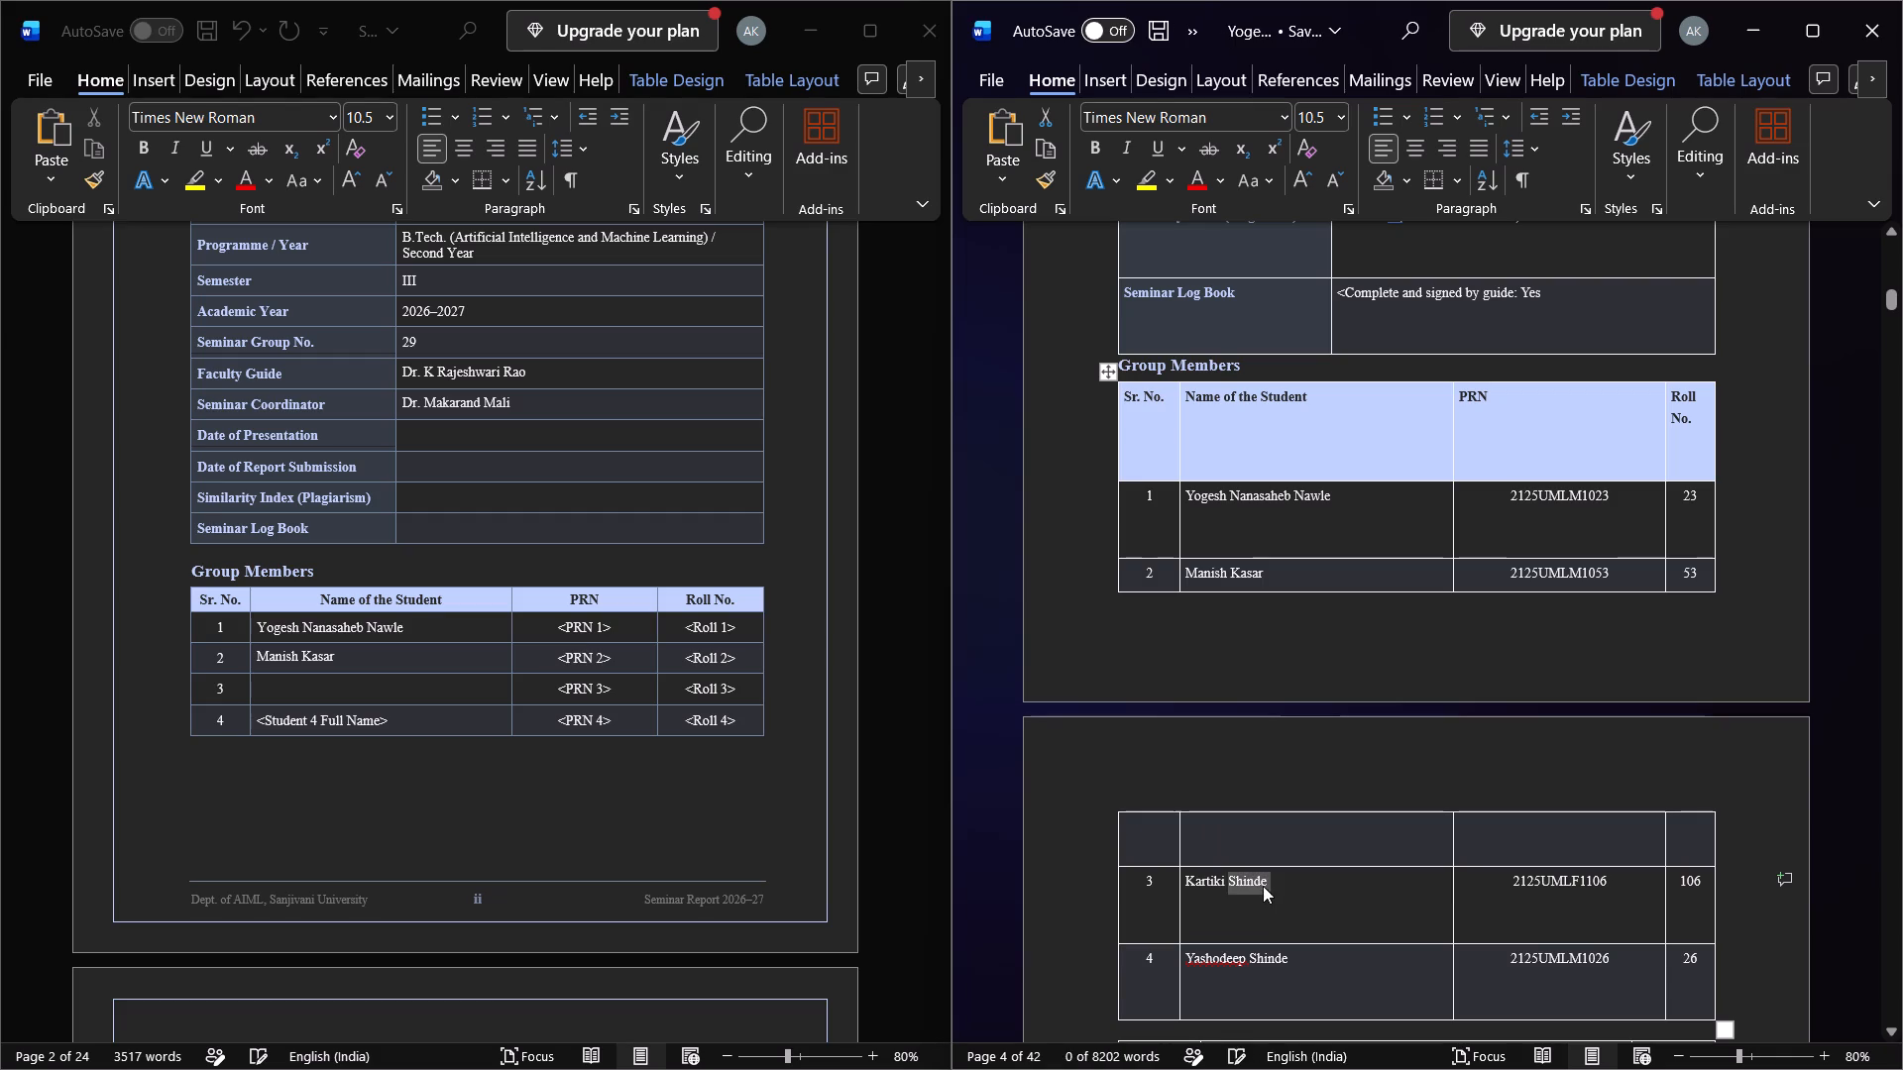
Copy the third student's name from the report into the empty row 3 name cell of the template, without an extra line.
left_click(1276, 882)
left_click_drag(1267, 880, 1182, 880)
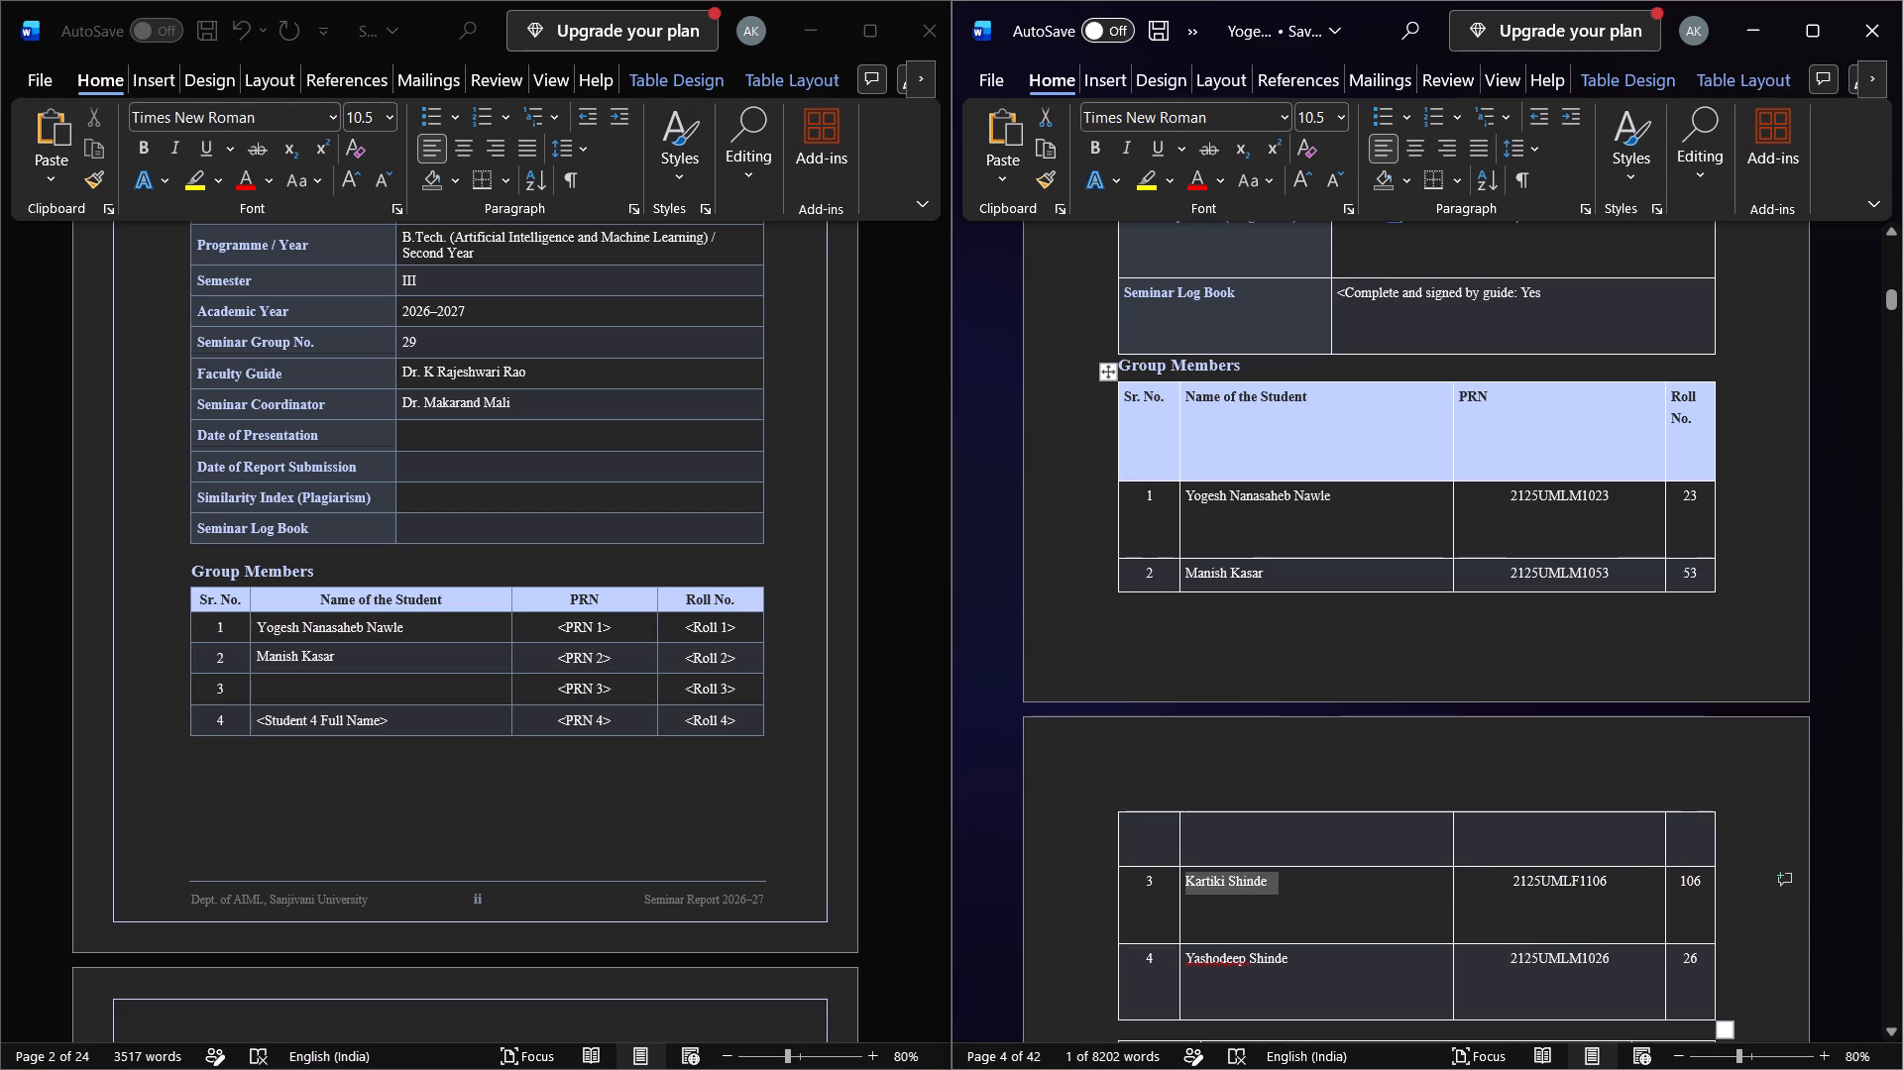
key("ctrl+c")
left_click(428, 682)
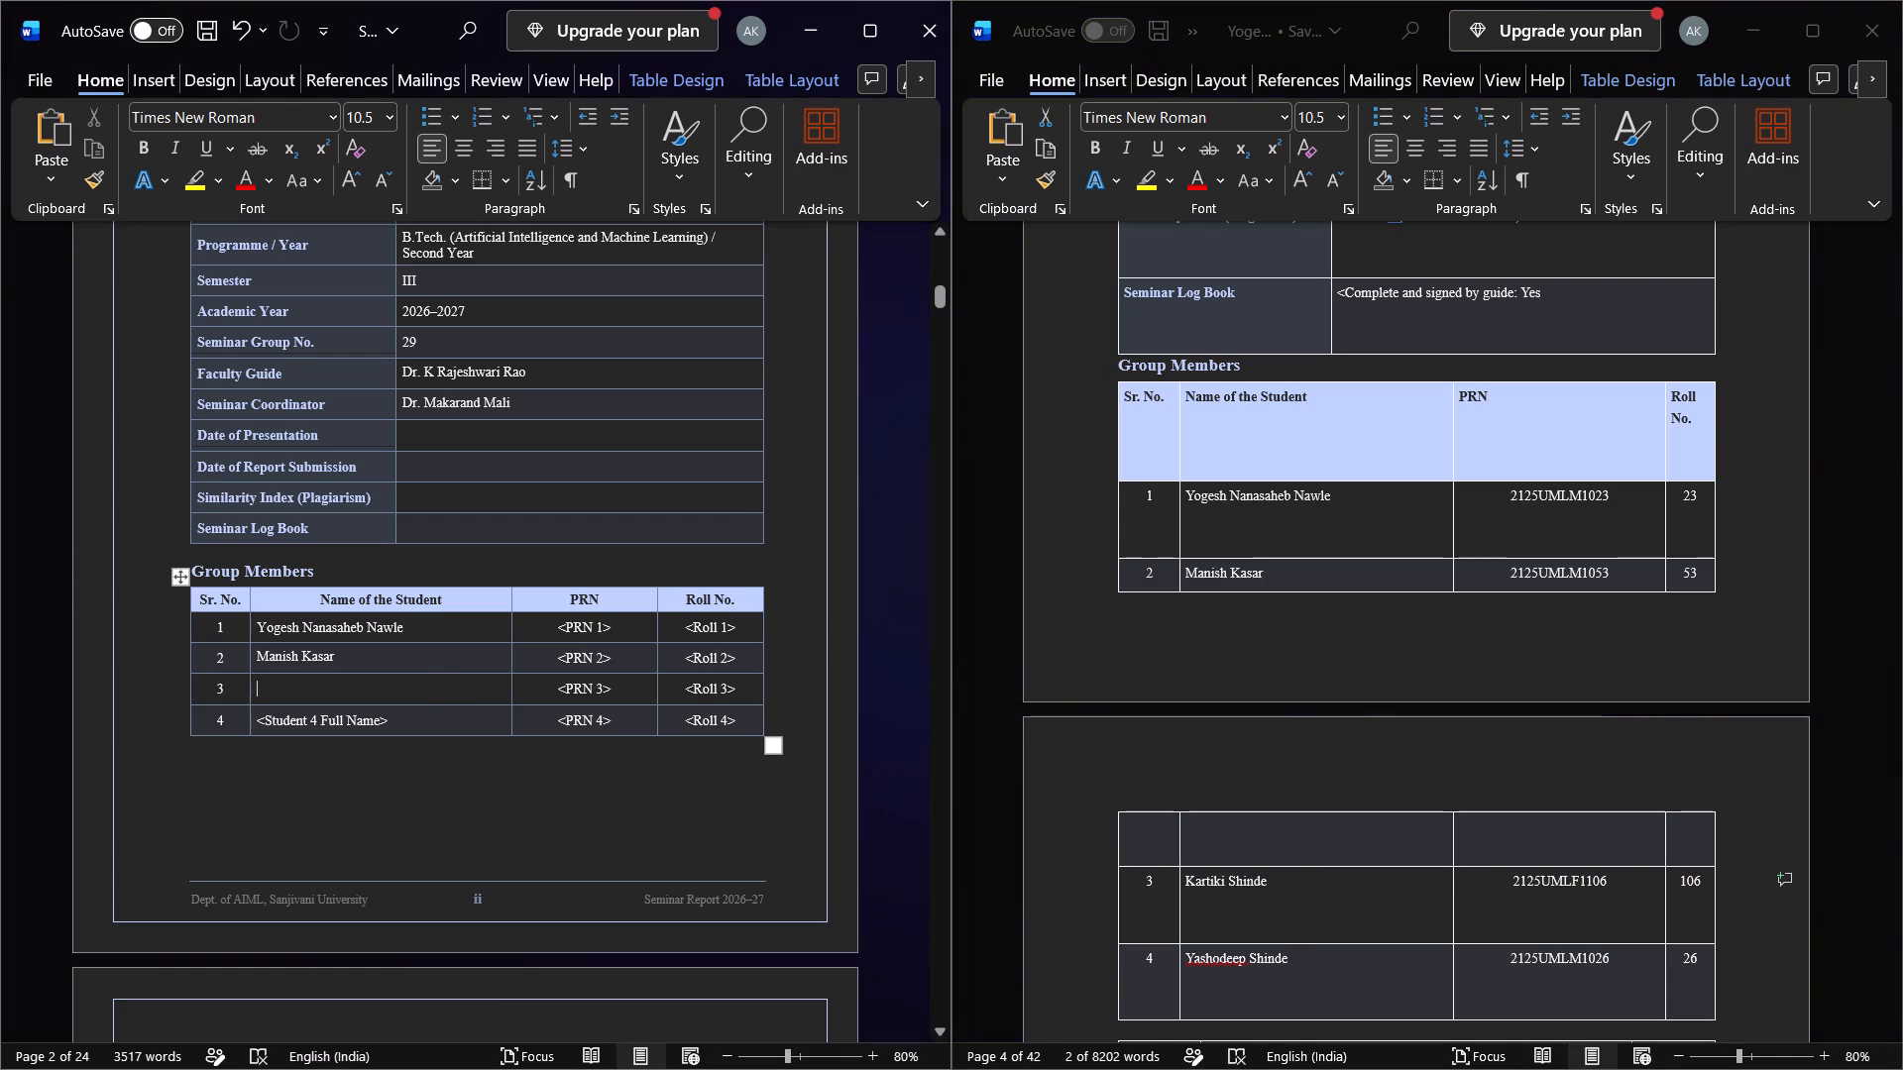
key("ctrl+v")
key("BackSpace")
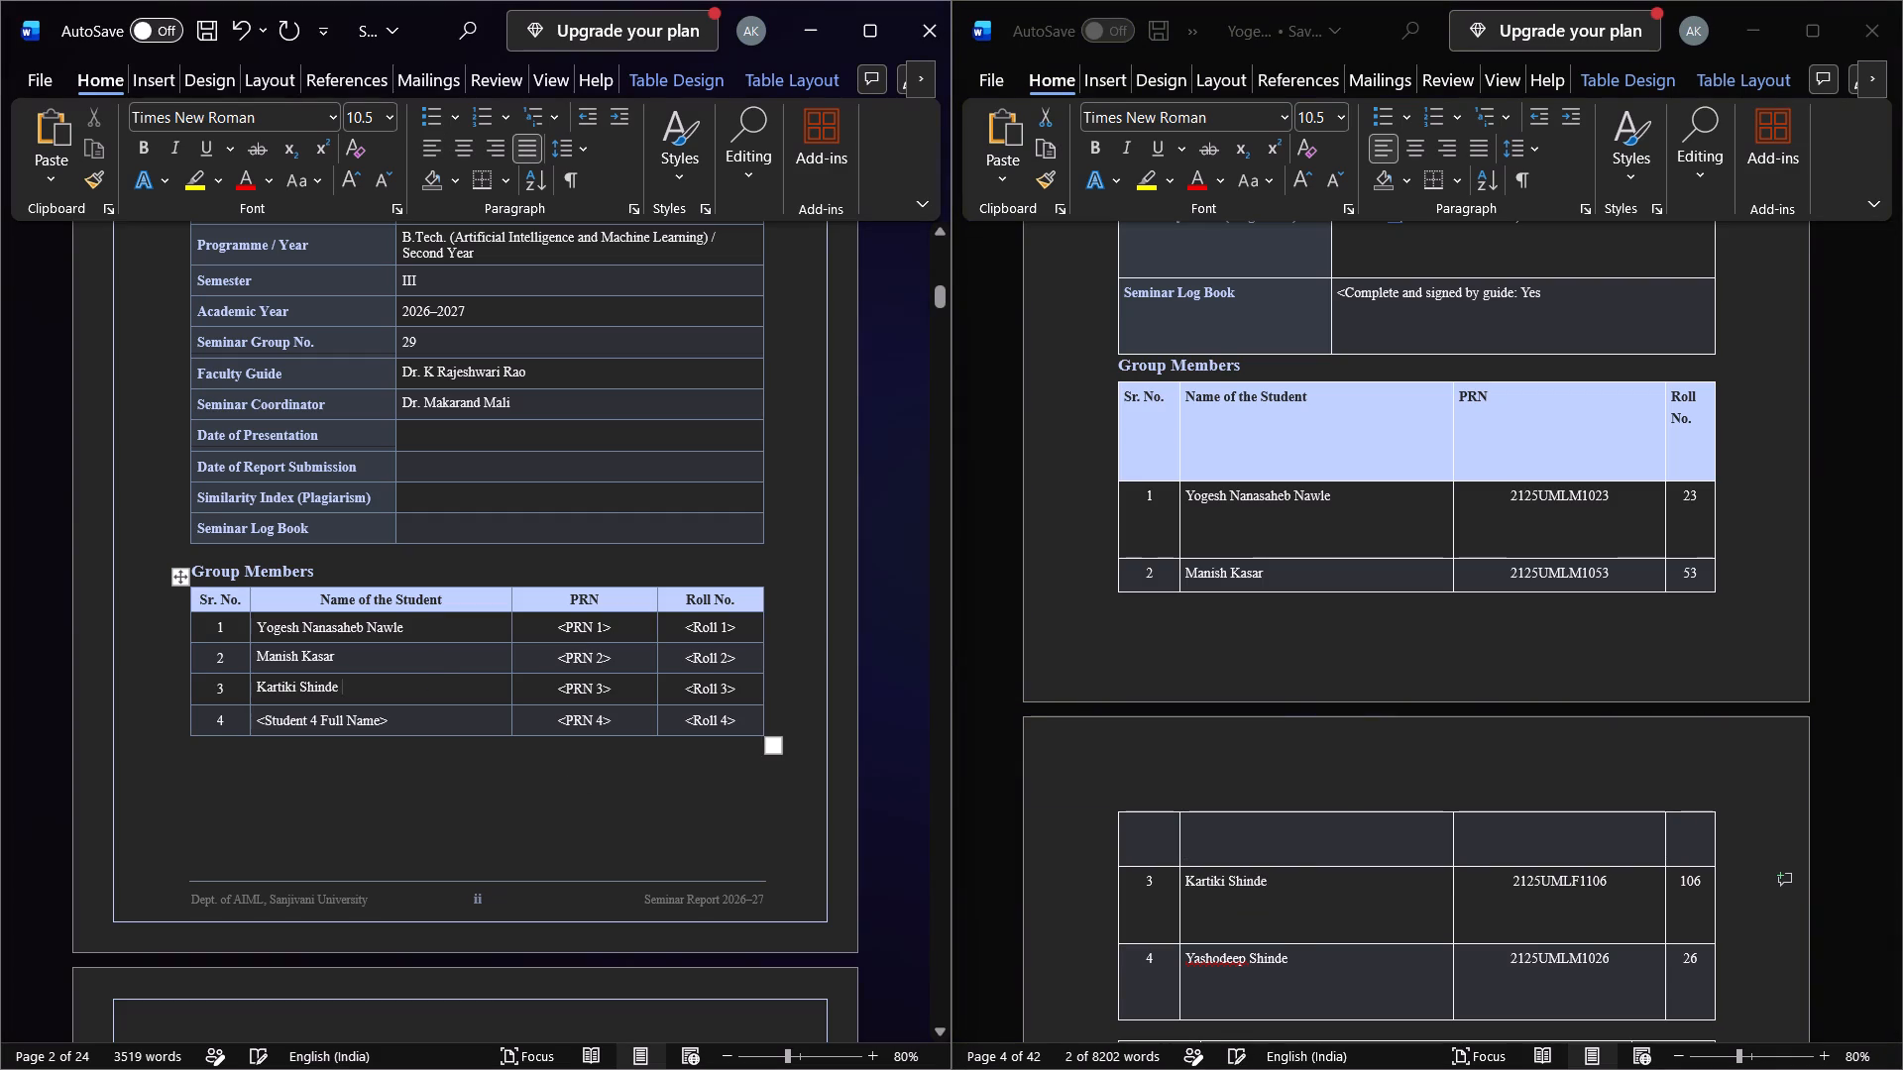
Clear the <Student 4 Full Name> placeholder from row 4 of the template's Group Members table.
left_click_drag(399, 712, 270, 720)
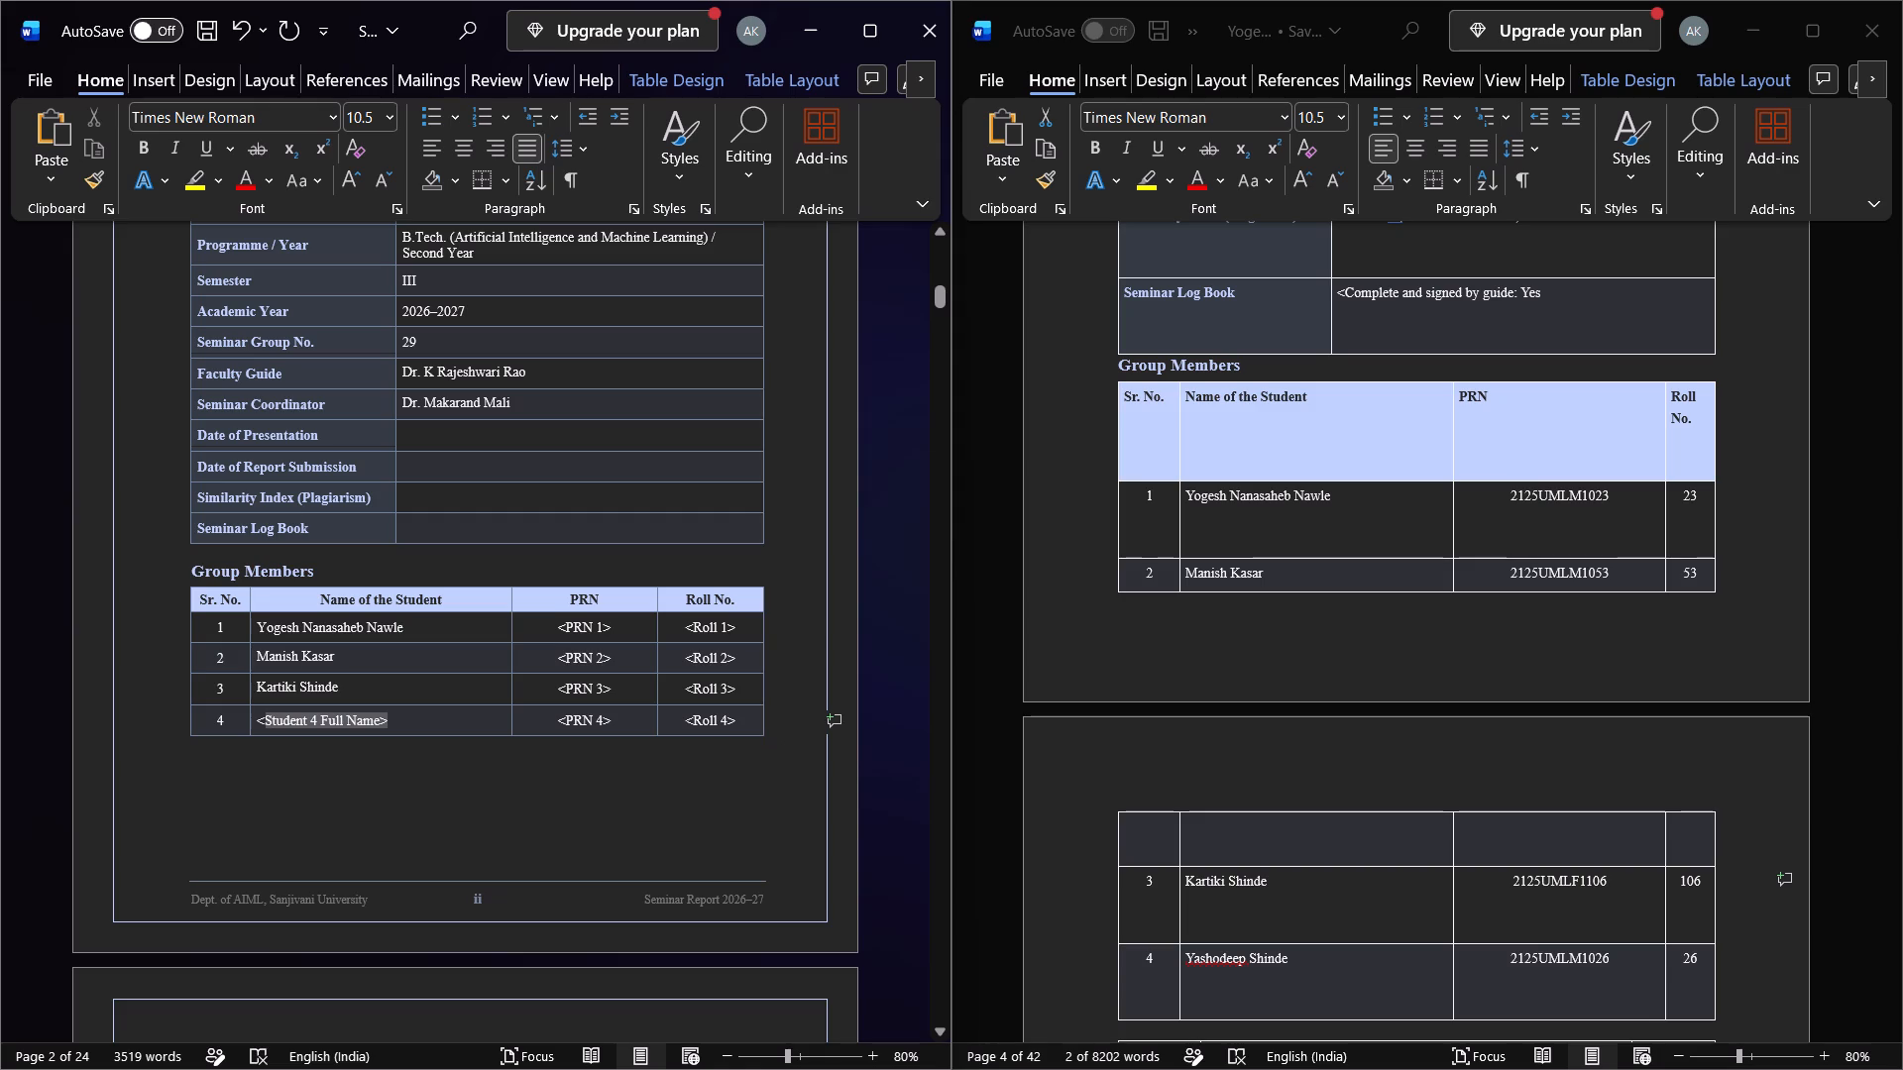
left_click_drag(270, 720, 253, 721)
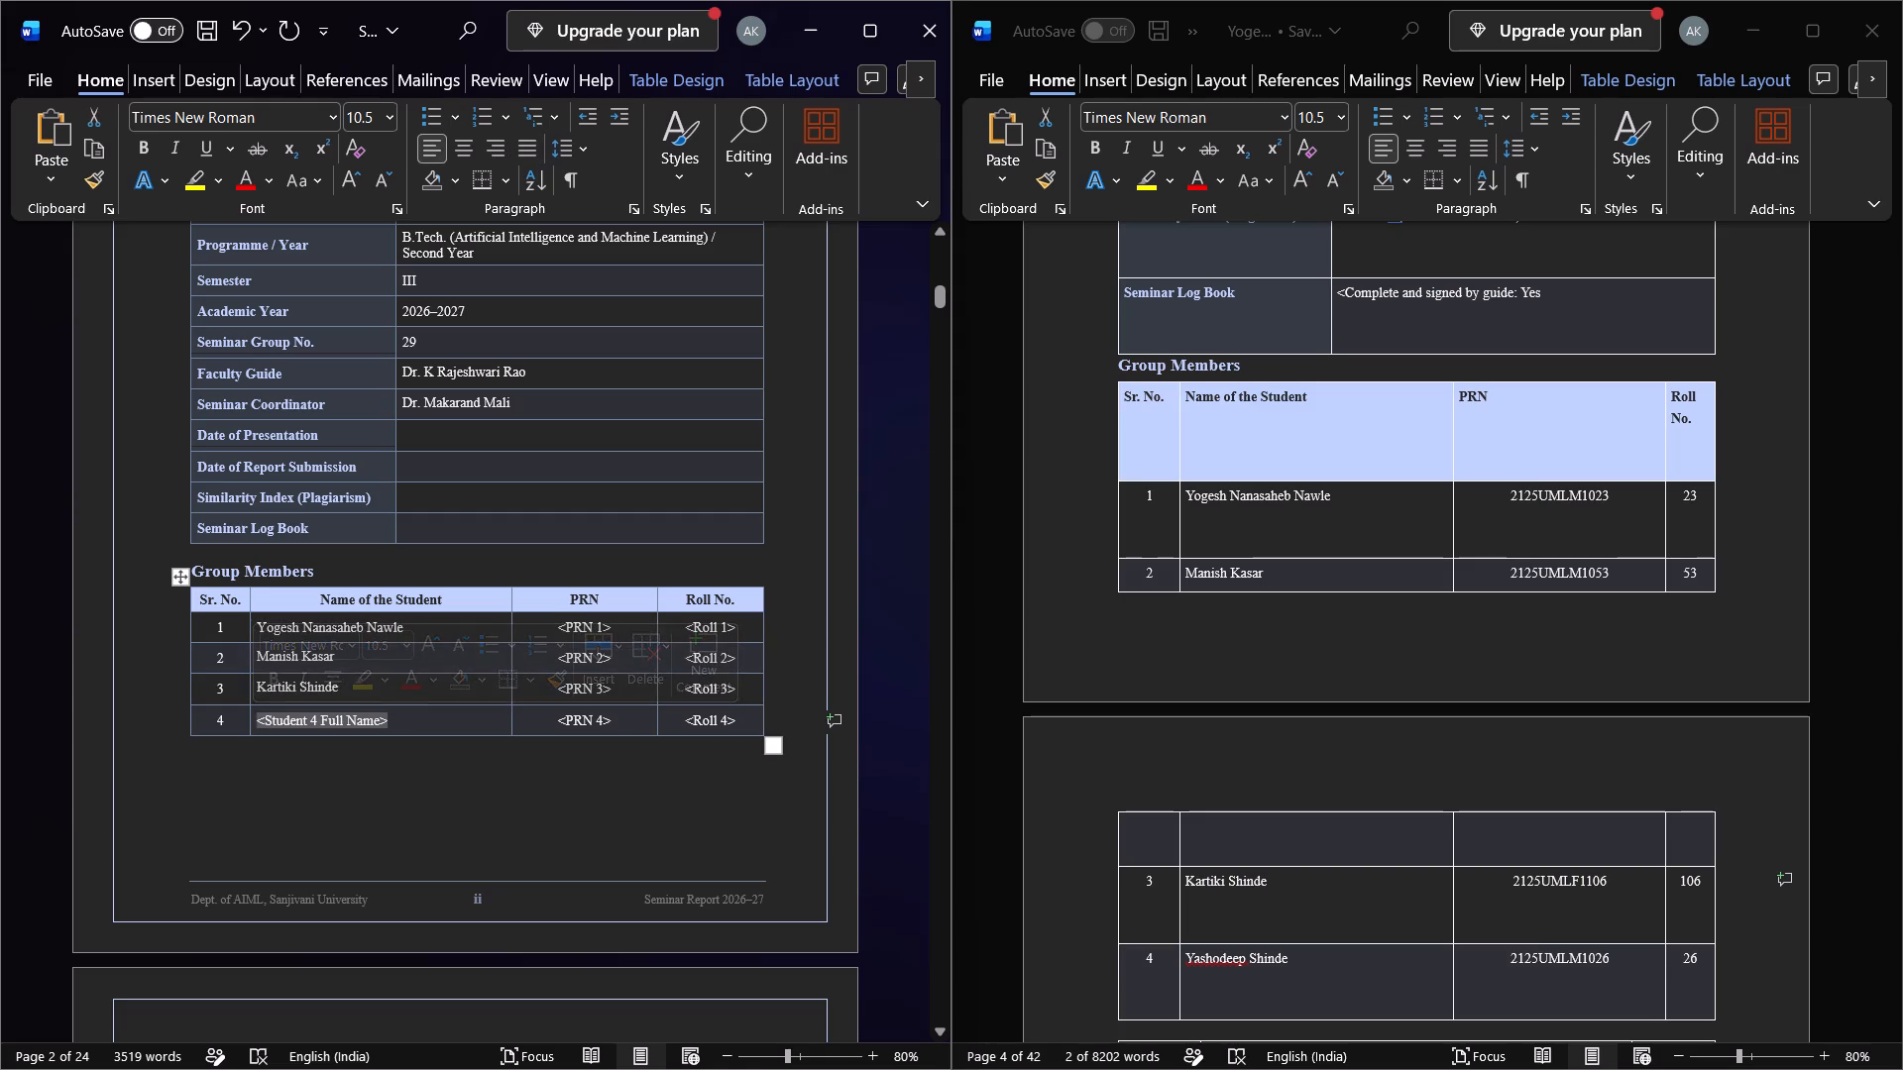
key("BackSpace")
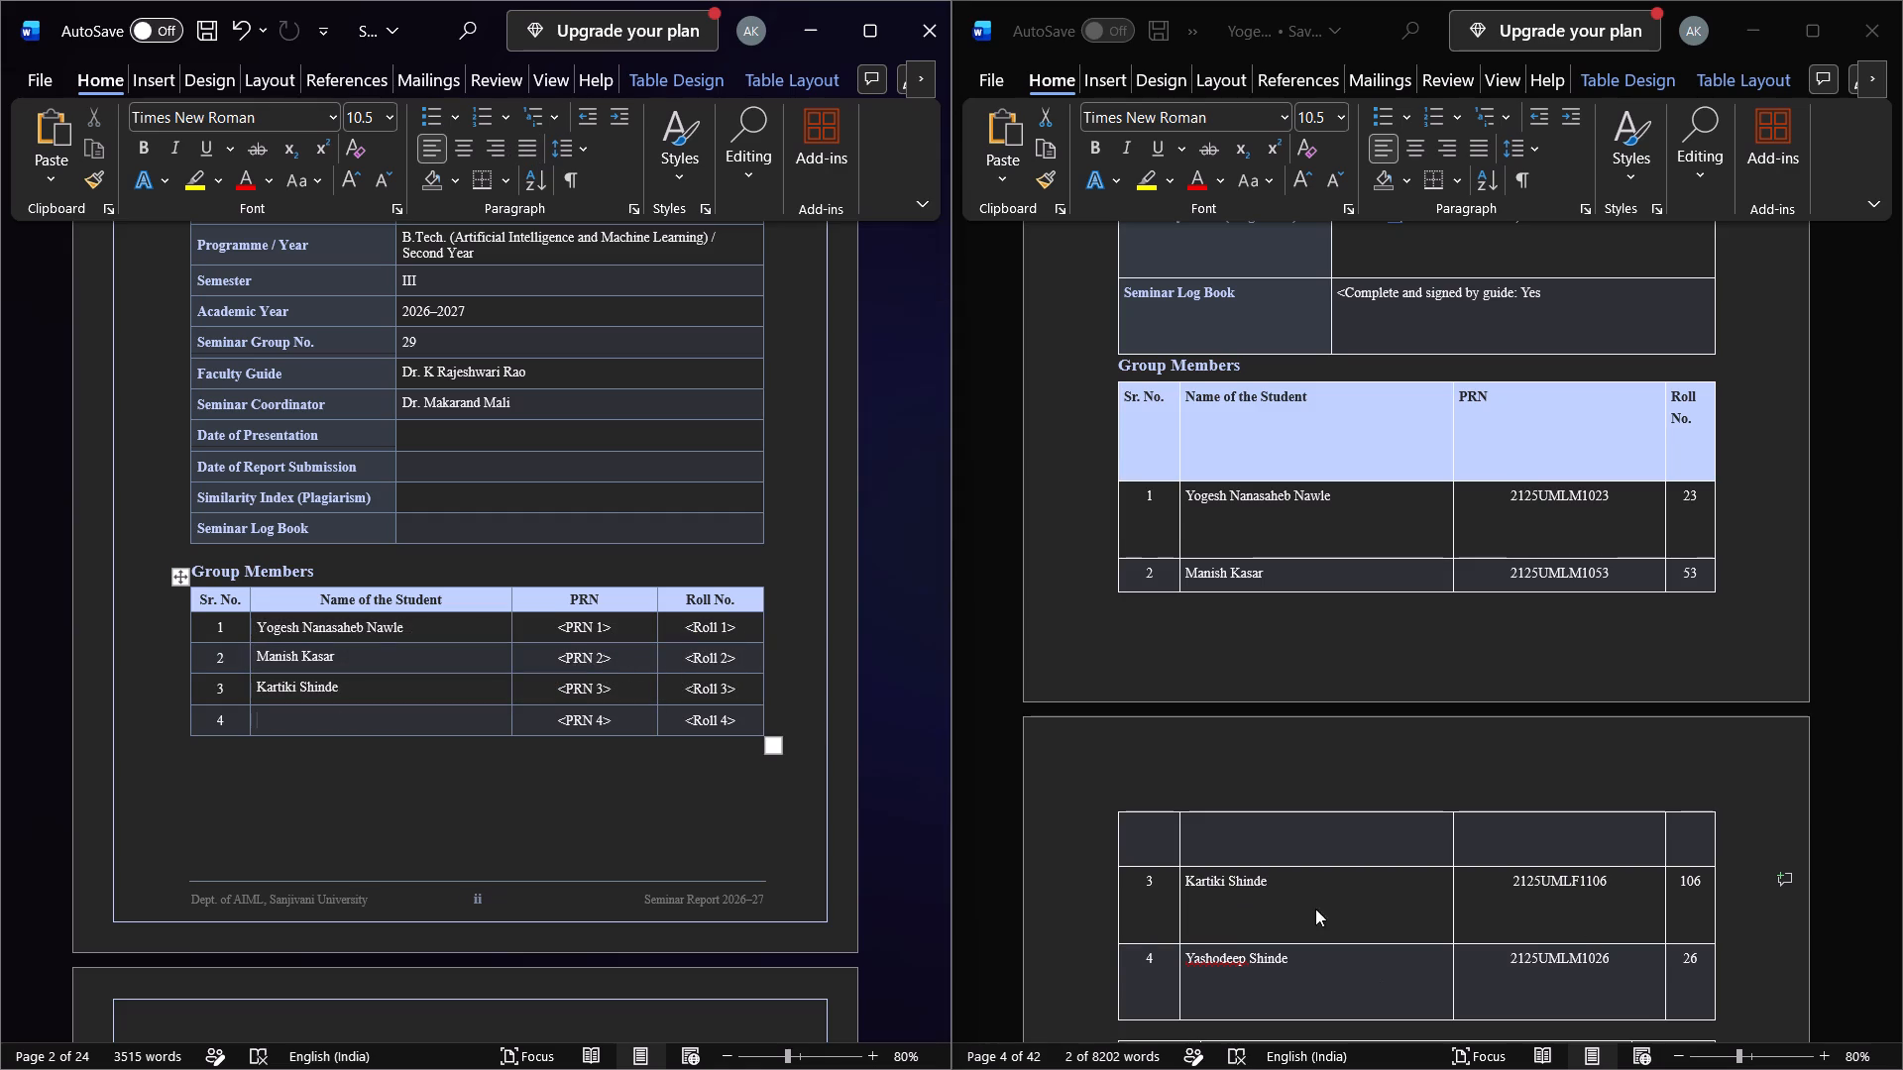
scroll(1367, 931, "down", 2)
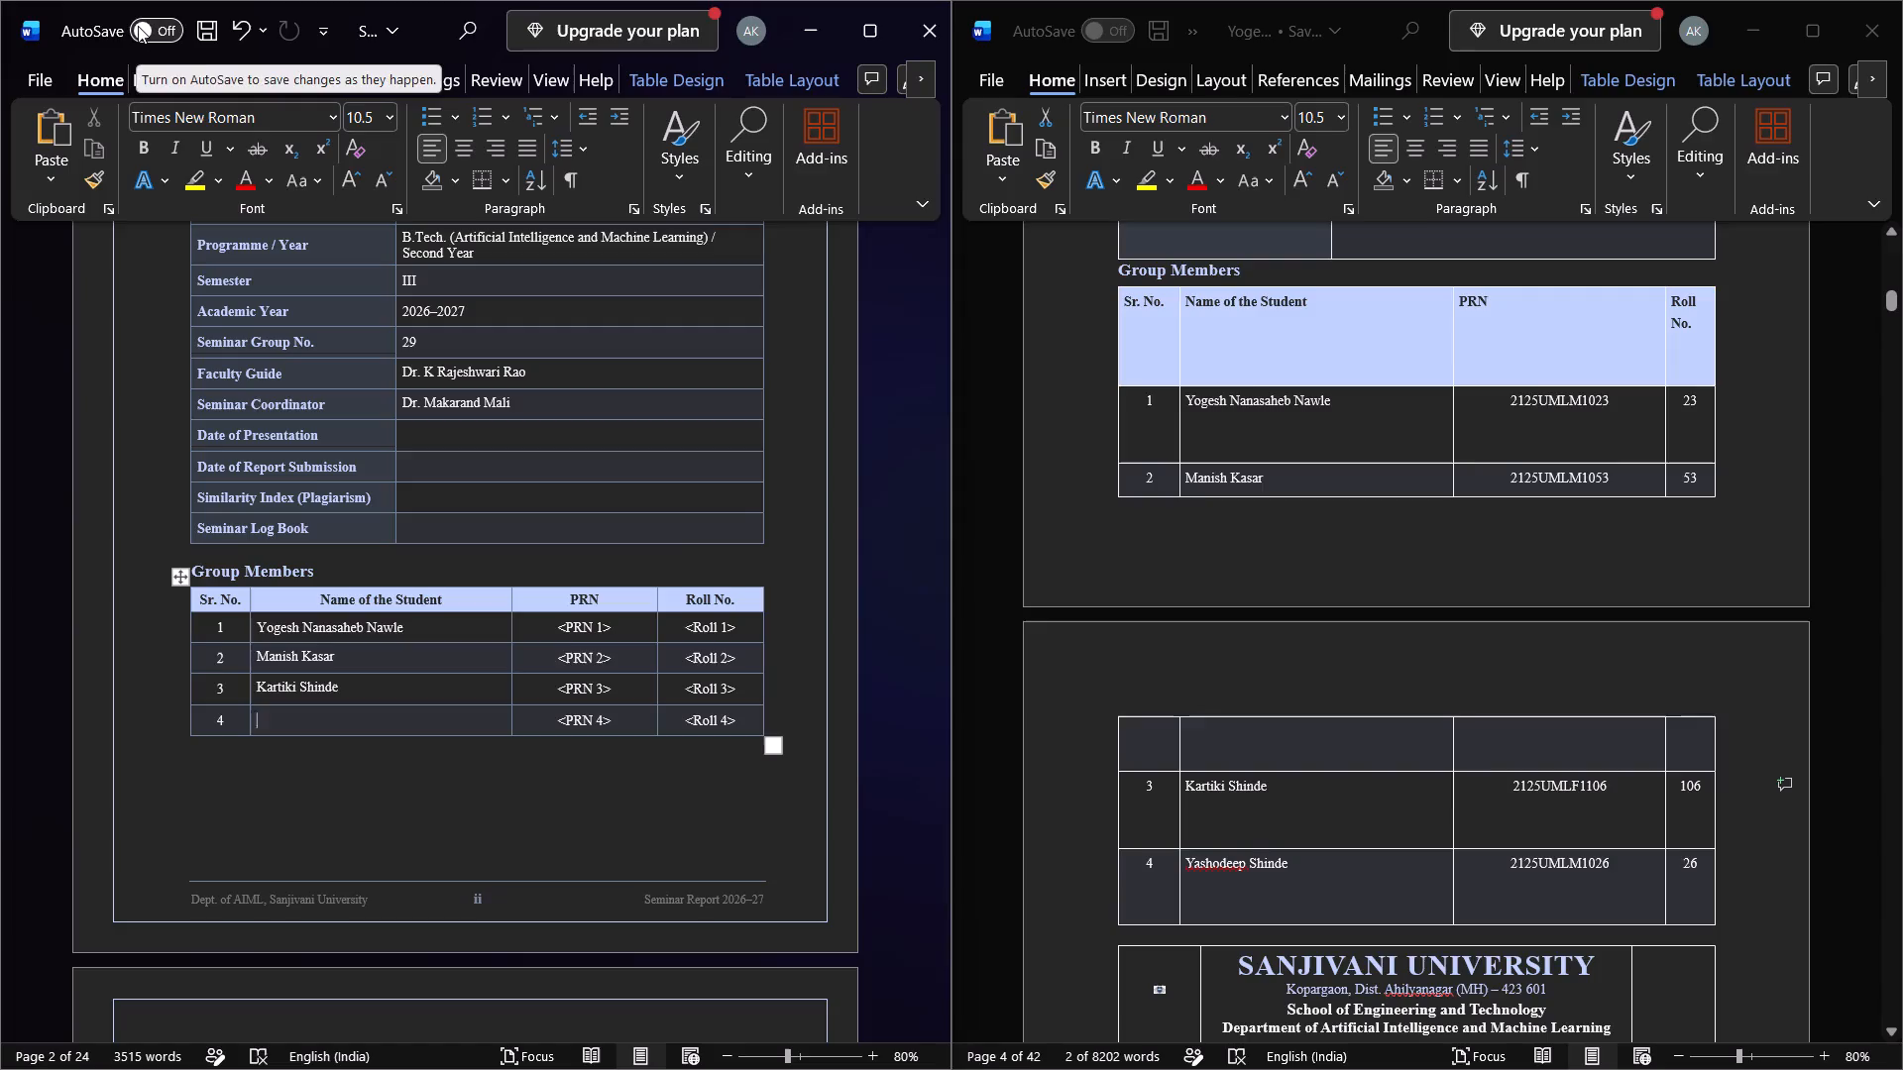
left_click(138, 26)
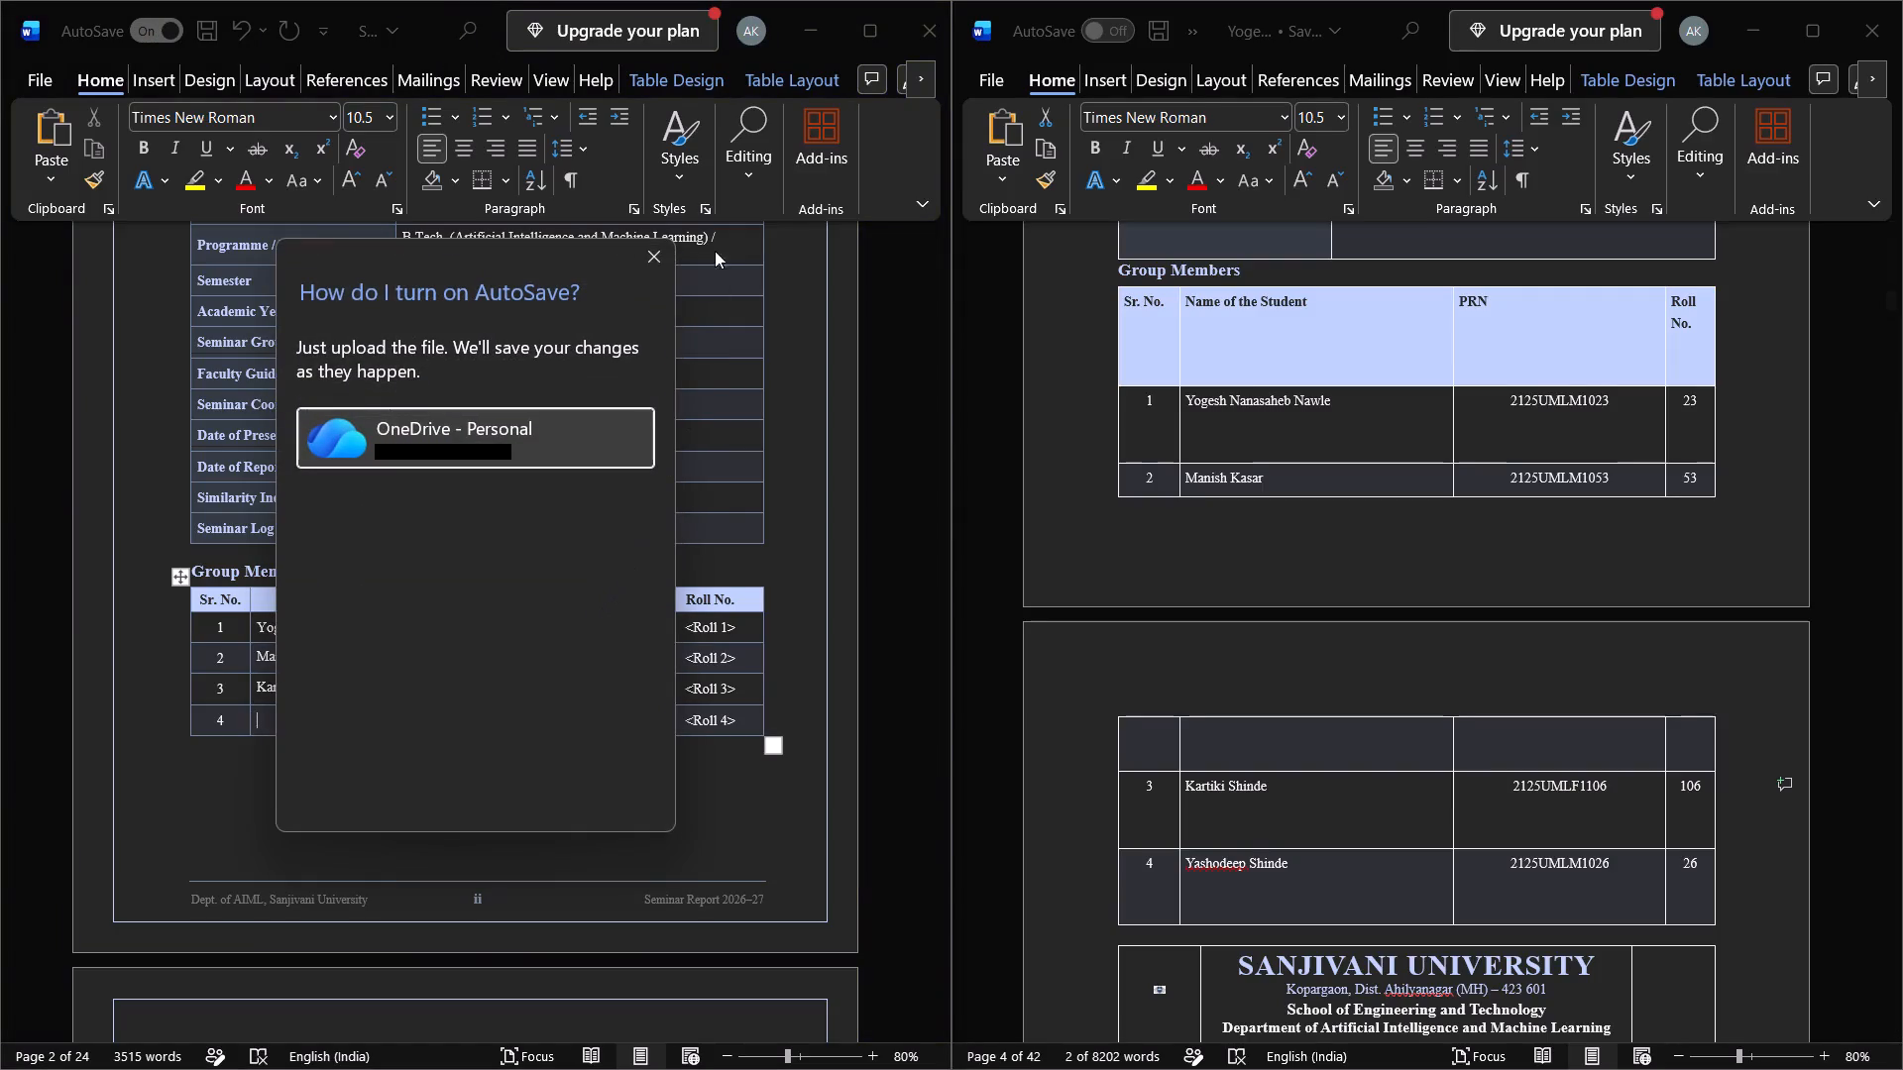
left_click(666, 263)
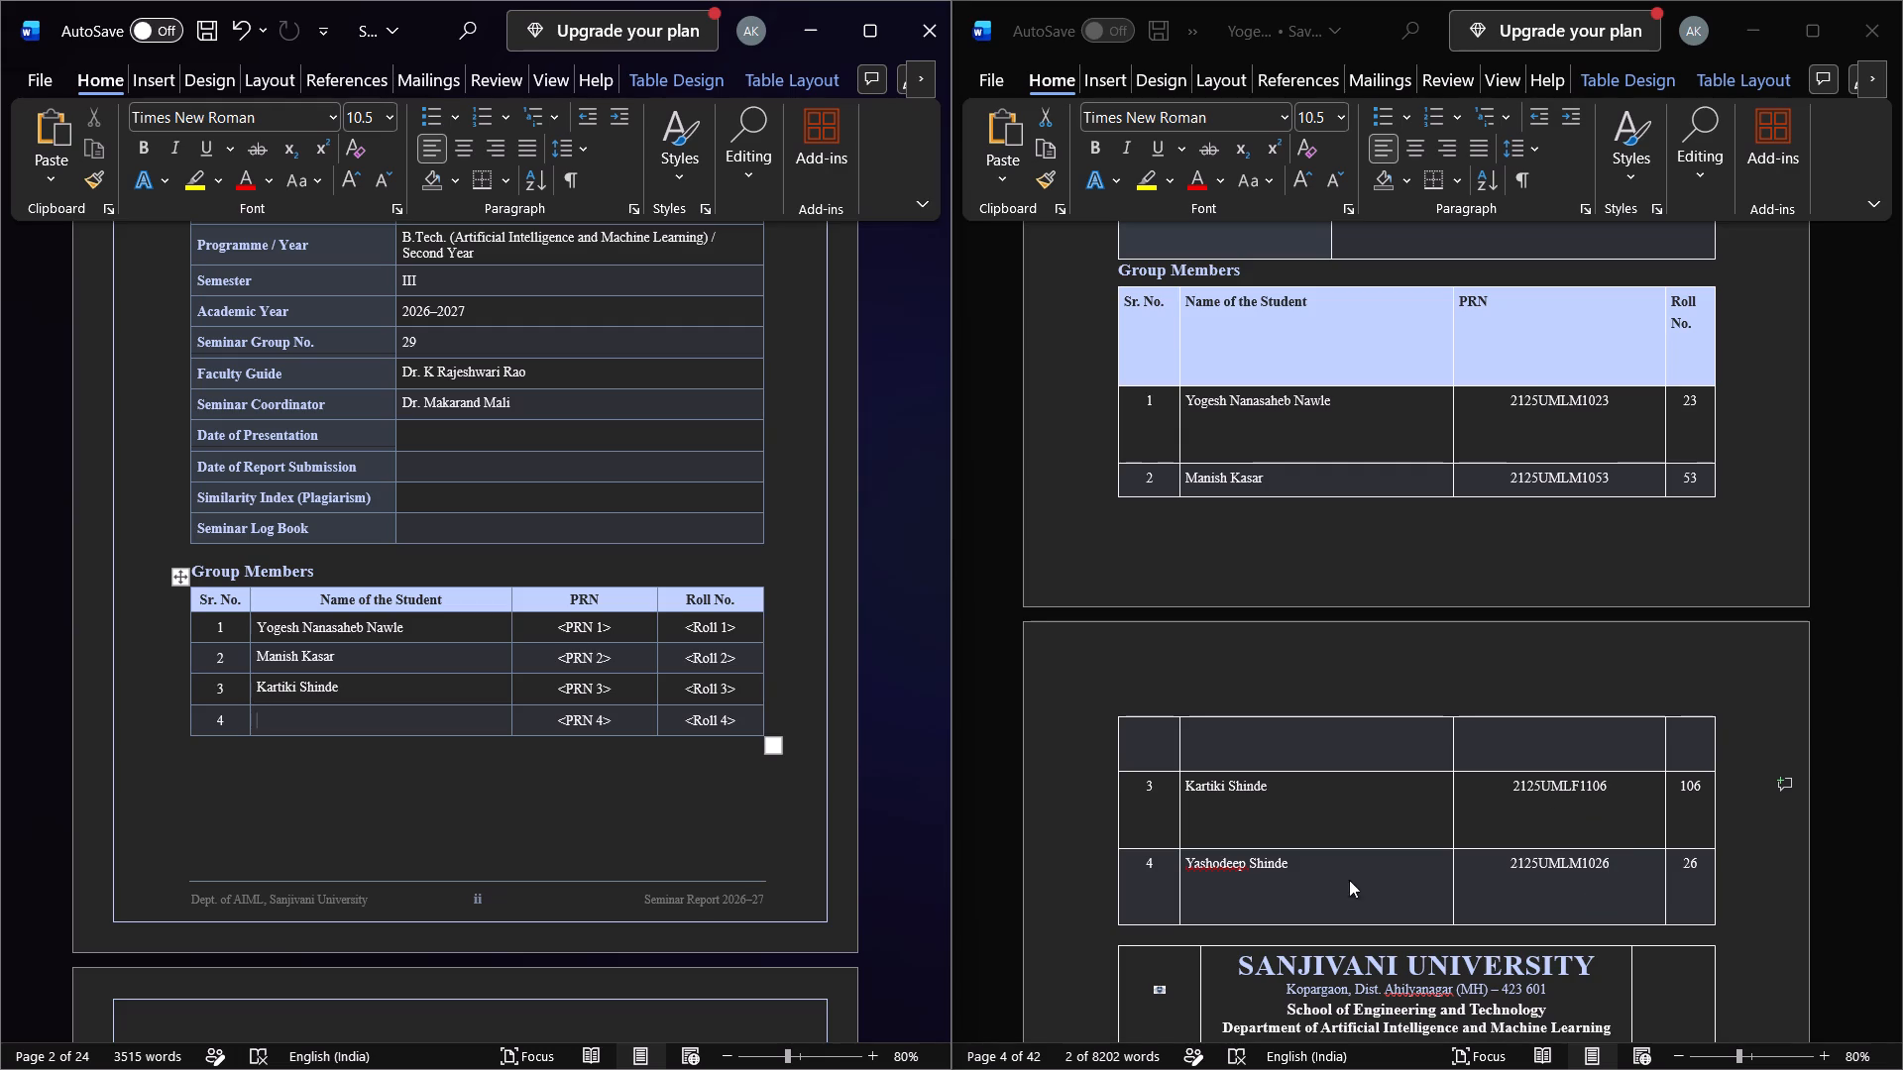
Copy the fourth student's name from the report into the empty row 4 name cell of the template, without an extra line.
left_click(1185, 859)
left_click_drag(1185, 859, 1304, 873)
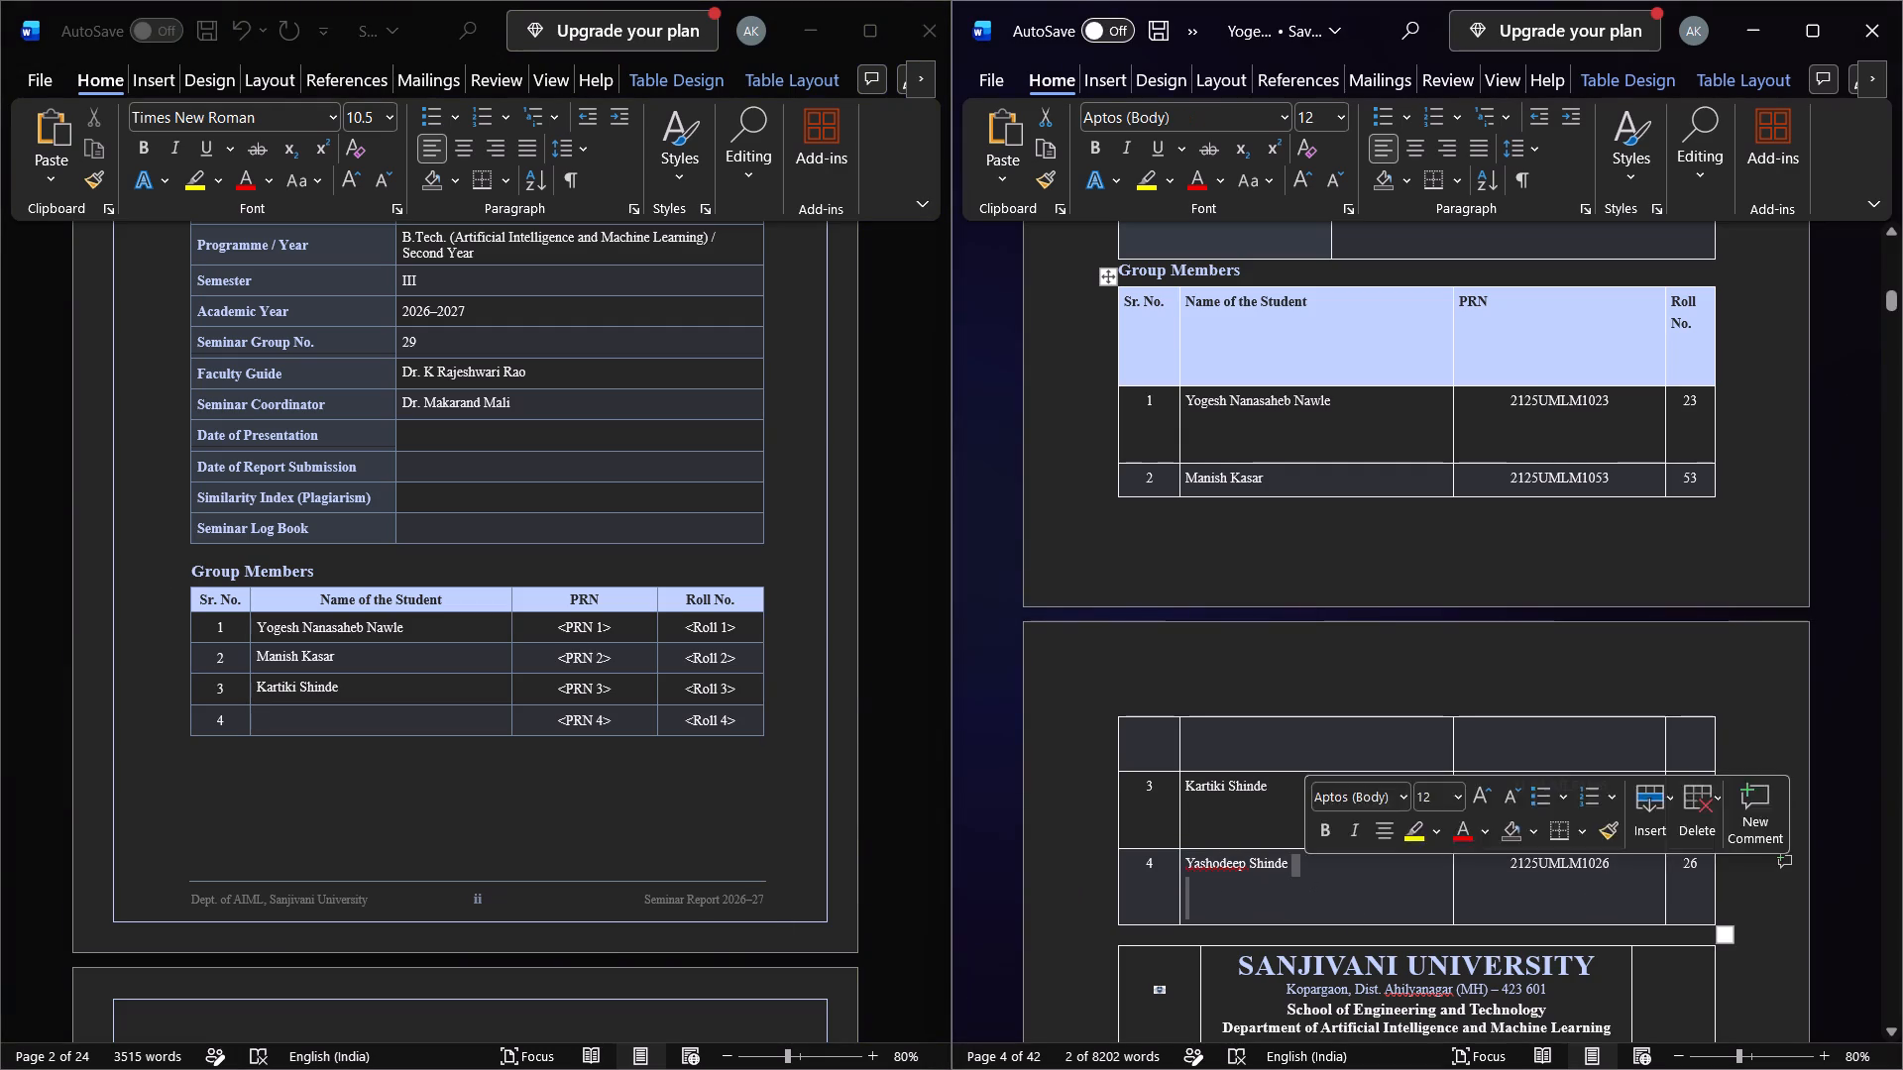
left_click(1304, 877)
left_click_drag(1287, 858, 1212, 871)
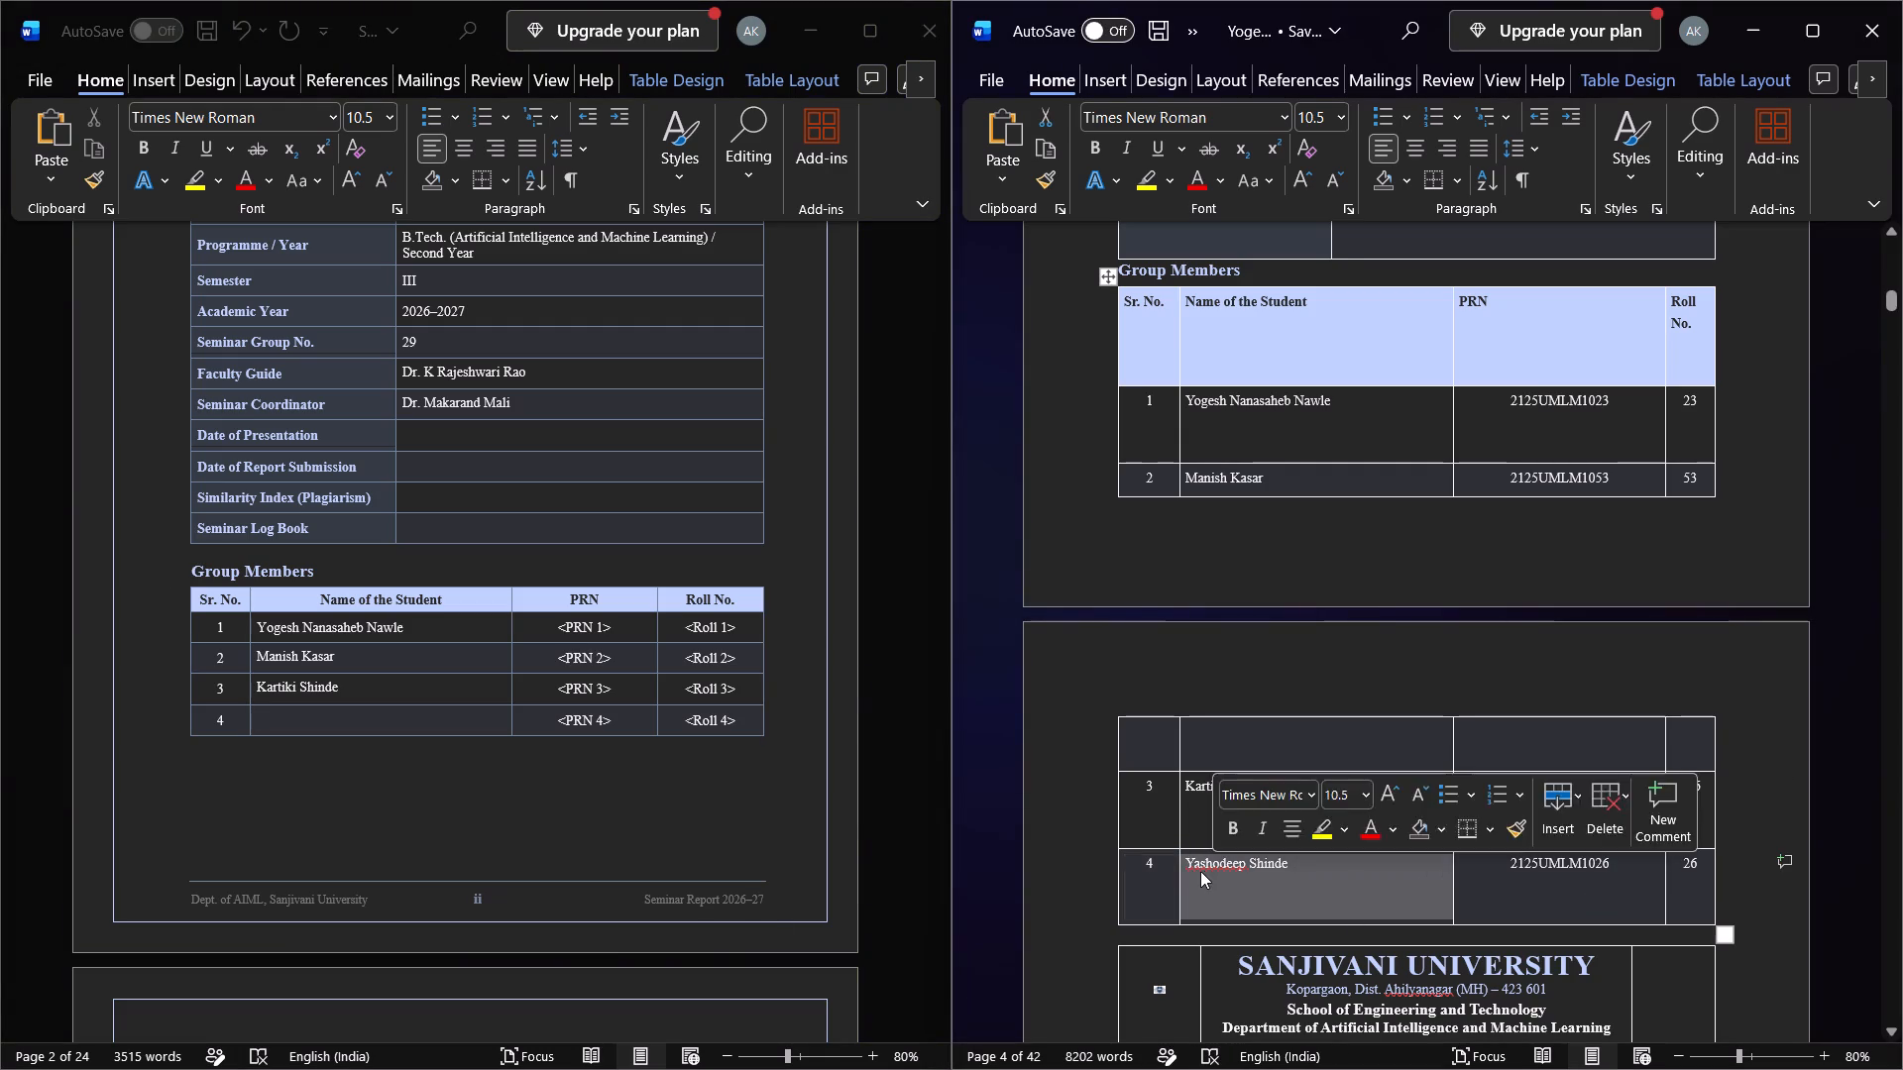
left_click(1200, 871)
left_click_drag(1189, 862, 1286, 865)
key("ctrl+c")
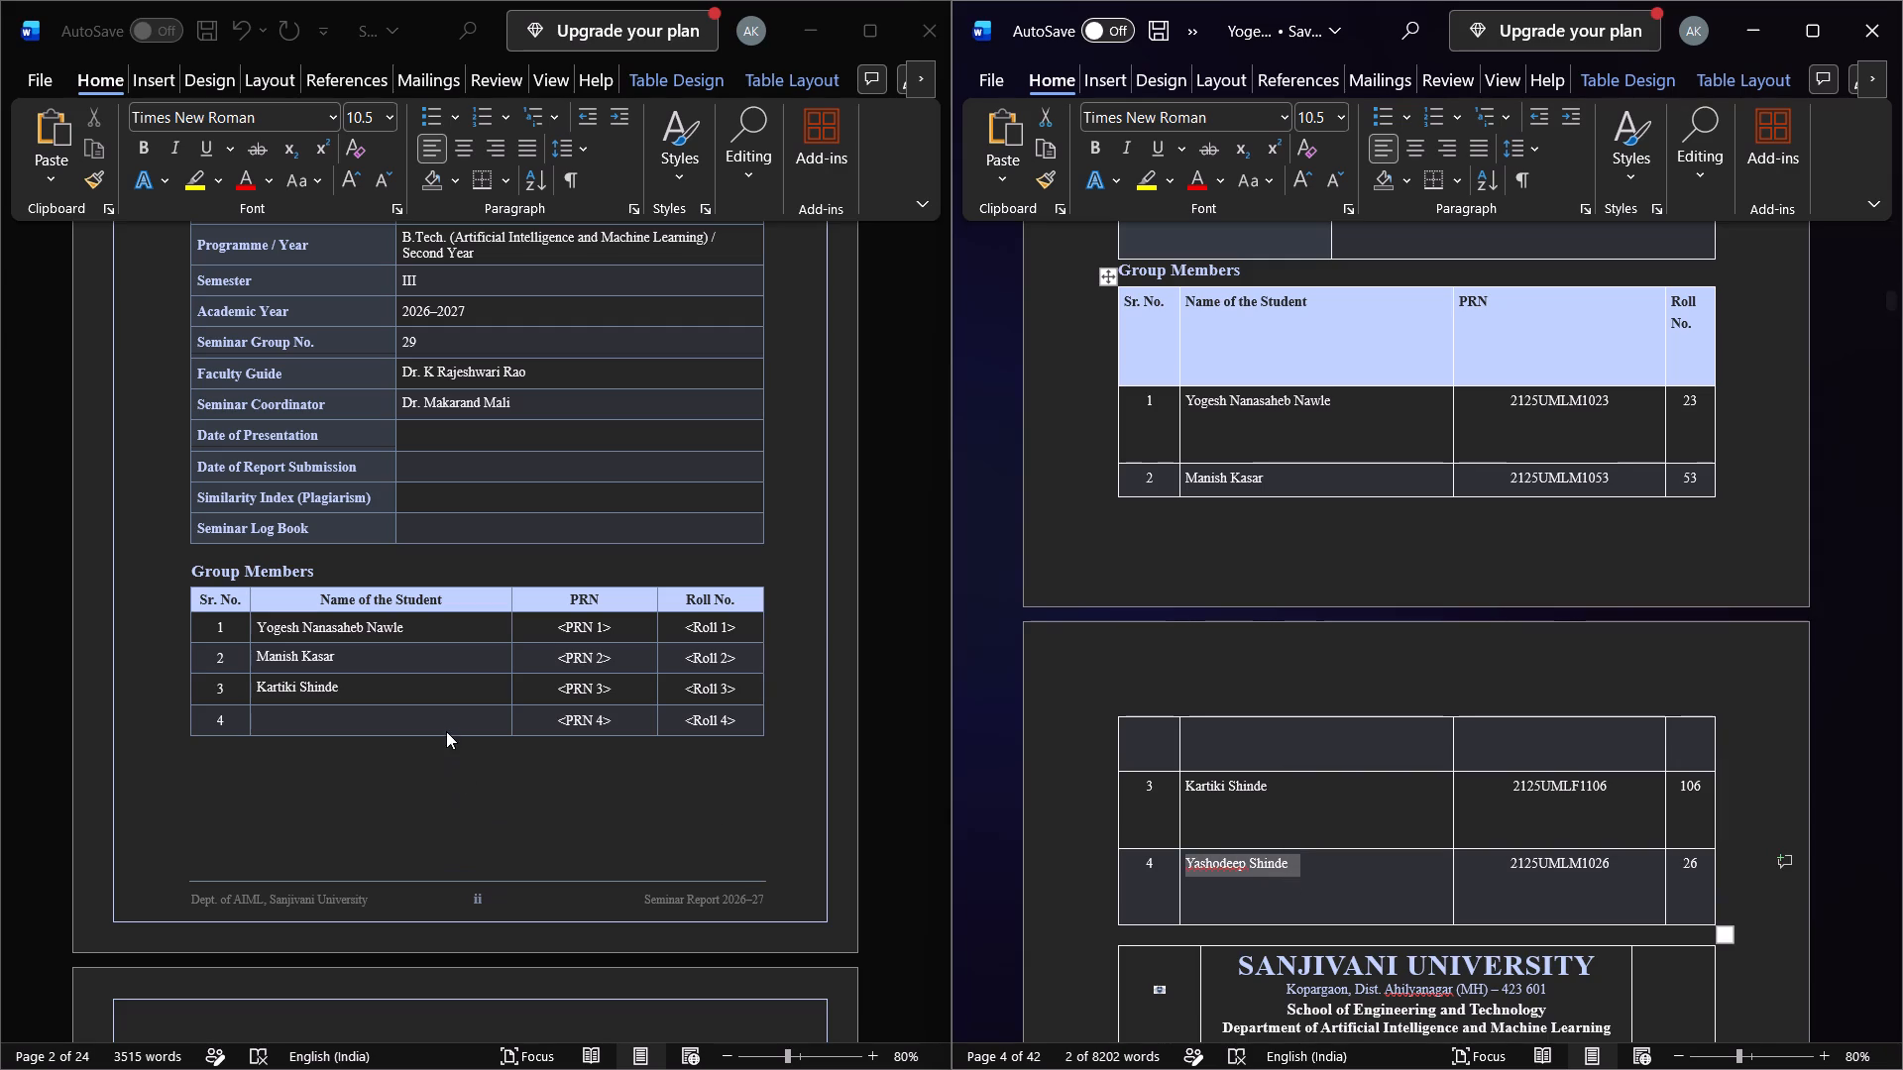
left_click(446, 718)
key("ctrl+v")
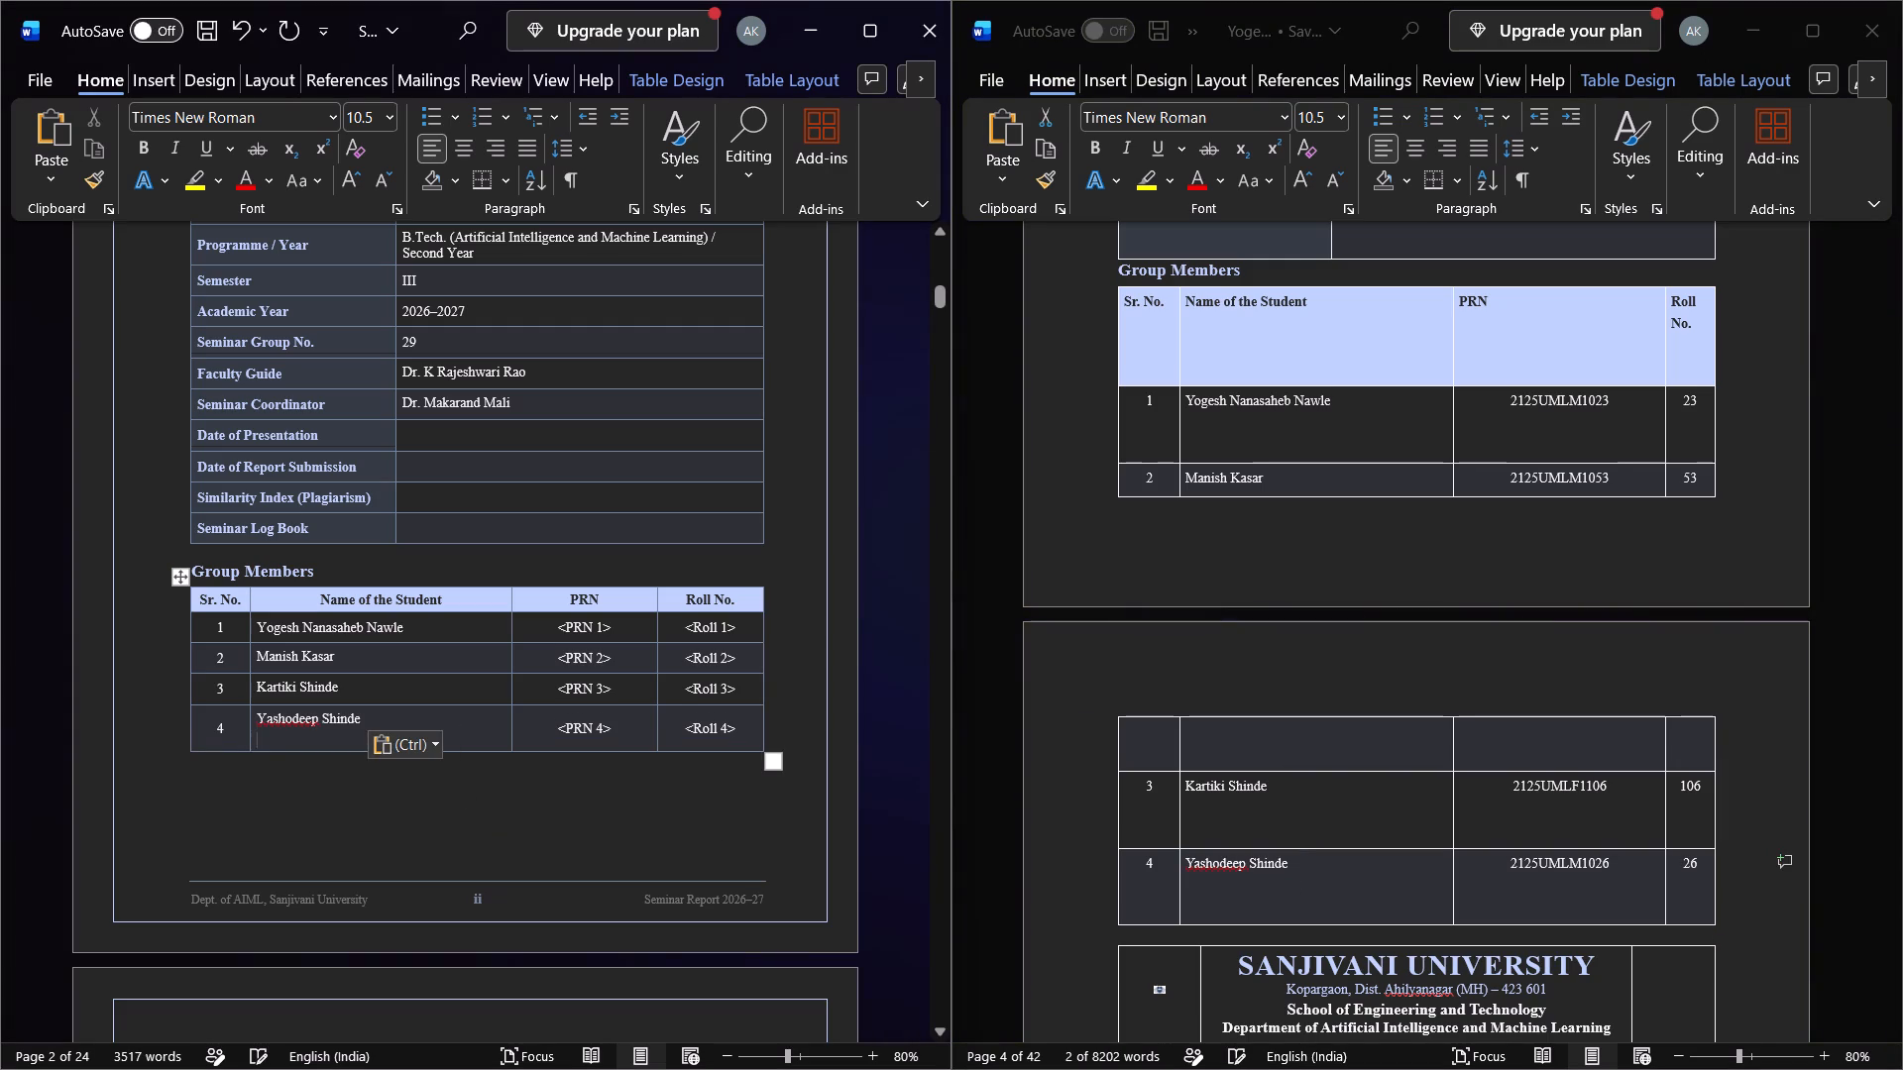
key("BackSpace")
Clear the <PRN 1> and <PRN 2> placeholders from rows 1 and 2 of the template's Group Members table.
left_click(613, 629)
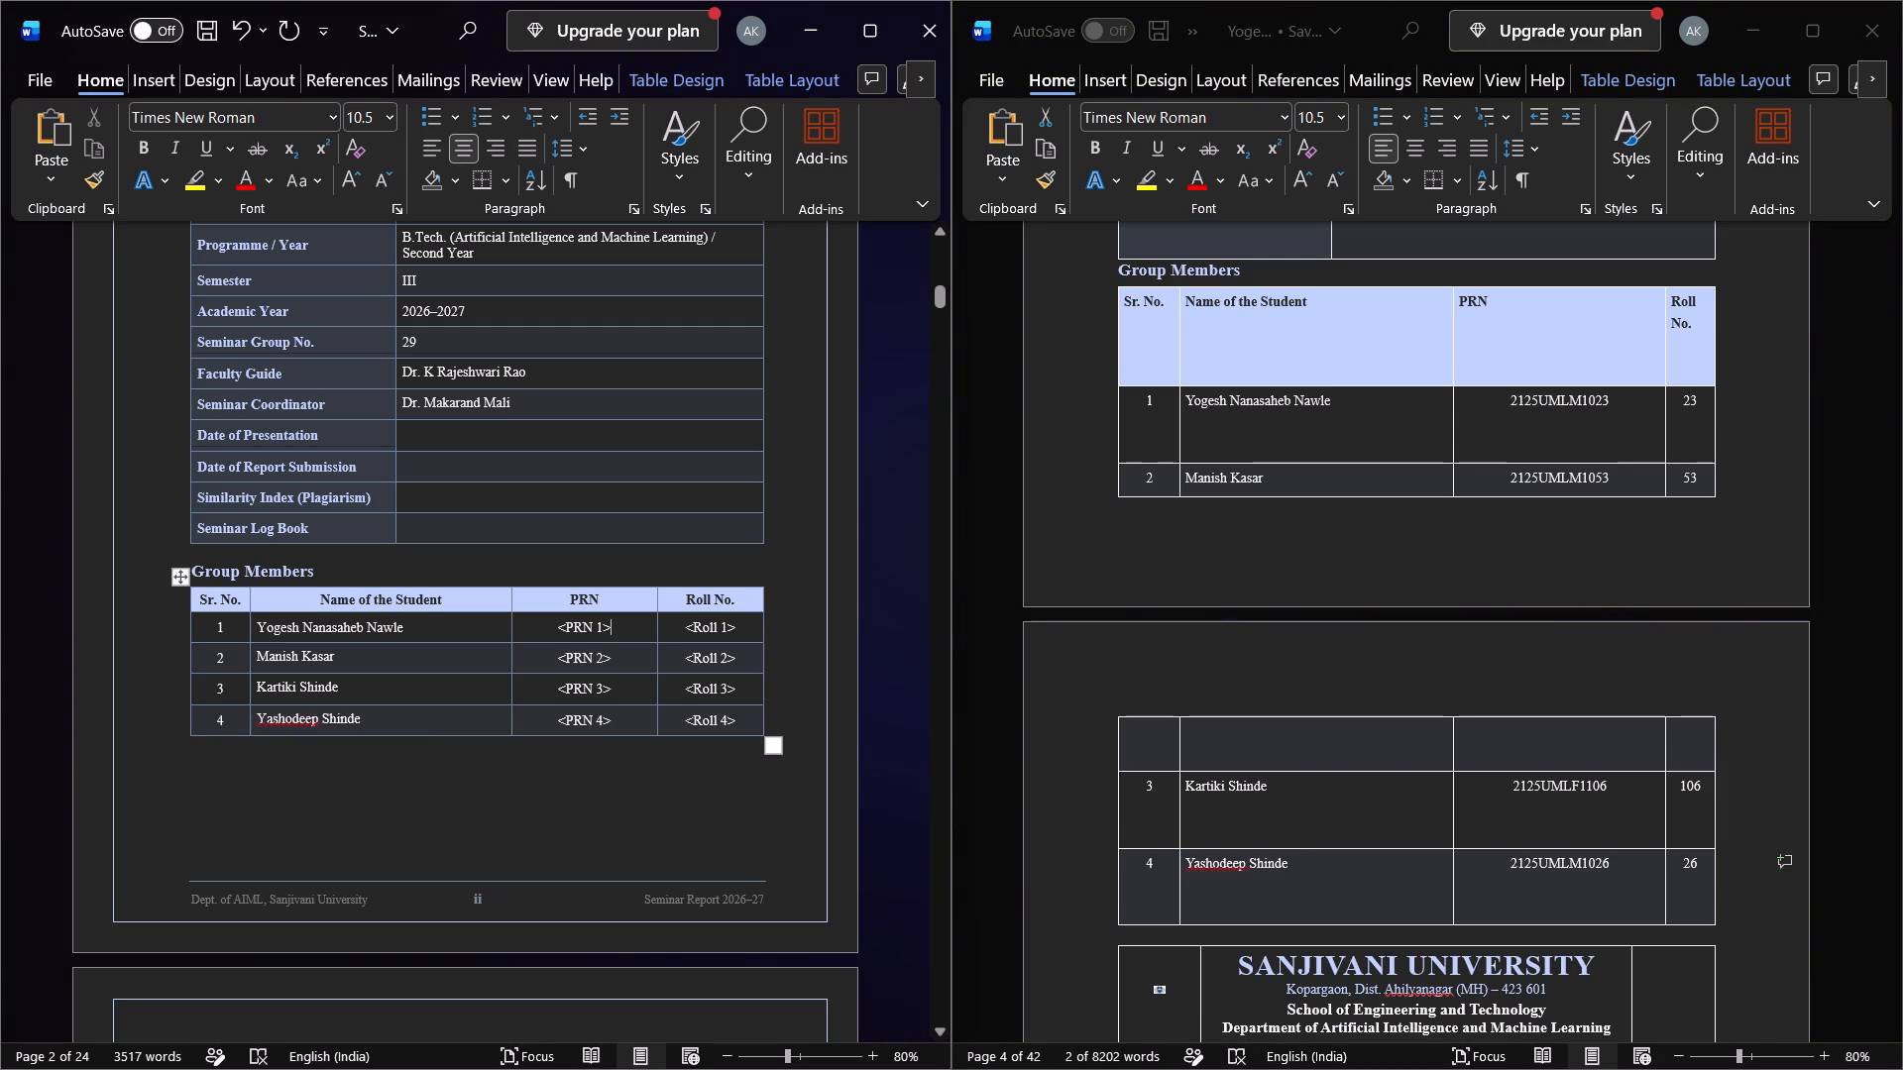
key("BackSpace")
key("BackSpace")
key("BackSpace")
key("BackSpace")
key("BackSpace")
key("BackSpace")
key("BackSpace")
left_click(610, 664)
key("BackSpace")
key("BackSpace")
key("BackSpace")
key("BackSpace")
key("BackSpace")
key("BackSpace")
key("BackSpace")
key("BackSpace")
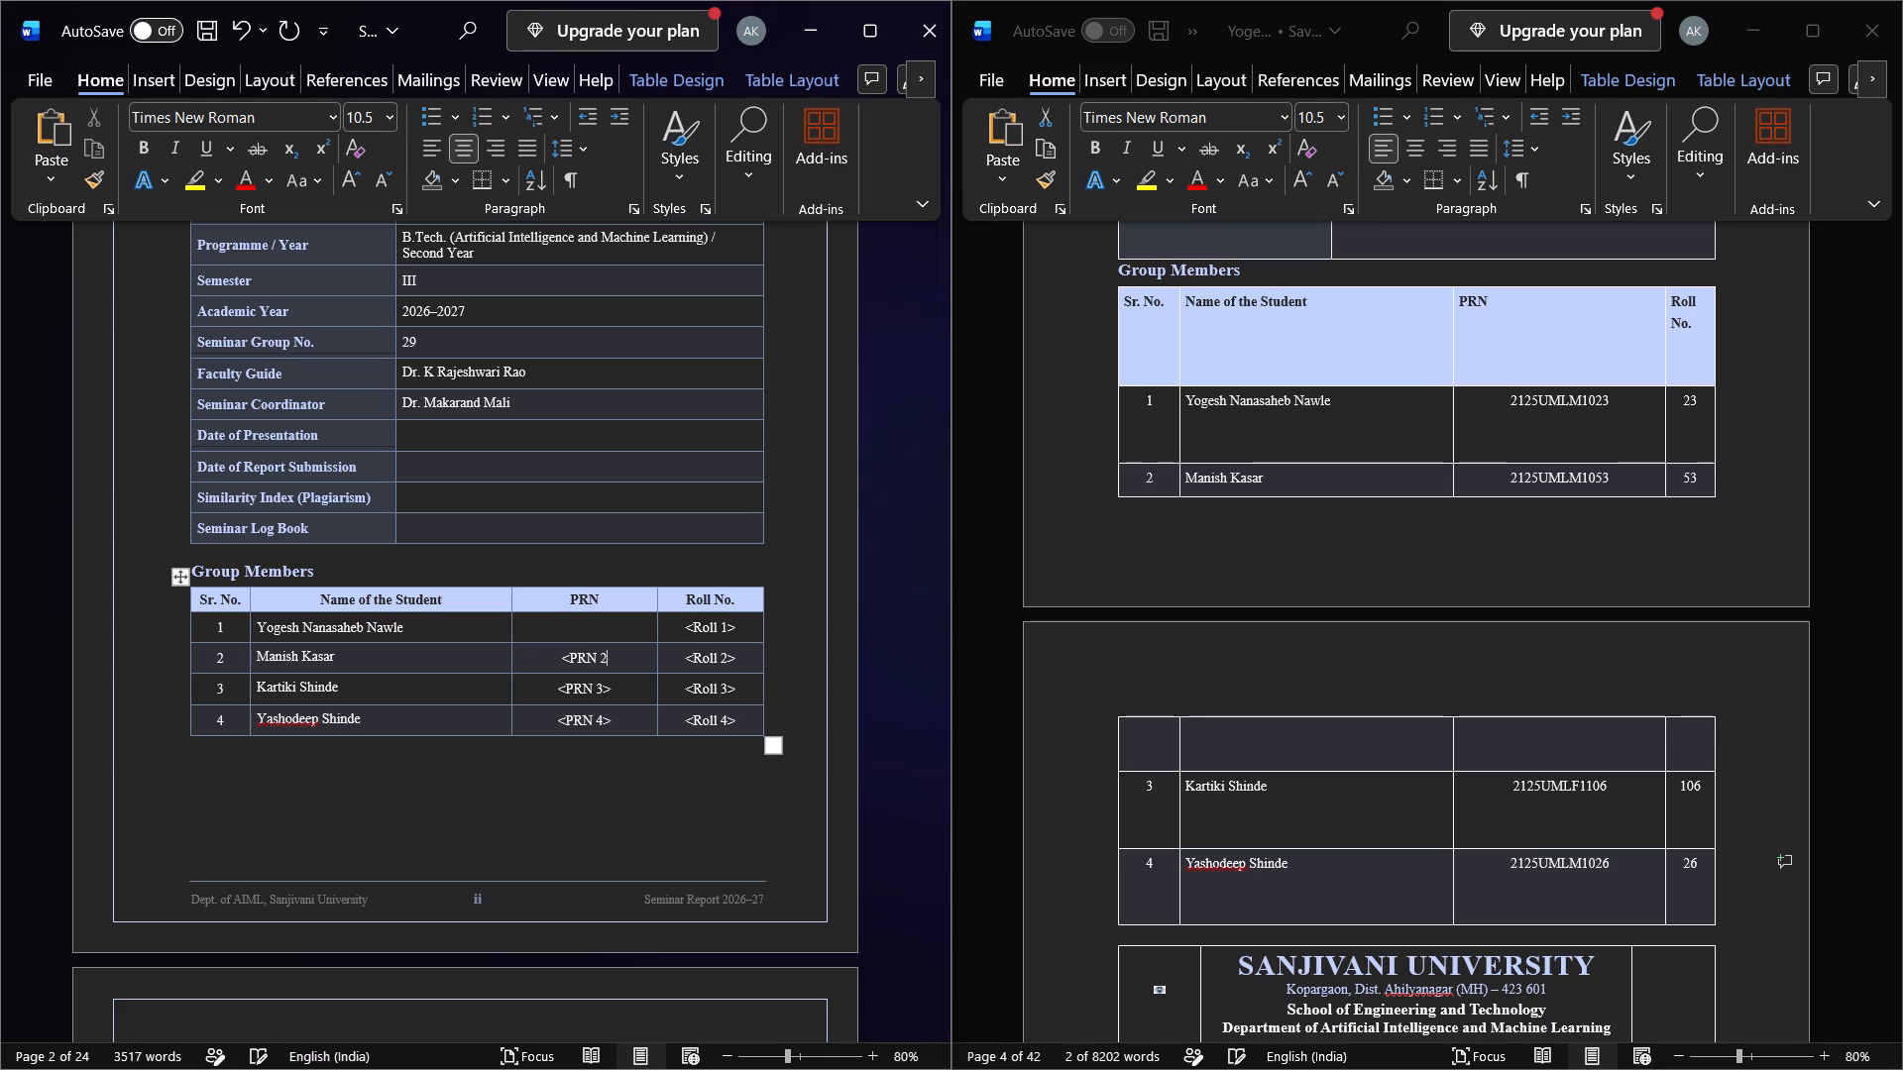
Clear the <PRN 3> and <PRN 4> placeholders from rows 3 and 4 of the template's Group Members table.
left_click(620, 695)
key("BackSpace")
key("BackSpace")
key("BackSpace")
key("BackSpace")
key("BackSpace")
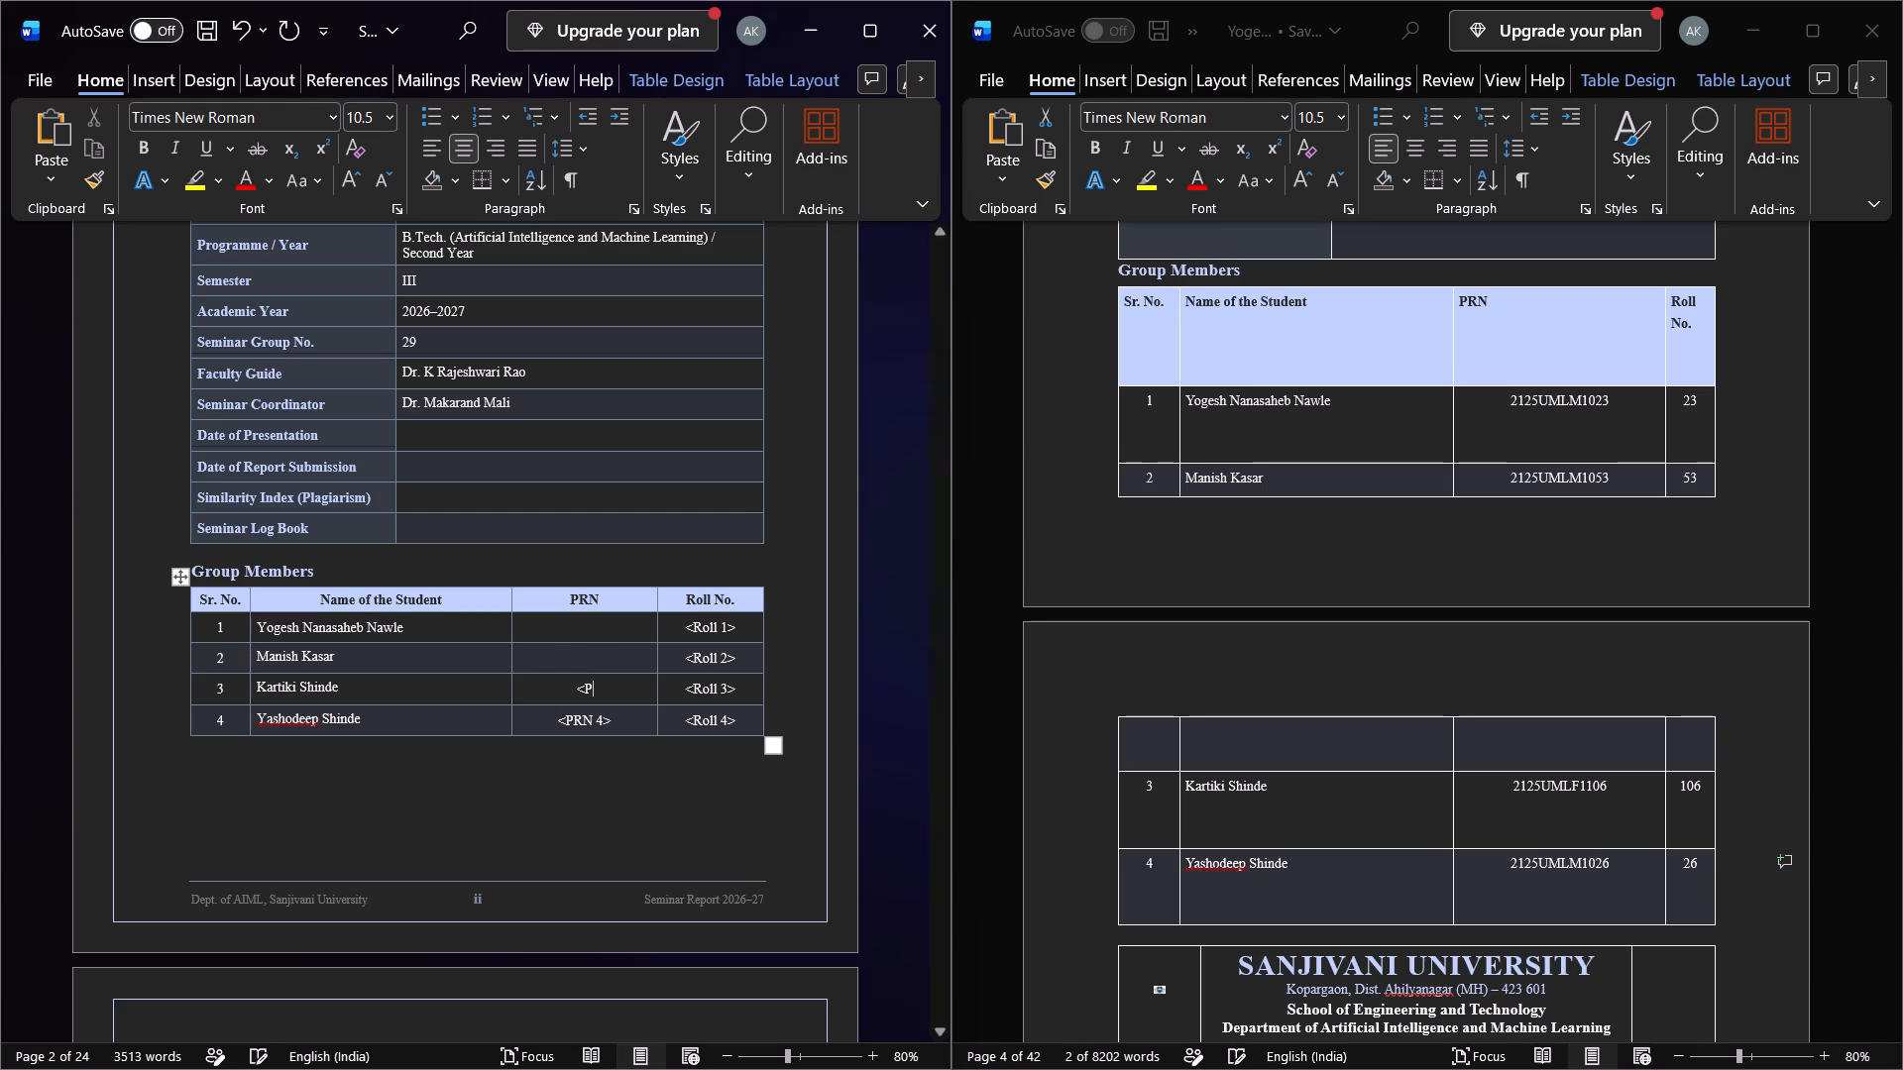
key("BackSpace")
key("BackSpace")
left_click(622, 719)
key("BackSpace")
key("BackSpace")
key("BackSpace")
key("BackSpace")
key("BackSpace")
key("BackSpace")
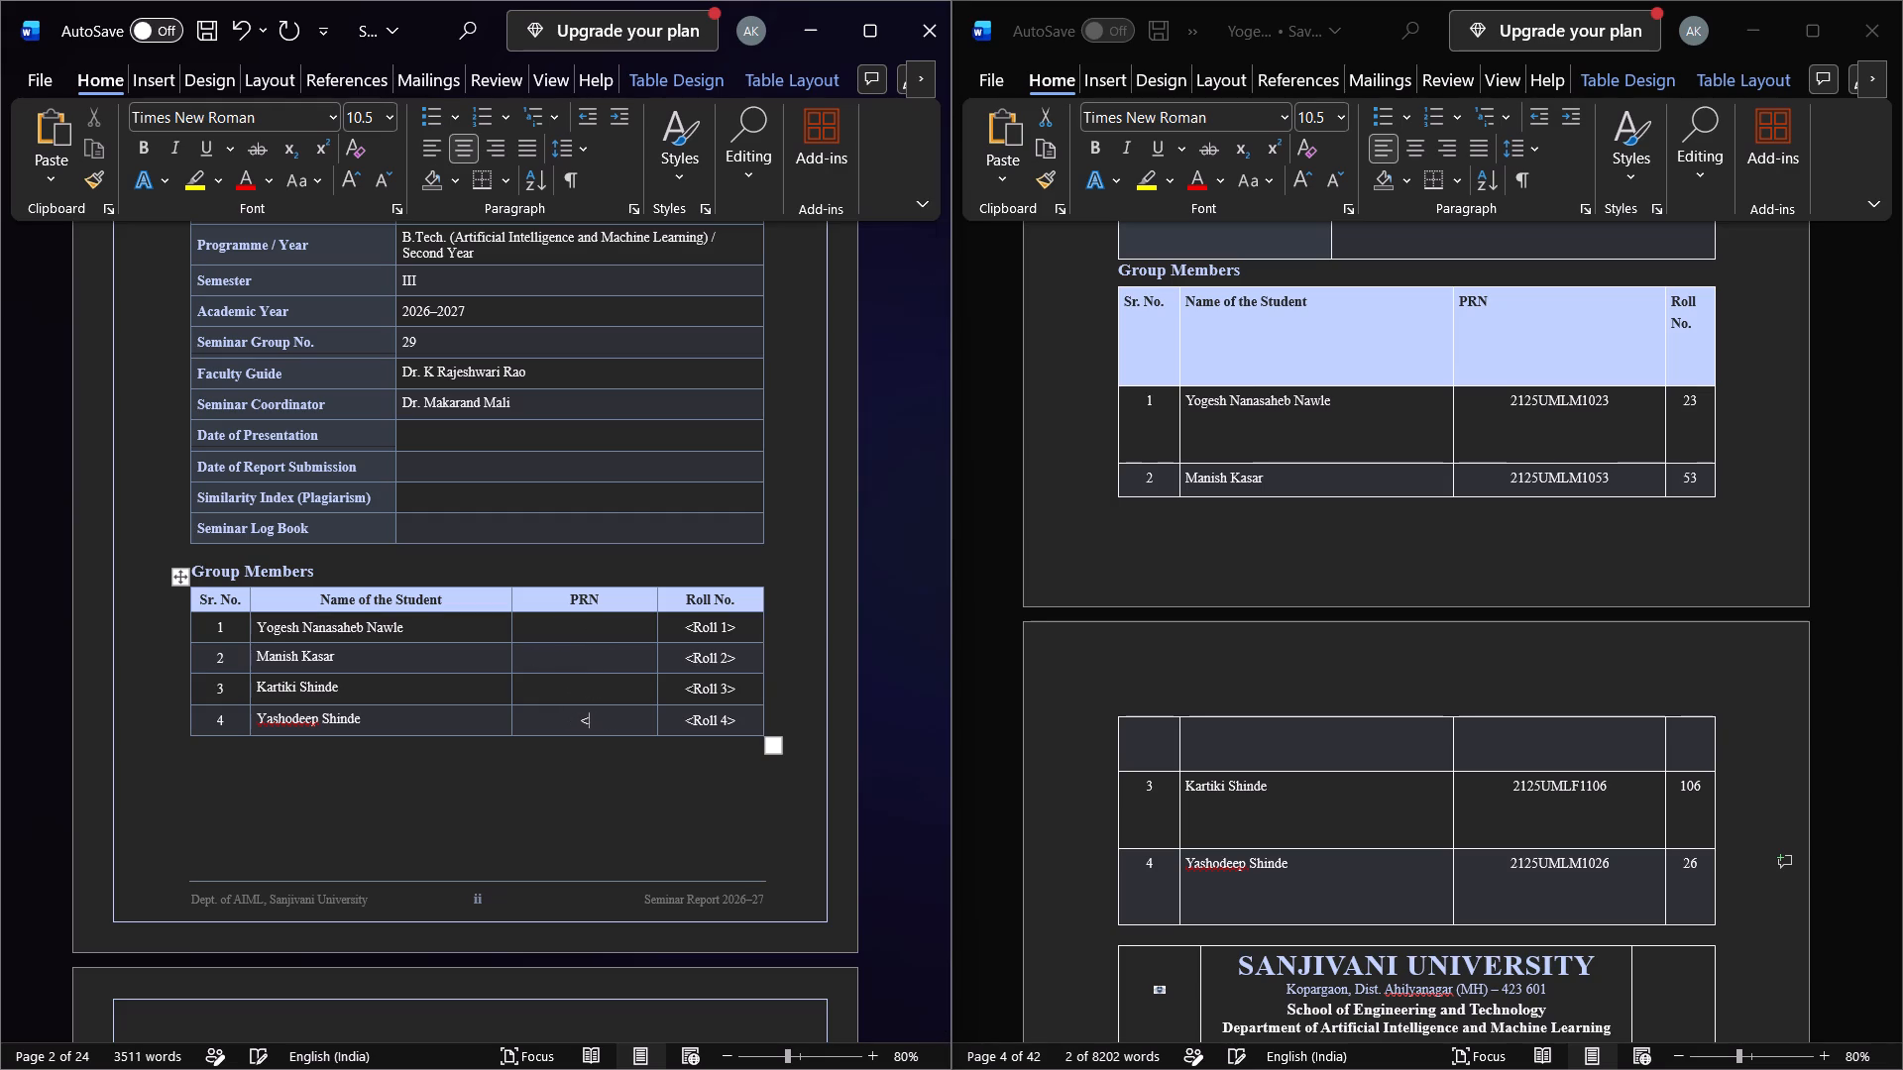
key("BackSpace")
Clear the <Roll 4> and <Roll 3> placeholders completely from the template's Roll No. column.
left_click(743, 719)
key("BackSpace")
key("BackSpace")
key("BackSpace")
key("BackSpace")
key("BackSpace")
key("BackSpace")
key("BackSpace")
left_click(739, 685)
key("BackSpace")
key("BackSpace")
key("BackSpace")
key("BackSpace")
key("BackSpace")
key("BackSpace")
key("BackSpace")
key("BackSpace")
key("BackSpace")
left_click(737, 725)
key("BackSpace")
Clear the <Roll 2> and <Roll 1> placeholders from the template's Roll No. column.
left_click(736, 656)
key("BackSpace")
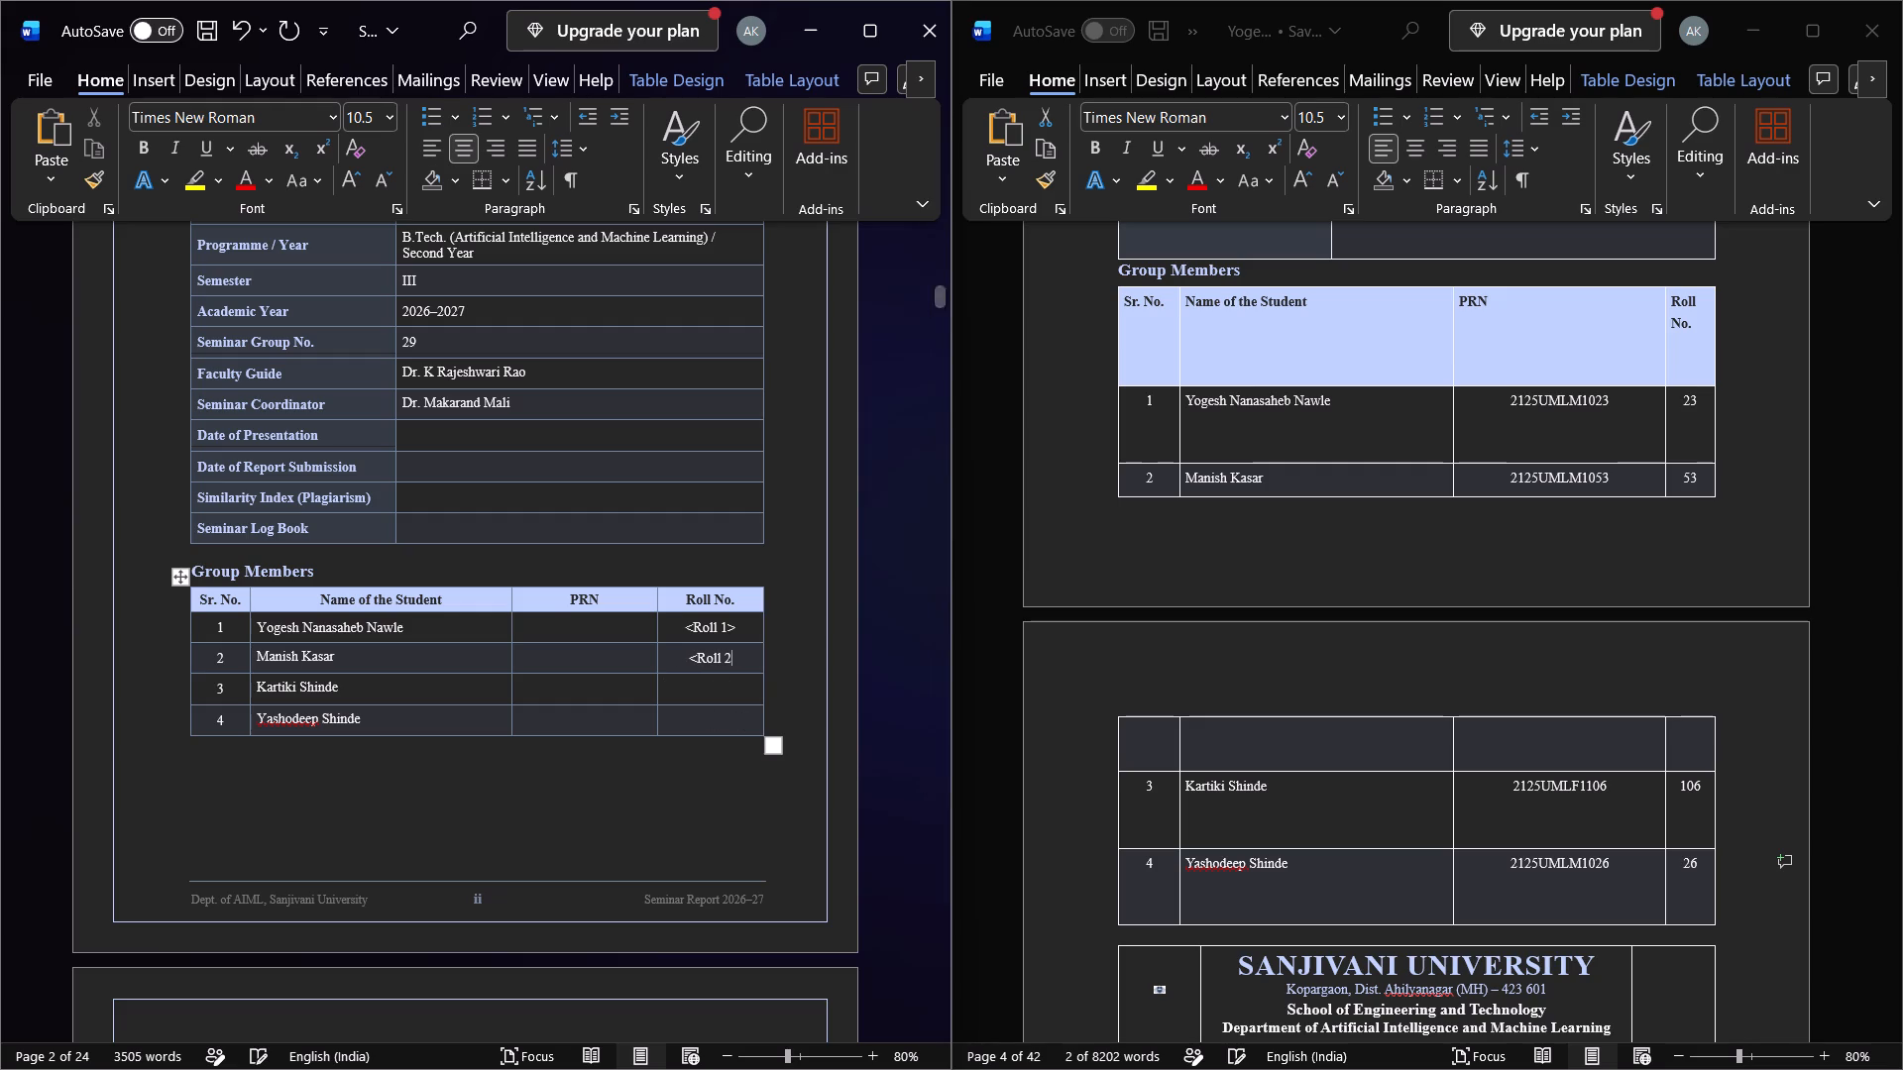
key("BackSpace")
key("BackSpace")
key("BackSpace")
key("BackSpace")
key("BackSpace")
key("BackSpace")
key("BackSpace")
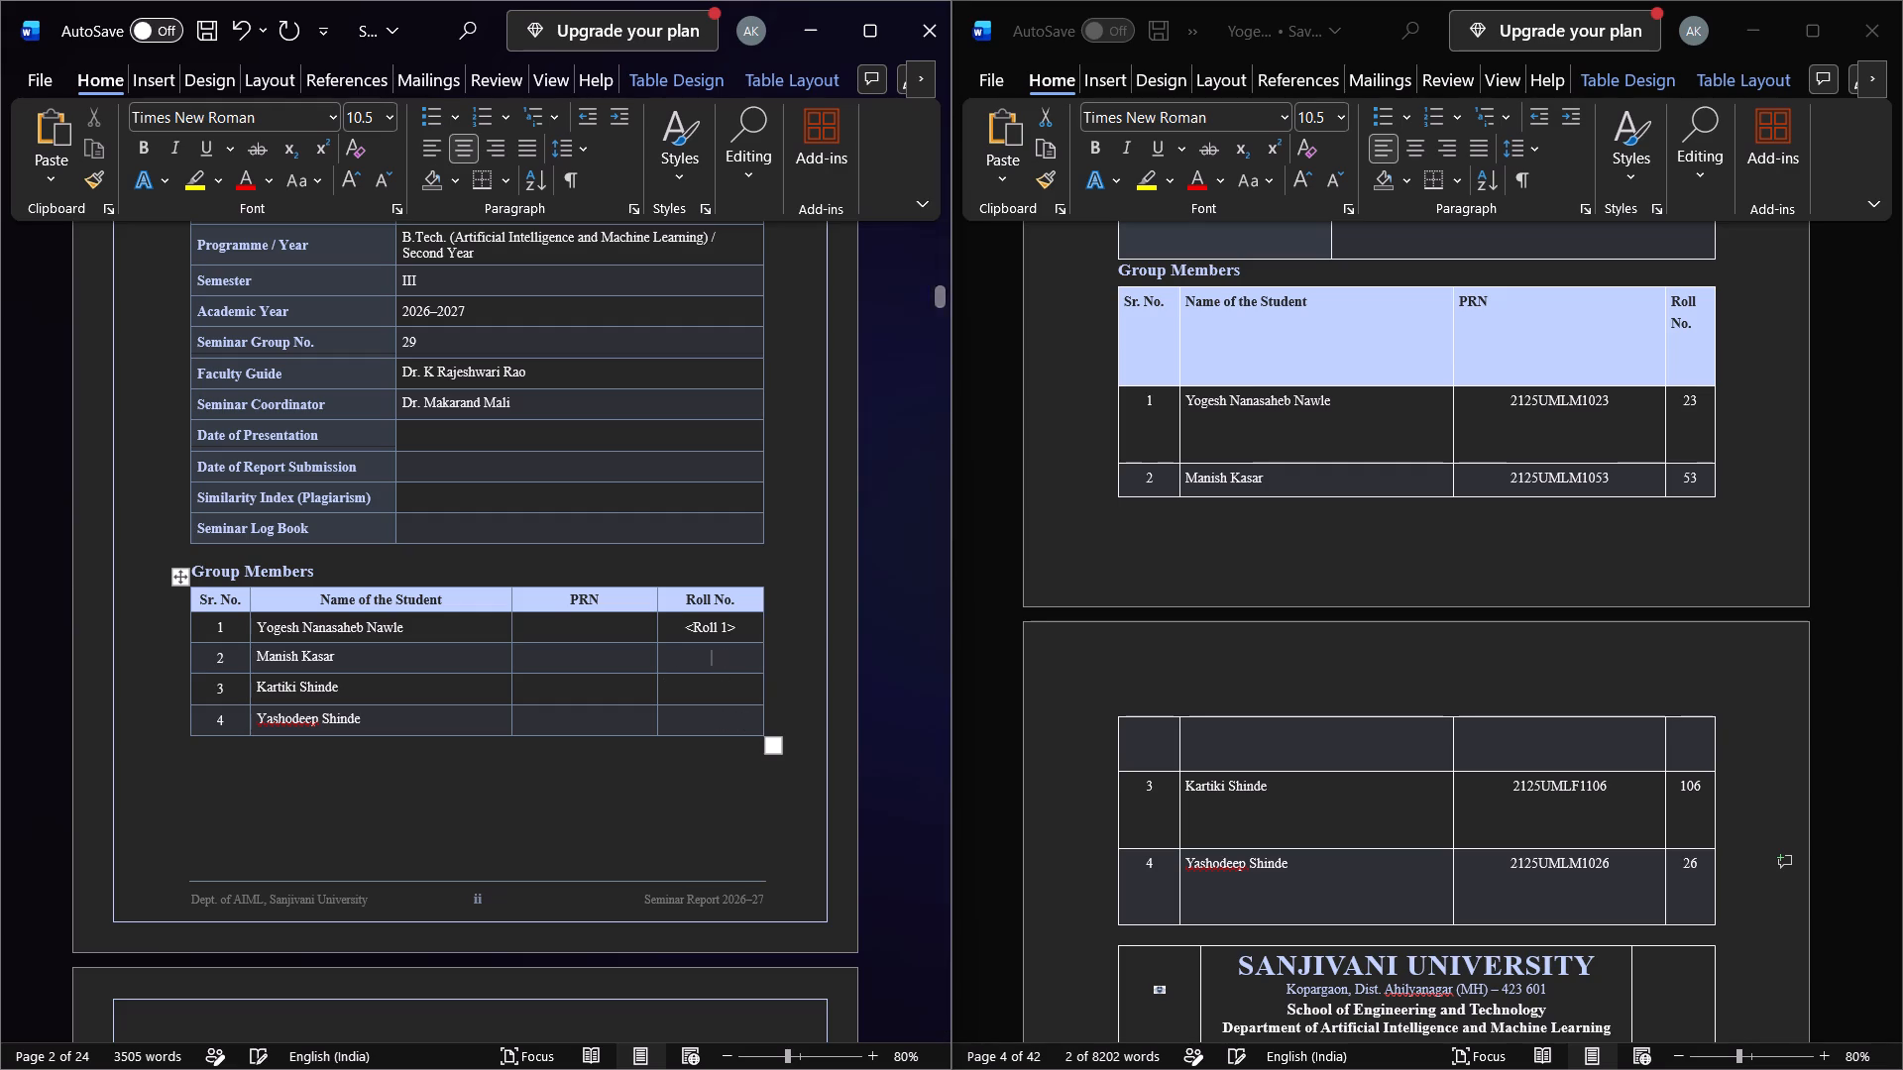
left_click(732, 631)
key("BackSpace")
key("BackSpace")
key("BackSpace")
key("BackSpace")
key("BackSpace")
key("BackSpace")
key("BackSpace")
key("BackSpace")
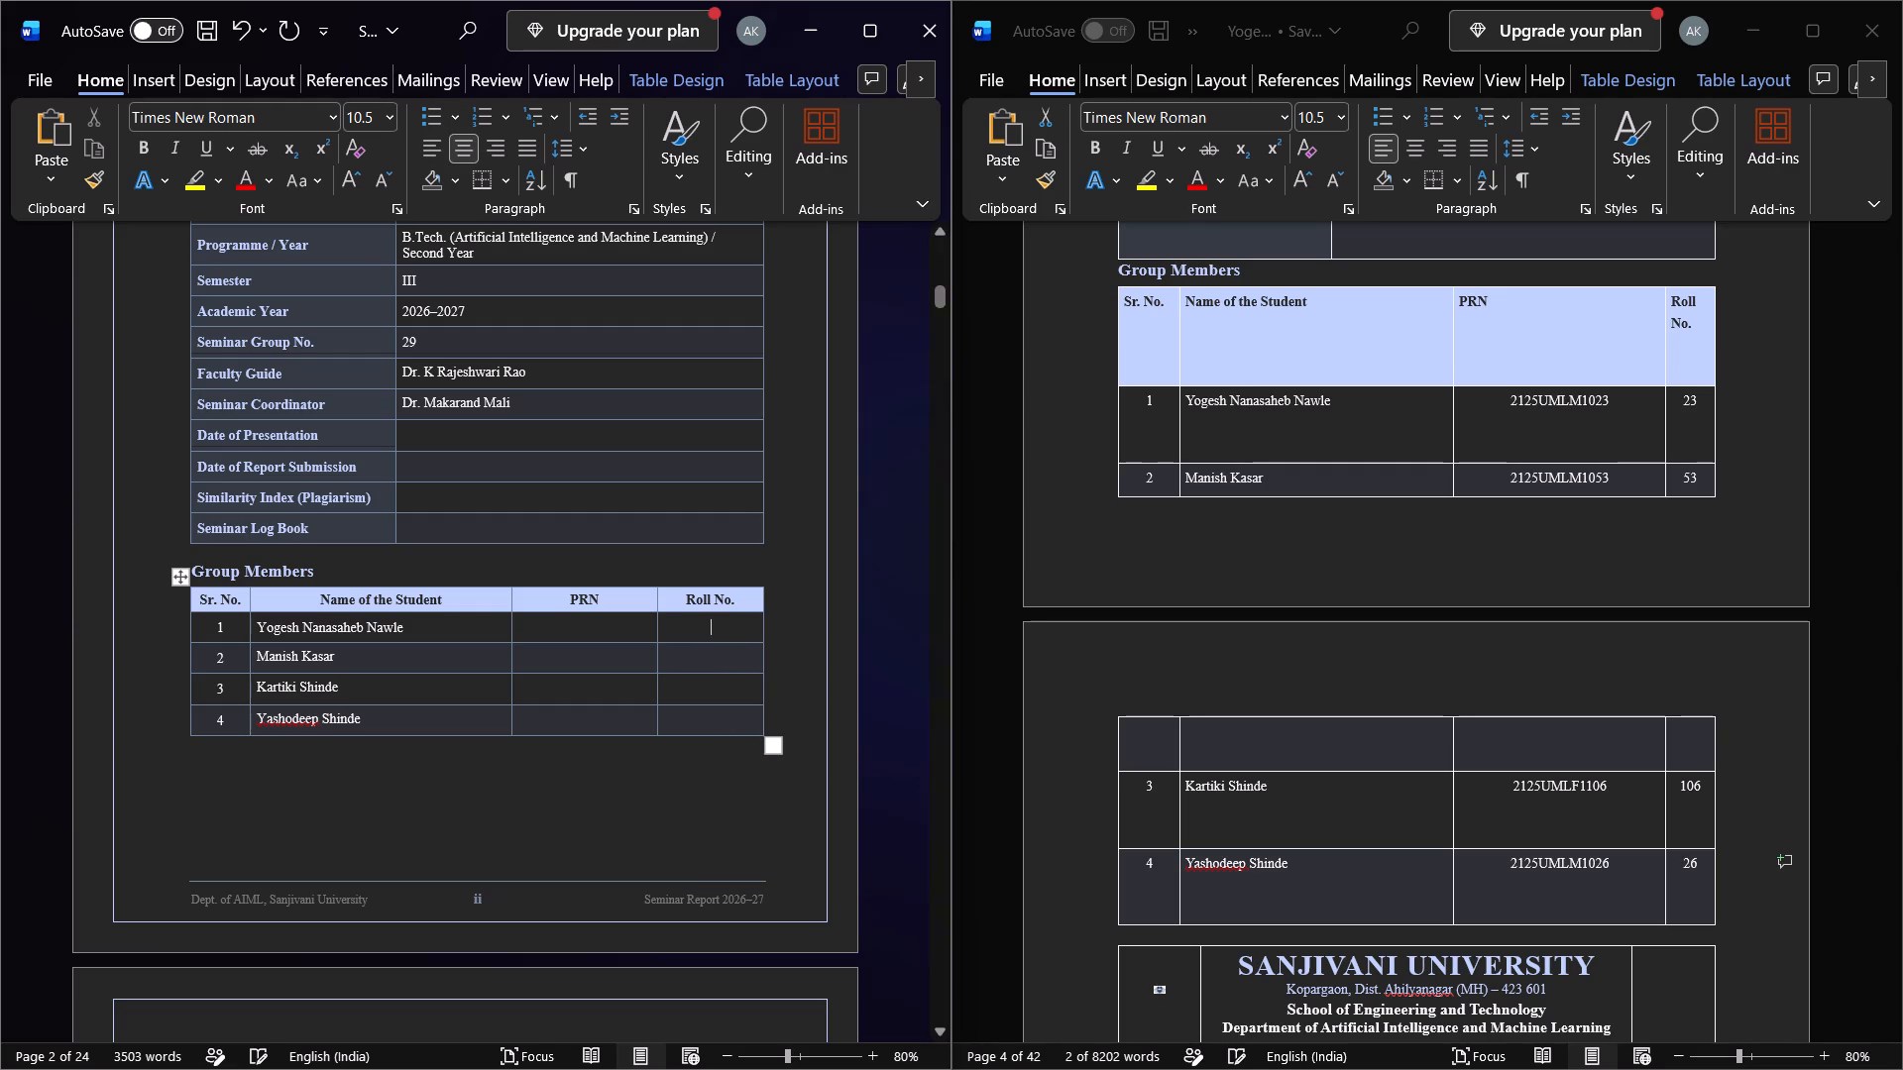
Copy the first student's PRN from the report into the row 1 Roll No. cell of the template.
scroll(1500, 770, "up", 2)
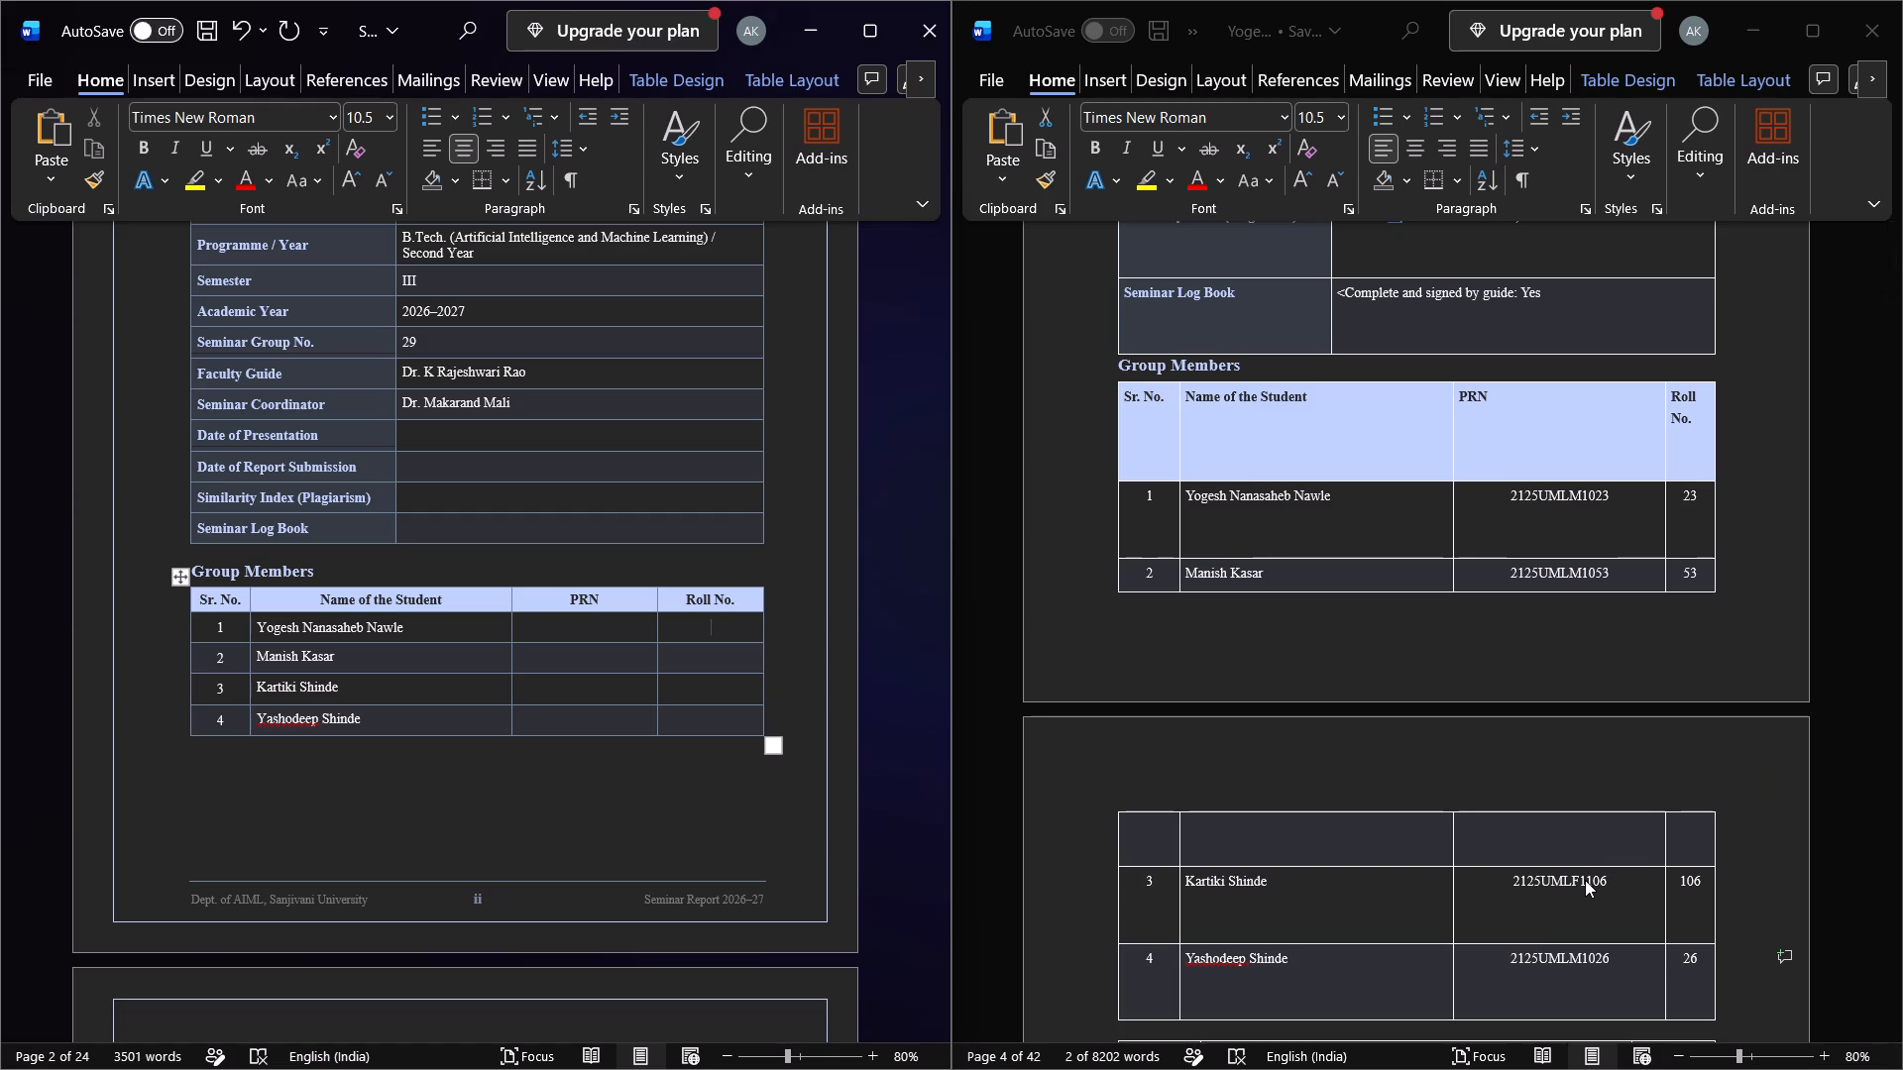
scroll(1632, 790, "down", 2)
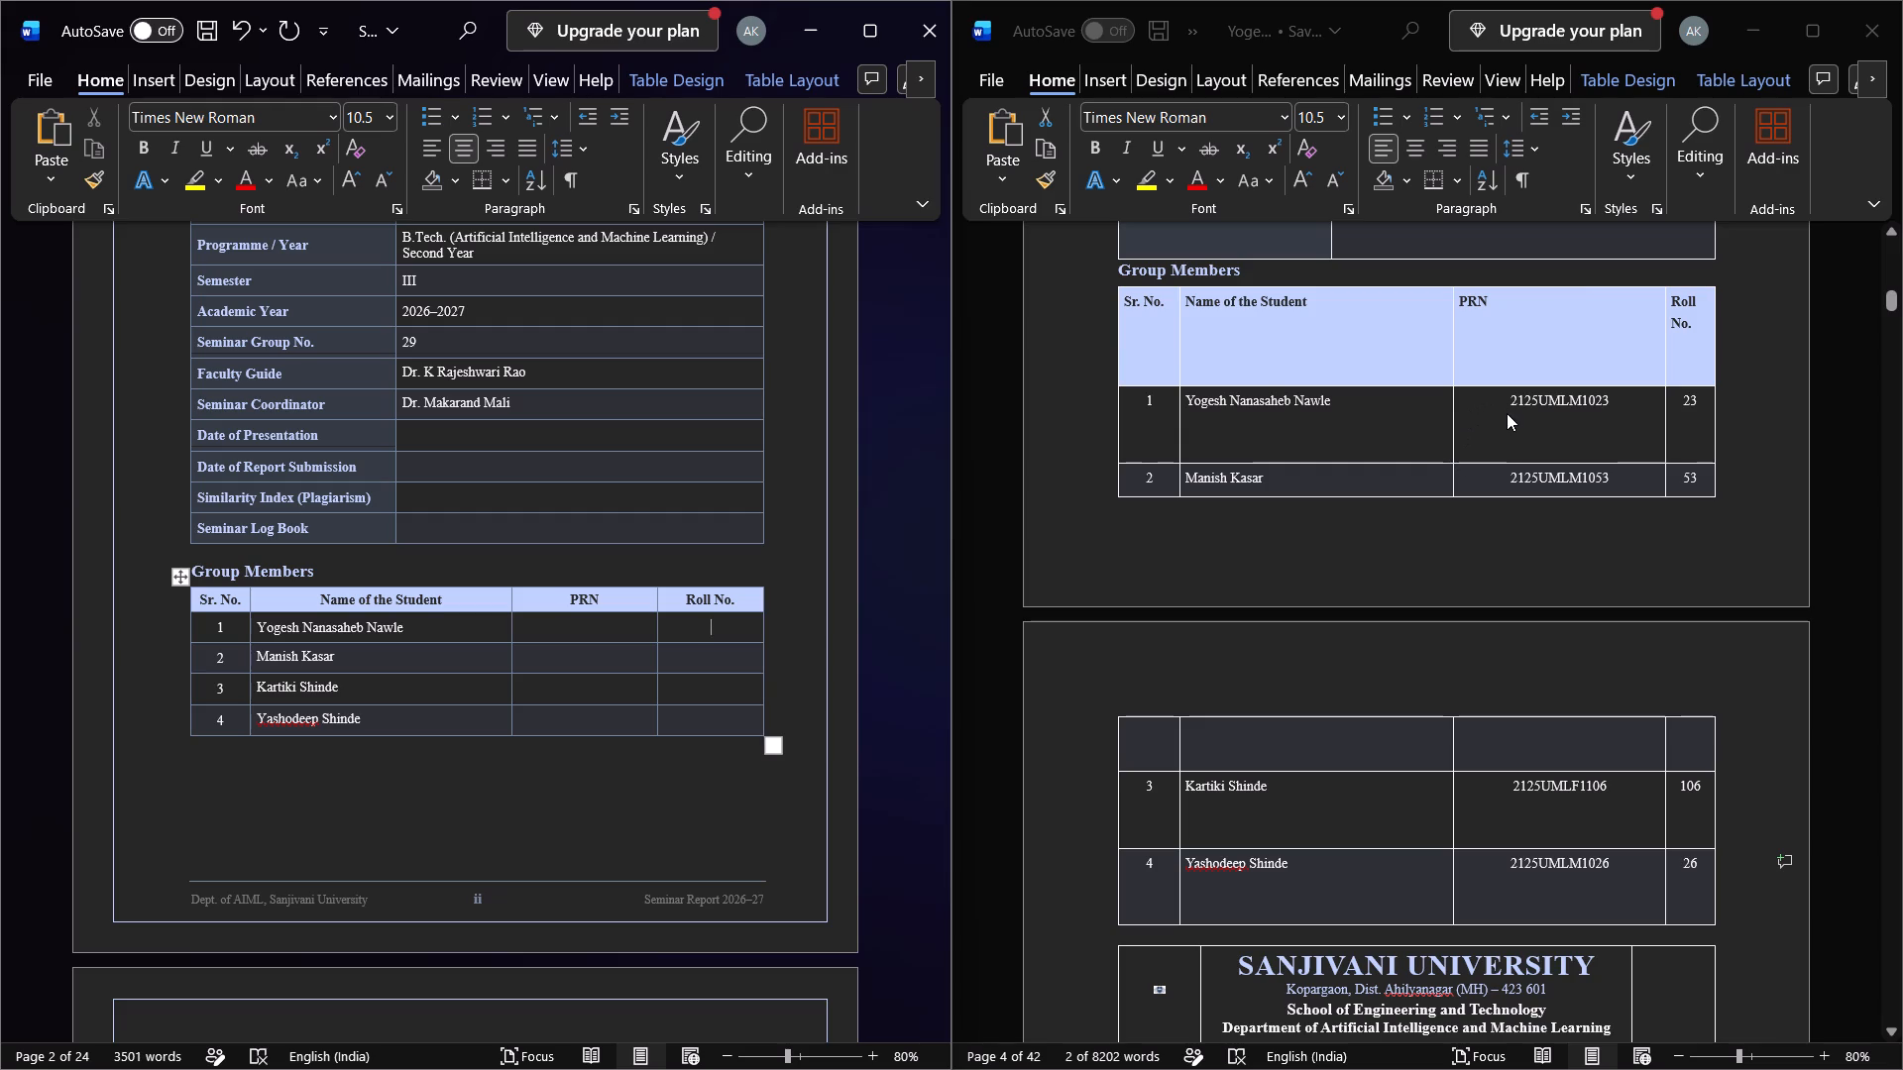
left_click_drag(1512, 399, 1560, 407)
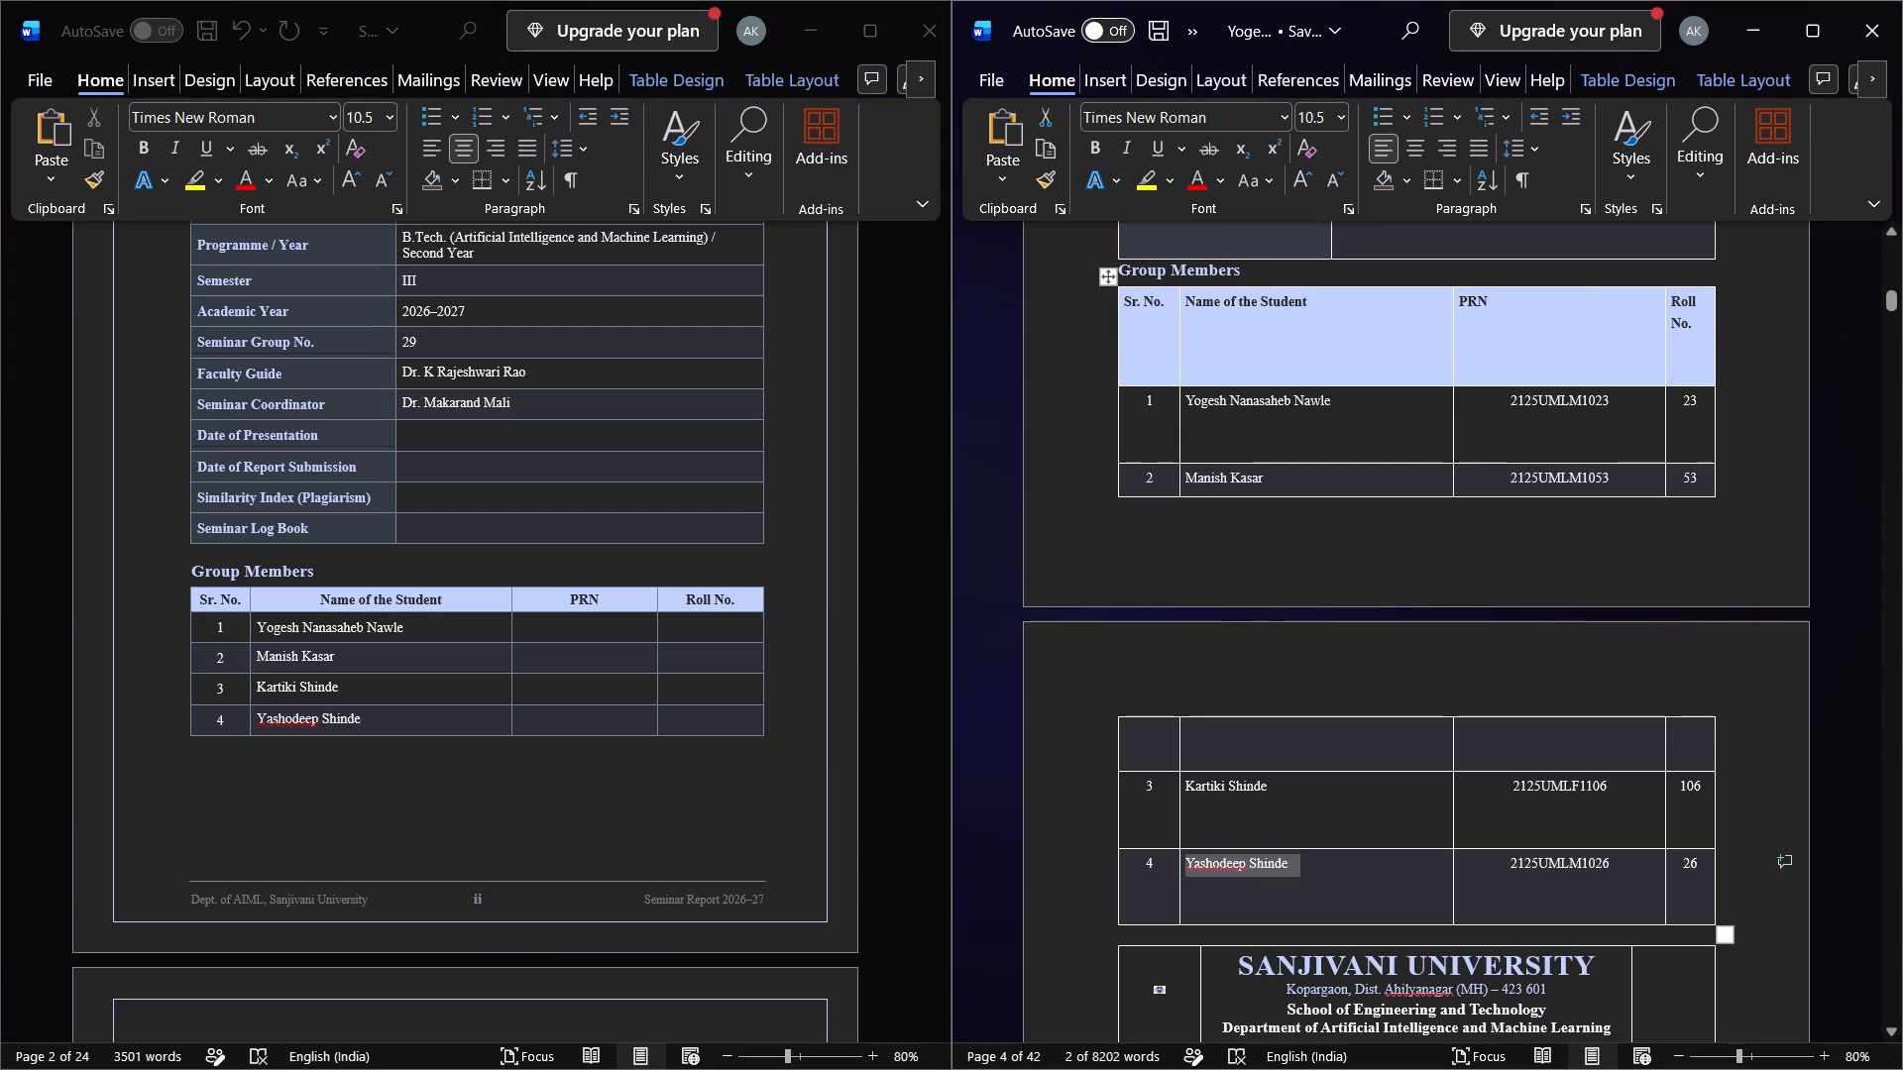
left_click_drag(1509, 402, 1608, 409)
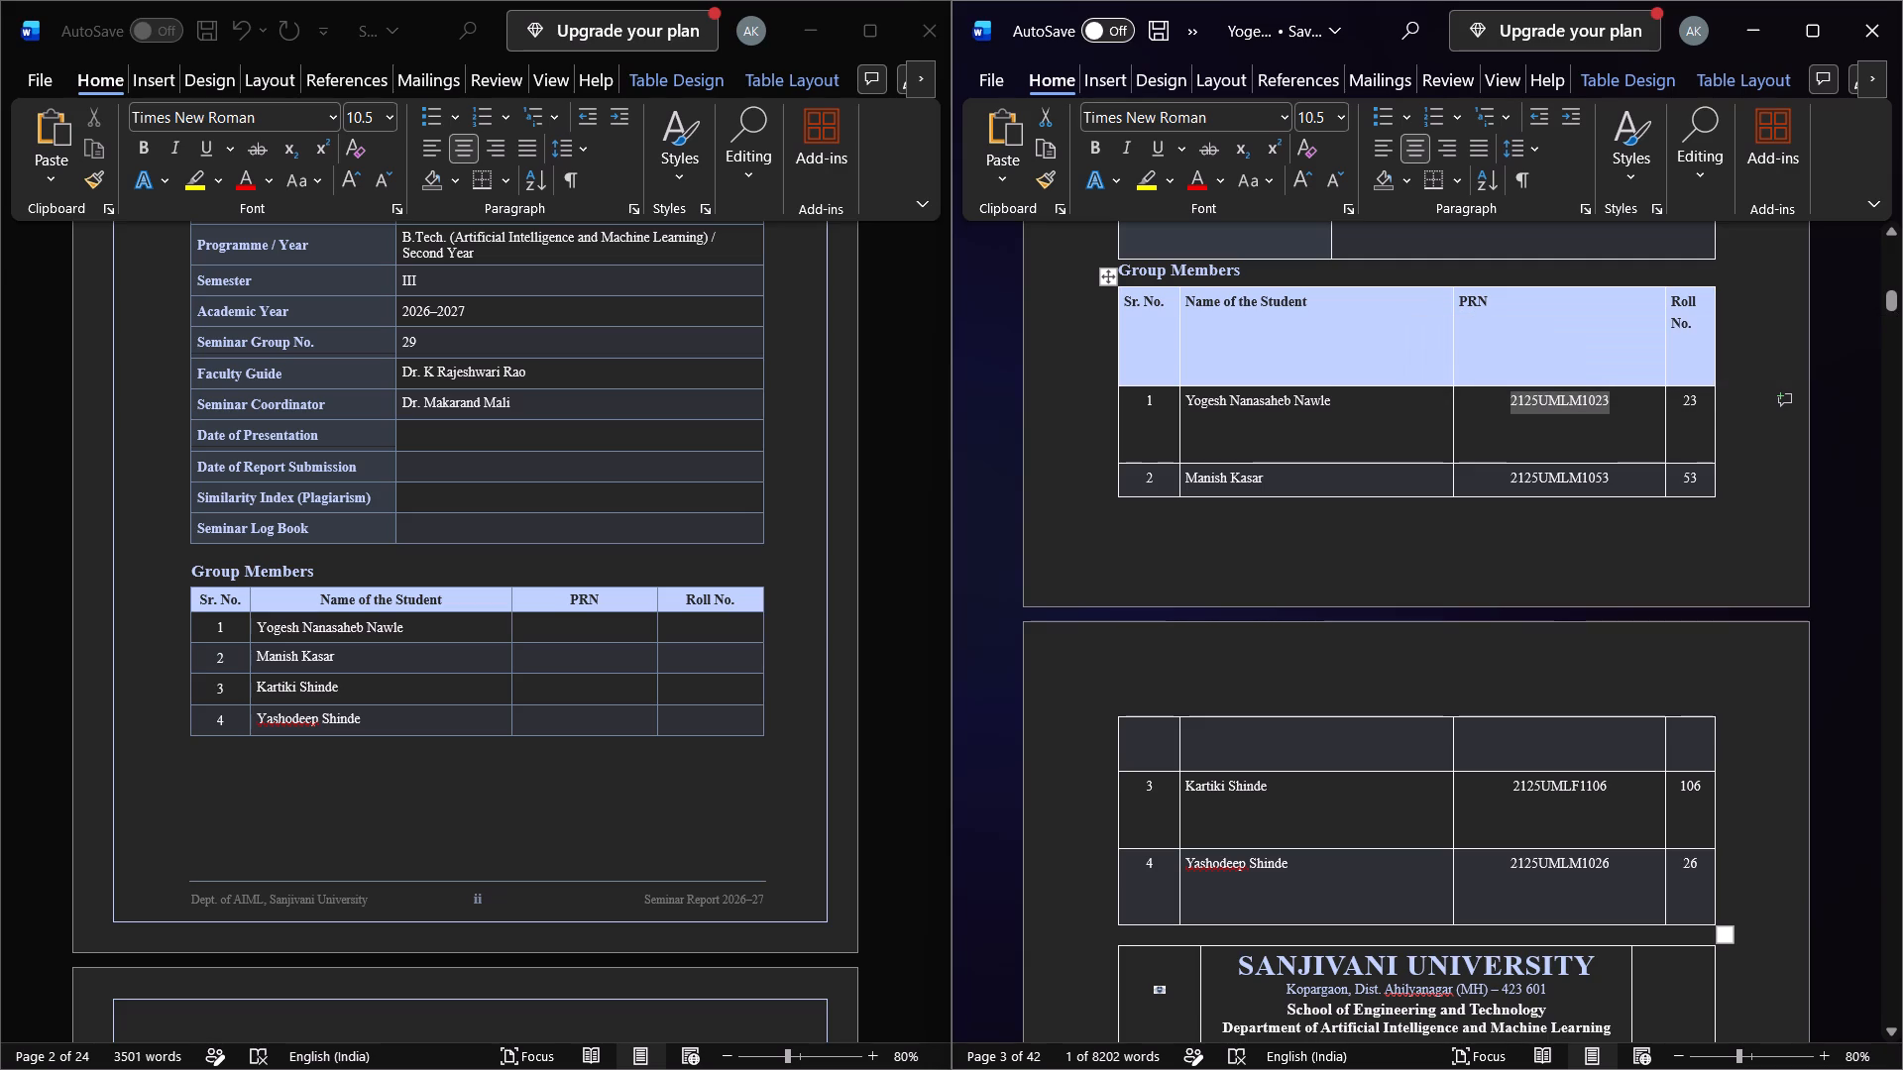
key("ctrl+c")
left_click(570, 625)
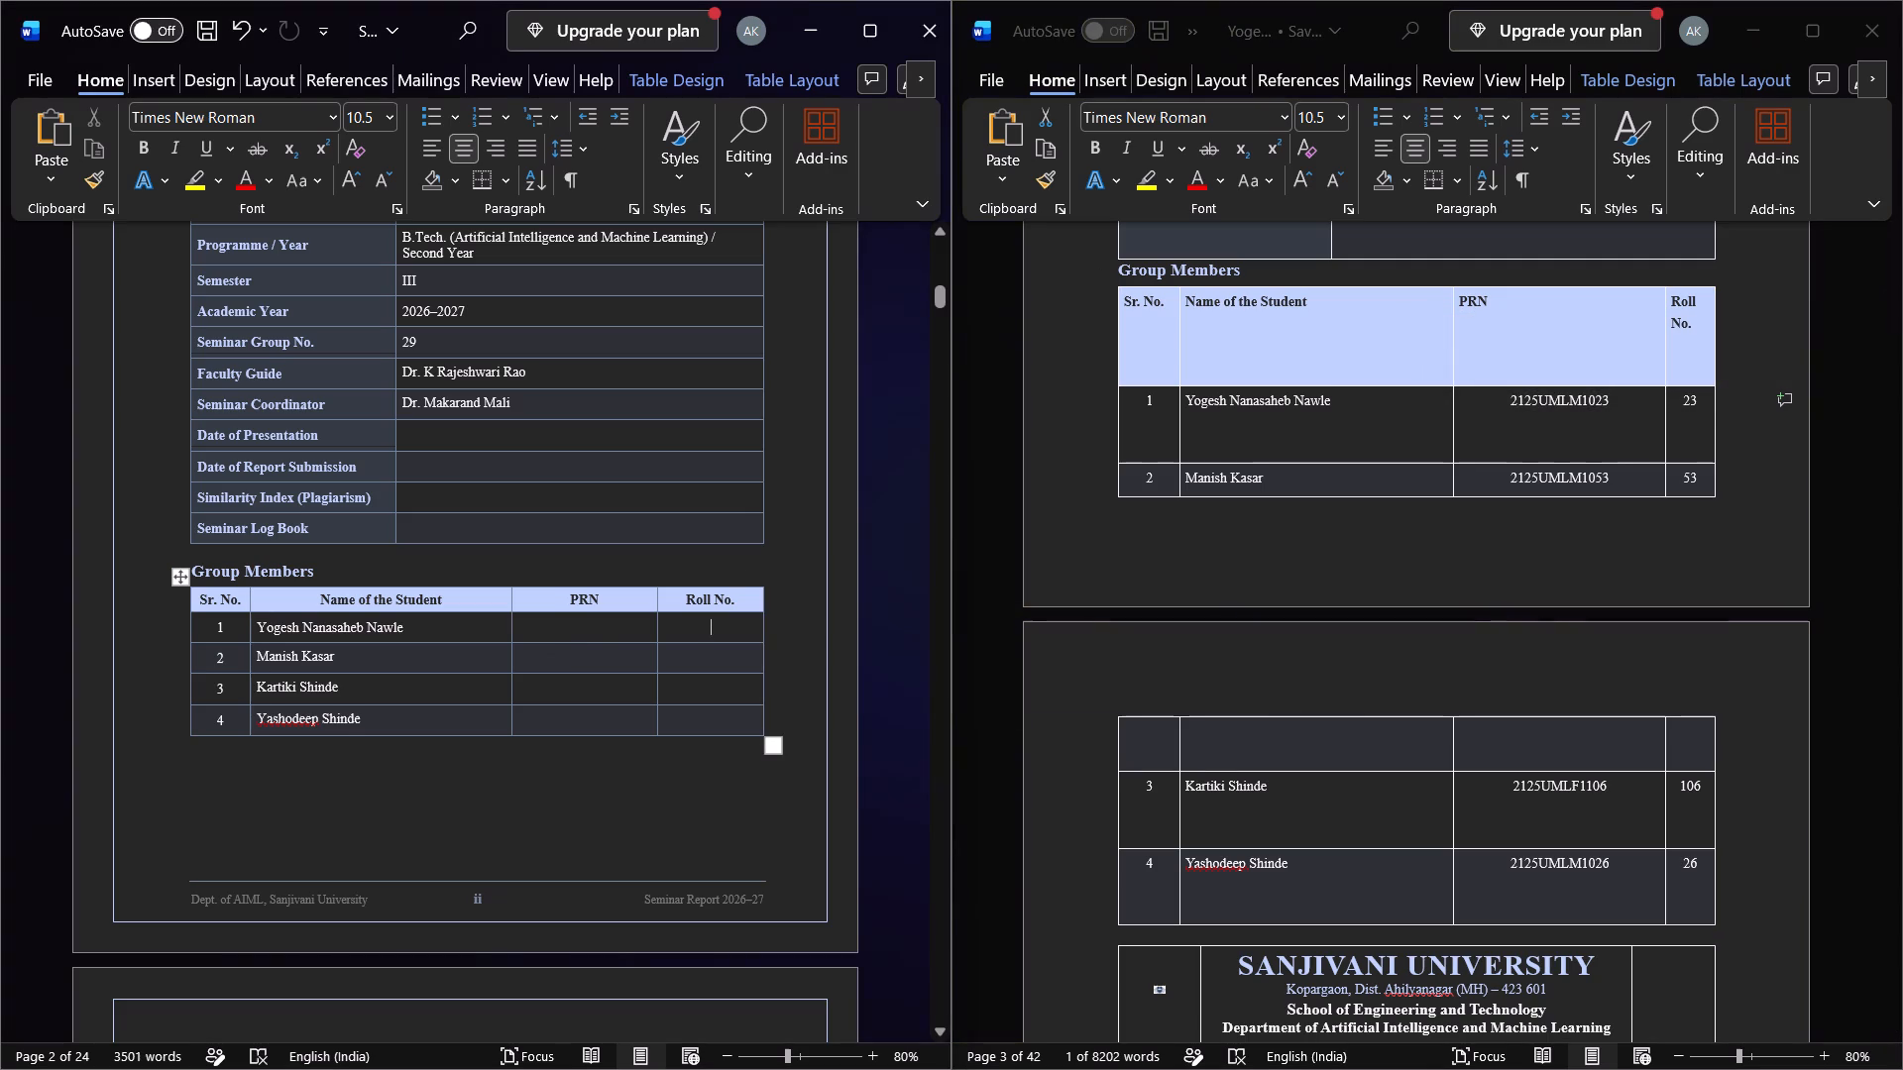
key("ctrl+v")
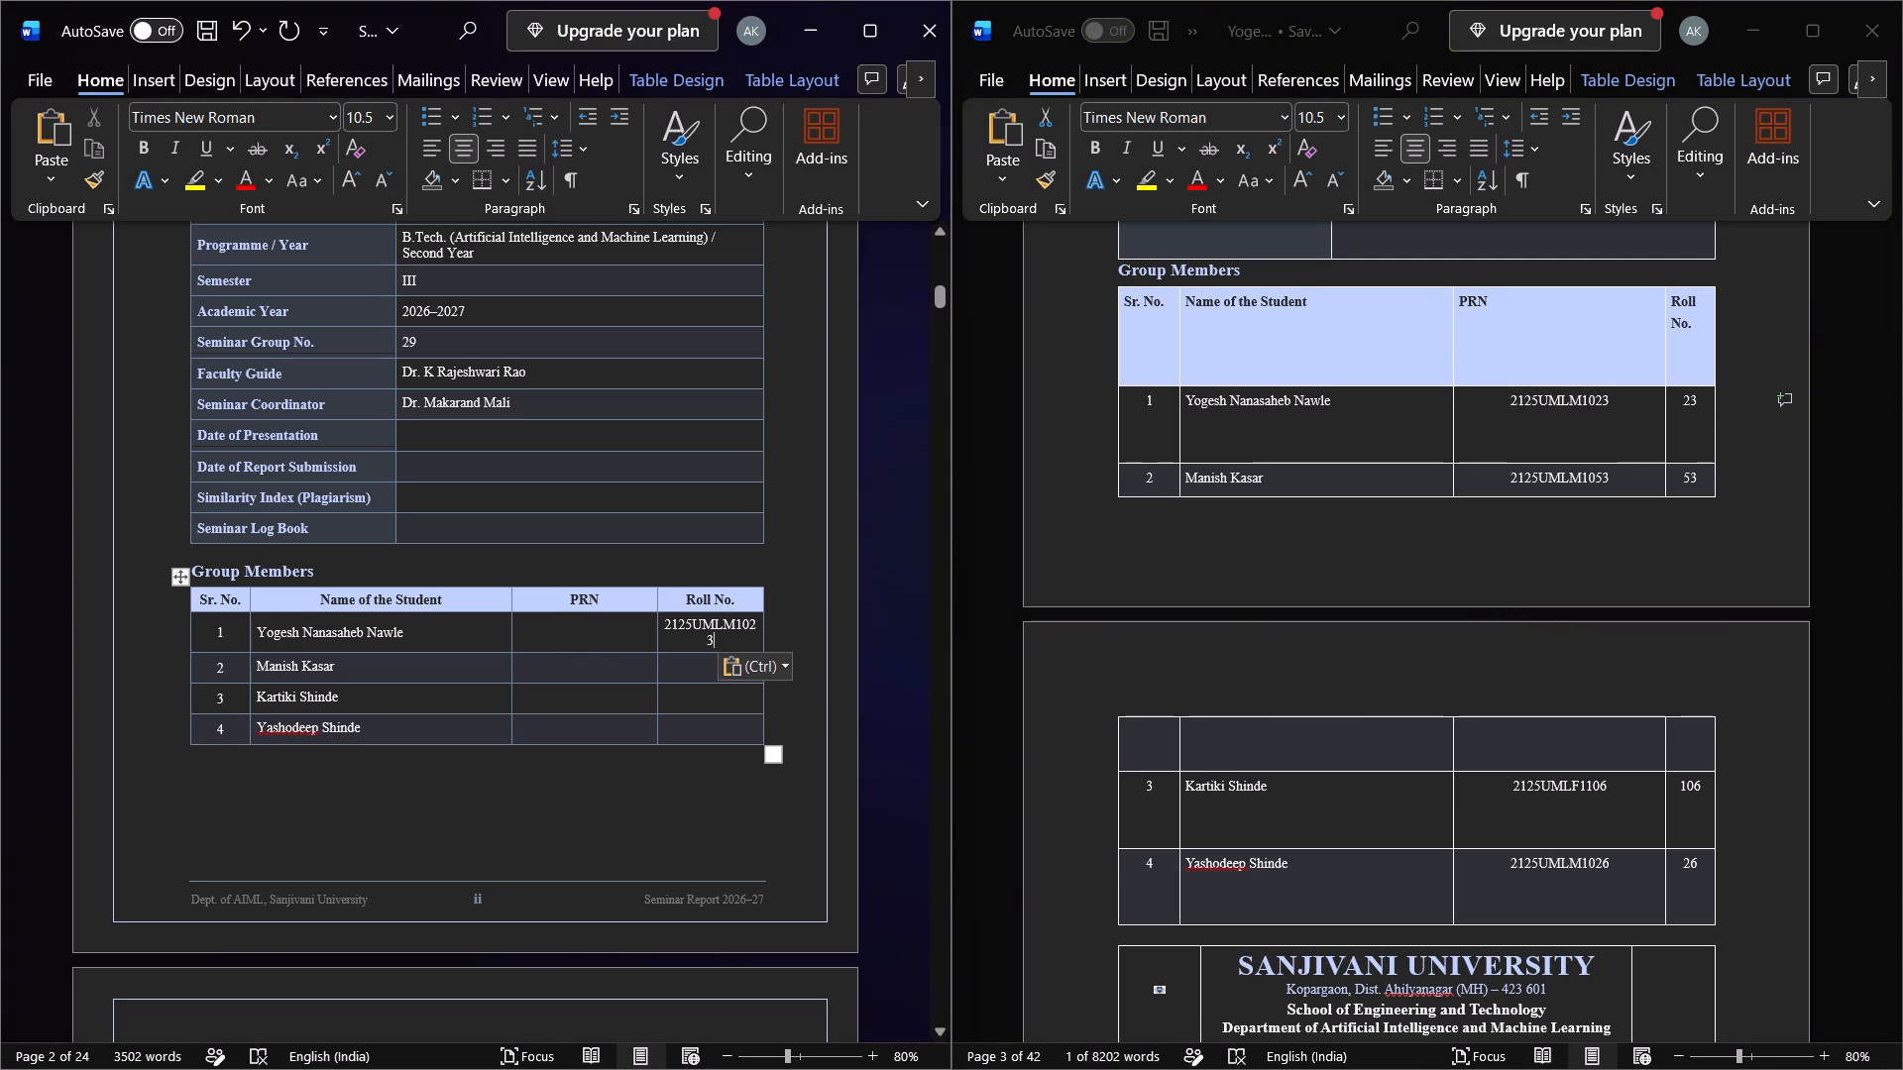
Trim the row 1 Roll No. entry in the template to the last four digits of the PRN.
left_click(736, 626)
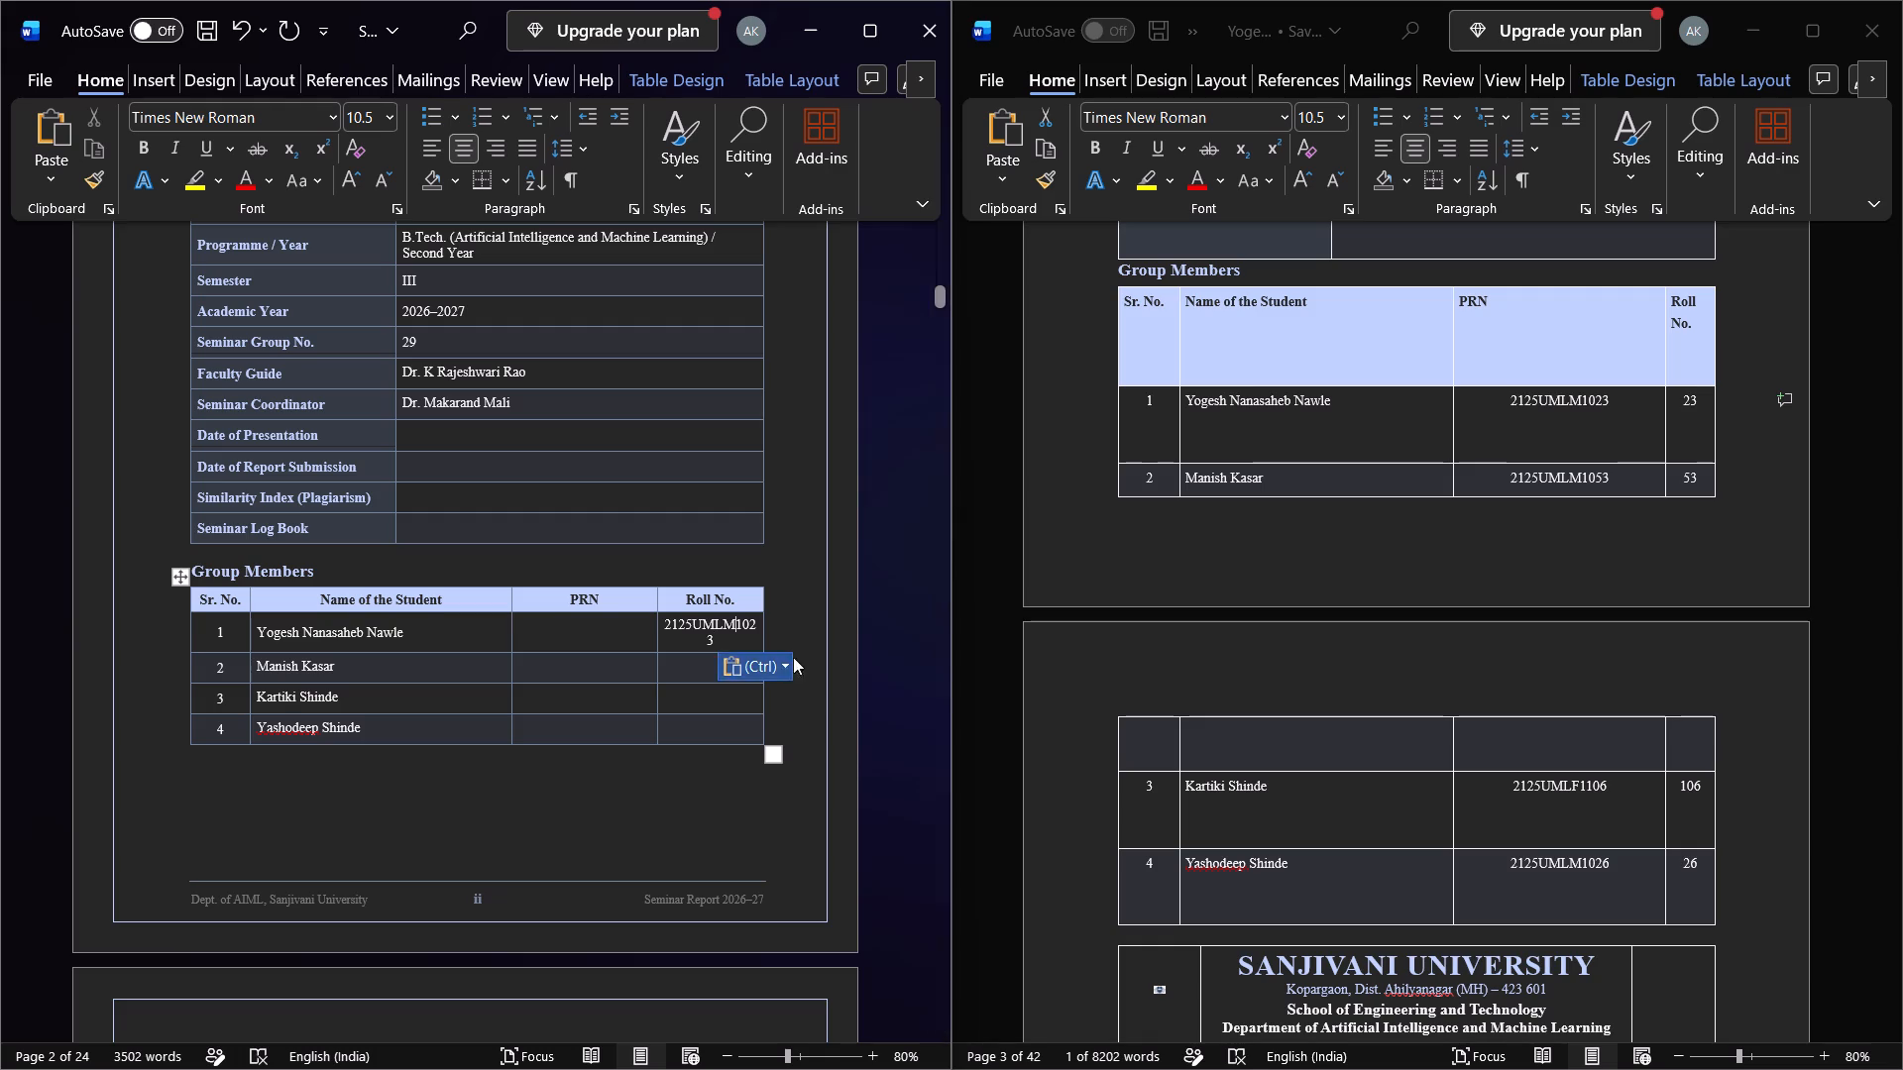
key("BackSpace")
key("BackSpace")
key("BackSpace")
key("BackSpace")
key("BackSpace")
key("BackSpace")
key("BackSpace")
key("BackSpace")
key("BackSpace")
Pad the row 1 Roll No. entry with leading spaces until it sits roughly centred in its cell.
key("space")
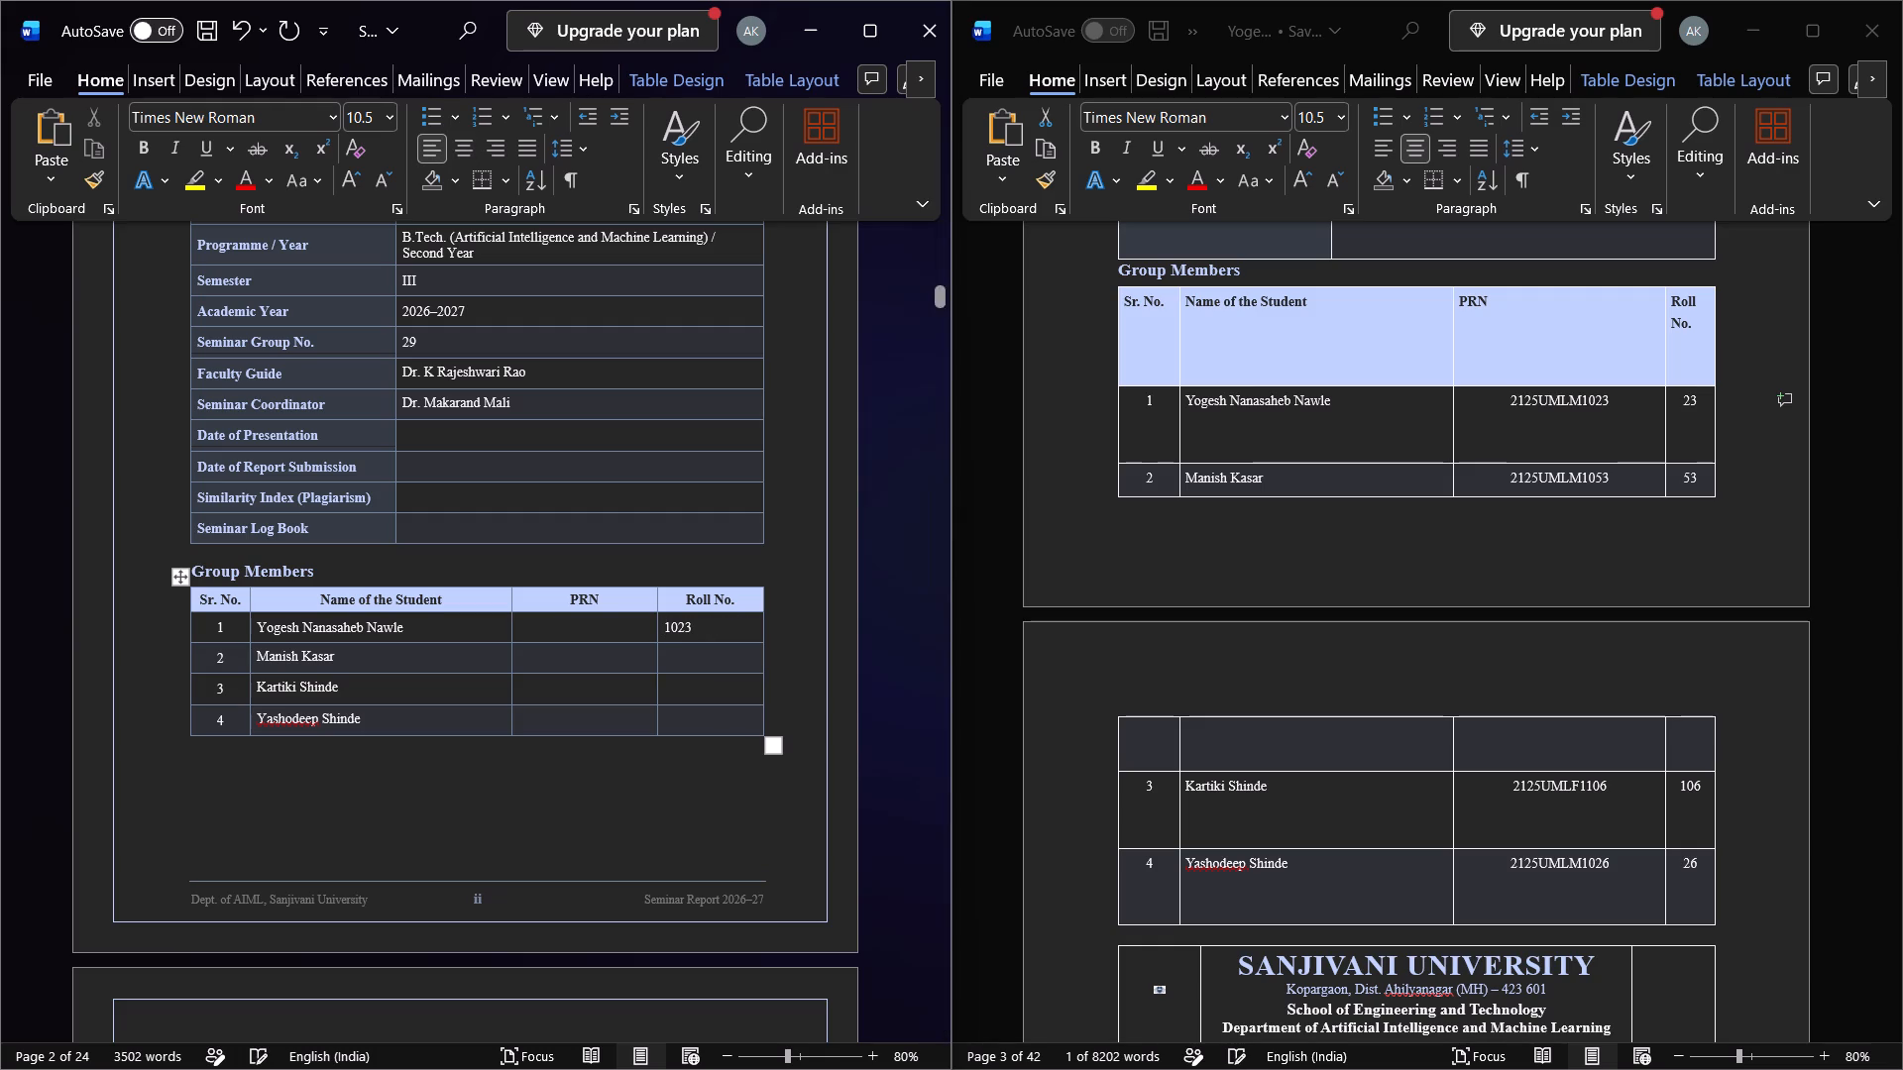
key("space")
key("space")
key("space")
key("space")
key("space")
key("space")
key("space")
key("space")
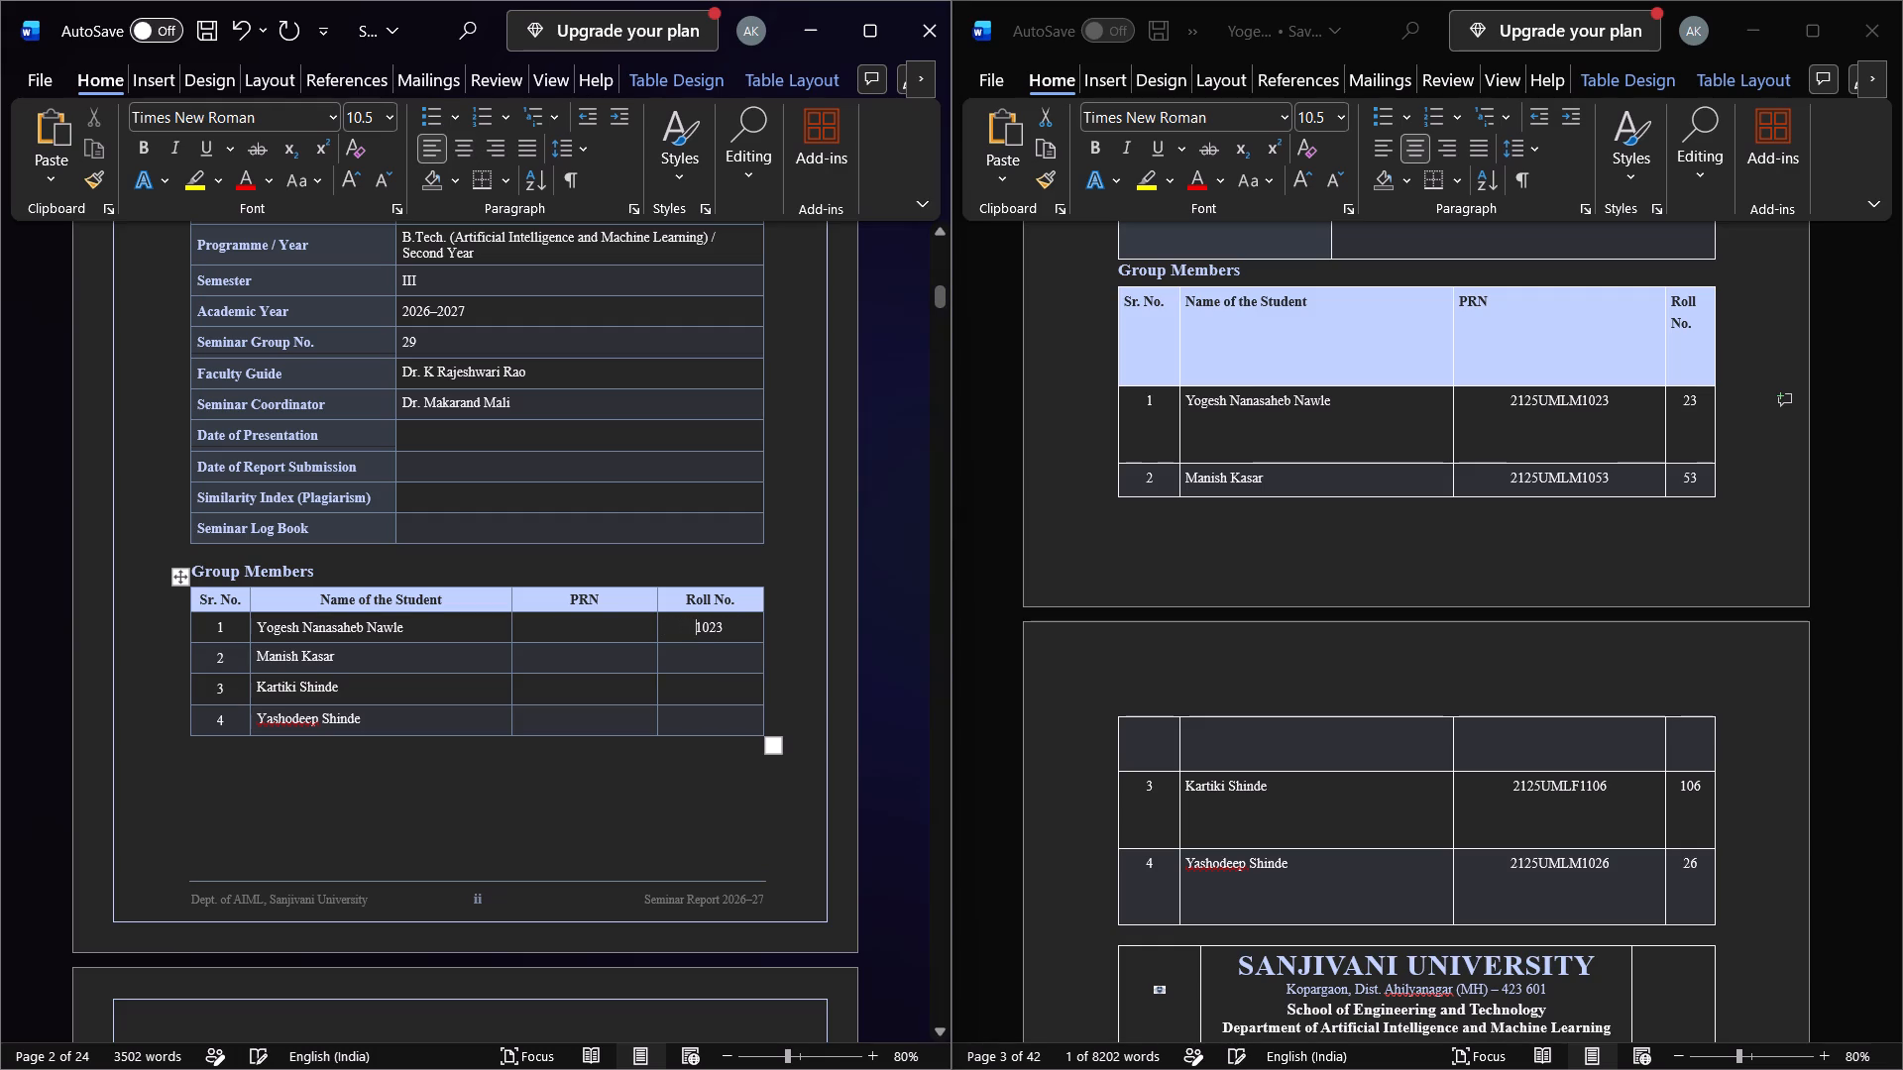
Copy the first student's PRN from the report into the row 1 PRN cell of the template.
left_click(714, 648)
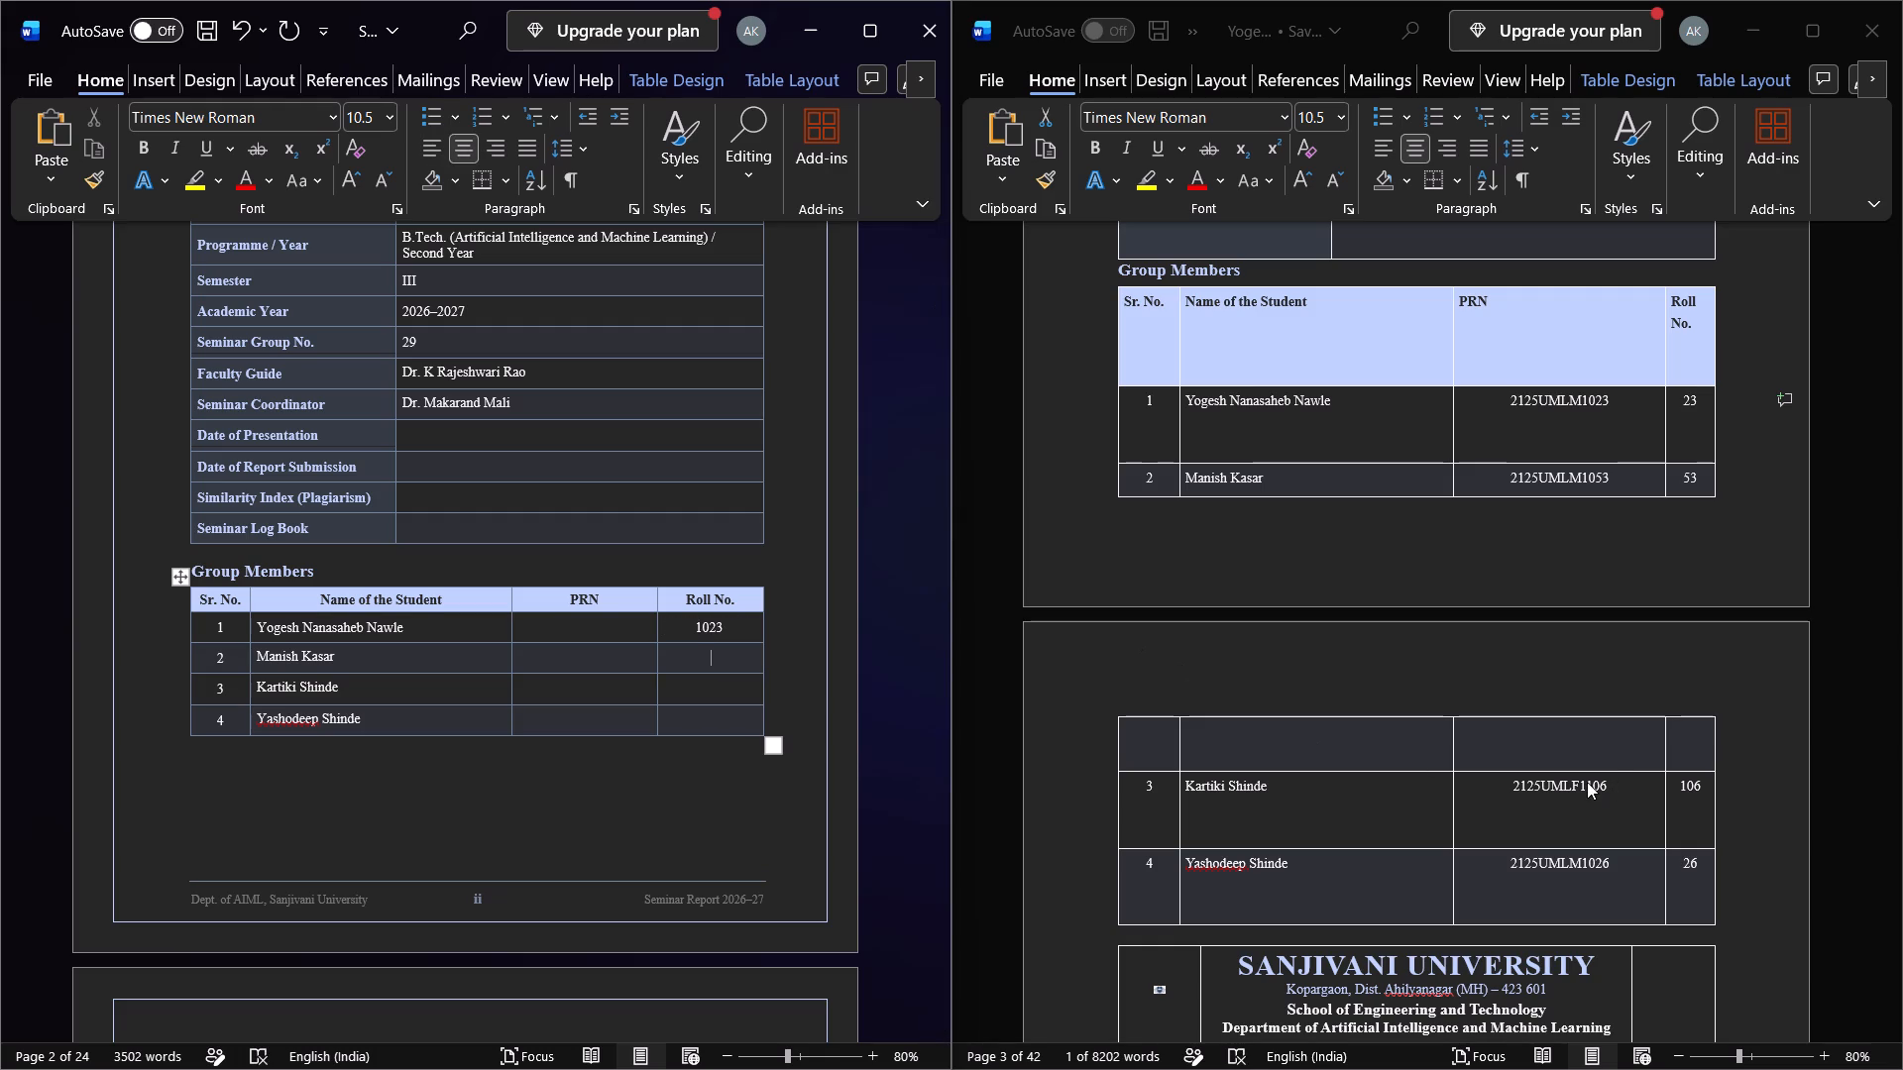
left_click_drag(1607, 392, 1607, 391)
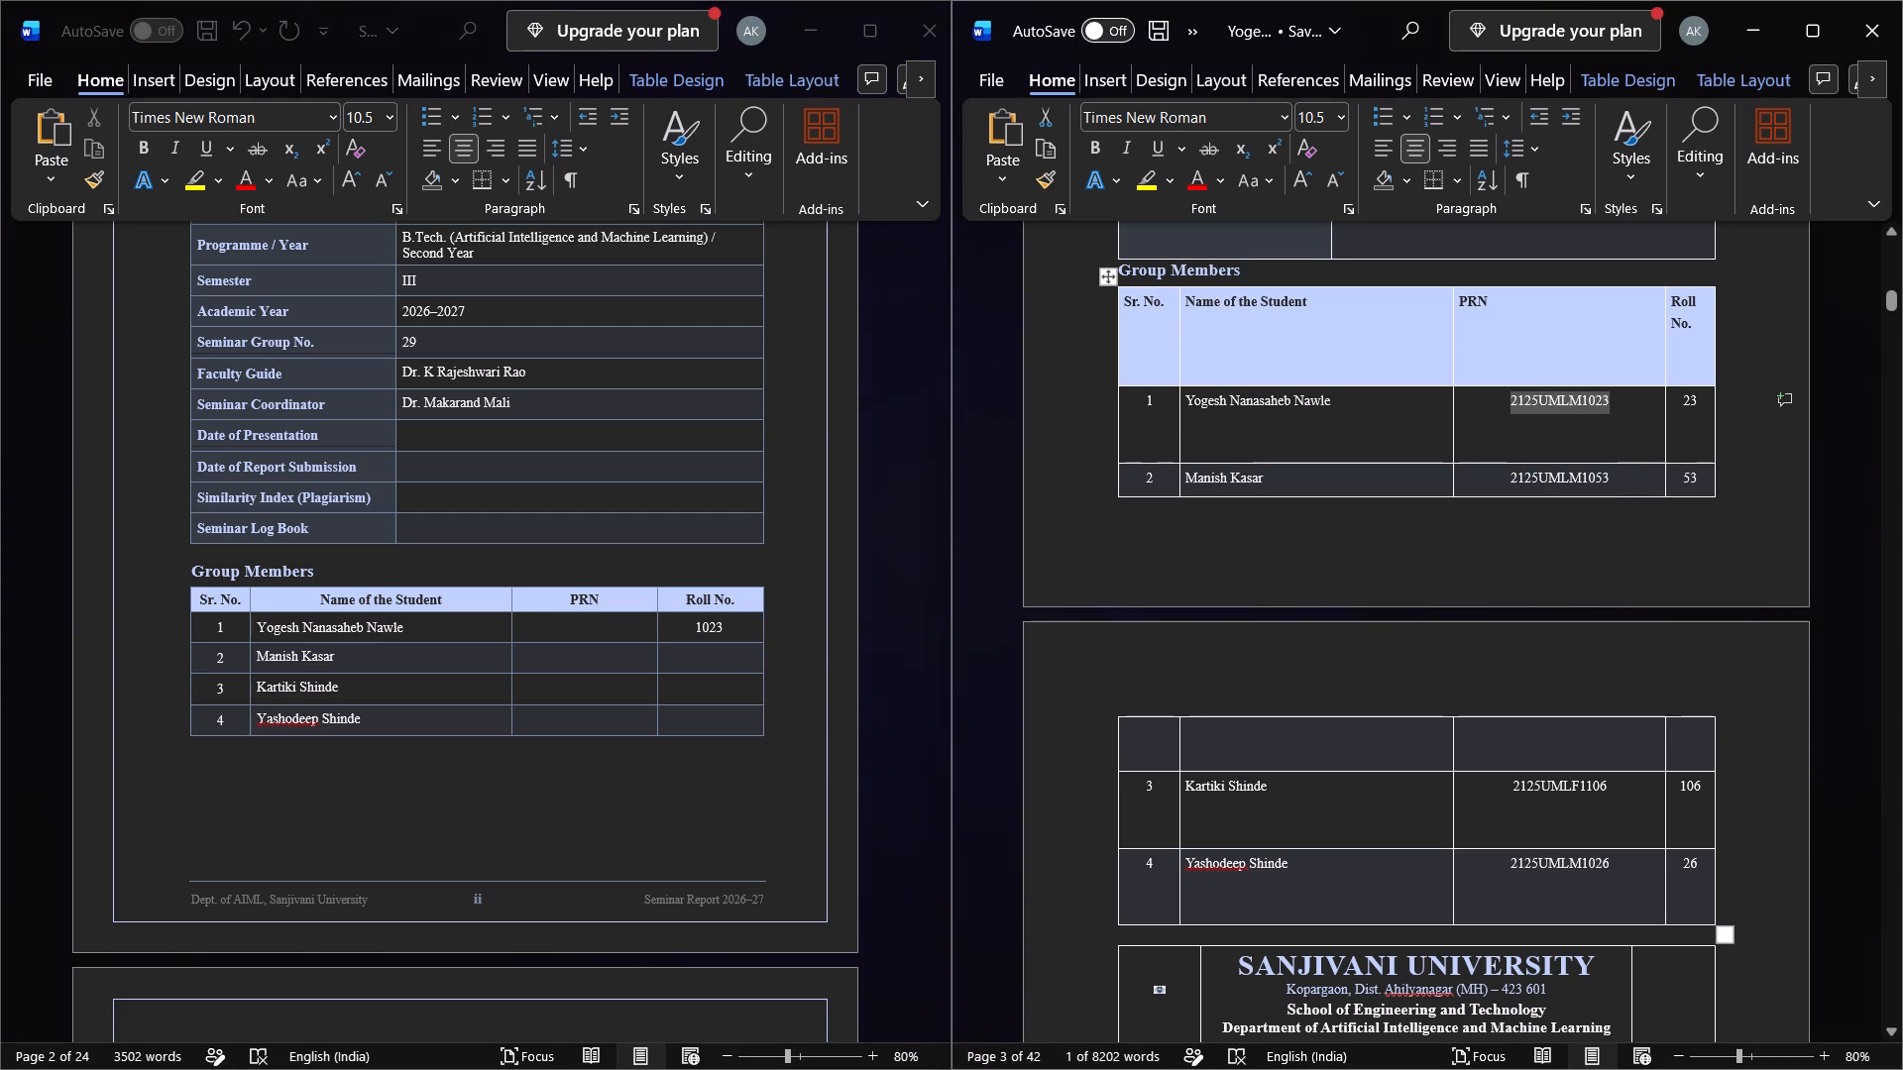
left_click_drag(1607, 391, 1497, 397)
key("ctrl+c")
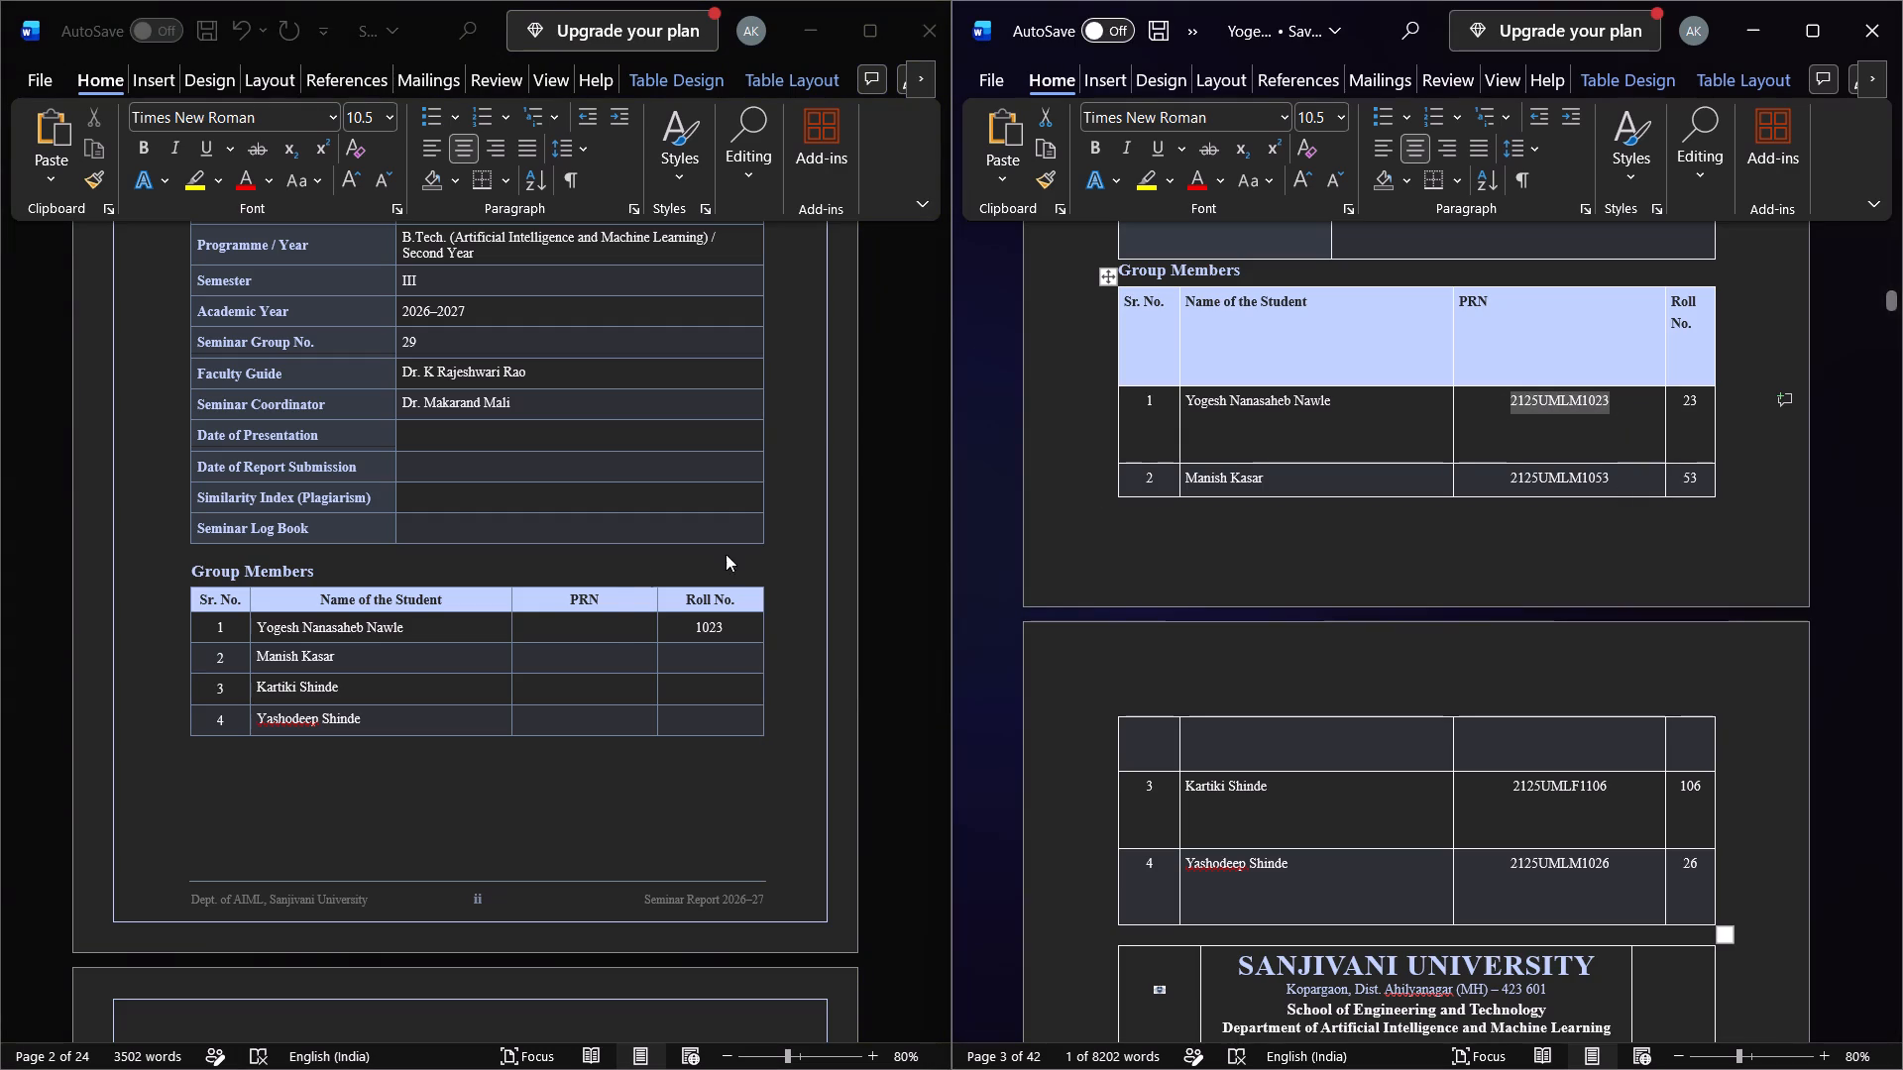
left_click(610, 629)
left_click(591, 622)
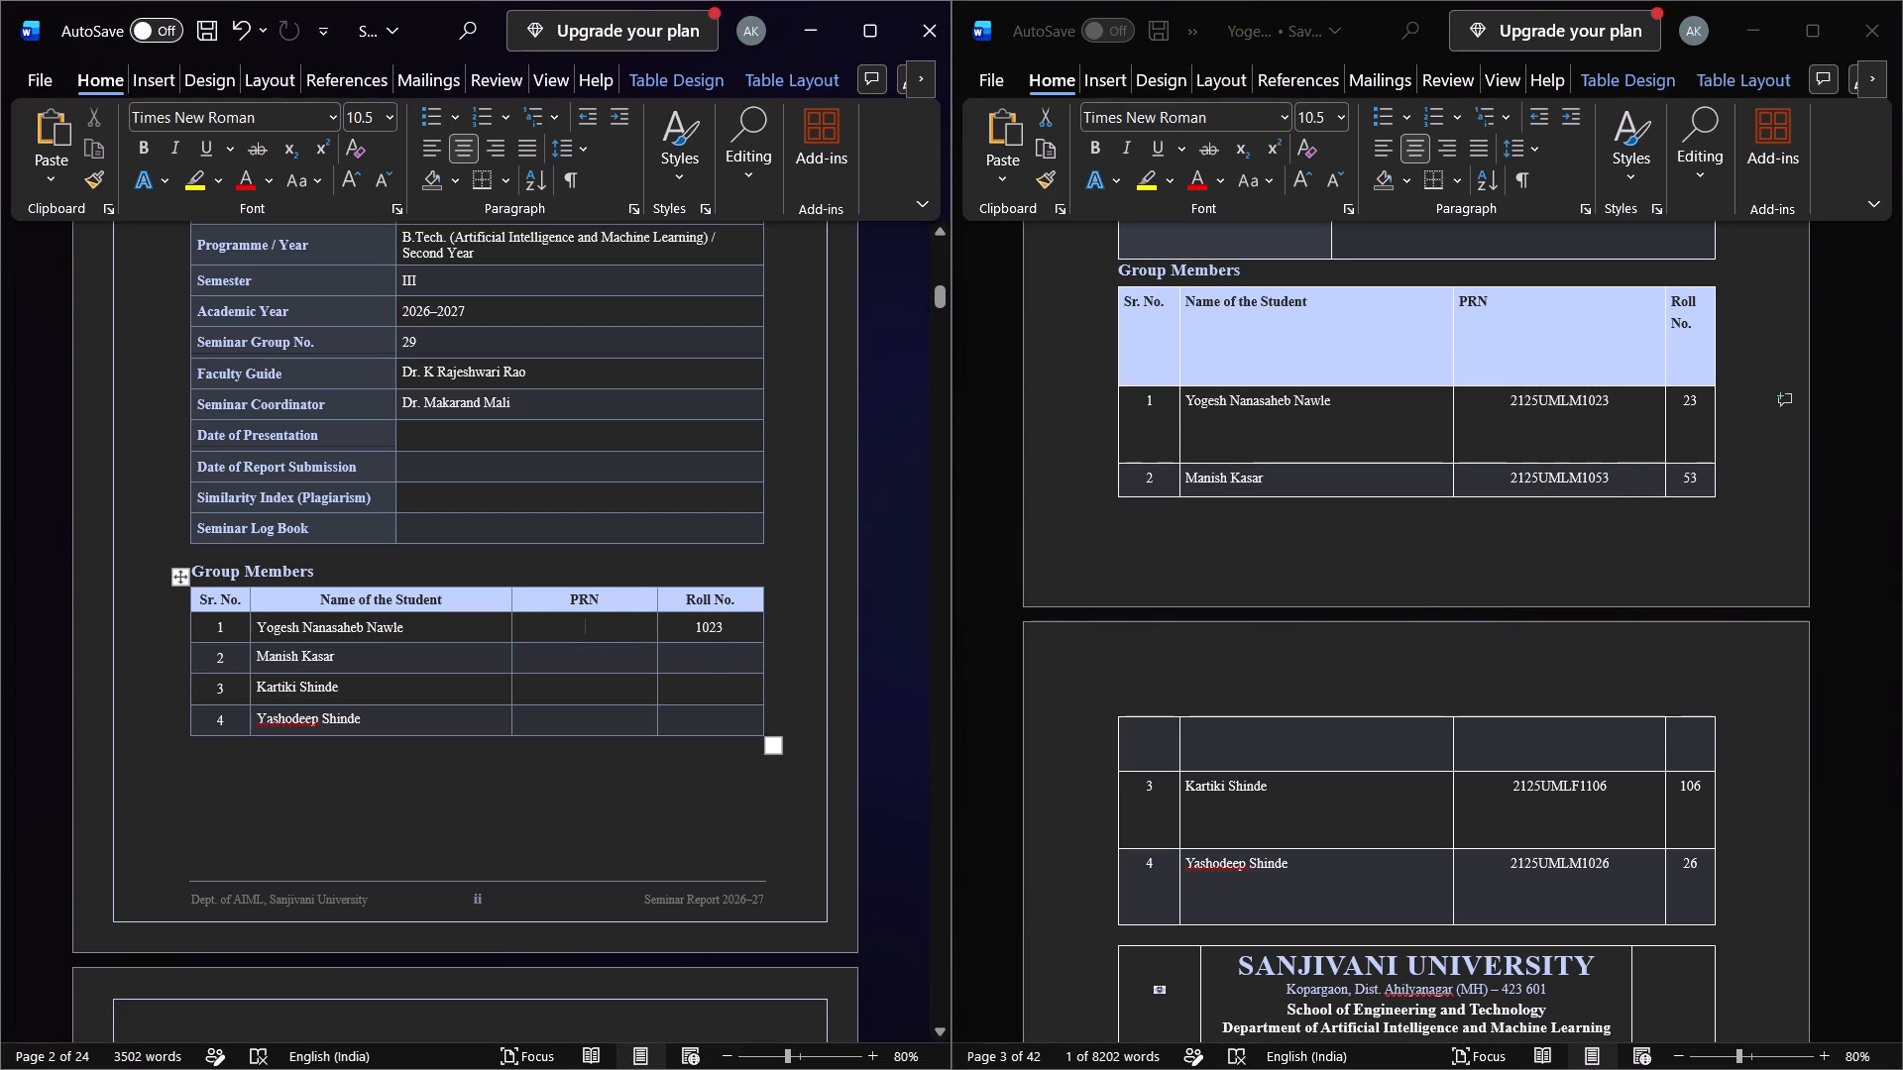
key("ctrl+v")
Copy the second student's PRN from the report into the row 2 PRN cell of the template, removing the extra blank line.
left_click(617, 670)
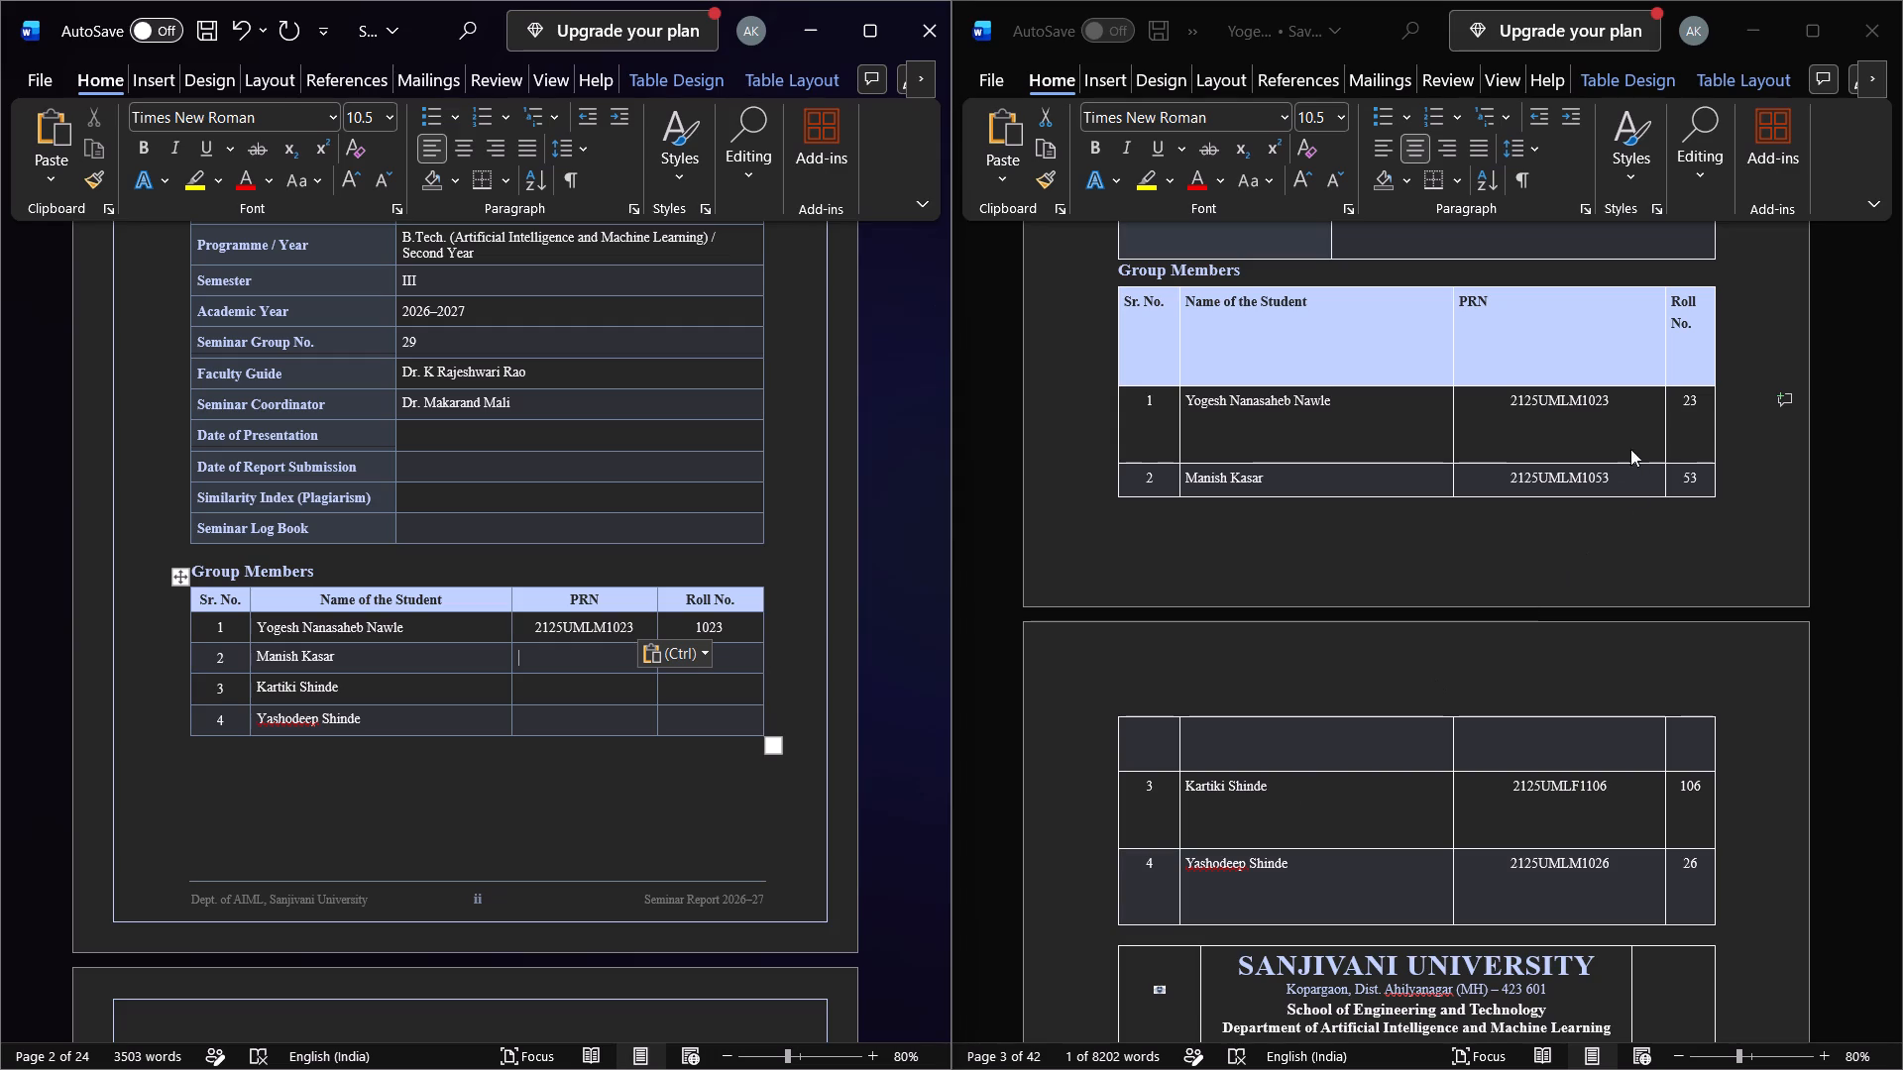
triple_click(1606, 478)
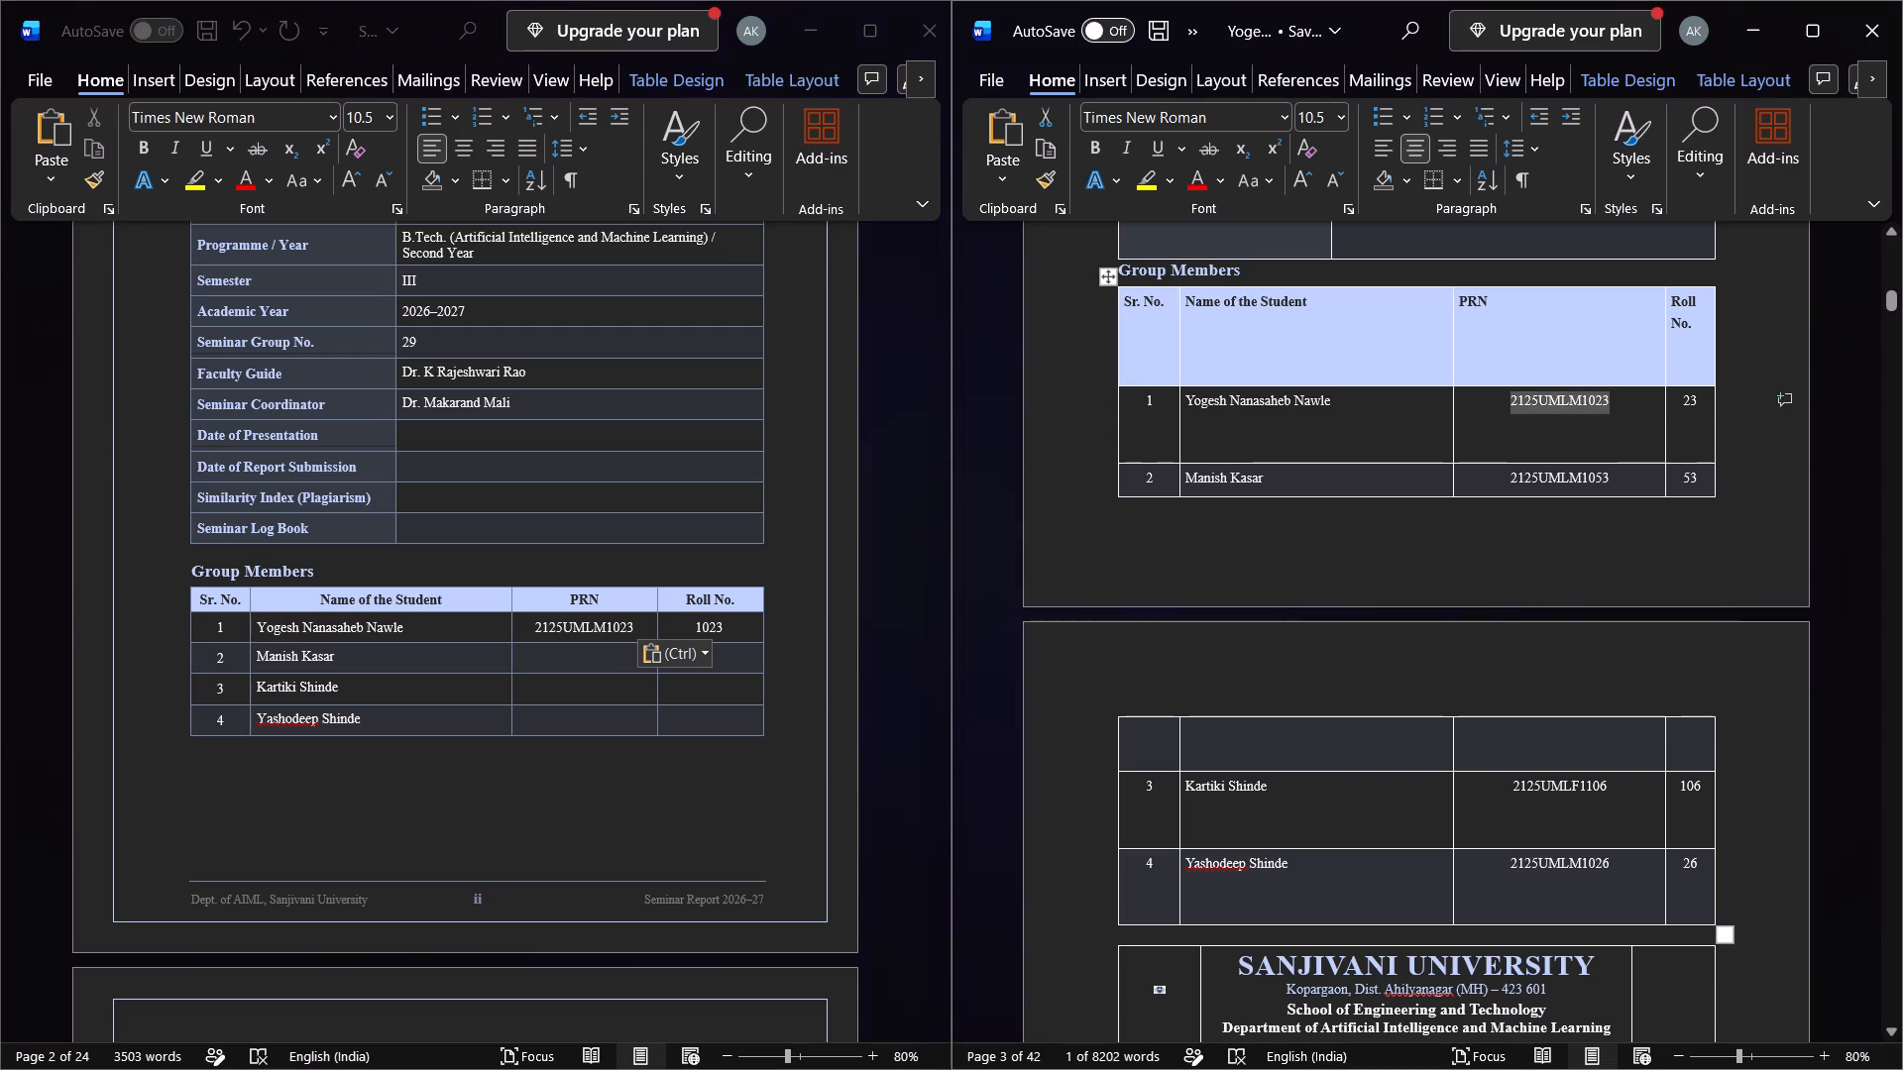
key("ctrl+c")
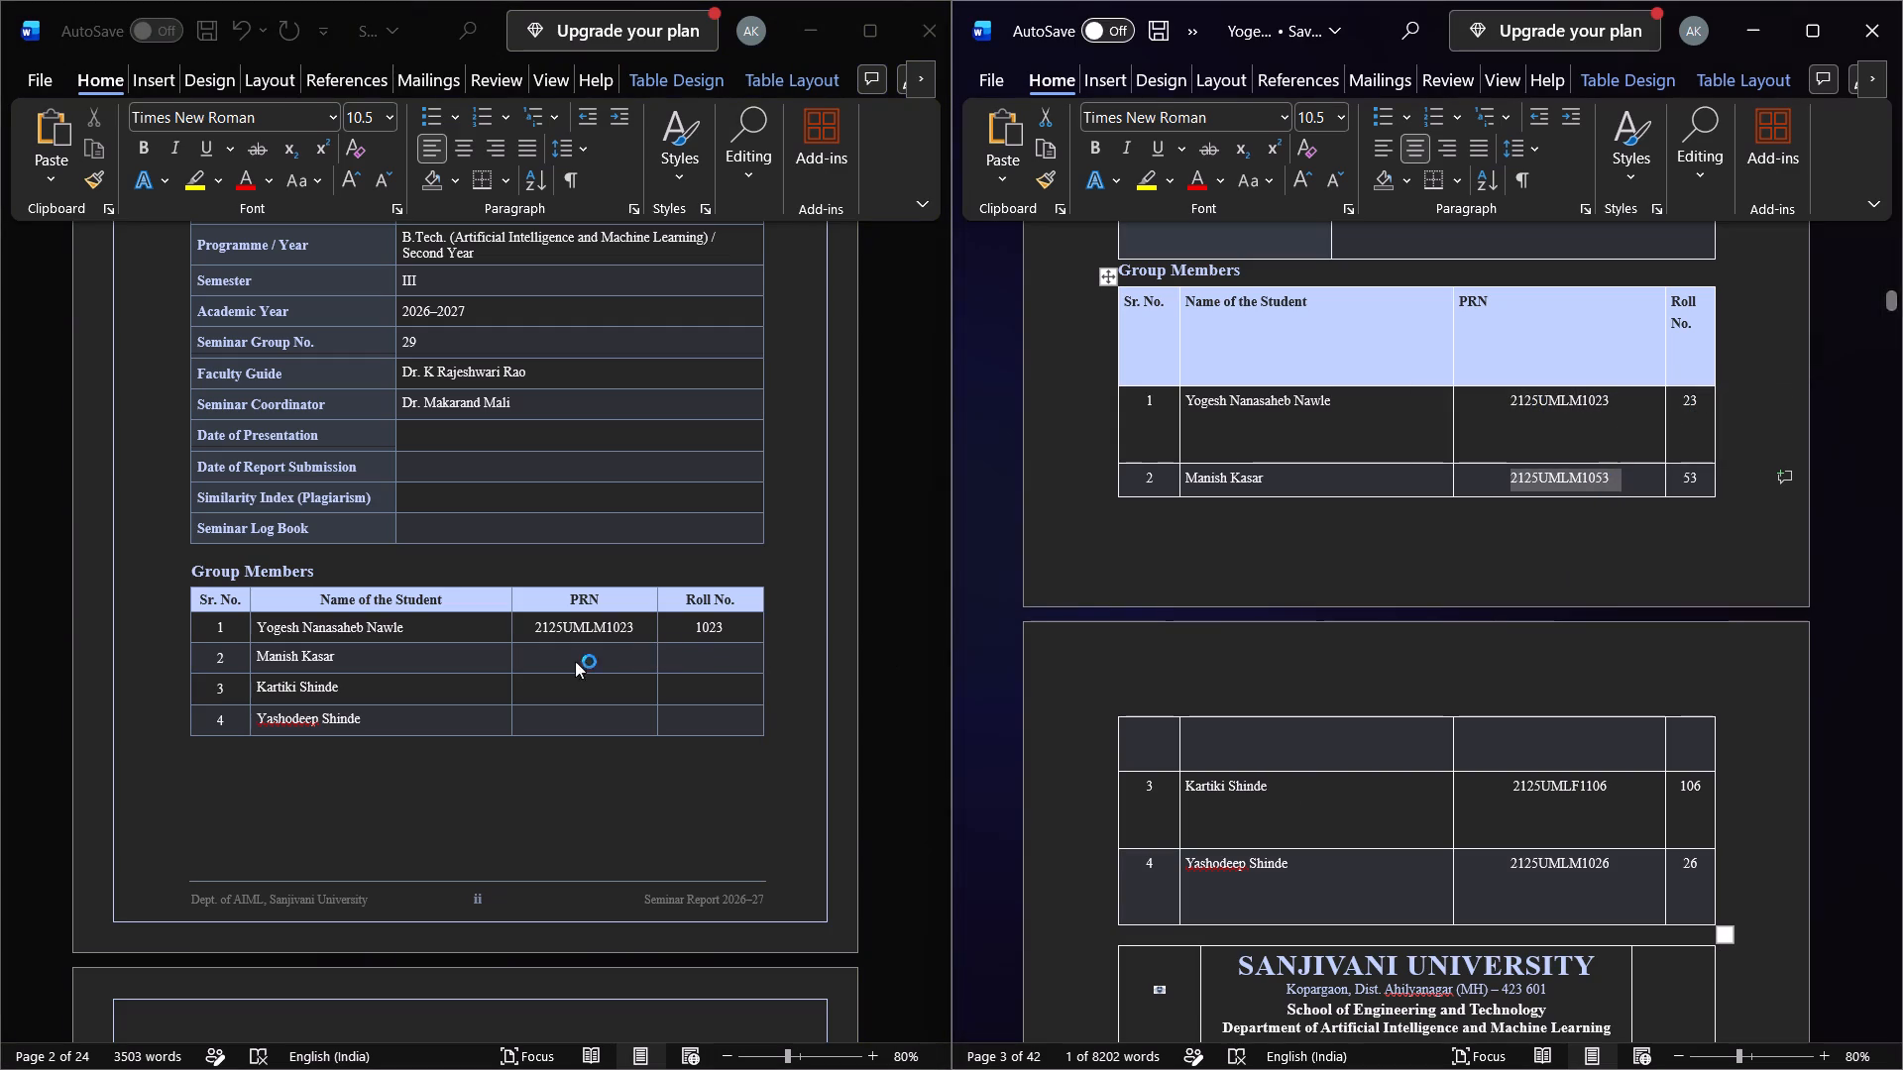
left_click(574, 648)
left_click(583, 654)
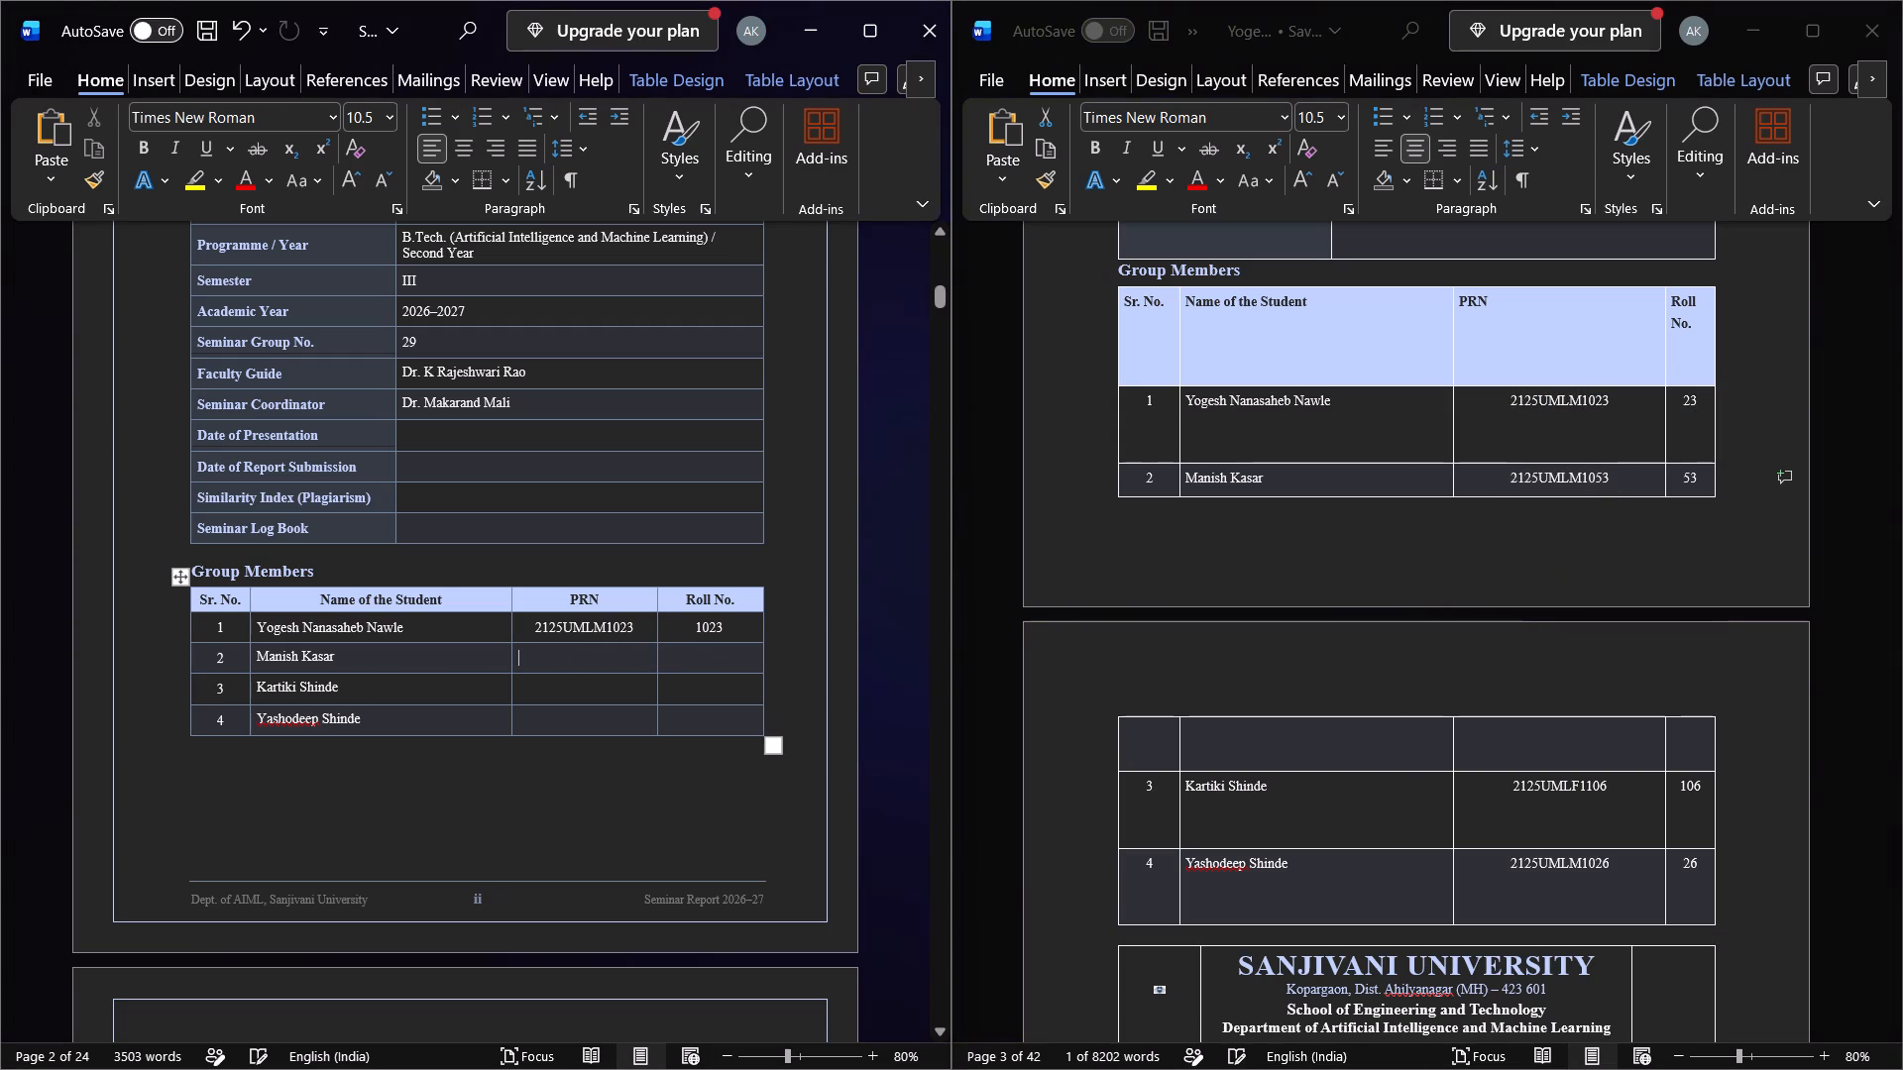
triple_click(577, 659)
left_click(581, 658)
triple_click(594, 658)
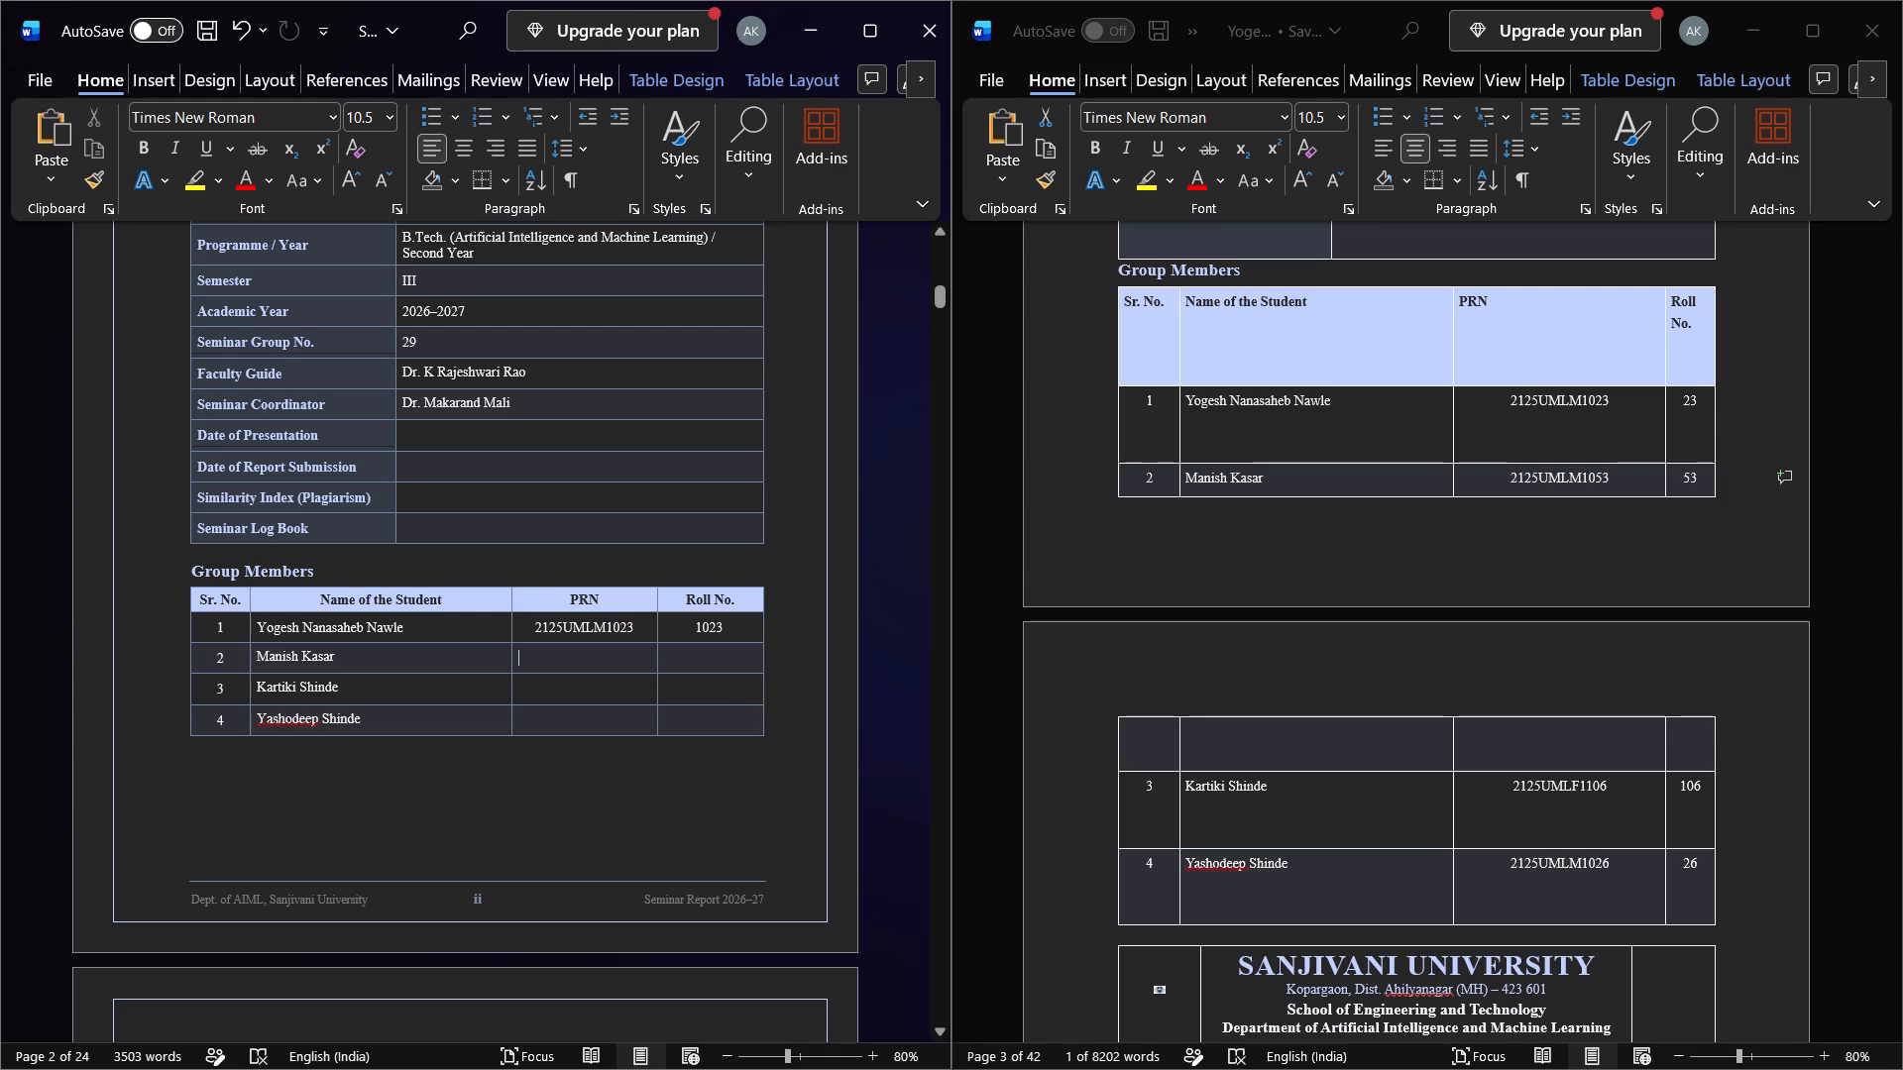
key("ctrl+v")
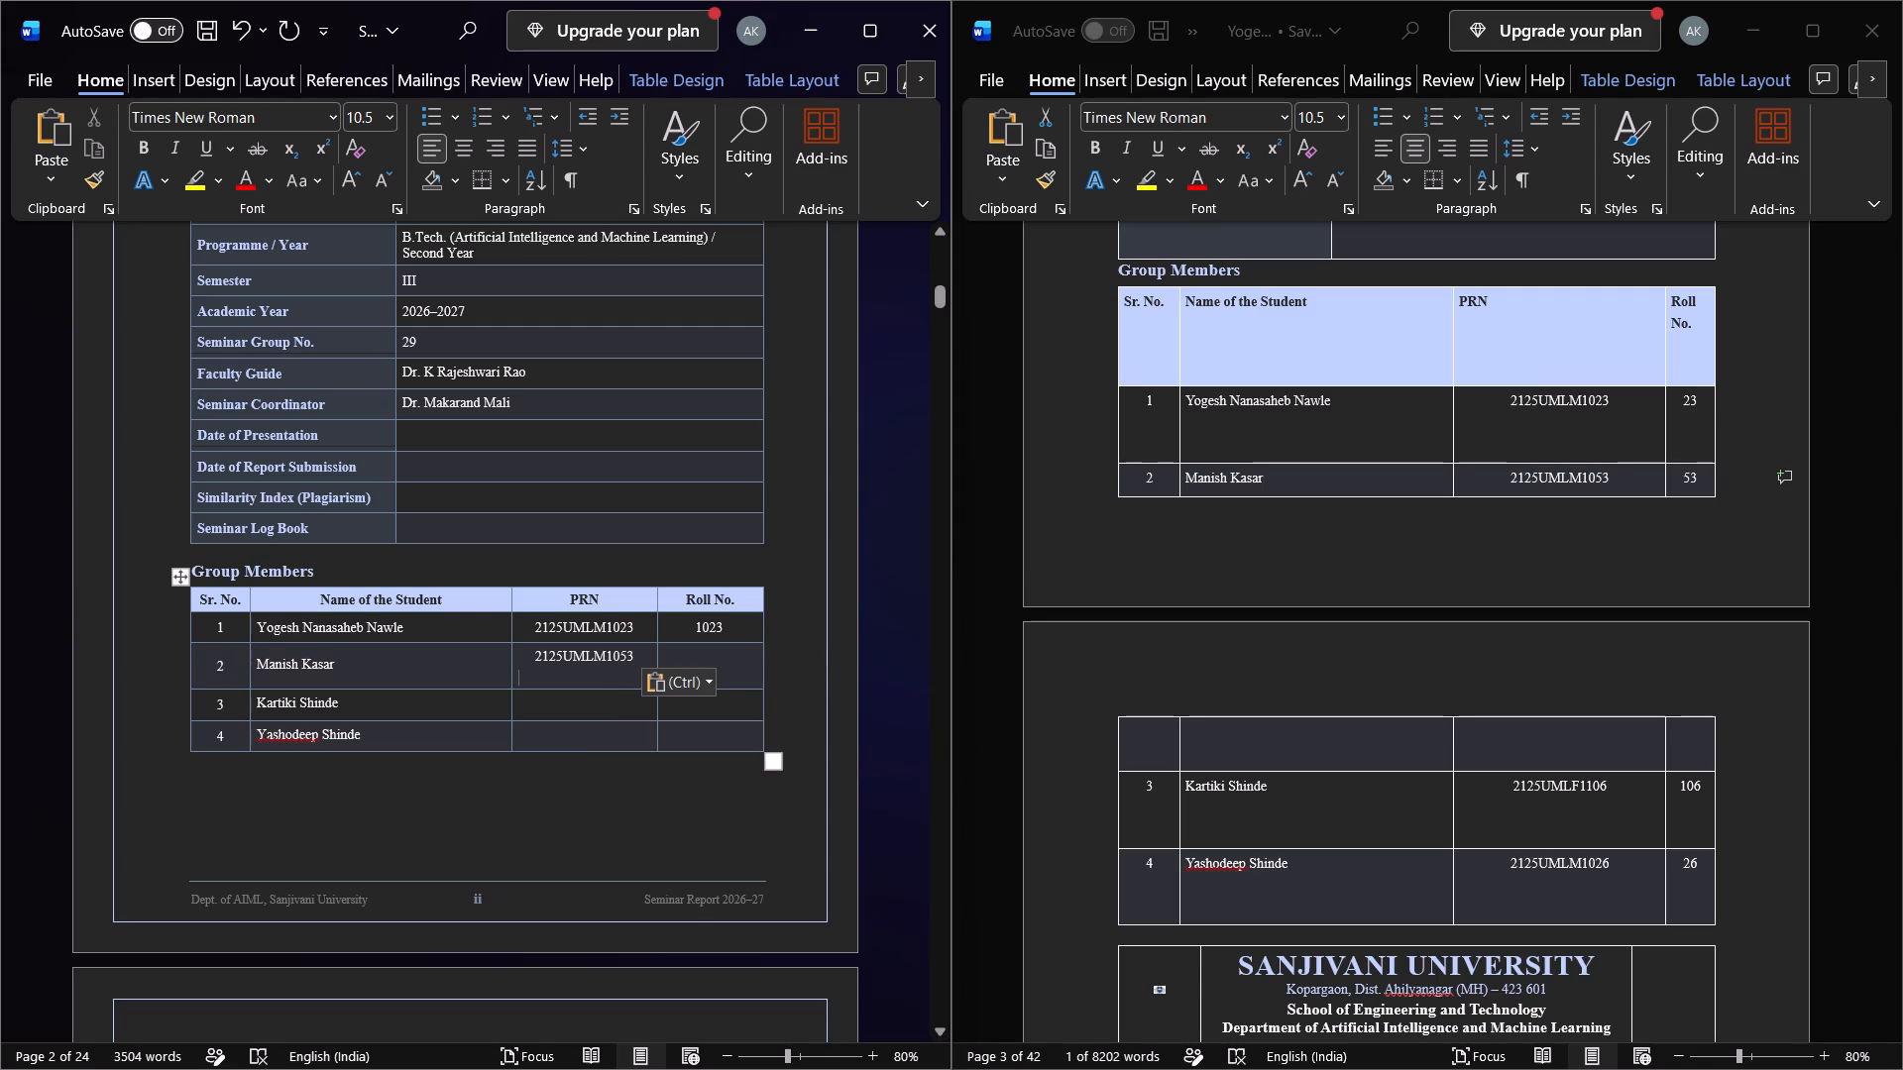
key("BackSpace")
Enter the last four digits of the second student's PRN in the row 2 Roll No. cell of the template.
left_click(714, 659)
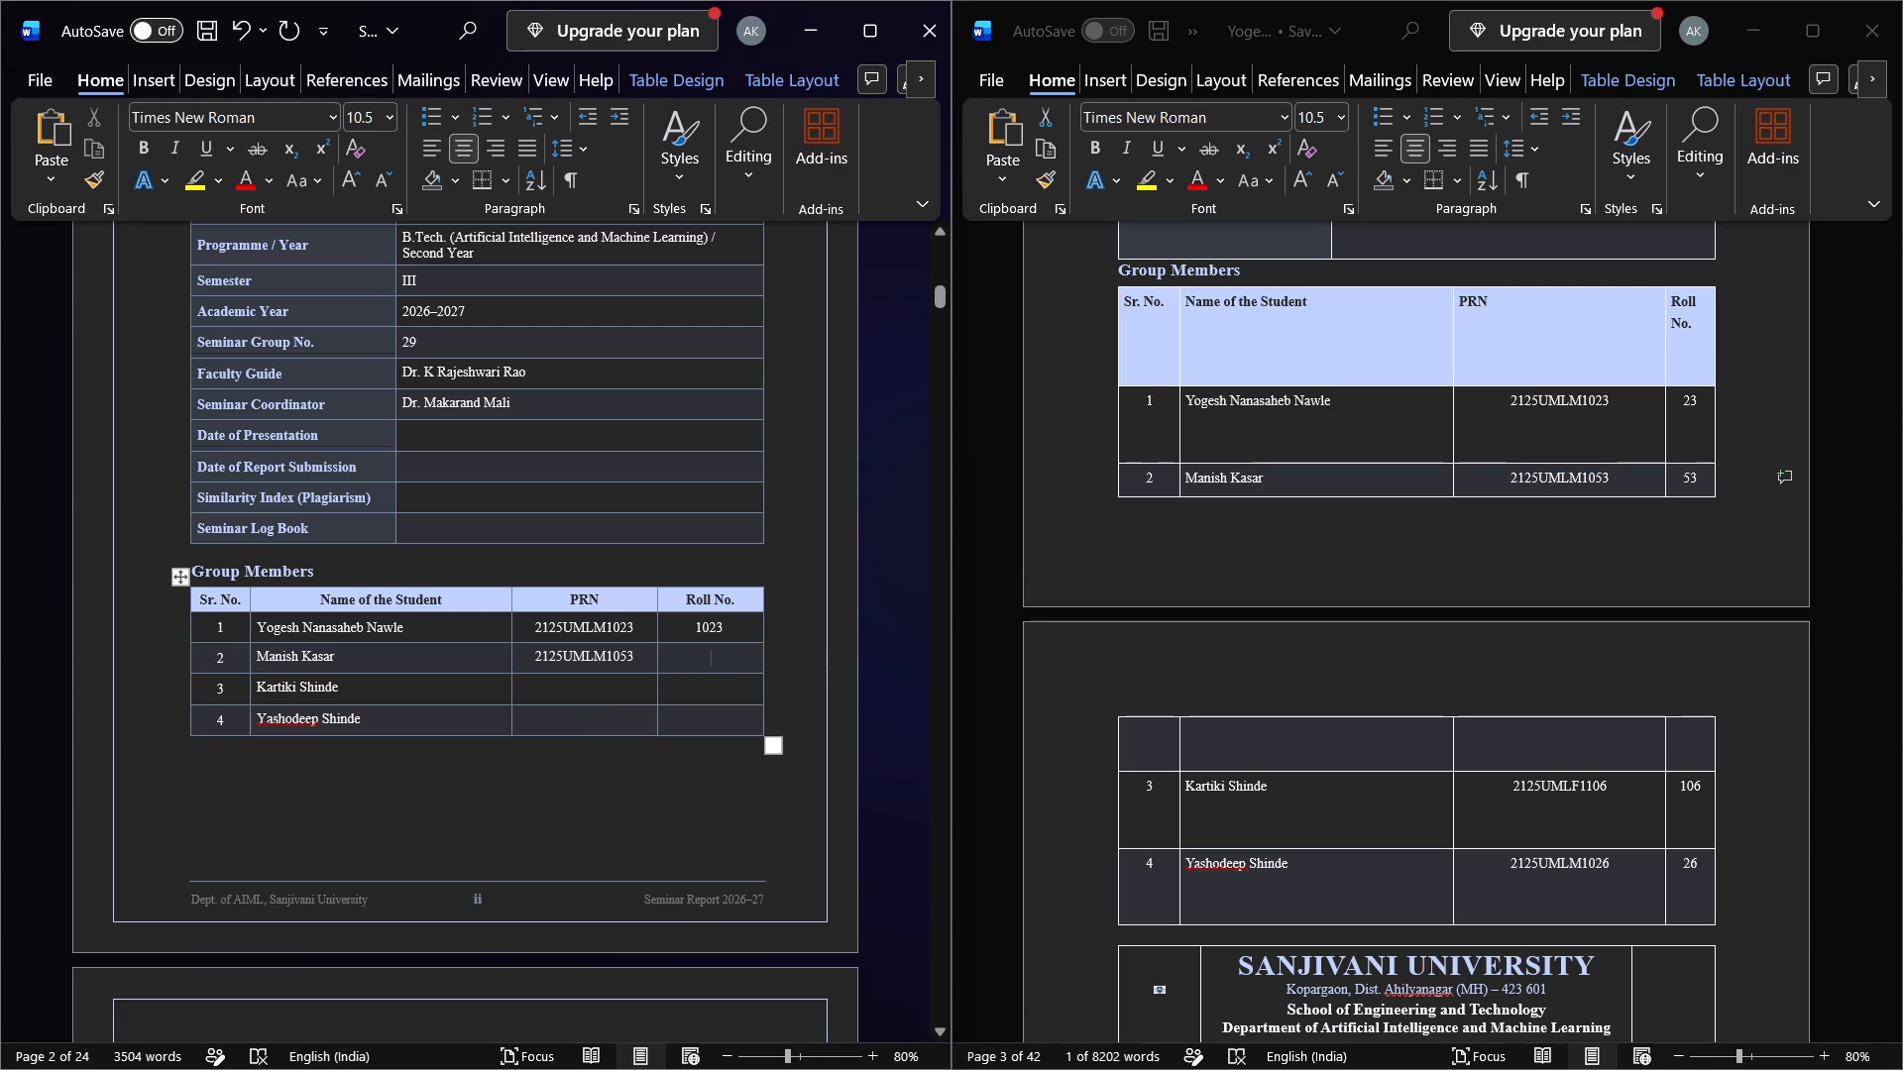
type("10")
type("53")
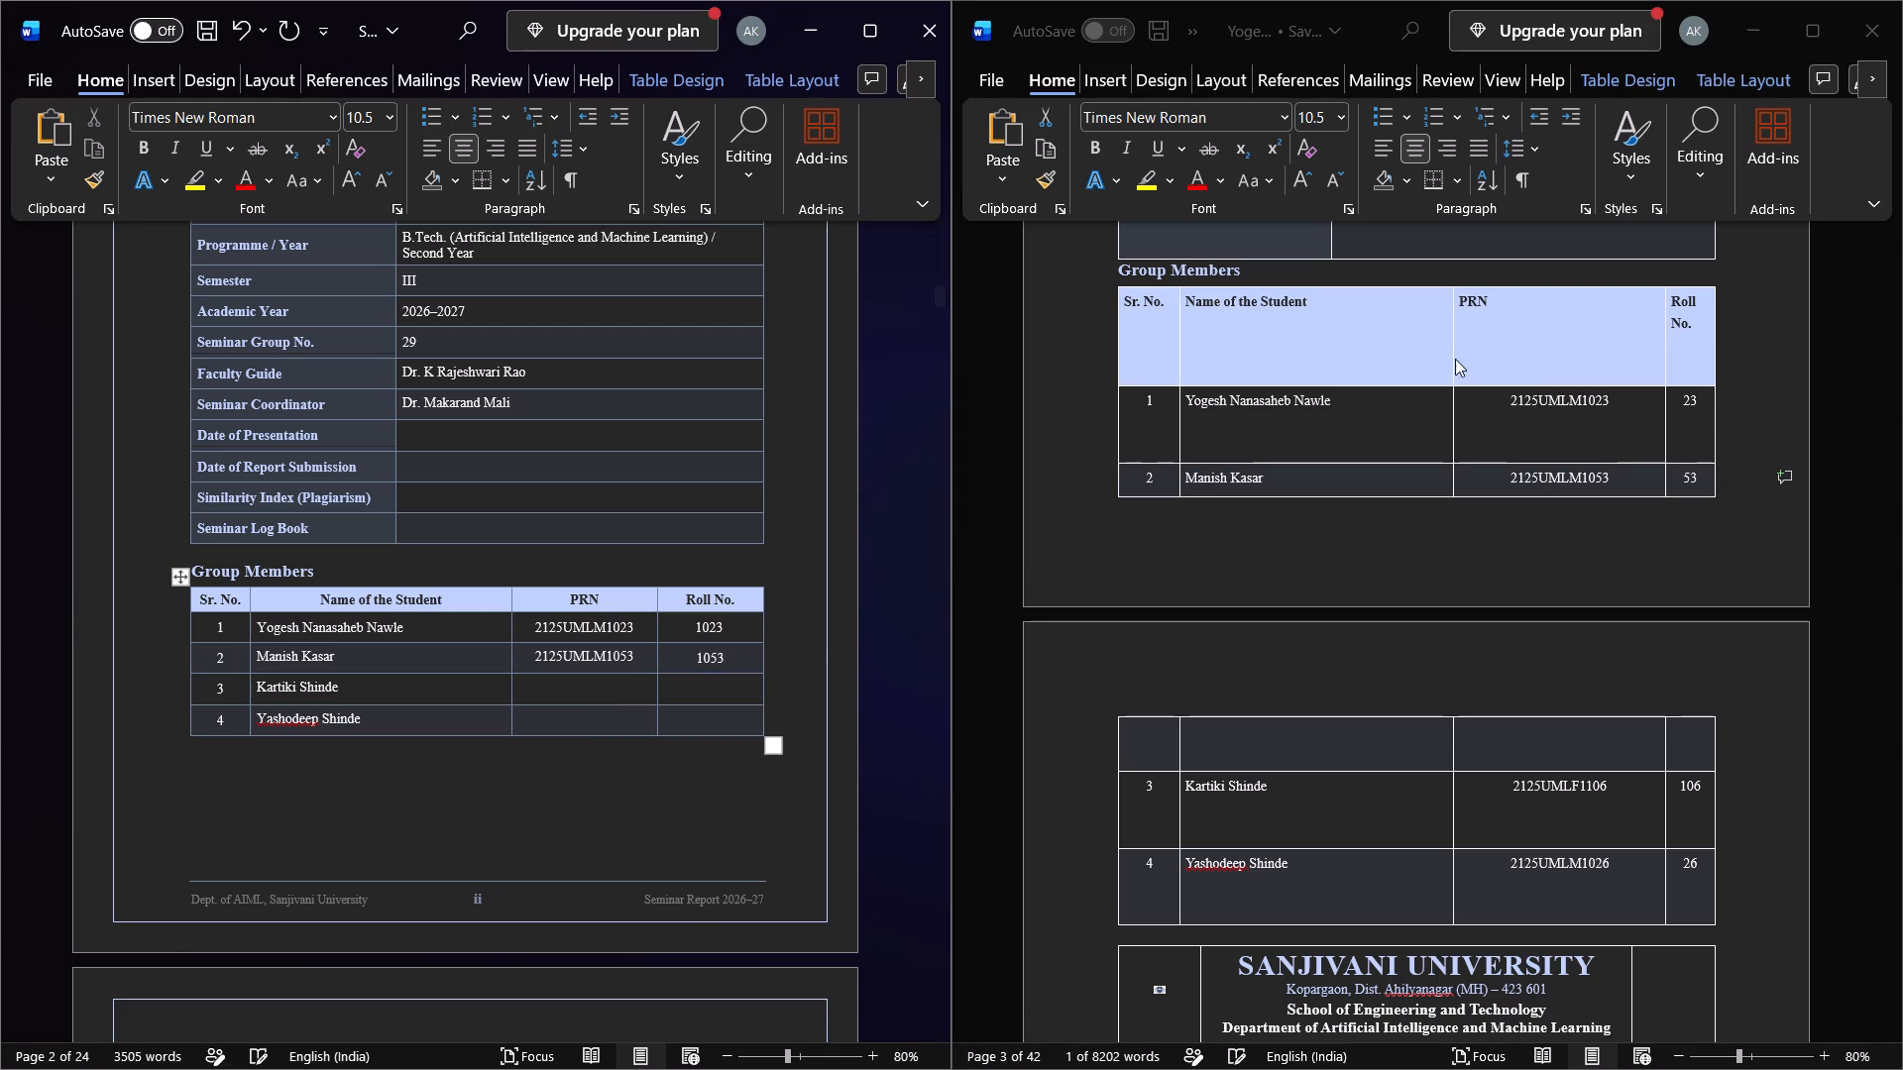
Copy the third student's PRN from the report into the row 3 PRN cell of the template's Group Members table.
double_click(1575, 783)
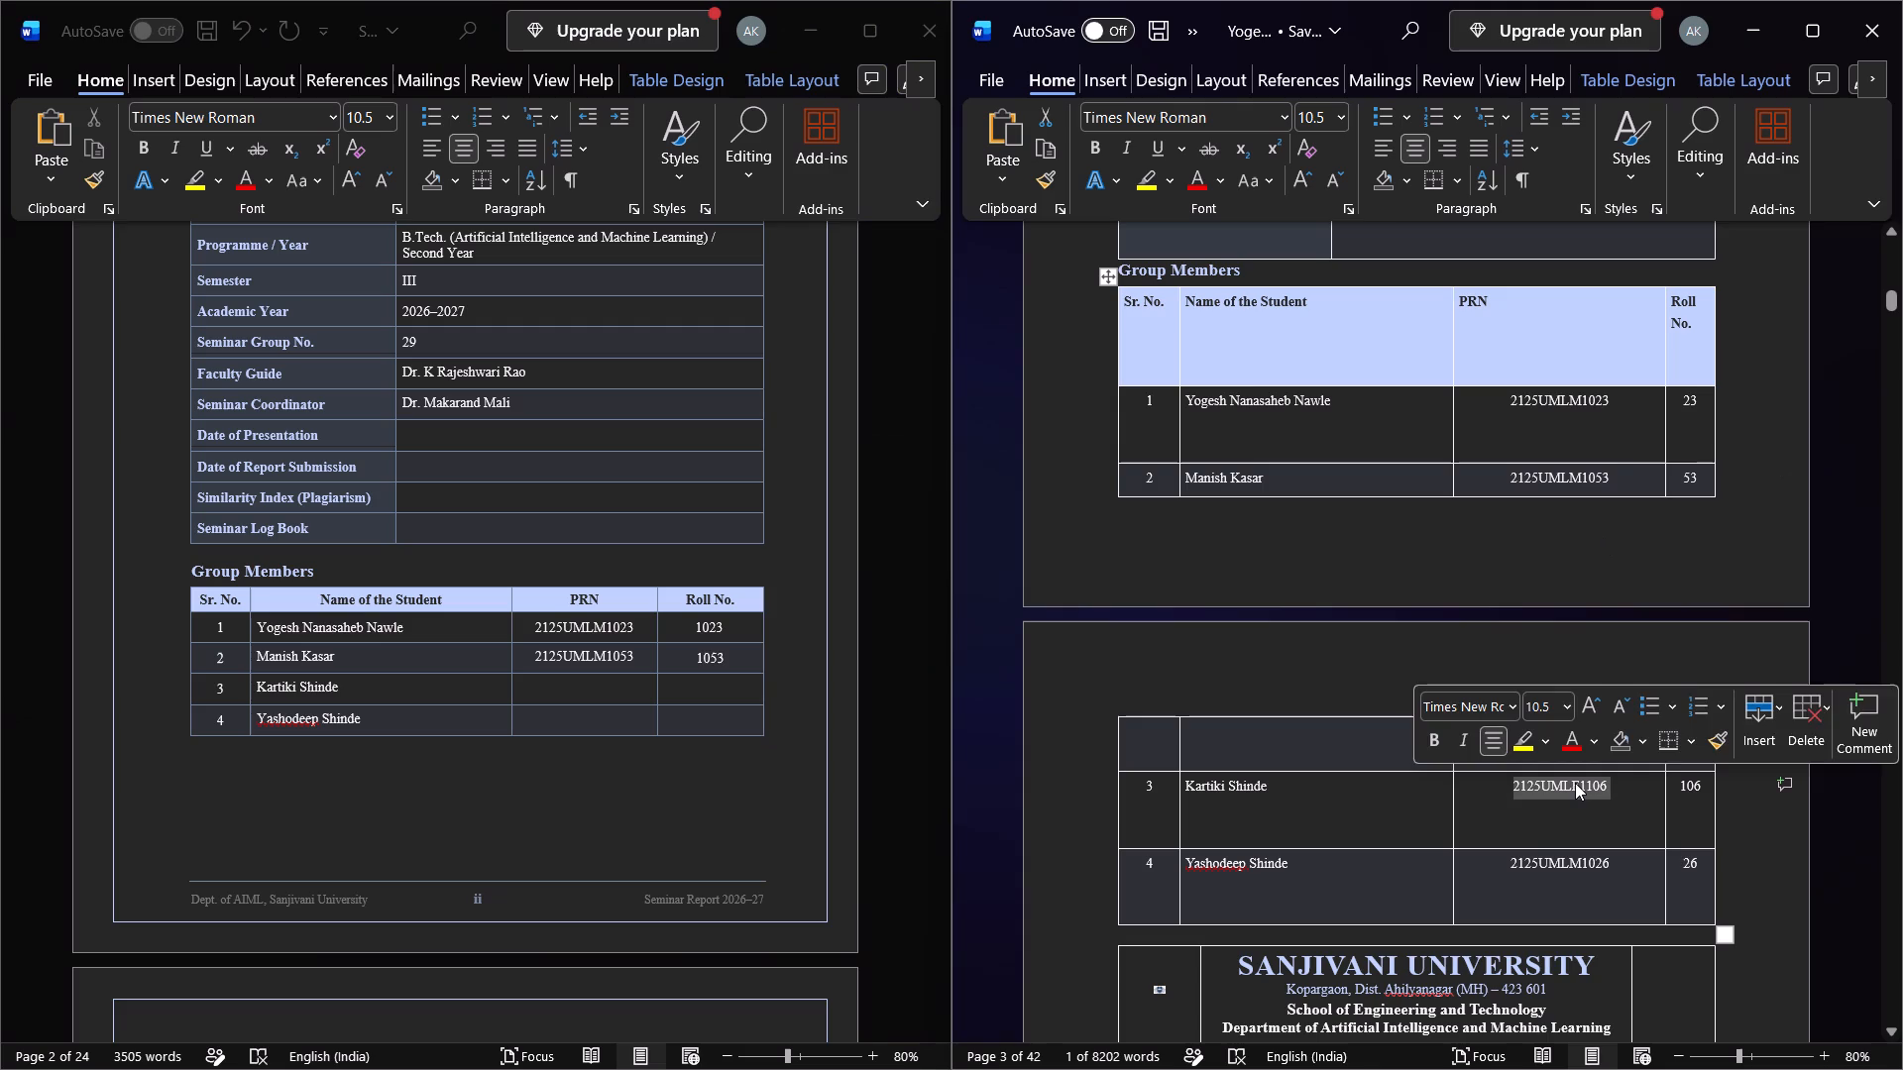
key("ctrl+c")
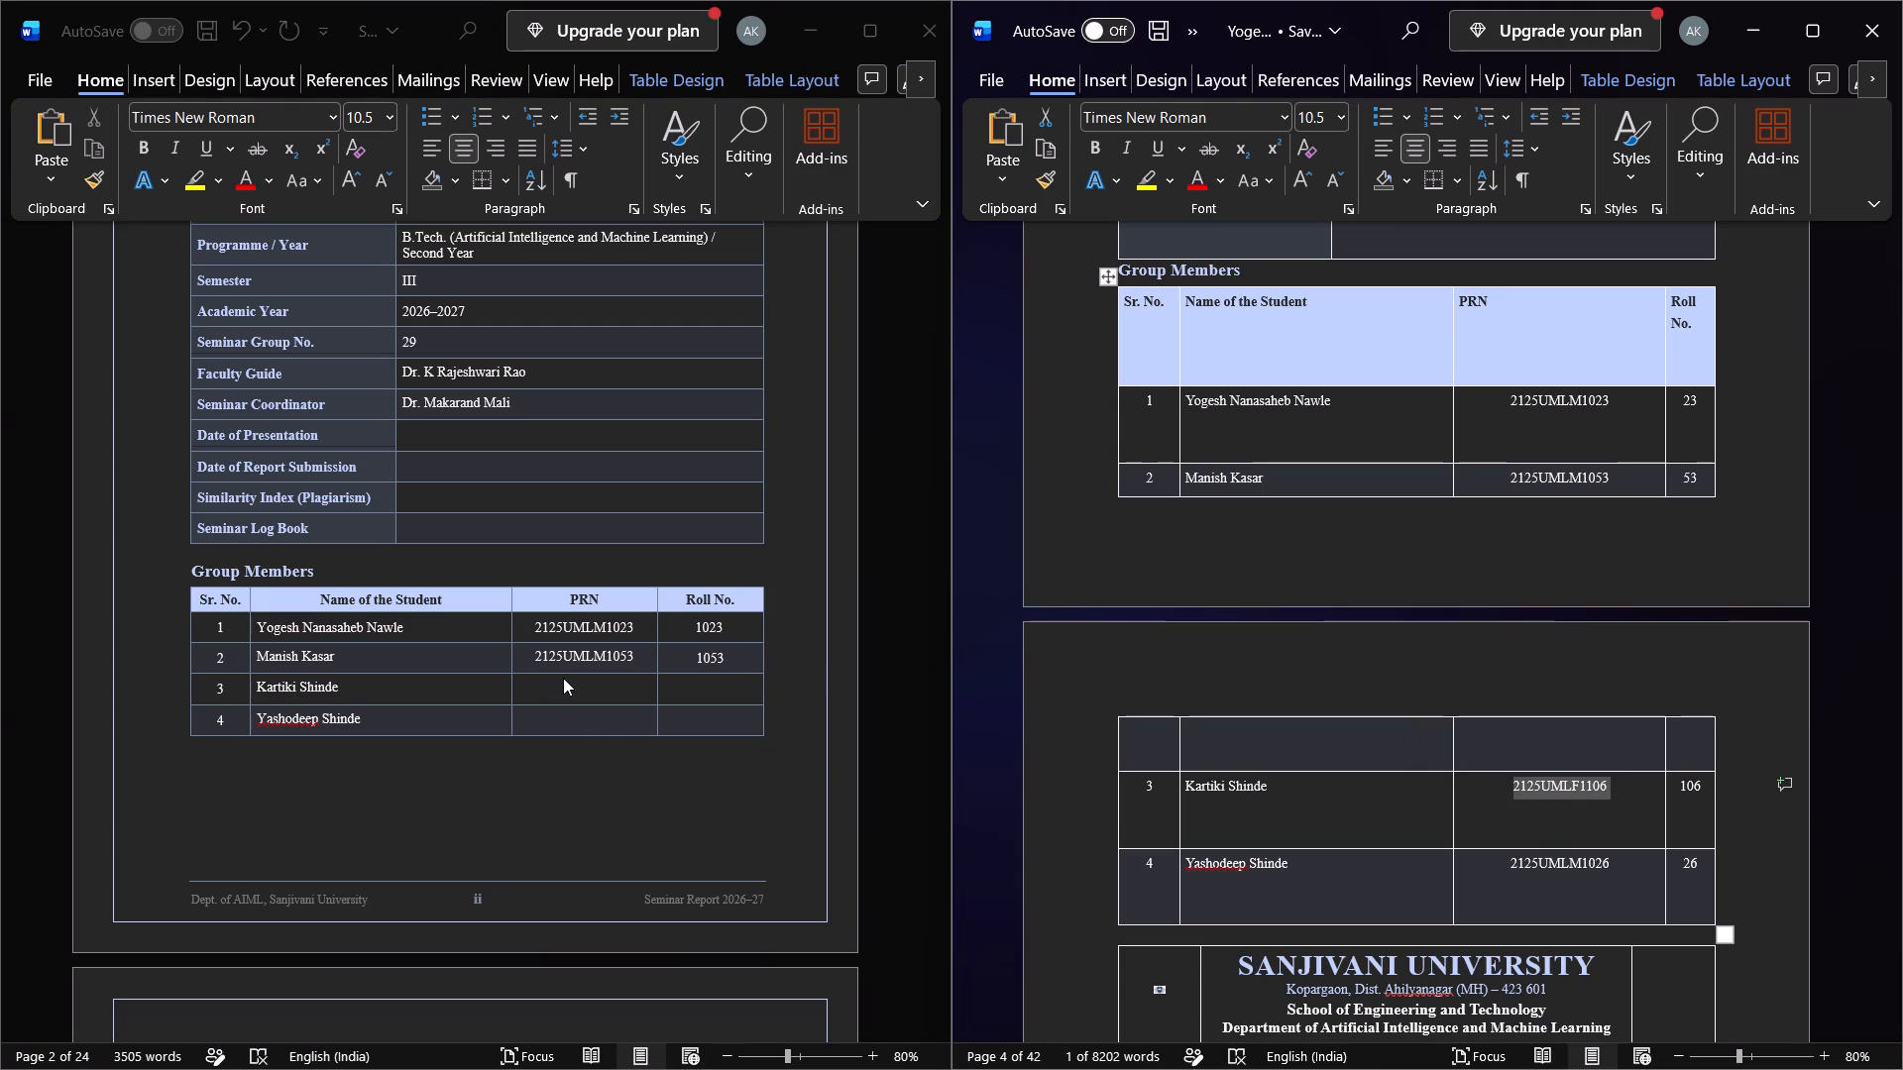
left_click(565, 678)
left_click(588, 679)
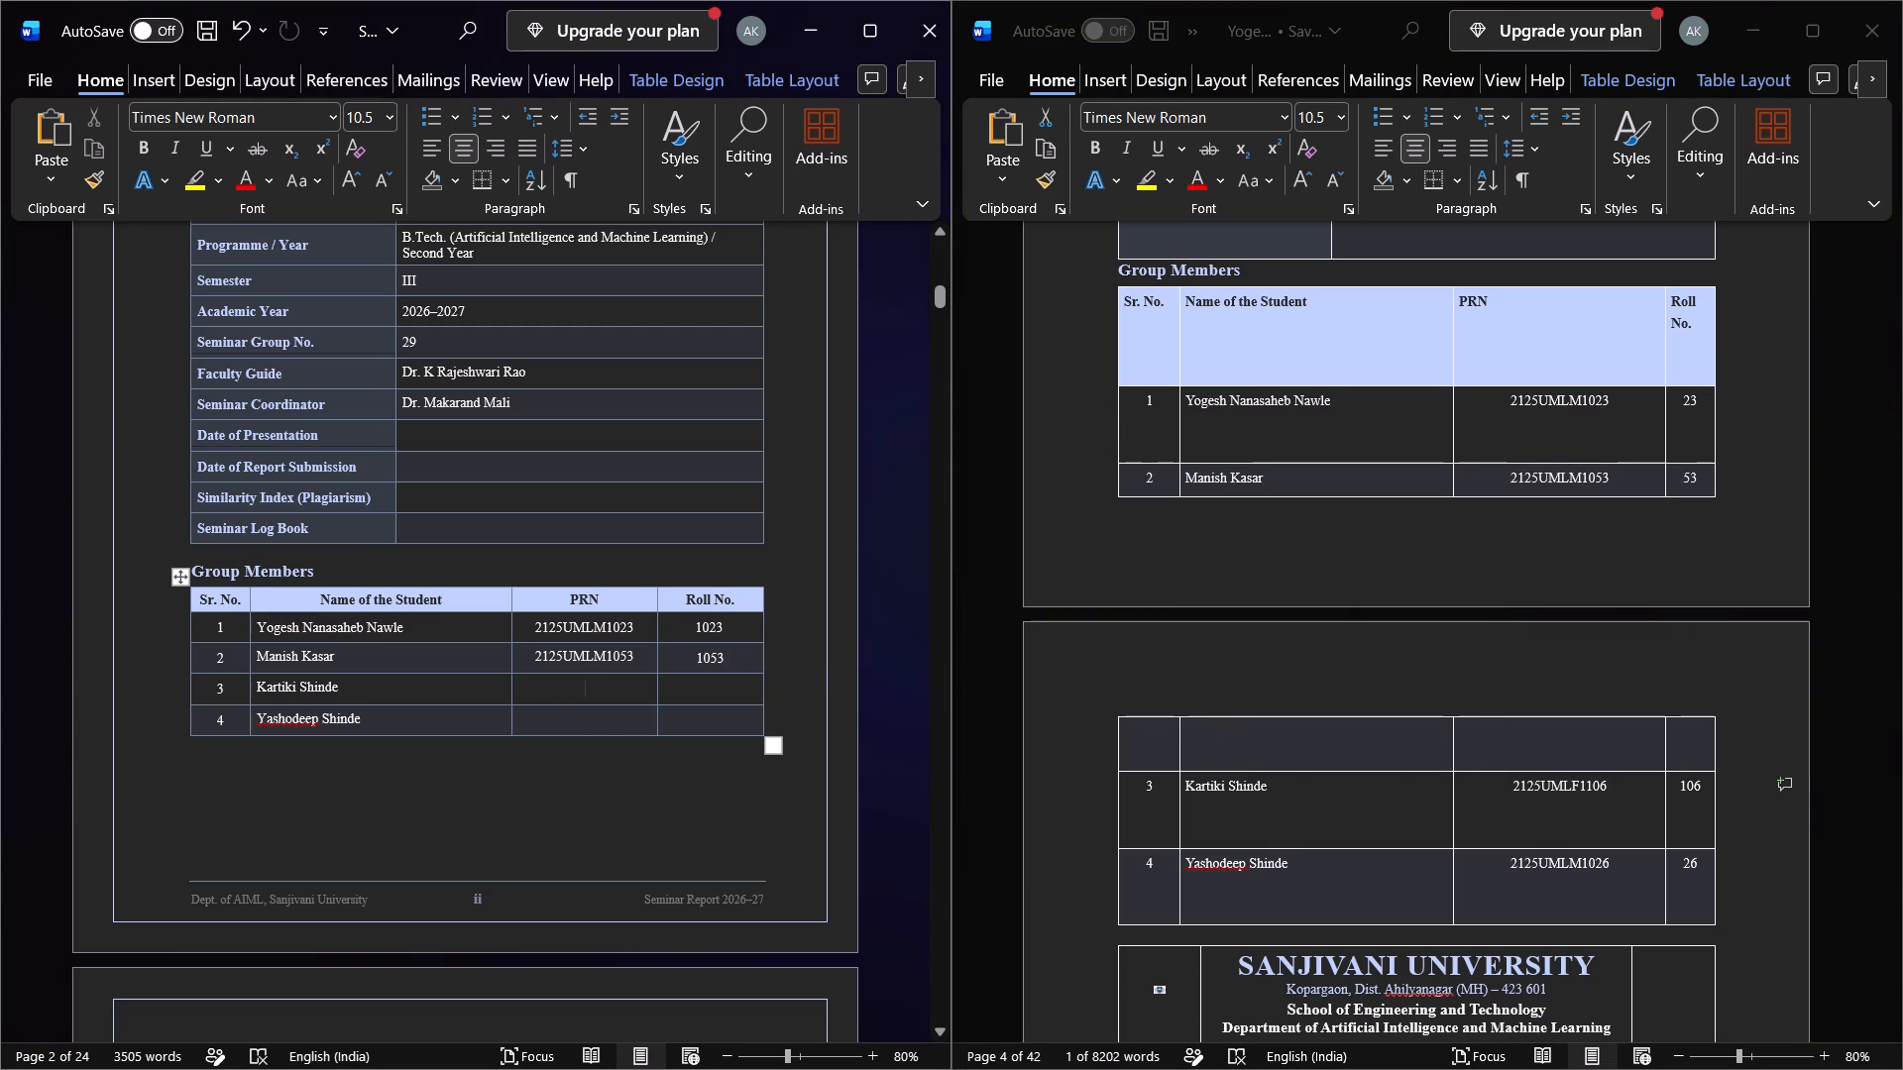
key("ctrl+v")
Enter the last four digits of the third student's PRN in the row 3 Roll No. cell of the template.
left_click(726, 696)
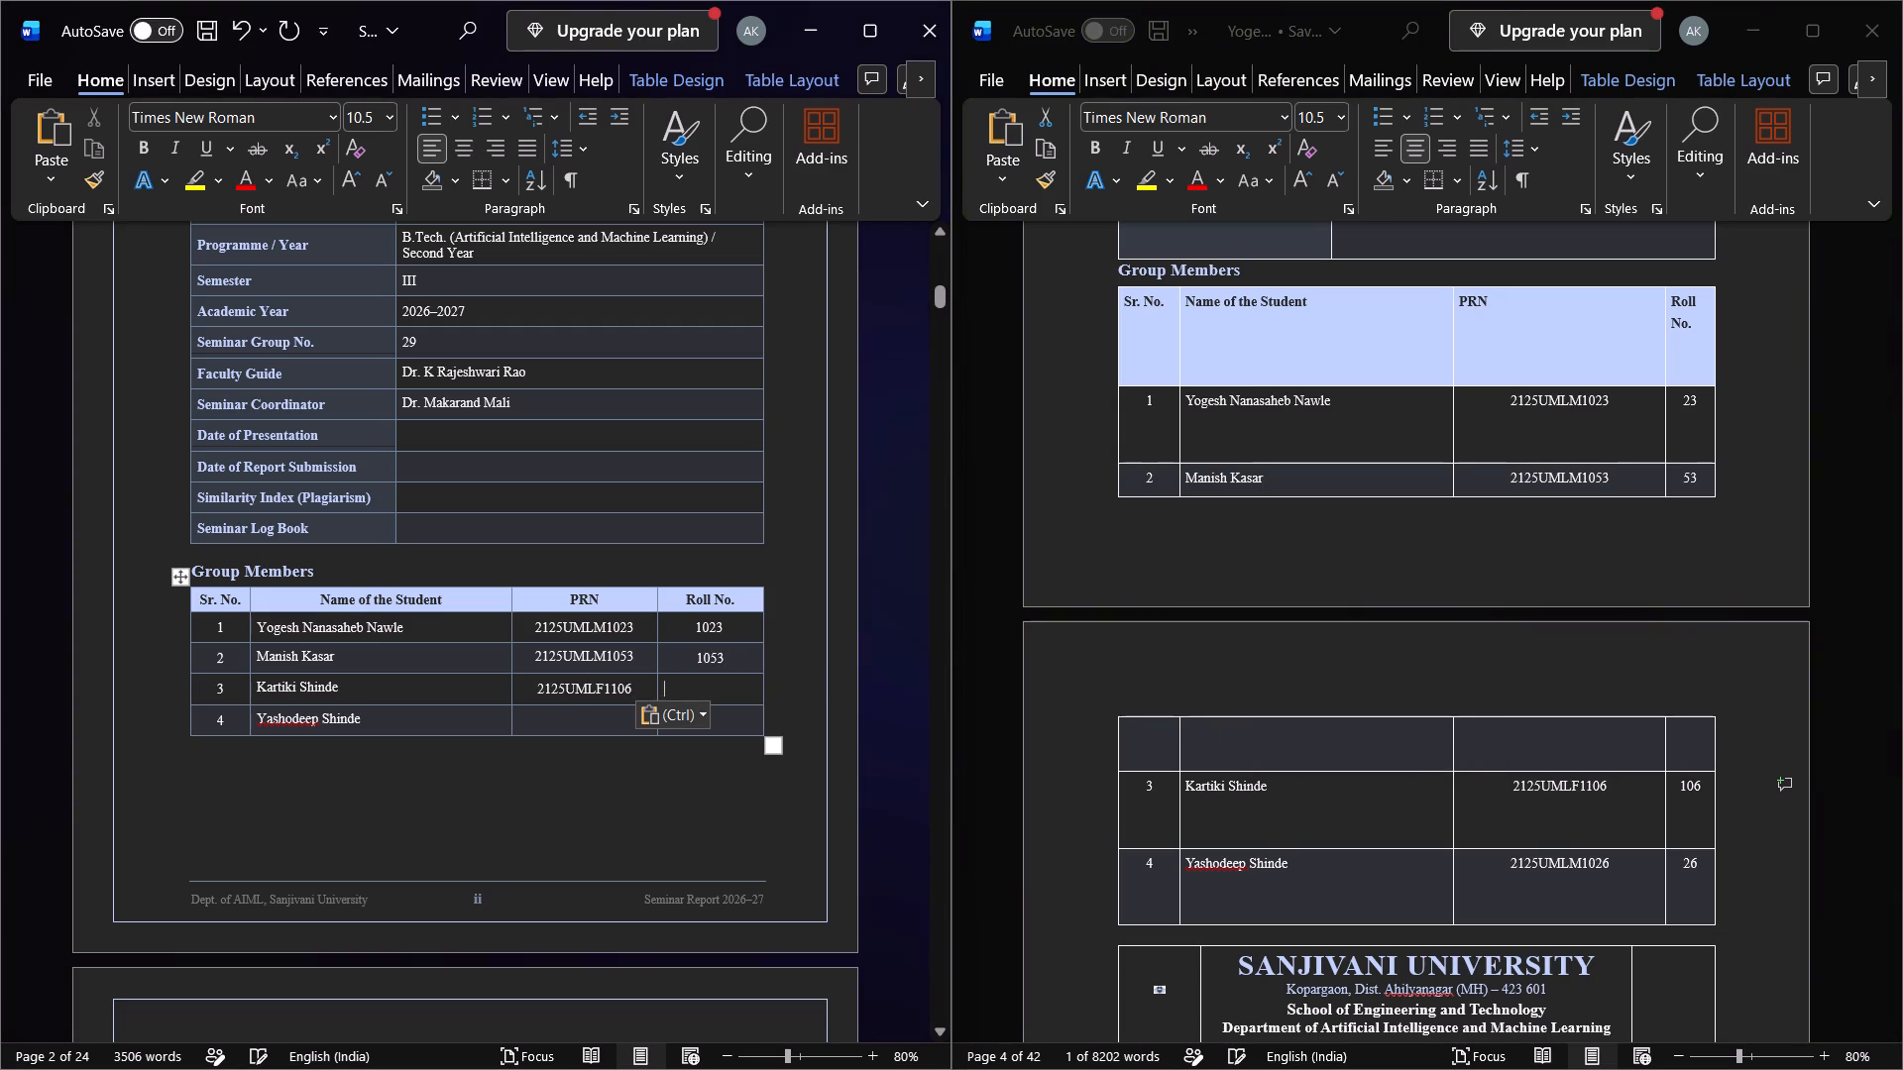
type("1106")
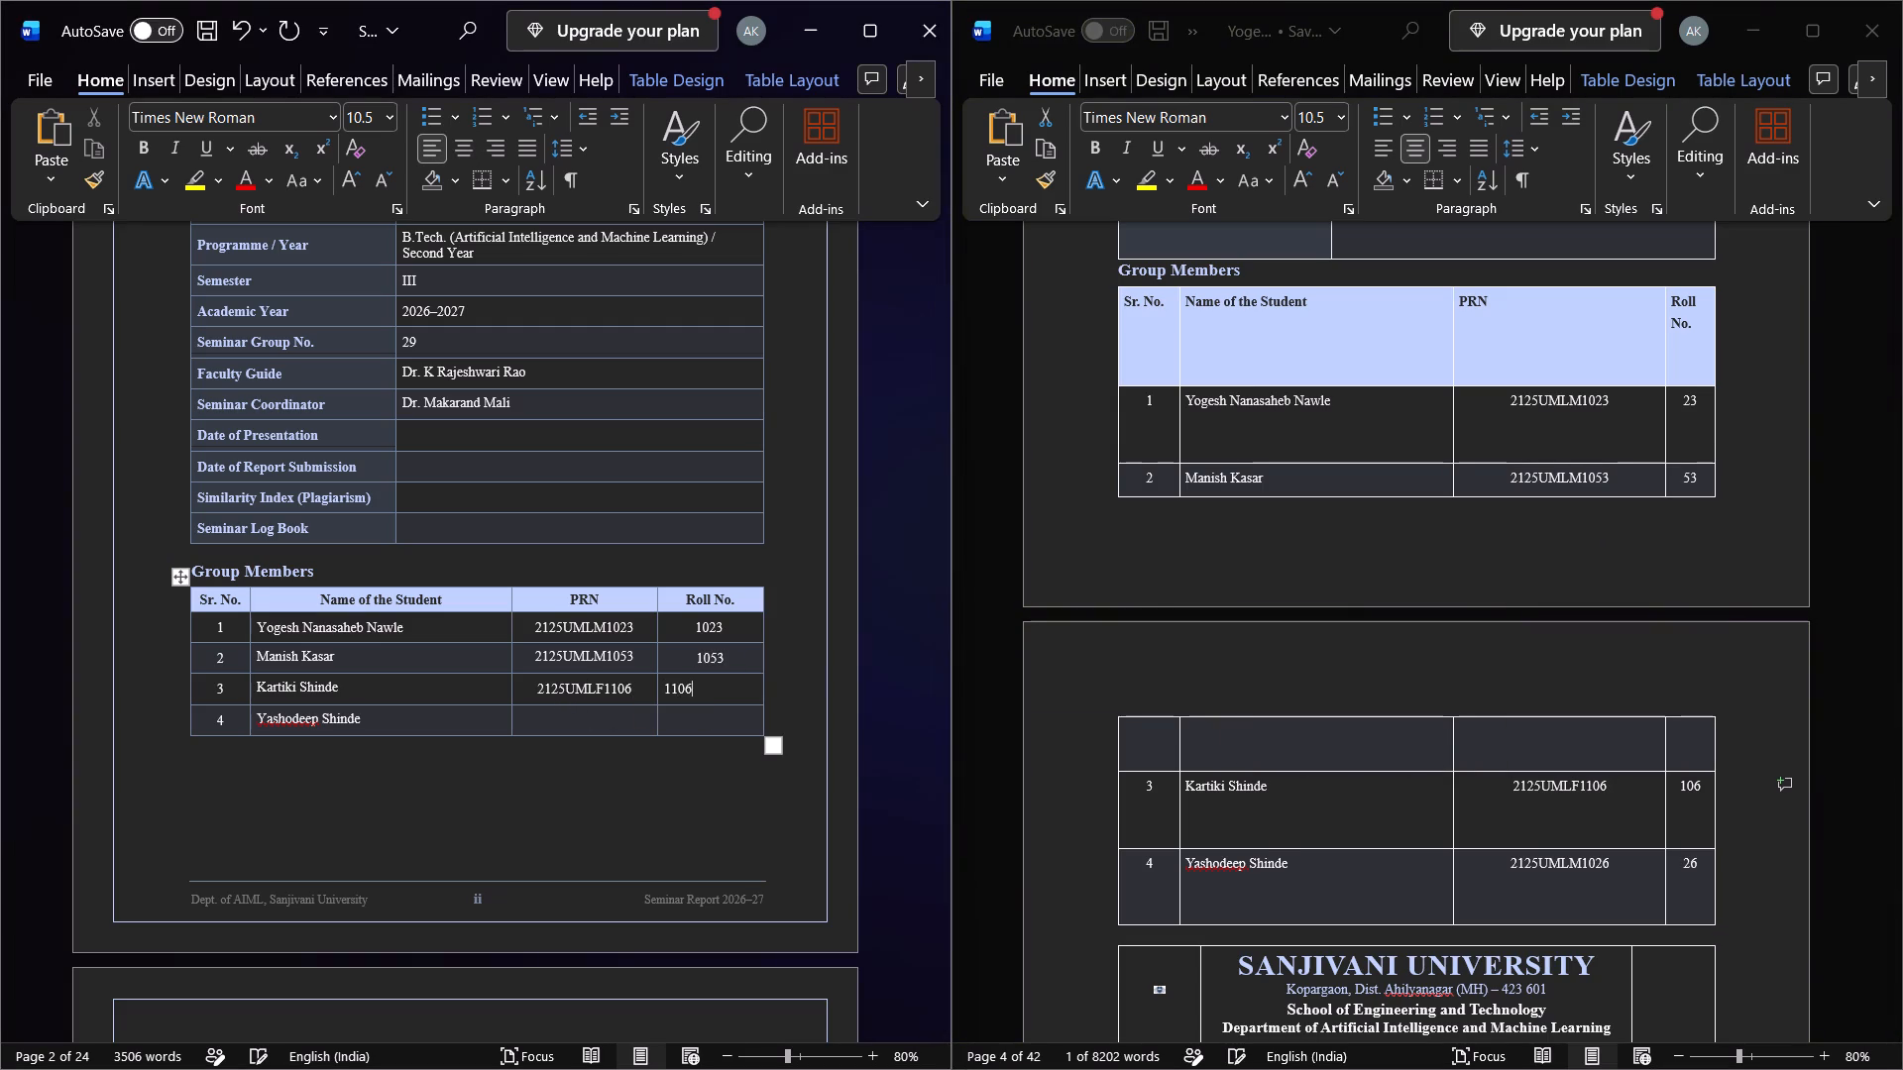
Pad the row 3 Roll No. entry with nine leading spaces so it lines up with the row 1 entry.
left_click(666, 690)
key("space")
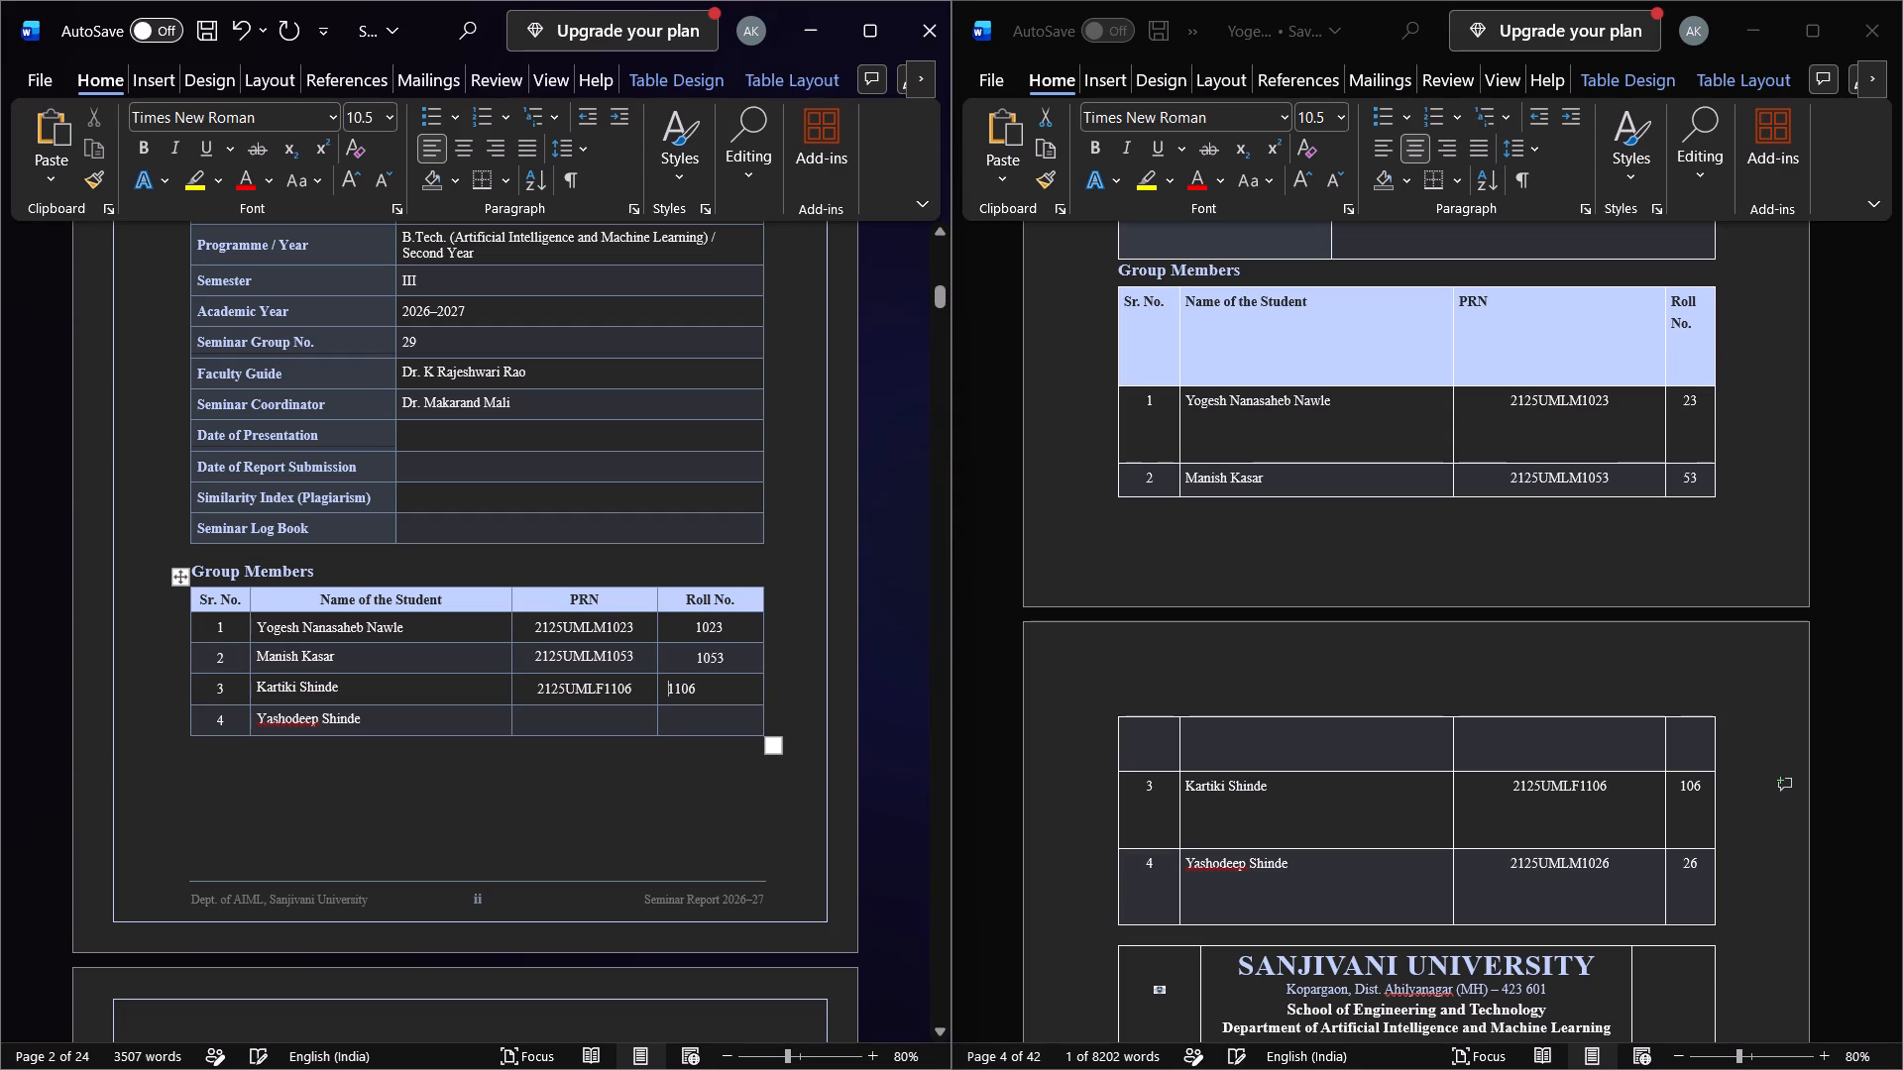
key("space")
key("space")
key("space")
key("space")
key("space")
key("space")
key("space")
key("space")
key("space")
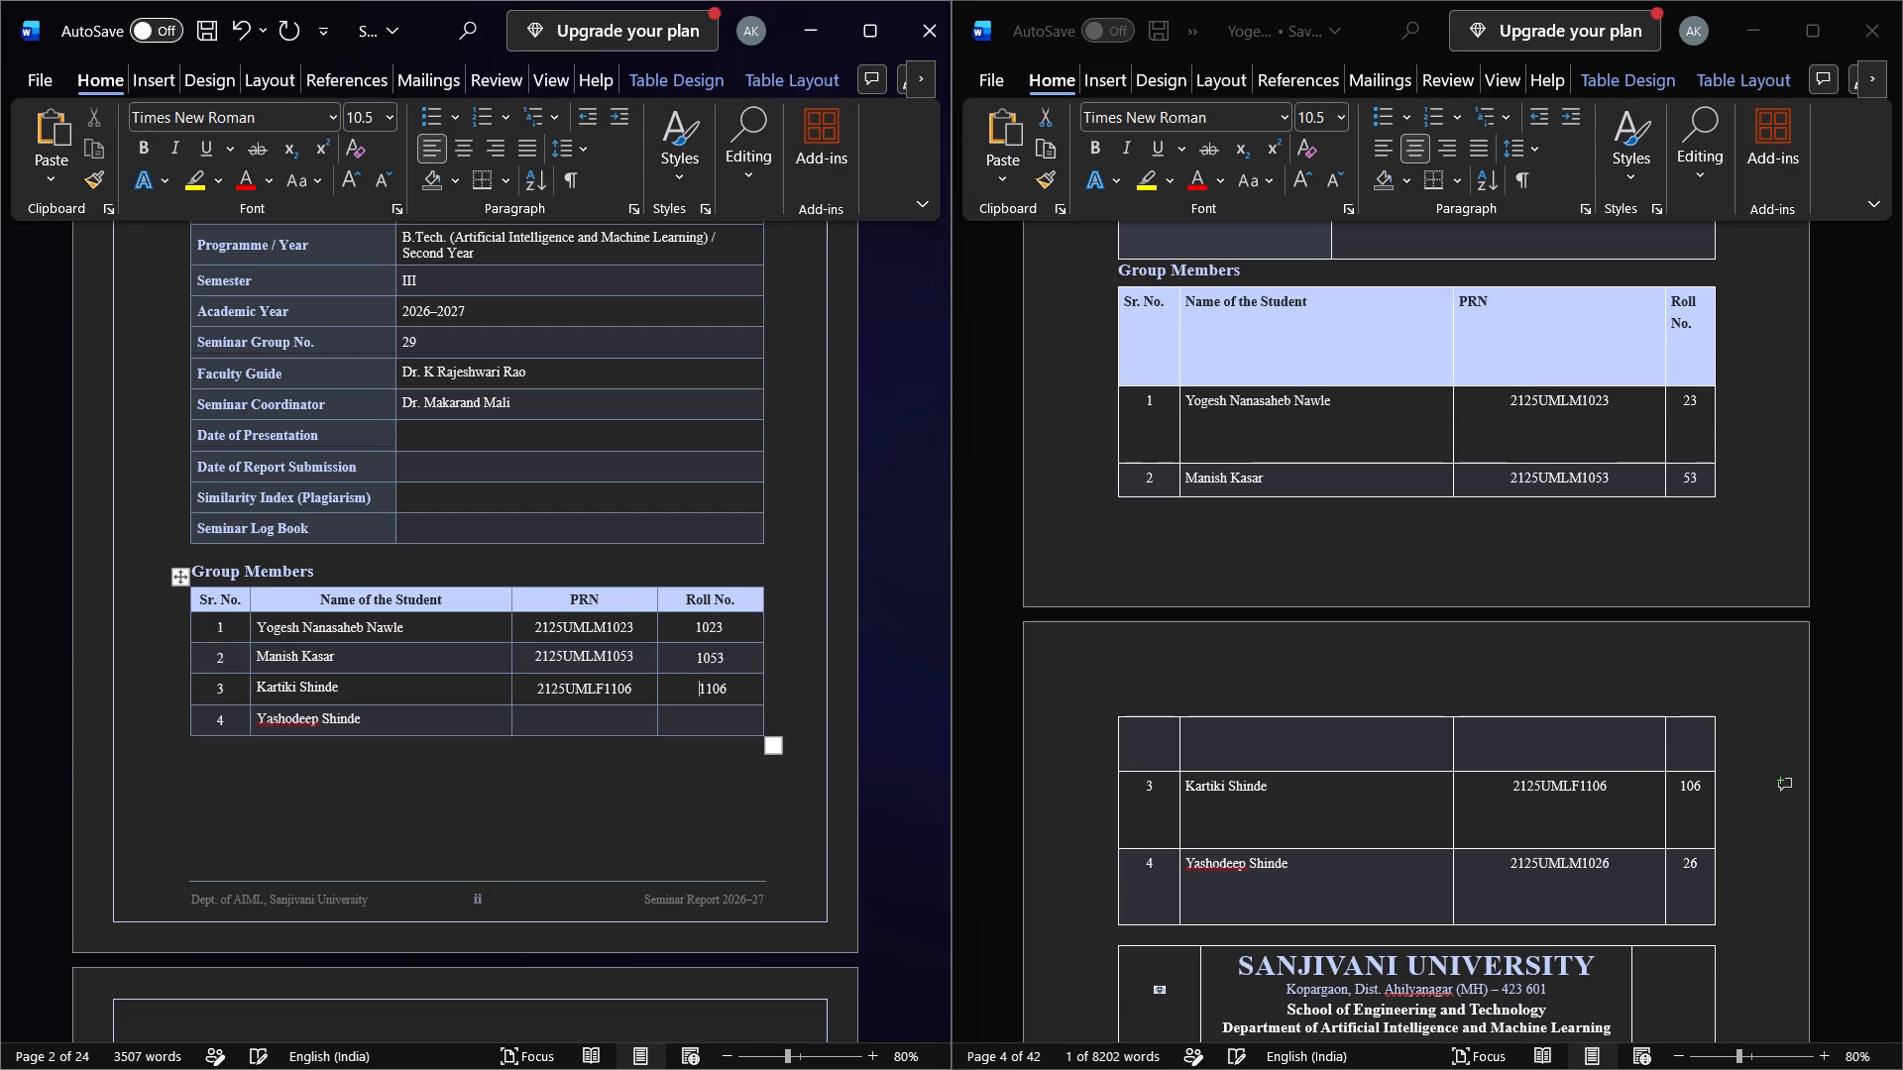
key("BackSpace")
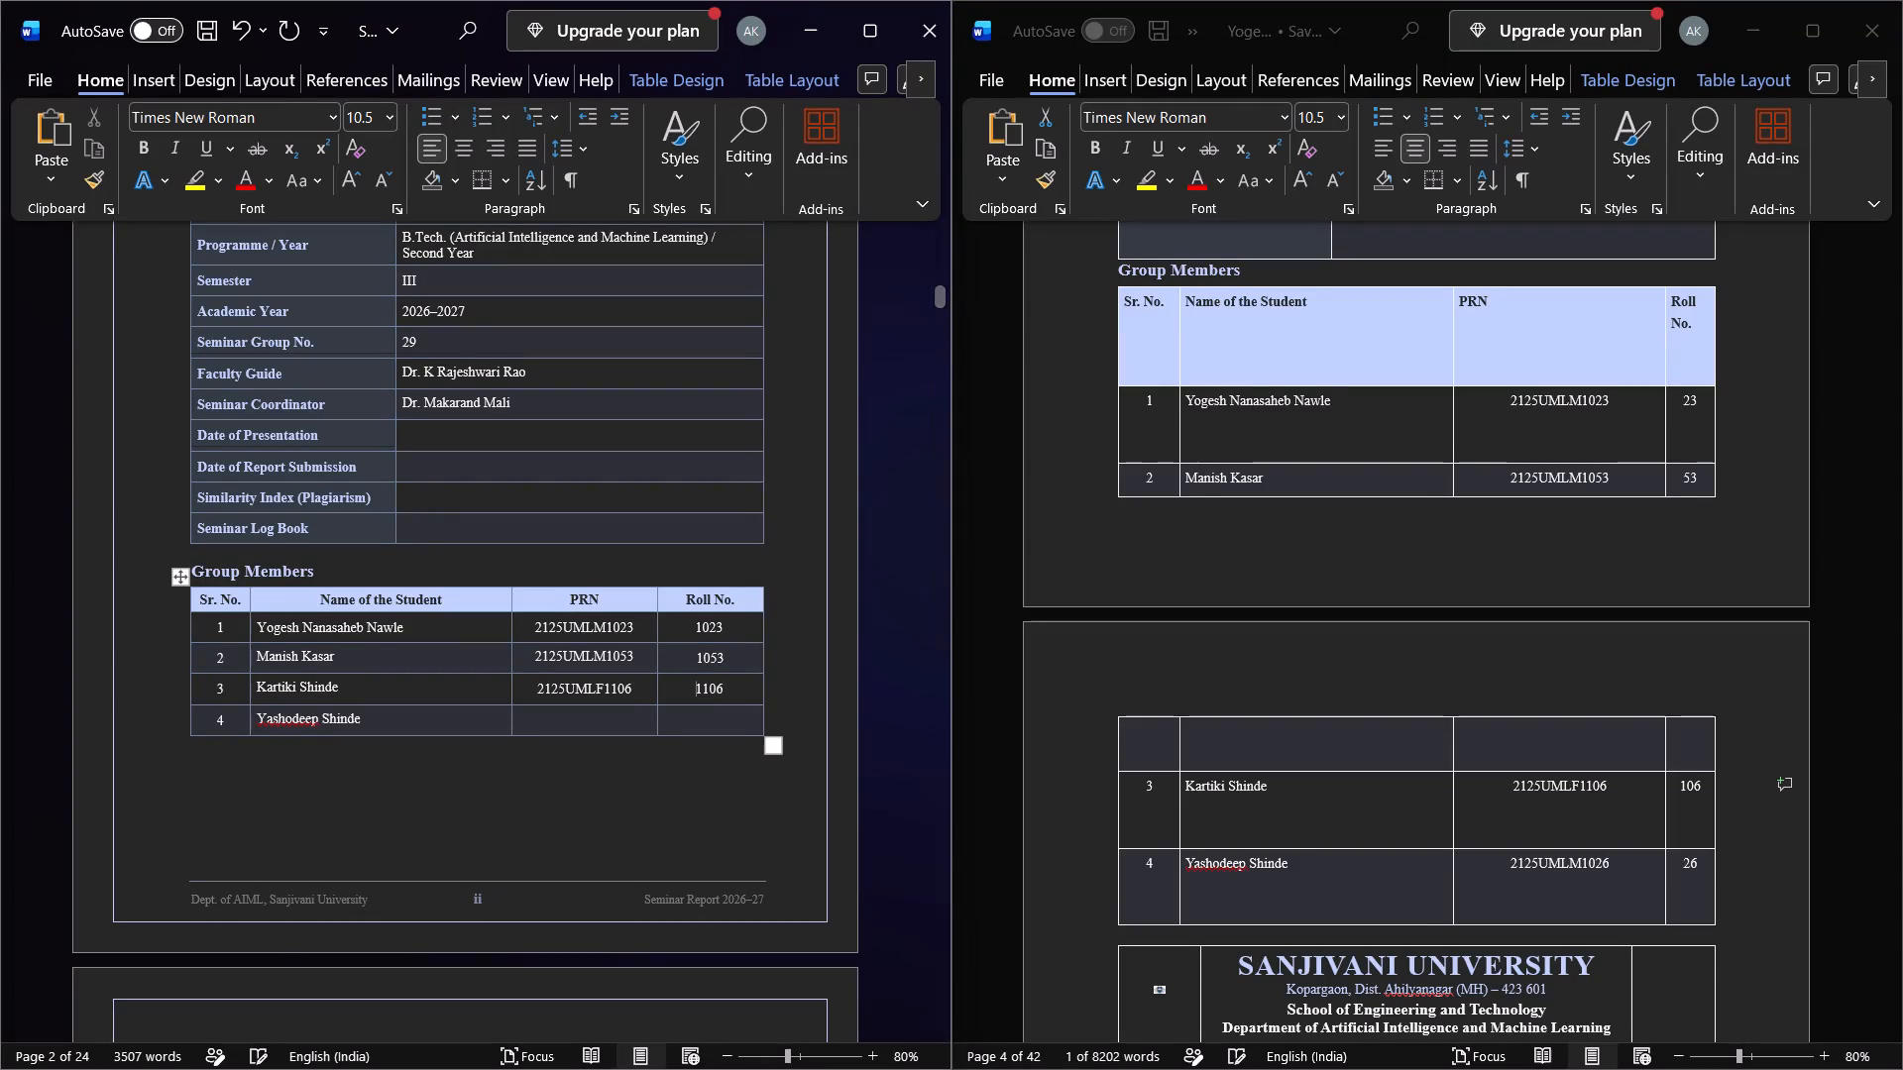
key("space")
key("space")
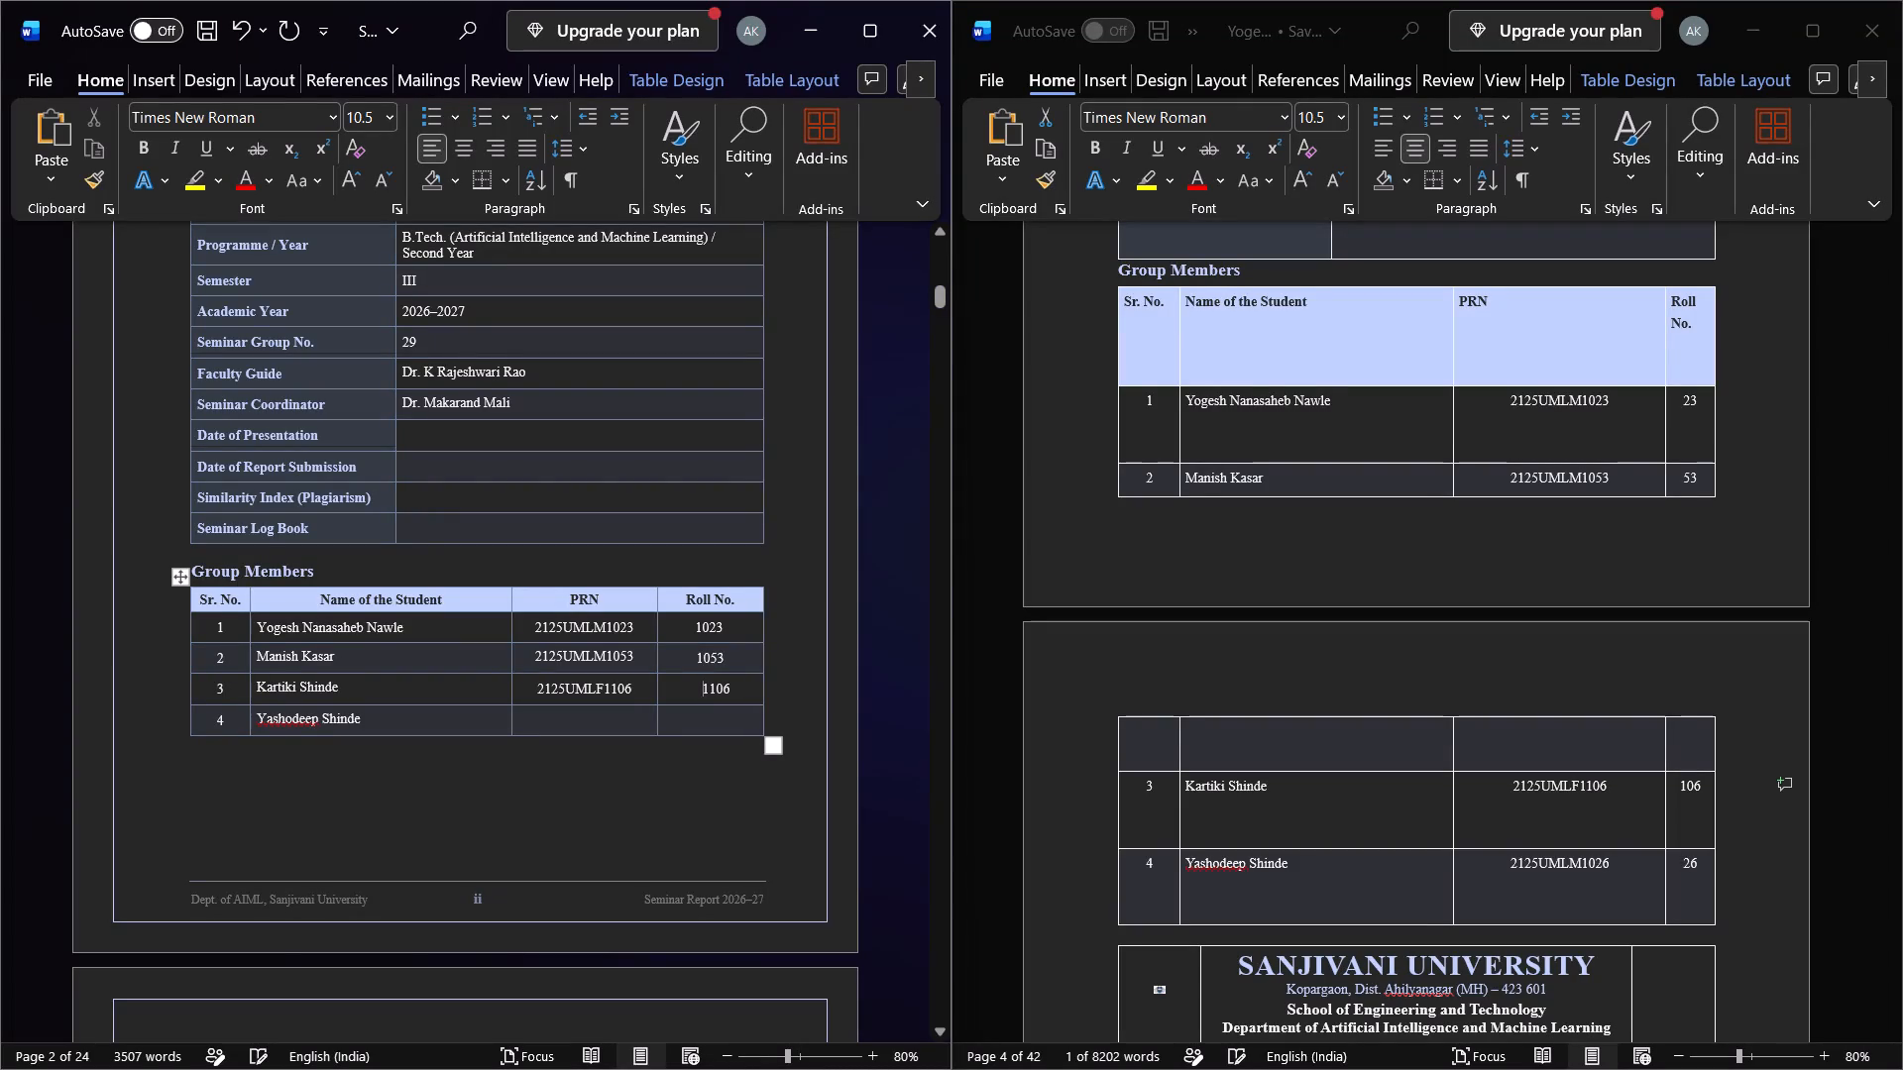
key("BackSpace")
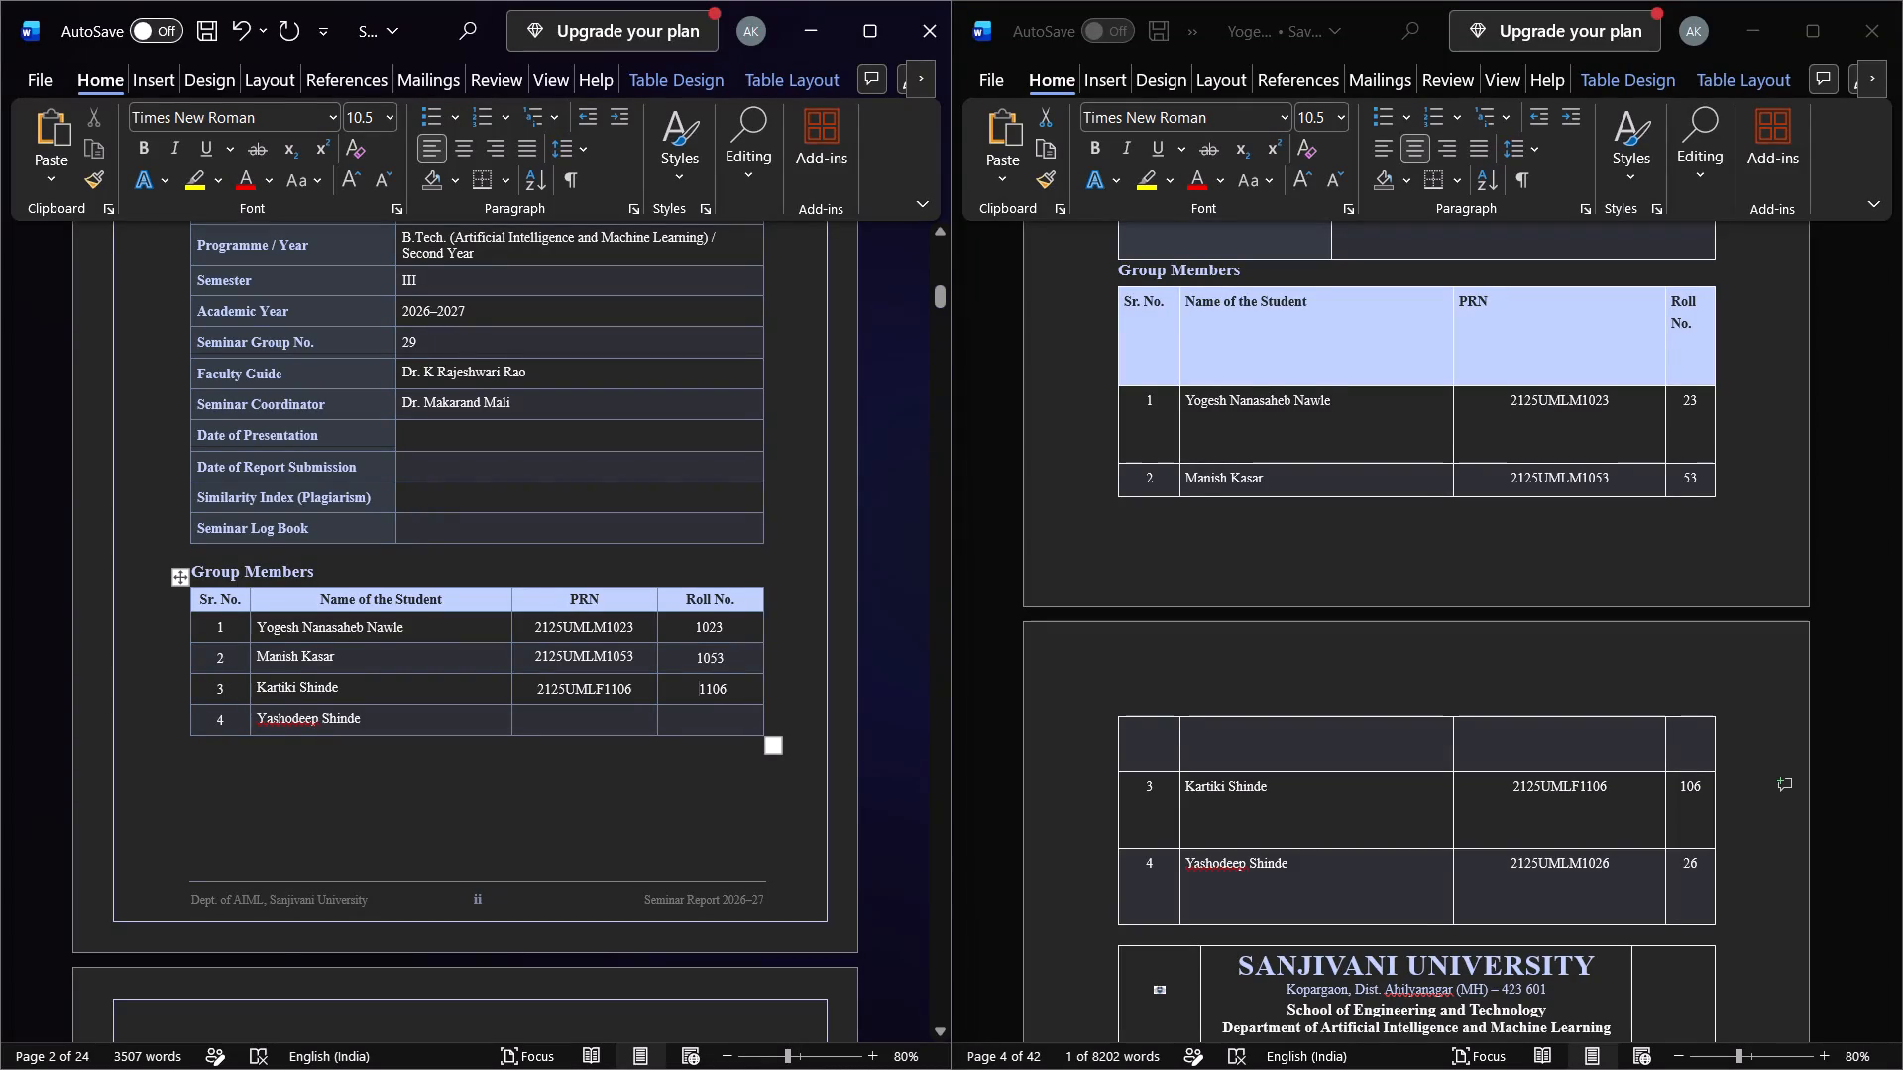
key("BackSpace")
left_click(720, 717)
Remove the centring from the row 2 Roll No. entry and pad it with nine leading spaces to line up with its neighbours.
left_click(700, 660)
key("BackSpace")
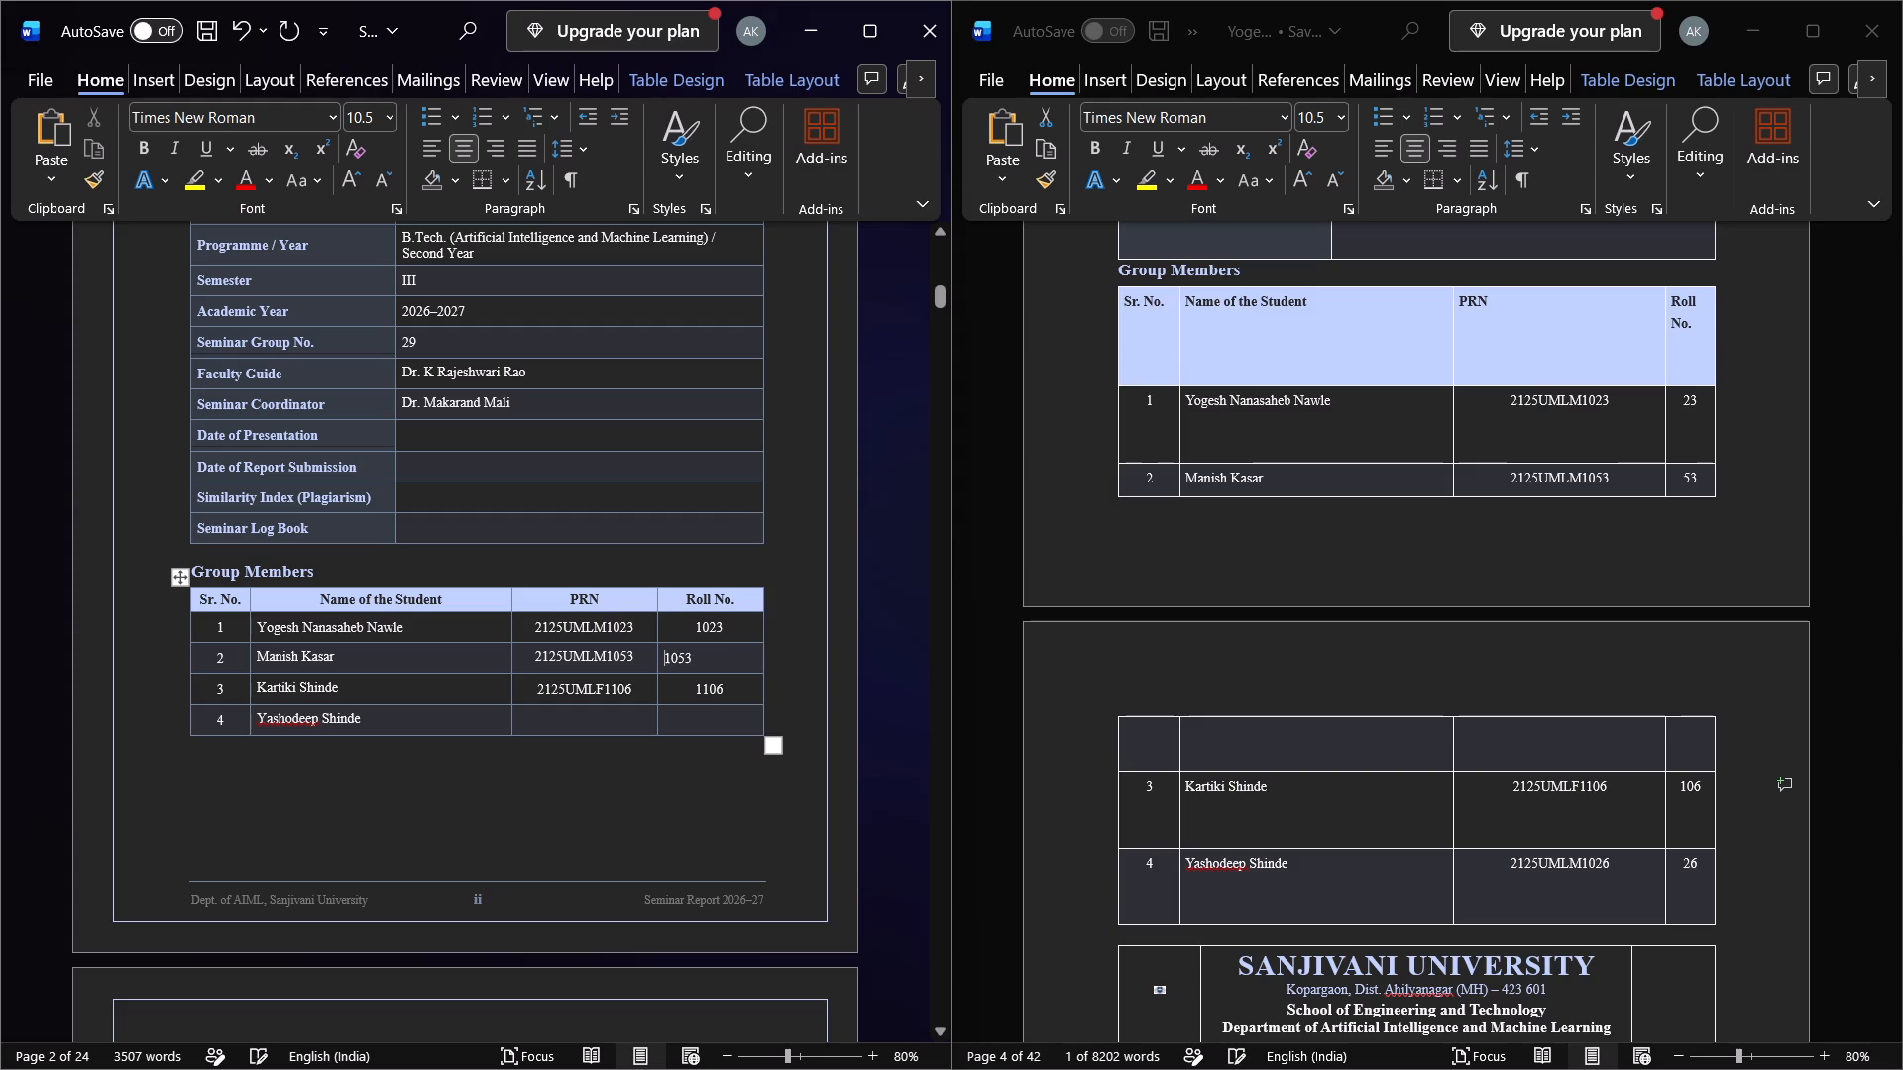
key("space")
key("space")
key("space")
key("space")
key("space")
key("space")
key("space")
key("space")
key("space")
key("space")
key("BackSpace")
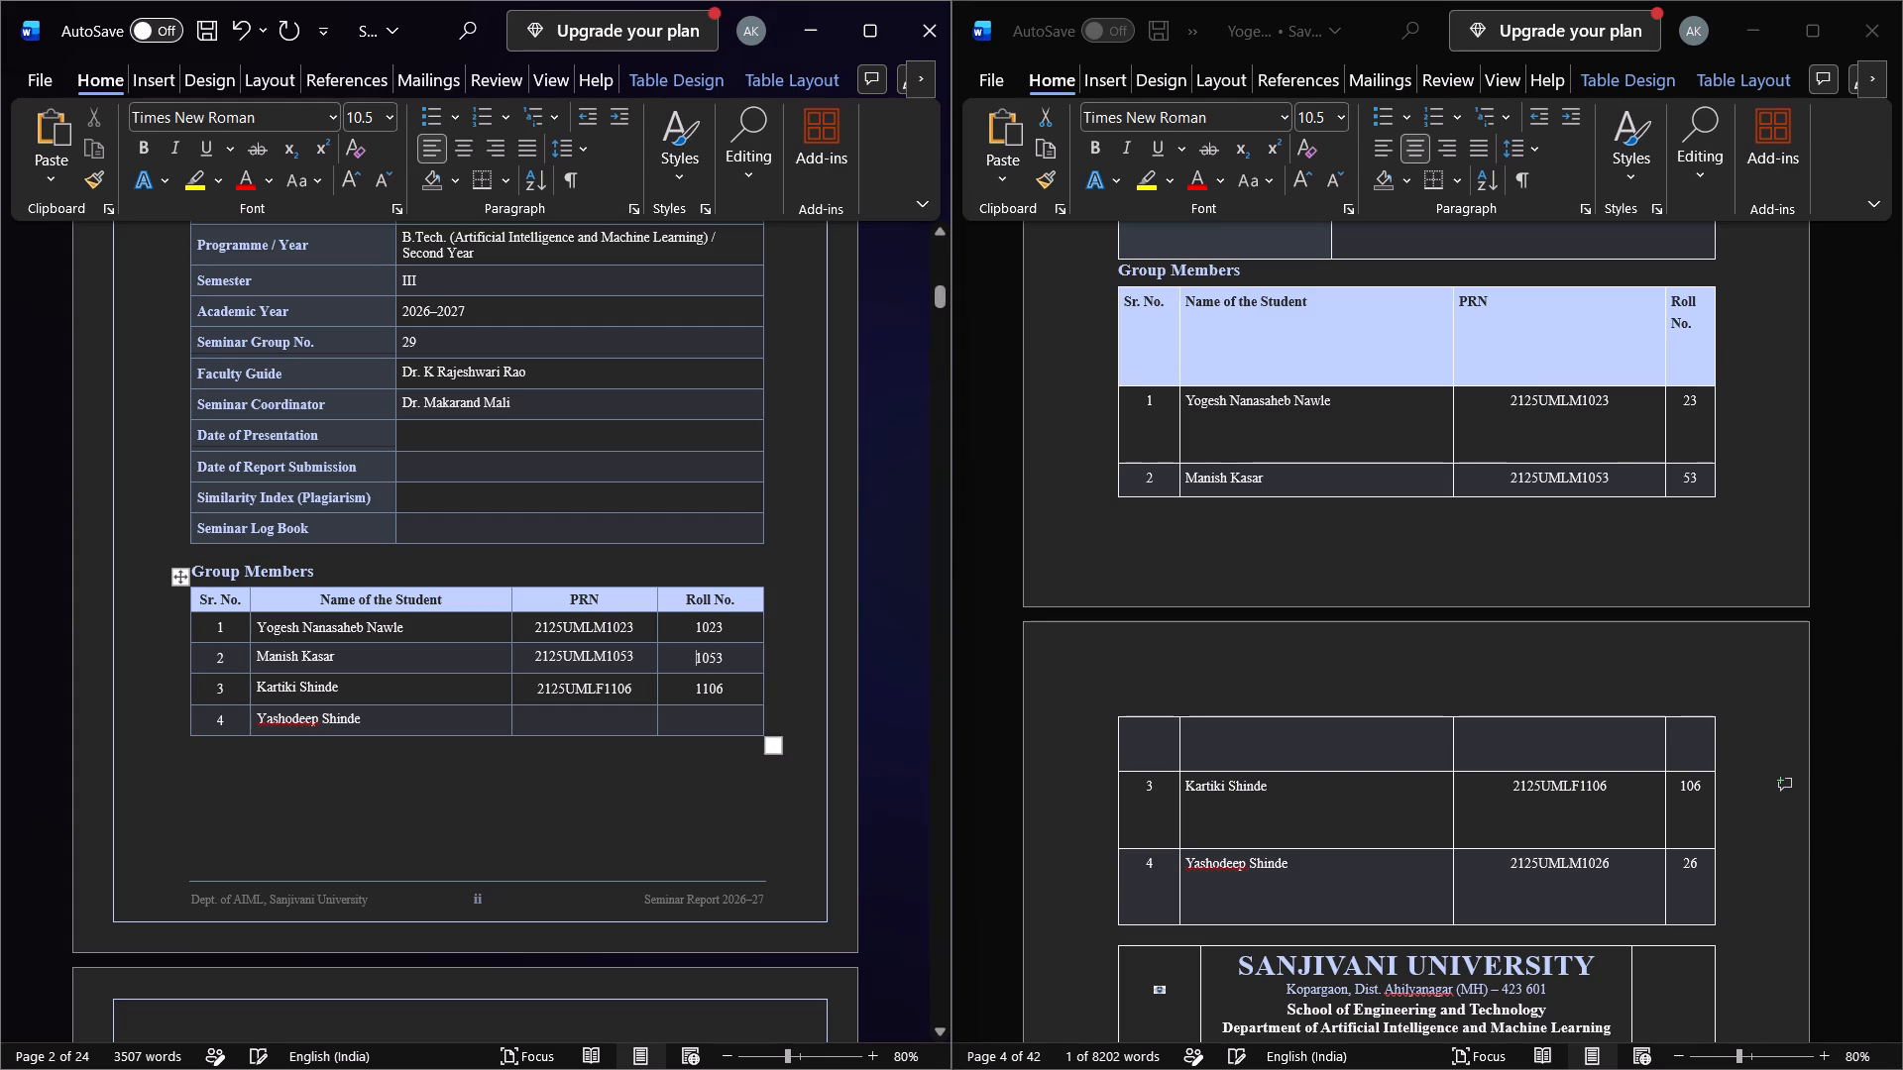
Copy the fourth student's PRN from the report into the row 4 PRN cell of the template, removing the extra blank line.
left_click(723, 732)
left_click(716, 713)
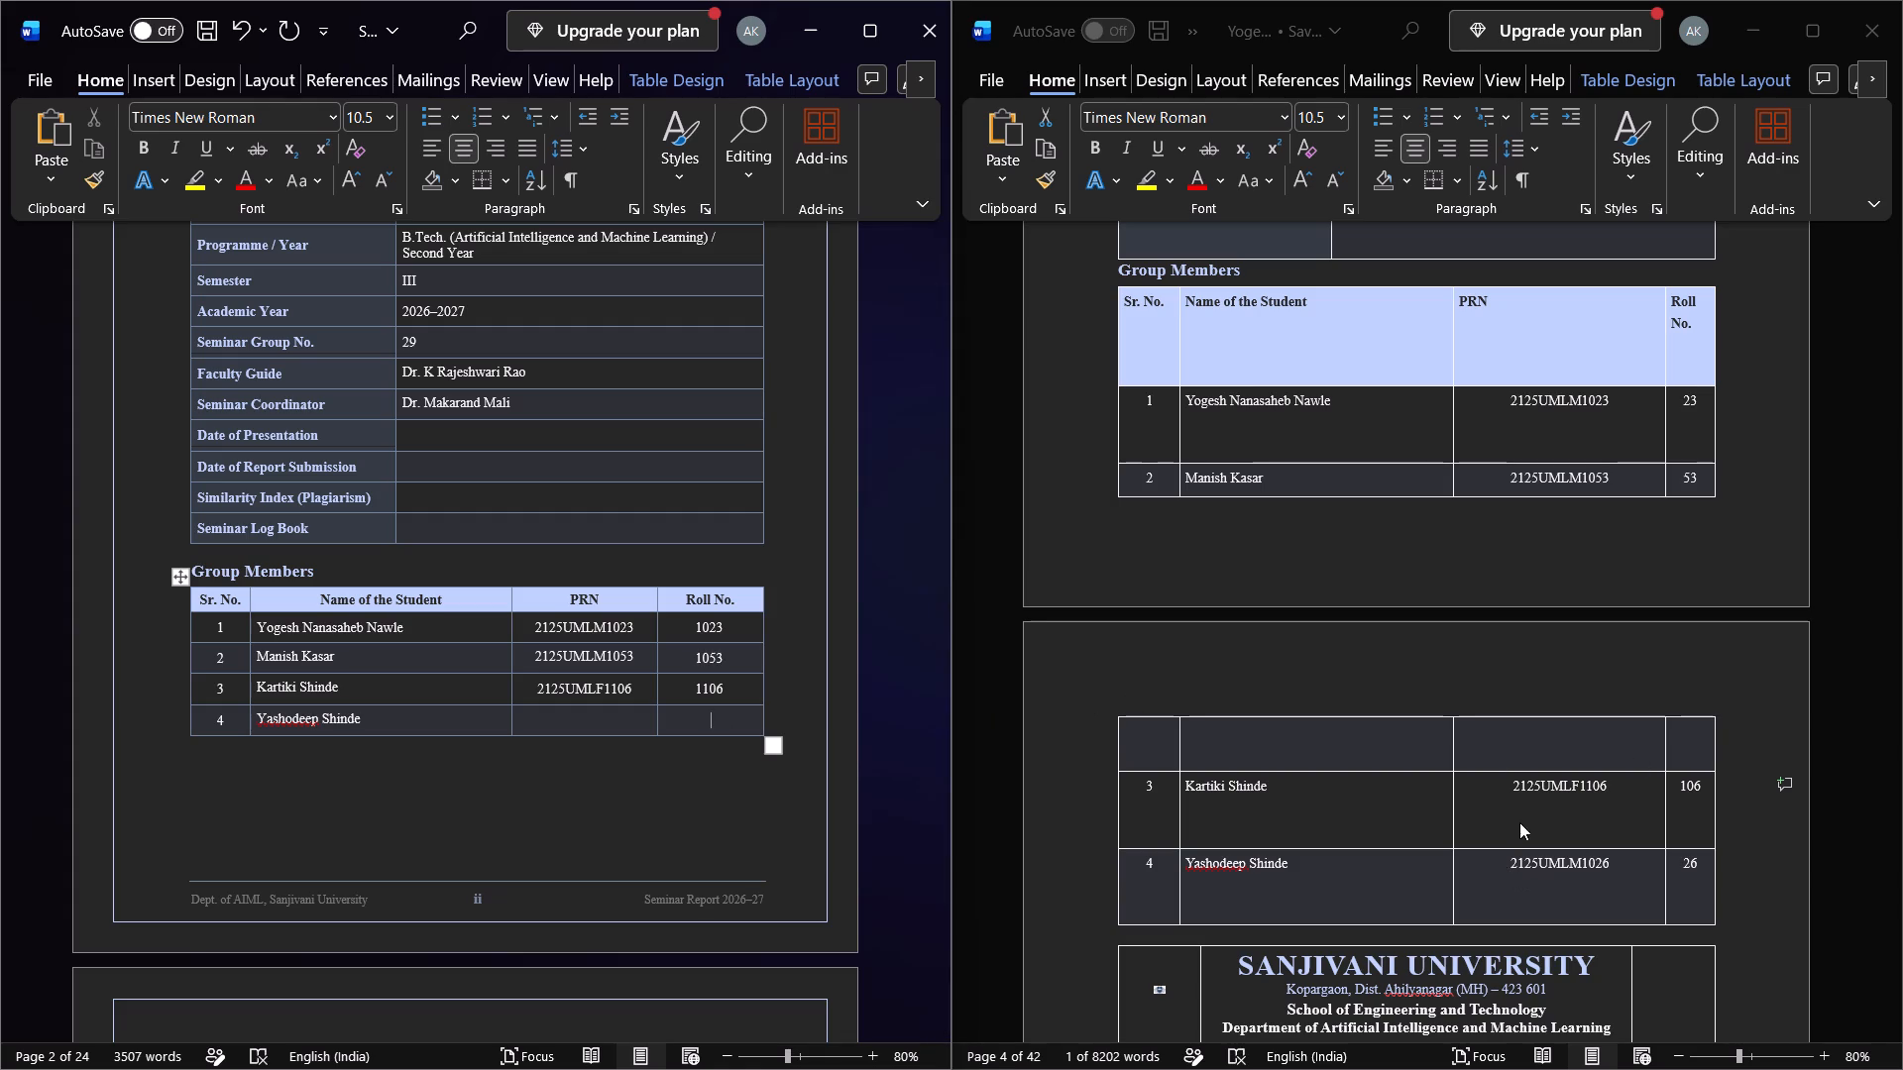
triple_click(1516, 858)
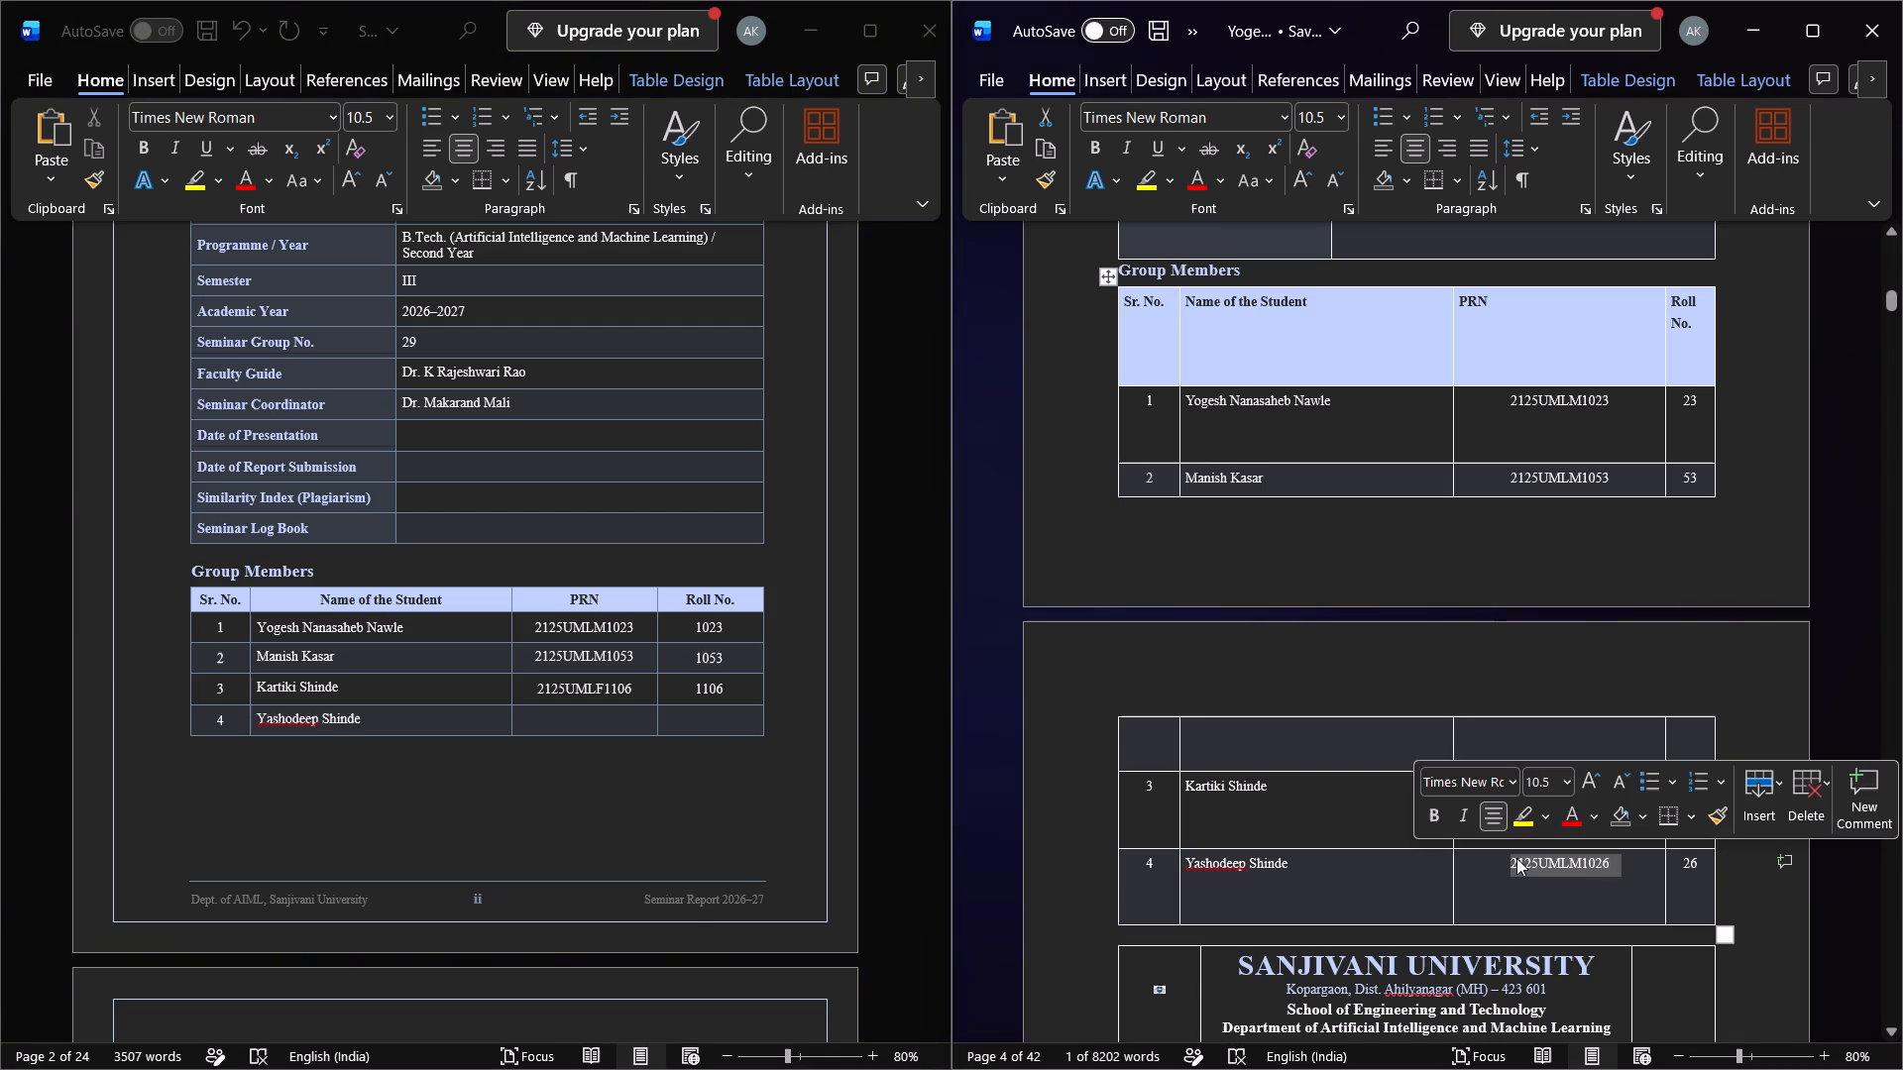
key("ctrl+c")
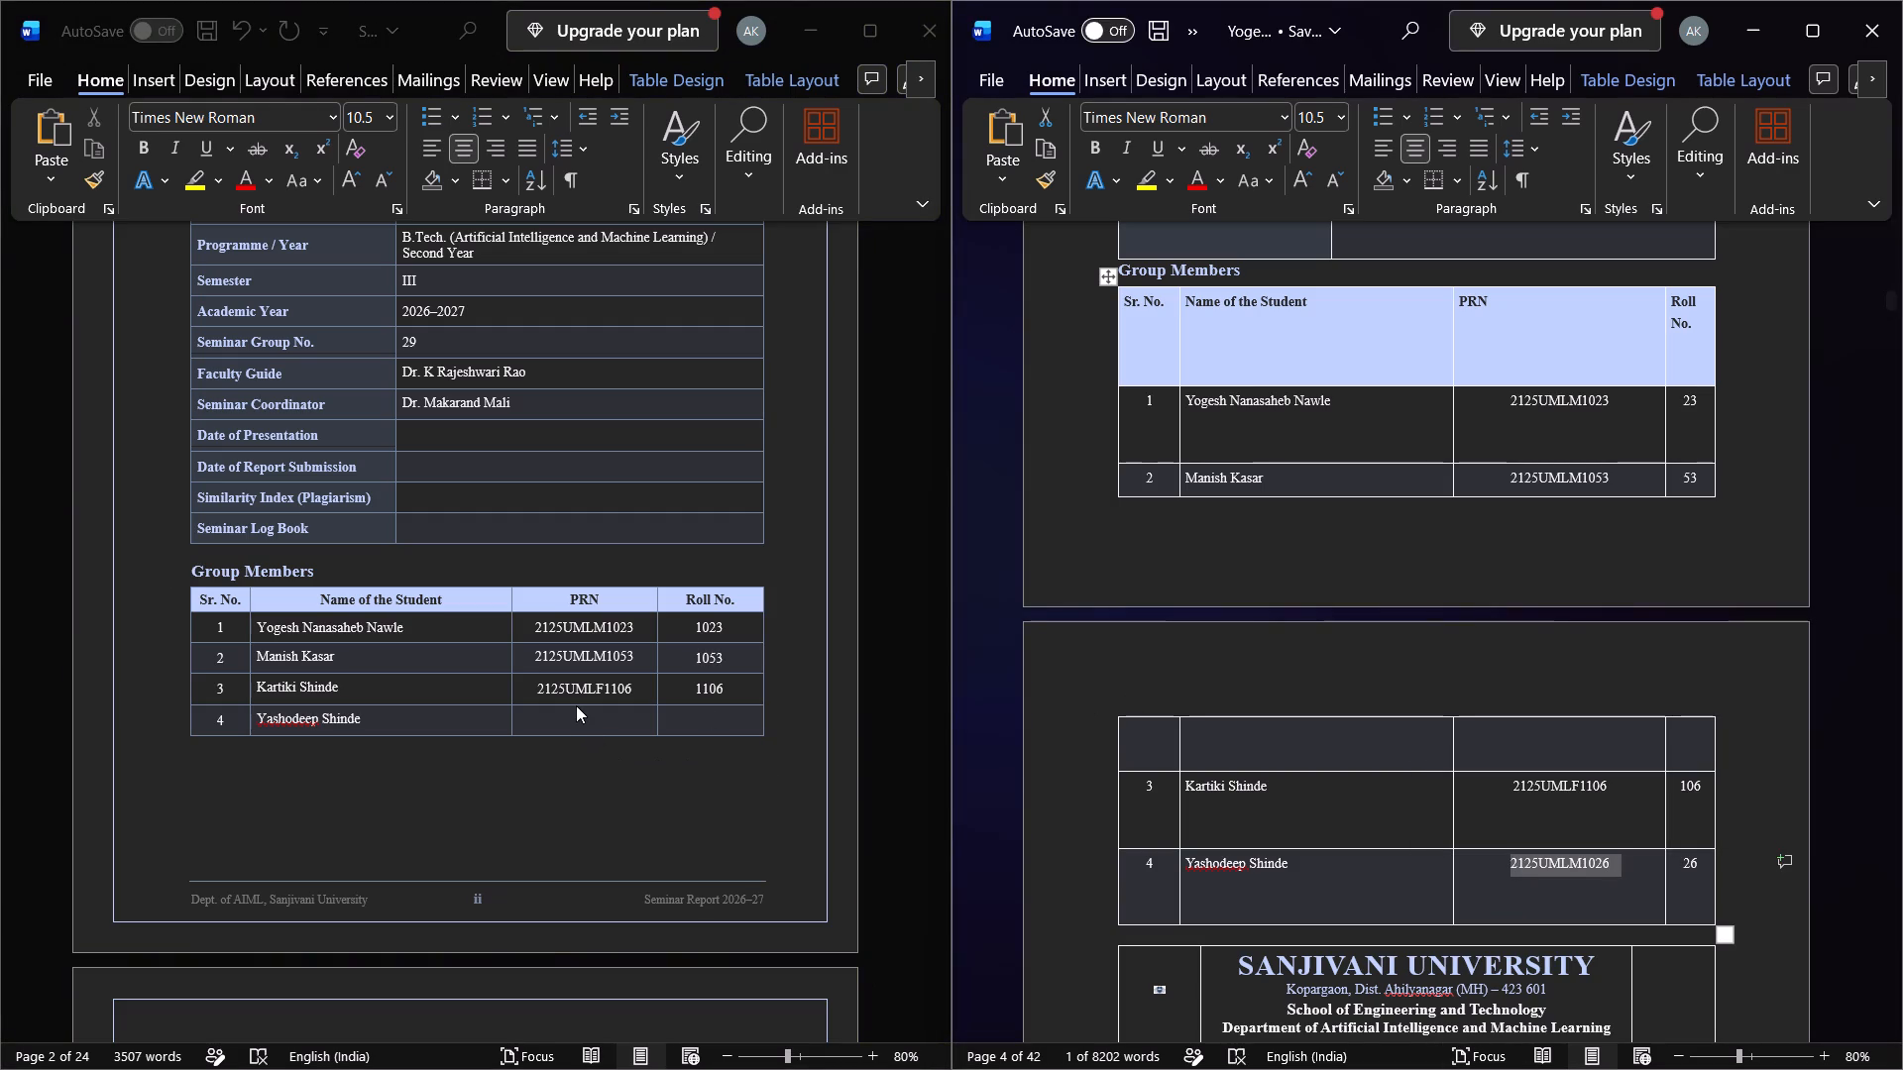
left_click(576, 705)
left_click(573, 717)
key("ctrl+v")
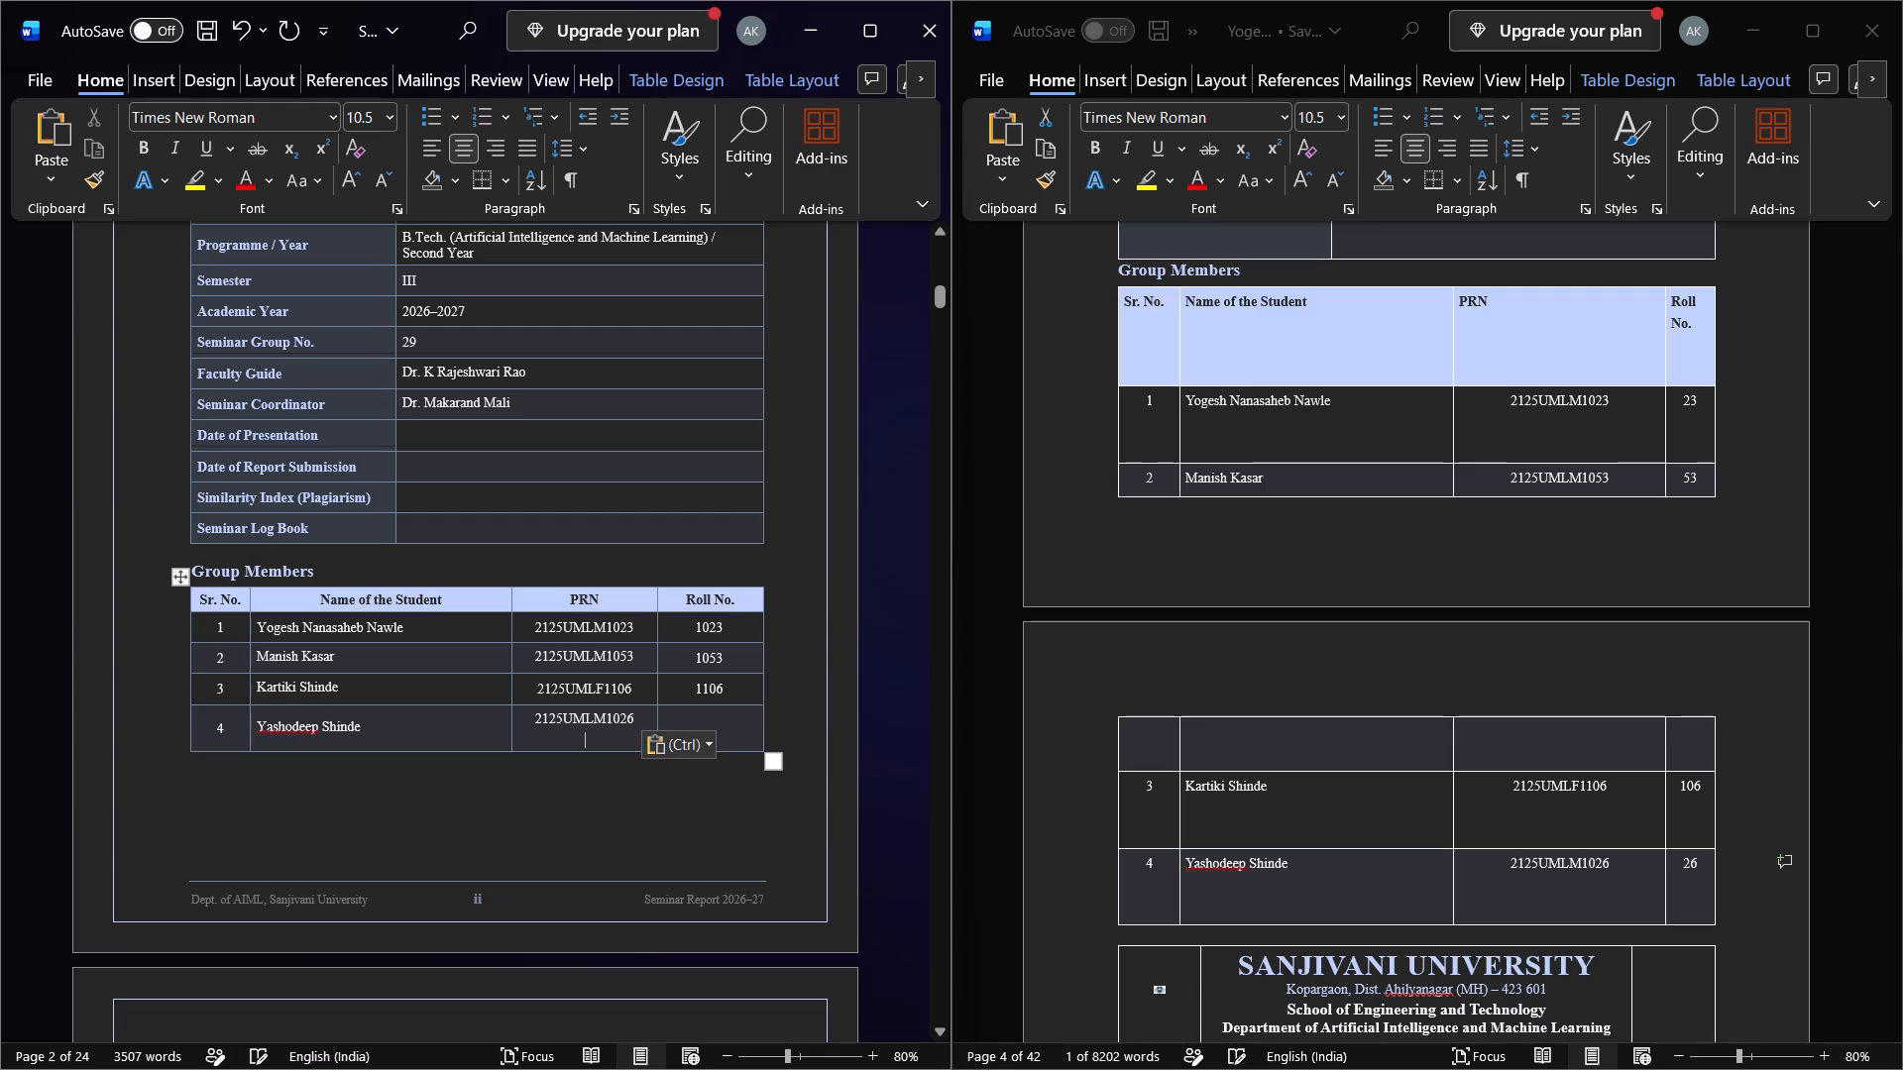
key("BackSpace")
key("BackSpace")
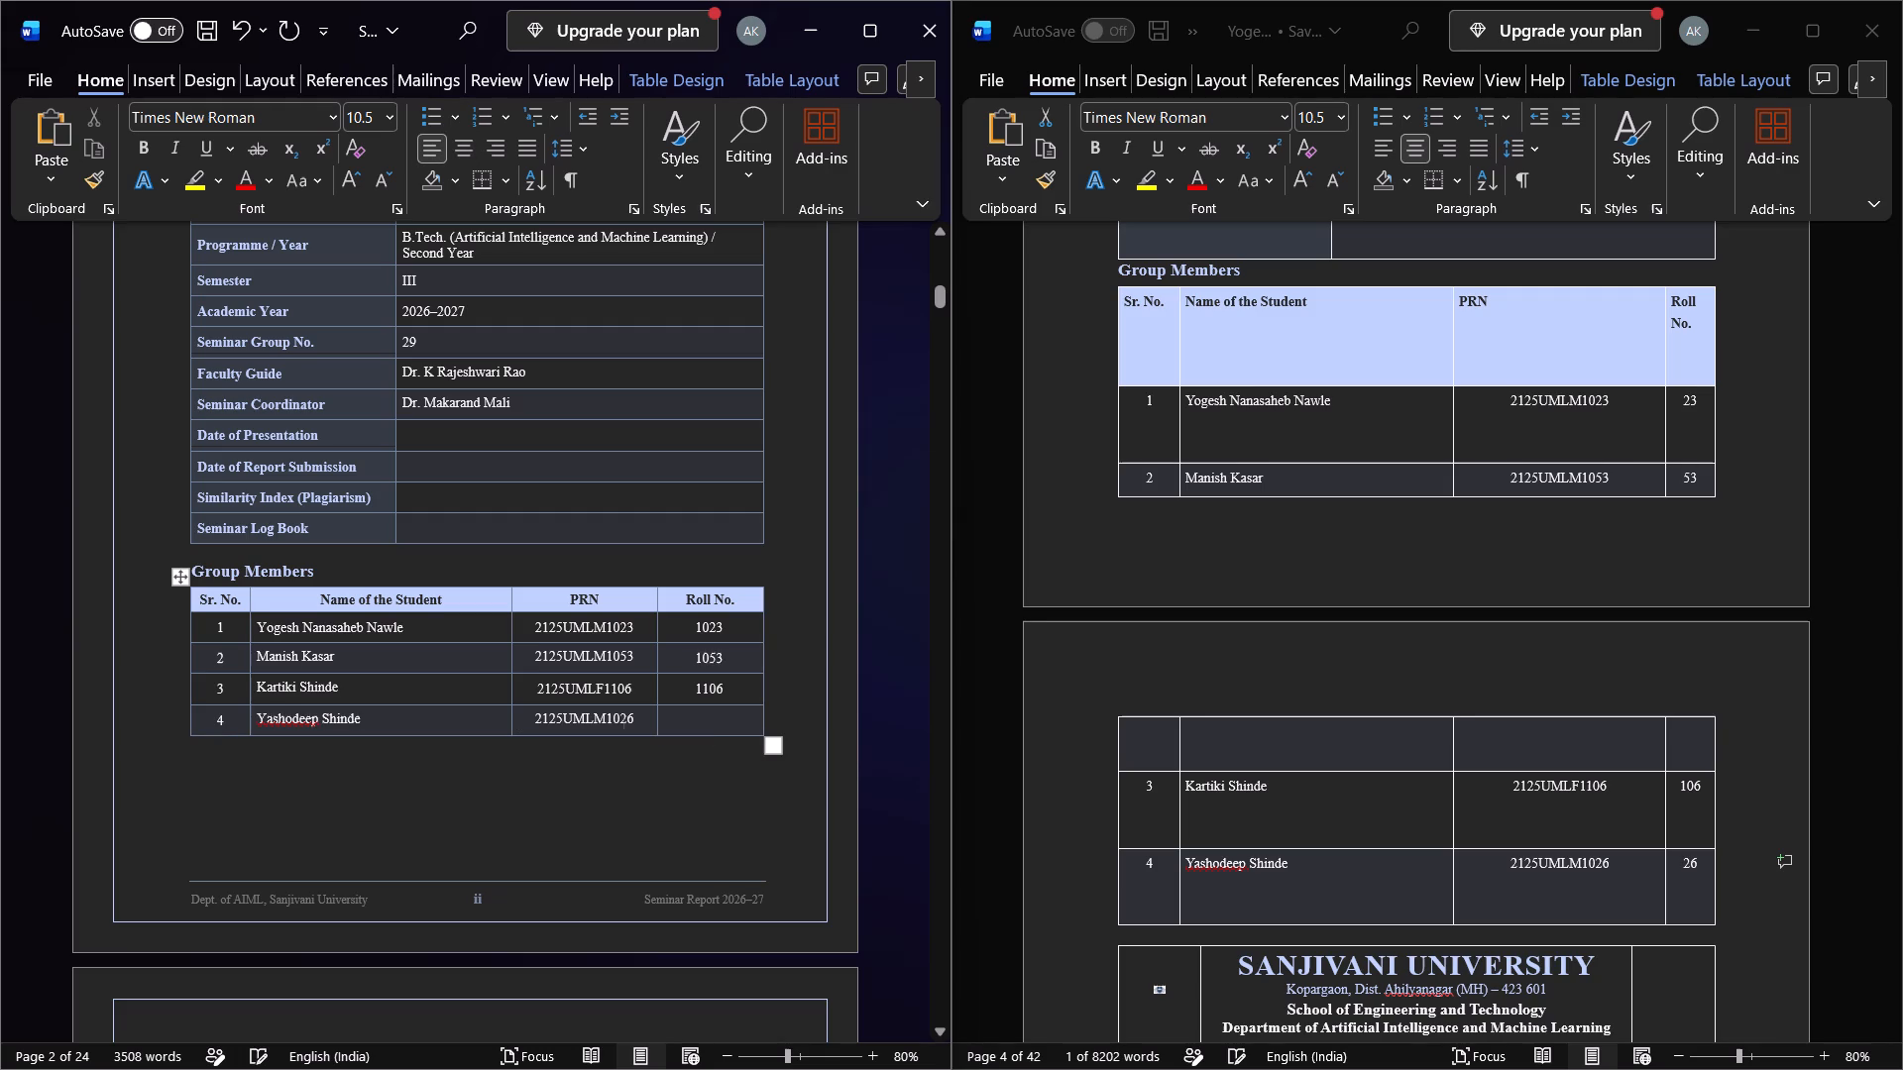
Enter the last four digits of the fourth student's PRN in the row 4 Roll No. cell of the template.
left_click(695, 721)
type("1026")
left_click(726, 813)
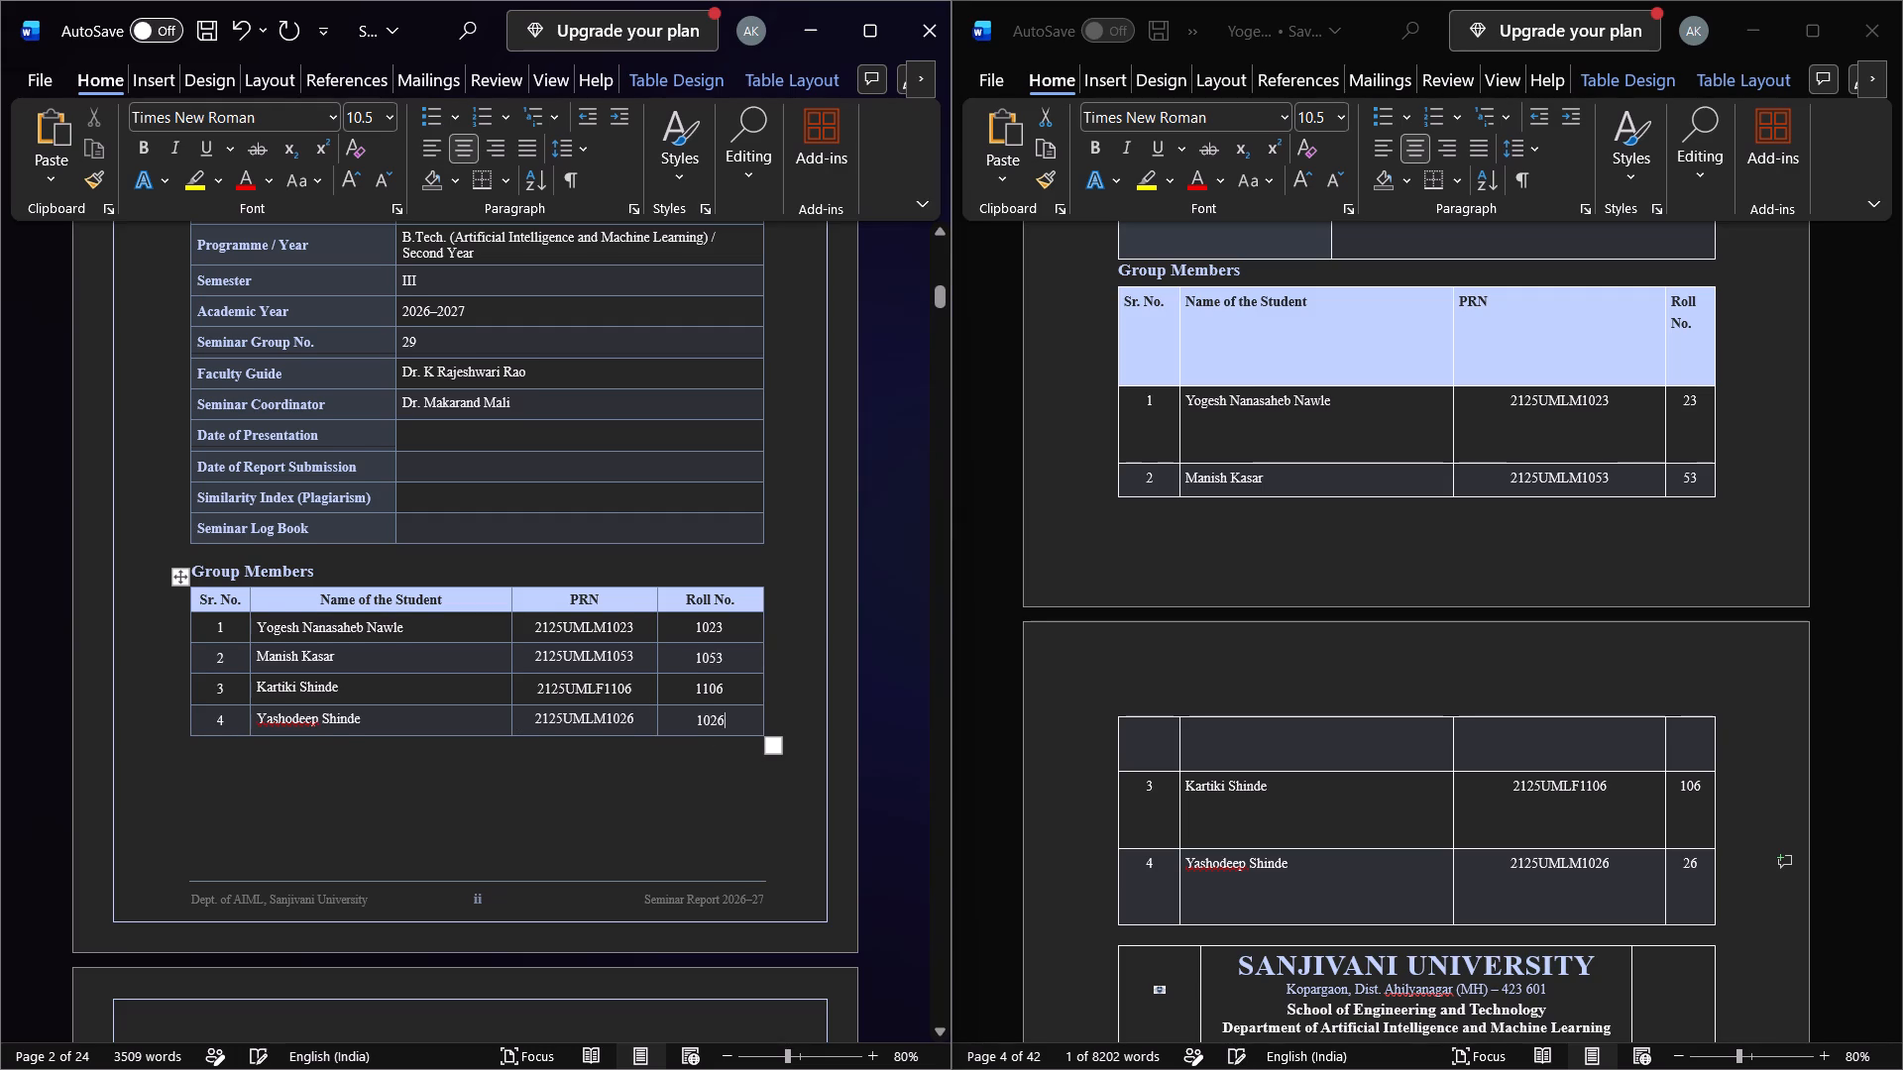
Compare the Certificate pages of the template and the report, and review the template's submission details and cover page.
scroll(726, 802, "down", 1)
scroll(607, 796, "down", 7)
scroll(1599, 747, "down", 5)
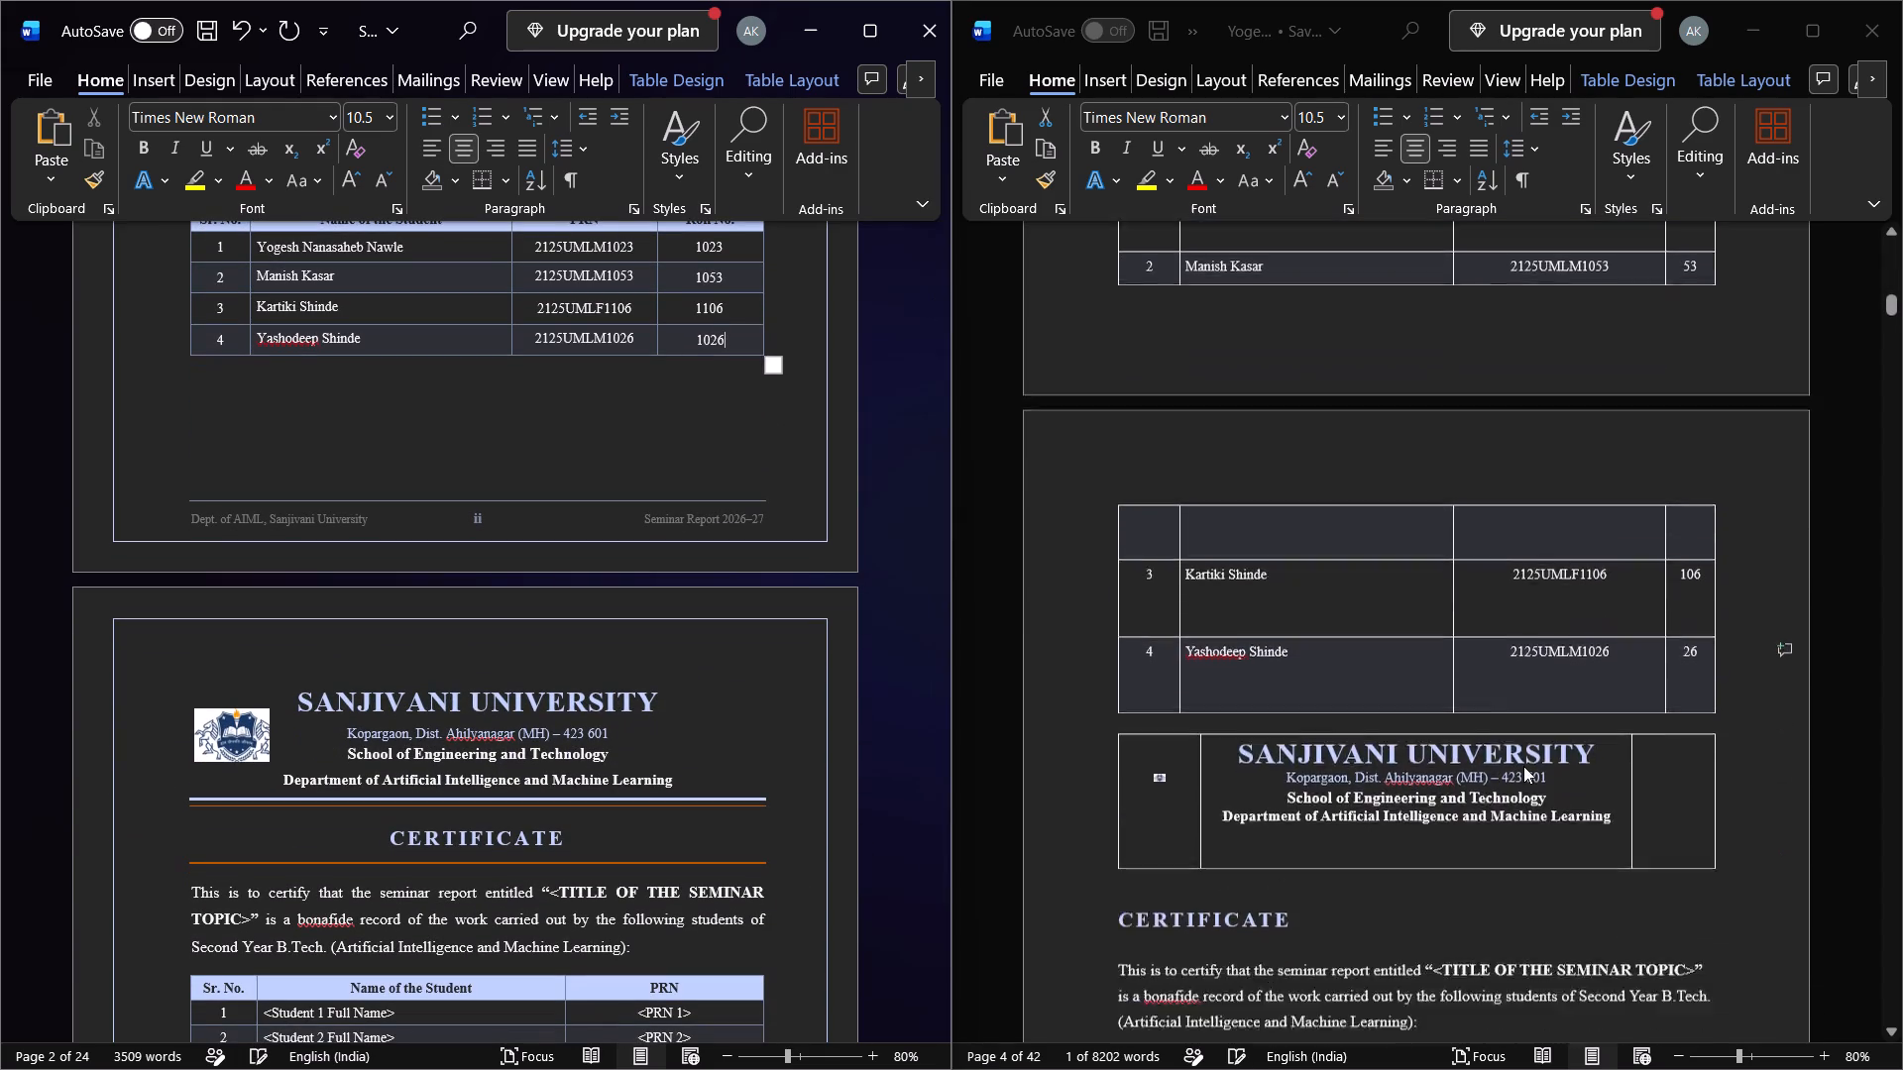
scroll(1523, 766, "down", 12)
scroll(1478, 794, "up", 1)
scroll(381, 882, "down", 4)
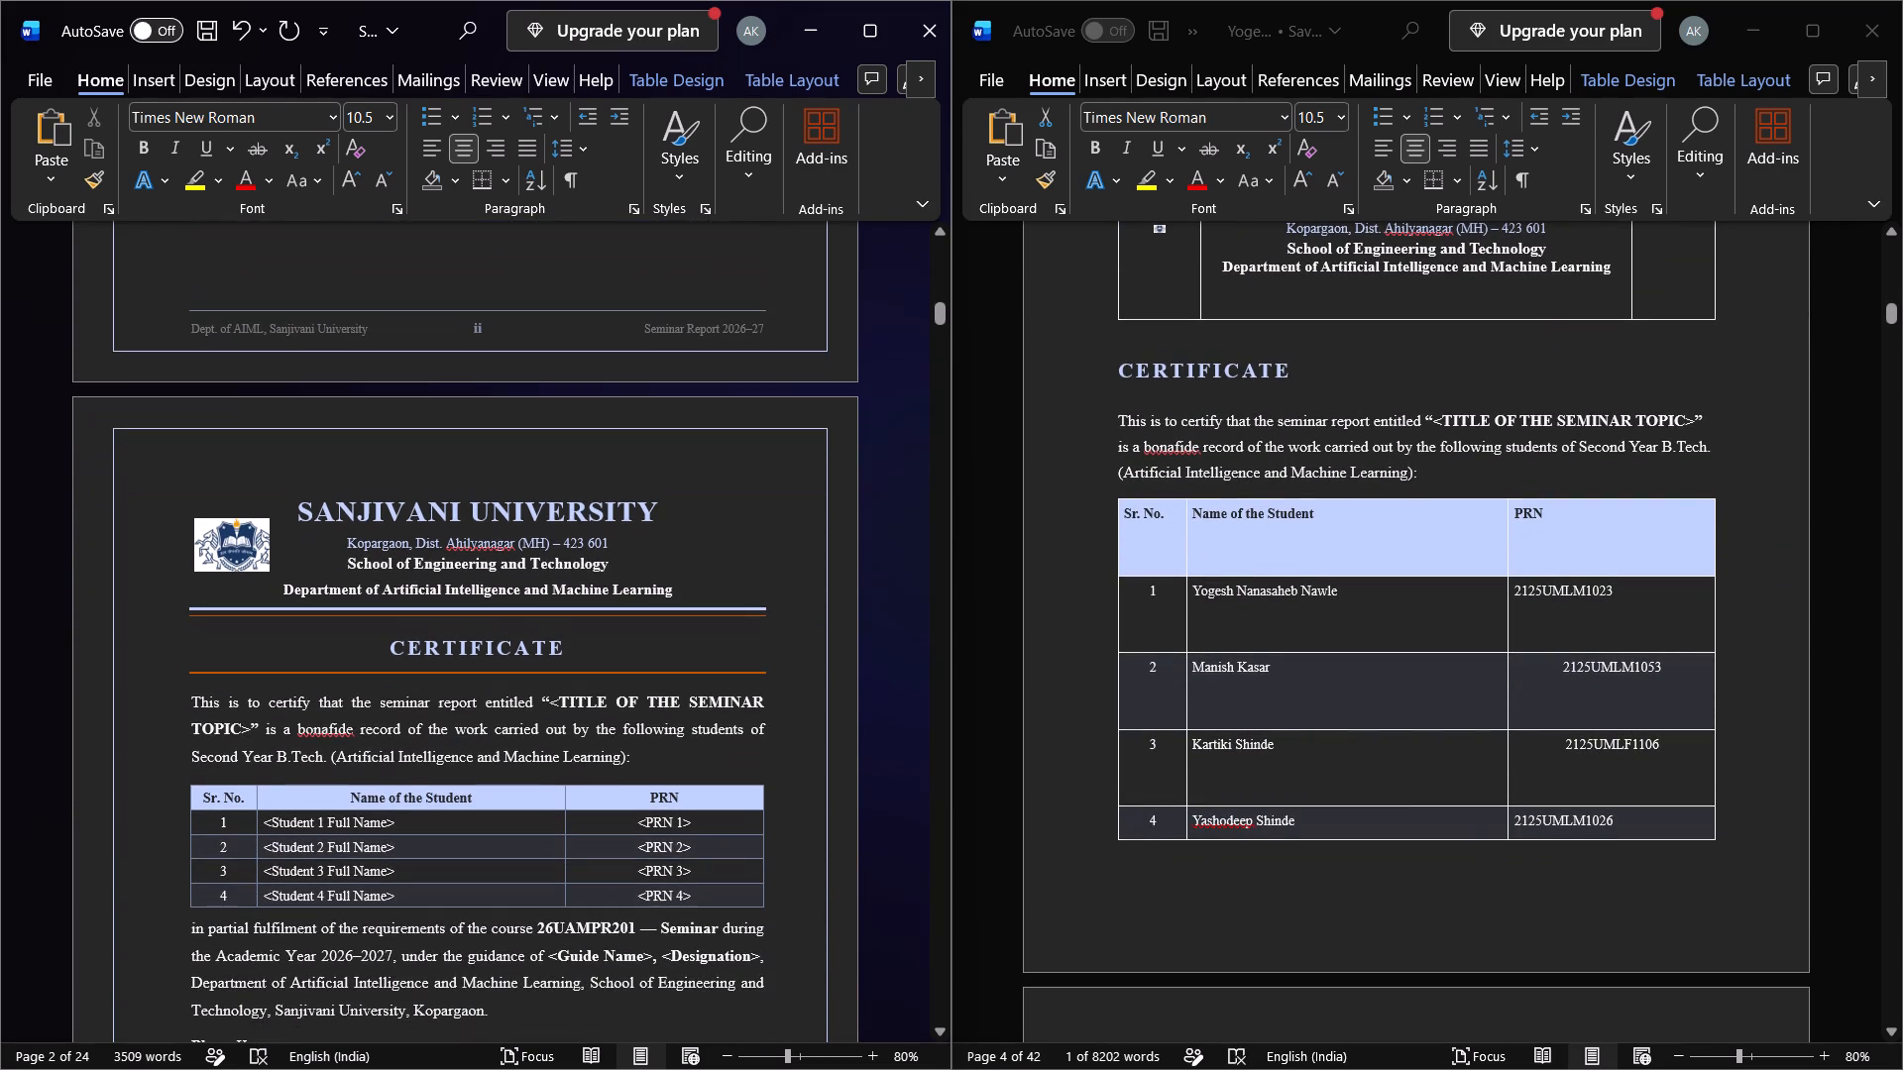
scroll(367, 877, "down", 1)
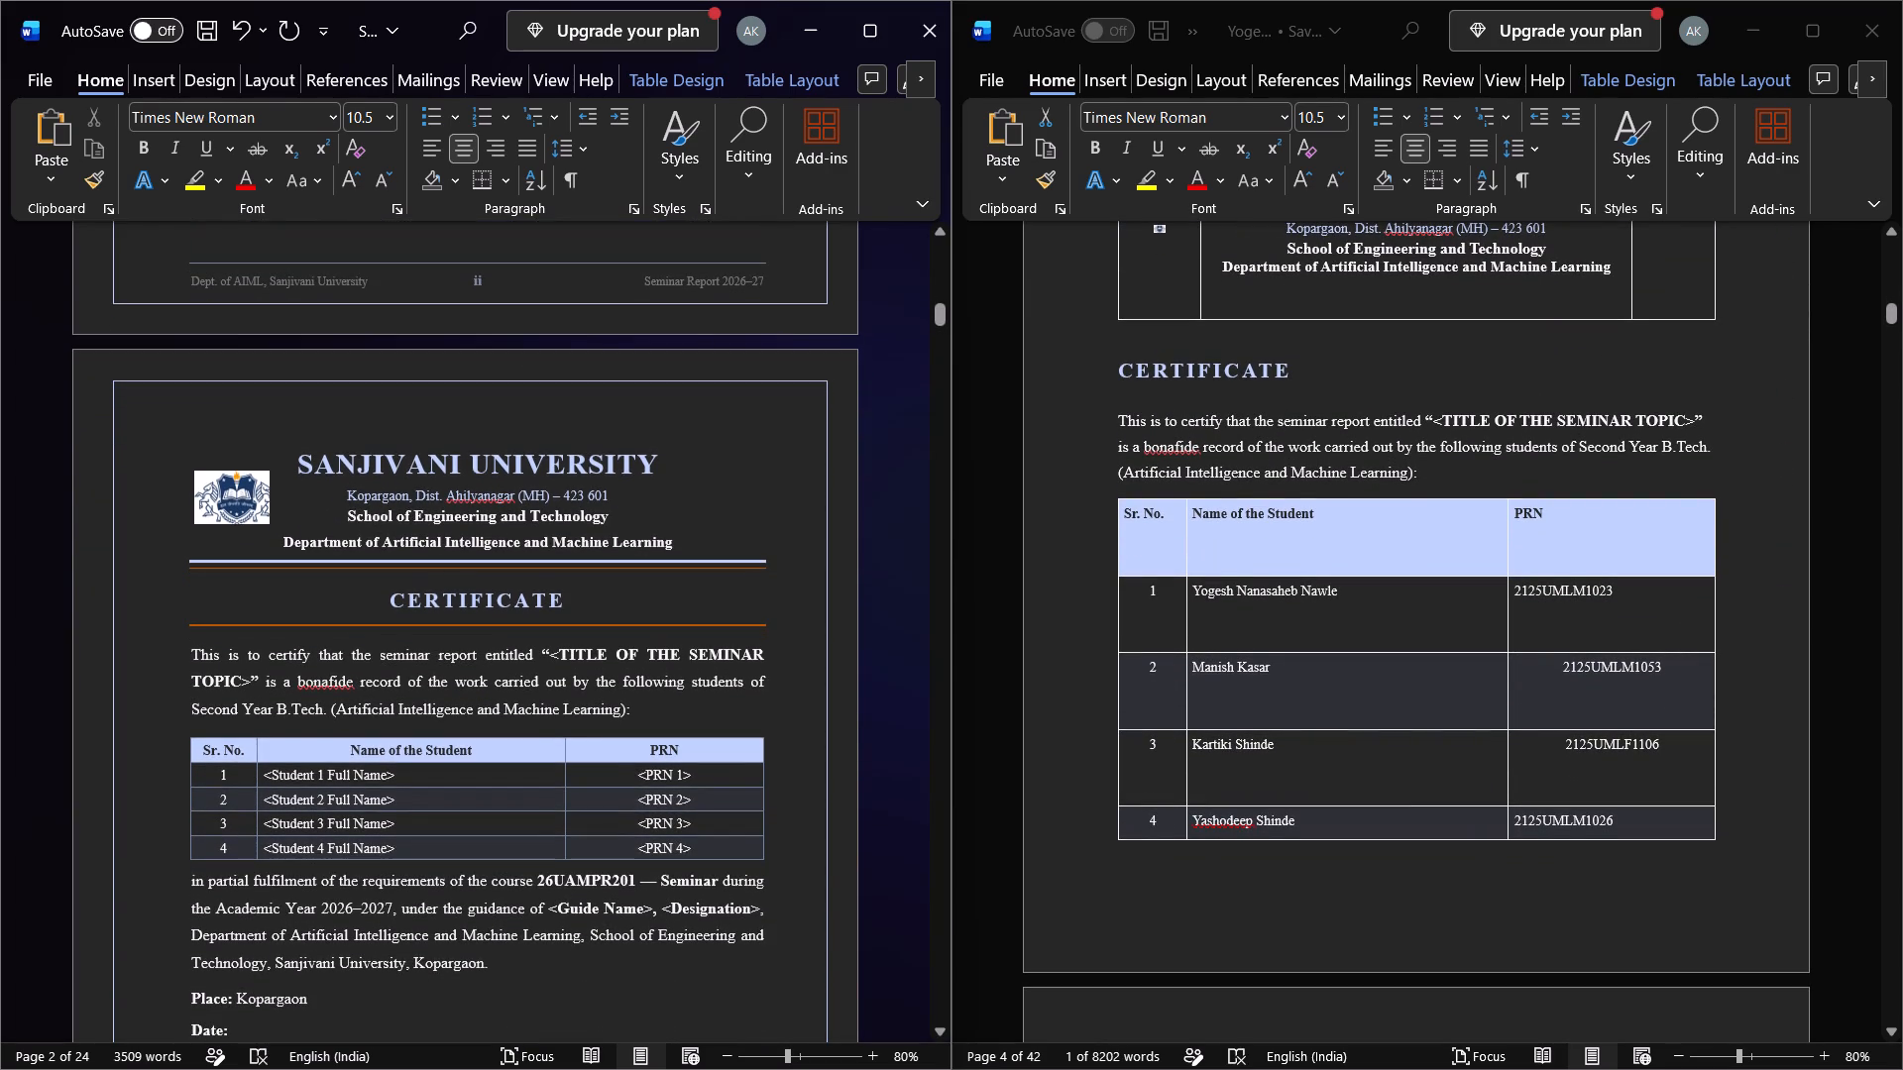
scroll(652, 910, "down", 2)
scroll(338, 770, "down", 2)
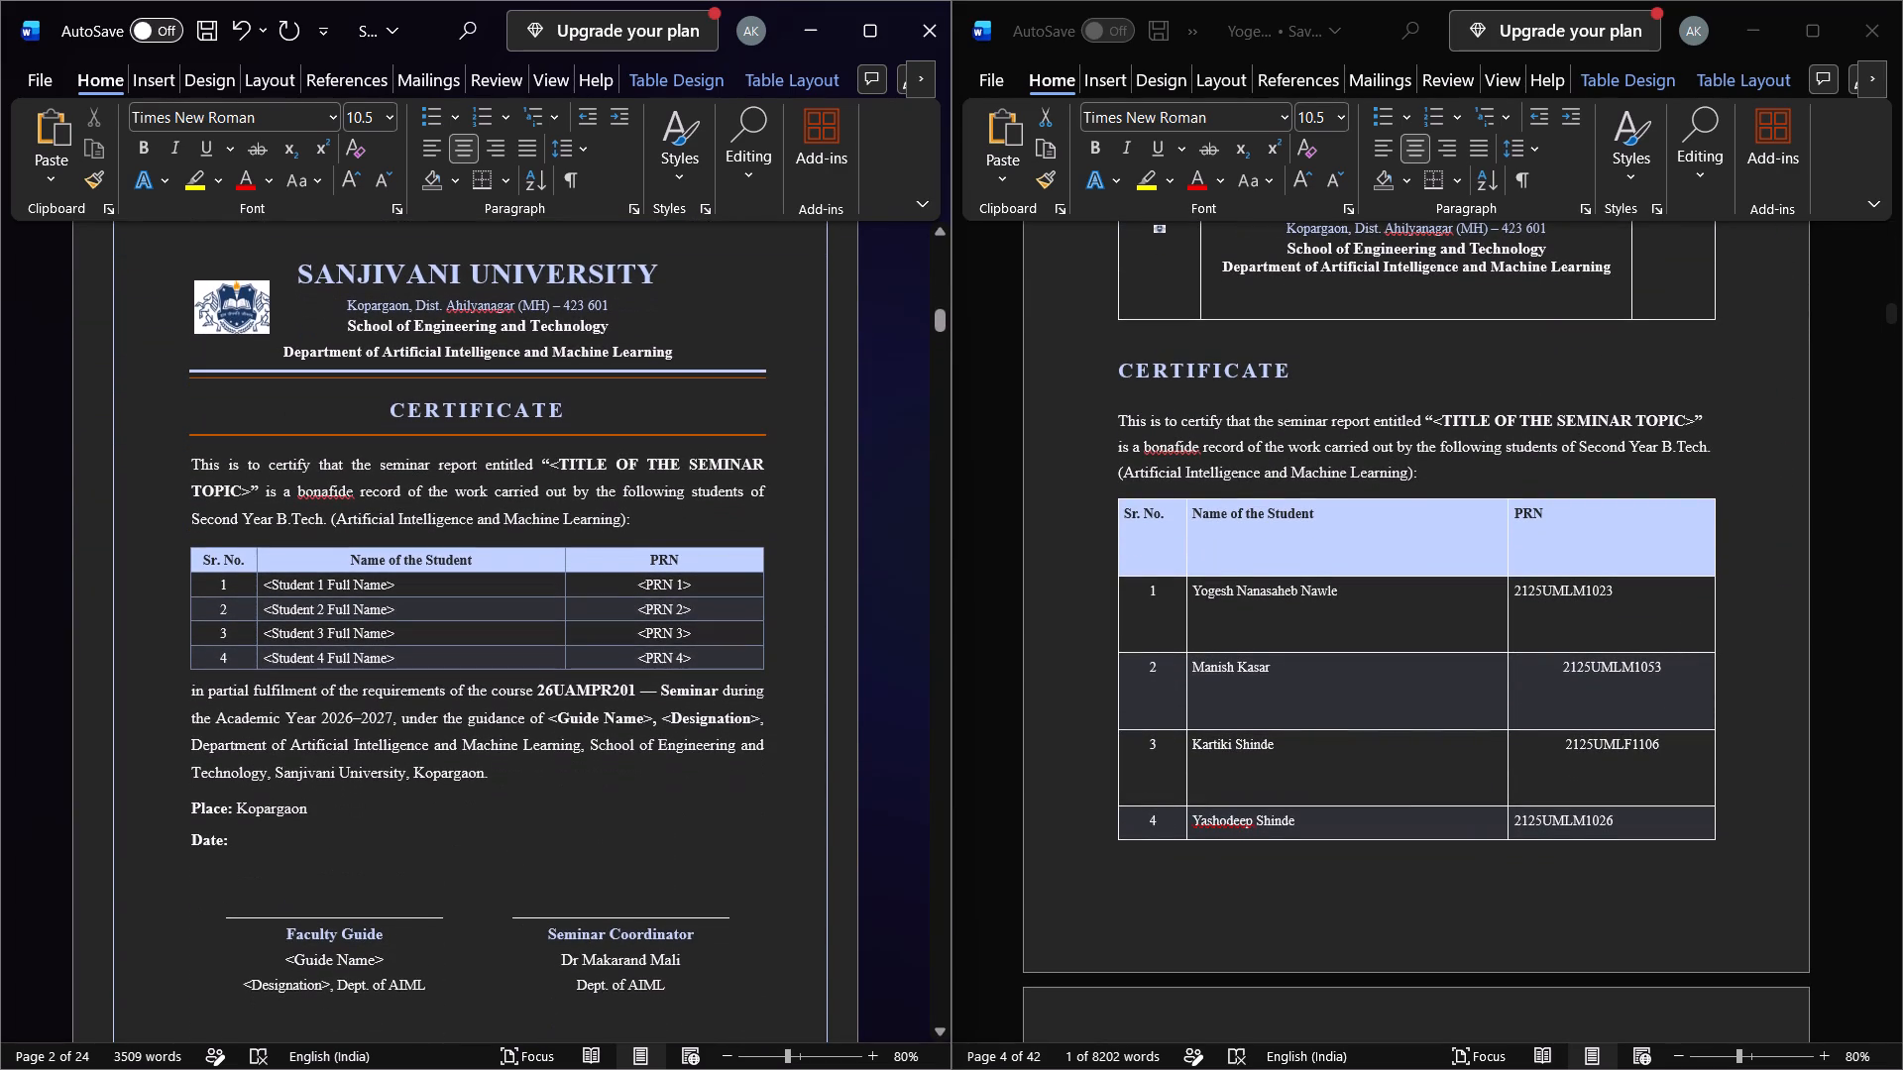
scroll(338, 770, "up", 20)
scroll(338, 770, "up", 2)
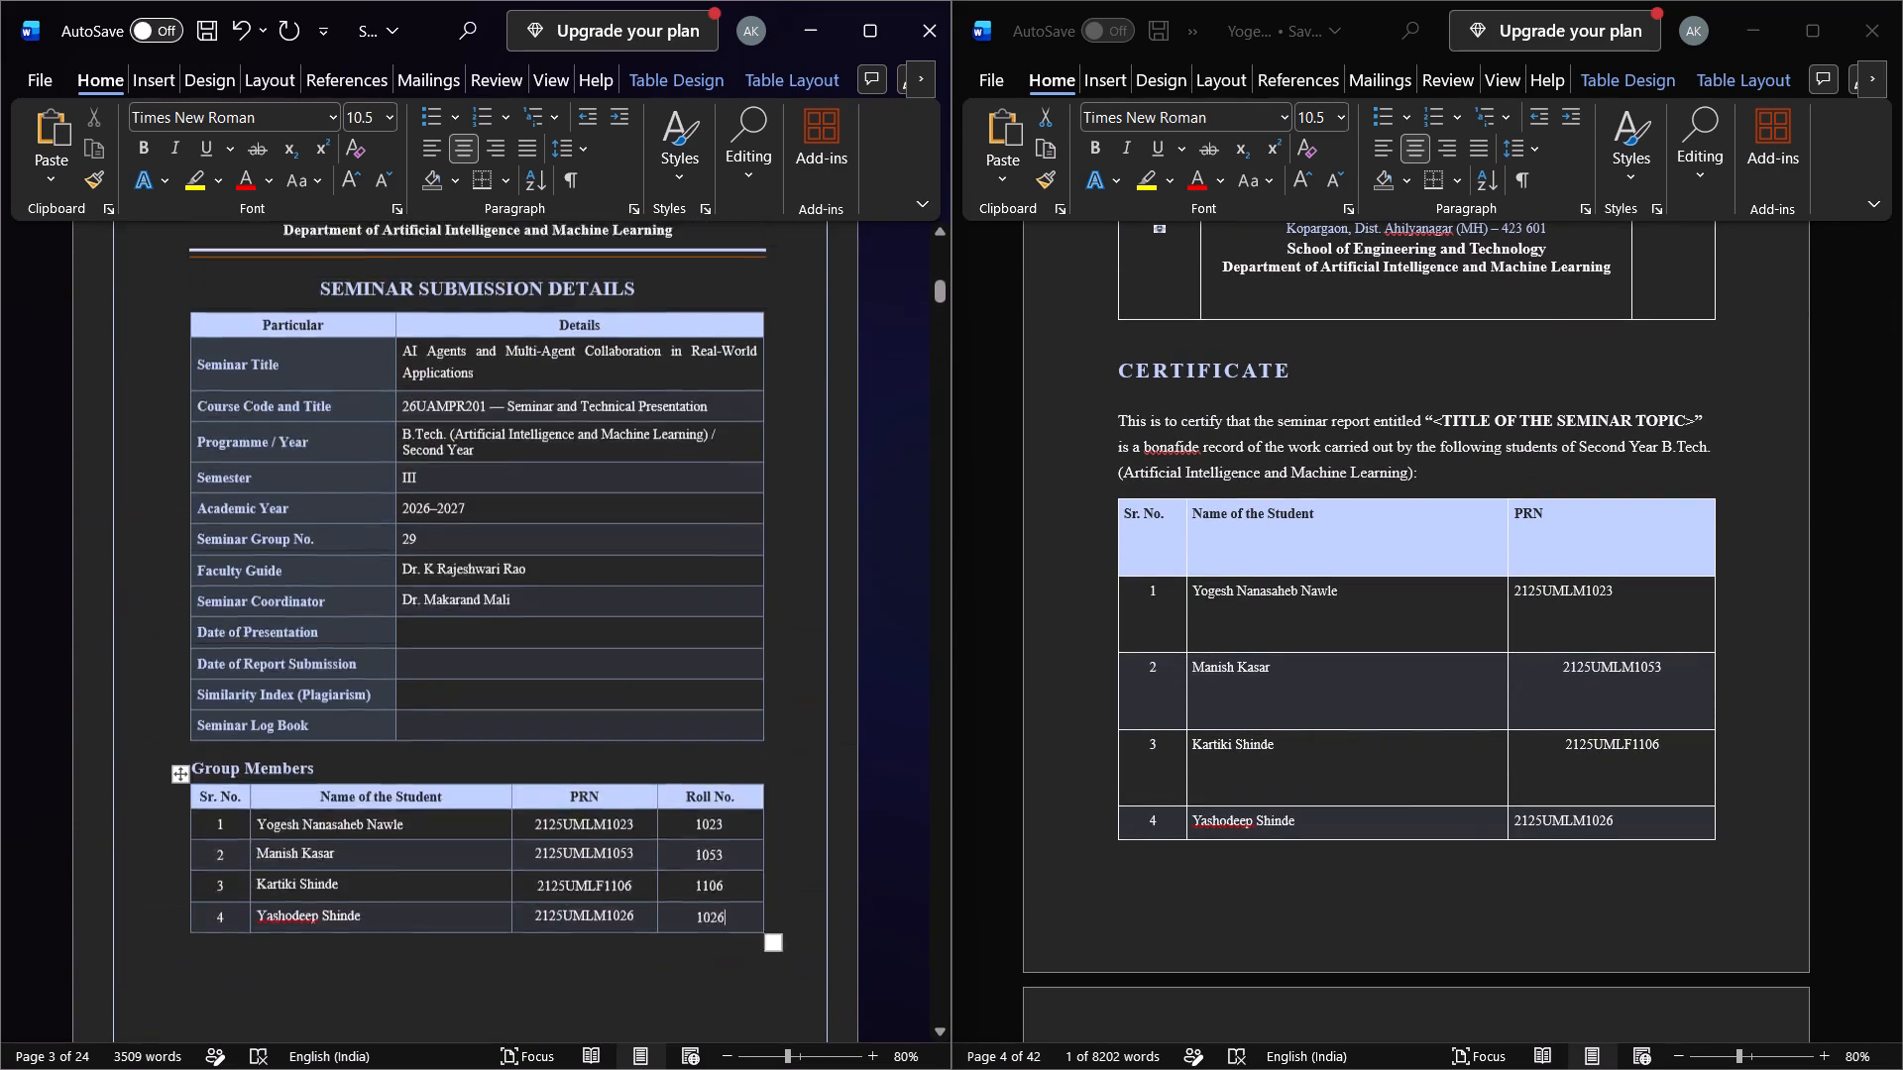
scroll(338, 770, "up", 10)
scroll(338, 770, "up", 16)
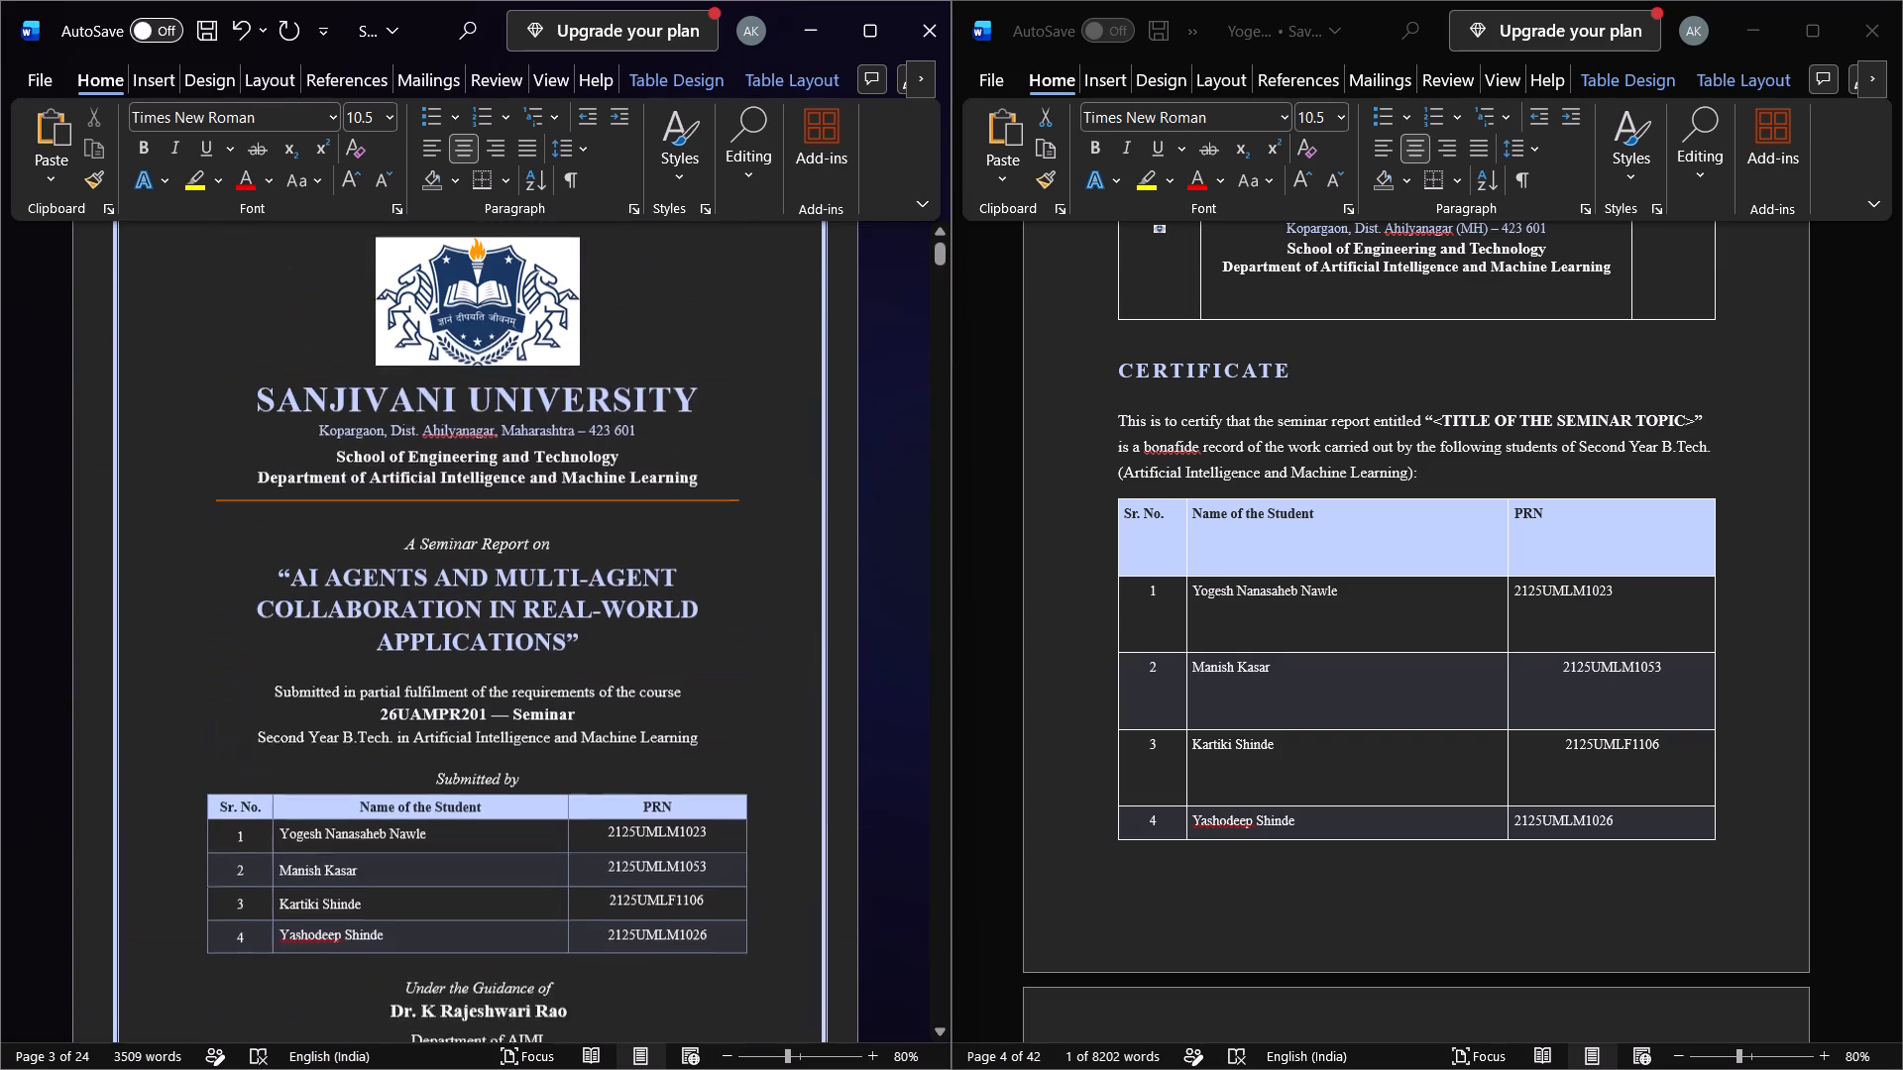
Review the template's cover page, Seminar Submission Details and Group Members table through to the unfilled Certificate page.
scroll(338, 770, "up", 4)
scroll(338, 770, "down", 6)
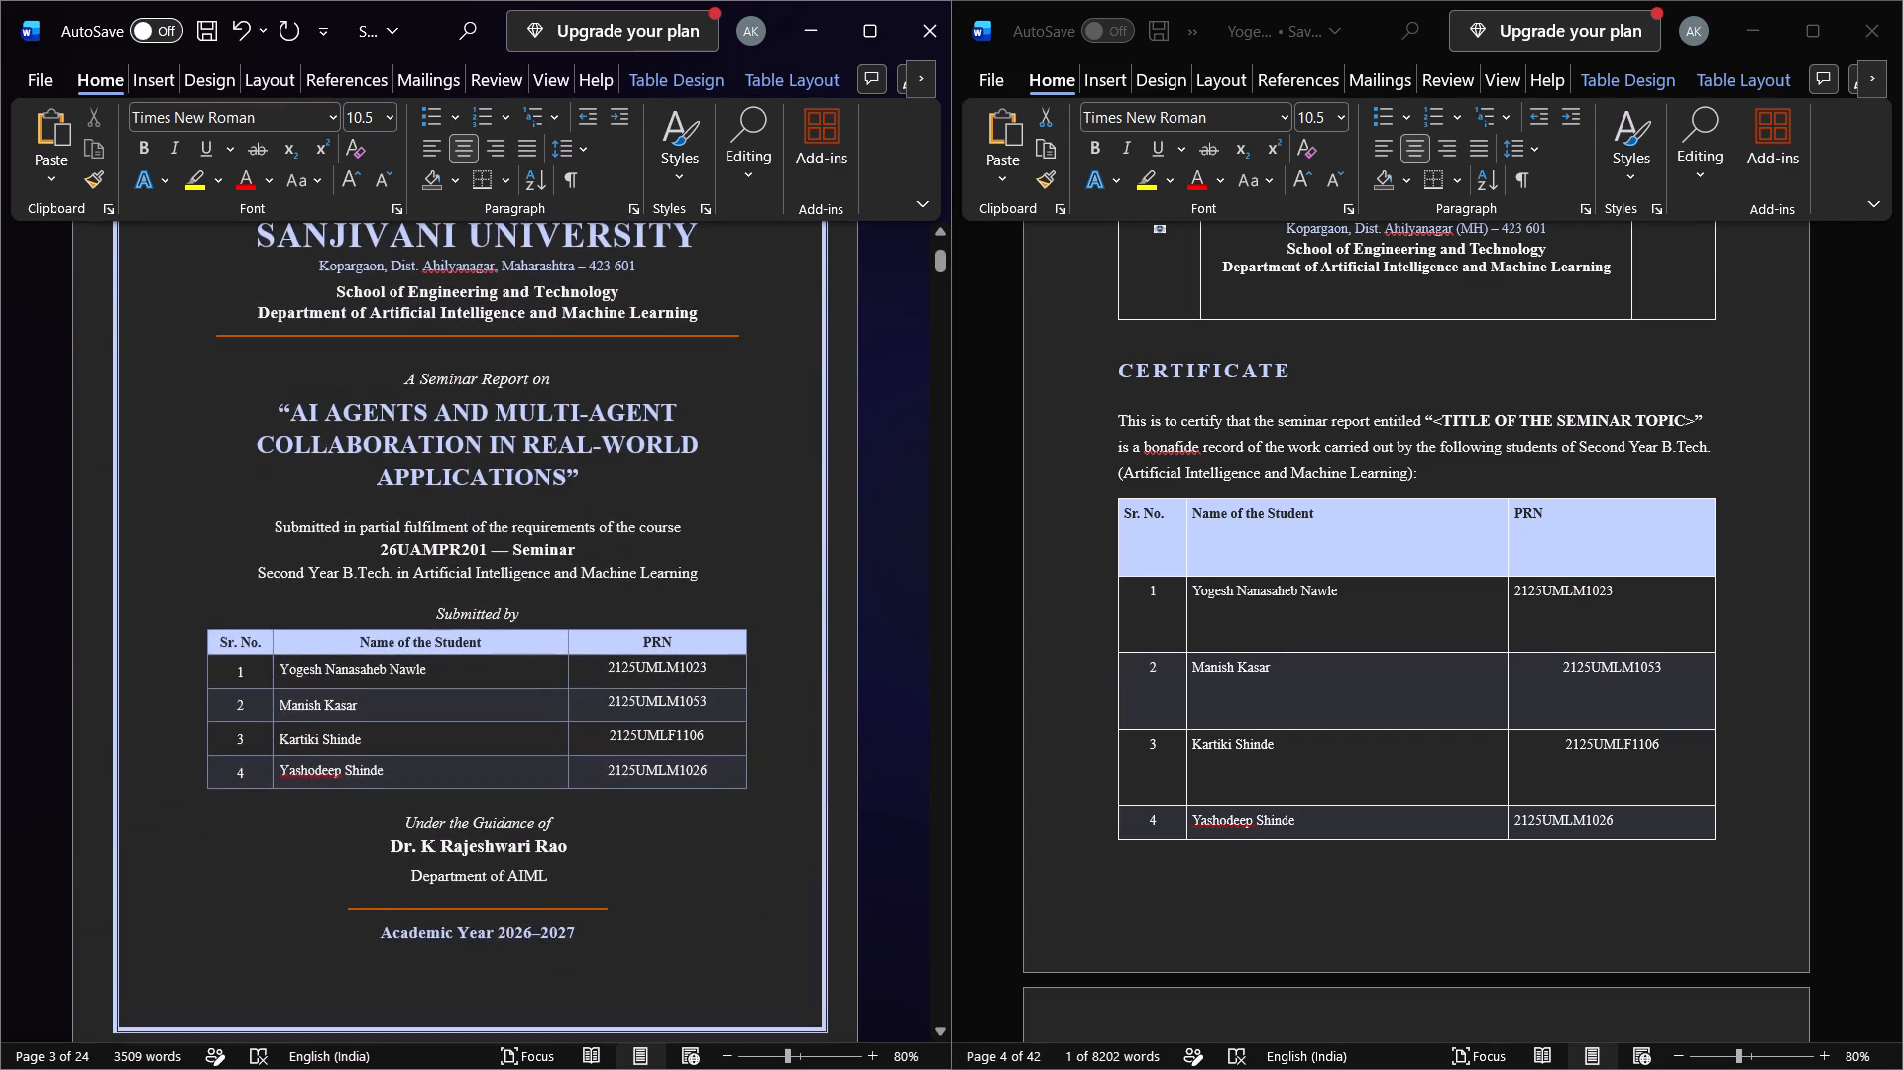
scroll(338, 770, "down", 15)
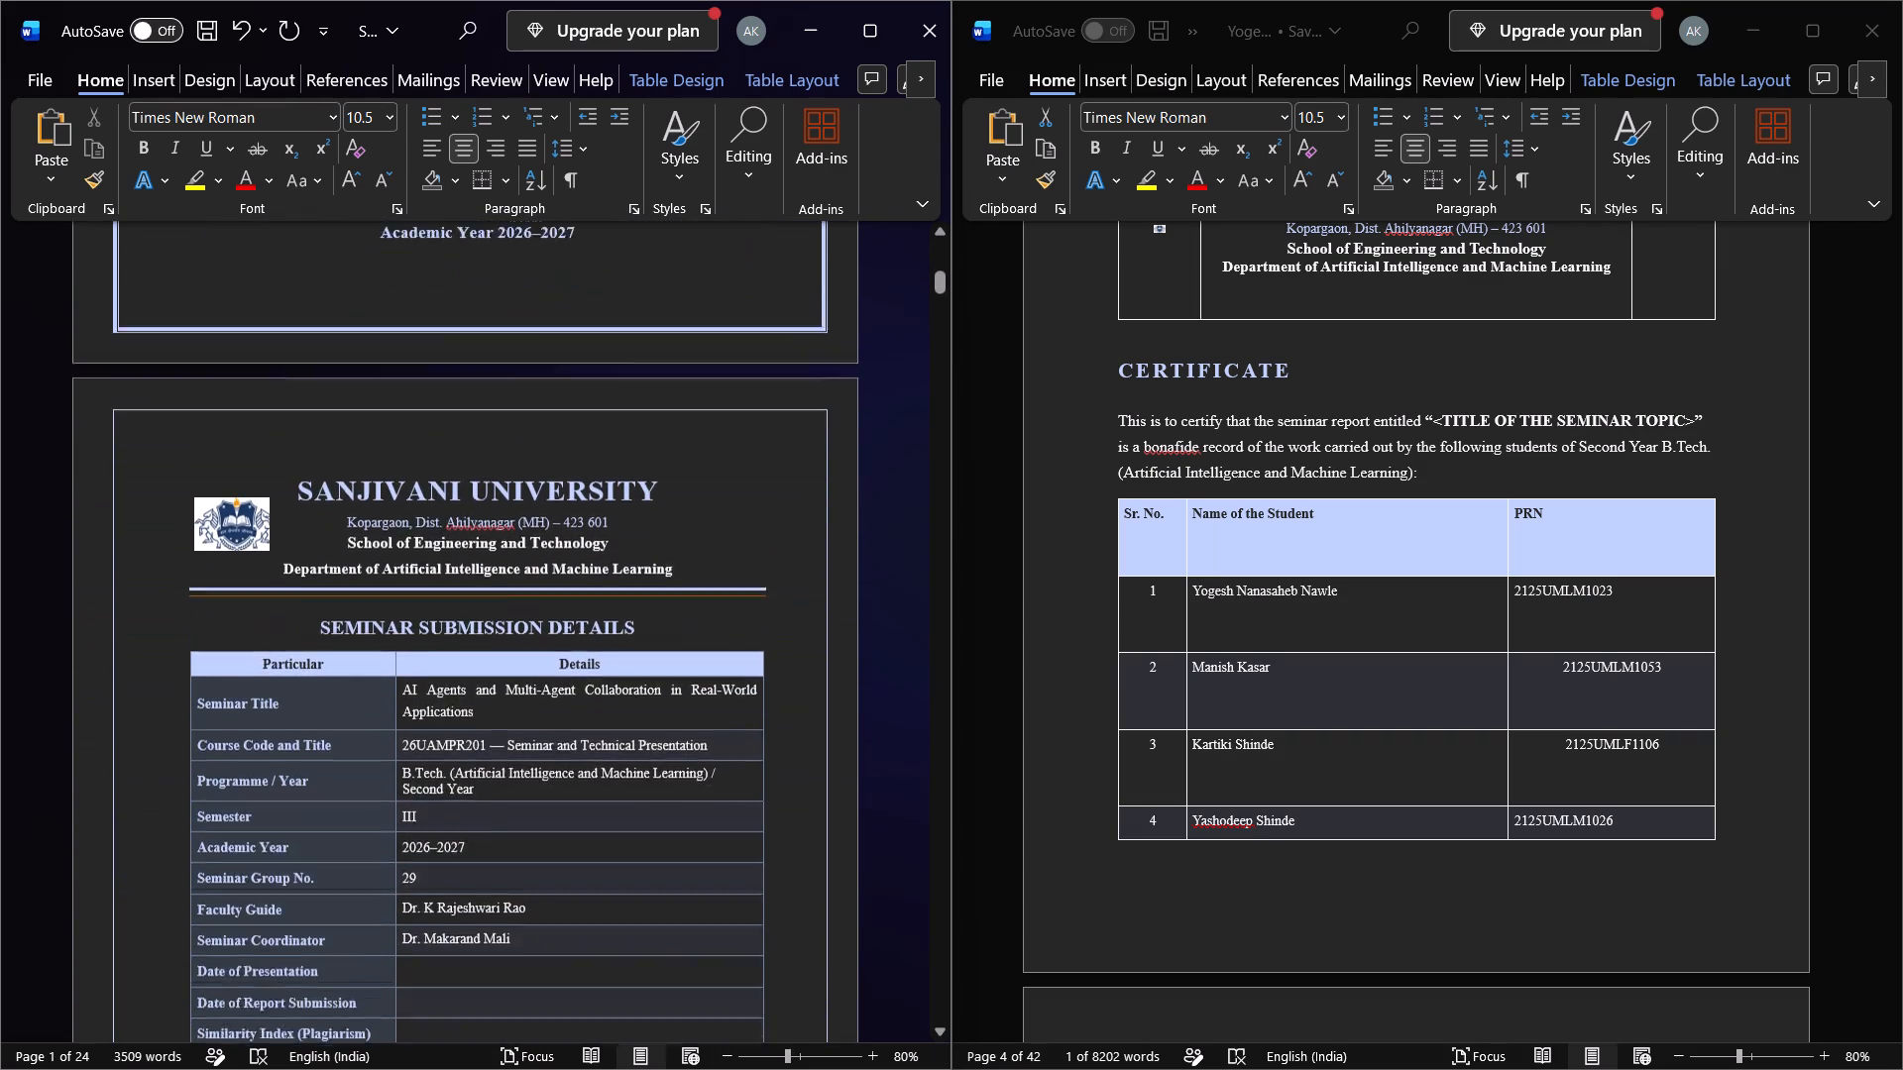
scroll(338, 770, "down", 7)
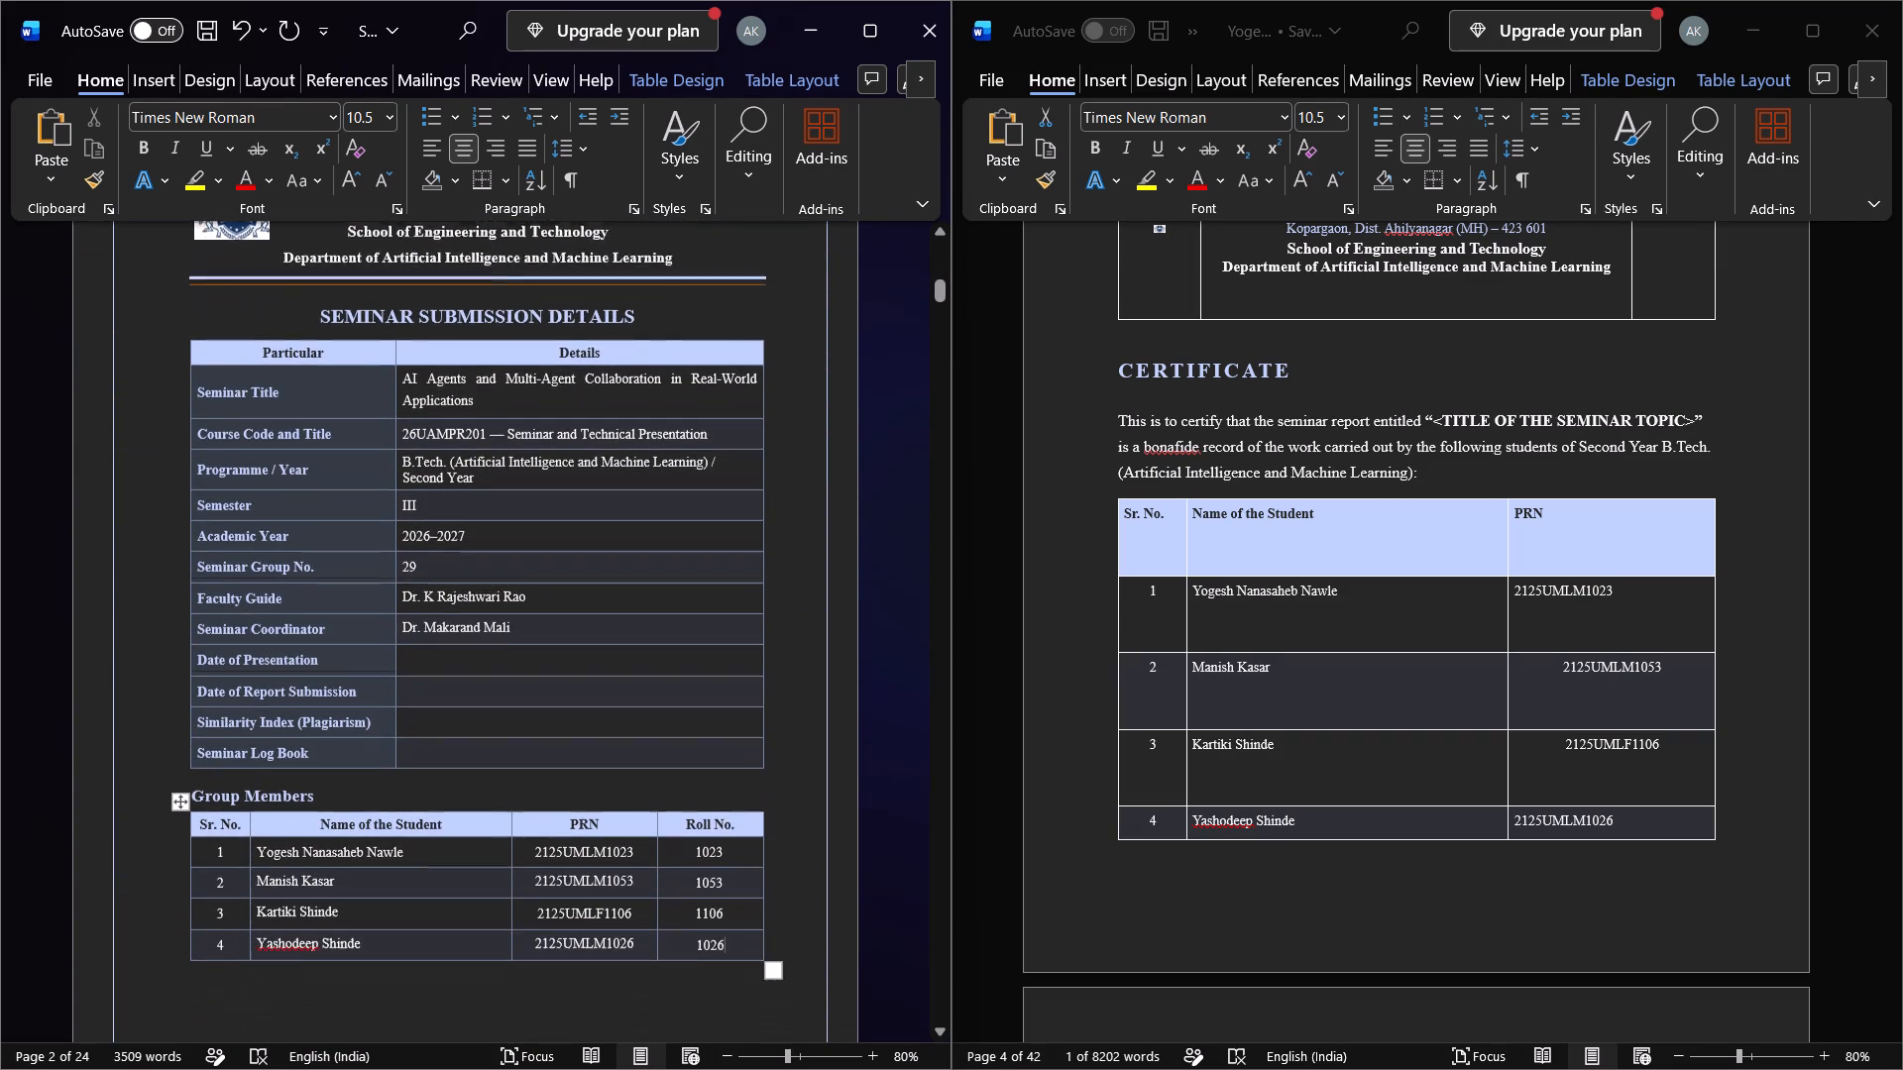
scroll(338, 780, "down", 13)
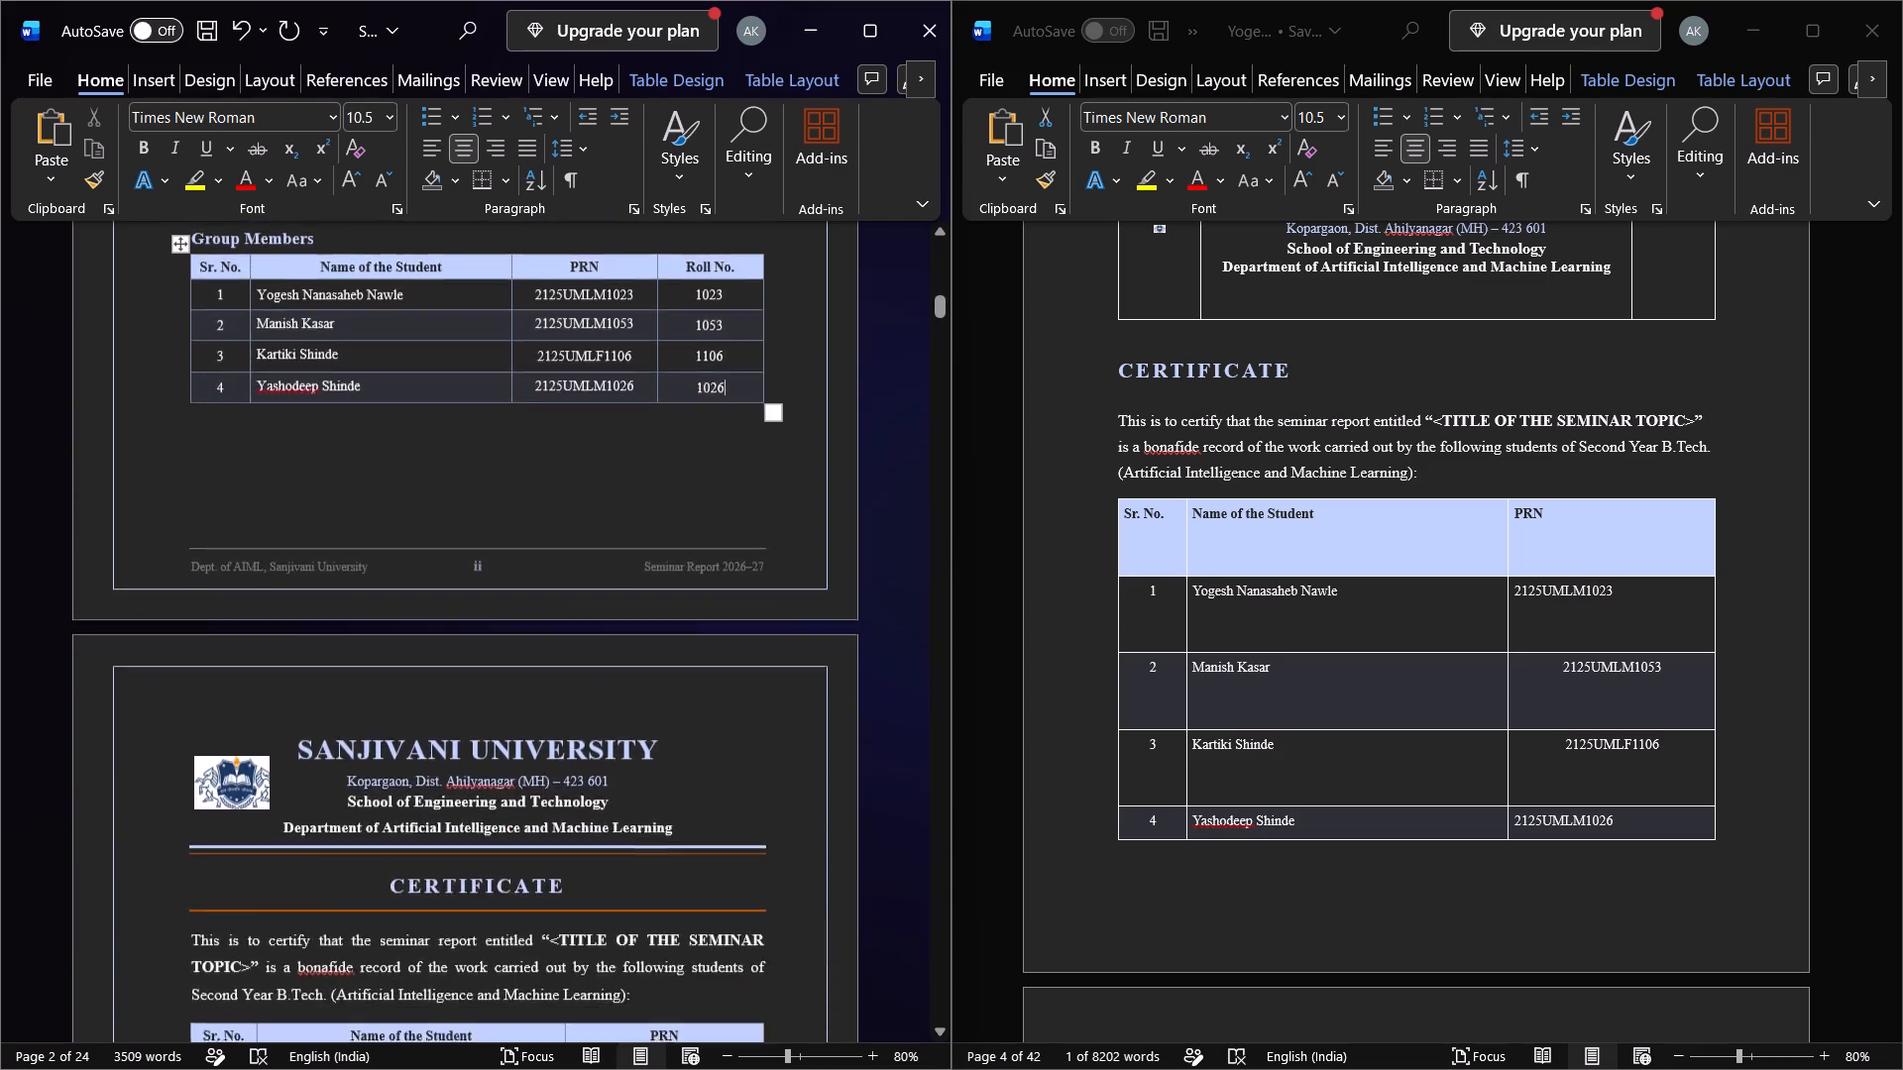
scroll(342, 800, "down", 5)
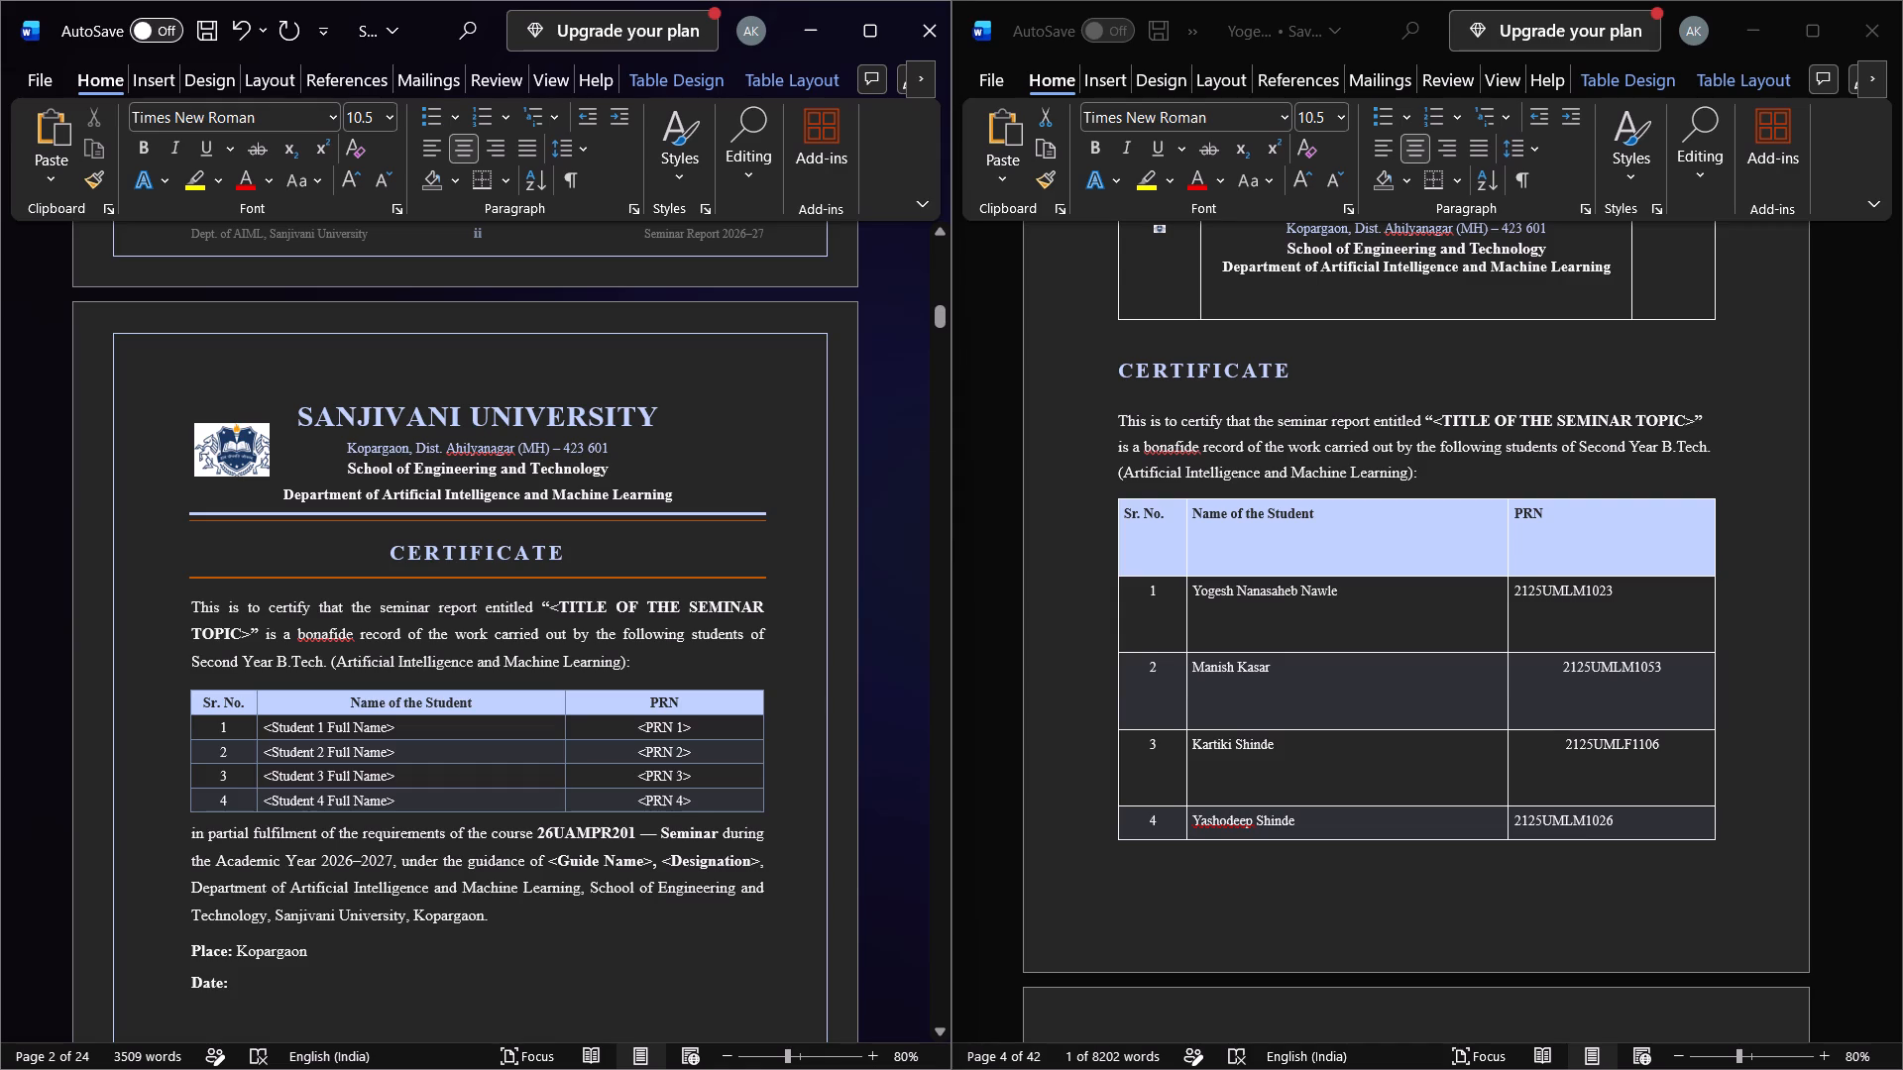
Delete the <TITLE OF THE SEMINAR TOPIC> placeholder text after its opening "<T" in the template's Certificate paragraph.
left_click_drag(244, 632, 190, 632)
left_click_drag(190, 632, 187, 632)
key("BackSpace")
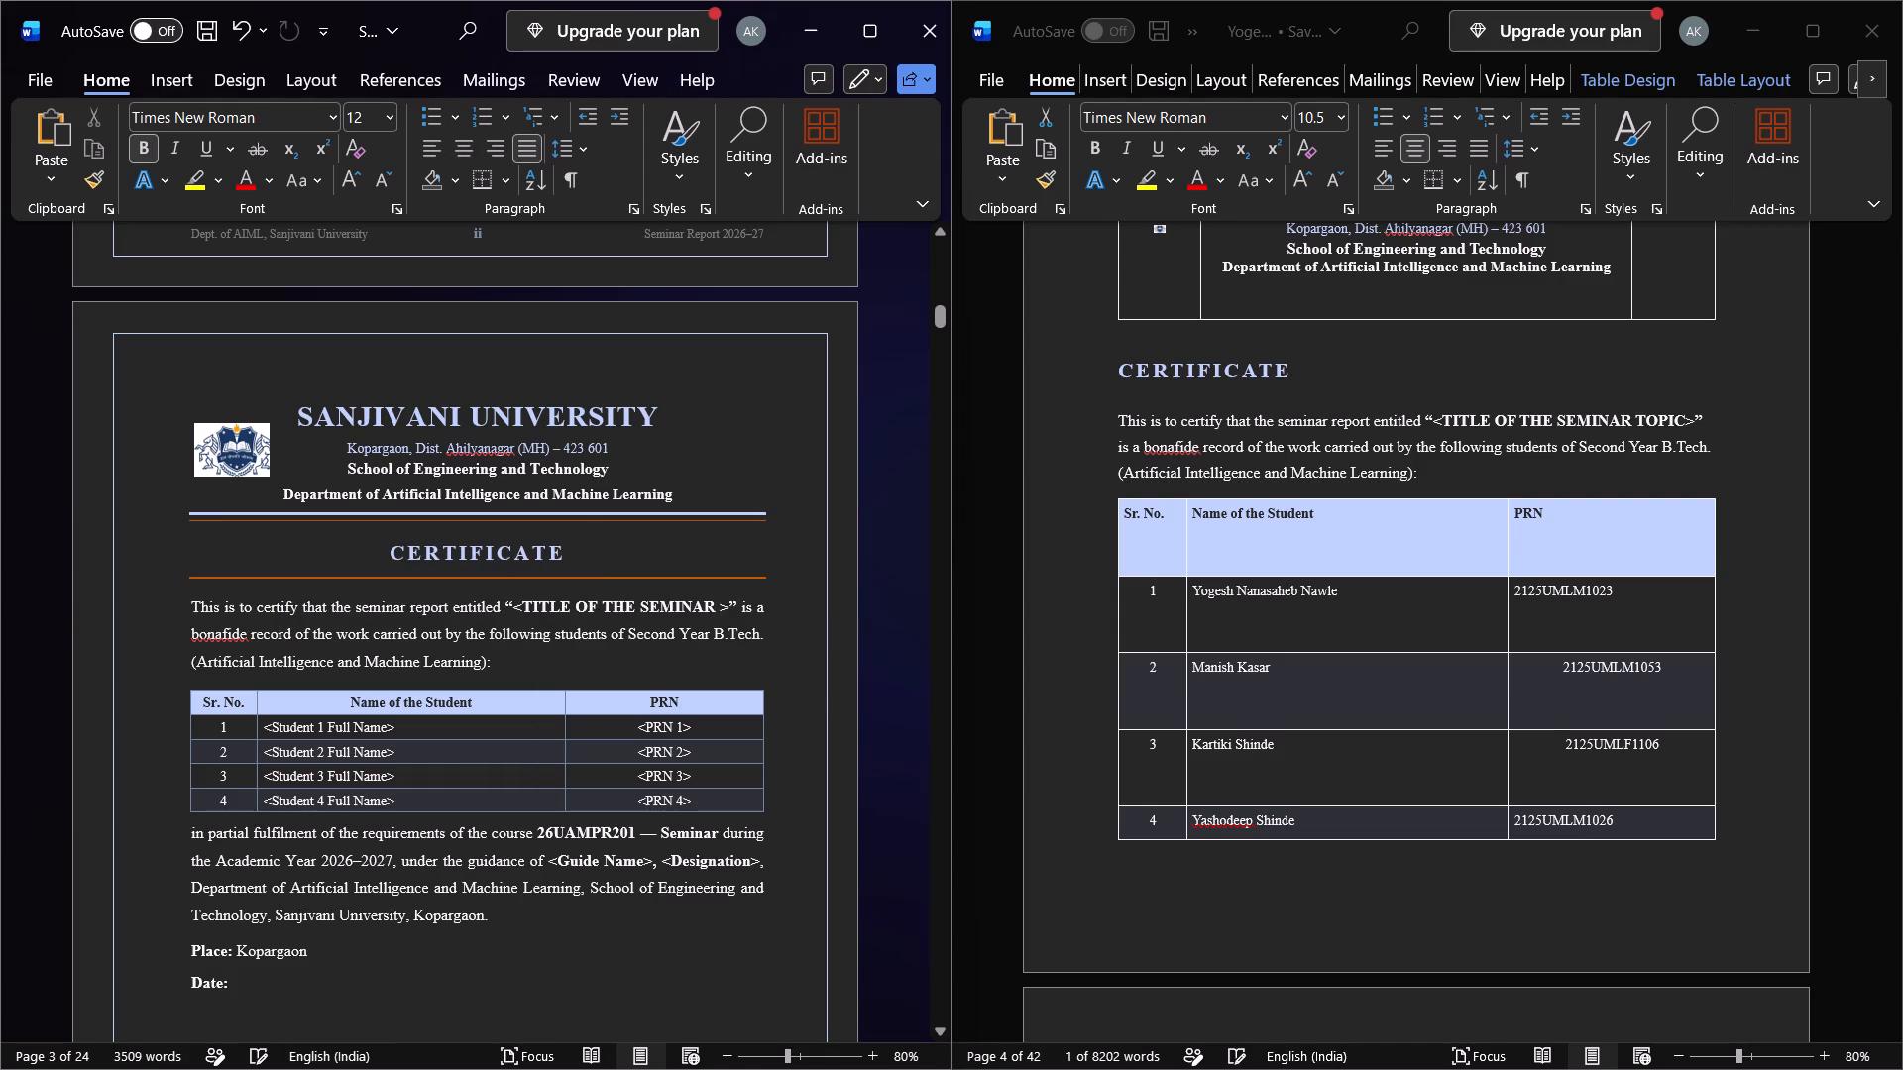
left_click(725, 597)
key("BackSpace")
key("BackSpace")
key("BackSpace")
key("BackSpace")
key("BackSpace")
key("BackSpace")
key("BackSpace")
key("BackSpace")
key("BackSpace")
key("BackSpace")
key("BackSpace")
key("BackSpace")
key("BackSpace")
key("BackSpace")
key("BackSpace")
key("BackSpace")
key("BackSpace")
key("BackSpace")
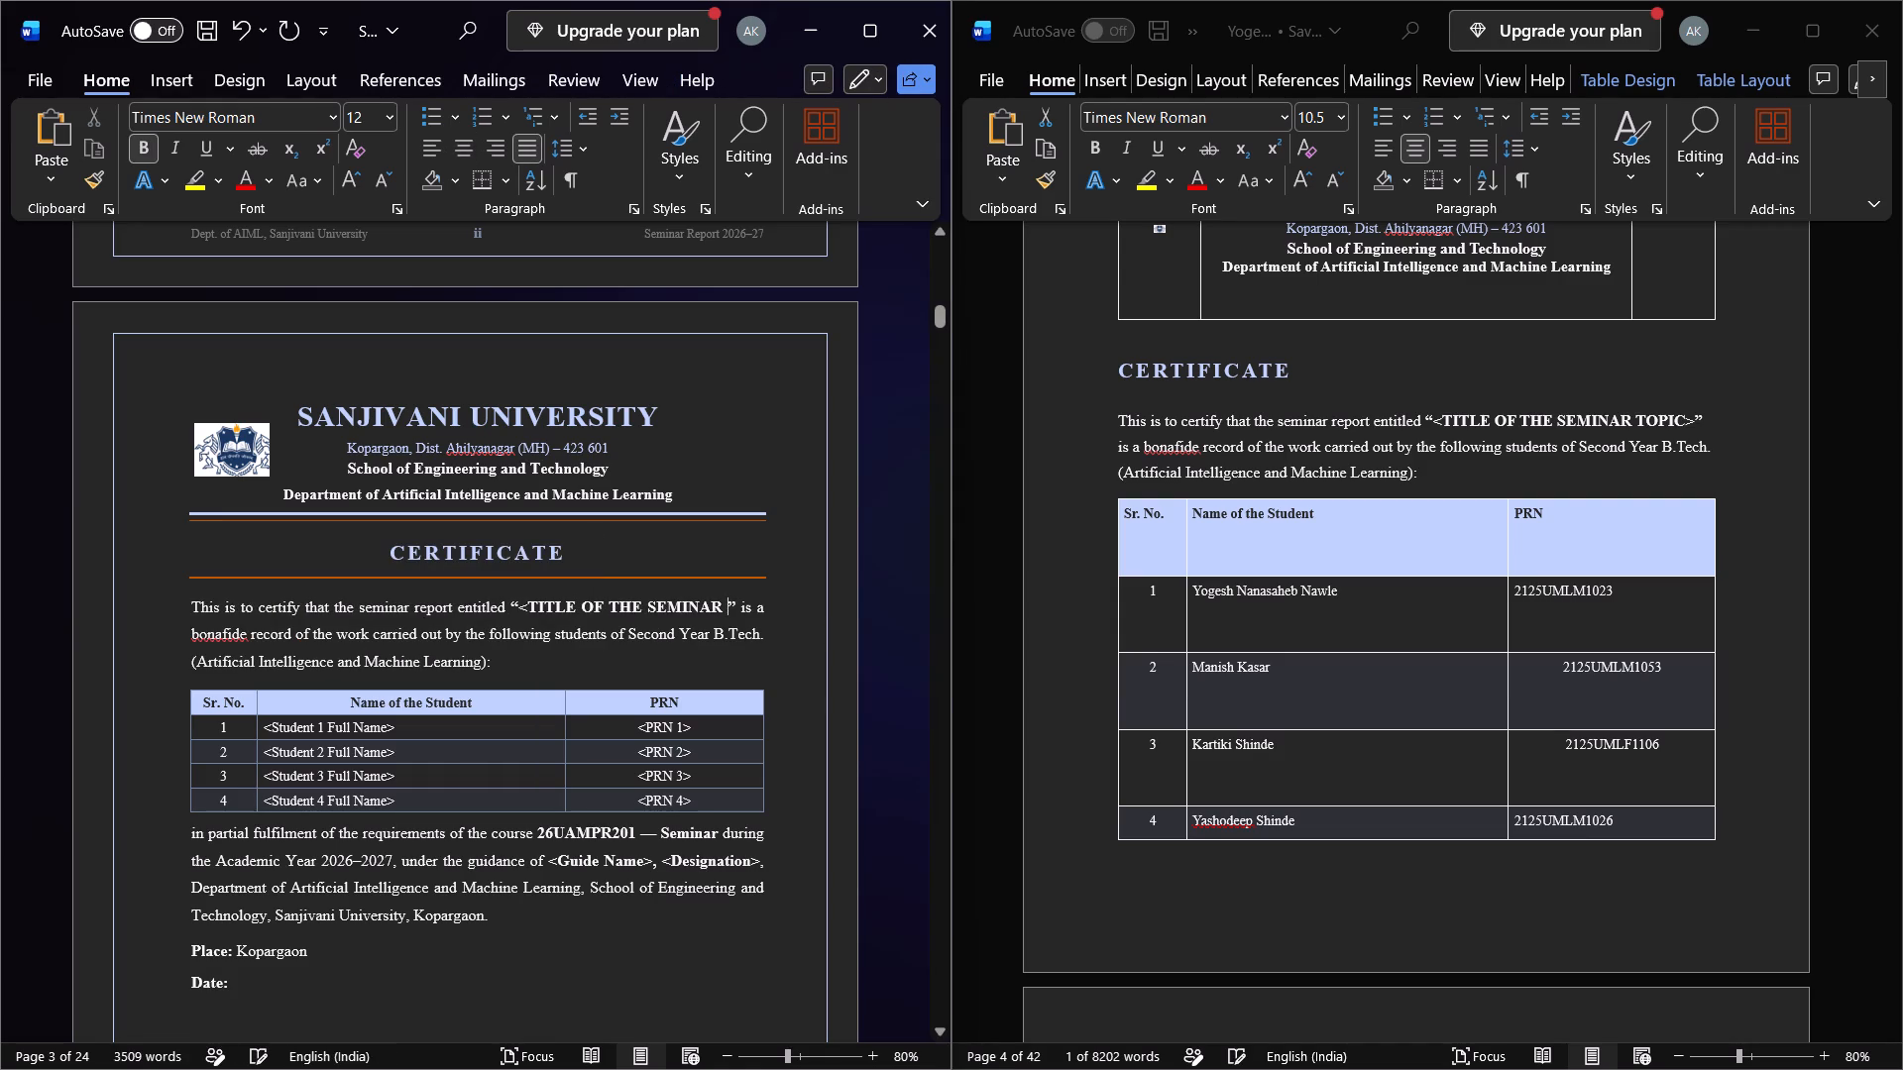
key("BackSpace")
key("BackSpace")
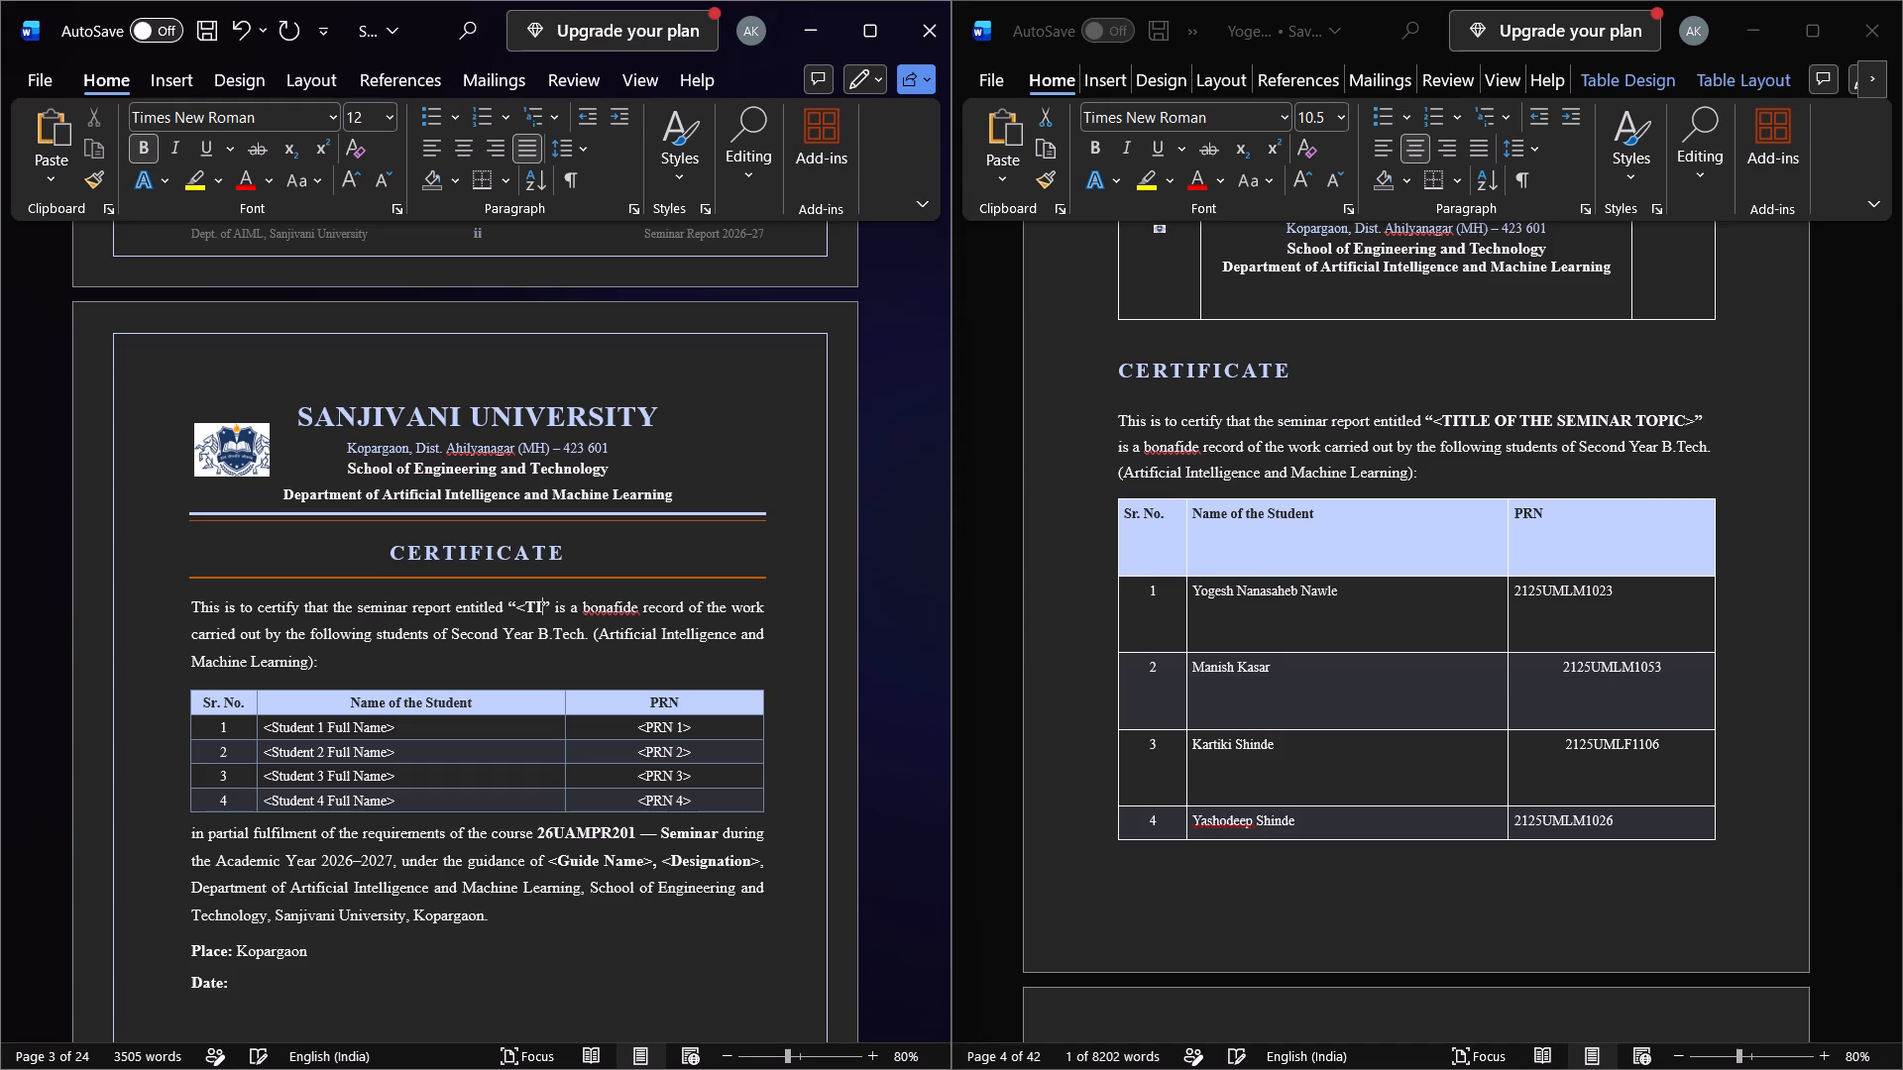
key("BackSpace")
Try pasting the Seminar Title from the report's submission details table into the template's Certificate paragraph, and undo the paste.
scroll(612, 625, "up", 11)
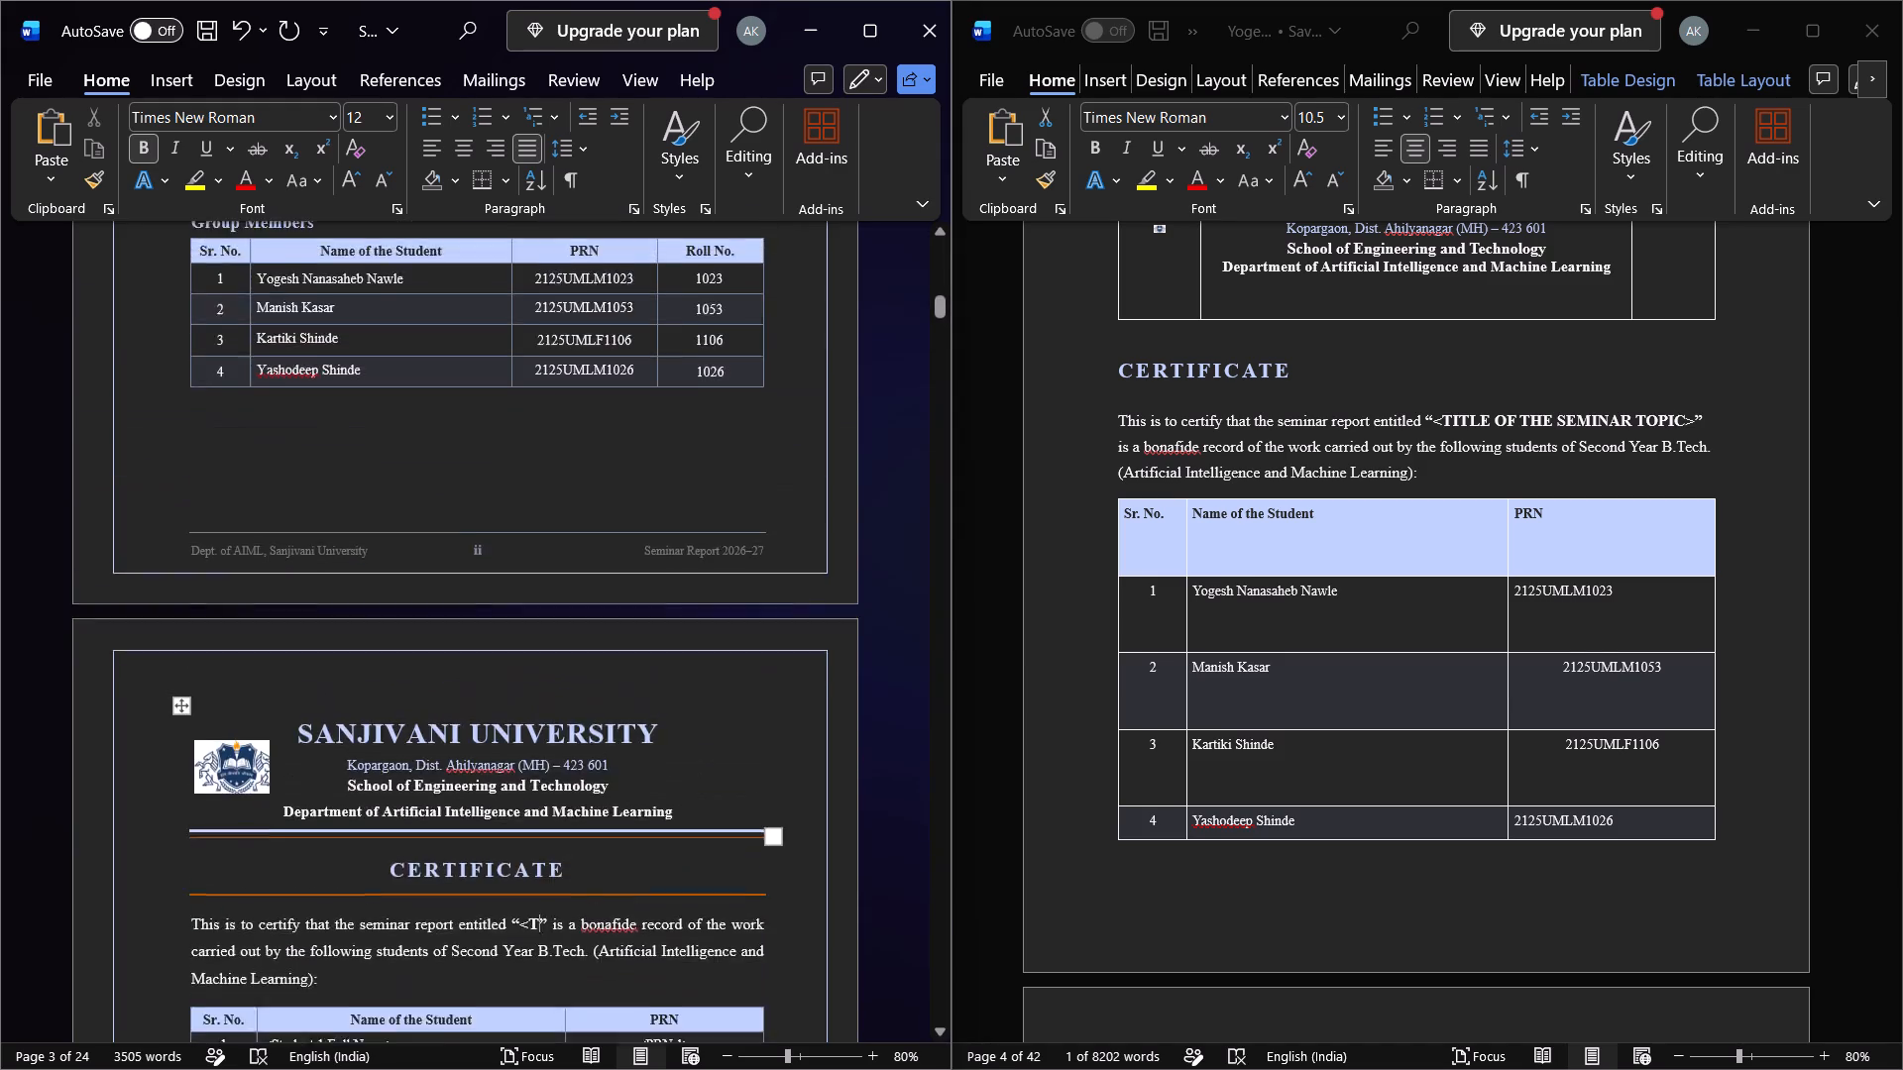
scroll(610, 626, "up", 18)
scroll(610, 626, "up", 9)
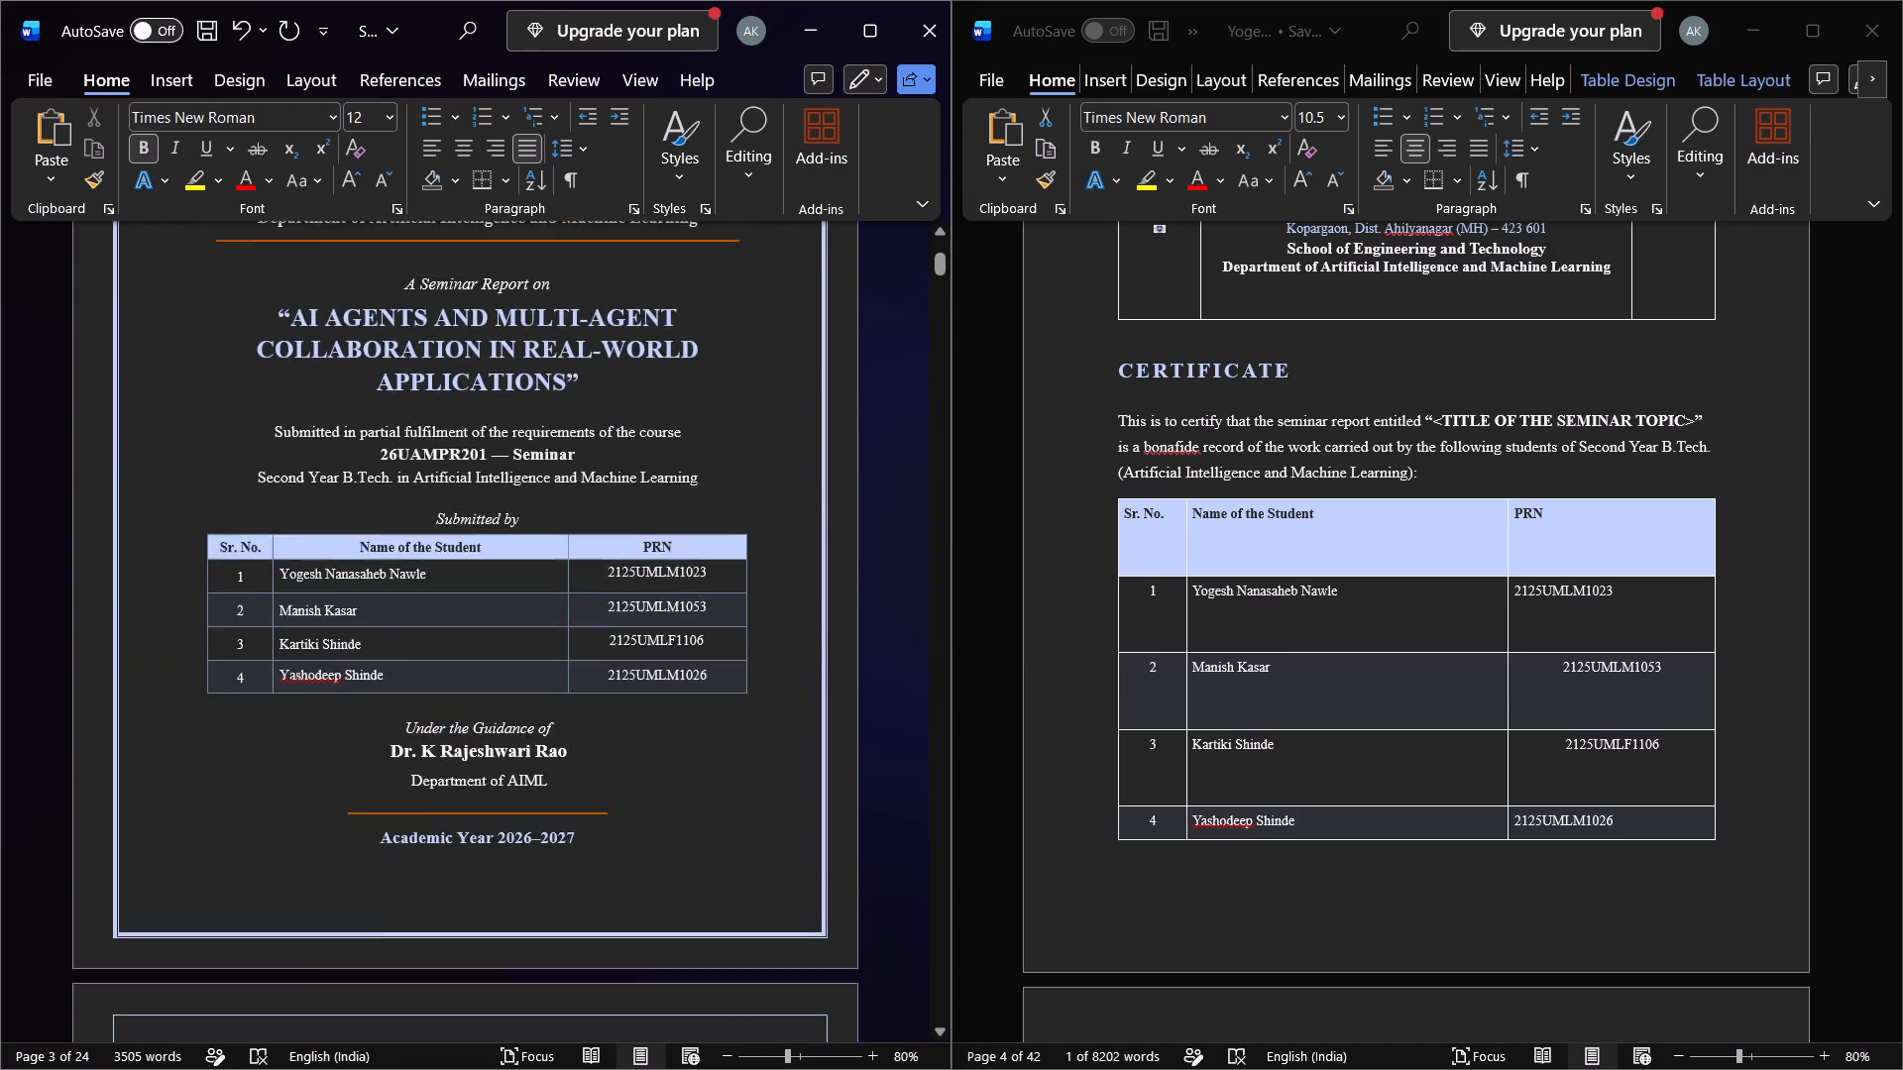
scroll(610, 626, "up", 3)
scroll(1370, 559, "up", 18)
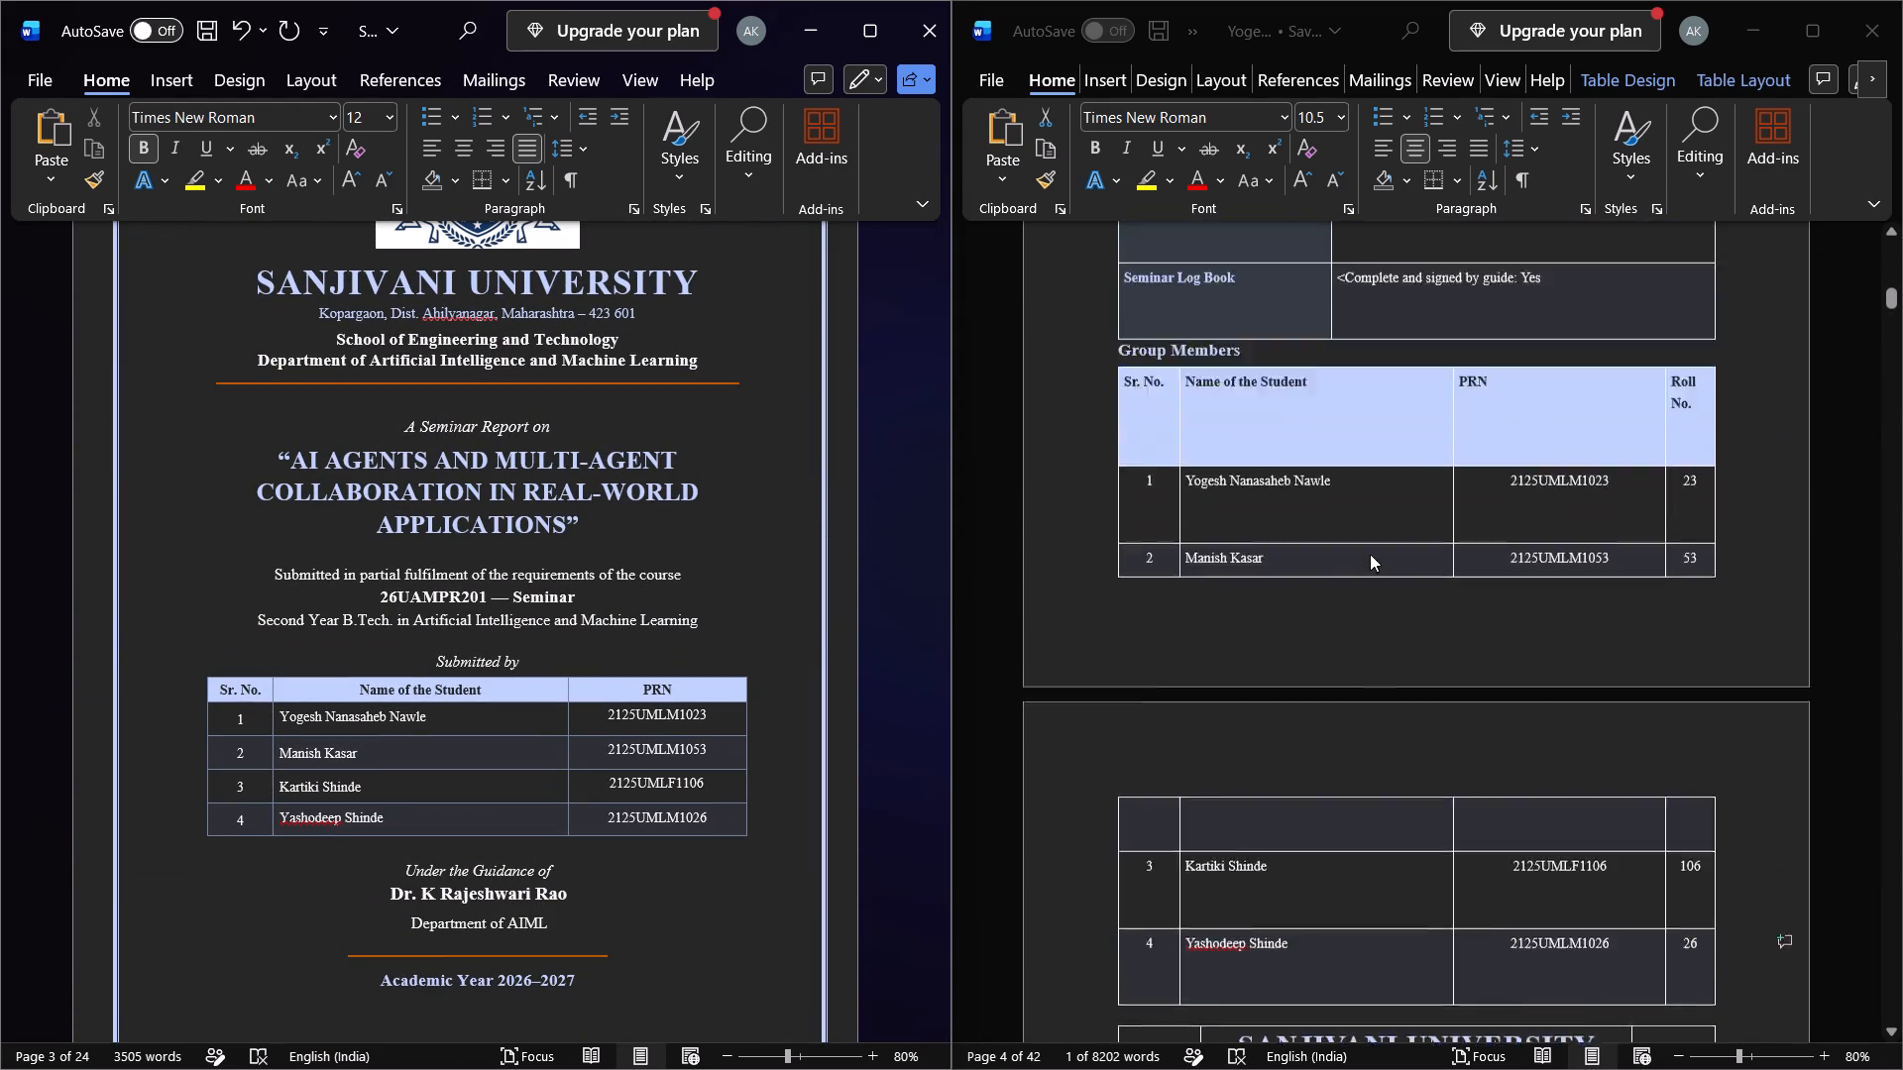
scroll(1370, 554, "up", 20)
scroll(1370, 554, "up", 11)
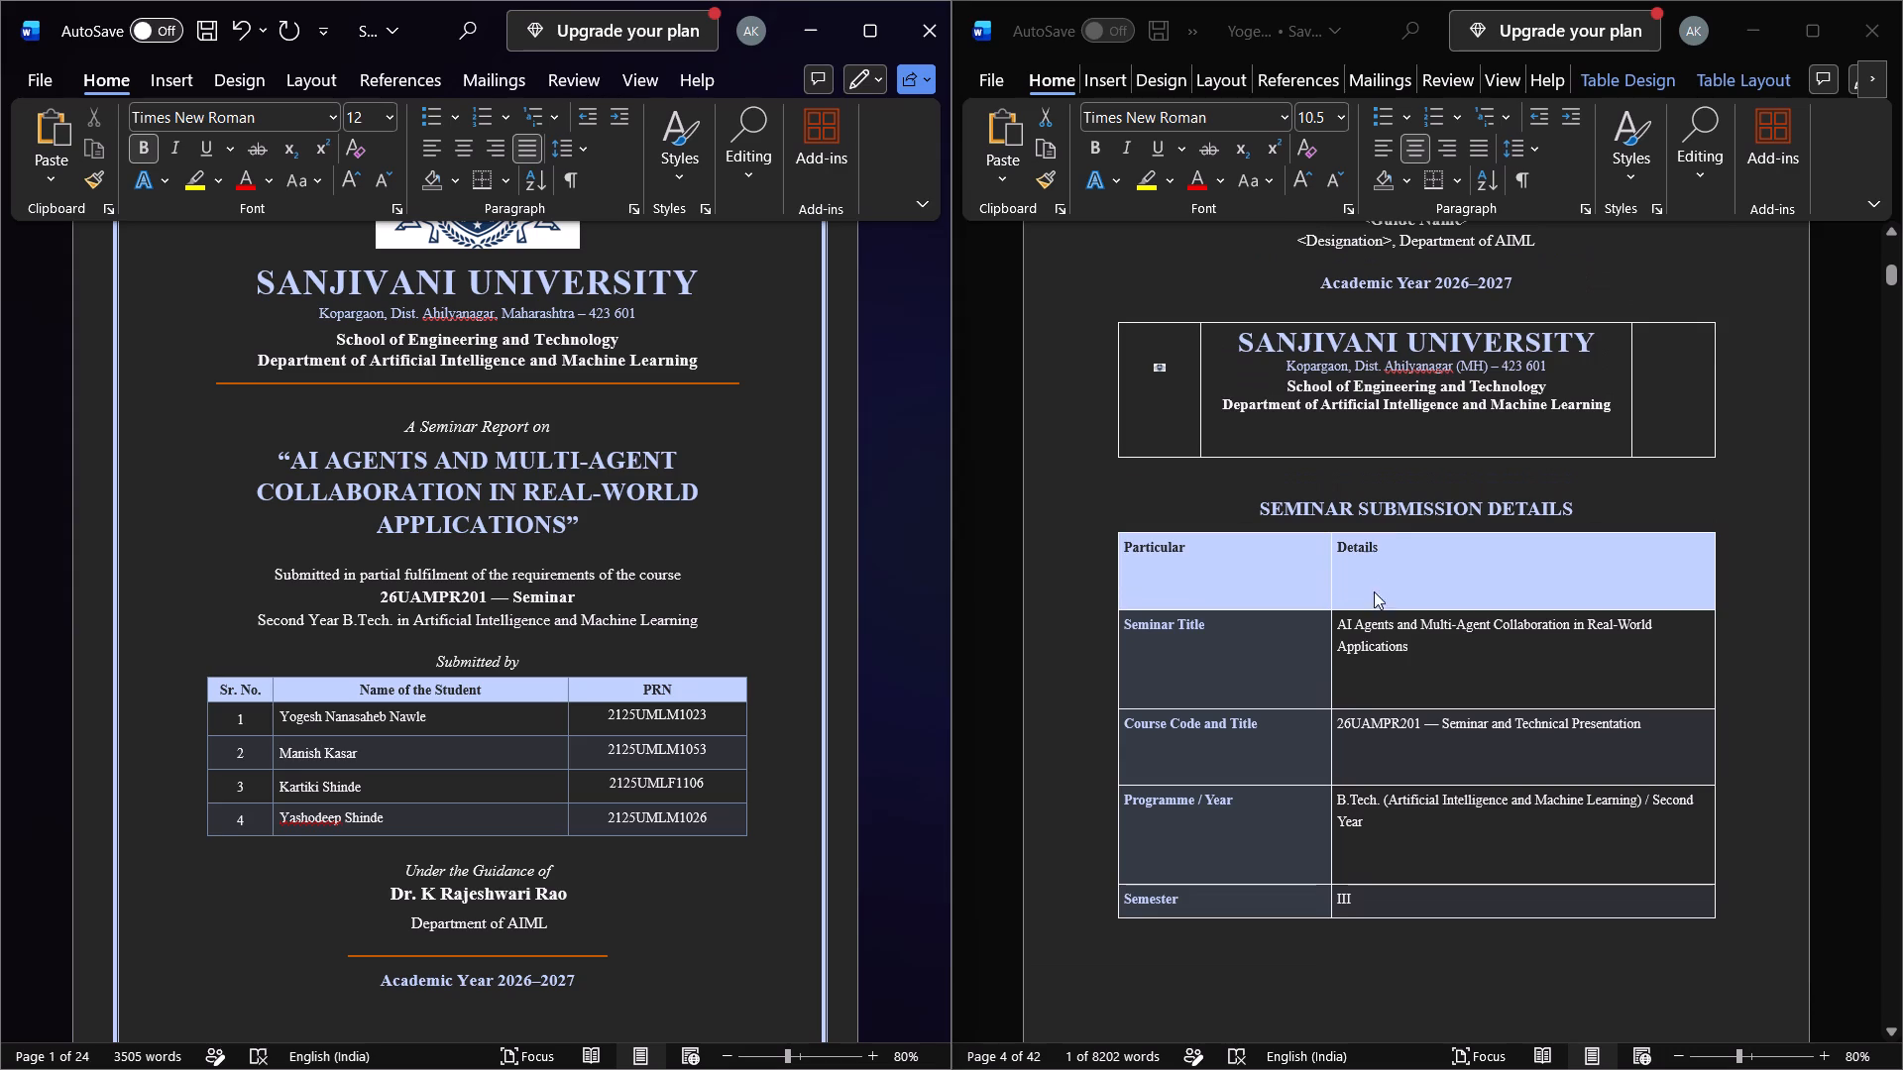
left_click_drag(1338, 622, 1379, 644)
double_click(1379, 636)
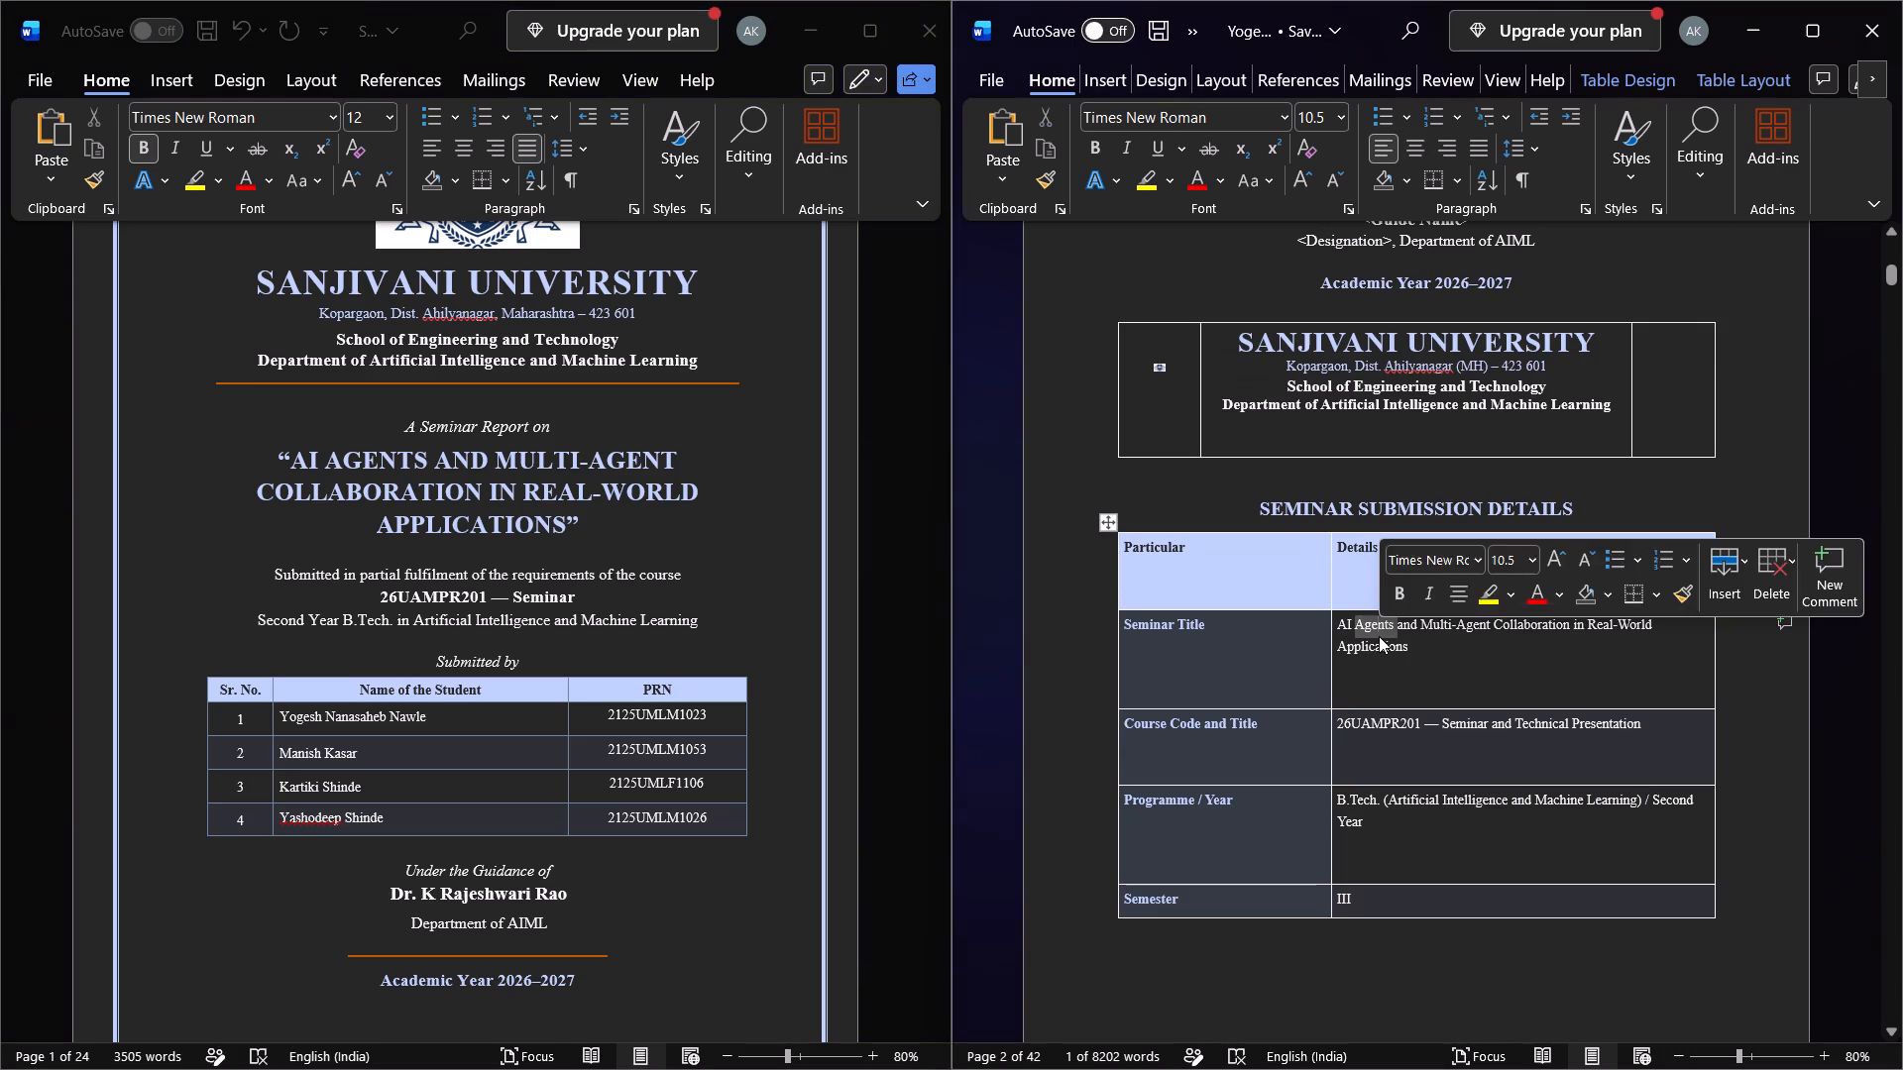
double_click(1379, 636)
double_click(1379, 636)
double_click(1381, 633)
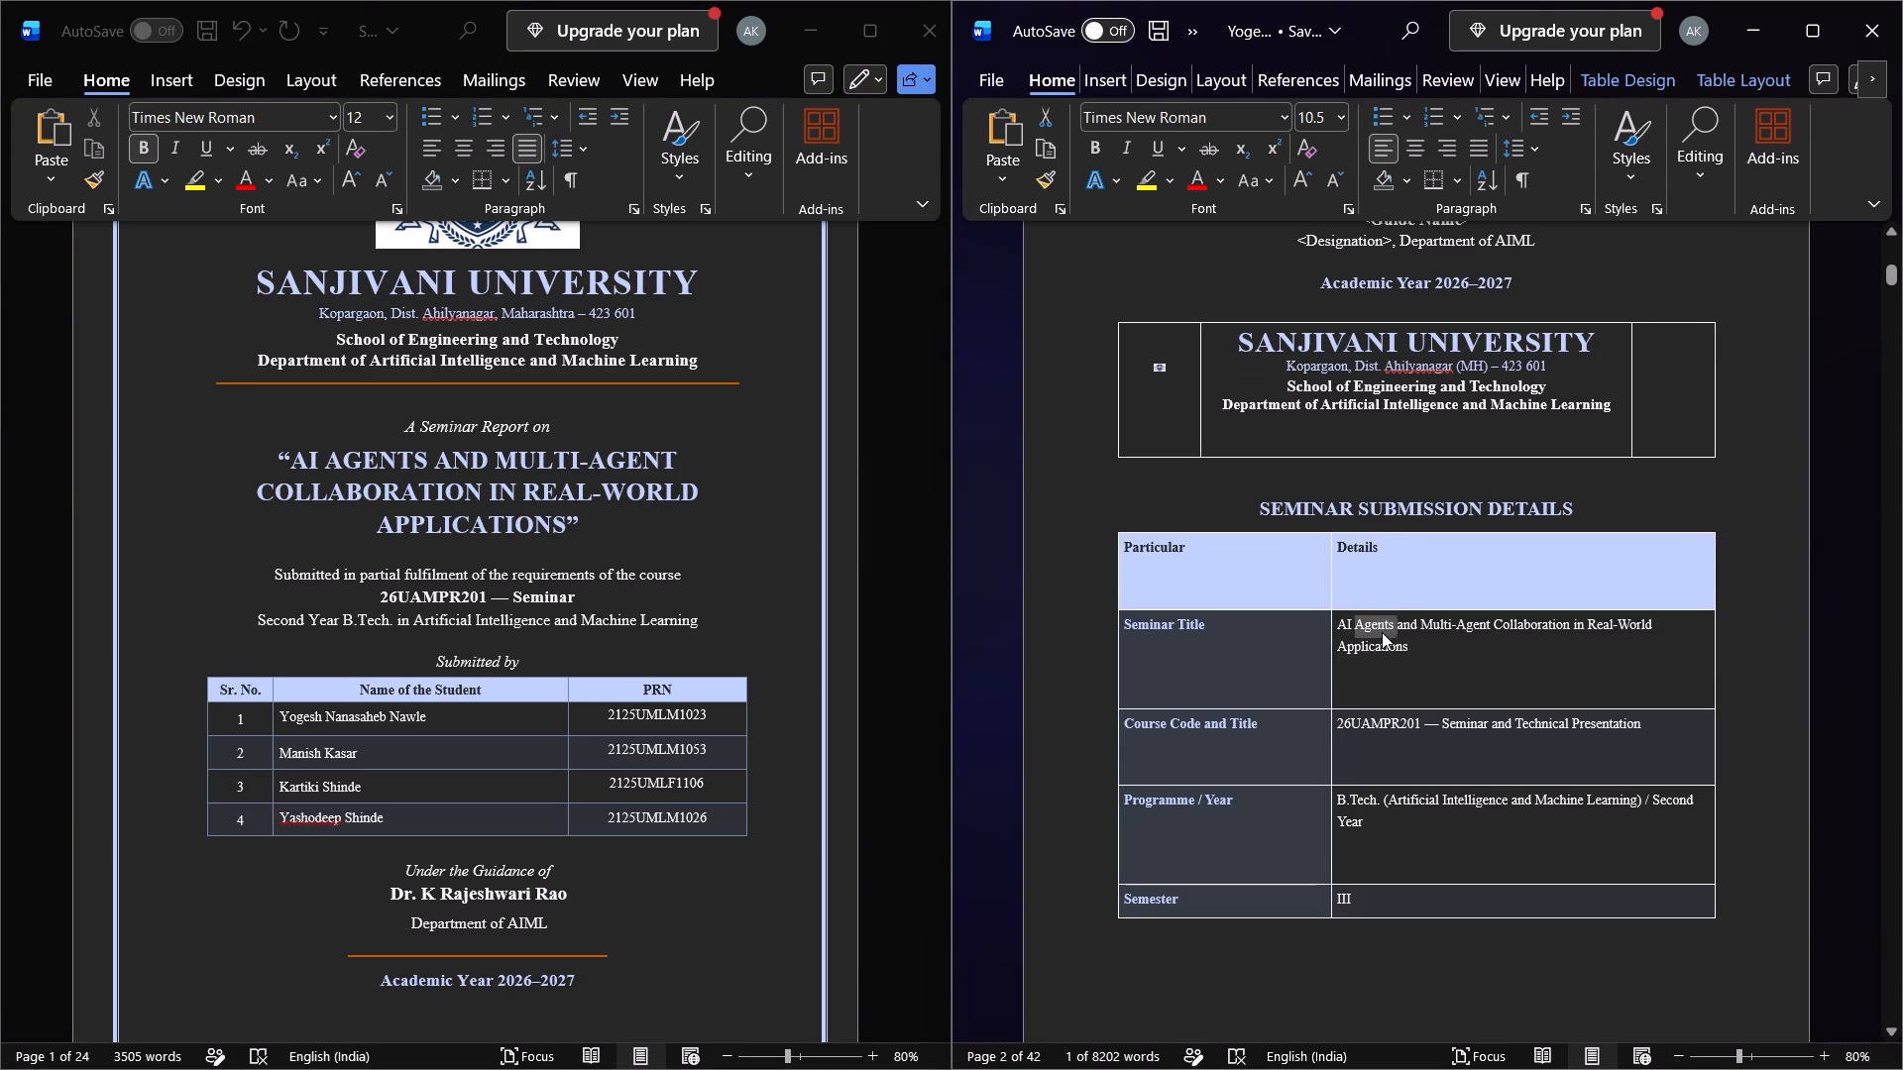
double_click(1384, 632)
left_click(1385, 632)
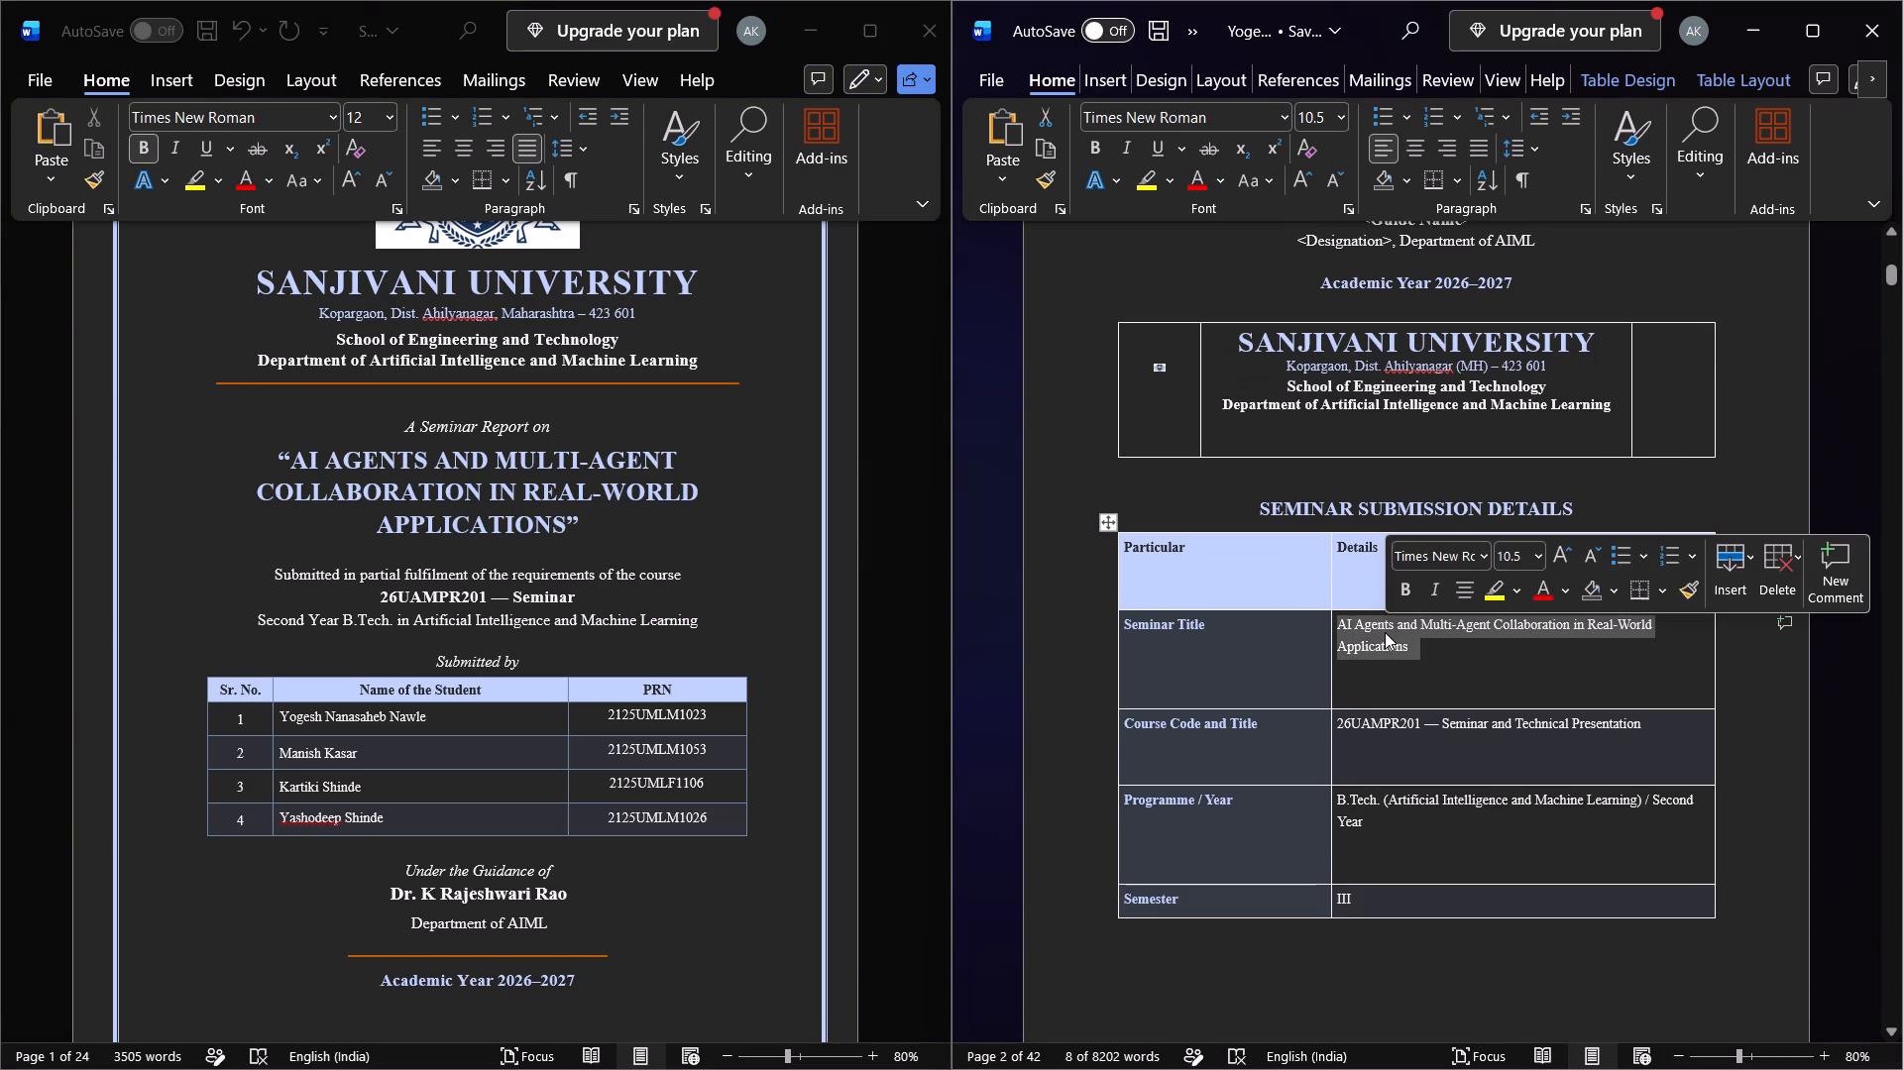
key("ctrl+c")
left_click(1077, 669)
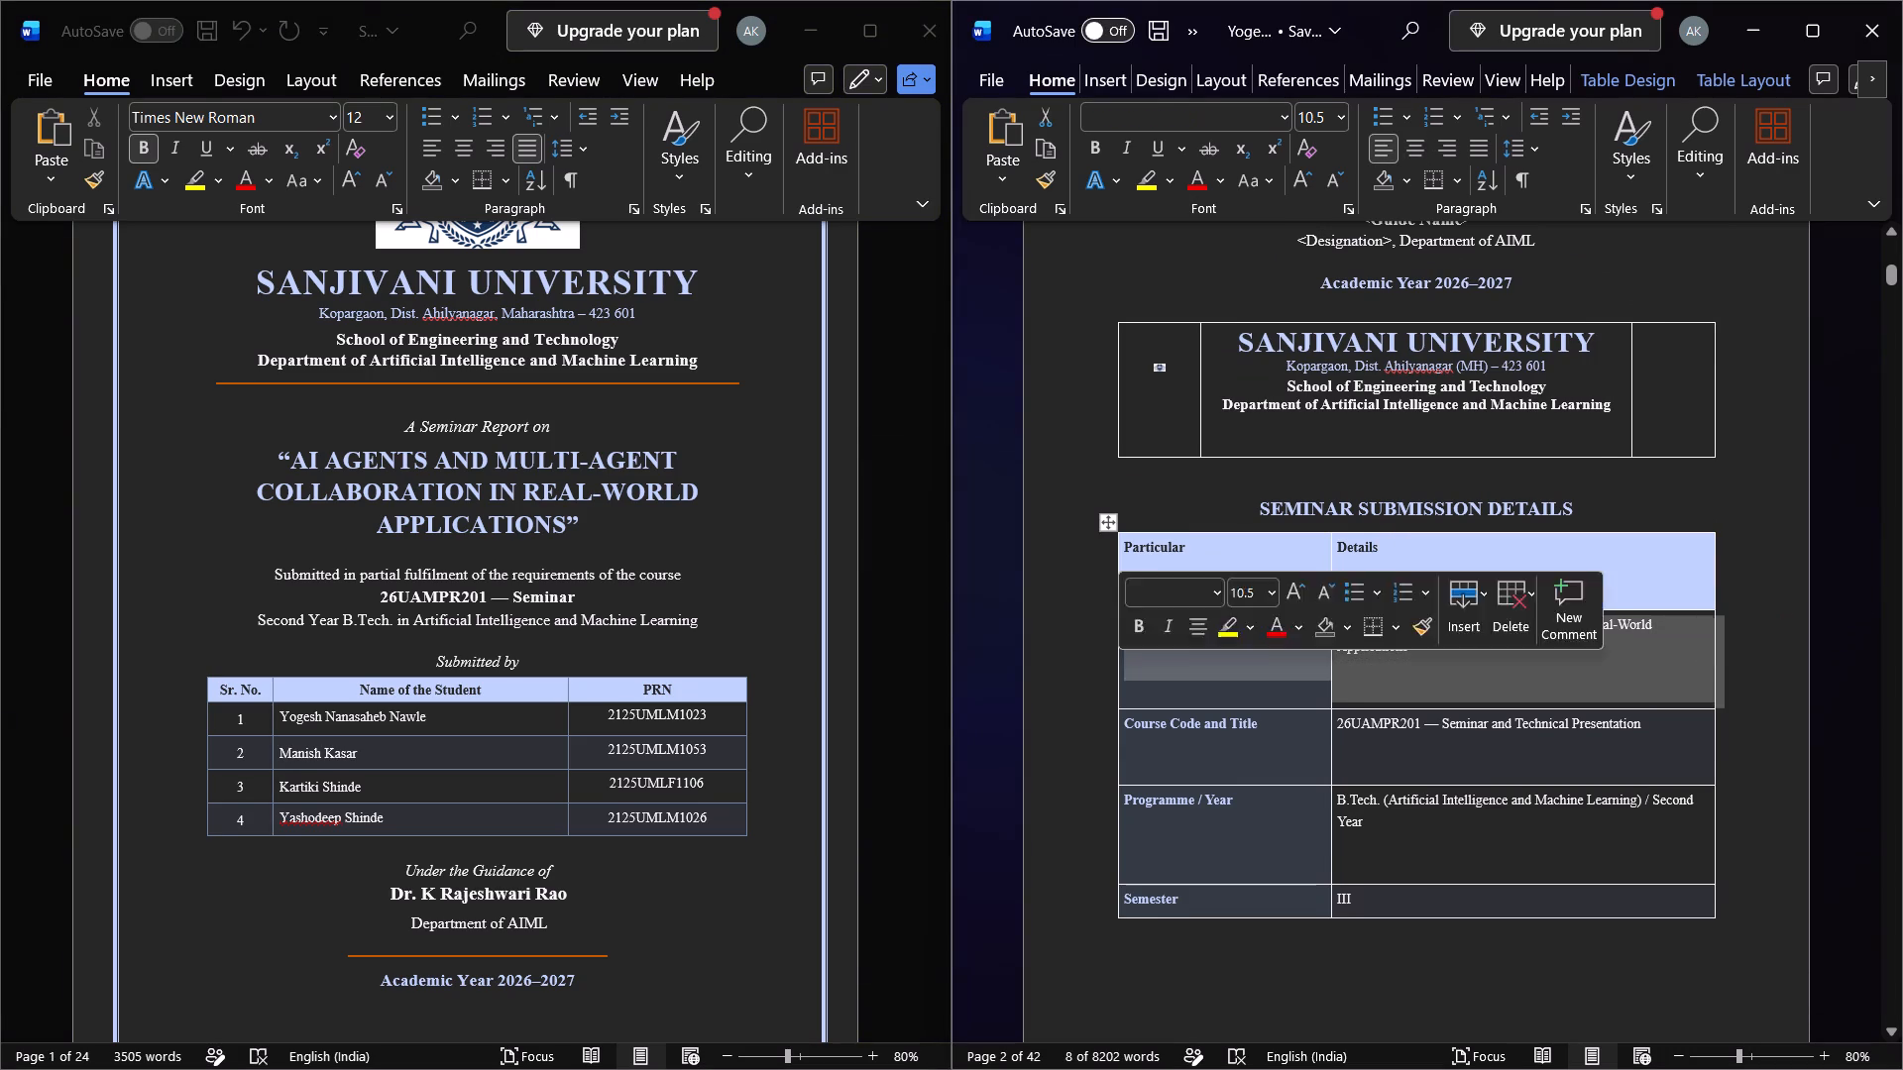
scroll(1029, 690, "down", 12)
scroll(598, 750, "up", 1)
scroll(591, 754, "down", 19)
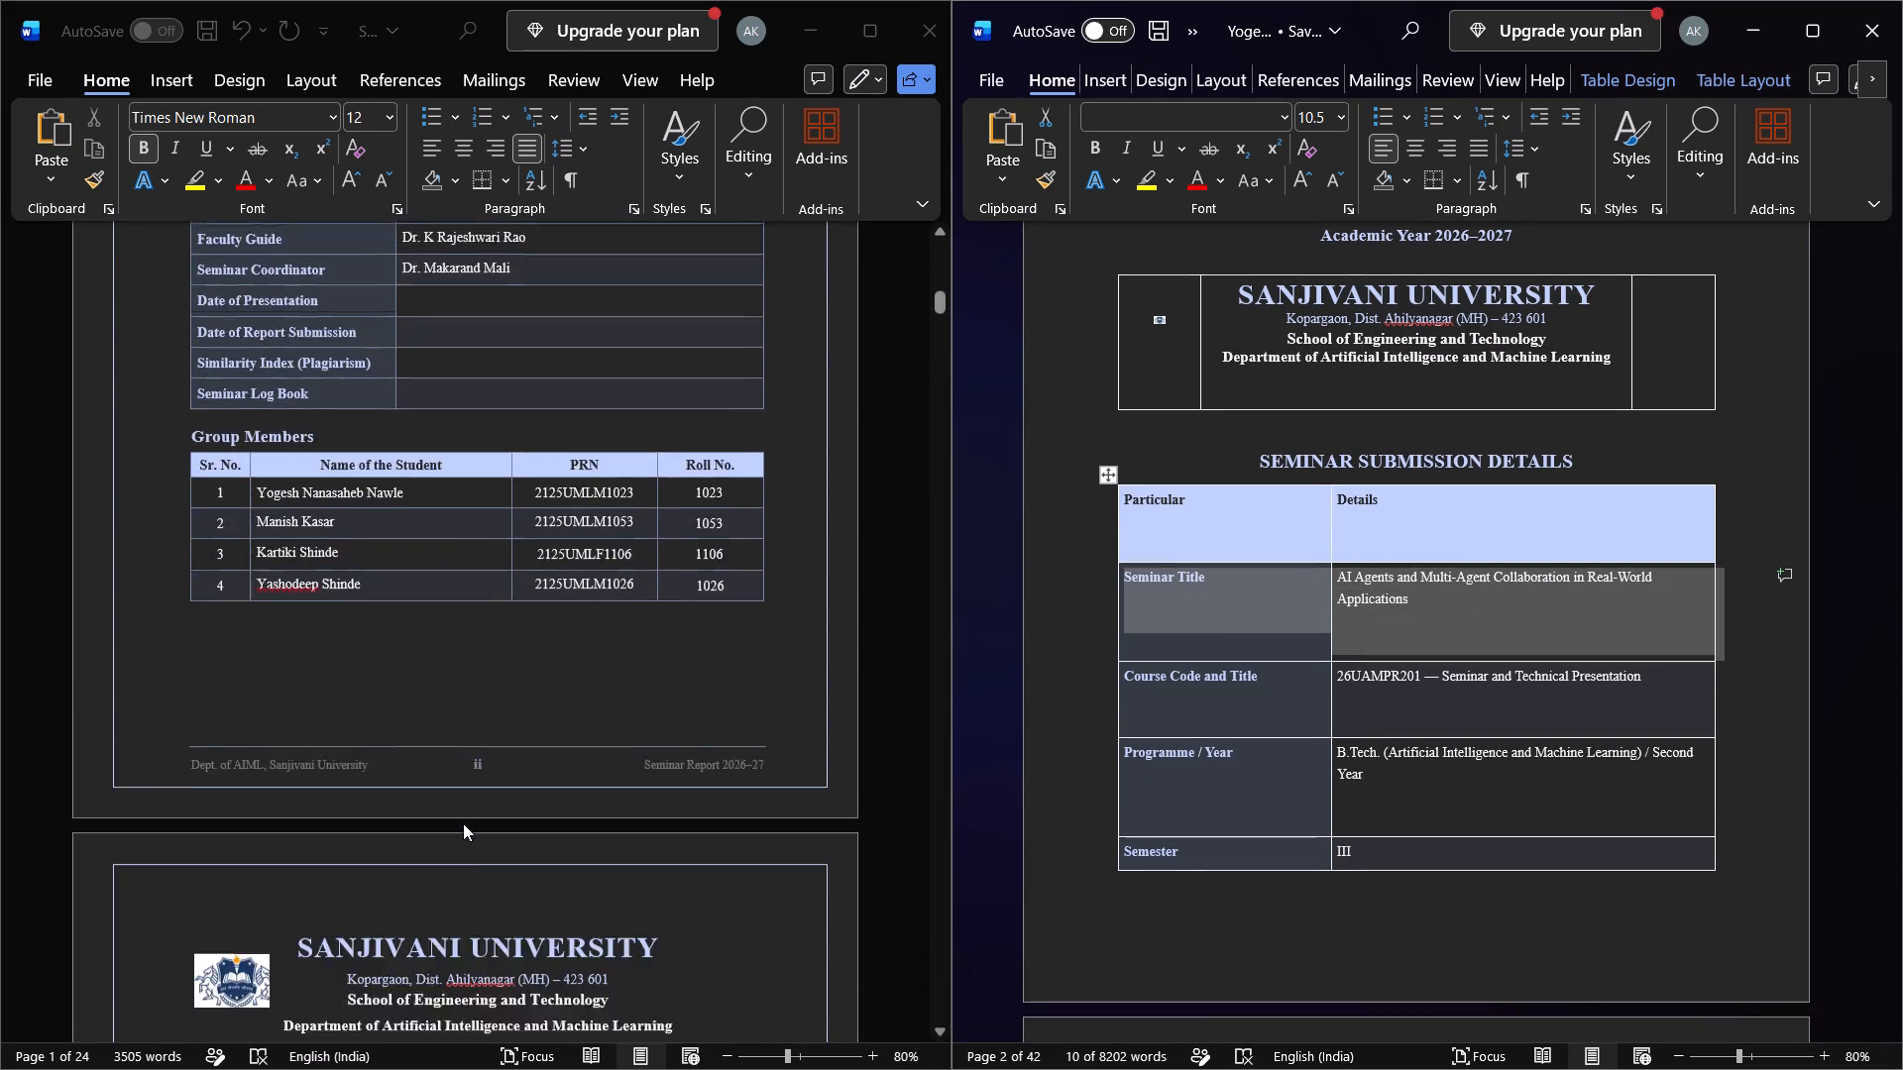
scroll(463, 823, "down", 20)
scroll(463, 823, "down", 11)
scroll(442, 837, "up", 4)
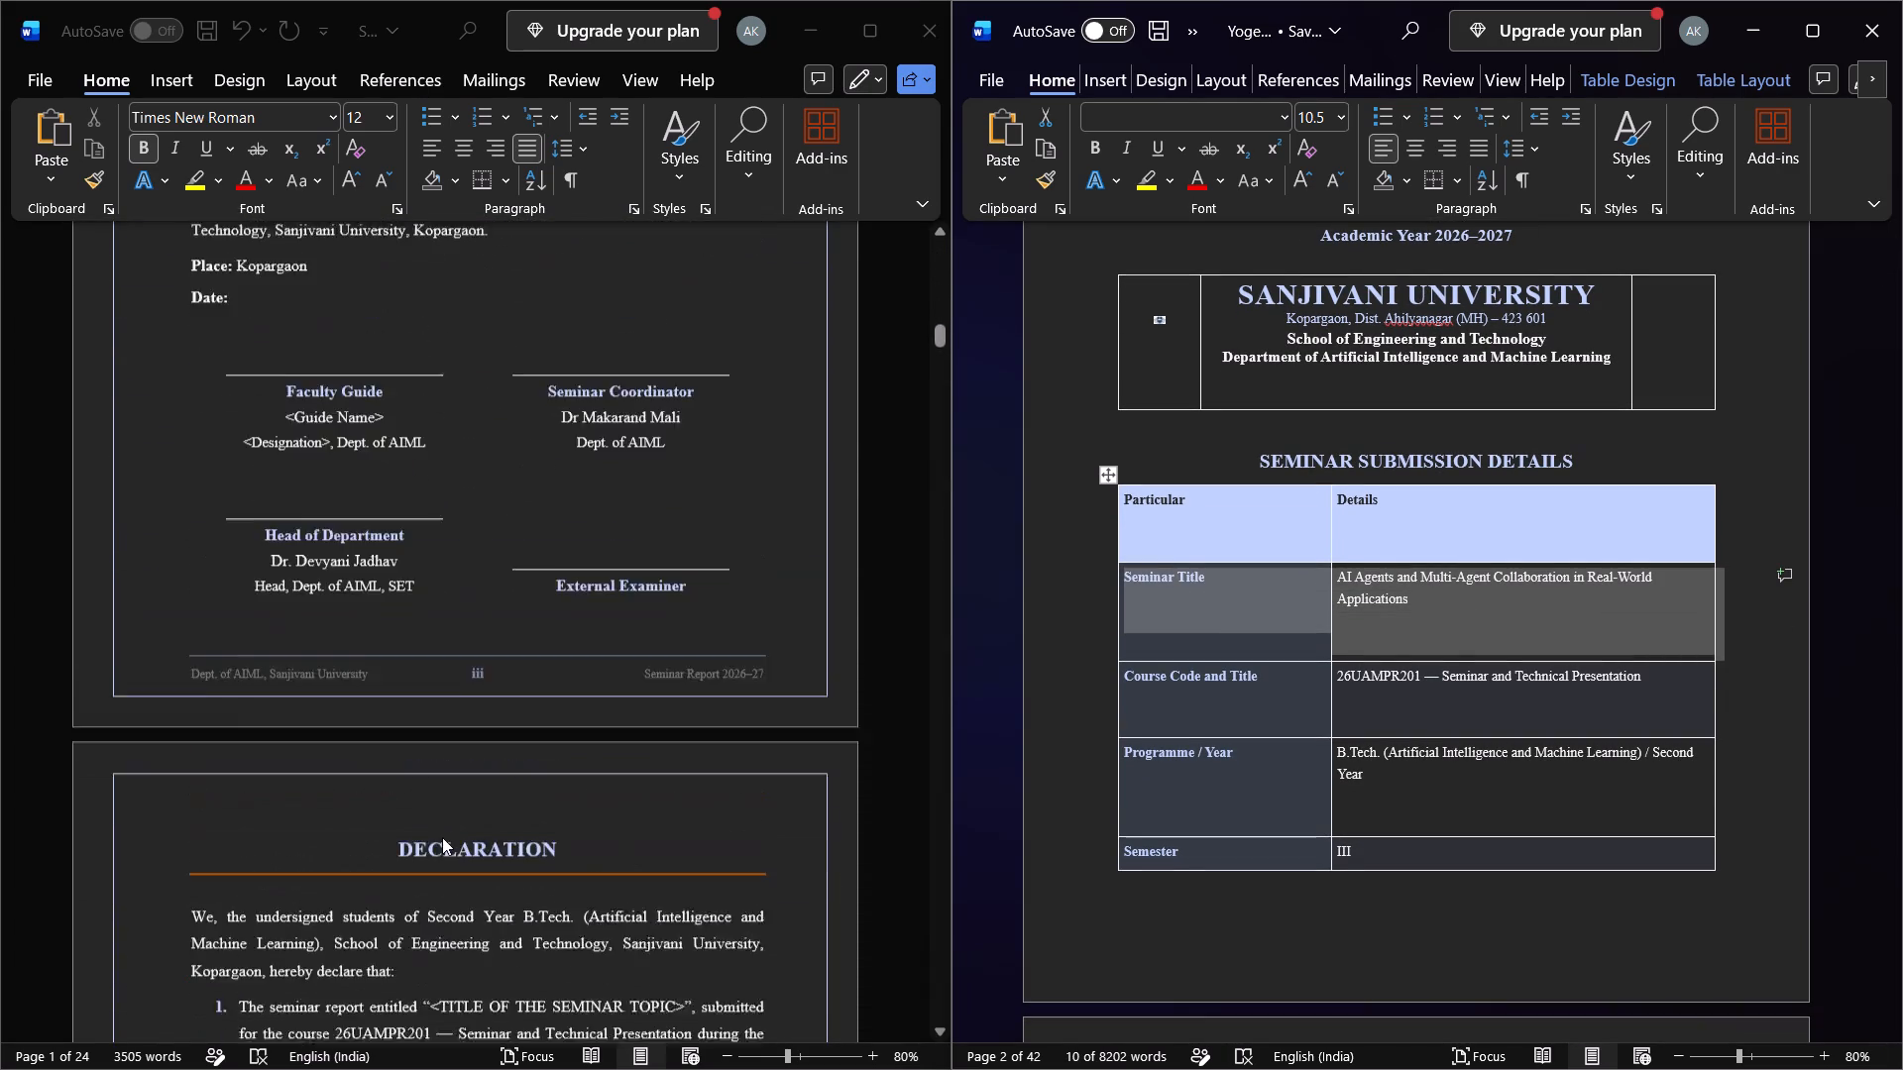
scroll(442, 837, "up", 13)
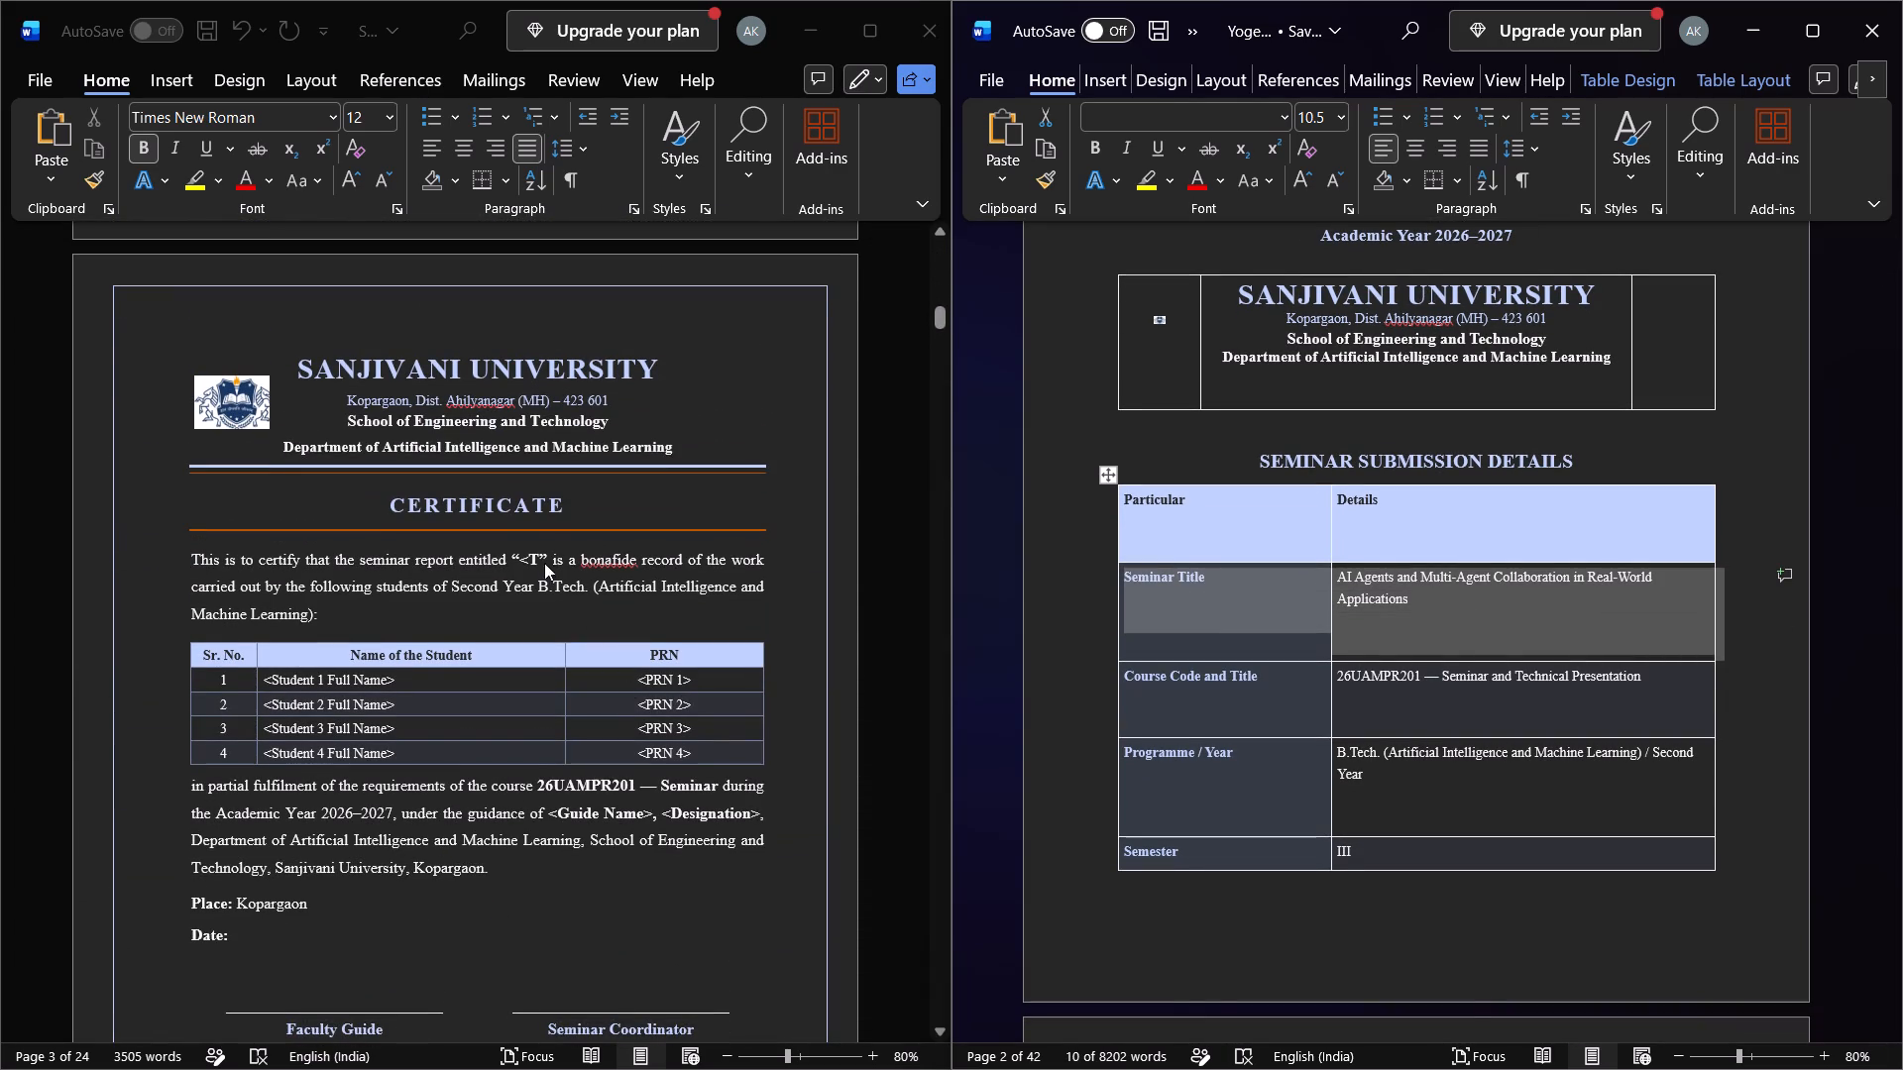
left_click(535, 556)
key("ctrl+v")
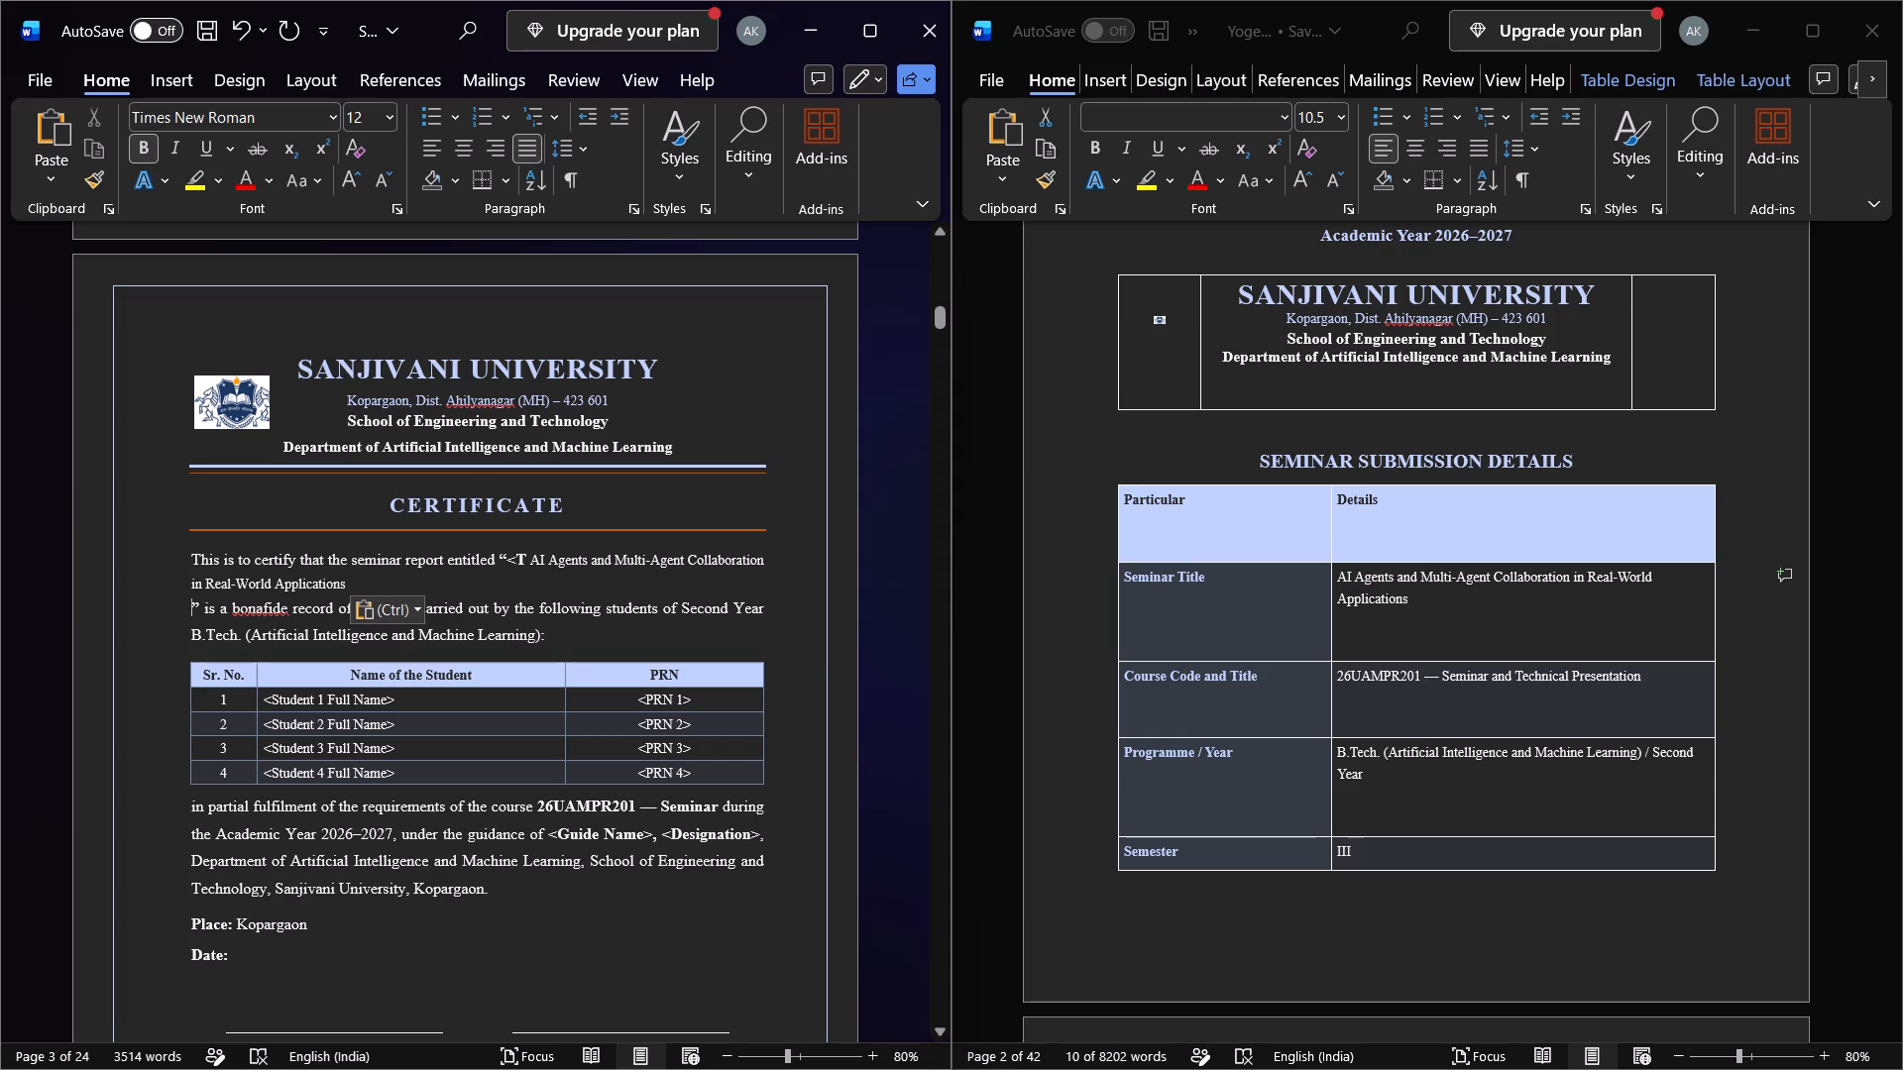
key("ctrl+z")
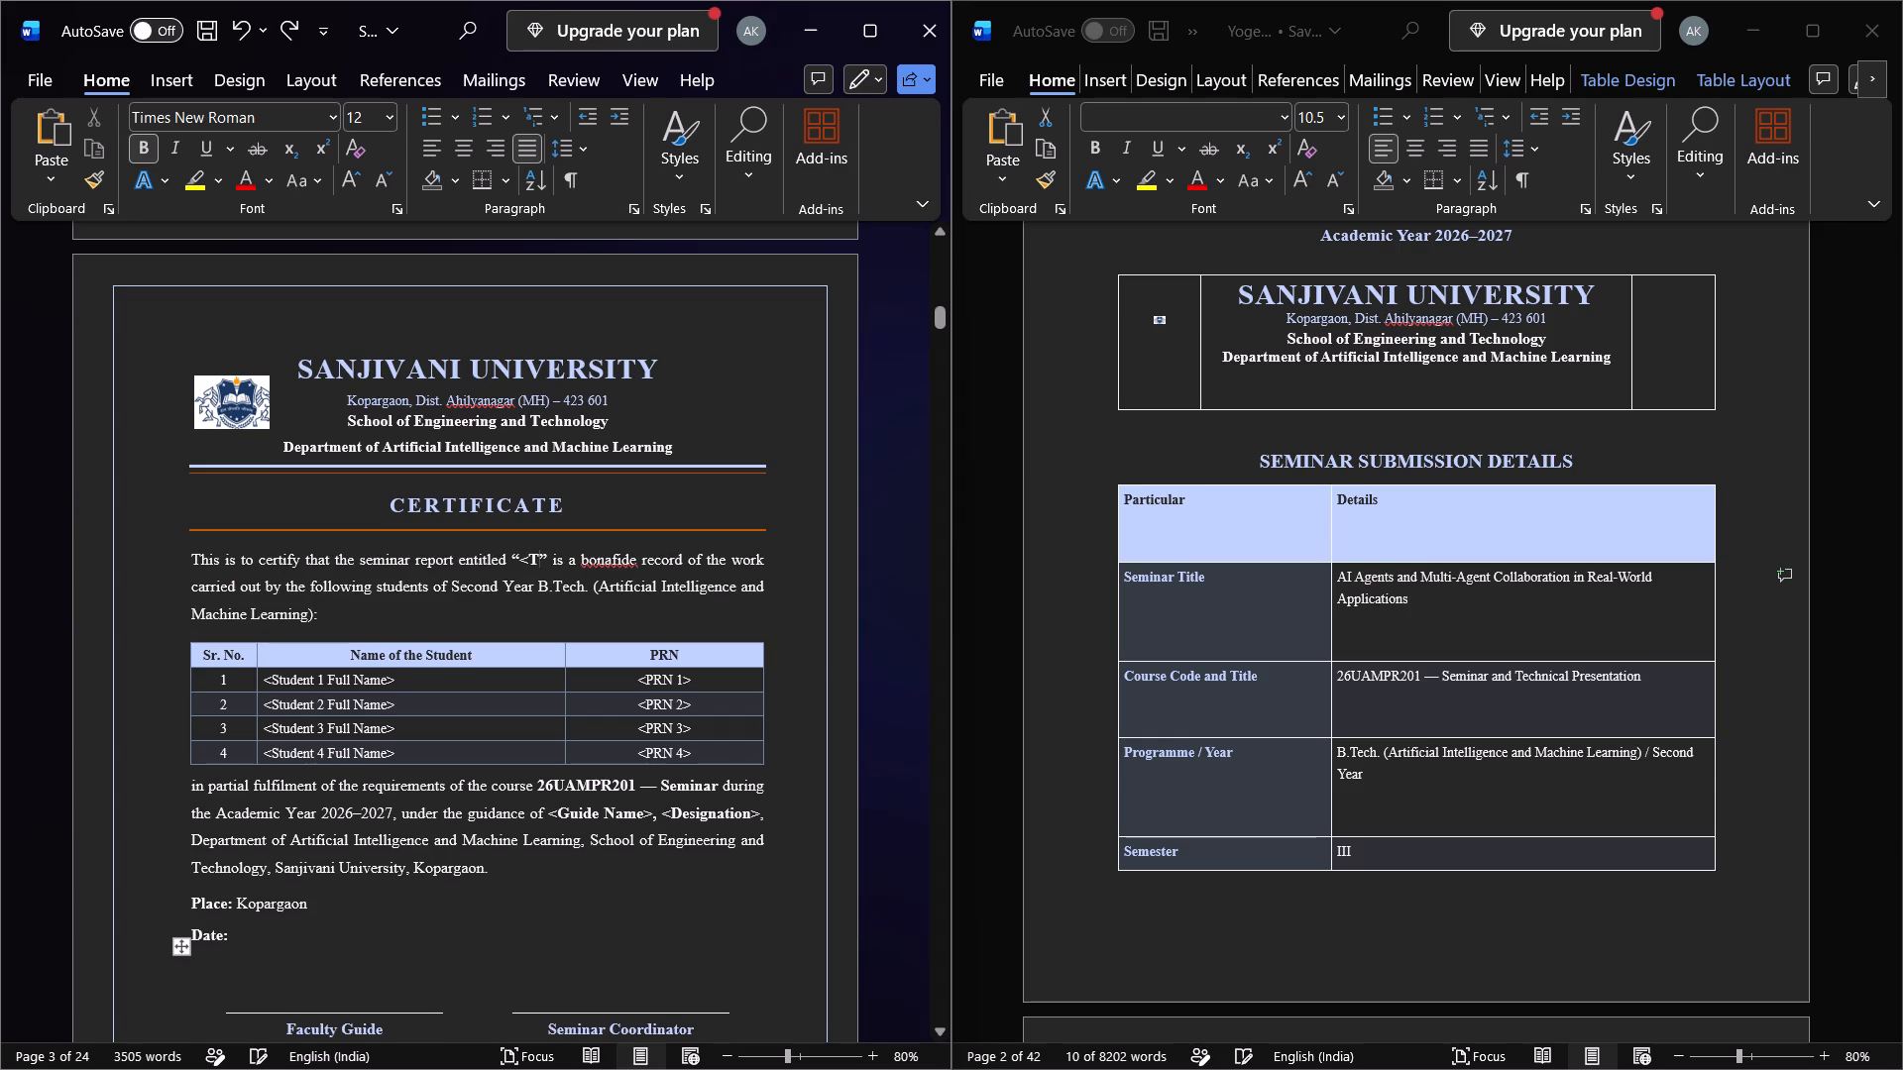
Remove the leftover "<T" from between the quotation marks in the template's Certificate paragraph.
key("BackSpace")
key("BackSpace")
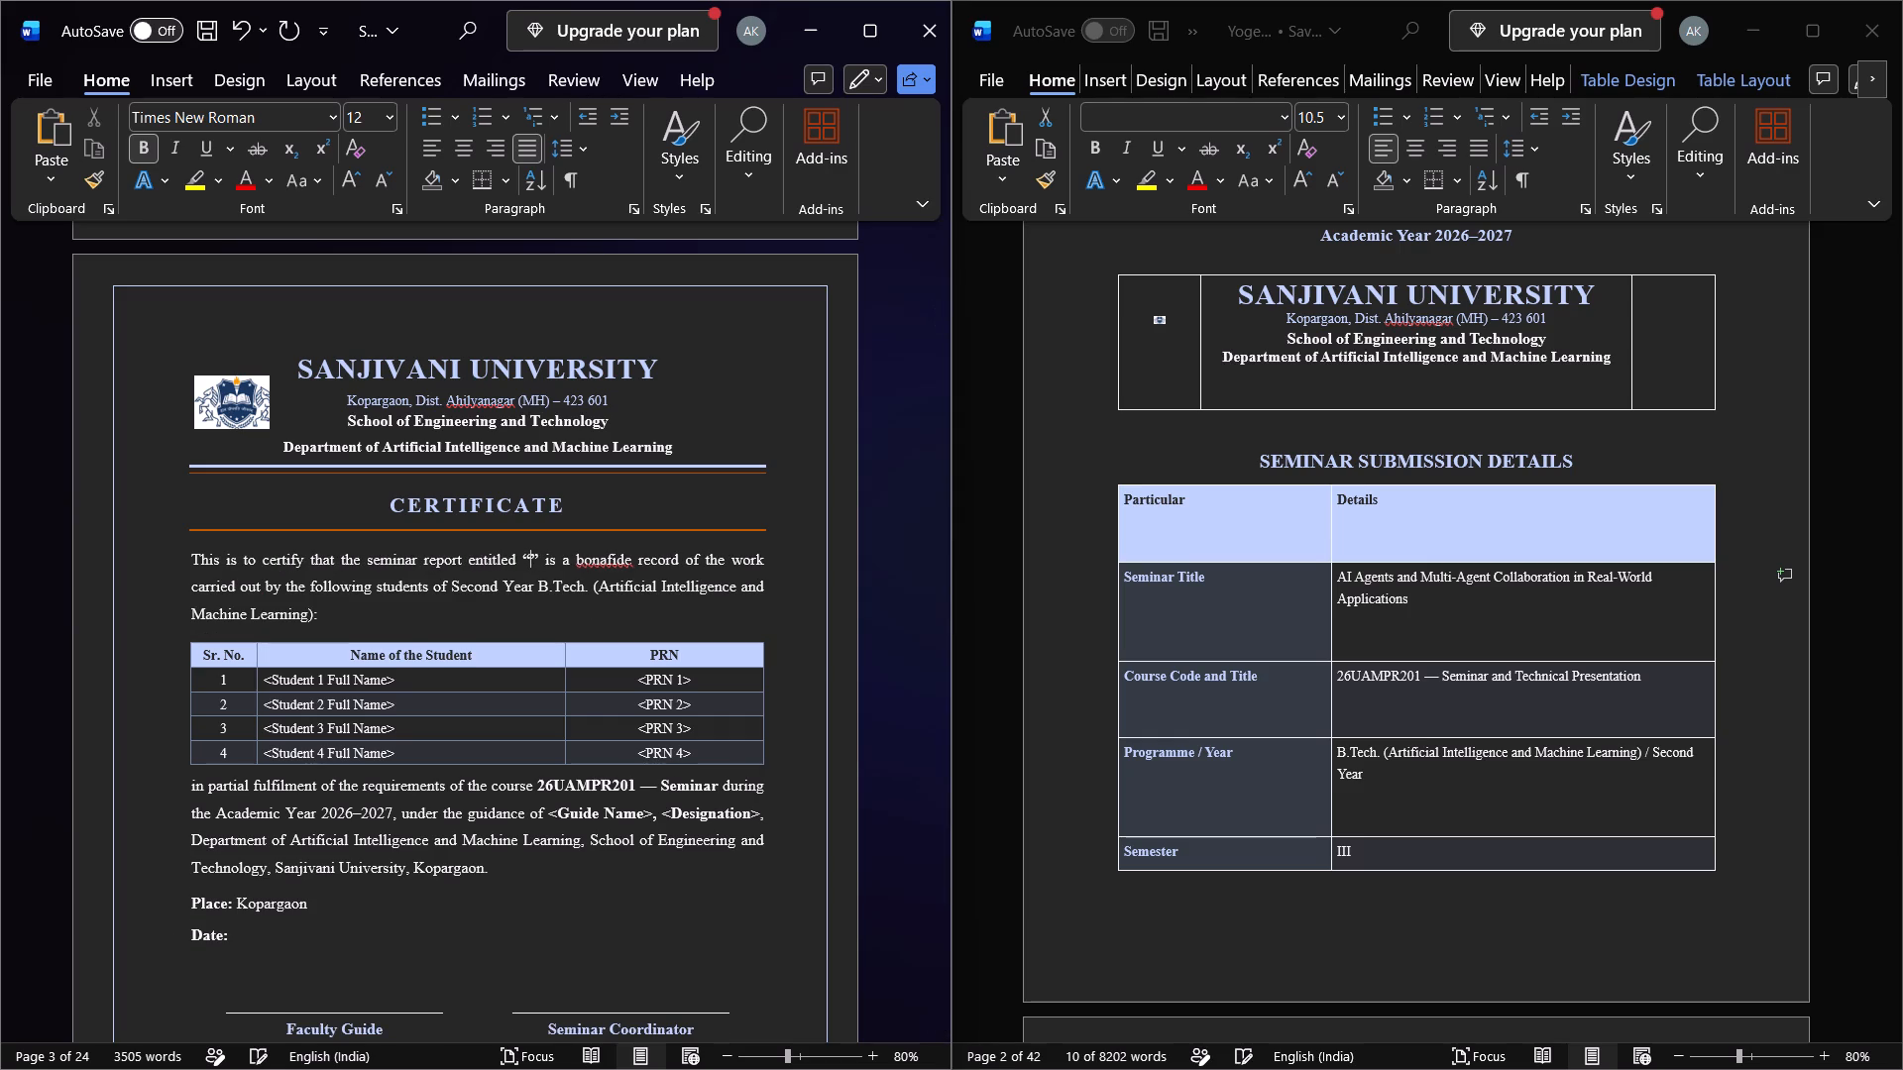
Copy the seminar title, without its quotation marks, from the template's cover page into the empty quotation marks in the Certificate paragraph.
scroll(275, 510, "up", 20)
scroll(275, 510, "up", 14)
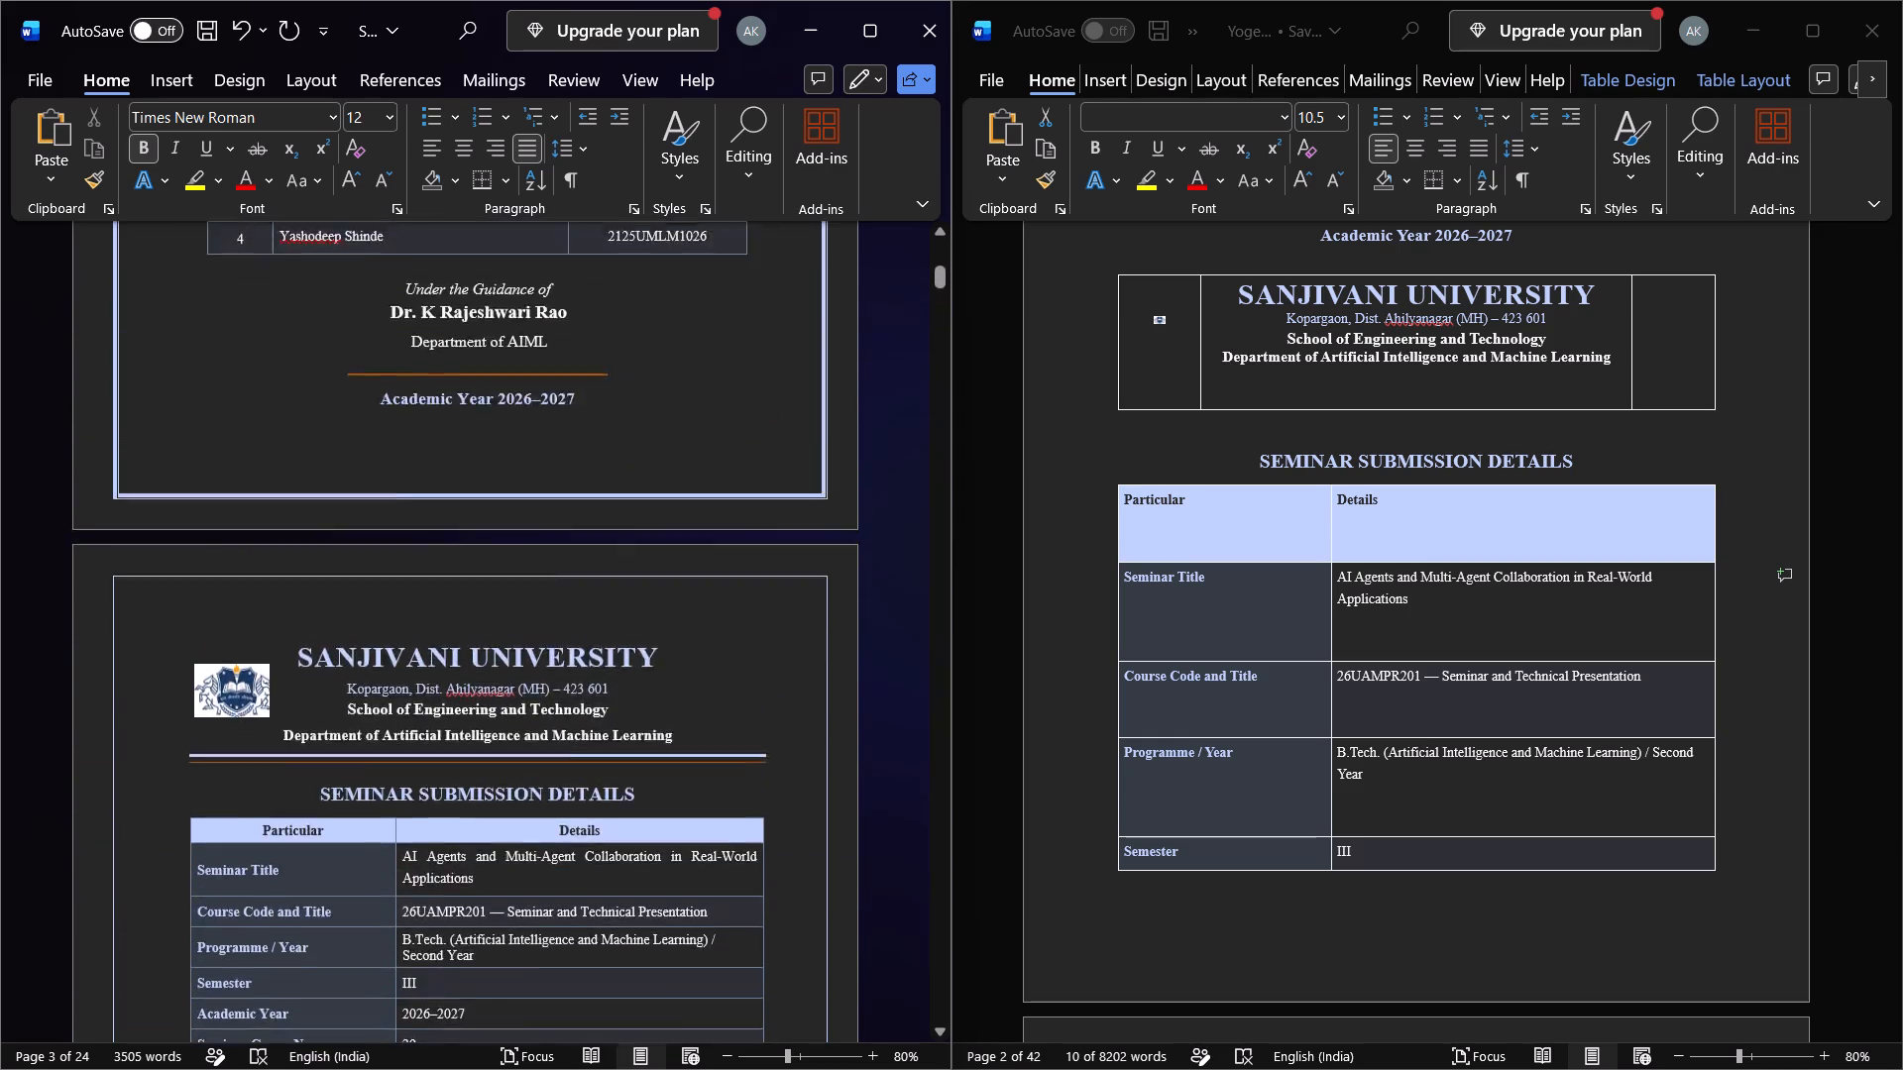
scroll(272, 506, "up", 17)
double_click(286, 702)
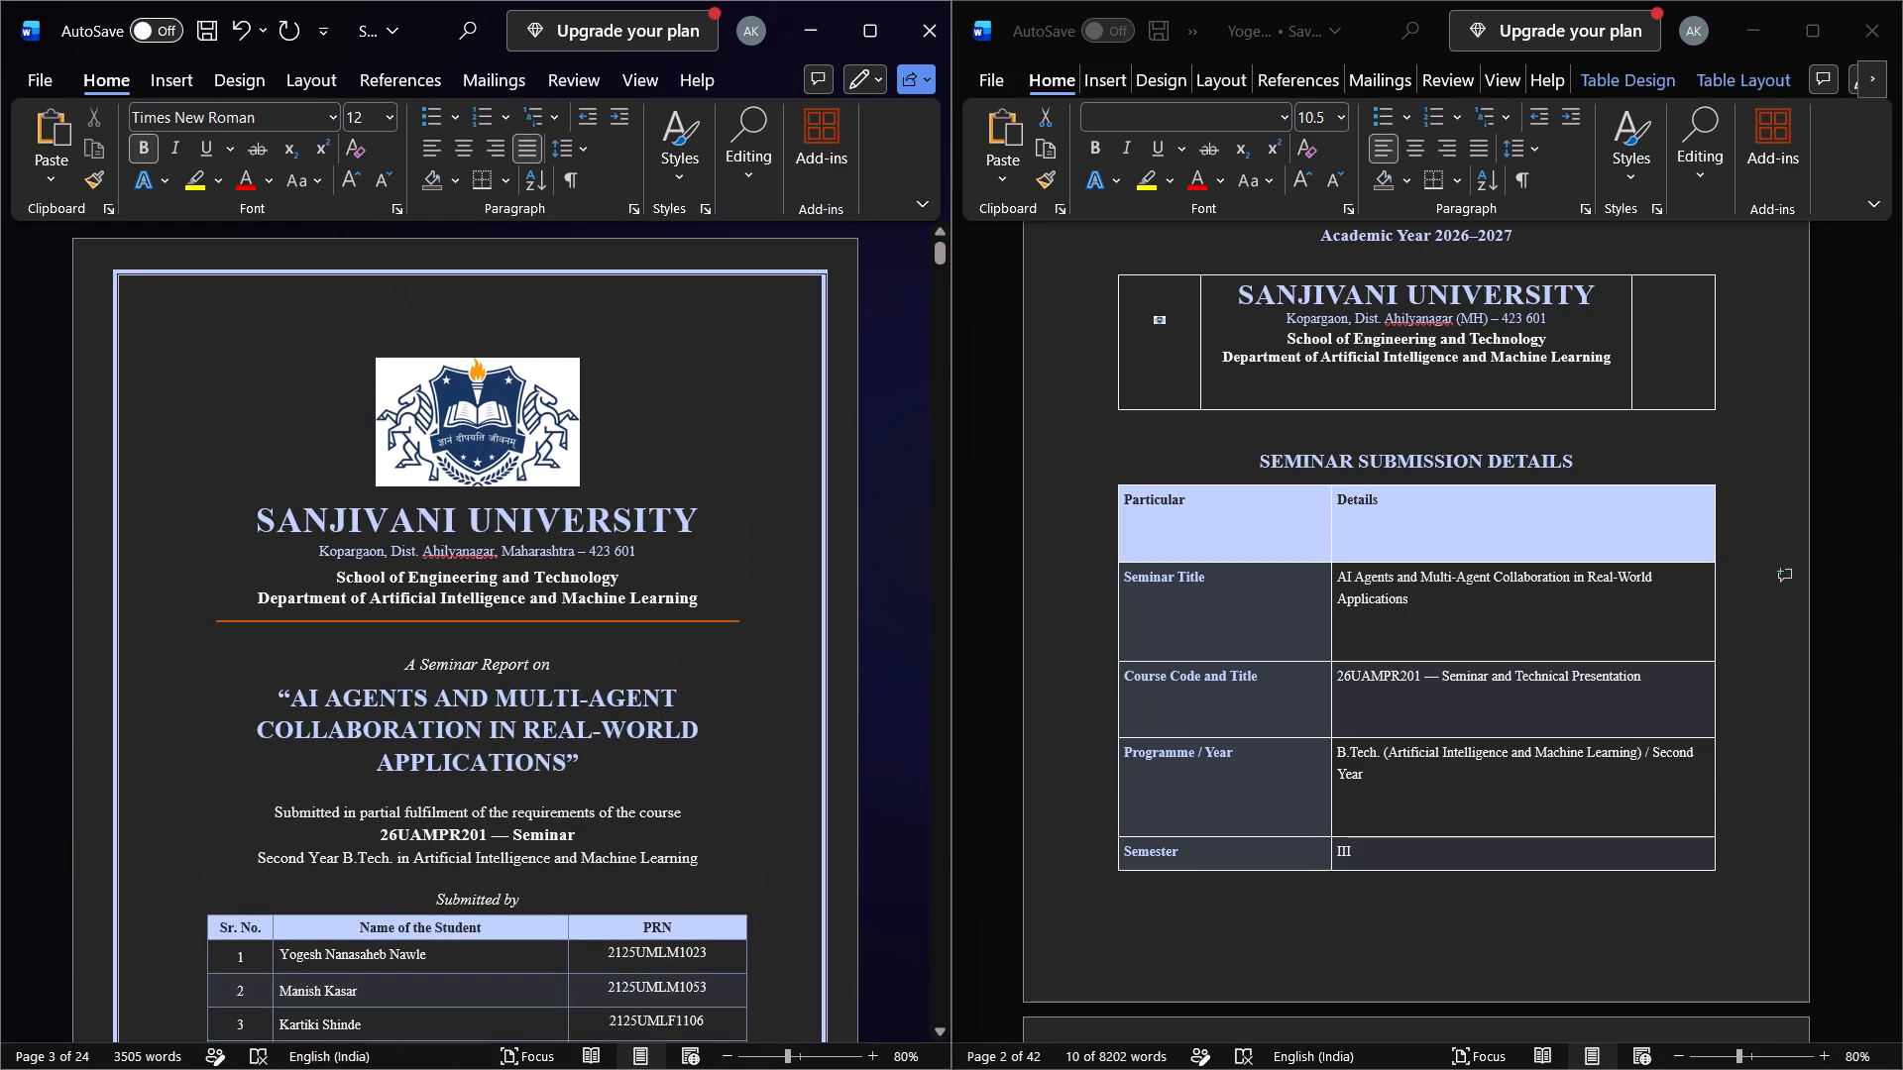
double_click(324, 711)
triple_click(363, 724)
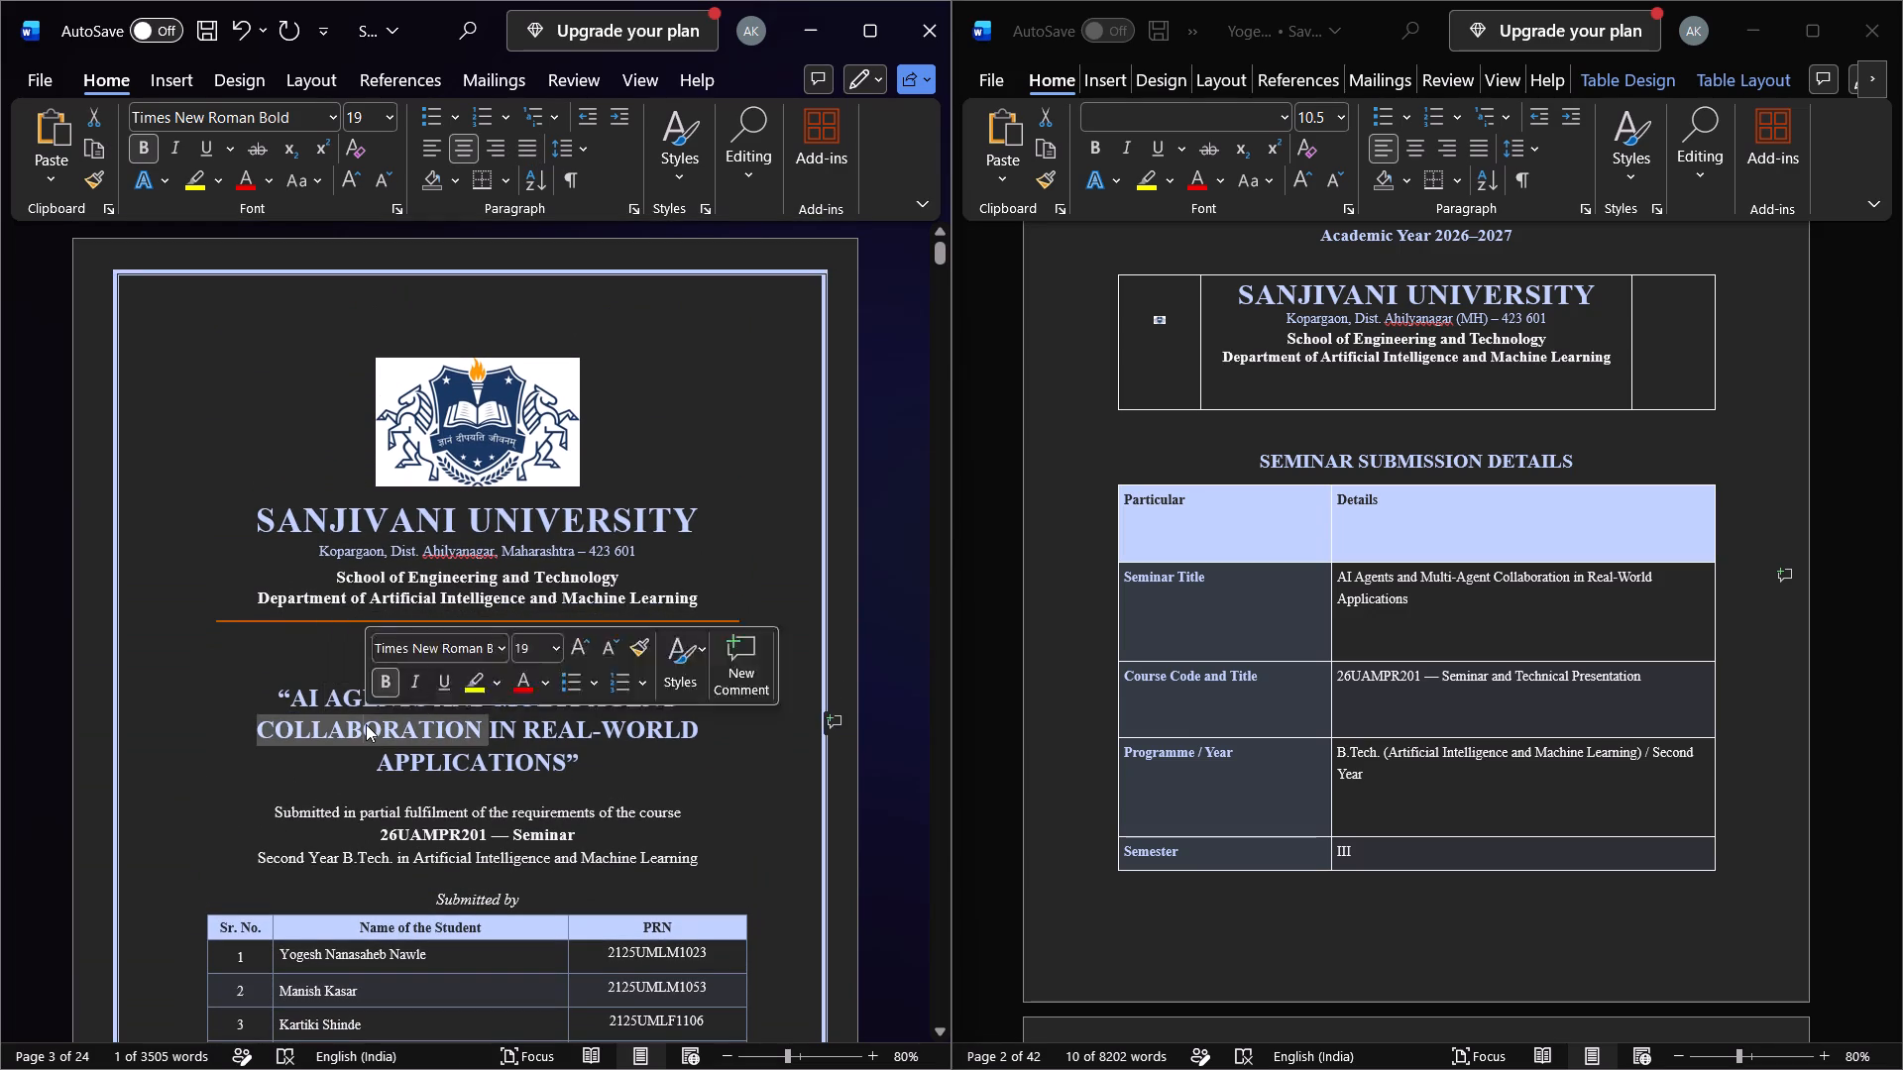
left_click(366, 724)
left_click(488, 751)
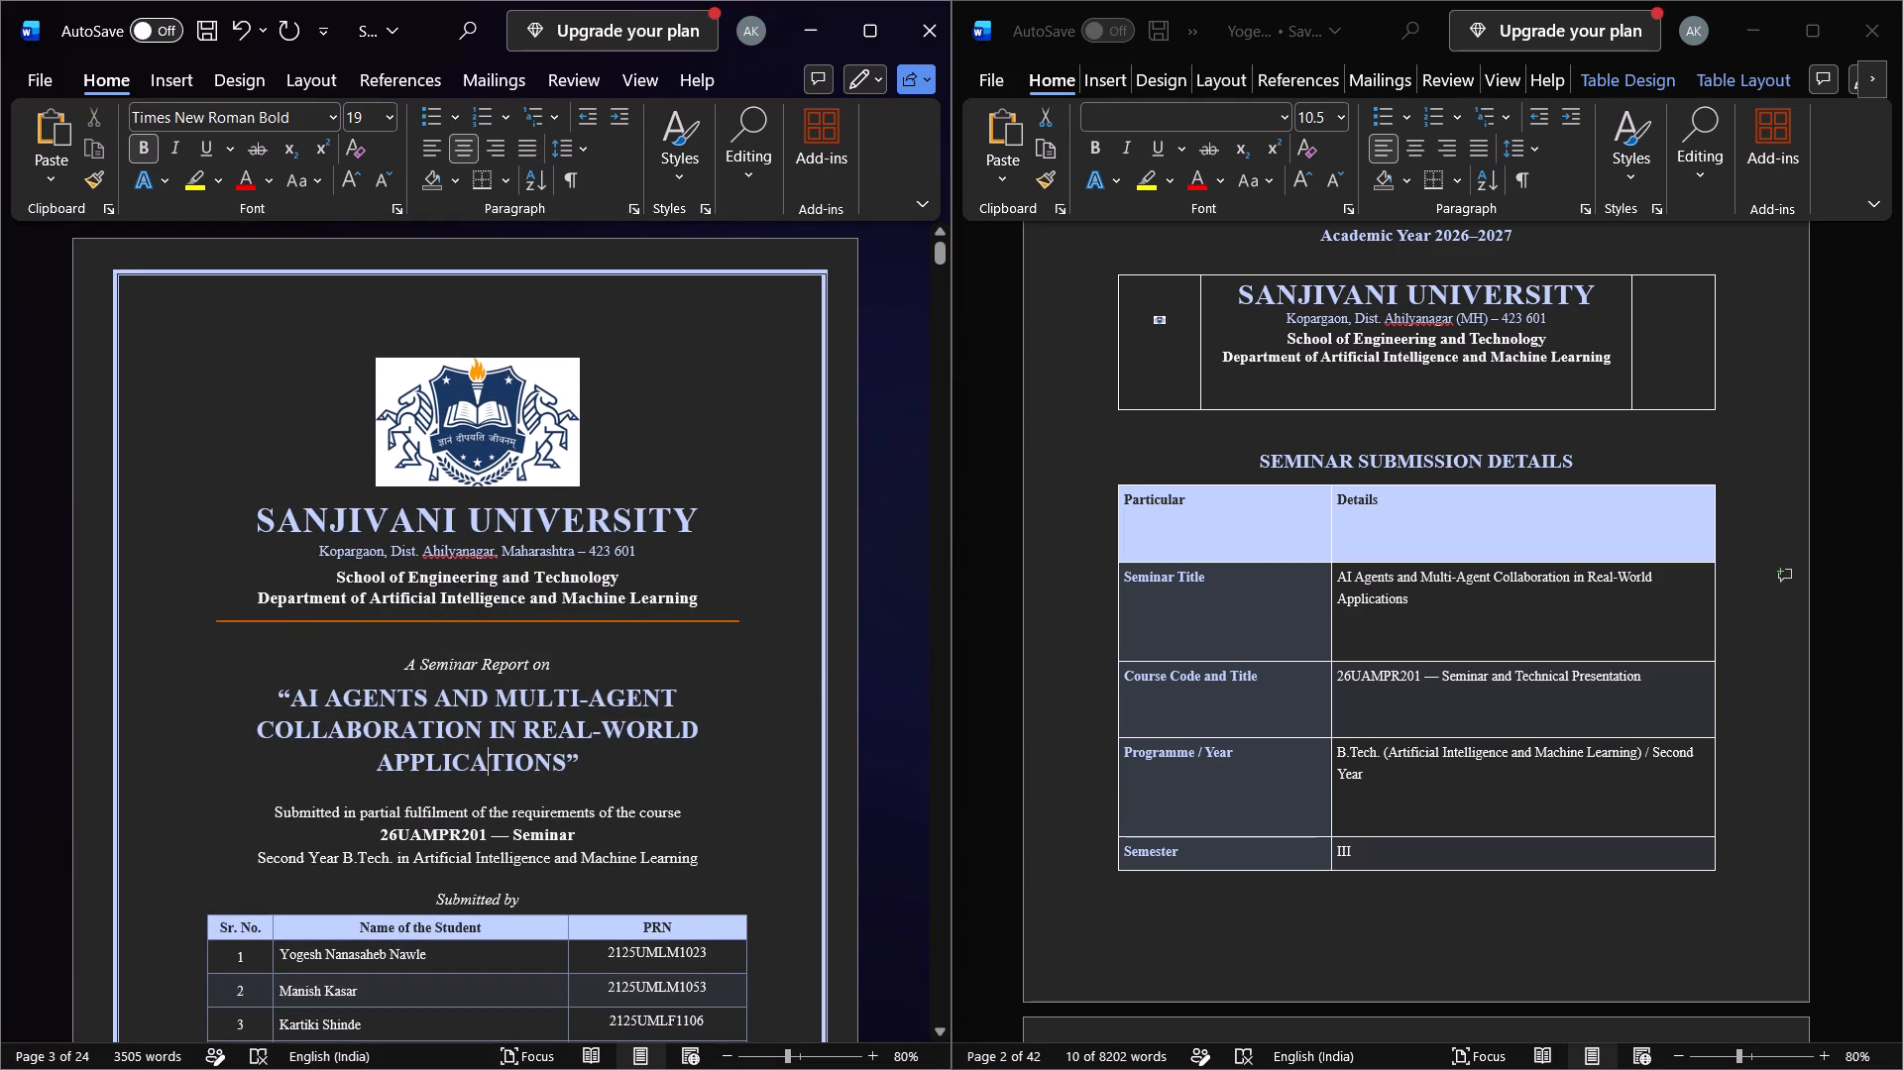
left_click_drag(292, 696, 459, 767)
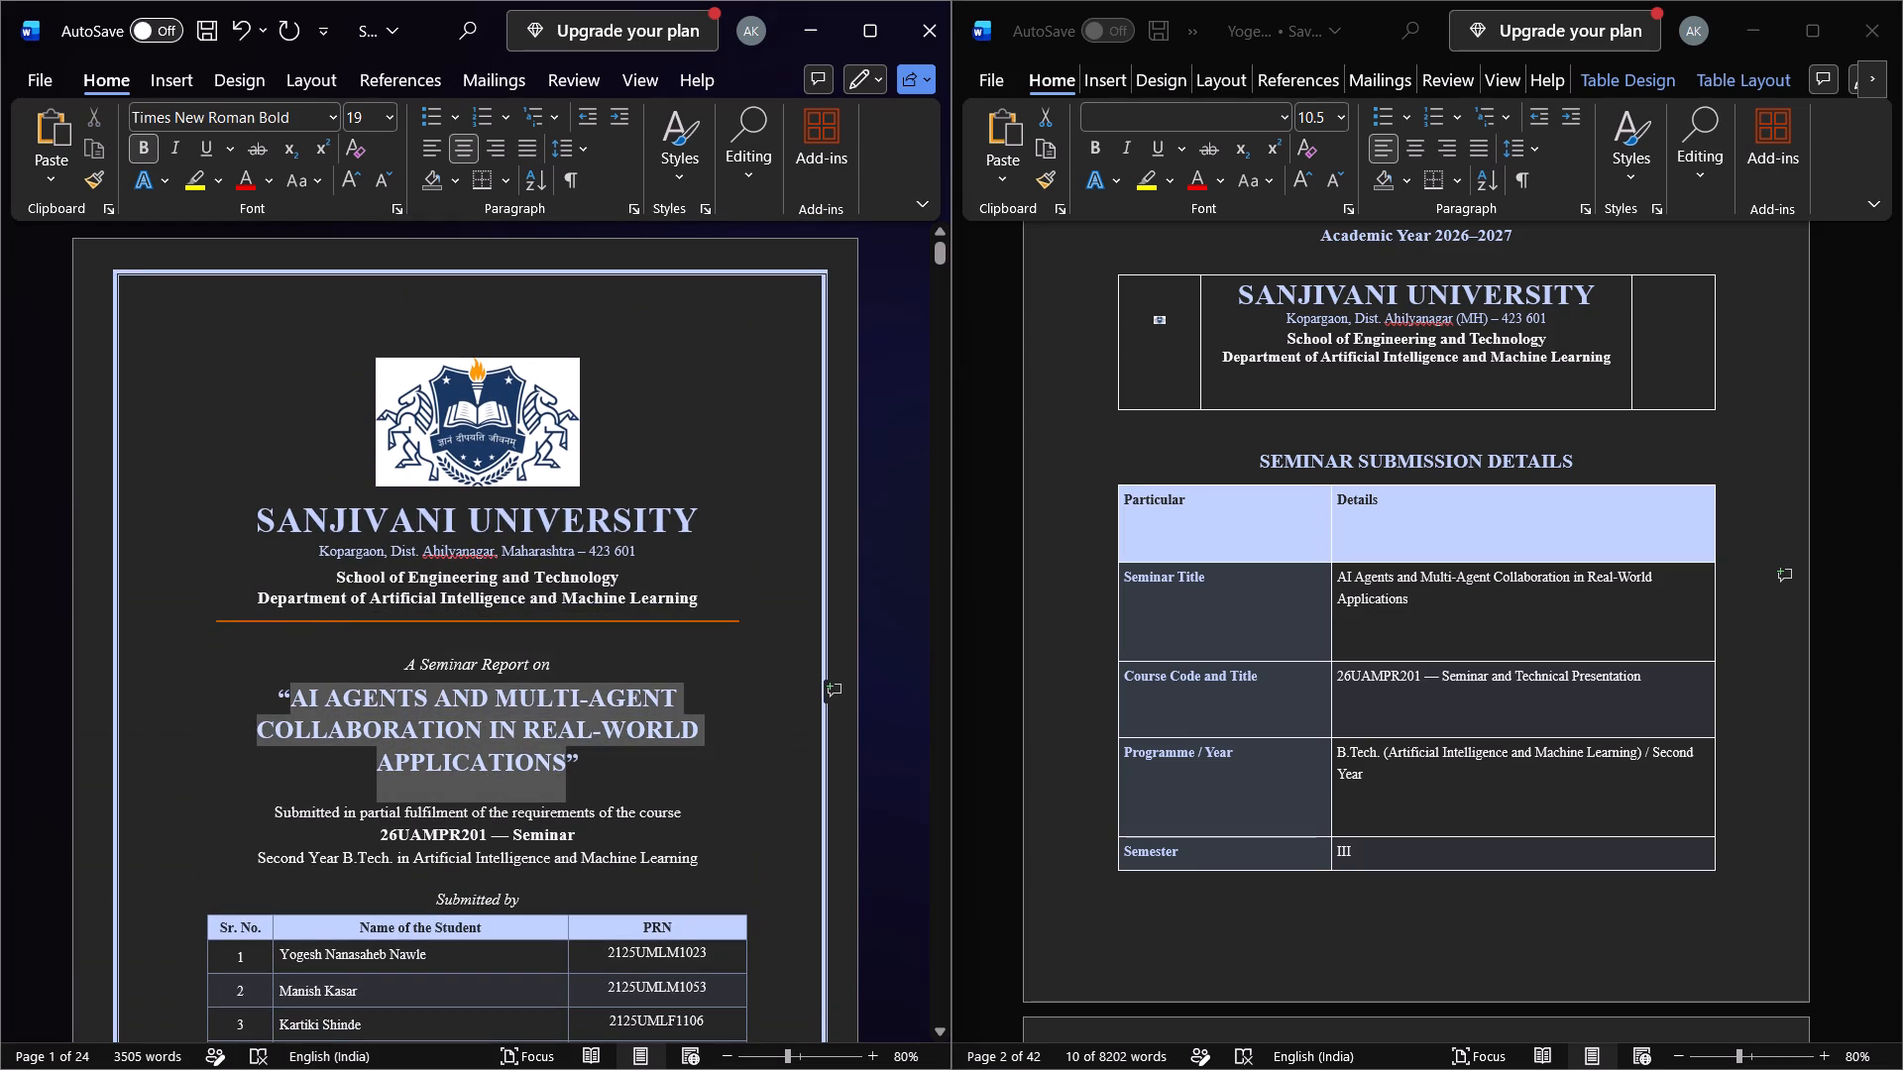
left_click_drag(459, 767, 492, 773)
key("ctrl+c")
key("ctrl+c")
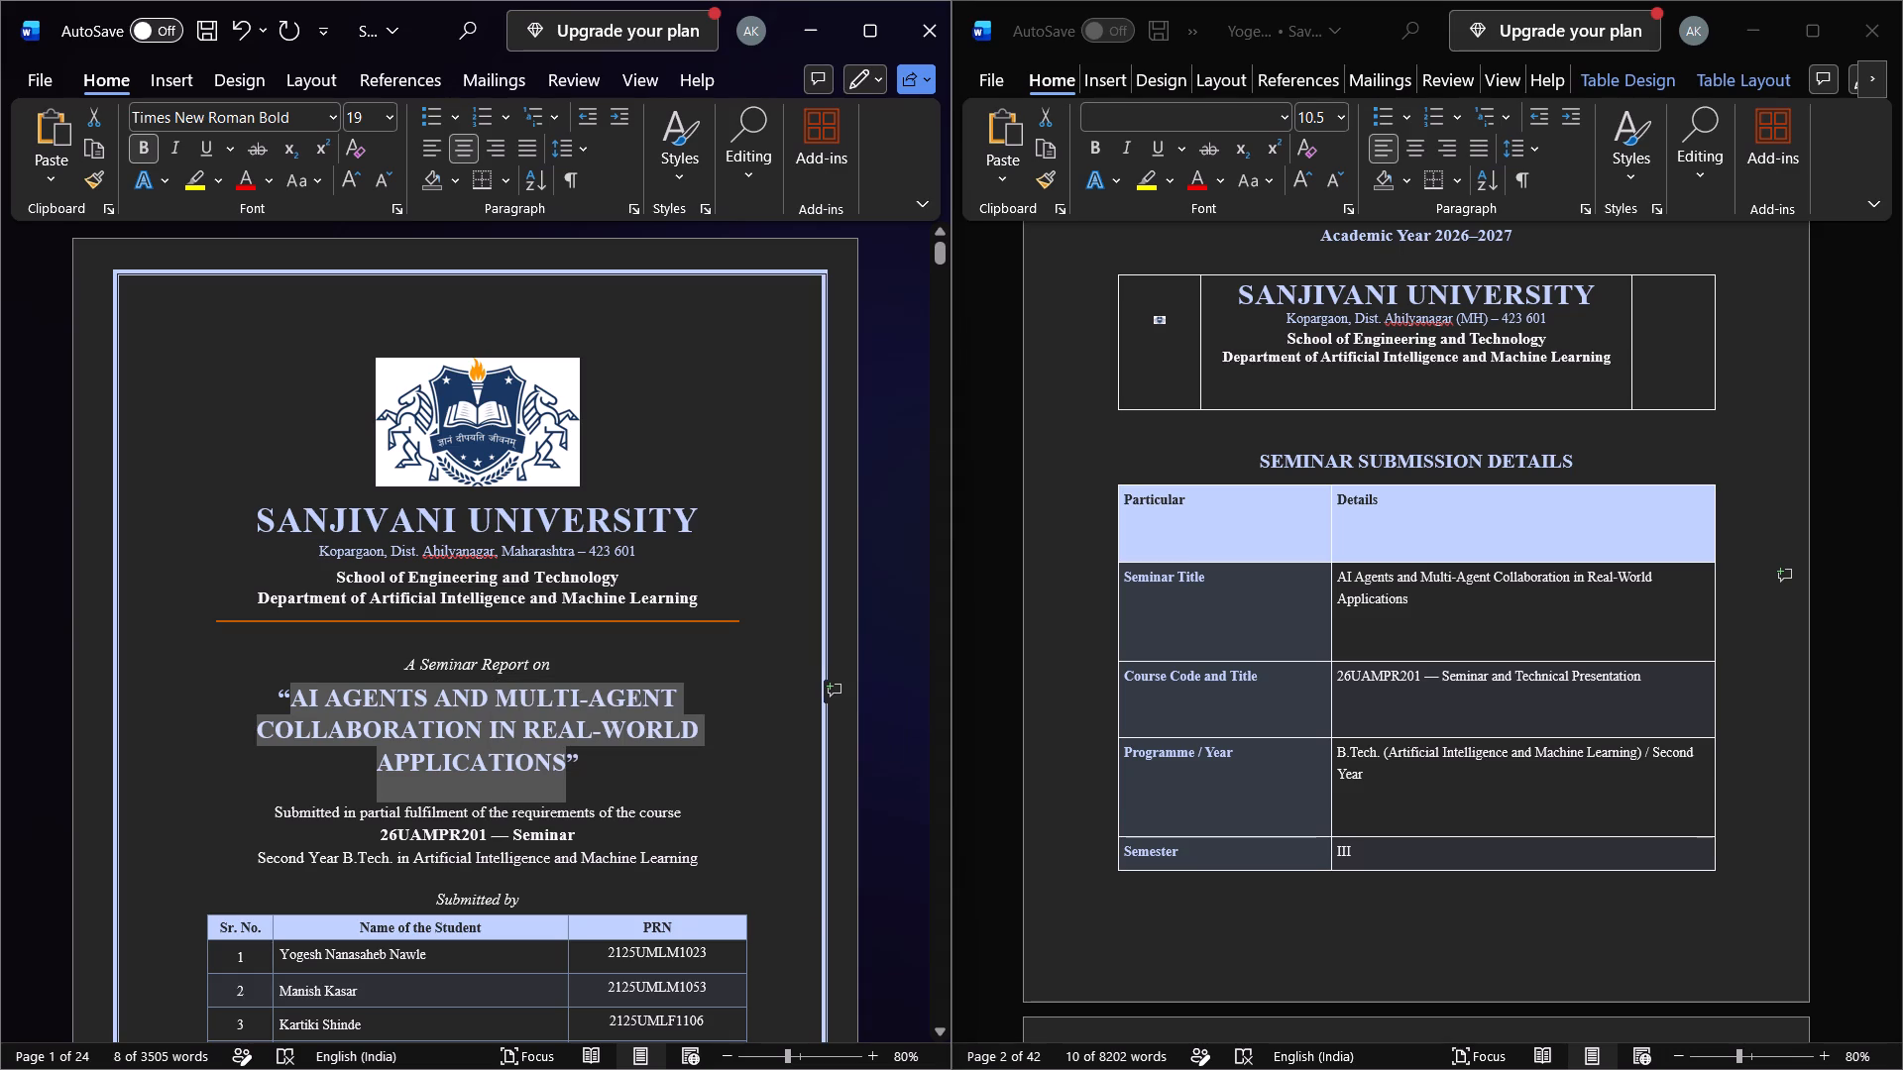
left_click(661, 803)
scroll(659, 782, "down", 10)
scroll(645, 771, "up", 1)
scroll(645, 771, "down", 19)
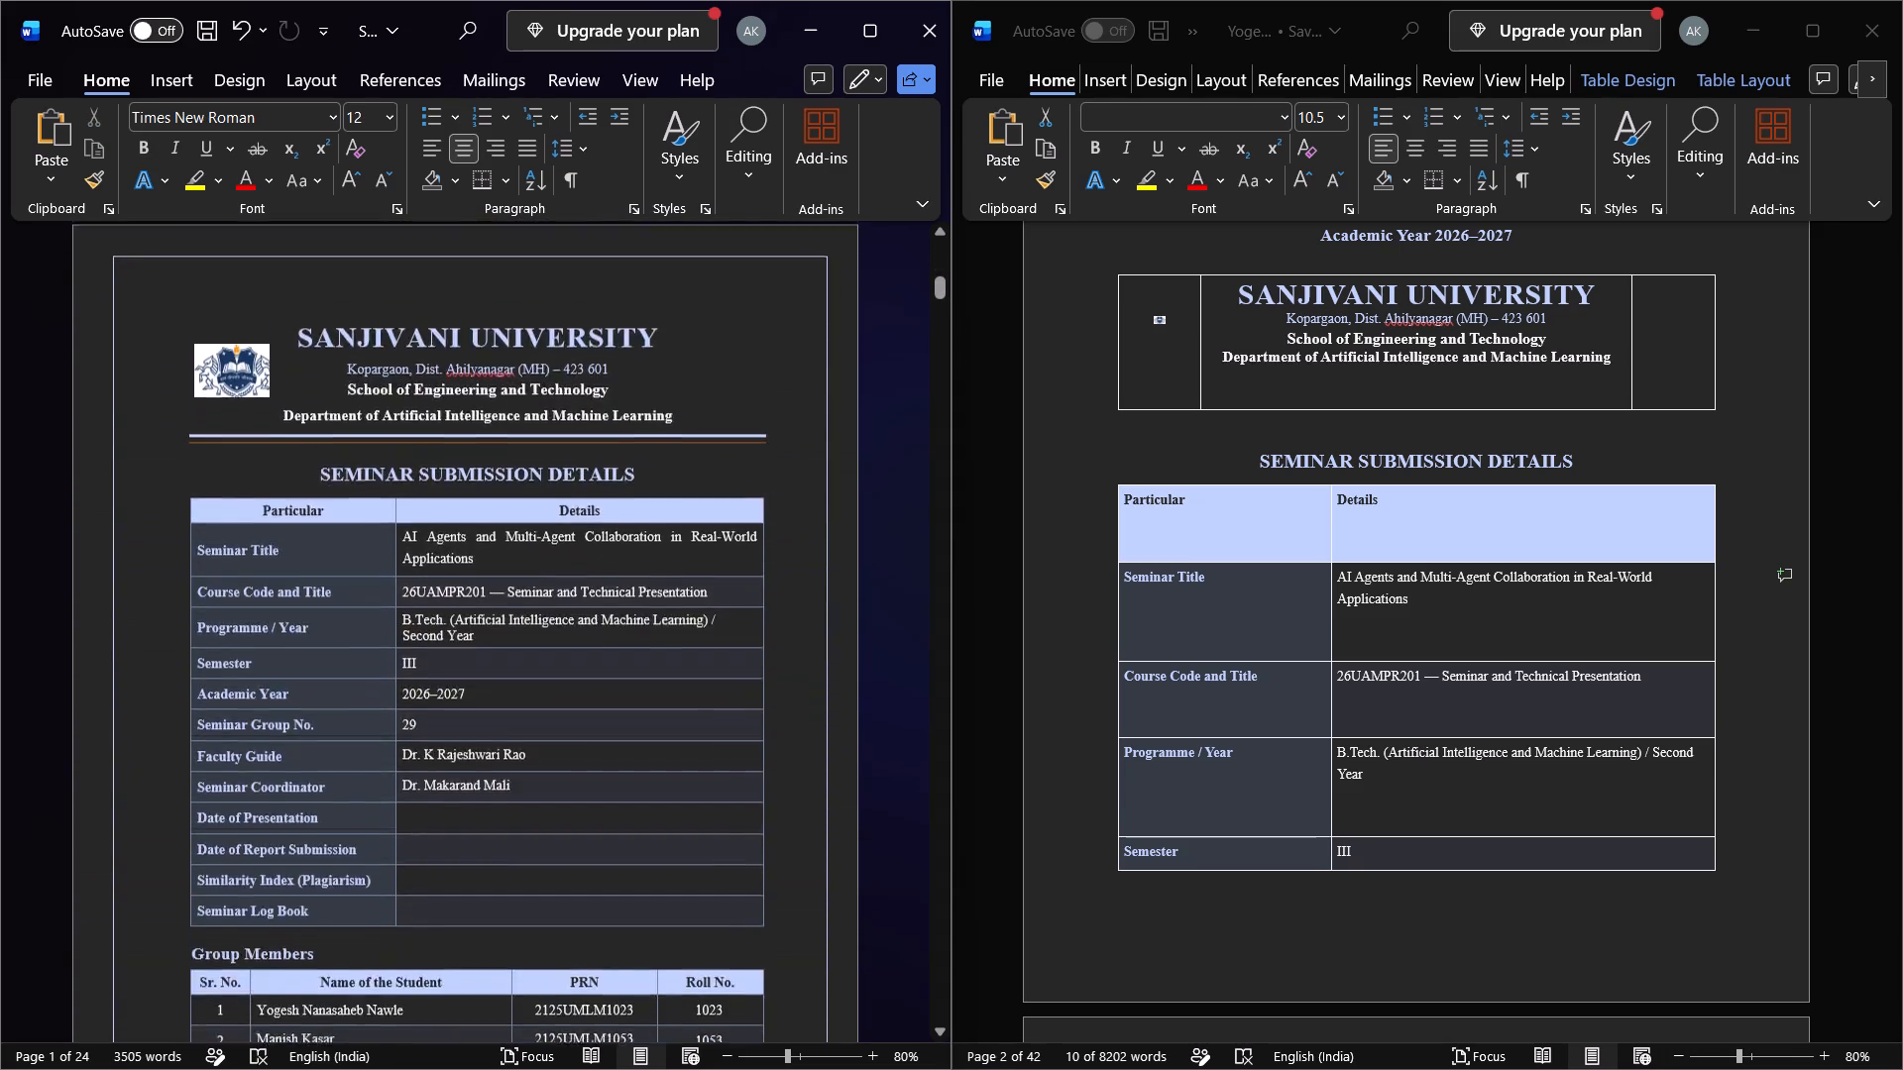
scroll(621, 749, "down", 15)
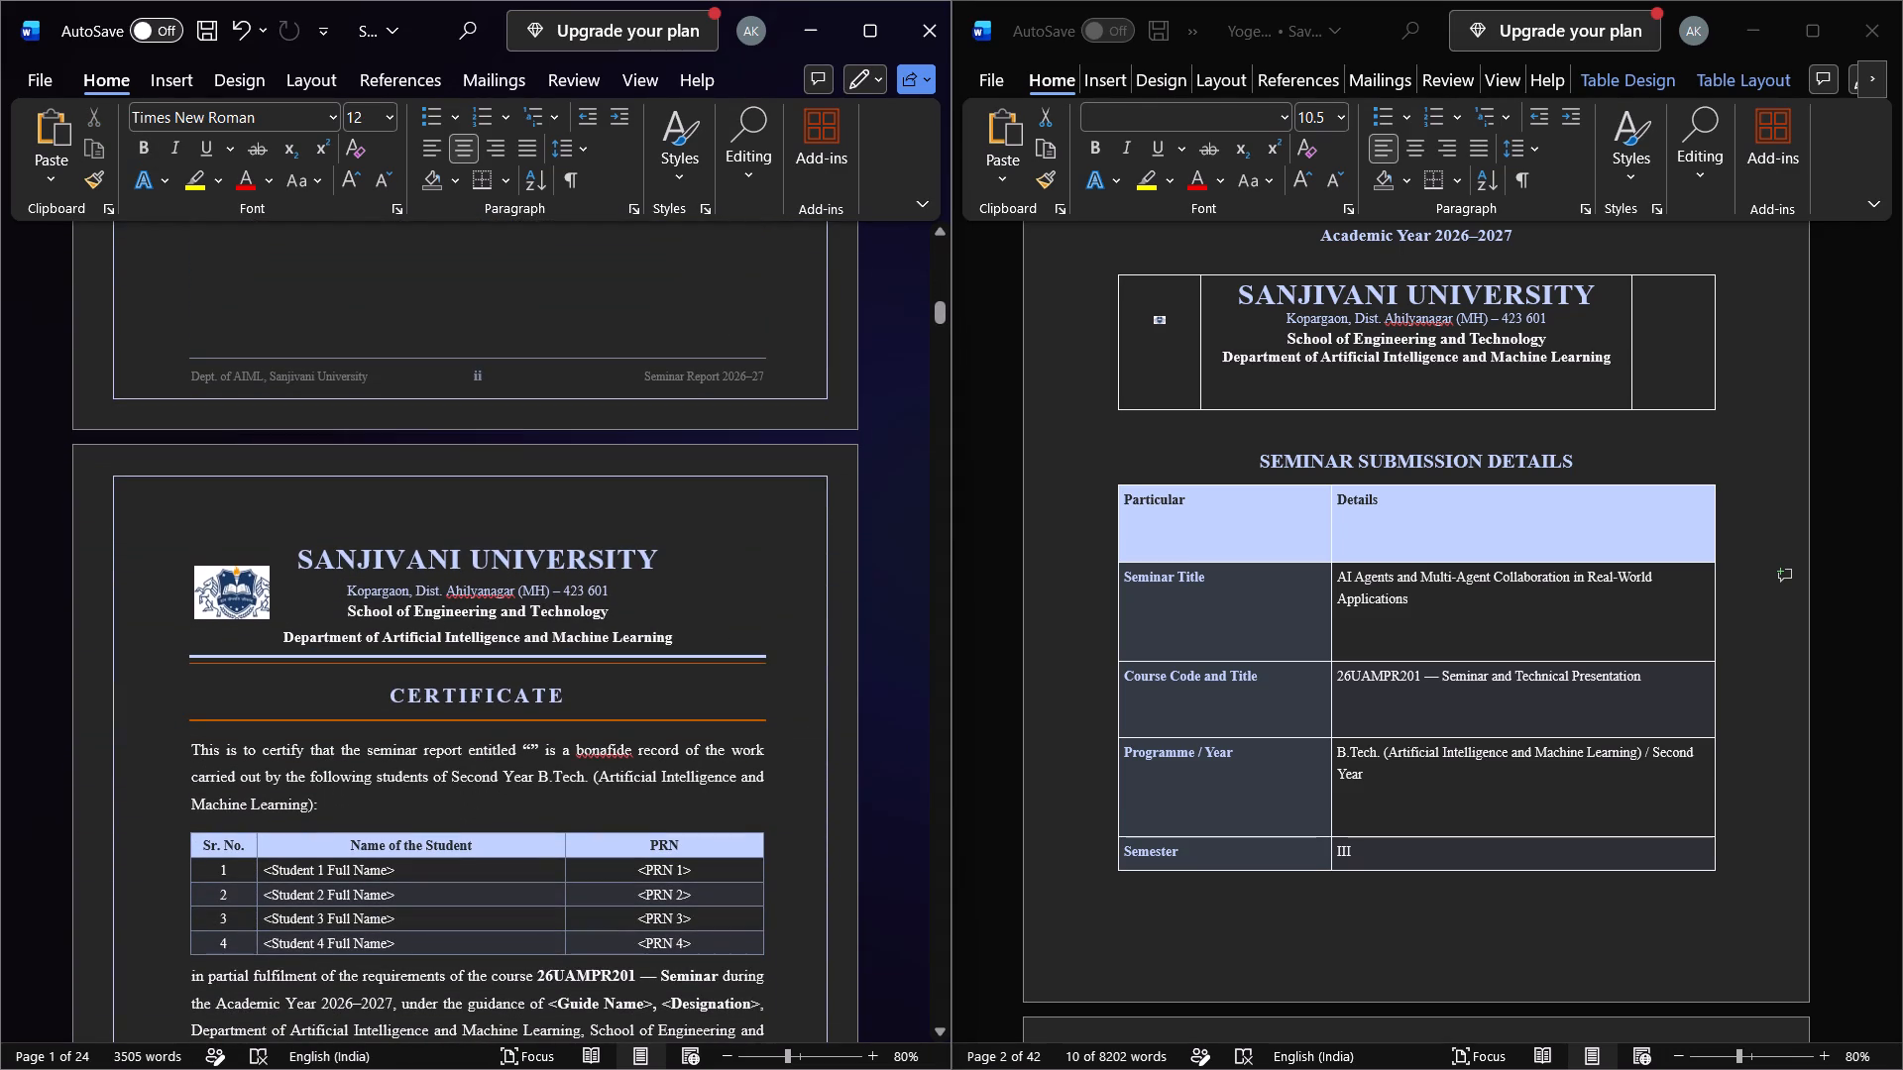
left_click(531, 750)
key("ctrl+v")
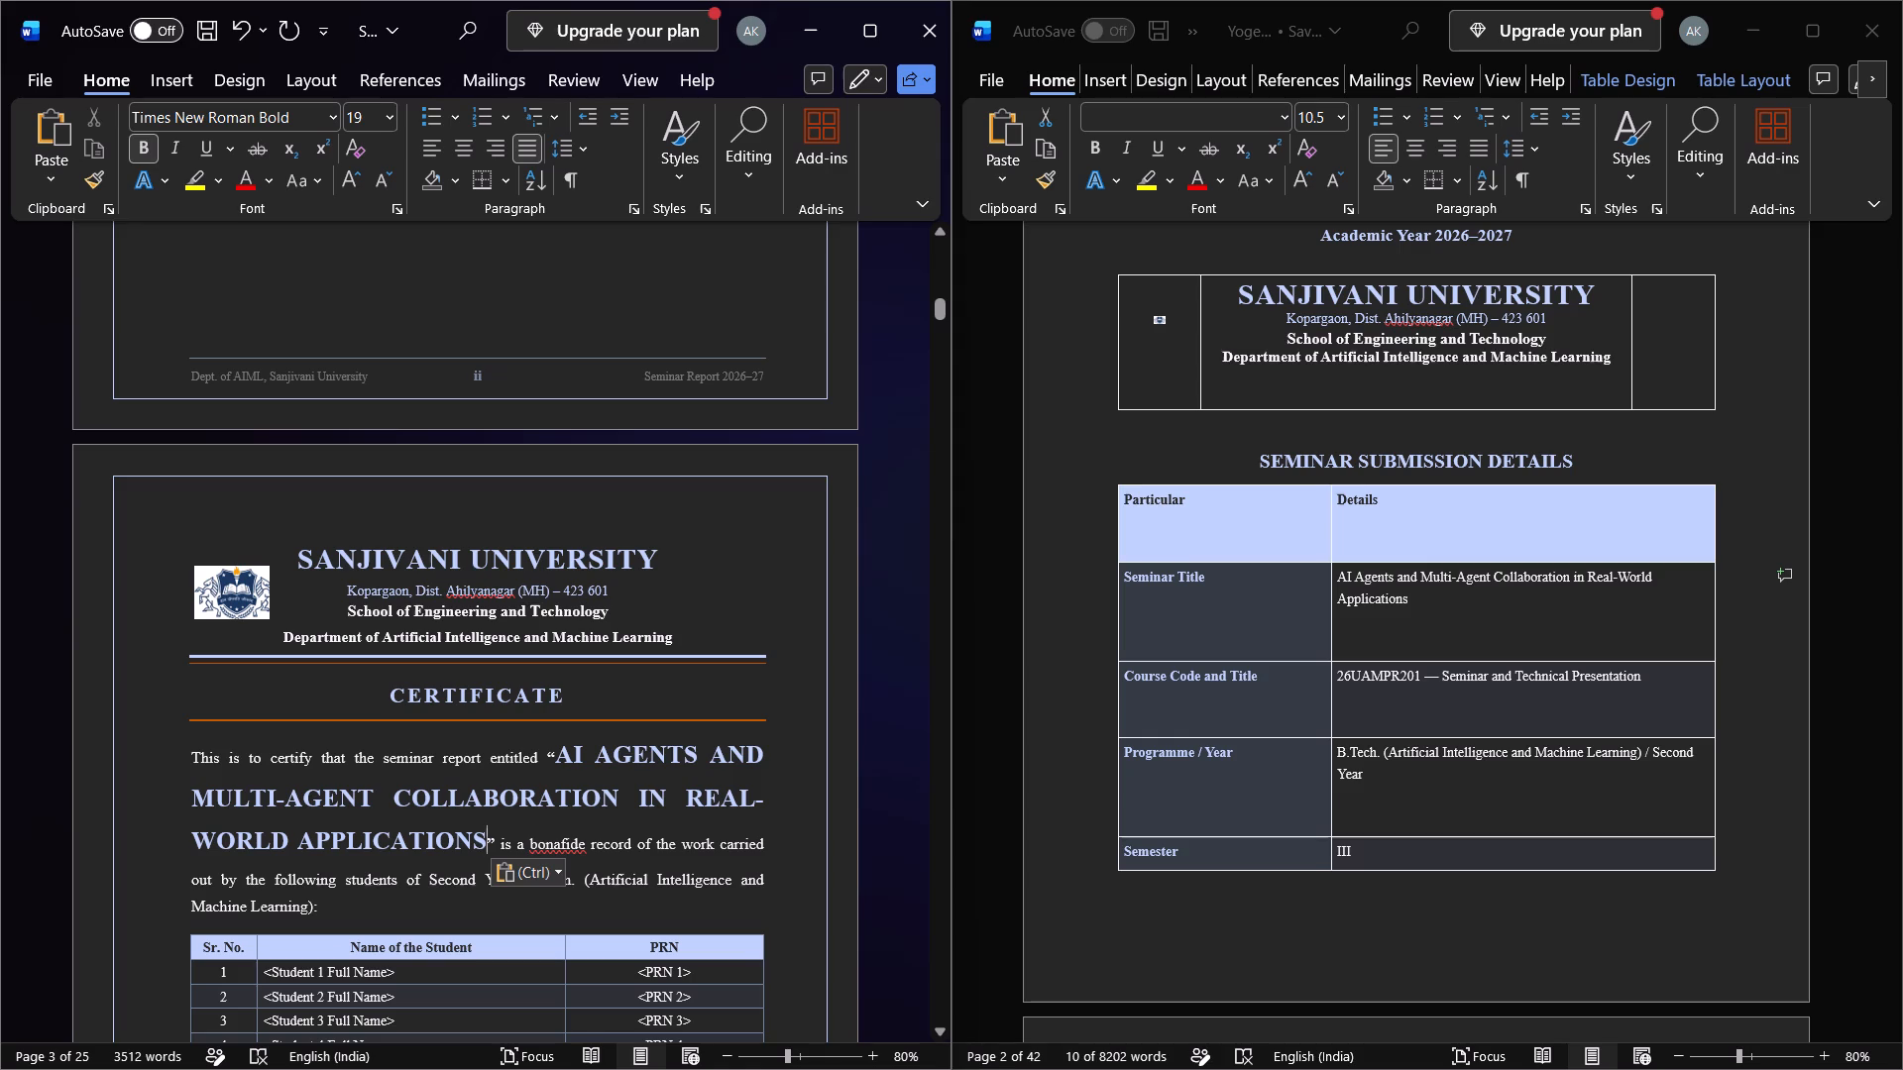
Select the pasted seminar title in the Certificate paragraph and apply a text highlight colour to it.
left_click_drag(554, 755, 483, 834)
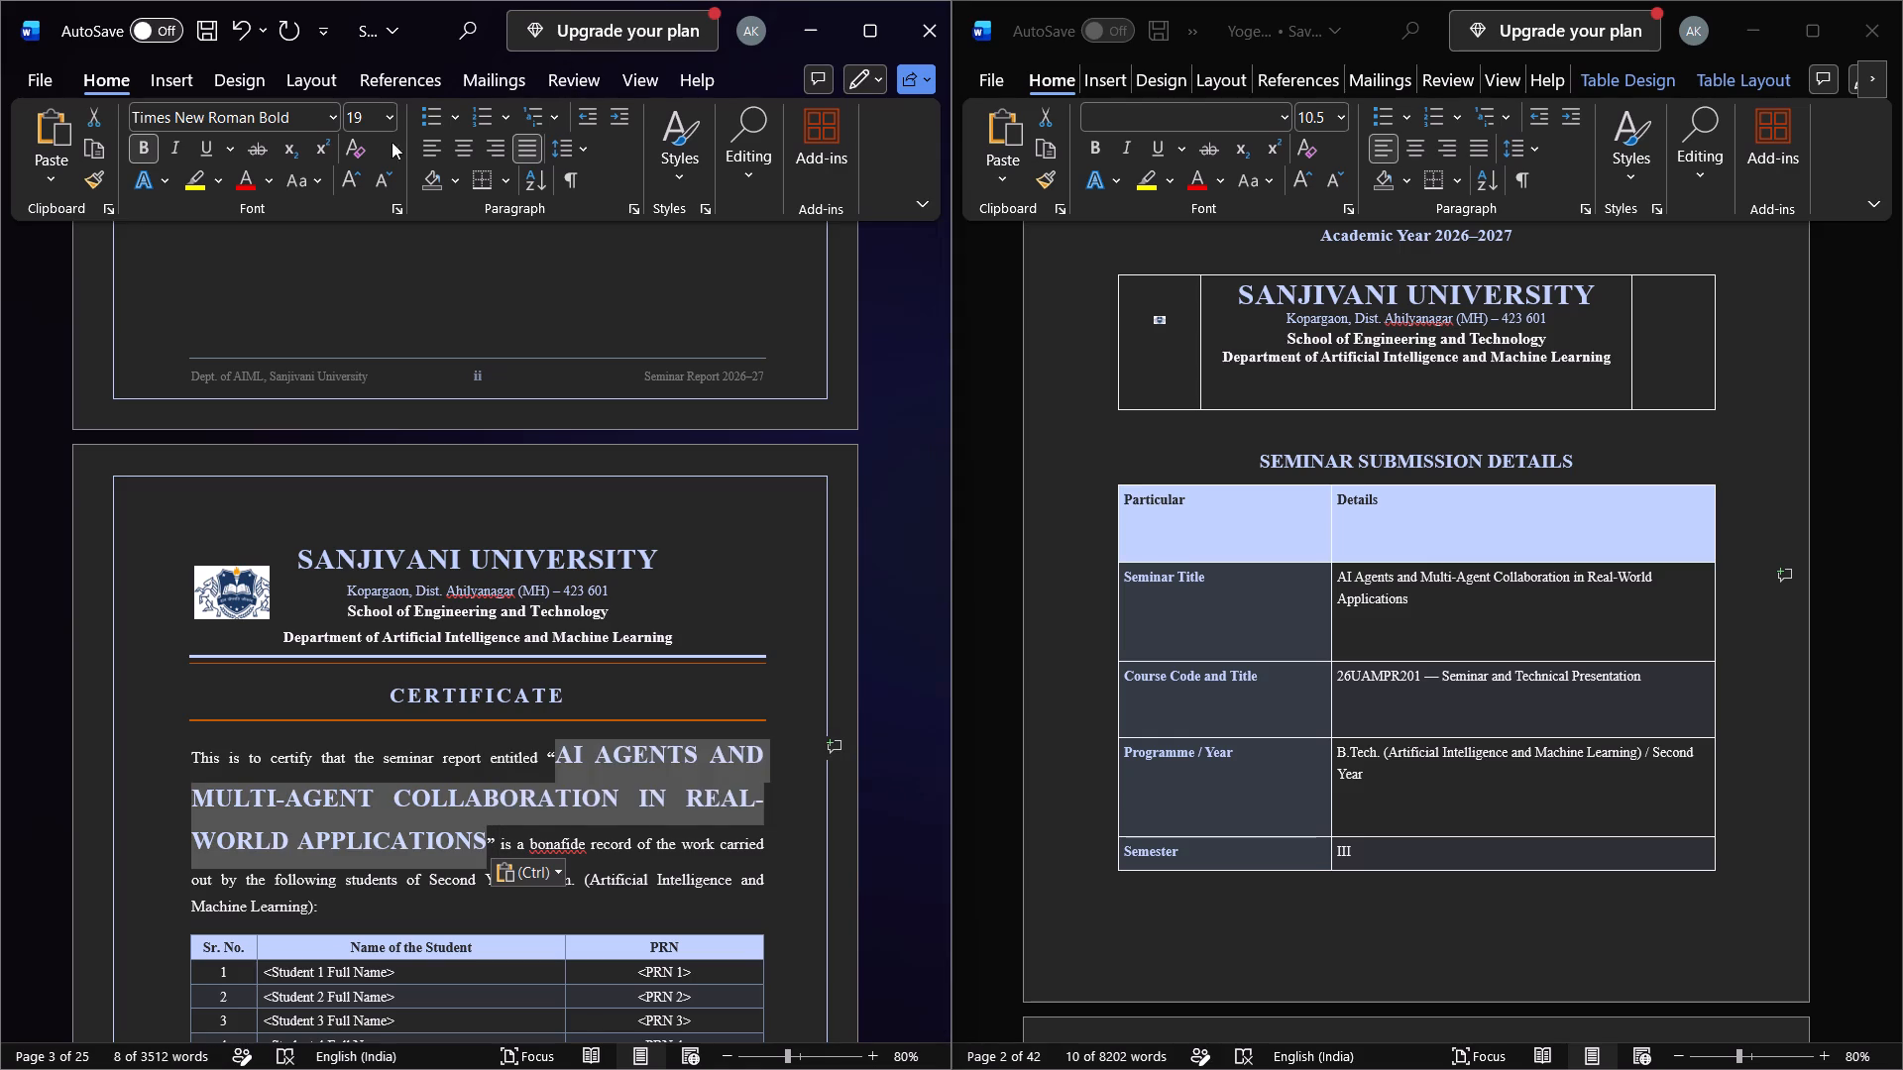
left_click(210, 181)
left_click(350, 347)
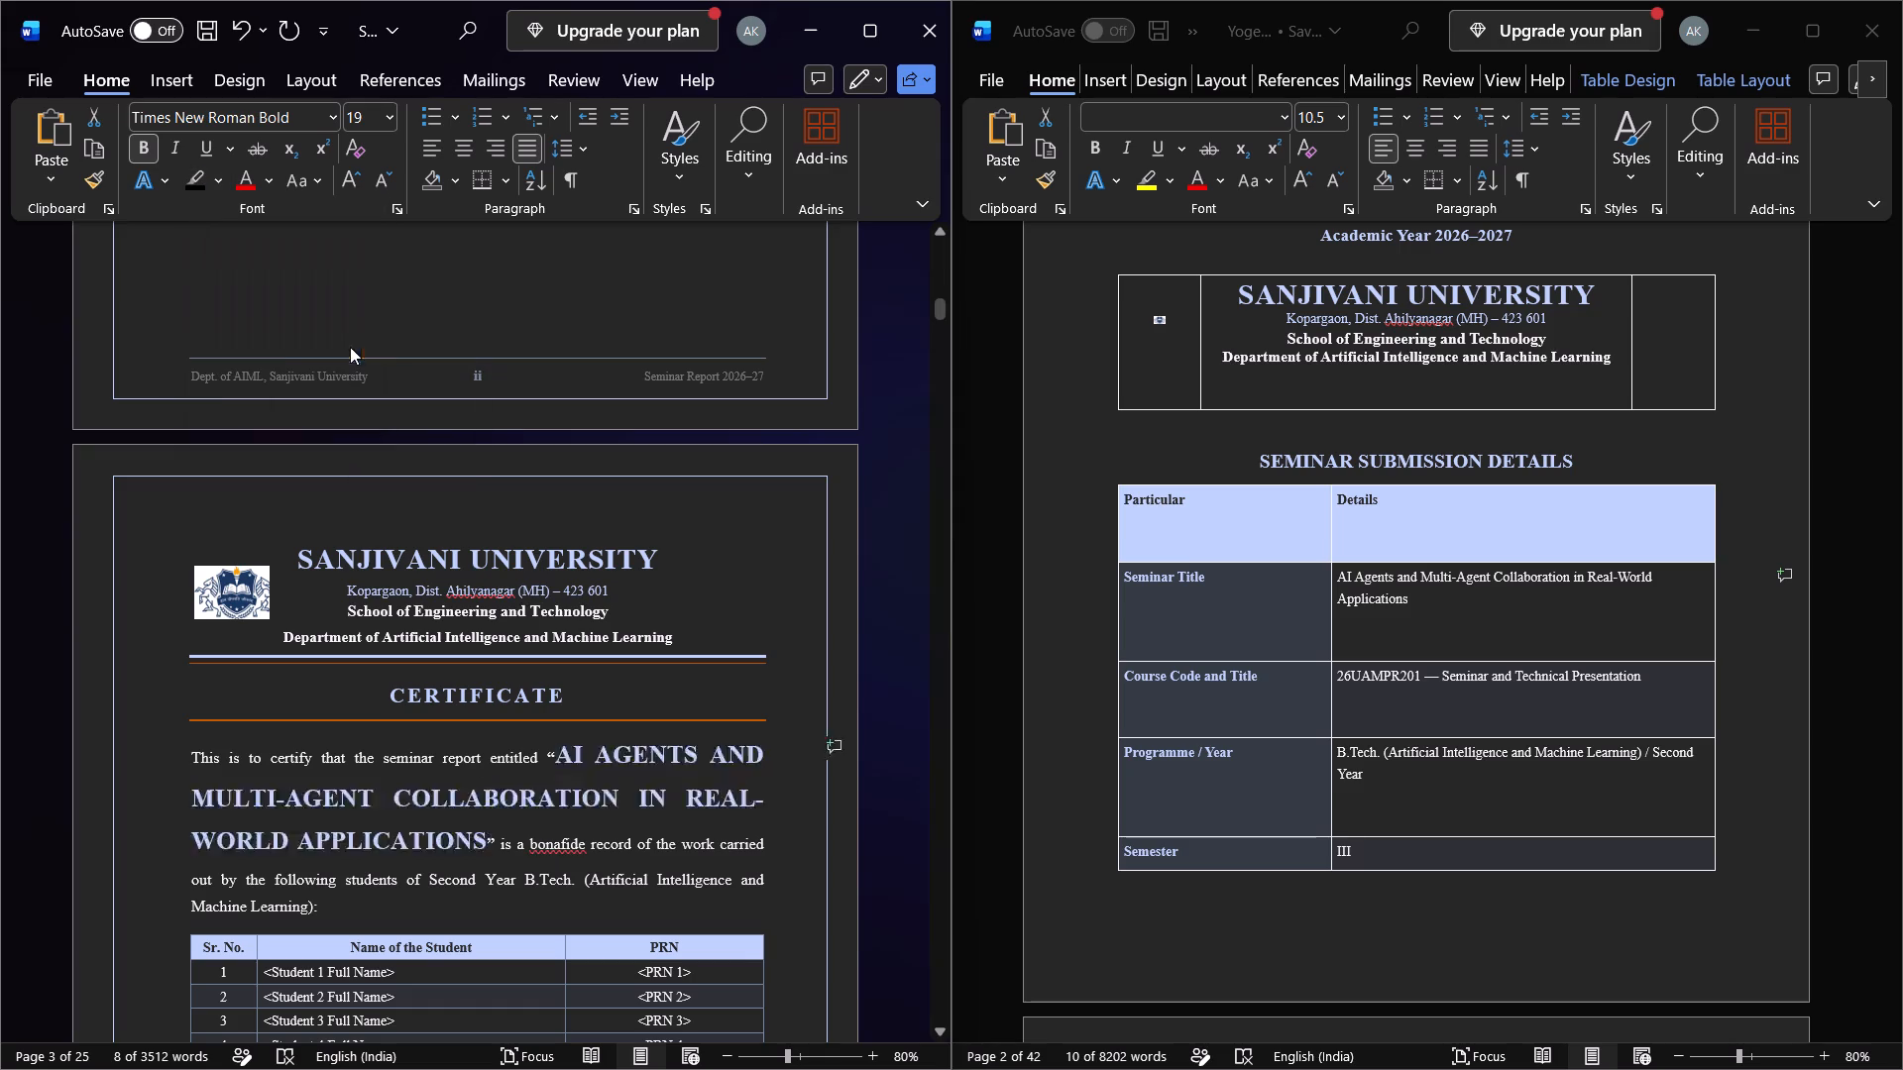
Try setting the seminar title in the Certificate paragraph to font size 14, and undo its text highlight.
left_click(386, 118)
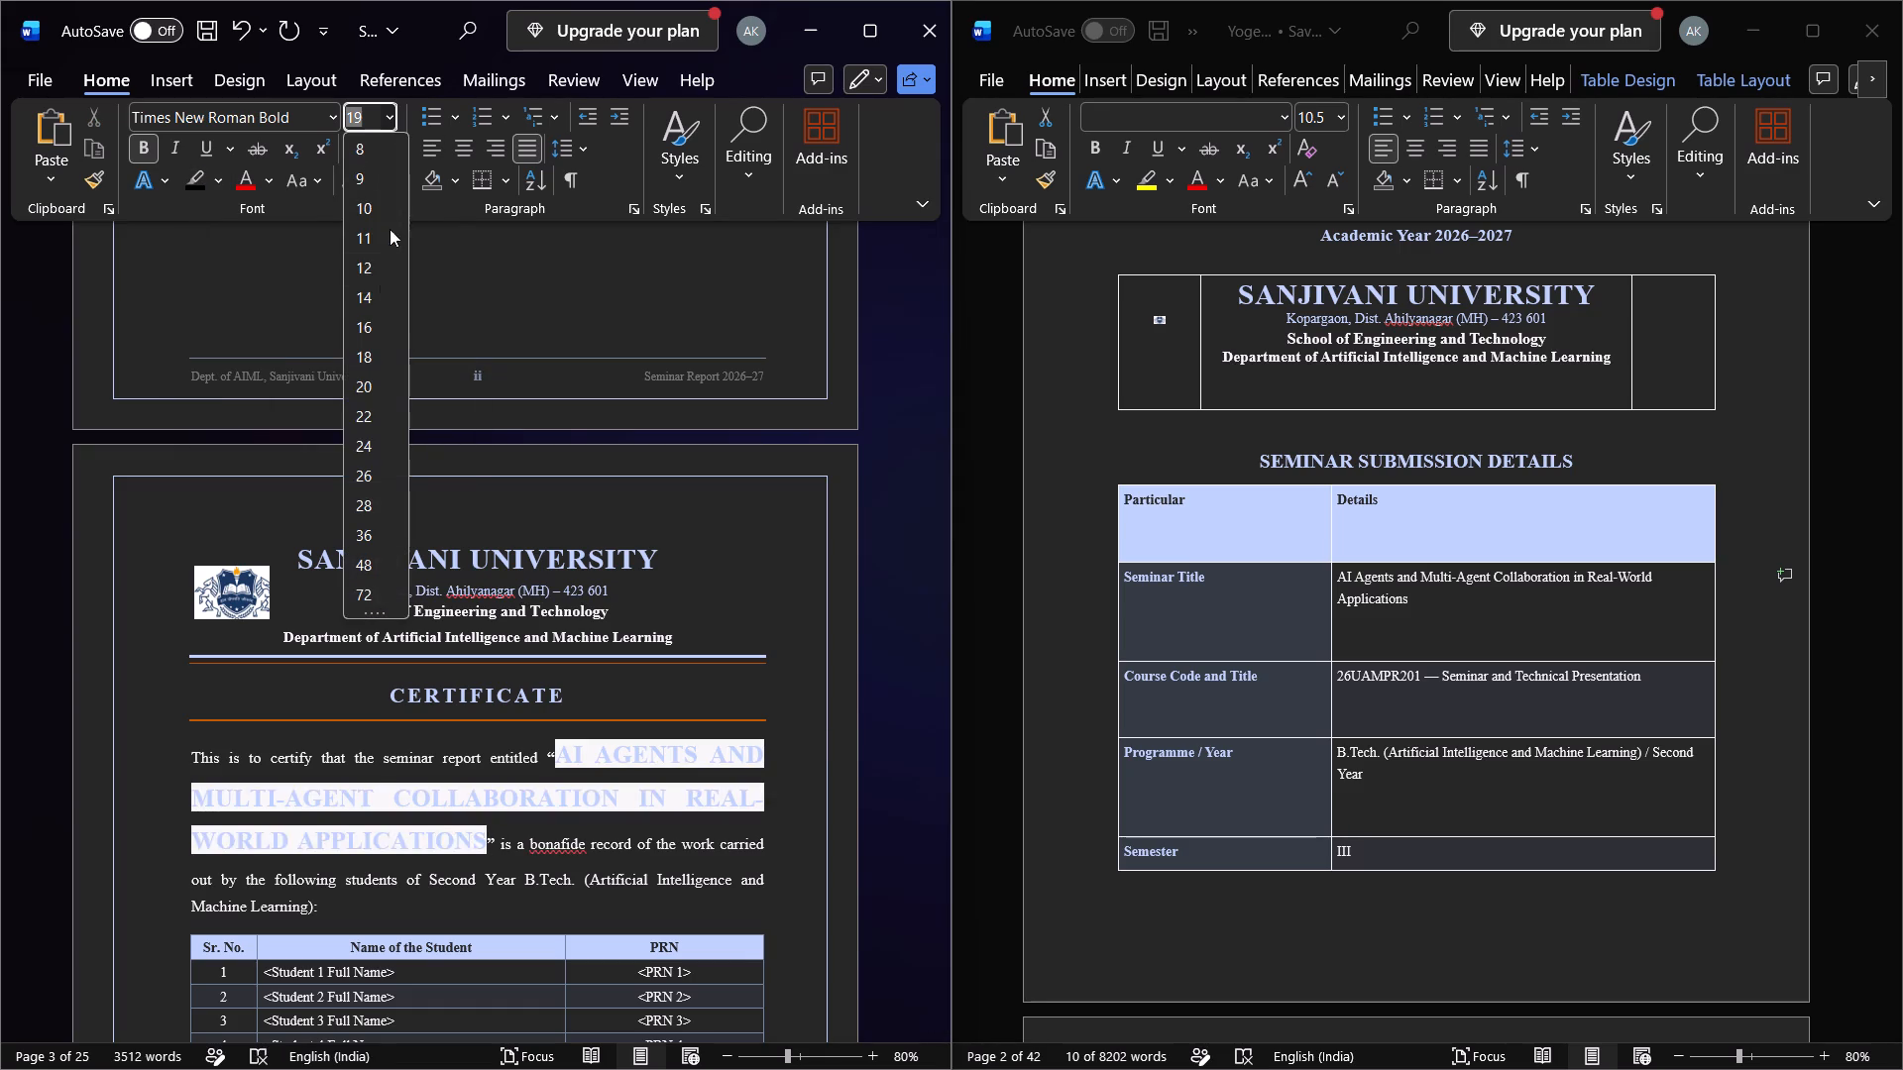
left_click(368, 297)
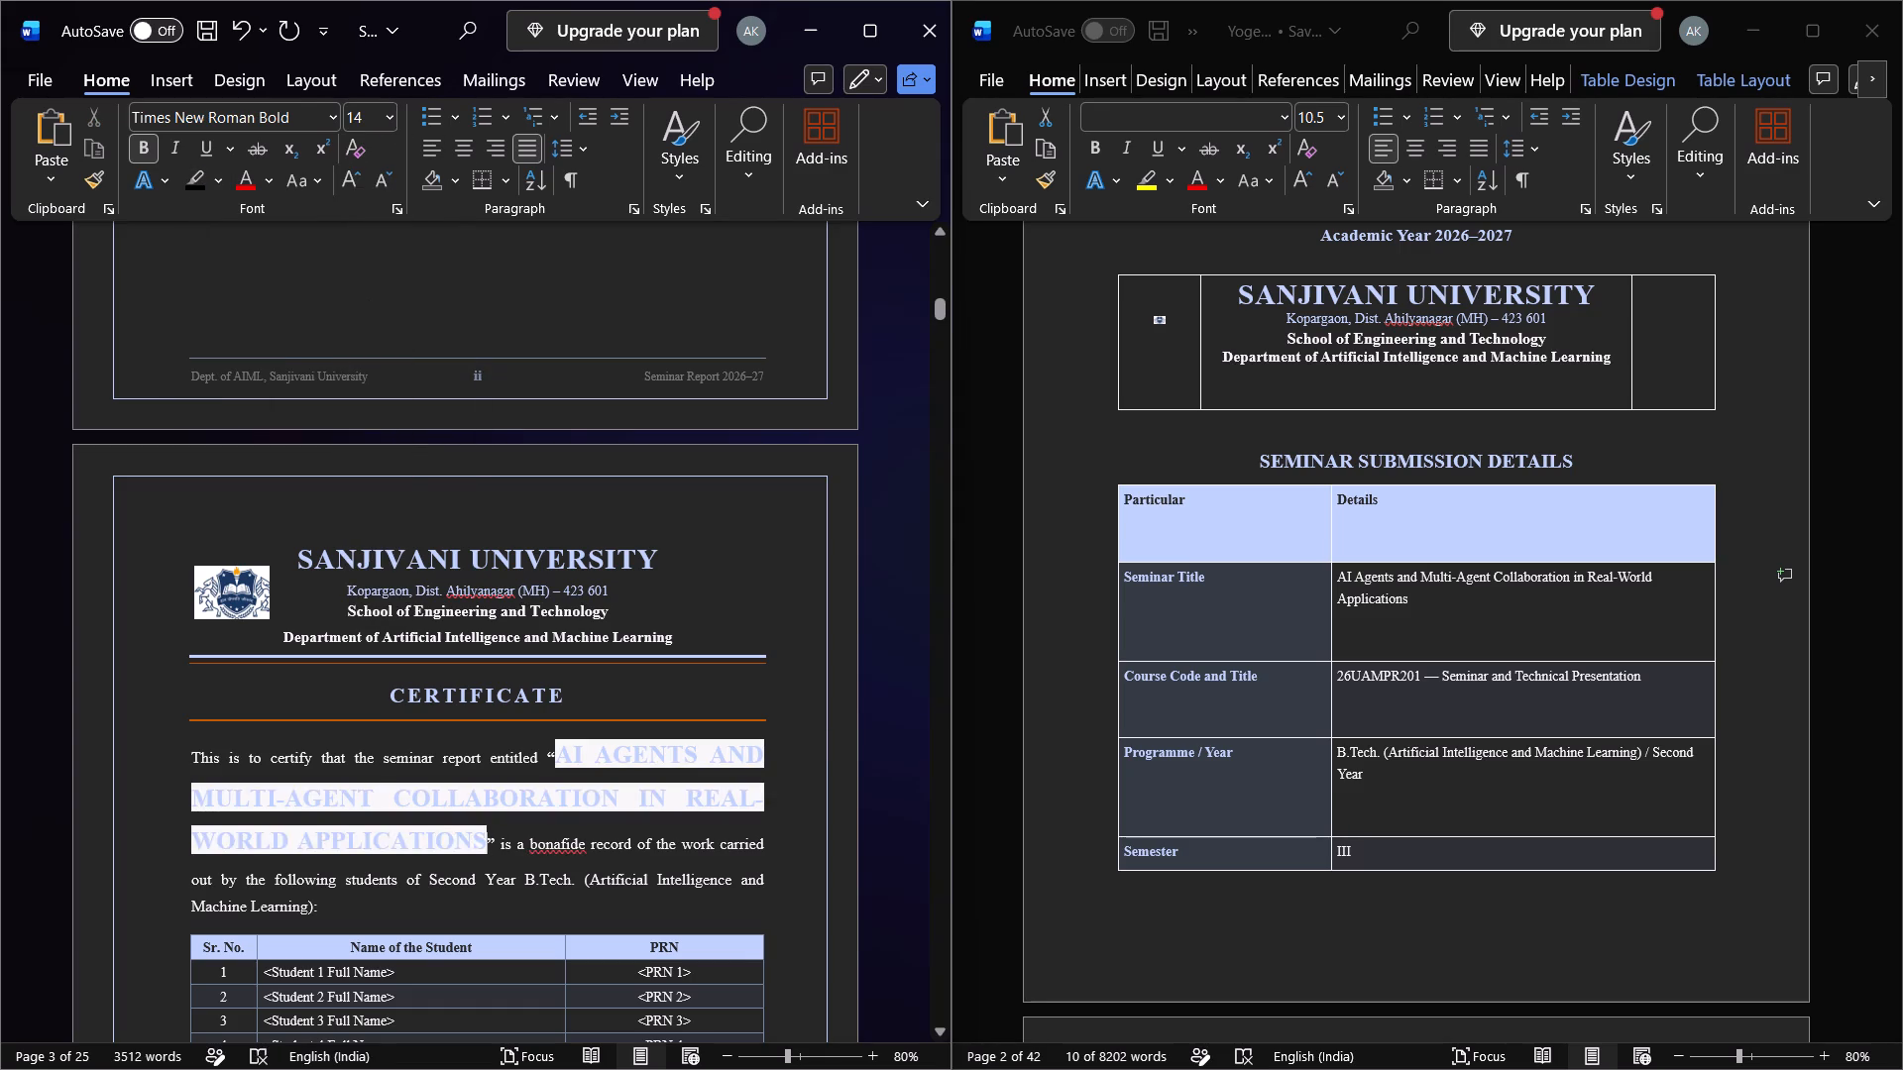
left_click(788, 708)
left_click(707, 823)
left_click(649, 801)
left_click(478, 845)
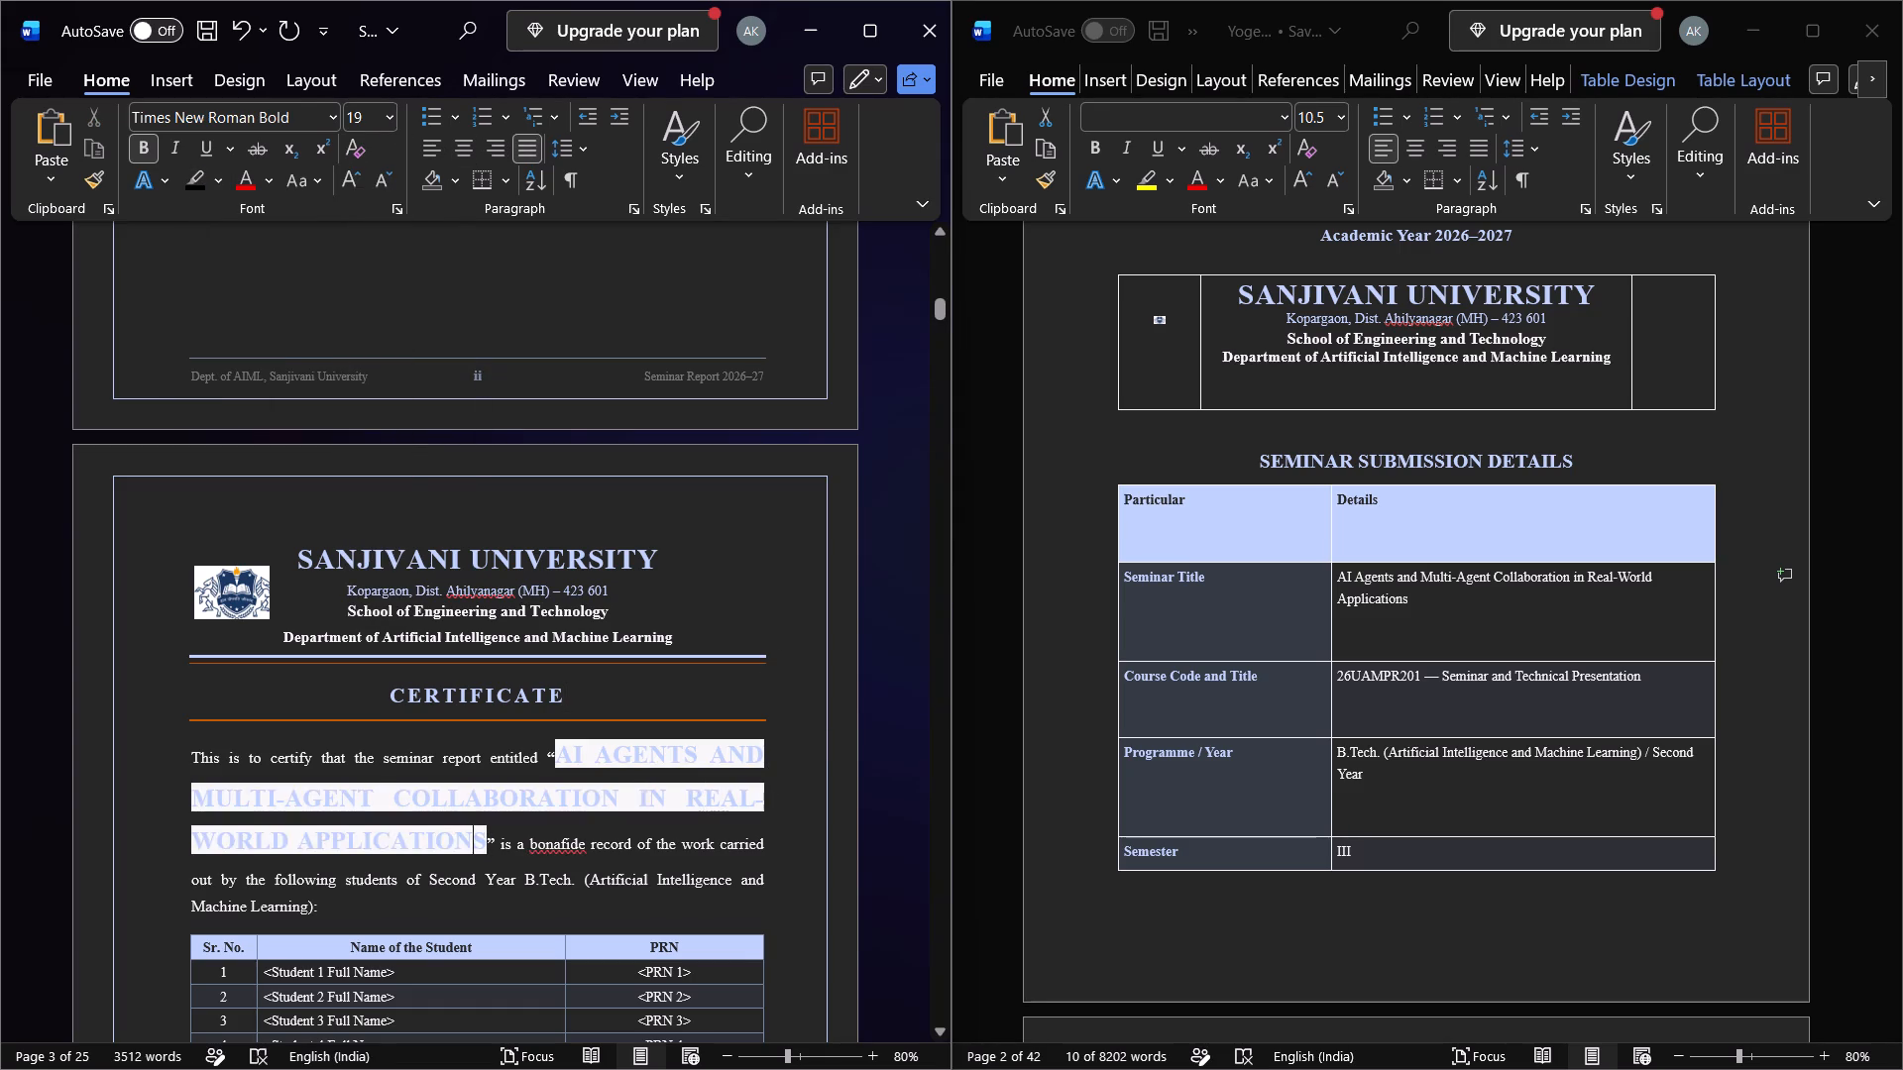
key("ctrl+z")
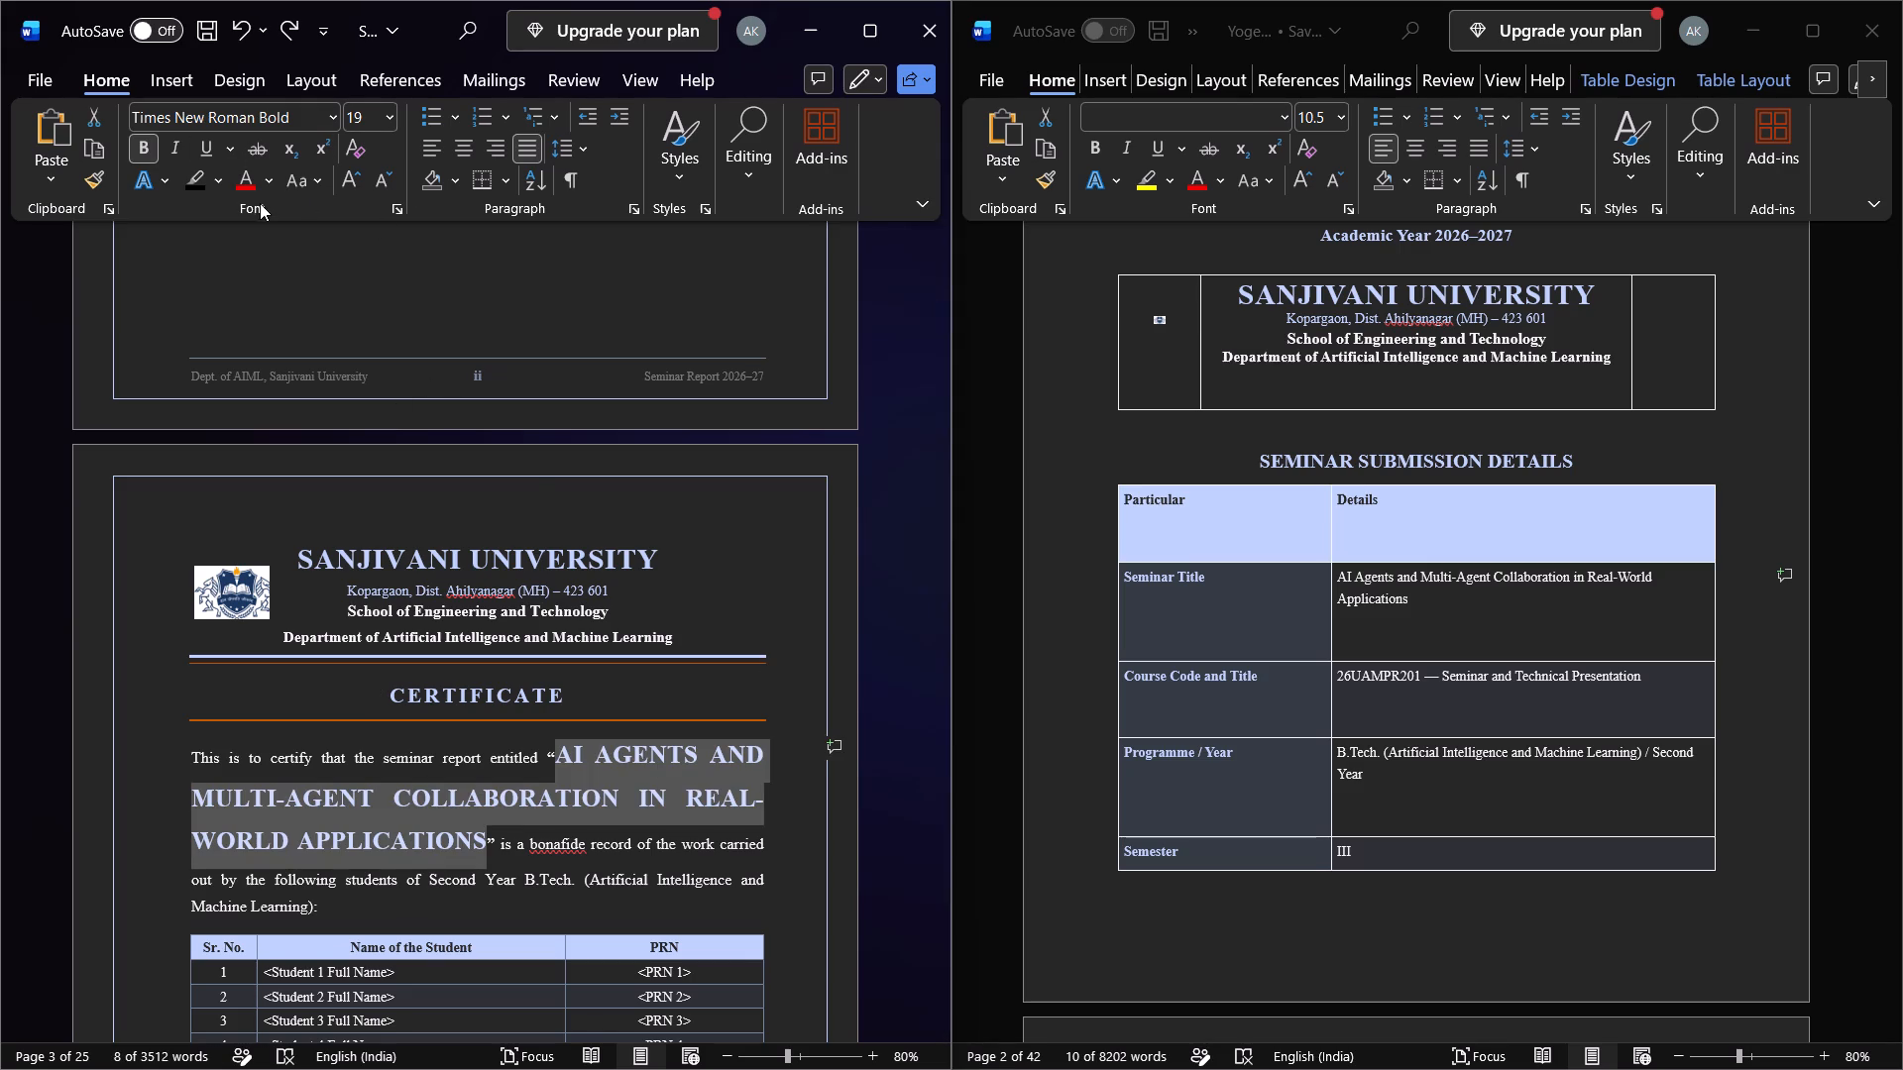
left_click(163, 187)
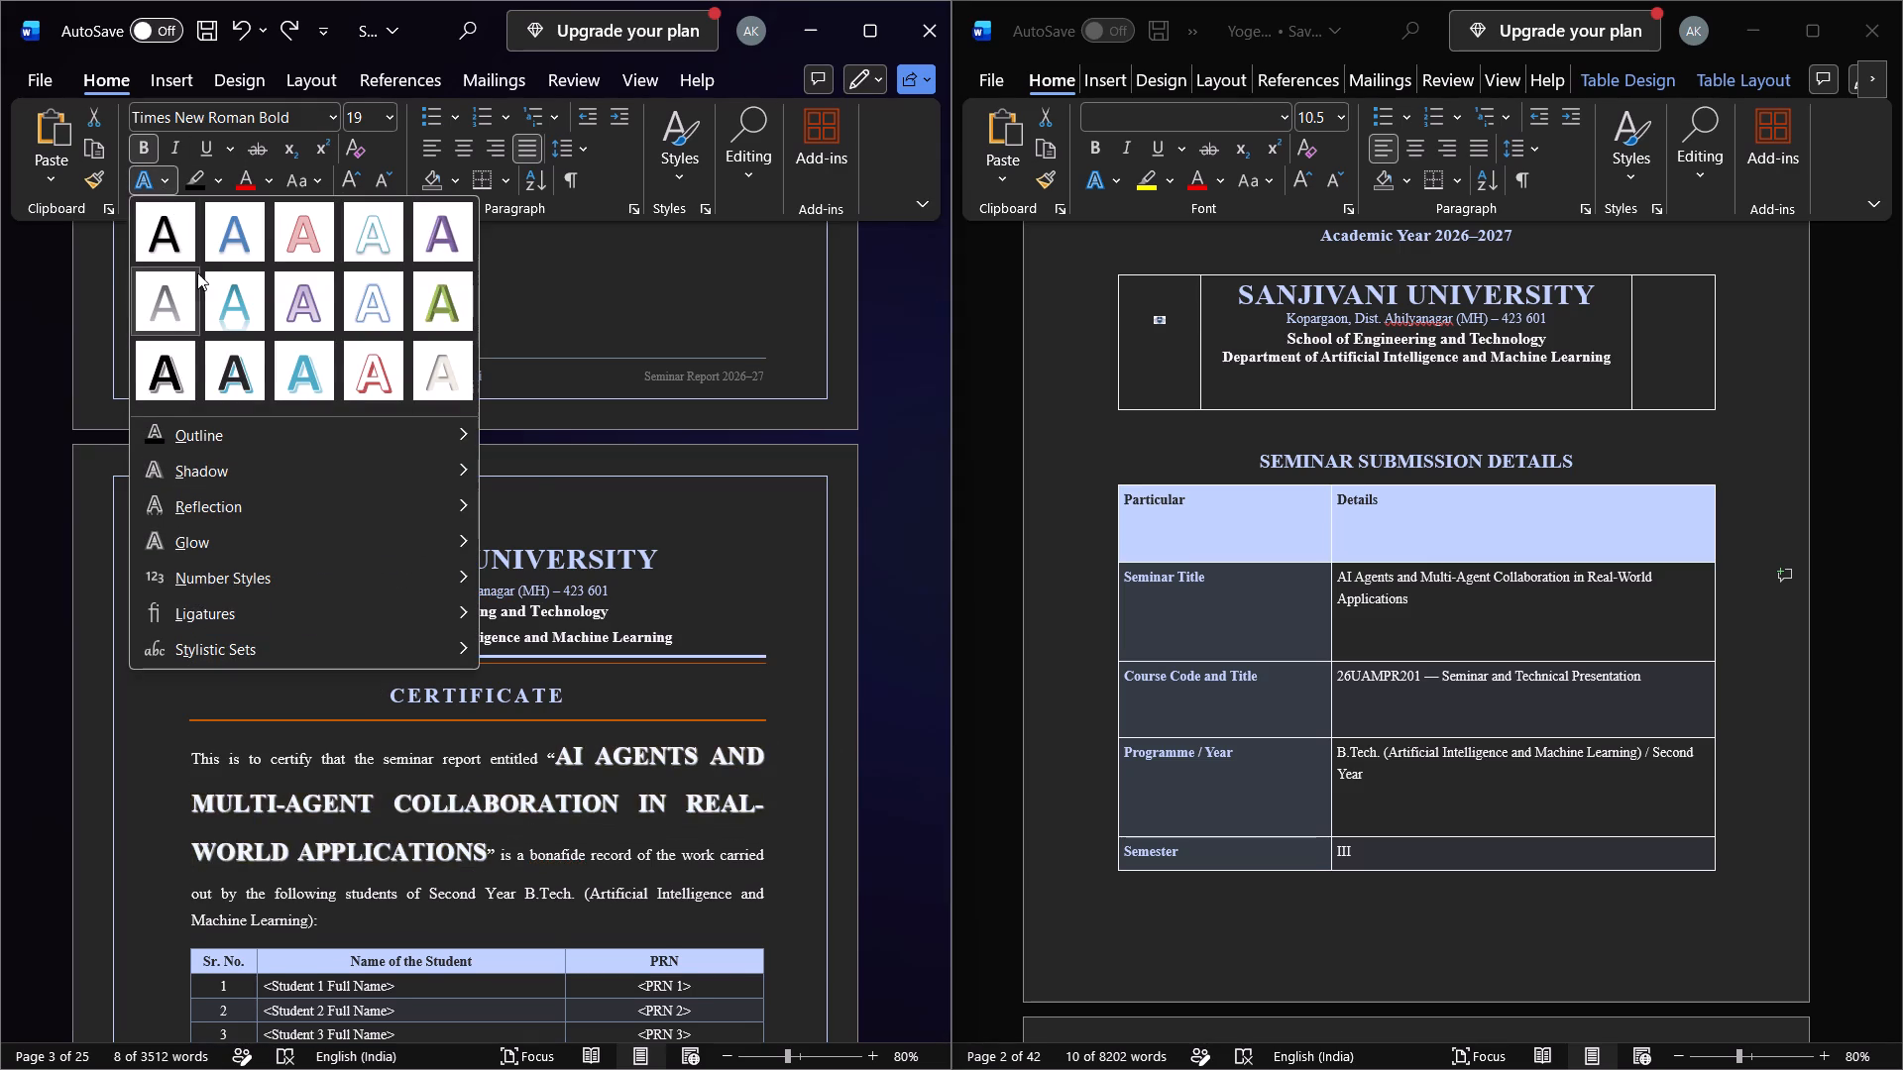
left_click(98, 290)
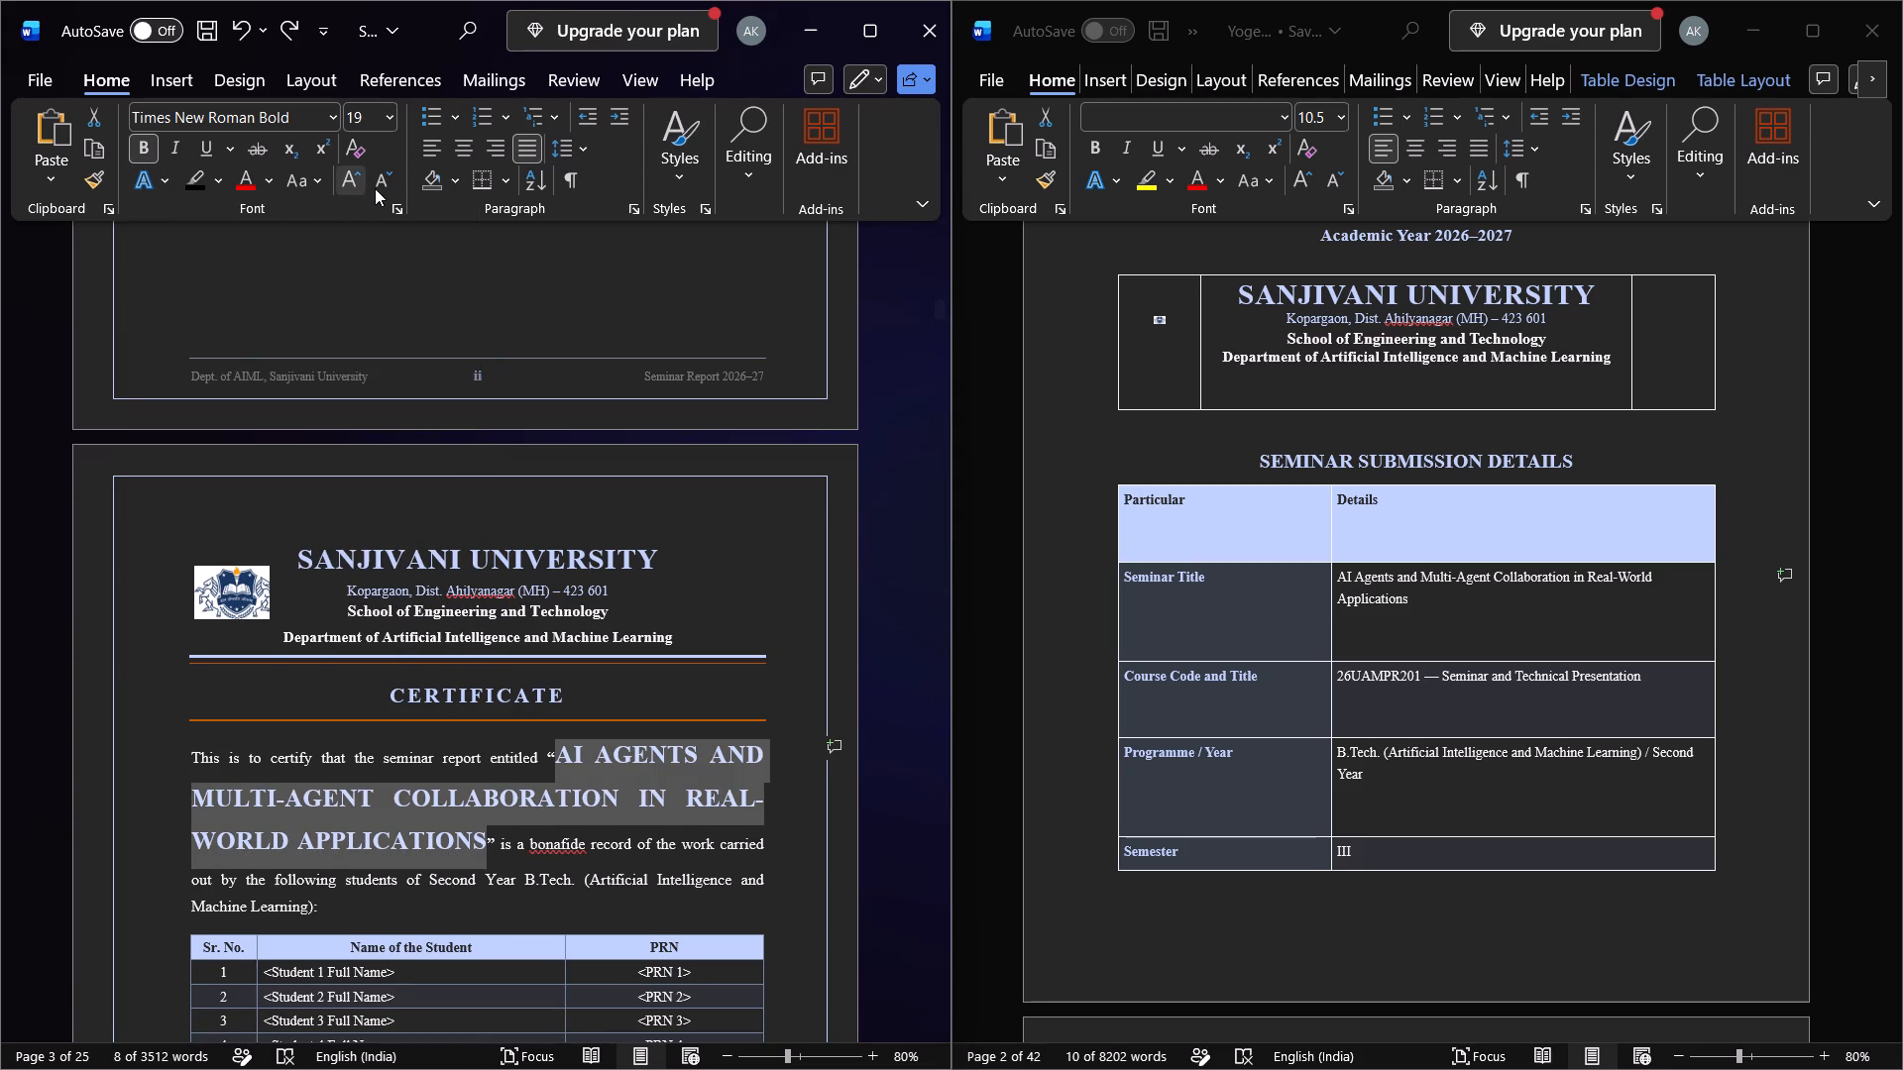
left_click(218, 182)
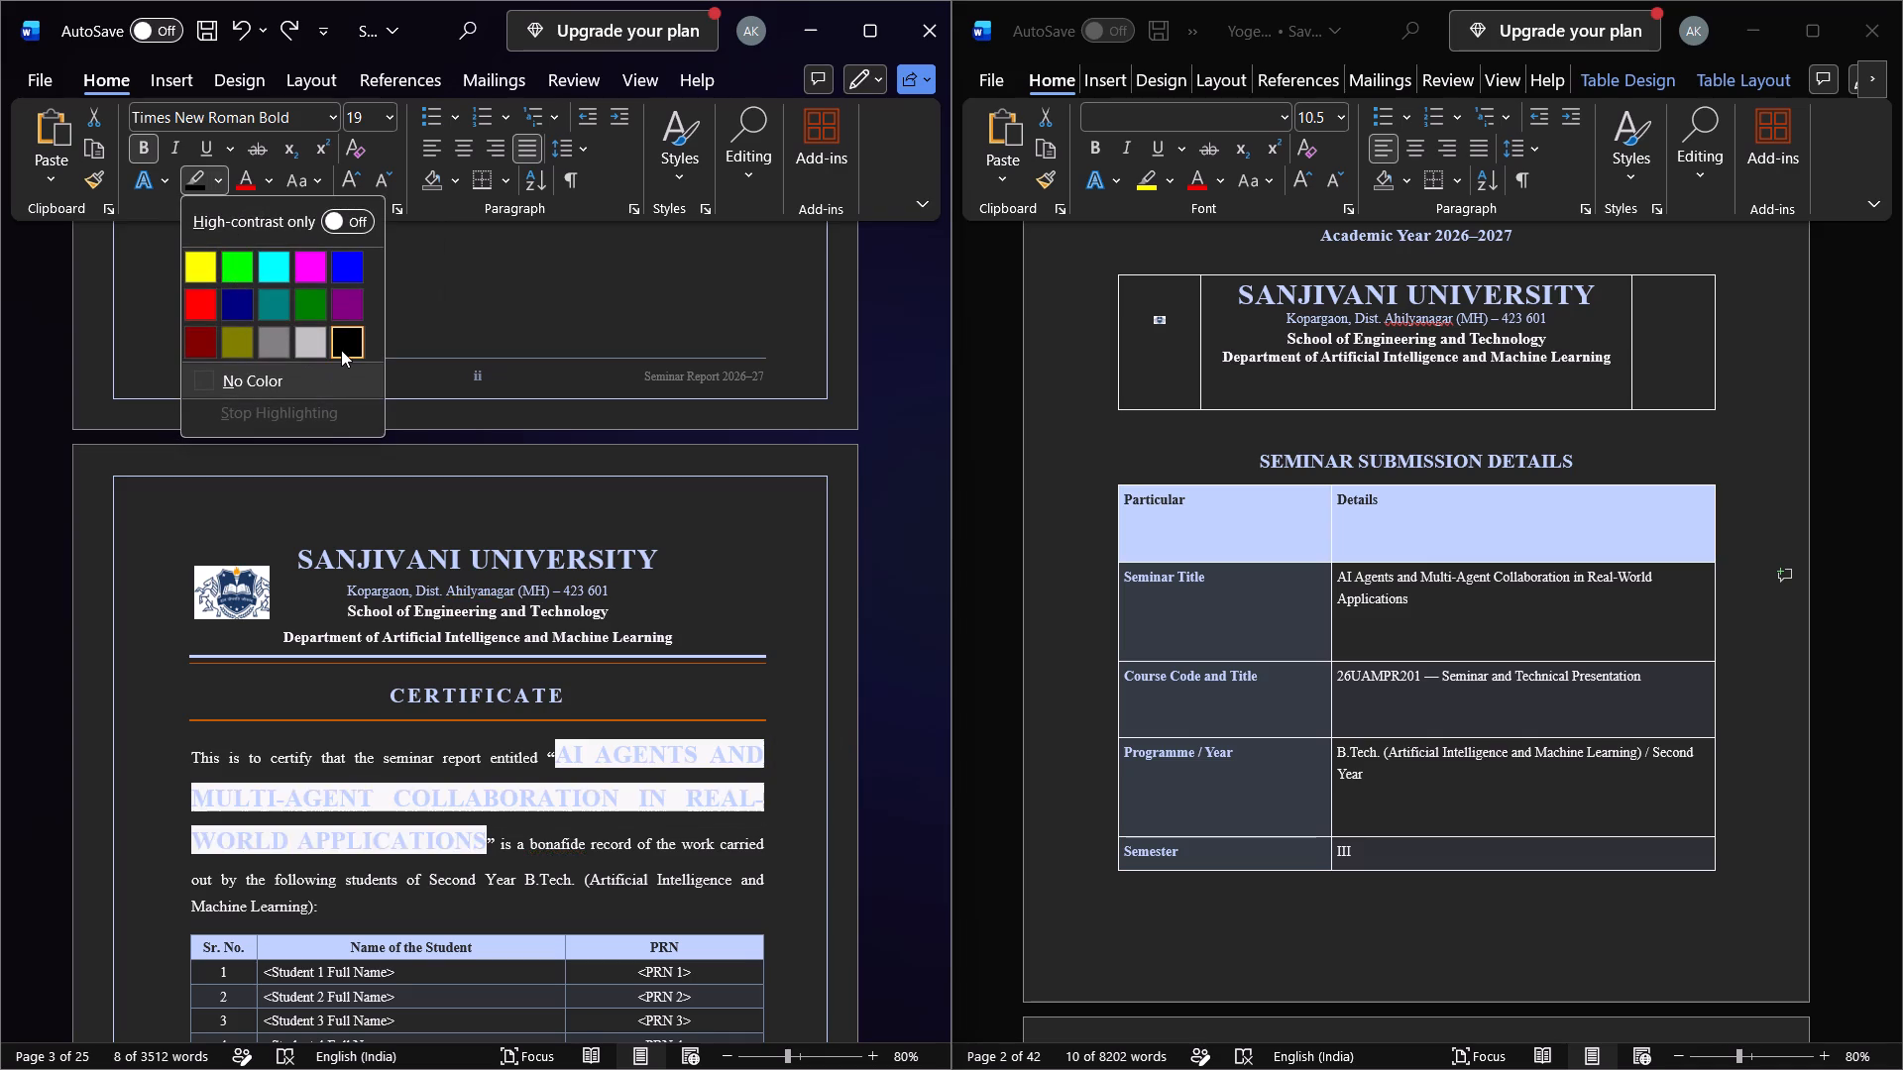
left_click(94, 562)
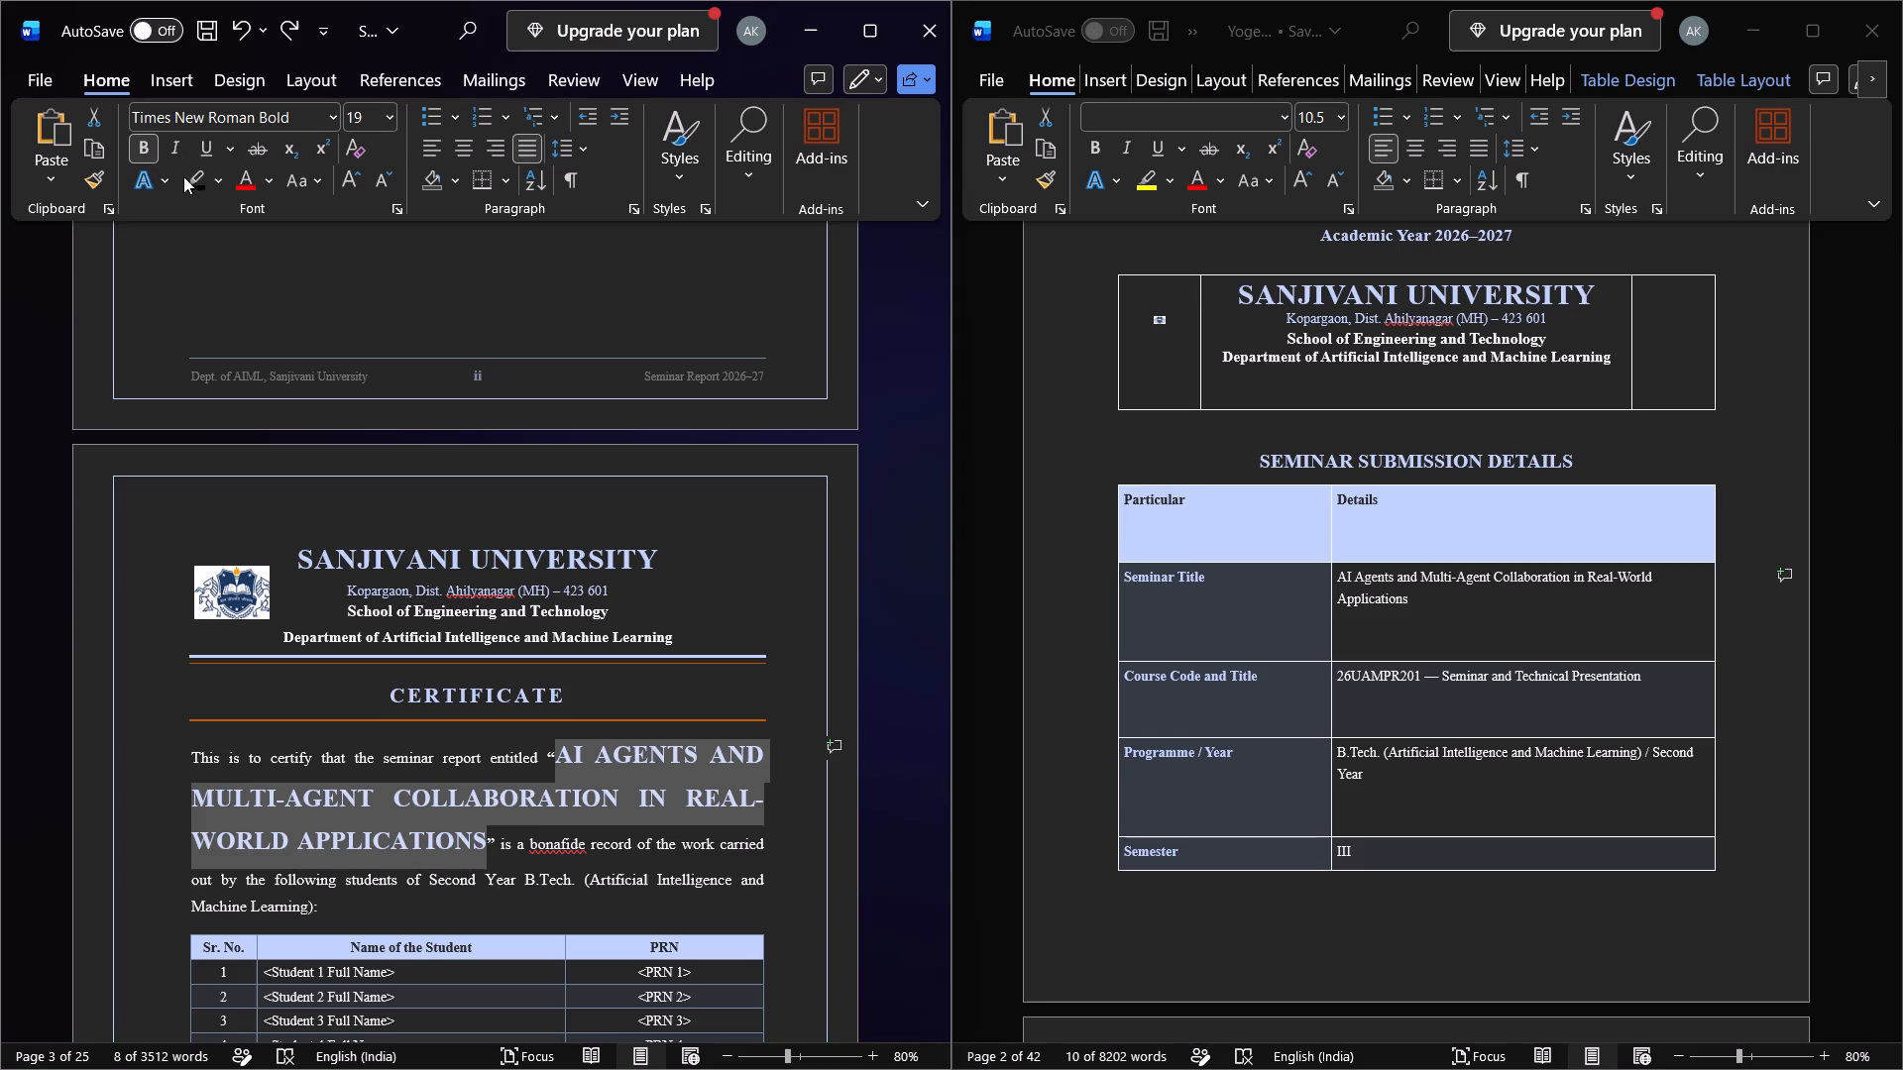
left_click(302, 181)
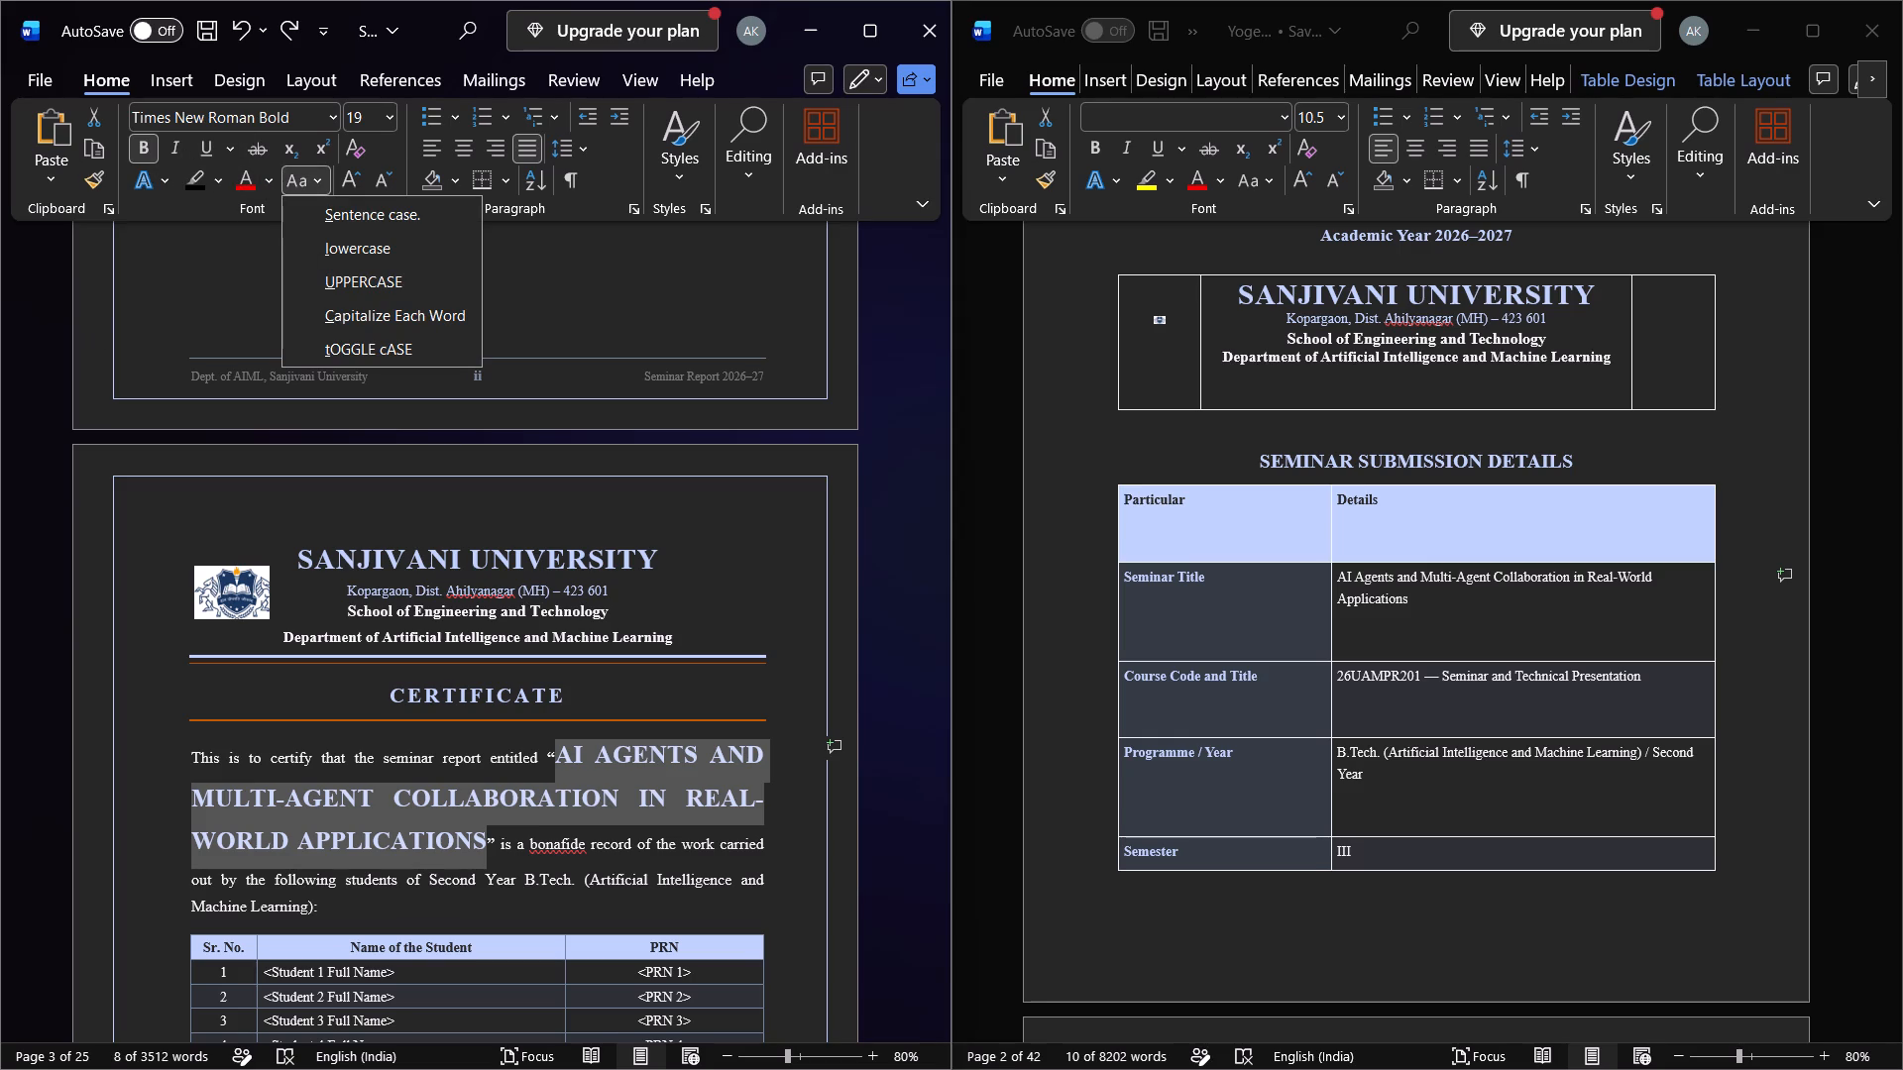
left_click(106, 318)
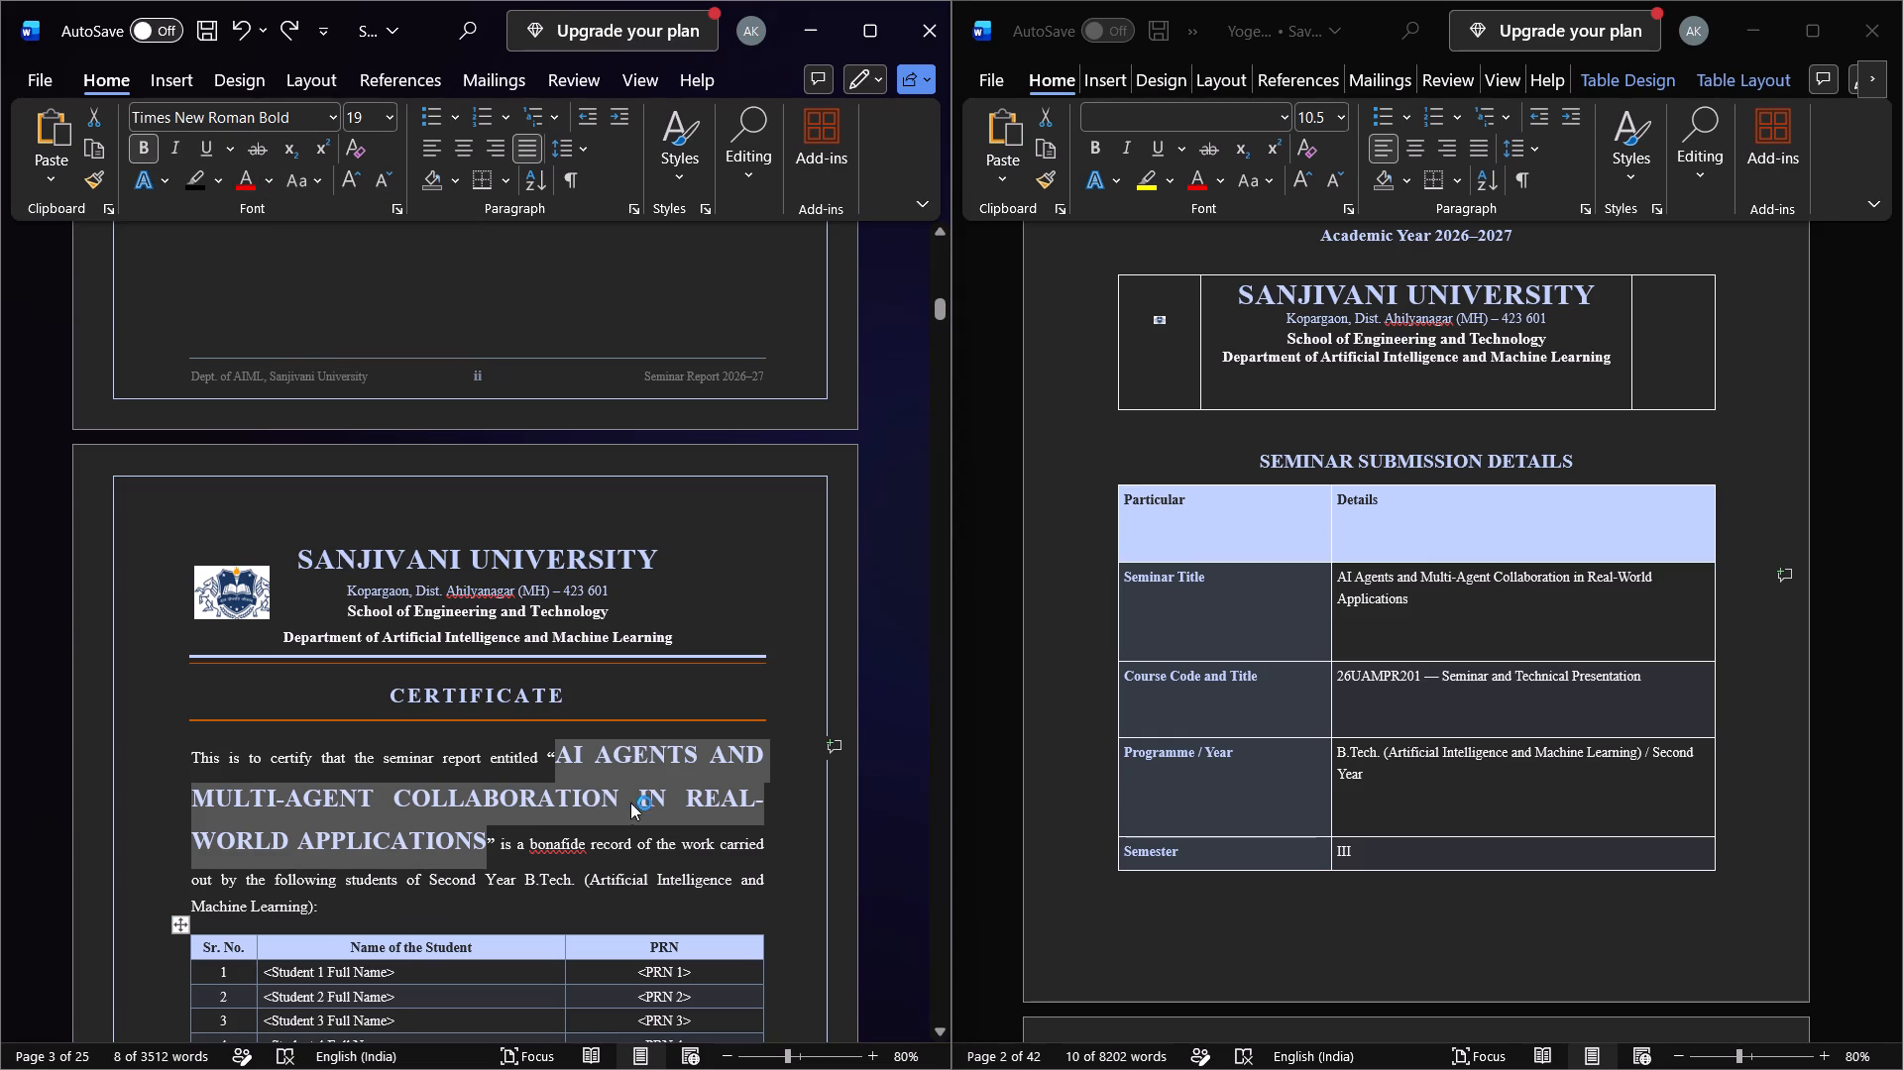
Delete the uppercase seminar title from the Certificate paragraph, leaving the quotation marks empty.
left_click(624, 790)
left_click_drag(484, 840, 451, 838)
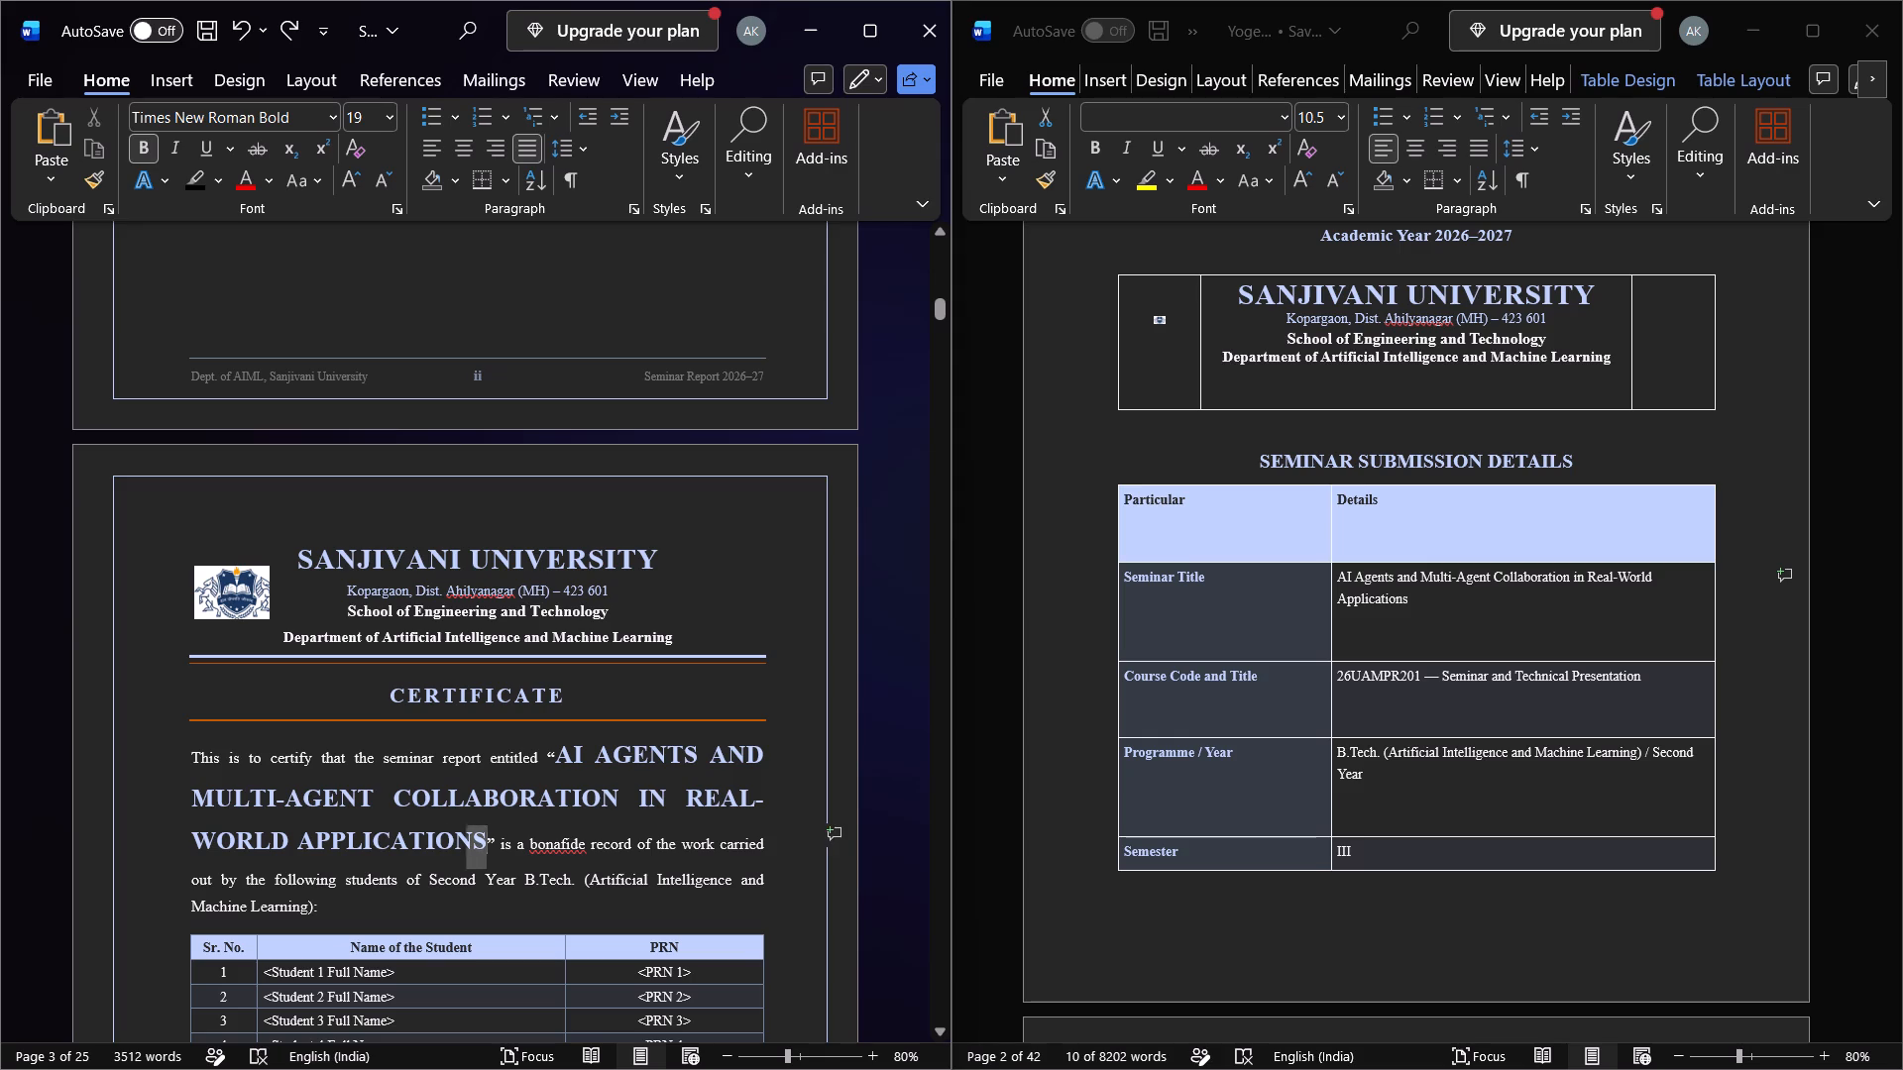
left_click_drag(451, 838, 209, 803)
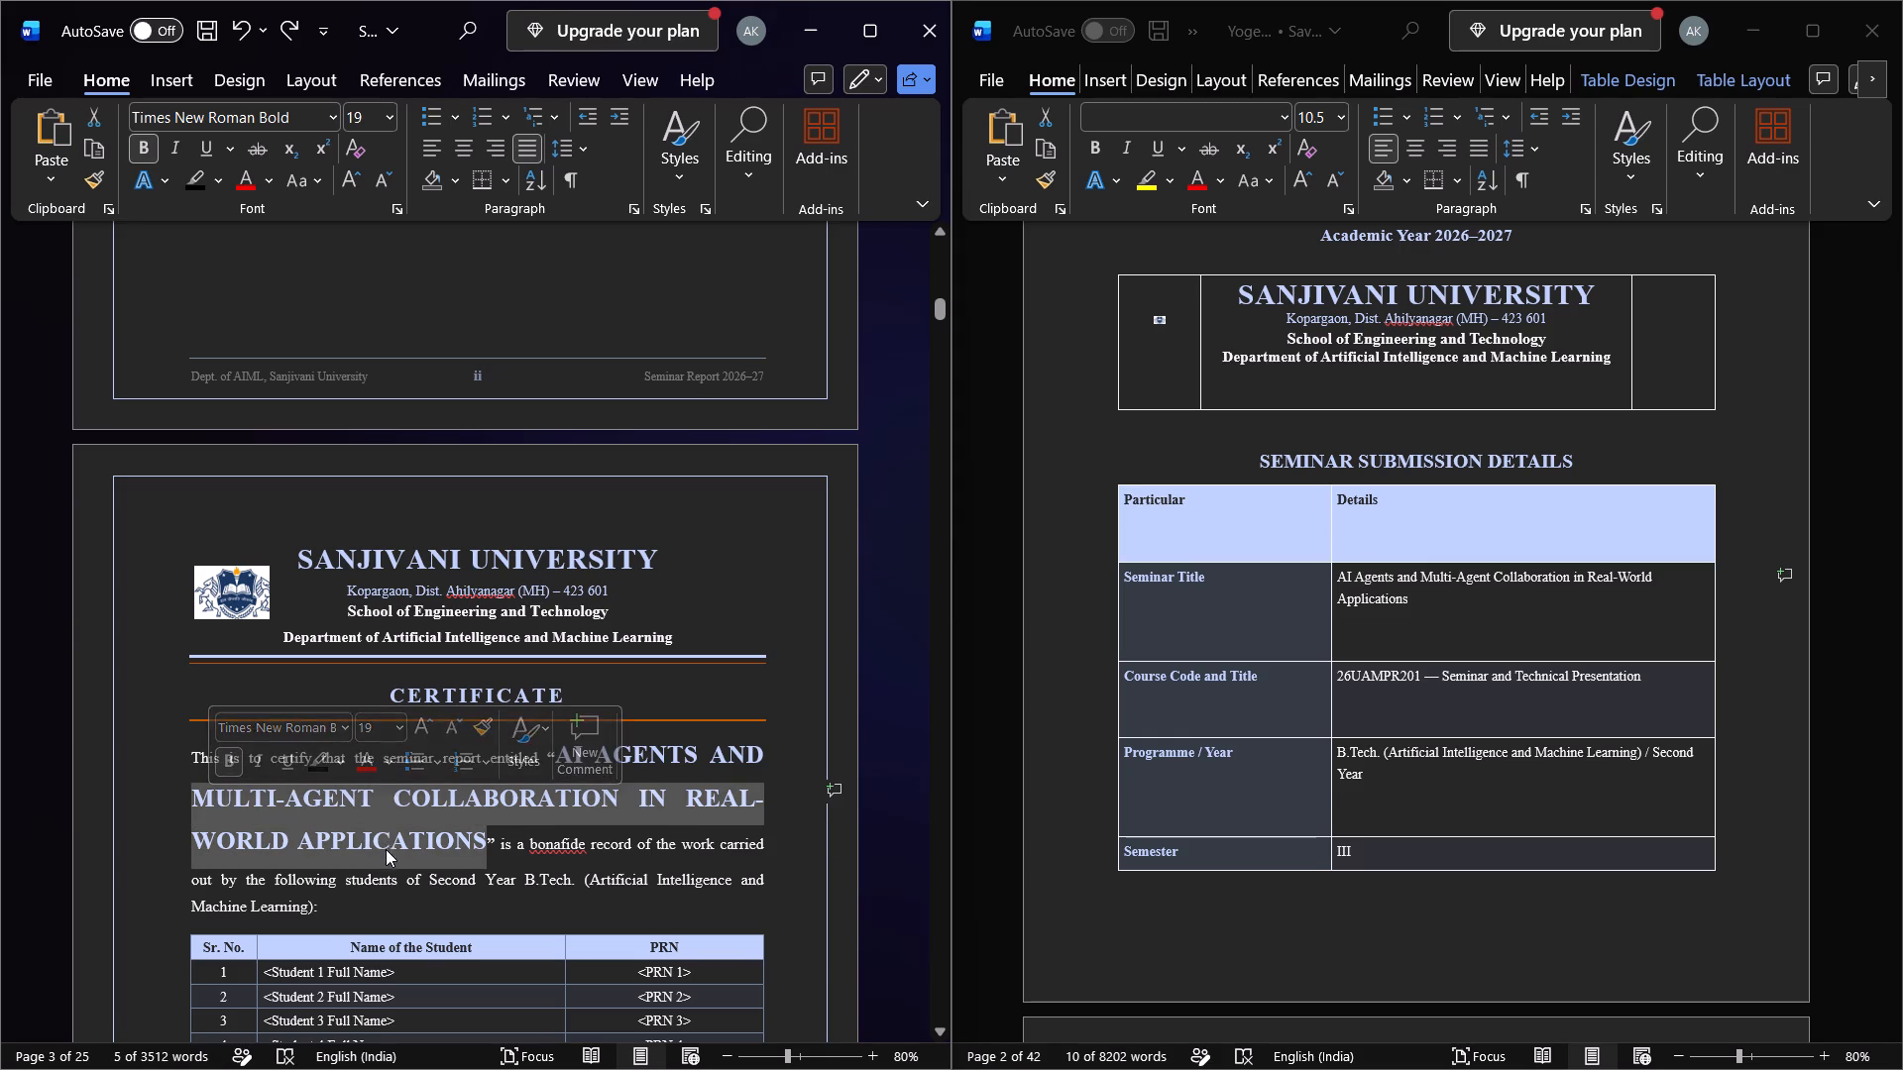
key("BackSpace")
key("BackSpace")
key("BackSpace")
key("BackSpace")
key("BackSpace")
key("BackSpace")
key("BackSpace")
key("BackSpace")
key("BackSpace")
key("BackSpace")
key("BackSpace")
key("BackSpace")
key("BackSpace")
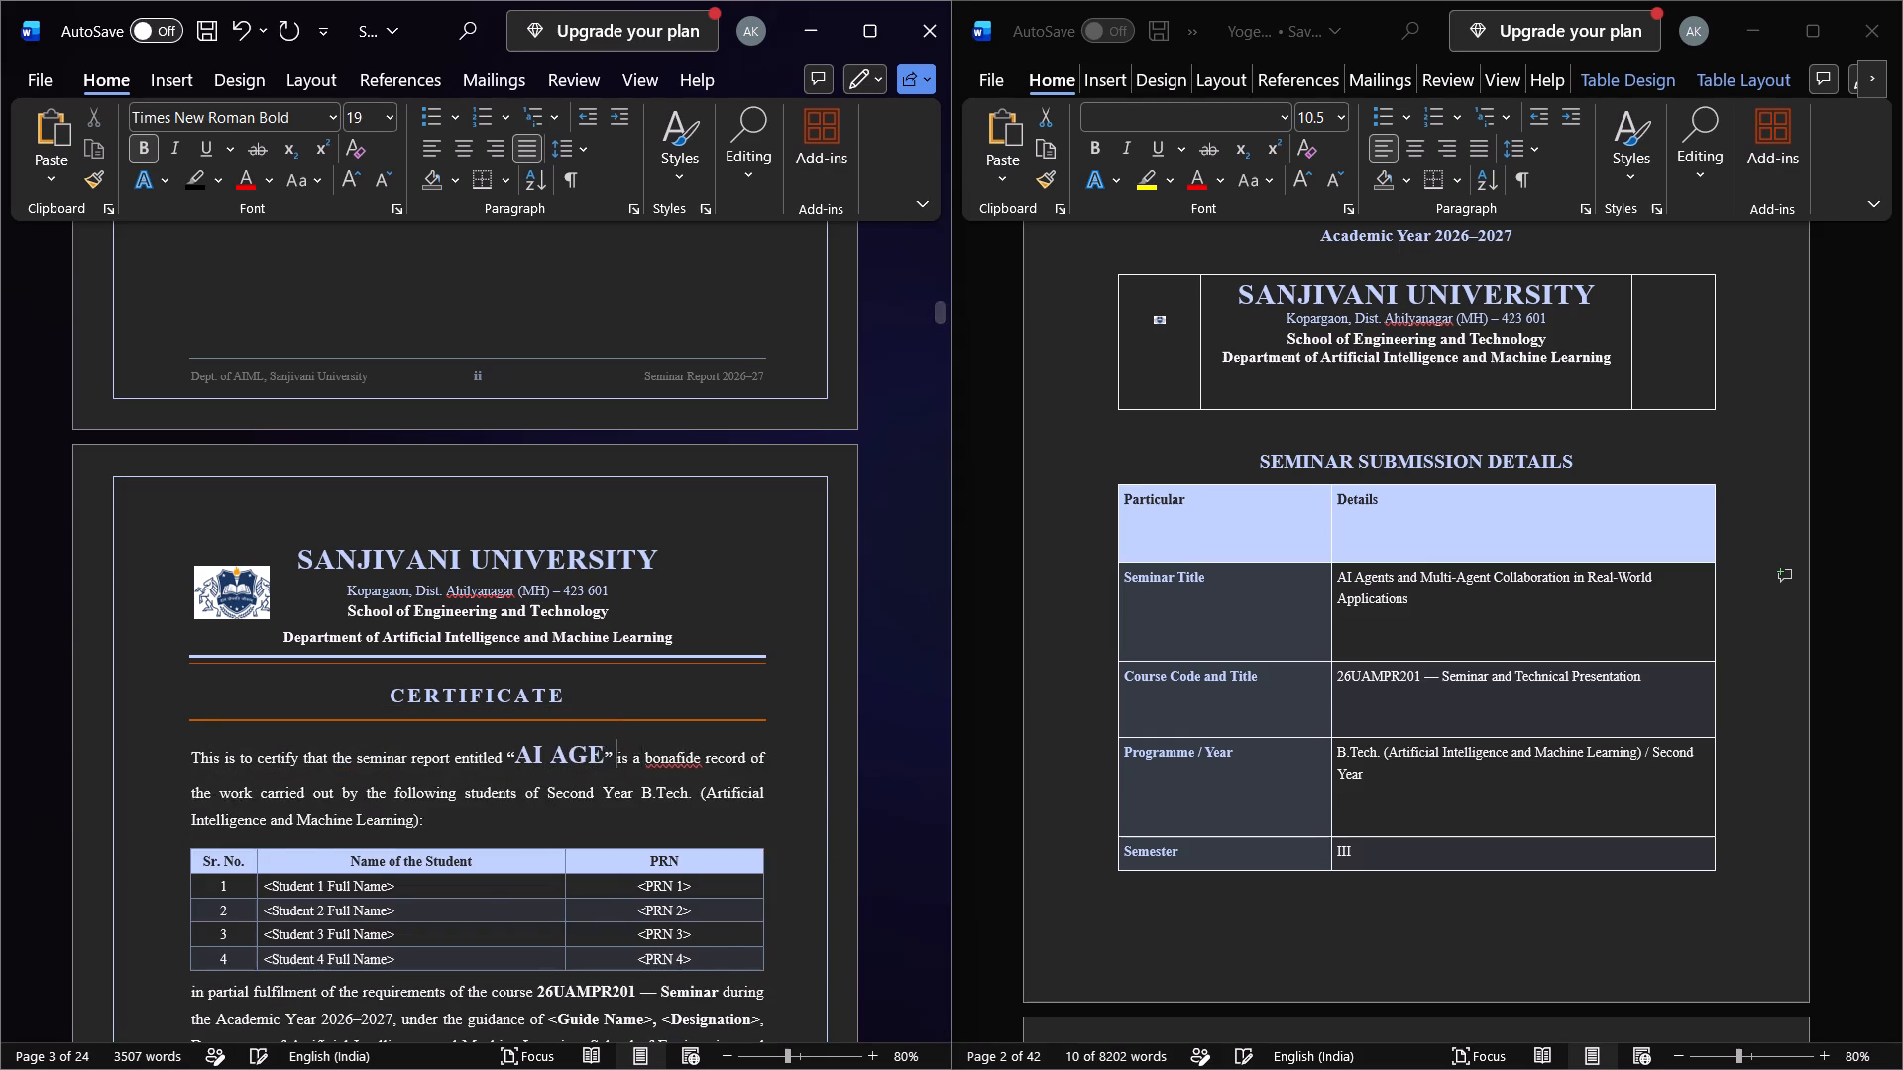
key("BackSpace")
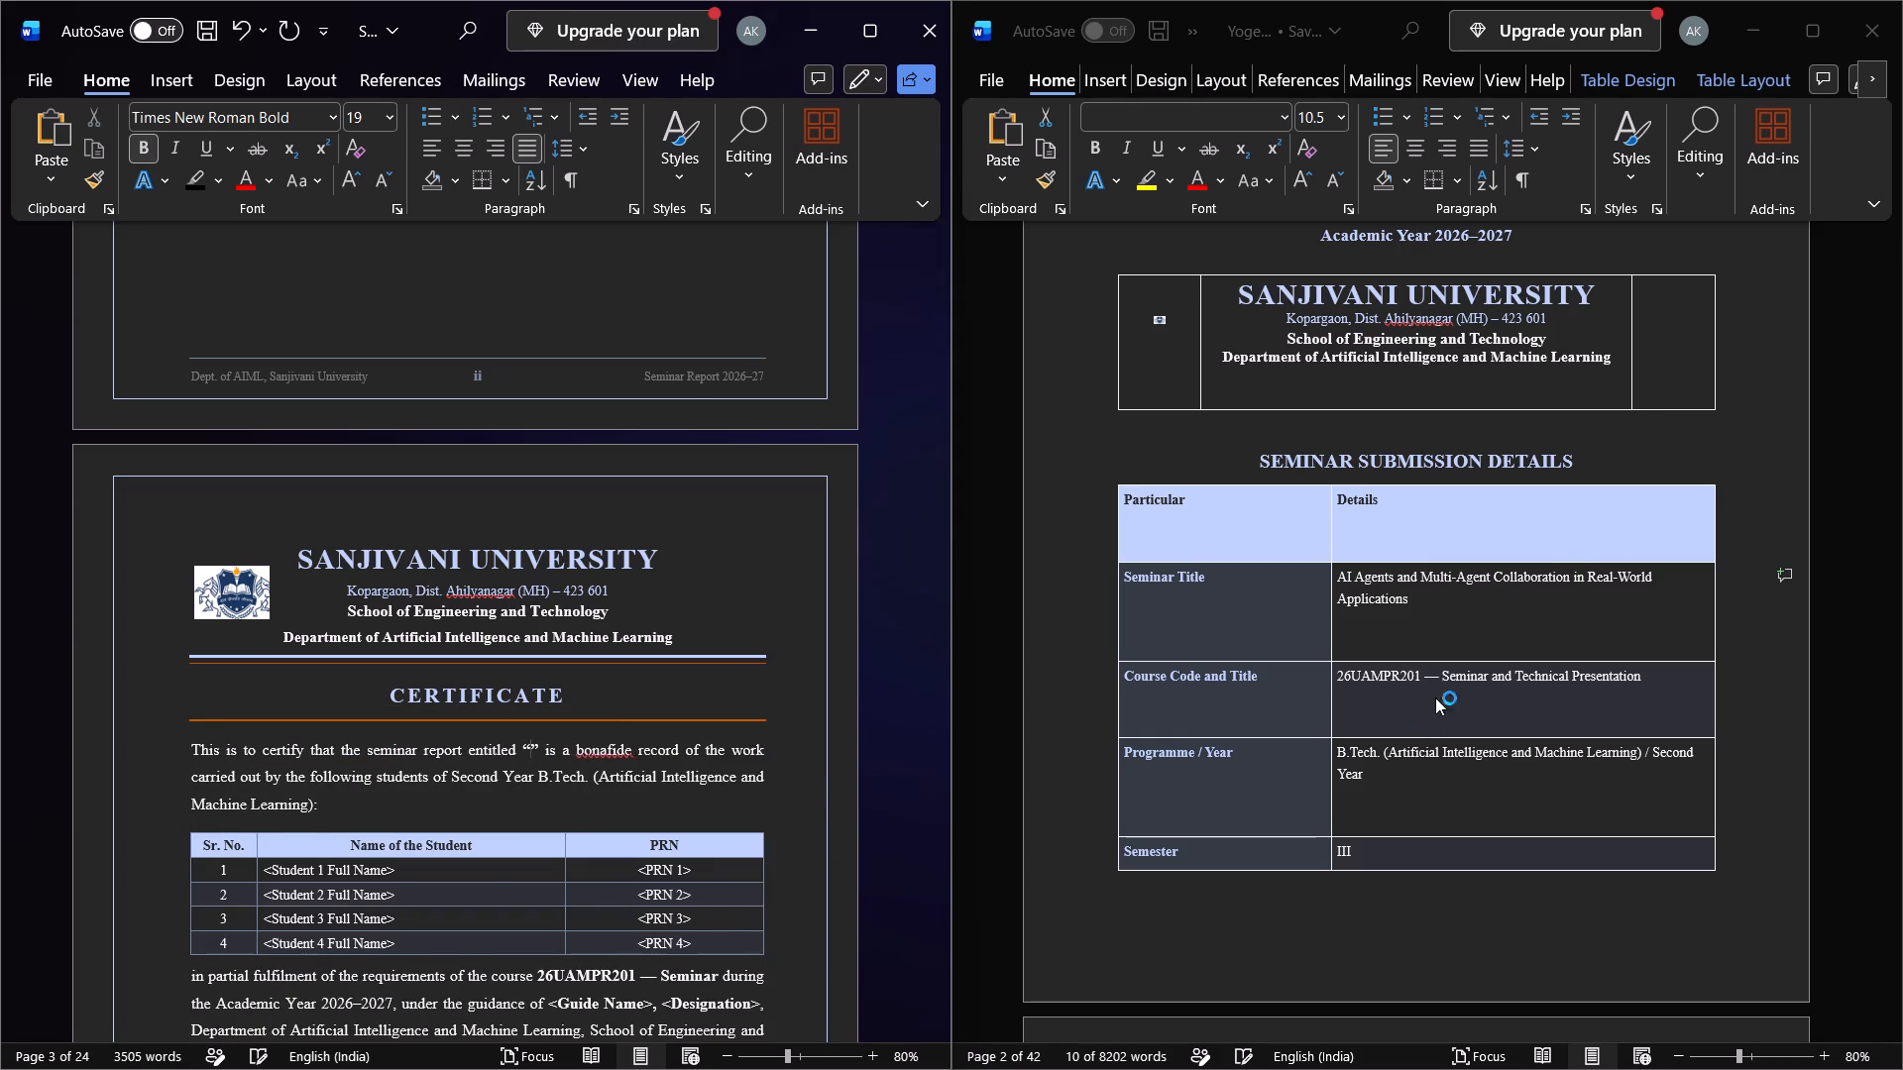
Copy the Seminar Title from the report's submission details table into the Certificate paragraph's quotation marks and remove the trailing line break.
double_click(1338, 577)
left_click(1315, 622)
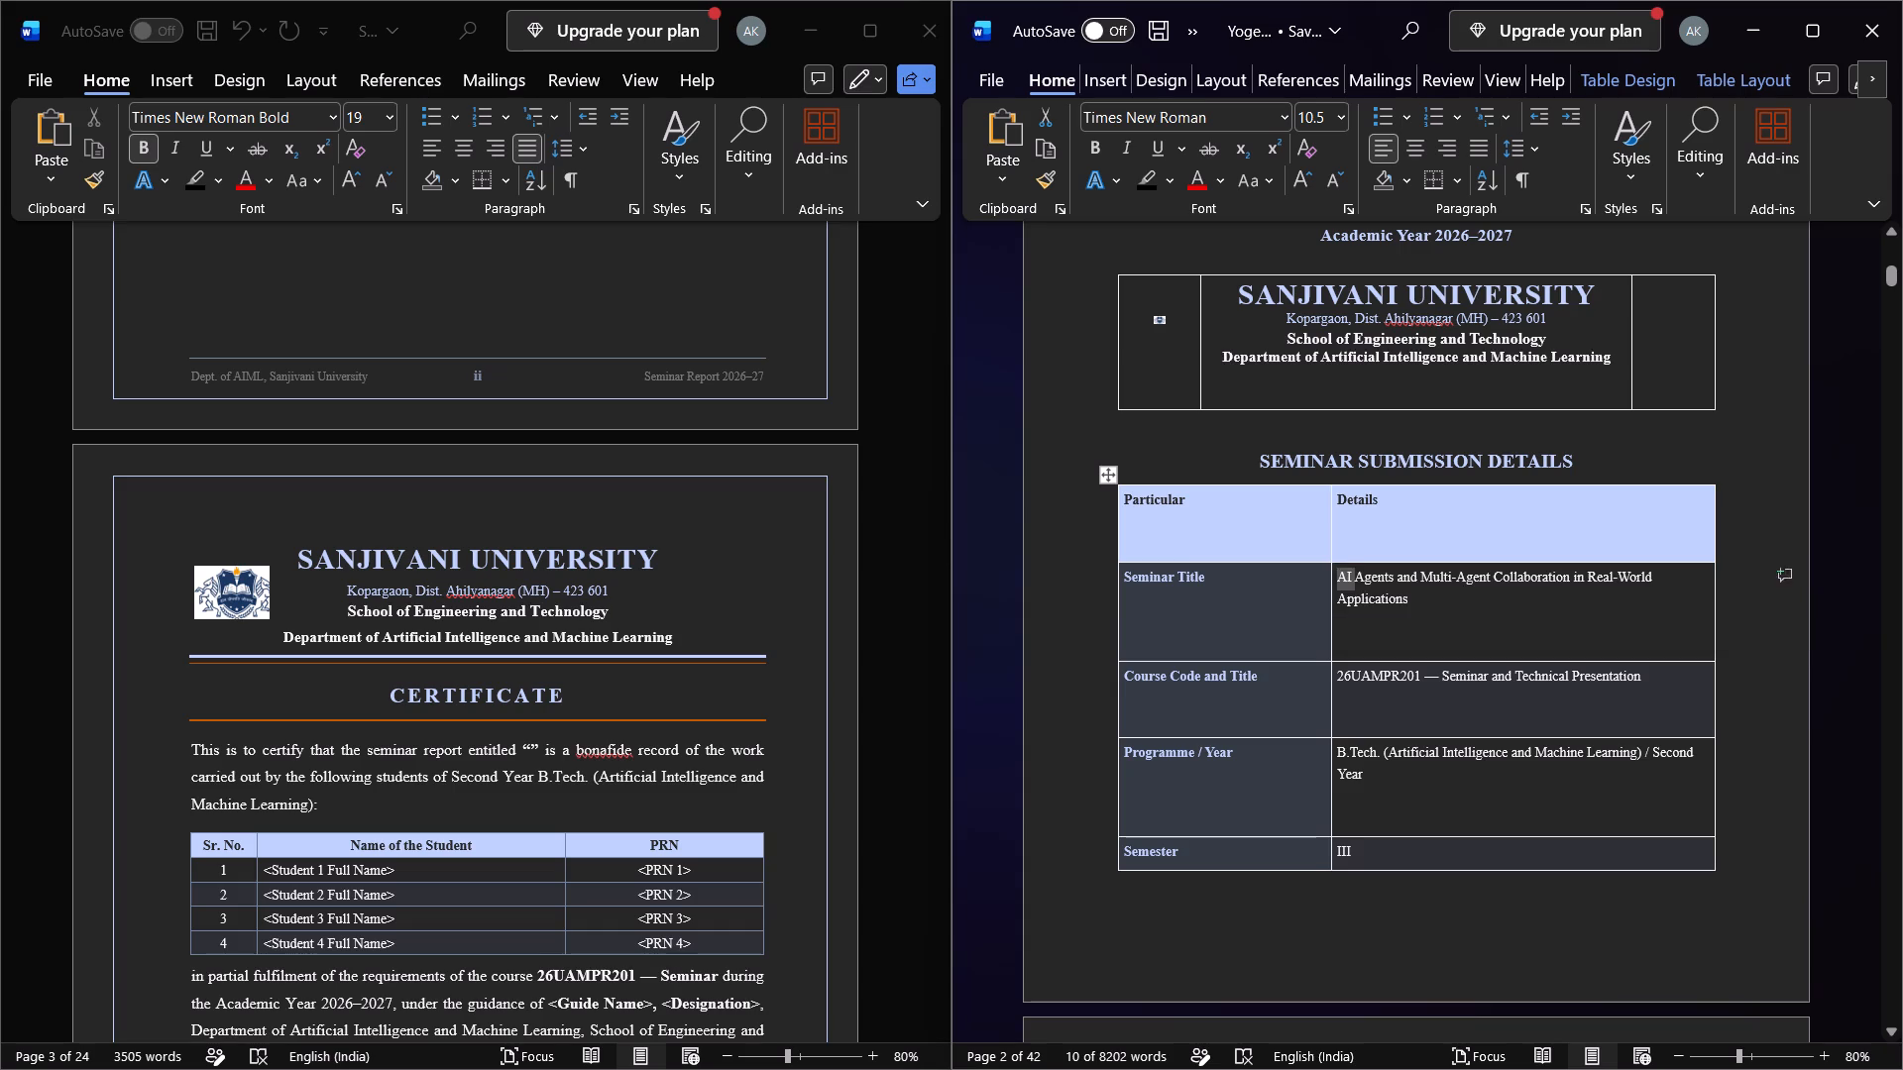
left_click_drag(1341, 578, 1398, 615)
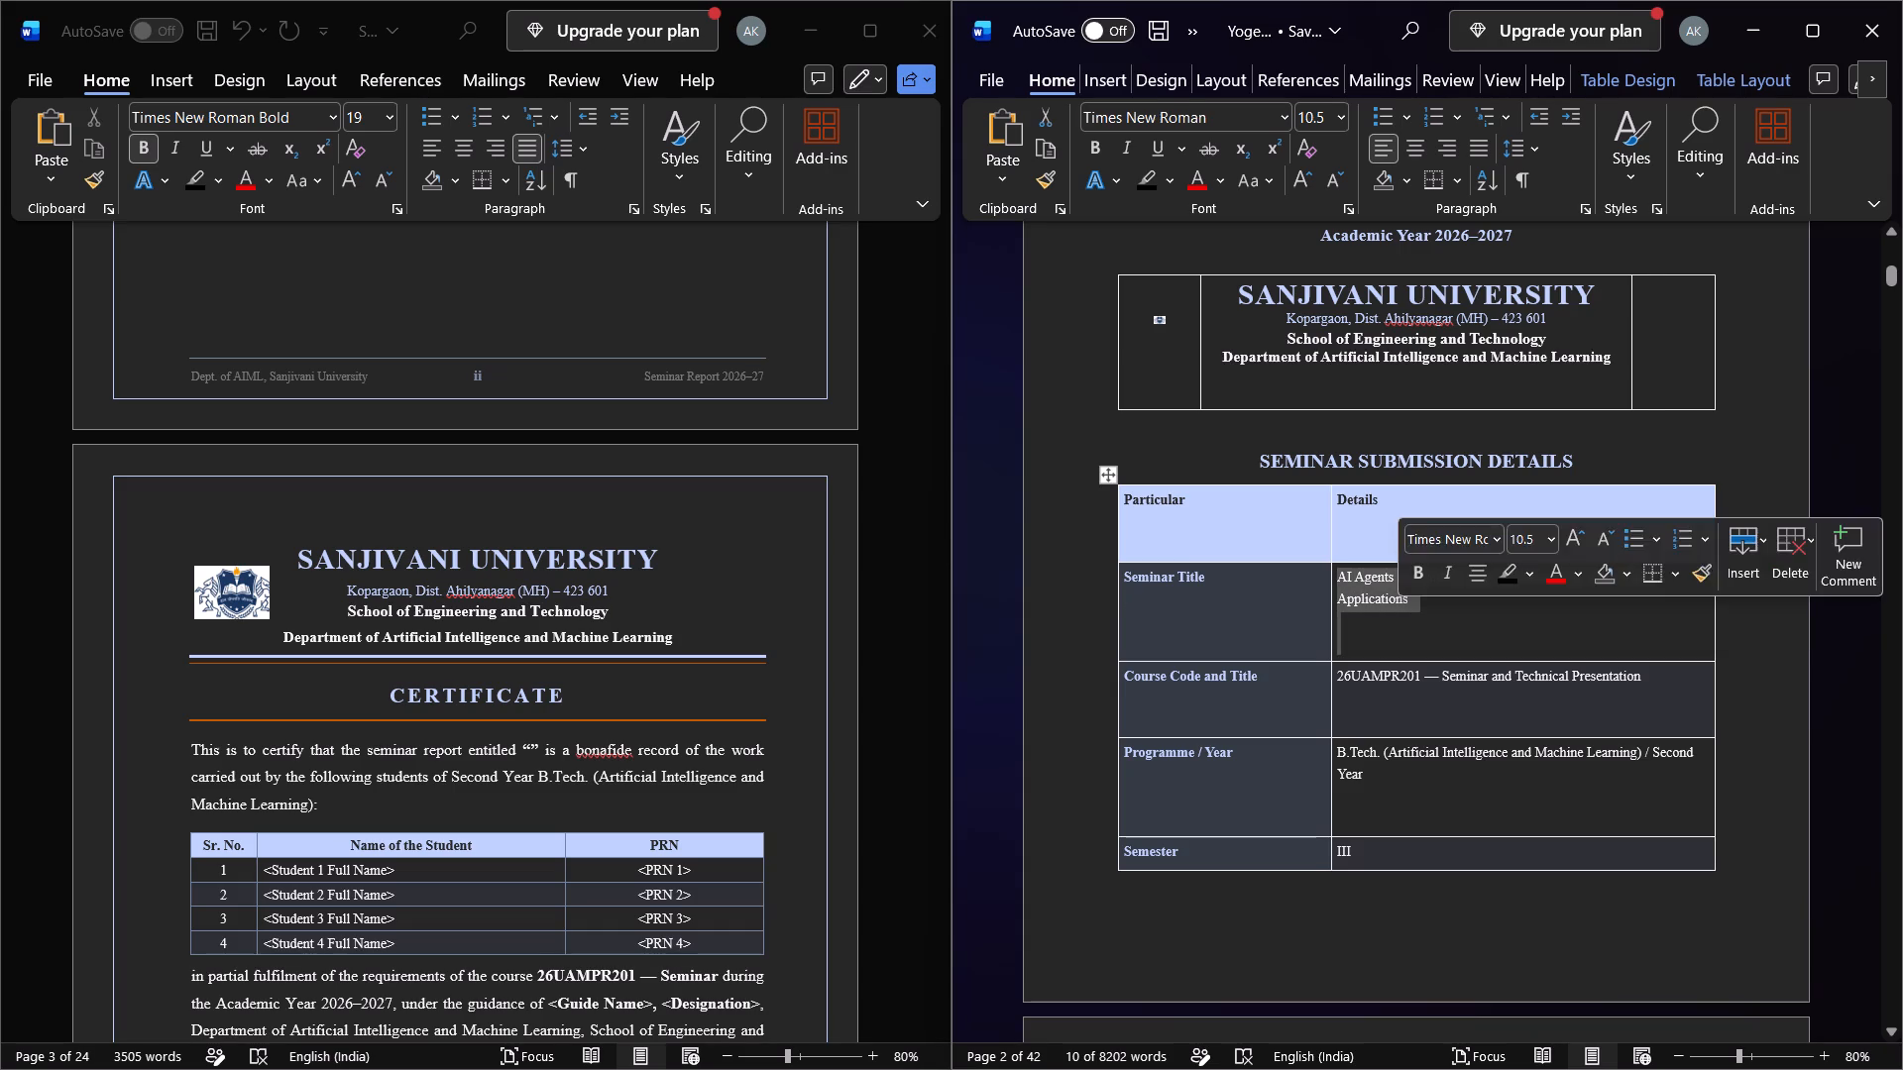
key("ctrl+c")
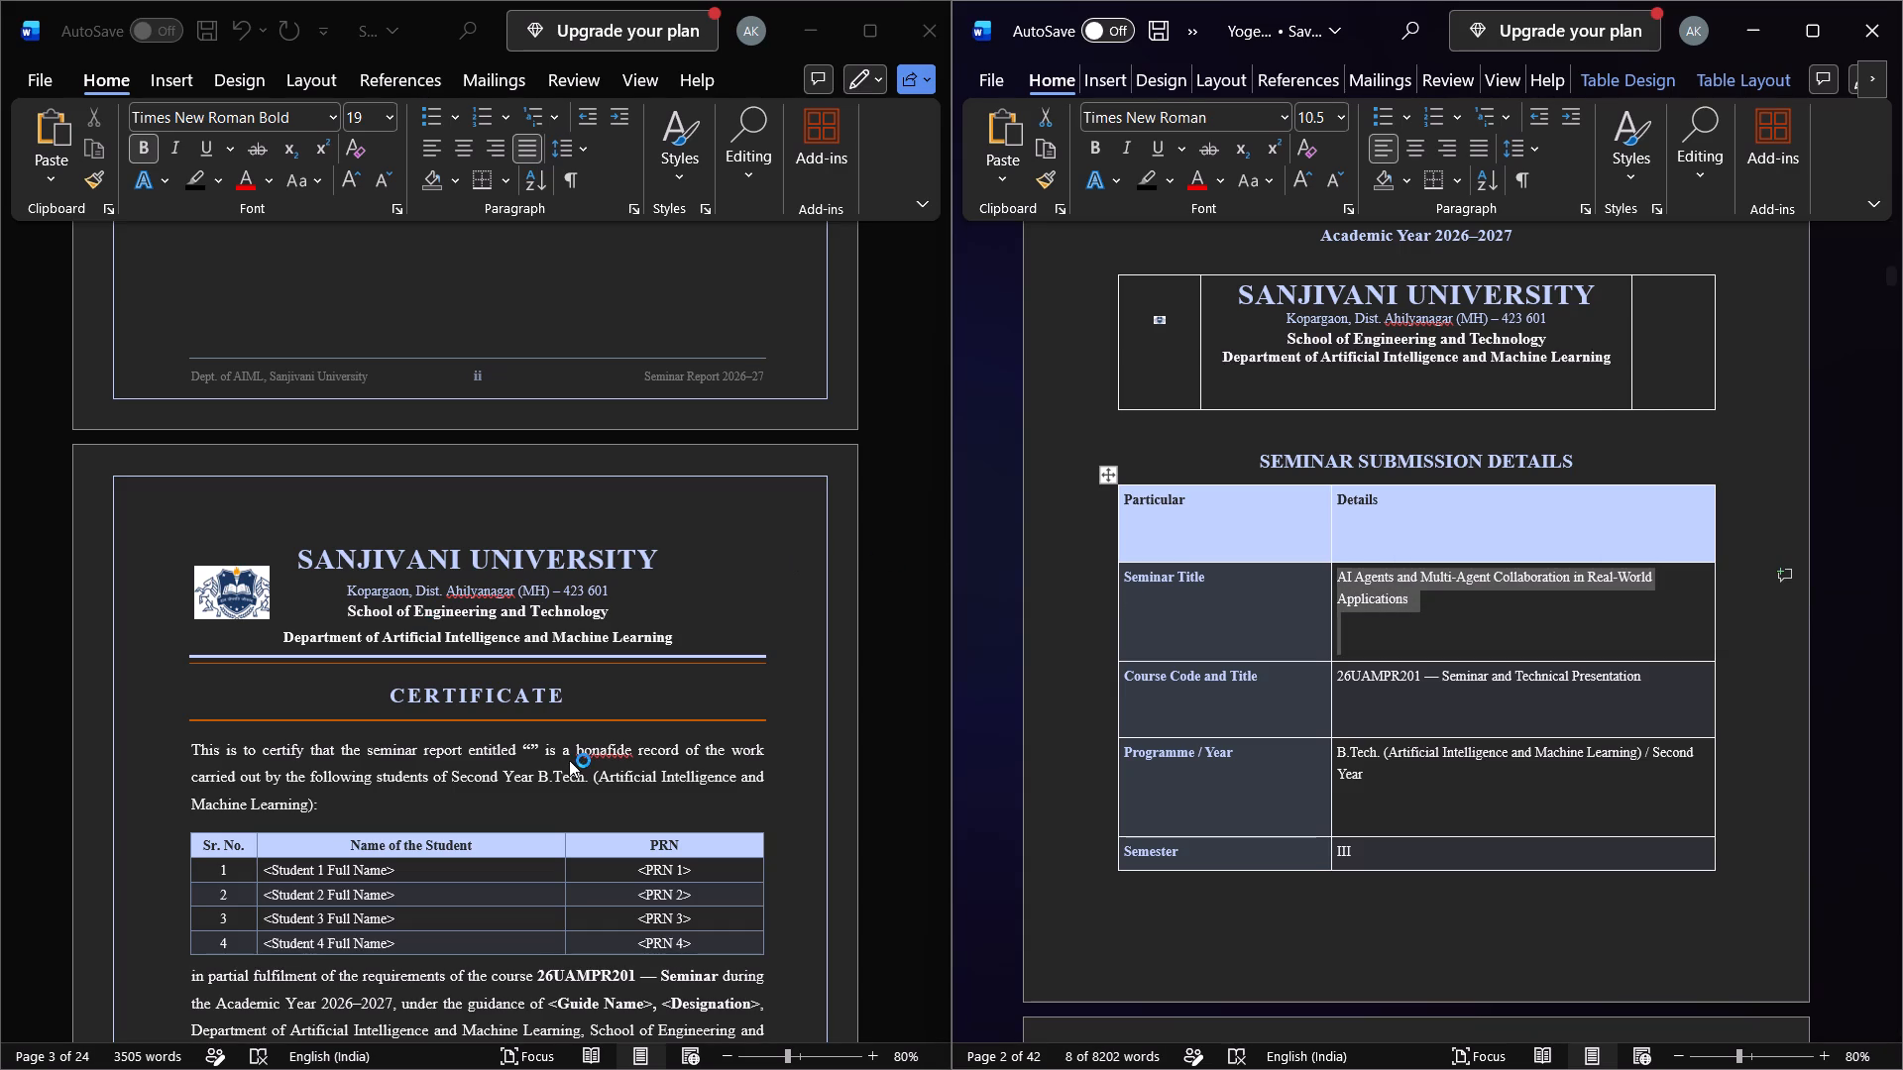
left_click(532, 744)
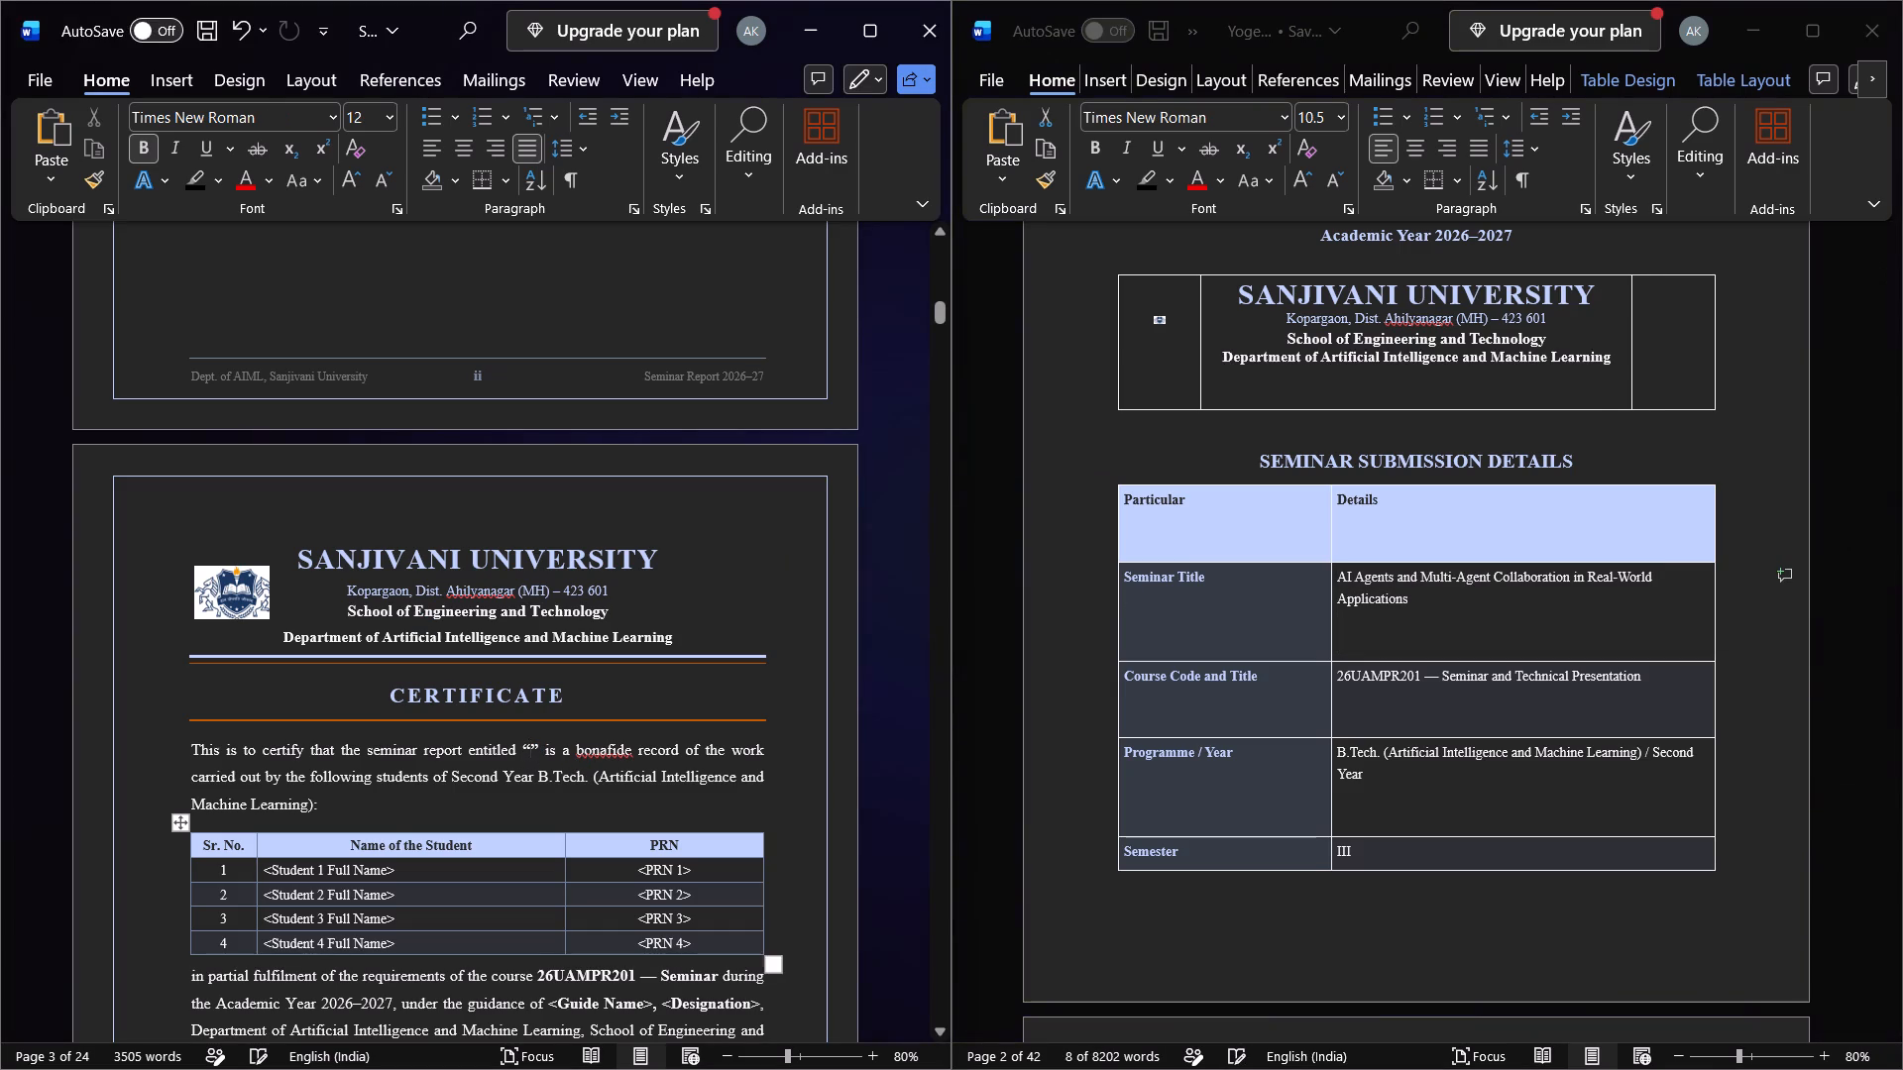
key("ctrl+v")
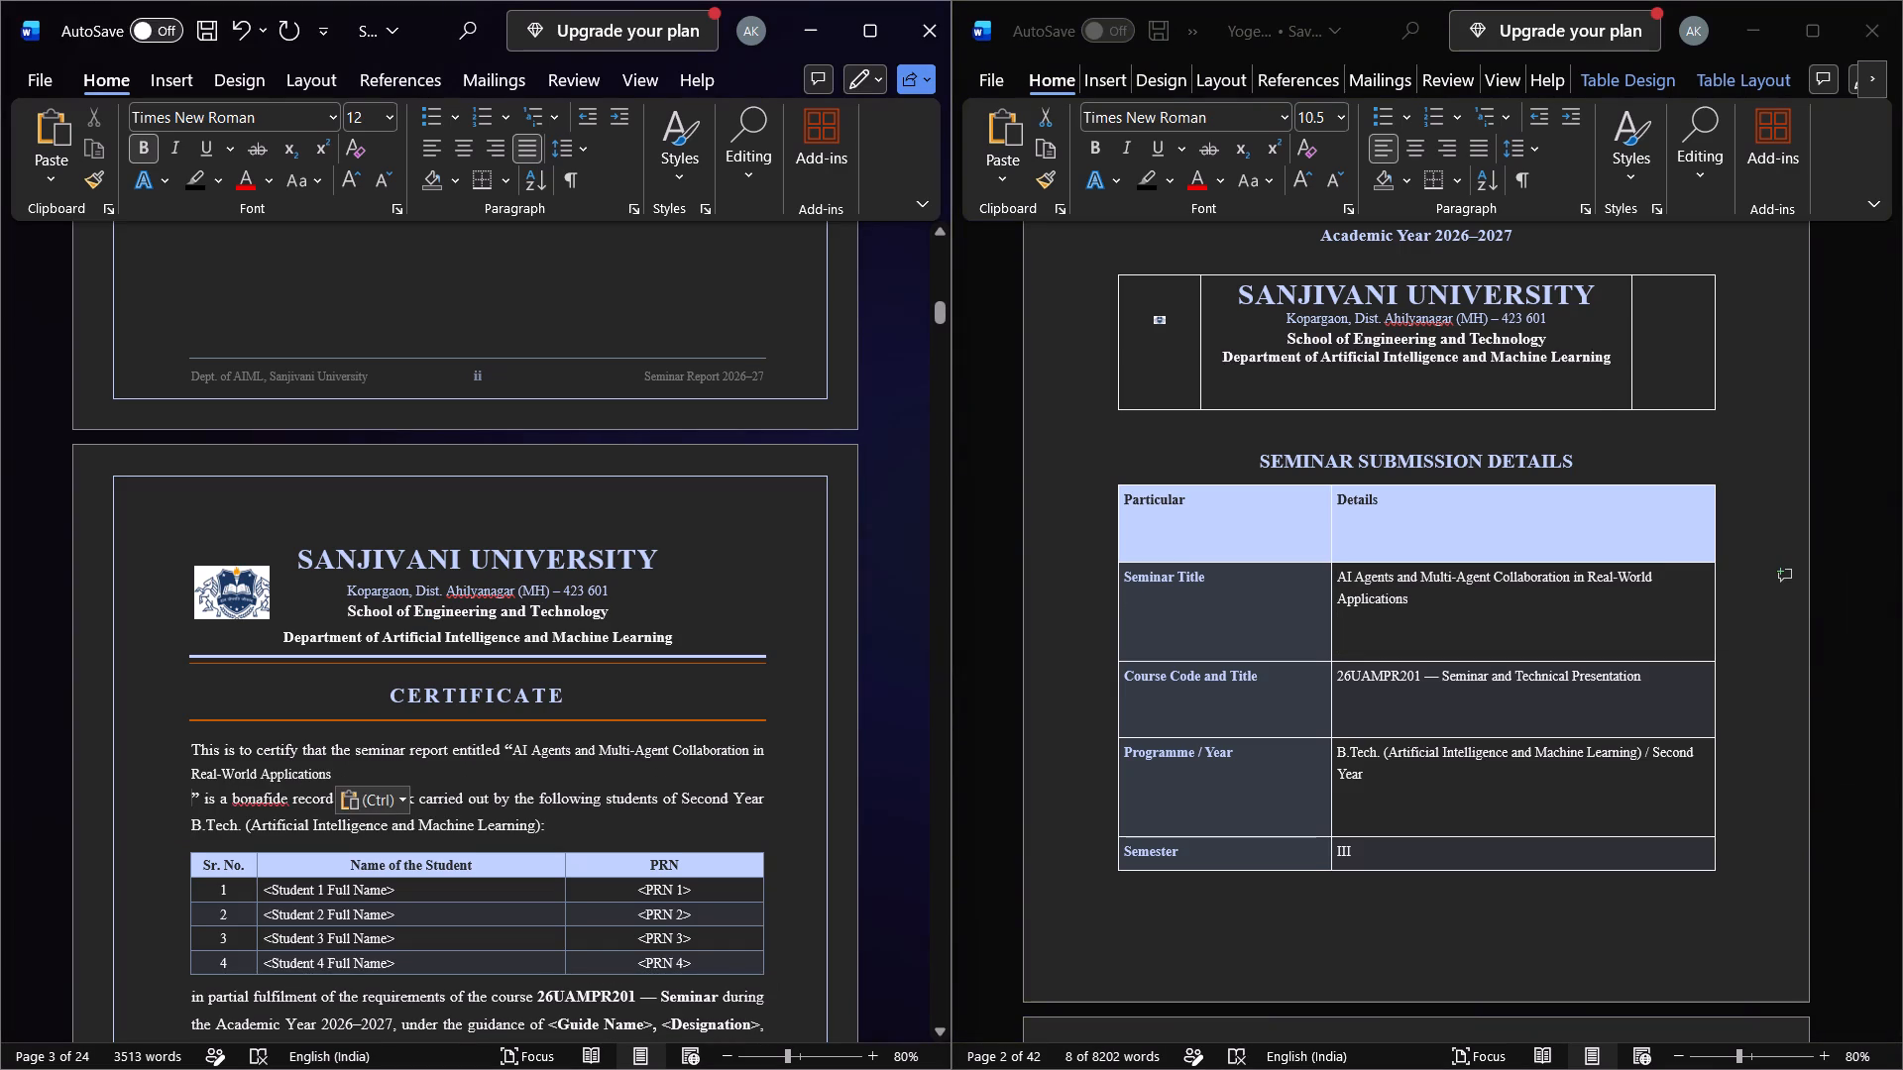
key("BackSpace")
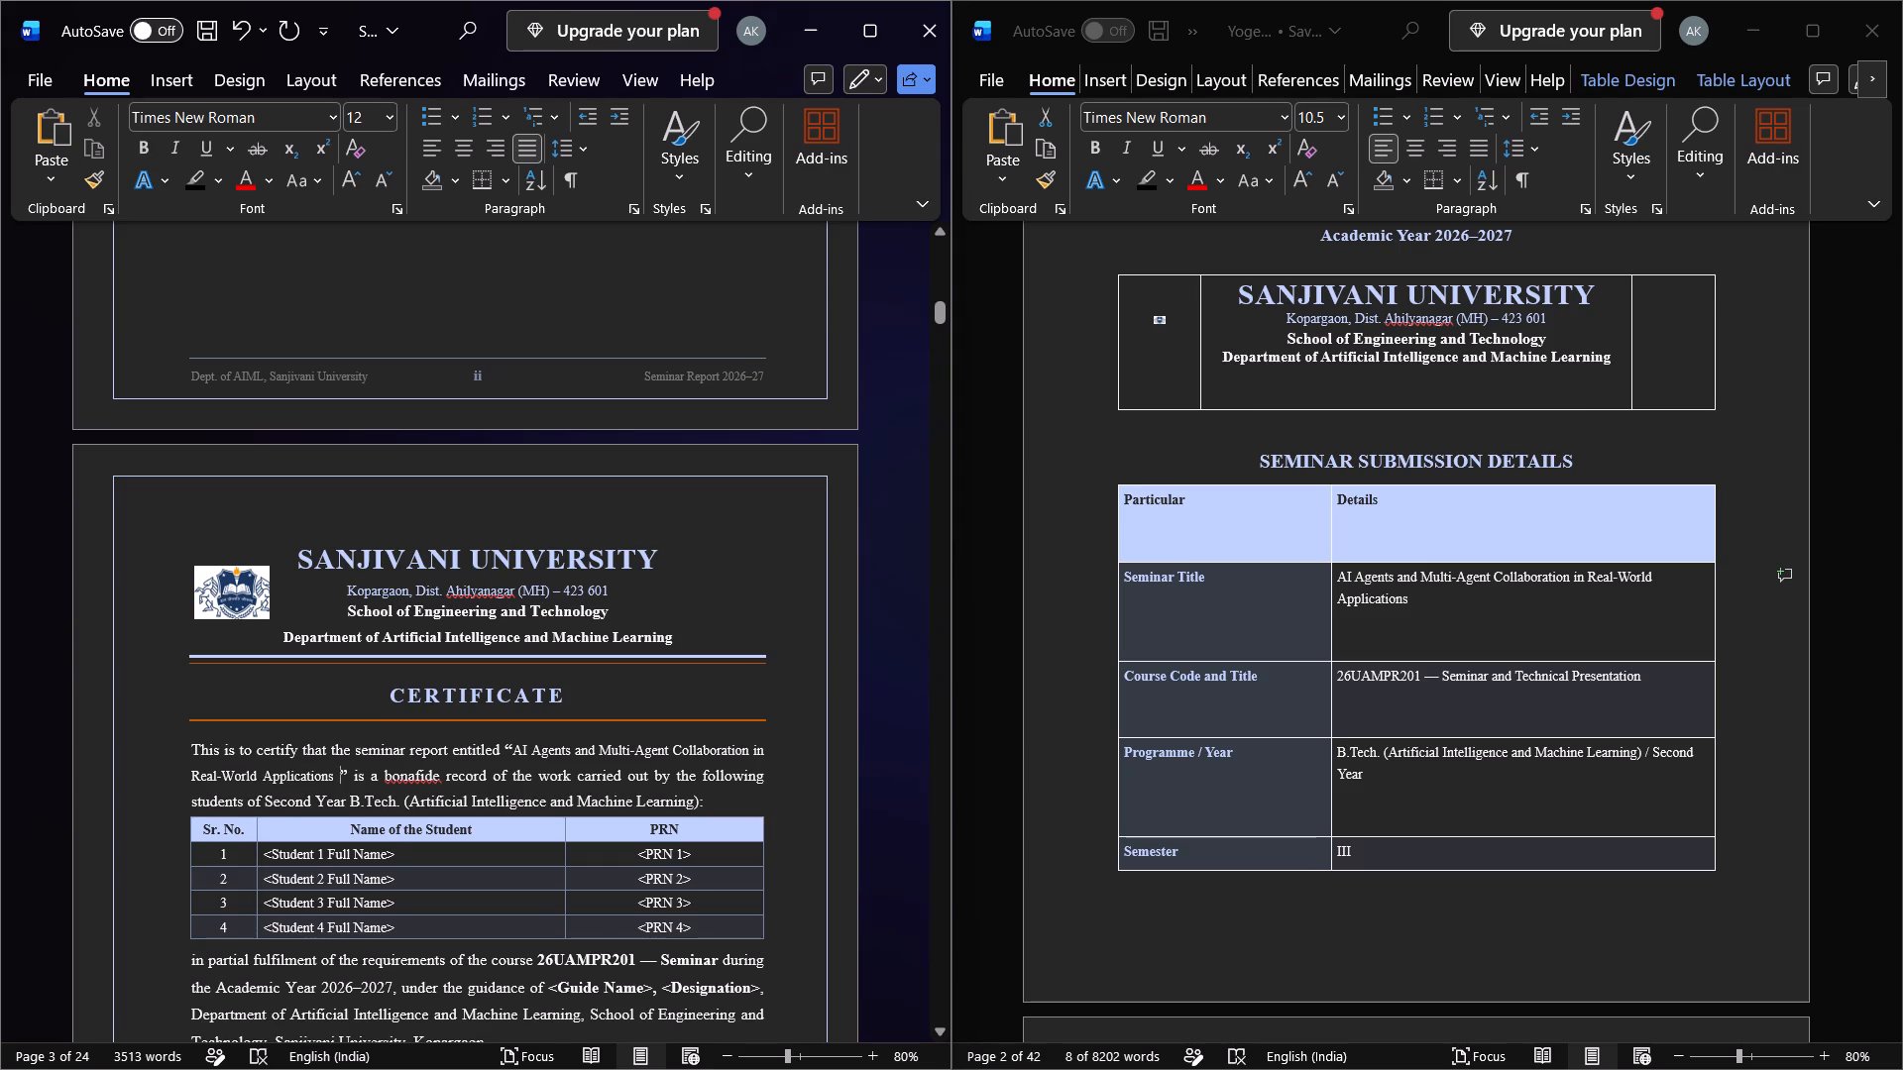
Format the seminar title in the Certificate paragraph as bold at font size 14.
left_click_drag(516, 749, 474, 766)
left_click_drag(474, 766, 332, 772)
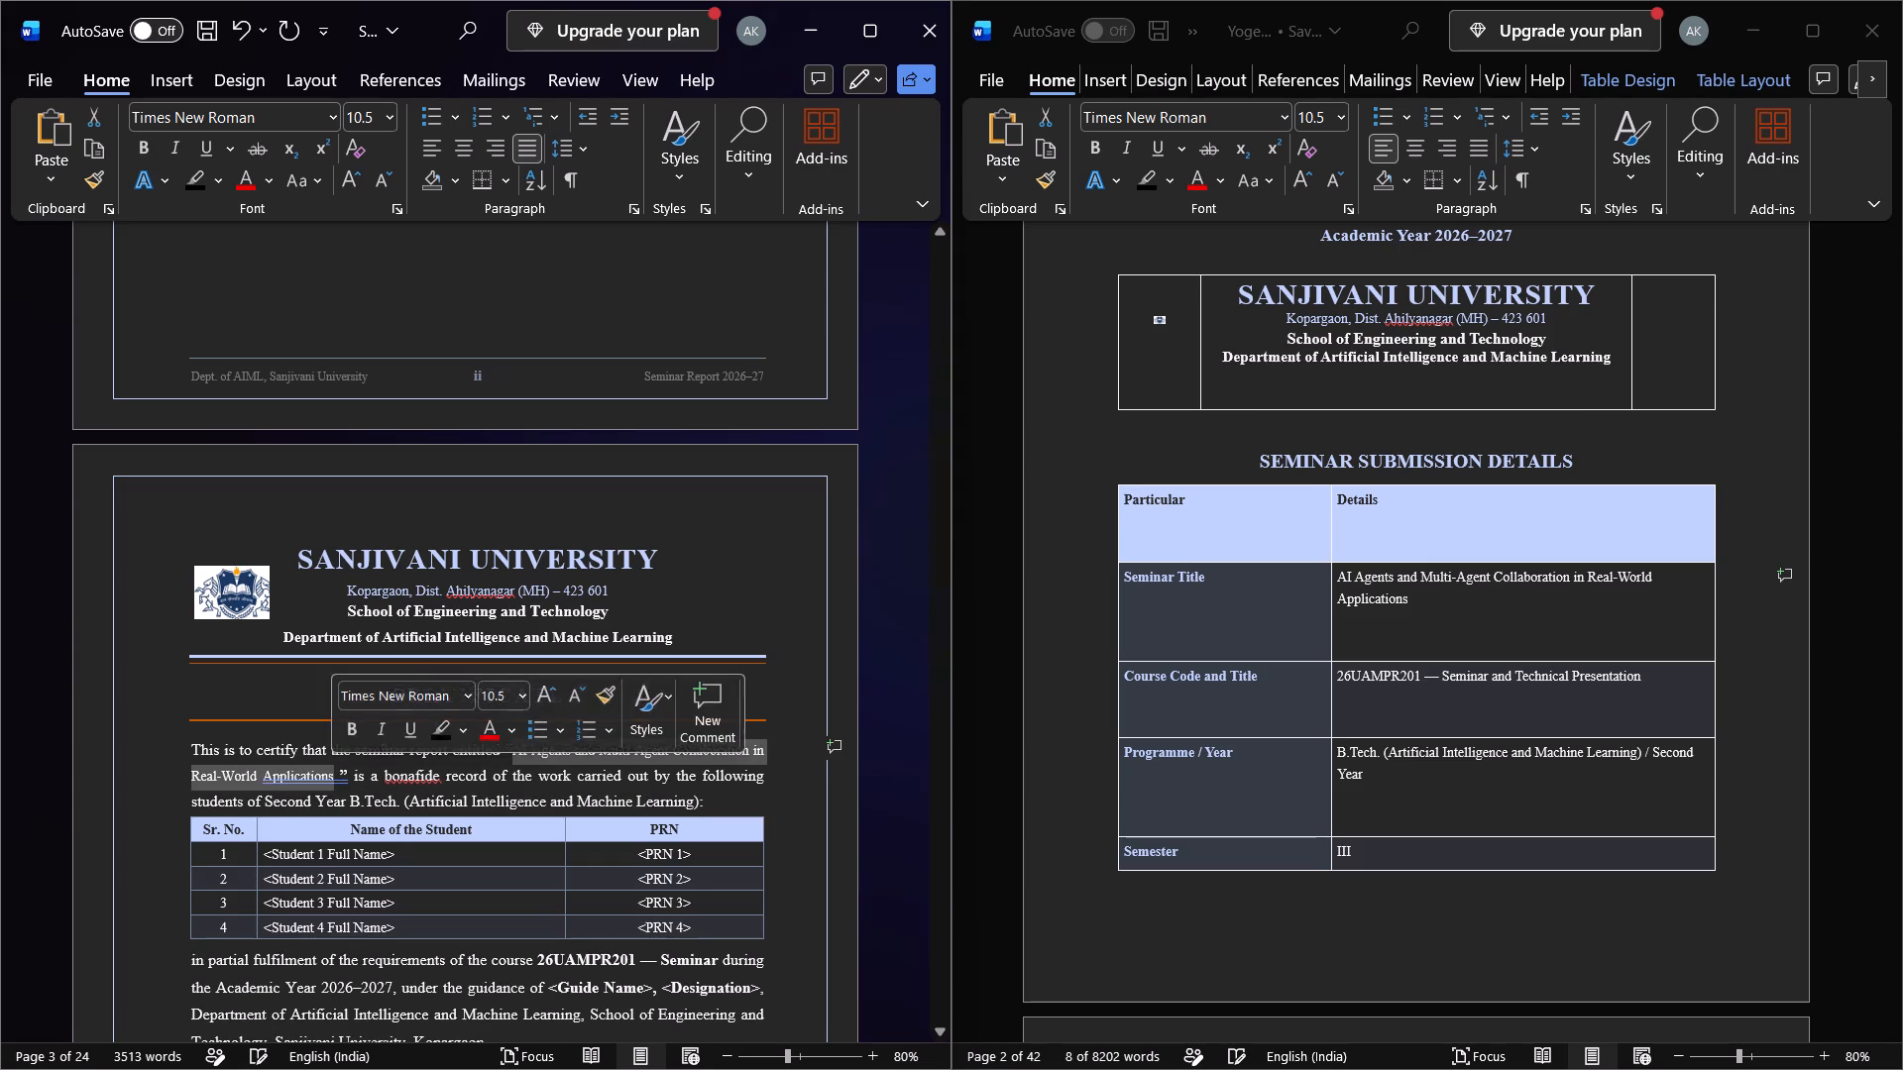
left_click(393, 128)
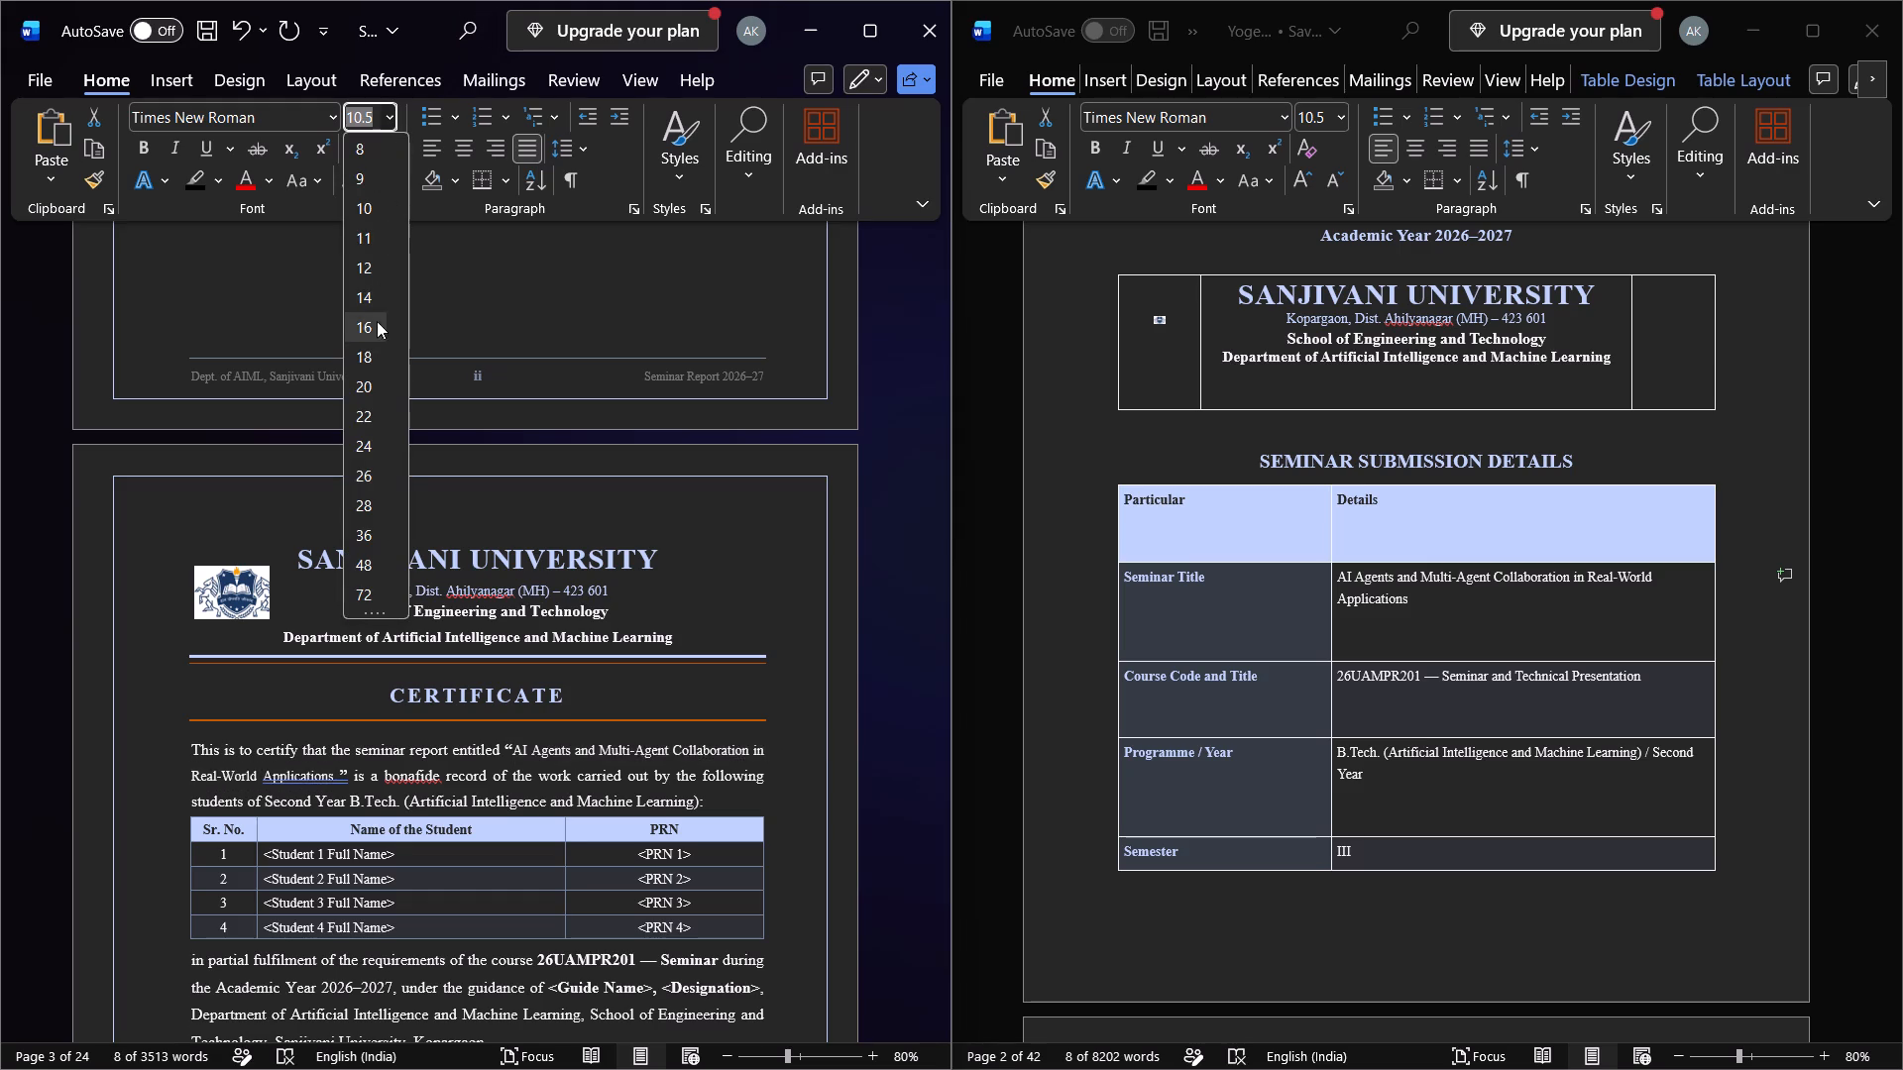
left_click(377, 295)
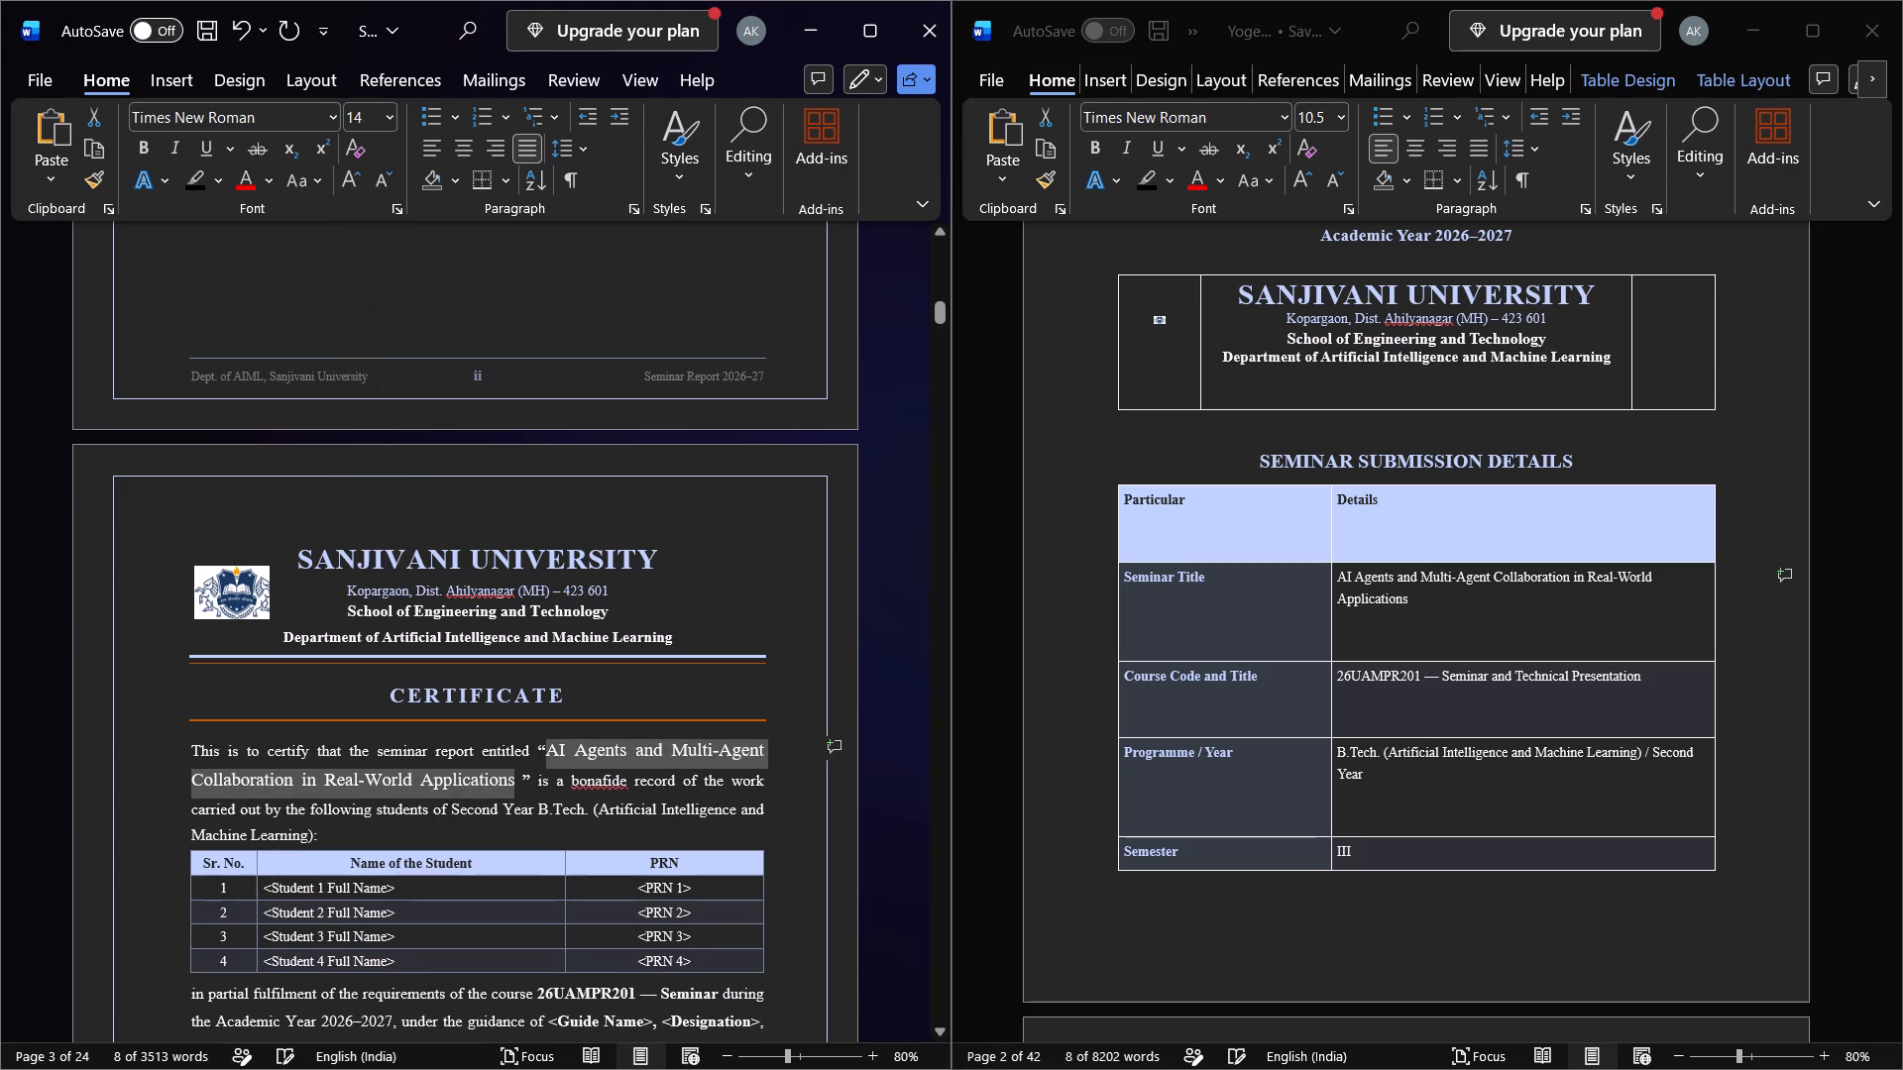
left_click(151, 147)
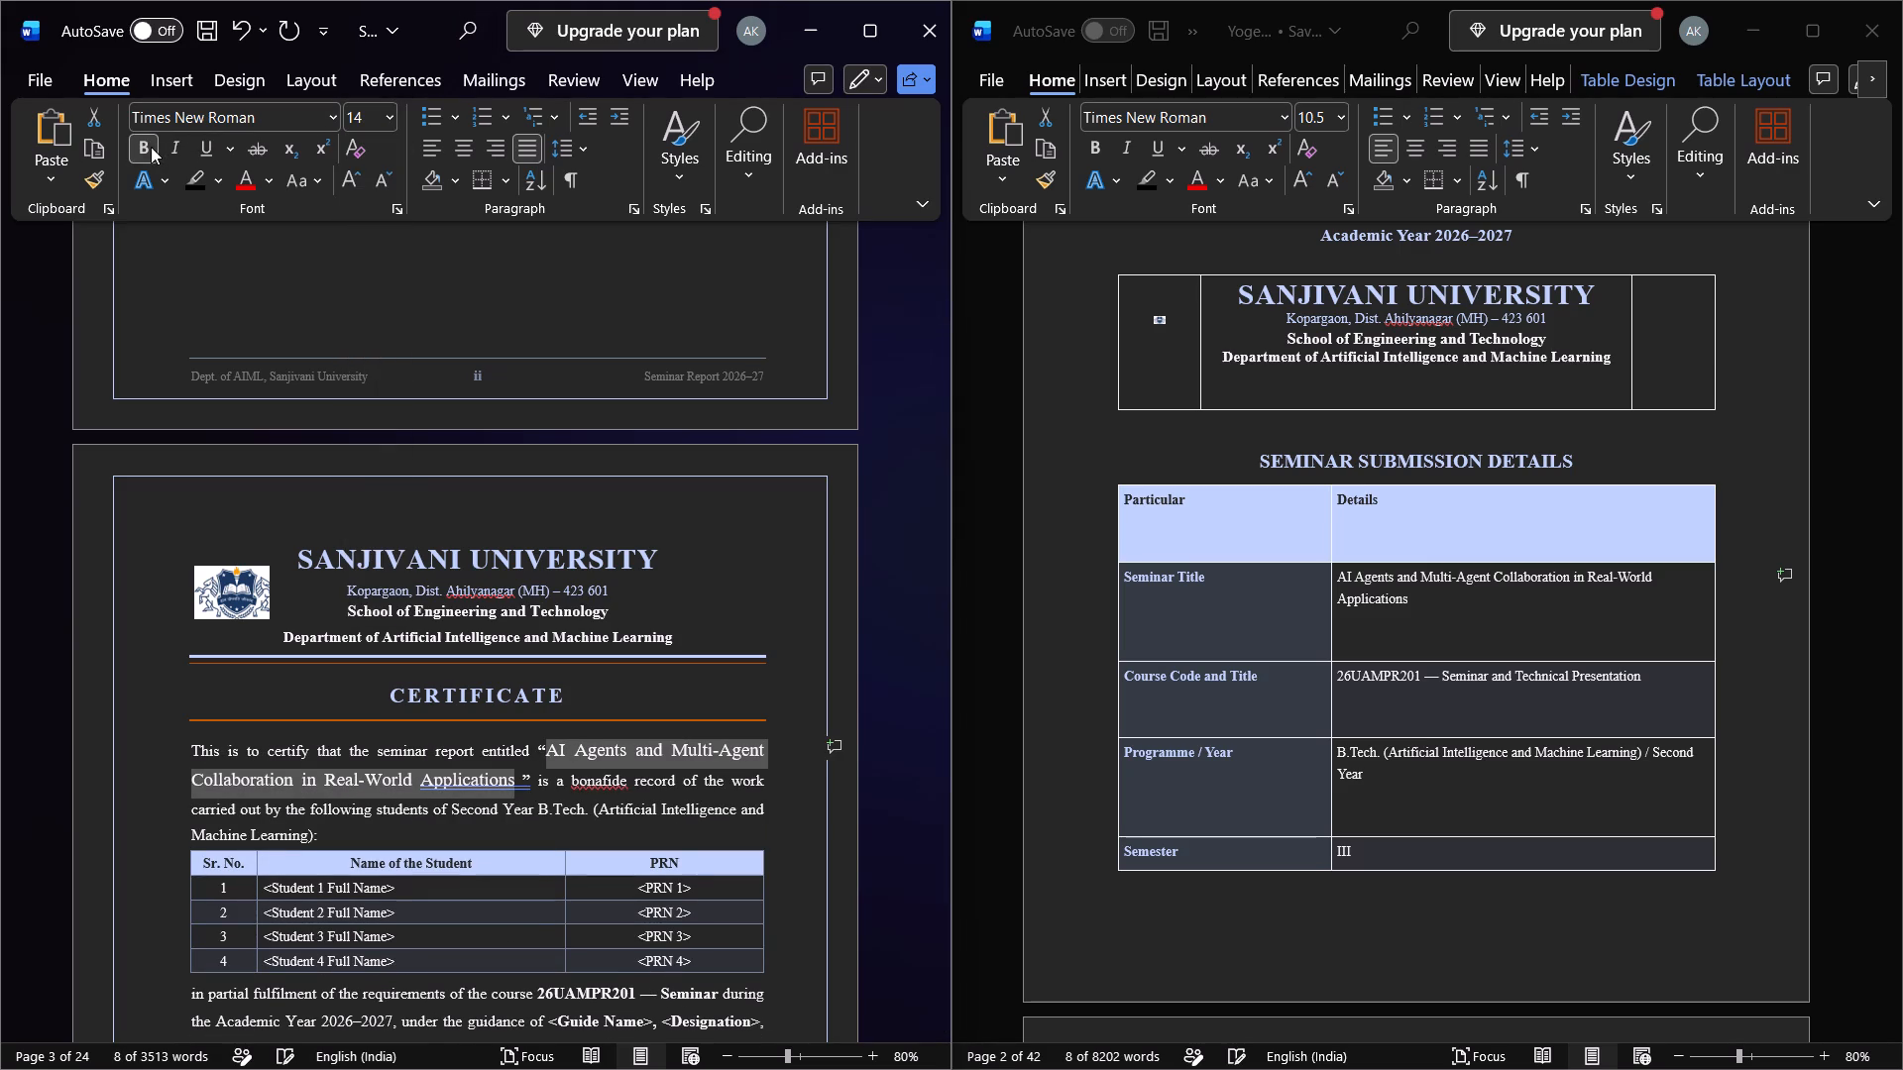
left_click(781, 781)
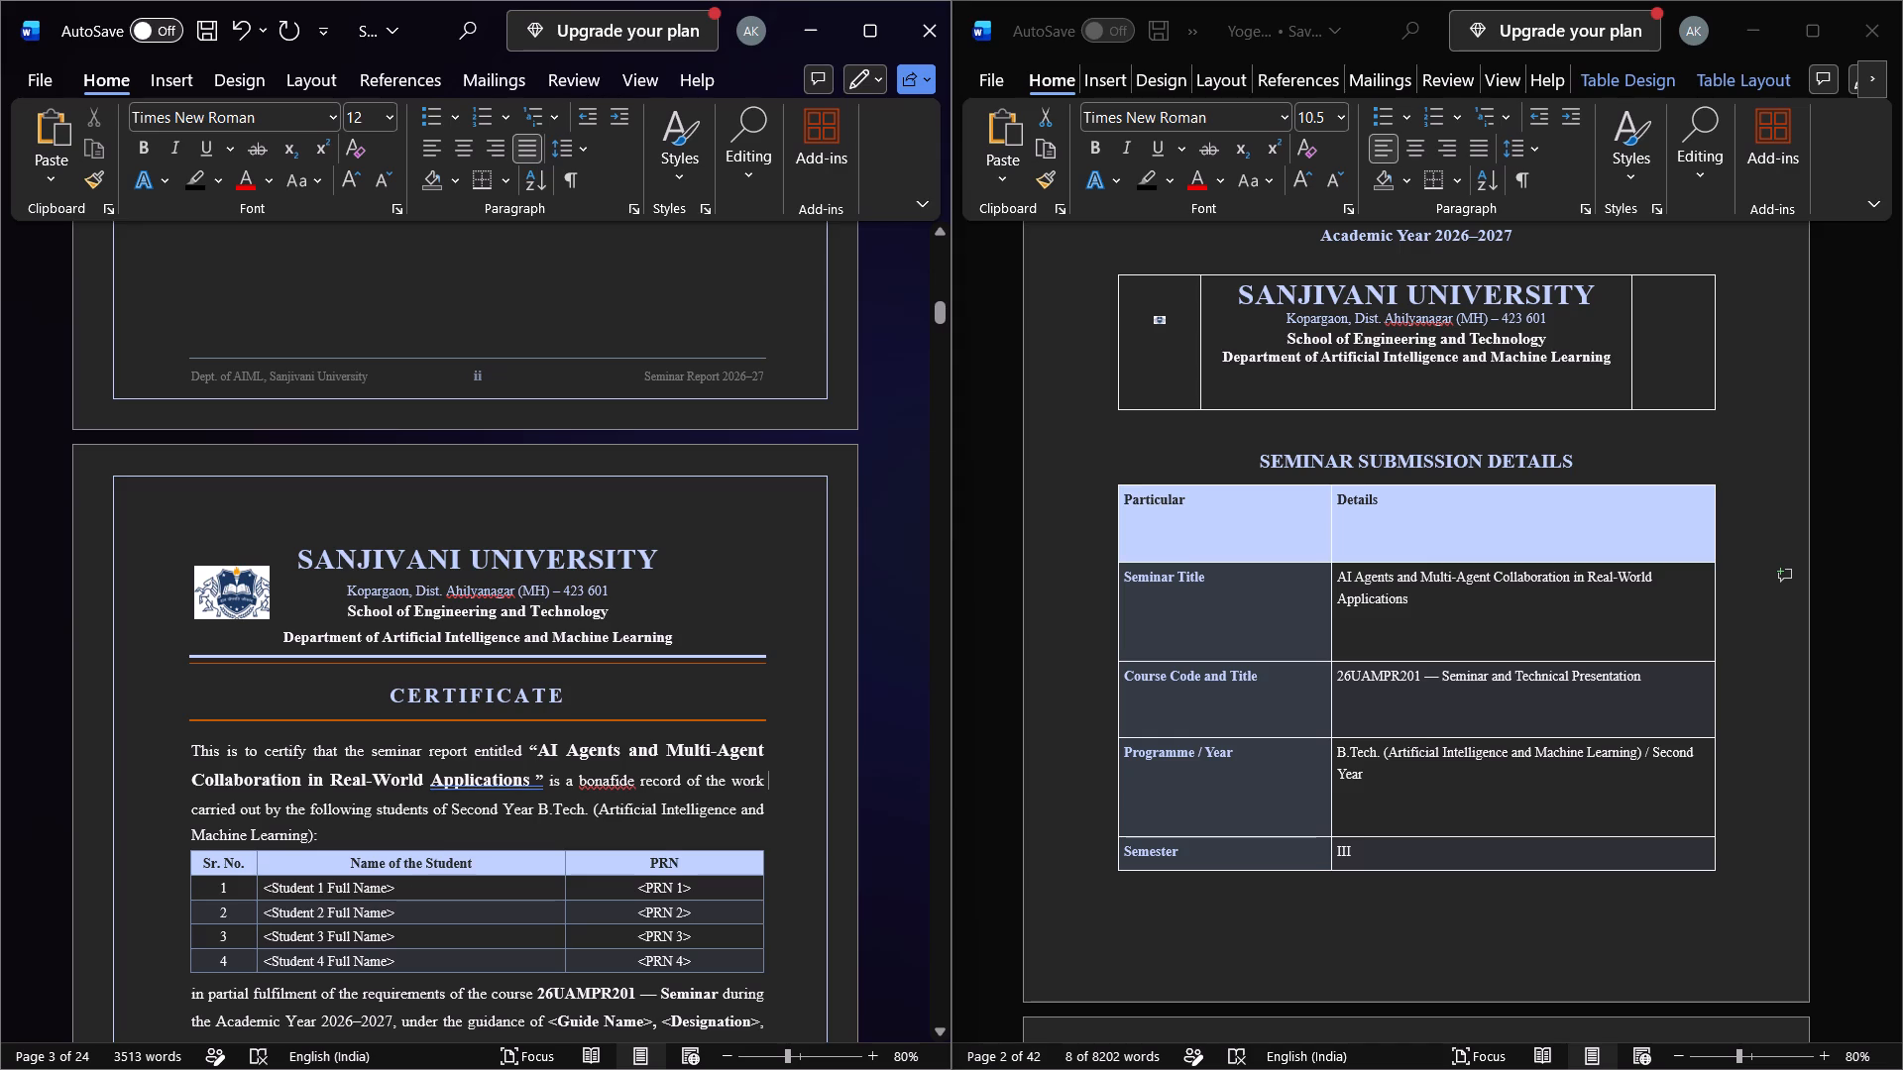
Delete the "<Designation>," placeholder following "<Guide Name>," in the Certificate's guidance sentence.
scroll(581, 790, "down", 2)
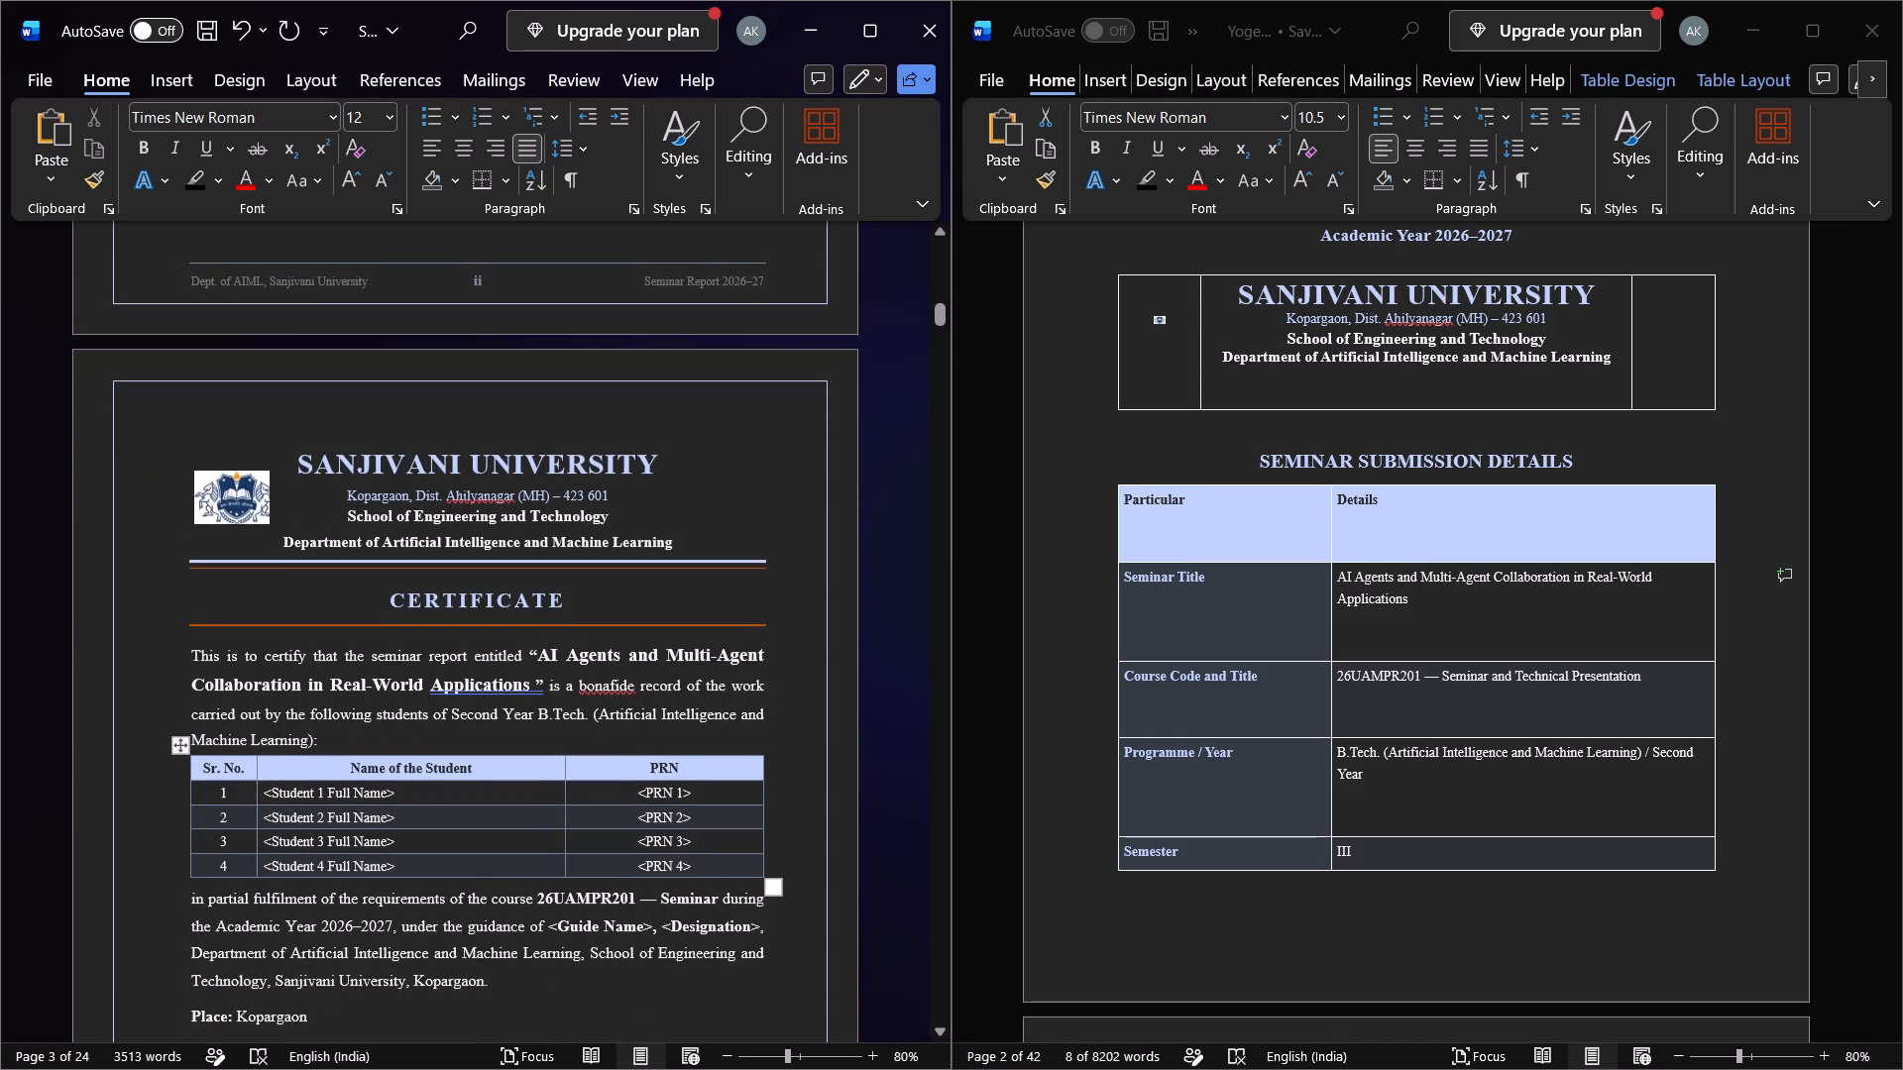
scroll(460, 783, "down", 1)
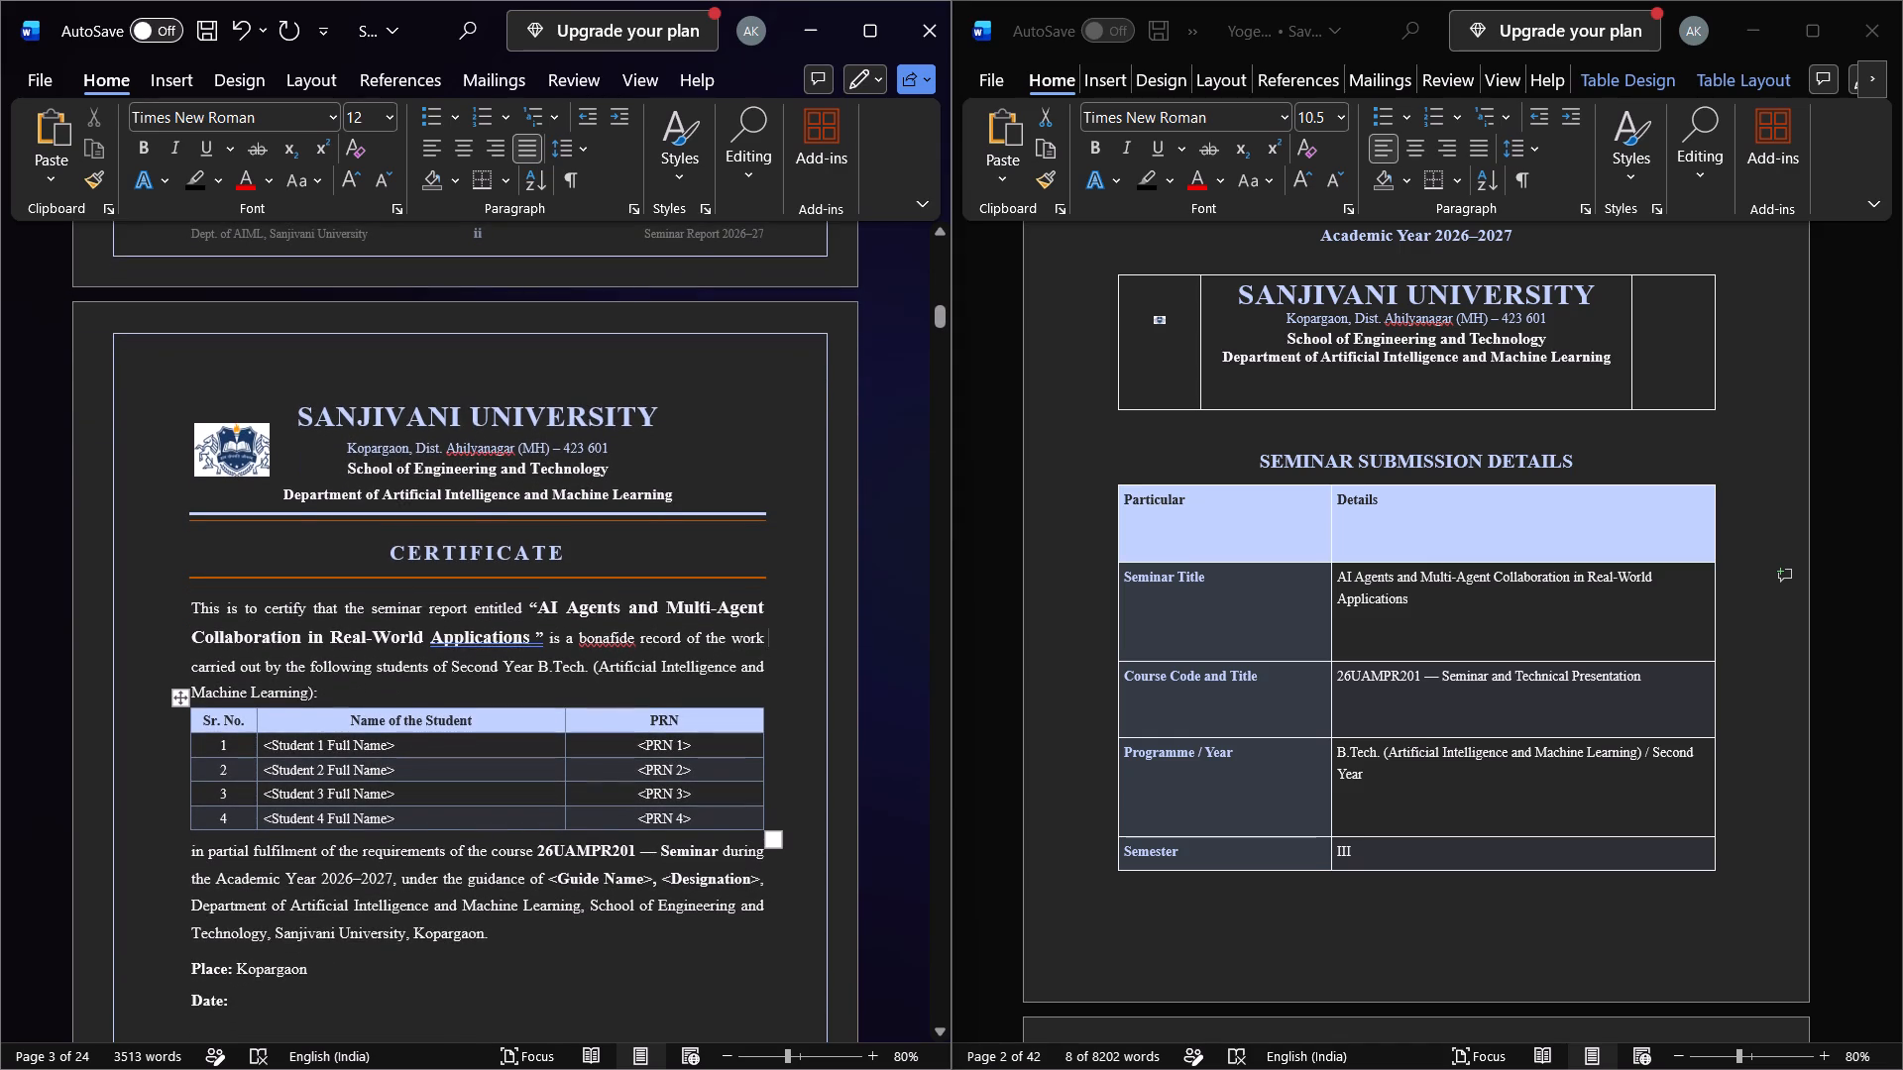
scroll(460, 783, "down", 2)
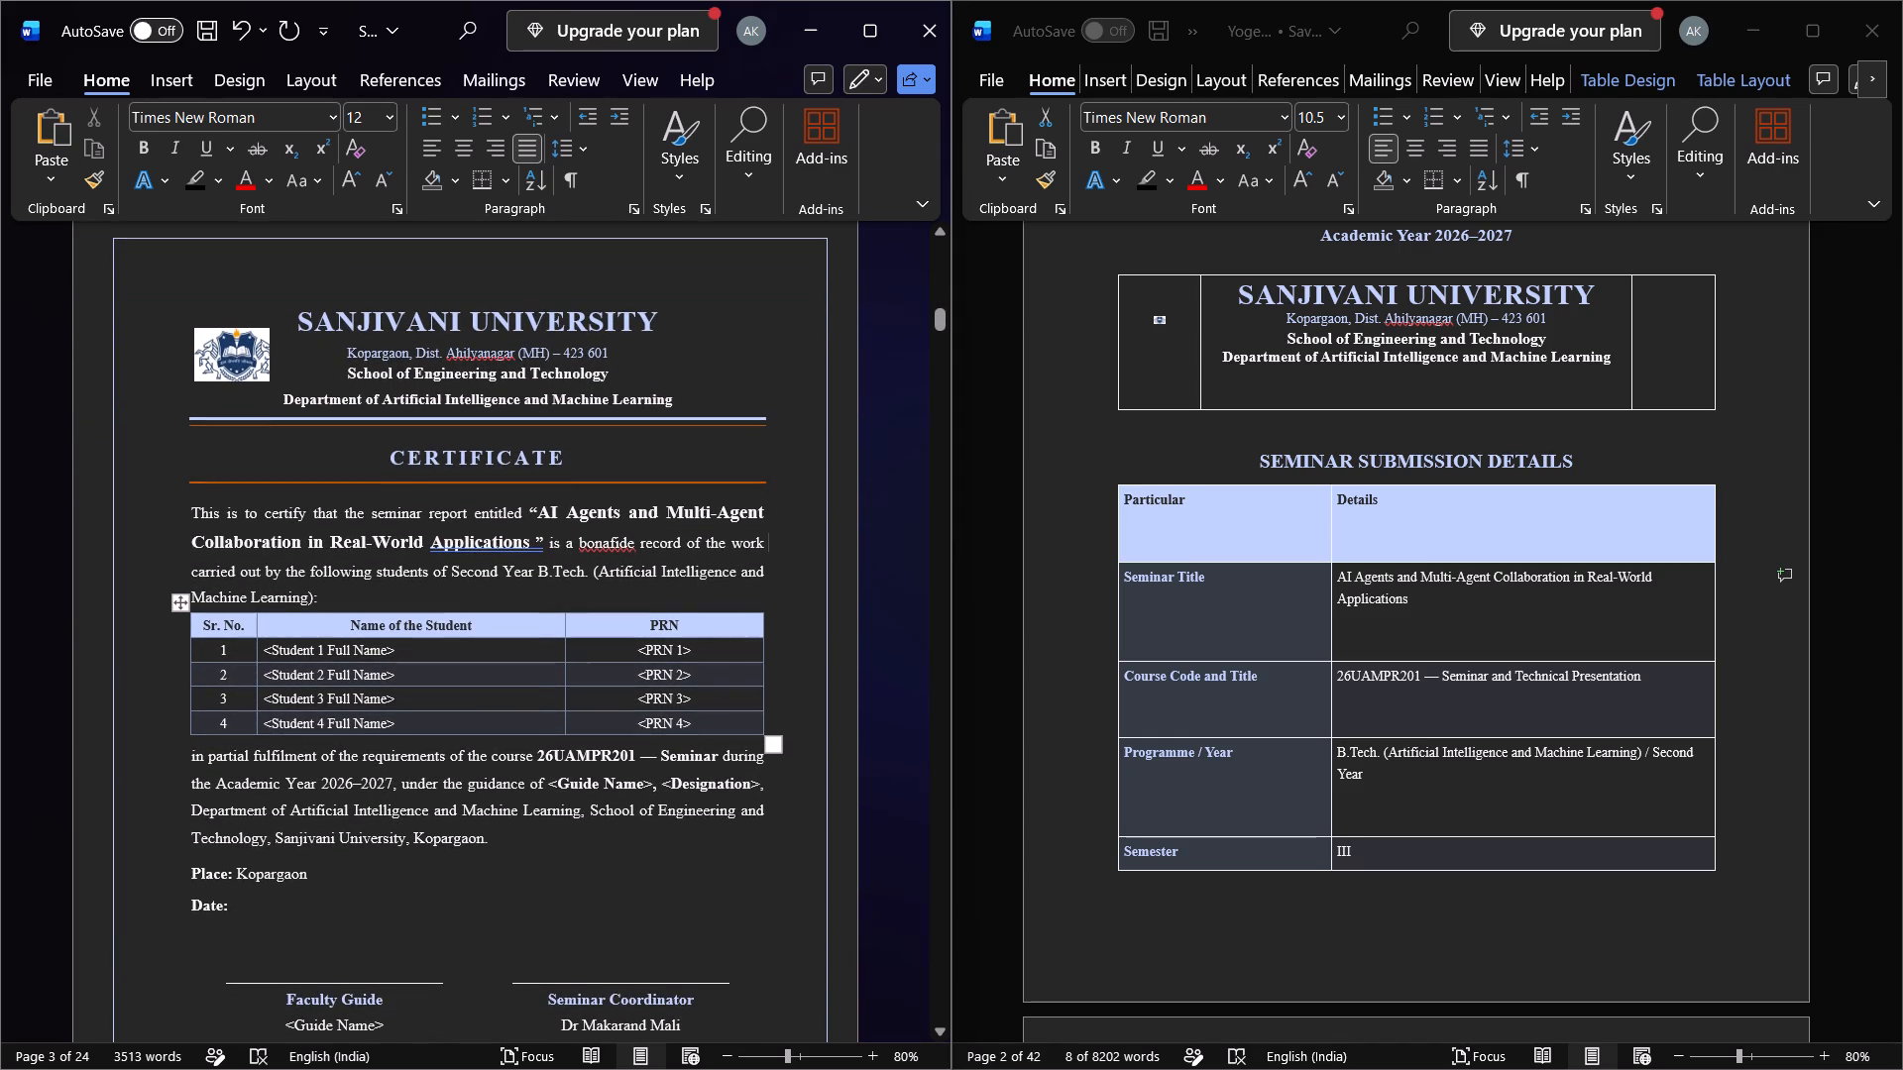
left_click(773, 786)
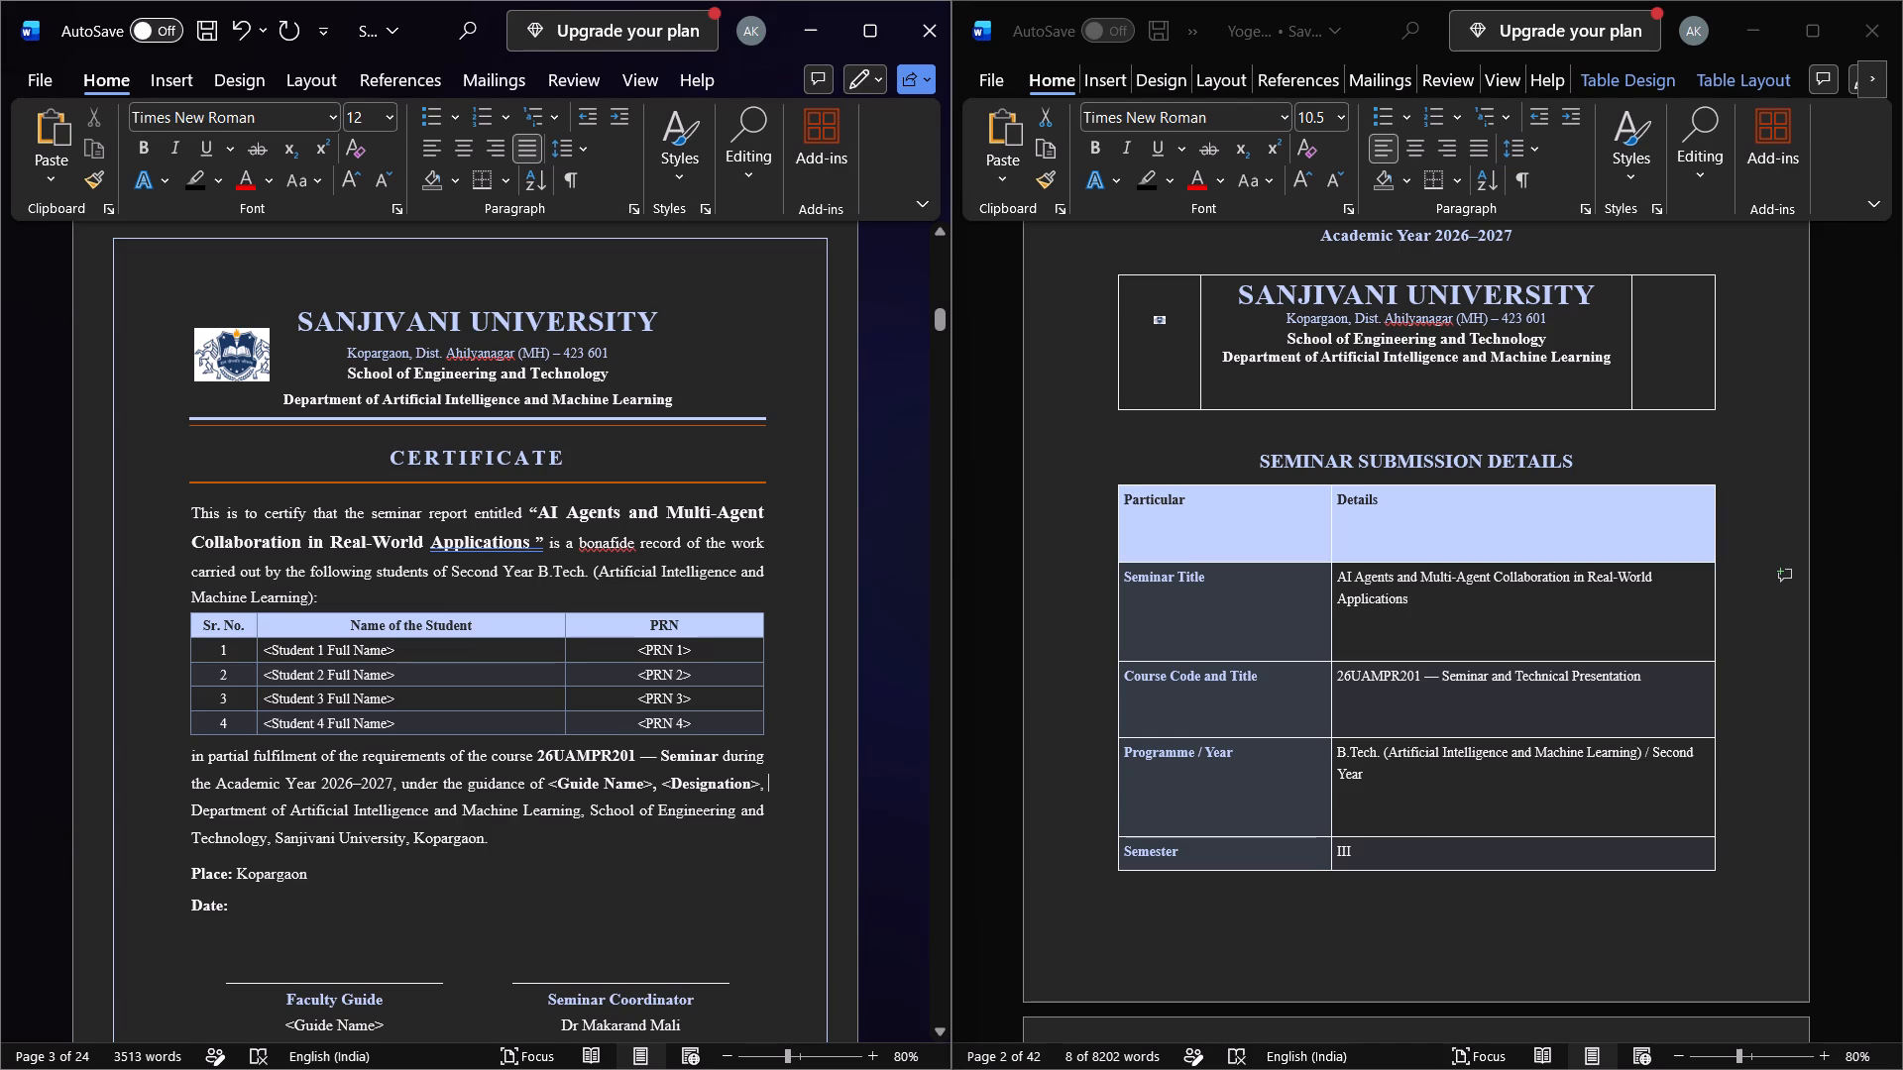
key("BackSpace")
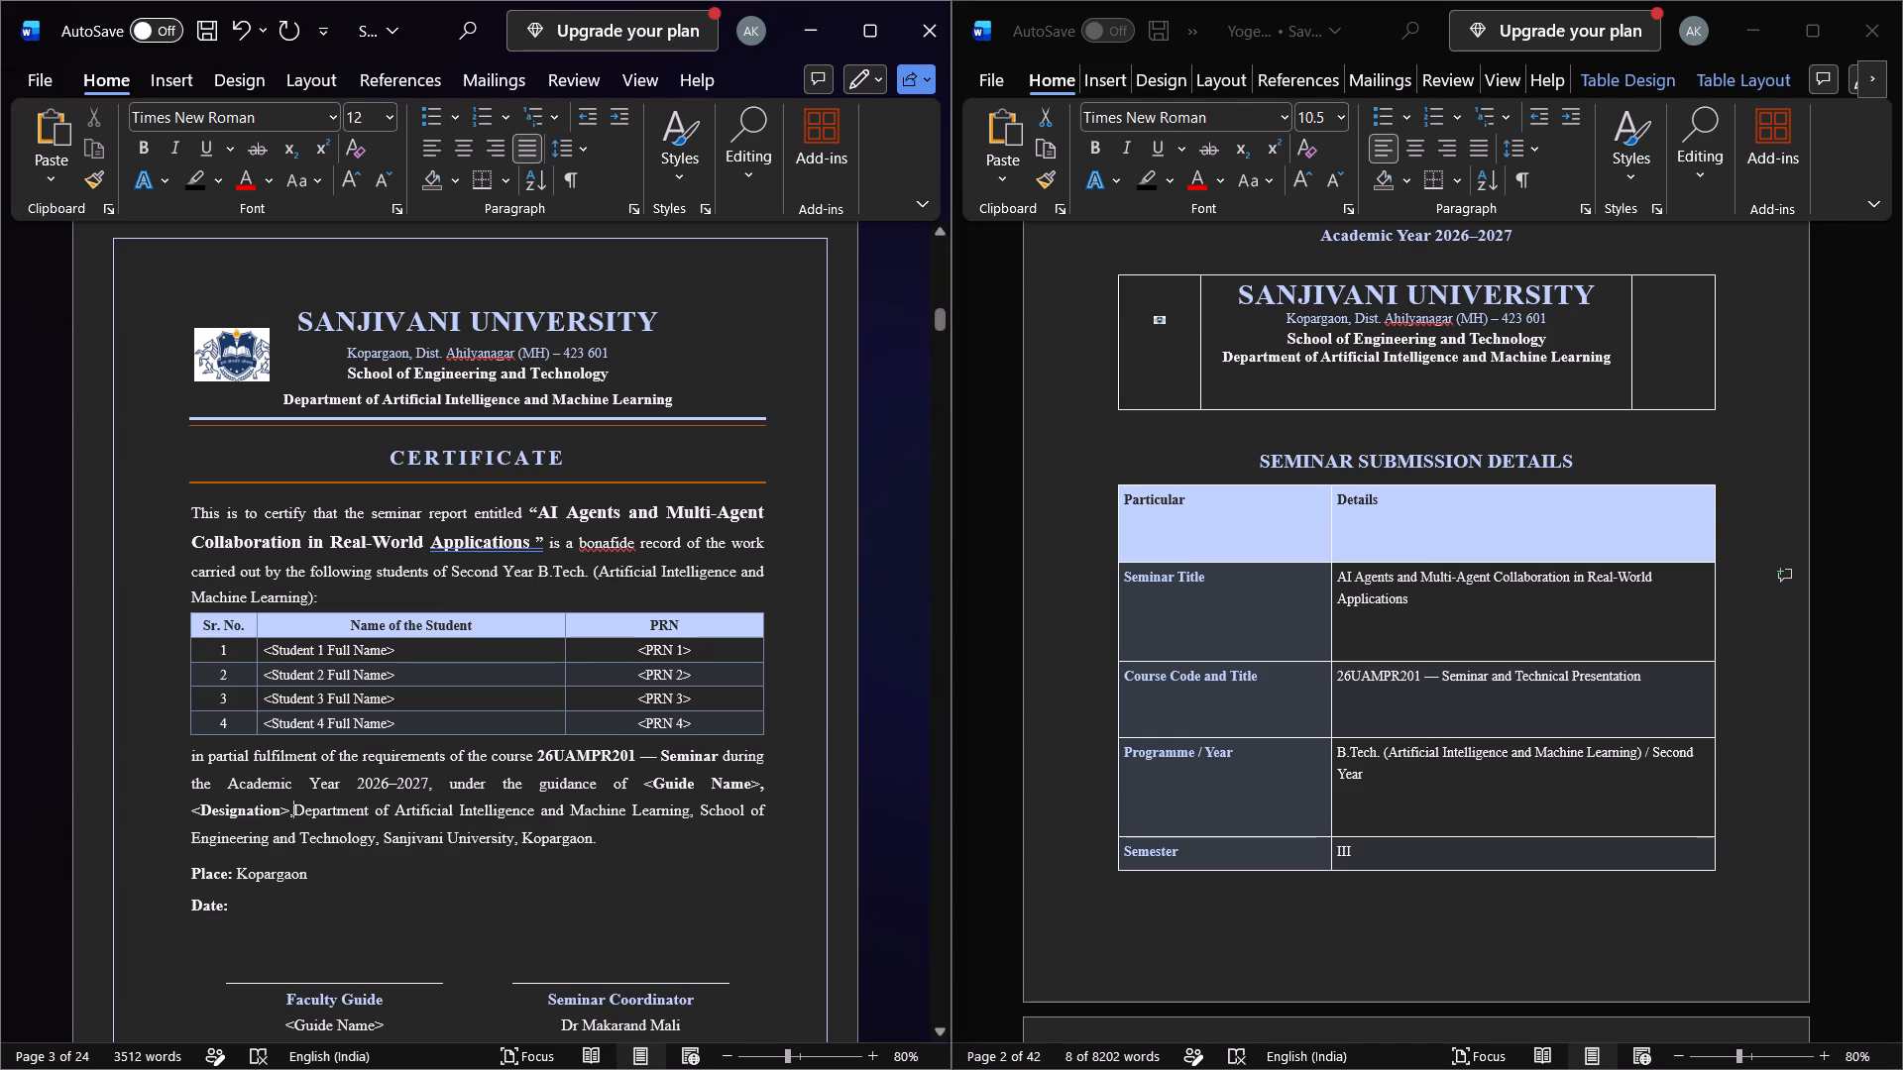
key("BackSpace")
key("BackSpace")
key("BackSpace")
key("BackSpace")
key("BackSpace")
key("BackSpace")
key("BackSpace")
key("BackSpace")
key("BackSpace")
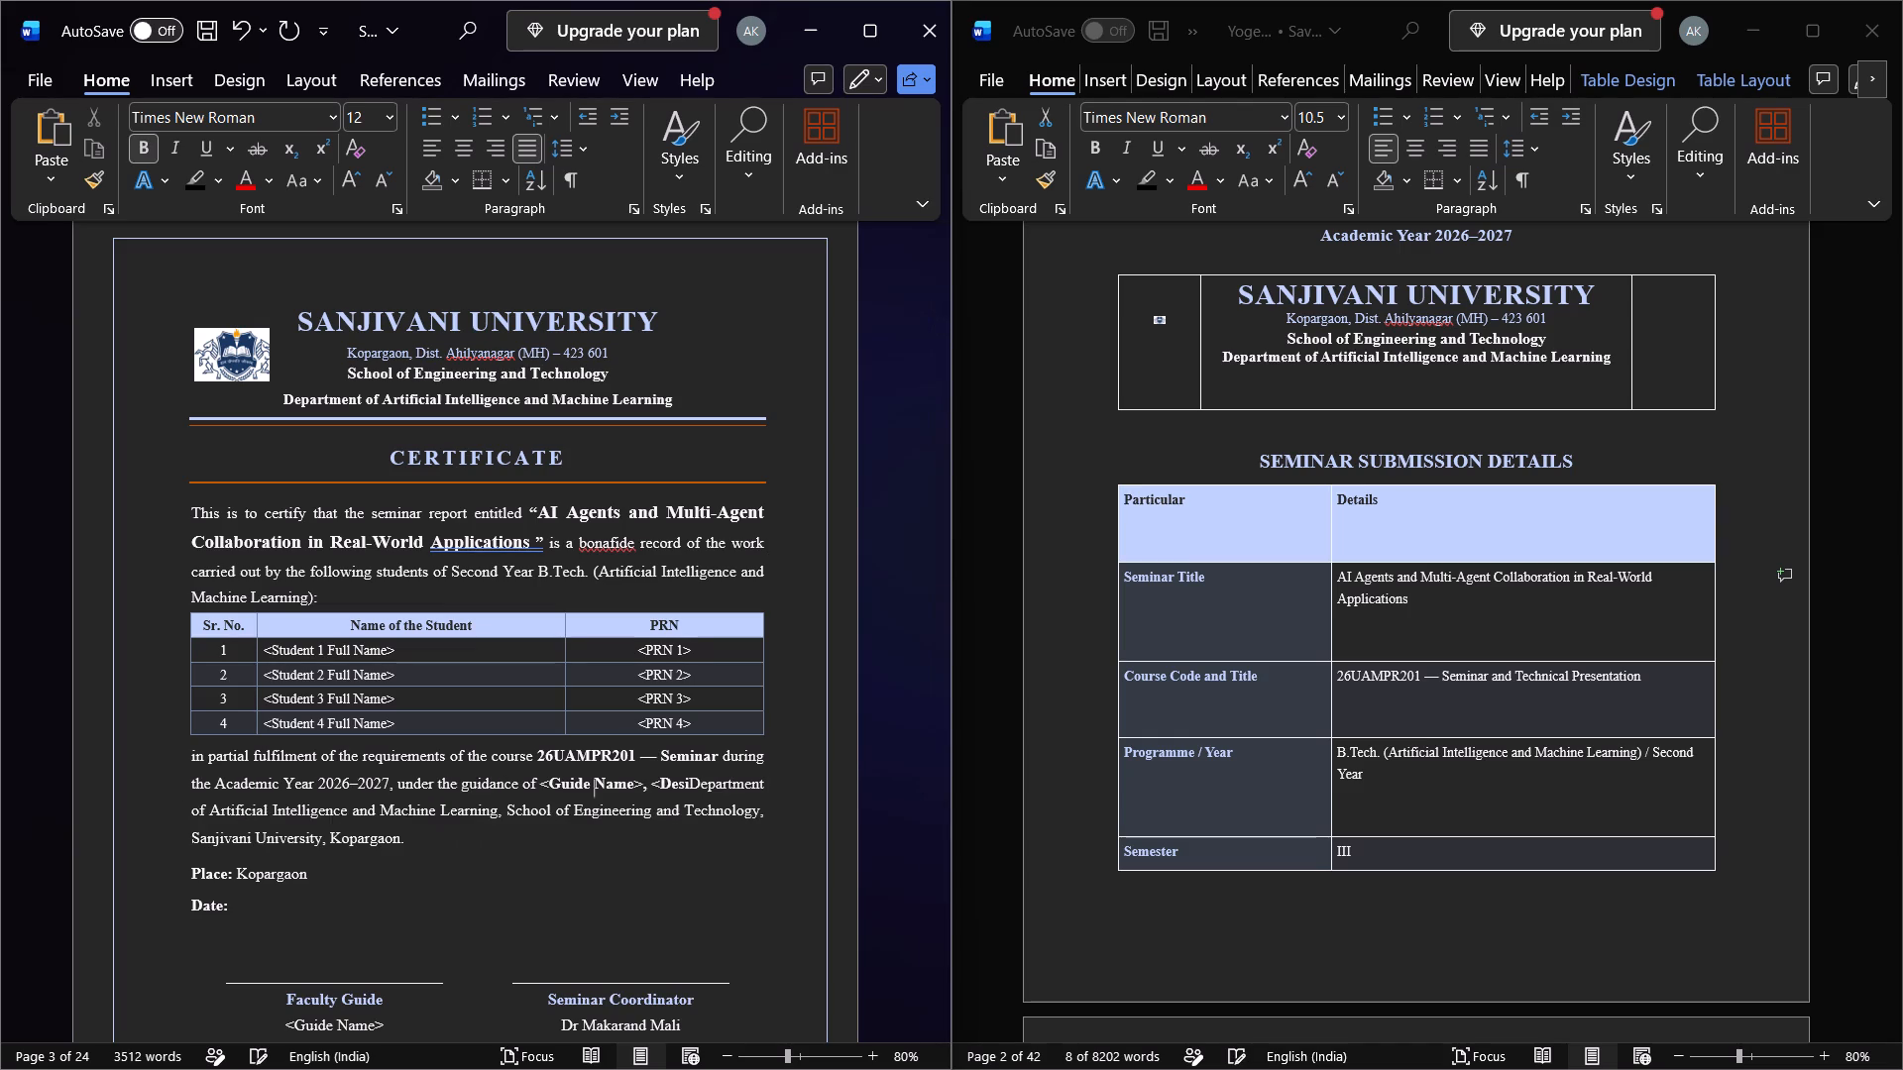
key("BackSpace")
key("BackSpace")
key("BackSpace")
key("BackSpace")
key("BackSpace")
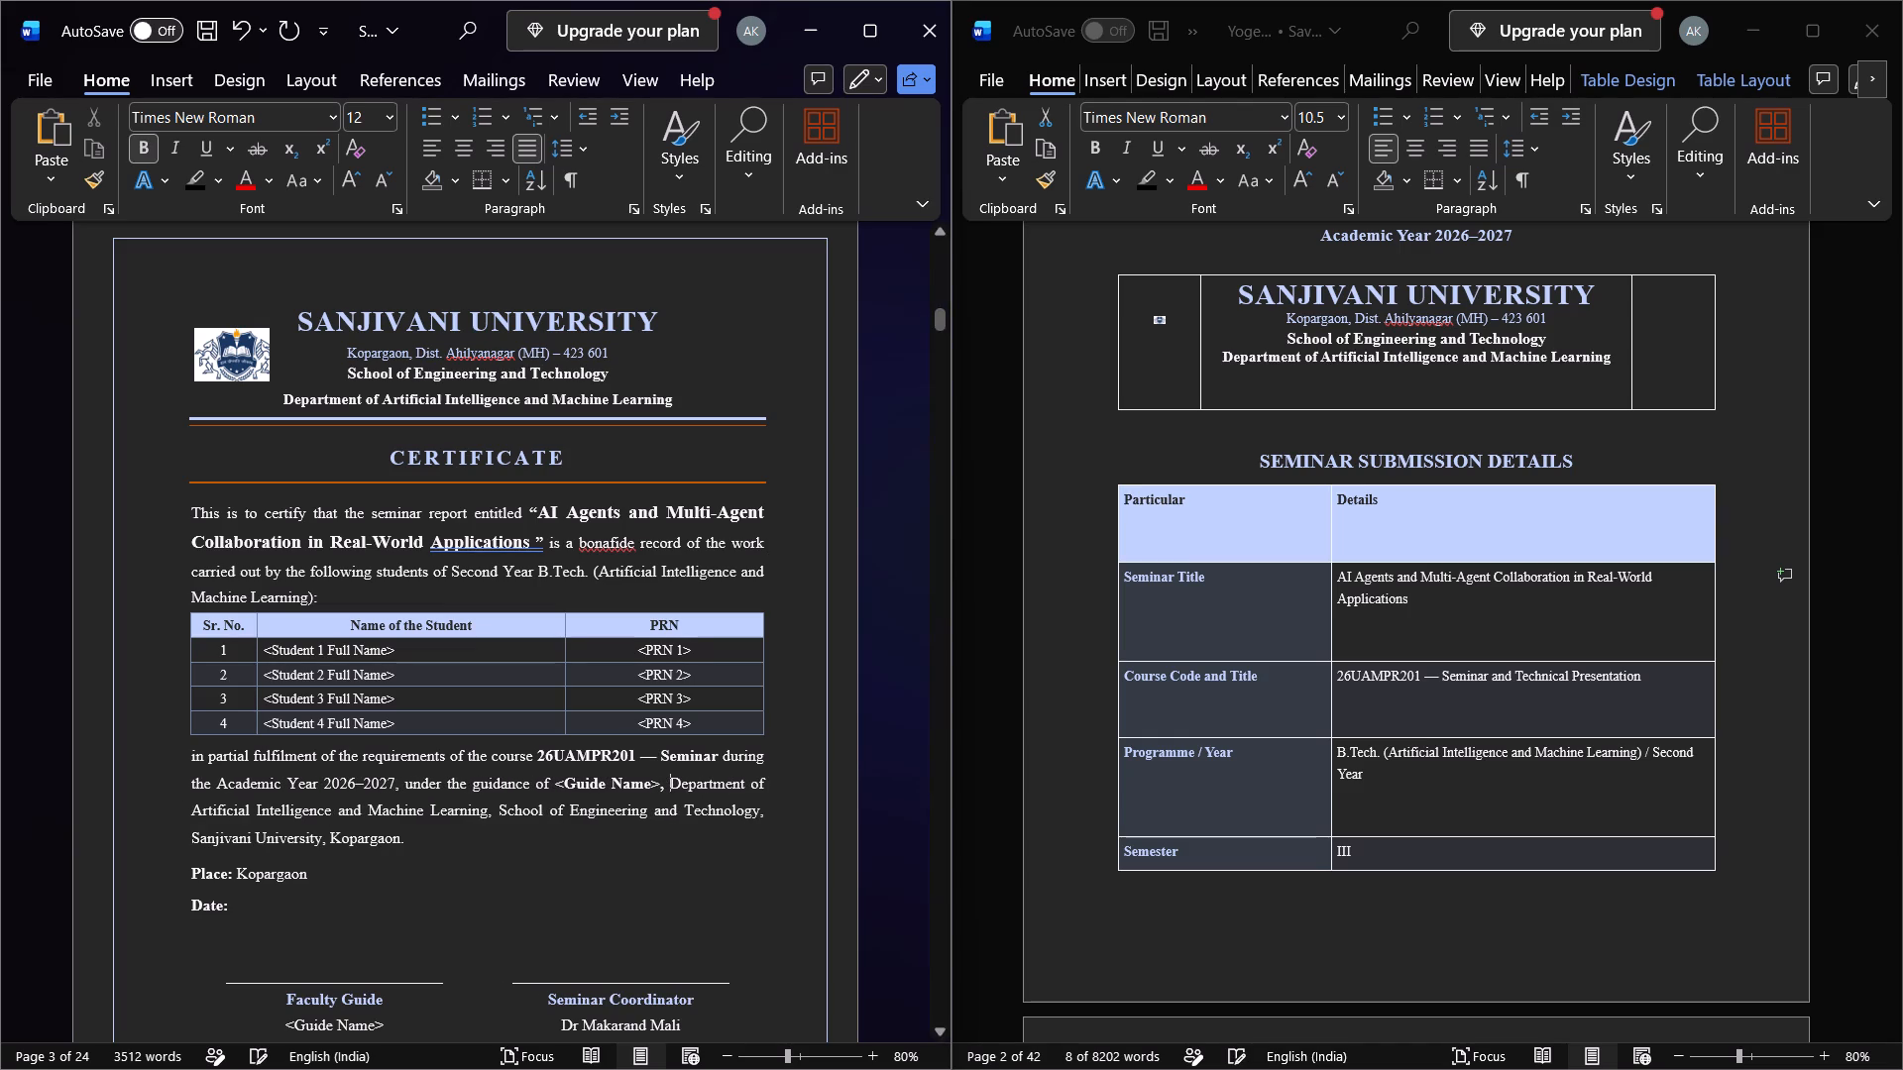
left_click(664, 790)
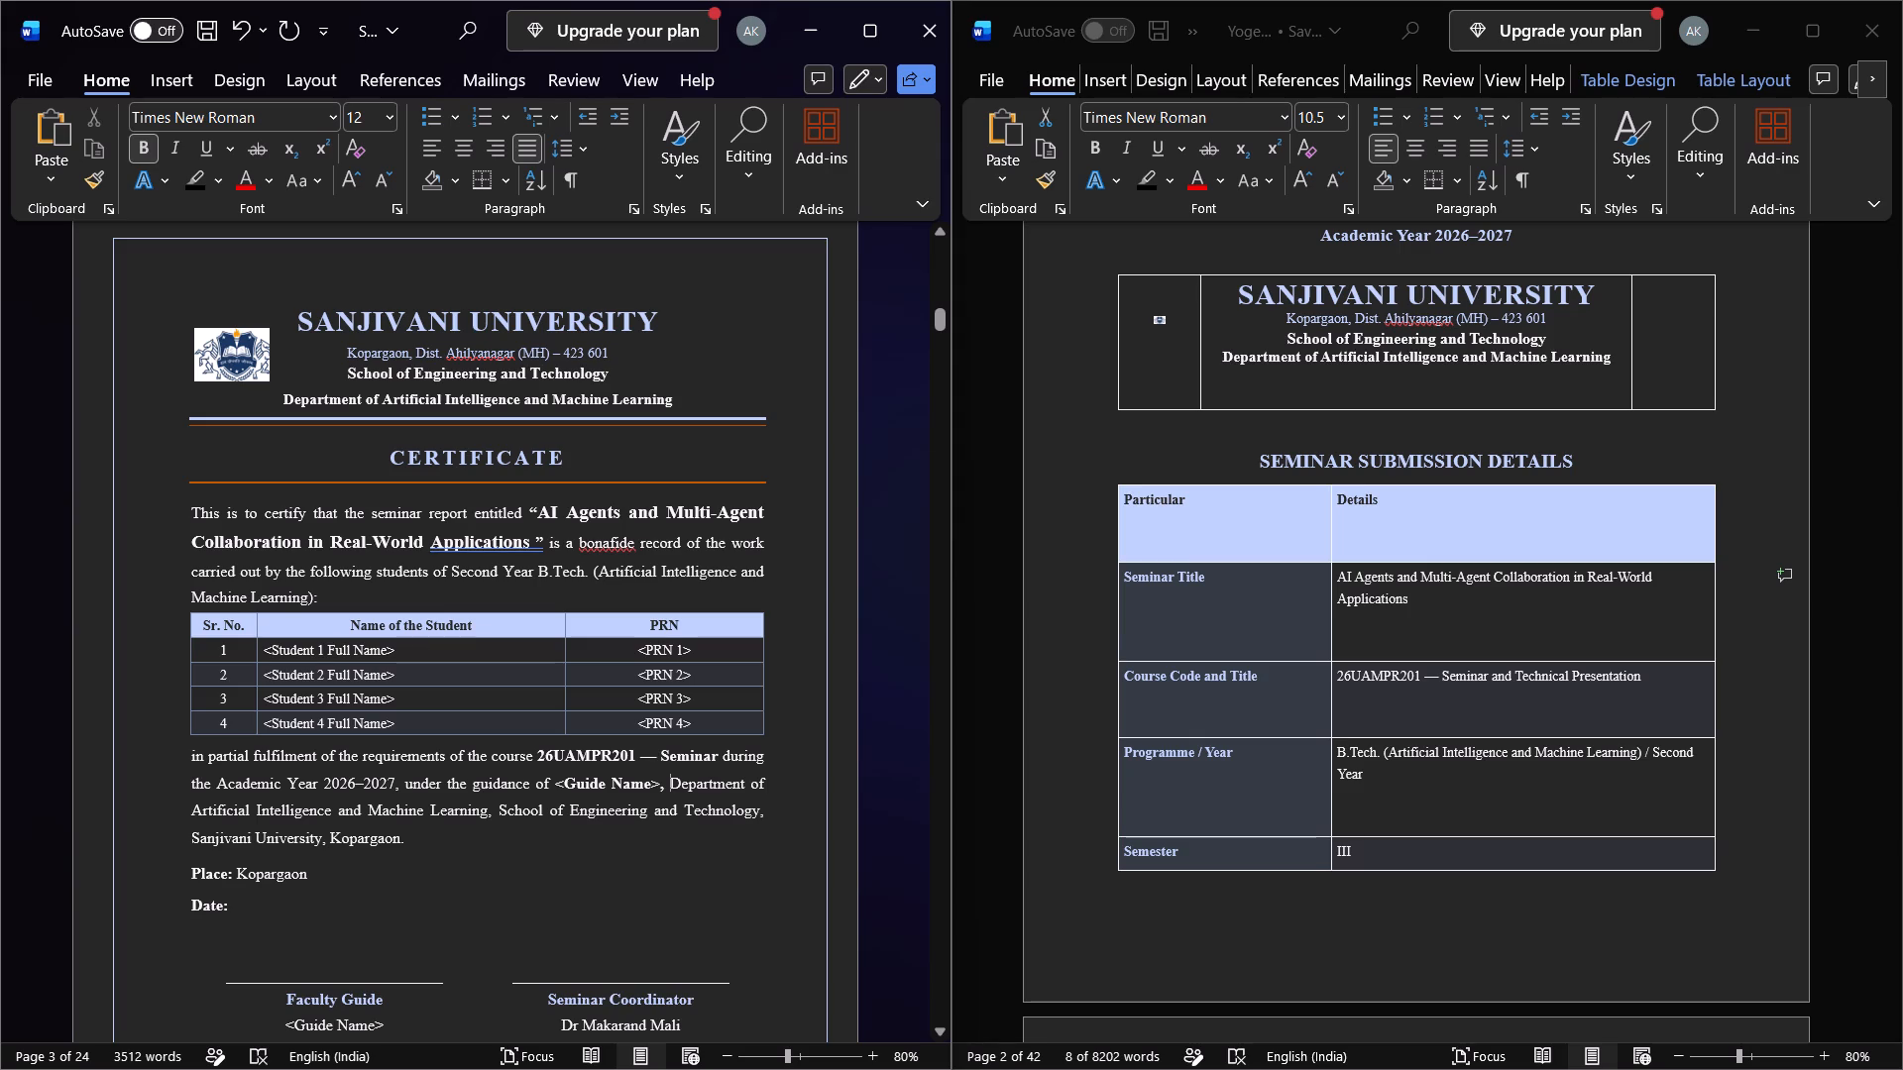
Delete the "<Guide Name>" placeholder from the Certificate's guidance sentence, keeping the comma after it.
left_click(661, 786)
key("BackSpace")
key("BackSpace")
key("BackSpace")
key("BackSpace")
key("BackSpace")
key("BackSpace")
key("BackSpace")
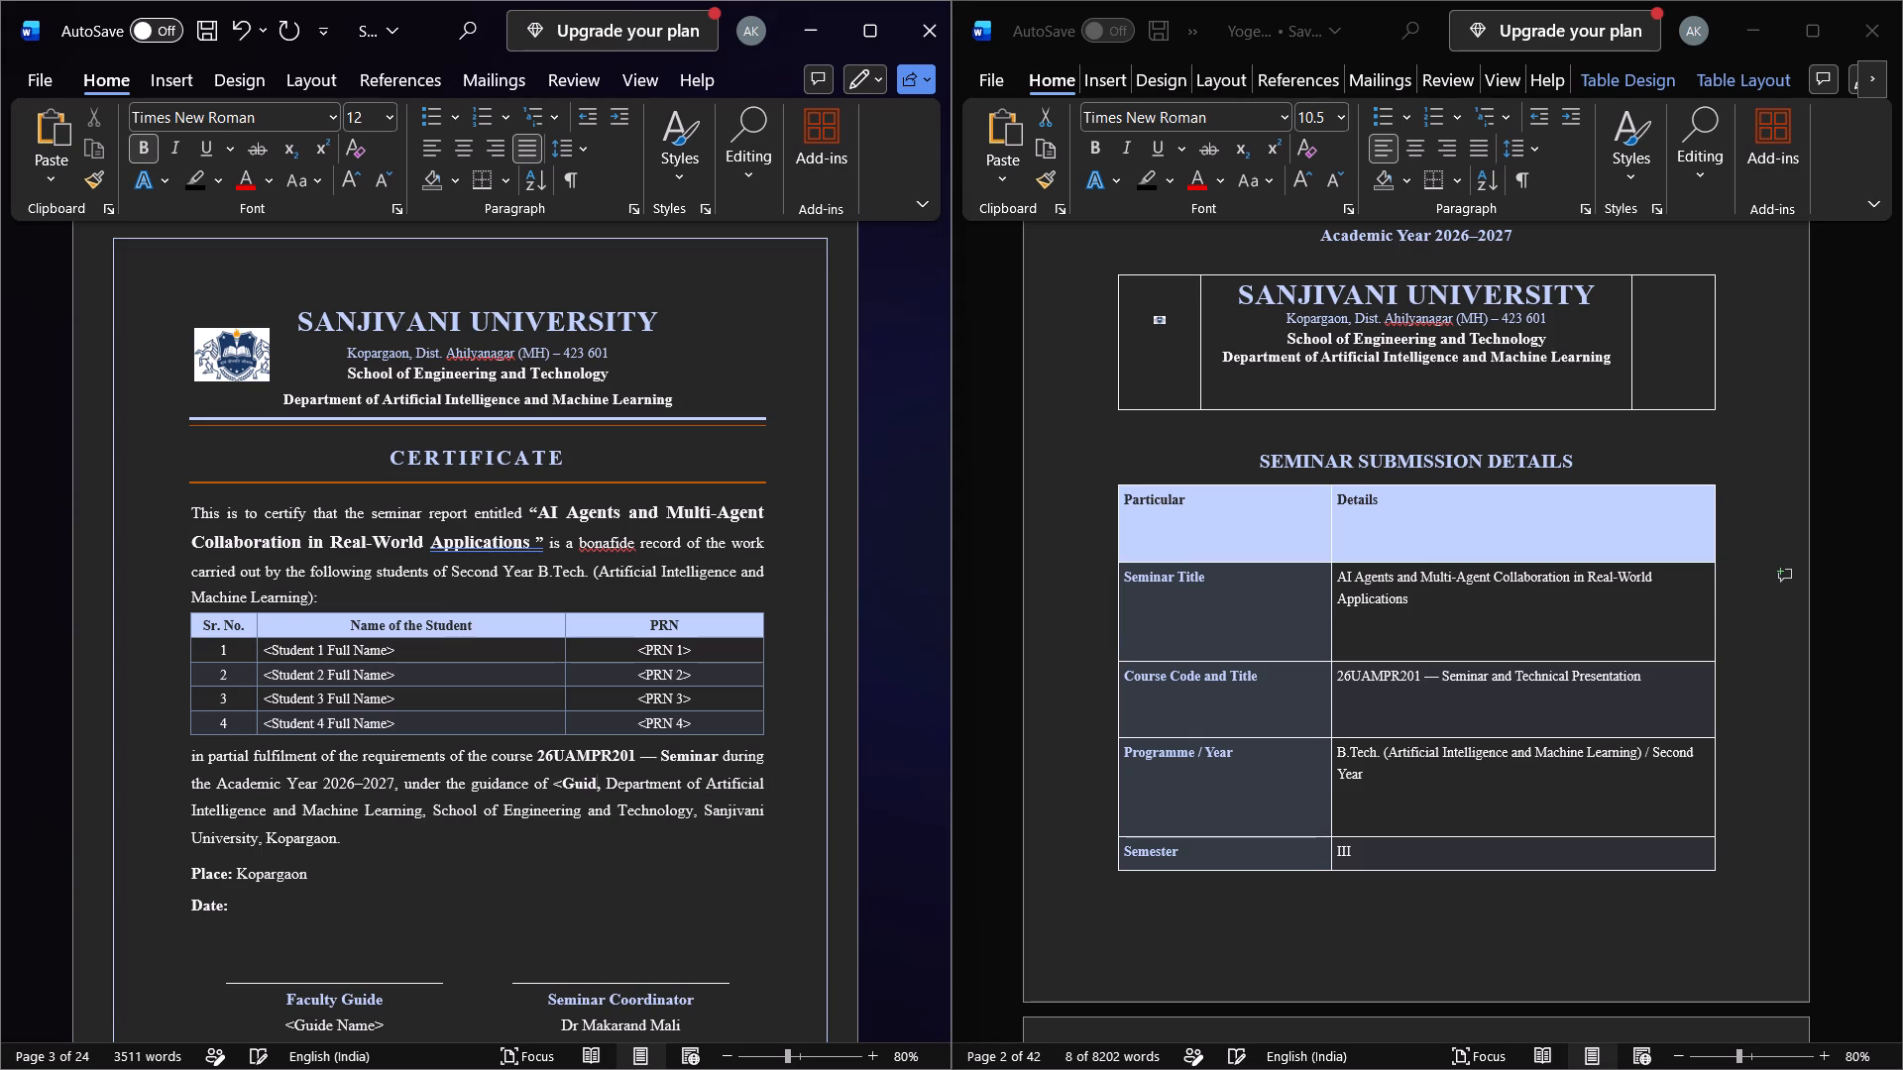
key("BackSpace")
key("BackSpace")
key("BackSpace")
key("BackSpace")
key("BackSpace")
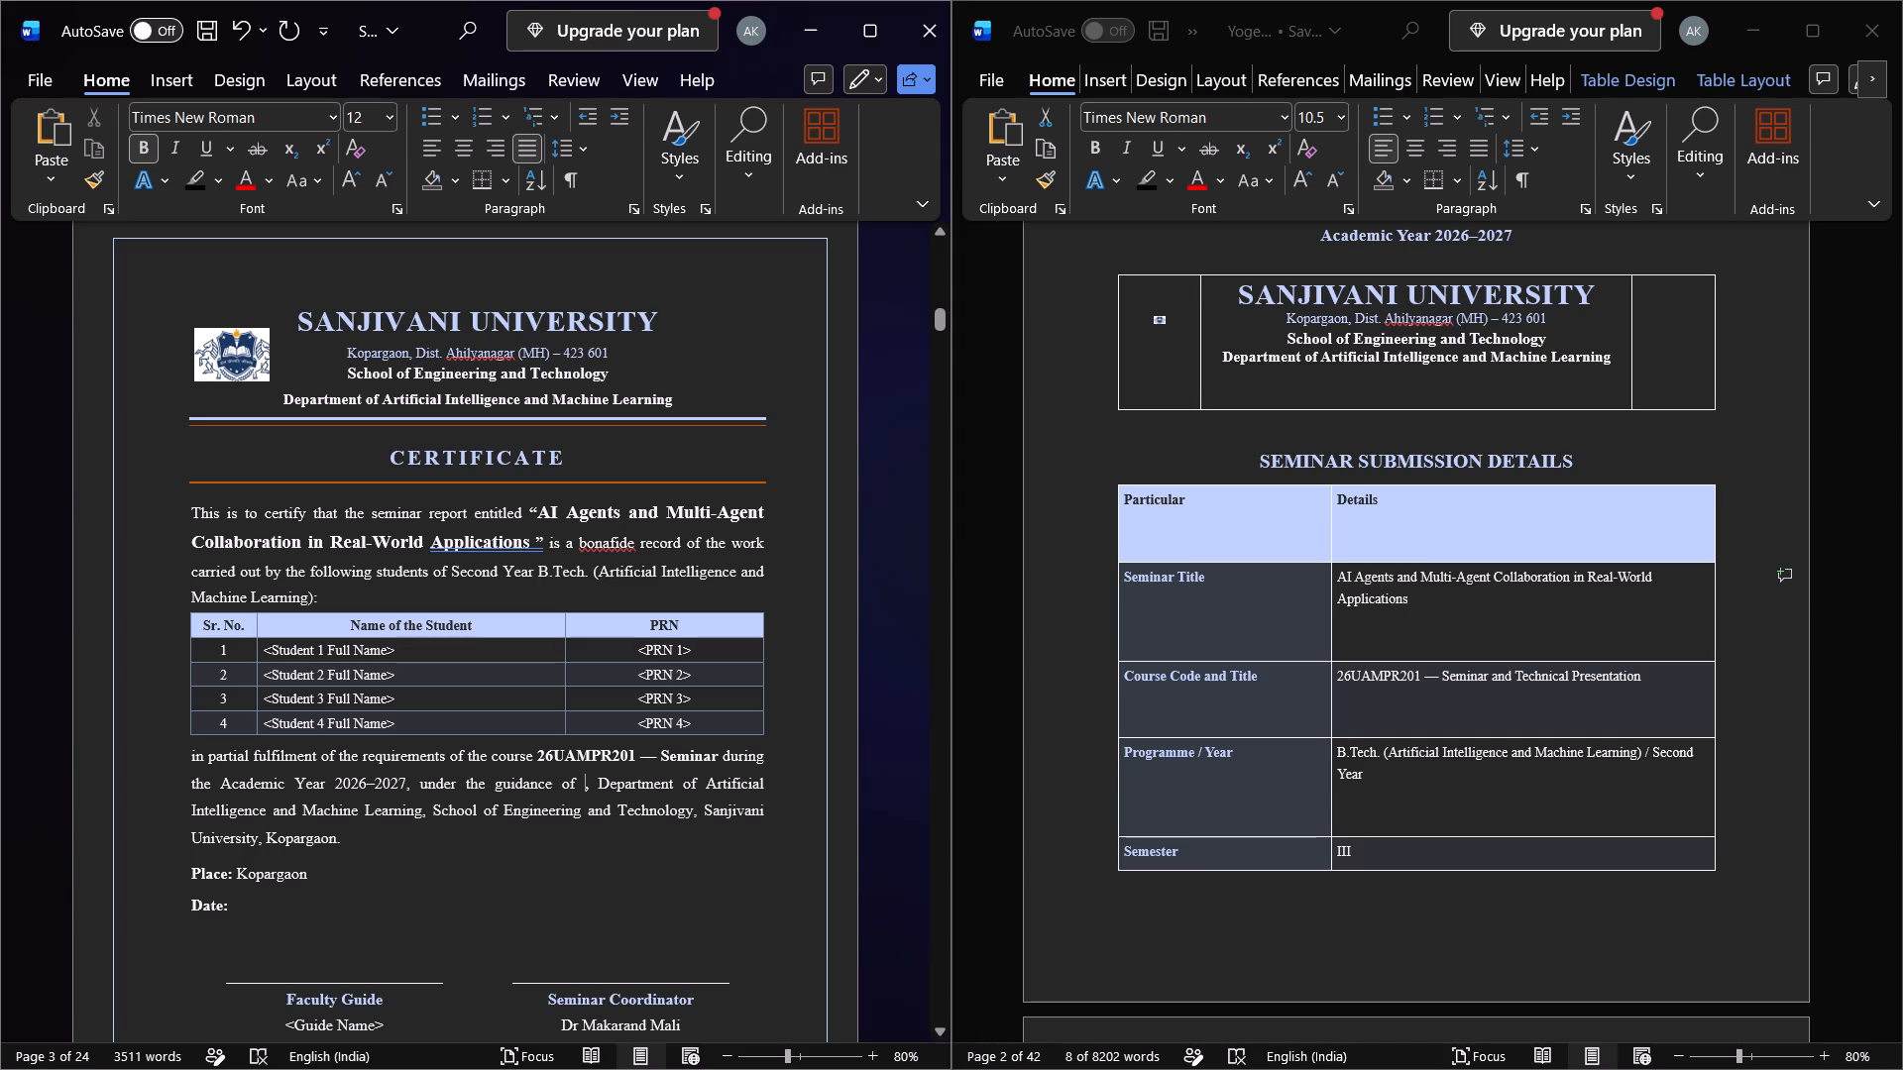
Copy the Faculty Guide's name from the report's submission details table into the Certificate's guidance sentence after "guidance of" and remove the trailing line break.
scroll(1415, 855, "down", 10)
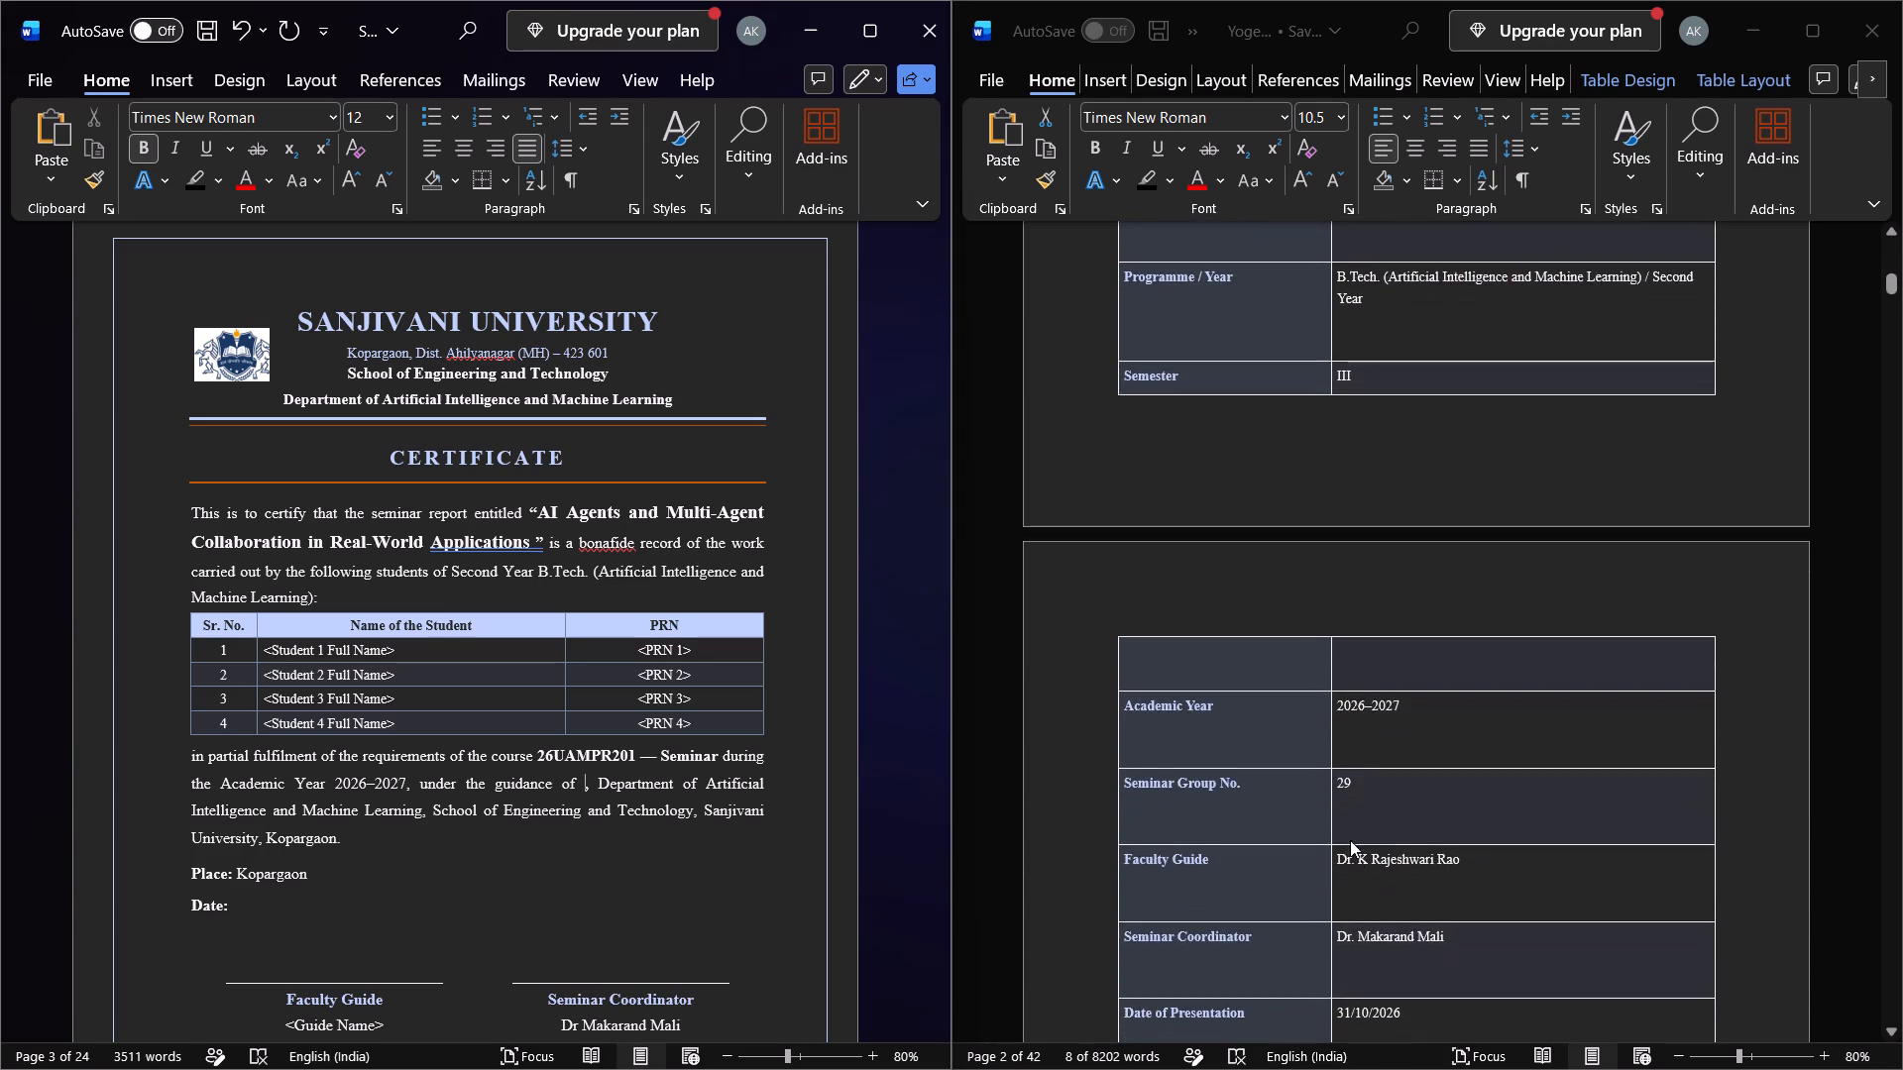
scroll(1362, 813, "down", 20)
scroll(1362, 813, "down", 14)
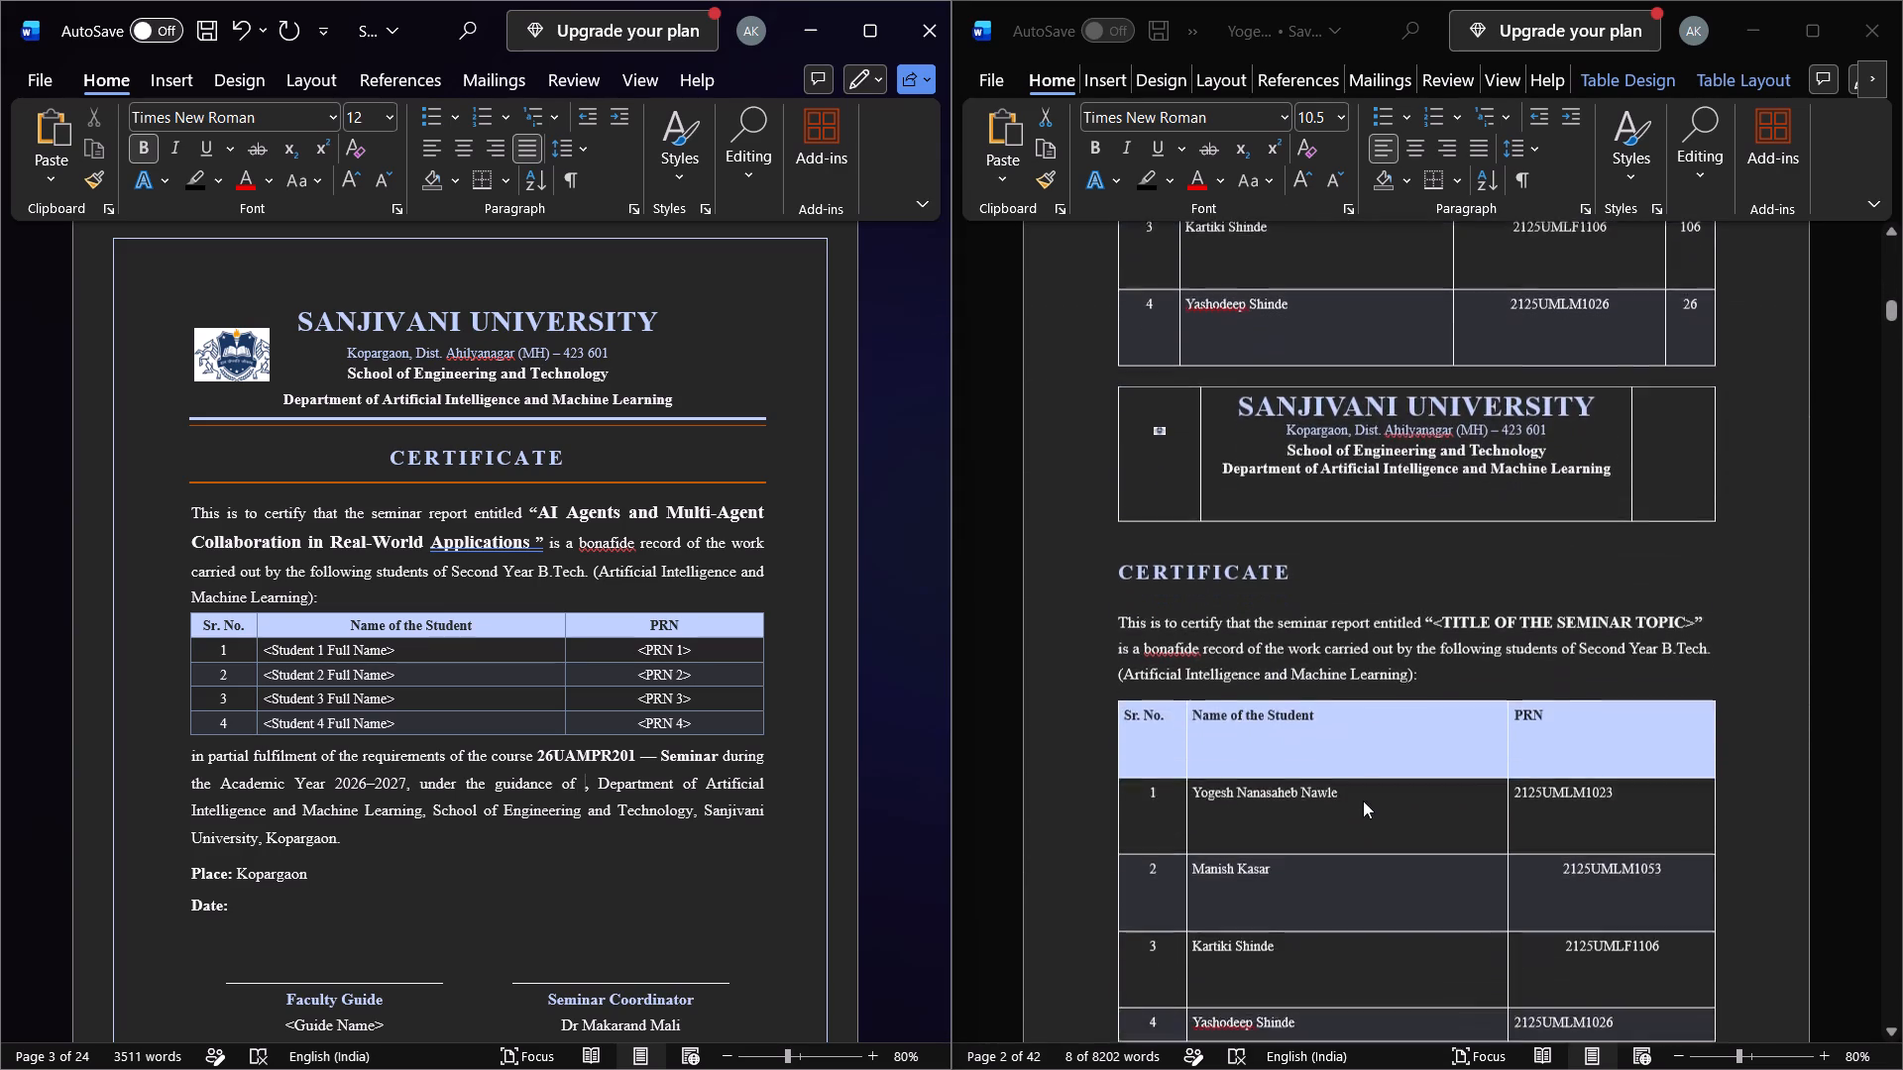
scroll(1363, 801, "down", 12)
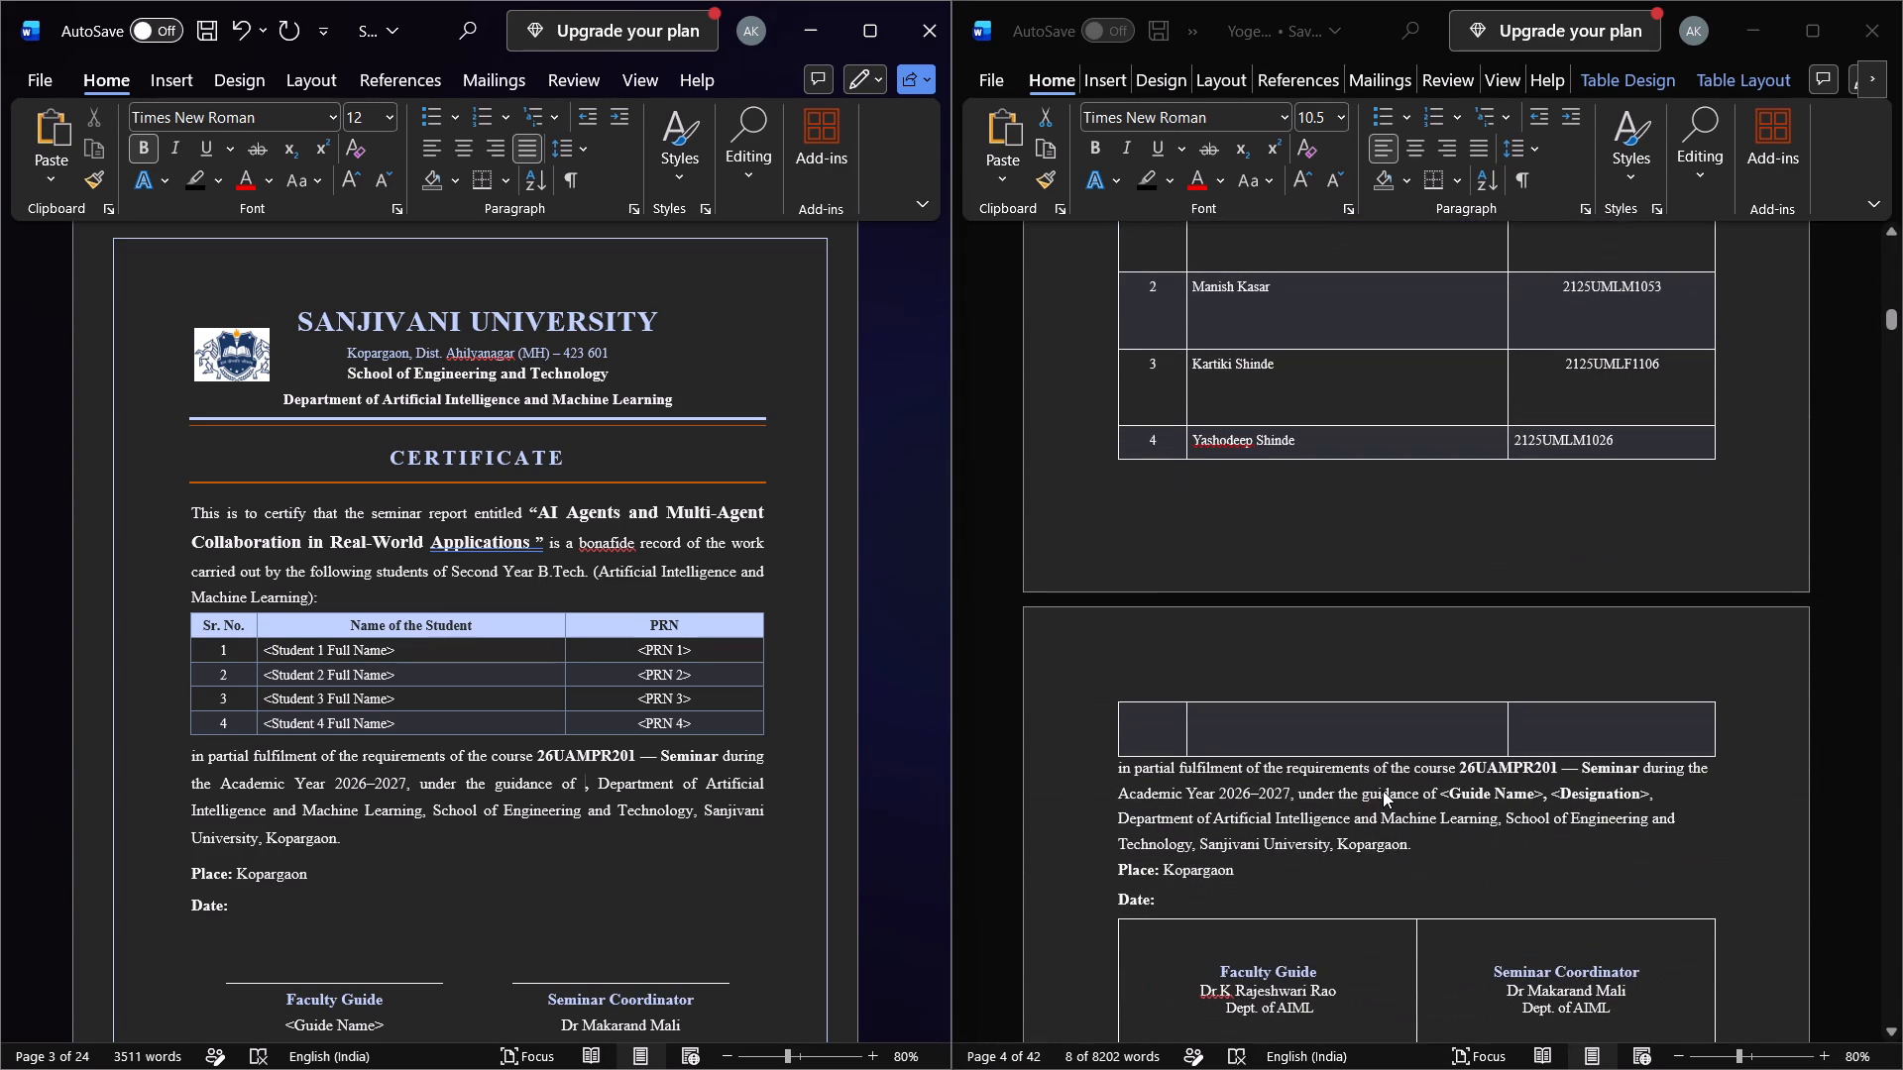
scroll(1383, 791, "down", 5)
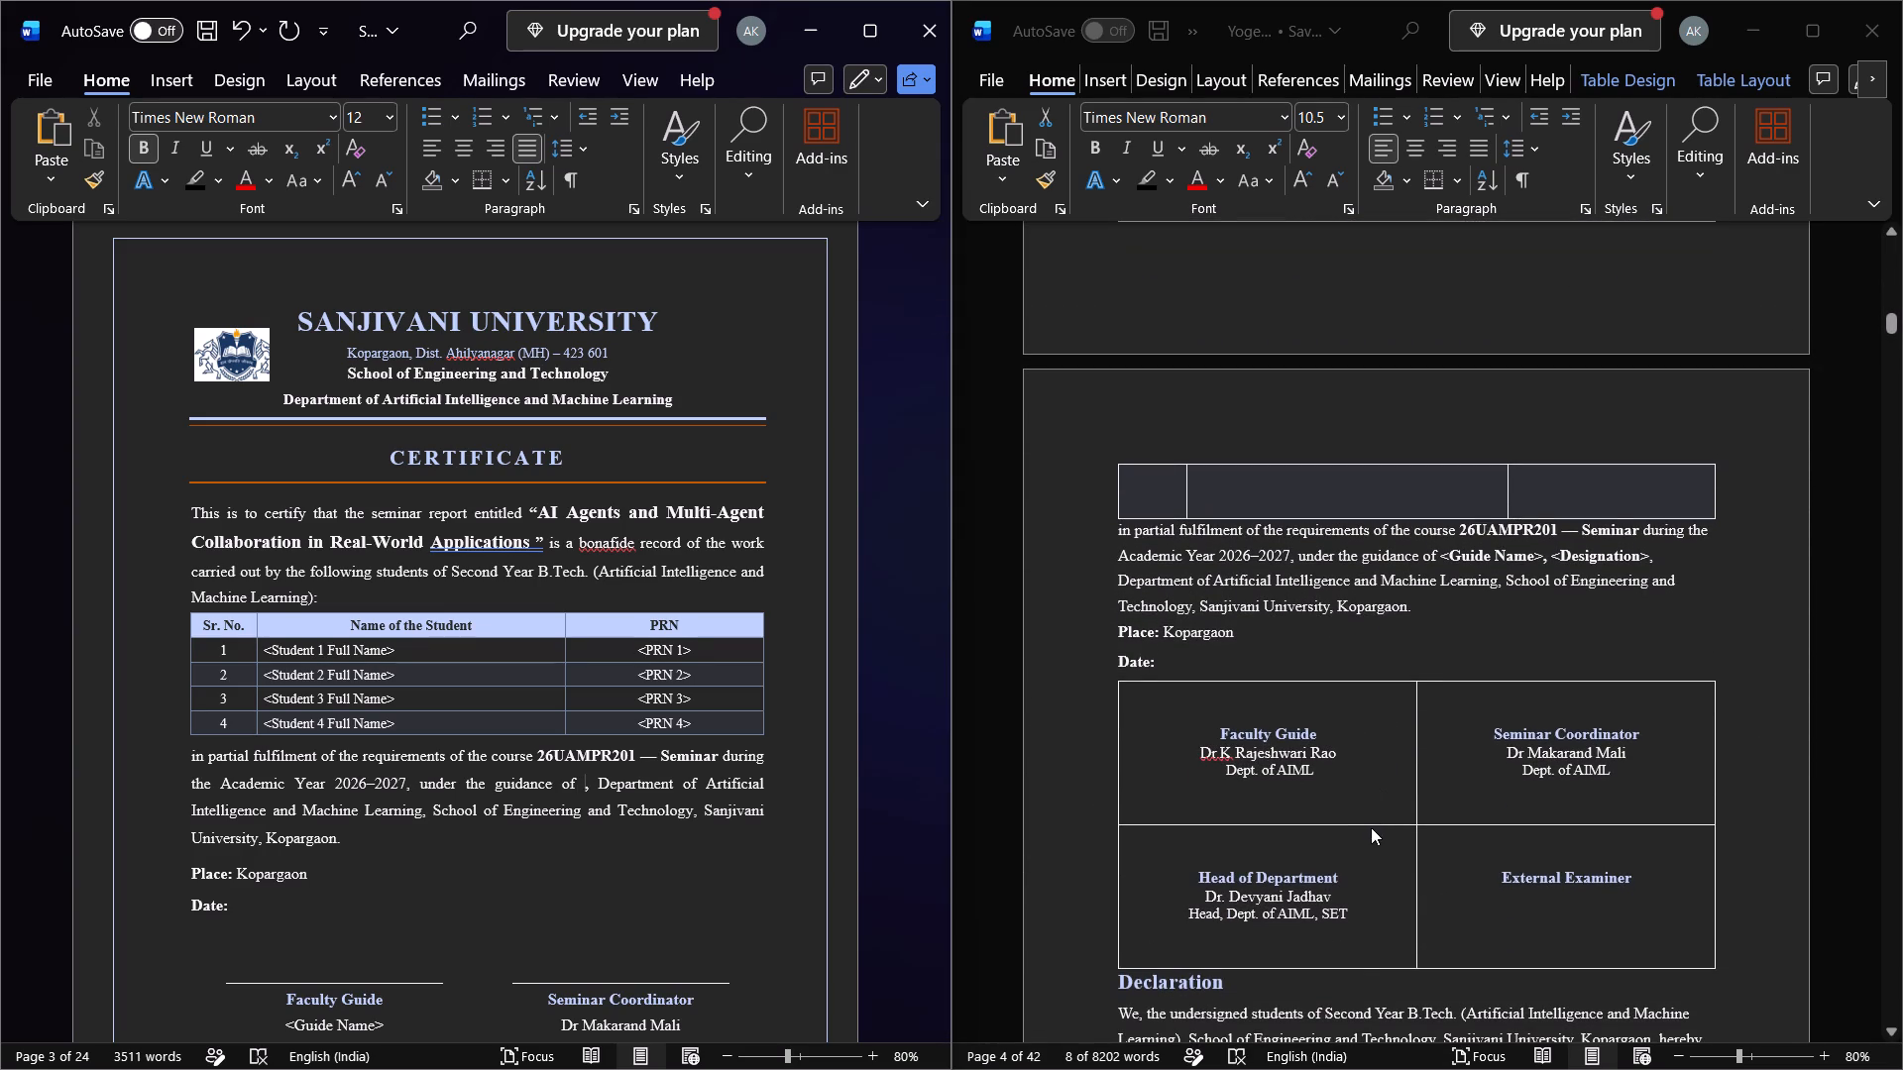
scroll(1413, 794, "up", 11)
scroll(1496, 724, "up", 4)
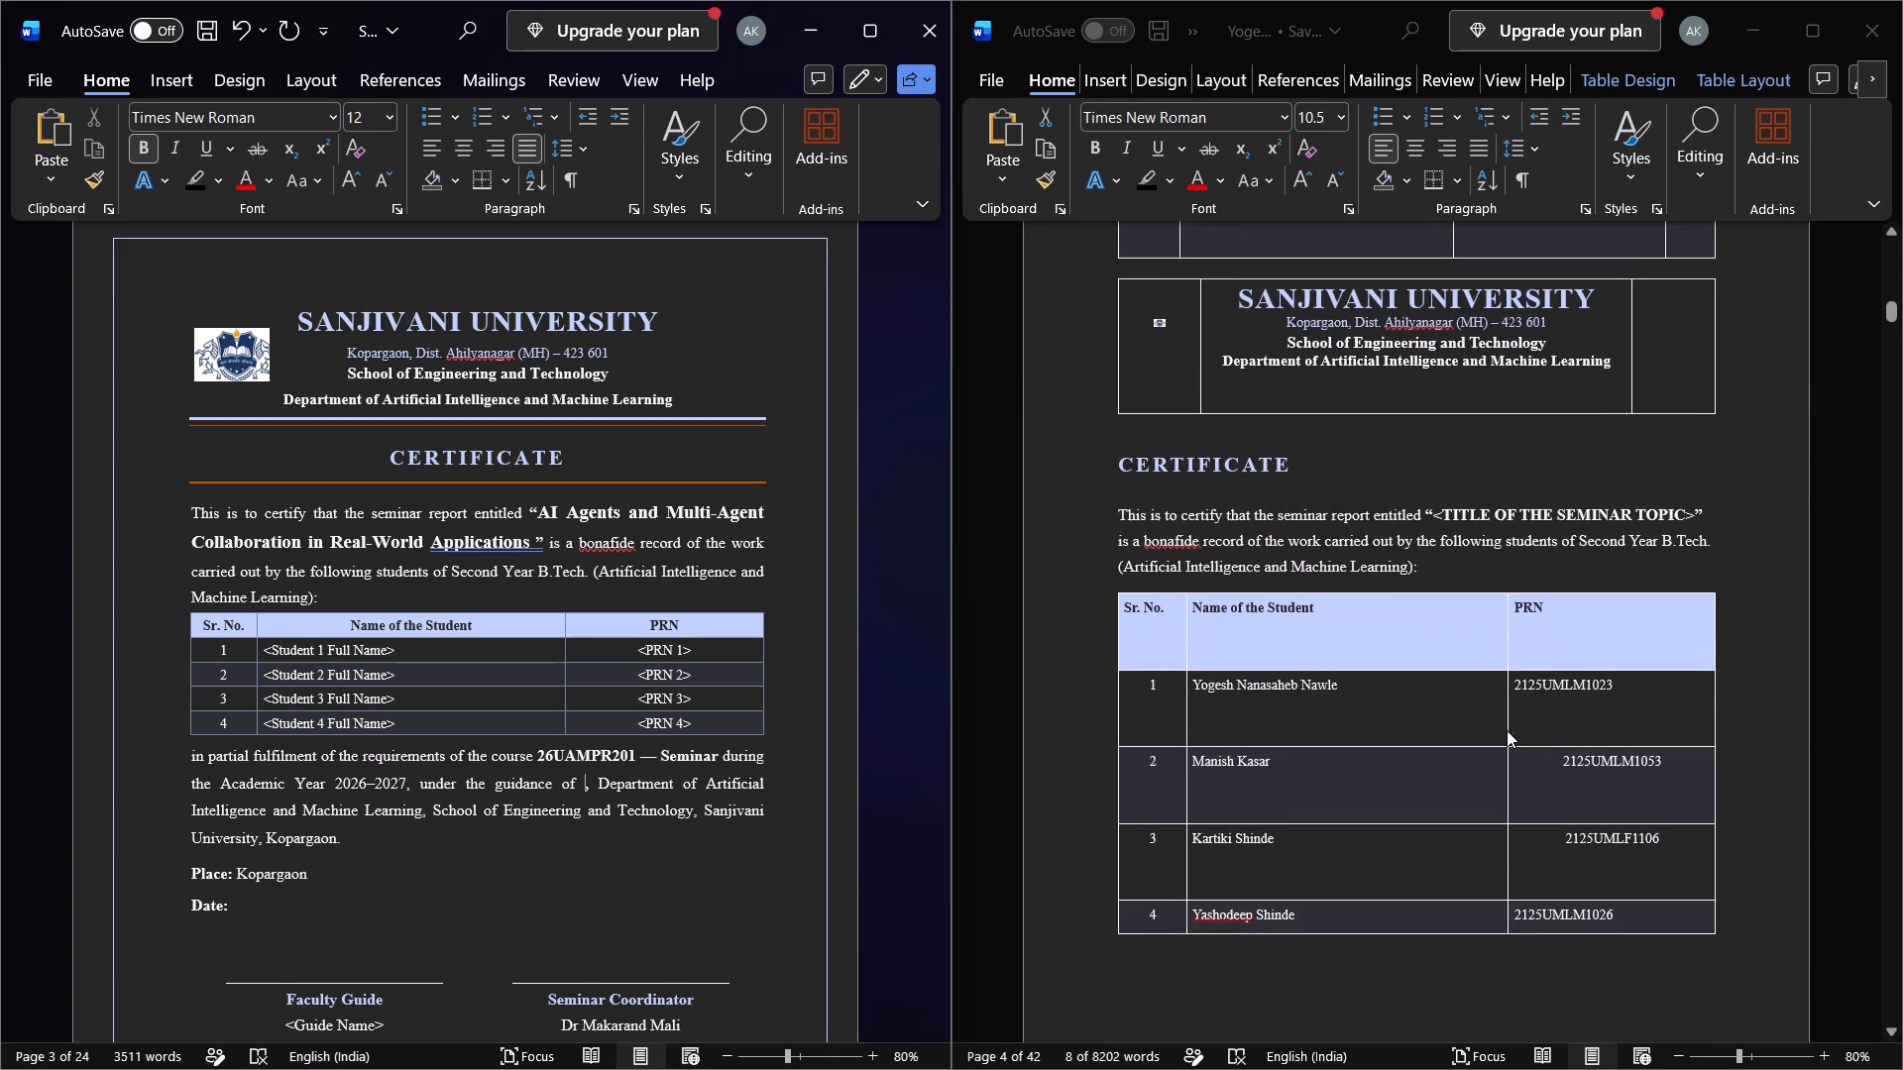
scroll(1442, 749, "up", 3)
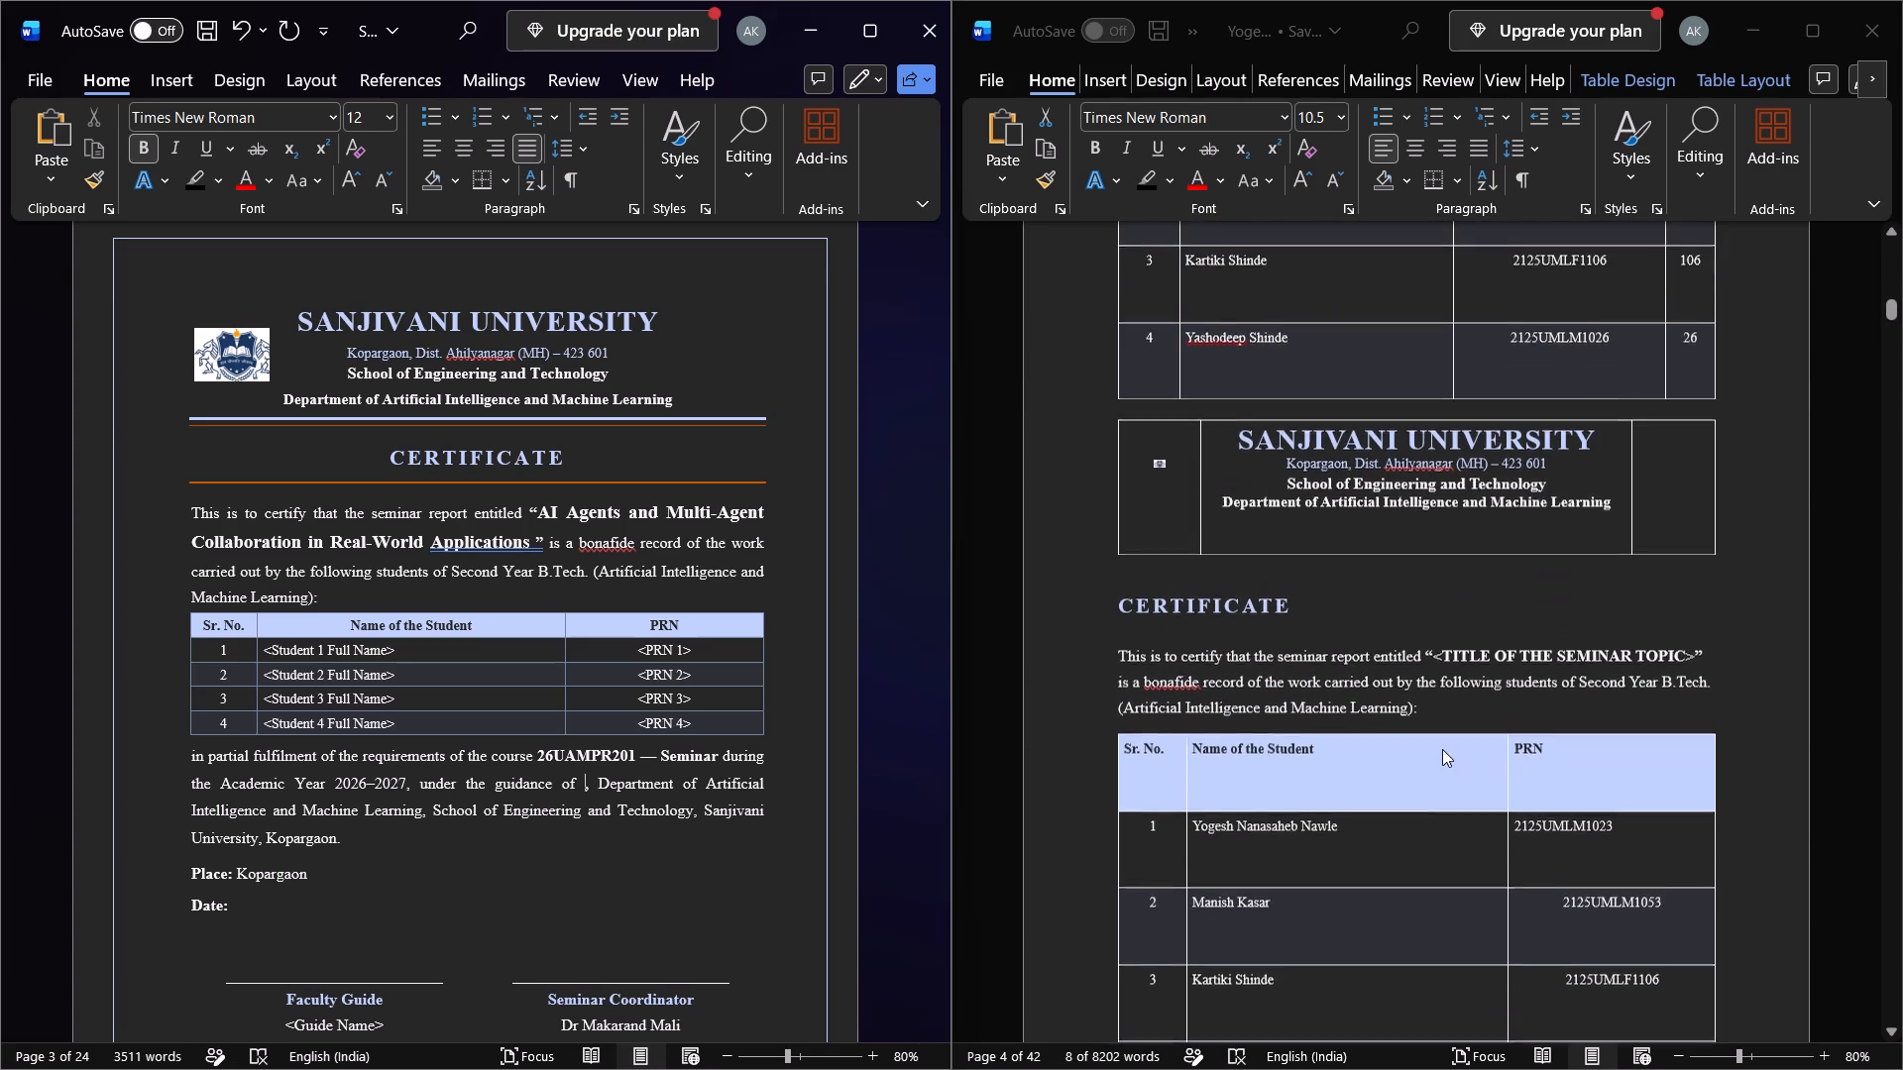
scroll(1442, 749, "up", 8)
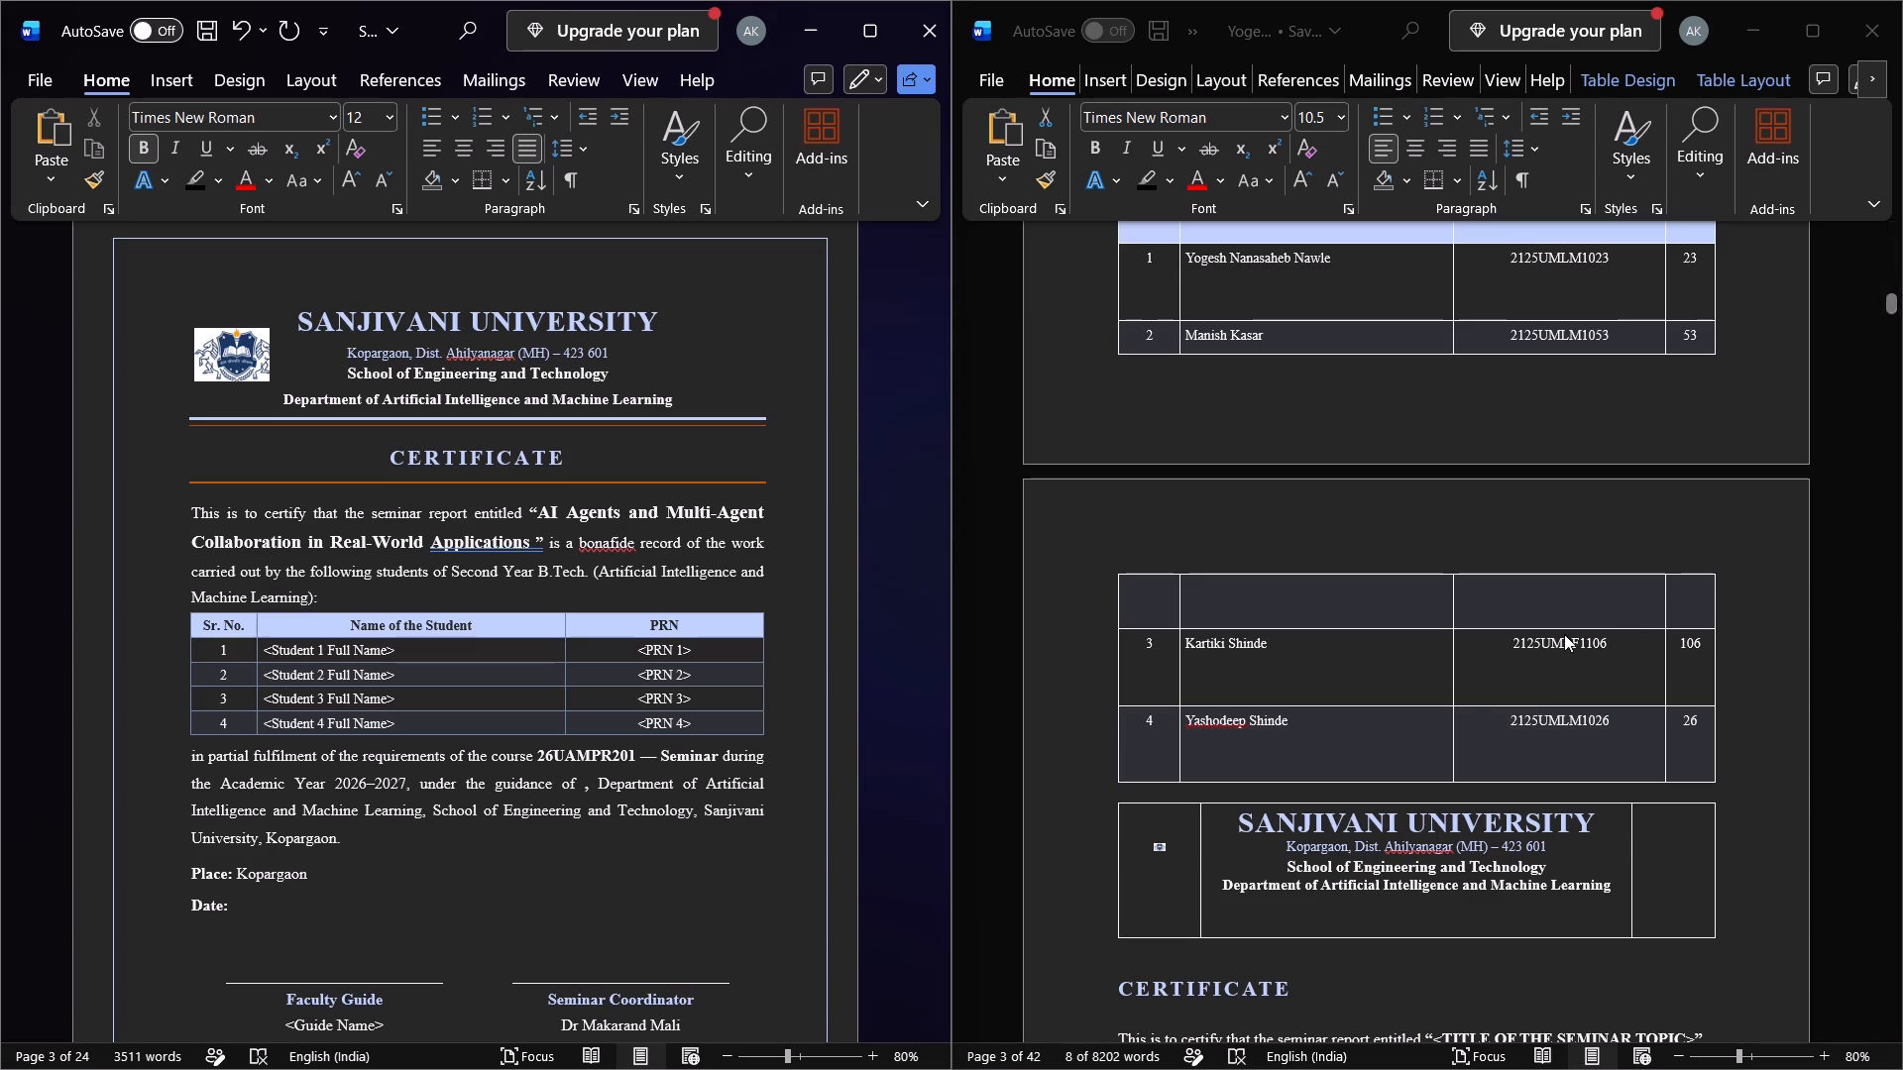
scroll(1518, 656, "up", 16)
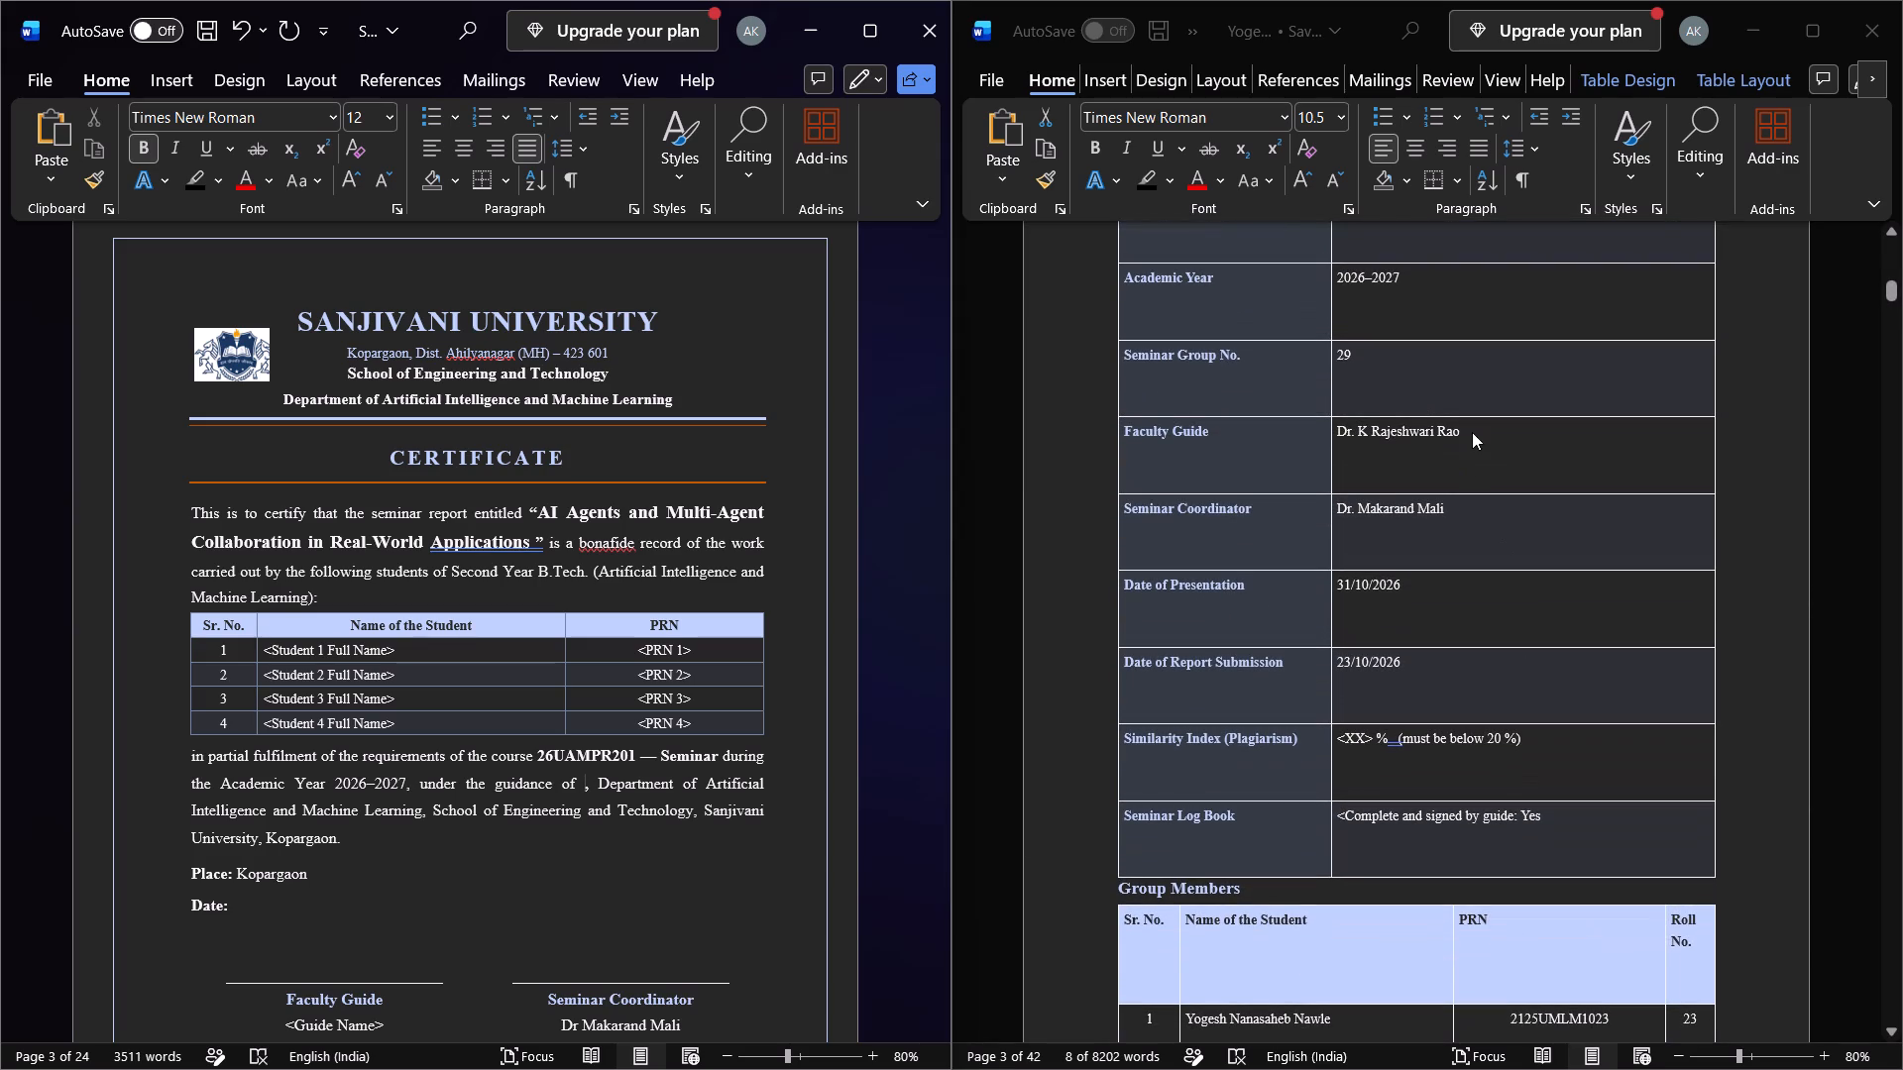
left_click(1473, 432)
left_click_drag(1456, 433, 1374, 427)
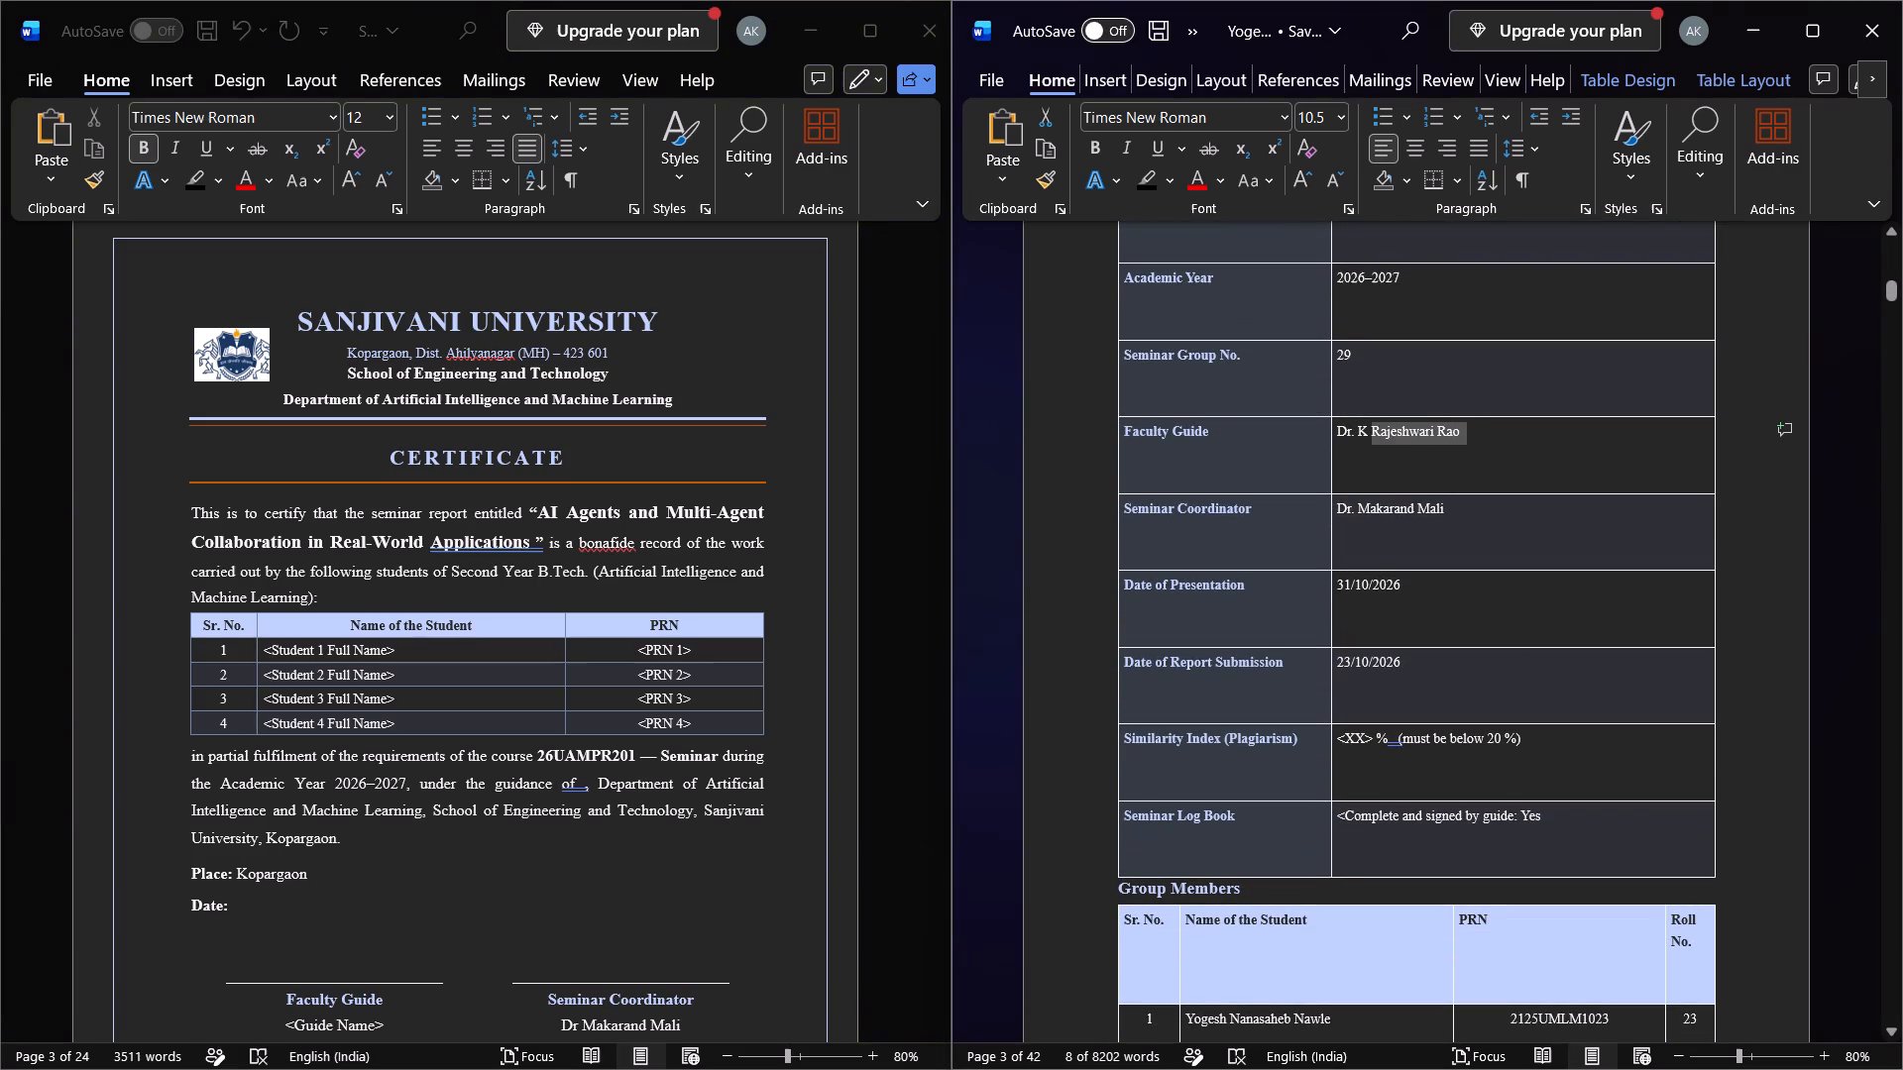
left_click_drag(1374, 427, 1338, 432)
key("ctrl+c")
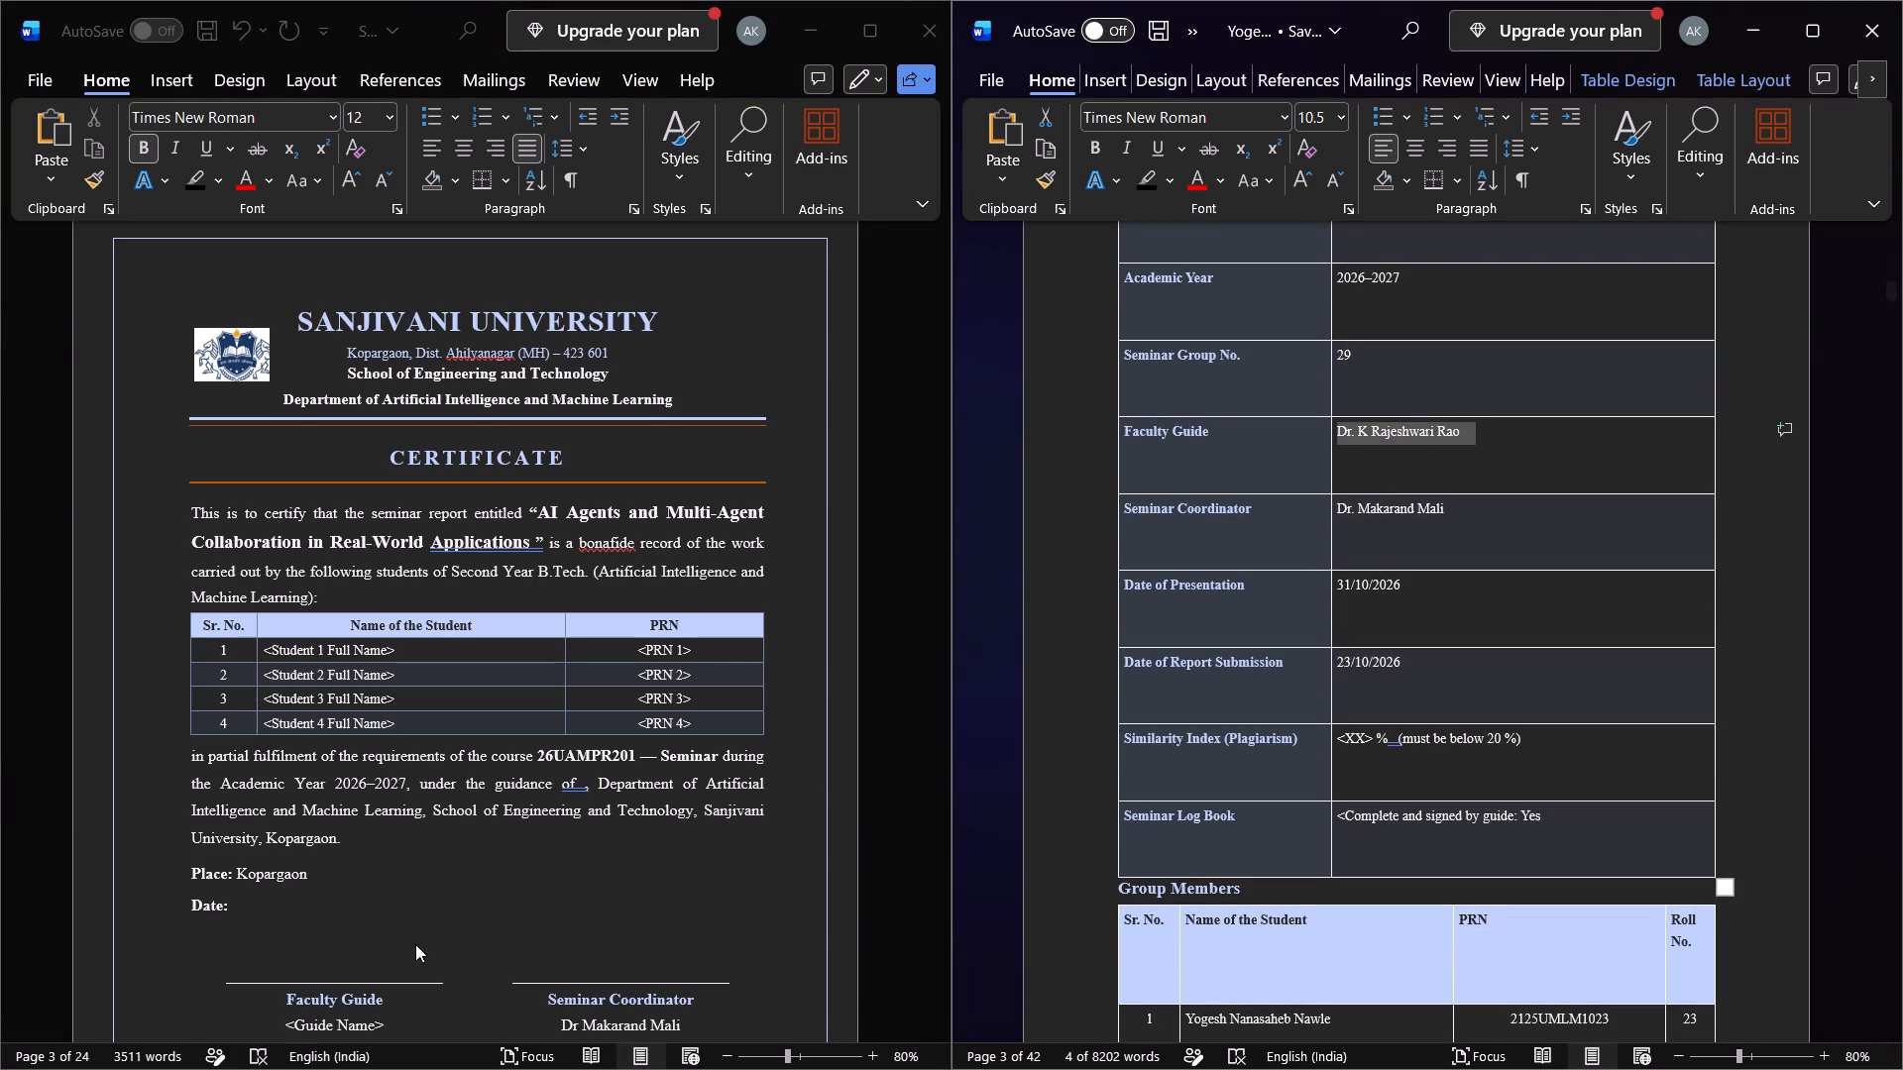
scroll(586, 866, "down", 1)
scroll(581, 649, "up", 2)
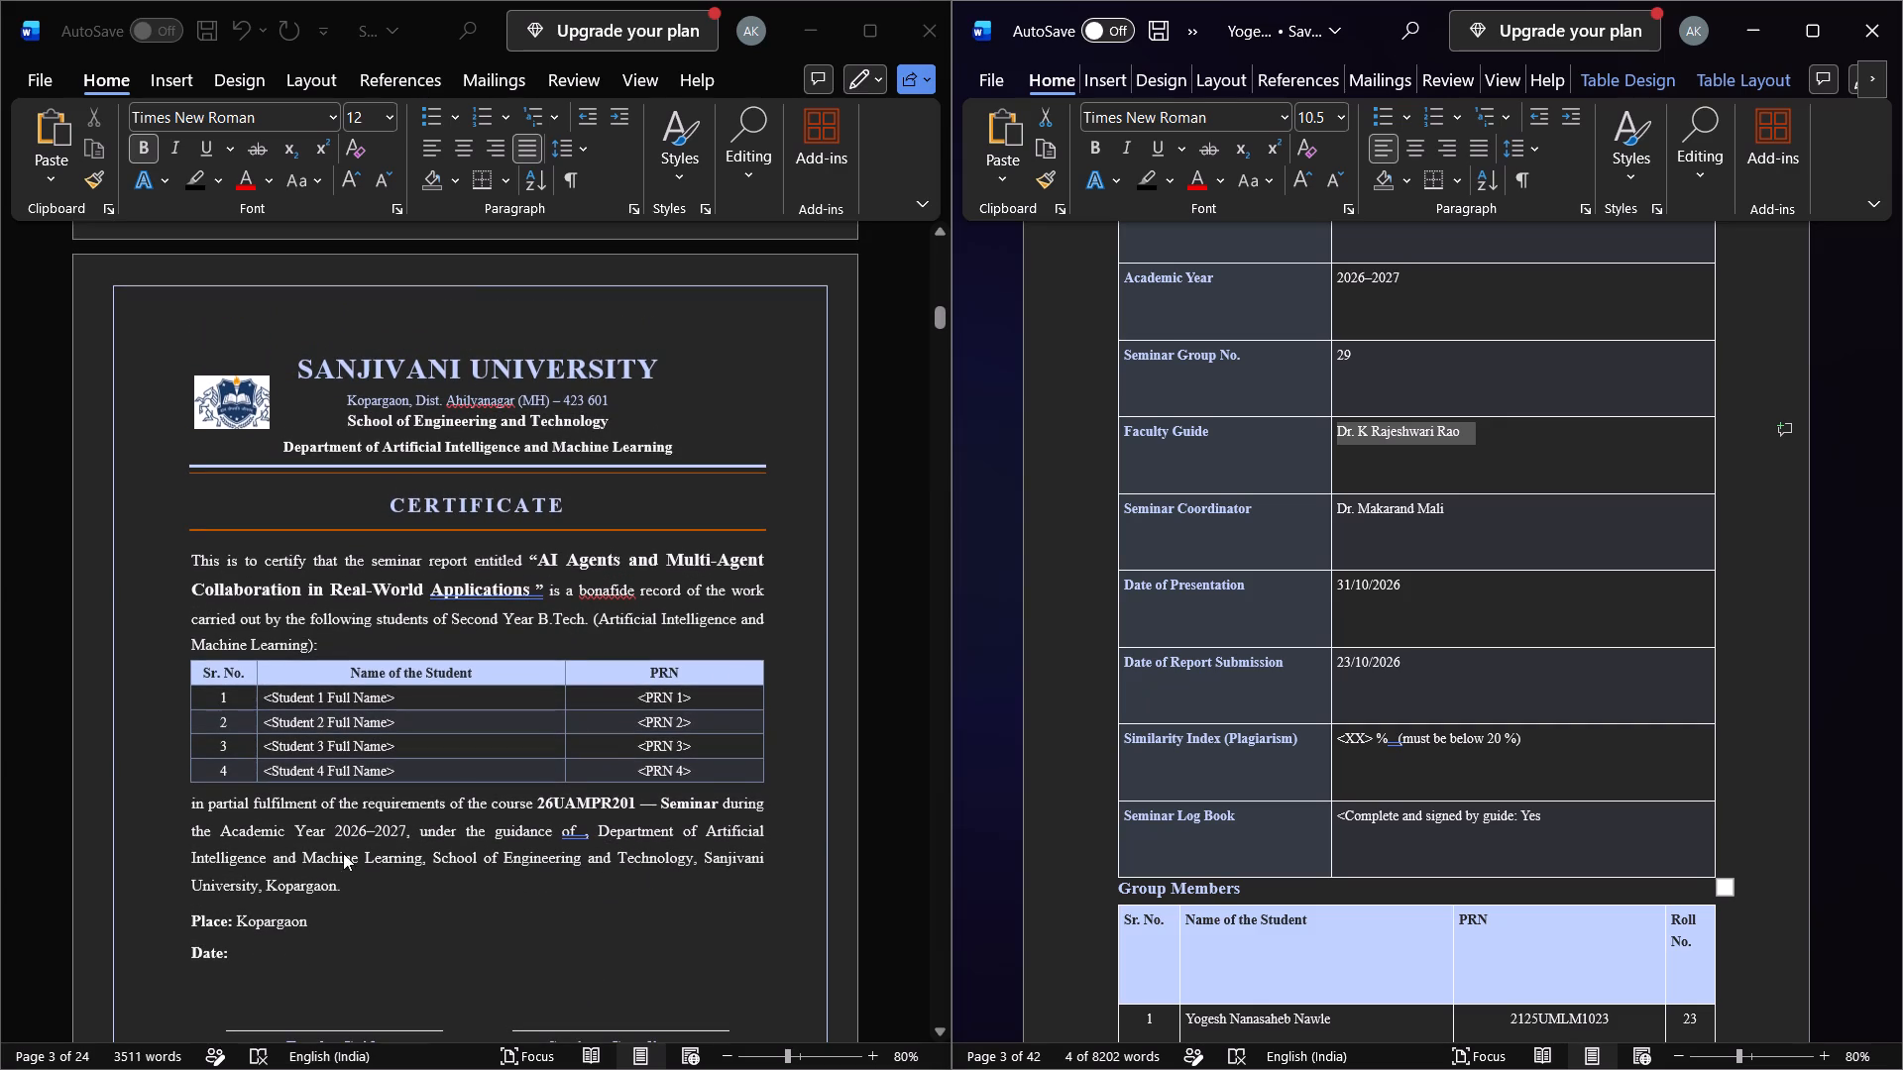
left_click(587, 832)
key("ctrl+v")
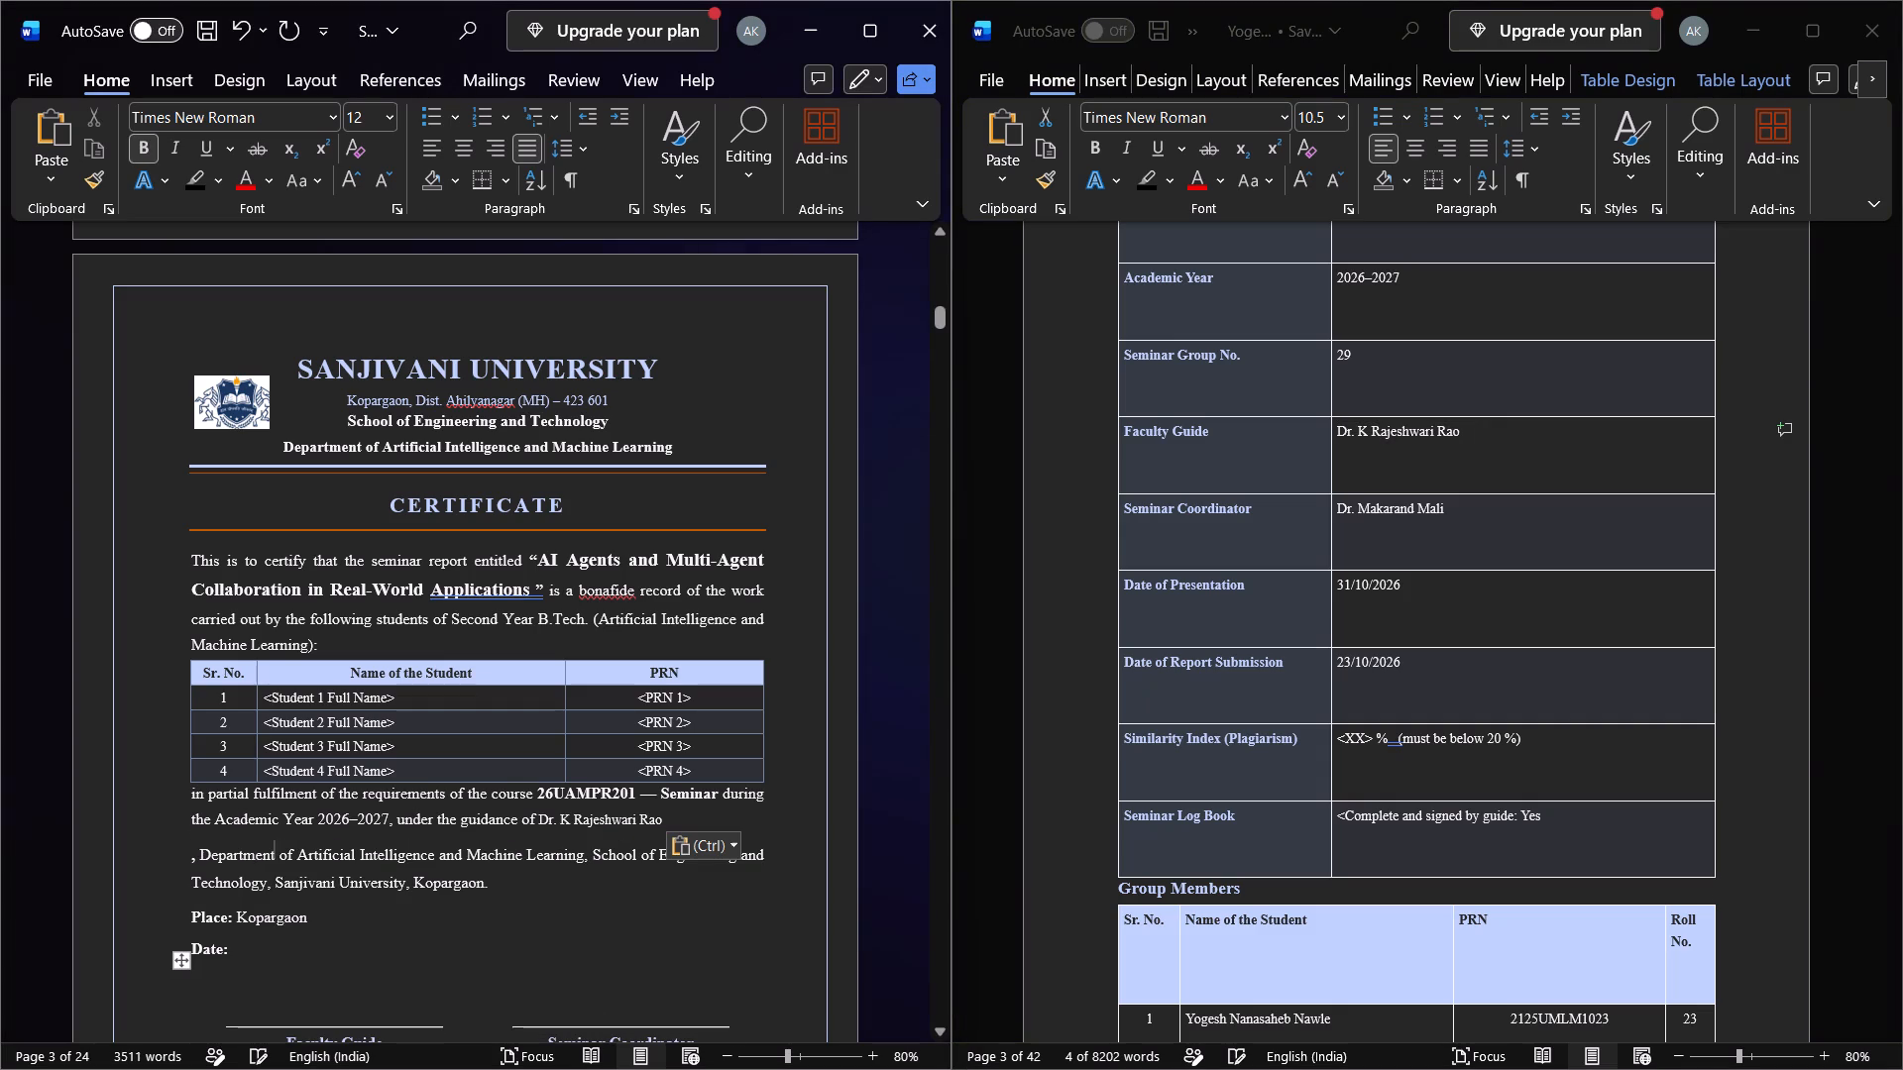
key("BackSpace")
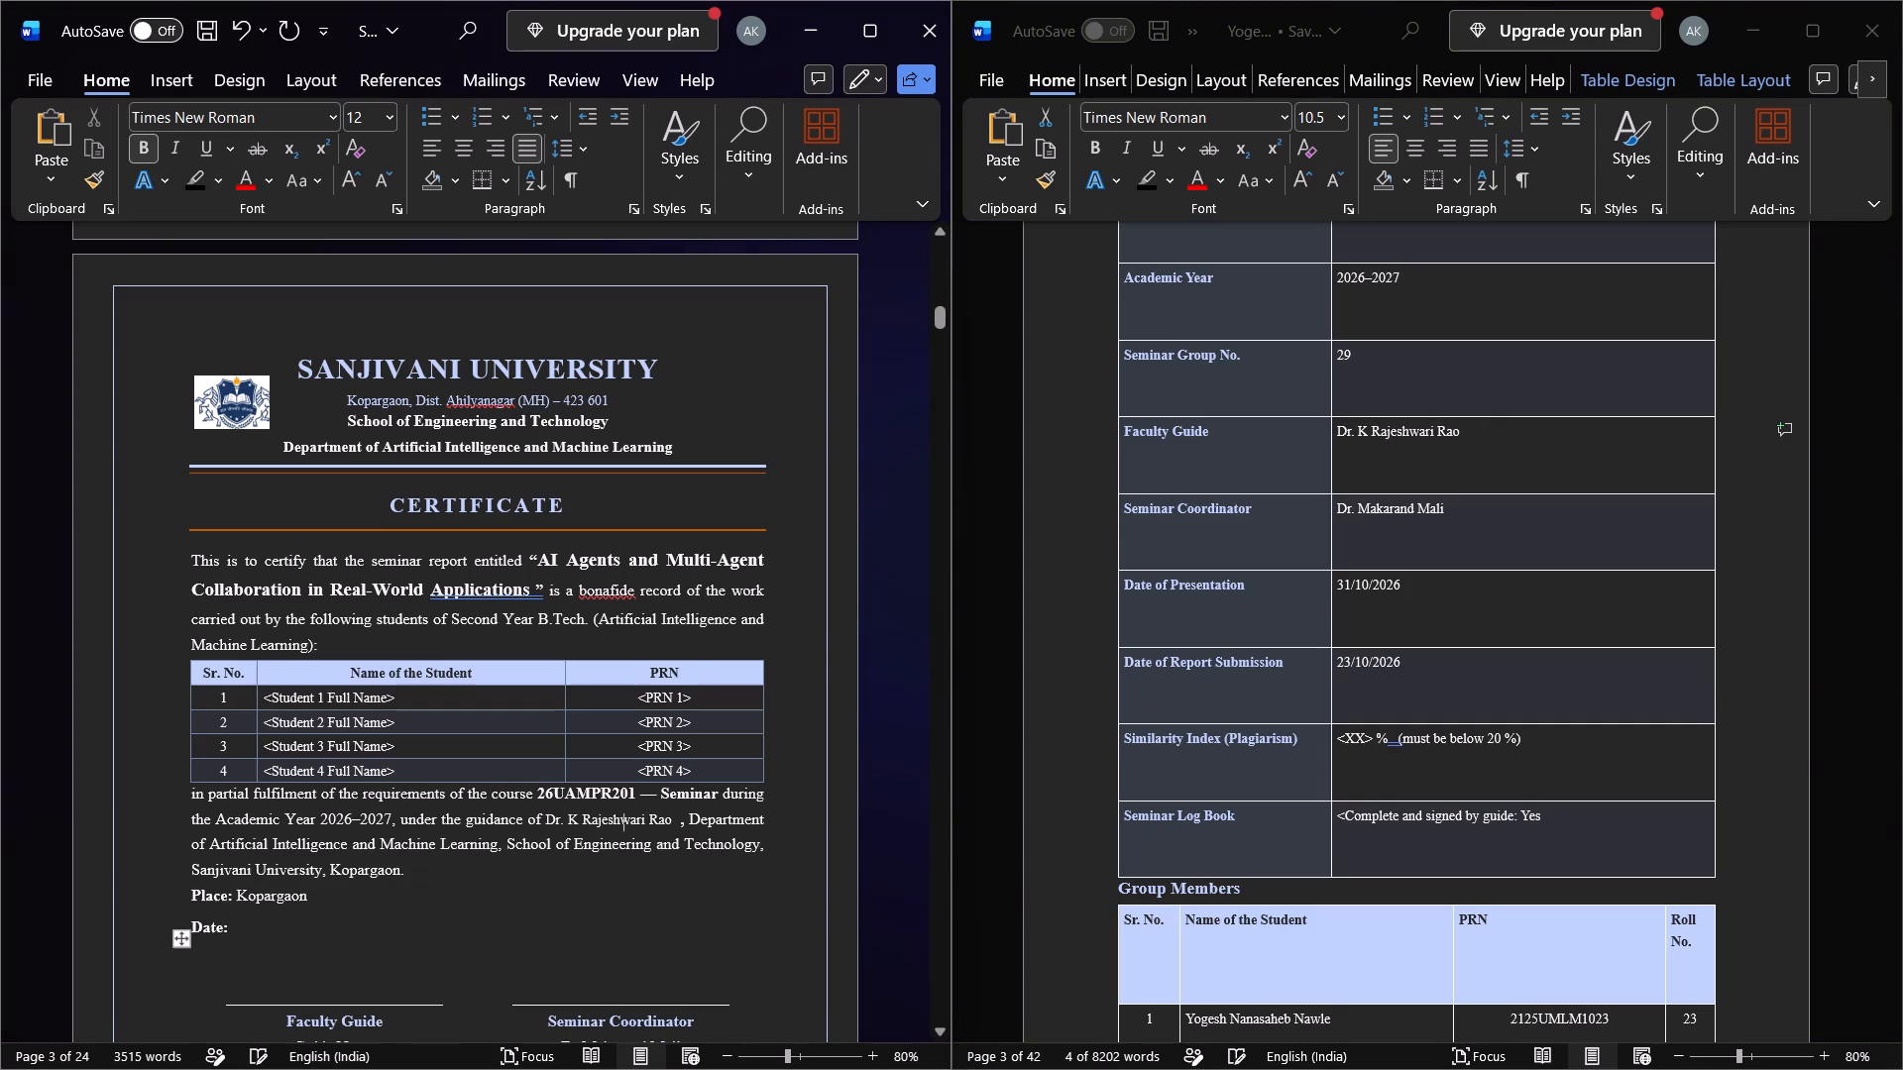
key("BackSpace")
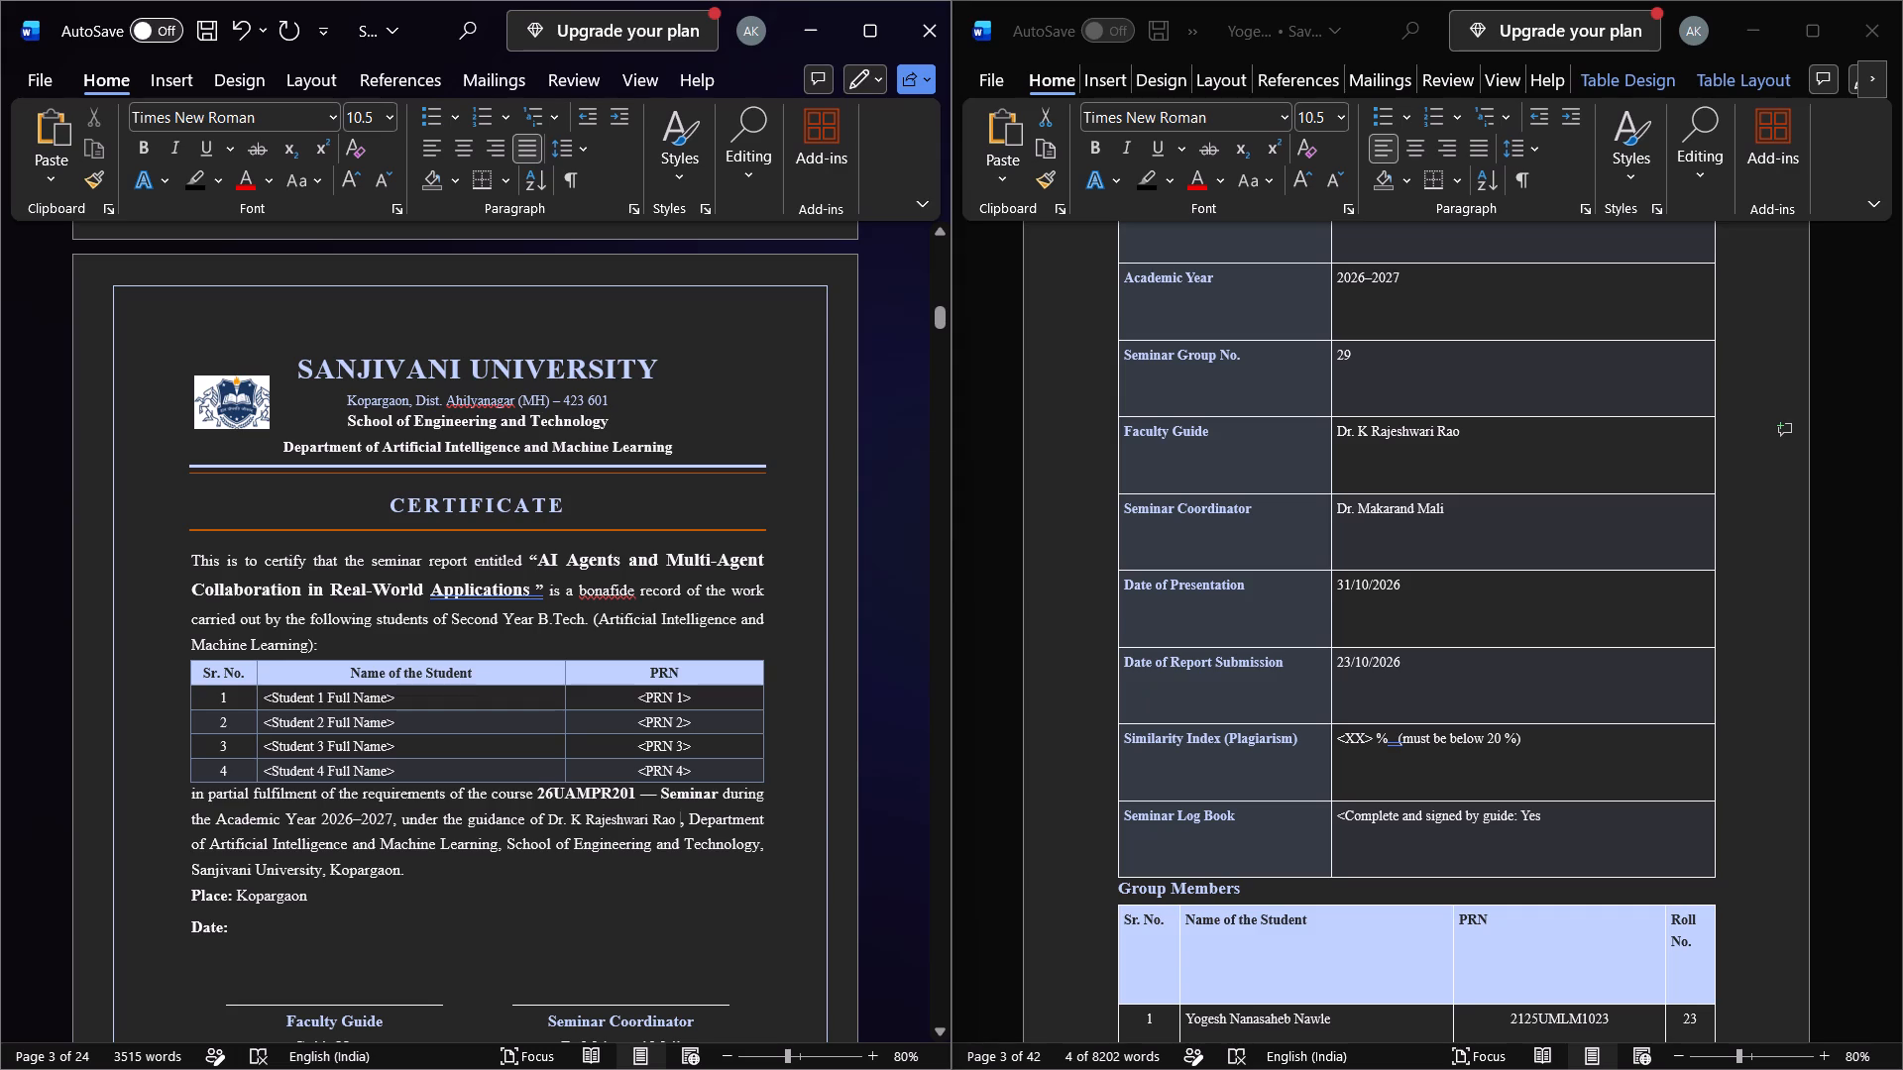
Format the guide's name in the Certificate's guidance sentence as bold at font size 12.
left_click_drag(545, 819, 607, 824)
double_click(601, 819)
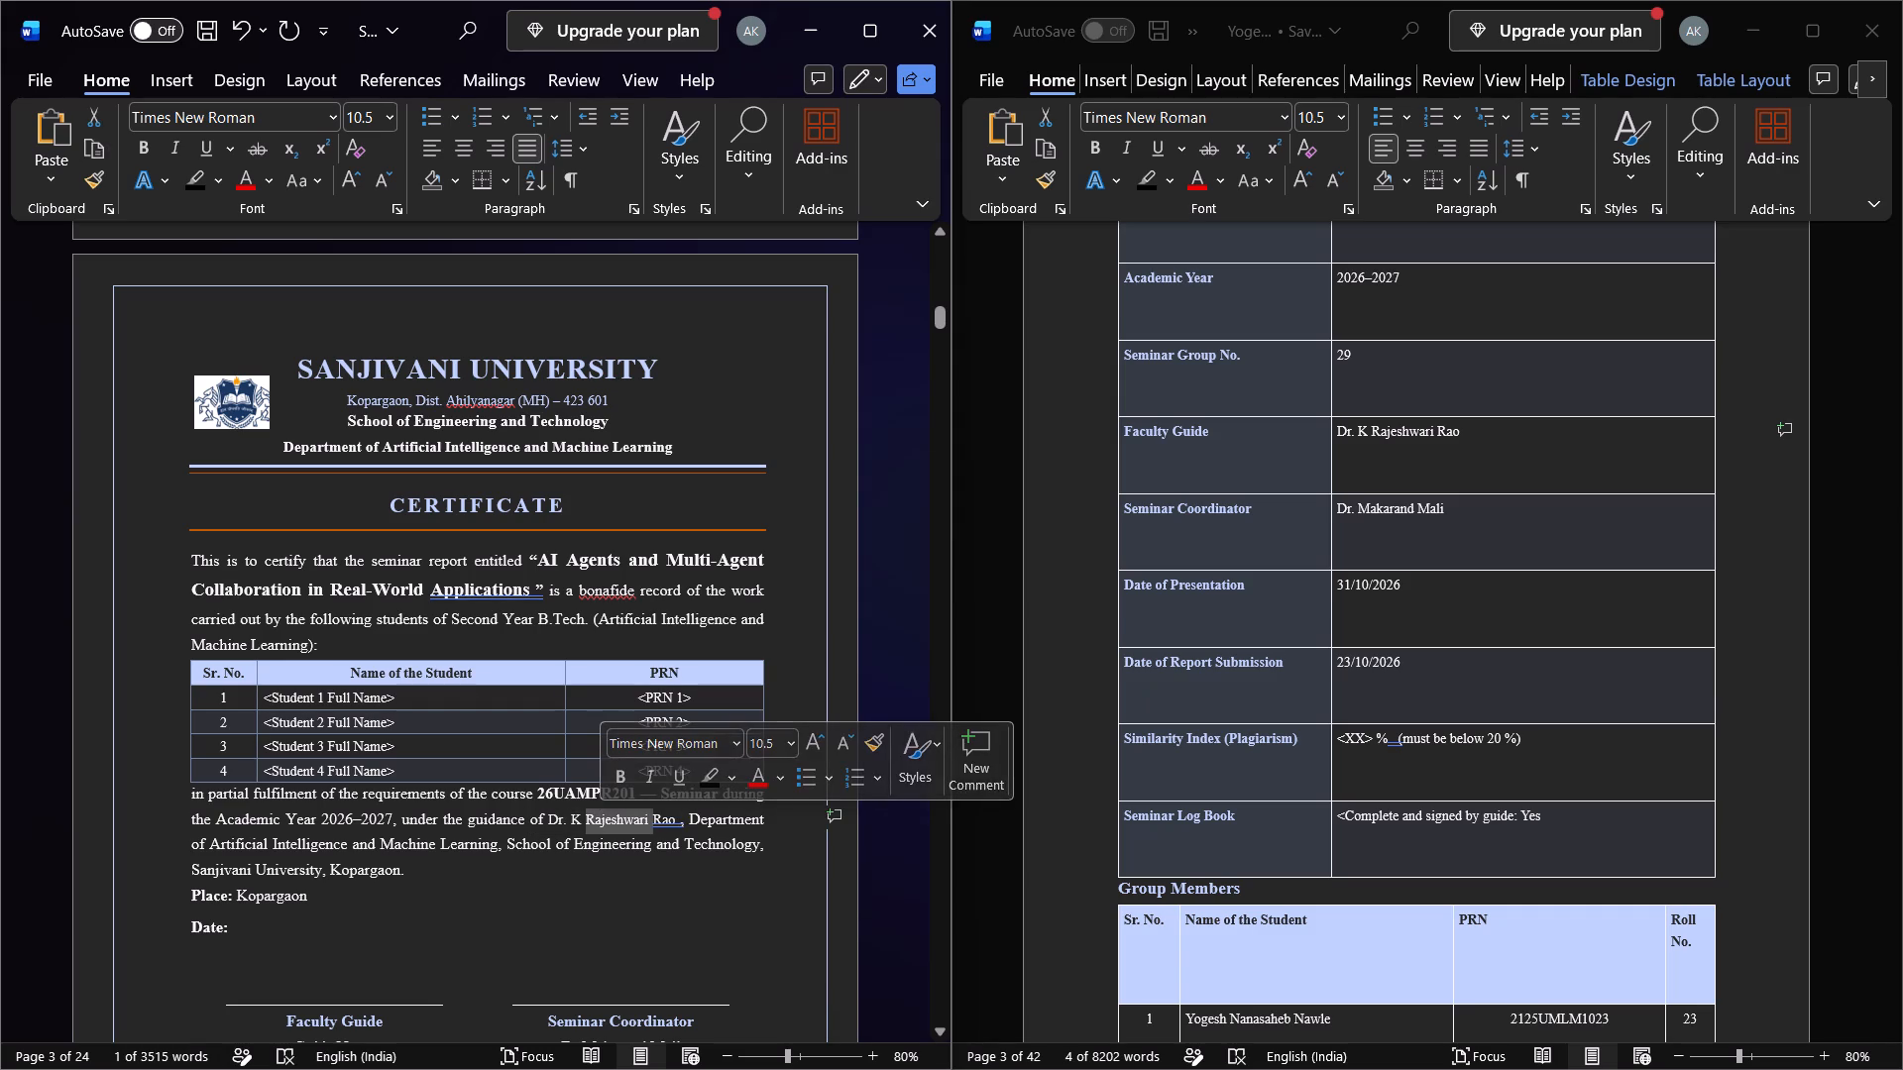
left_click_drag(548, 819, 665, 822)
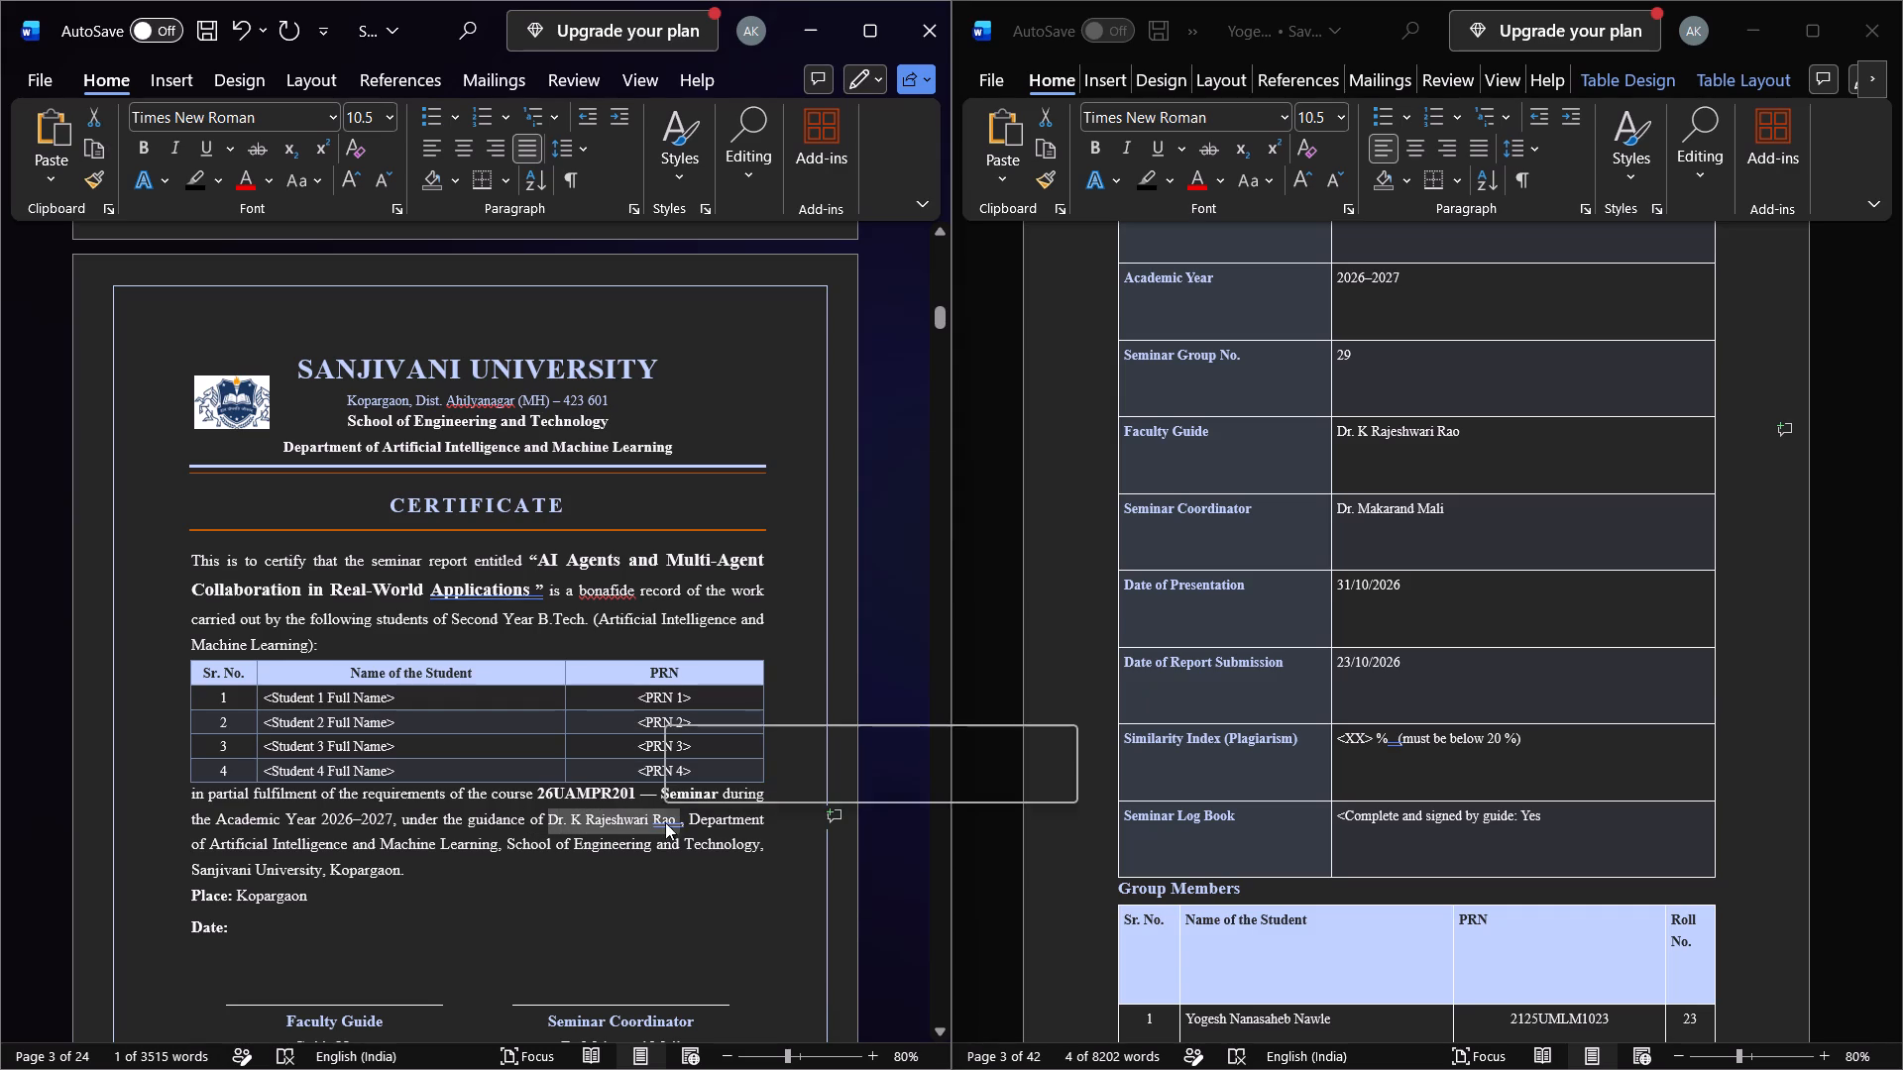
left_click(145, 144)
left_click(390, 123)
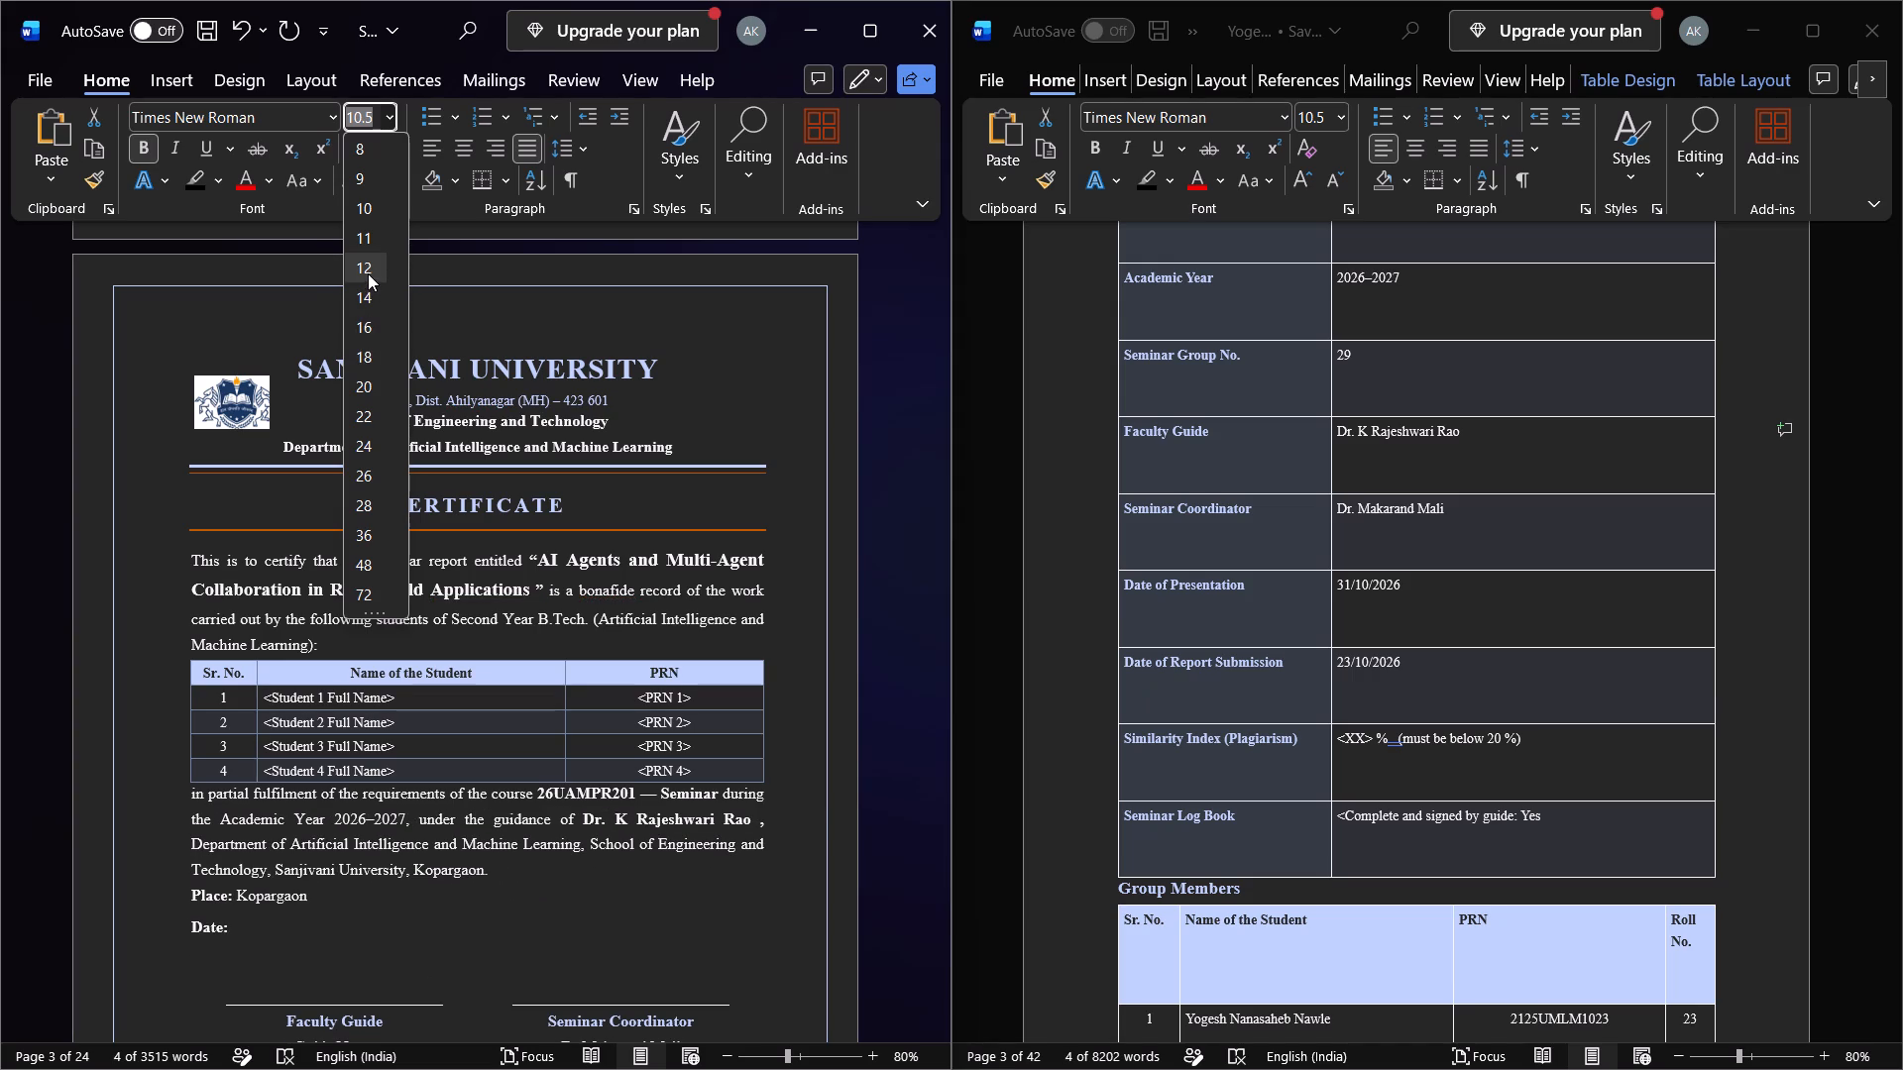
left_click(368, 273)
left_click(779, 853)
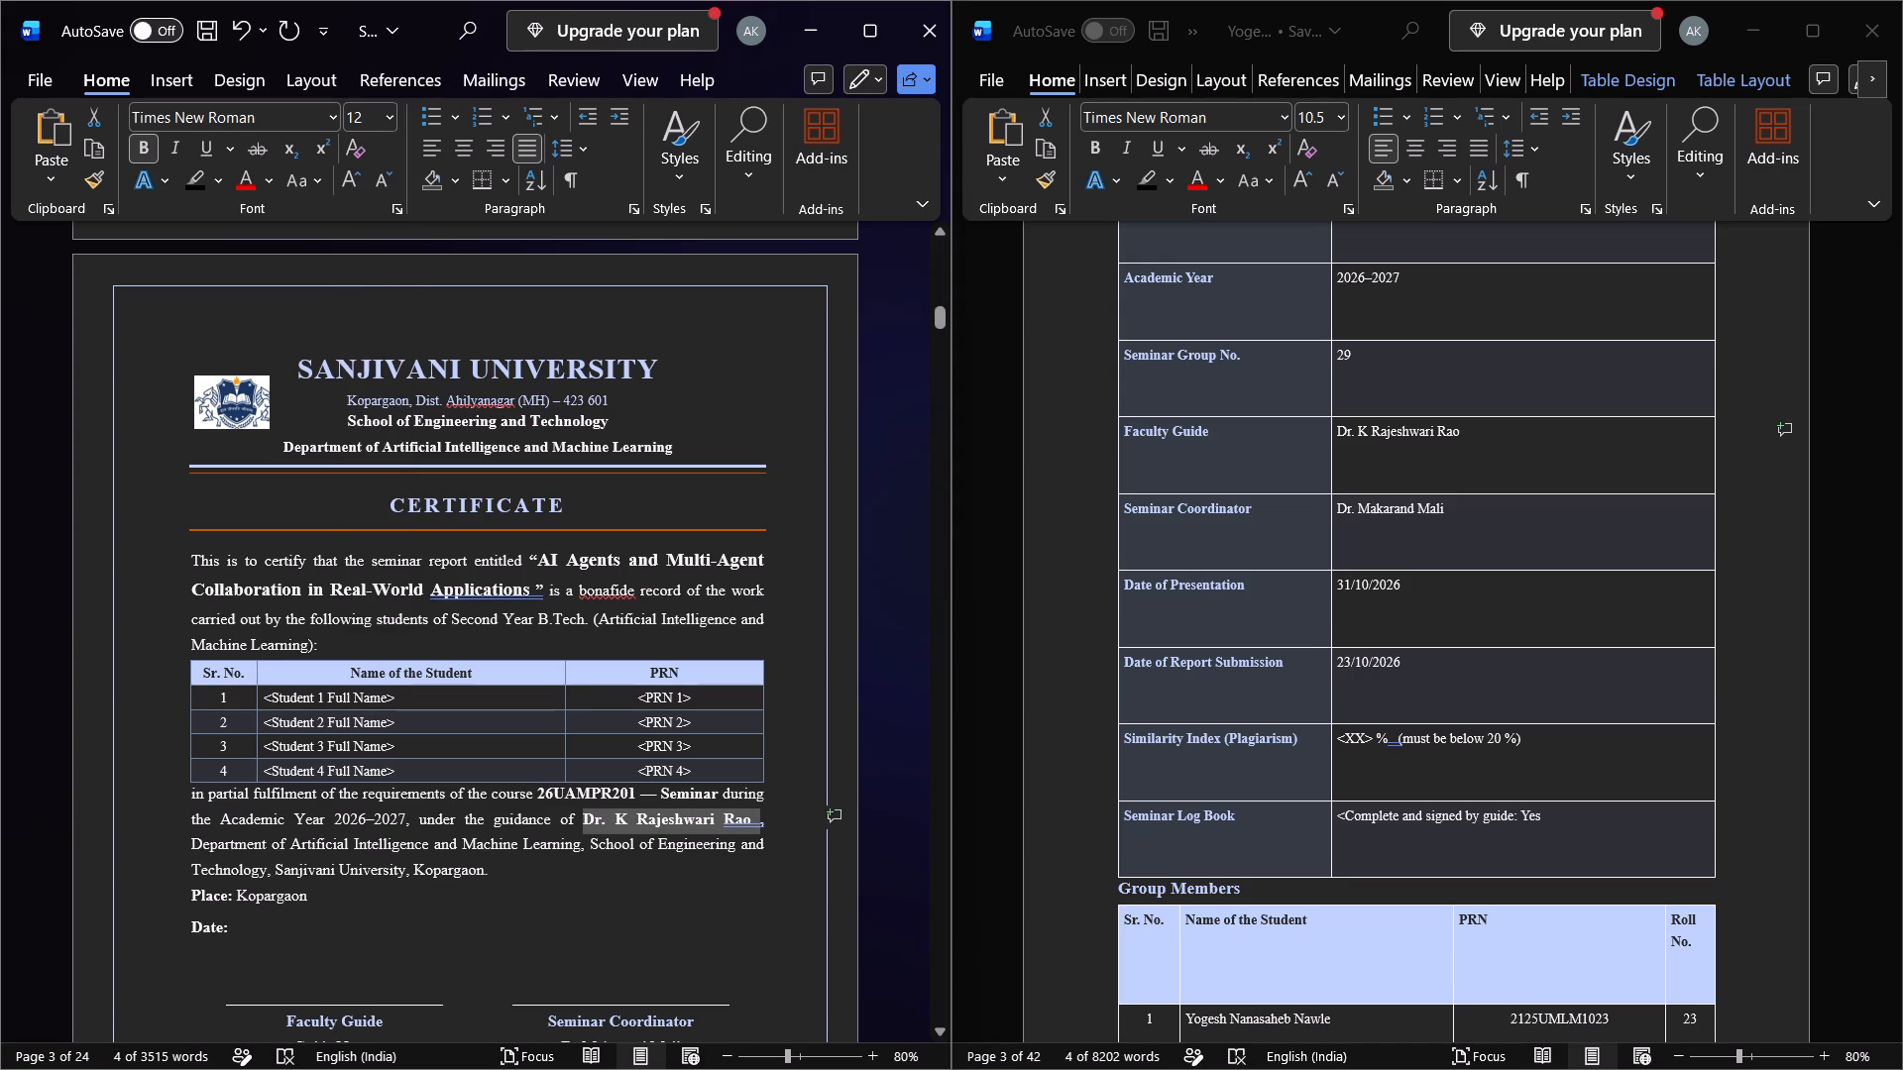
left_click(621, 889)
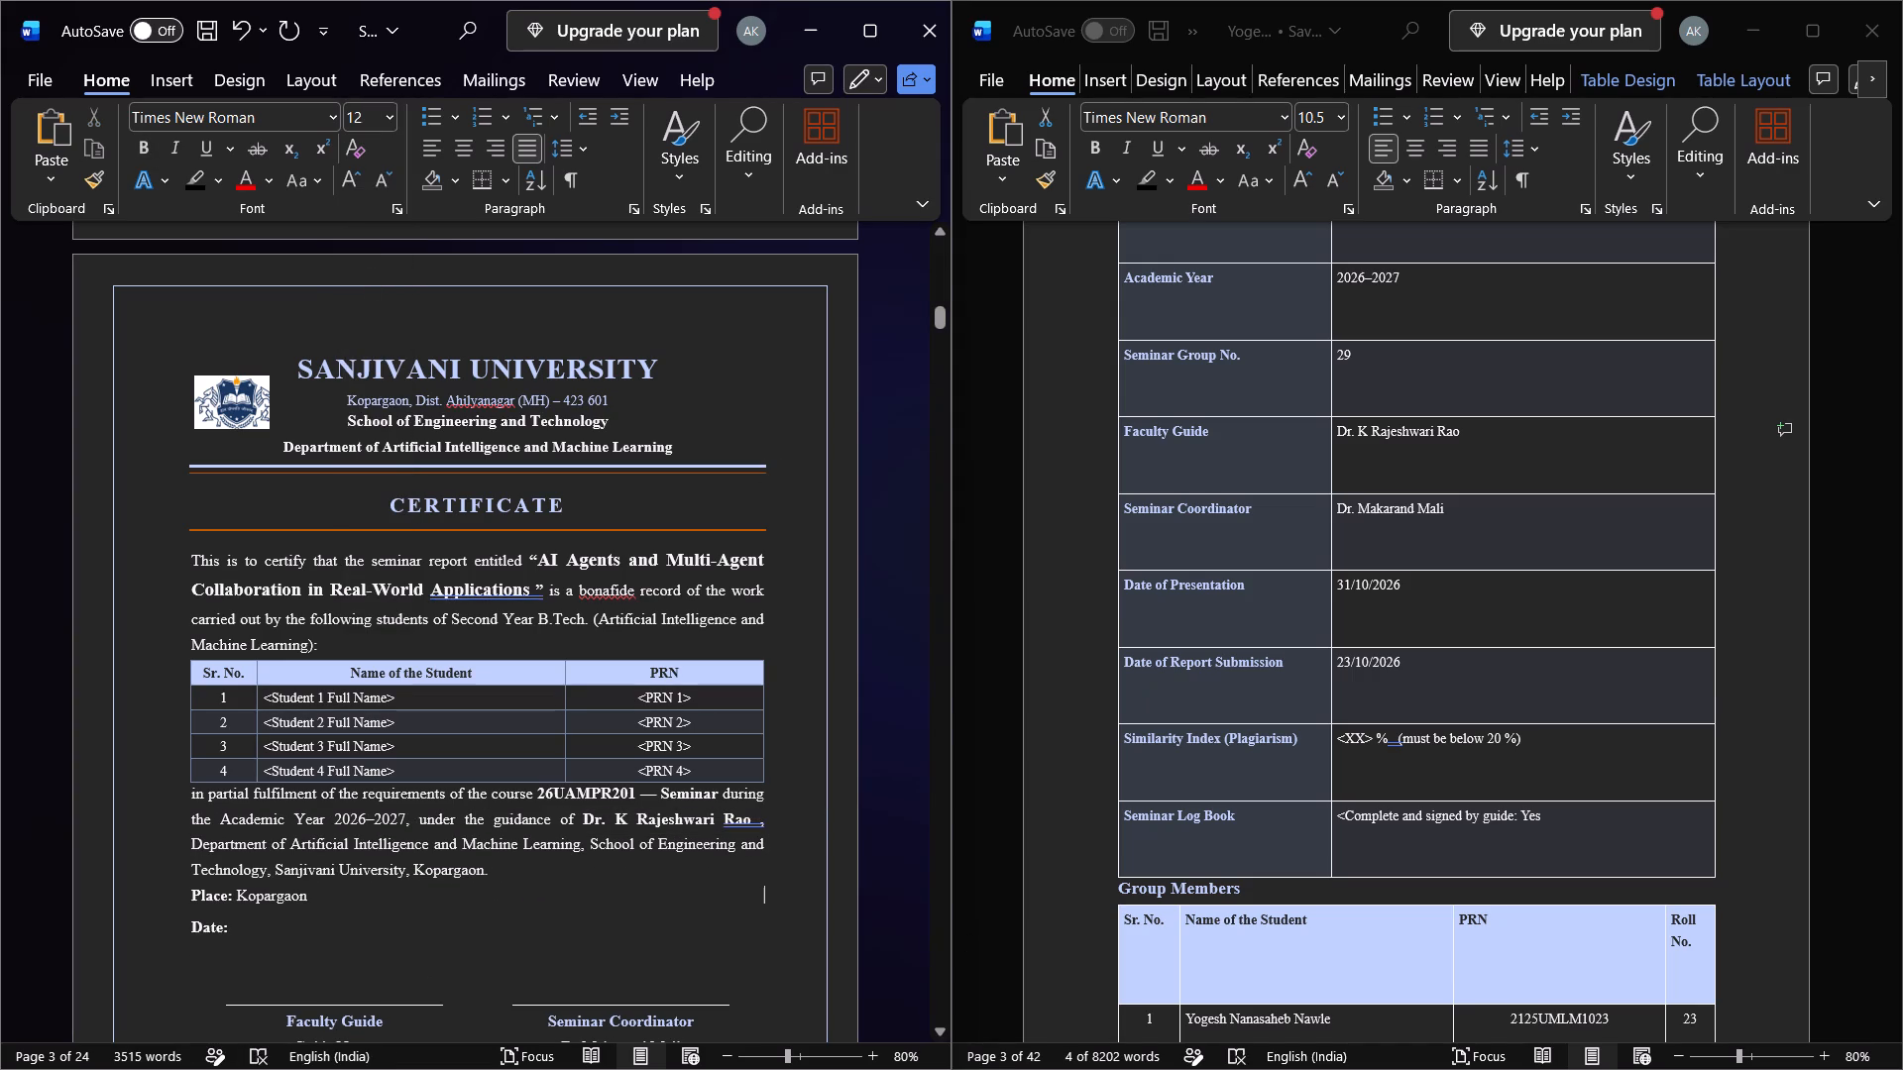
left_click(522, 899)
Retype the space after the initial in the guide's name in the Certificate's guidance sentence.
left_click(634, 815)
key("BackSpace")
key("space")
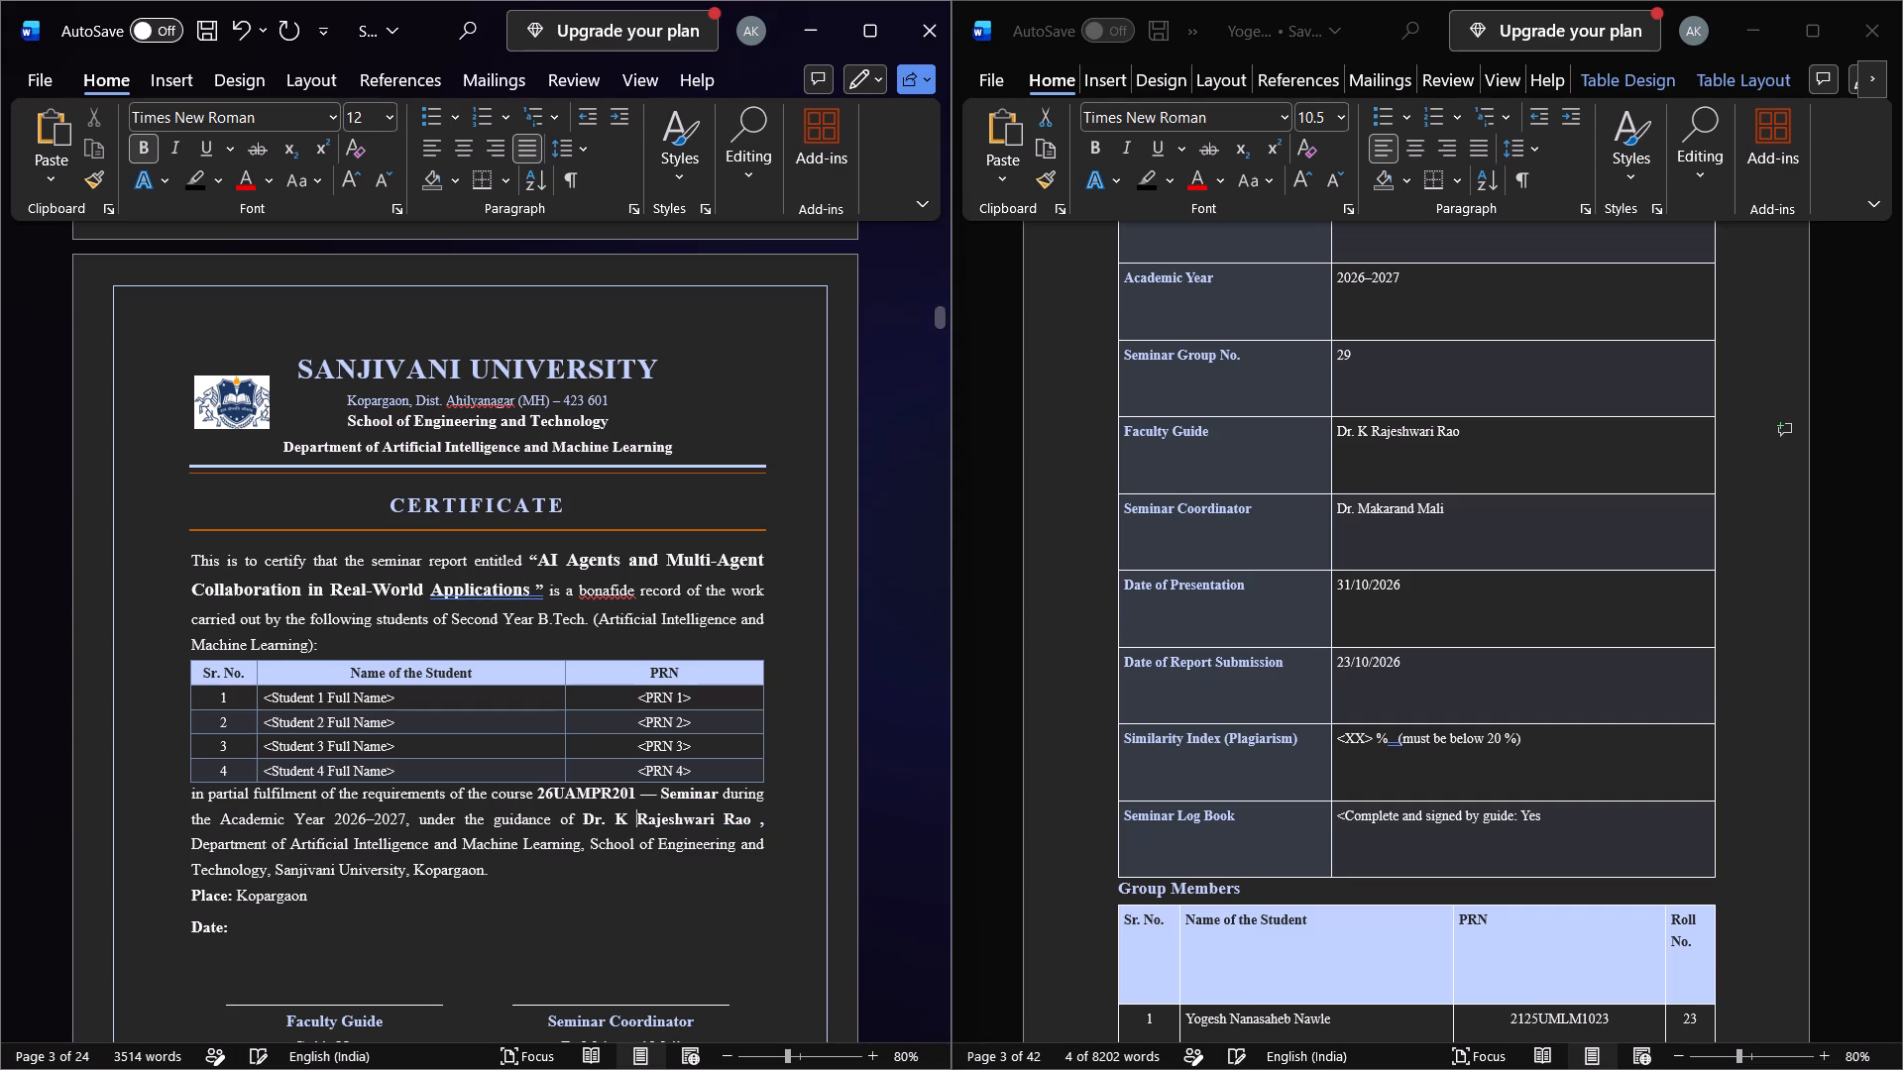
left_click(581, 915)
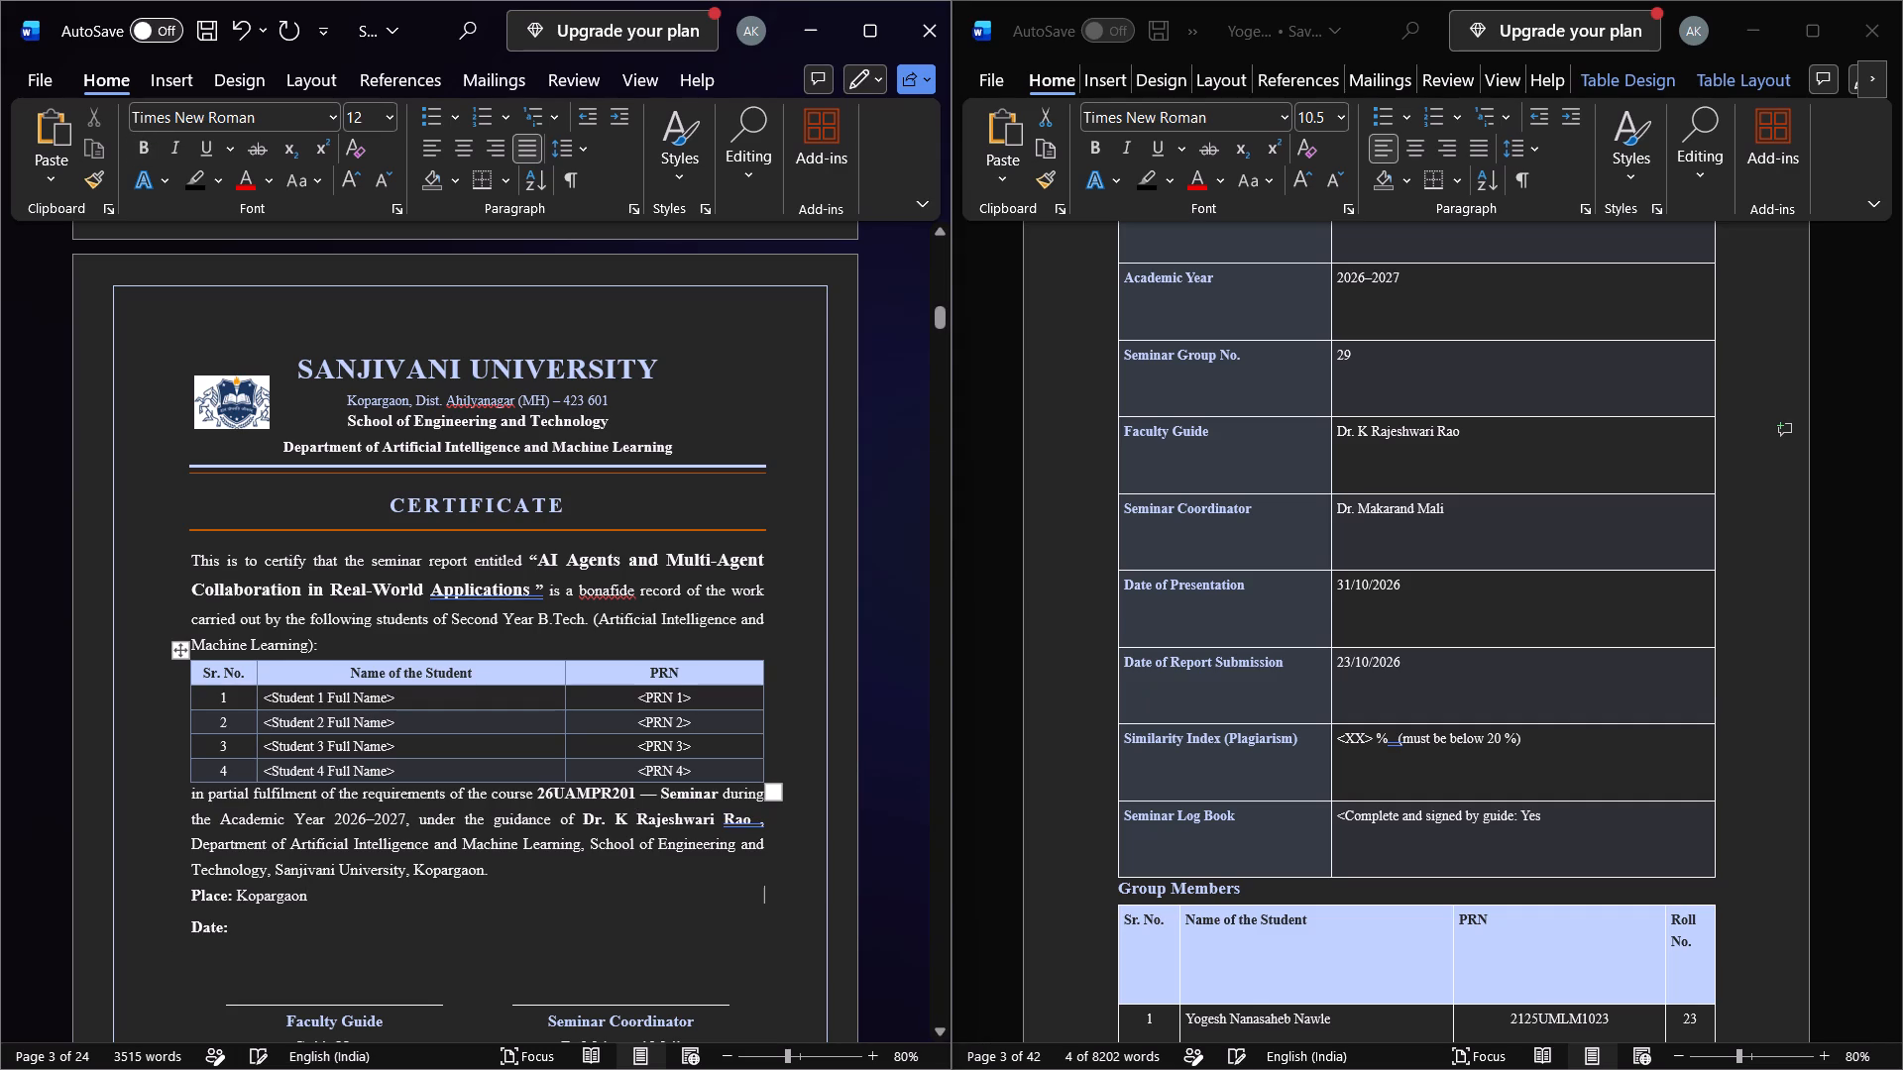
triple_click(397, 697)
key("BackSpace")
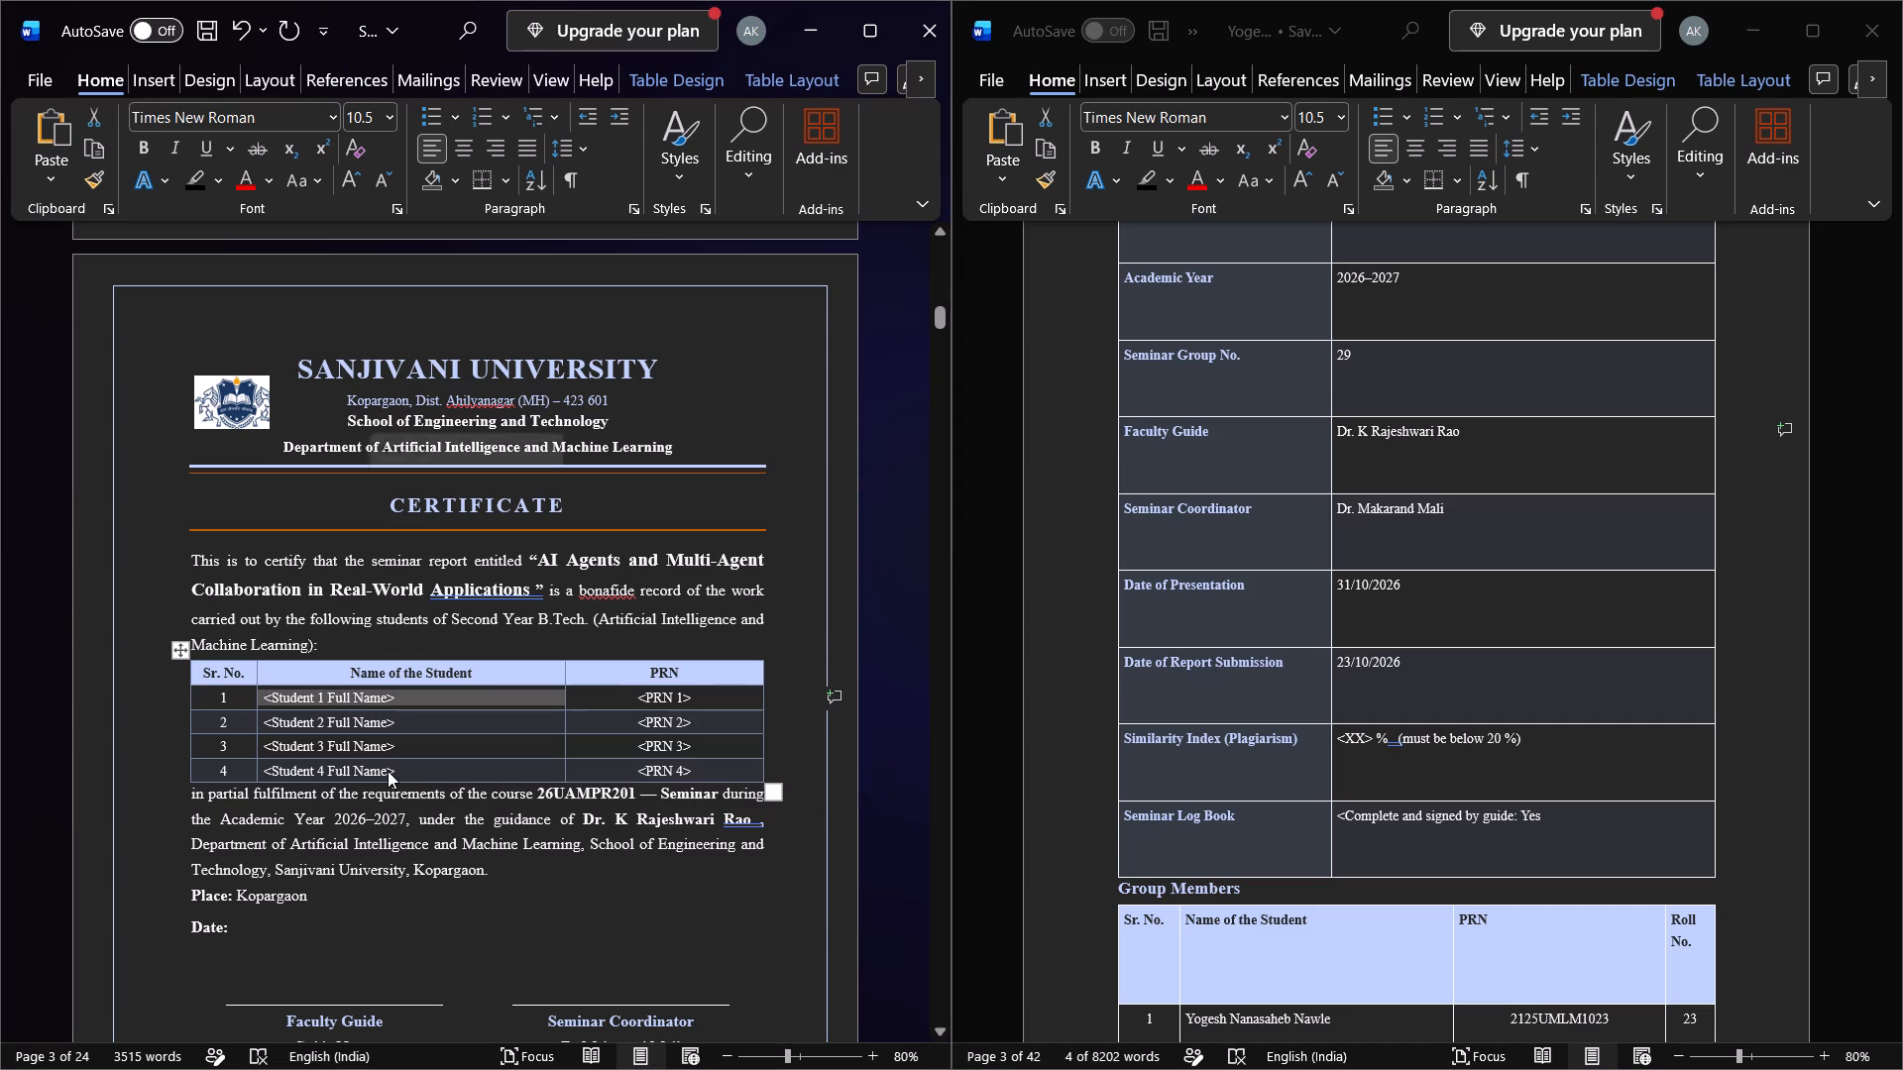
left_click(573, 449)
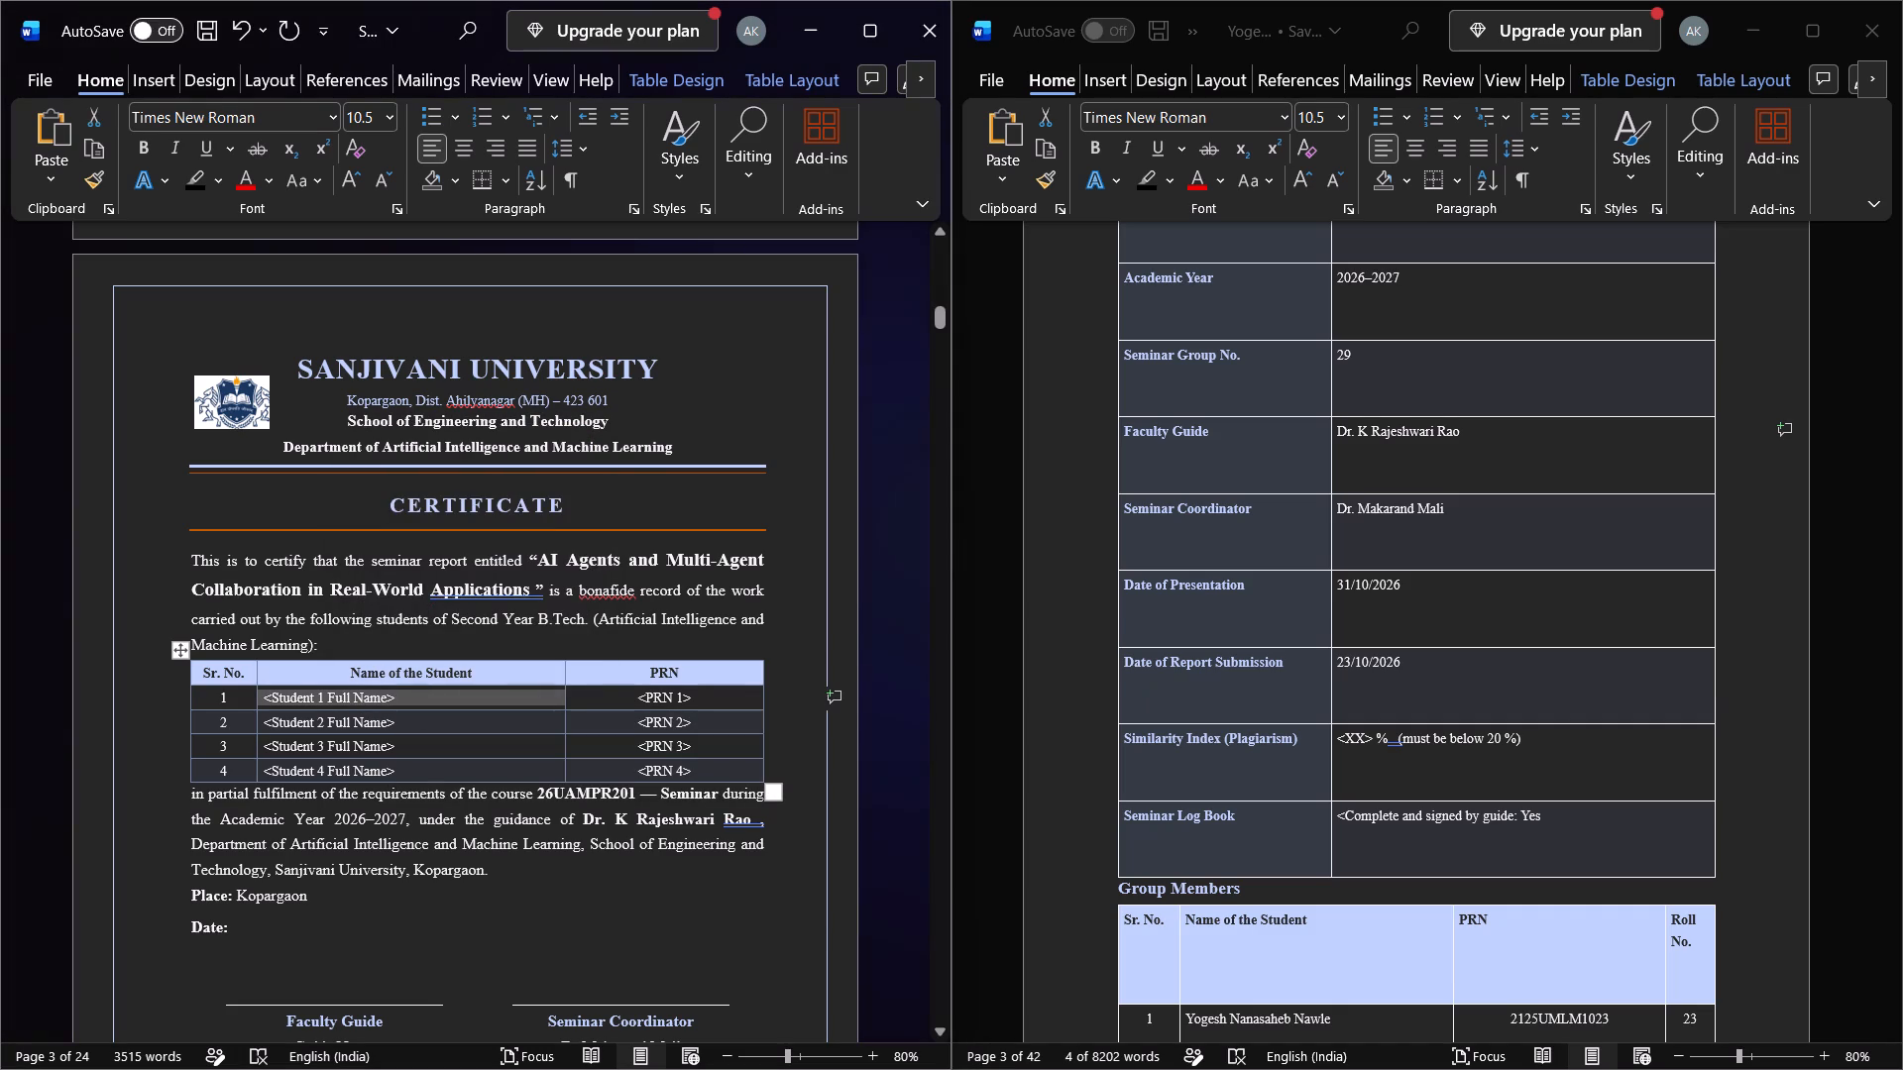
Clear the "<Student 1 Full Name>" placeholder text in row 1 of the Certificate's student table.
triple_click(296, 692)
left_click(305, 696)
left_click_drag(393, 698, 292, 699)
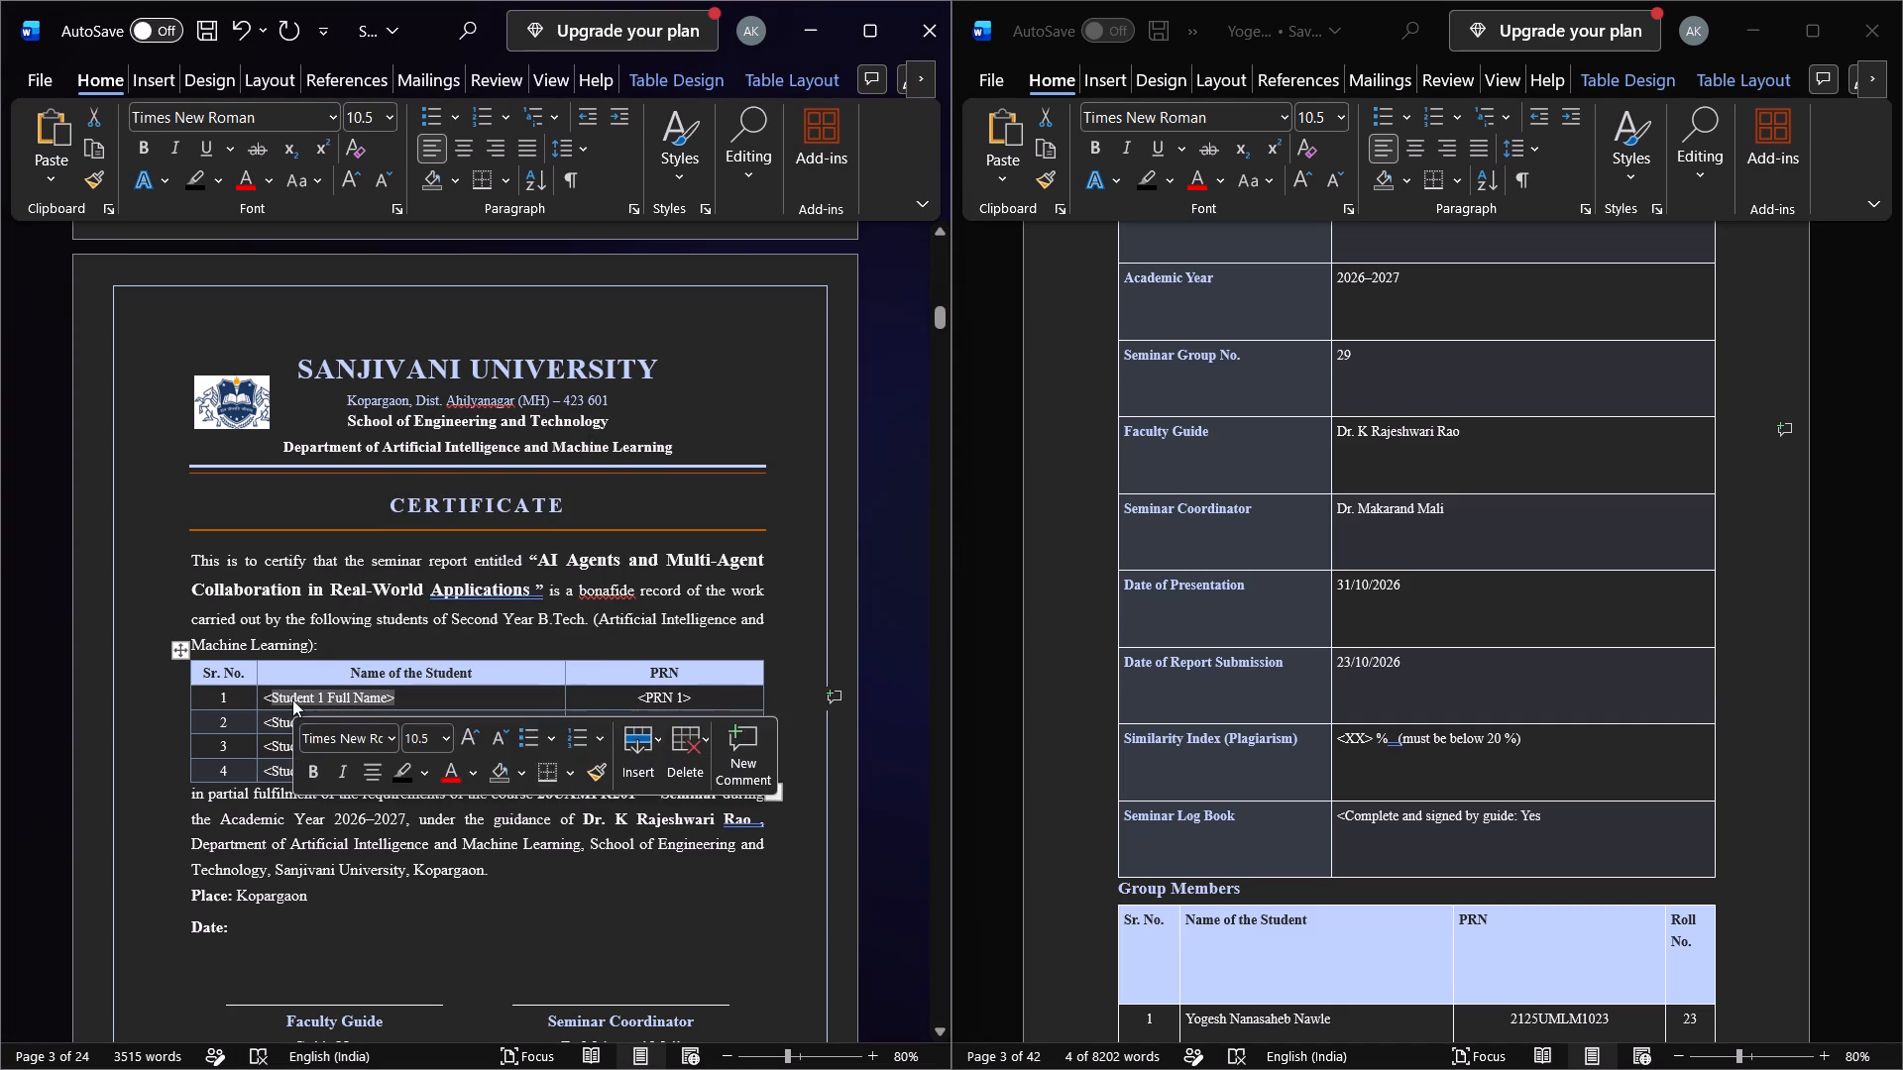
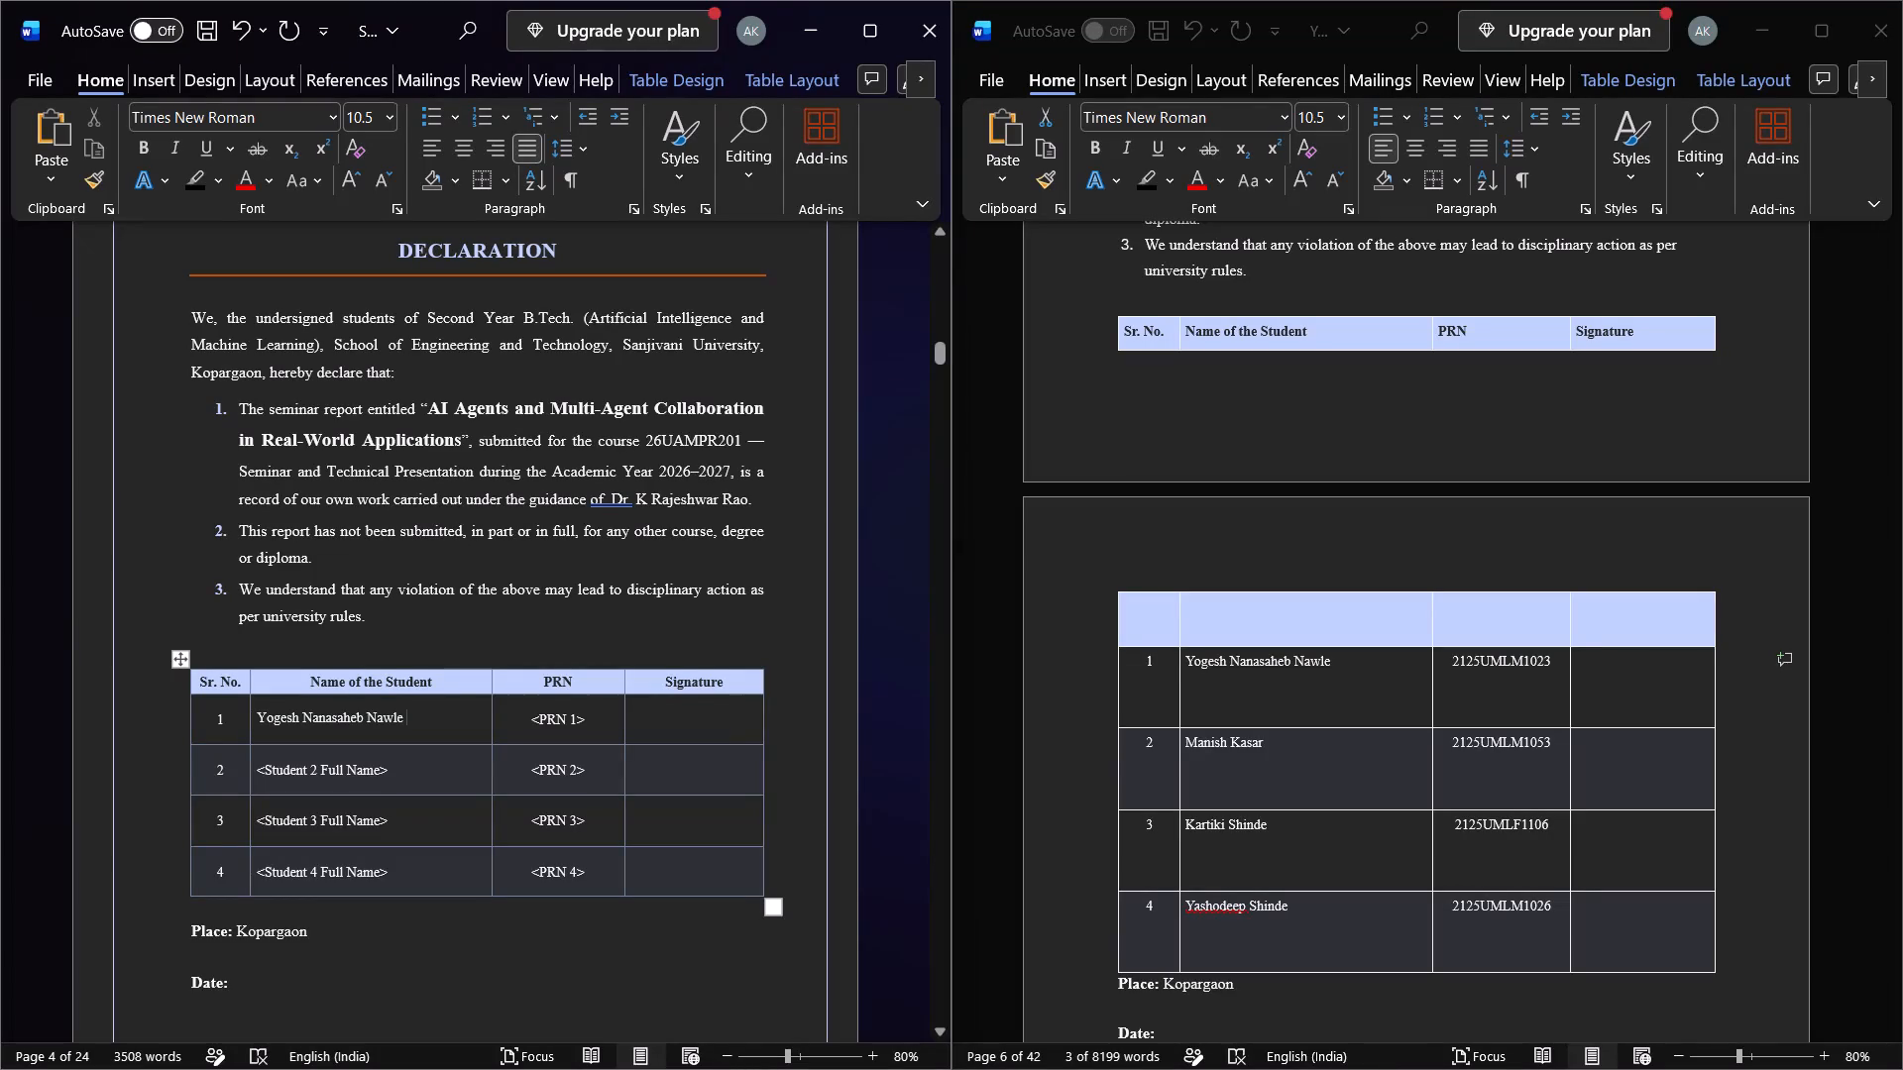
Replace the "<Student 2 Full Name>" placeholder in the Declaration's student table with the row 2 name copied from the report, without the trailing line break.
left_click_drag(257, 773, 381, 773)
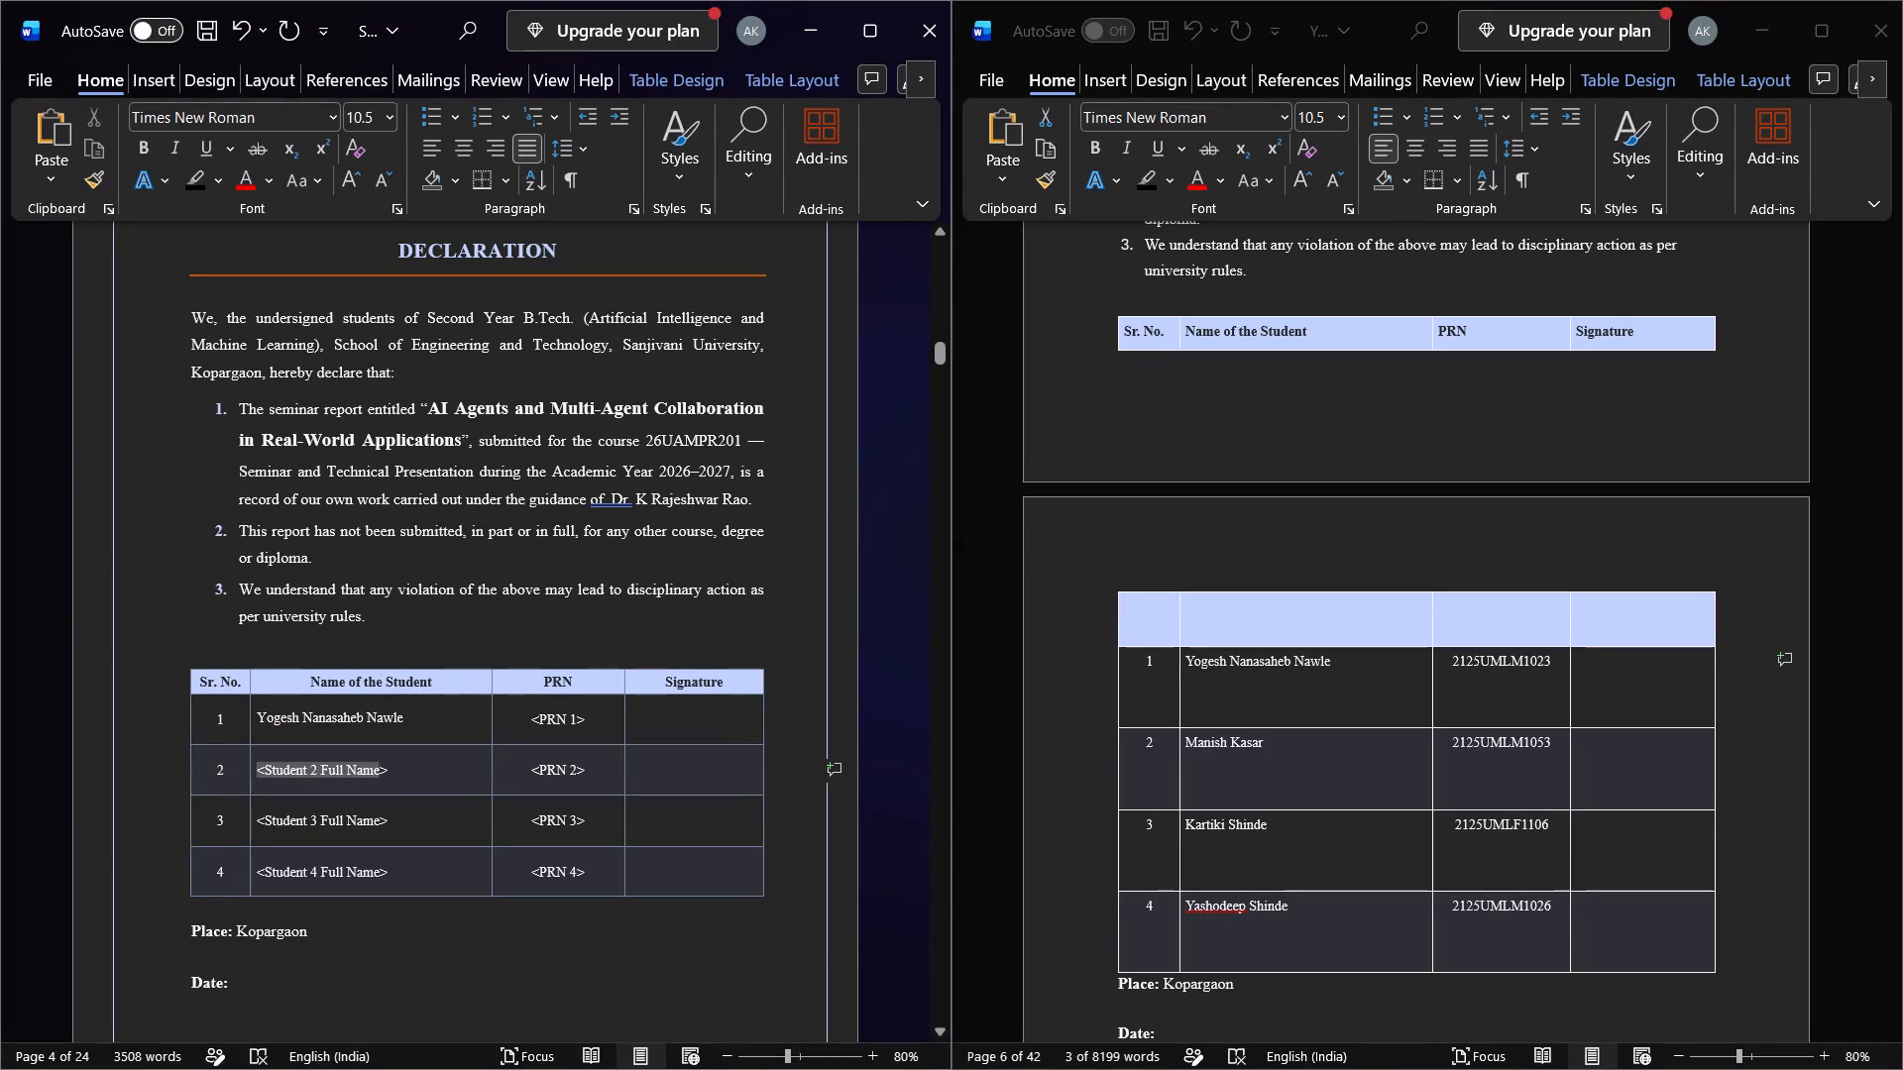
left_click_drag(381, 773, 386, 773)
key("BackSpace")
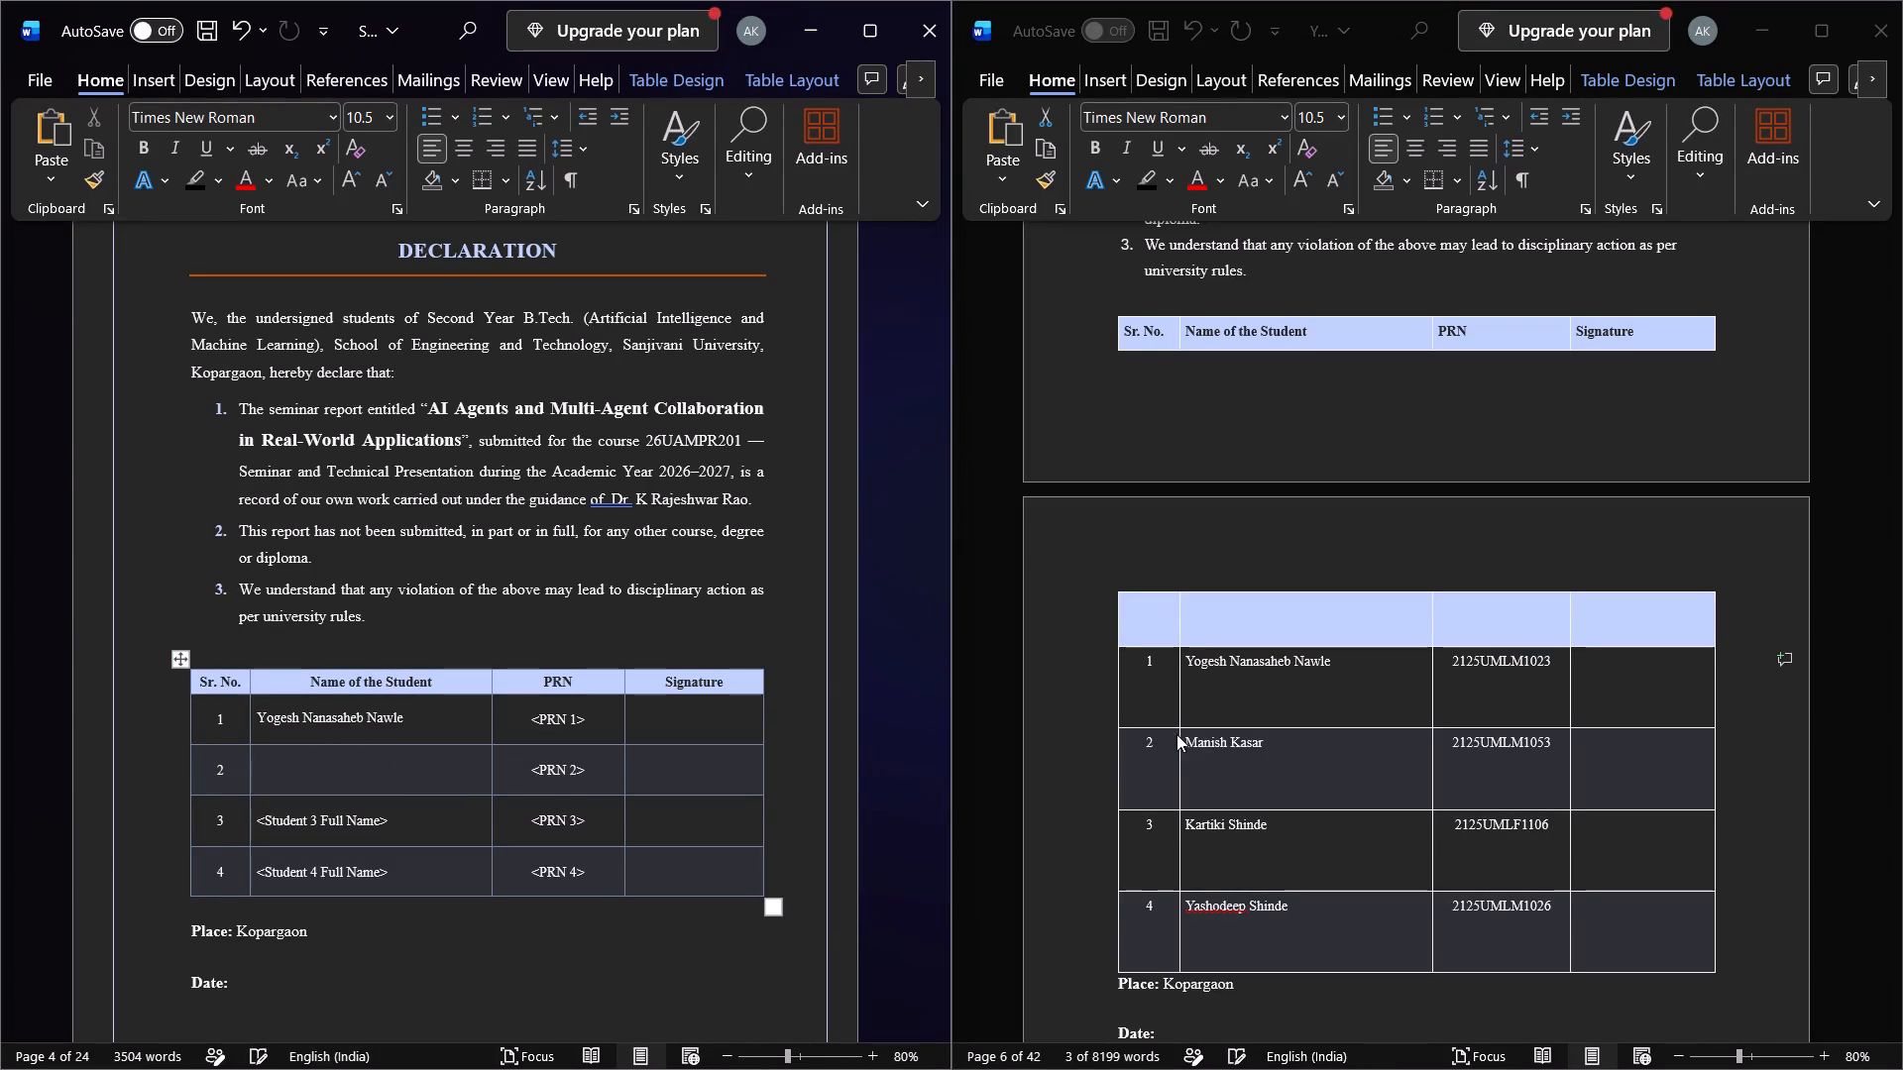
left_click_drag(1185, 742, 1225, 740)
double_click(1225, 740)
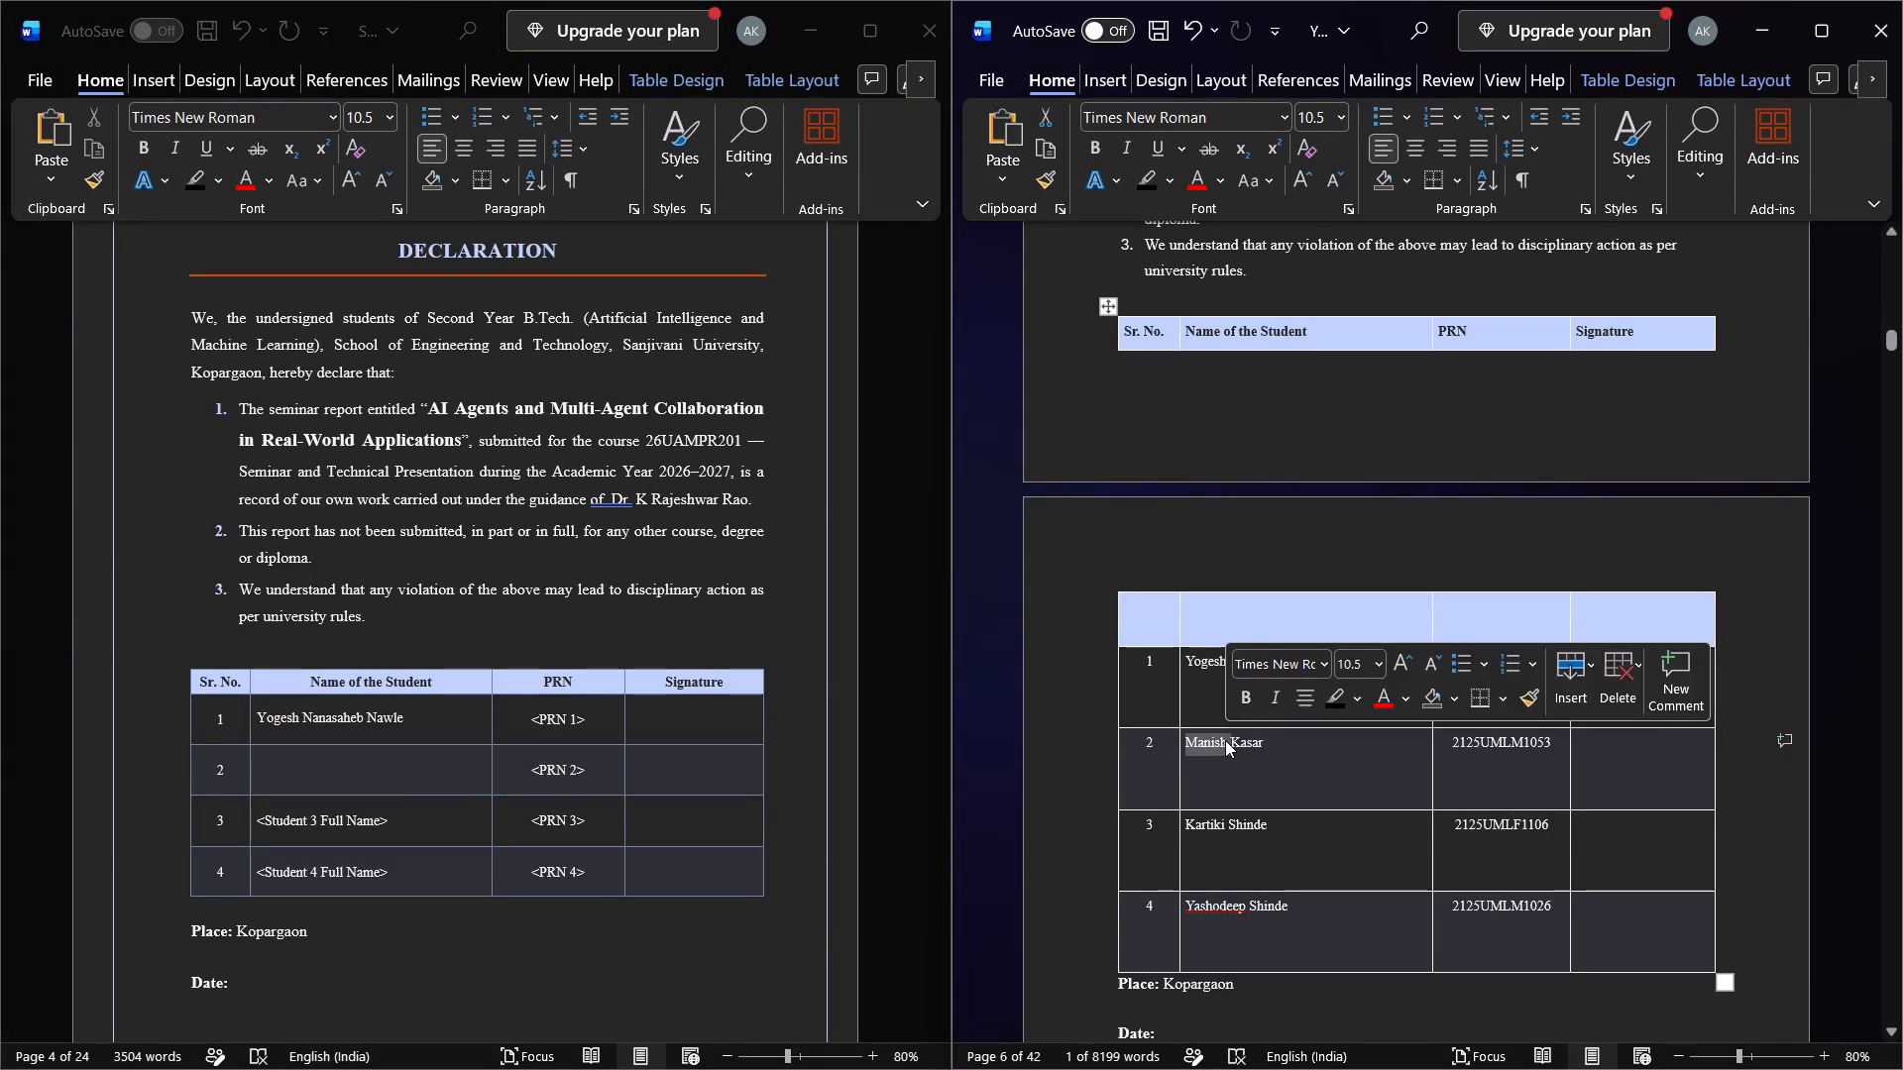
double_click(1225, 740)
double_click(1225, 740)
triple_click(1225, 740)
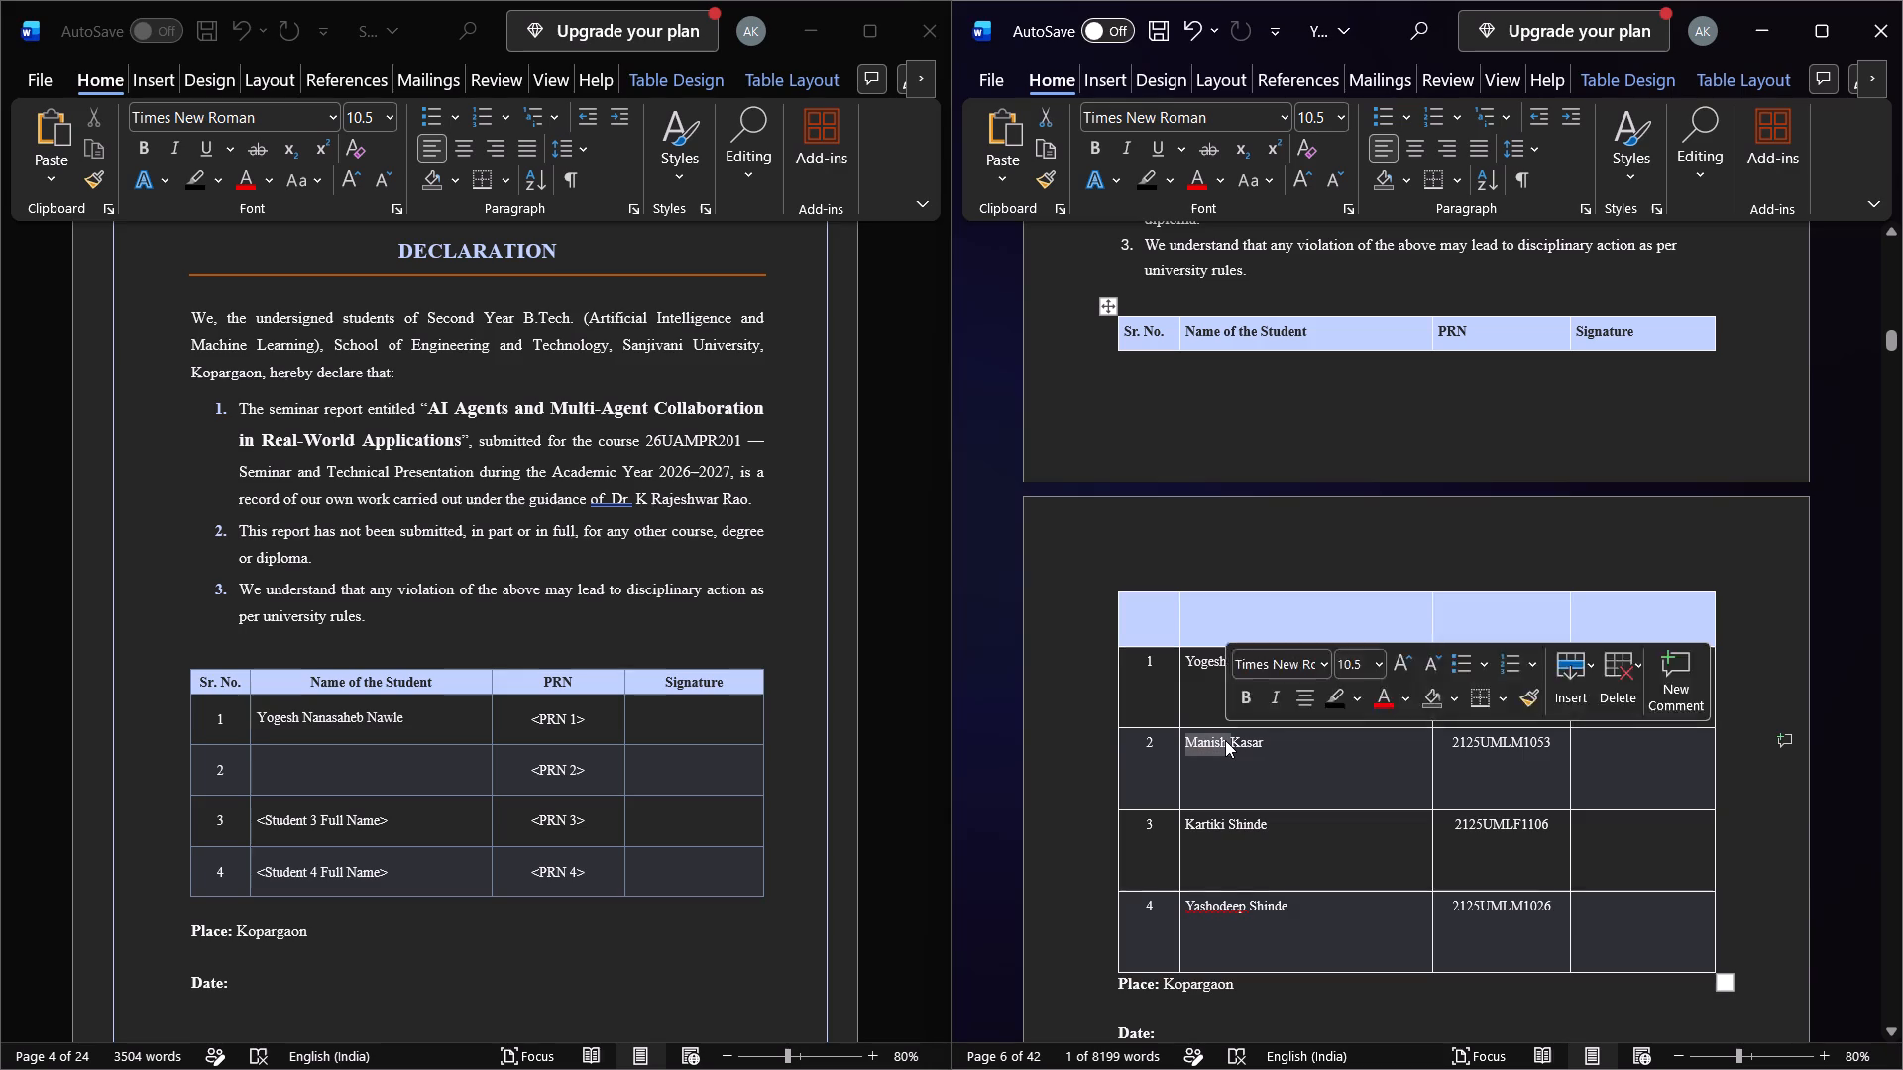
key("ctrl+c")
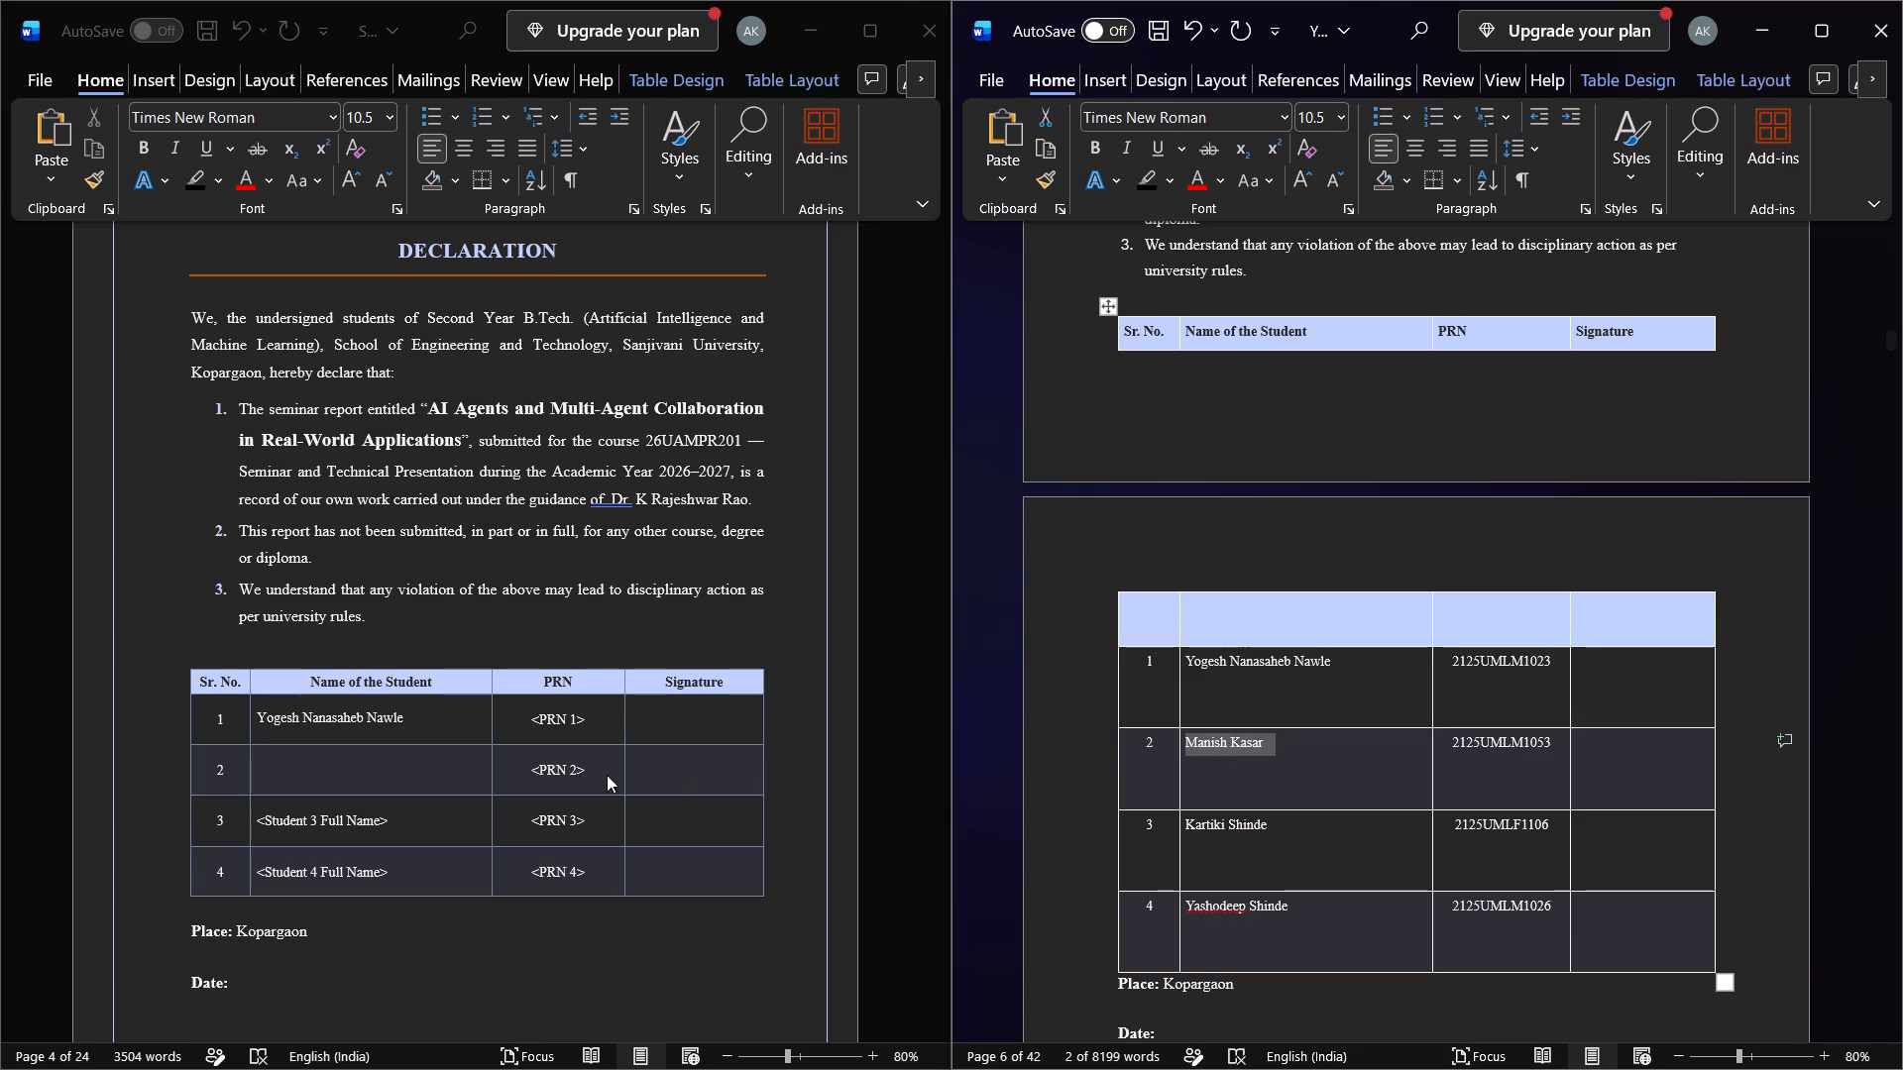
left_click(379, 769)
key("ctrl+v")
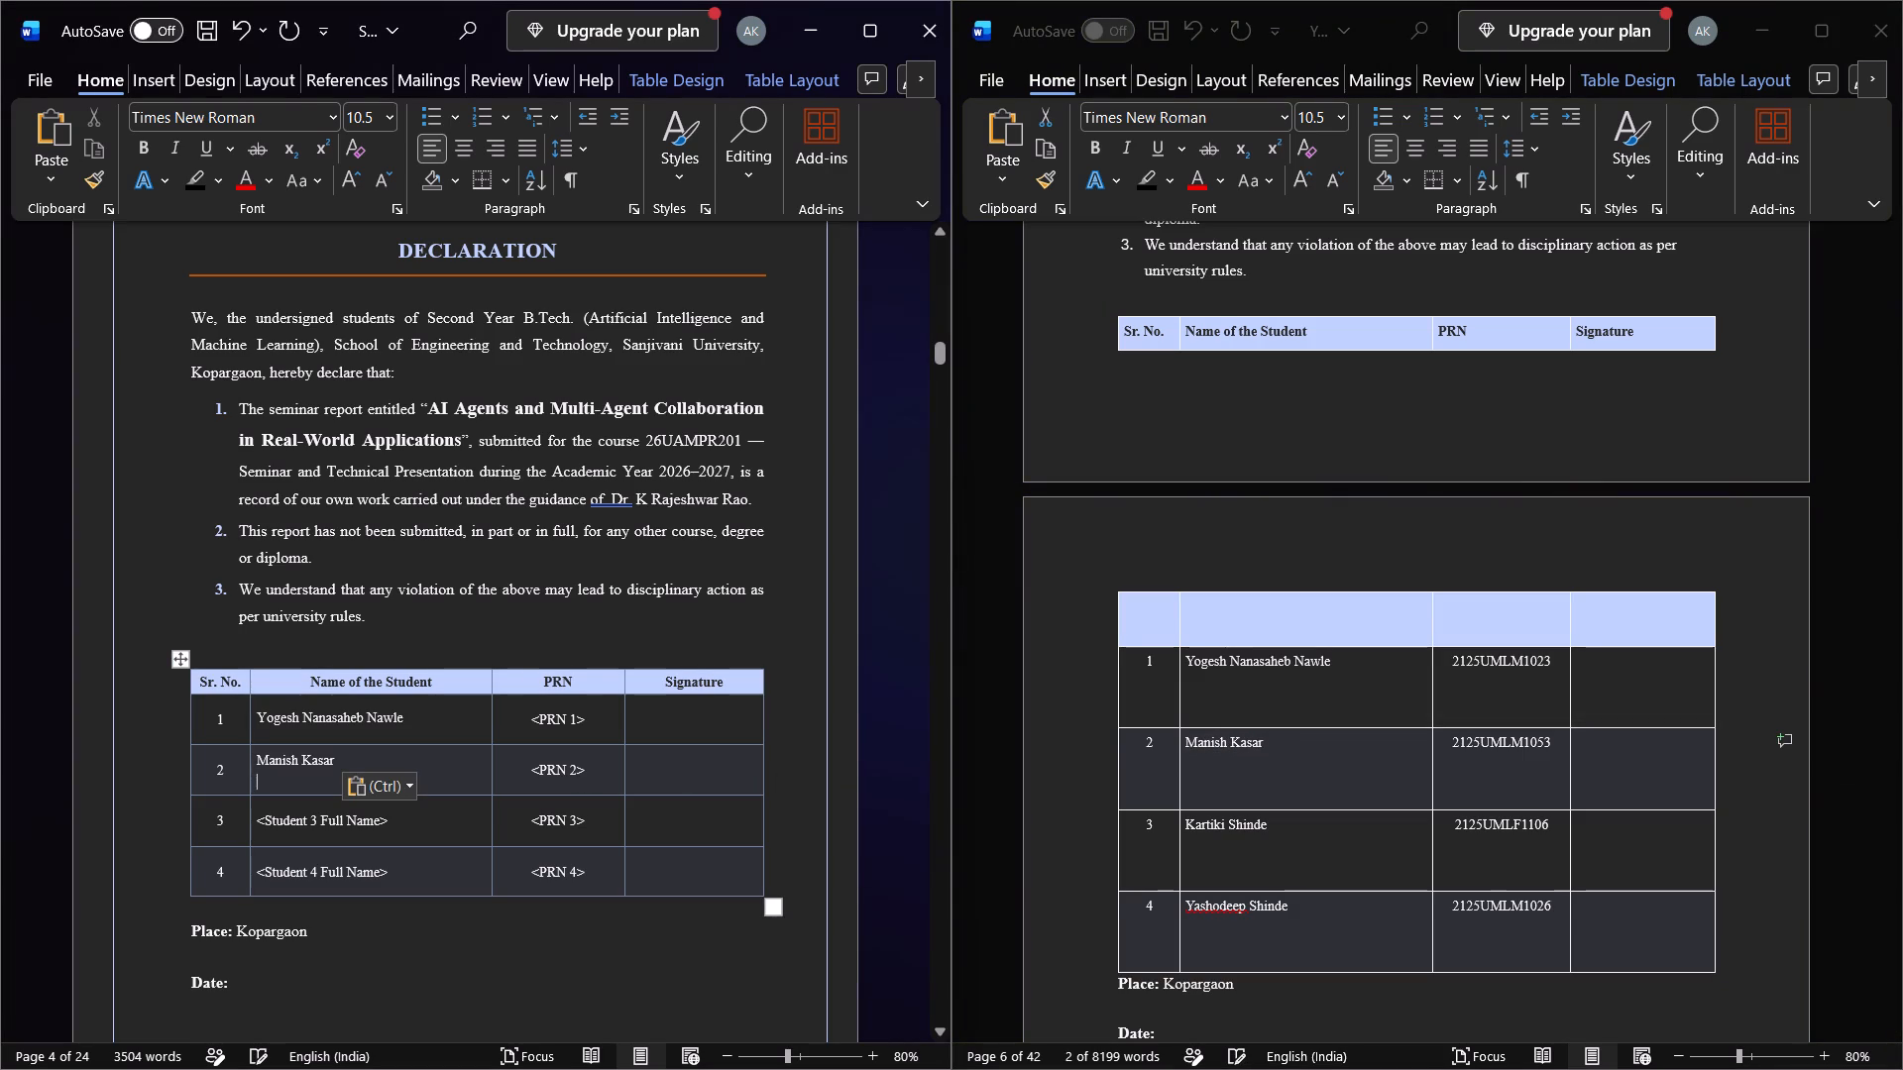
key("BackSpace")
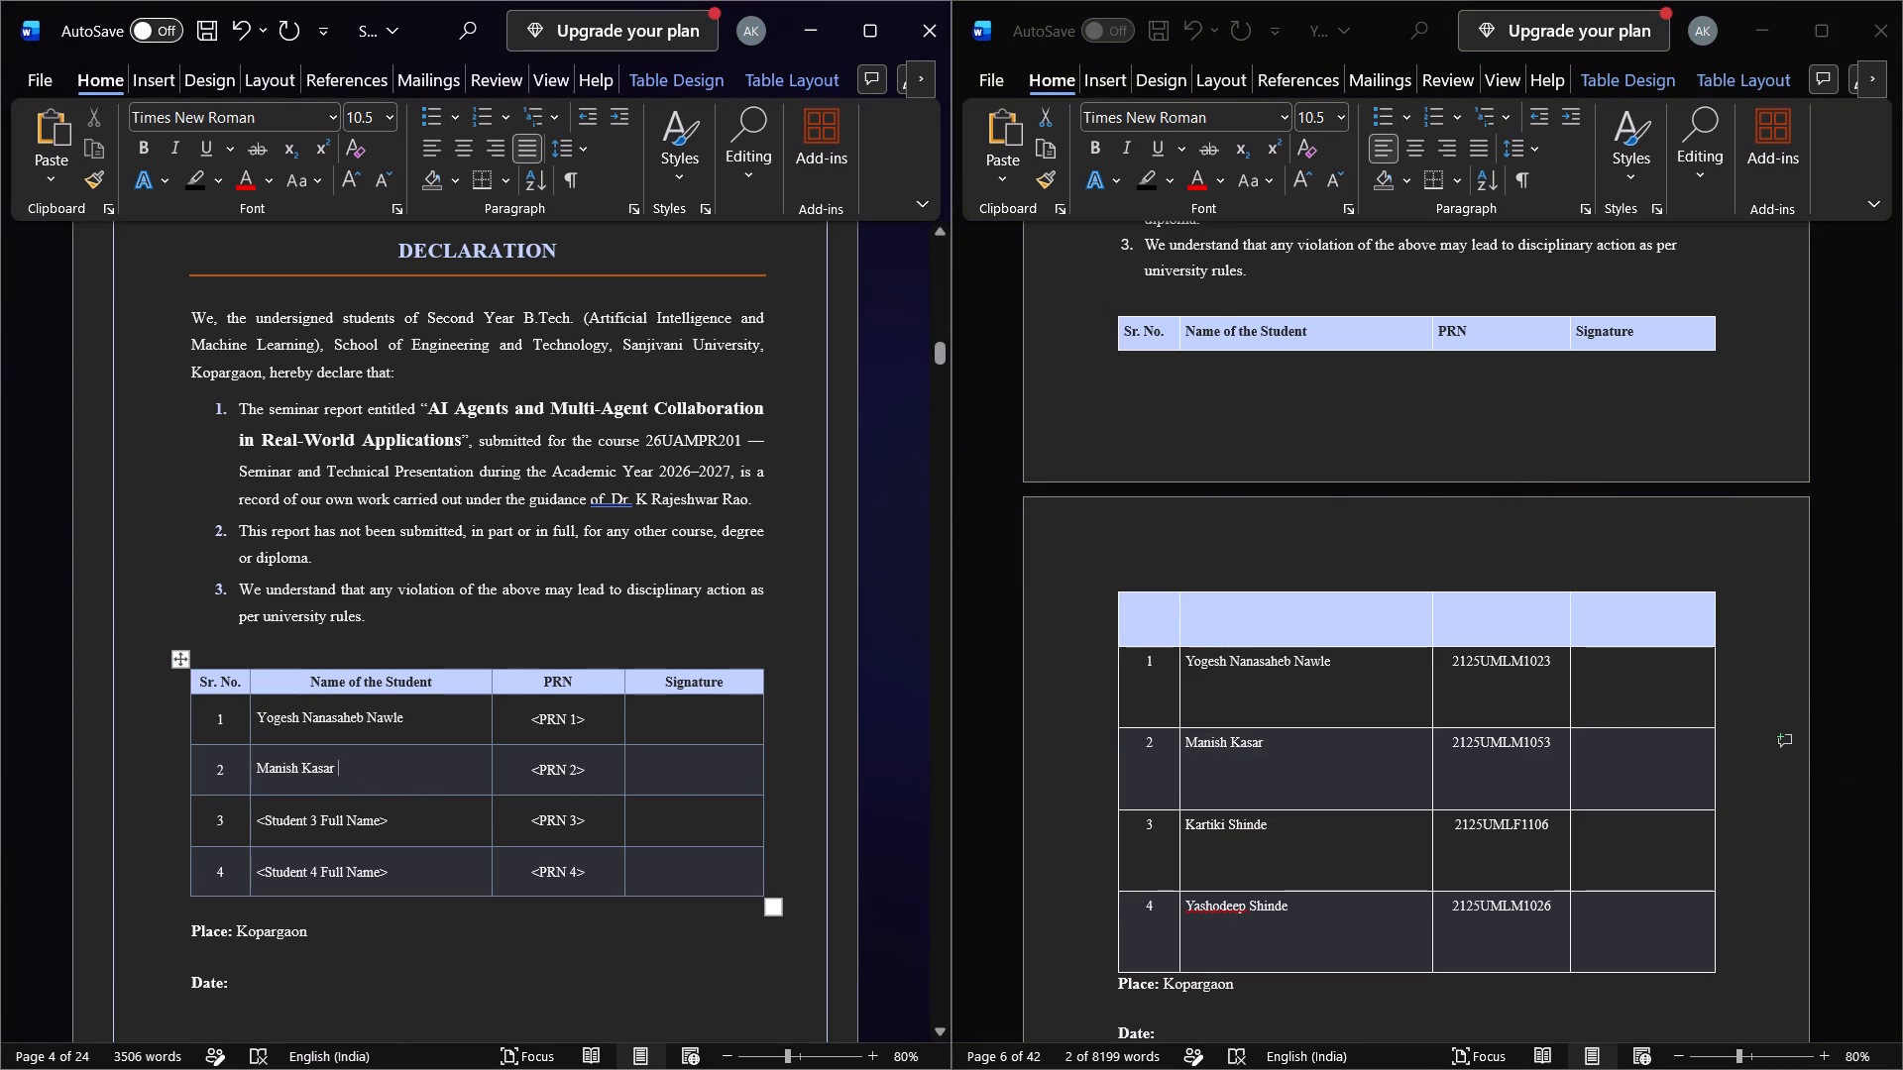
Clear the "<Student 3 Full Name>" placeholder text in row 3 of the Declaration's student table.
left_click(399, 816)
key("BackSpace")
key("BackSpace")
key("BackSpace")
key("BackSpace")
key("BackSpace")
key("BackSpace")
key("BackSpace")
key("BackSpace")
key("BackSpace")
key("BackSpace")
key("BackSpace")
key("BackSpace")
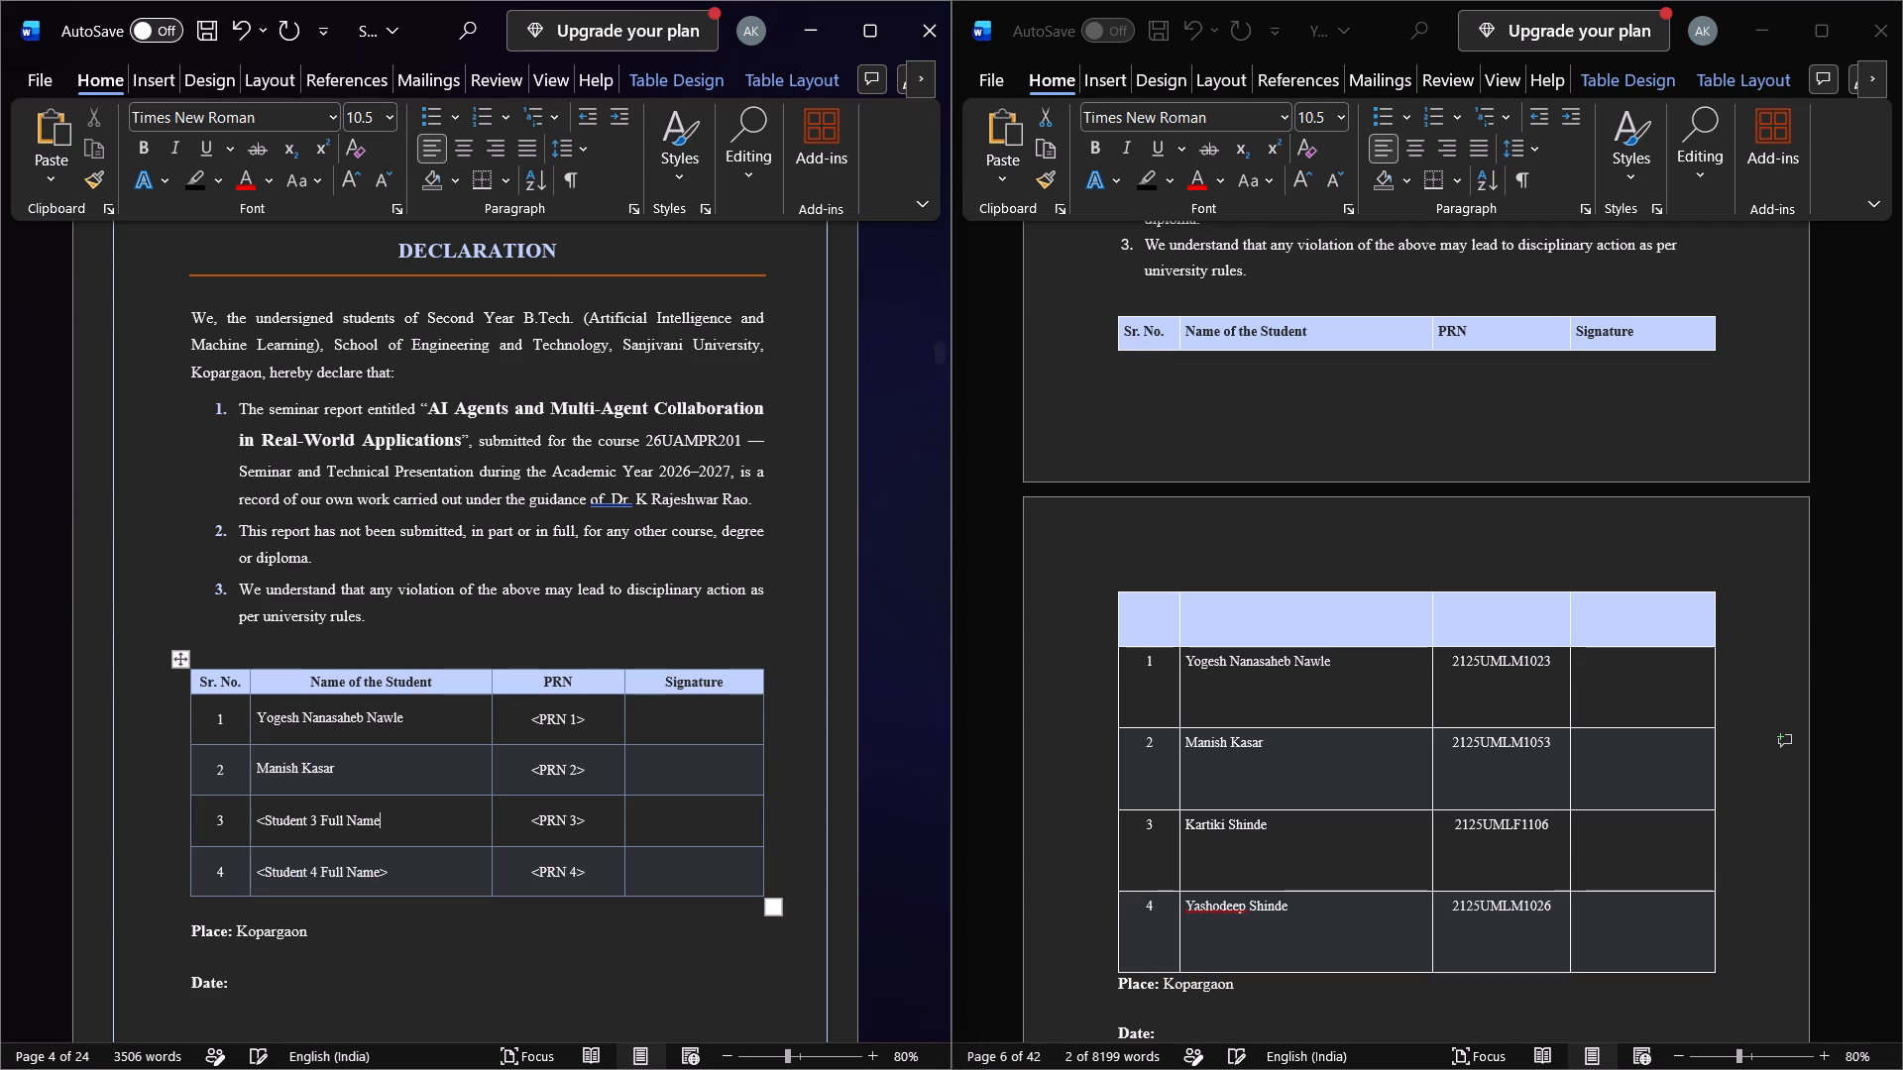
key("BackSpace")
key("BackSpace")
key("BackSpace")
key("BackSpace")
key("BackSpace")
key("BackSpace")
key("BackSpace")
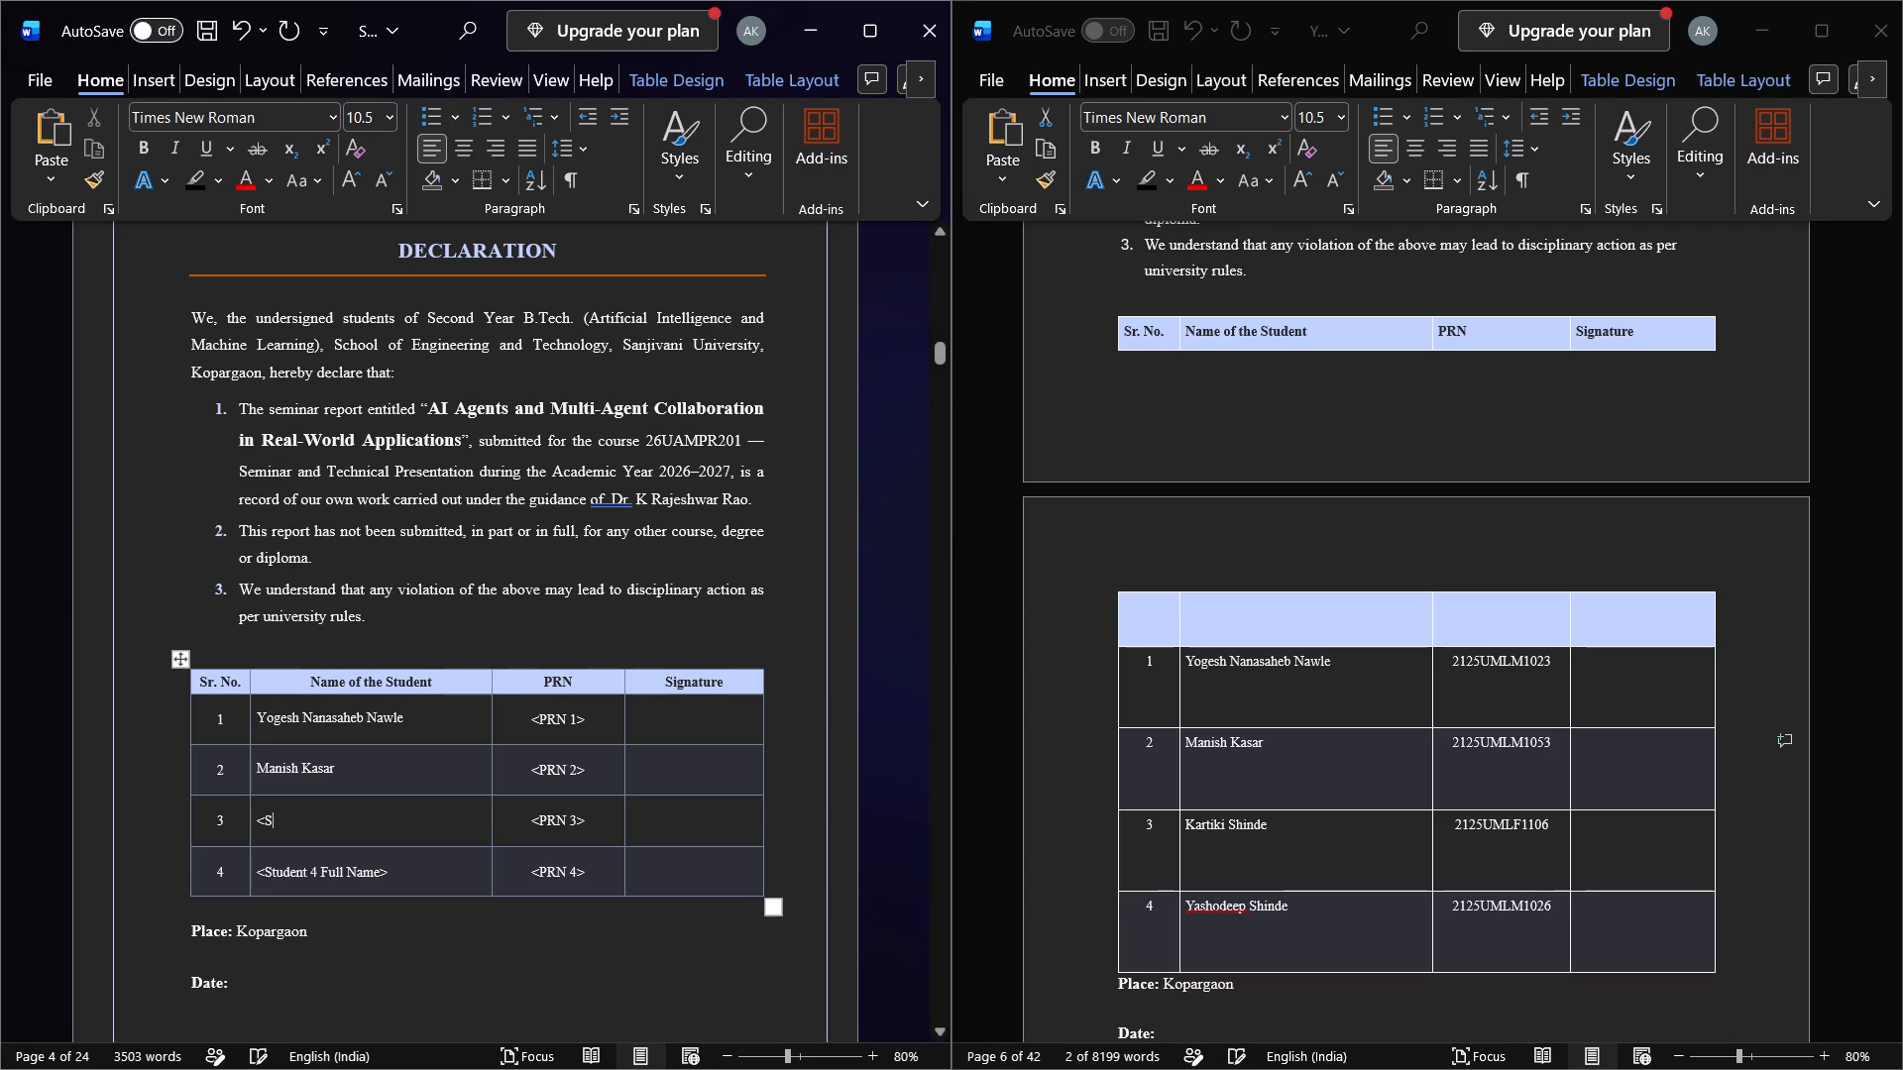
key("BackSpace")
key("BackSpace")
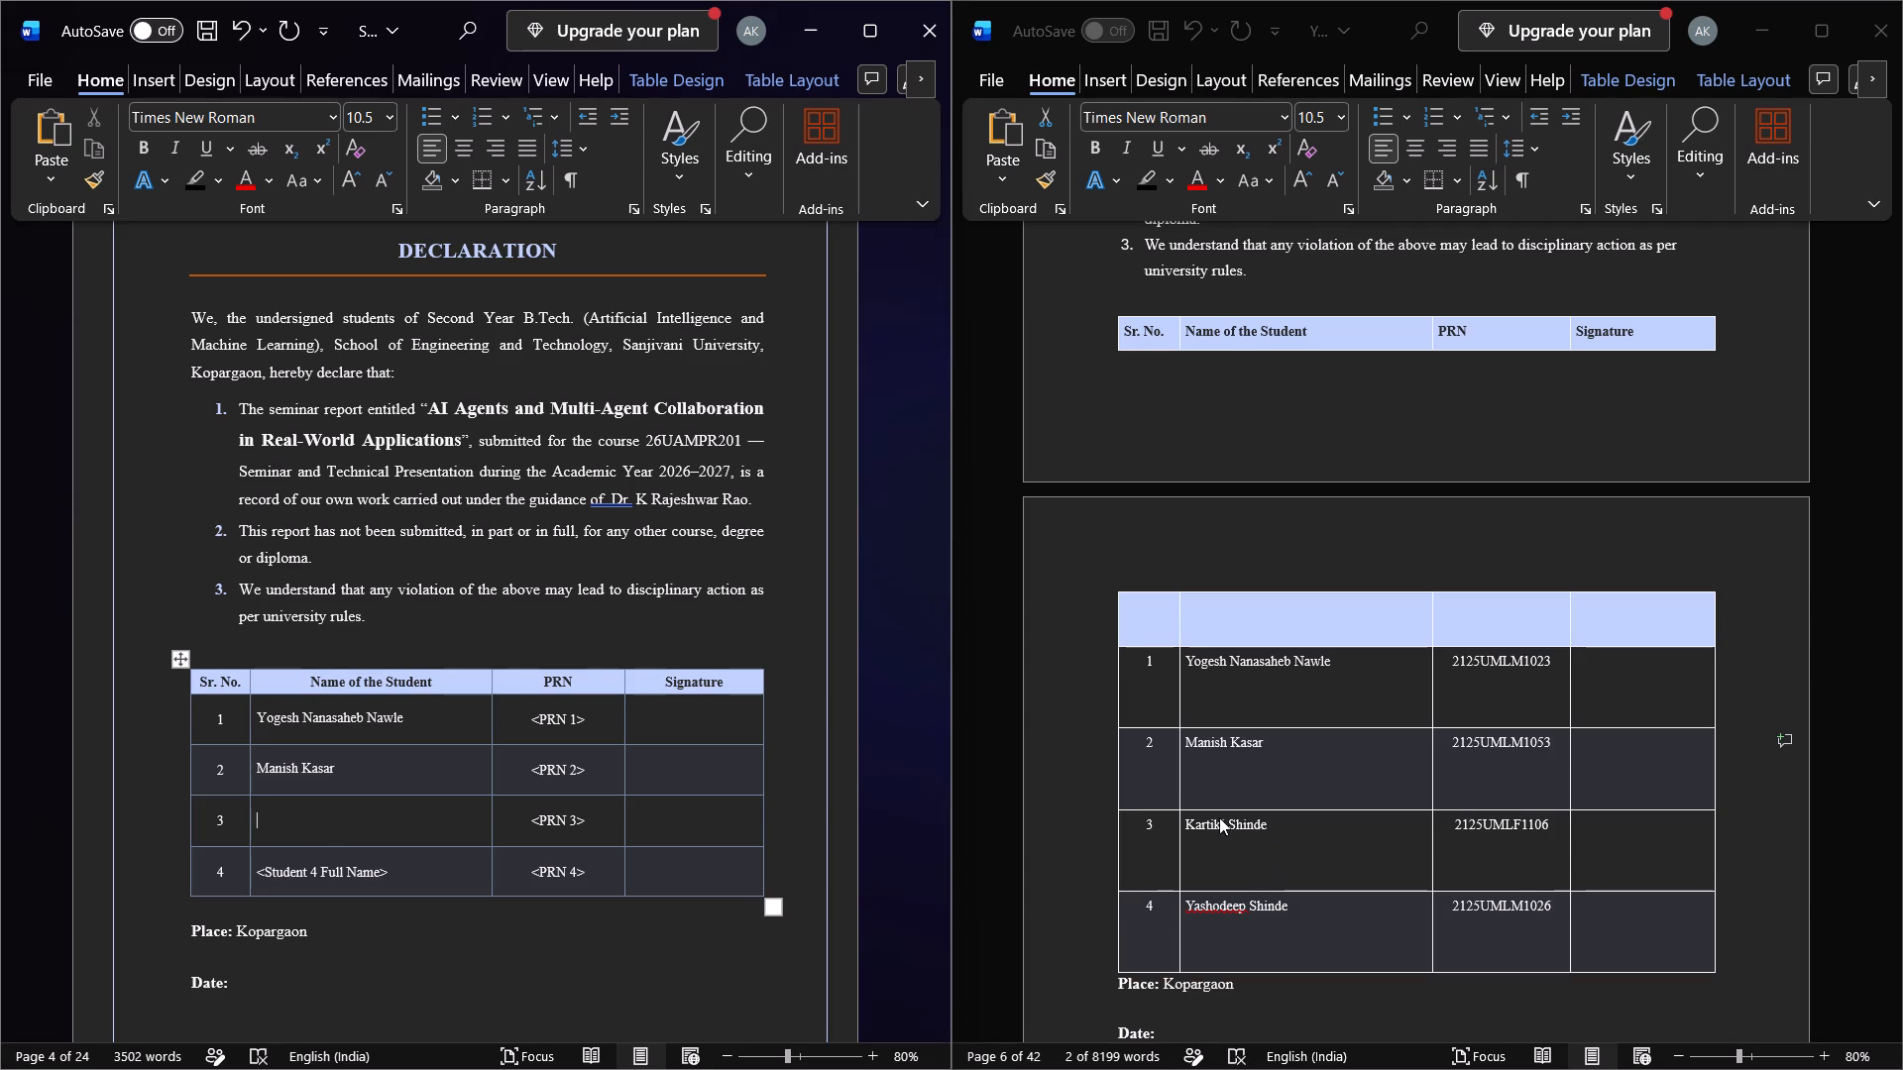
Copy the third student's name from the report's Declaration table into row 3 of the template's table and remove the trailing line break.
triple_click(1219, 817)
left_click(1219, 817)
double_click(1219, 817)
left_click(1219, 817)
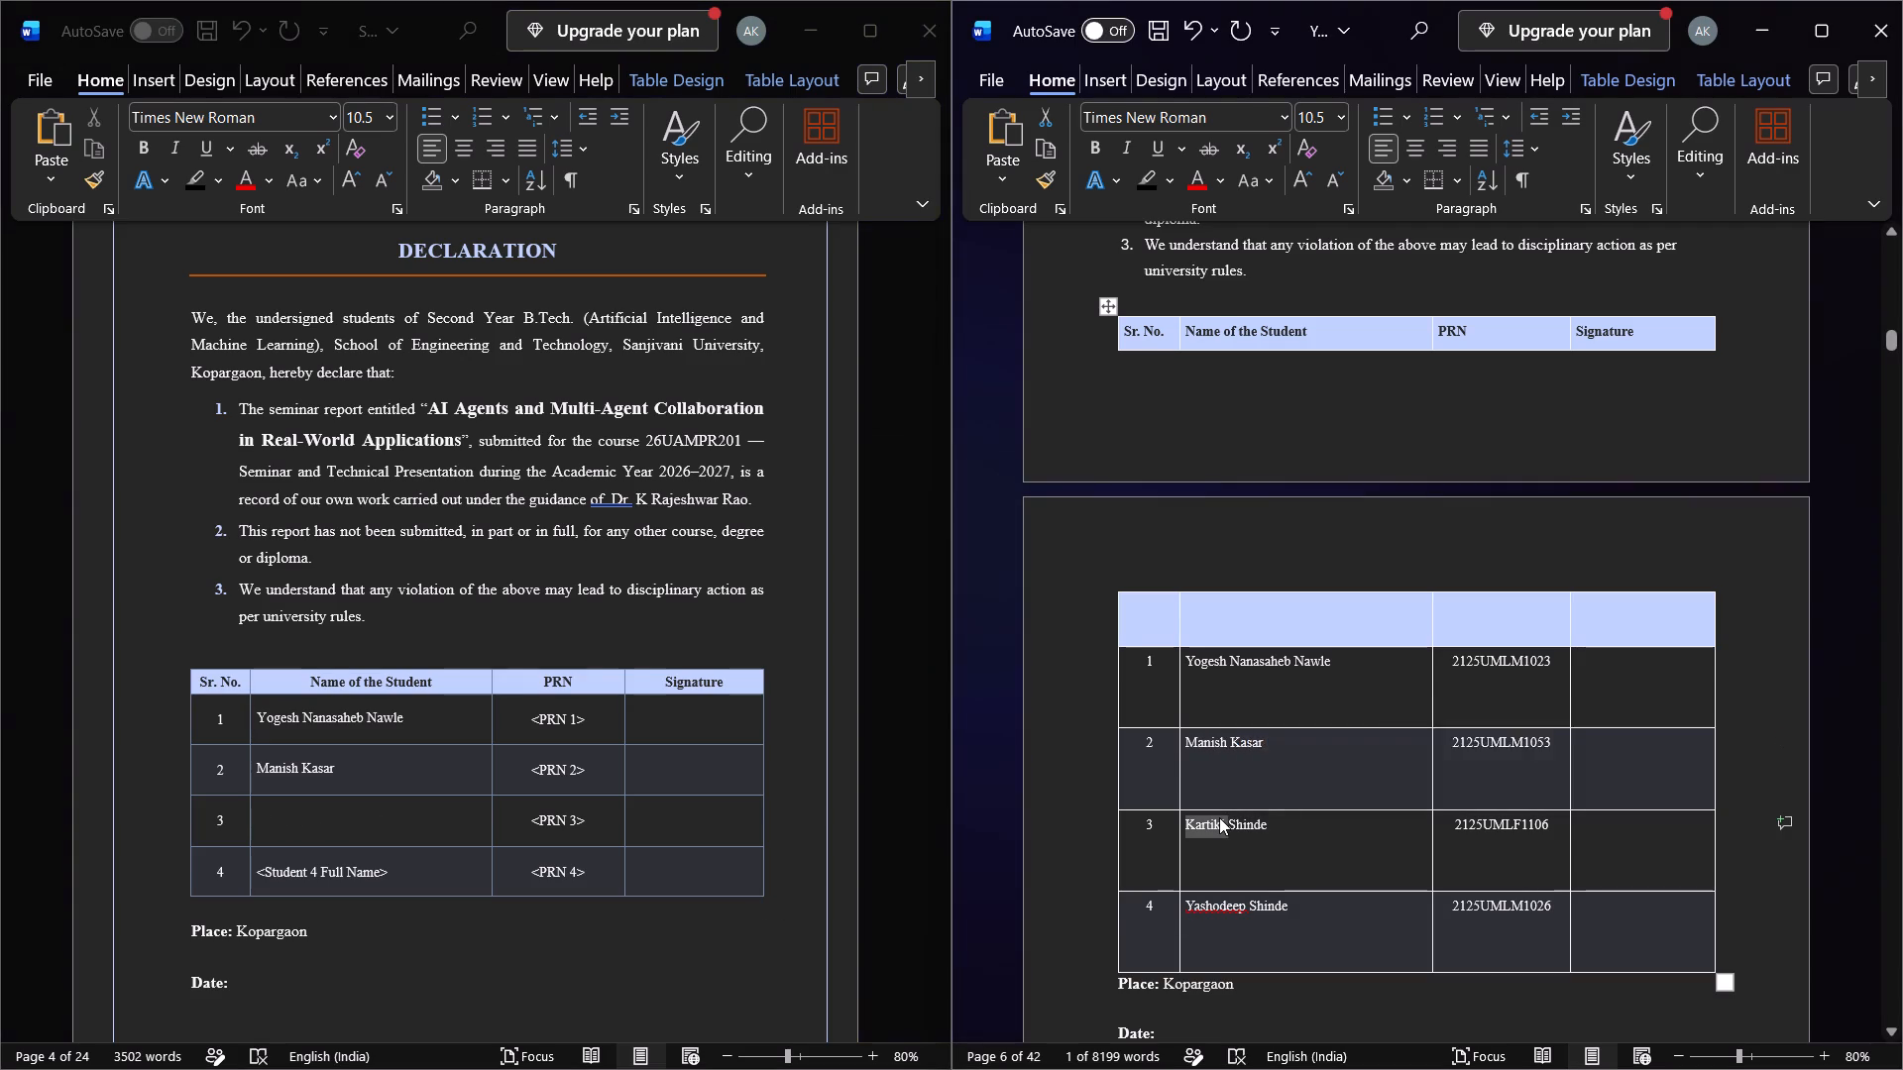
key("ctrl+c")
left_click(371, 806)
key("ctrl+v")
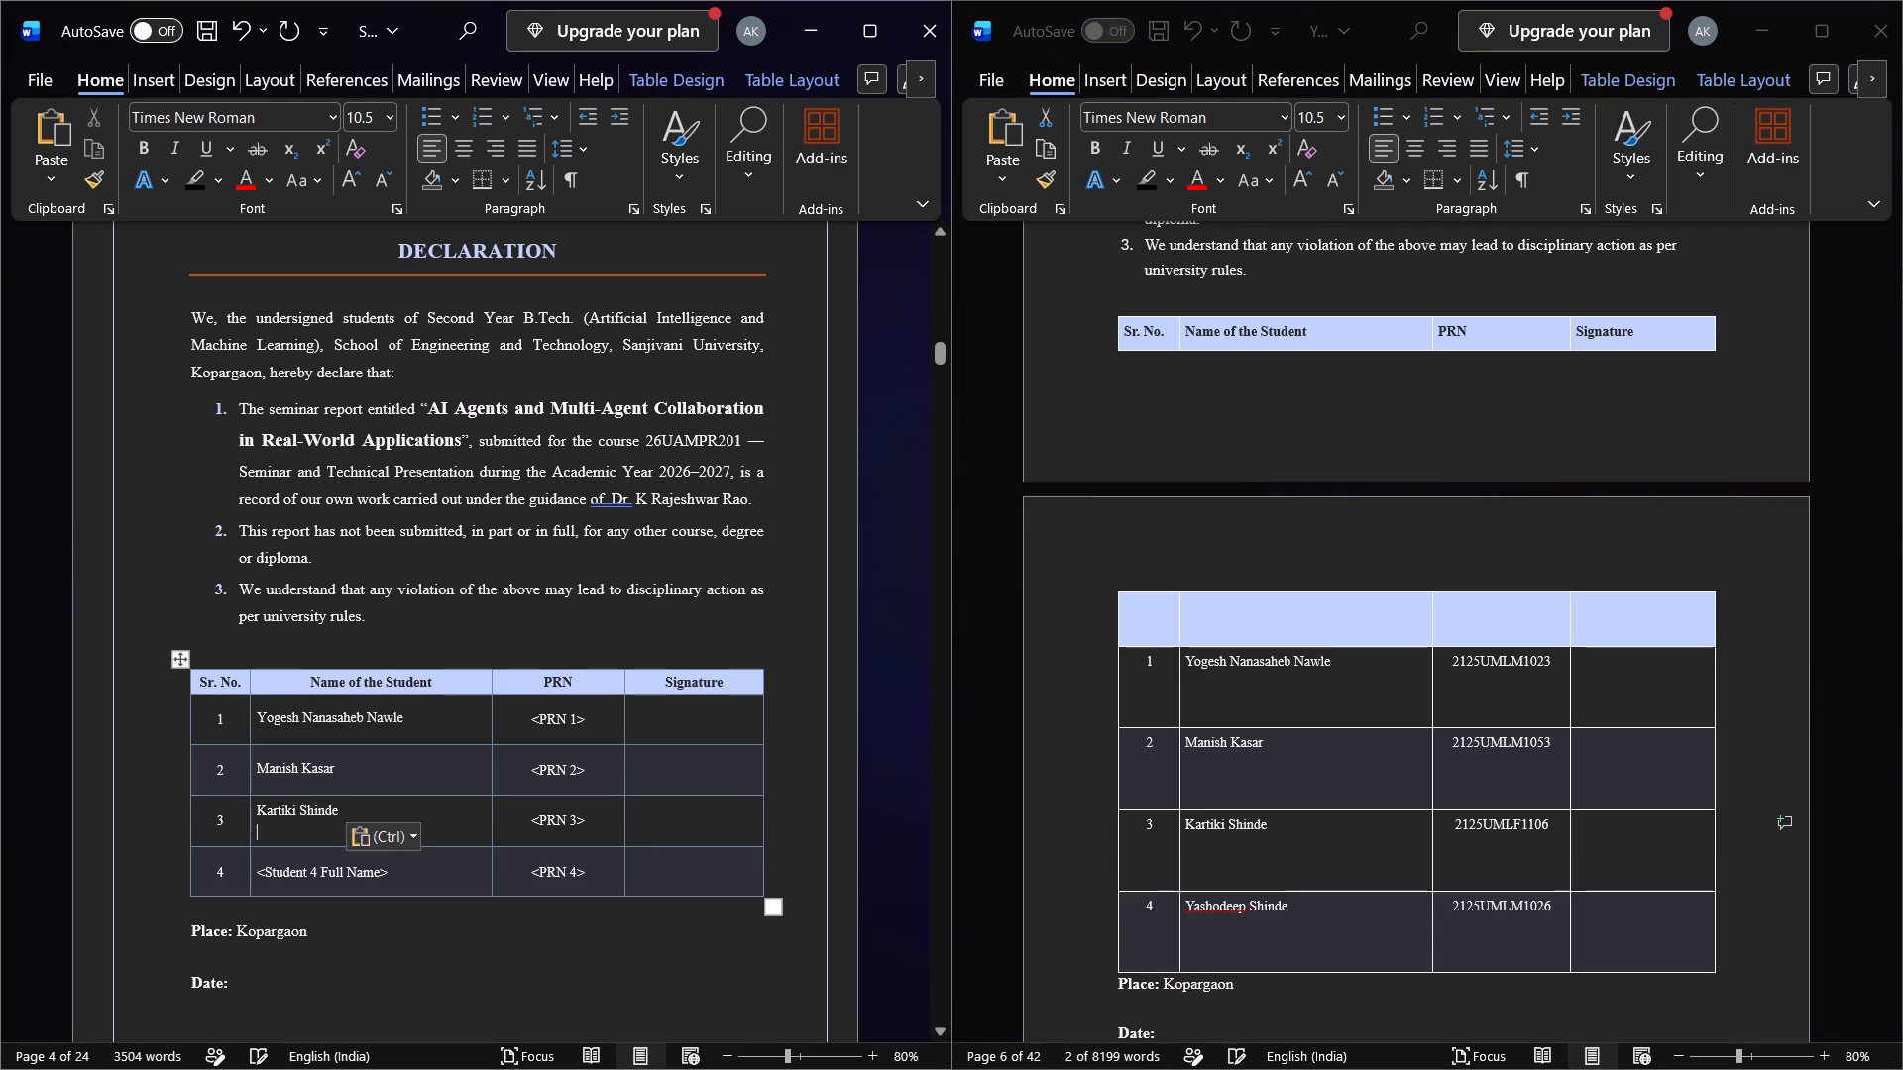
key("BackSpace")
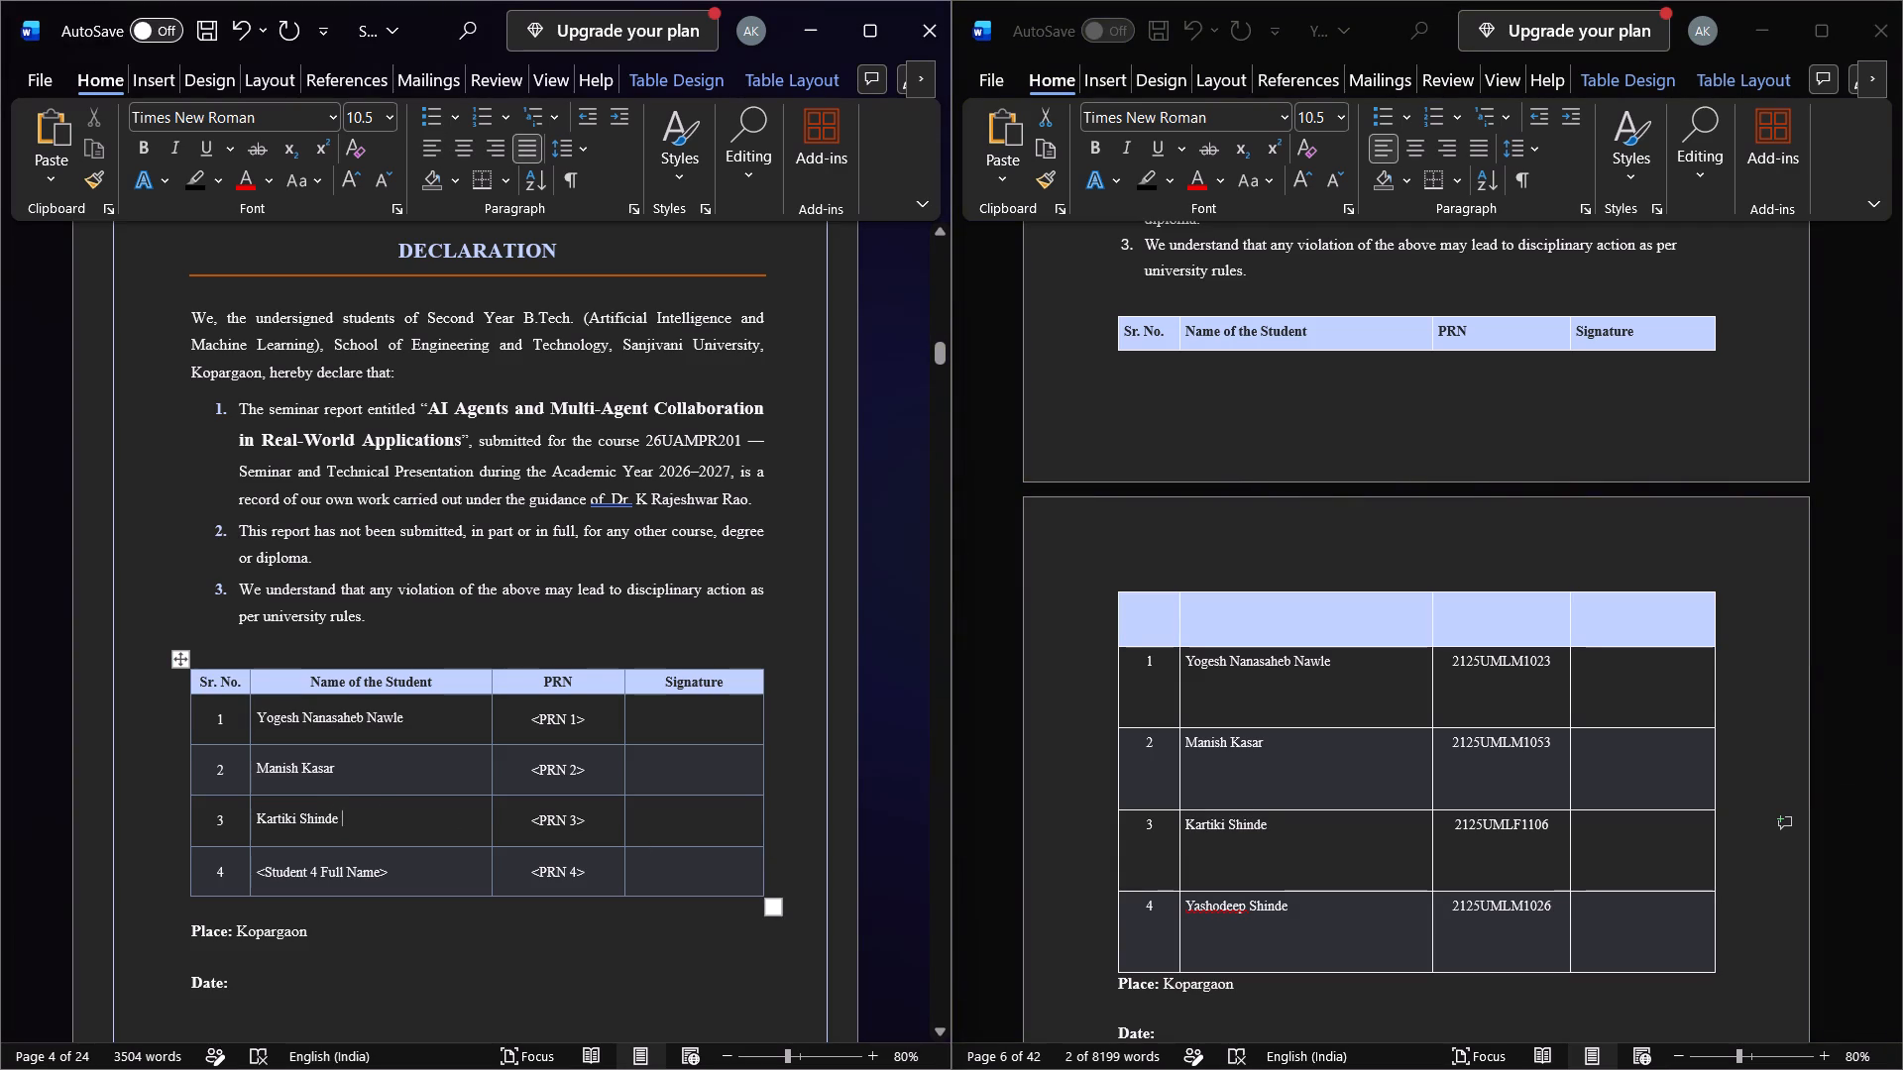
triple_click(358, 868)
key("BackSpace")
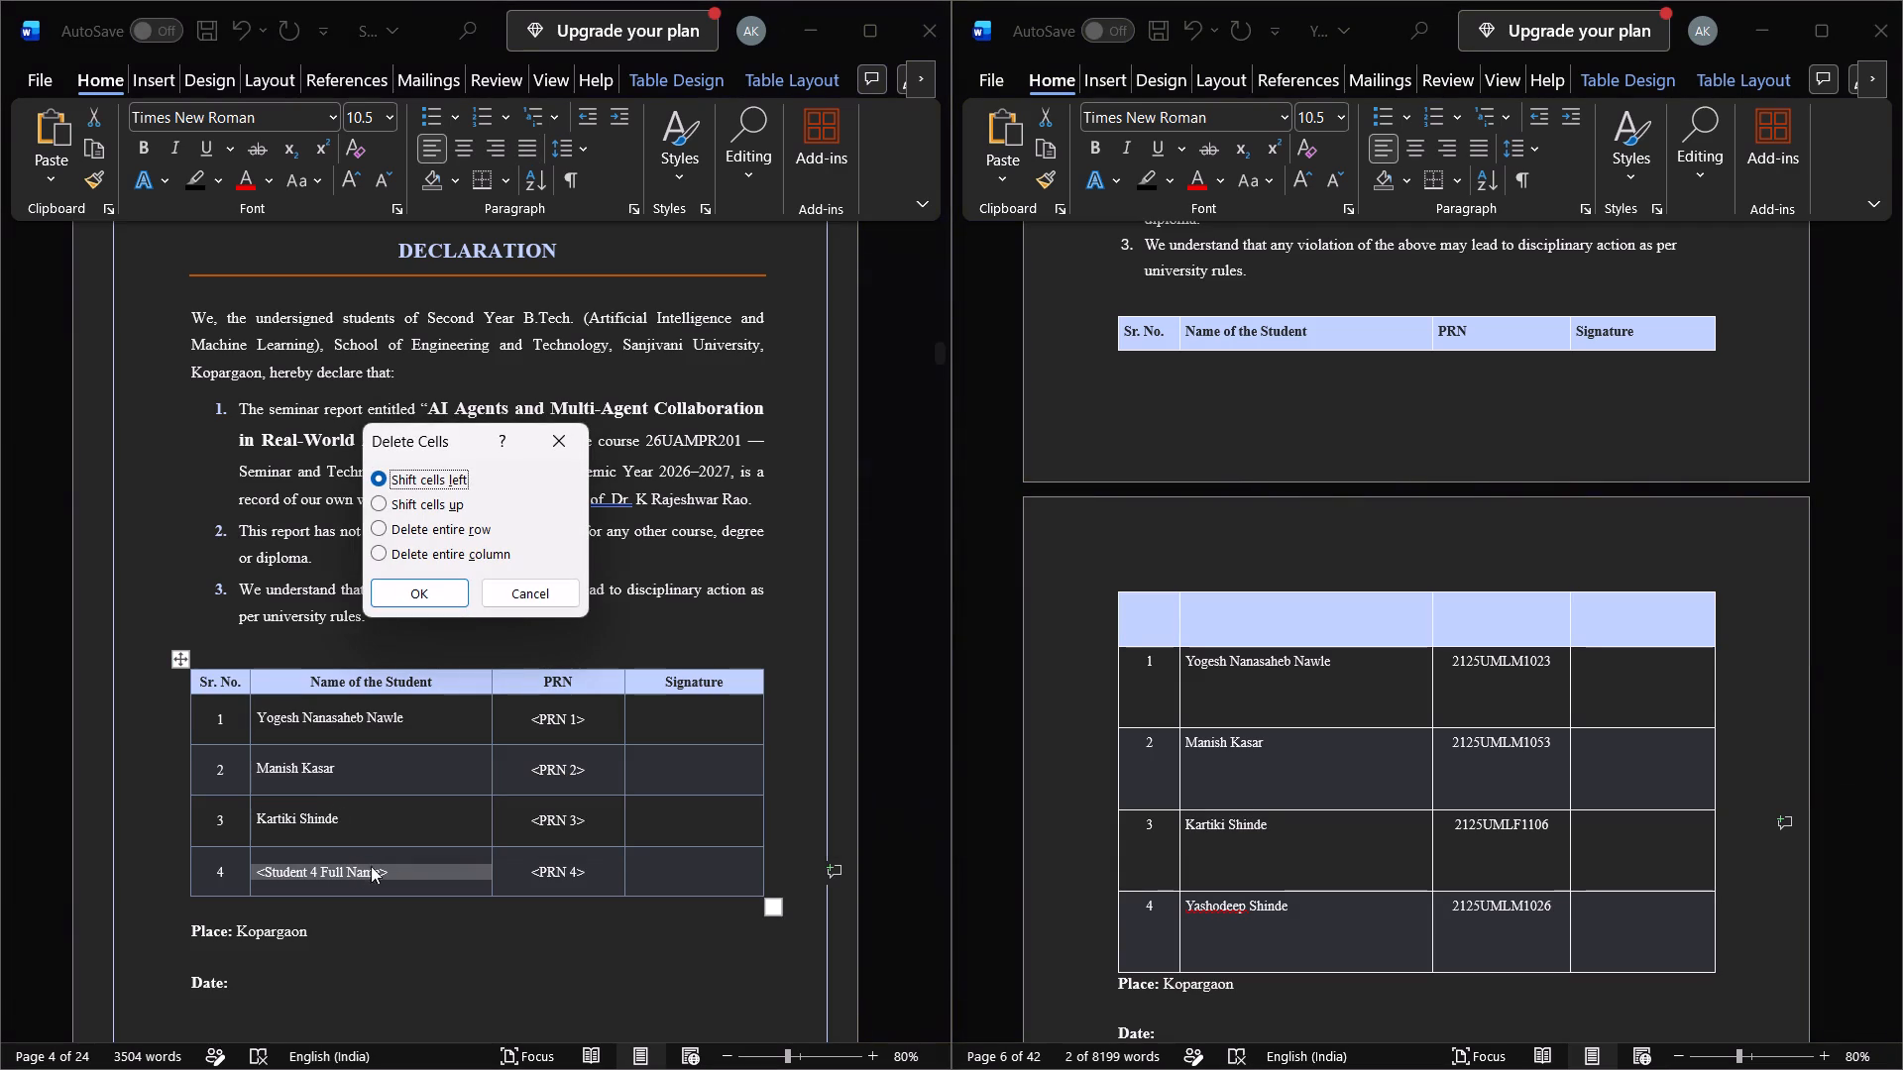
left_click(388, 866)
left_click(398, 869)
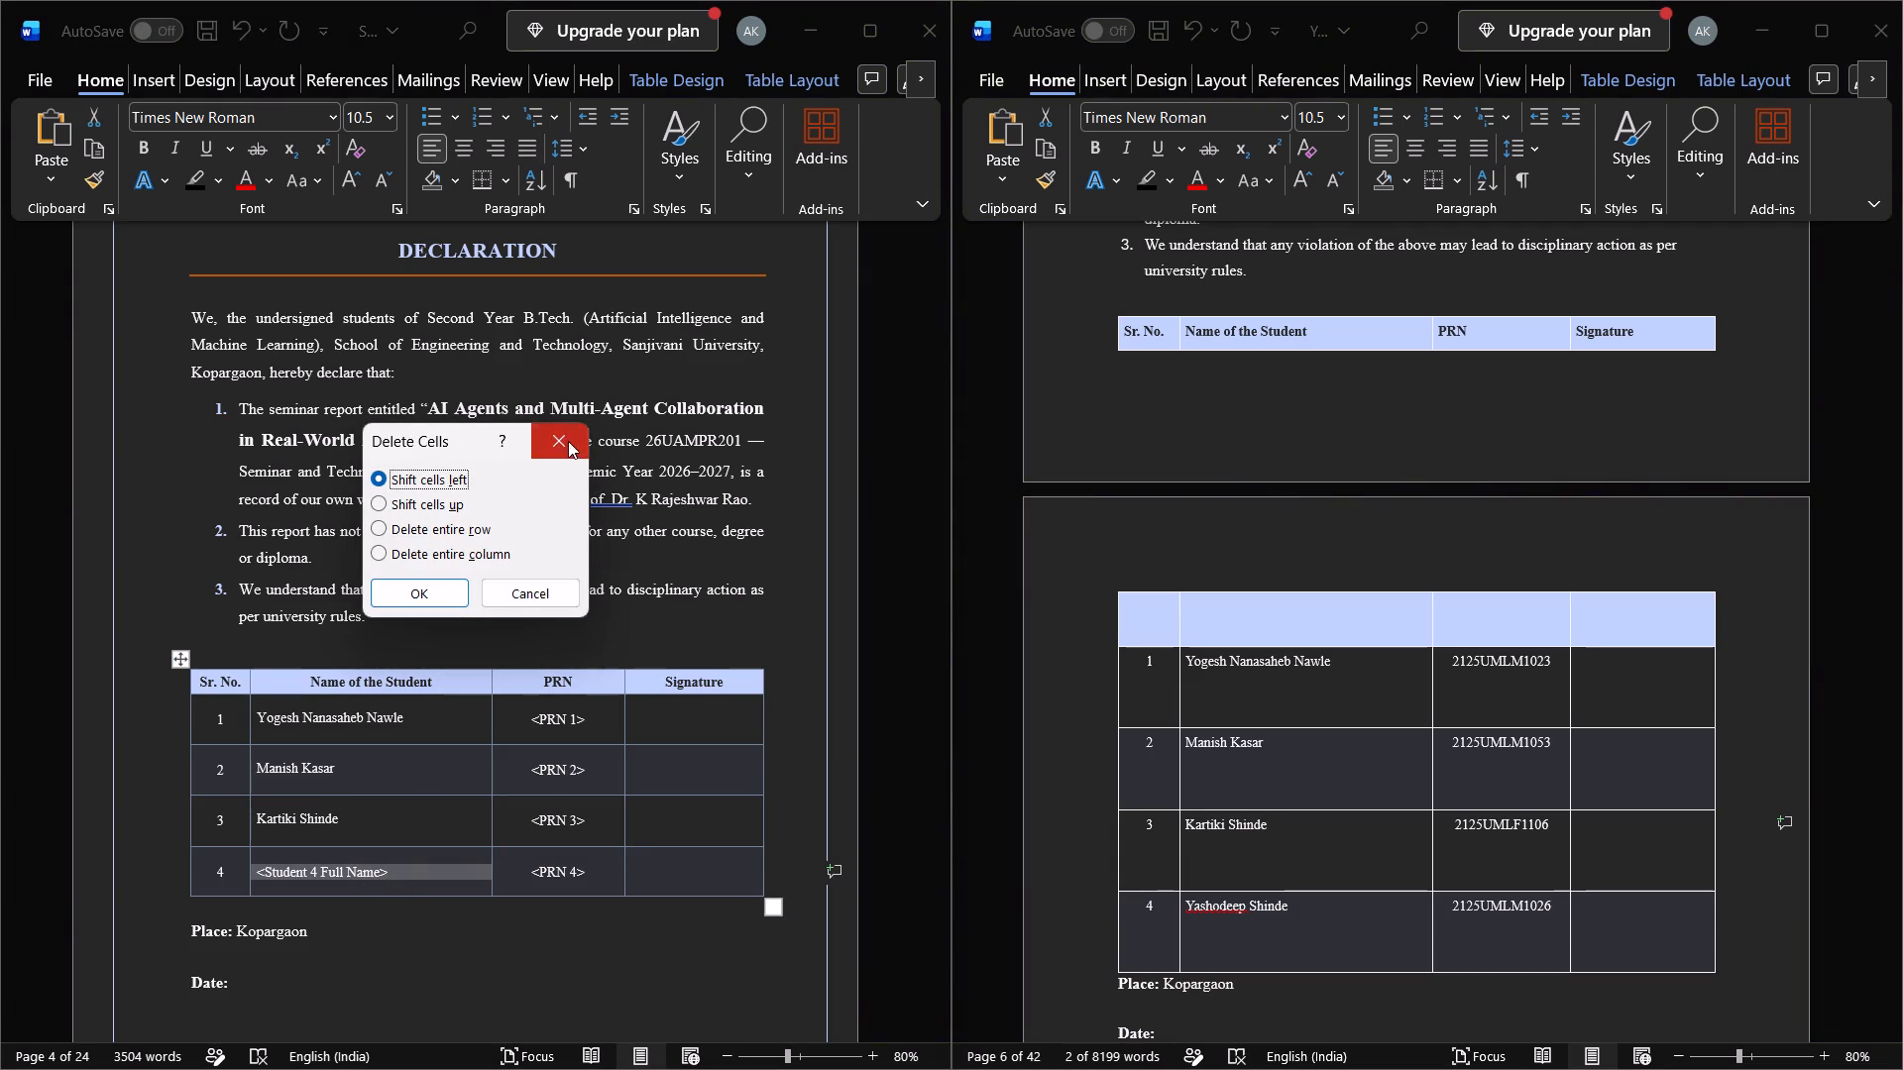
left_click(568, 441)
Clear the "<Student 4 Full Name>" placeholder text in row 4 of the Declaration's student table.
left_click(401, 861)
left_click(399, 867)
left_click_drag(395, 868, 363, 871)
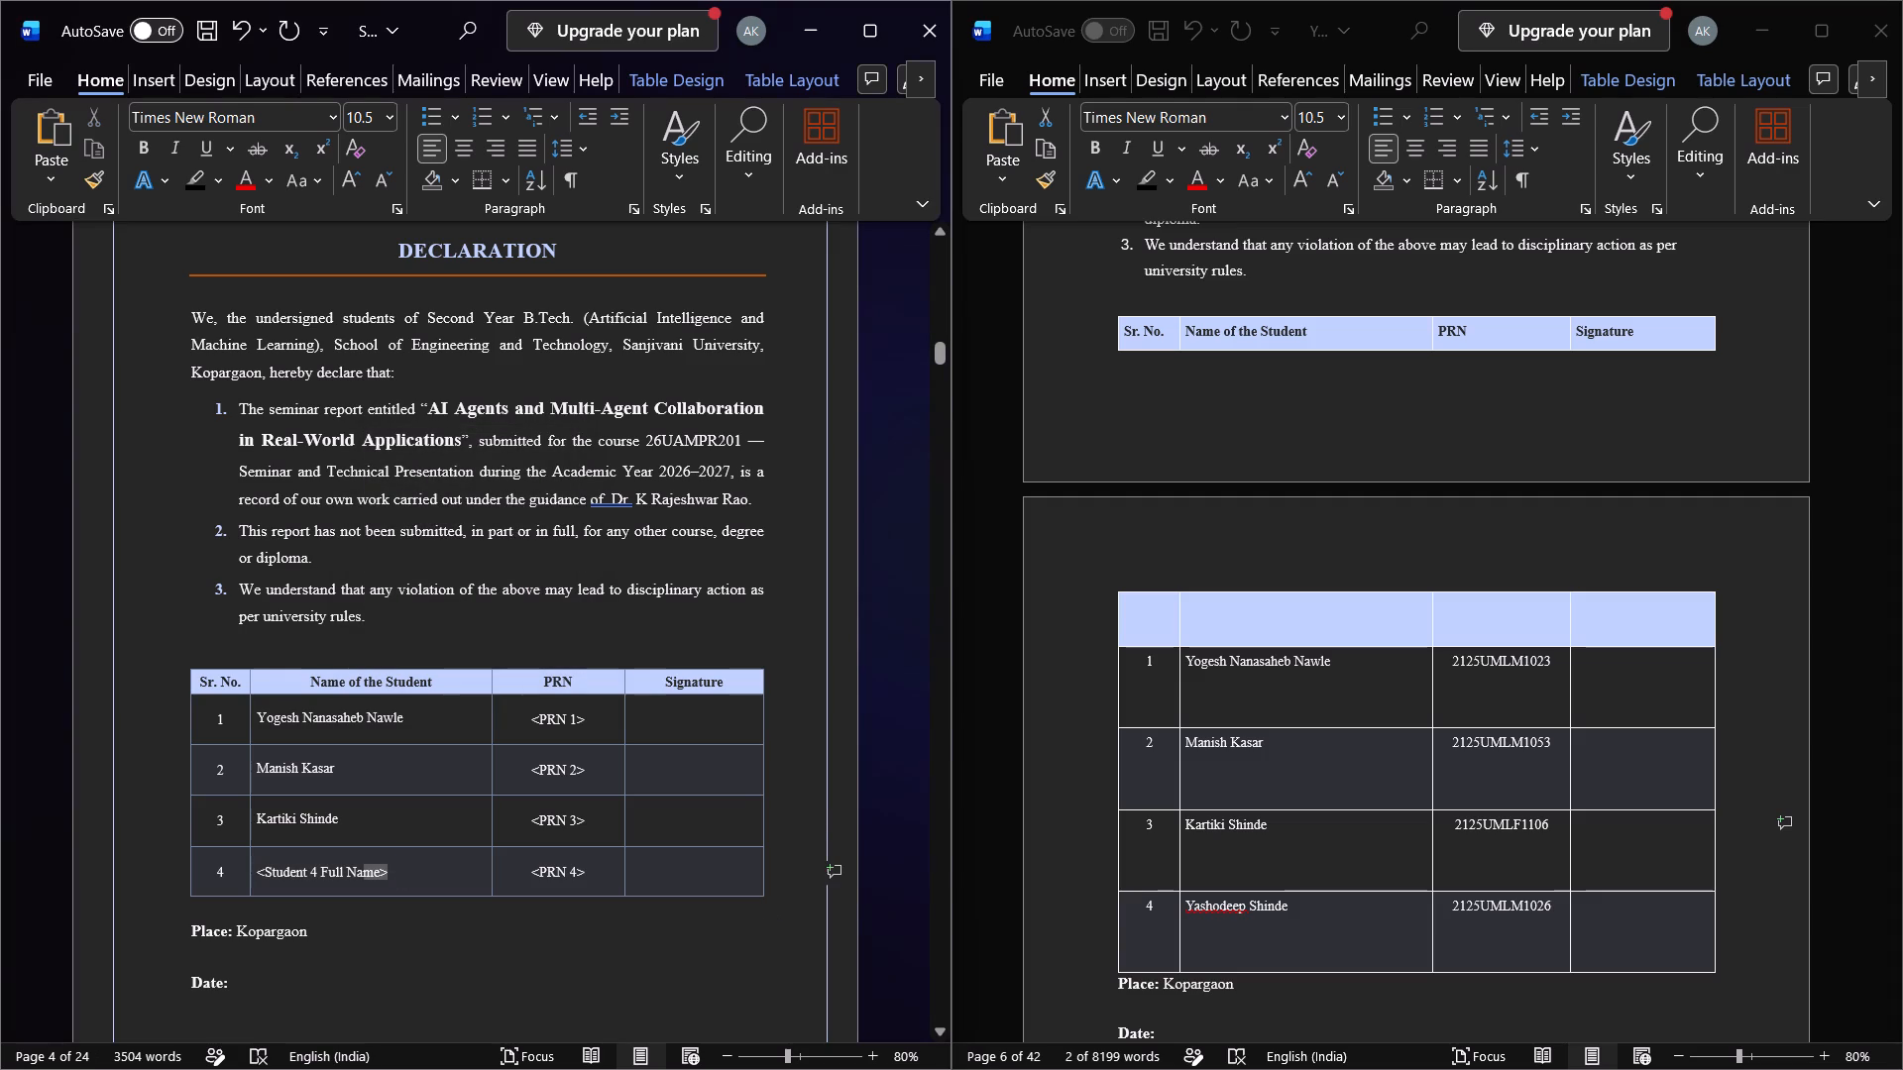
left_click_drag(363, 871, 284, 868)
key("BackSpace")
key("BackSpace")
key("BackSpace")
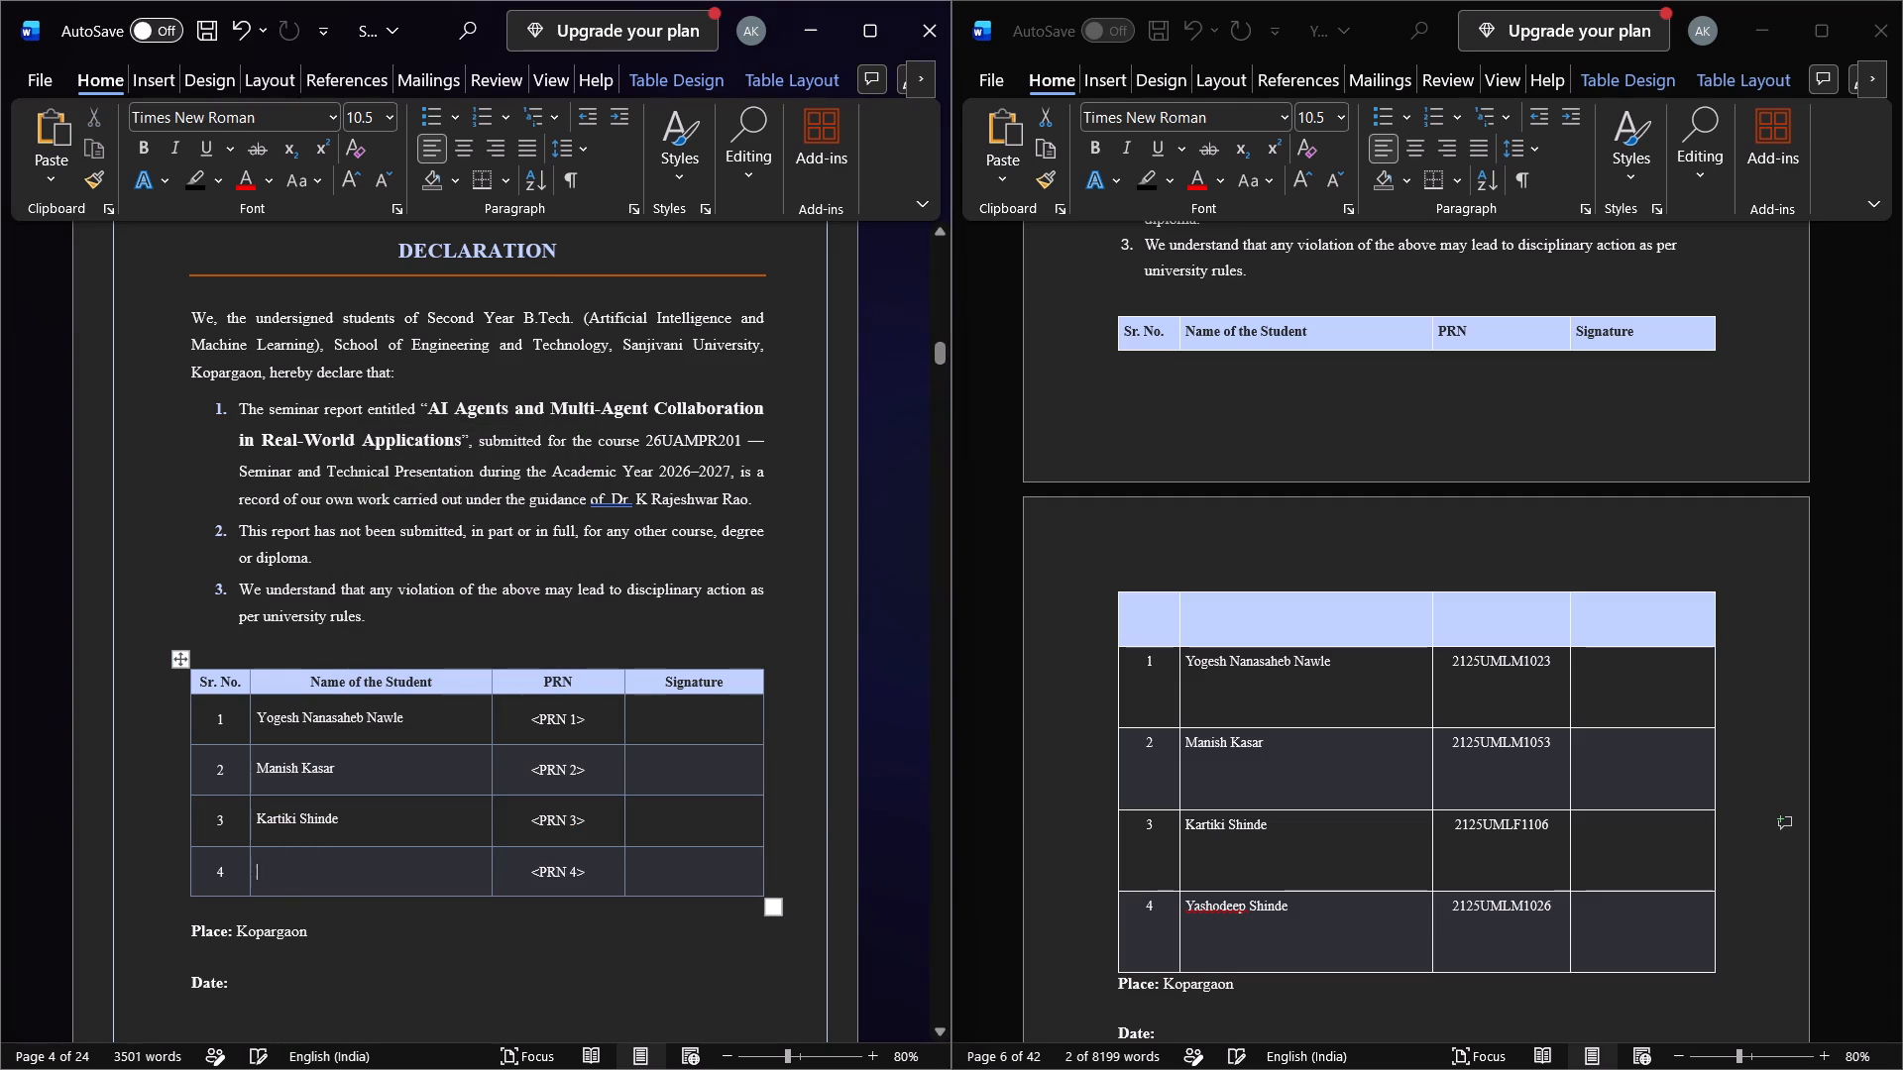
Copy the fourth student's name from the report's Declaration table into row 4 of the template's table and remove the trailing line break.
double_click(1224, 899)
double_click(1282, 899)
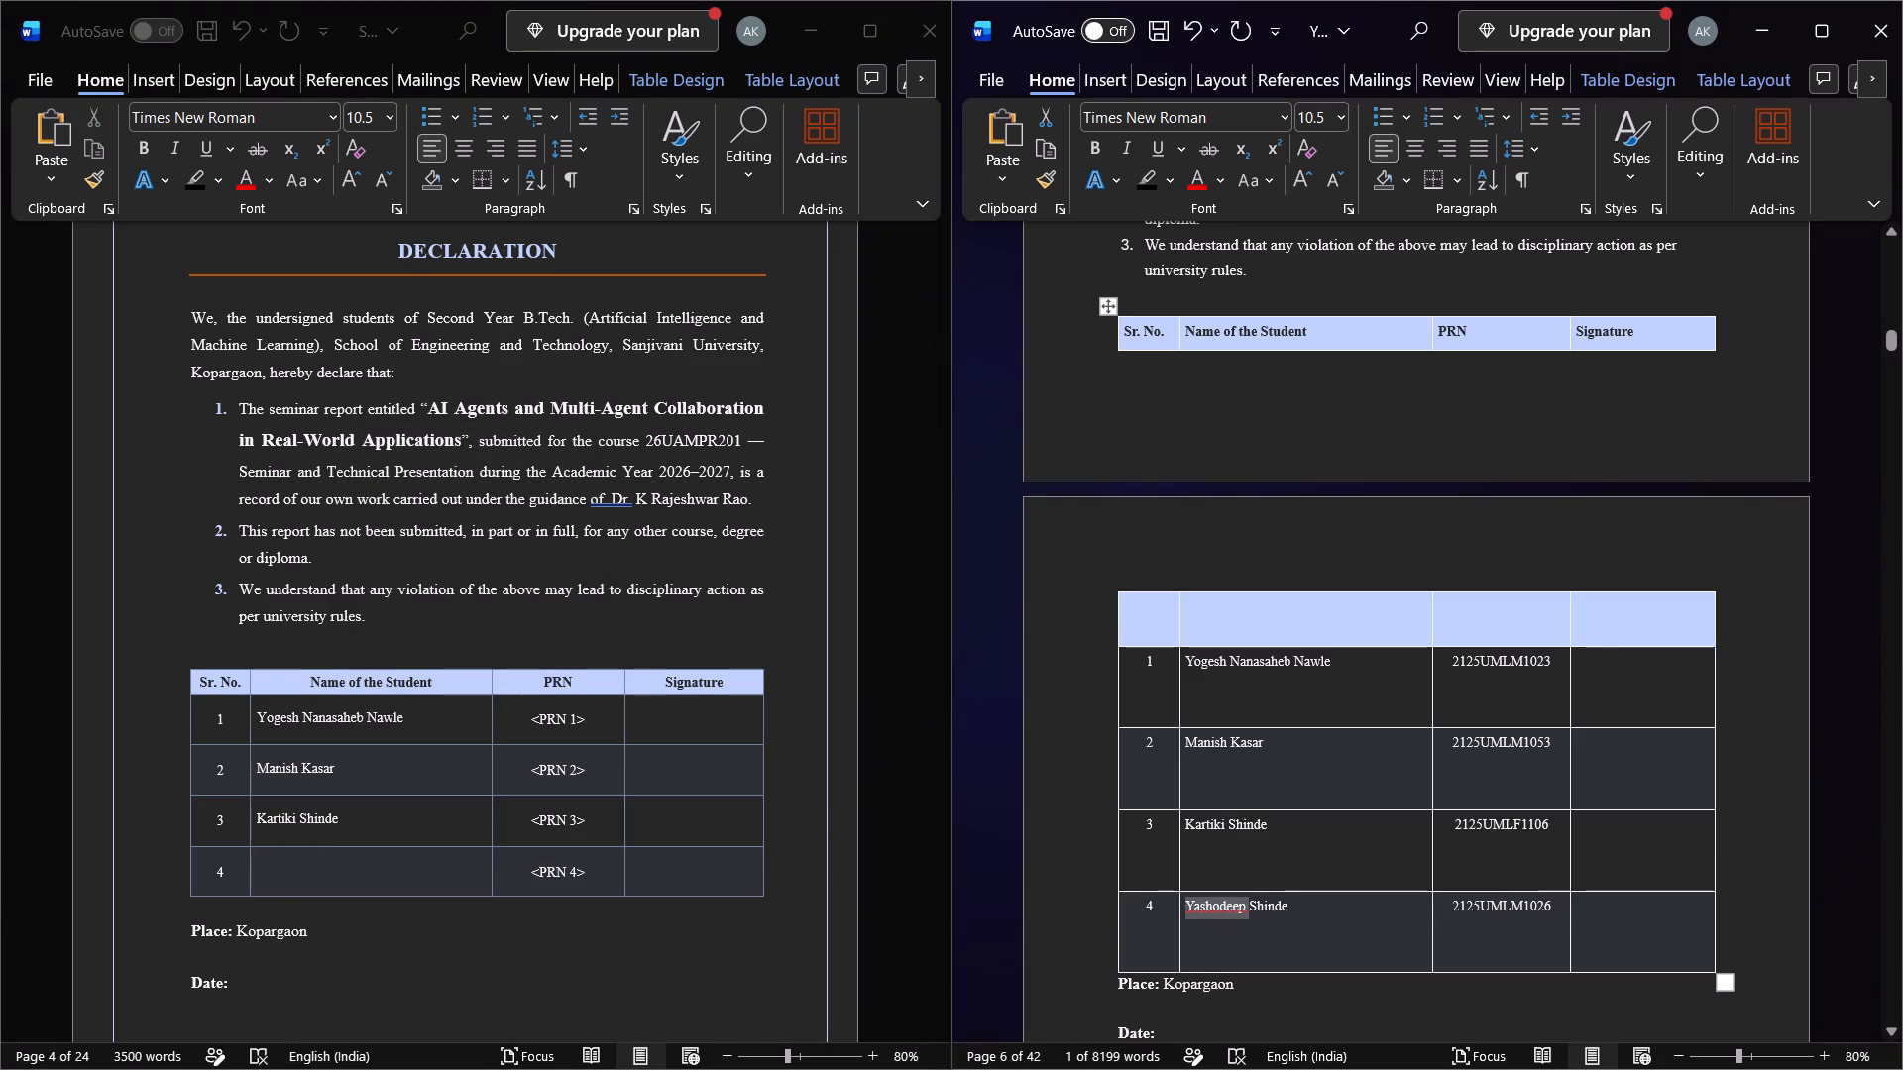
left_click(1244, 908)
left_click_drag(1188, 909, 1294, 908)
key("ctrl+c")
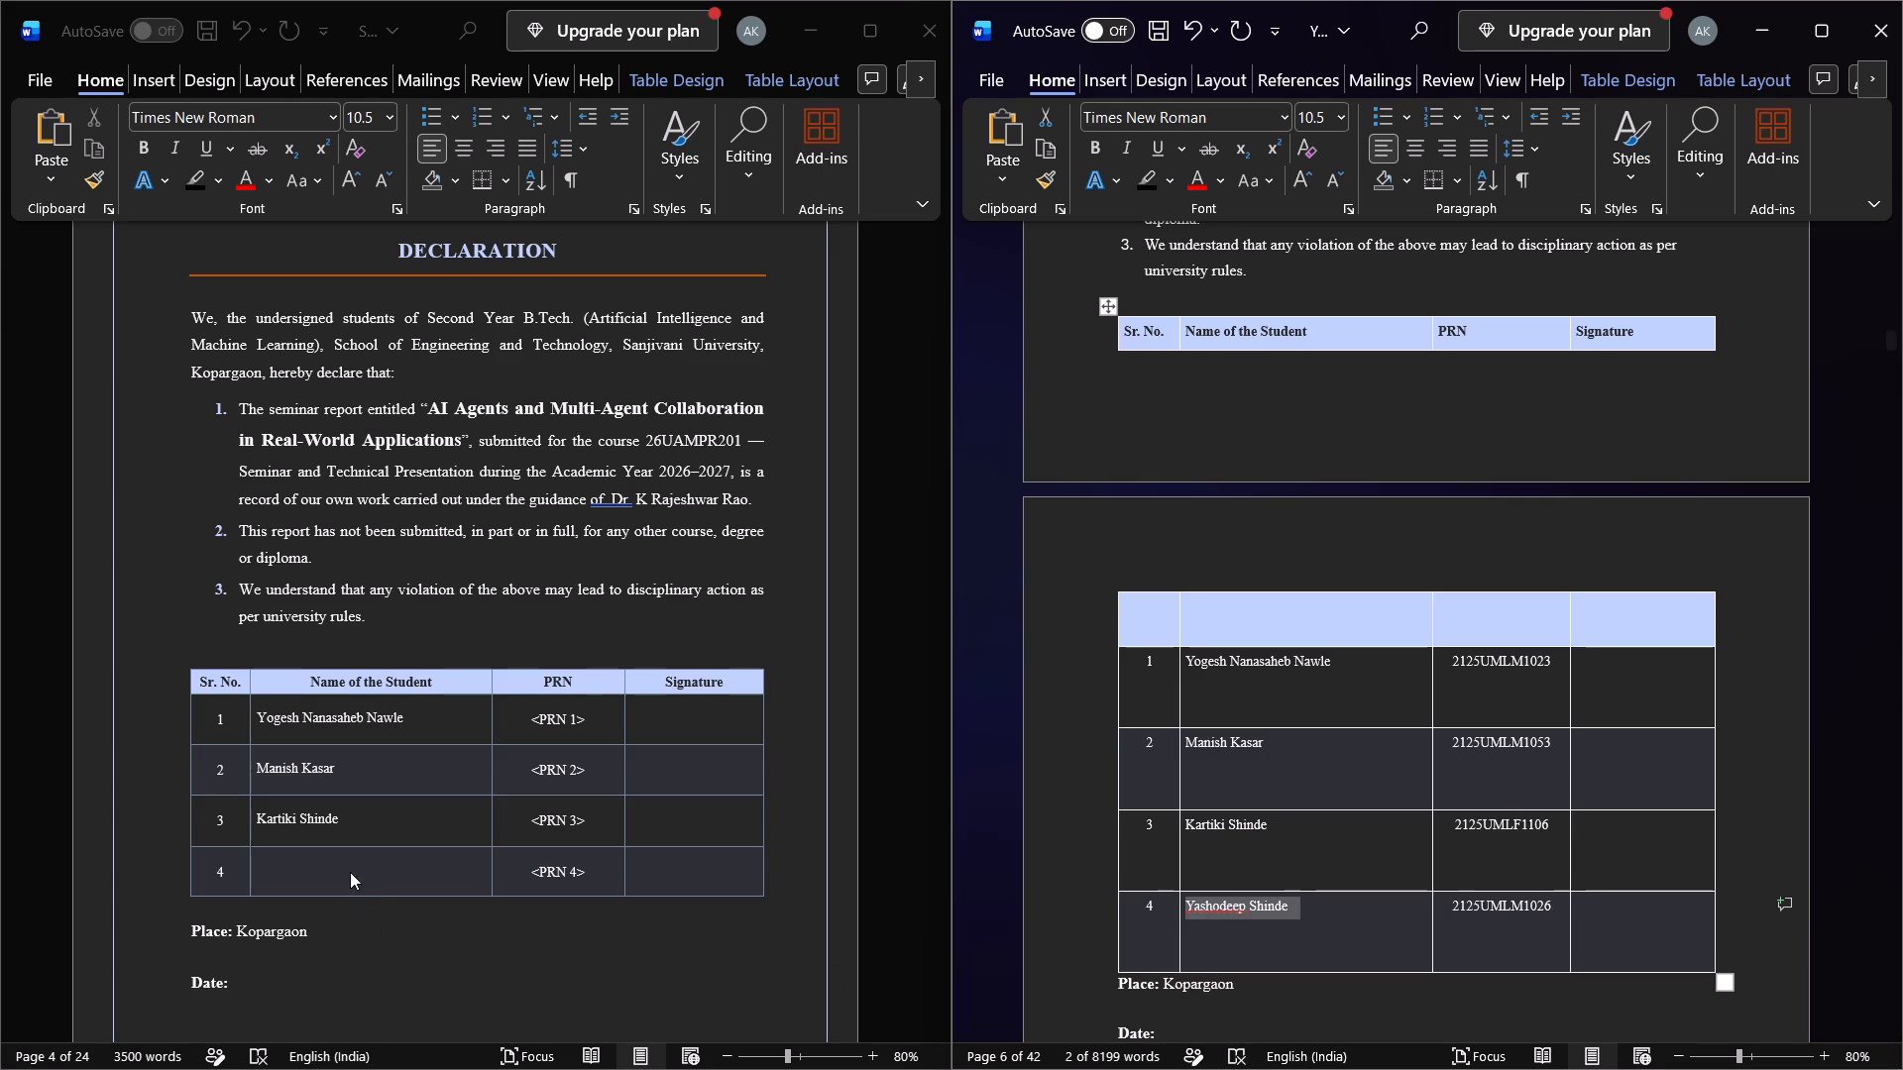
left_click(344, 855)
key("ctrl+v")
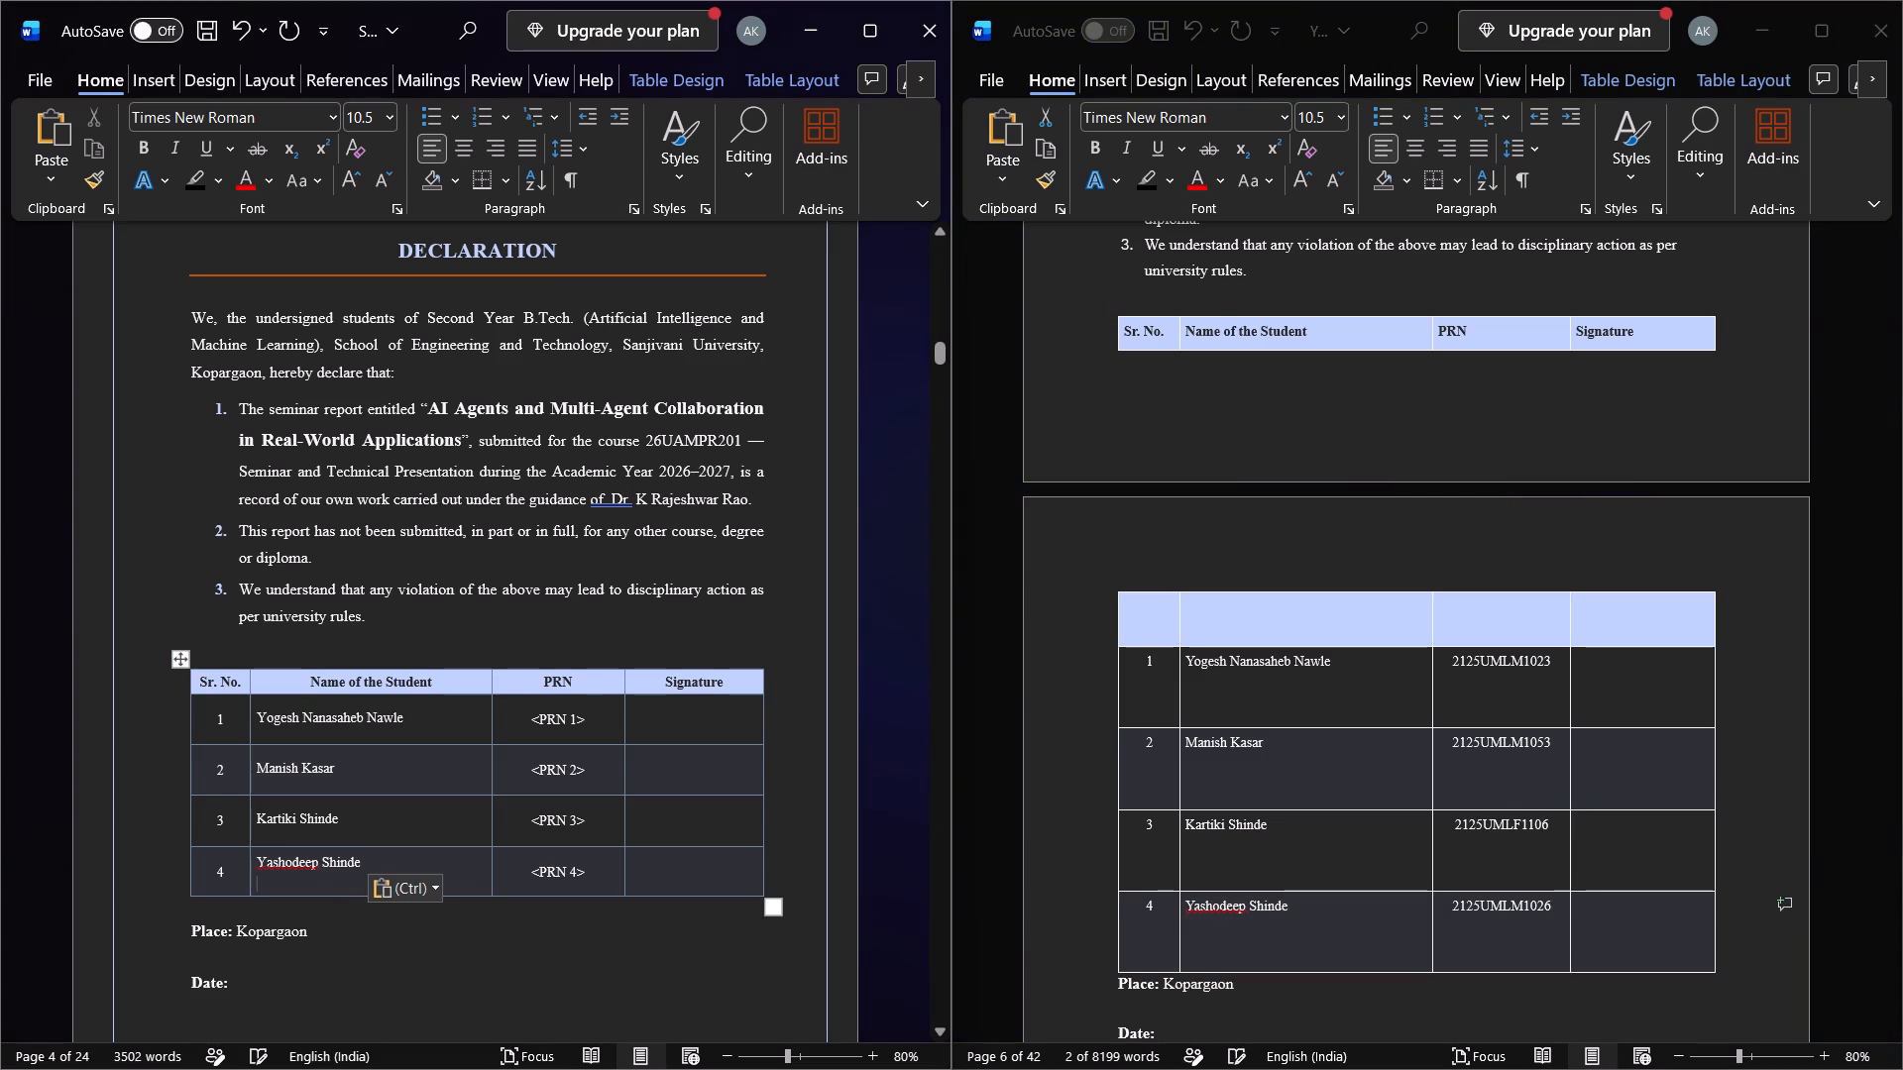
key("BackSpace")
Clear the "<PRN 1>" placeholder in the PRN column of the Declaration's student table.
scroll(615, 918, "down", 2)
double_click(560, 630)
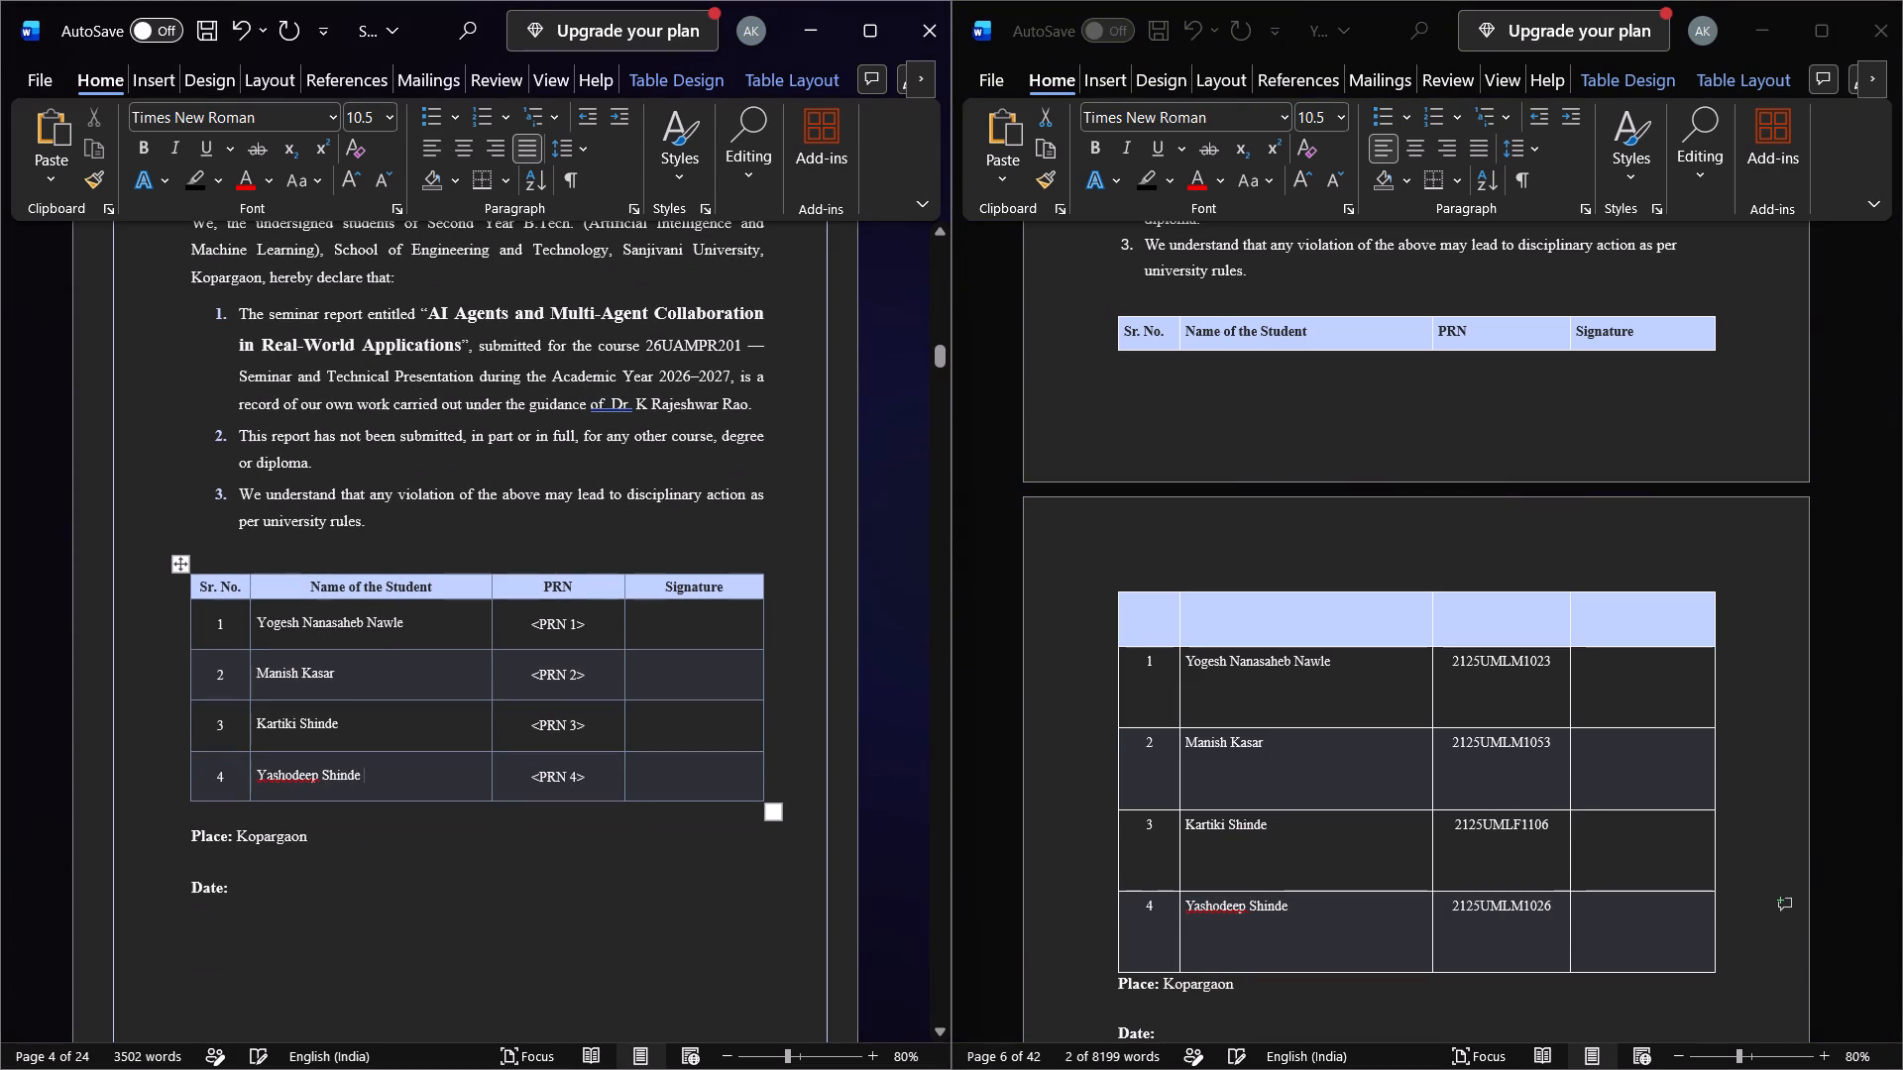
key("BackSpace")
left_click(578, 625)
key("BackSpace")
key("BackSpace")
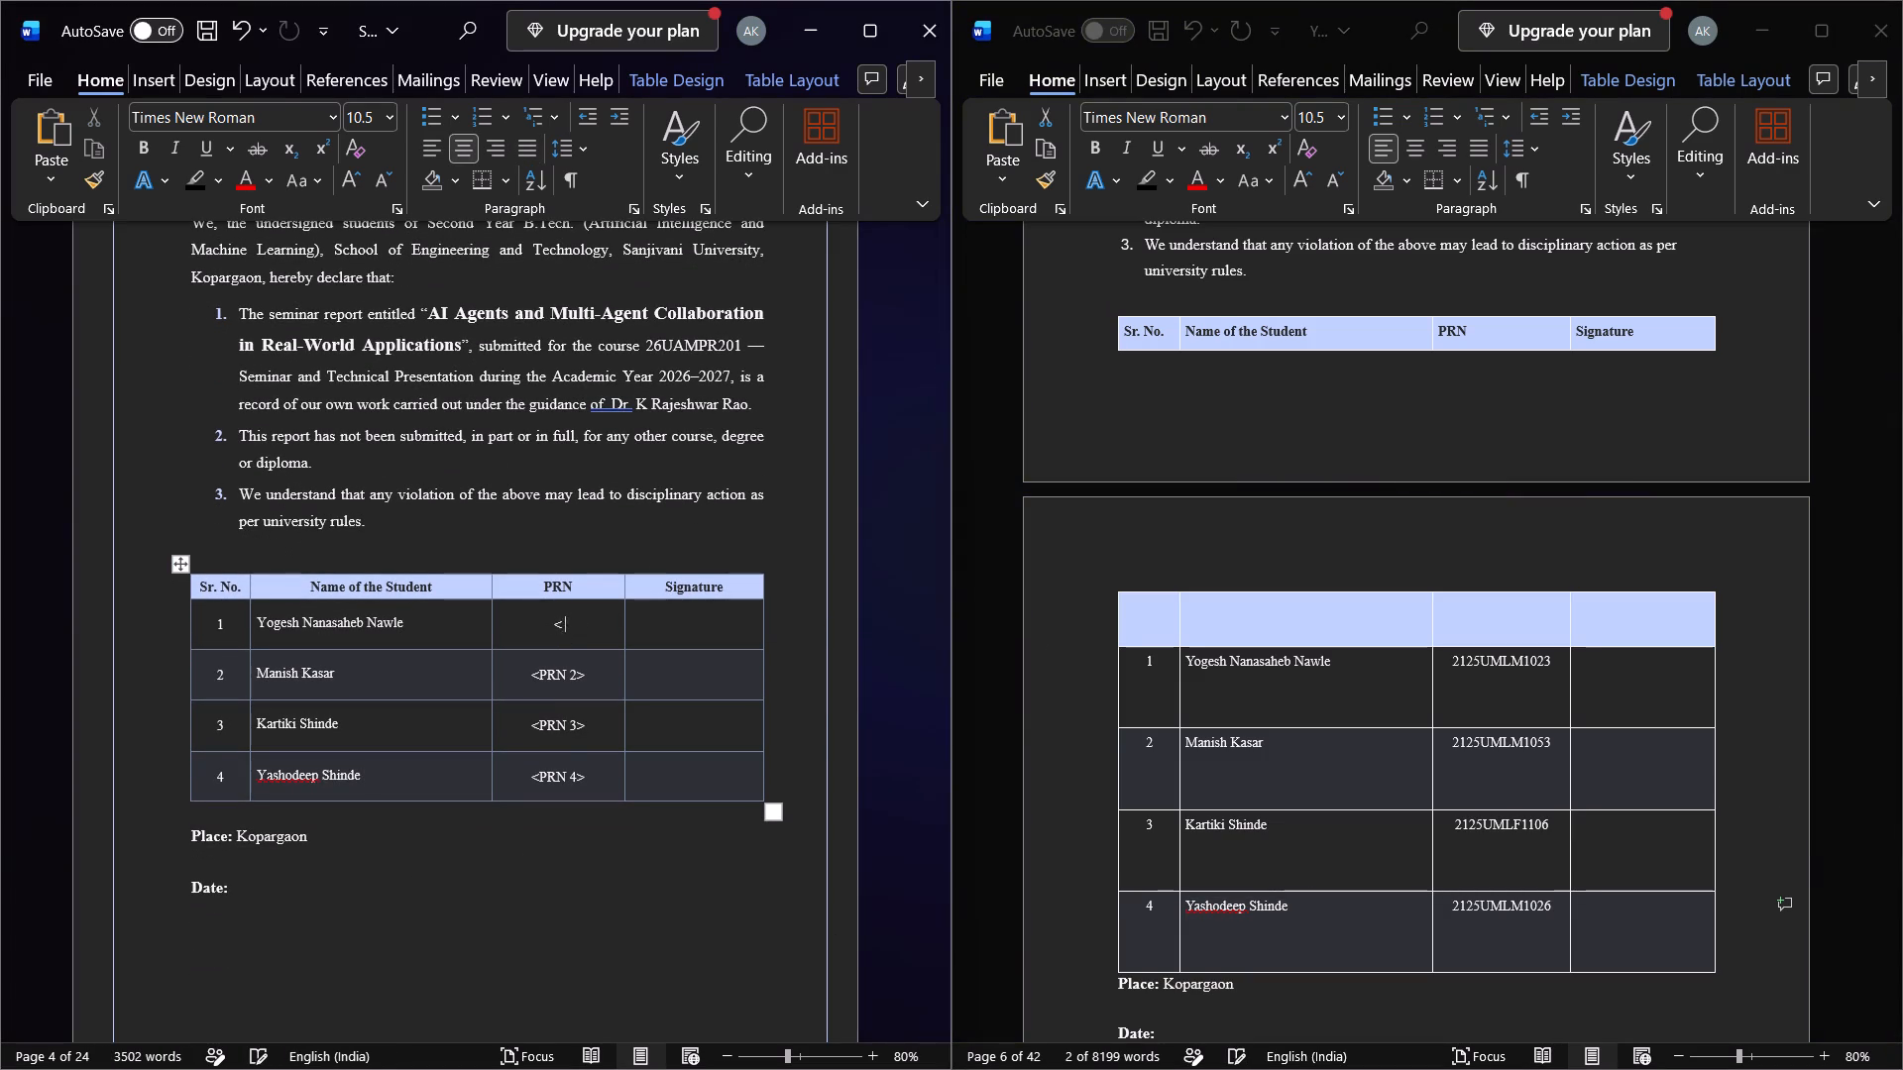
key("BackSpace")
key("BackSpace")
Clear the "<PRN 2>" placeholder in row 2 of the Declaration's student table.
left_click(567, 677)
key("BackSpace")
key("BackSpace")
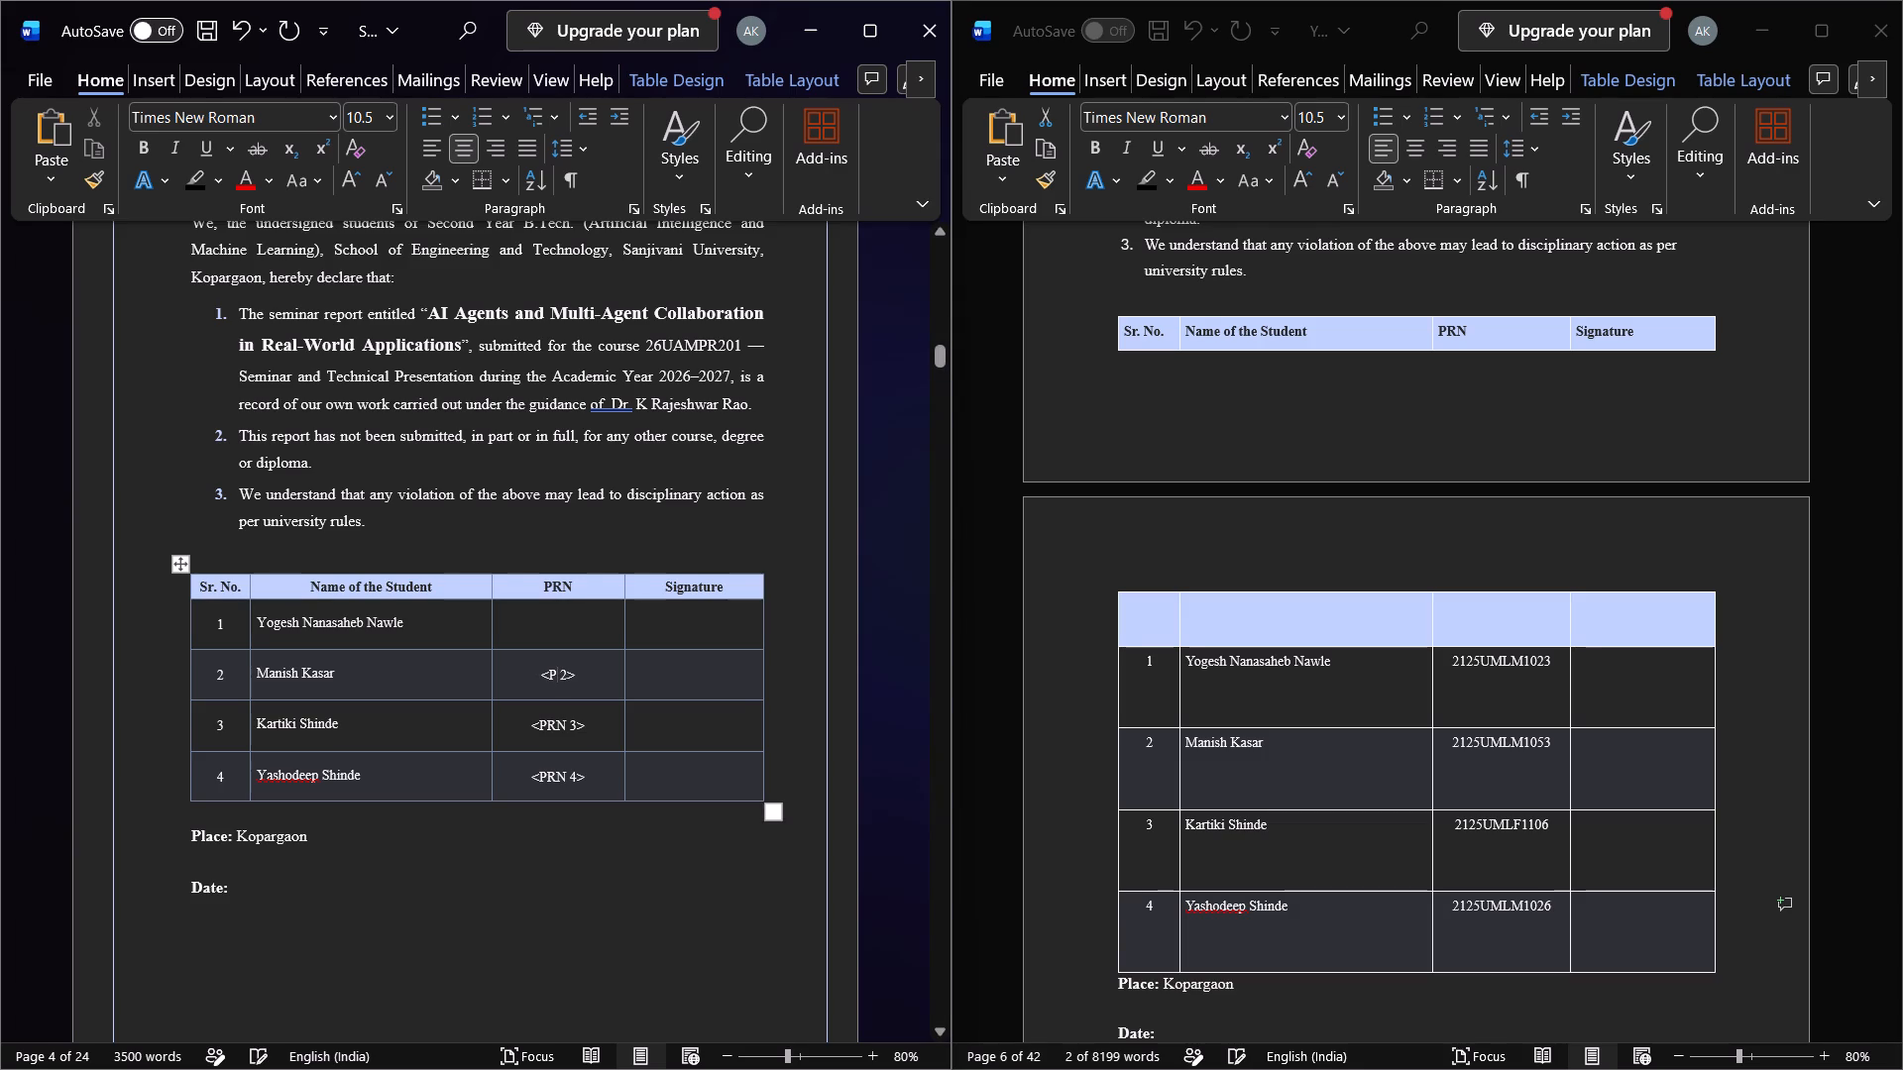
left_click(599, 677)
key("BackSpace")
key("BackSpace")
key("BackSpace")
key("BackSpace")
key("BackSpace")
Clear the "<PRN 3>" placeholder in row 3 of the Declaration's student table.
left_click(576, 719)
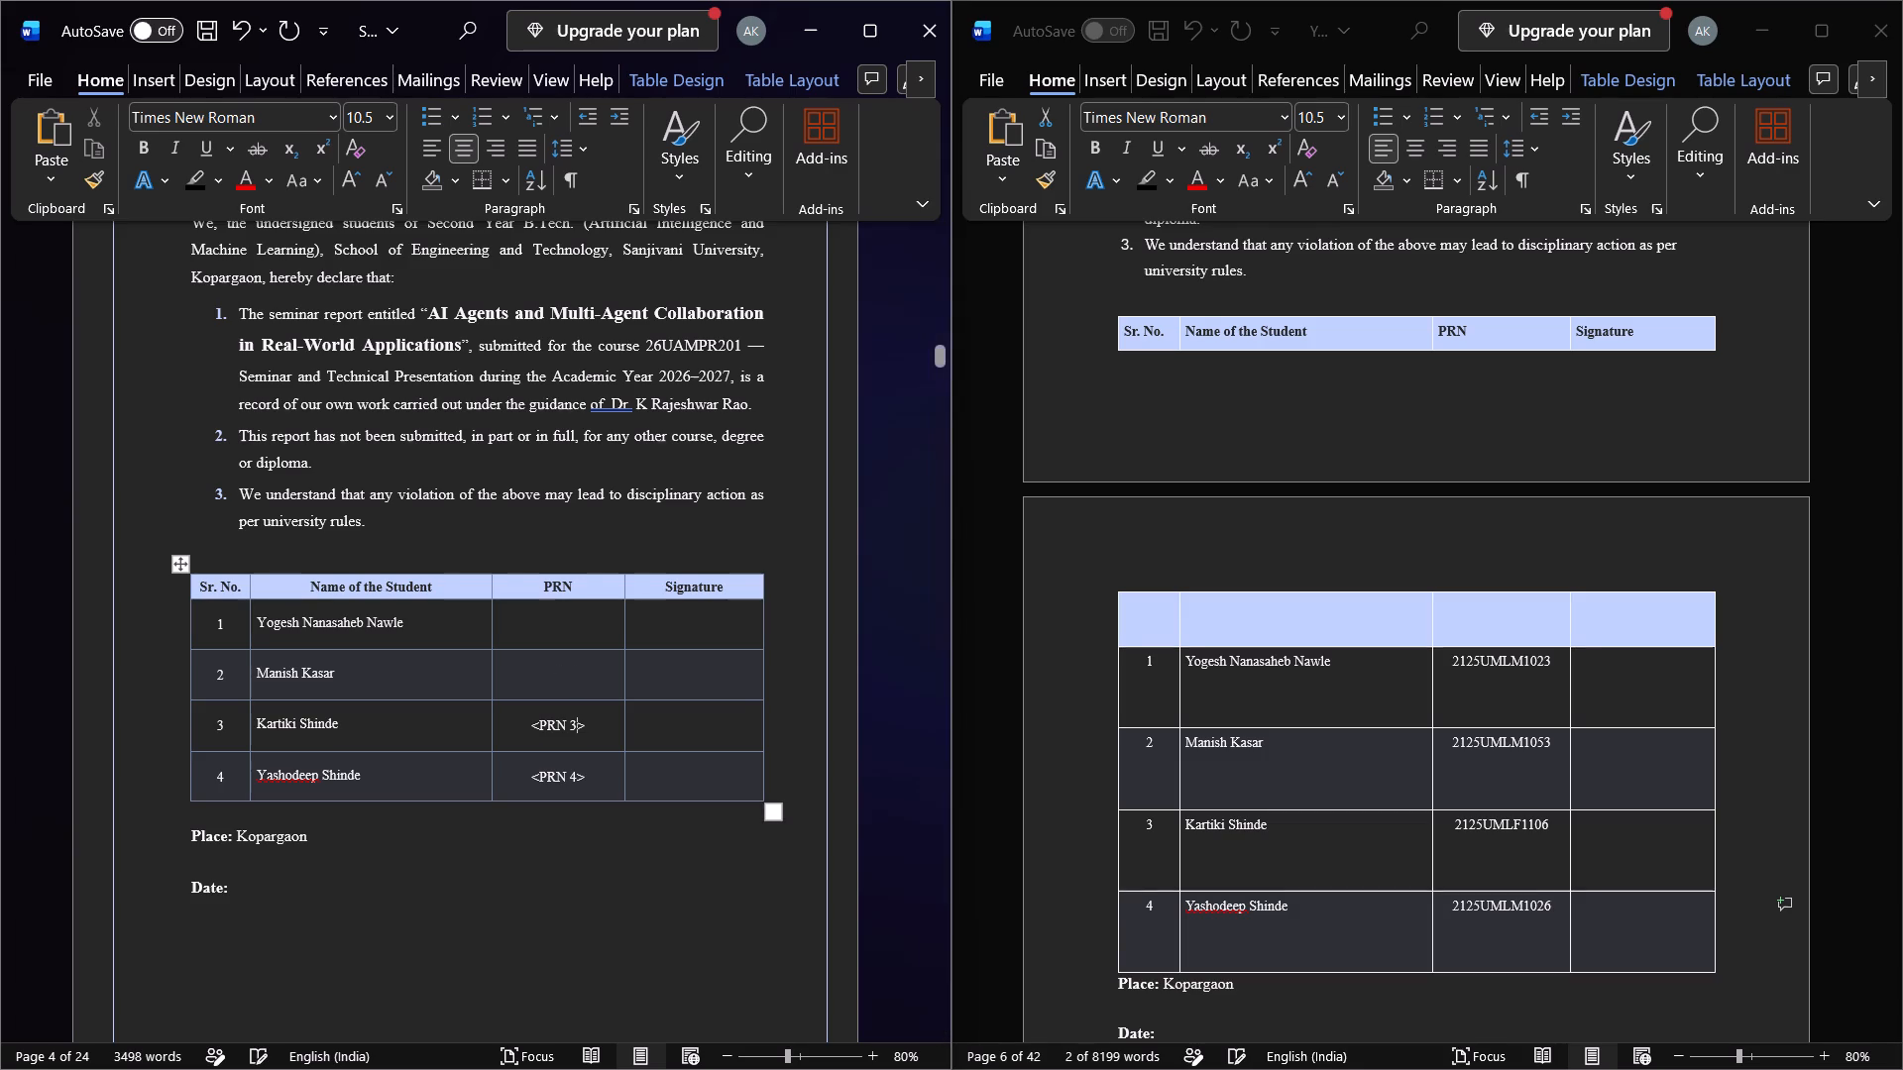
key("BackSpace")
key("BackSpace")
left_click(598, 727)
key("BackSpace")
key("BackSpace")
key("BackSpace")
key("BackSpace")
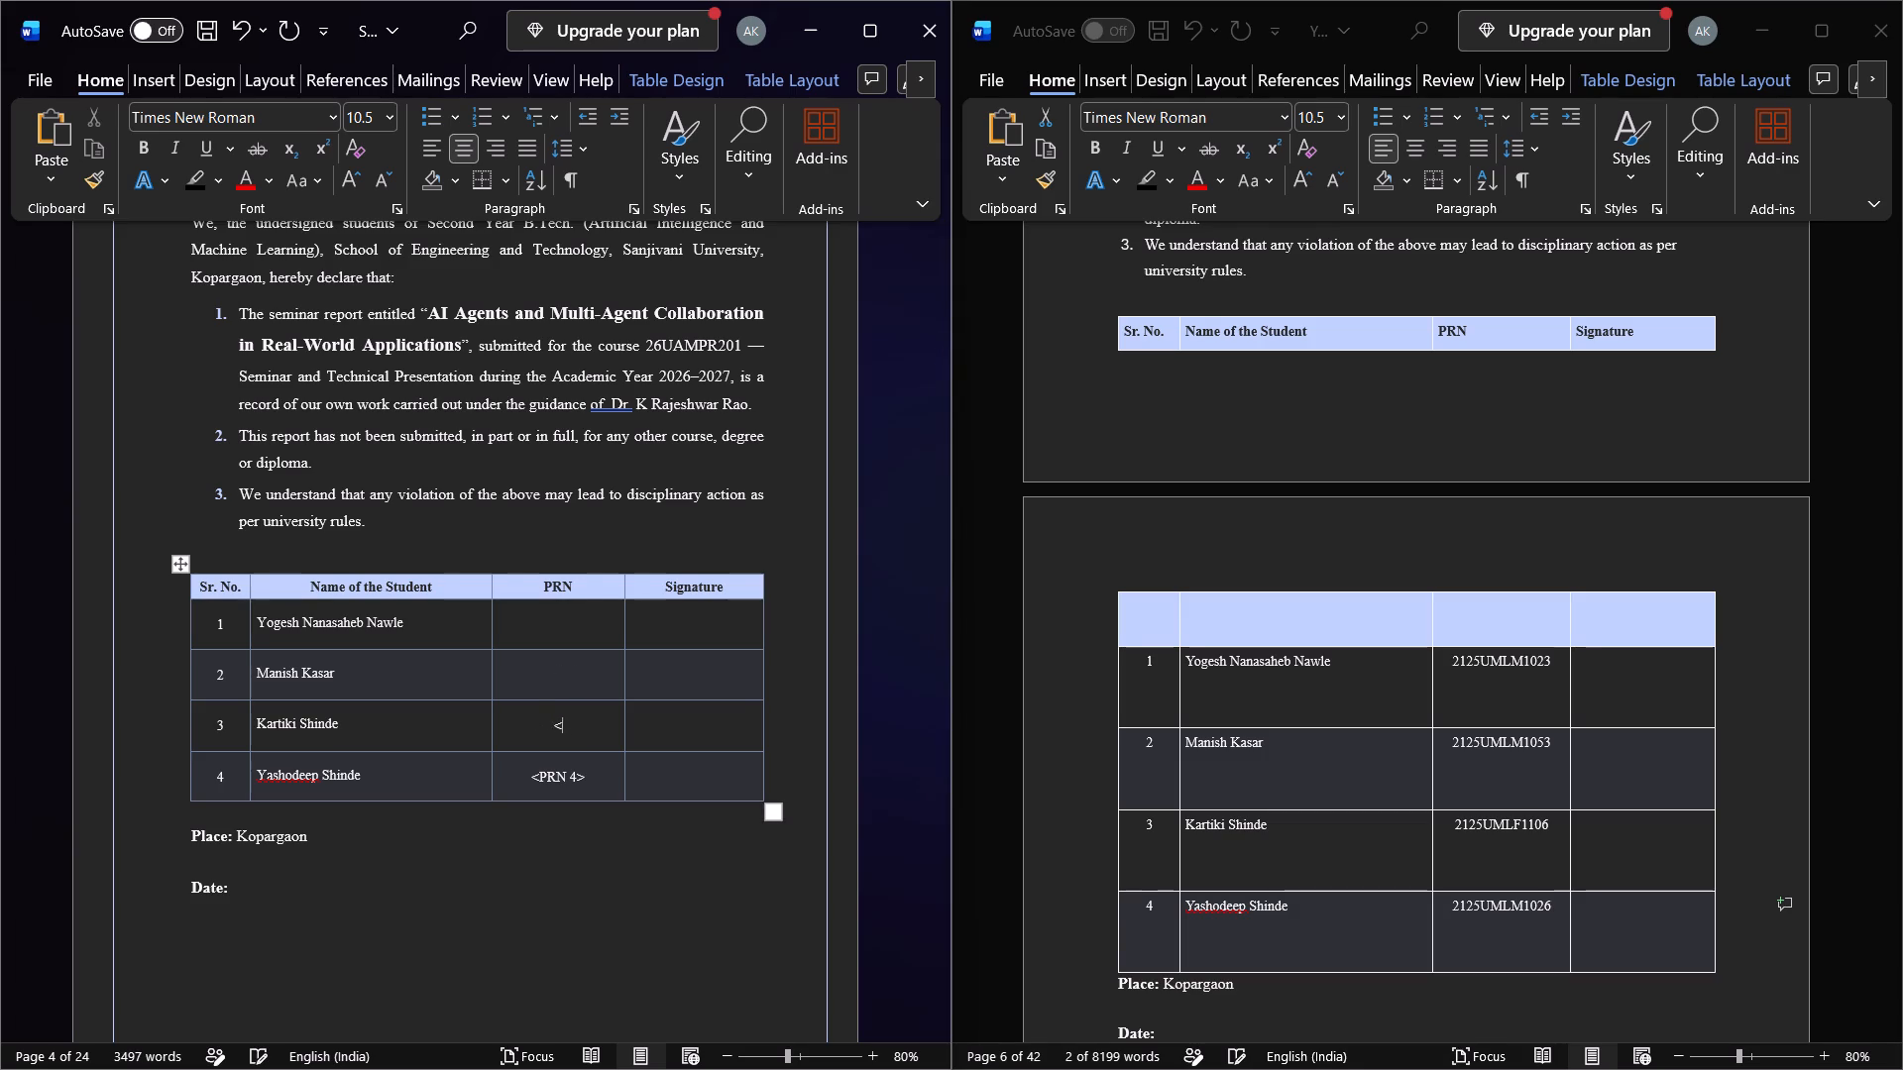
key("BackSpace")
Clear the "<PRN 4>" placeholder in row 4 of the Declaration's student table.
left_click(595, 771)
key("BackSpace")
key("BackSpace")
key("BackSpace")
key("BackSpace")
key("BackSpace")
key("BackSpace")
key("BackSpace")
key("BackSpace")
Copy the first student's PRN from the report's Declaration table into the row 1 PRN cell of the template's student table.
left_click(1457, 651)
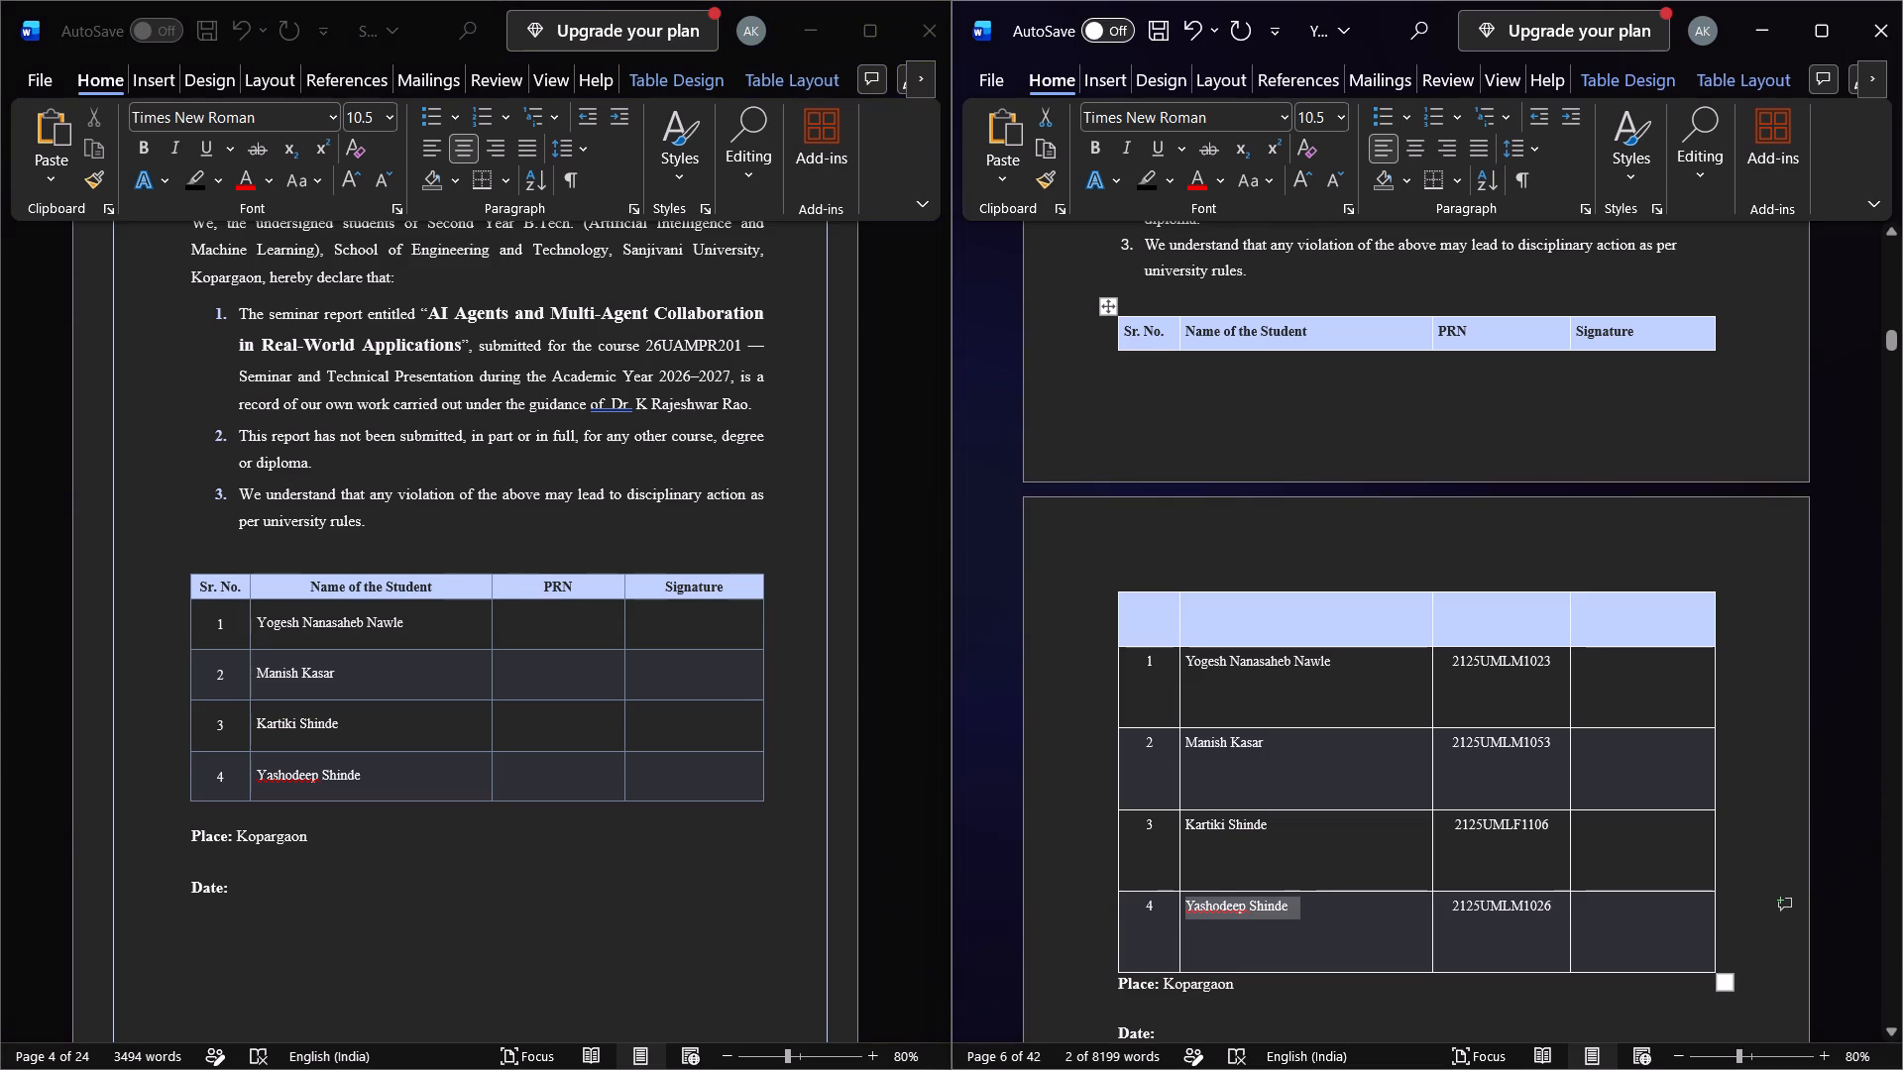
left_click_drag(1455, 659, 1557, 662)
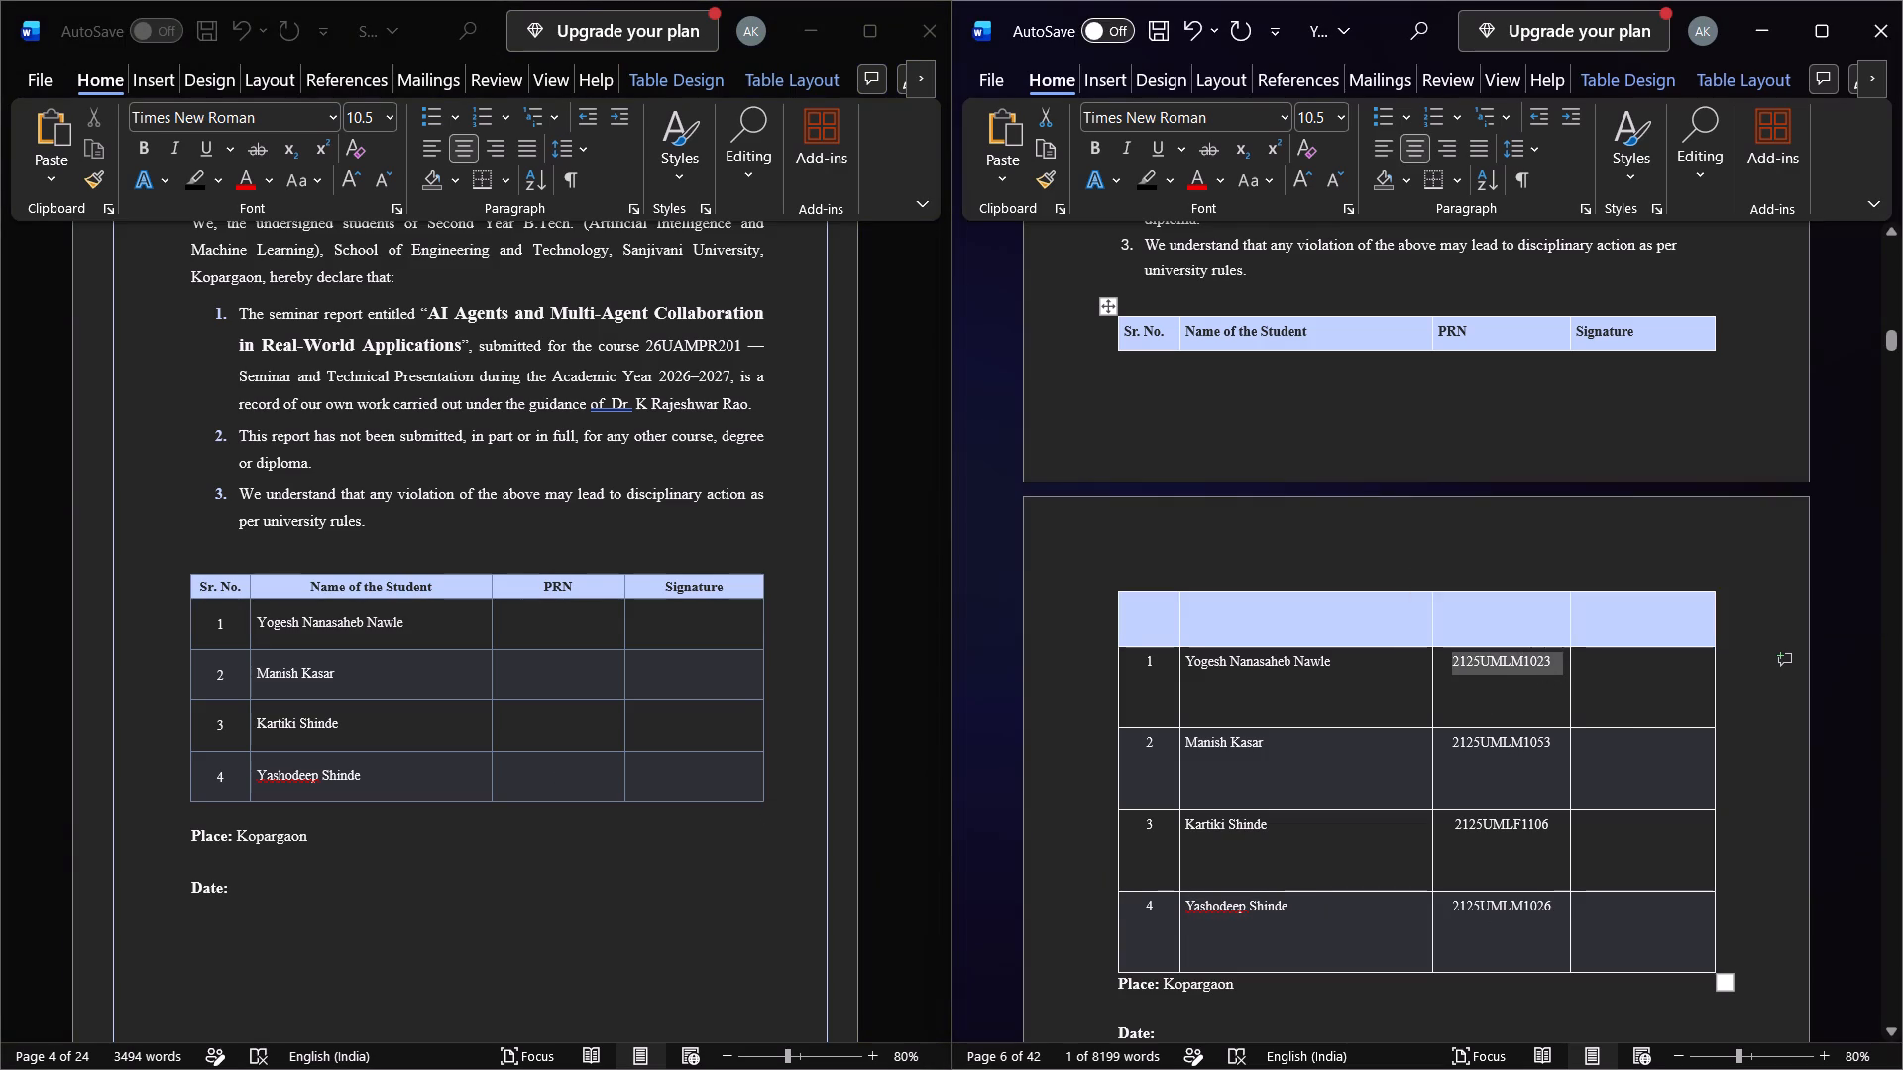
key("ctrl+c")
left_click(551, 622)
left_click(551, 622)
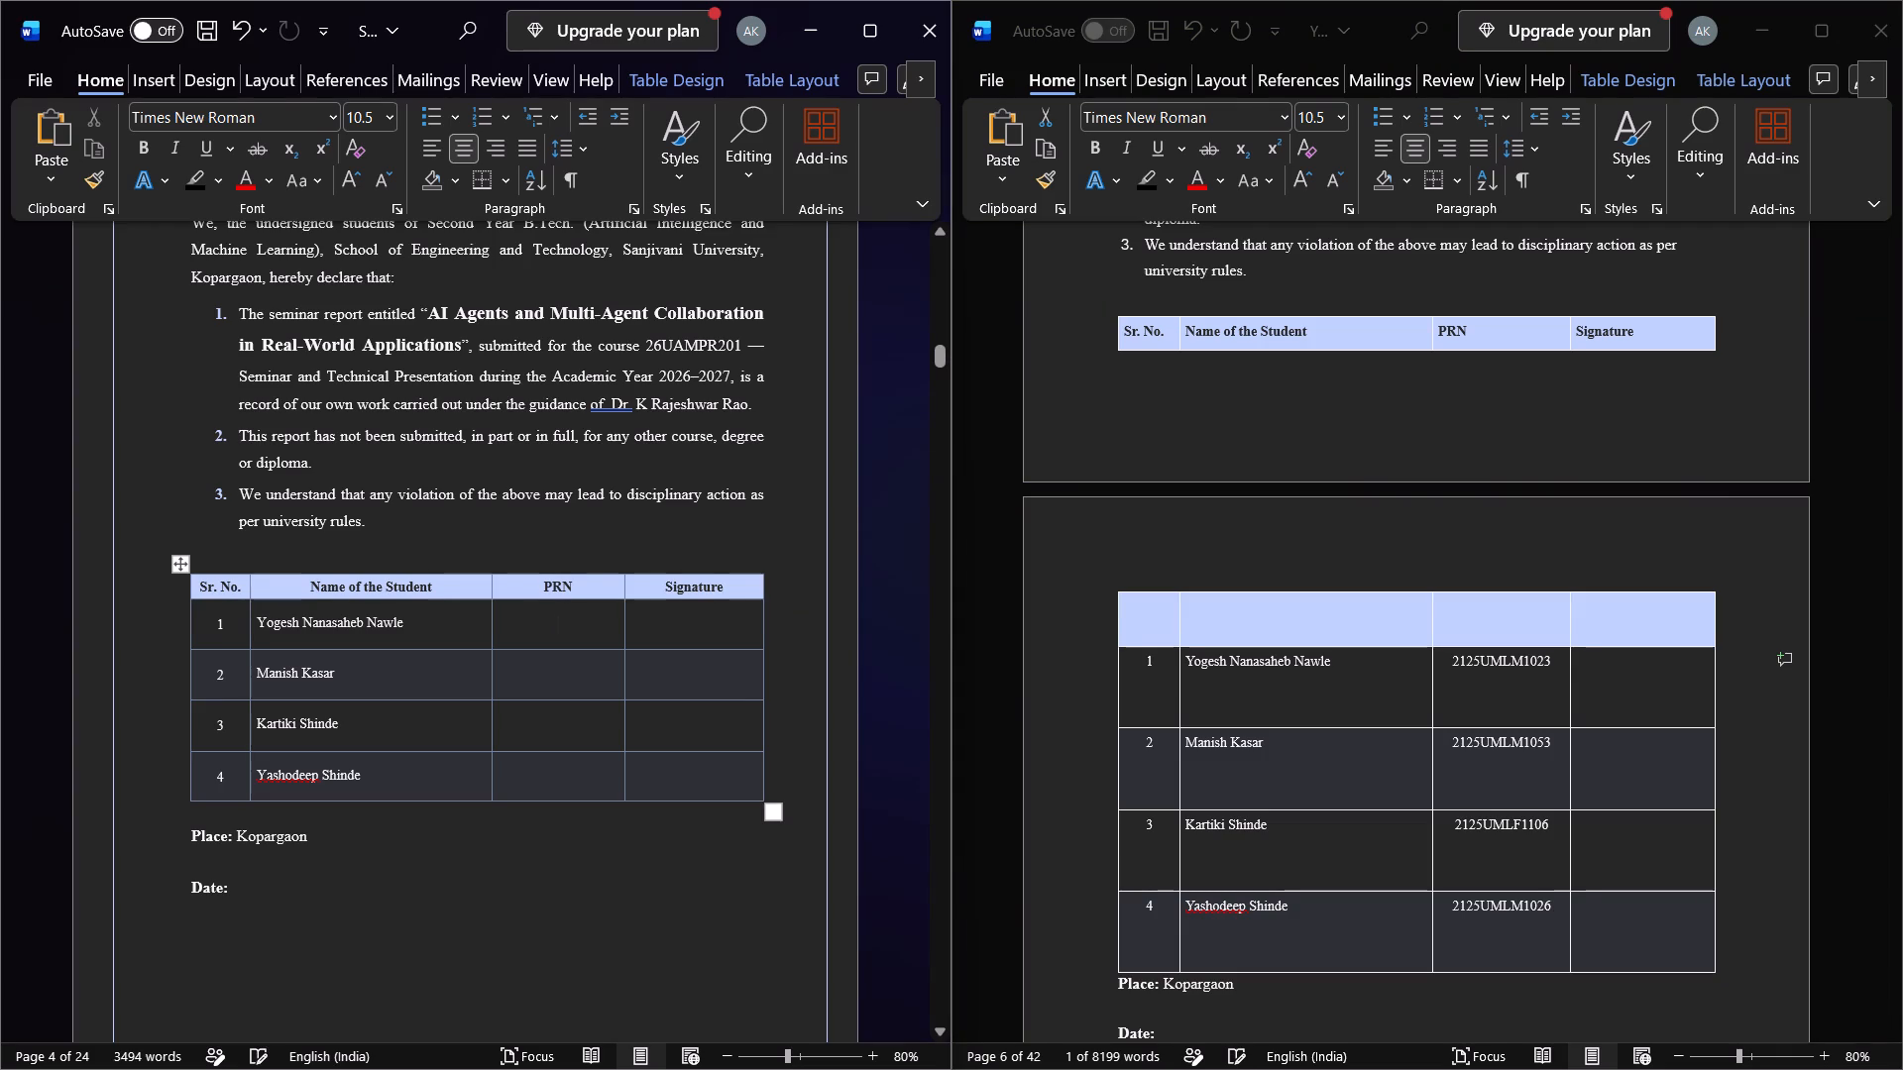
key("ctrl+v")
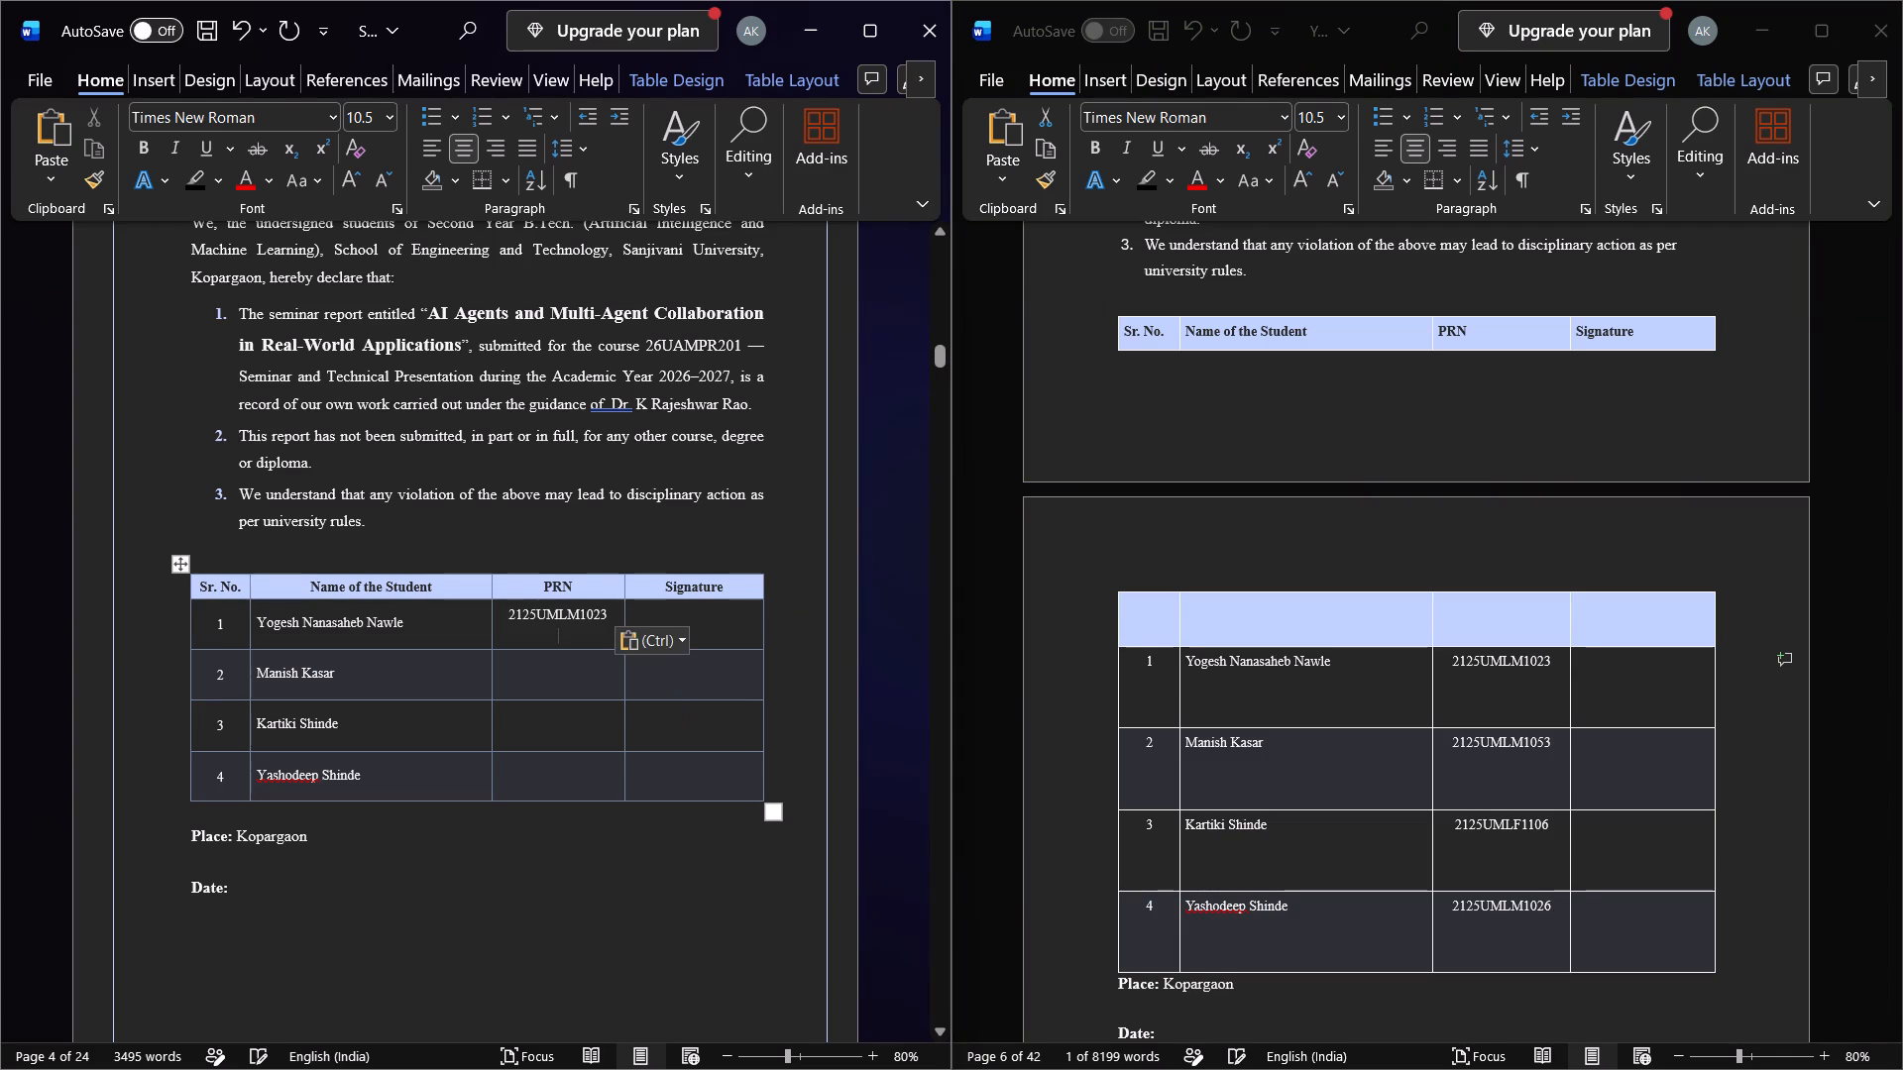
Copy the second student's PRN from the report's Declaration table into the row 2 PRN cell of the template's student table.
left_click(527, 669)
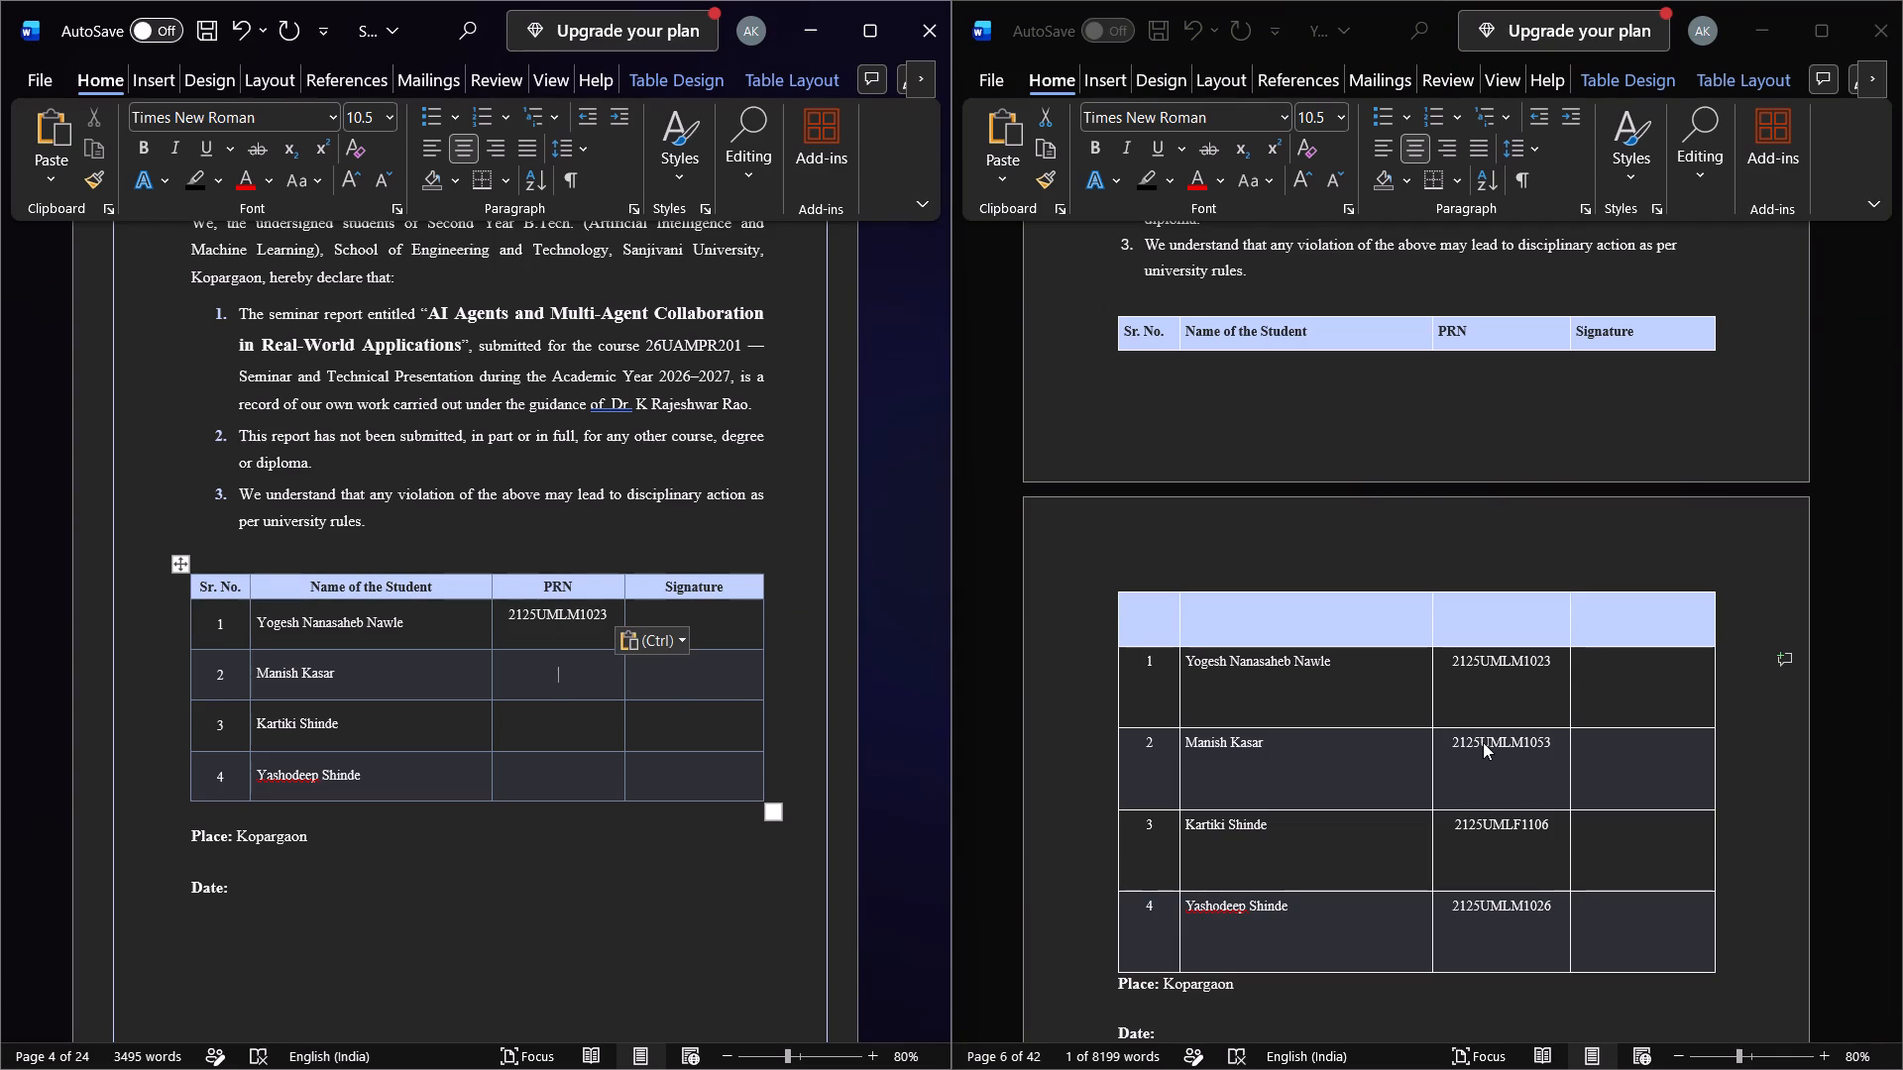
double_click(1481, 738)
key("ctrl+c")
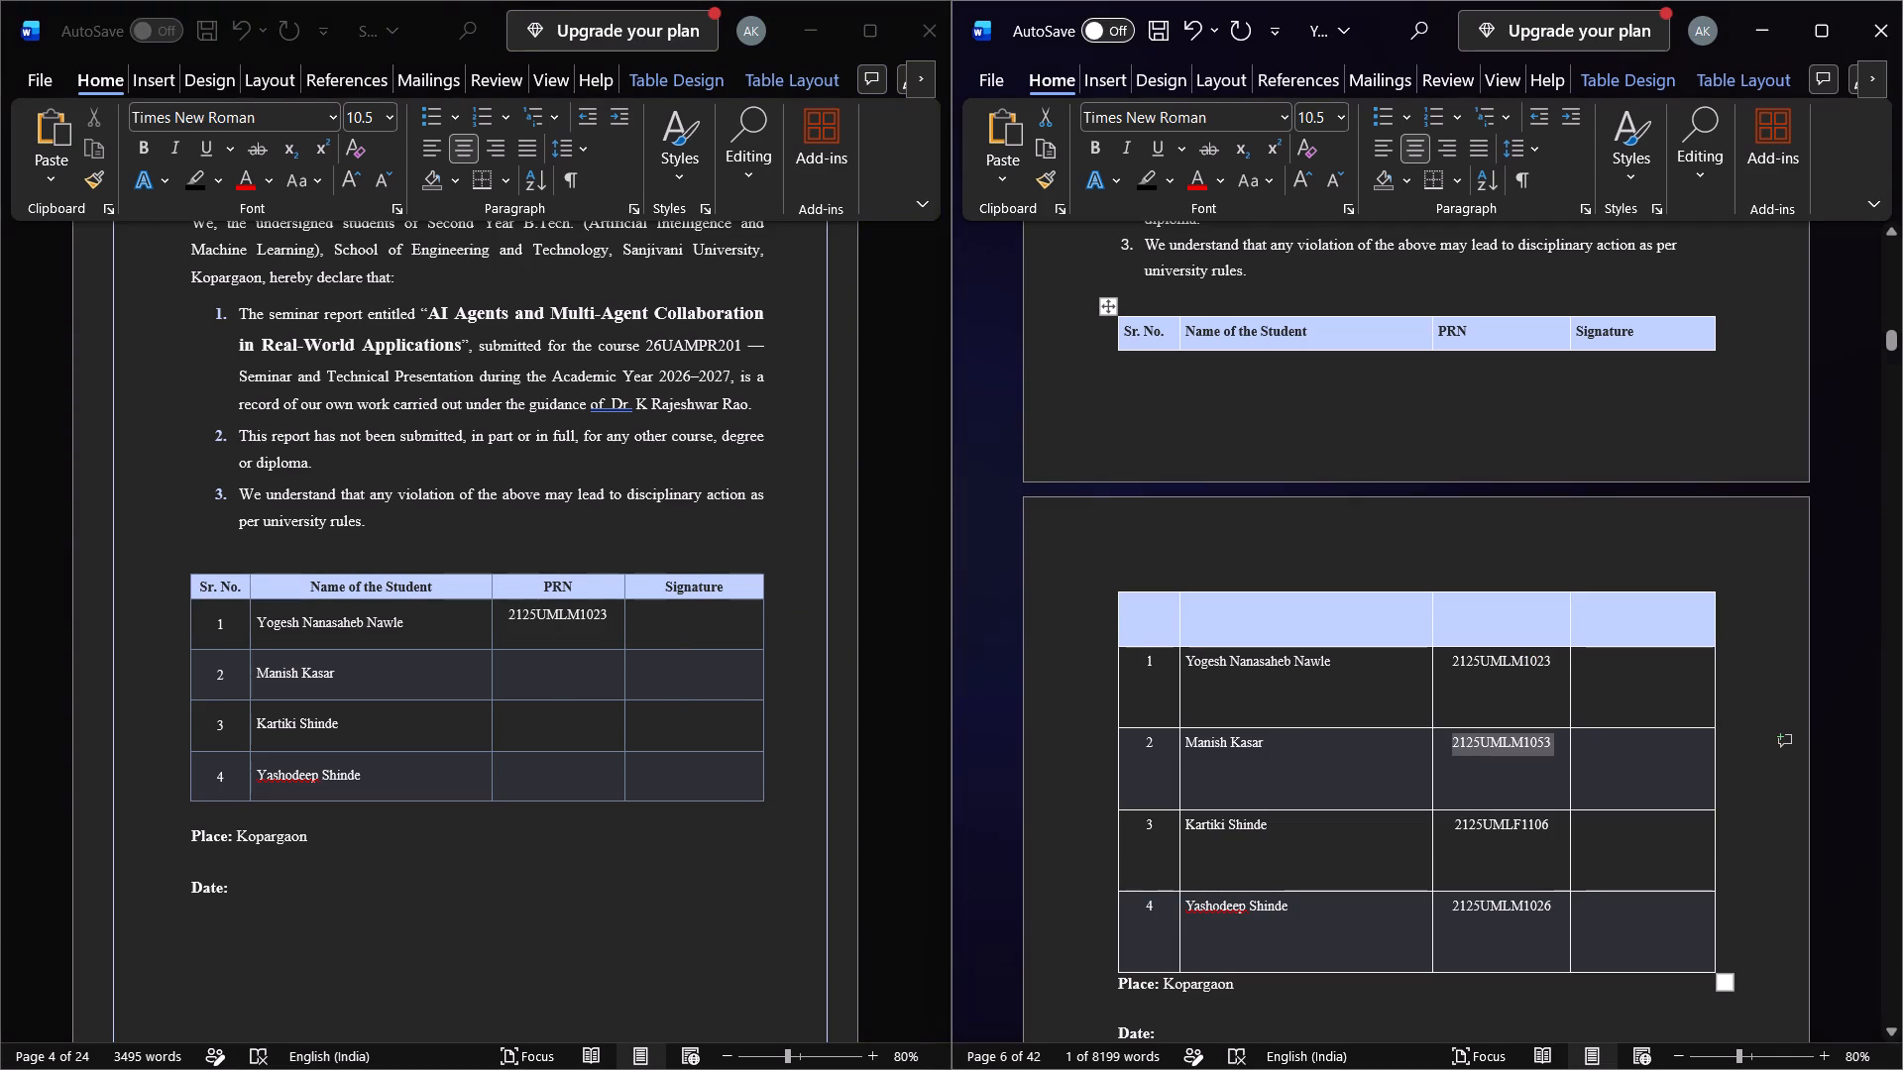
left_click(546, 660)
key("ctrl+v")
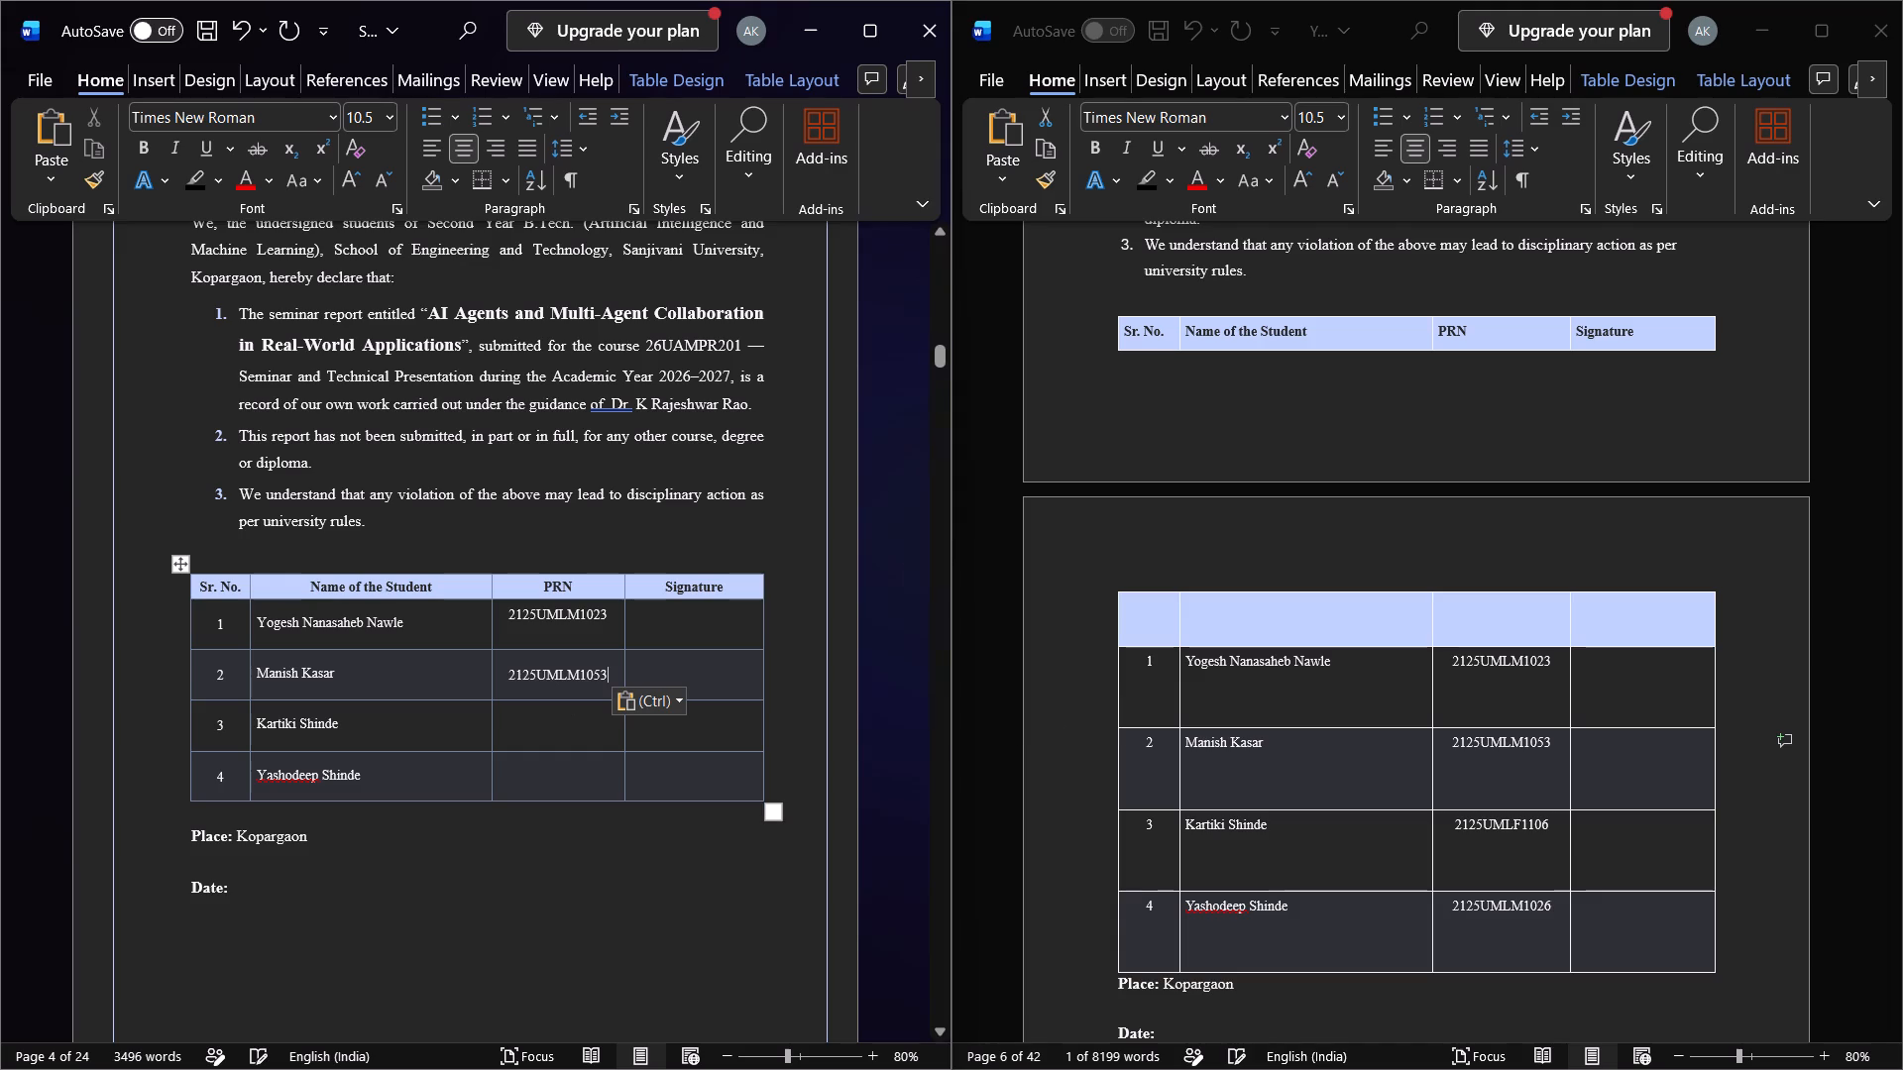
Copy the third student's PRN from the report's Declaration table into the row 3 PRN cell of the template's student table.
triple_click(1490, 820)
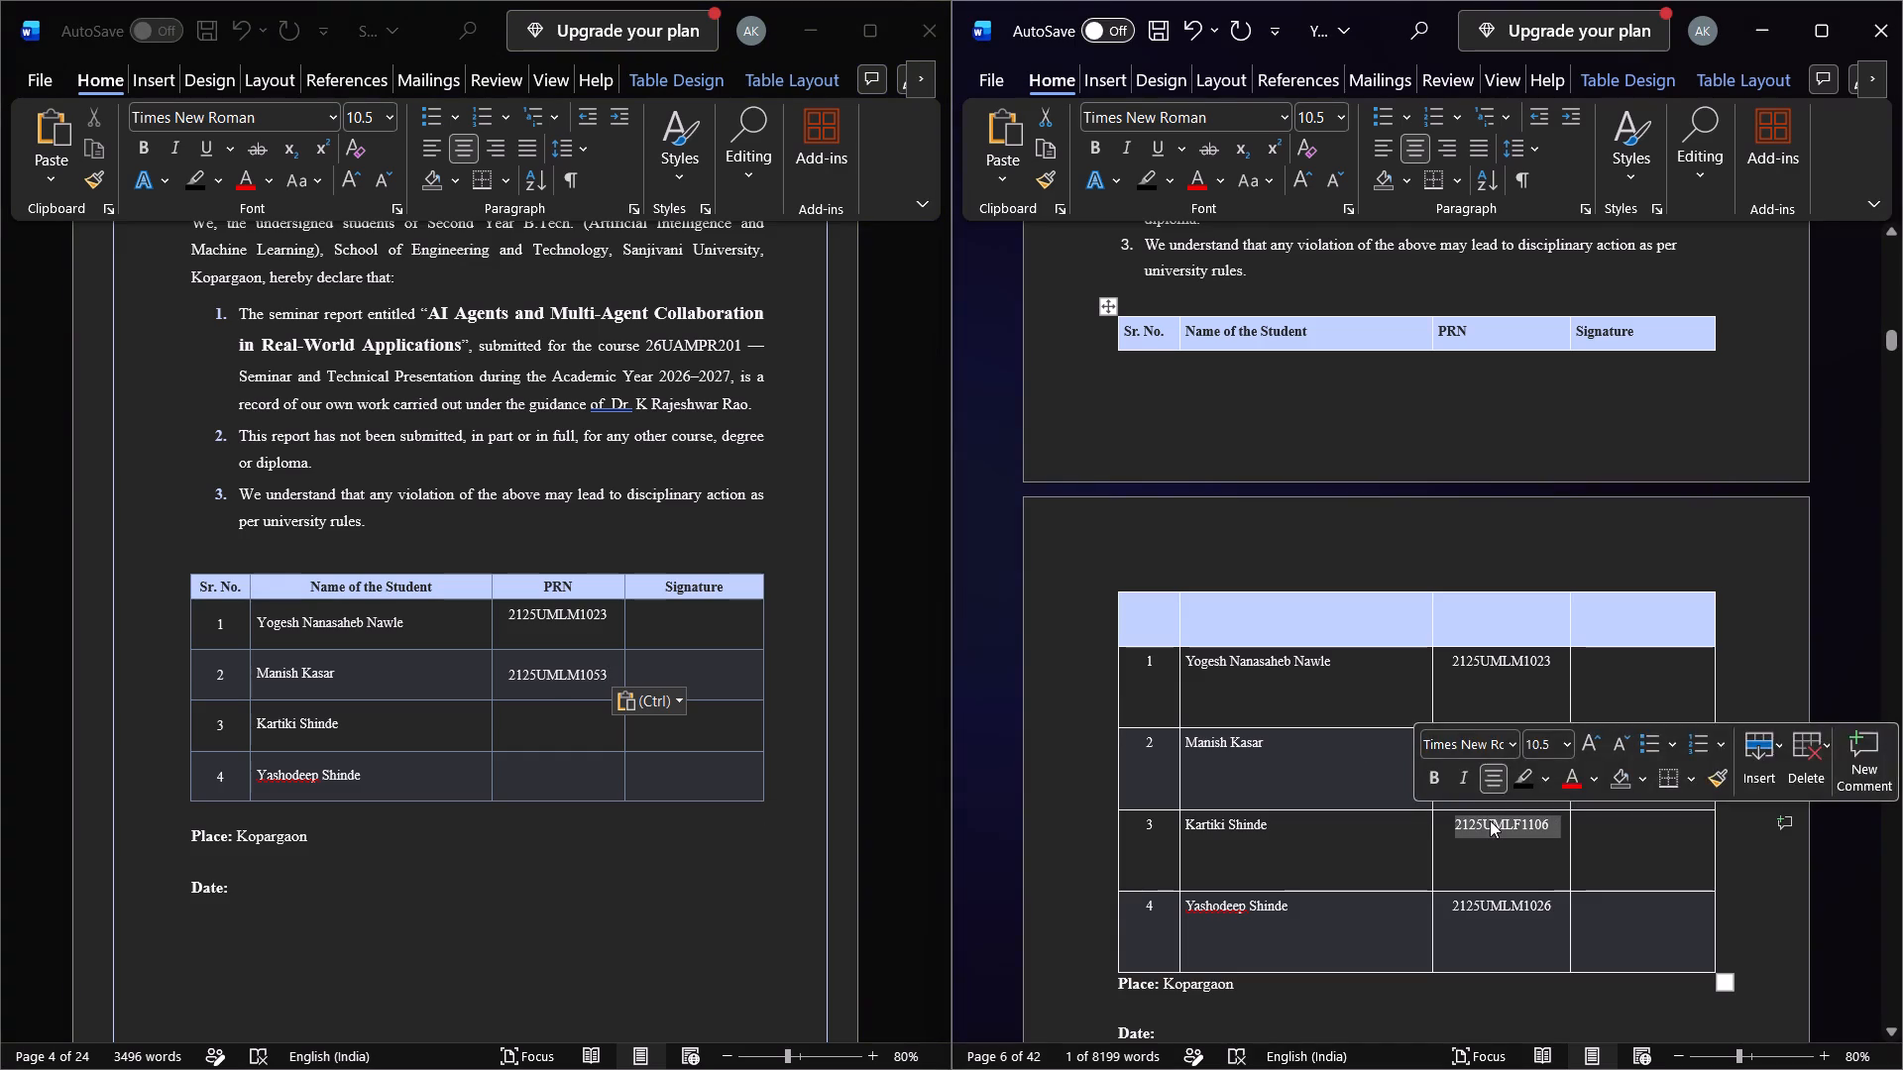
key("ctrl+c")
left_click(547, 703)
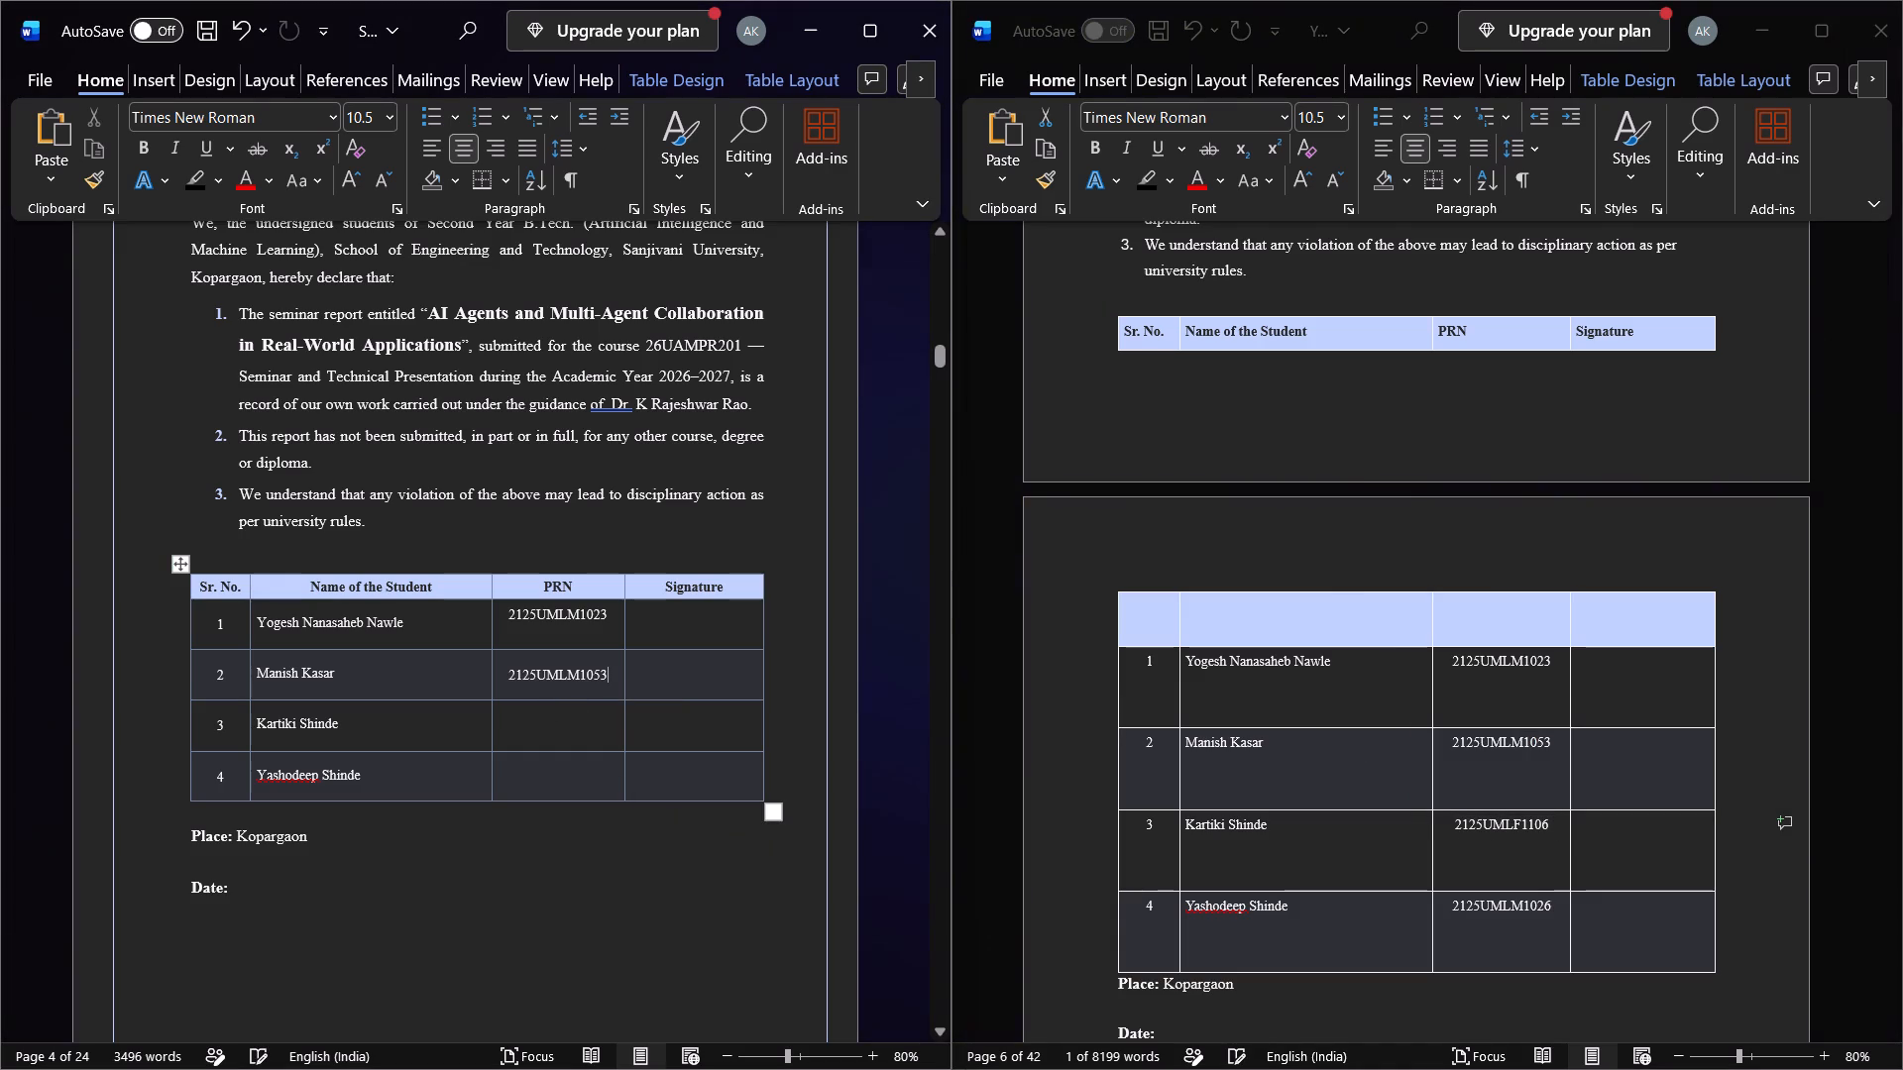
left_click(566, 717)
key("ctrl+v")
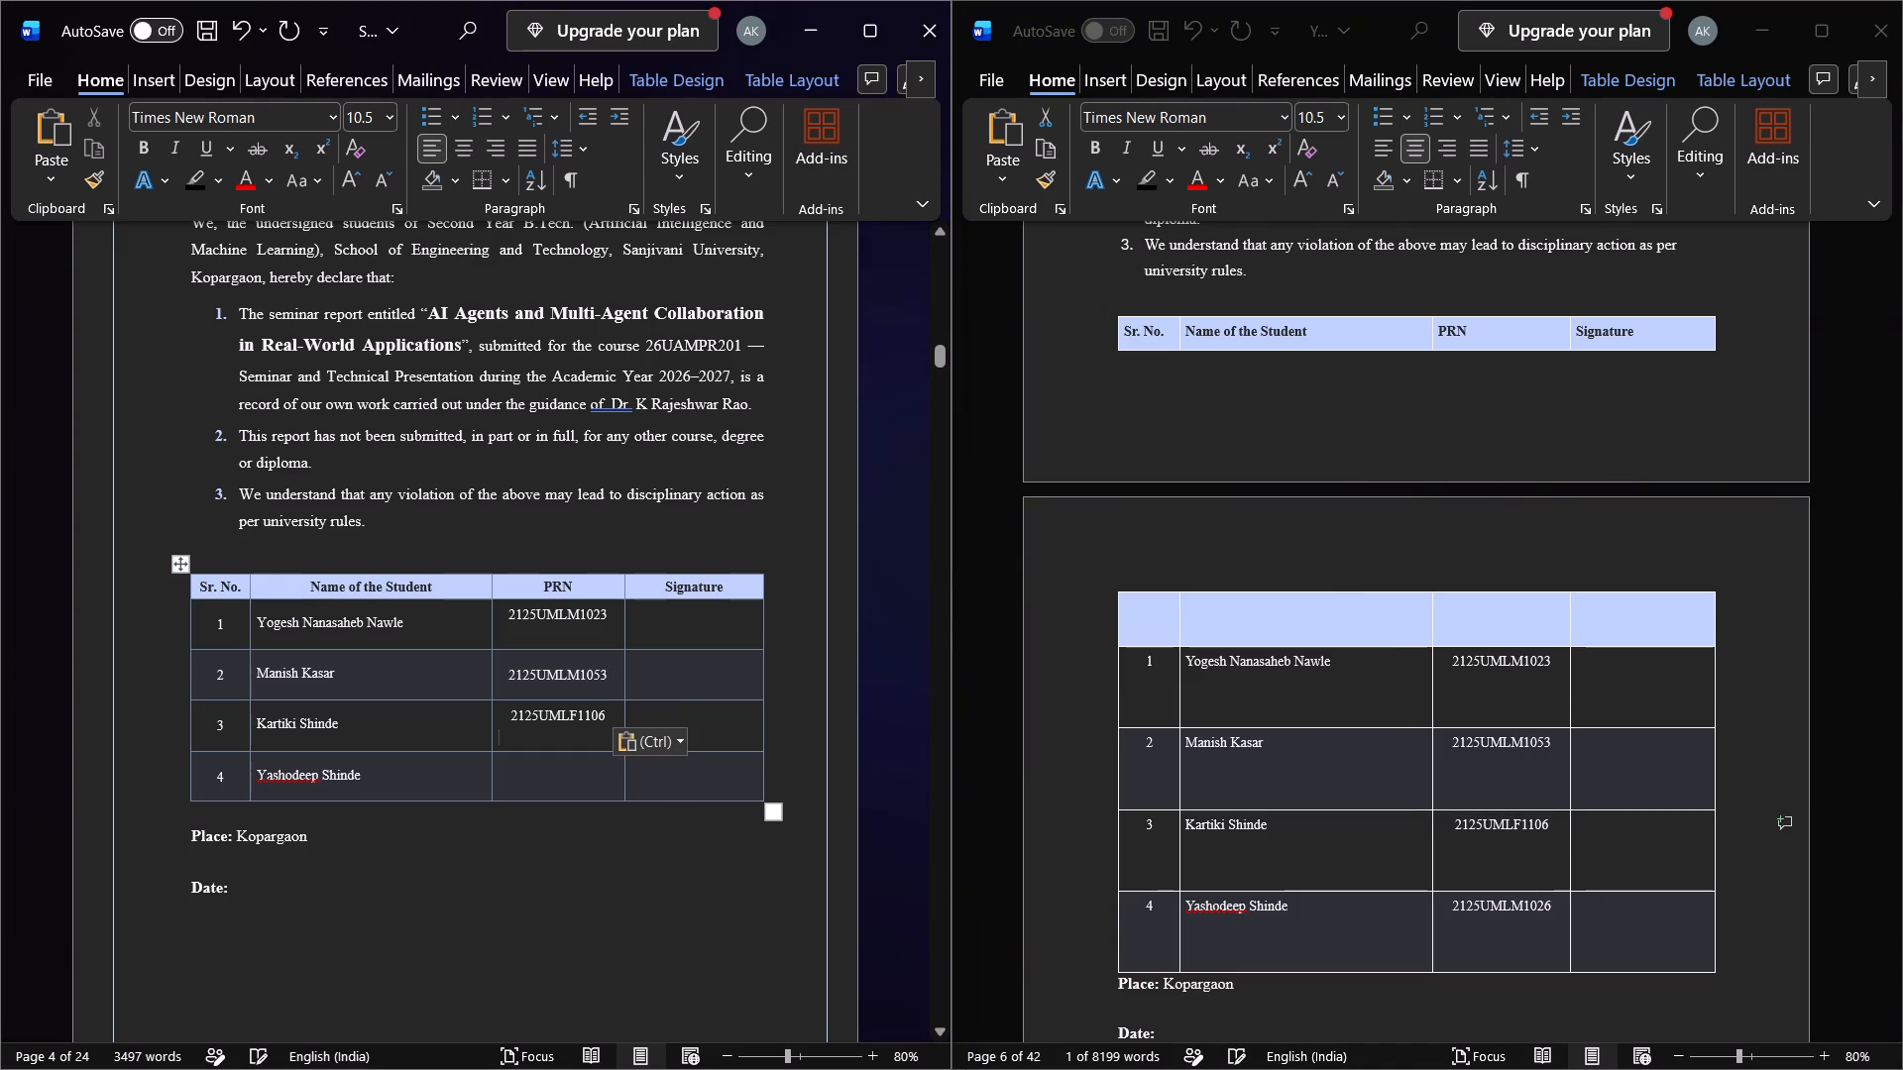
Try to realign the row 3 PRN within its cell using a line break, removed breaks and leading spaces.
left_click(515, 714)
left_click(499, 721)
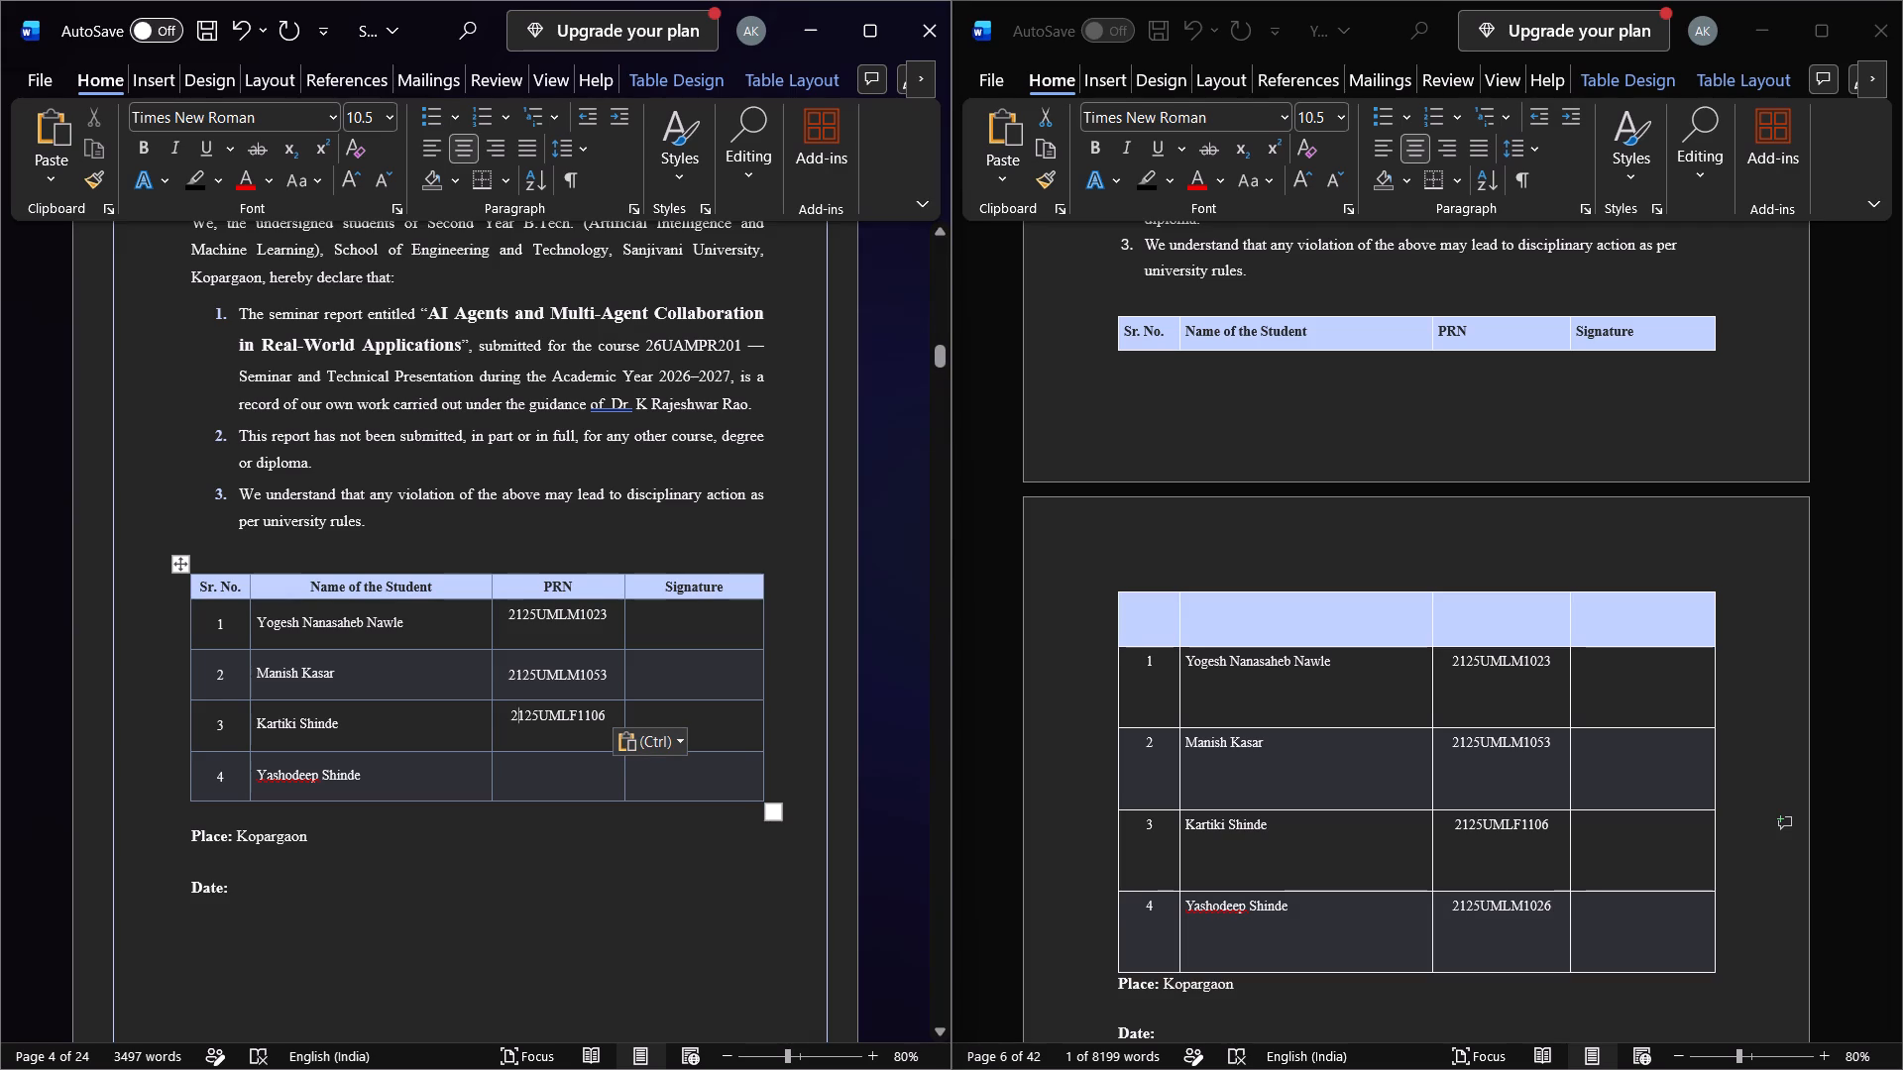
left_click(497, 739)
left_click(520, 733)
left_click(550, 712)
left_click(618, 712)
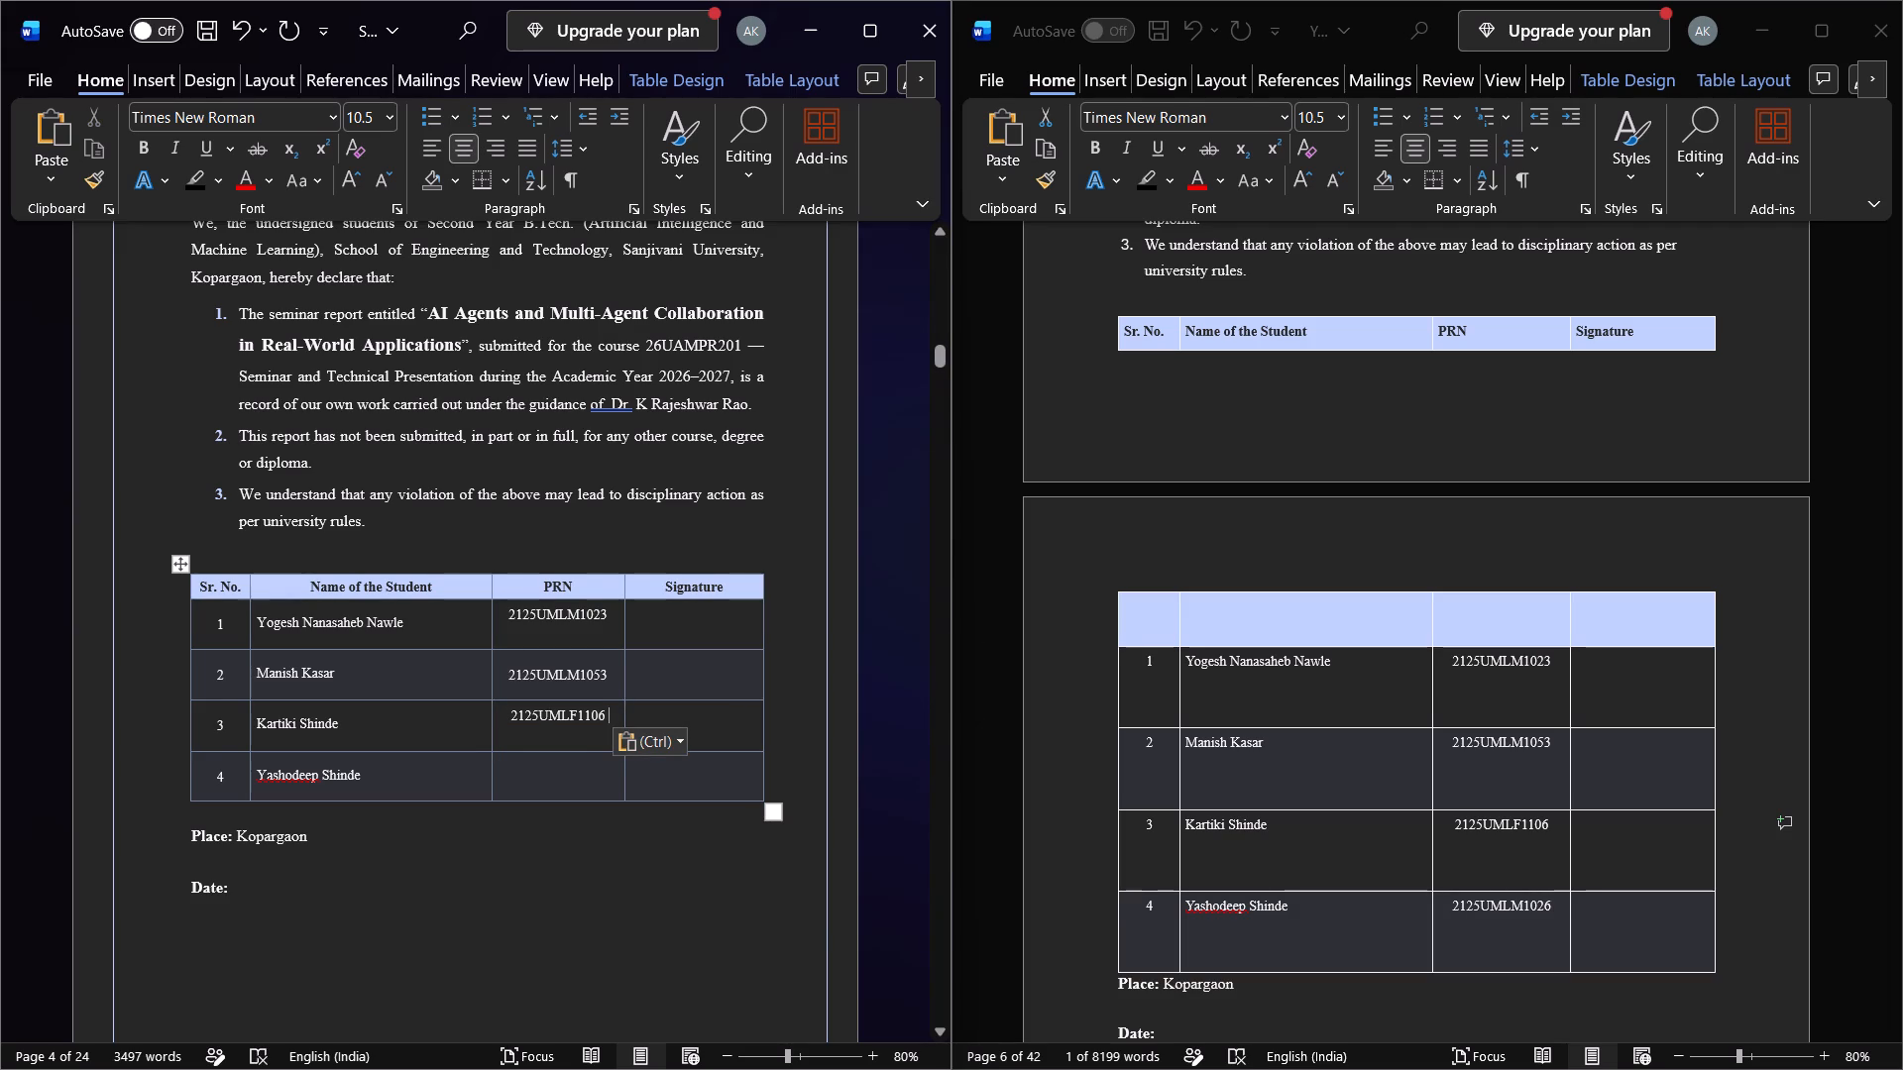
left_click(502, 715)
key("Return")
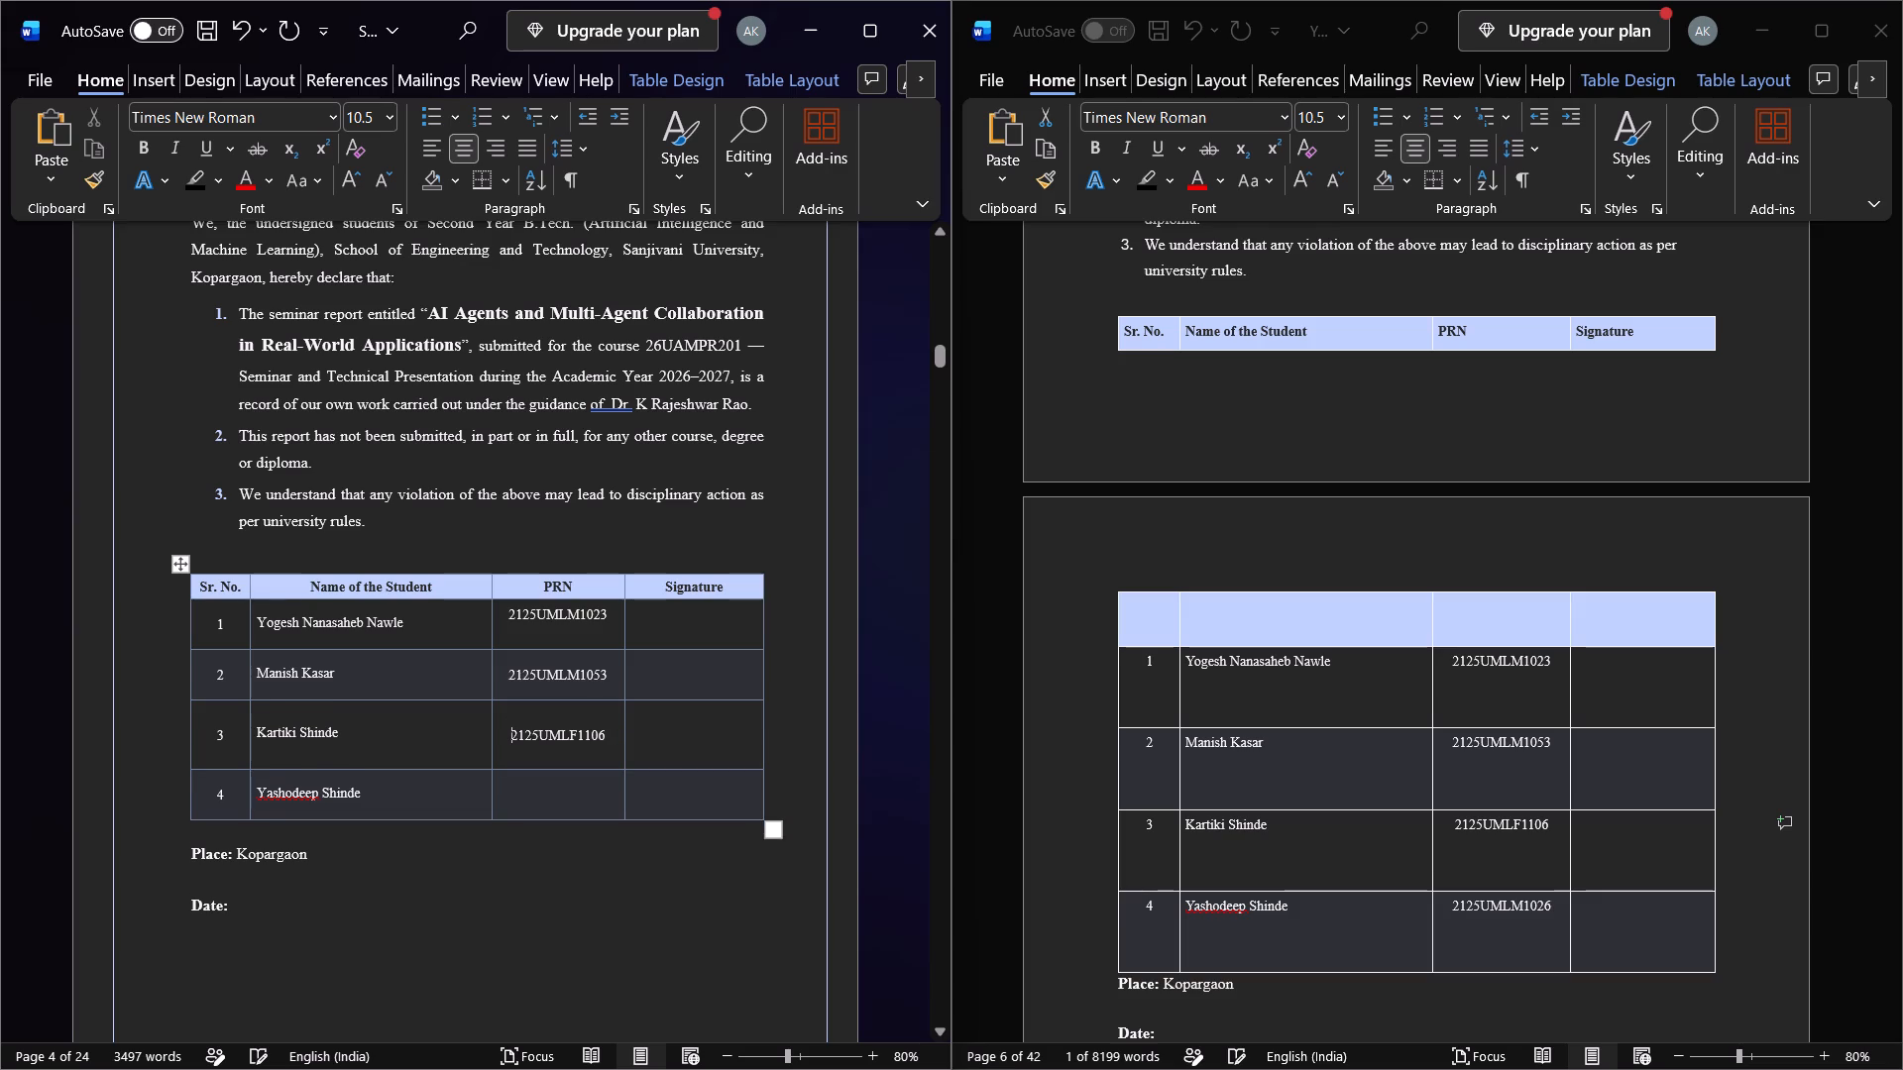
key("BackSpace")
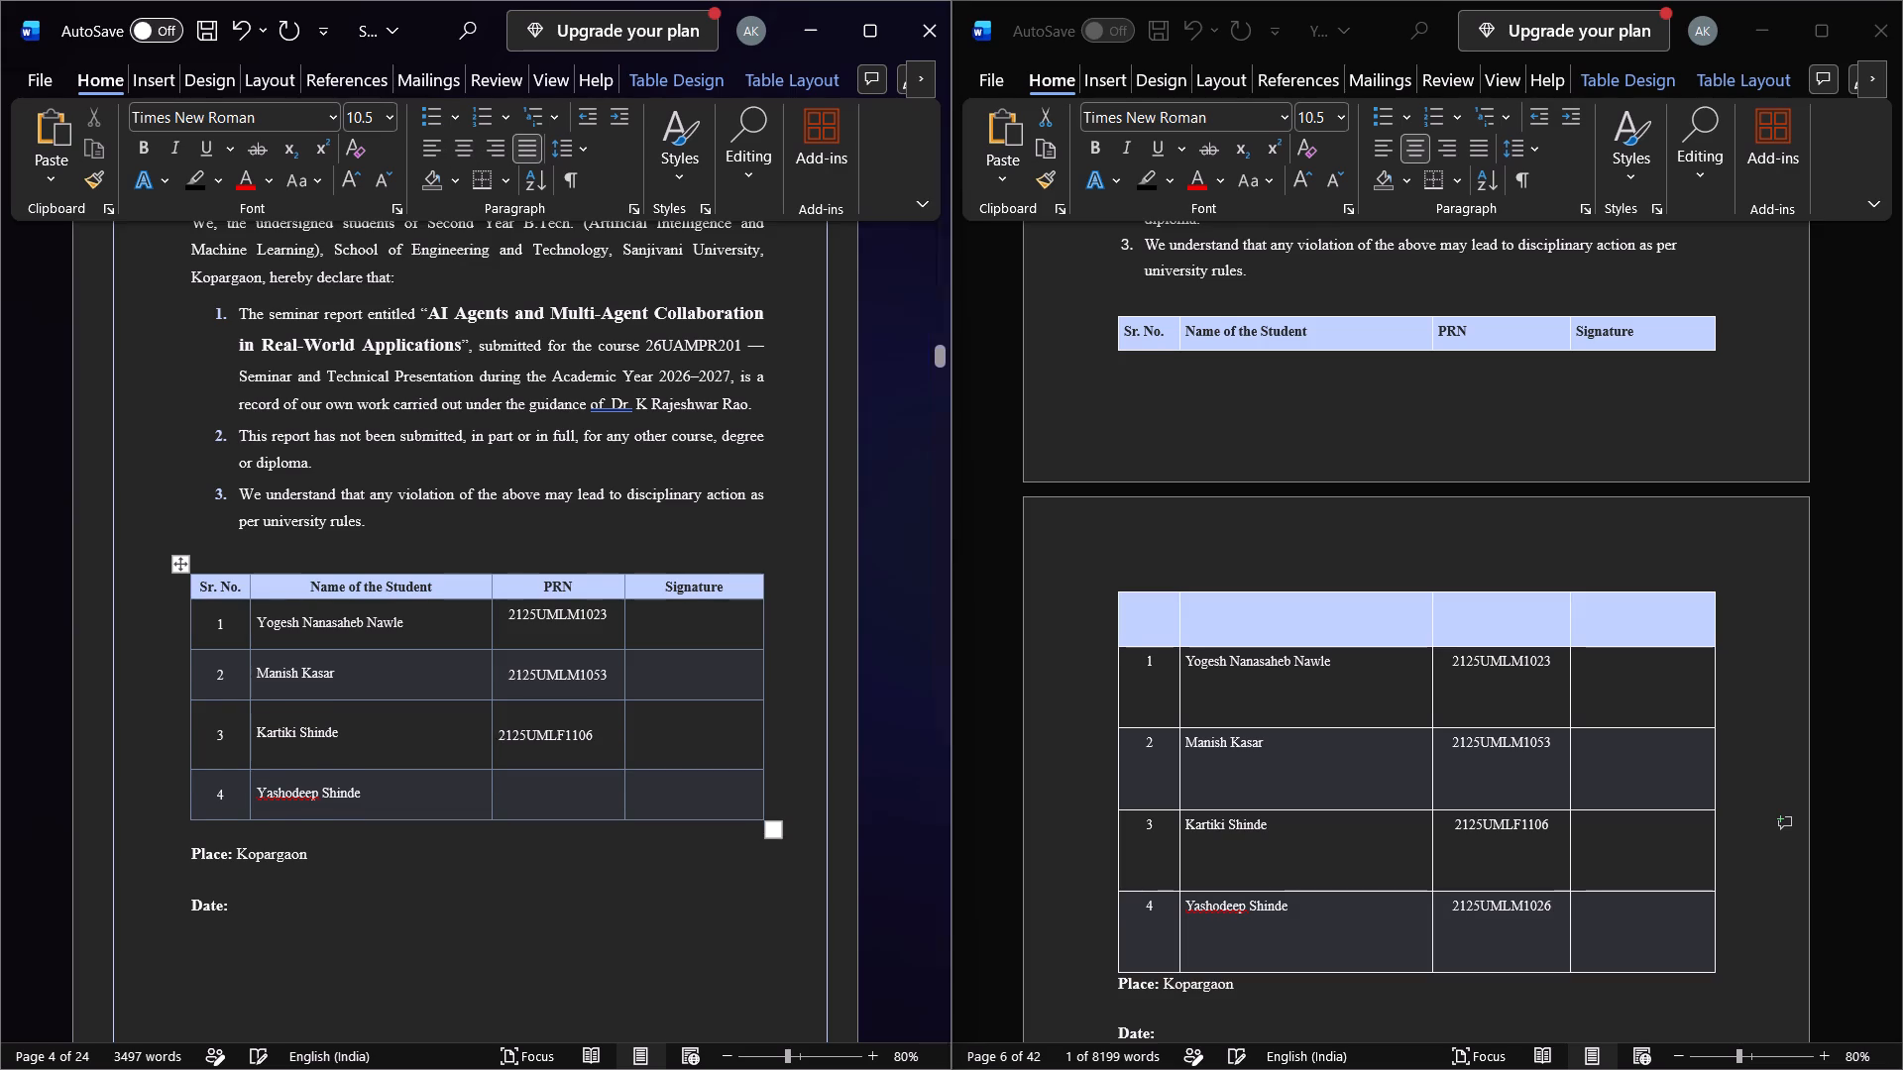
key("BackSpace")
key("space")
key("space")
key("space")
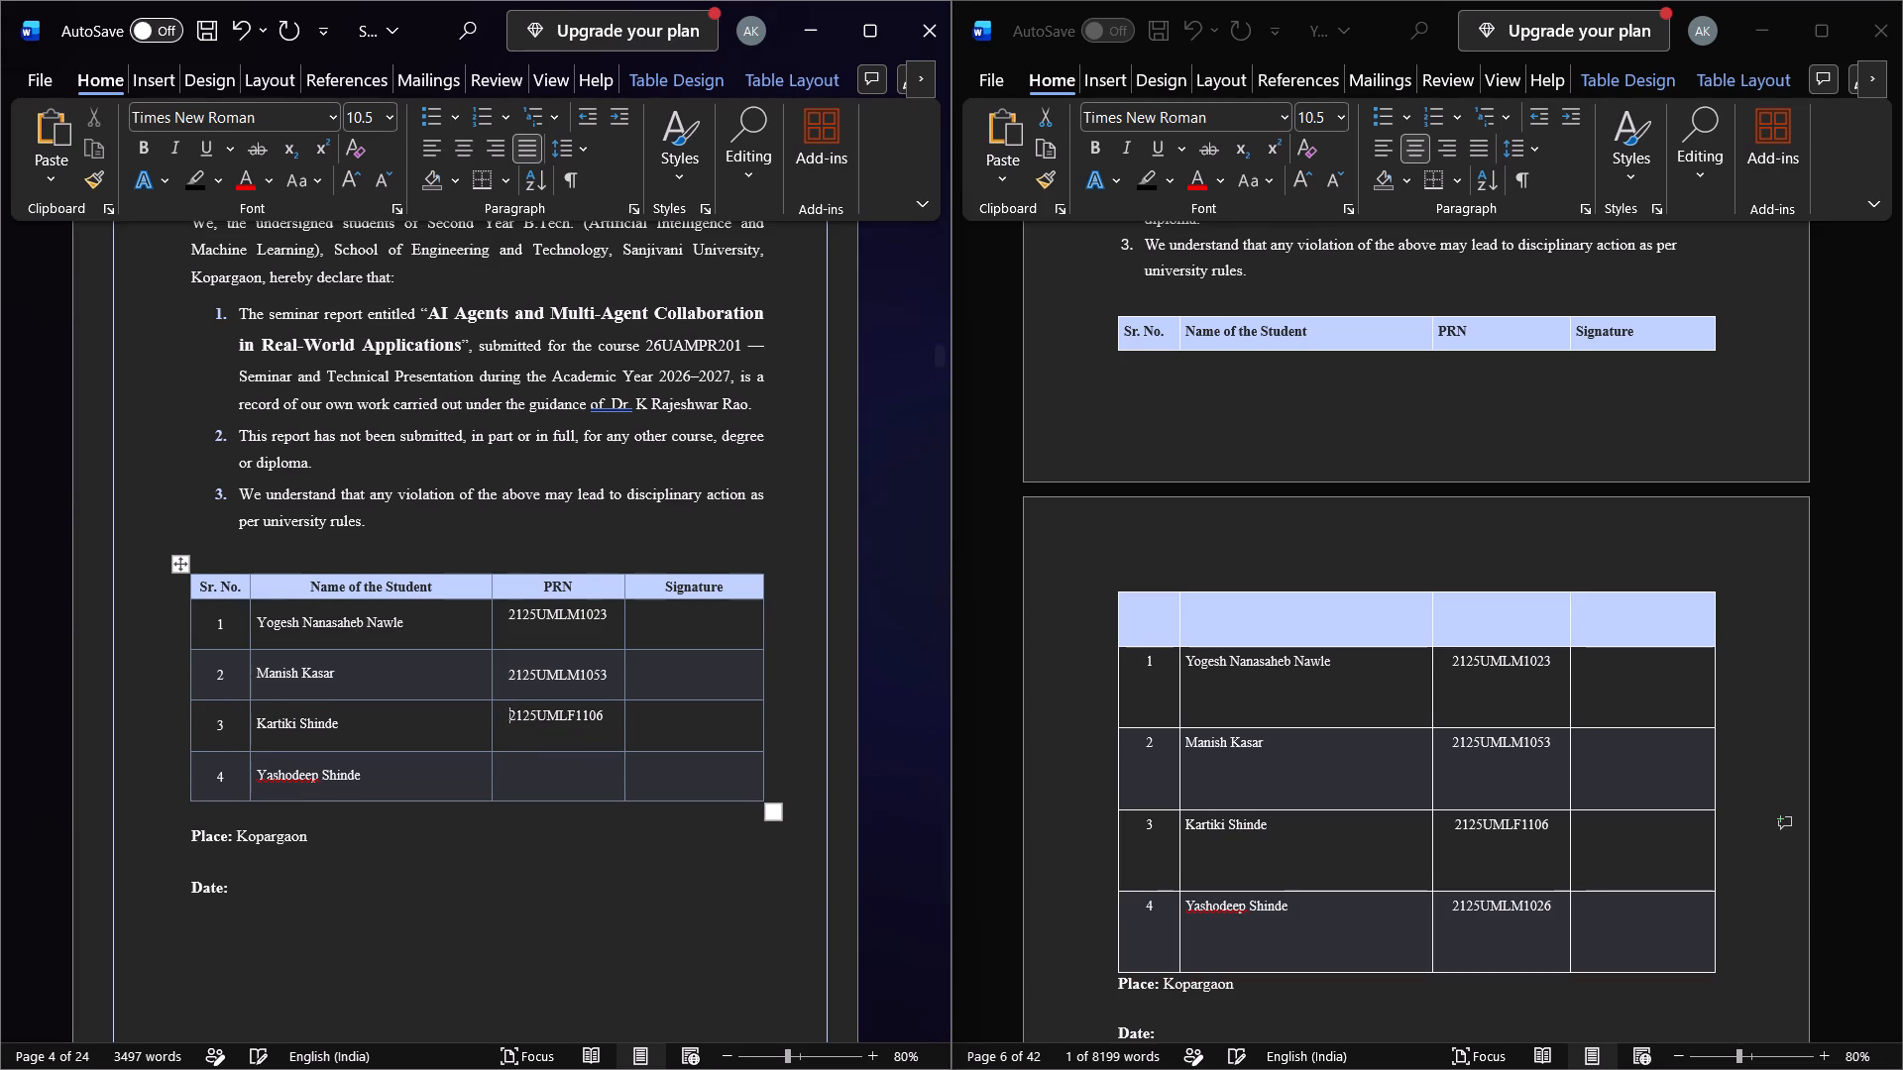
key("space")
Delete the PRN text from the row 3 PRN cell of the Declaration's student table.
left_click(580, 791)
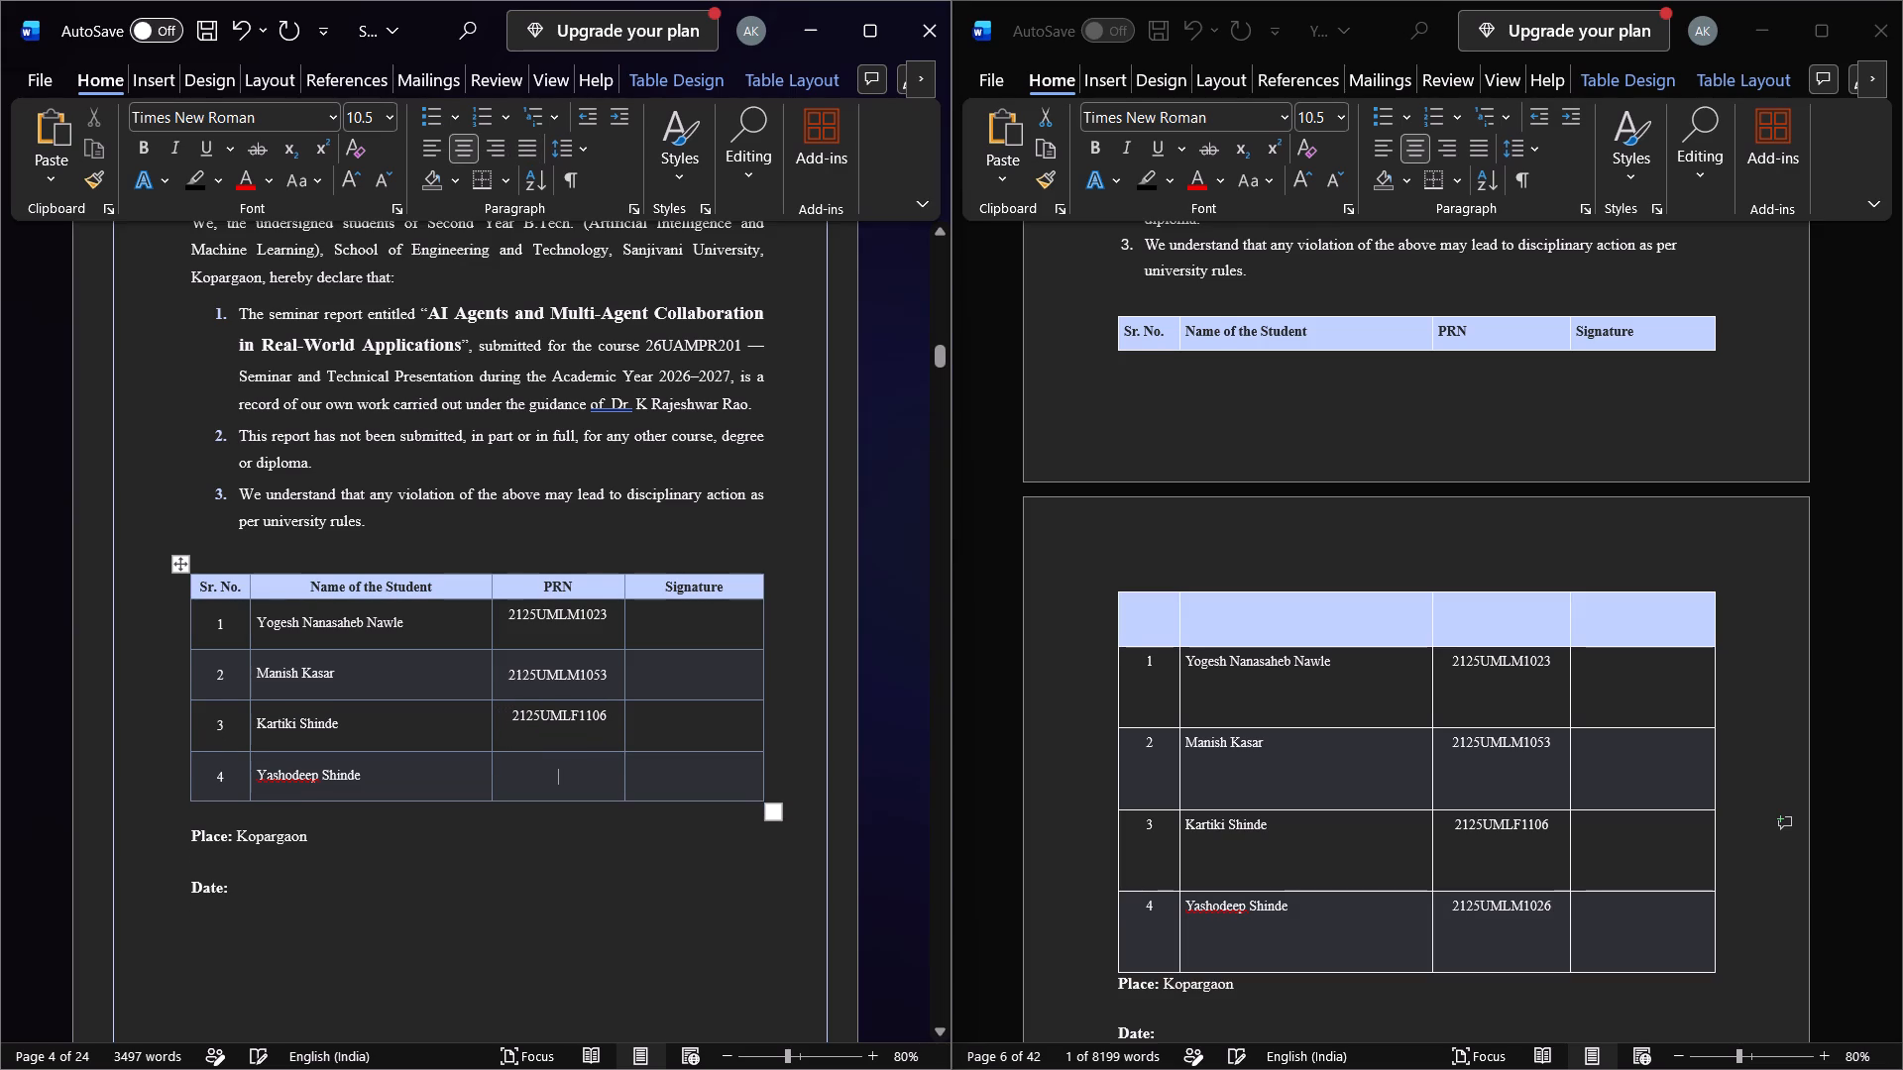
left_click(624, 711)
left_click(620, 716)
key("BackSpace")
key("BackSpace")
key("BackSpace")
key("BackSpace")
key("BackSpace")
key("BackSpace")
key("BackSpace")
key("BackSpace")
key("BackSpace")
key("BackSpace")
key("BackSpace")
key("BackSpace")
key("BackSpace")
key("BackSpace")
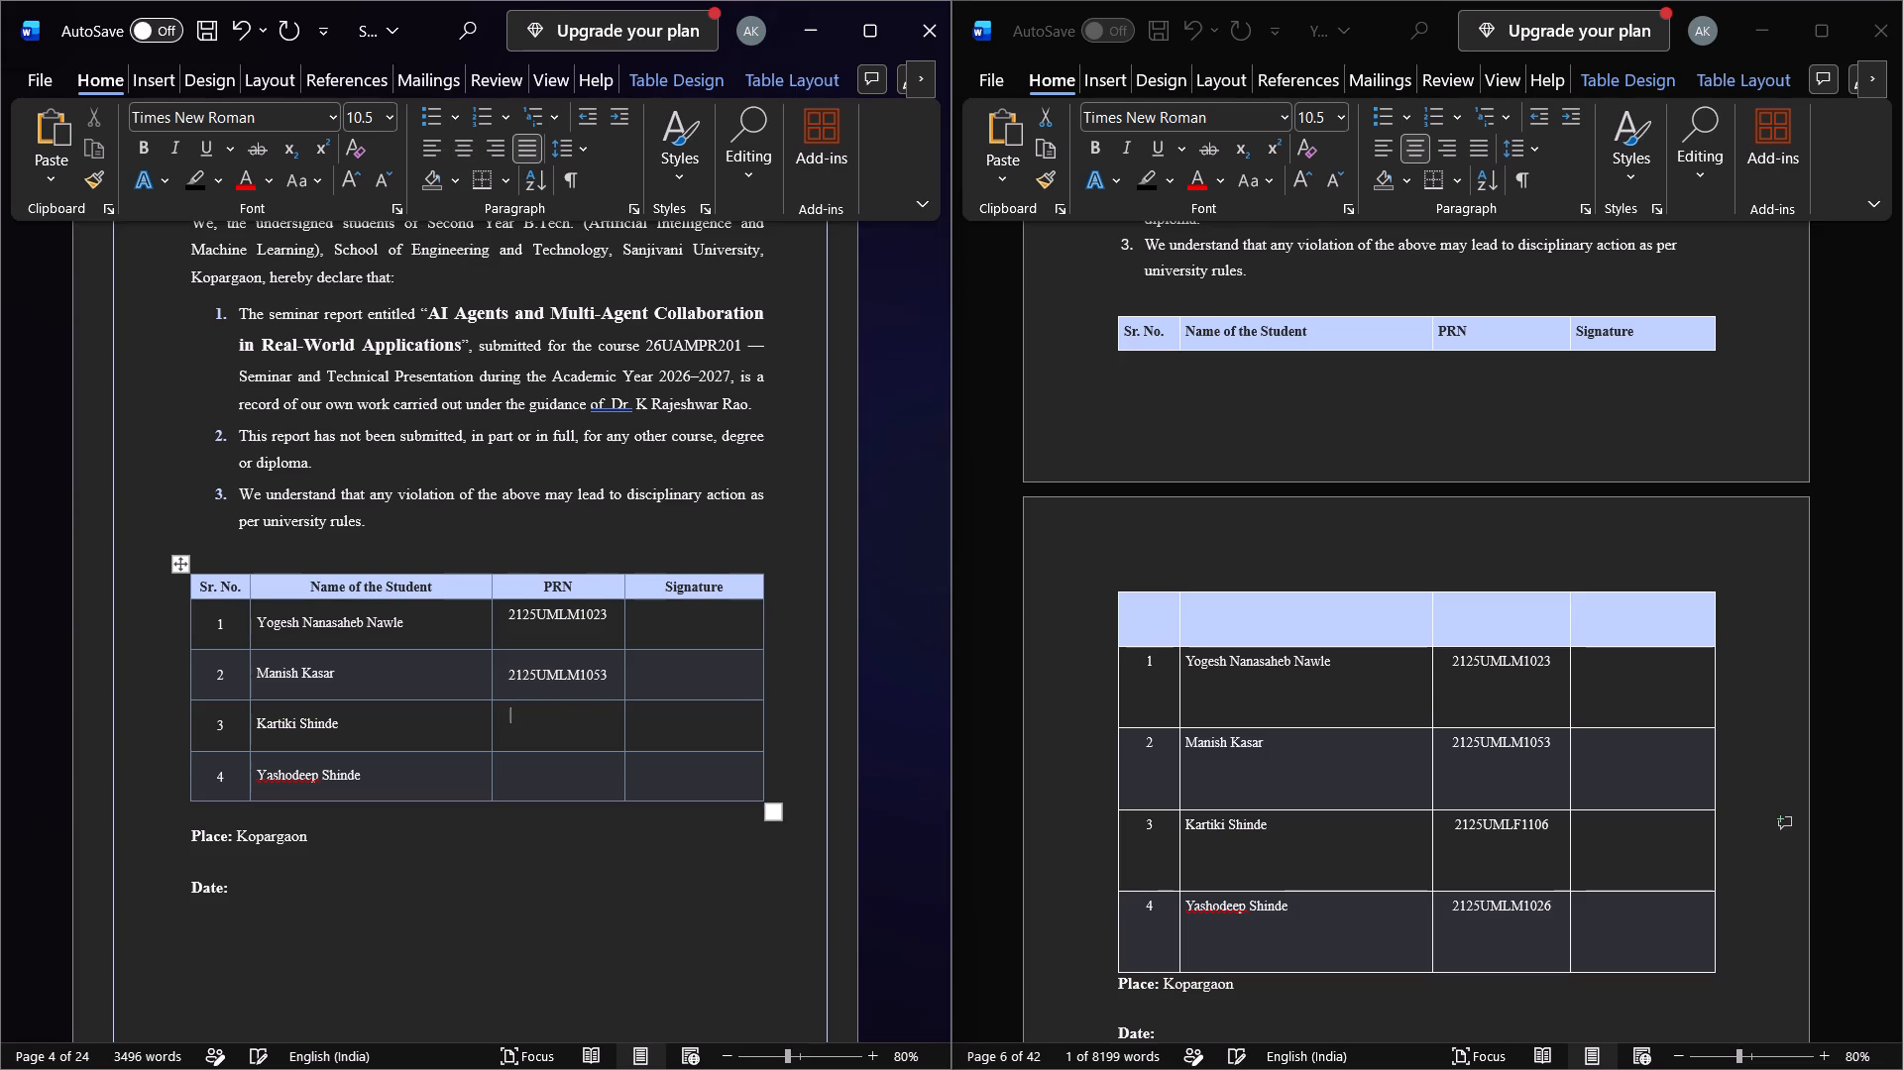
Copy the fourth student's PRN from the report's Declaration table into the row 4 PRN cell of the template's student table.
left_click(502, 729)
left_click(520, 727)
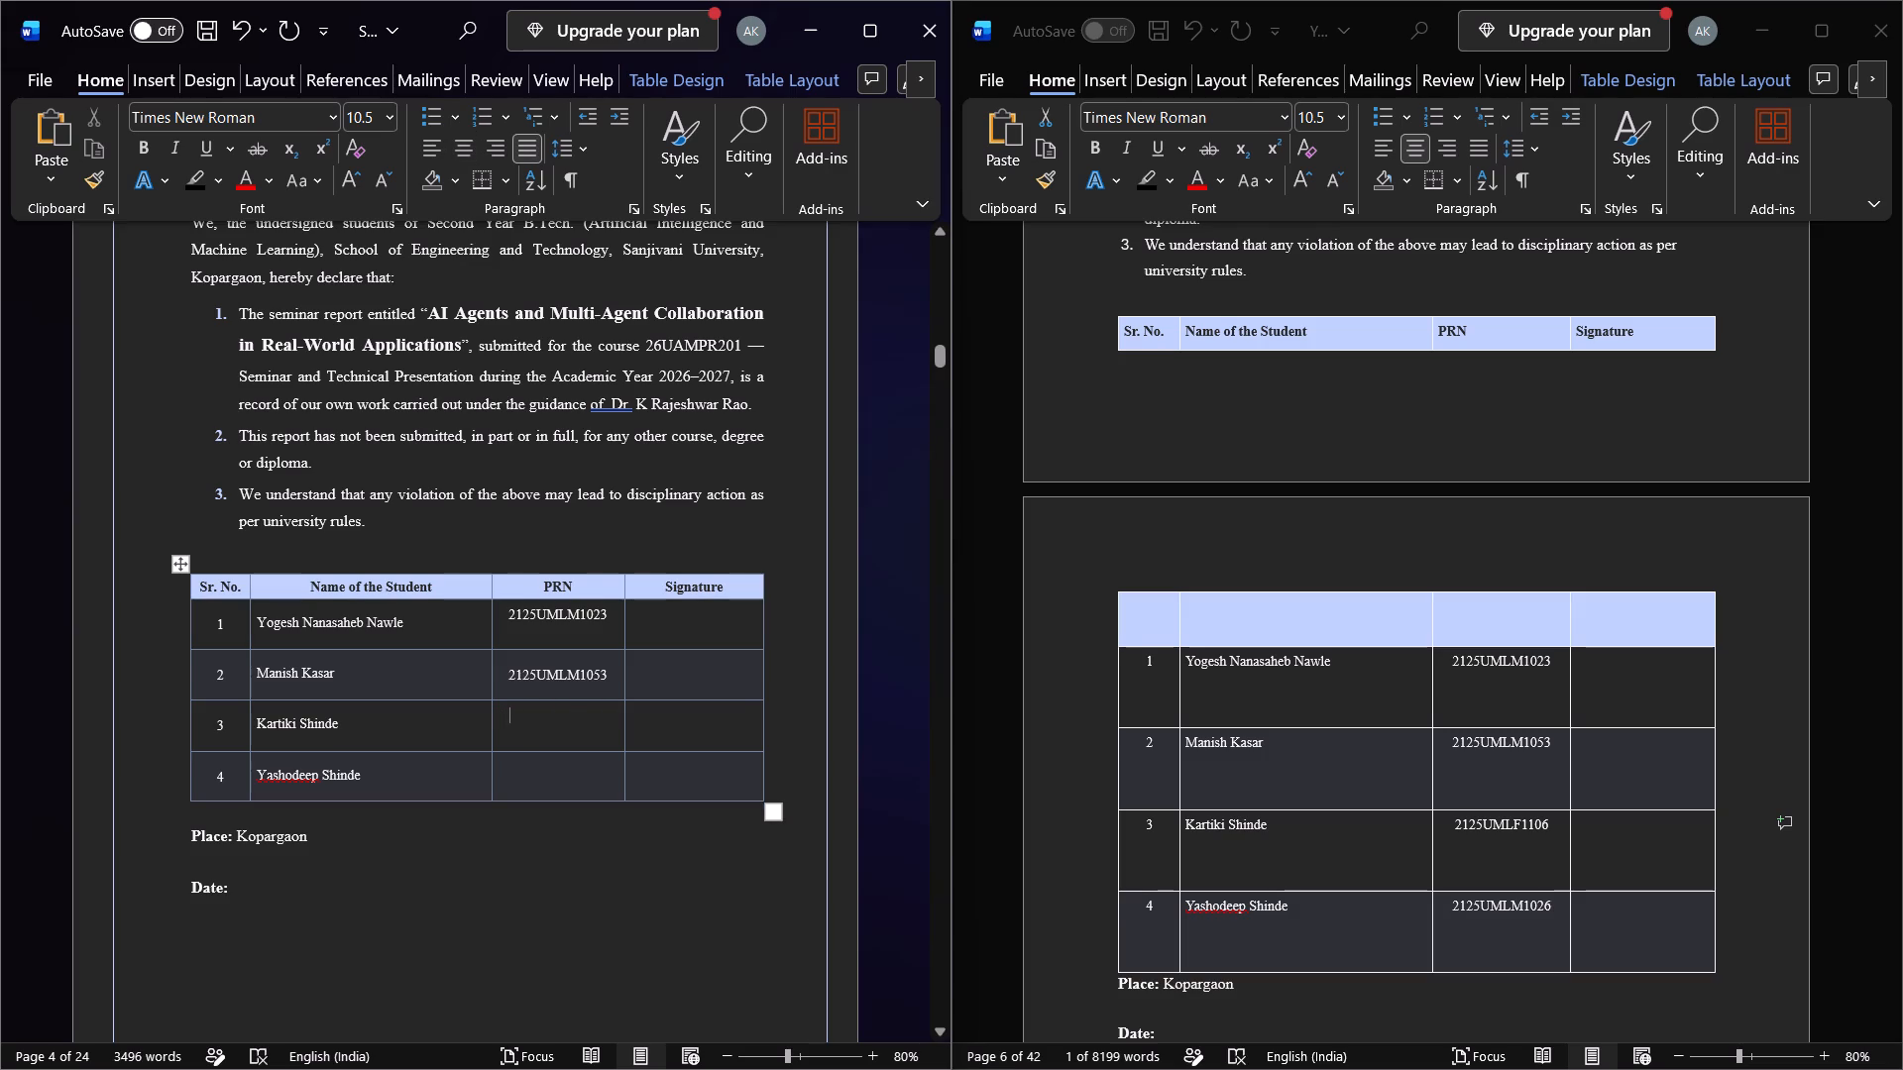
left_click(584, 743)
left_click(569, 785)
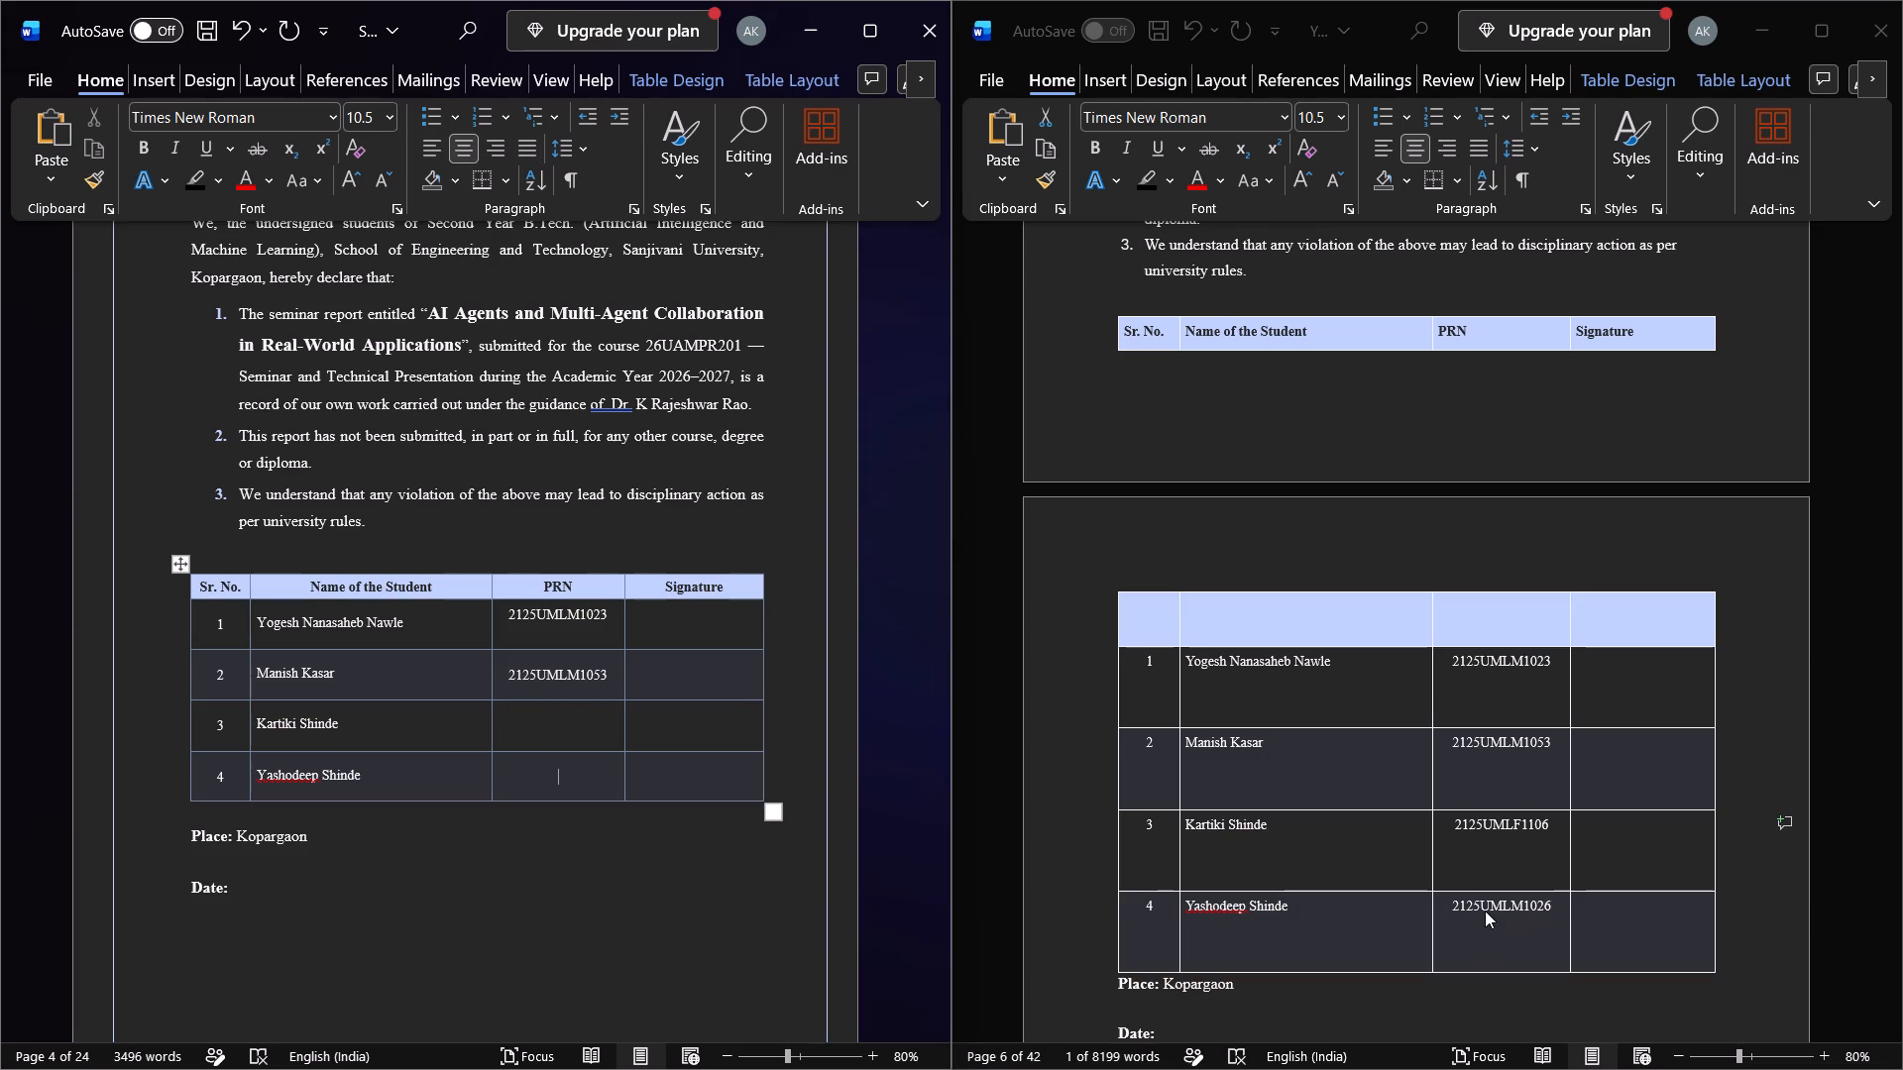
double_click(1484, 908)
key("ctrl+c")
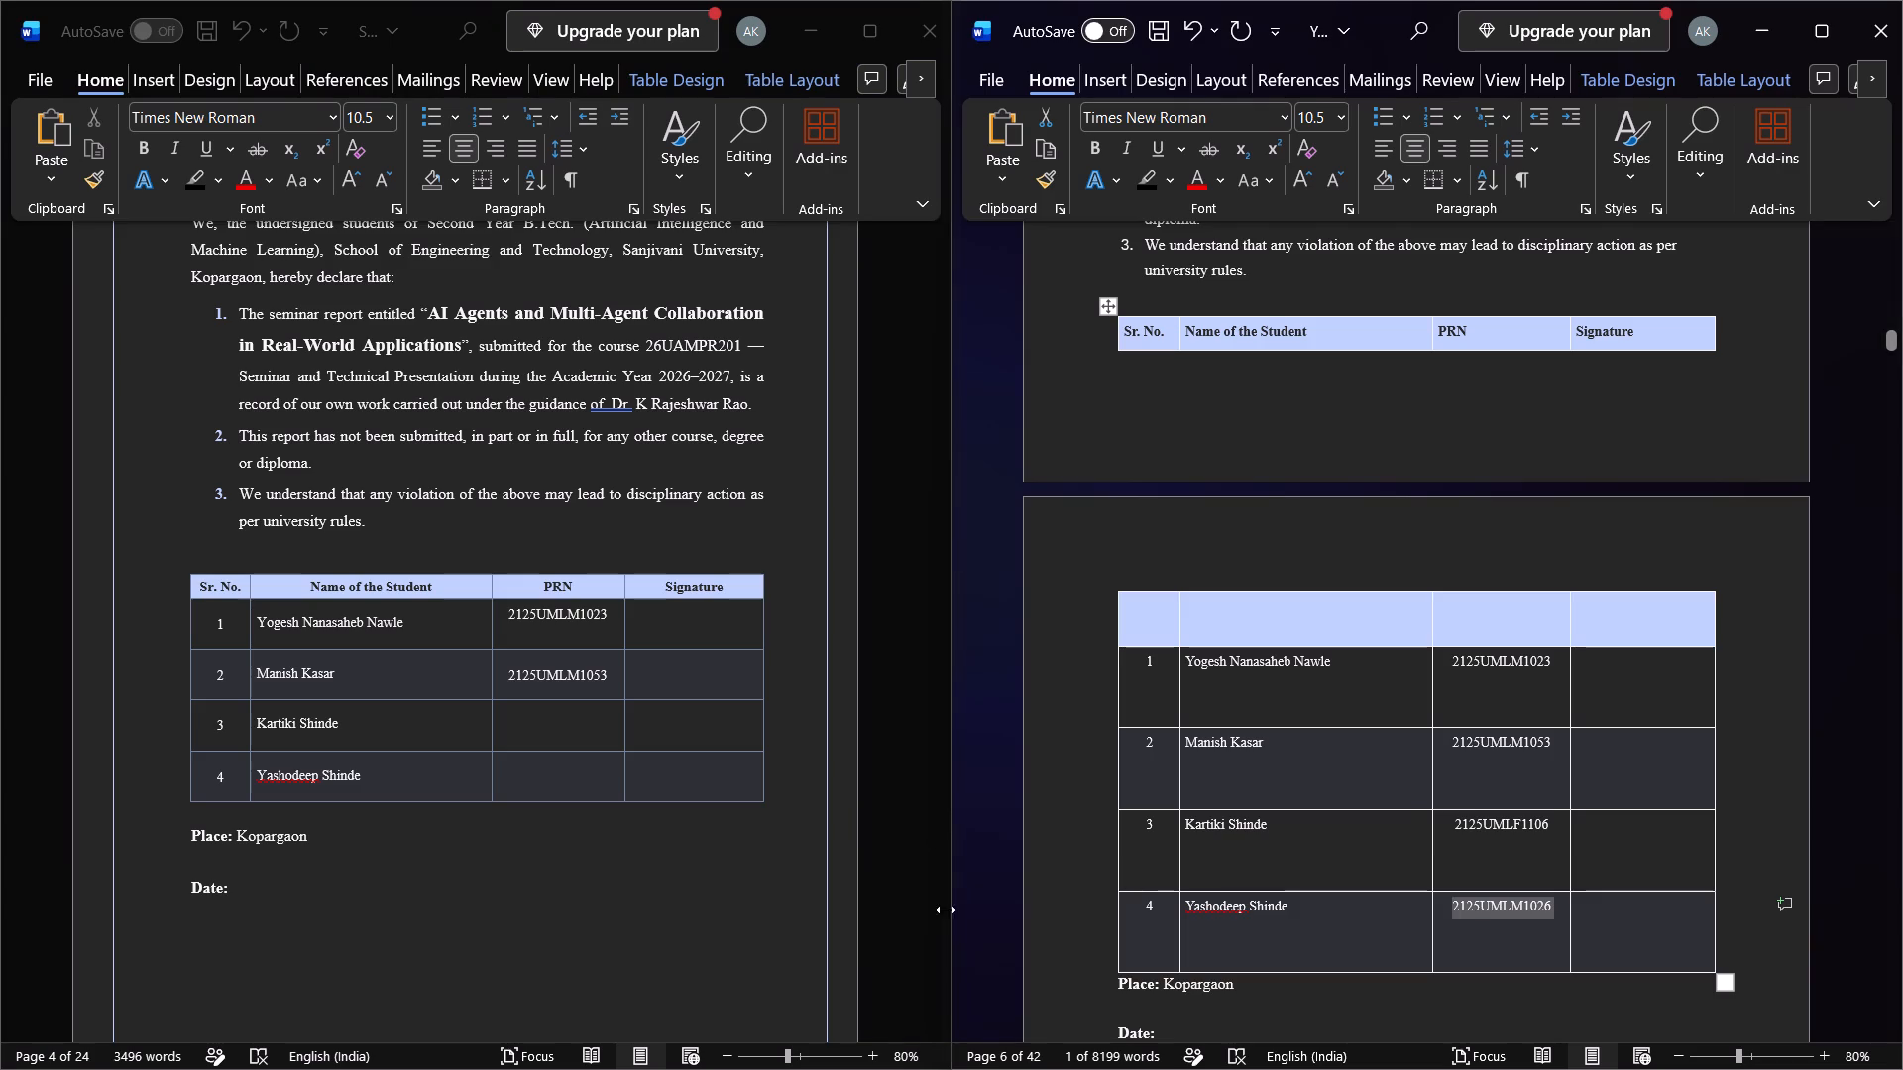
left_click(549, 771)
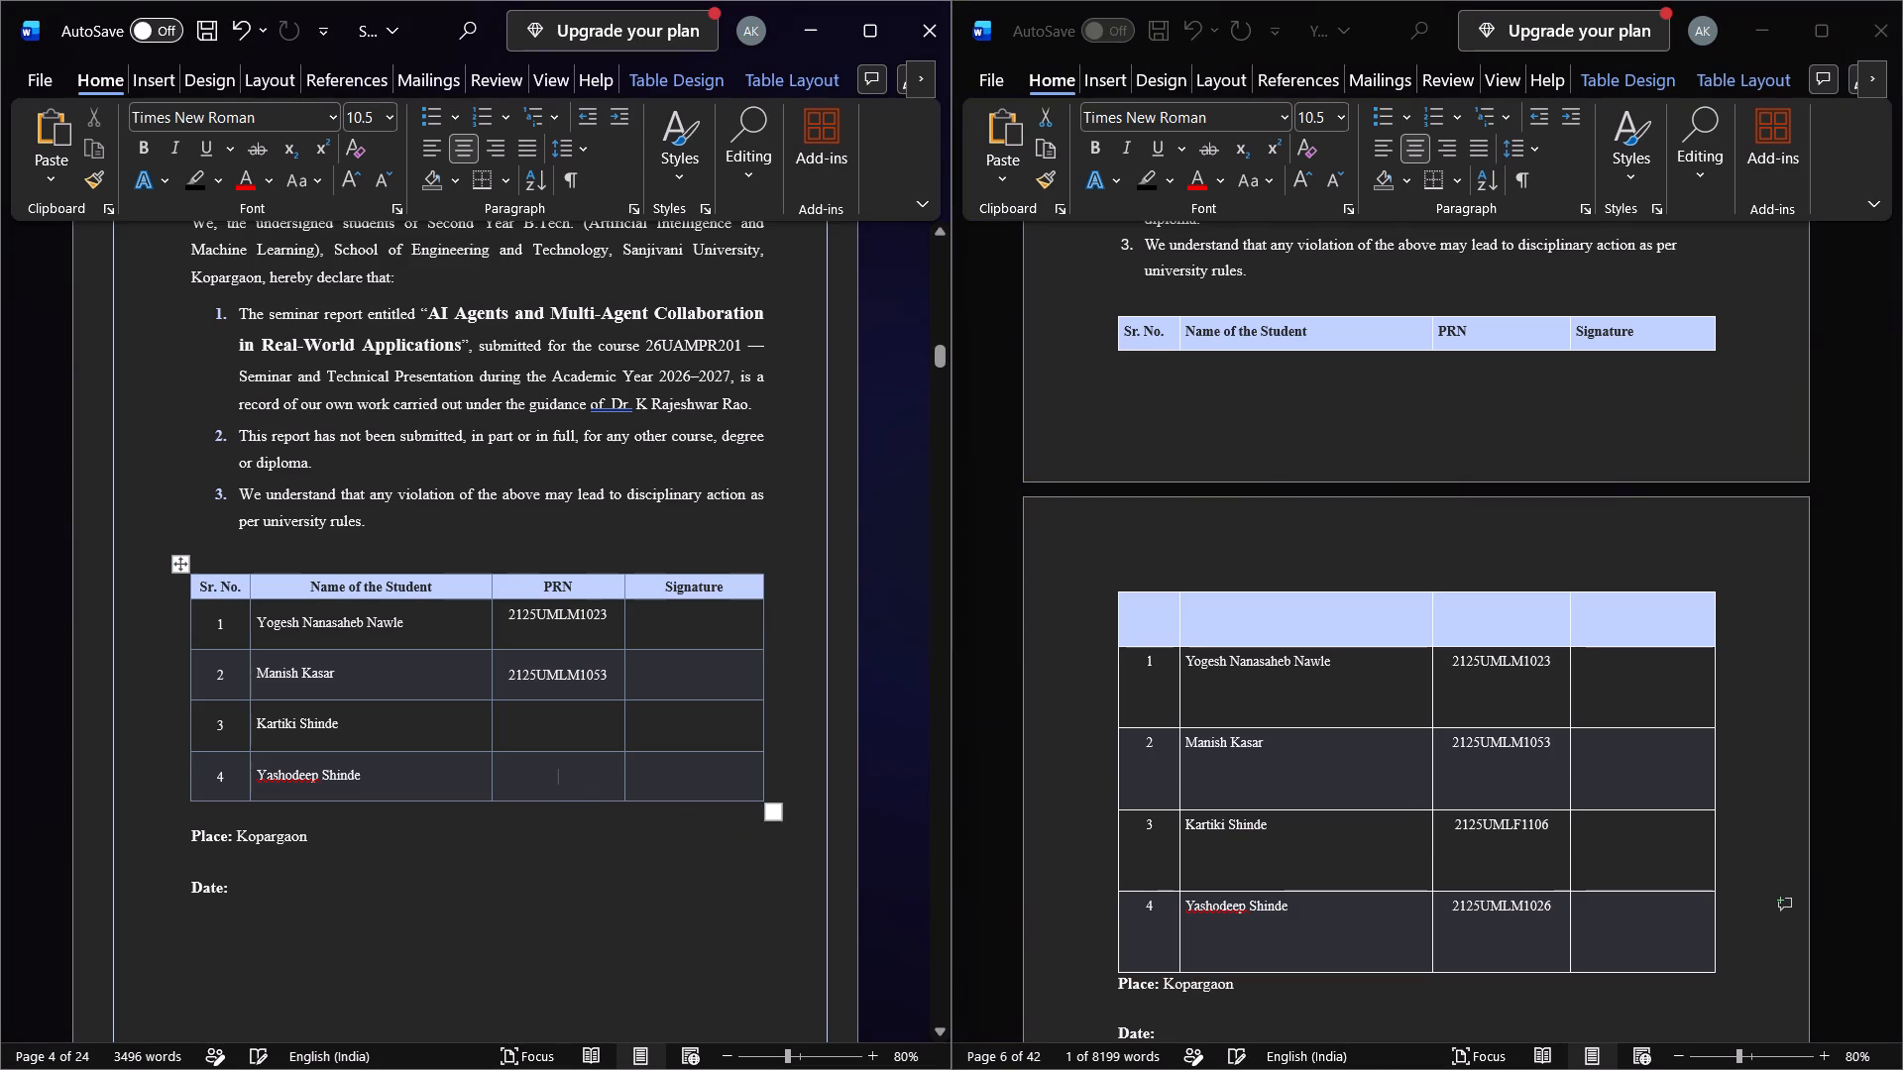
key("ctrl+v")
Copy the third student's PRN from the report's Declaration table into the empty row 3 PRN cell of the template's student table.
left_click(542, 730)
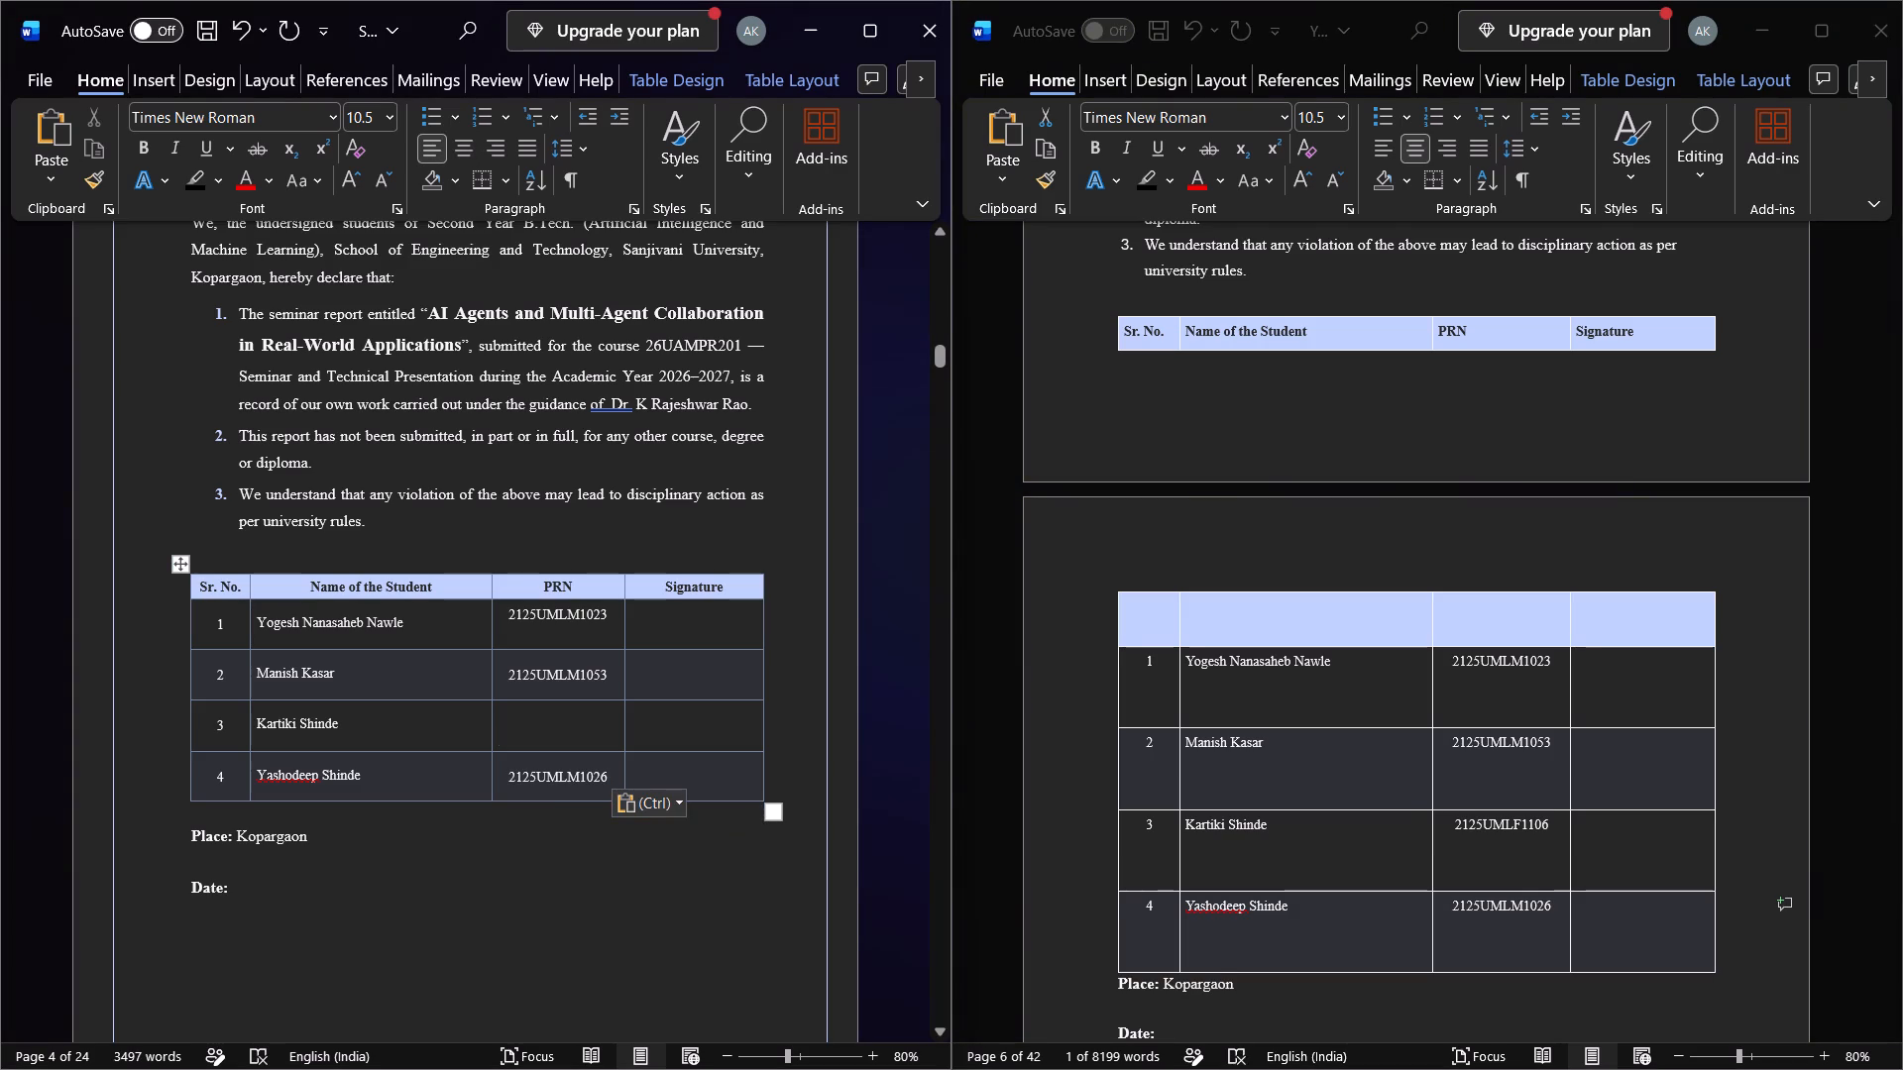
left_click(511, 719)
left_click(499, 724)
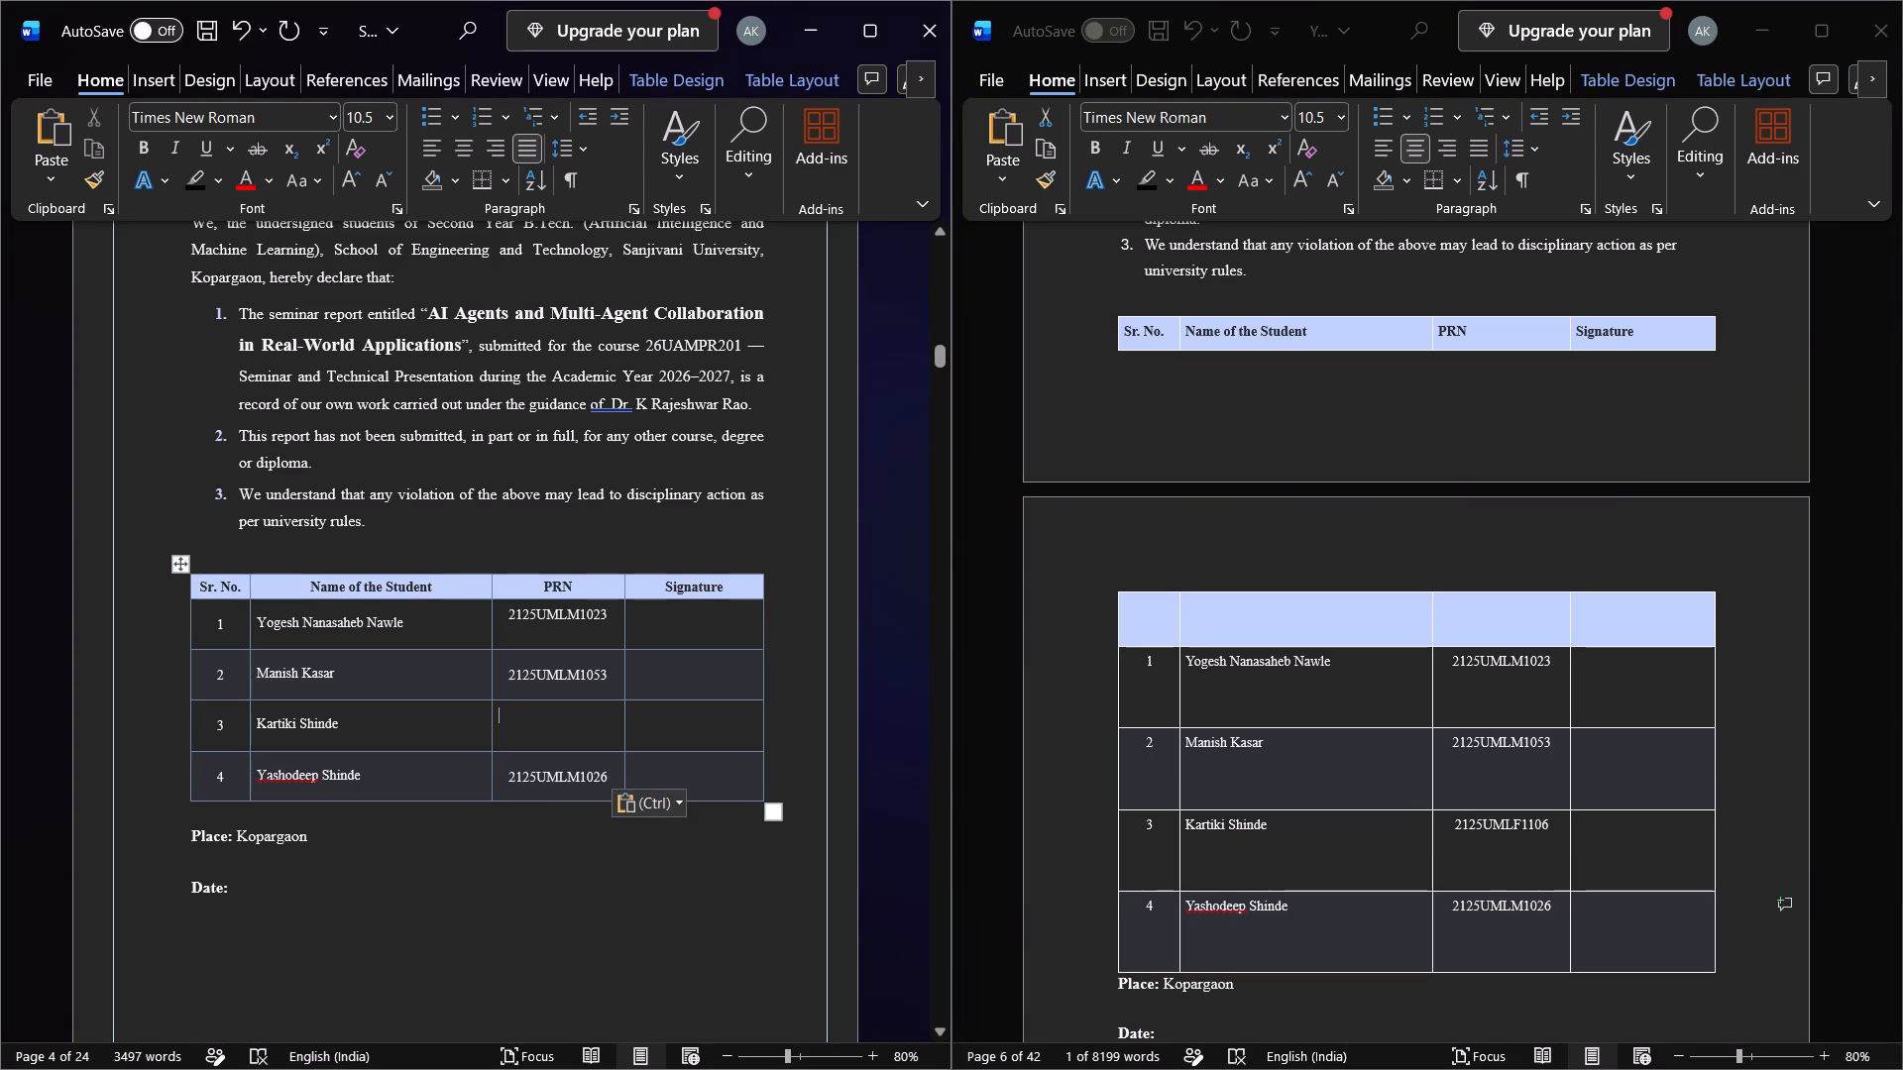
left_click(540, 727)
left_click(493, 725)
left_click(518, 728)
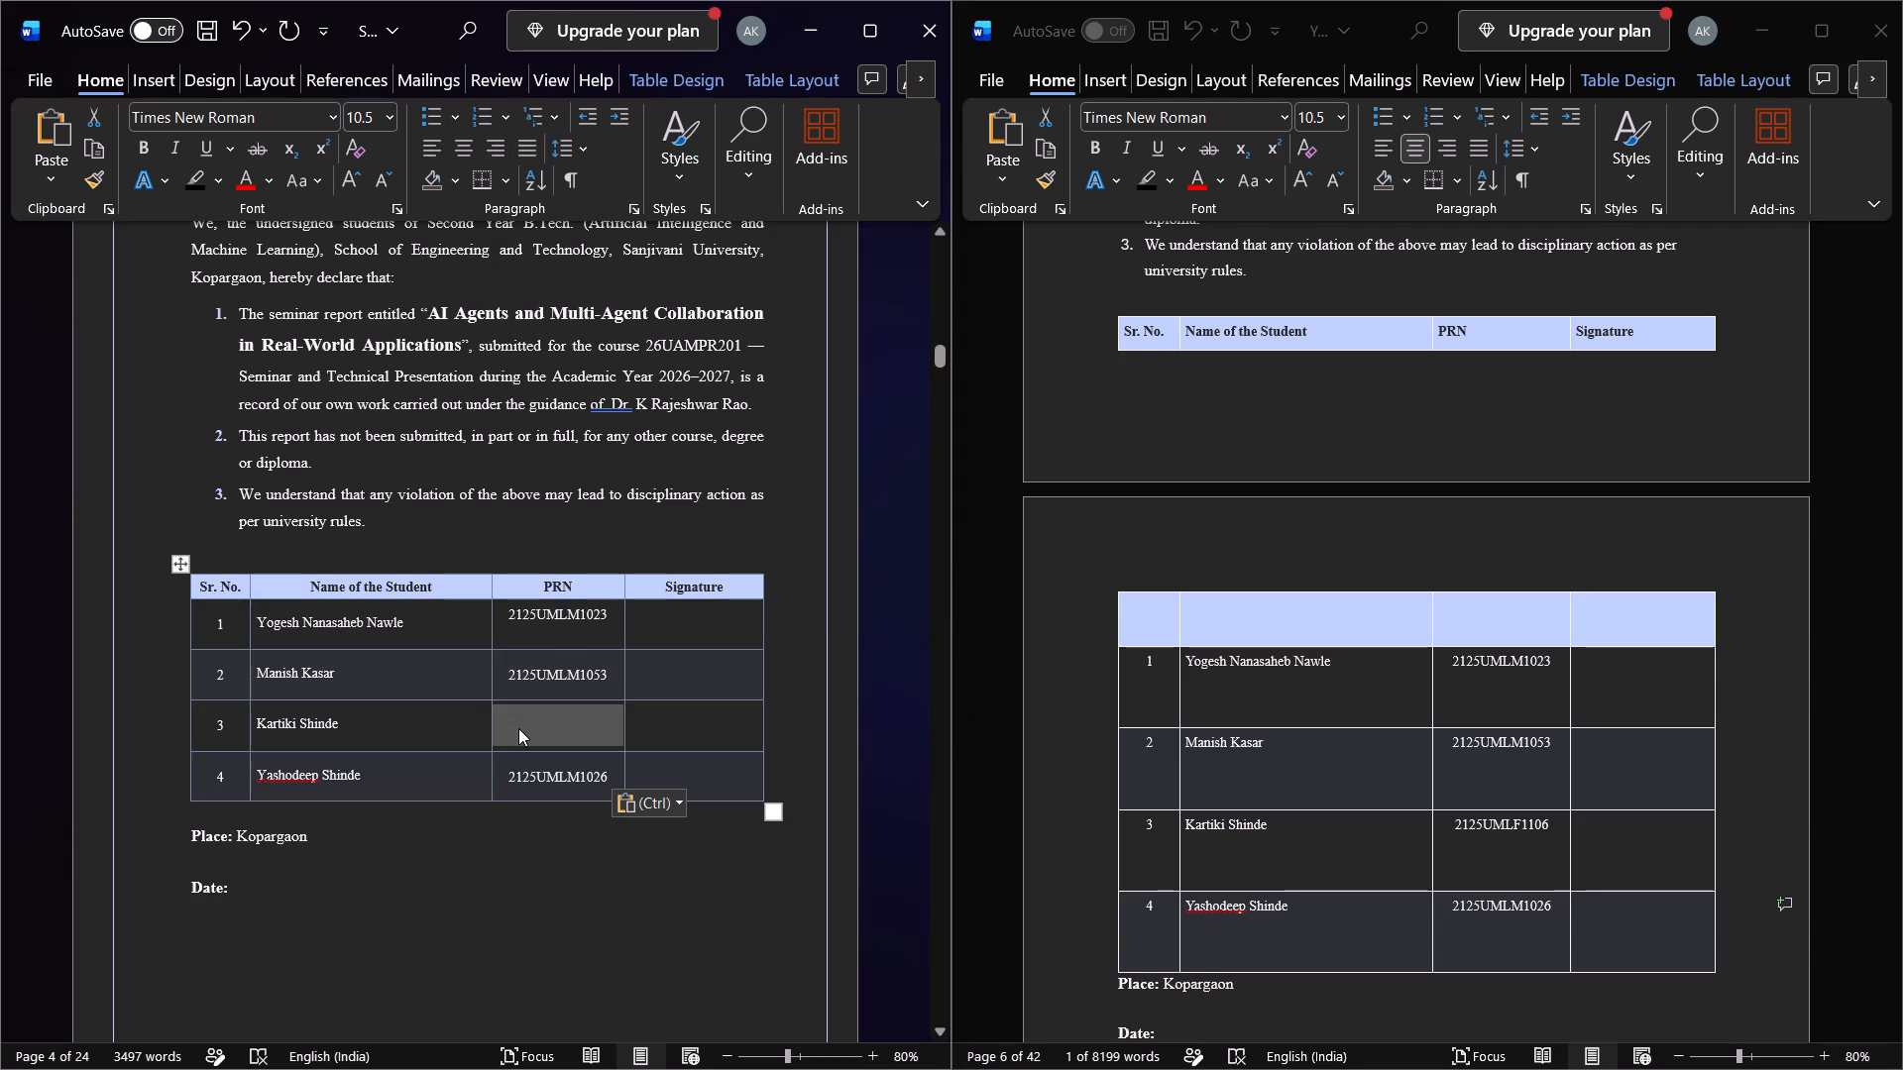
left_click(504, 728)
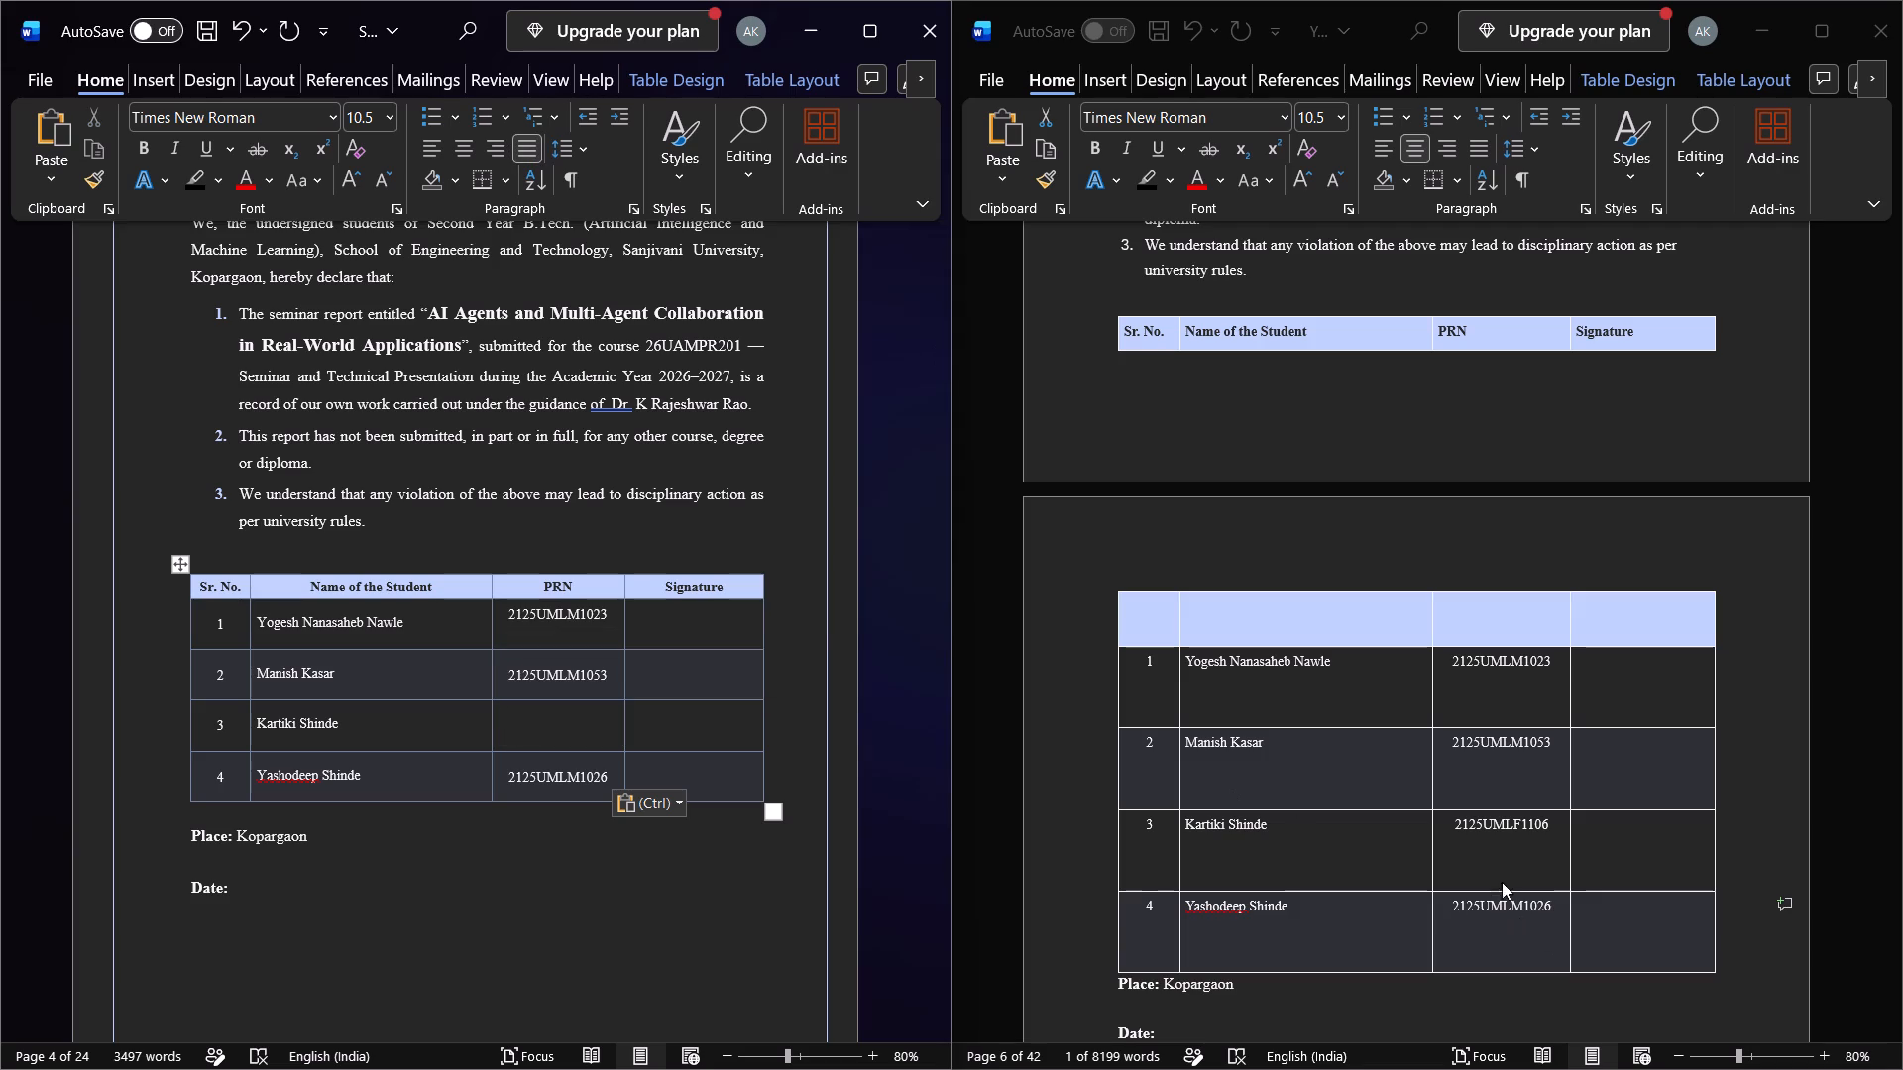
double_click(1500, 820)
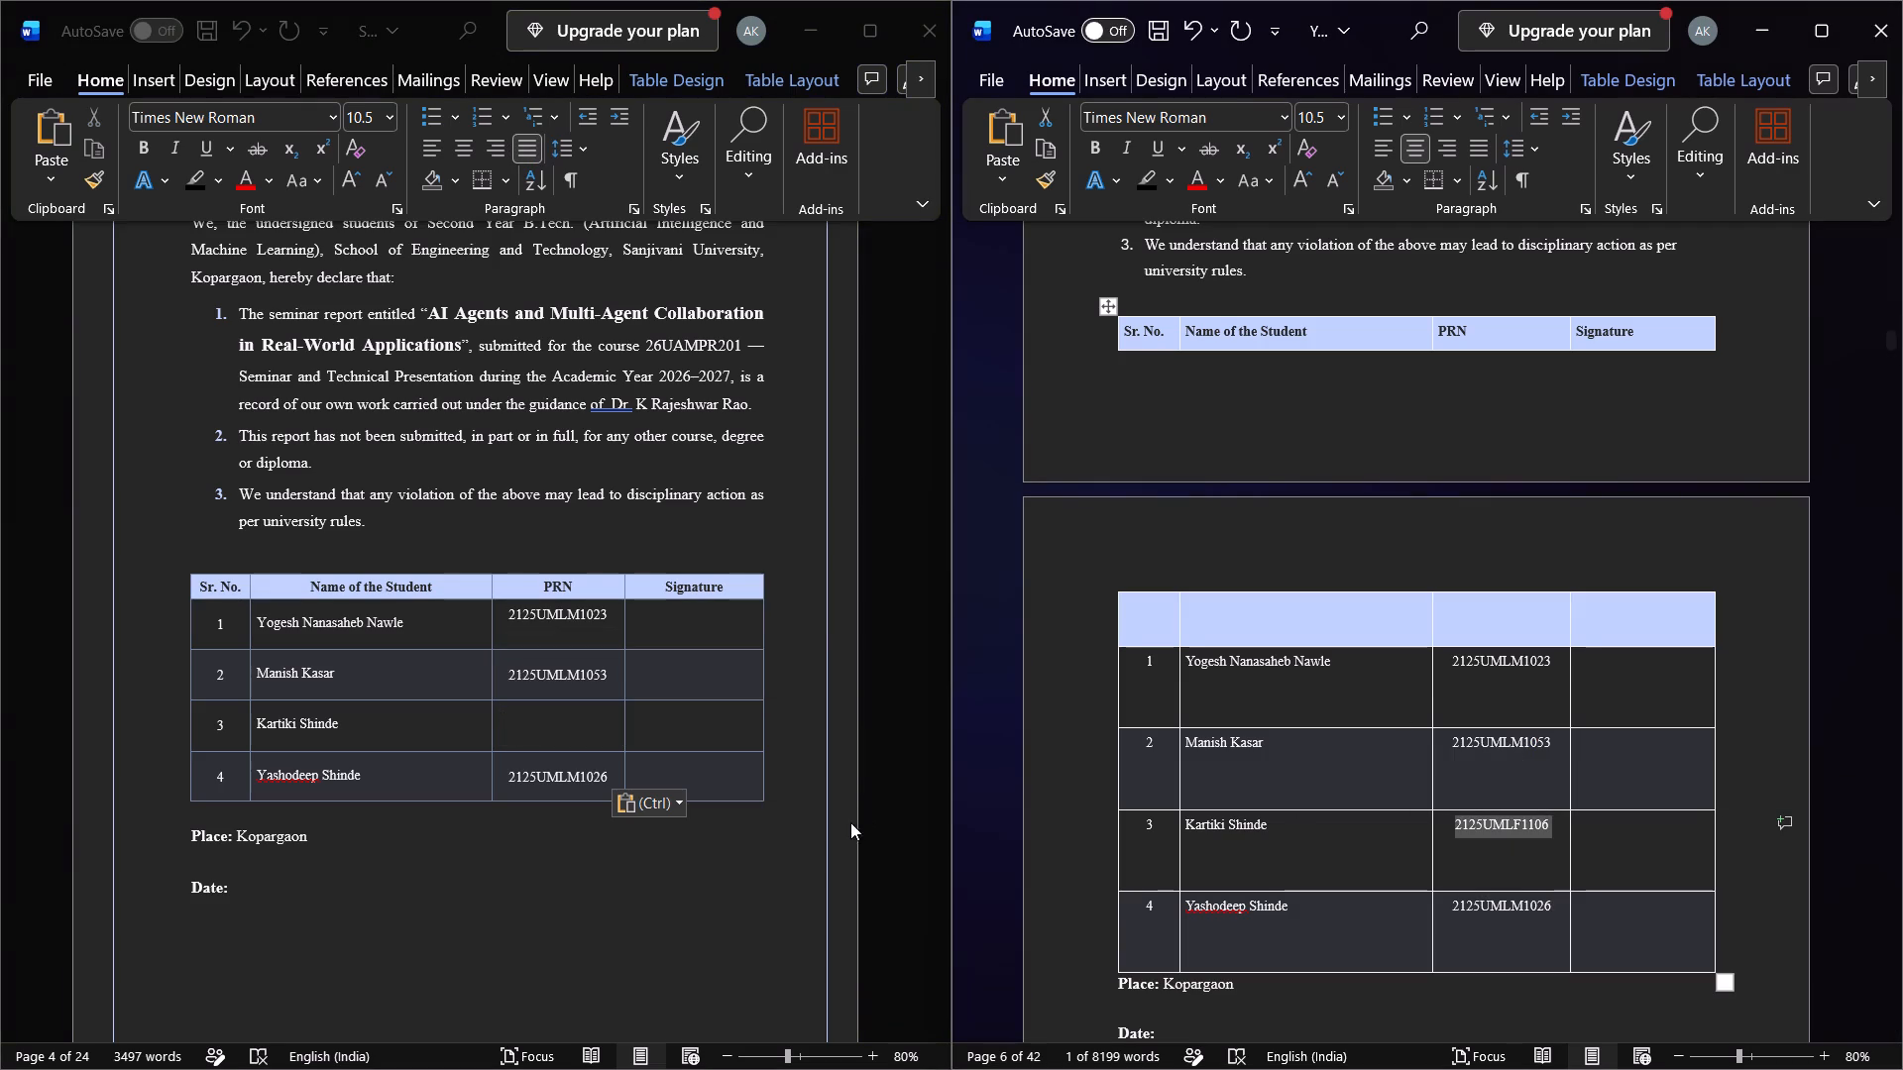
key("ctrl+c")
left_click(507, 720)
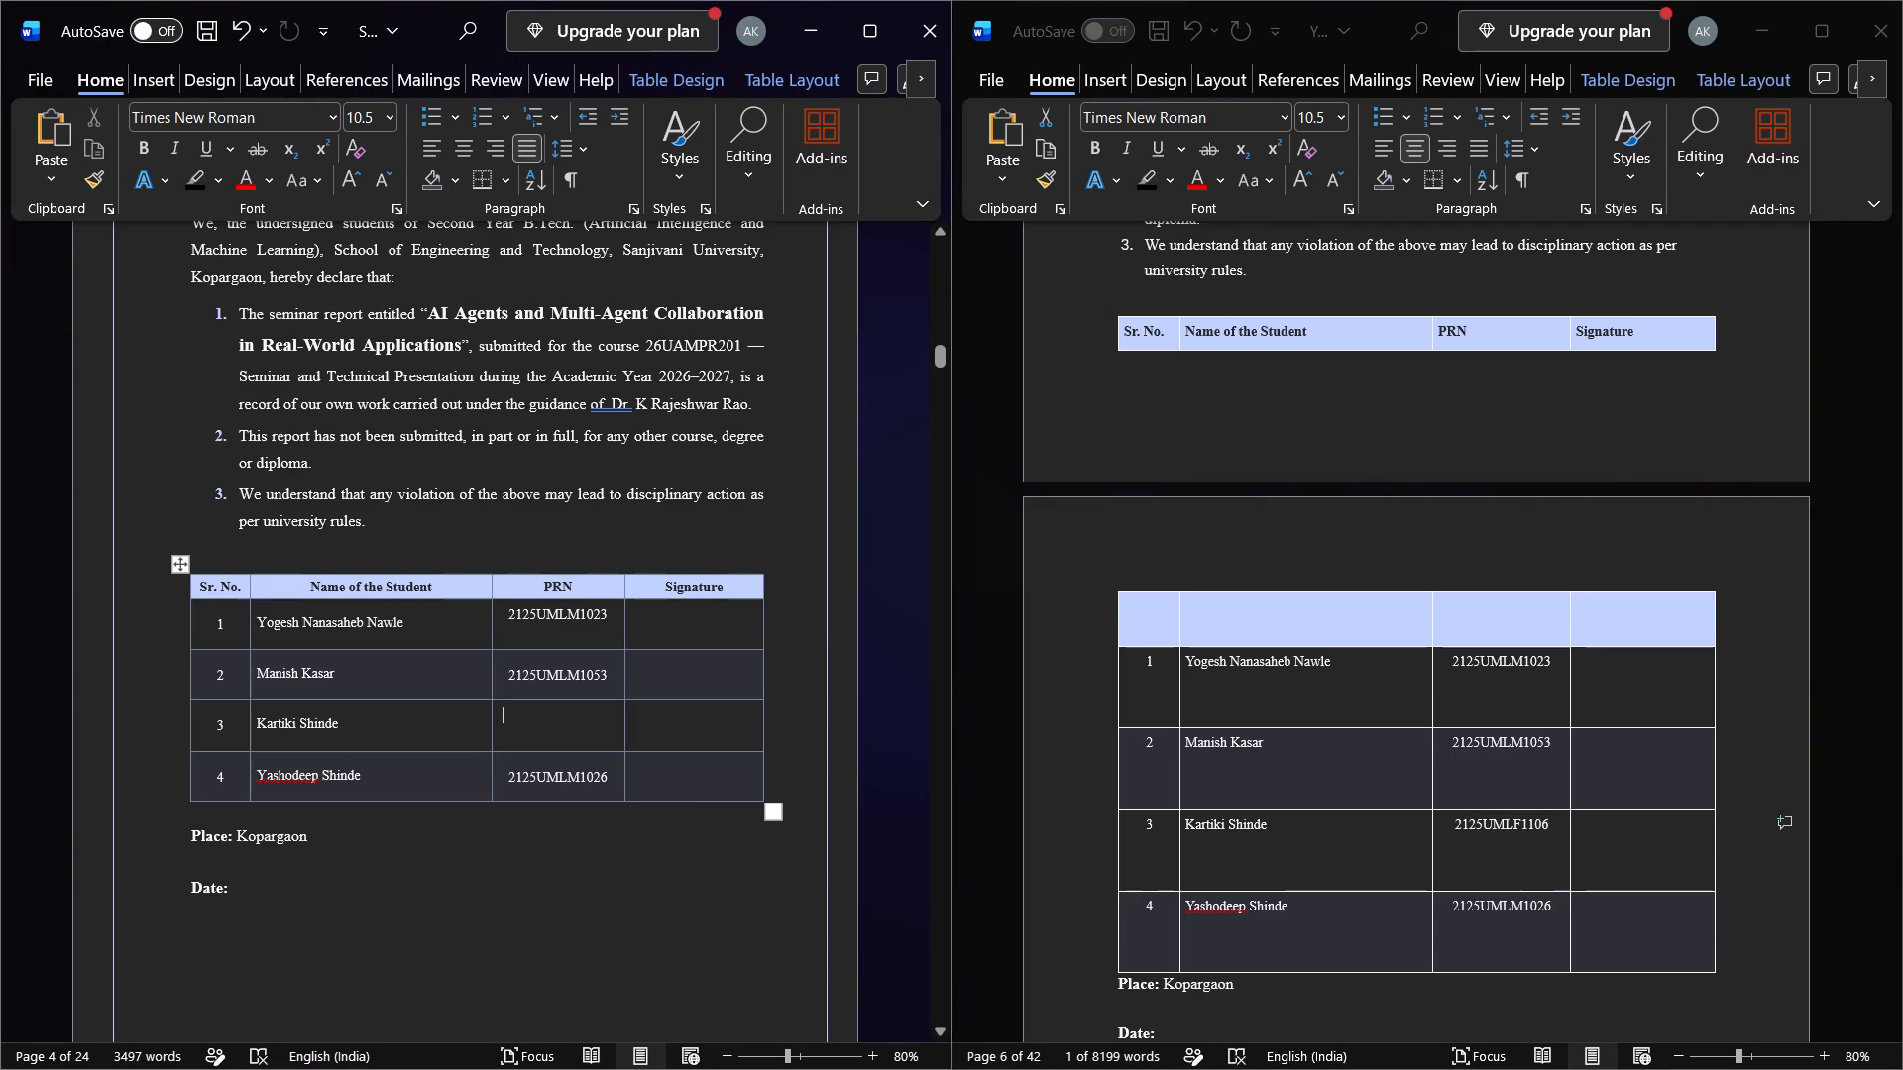
key("ctrl+v")
Indent the row 3 PRN with two leading spaces so it lines up with the other PRNs in the column.
left_click_drag(428, 648, 120, 160)
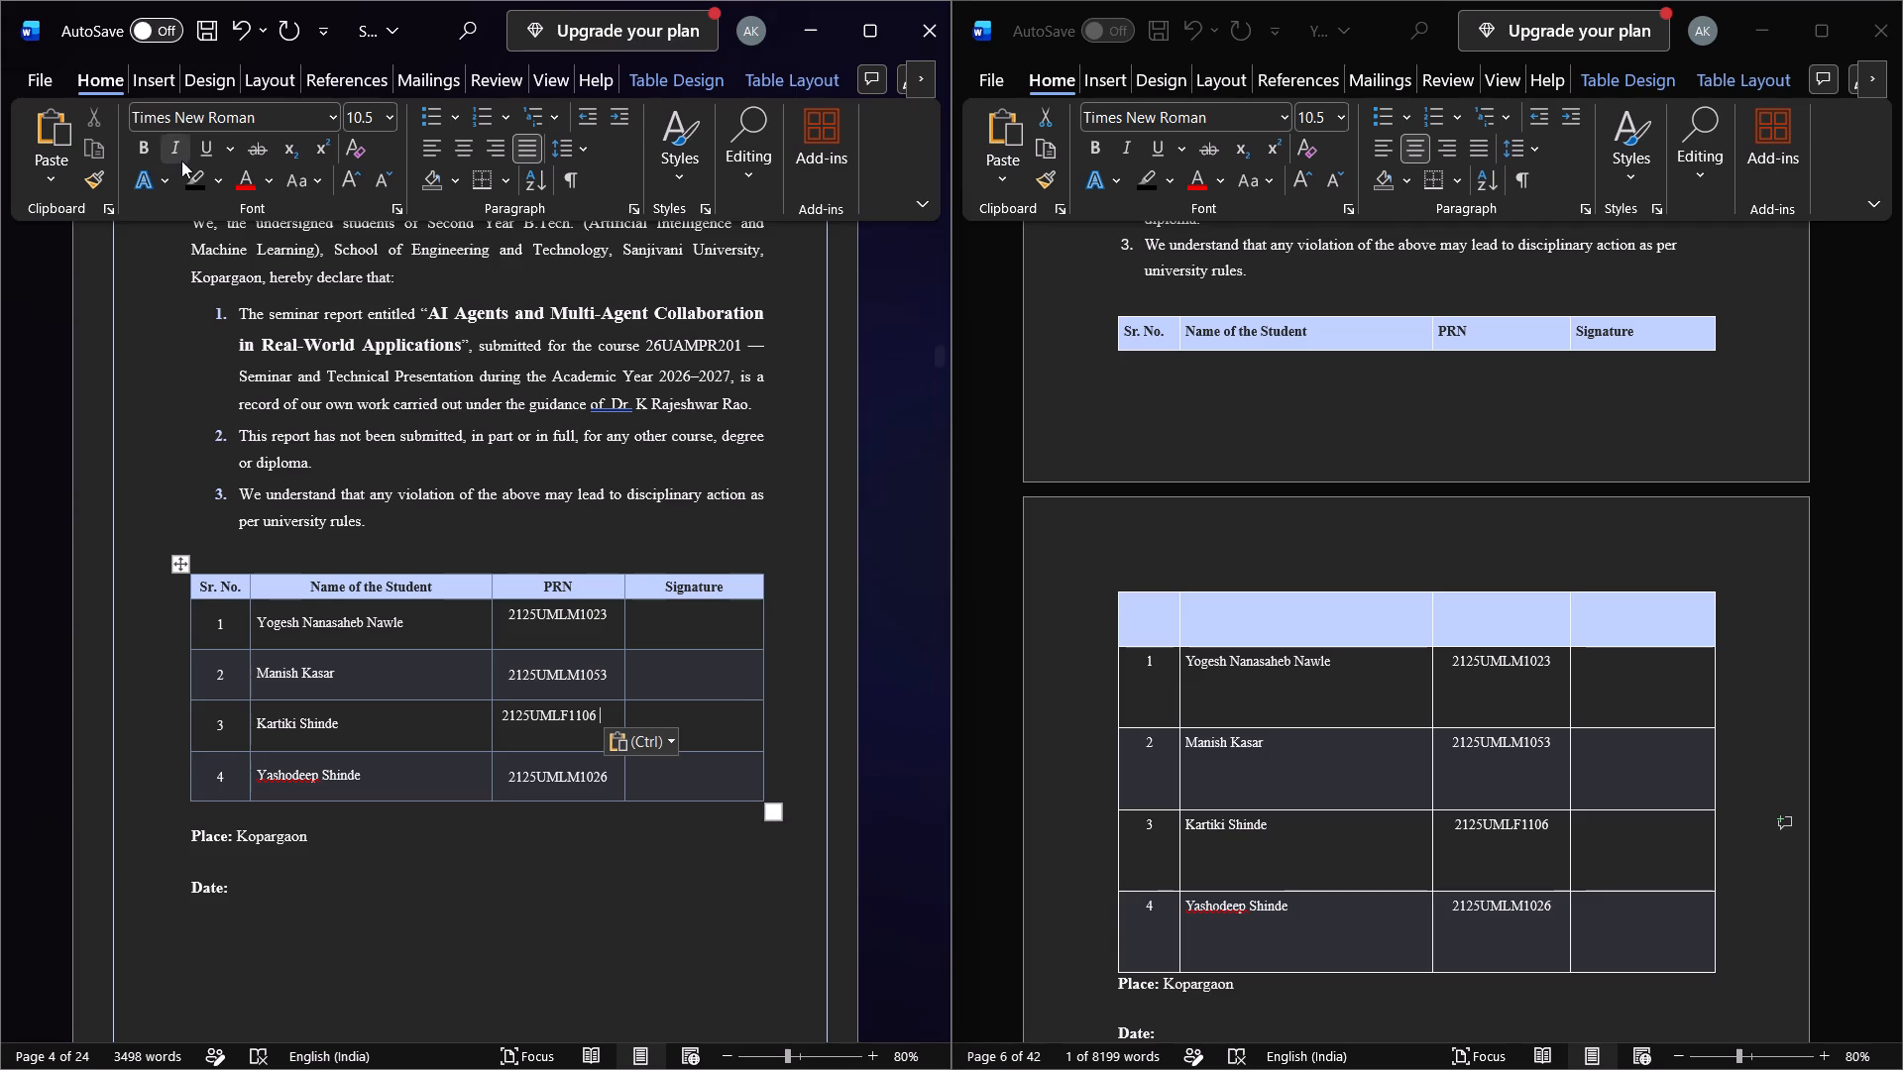
left_click(501, 704)
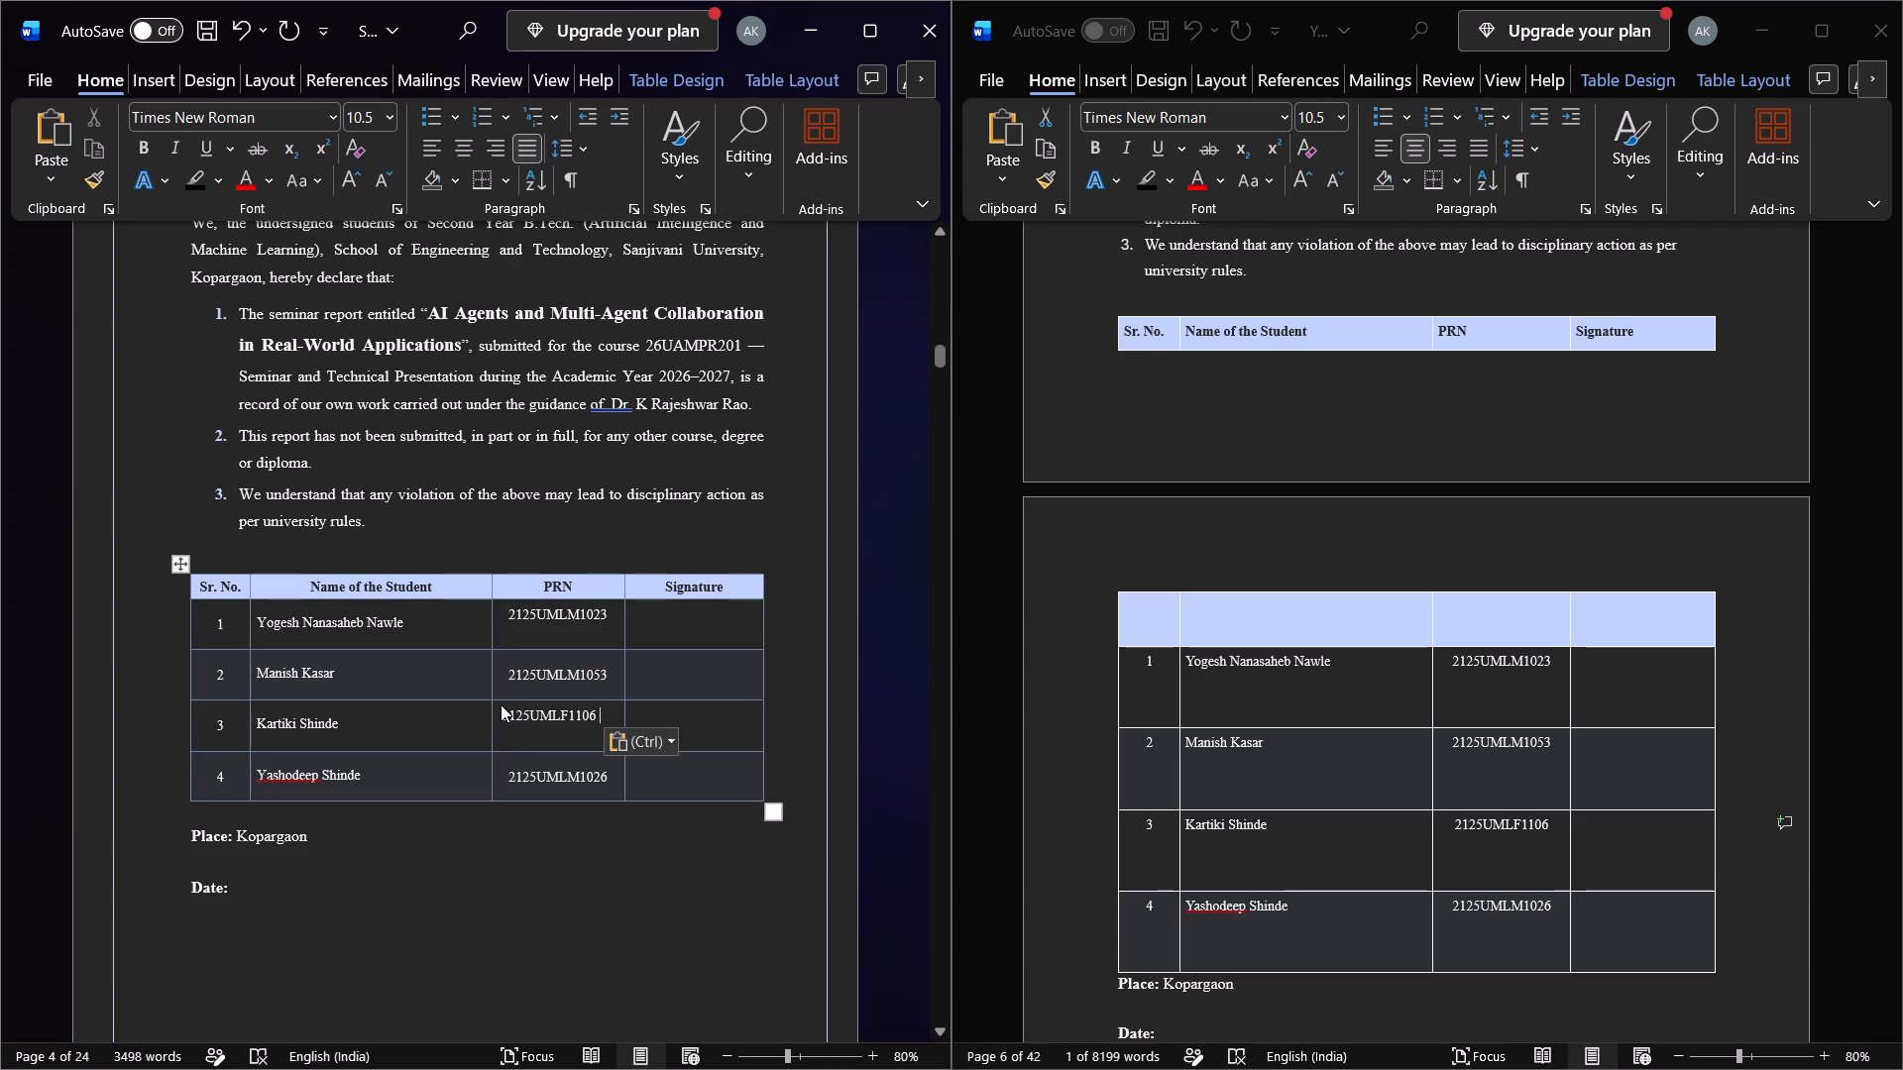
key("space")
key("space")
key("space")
scroll(680, 703, "down", 2)
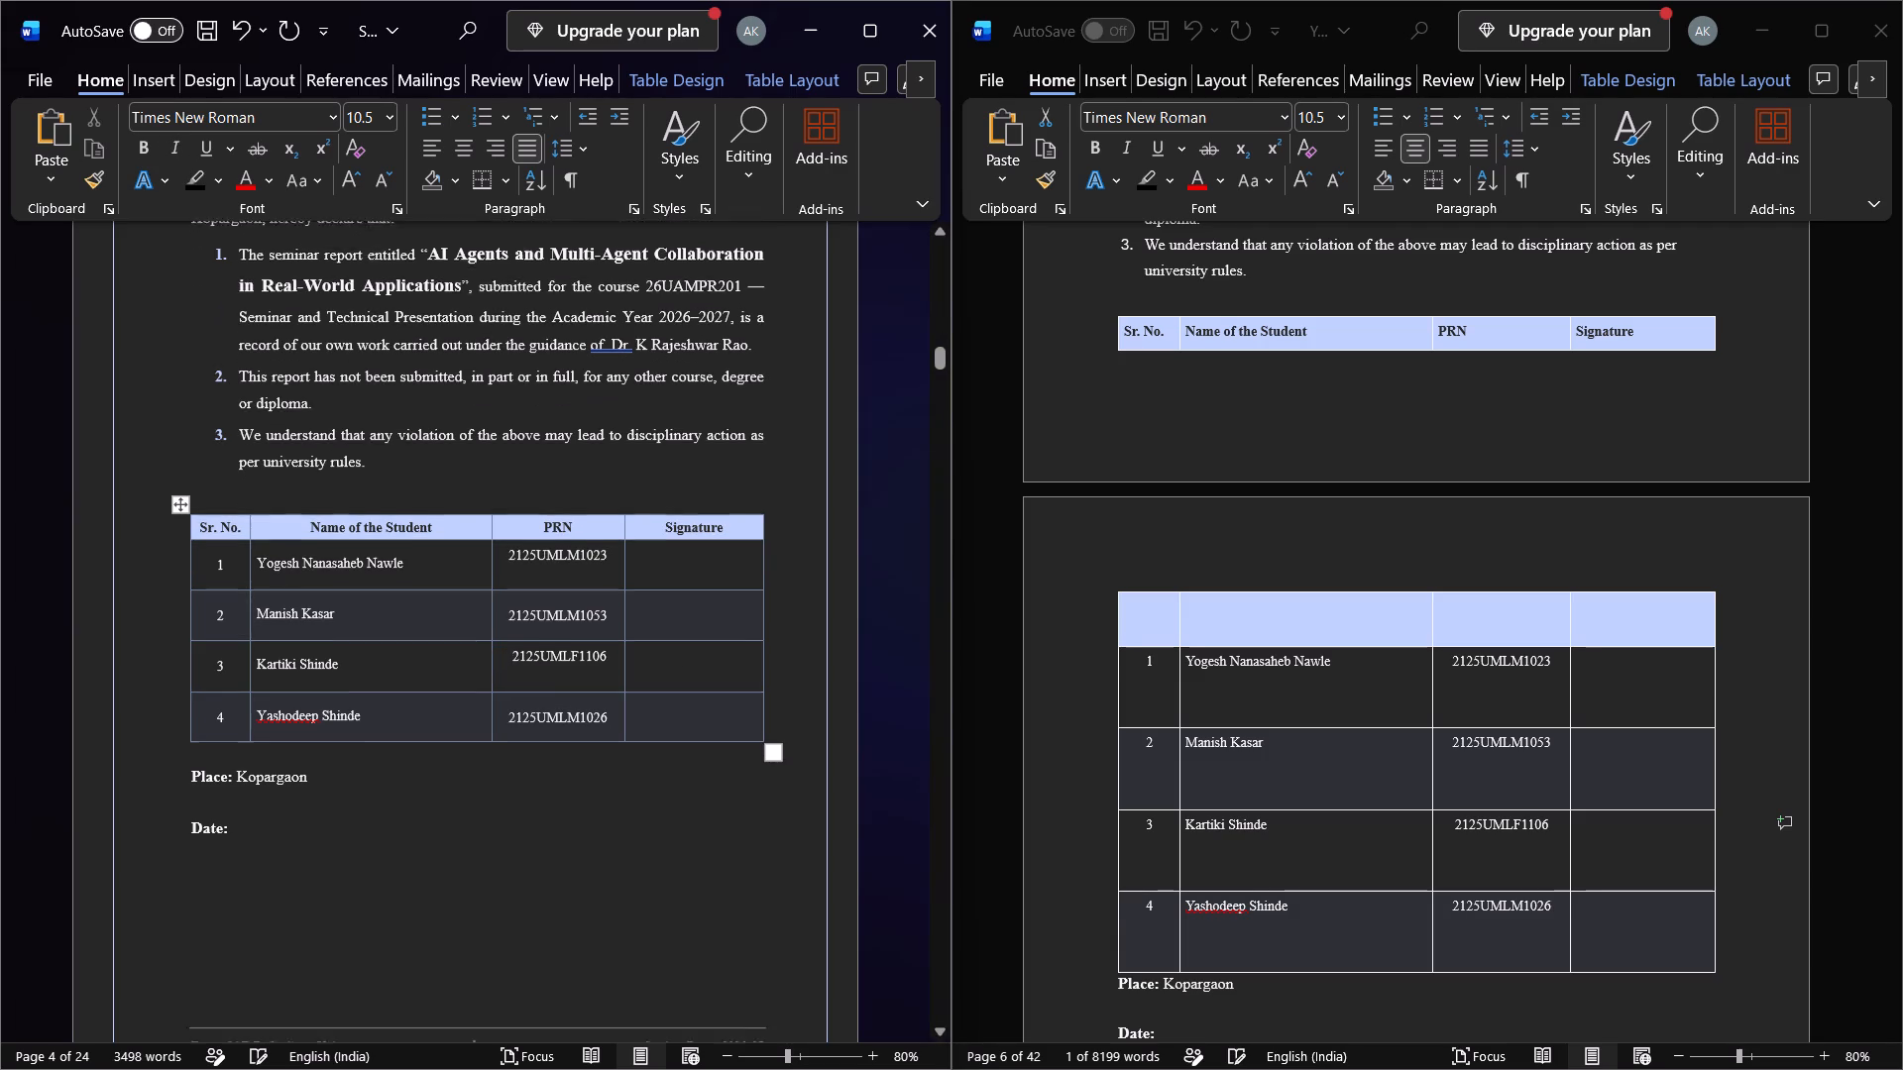
scroll(685, 701, "down", 1)
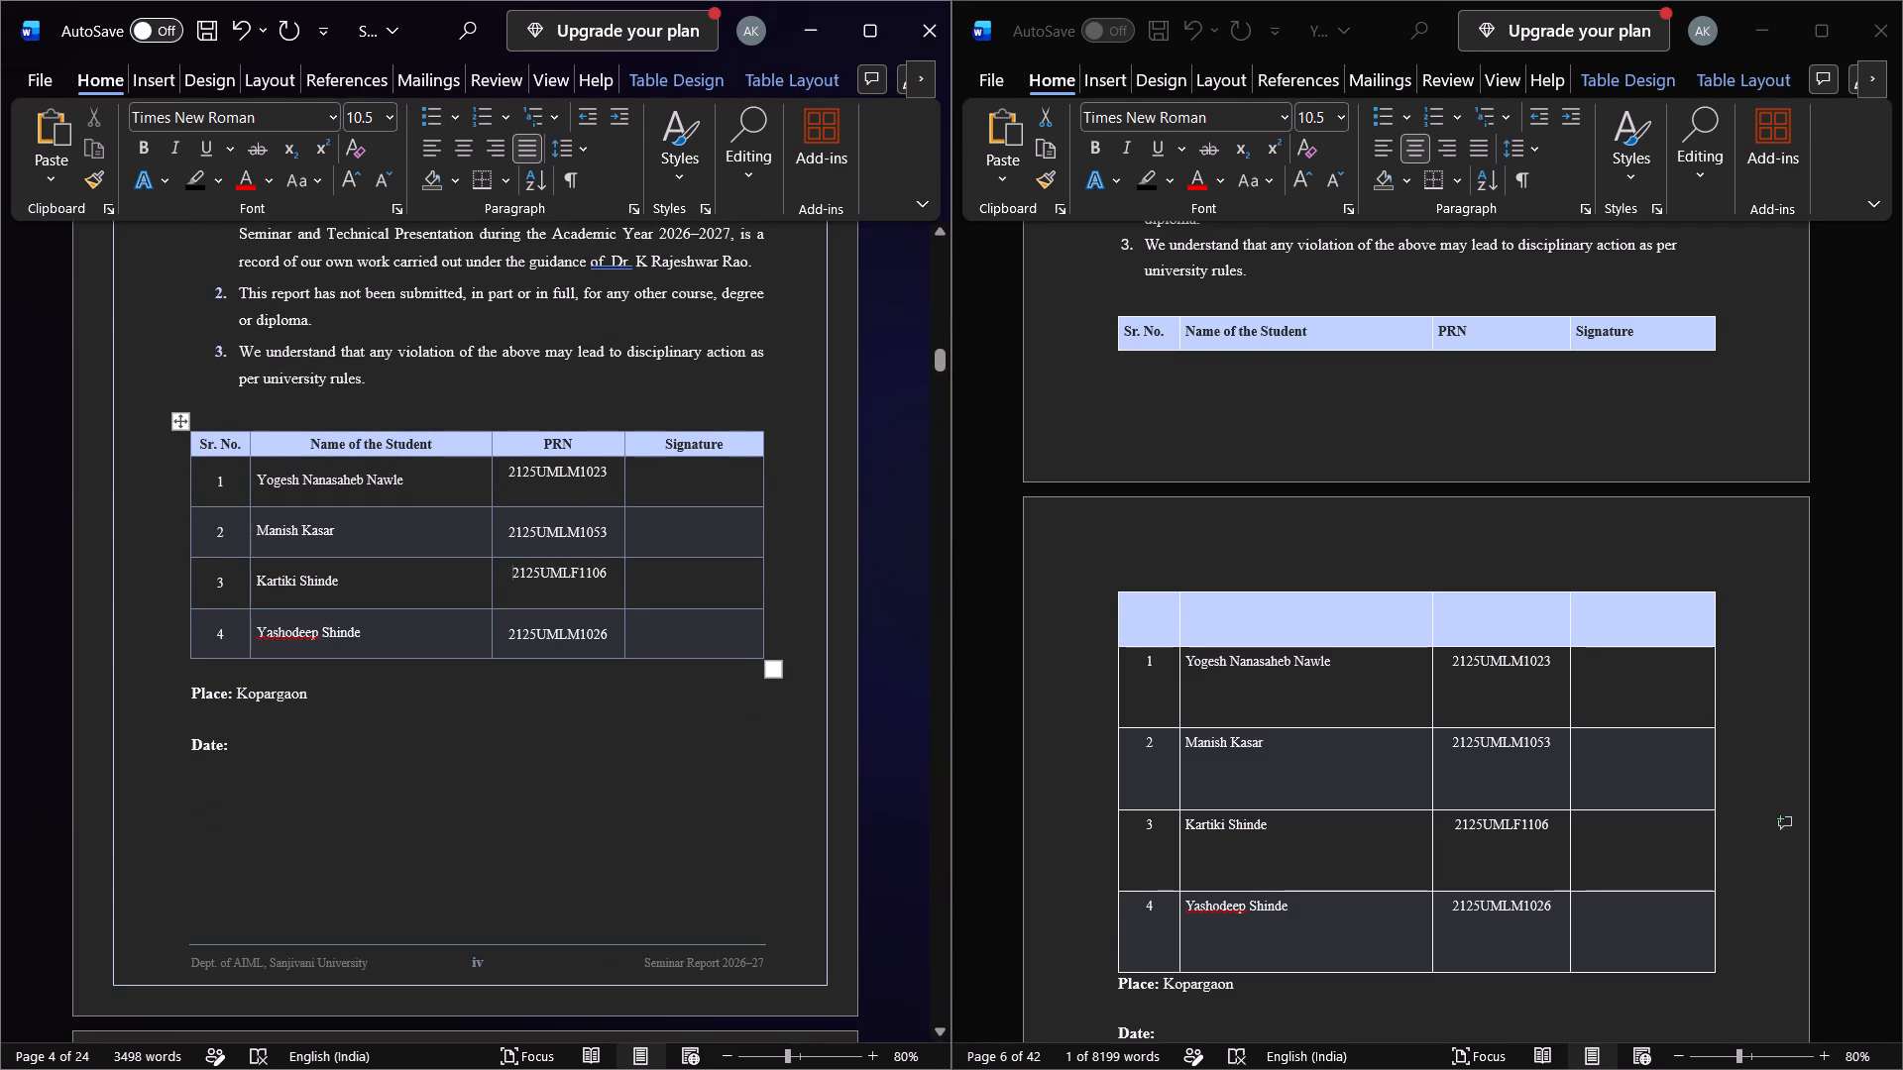
key("BackSpace")
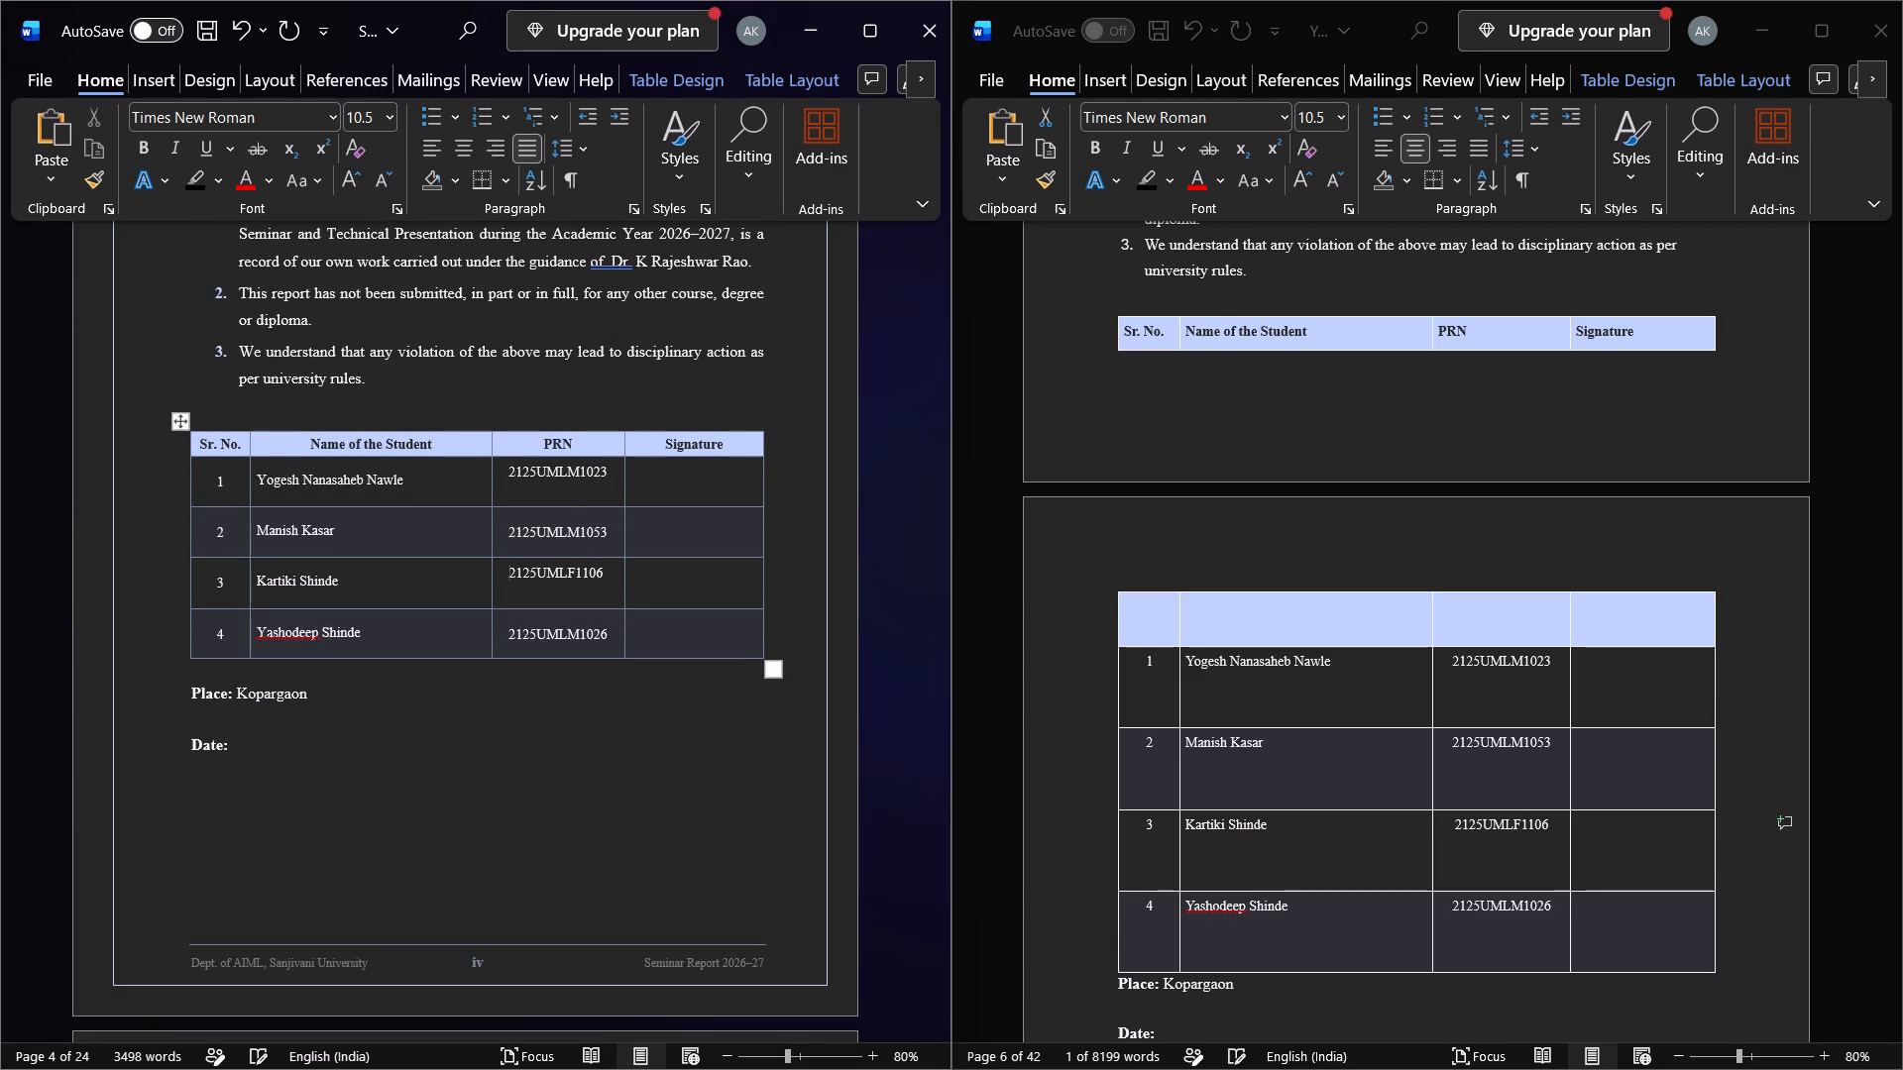
Replace the [Guide Name] placeholder in the template's Acknowledgement with the faculty guide's title and name, capitalised as in the Declaration.
scroll(556, 731, "down", 1)
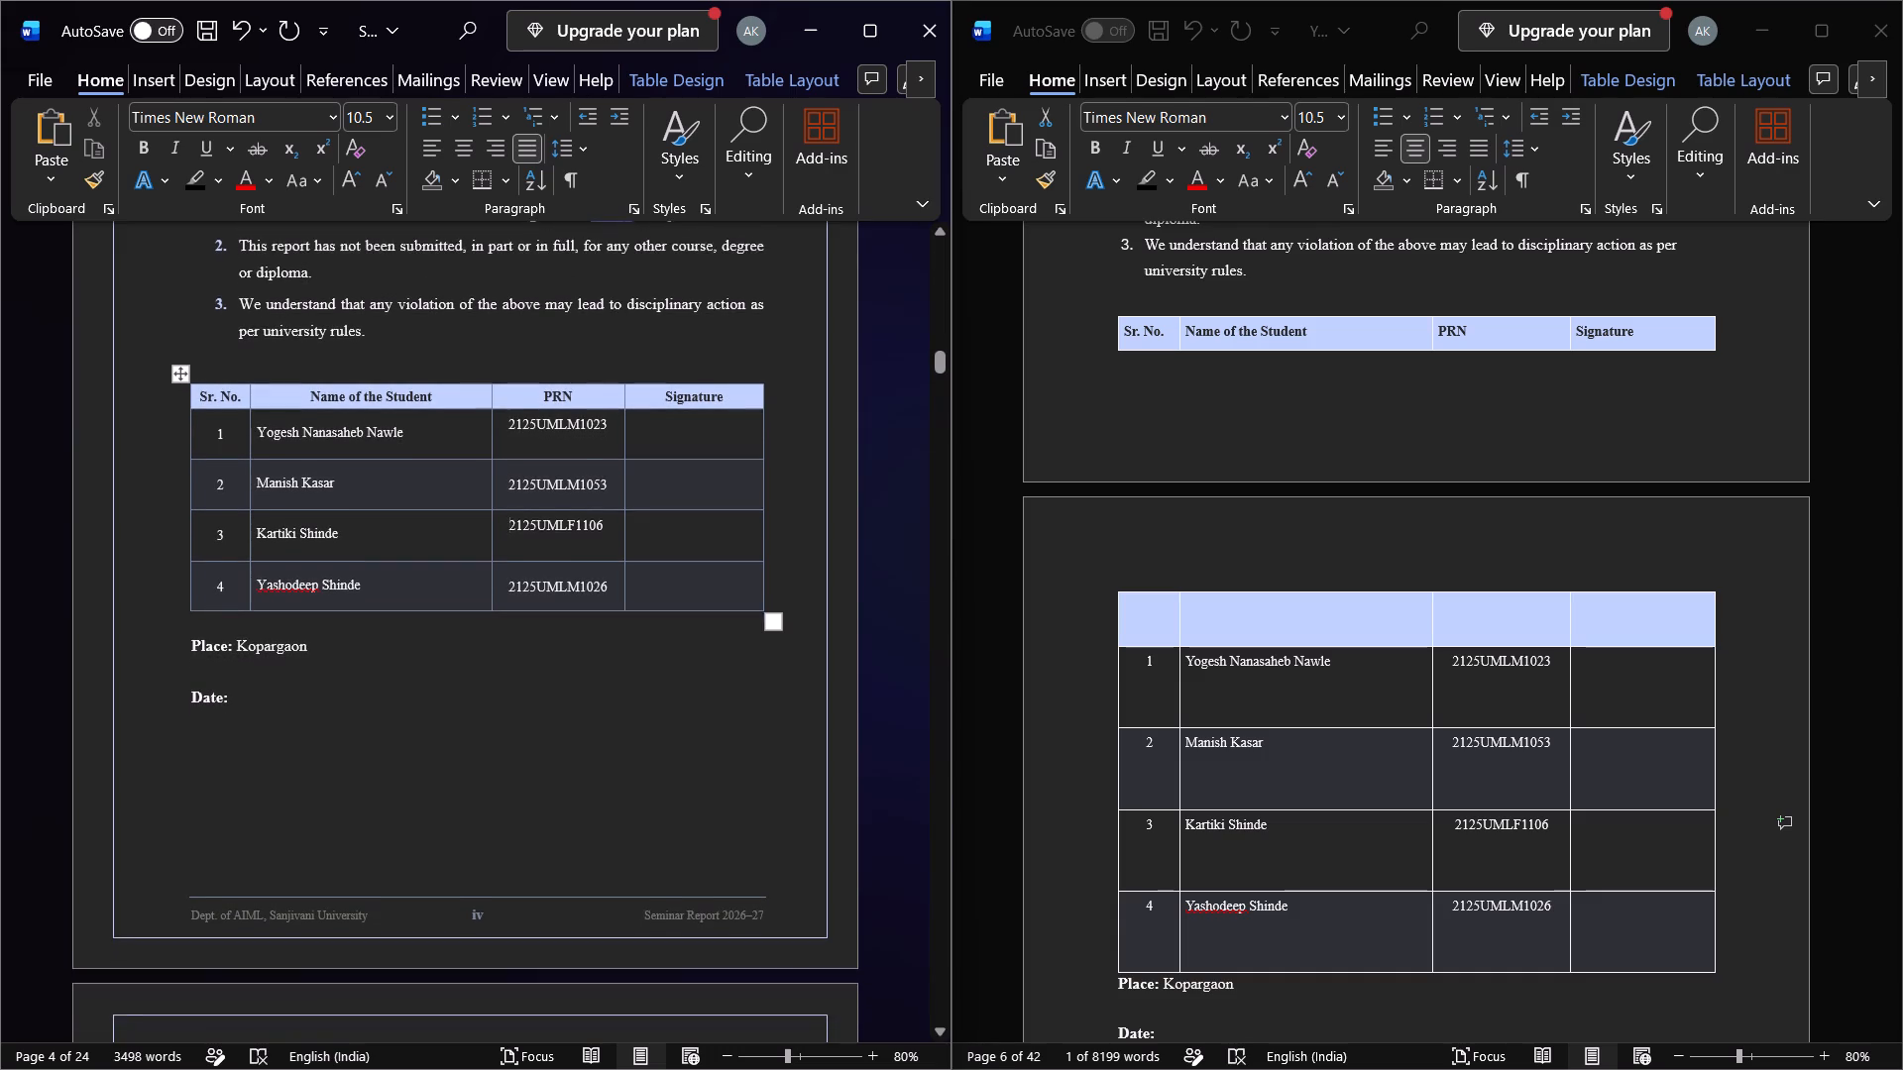
scroll(553, 737, "down", 1)
scroll(354, 705, "down", 8)
scroll(396, 880, "down", 2)
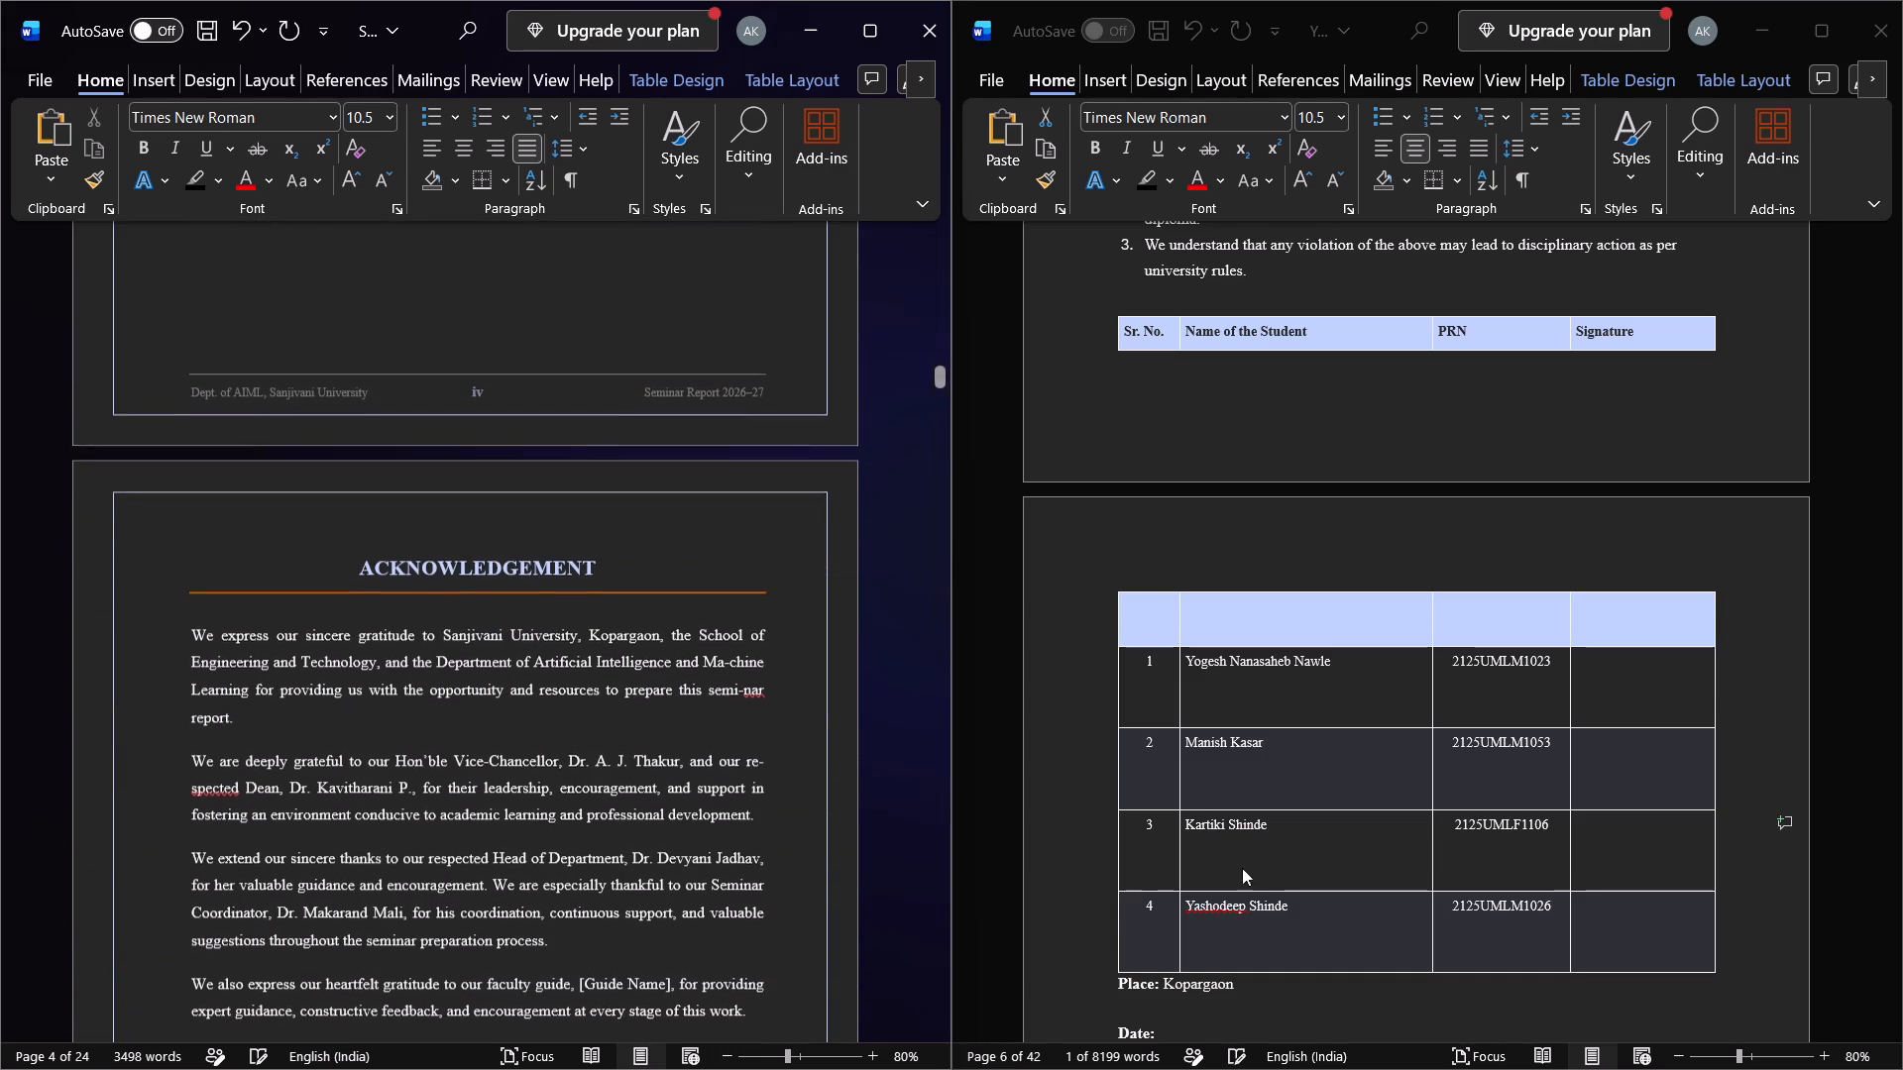
scroll(1600, 842, "down", 8)
scroll(1490, 864, "down", 4)
scroll(424, 733, "down", 2)
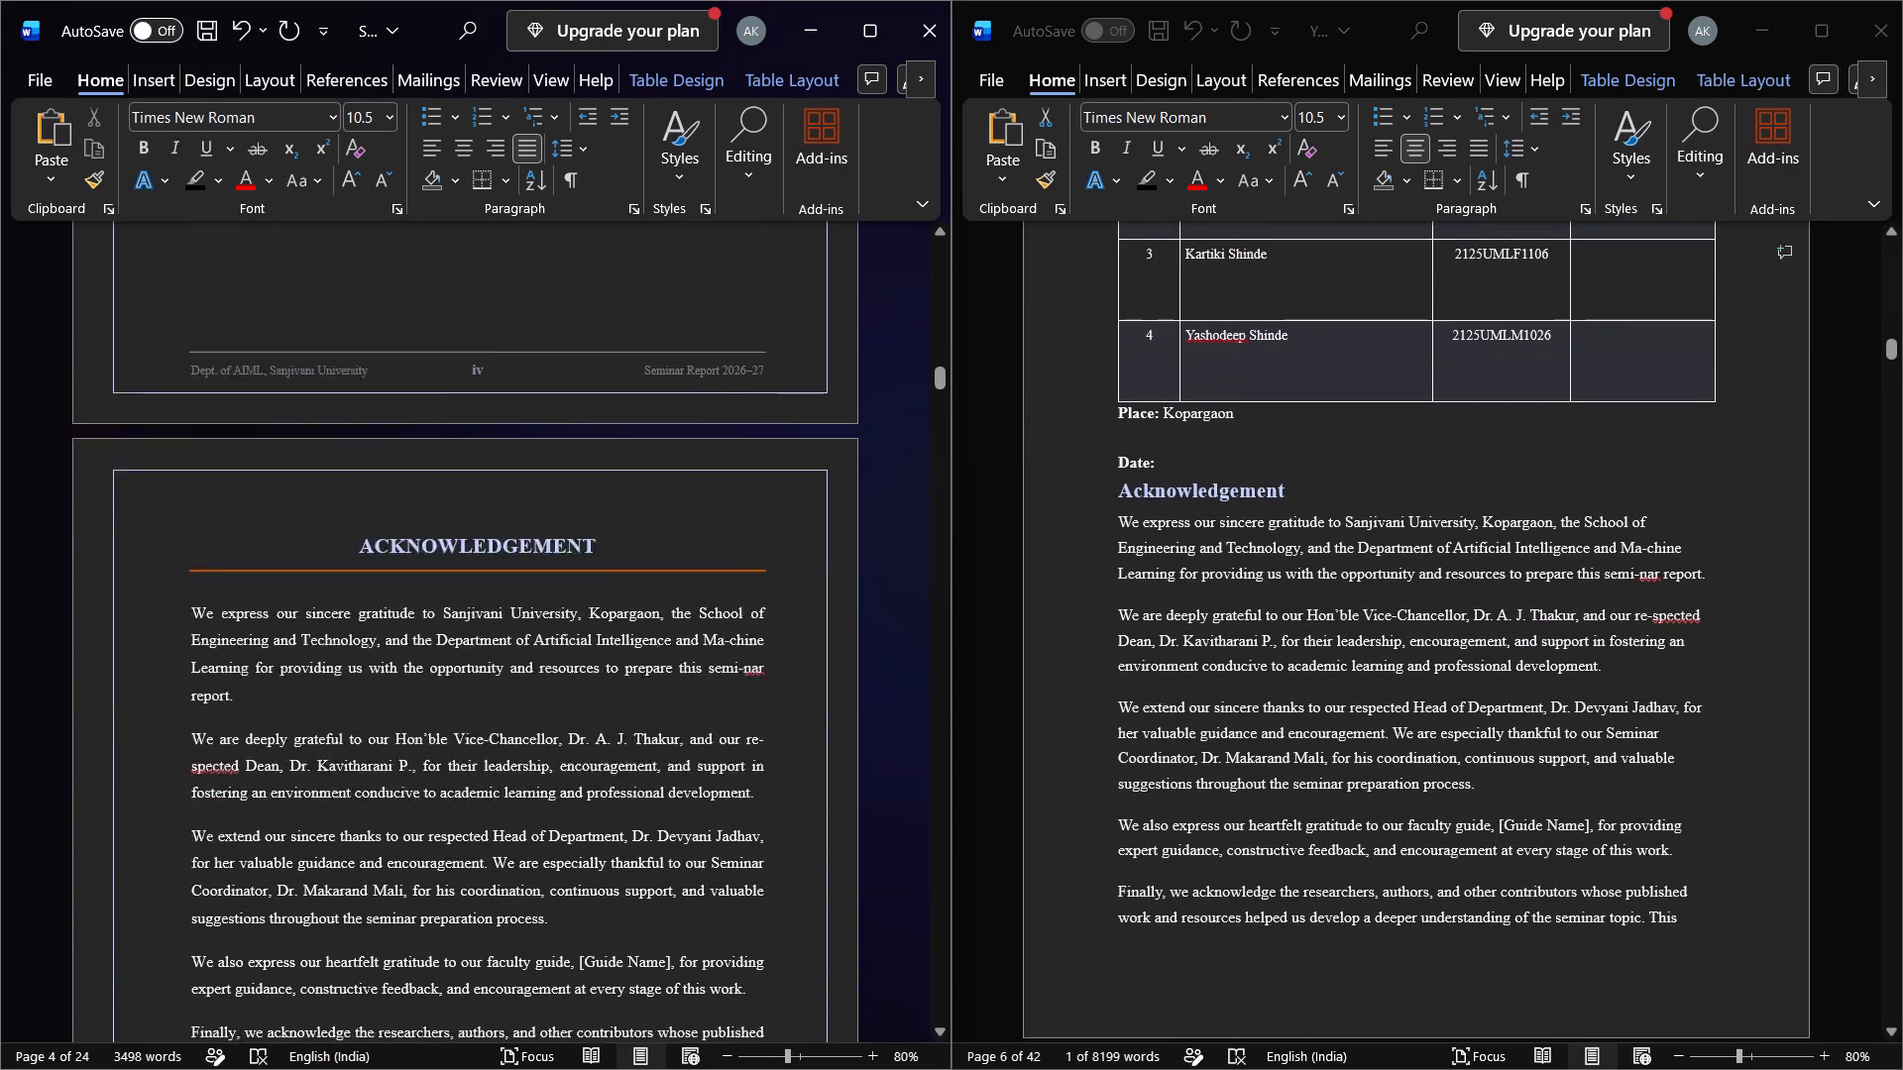
scroll(424, 733, "down", 2)
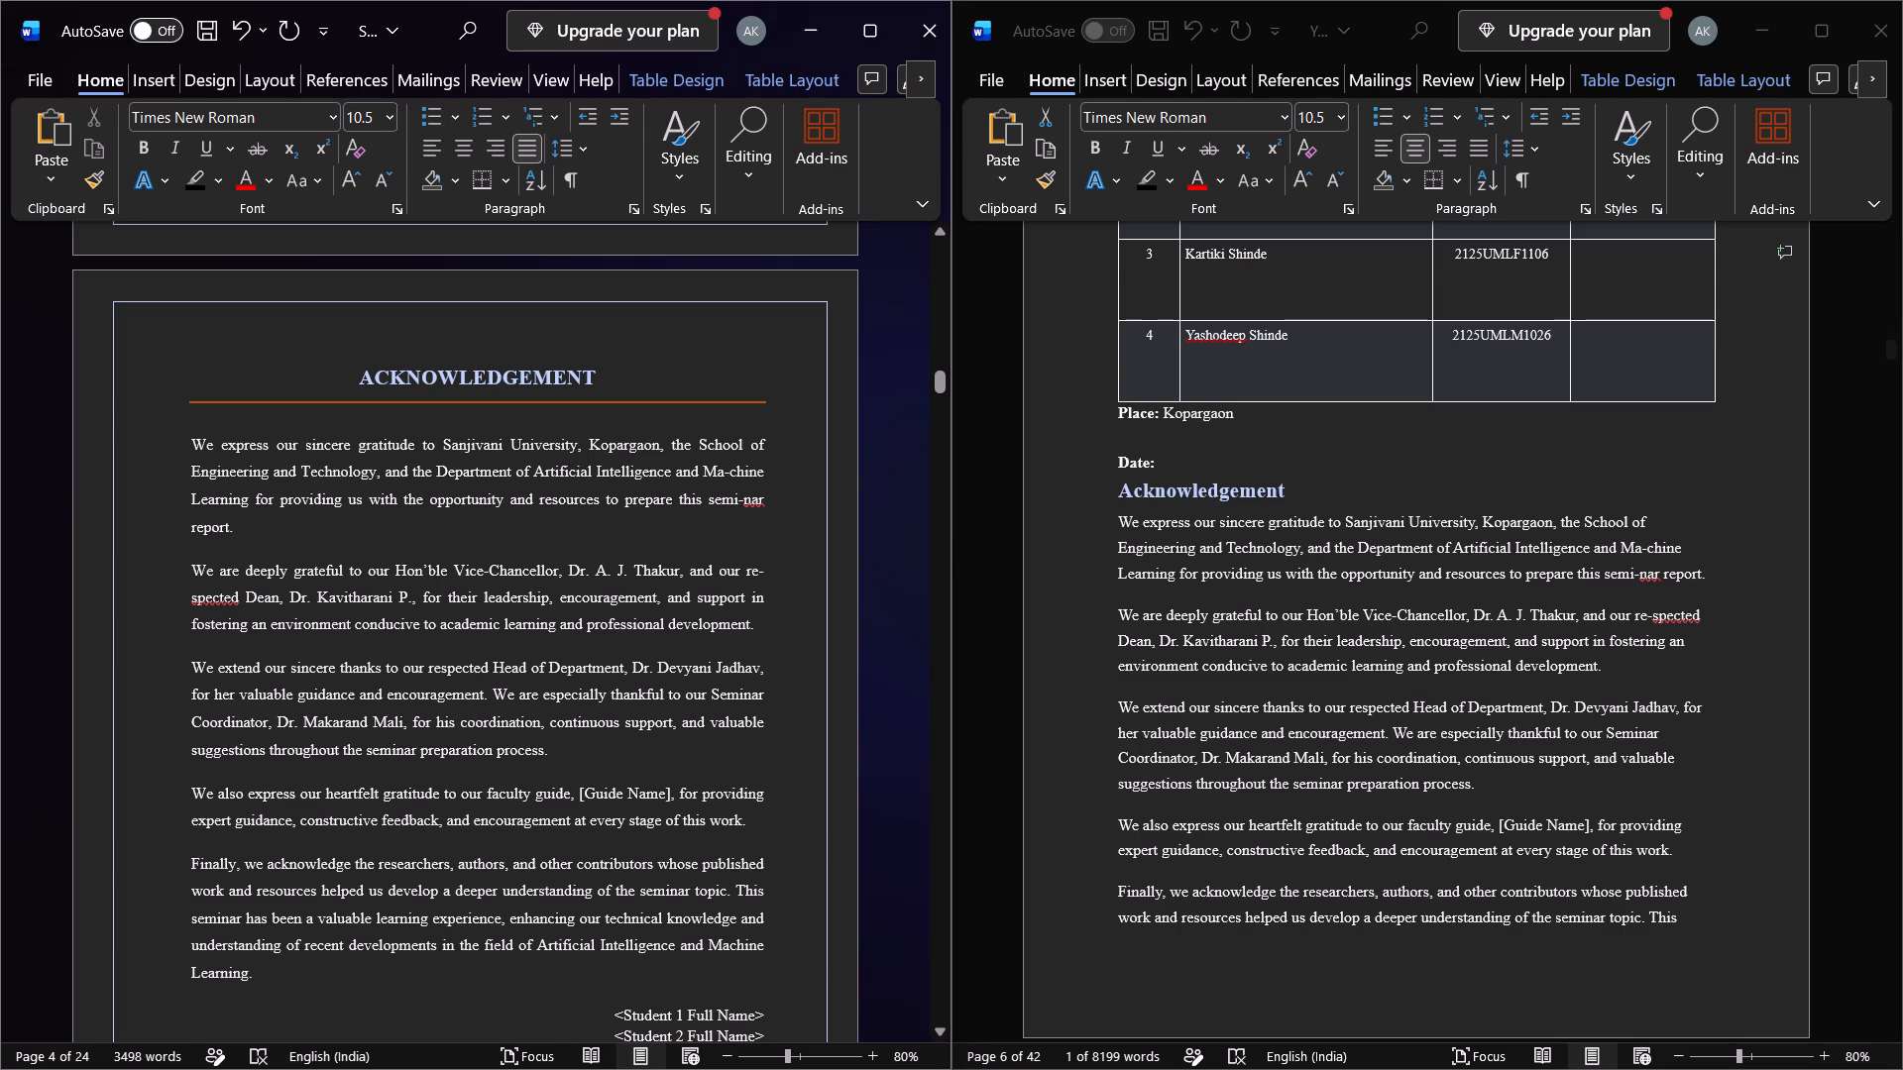
scroll(524, 828, "down", 1)
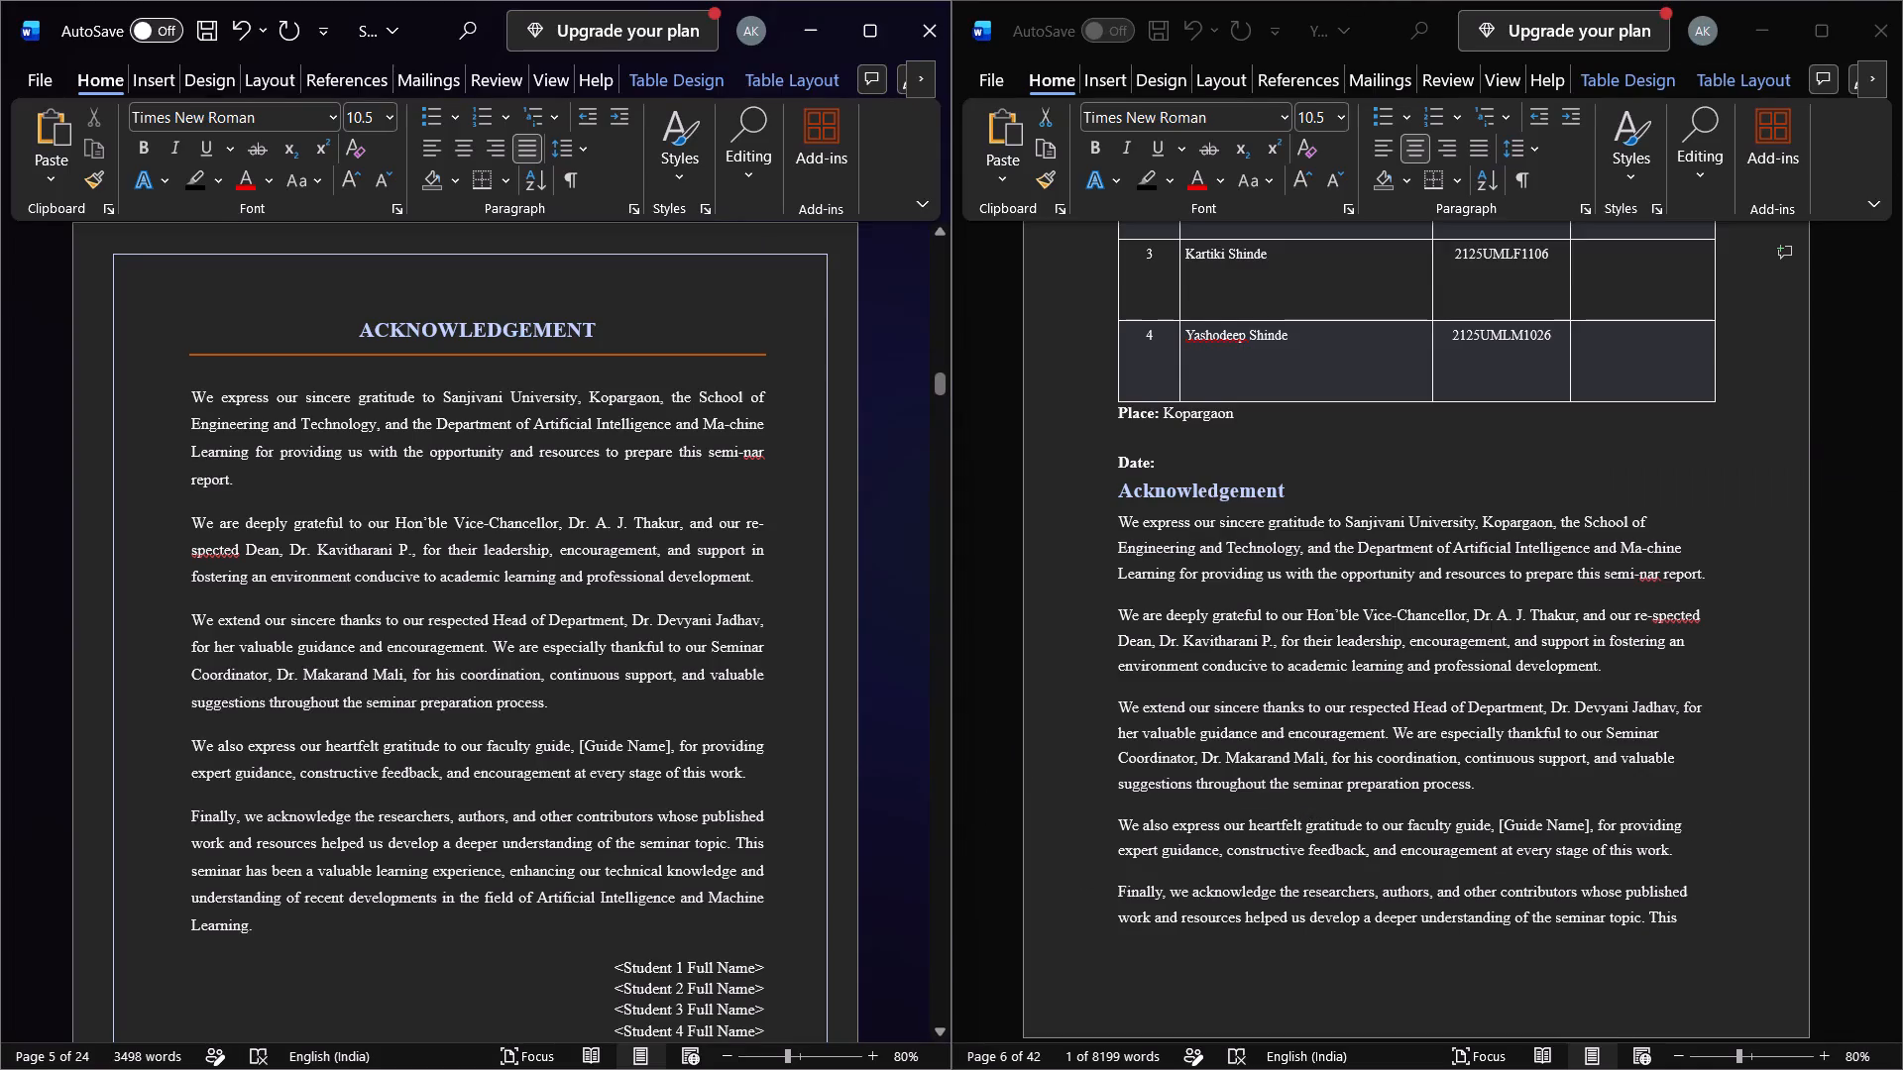
left_click(667, 751)
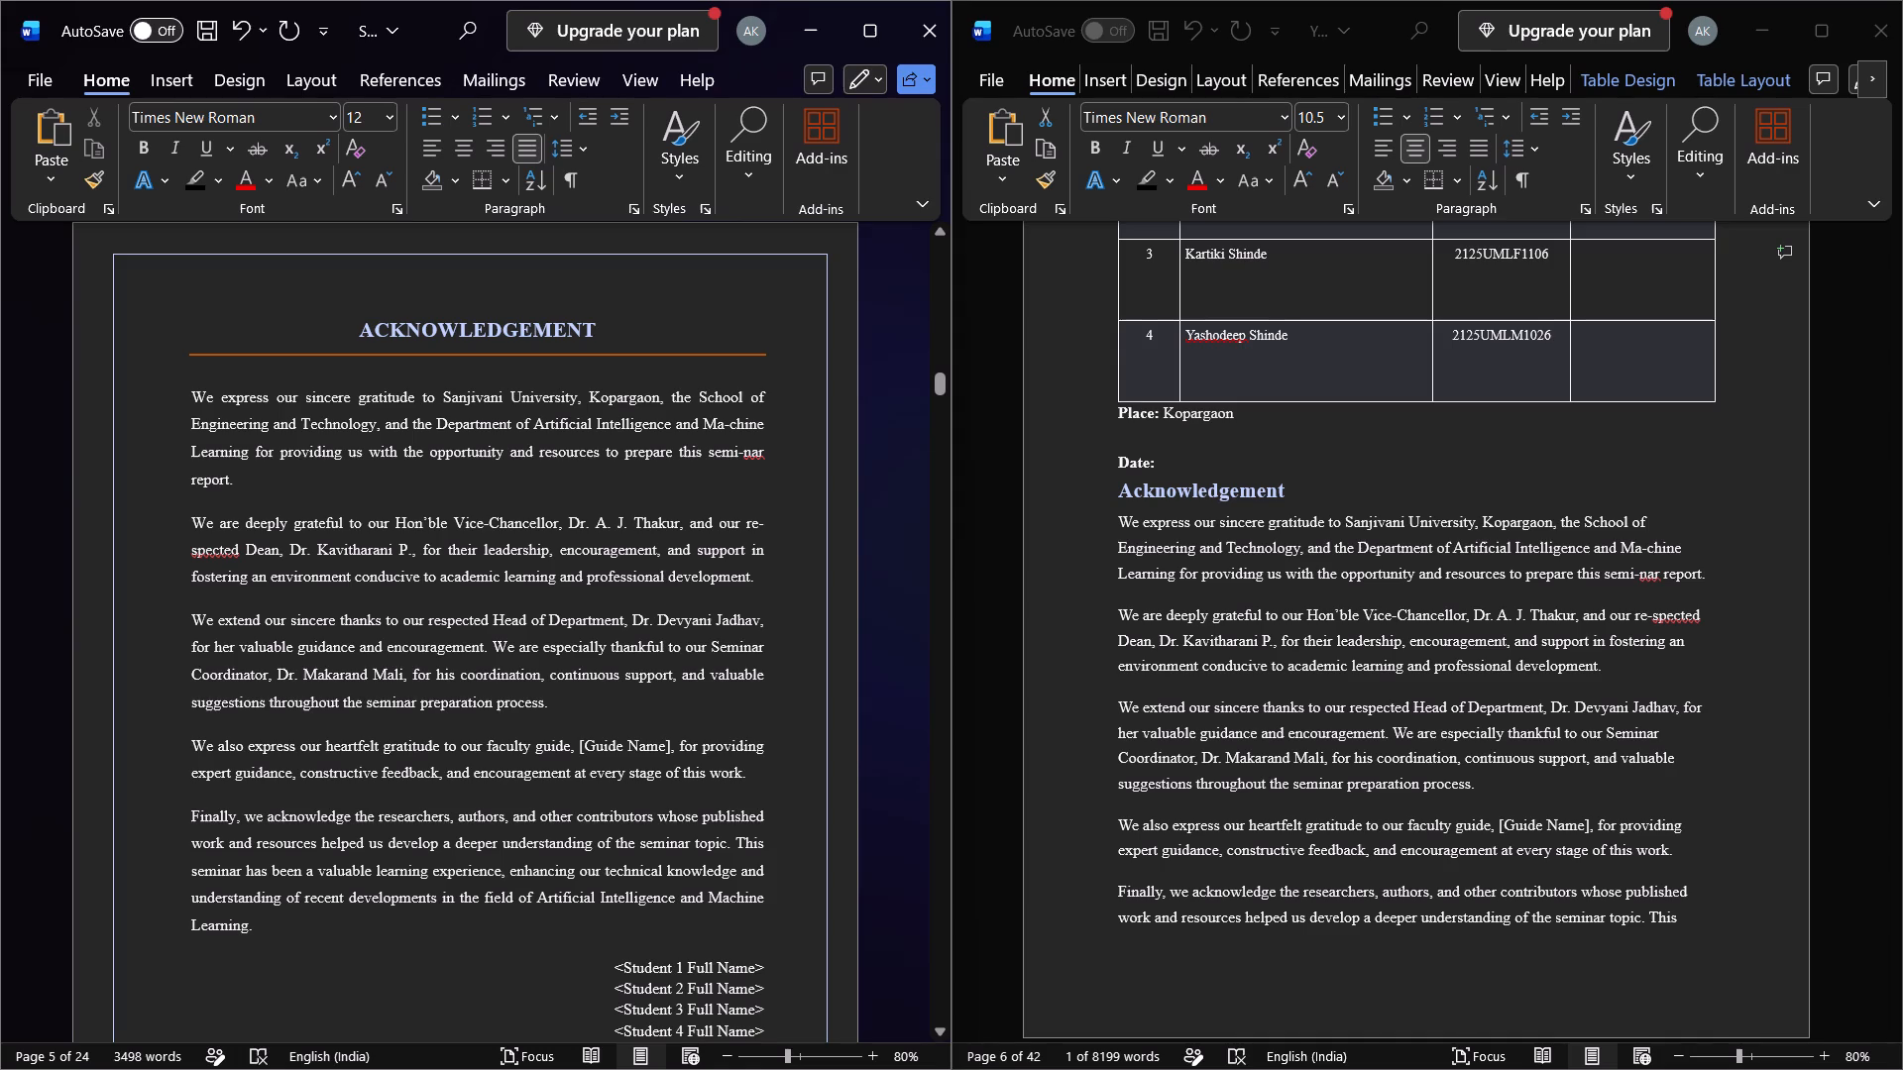
left_click(669, 745)
key("BackSpace")
key("BackSpace")
key("BackSpace")
key("BackSpace")
key("BackSpace")
key("BackSpace")
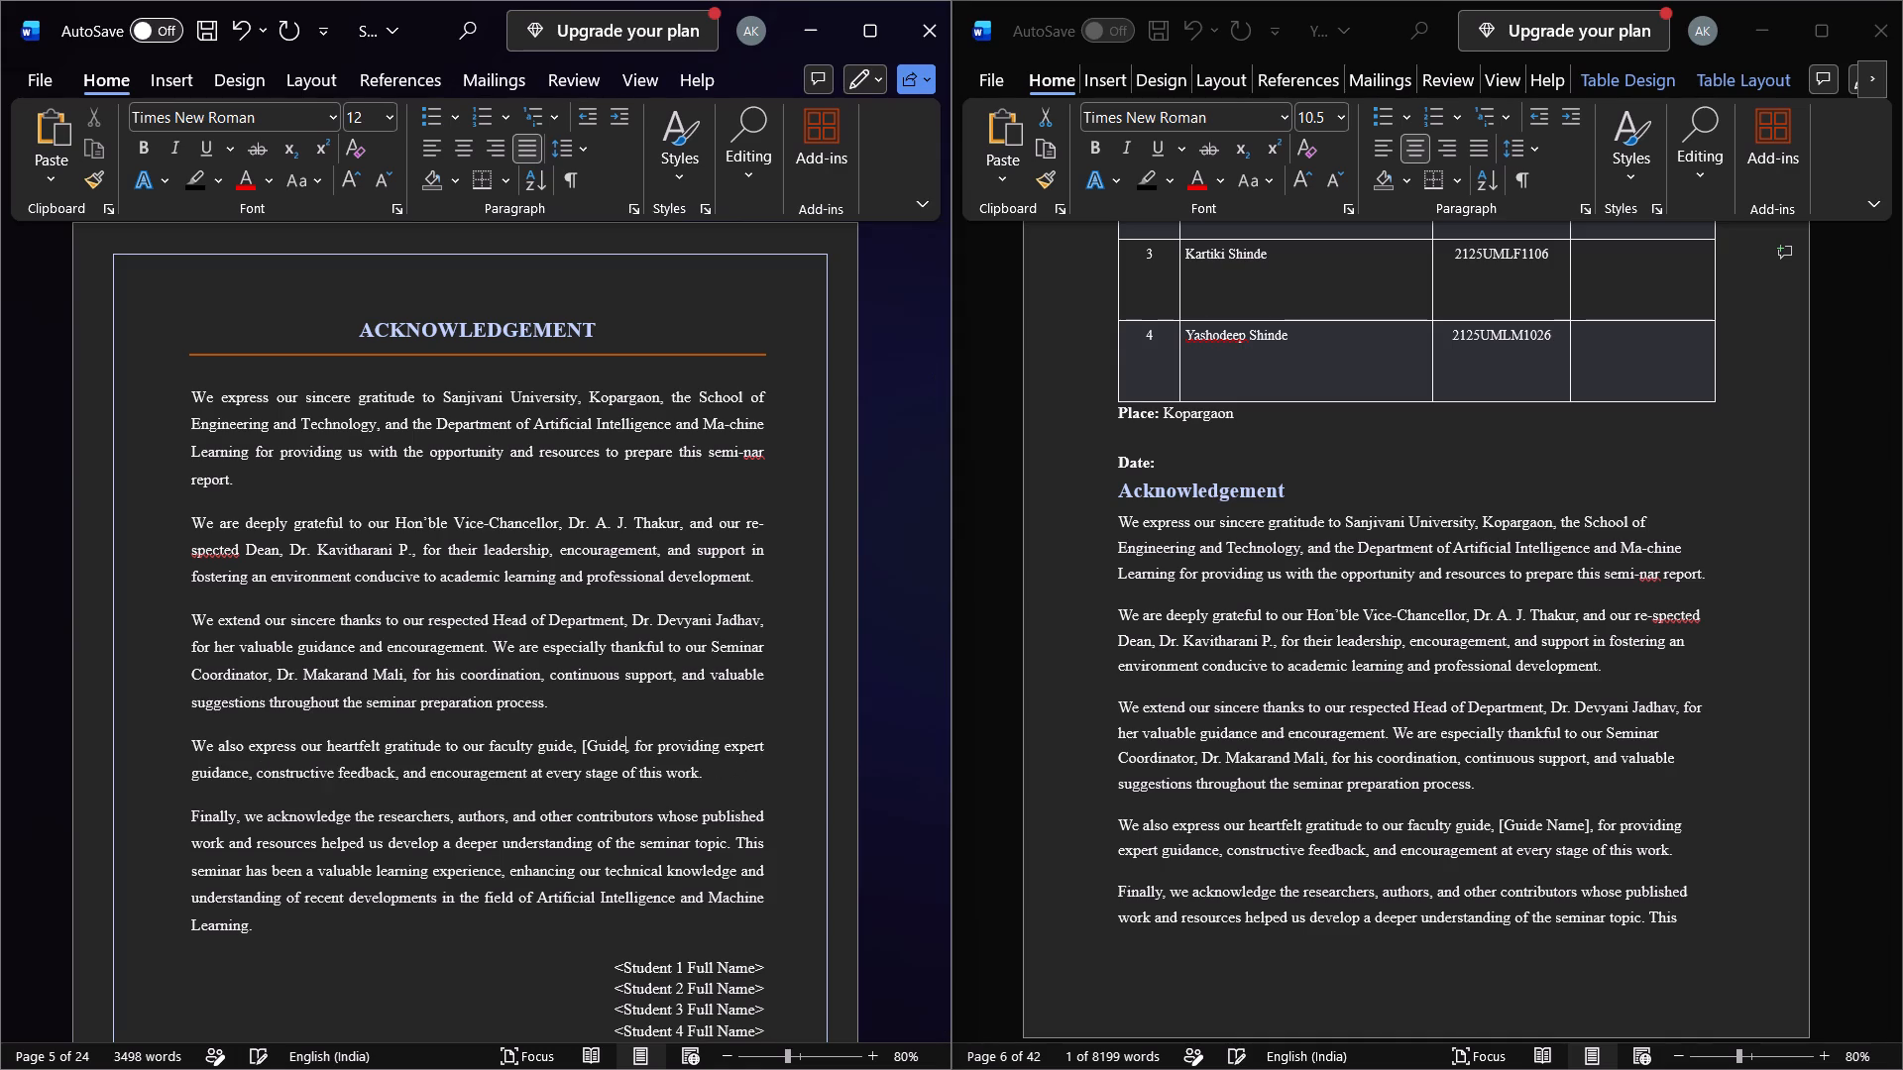
key("BackSpace")
key("BackSpace")
key("BackSpace")
key("BackSpace")
key("BackSpace")
key("BackSpace")
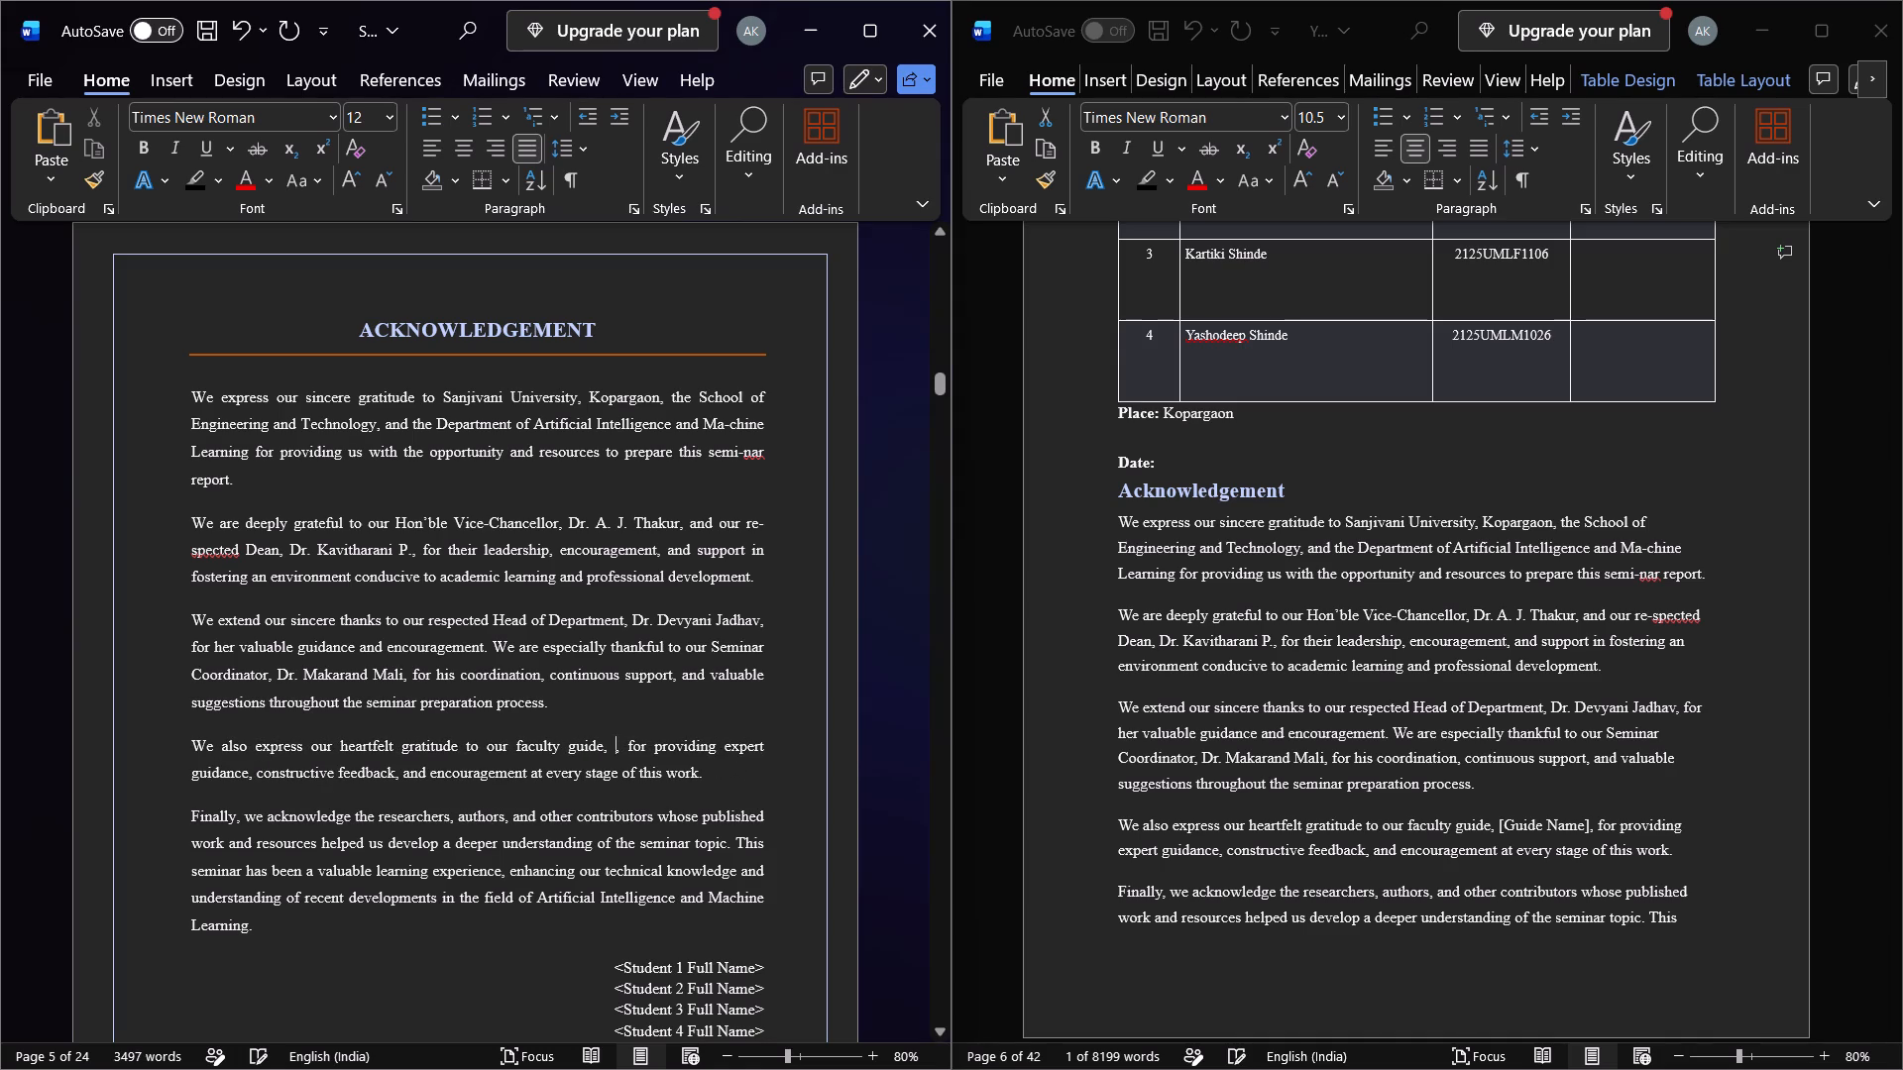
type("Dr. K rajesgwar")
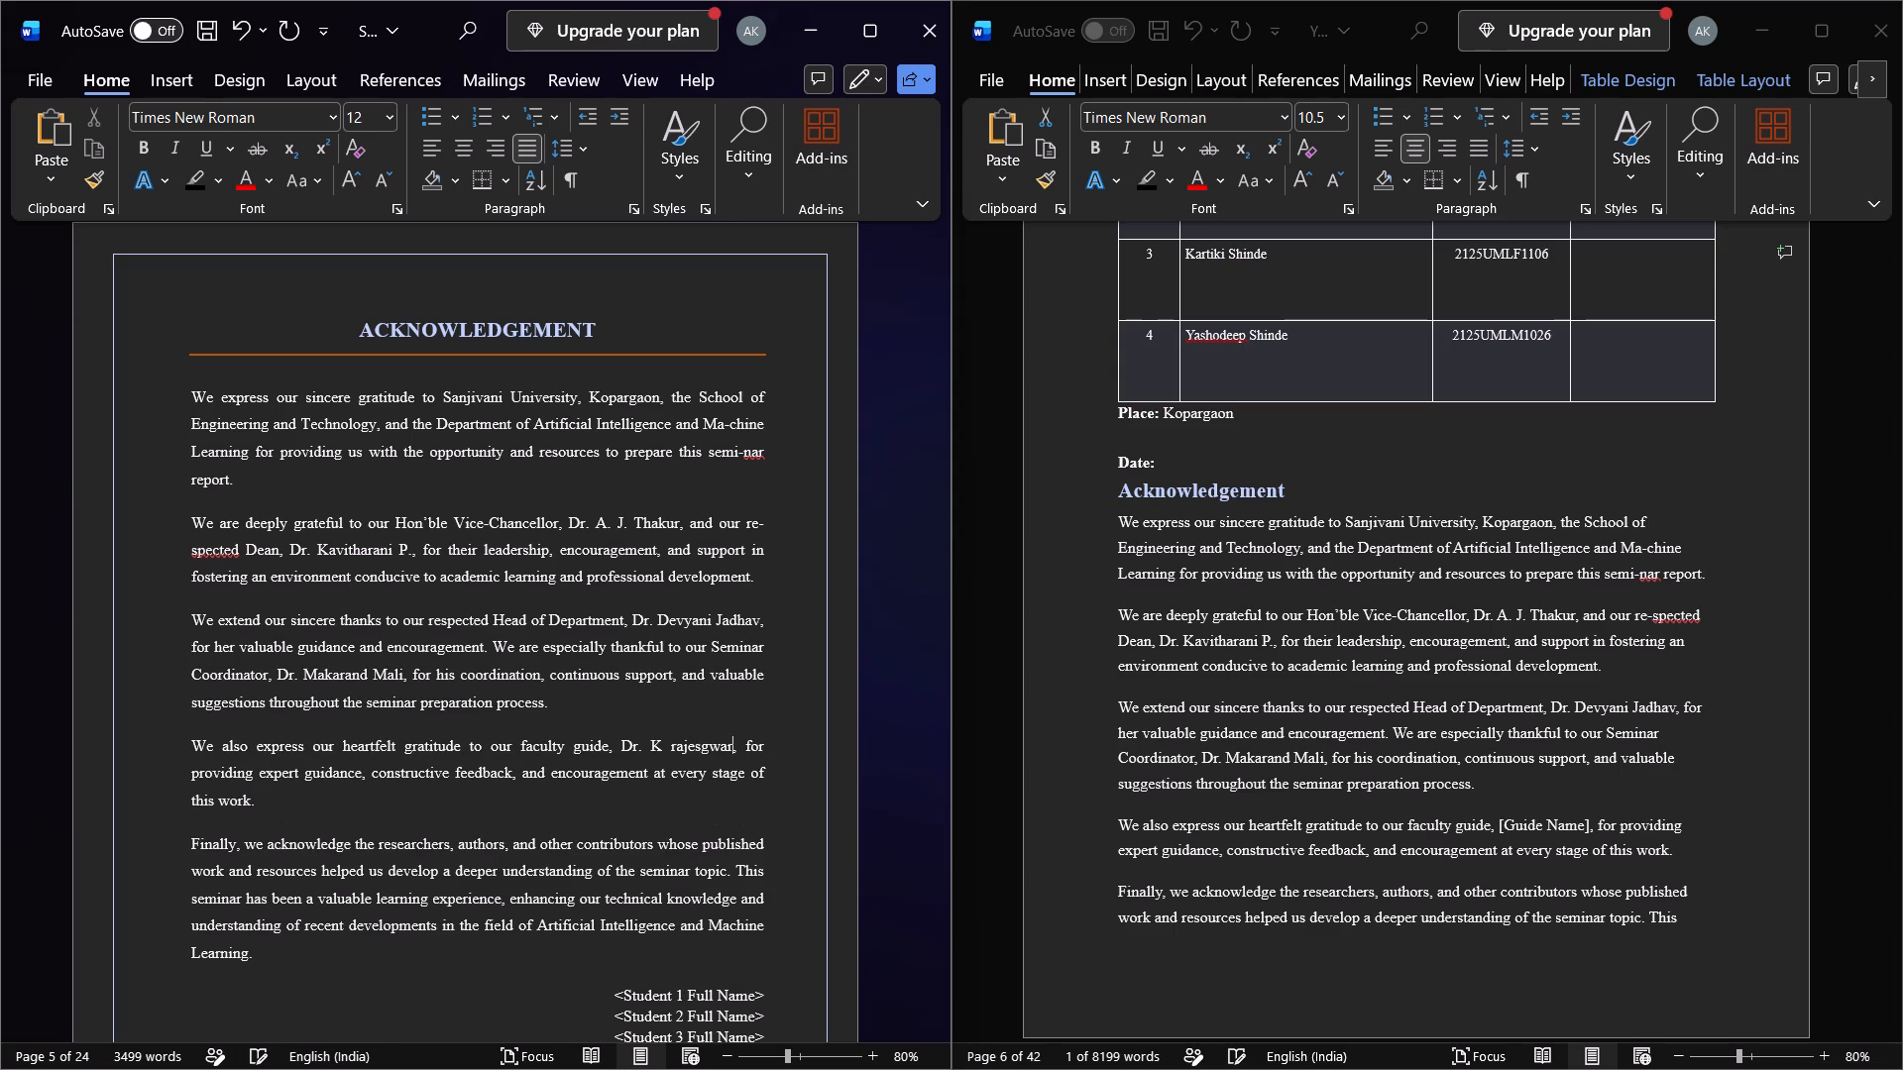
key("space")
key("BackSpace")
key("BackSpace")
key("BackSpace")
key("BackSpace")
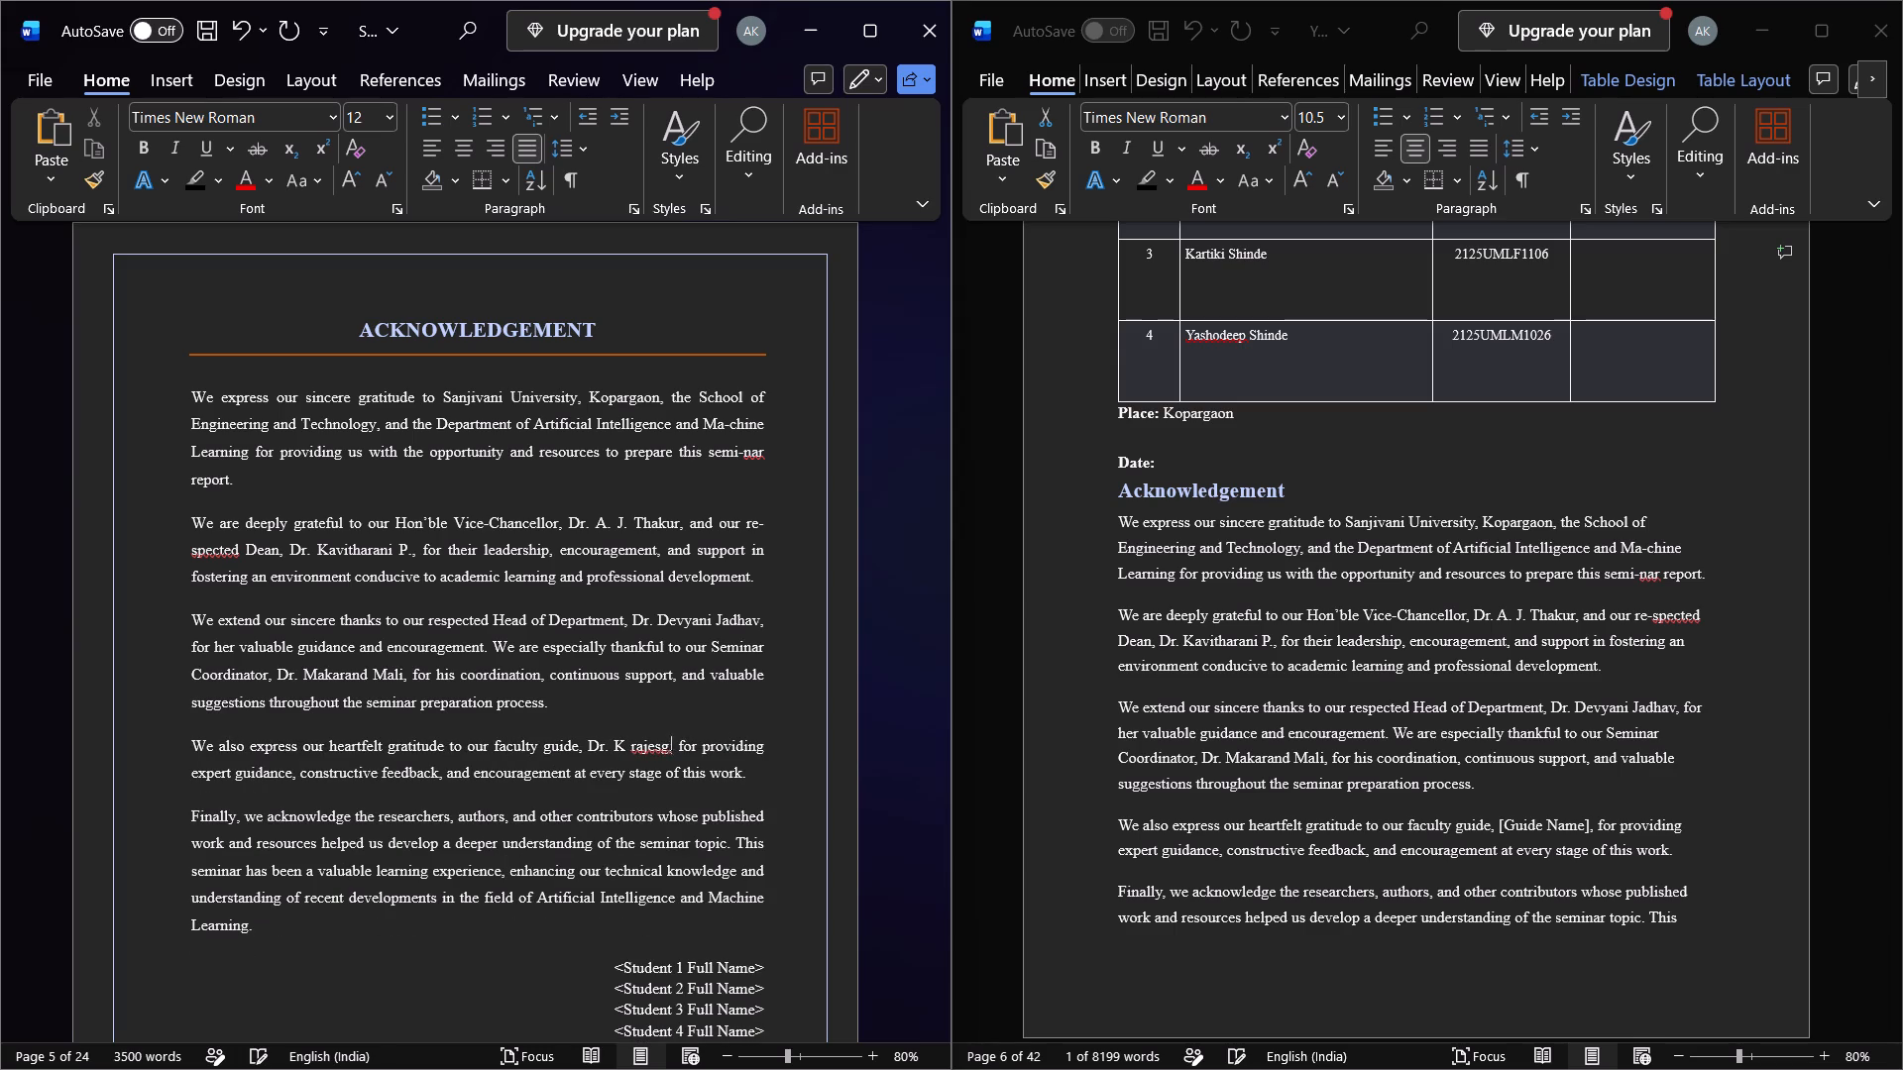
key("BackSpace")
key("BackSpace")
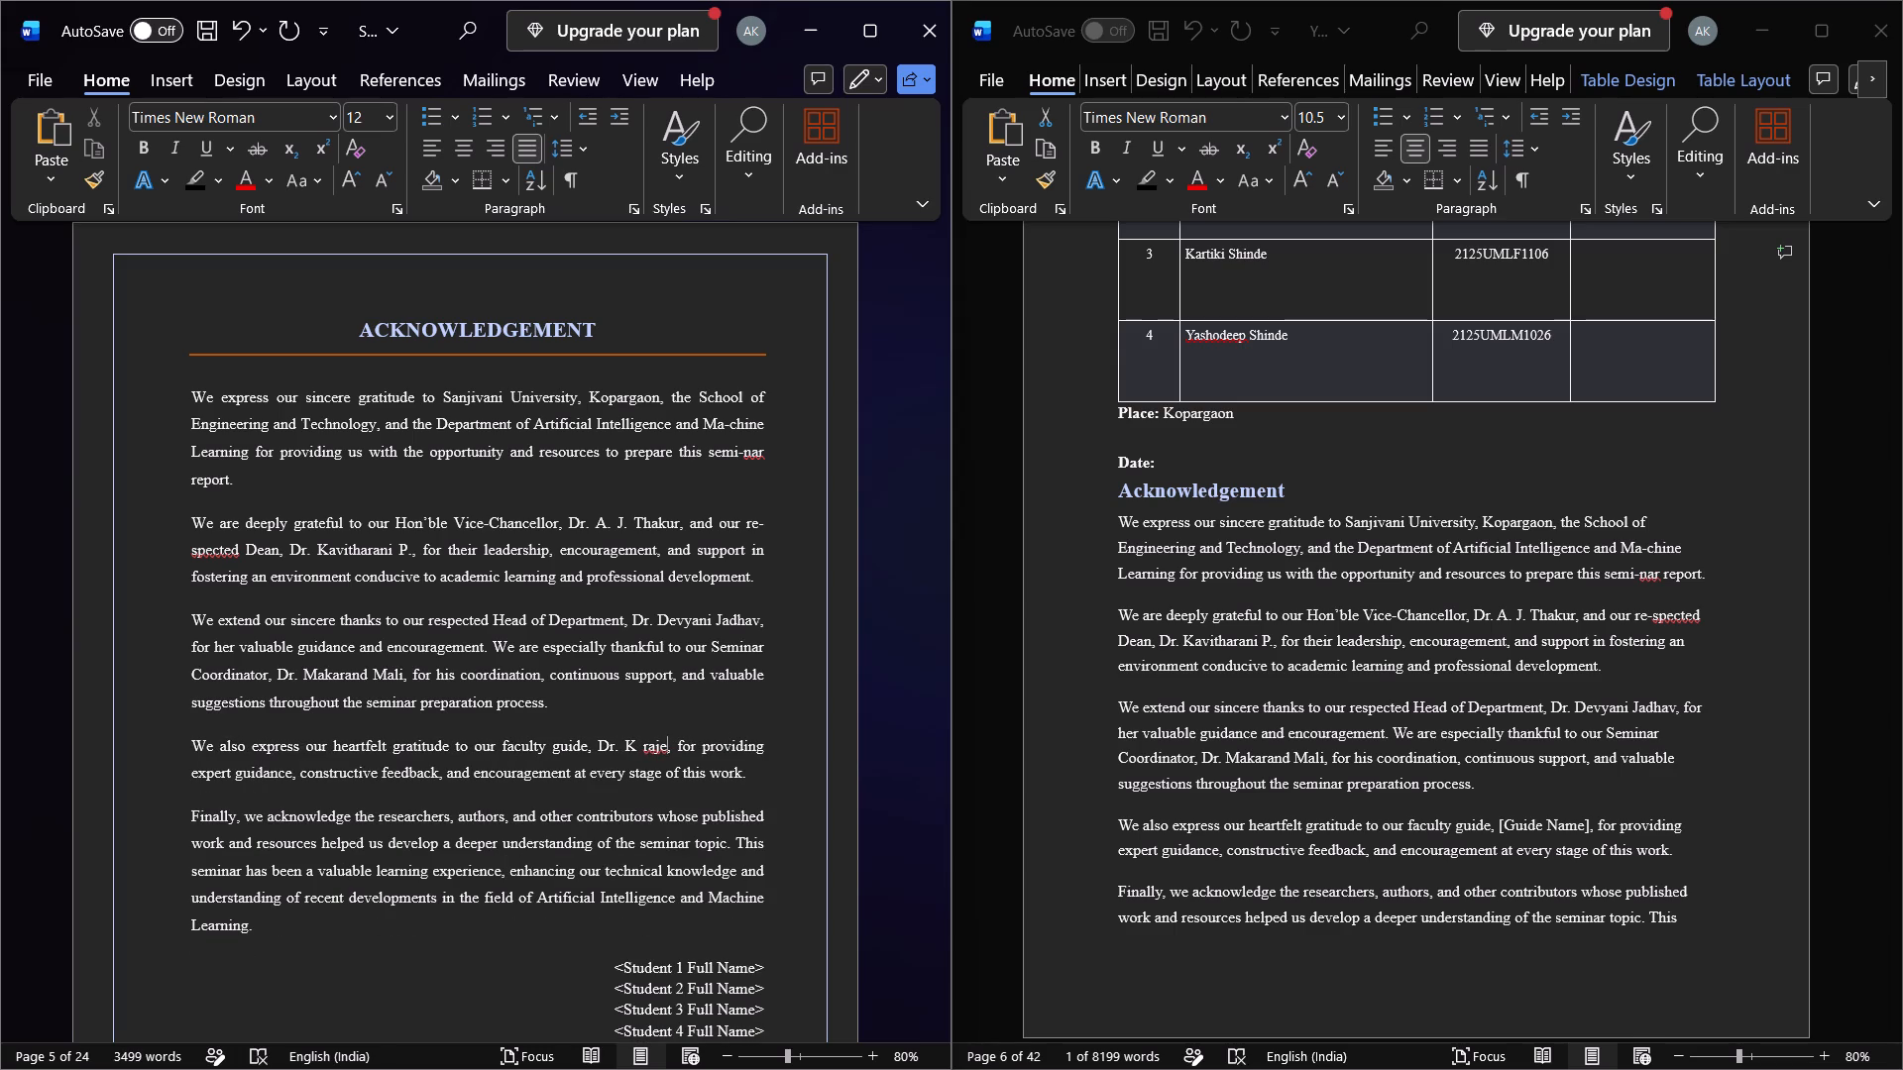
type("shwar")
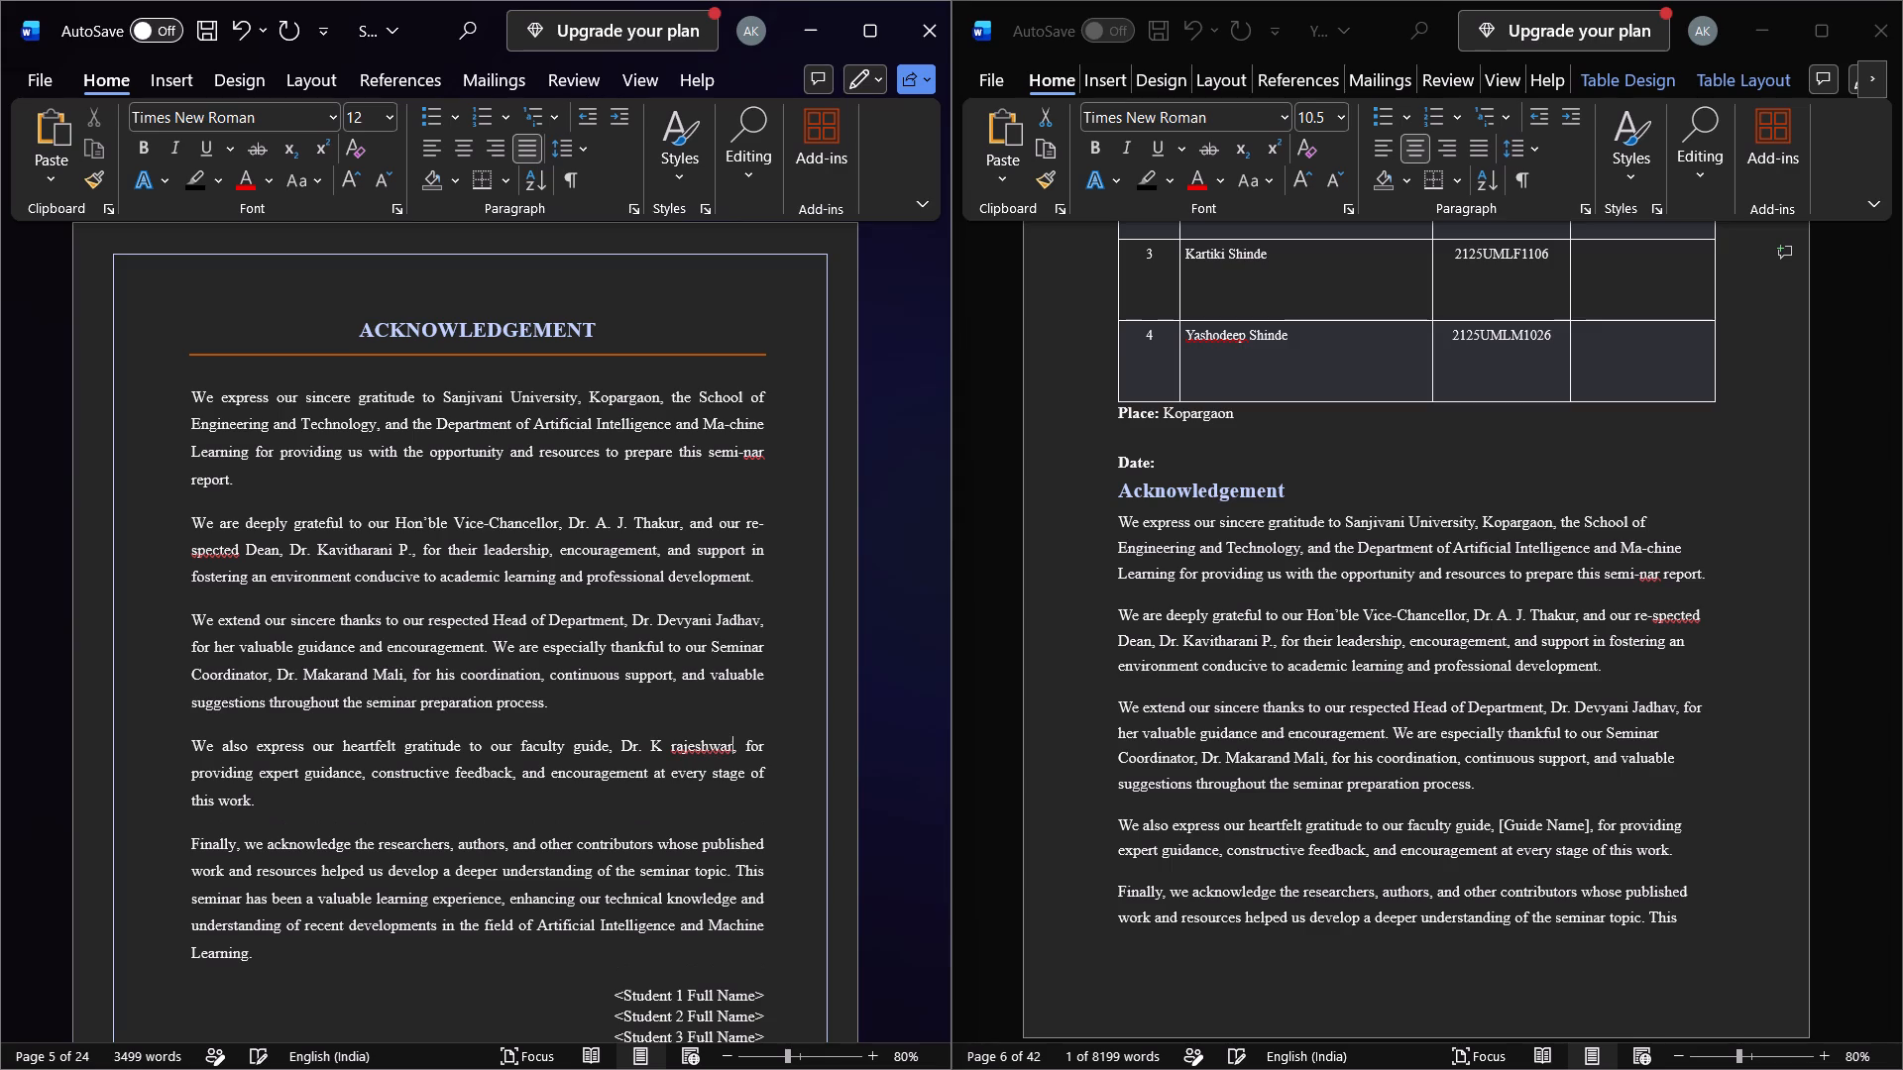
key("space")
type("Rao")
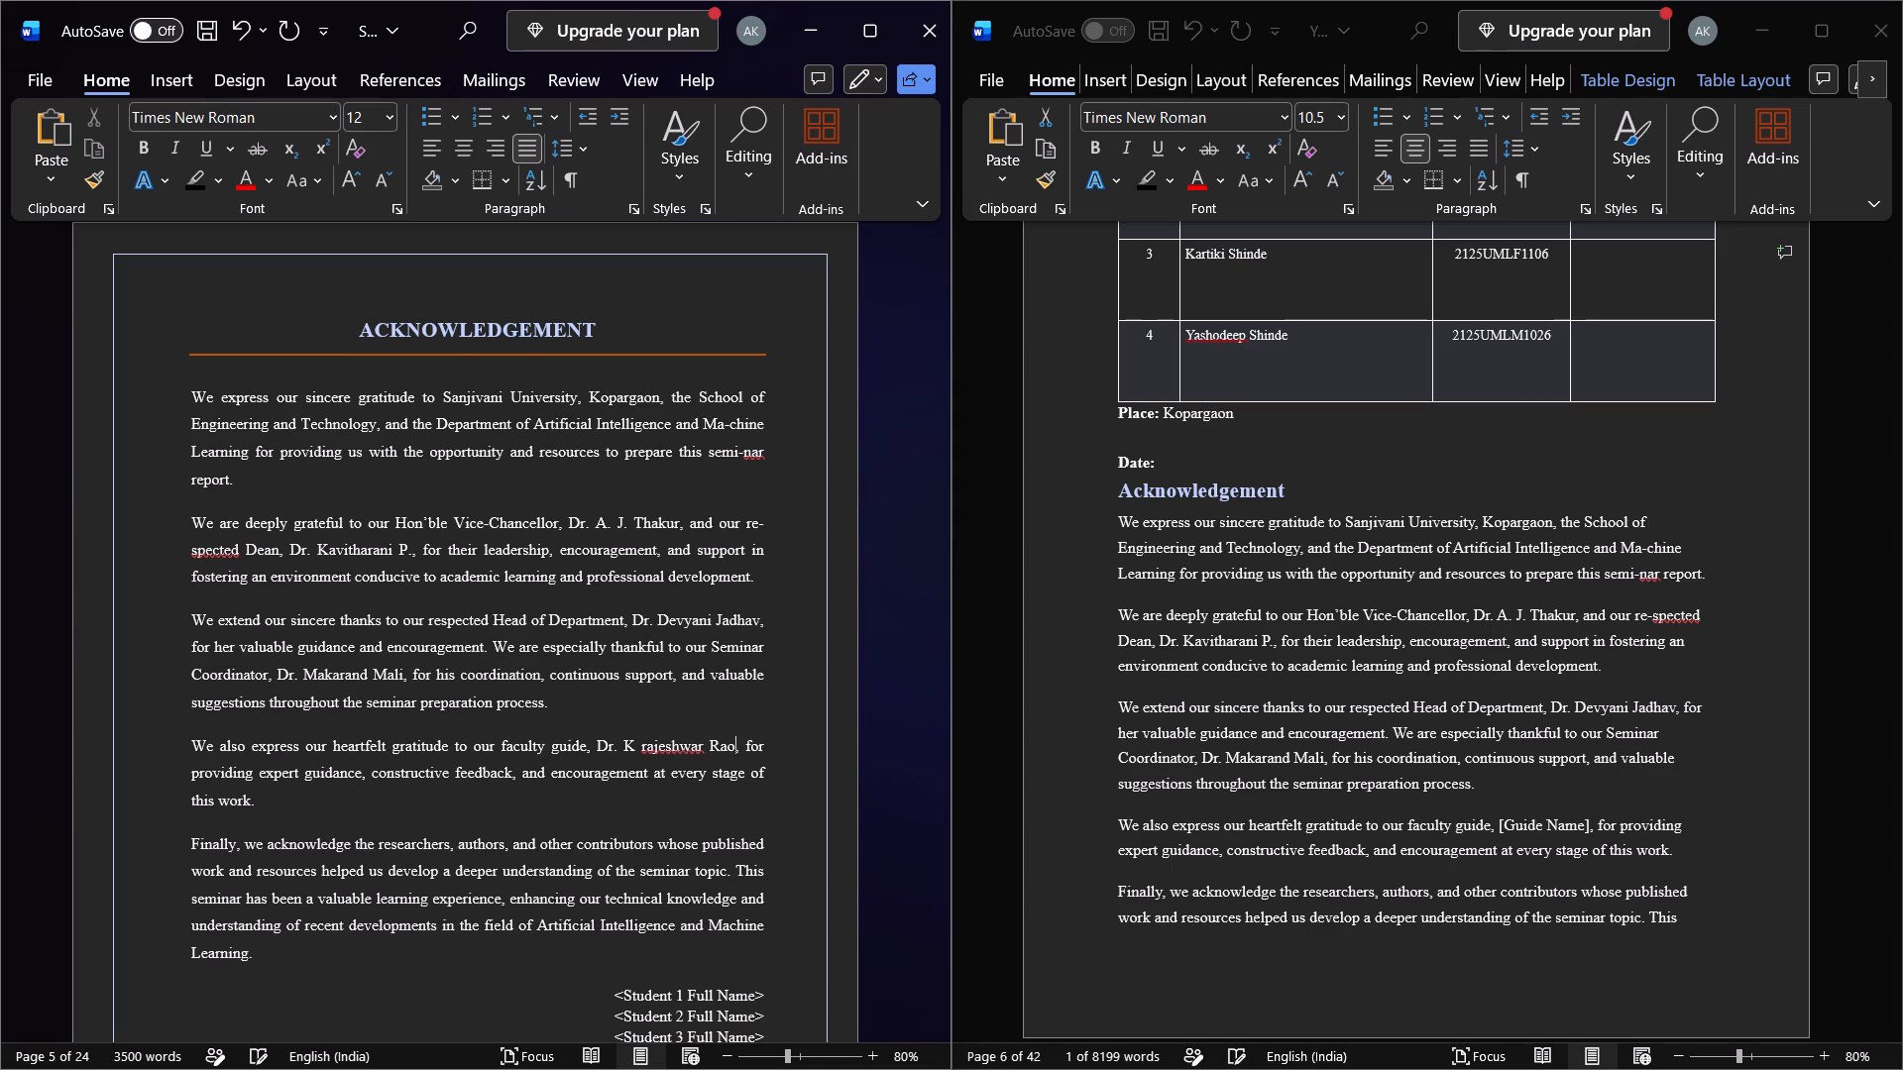
left_click(645, 750)
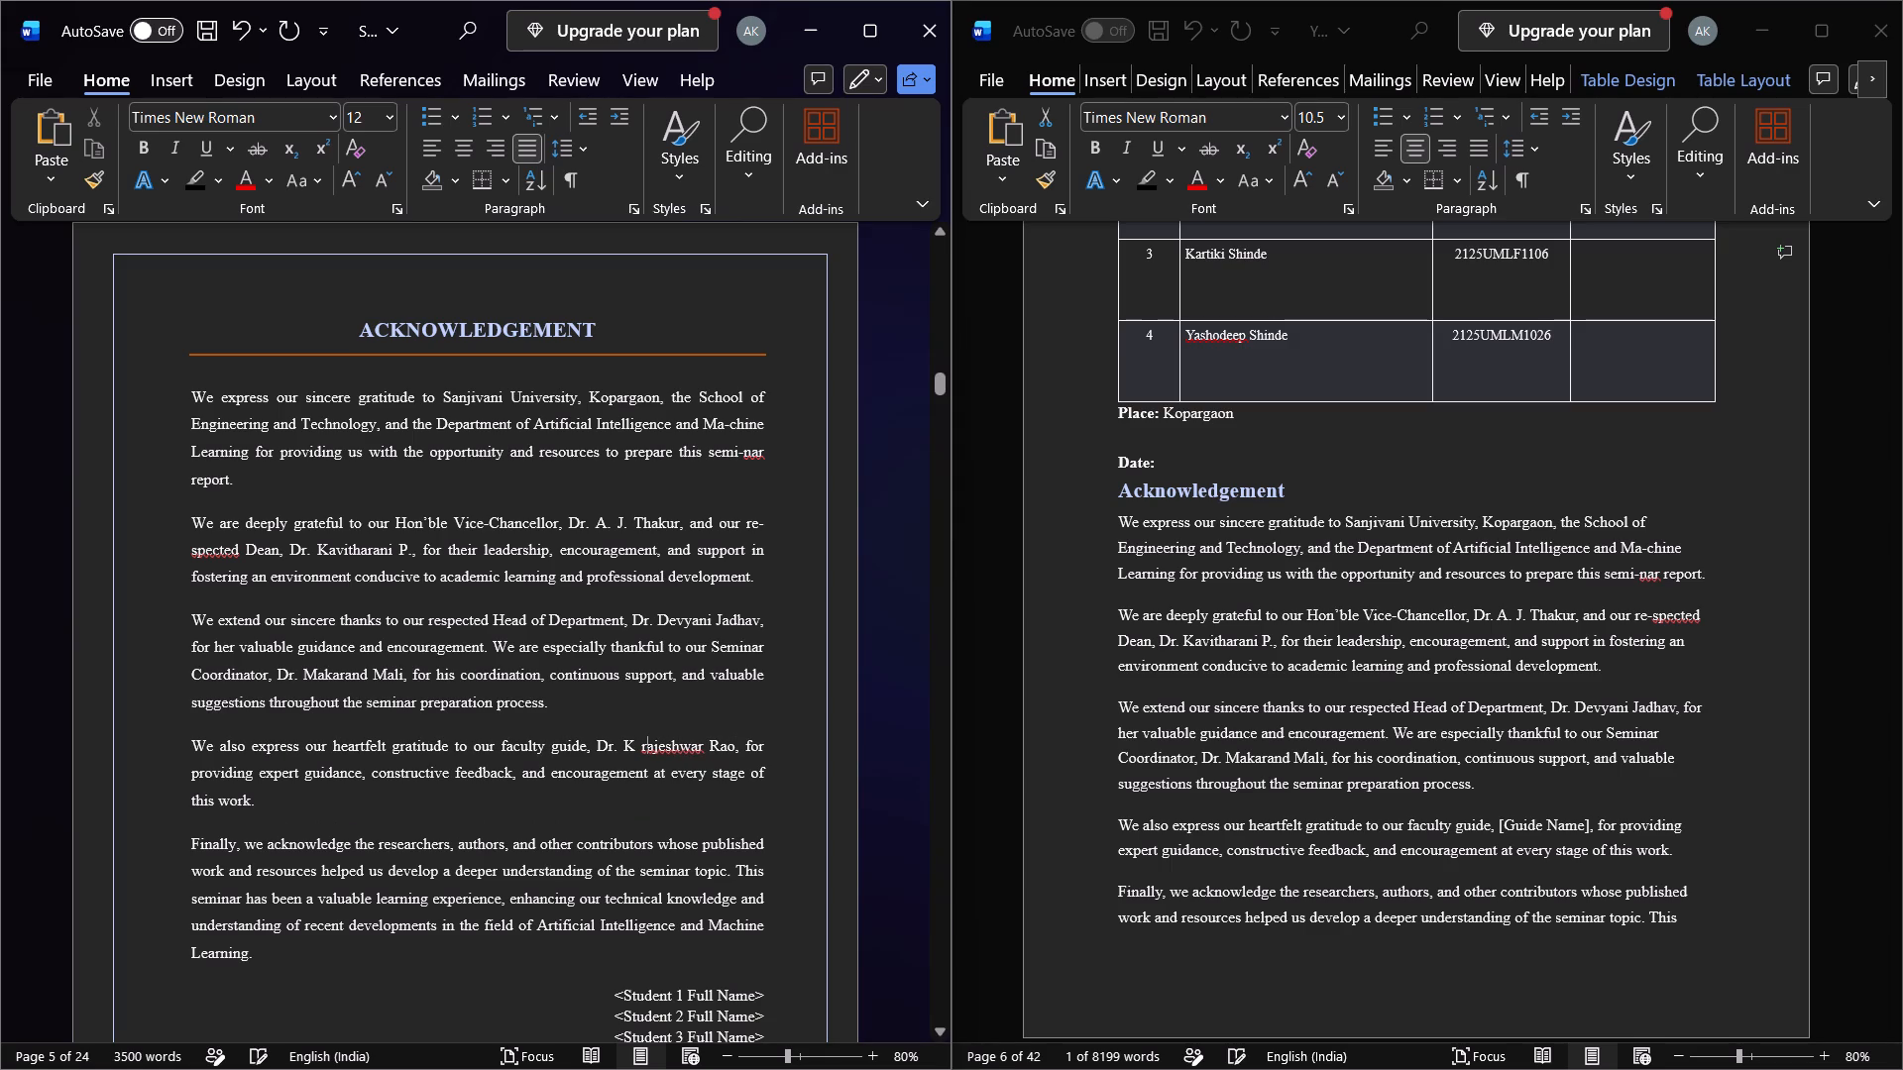
key("BackSpace")
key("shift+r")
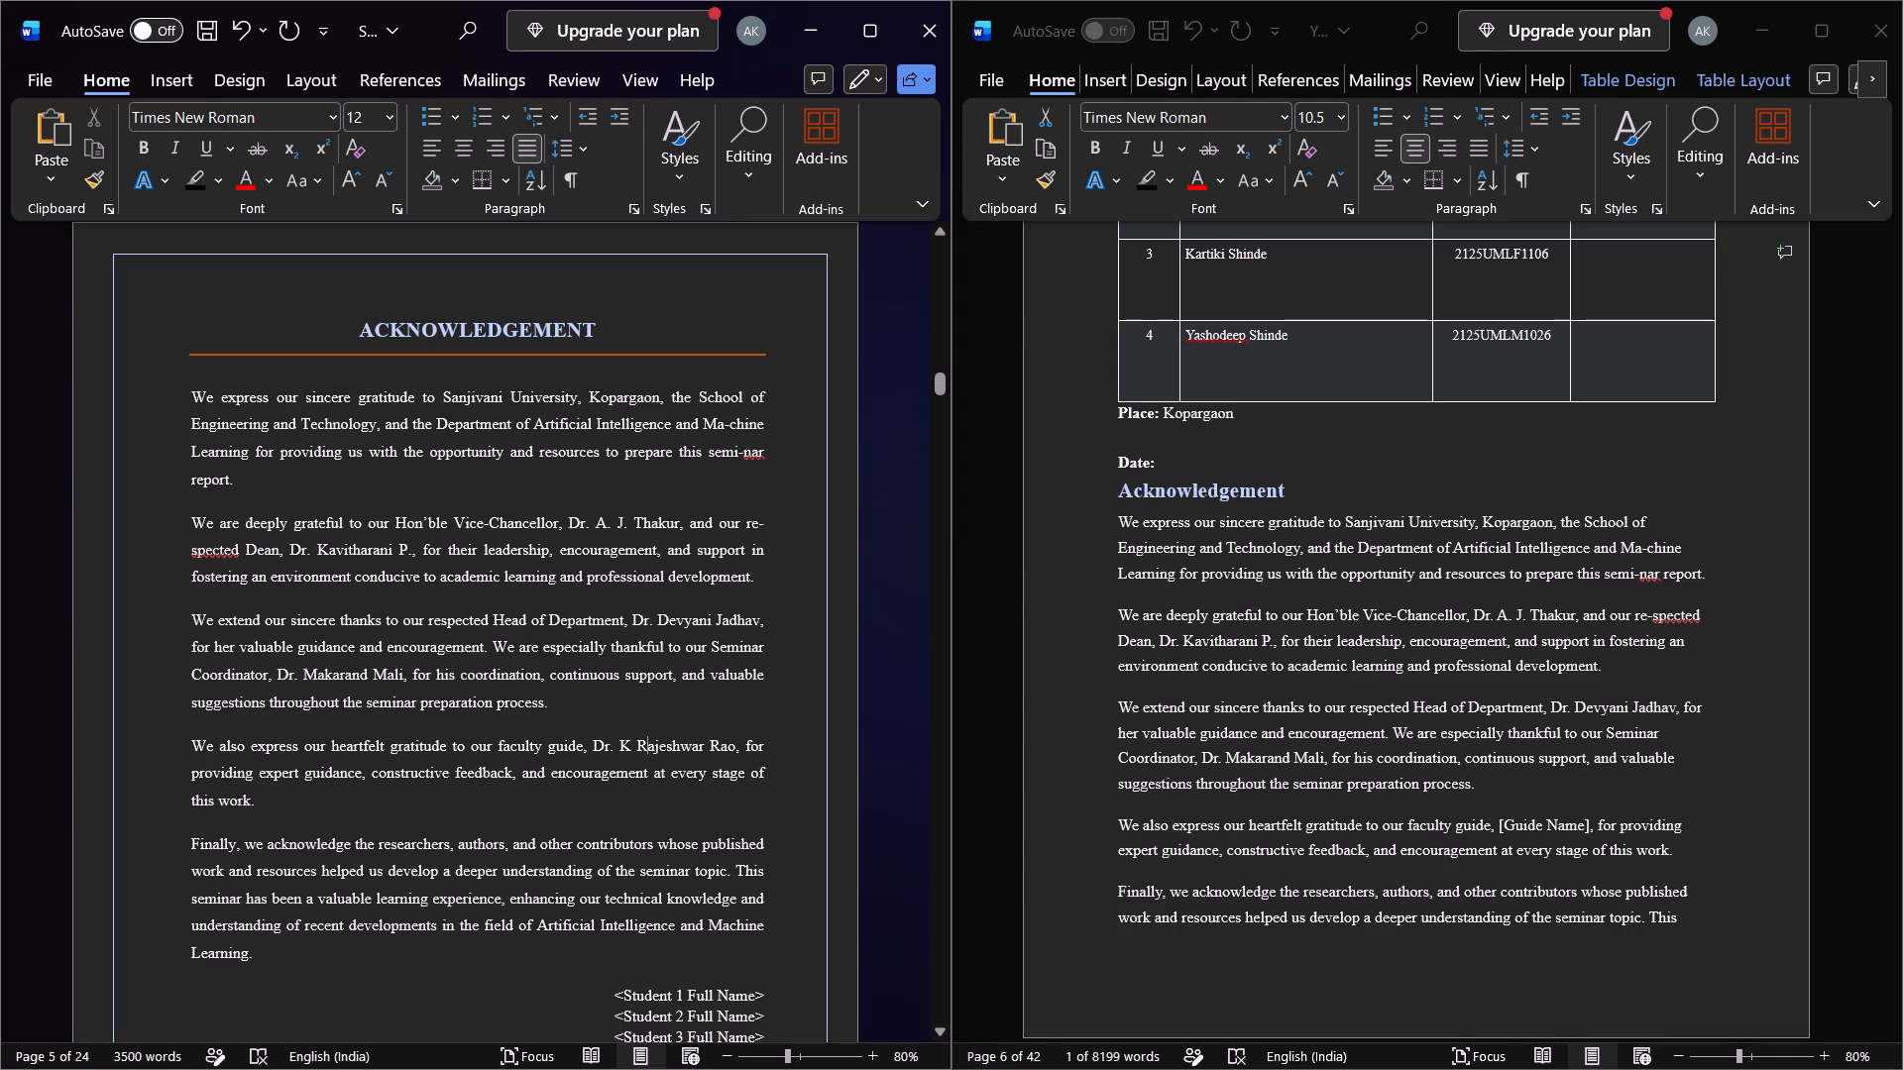
Replace the <Student 1 Full Name> placeholder below the Acknowledgement with the first student's full name from the report.
scroll(537, 719, "down", 3)
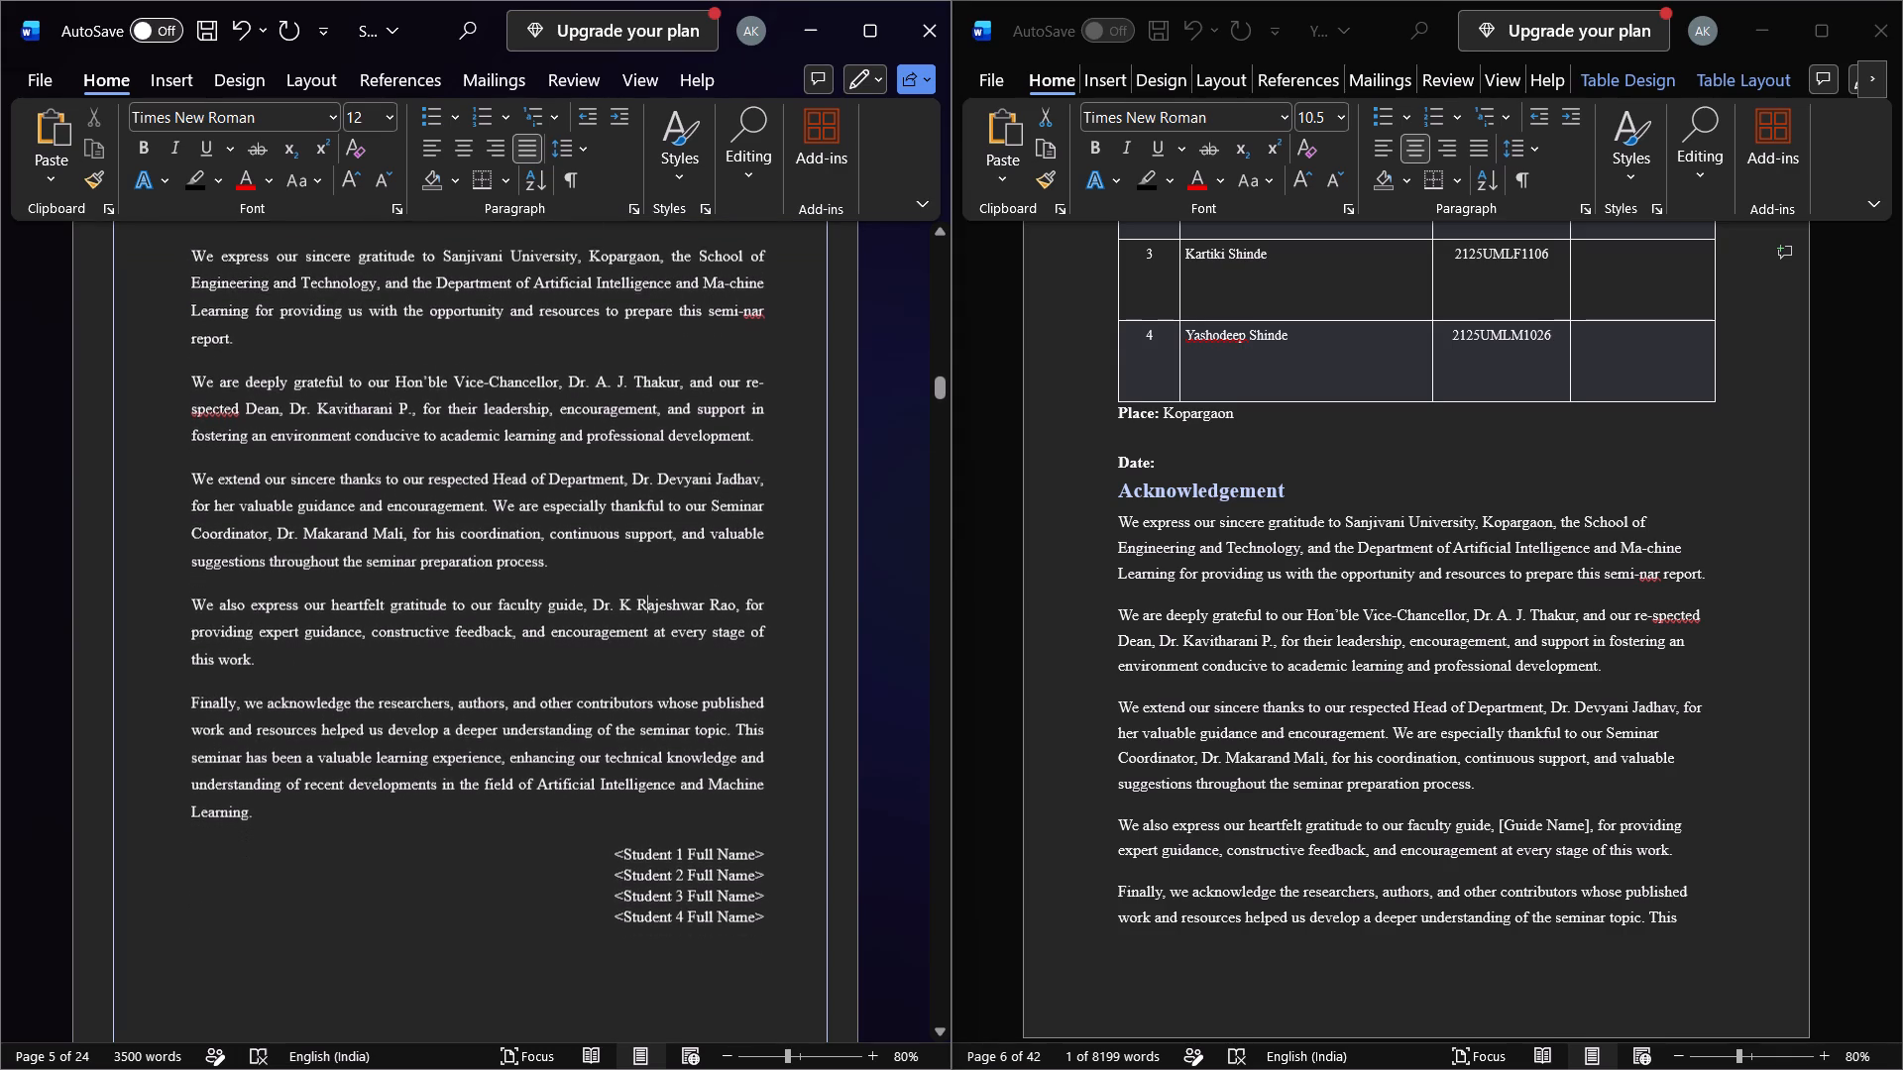
scroll(538, 713, "down", 2)
scroll(633, 697, "down", 1)
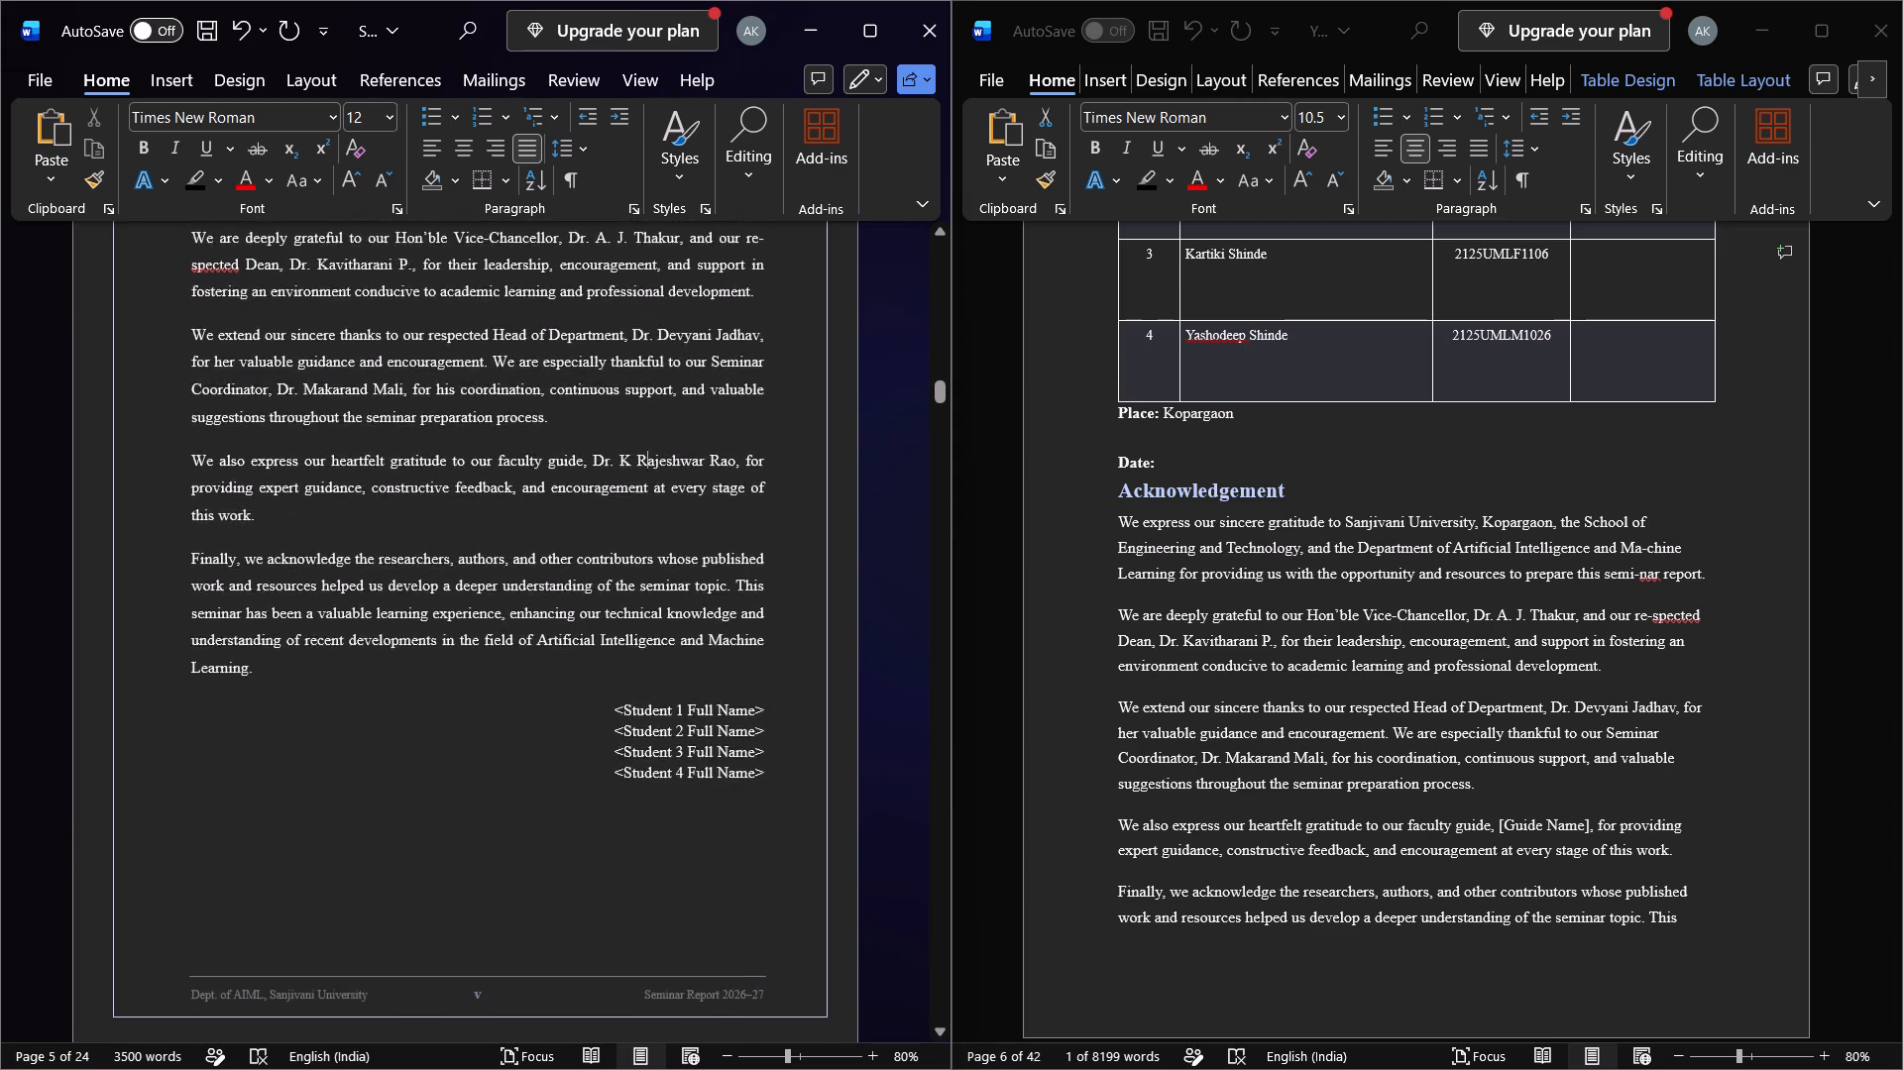
scroll(696, 693, "down", 3)
scroll(1208, 585, "down", 11)
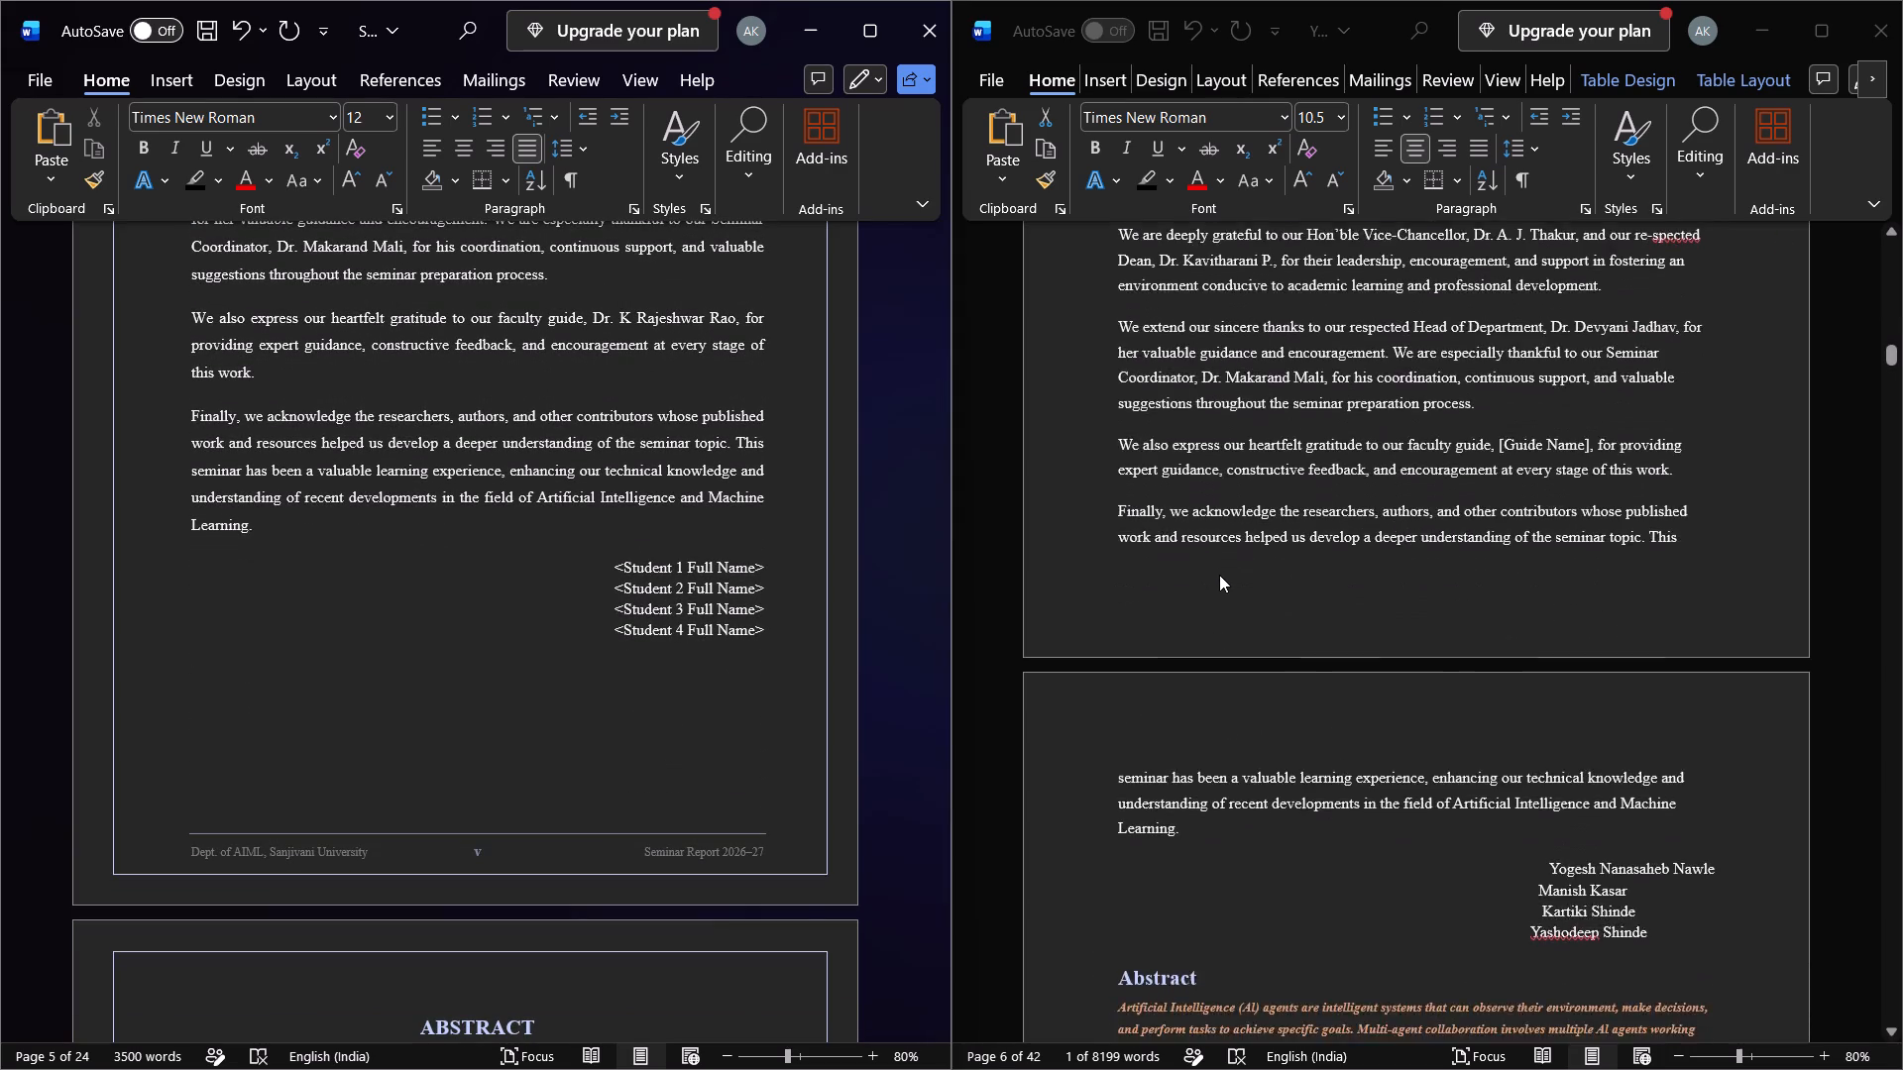
scroll(1219, 575, "down", 6)
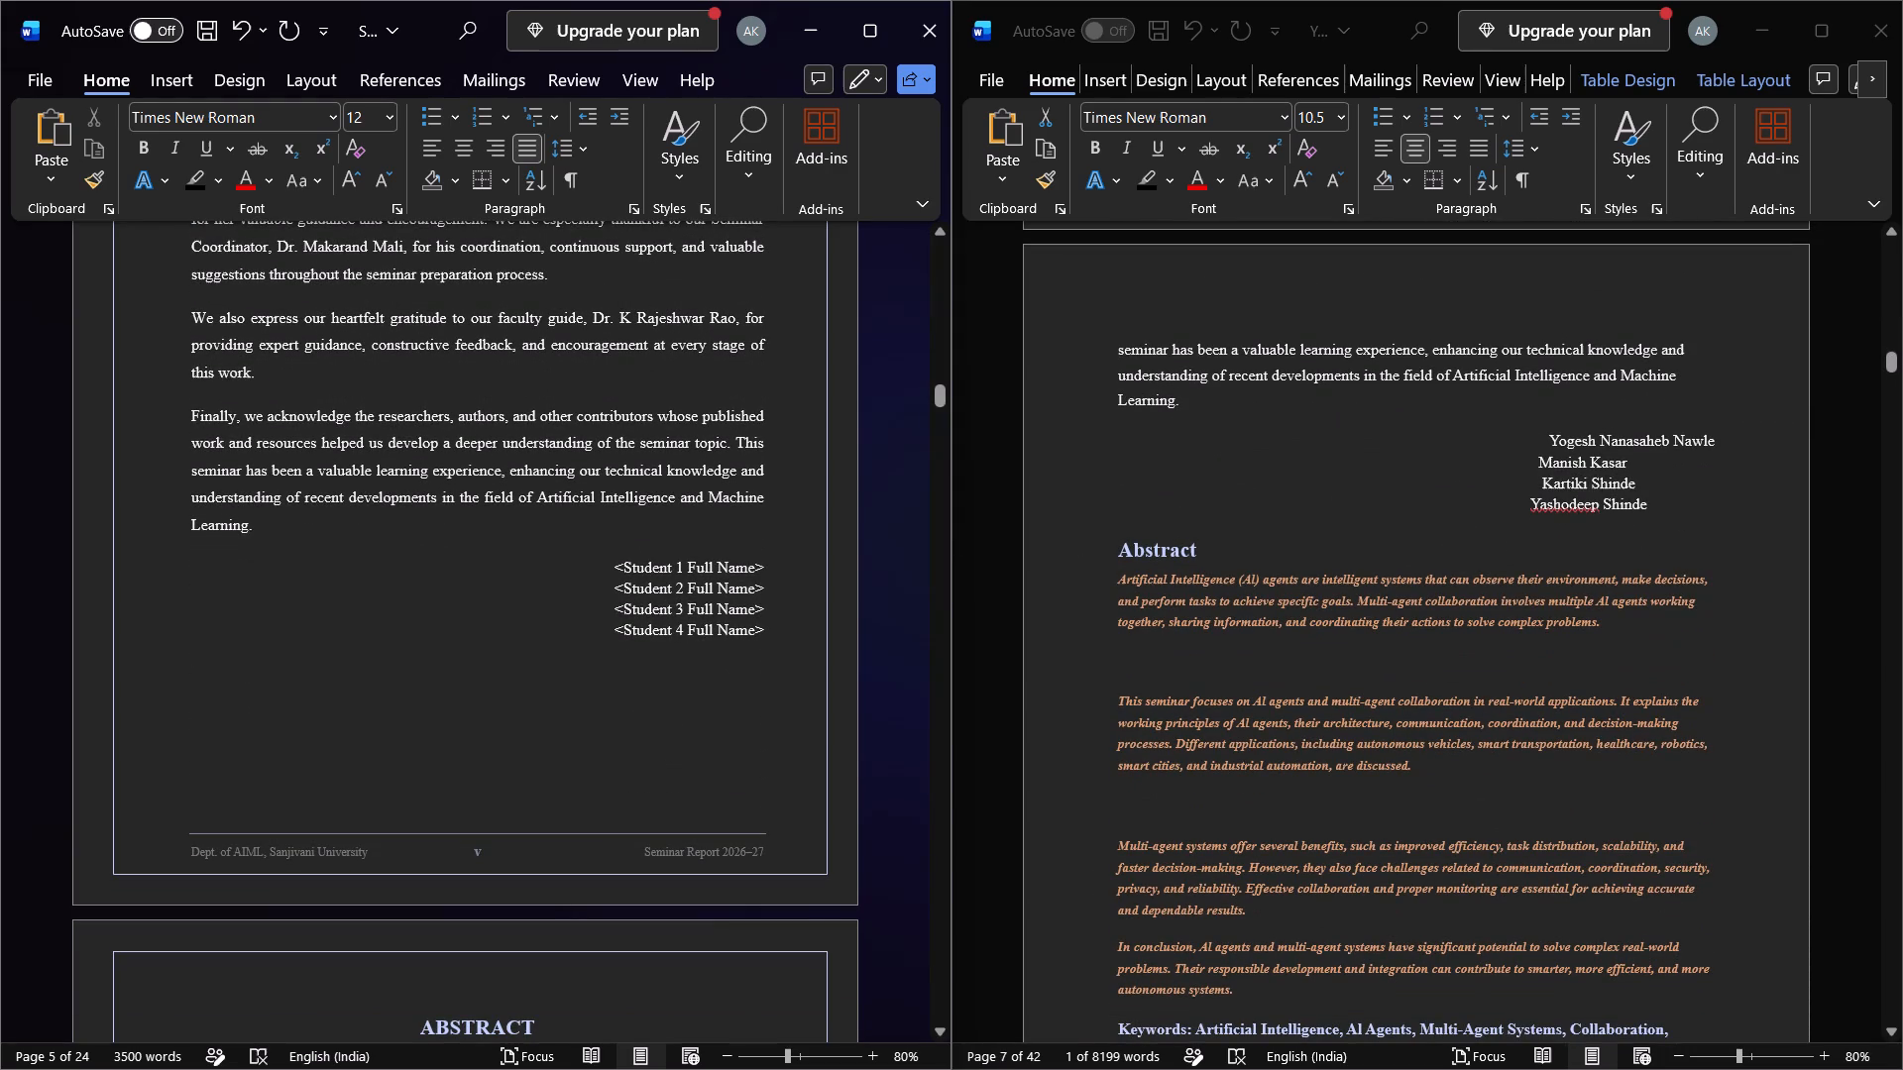
left_click(773, 564)
key("BackSpace")
key("BackSpace")
key("BackSpace")
key("BackSpace")
key("BackSpace")
key("BackSpace")
key("BackSpace")
key("BackSpace")
key("BackSpace")
key("BackSpace")
key("BackSpace")
key("BackSpace")
key("BackSpace")
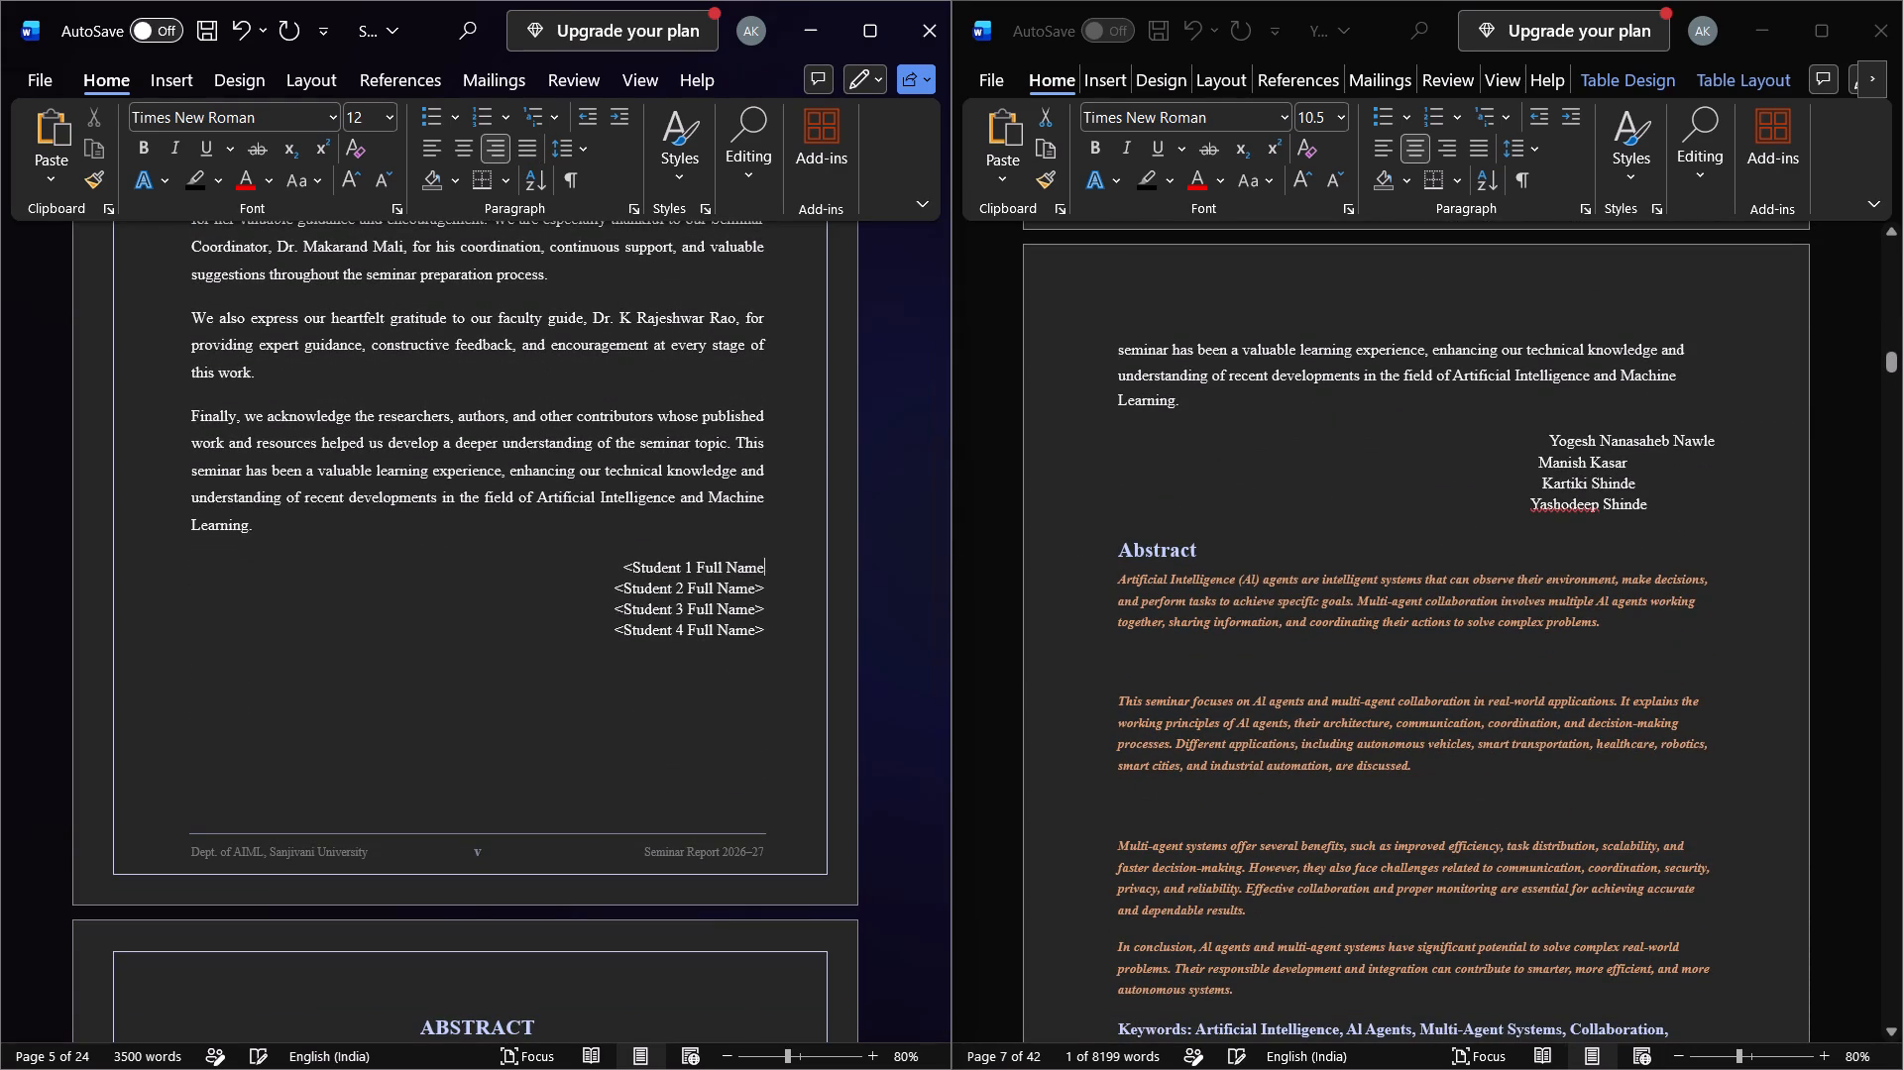
key("BackSpace")
key("BackSpace")
key("BackSpace")
key("BackSpace")
key("BackSpace")
key("BackSpace")
key("BackSpace")
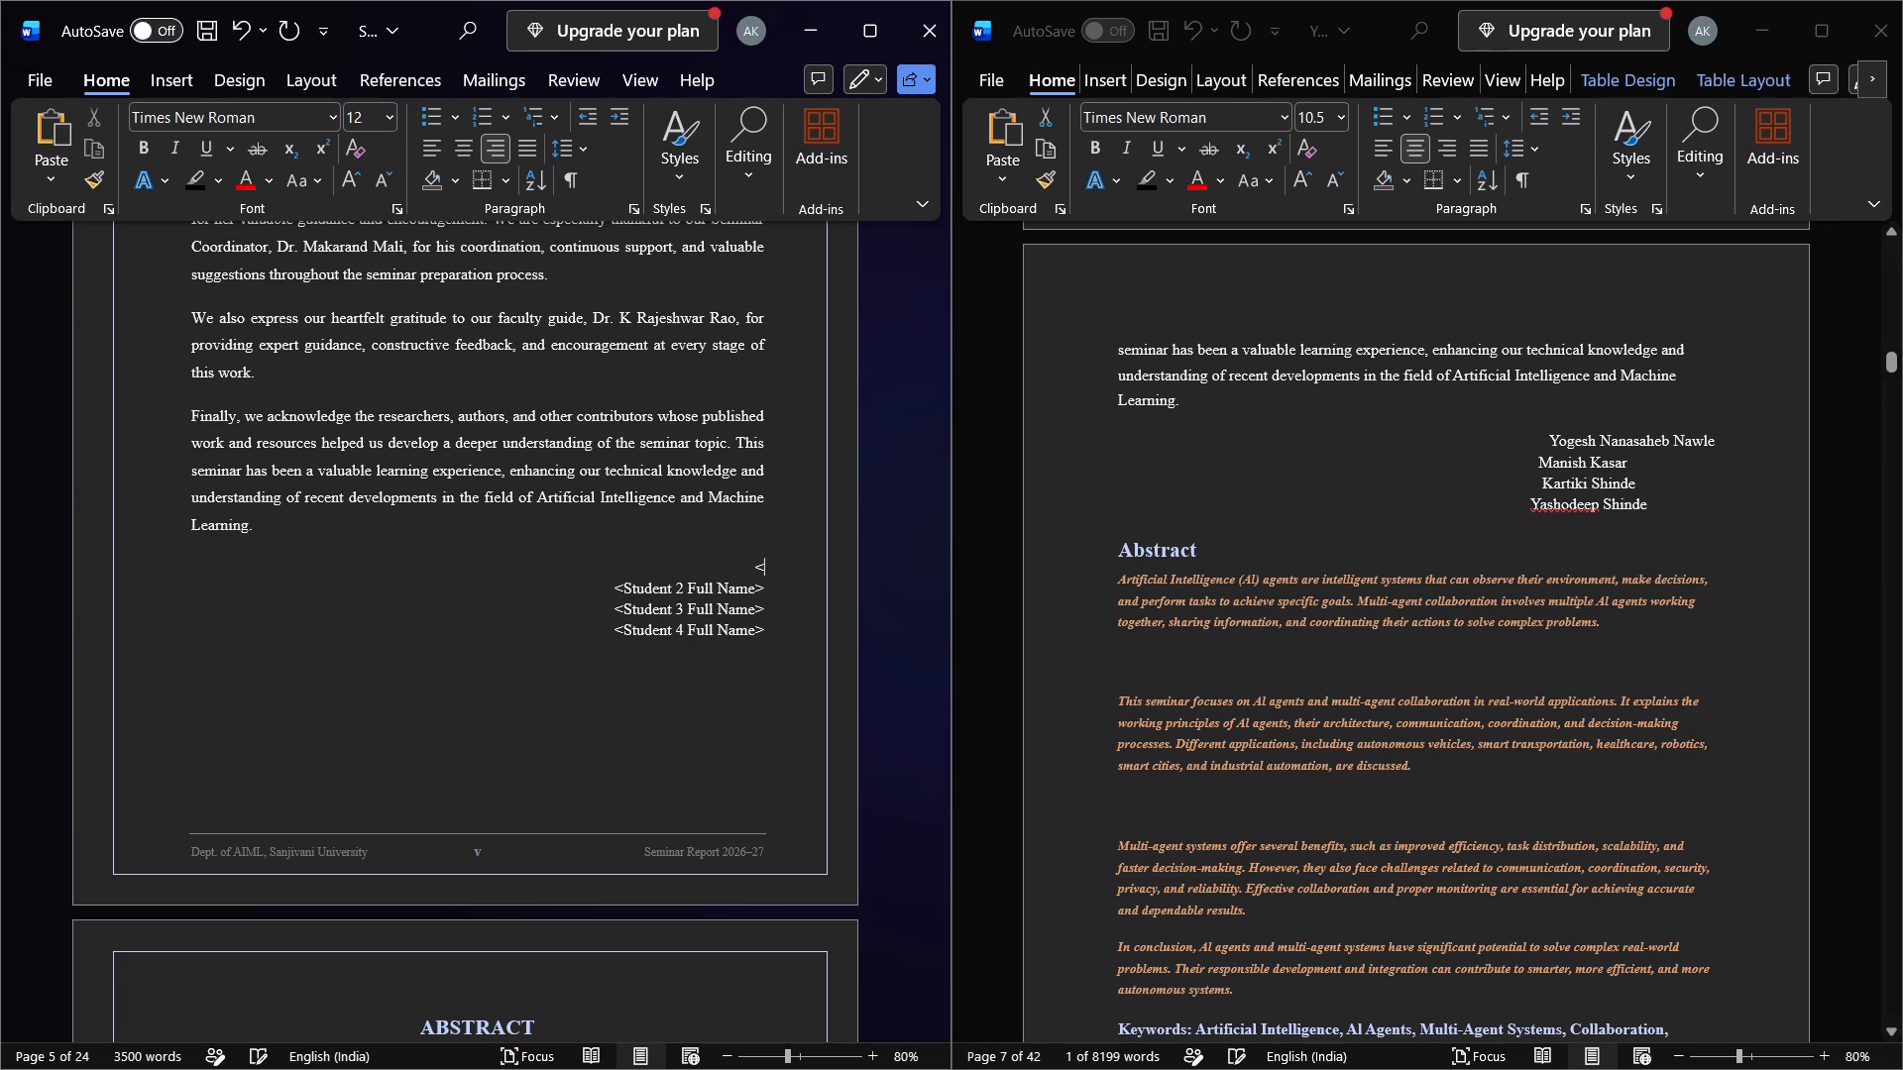
key("BackSpace")
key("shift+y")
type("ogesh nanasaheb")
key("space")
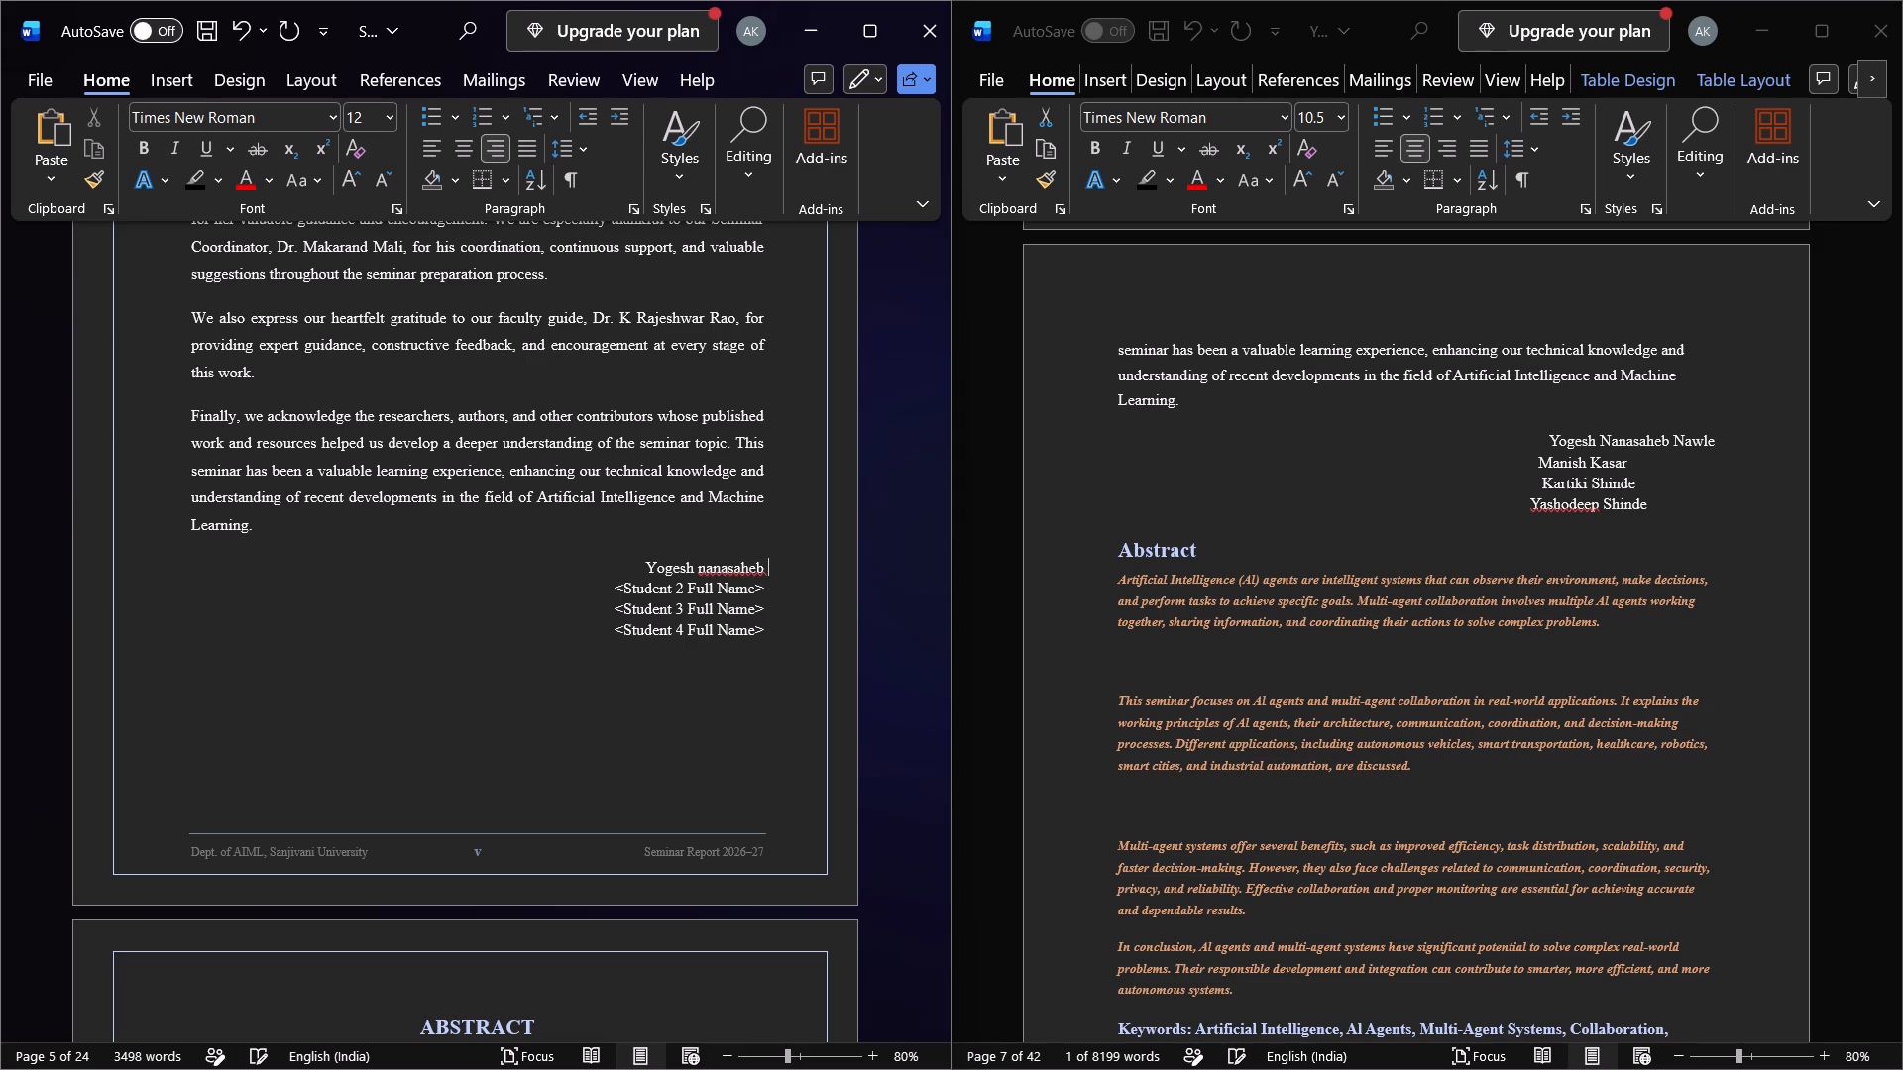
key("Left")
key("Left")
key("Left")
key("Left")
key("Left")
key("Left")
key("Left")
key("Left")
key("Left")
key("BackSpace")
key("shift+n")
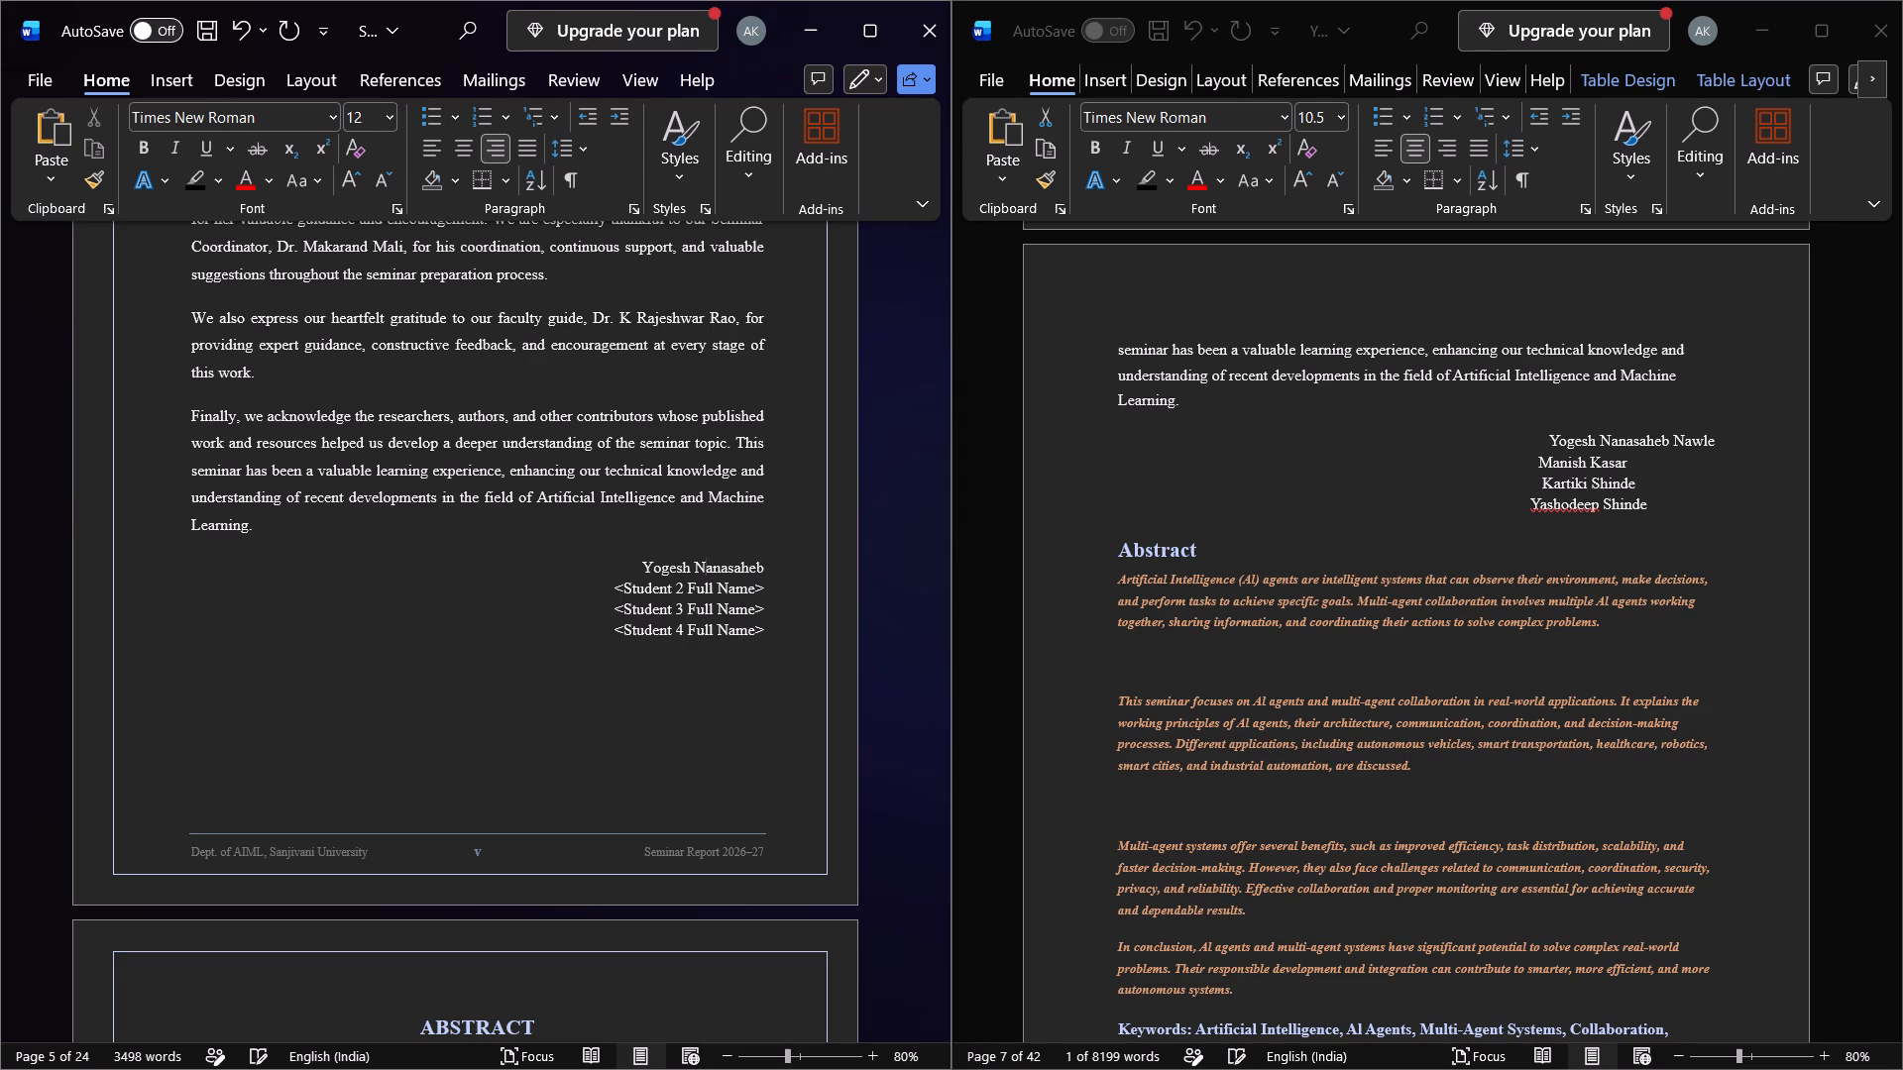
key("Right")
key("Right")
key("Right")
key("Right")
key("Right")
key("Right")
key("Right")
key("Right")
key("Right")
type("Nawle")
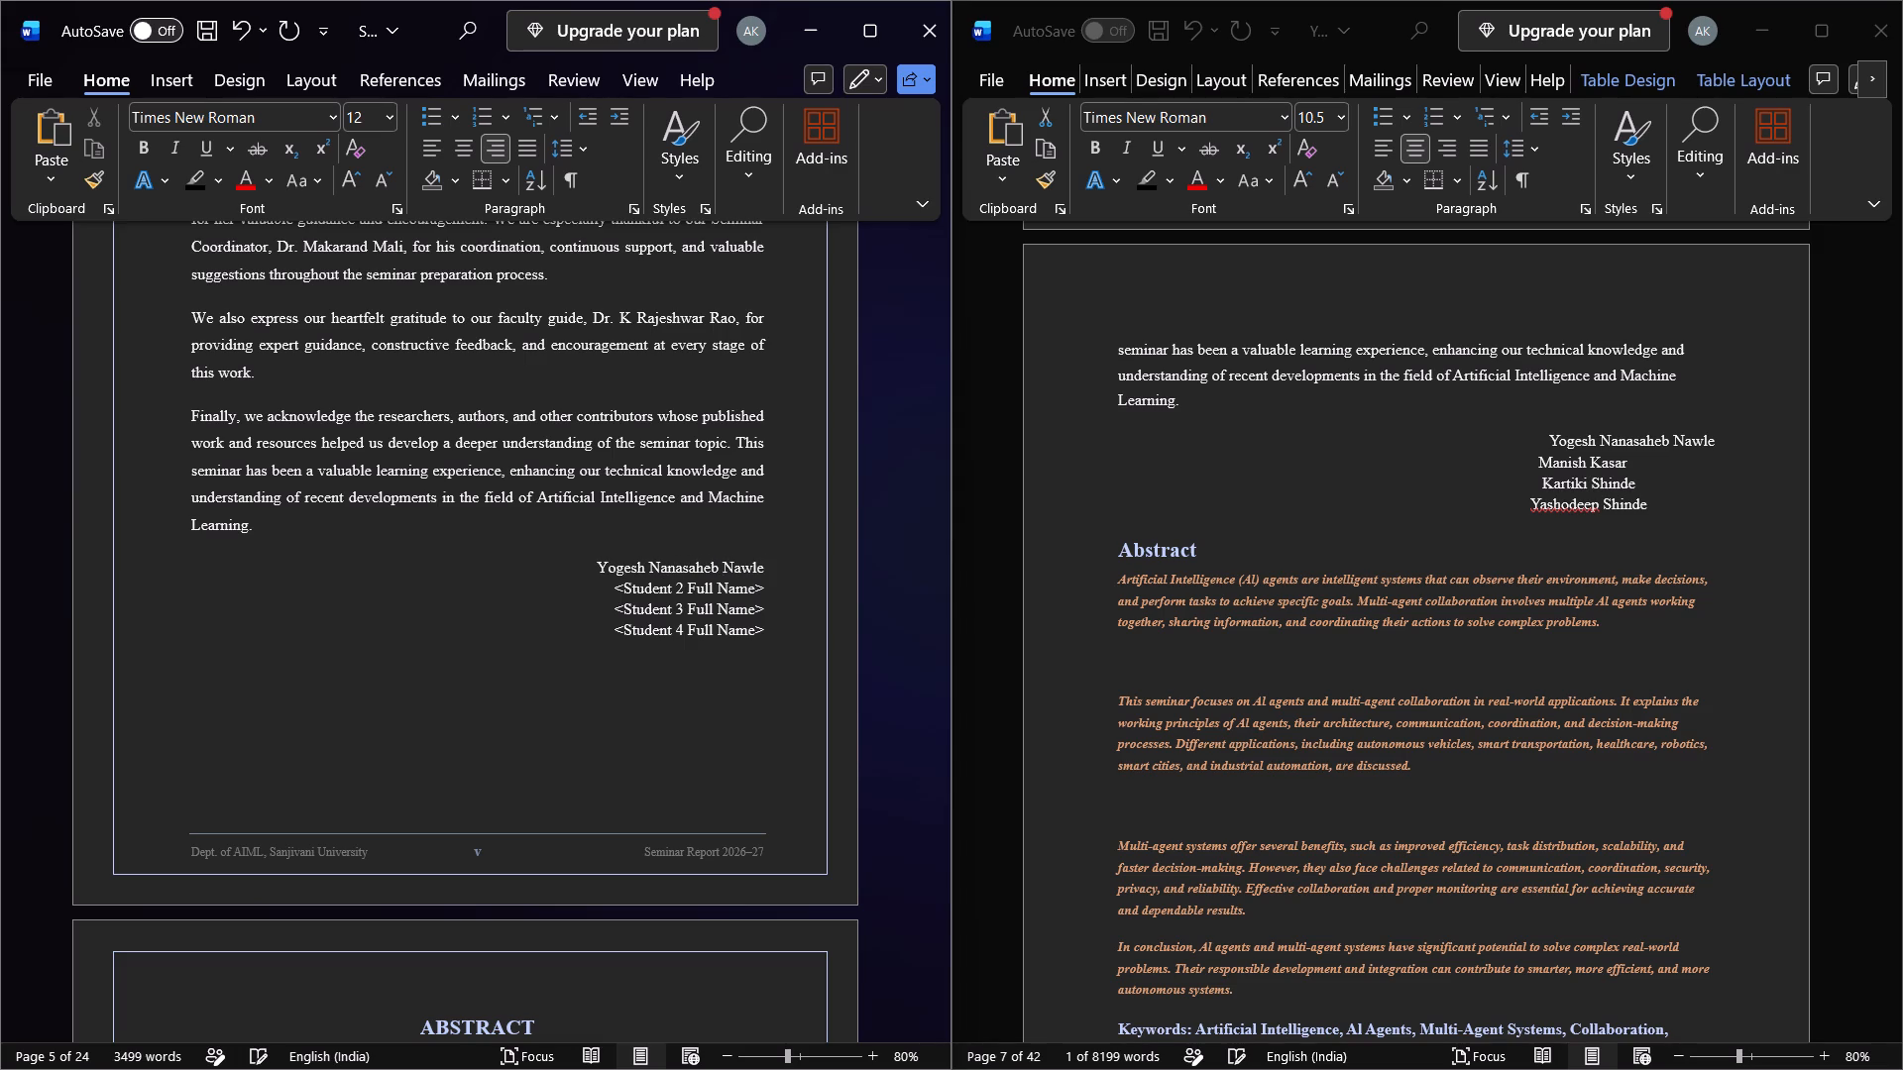
Replace the <Student 2 Full Name> placeholder below the Acknowledgement with the second student's name from the report.
left_click(765, 594)
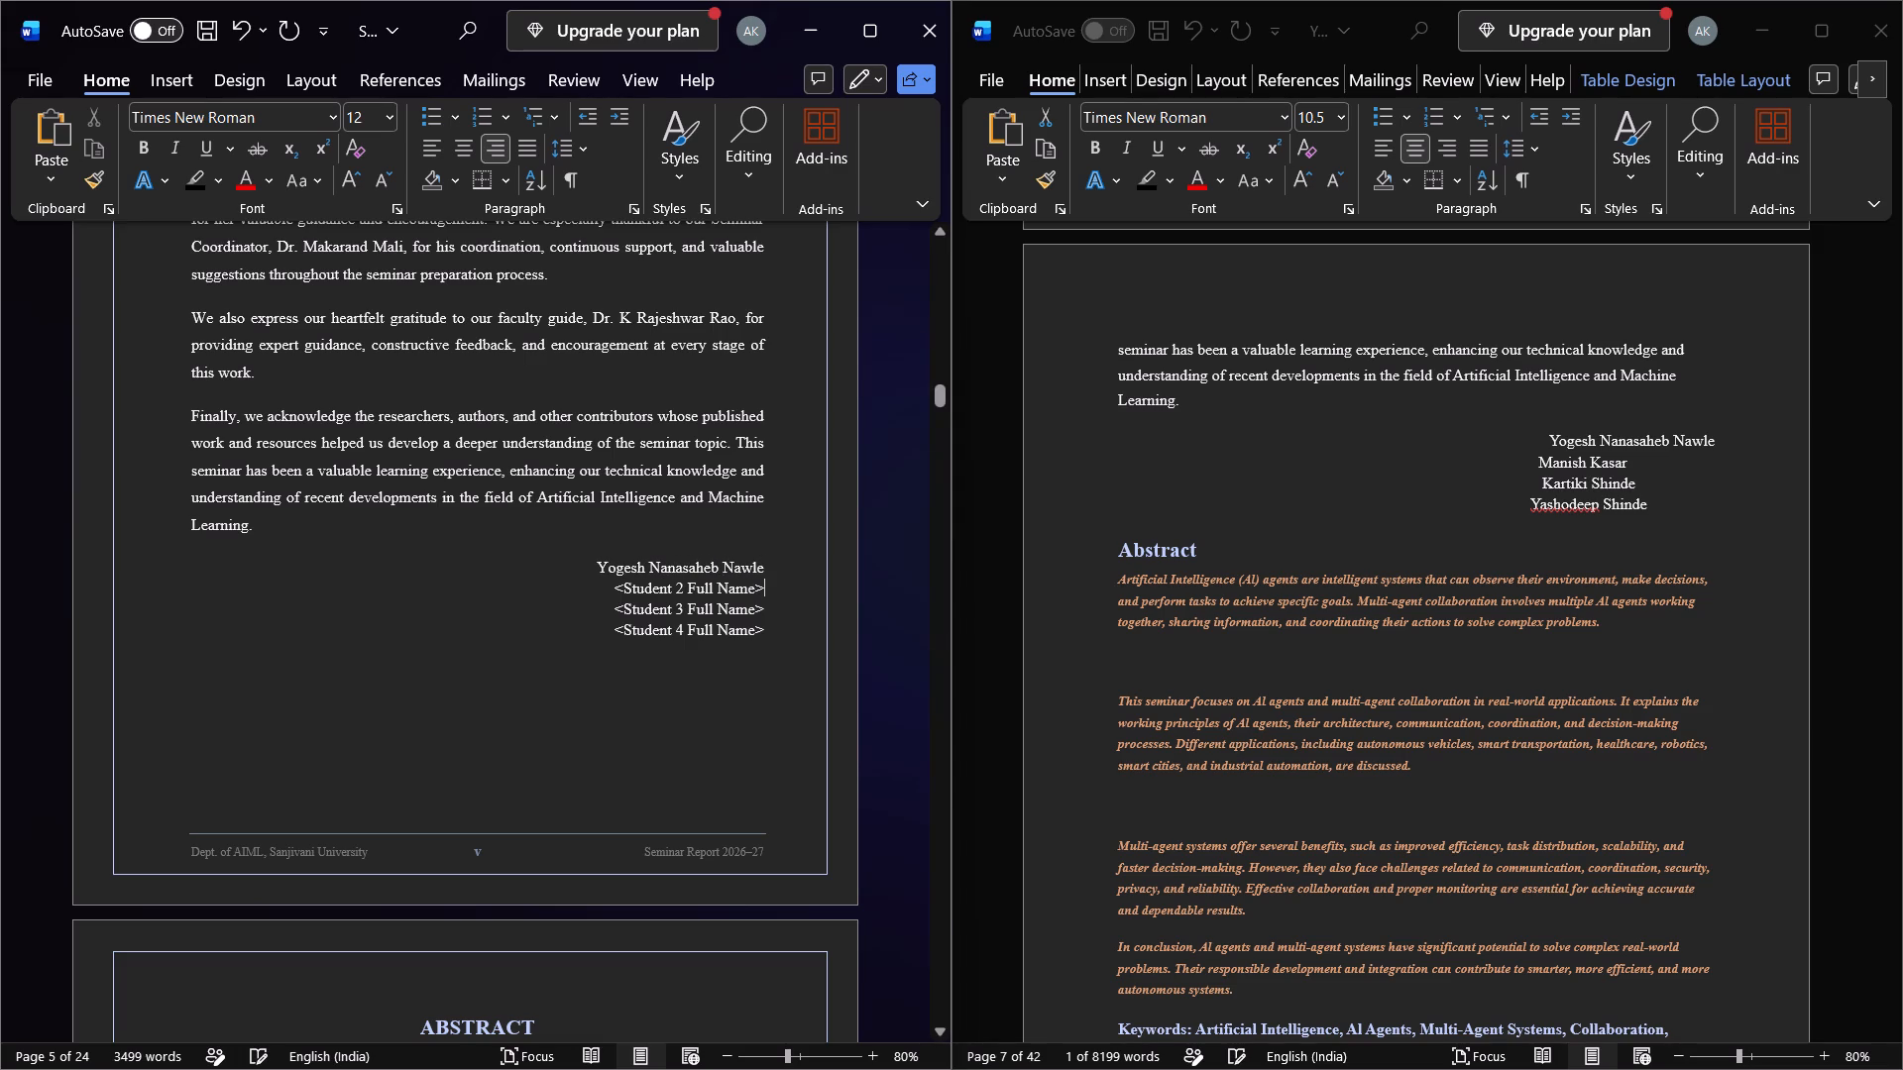
key("BackSpace")
key("BackSpace")
key("BackSpace")
key("BackSpace")
key("BackSpace")
key("BackSpace")
key("BackSpace")
key("BackSpace")
key("BackSpace")
key("BackSpace")
key("BackSpace")
key("BackSpace")
key("BackSpace")
key("BackSpace")
key("BackSpace")
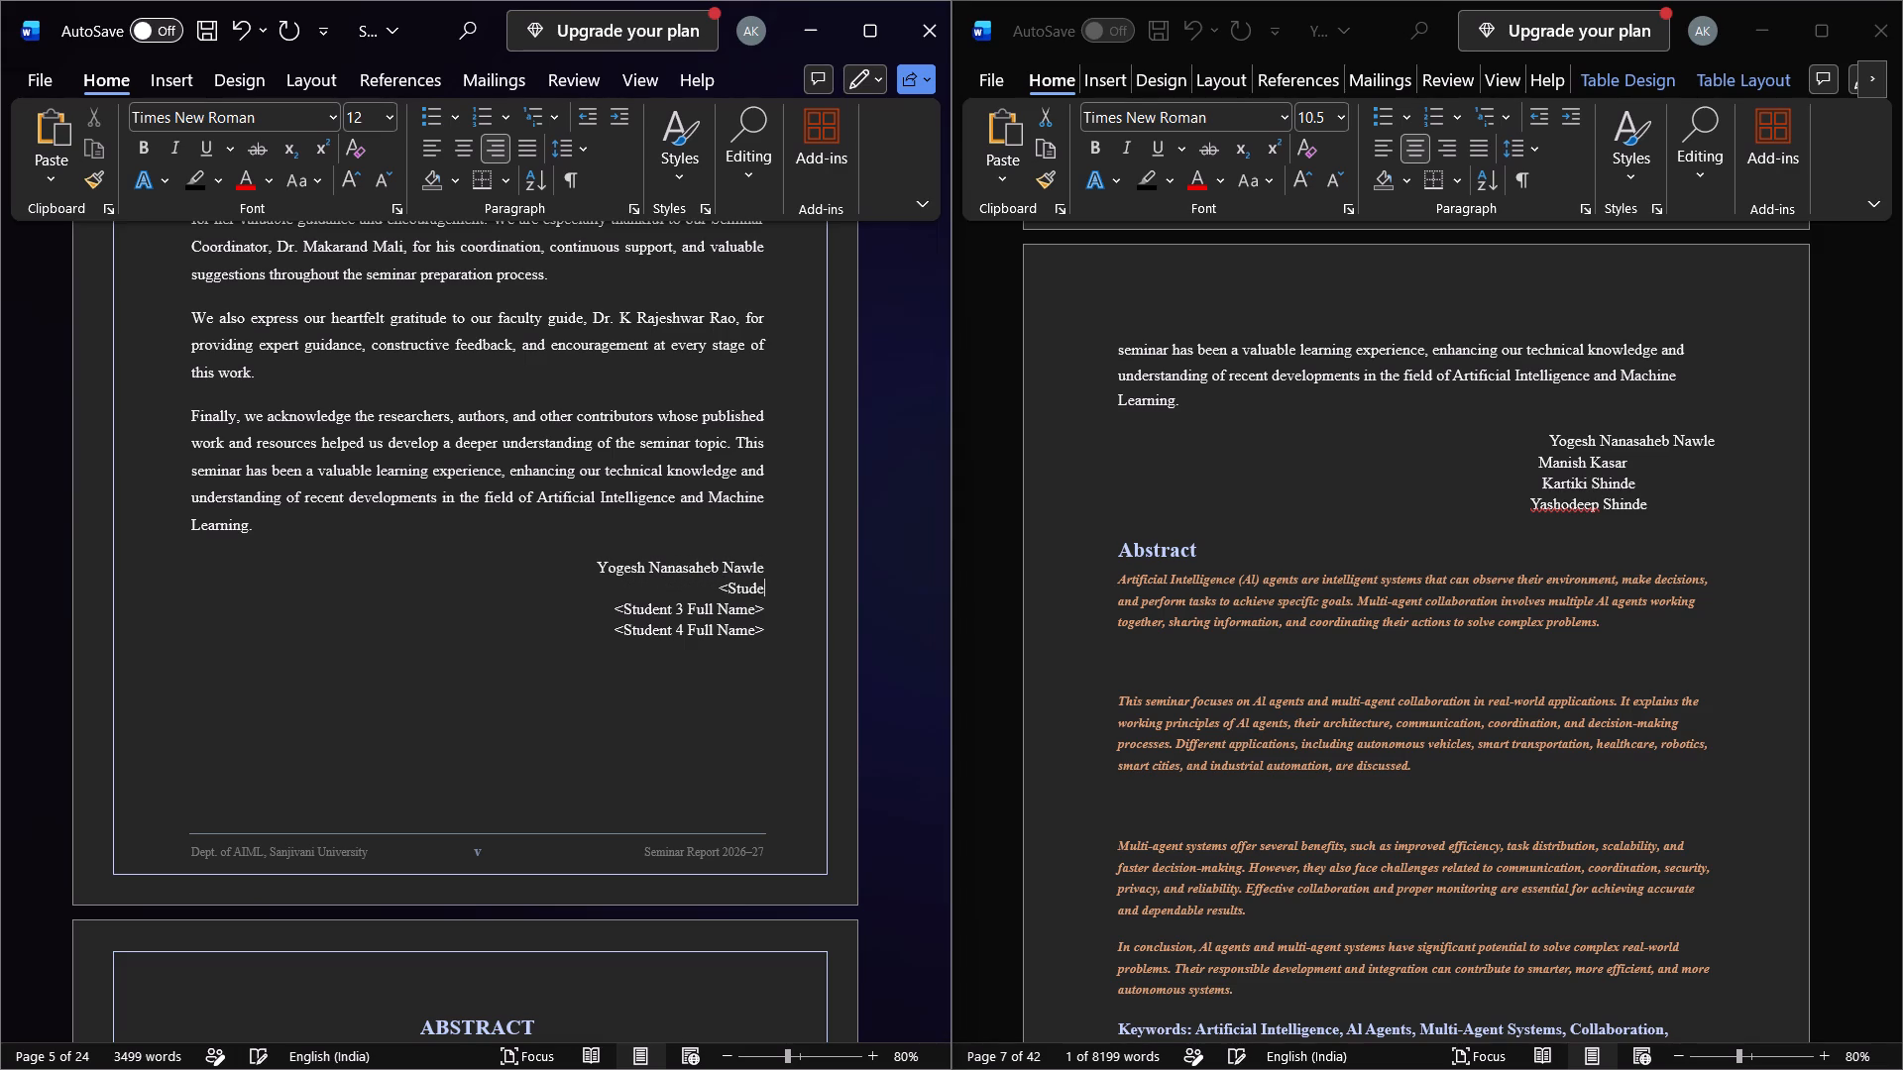
key("BackSpace")
key("BackSpace")
key("BackSpace")
key("BackSpace")
key("BackSpace")
key("BackSpace")
key("BackSpace")
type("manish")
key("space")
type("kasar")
Indent the second student's name with twenty leading spaces so it sits beneath the first student's name.
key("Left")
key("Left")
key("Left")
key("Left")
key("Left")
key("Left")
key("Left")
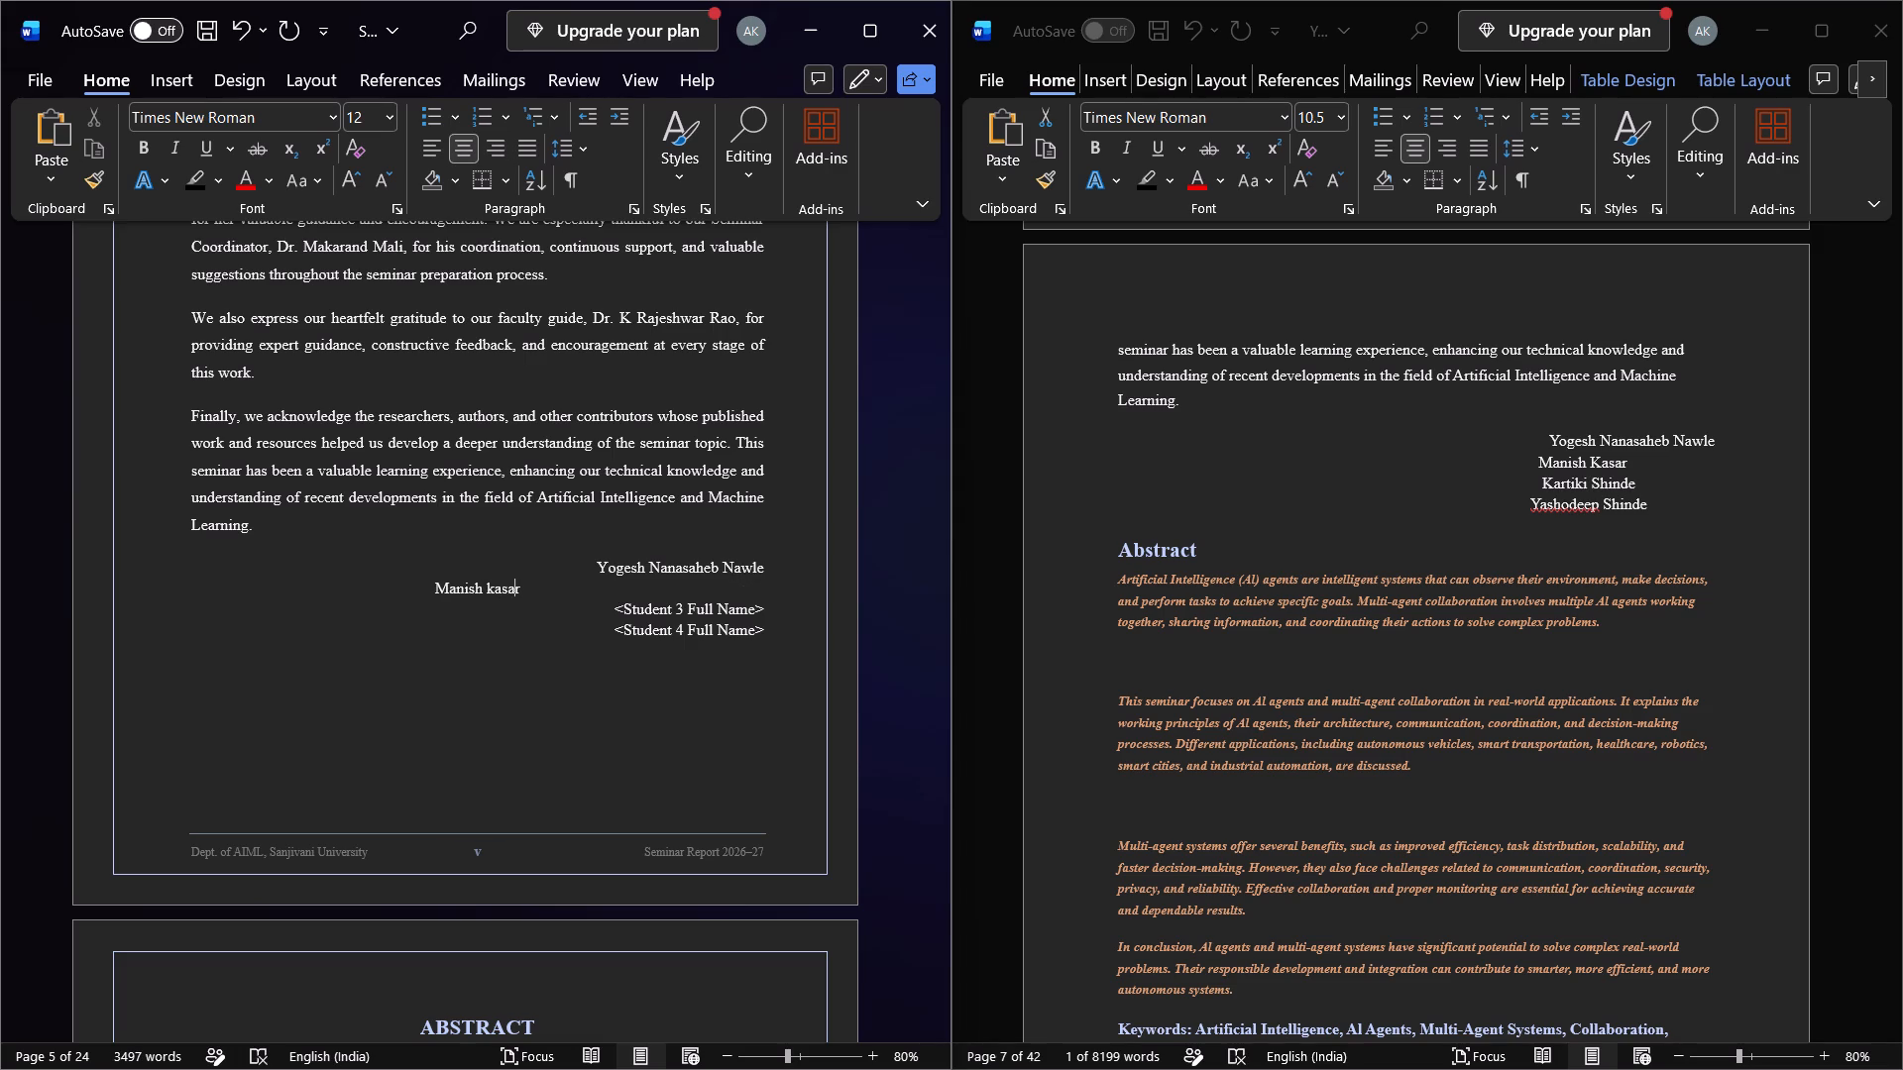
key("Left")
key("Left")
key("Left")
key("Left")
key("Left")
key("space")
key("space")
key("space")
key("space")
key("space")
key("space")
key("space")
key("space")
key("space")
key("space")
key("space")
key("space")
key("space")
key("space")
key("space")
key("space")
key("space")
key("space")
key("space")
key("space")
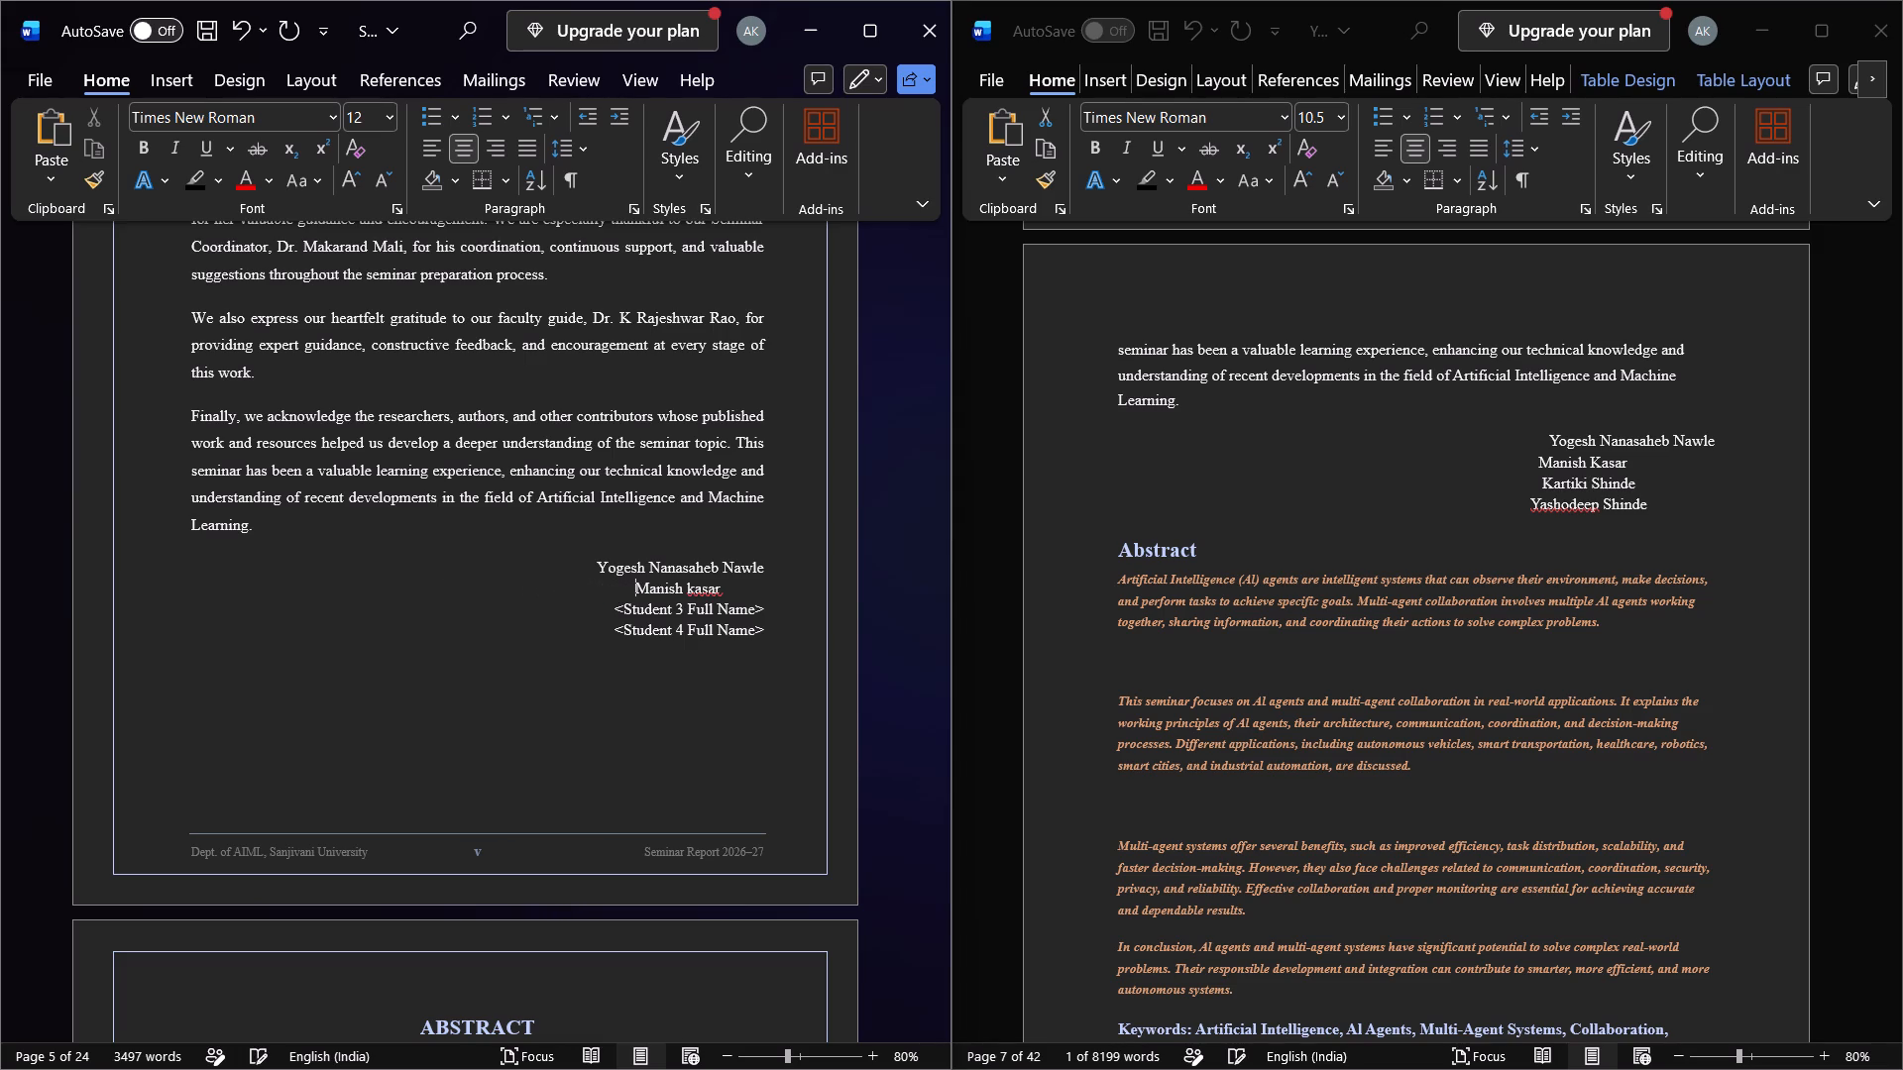
Capitalise the initial letter of the second student's surname below the Acknowledgement.
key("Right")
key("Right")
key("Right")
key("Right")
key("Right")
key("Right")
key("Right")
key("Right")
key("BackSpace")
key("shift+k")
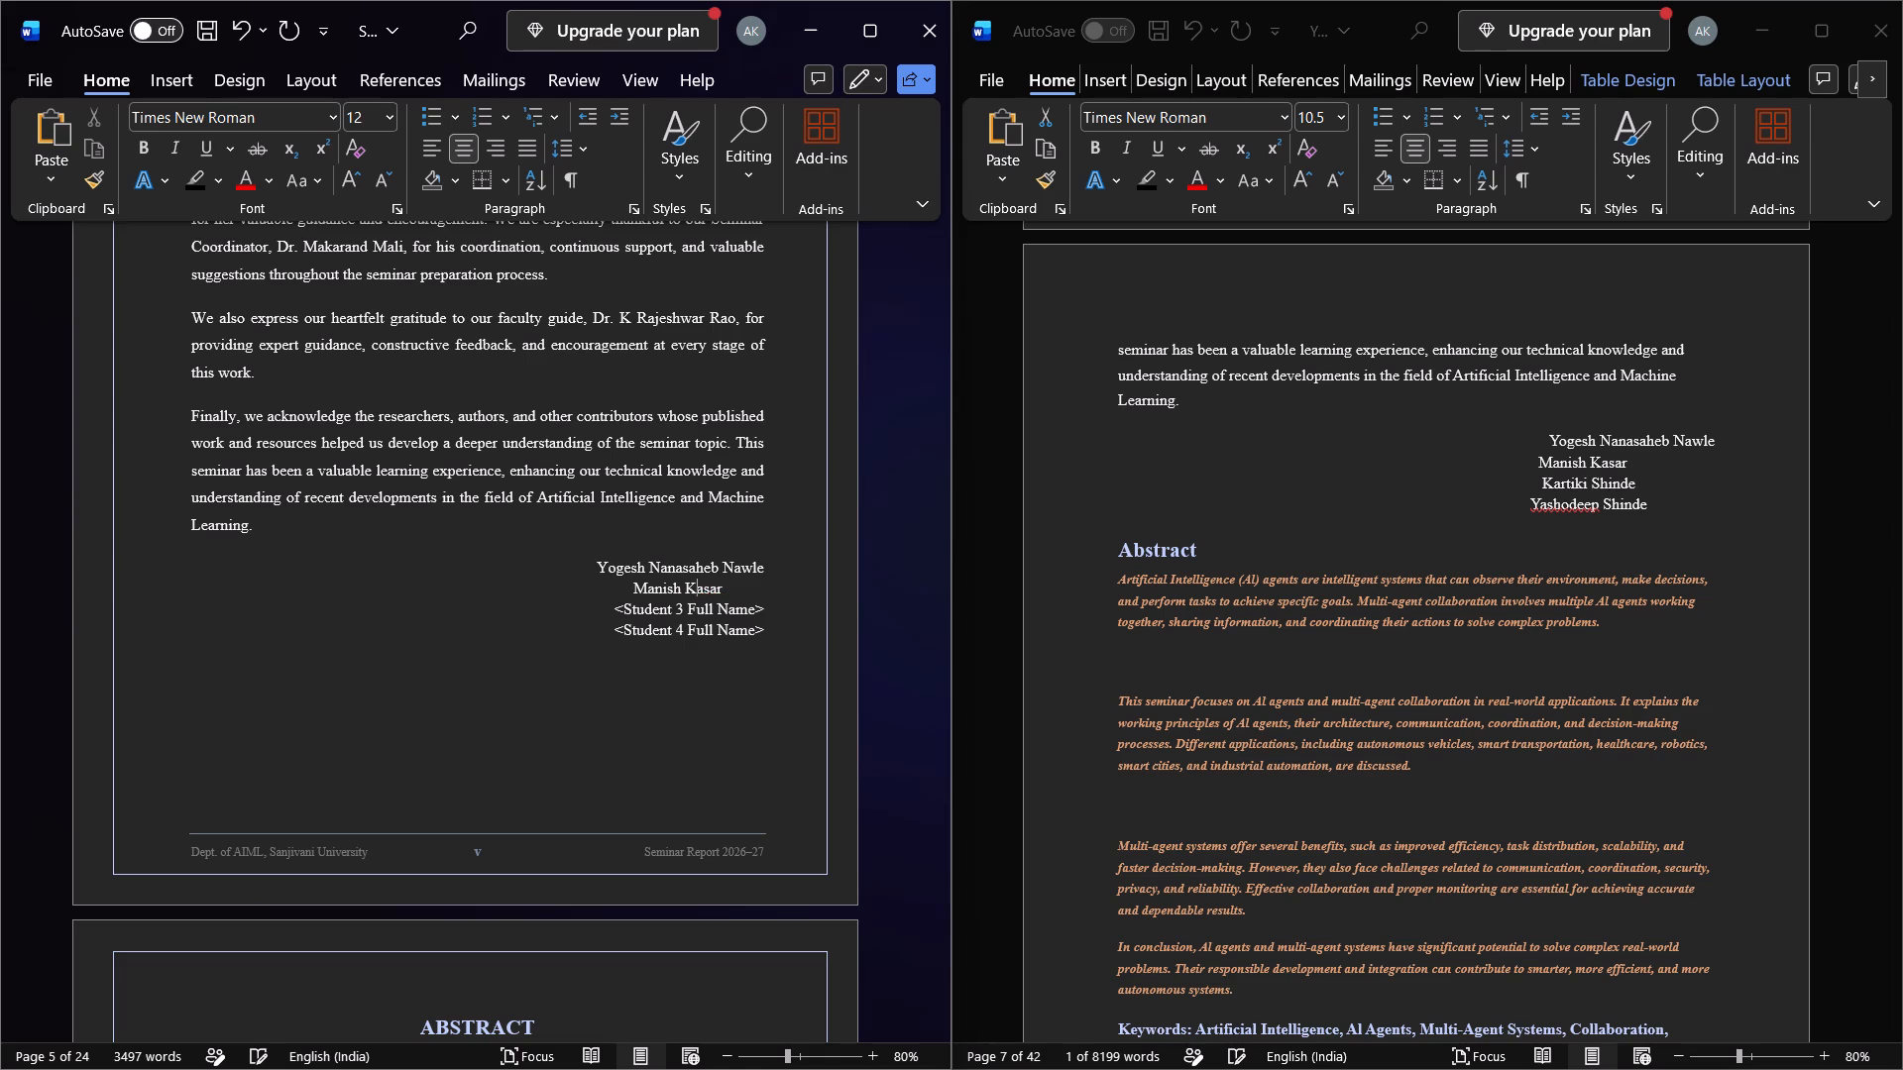
Remove the <Student 3 Full Name> placeholder and start a centred line directly below the second student's name, keeping that name intact.
left_click(767, 609)
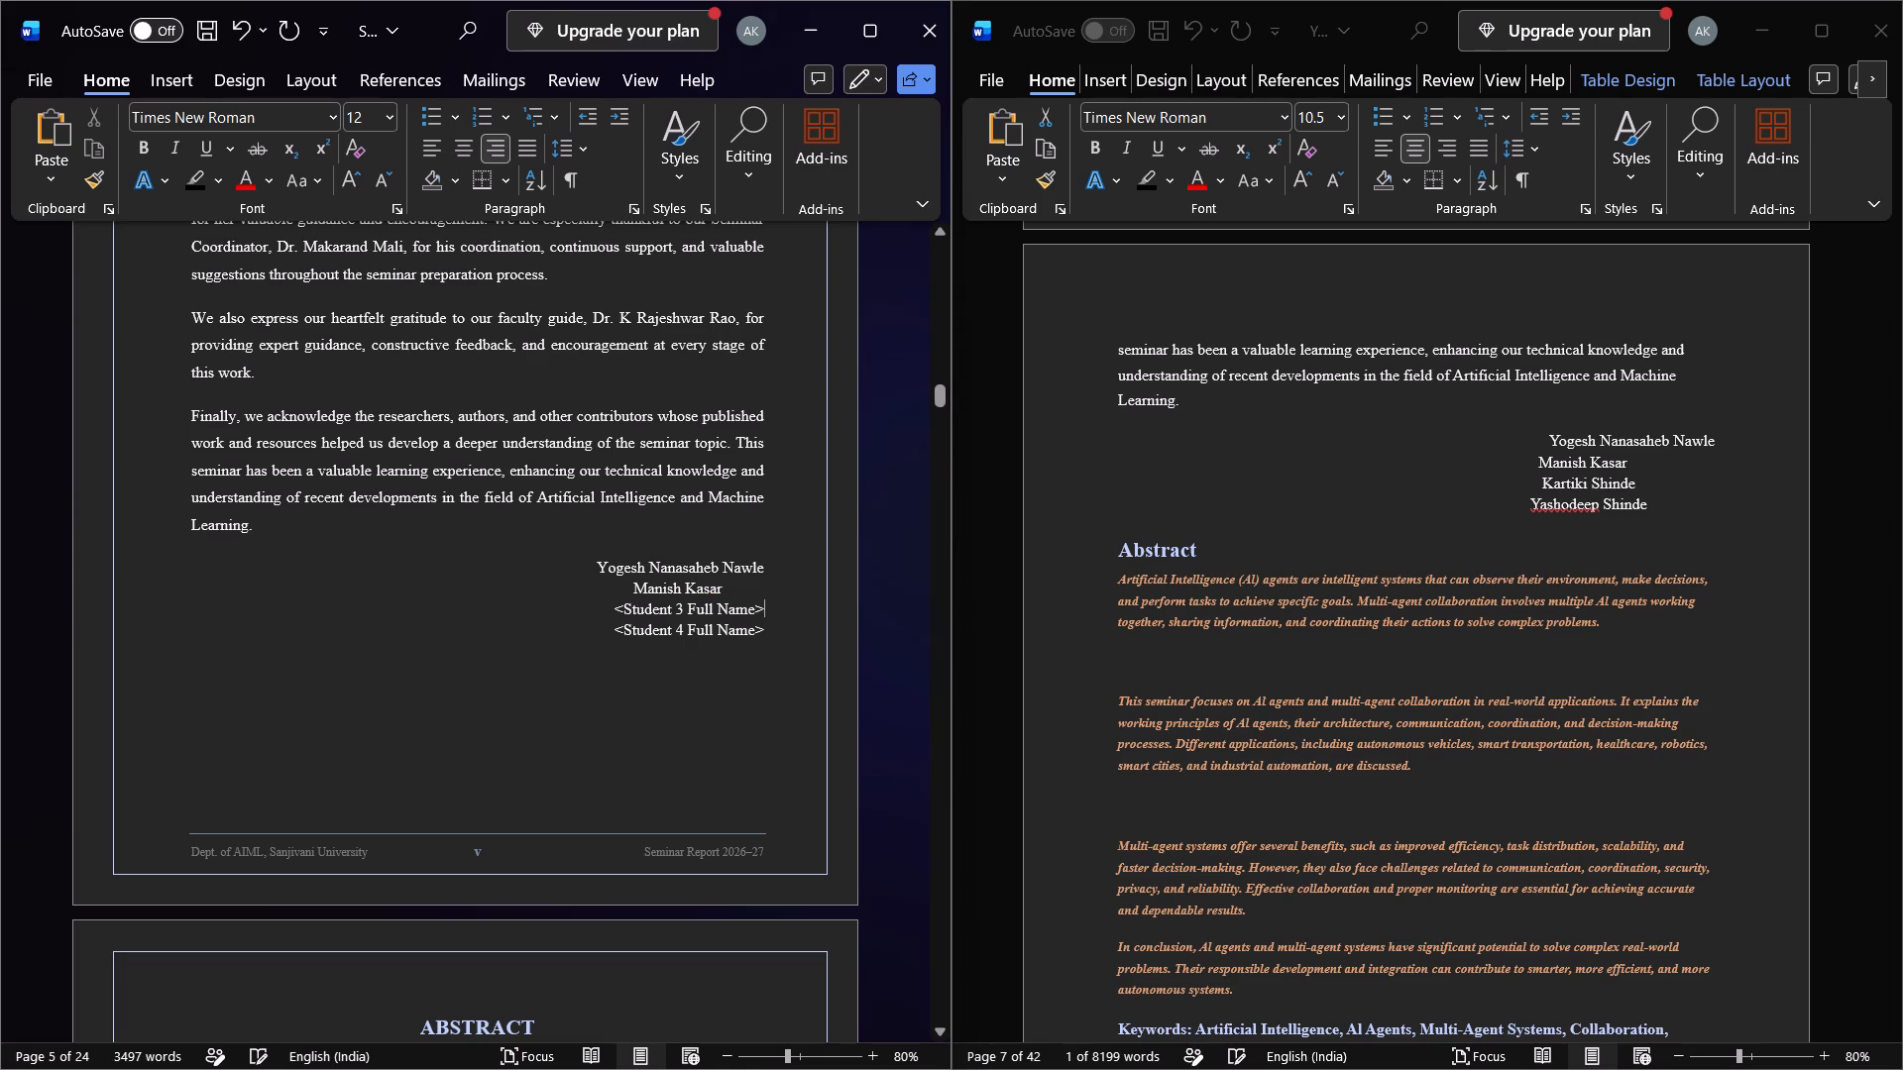
key("BackSpace")
key("BackSpace")
key("BackSpace")
key("BackSpace")
key("BackSpace")
key("BackSpace")
key("BackSpace")
key("BackSpace")
key("BackSpace")
key("BackSpace")
key("BackSpace")
key("BackSpace")
key("BackSpace")
key("BackSpace")
key("BackSpace")
key("BackSpace")
key("BackSpace")
key("BackSpace")
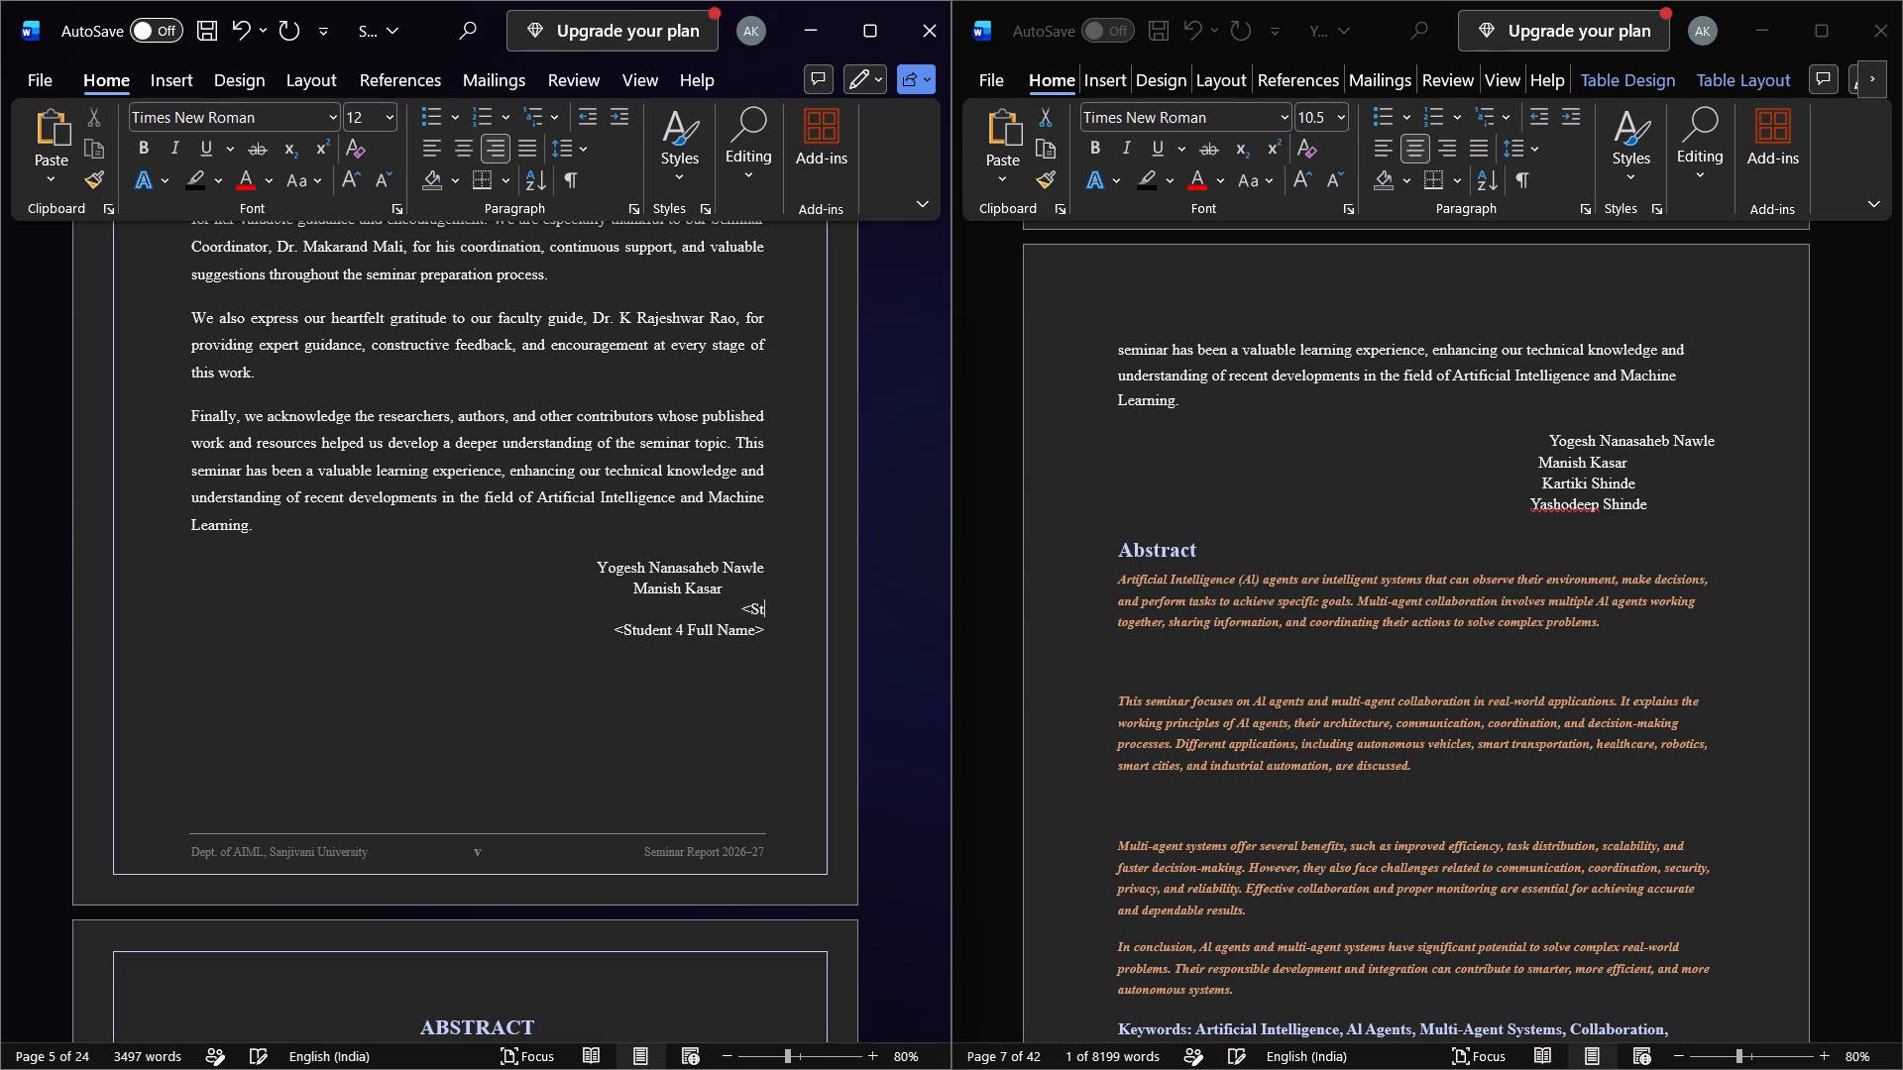
key("BackSpace")
key("BackSpace")
key("BackSpace")
left_click(695, 611)
key("BackSpace")
key("BackSpace")
key("BackSpace")
key("BackSpace")
key("BackSpace")
key("BackSpace")
key("BackSpace")
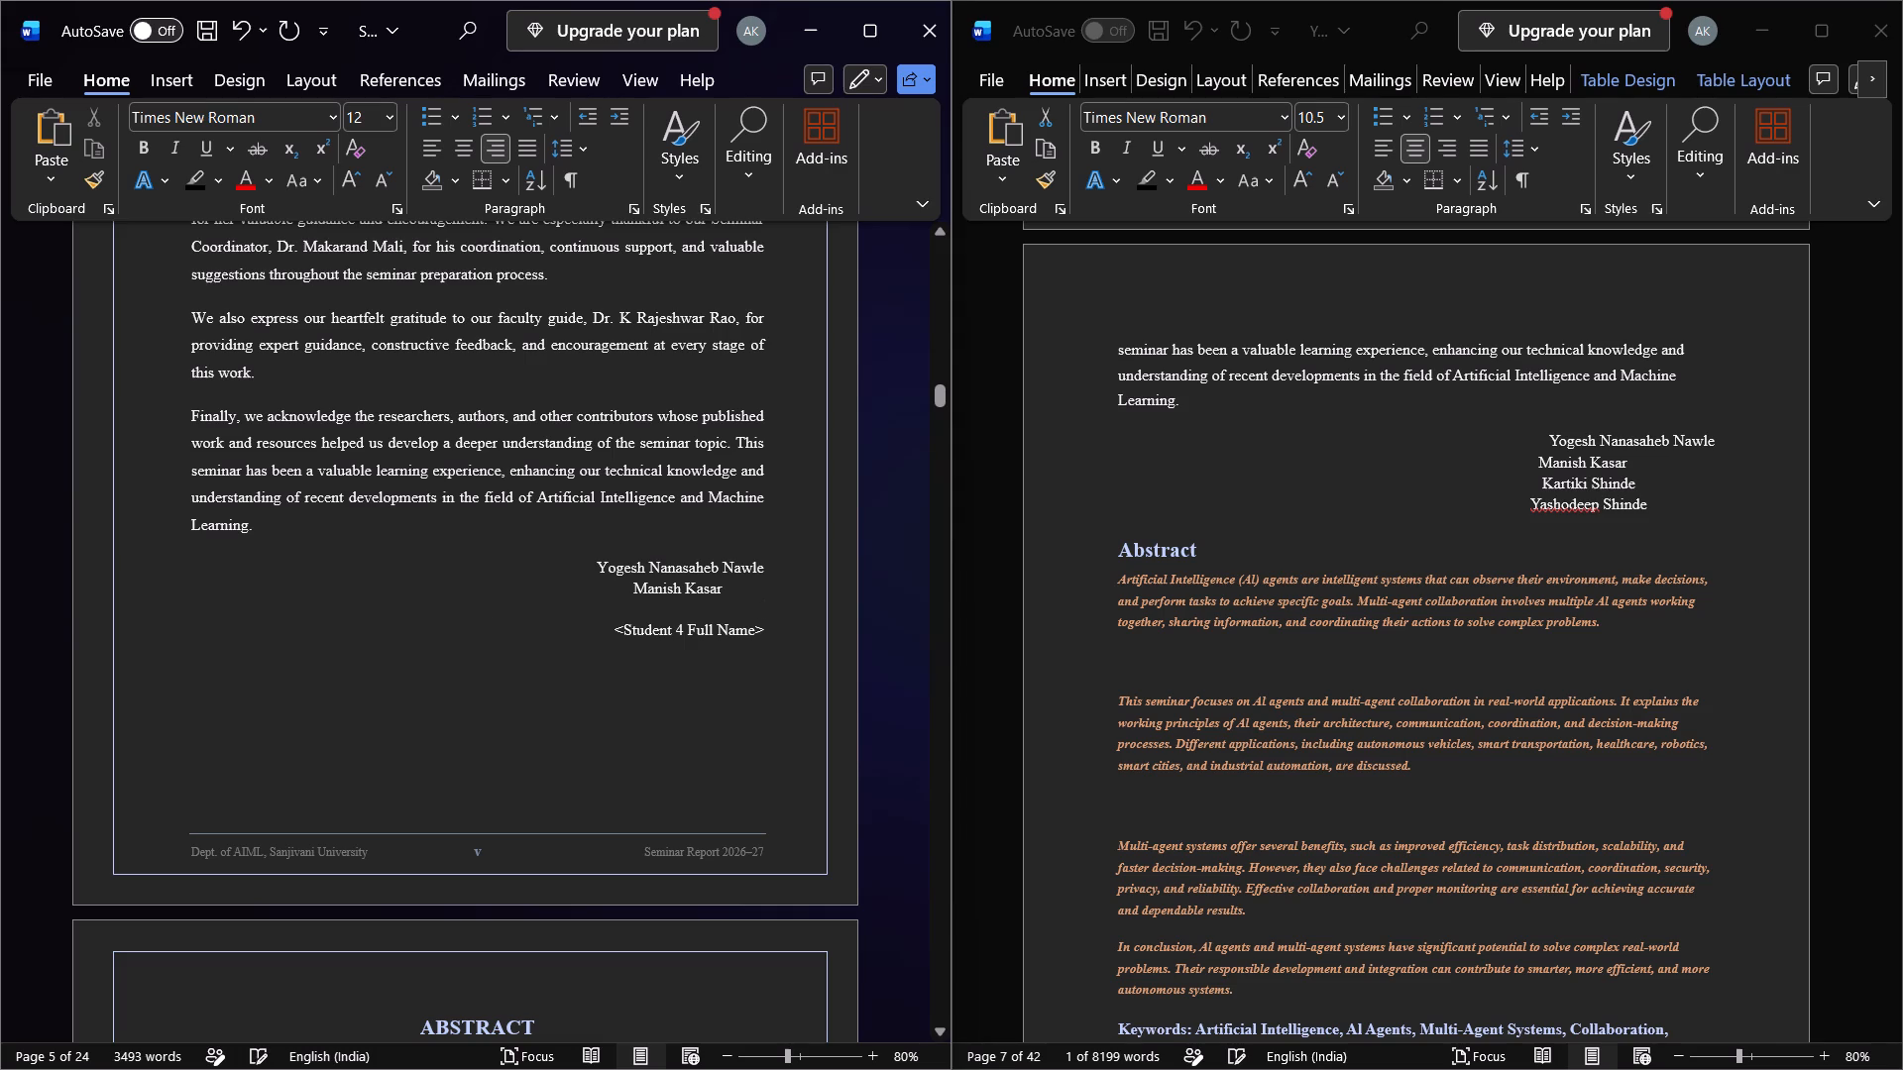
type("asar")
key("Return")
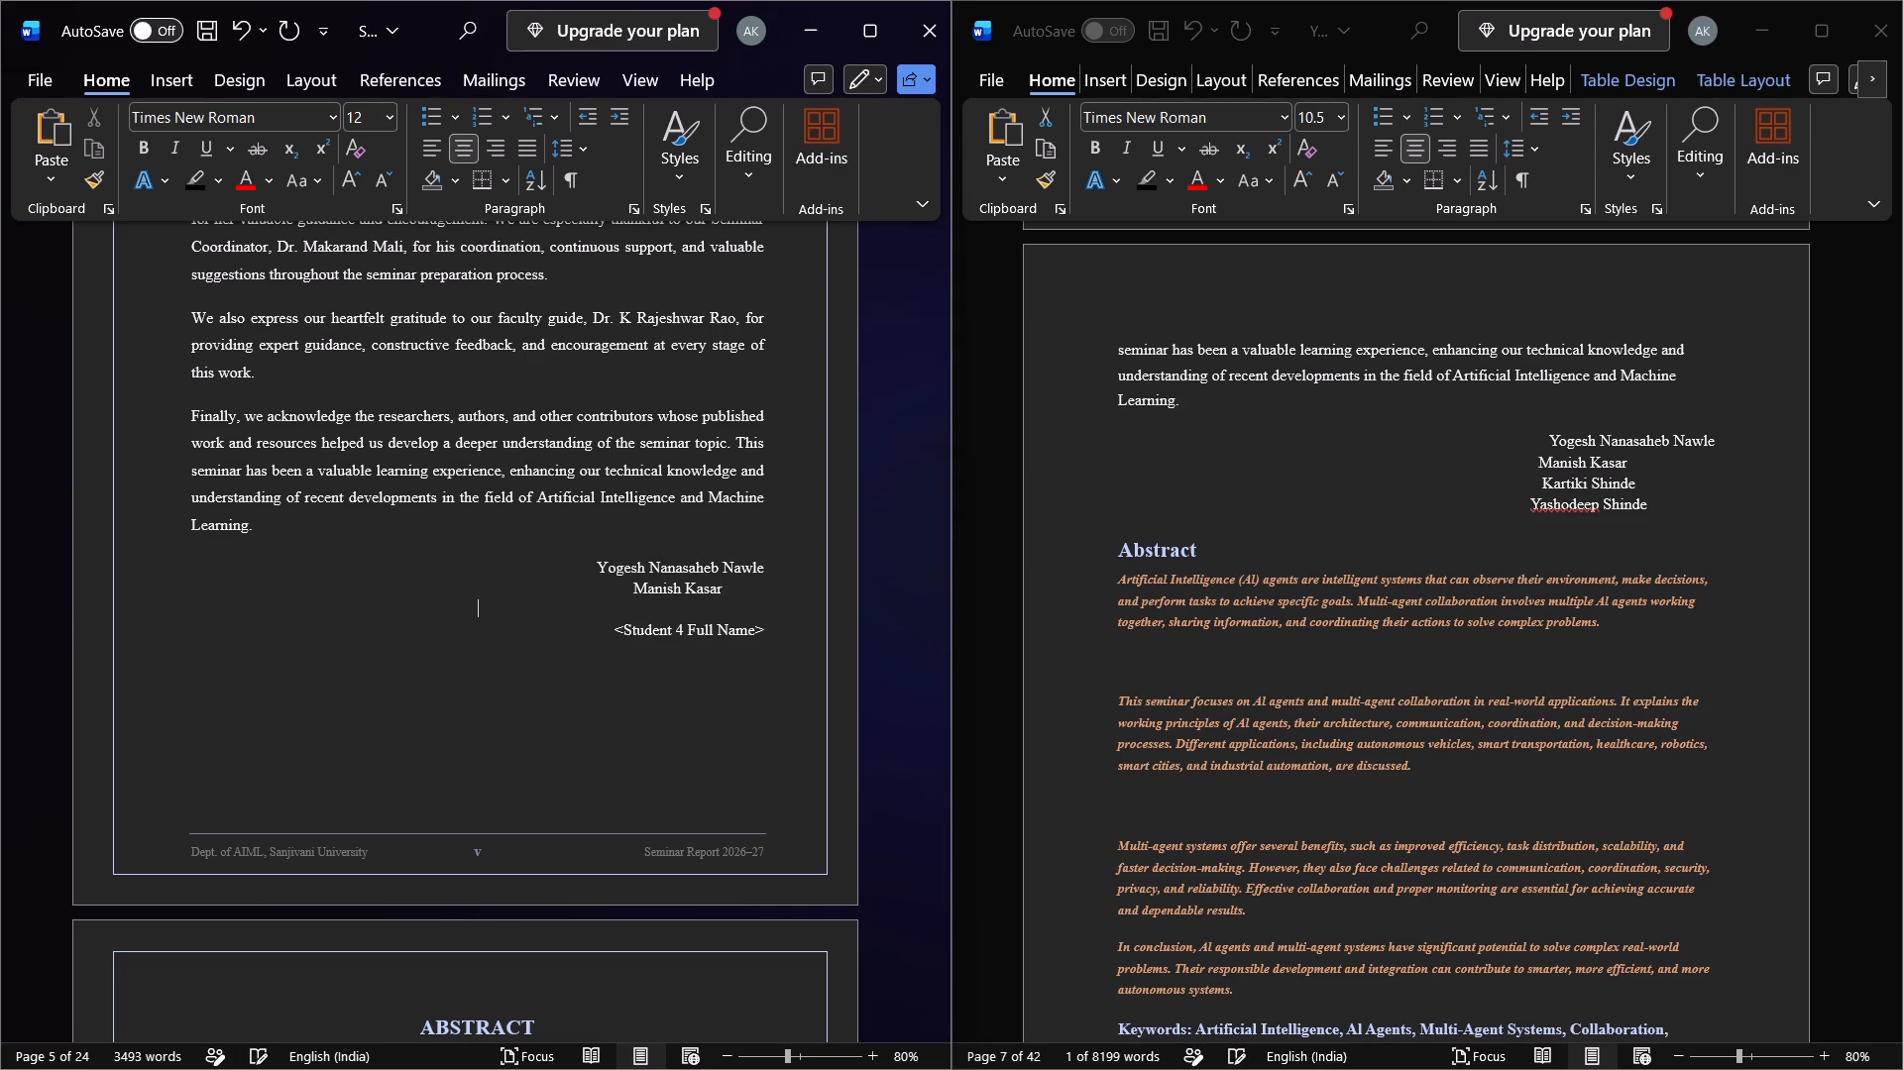
Enter the third student's name from the report on the new line, preceded by spaces.
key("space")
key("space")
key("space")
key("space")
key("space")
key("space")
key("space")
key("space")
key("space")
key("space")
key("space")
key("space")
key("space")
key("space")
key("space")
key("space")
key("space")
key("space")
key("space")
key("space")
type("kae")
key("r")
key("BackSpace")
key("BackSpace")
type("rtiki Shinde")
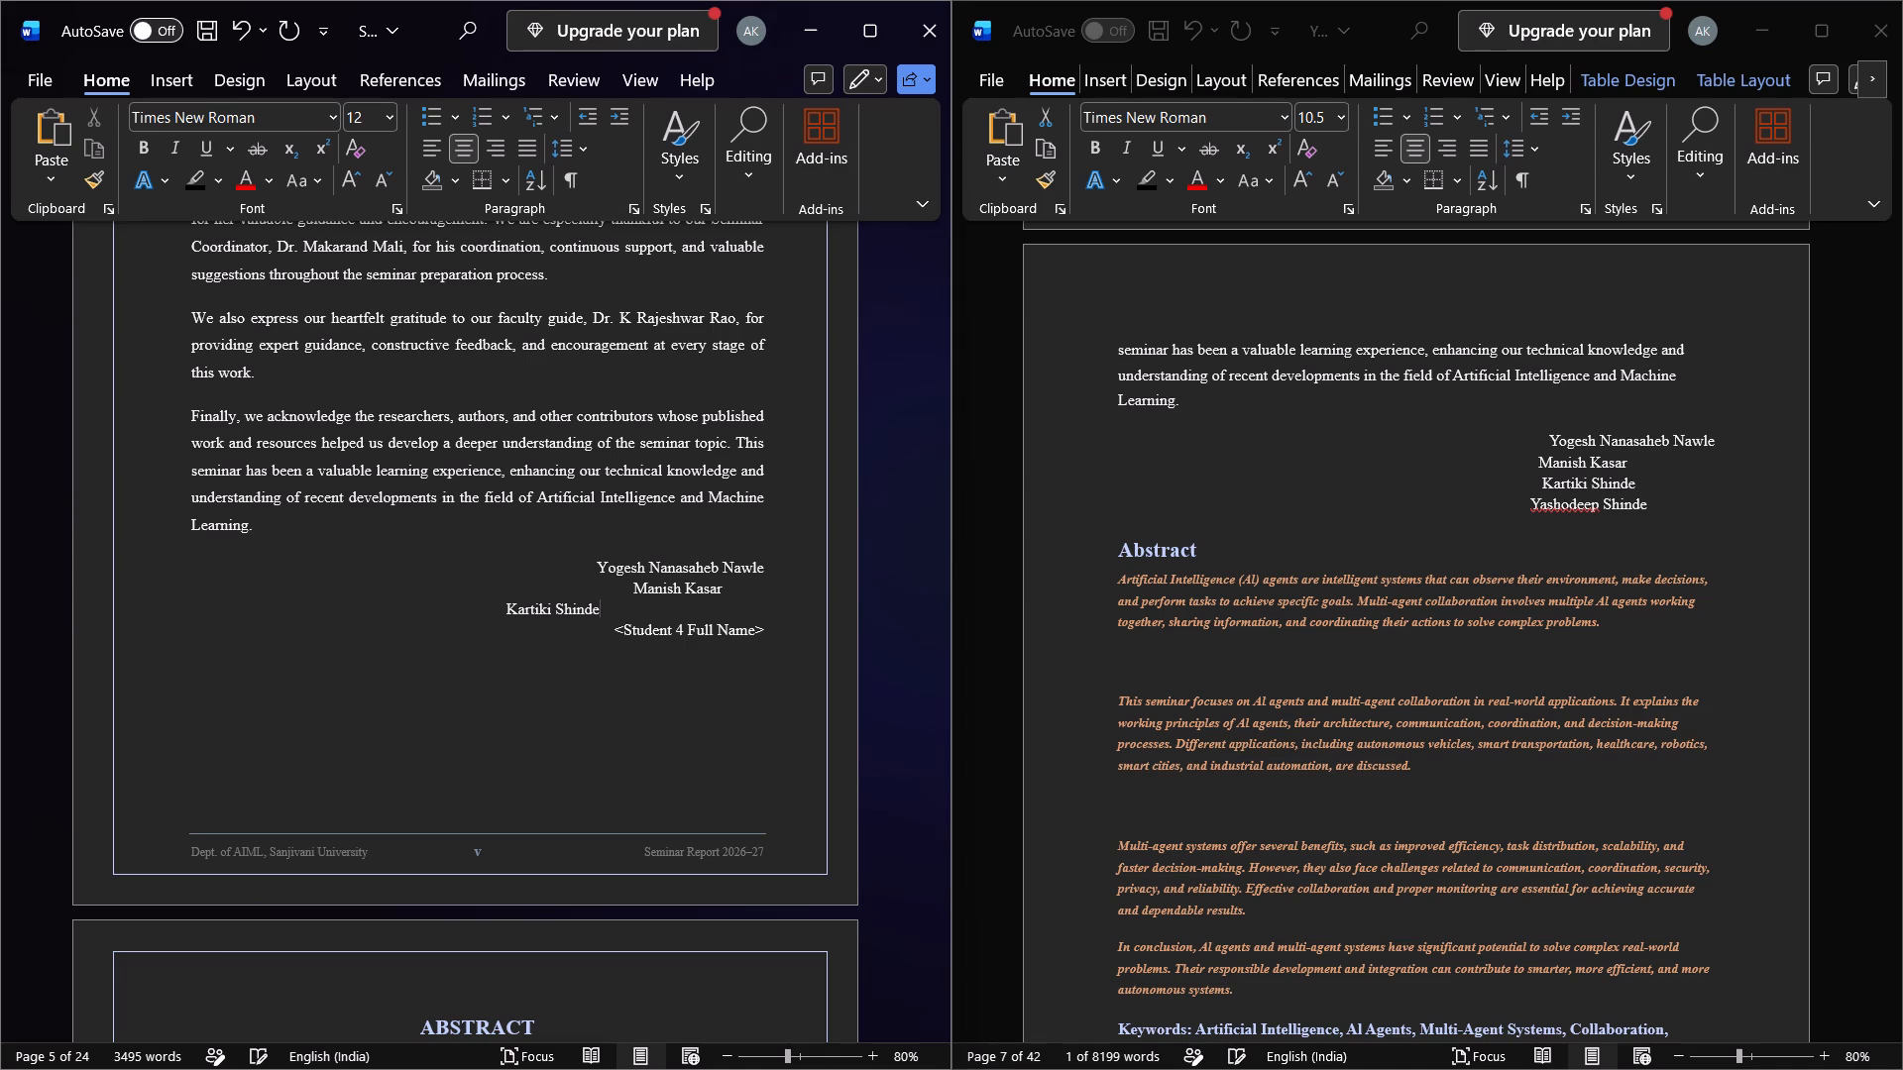
Add more leading spaces before the third student's name so it lines up beneath the second student's name.
left_click(505, 617)
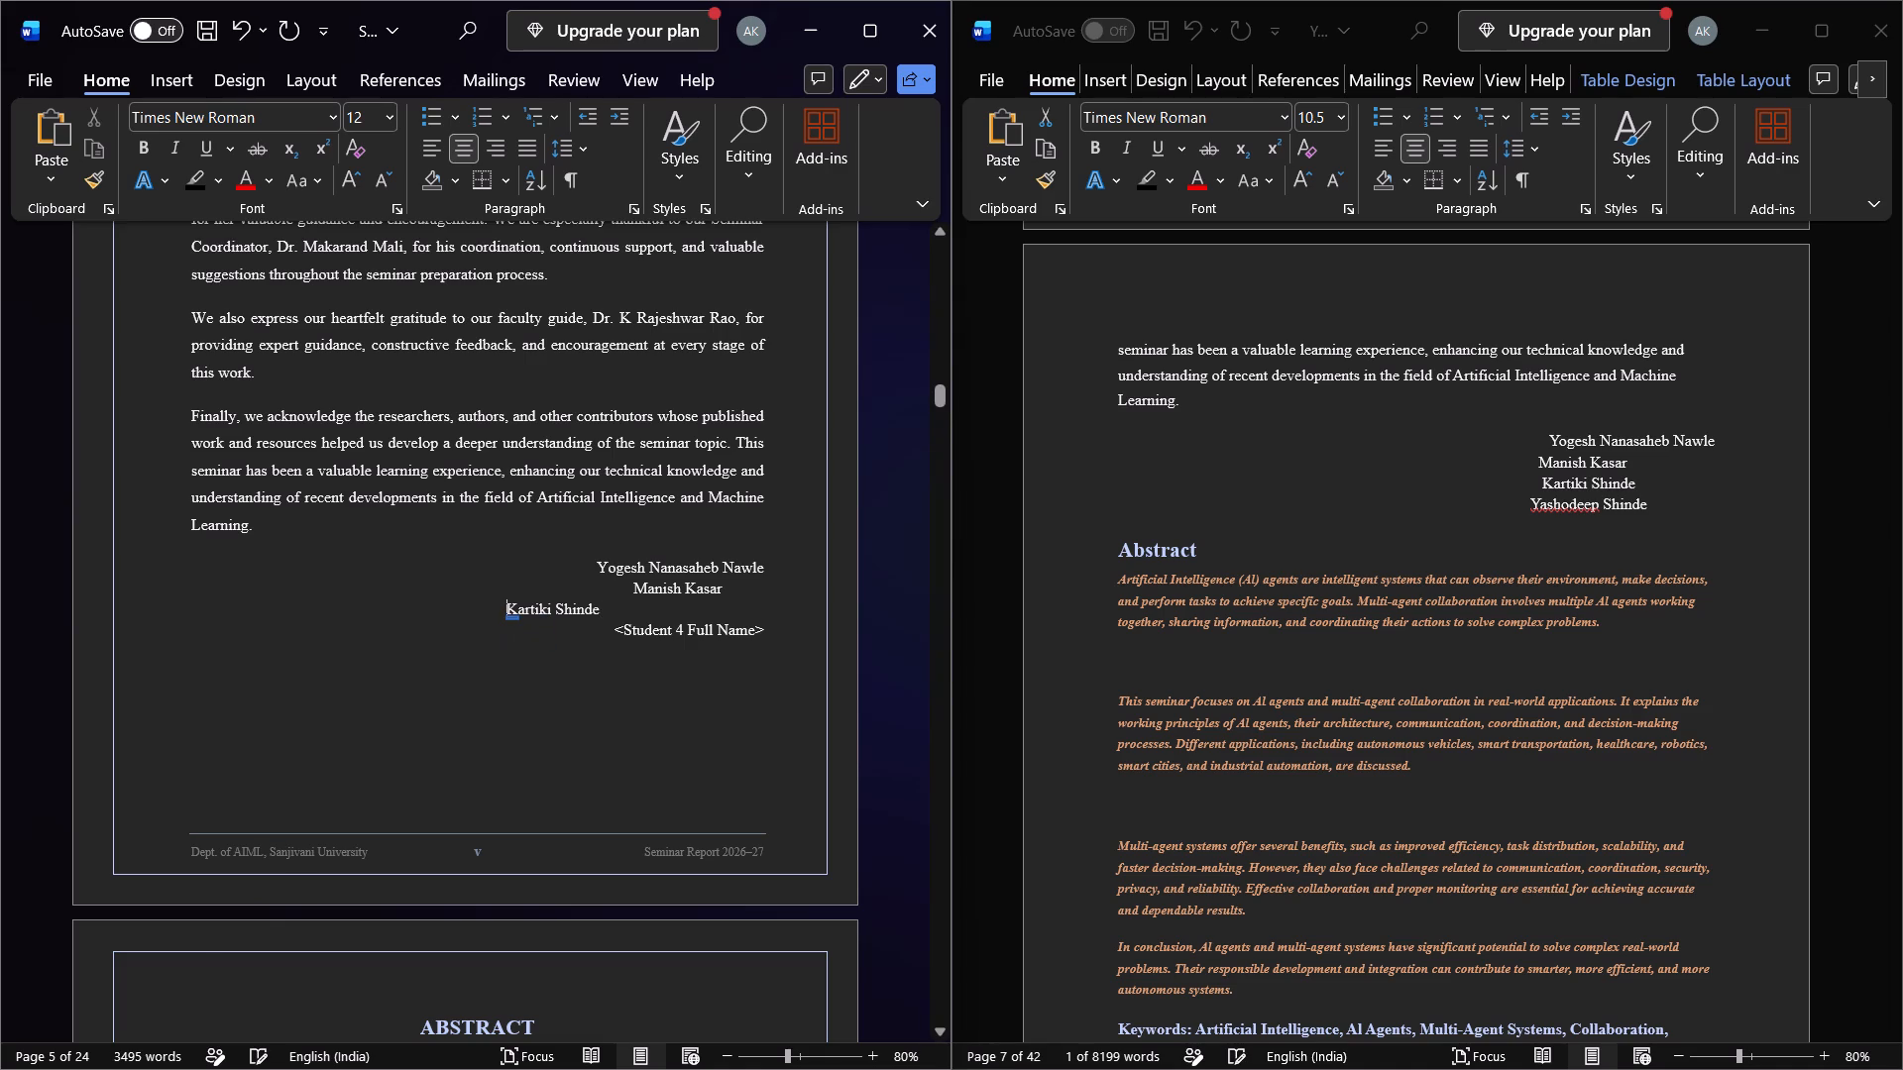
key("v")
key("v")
key("BackSpace")
key("BackSpace")
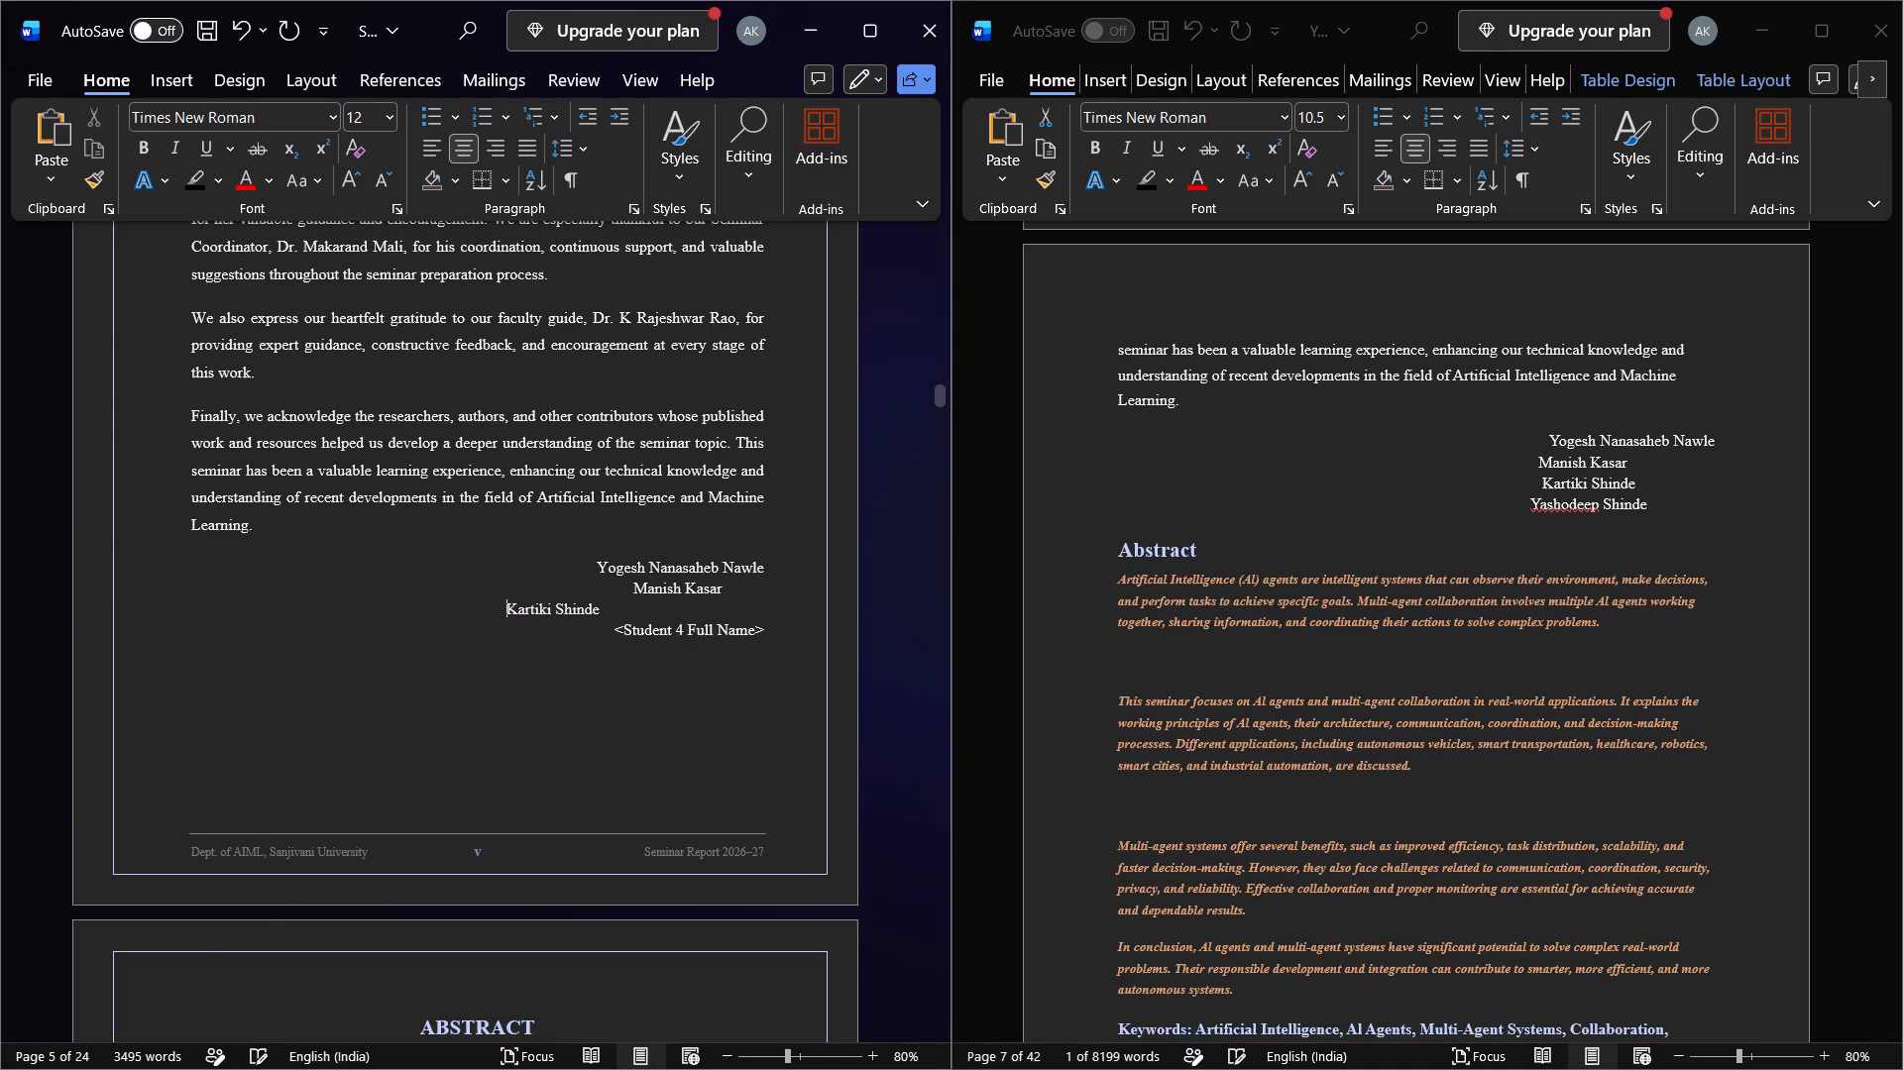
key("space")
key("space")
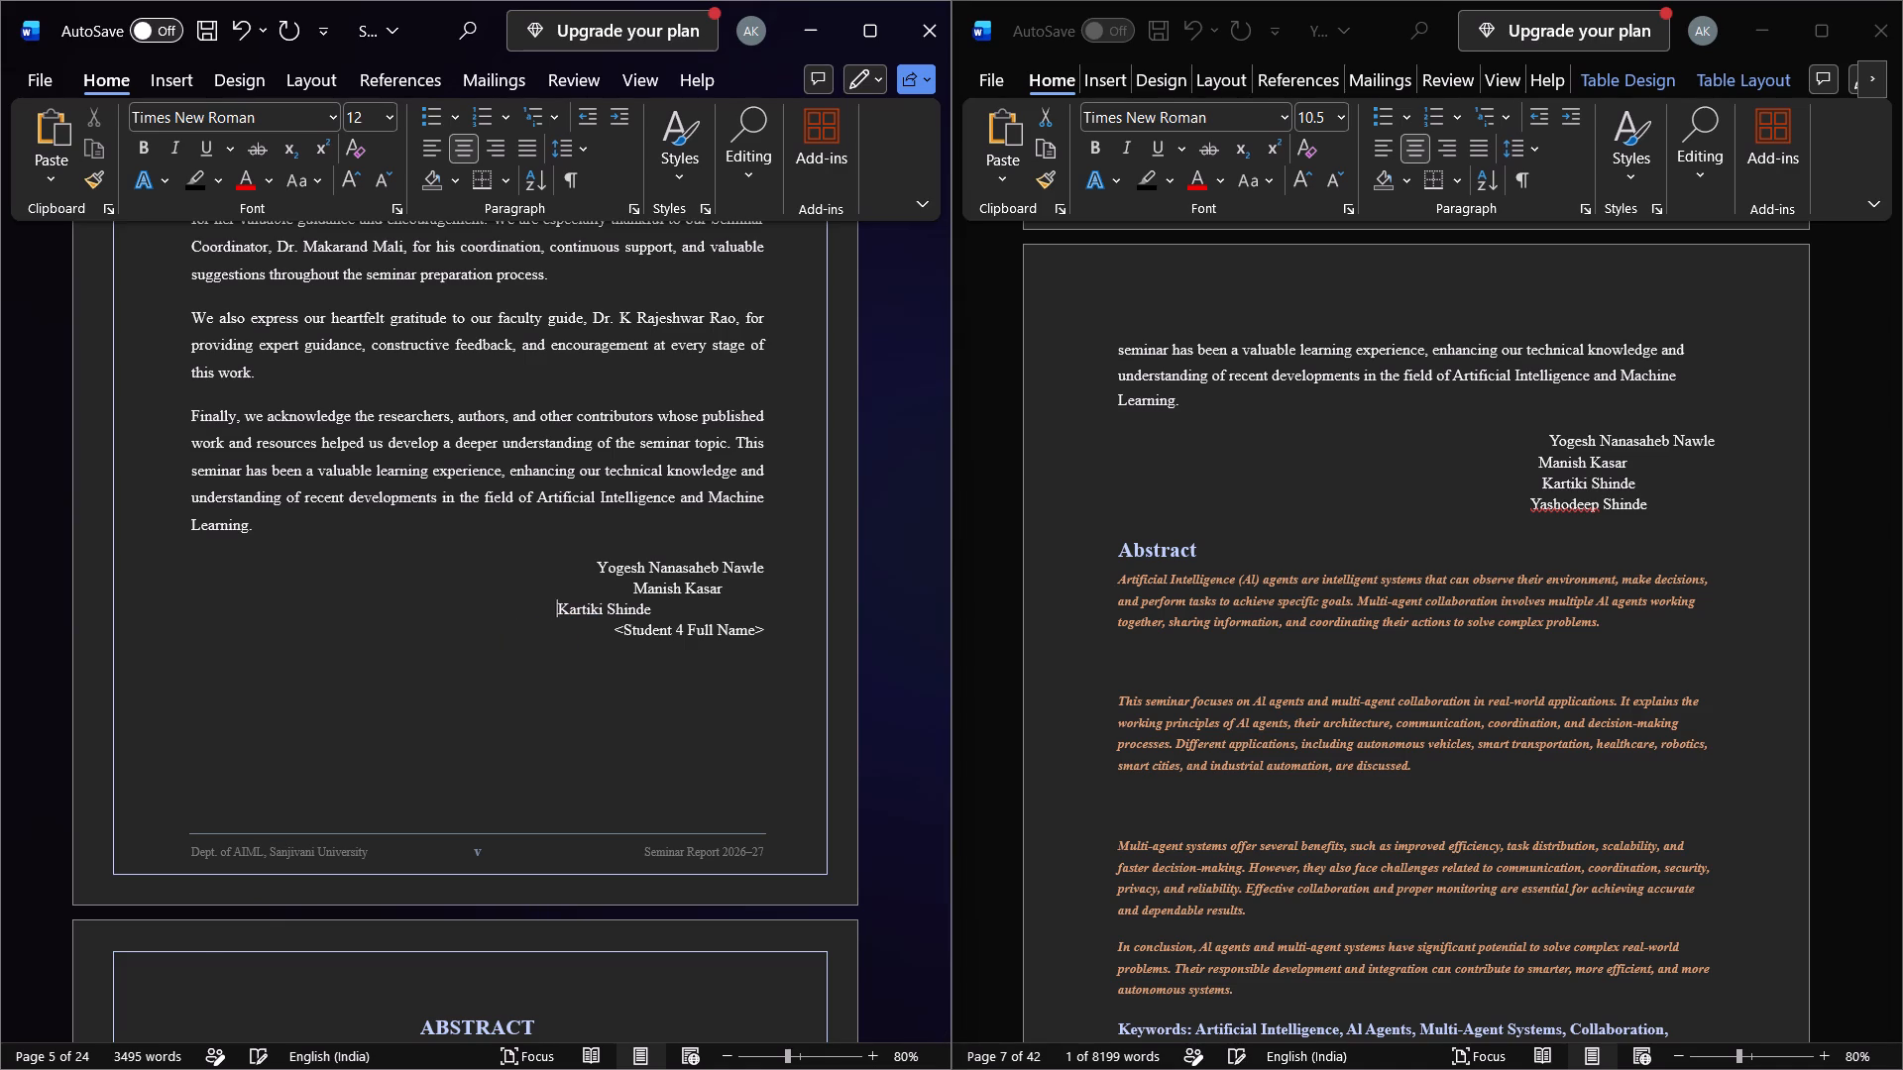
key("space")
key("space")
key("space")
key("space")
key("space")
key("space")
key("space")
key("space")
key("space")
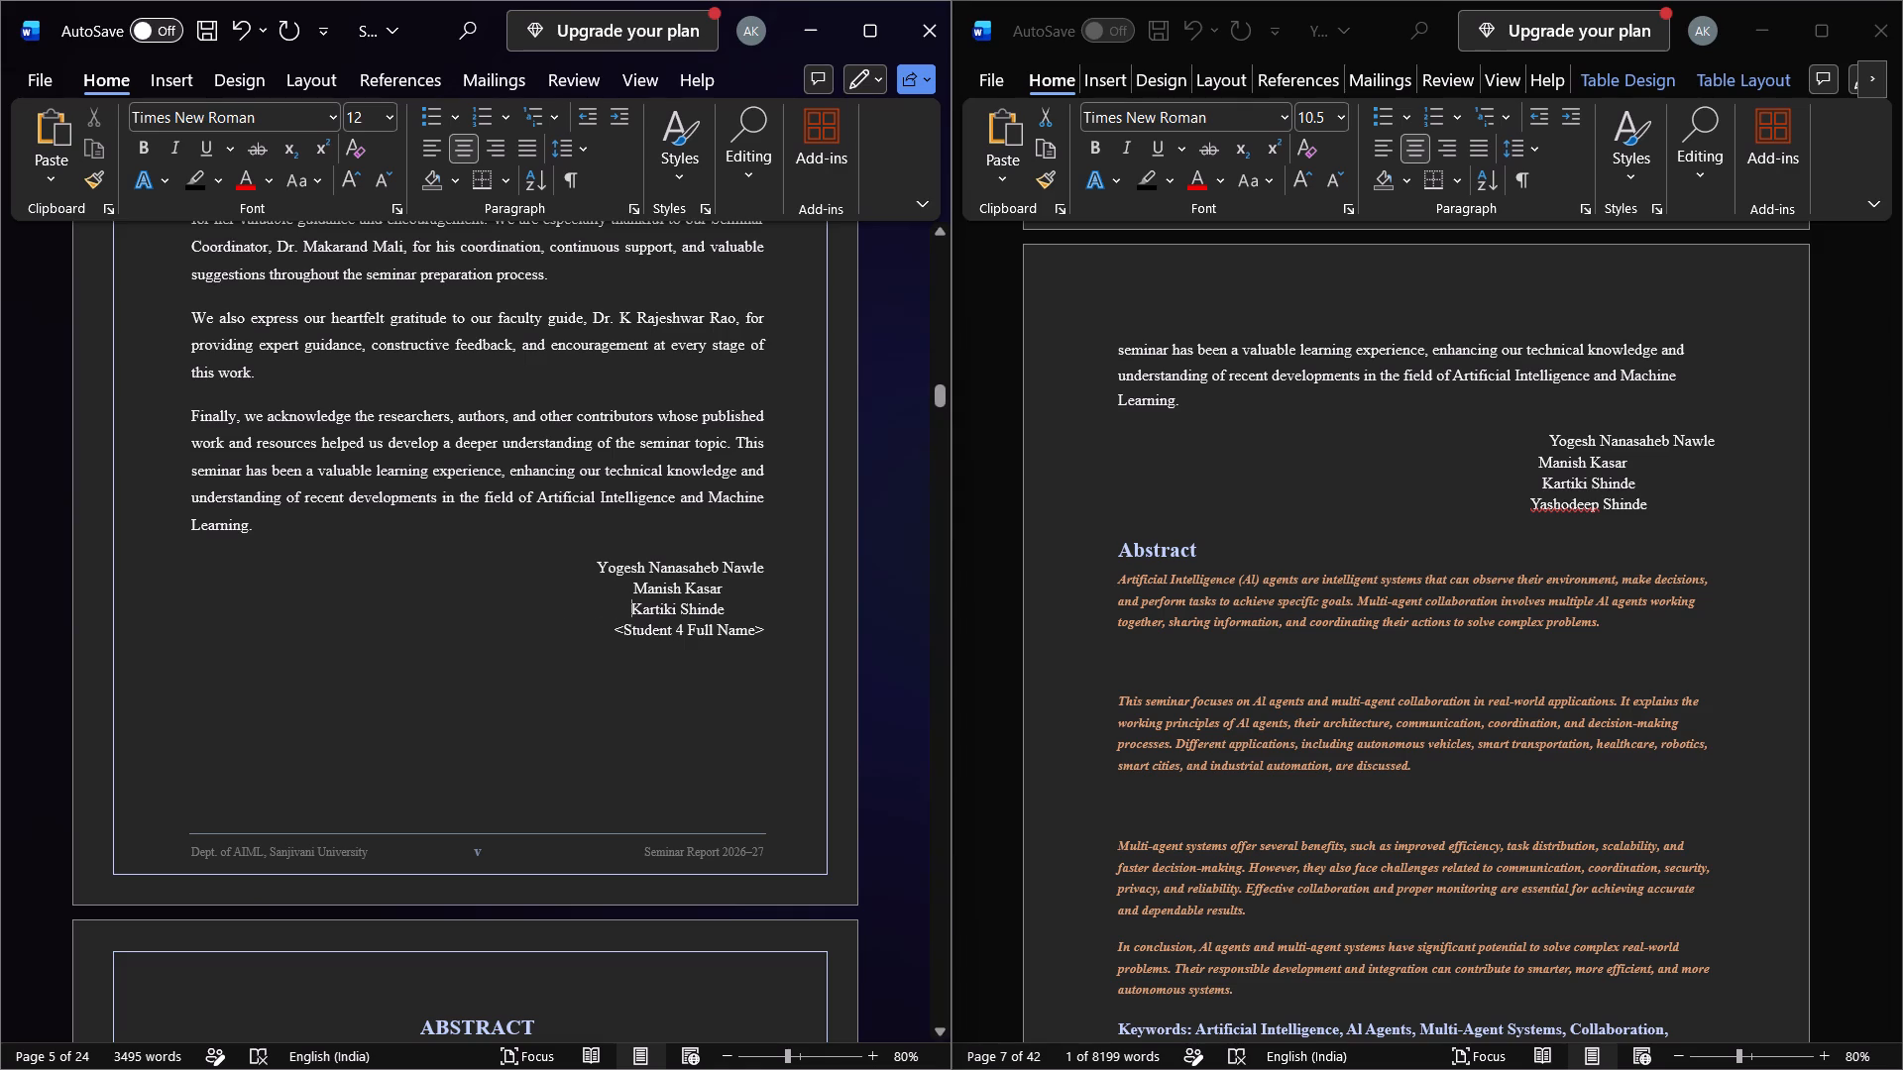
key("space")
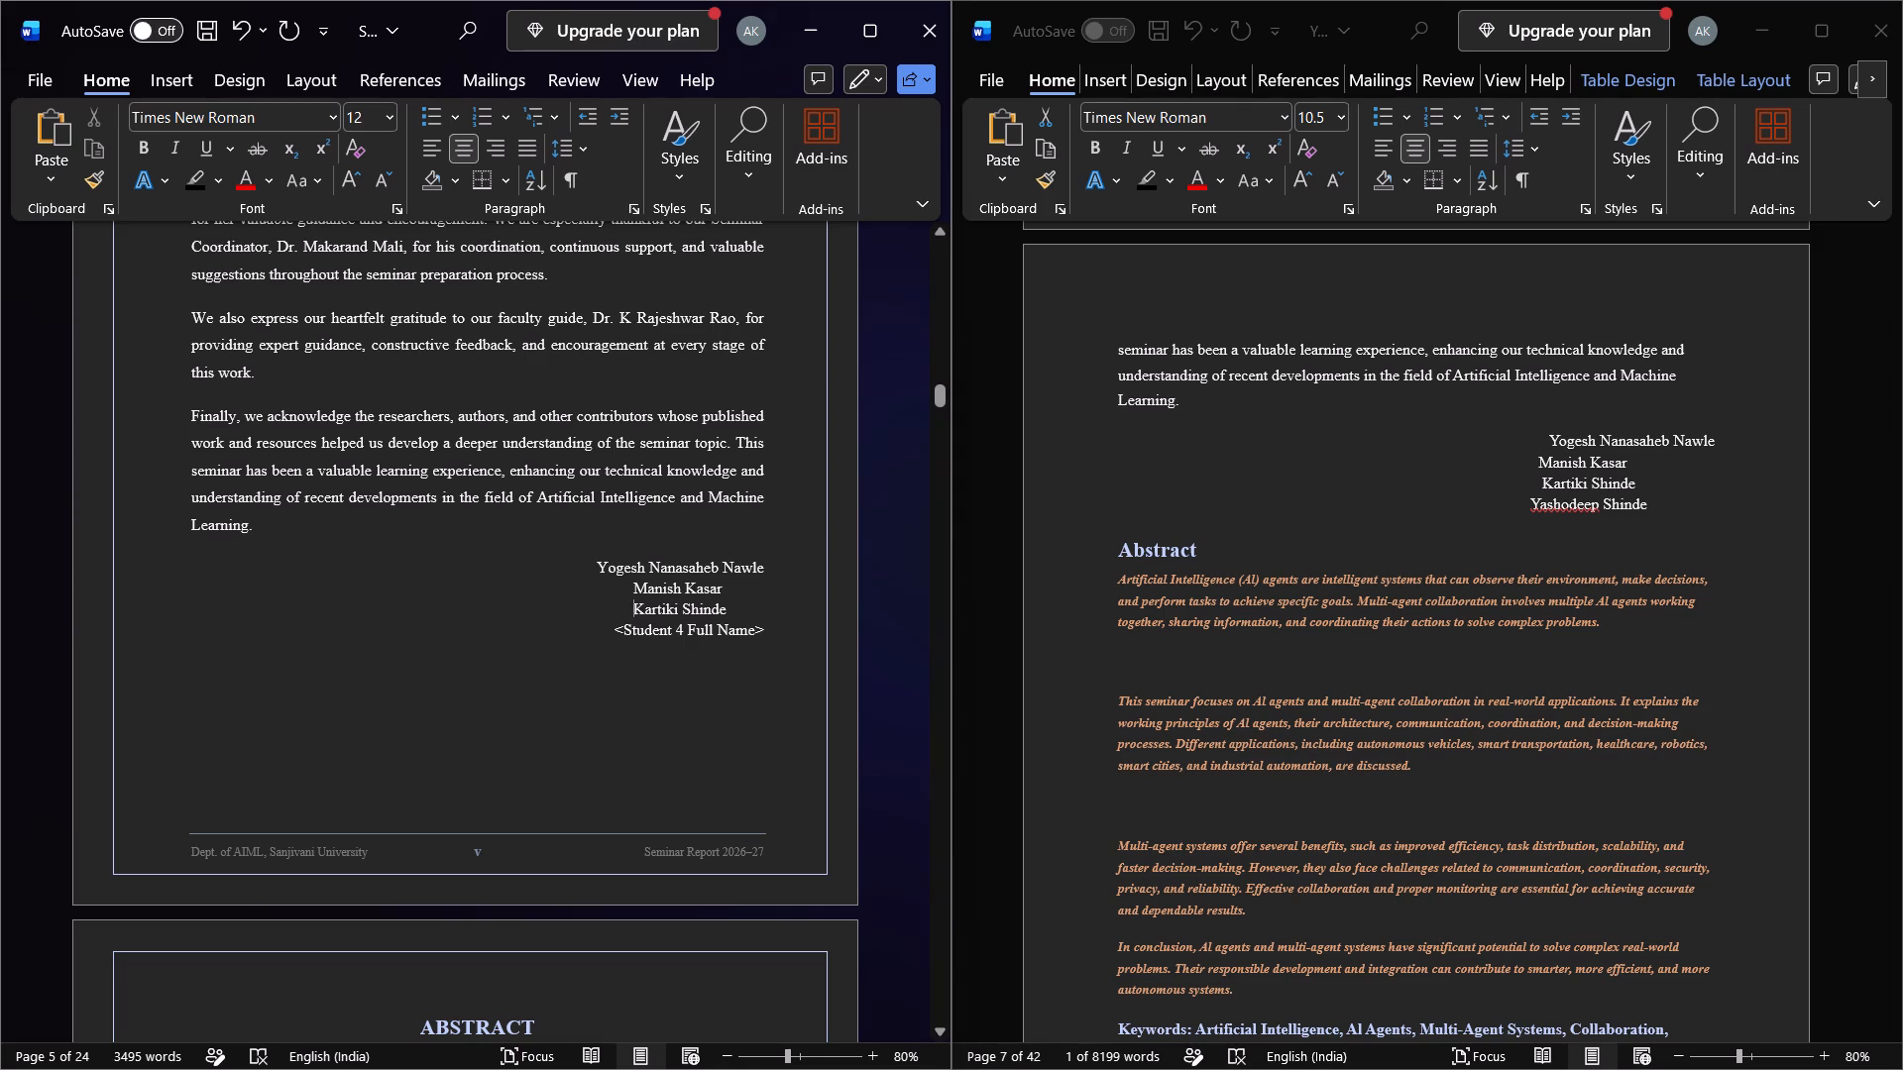
Replace the <Student 4 Full Name> placeholder with the fourth student's name copied from the report.
left_click(763, 634)
key("BackSpace")
key("BackSpace")
key("BackSpace")
key("BackSpace")
key("BackSpace")
key("BackSpace")
key("BackSpace")
key("BackSpace")
key("BackSpace")
key("BackSpace")
key("BackSpace")
key("BackSpace")
key("BackSpace")
key("BackSpace")
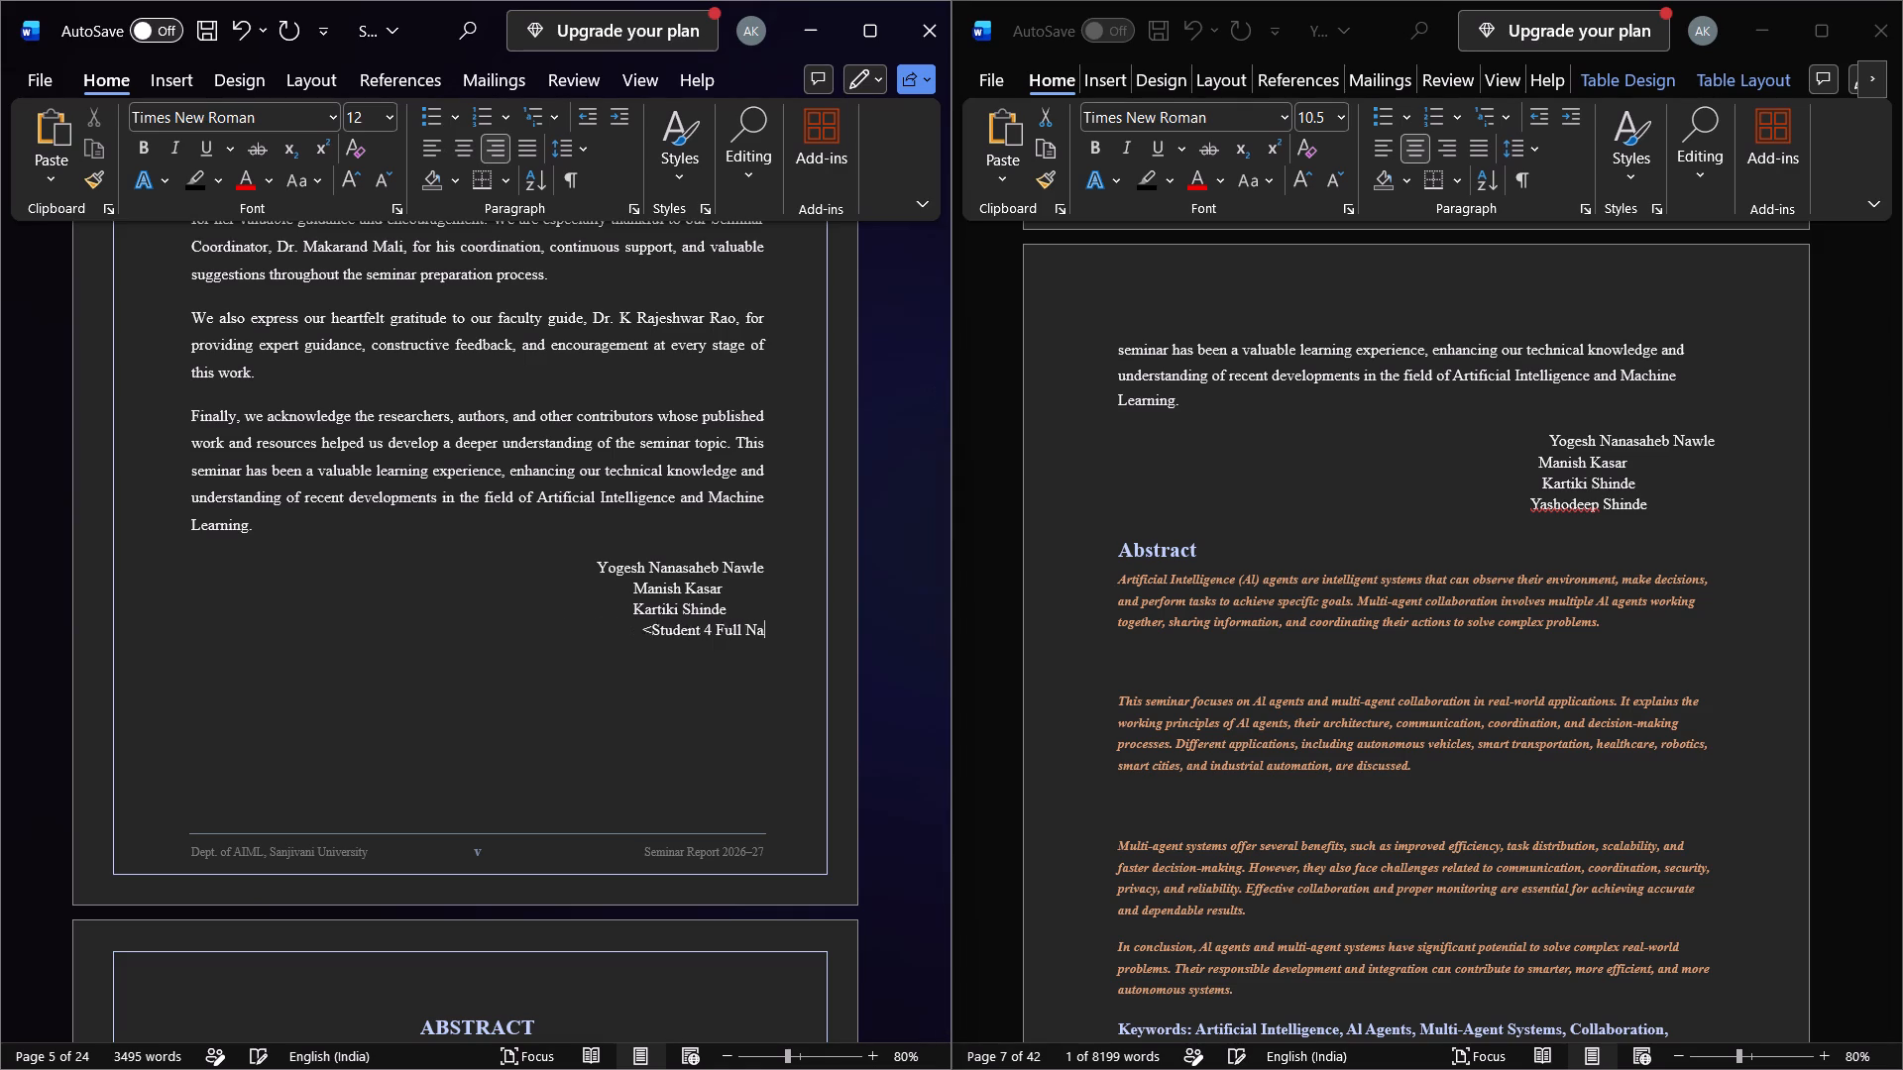
key("BackSpace")
key("BackSpace")
key("BackSpace")
key("BackSpace")
key("BackSpace")
key("BackSpace")
key("BackSpace")
triple_click(1552, 499)
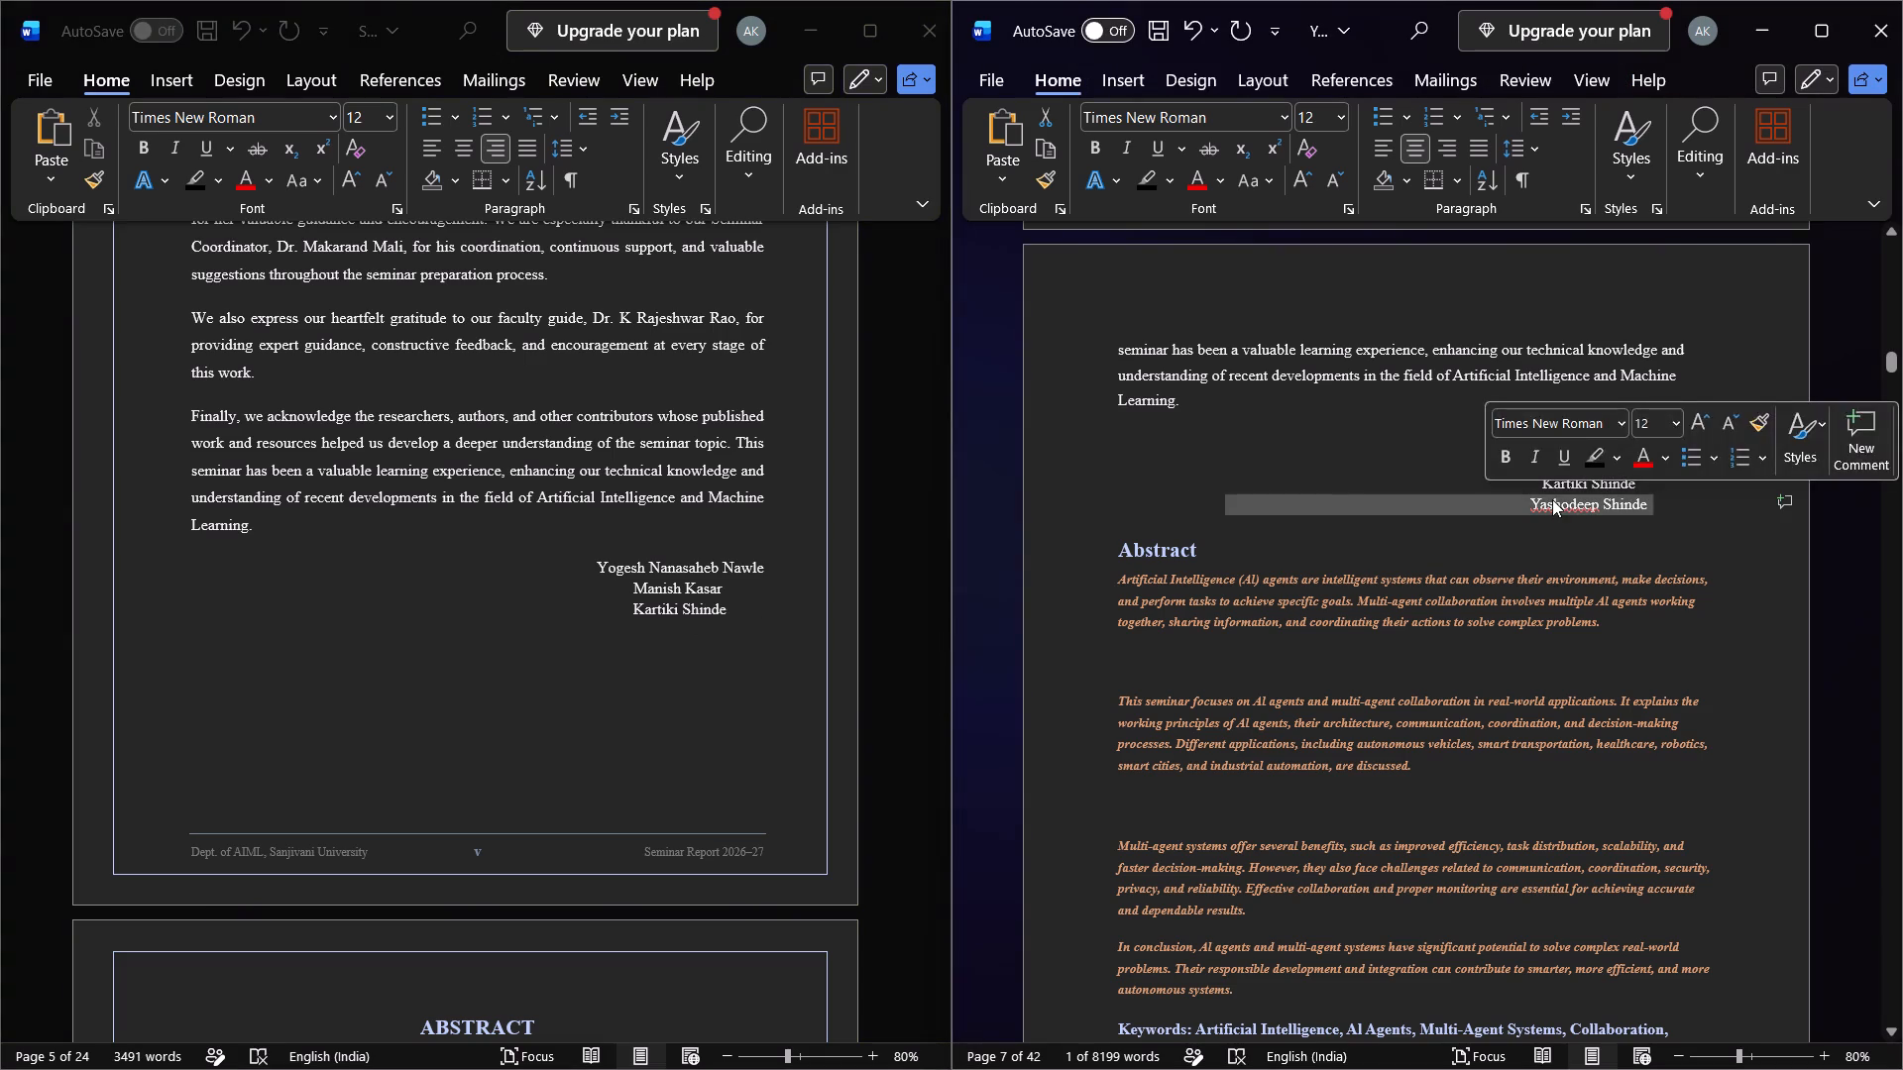
left_click(1566, 498)
left_click_drag(1532, 499, 1634, 512)
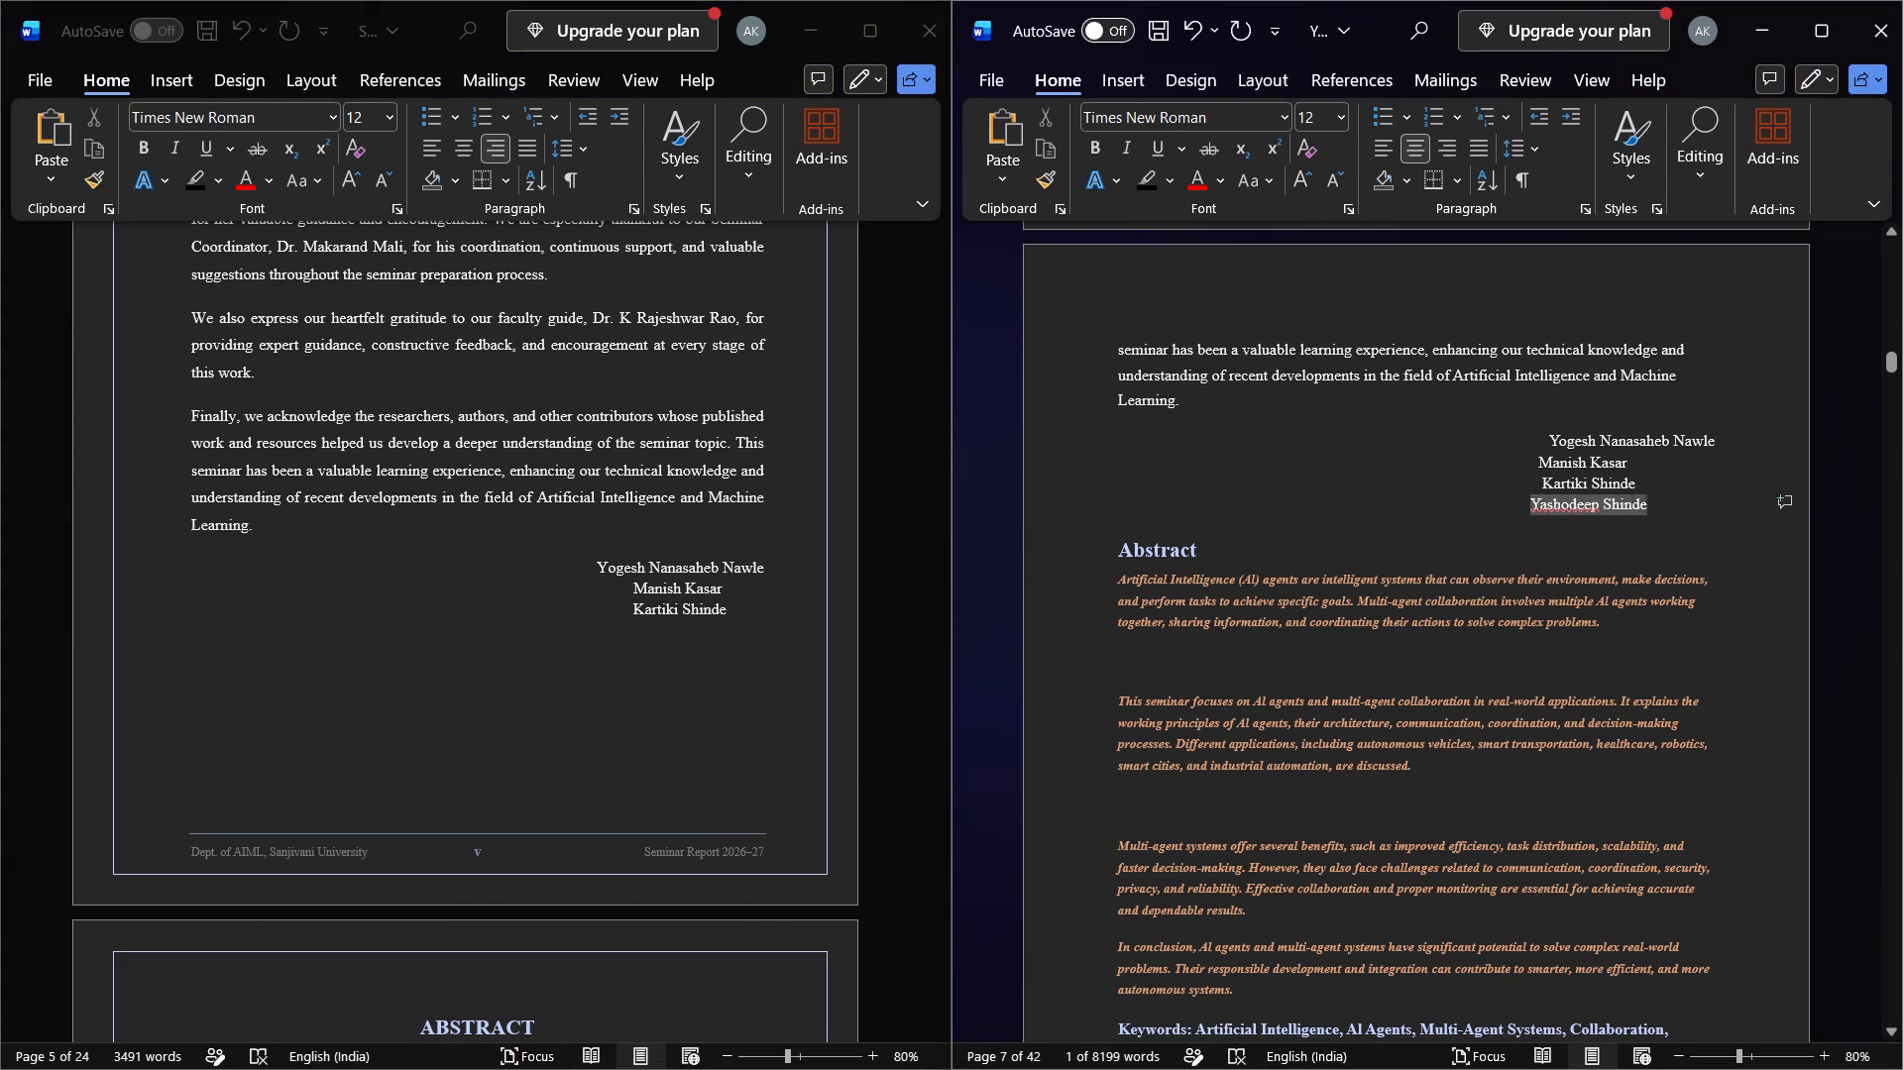
left_click_drag(1634, 512, 1648, 512)
key("ctrl+c")
left_click(696, 633)
key("ctrl+v")
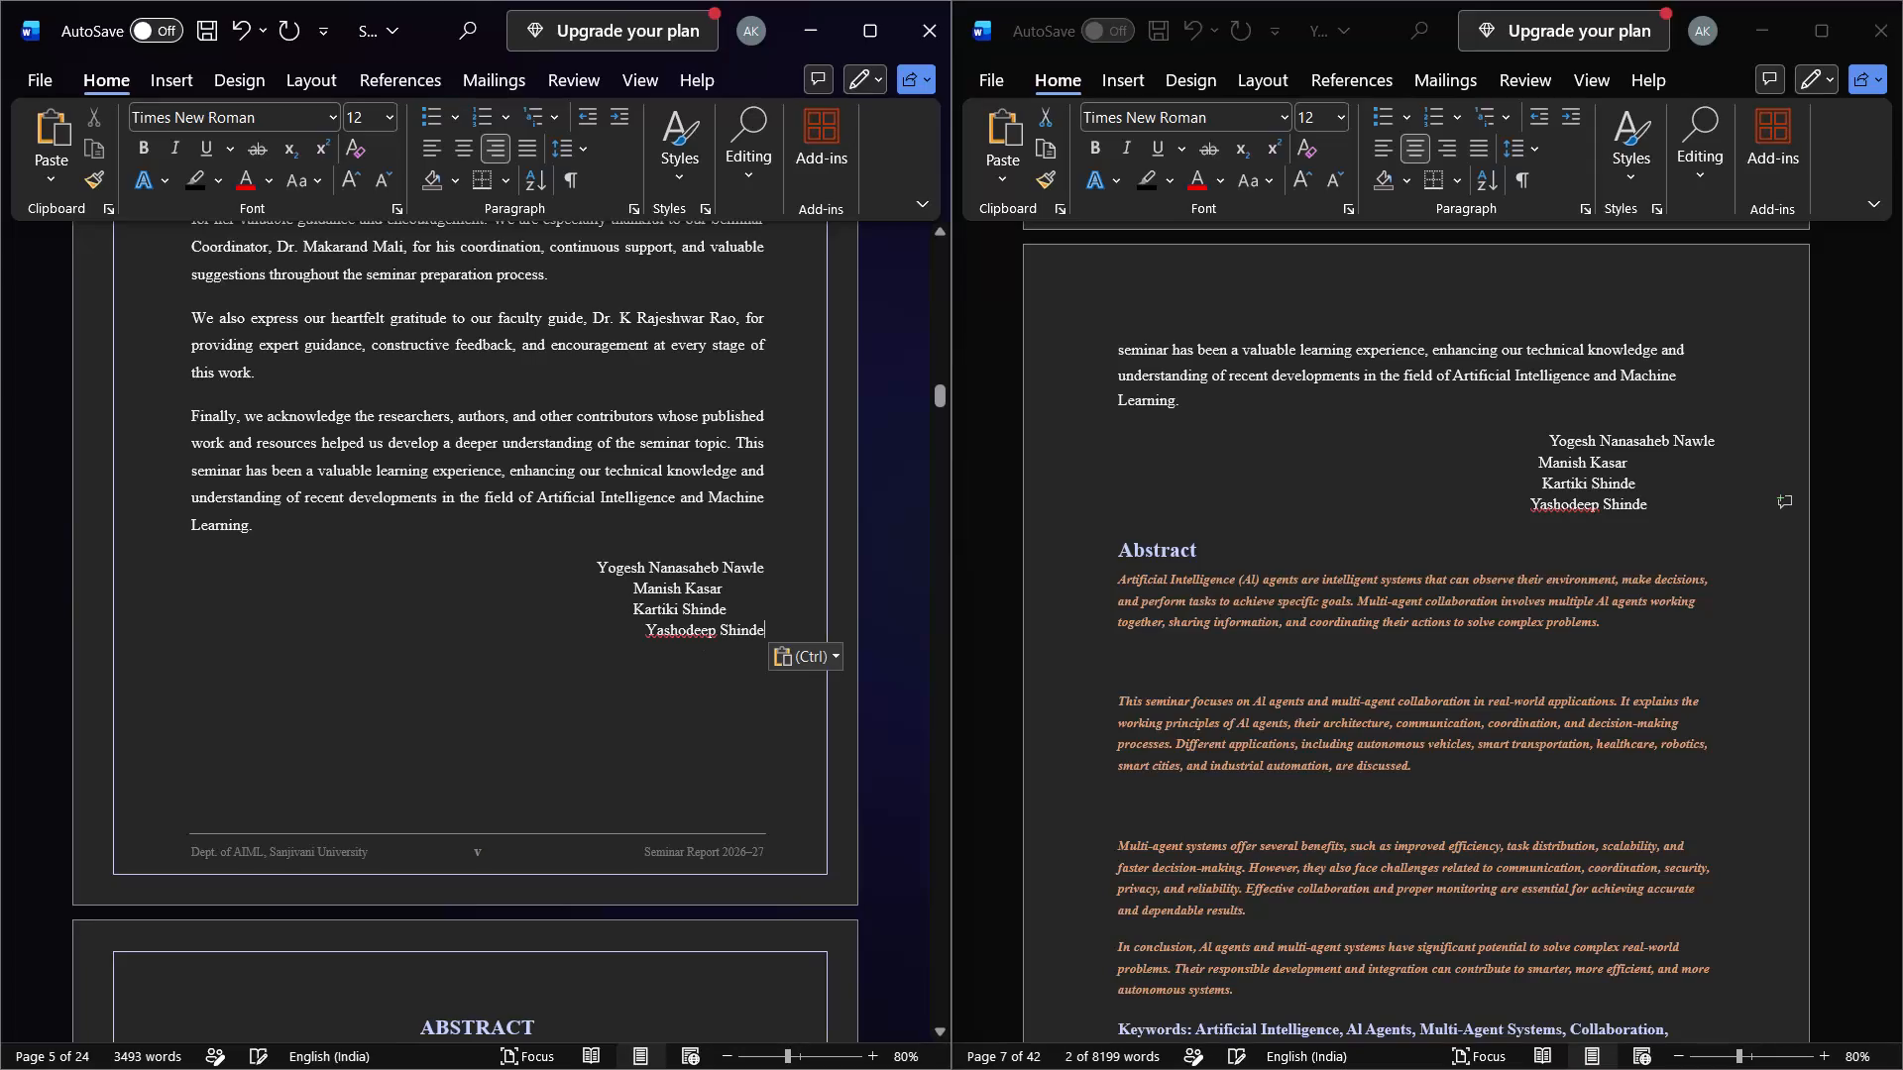
Remove the fourth student's name's right alignment and indent it with leading spaces to sit beneath the third student's name.
left_click(647, 641)
key("BackSpace")
key("BackSpace")
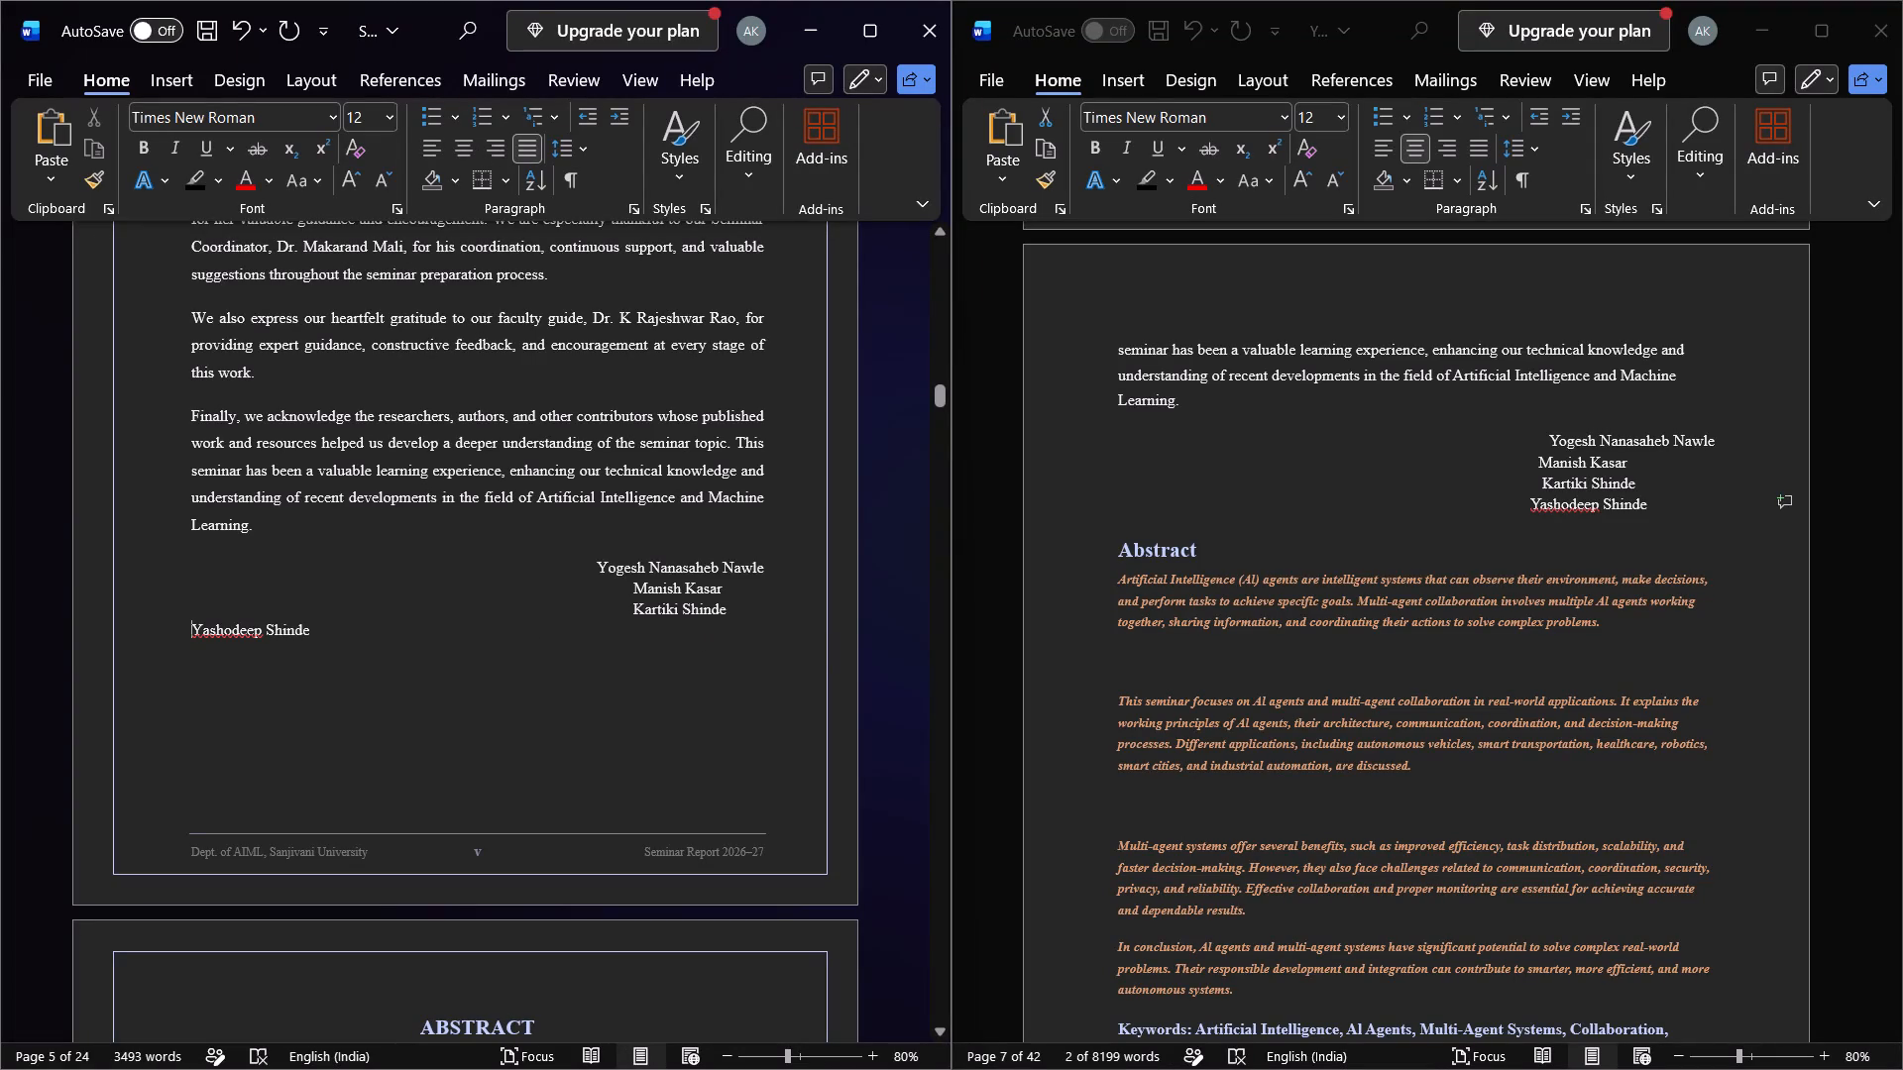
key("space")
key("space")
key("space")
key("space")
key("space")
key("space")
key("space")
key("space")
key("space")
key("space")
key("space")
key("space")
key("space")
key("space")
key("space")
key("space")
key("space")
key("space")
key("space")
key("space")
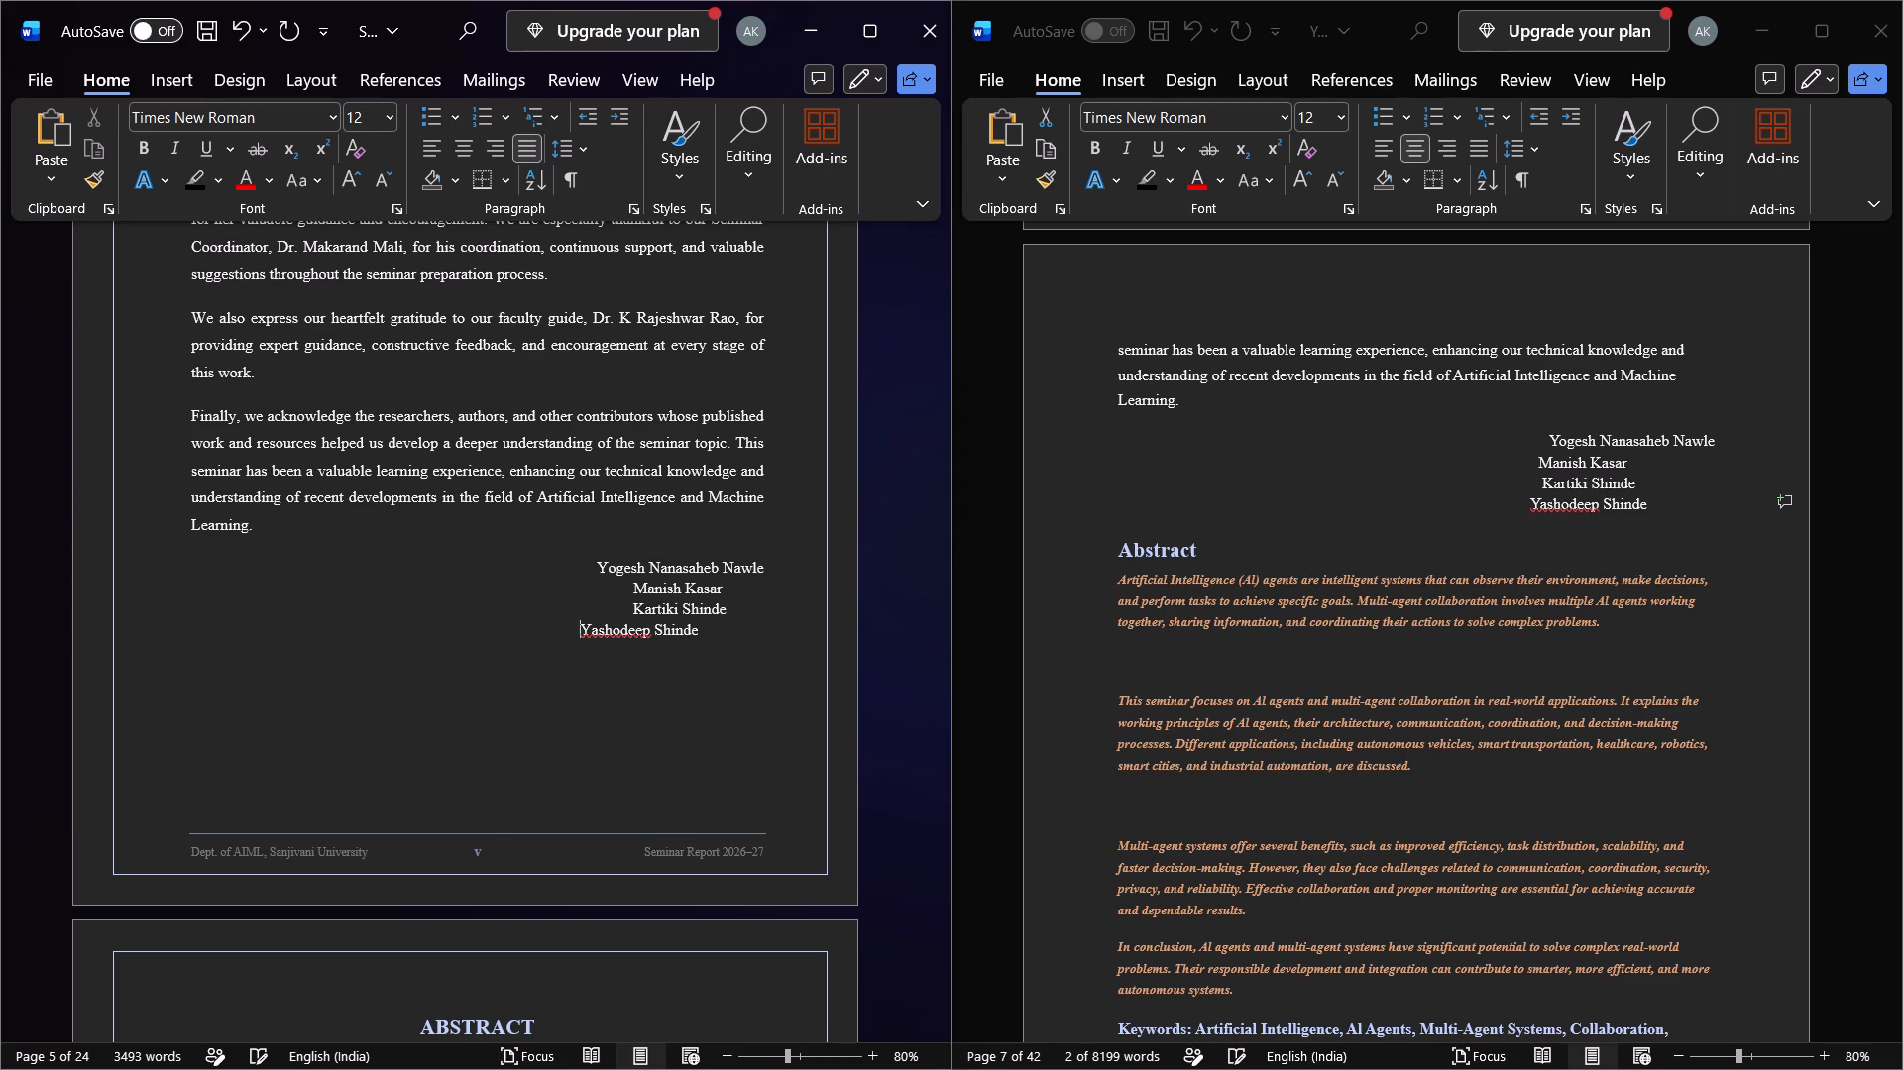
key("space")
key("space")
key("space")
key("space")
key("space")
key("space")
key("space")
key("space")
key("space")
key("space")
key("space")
left_click(665, 753)
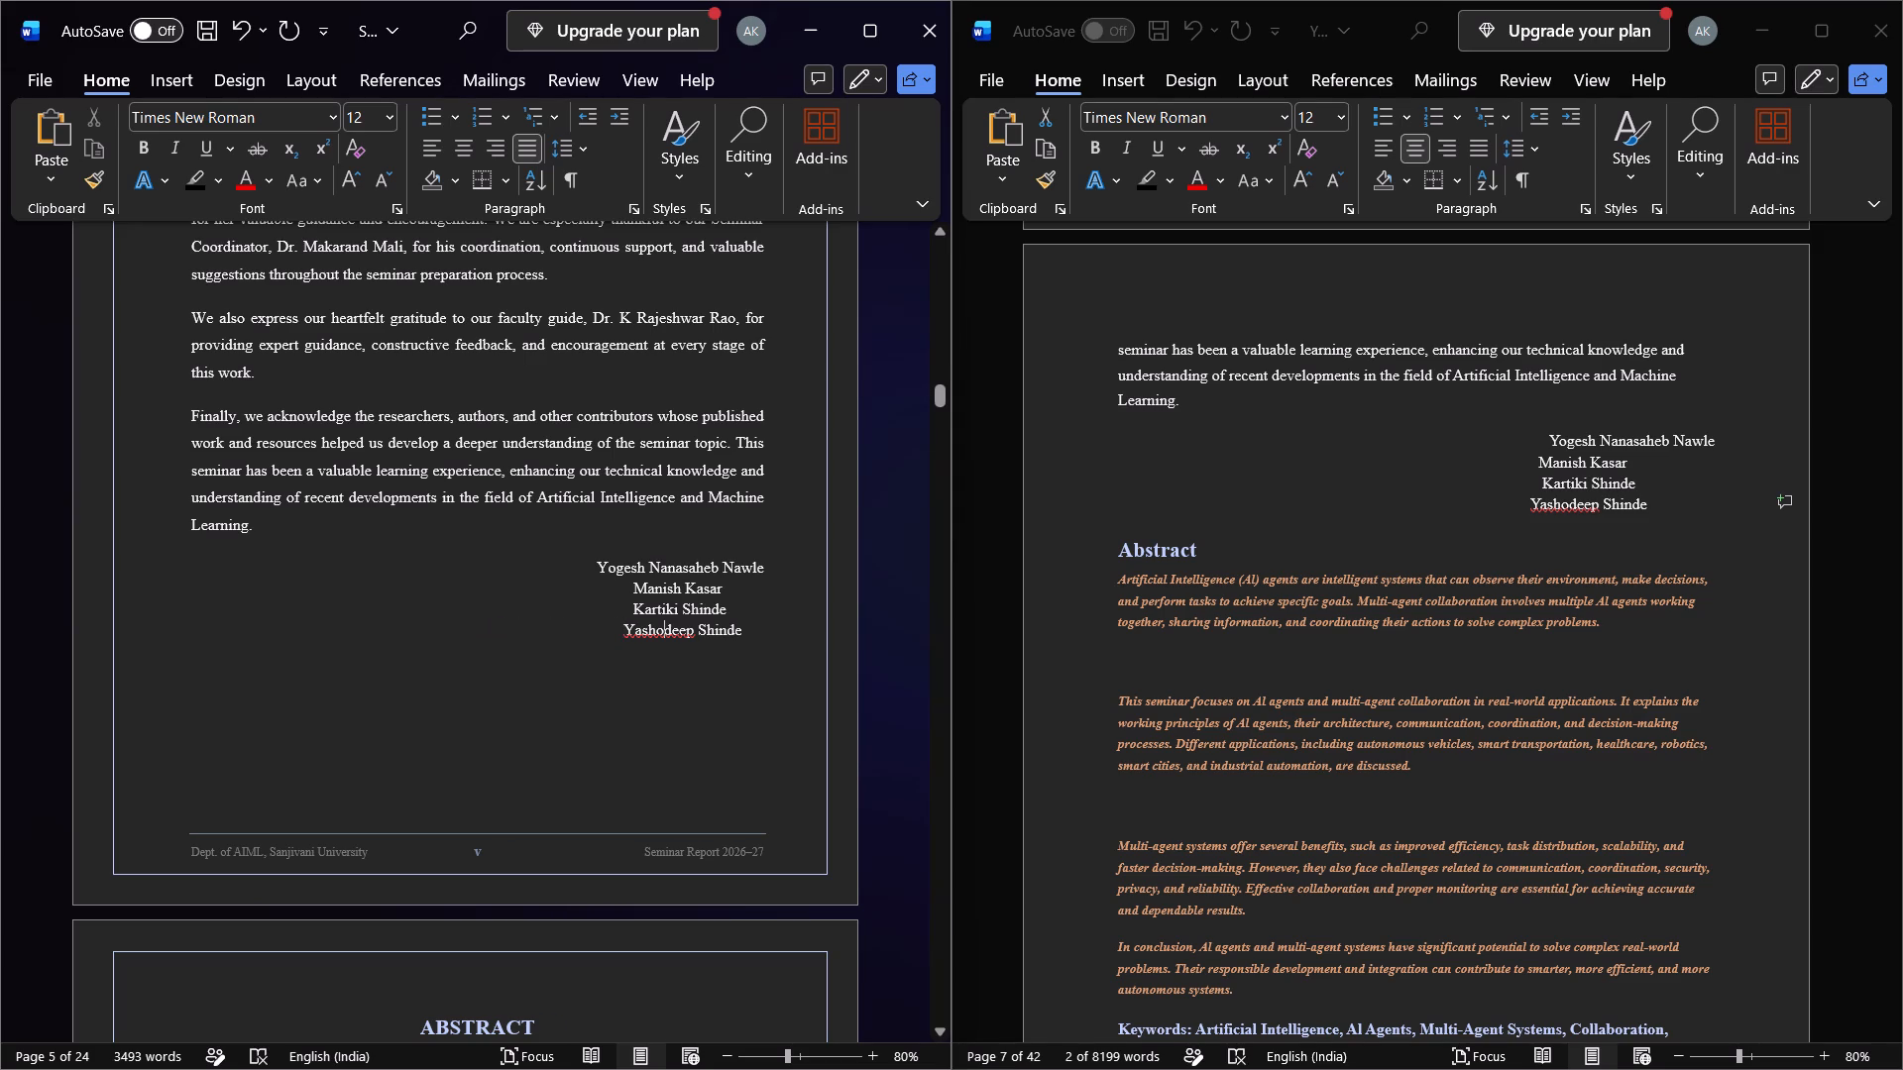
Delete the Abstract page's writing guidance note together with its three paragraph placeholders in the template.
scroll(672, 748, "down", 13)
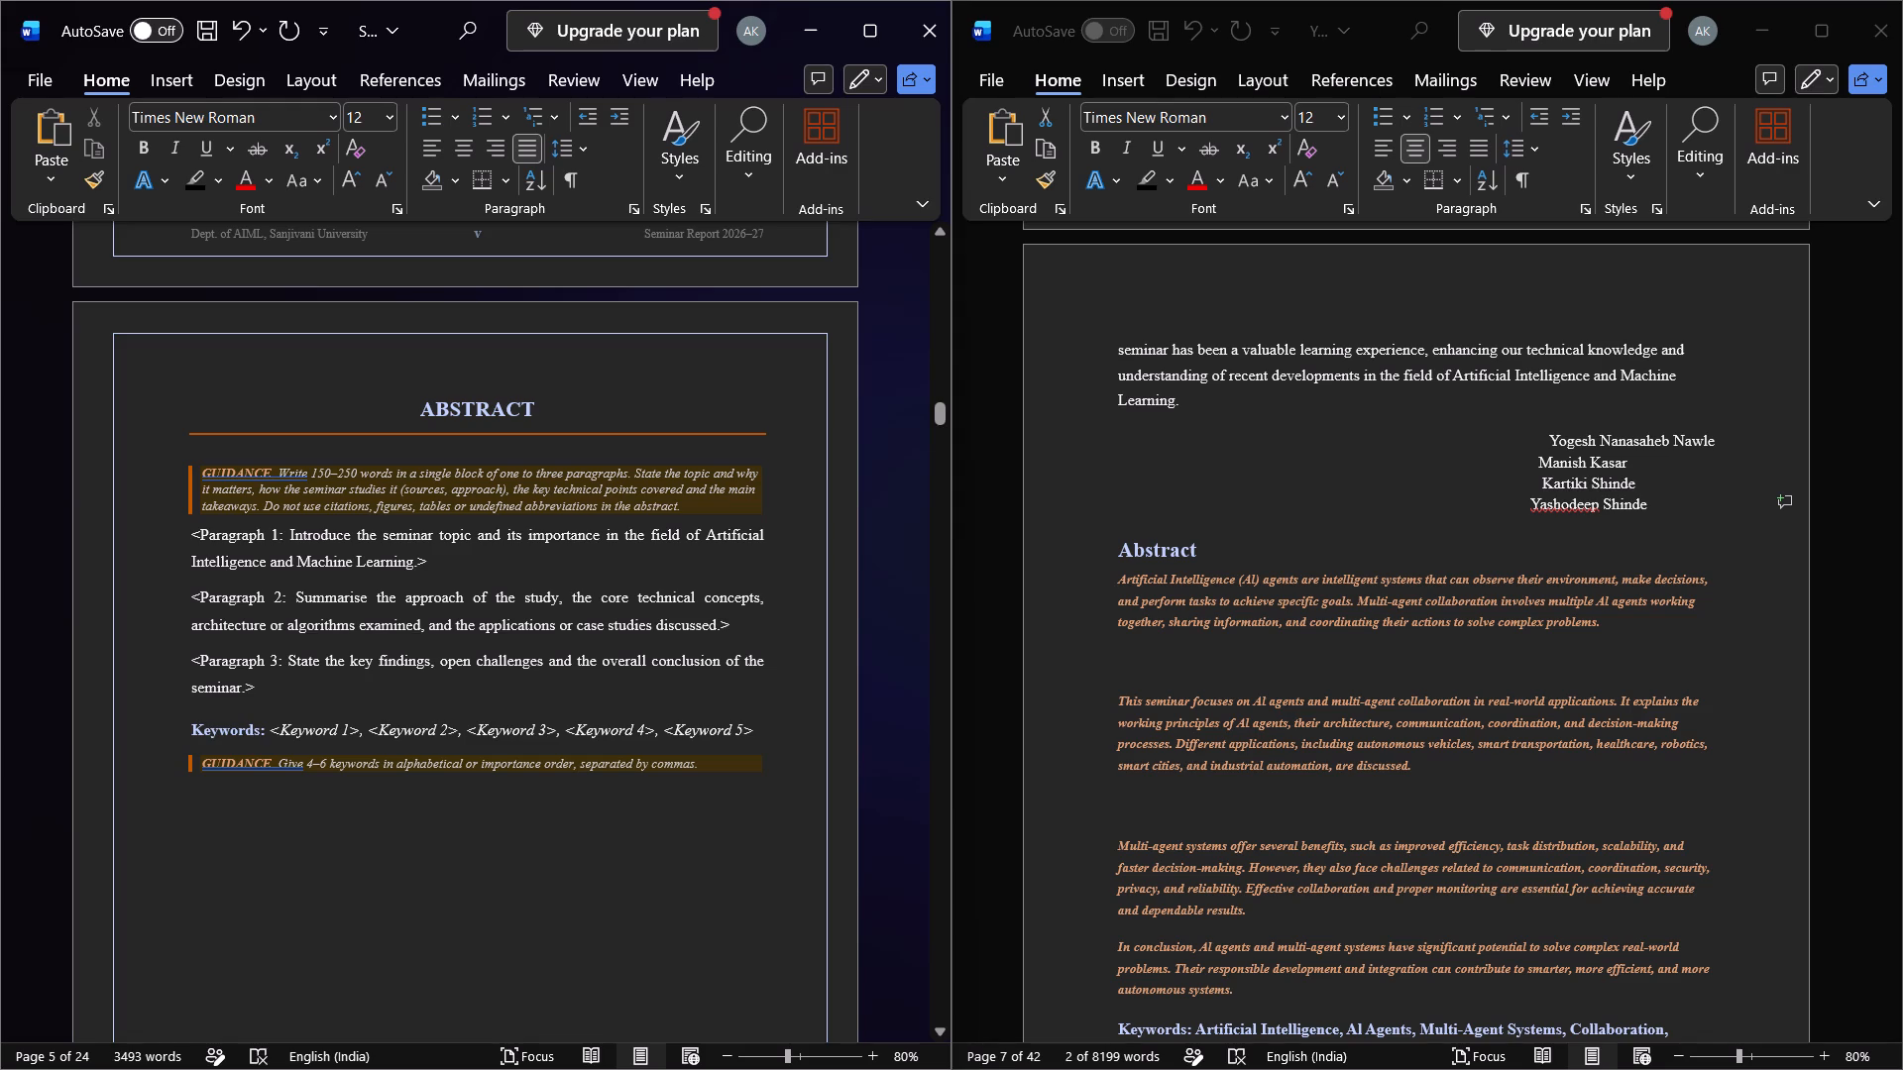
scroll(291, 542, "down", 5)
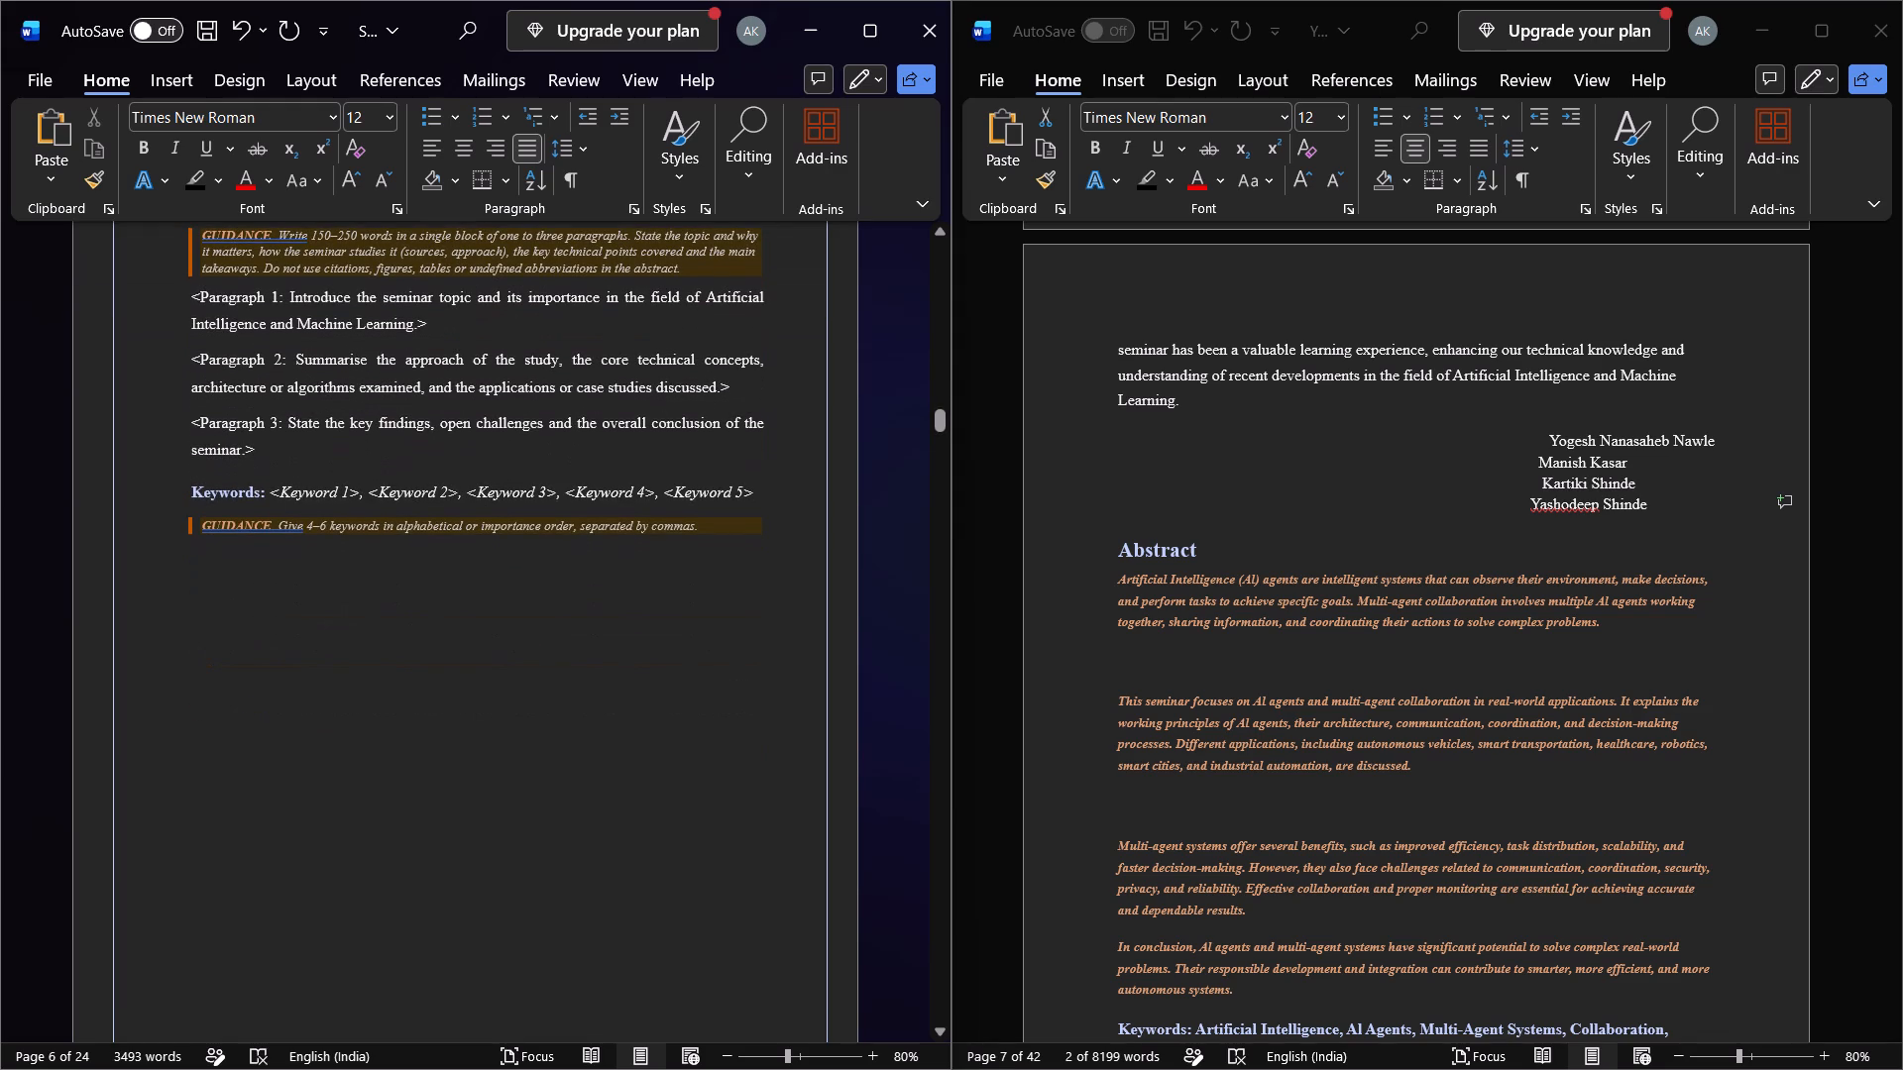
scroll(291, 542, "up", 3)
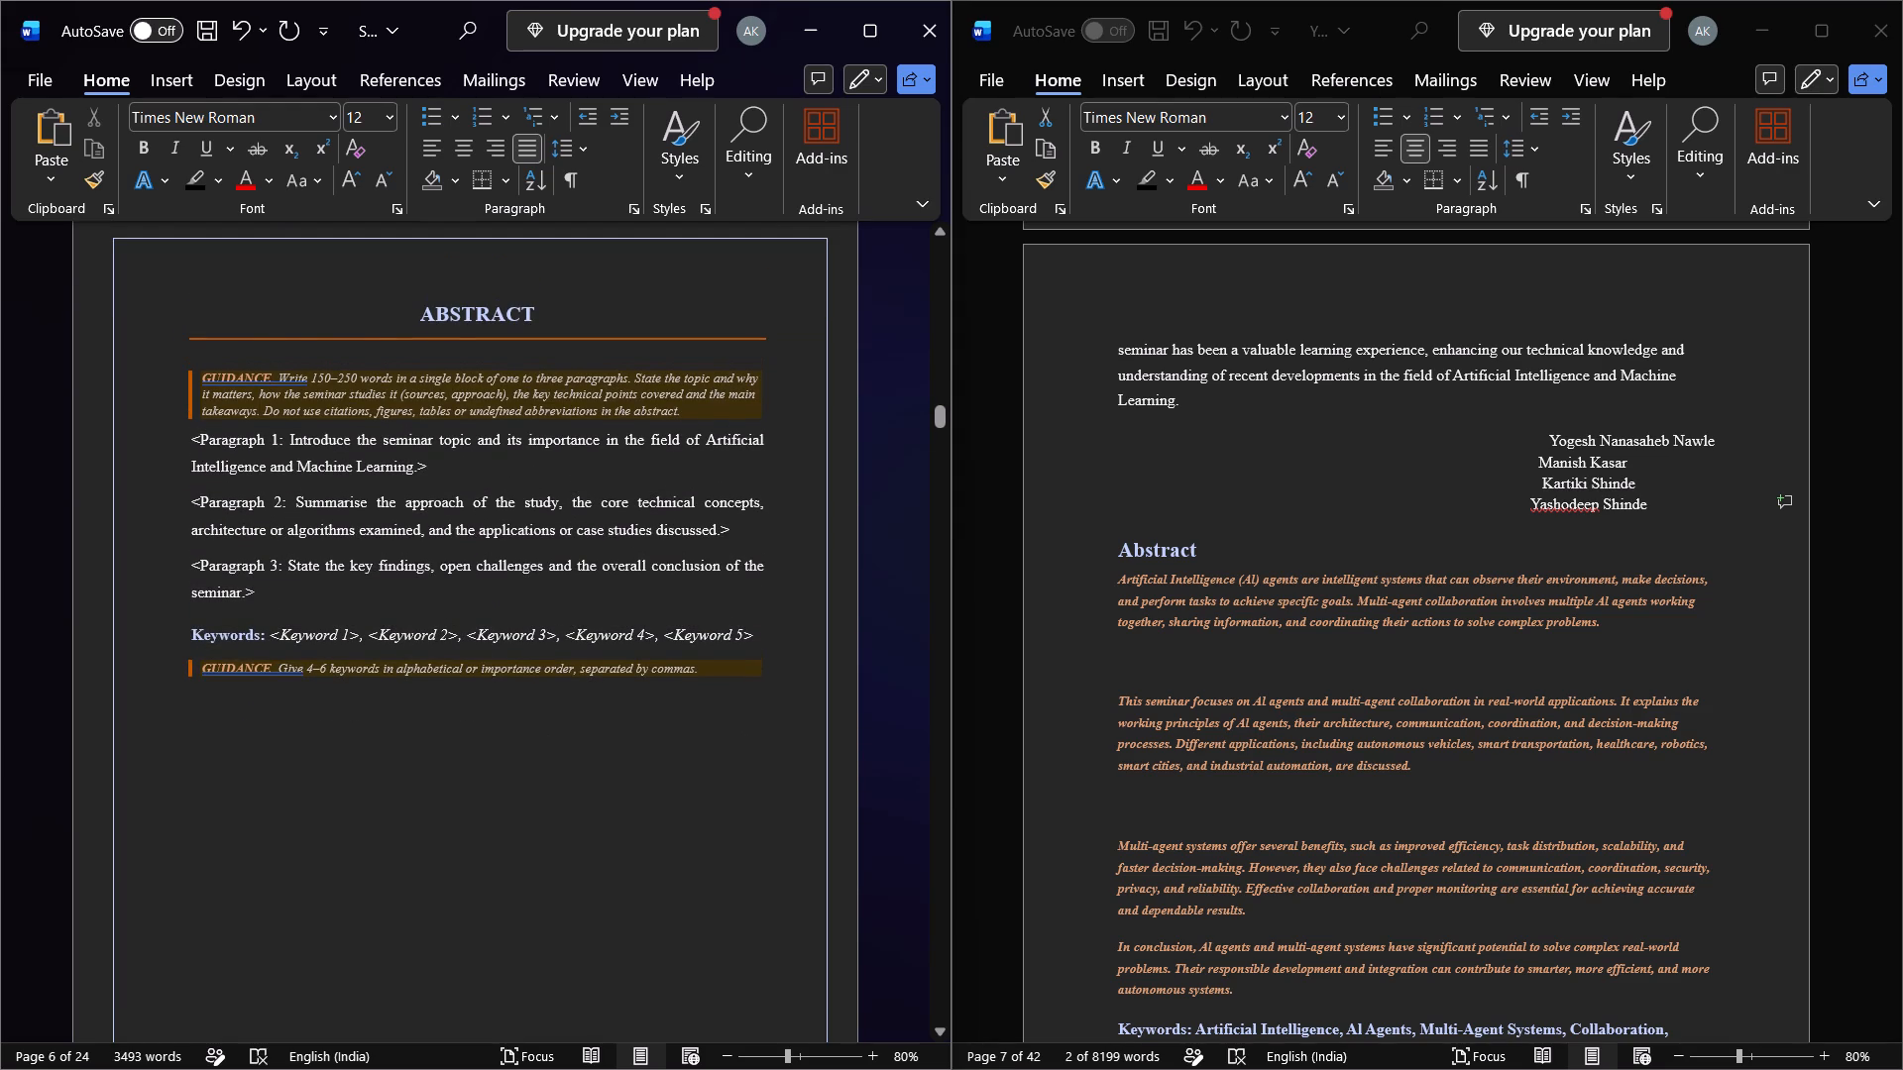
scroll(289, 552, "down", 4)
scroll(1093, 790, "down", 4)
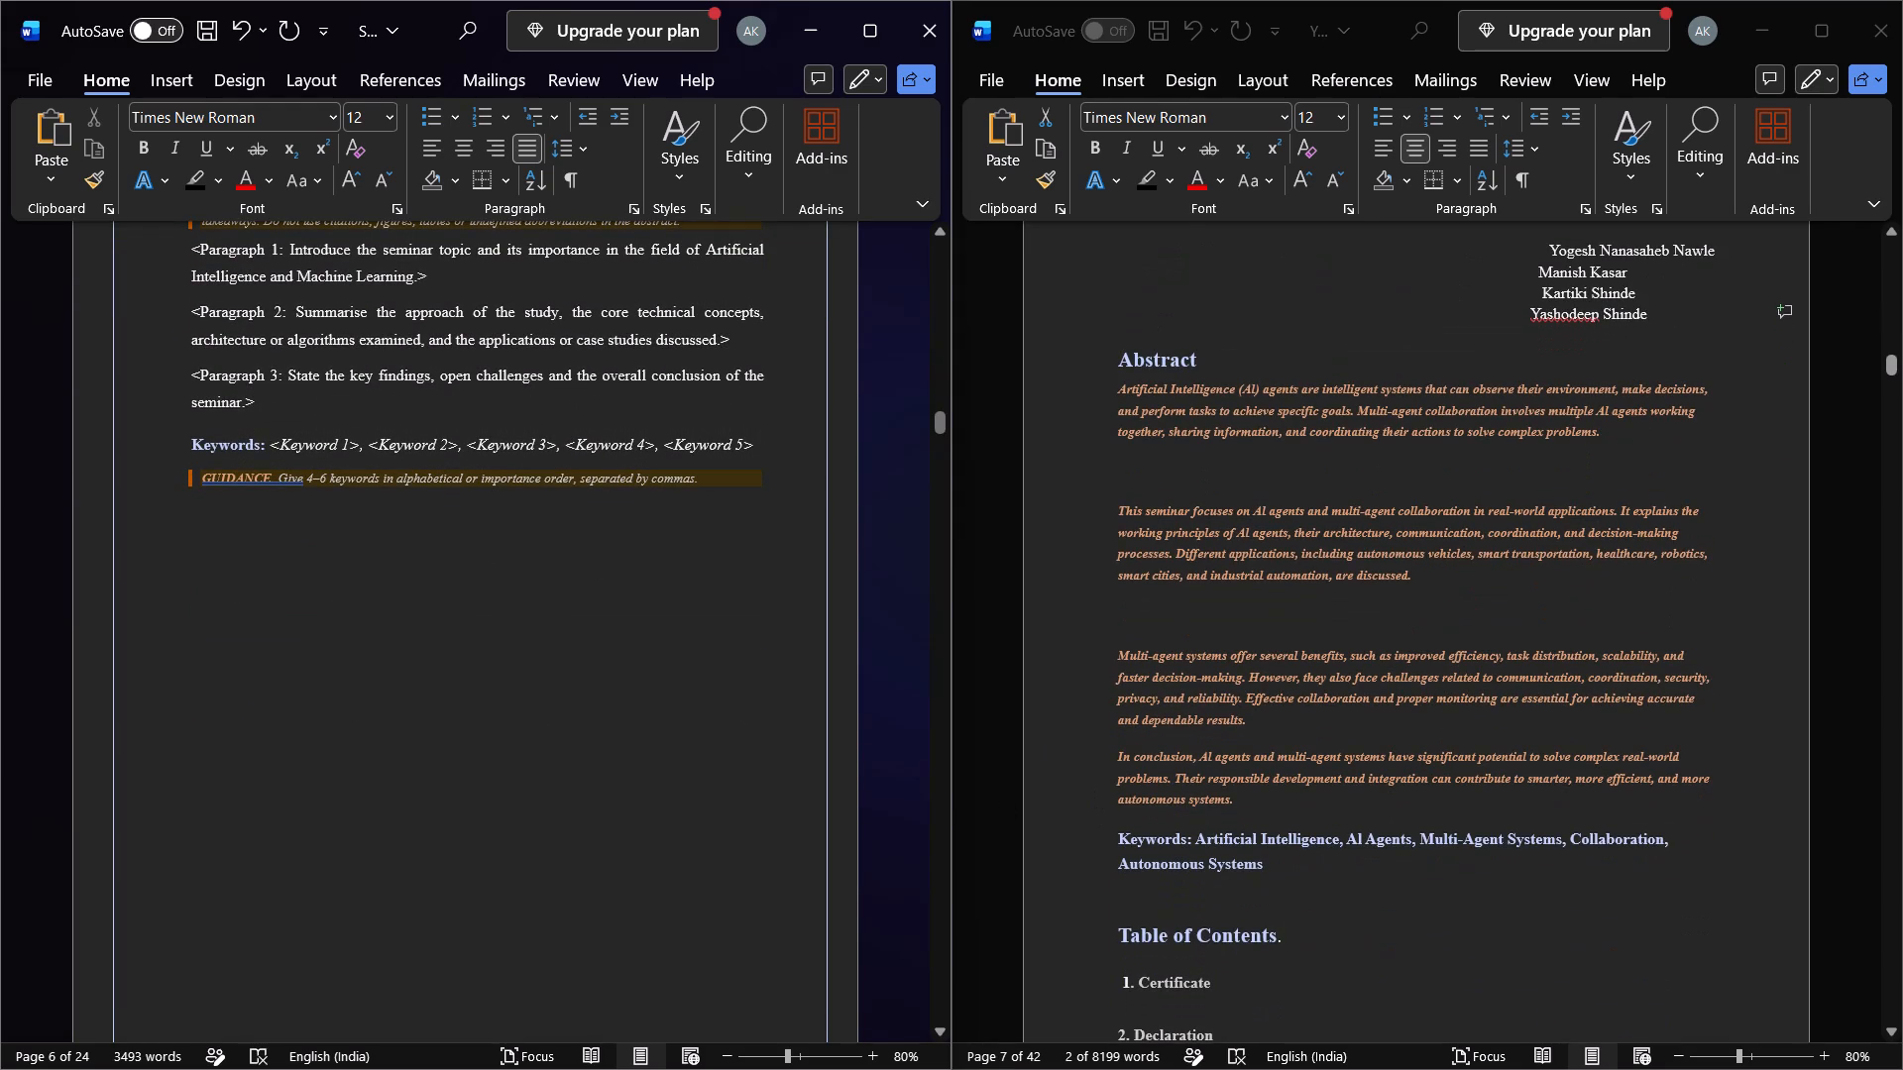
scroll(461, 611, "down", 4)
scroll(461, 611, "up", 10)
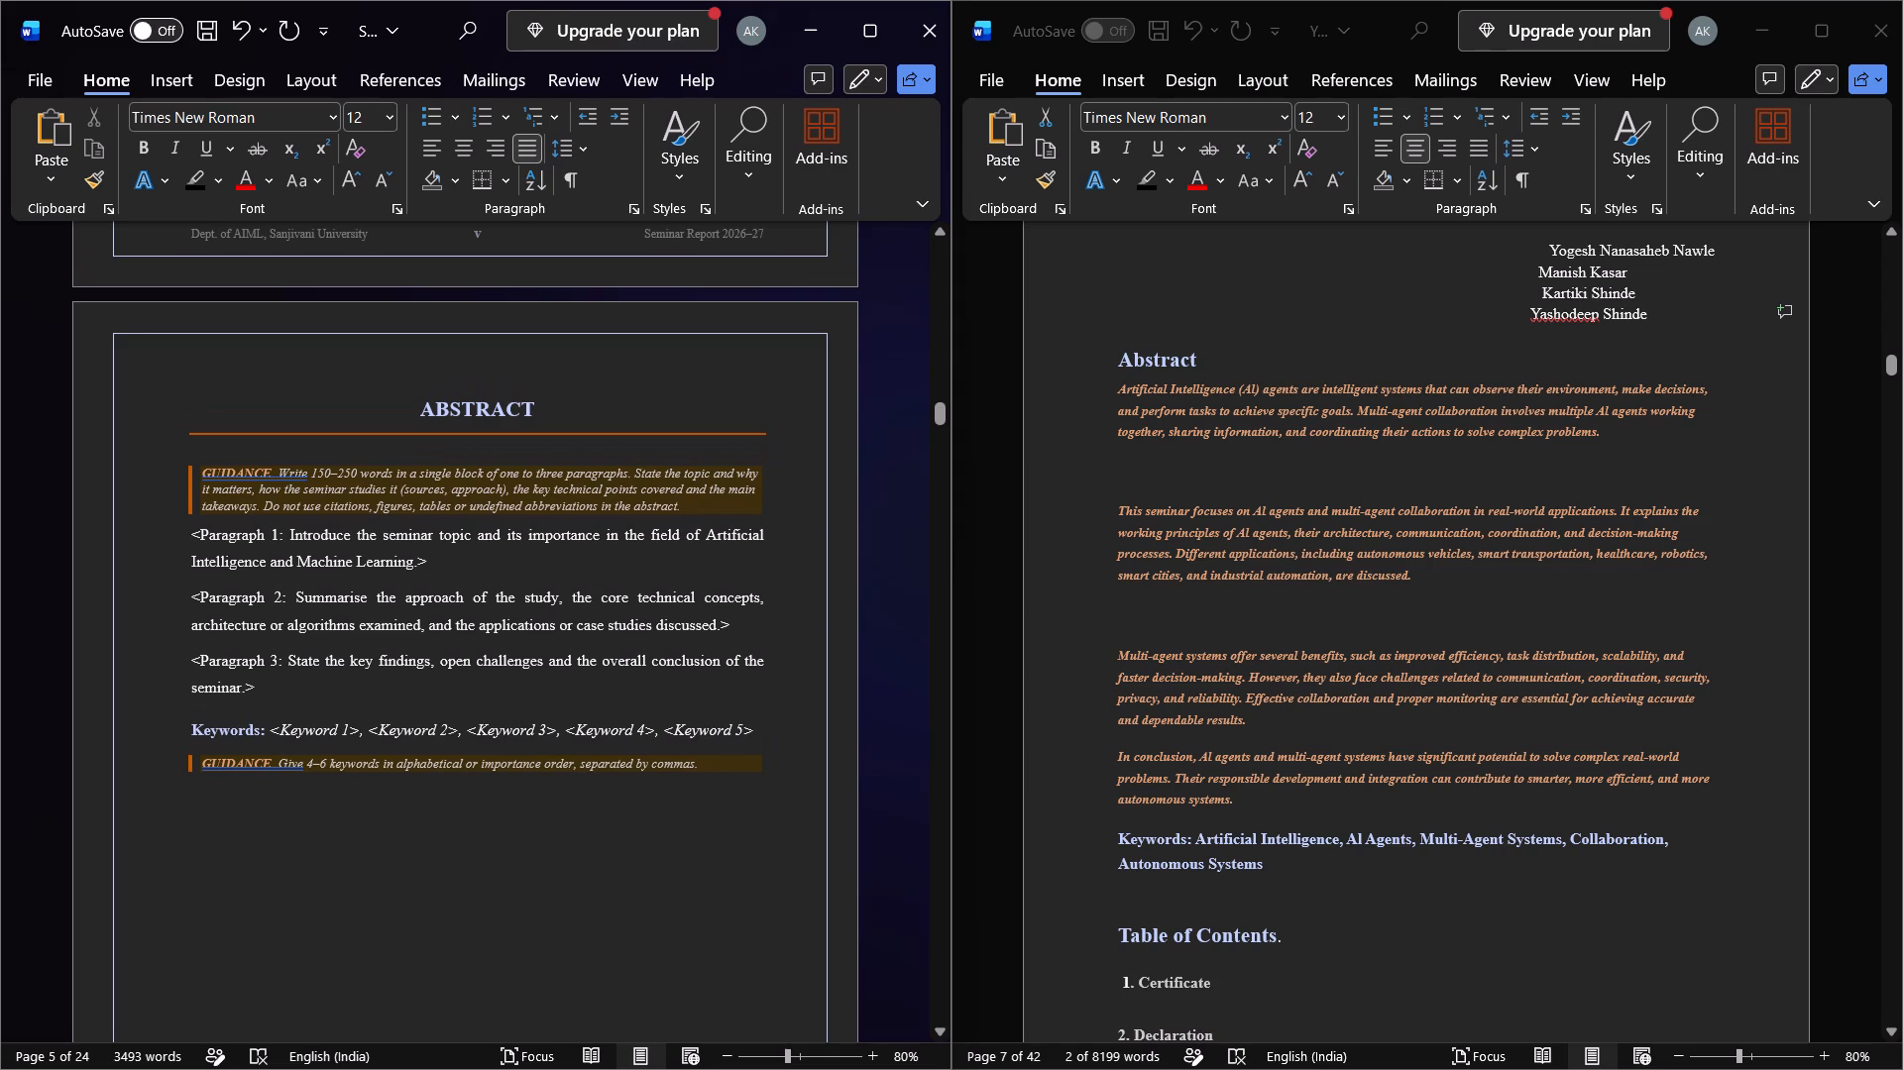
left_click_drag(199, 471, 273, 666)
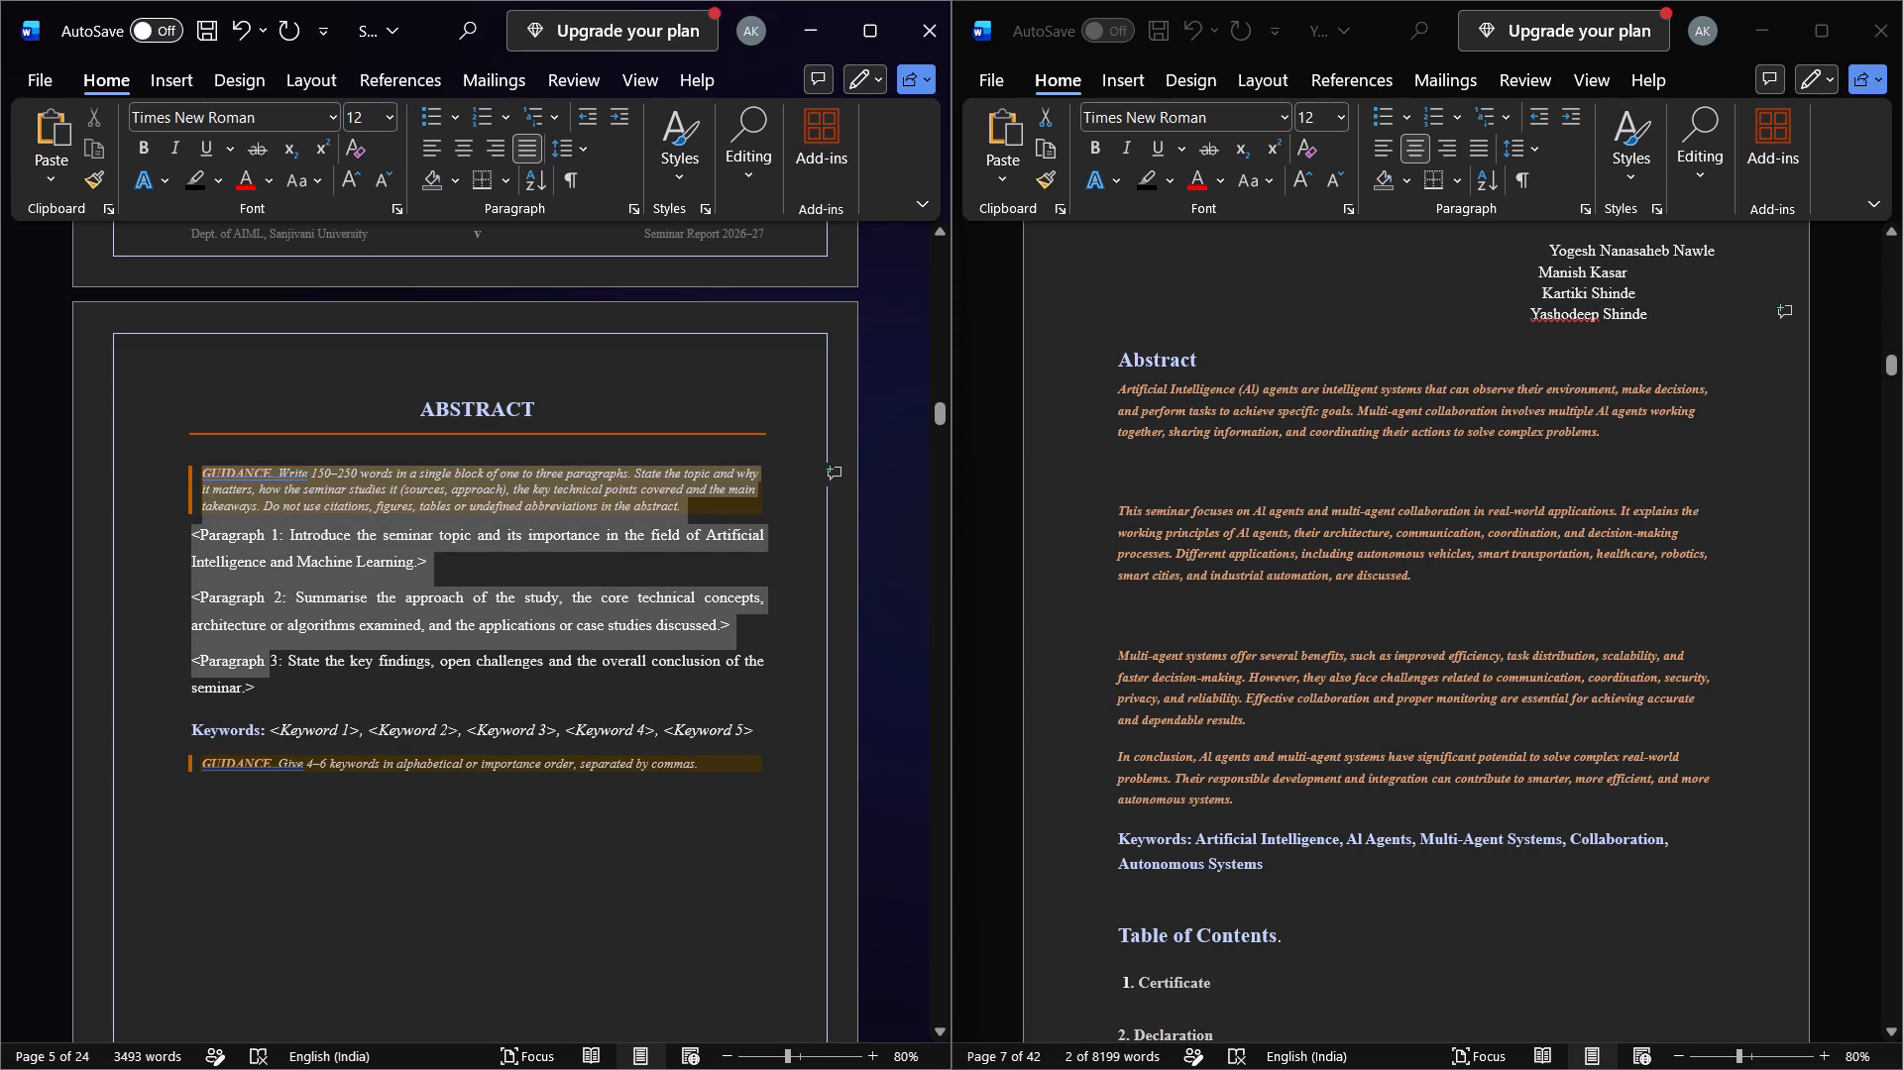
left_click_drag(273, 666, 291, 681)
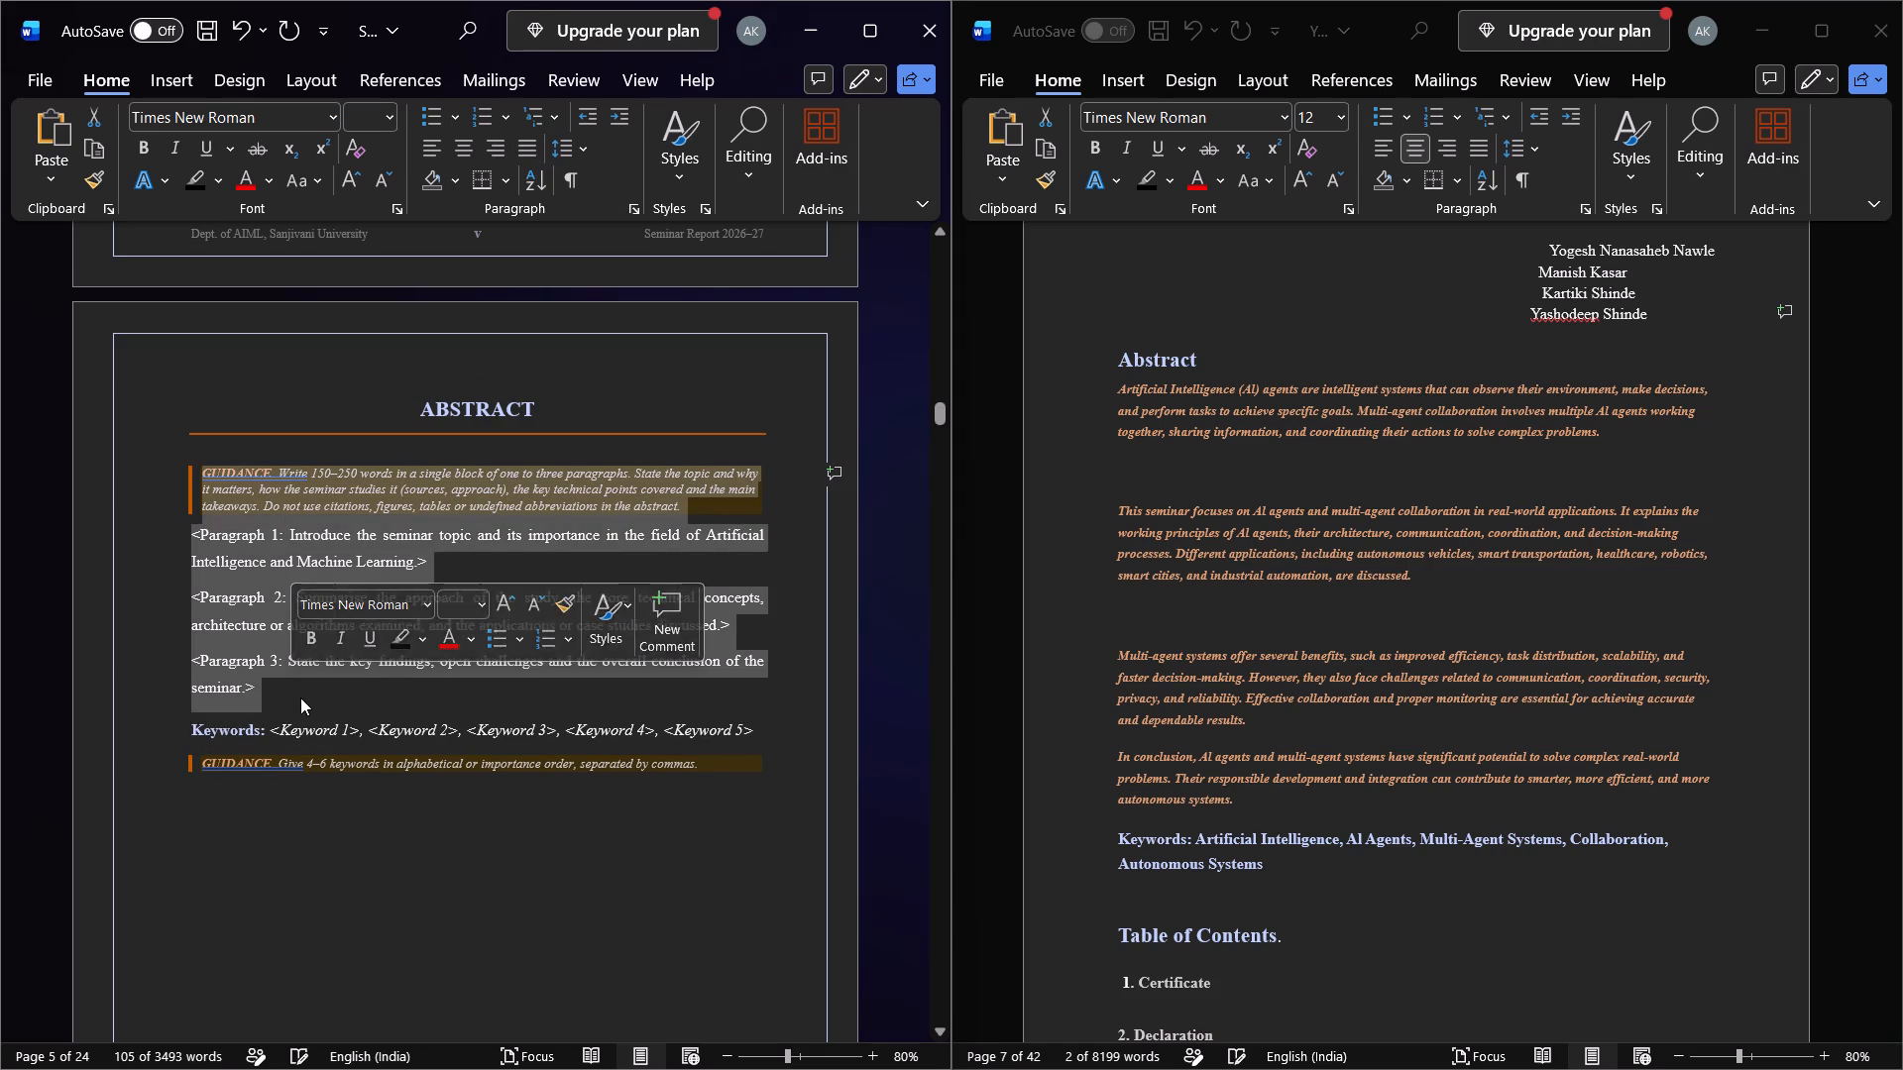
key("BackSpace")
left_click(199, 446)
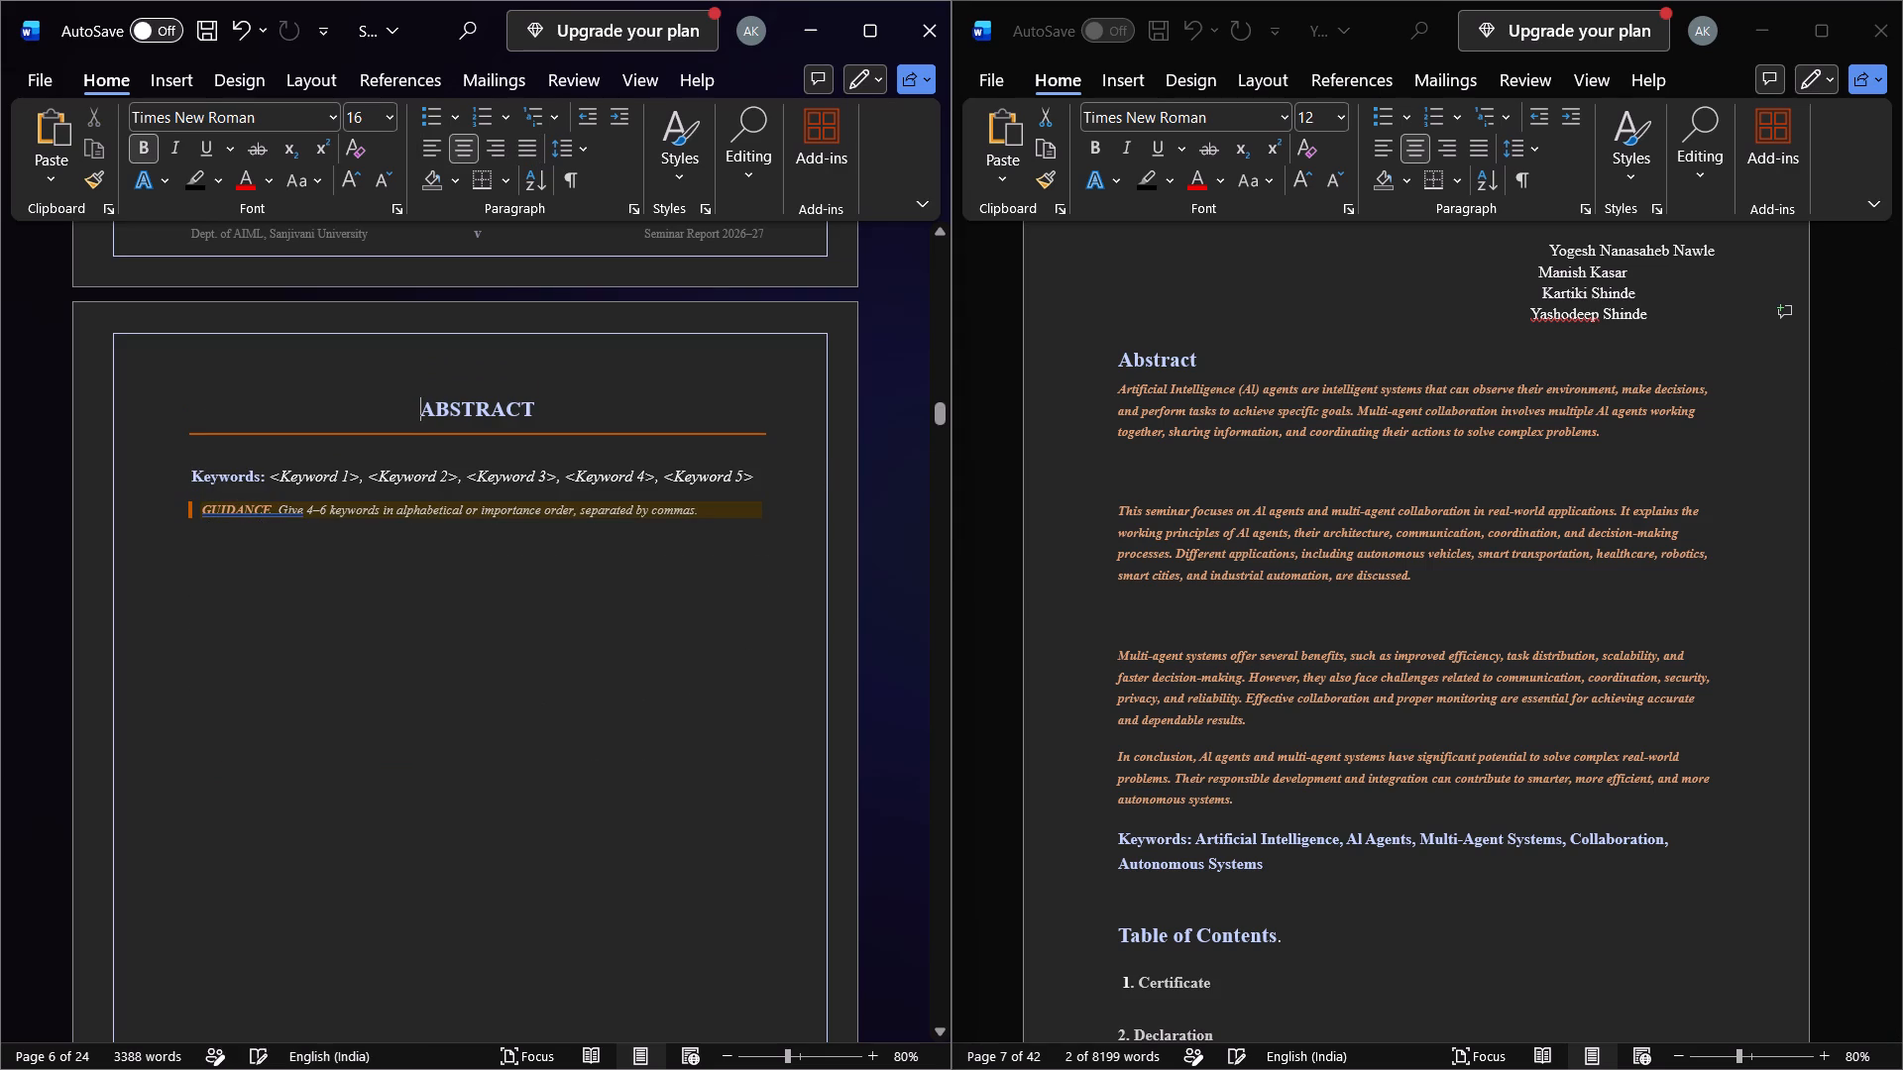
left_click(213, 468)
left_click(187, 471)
Copy all four Abstract body paragraphs from the seminar report, leaving out its heading and keywords.
left_click_drag(1117, 383, 1116, 383)
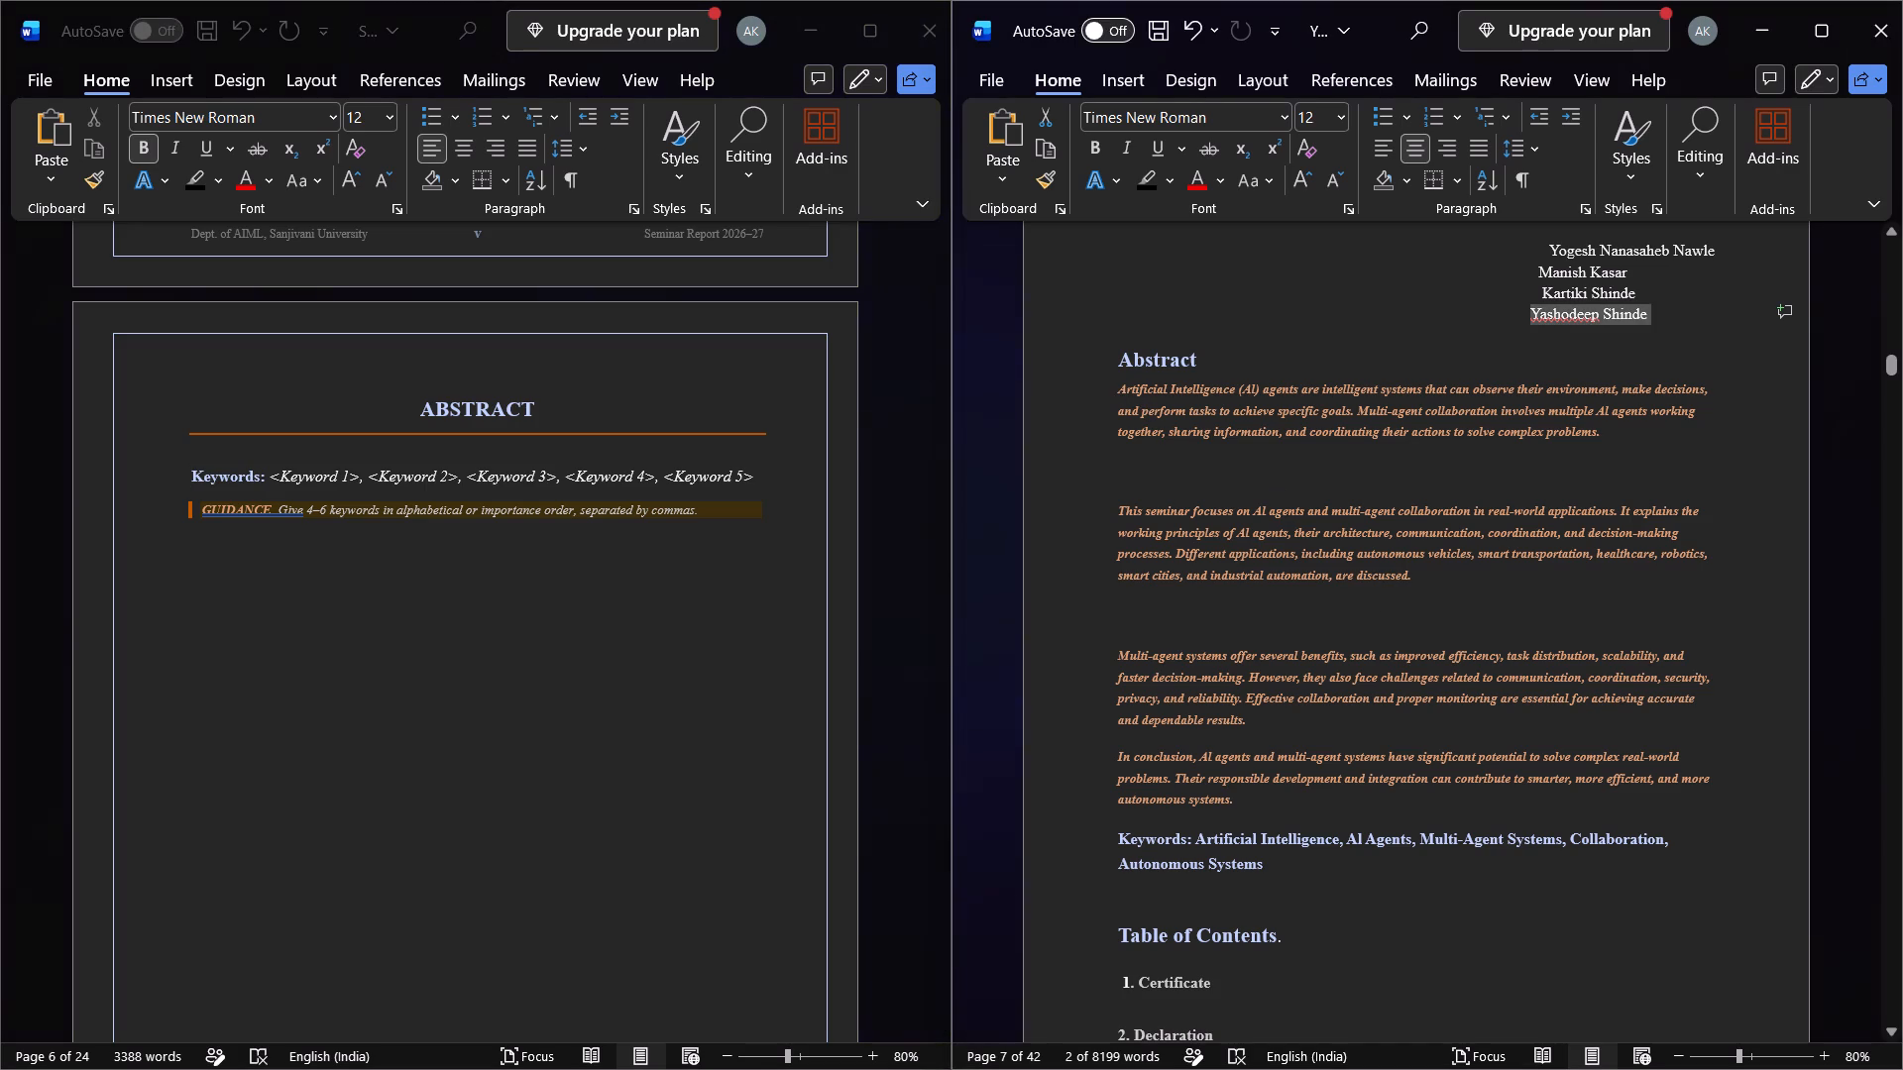
left_click_drag(1116, 383, 1152, 432)
left_click_drag(1121, 384, 1276, 808)
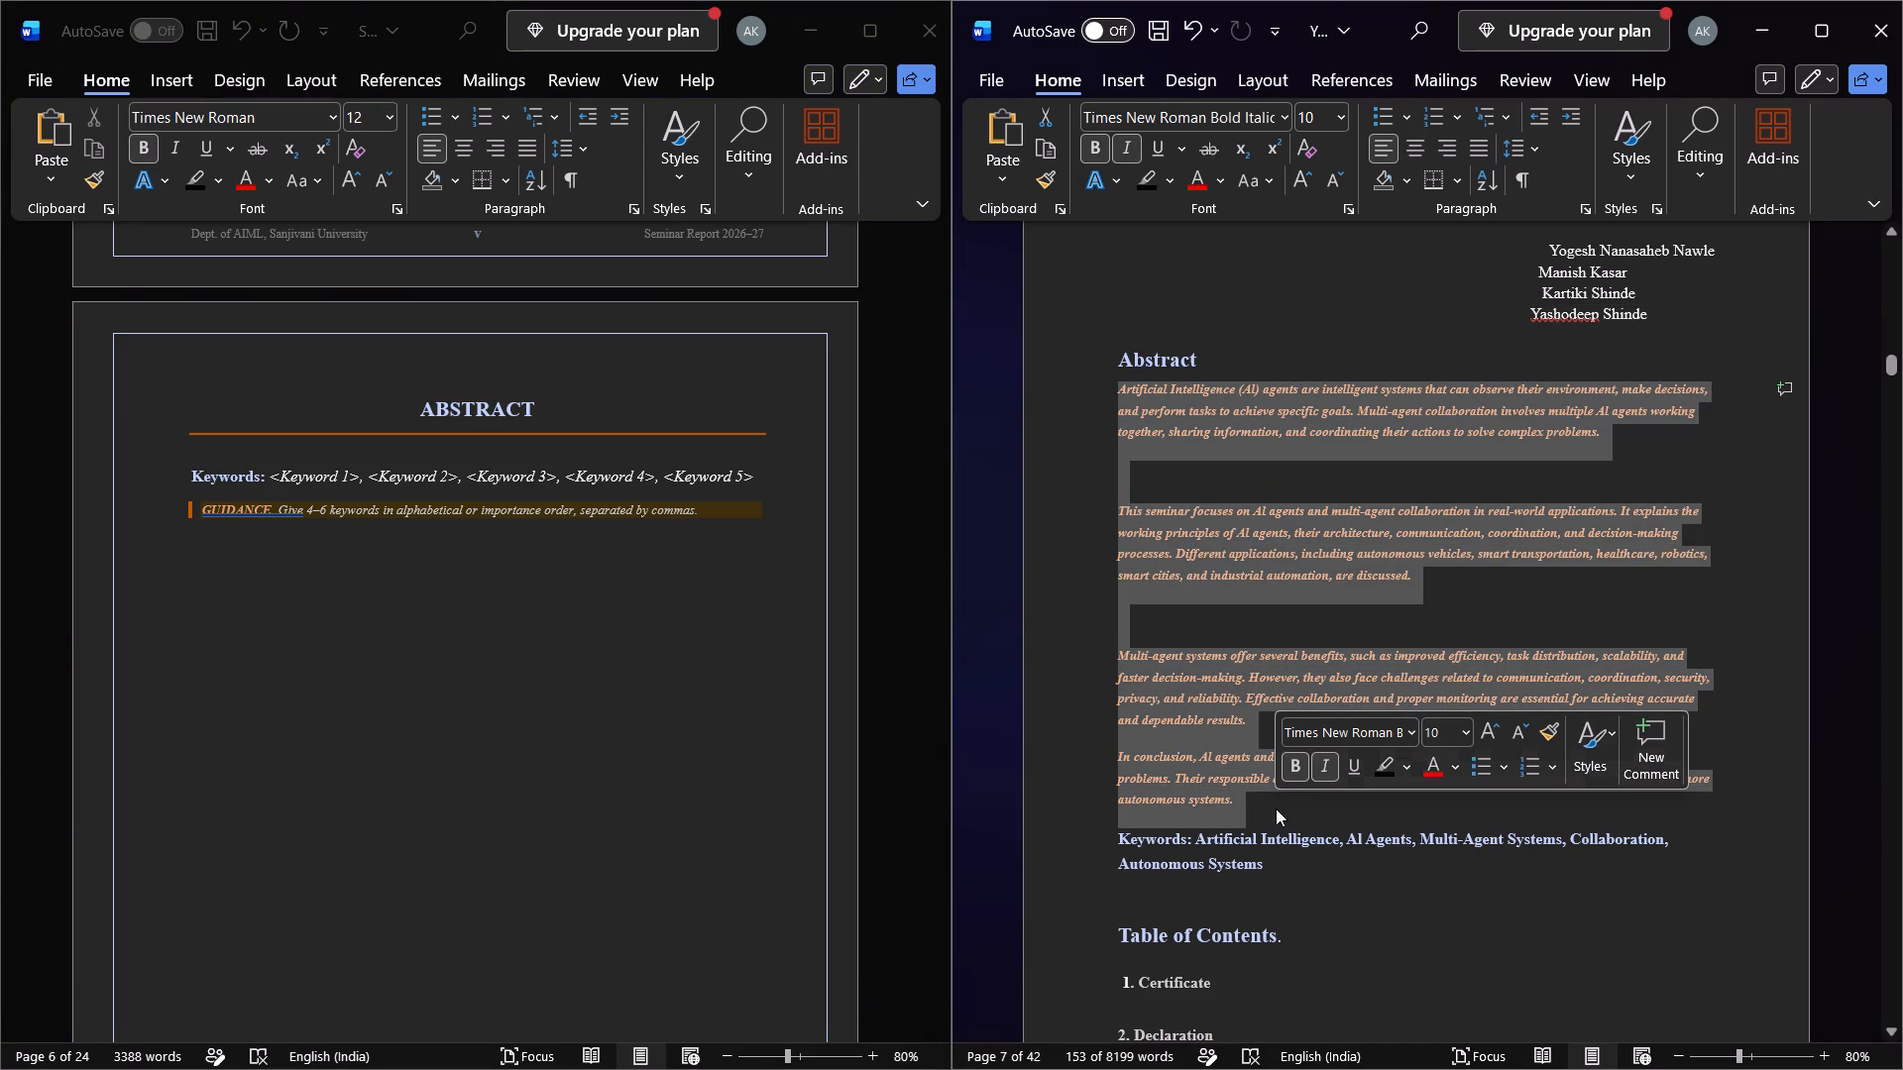
key("ctrl+c")
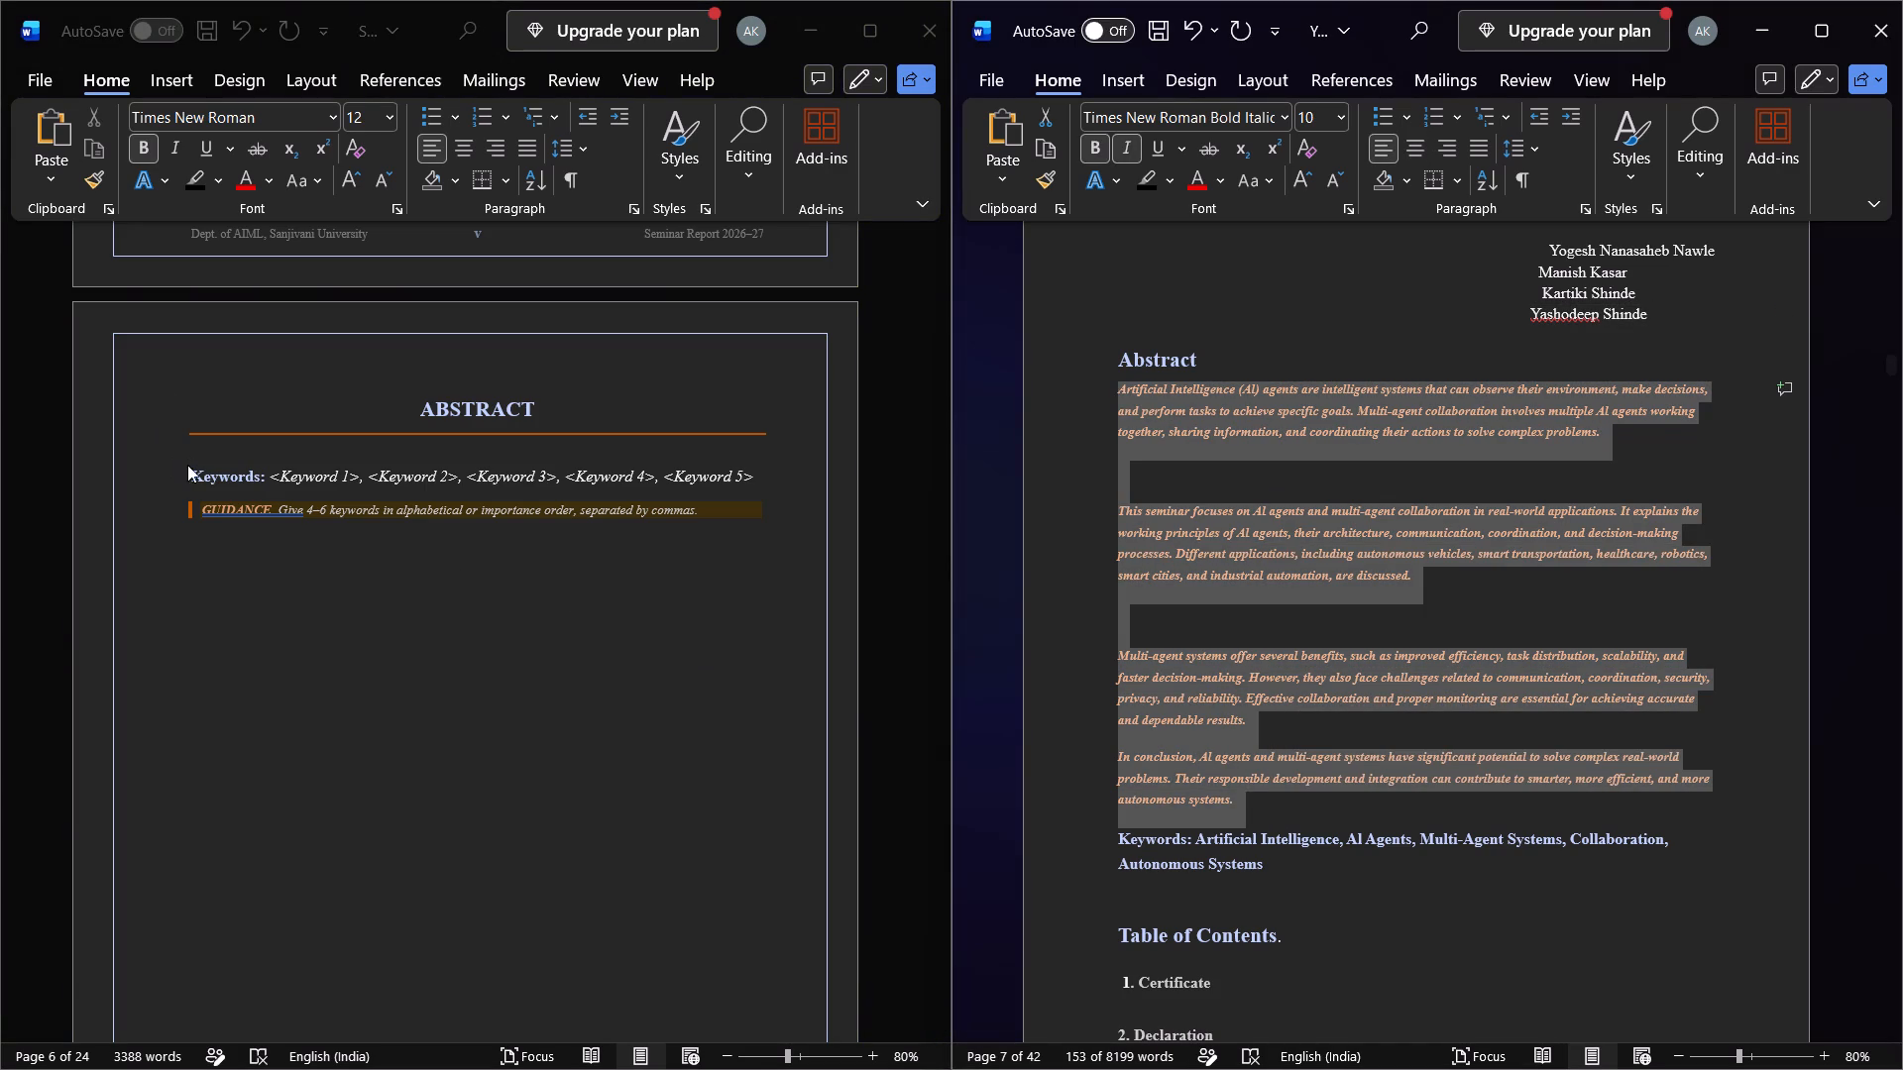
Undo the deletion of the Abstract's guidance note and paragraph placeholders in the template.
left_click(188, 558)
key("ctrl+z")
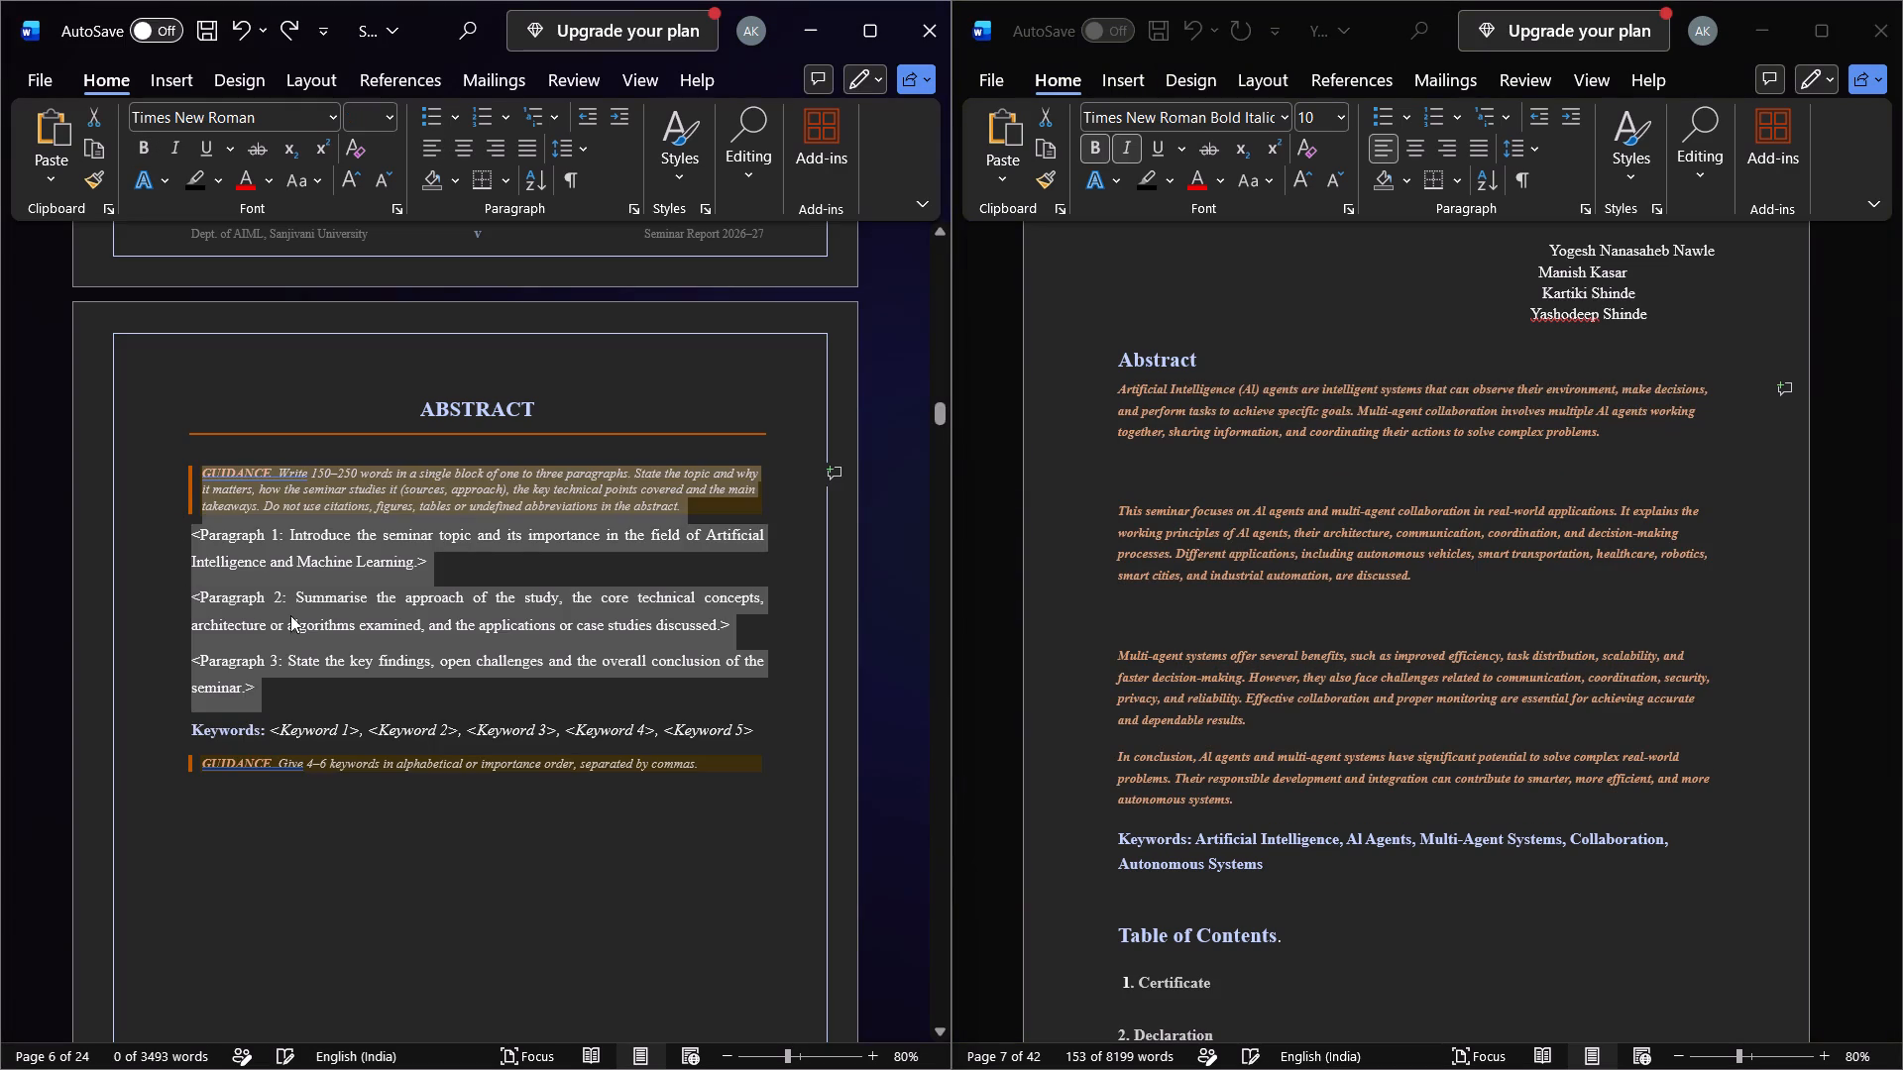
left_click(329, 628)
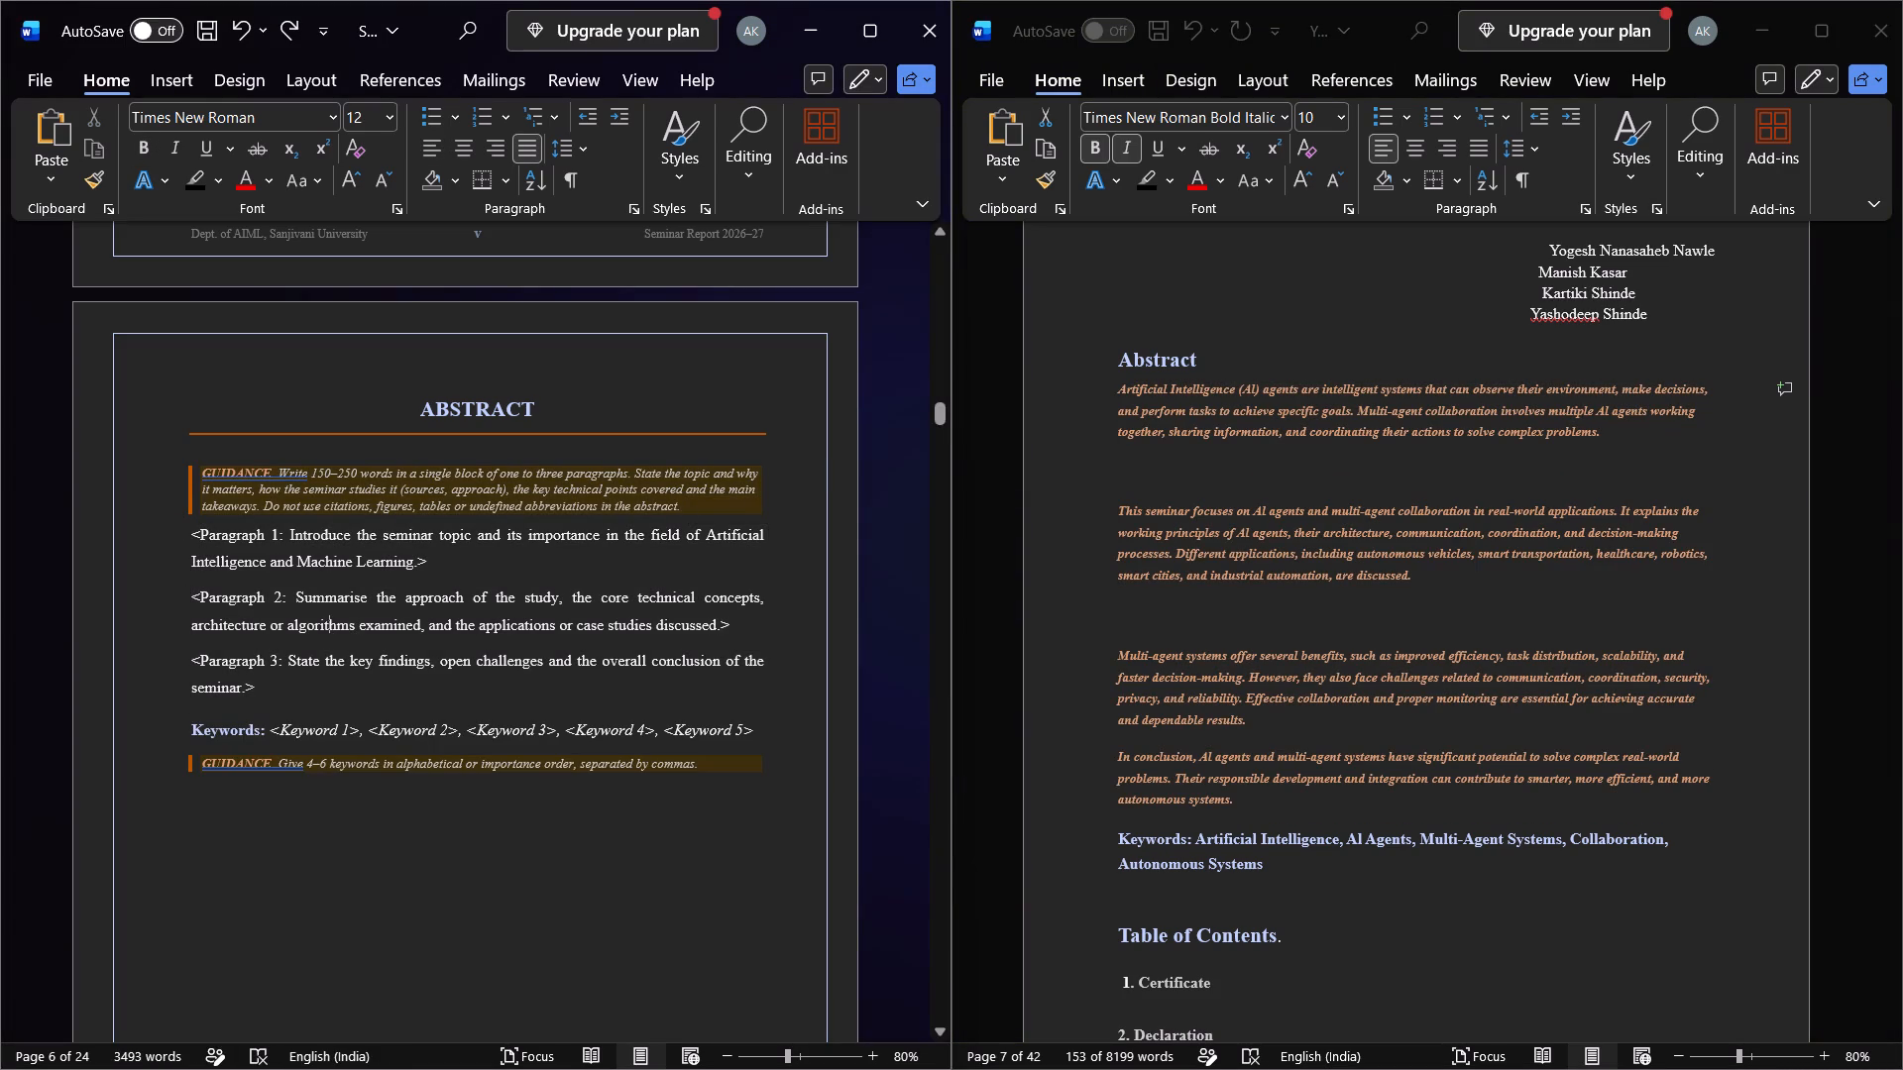
Delete only the 150–250 words guidance note beneath the template's ABSTRACT heading.
left_click_drag(202, 474, 683, 521)
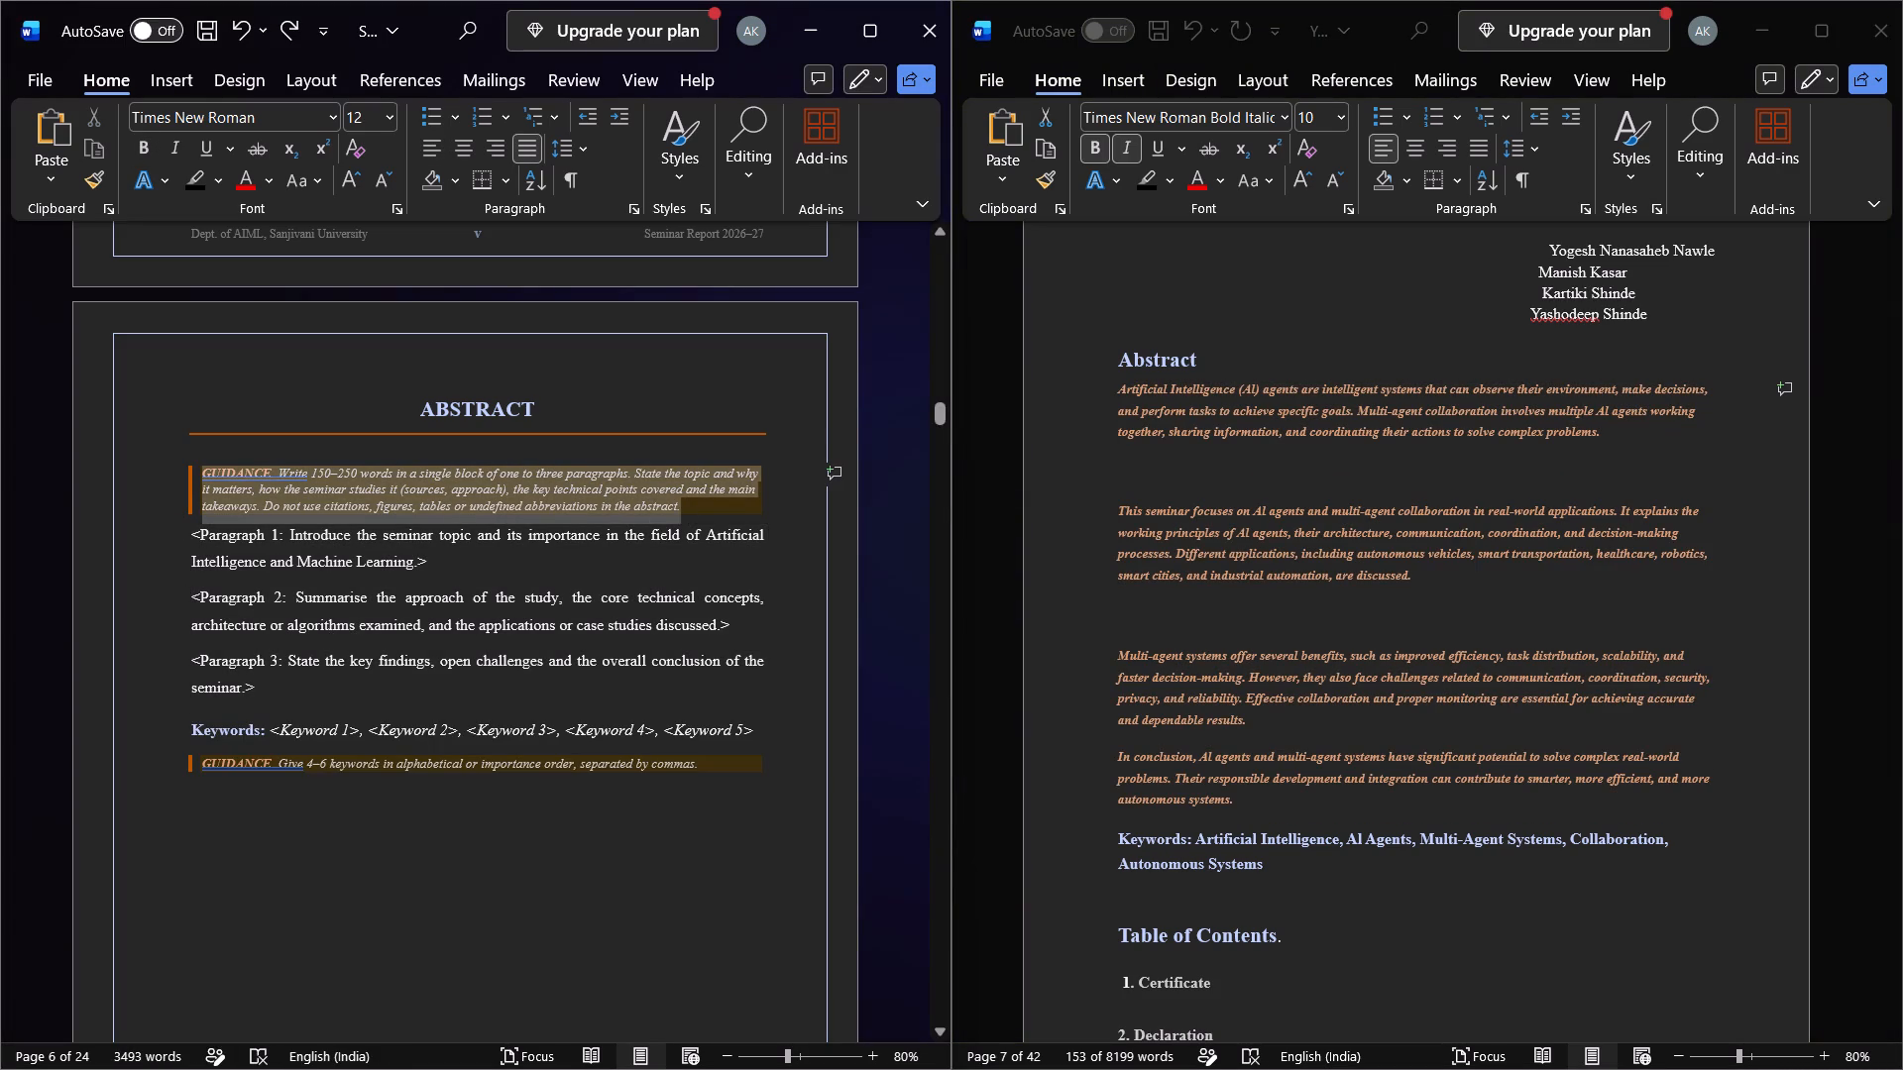
left_click_drag(683, 521, 684, 523)
key("BackSpace")
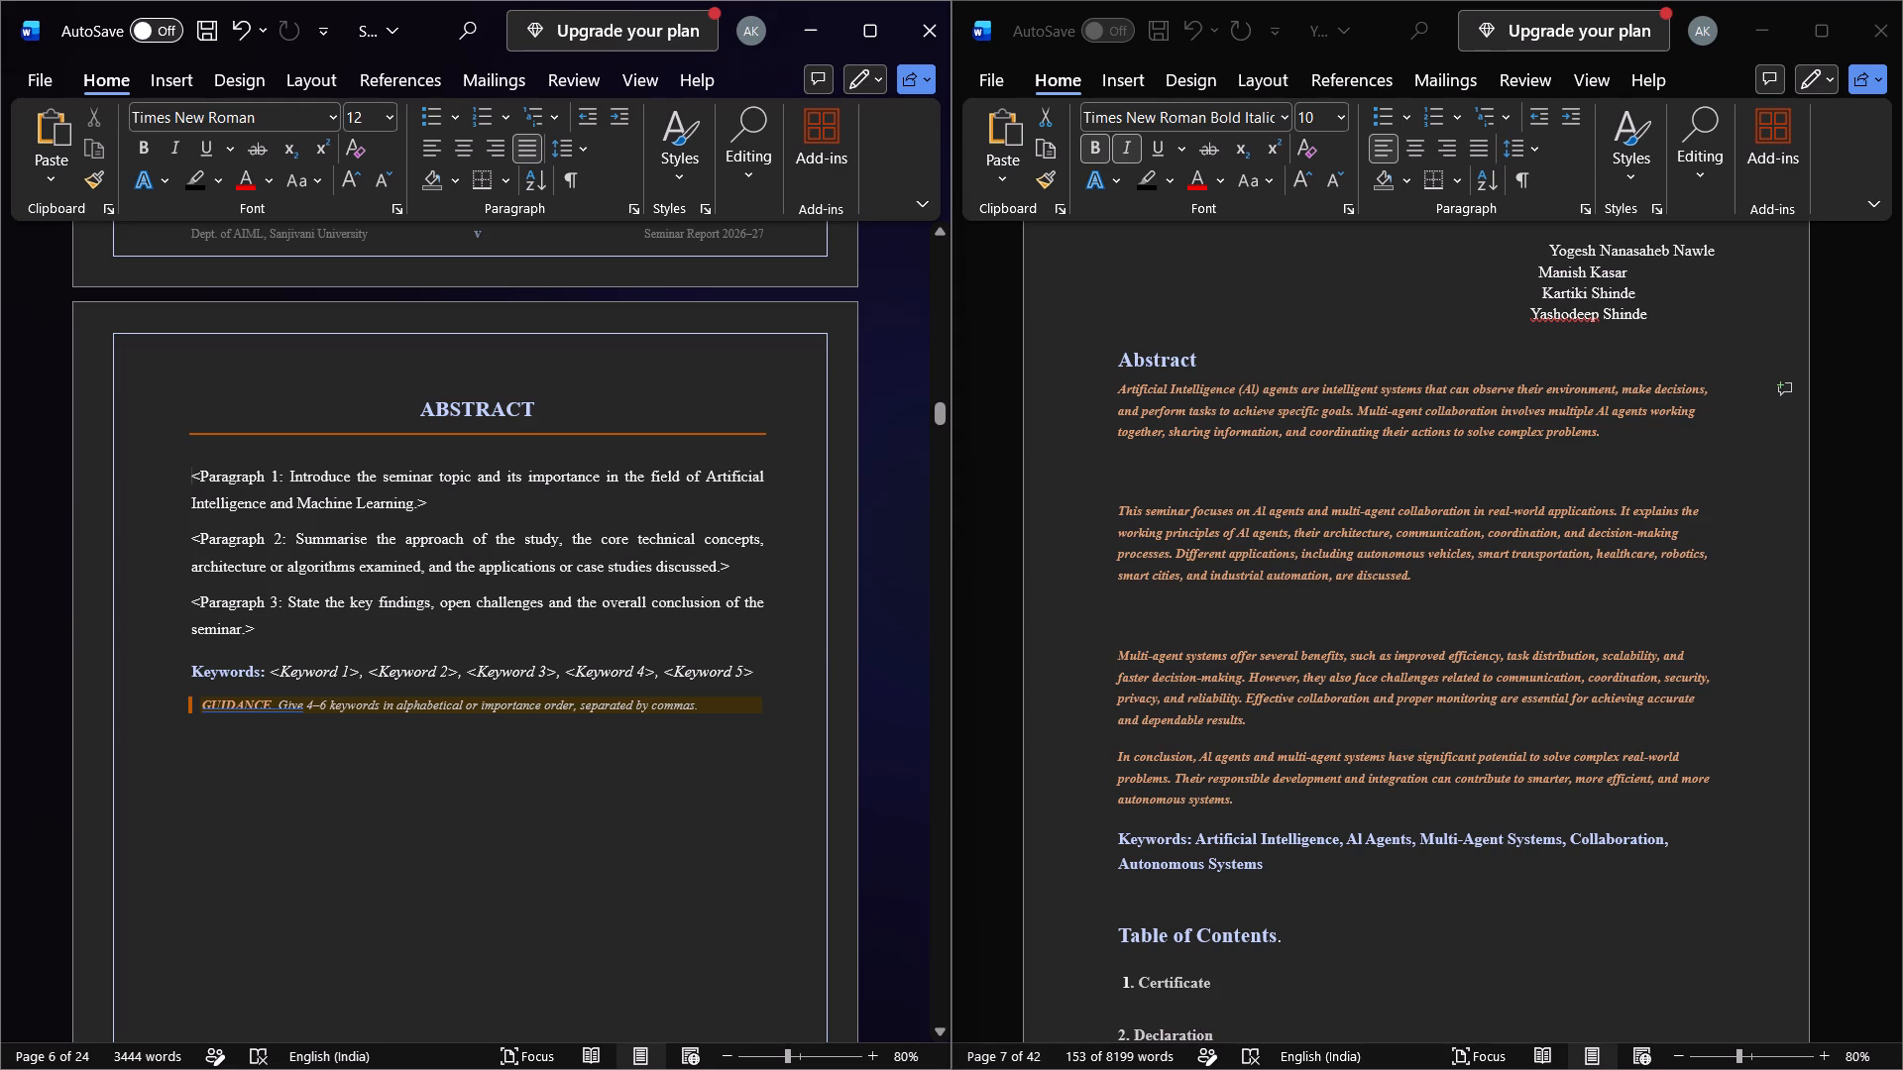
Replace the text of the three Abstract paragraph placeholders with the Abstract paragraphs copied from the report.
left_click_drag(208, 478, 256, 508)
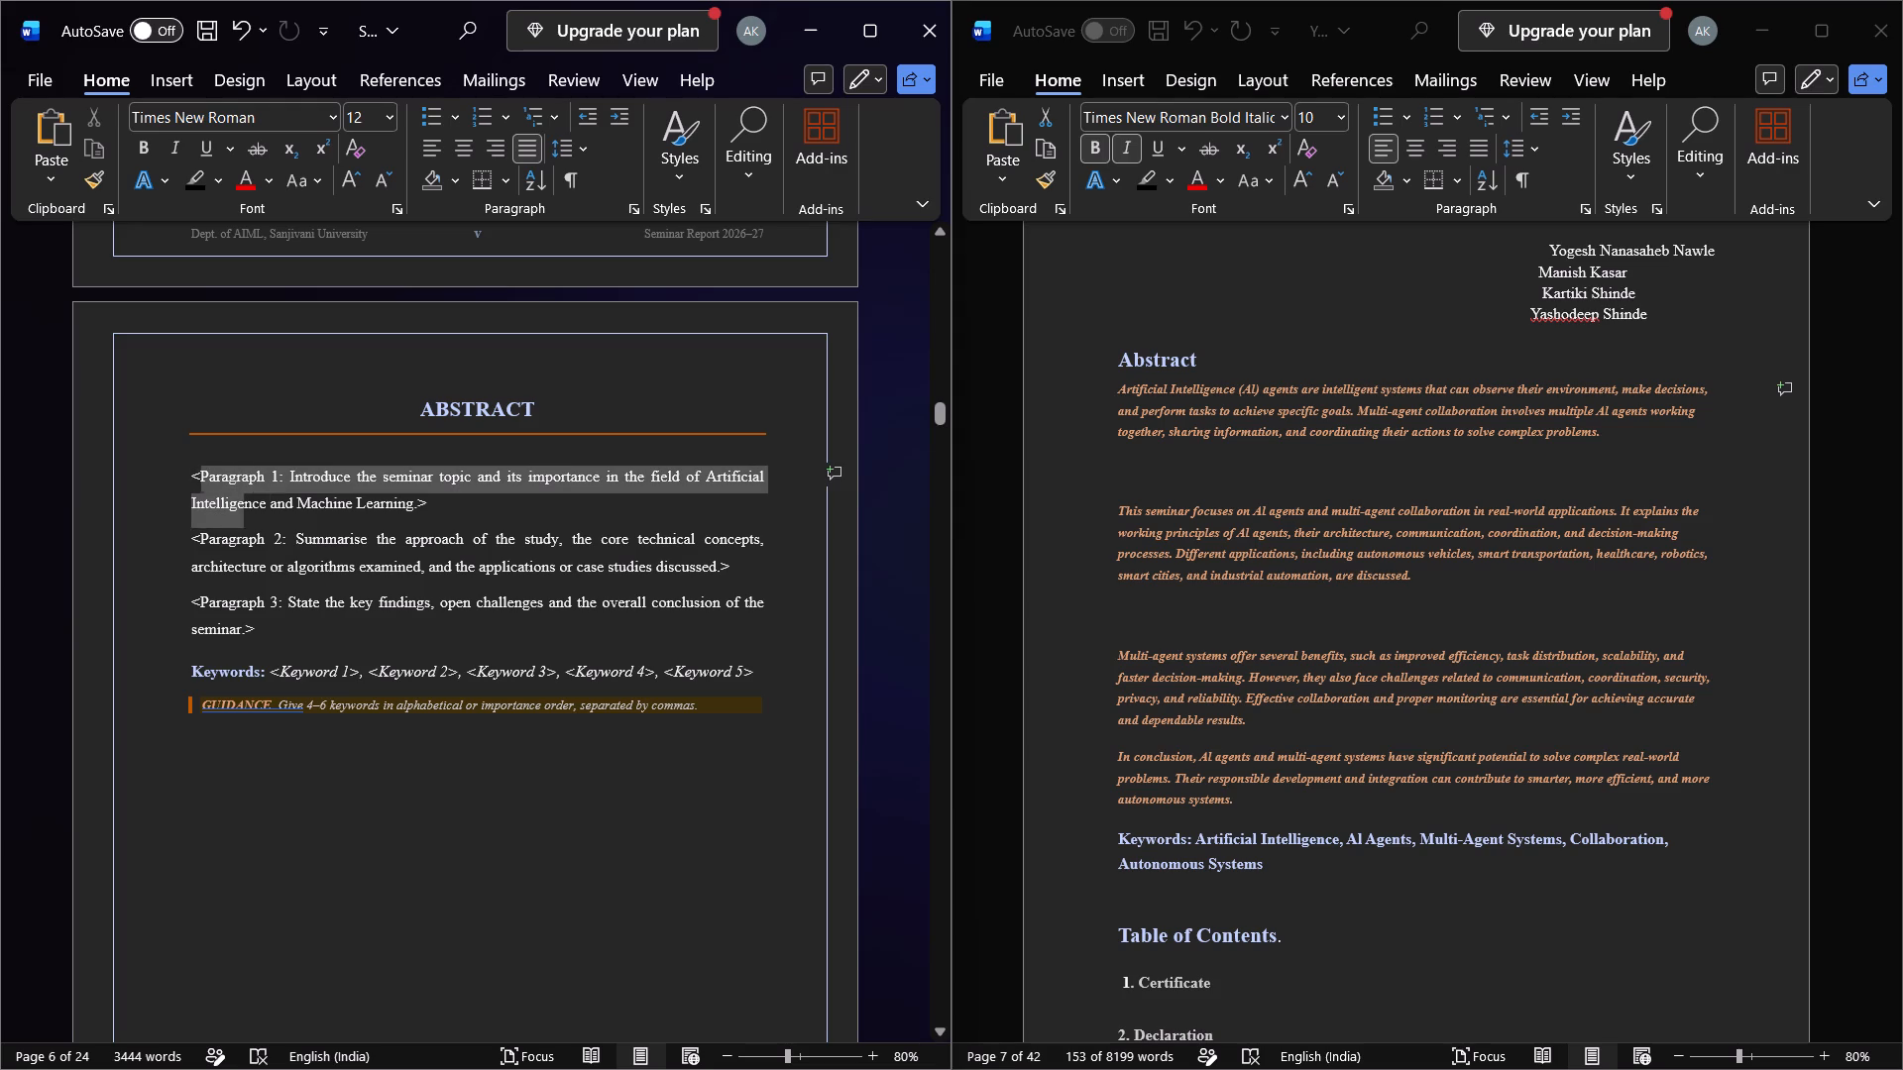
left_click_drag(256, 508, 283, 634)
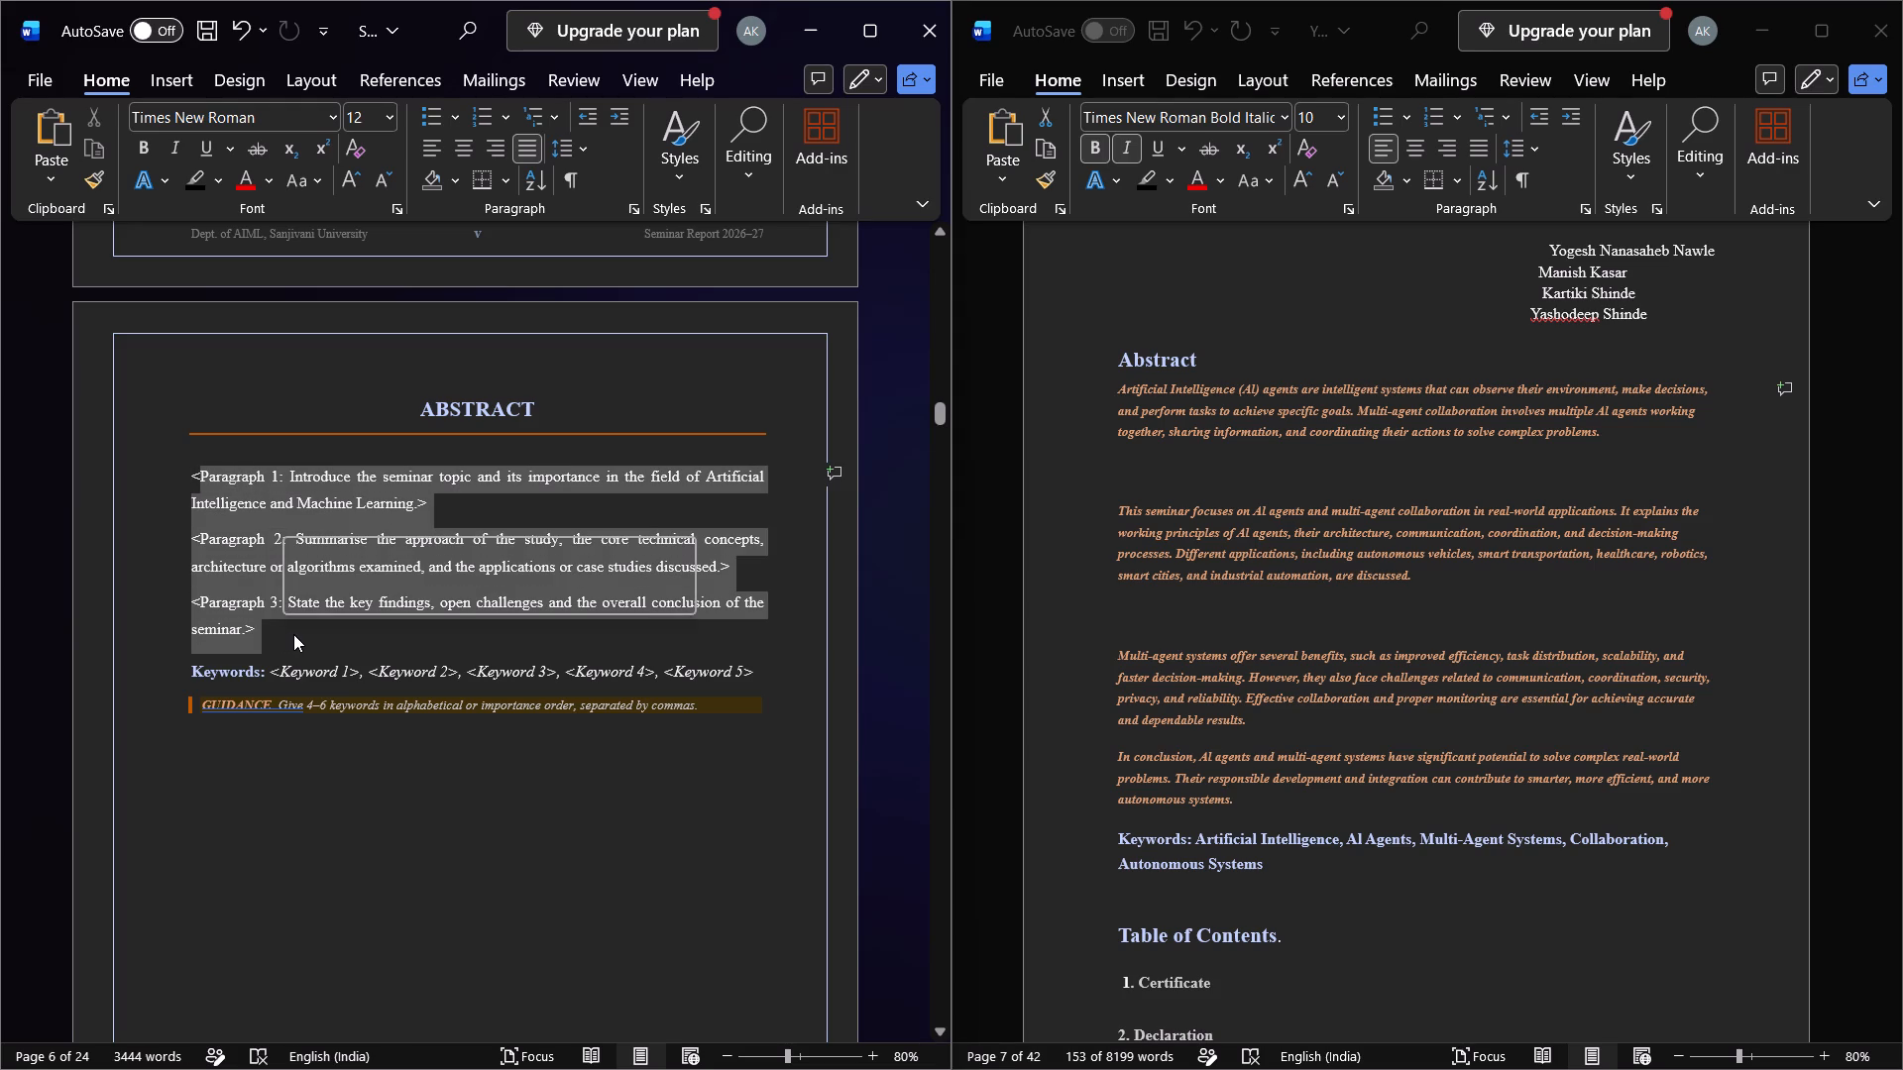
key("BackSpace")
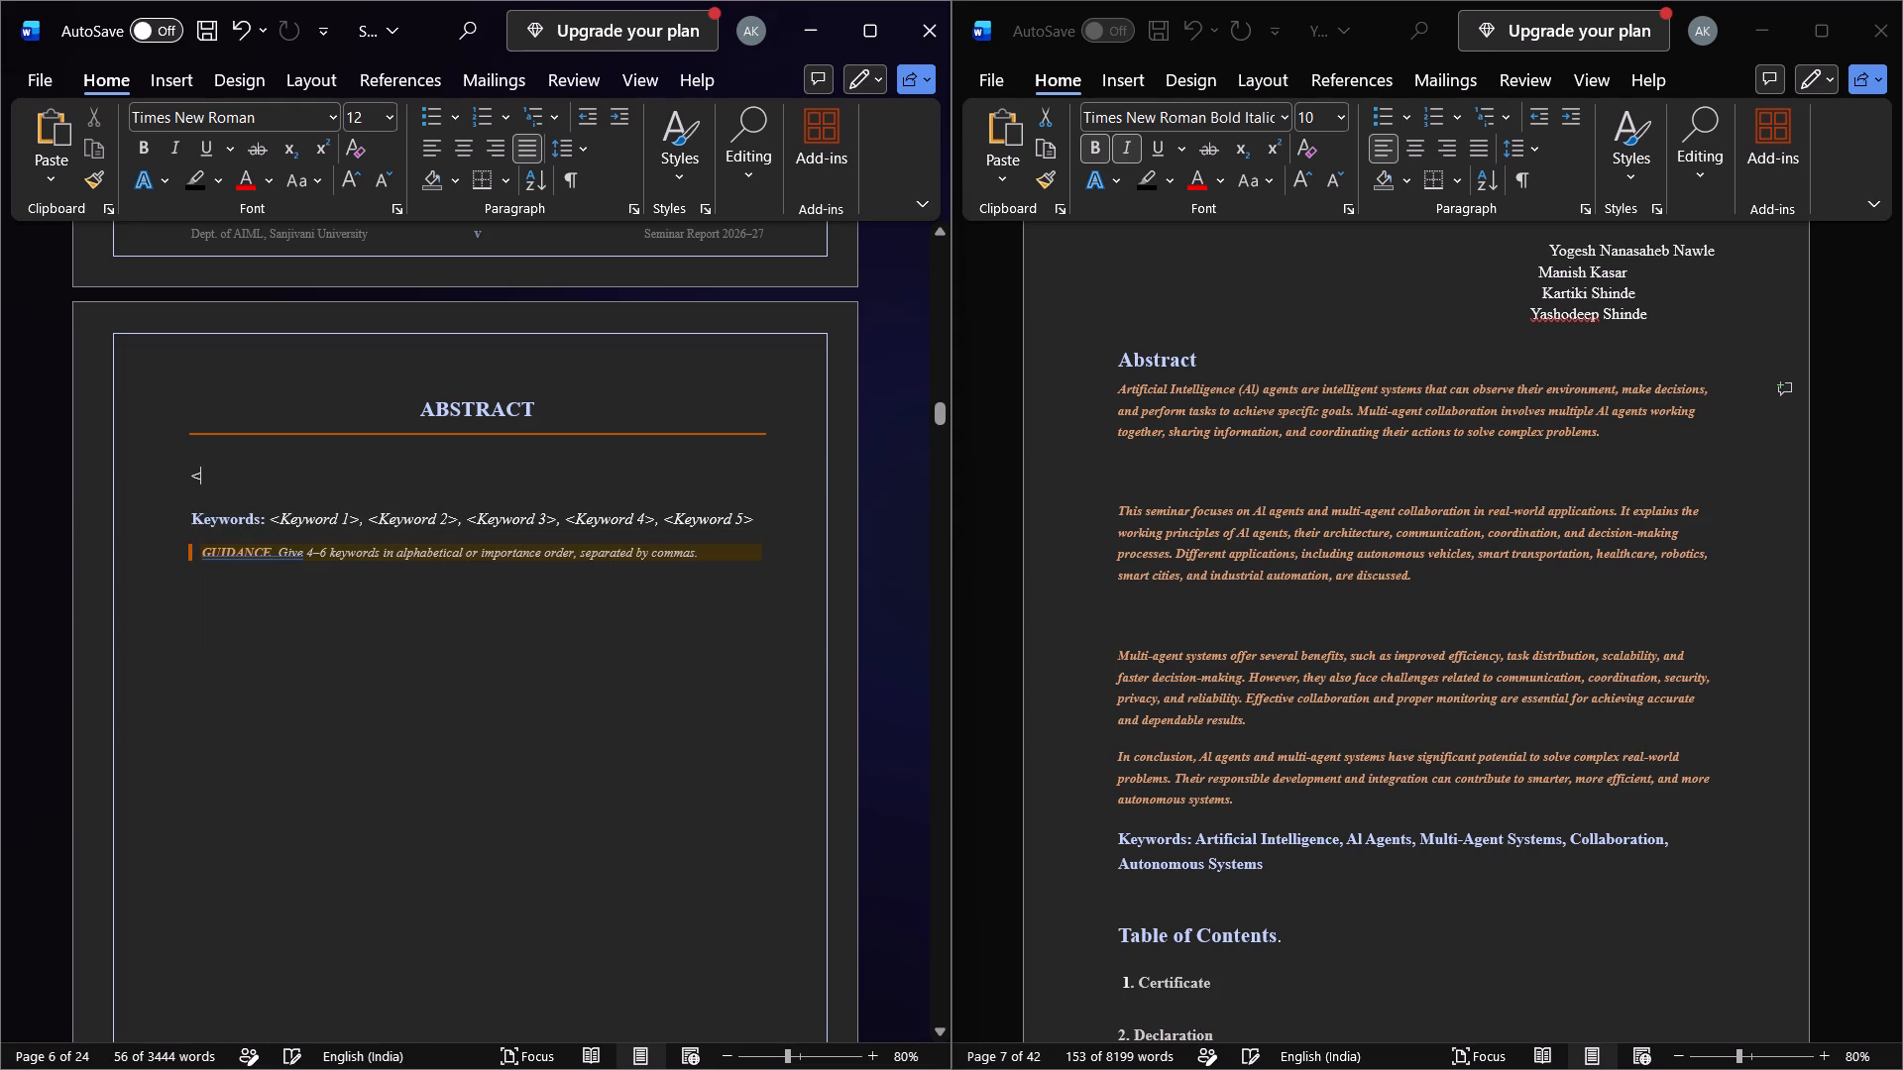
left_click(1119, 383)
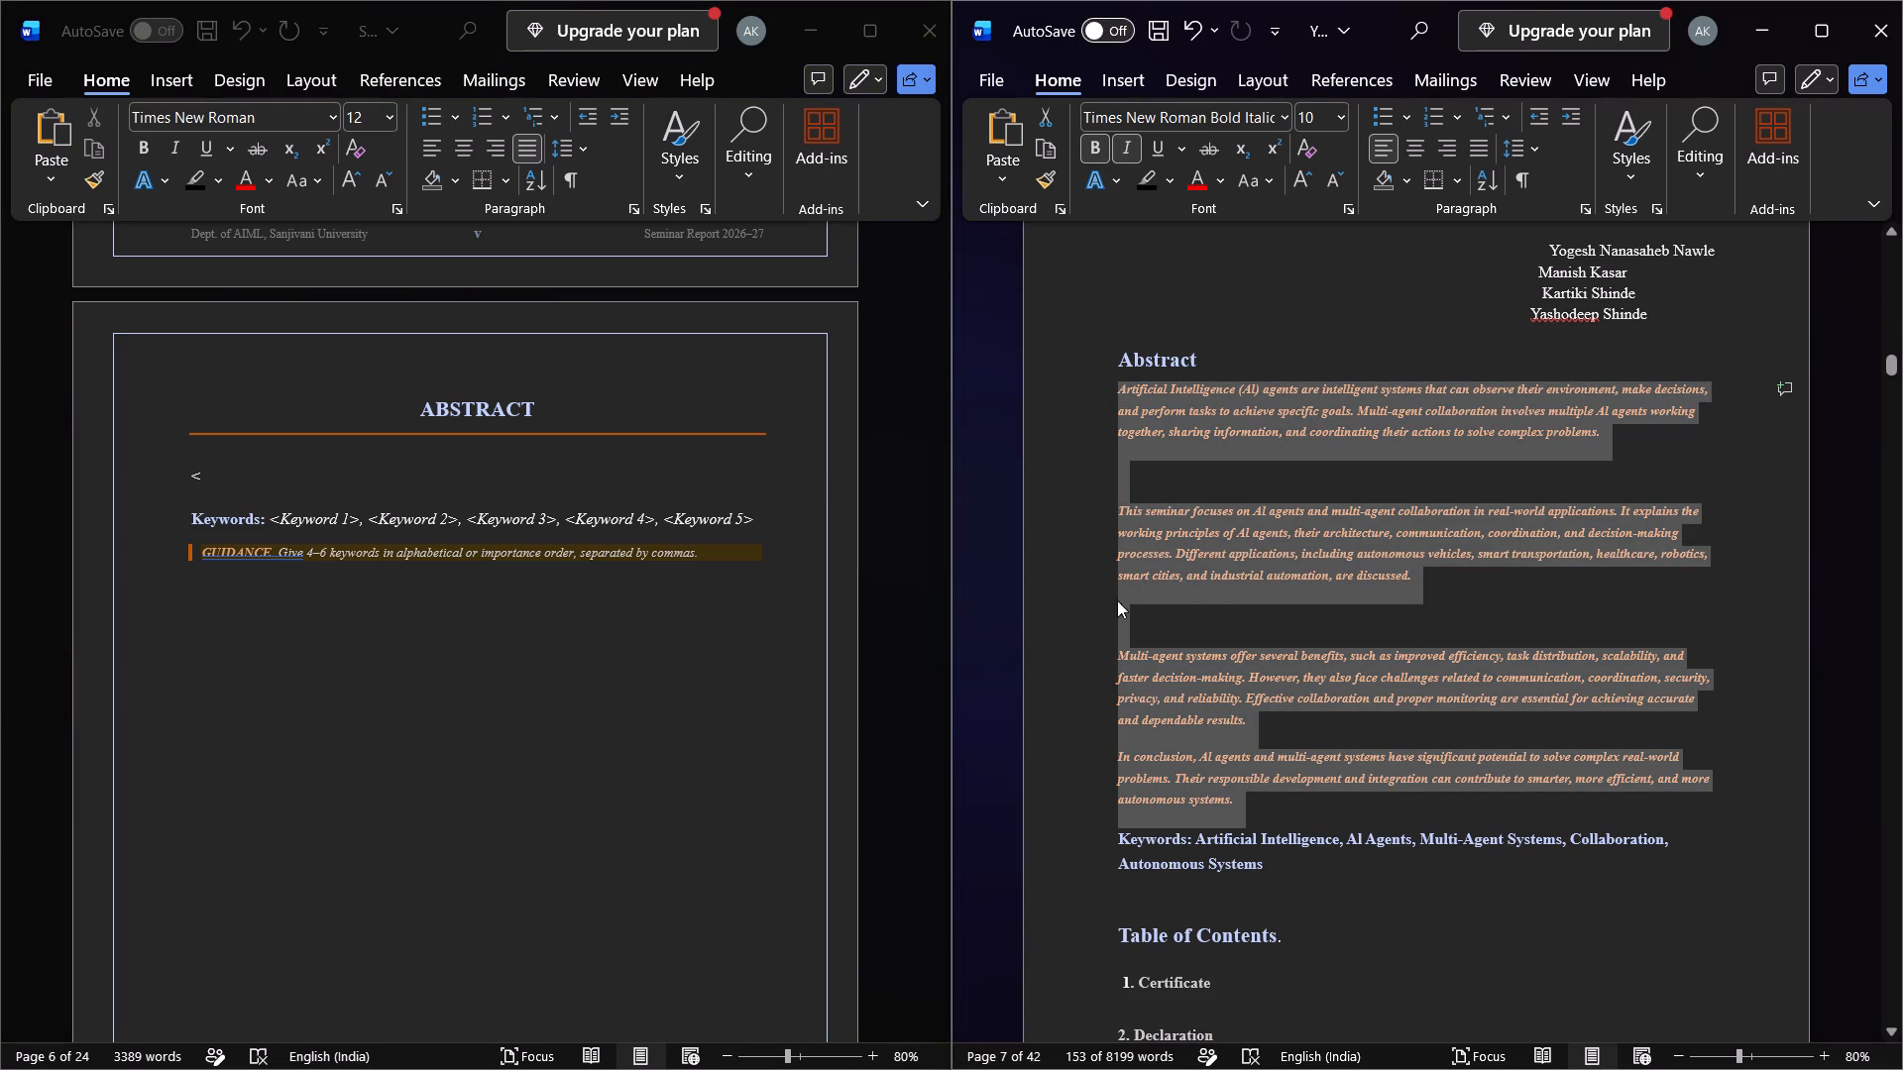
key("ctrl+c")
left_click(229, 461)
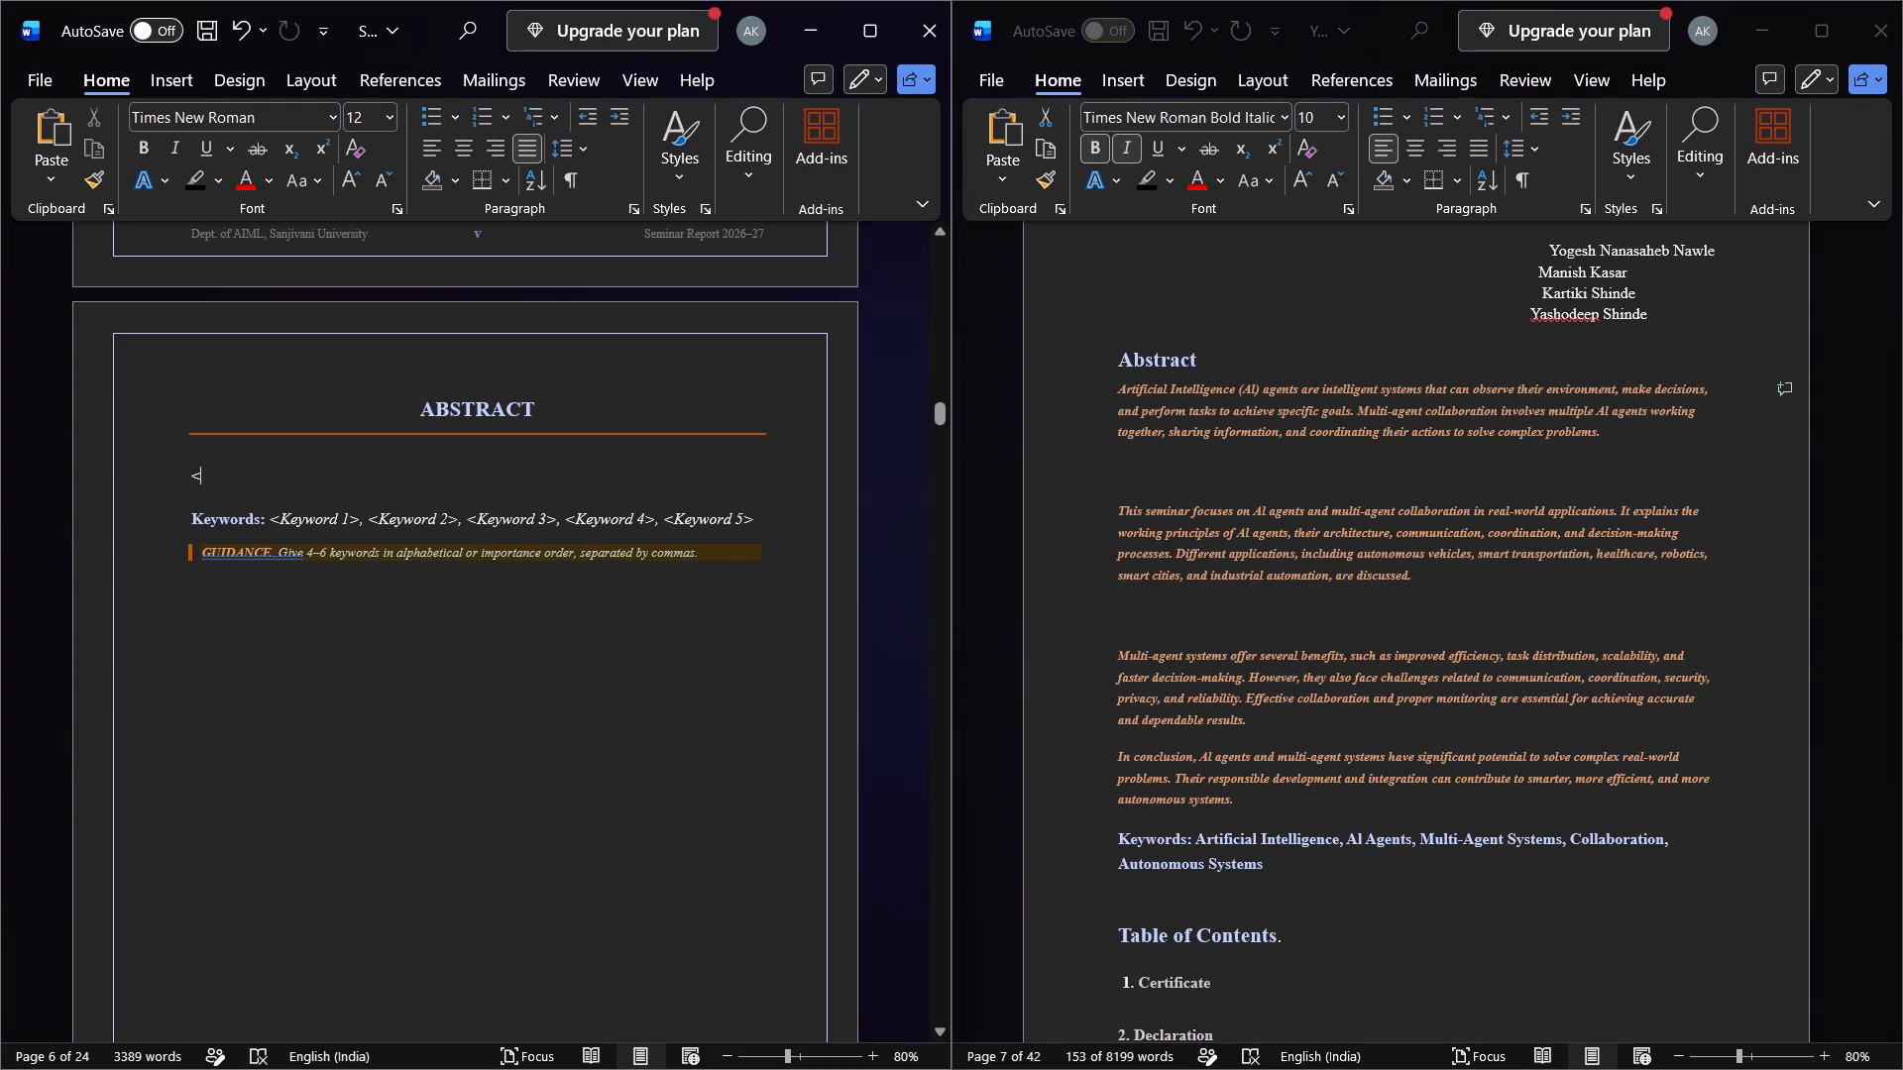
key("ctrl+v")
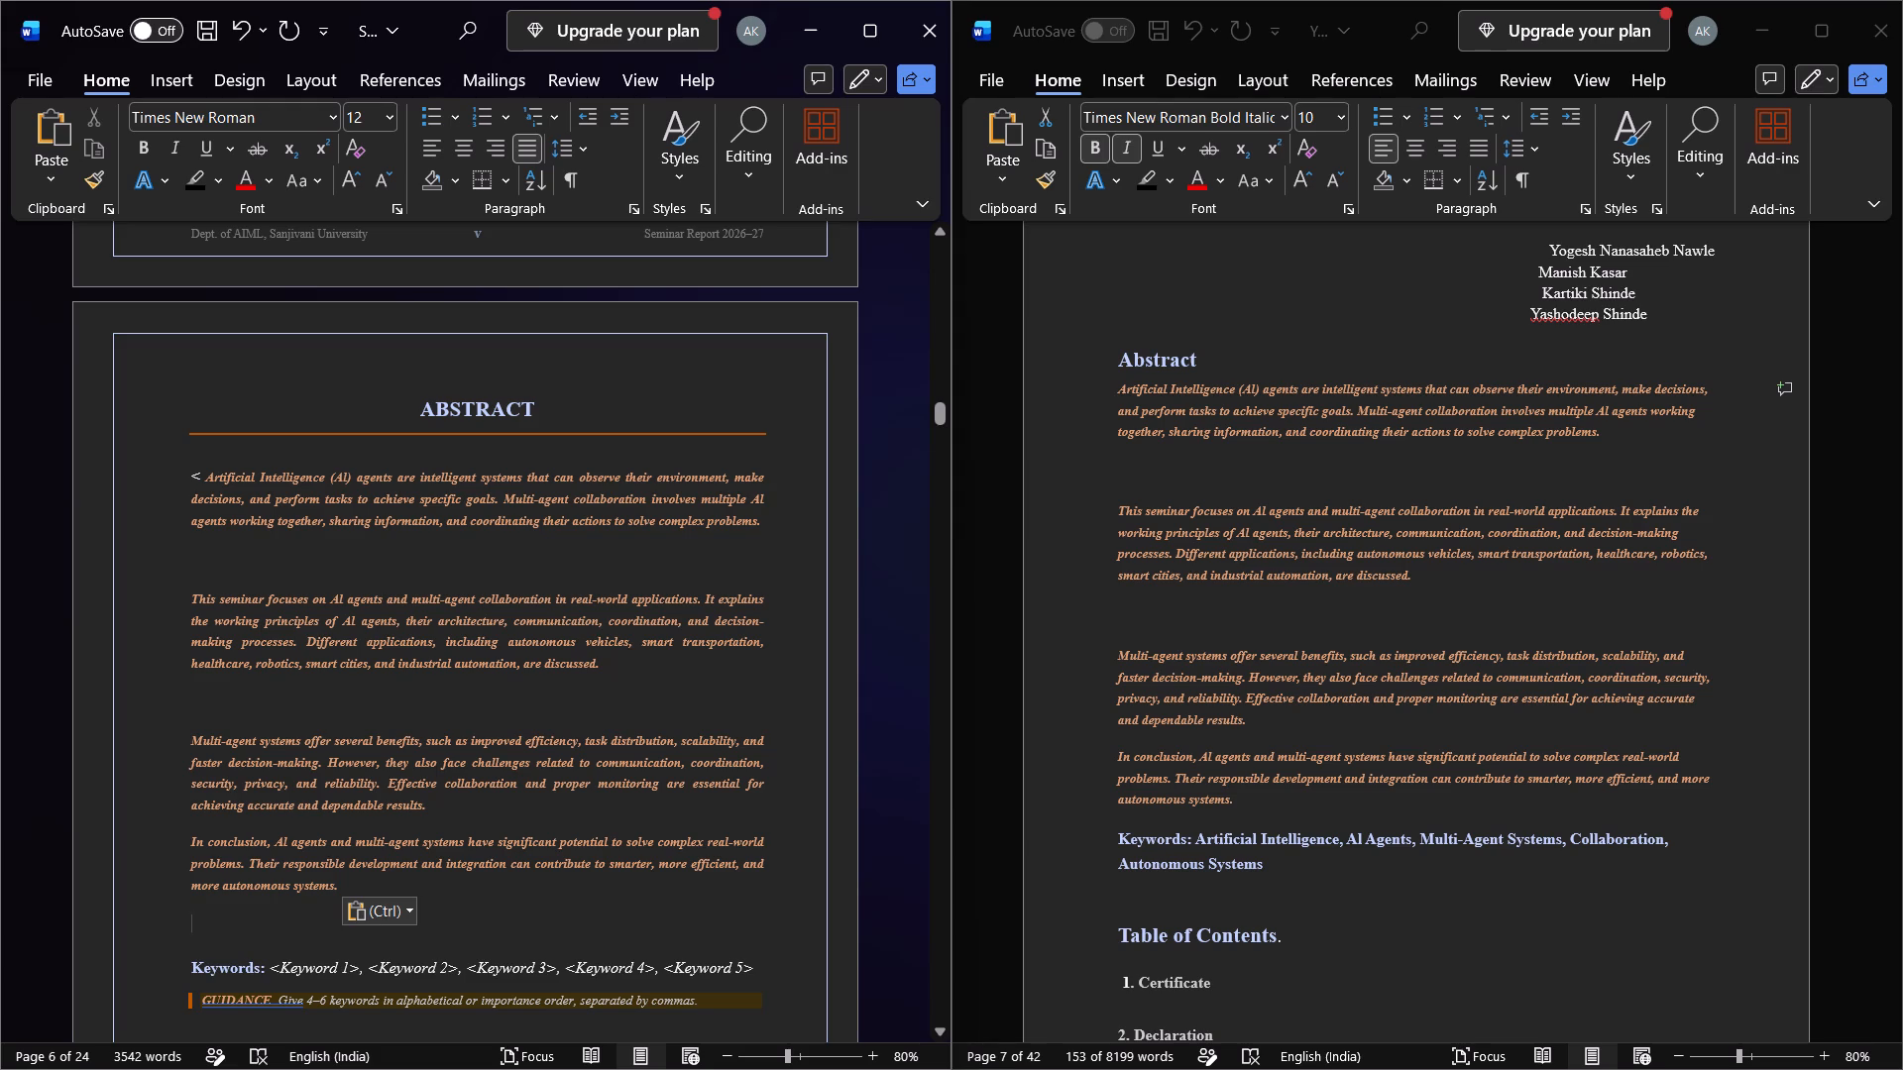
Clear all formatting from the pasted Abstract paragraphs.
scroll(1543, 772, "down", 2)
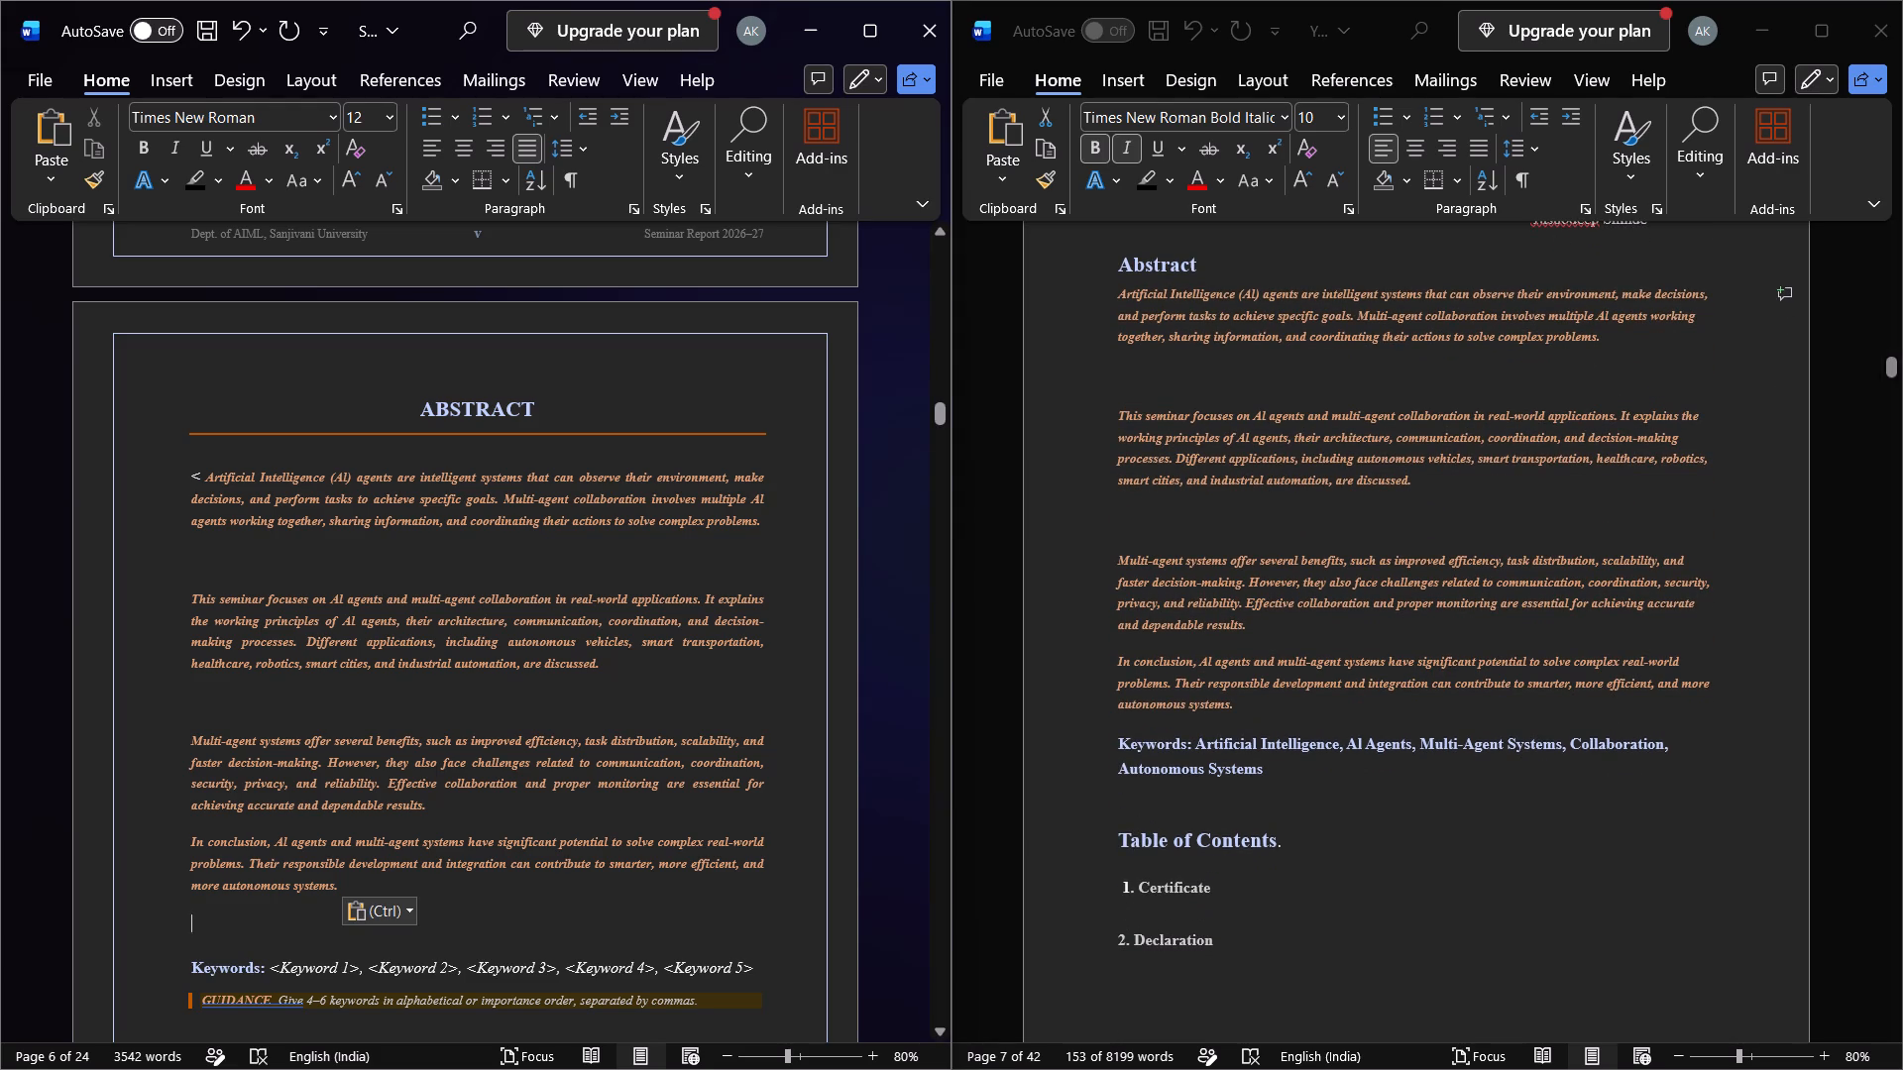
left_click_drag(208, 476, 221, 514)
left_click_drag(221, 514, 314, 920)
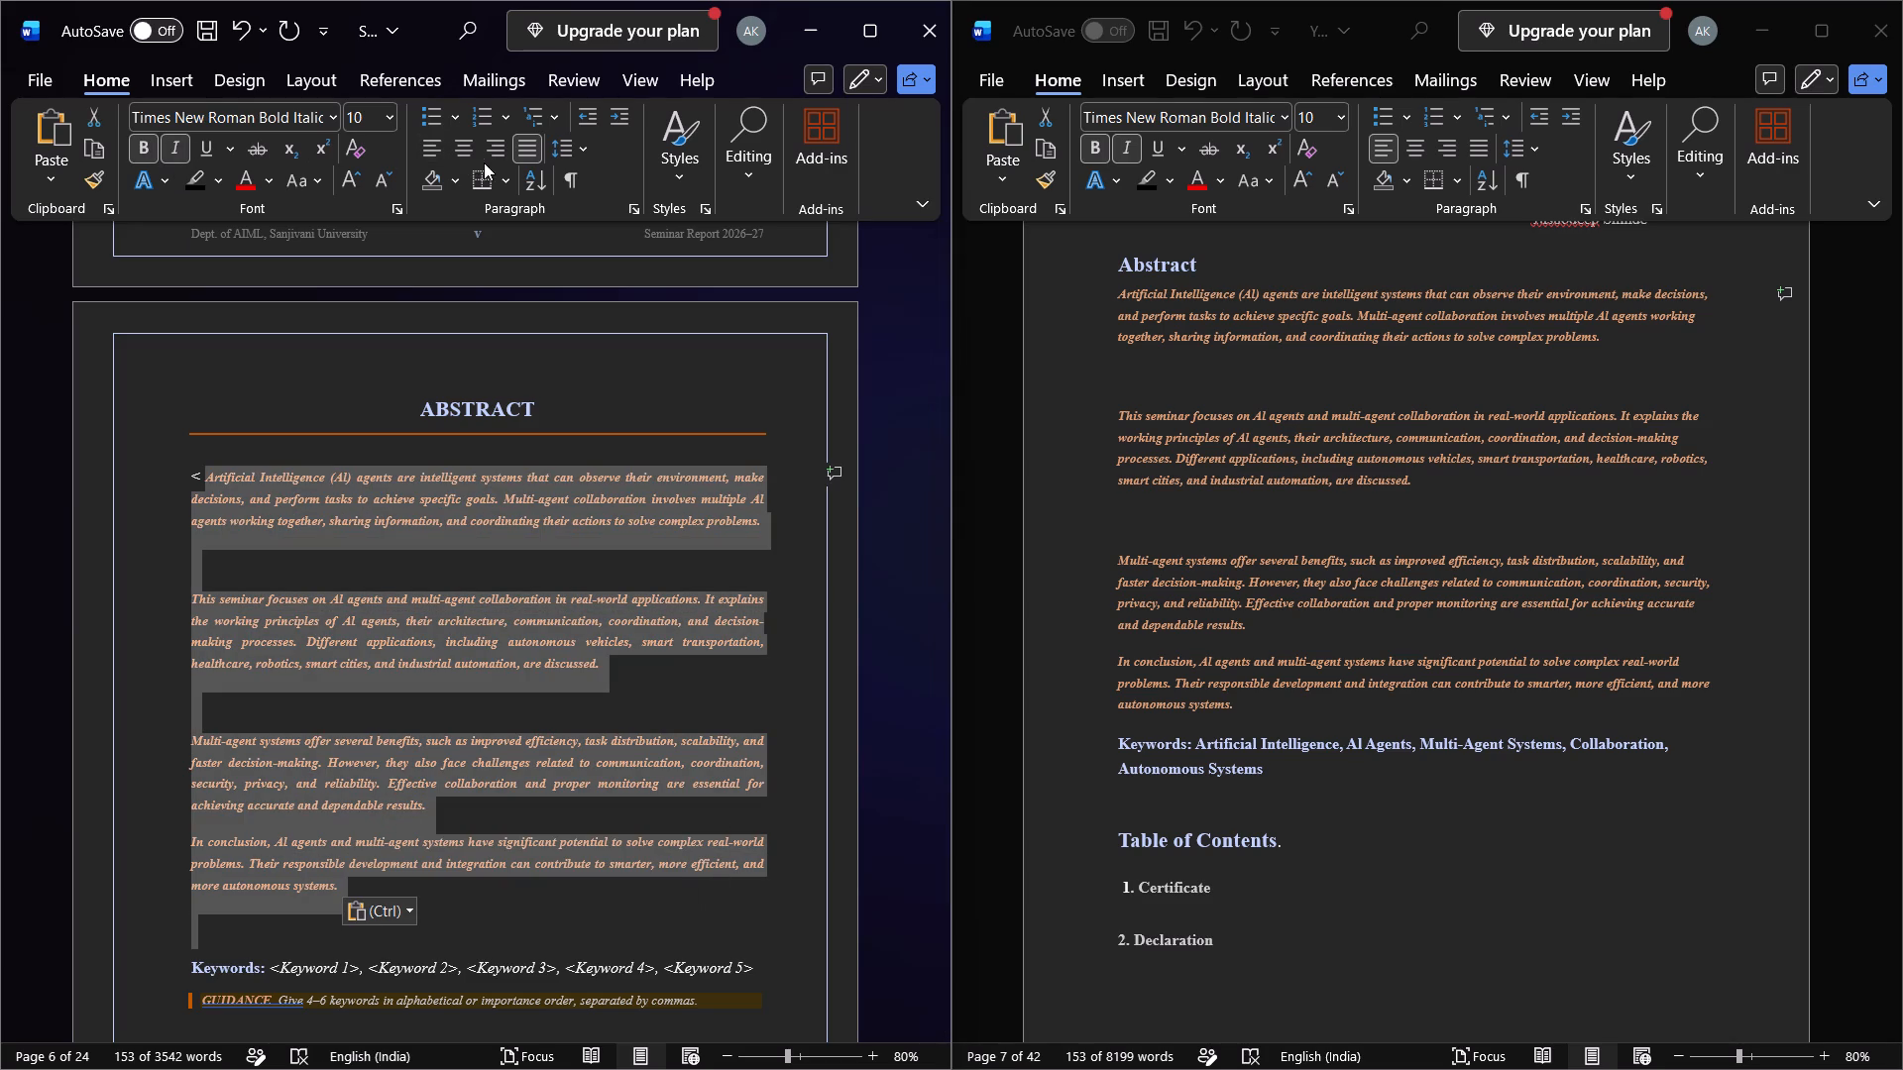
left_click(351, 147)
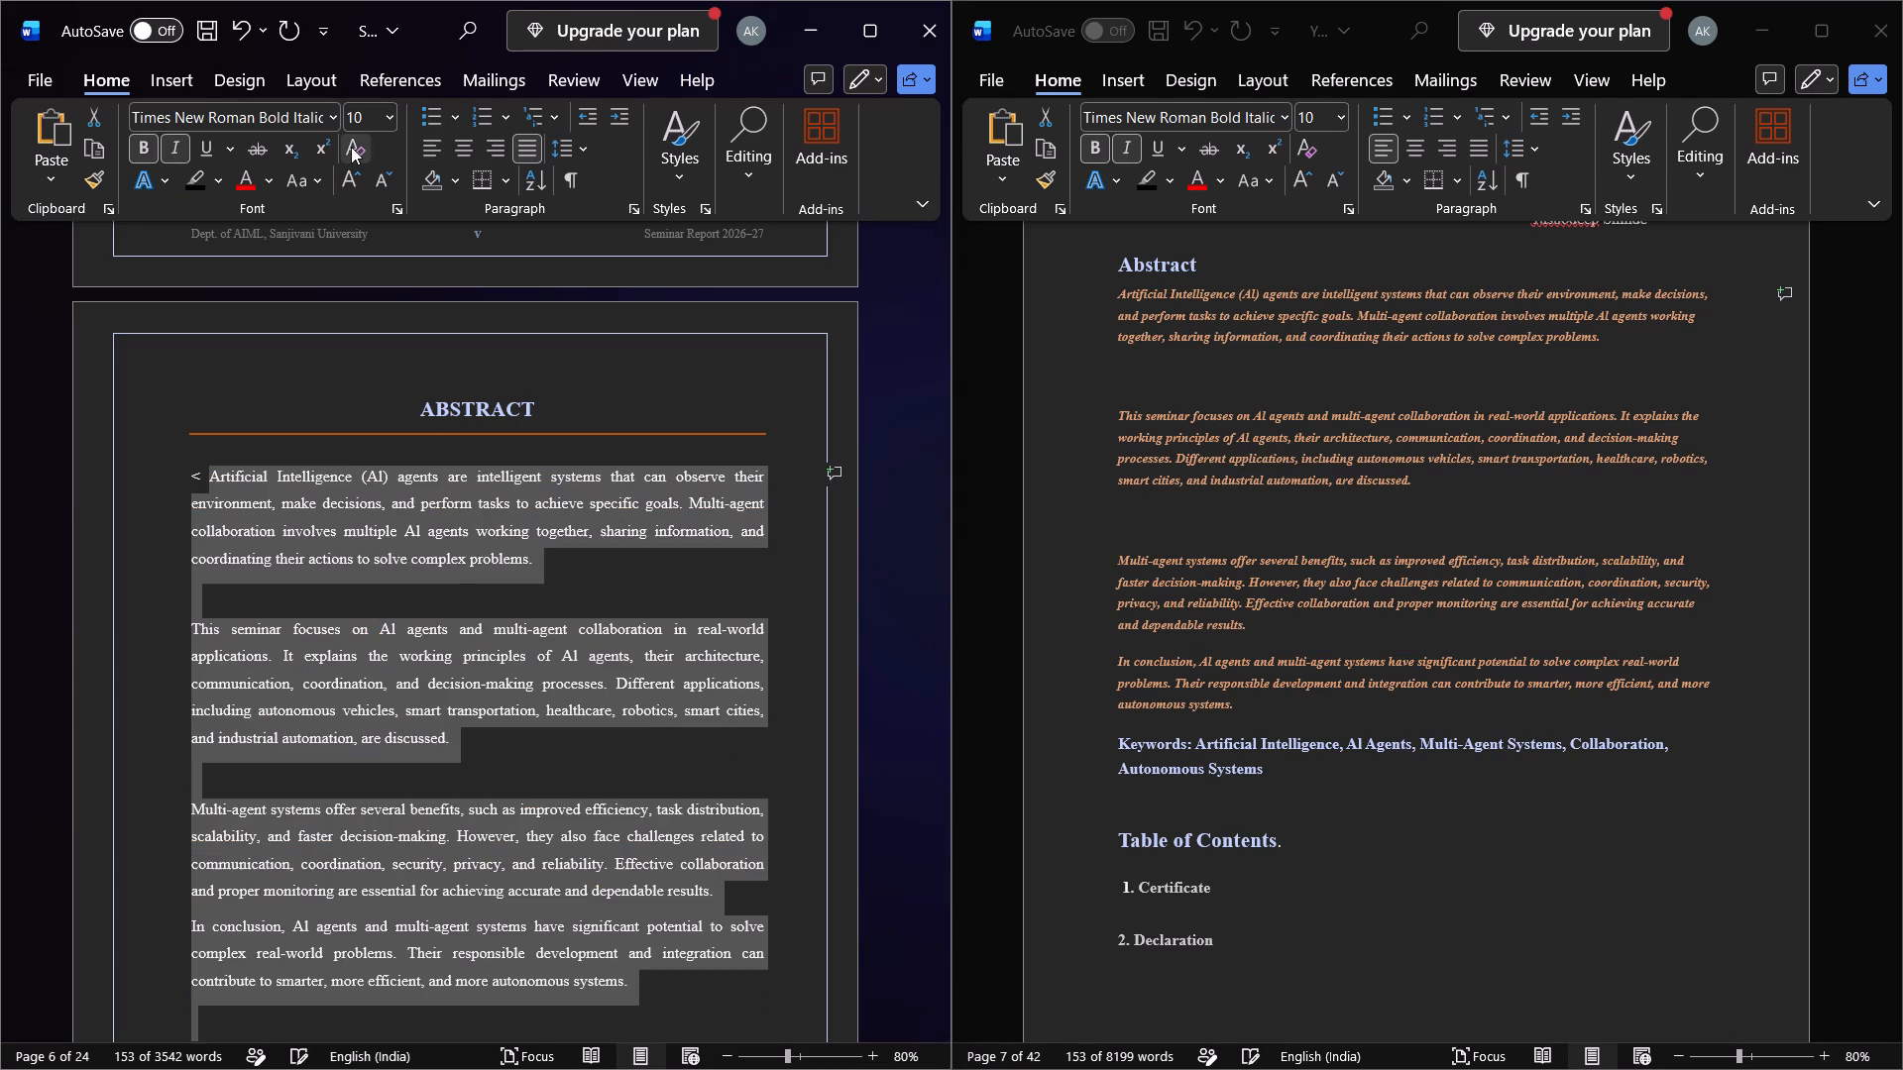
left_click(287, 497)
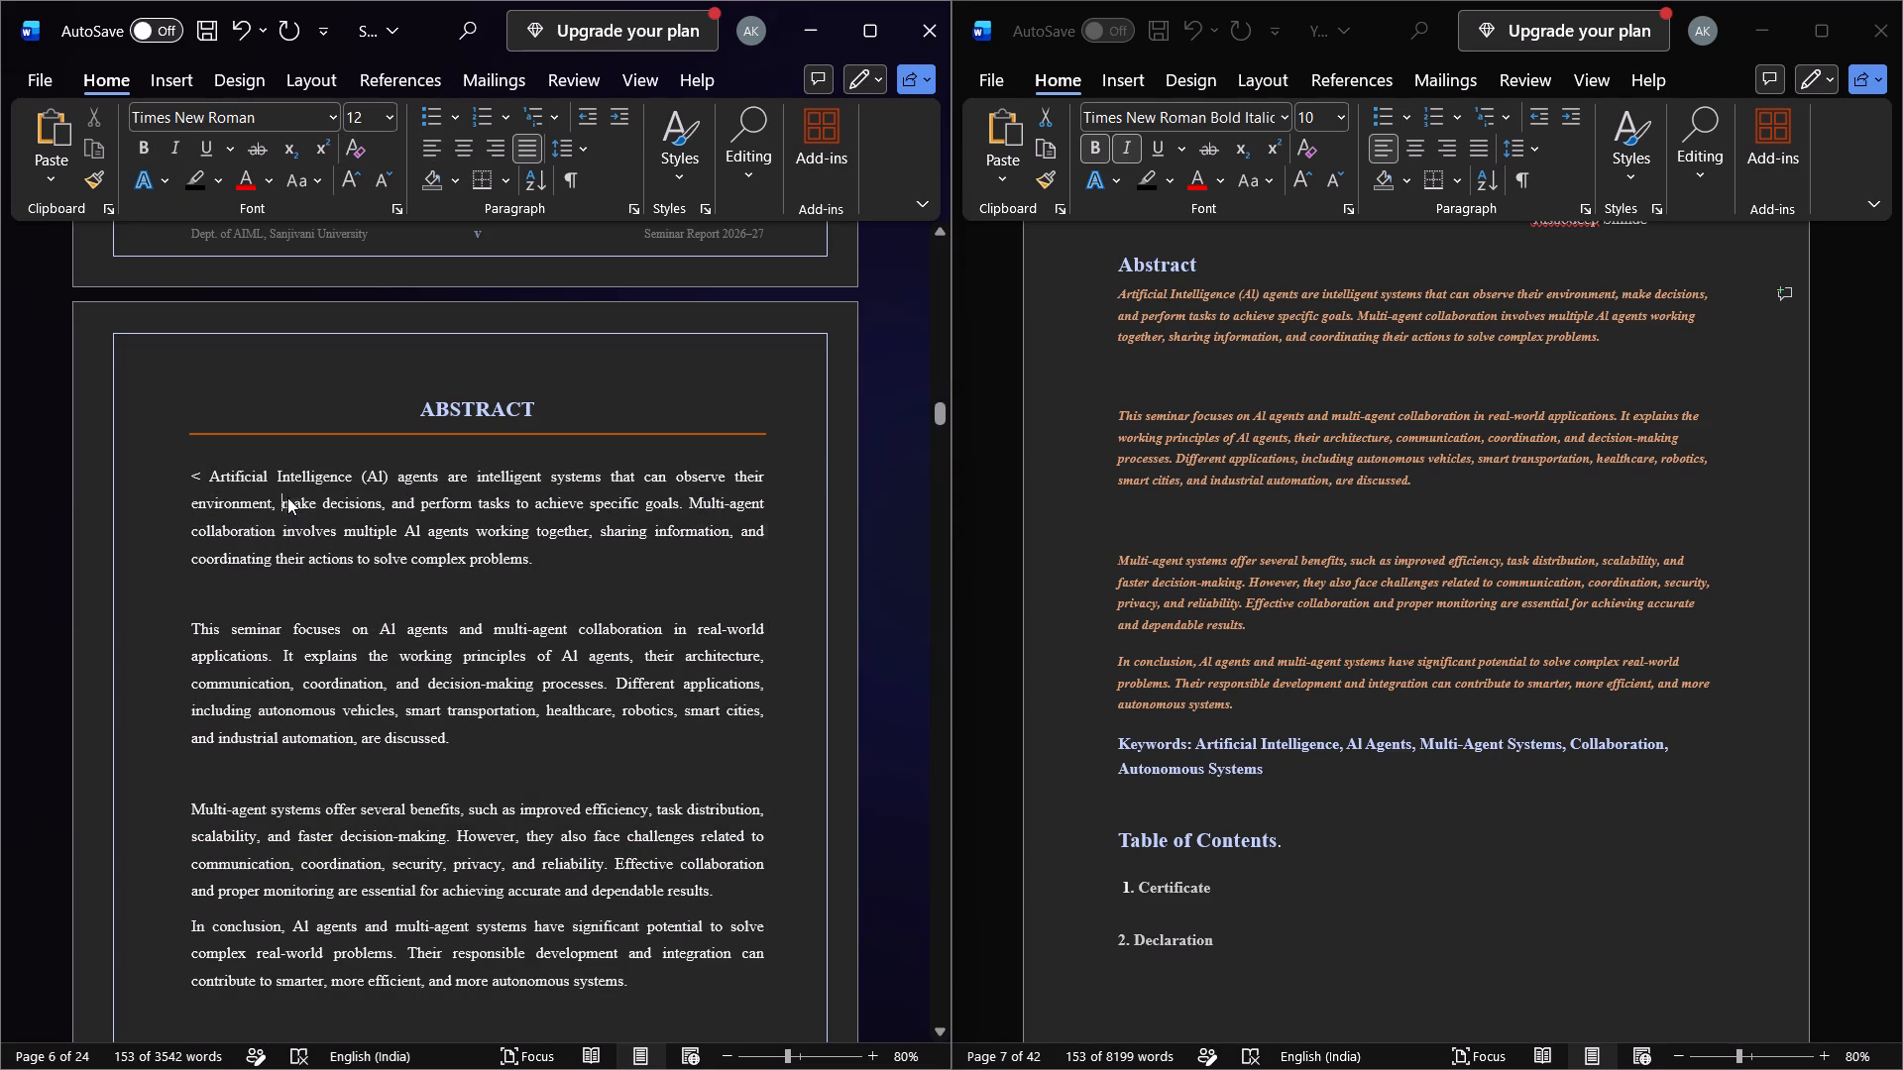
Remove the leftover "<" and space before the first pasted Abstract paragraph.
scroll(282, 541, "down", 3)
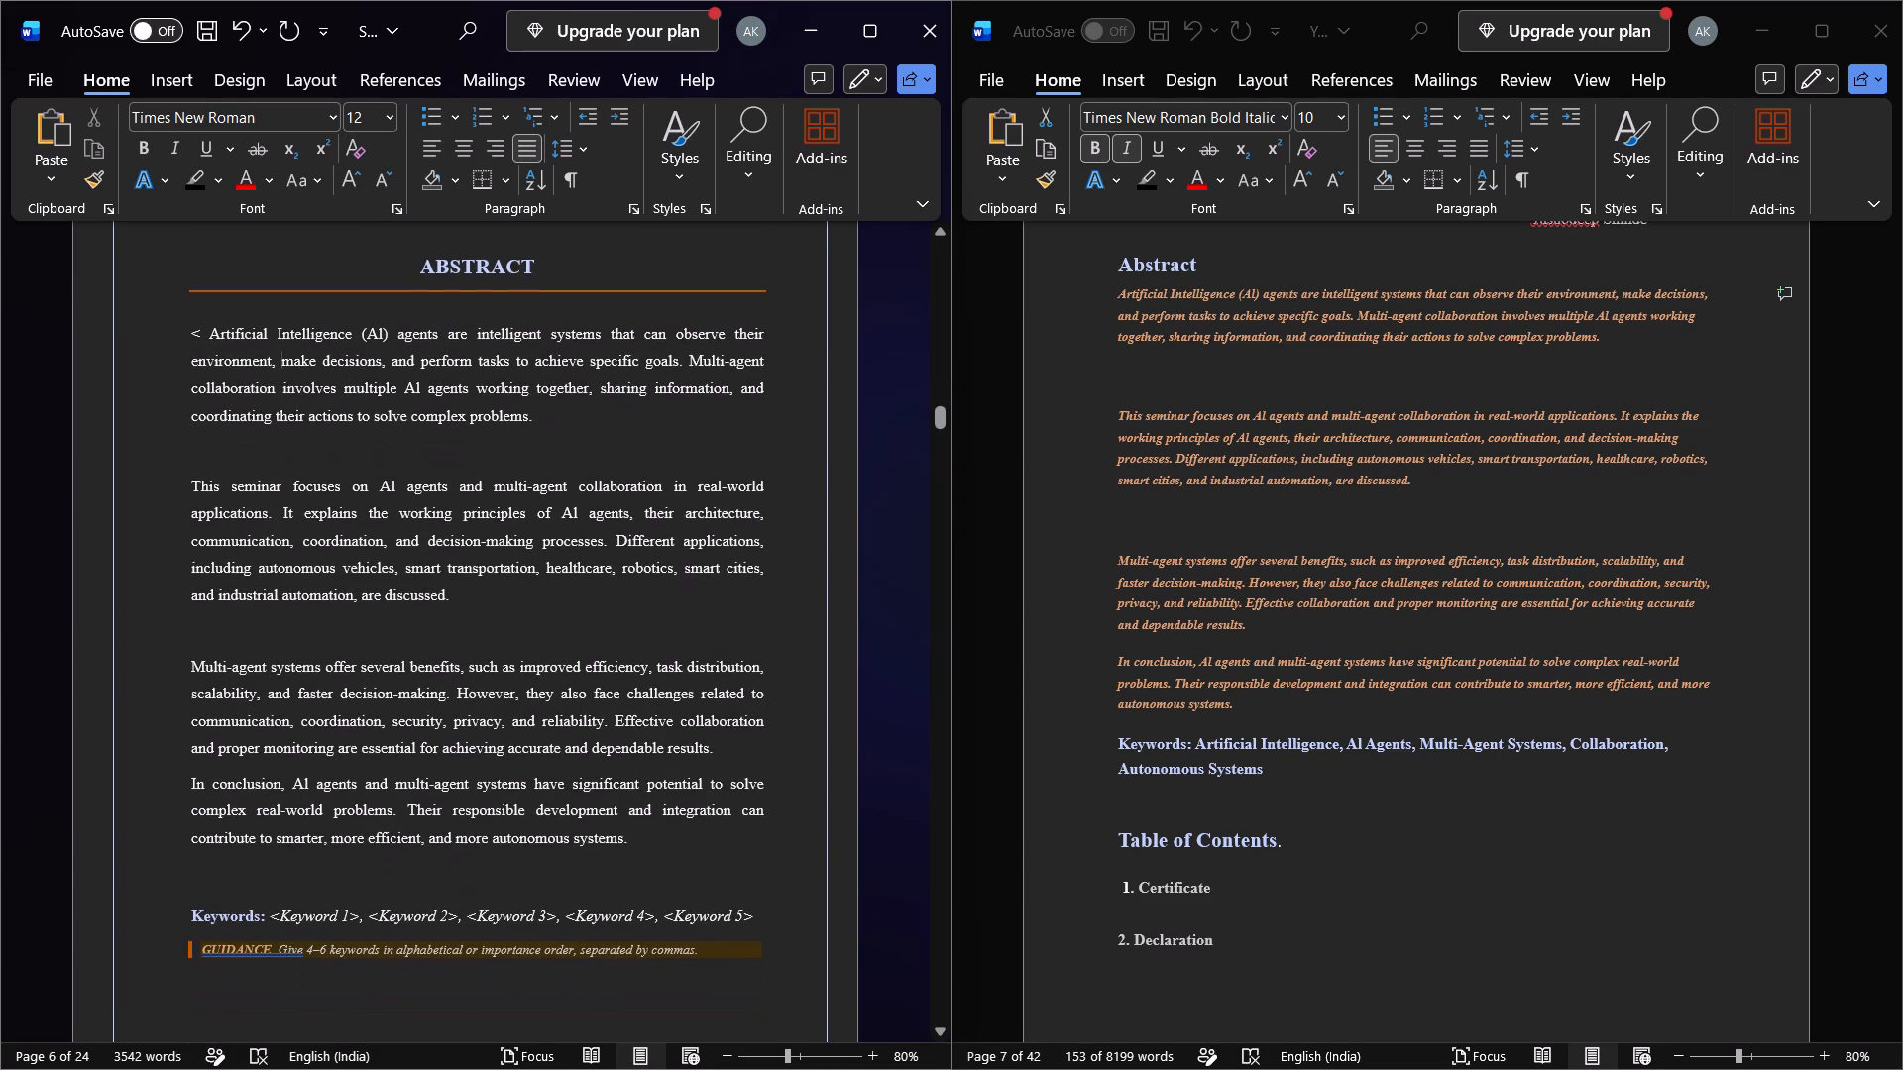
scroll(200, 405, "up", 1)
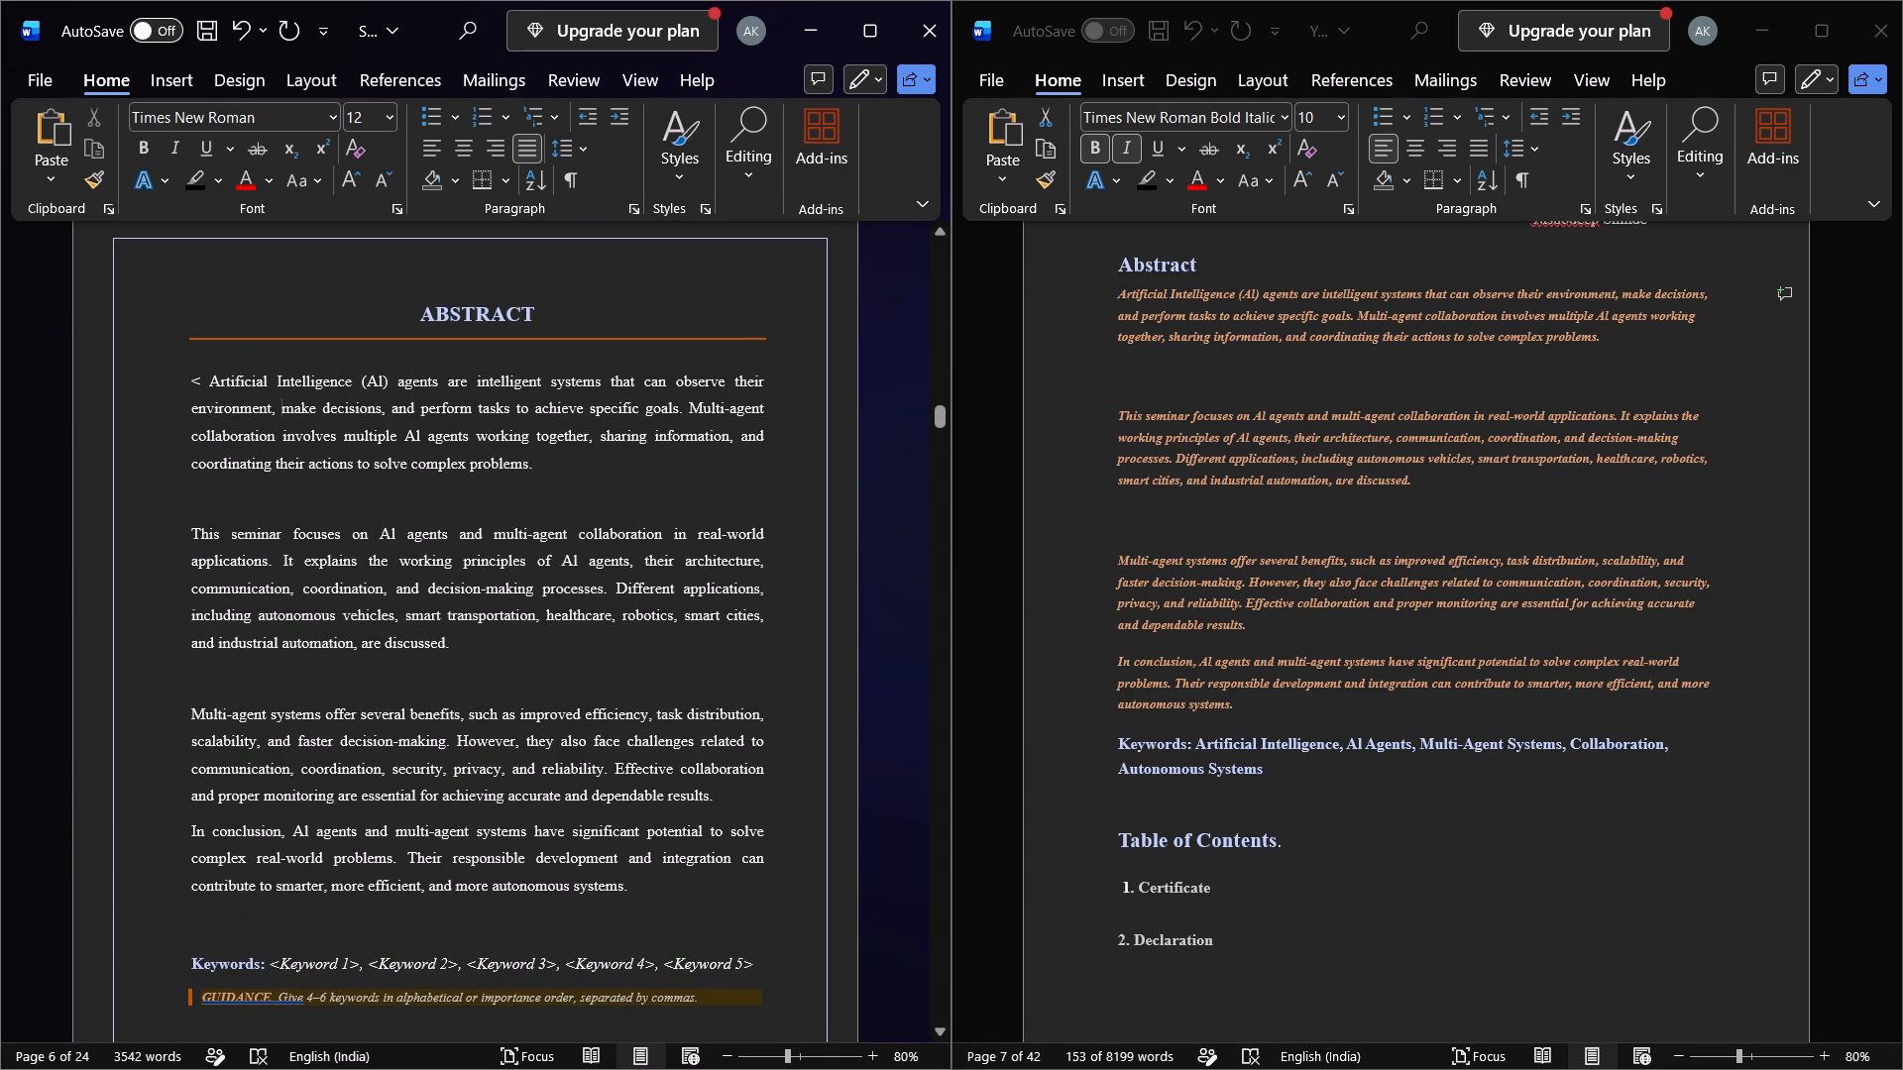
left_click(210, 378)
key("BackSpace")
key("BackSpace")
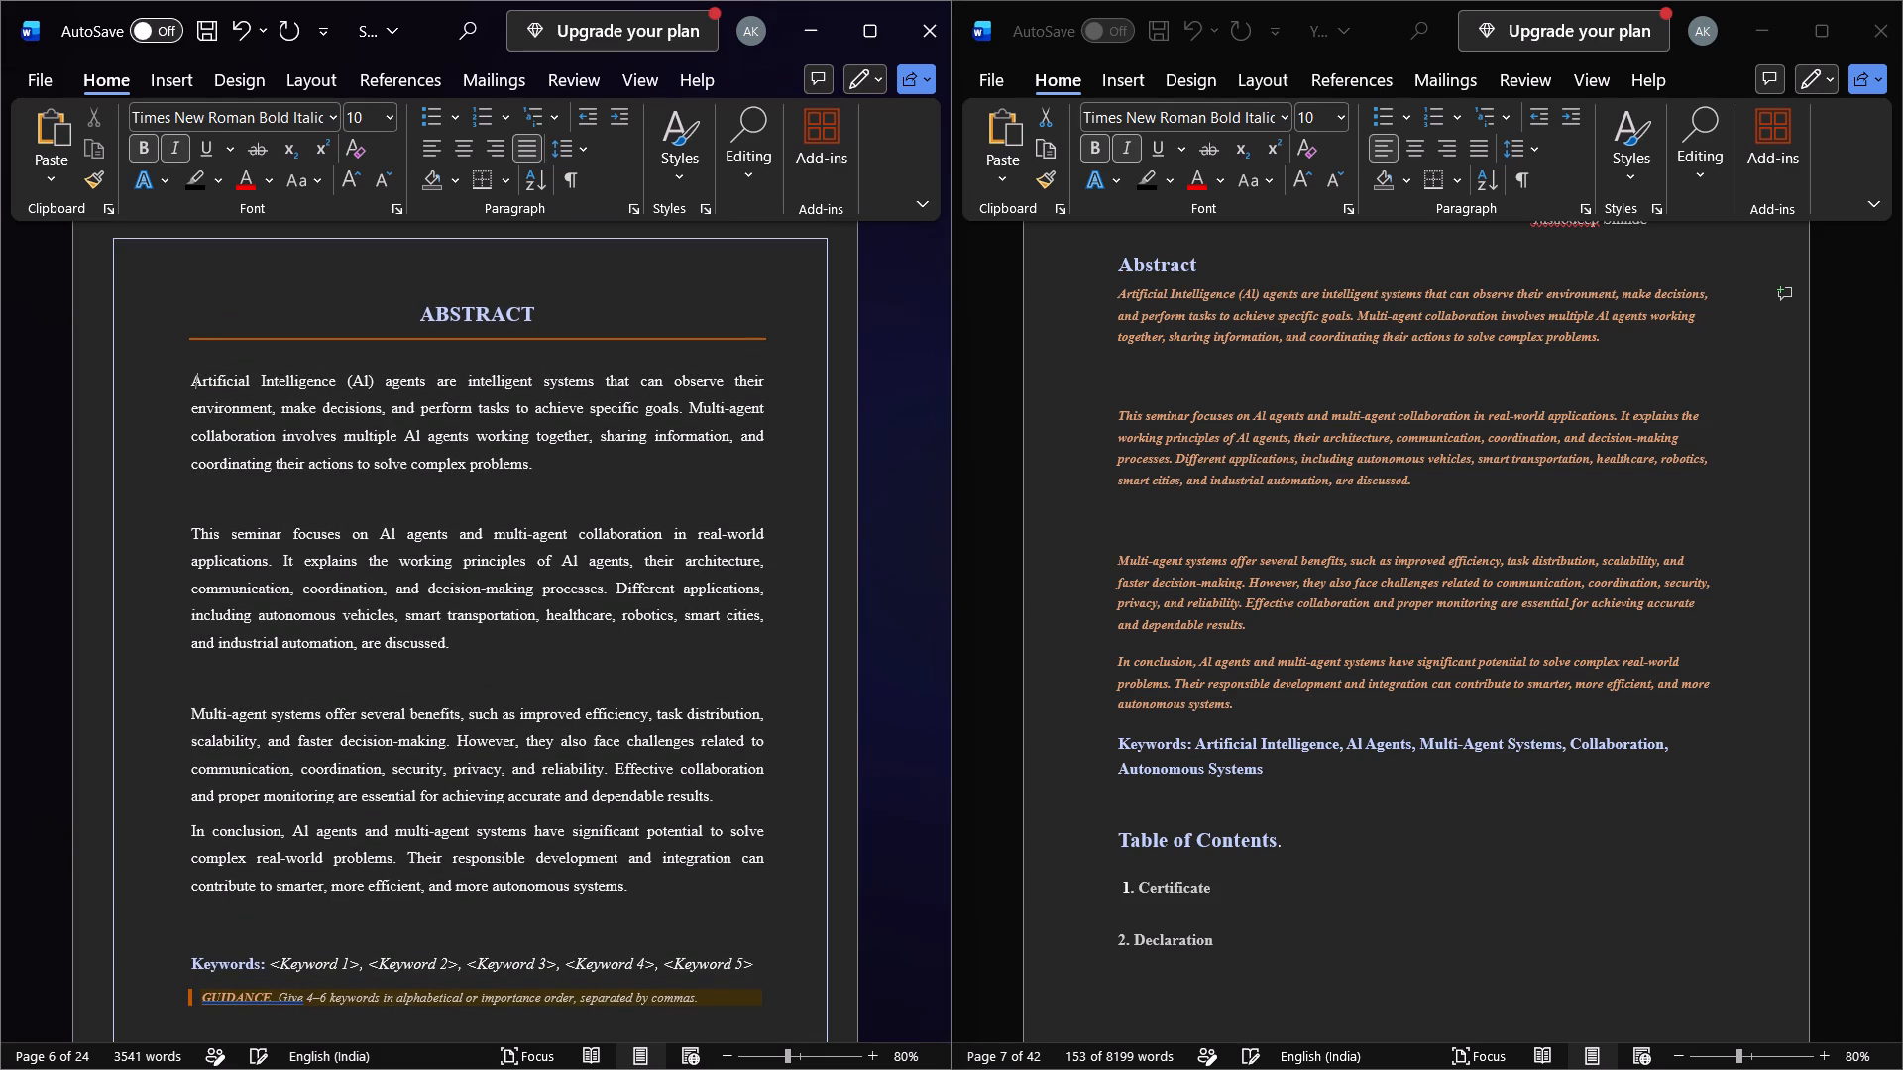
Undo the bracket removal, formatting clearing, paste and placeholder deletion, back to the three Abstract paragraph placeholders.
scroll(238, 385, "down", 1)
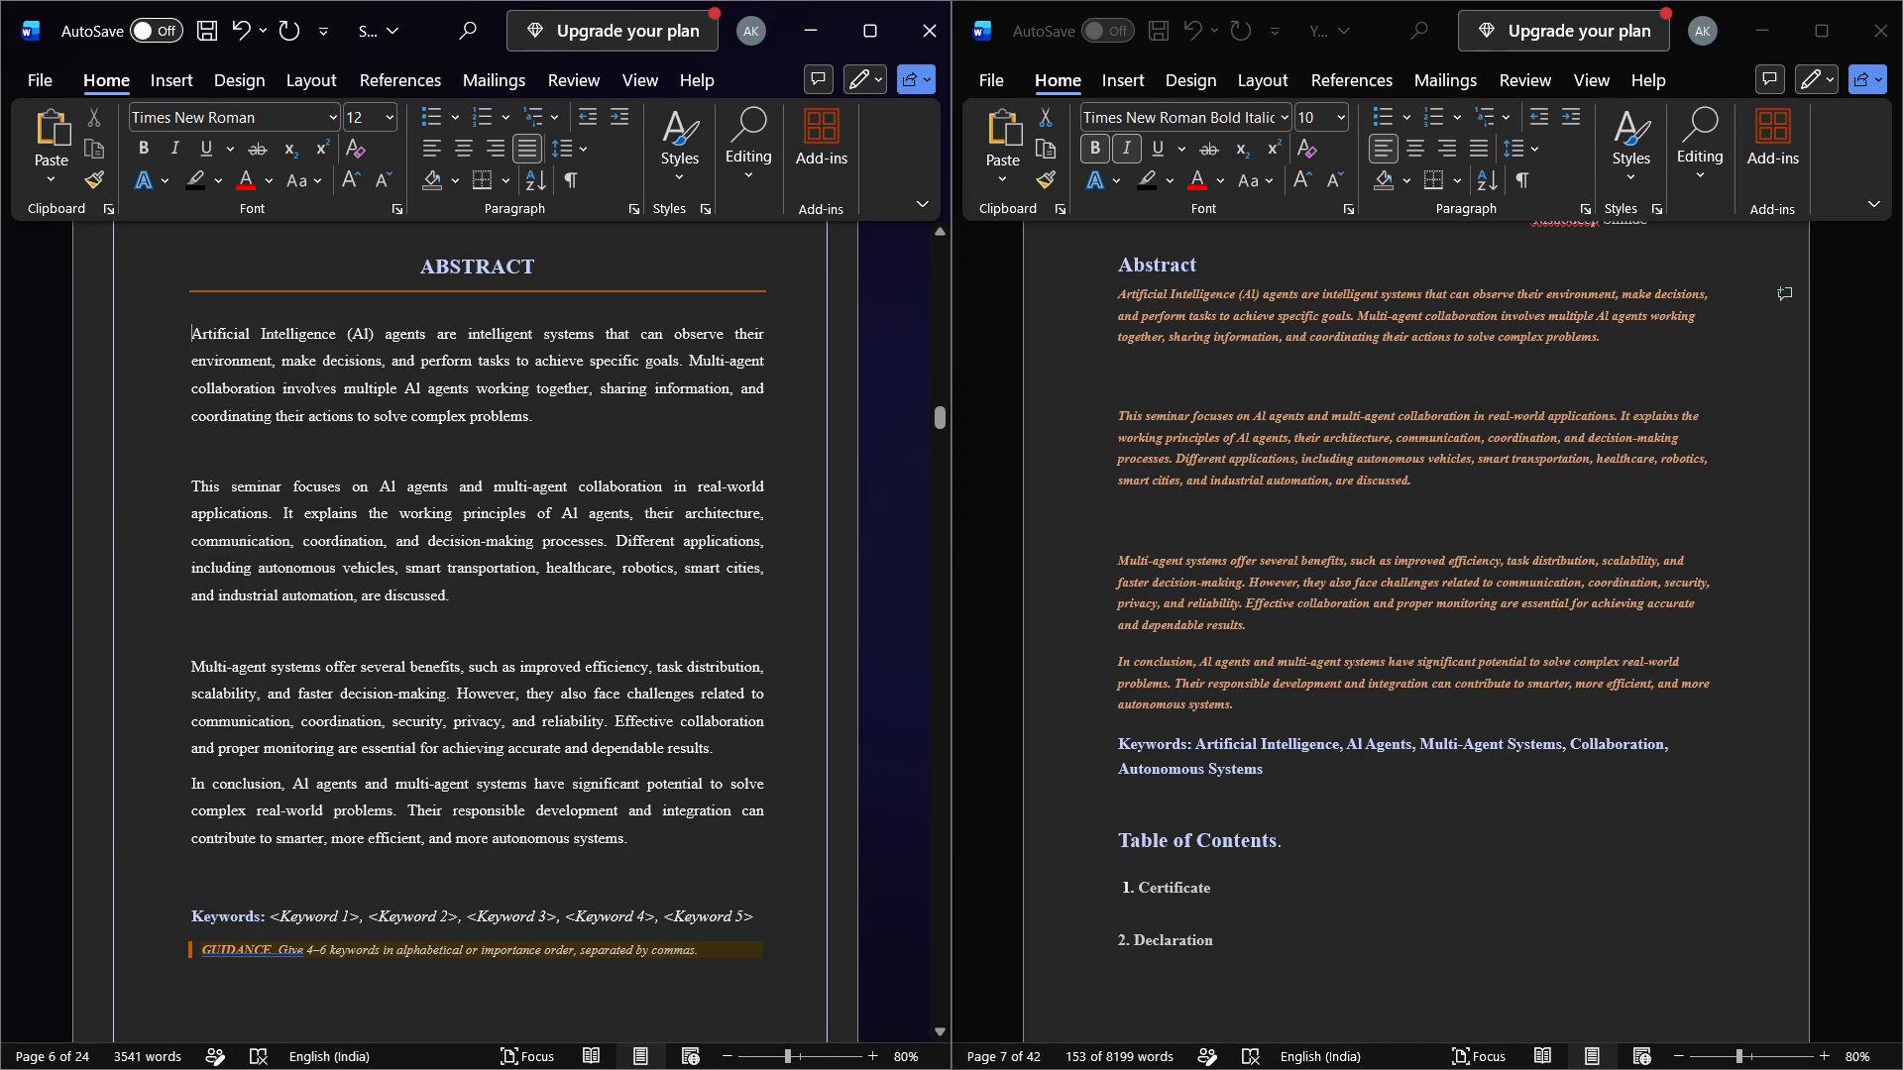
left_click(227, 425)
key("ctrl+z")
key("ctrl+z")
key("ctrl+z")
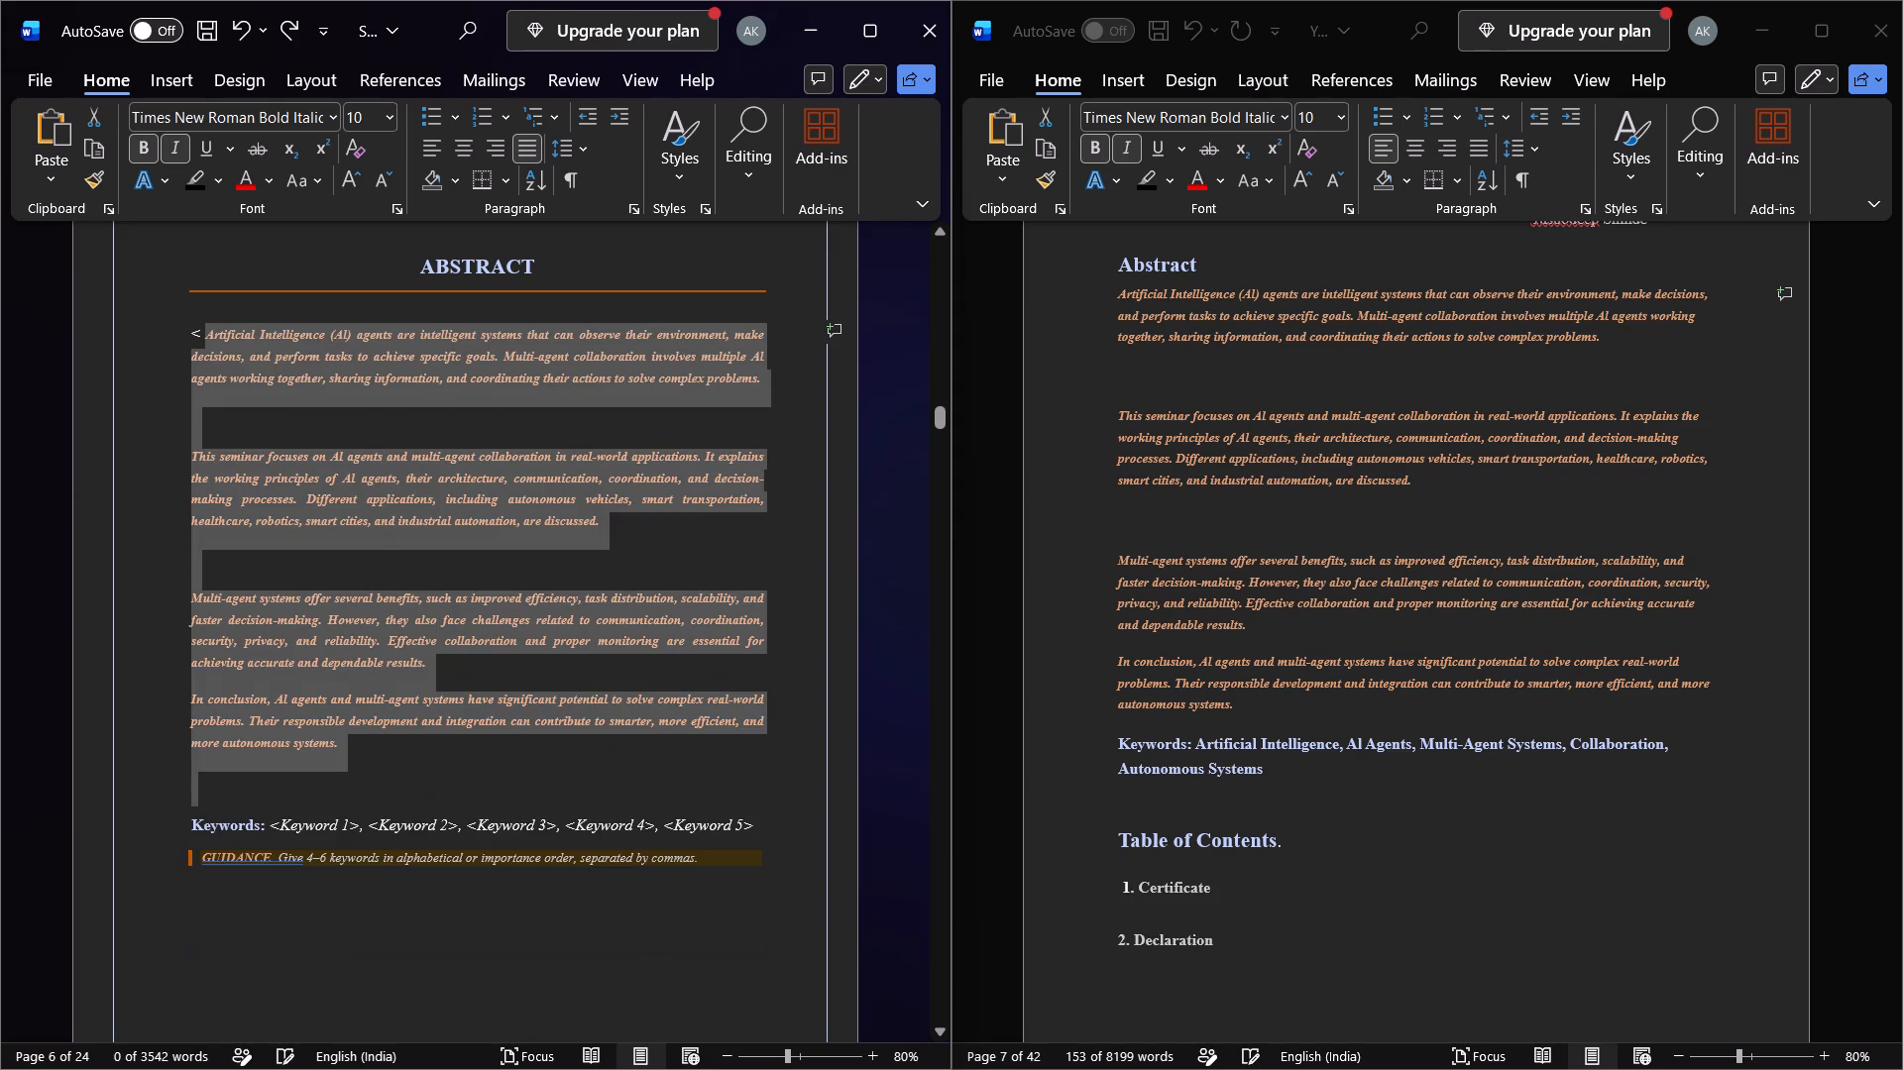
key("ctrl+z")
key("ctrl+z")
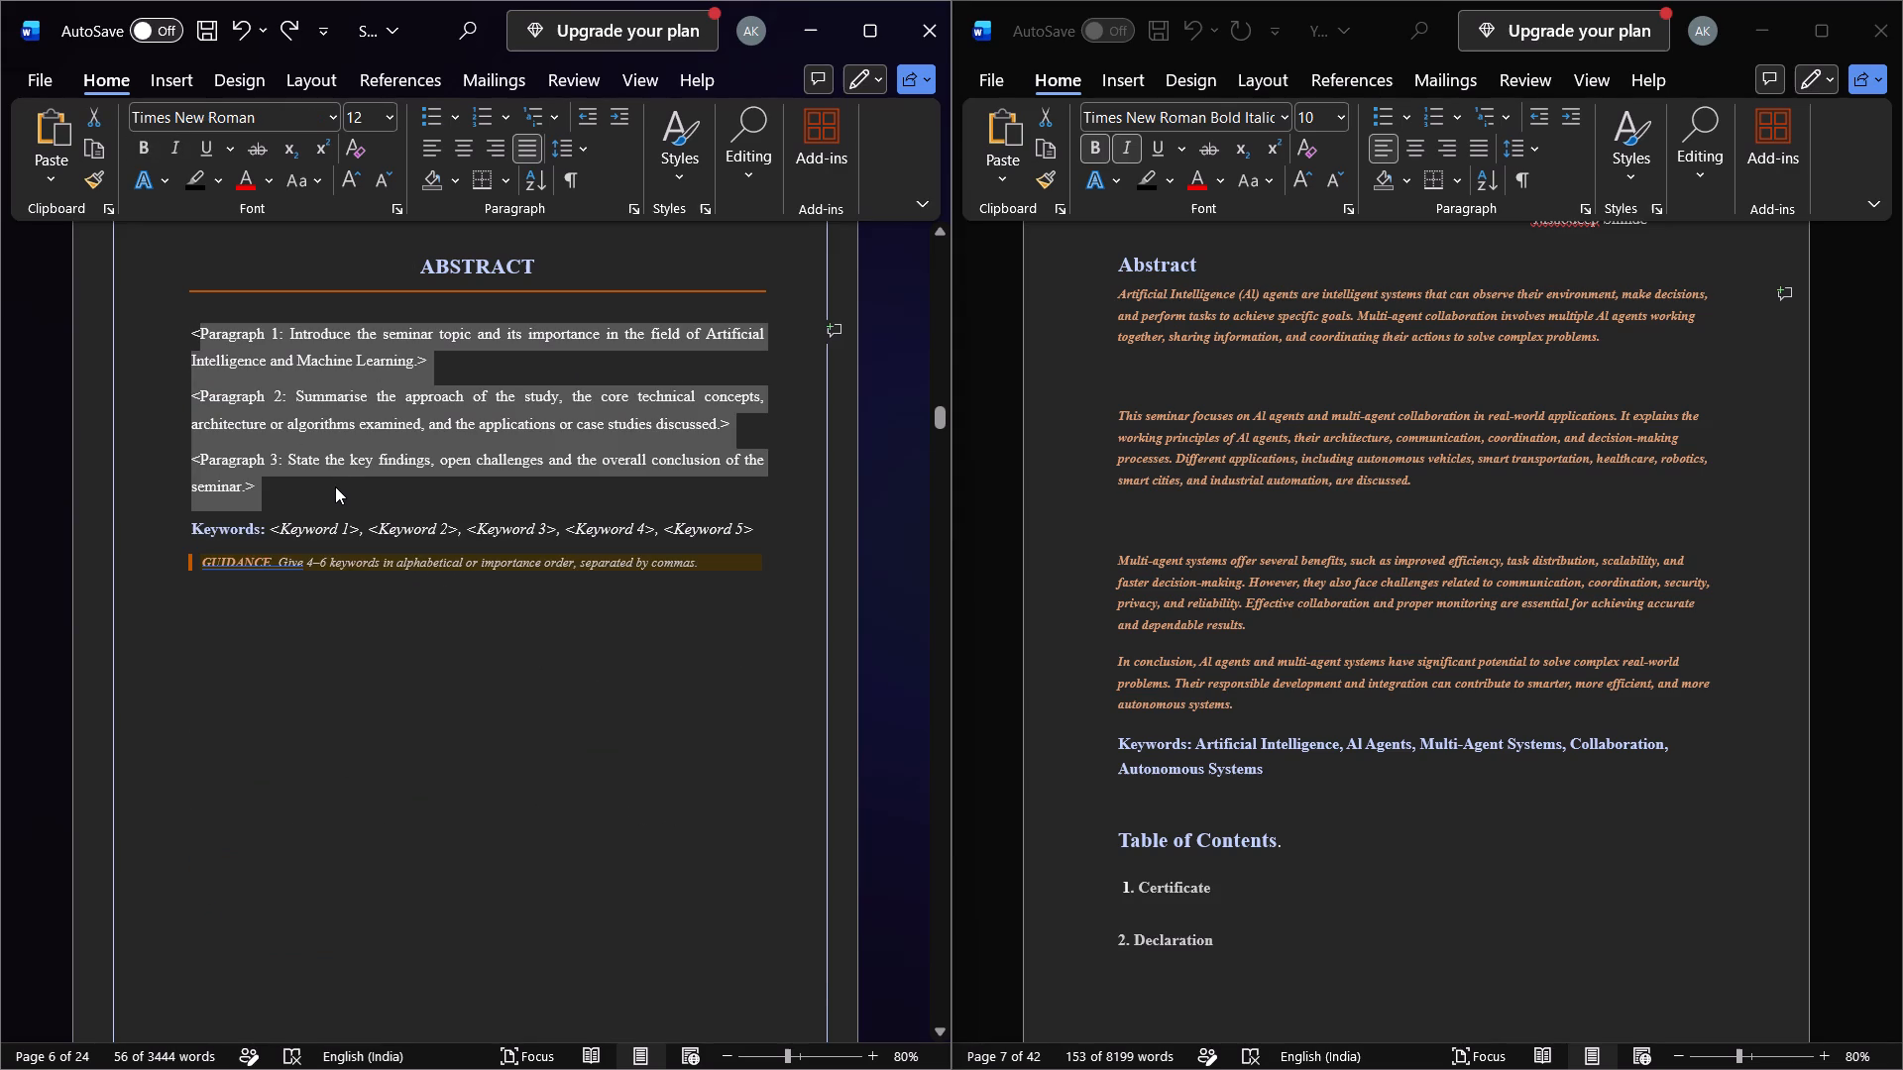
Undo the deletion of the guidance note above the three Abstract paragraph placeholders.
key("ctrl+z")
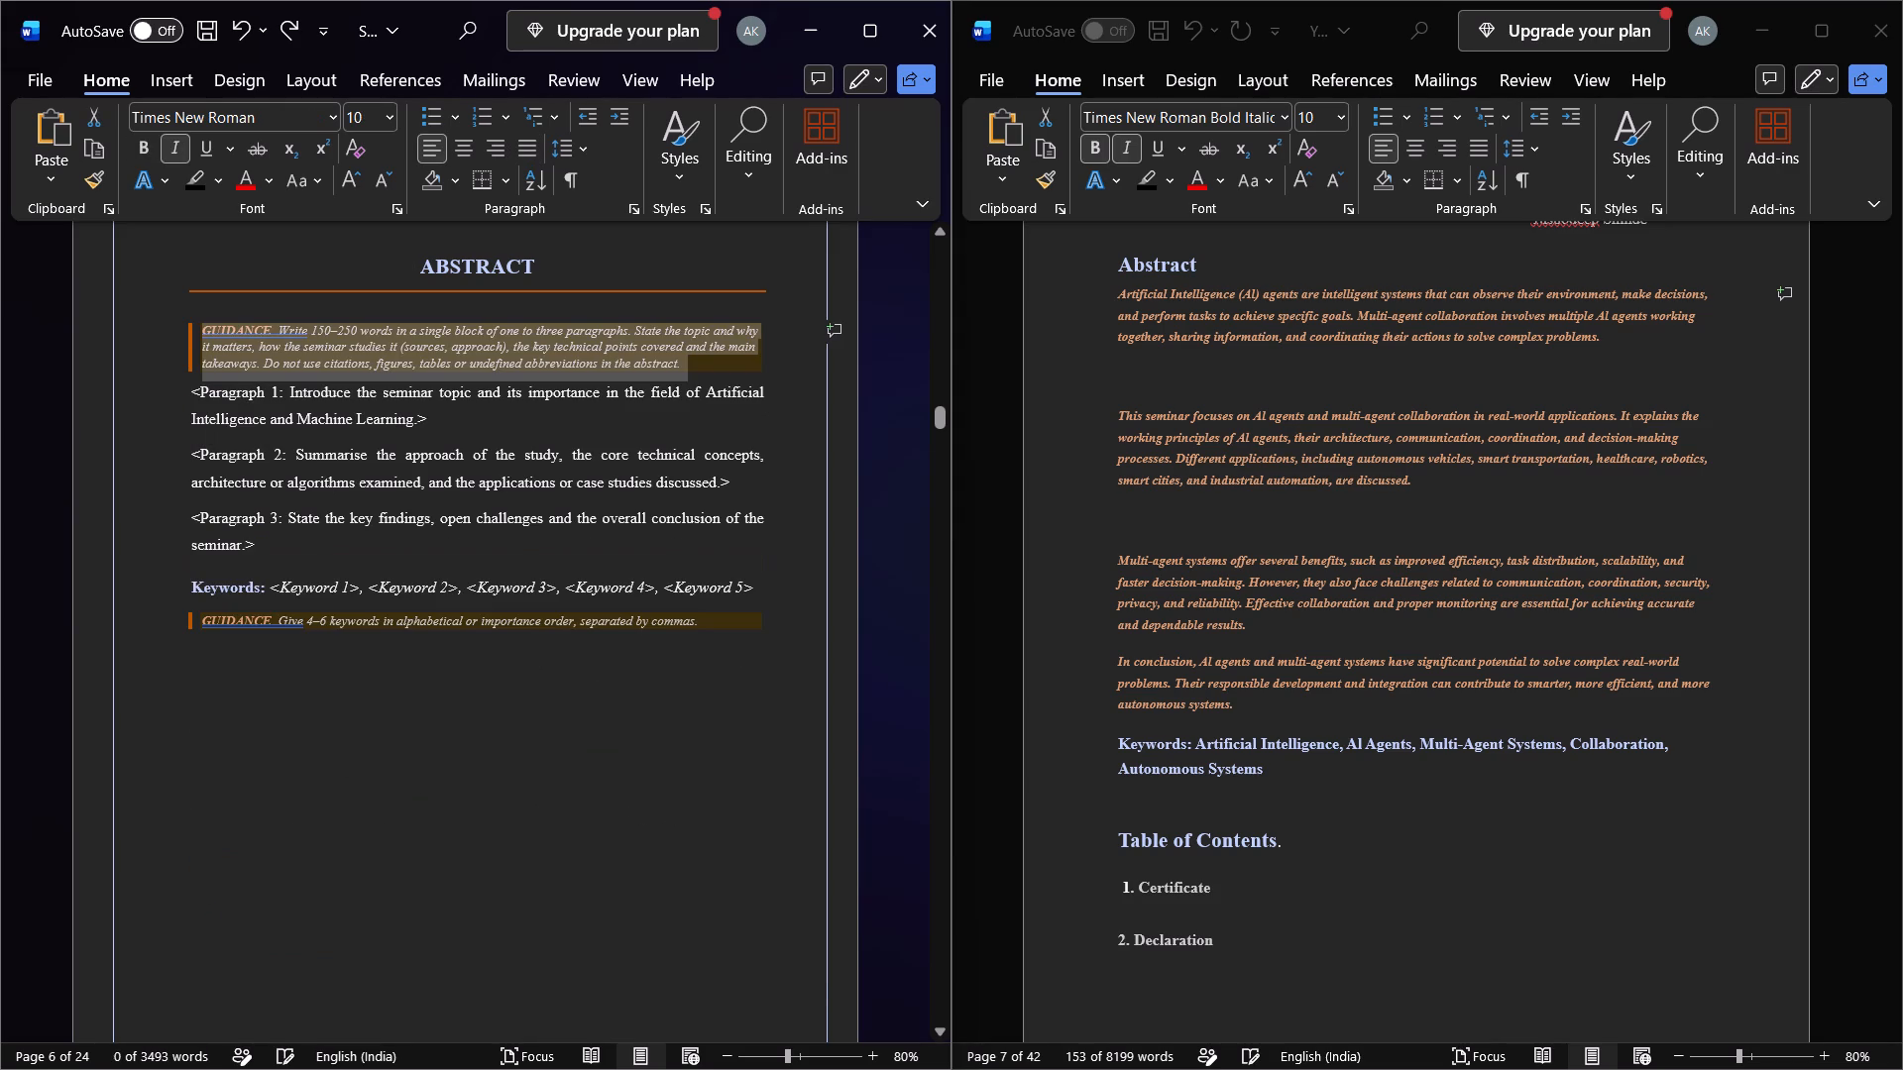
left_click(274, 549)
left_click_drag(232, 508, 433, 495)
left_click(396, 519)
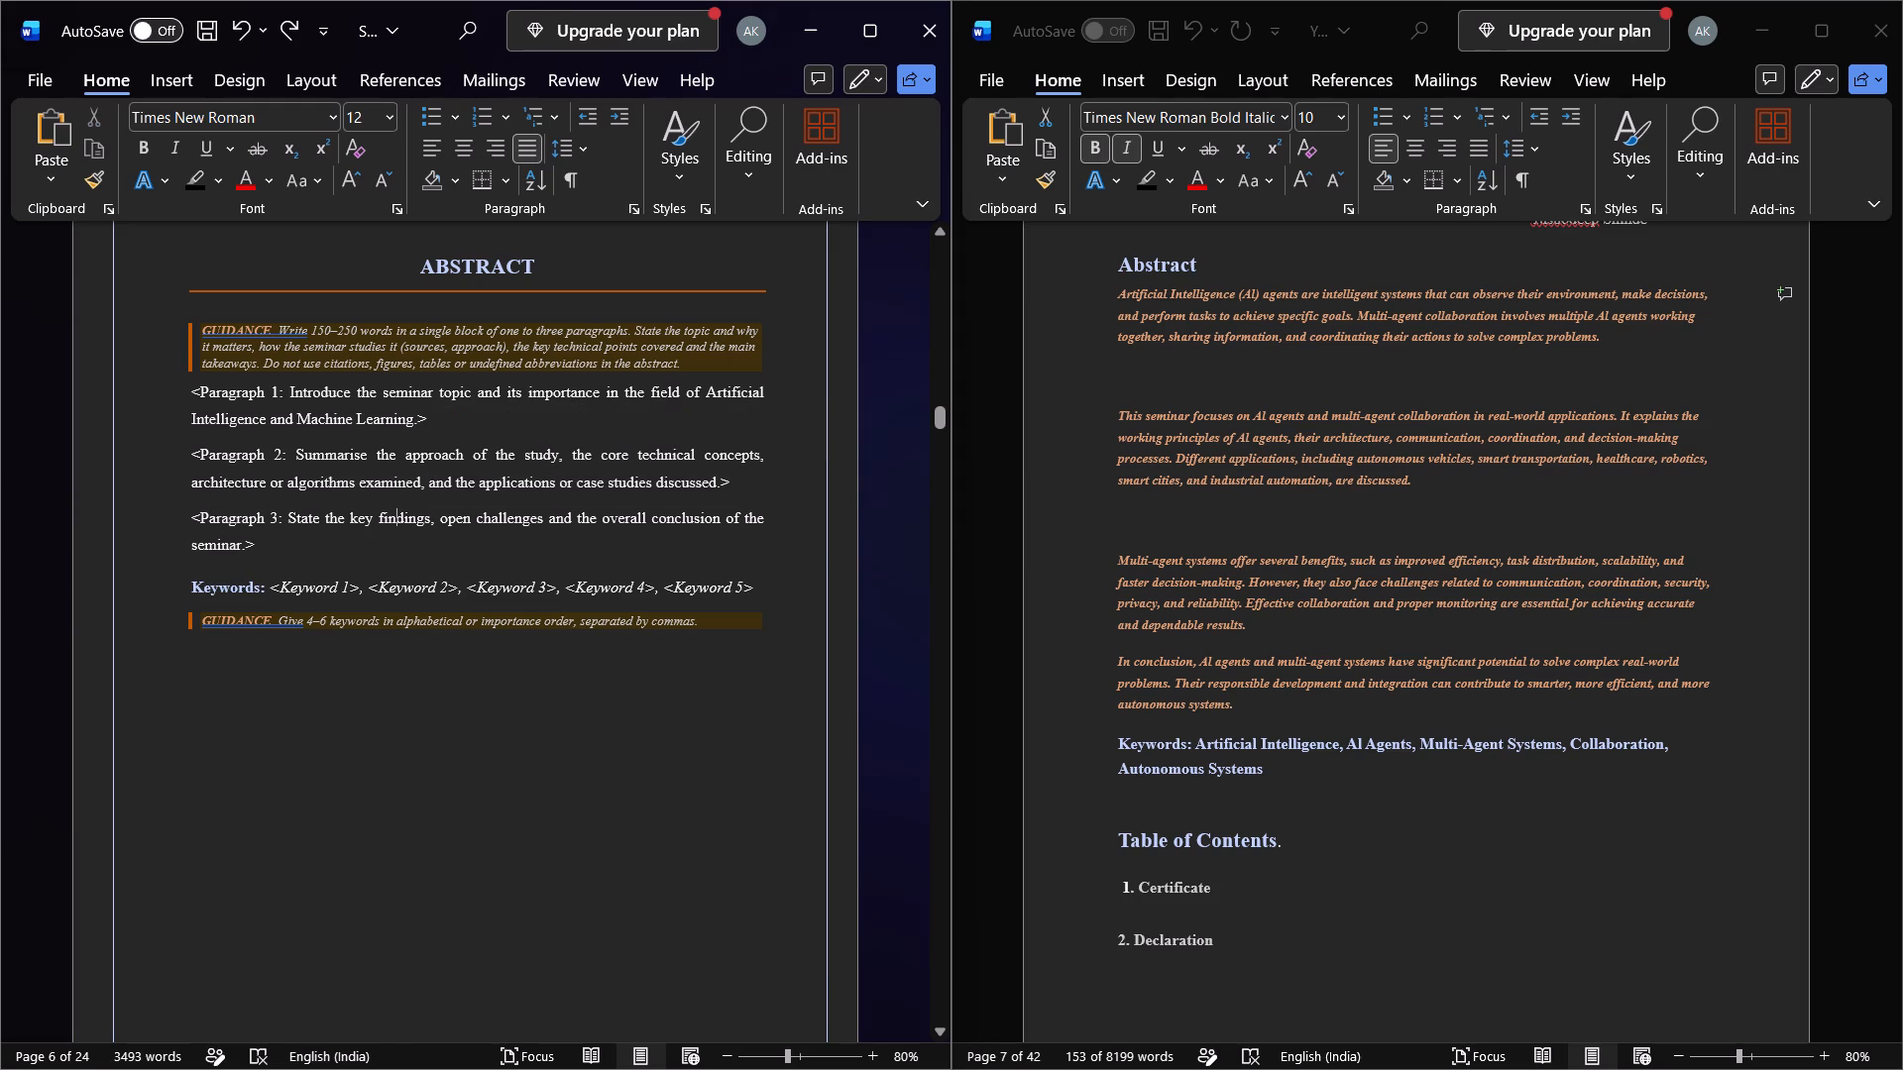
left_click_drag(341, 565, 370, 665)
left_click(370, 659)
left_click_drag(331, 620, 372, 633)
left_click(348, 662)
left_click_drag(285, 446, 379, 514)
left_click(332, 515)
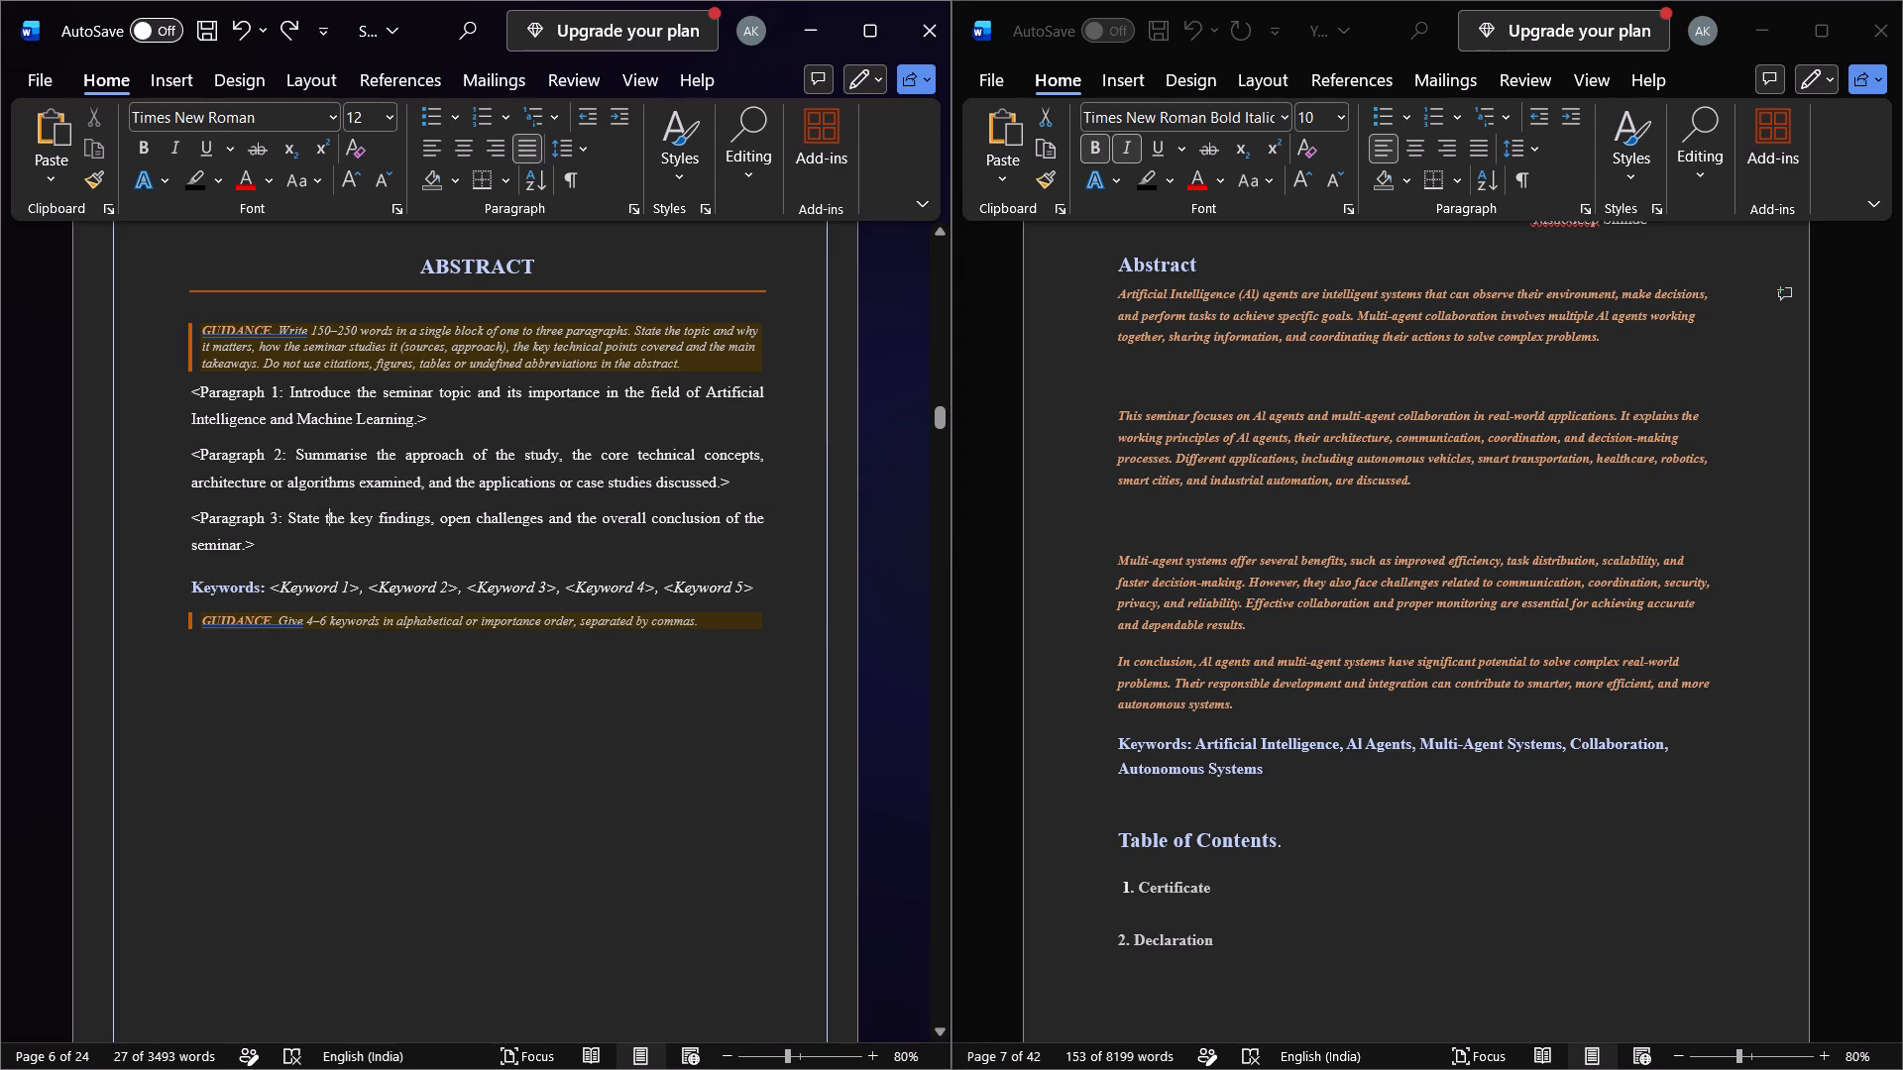
Delete the guidance note under the ABSTRACT heading, above the Paragraph 1 placeholder.
left_click_drag(193, 329, 692, 374)
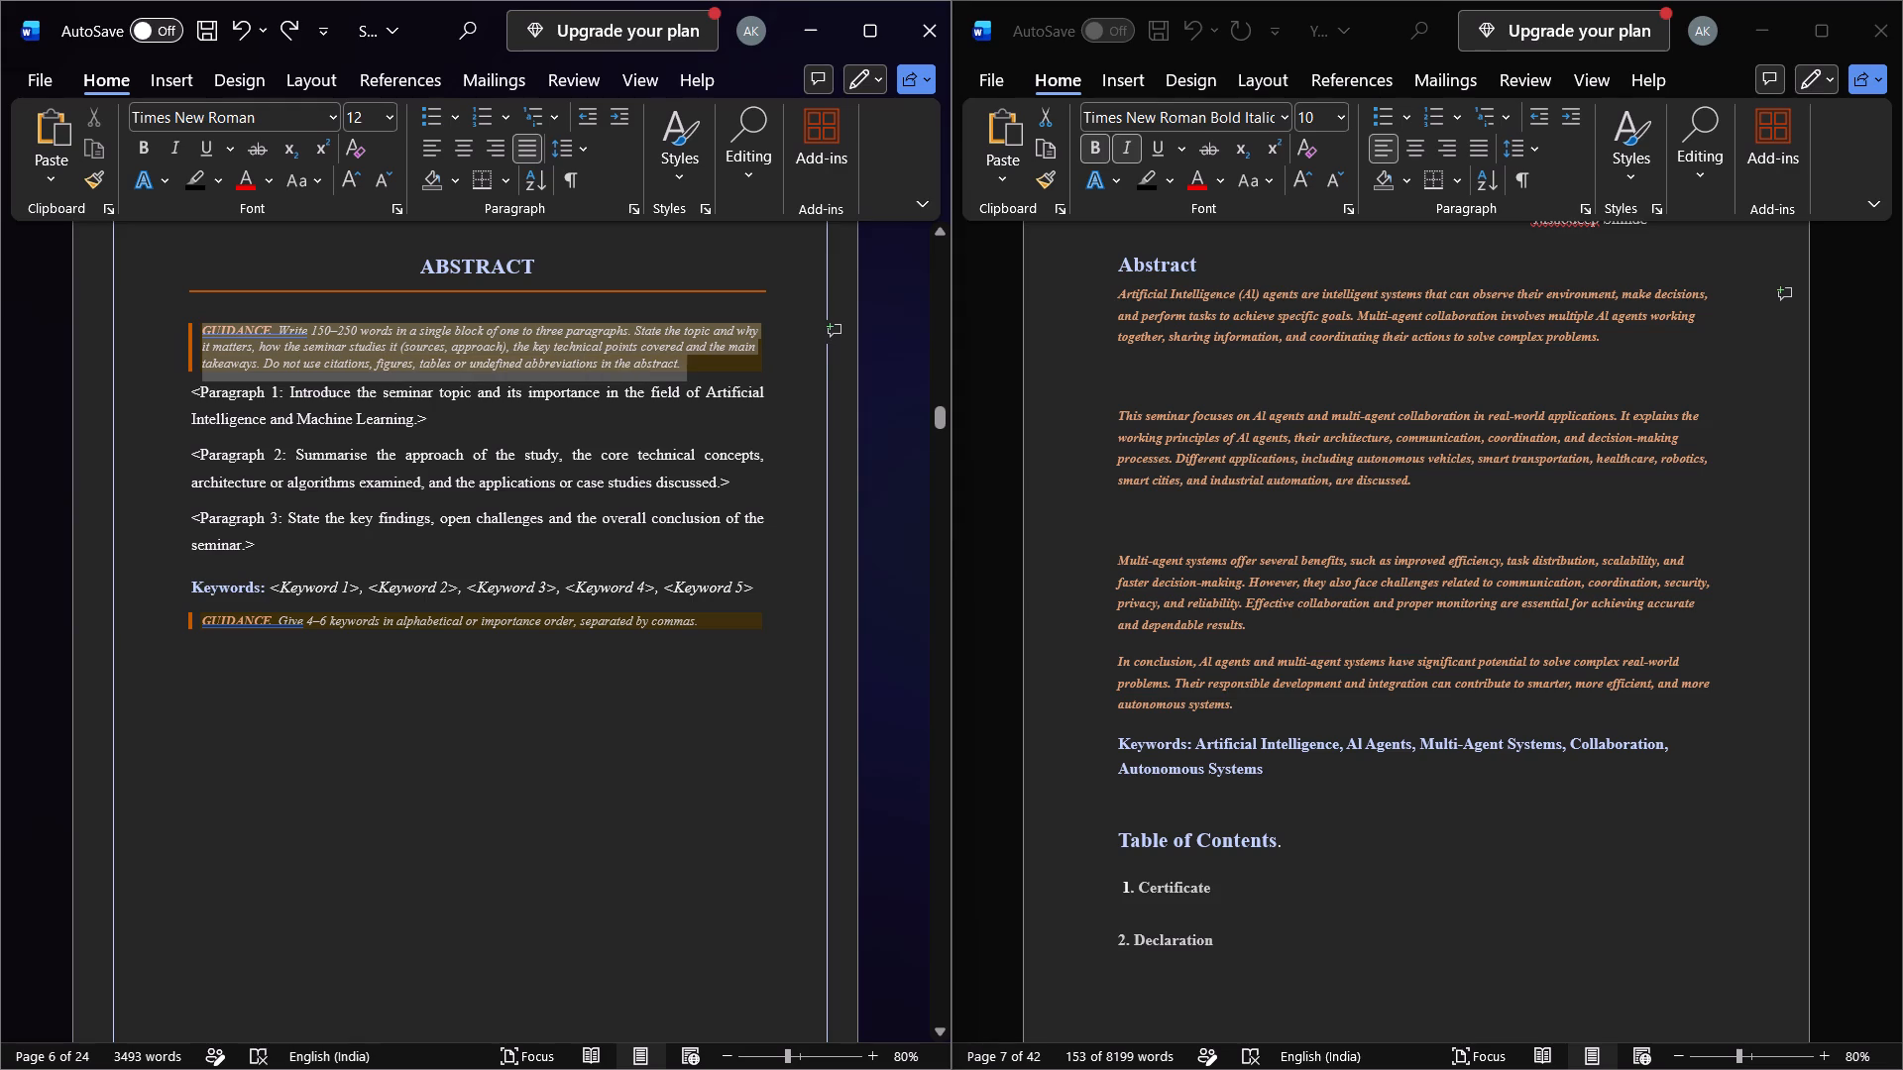
left_click_drag(692, 374, 698, 374)
key("BackSpace")
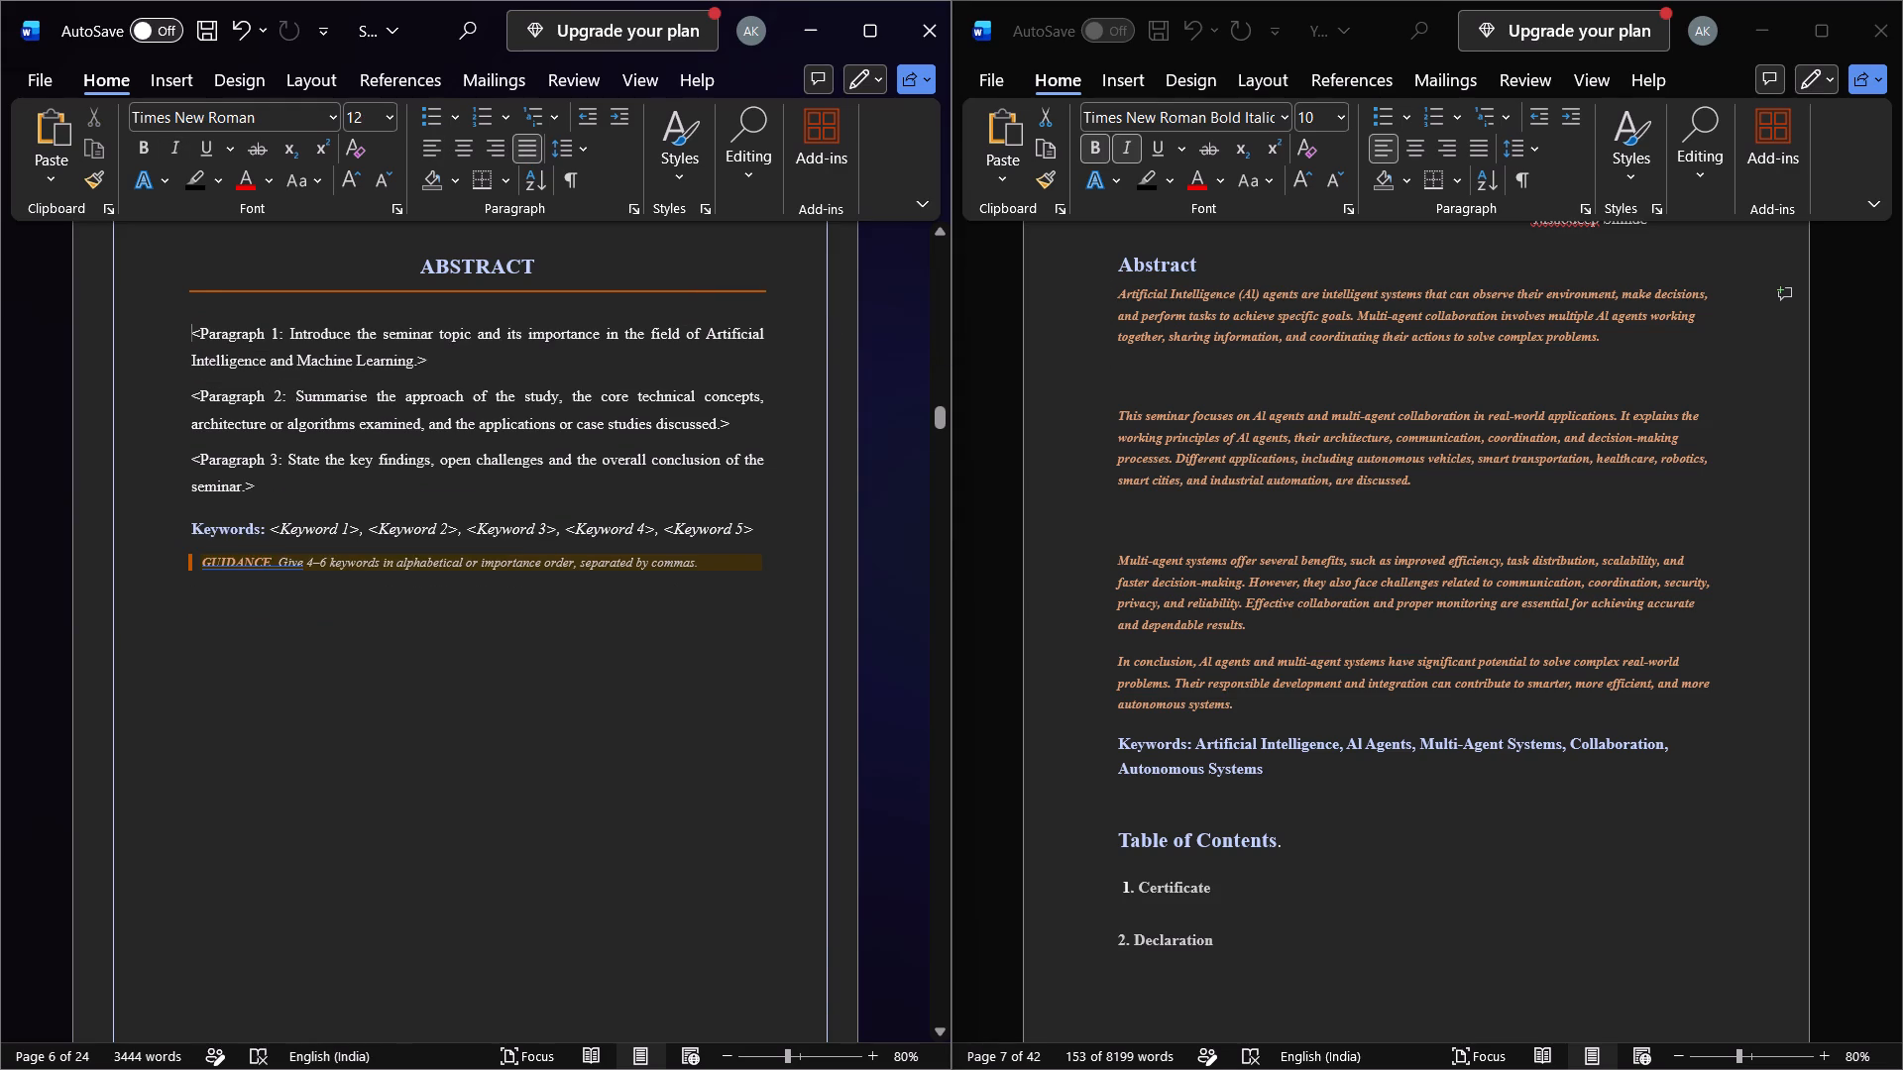
Replace the text of the three Abstract paragraph placeholders with the Abstract paragraphs copied from the report.
left_click_drag(201, 335, 308, 505)
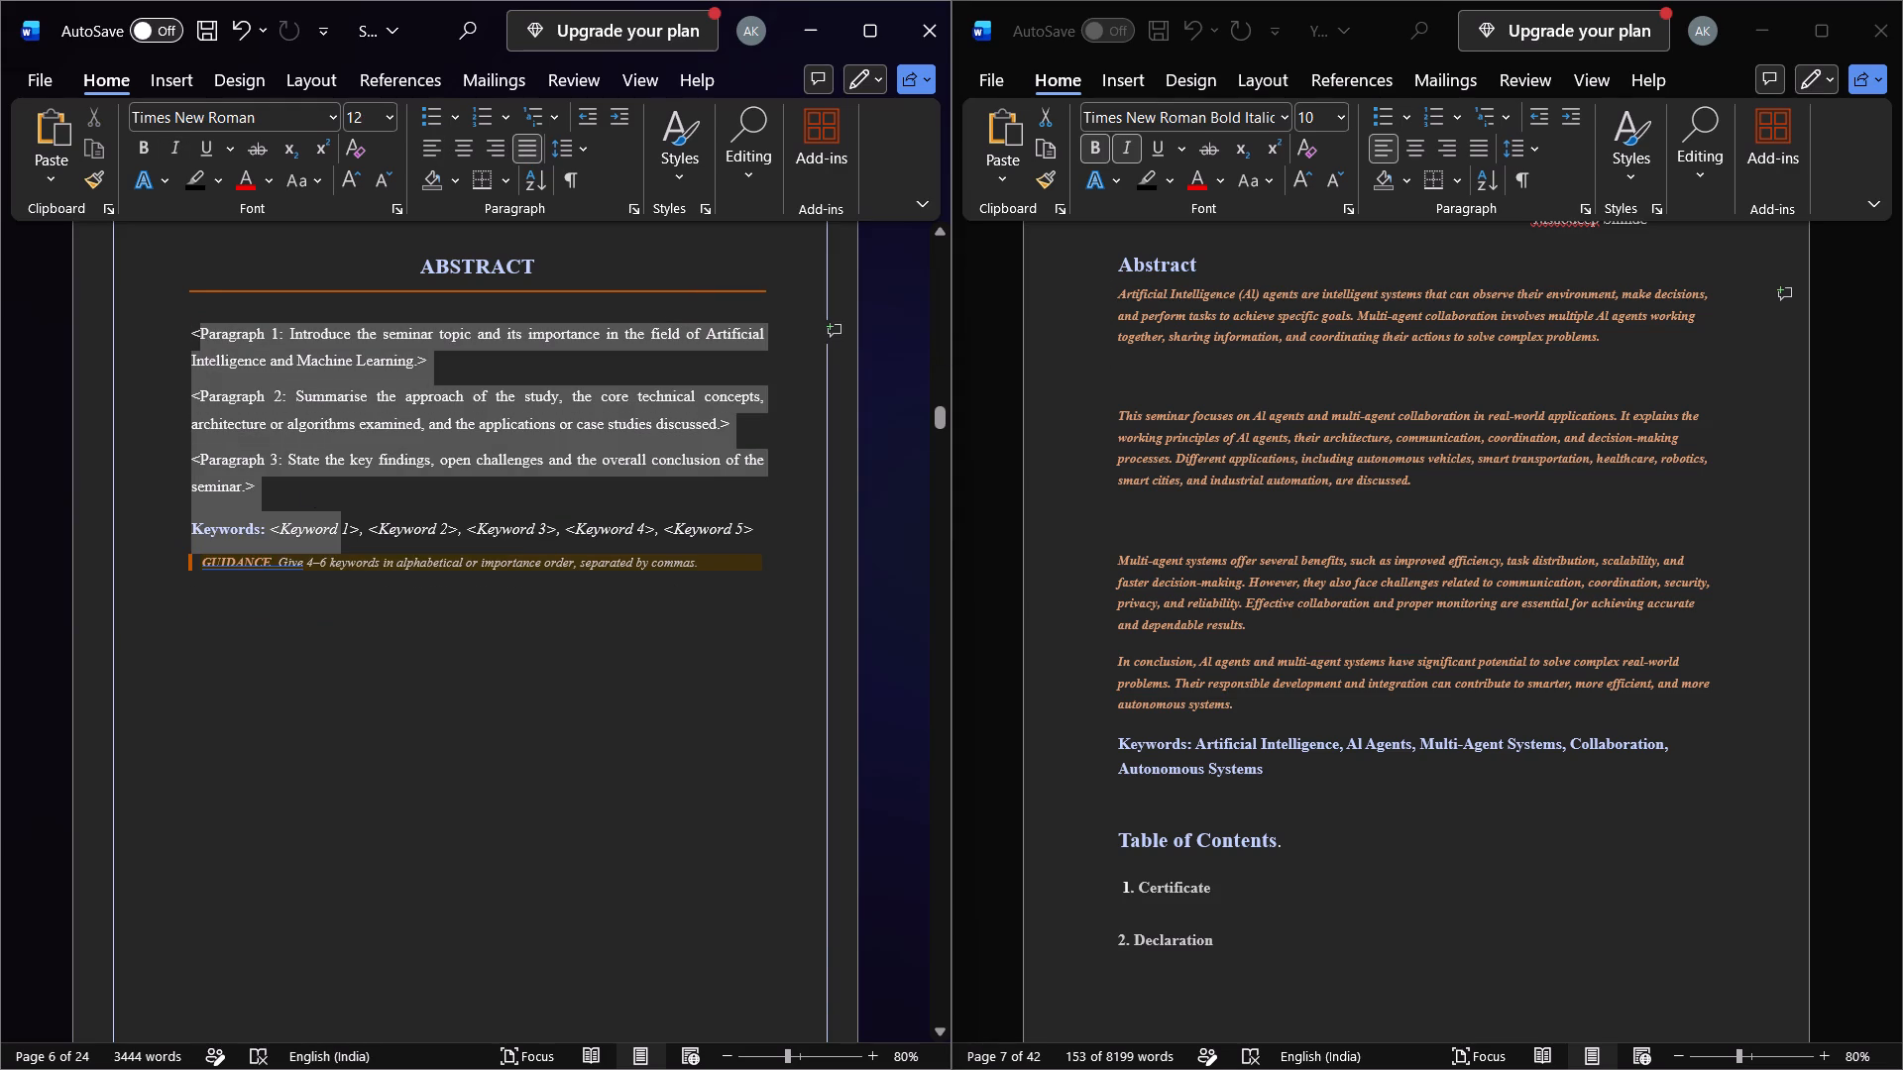
left_click_drag(308, 505, 308, 502)
left_click(249, 491)
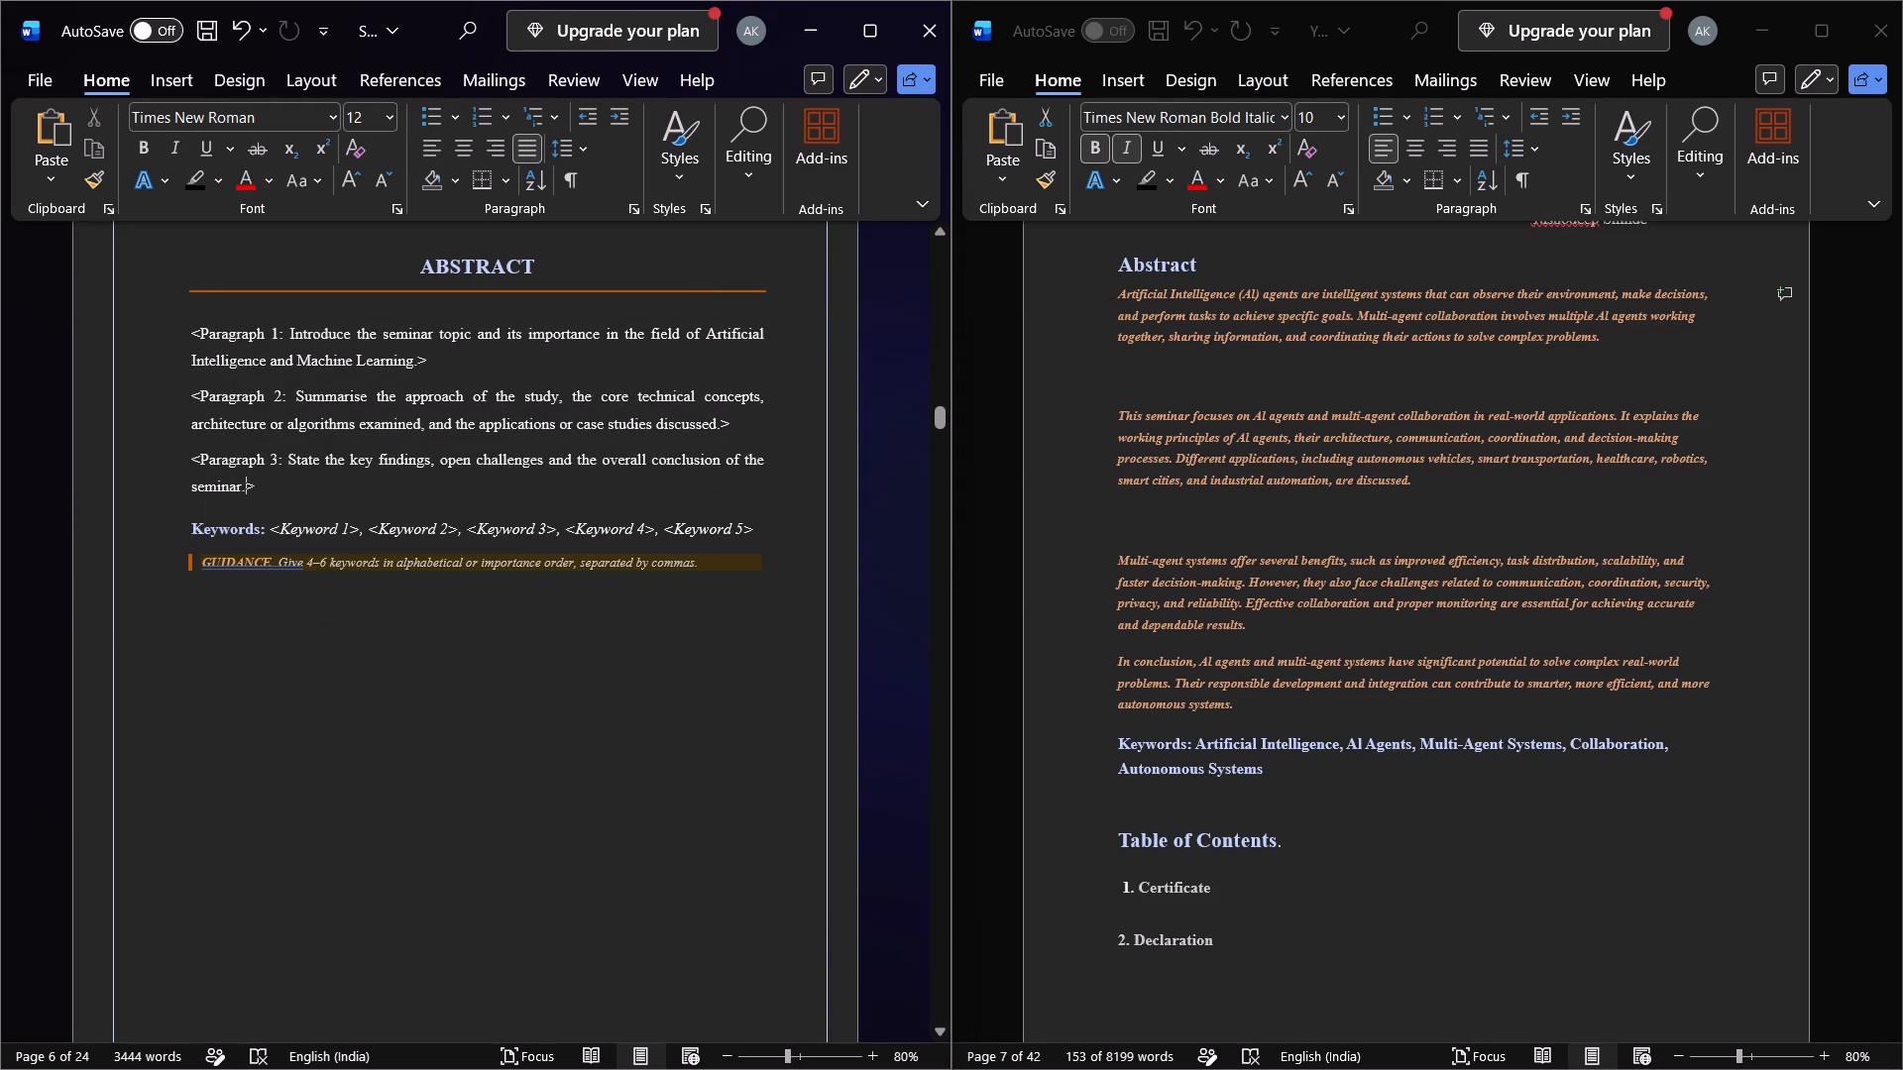
left_click_drag(221, 326, 313, 478)
key("BackSpace")
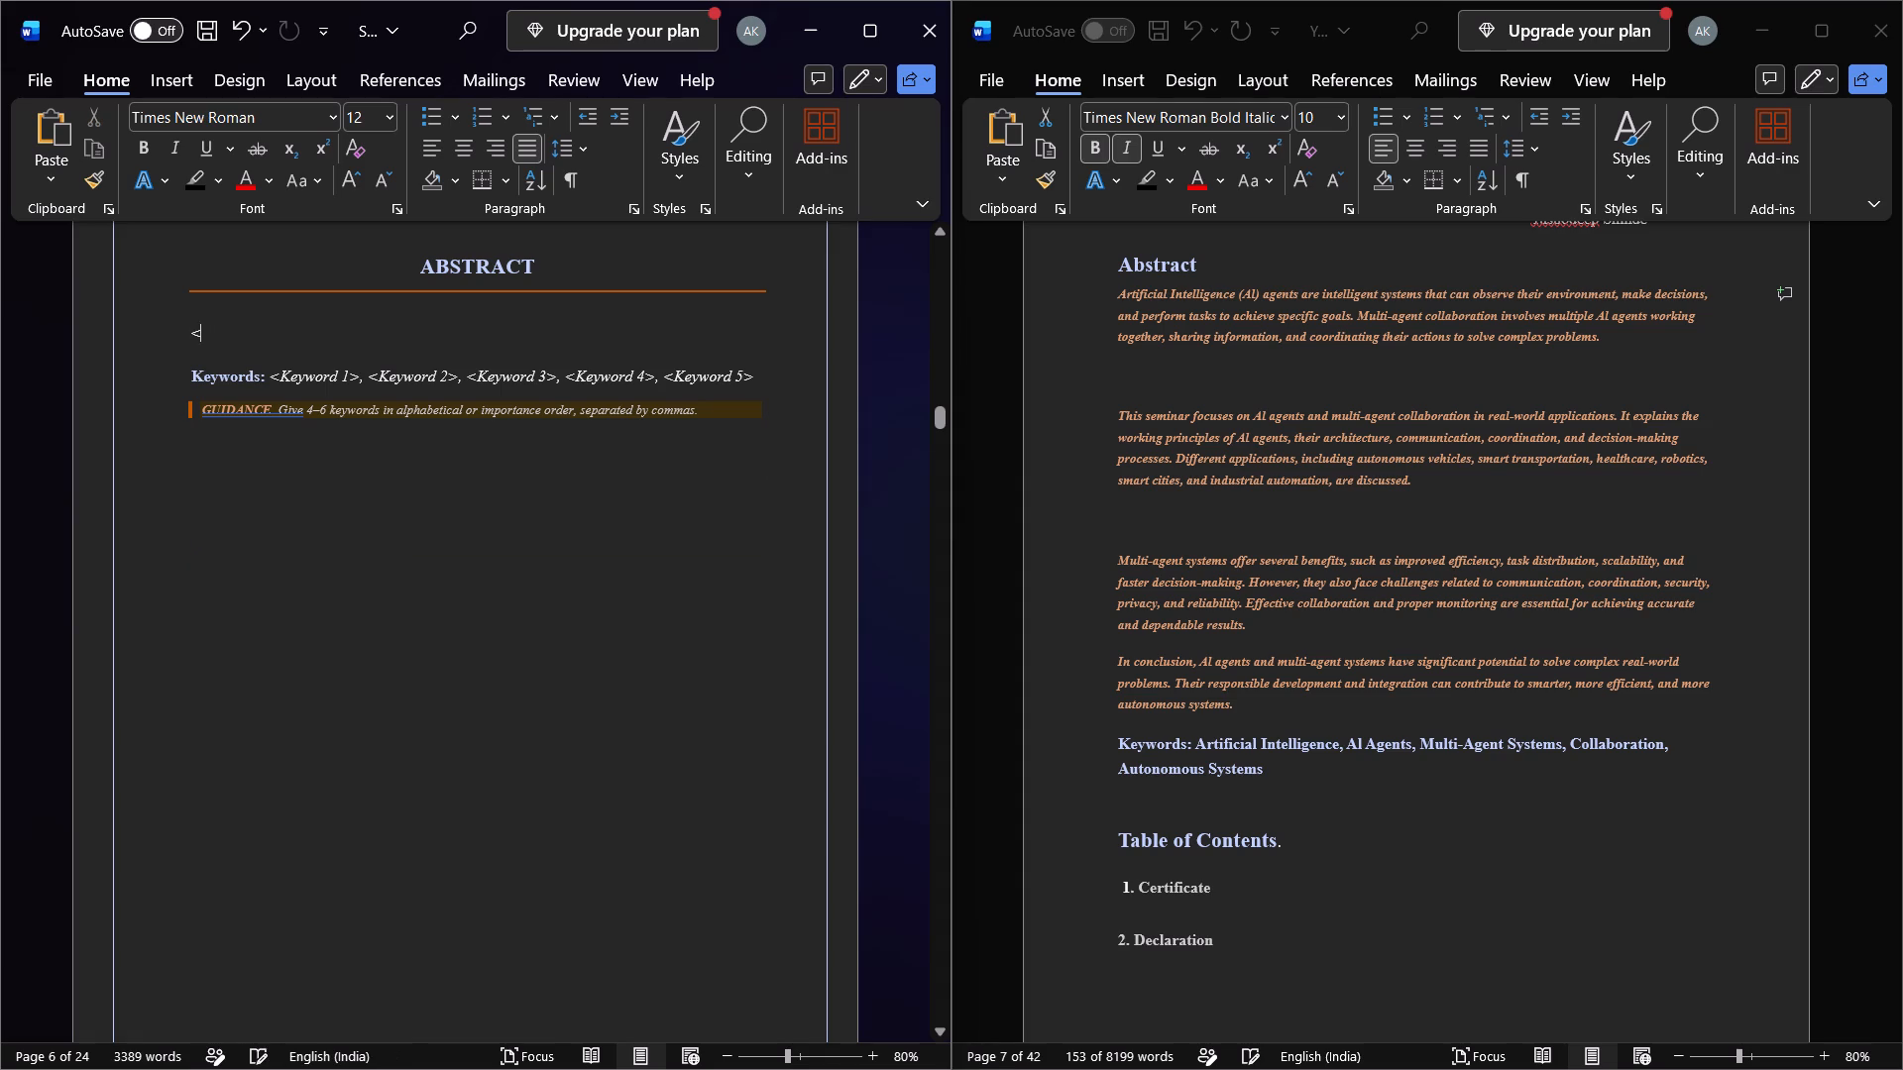
key("ctrl+v")
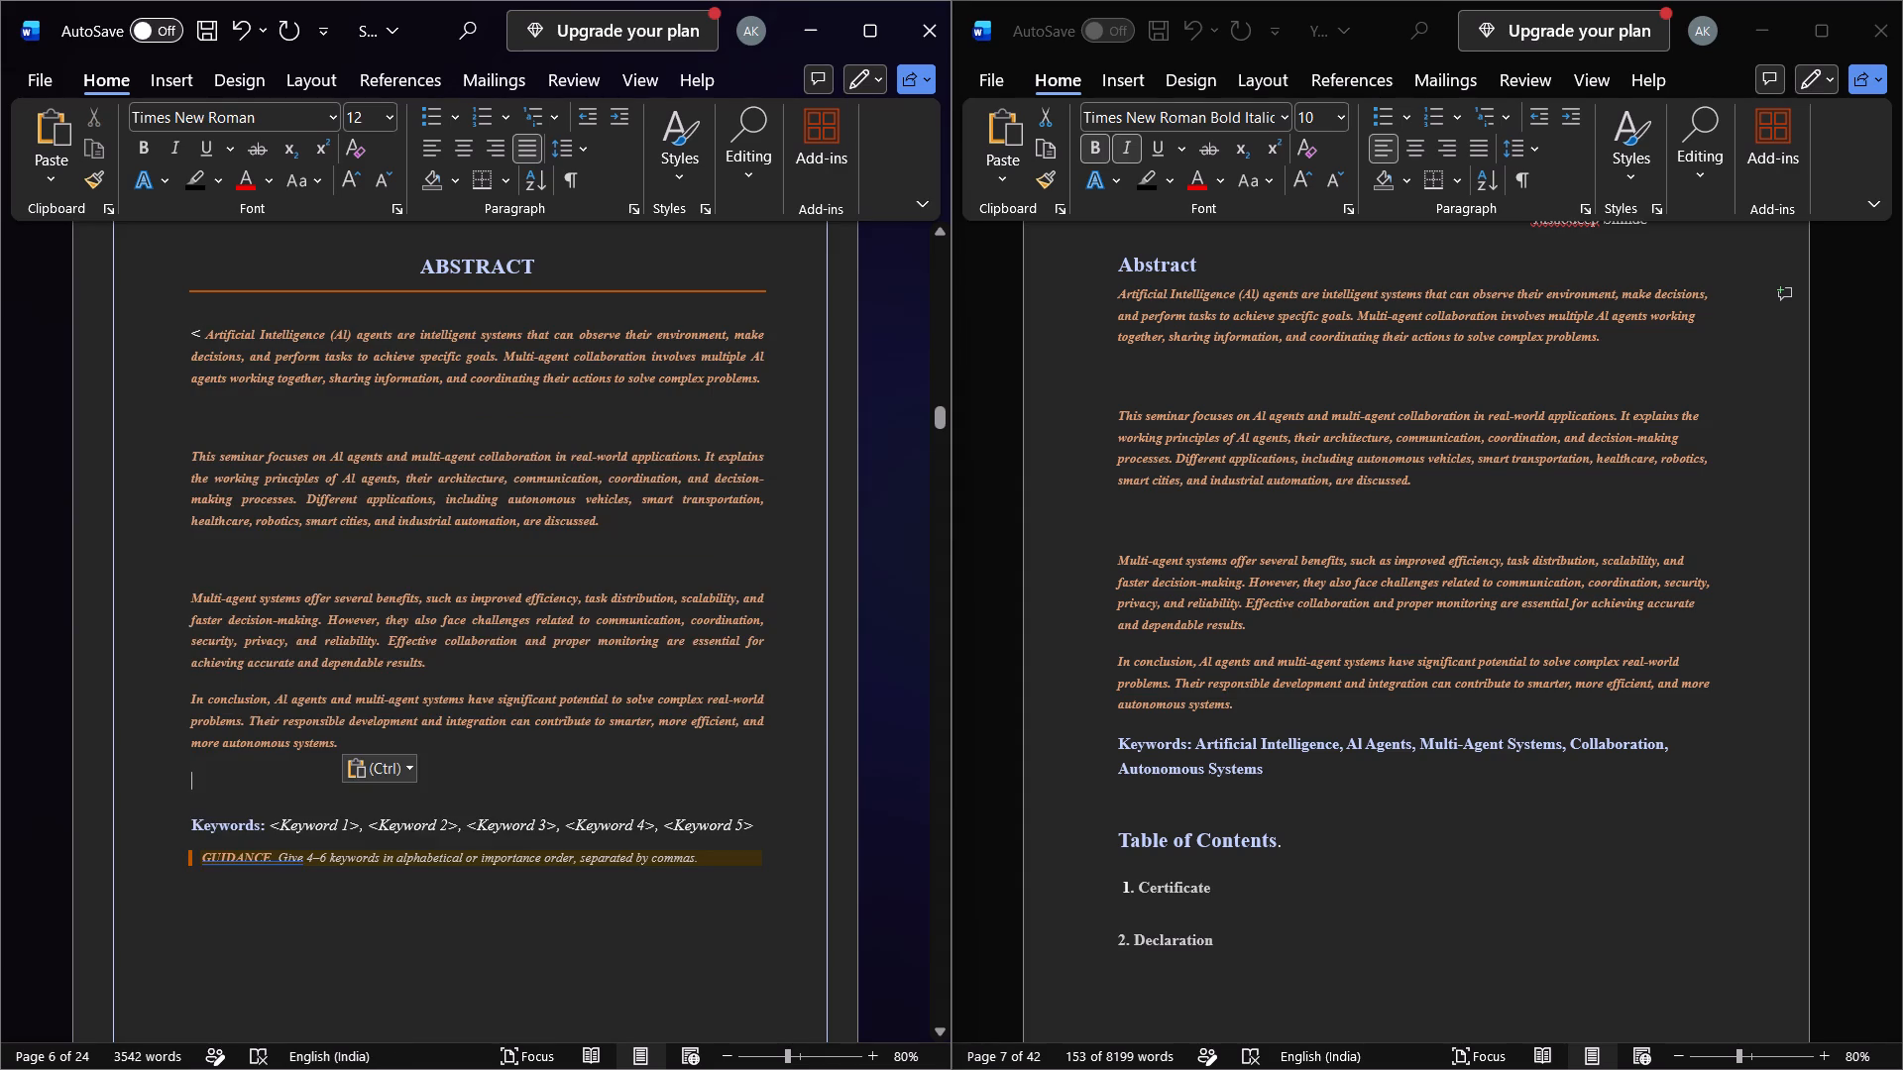
Clear all formatting from the pasted Abstract paragraphs.
scroll(344, 512, "up", 1)
scroll(344, 512, "down", 7)
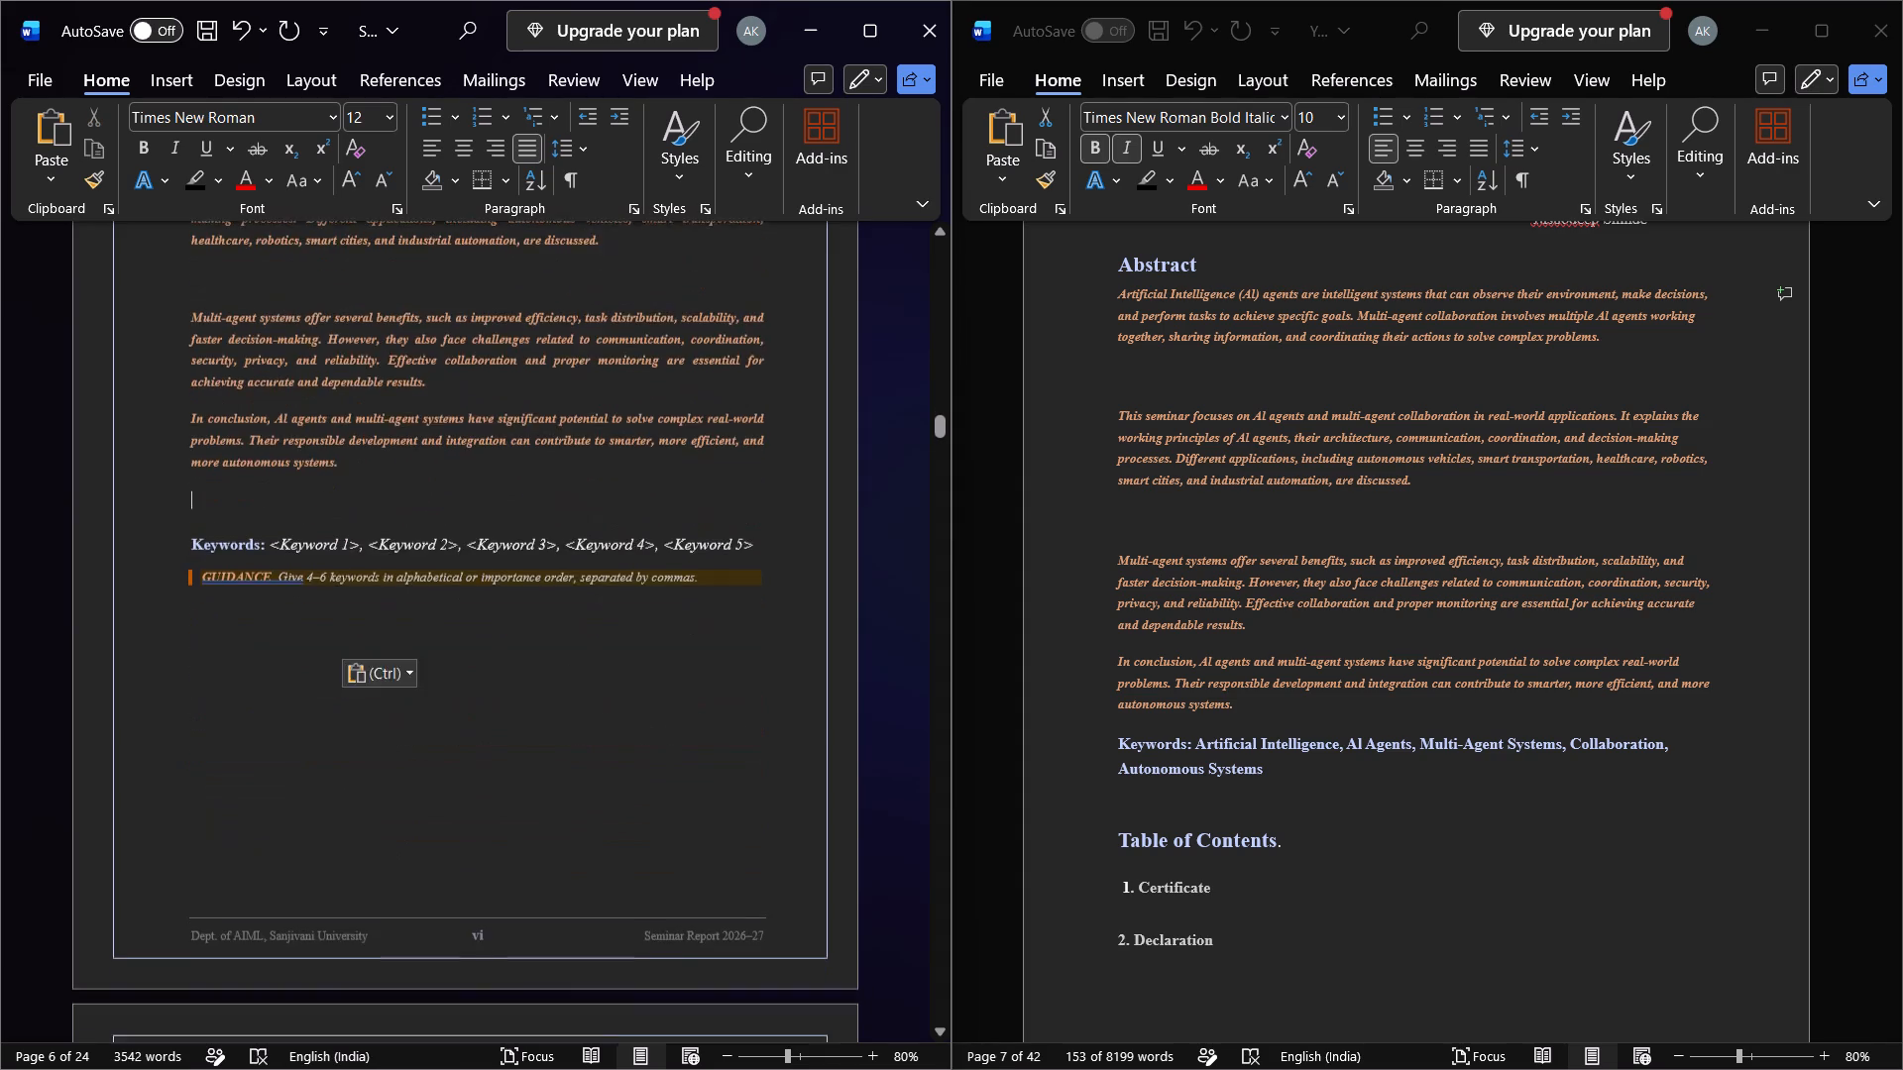
scroll(353, 482, "up", 5)
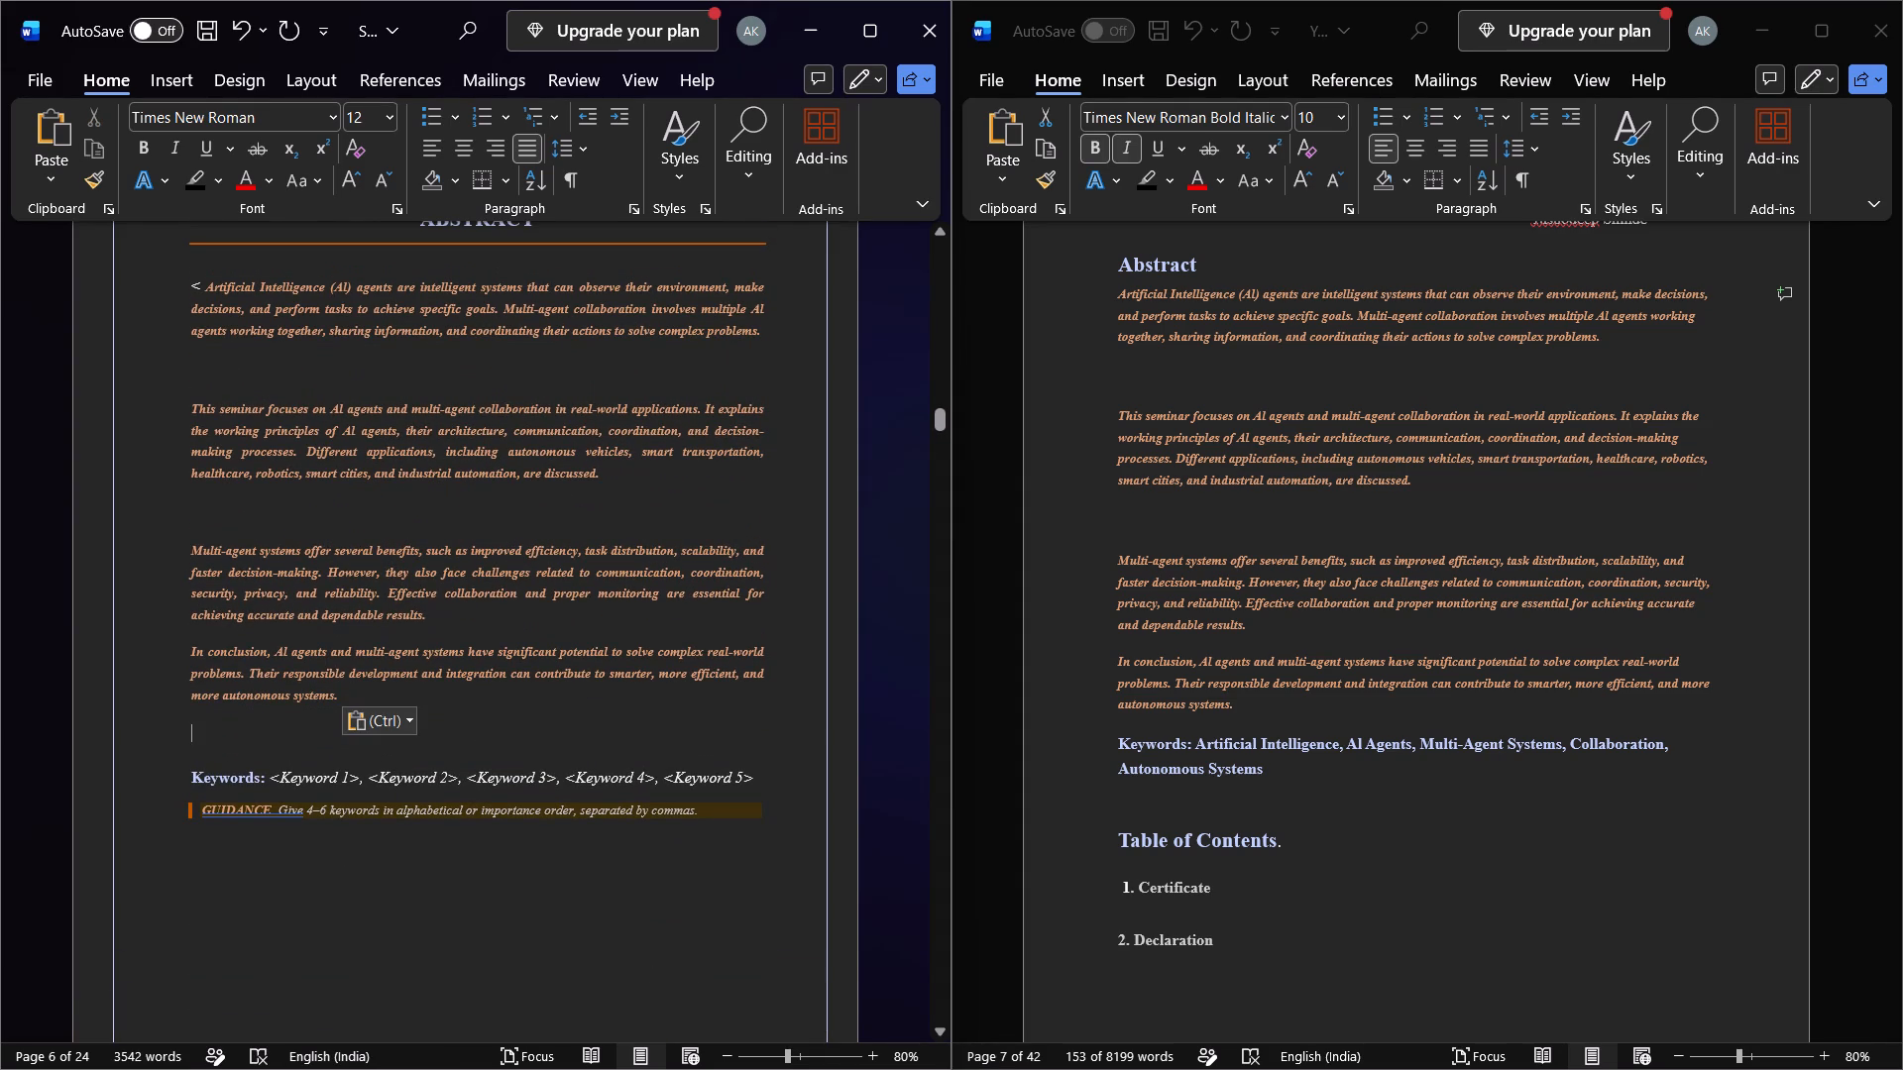
scroll(552, 493, "down", 4)
scroll(523, 460, "up", 5)
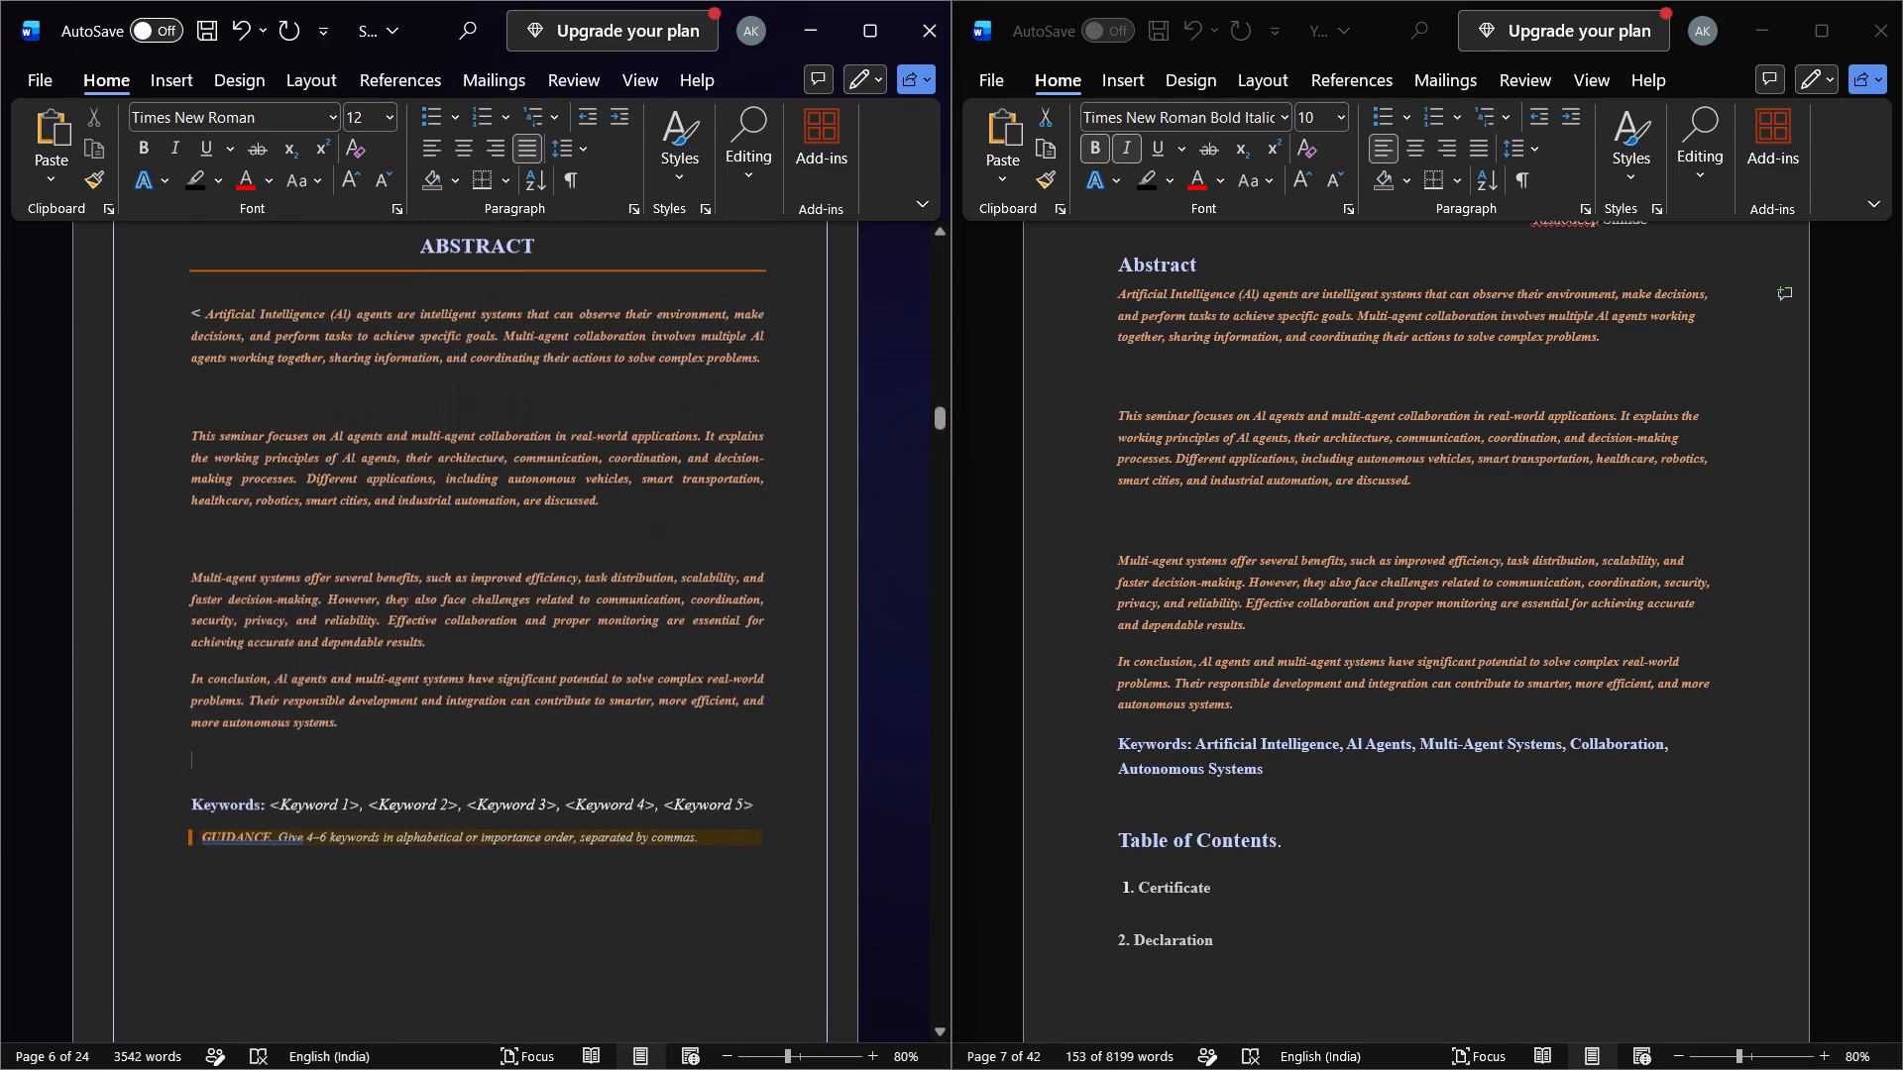
left_click_drag(197, 334, 227, 384)
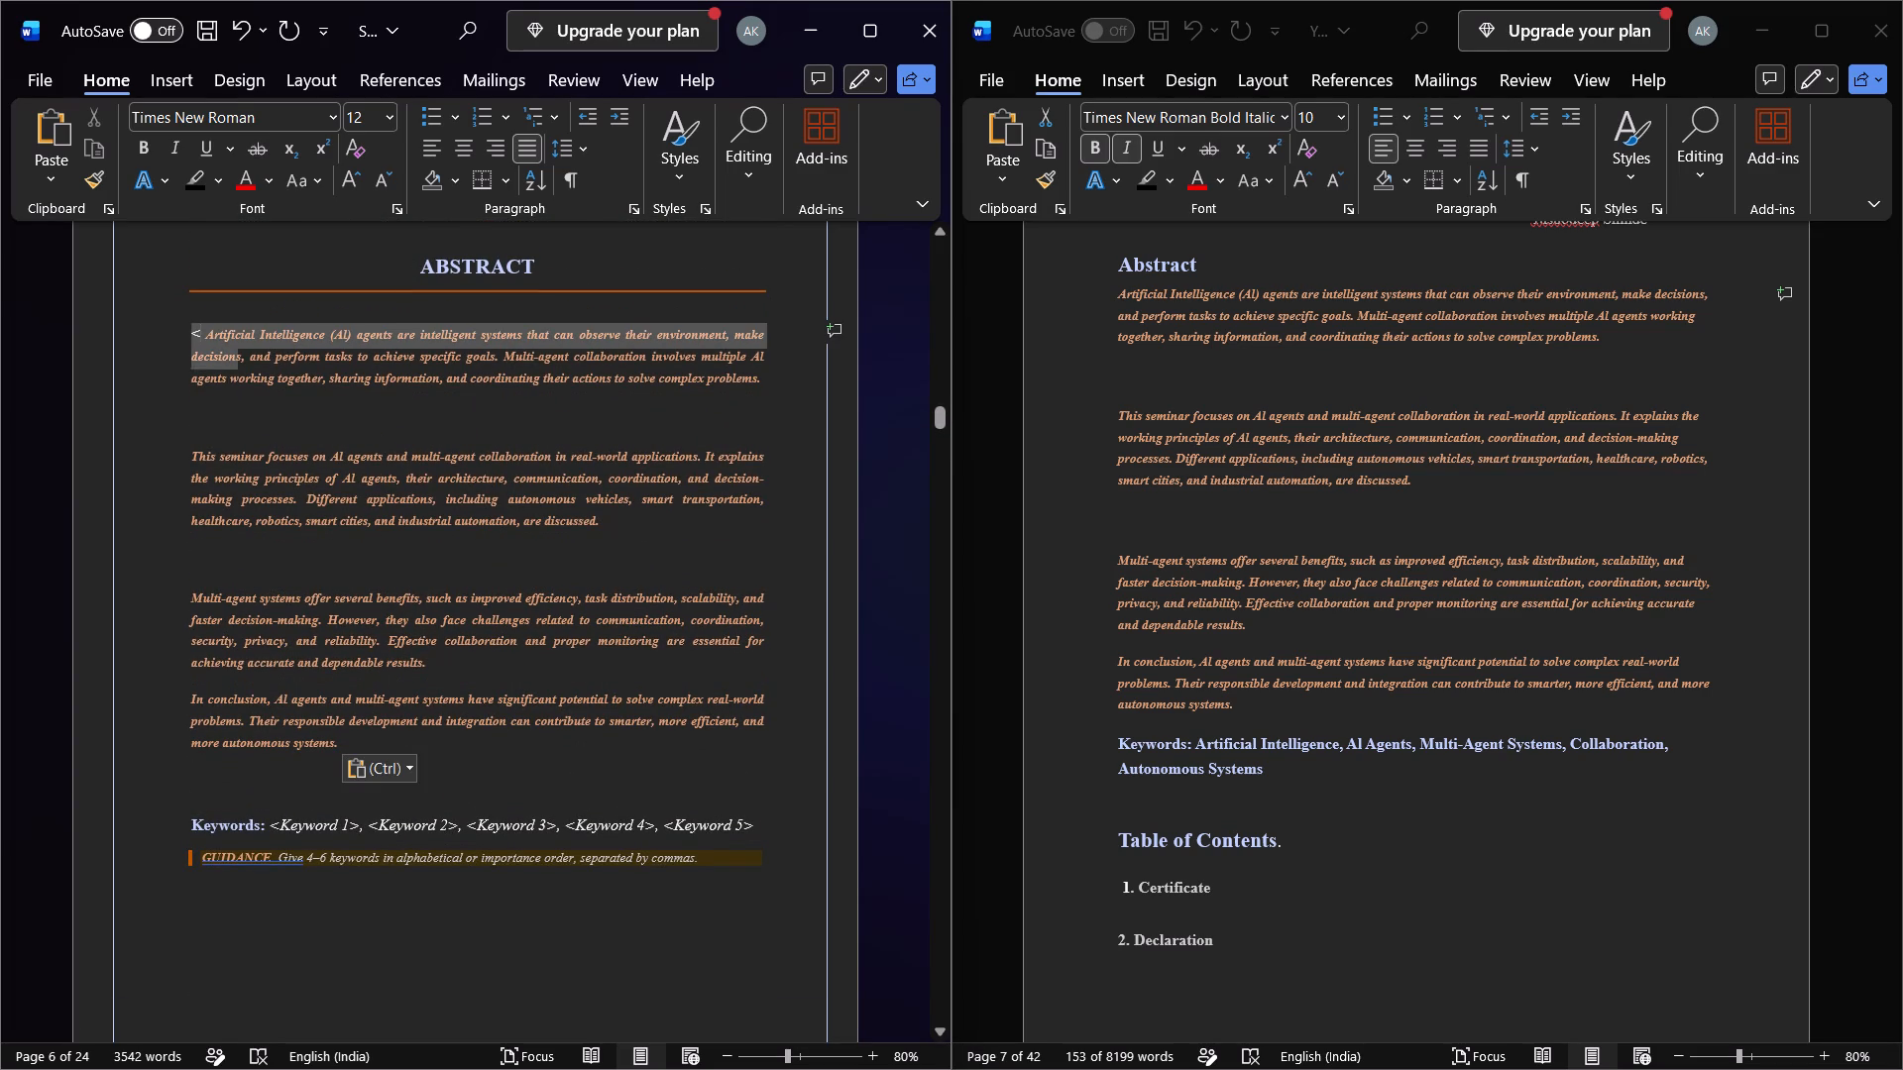
left_click_drag(227, 384, 334, 747)
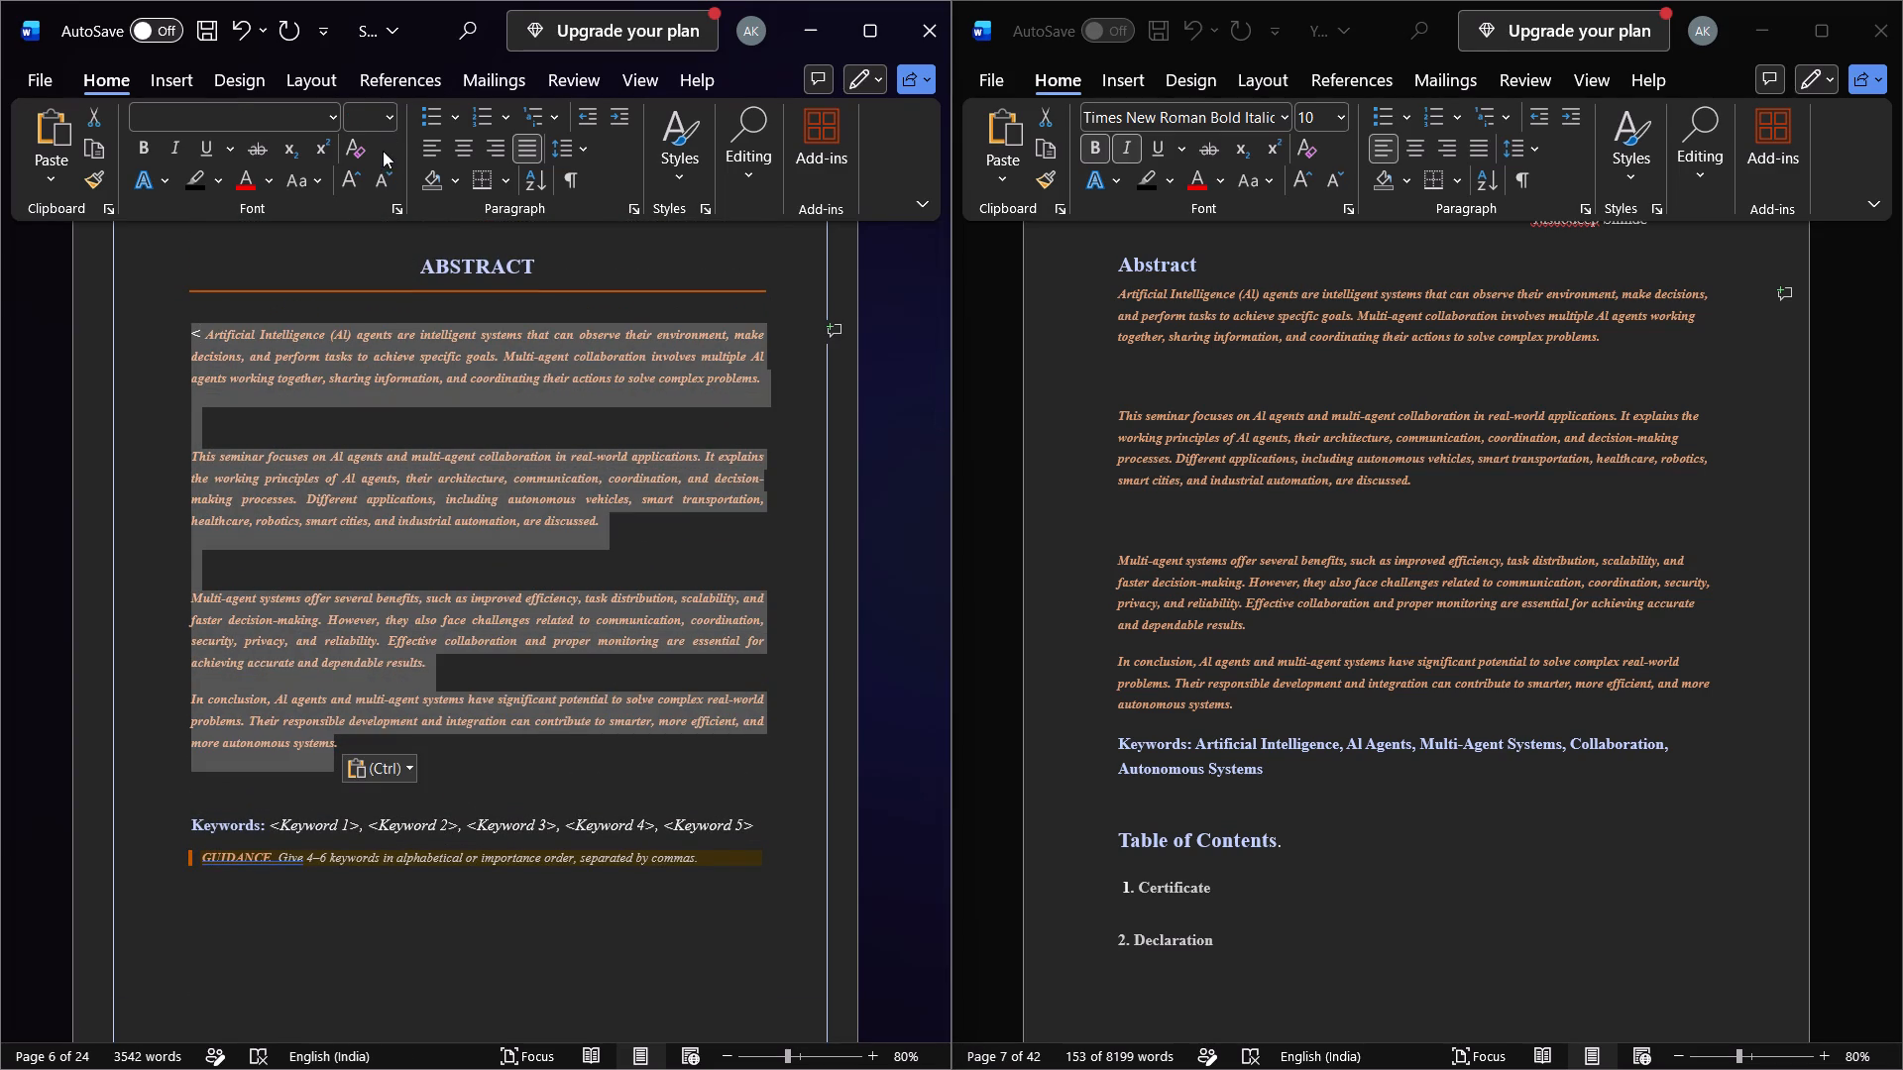
left_click(363, 146)
Remove the leftover "<" and space before the first Abstract paragraph.
left_click(212, 328)
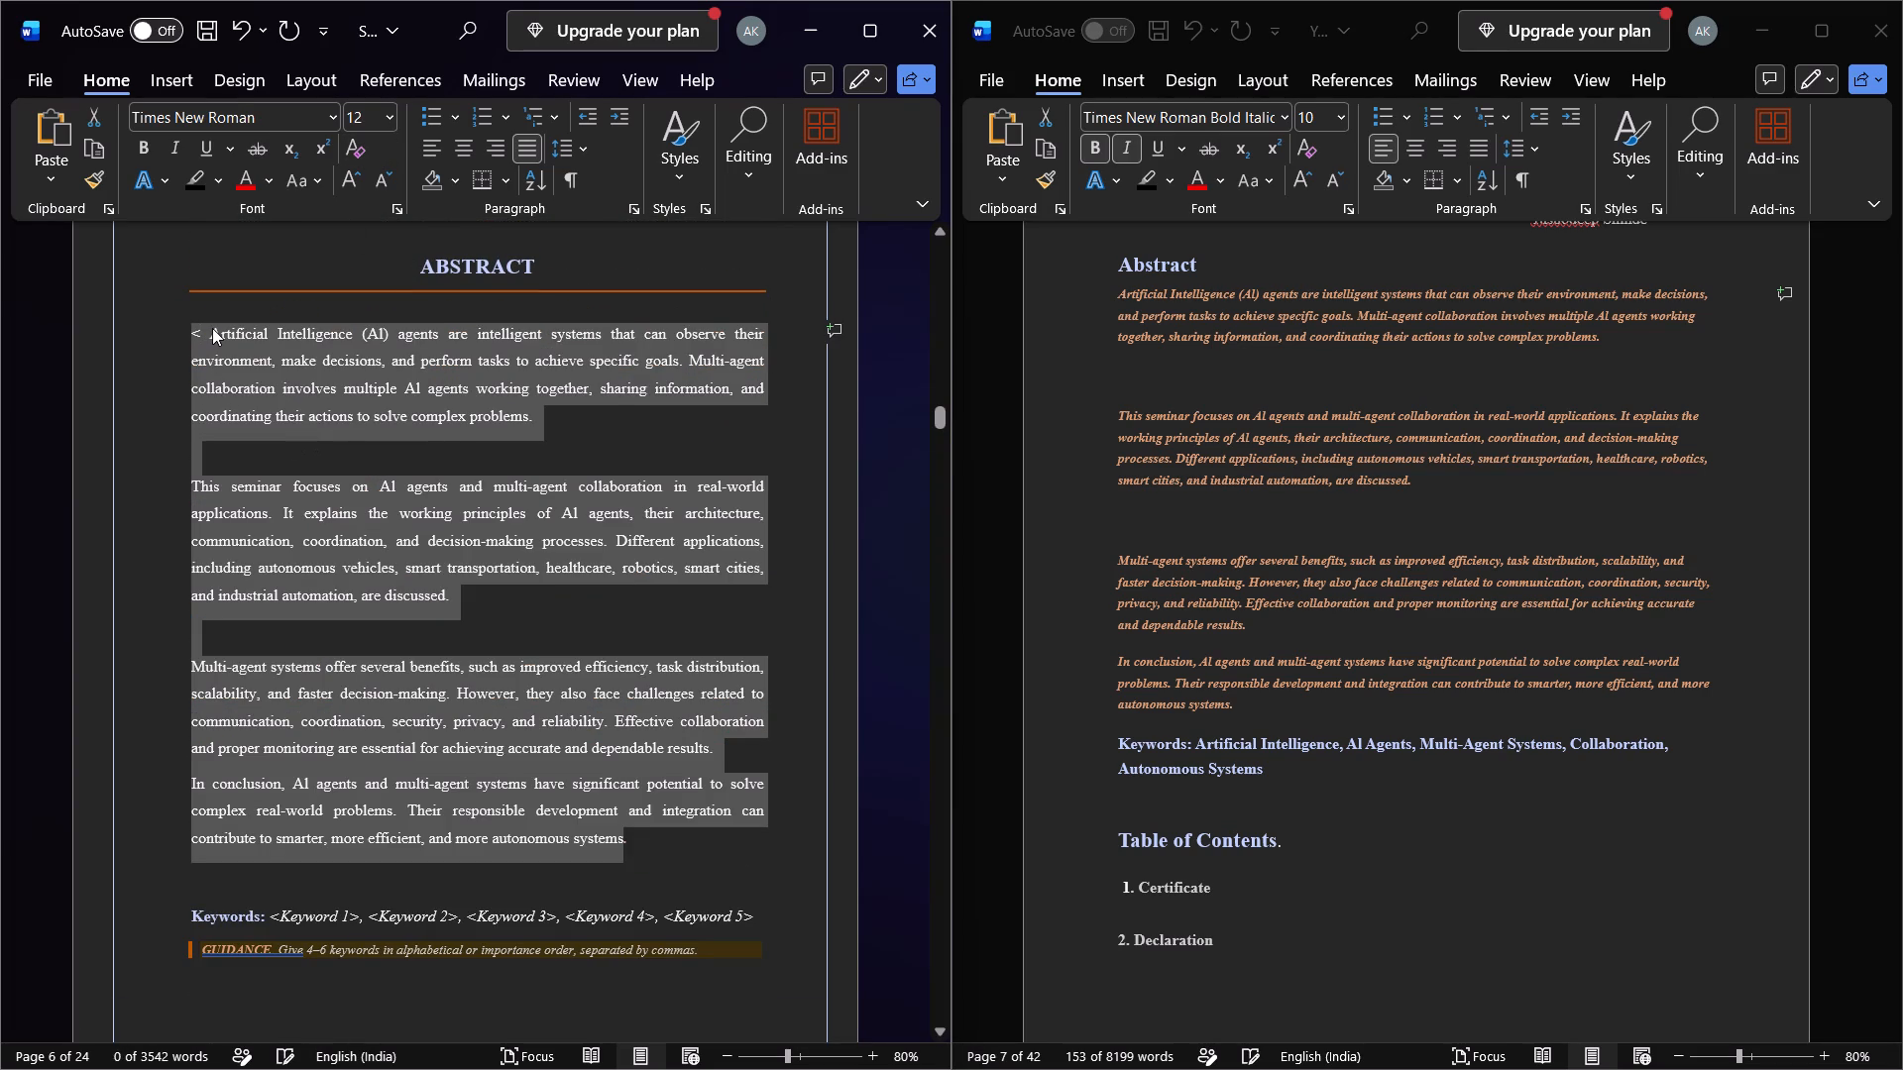
key("BackSpace")
key("BackSpace")
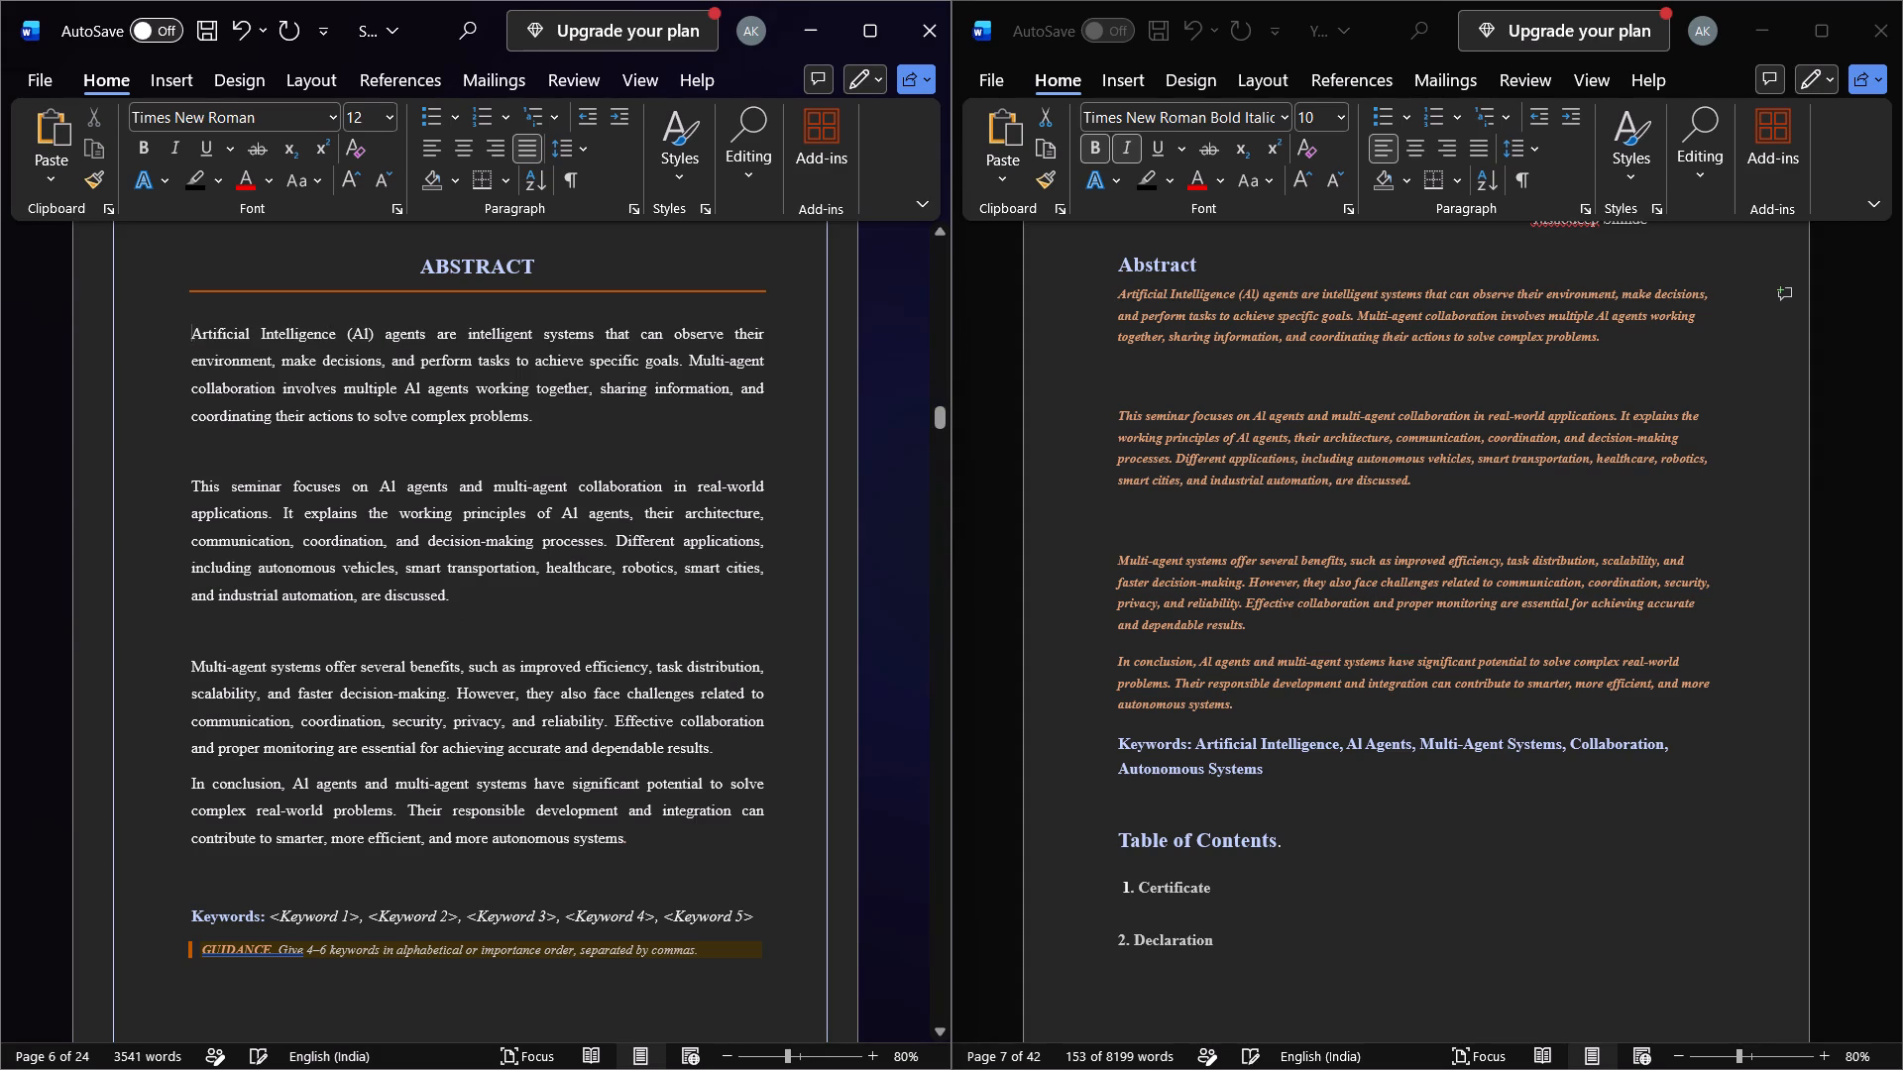
Delete the text of the guidance note below the template's Keywords line.
scroll(293, 375, "down", 8)
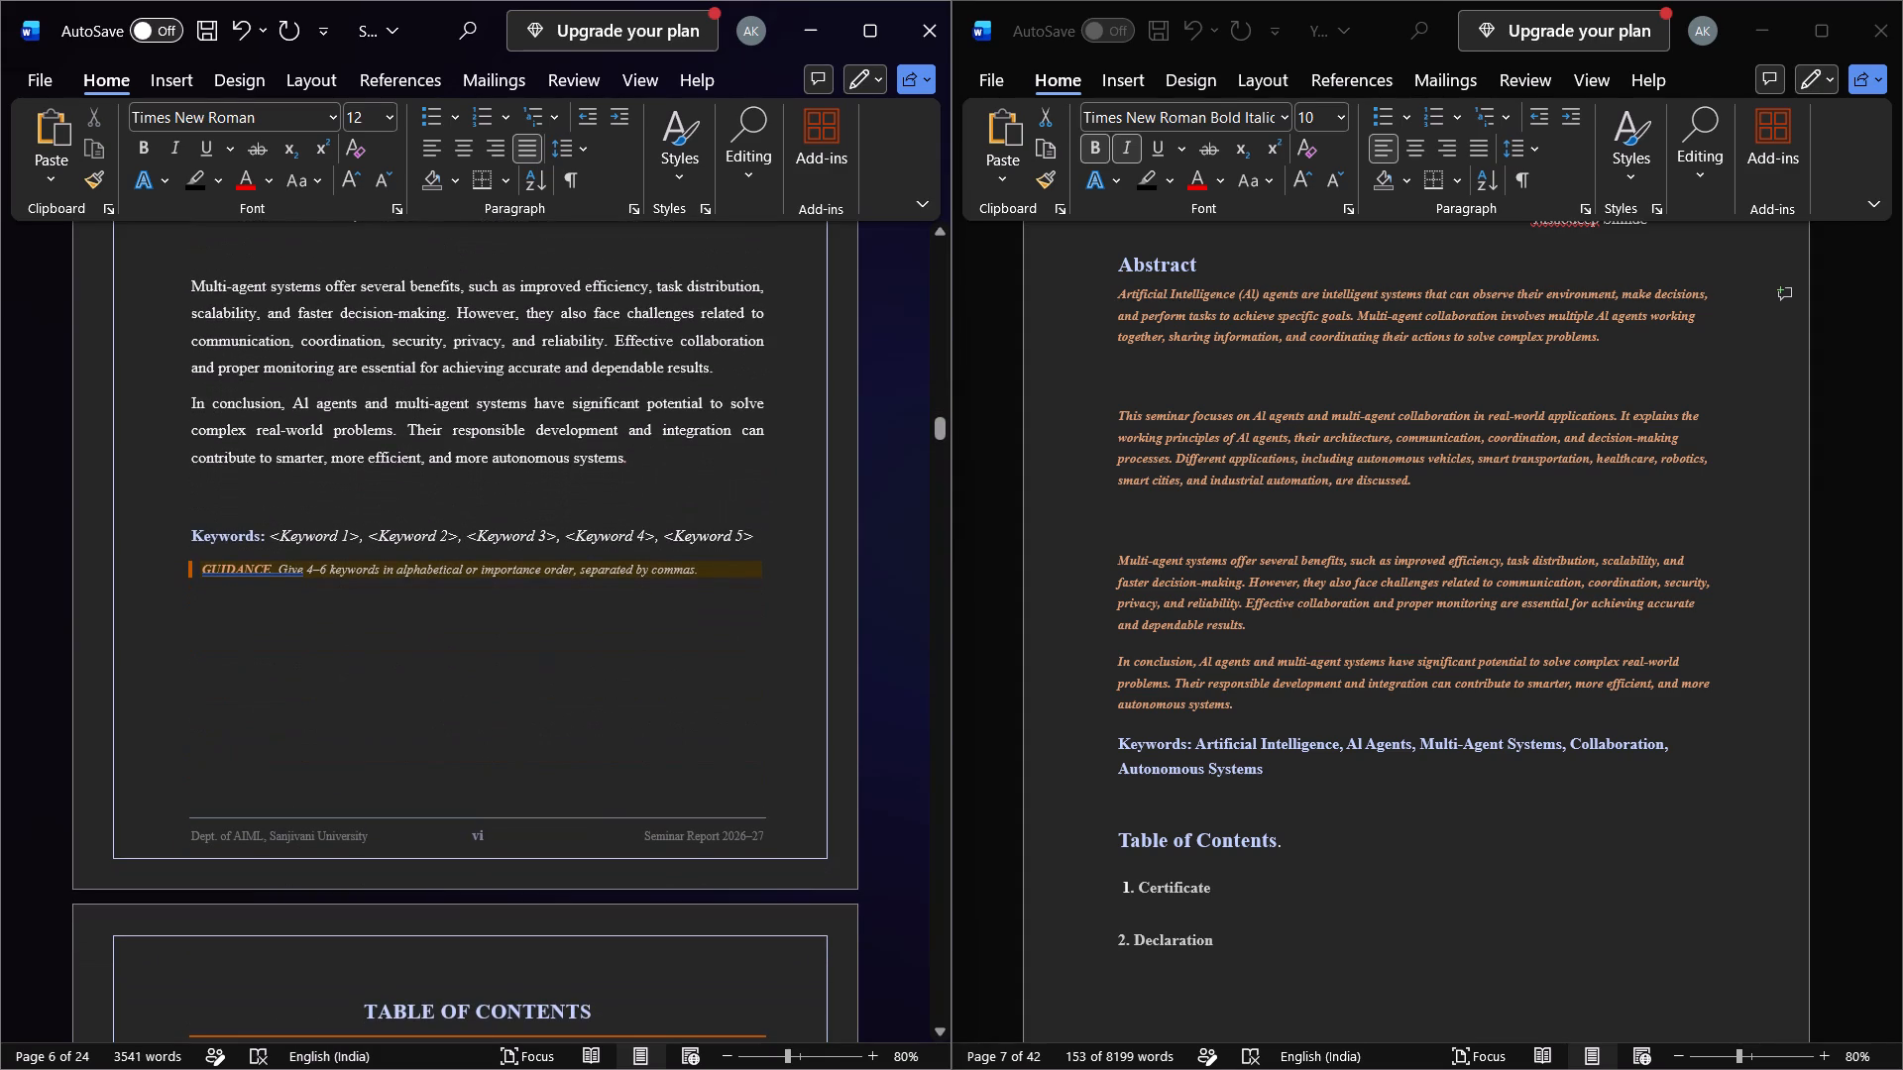
left_click_drag(204, 573, 291, 576)
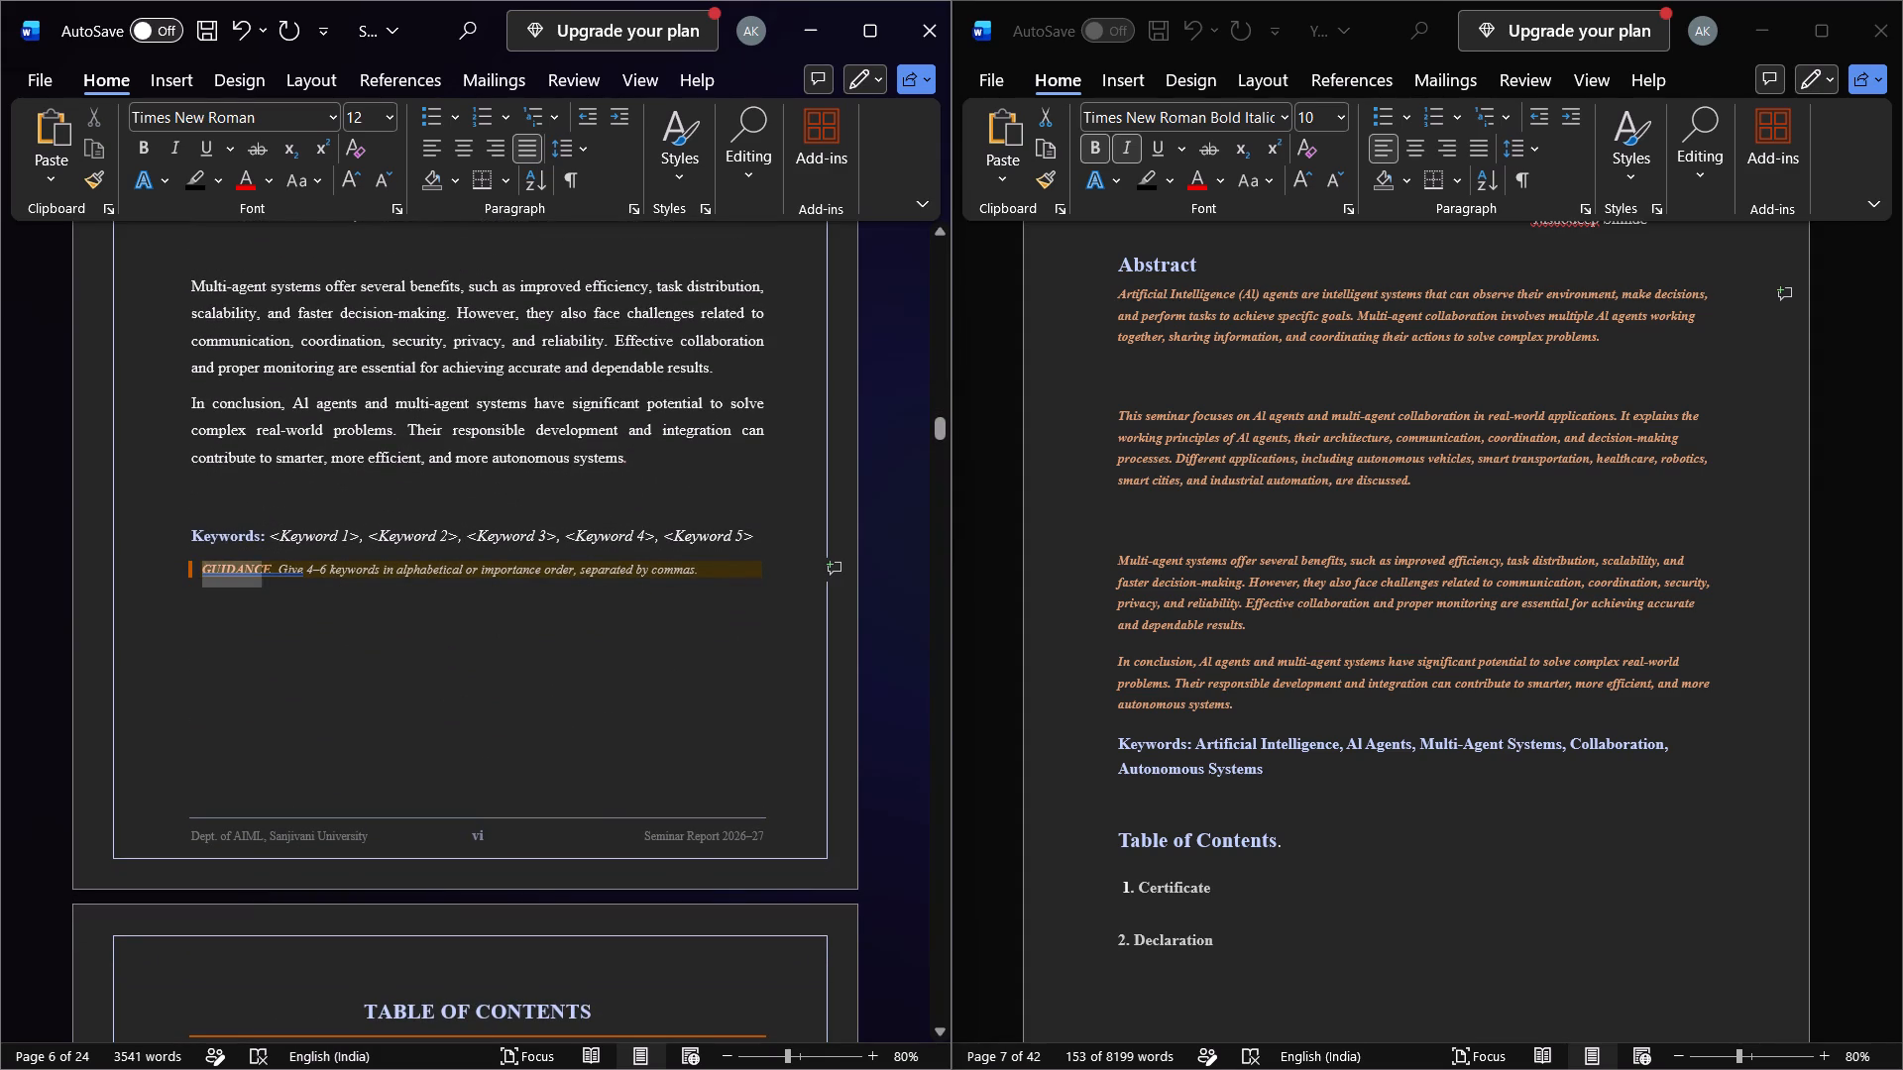
left_click_drag(291, 576, 691, 601)
key("BackSpace")
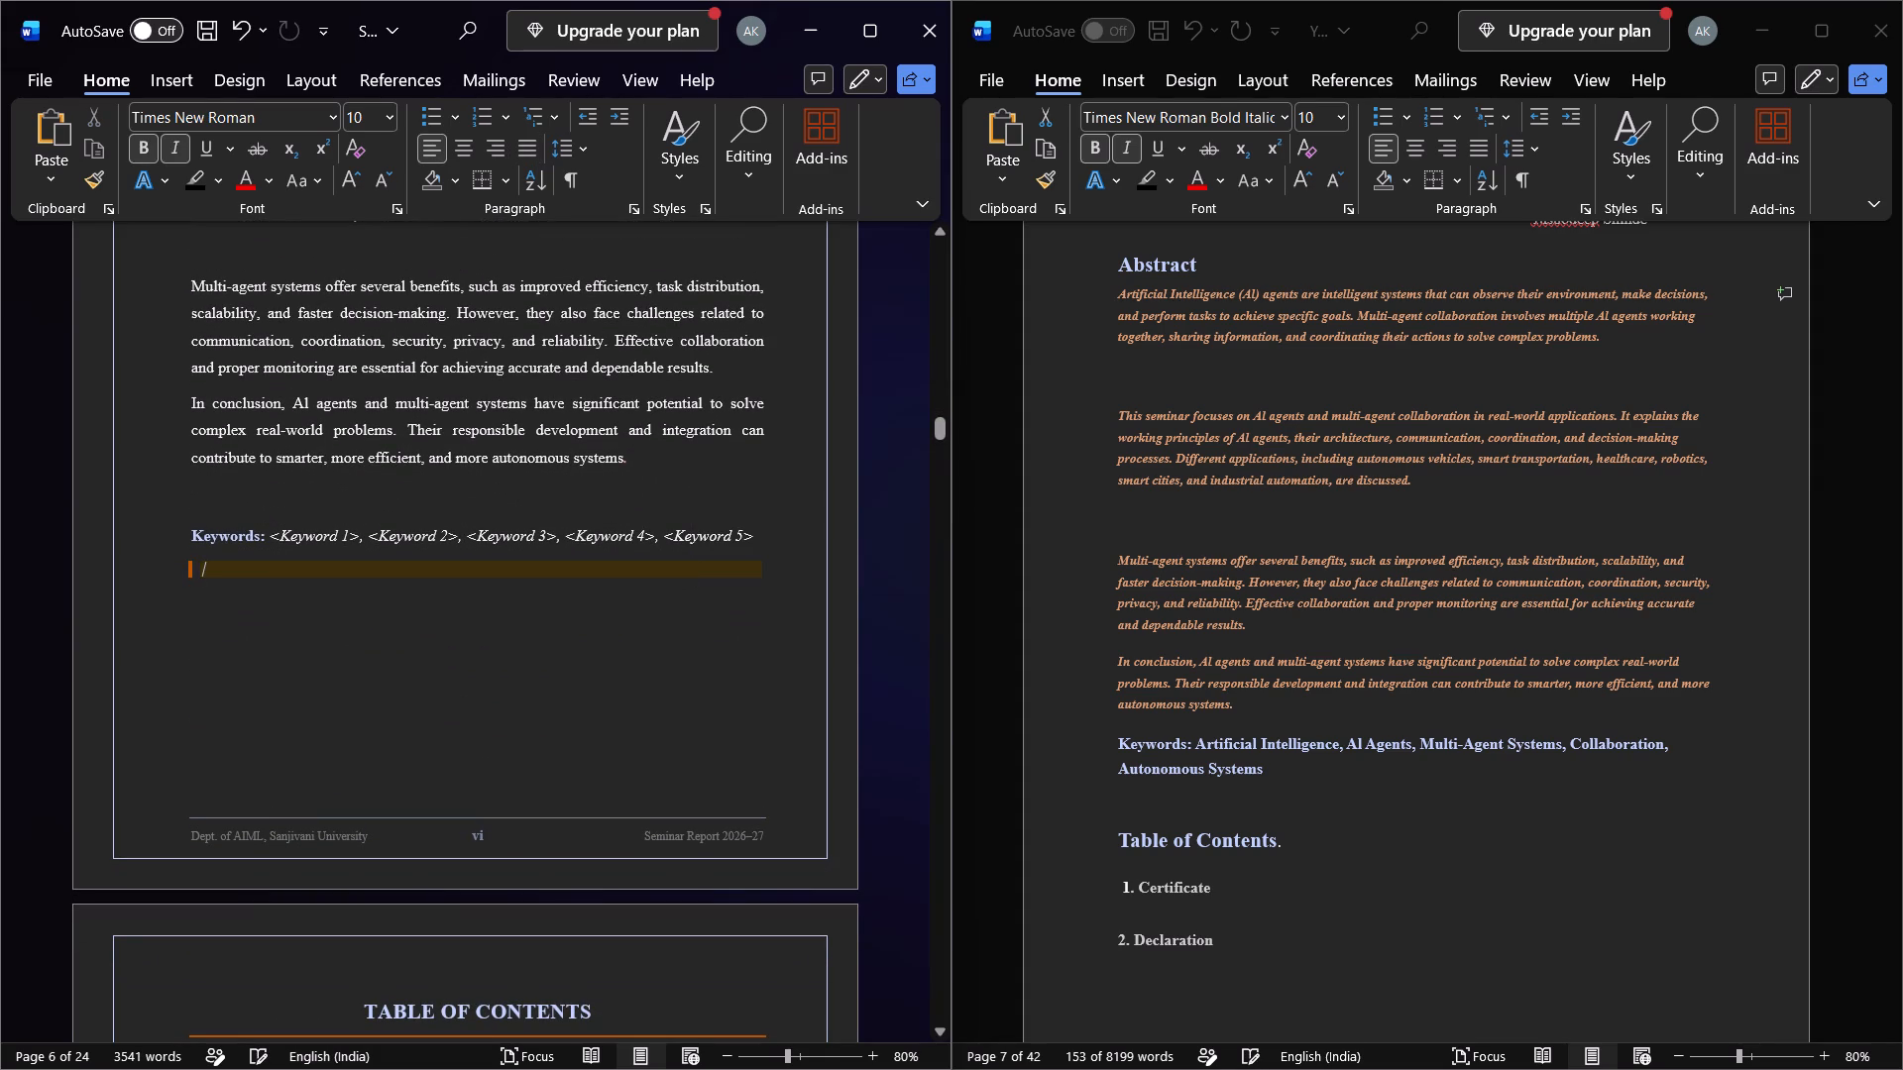
Compare the template's Table of Contents with the Table of Contents in the seminar report.
scroll(1843, 832, "down", 2)
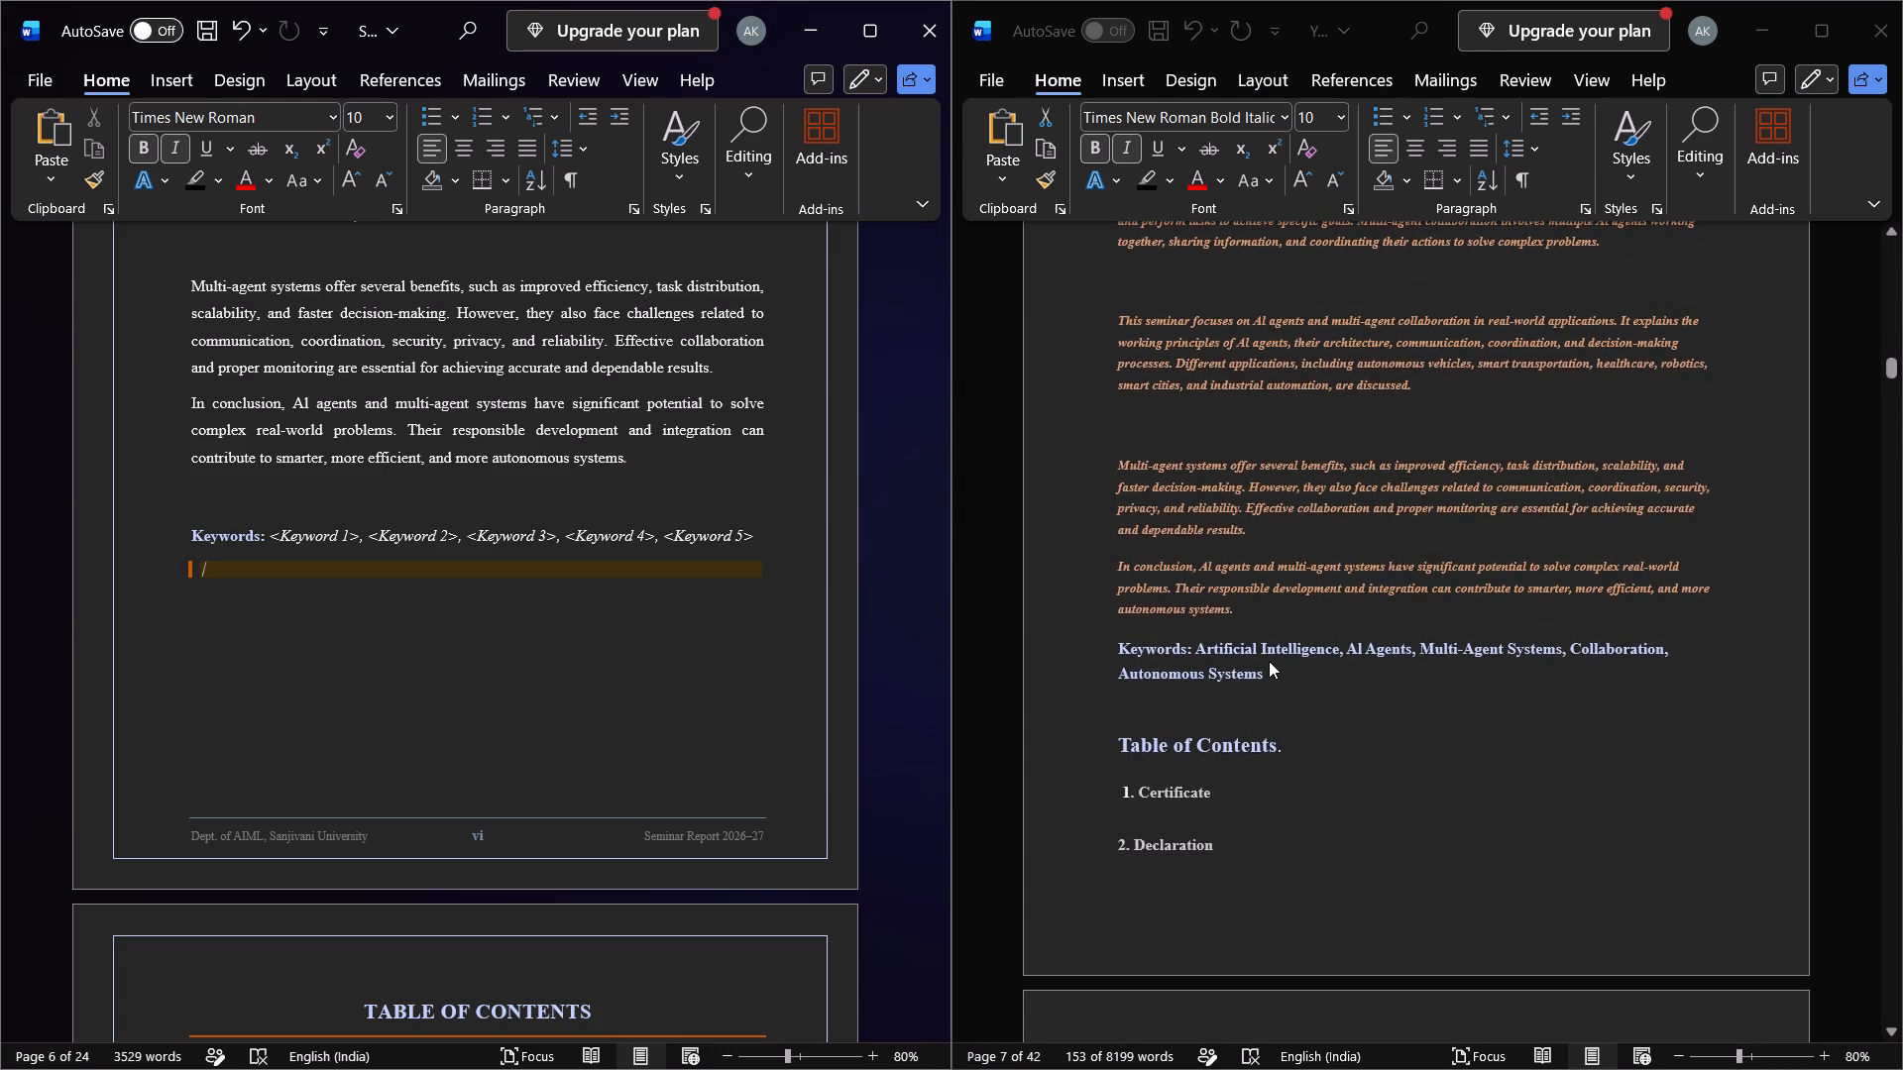
scroll(1269, 661, "down", 7)
scroll(1268, 660, "up", 3)
scroll(322, 594, "down", 3)
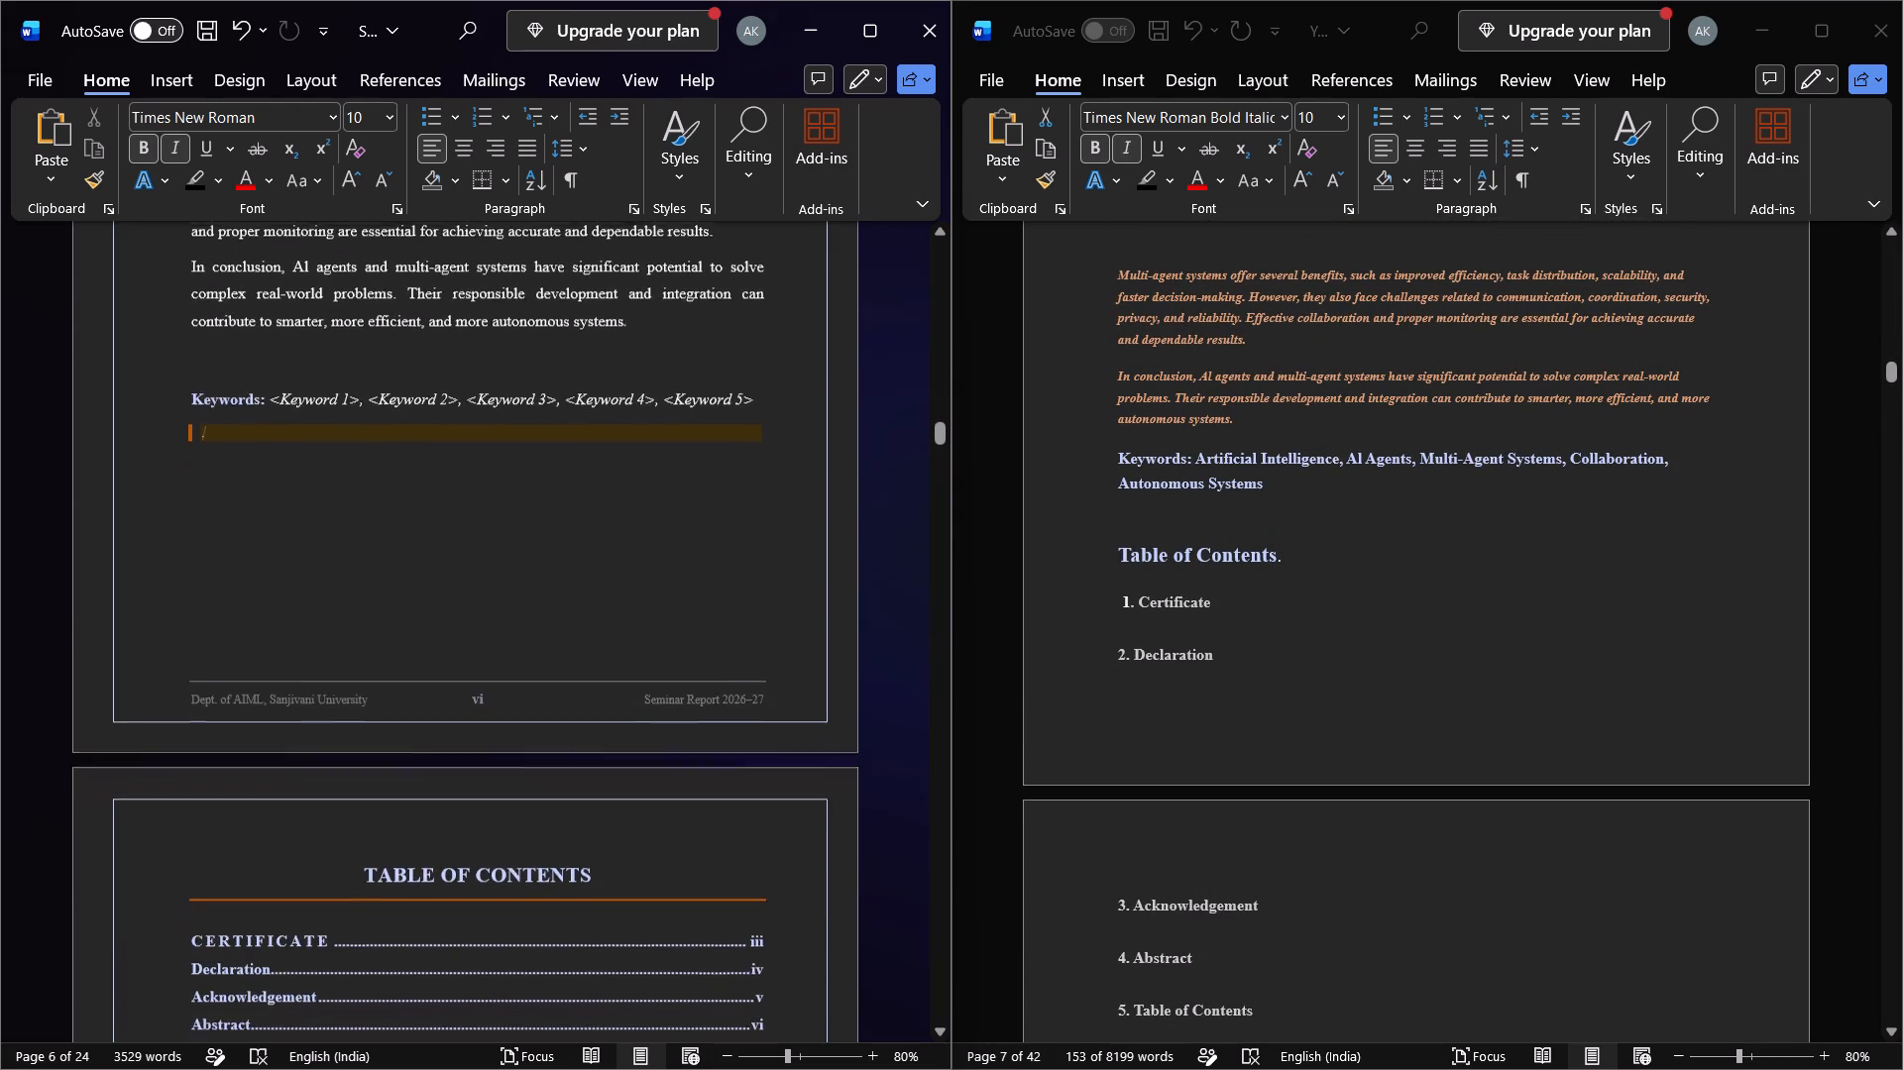
scroll(302, 607, "down", 7)
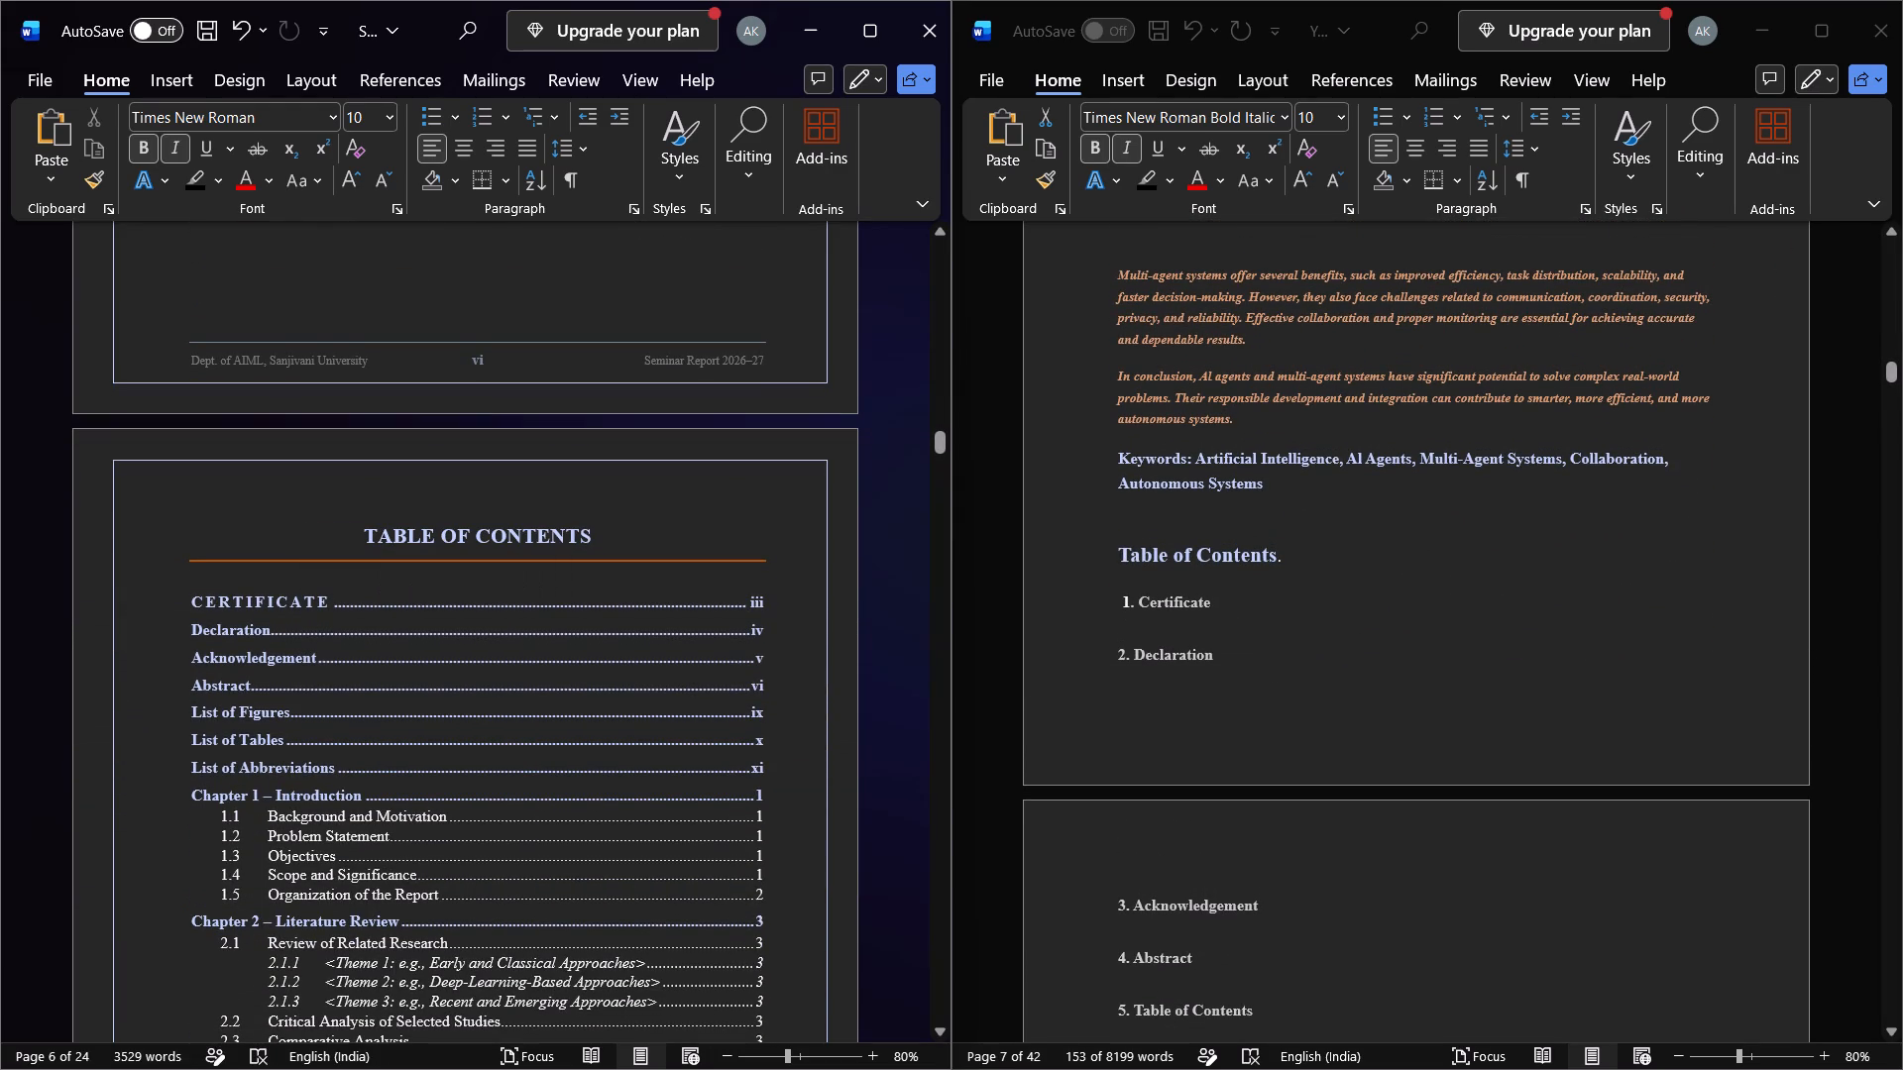
scroll(671, 775, "up", 1)
scroll(480, 736, "up", 2)
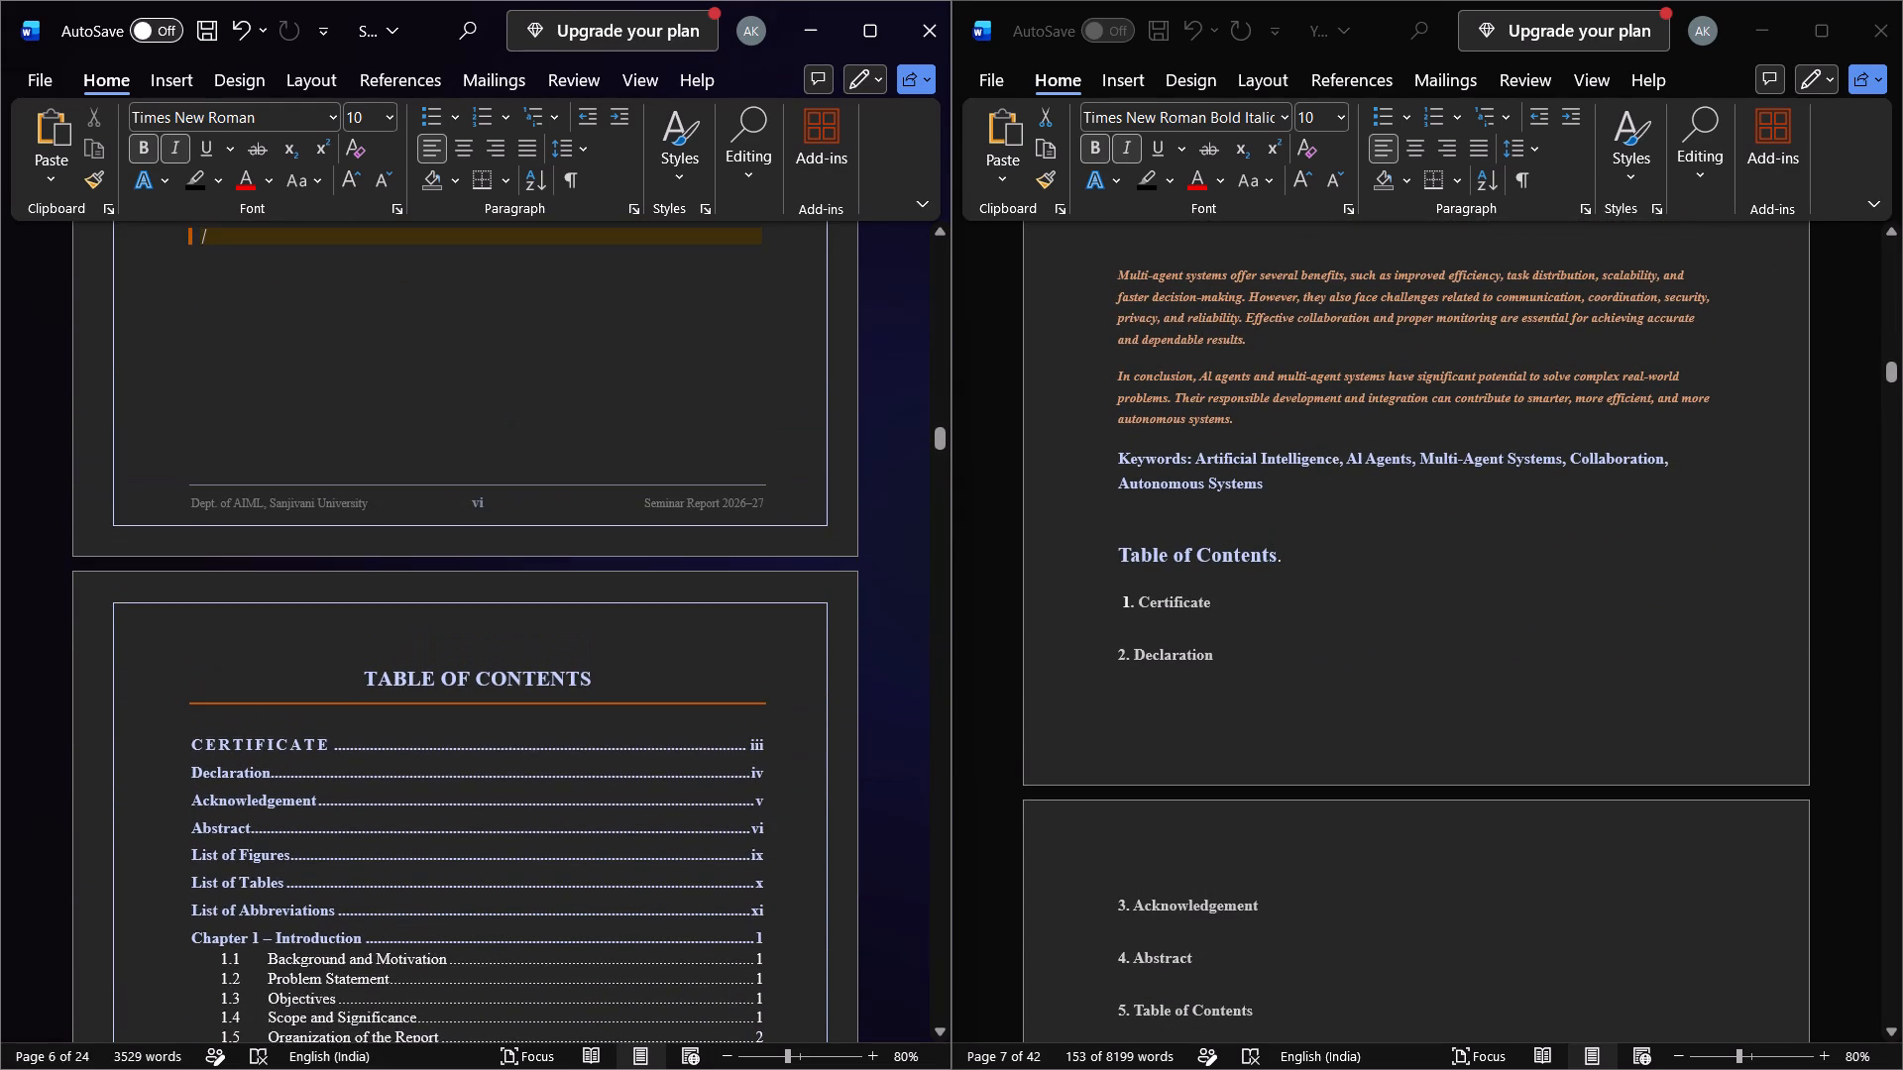
scroll(730, 621, "down", 2)
scroll(1451, 634, "down", 6)
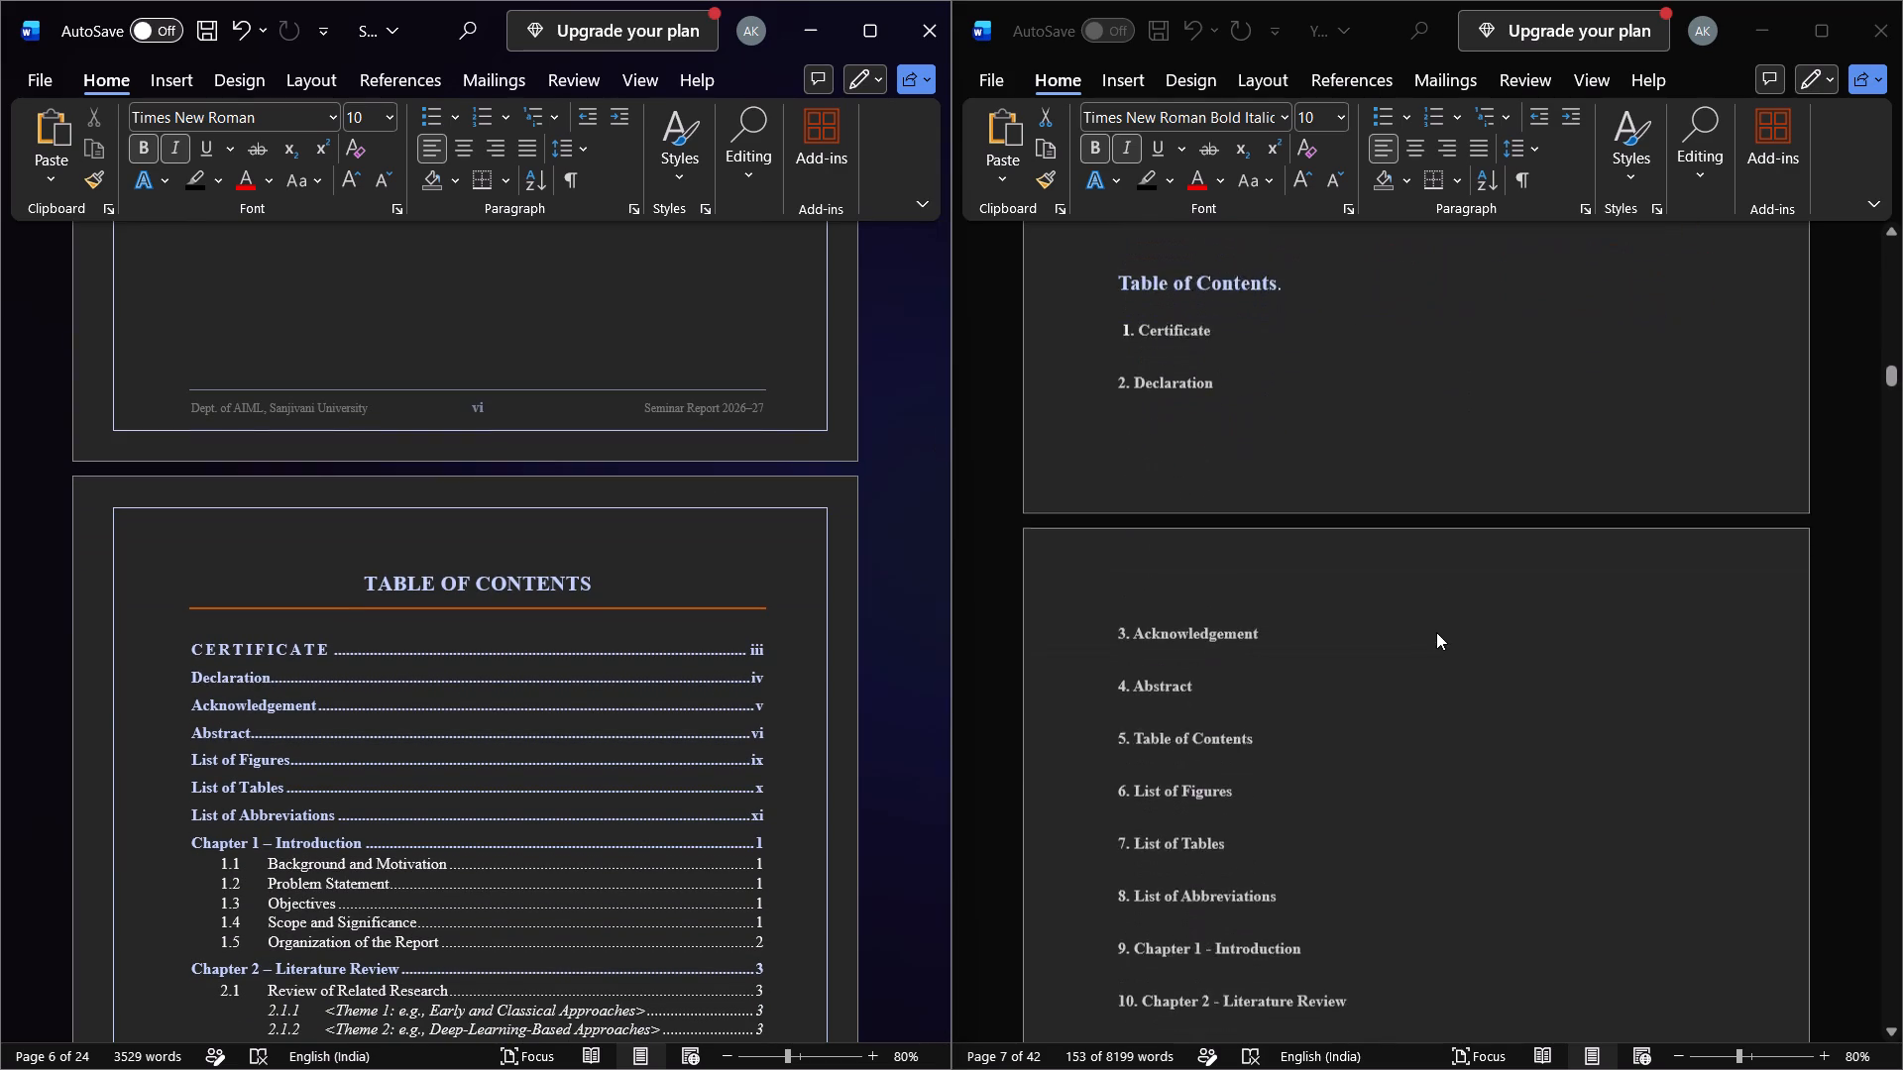
scroll(1423, 622, "down", 4)
scroll(246, 822, "down", 3)
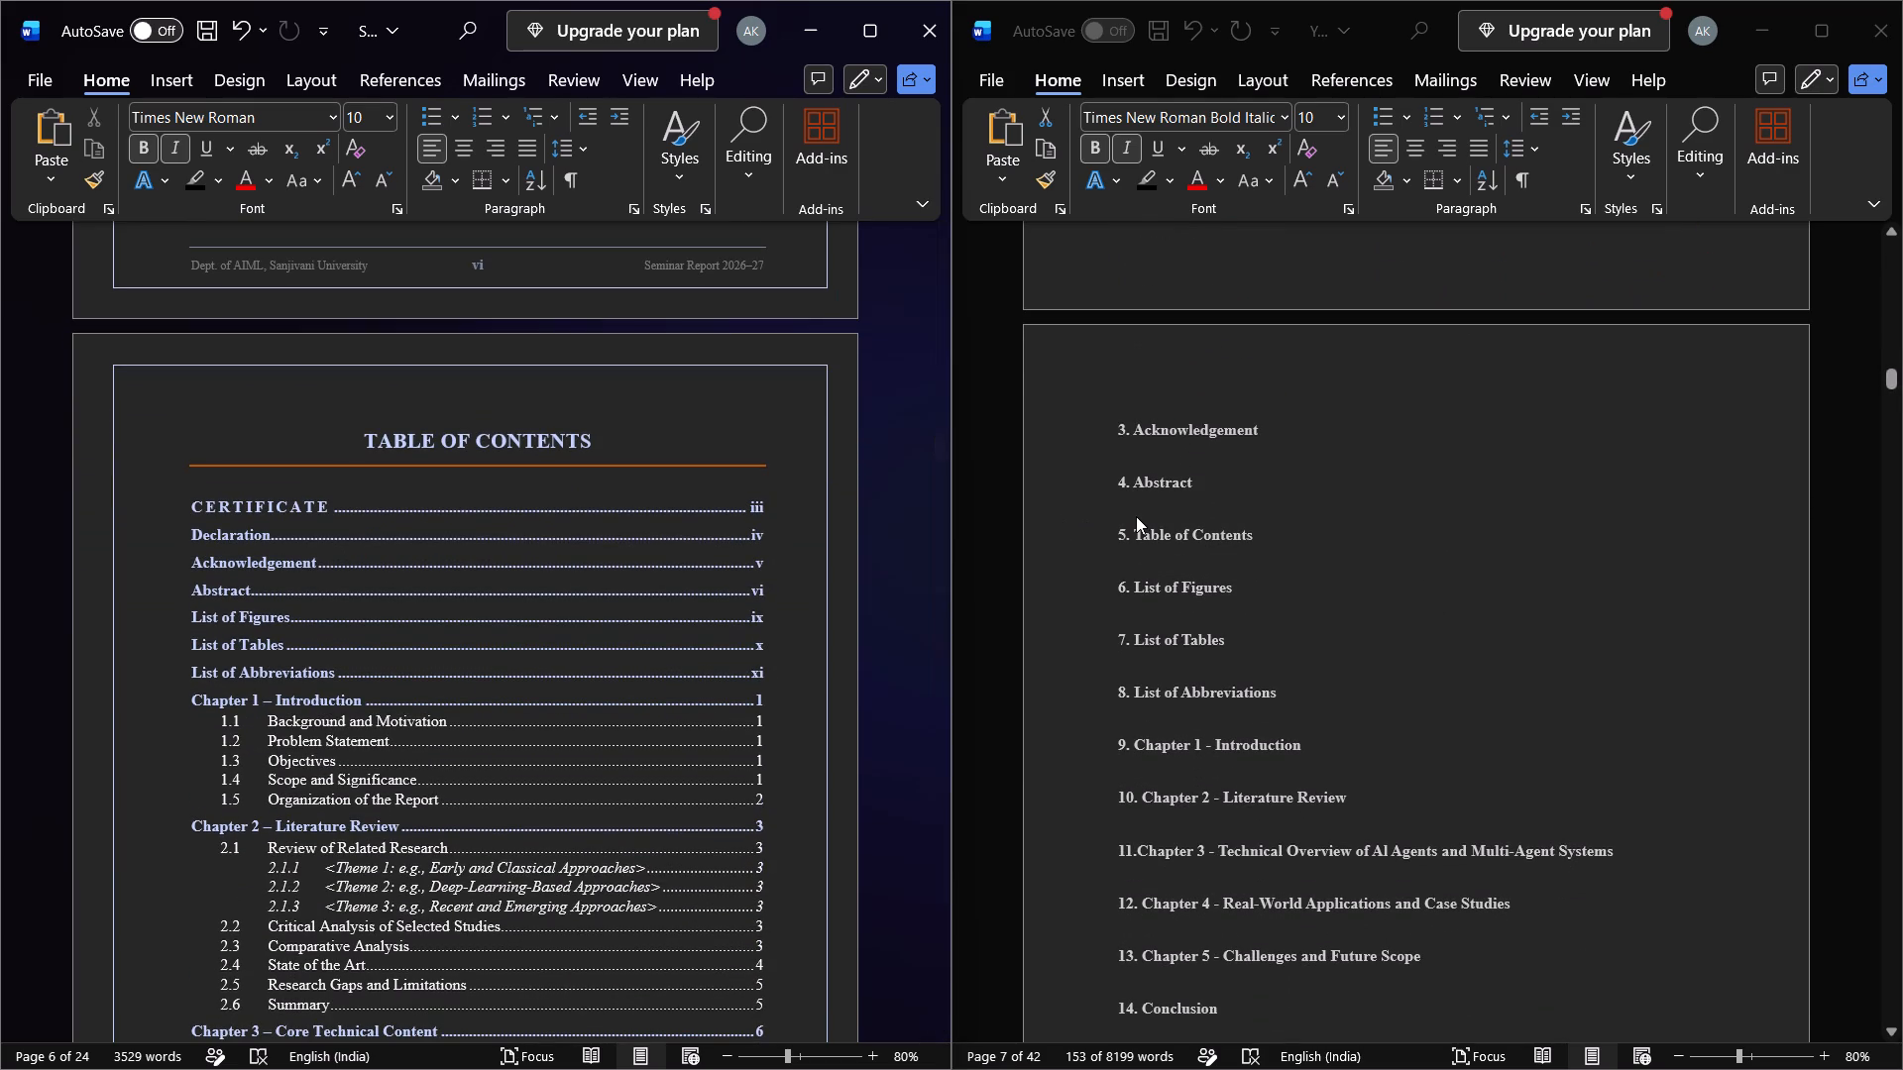
scroll(1136, 516, "up", 8)
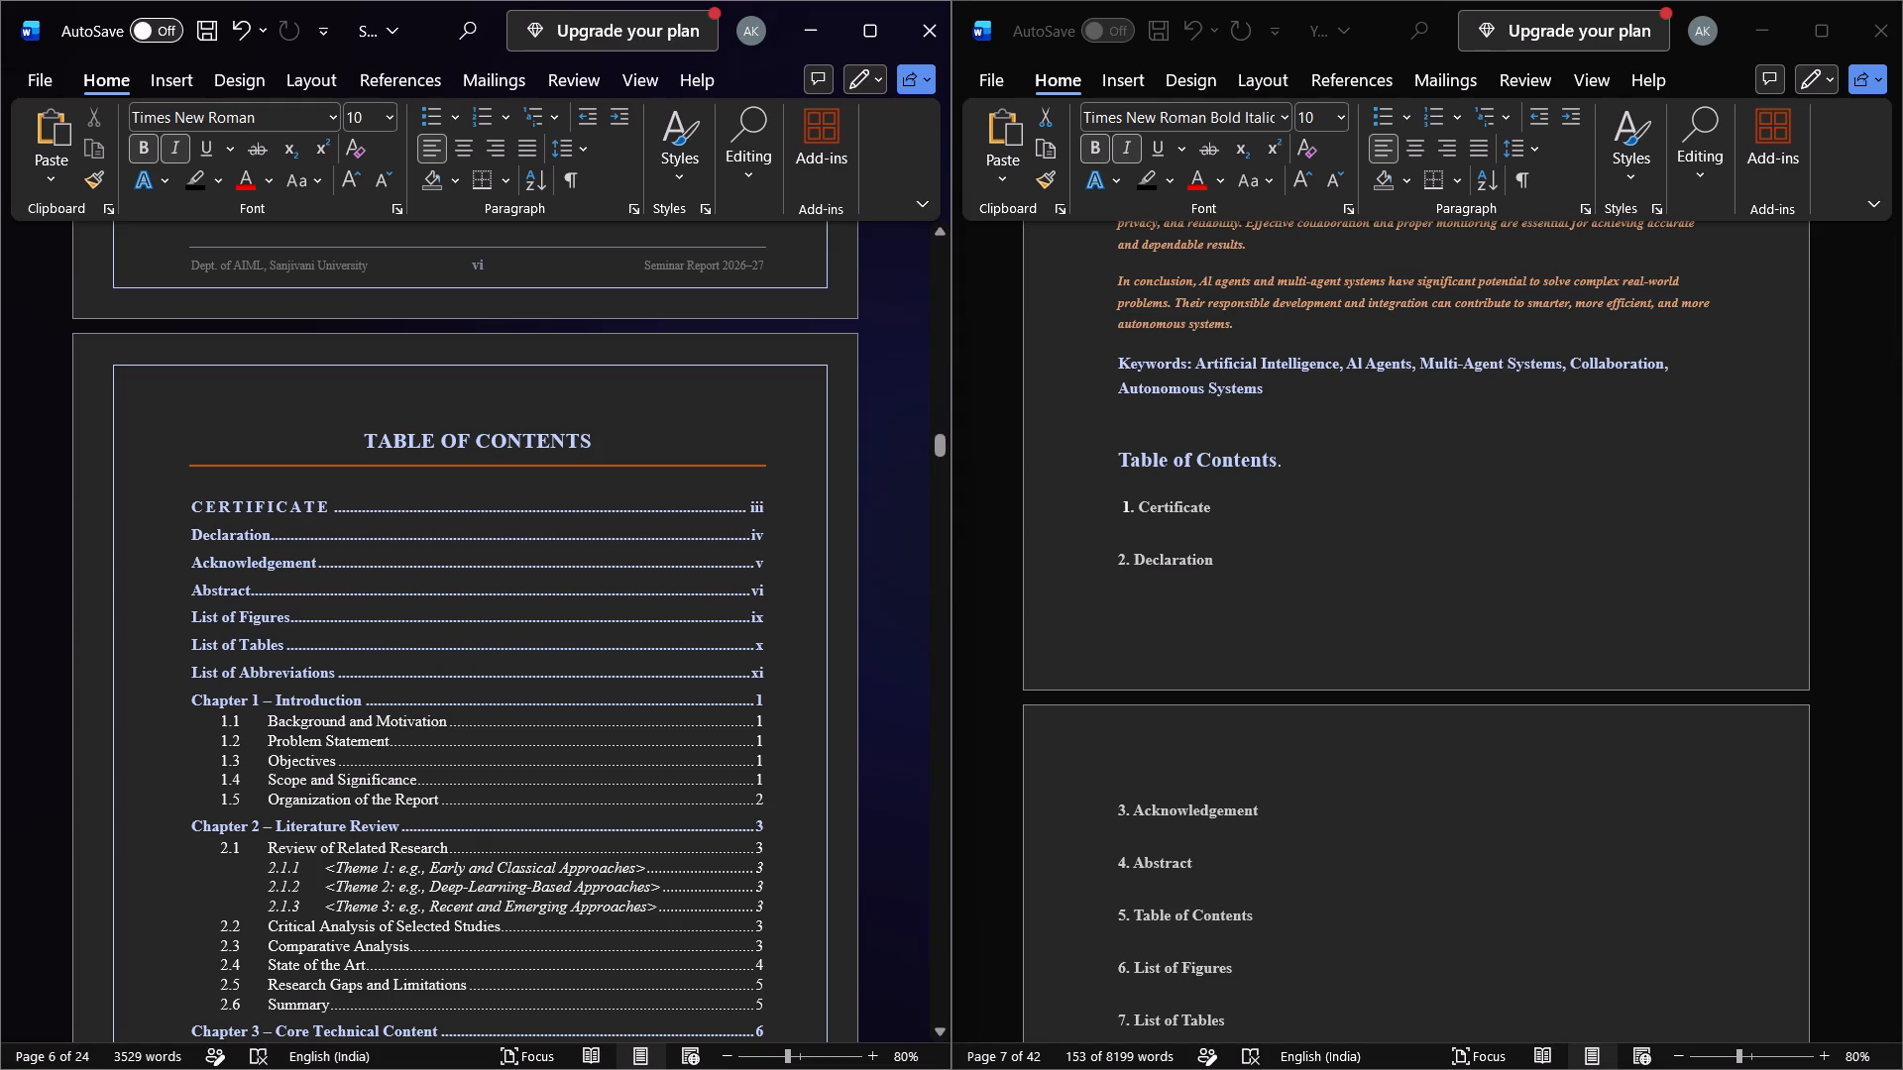
scroll(1334, 641, "down", 11)
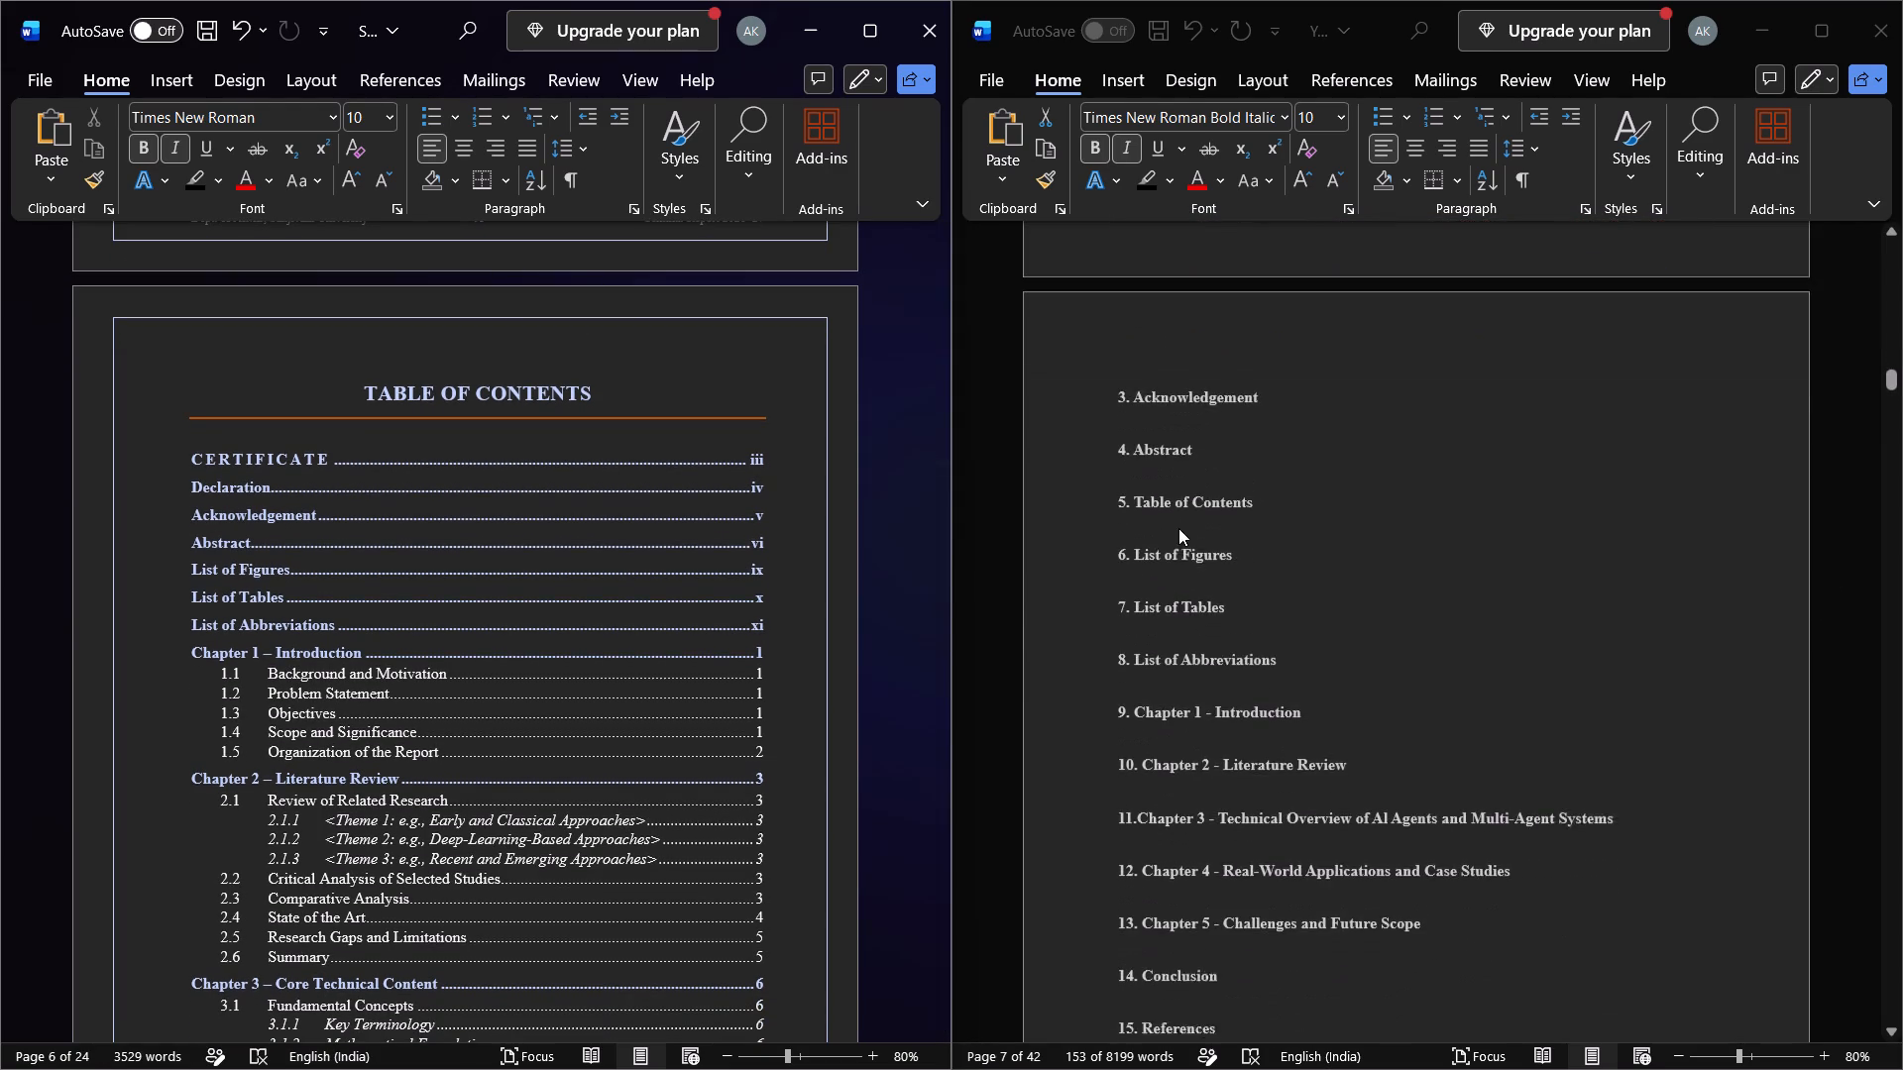
scroll(1177, 528, "down", 2)
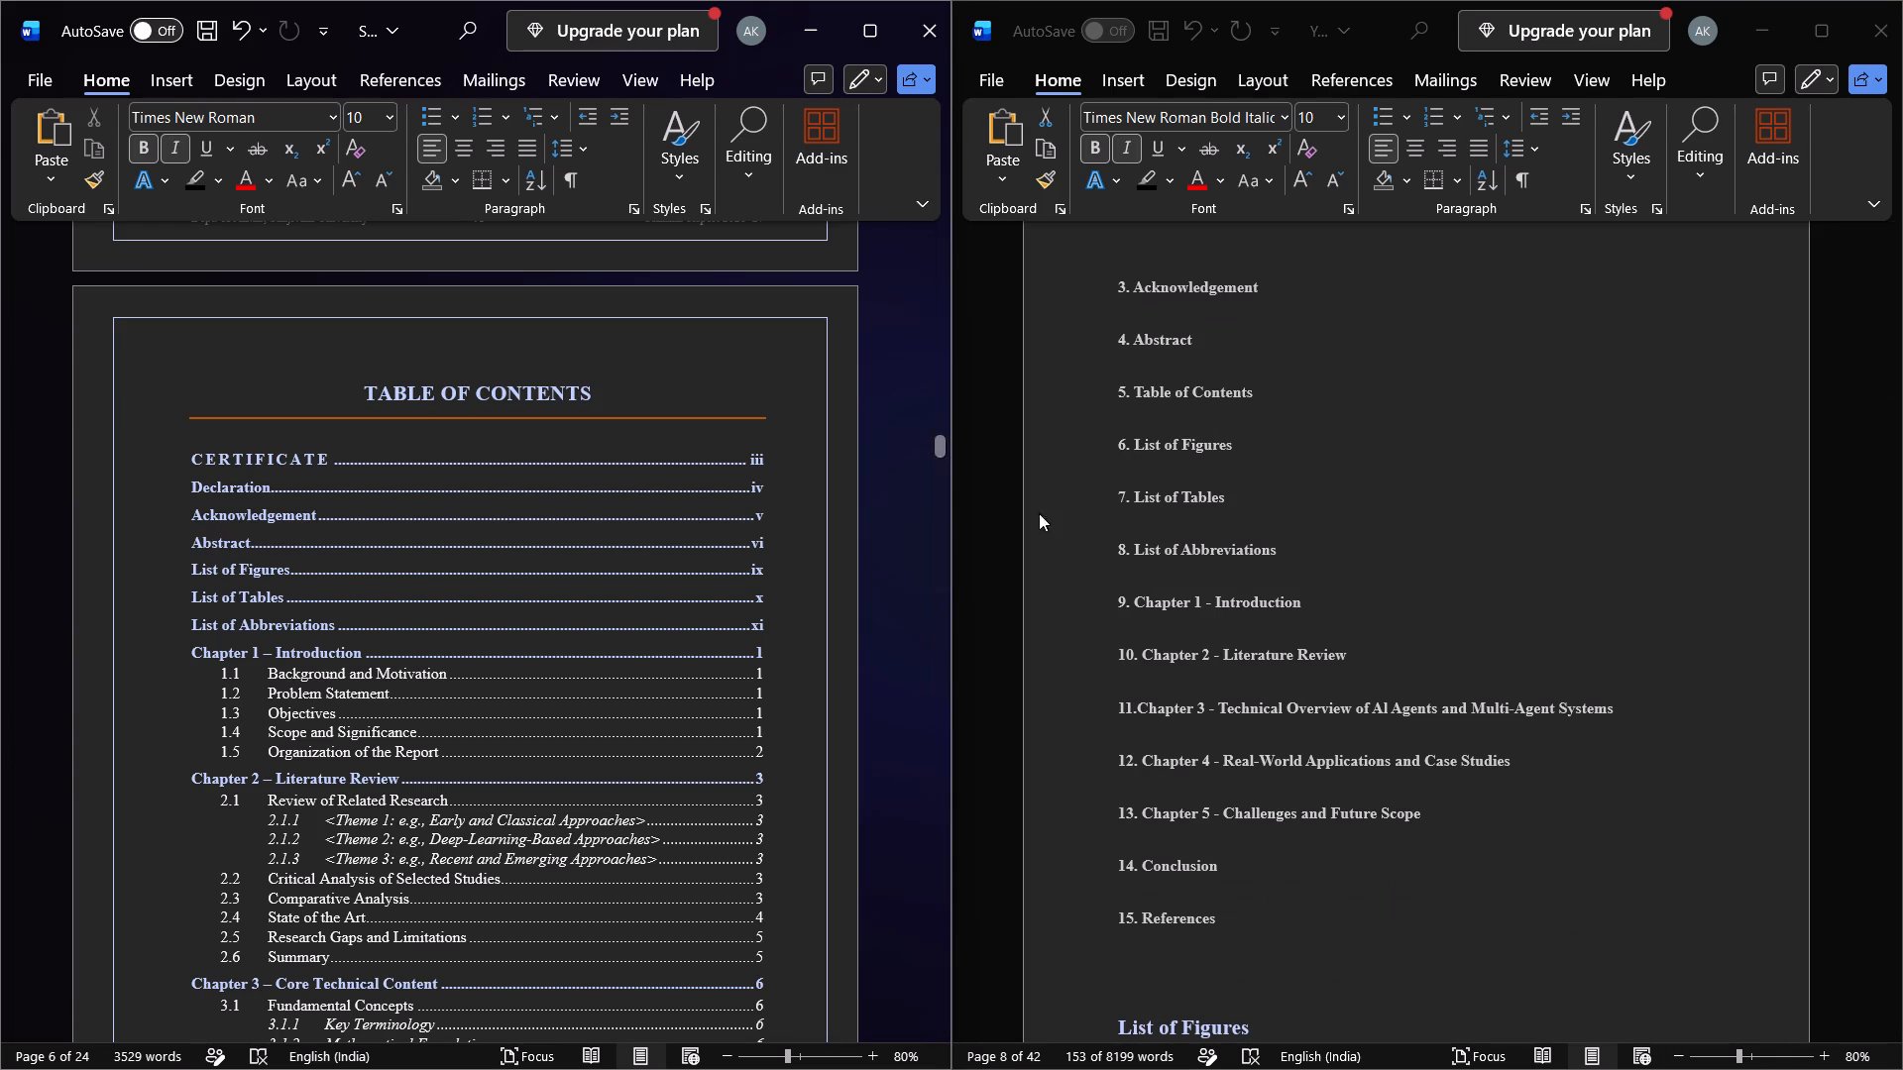
scroll(1081, 521, "up", 1)
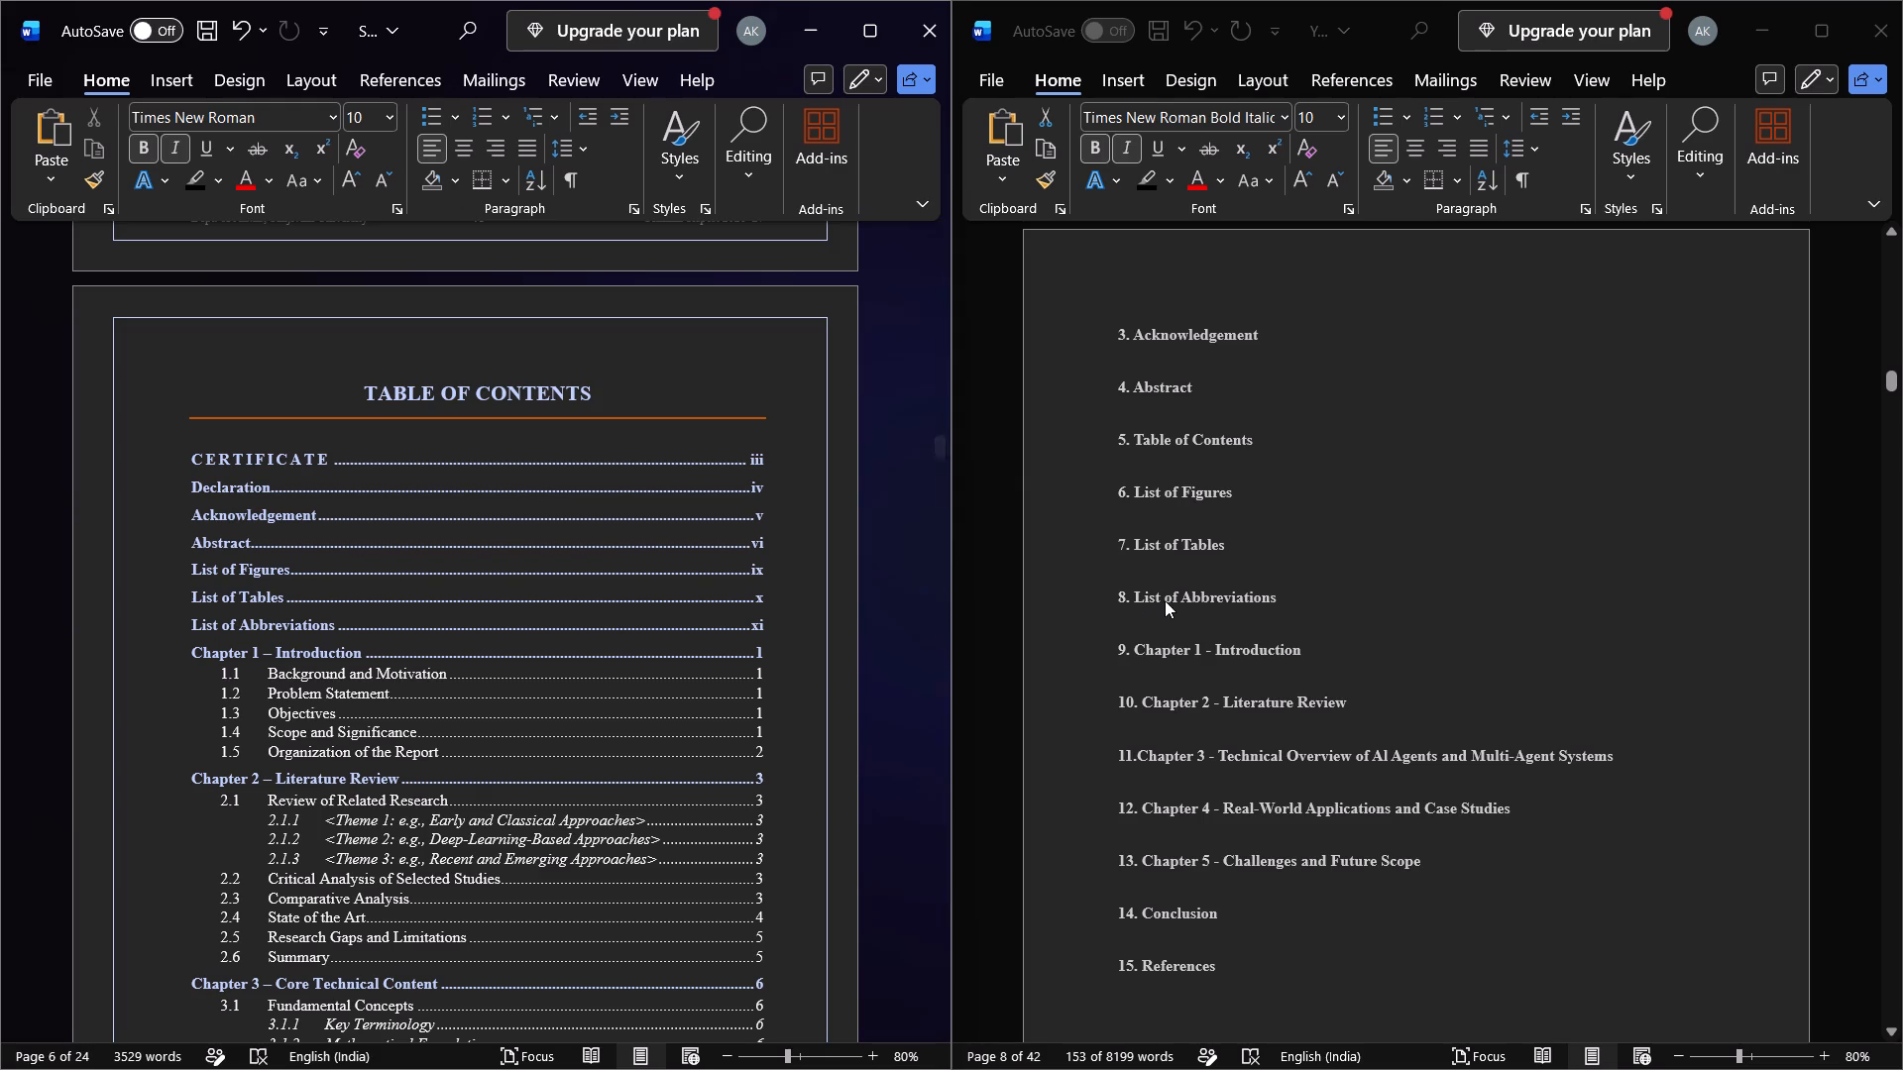
scroll(1165, 603, "down", 1)
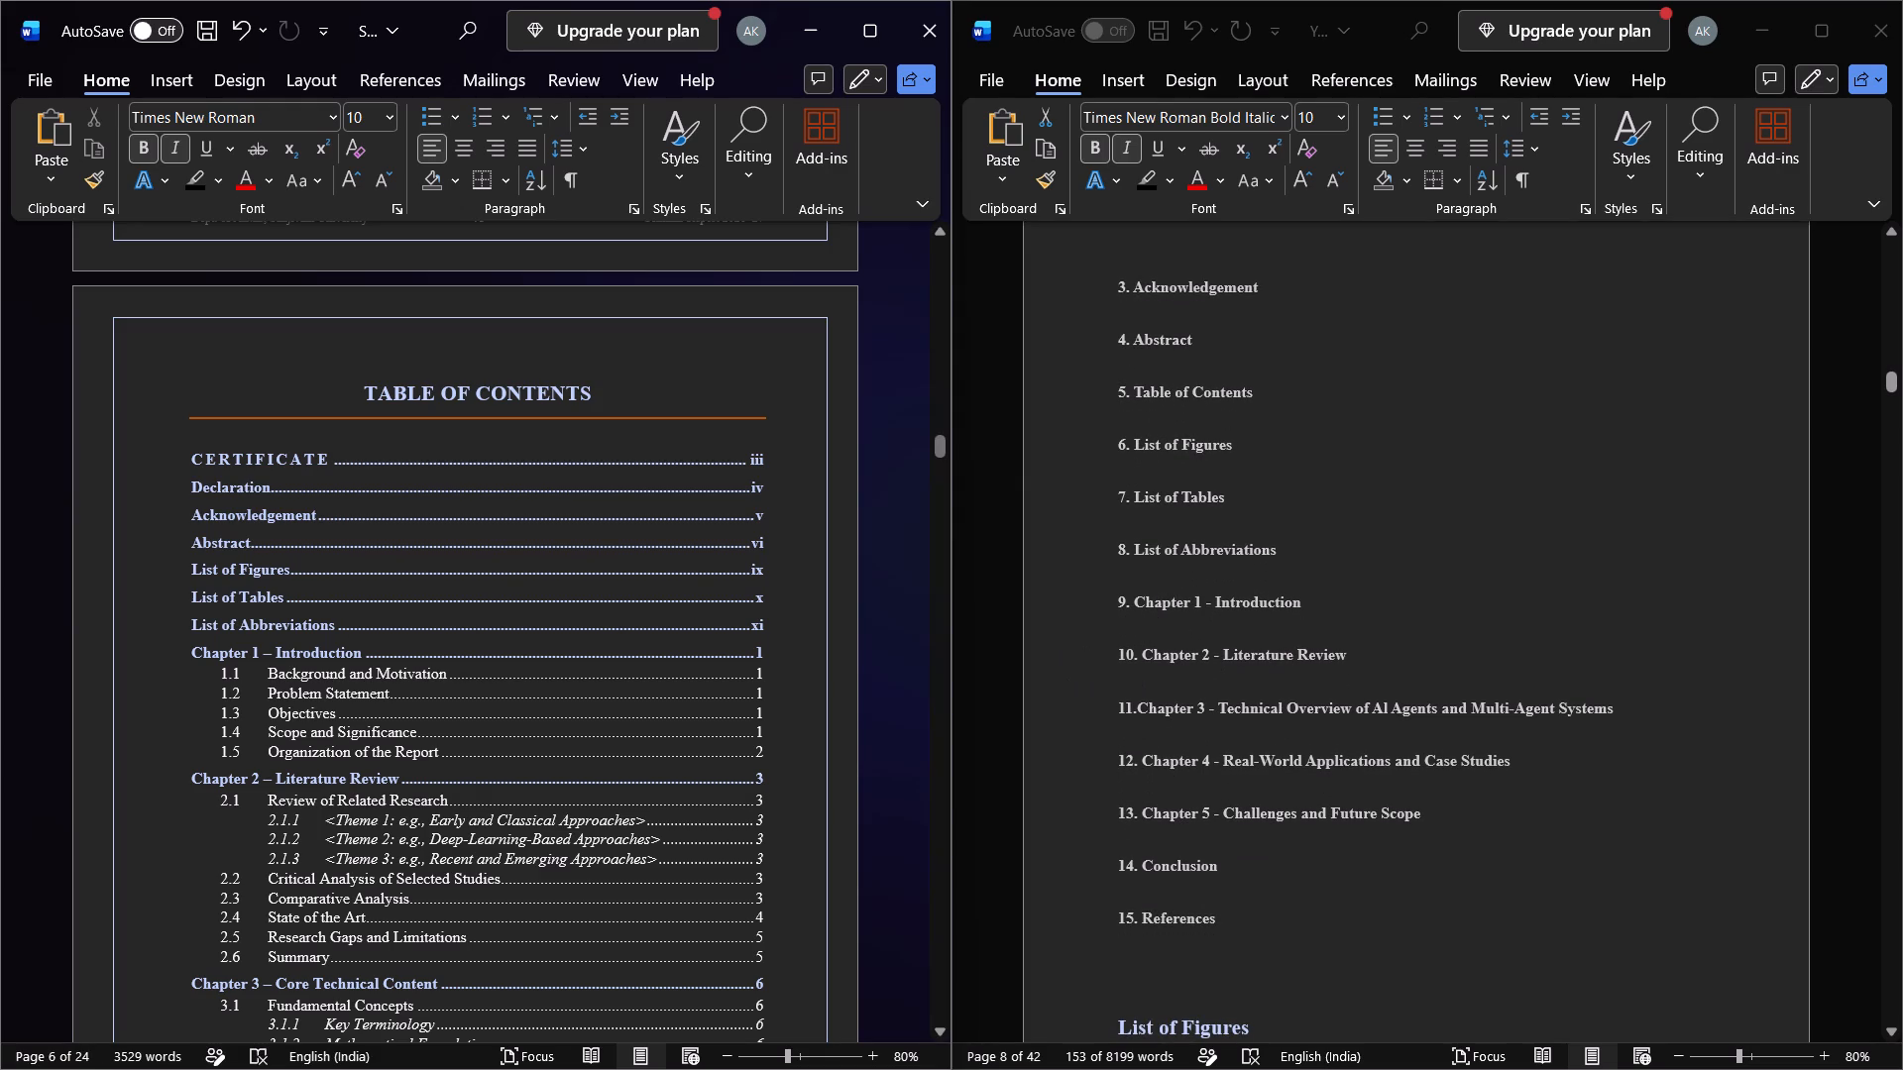
Remove the emptied guidance note box below the template's Keywords line.
scroll(428, 534, "up", 12)
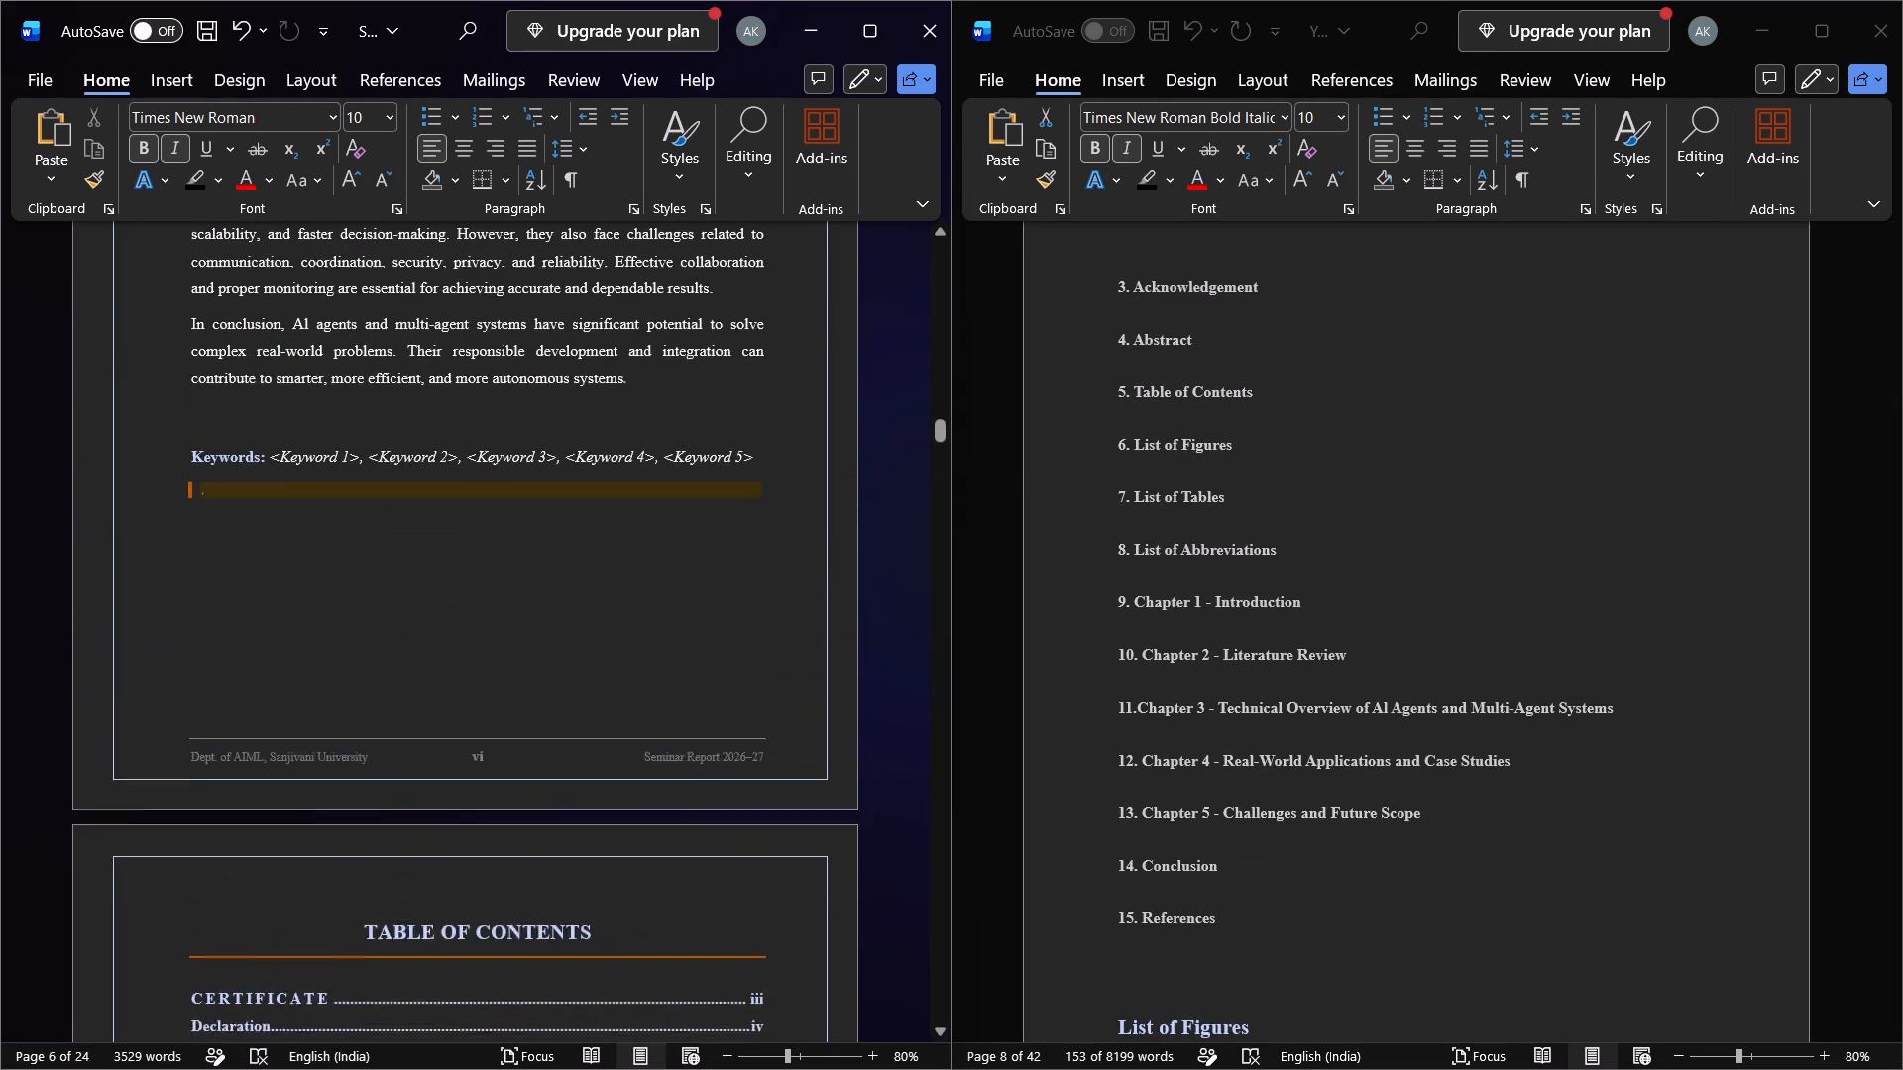
scroll(1078, 546, "up", 14)
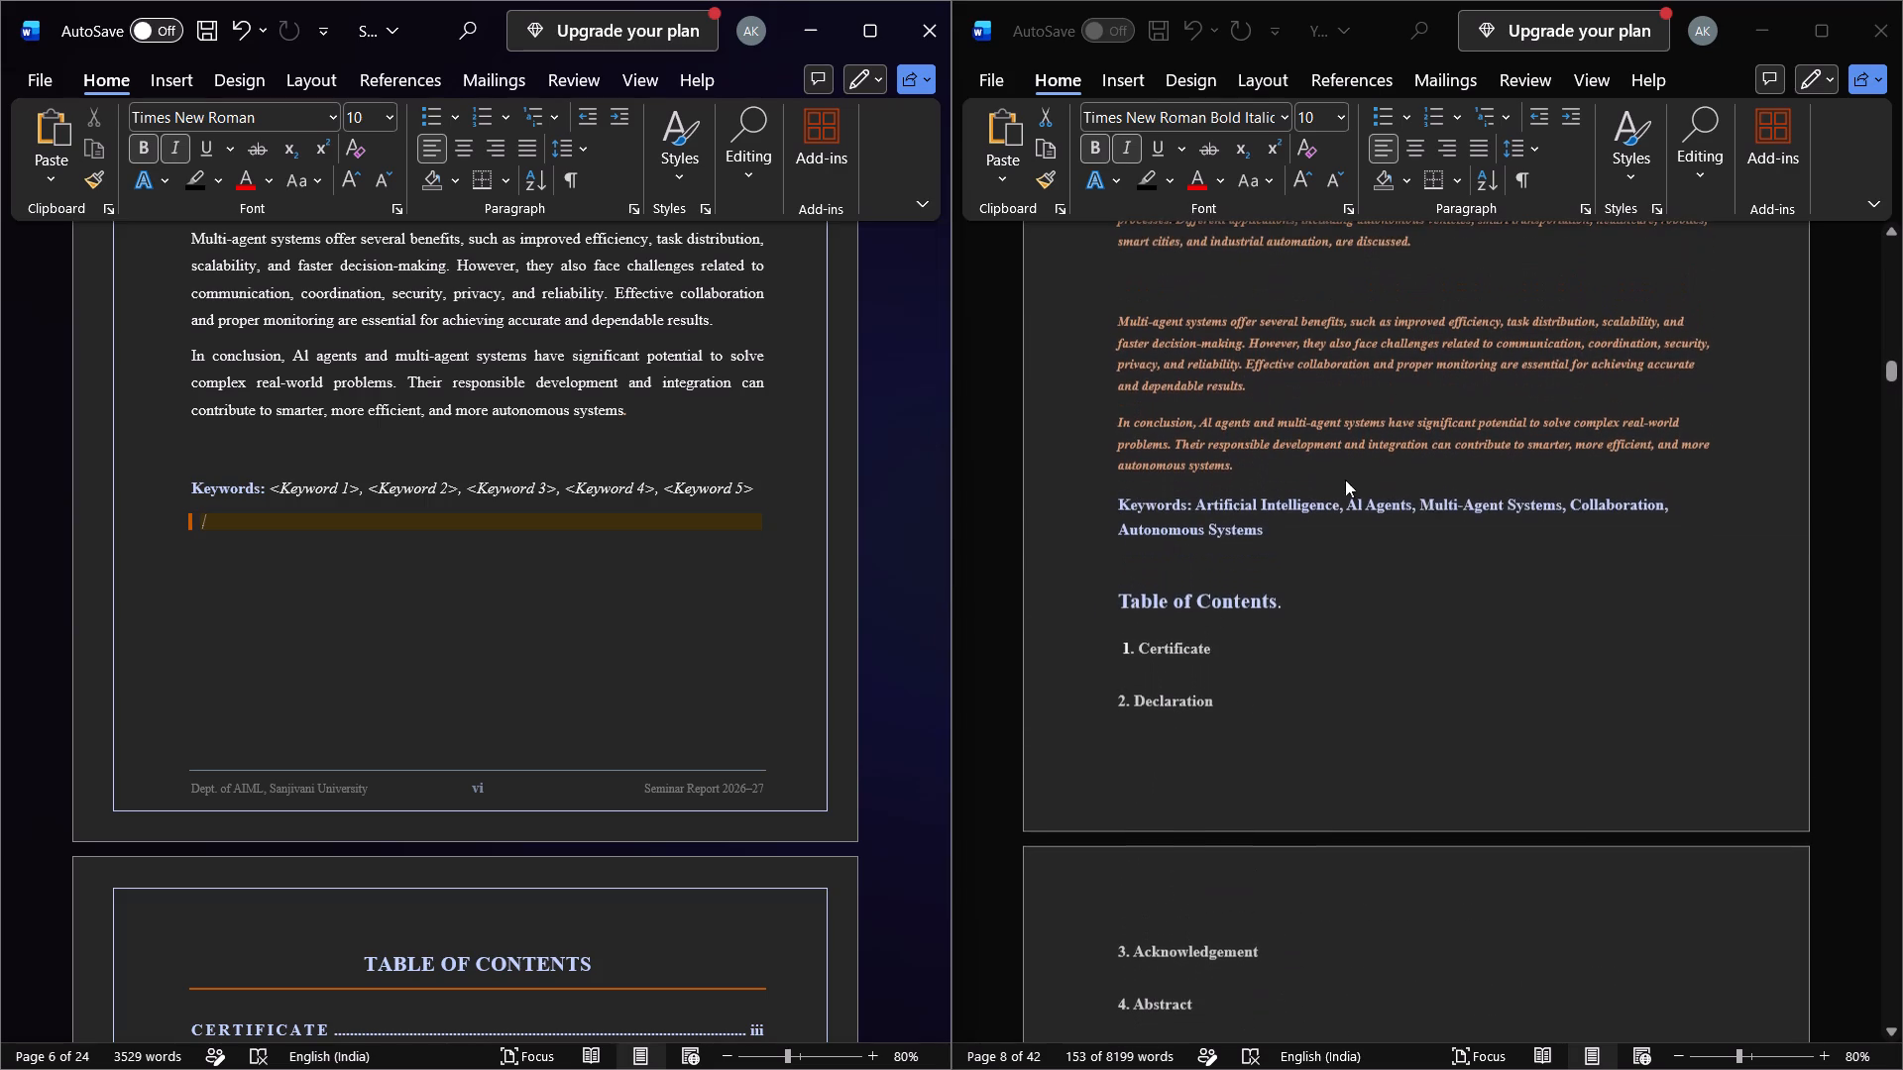
left_click(1201, 503)
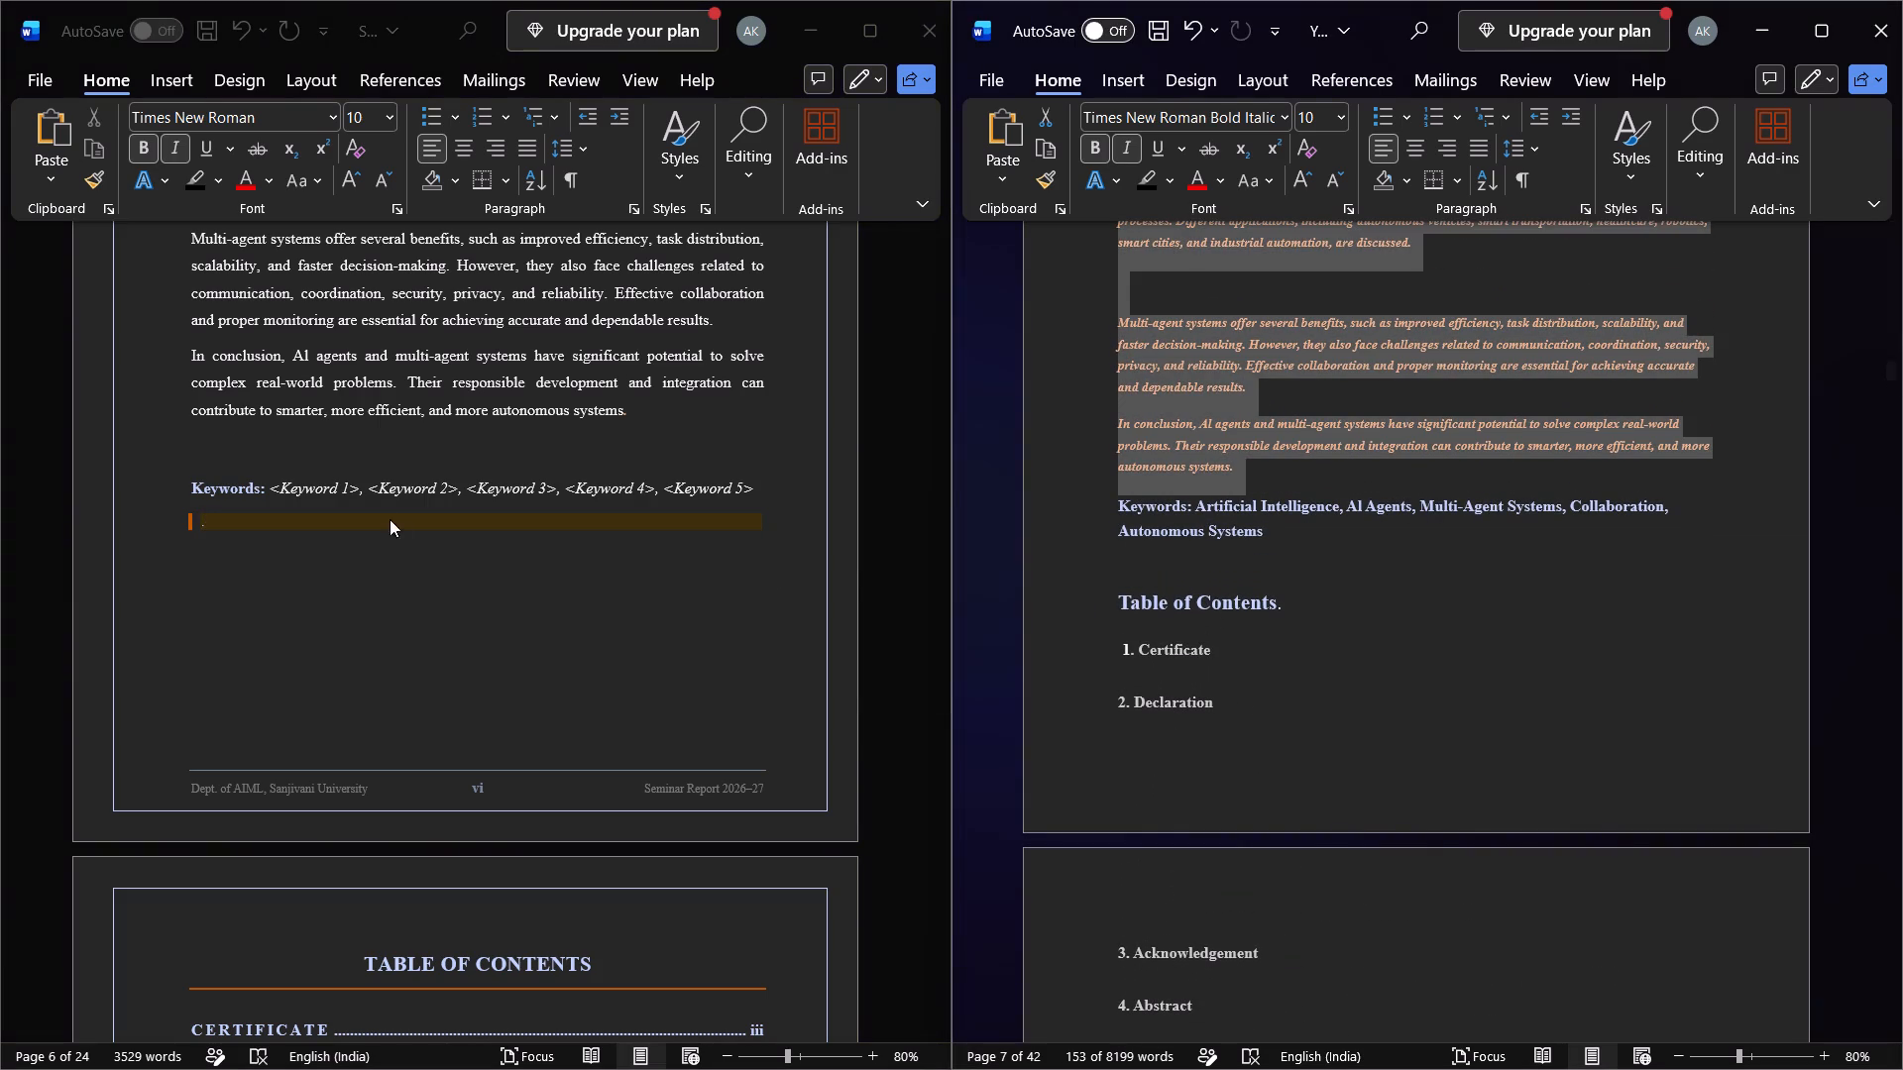
left_click(384, 491)
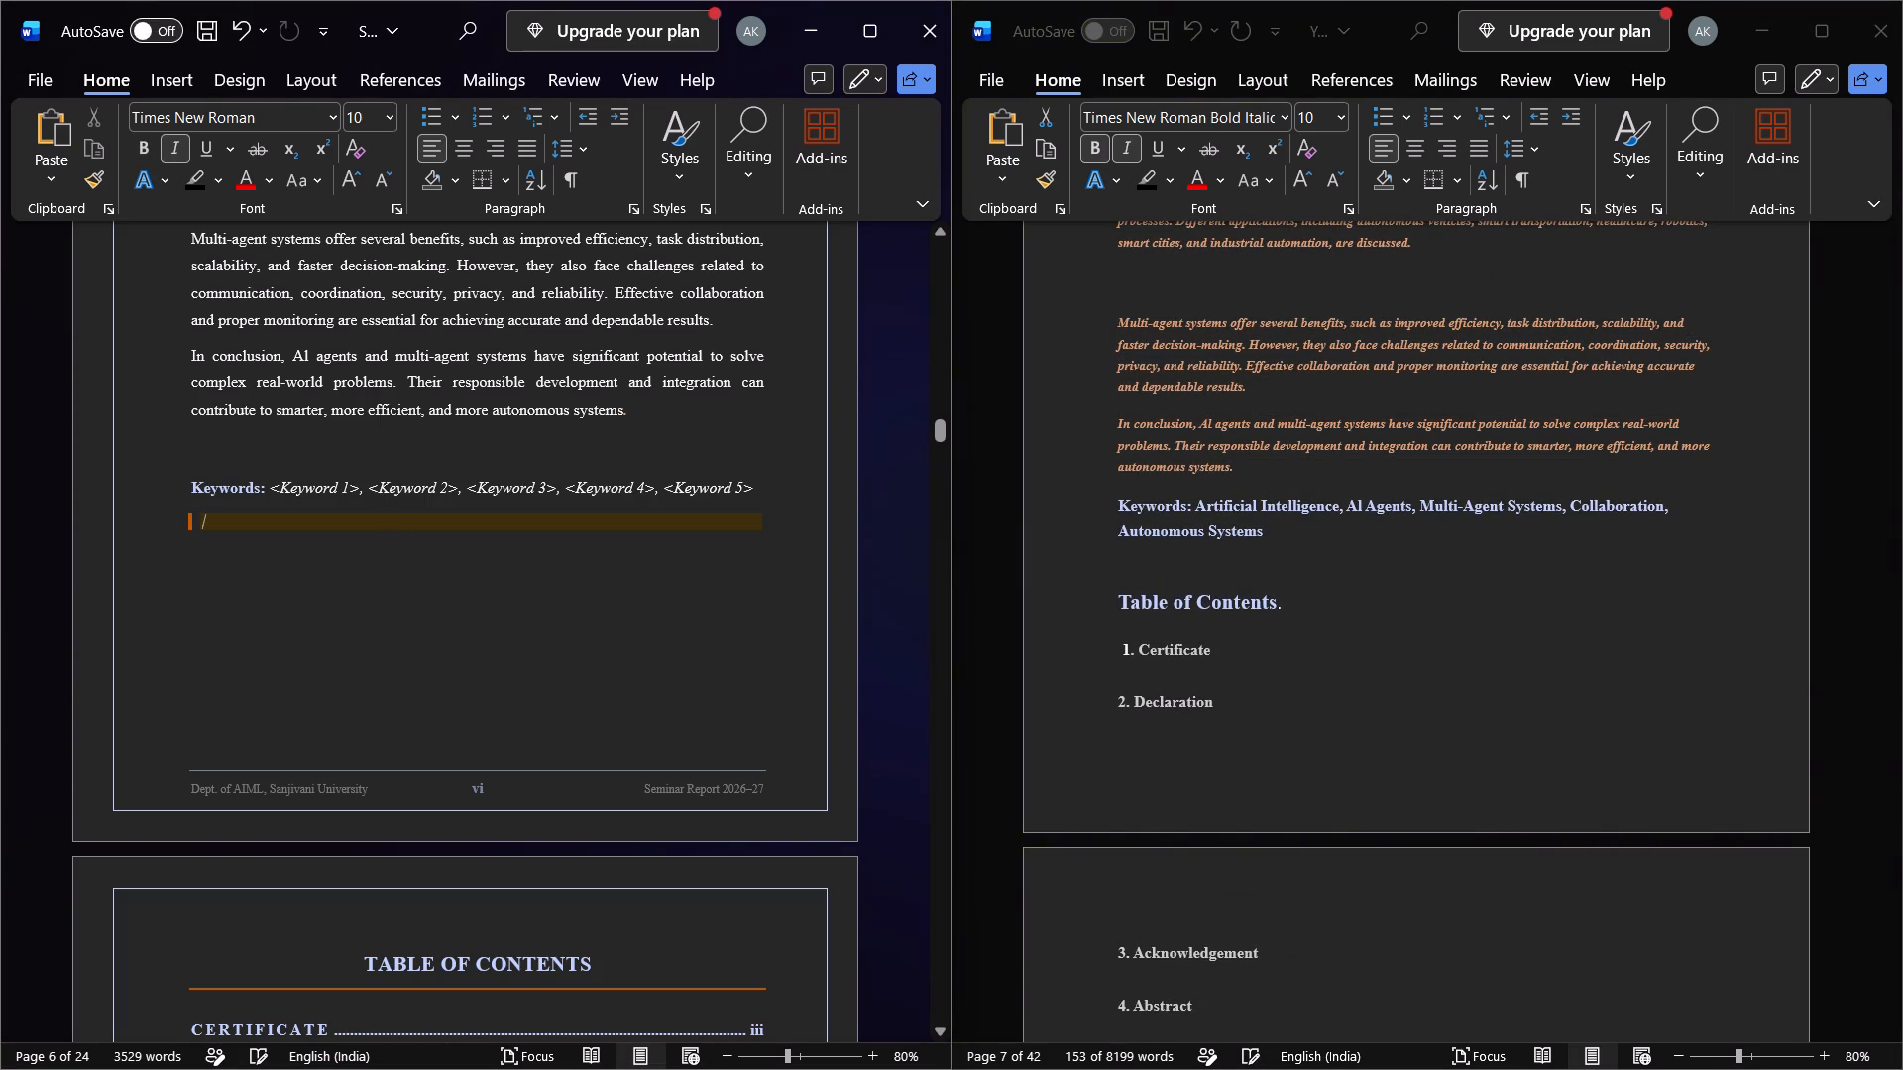
key("BackSpace")
key("BackSpace")
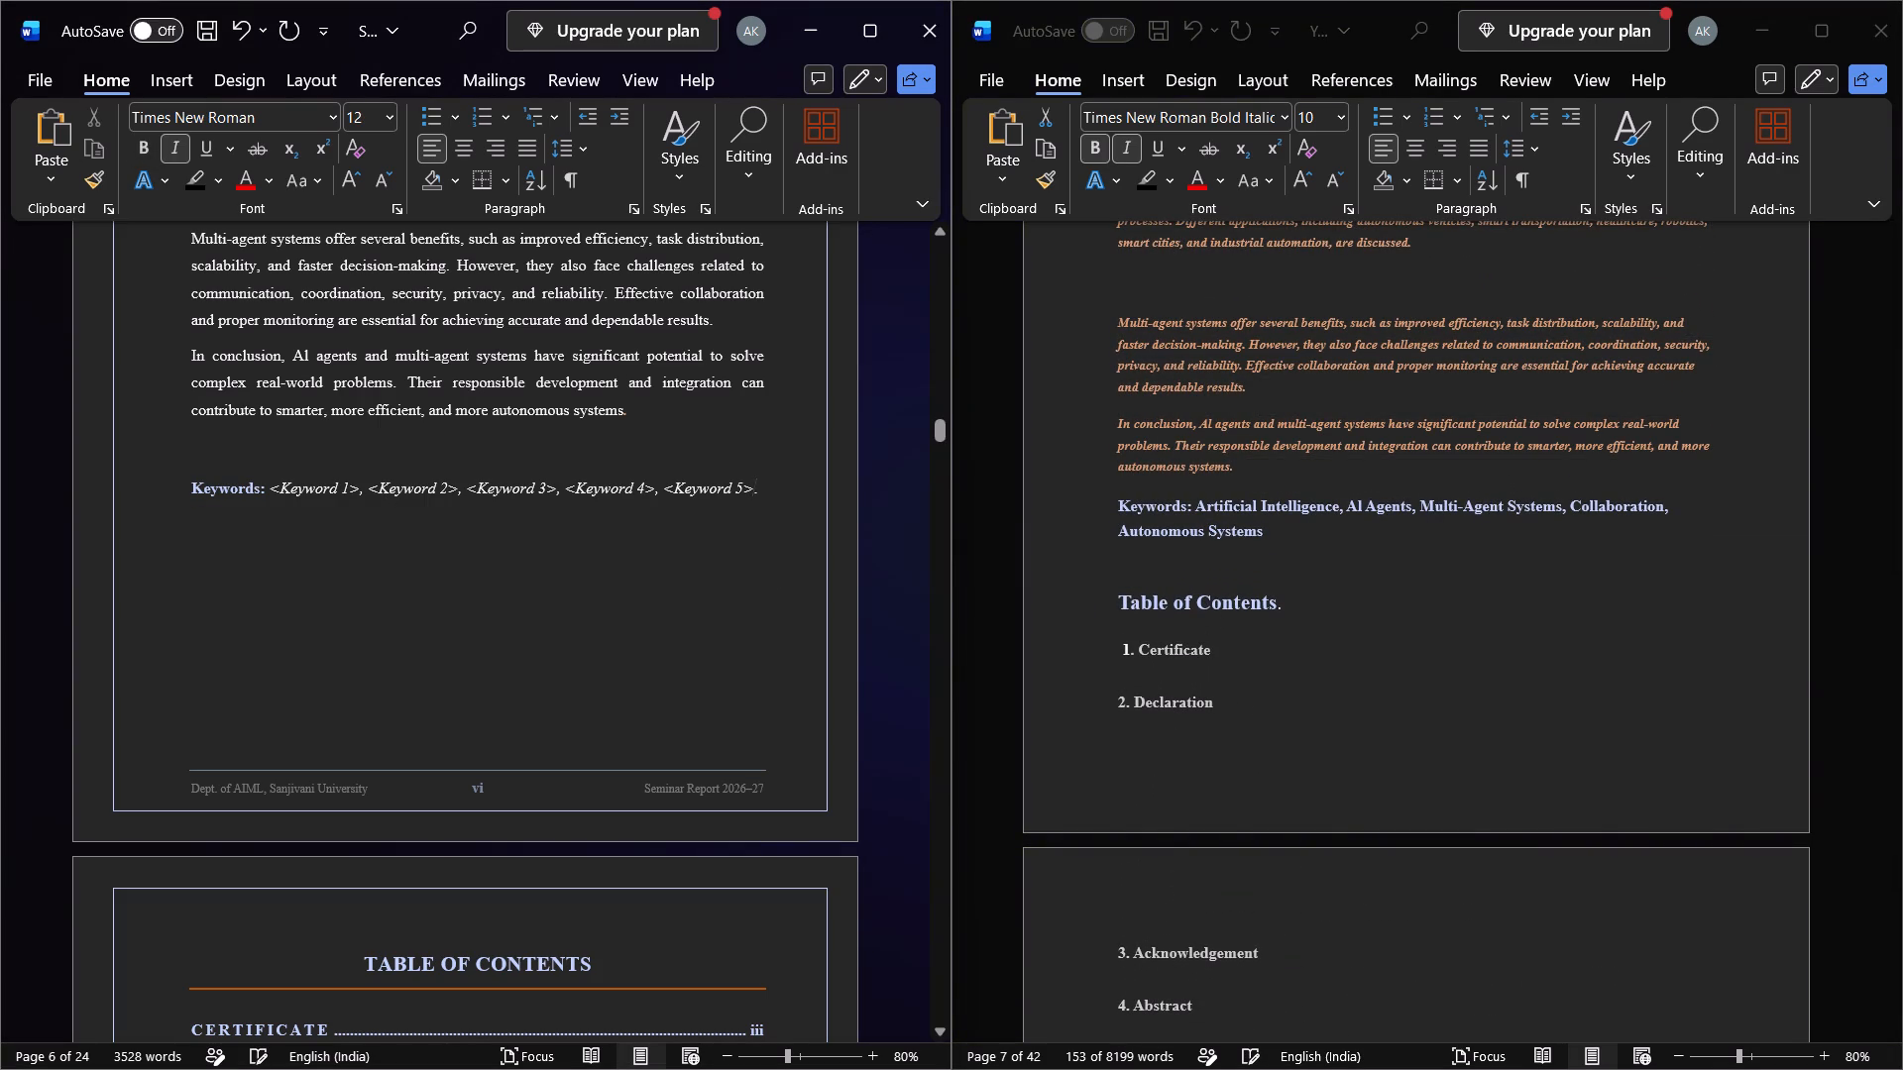
Delete the placeholder keywords from the template's Keywords line, back to the opening "<".
key("BackSpace")
key("BackSpace")
key("BackSpace")
key("BackSpace")
key("BackSpace")
key("BackSpace")
key("BackSpace")
key("BackSpace")
key("BackSpace")
key("BackSpace")
key("BackSpace")
key("BackSpace")
key("BackSpace")
key("BackSpace")
key("BackSpace")
key("BackSpace")
key("BackSpace")
key("BackSpace")
key("BackSpace")
key("BackSpace")
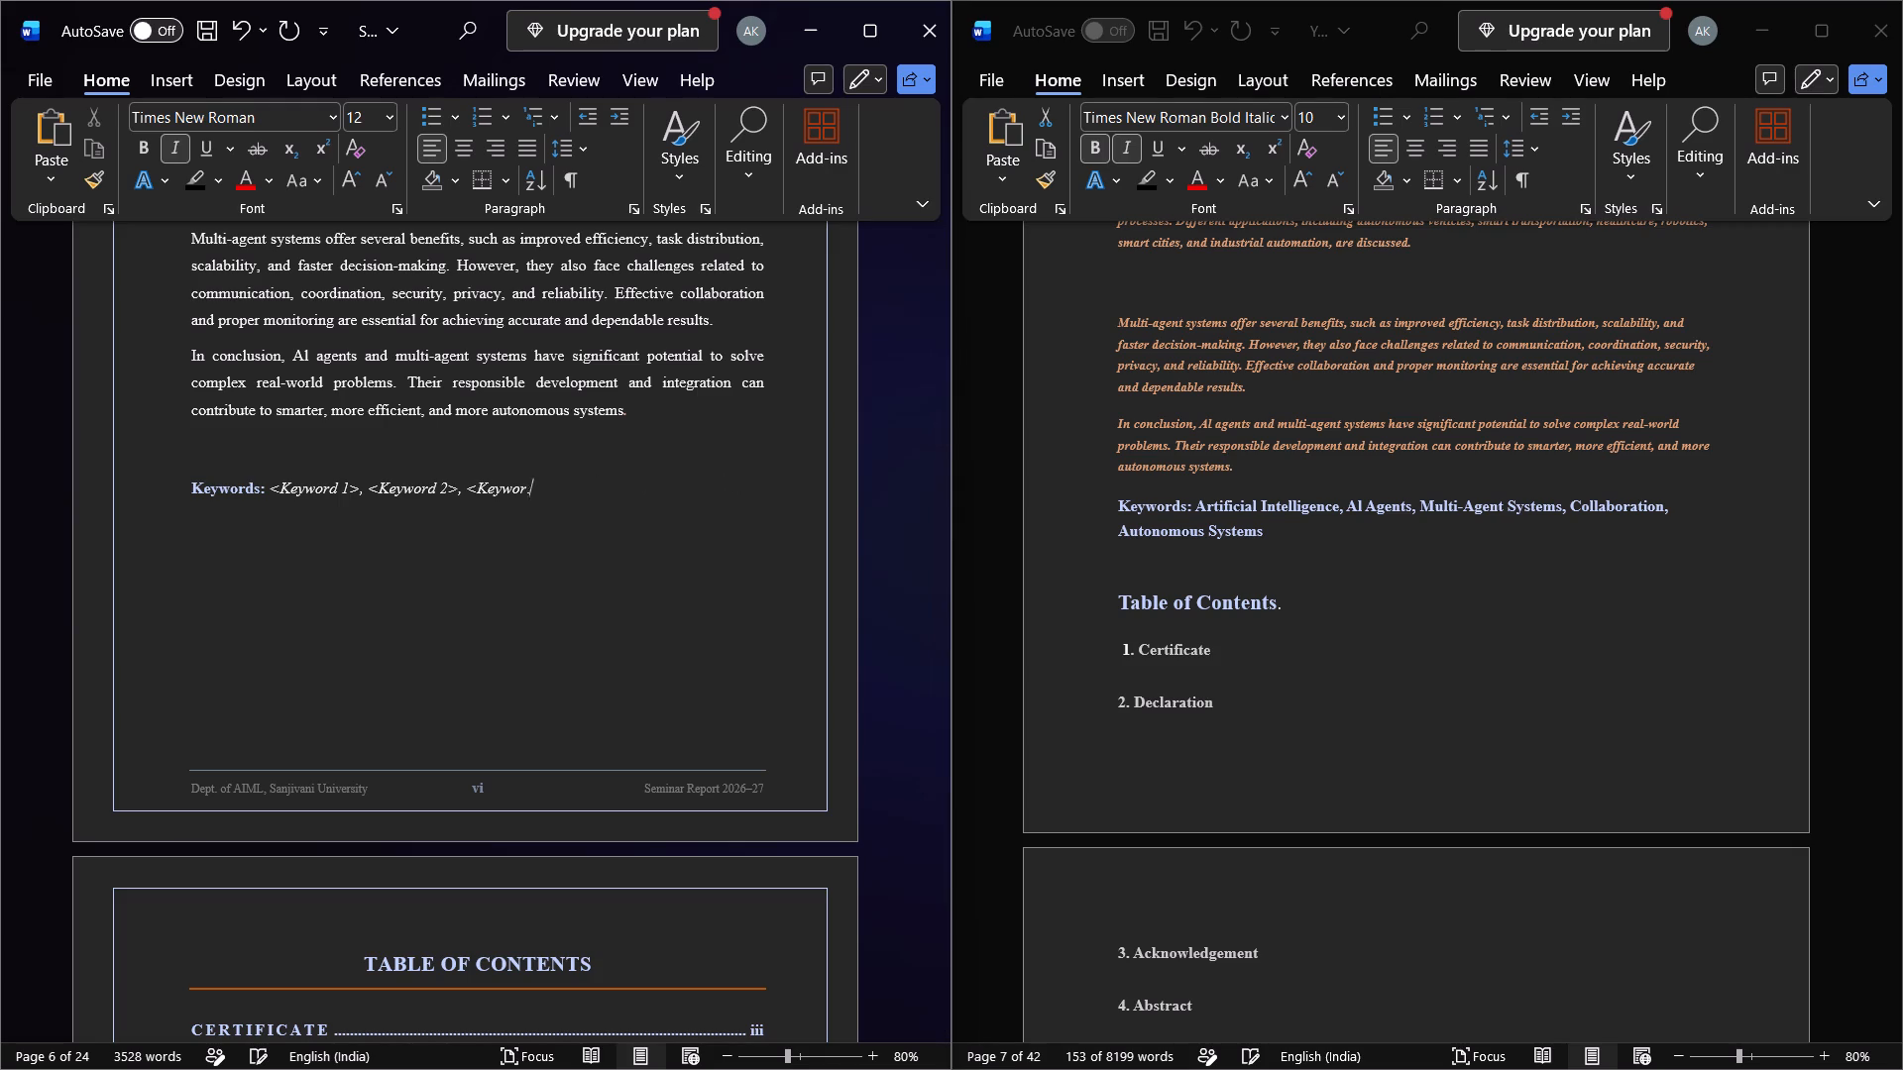
key("BackSpace")
key("BackSpace")
key("BackSpace")
key("BackSpace")
key("BackSpace")
key("BackSpace")
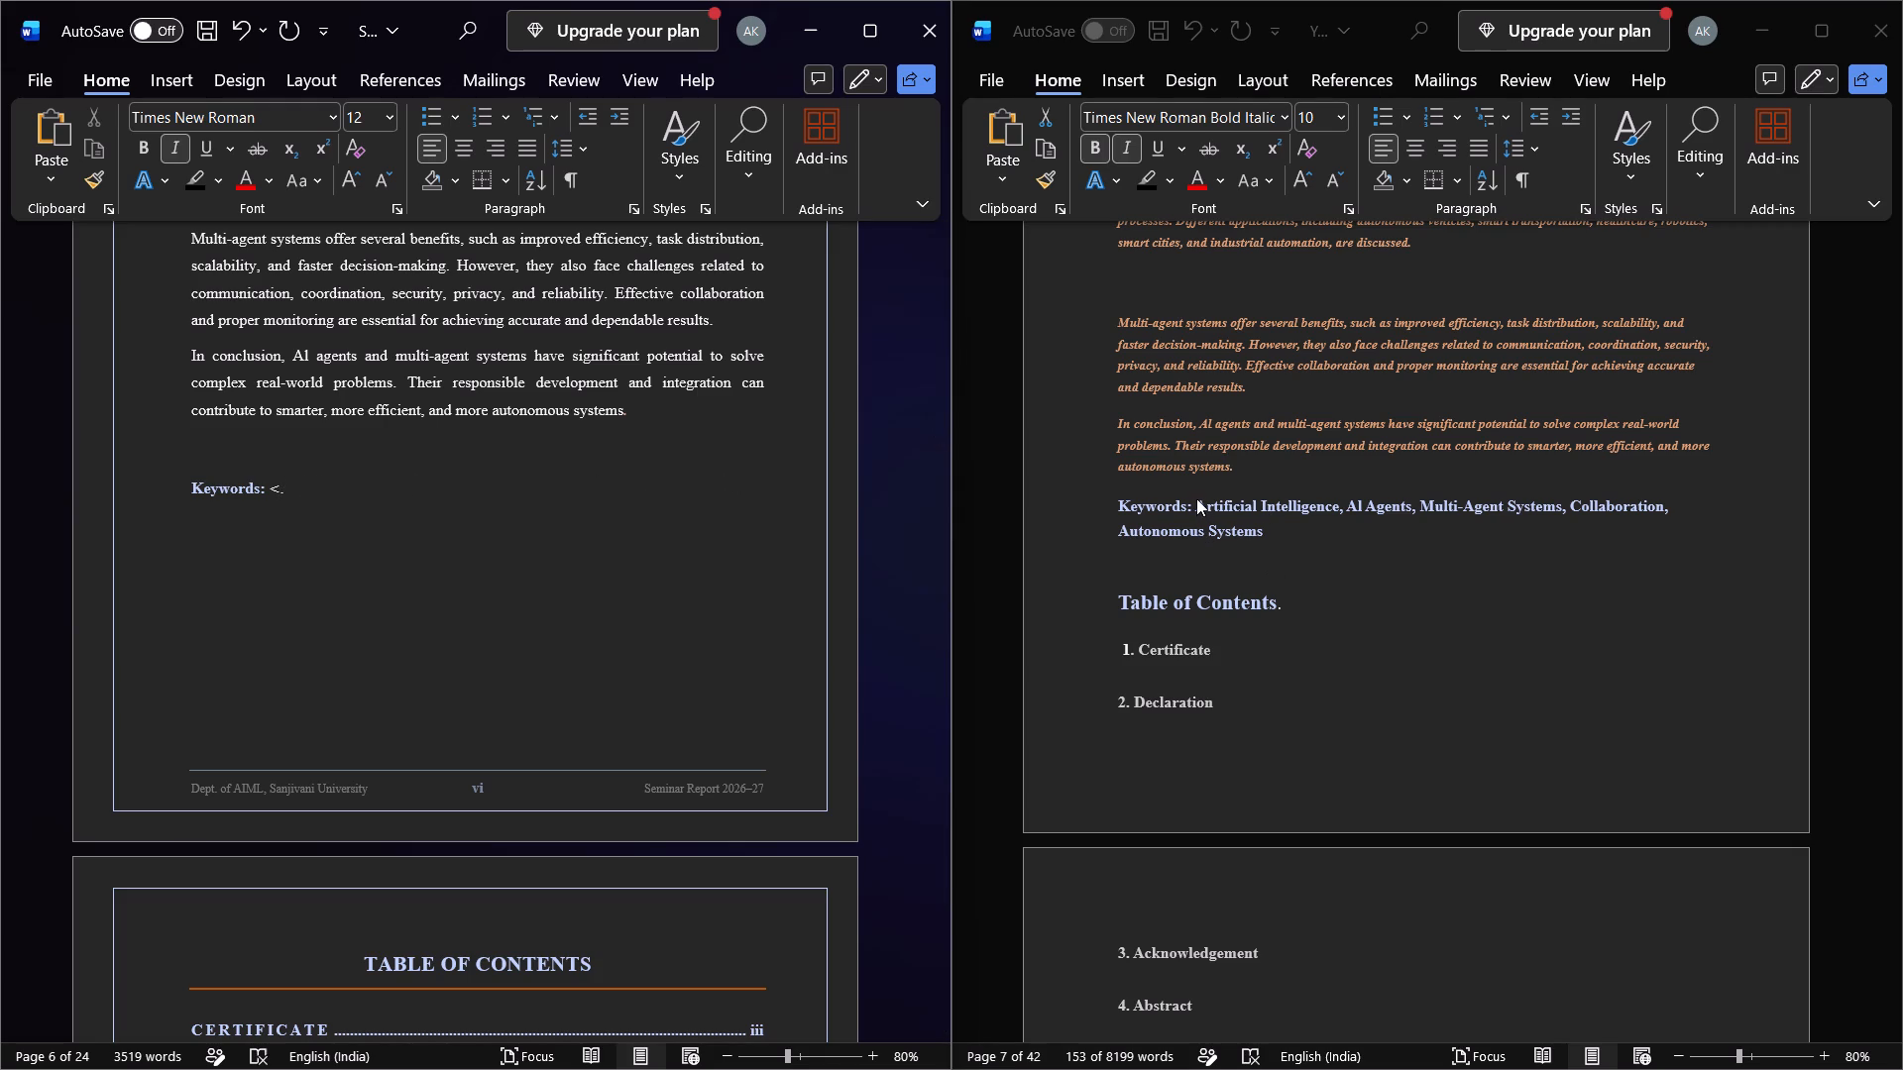
Copy the report's keywords, Artificial Intelligence through Autonomous Systems, into the template's Keywords line.
left_click_drag(1196, 498, 1235, 524)
left_click(1201, 500)
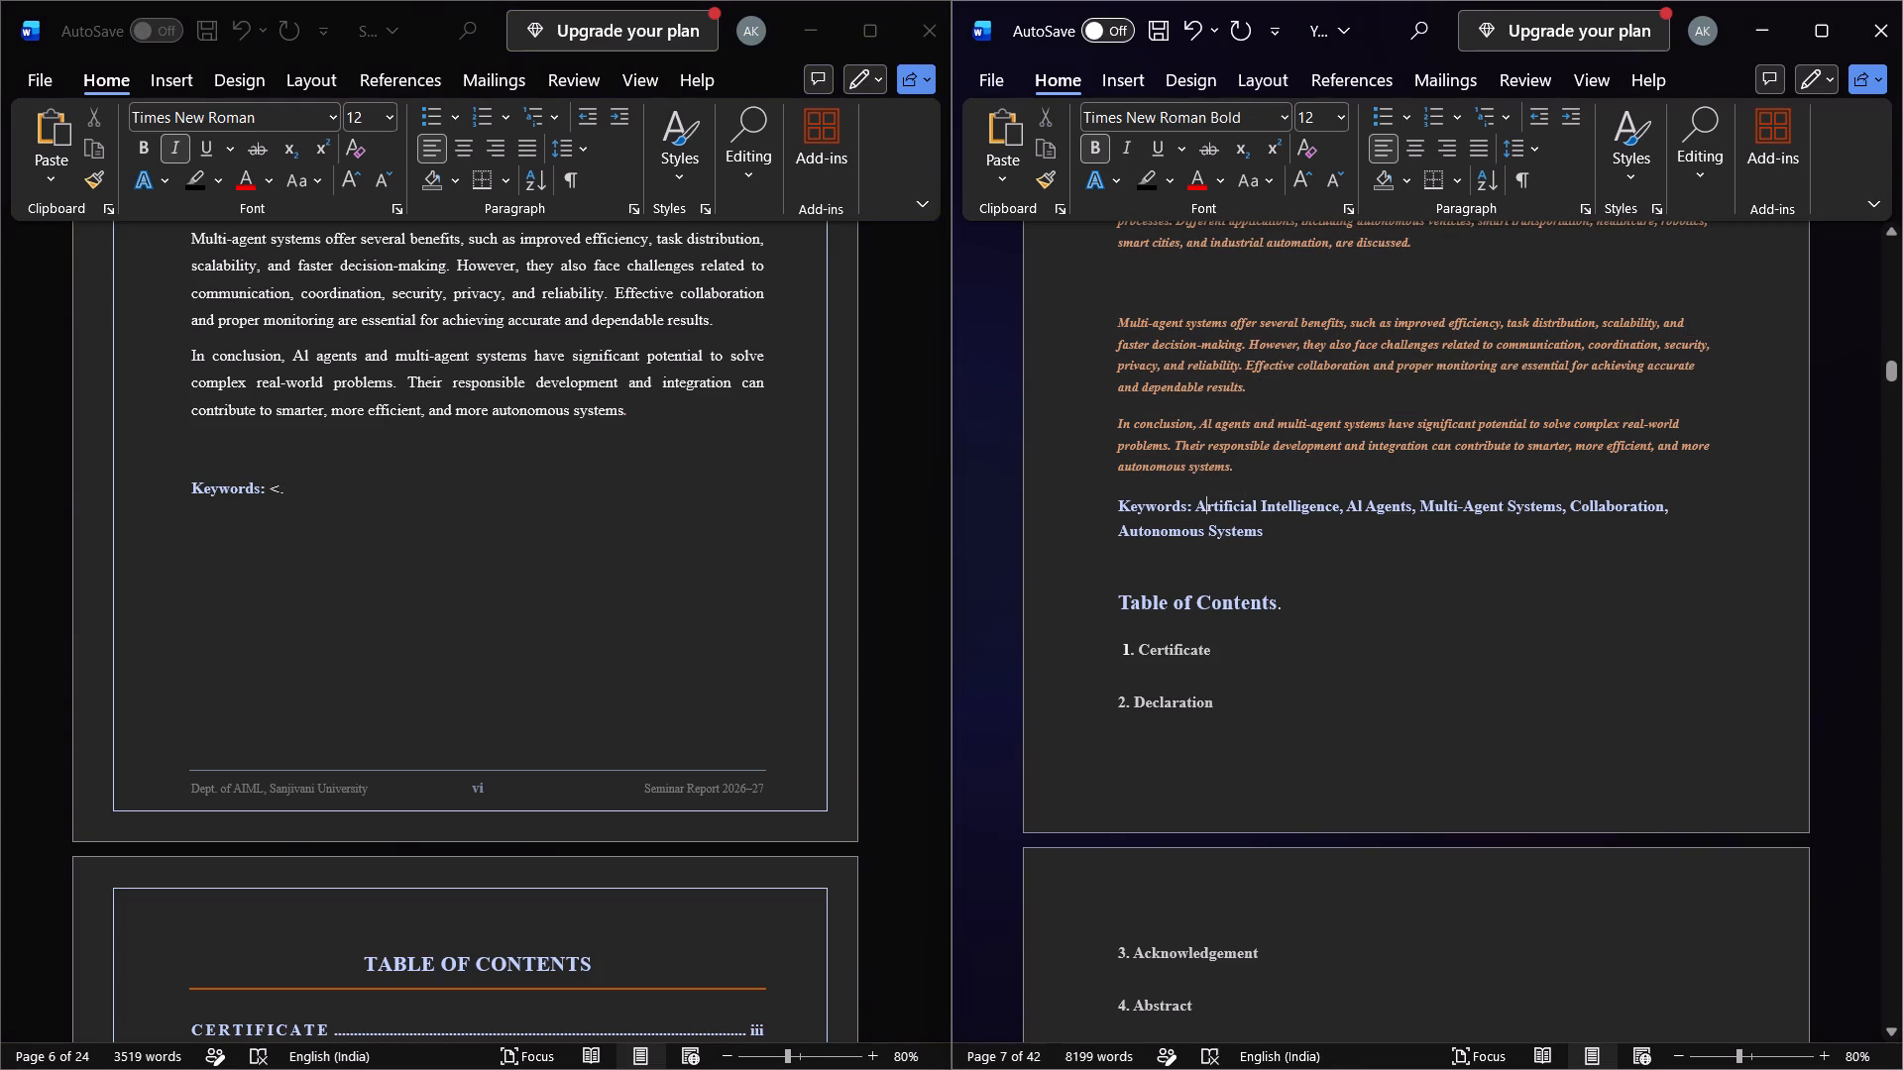
left_click_drag(1196, 502, 1267, 547)
key("ctrl+c")
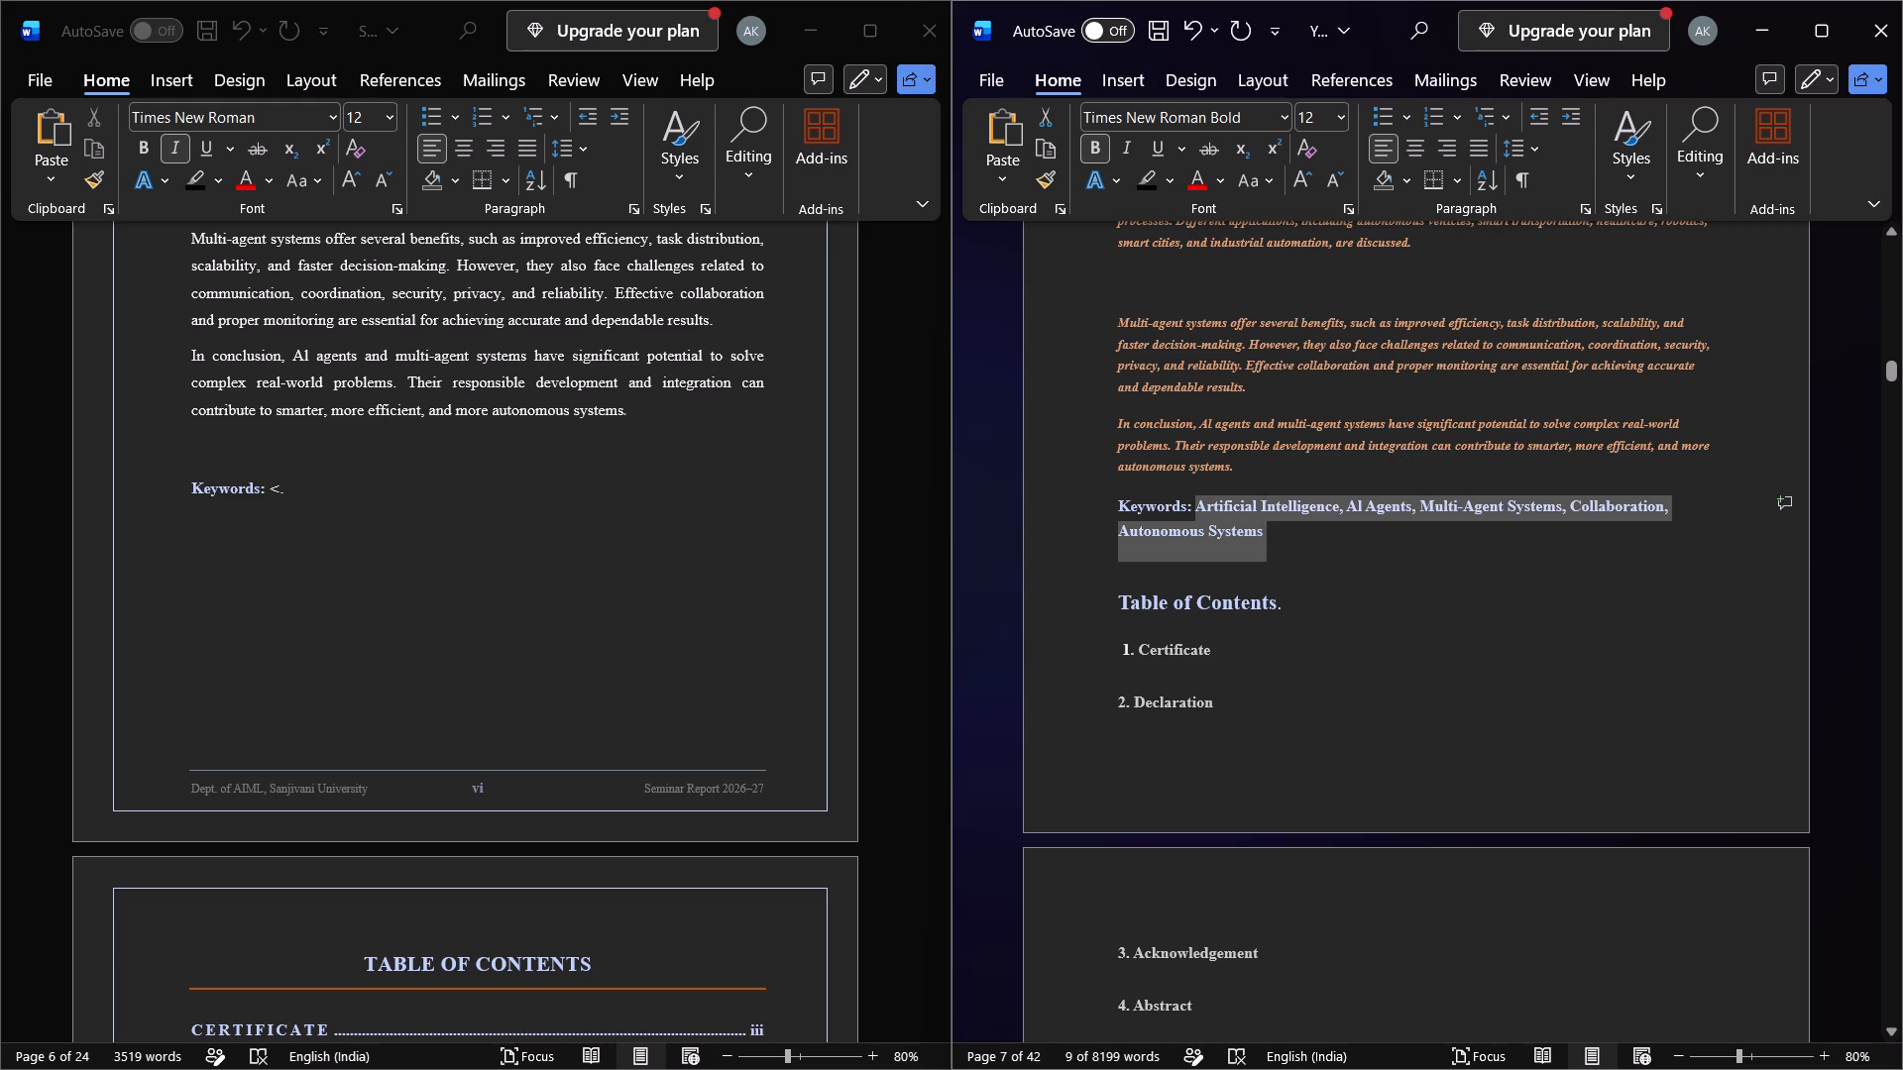
left_click_drag(350, 472, 337, 480)
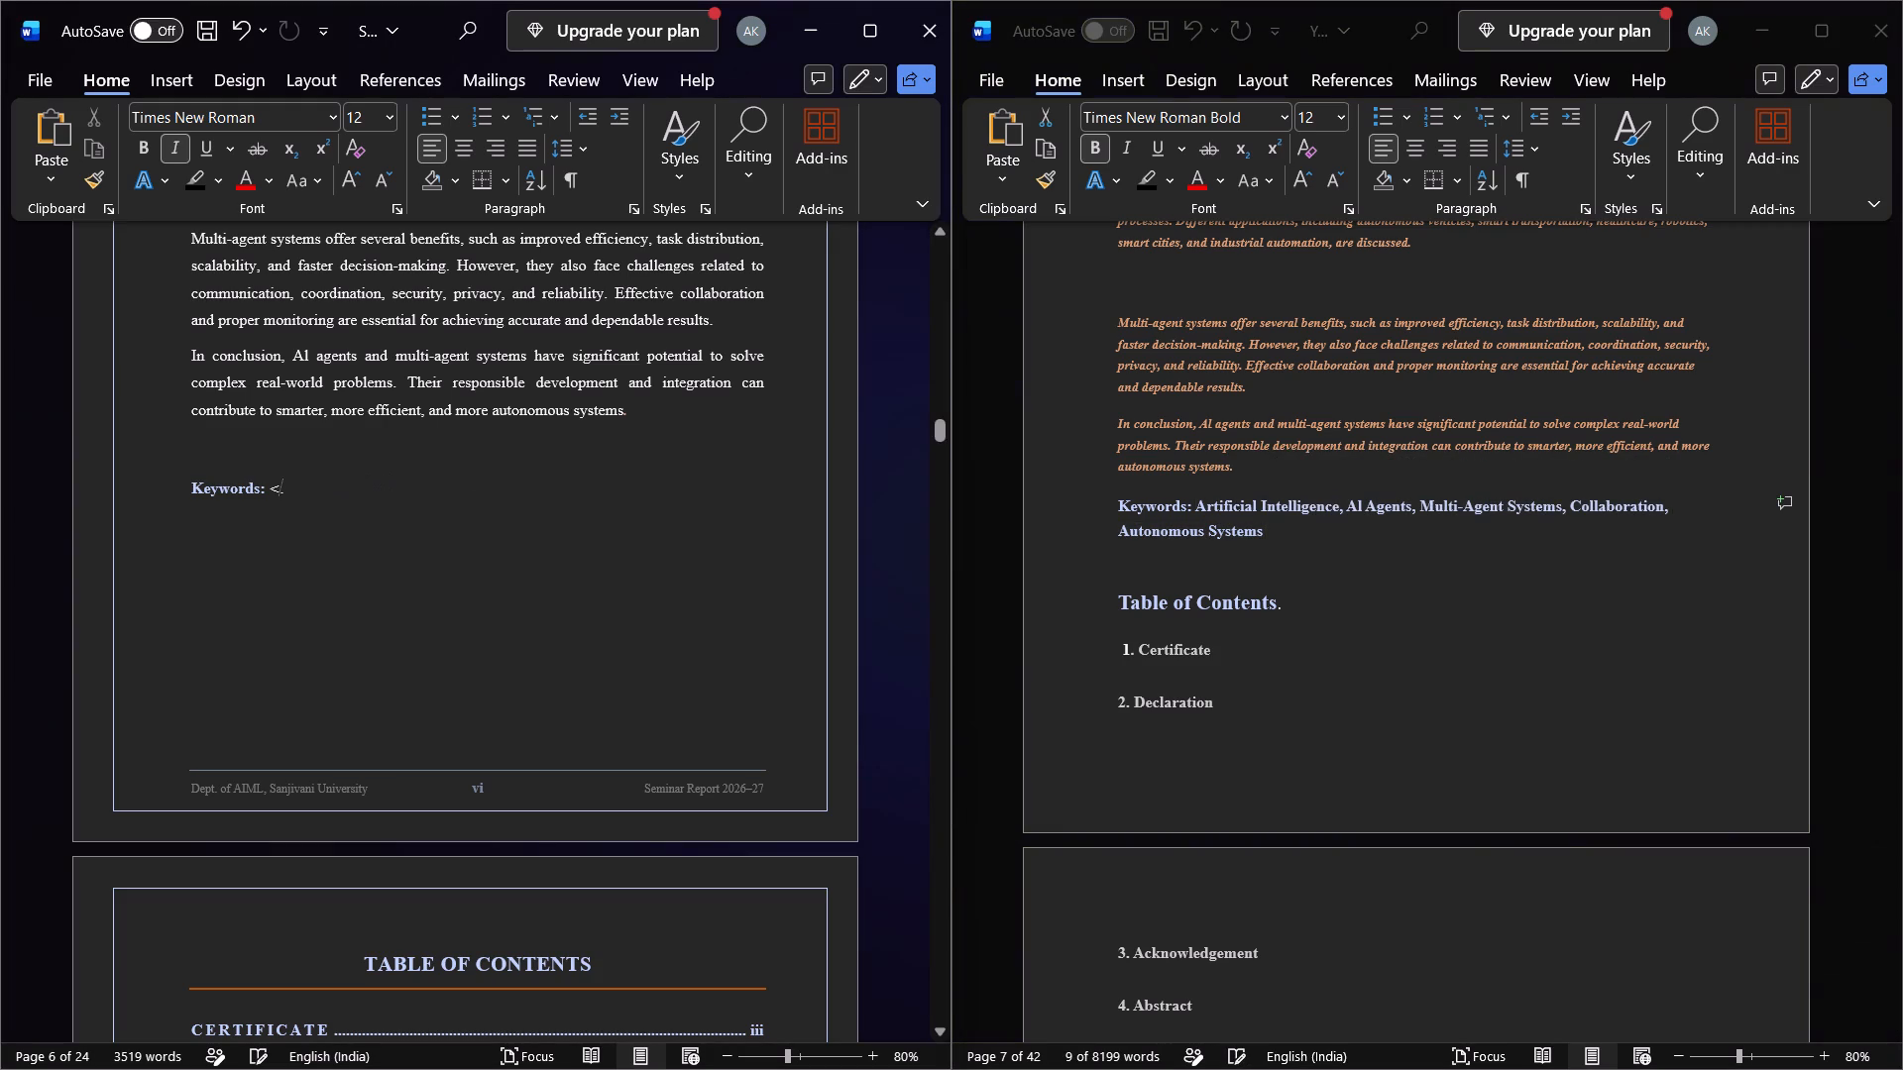
key("ctrl+v")
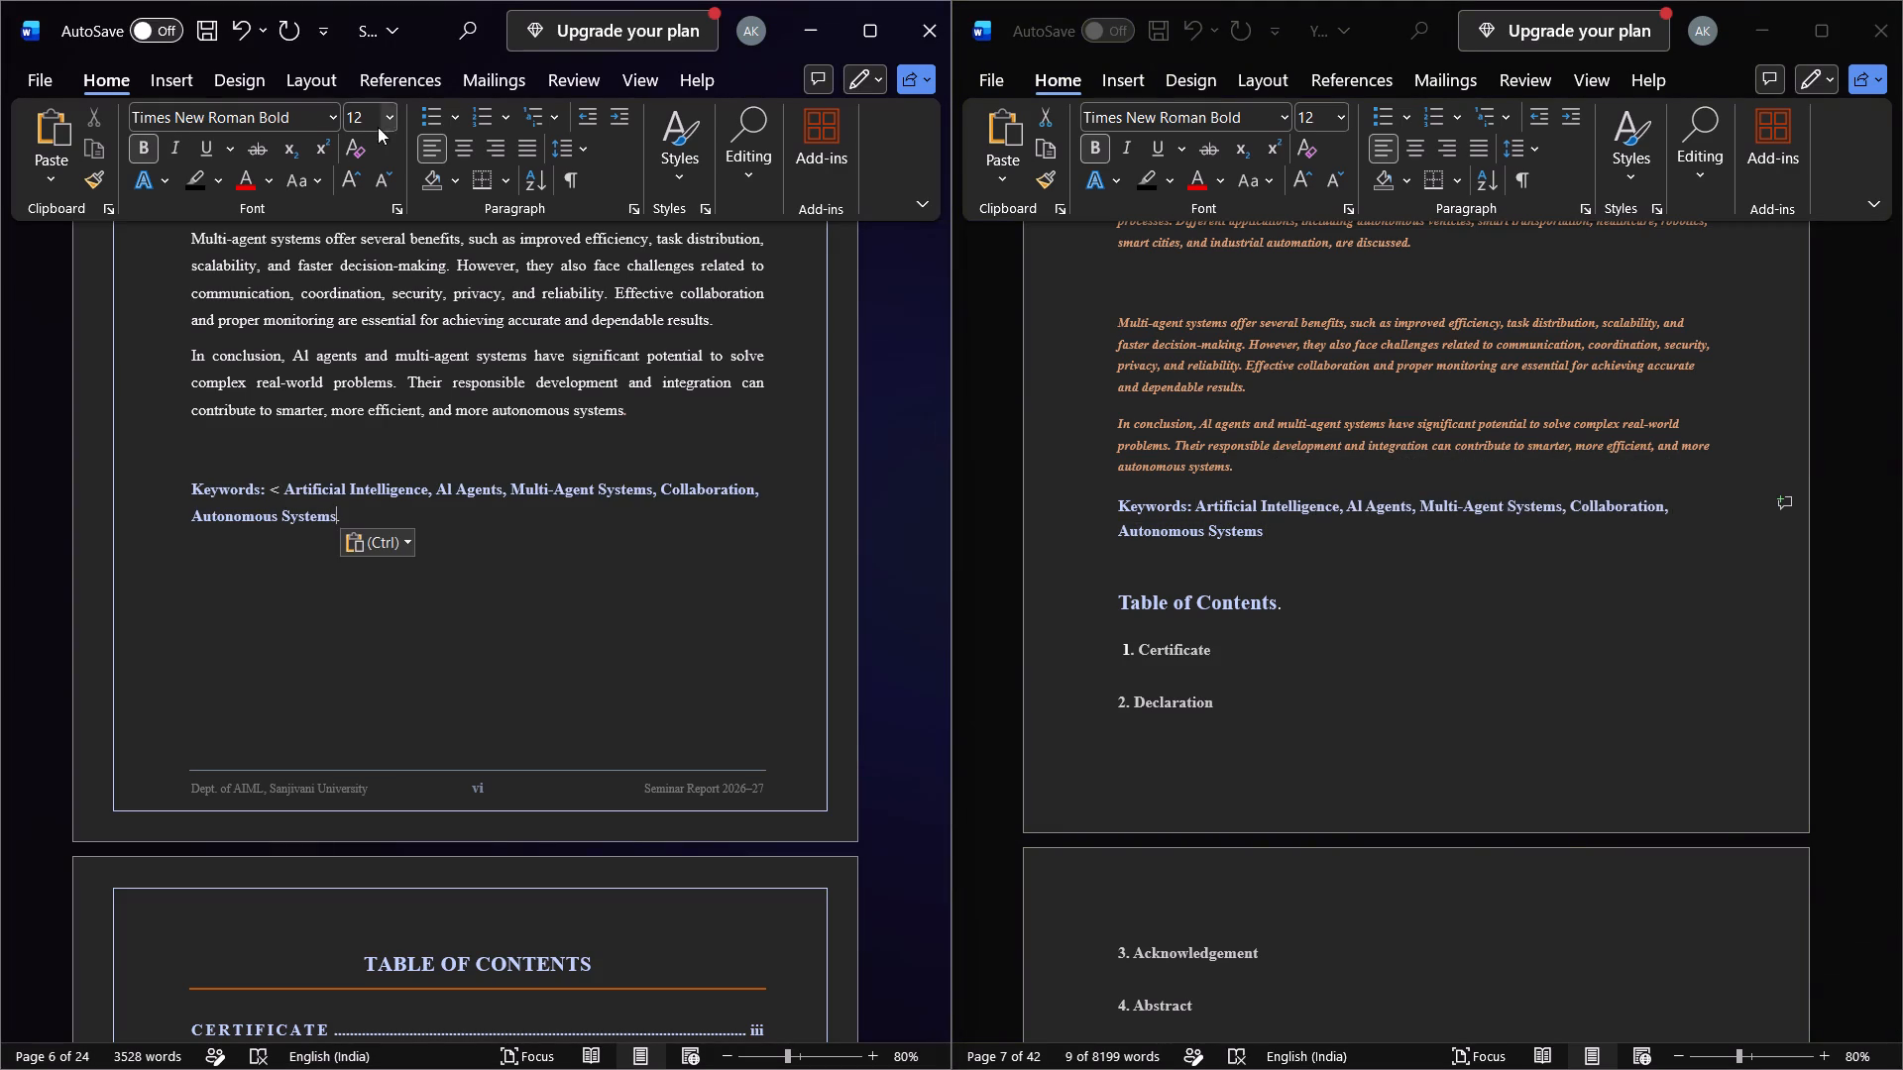
Clear all formatting from the pasted keywords, keeping the "Keywords:" label's style.
double_click(319, 507)
left_click(320, 495)
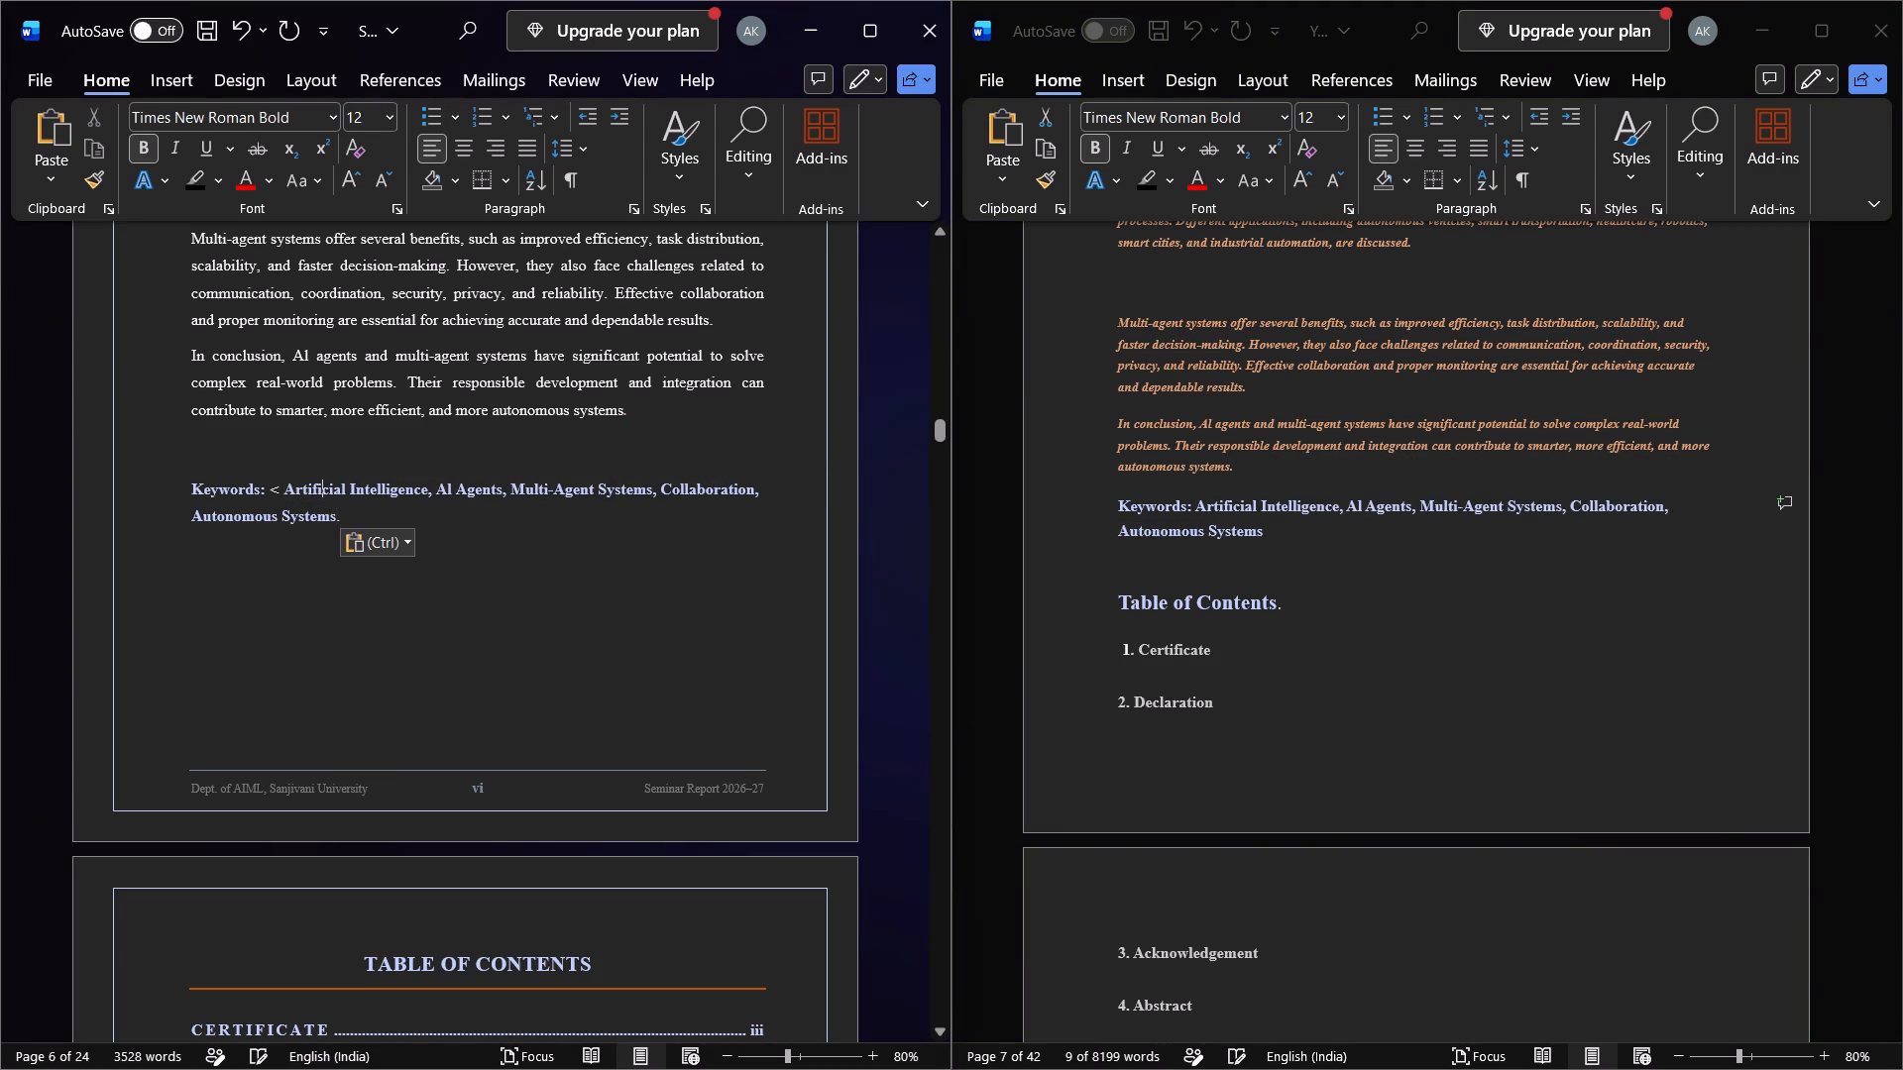
left_click_drag(274, 487, 319, 525)
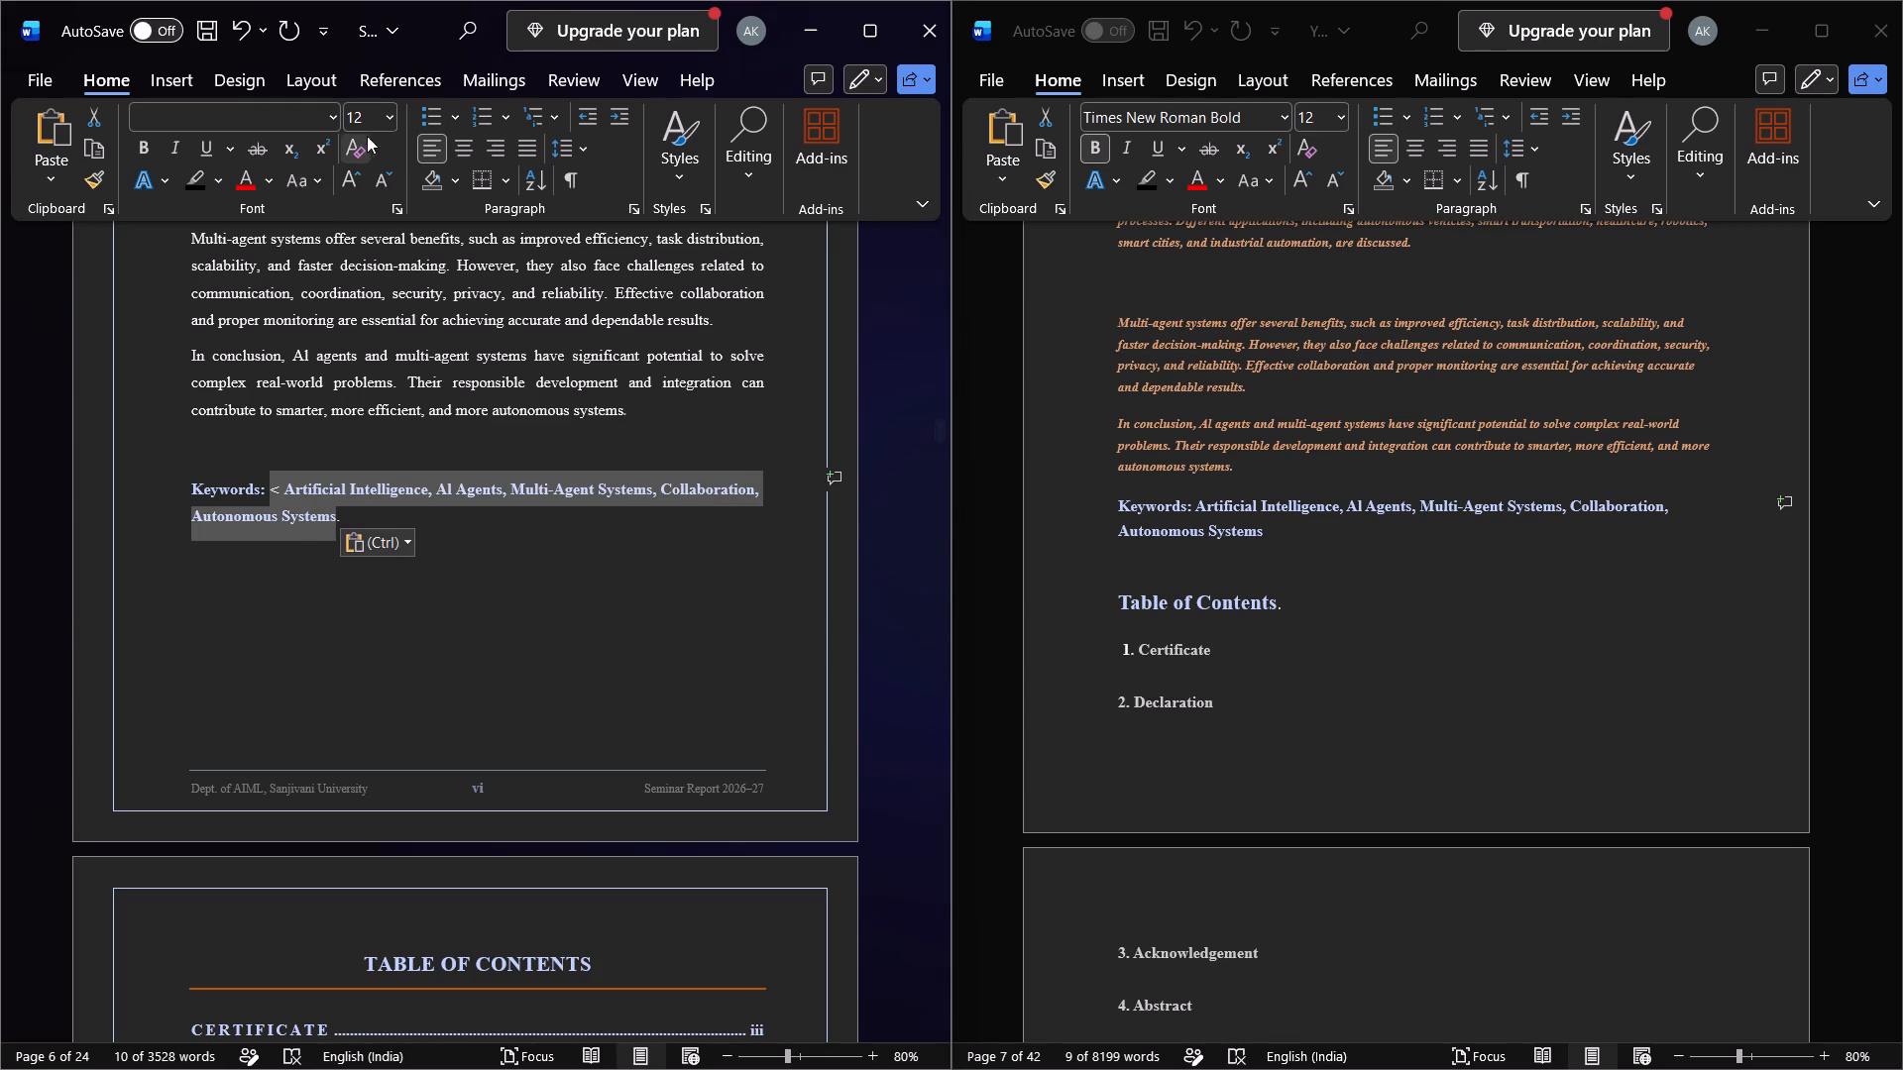
left_click(366, 150)
left_click(356, 595)
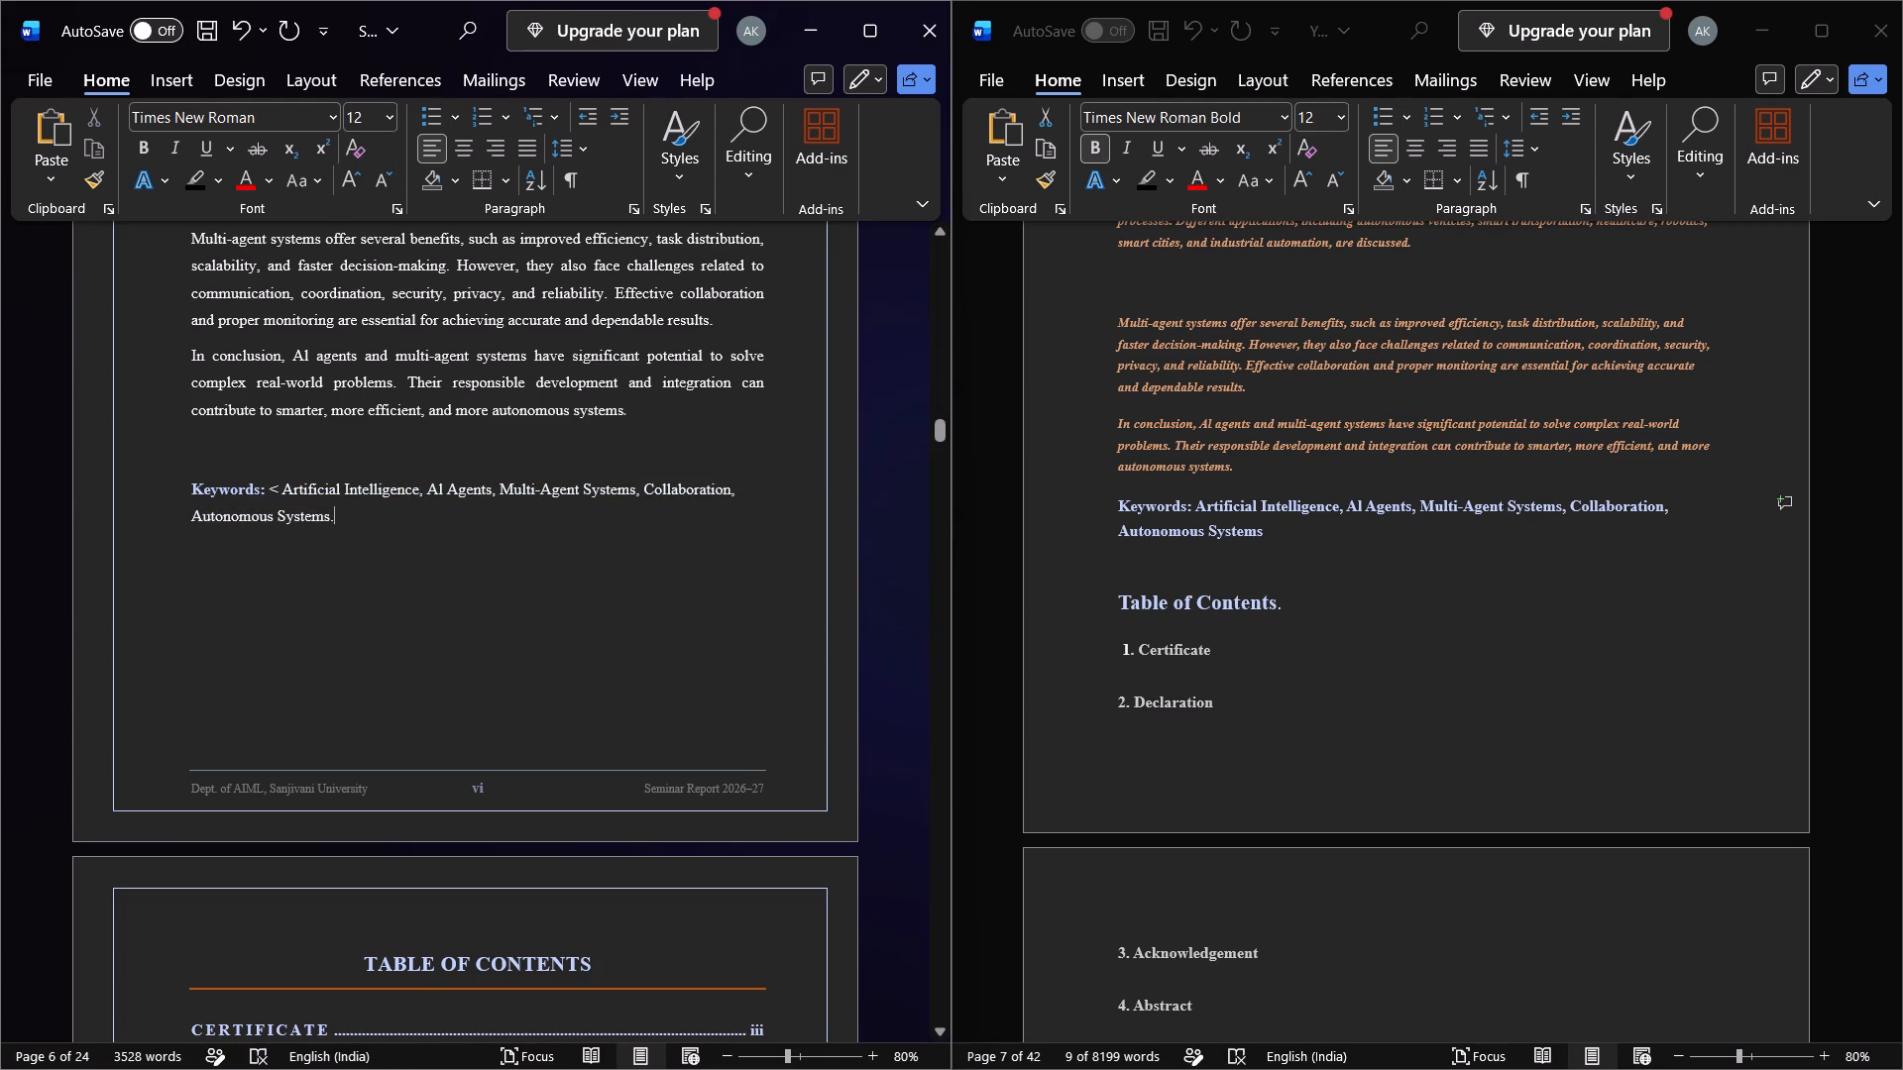
Remove the leftover "<" and space before "Artificial Intelligence" in the template's Keywords line.
left_click(286, 486)
key("BackSpace")
key("BackSpace")
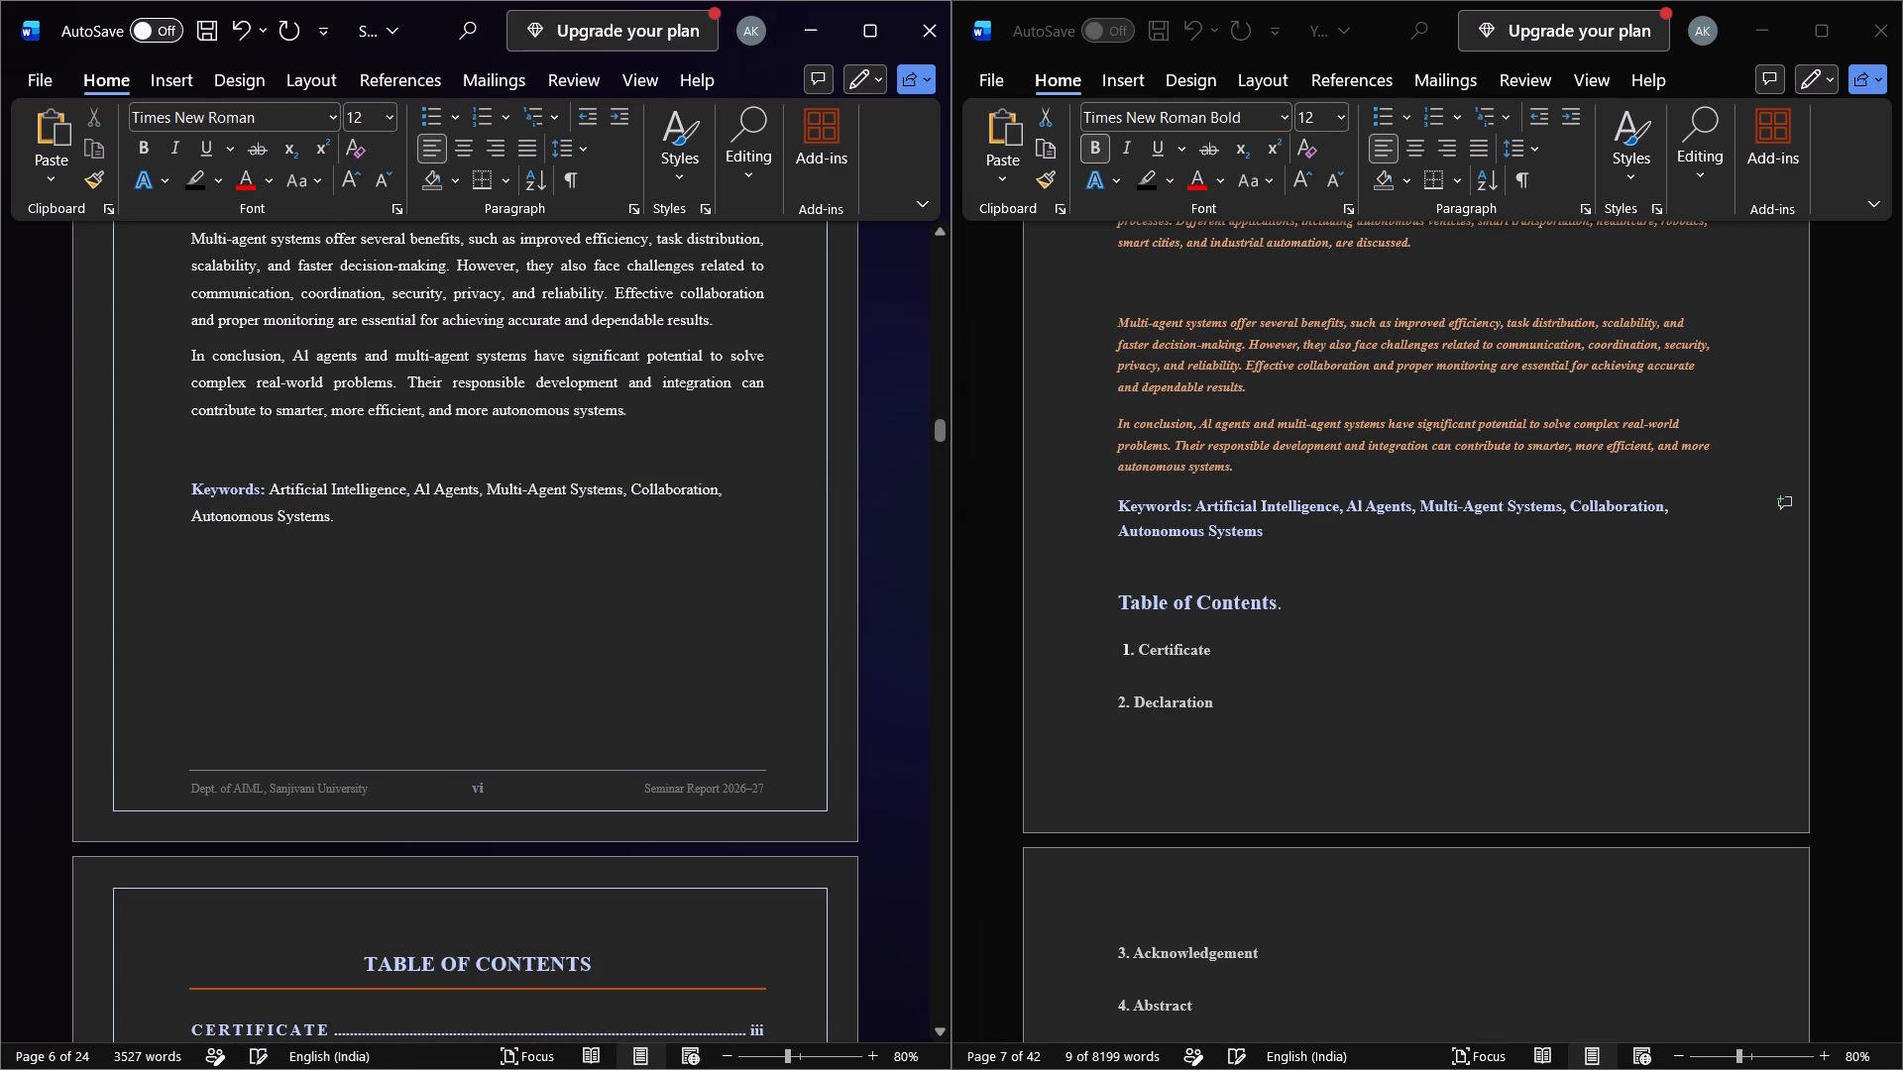
left_click(445, 568)
Compare the template's Table of Contents entries with the seminar report's Table of Contents and the lists following it.
scroll(561, 574, "down", 4)
scroll(557, 588, "up", 1)
scroll(557, 588, "down", 11)
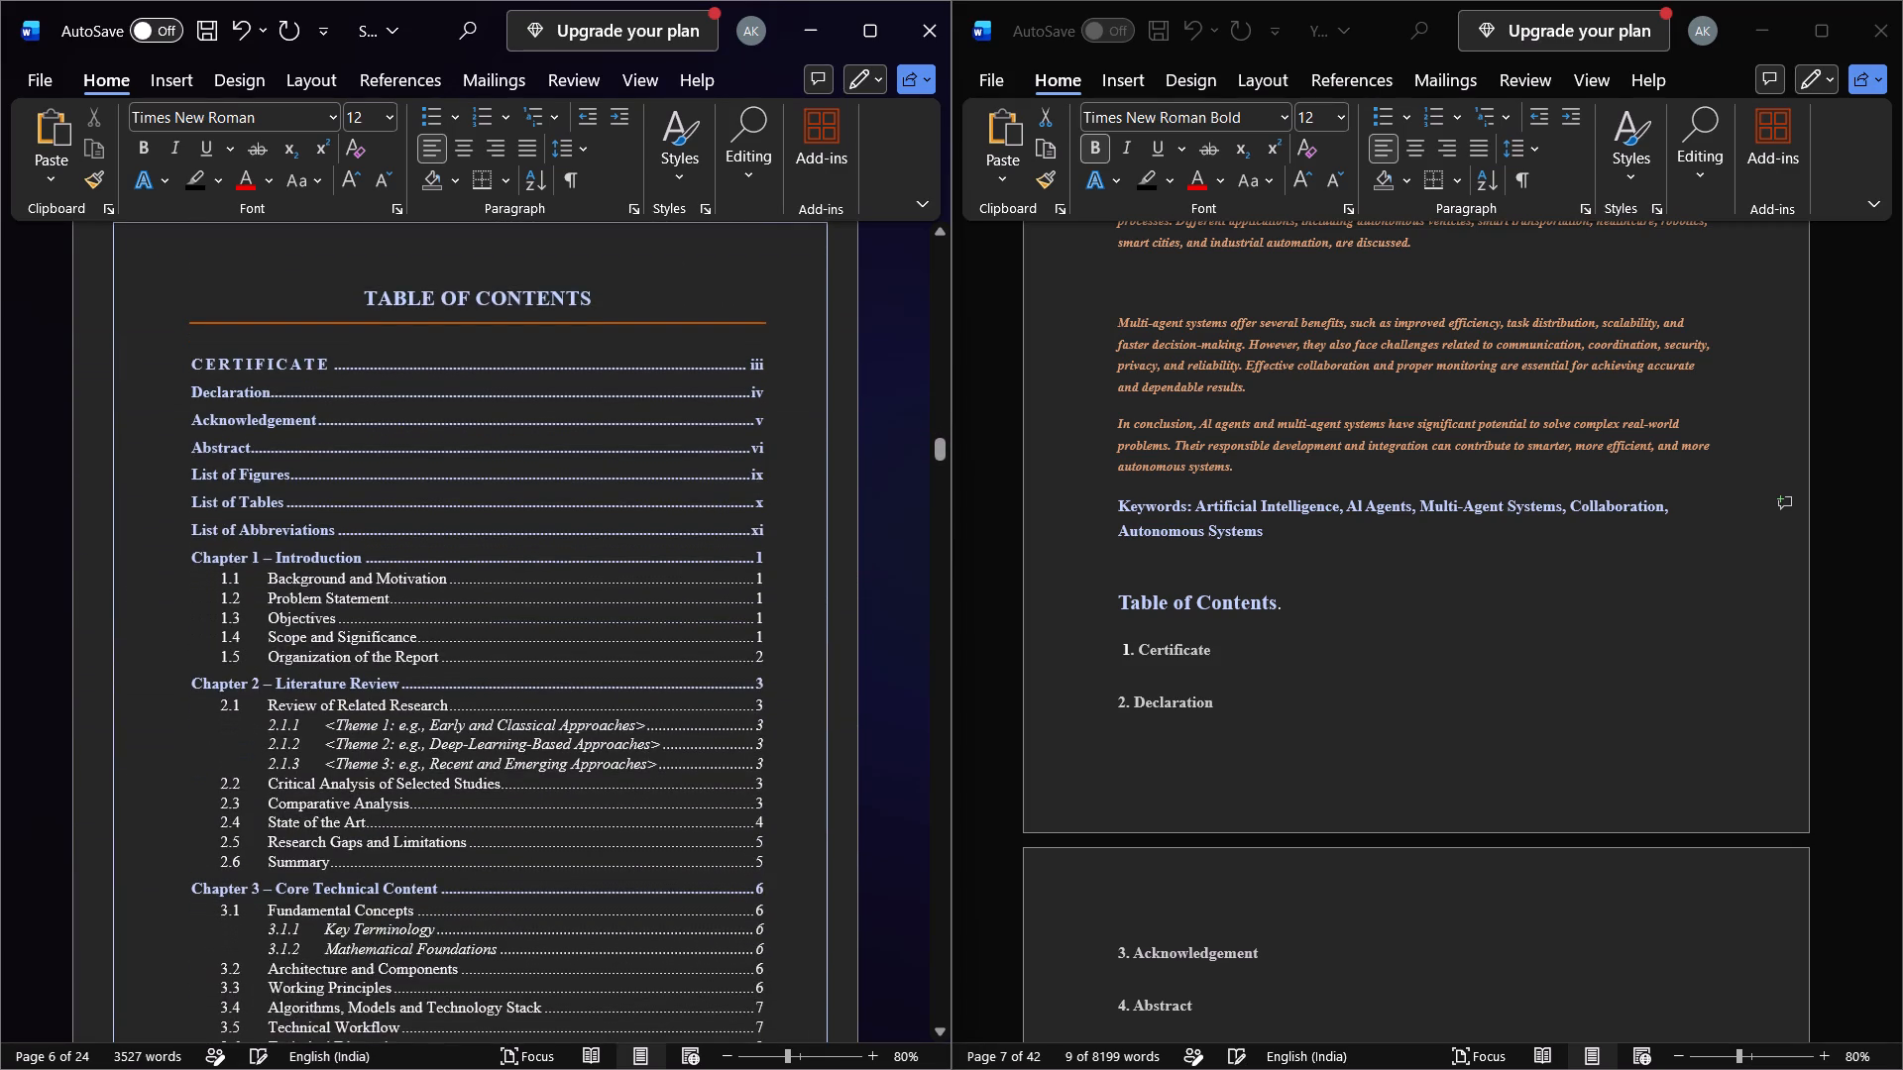
scroll(549, 586, "down", 19)
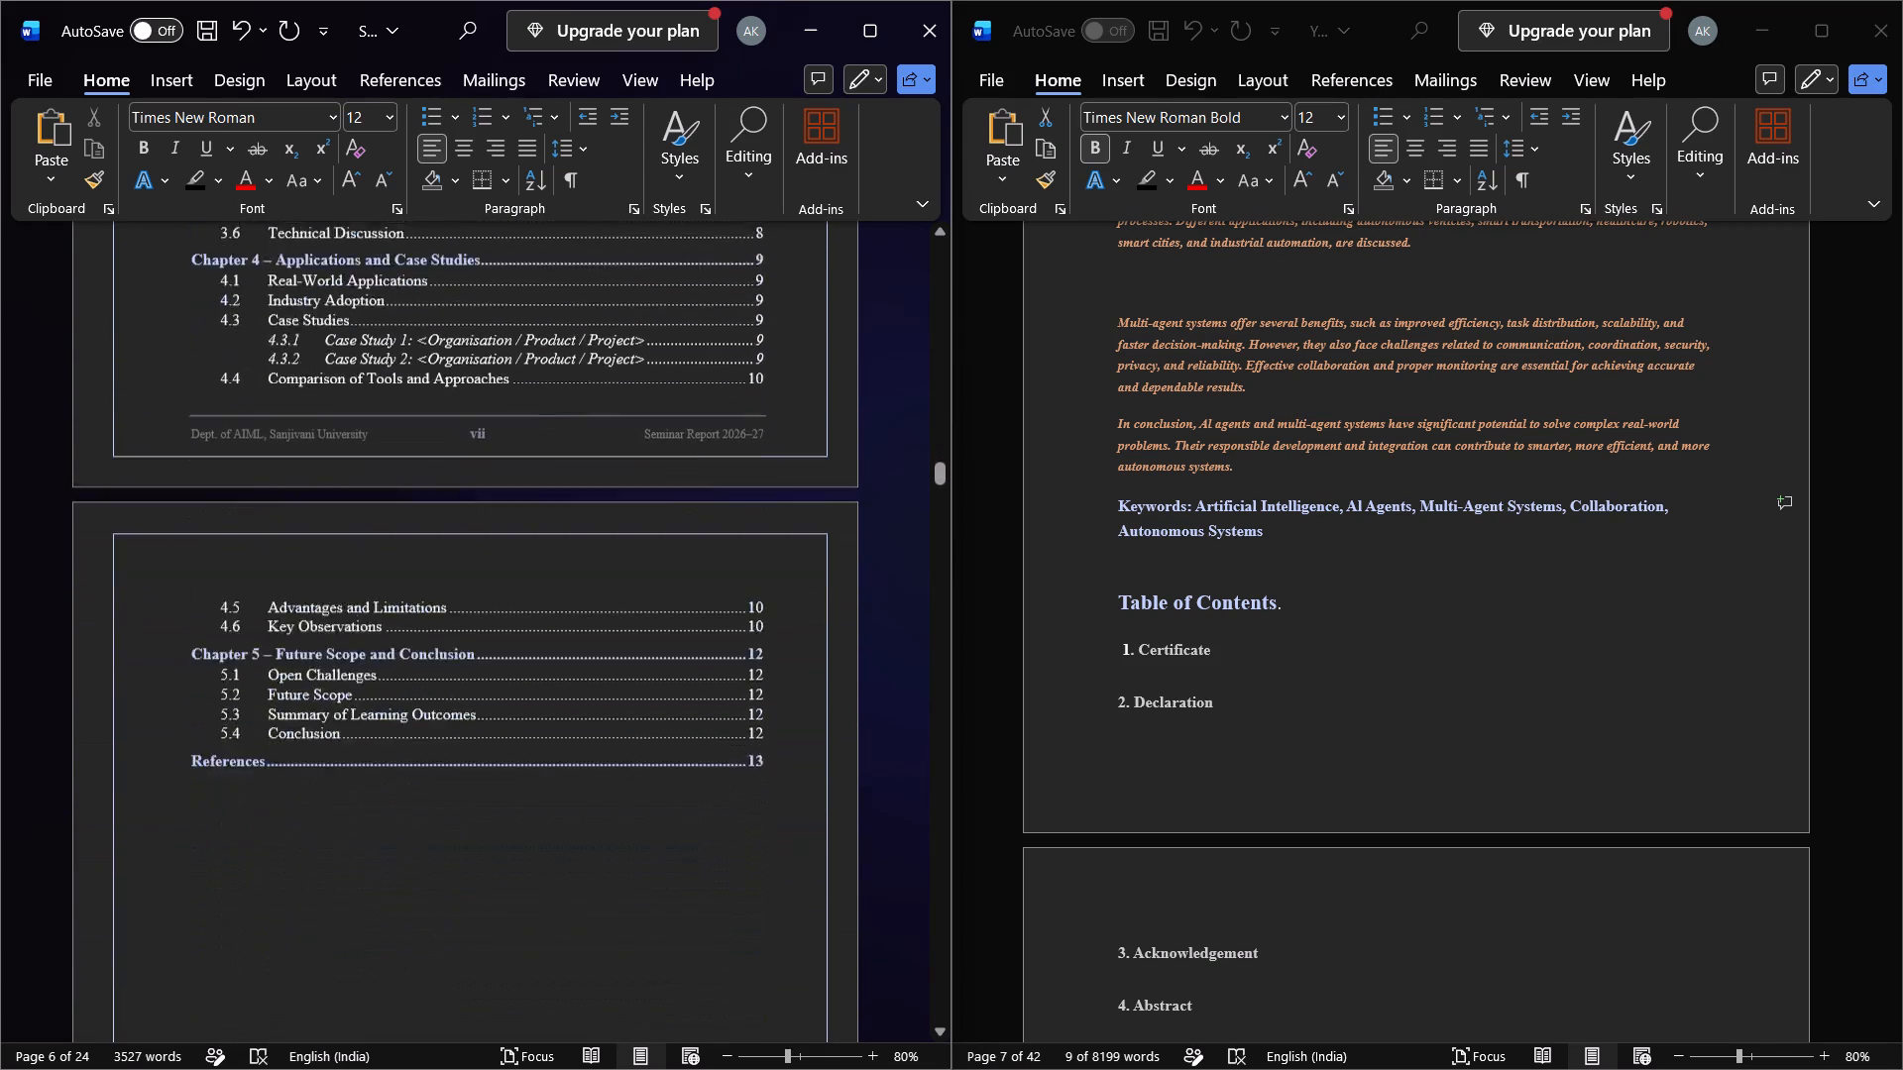
scroll(535, 591, "down", 8)
scroll(535, 591, "up", 7)
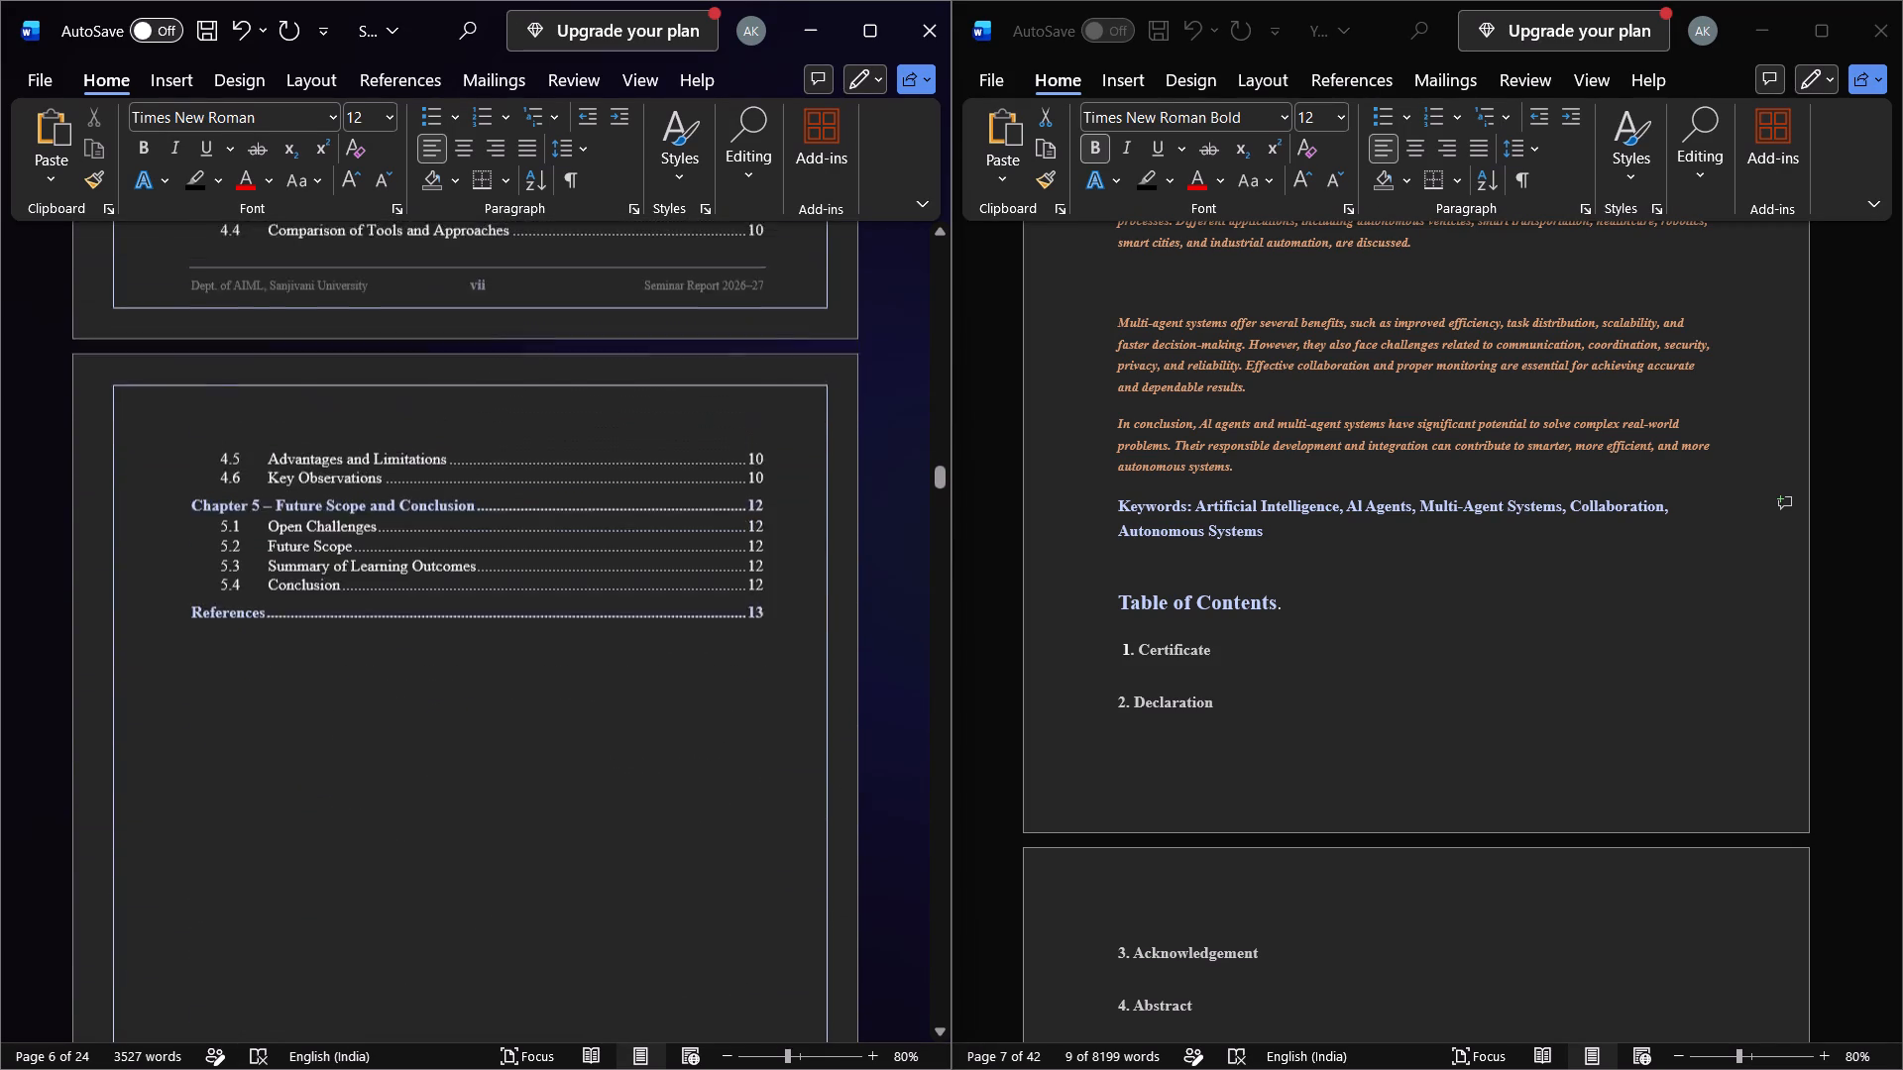
scroll(535, 591, "up", 3)
scroll(1194, 768, "down", 11)
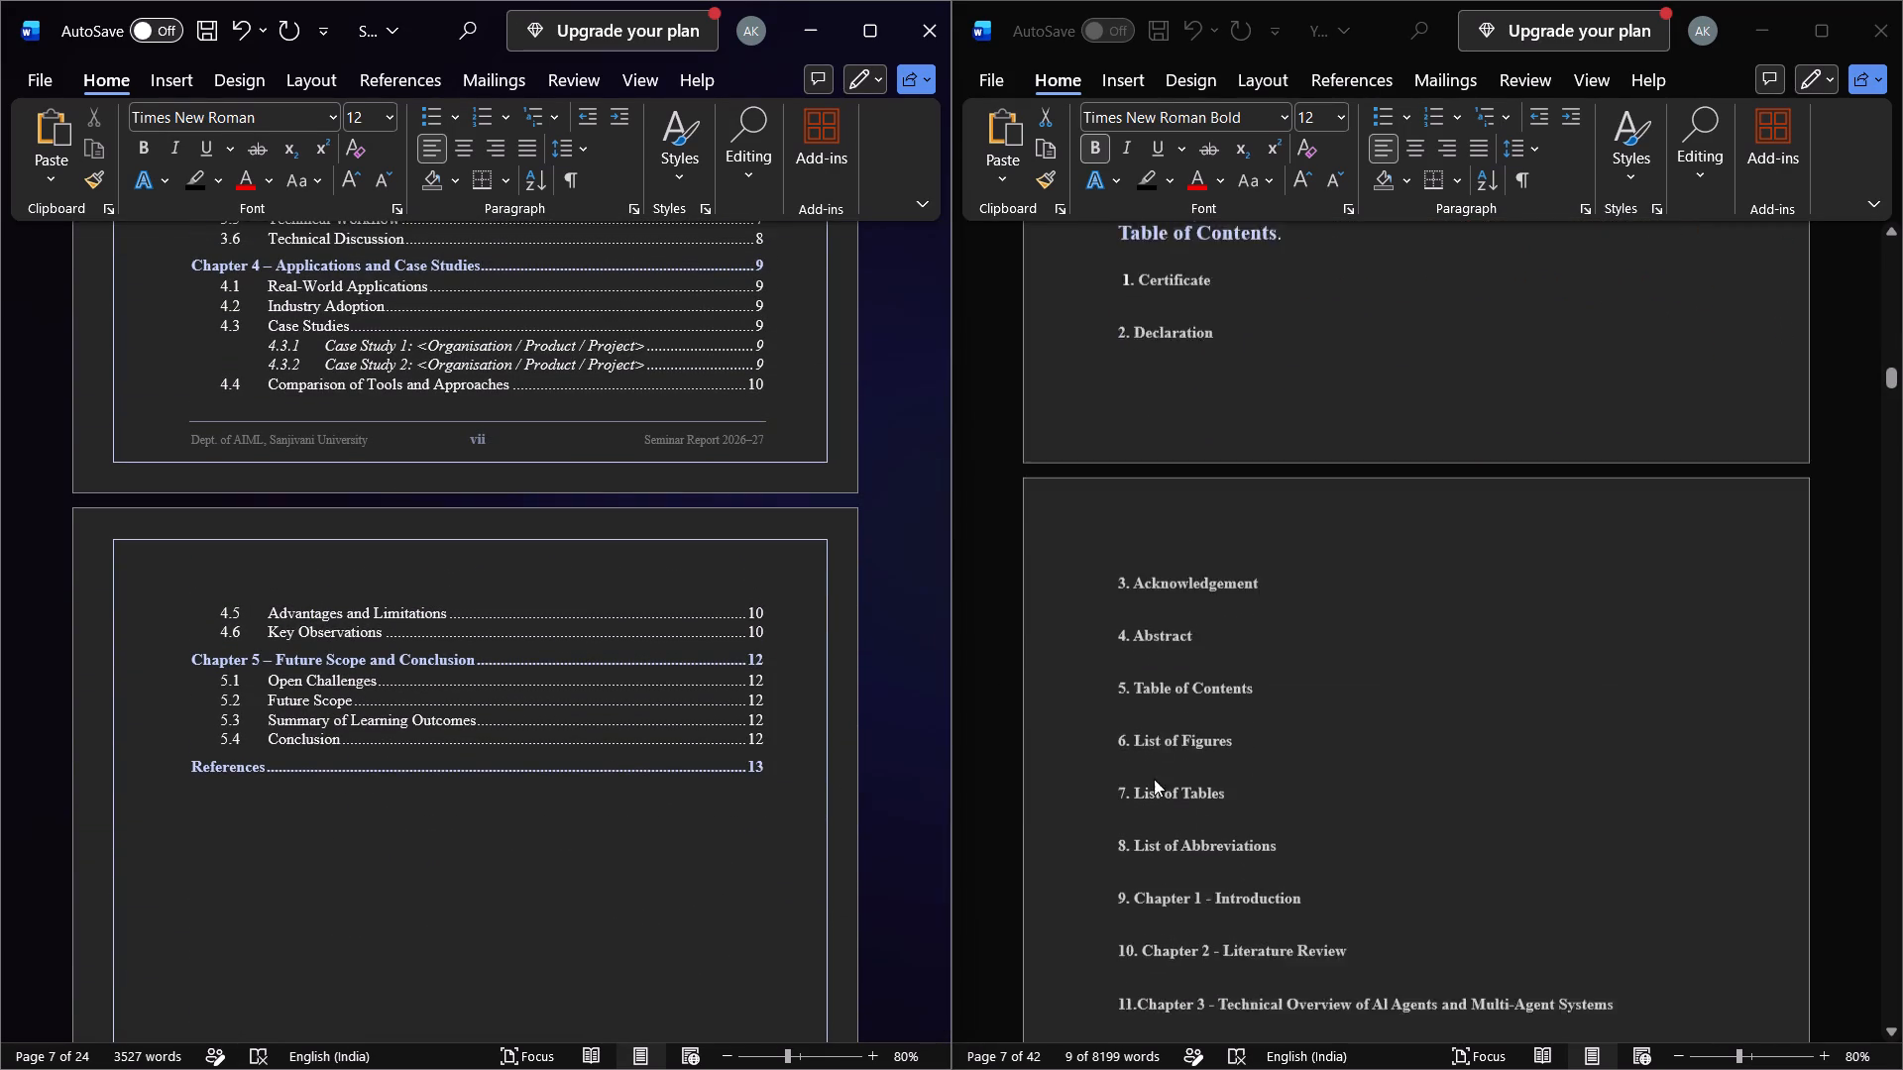
scroll(1146, 781, "down", 17)
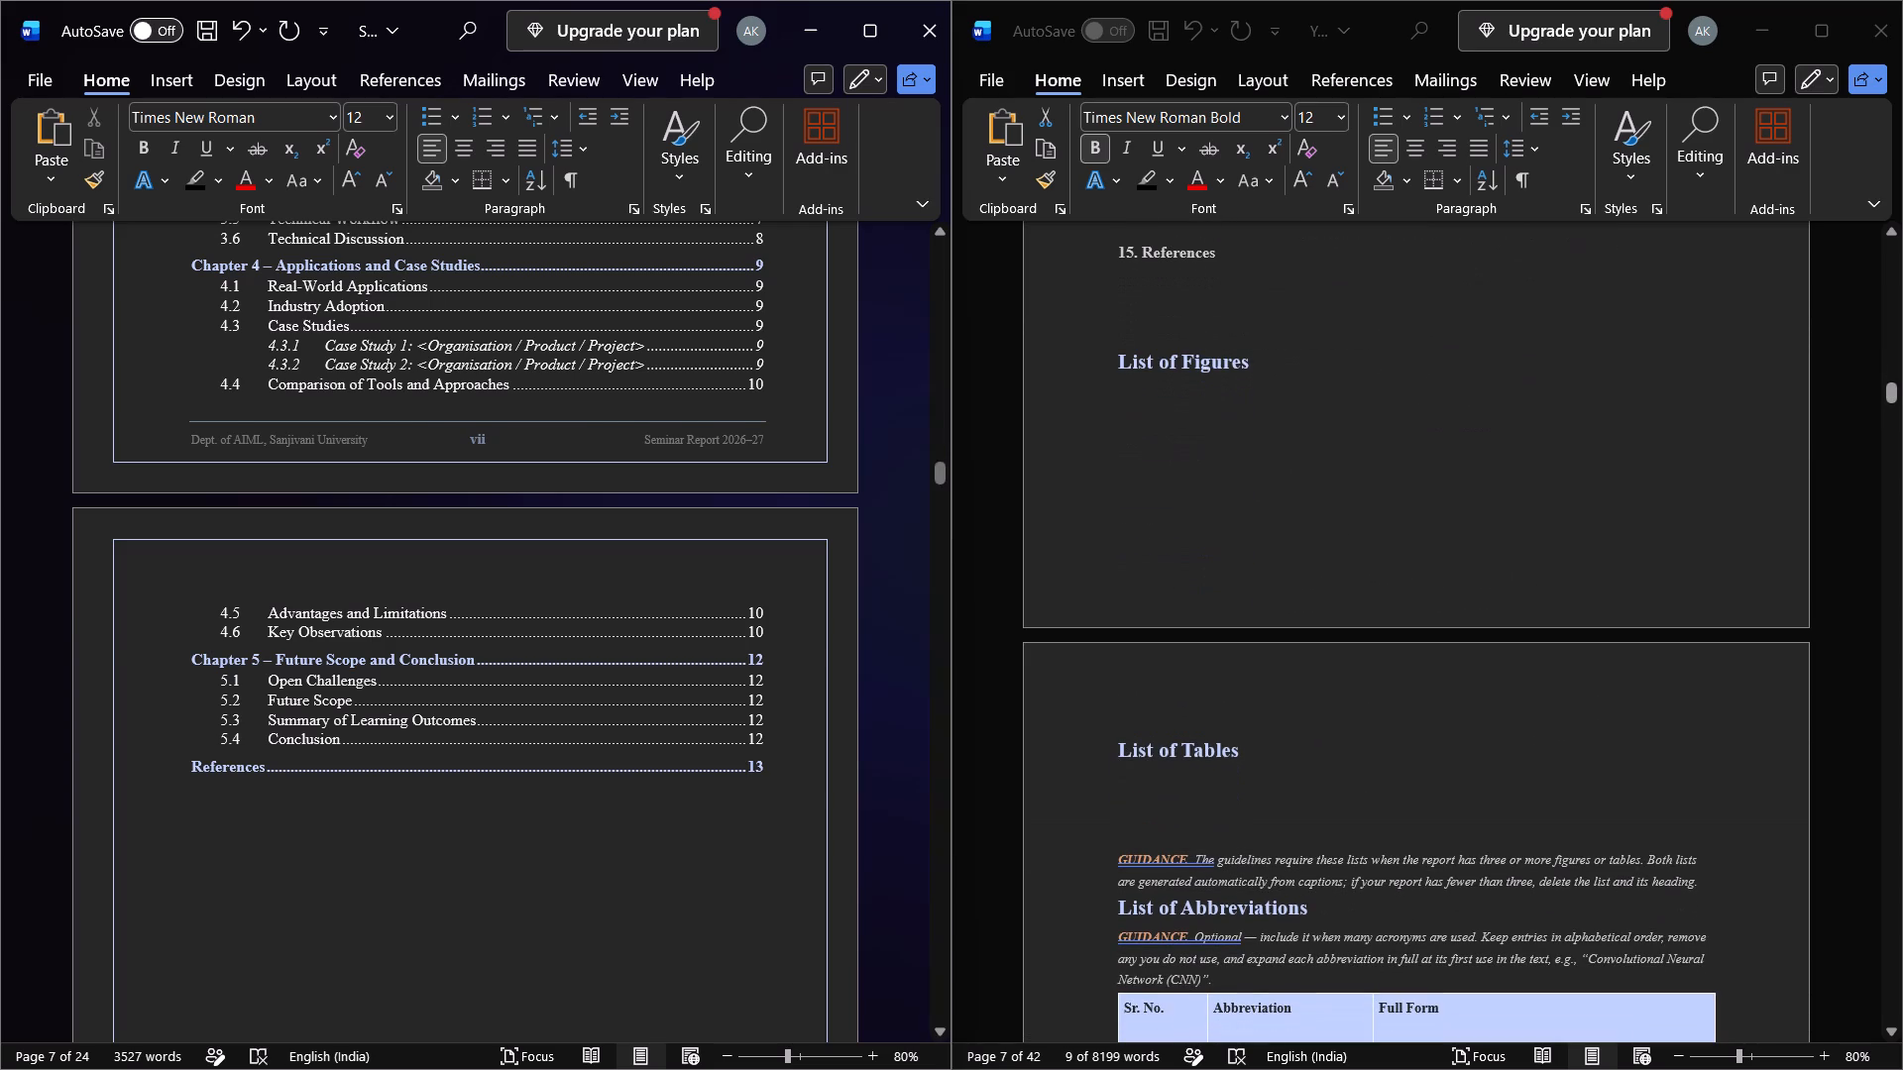
scroll(264, 696, "up", 4)
scroll(395, 673, "up", 10)
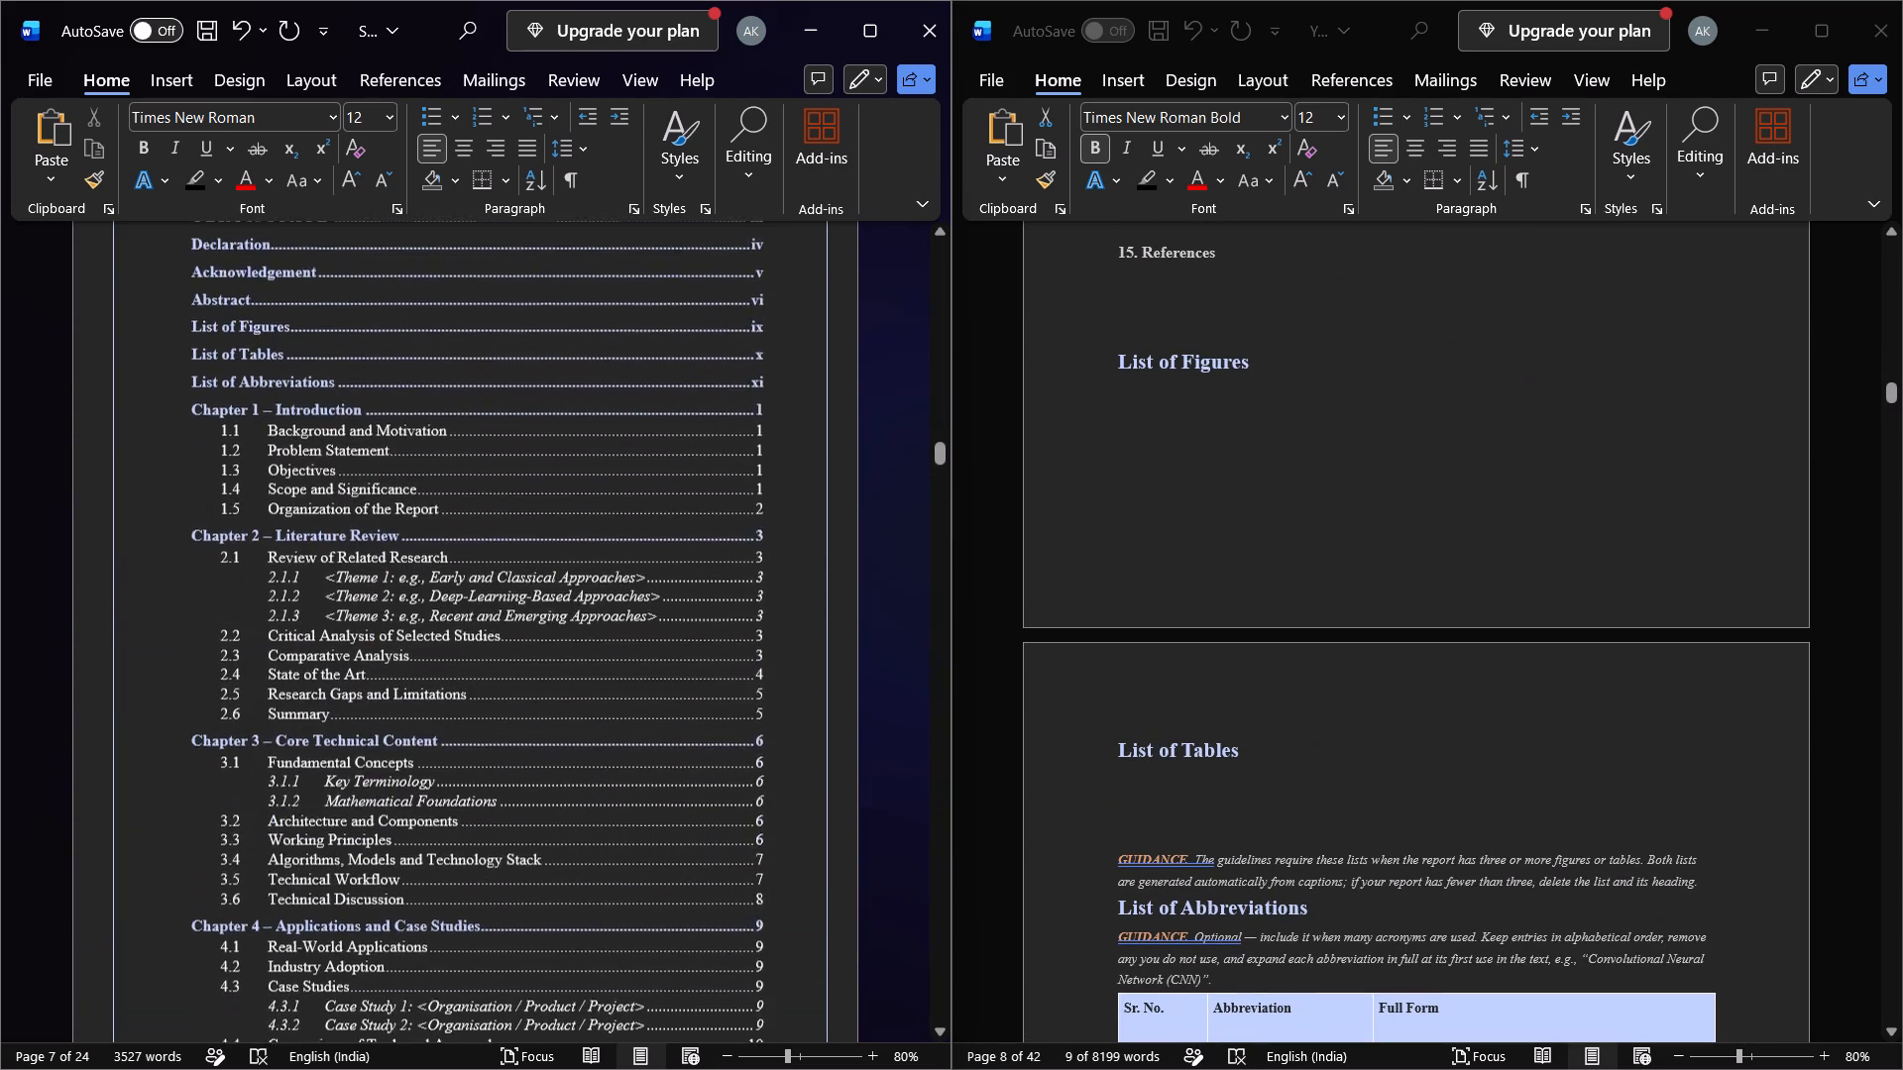
scroll(417, 679, "up", 4)
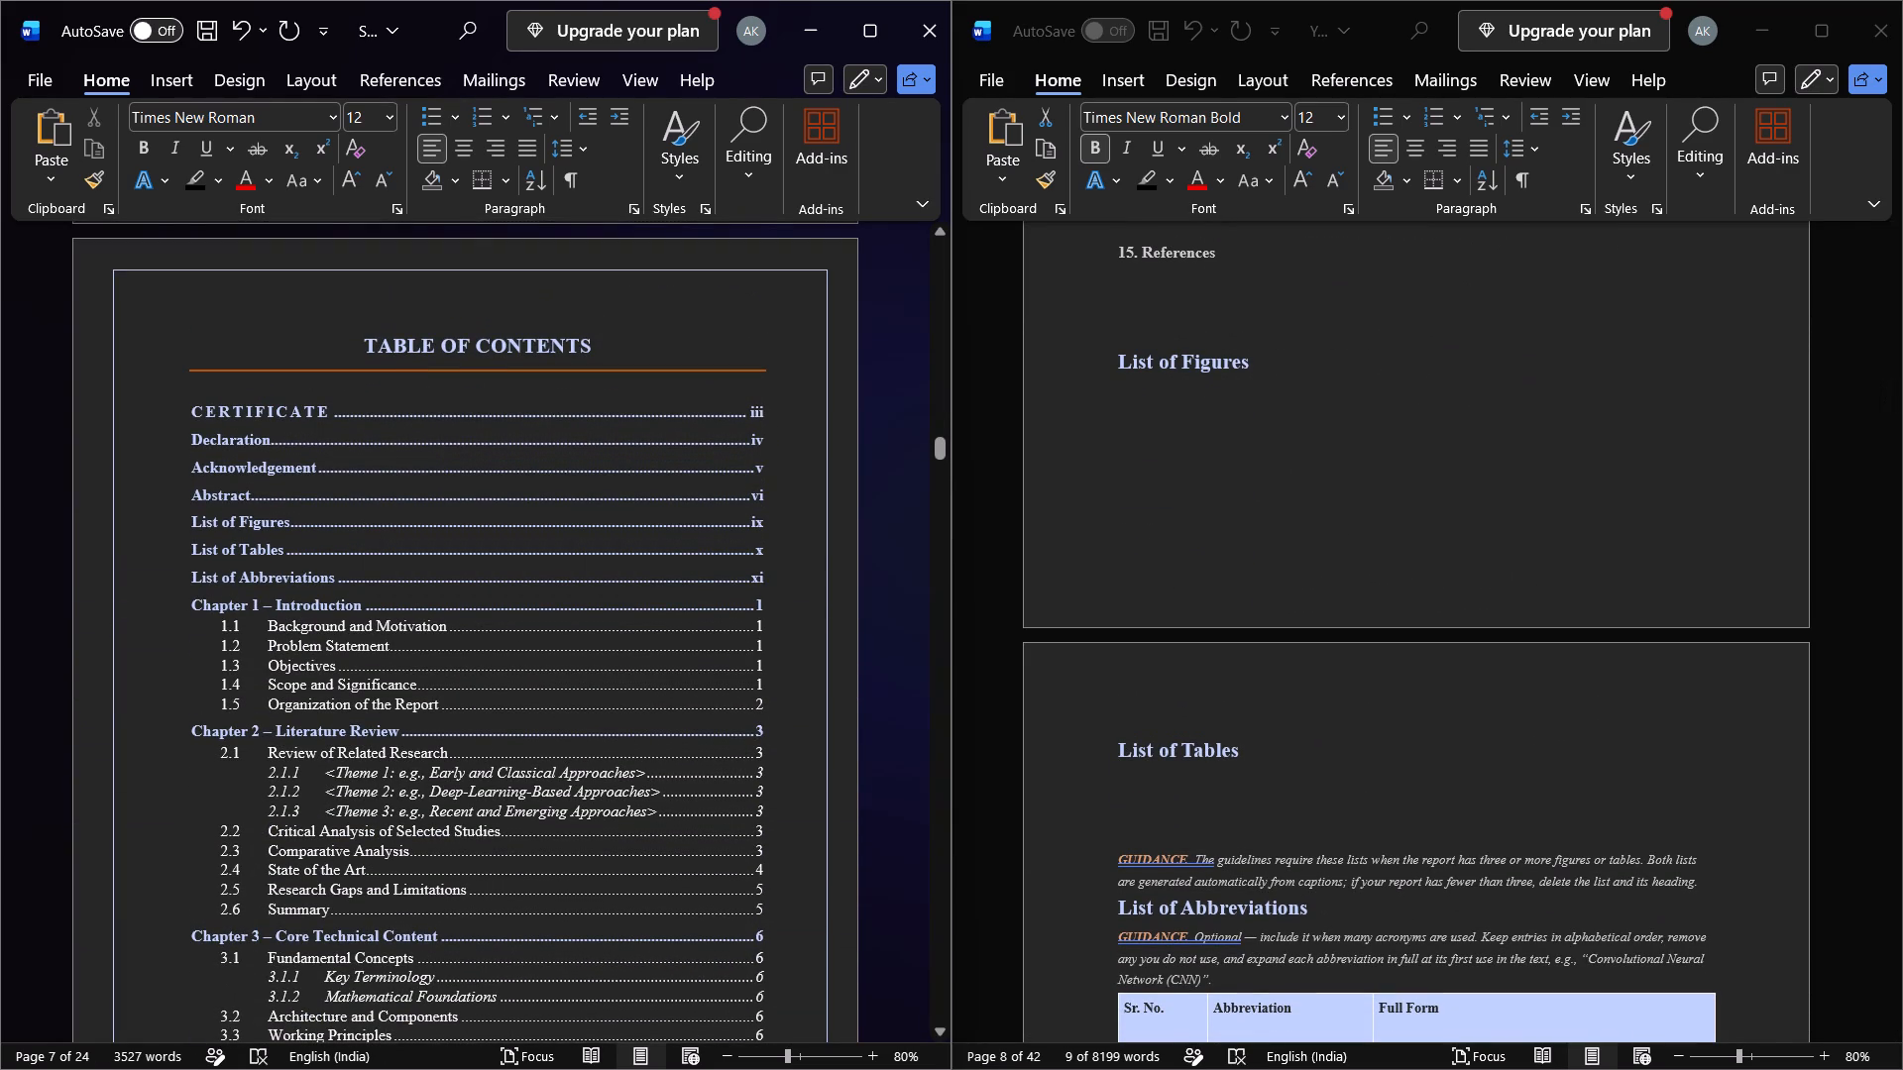
scroll(574, 502, "down", 3)
scroll(512, 578, "down", 3)
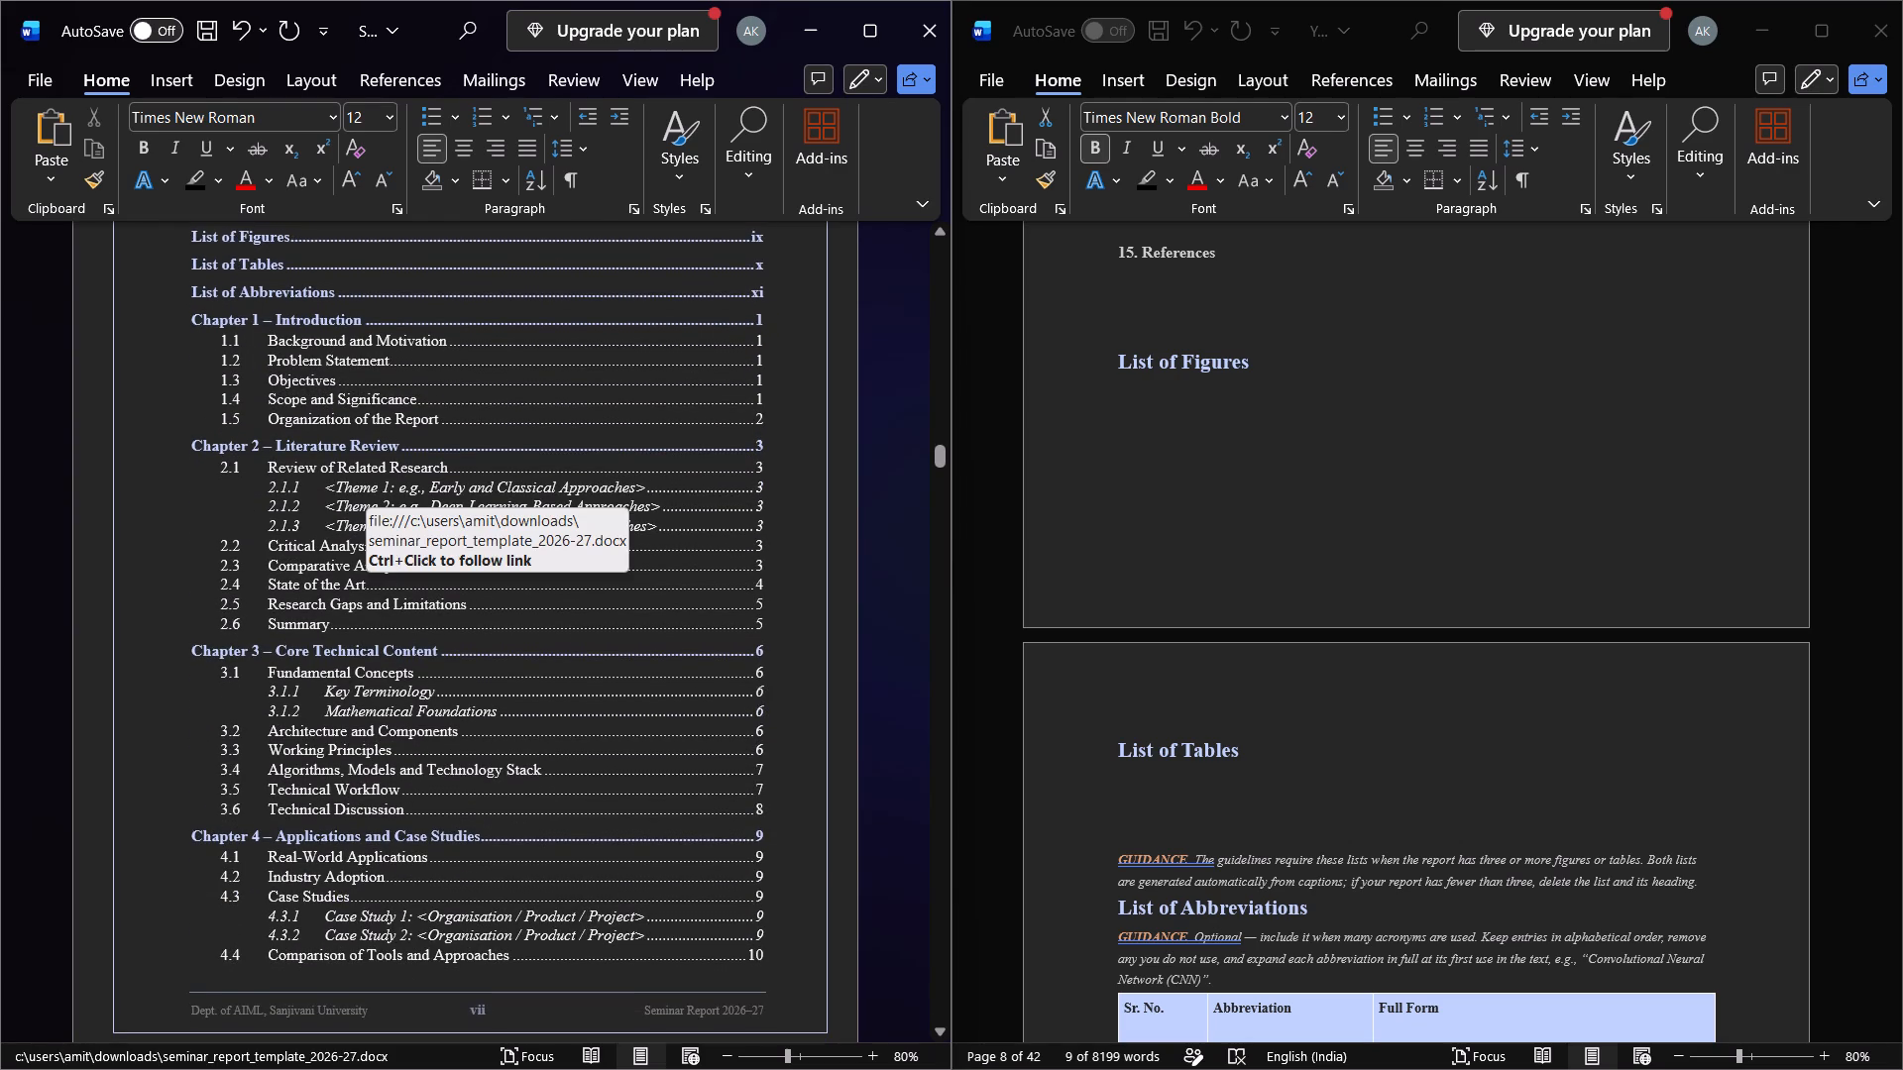
scroll(507, 587, "down", 11)
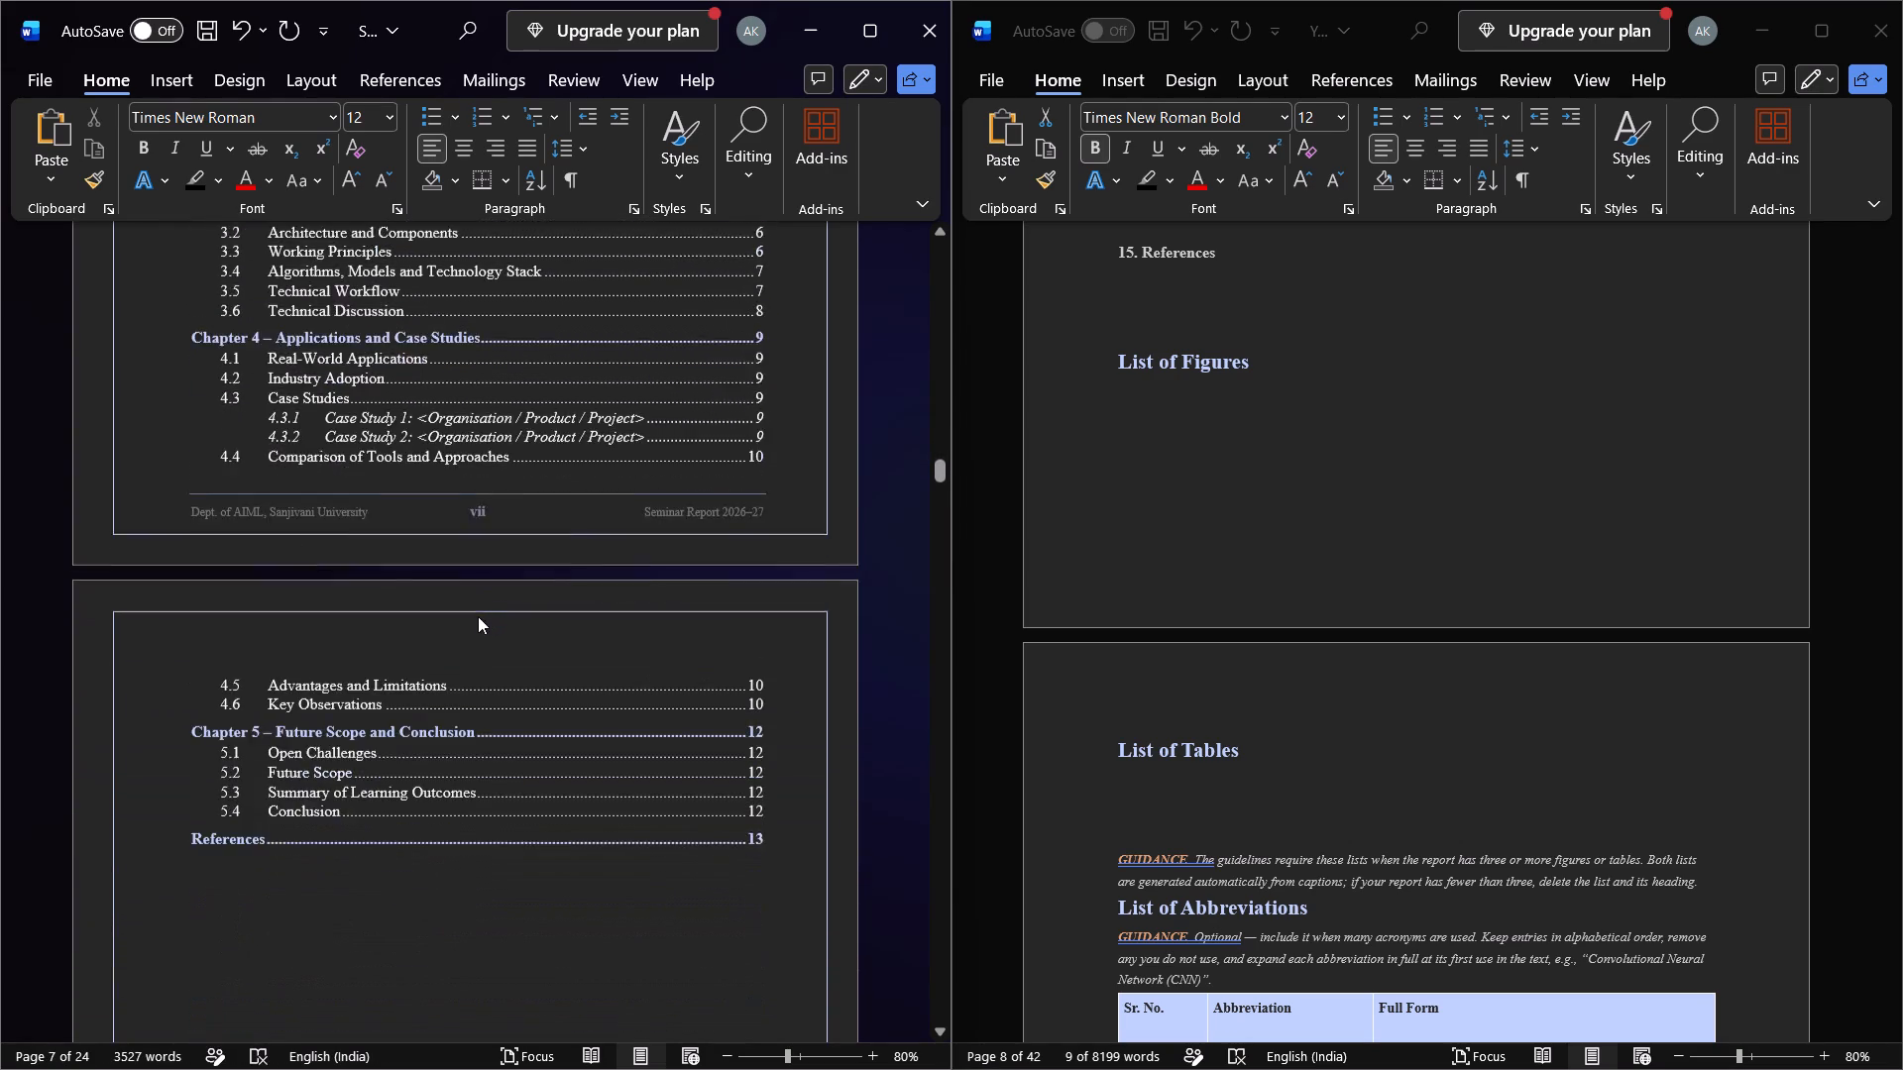
Examine the template's List of Figures, List of Tables and List of Abbreviations alongside the report's corresponding sections.
scroll(478, 616, "down", 20)
scroll(478, 616, "down", 7)
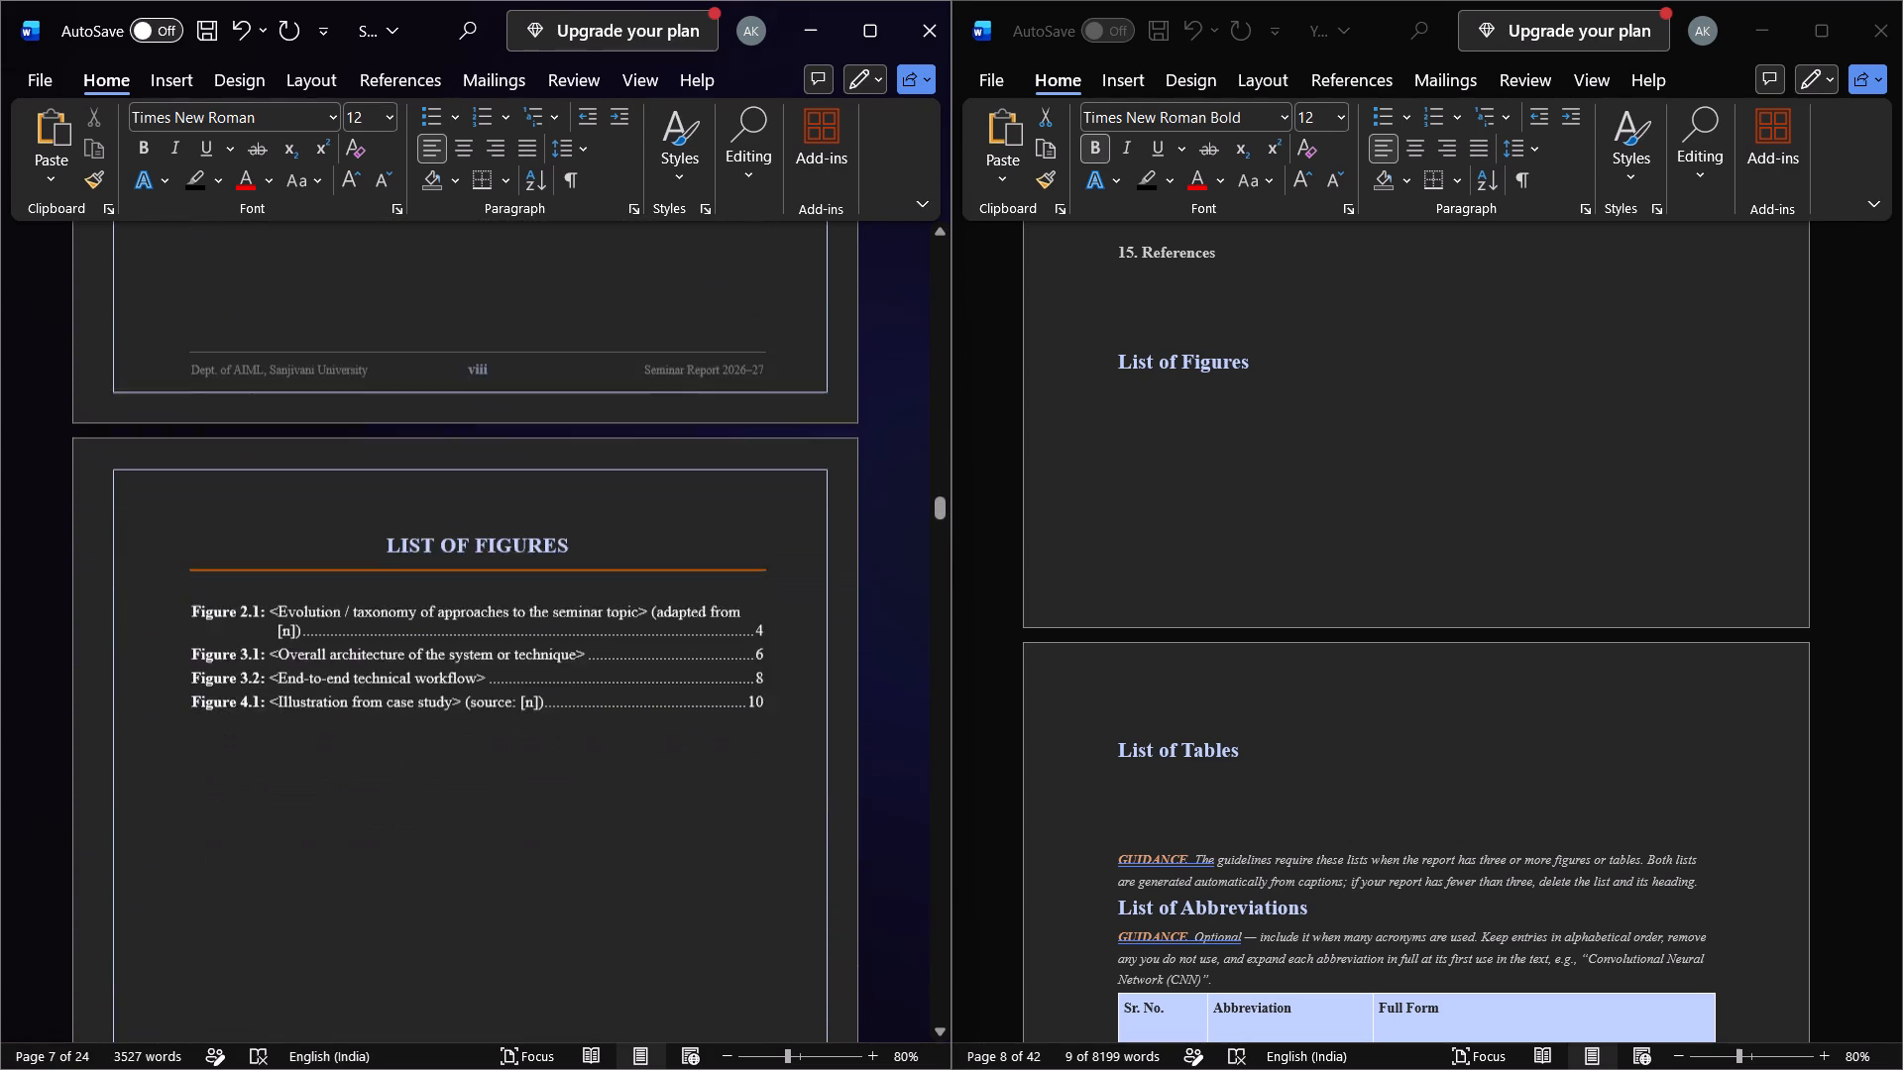
scroll(461, 590, "down", 10)
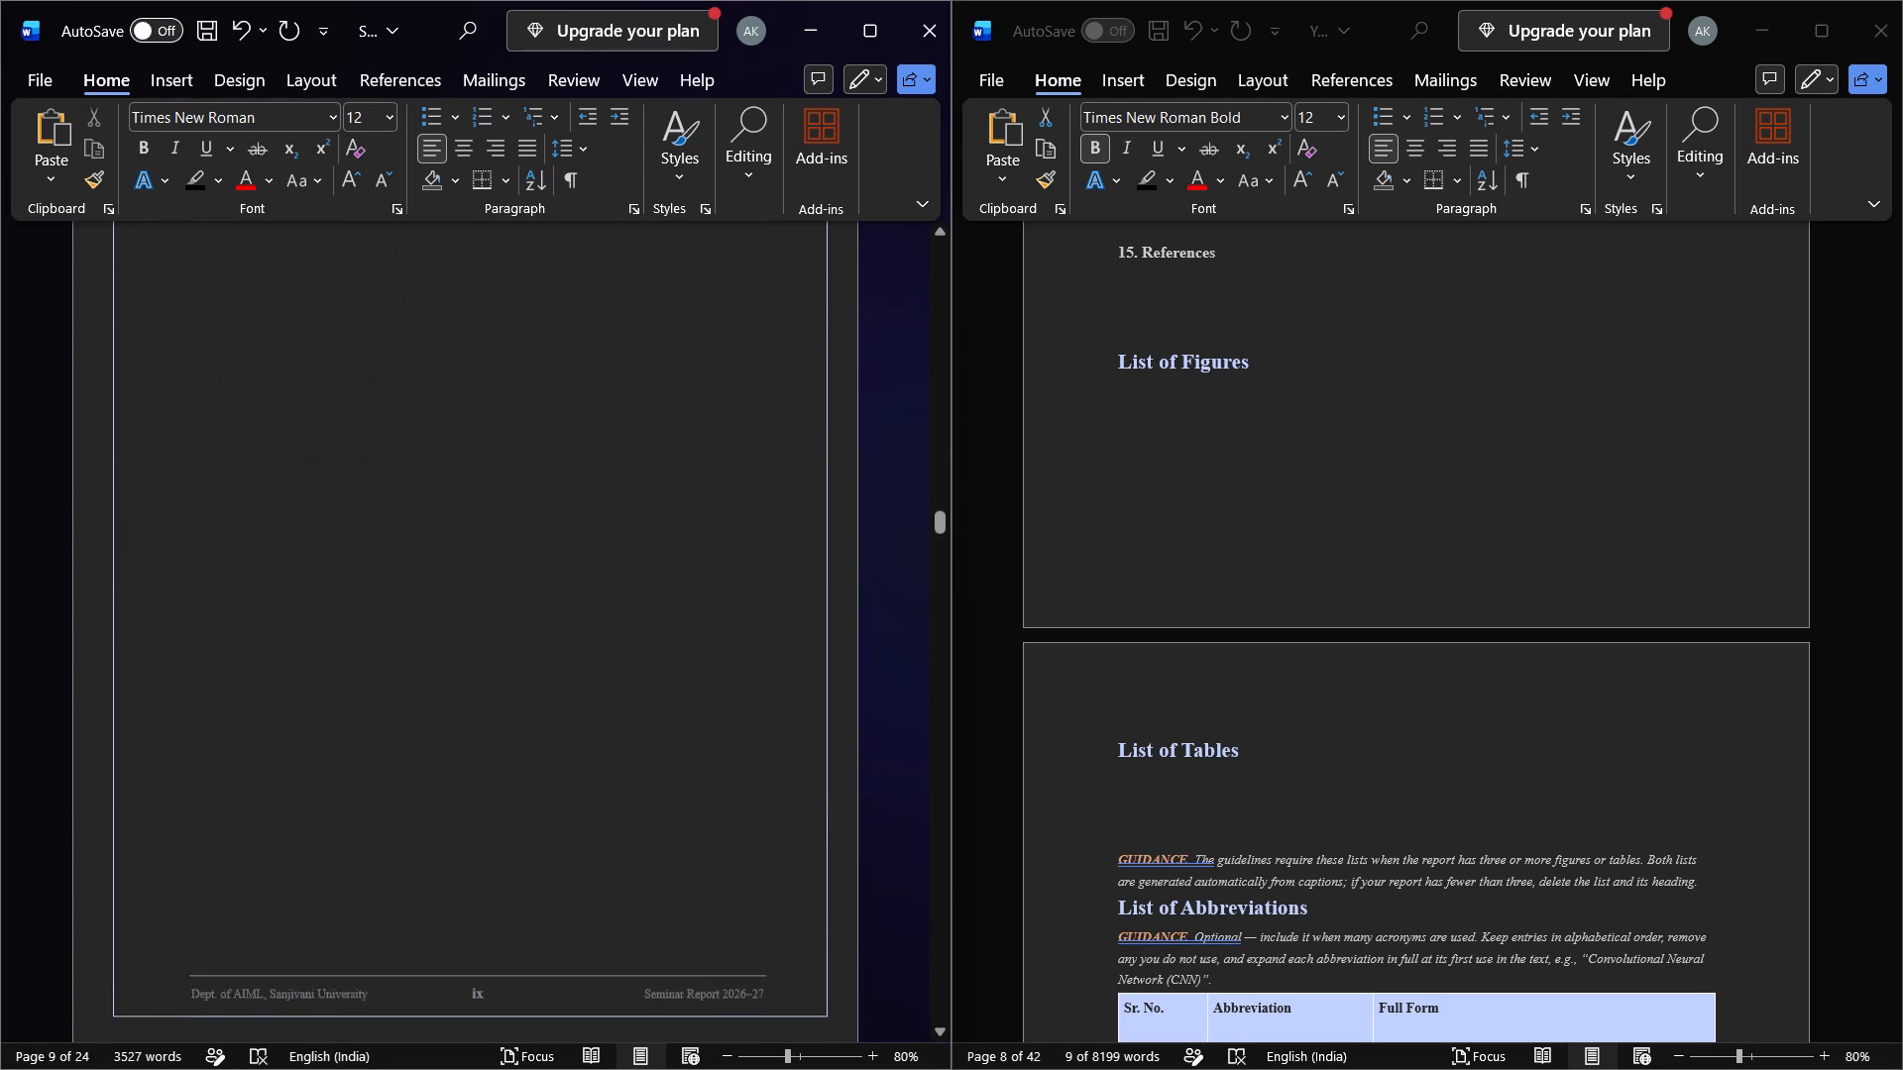
scroll(461, 590, "down", 8)
scroll(502, 696, "down", 1)
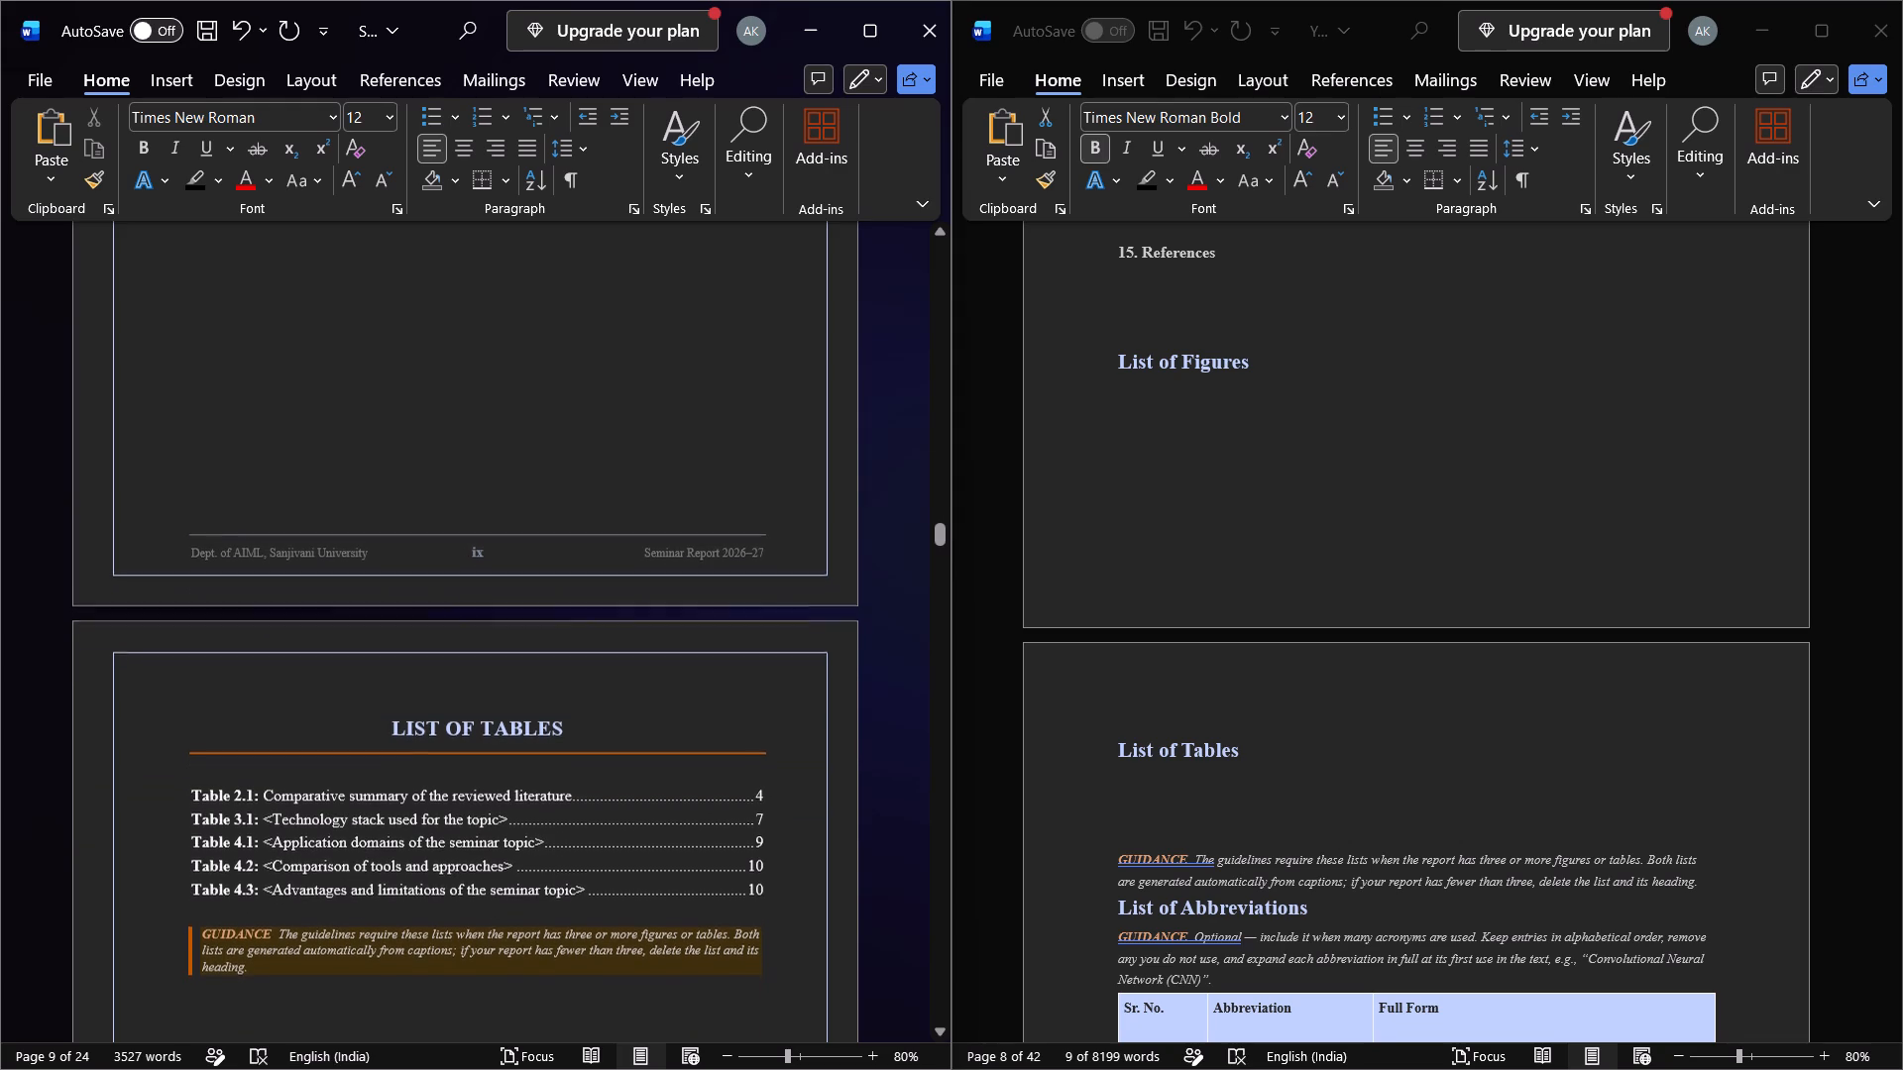
scroll(502, 698, "down", 4)
scroll(1238, 654, "down", 8)
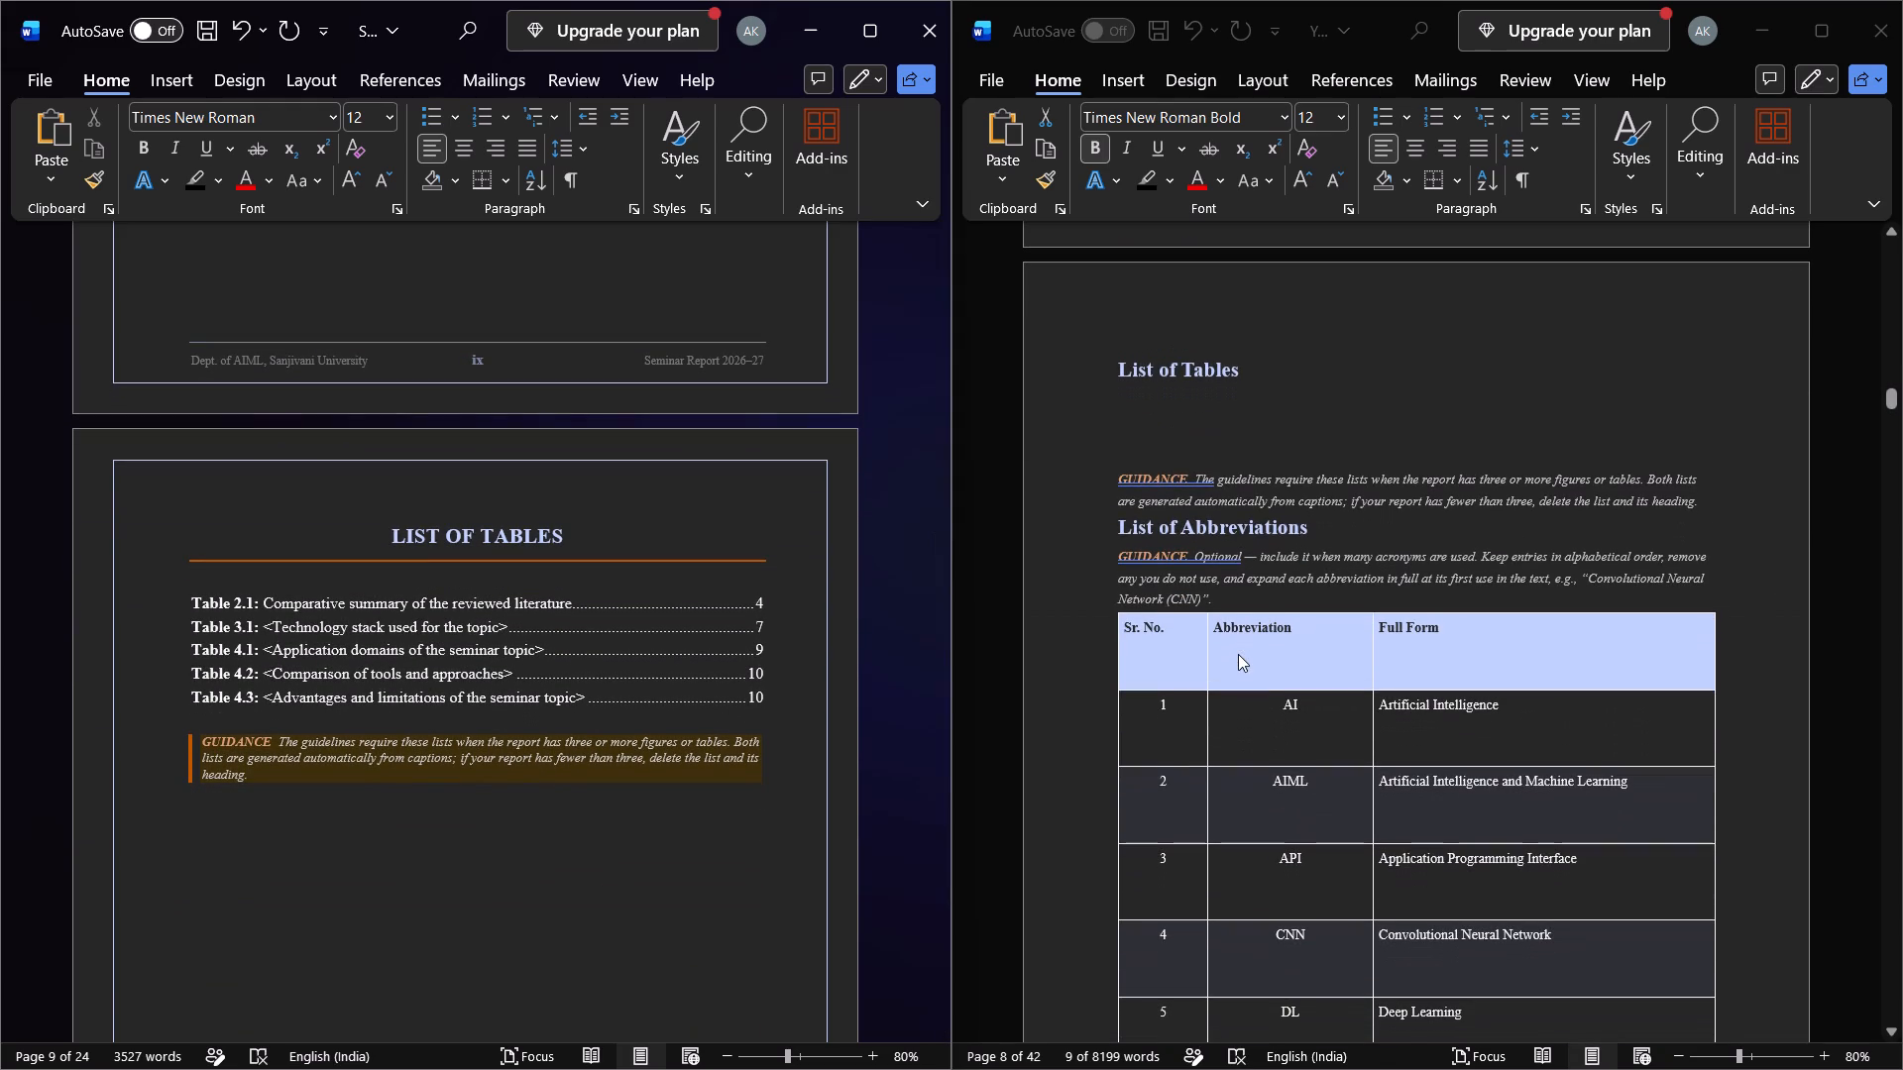
scroll(470, 713, "down", 4)
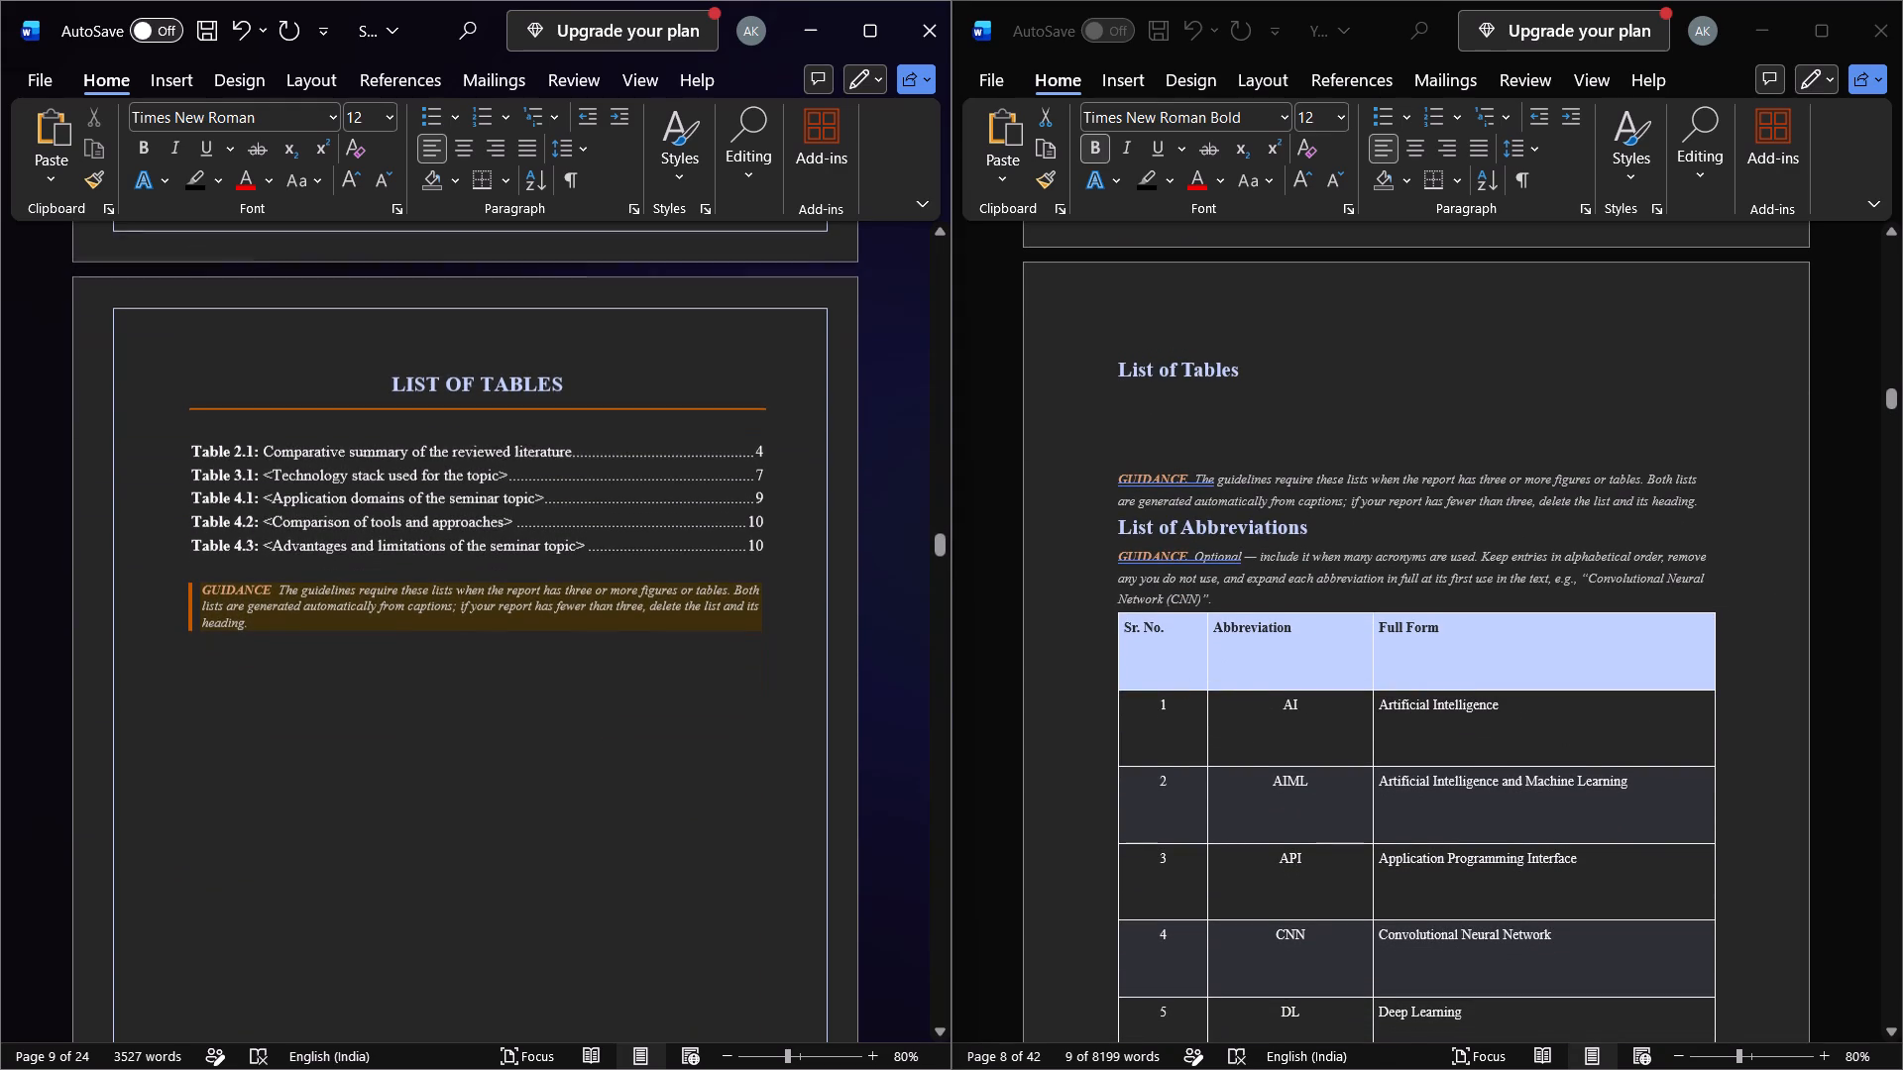
scroll(504, 723, "down", 11)
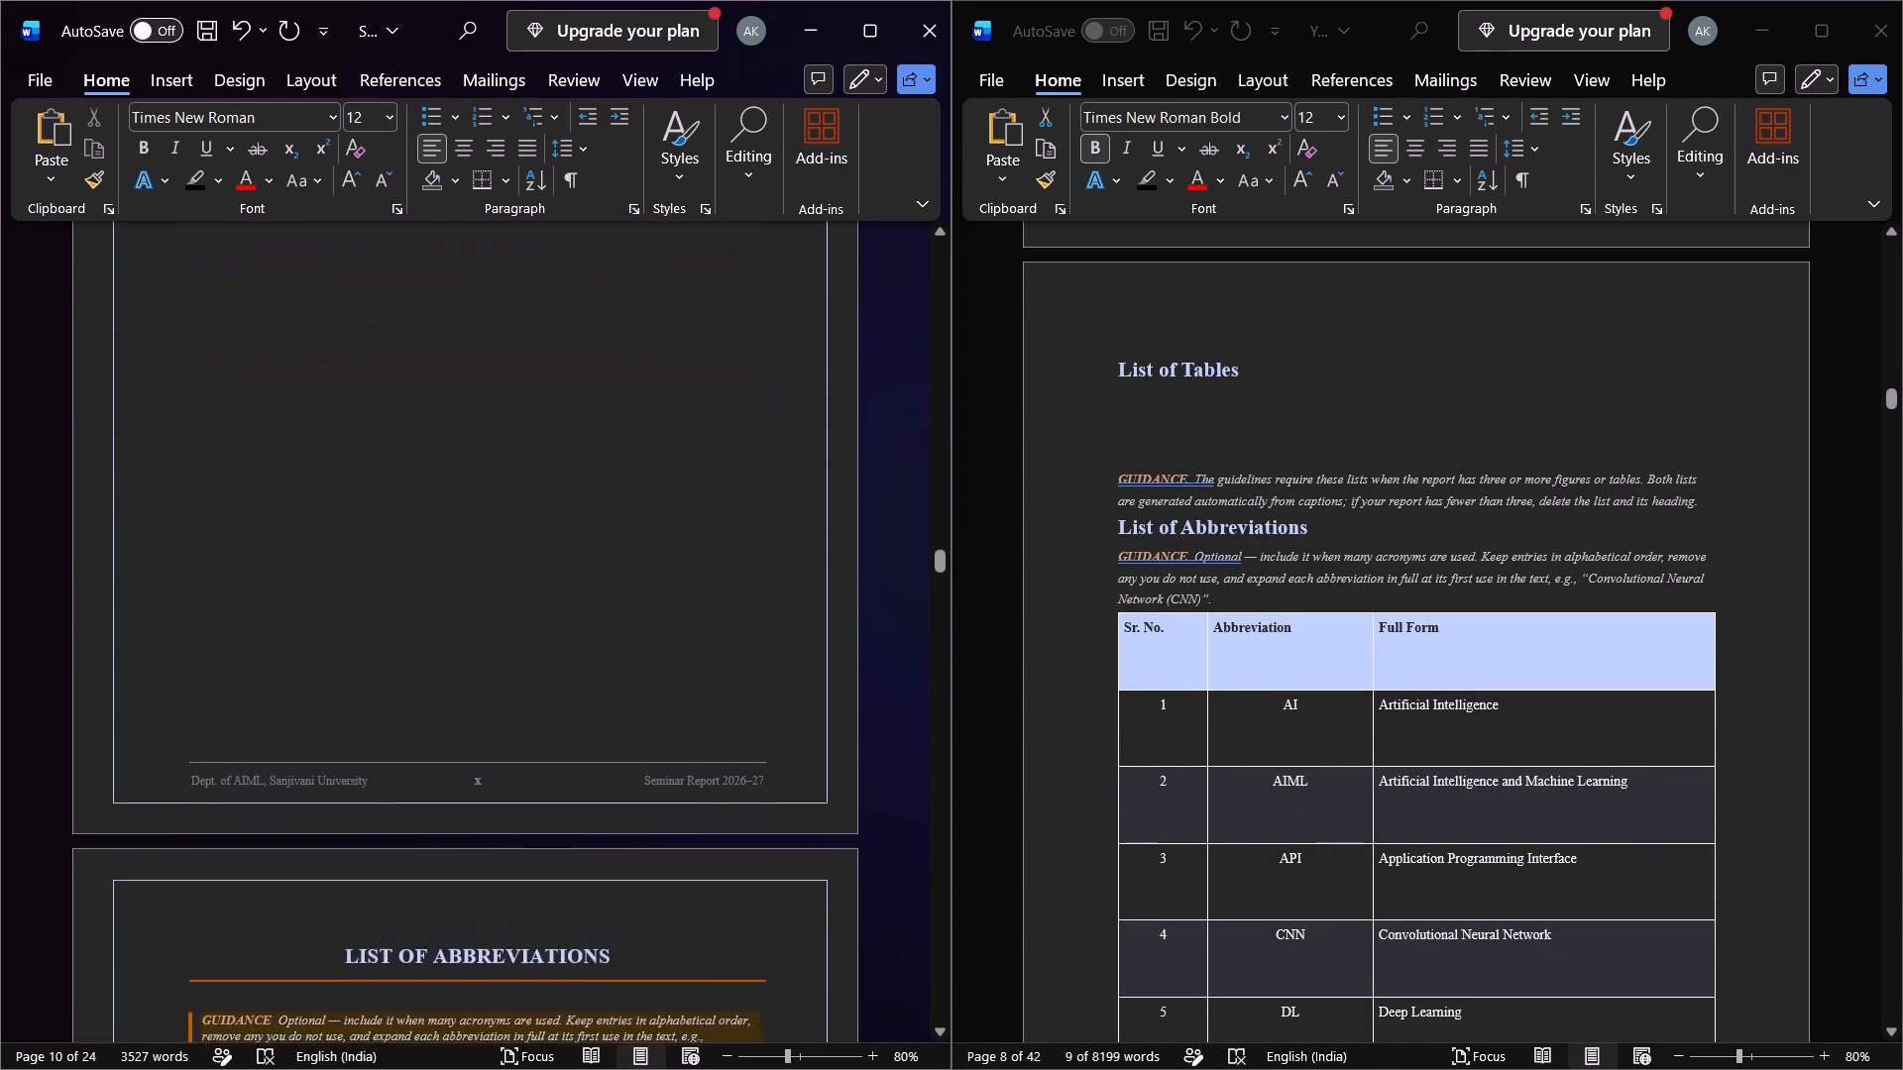
scroll(508, 724, "down", 7)
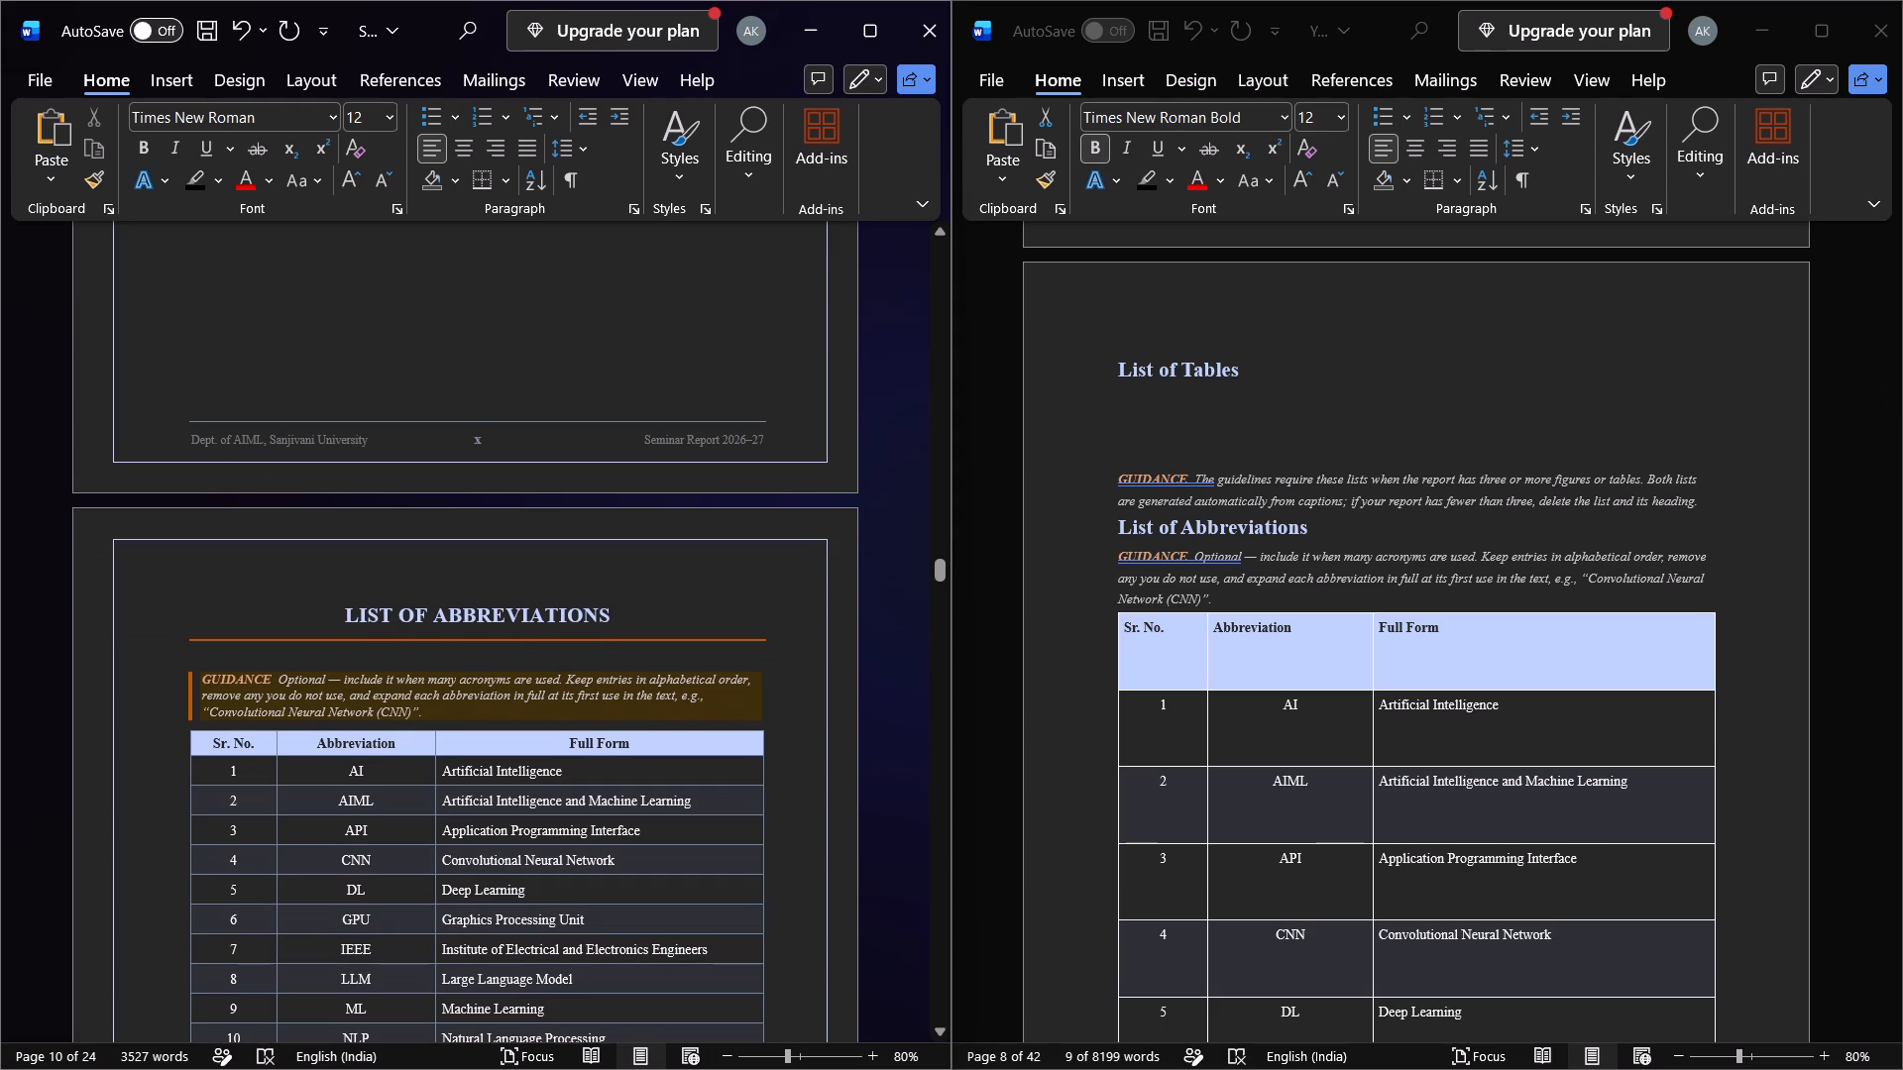
scroll(554, 726, "down", 4)
scroll(554, 726, "up", 2)
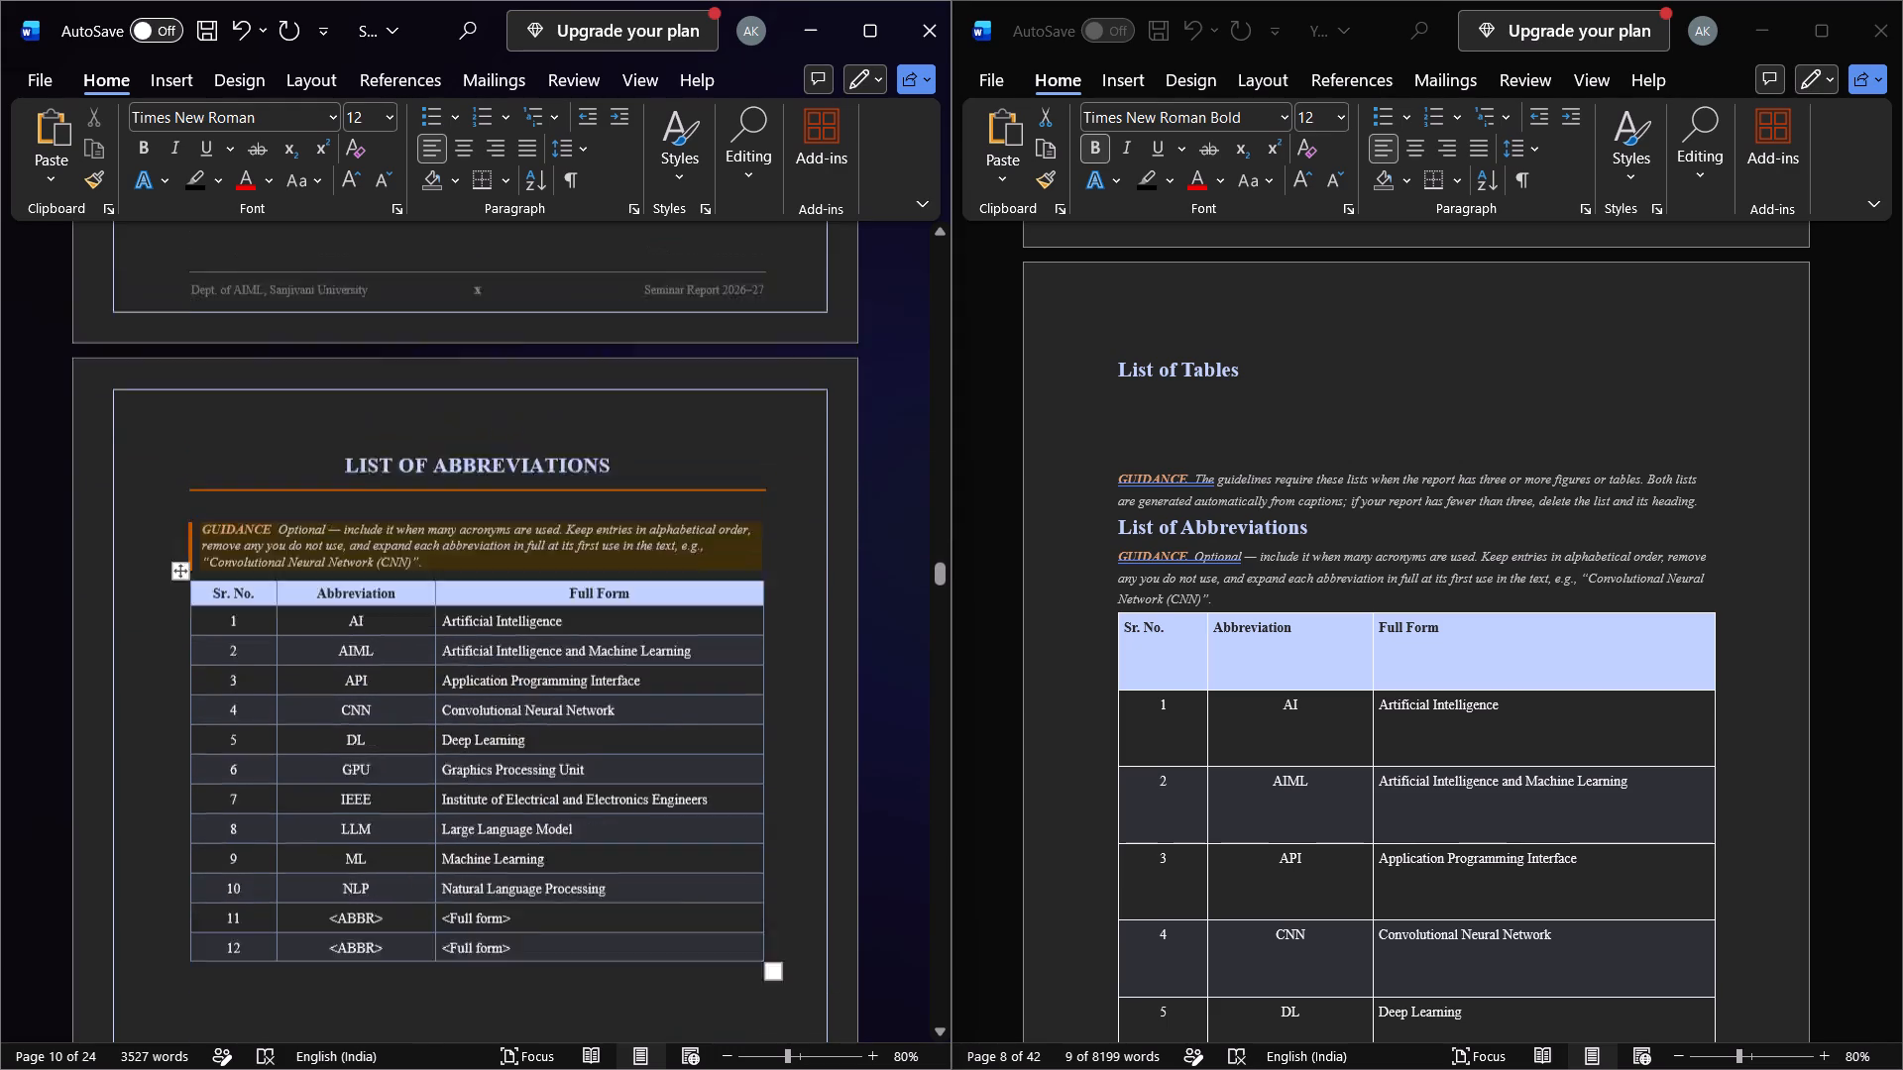
Review the template's List of Tables page and the List of Abbreviations page with its guidance note.
scroll(554, 726, "up", 17)
scroll(586, 619, "up", 3)
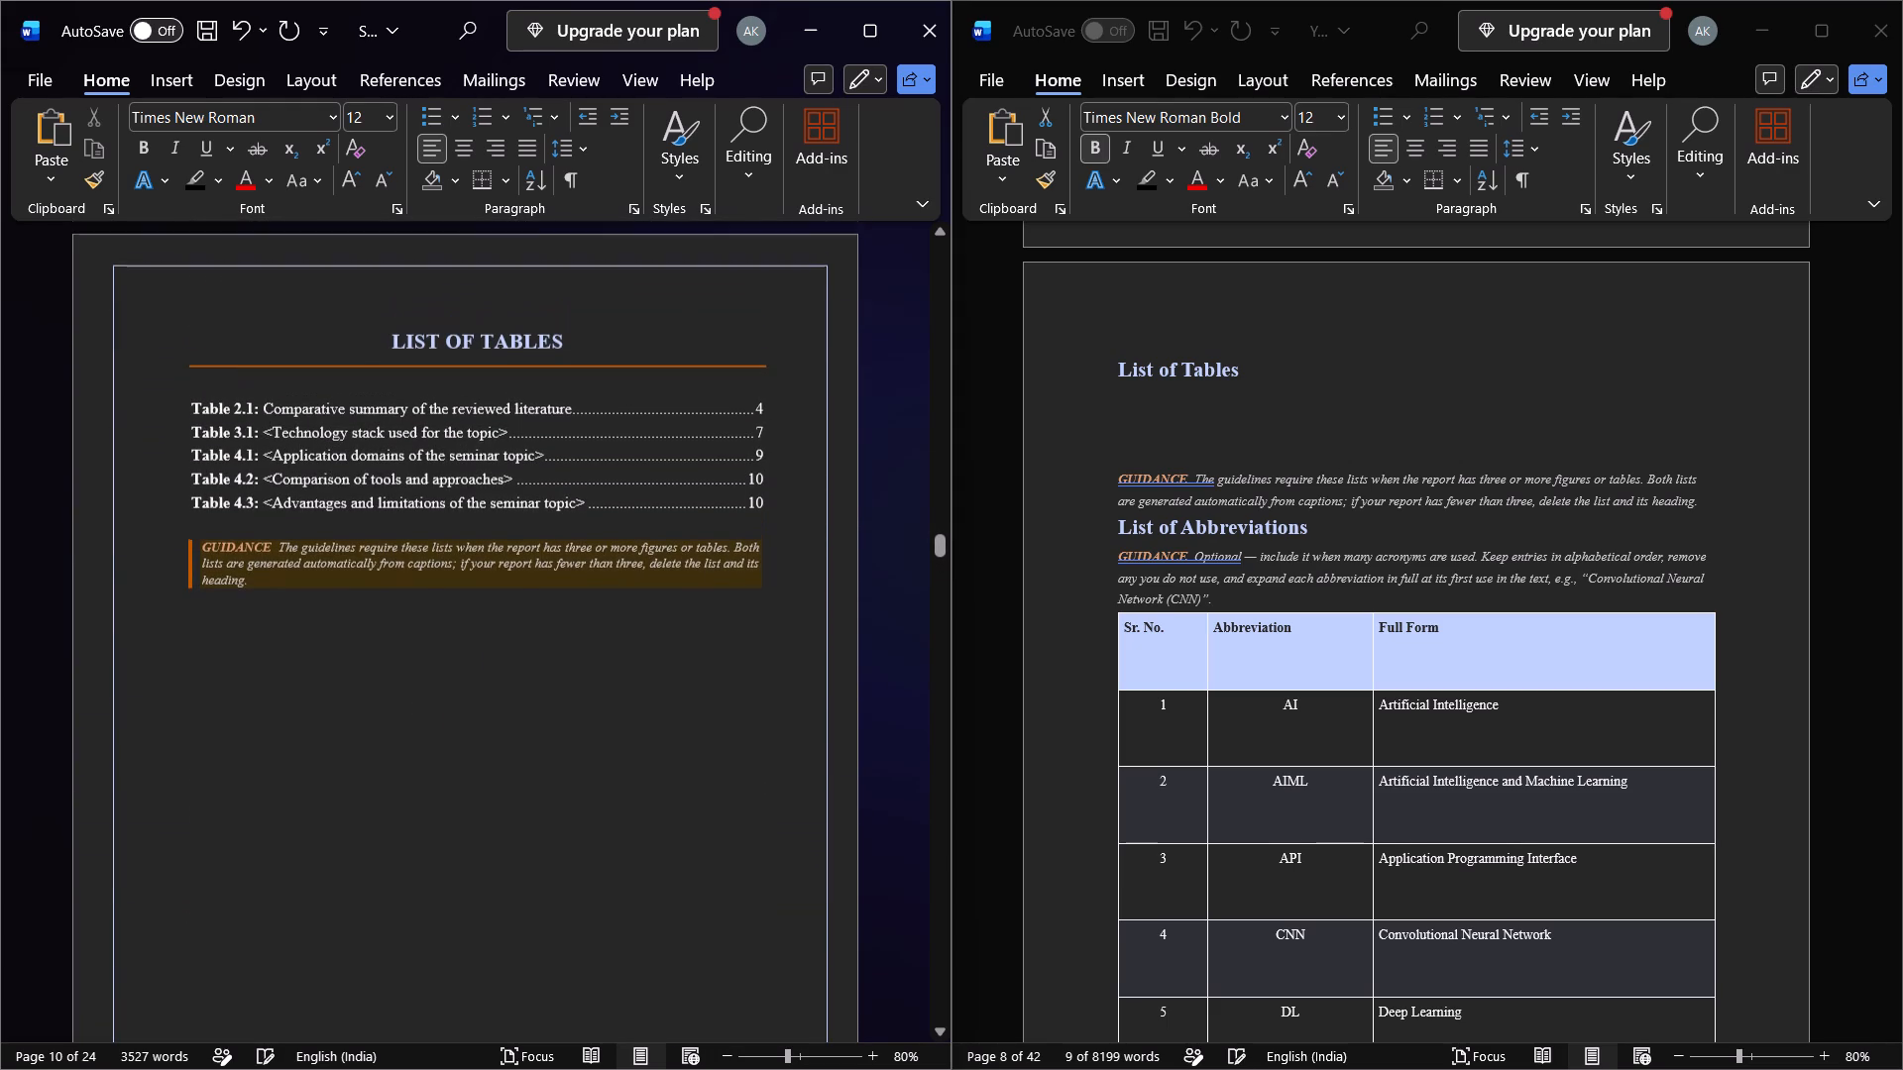
scroll(601, 661, "up", 3)
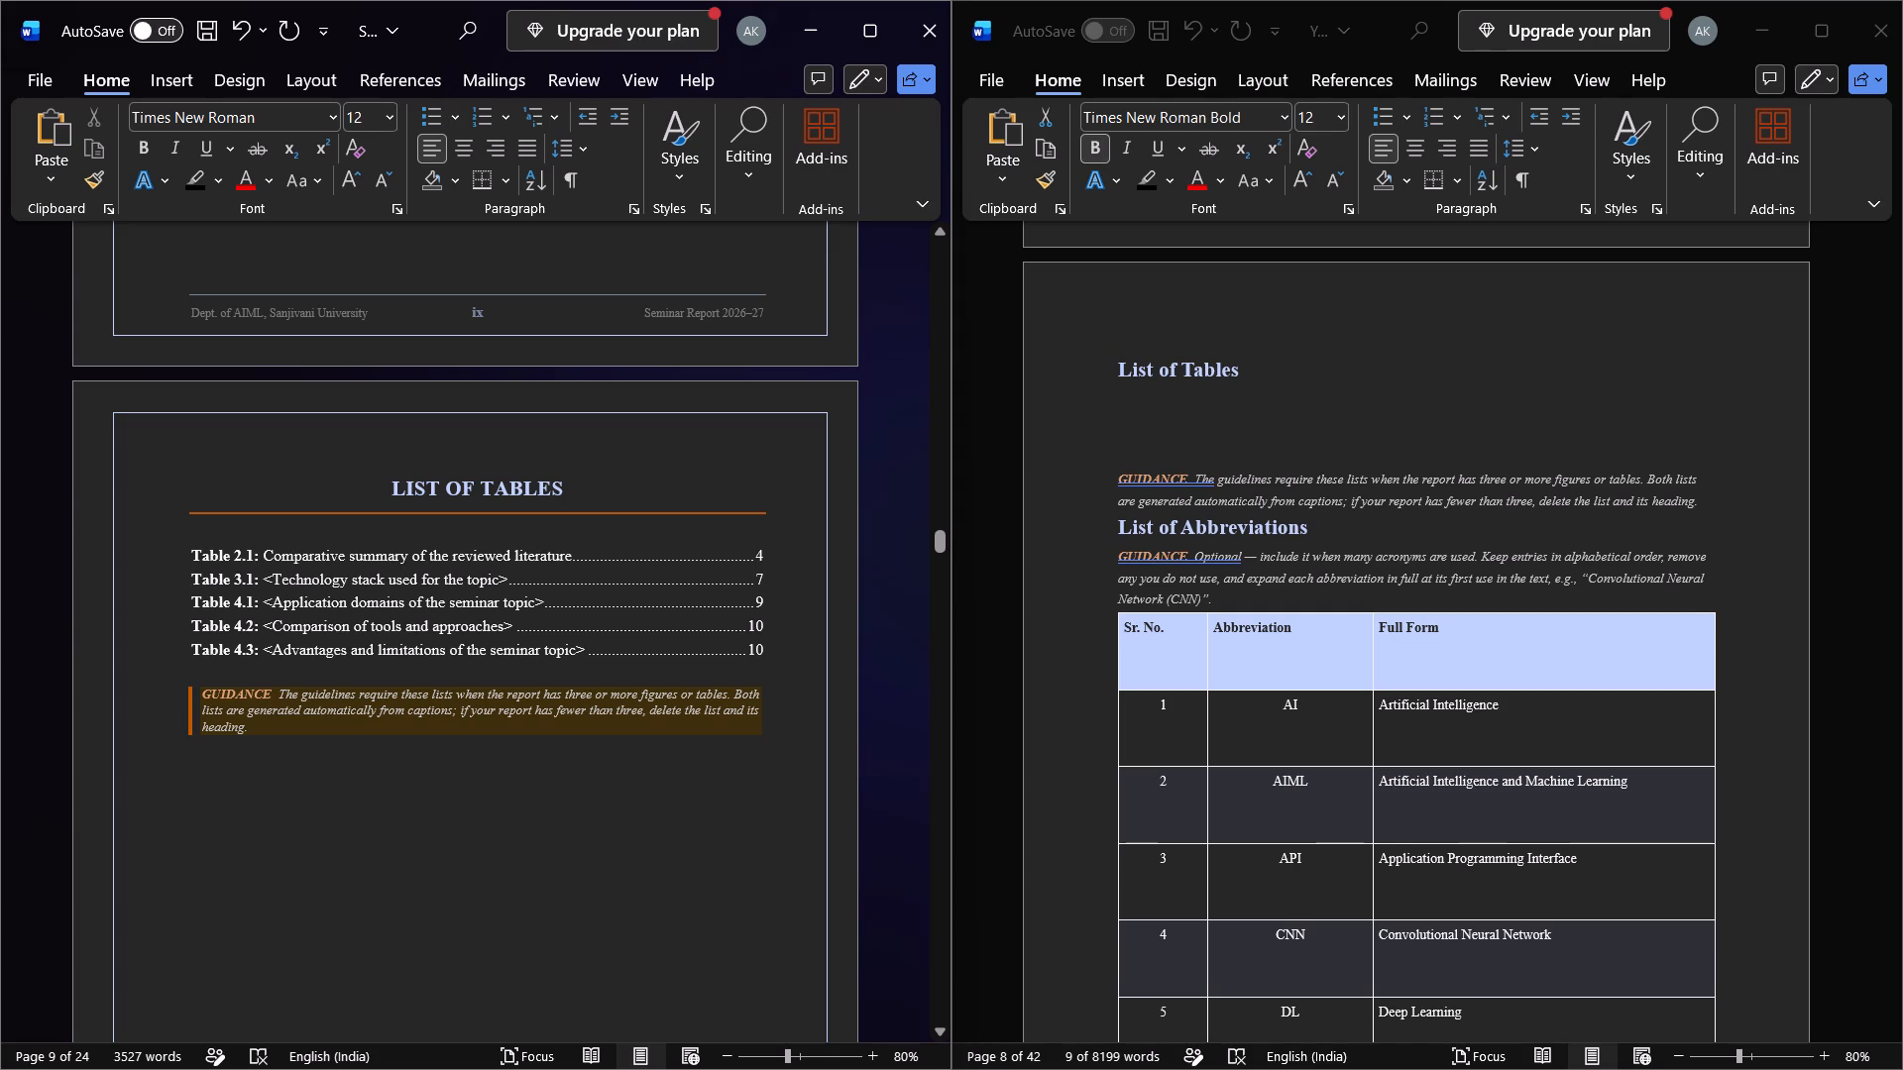
scroll(329, 716, "down", 3)
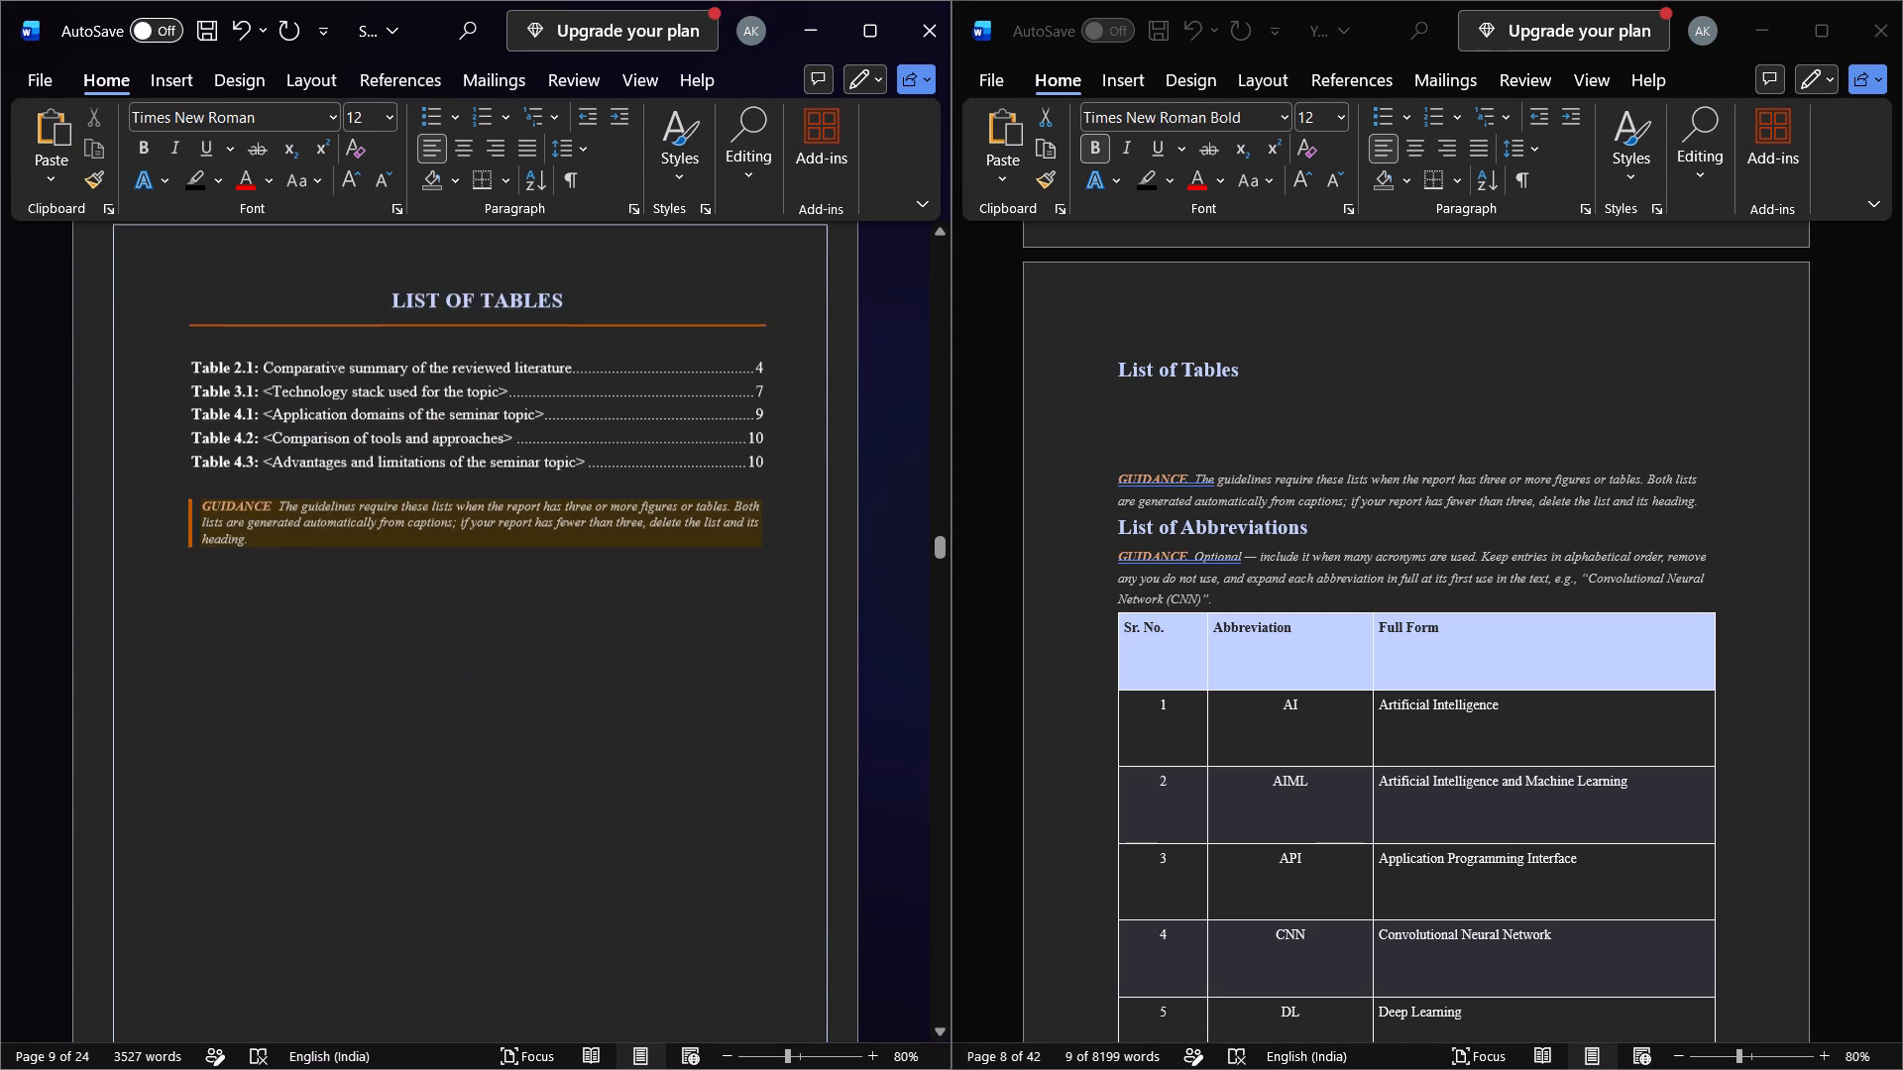
scroll(350, 715, "down", 2)
scroll(352, 711, "up", 1)
scroll(352, 711, "down", 18)
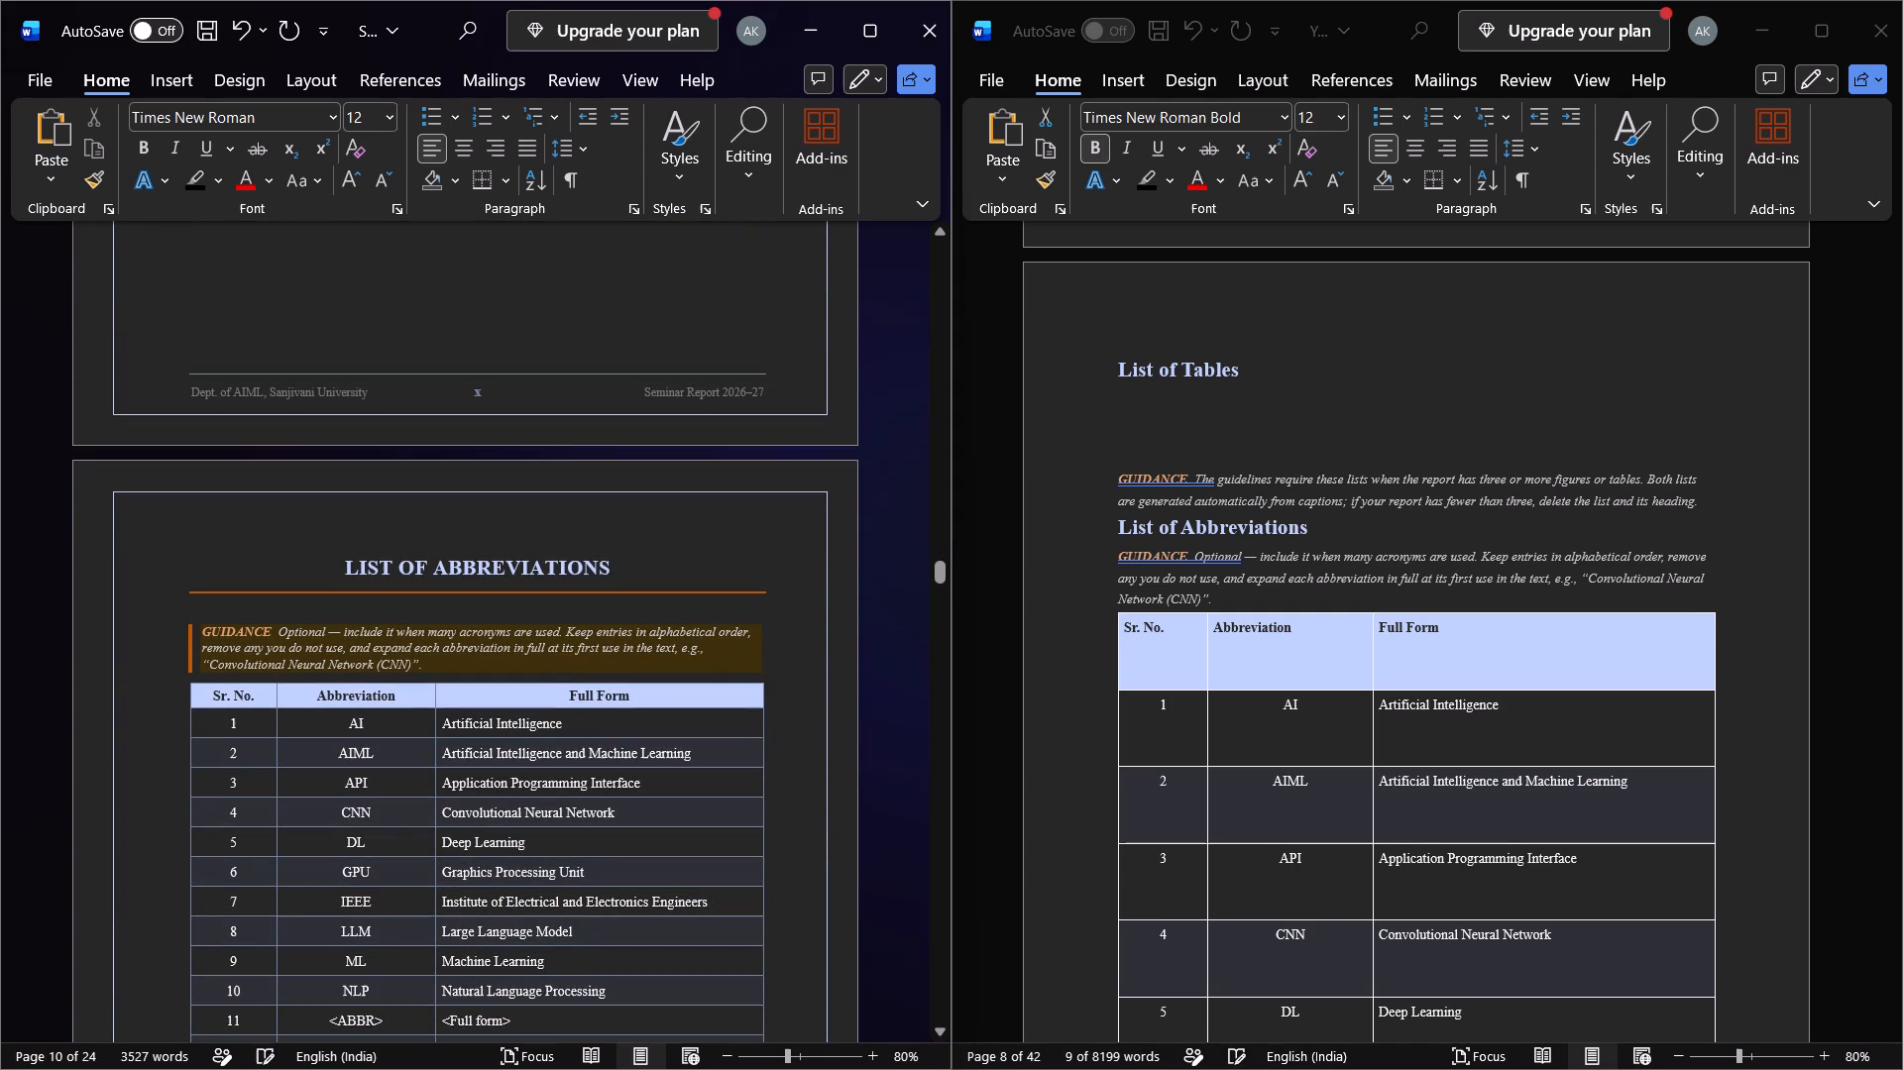
scroll(341, 665, "up", 3)
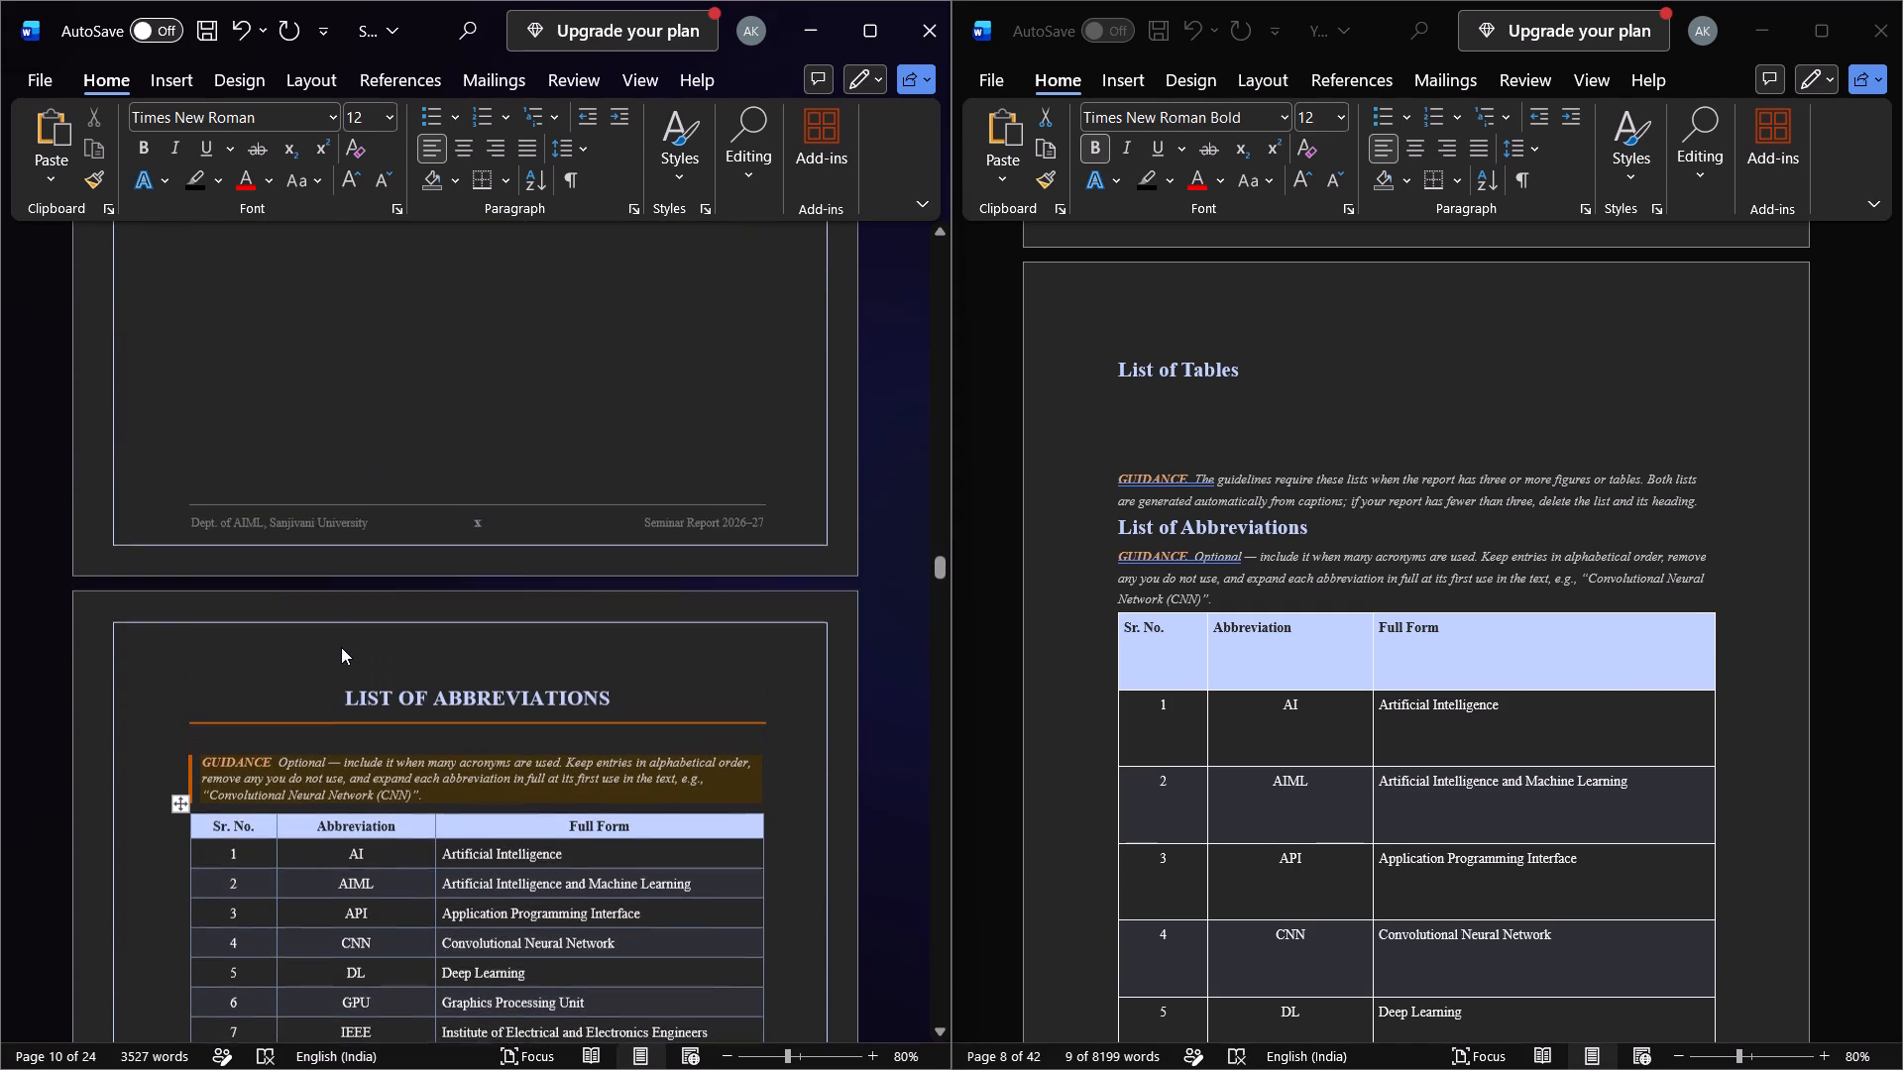
scroll(341, 647, "up", 1)
scroll(341, 647, "down", 2)
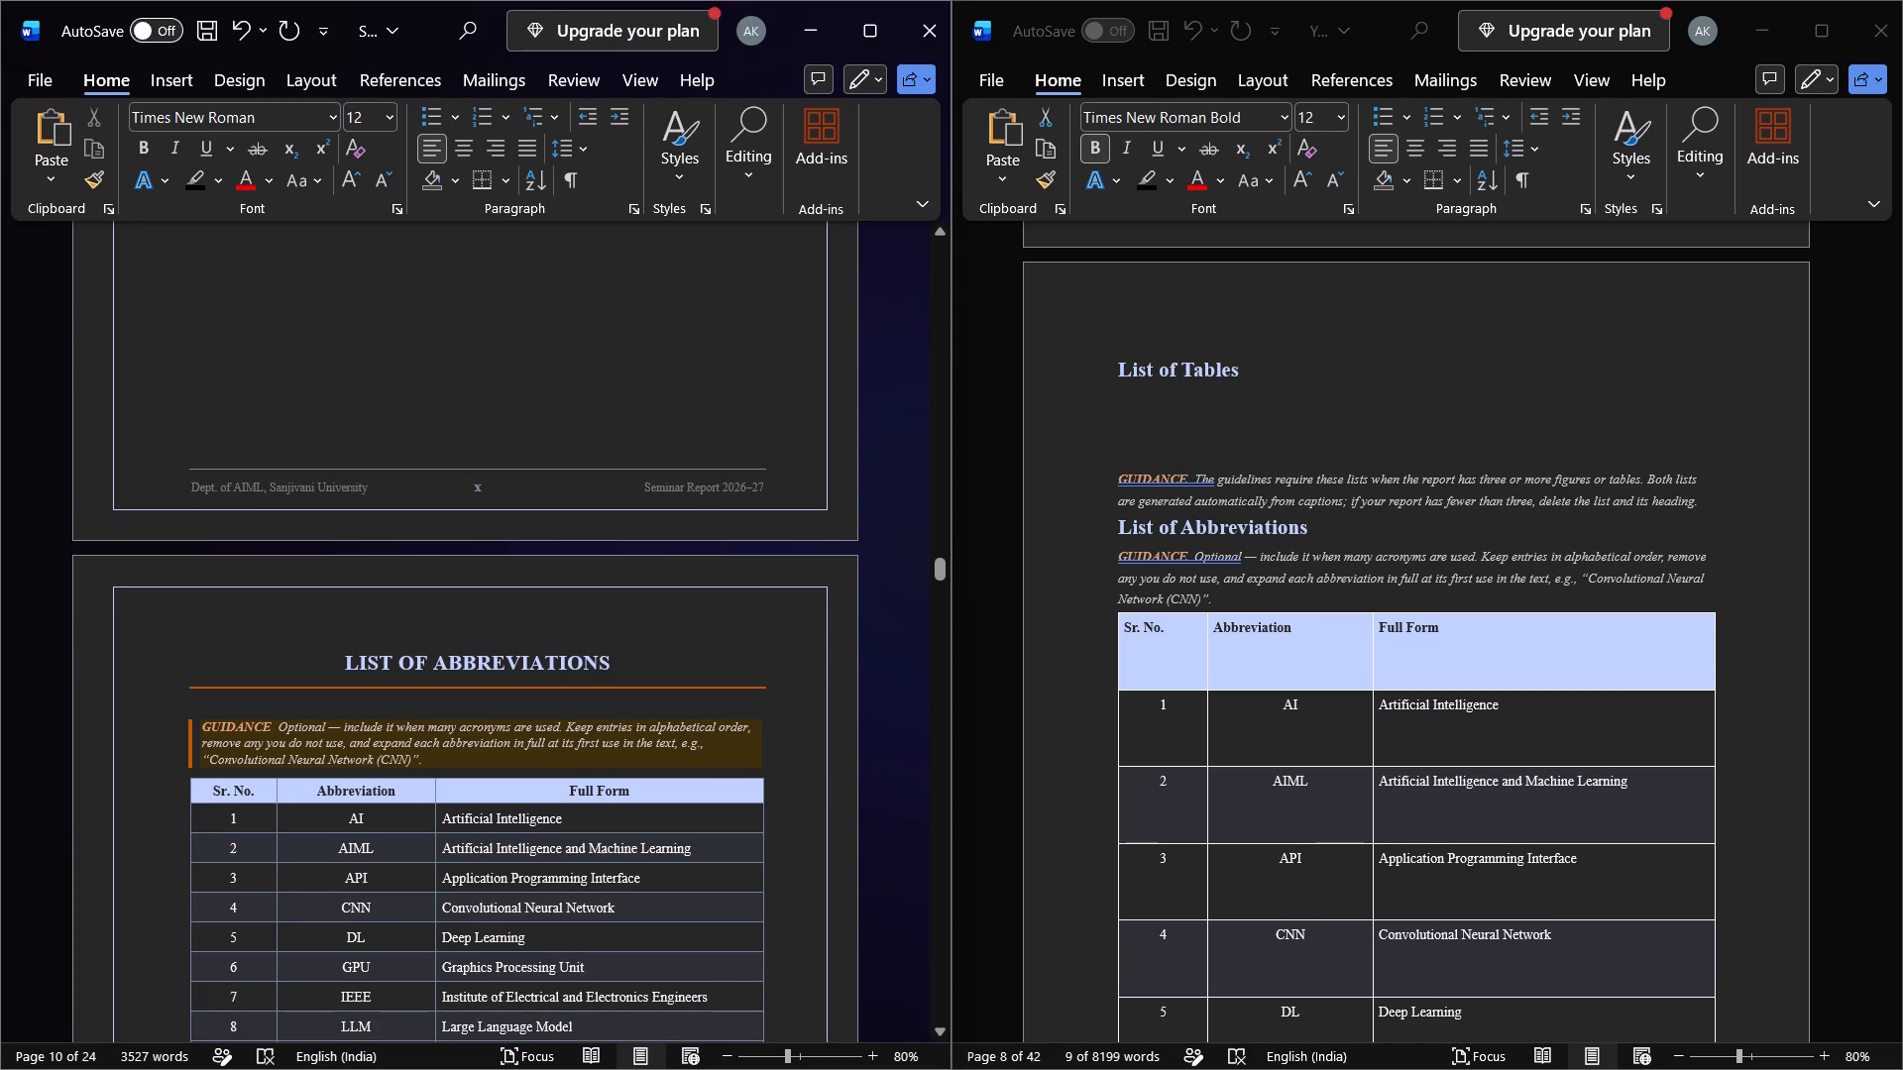
Delete the guidance note and its empty line under the template's List of Abbreviations heading.
left_click_drag(200, 728, 199, 727)
left_click_drag(199, 727, 434, 766)
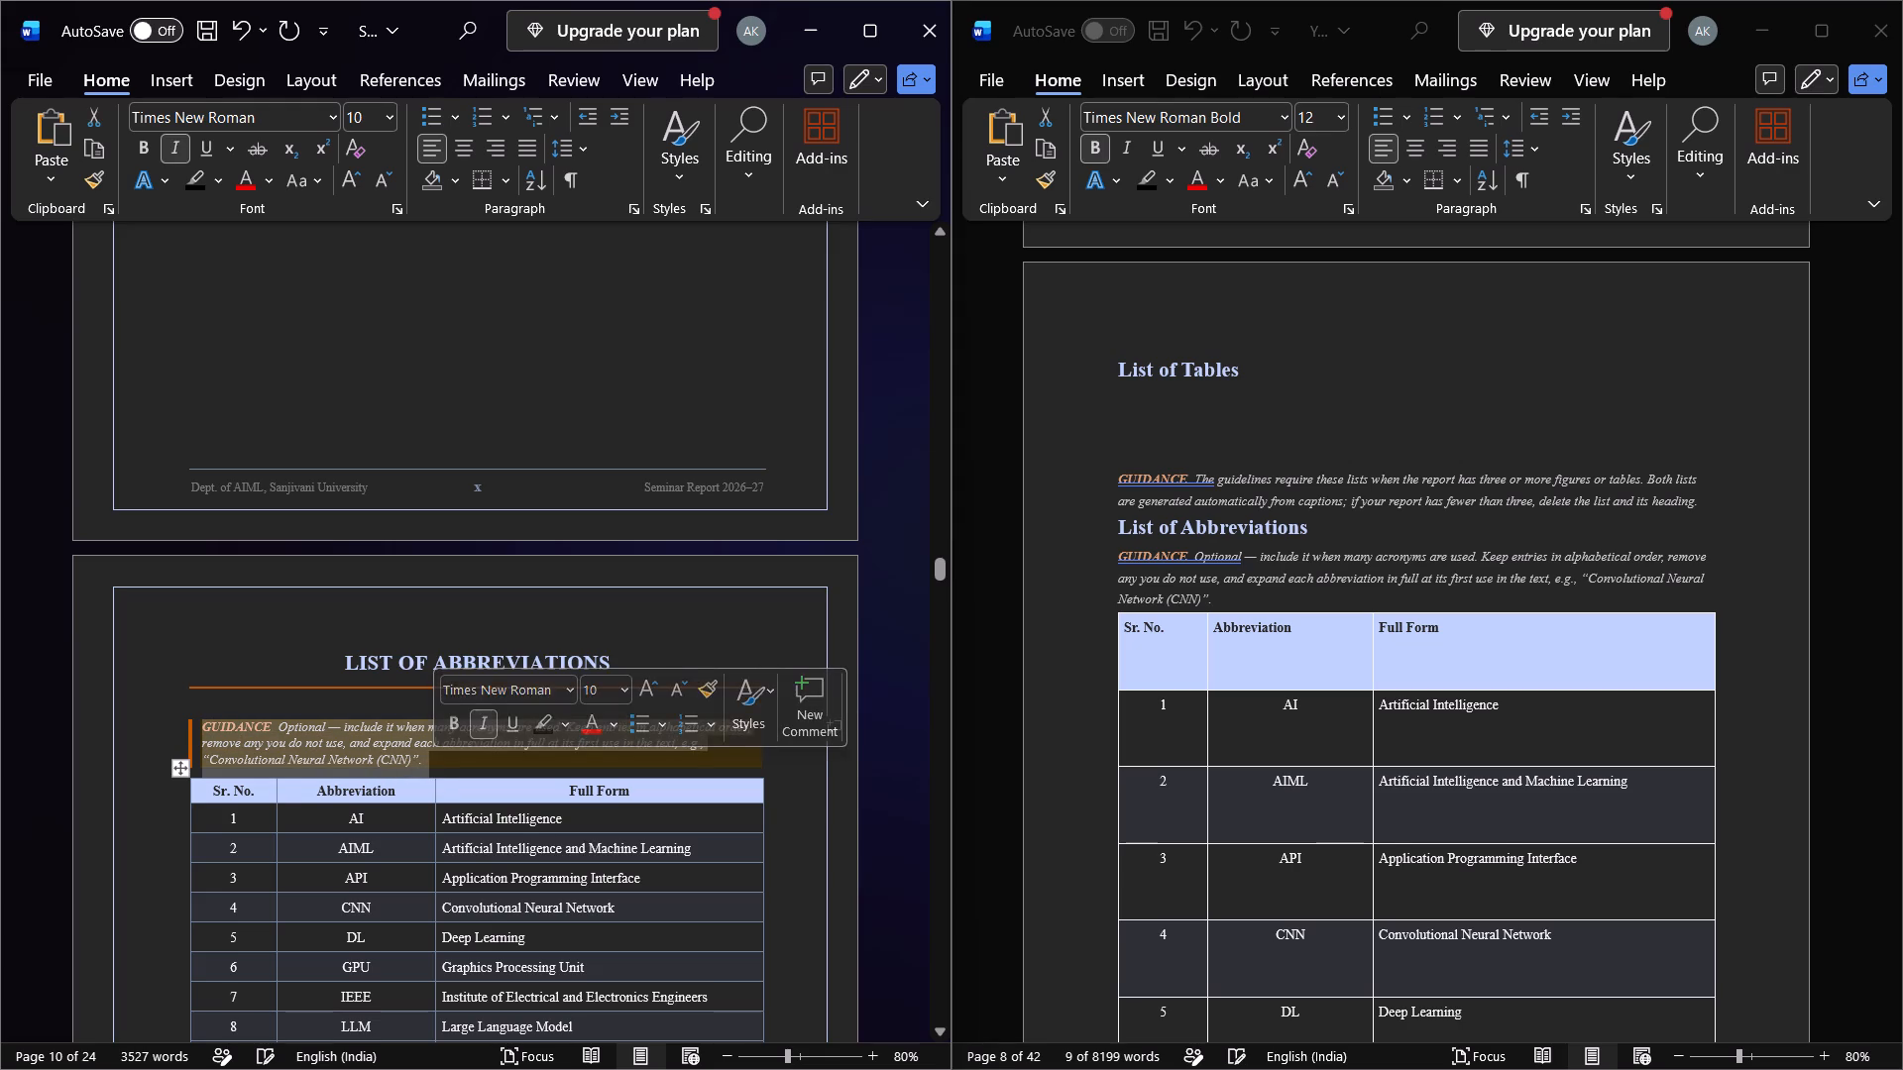
key("BackSpace")
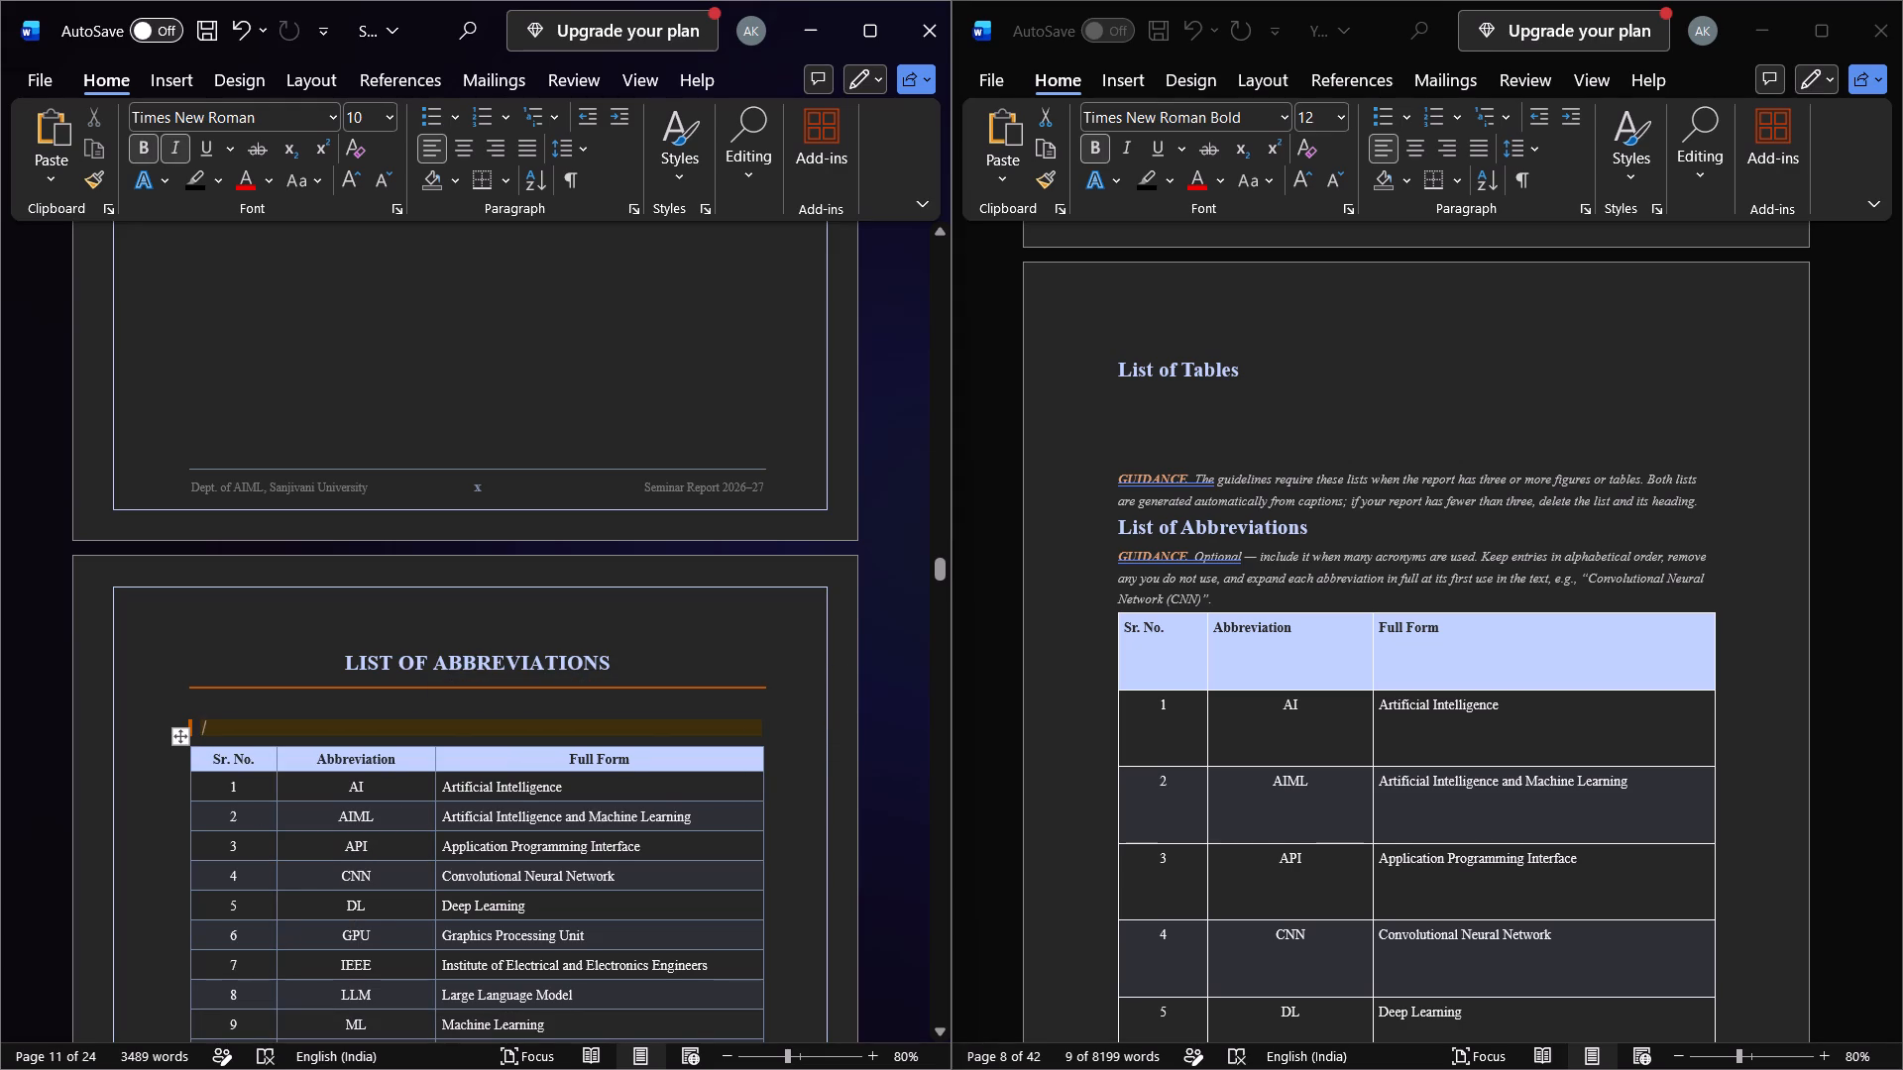
key("BackSpace")
key("BackSpace")
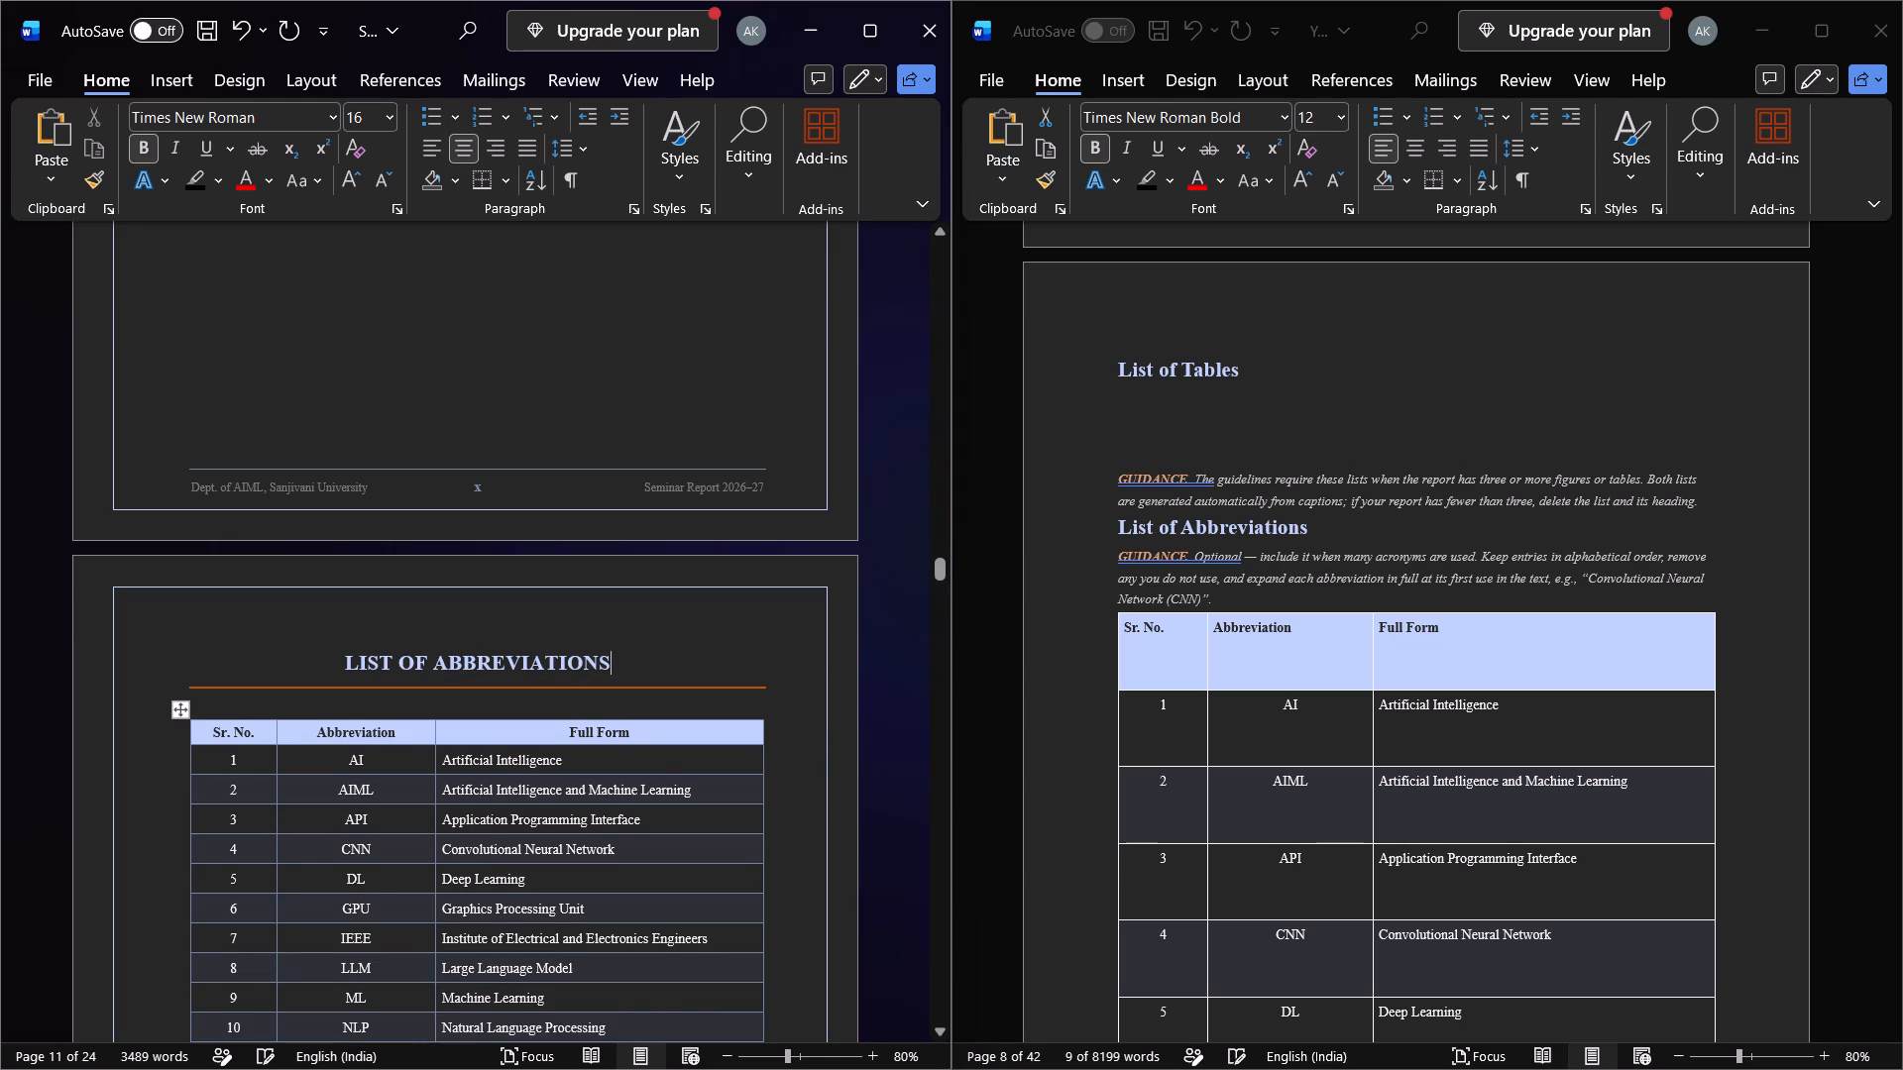
Compare the template's abbreviations table with the report's table, through rows 11 and 12.
scroll(627, 851, "down", 17)
scroll(612, 798, "up", 7)
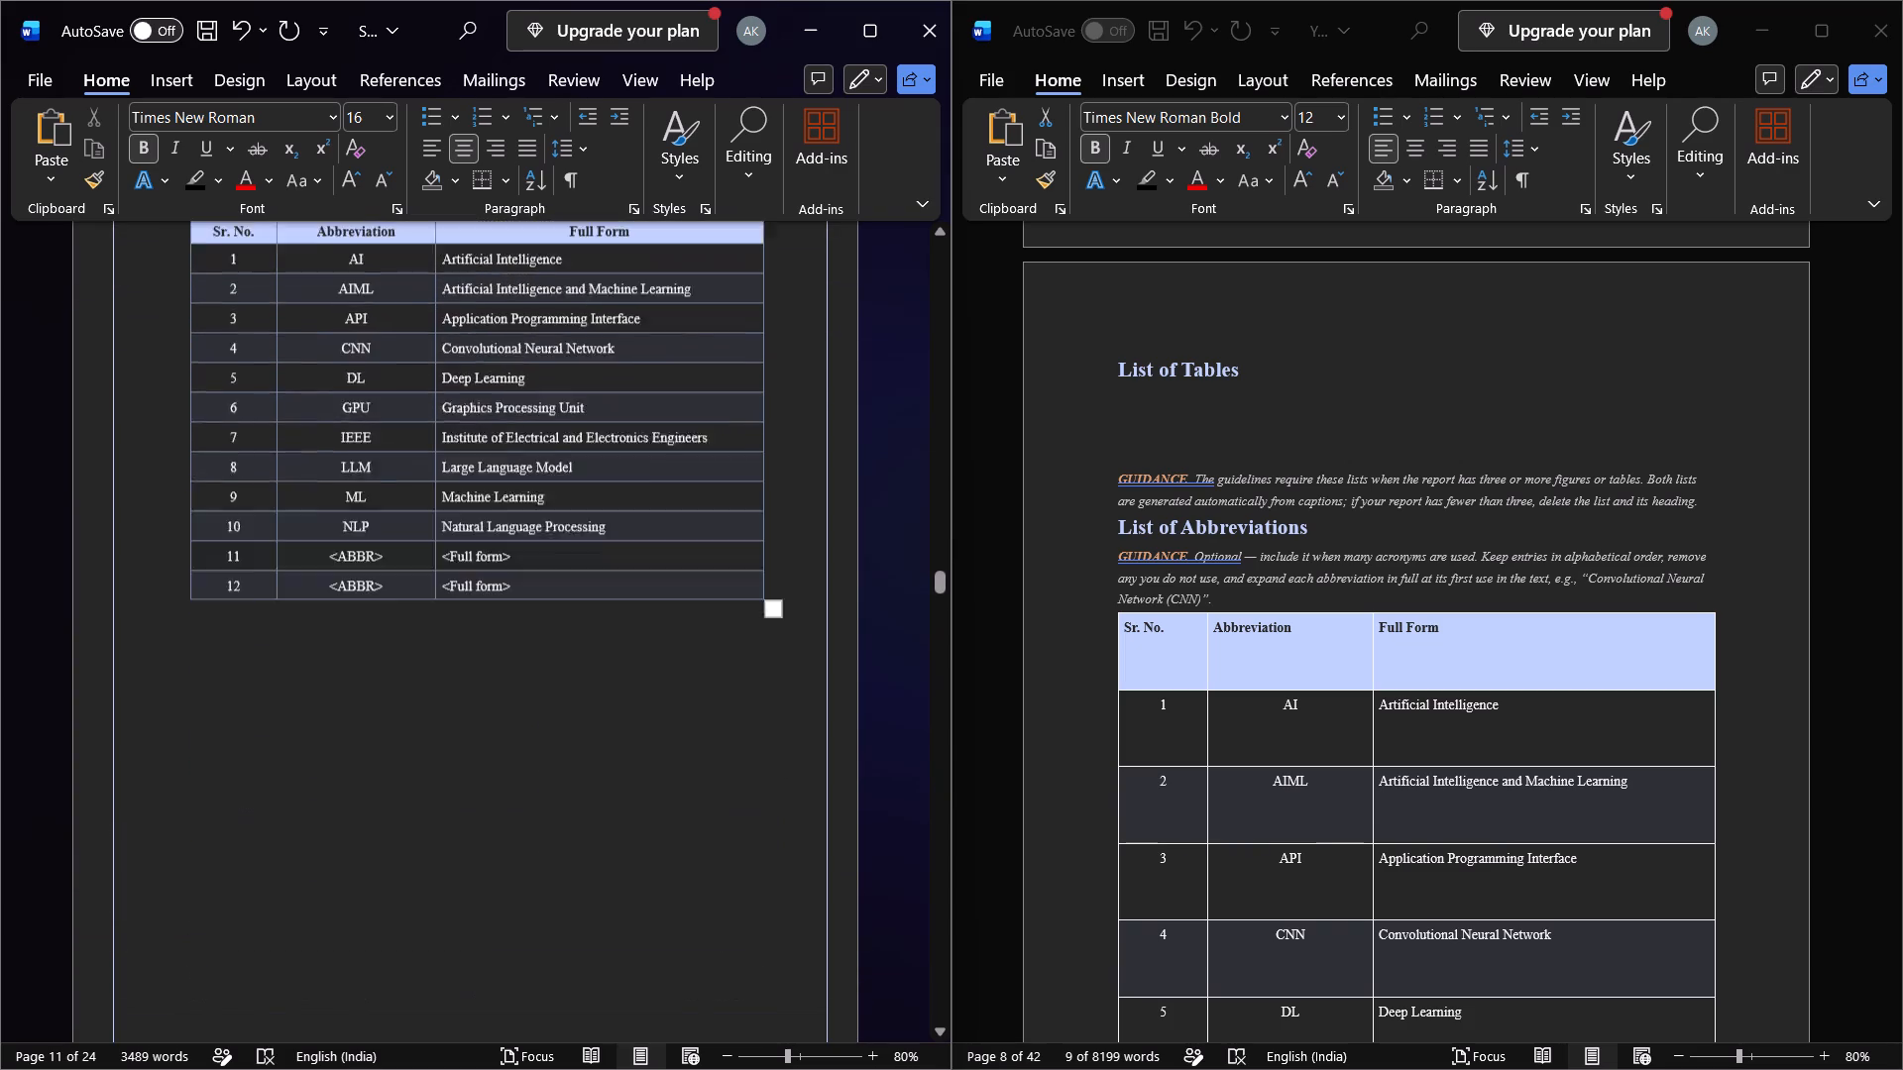
scroll(612, 777, "up", 6)
scroll(1528, 841, "down", 4)
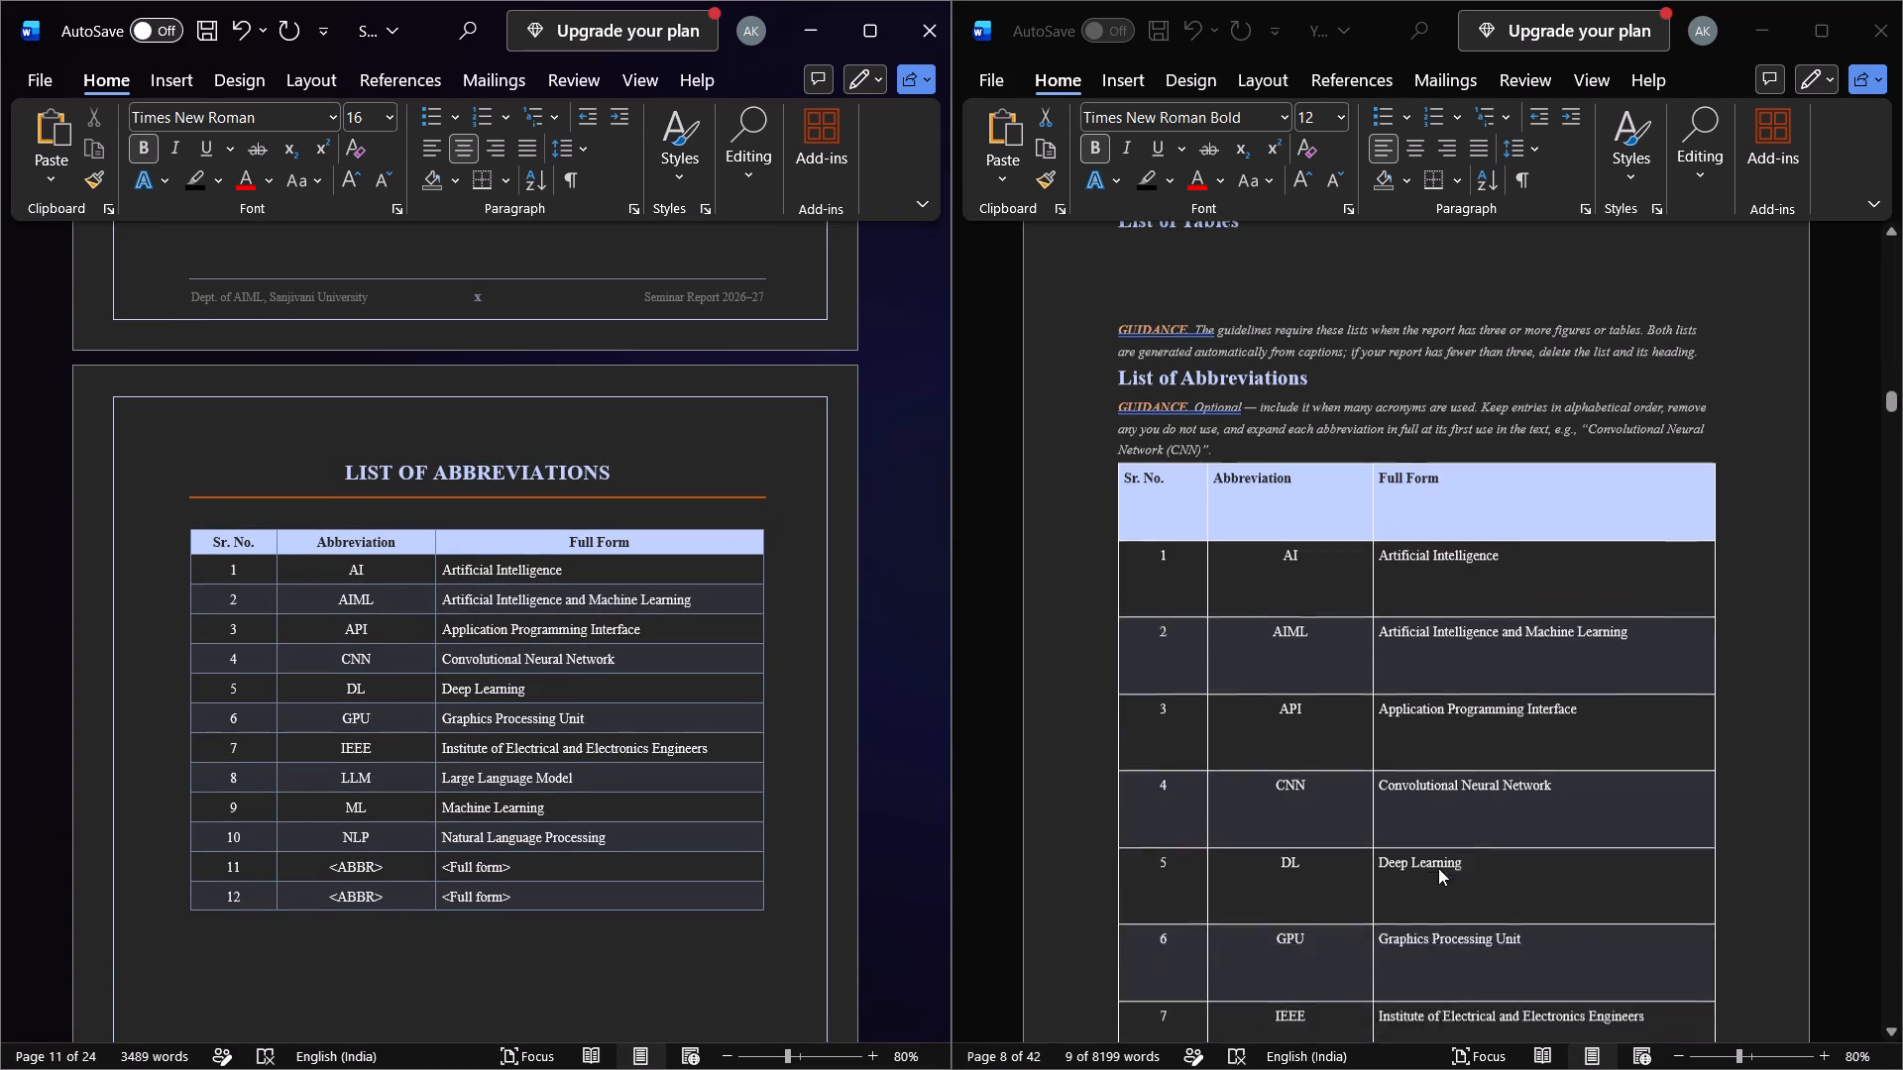
scroll(1438, 868, "down", 4)
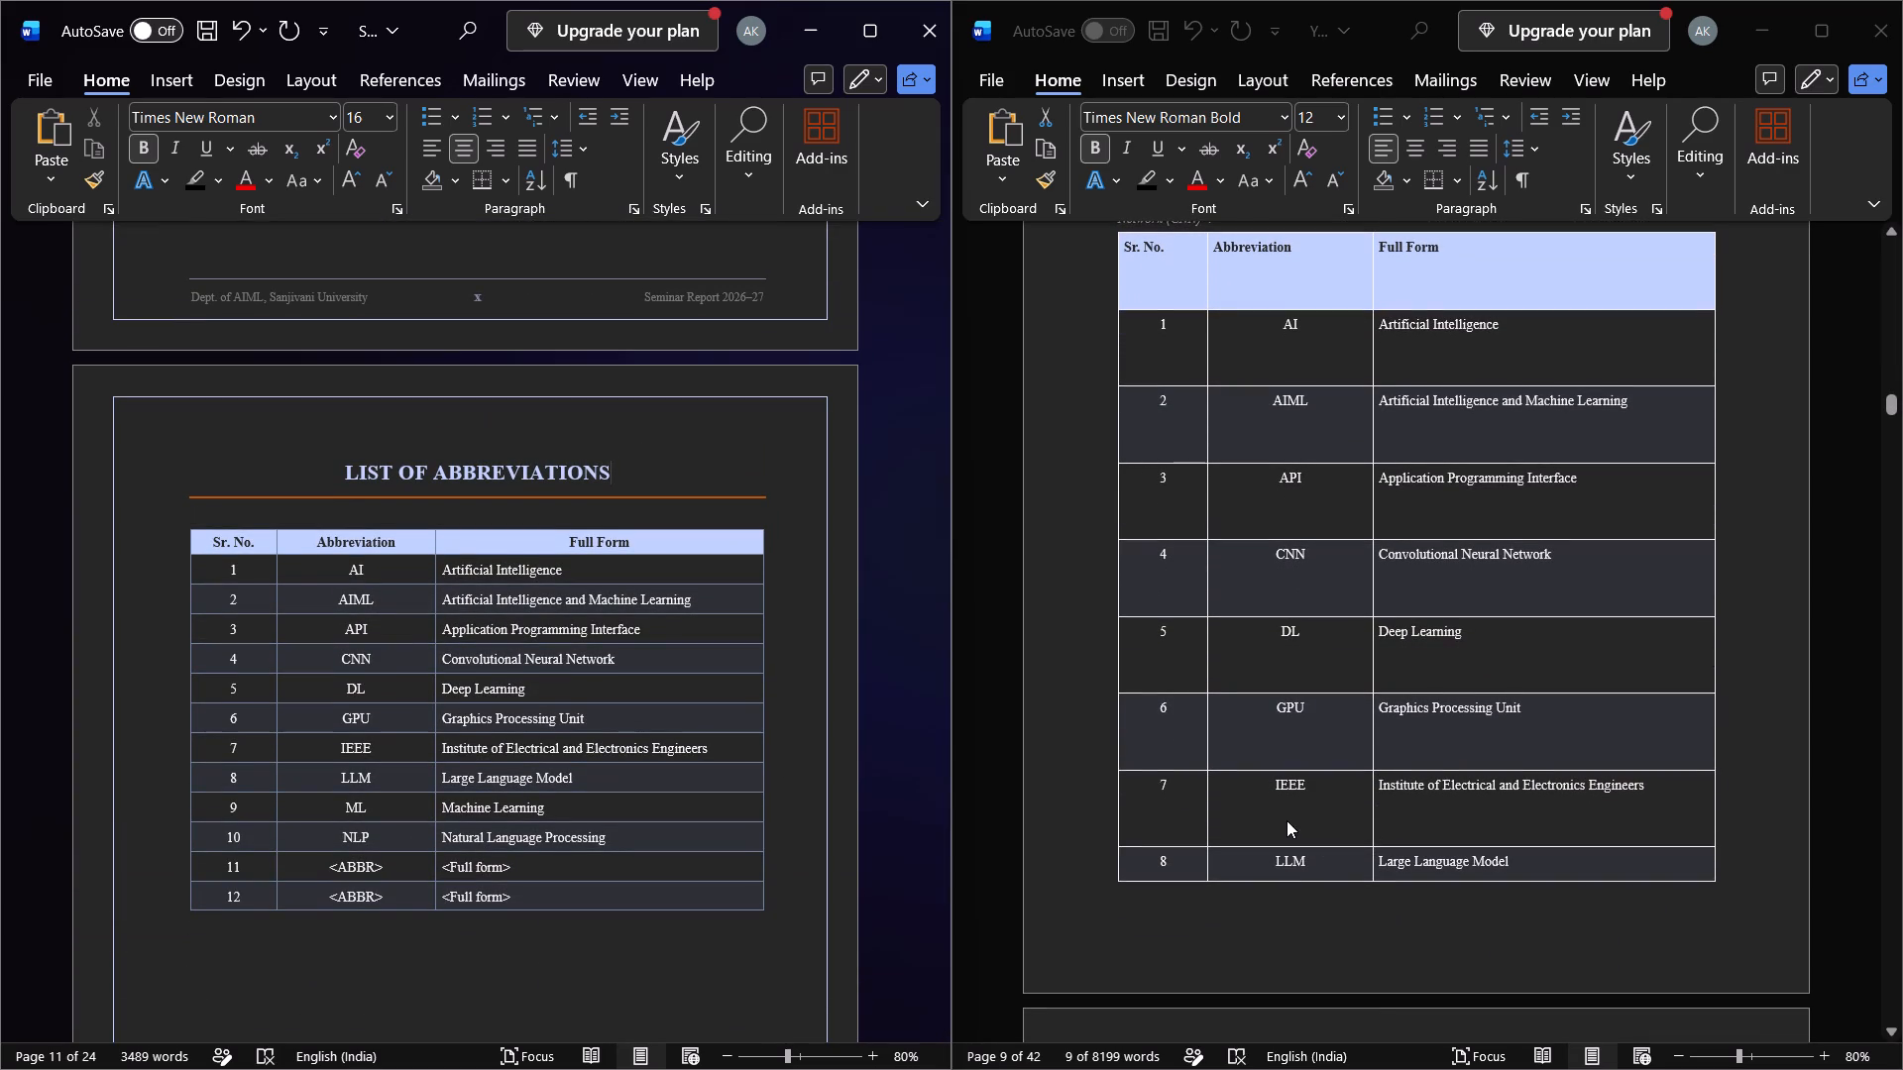
scroll(1347, 807, "up", 3)
scroll(1347, 807, "down", 3)
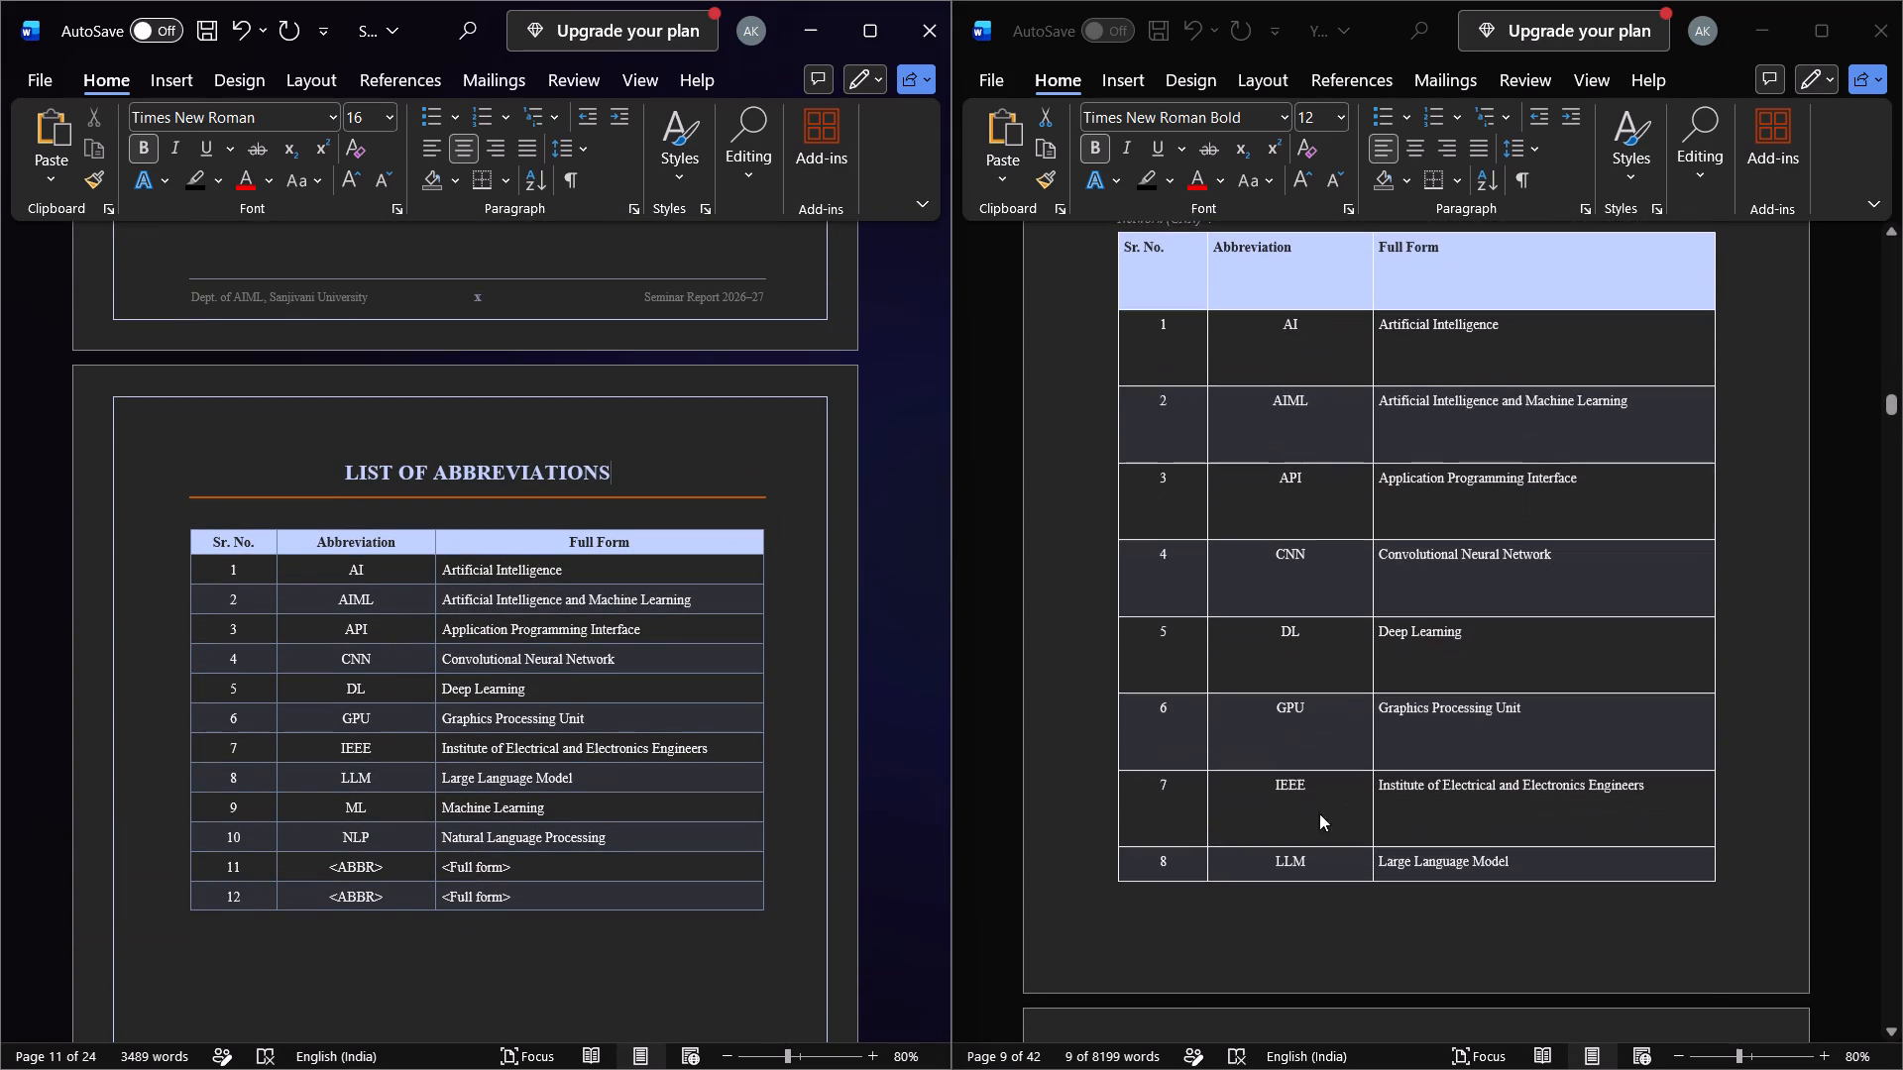
left_click(510, 868)
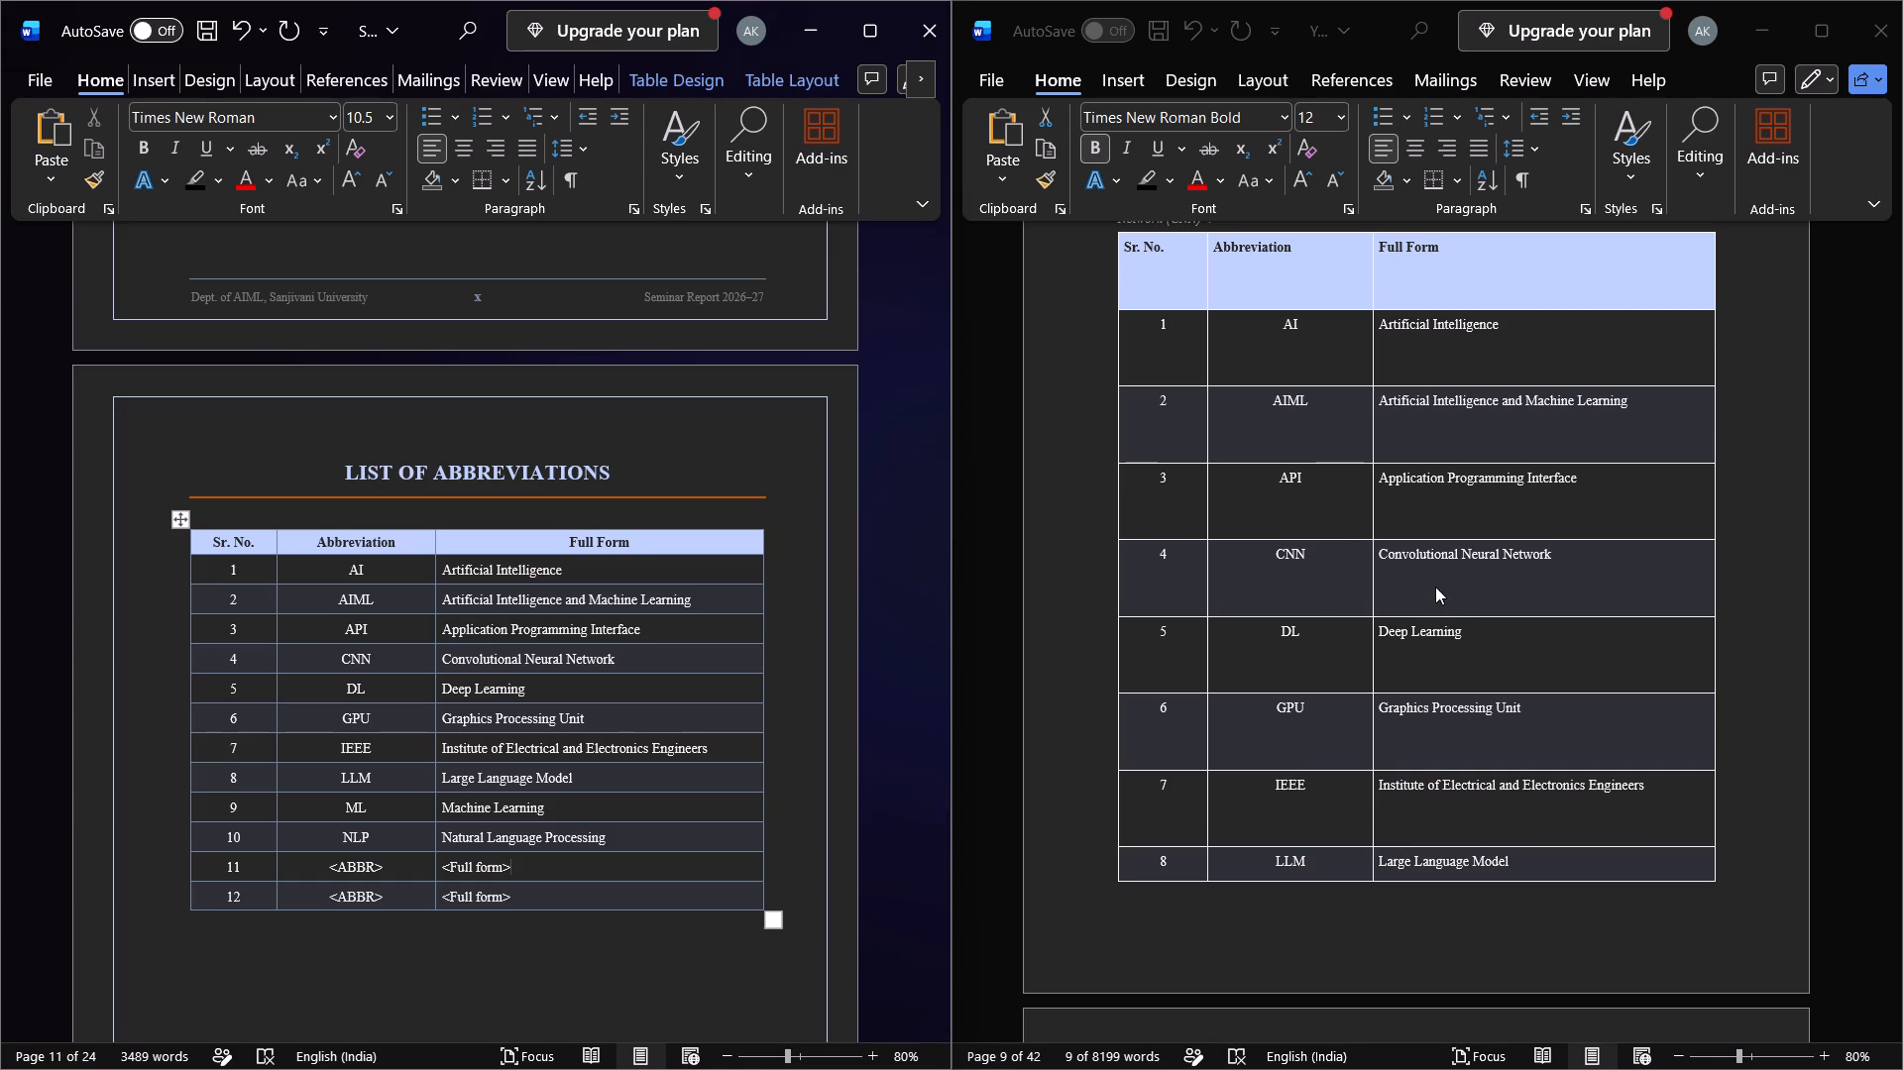
scroll(1452, 621, "down", 13)
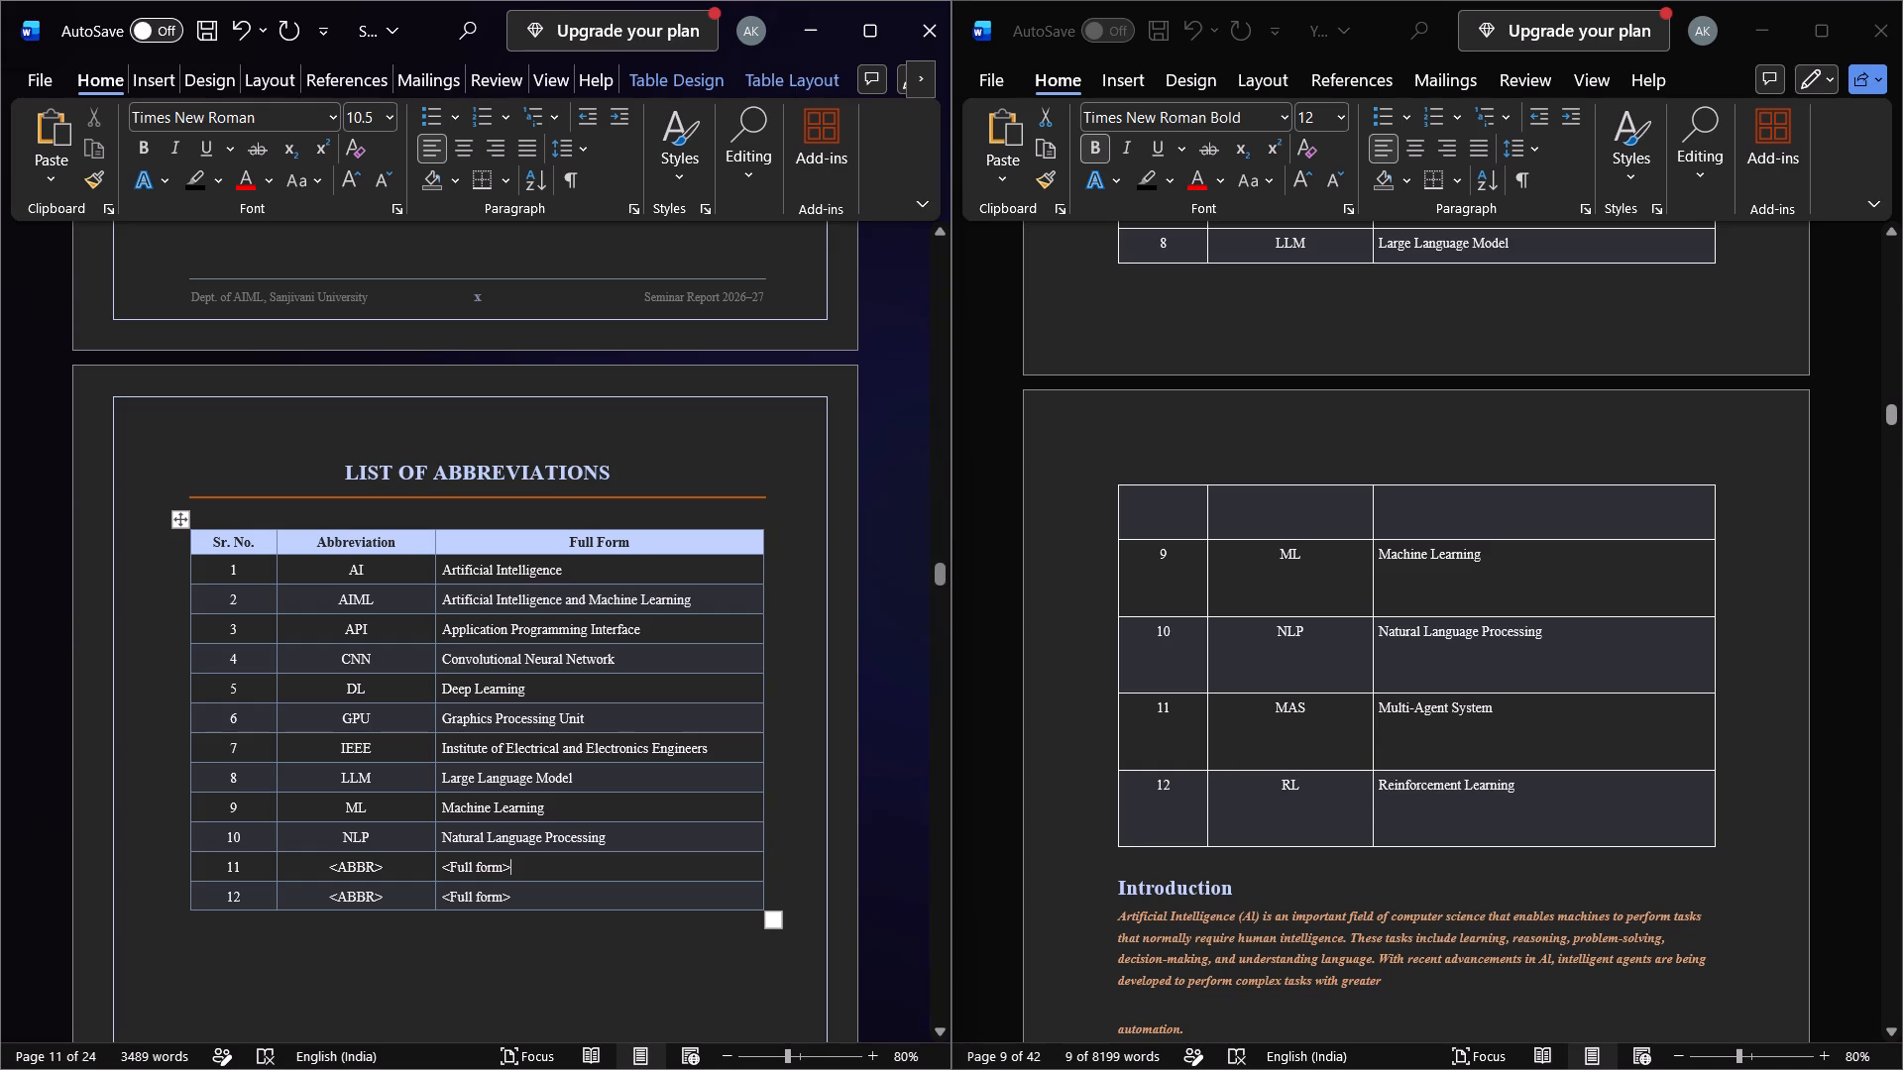
Replace the "<ABBR>" placeholder in row 11 of the template's table with "MAS" copied from the report, without an extra line.
left_click(386, 867)
key("BackSpace")
key("BackSpace")
key("BackSpace")
key("BackSpace")
key("BackSpace")
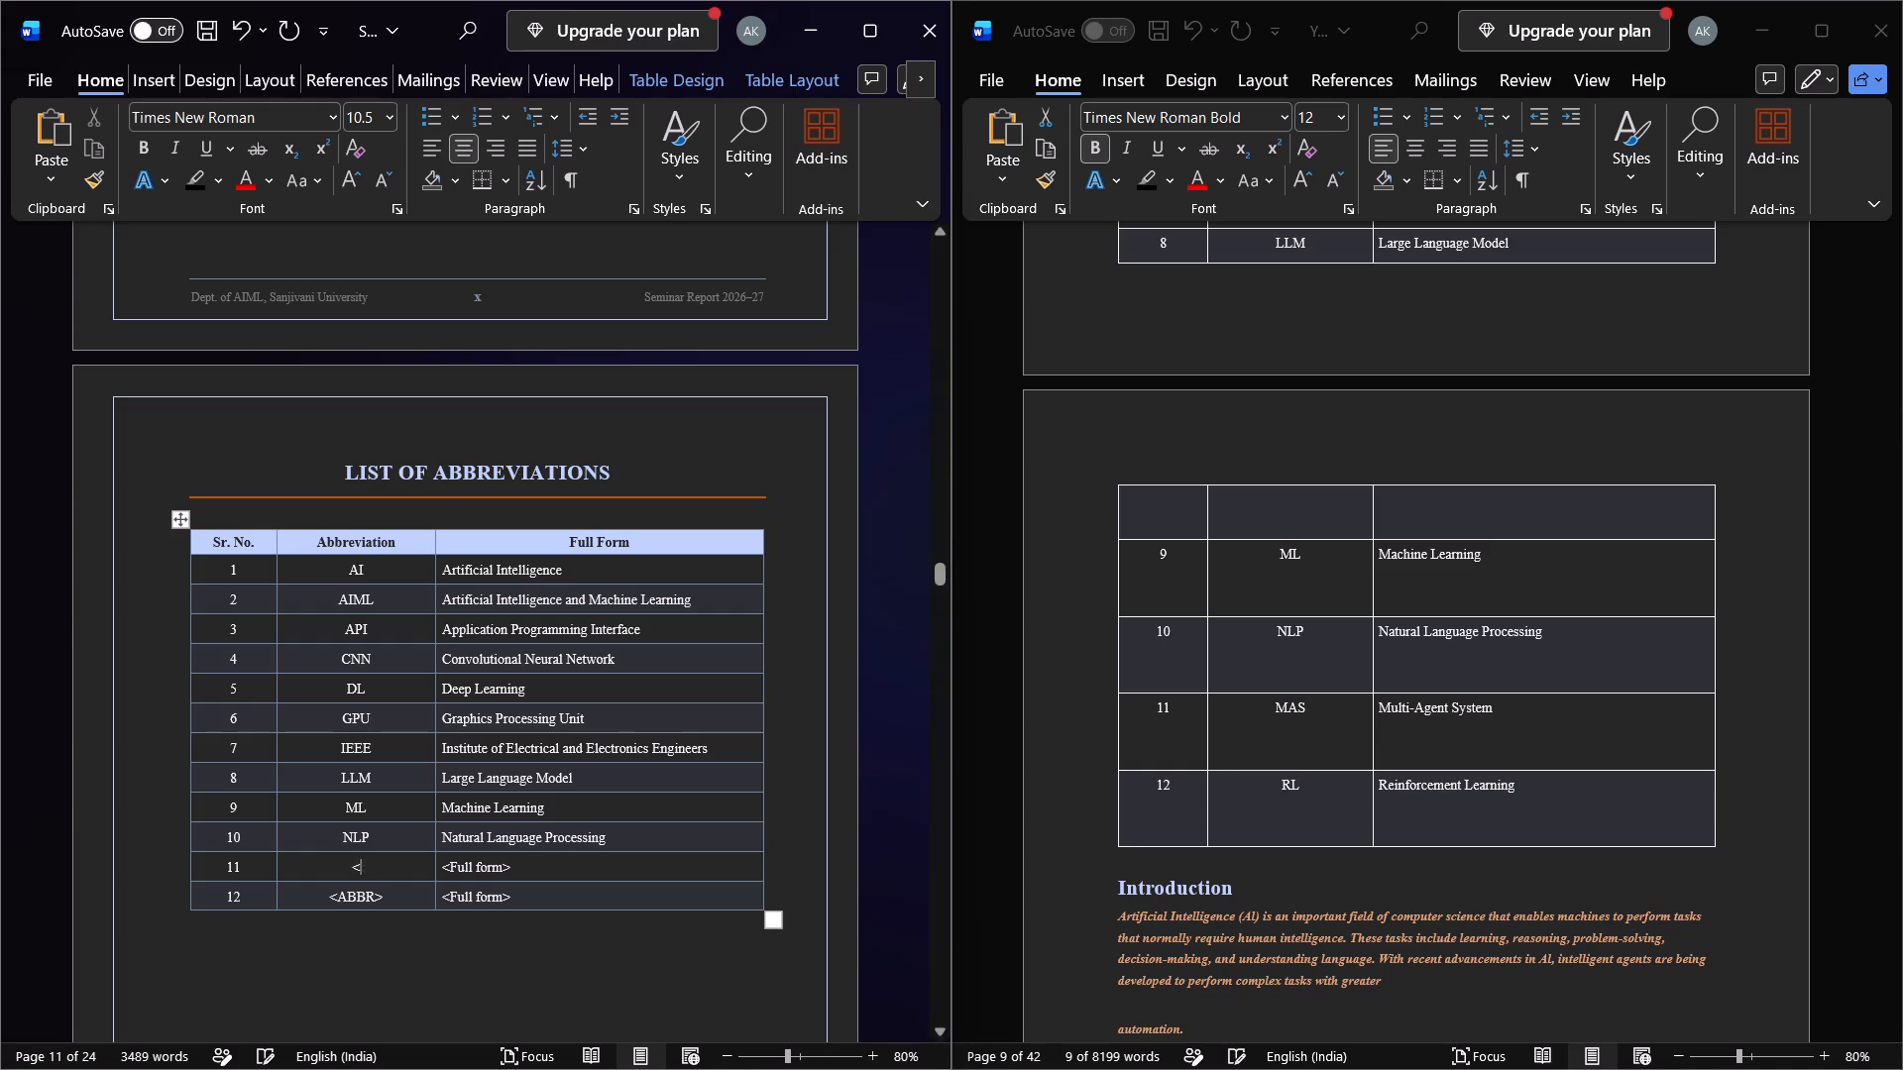
key("BackSpace")
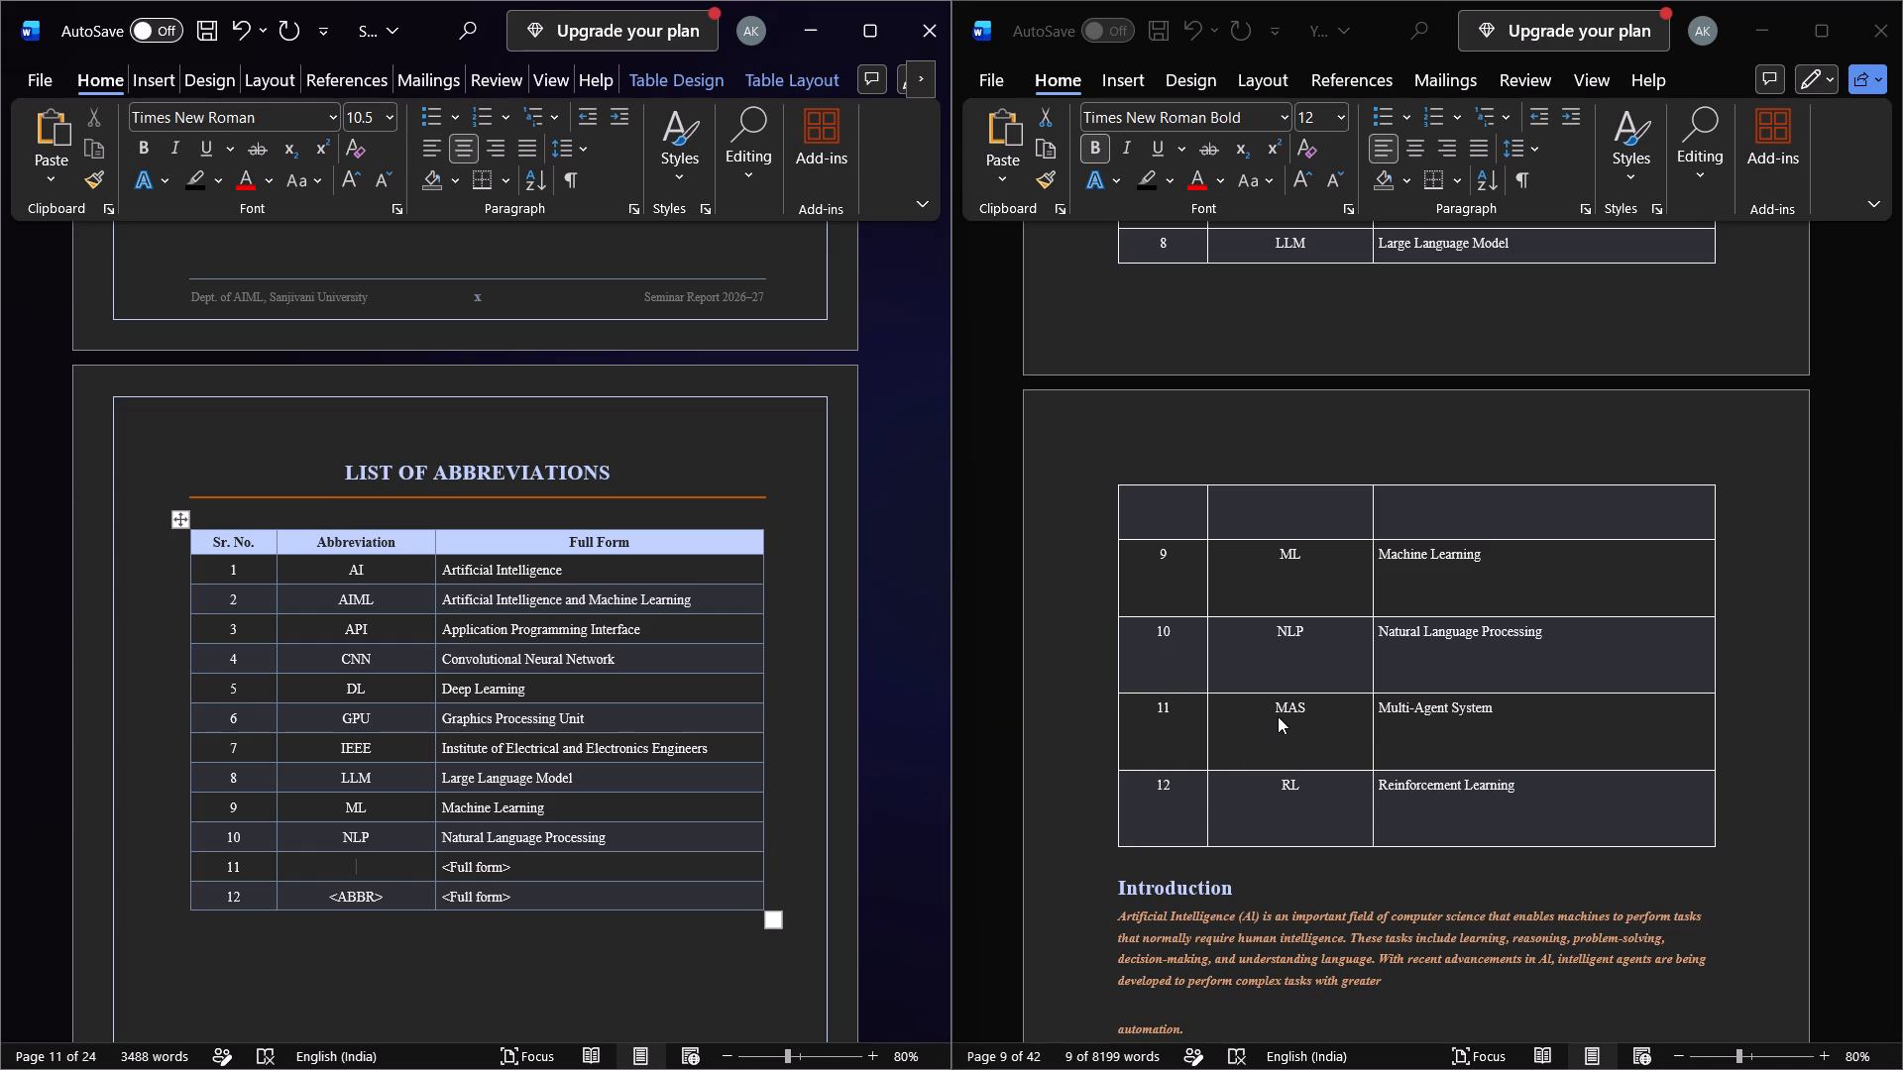
left_click_drag(1273, 706, 1306, 704)
double_click(1291, 707)
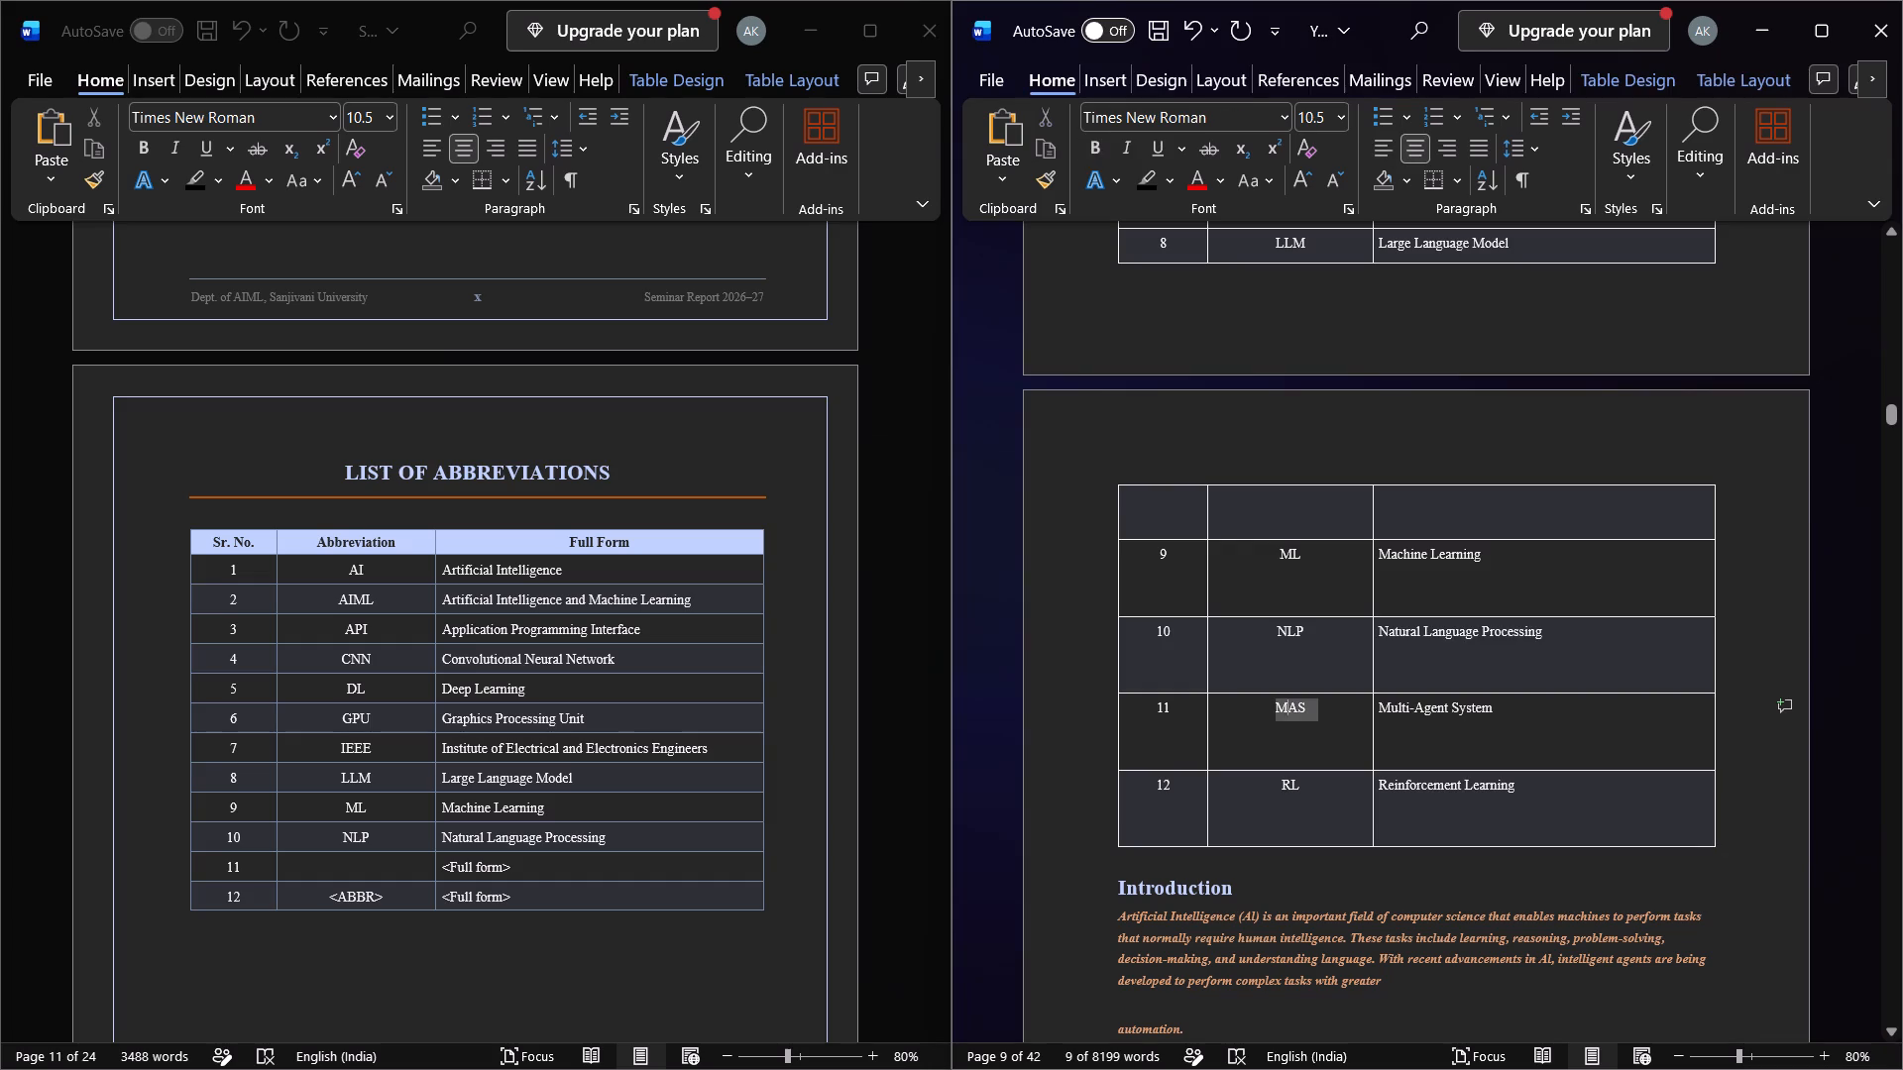
key("ctrl+c")
left_click(355, 854)
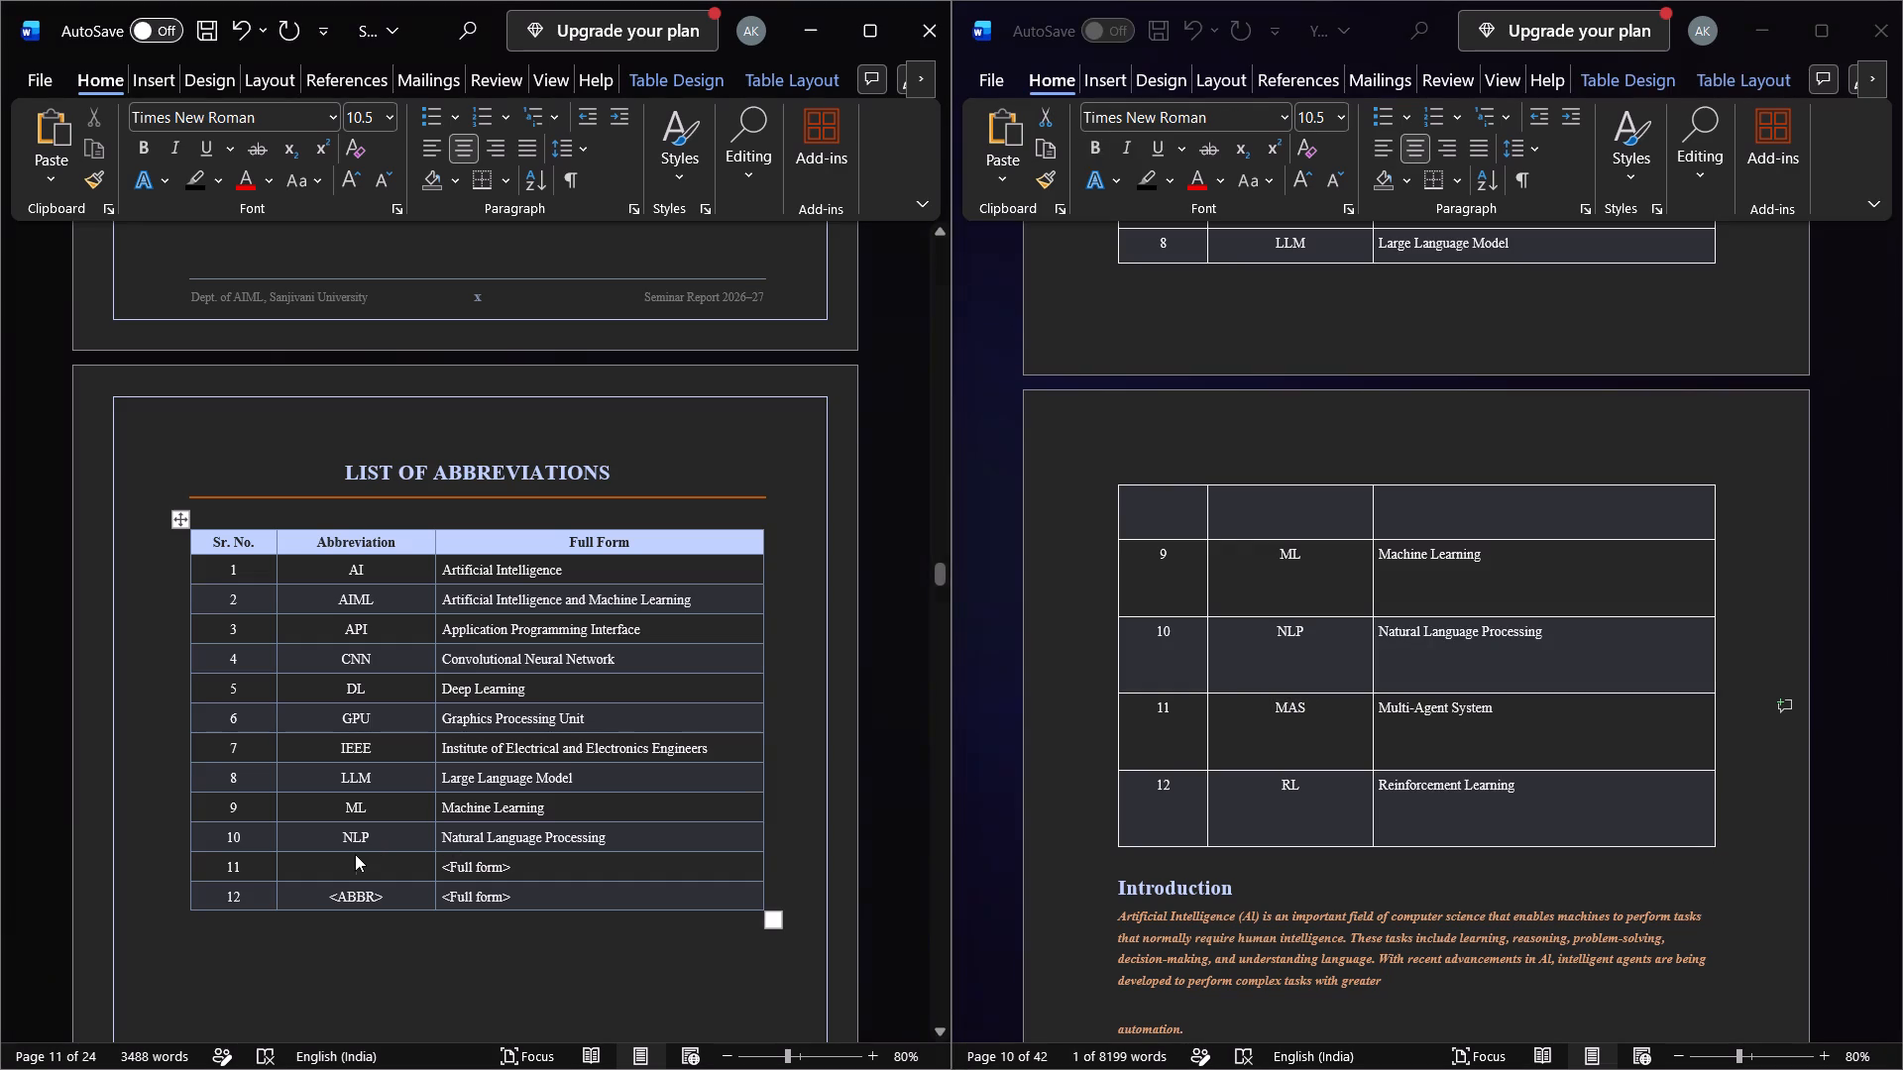
key("ctrl+v")
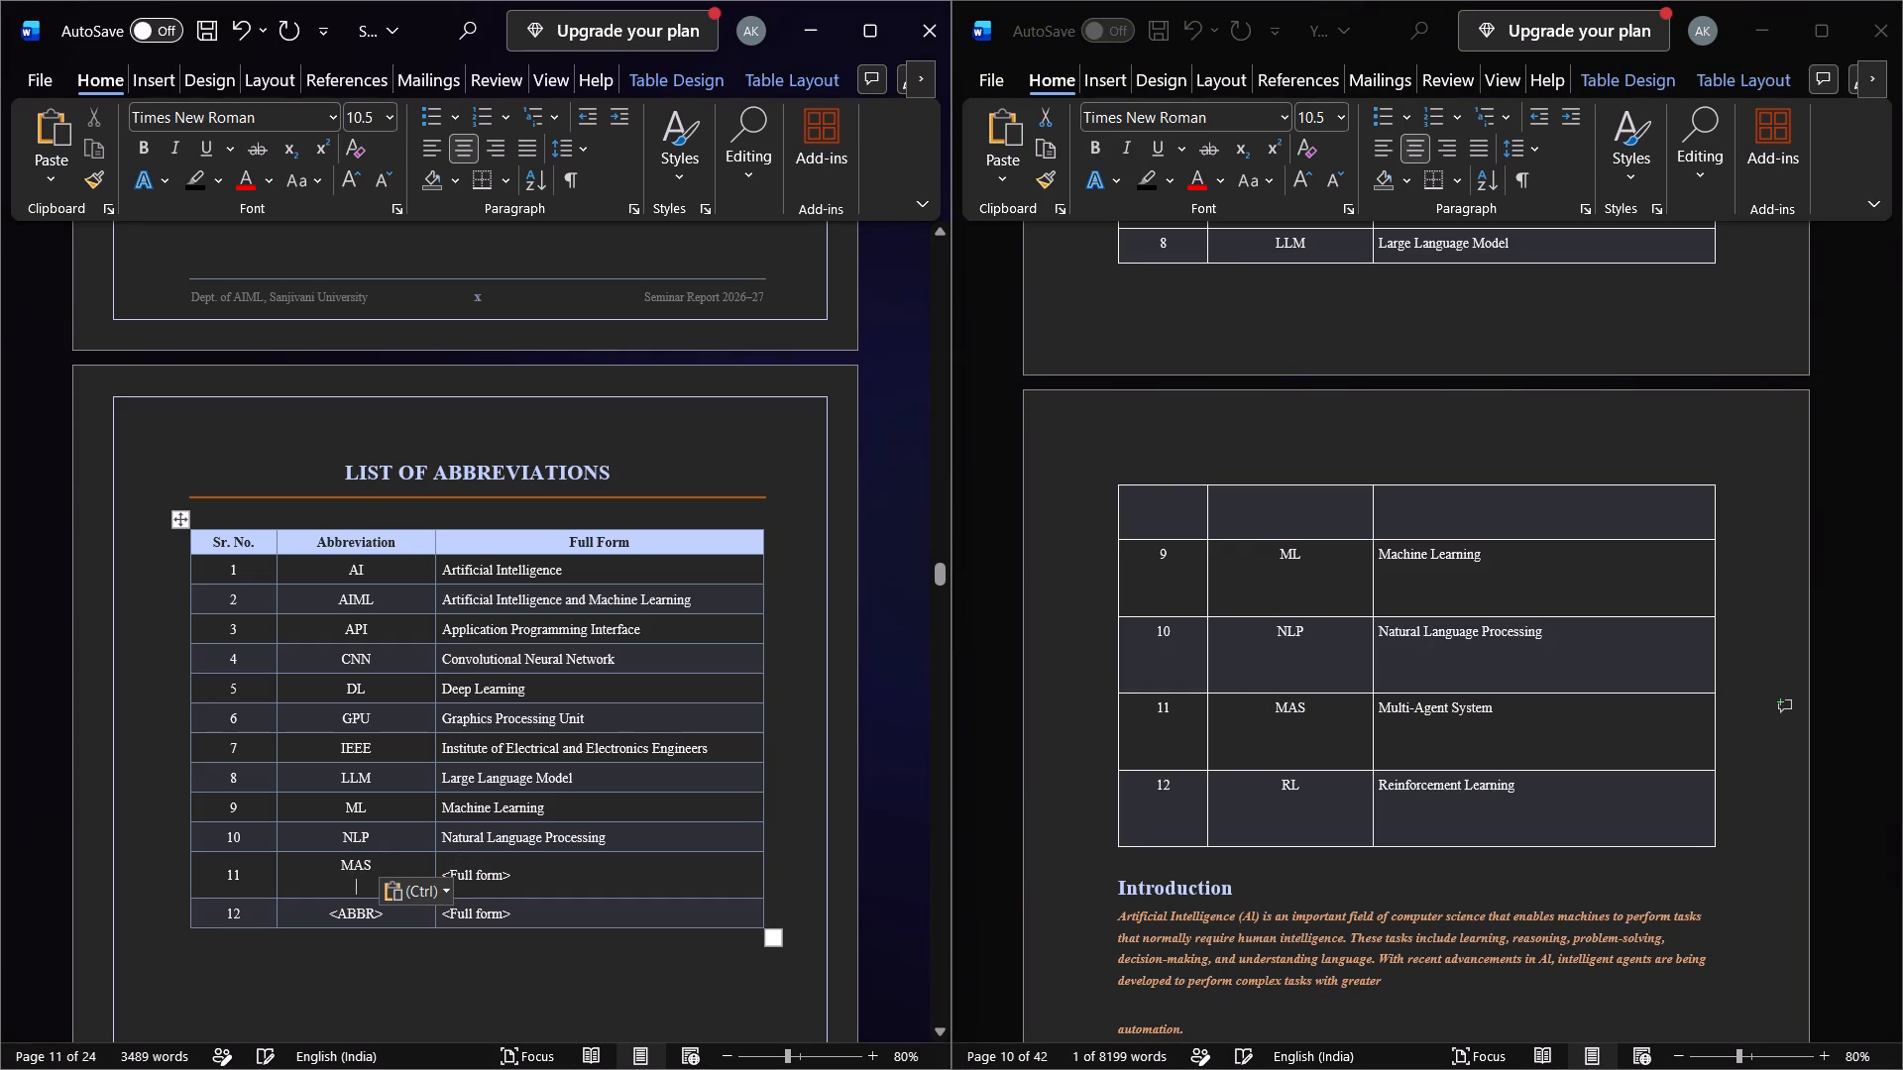
key("BackSpace")
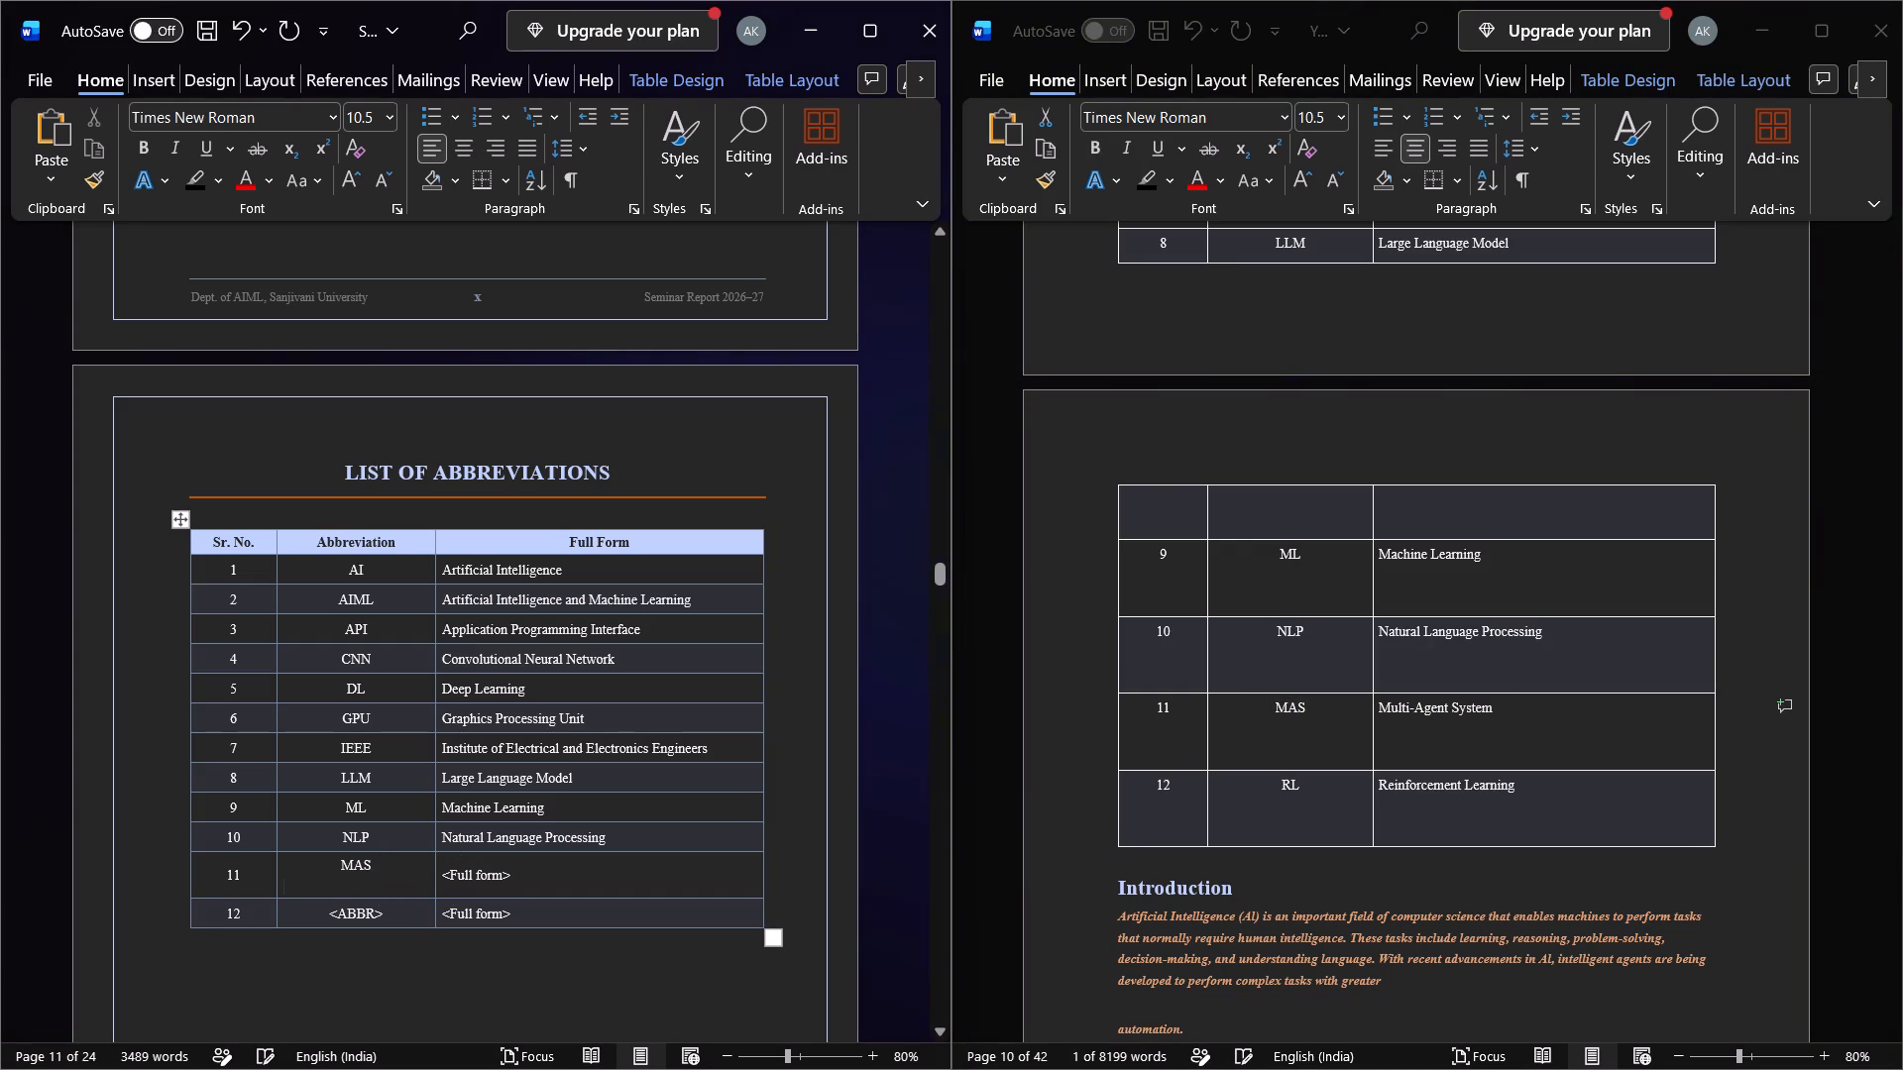
key("BackSpace")
Delete the "<Full form>" placeholder in row 11 of the template's abbreviations table.
left_click(530, 866)
key("BackSpace")
key("BackSpace")
key("BackSpace")
key("BackSpace")
key("BackSpace")
key("BackSpace")
key("BackSpace")
key("BackSpace")
key("BackSpace")
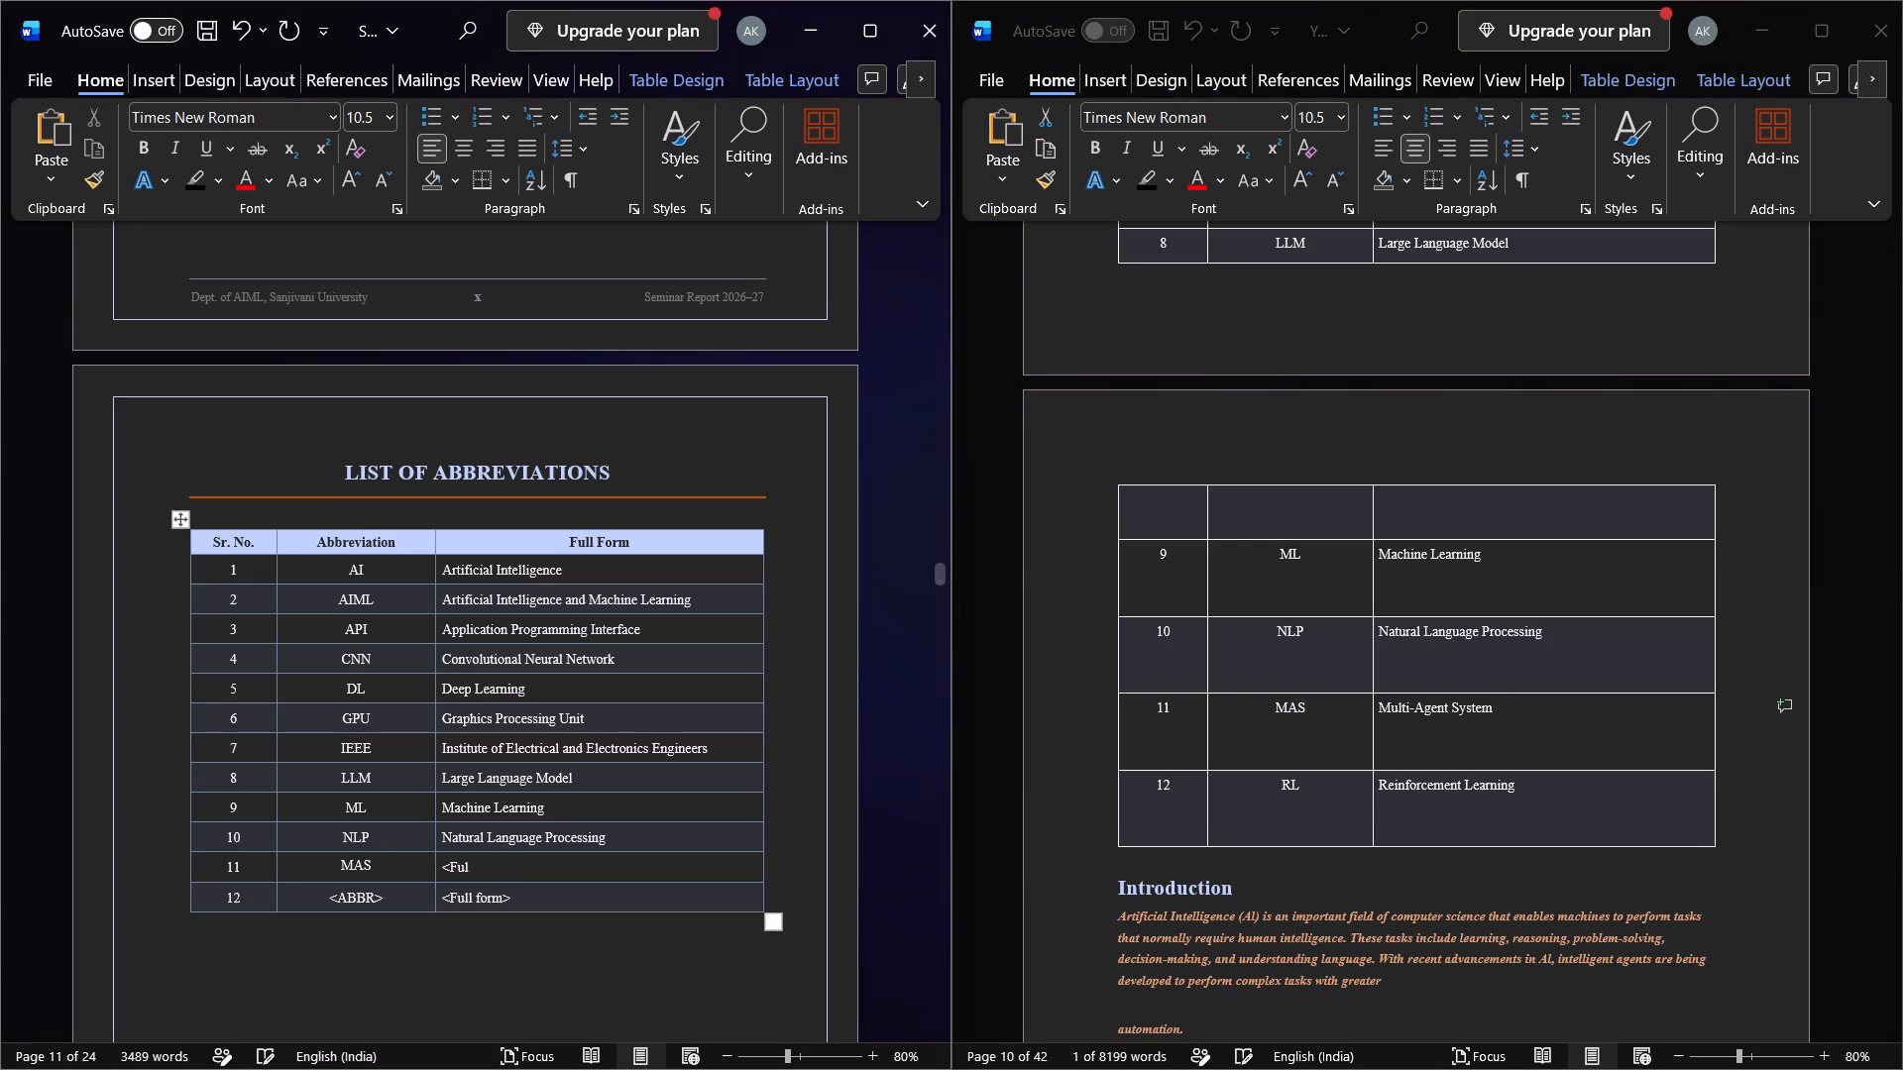
key("BackSpace")
key("BackSpace")
Replace the "<Full form>" placeholder in row 12 with "Reinforcement Learning" copied from the report, without an extra line.
triple_click(1385, 782)
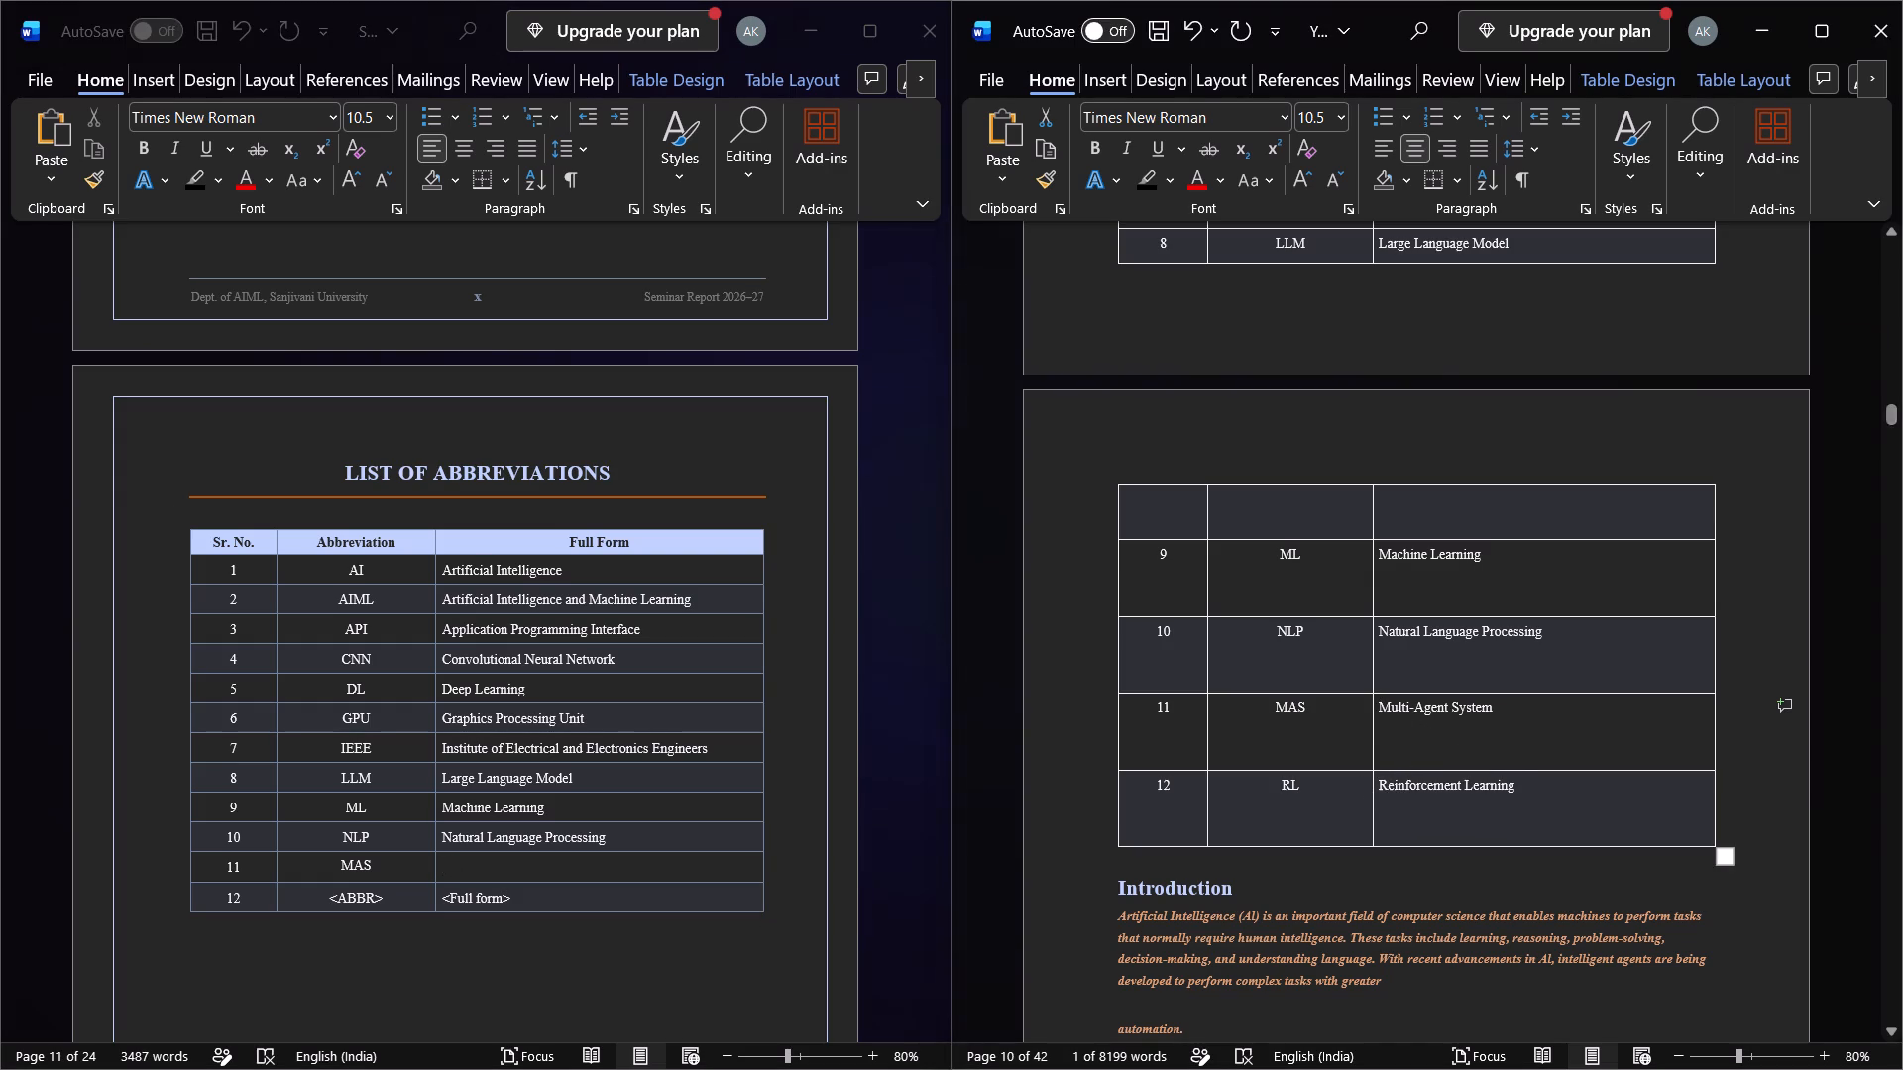
key("ctrl+c")
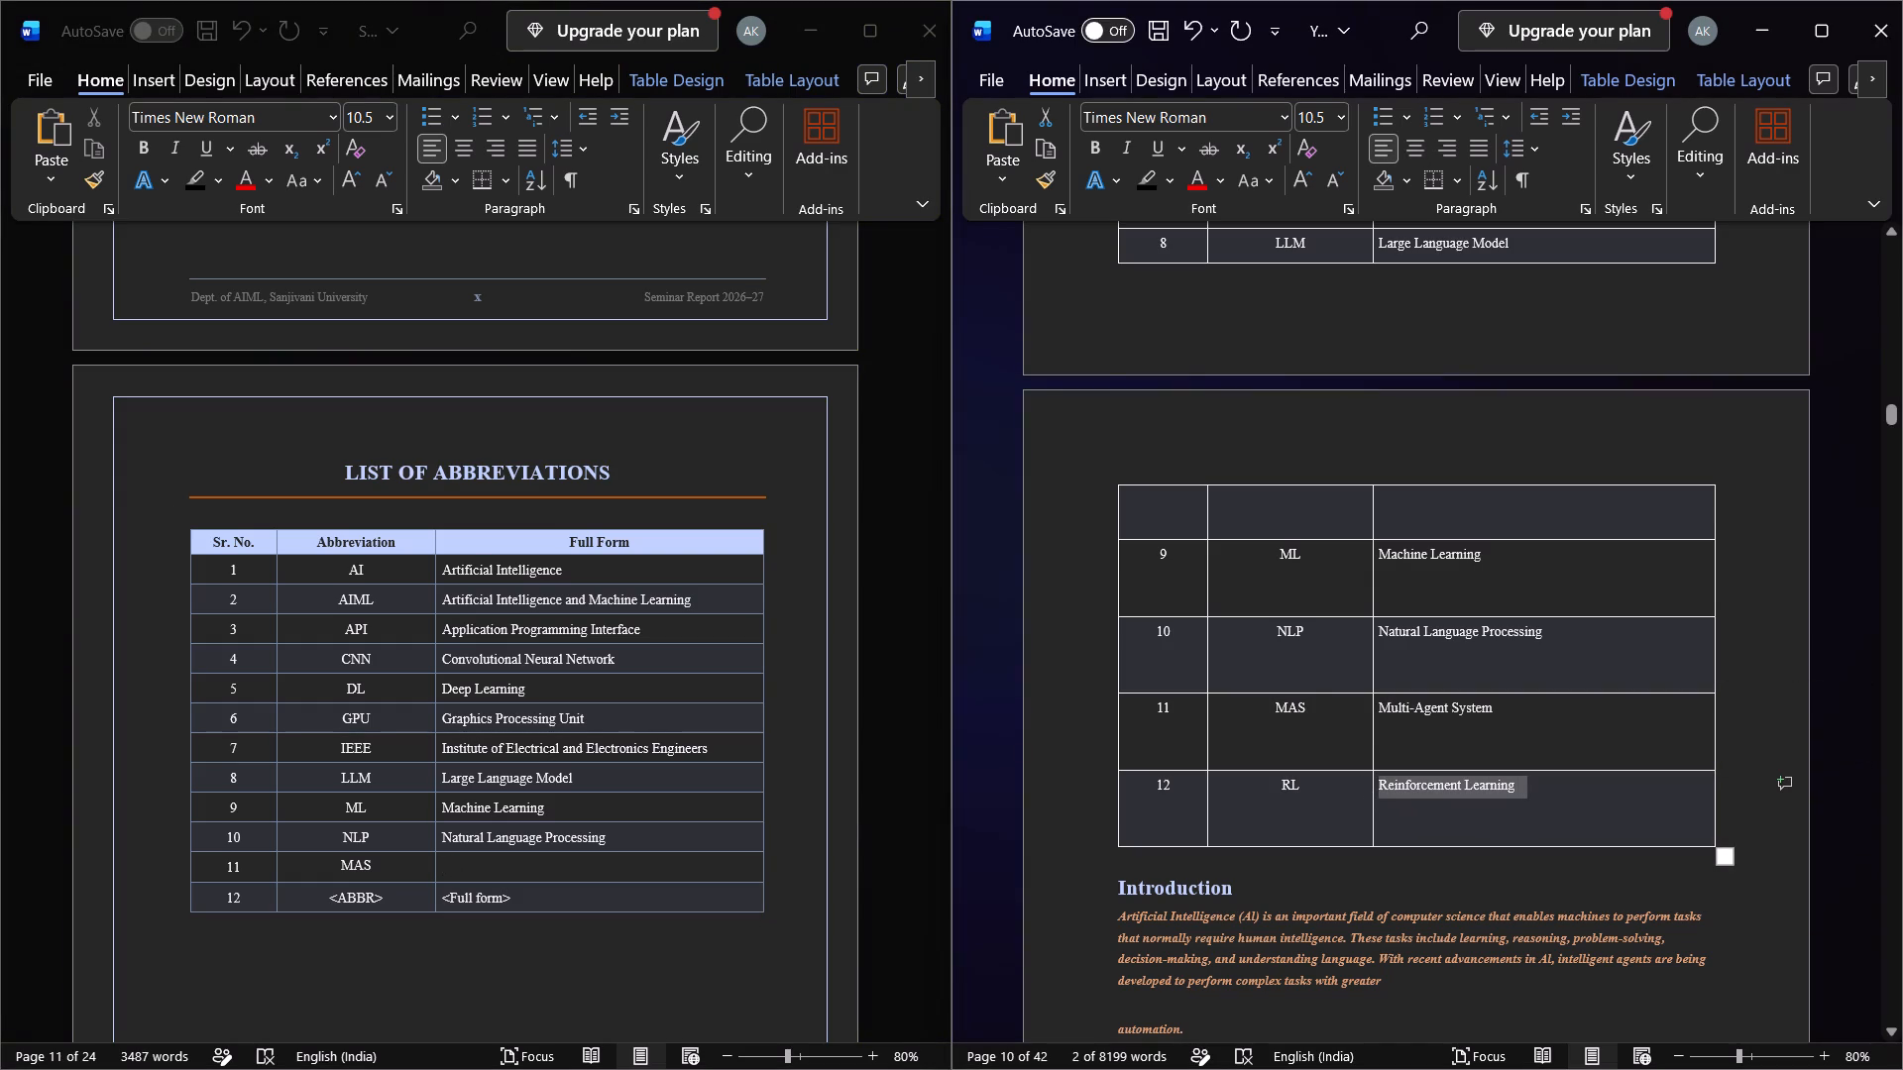
left_click(550, 888)
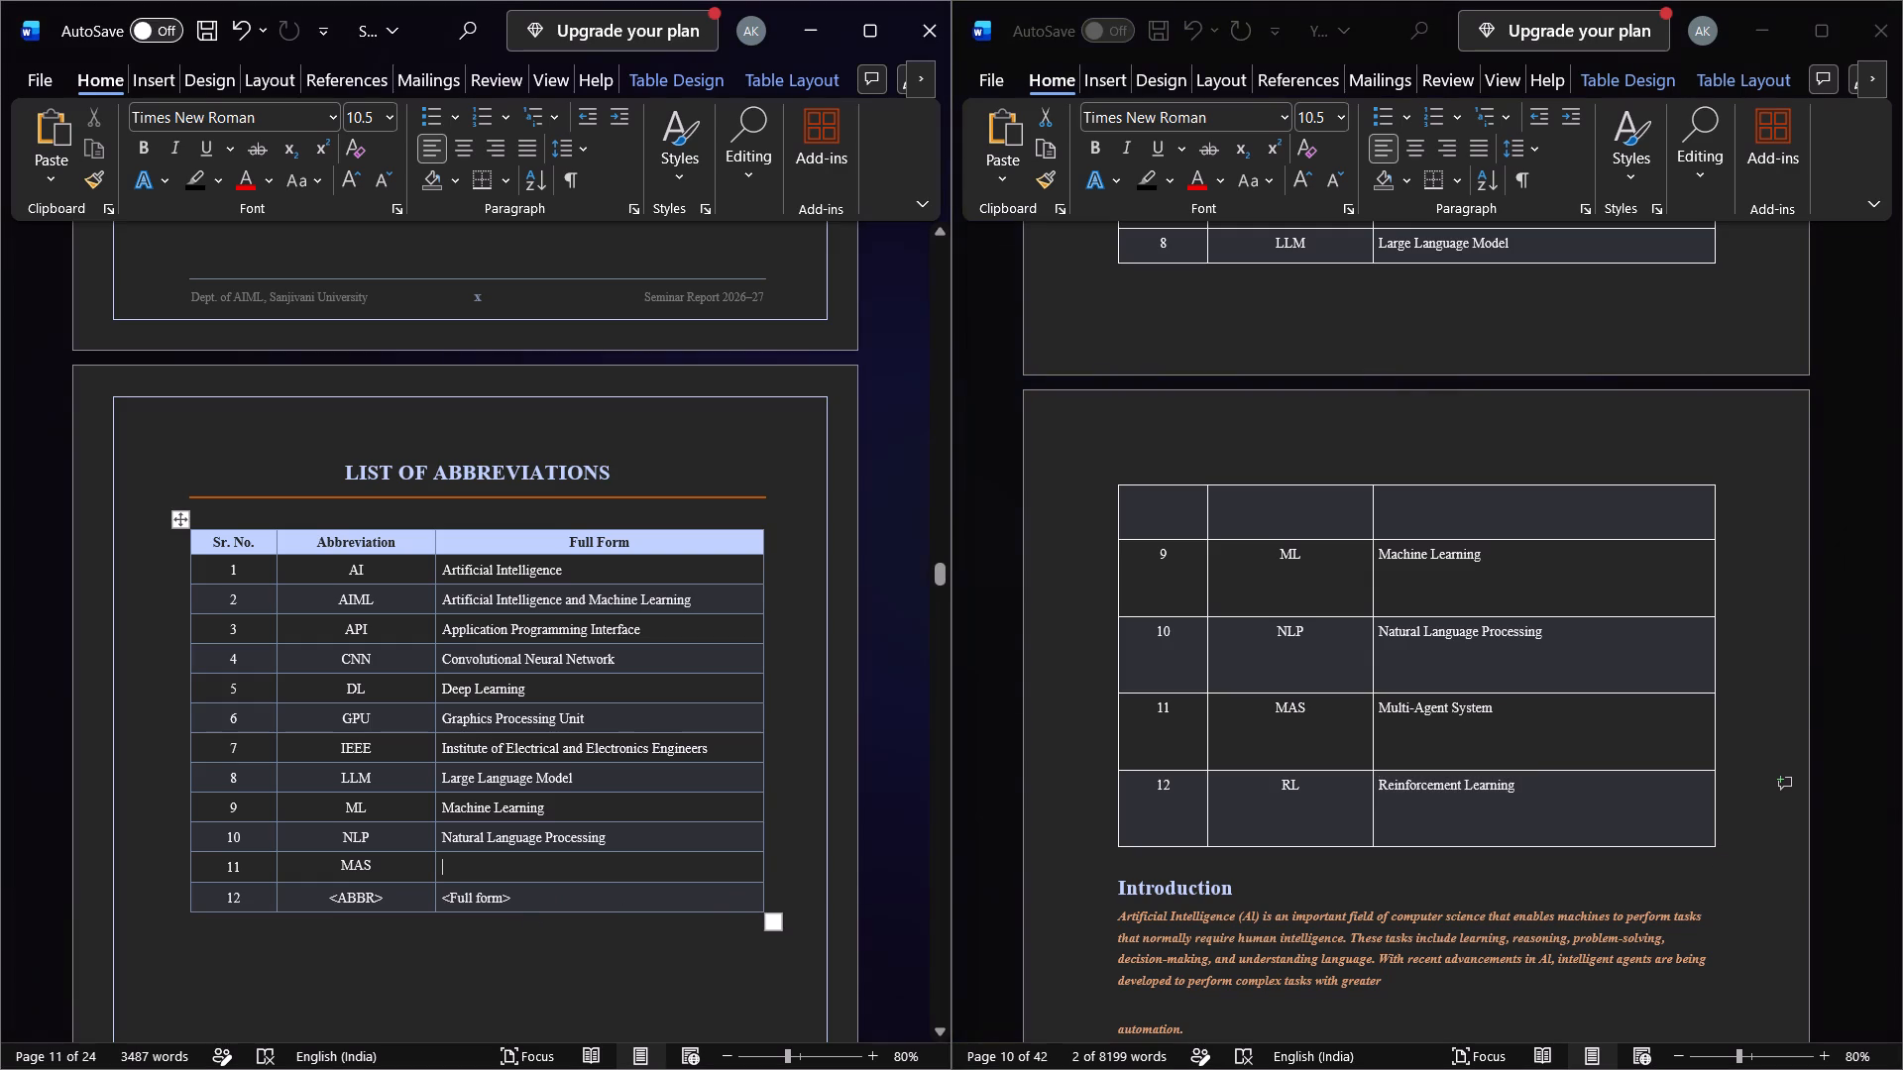
left_click(550, 888)
key("ctrl+v")
left_click(519, 899)
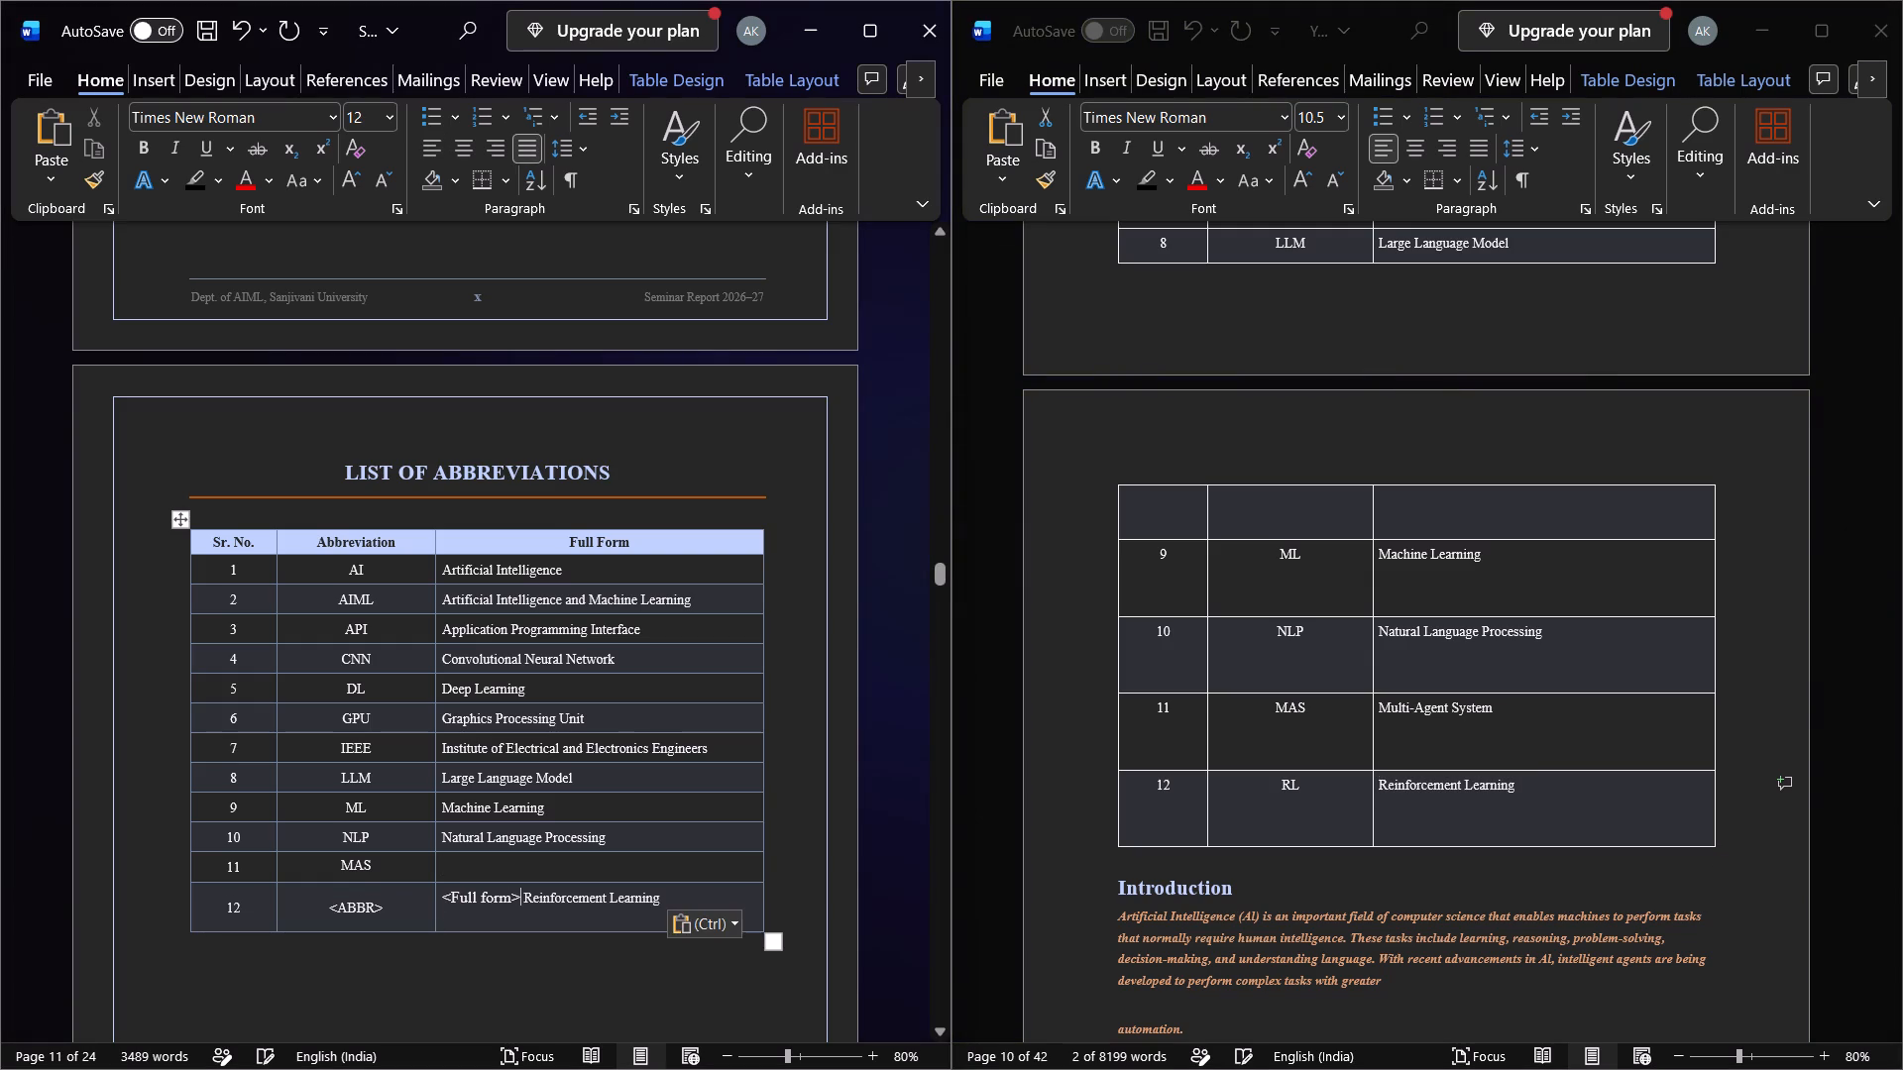
key("BackSpace")
key("BackSpace")
key("BackSpace")
key("BackSpace")
key("BackSpace")
key("BackSpace")
key("BackSpace")
key("BackSpace")
key("BackSpace")
key("BackSpace")
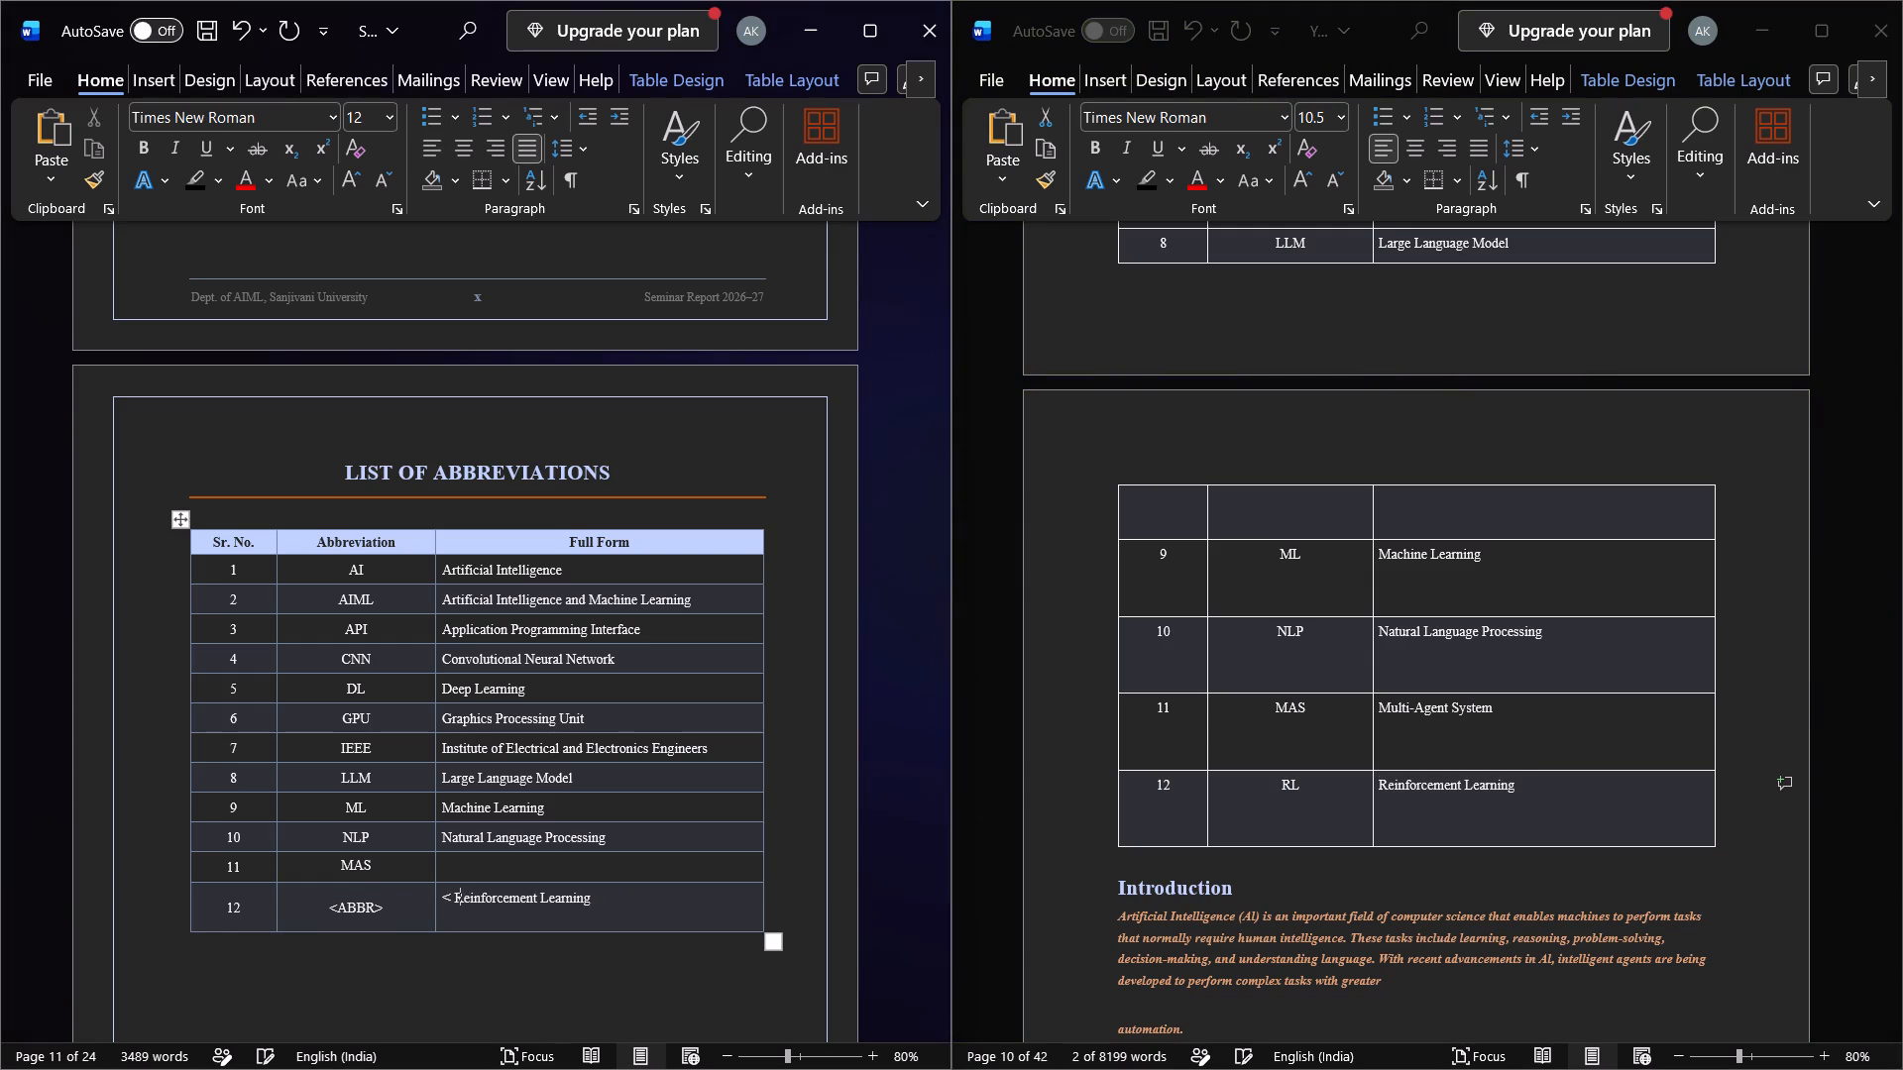
key("BackSpace")
left_click(498, 917)
key("BackSpace")
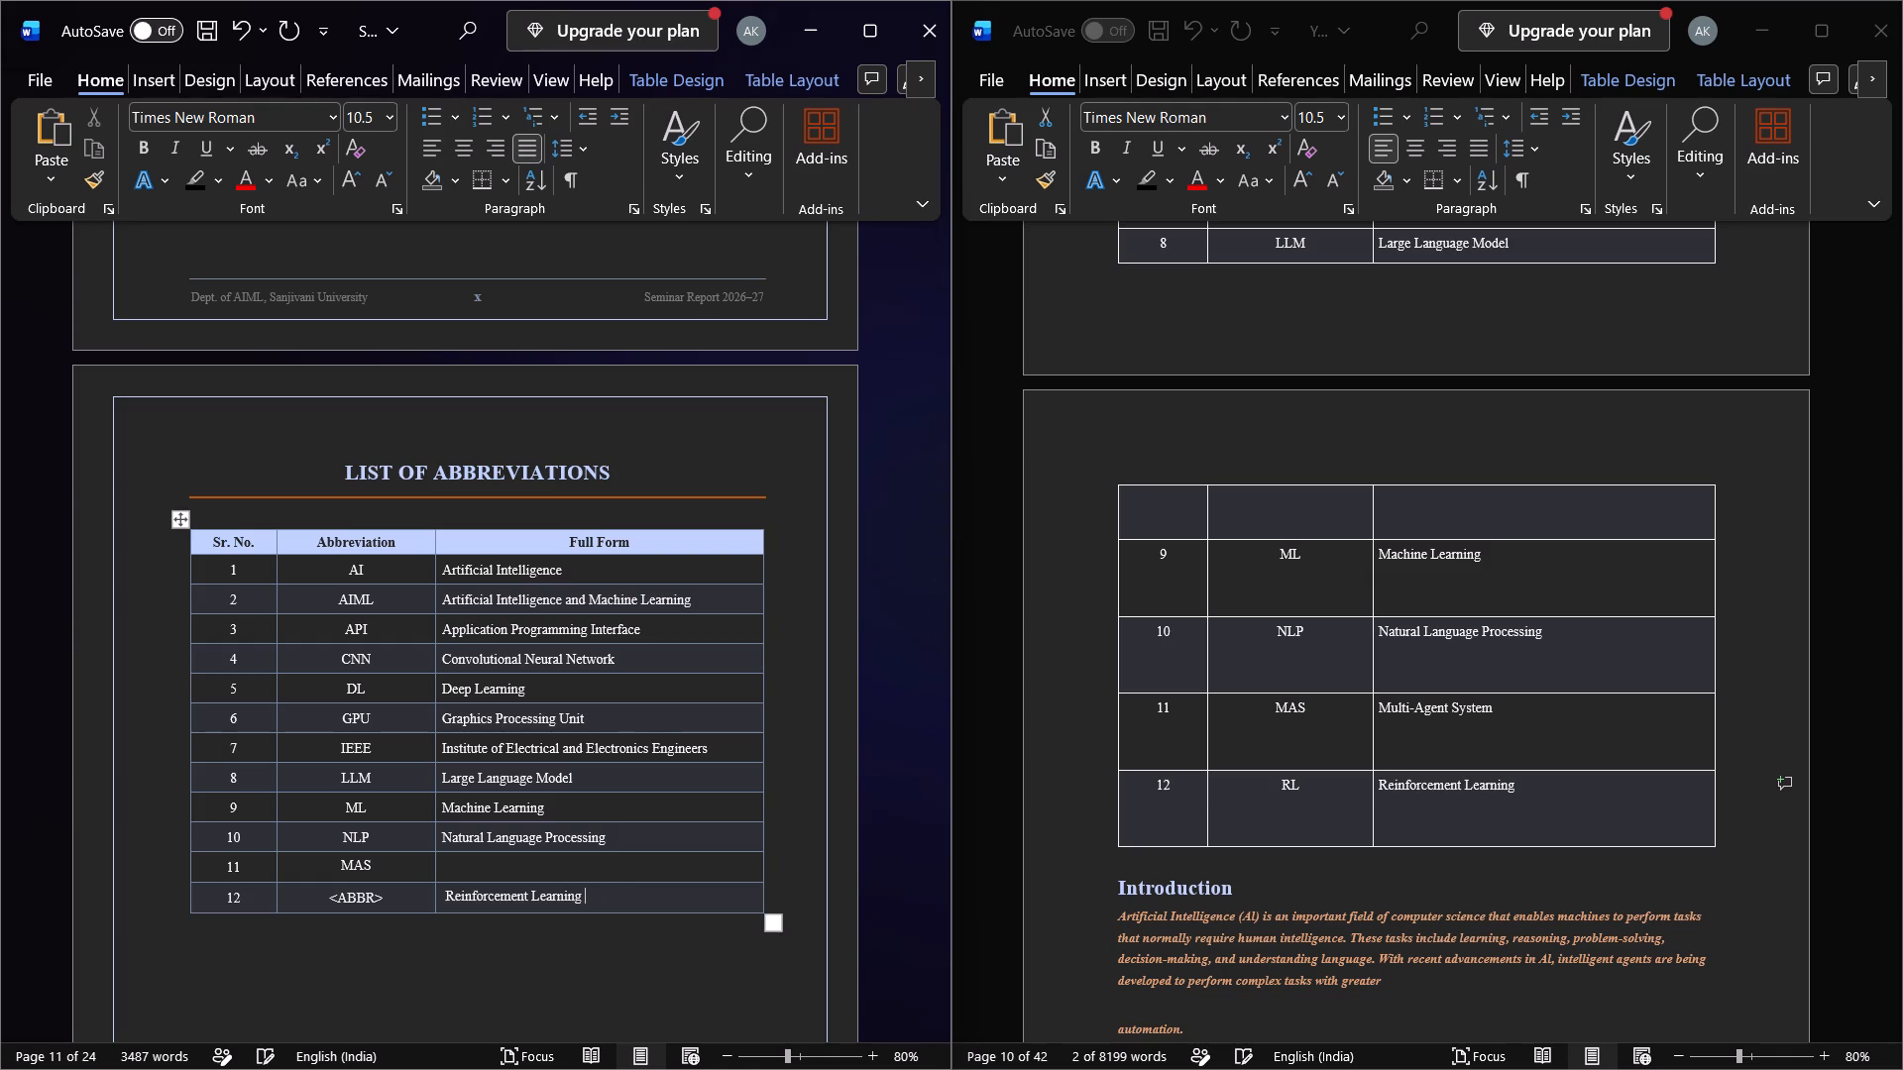
Fill the empty full form in row 11 of the template's table with "Multi-Agent System" copied from the report, without an extra line.
left_click(465, 875)
double_click(1392, 702)
double_click(1392, 702)
left_click(1392, 702)
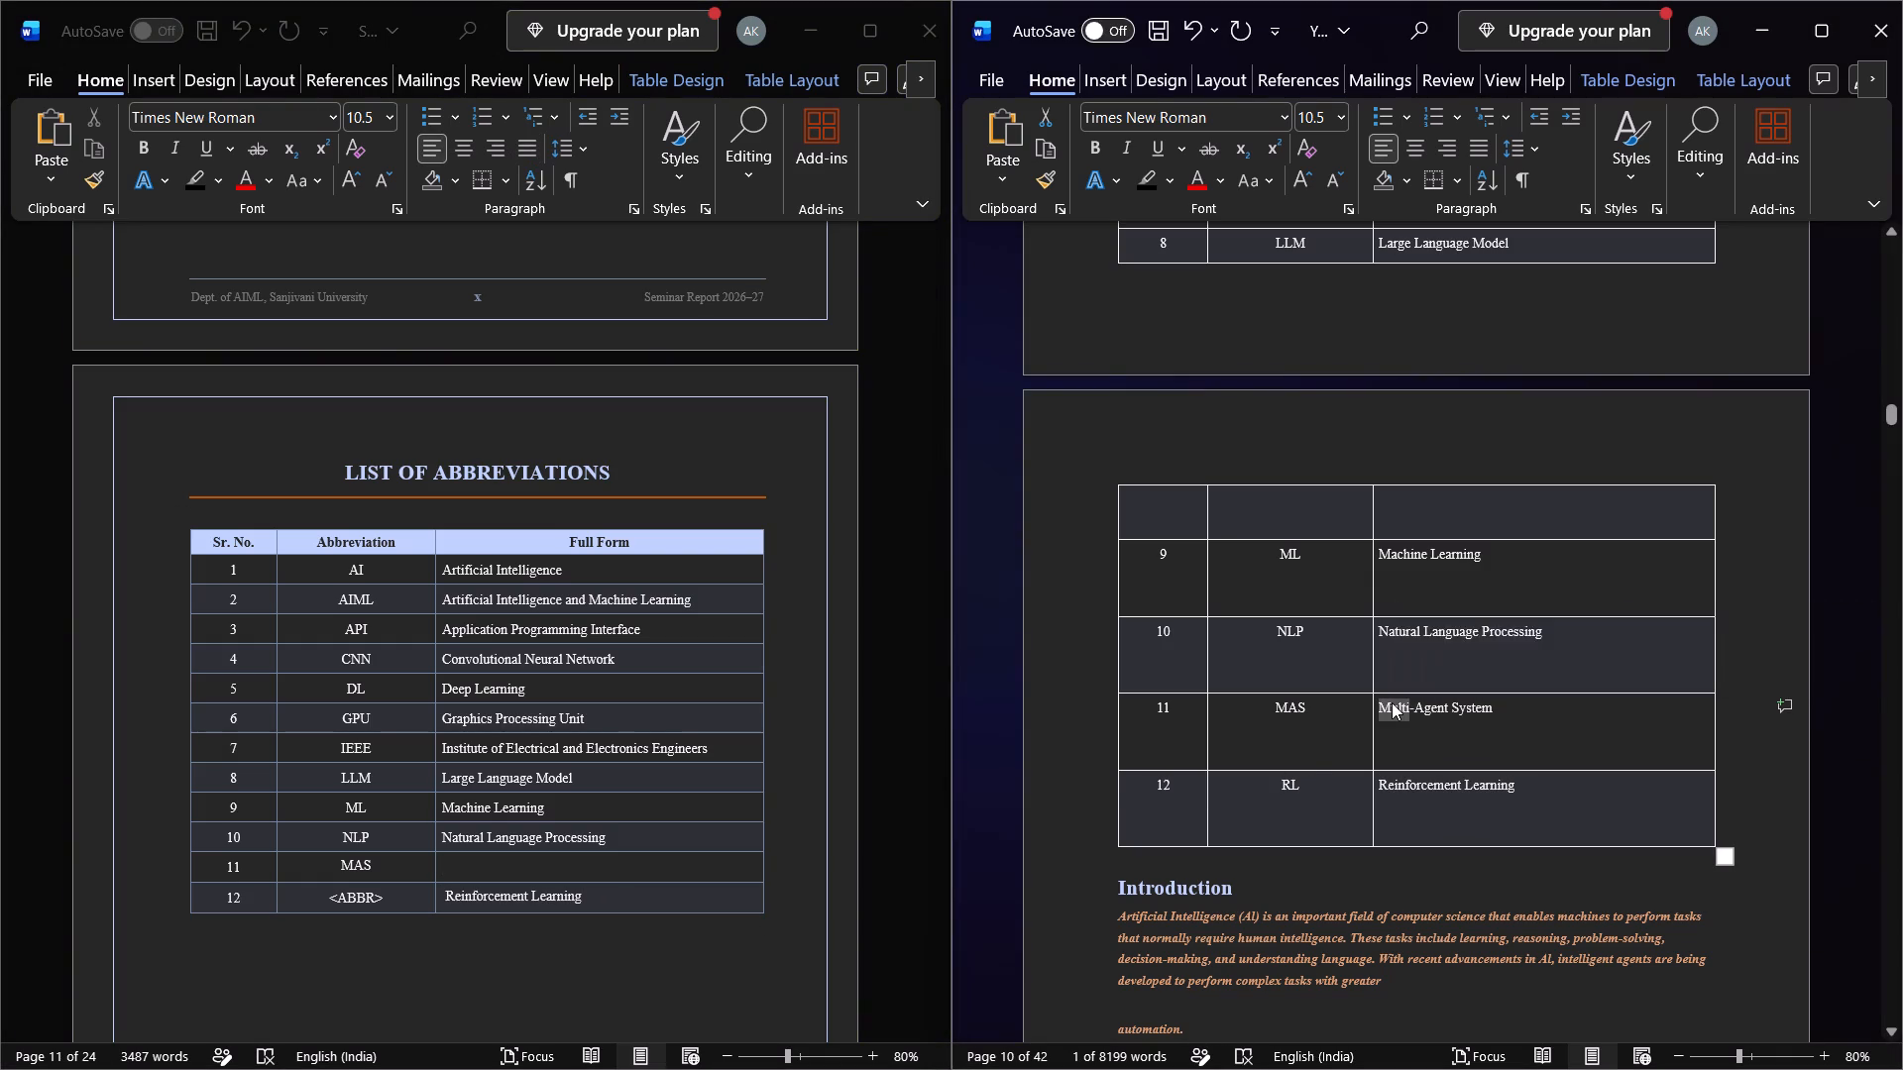
key("ctrl+c")
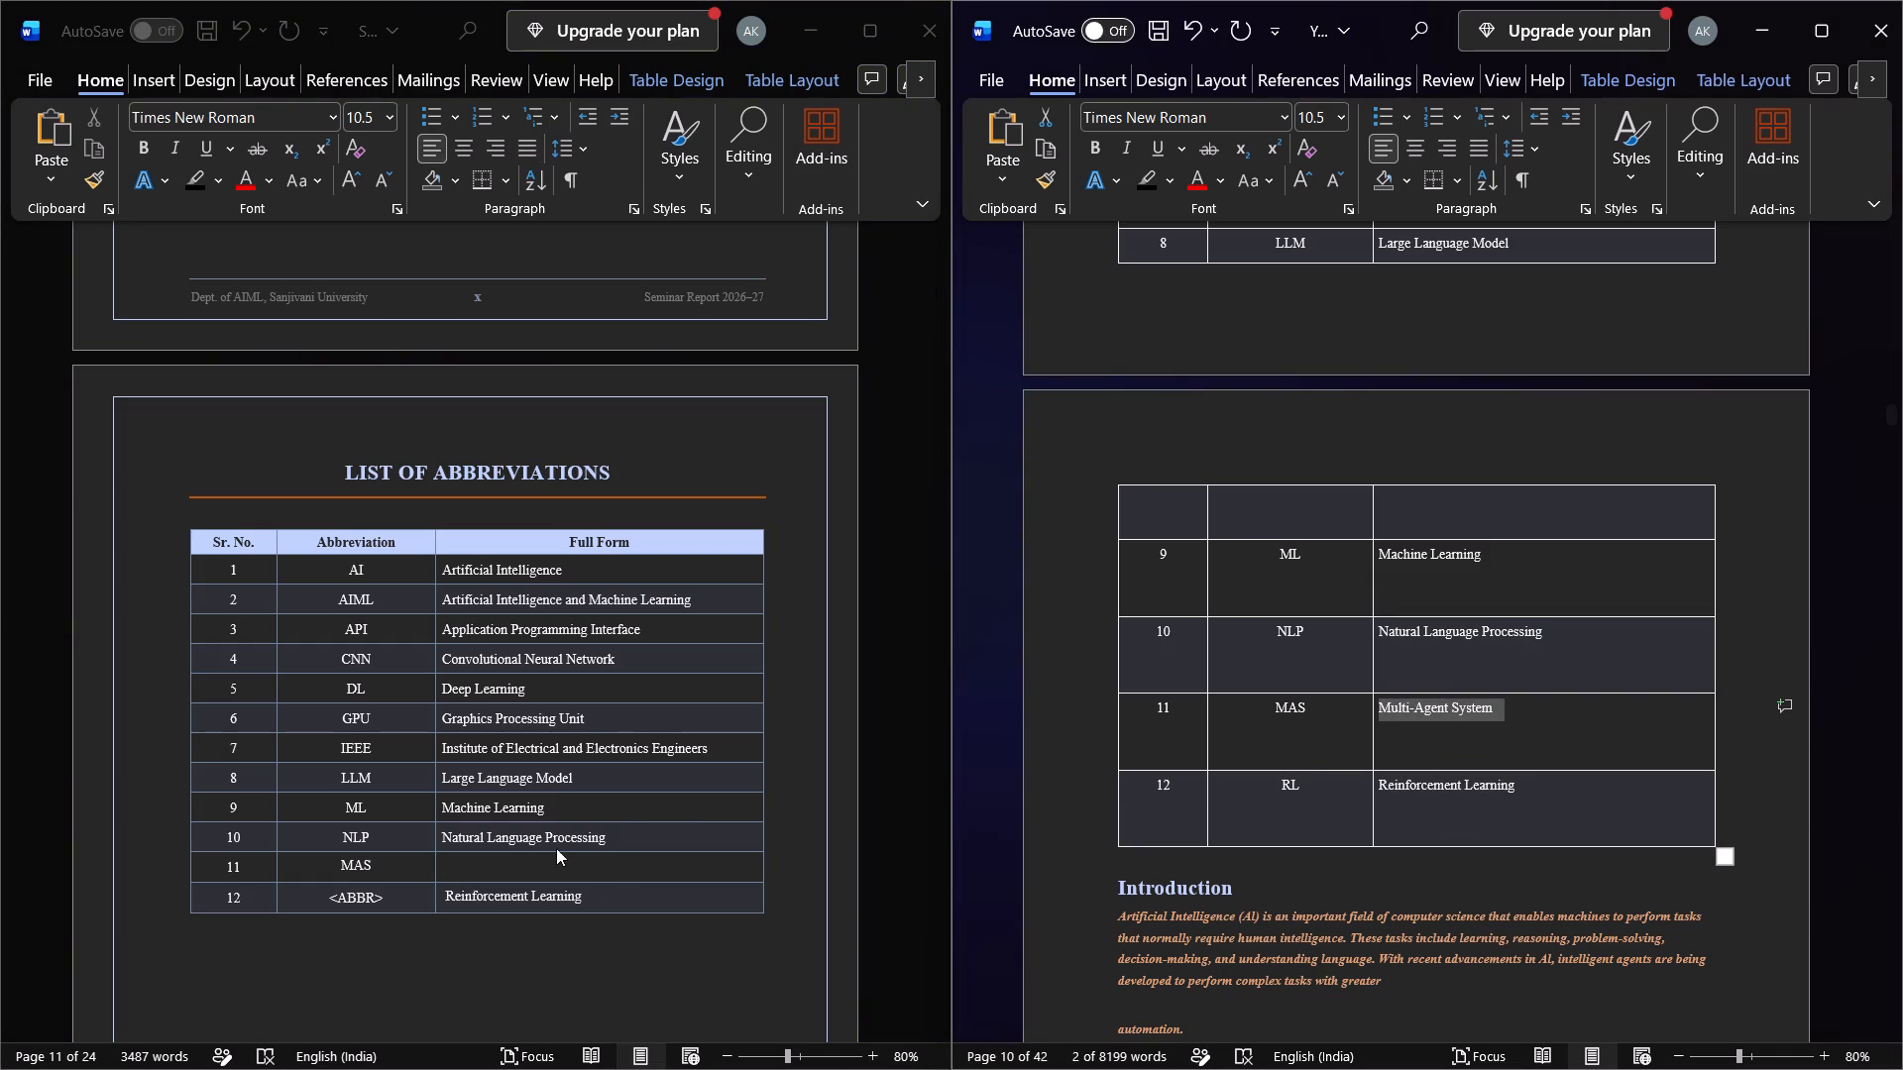
left_click(543, 858)
key("ctrl+v")
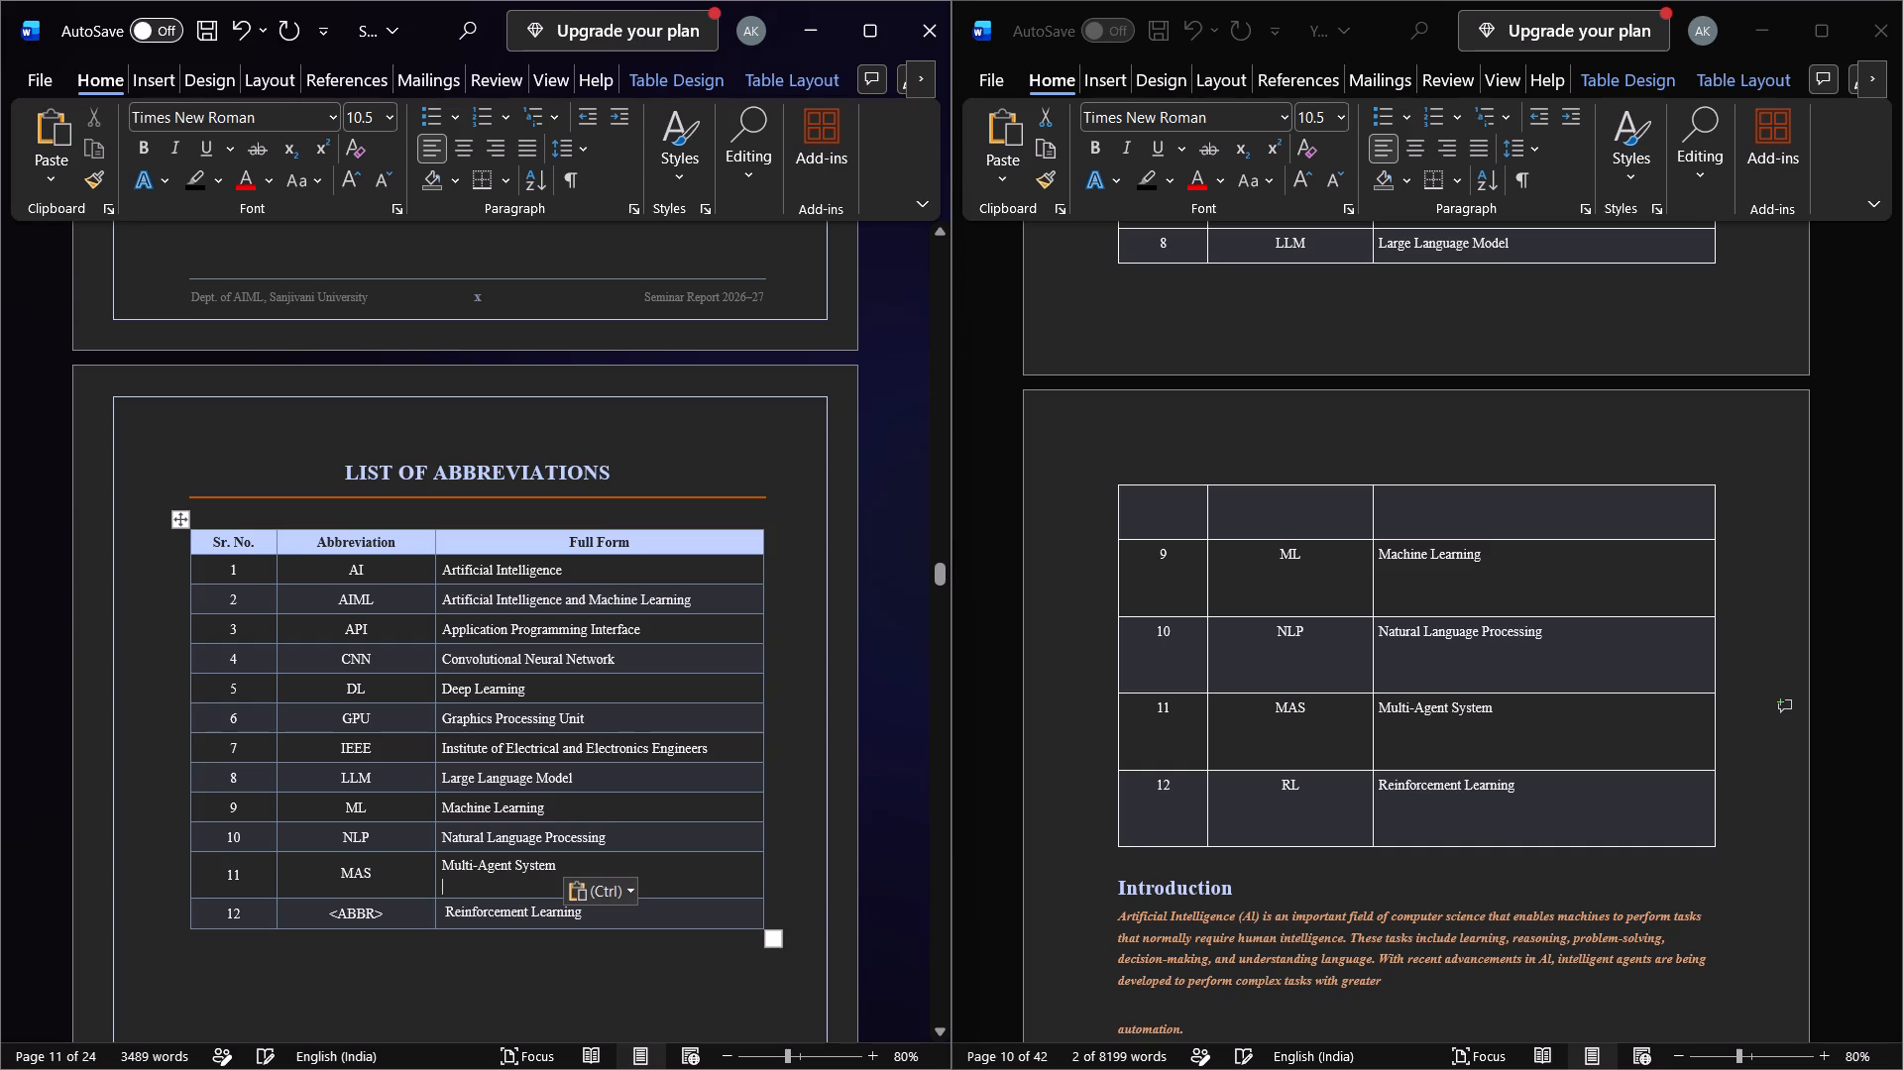
key("BackSpace")
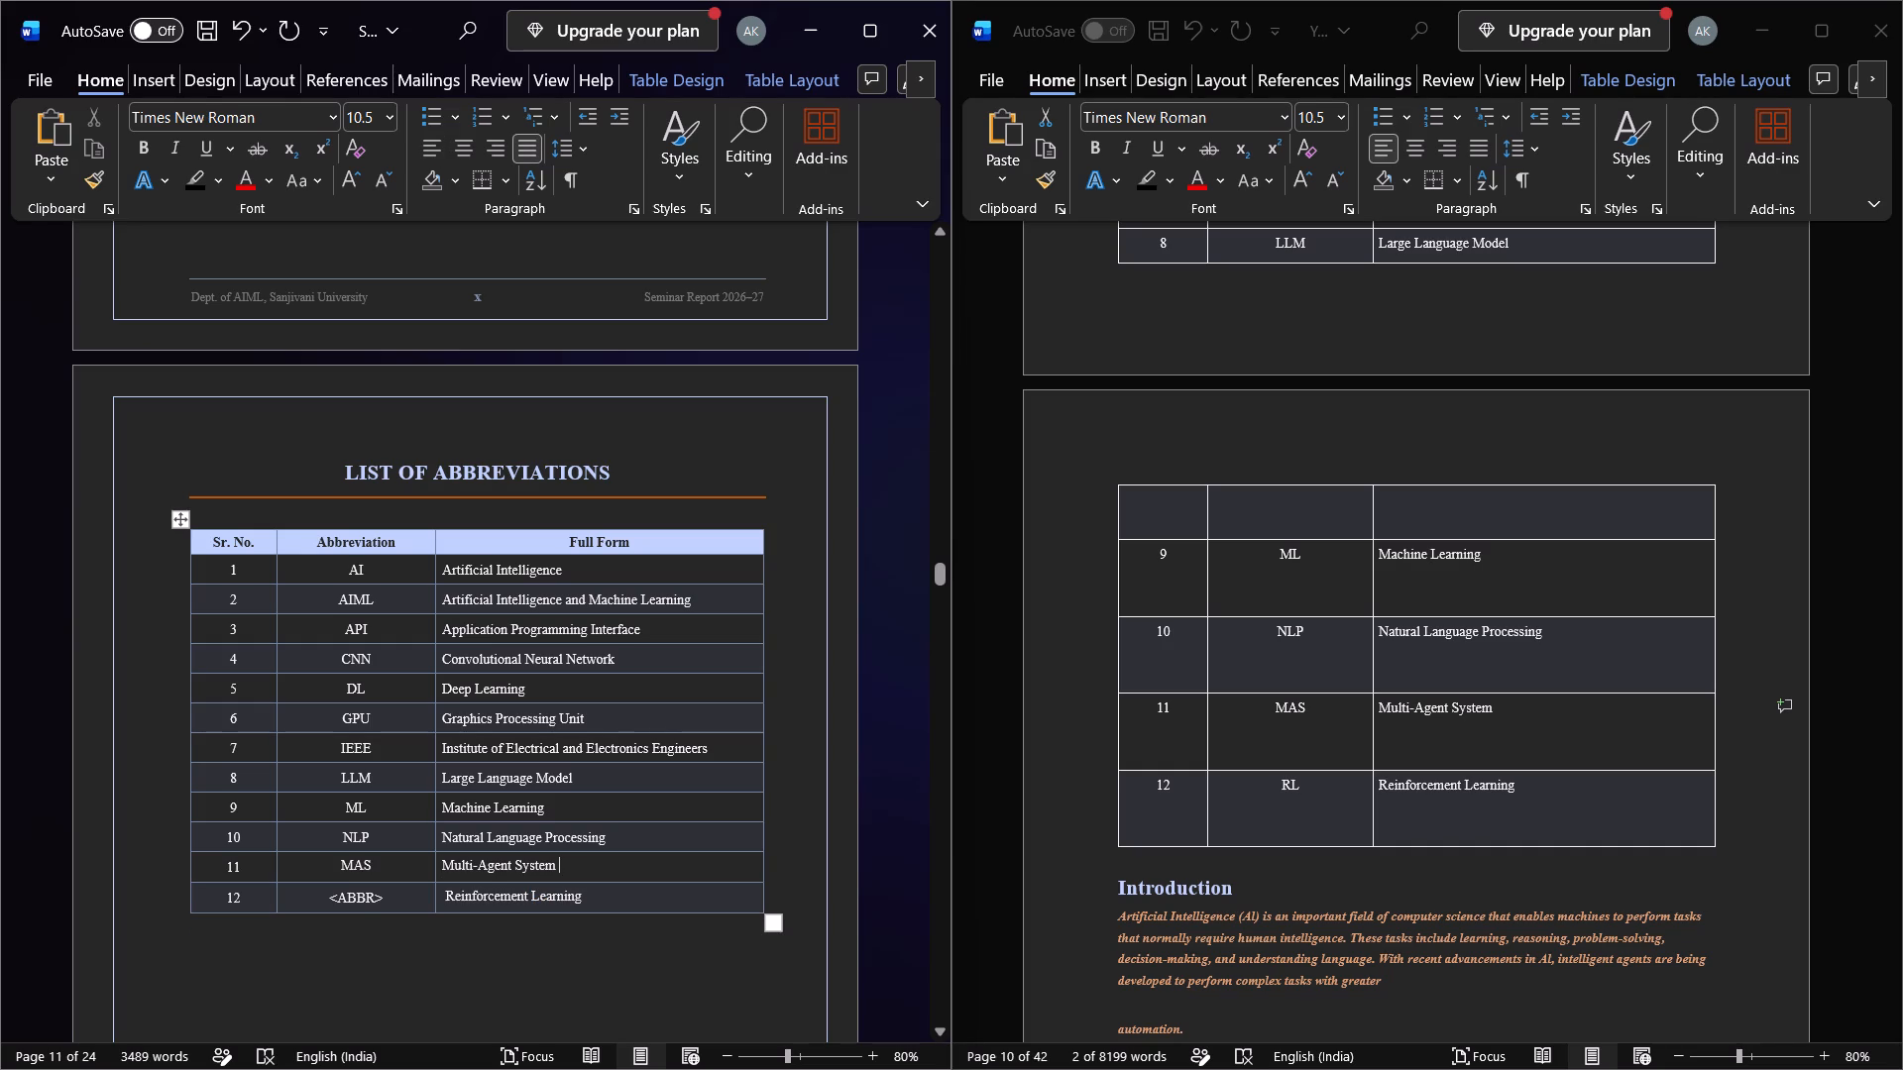
Replace the "<ABBR>" placeholder in row 12 of the template's abbreviations table with "RL" copied from the report.
double_click(353, 901)
key("BackSpace")
left_click(376, 903)
key("BackSpace")
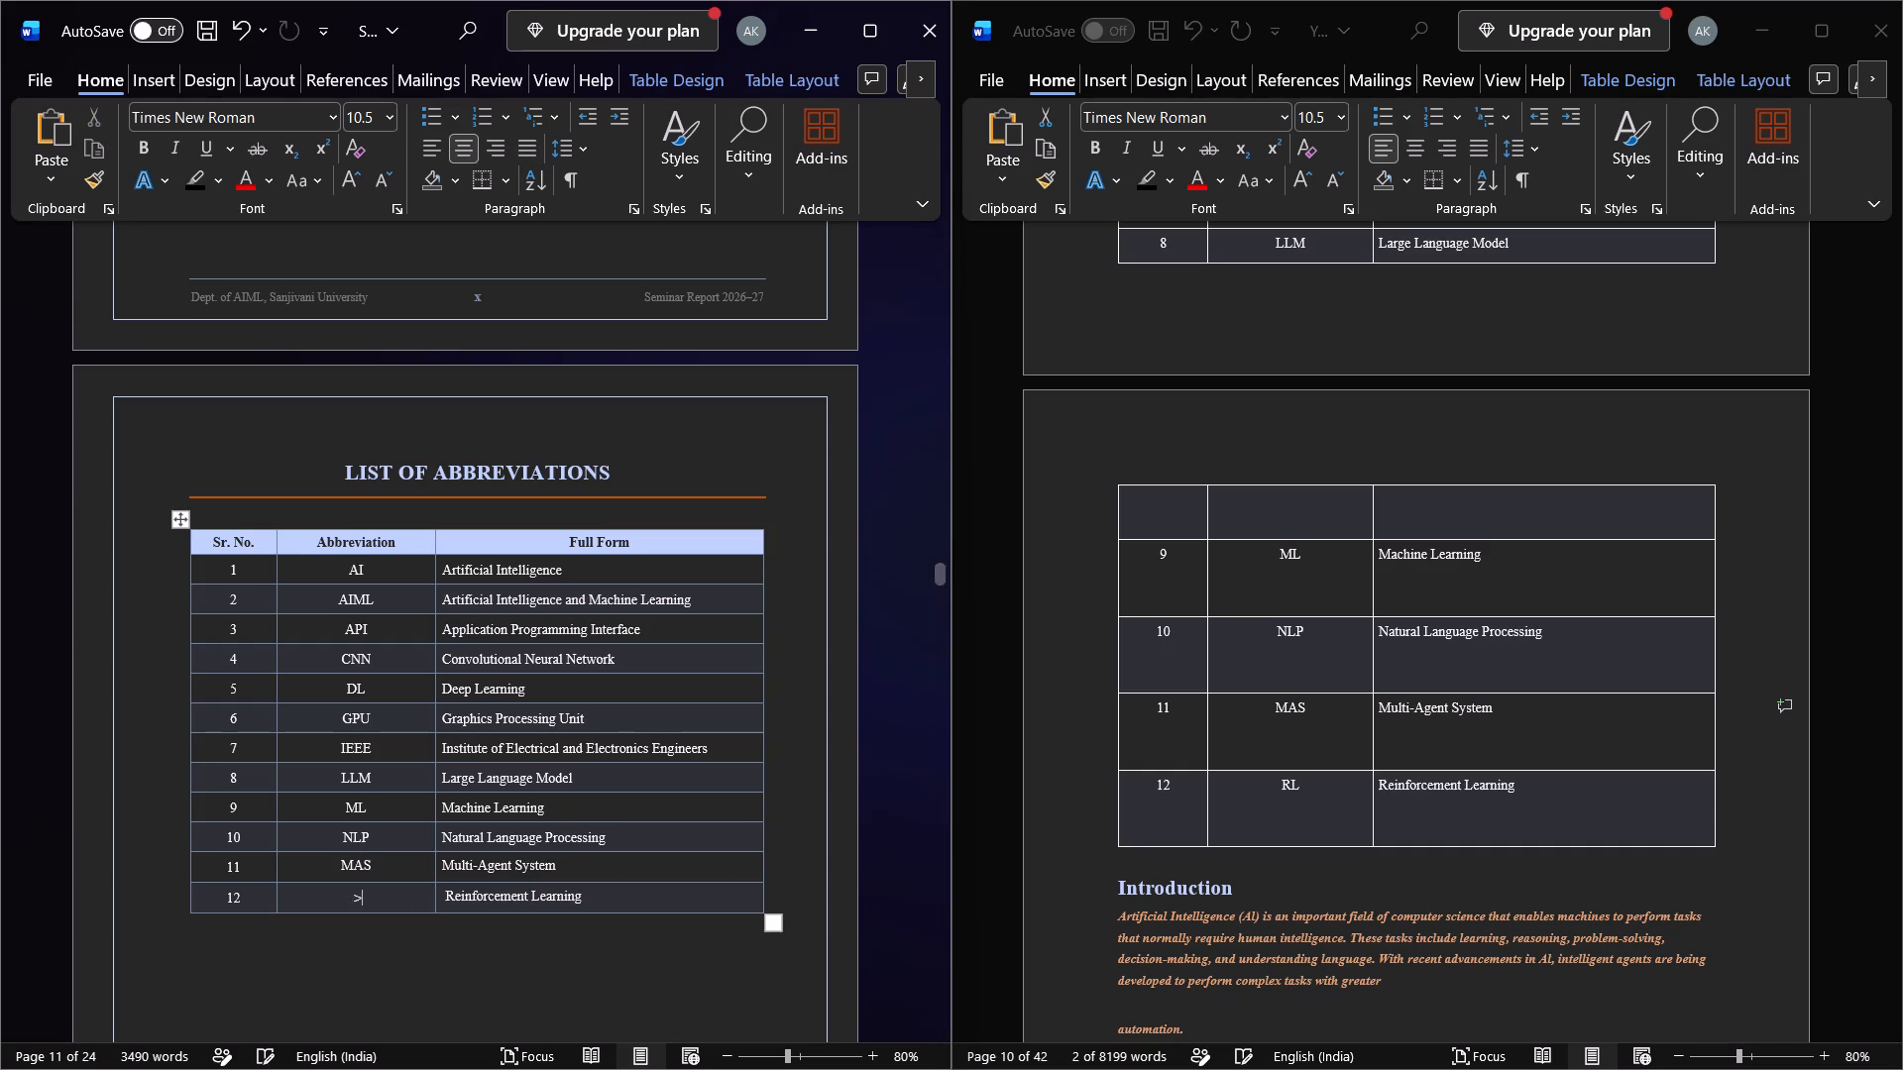
key("BackSpace")
key("BackSpace")
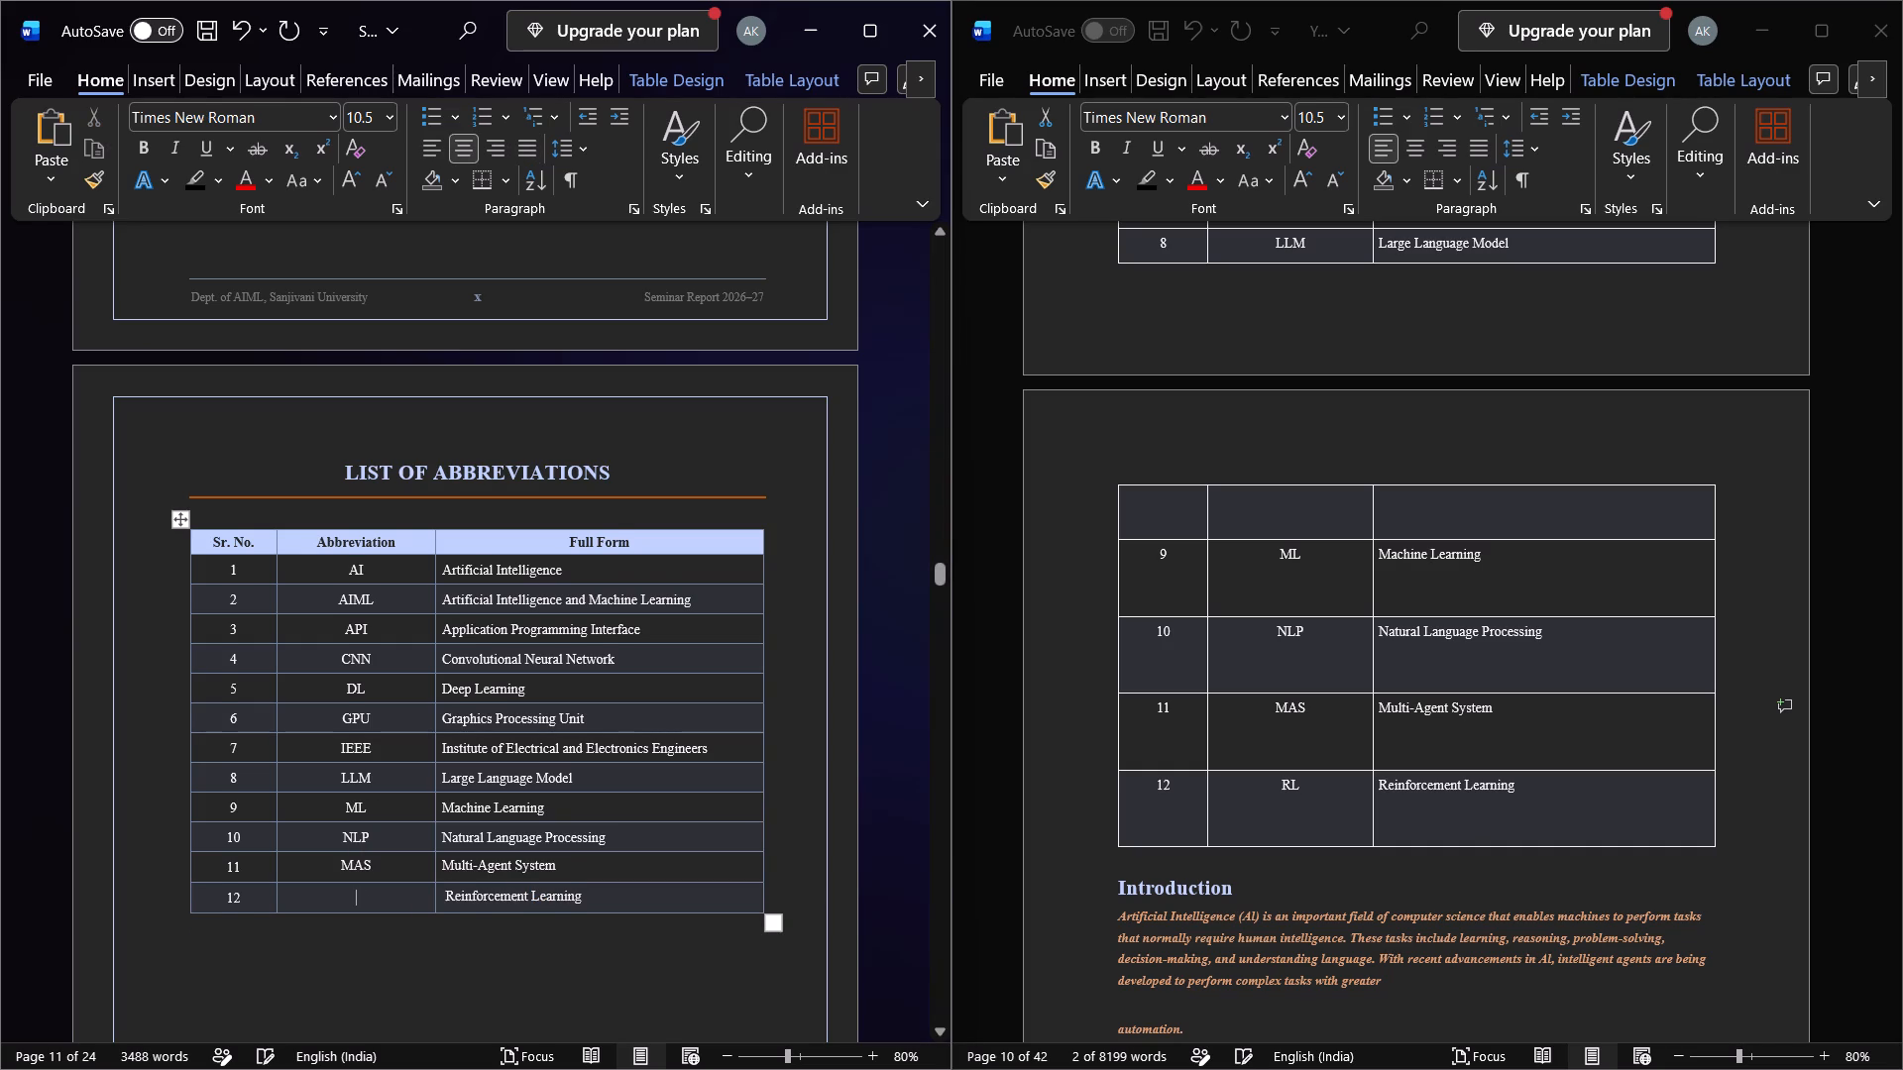
scroll(408, 885, "down", 3)
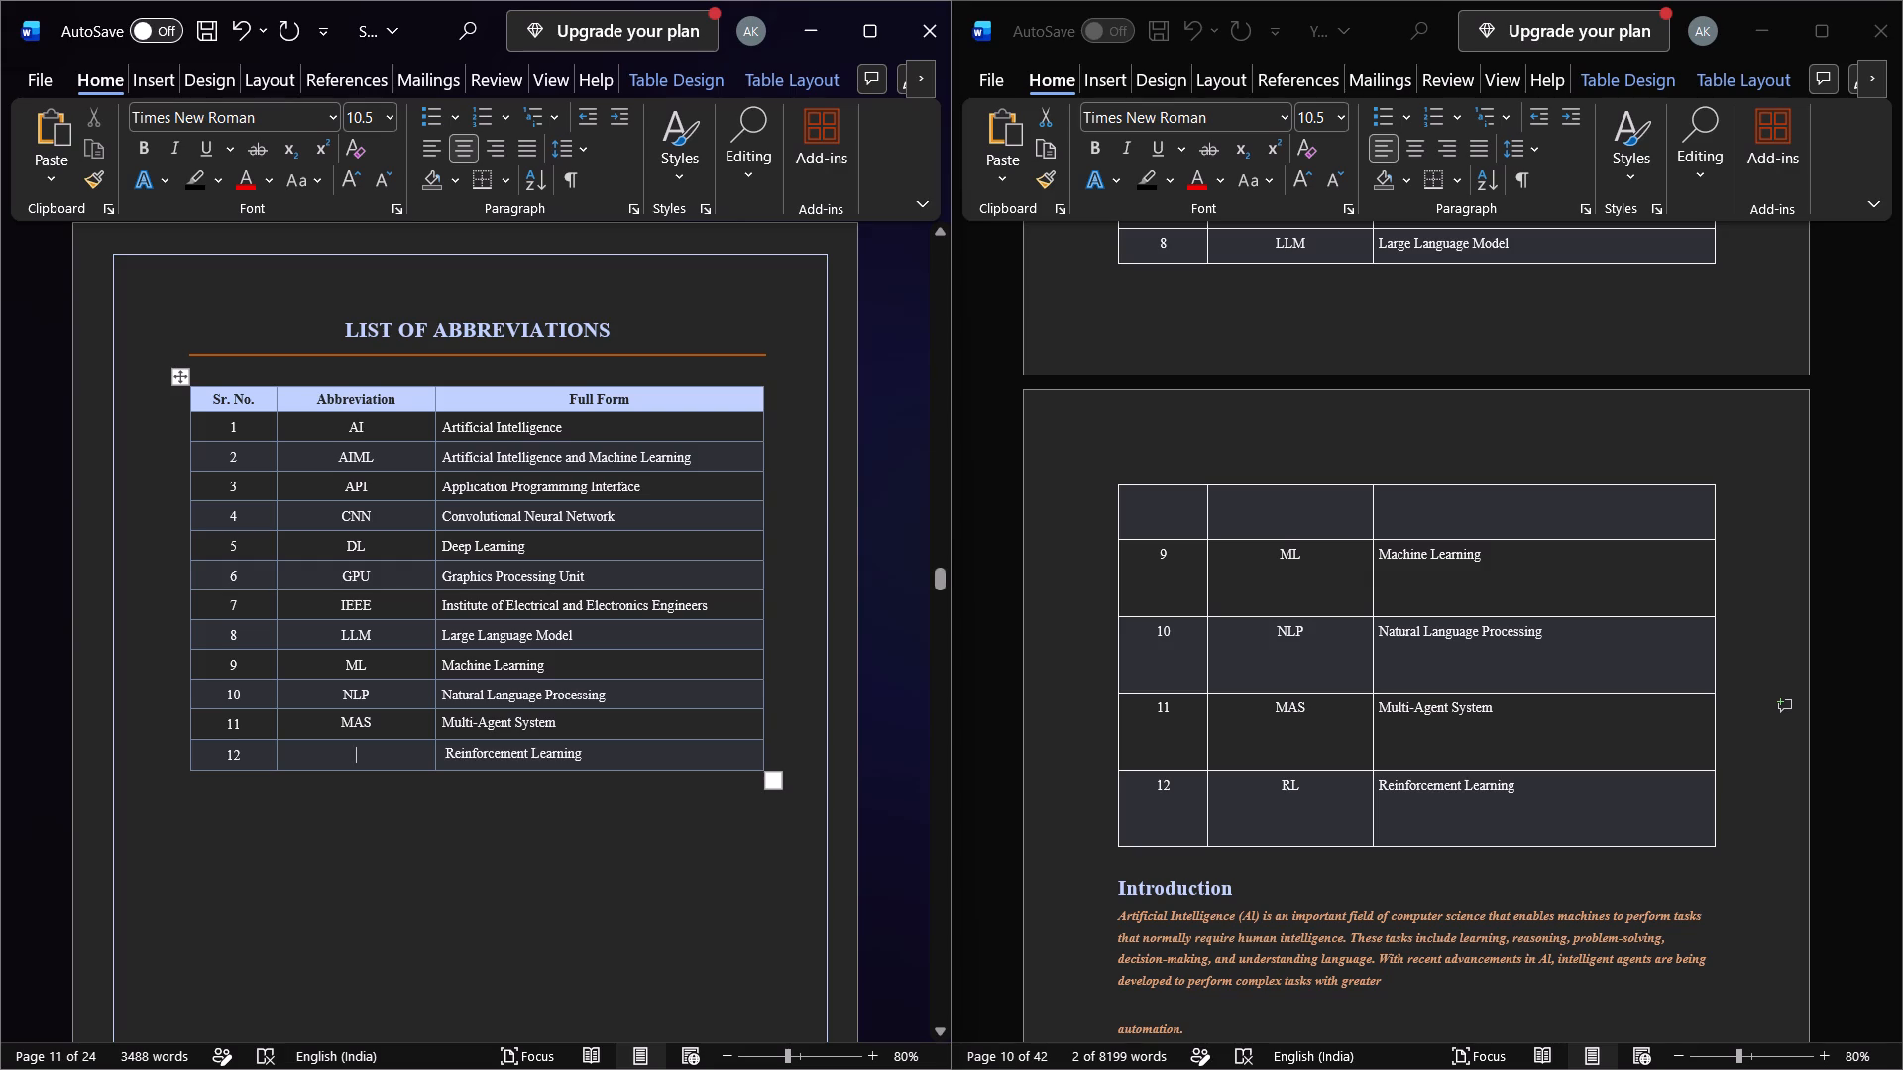
double_click(1288, 777)
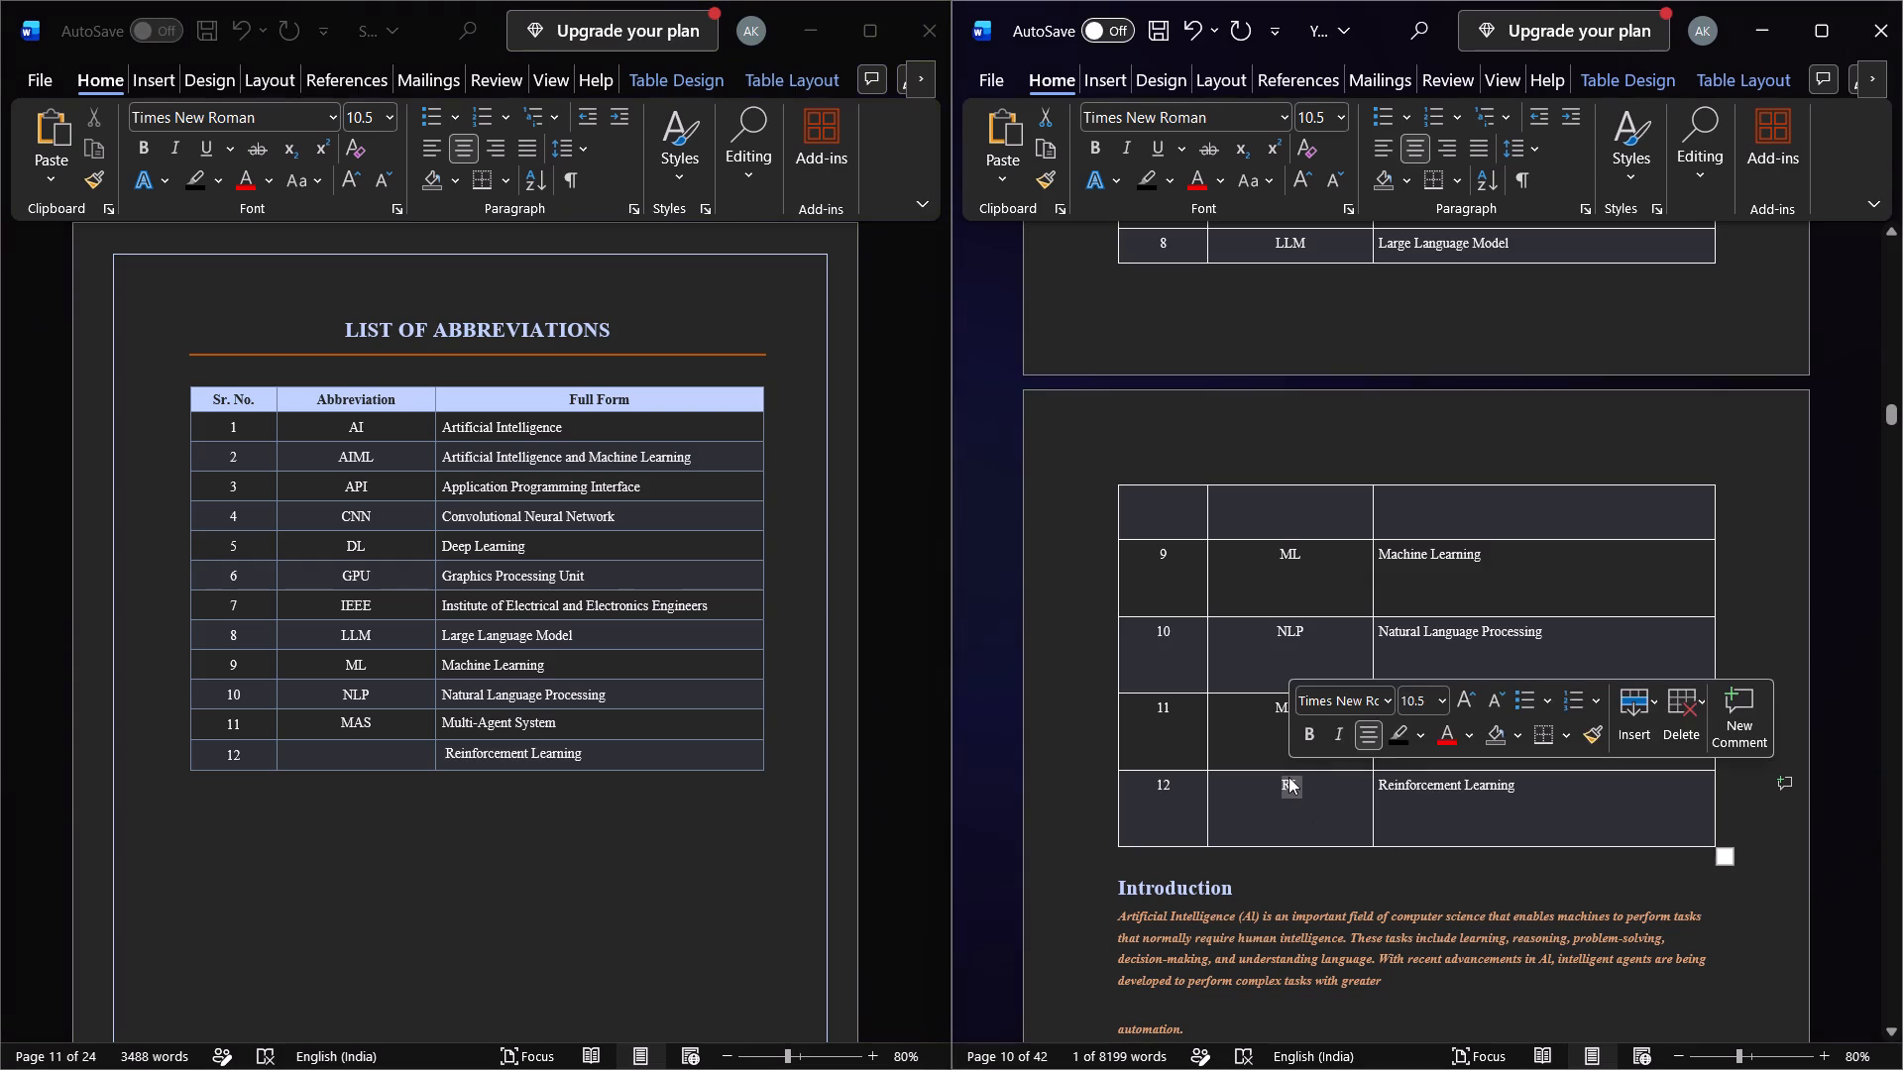
key("ctrl+c")
left_click(372, 753)
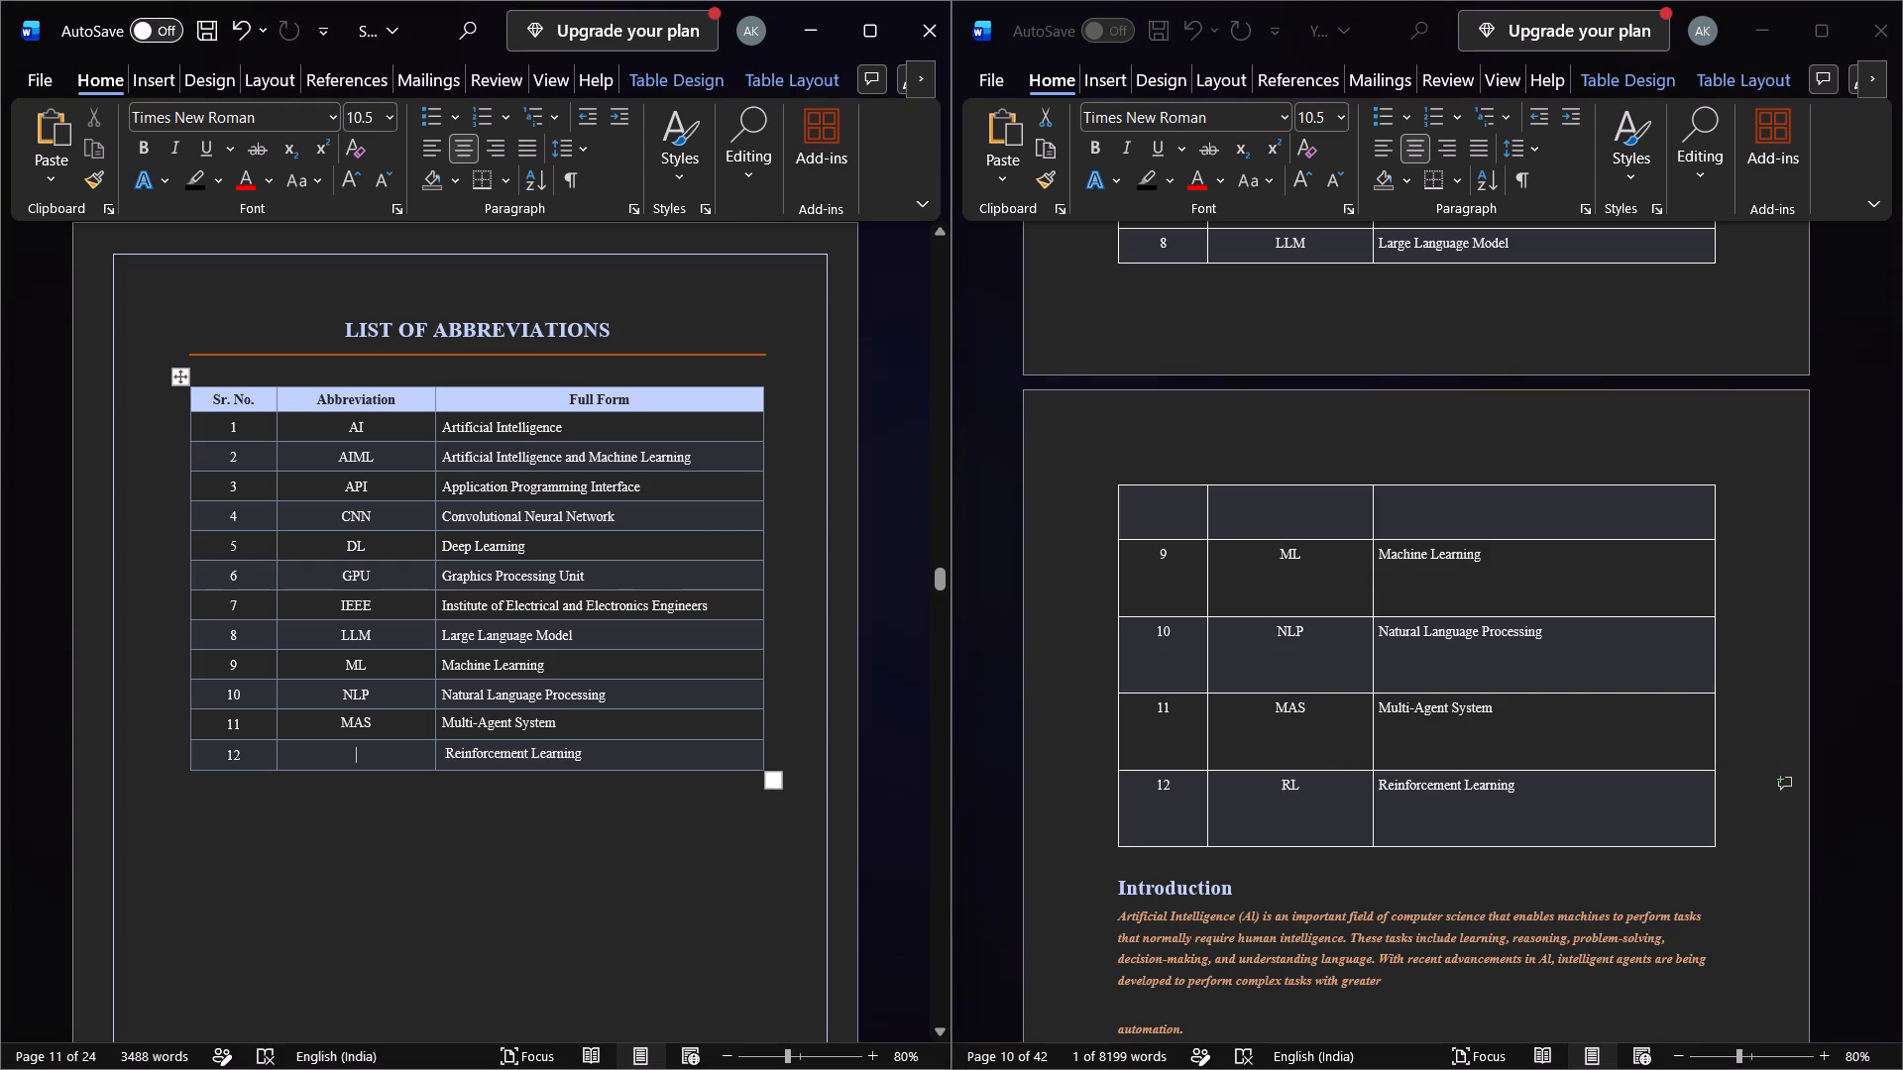
key("ctrl+v")
Compare the template's Chapter 1 layout with the report's Introduction, Background and Motivation, and Problem Statement sections.
scroll(486, 831, "down", 3)
scroll(1736, 805, "down", 1)
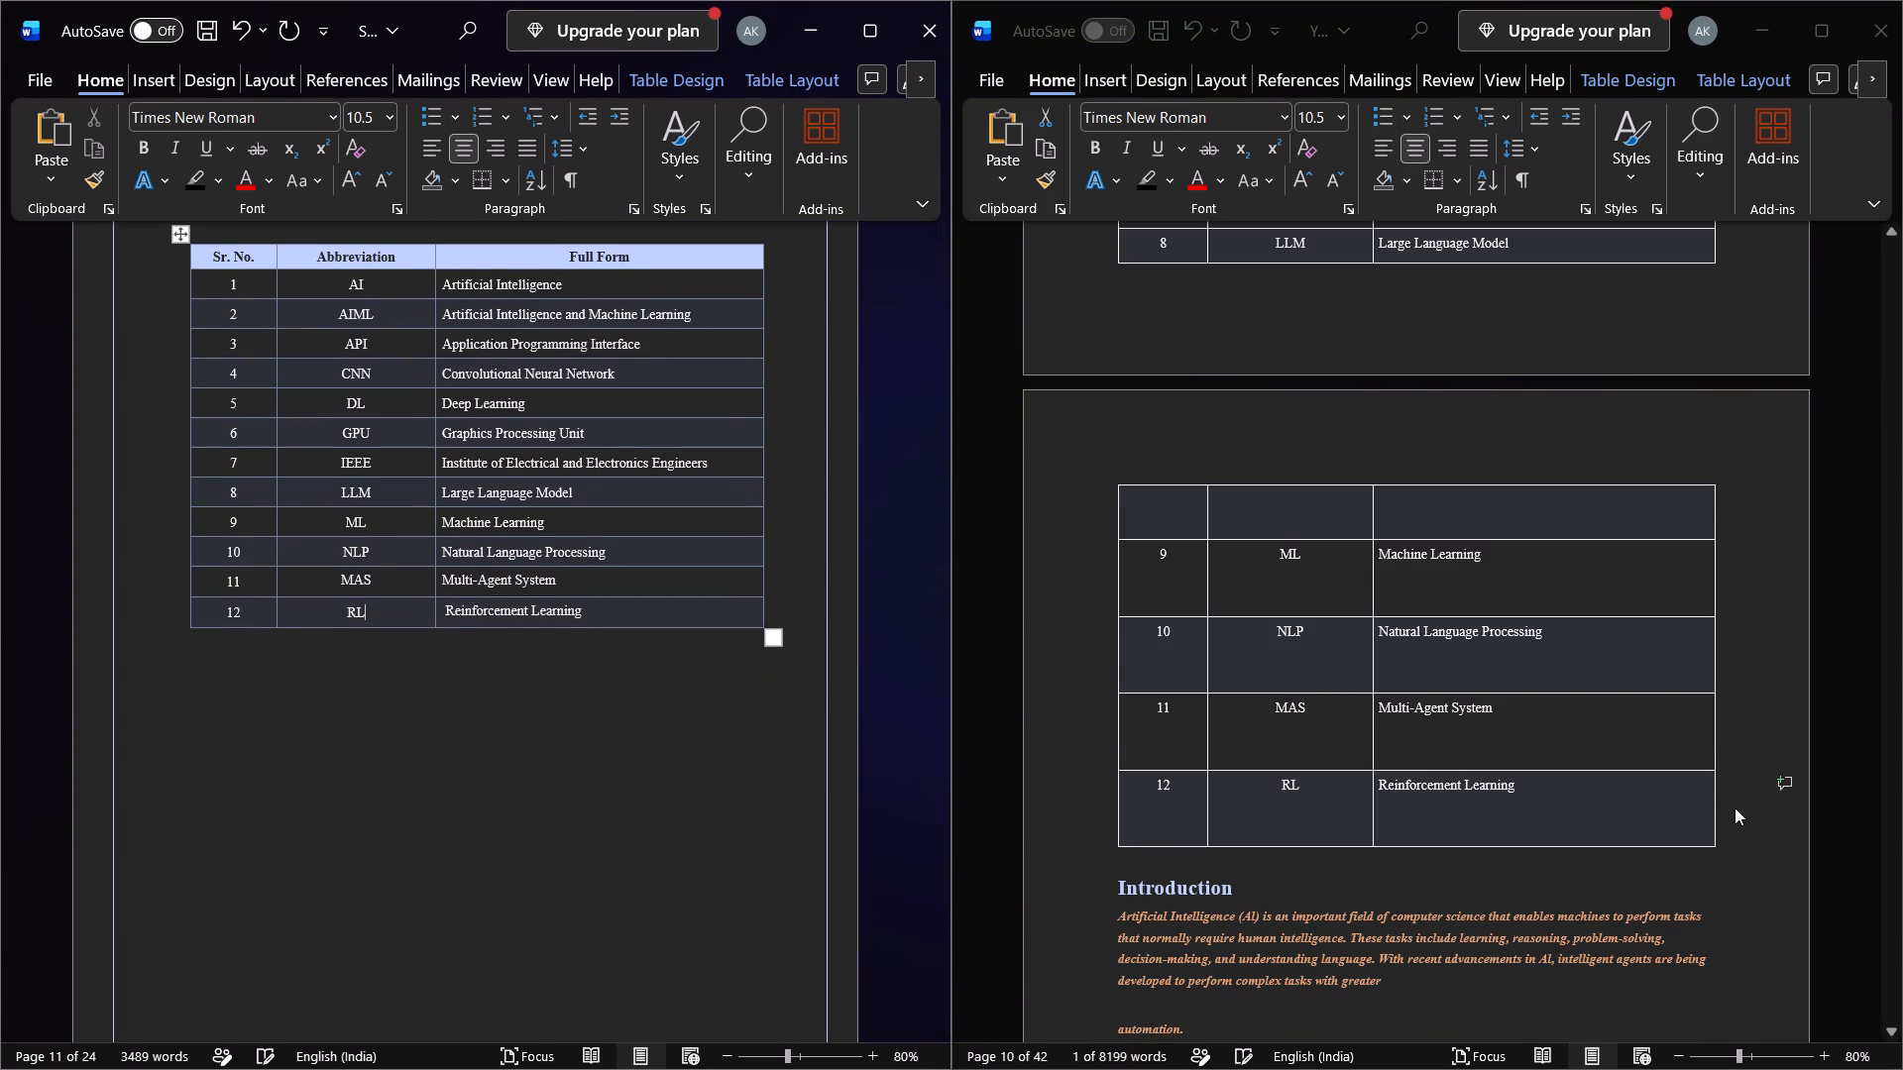
scroll(1735, 807, "down", 2)
scroll(390, 705, "down", 11)
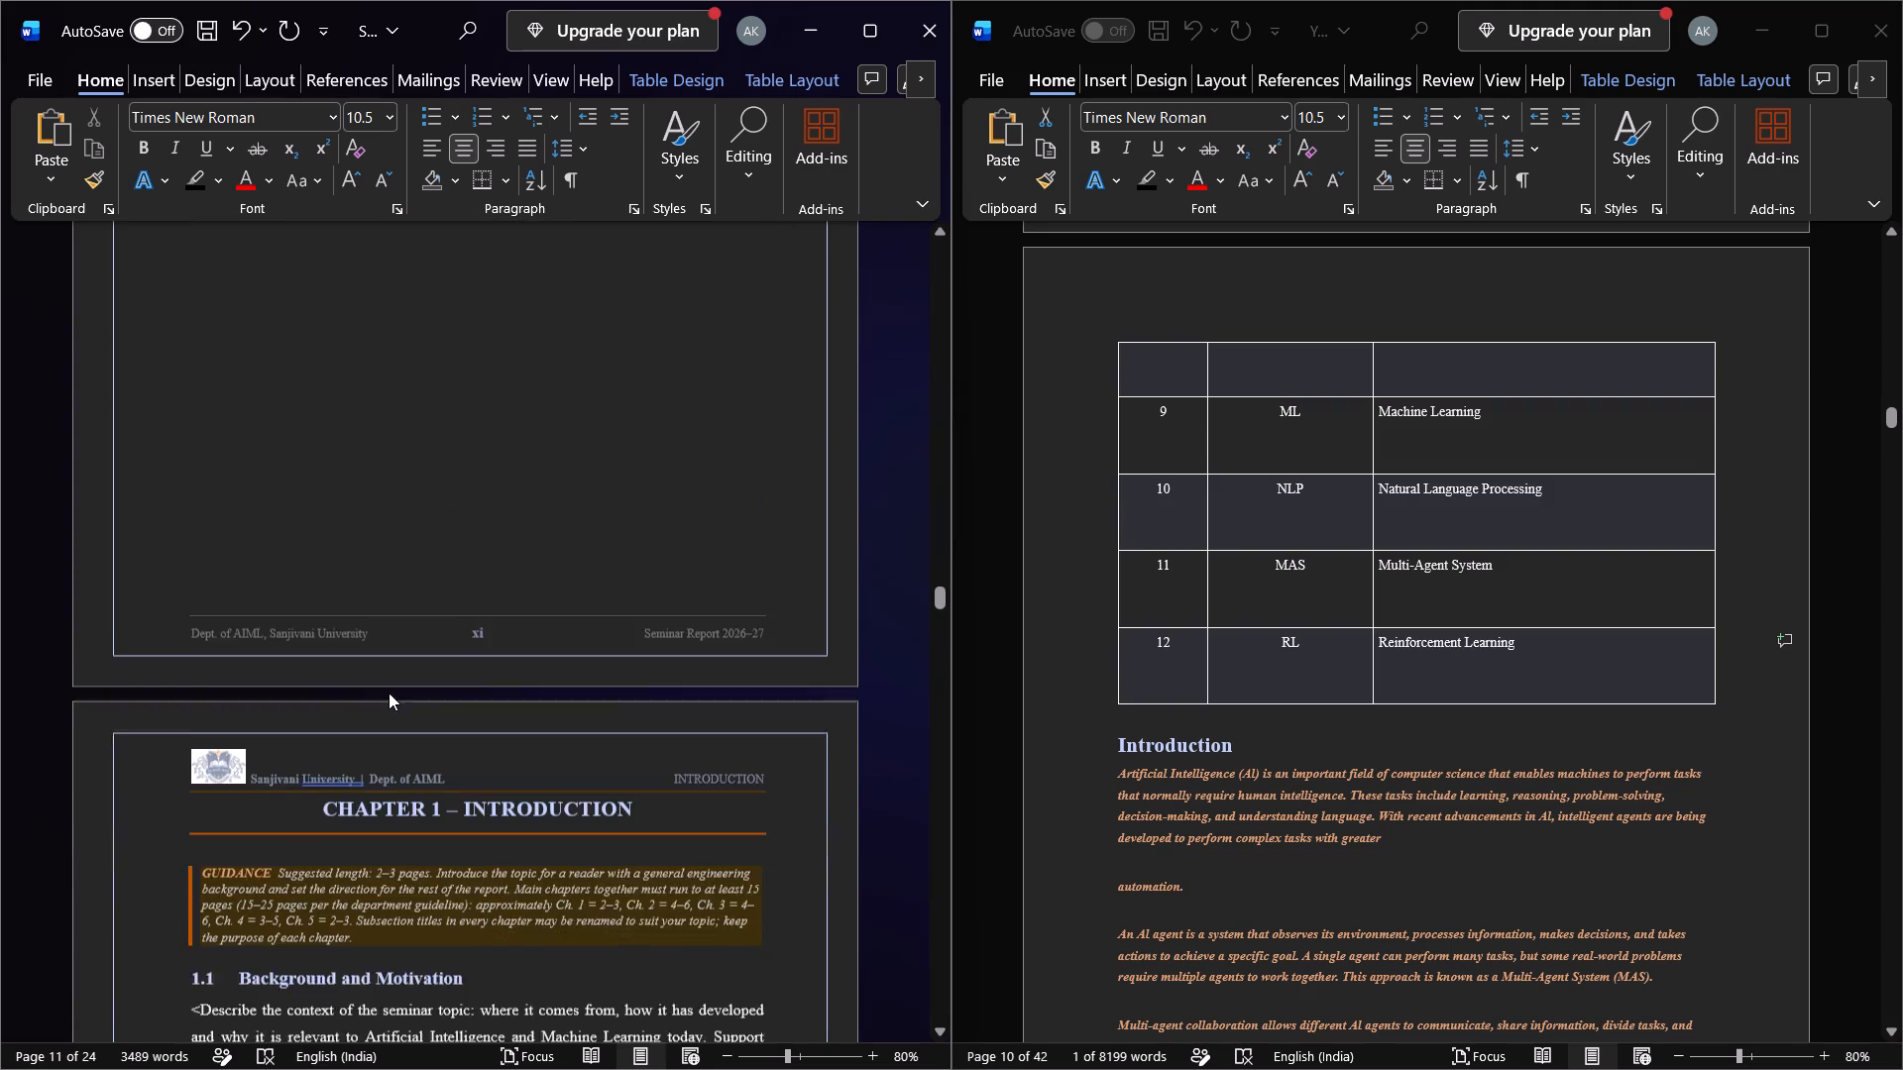
scroll(389, 693, "down", 7)
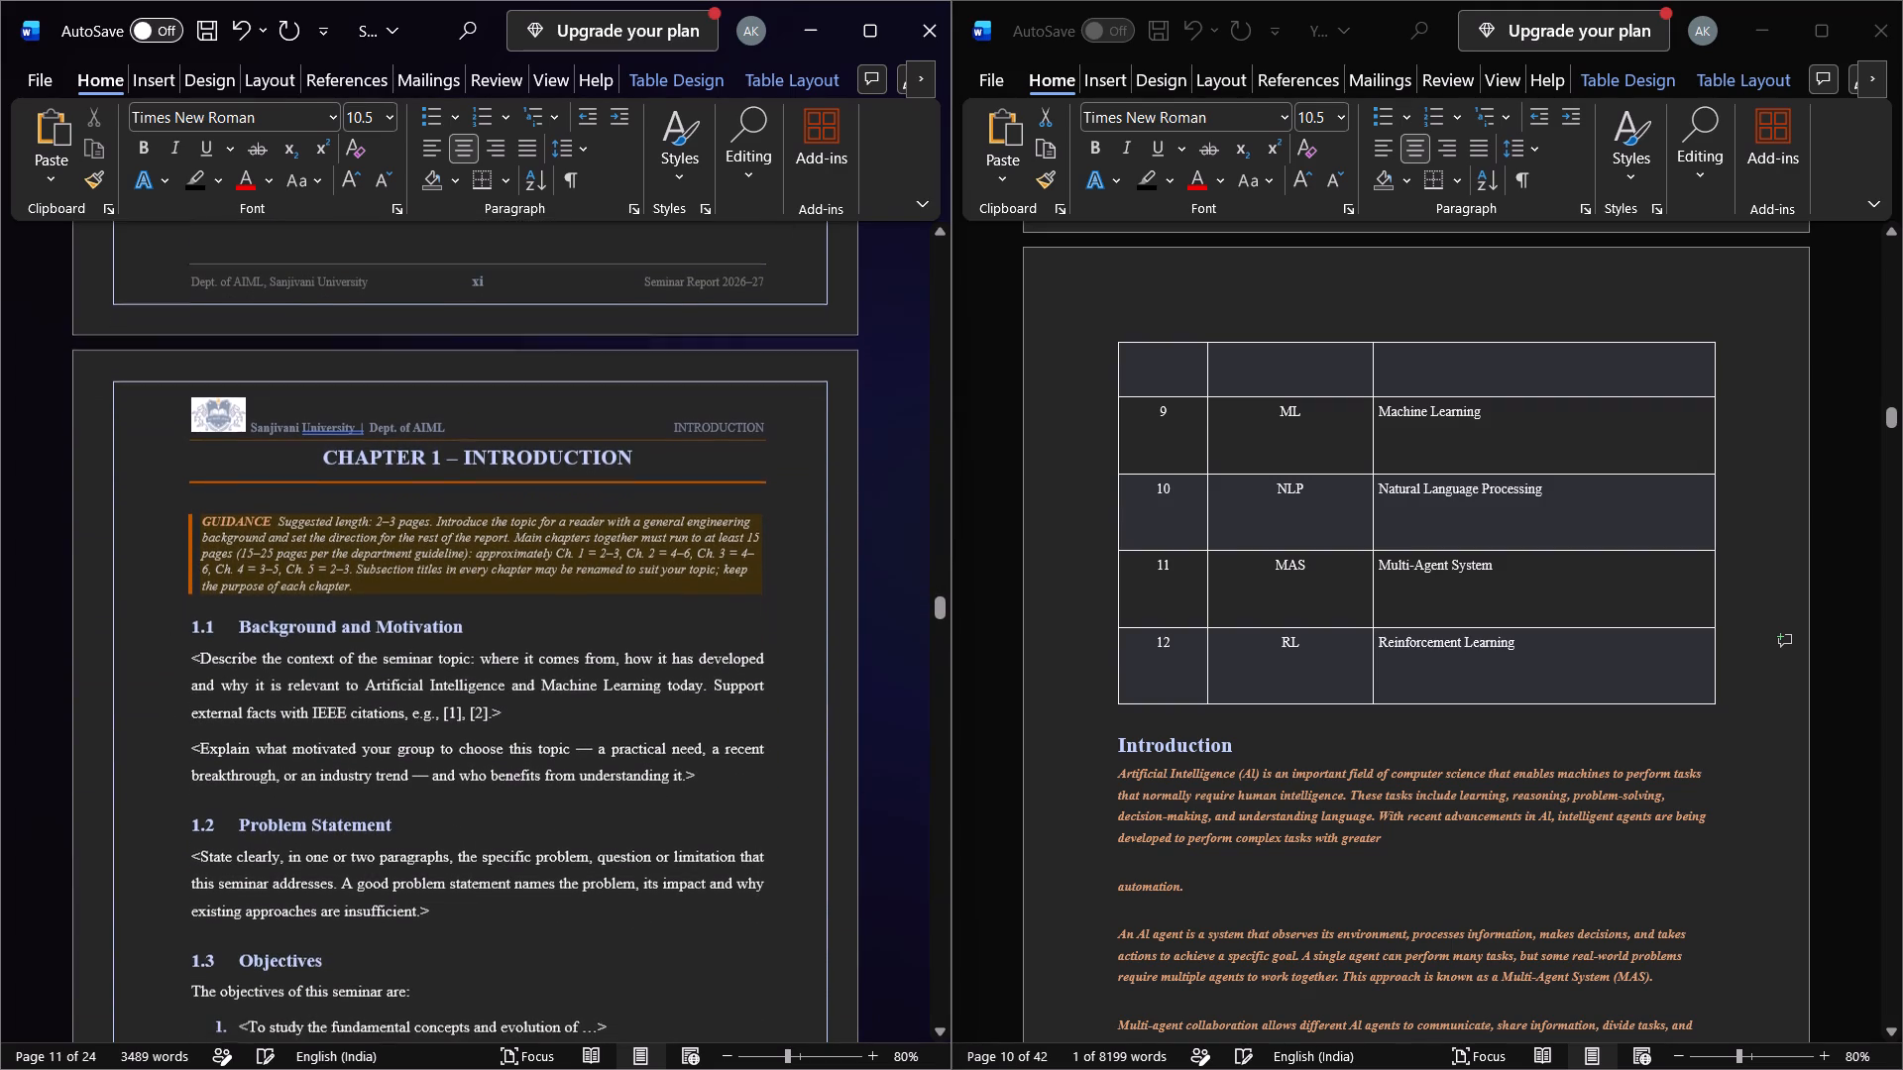
scroll(636, 607, "down", 3)
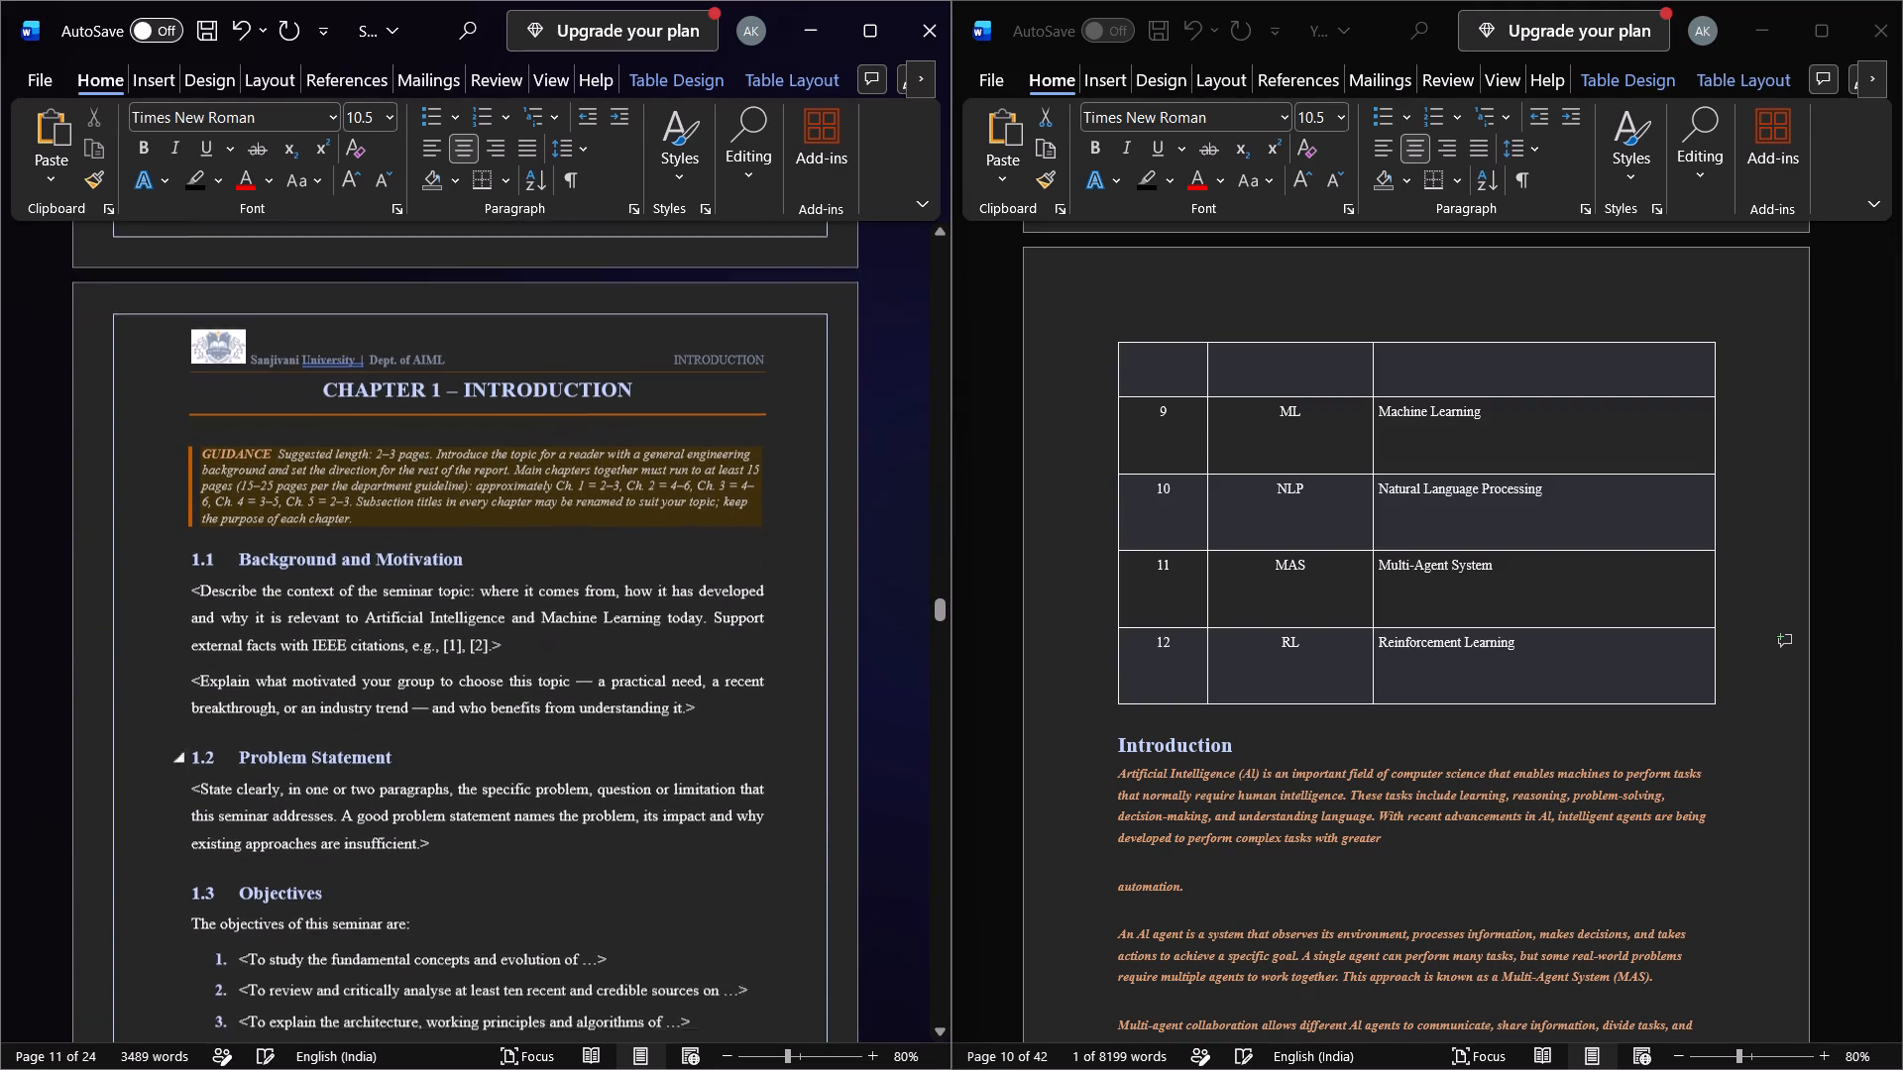
scroll(1331, 760, "down", 9)
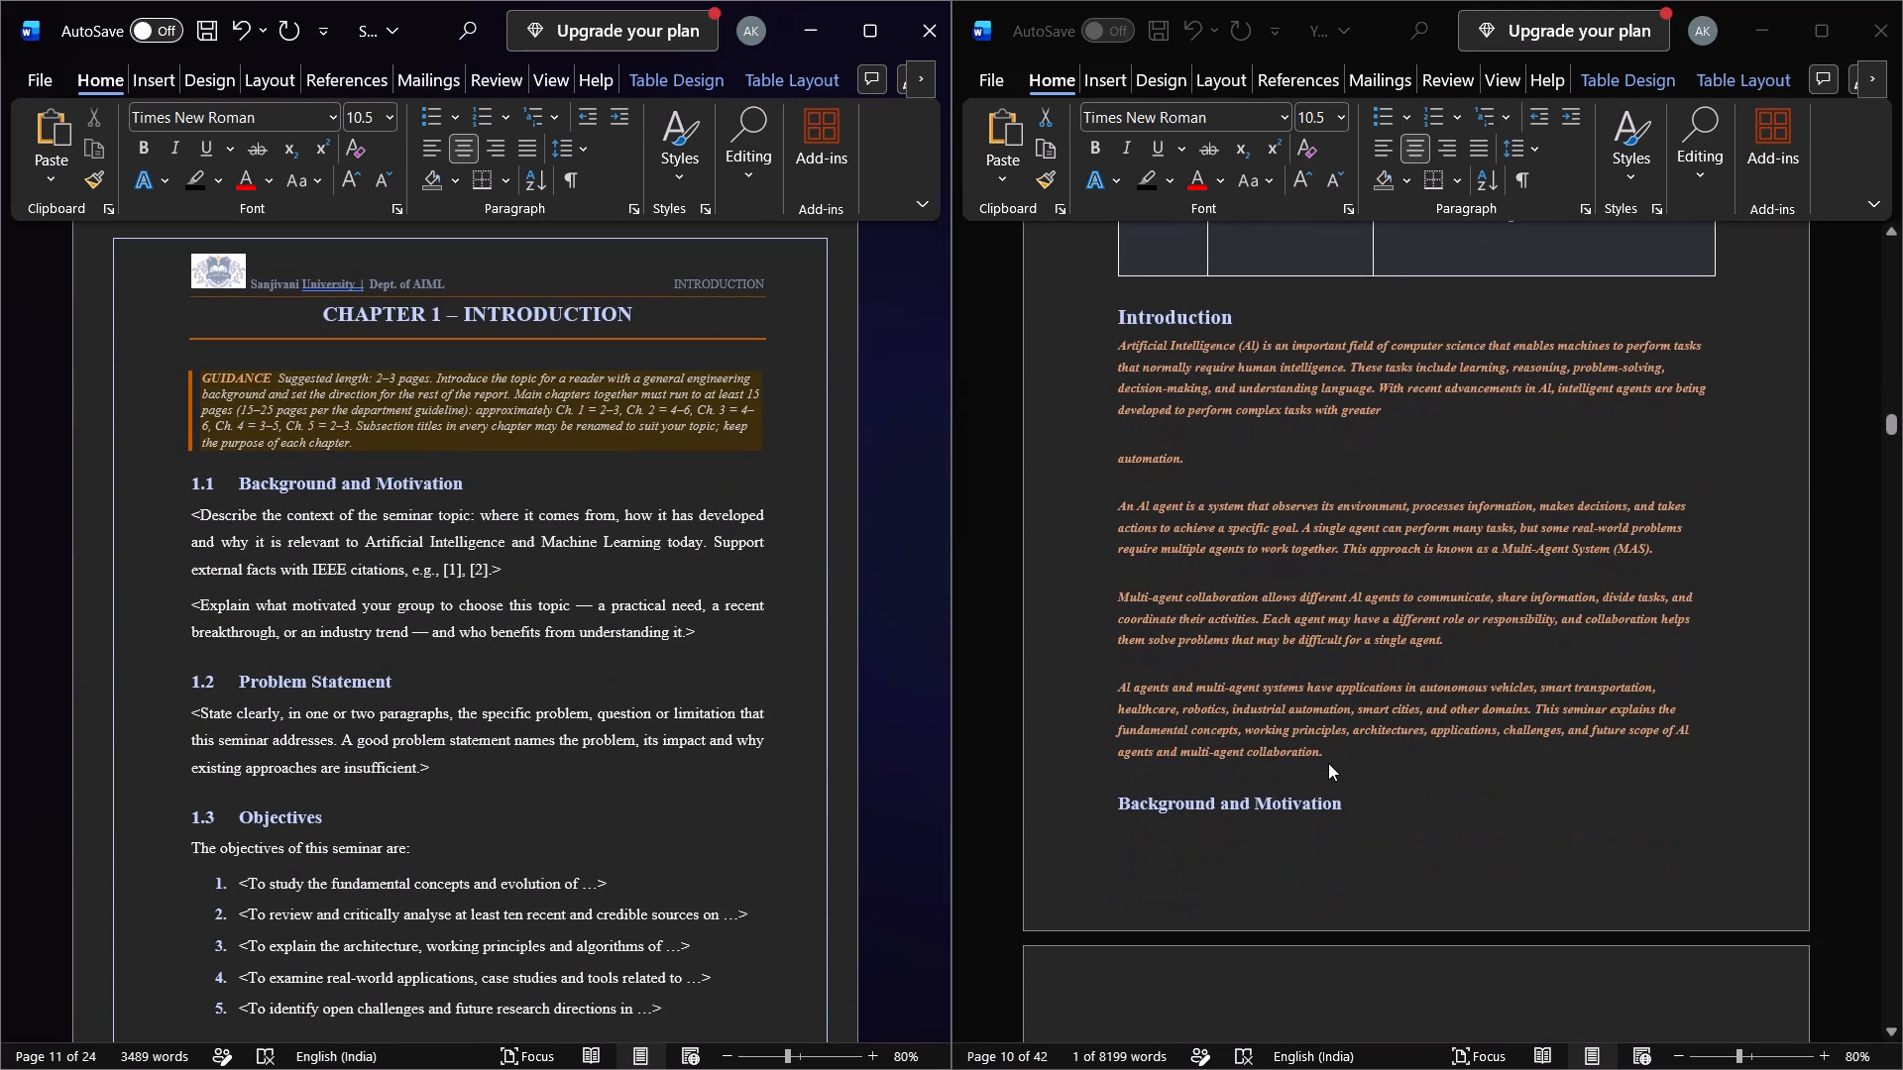
scroll(1326, 759, "down", 13)
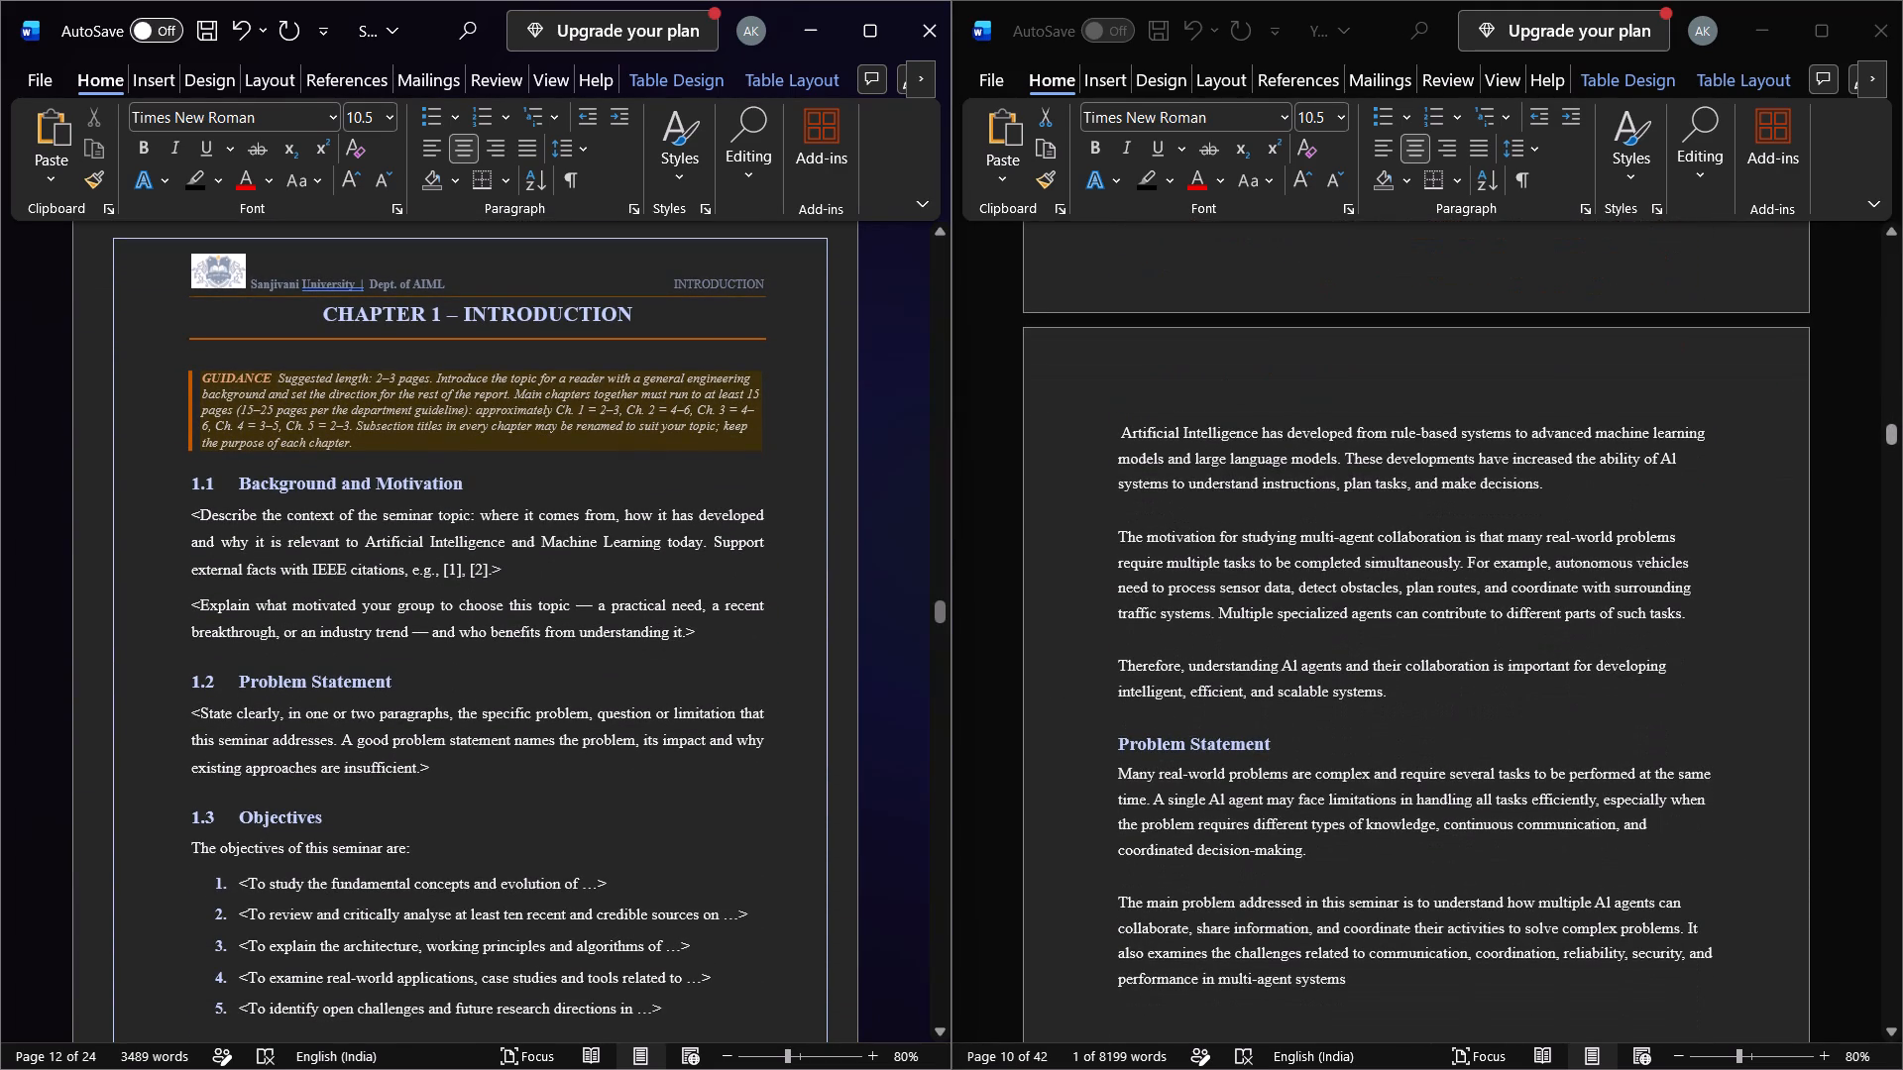
scroll(436, 709, "up", 5)
scroll(1359, 644, "up", 3)
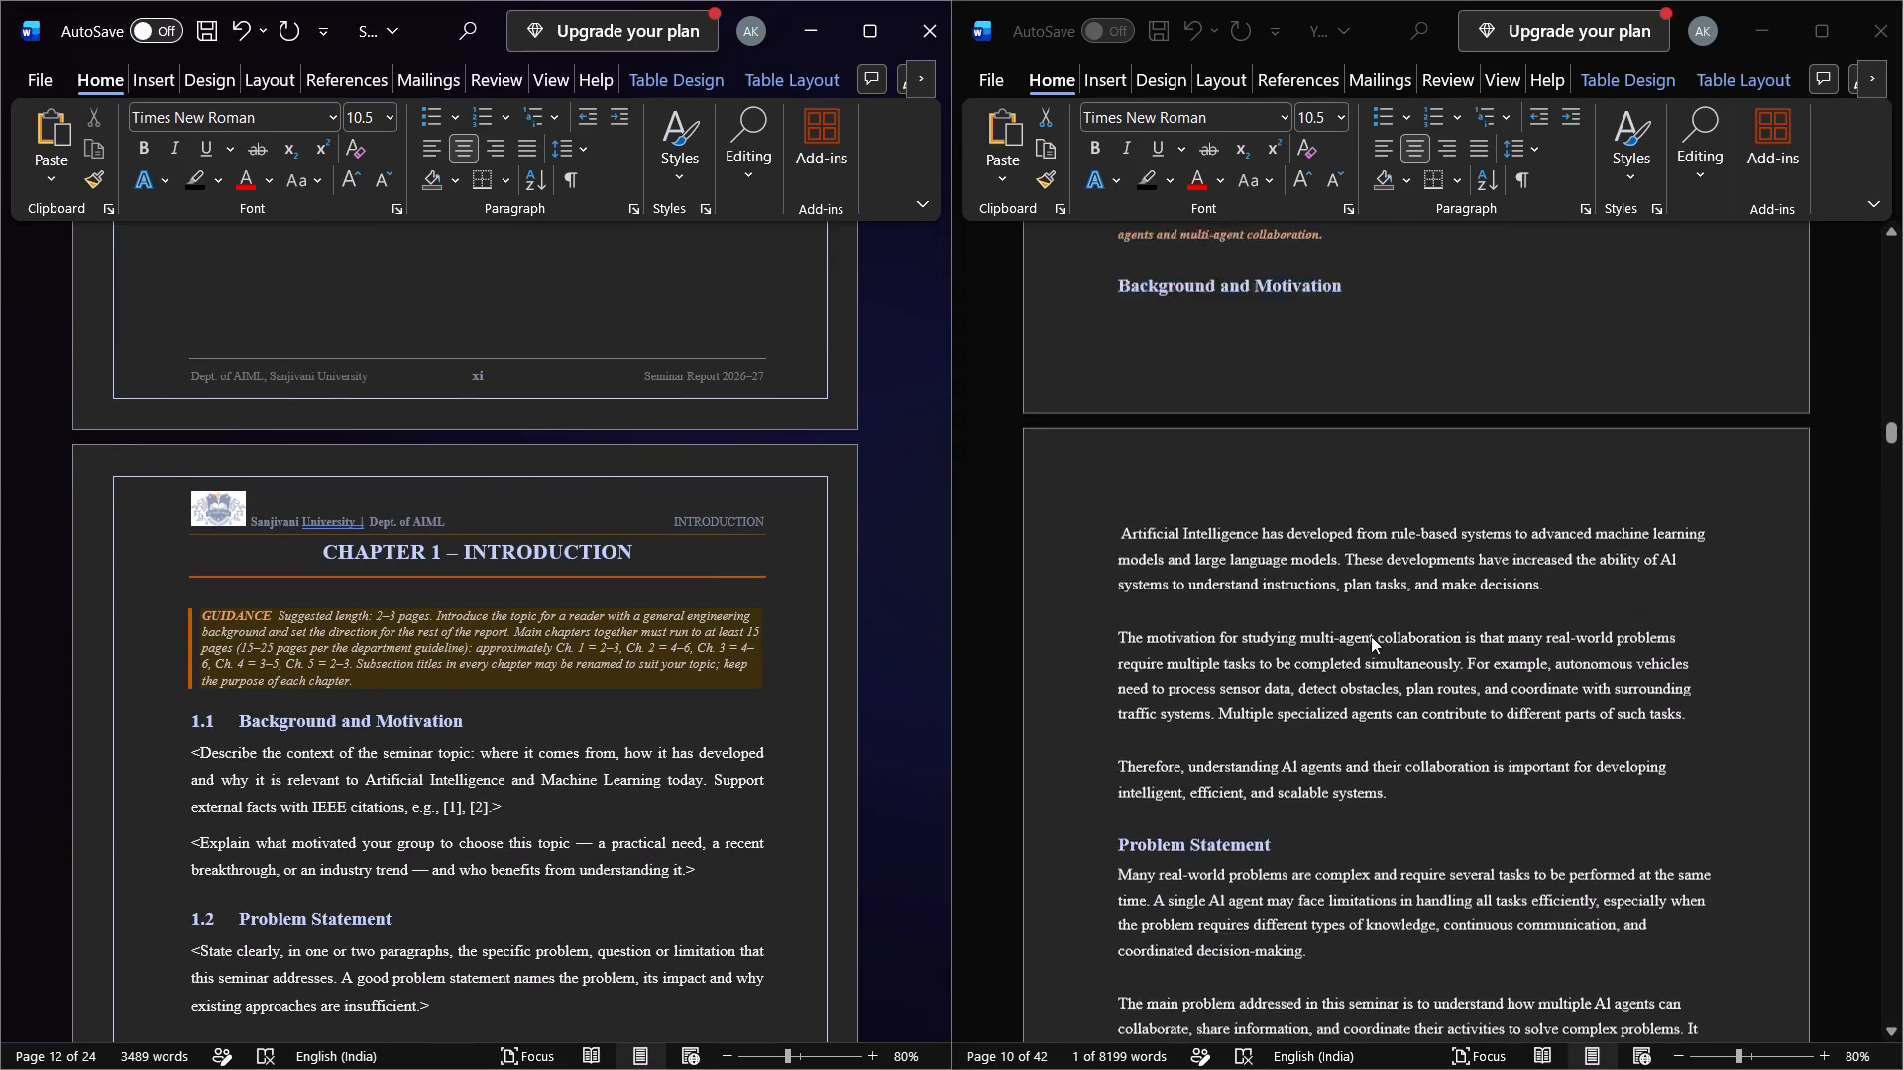
scroll(1371, 636, "up", 13)
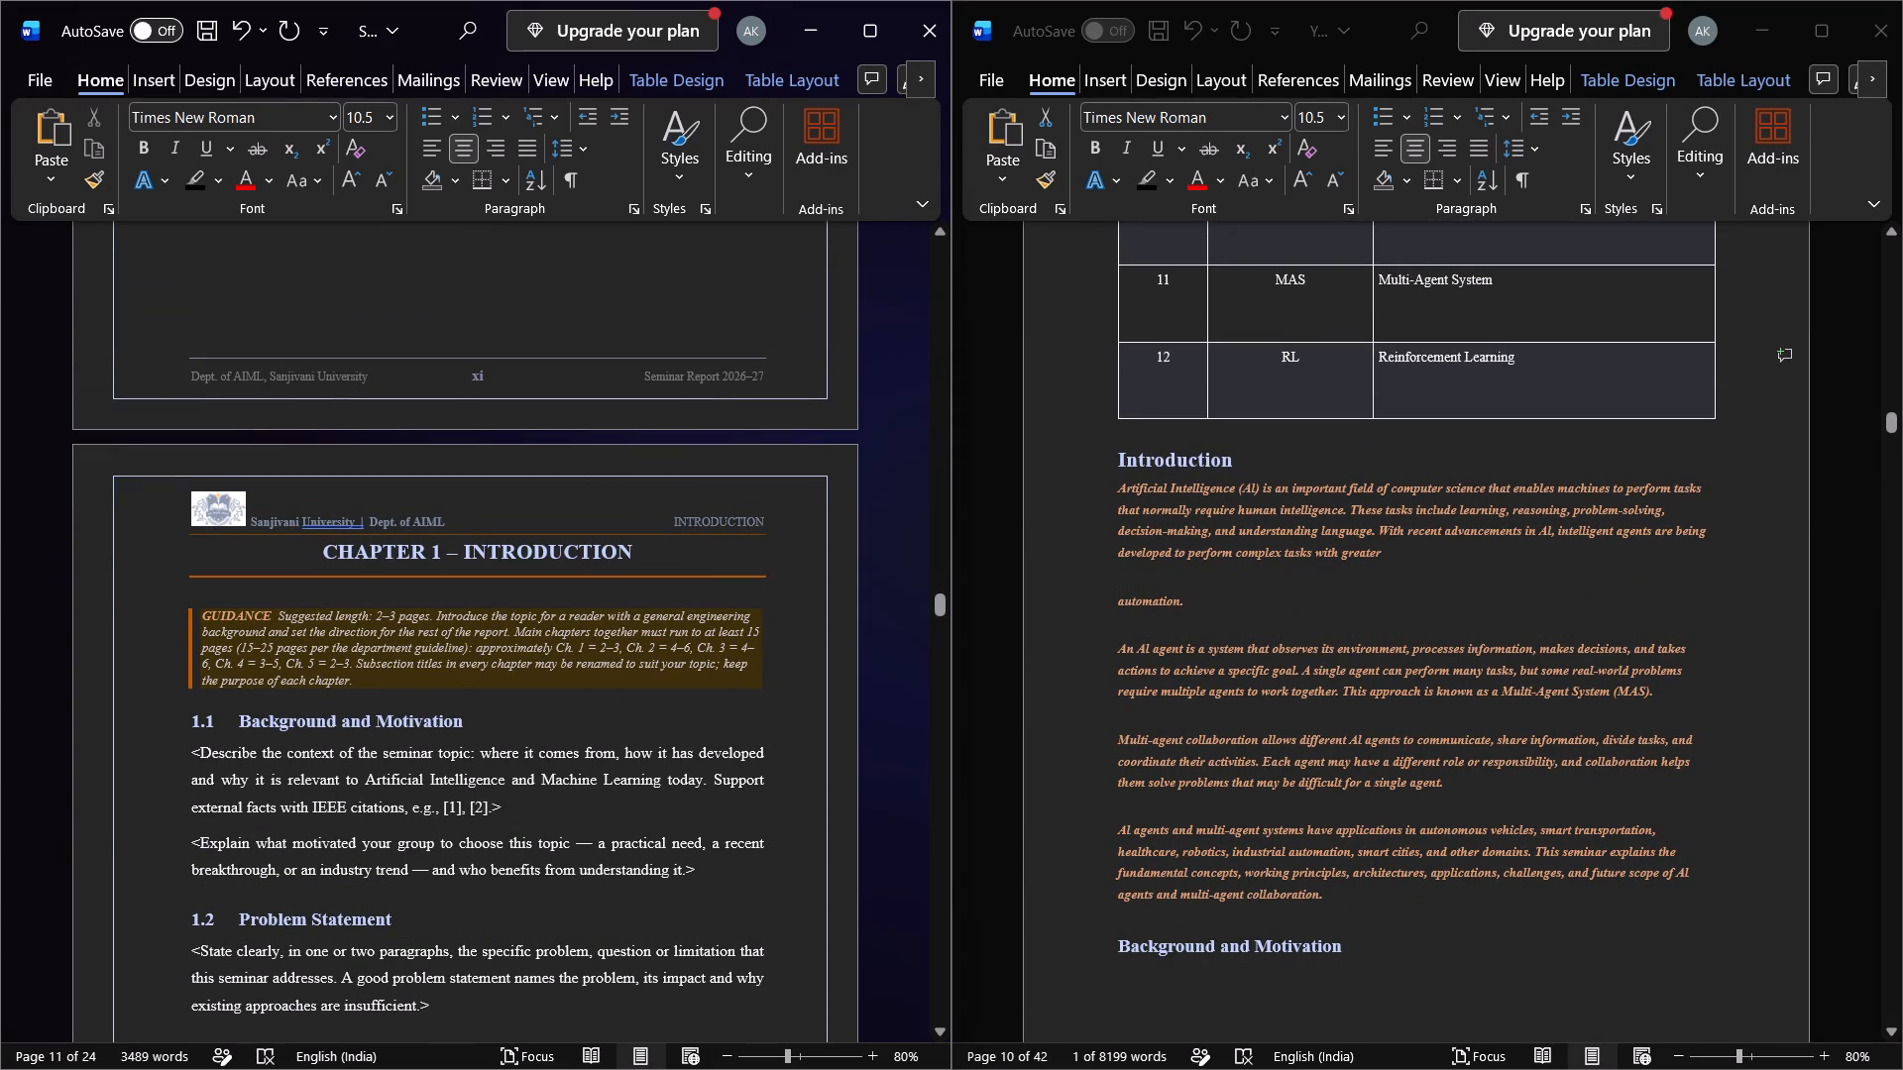
Delete the GUIDANCE note text under the template's "CHAPTER 1 – INTRODUCTION" heading.
left_click_drag(196, 611, 257, 634)
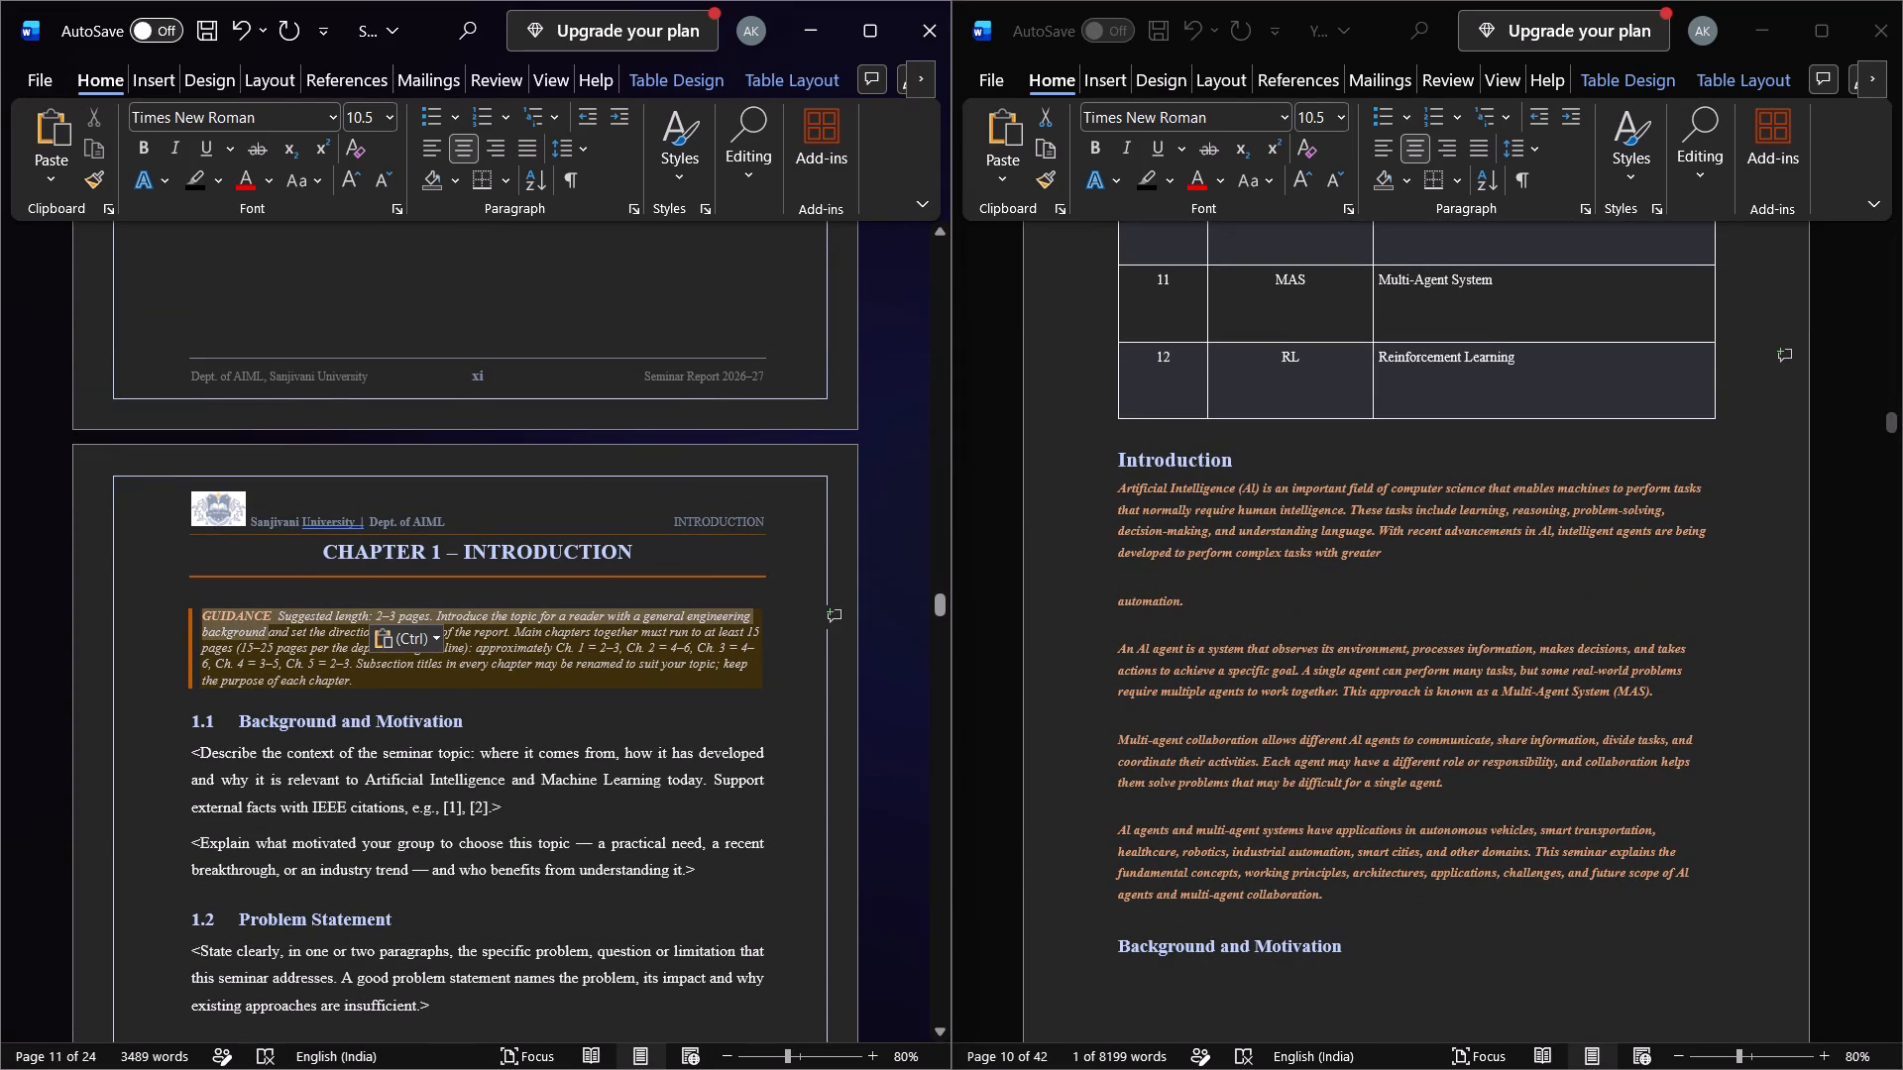
left_click_drag(257, 634, 351, 681)
key("BackSpace")
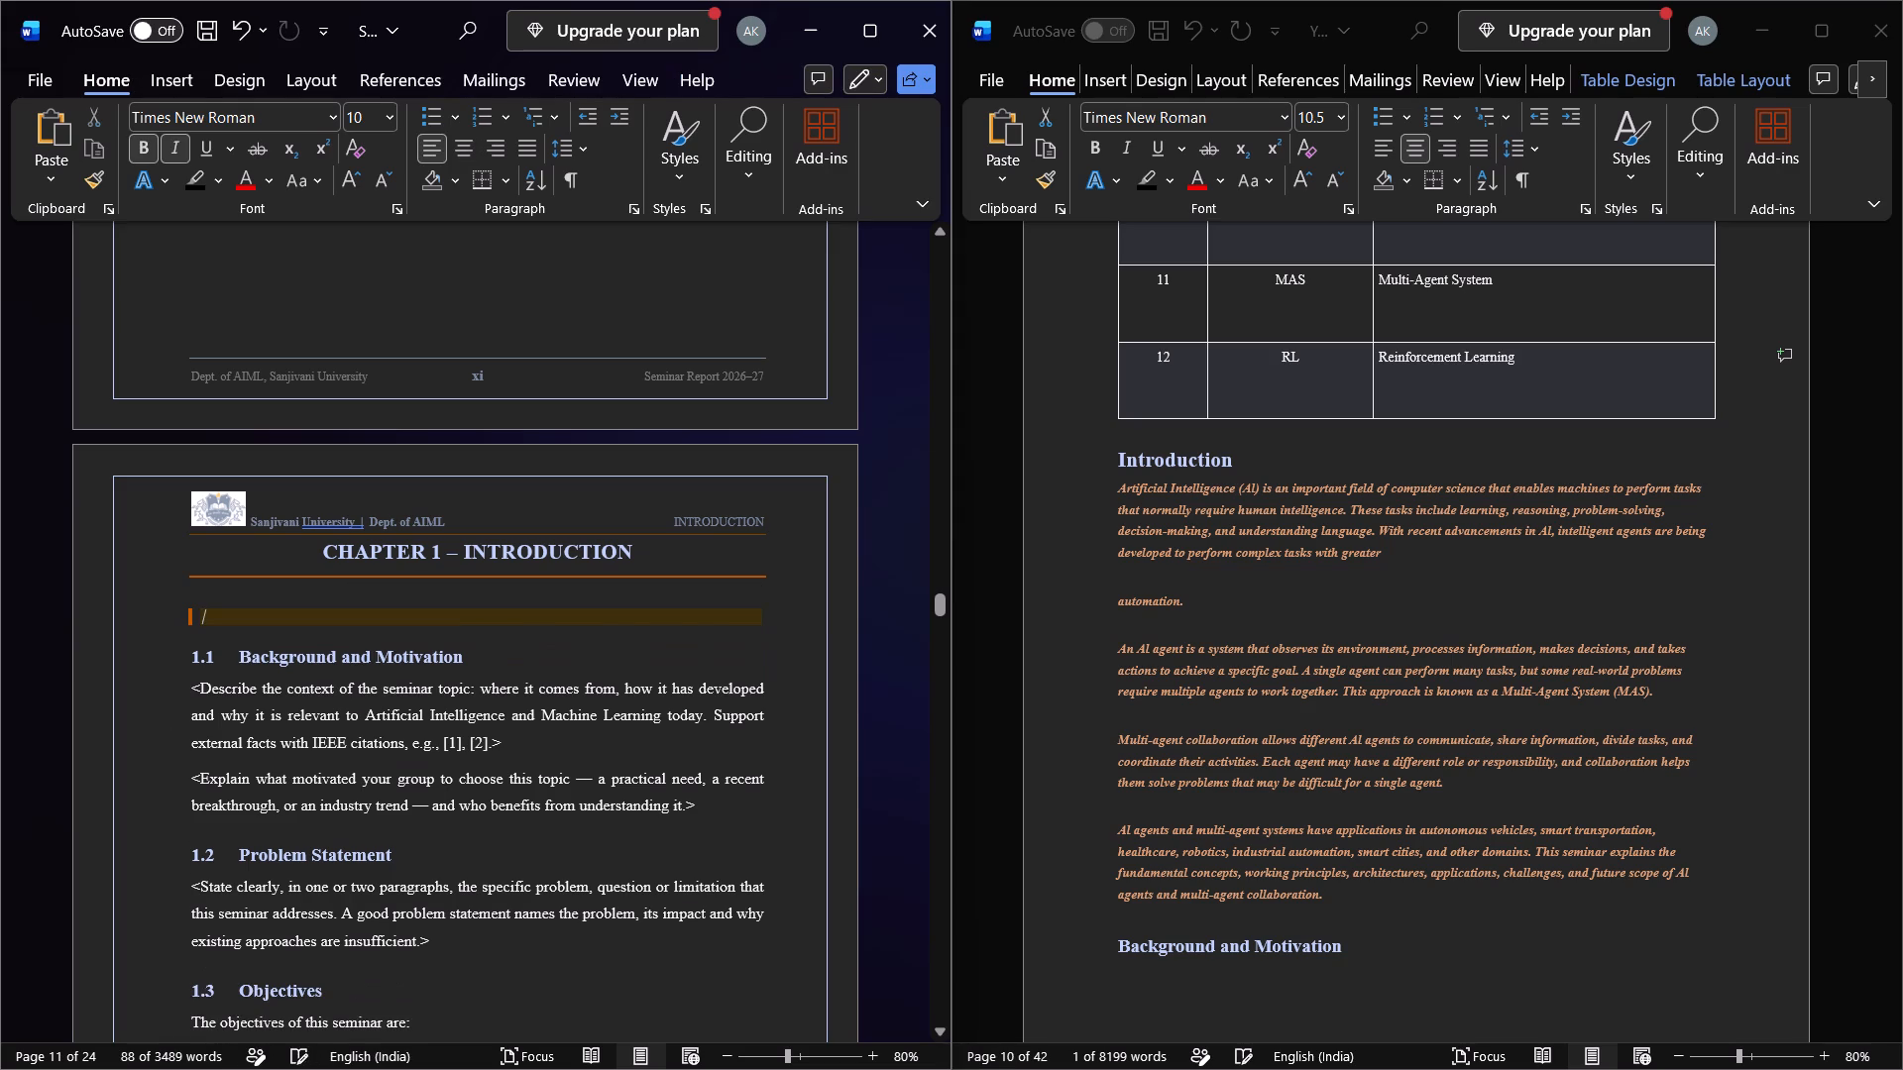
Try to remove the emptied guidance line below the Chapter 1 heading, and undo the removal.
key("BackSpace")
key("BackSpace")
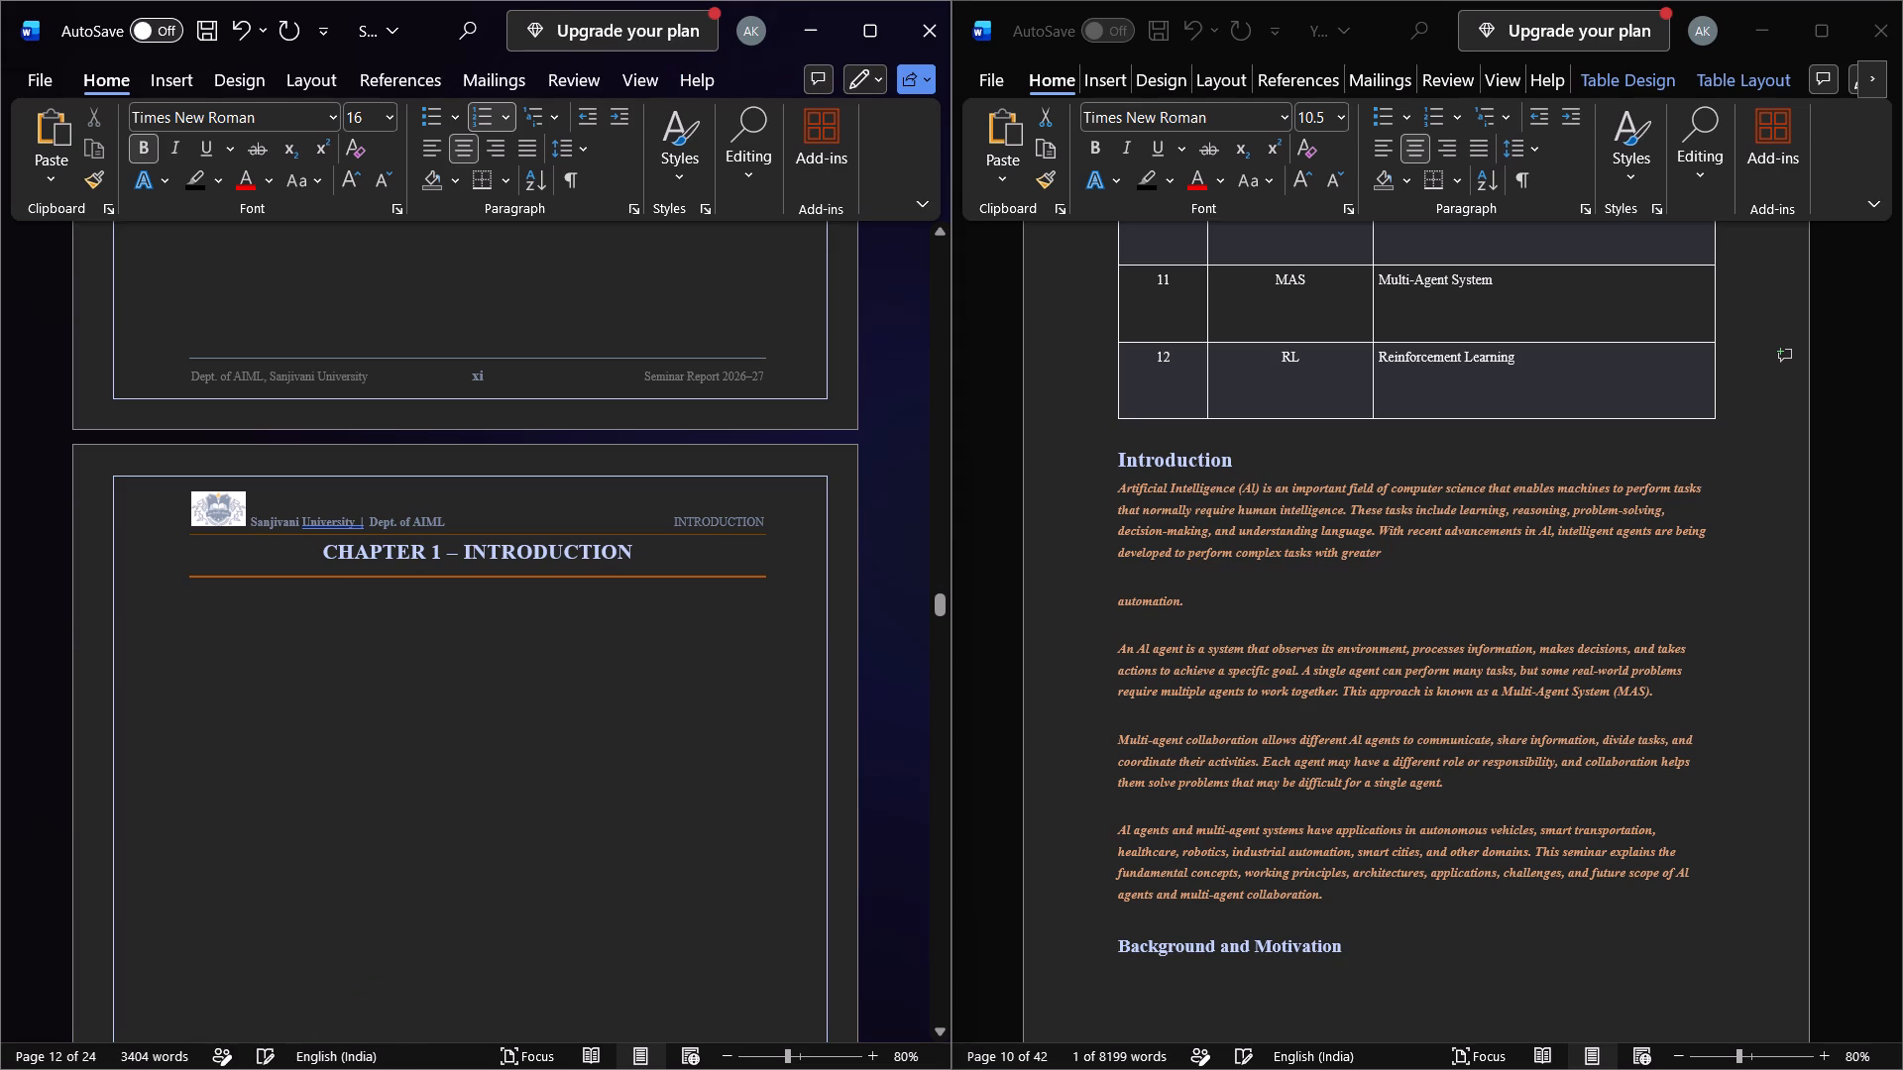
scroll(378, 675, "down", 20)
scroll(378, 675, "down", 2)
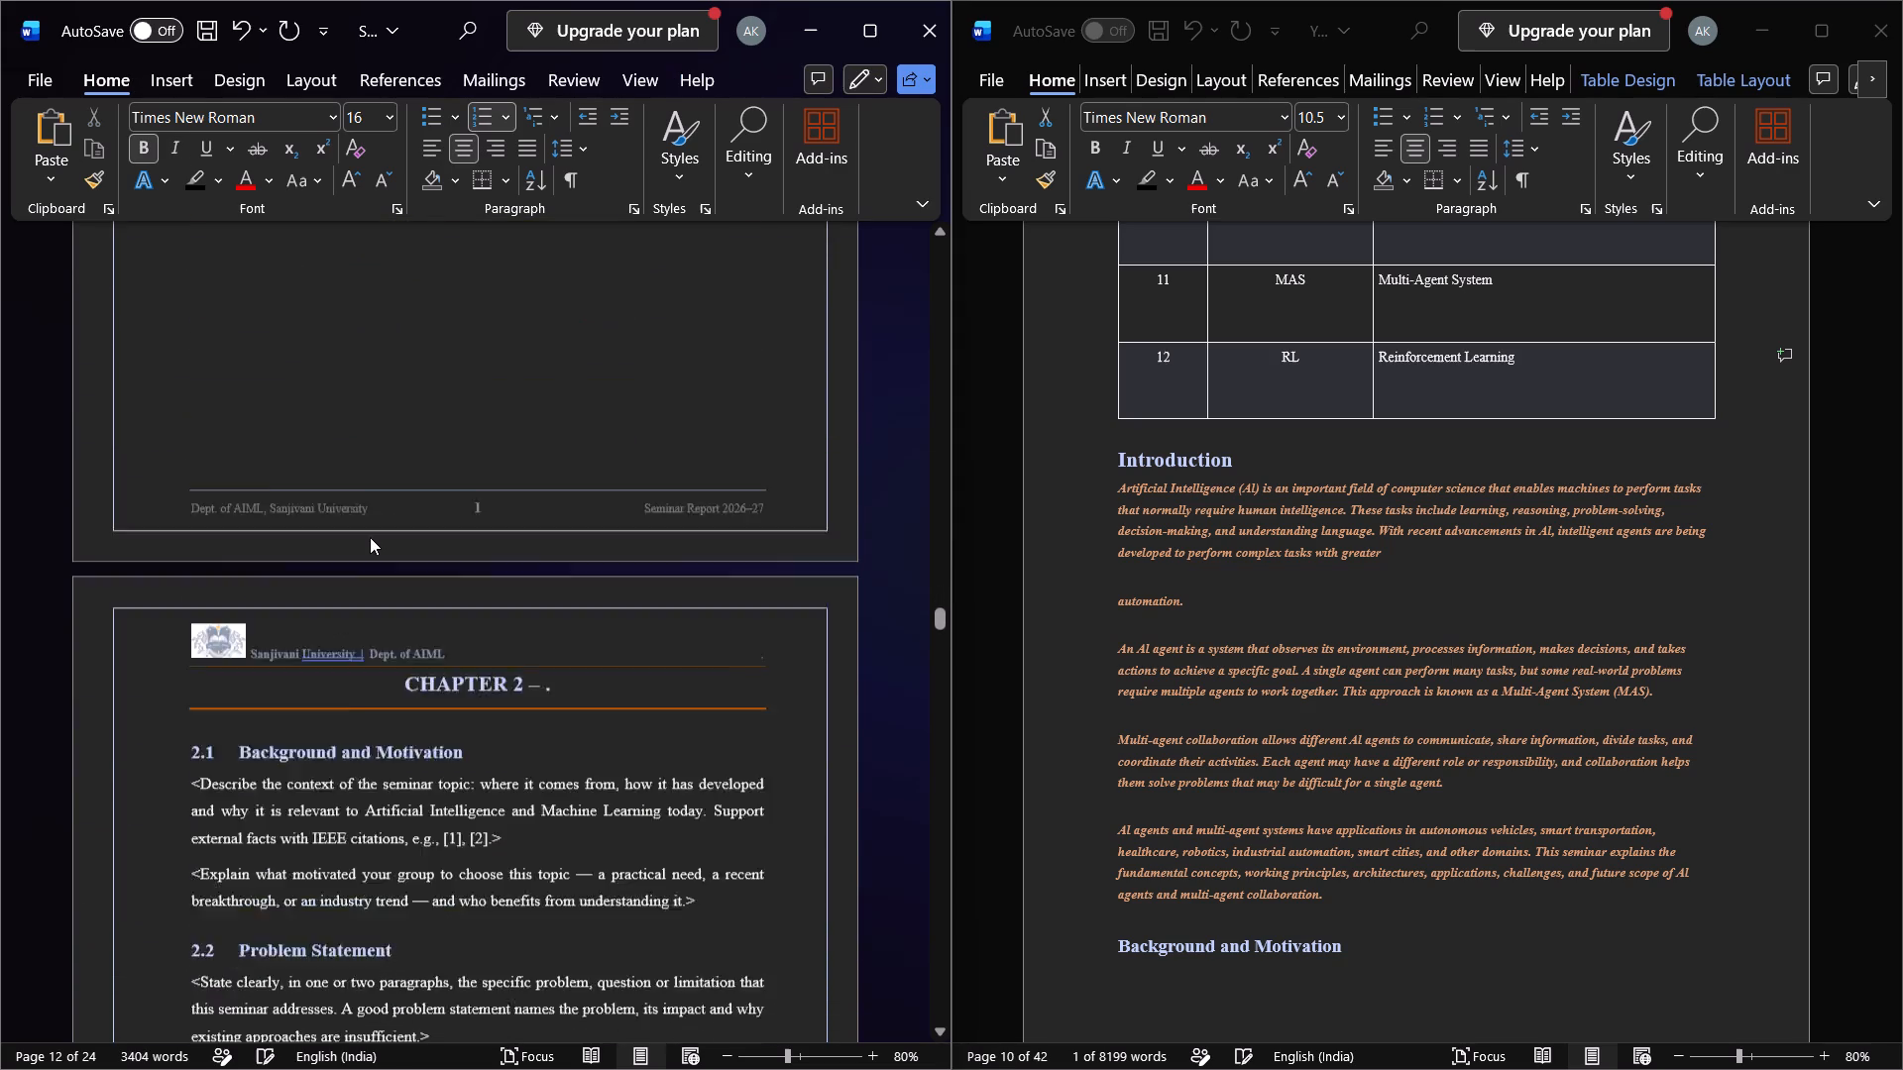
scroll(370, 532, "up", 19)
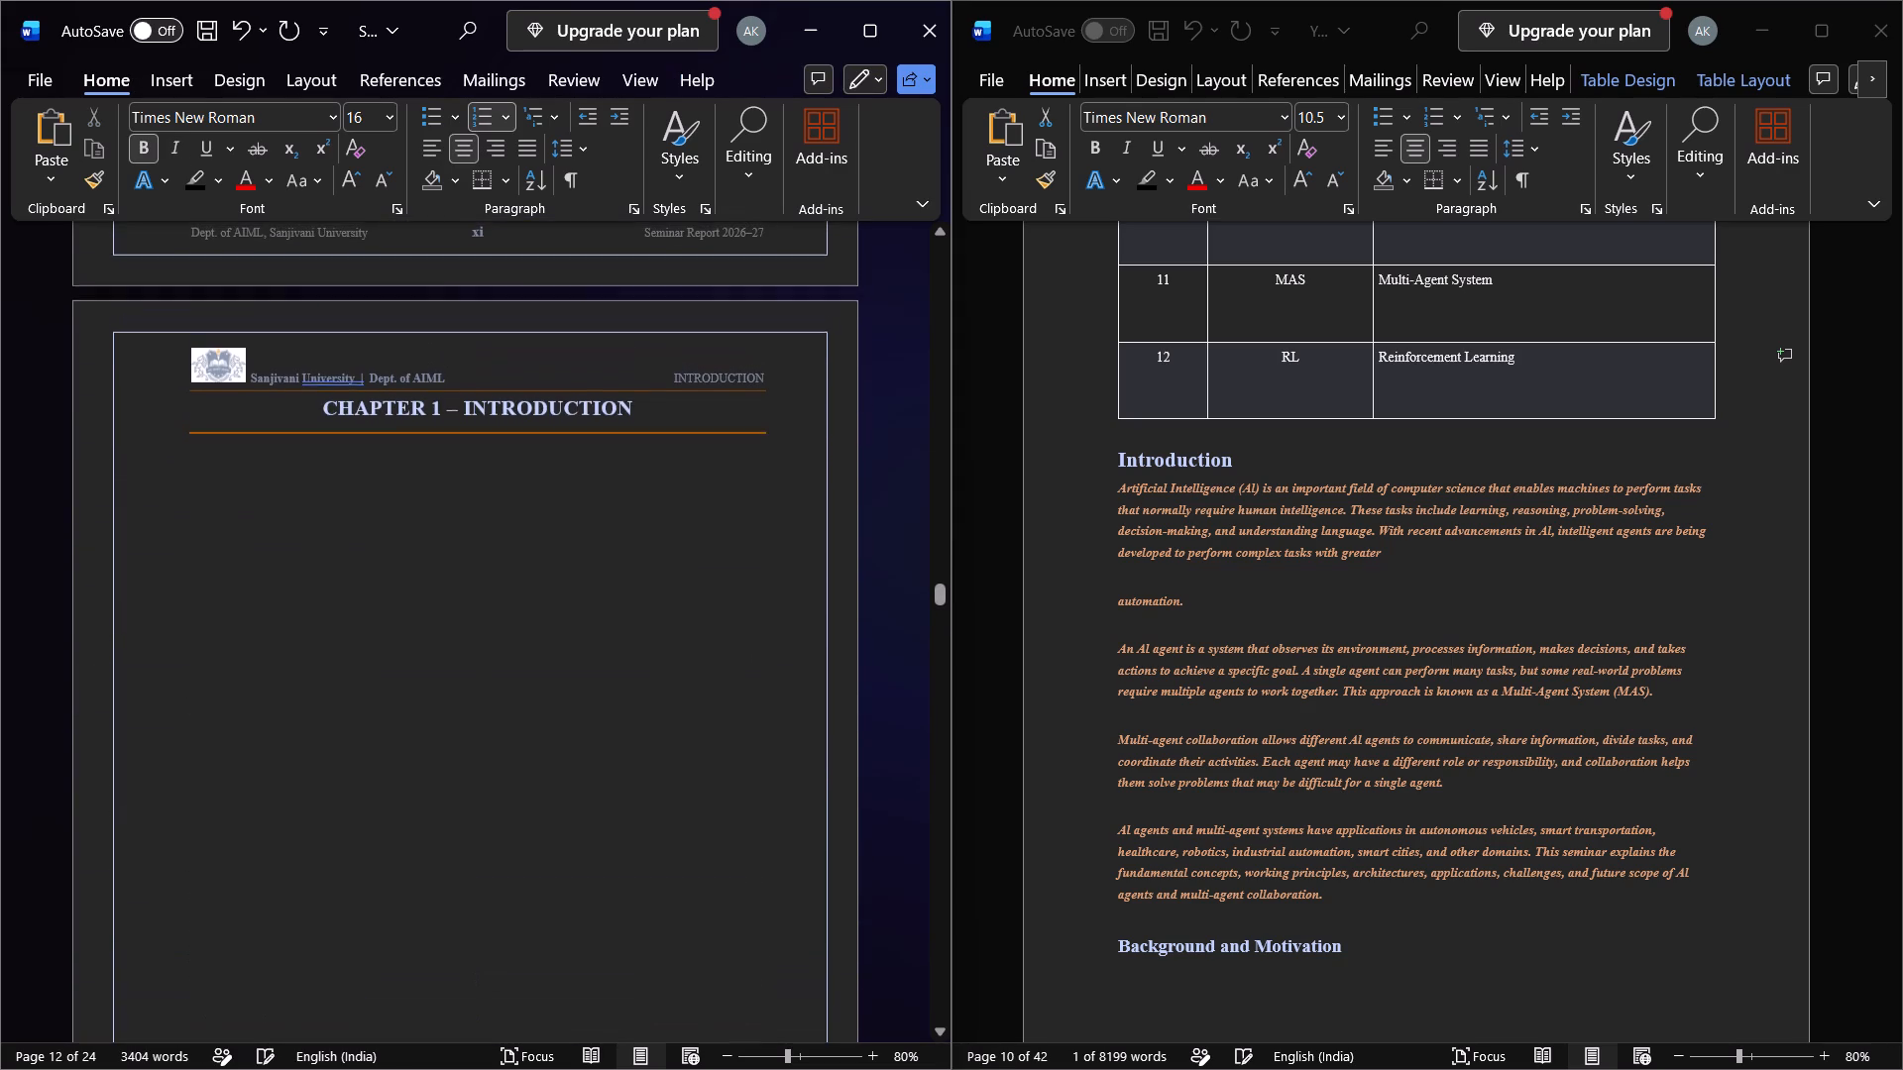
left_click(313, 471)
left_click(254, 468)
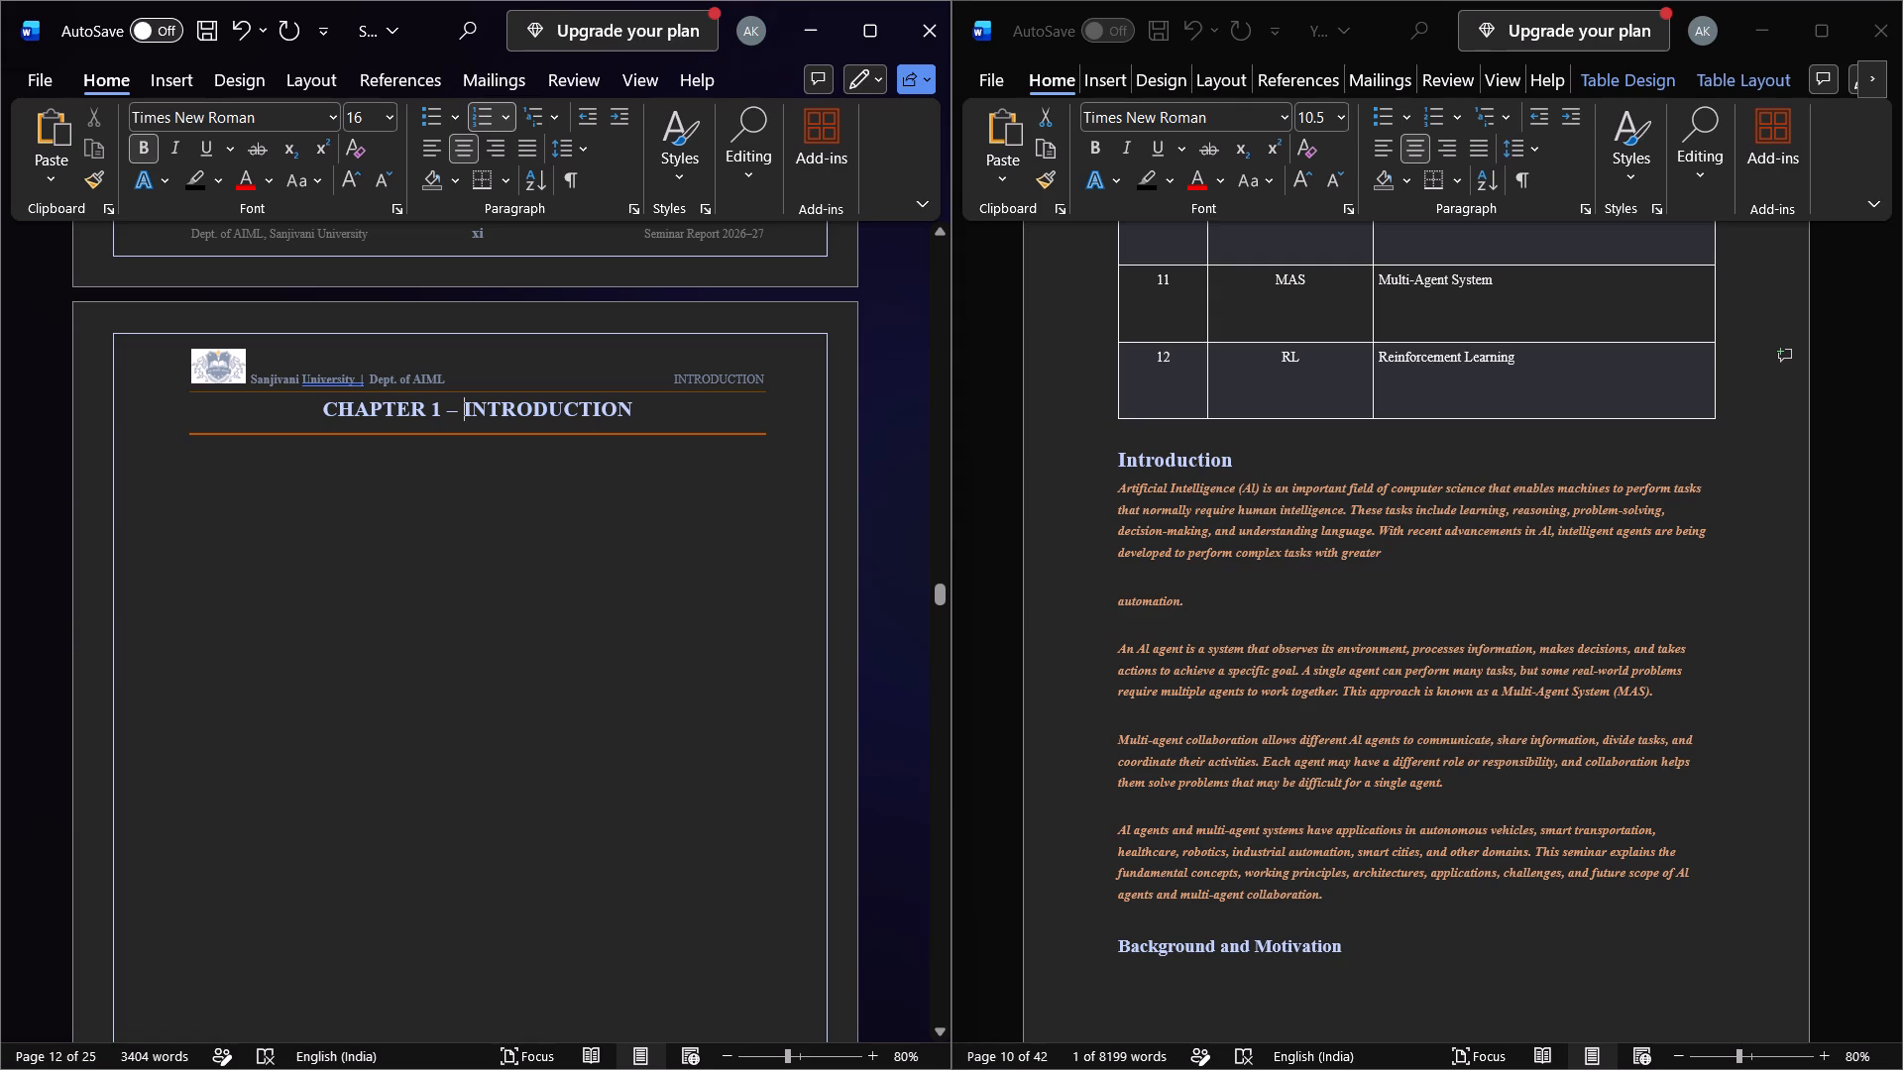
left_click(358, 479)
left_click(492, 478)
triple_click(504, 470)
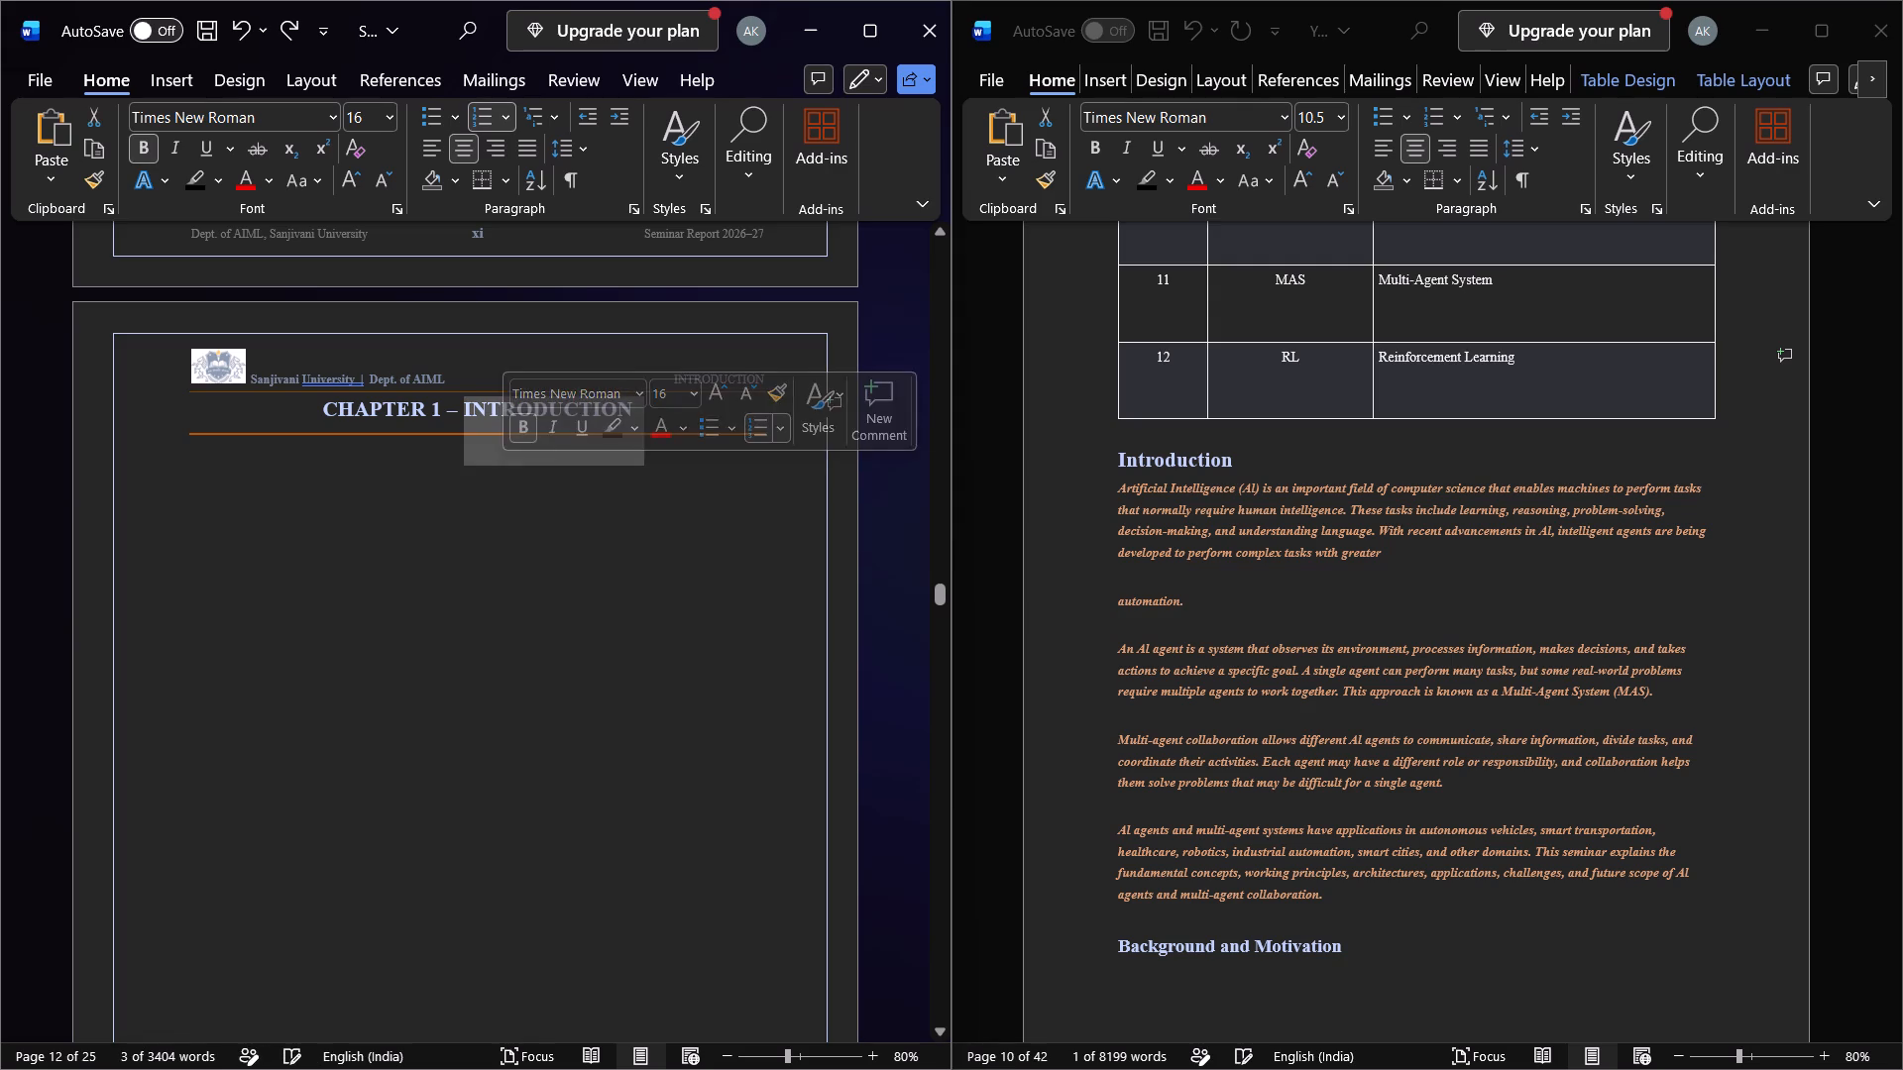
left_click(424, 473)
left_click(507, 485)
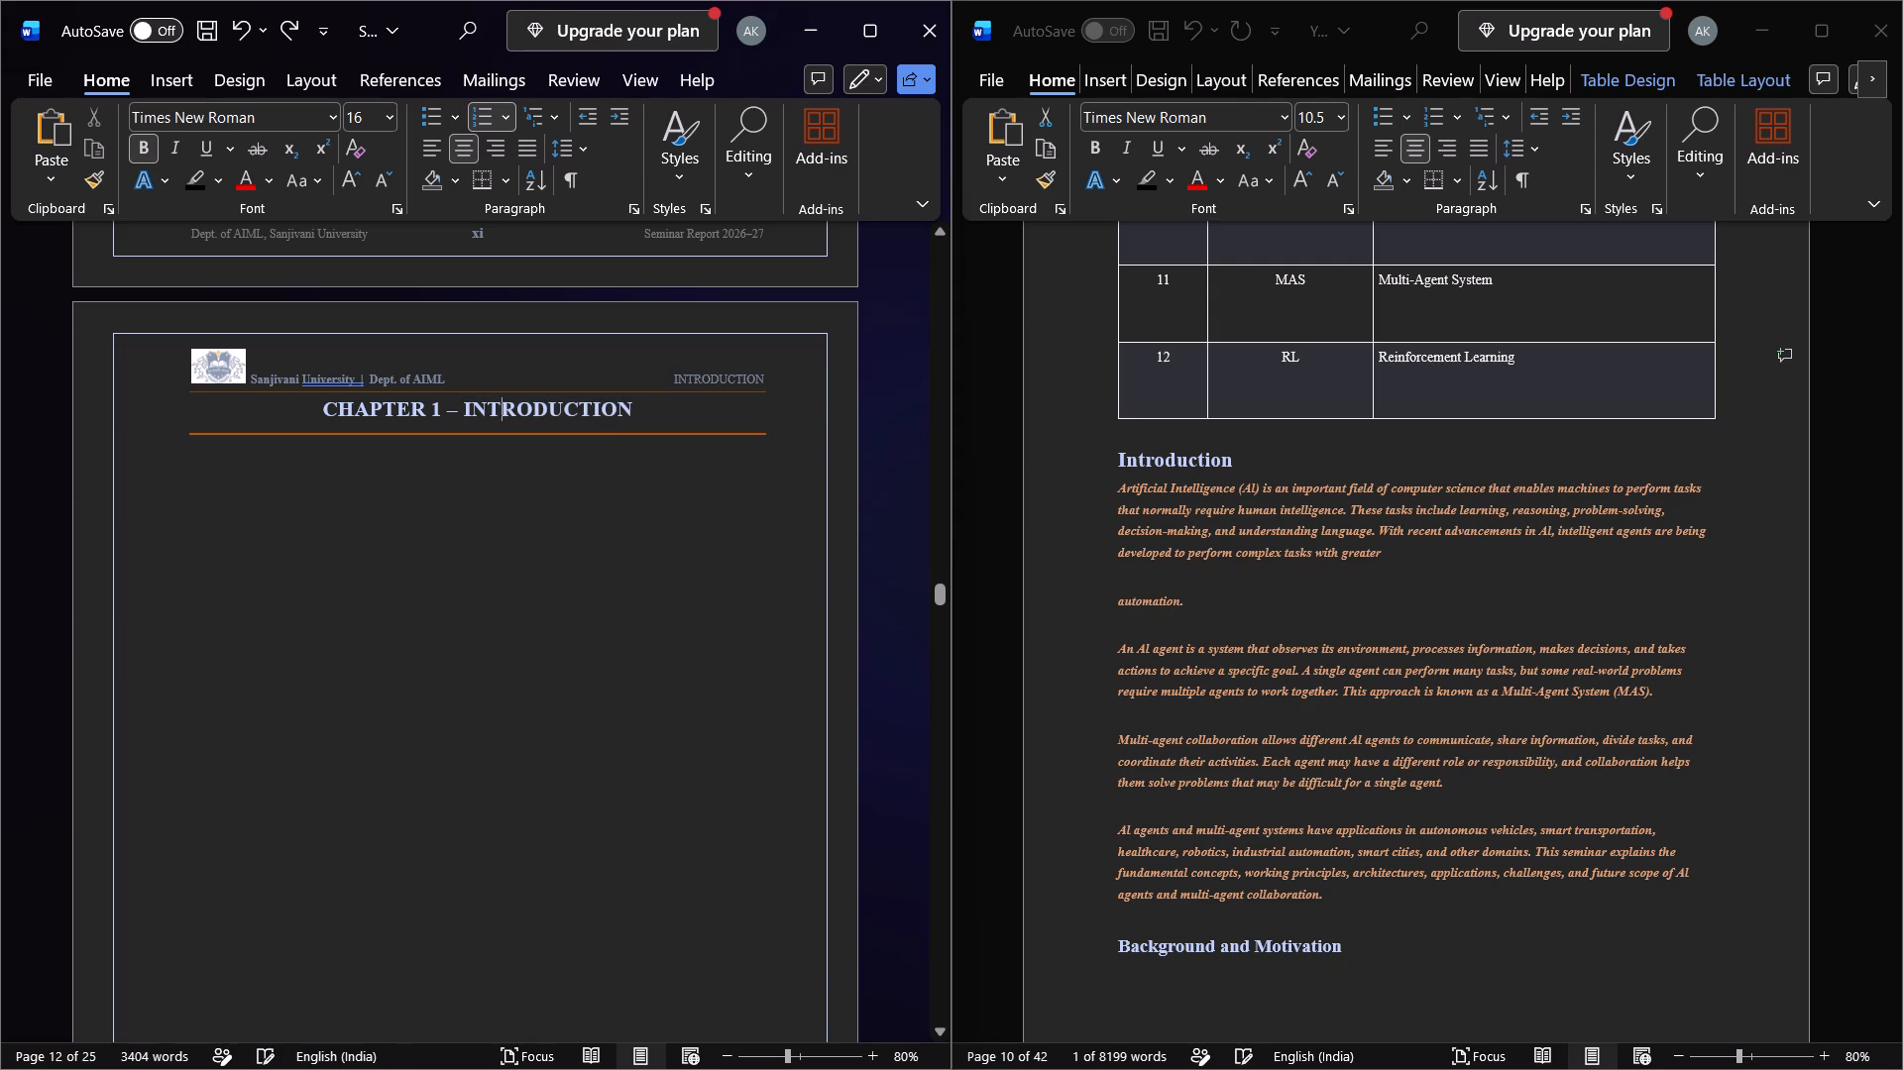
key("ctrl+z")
Delete the stray full stop from the shaded line under the Chapter 1 heading.
left_click(270, 463)
left_click(253, 469)
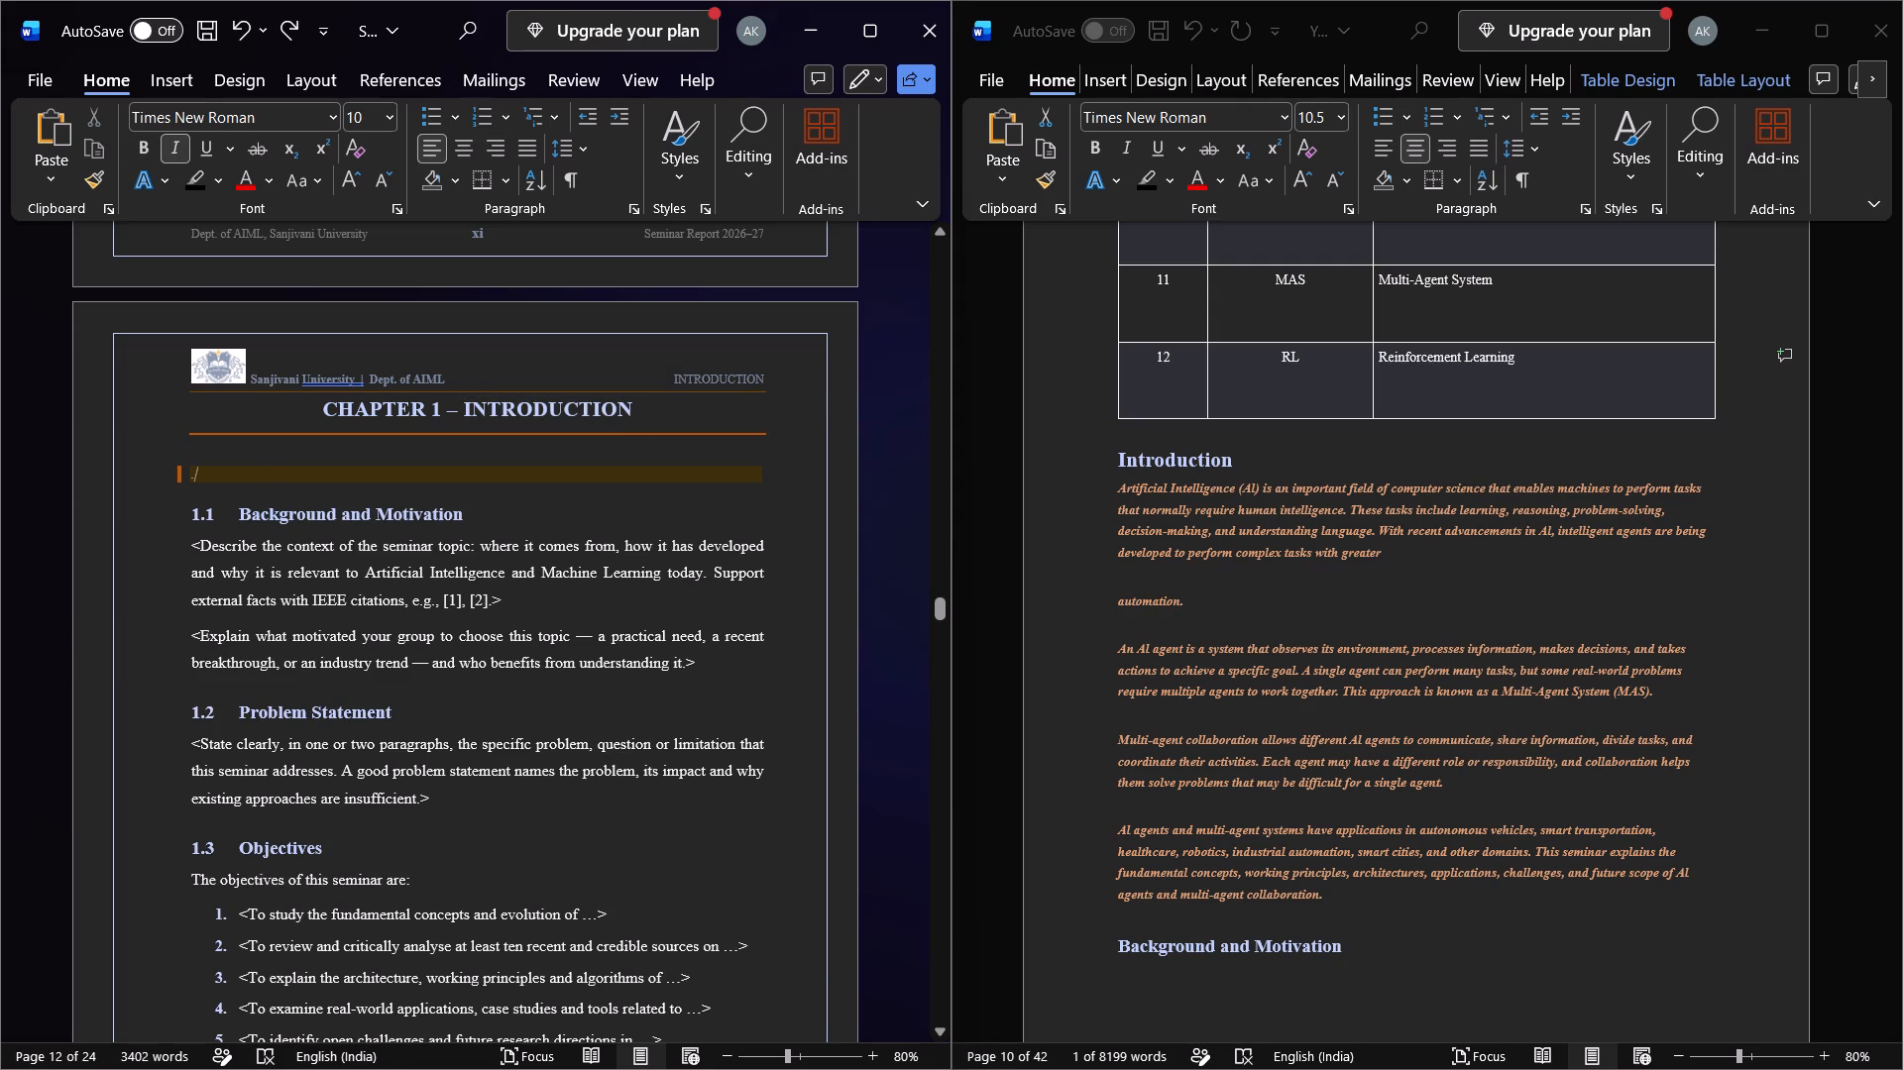
key("BackSpace")
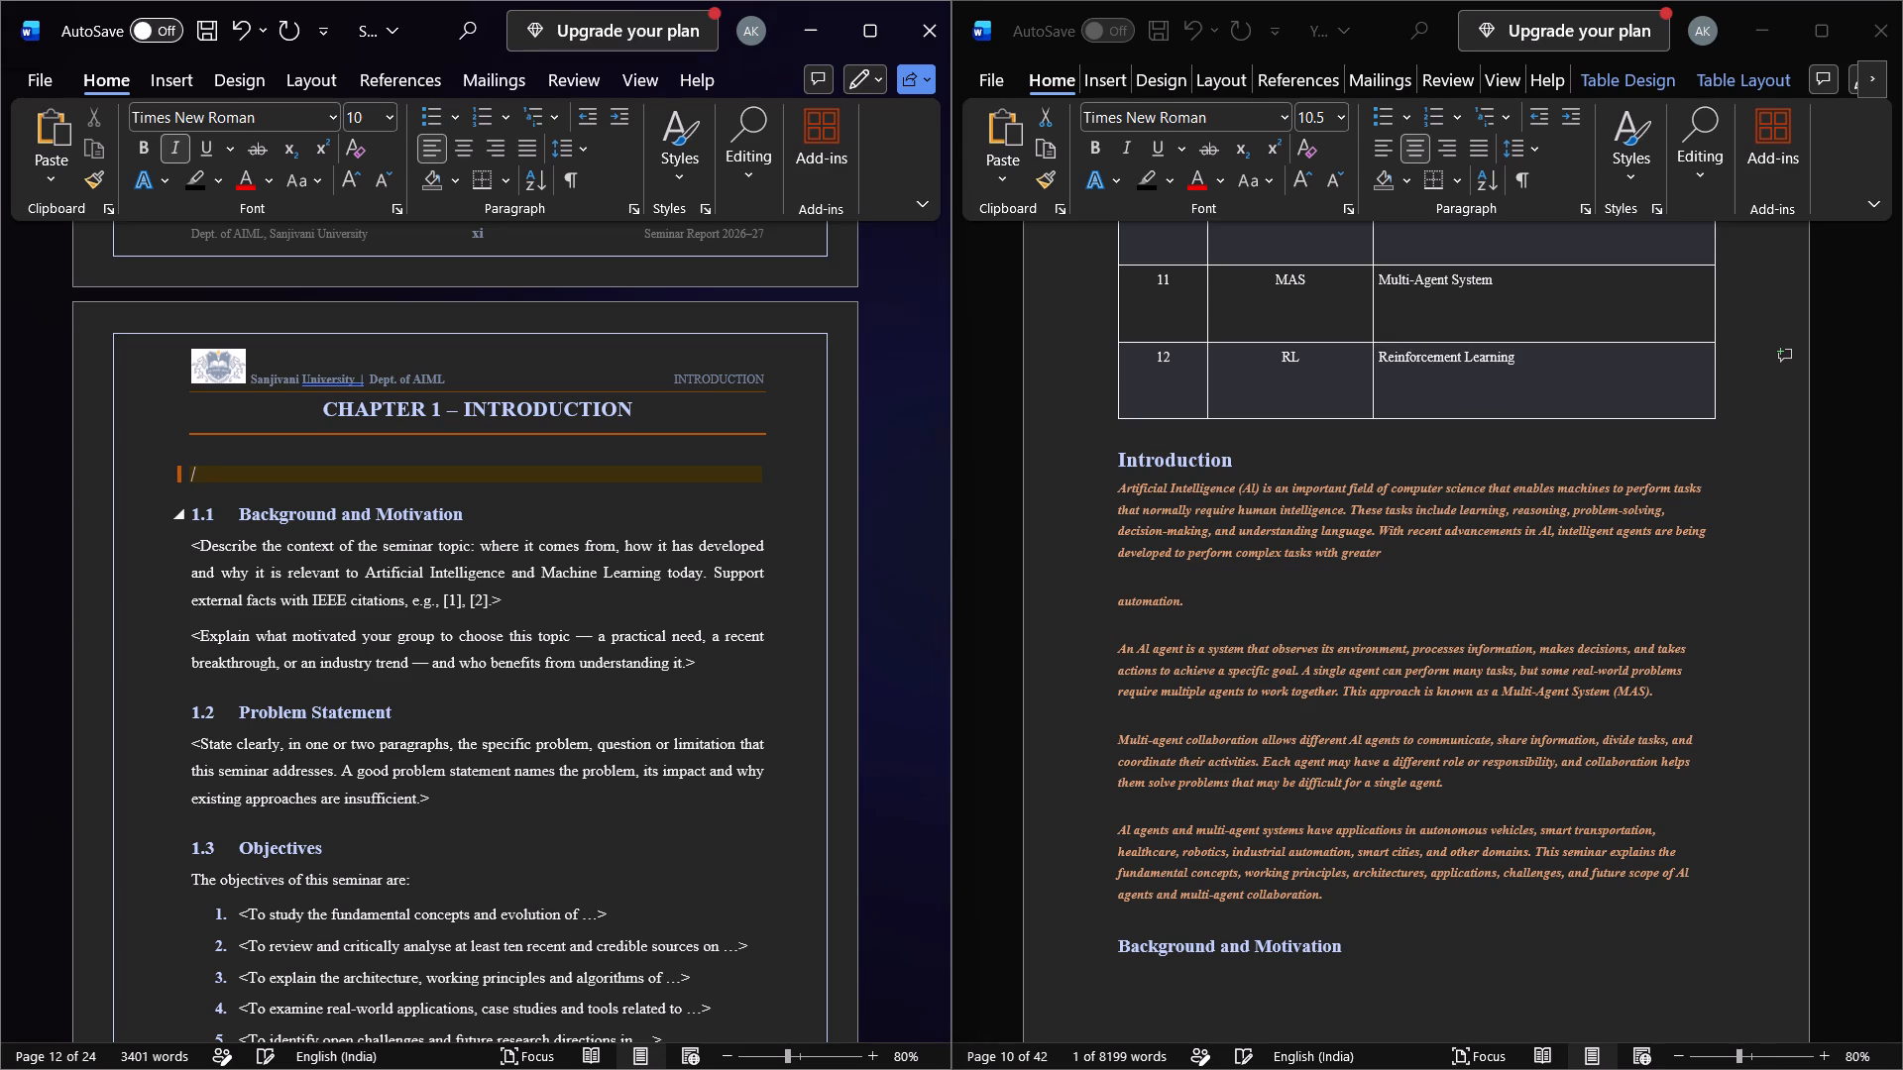
Copy all the paragraphs under the report's Introduction heading into the shaded line below the template's Chapter 1 heading.
left_click(1110, 481)
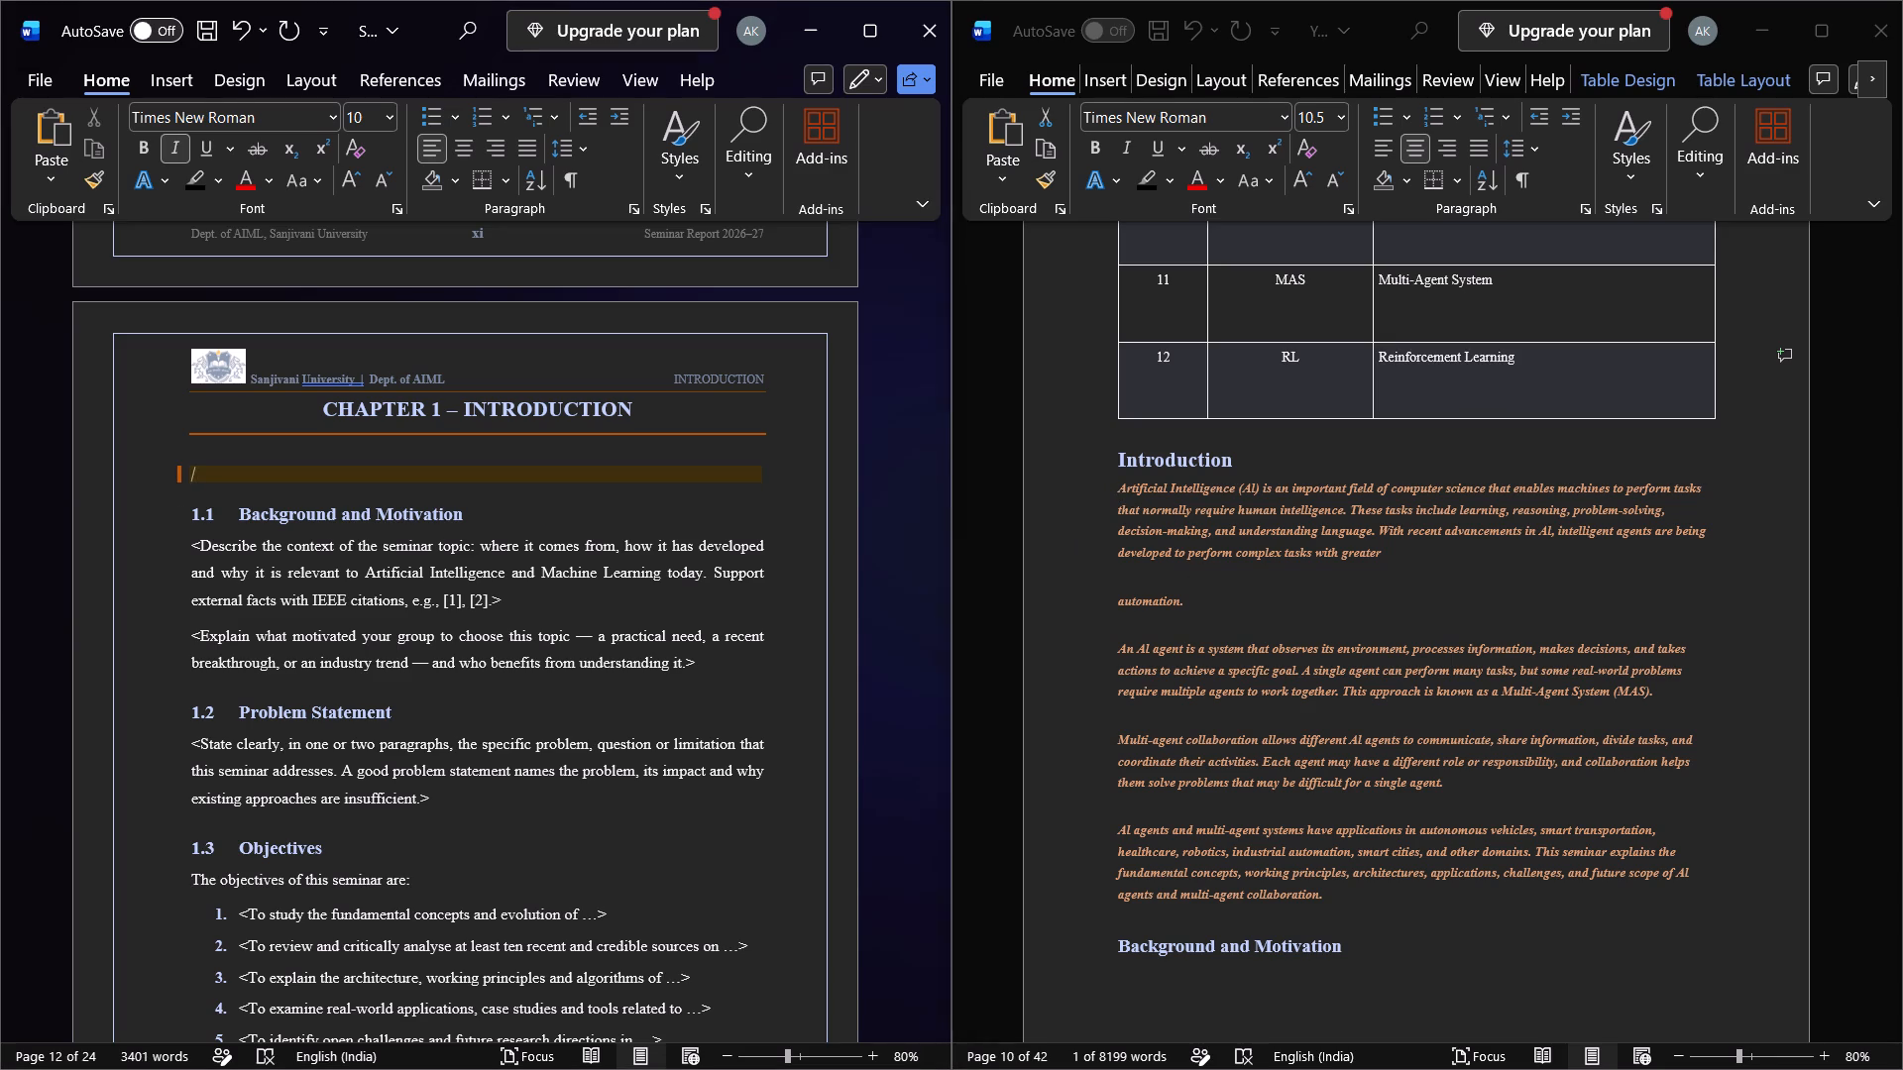
left_click_drag(1116, 486, 1321, 914)
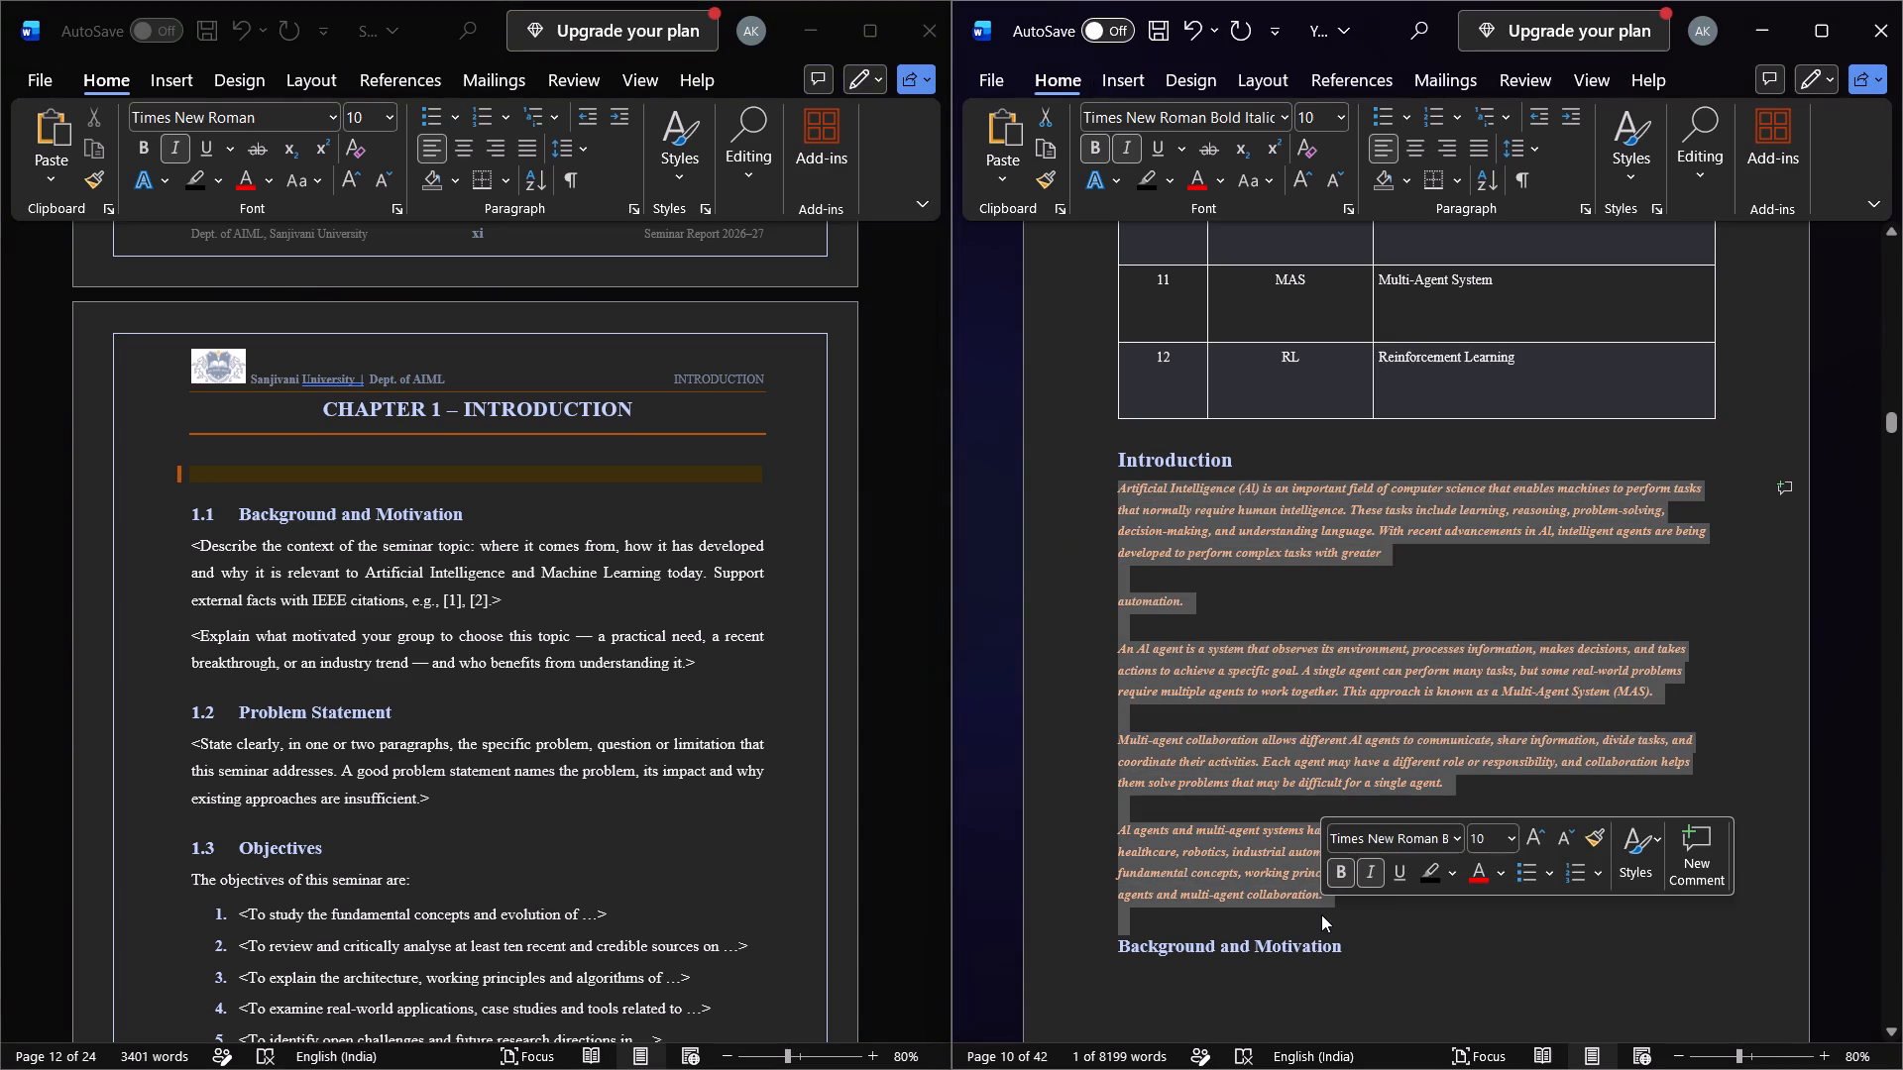
key("ctrl+c")
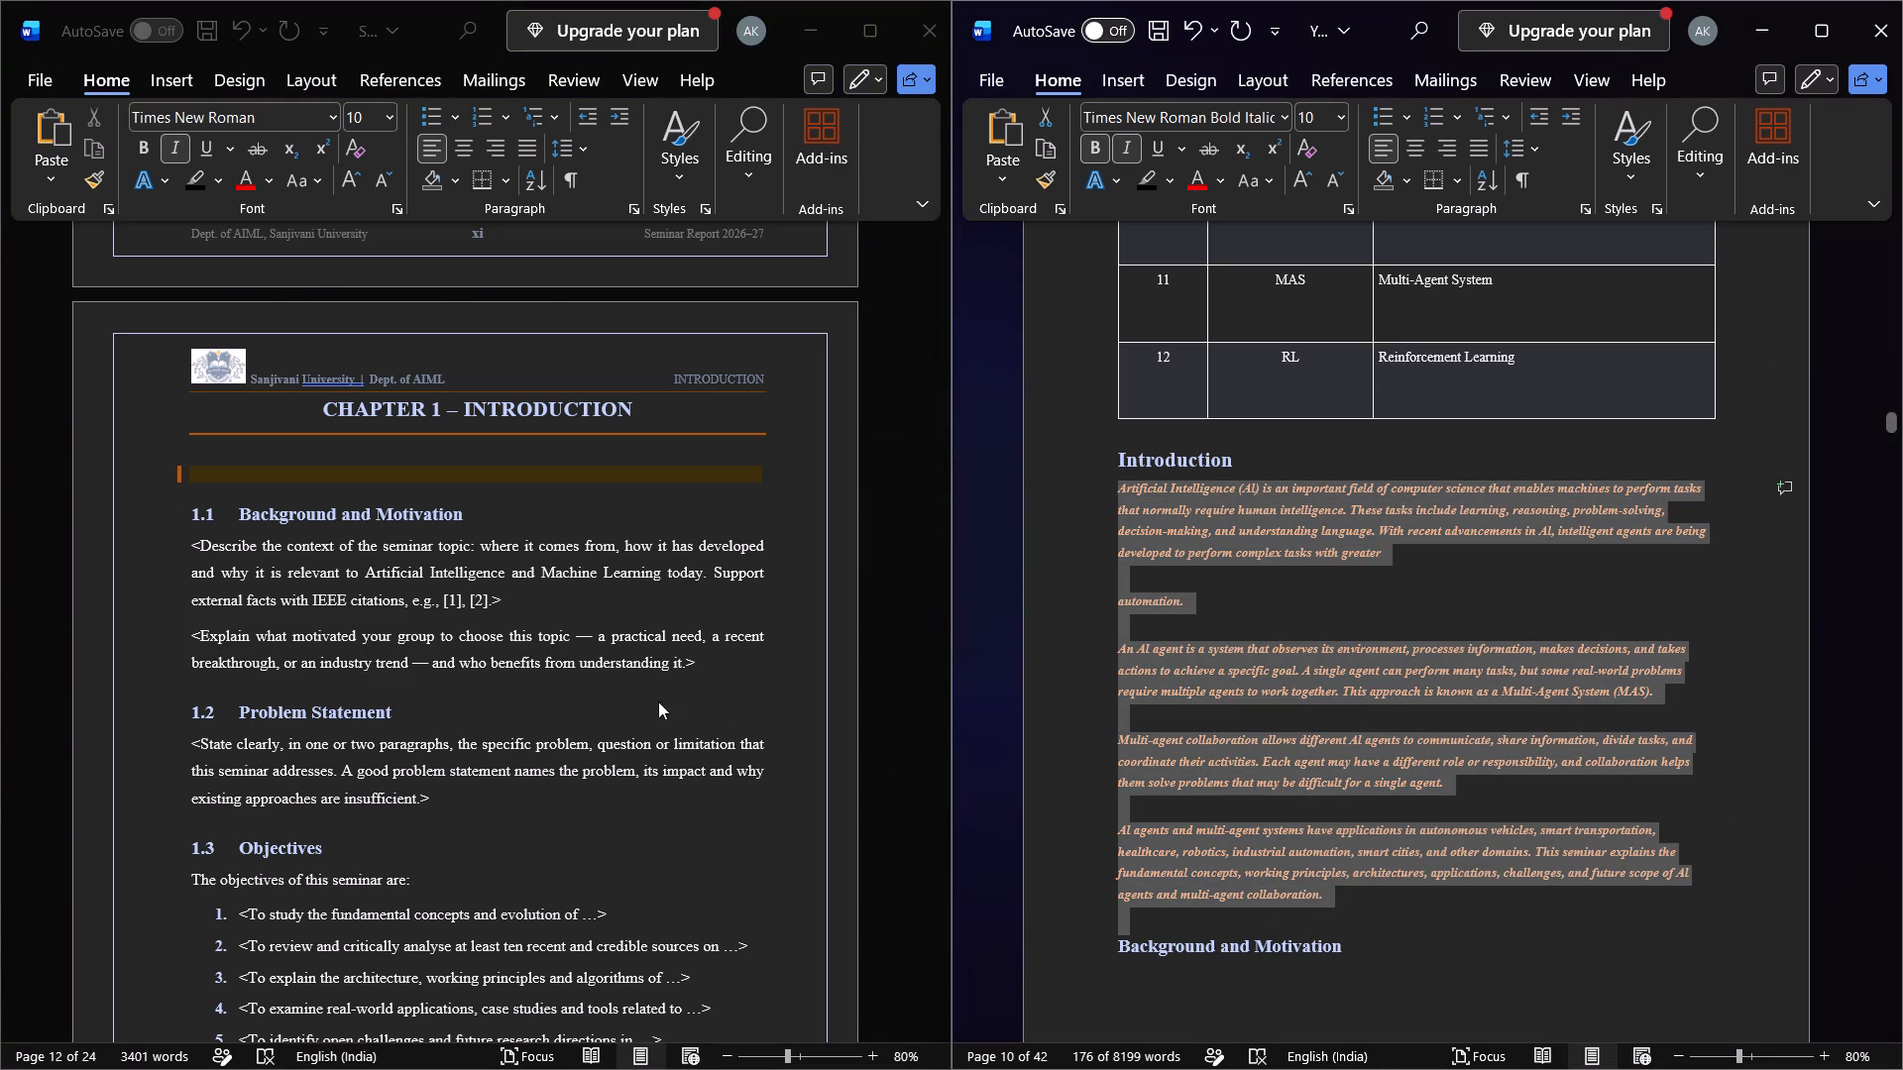
left_click(311, 462)
key("ctrl+v")
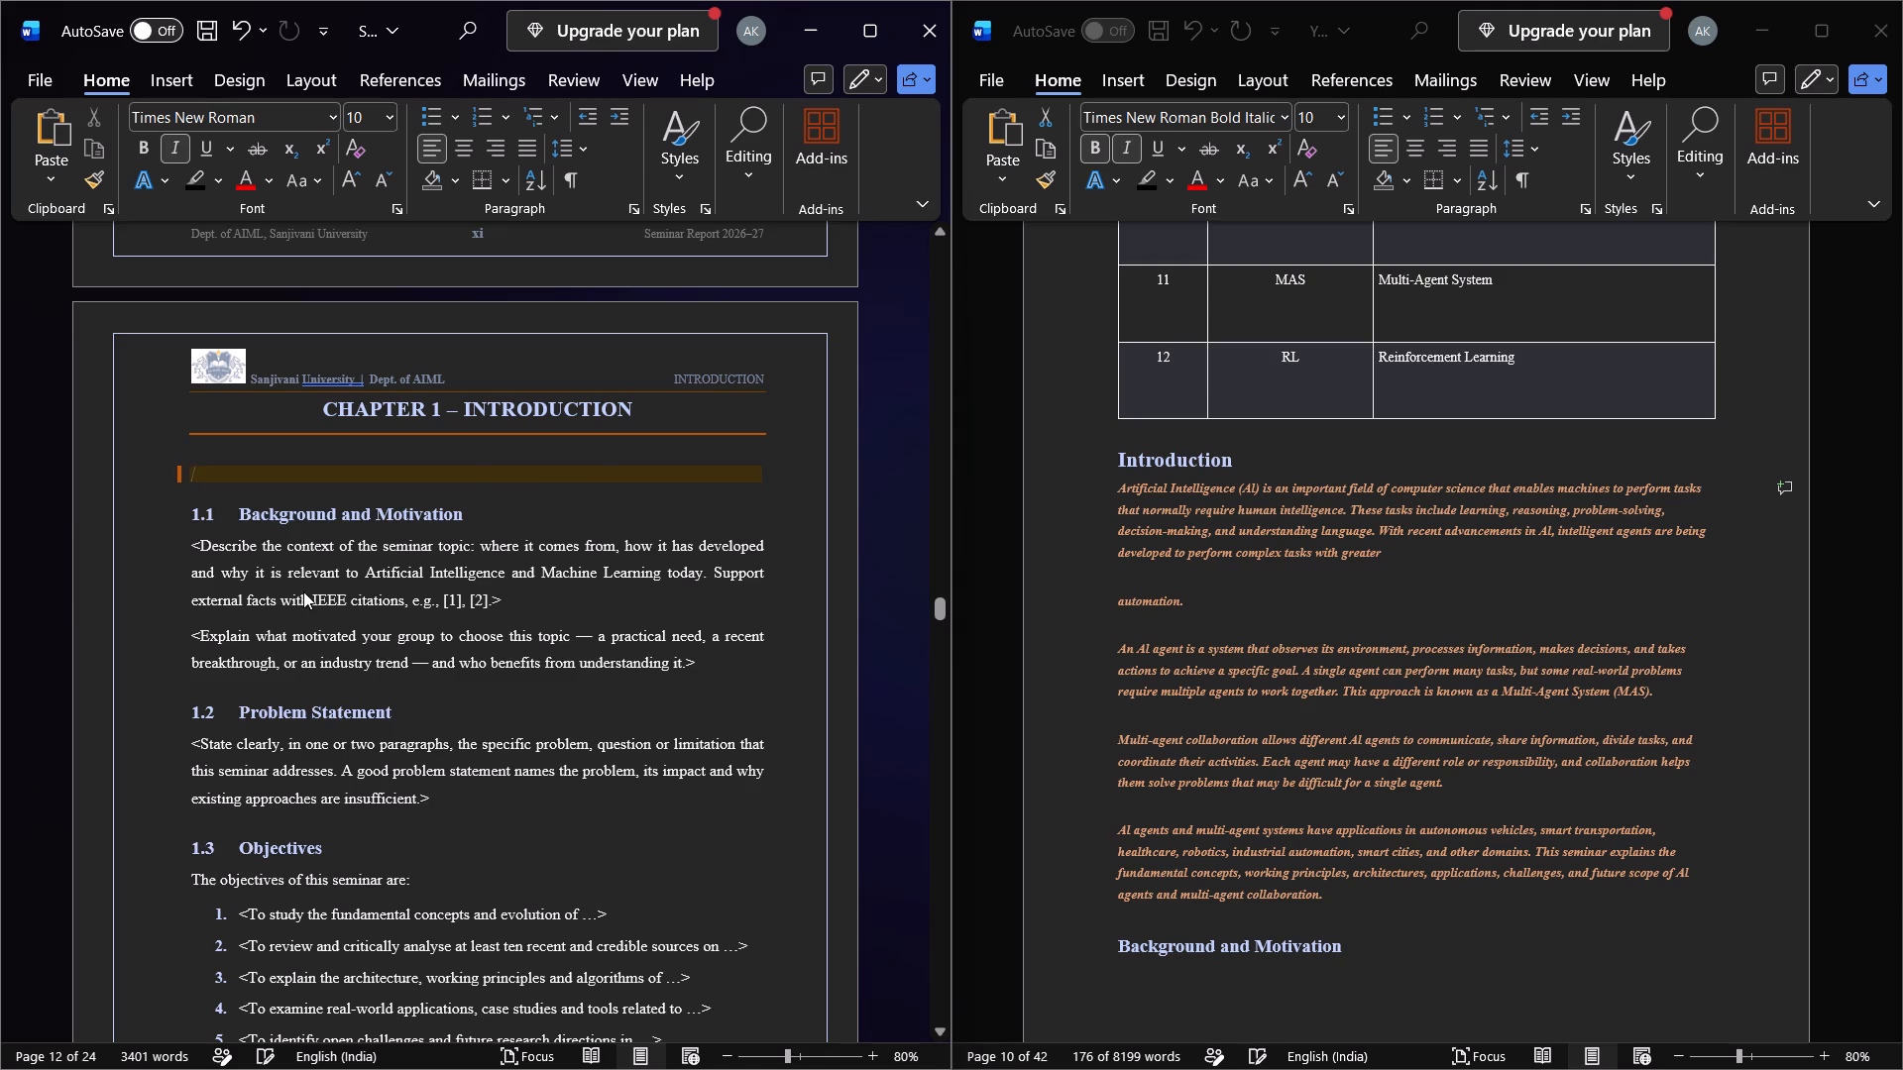
Clear all formatting from the pasted introduction paragraphs under the template's Chapter 1 heading.
scroll(330, 479, "down", 8)
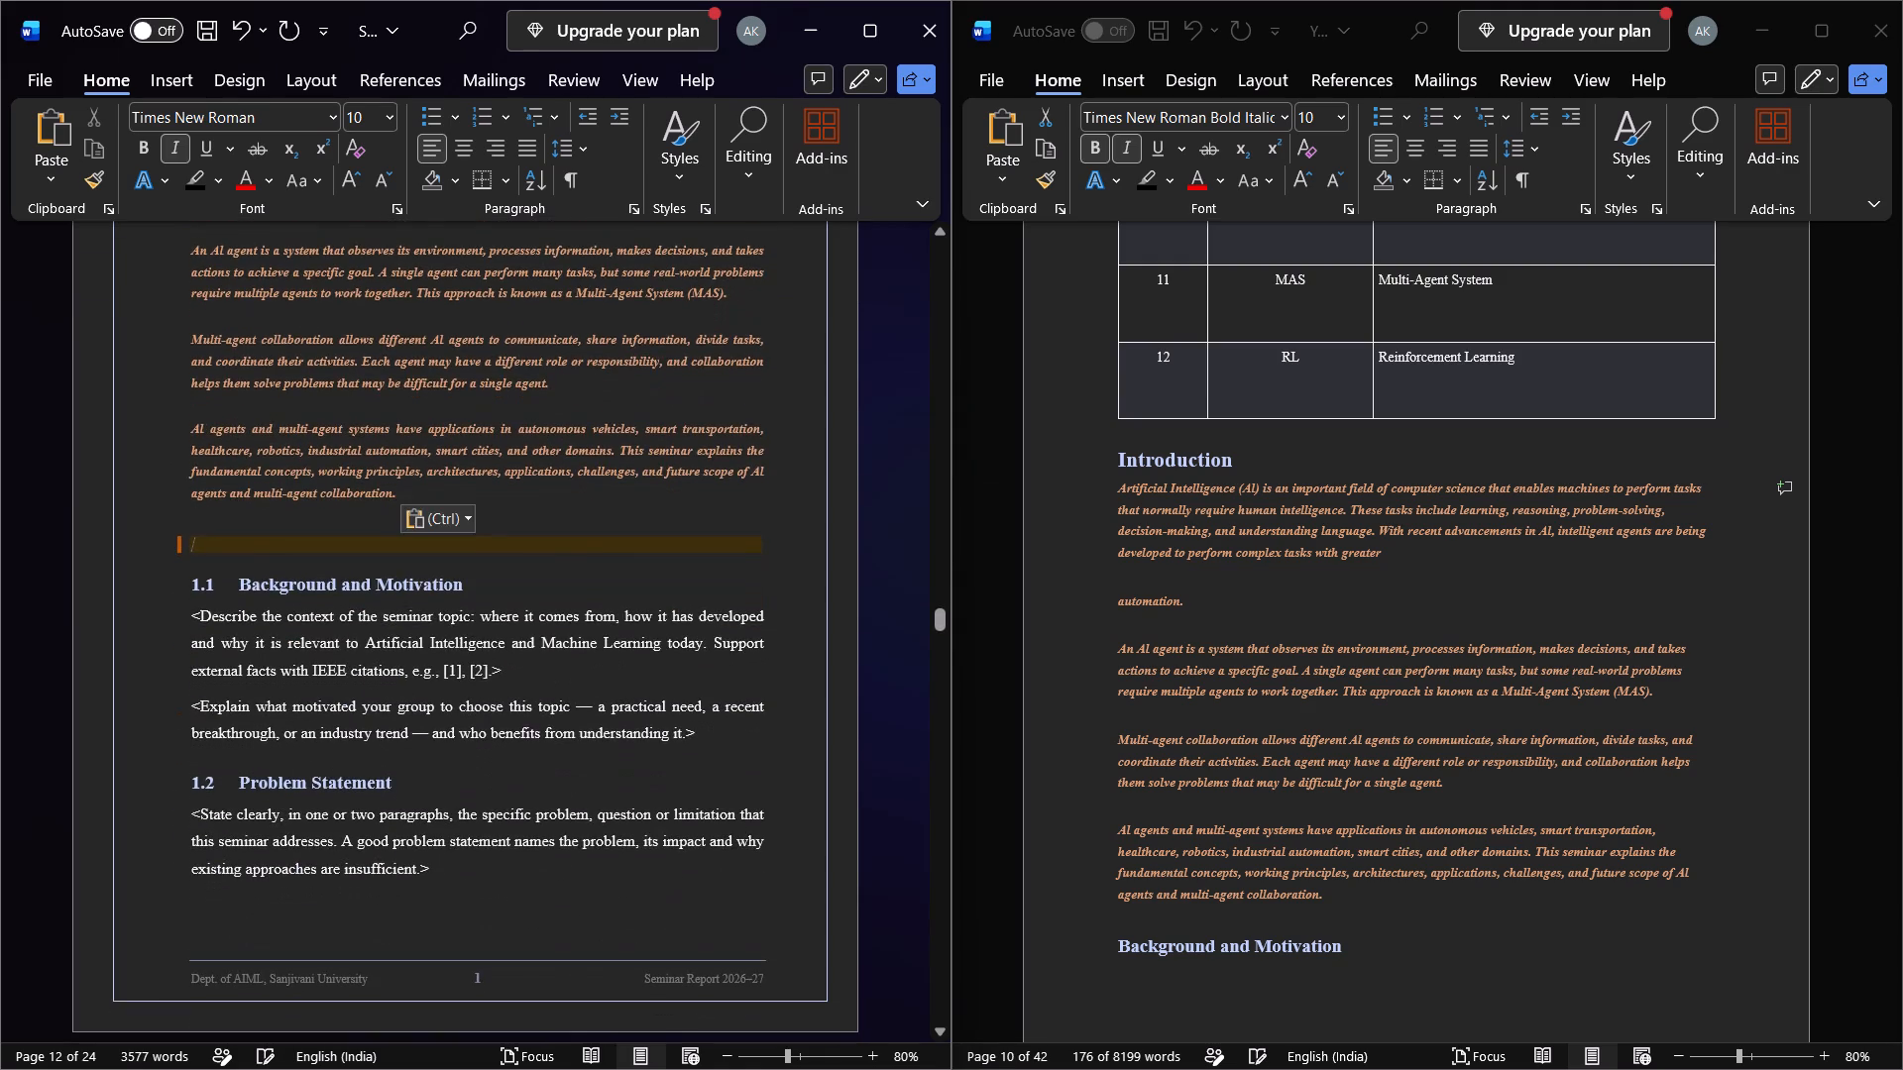
scroll(342, 493, "up", 8)
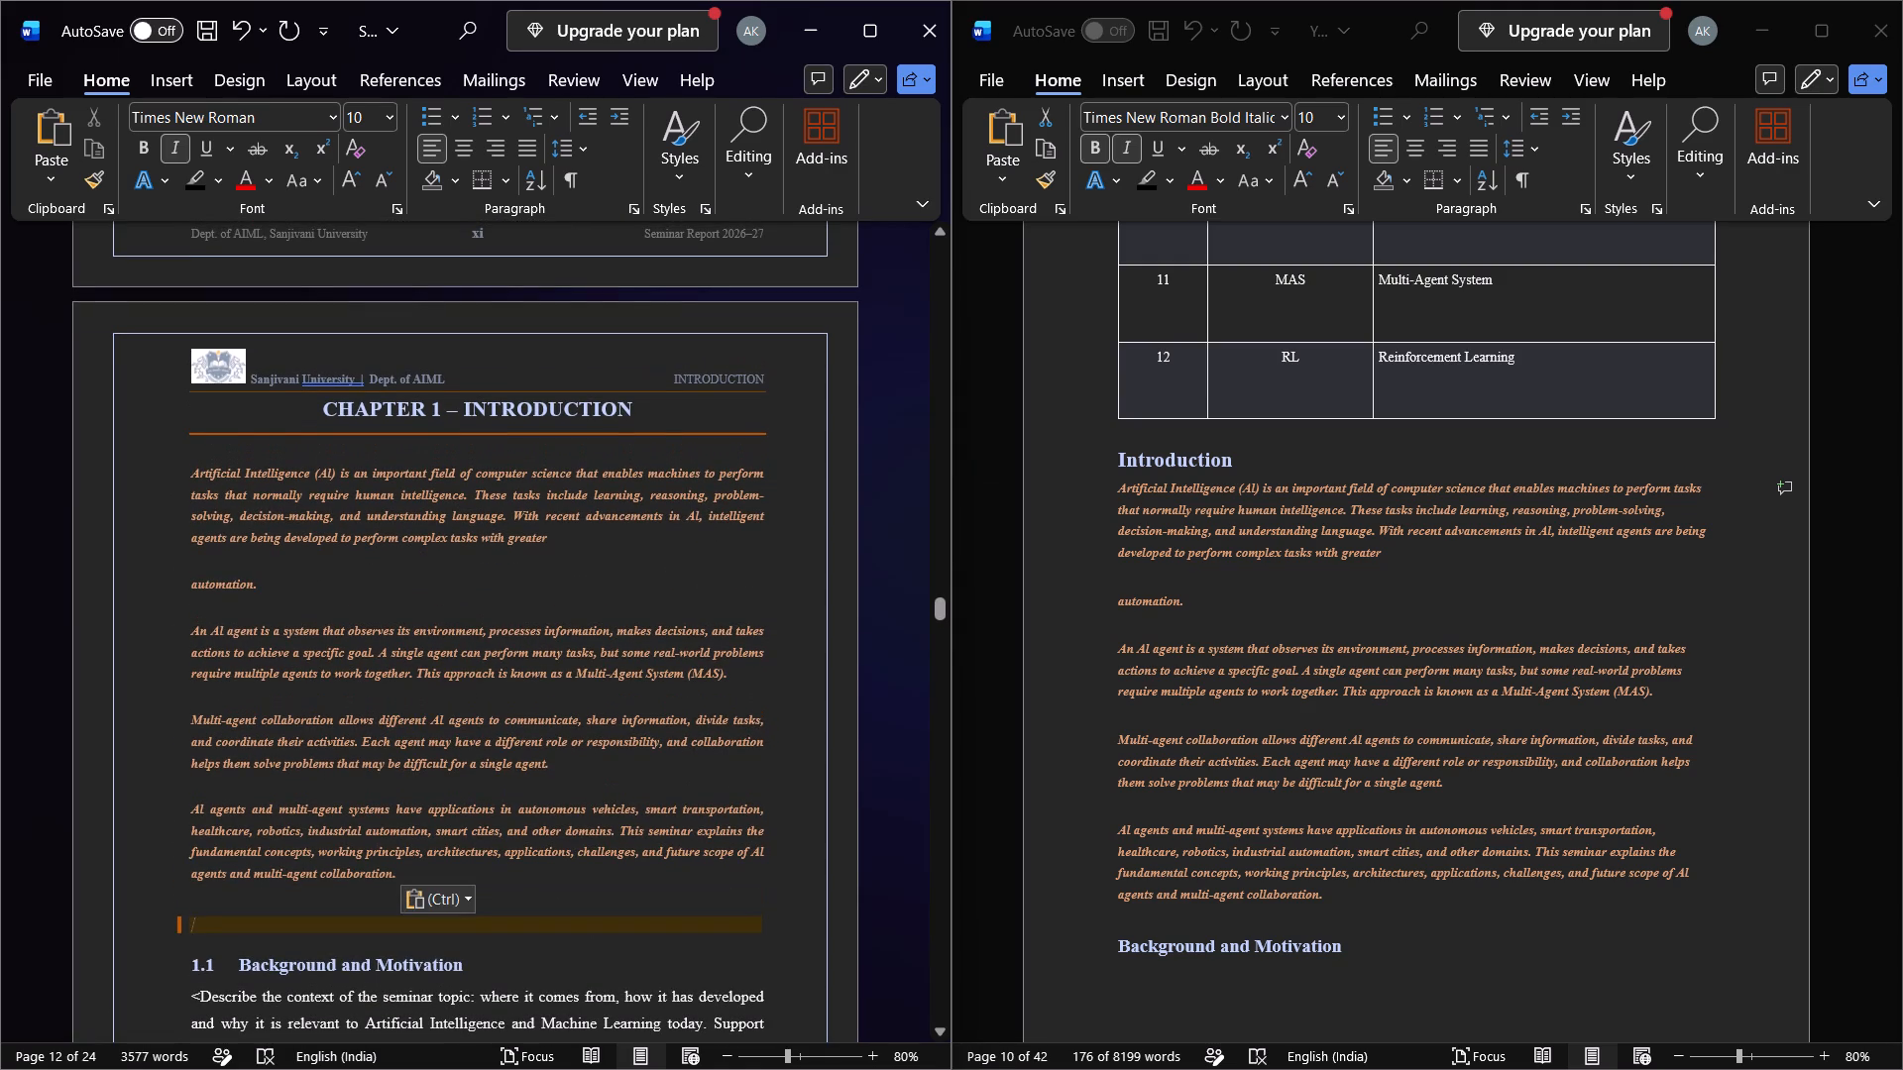
left_click_drag(190, 470, 397, 900)
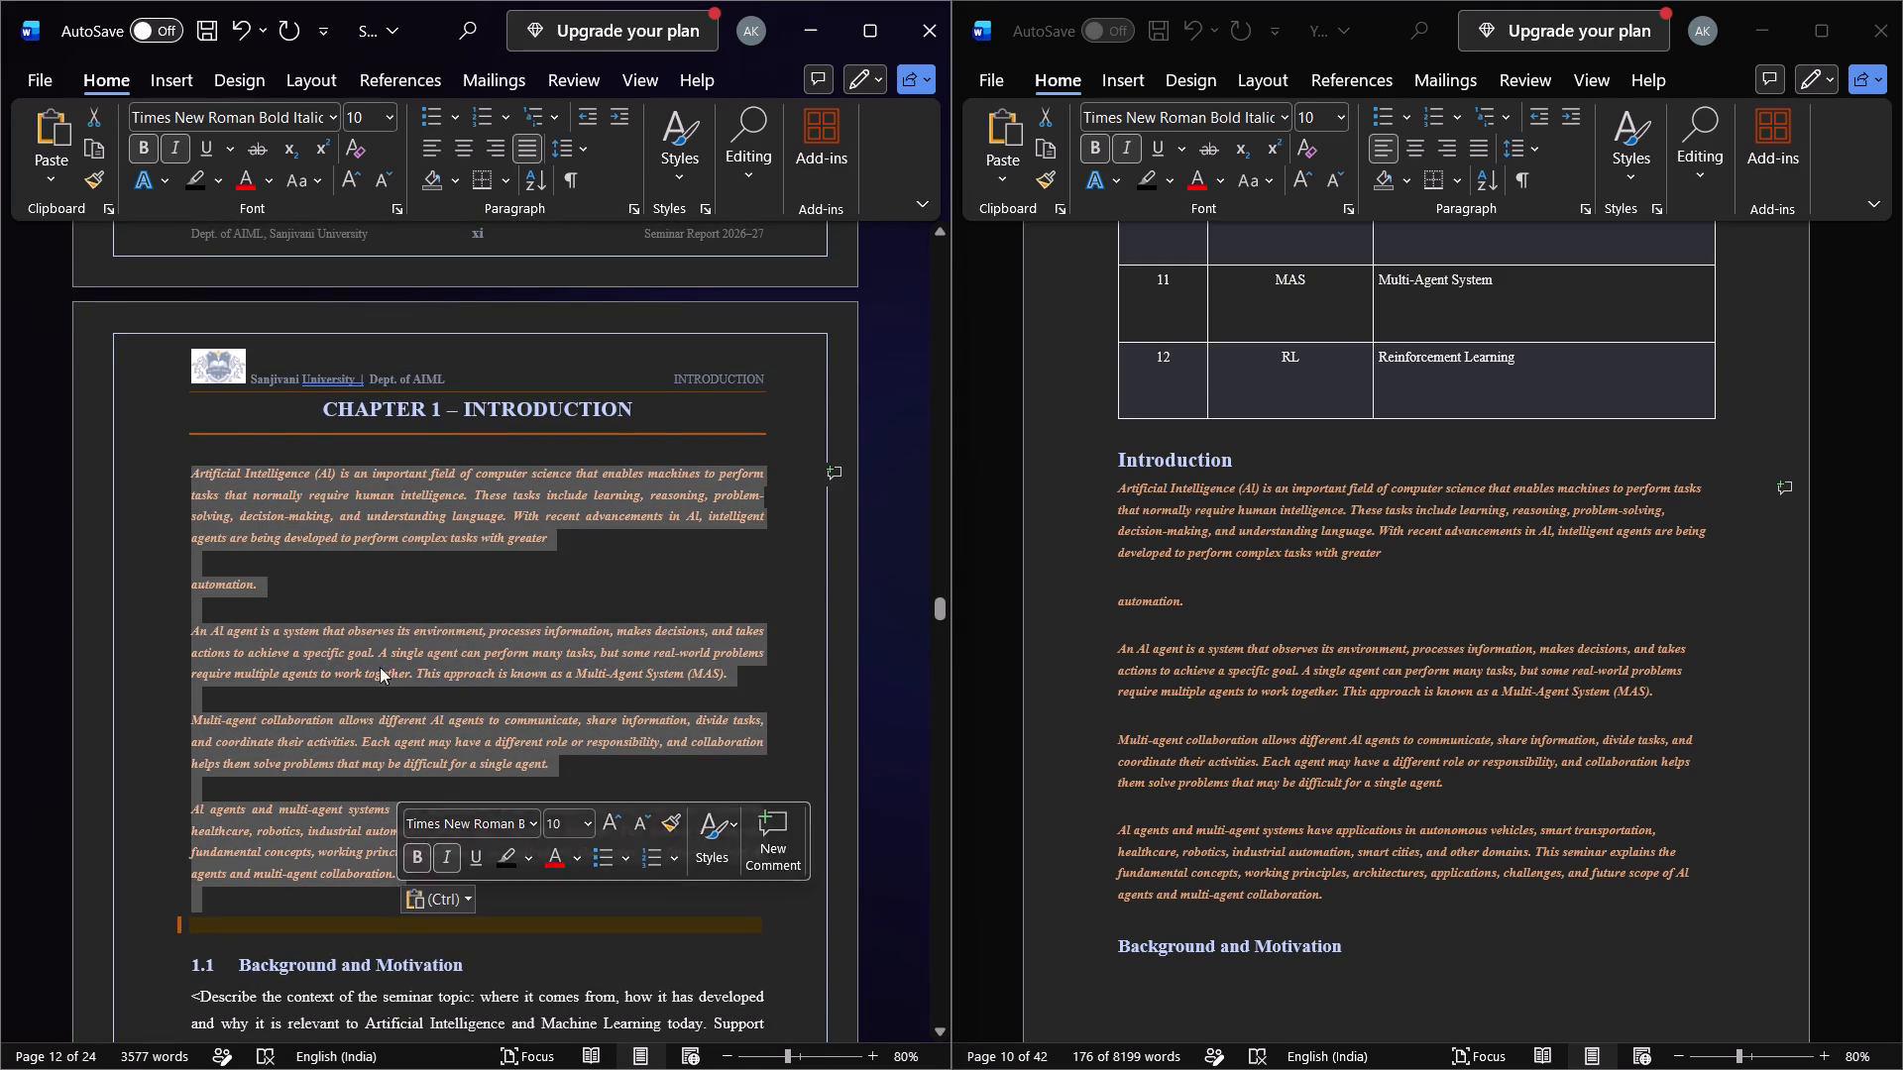
left_click(362, 150)
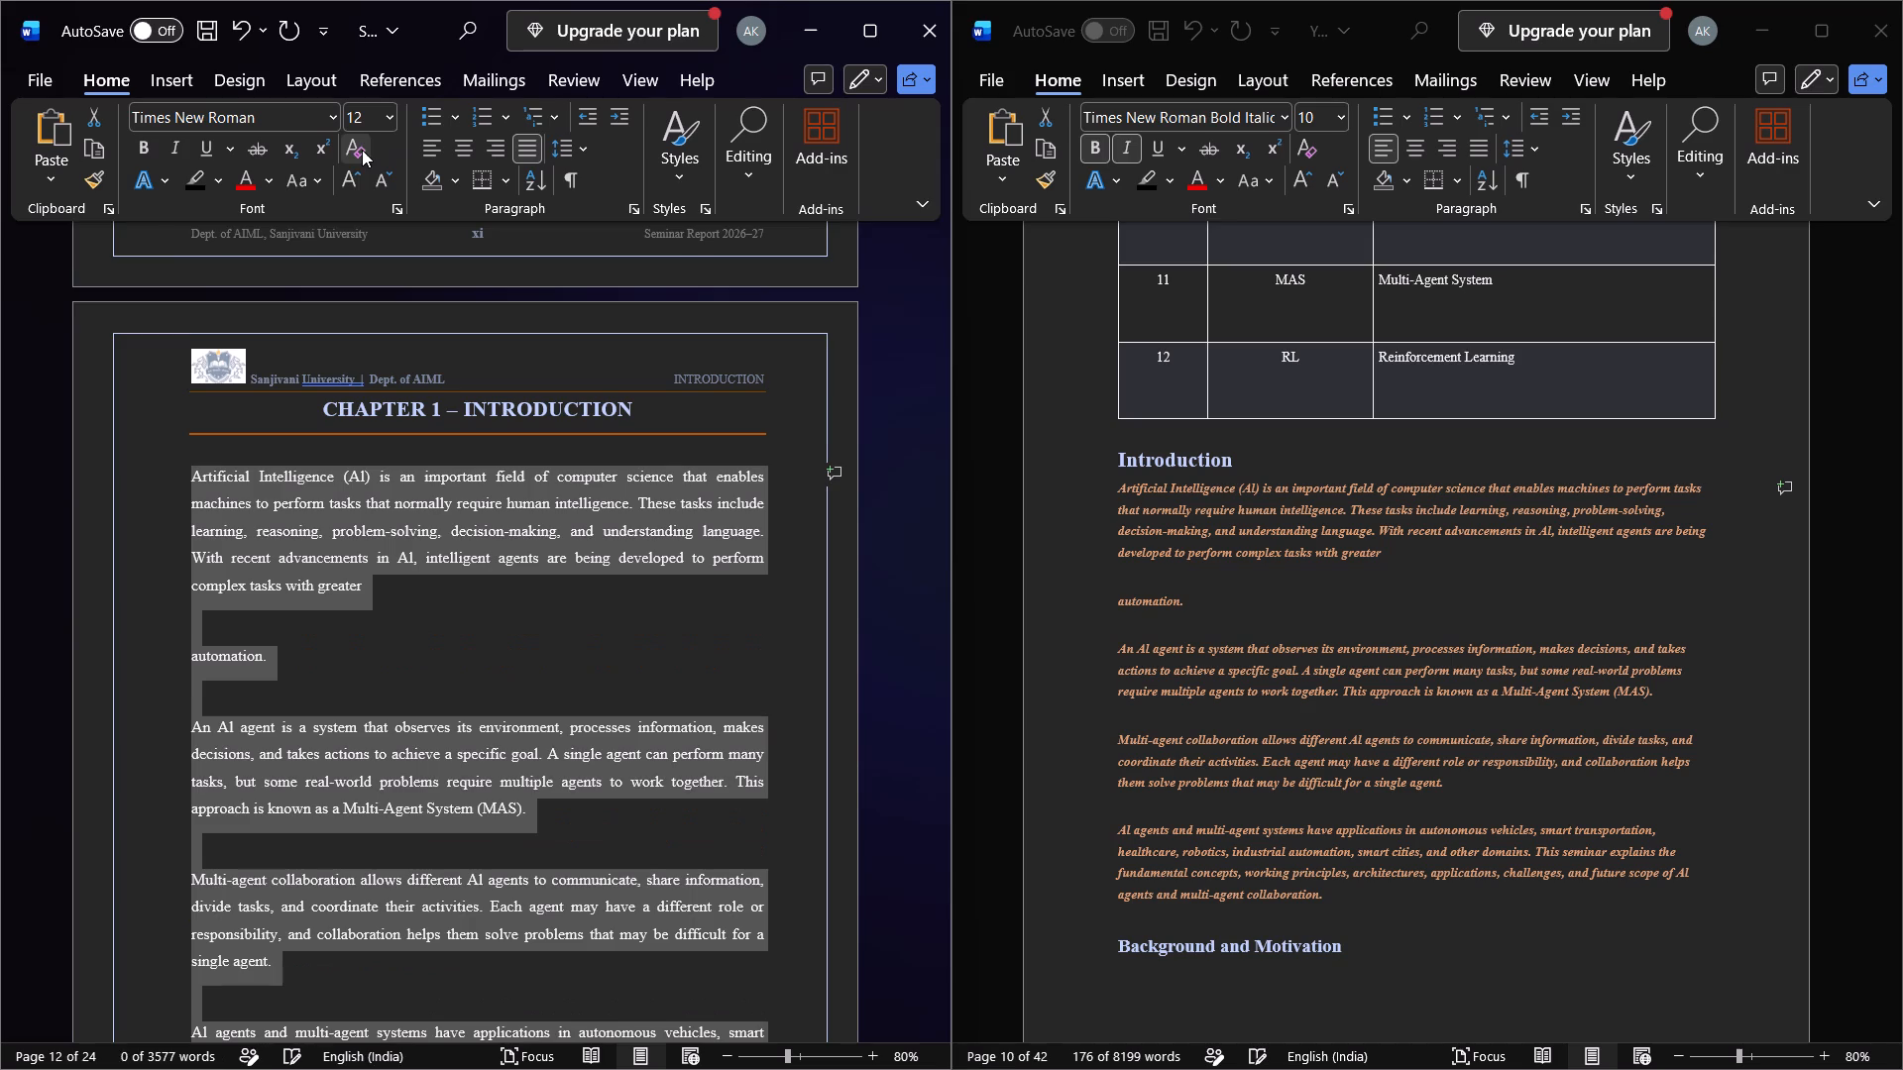
Join the separated word "automation." to the end of the first introduction paragraph, after "complex tasks with greater".
scroll(367, 422, "down", 6)
left_click(289, 394)
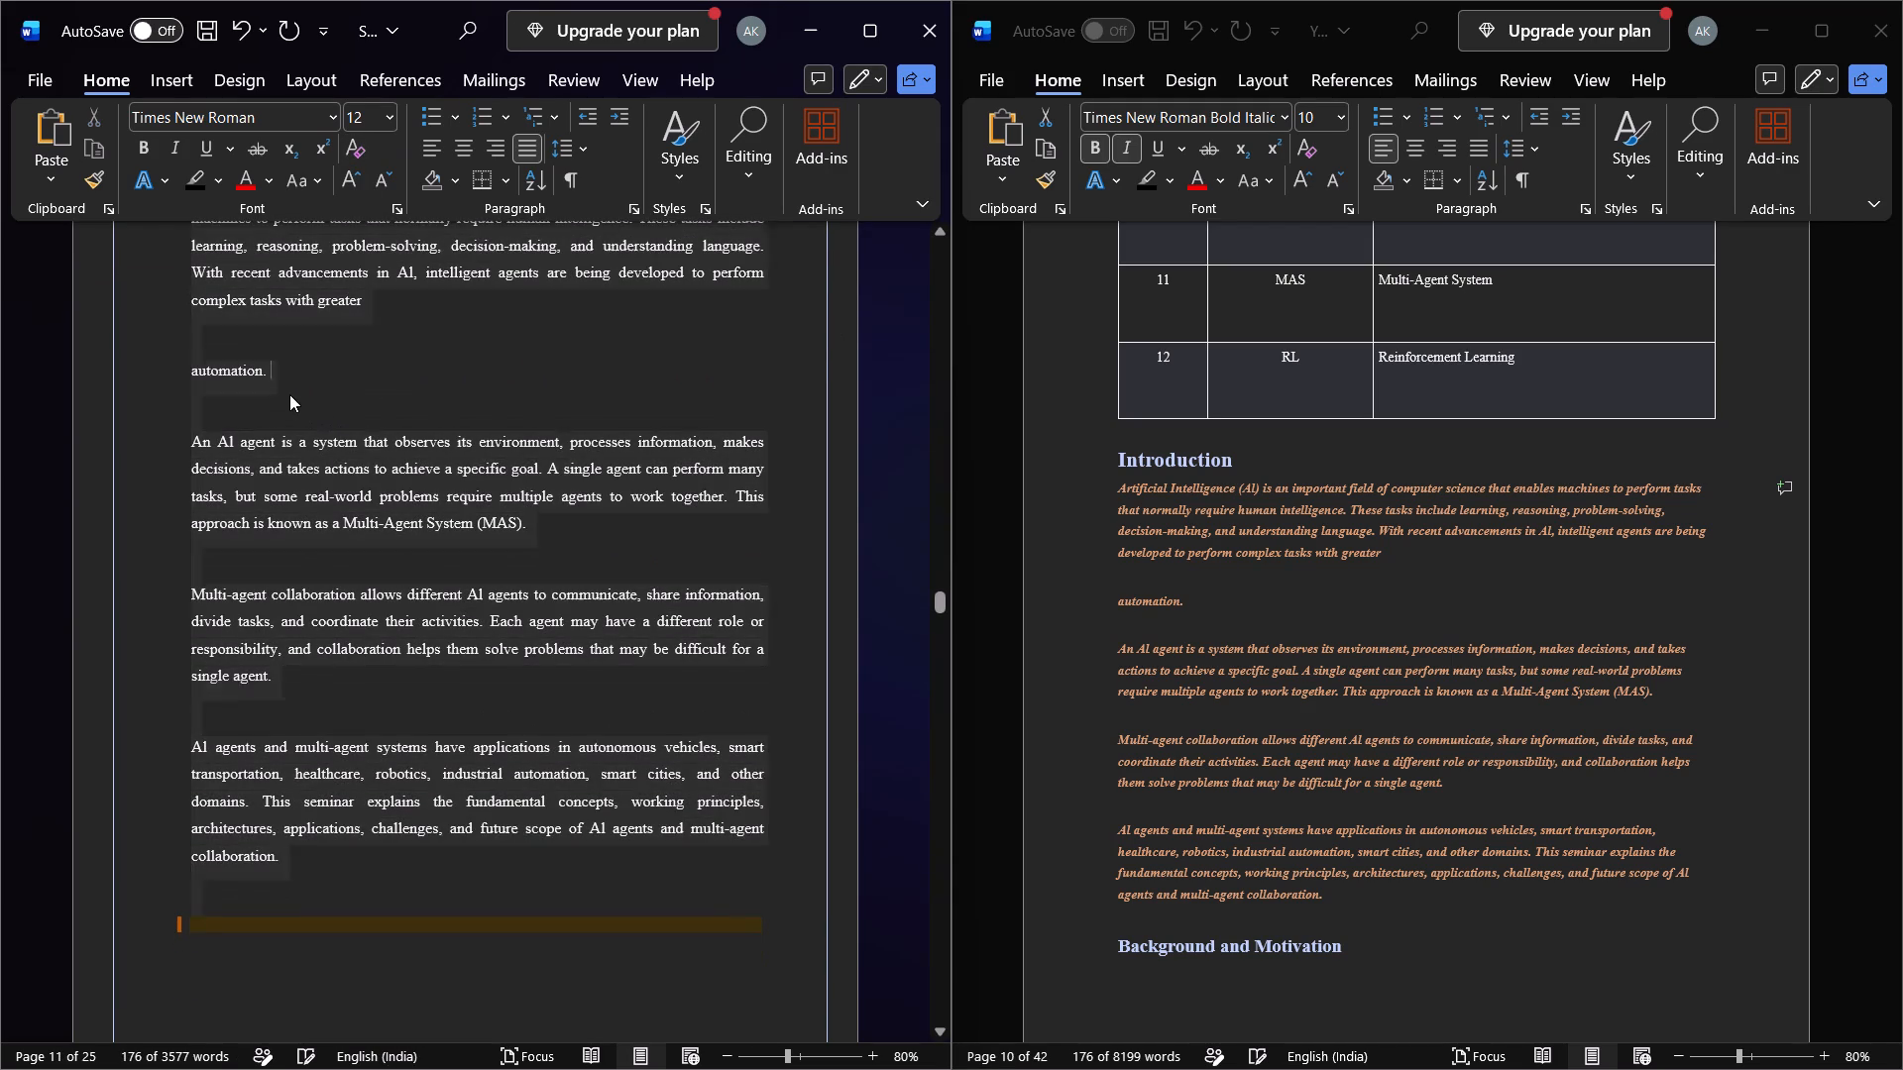
left_click(197, 371)
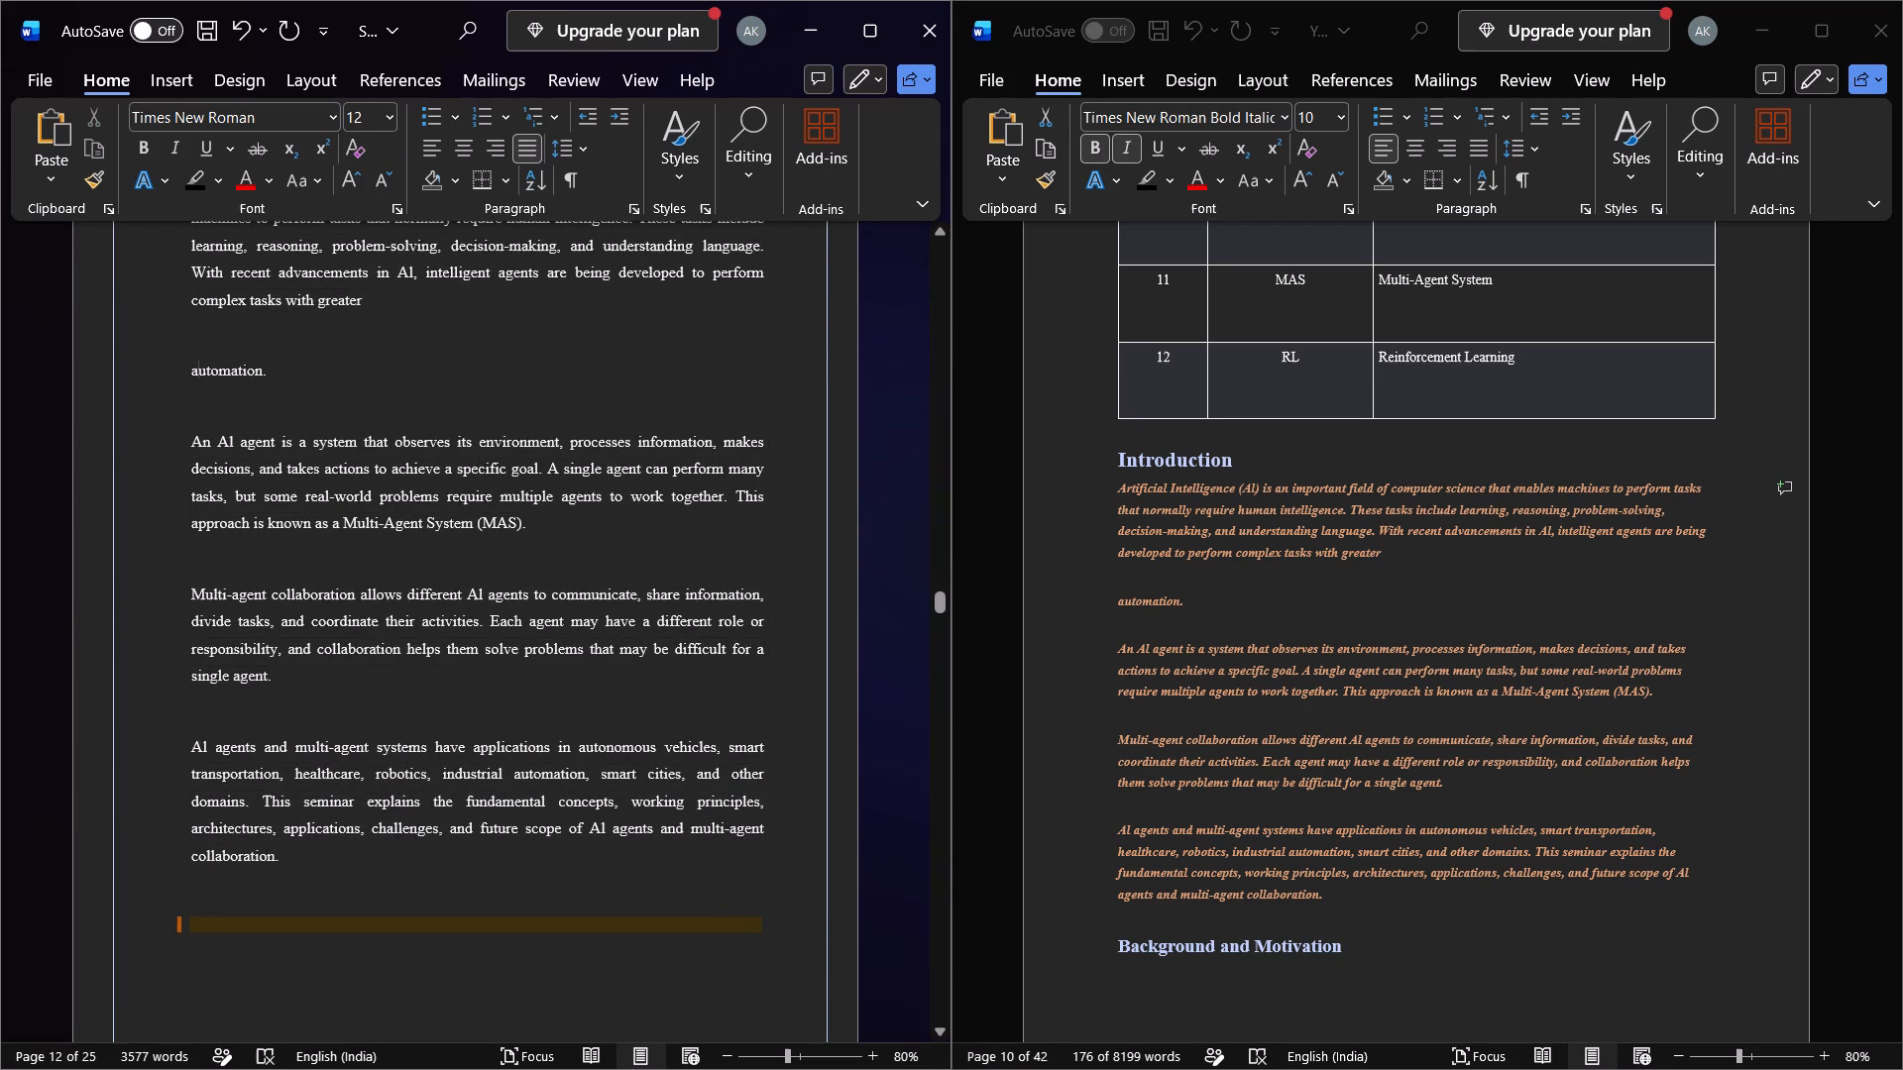
left_click(191, 368)
key("BackSpace")
key("BackSpace")
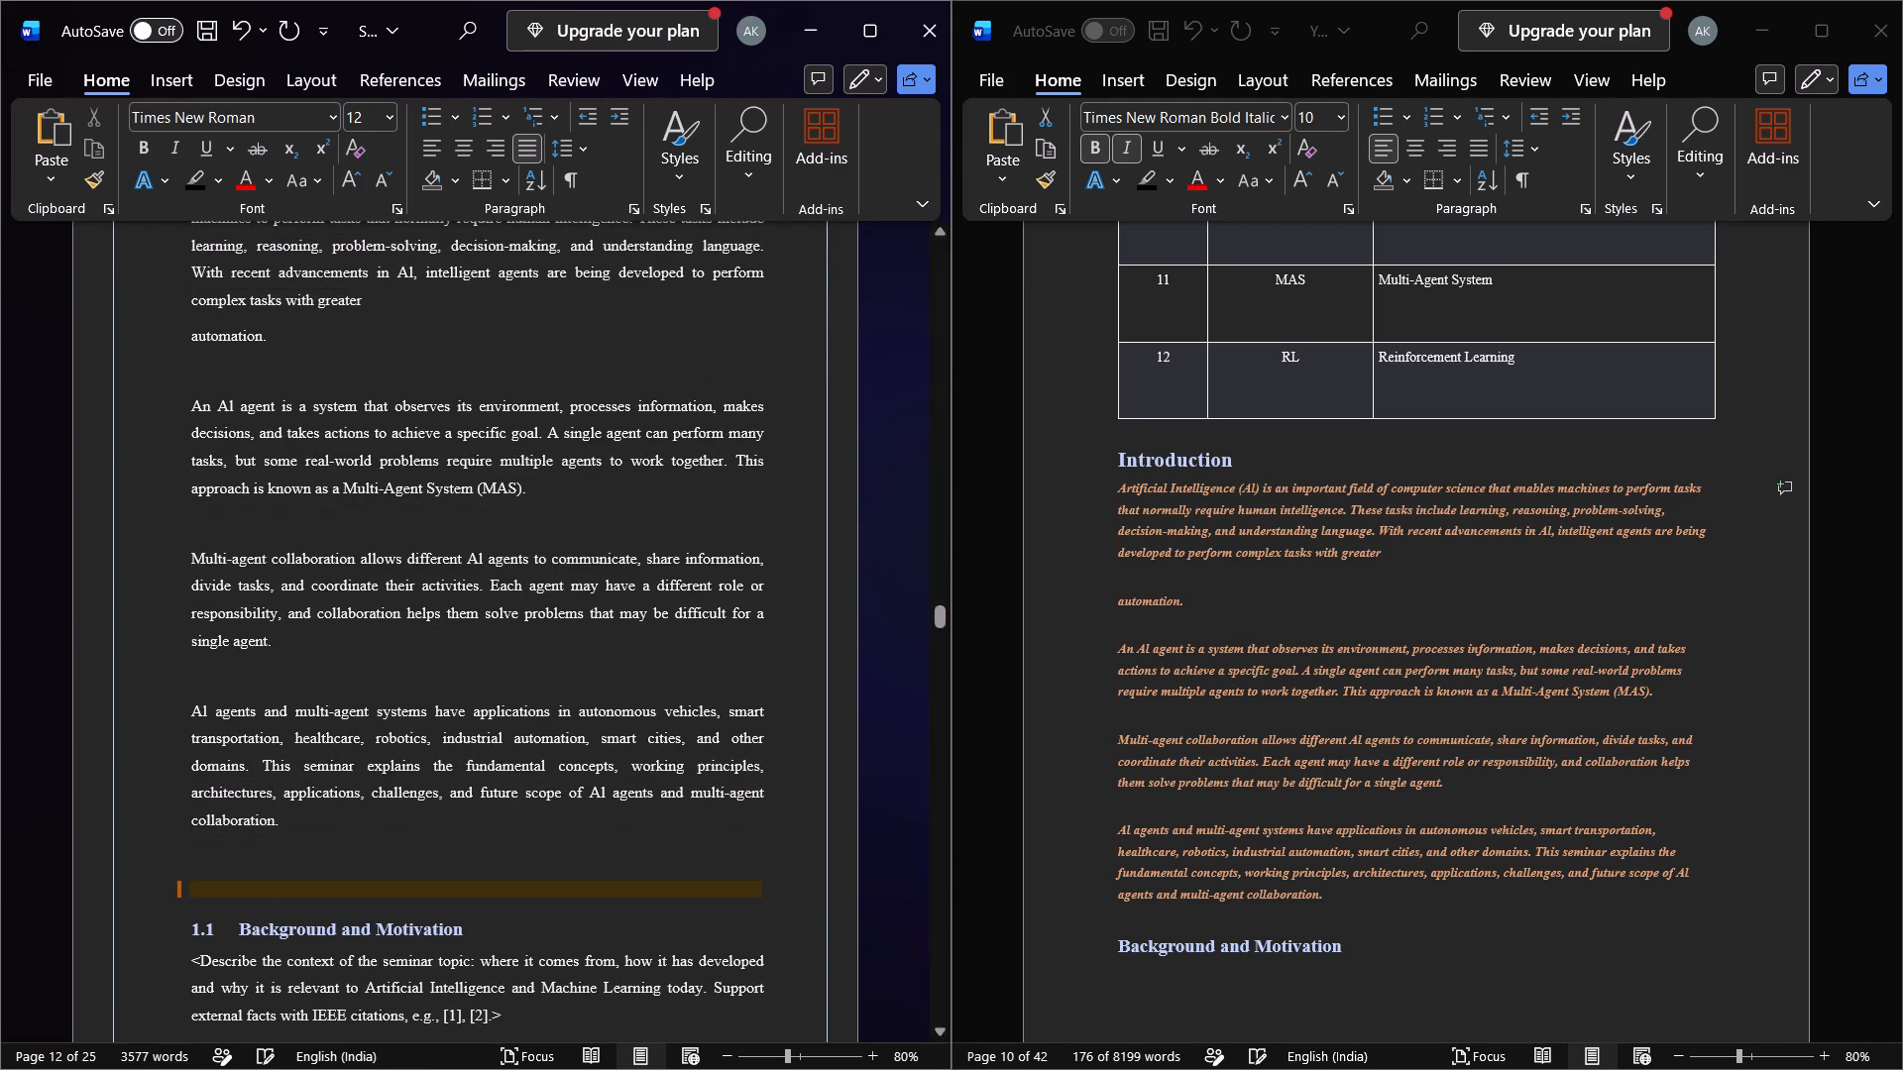
key("BackSpace")
Remove the blank lines before the "An AI agent", "Multi-agent collaboration" and "AI agents and multi-agent systems" paragraphs.
left_click(195, 376)
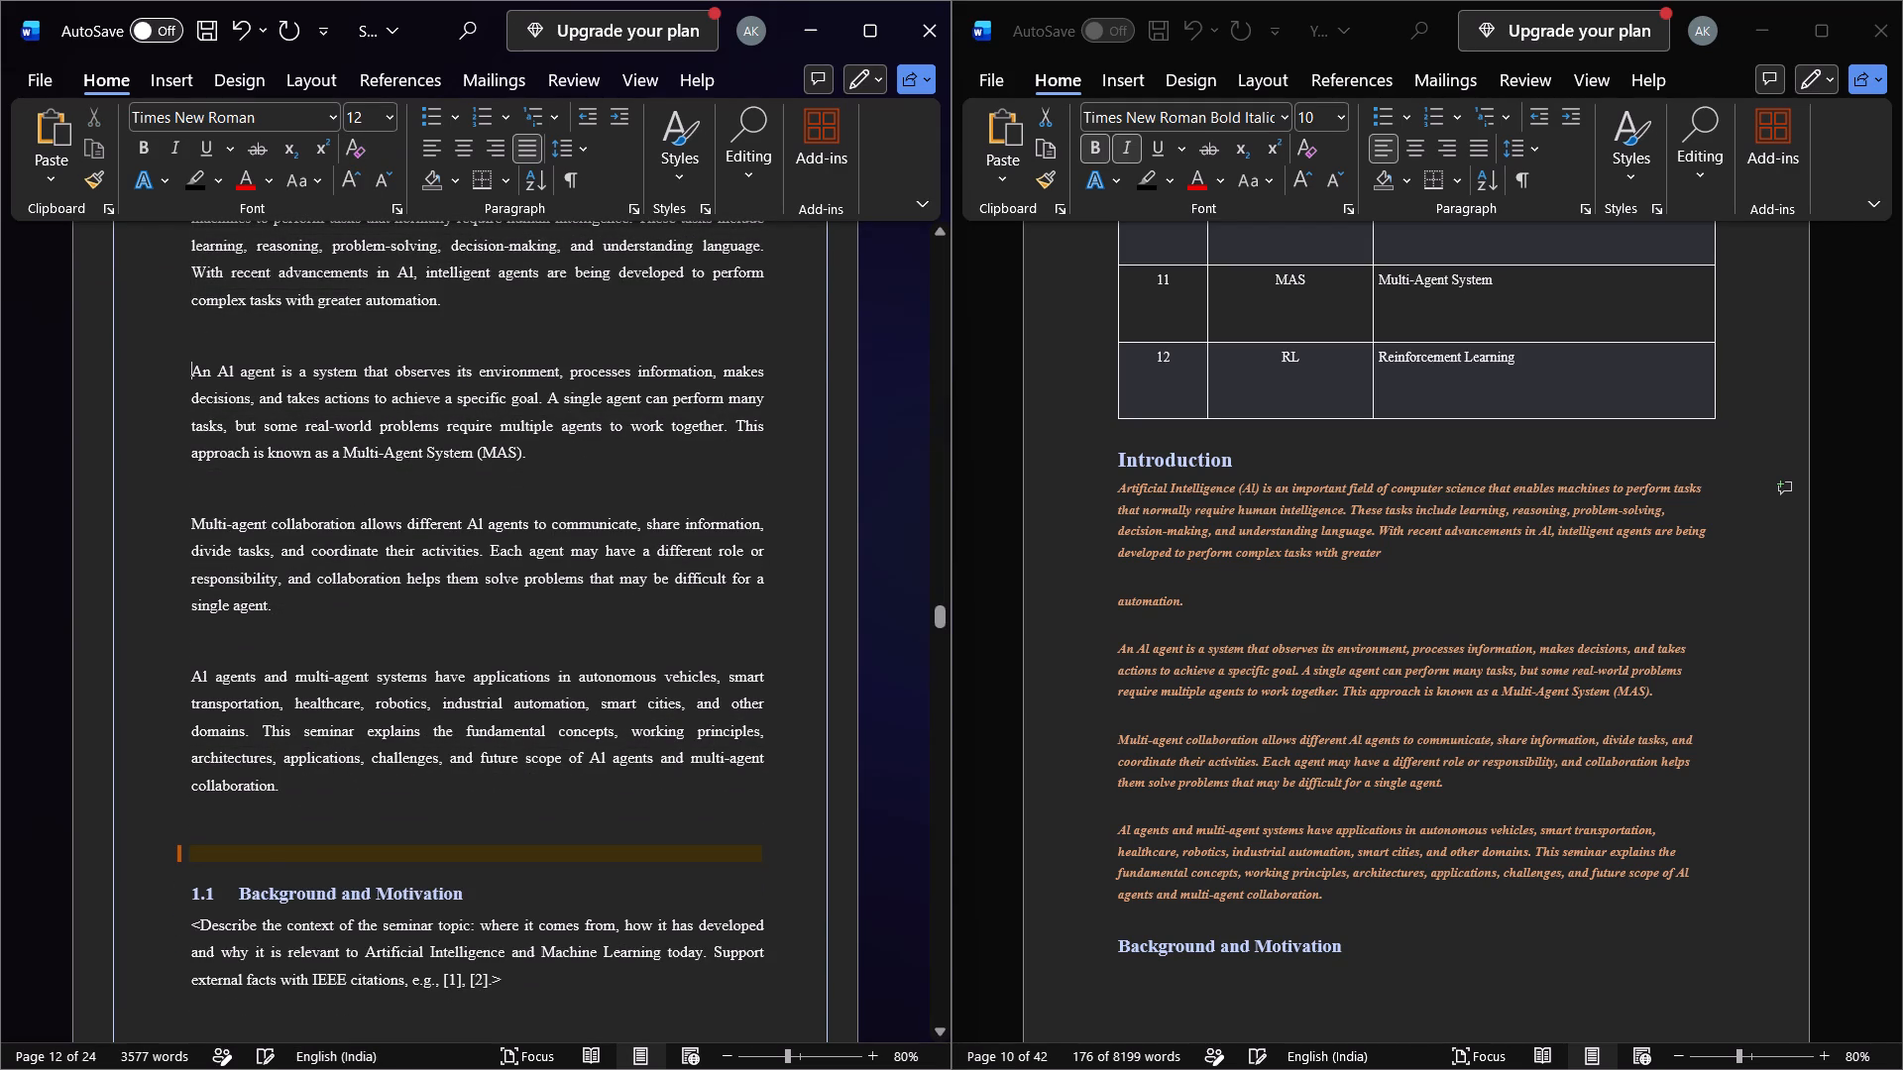
key("BackSpace")
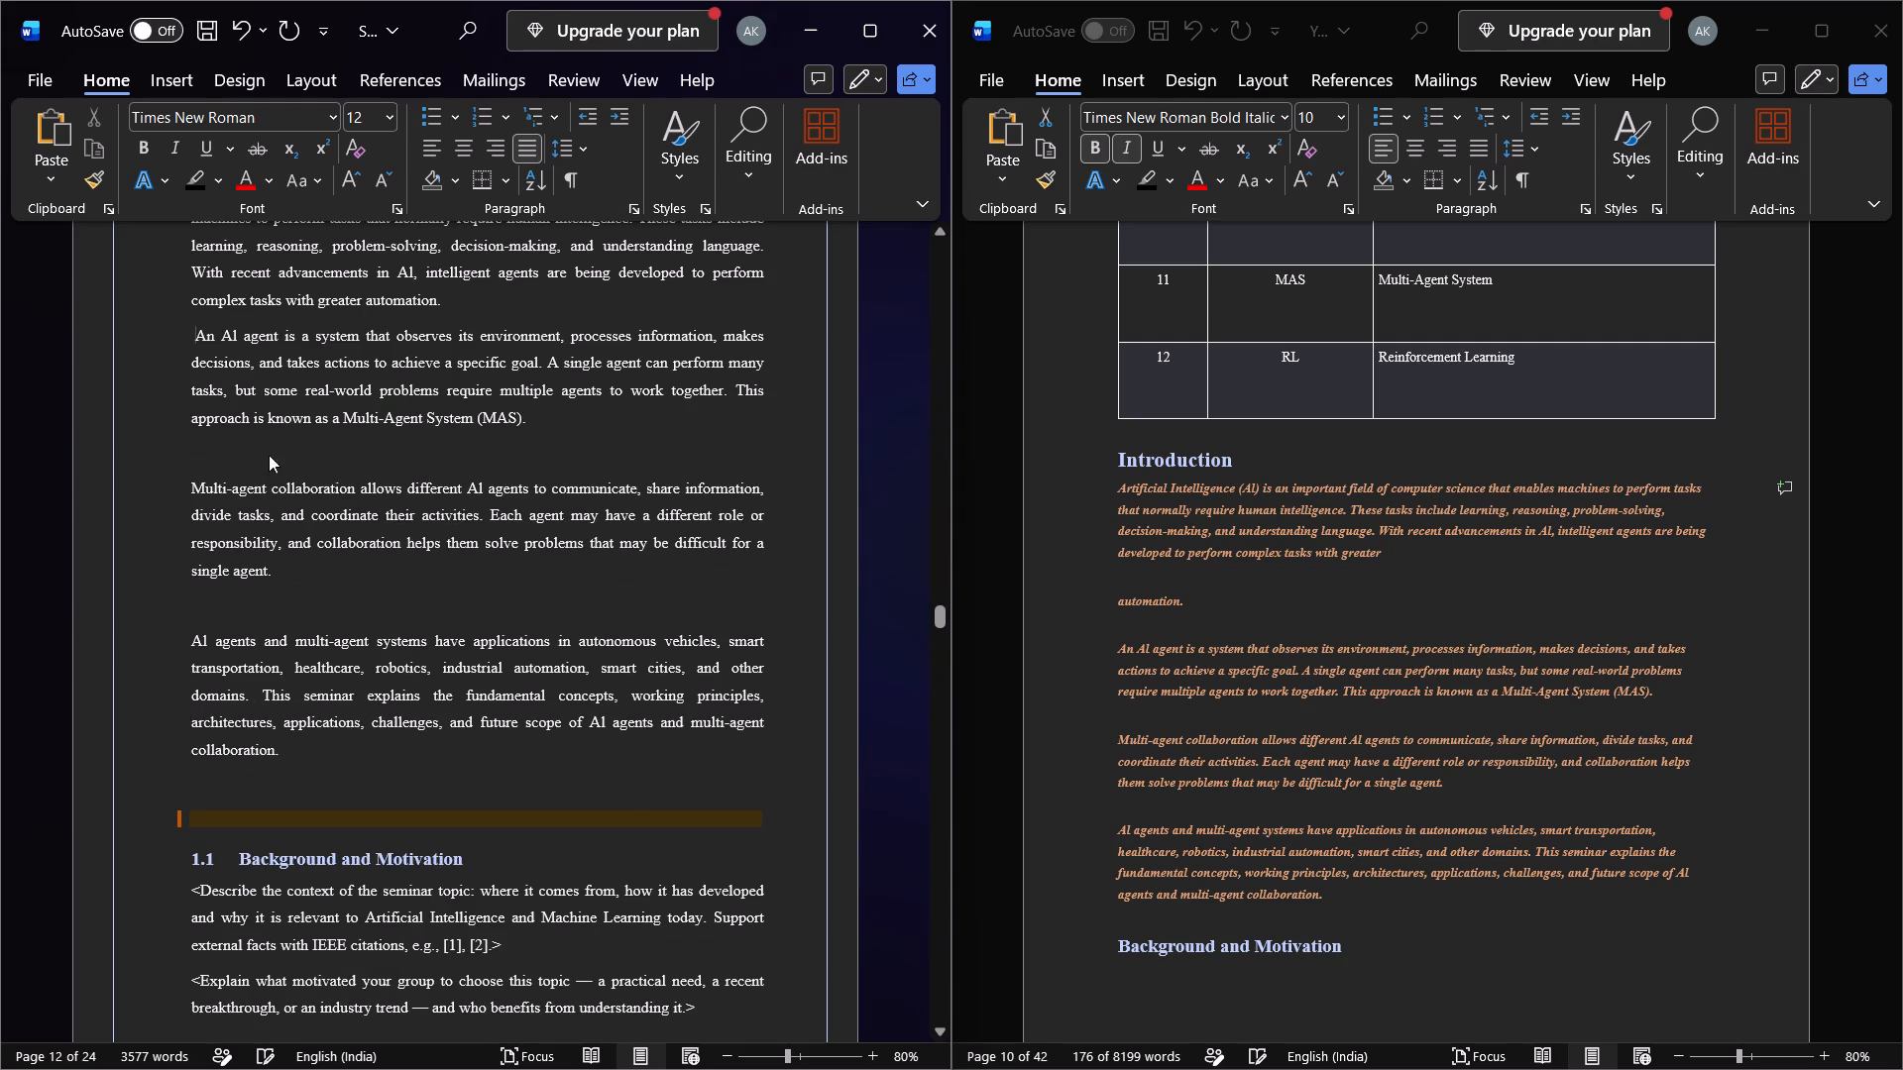
left_click(190, 481)
key("BackSpace")
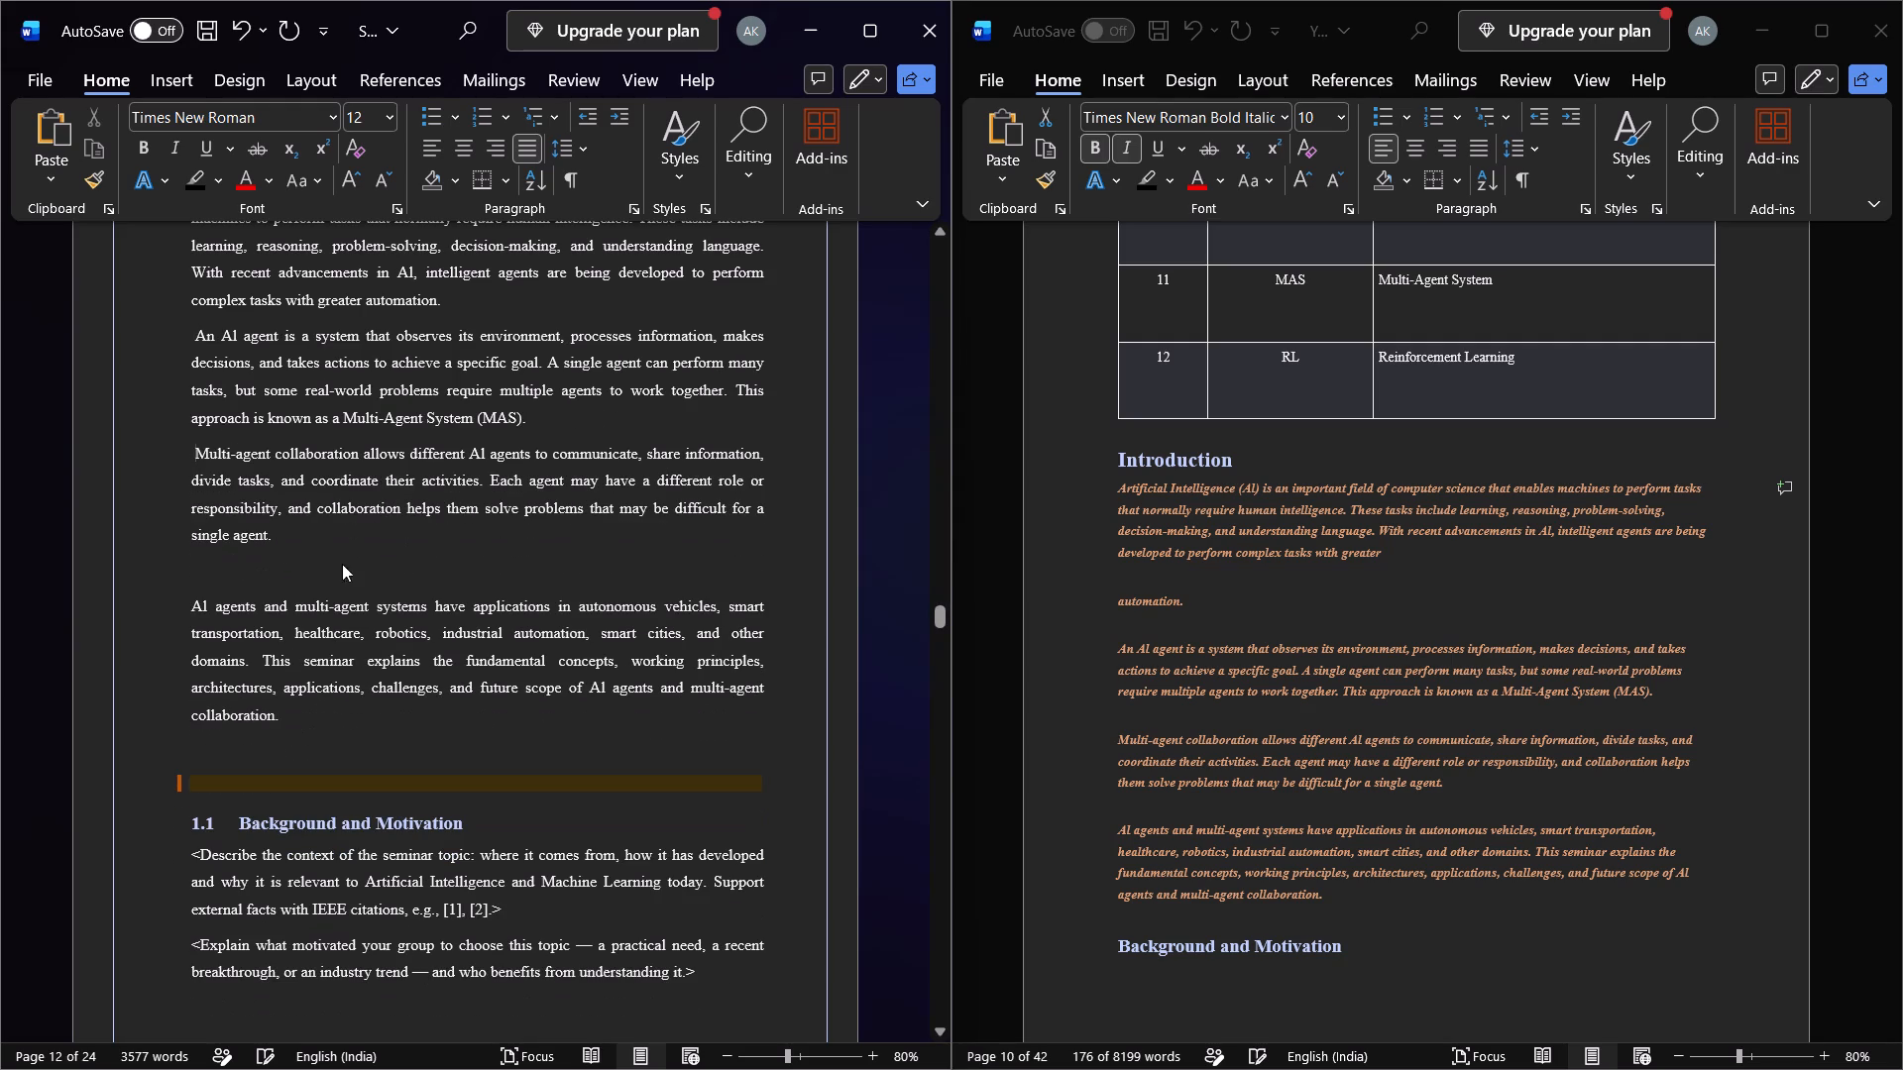
scroll(278, 491, "up", 3)
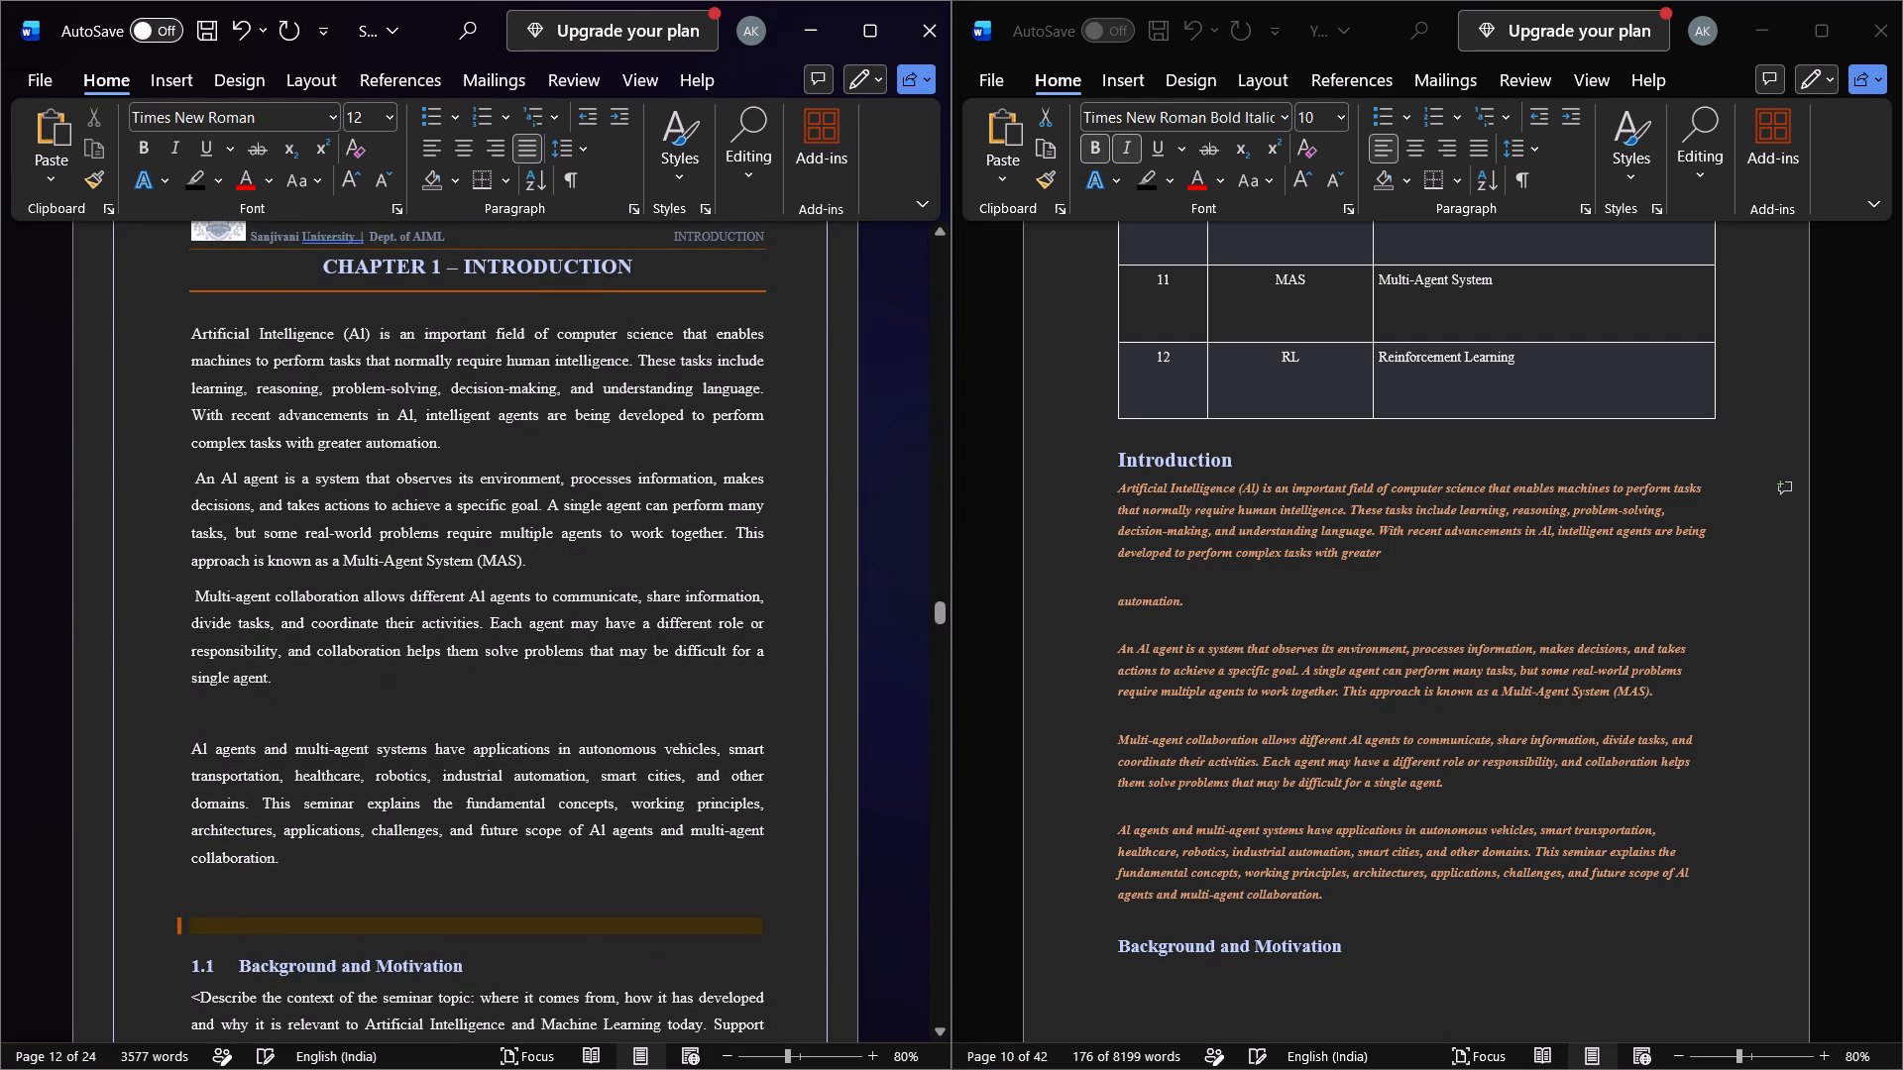
left_click(185, 751)
key("BackSpace")
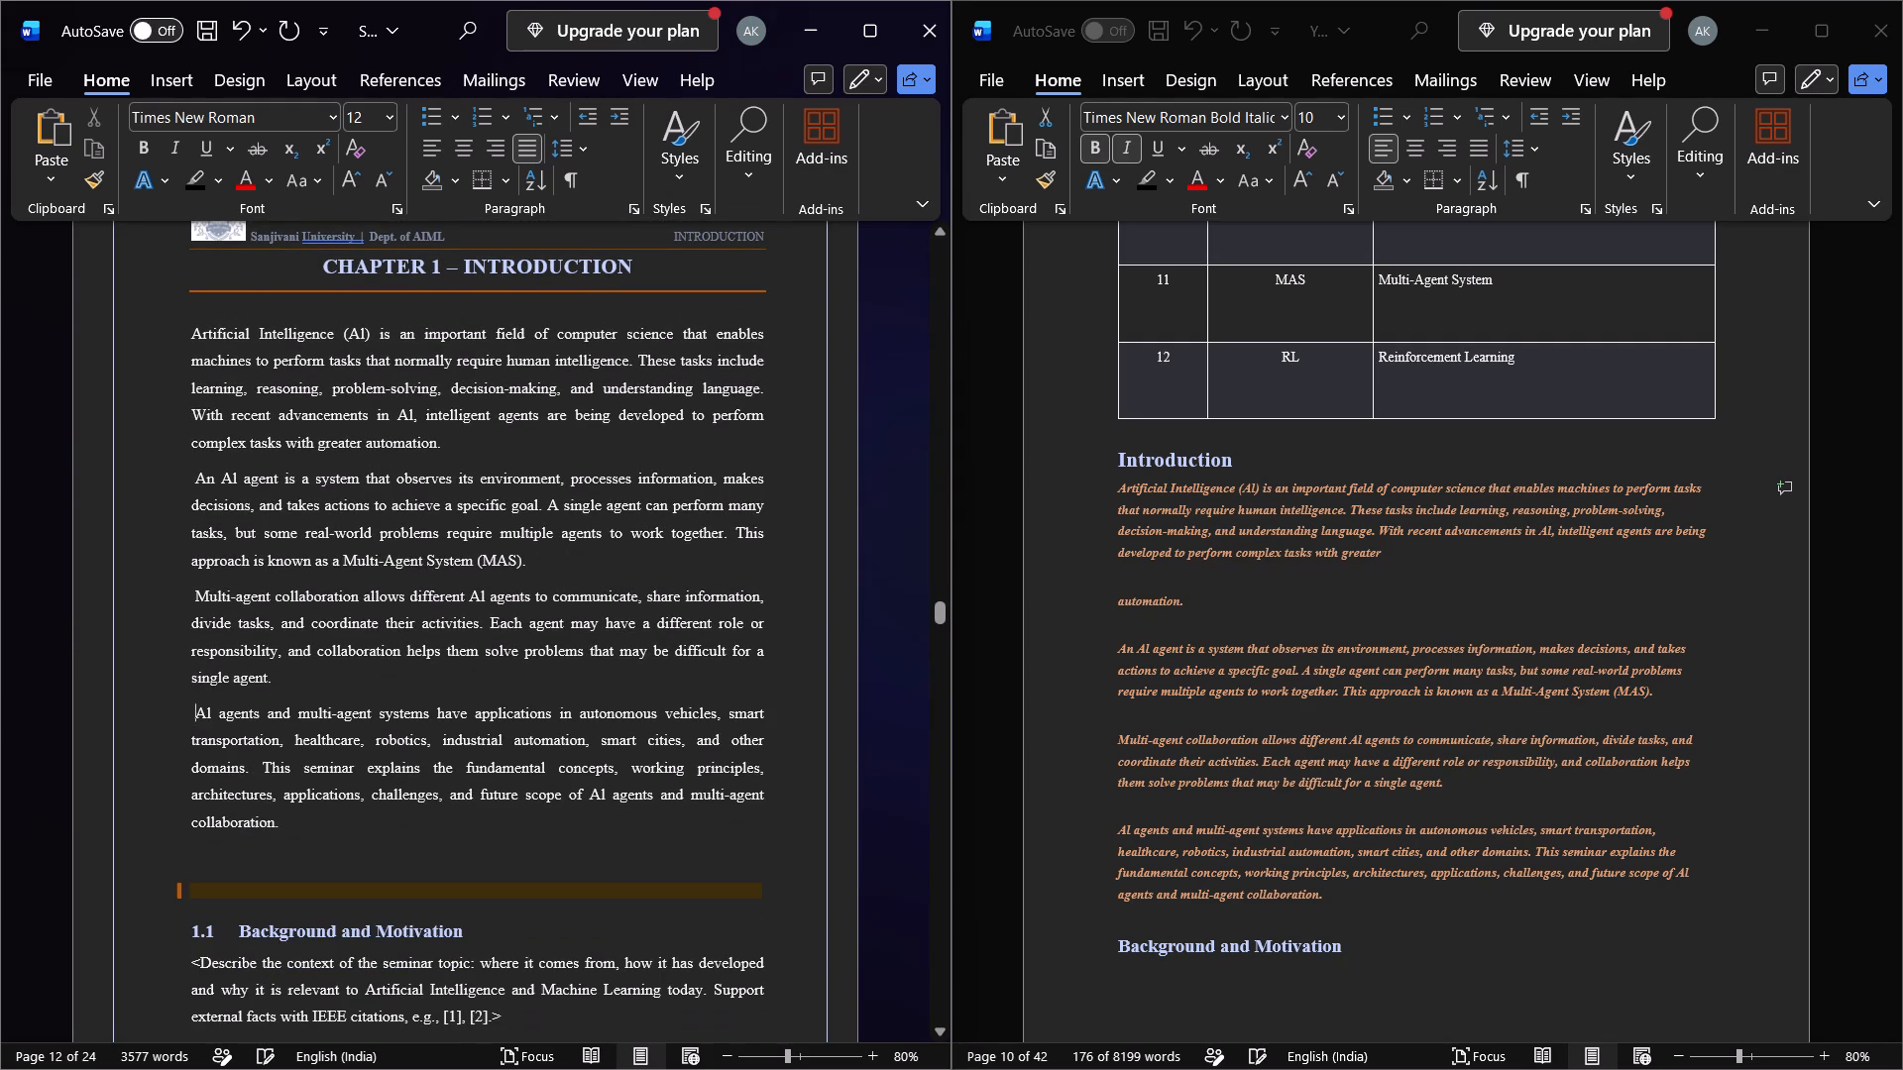
Delete the leading space of the "AI agents and multi-agent systems" paragraph, and undo its merge with the paragraph above.
scroll(279, 716, "down", 7)
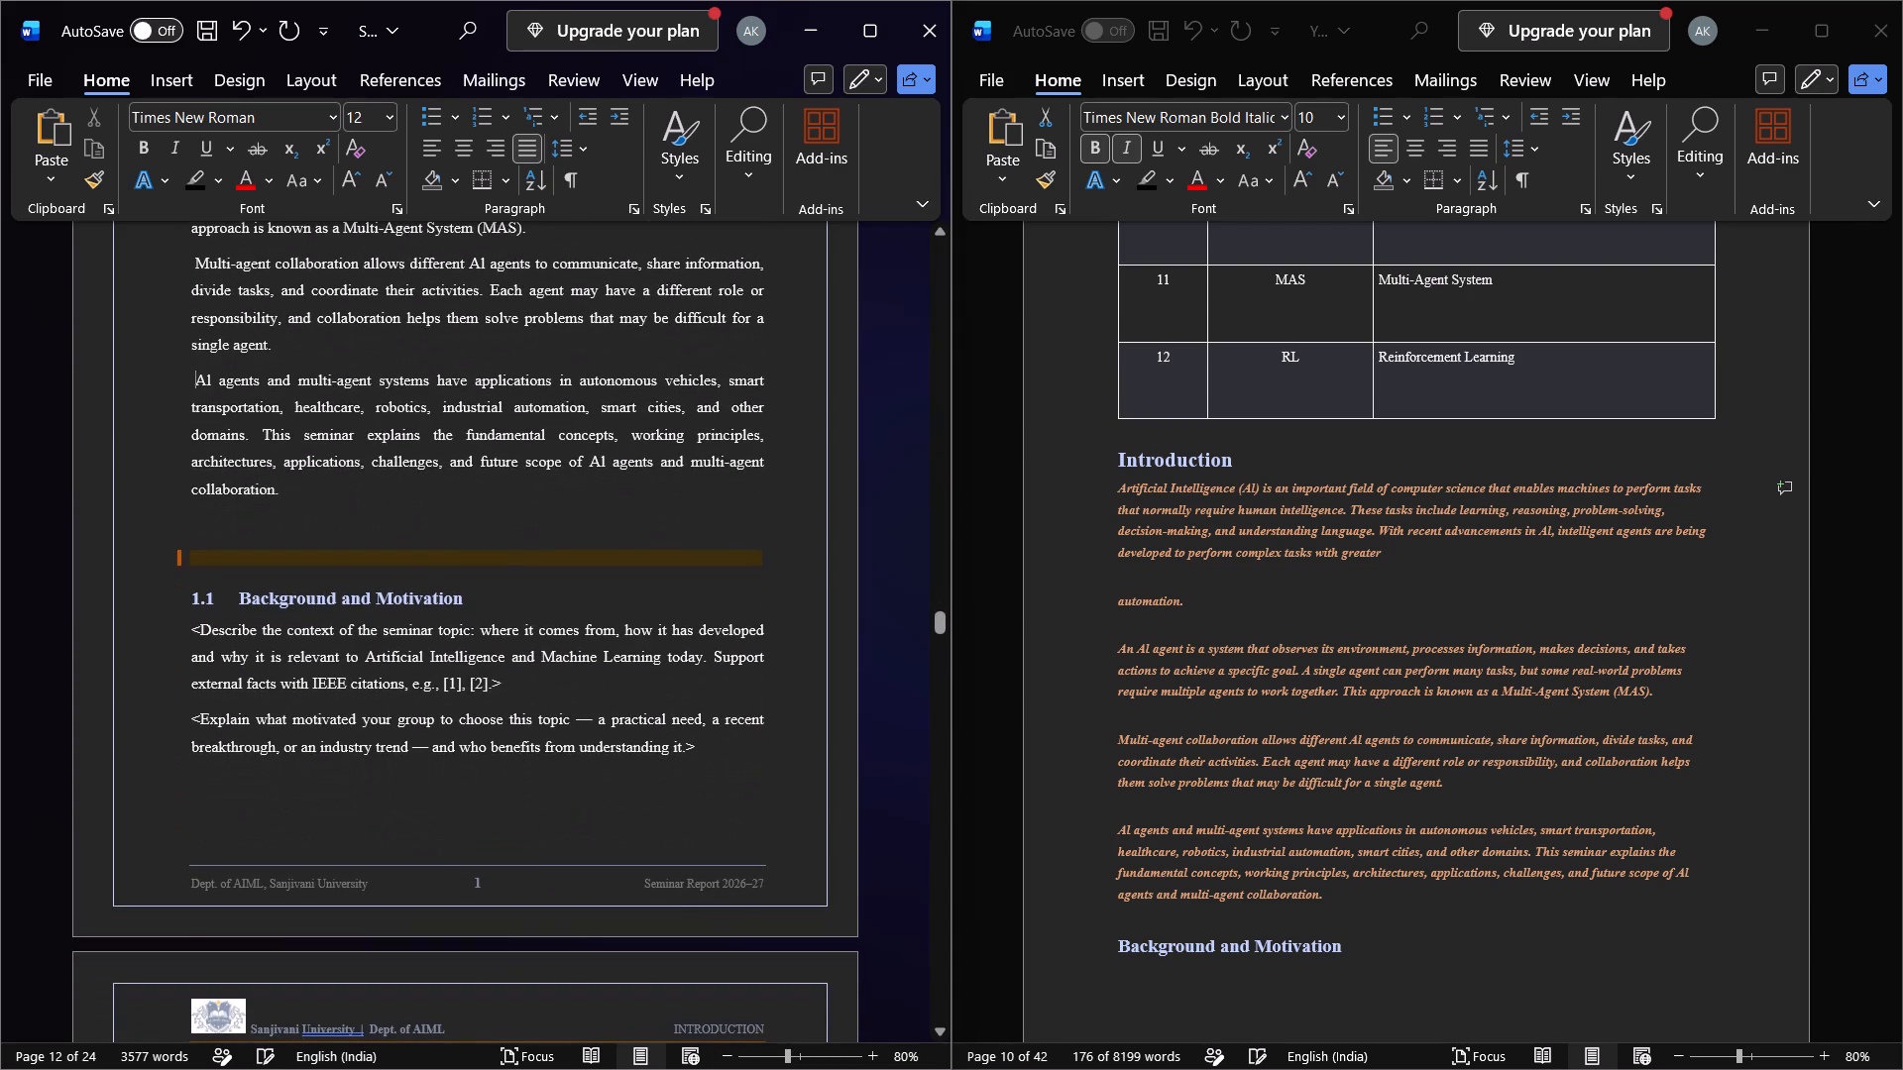
key("BackSpace")
key("BackSpace")
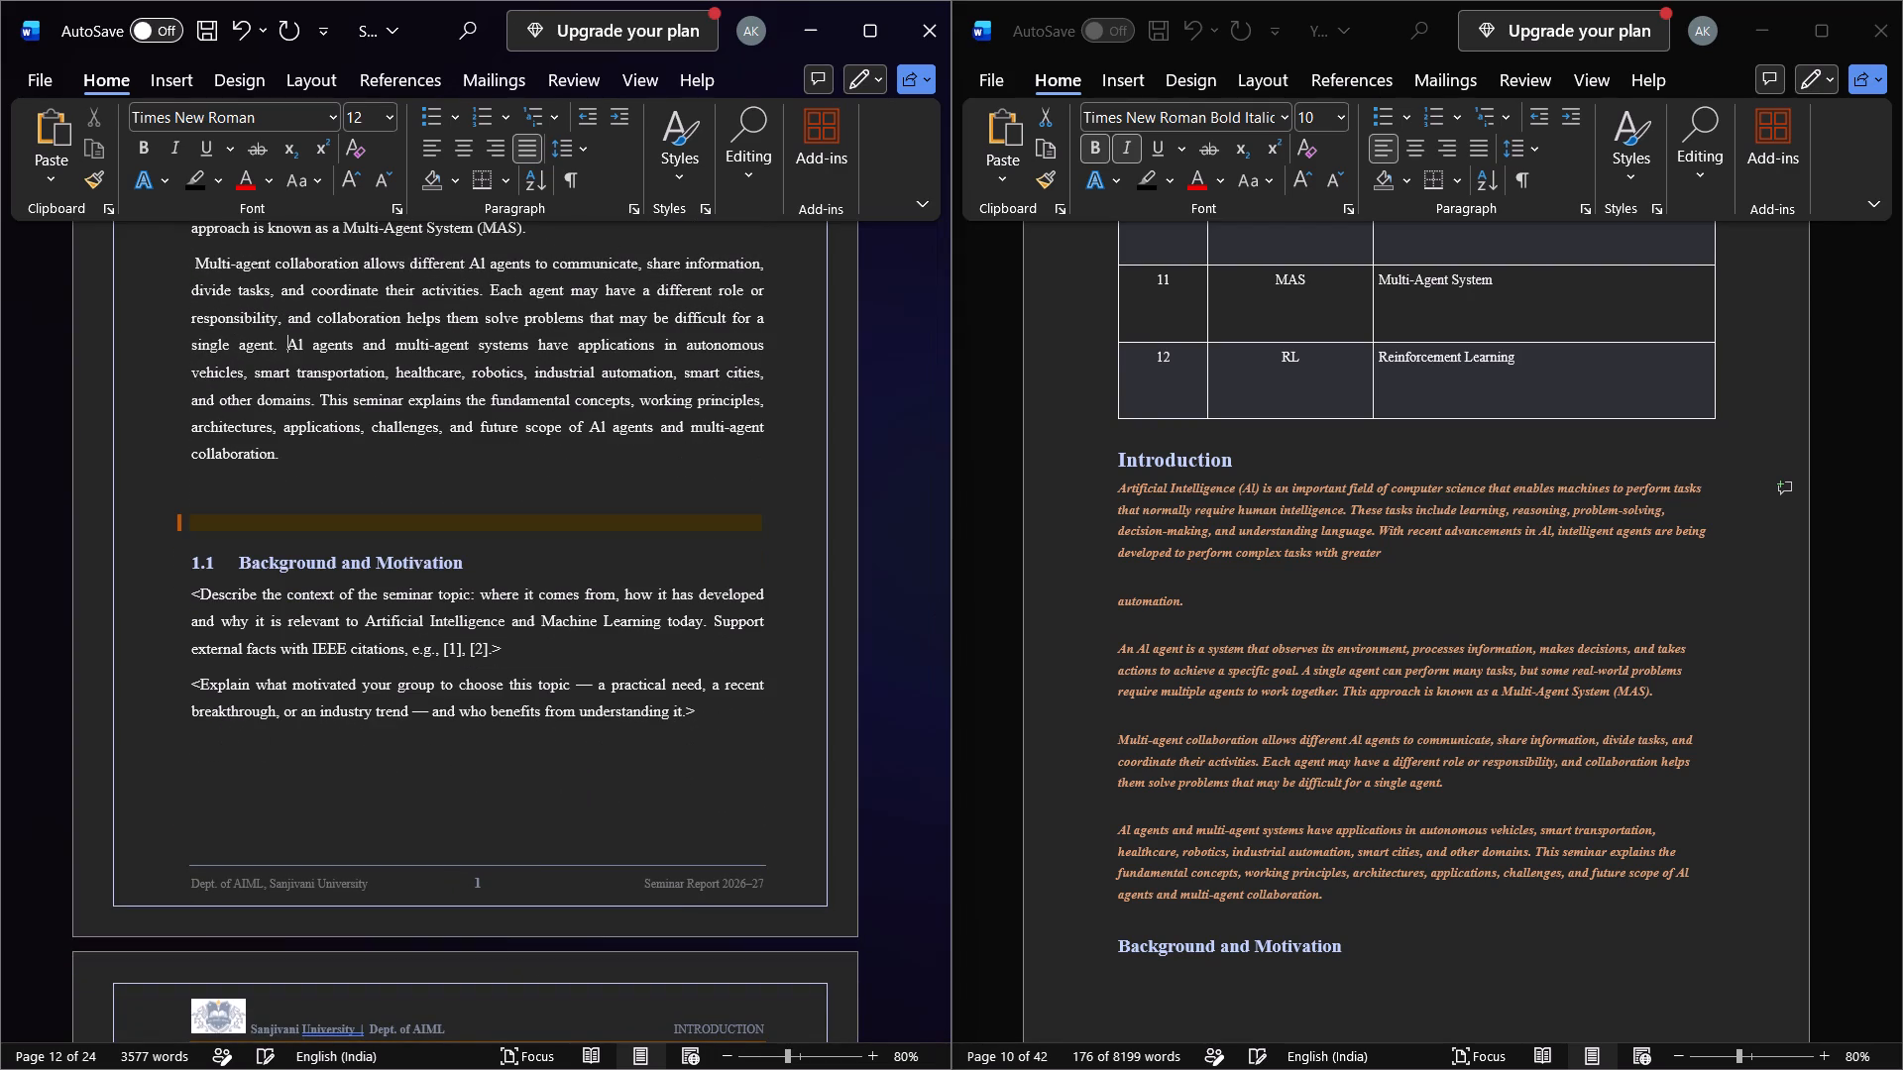
key("ctrl+z")
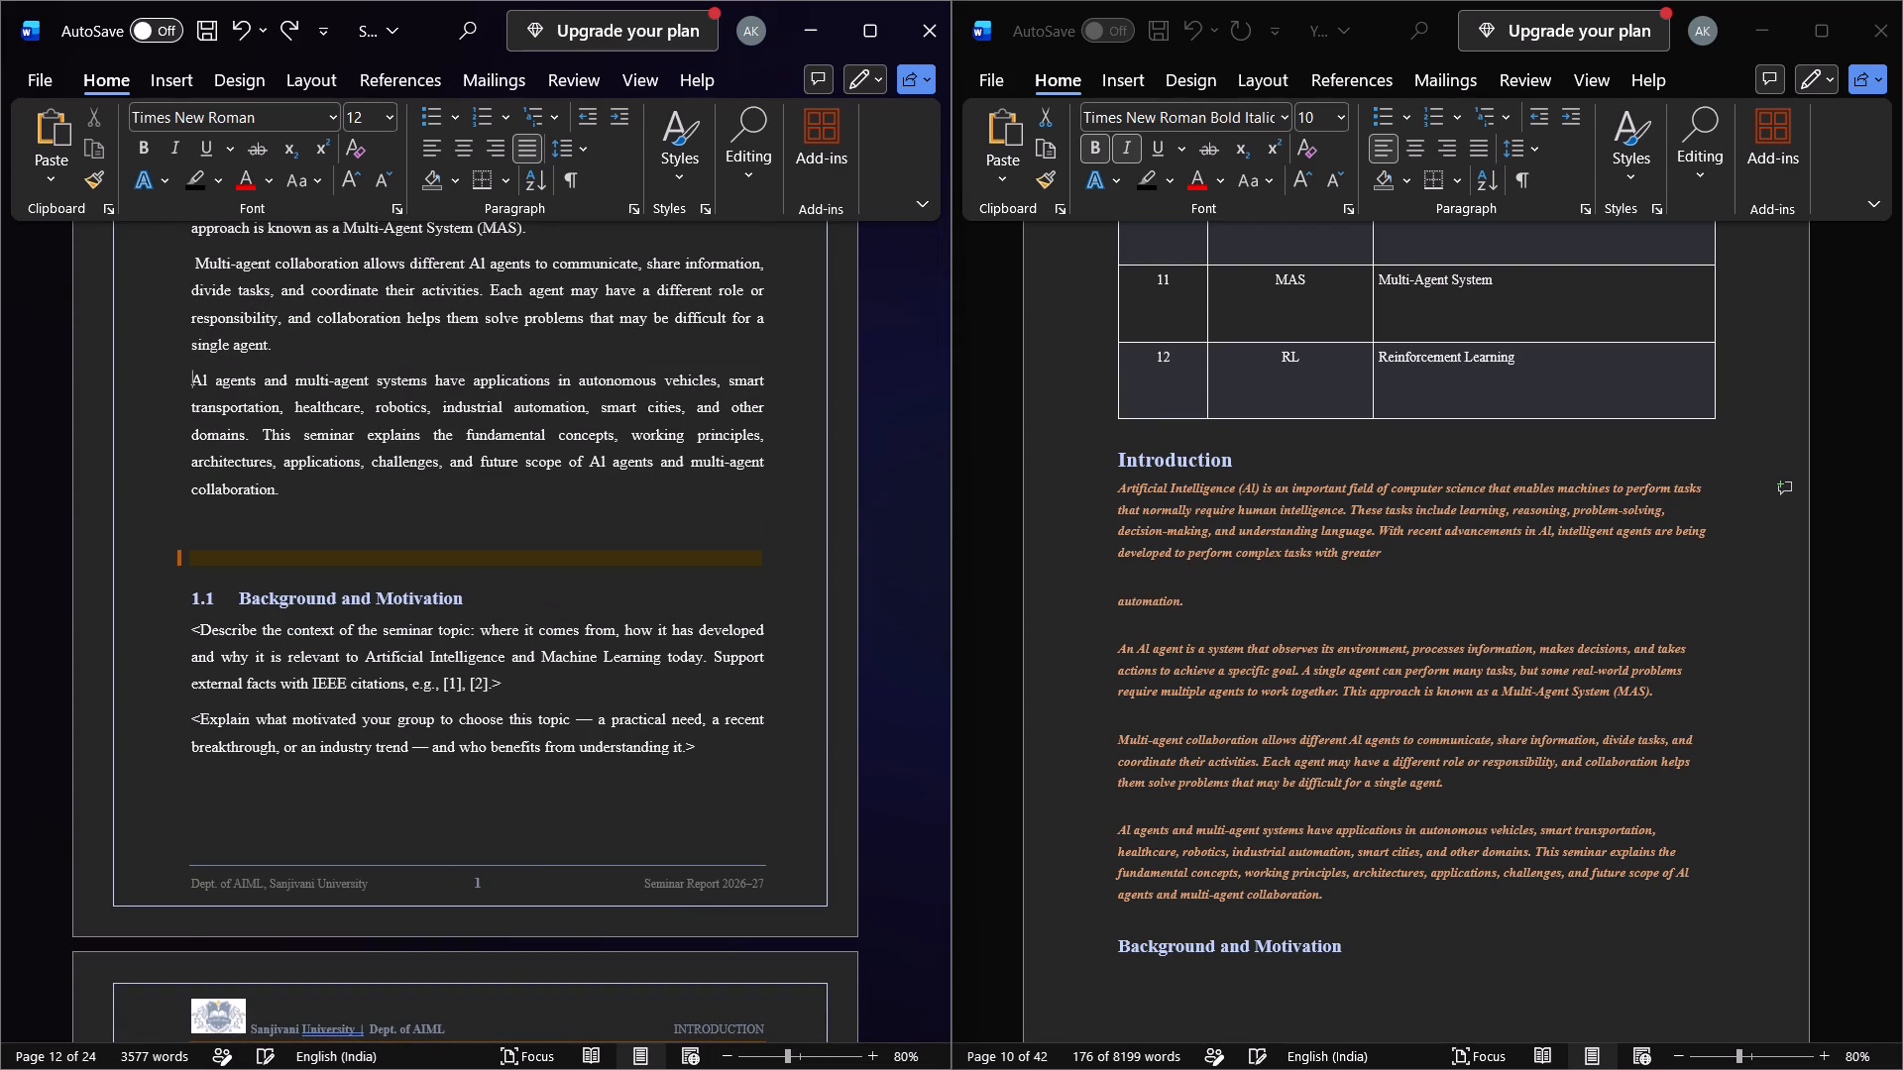
Delete the empty shaded guidance line above heading 1.1 Background and Motivation.
left_click(353, 528)
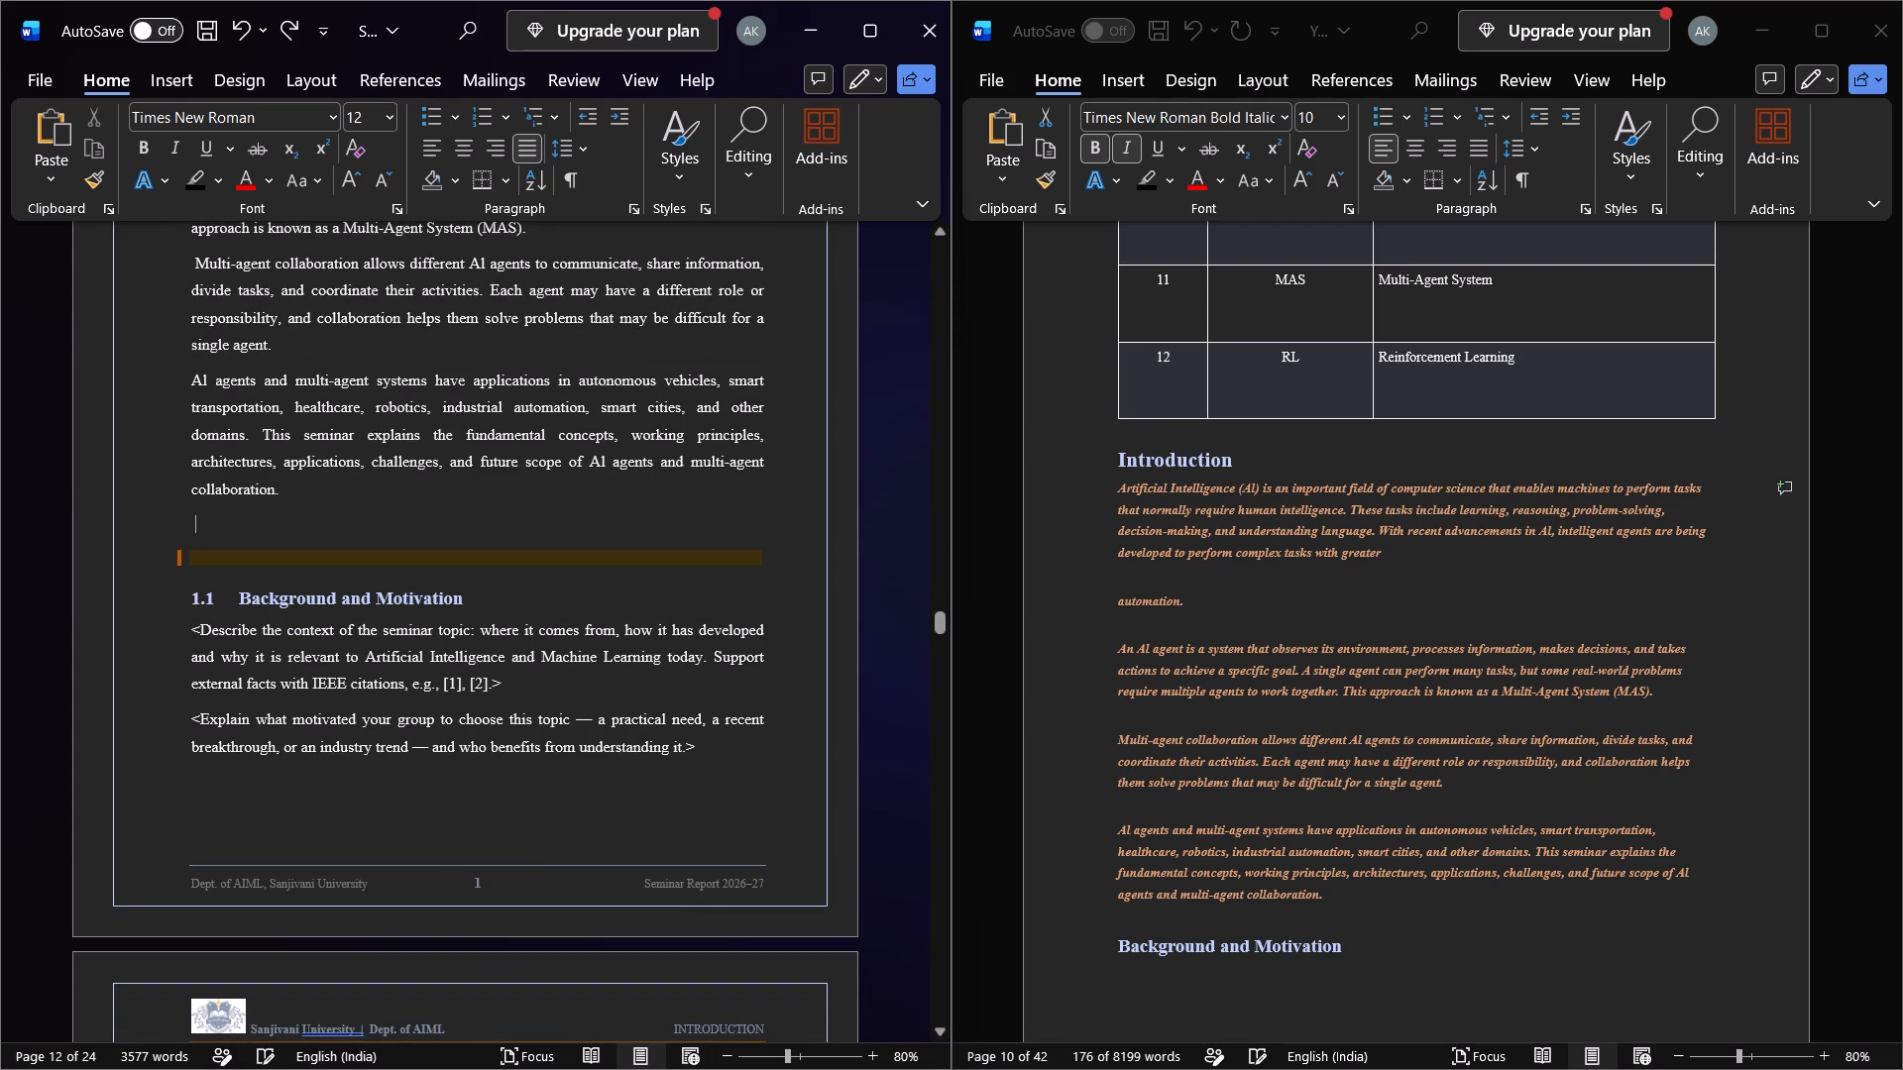
left_click(284, 556)
key("BackSpace")
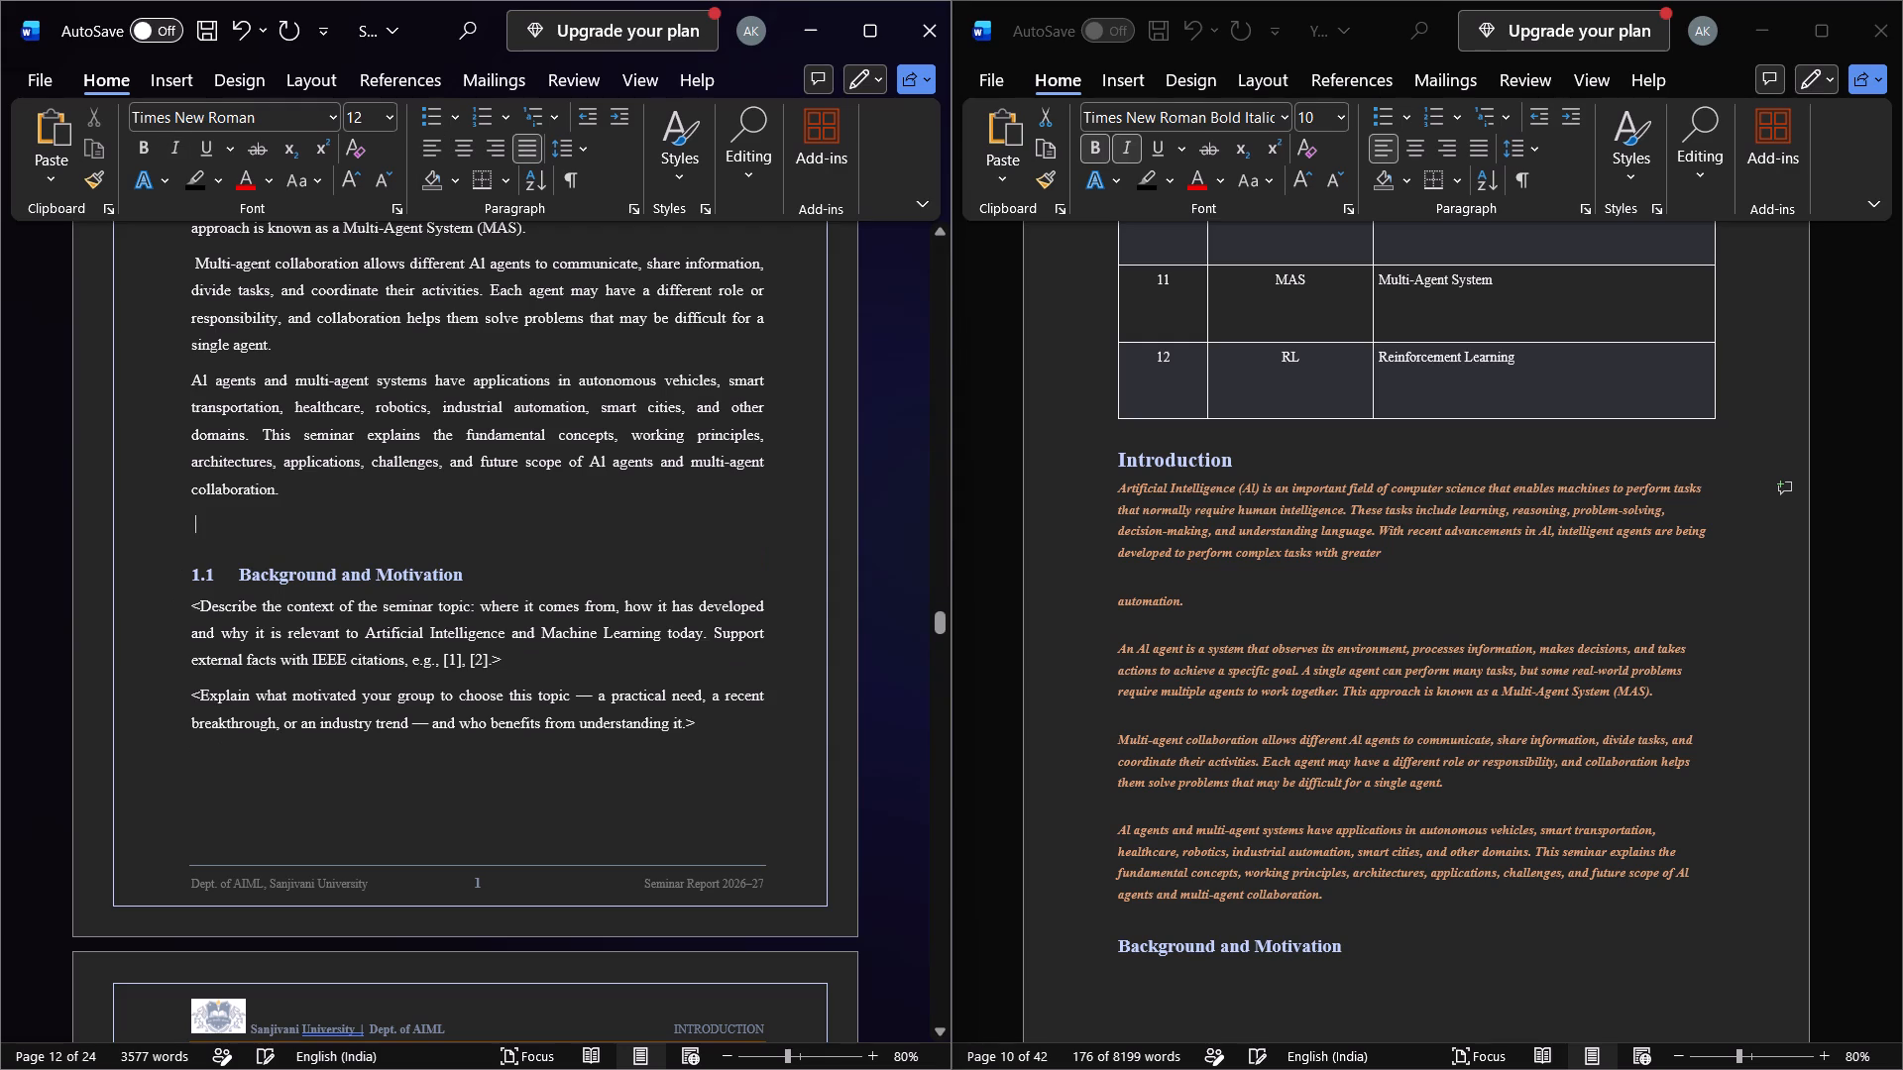
Copy the three paragraphs of the report's Background and Motivation section, up to the Problem Statement heading.
scroll(310, 626, "down", 4)
scroll(1359, 613, "down", 4)
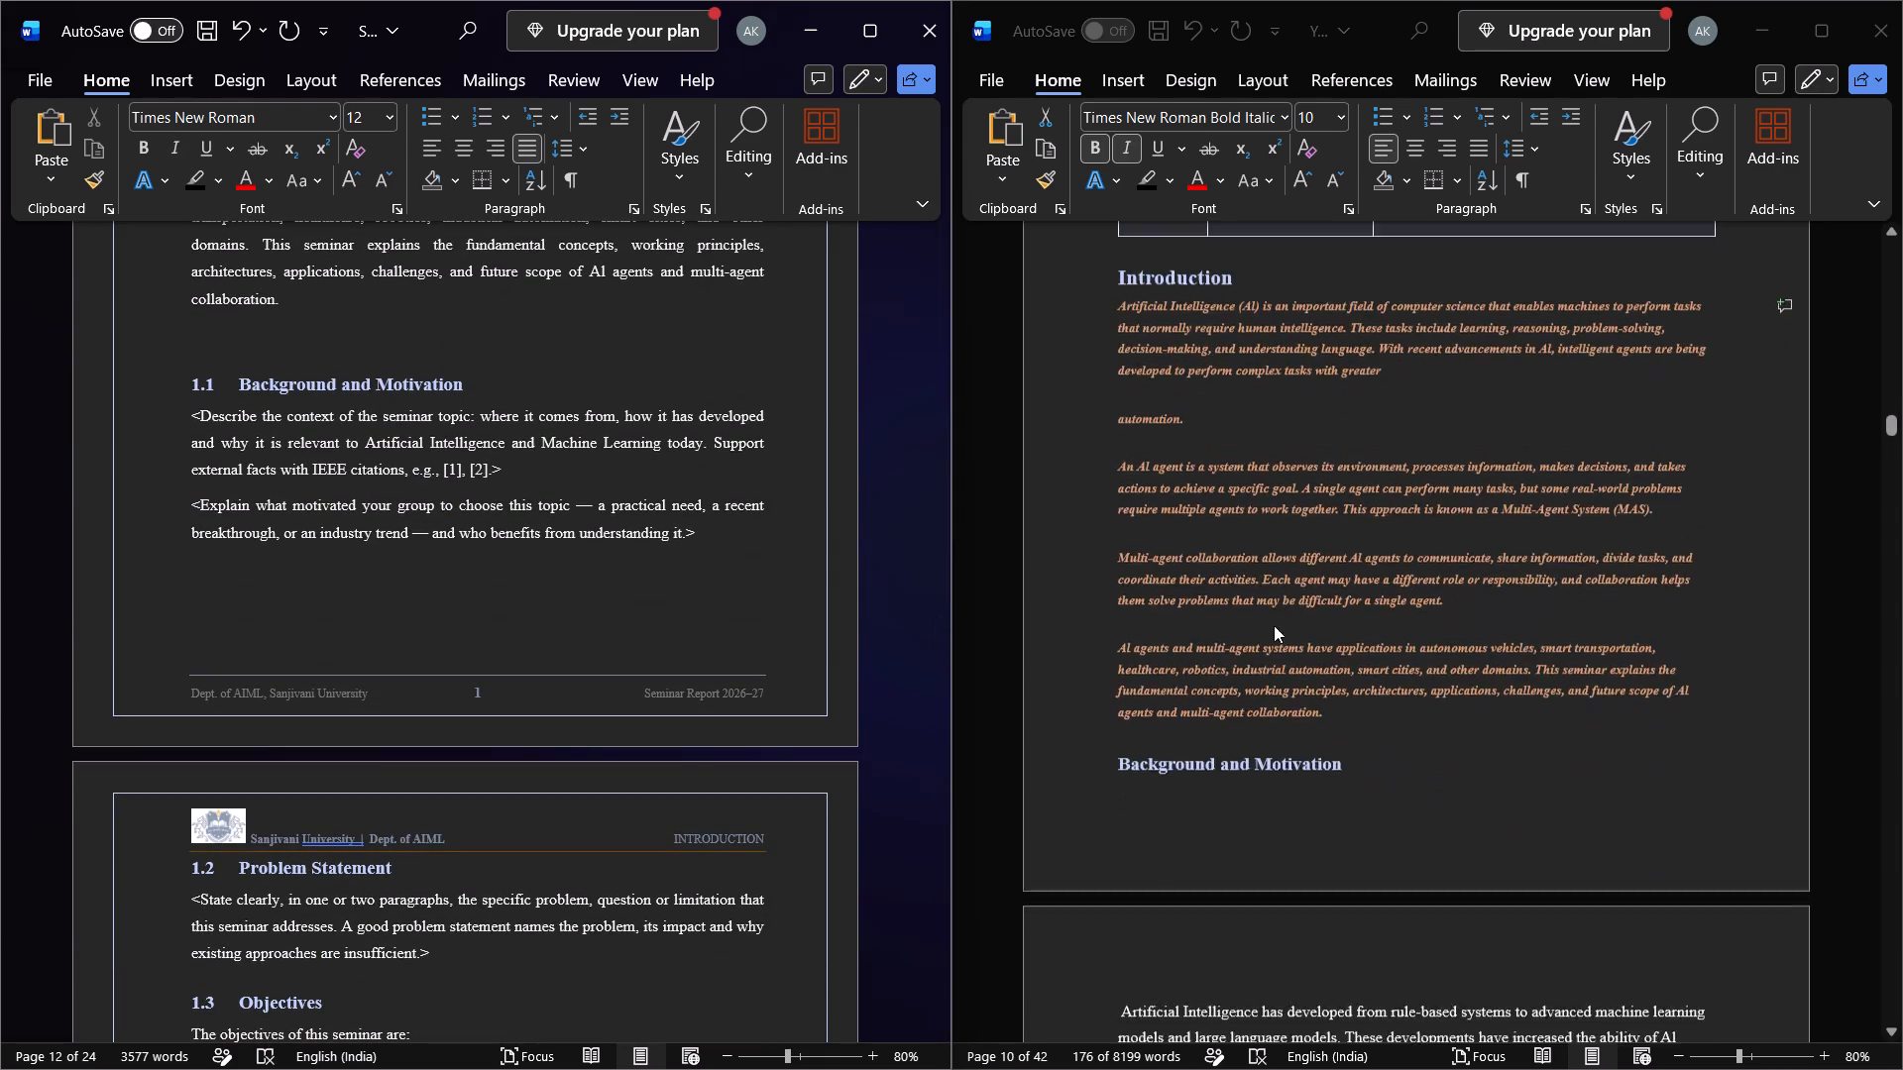
scroll(1274, 625, "down", 12)
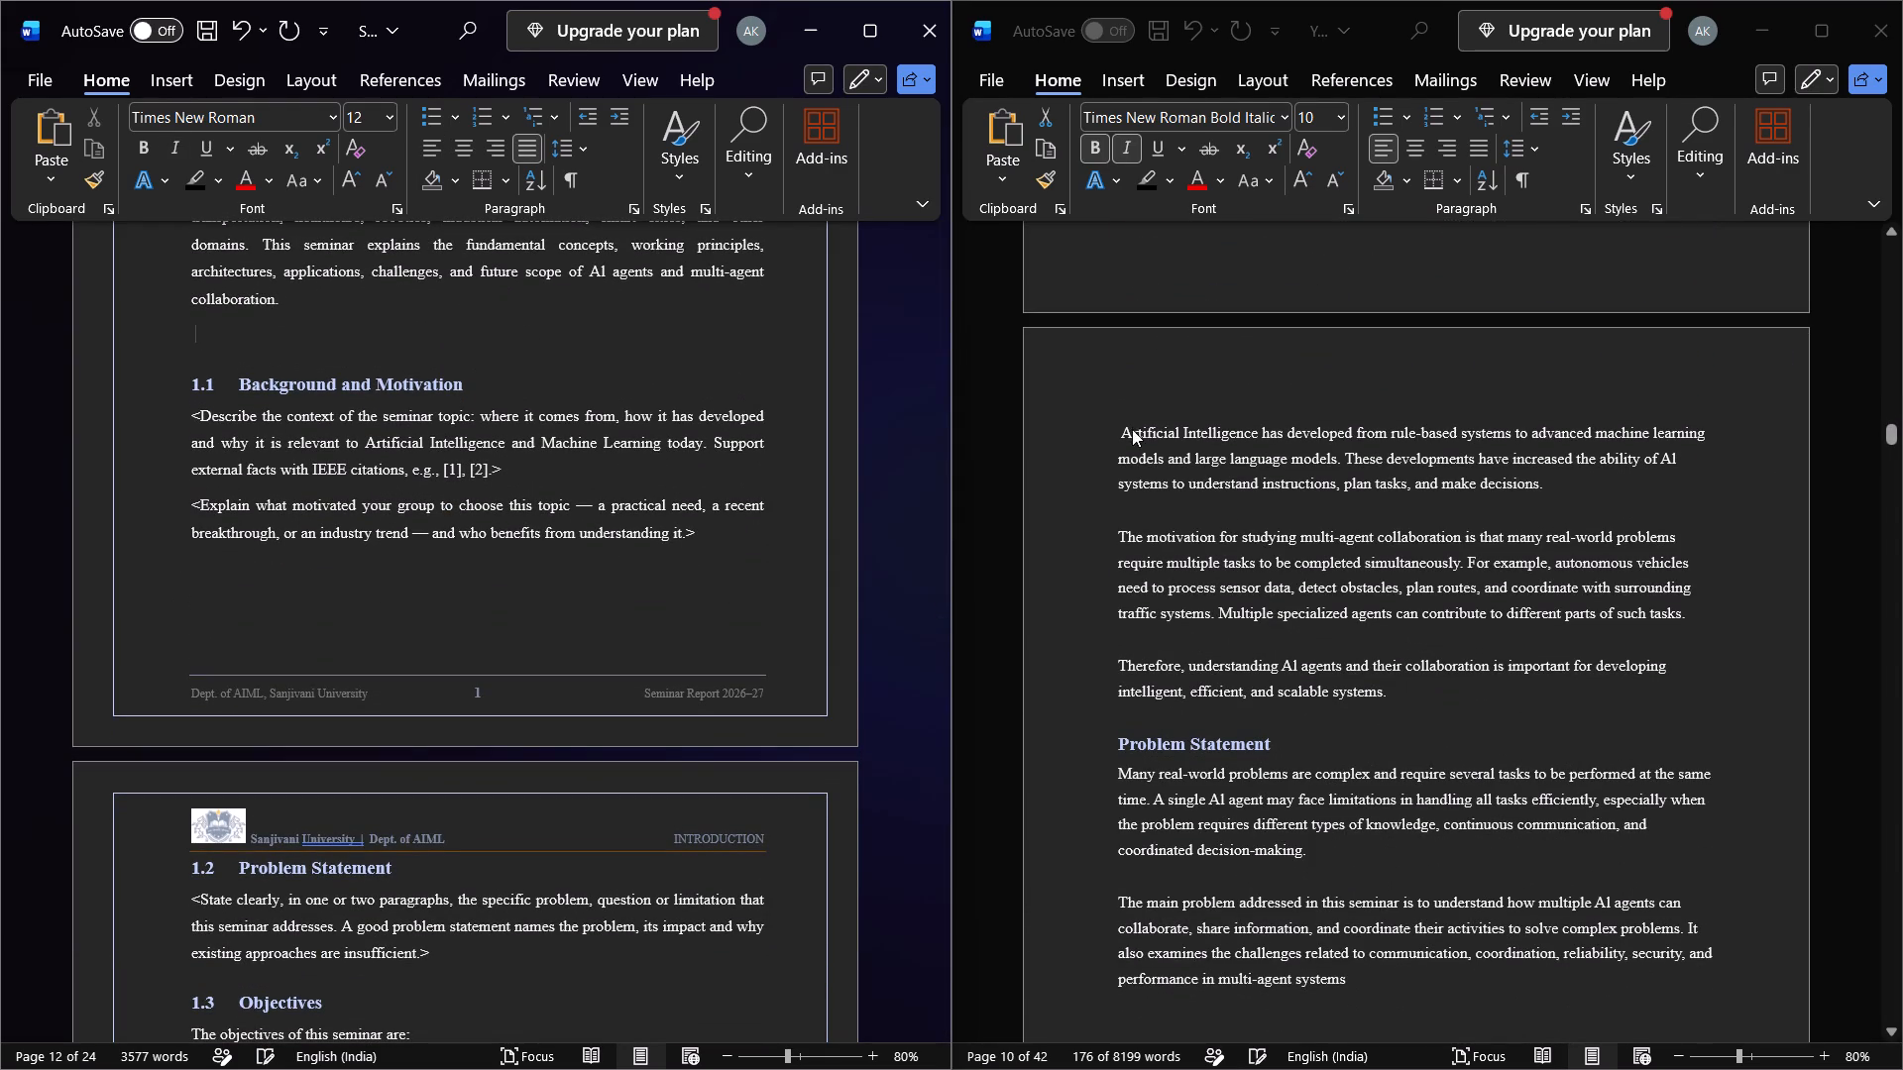
left_click(1118, 429)
left_click_drag(1118, 429, 1186, 511)
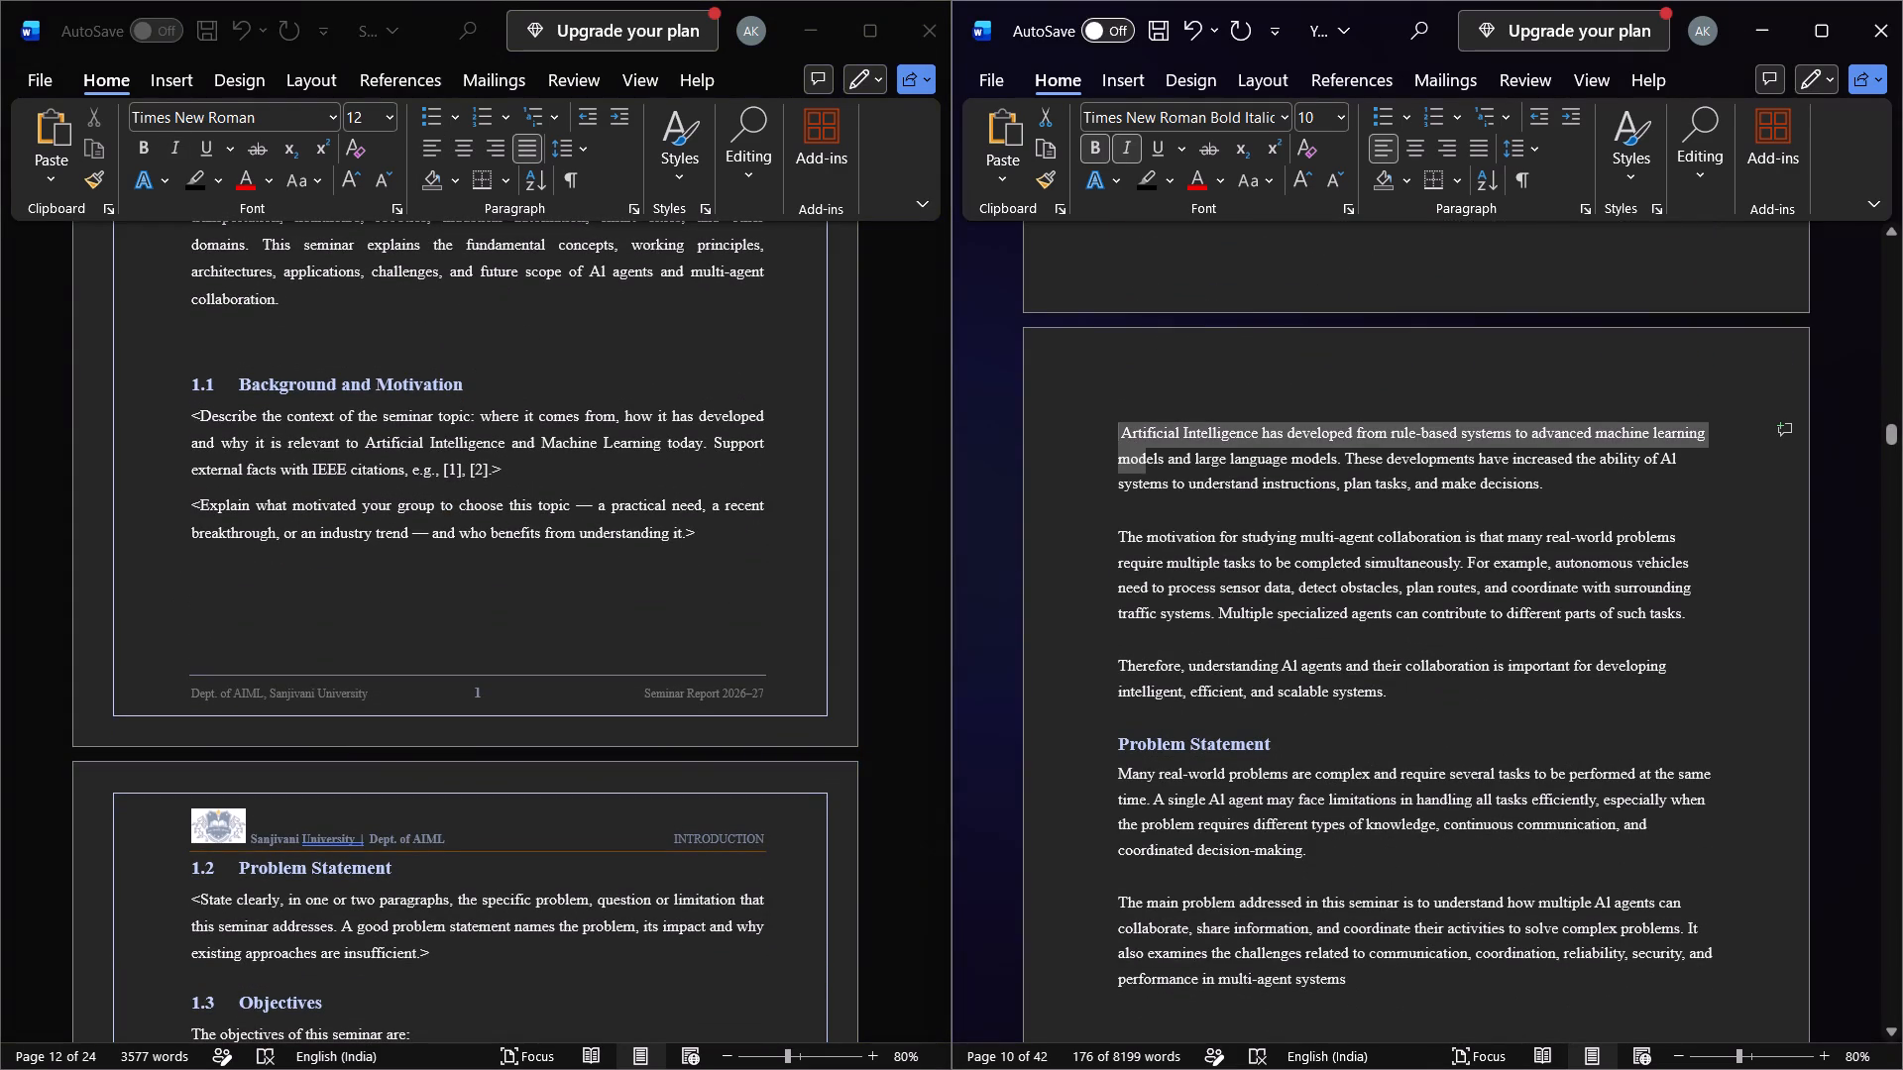
left_click_drag(1186, 511, 1375, 707)
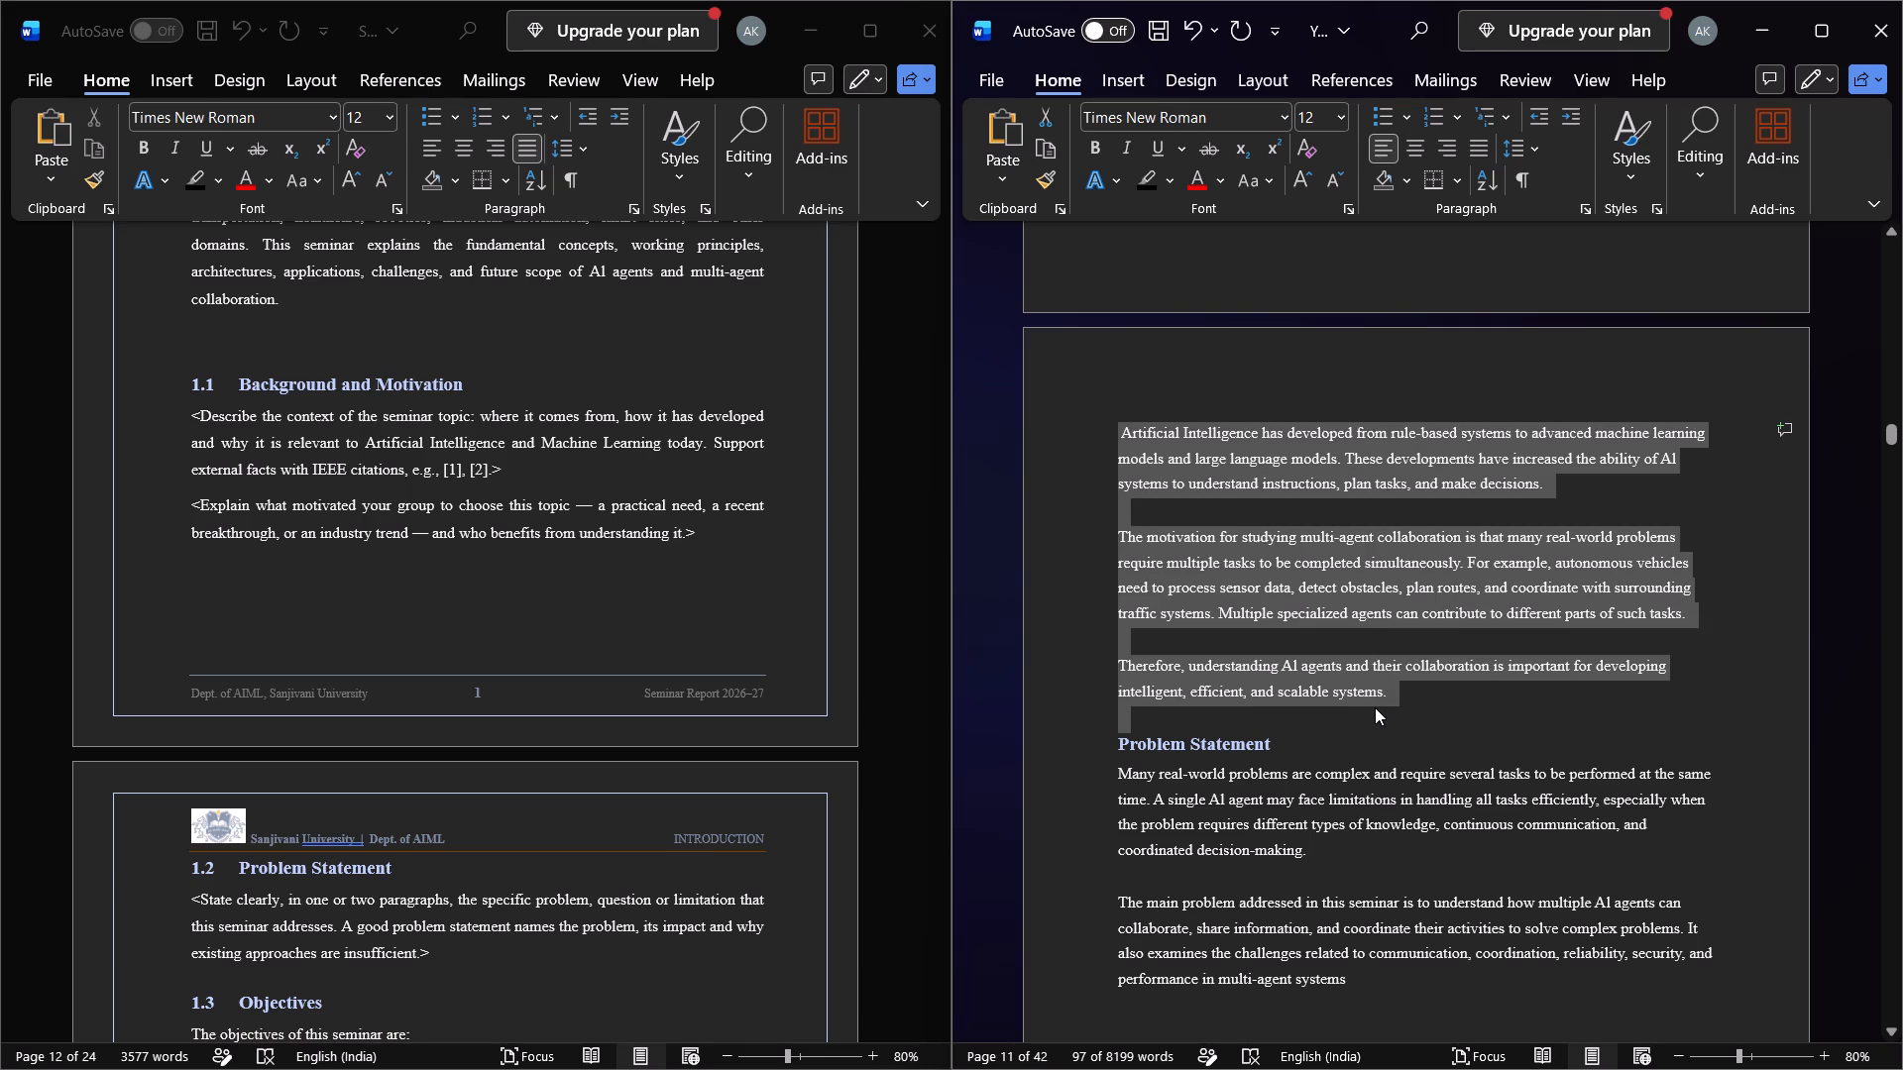
key("ctrl+c")
Delete the two placeholder paragraphs under the template's 1.1 Background and Motivation heading, leaving only the opening "<".
left_click(199, 415)
left_click_drag(199, 415, 237, 419)
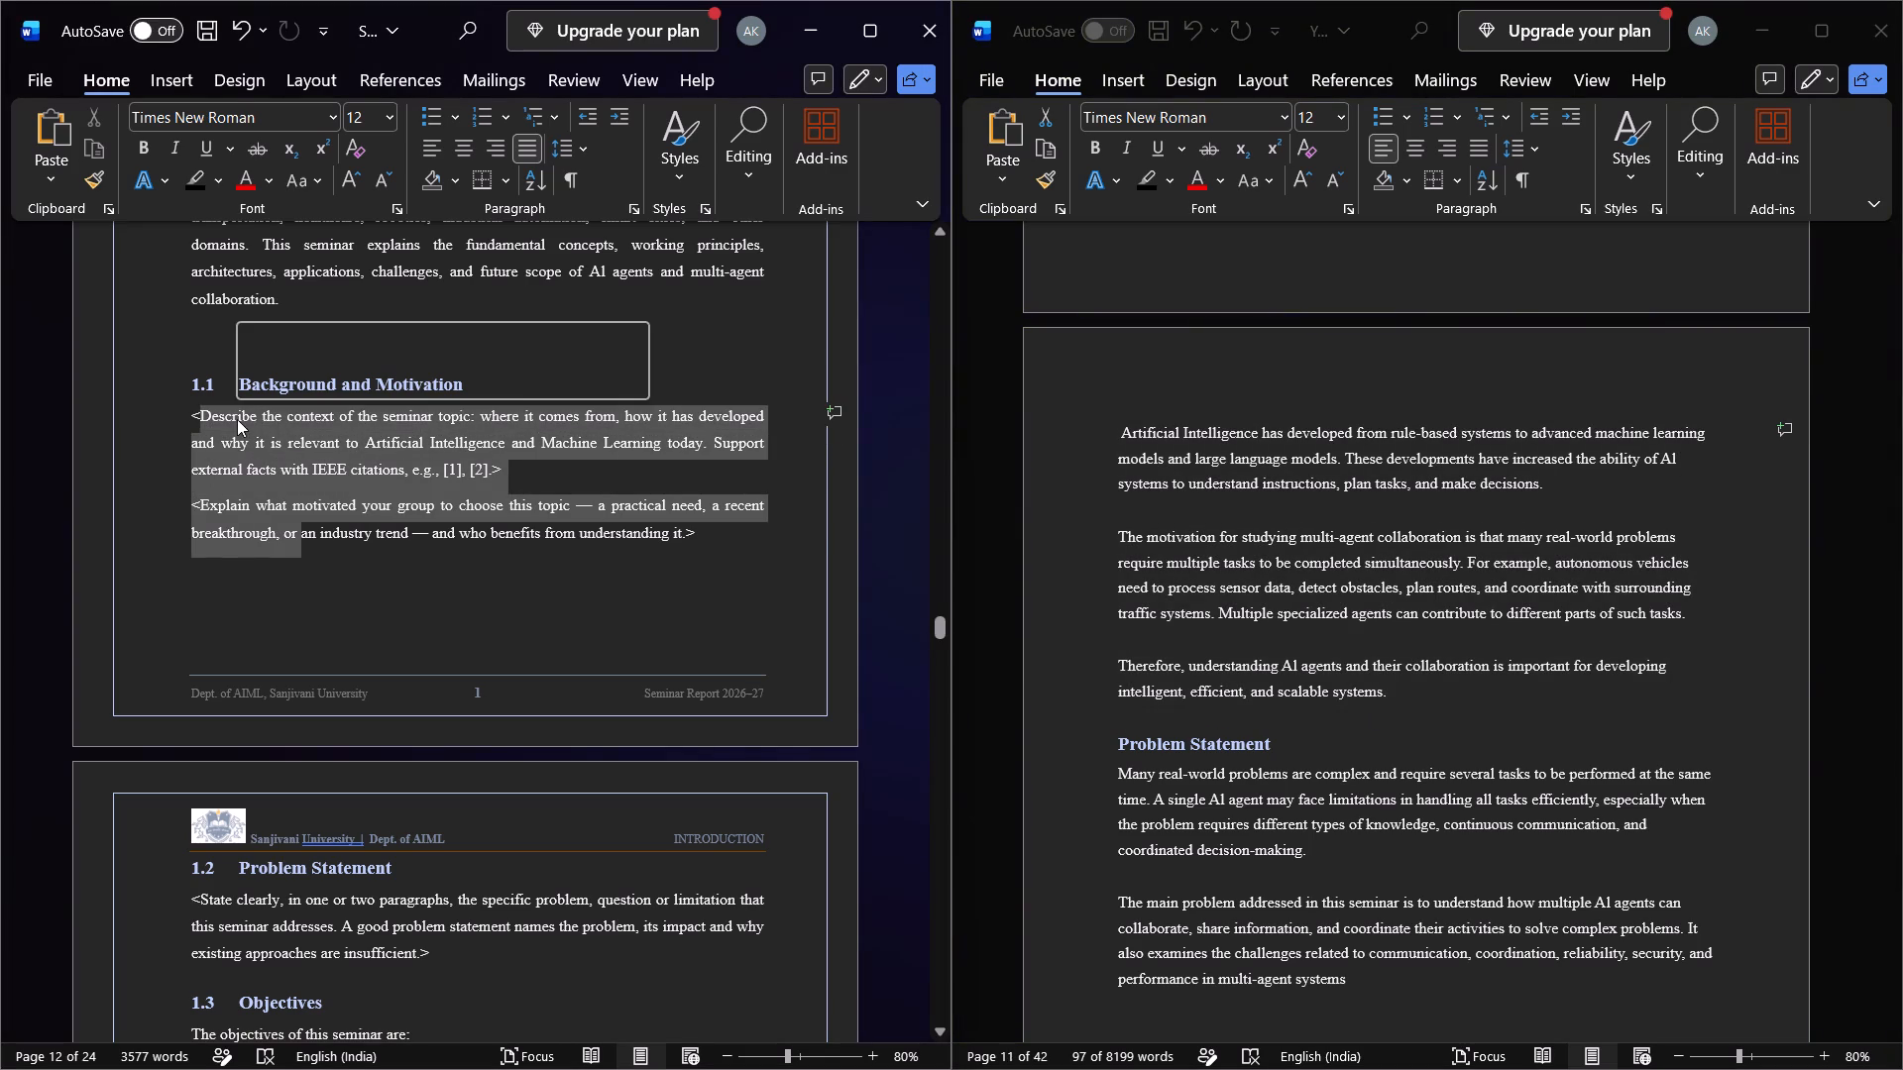
key("BackSpace")
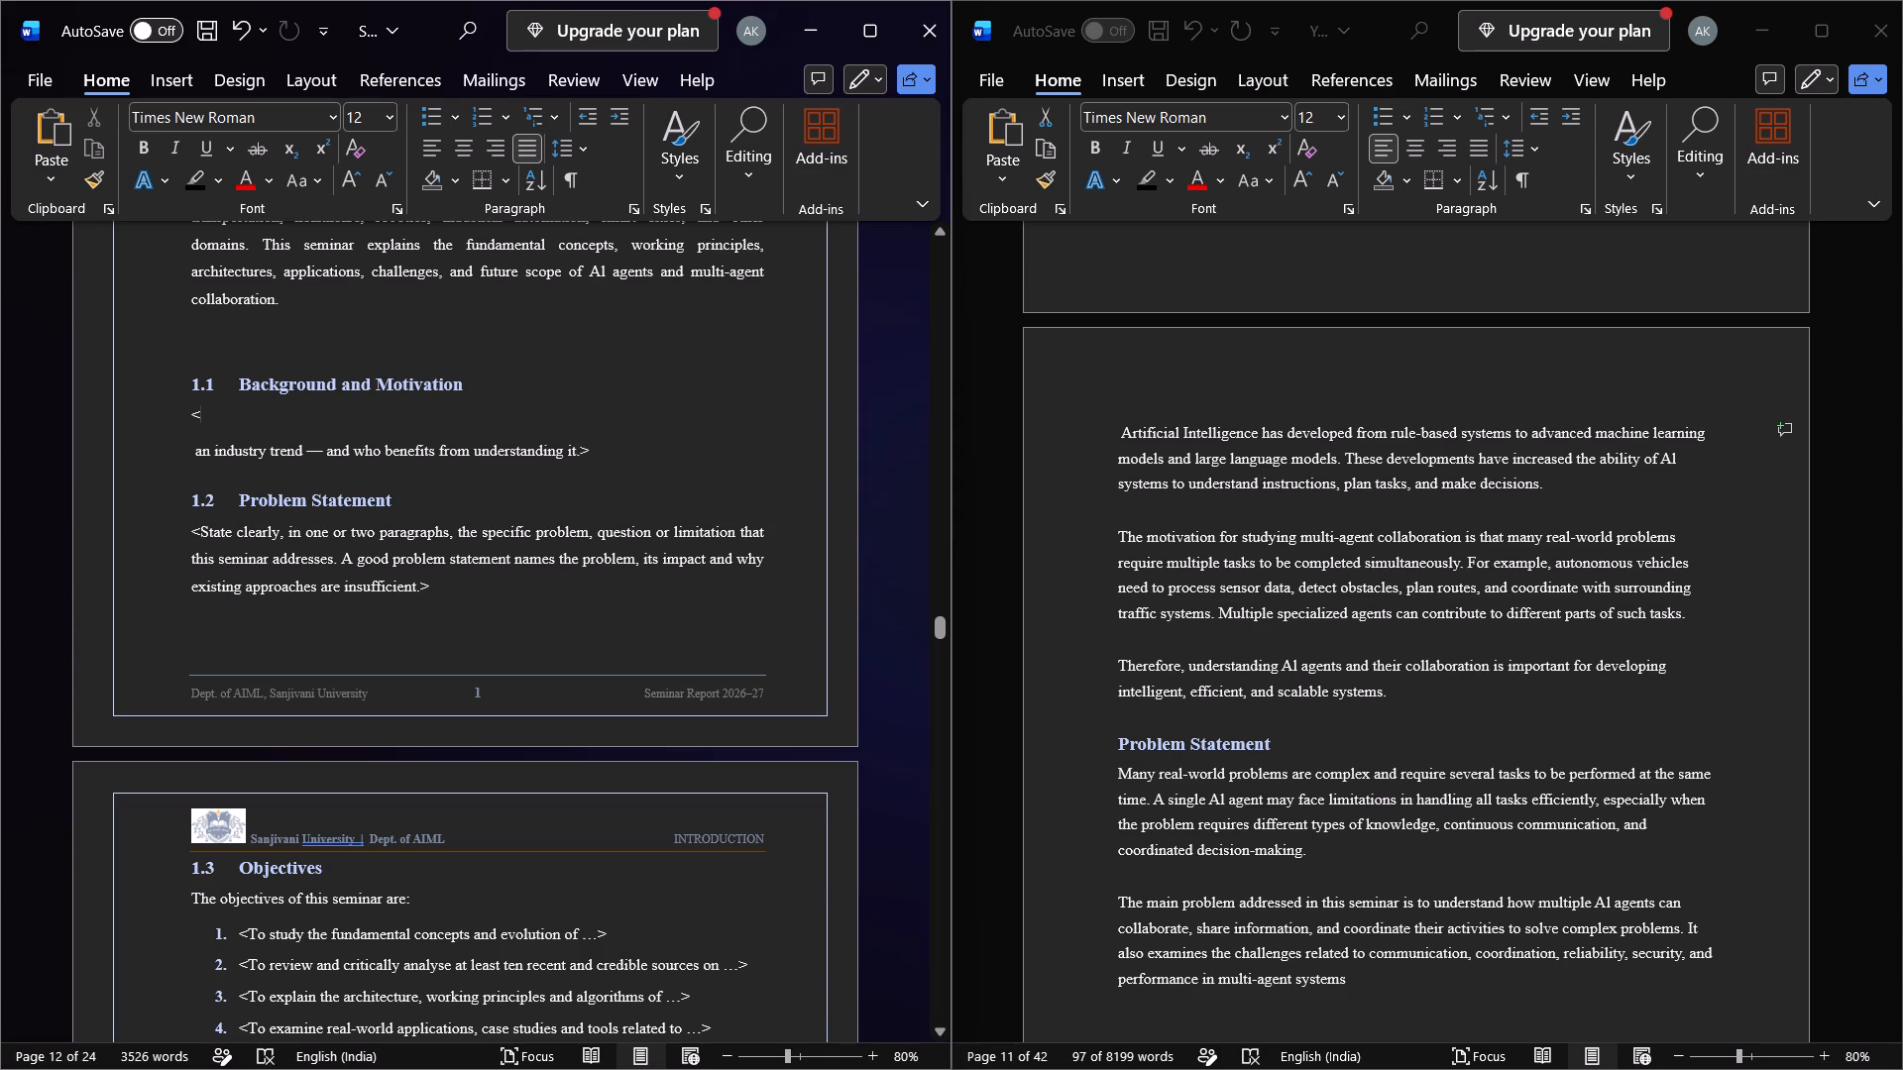
left_click_drag(626, 444, 357, 437)
left_click(357, 437)
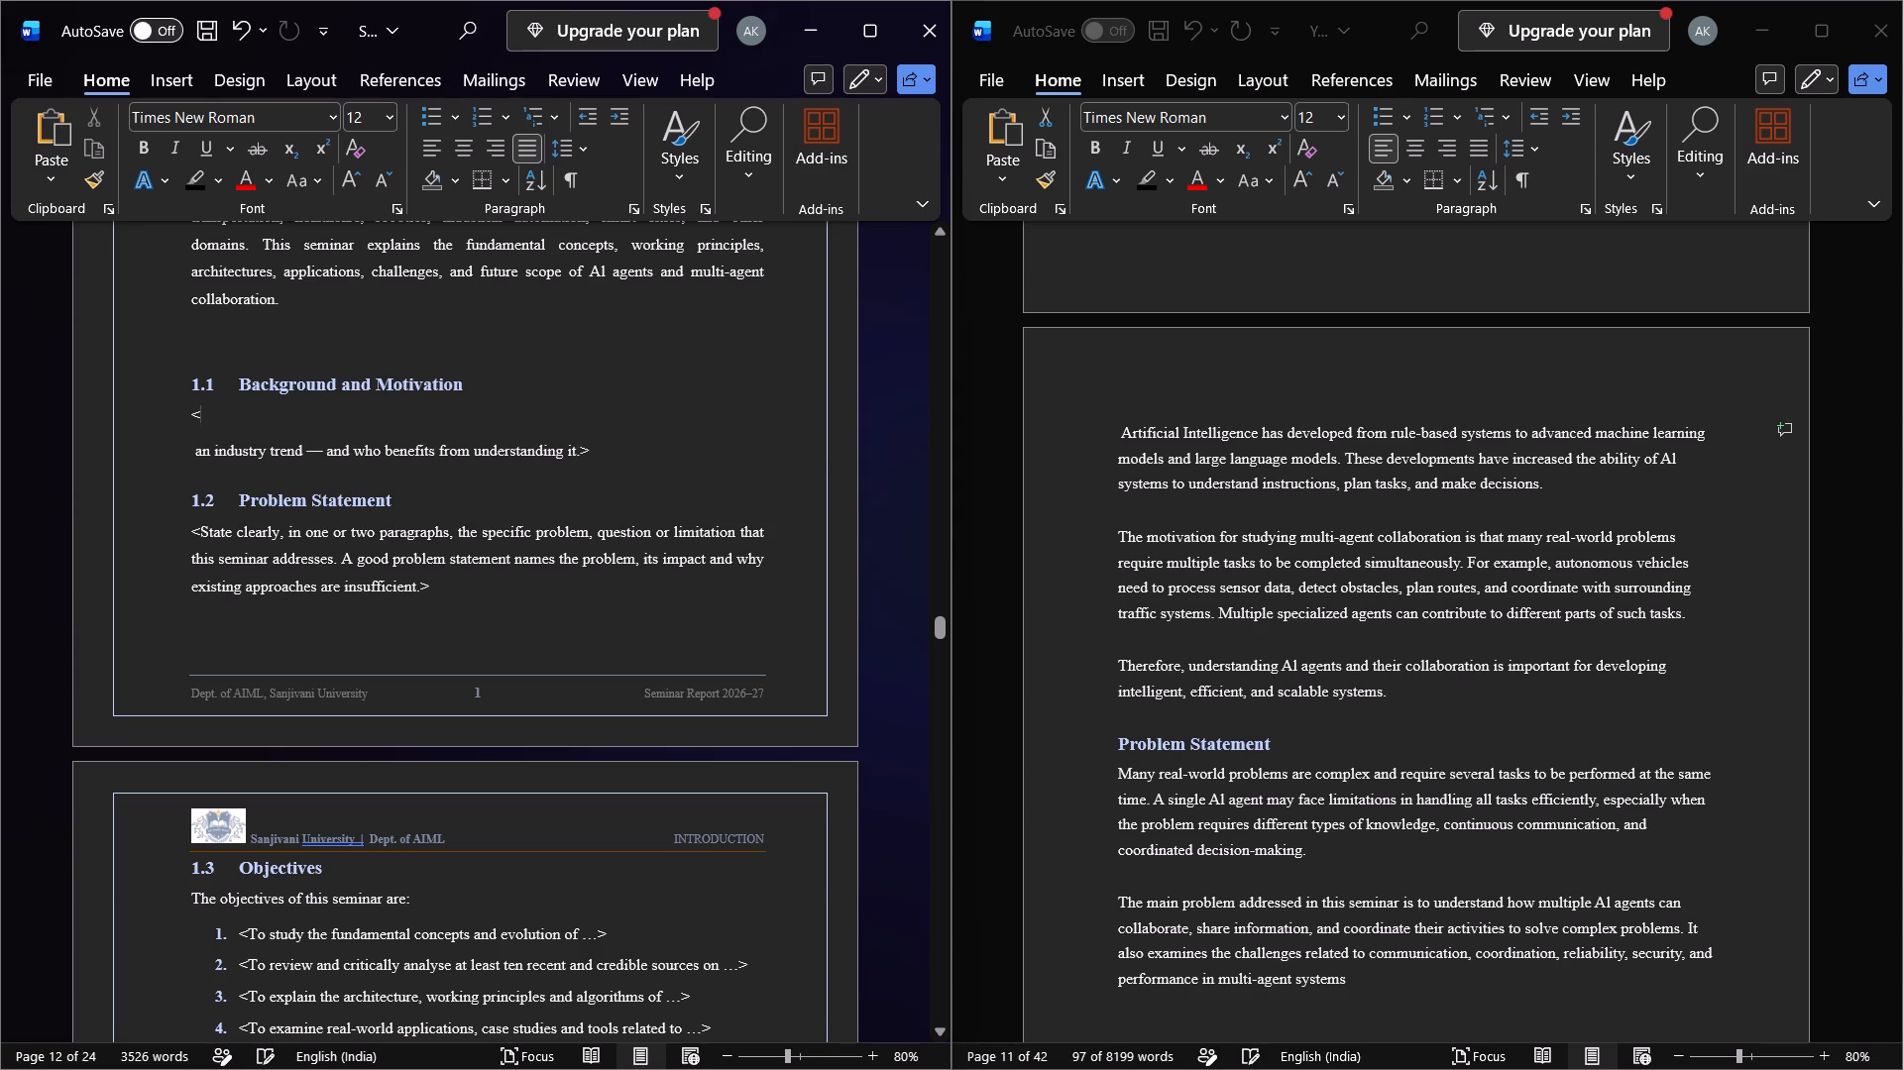
triple_click(367, 451)
key("BackSpace")
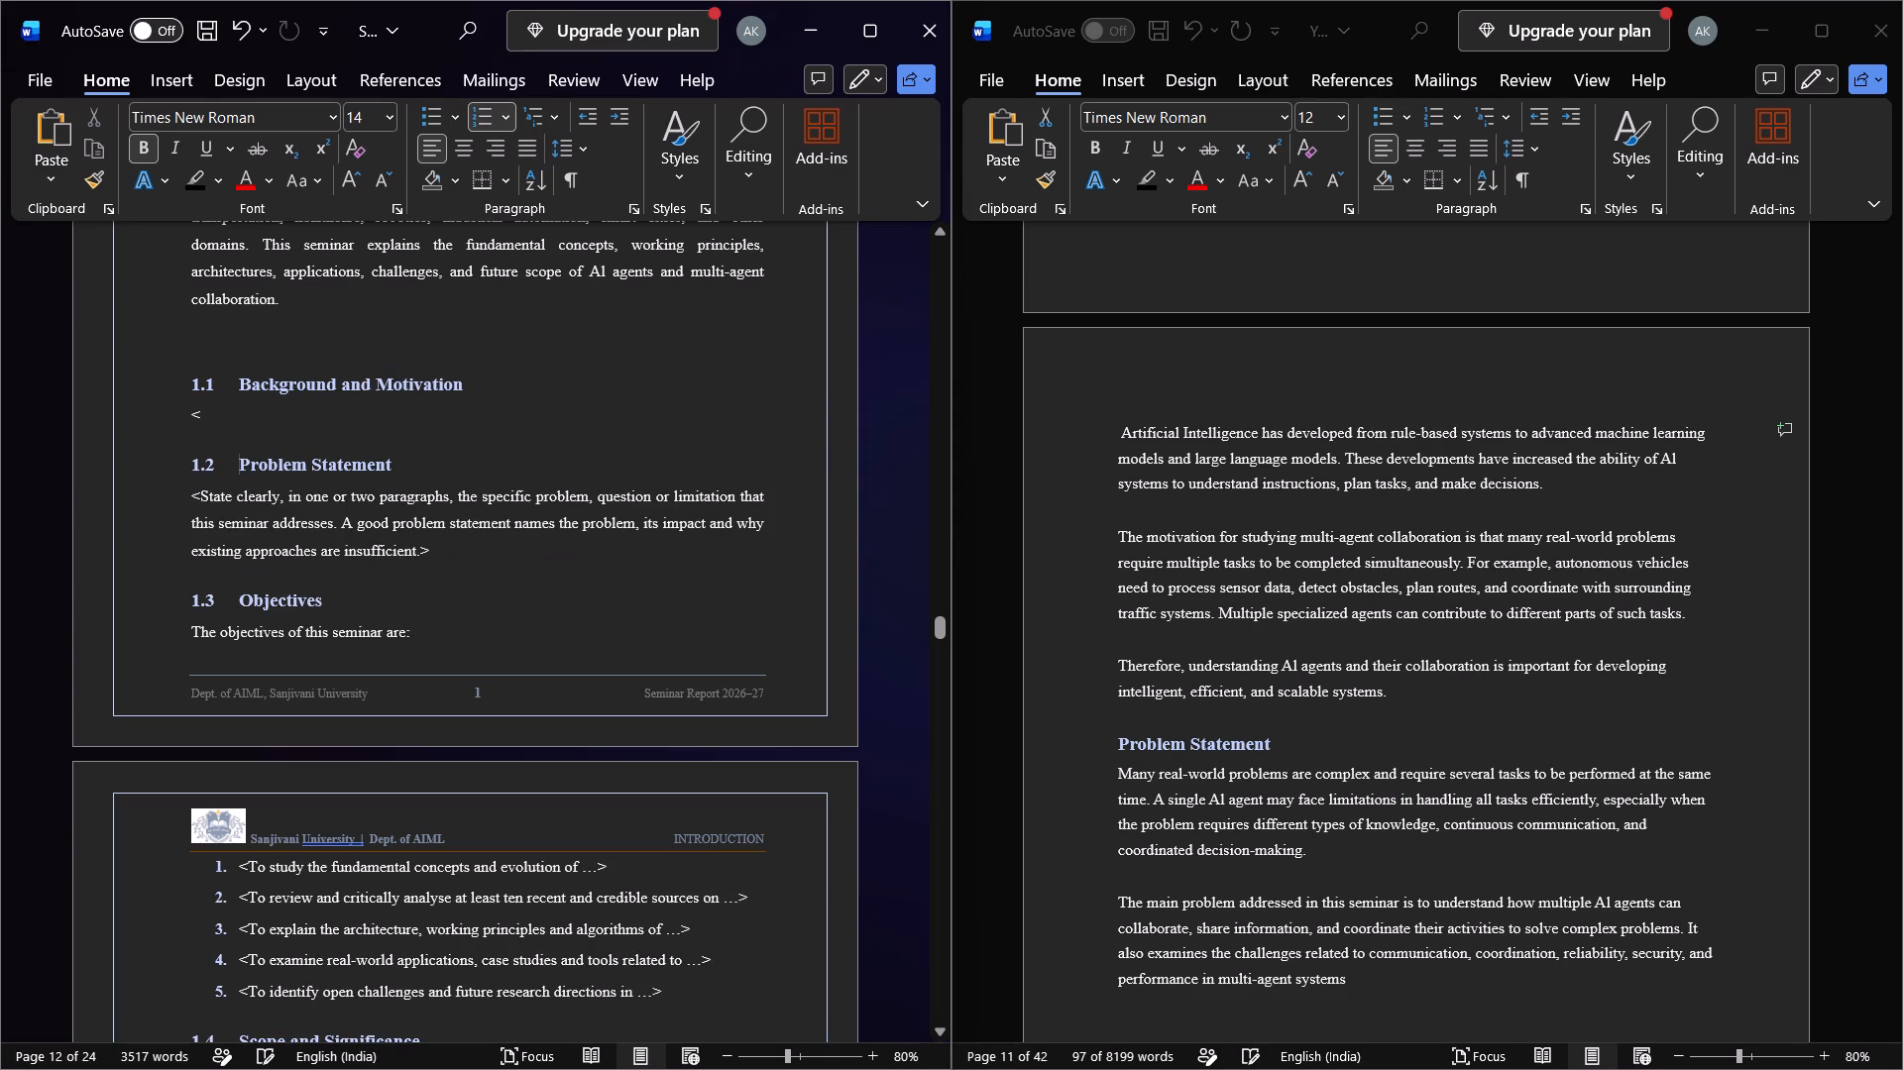
Paste the copied report paragraphs after the "<" under 1.1 Background and Motivation.
left_click(290, 414)
key("ctrl+v")
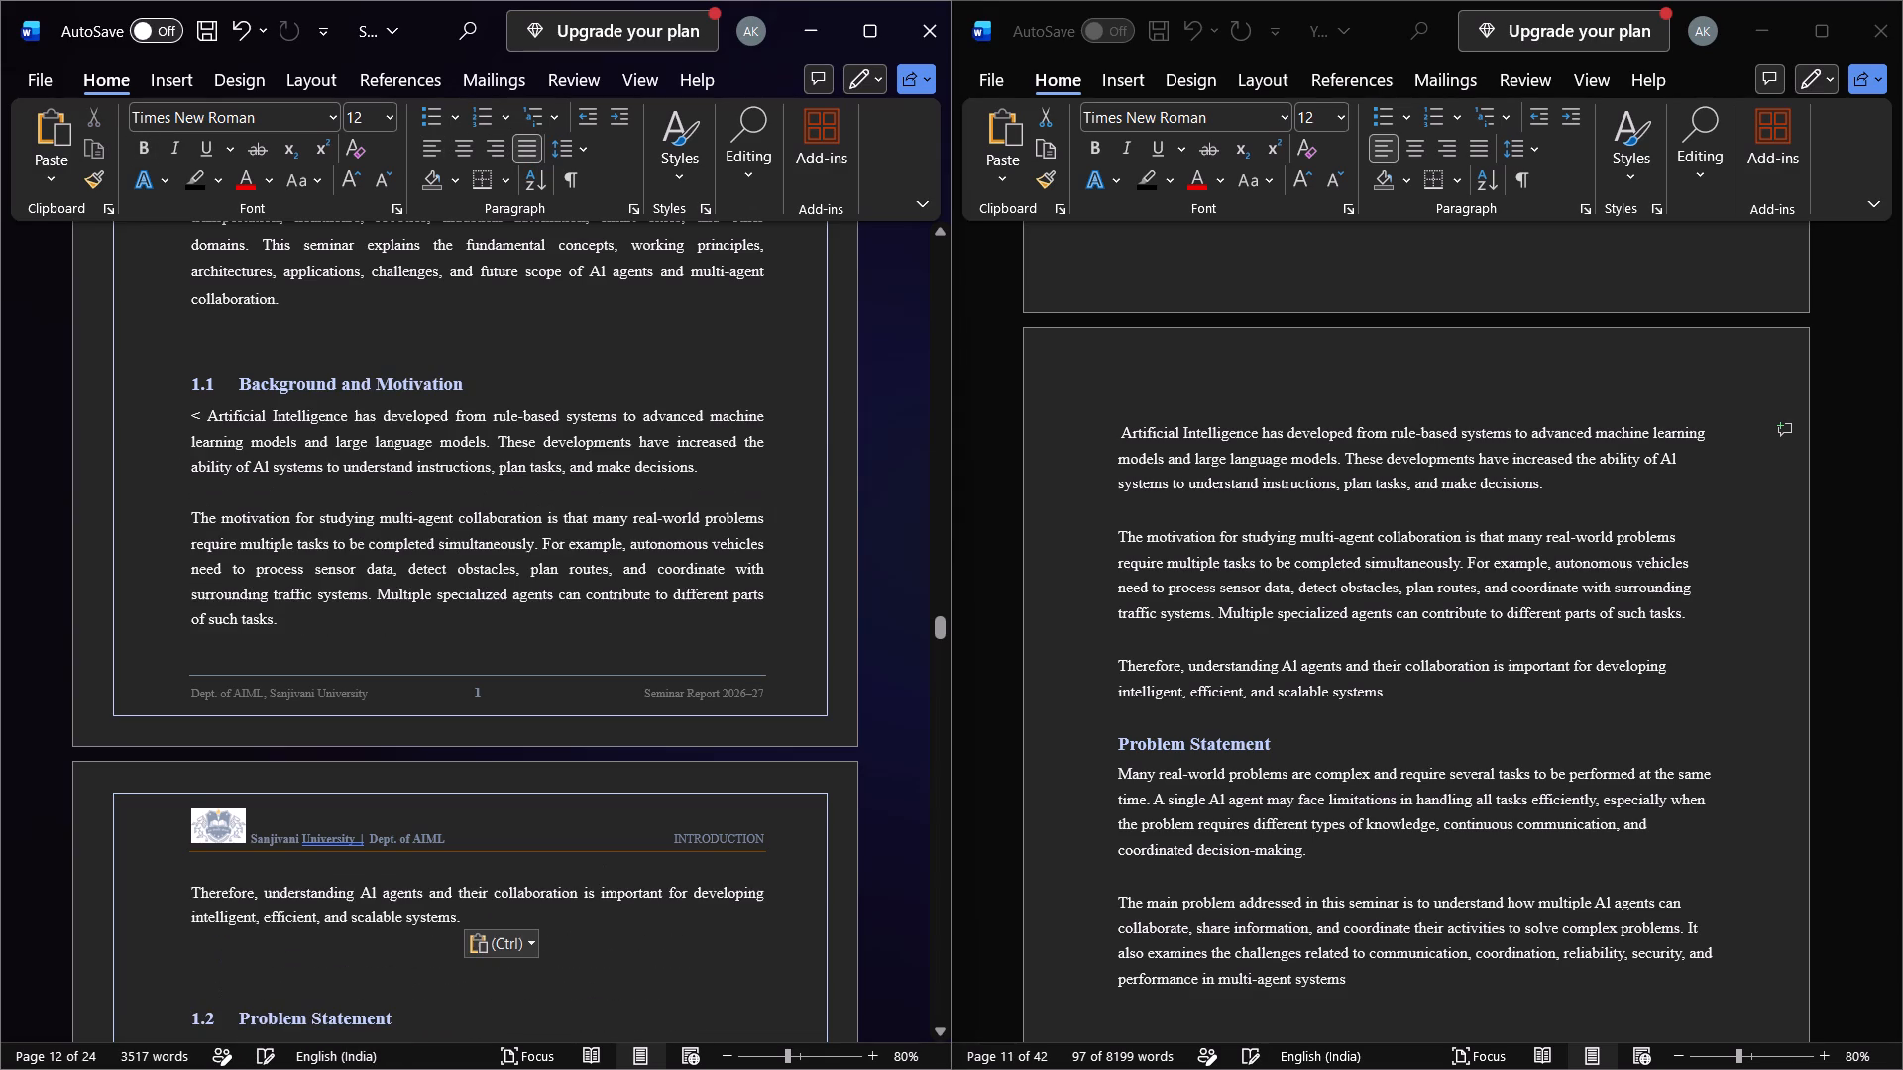
Review the filled-in Chapter 1 introduction and the pasted Background and Motivation text for layout and leftover characters.
scroll(349, 406, "down", 4)
scroll(352, 406, "up", 2)
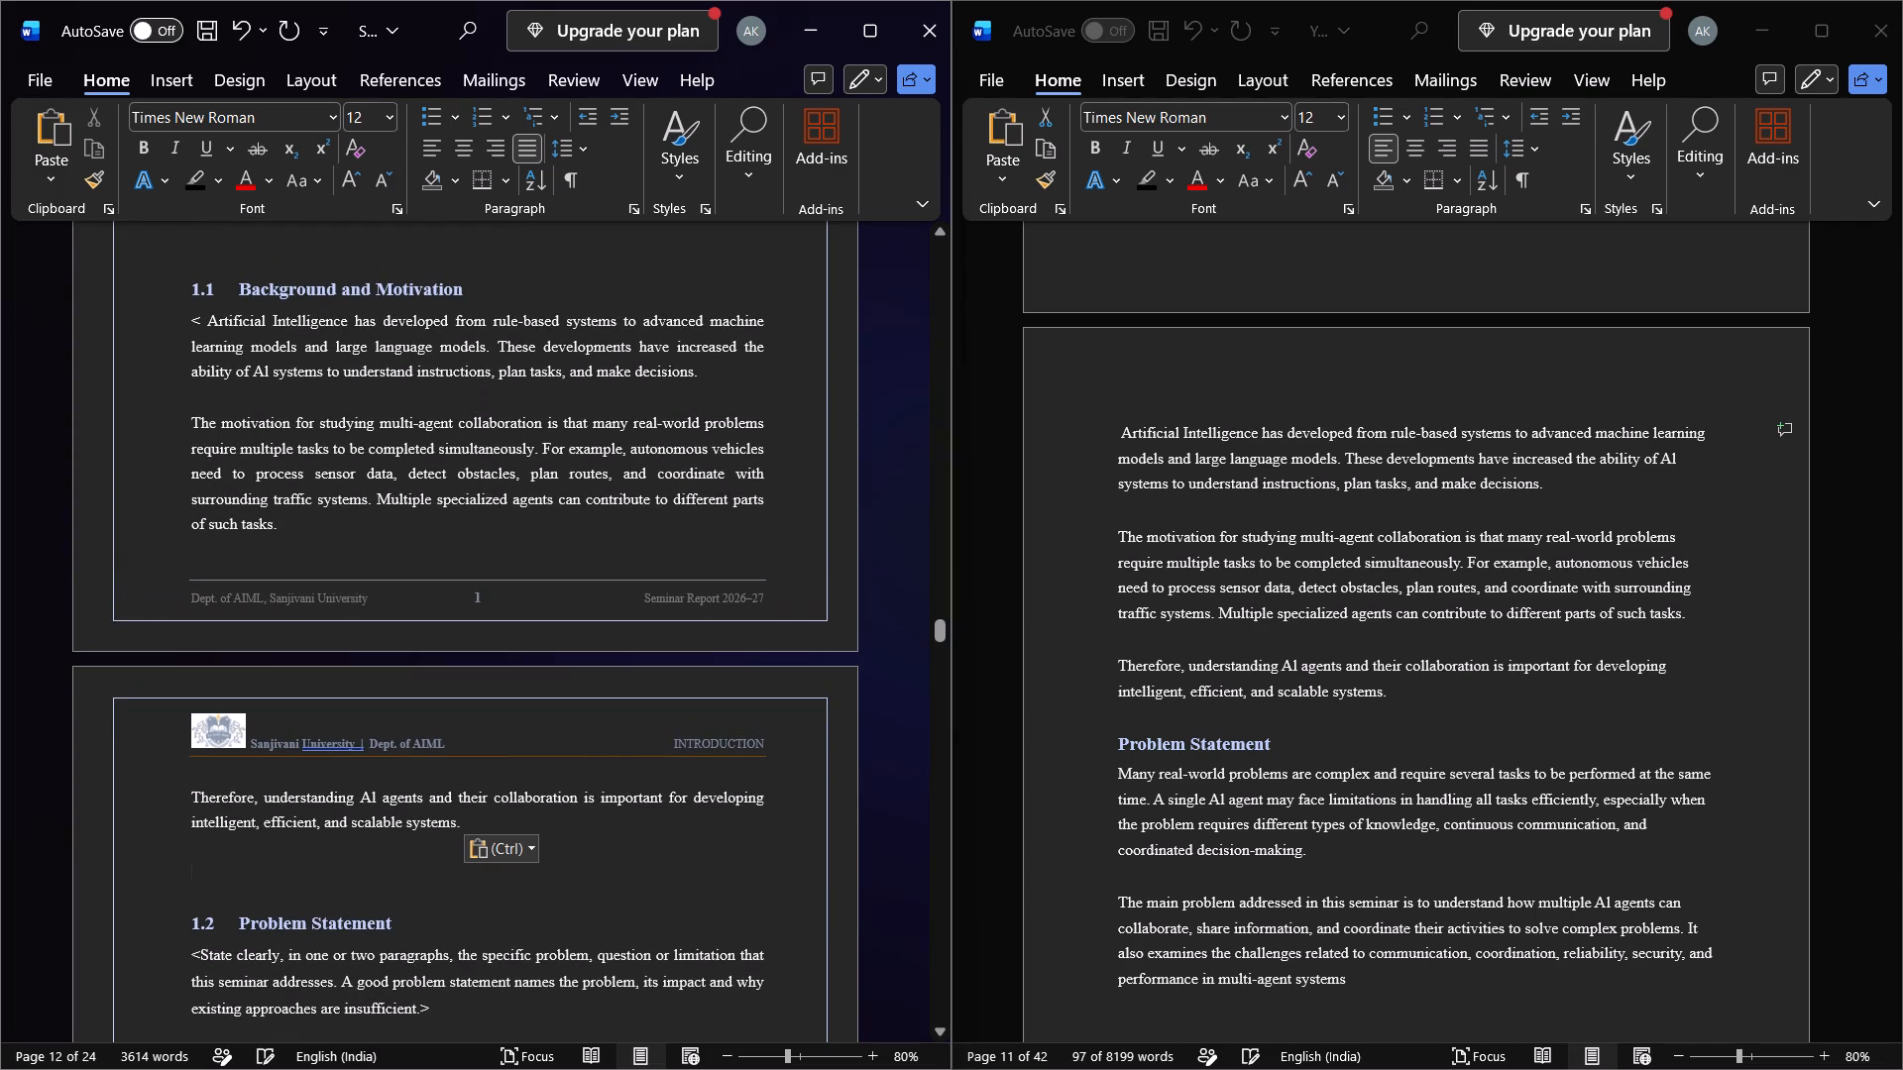
scroll(1058, 550, "up", 4)
scroll(558, 345, "up", 6)
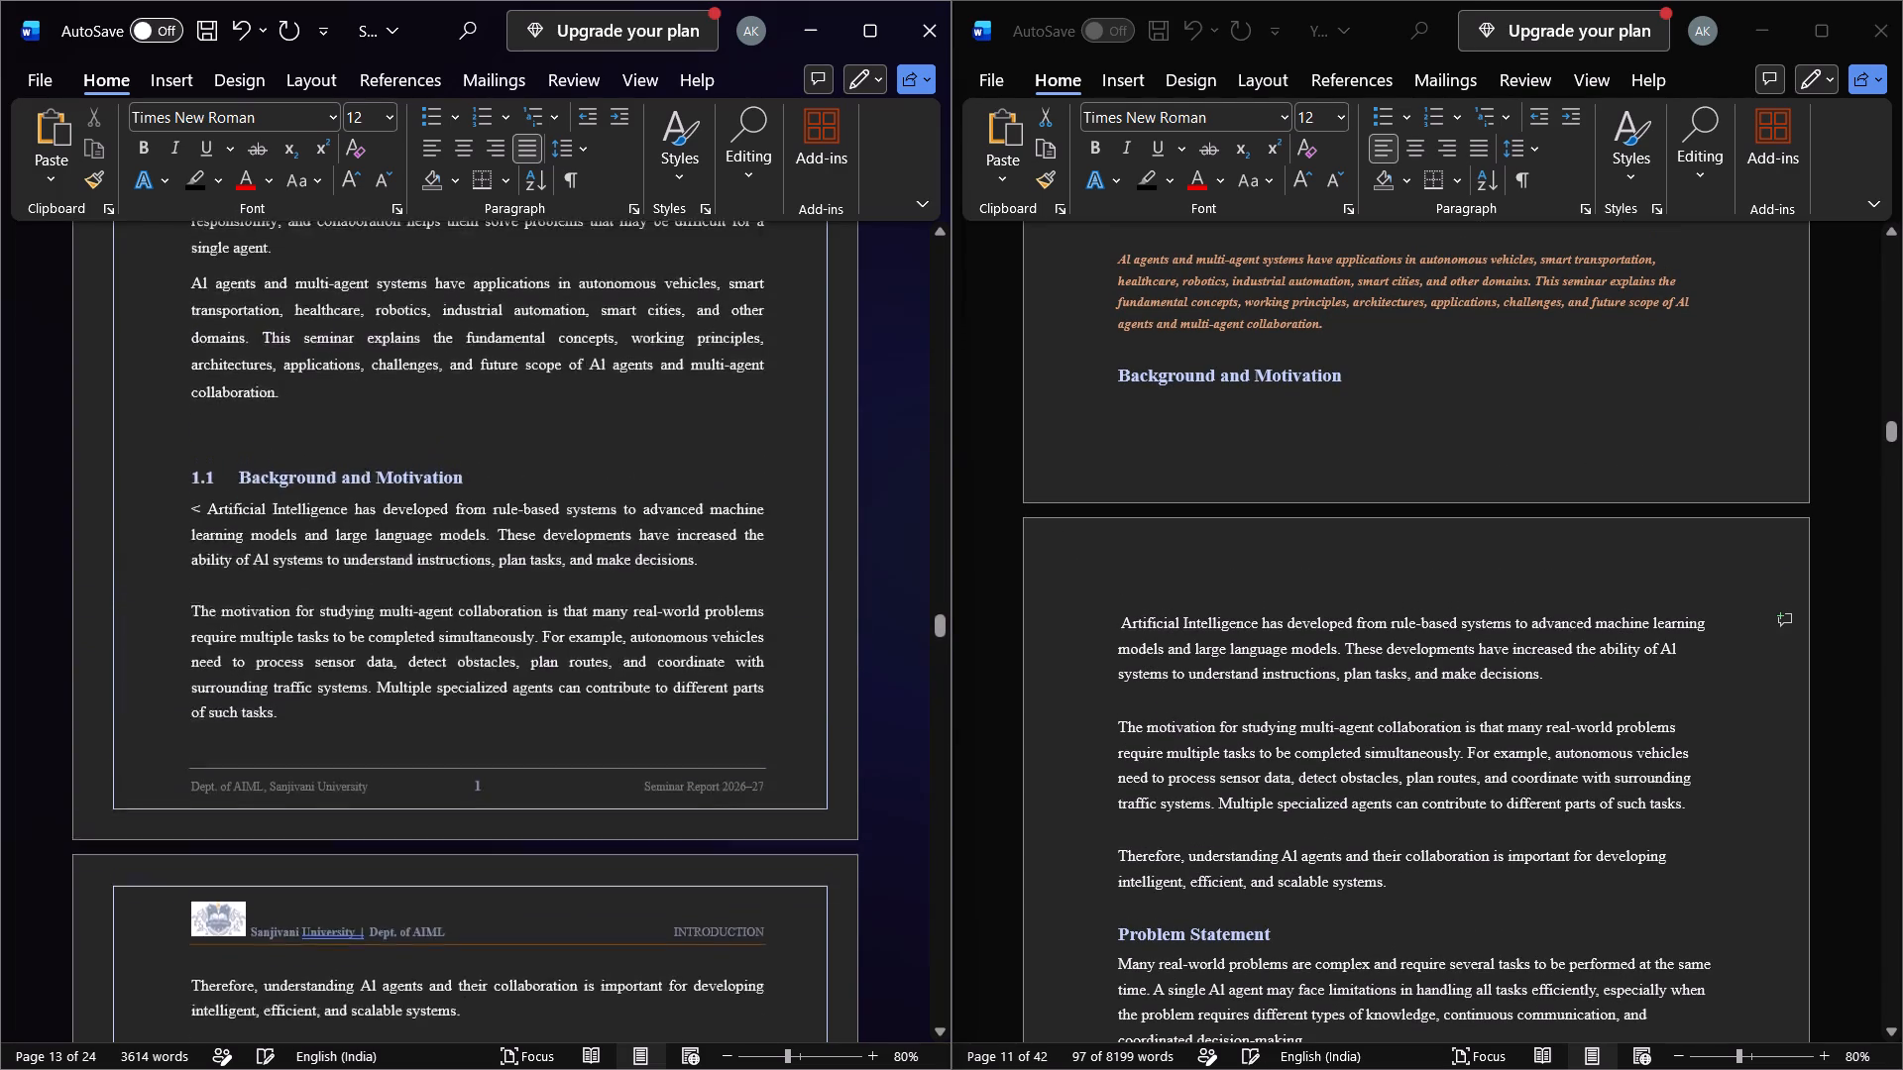
scroll(556, 342, "up", 10)
scroll(553, 460, "down", 2)
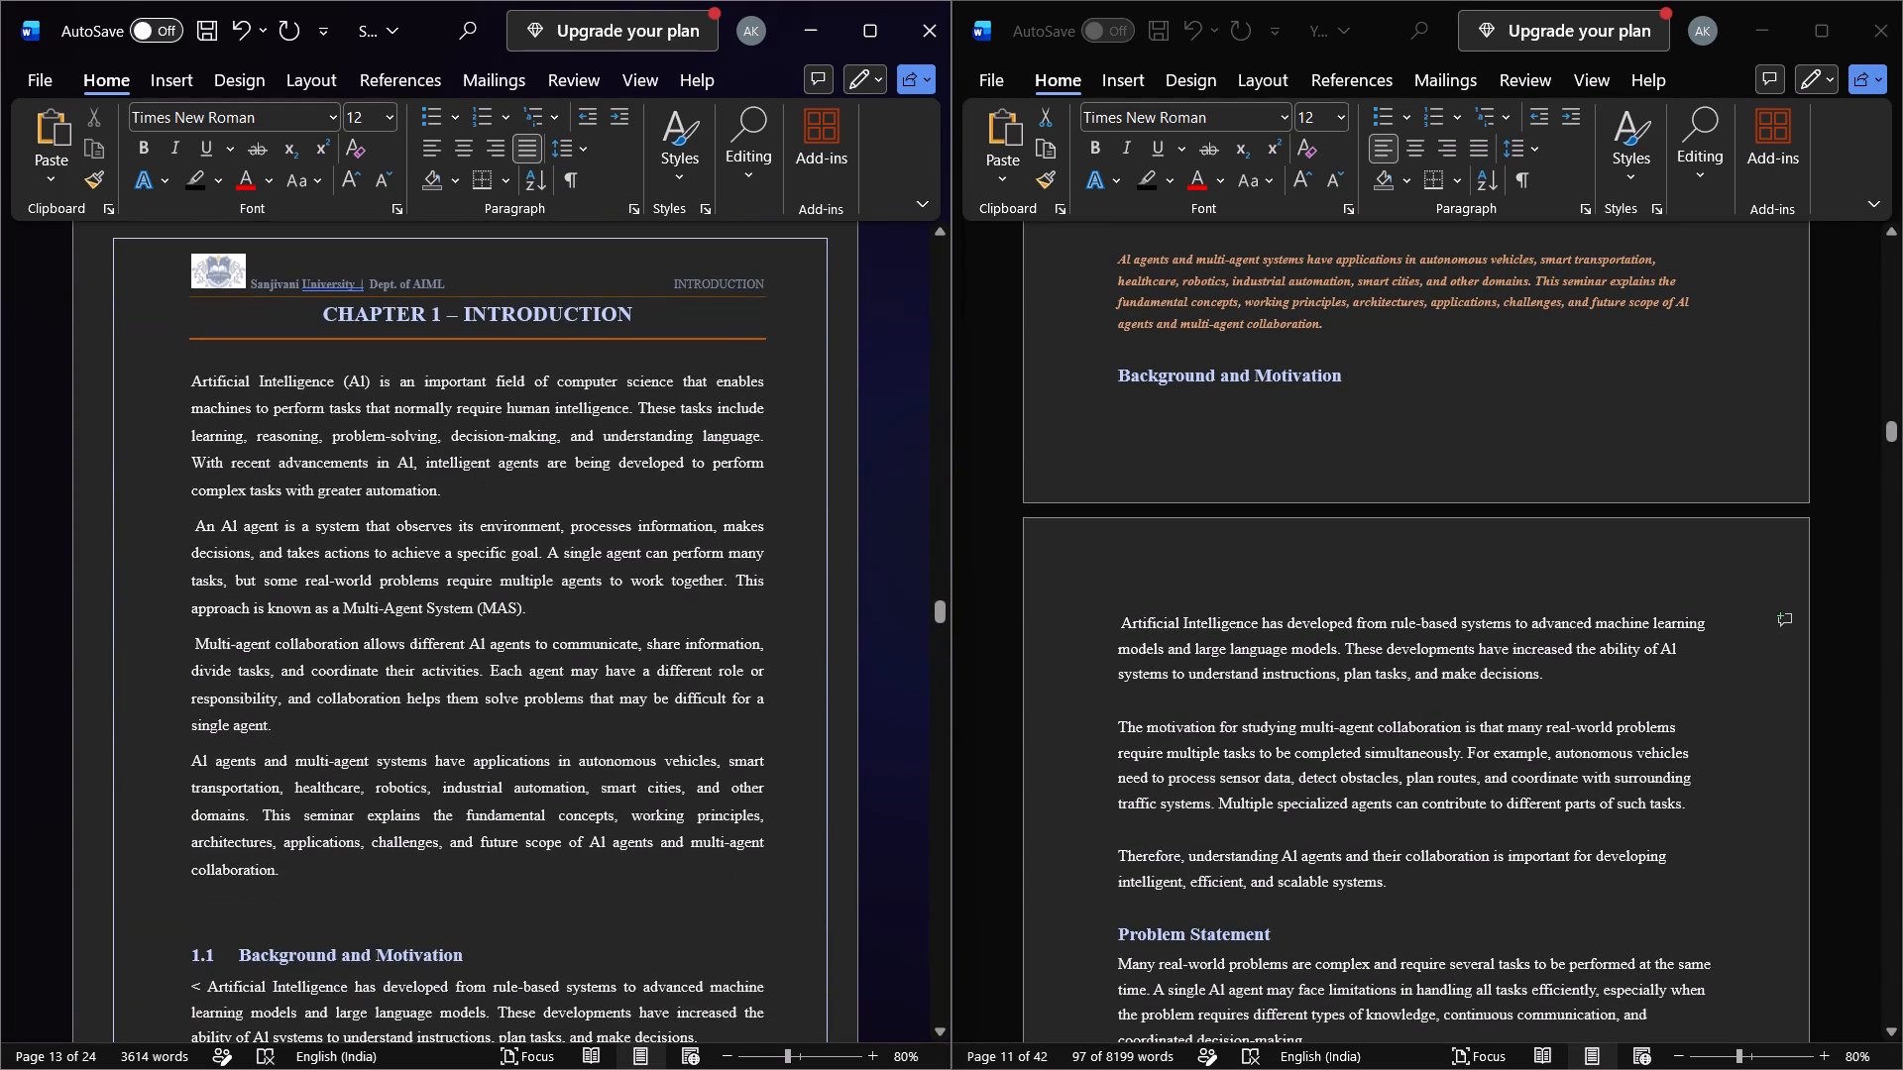
scroll(558, 413, "down", 10)
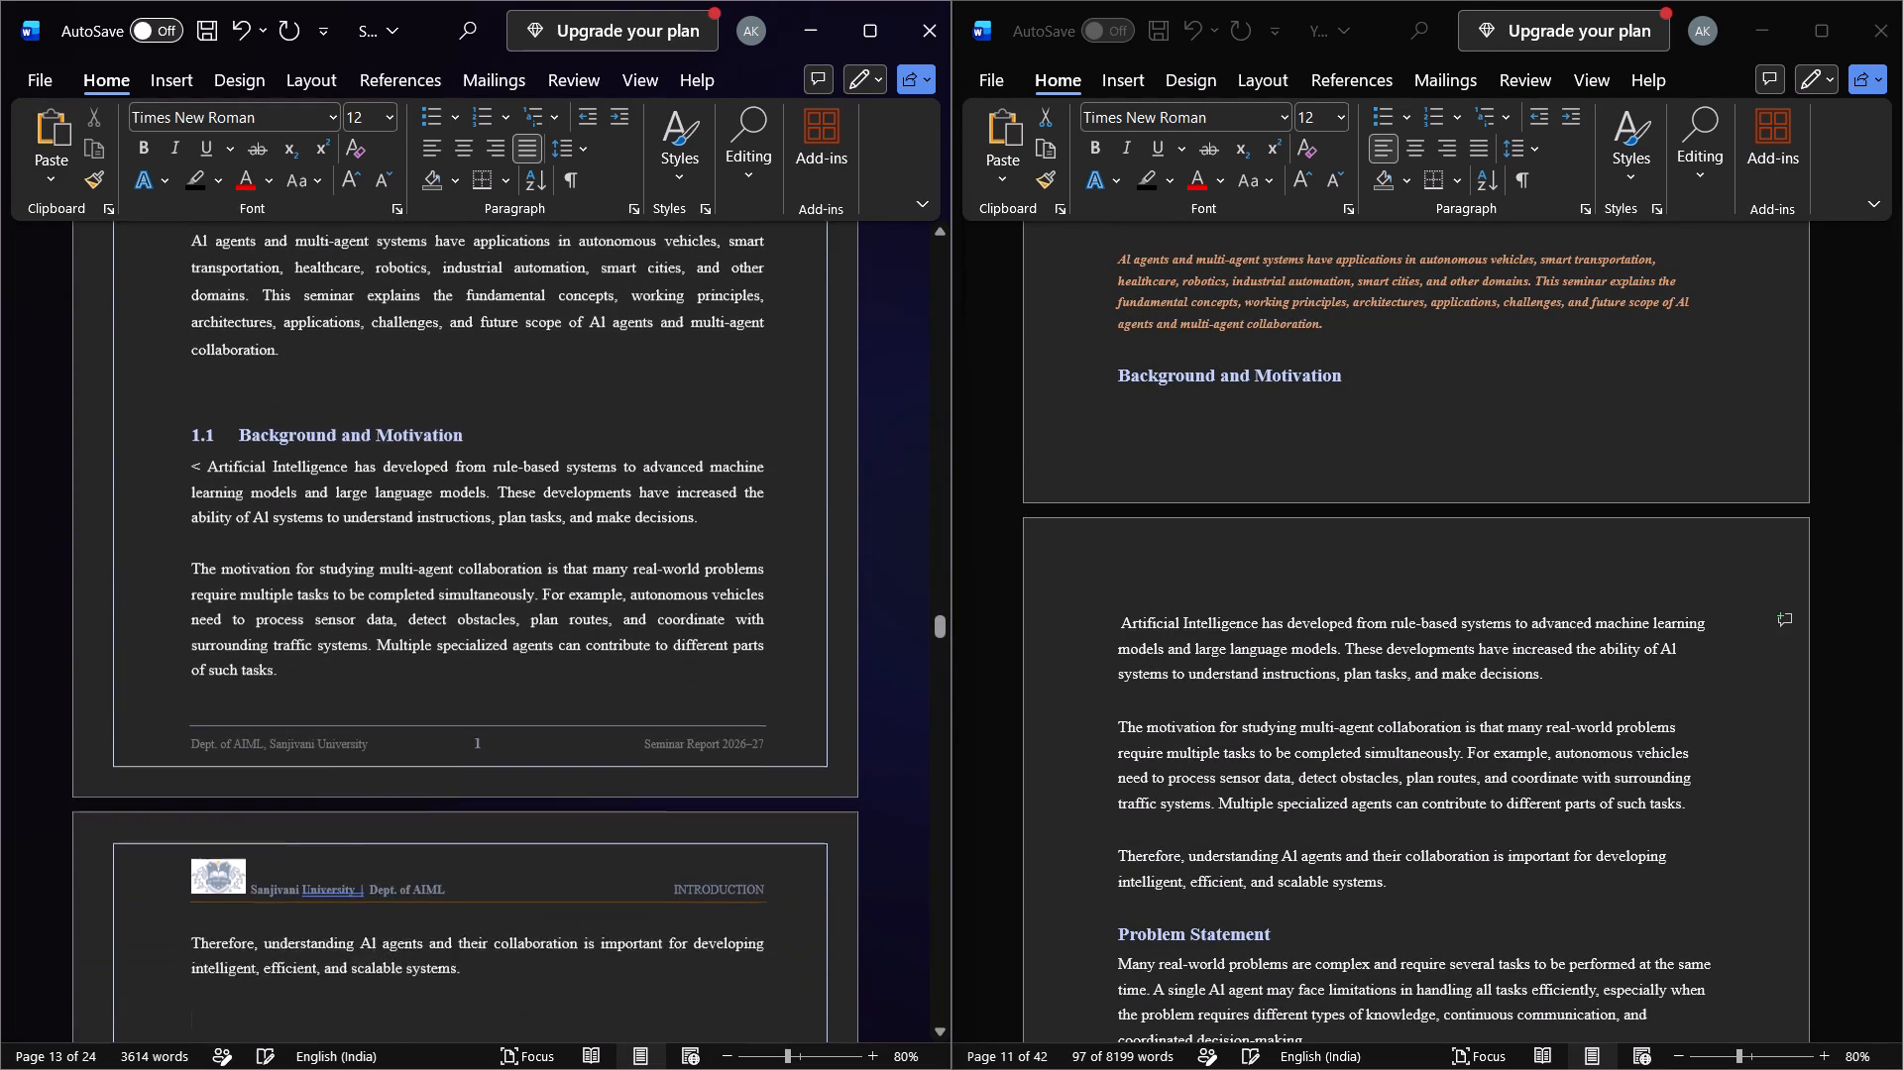
scroll(547, 379, "down", 2)
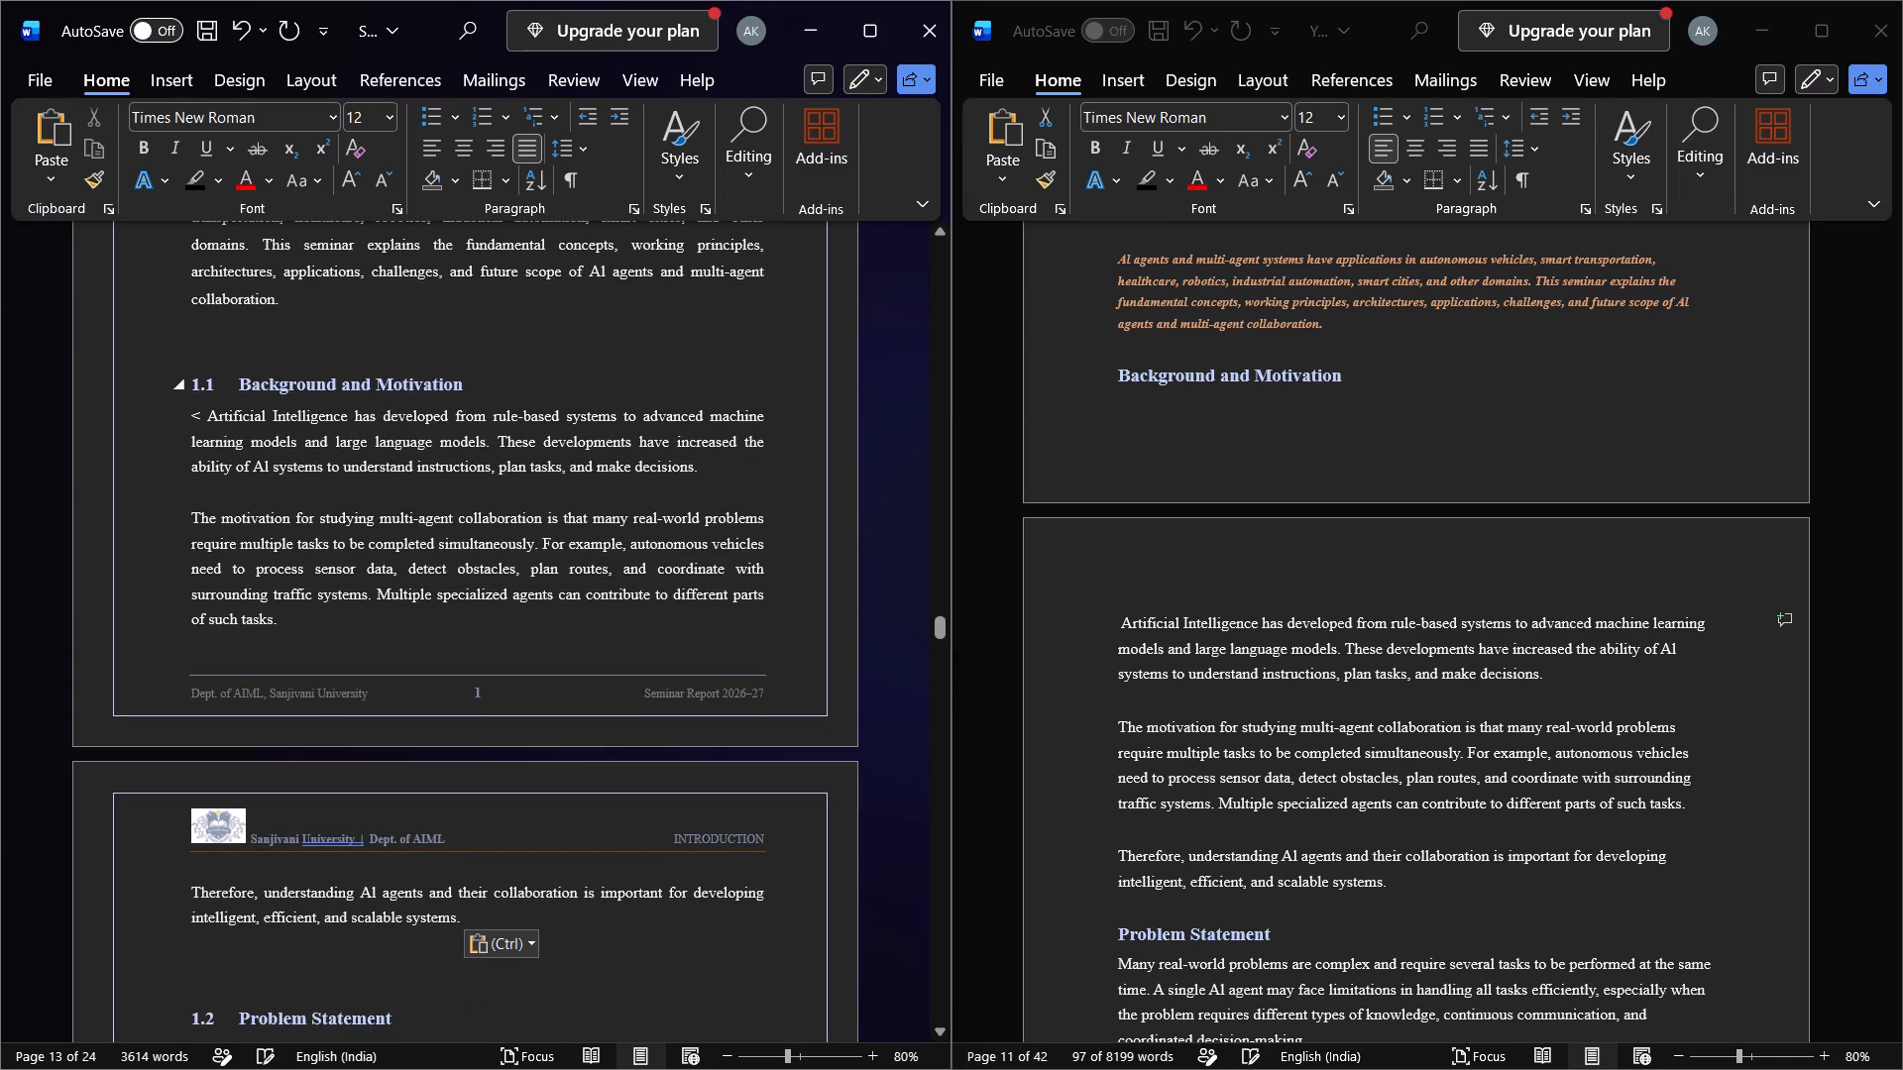
scroll(546, 361, "down", 3)
left_click(531, 355)
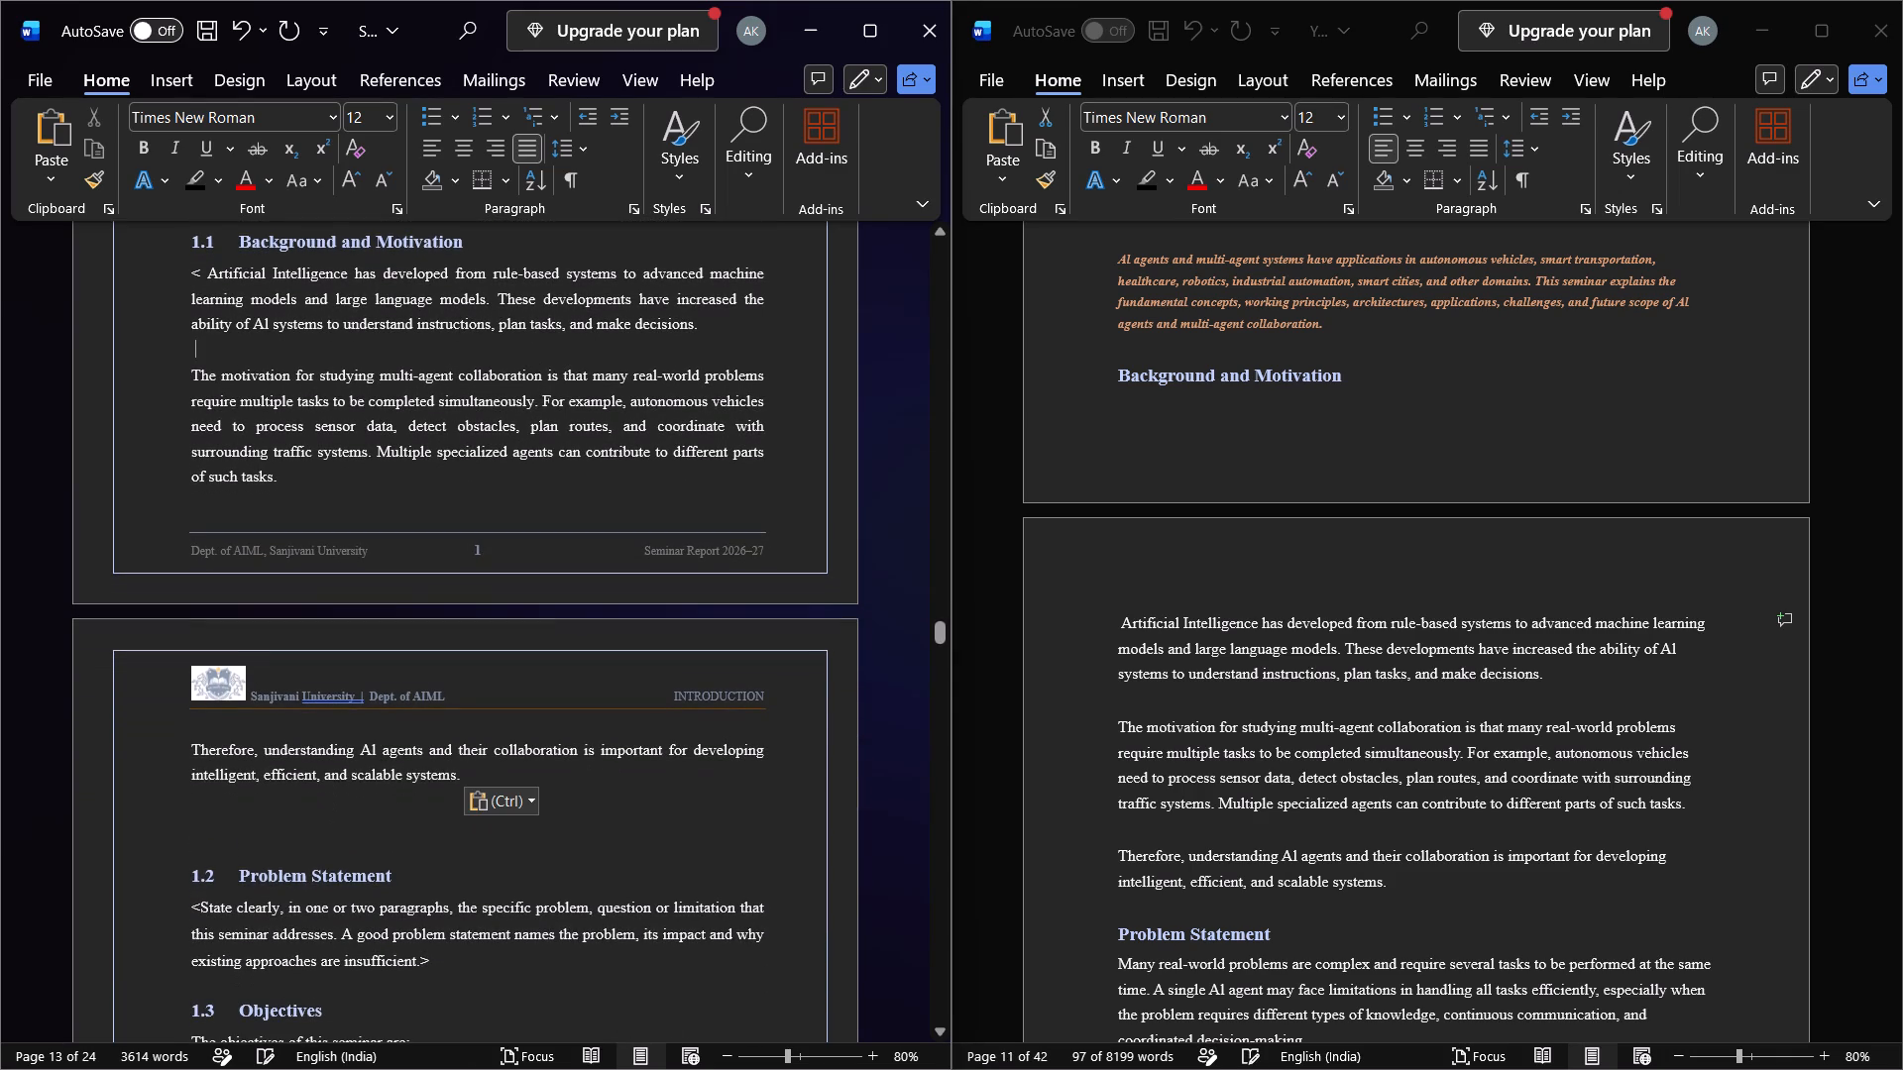
Delete the leftover "<" and space before "Artificial Intelligence has developed" under 1.1 Background and Motivation.
scroll(350, 330, "up", 3)
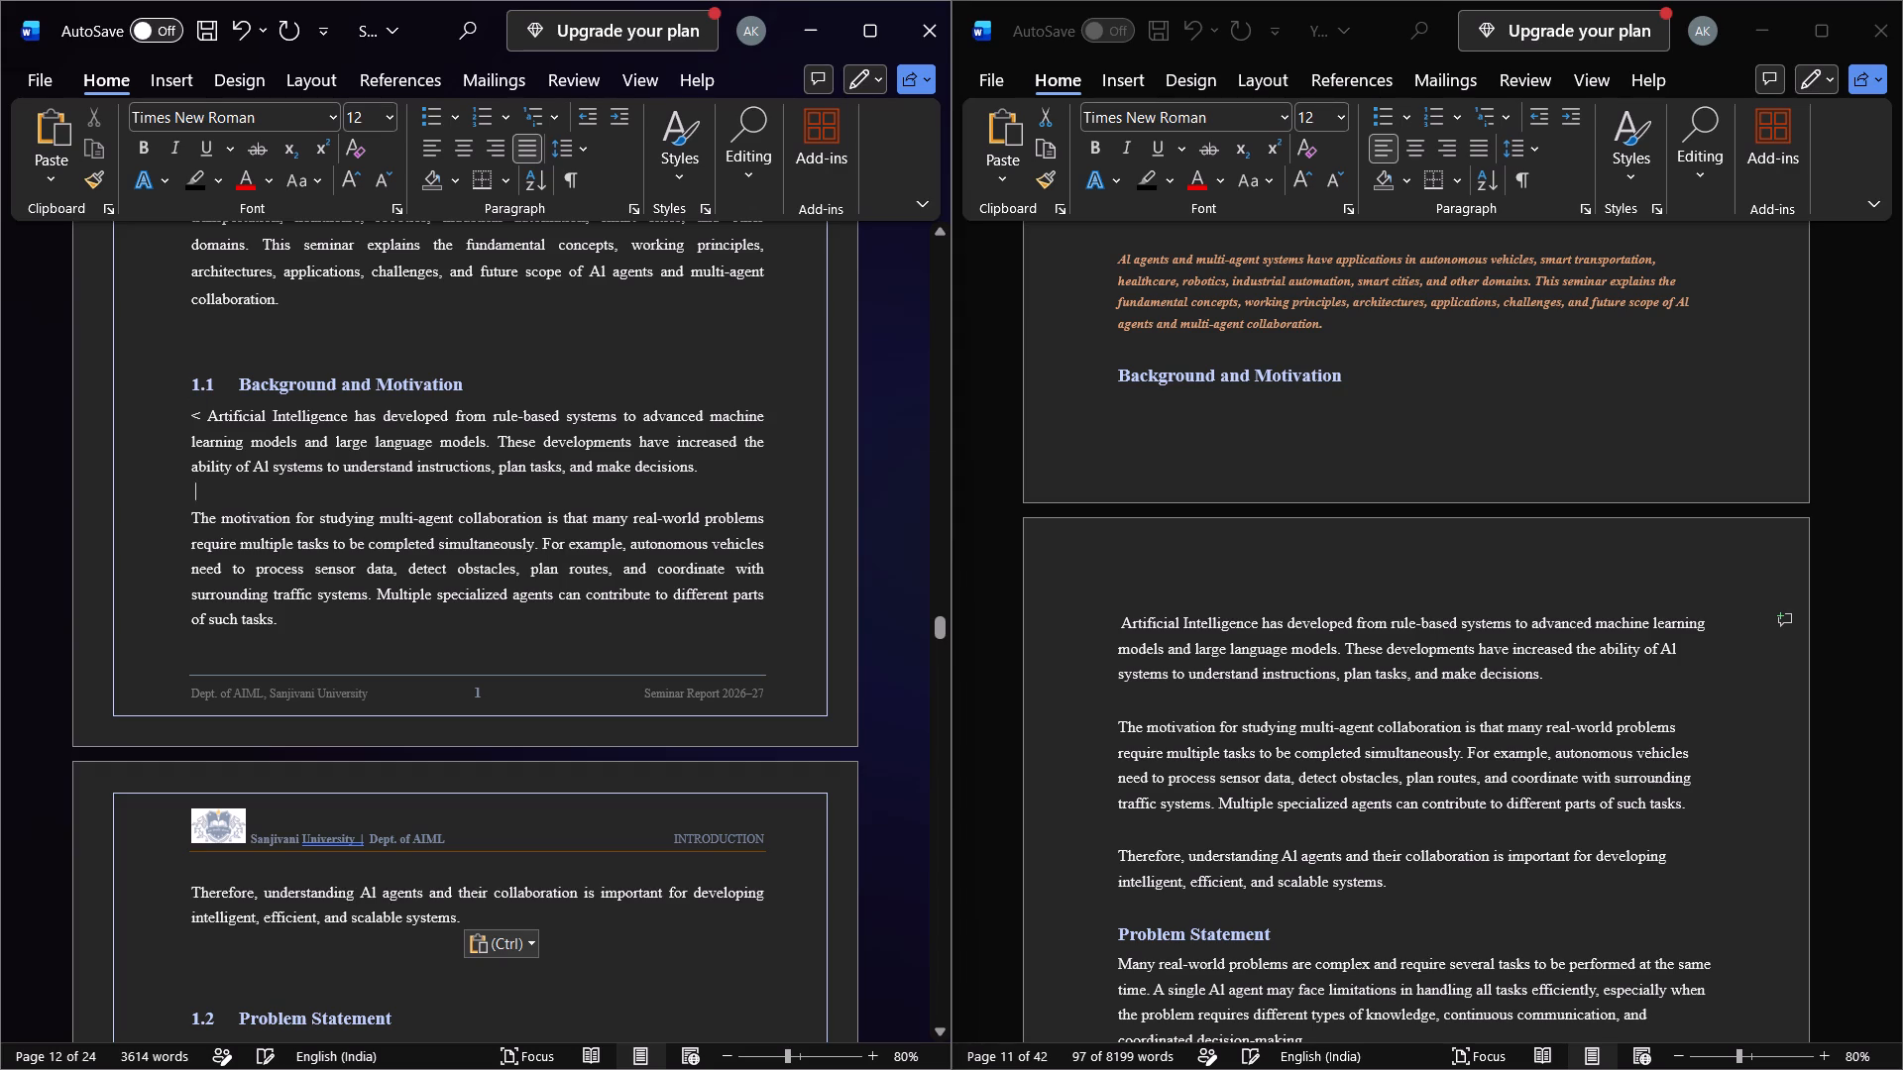
left_click(205, 419)
key("BackSpace")
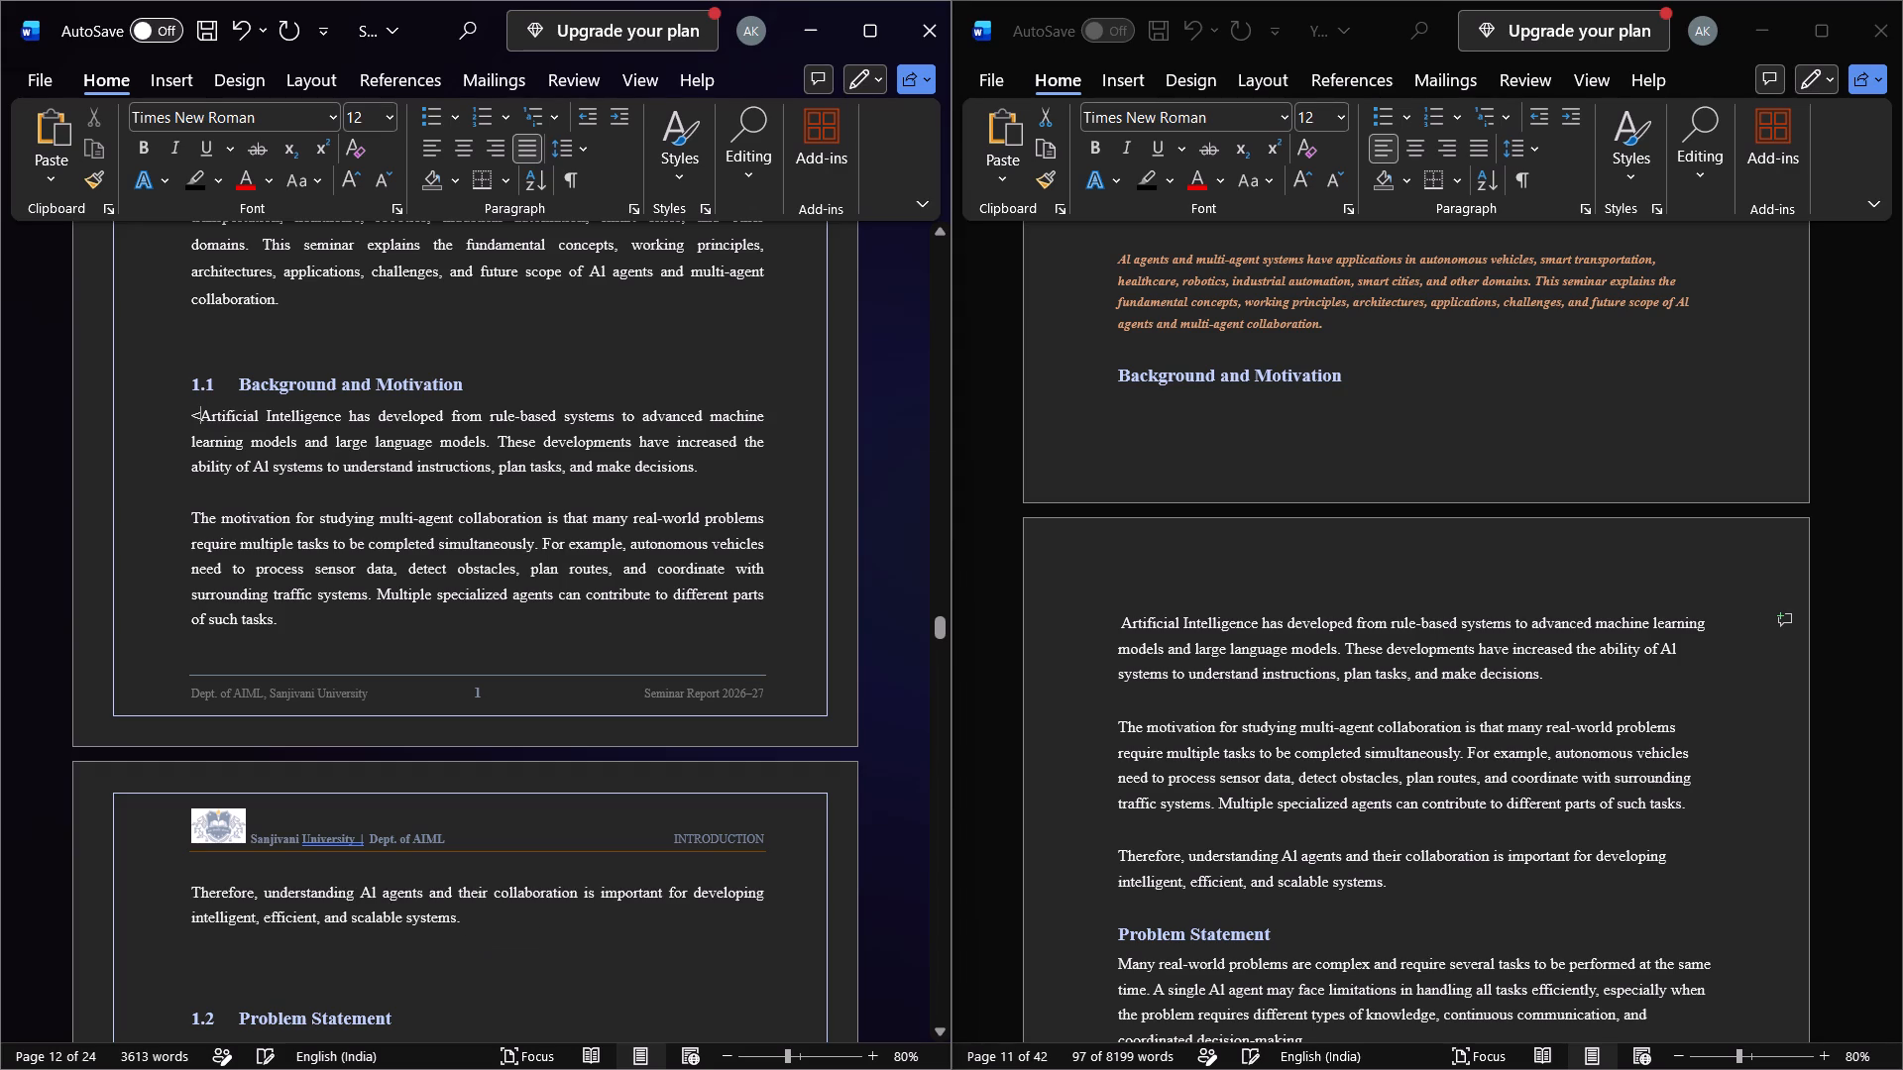
key("BackSpace")
Switch the first two paragraphs under the template's 1.1 Background and Motivation heading from justified to left alignment.
scroll(330, 480, "down", 10)
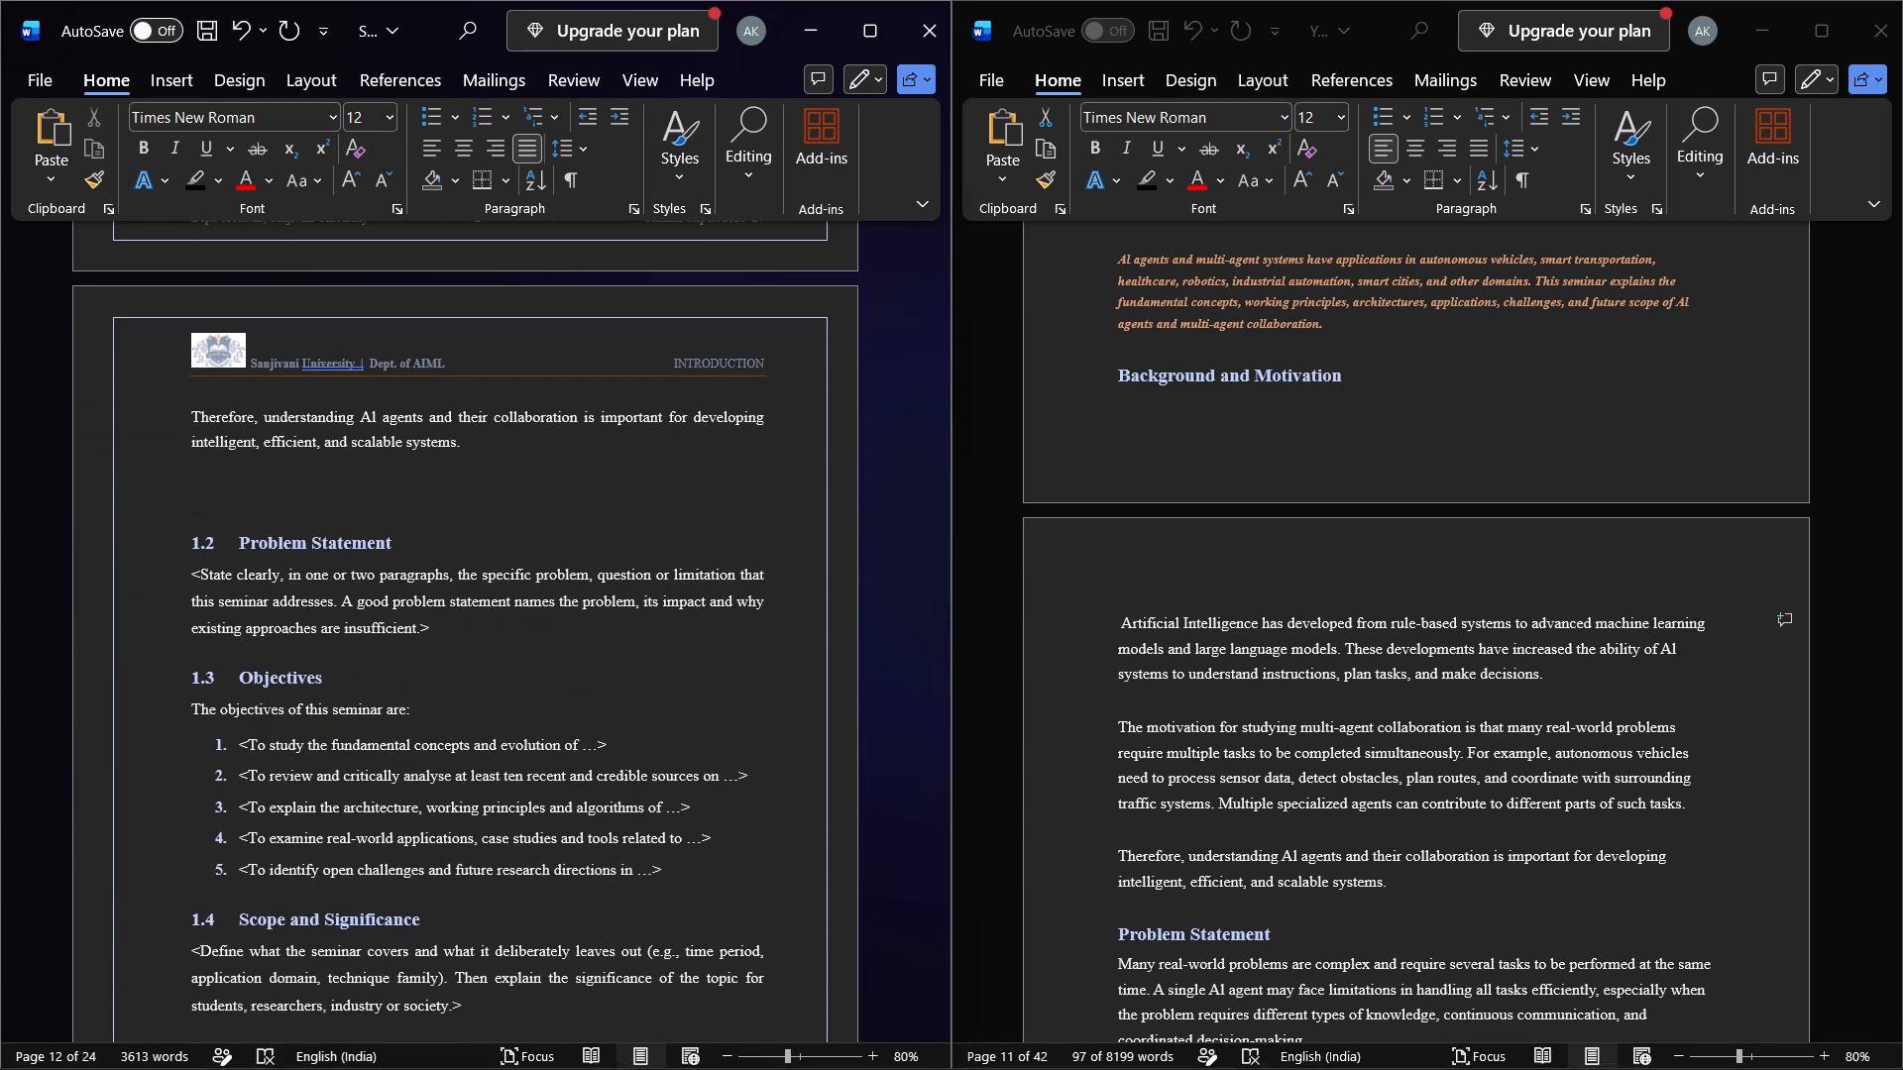
scroll(1576, 982, "up", 2)
scroll(1141, 561, "up", 2)
scroll(168, 764, "up", 7)
scroll(251, 248, "up", 2)
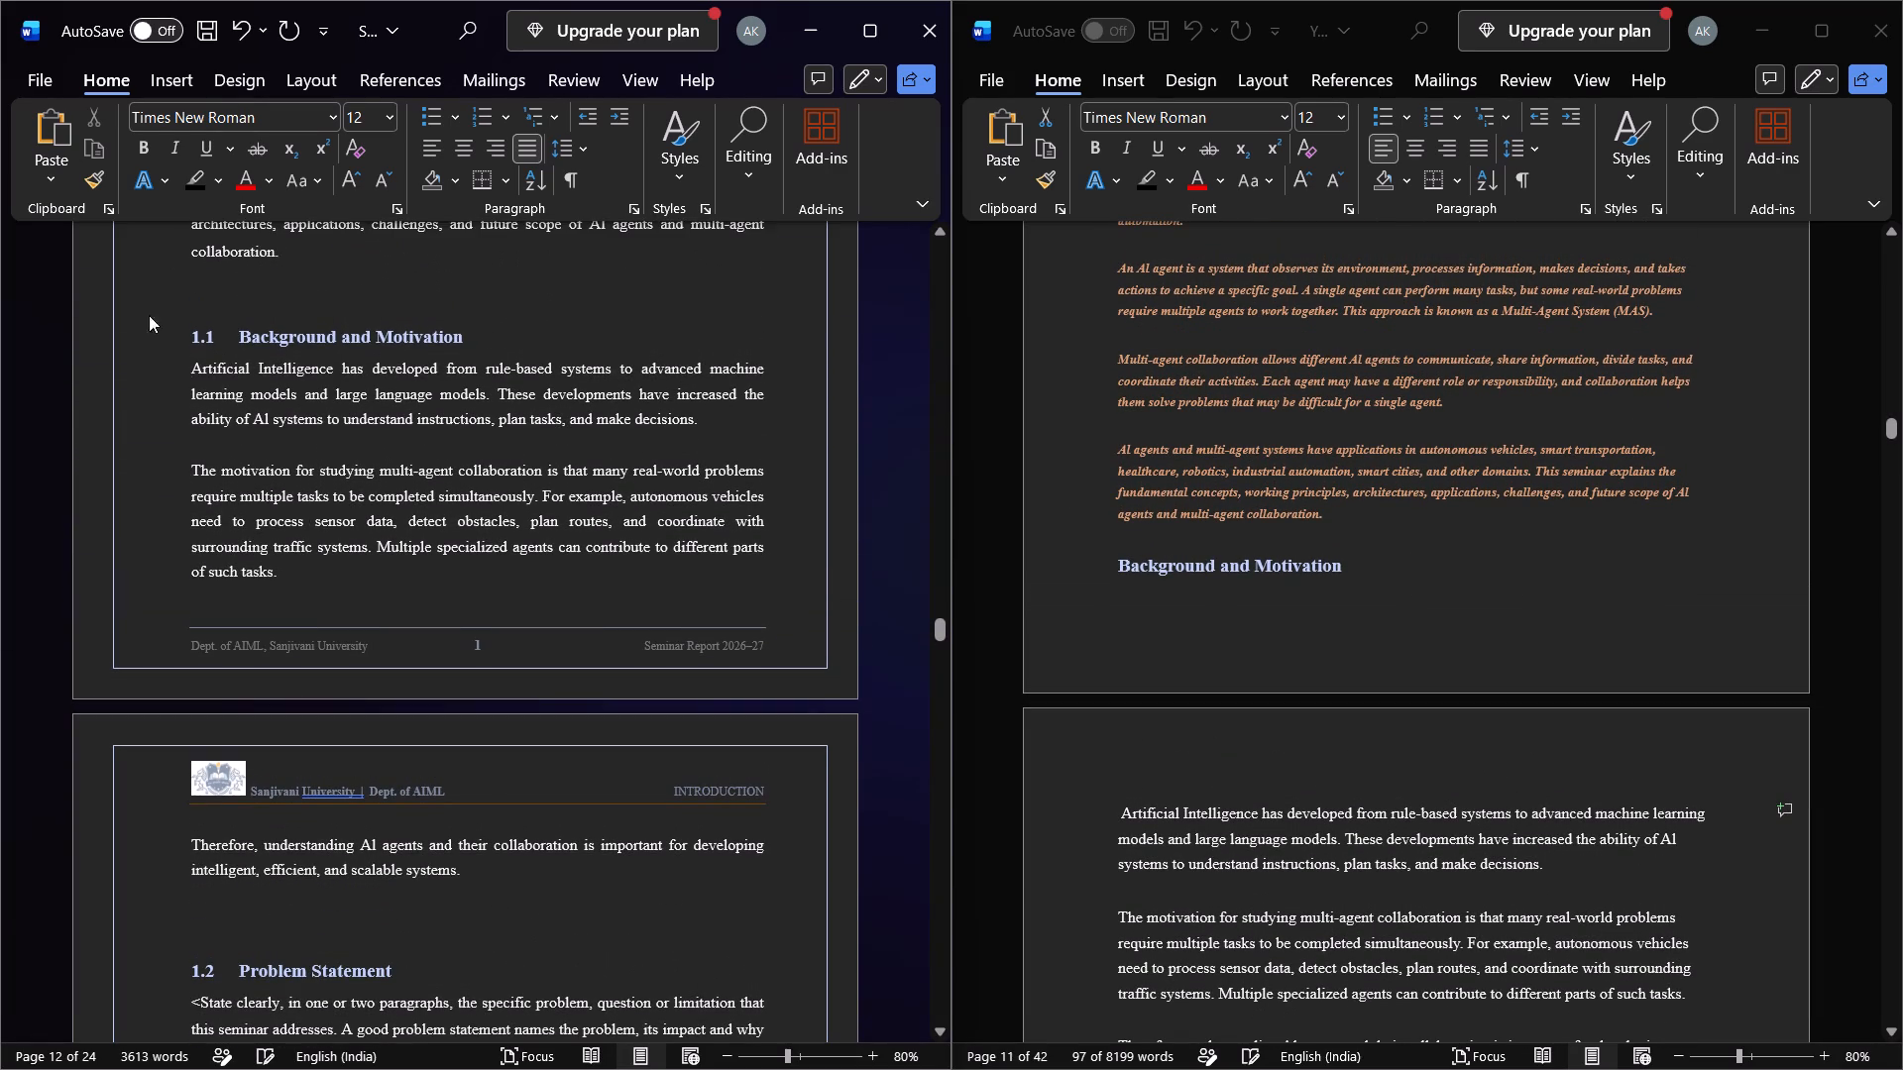
left_click_drag(186, 366, 353, 667)
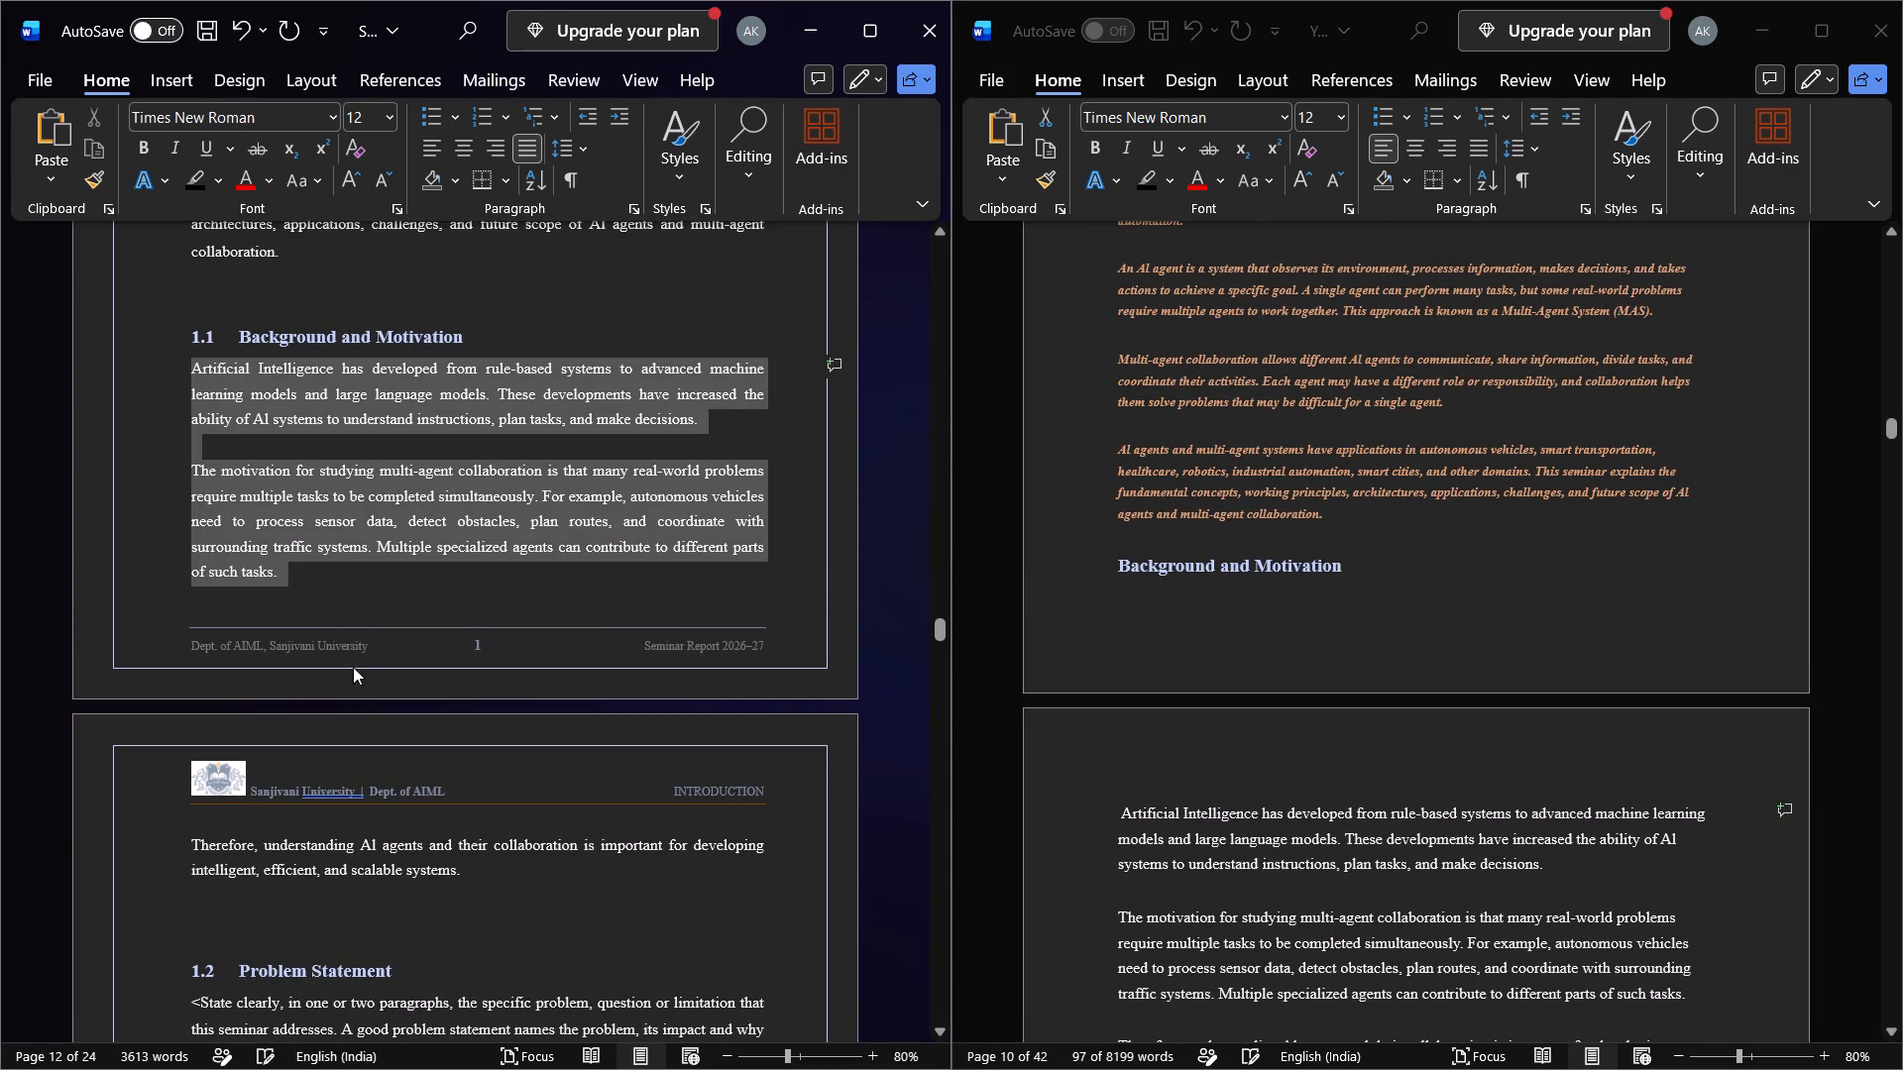
left_click_drag(353, 667, 354, 611)
key("ctrl+j")
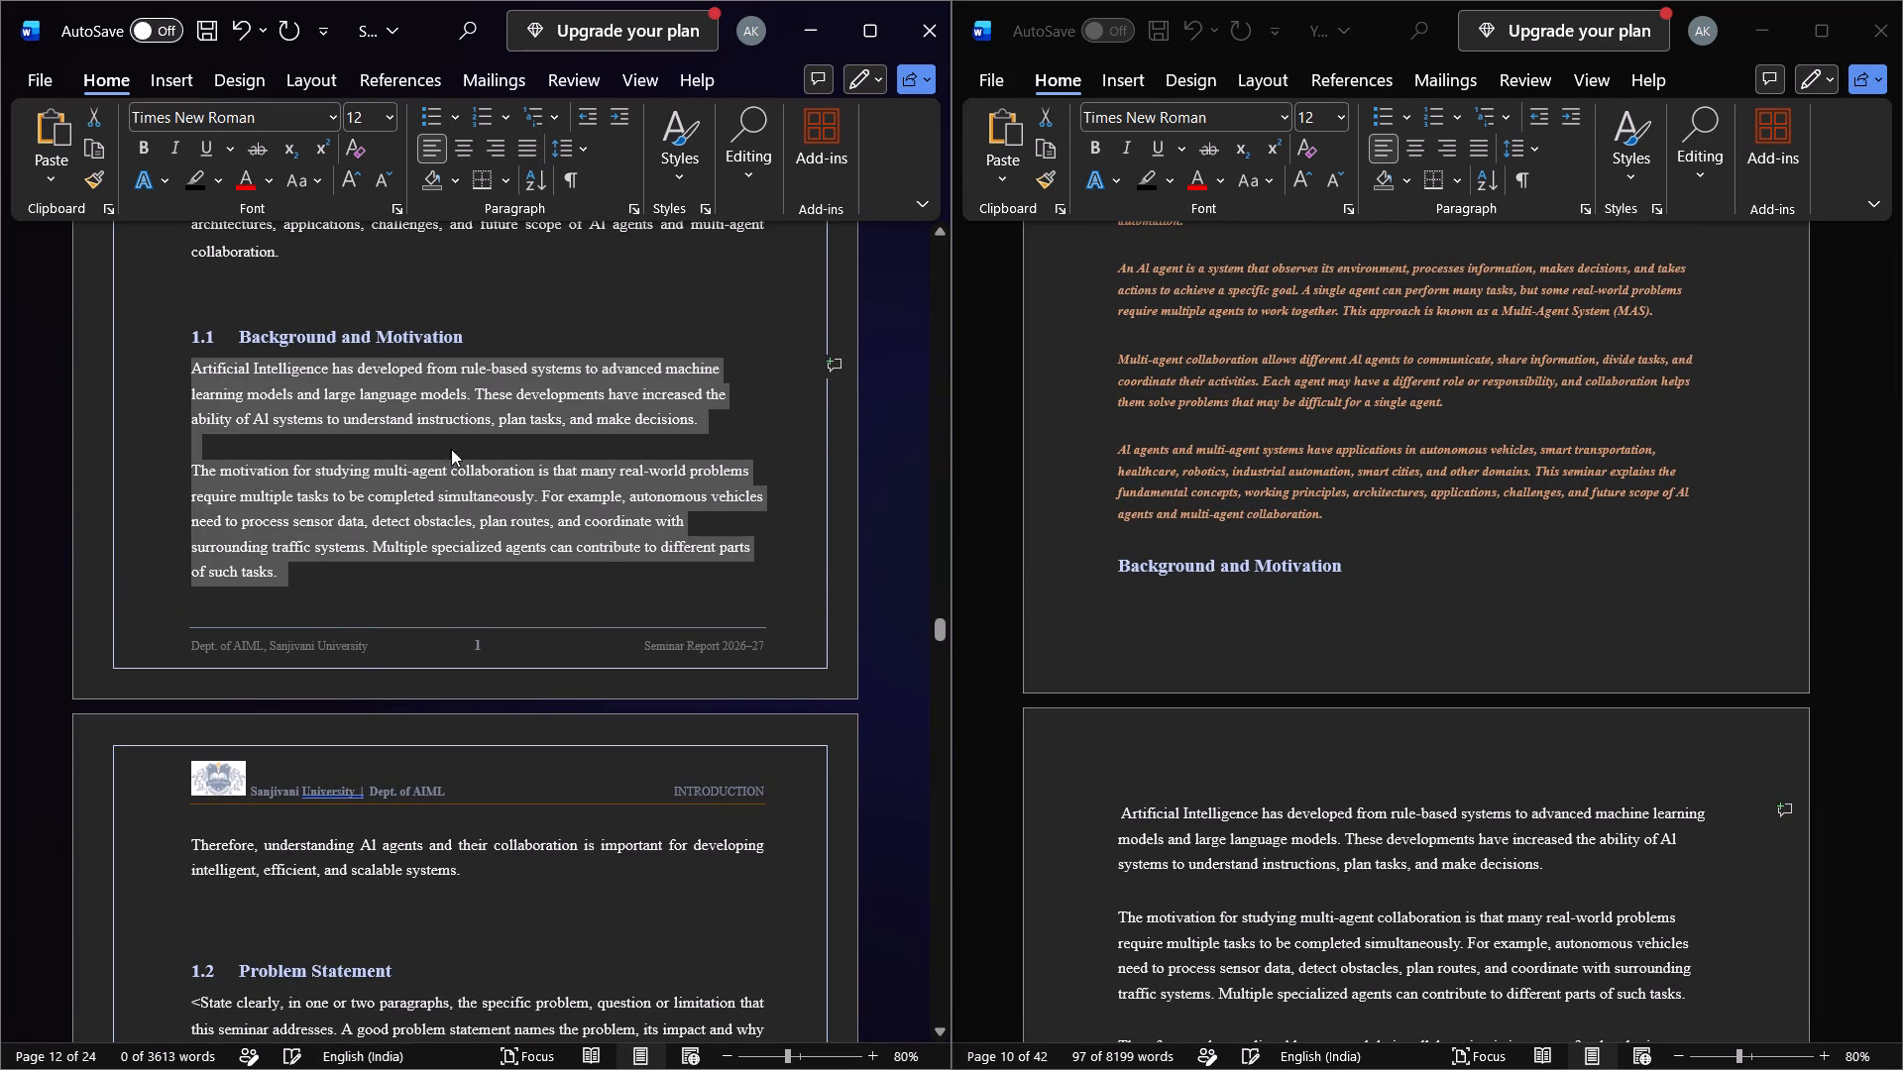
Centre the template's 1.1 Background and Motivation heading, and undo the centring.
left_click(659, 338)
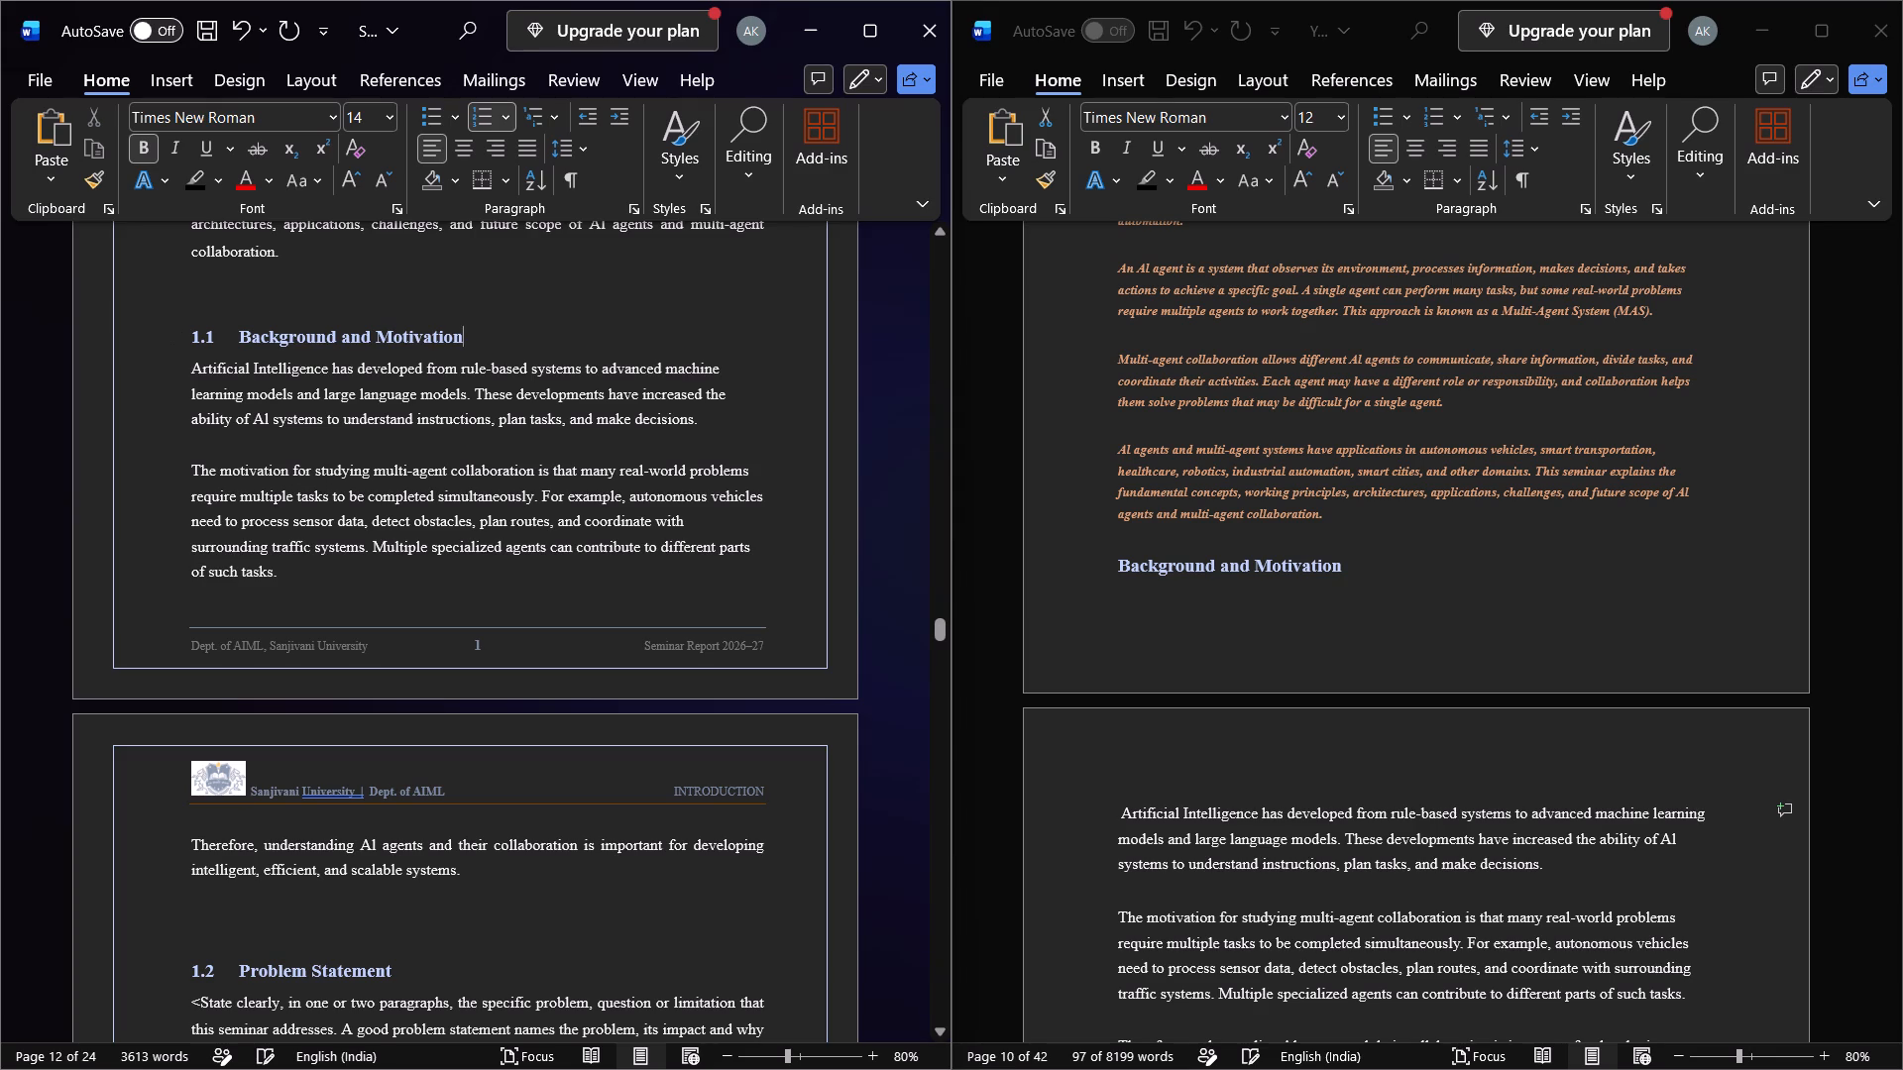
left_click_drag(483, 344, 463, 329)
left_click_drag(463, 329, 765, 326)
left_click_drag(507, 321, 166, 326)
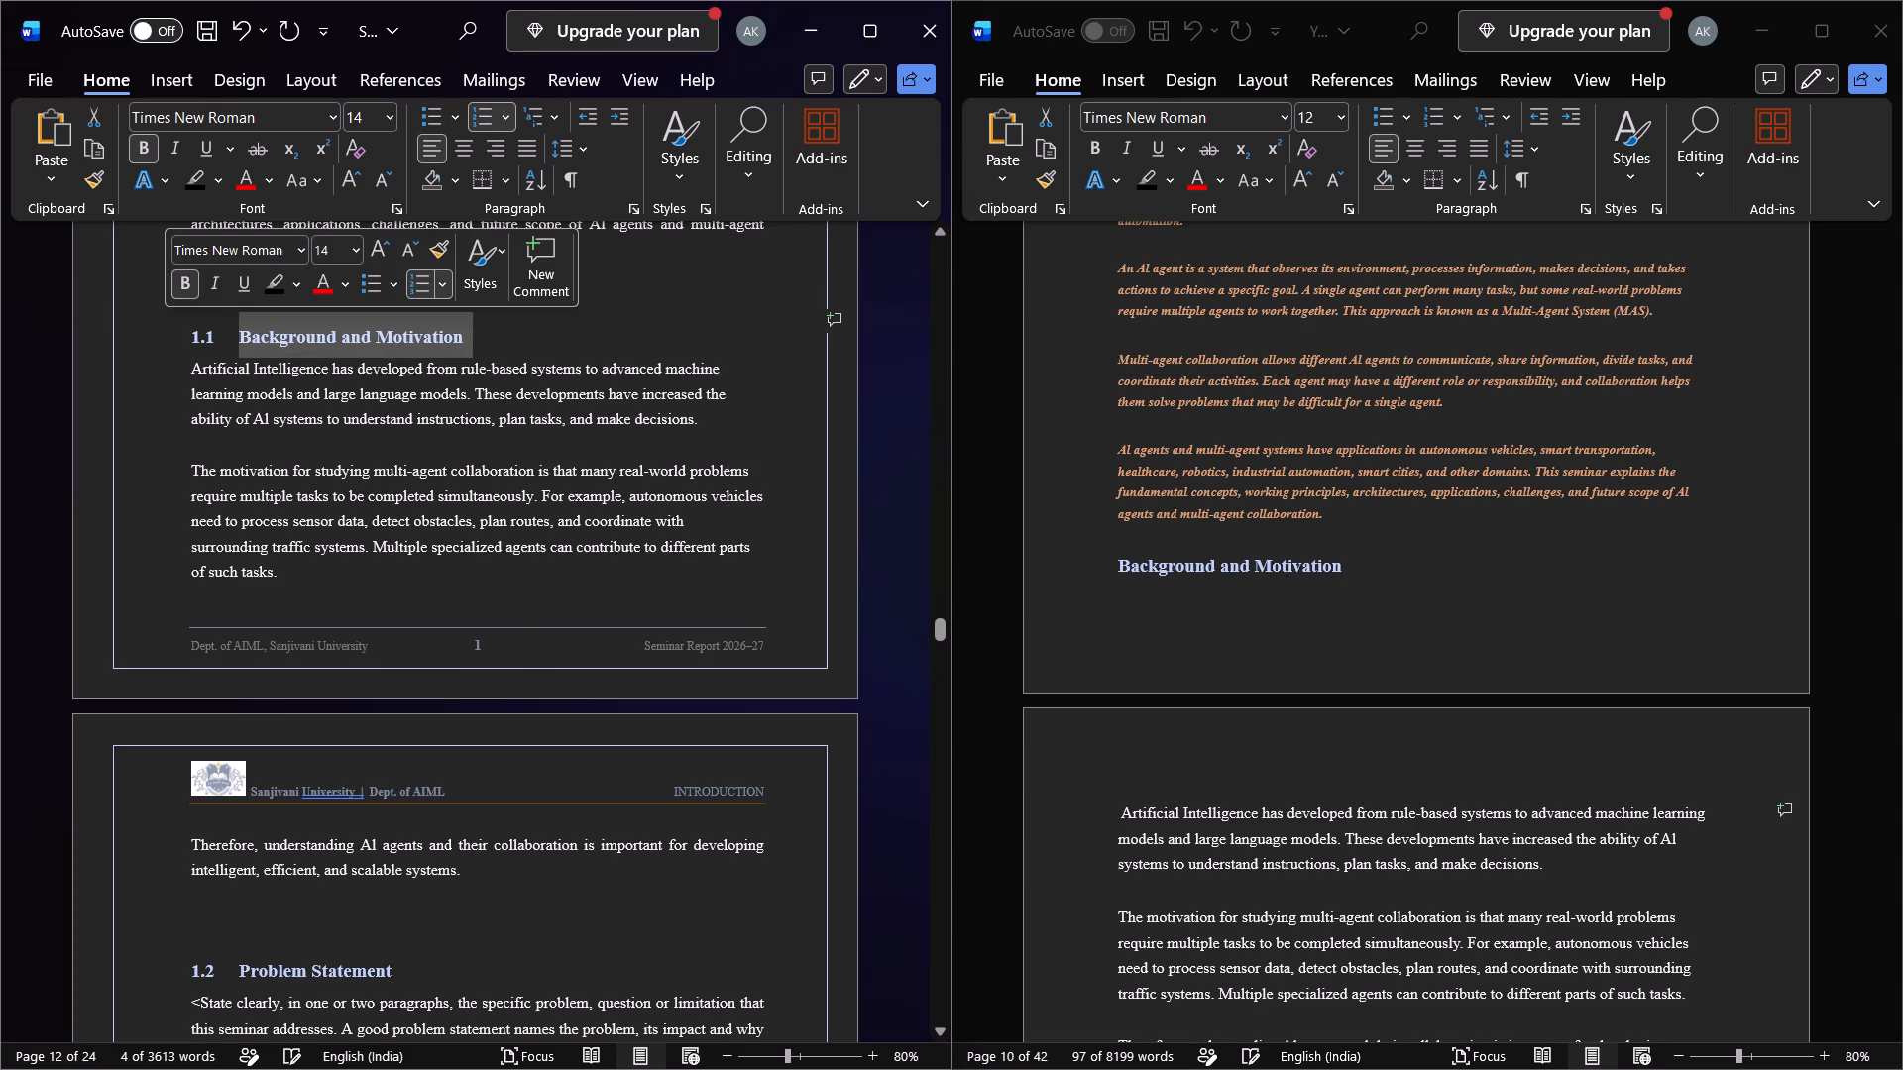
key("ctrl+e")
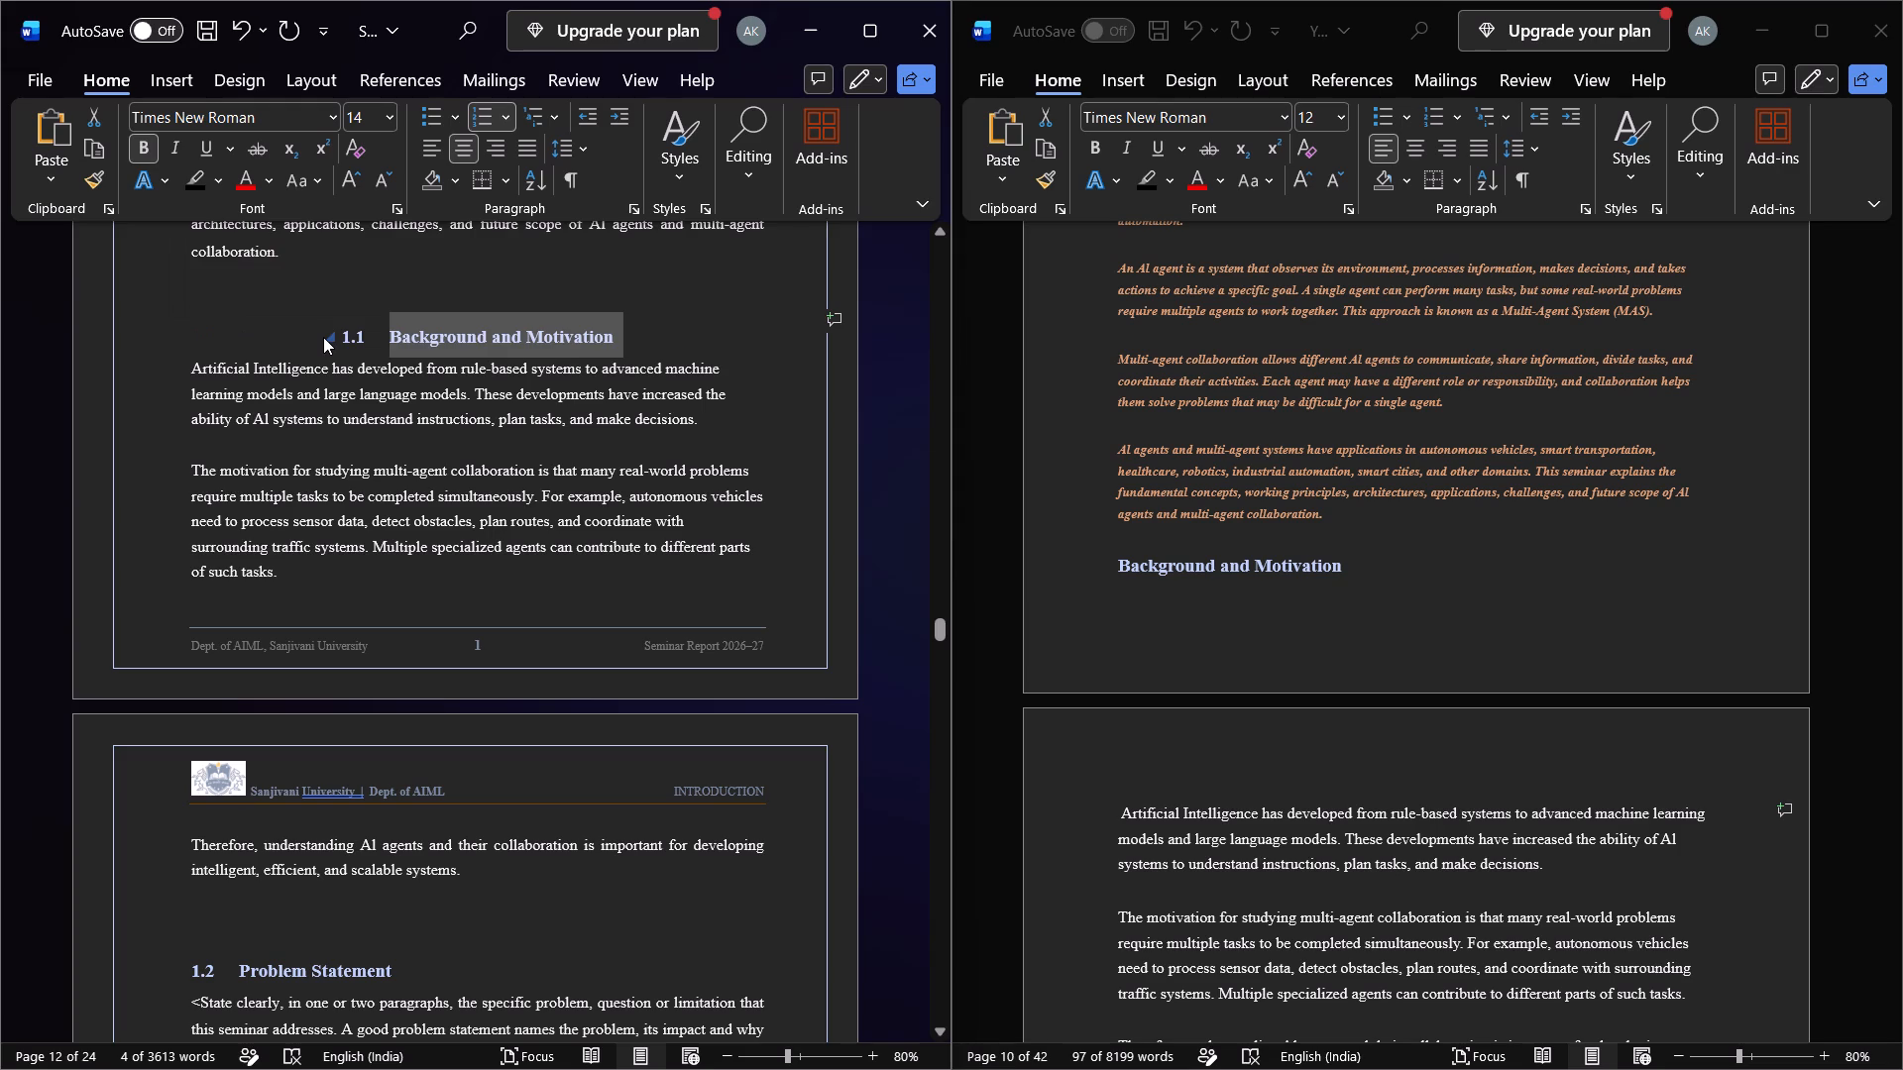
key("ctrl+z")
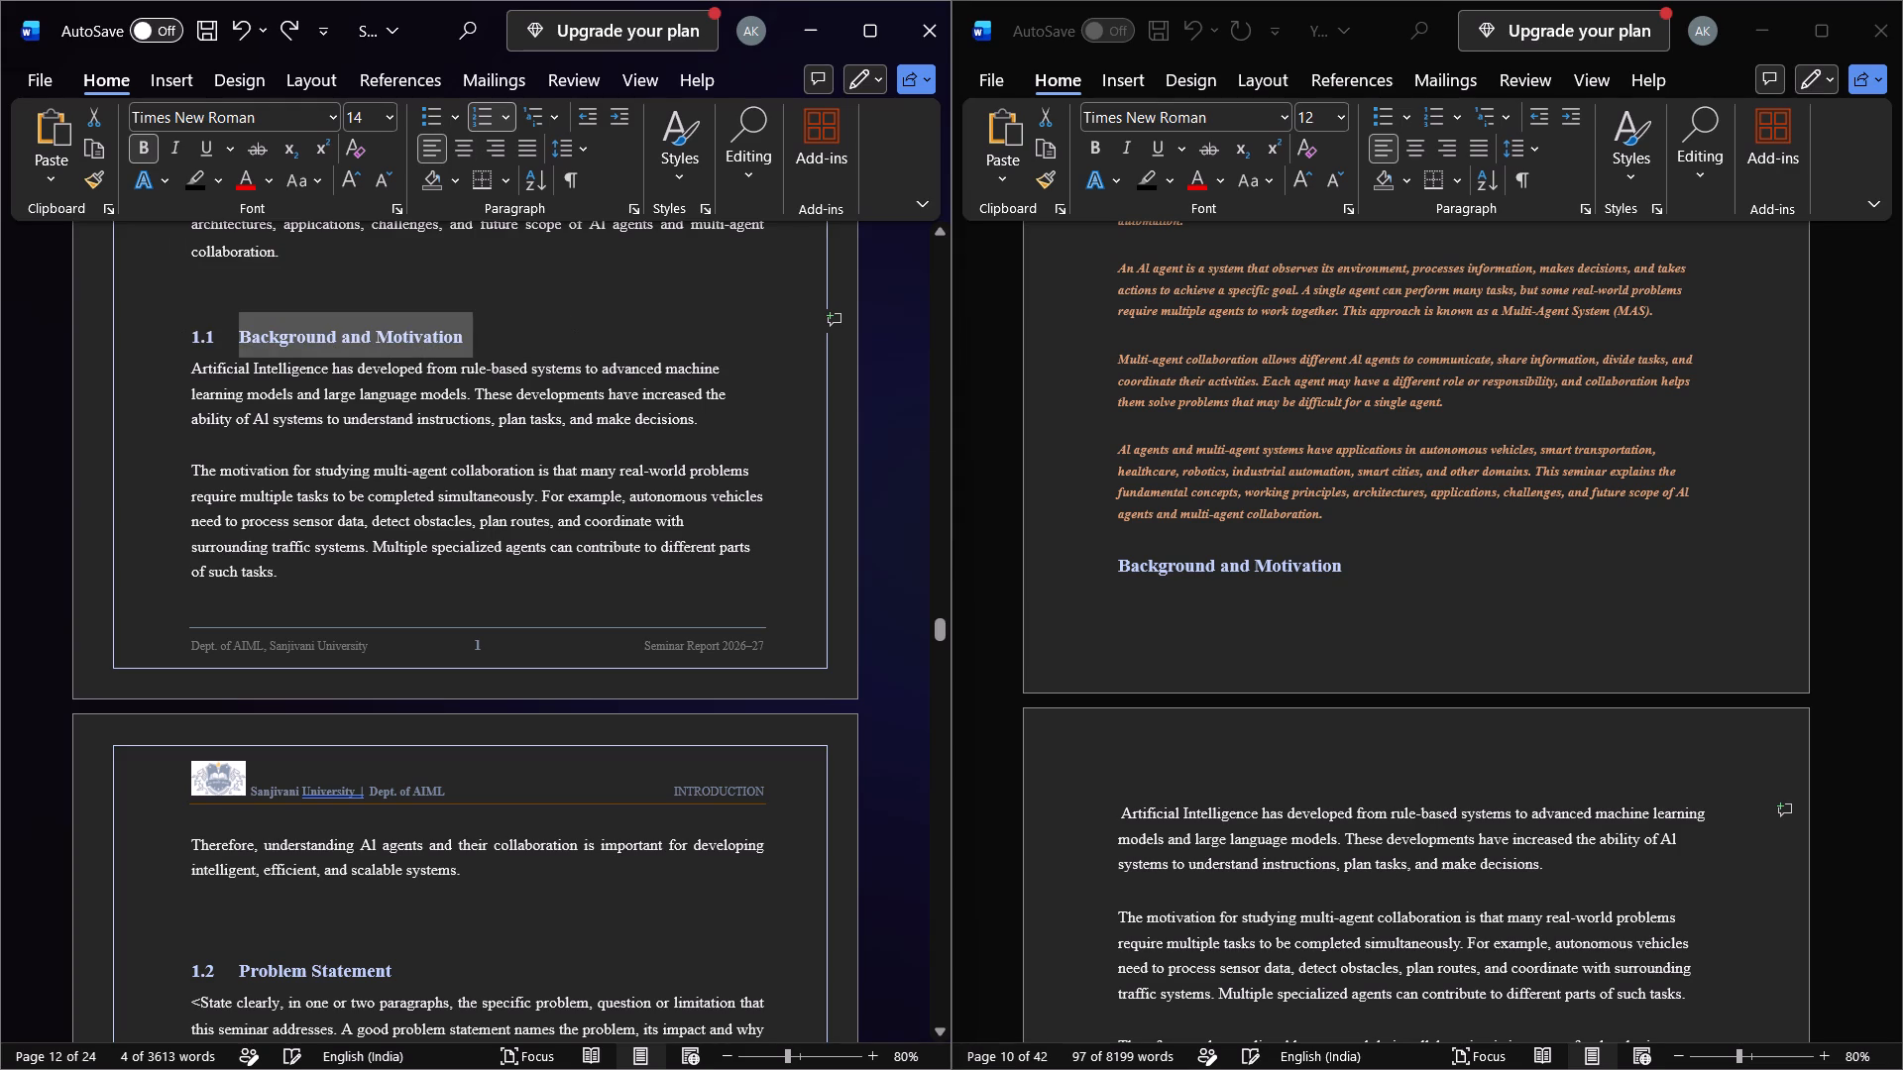
Apply justified alignment to the template's 1.1 Background and Motivation heading.
key("ctrl+j")
left_click(563, 310)
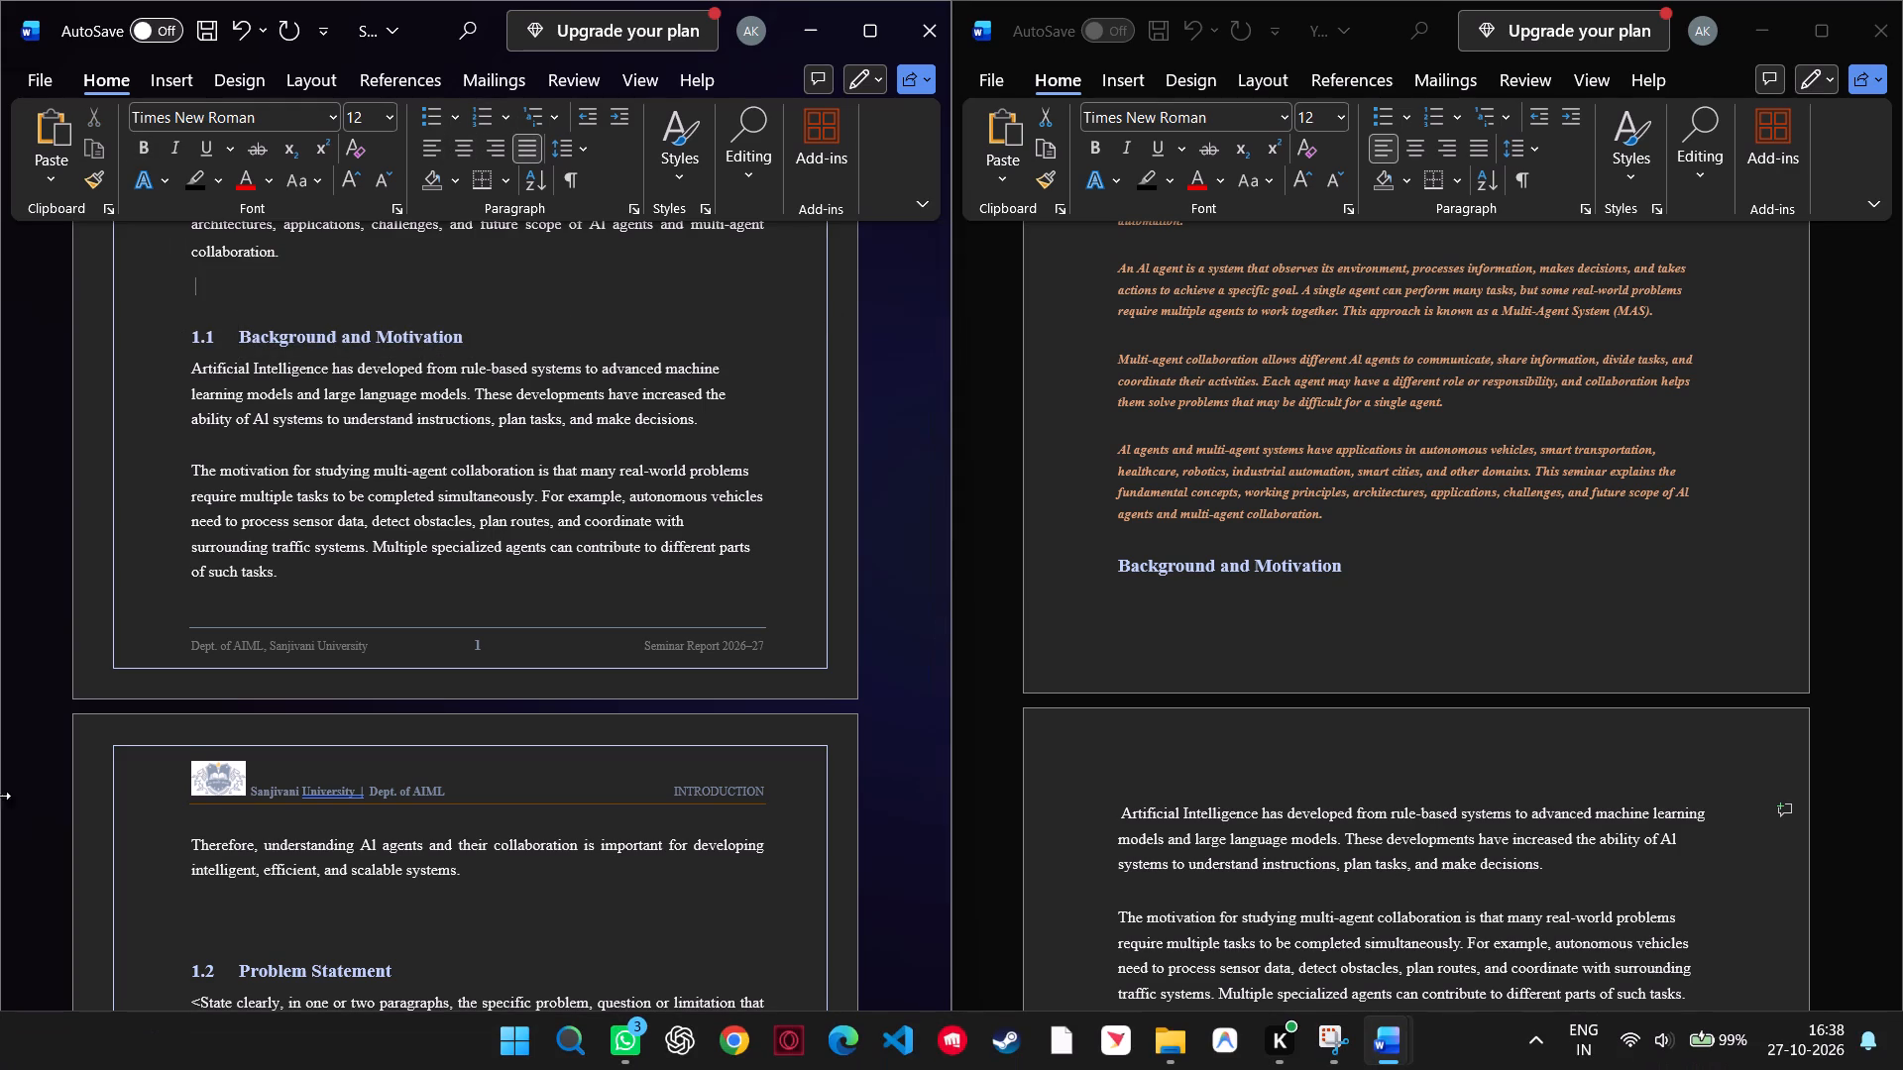
Copy the report's two Problem Statement paragraphs, from "Many real-world problems" to "performance in multi-agent systems".
scroll(687, 414, "up", 2)
scroll(687, 414, "down", 3)
scroll(295, 837, "down", 3)
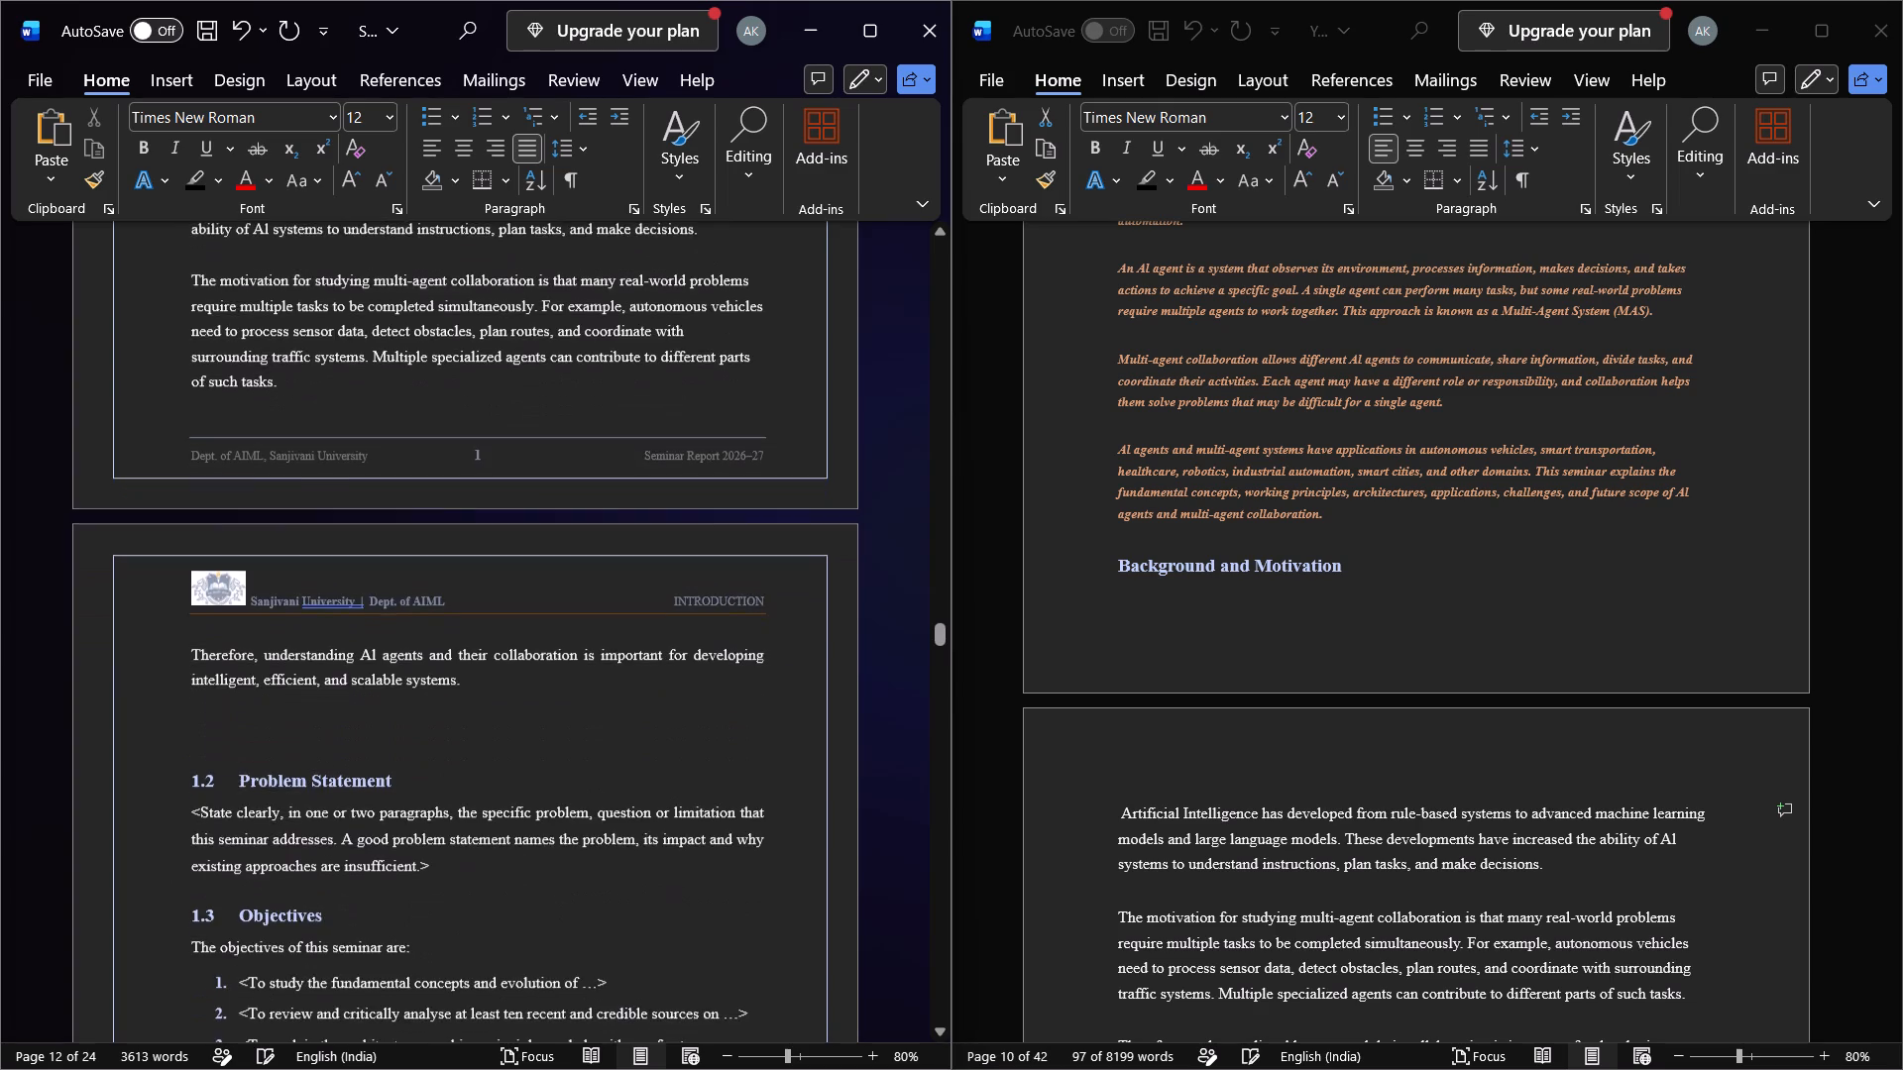
scroll(295, 837, "down", 3)
scroll(1283, 646, "down", 4)
scroll(1264, 671, "up", 1)
scroll(1264, 671, "down", 4)
scroll(1125, 747, "down", 5)
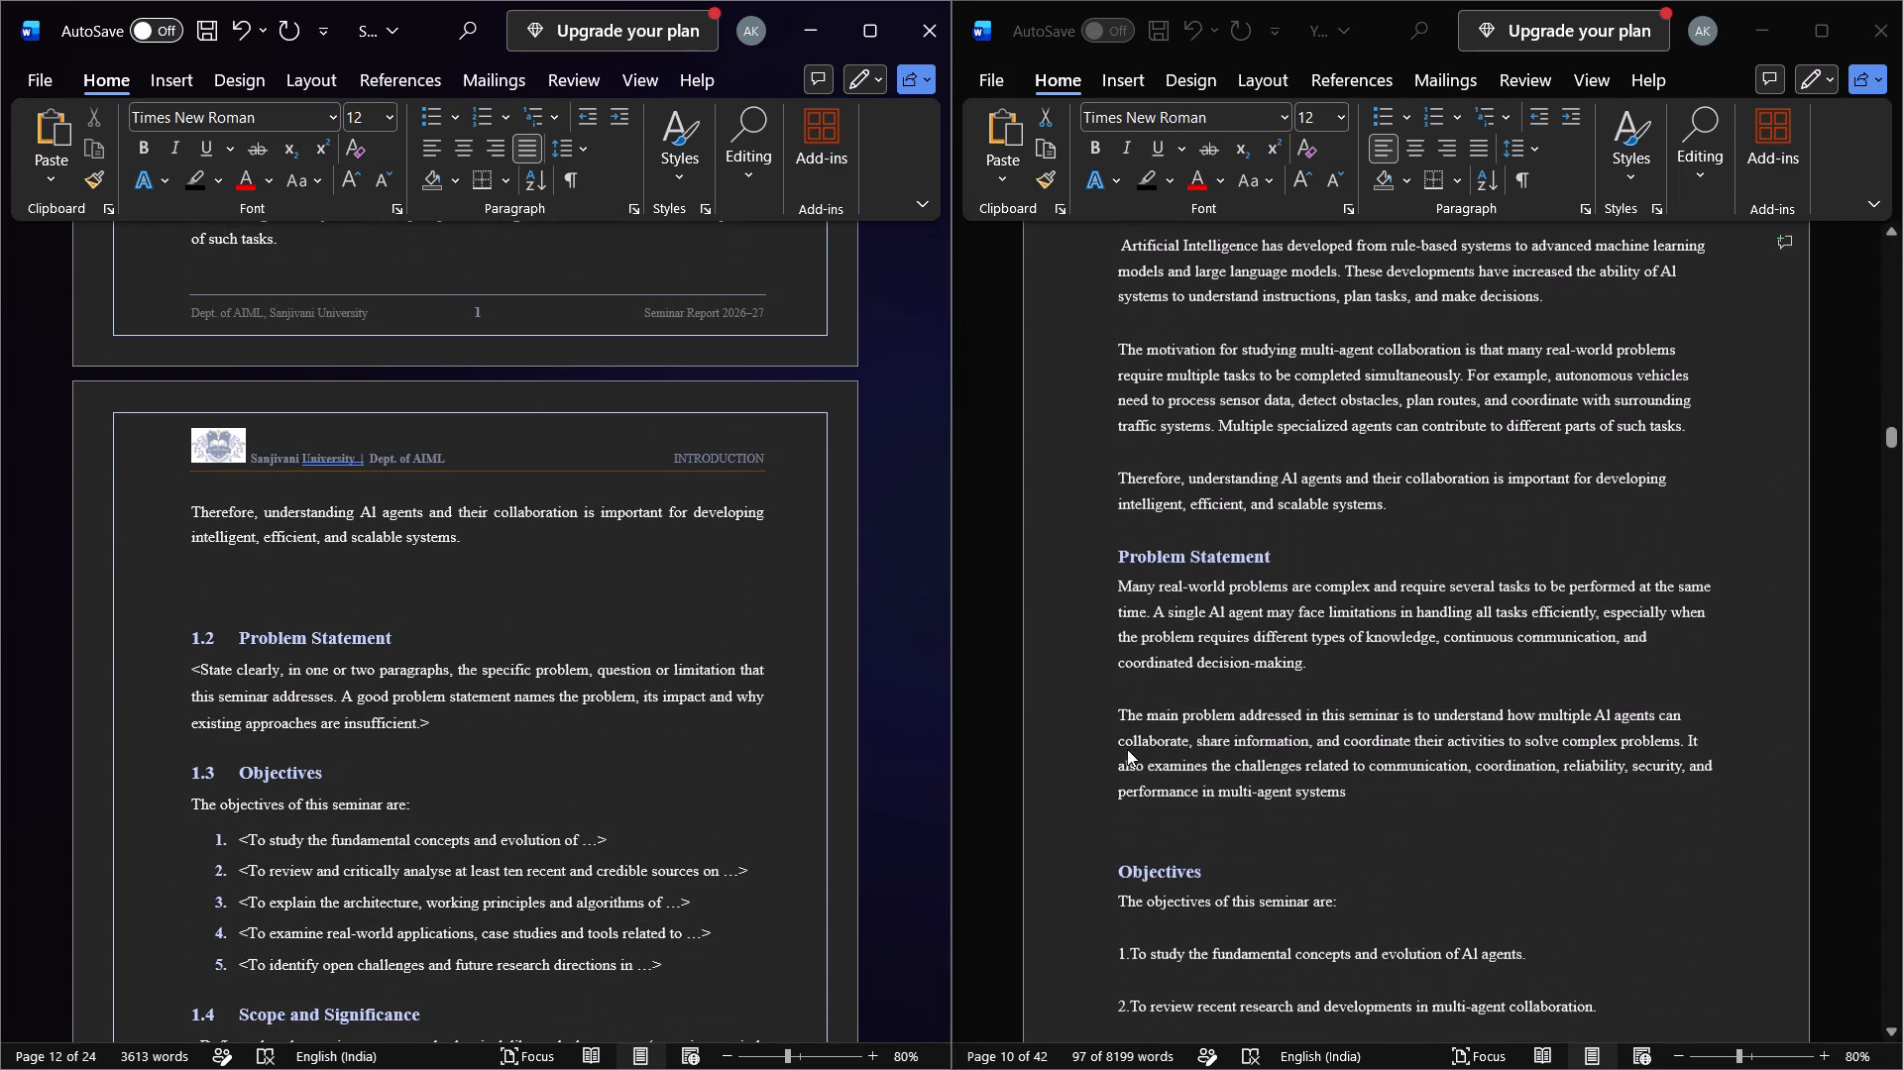
left_click_drag(1118, 575, 1161, 686)
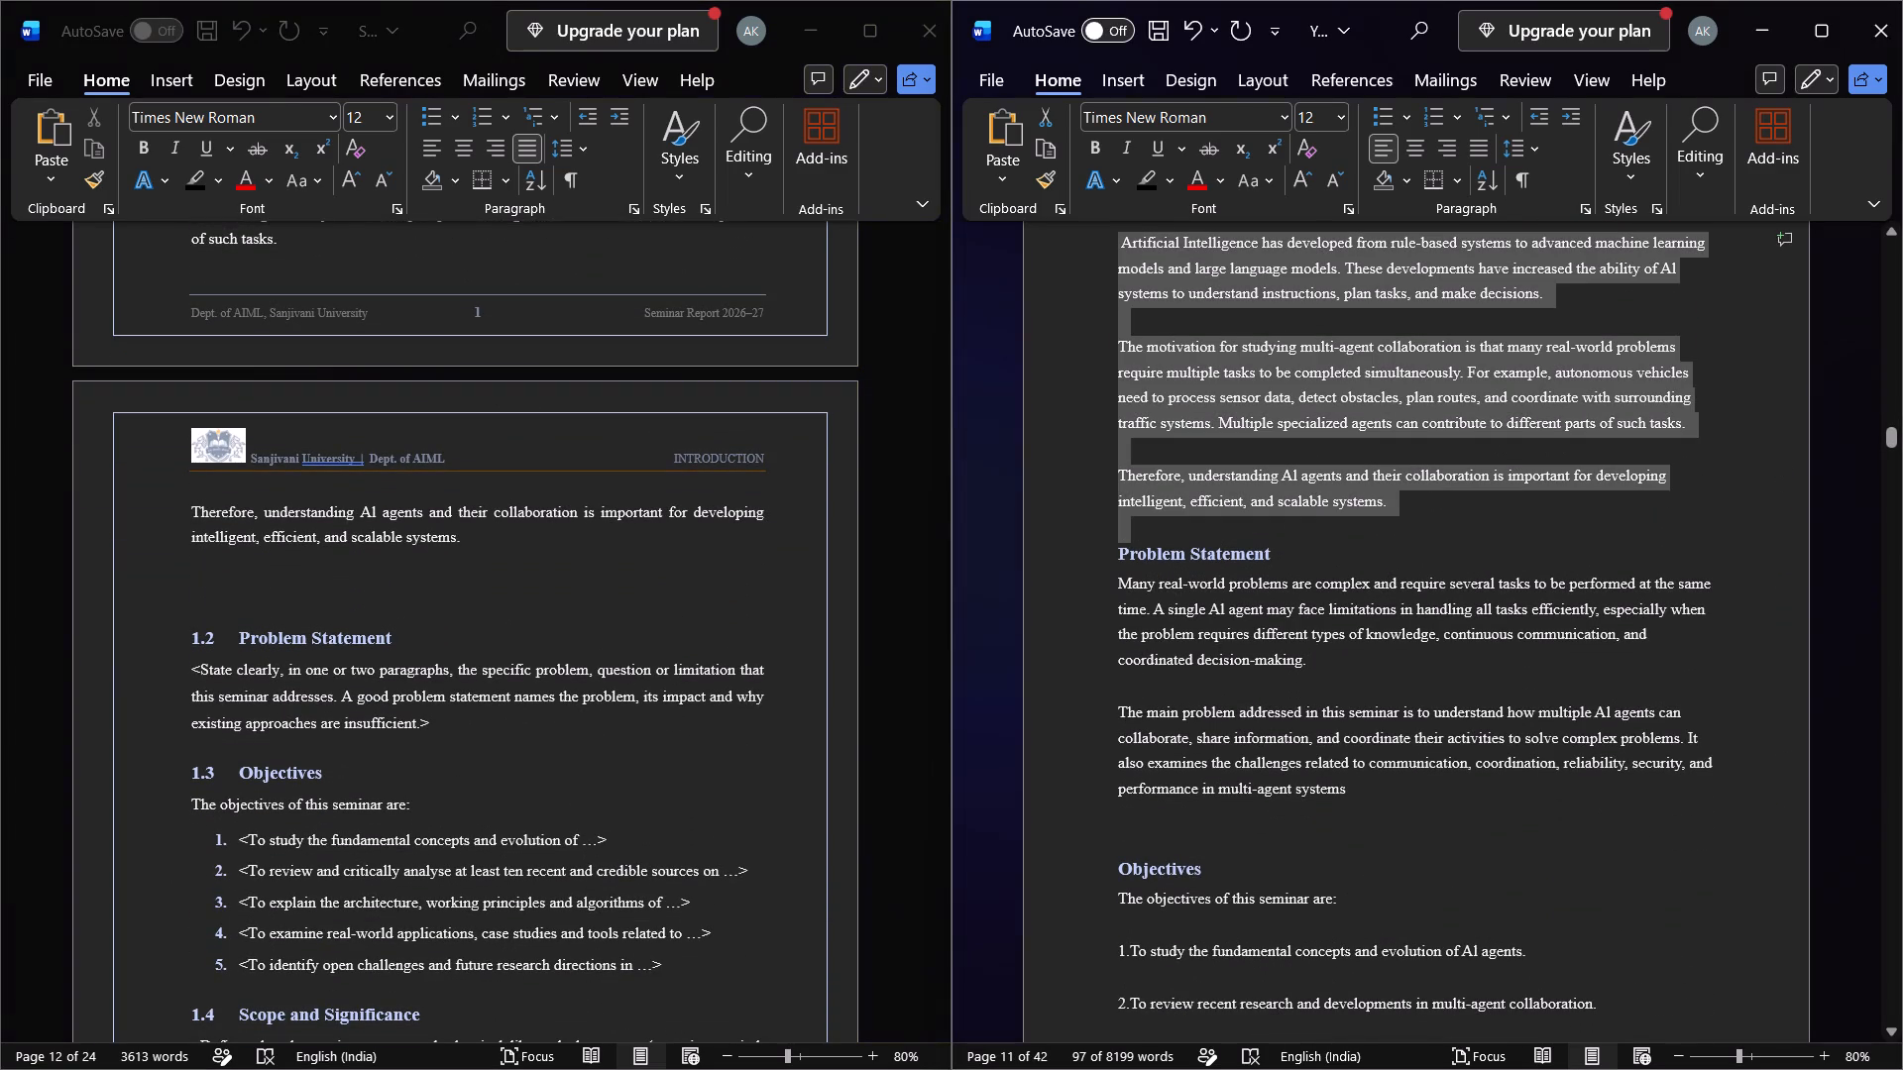
left_click_drag(1161, 686, 1161, 677)
left_click(1104, 580)
left_click(1134, 581)
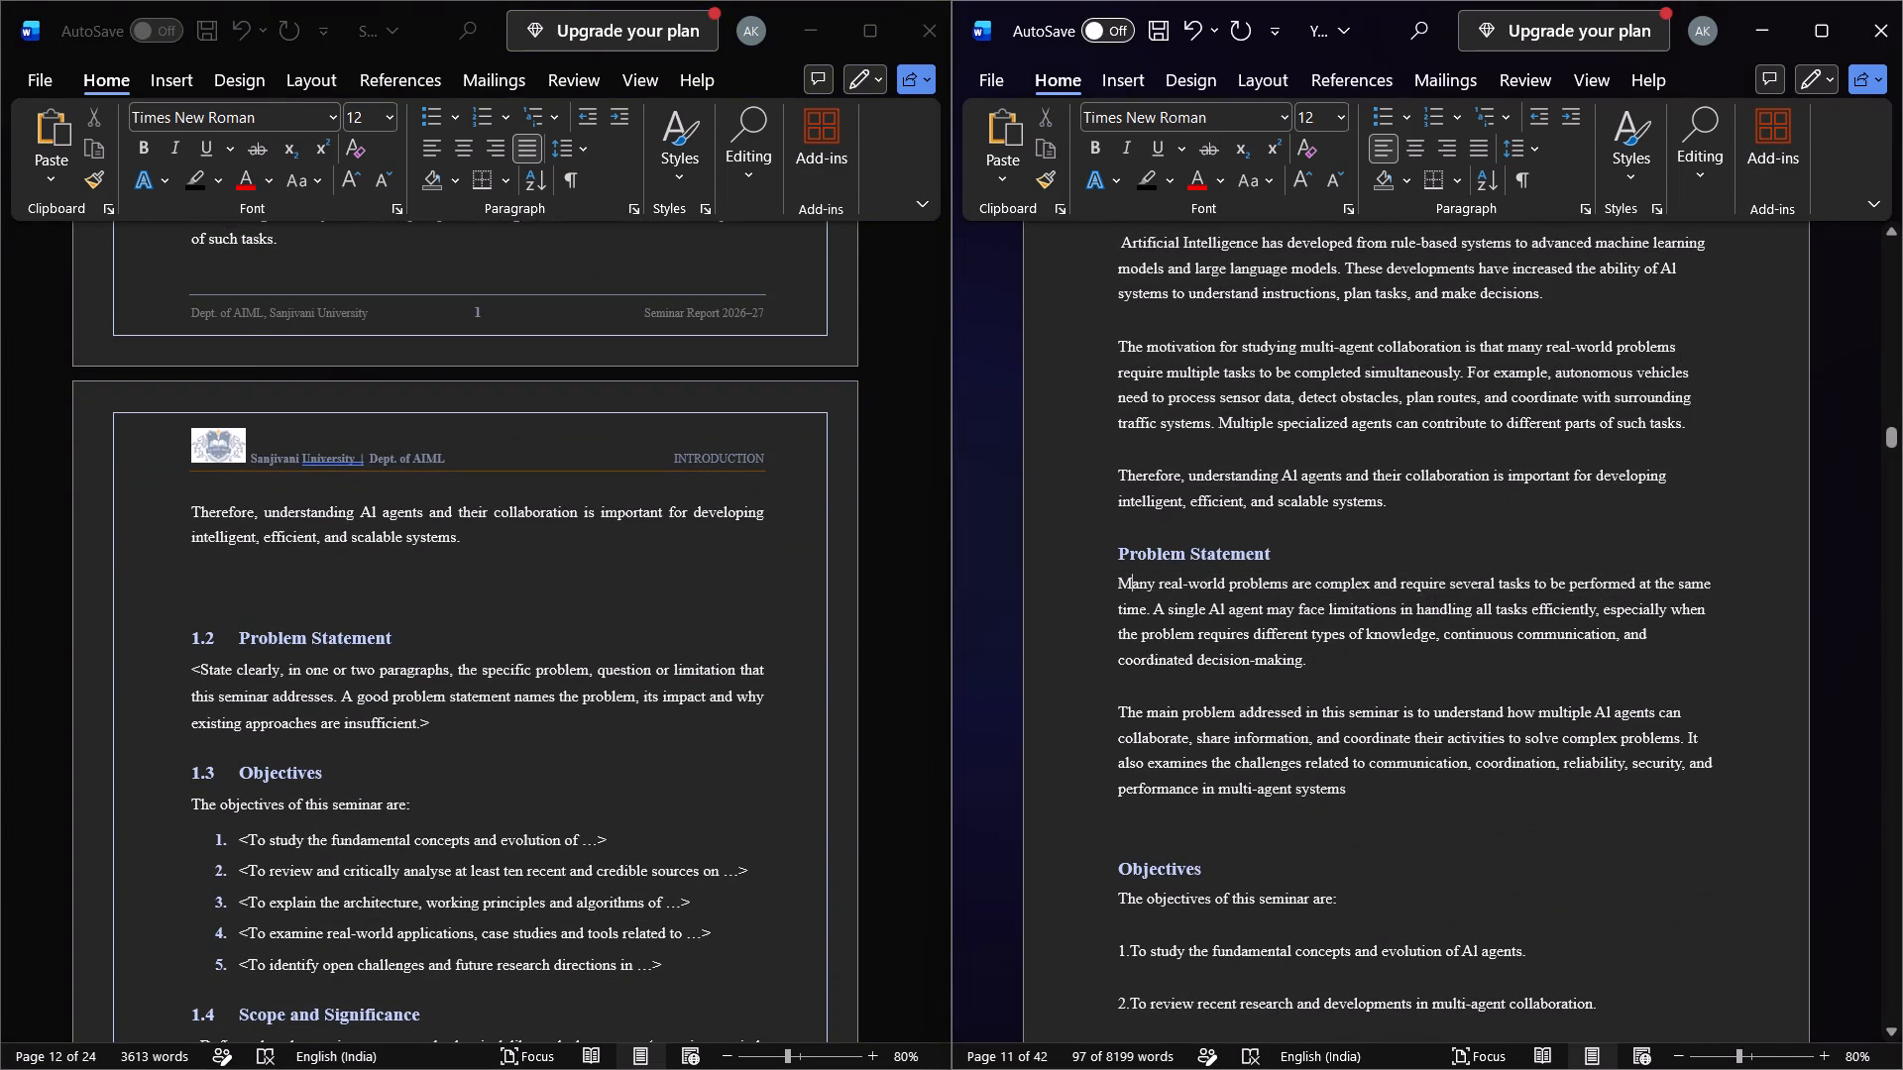
left_click_drag(1110, 586, 1350, 807)
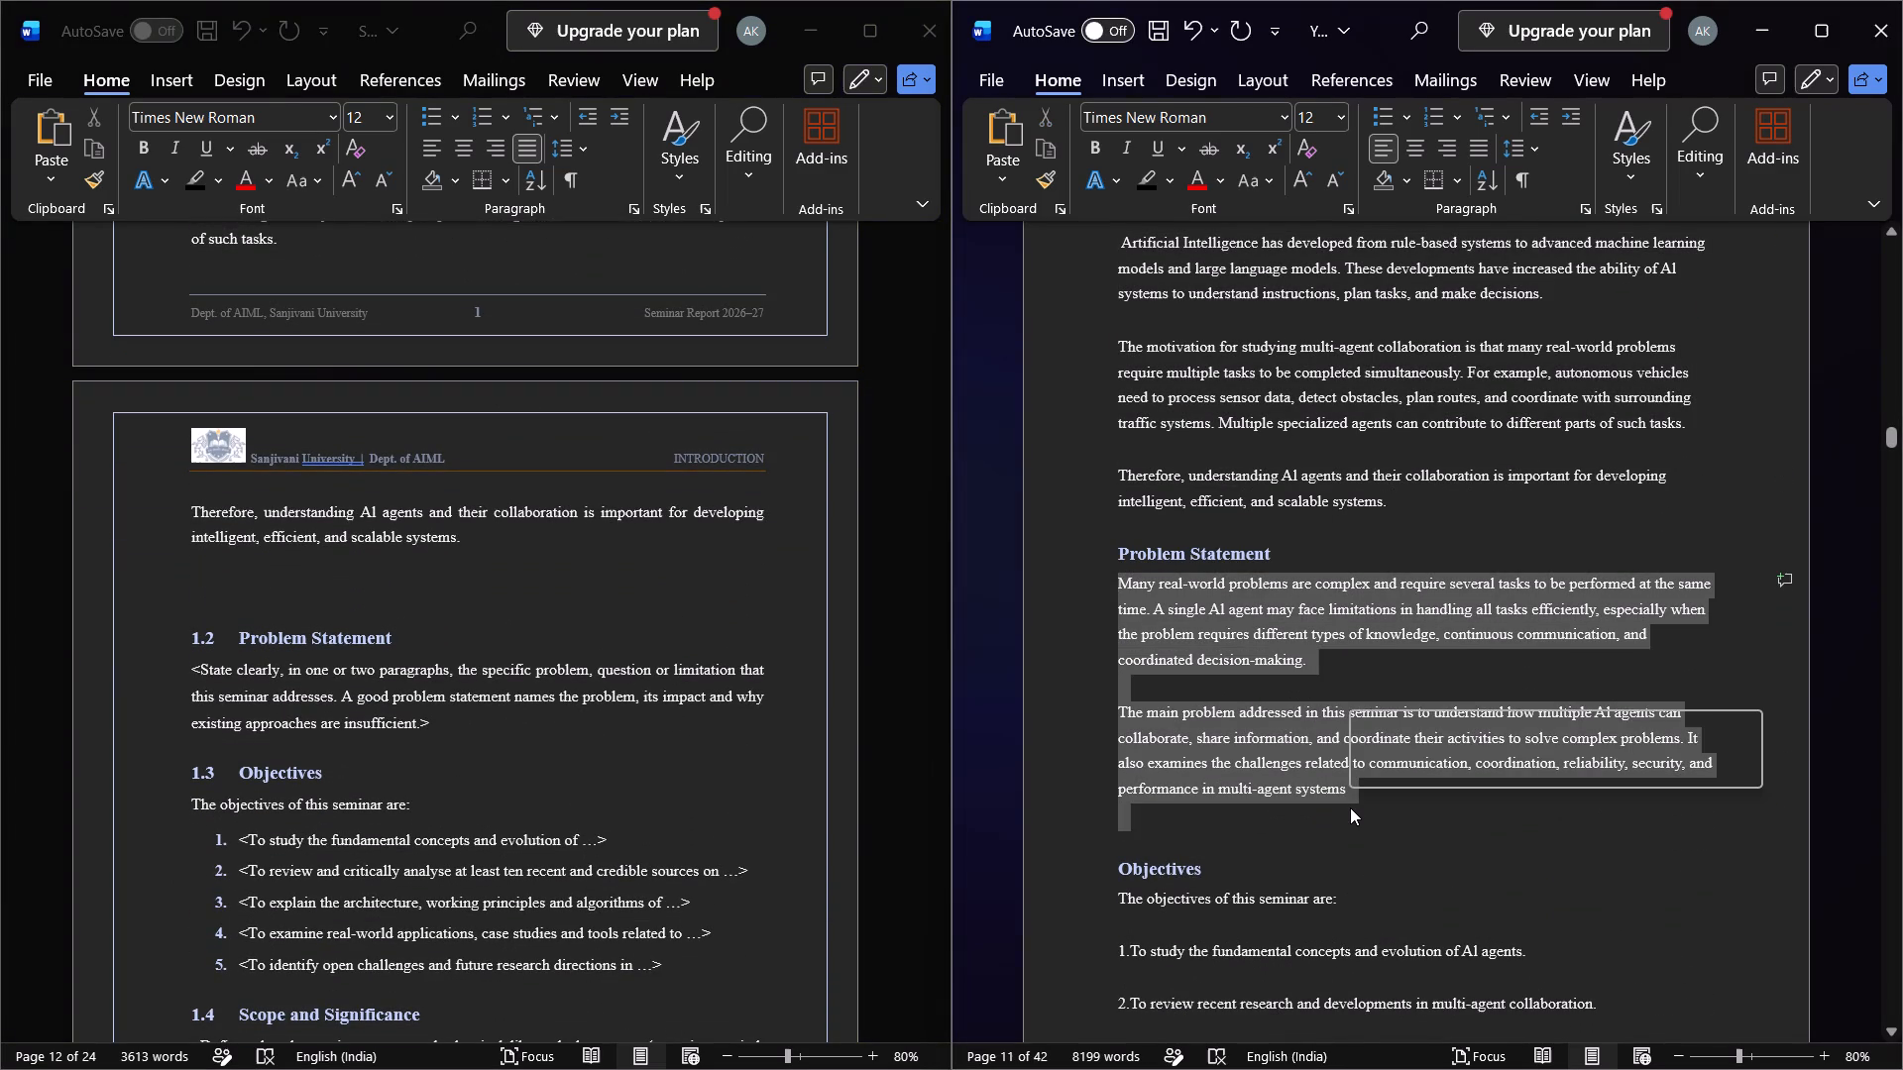
key("ctrl+c")
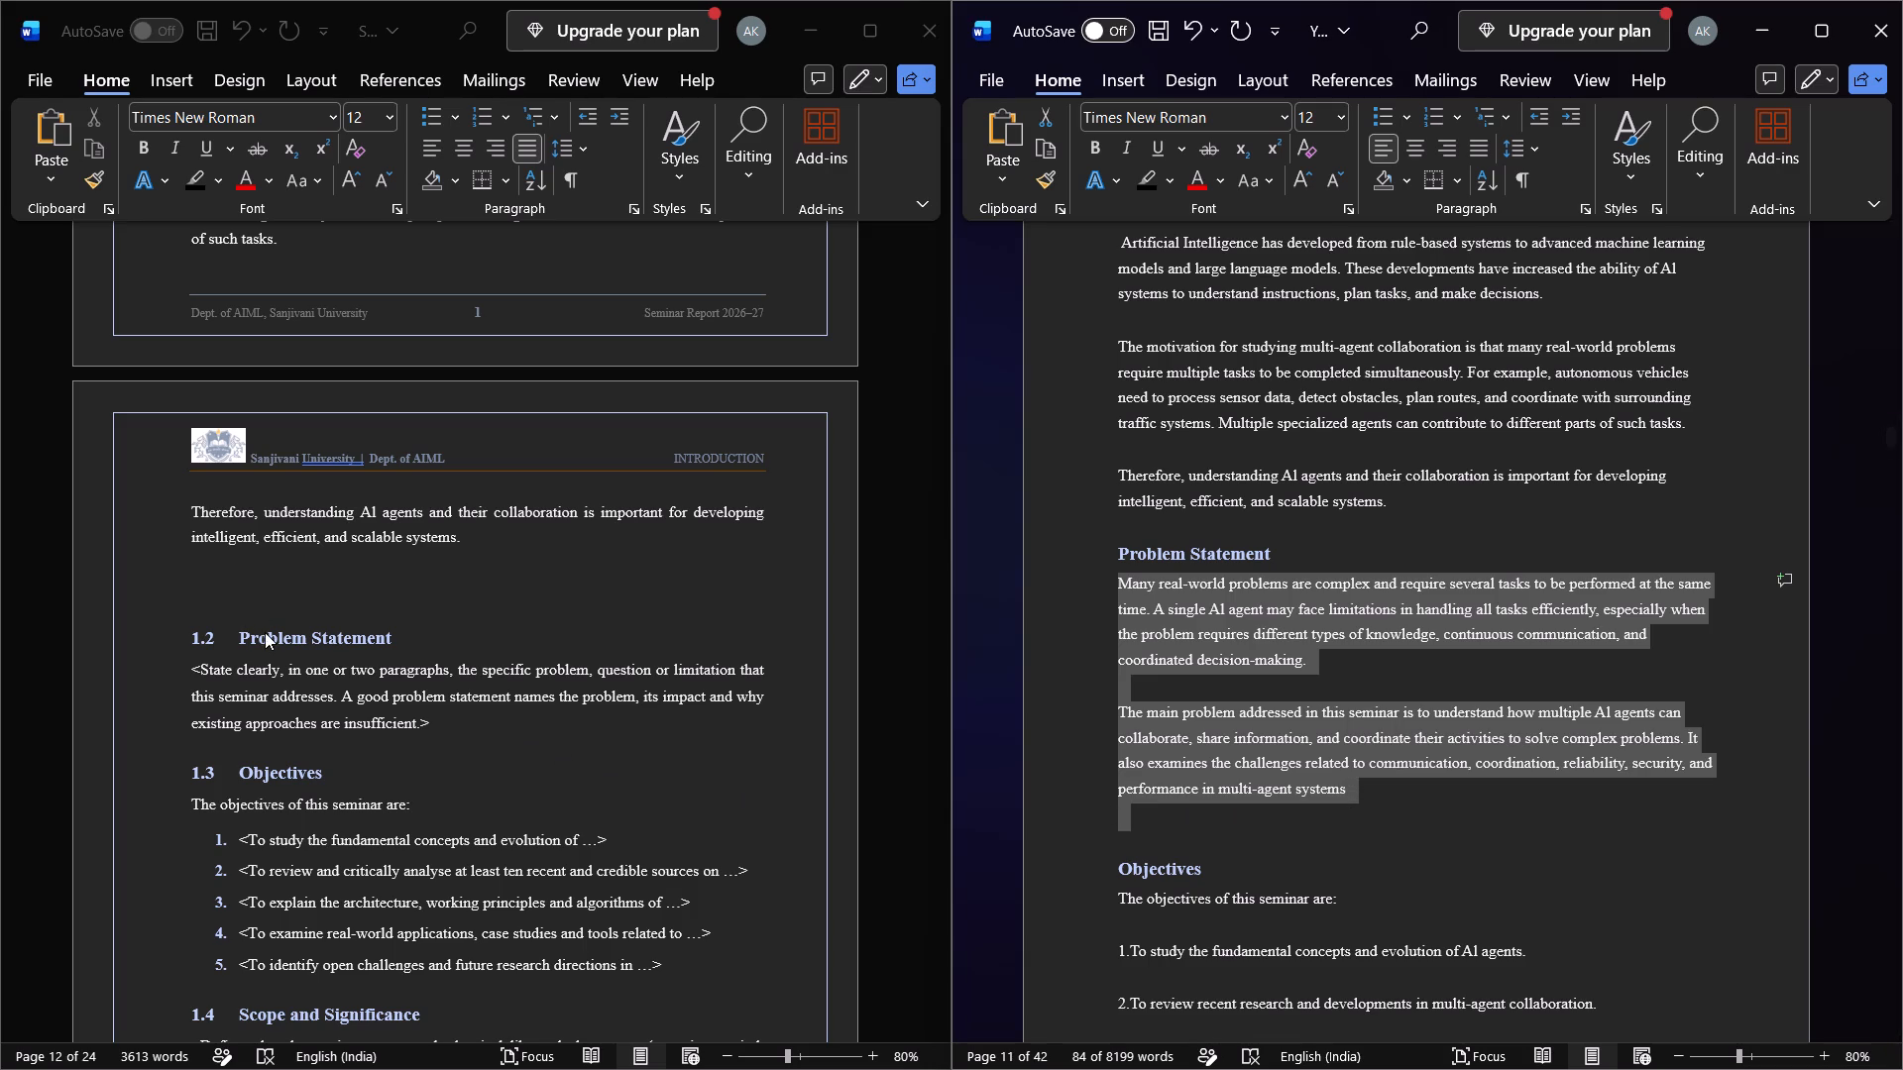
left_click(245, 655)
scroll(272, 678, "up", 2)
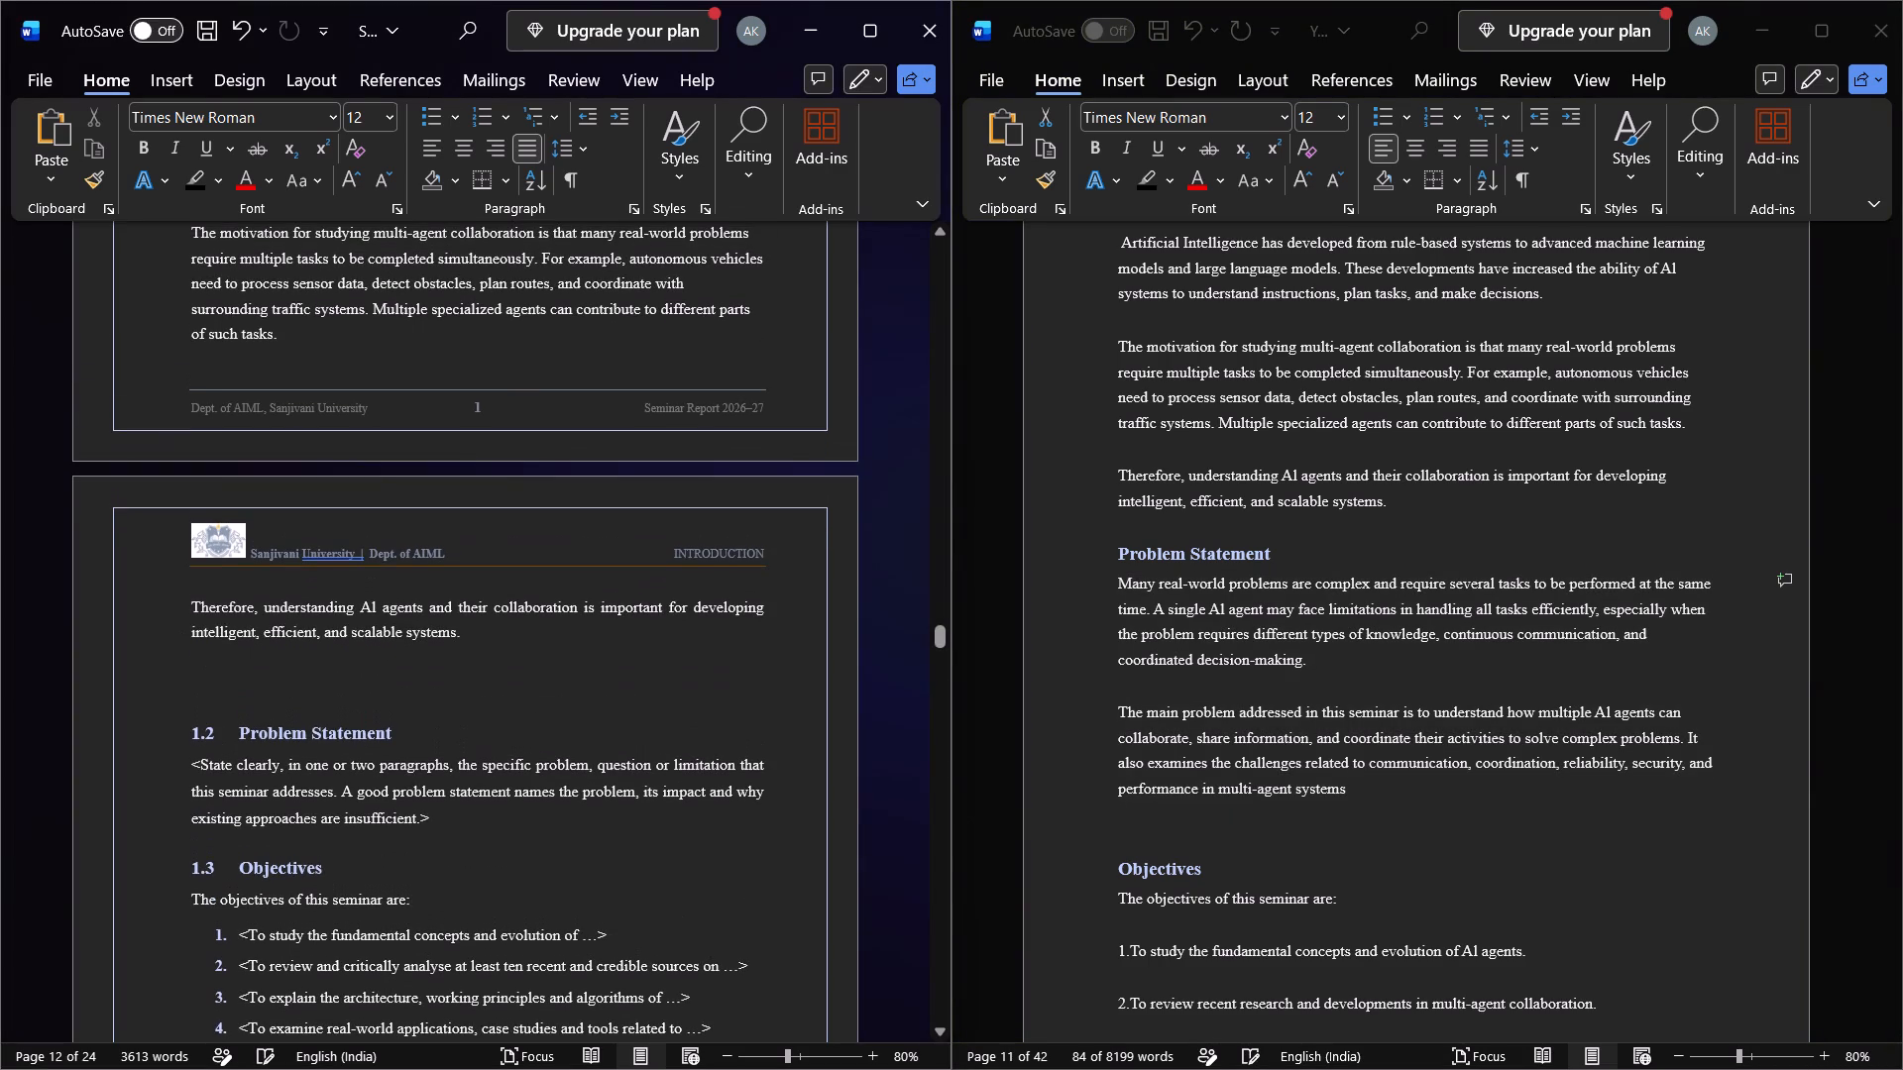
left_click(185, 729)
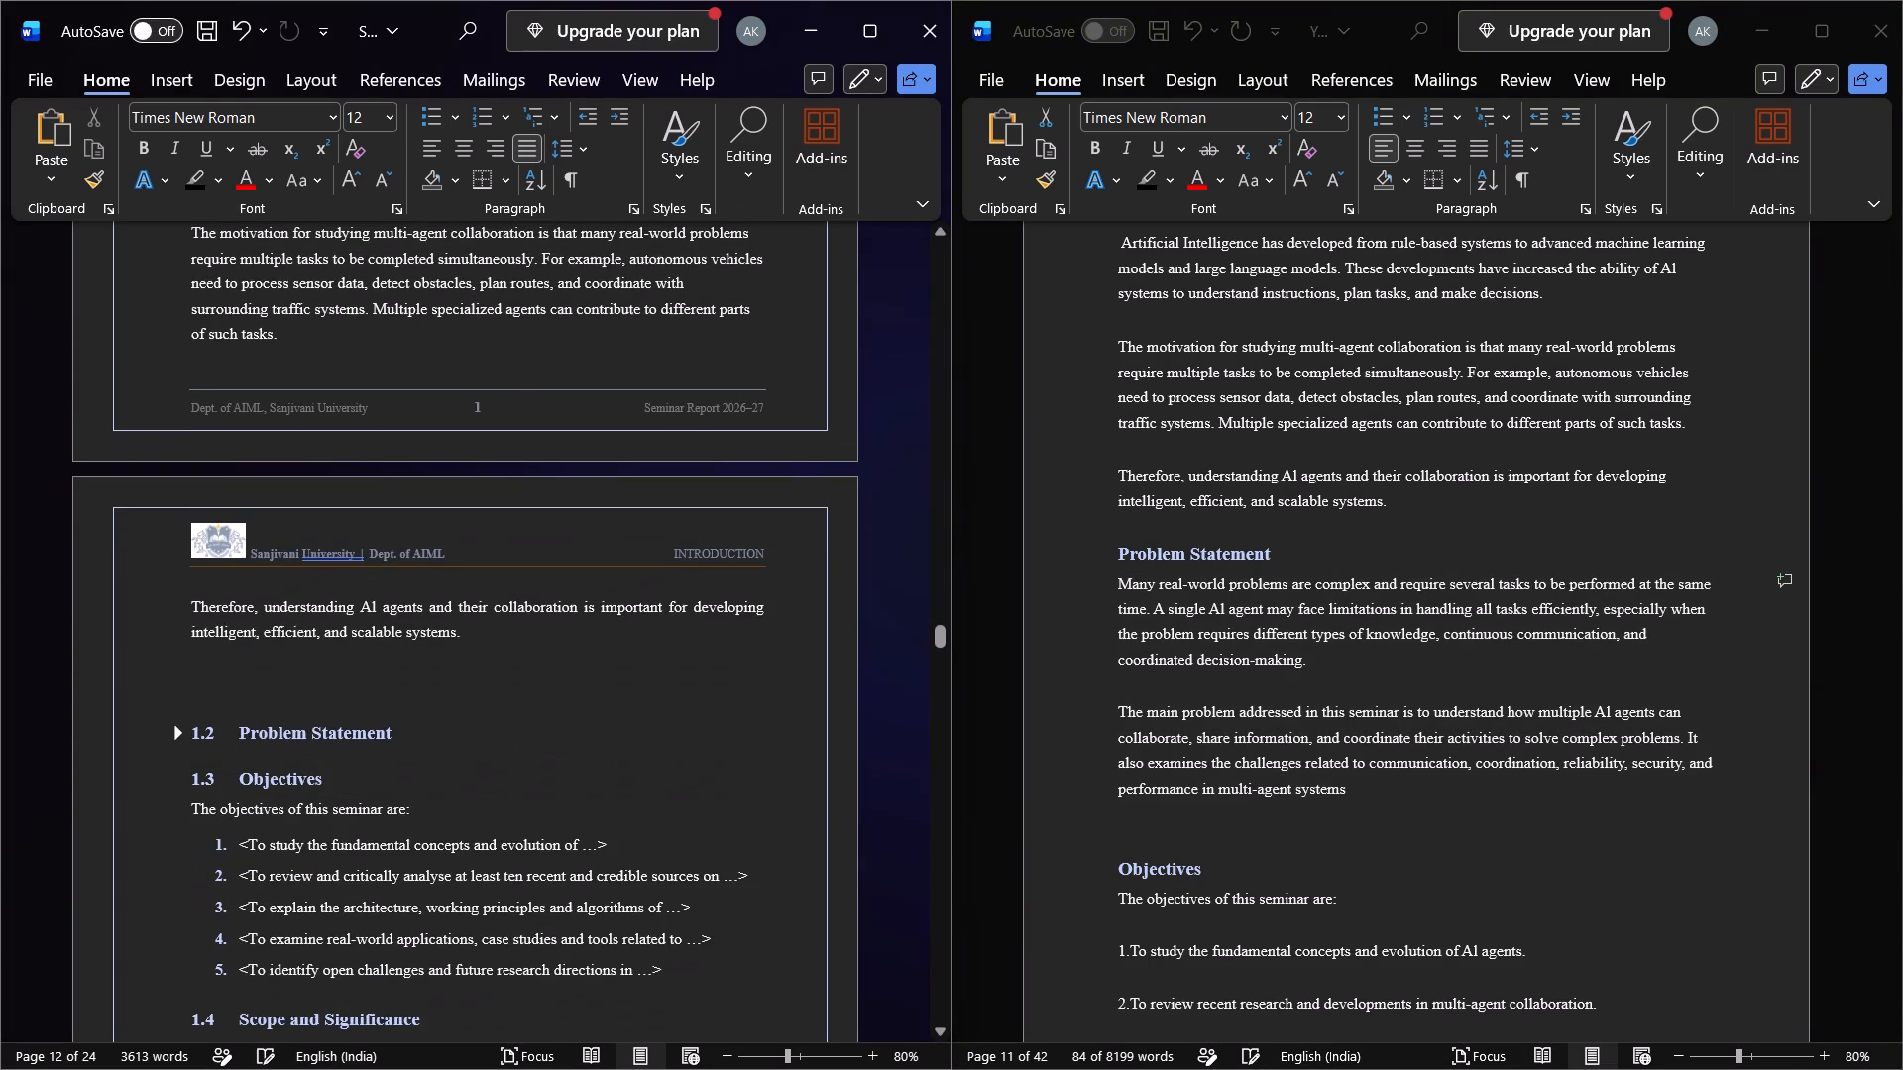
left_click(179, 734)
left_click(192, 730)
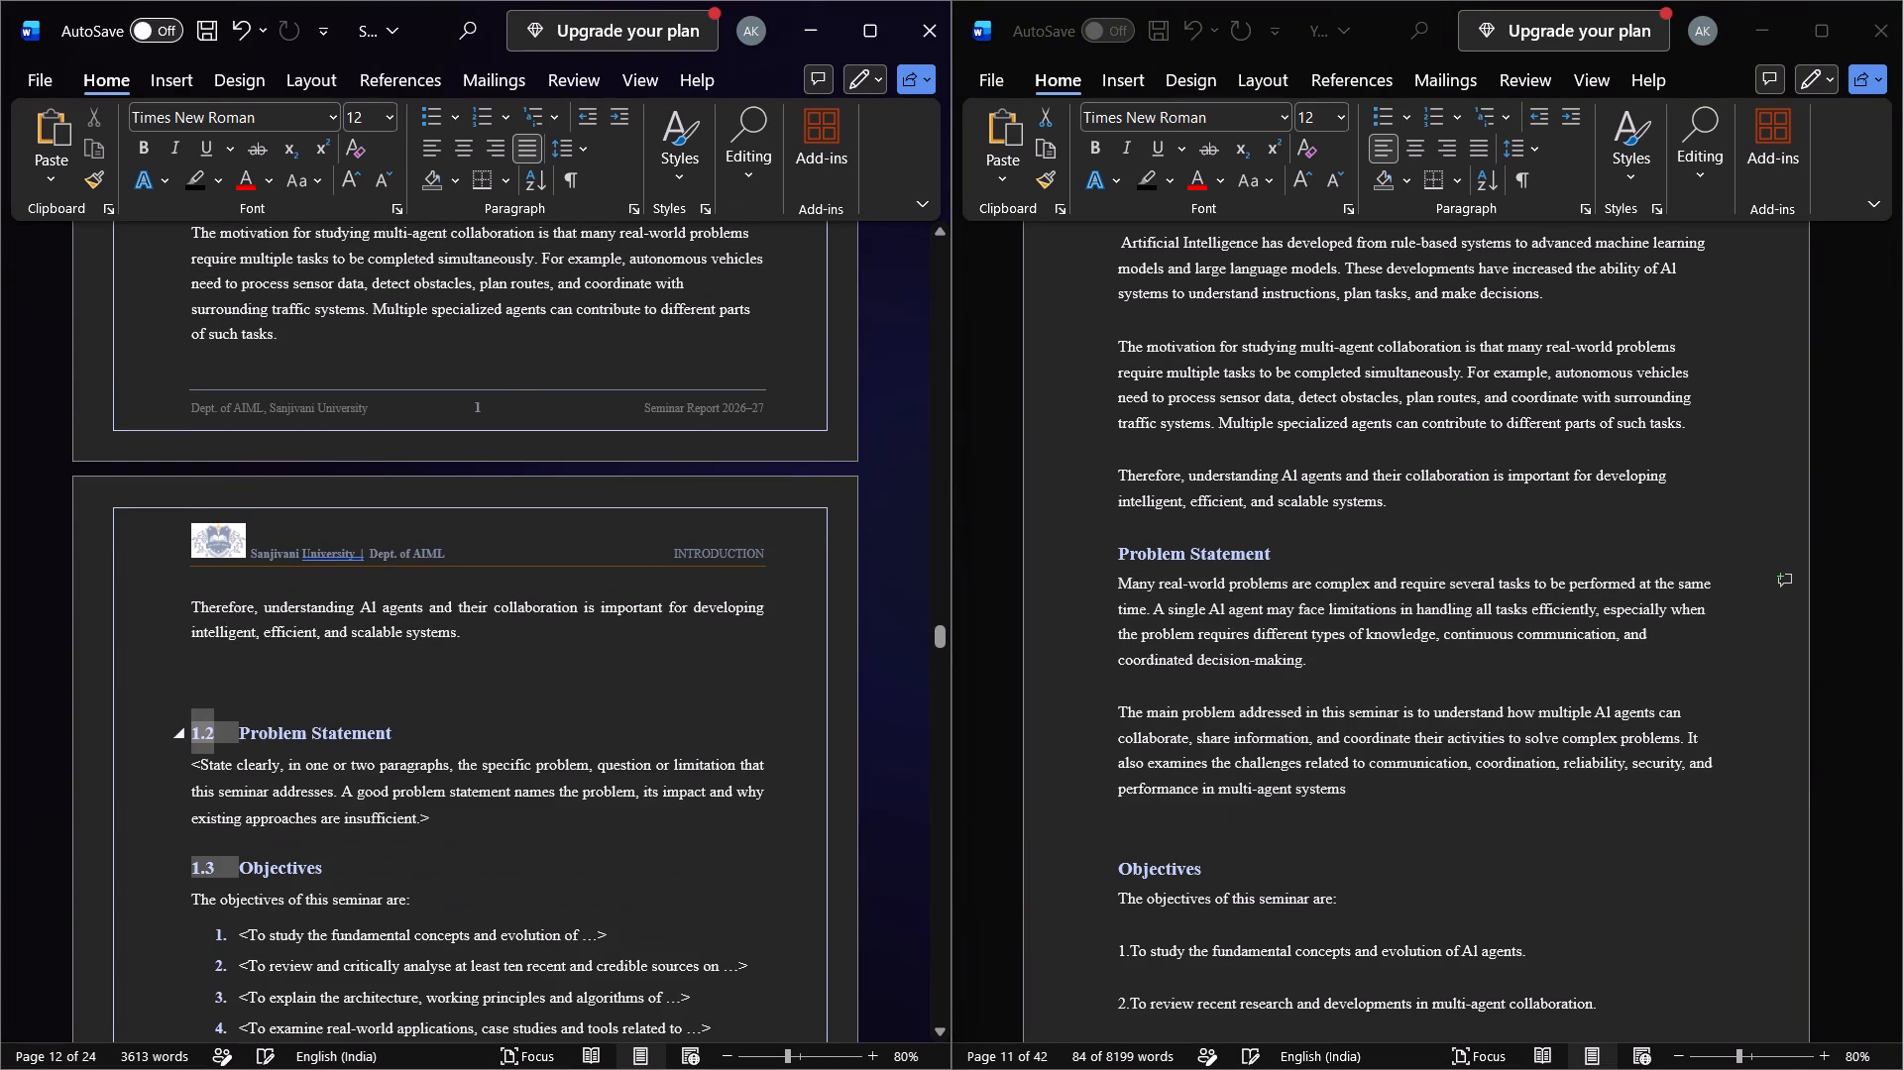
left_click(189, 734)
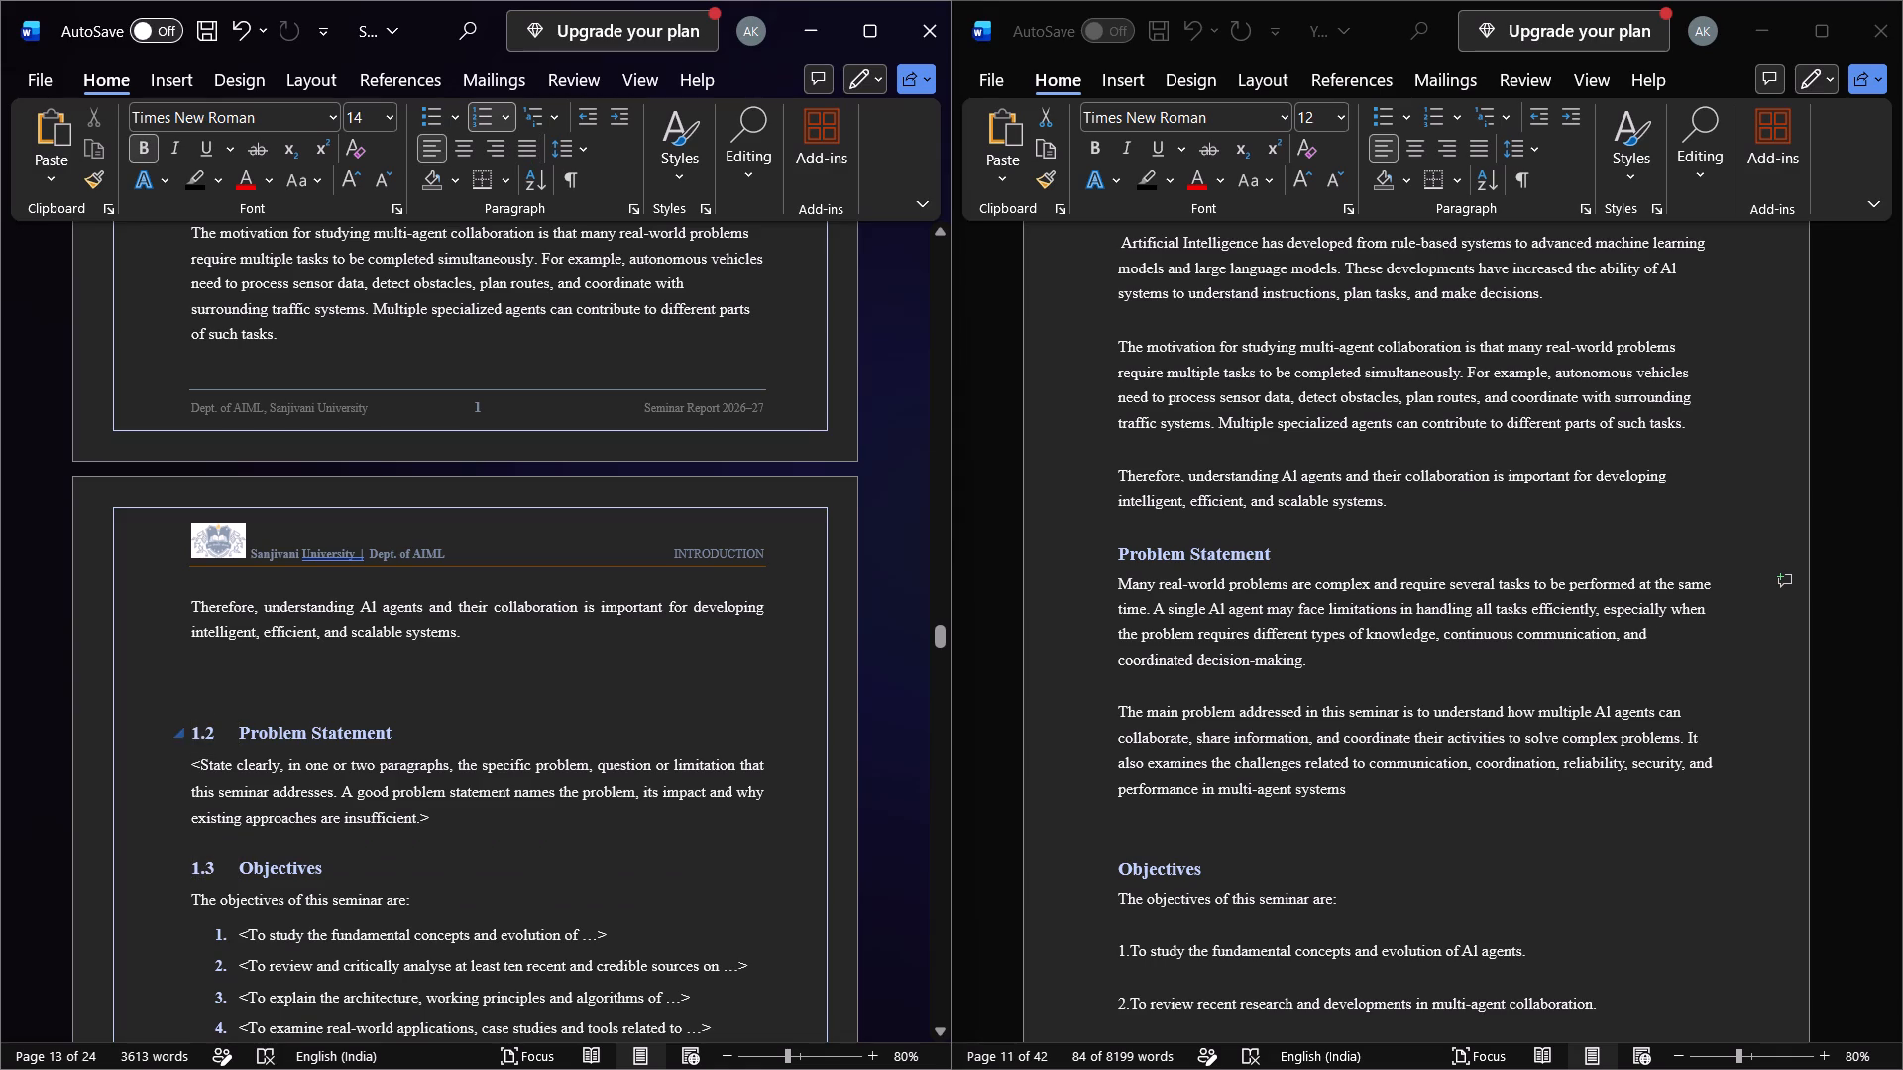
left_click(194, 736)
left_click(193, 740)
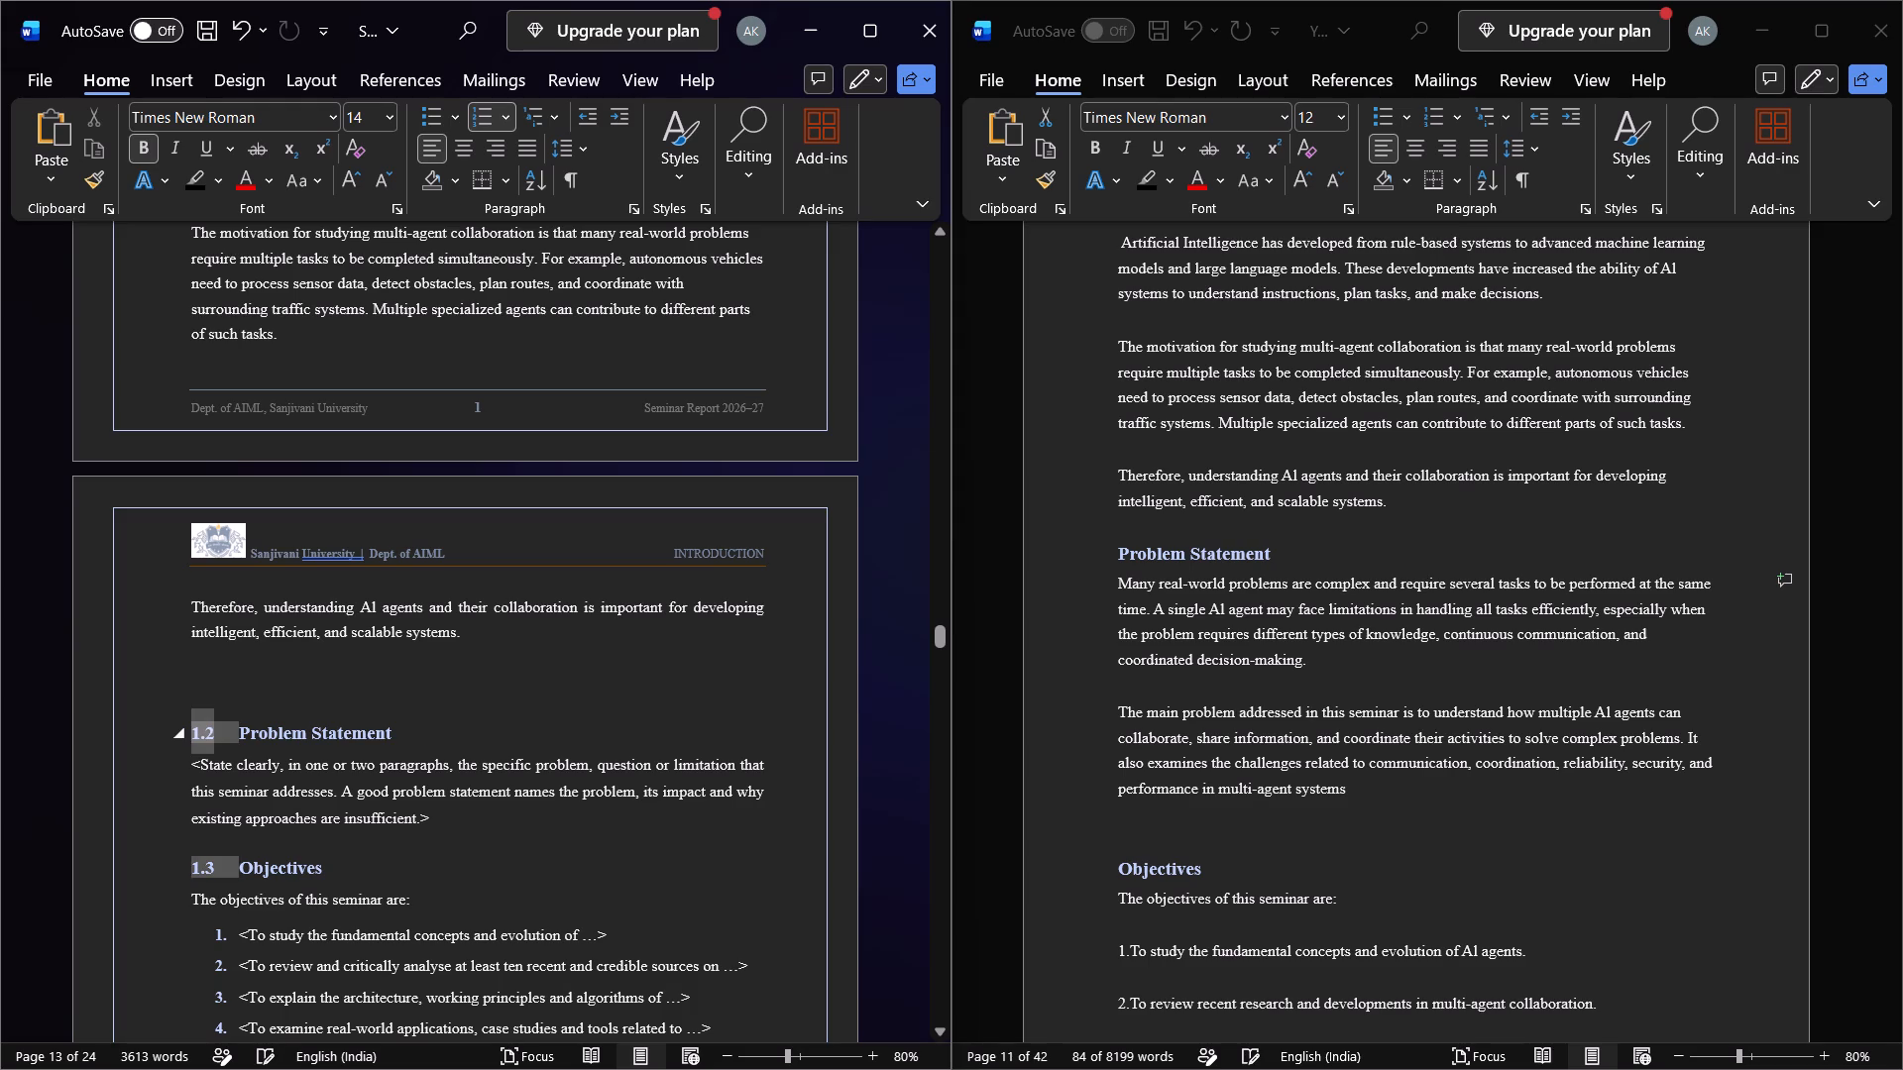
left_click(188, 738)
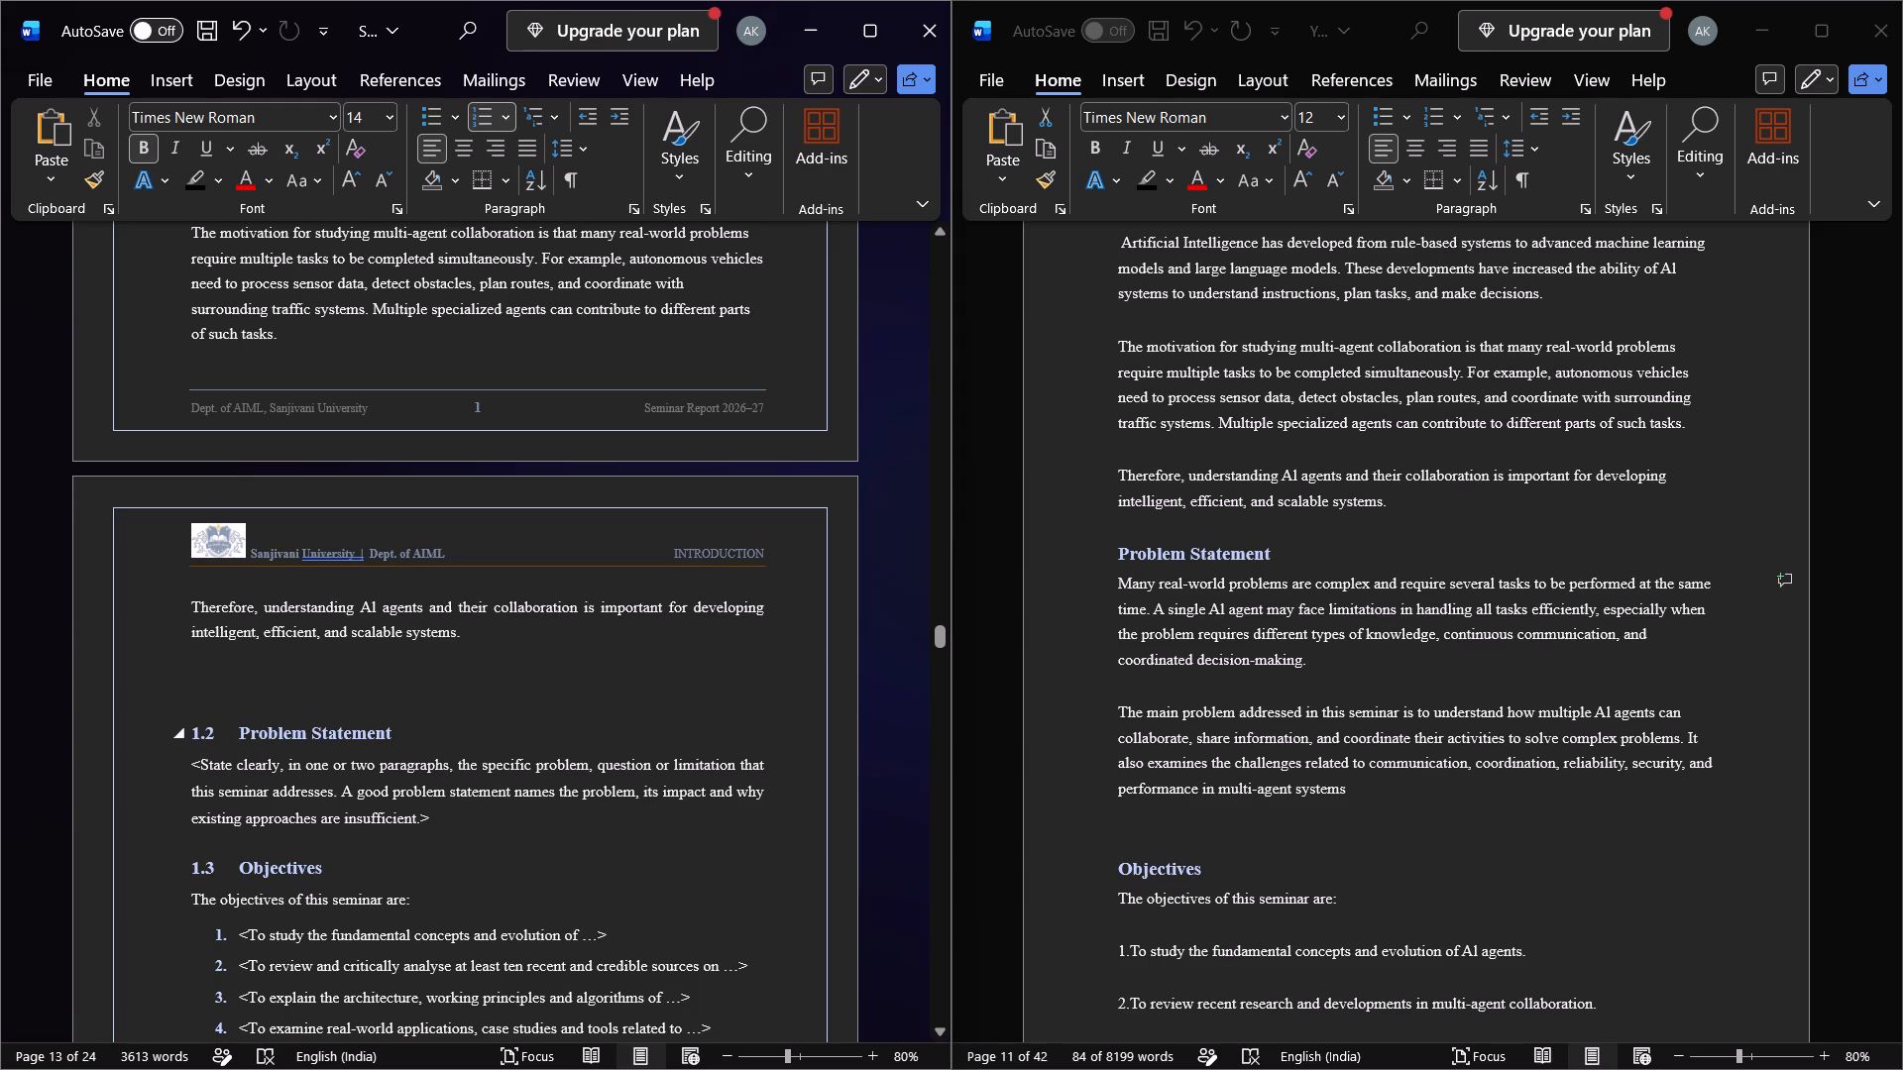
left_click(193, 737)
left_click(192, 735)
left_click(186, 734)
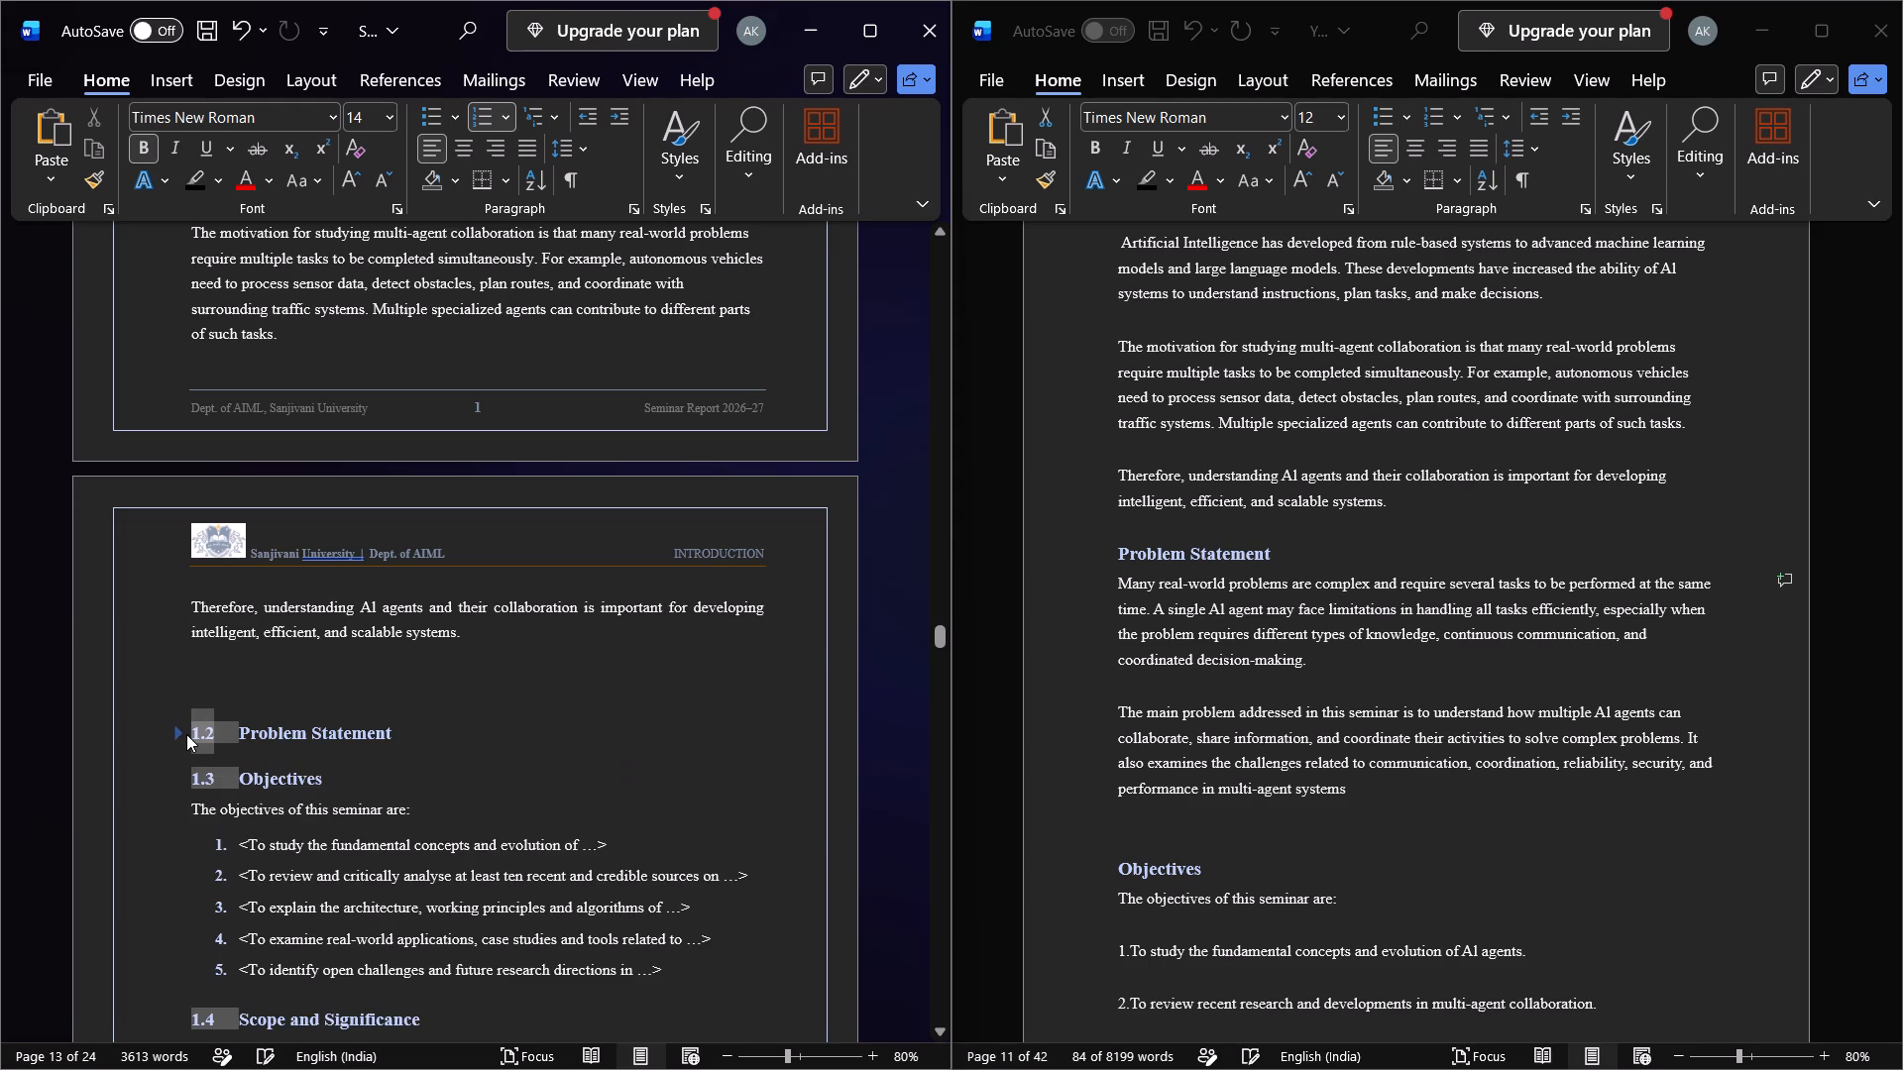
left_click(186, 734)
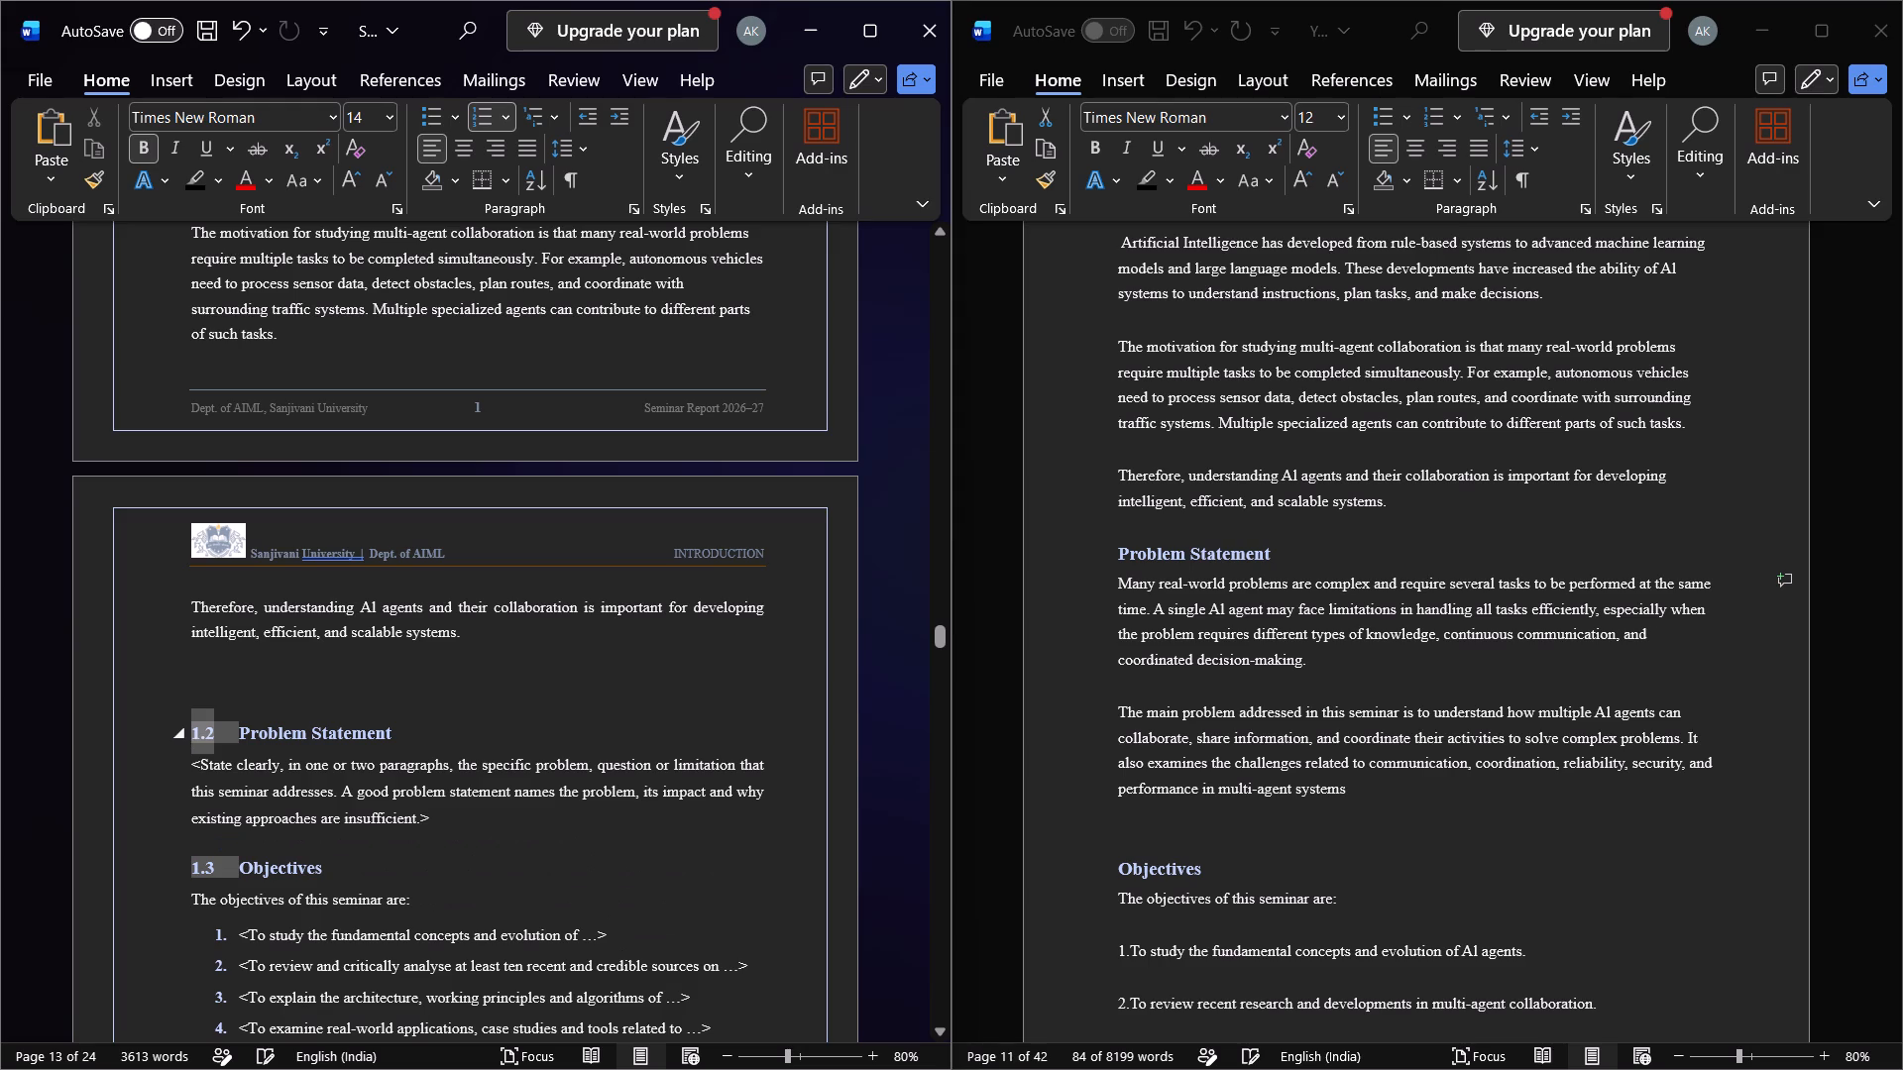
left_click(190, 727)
Remove the extra blank lines above the template's 1.2 Problem Statement heading, leaving one blank line after "scalable systems.".
left_click(268, 707)
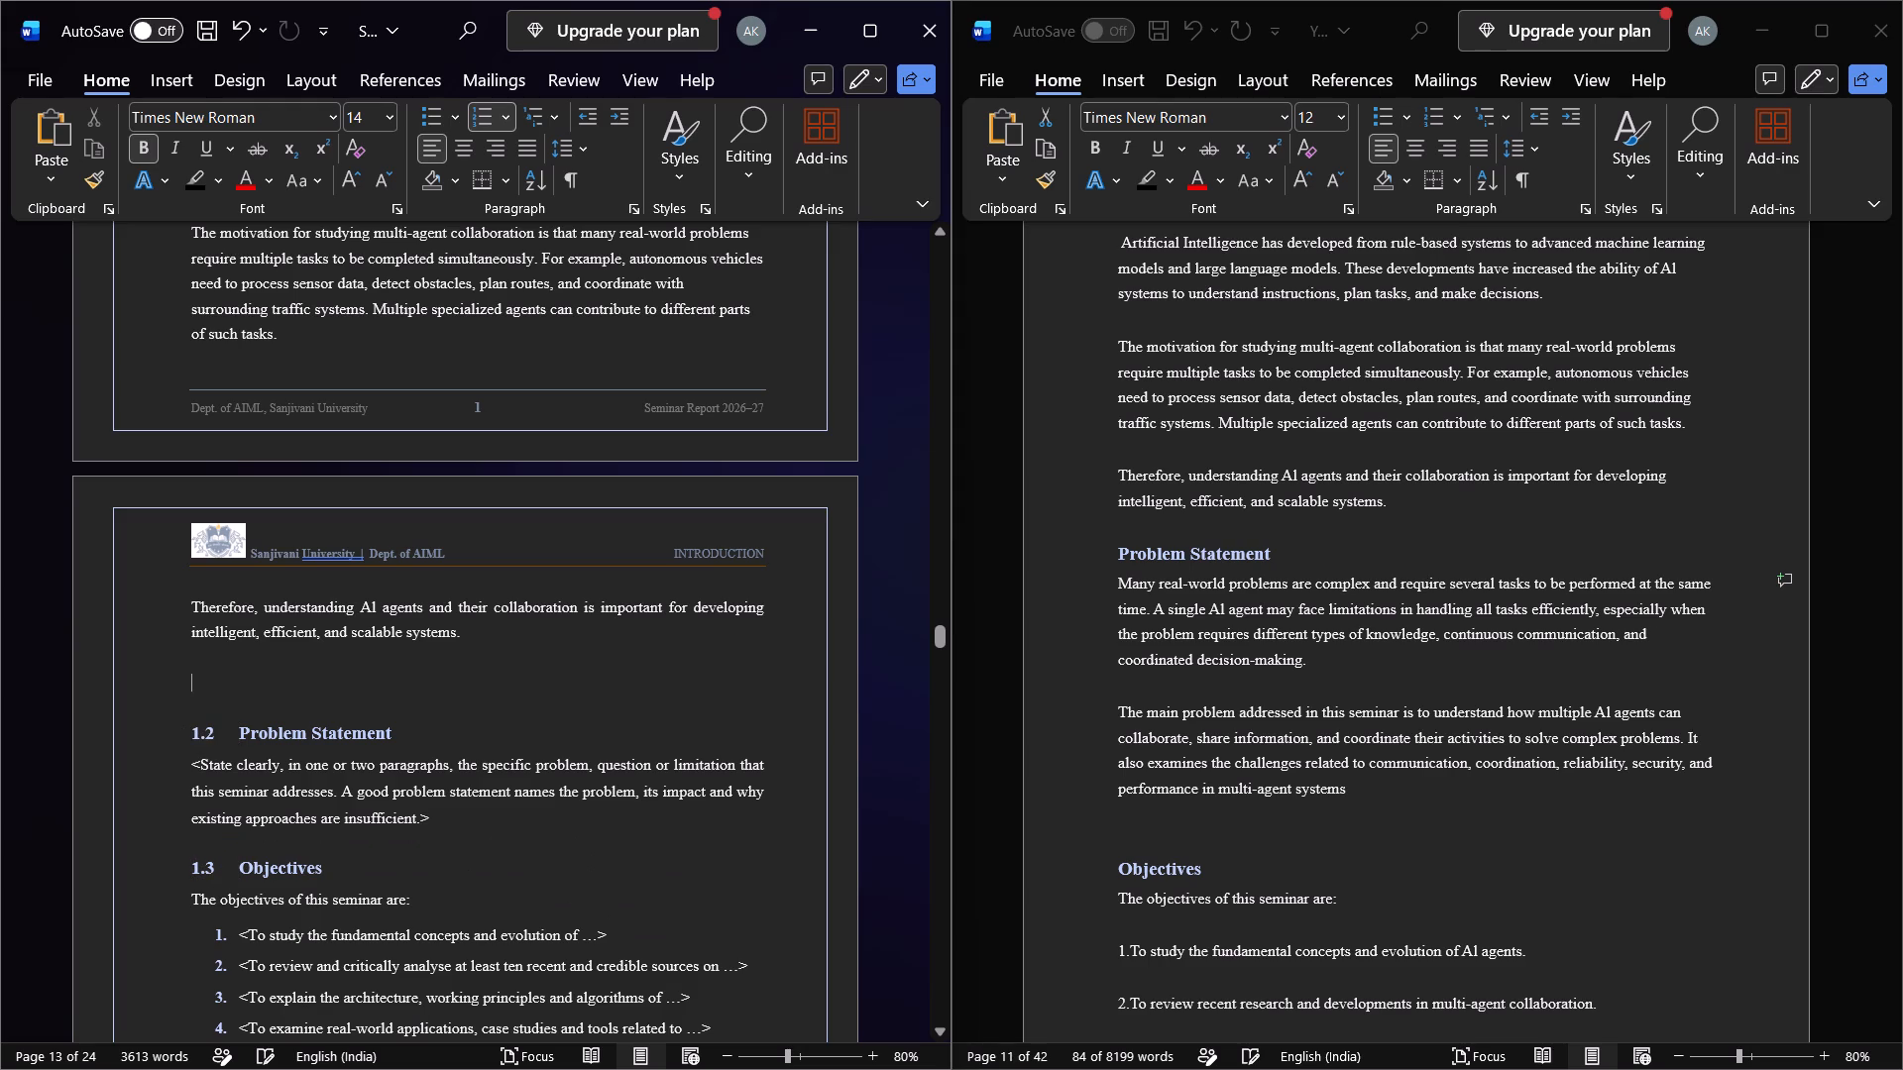
key("BackSpace")
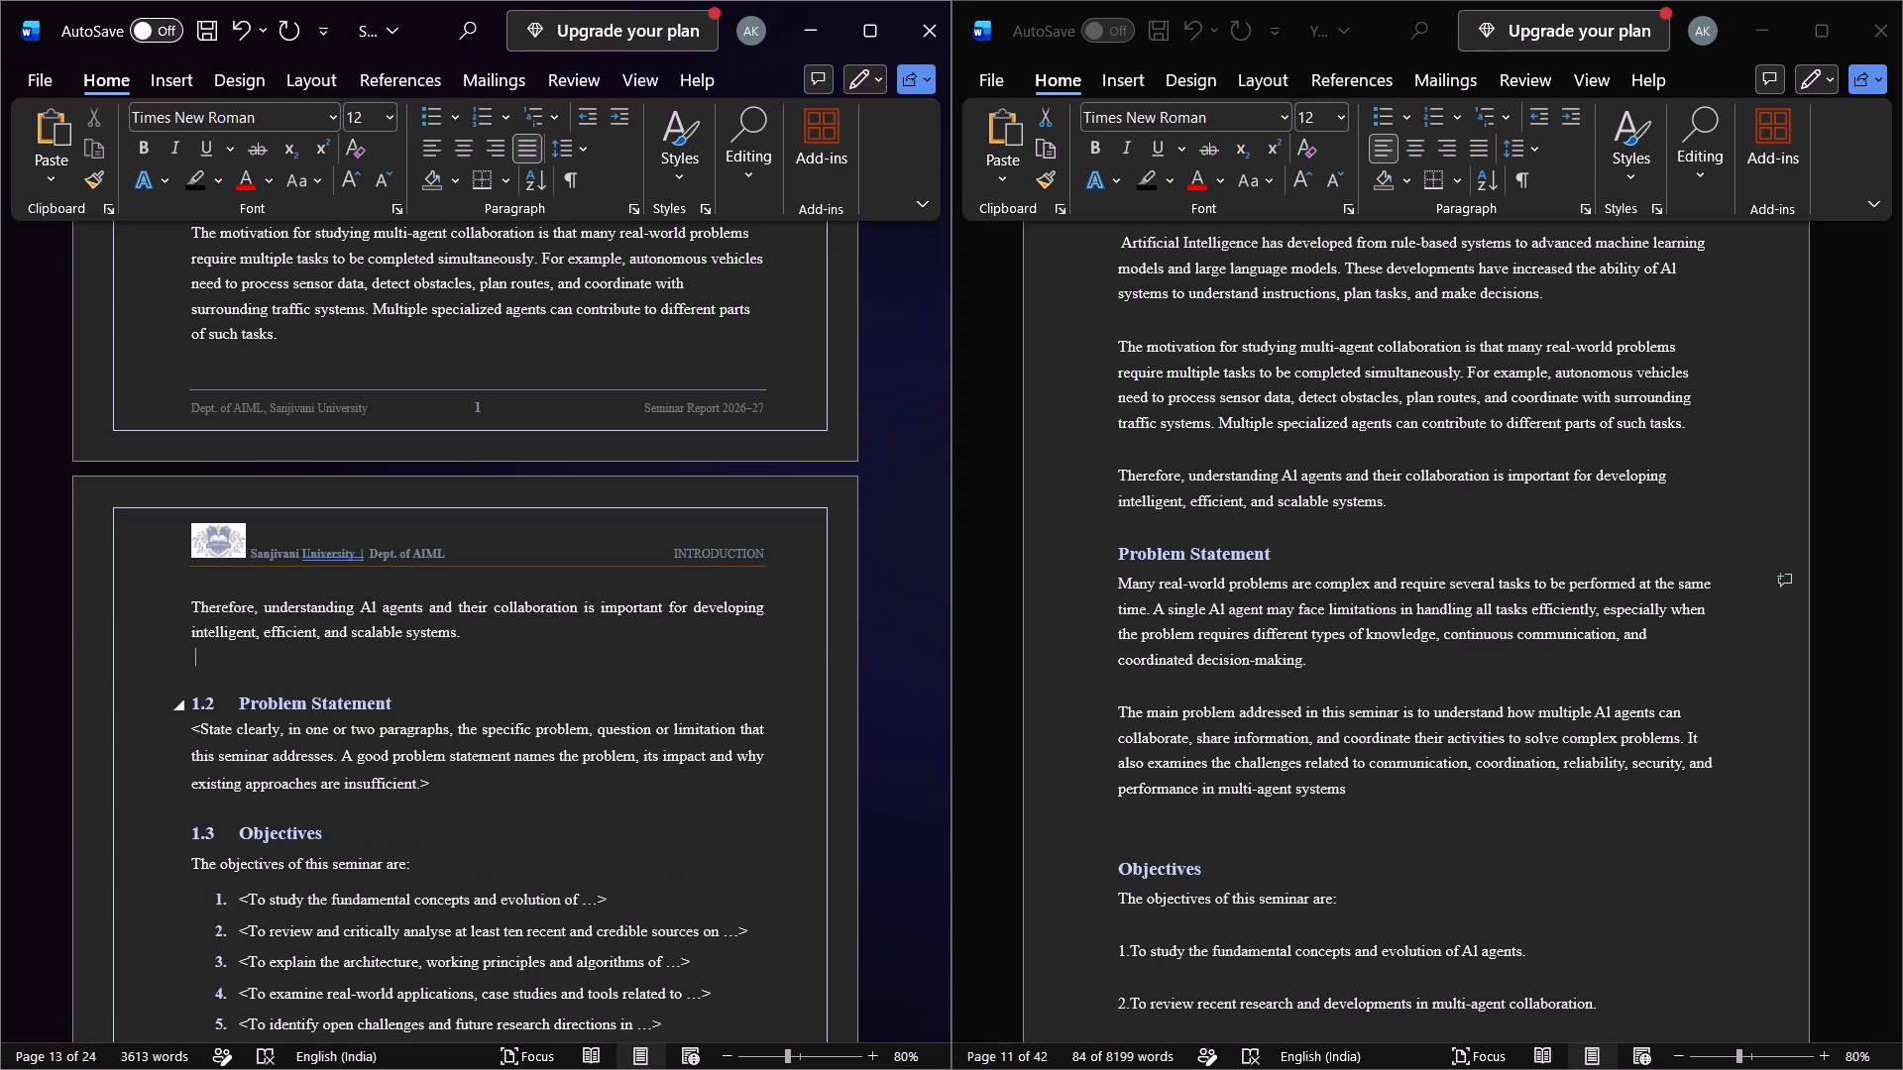
key("BackSpace")
key("BackSpace")
scroll(225, 712, "up", 9)
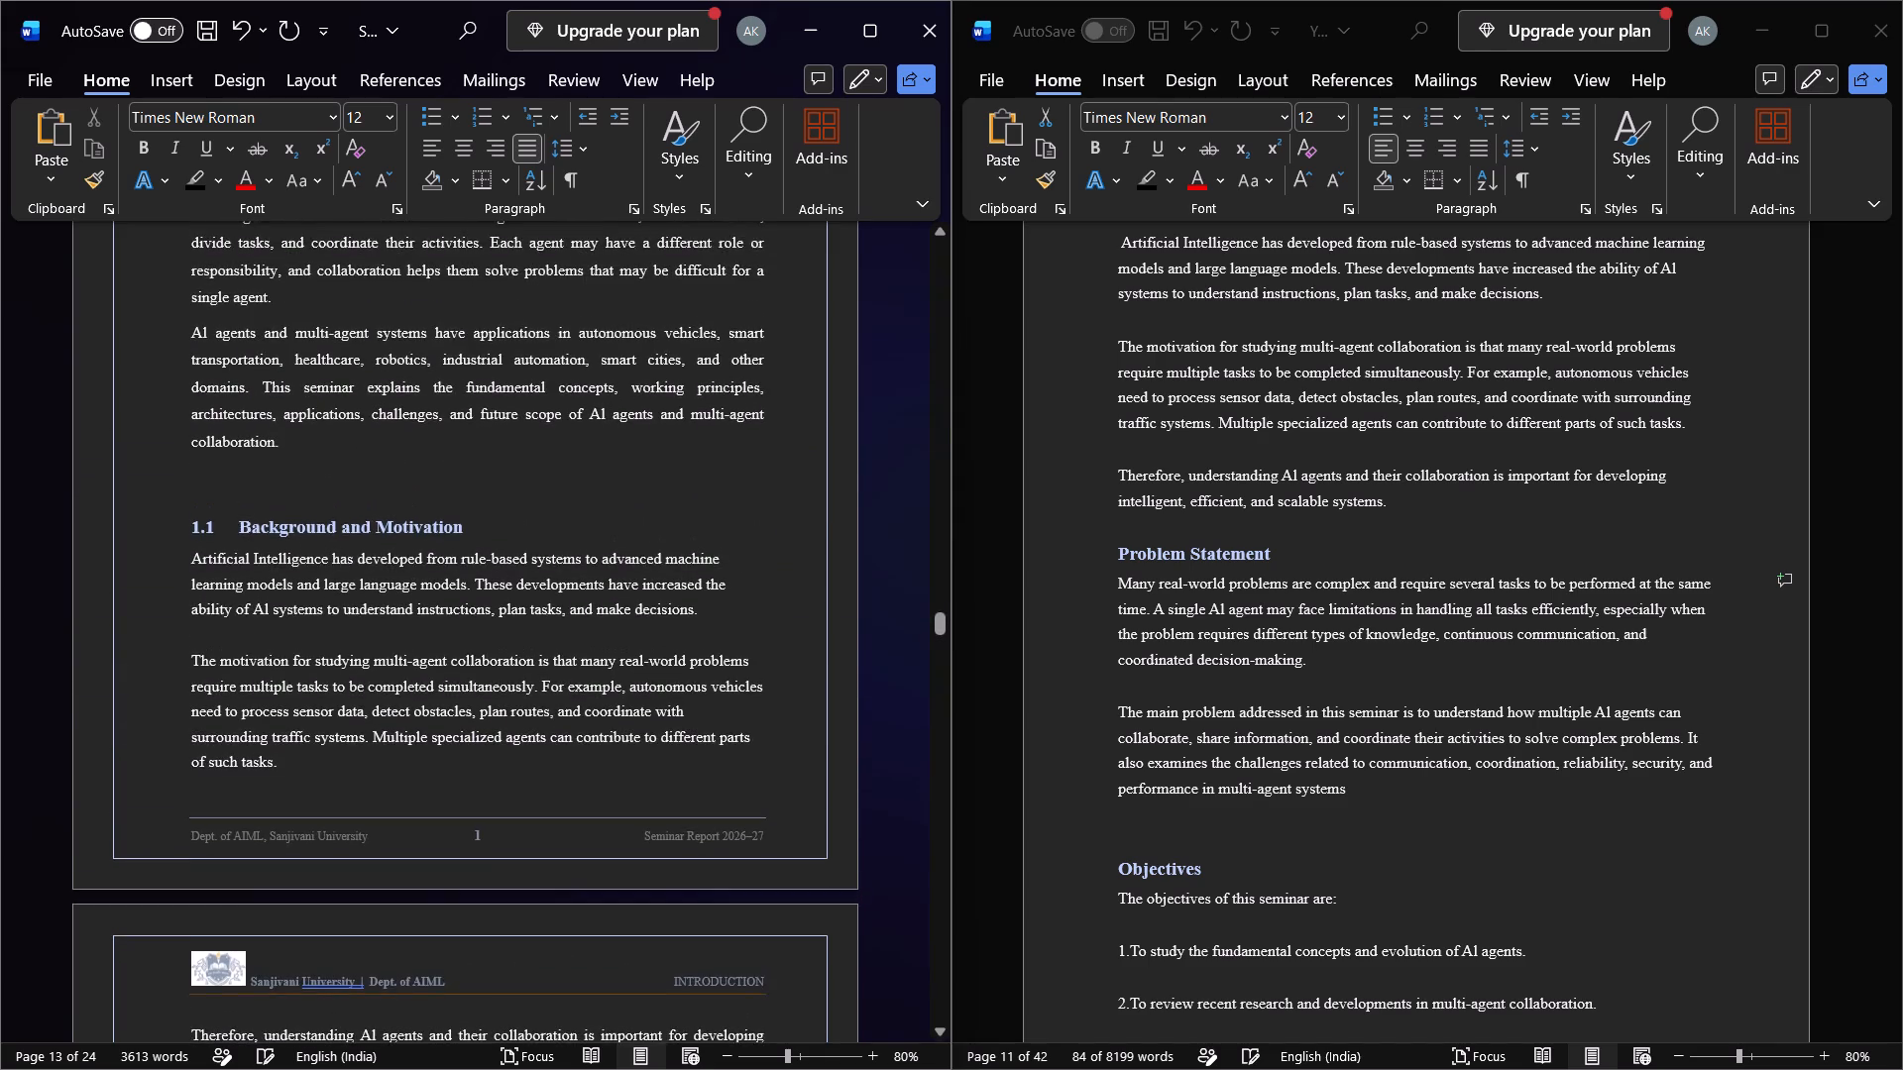
scroll(205, 714, "down", 6)
left_click(481, 789)
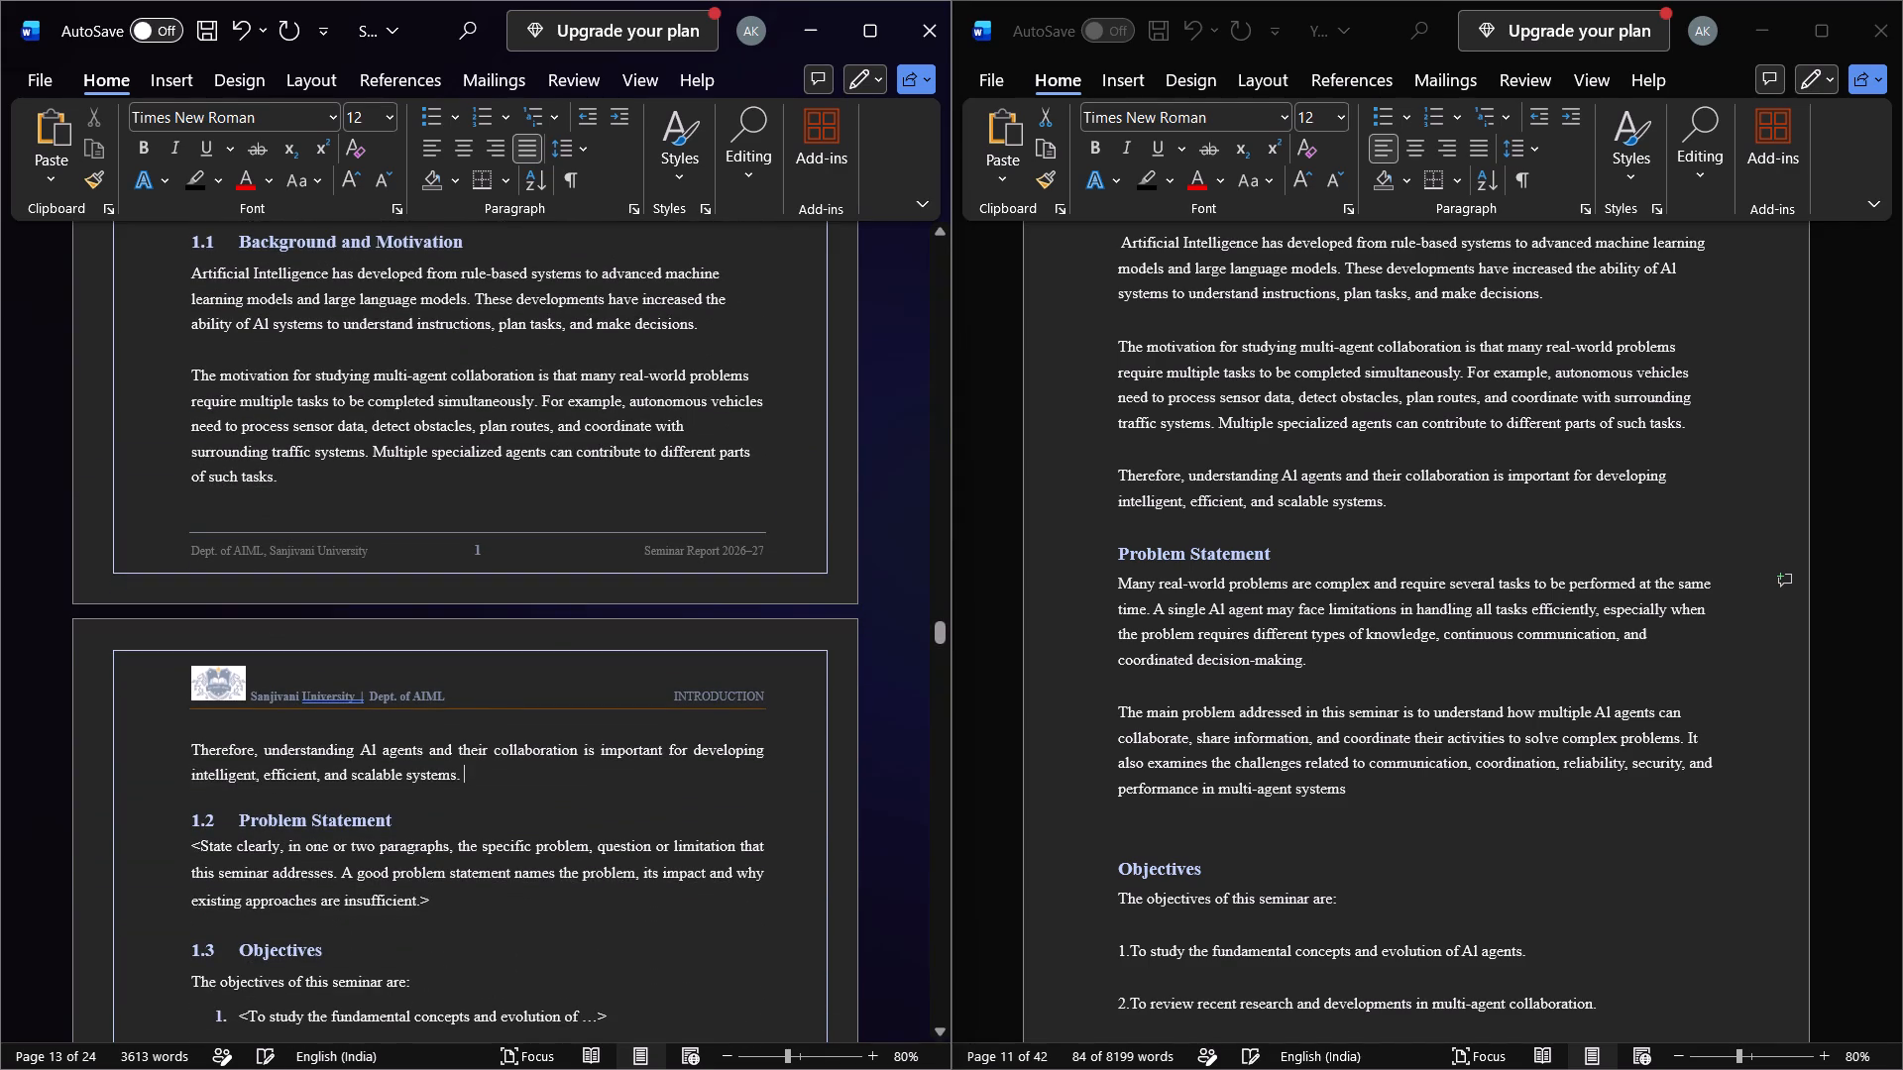
key("Return")
Delete the placeholder guidance under the template's 1.2 Problem Statement heading, leaving only the opening "<".
scroll(481, 789, "down", 4)
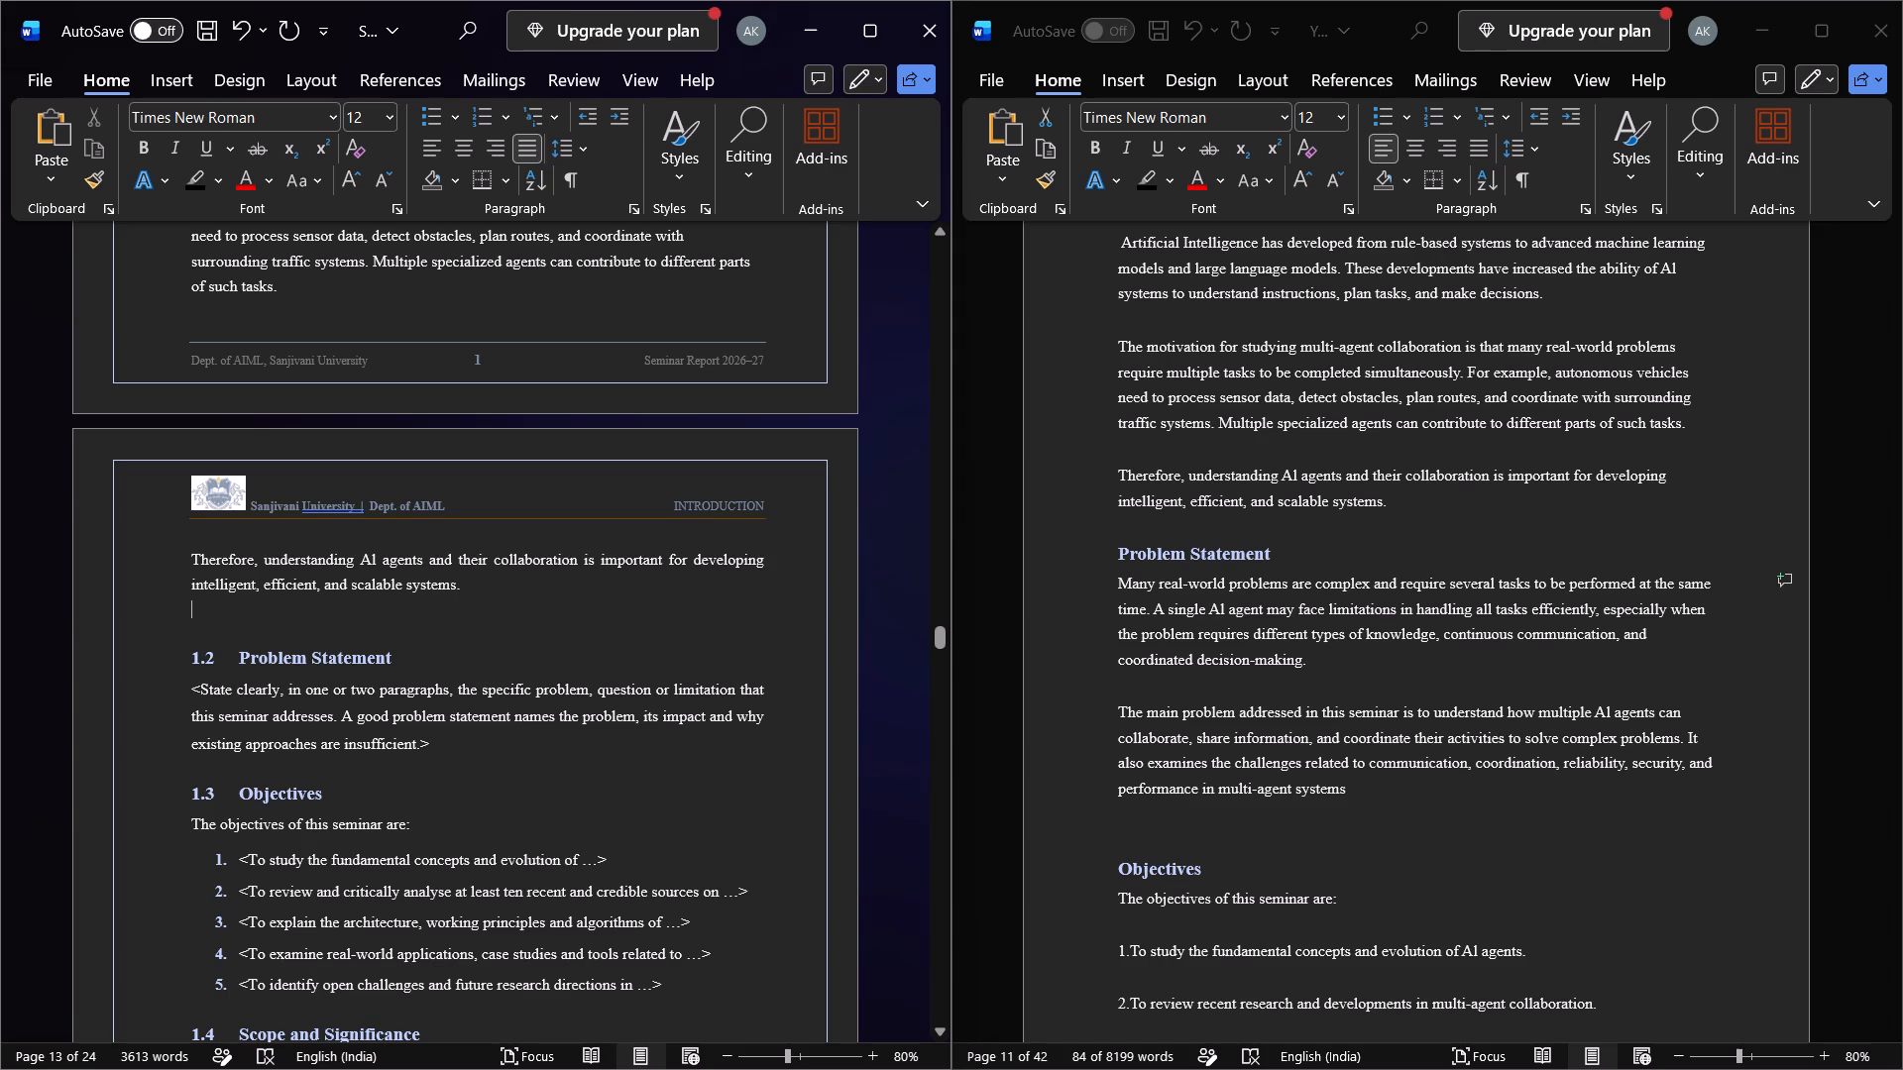
left_click_drag(189, 687, 336, 725)
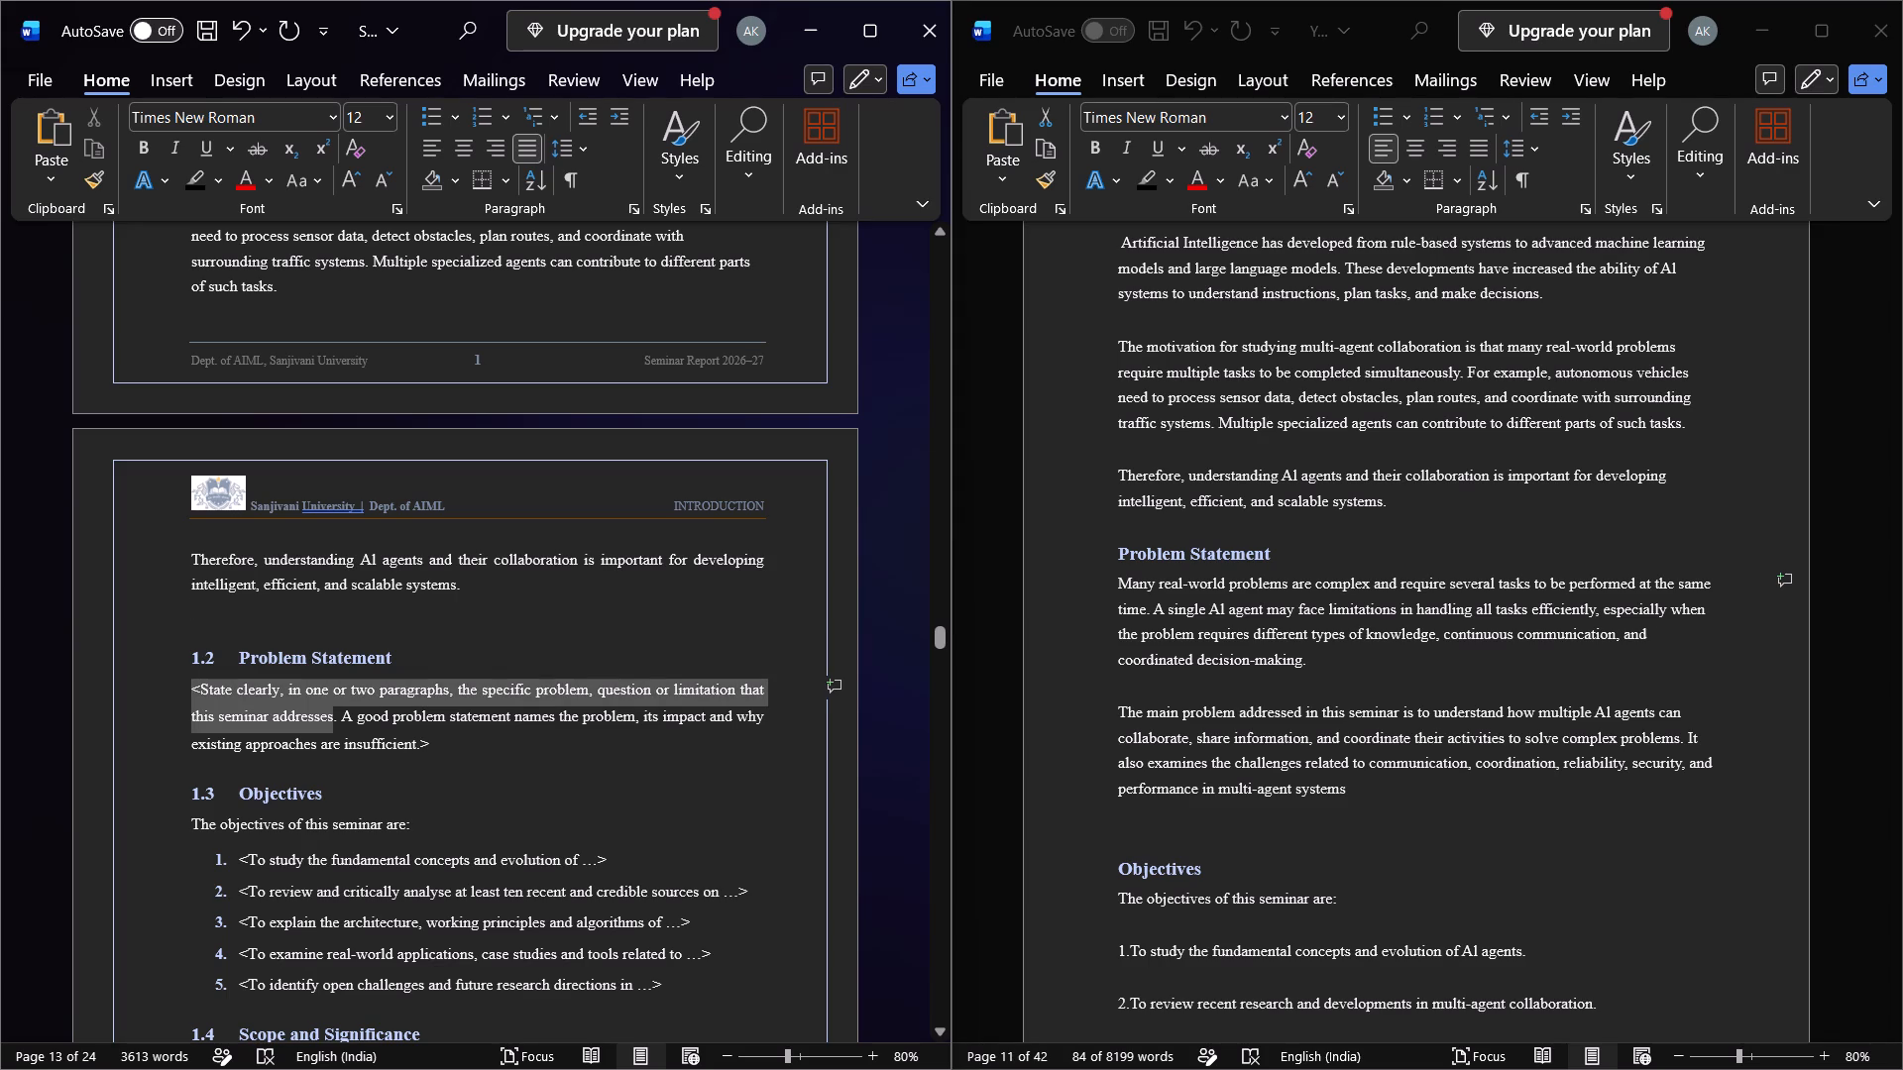
left_click_drag(336, 725, 433, 741)
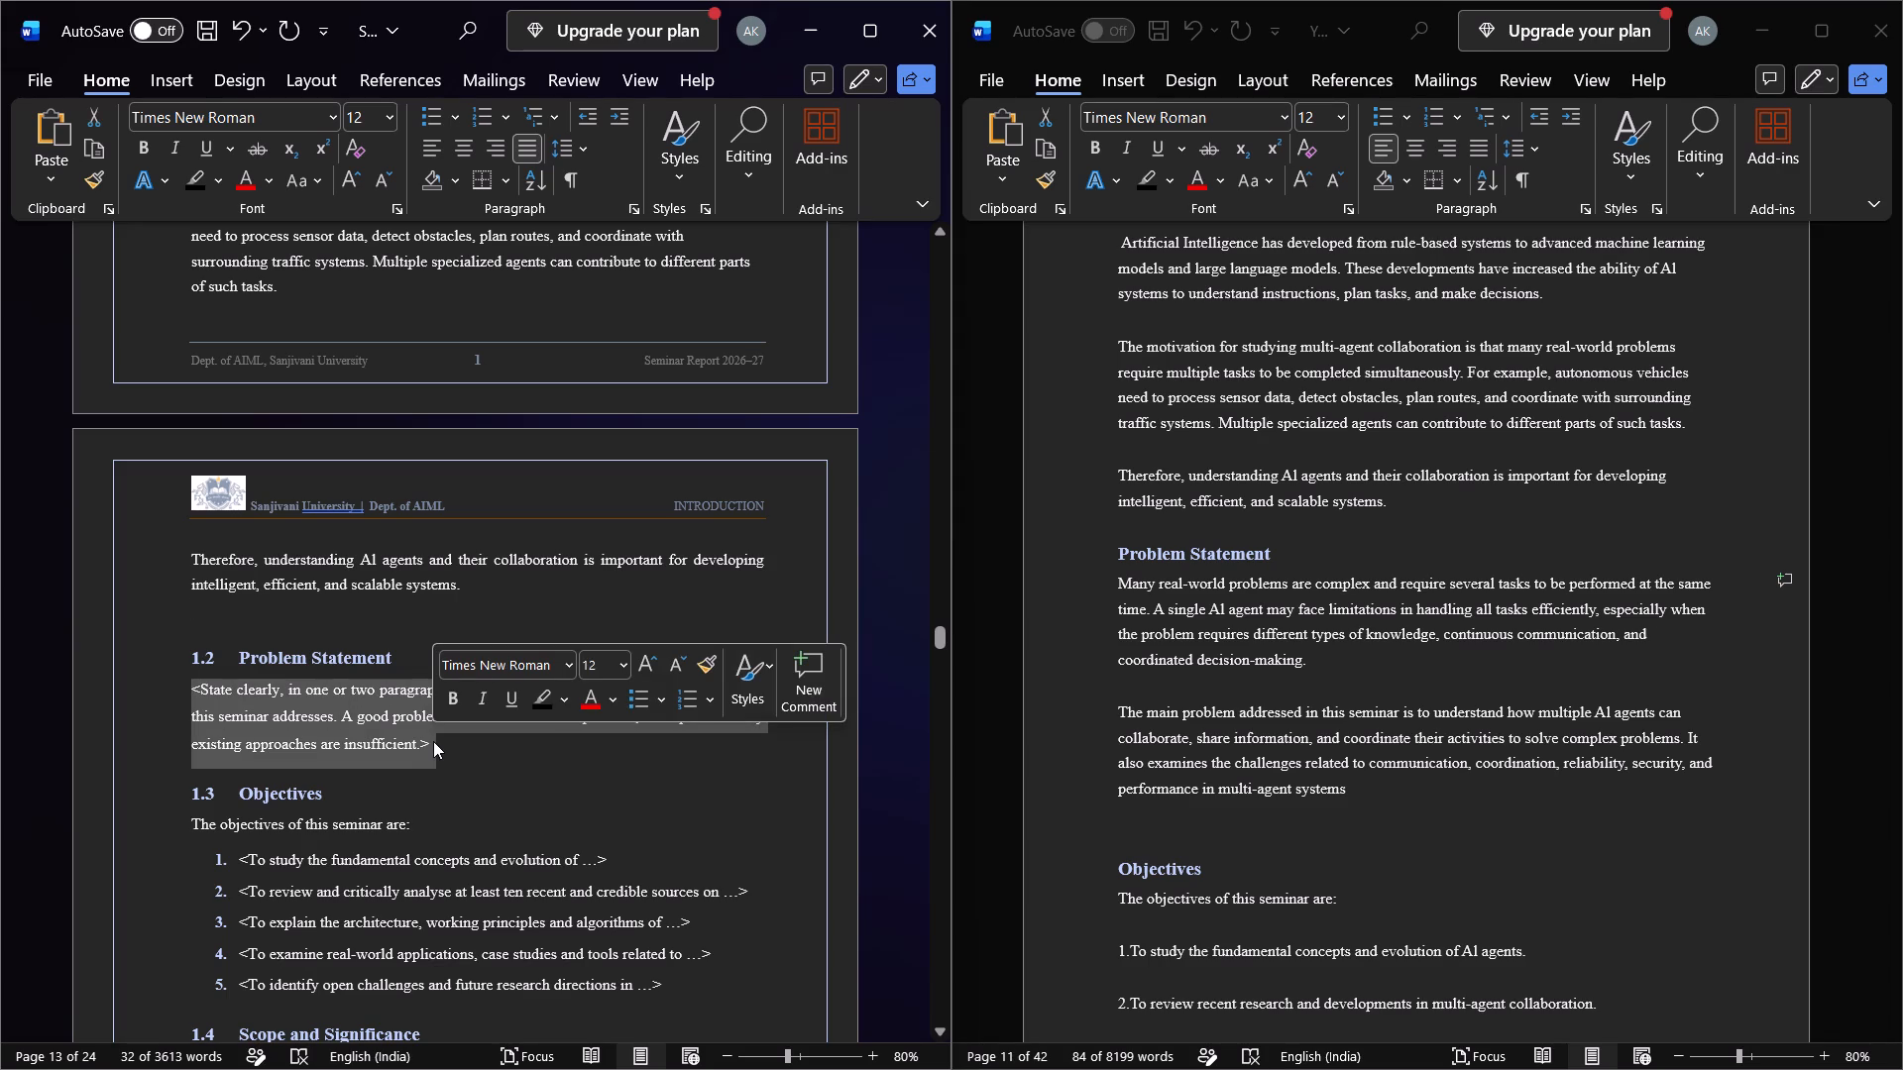
left_click(199, 688)
left_click_drag(199, 687, 422, 751)
key("BackSpace")
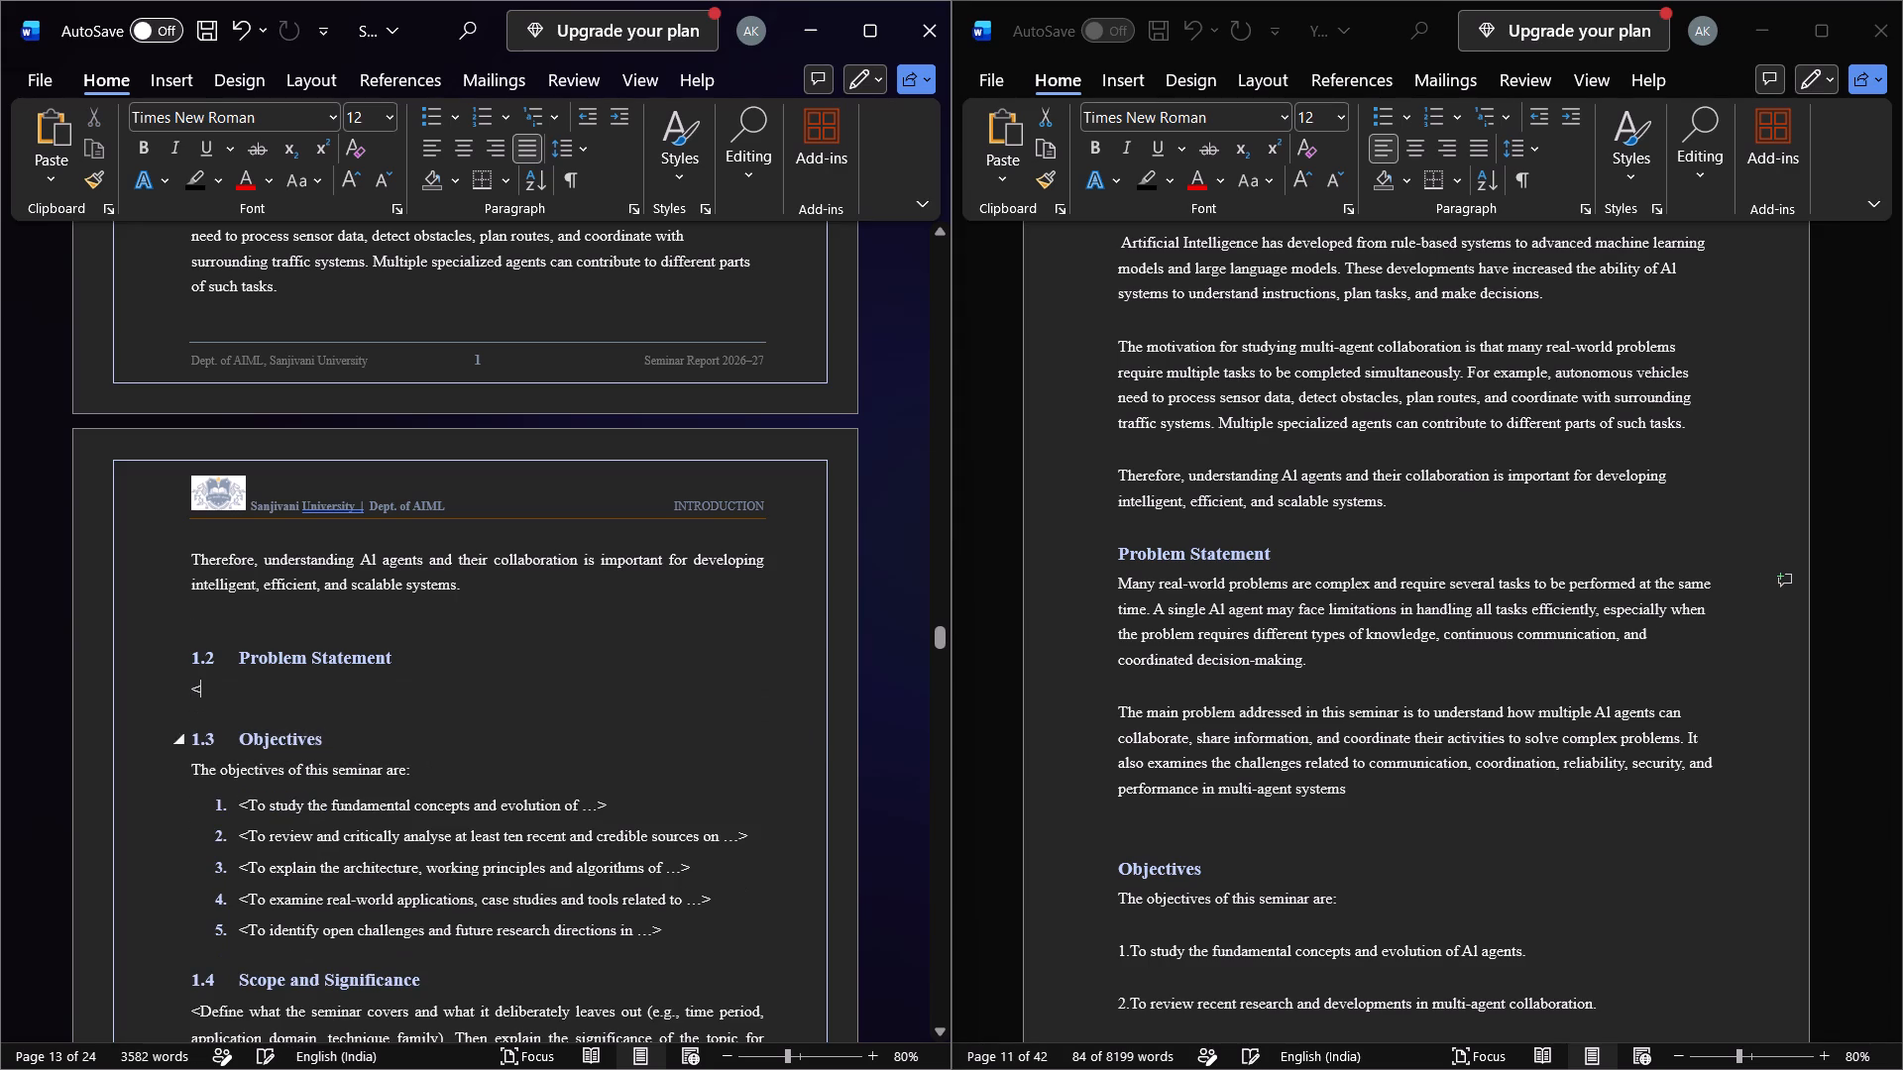
Copy the report's two Problem Statement paragraphs into the template's 1.2 Problem Statement section, in place of the leftover "<".
left_click(1120, 578)
left_click(1120, 578)
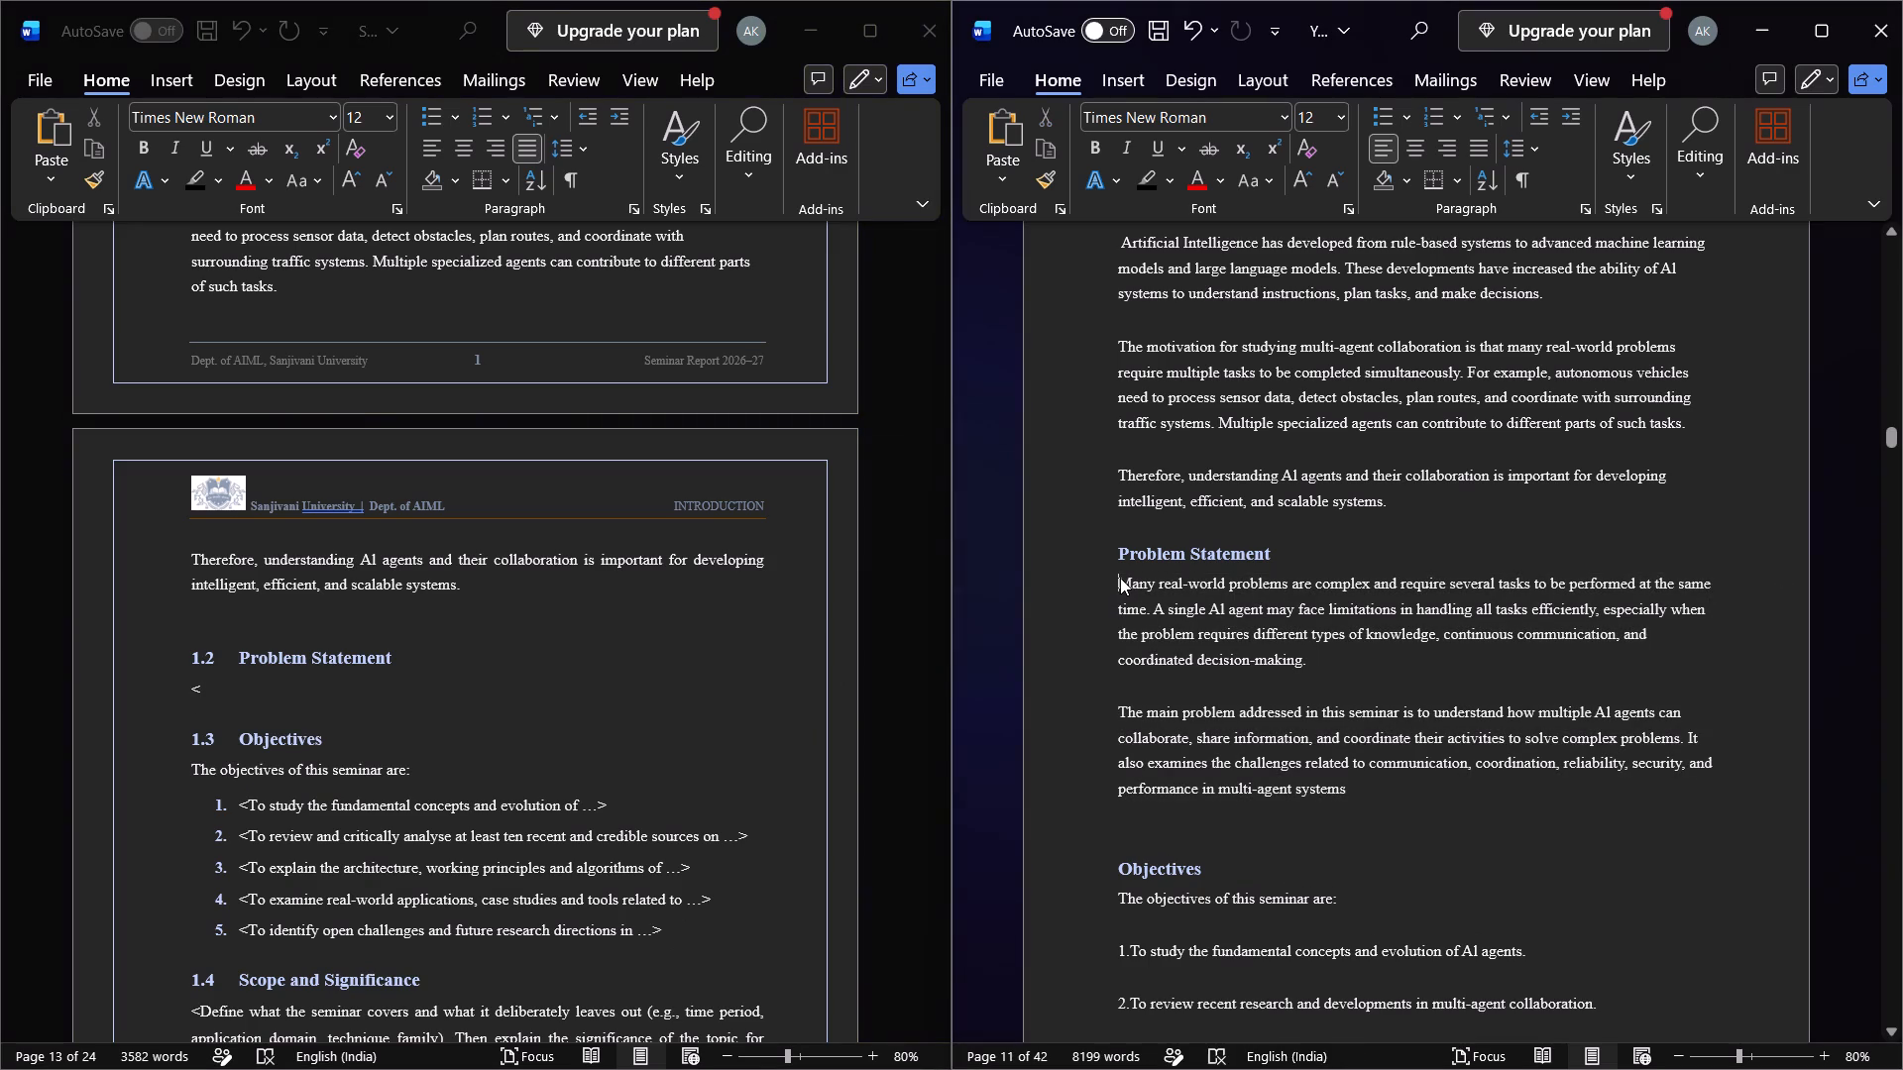
left_click(1120, 578)
left_click_drag(1120, 578, 1374, 806)
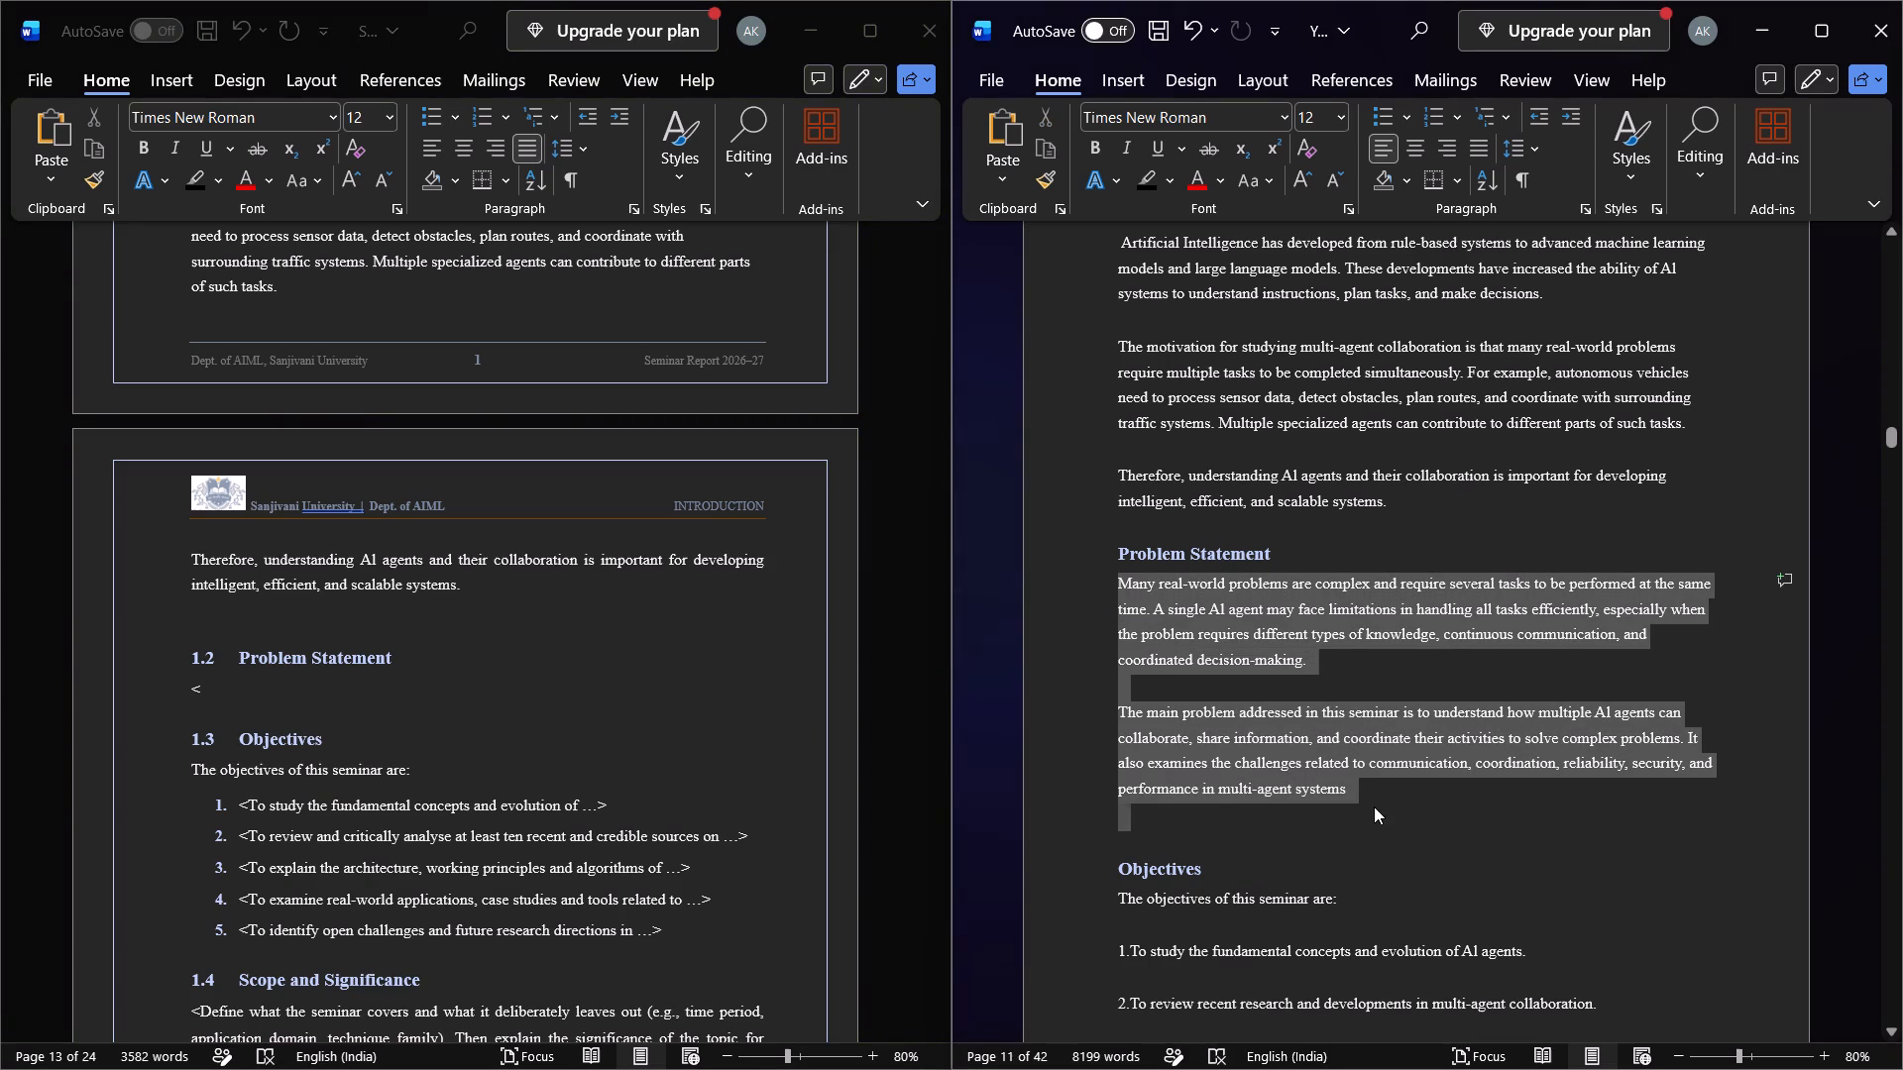
left_click_drag(1374, 806, 1371, 790)
key("ctrl+c")
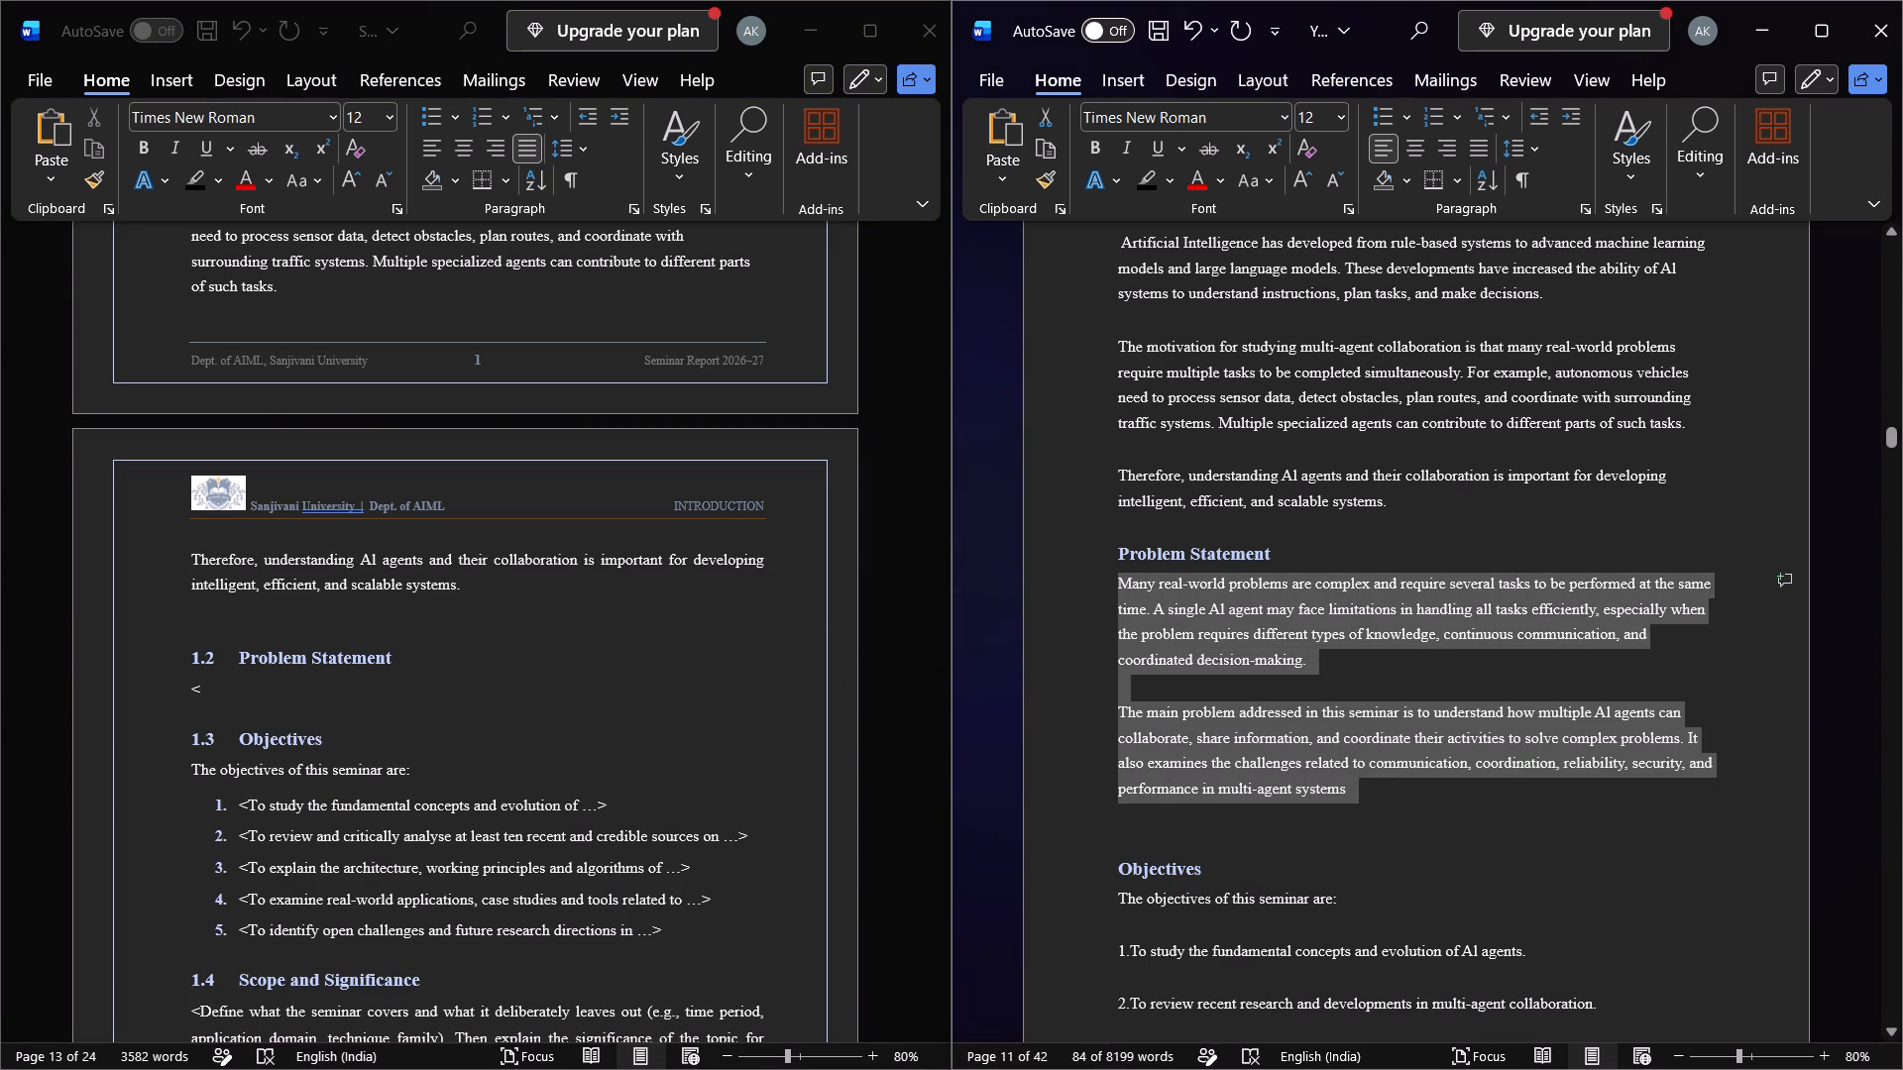
left_click(240, 671)
key("ctrl+v")
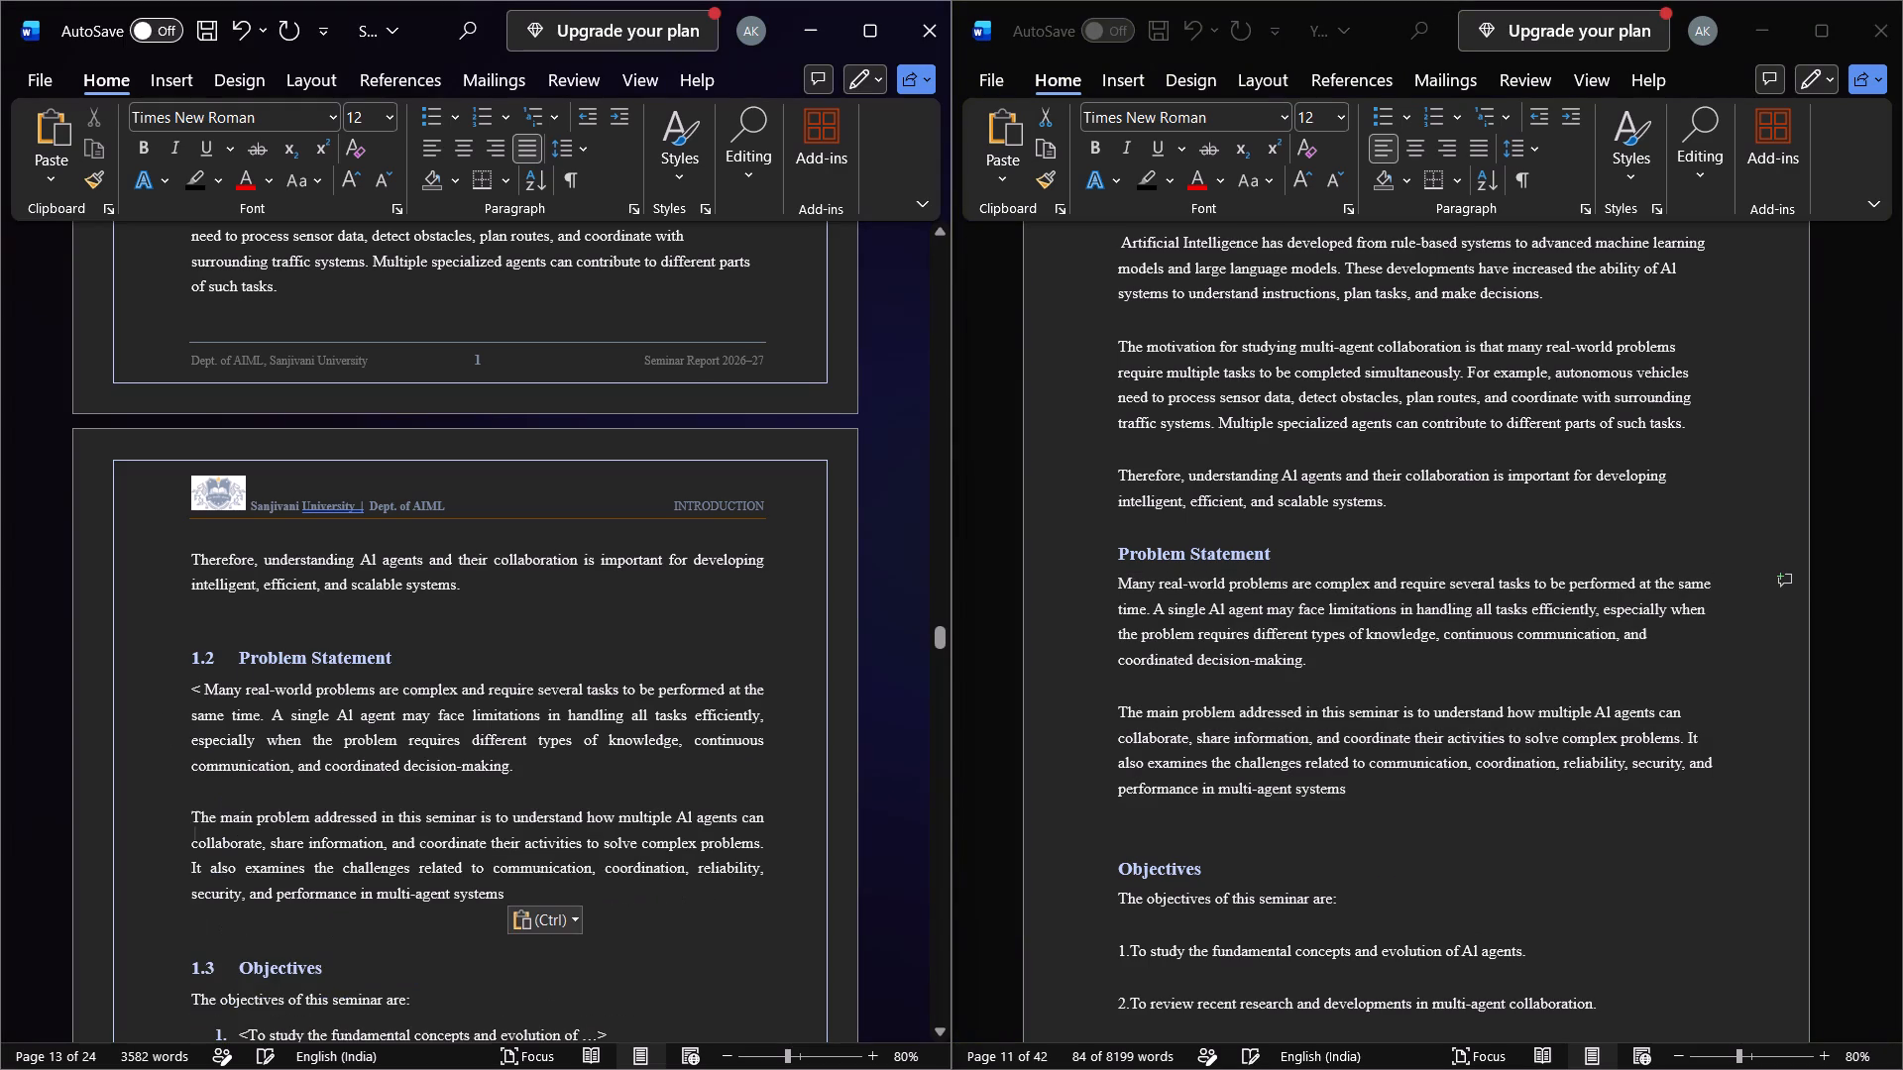
left_click(204, 691)
key("BackSpace")
key("BackSpace")
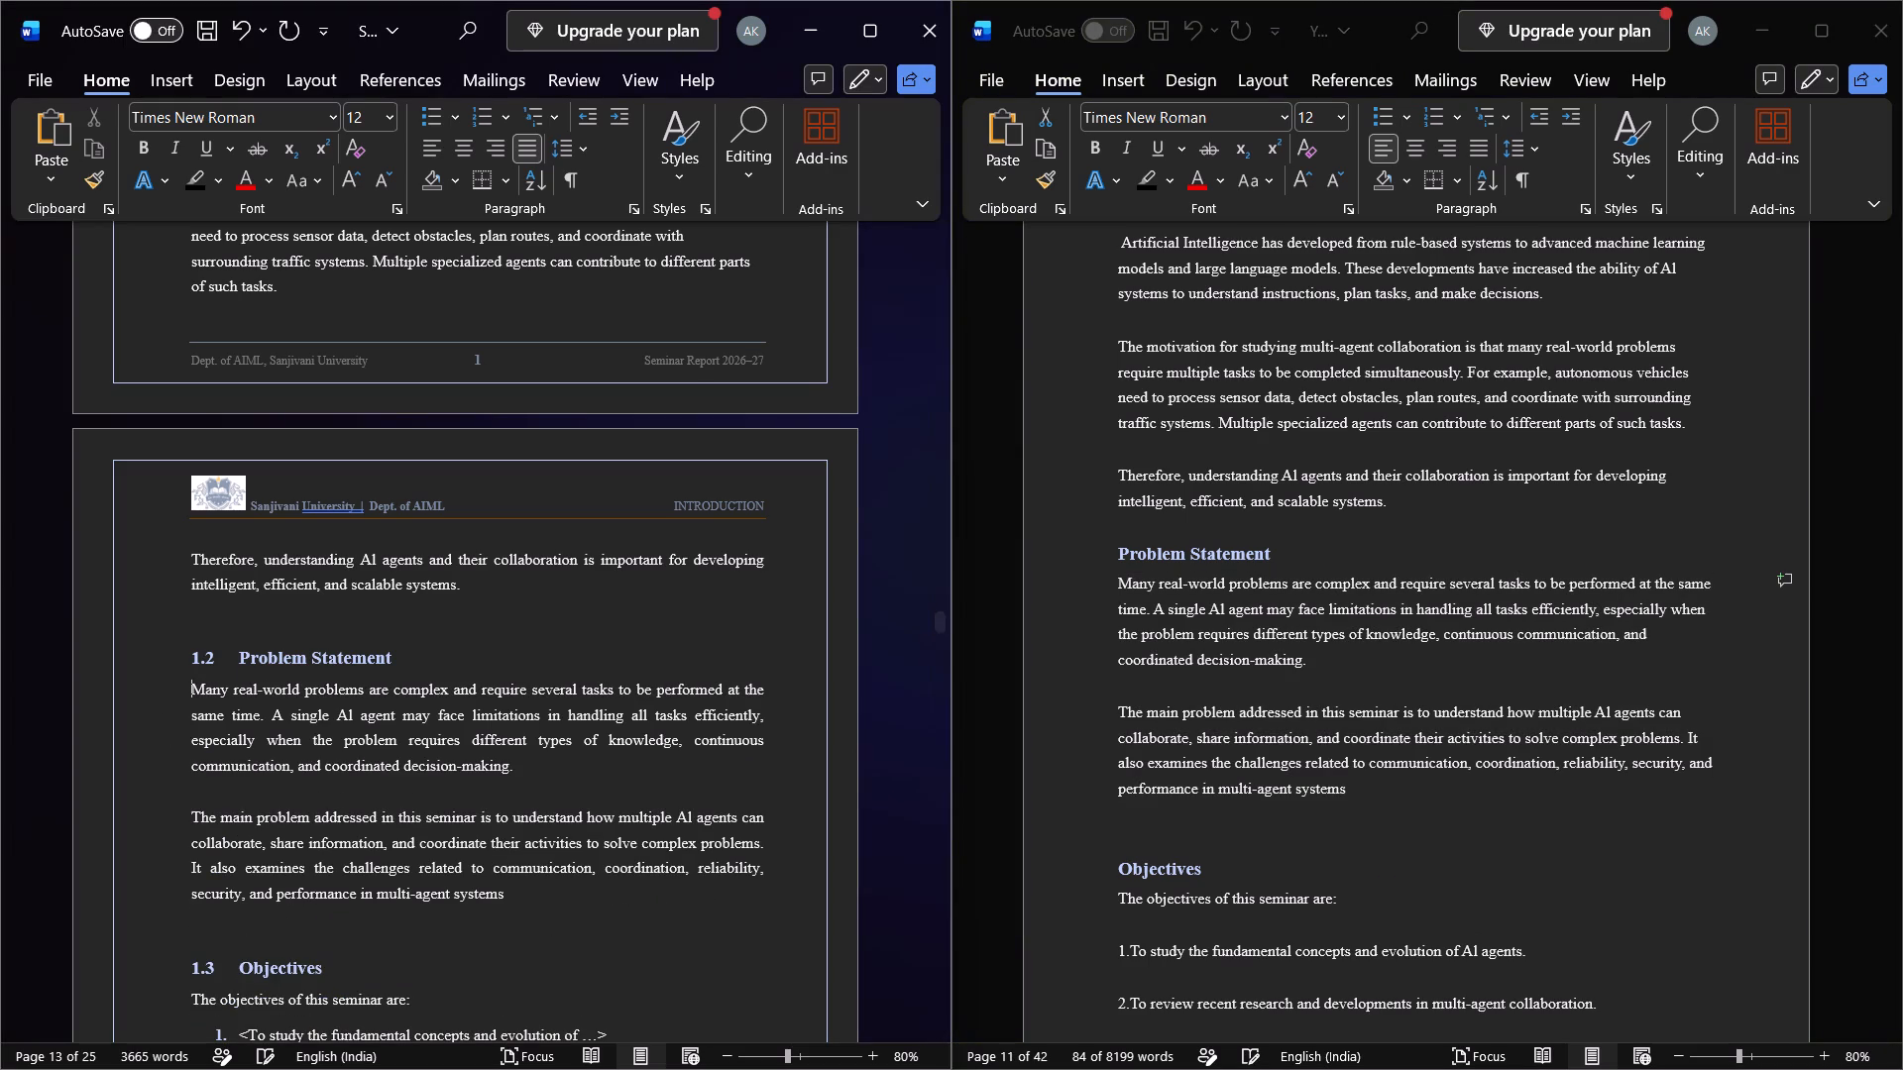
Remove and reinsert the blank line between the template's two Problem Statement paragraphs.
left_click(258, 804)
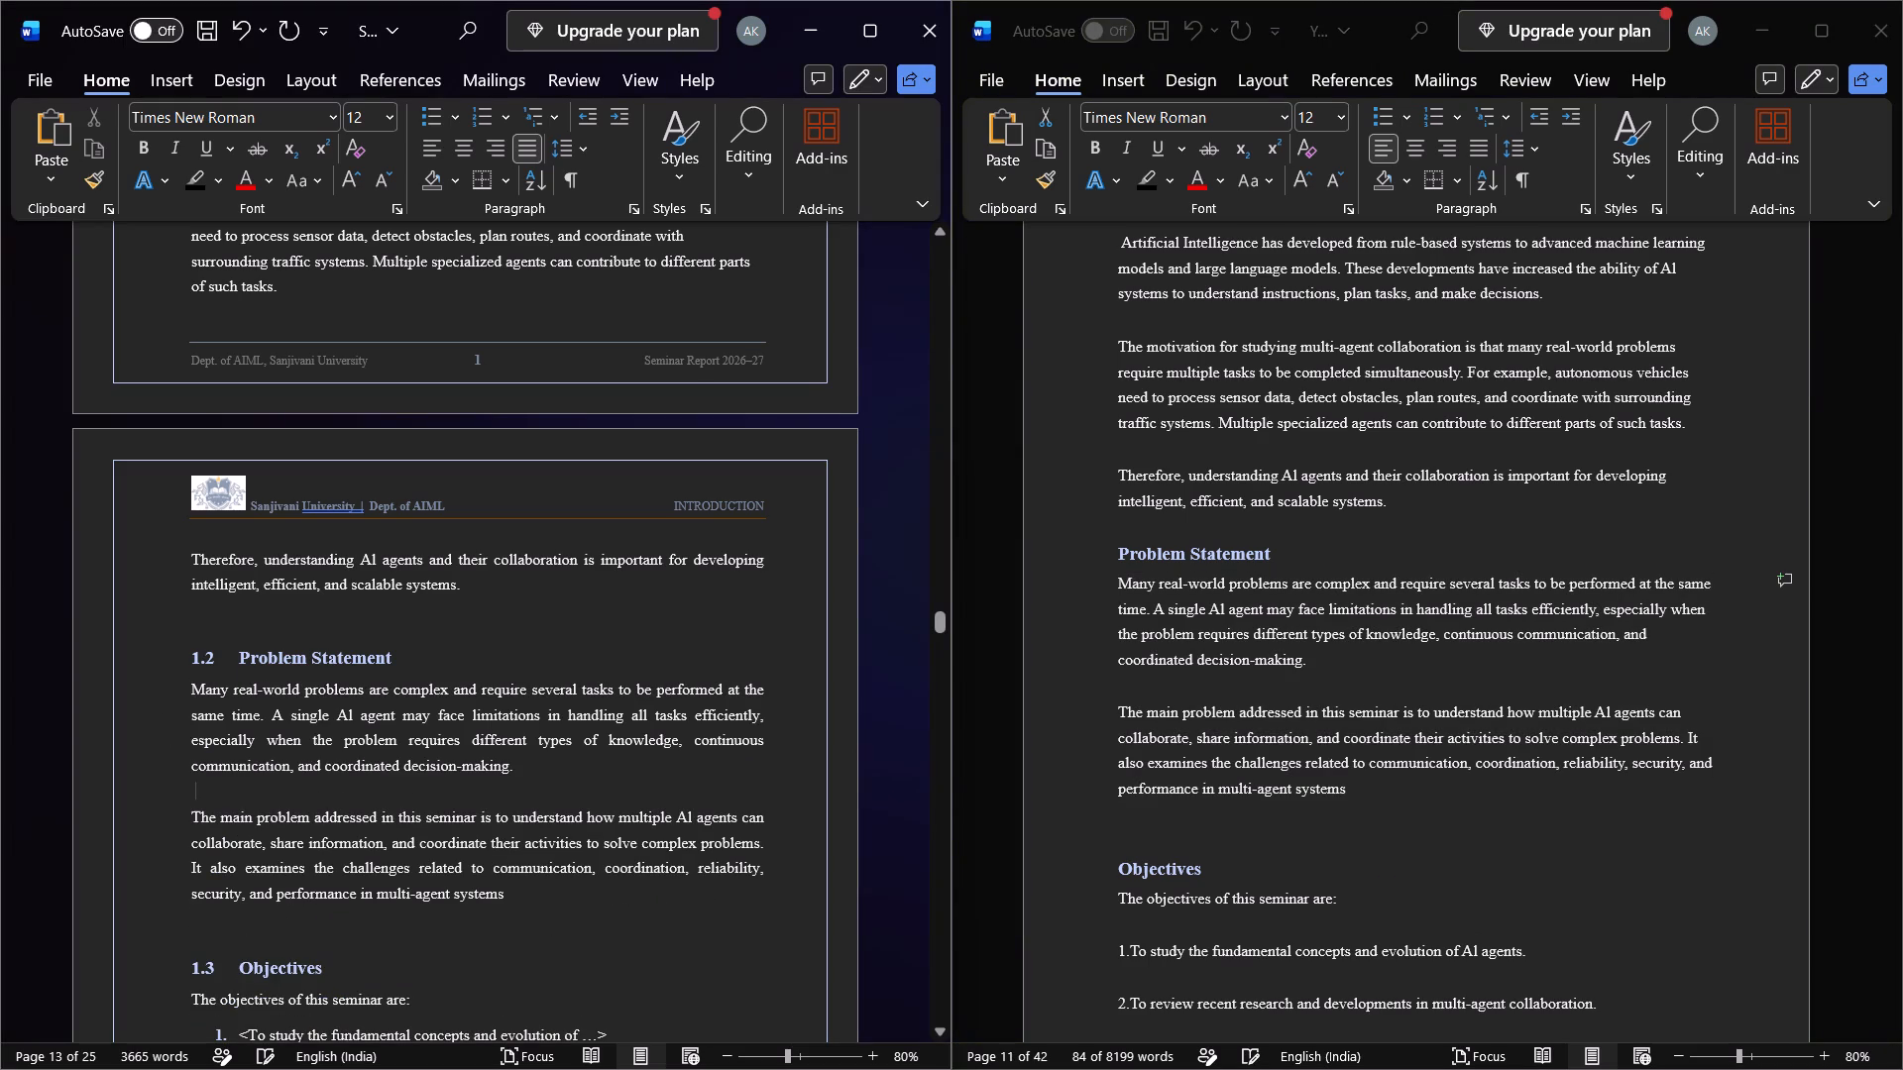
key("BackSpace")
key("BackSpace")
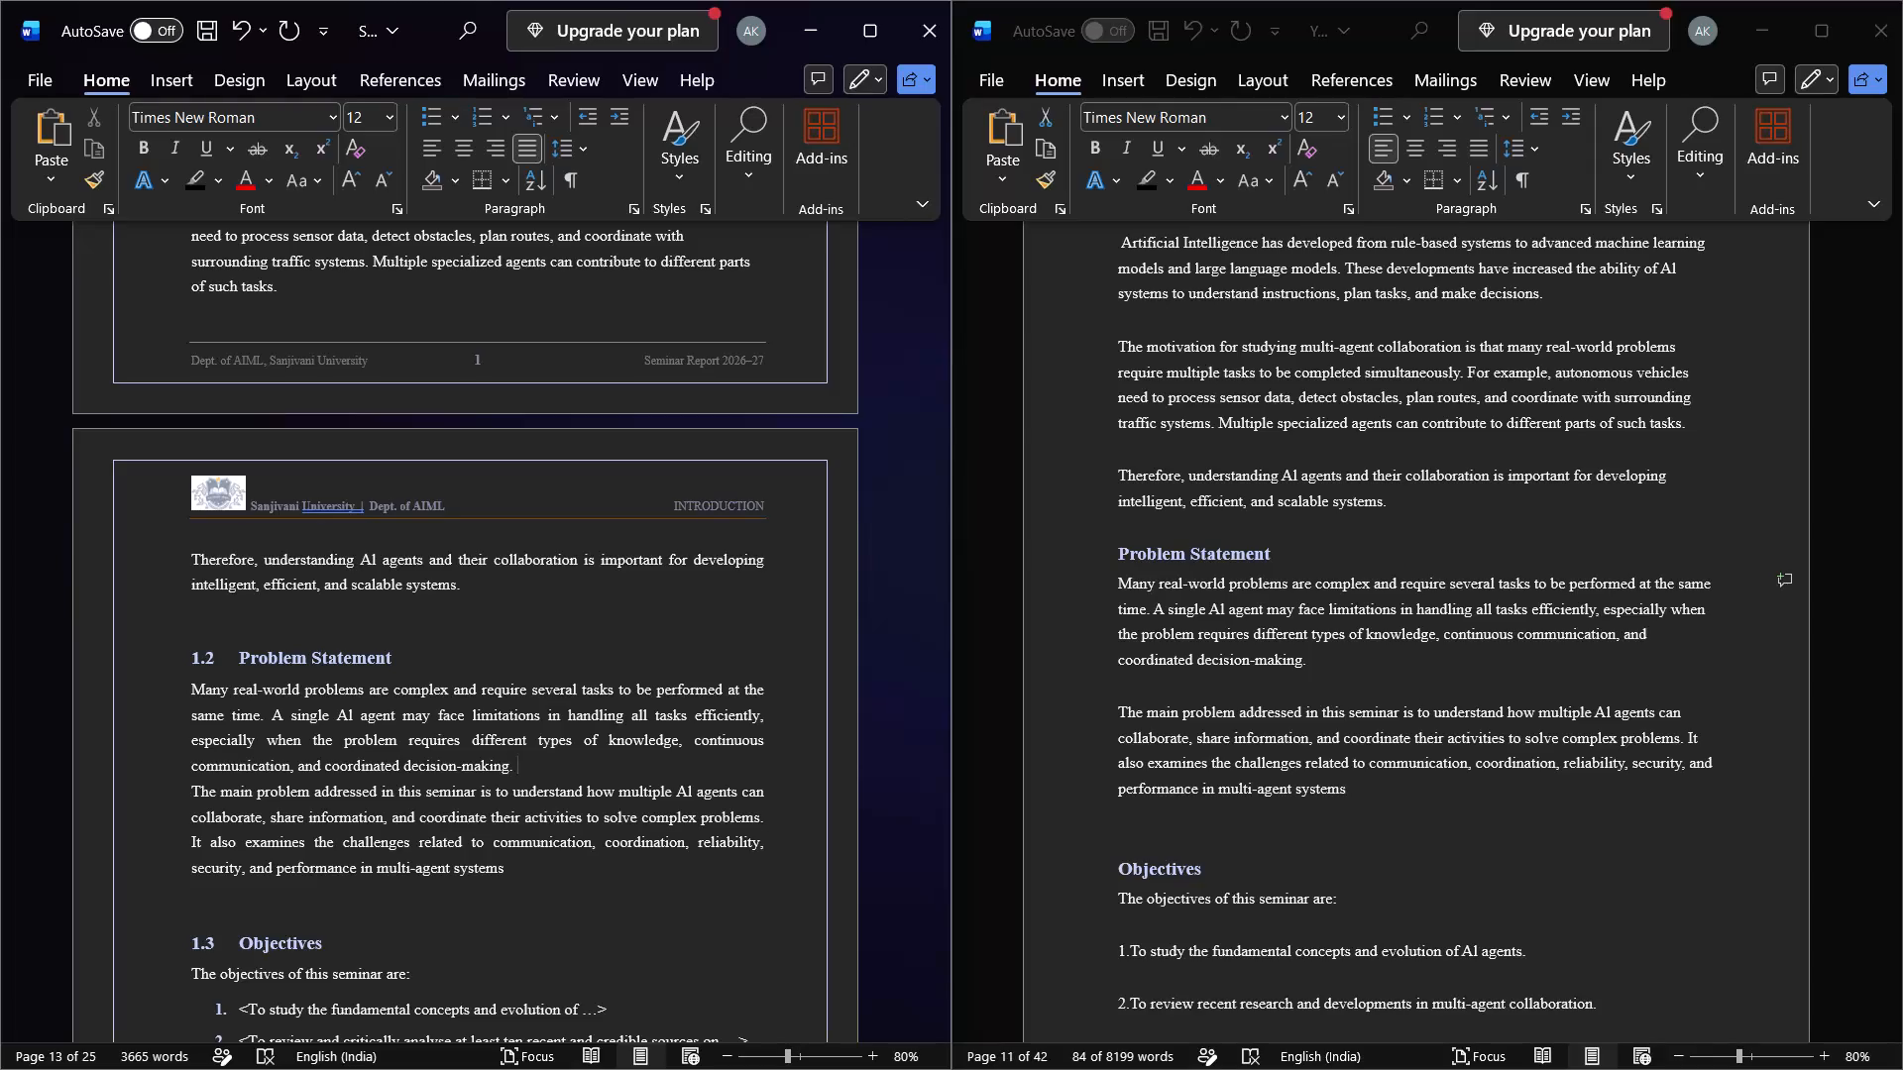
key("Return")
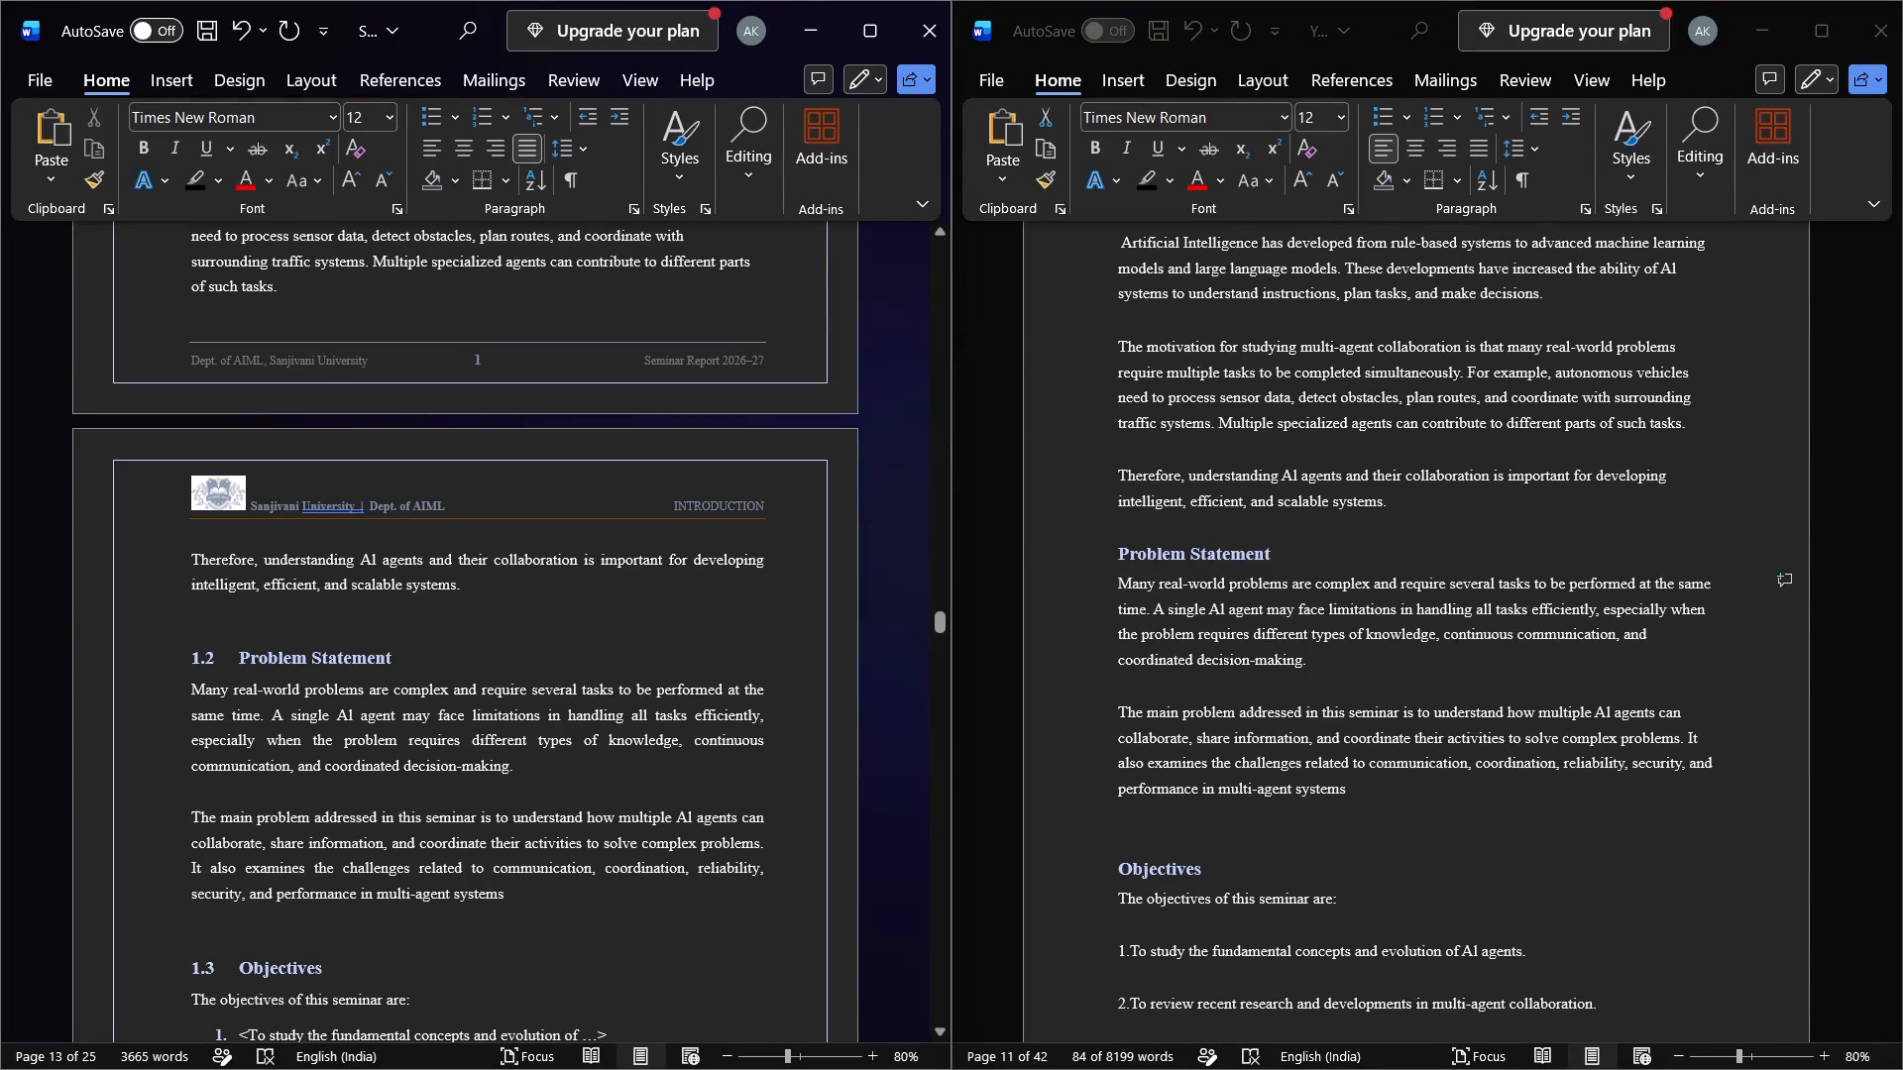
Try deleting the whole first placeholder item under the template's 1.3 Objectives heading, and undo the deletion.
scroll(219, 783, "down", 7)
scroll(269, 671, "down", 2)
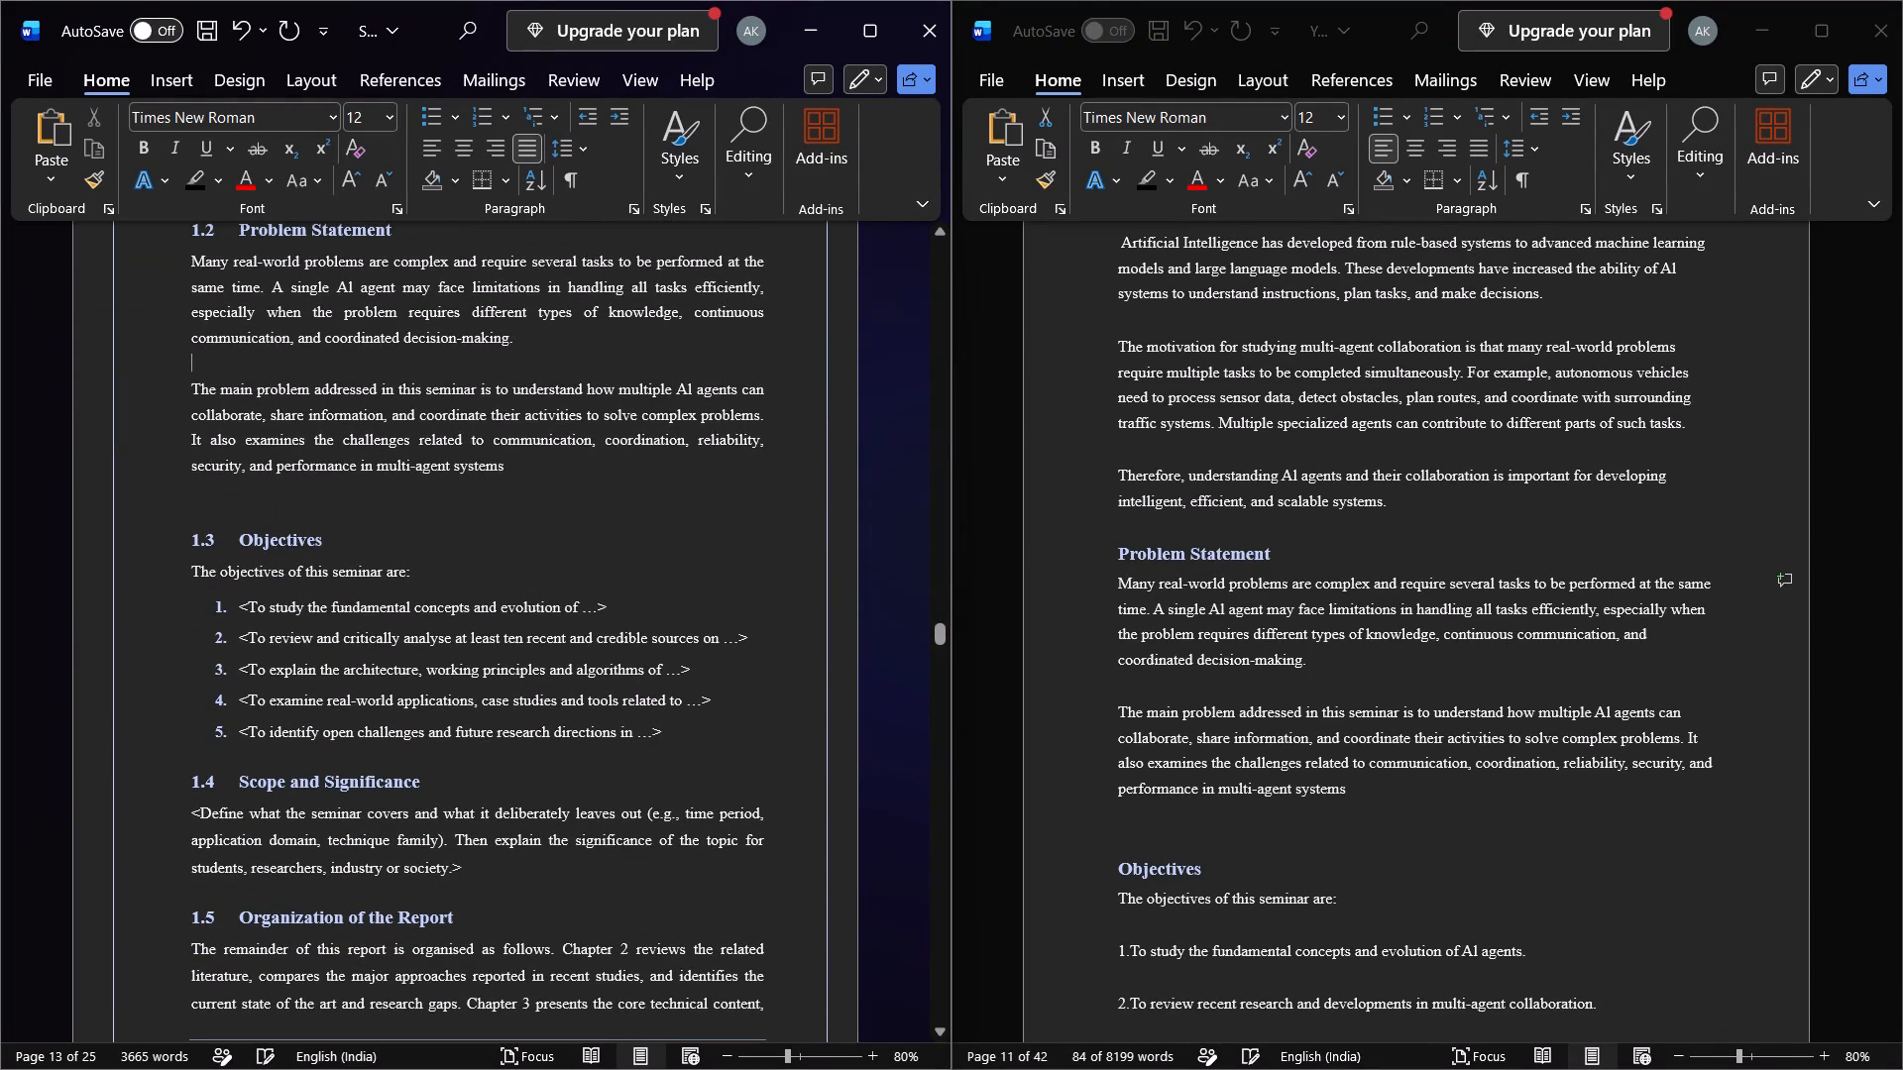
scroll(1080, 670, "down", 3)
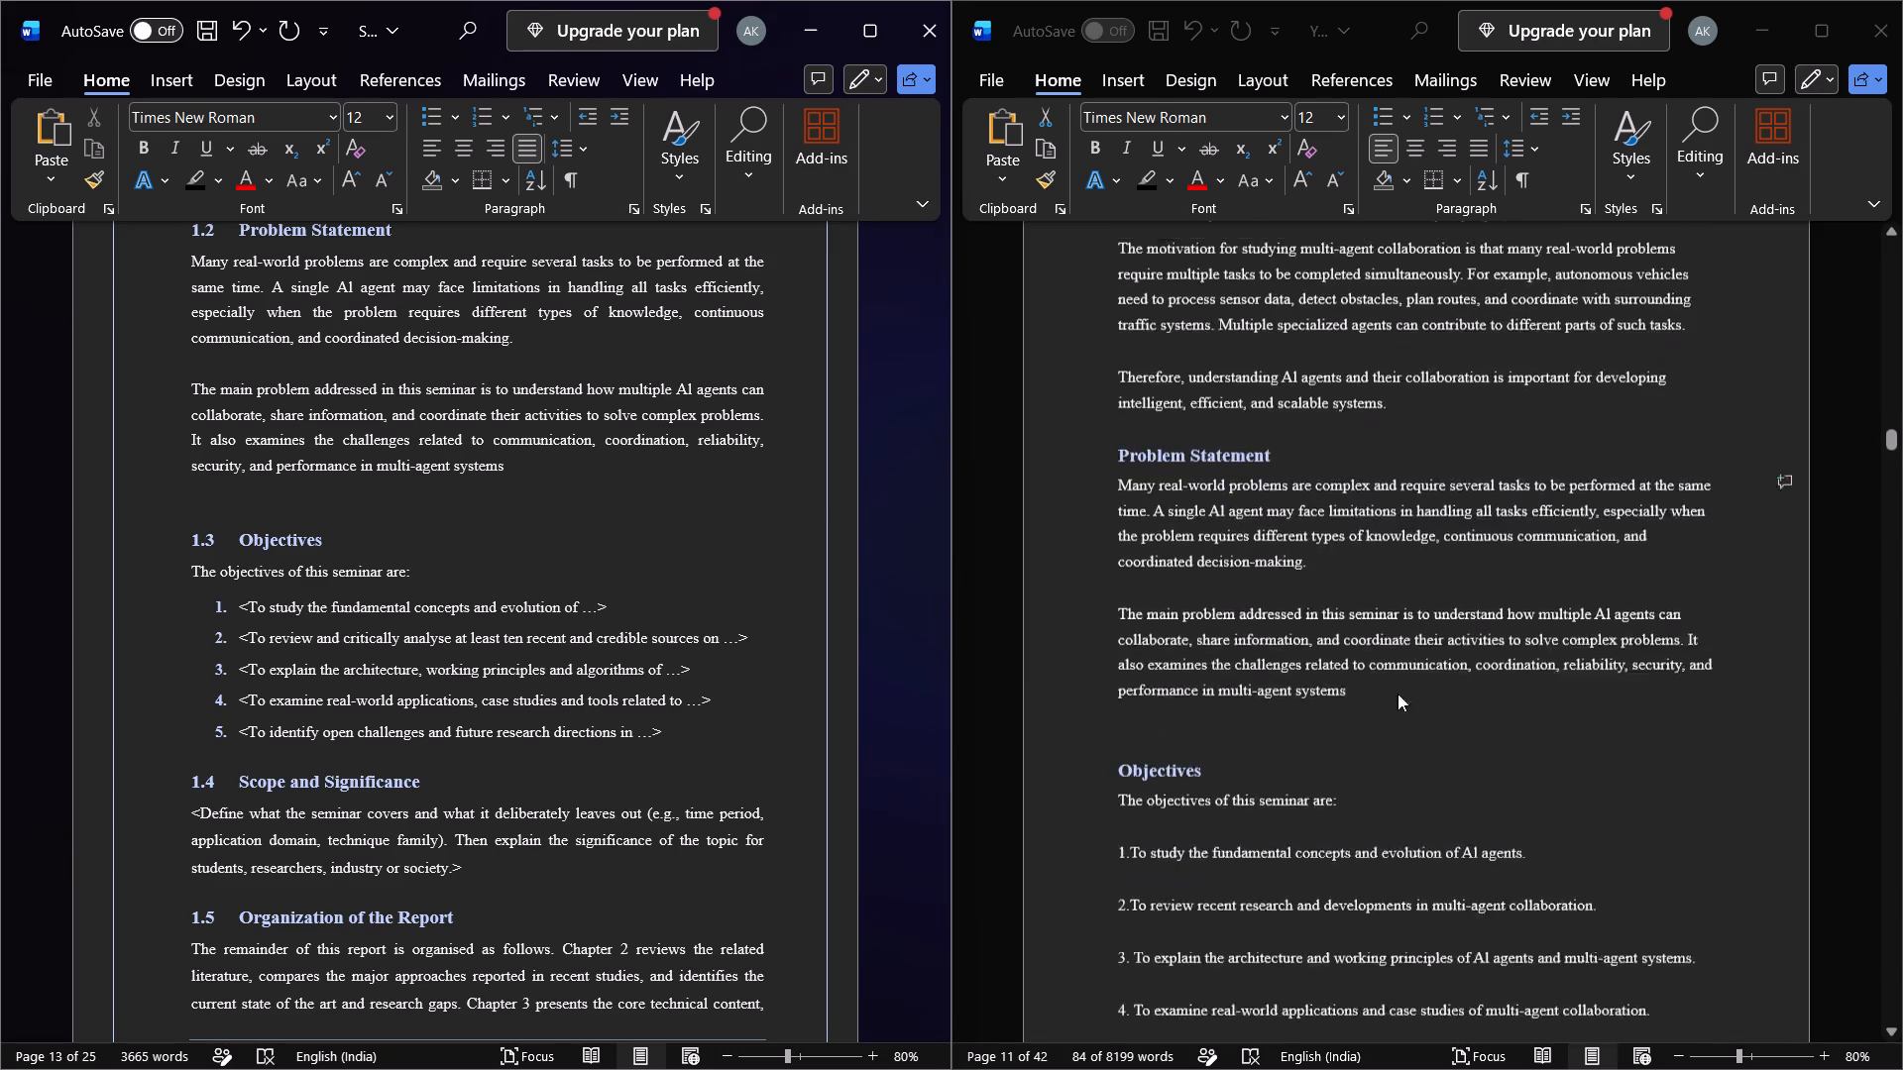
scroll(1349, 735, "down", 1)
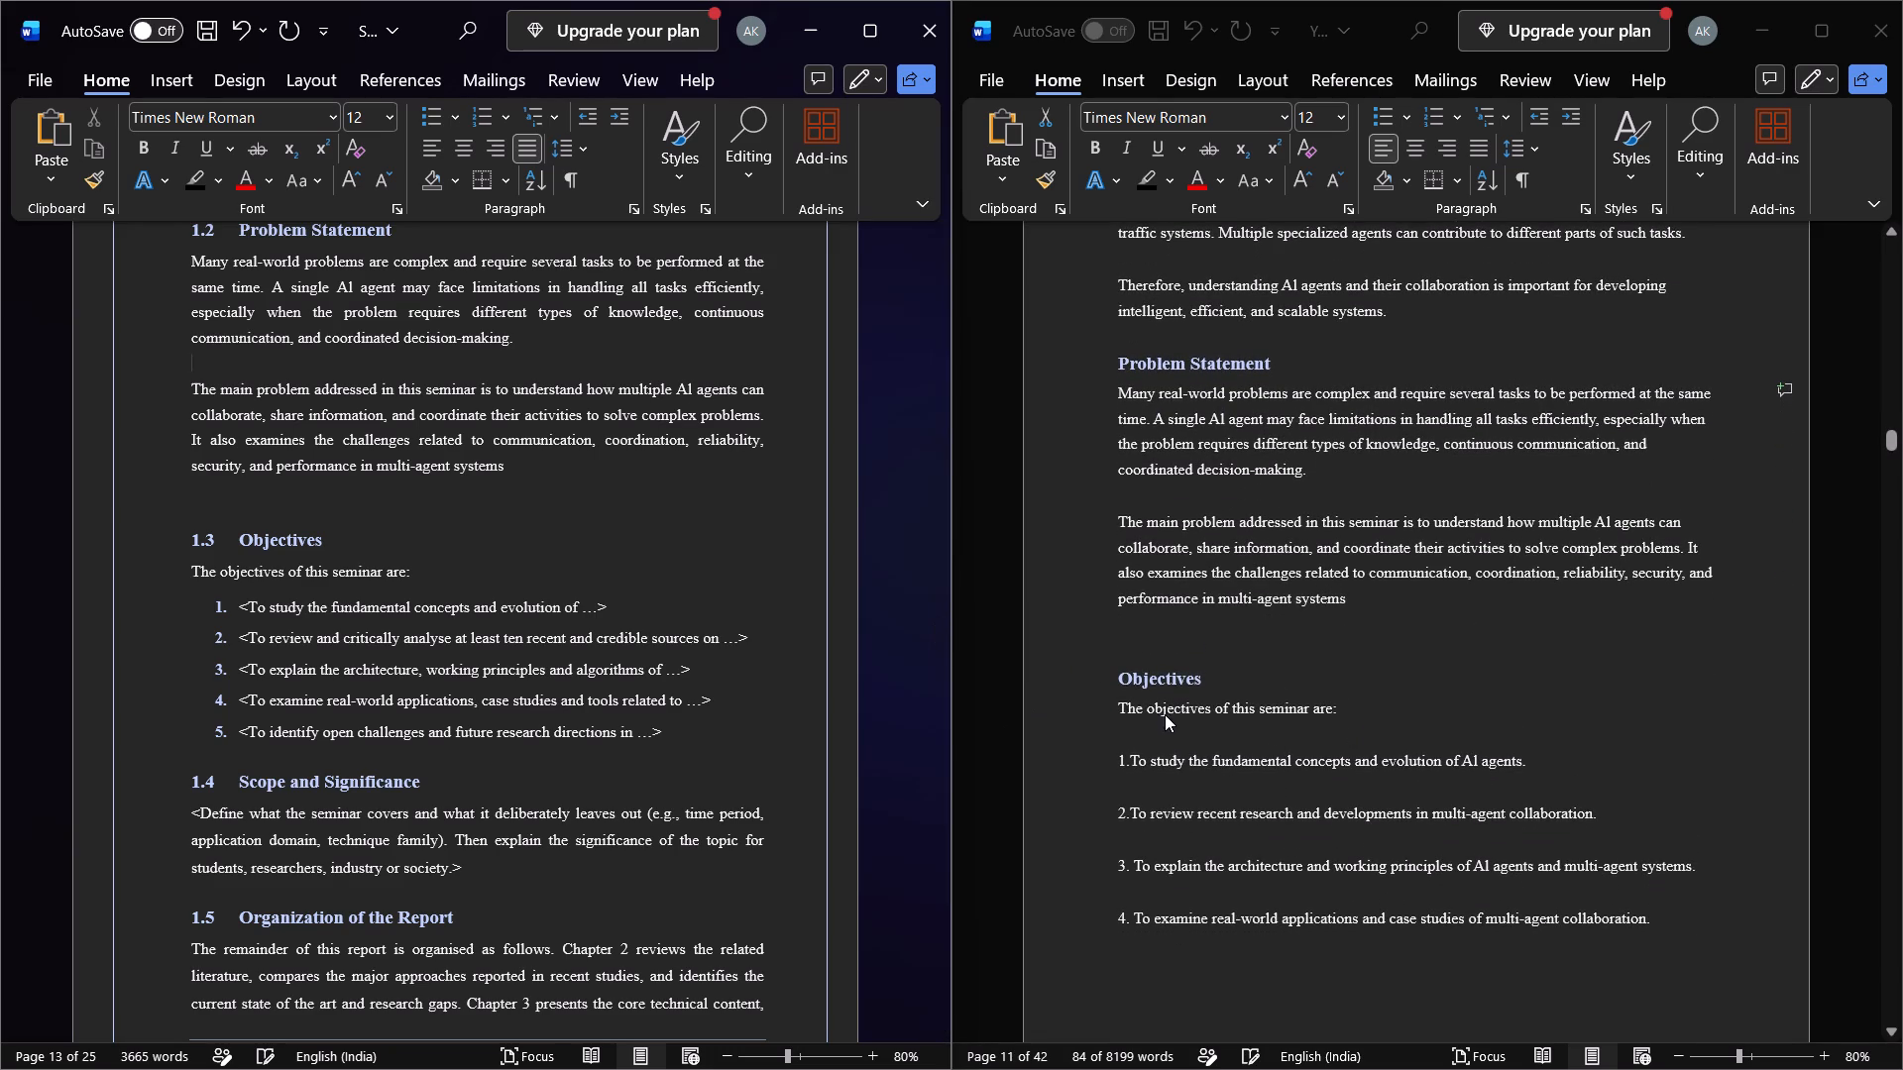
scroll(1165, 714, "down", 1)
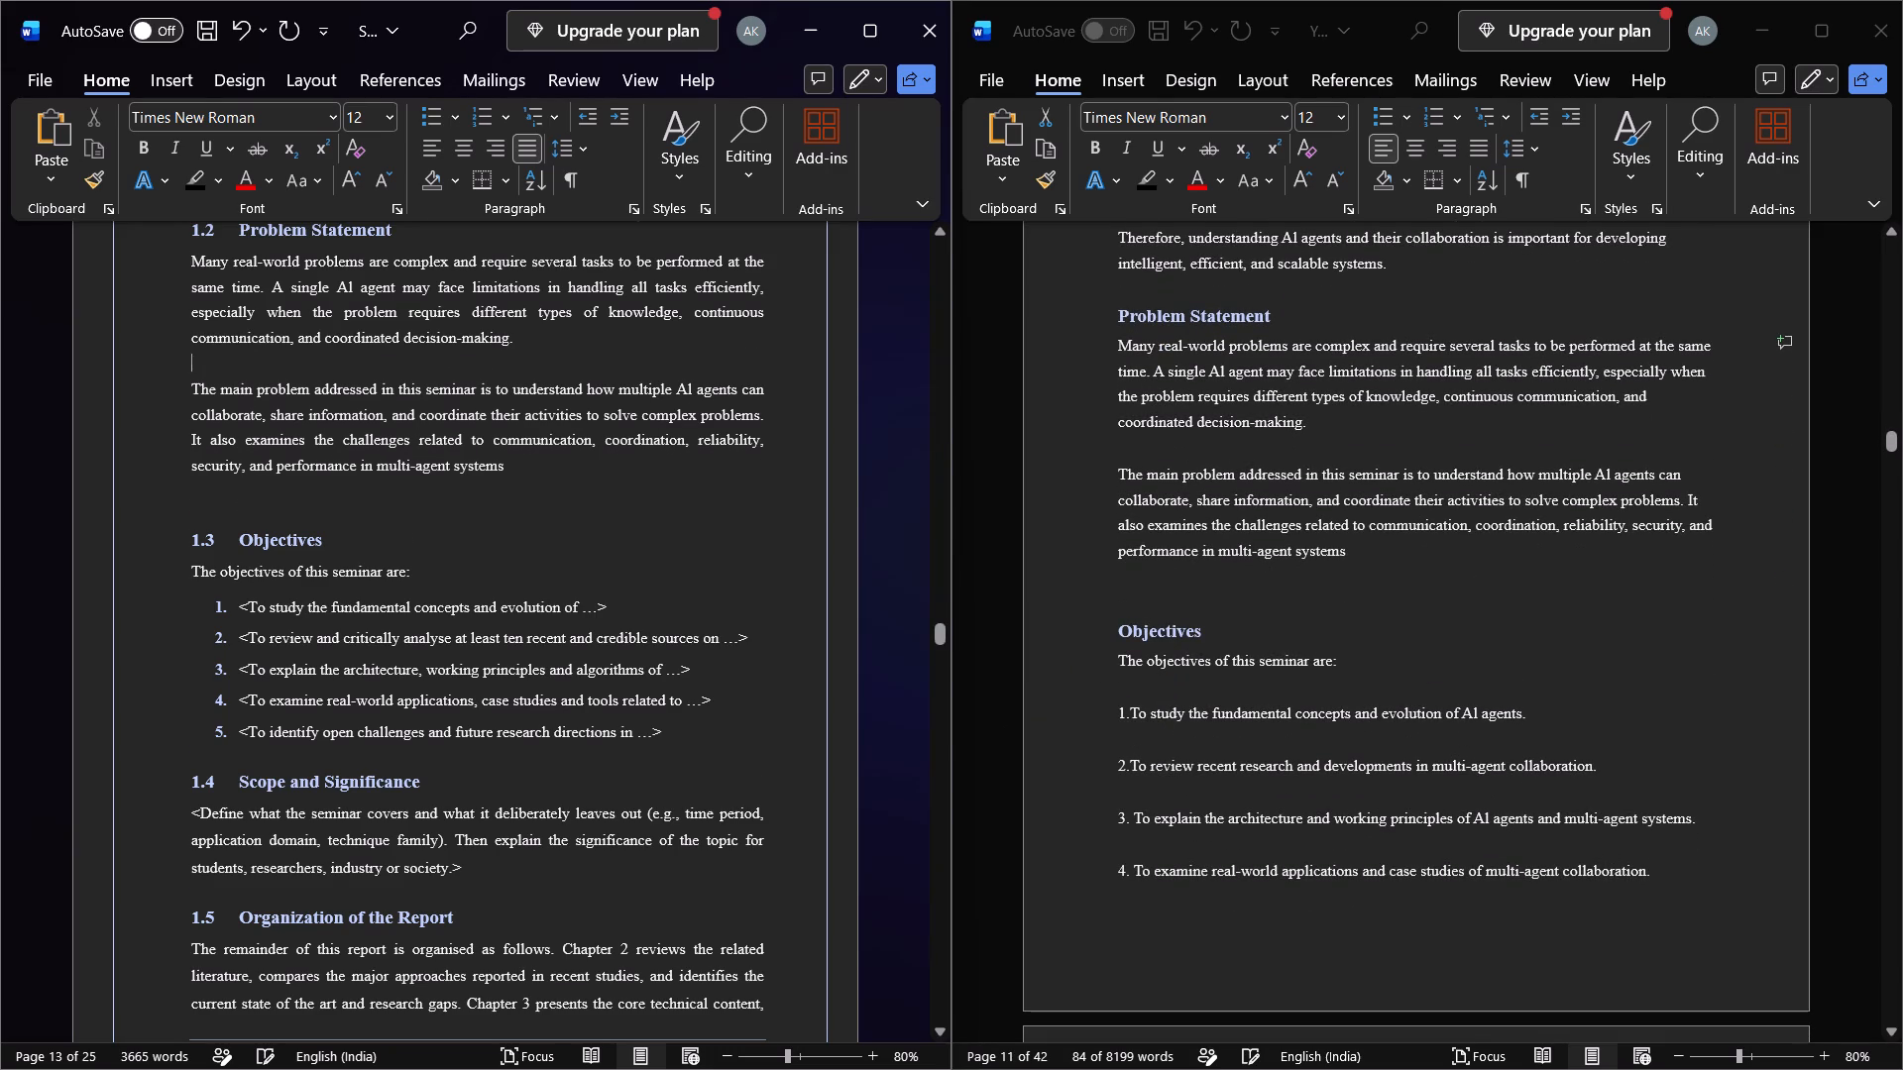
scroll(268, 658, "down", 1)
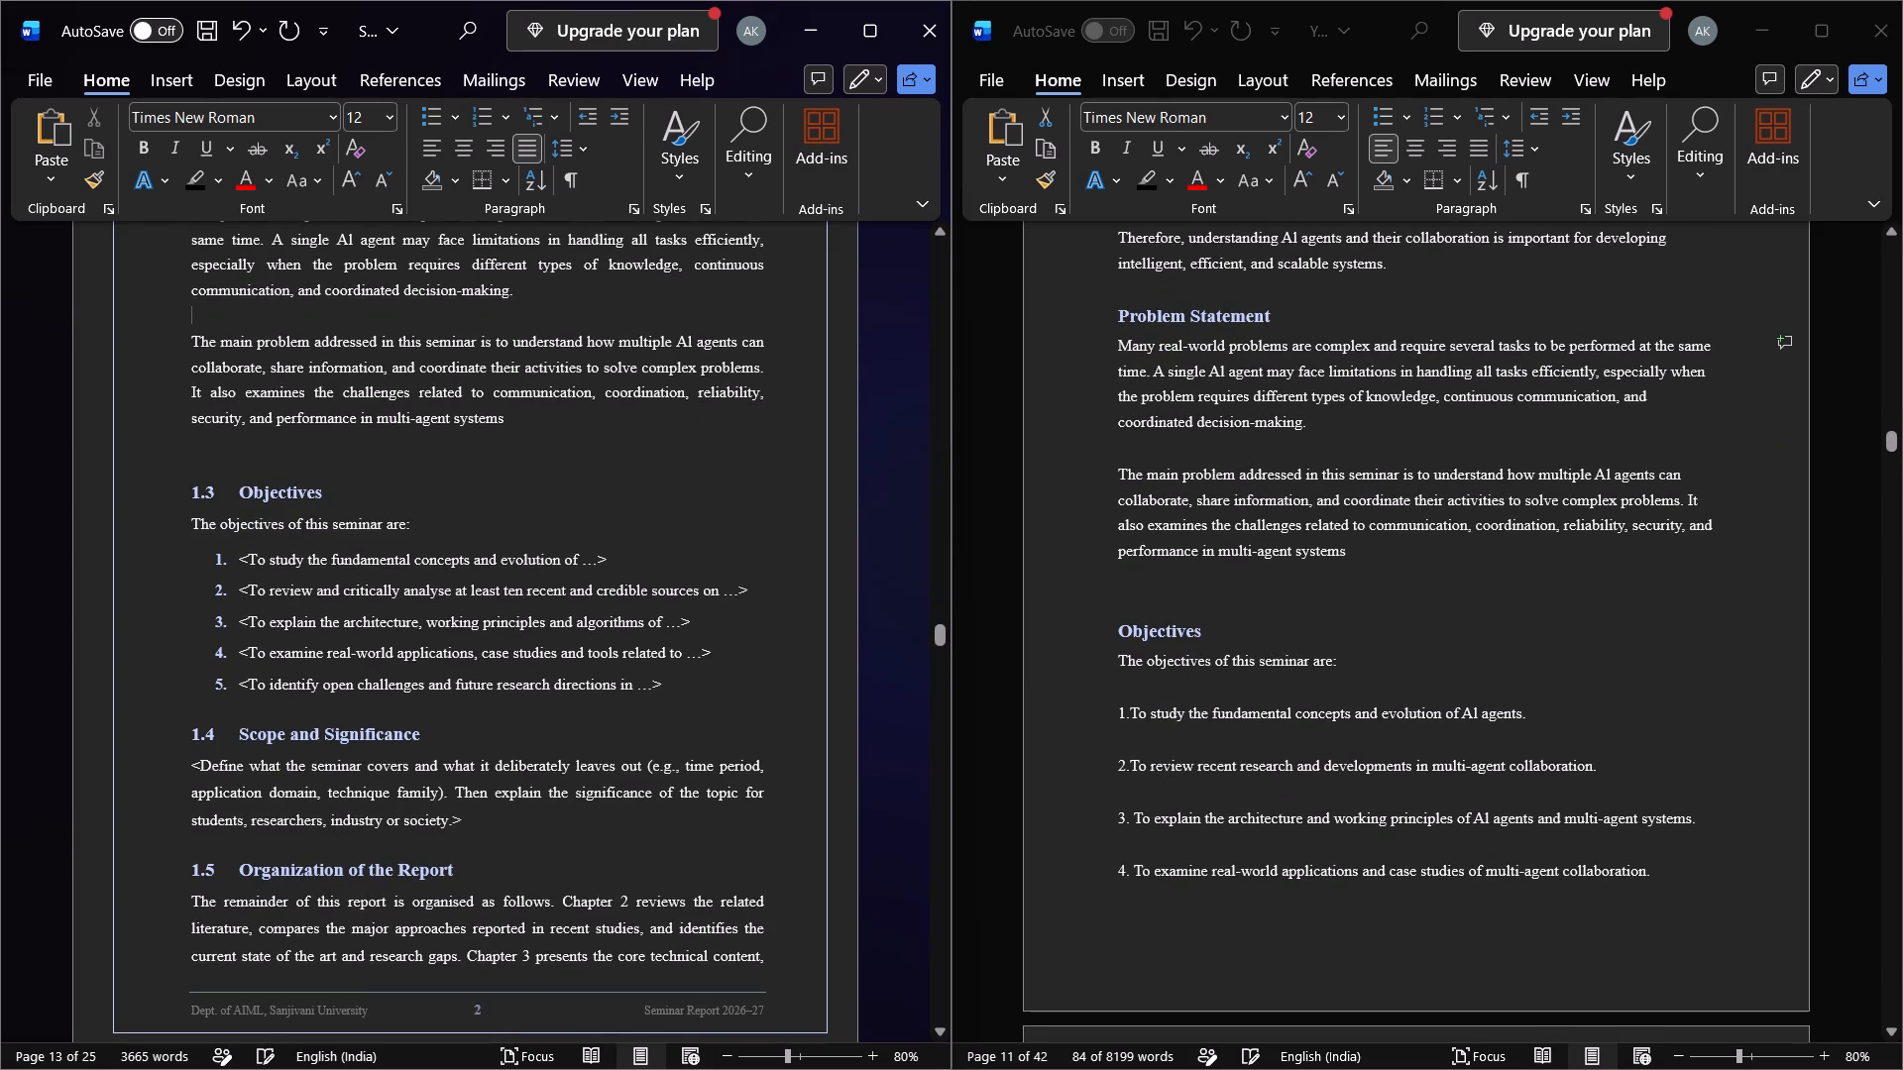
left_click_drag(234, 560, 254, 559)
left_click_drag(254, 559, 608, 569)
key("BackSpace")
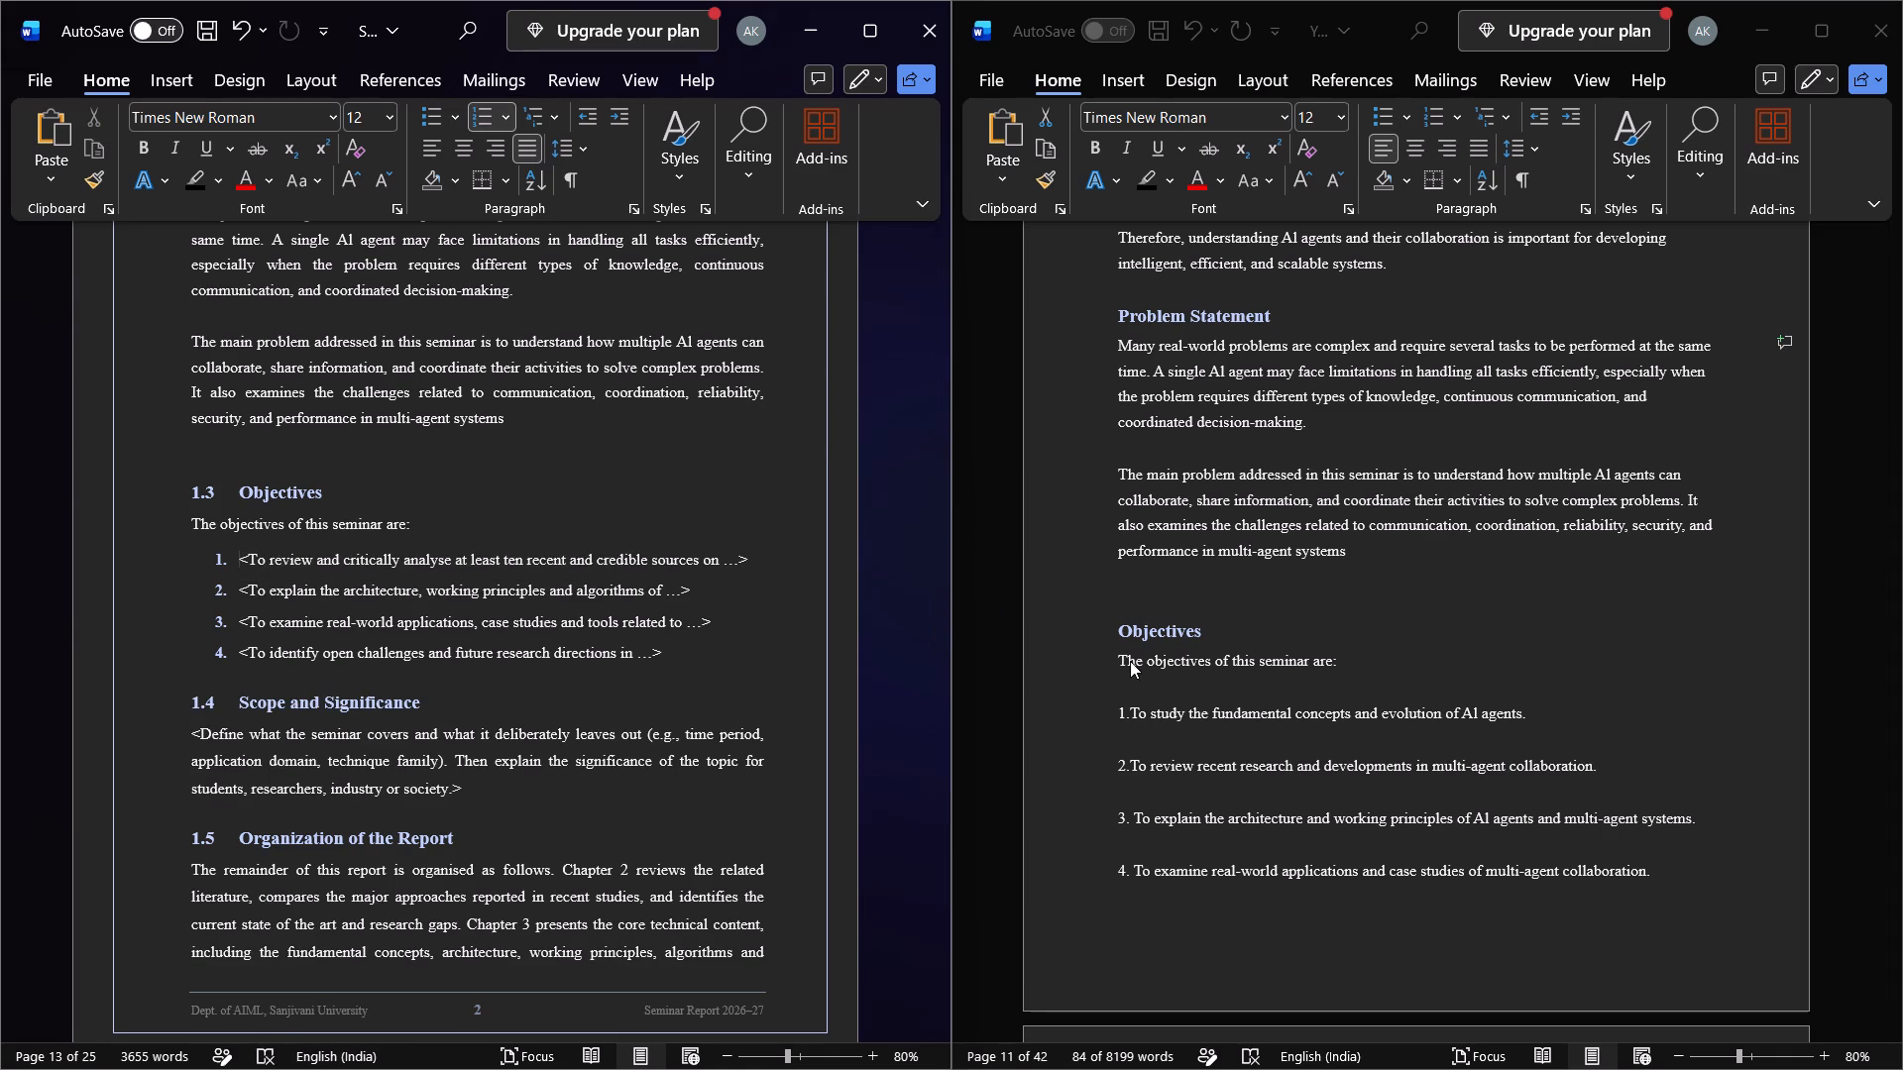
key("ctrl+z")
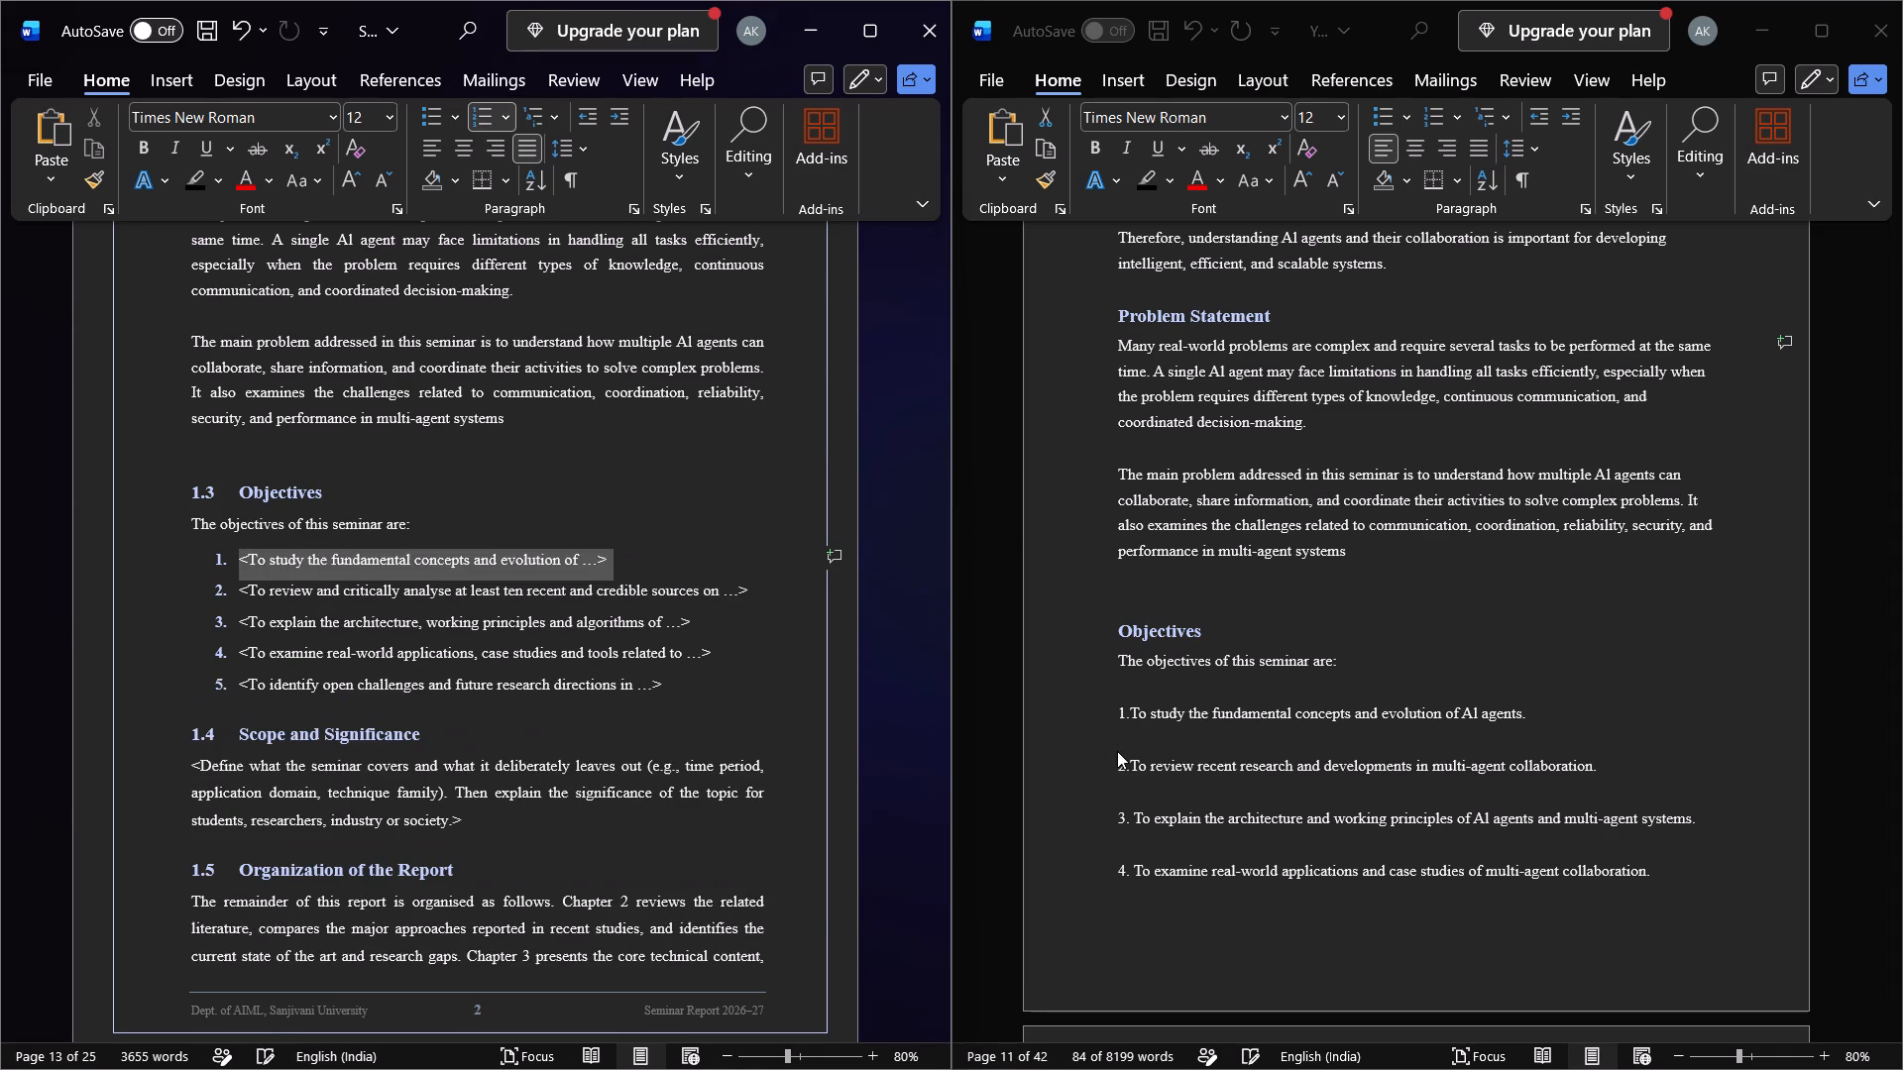
Delete the first placeholder objective's text in the template's 1.3 Objectives list, leaving only the opening "<".
left_click(249, 557)
left_click_drag(249, 557, 613, 563)
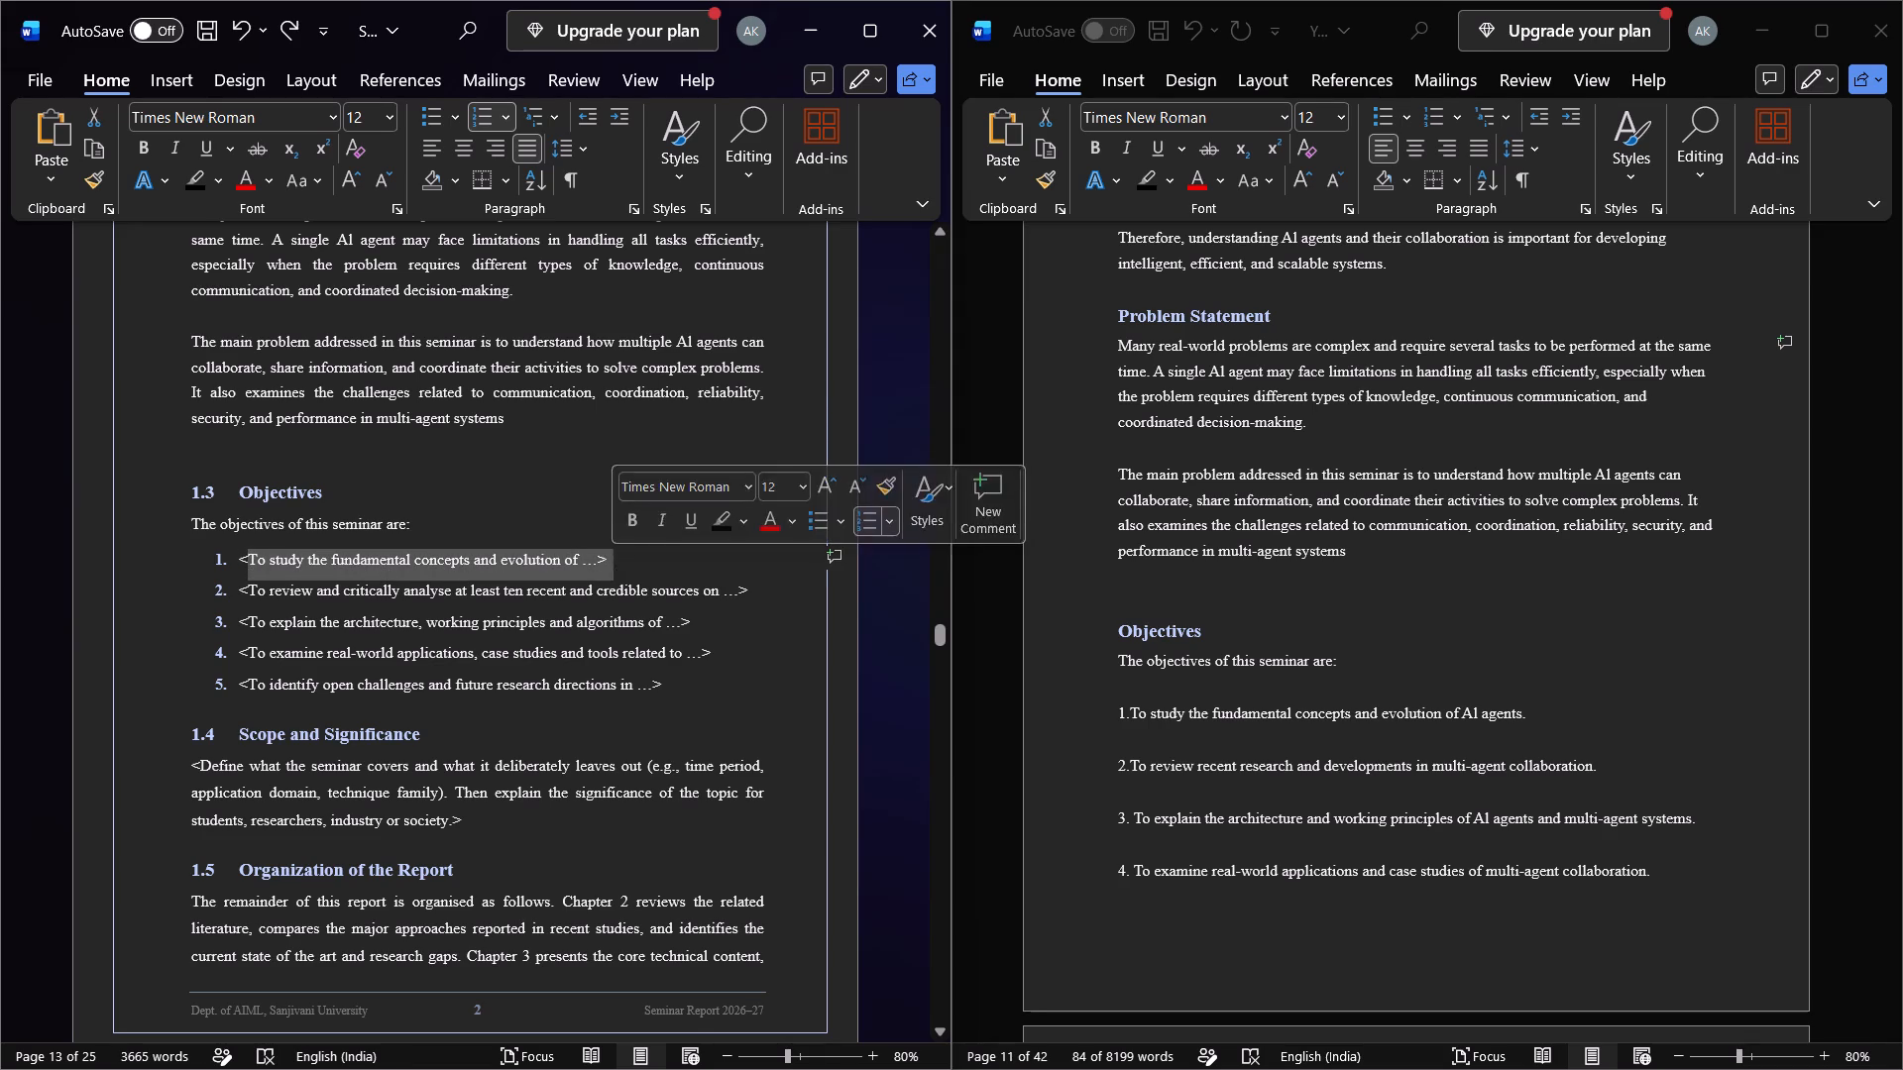
key("BackSpace")
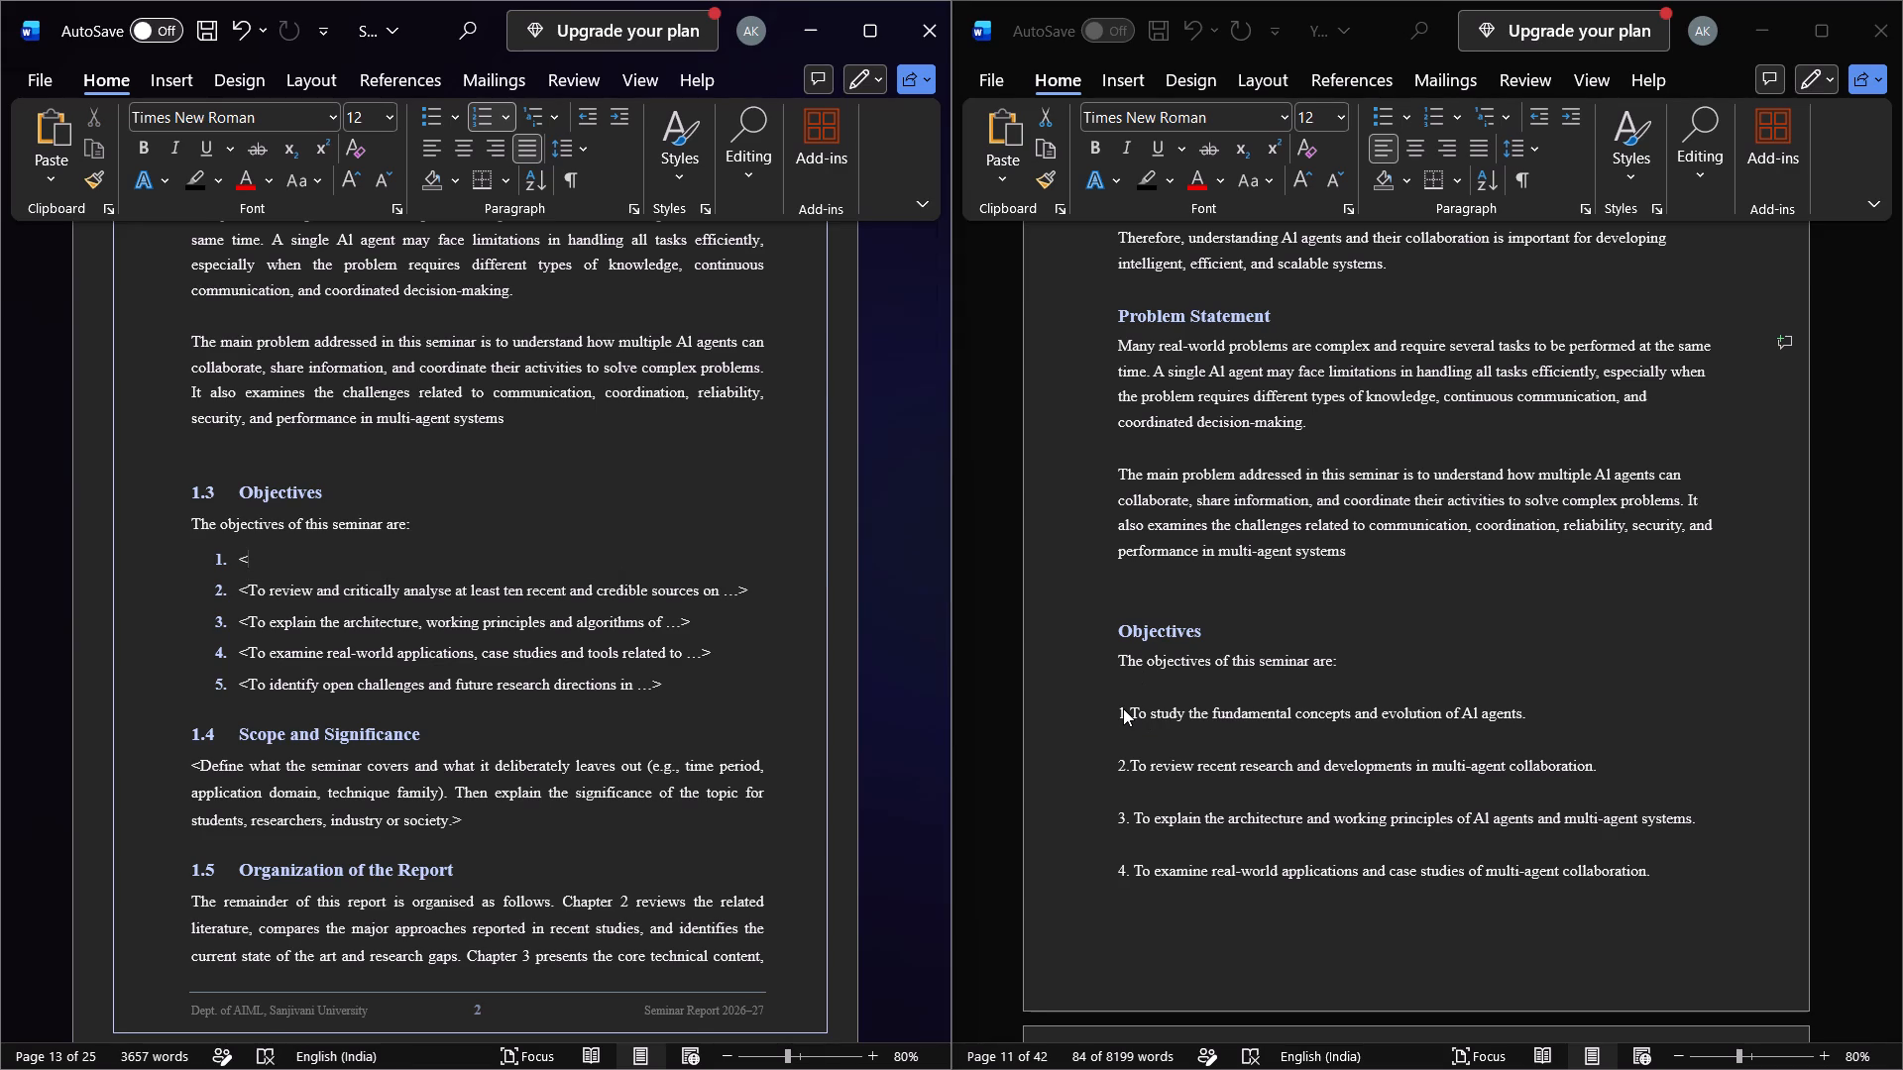
Copy the report's first objective, "To study the fundamental concepts and evolution of AI agents.", without its number.
left_click(1135, 708)
left_click_drag(1124, 720, 1149, 719)
left_click(1134, 719)
left_click_drag(1134, 711, 1560, 722)
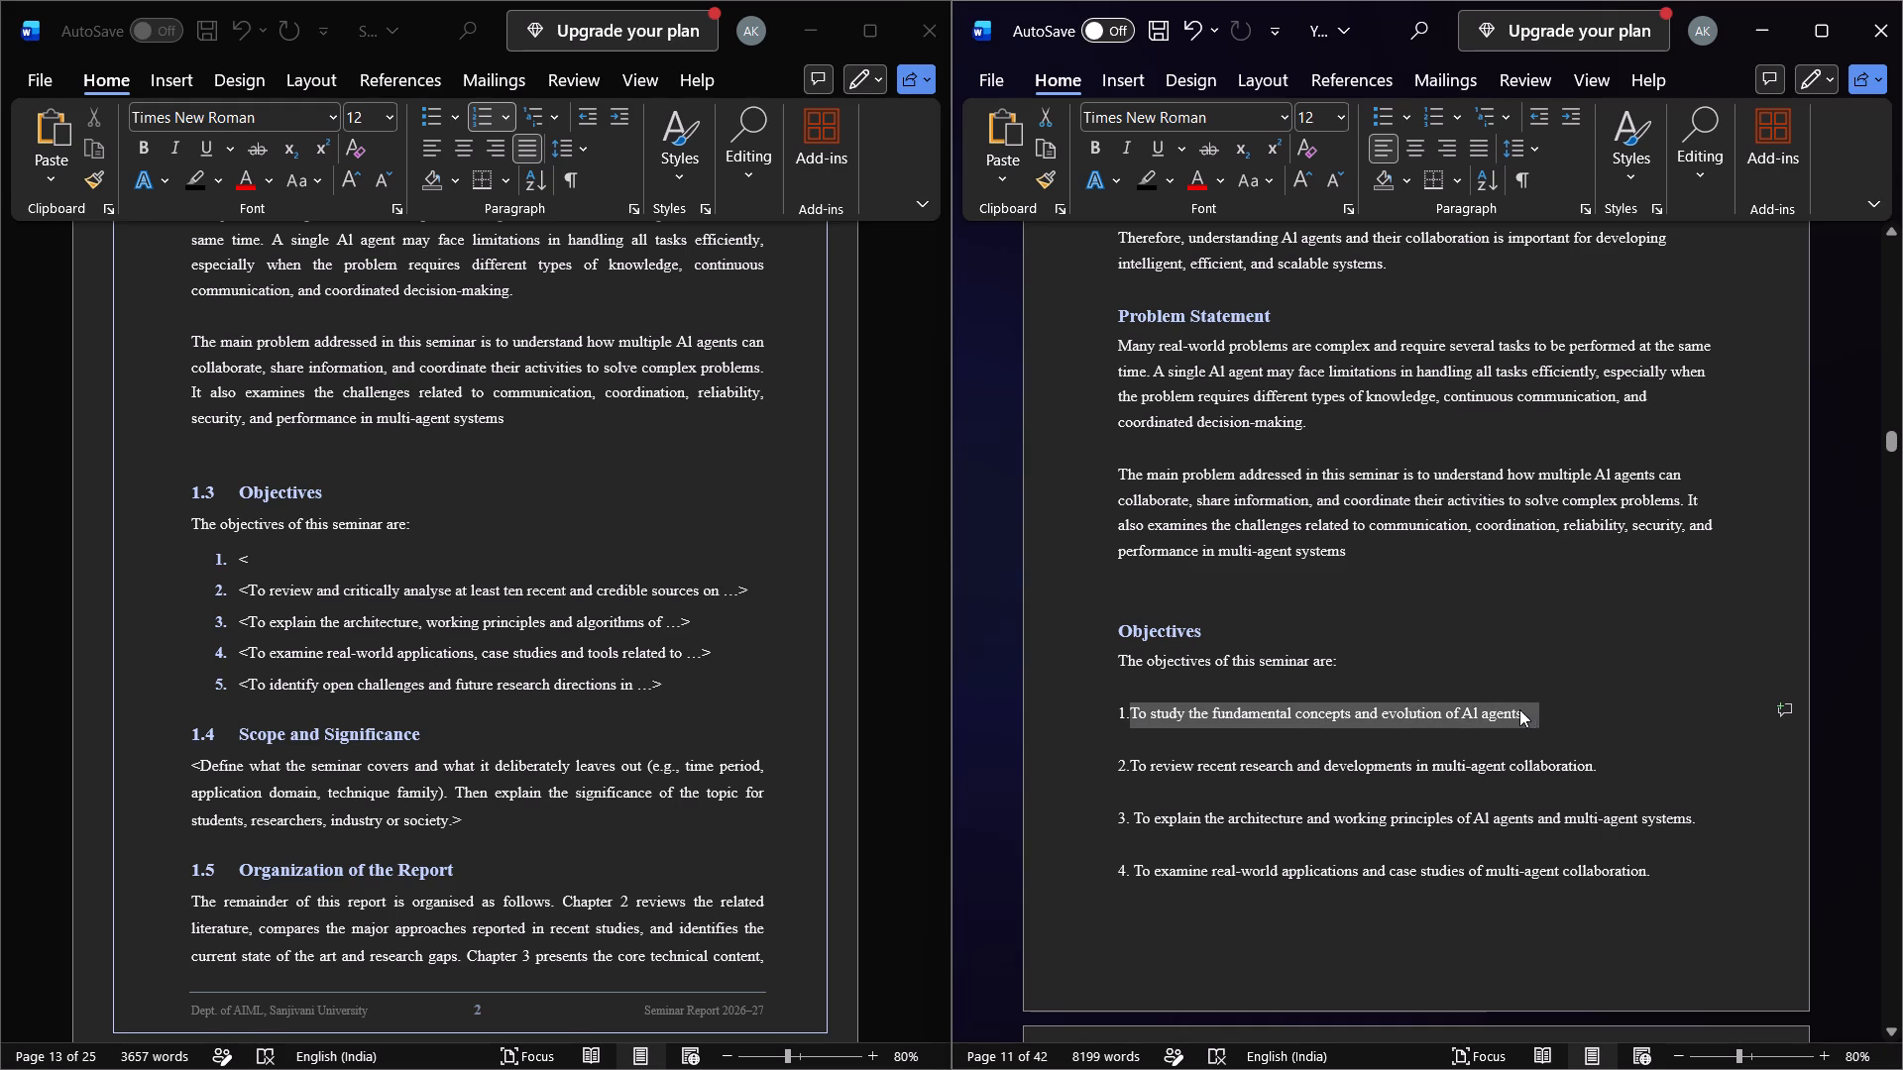
key("ctrl+c")
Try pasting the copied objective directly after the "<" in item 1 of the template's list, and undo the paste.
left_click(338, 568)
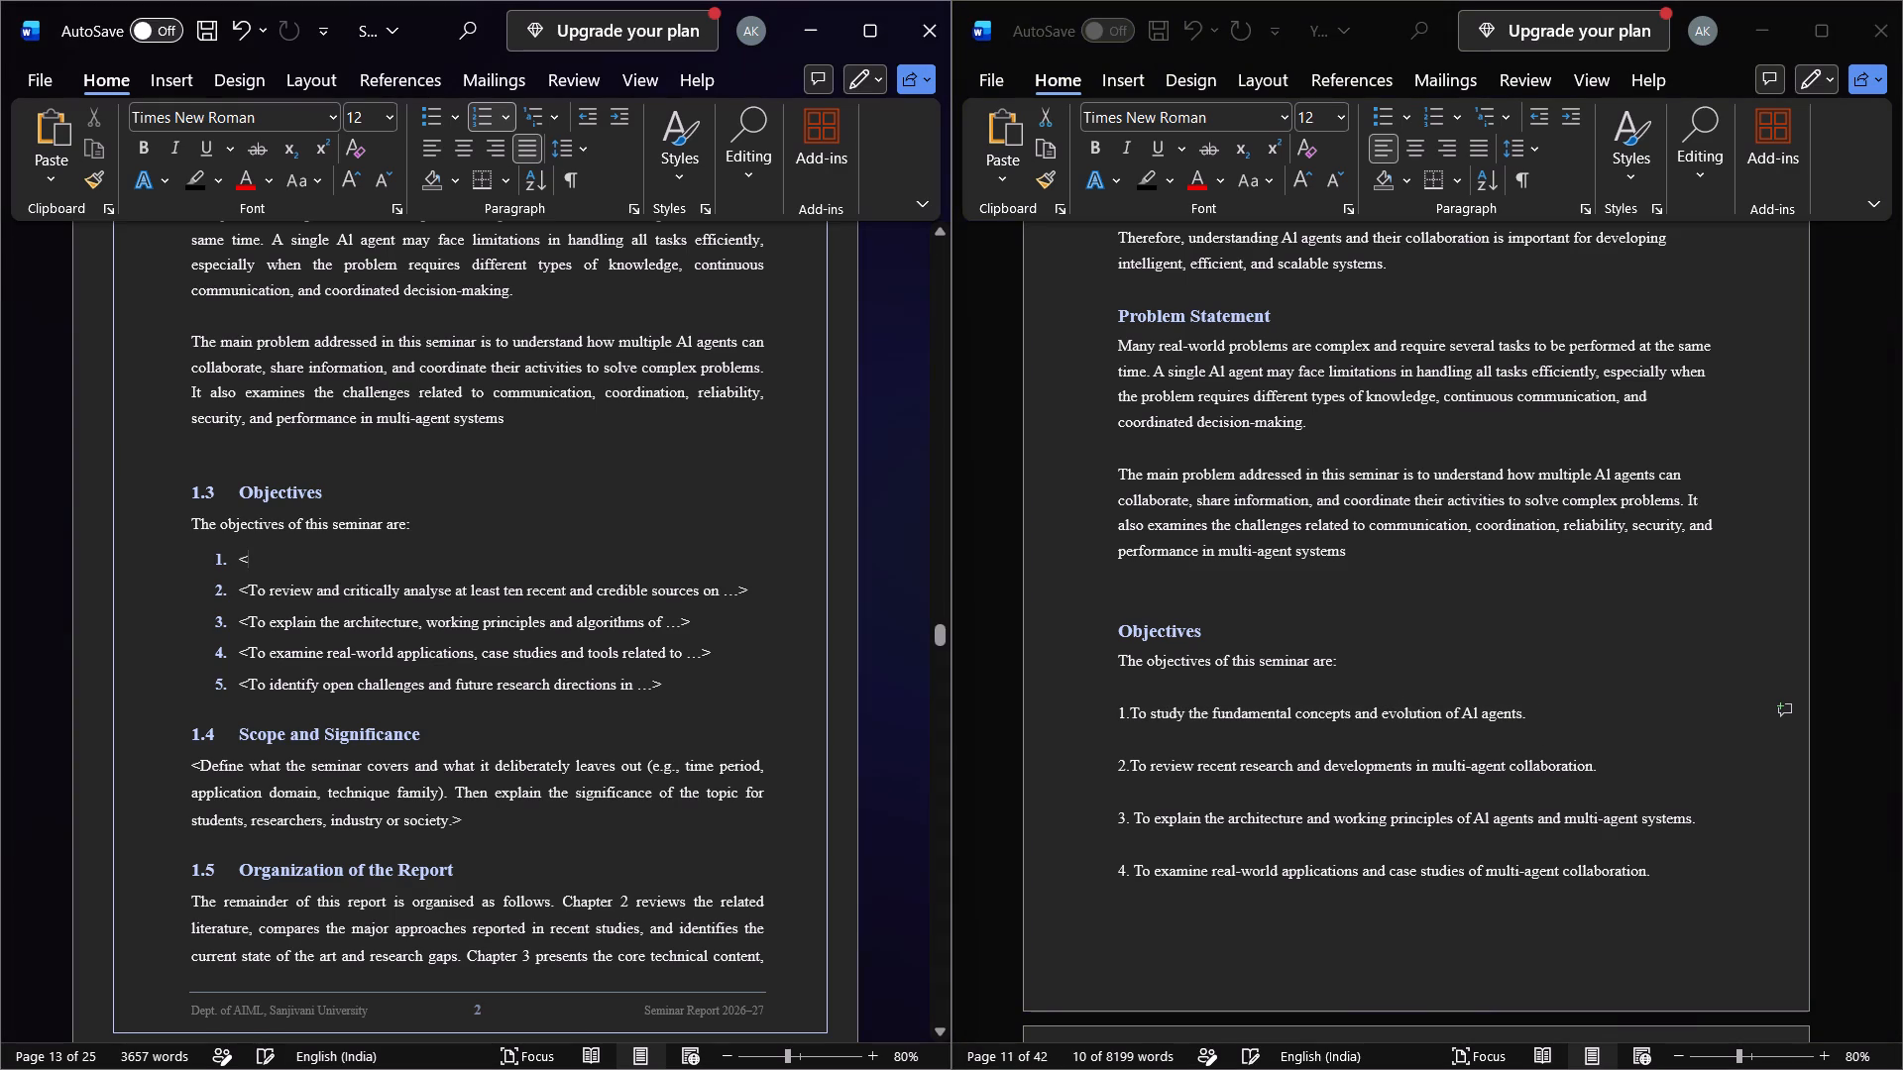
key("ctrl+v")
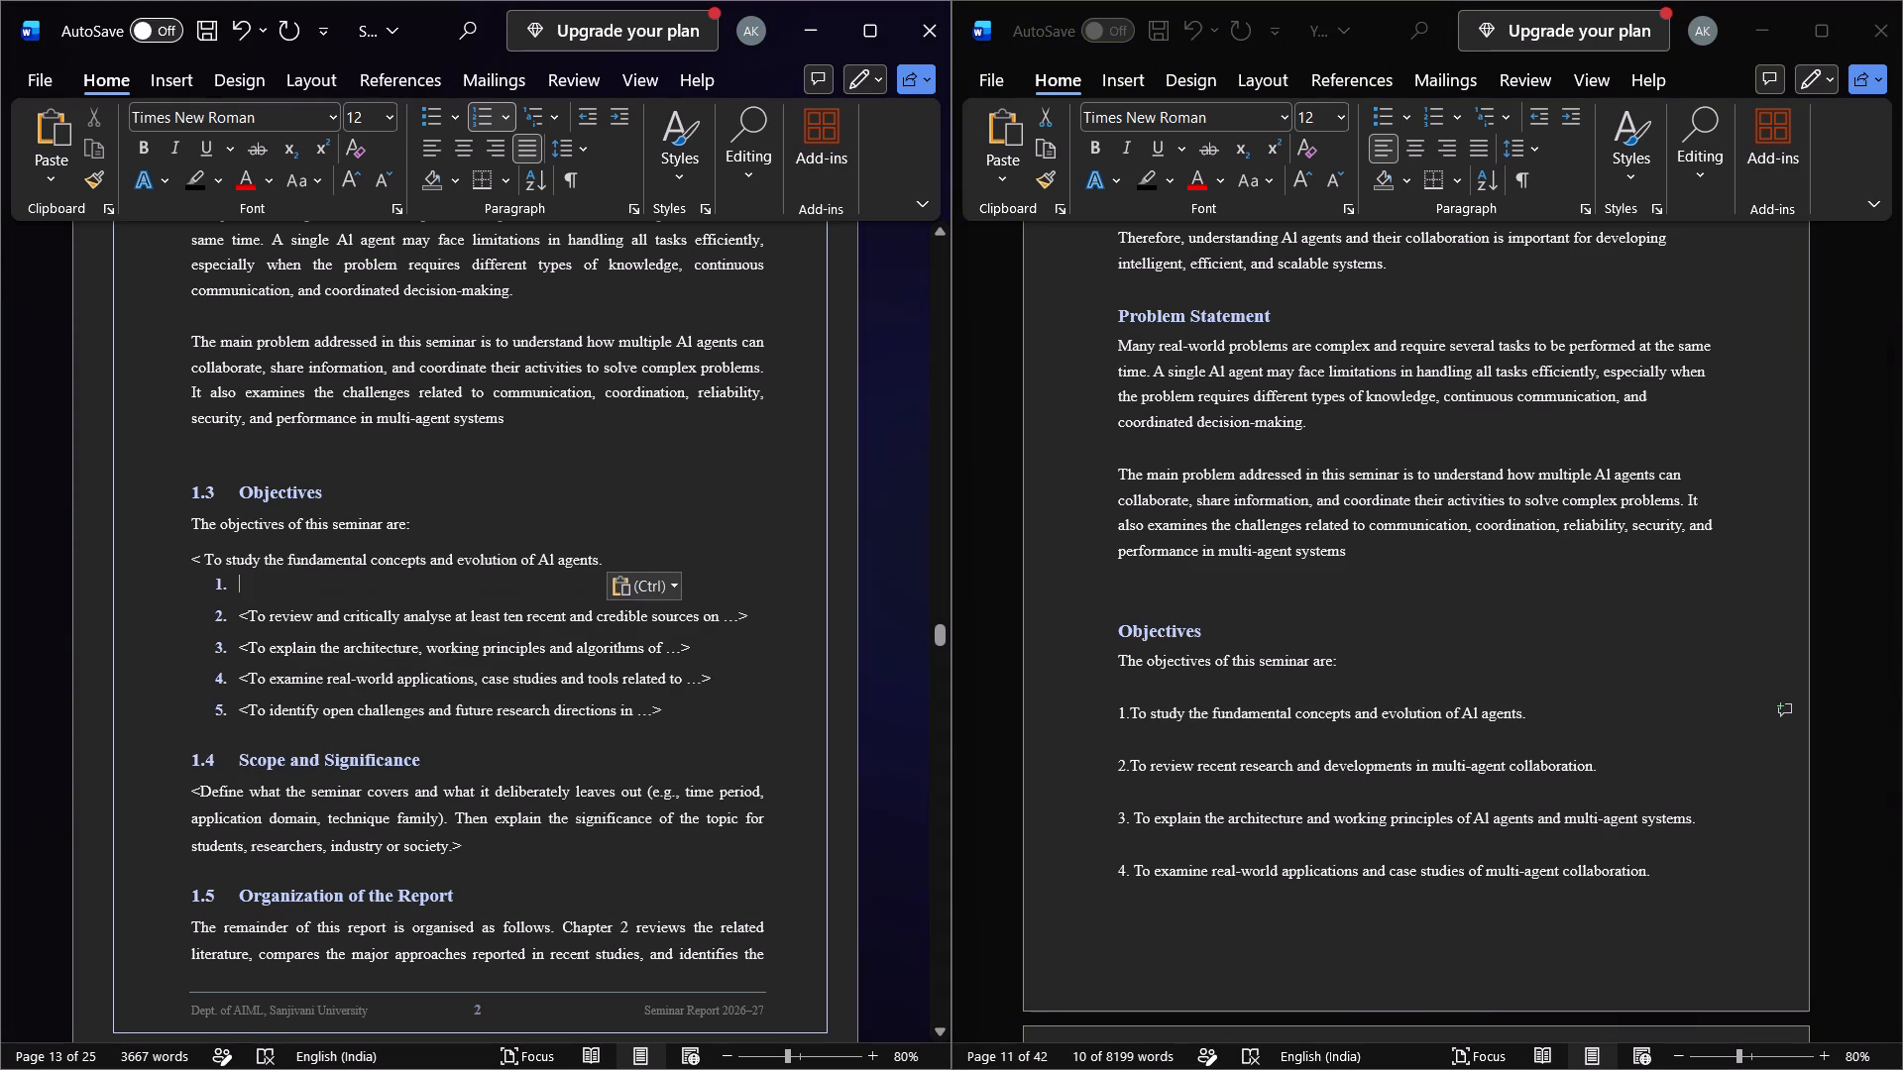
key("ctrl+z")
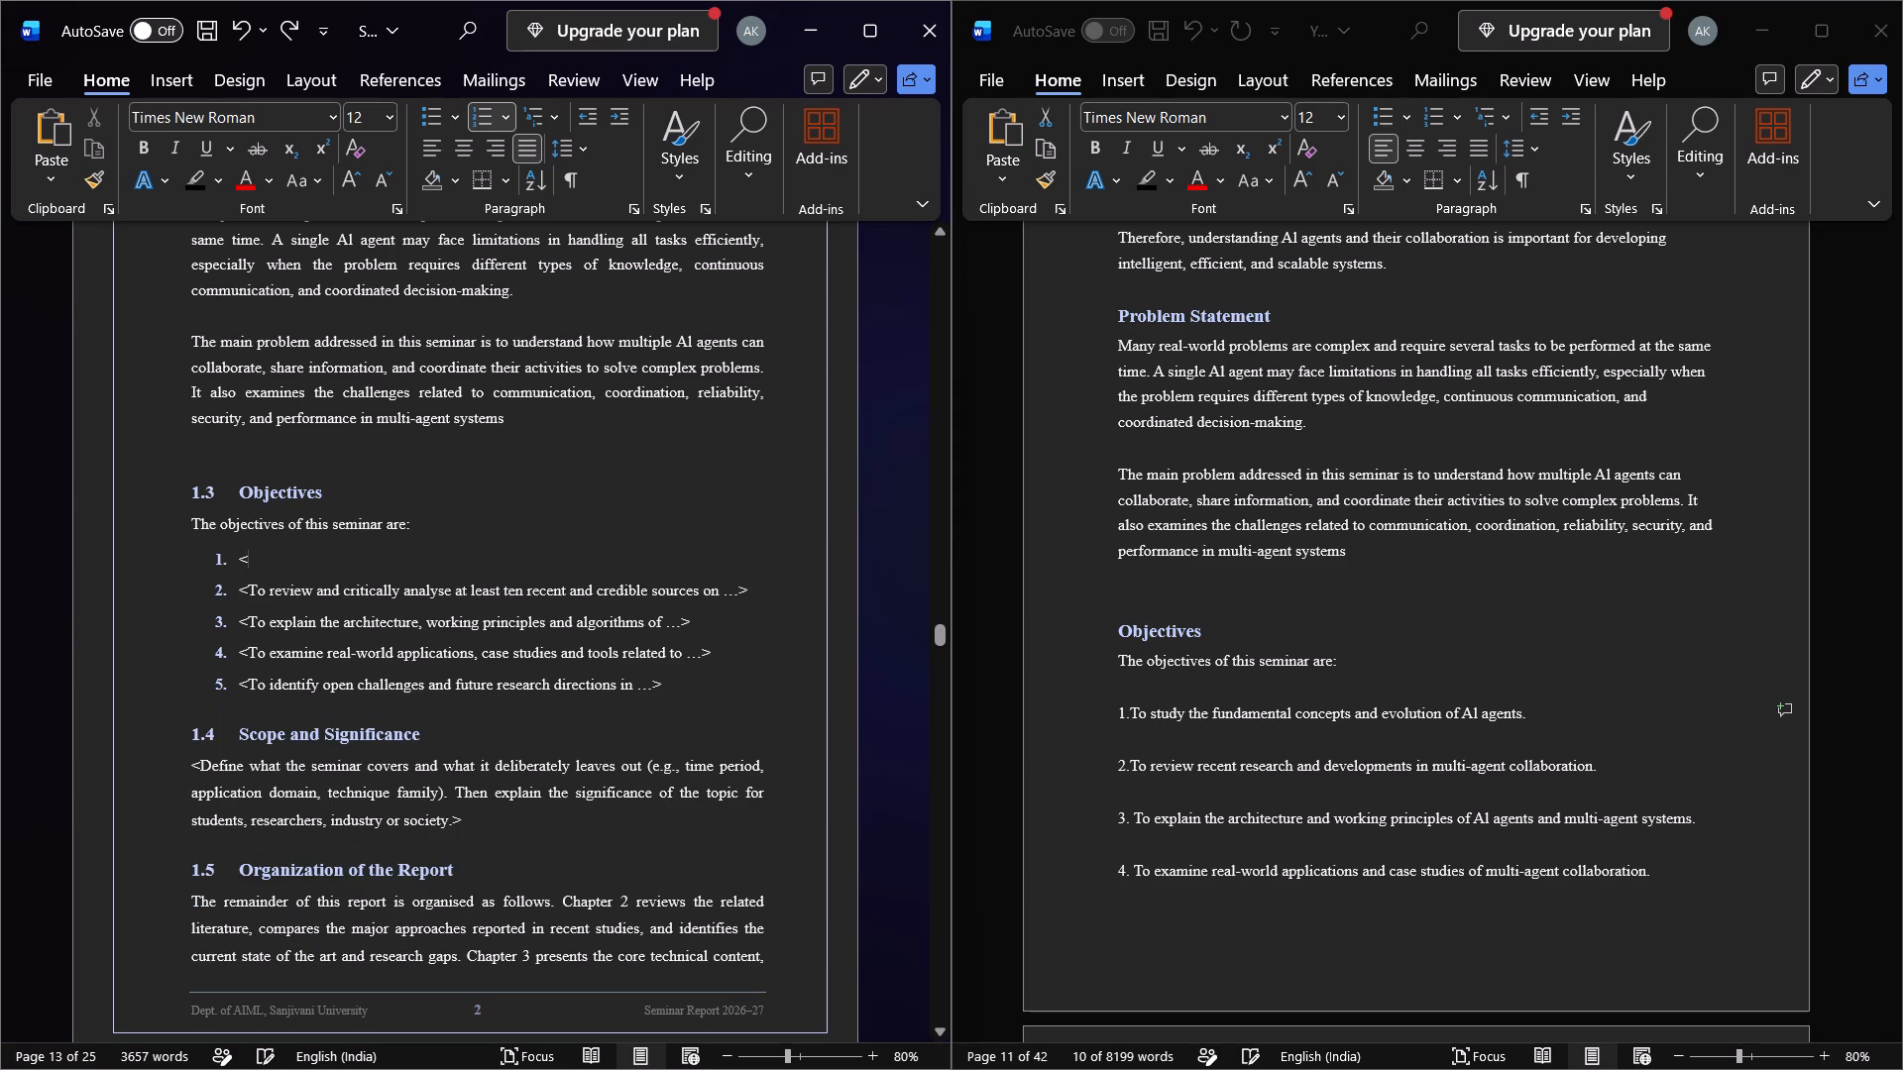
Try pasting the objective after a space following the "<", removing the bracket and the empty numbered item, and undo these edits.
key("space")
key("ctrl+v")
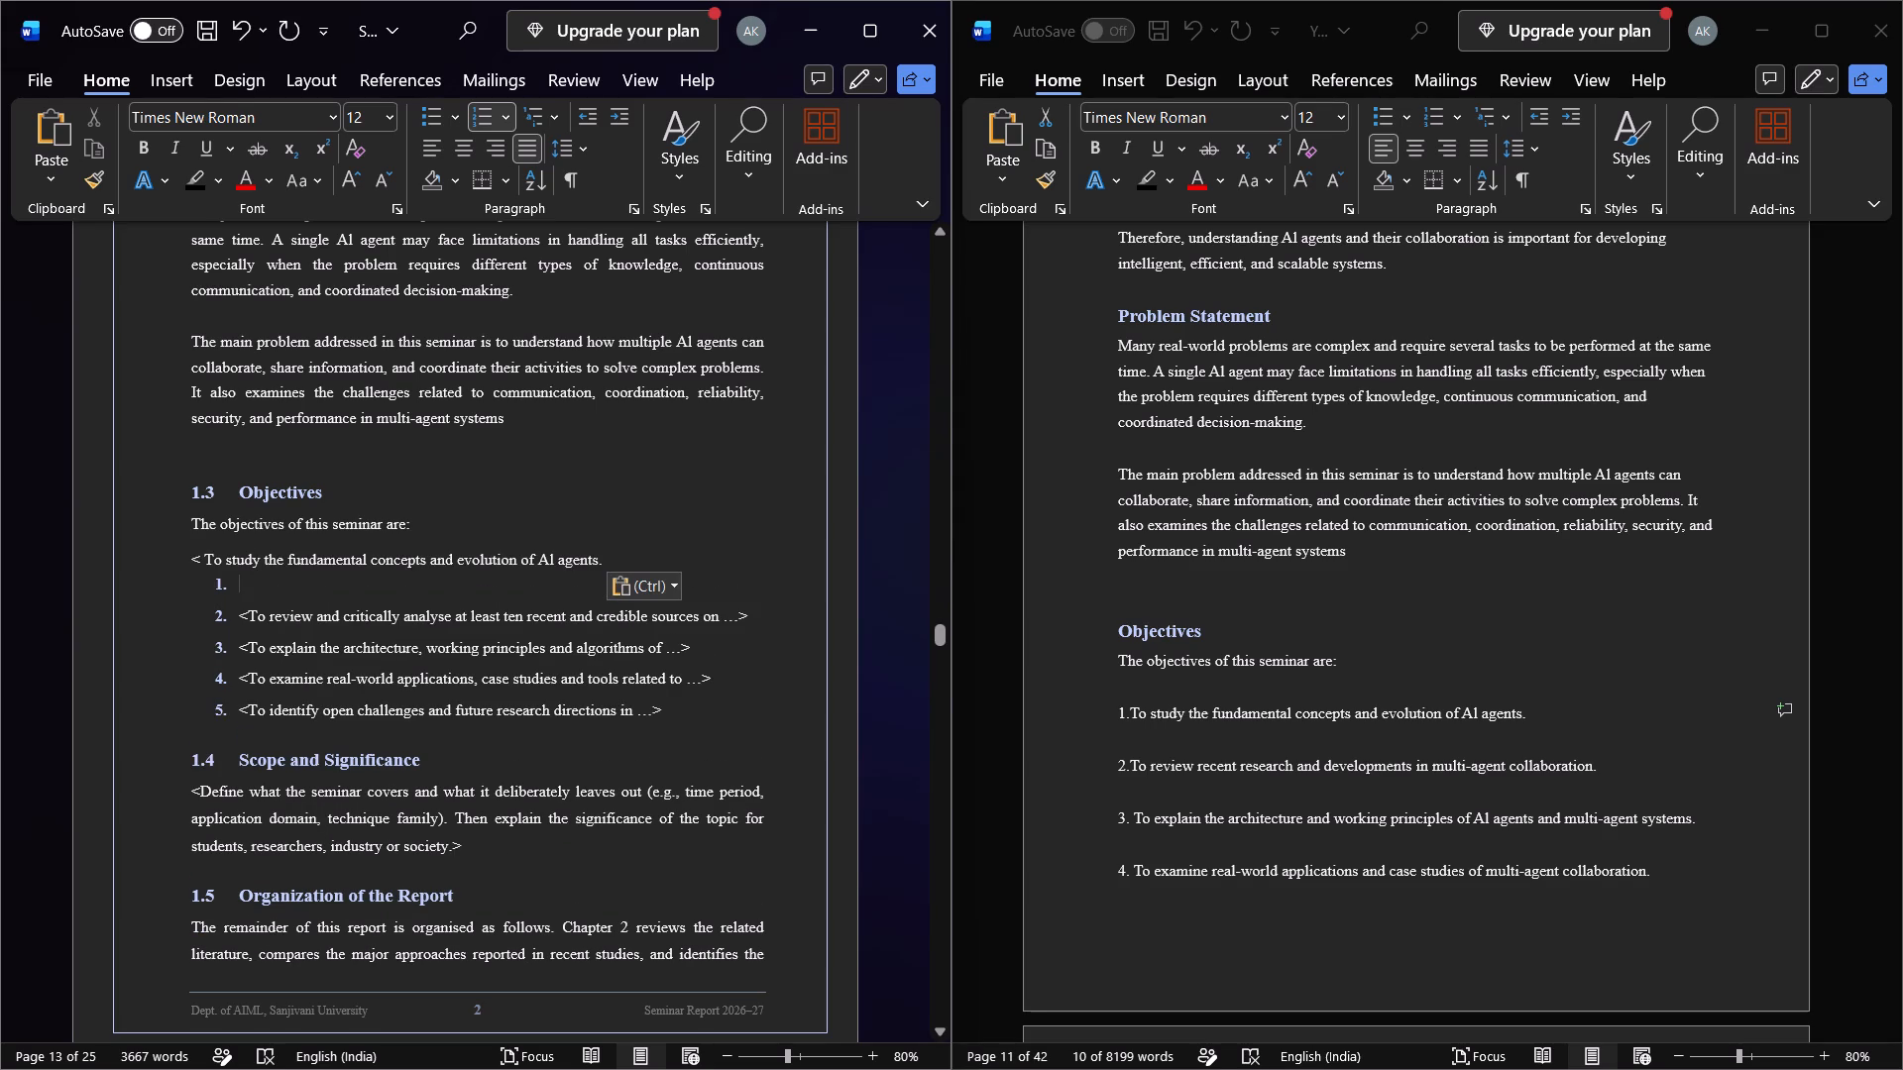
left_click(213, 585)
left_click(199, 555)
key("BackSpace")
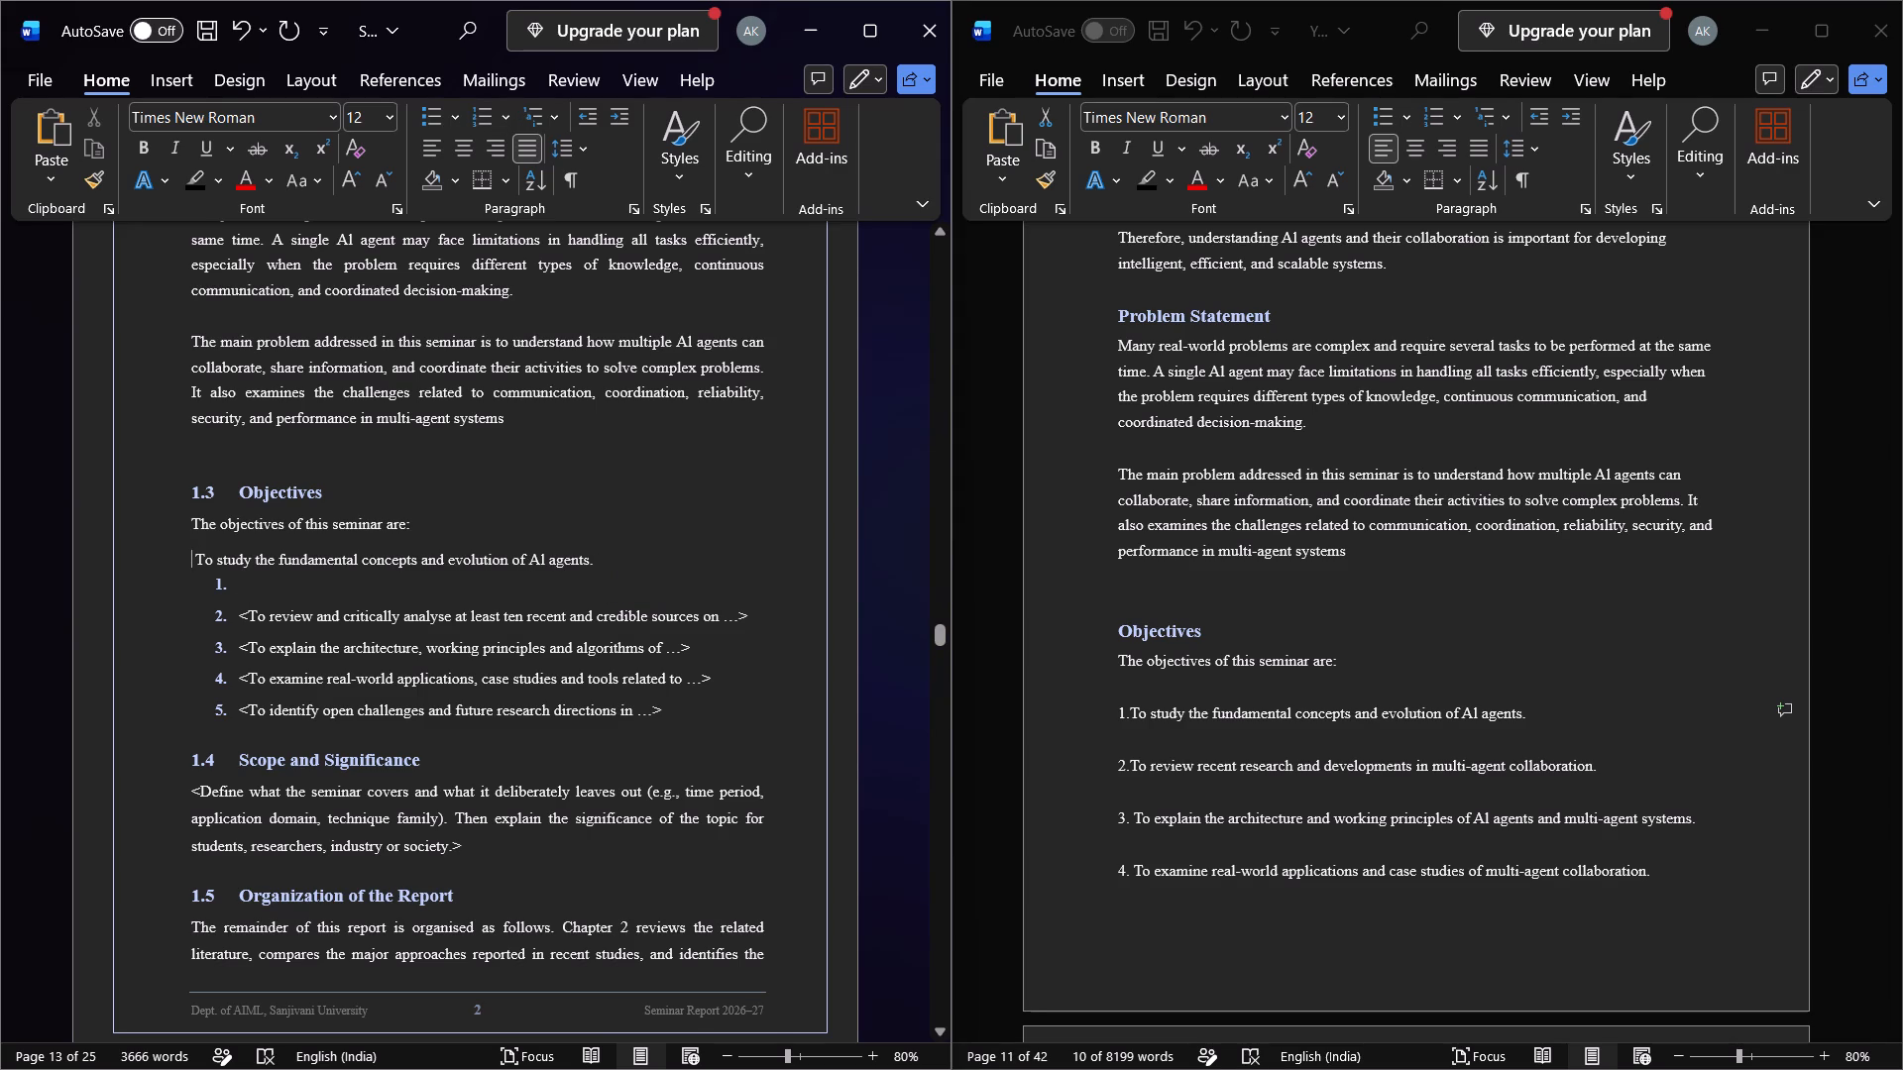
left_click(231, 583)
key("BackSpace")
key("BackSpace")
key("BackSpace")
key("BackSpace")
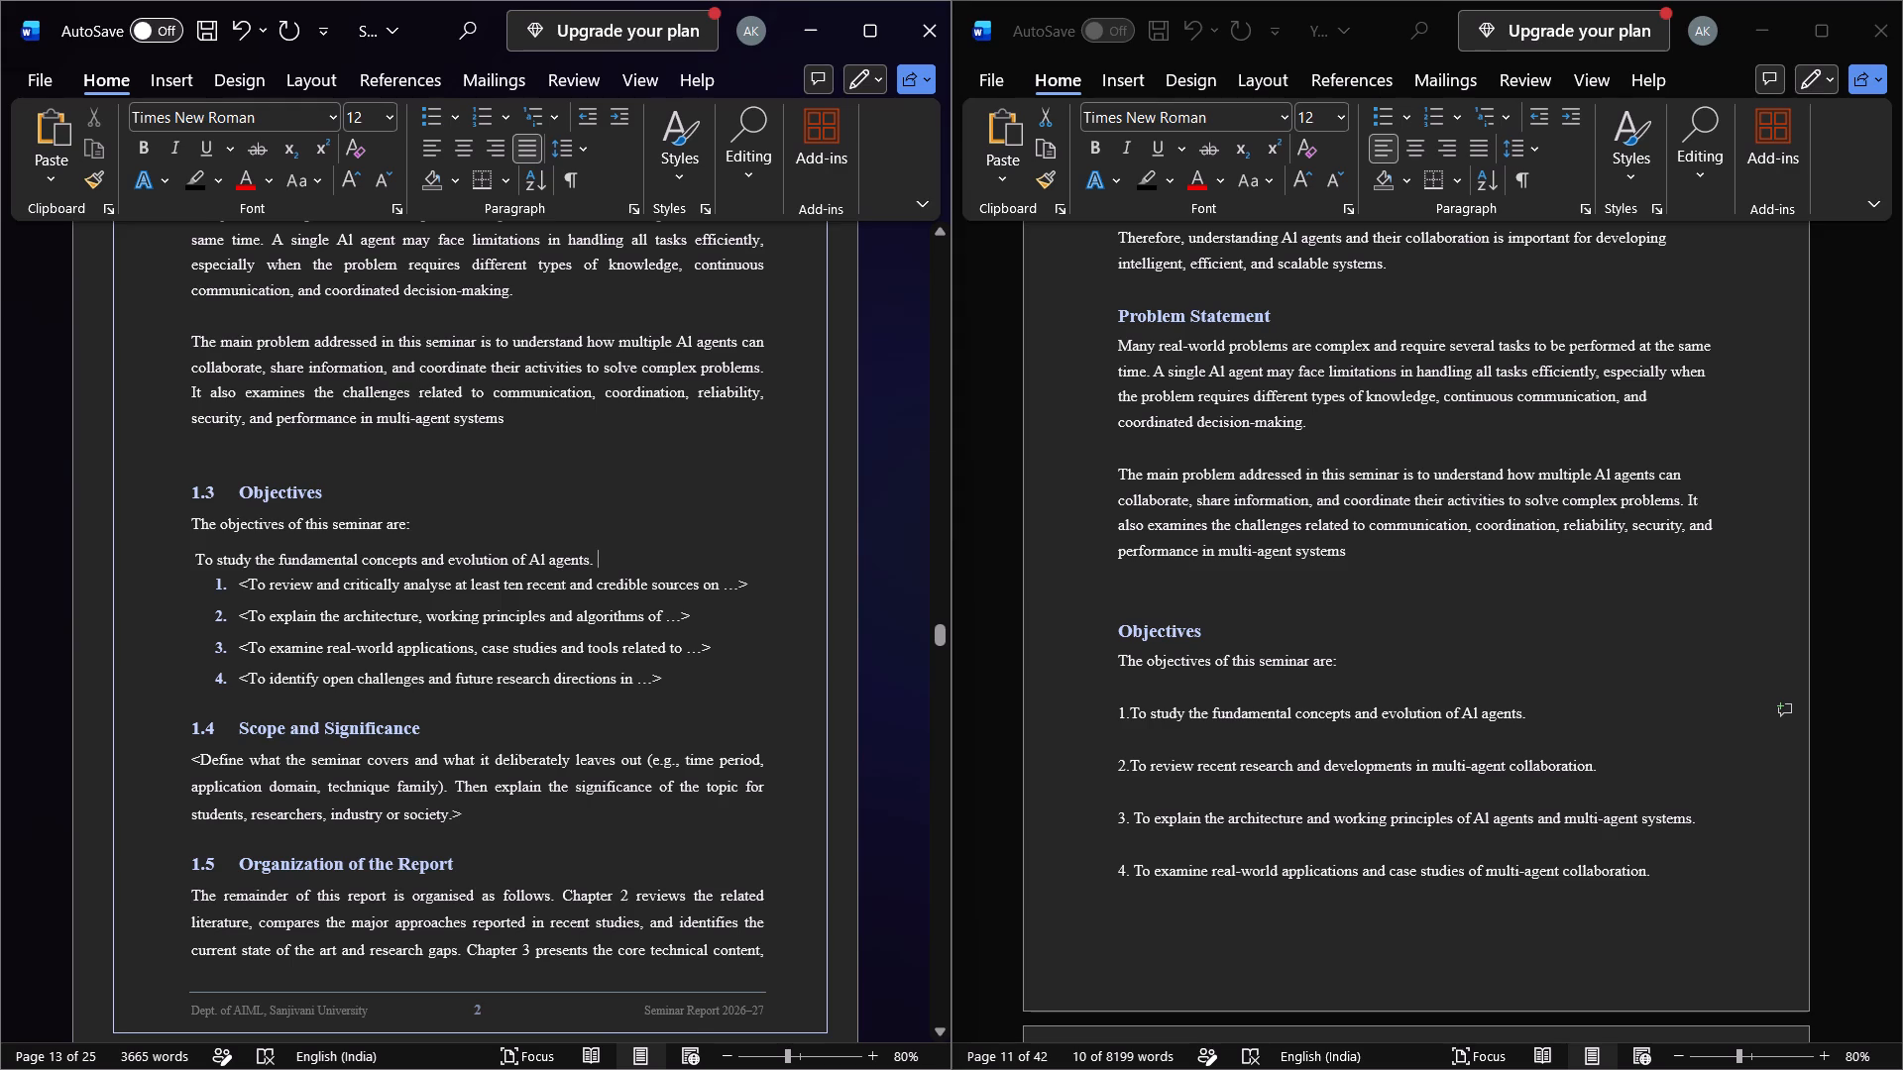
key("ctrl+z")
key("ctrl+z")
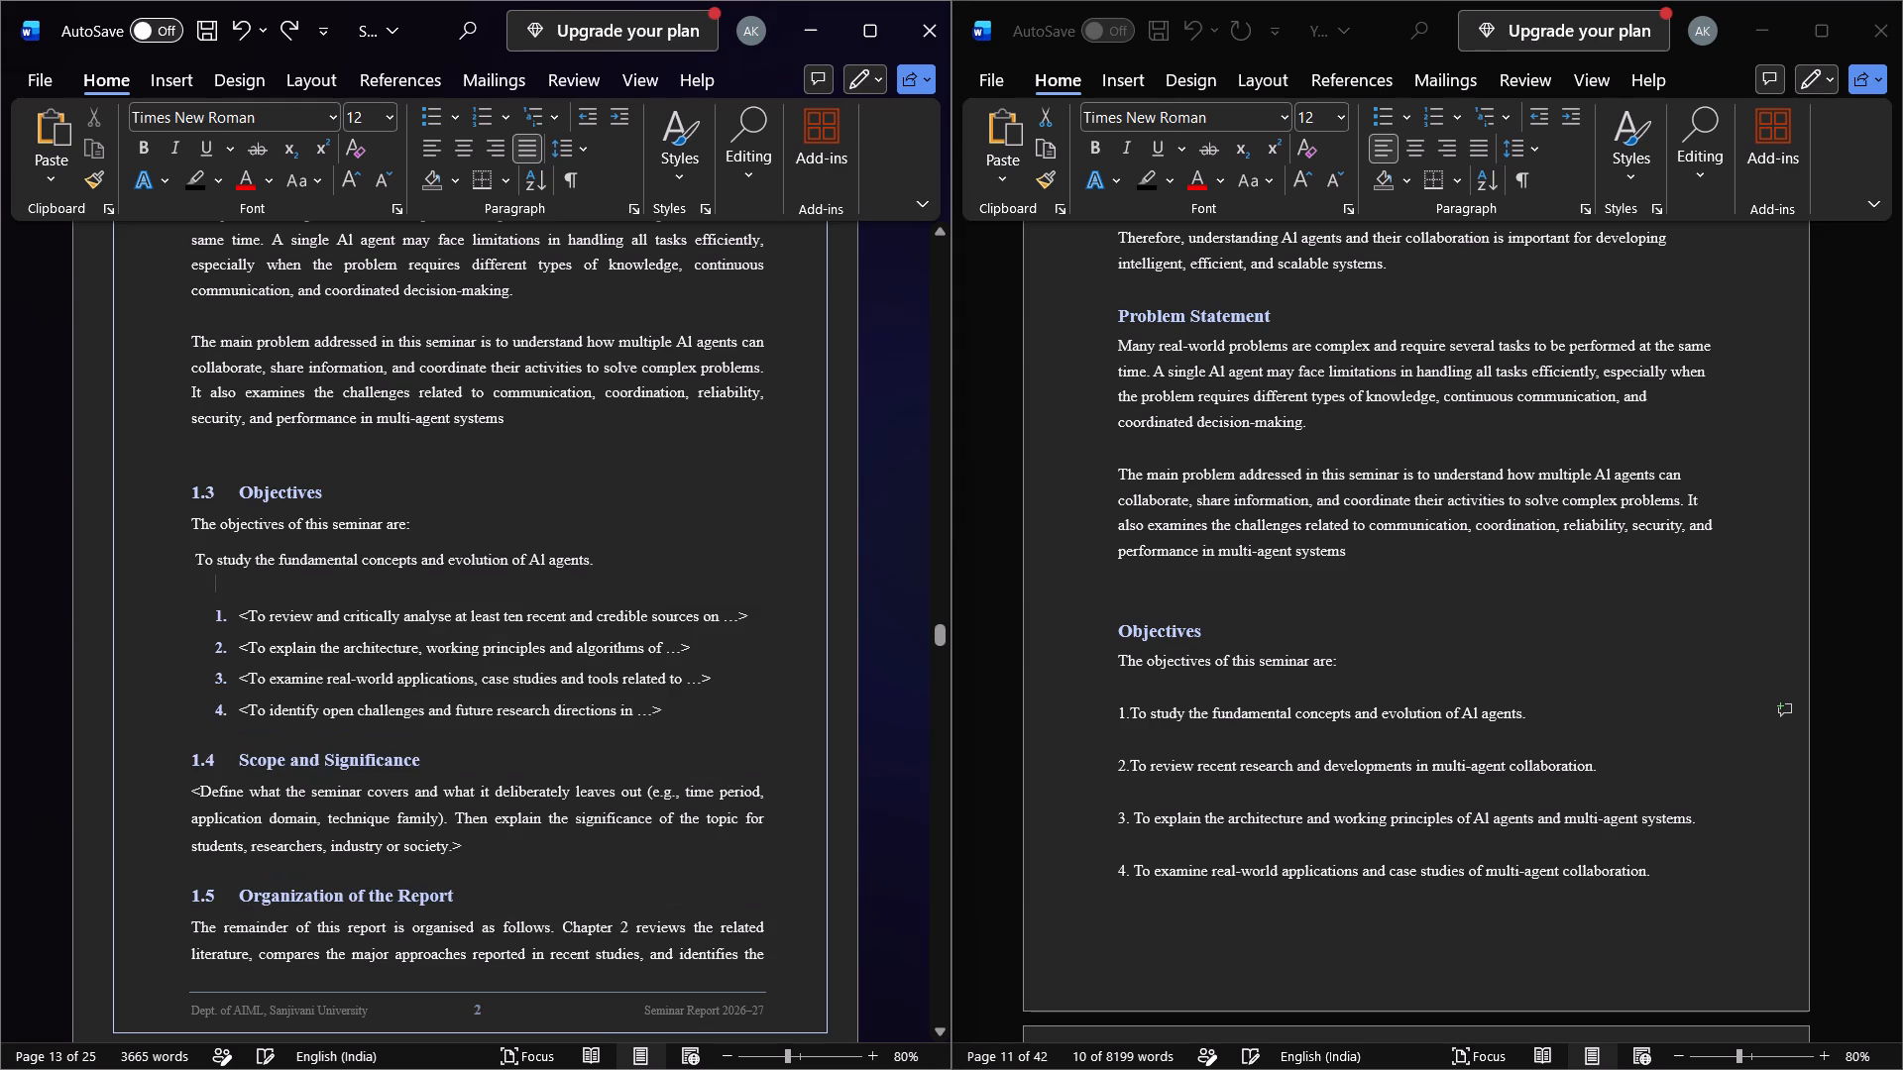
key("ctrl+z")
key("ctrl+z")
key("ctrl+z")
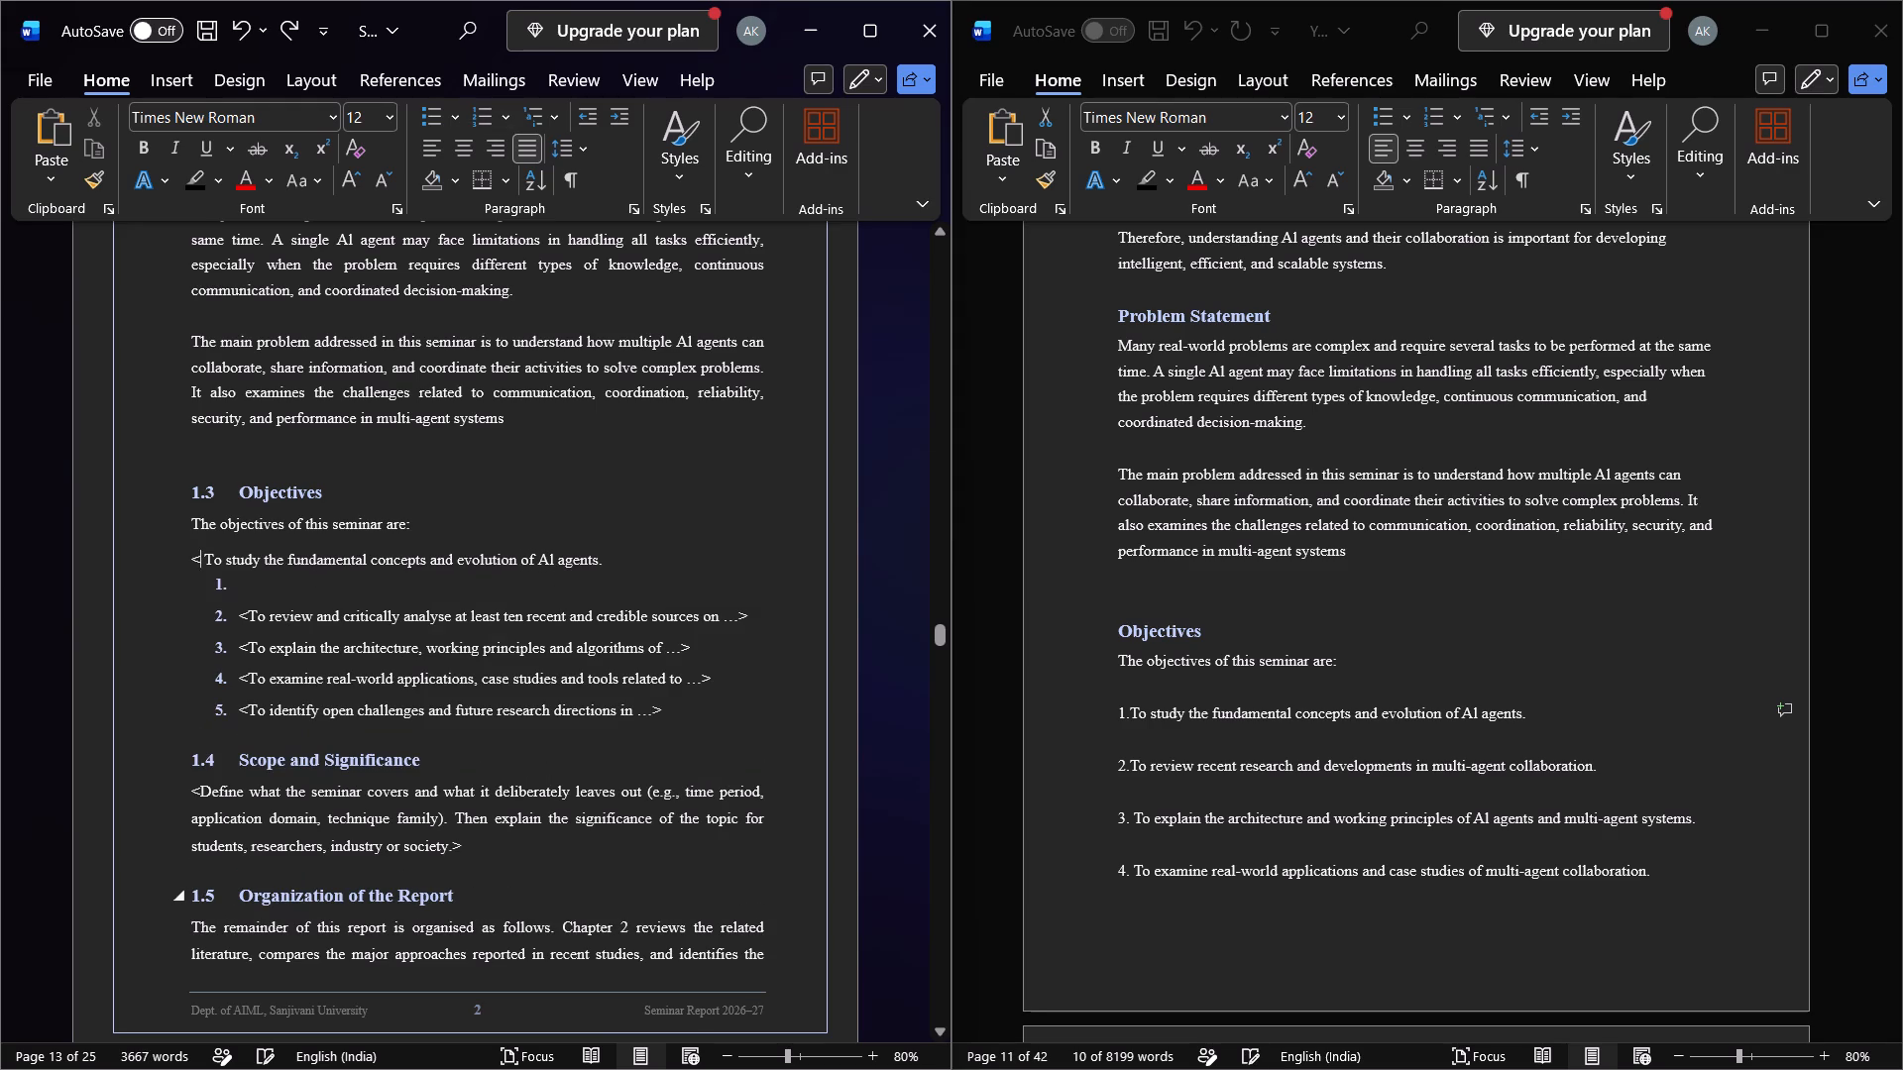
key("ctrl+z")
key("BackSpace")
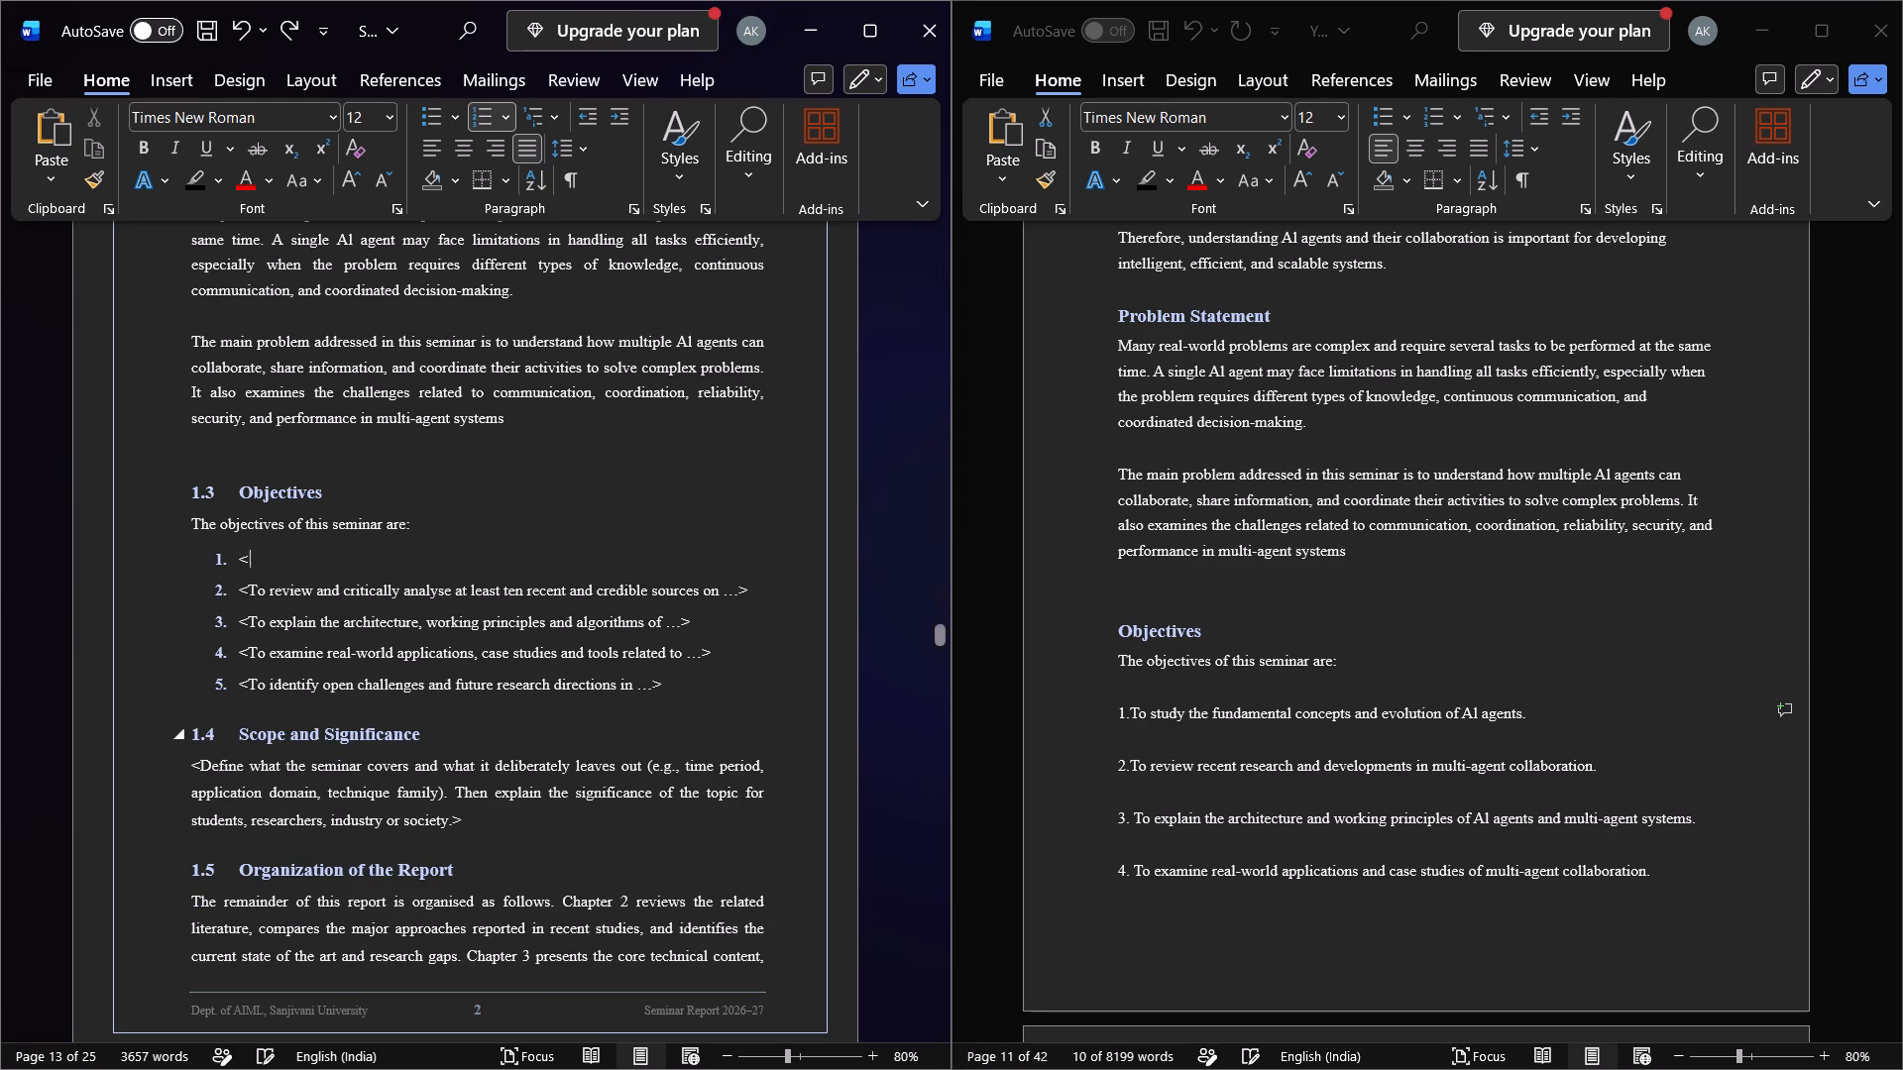
Paste the copied first objective as item 1 of the template's 1.3 Objectives list, in place of the leftover "<".
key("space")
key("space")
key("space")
key("BackSpace")
key("BackSpace")
key("BackSpace")
key("BackSpace")
key("ctrl+v")
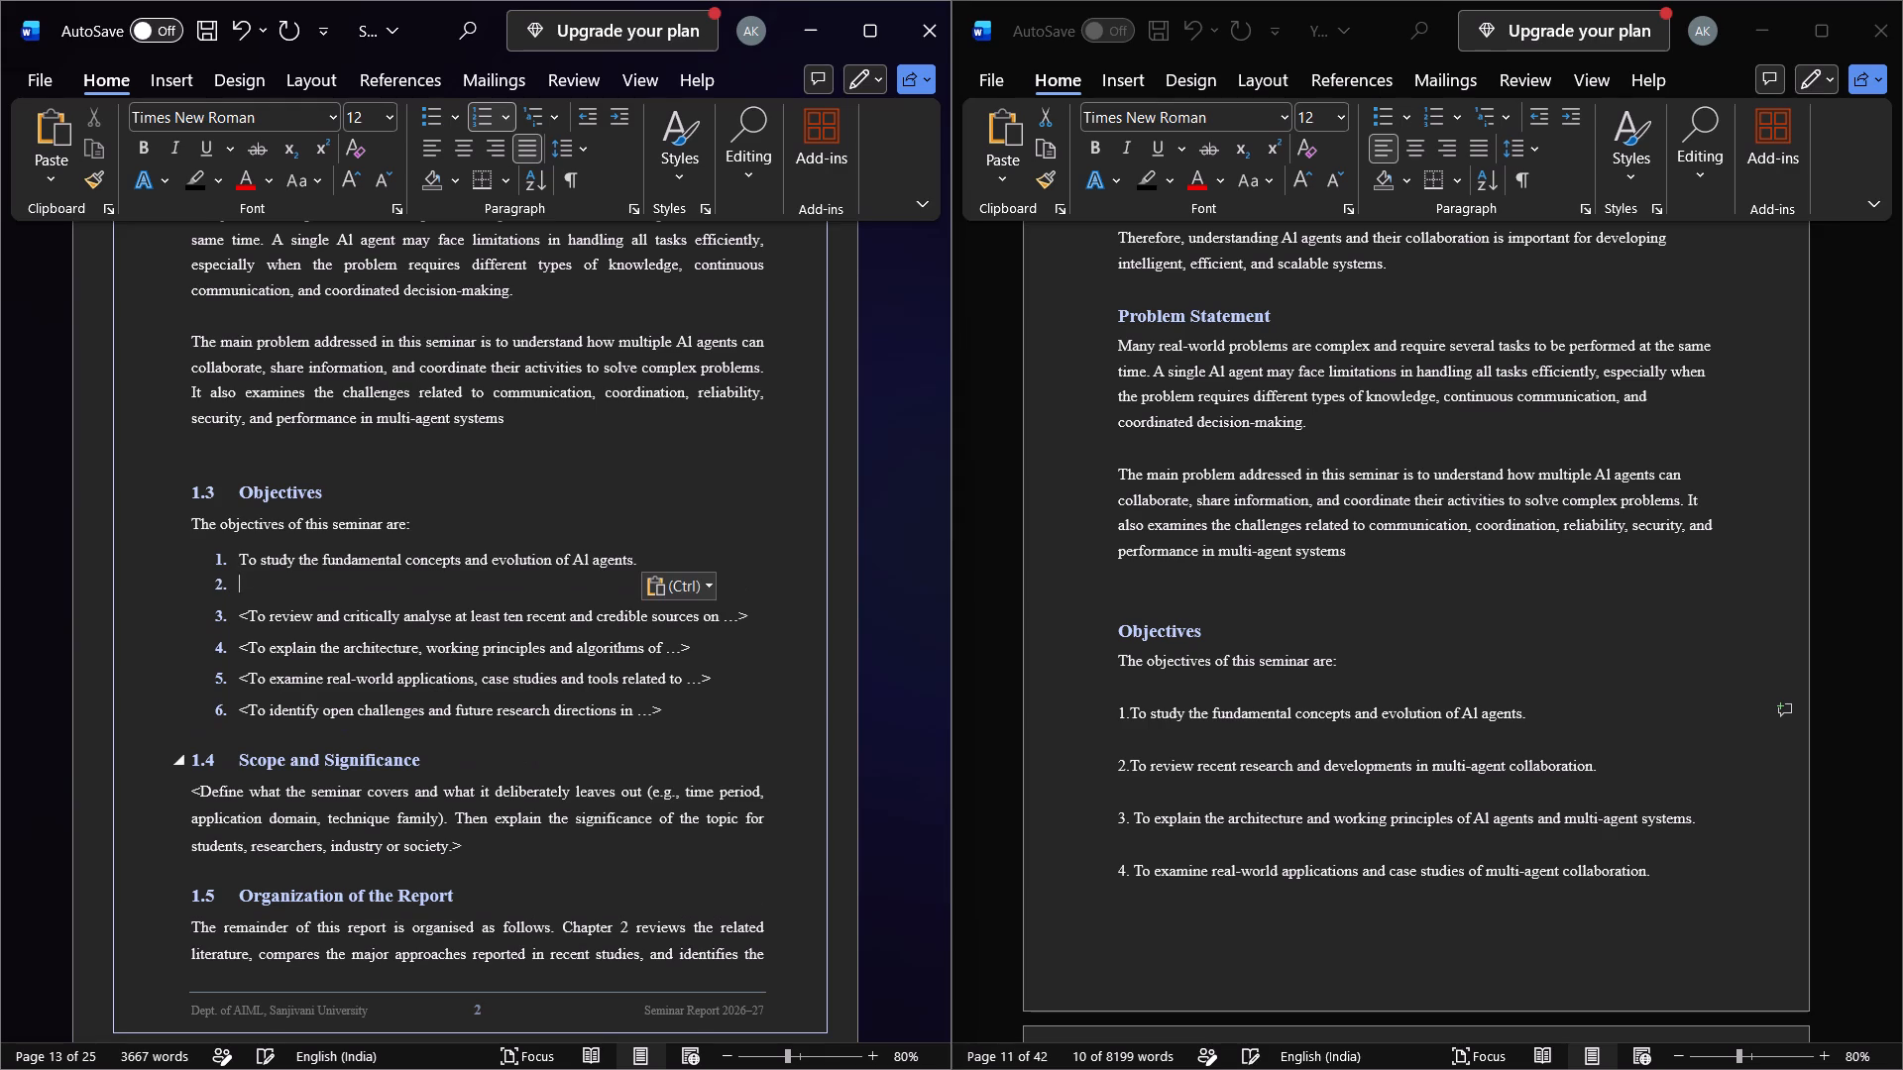
Remove the empty numbered item below the first objective in the template's 1.3 list.
key("BackSpace")
key("BackSpace")
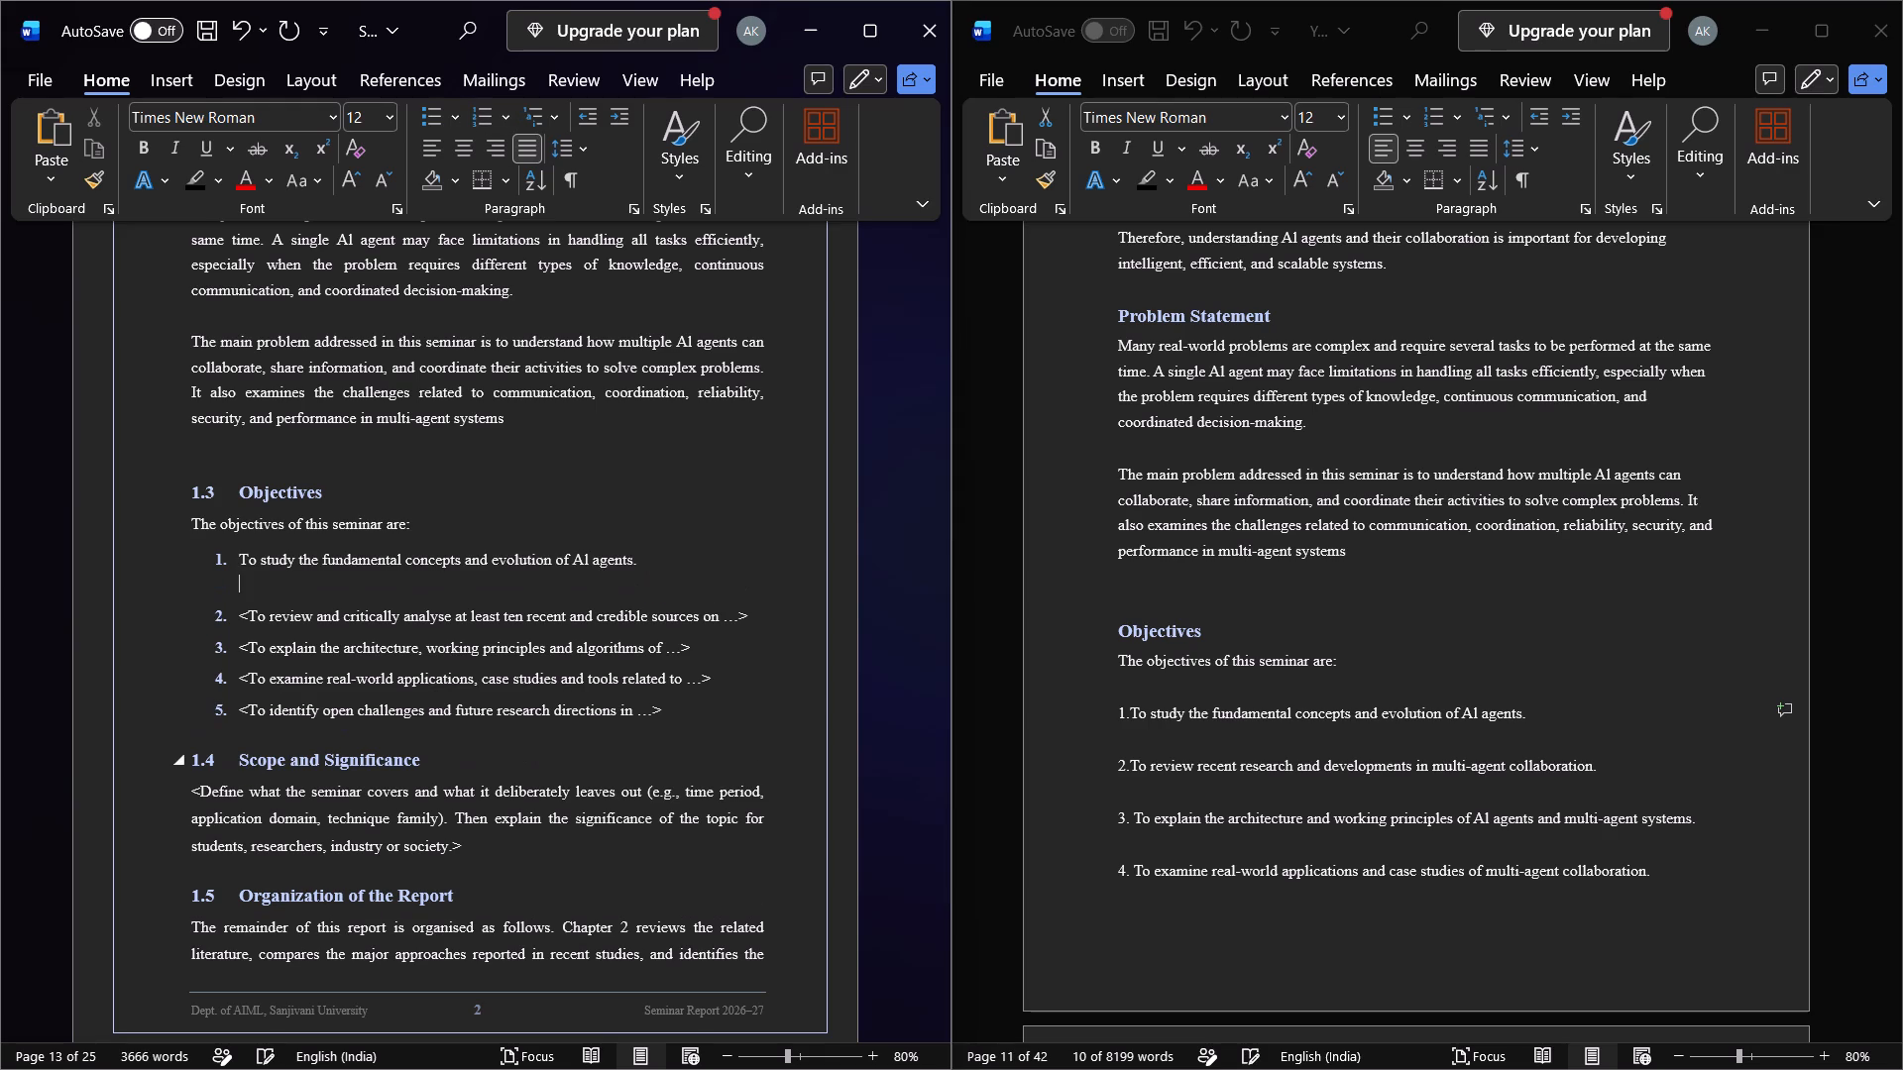
key("BackSpace")
key("BackSpace")
key("BackSpace")
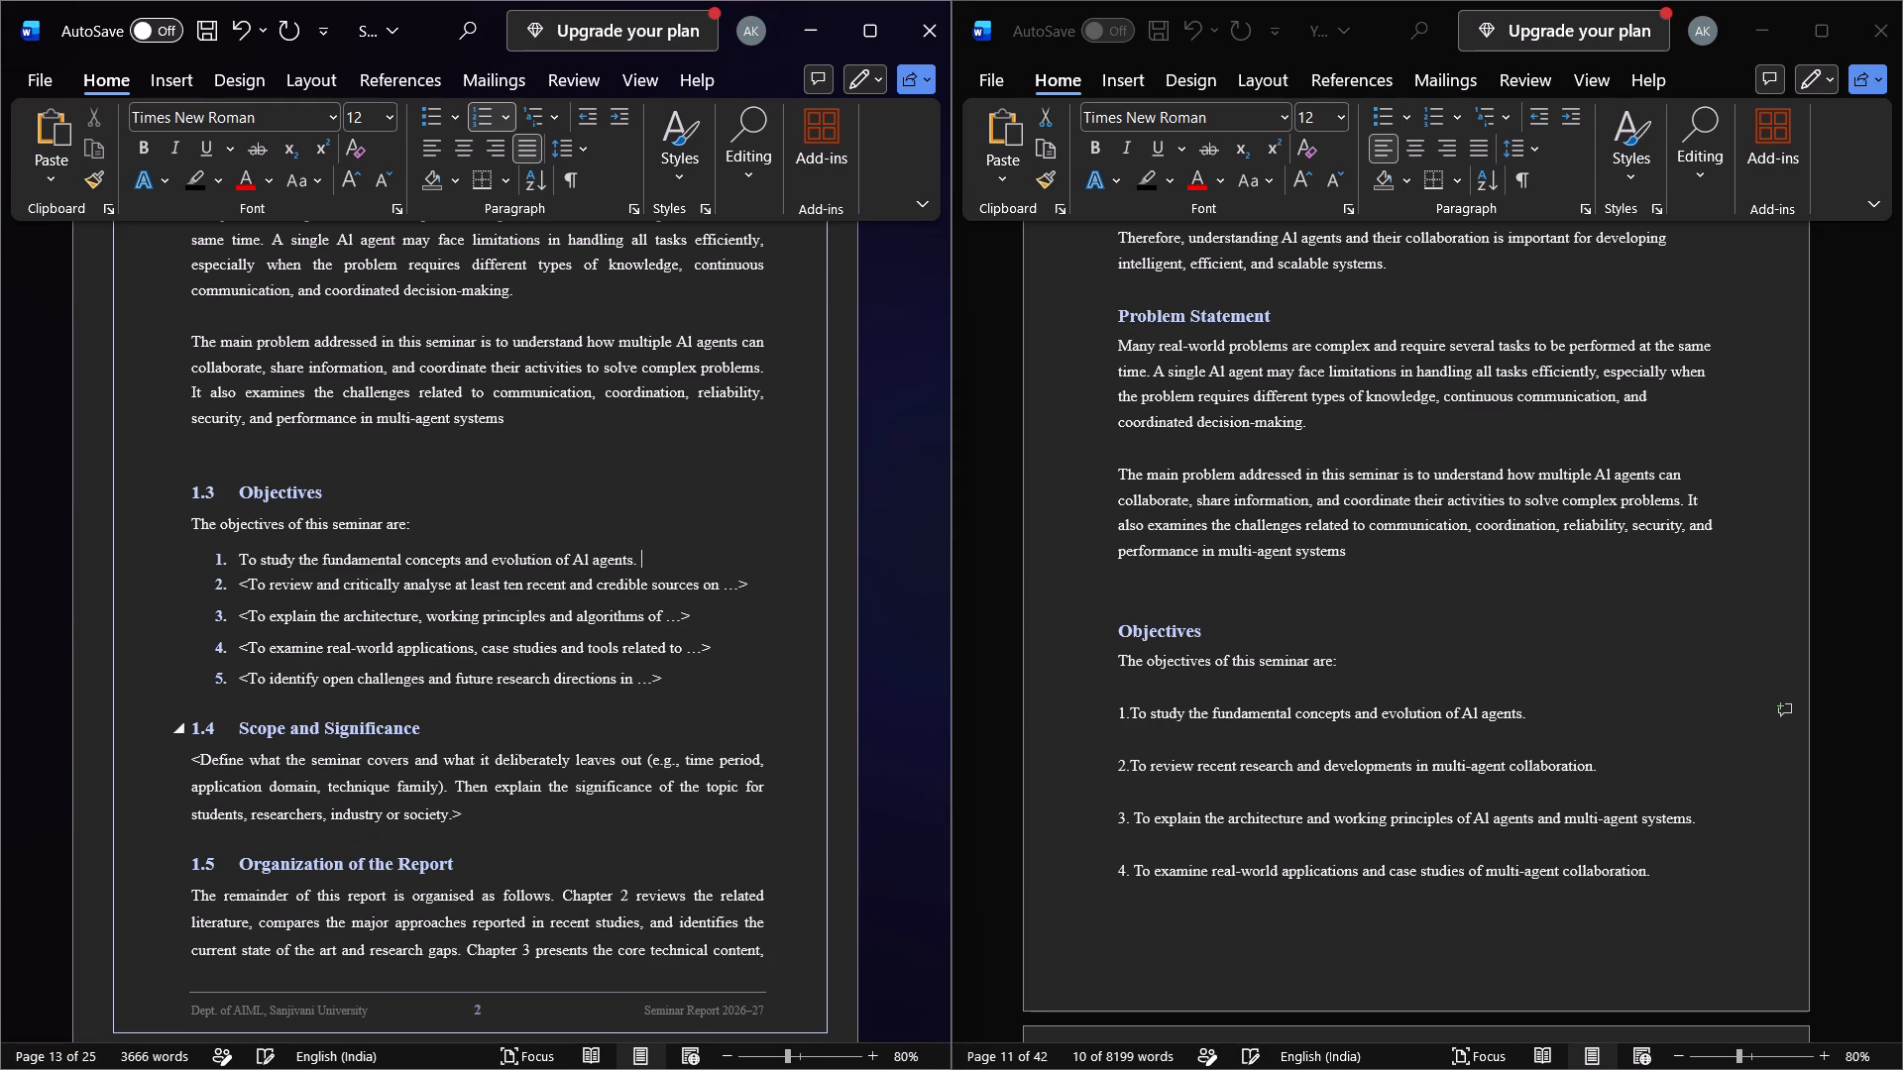
Replace the item 2 placeholder in the template's 1.3 Objectives list with the report's second objective, "To review recent research and developments in multi-agent collaboration.".
left_click_drag(748, 584, 579, 587)
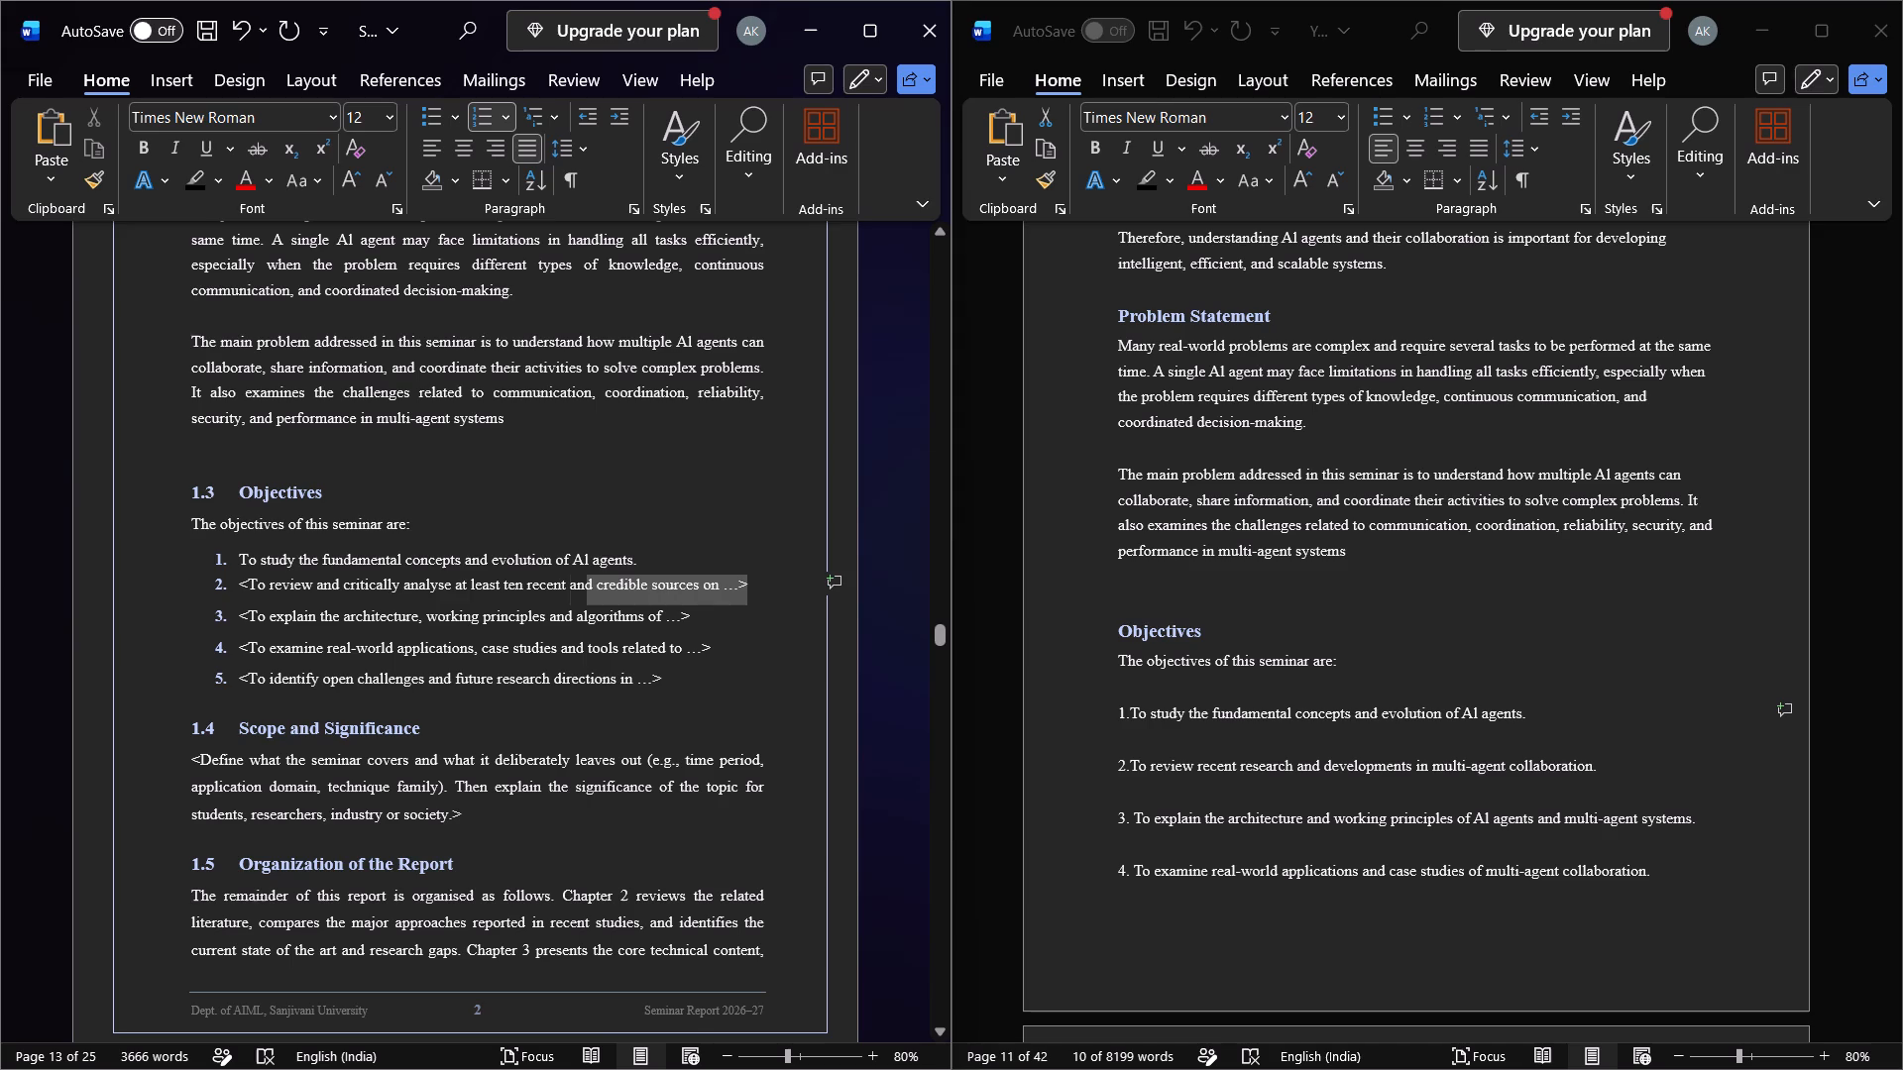
left_click_drag(579, 587, 236, 584)
left_click(236, 584)
left_click(236, 584)
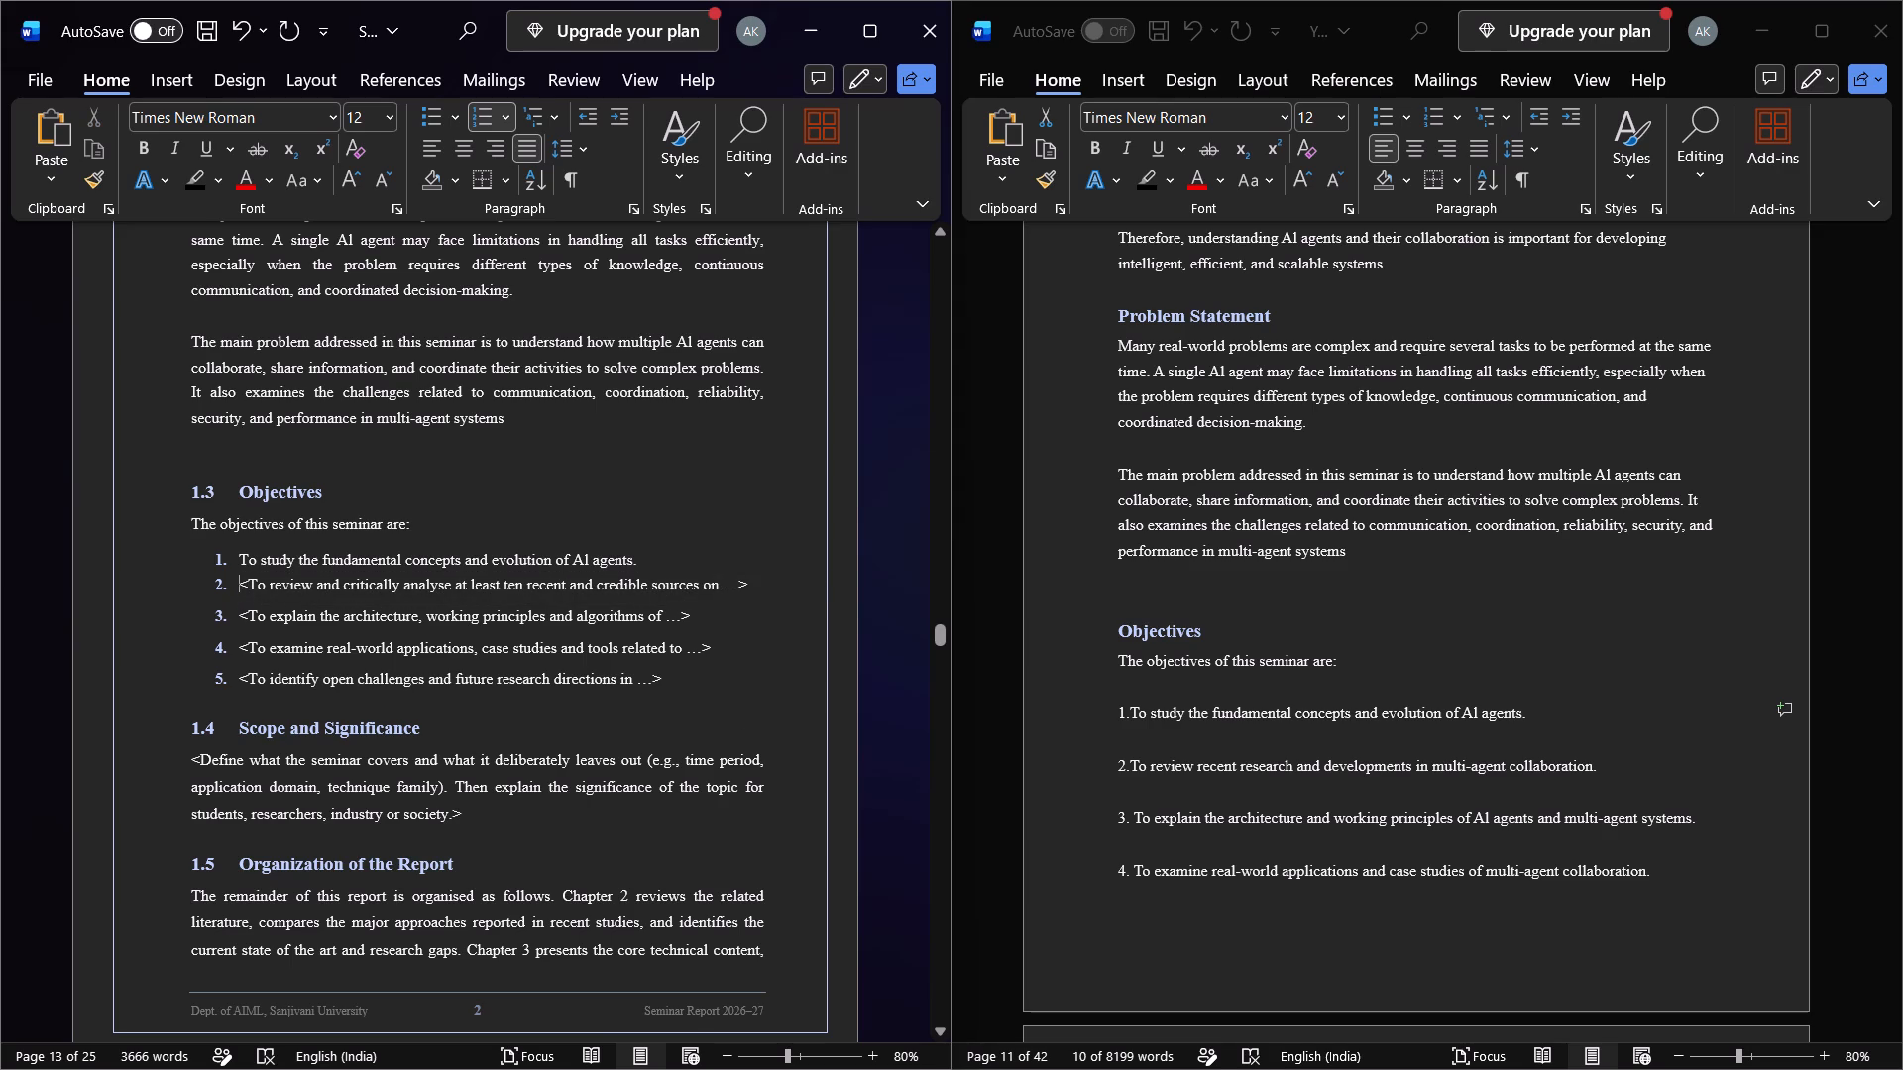
triple_click(252, 586)
key("BackSpace")
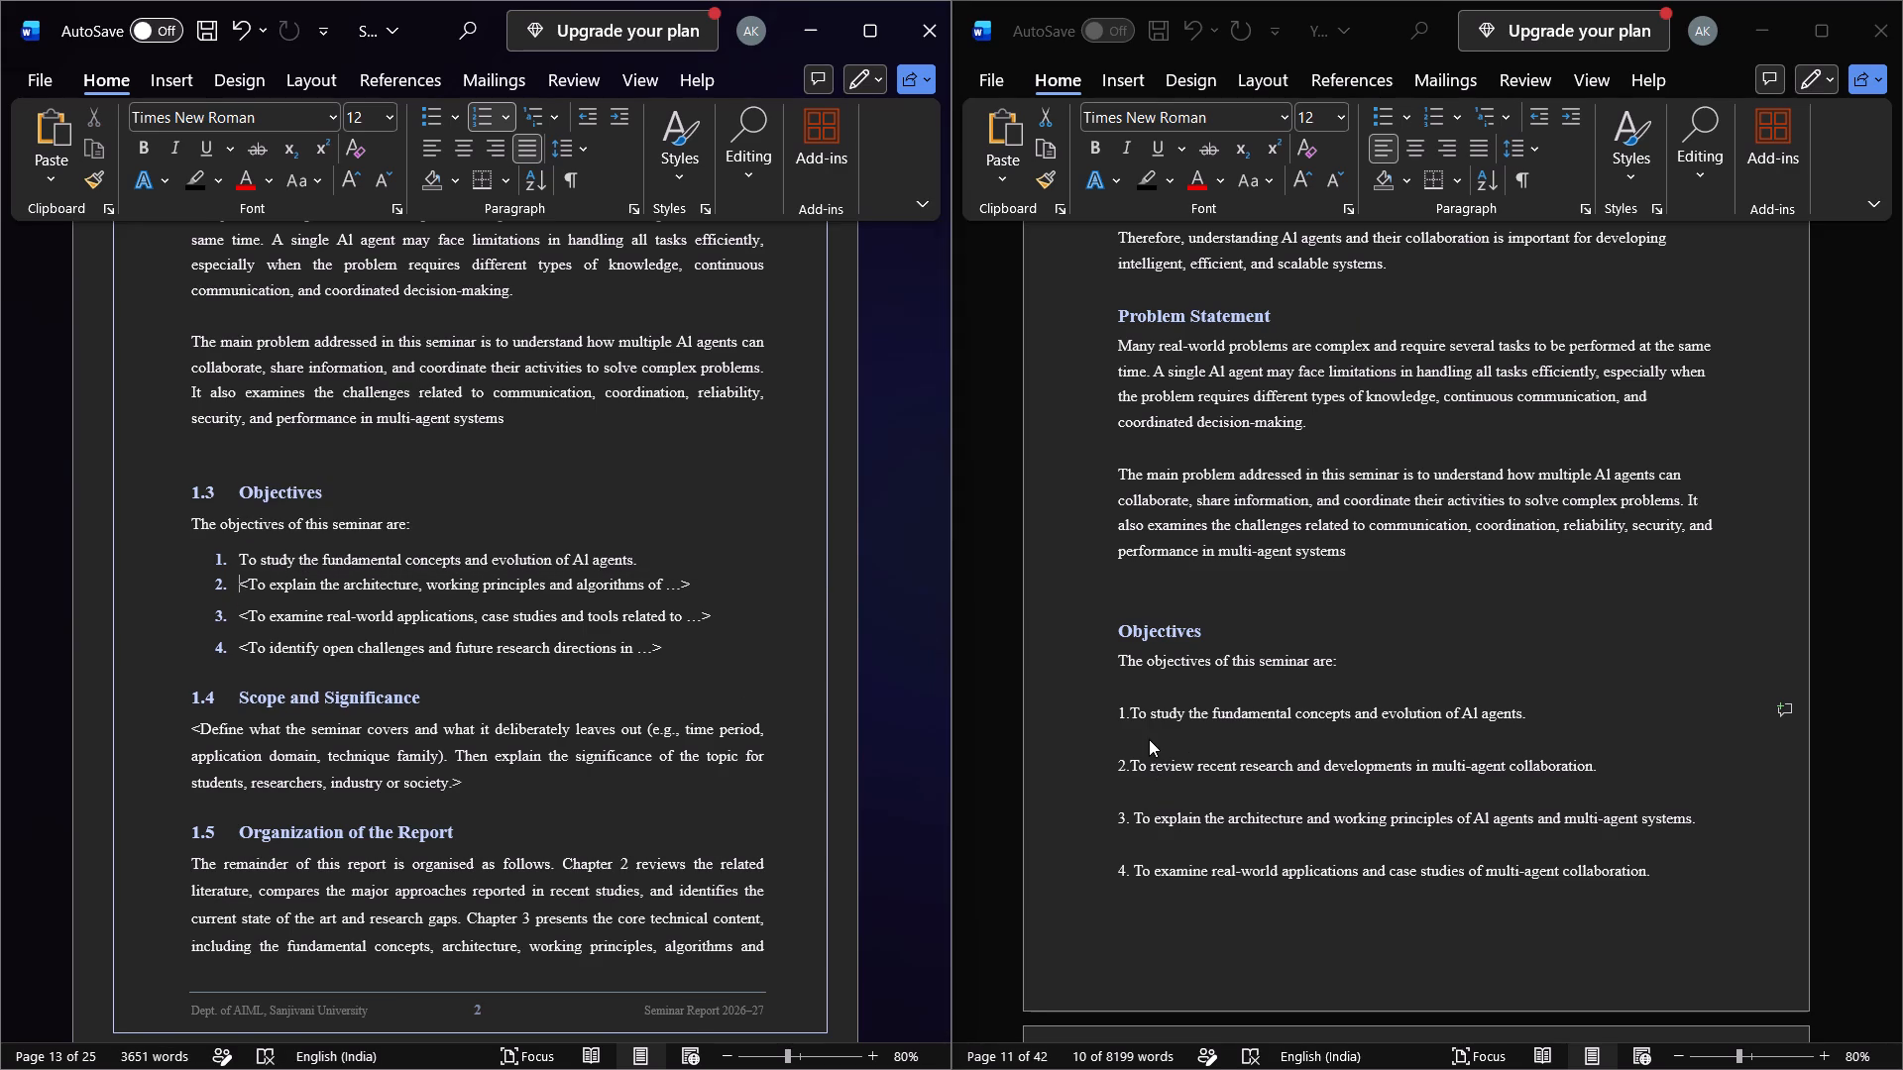
triple_click(1136, 769)
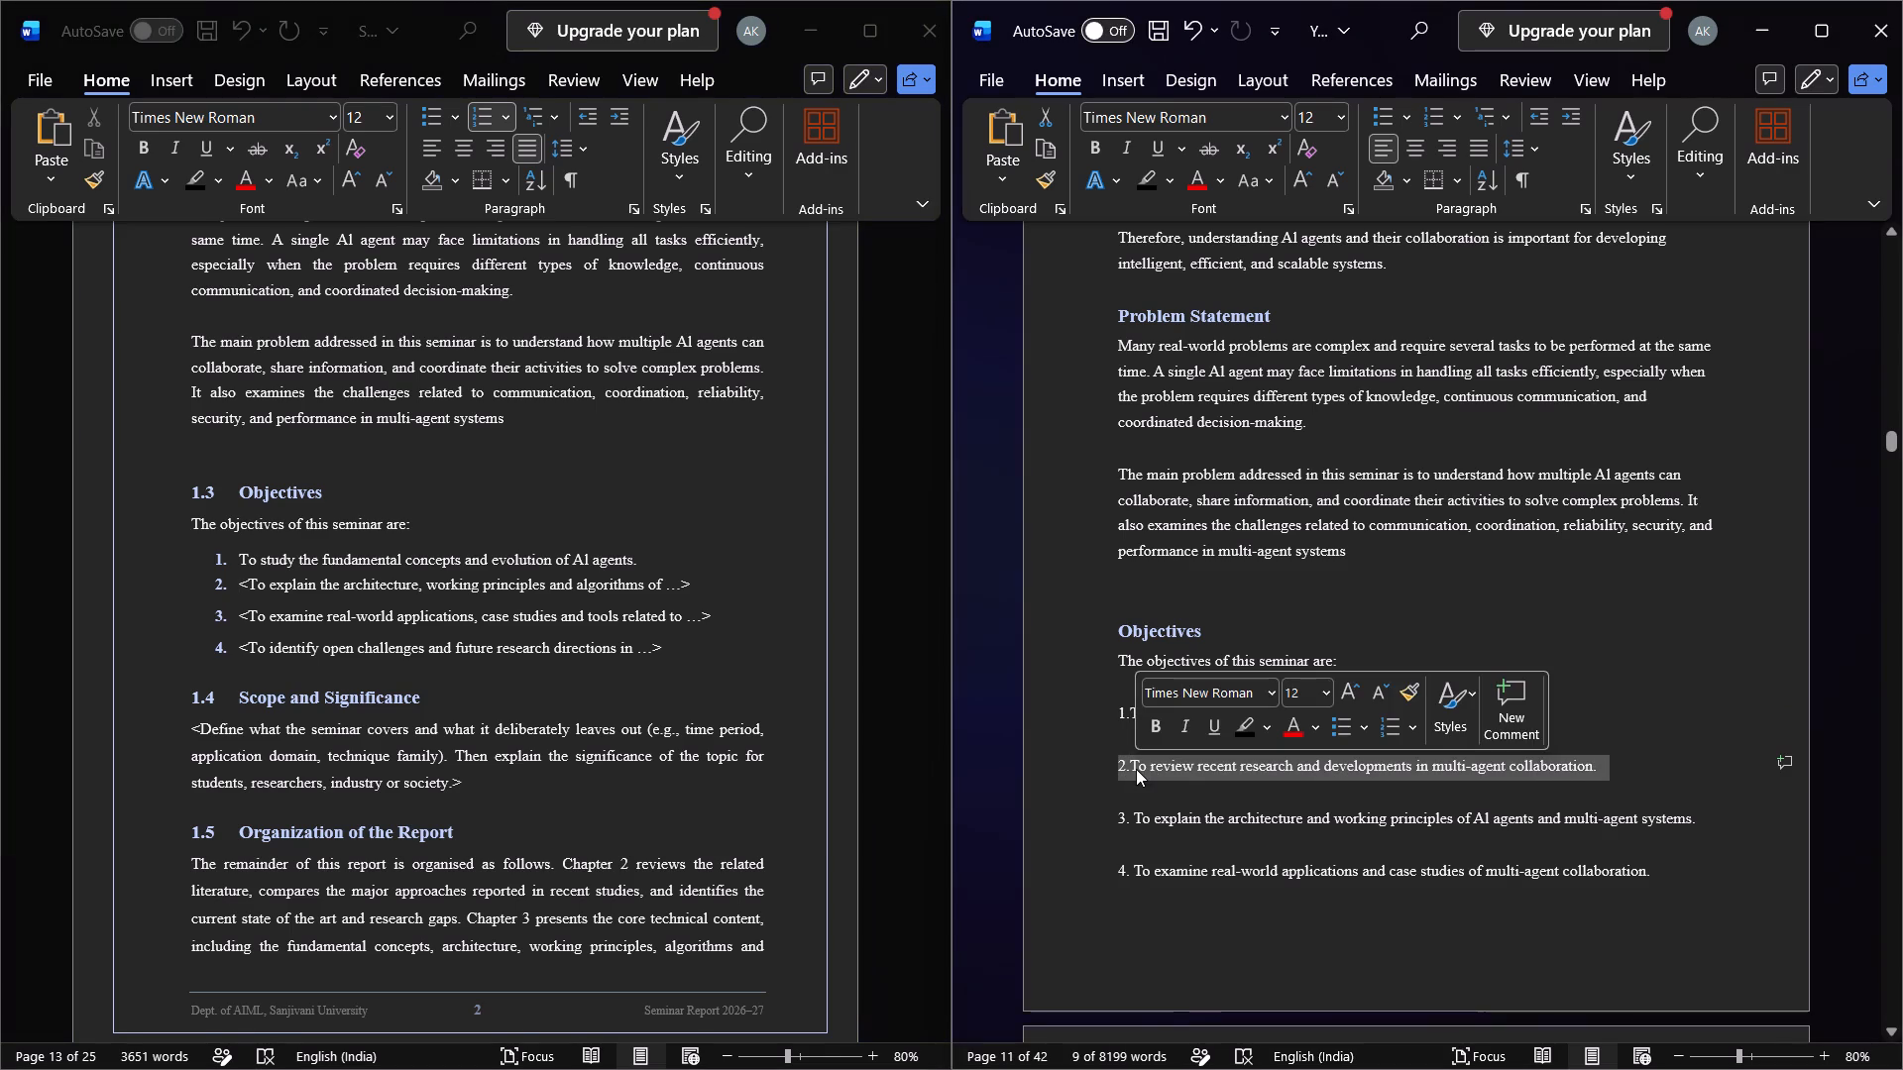
left_click(1139, 766)
left_click_drag(1123, 765, 1142, 766)
left_click_drag(1132, 769, 1189, 765)
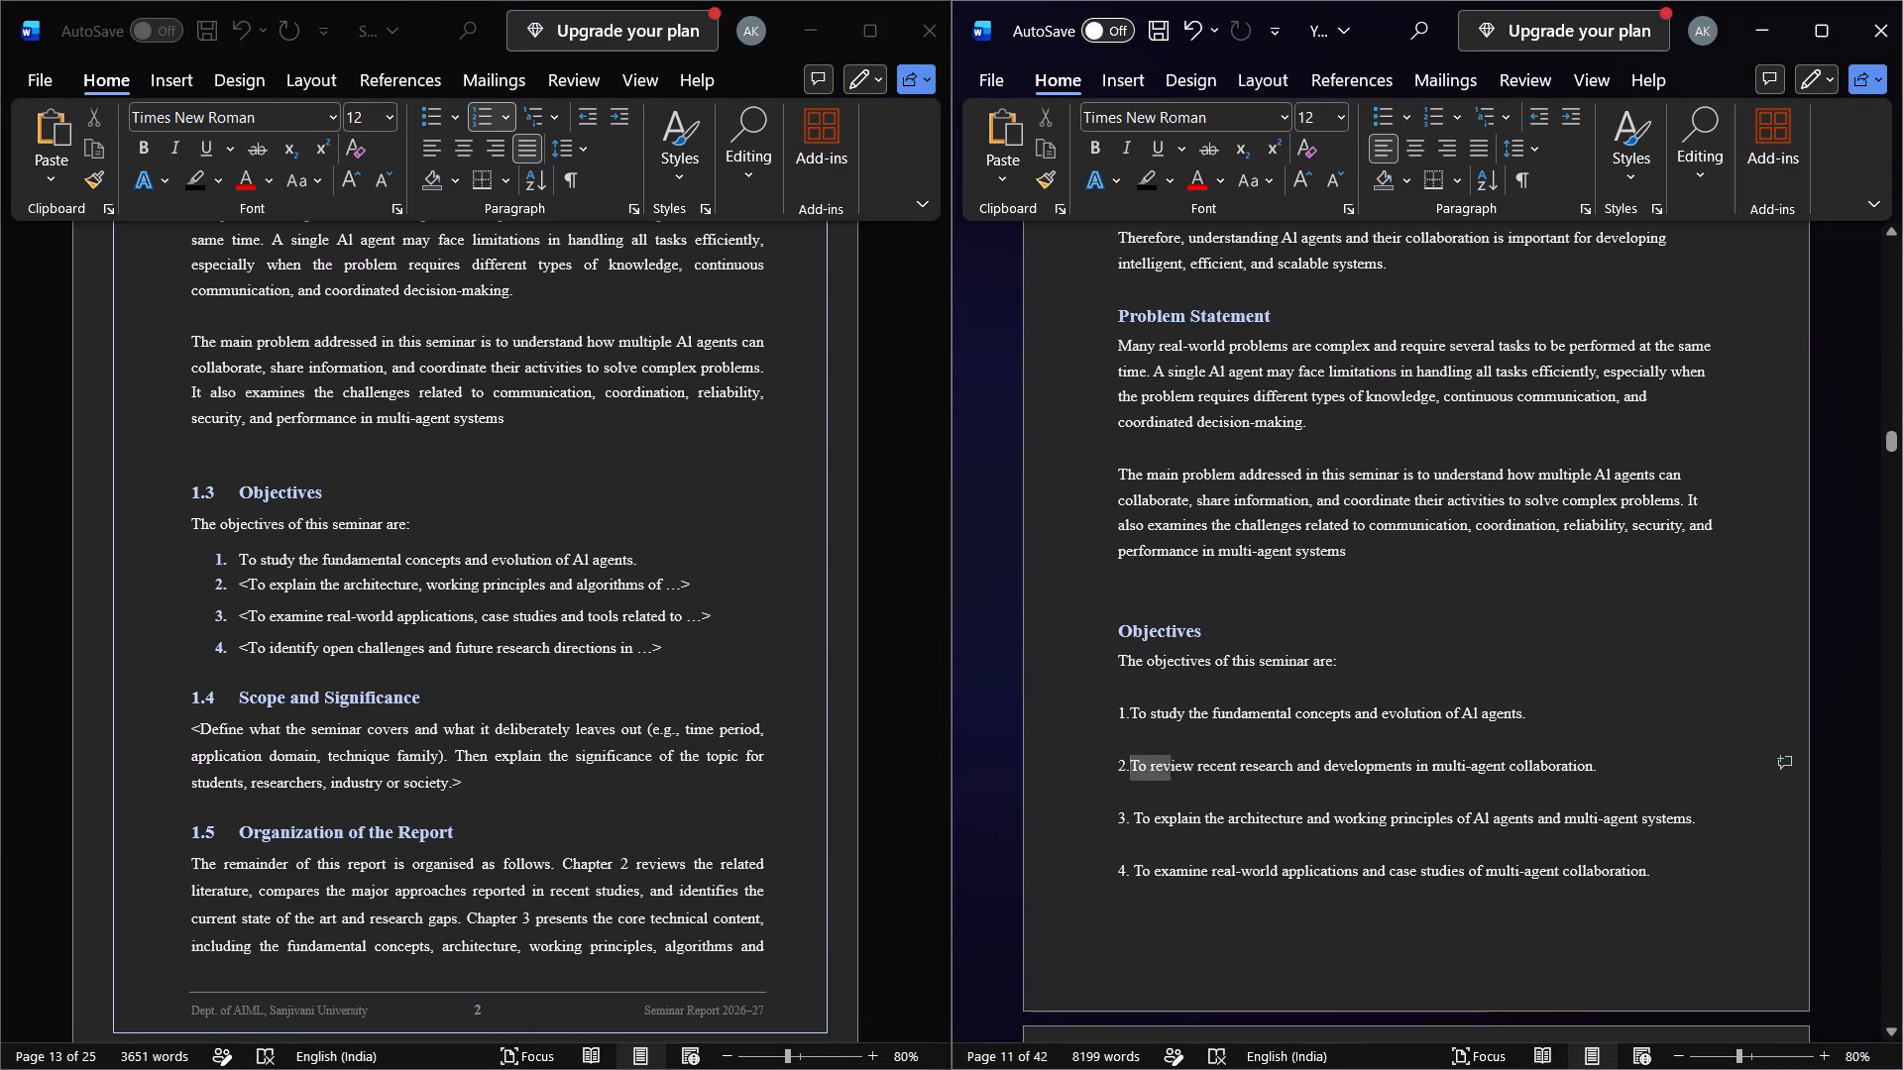
left_click_drag(1189, 765, 1622, 783)
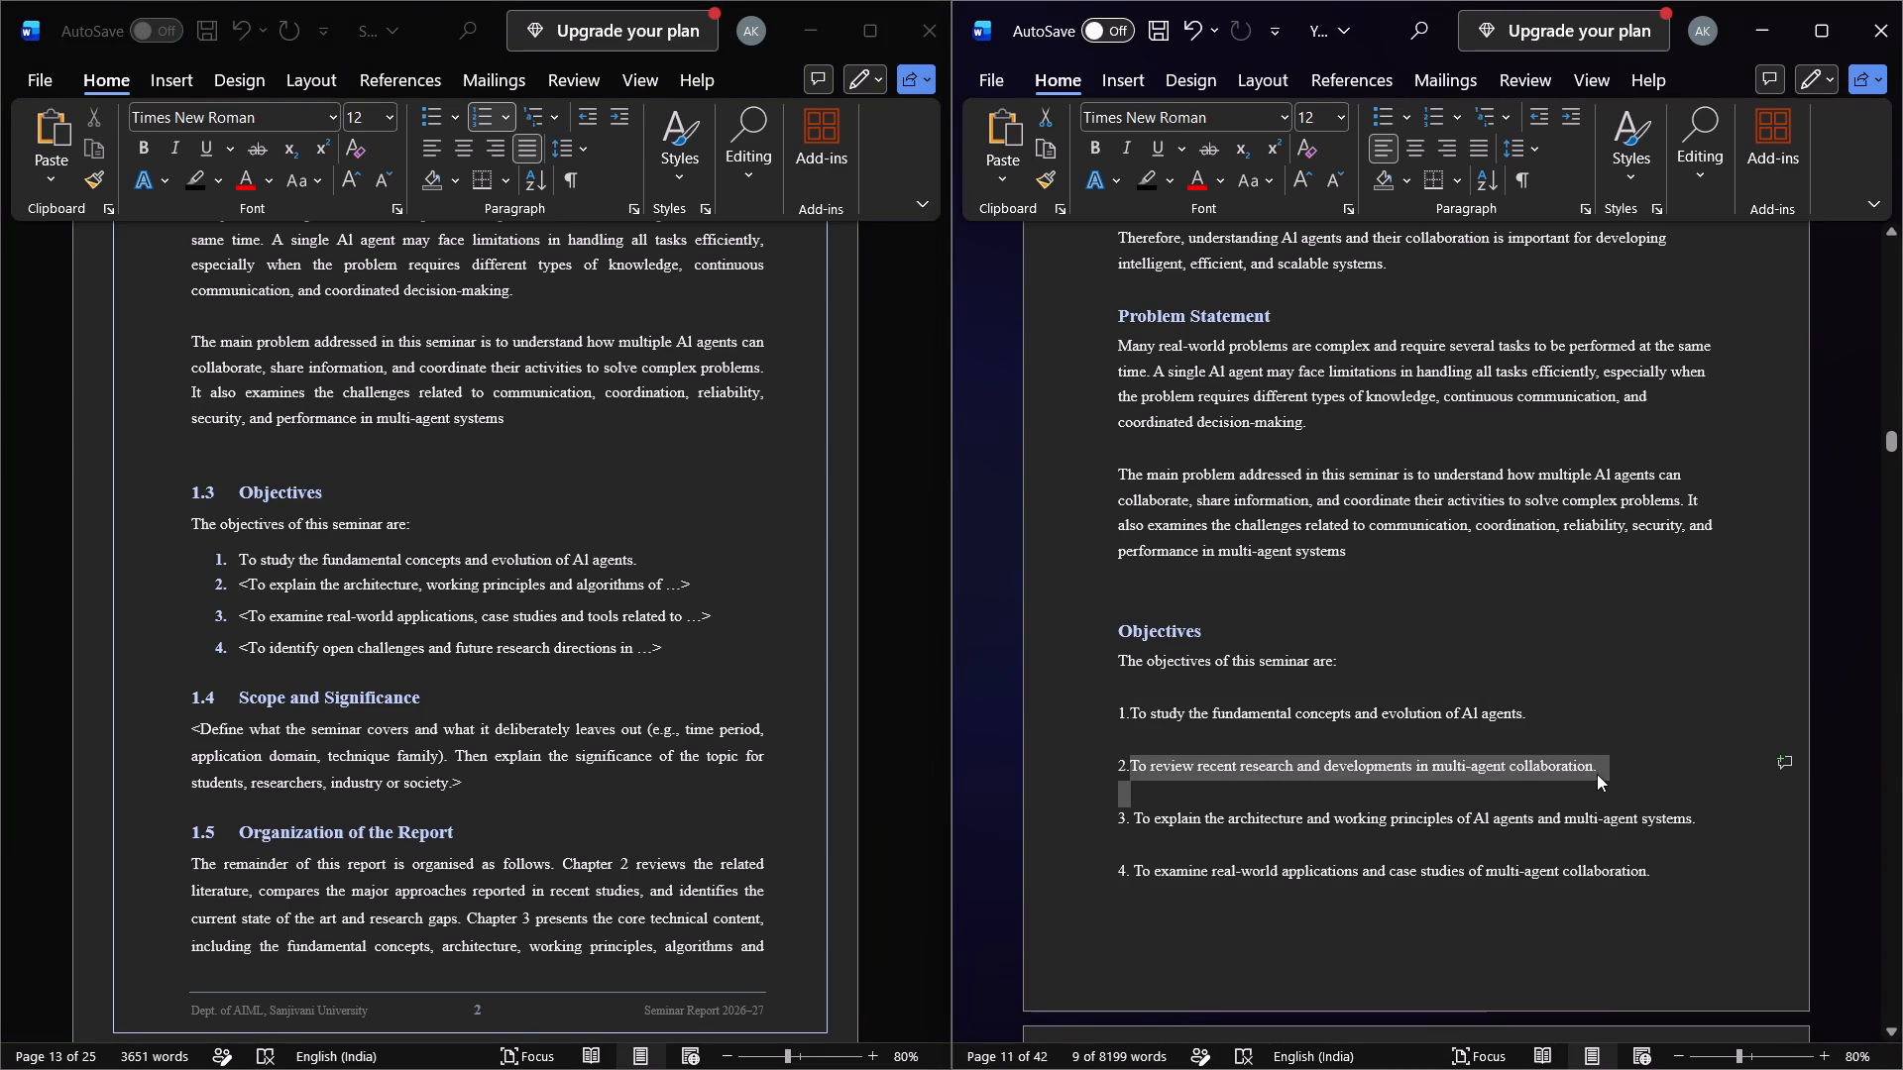
key("ctrl+c")
left_click(242, 581)
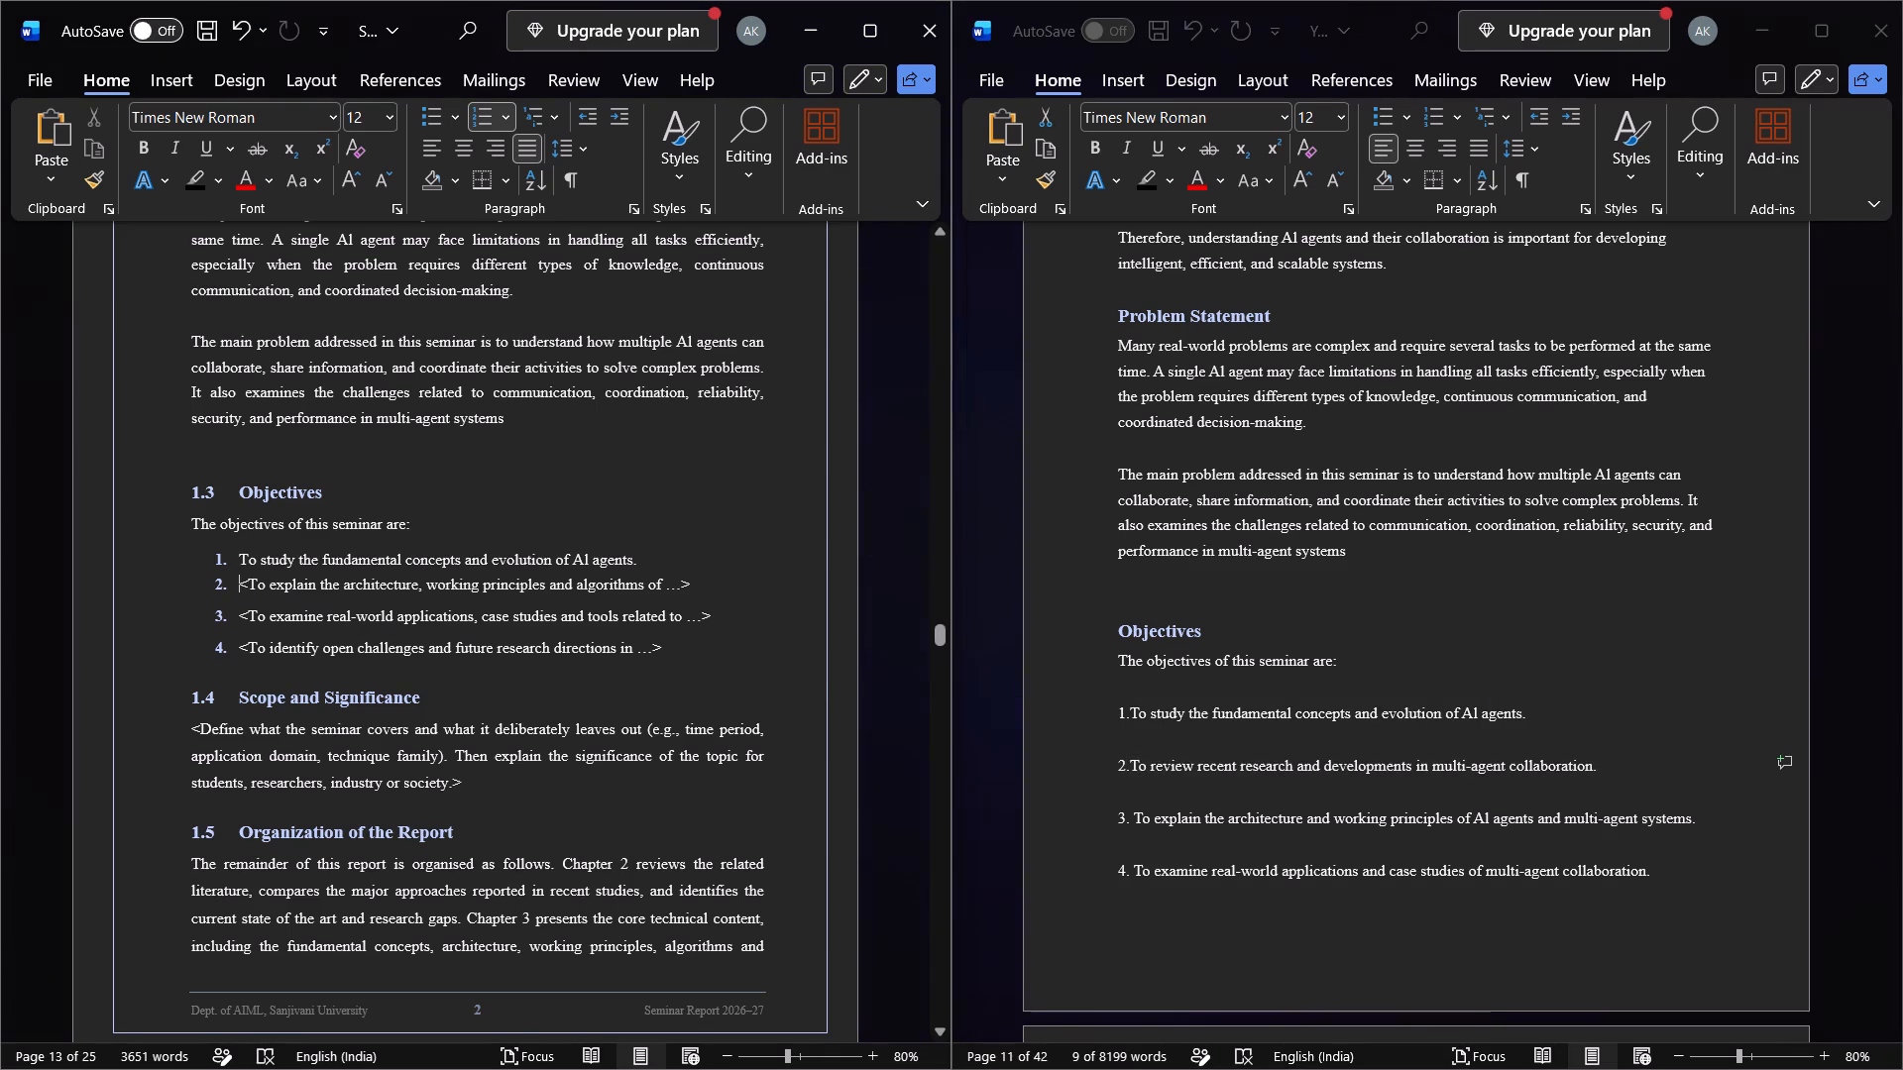
key("ctrl+v")
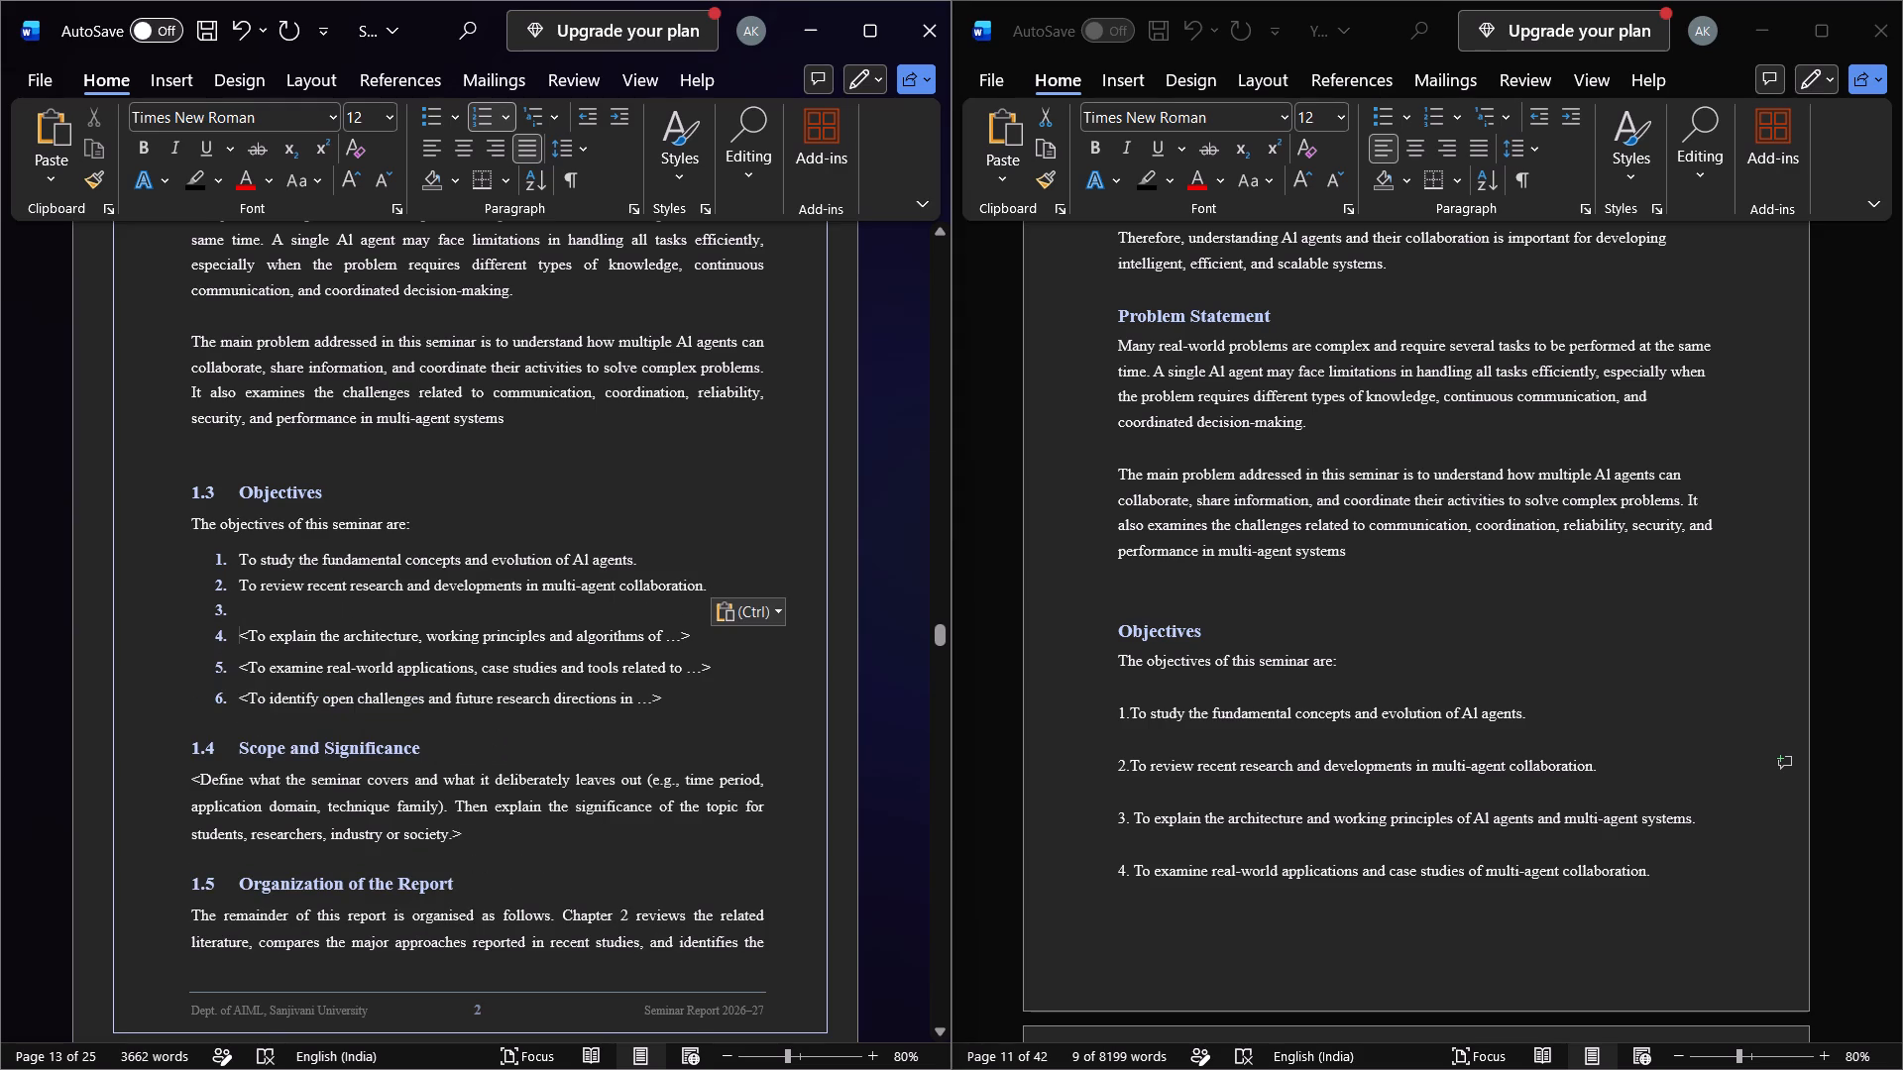
Copy the report's third objective into the empty item 3 of the template's list and delete the "<To explain the architecture…>" placeholder below it.
left_click(233, 605)
left_click(1137, 817)
left_click_drag(1137, 817, 1683, 819)
key("ctrl+c")
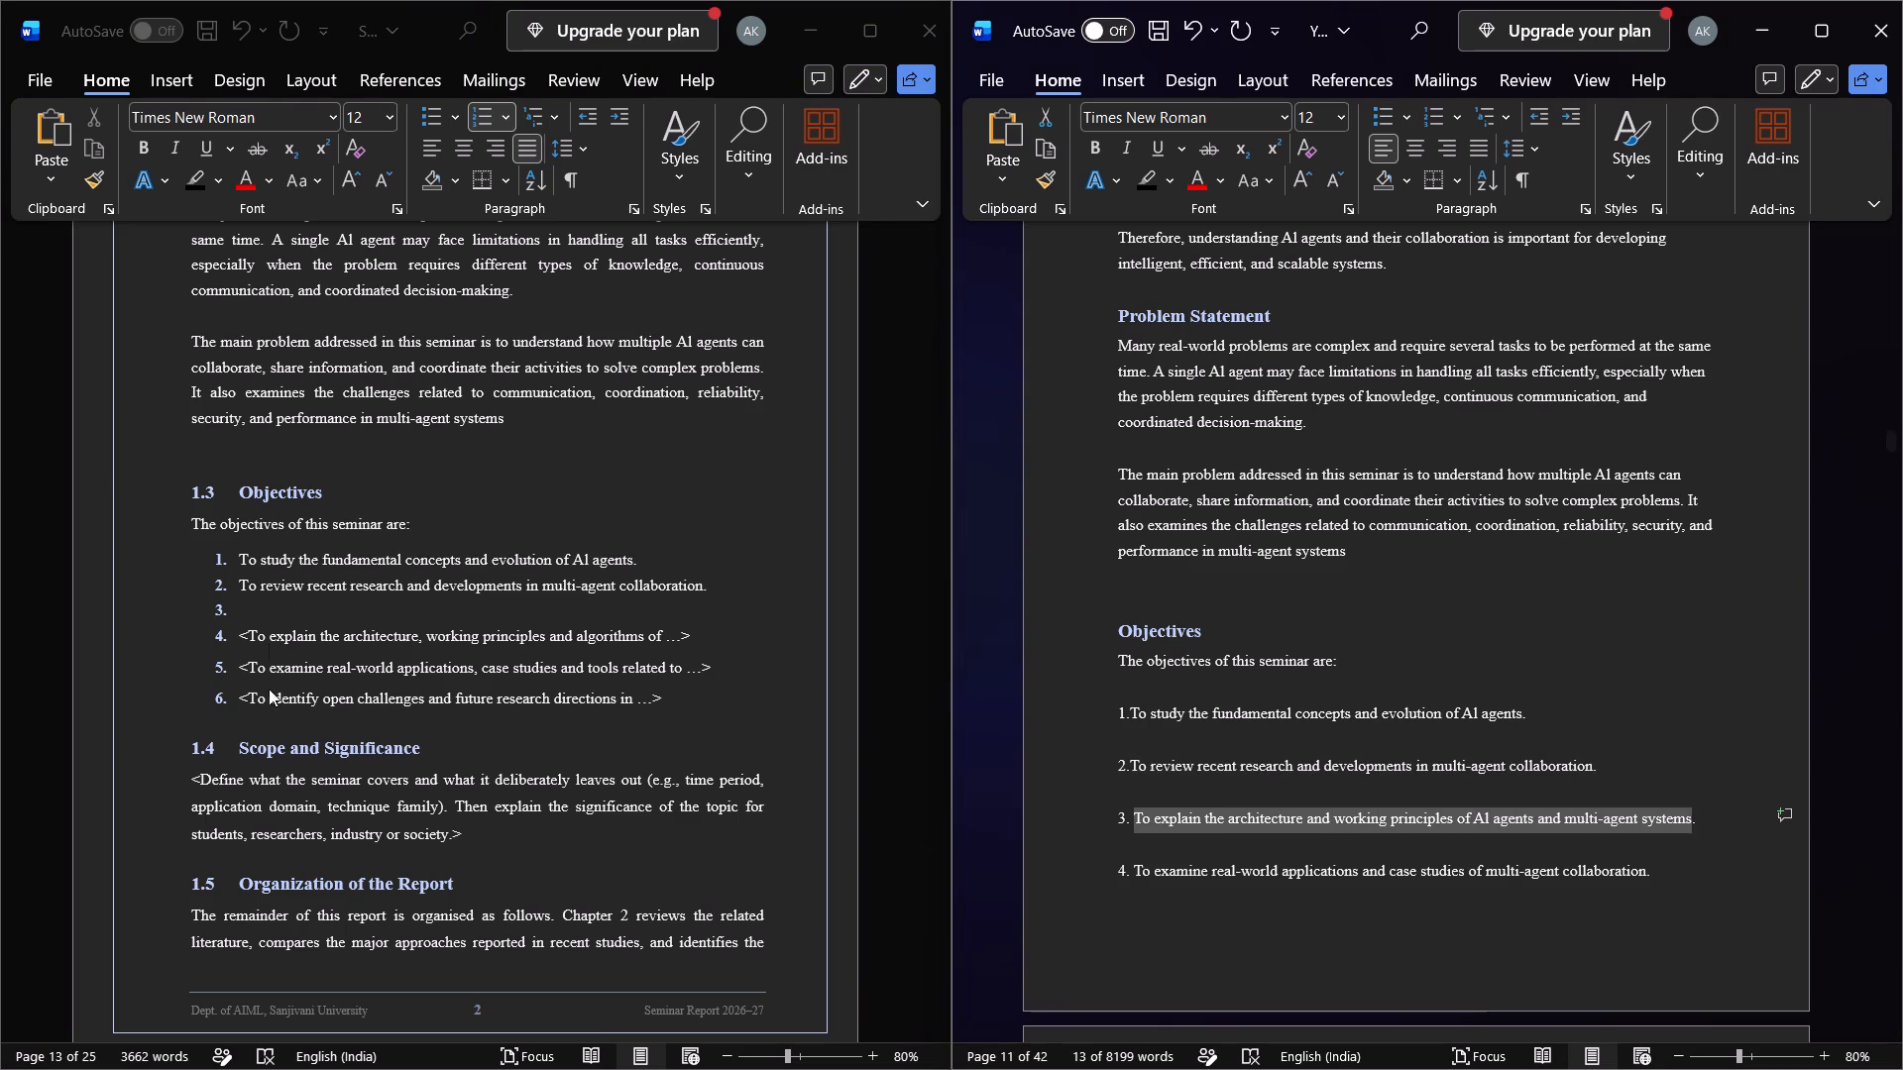
left_click(269, 599)
key("ctrl+v")
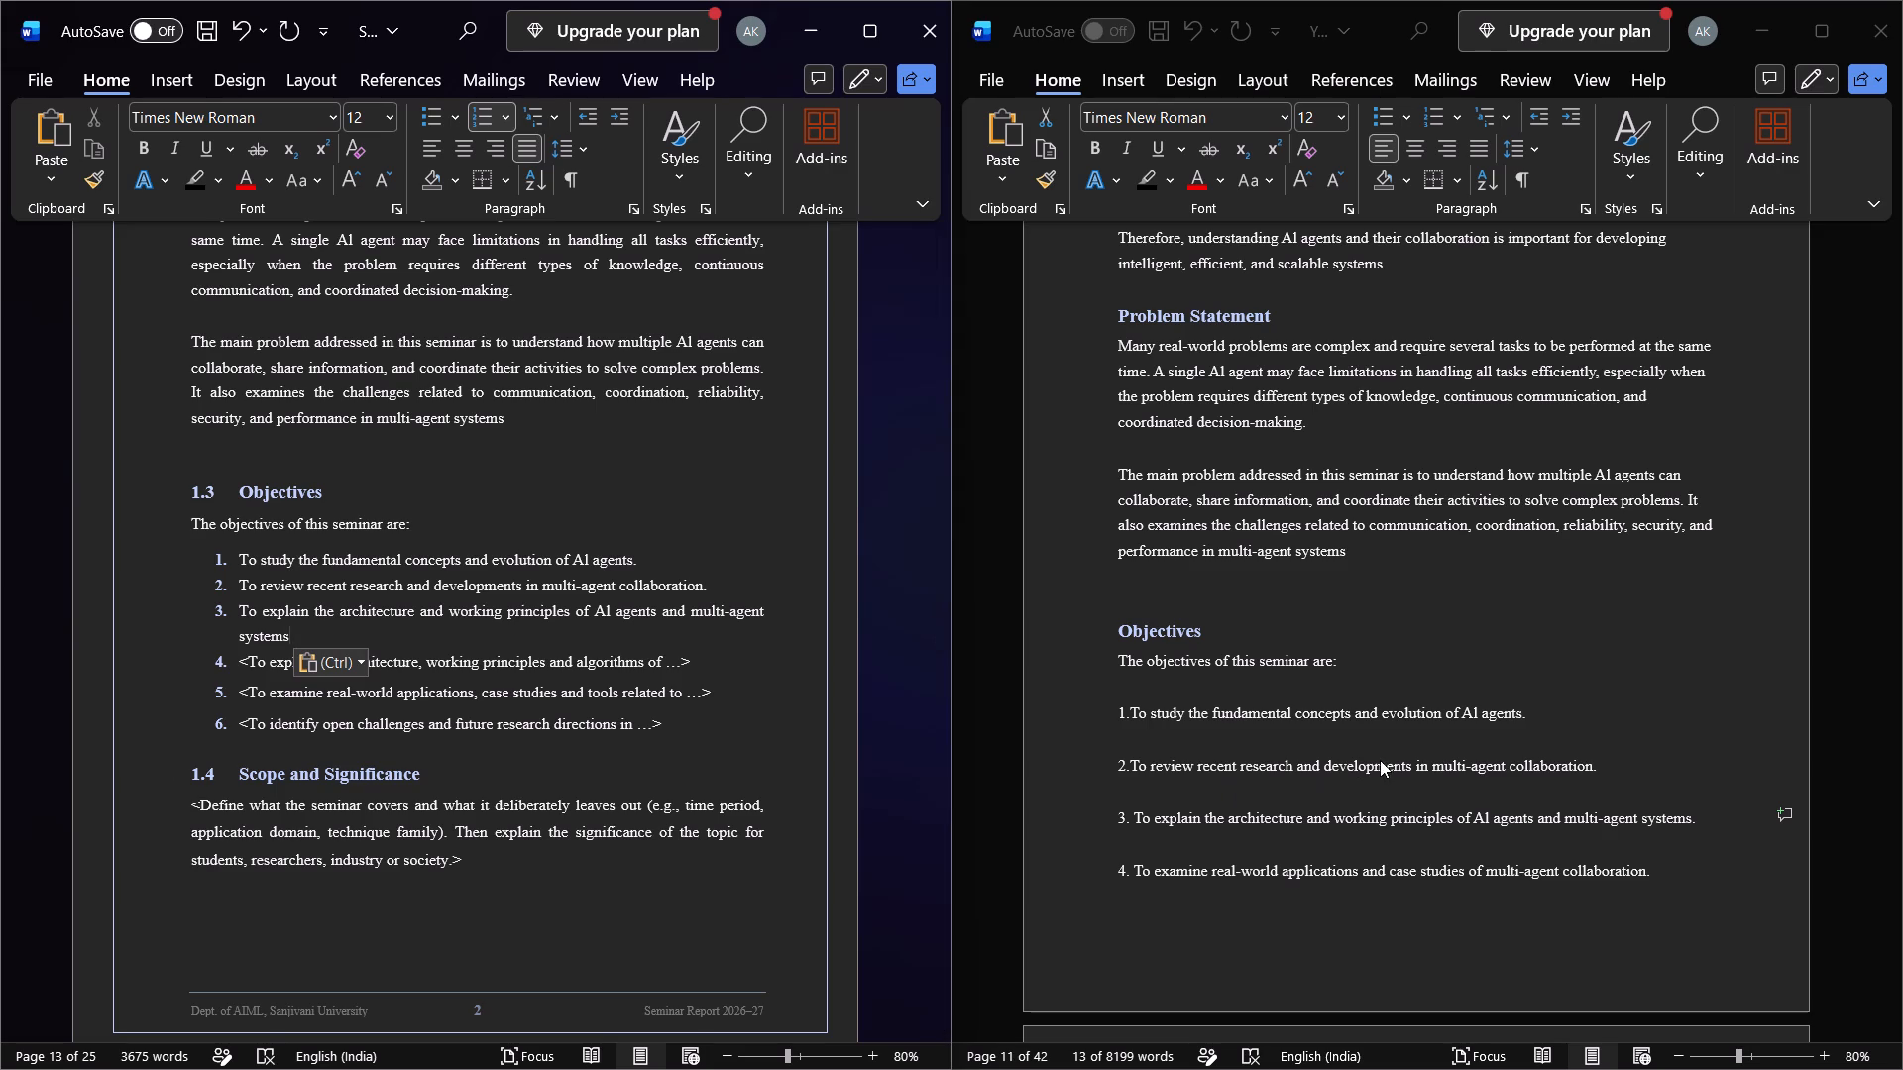
scroll(1381, 760, "down", 2)
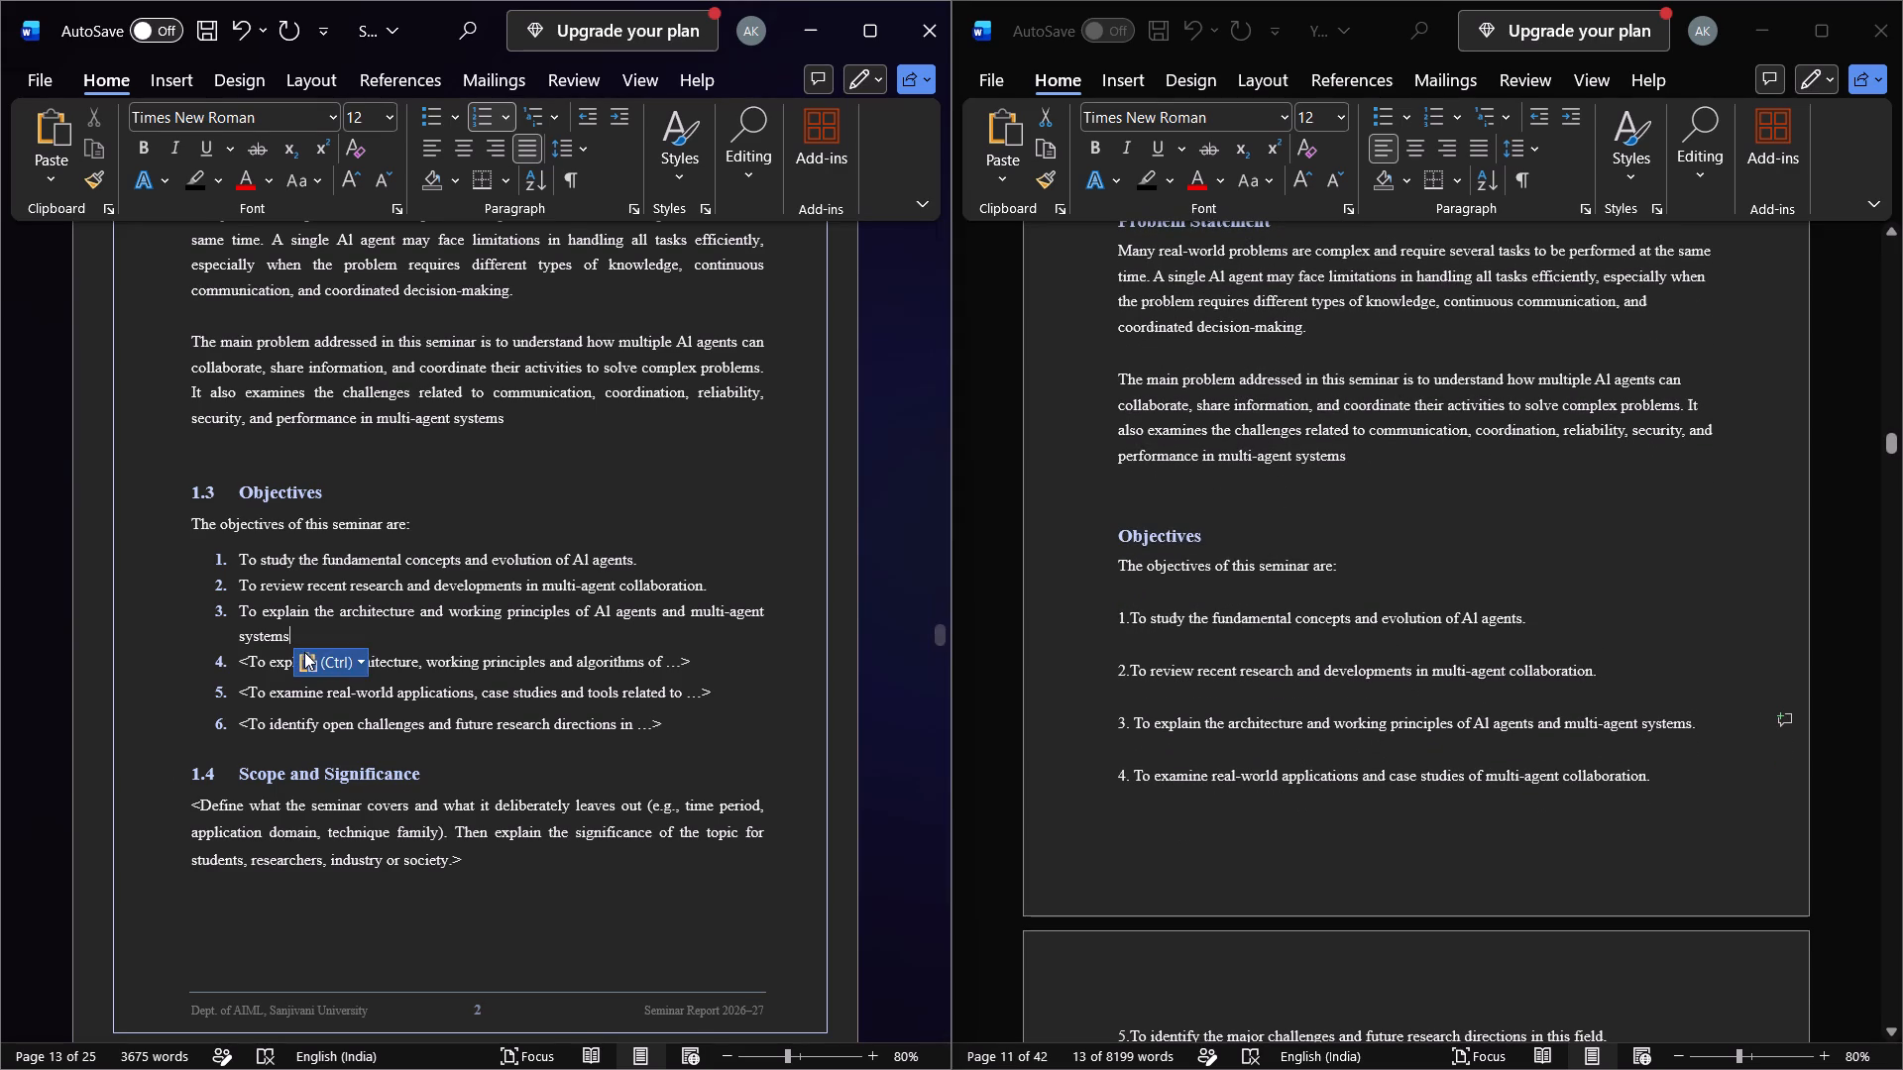
scroll(451, 645, "up", 1)
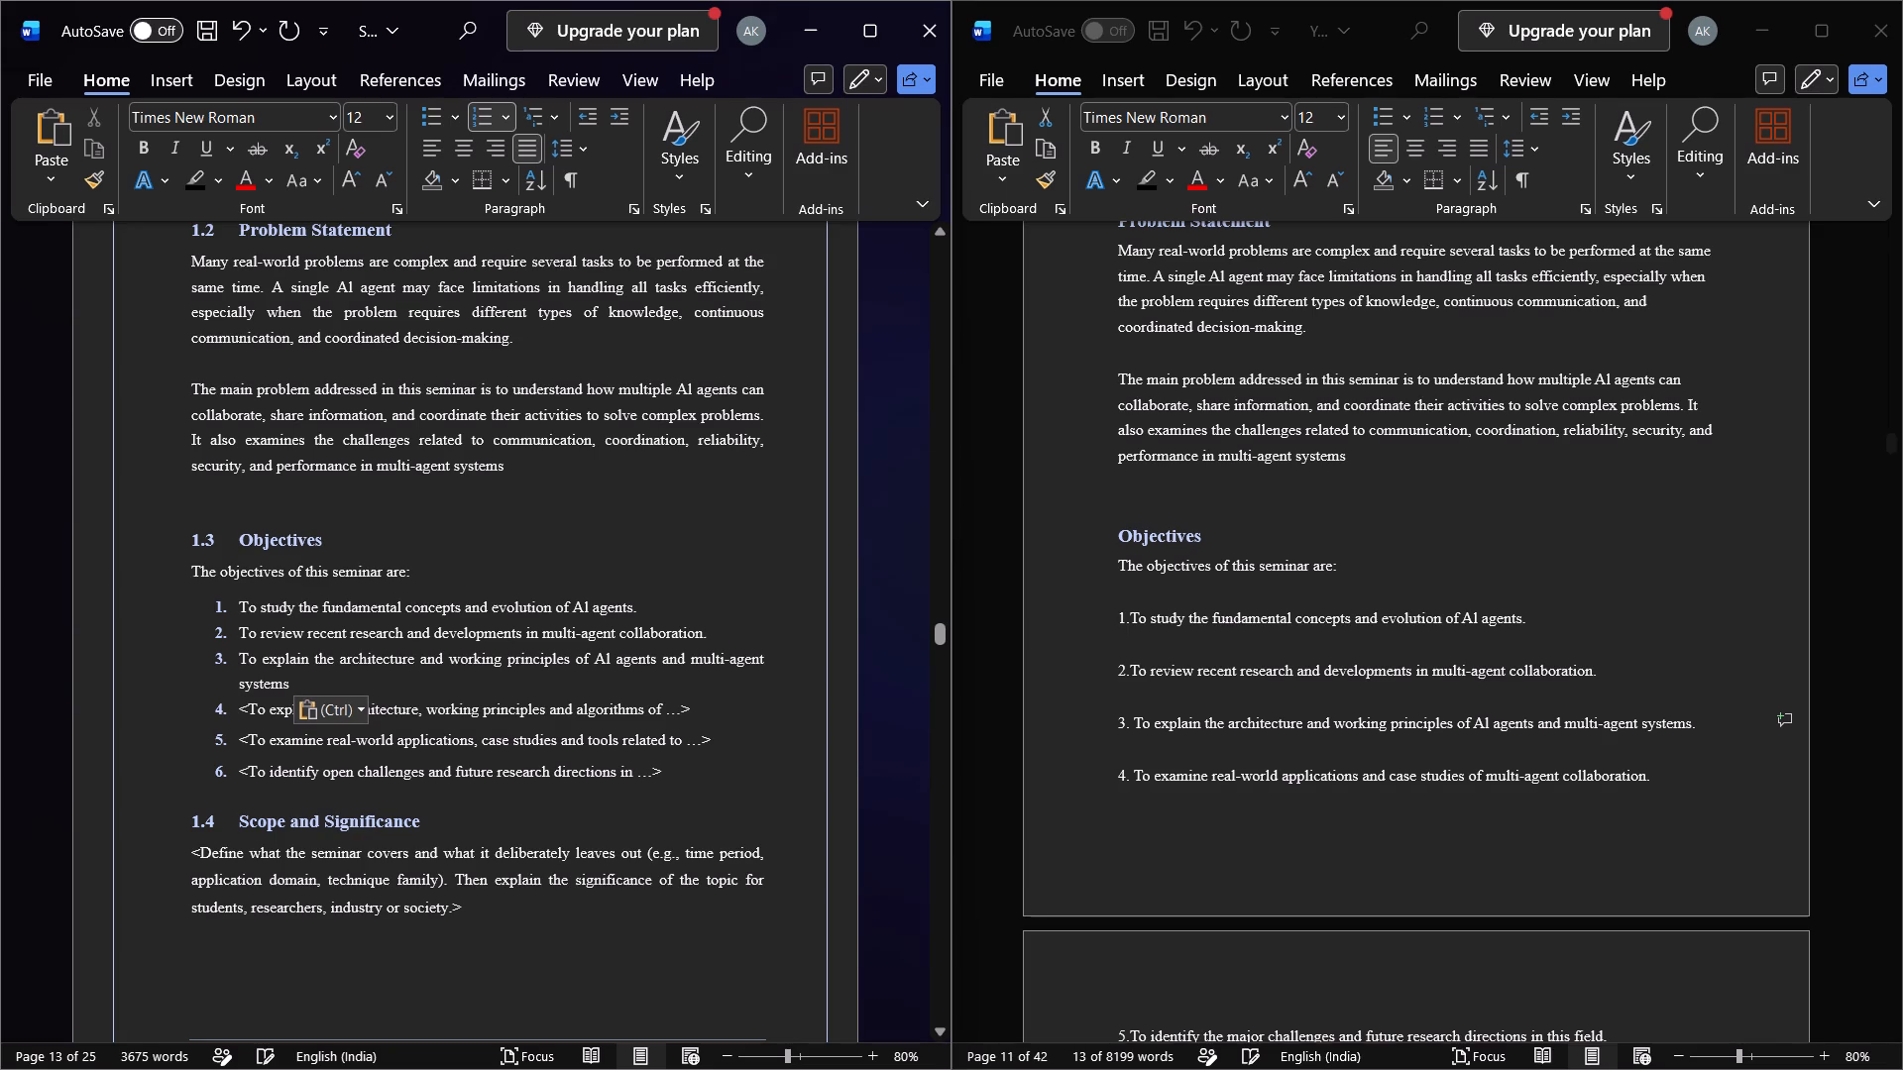
left_click(241, 715)
left_click_drag(241, 712, 627, 725)
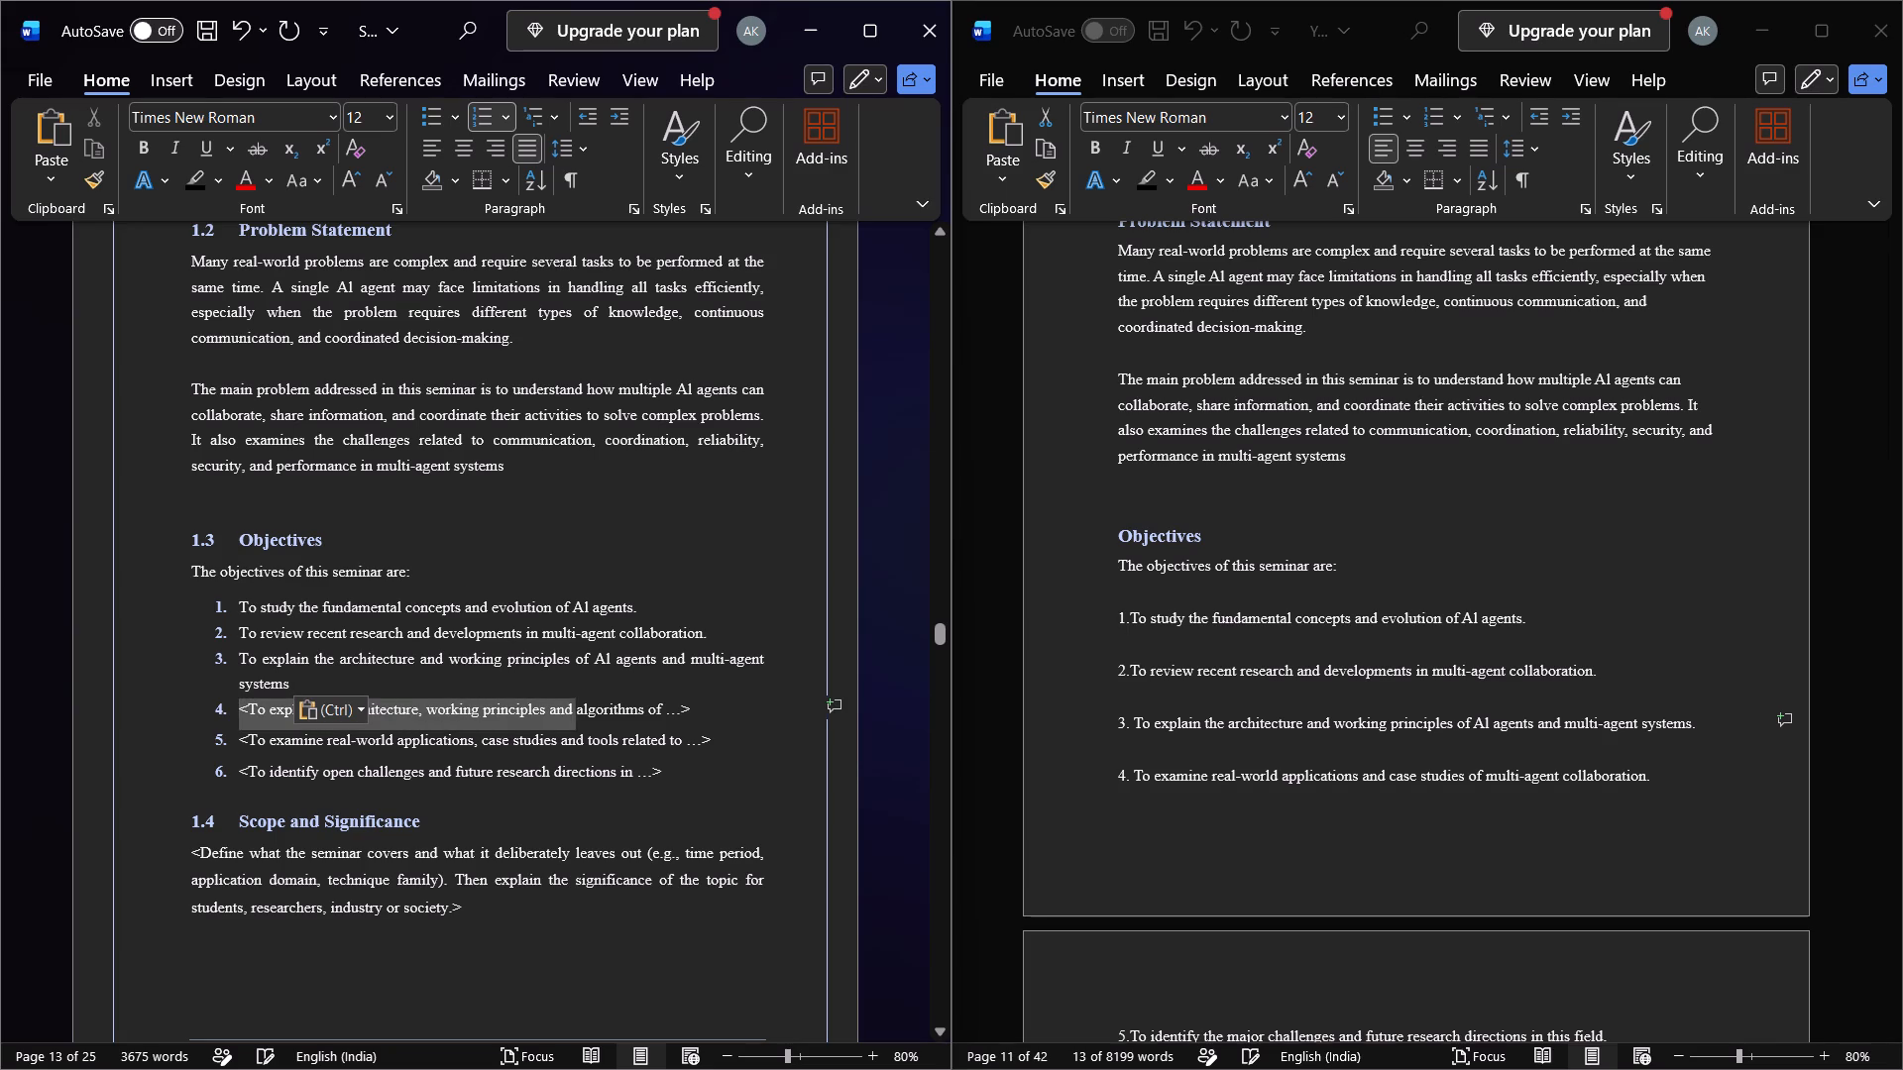
left_click_drag(627, 725, 692, 725)
key("BackSpace")
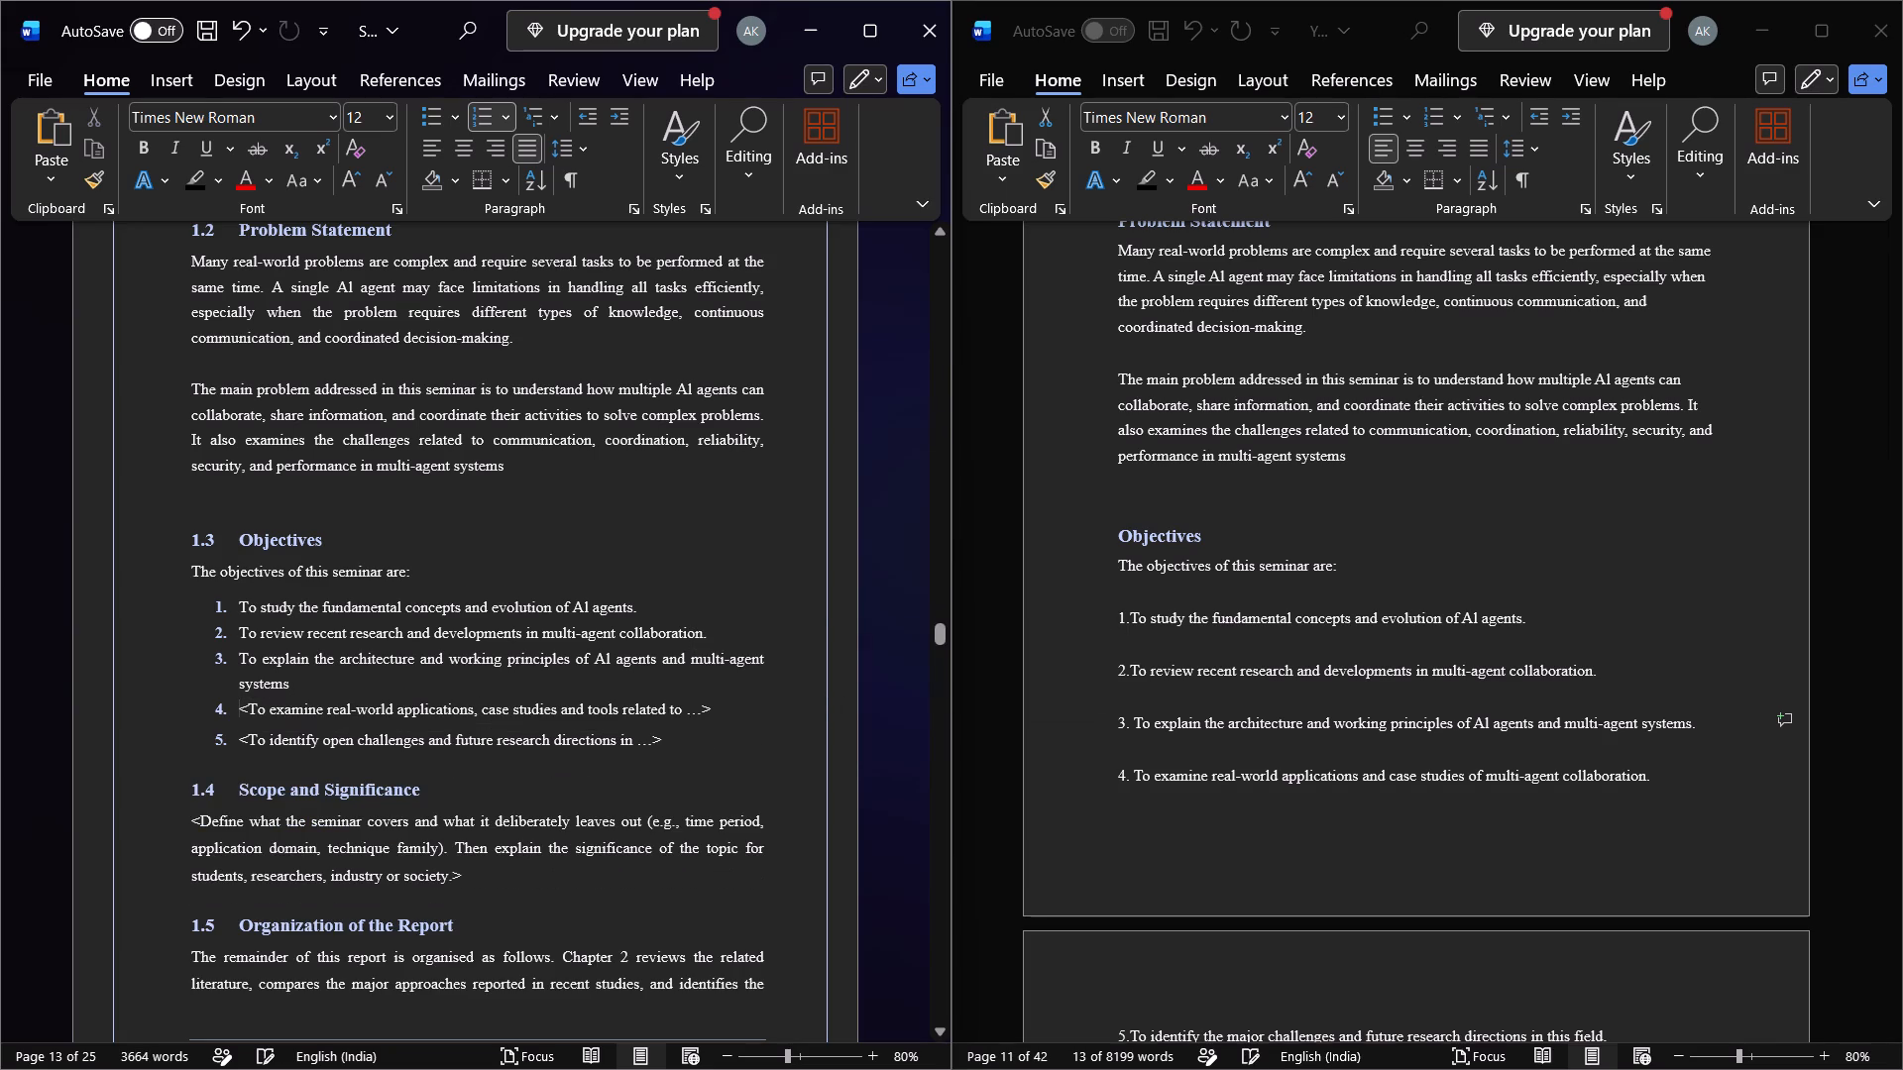
Copy the report's fourth objective into the template's list as item 4 and delete the "<To examine real-world applications…>" placeholder.
scroll(1139, 761, "down", 2)
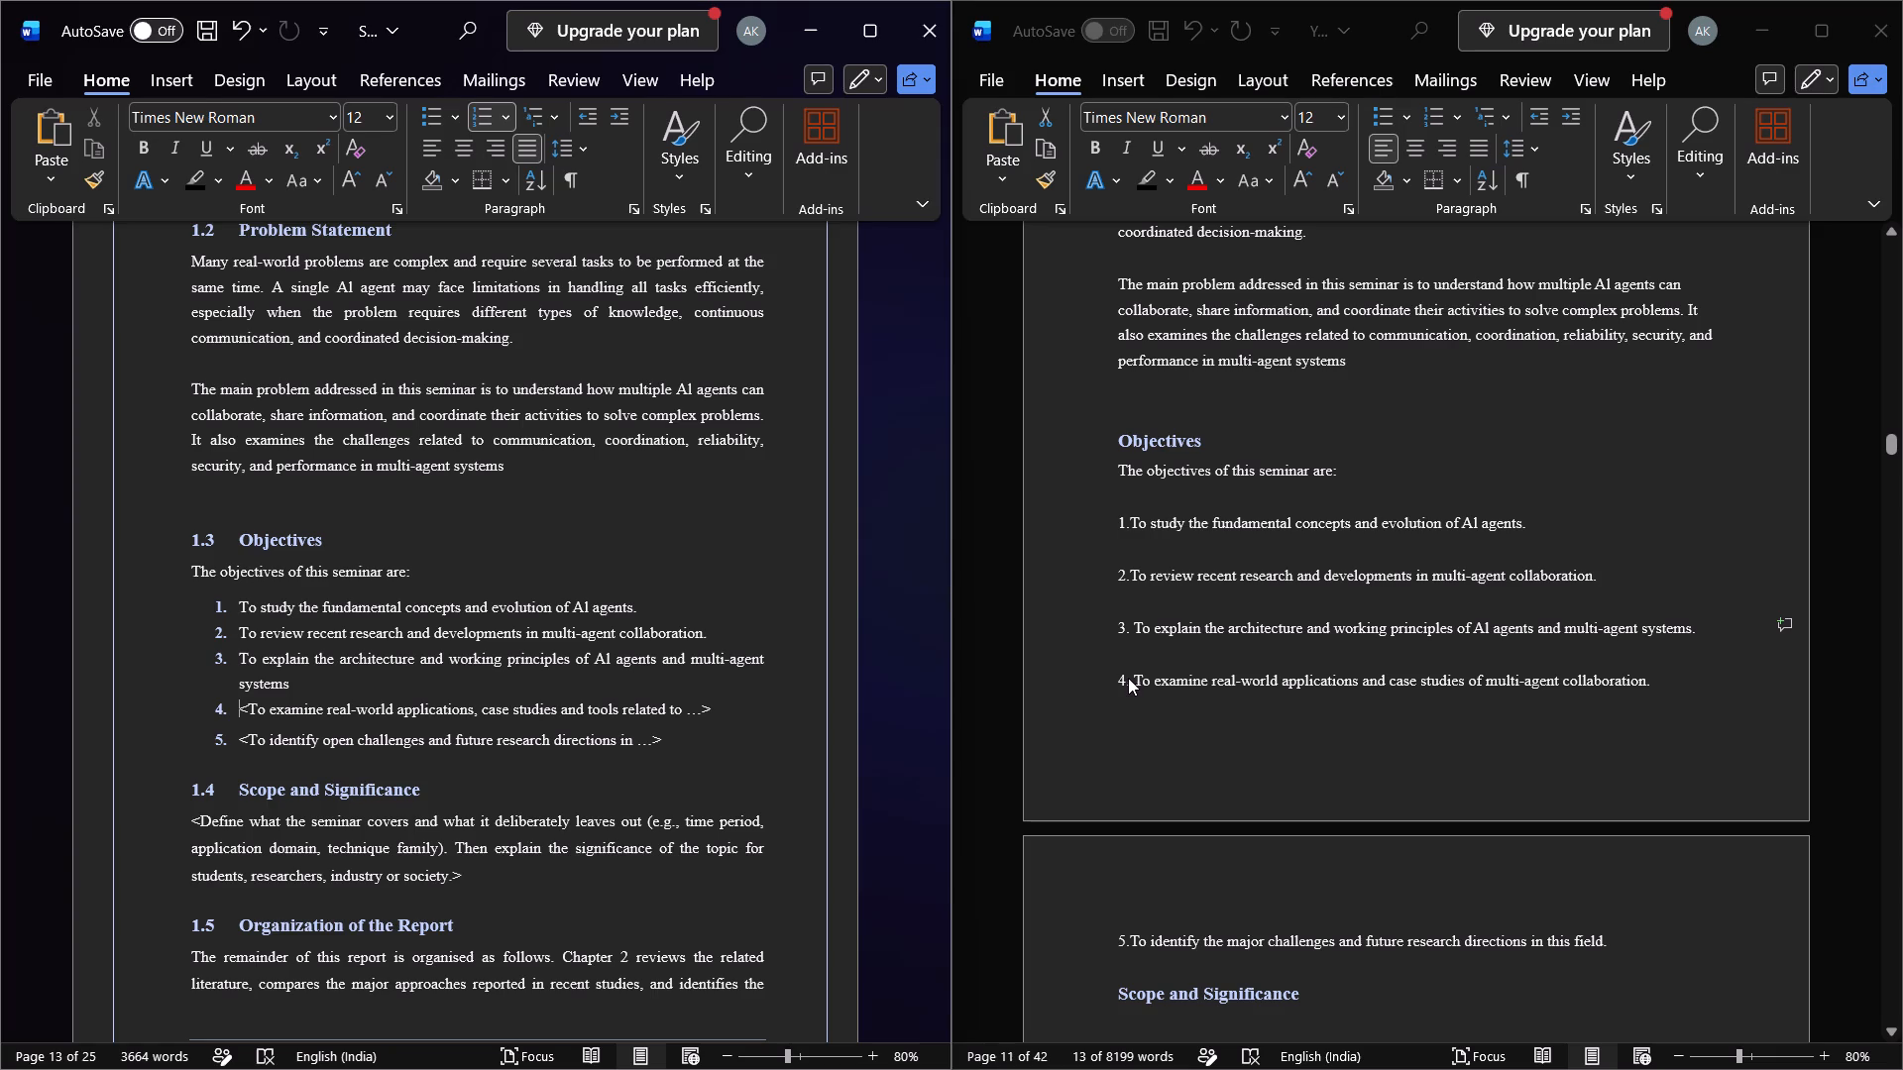
left_click(1128, 675)
left_click_drag(1134, 675, 1694, 677)
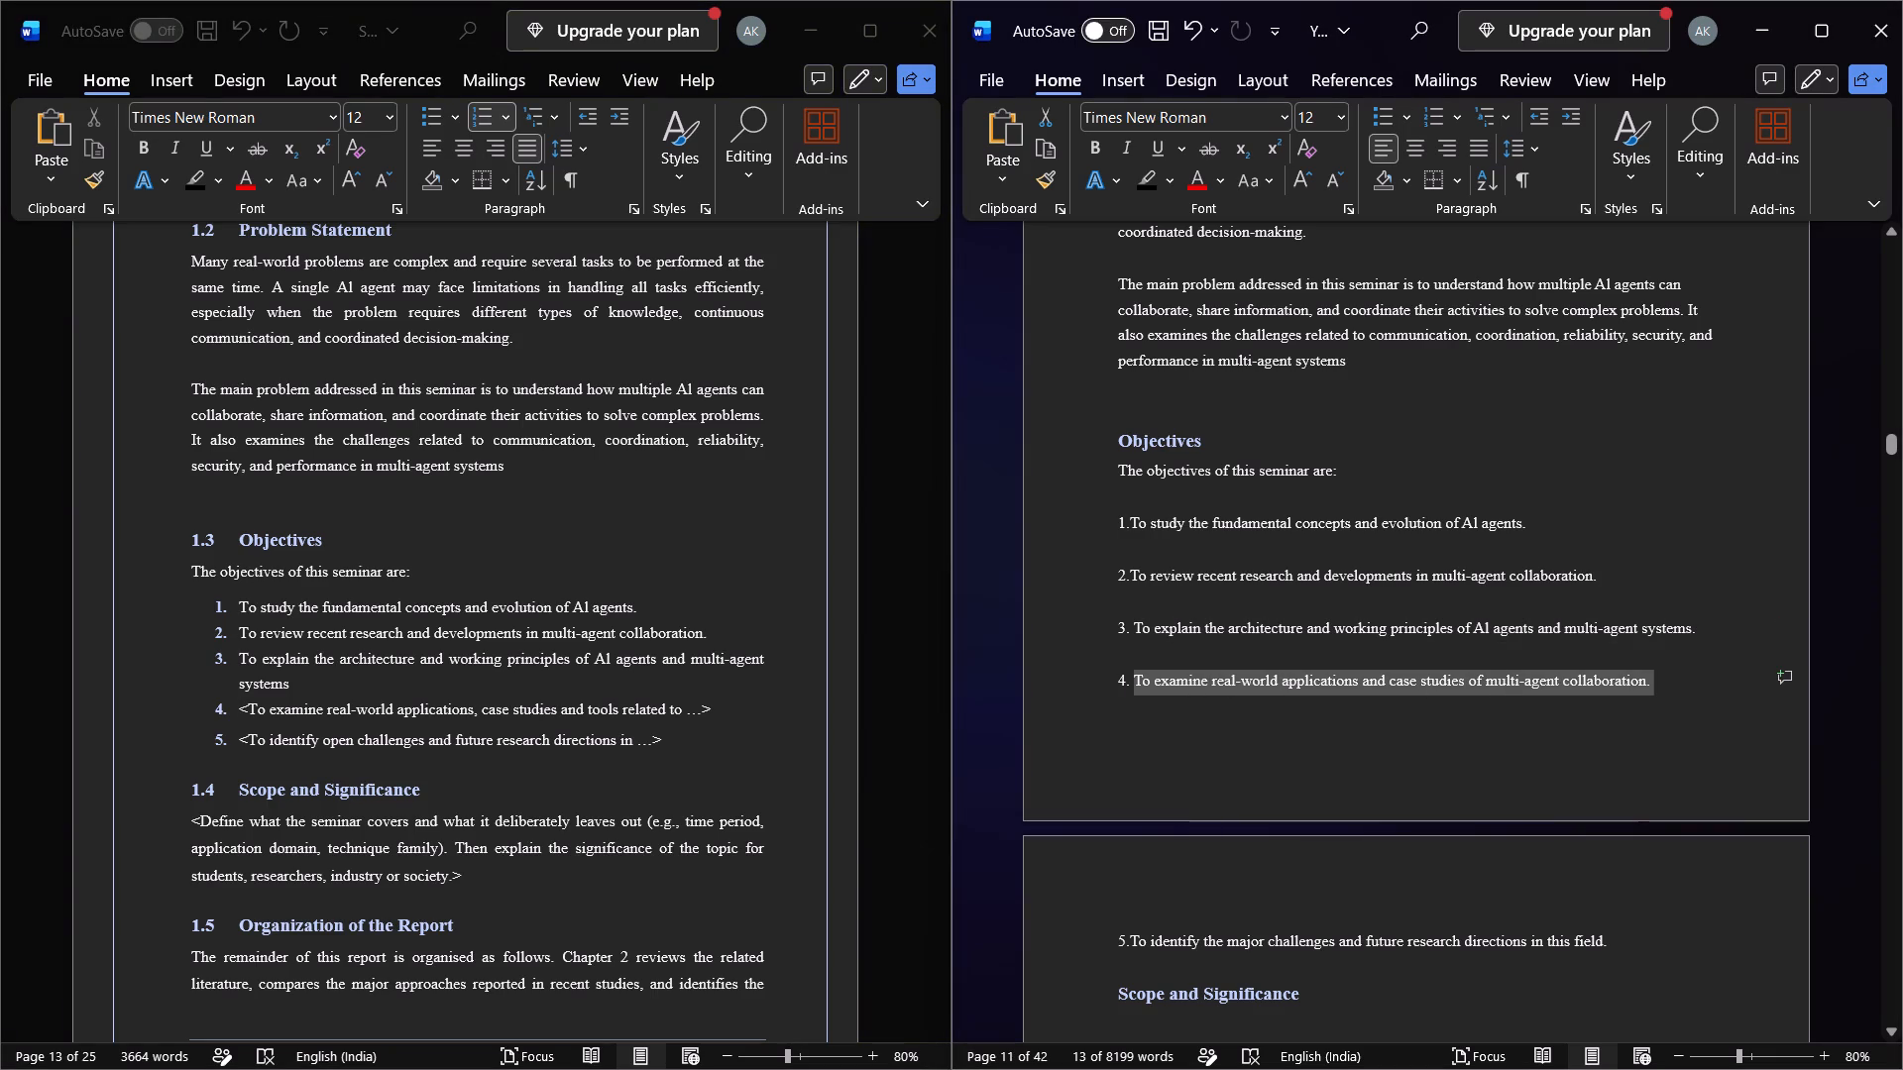
left_click_drag(1694, 677, 1697, 677)
key("ctrl+c")
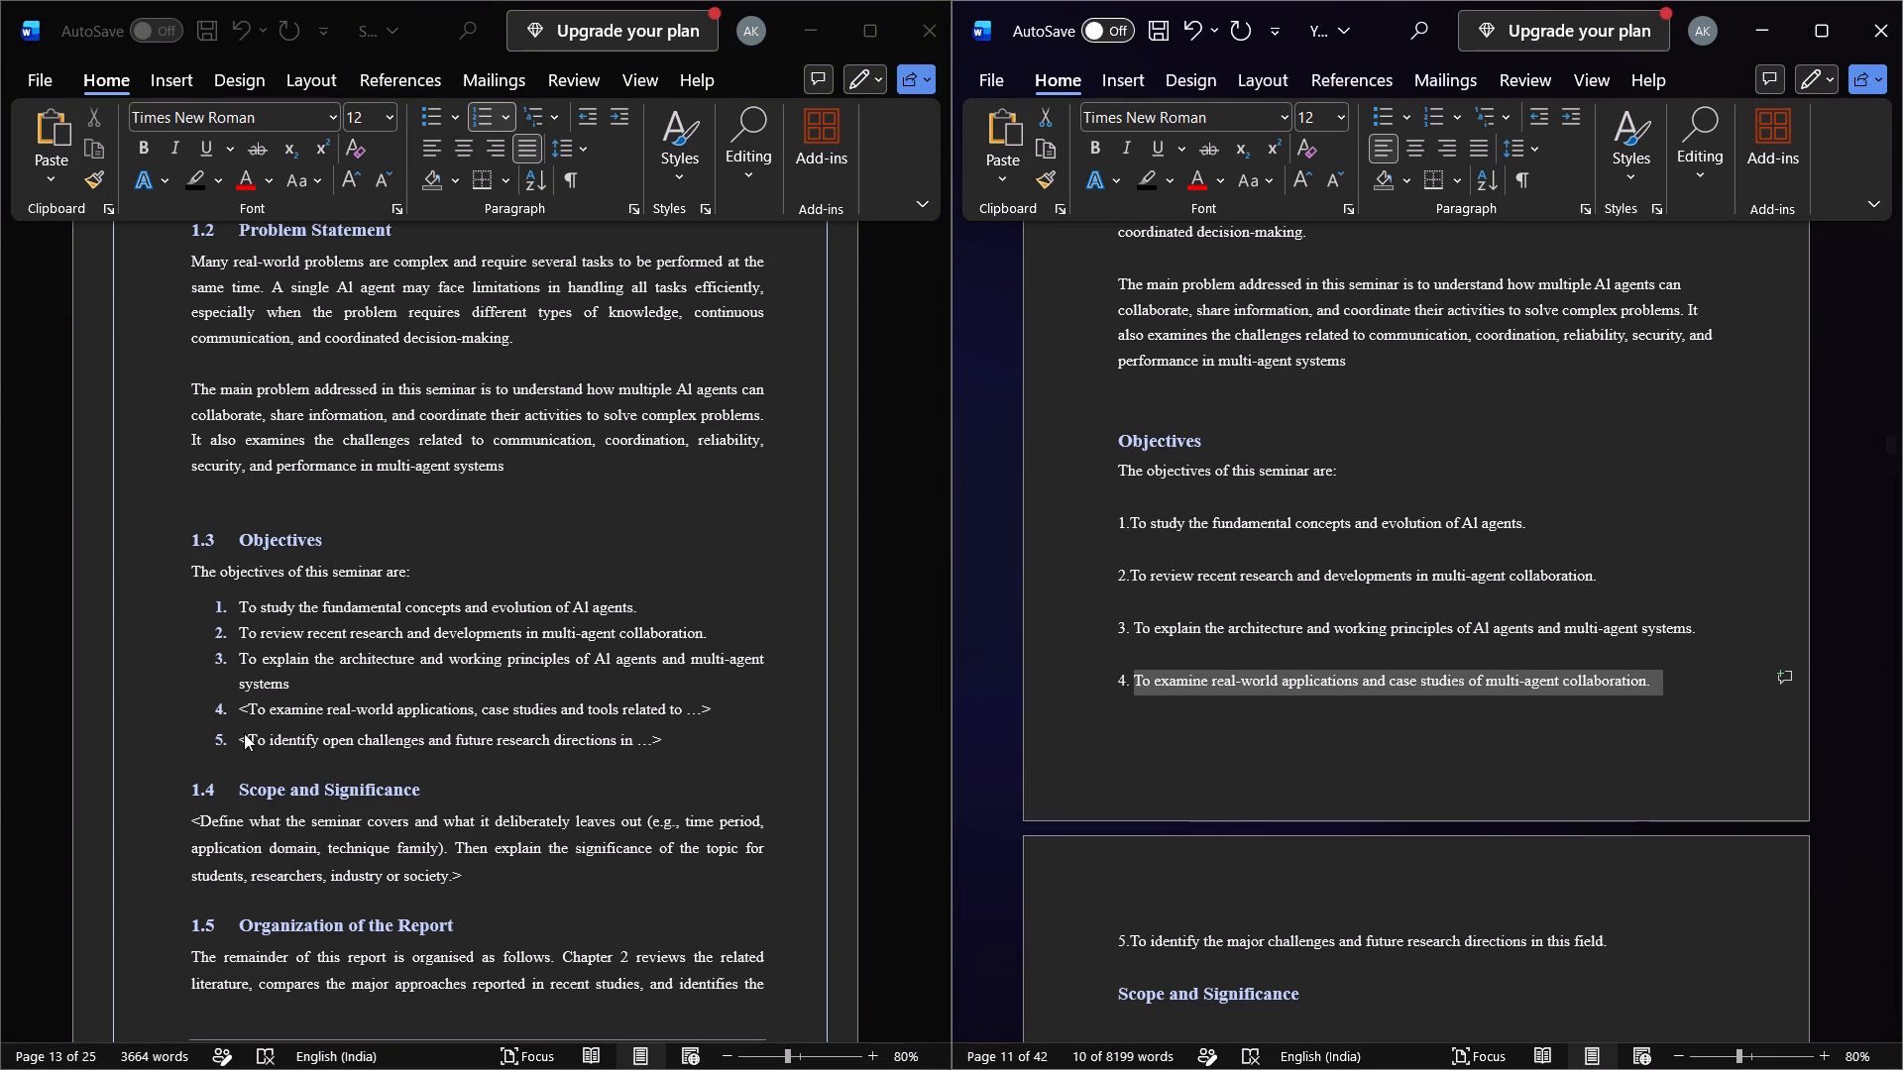
left_click(239, 709)
key("ctrl+v")
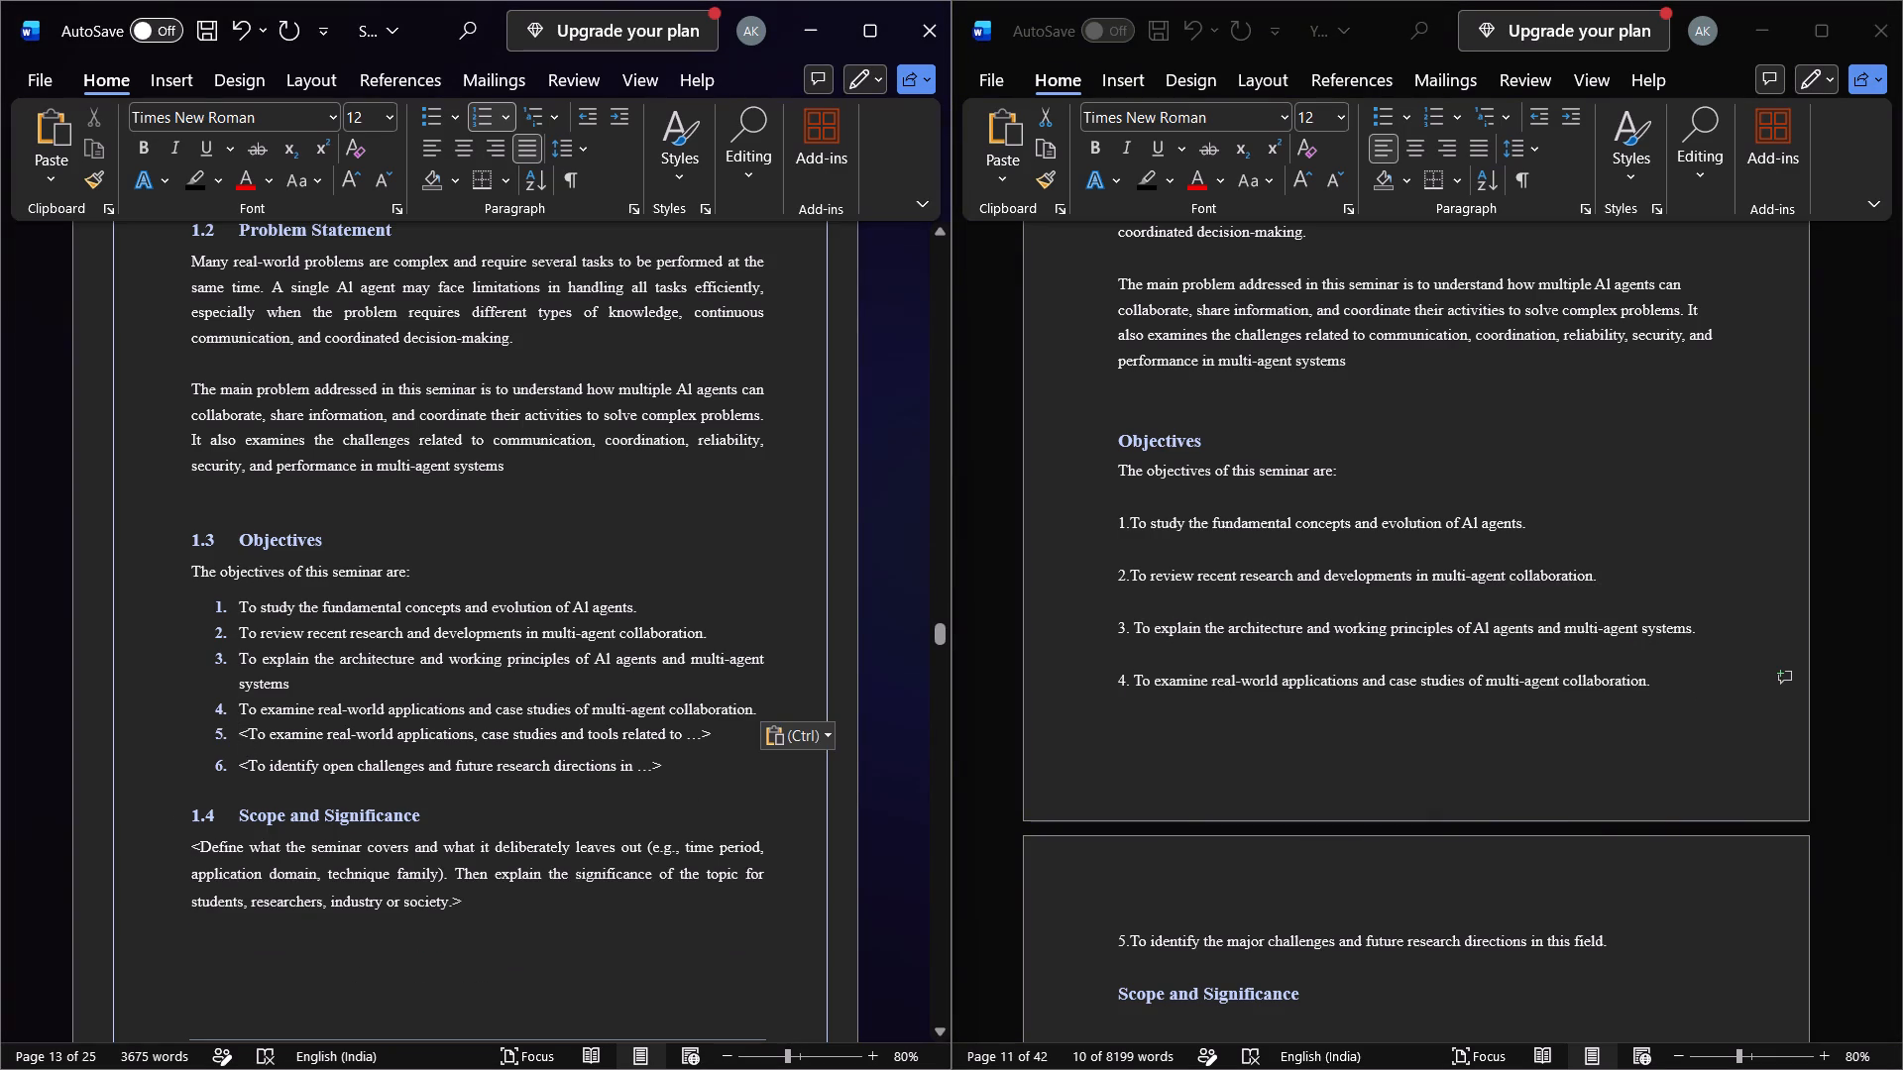
left_click_drag(241, 738, 631, 741)
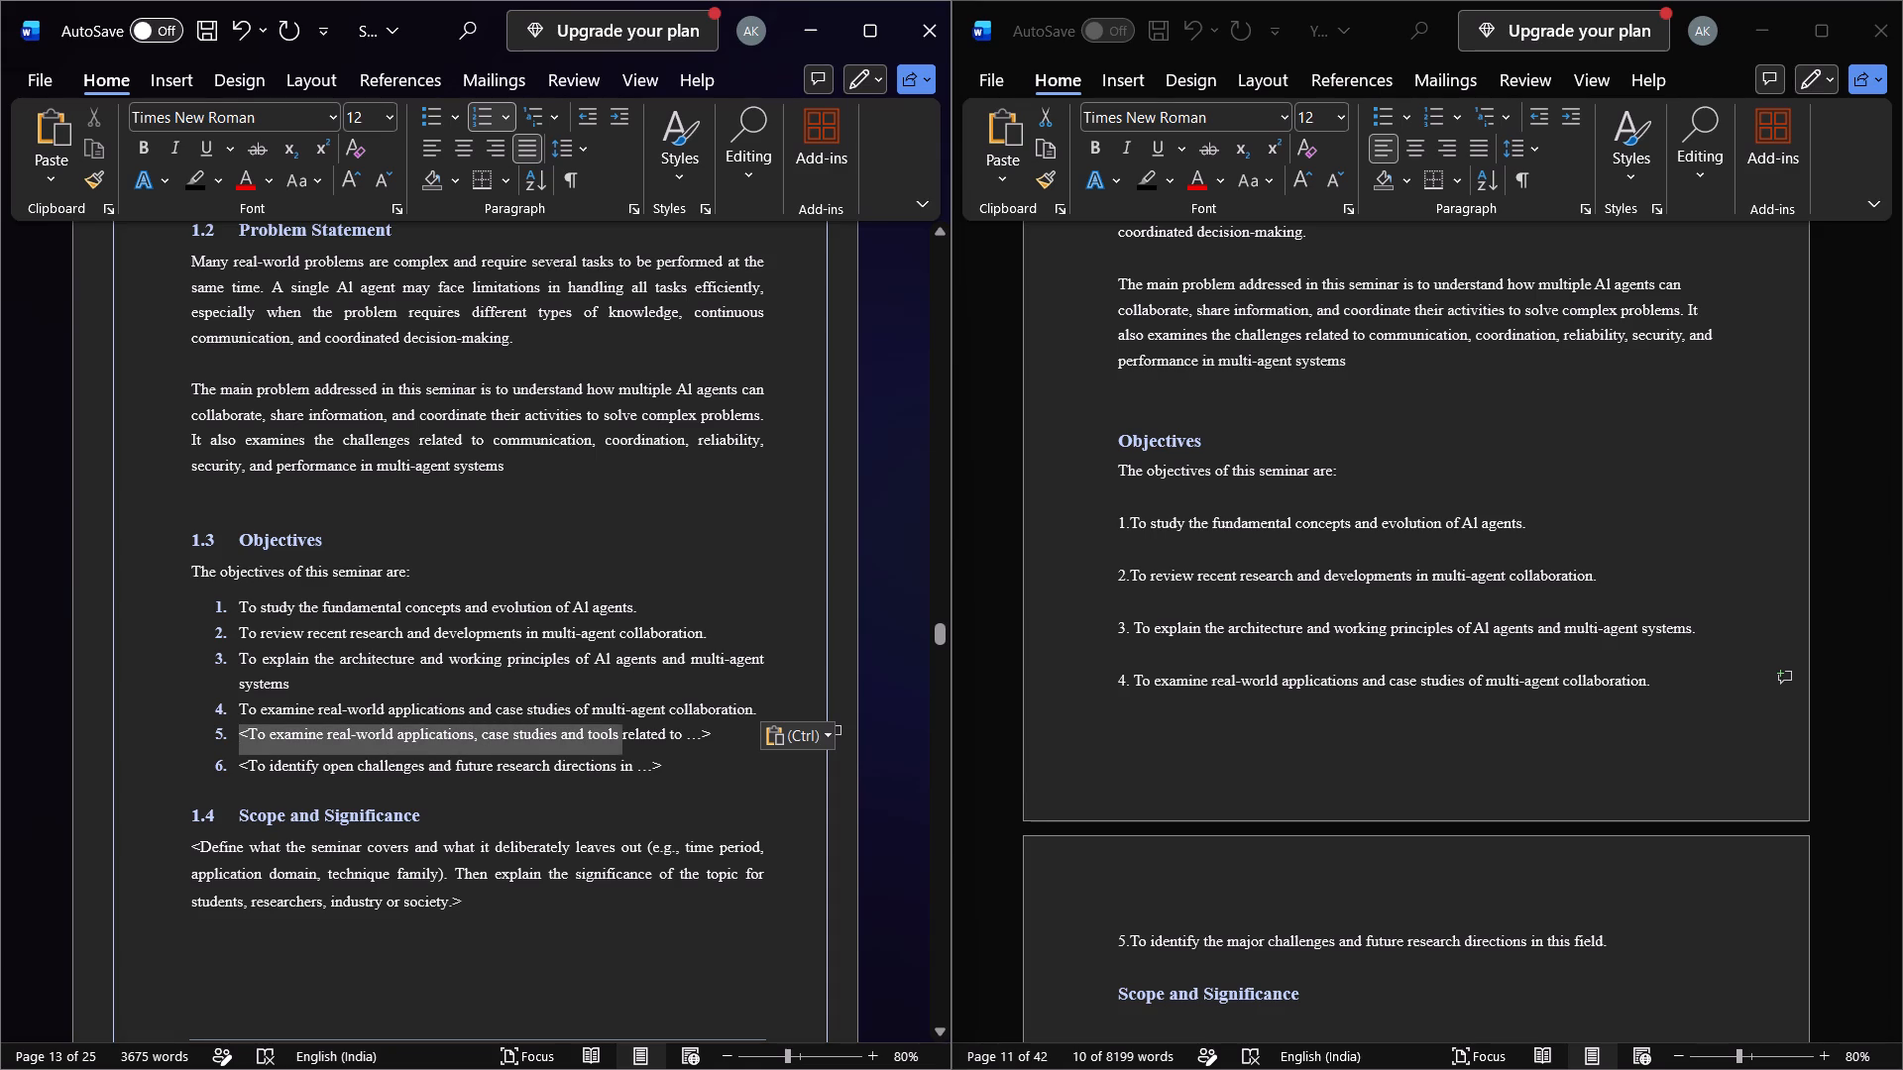
left_click_drag(631, 741, 703, 740)
key("BackSpace")
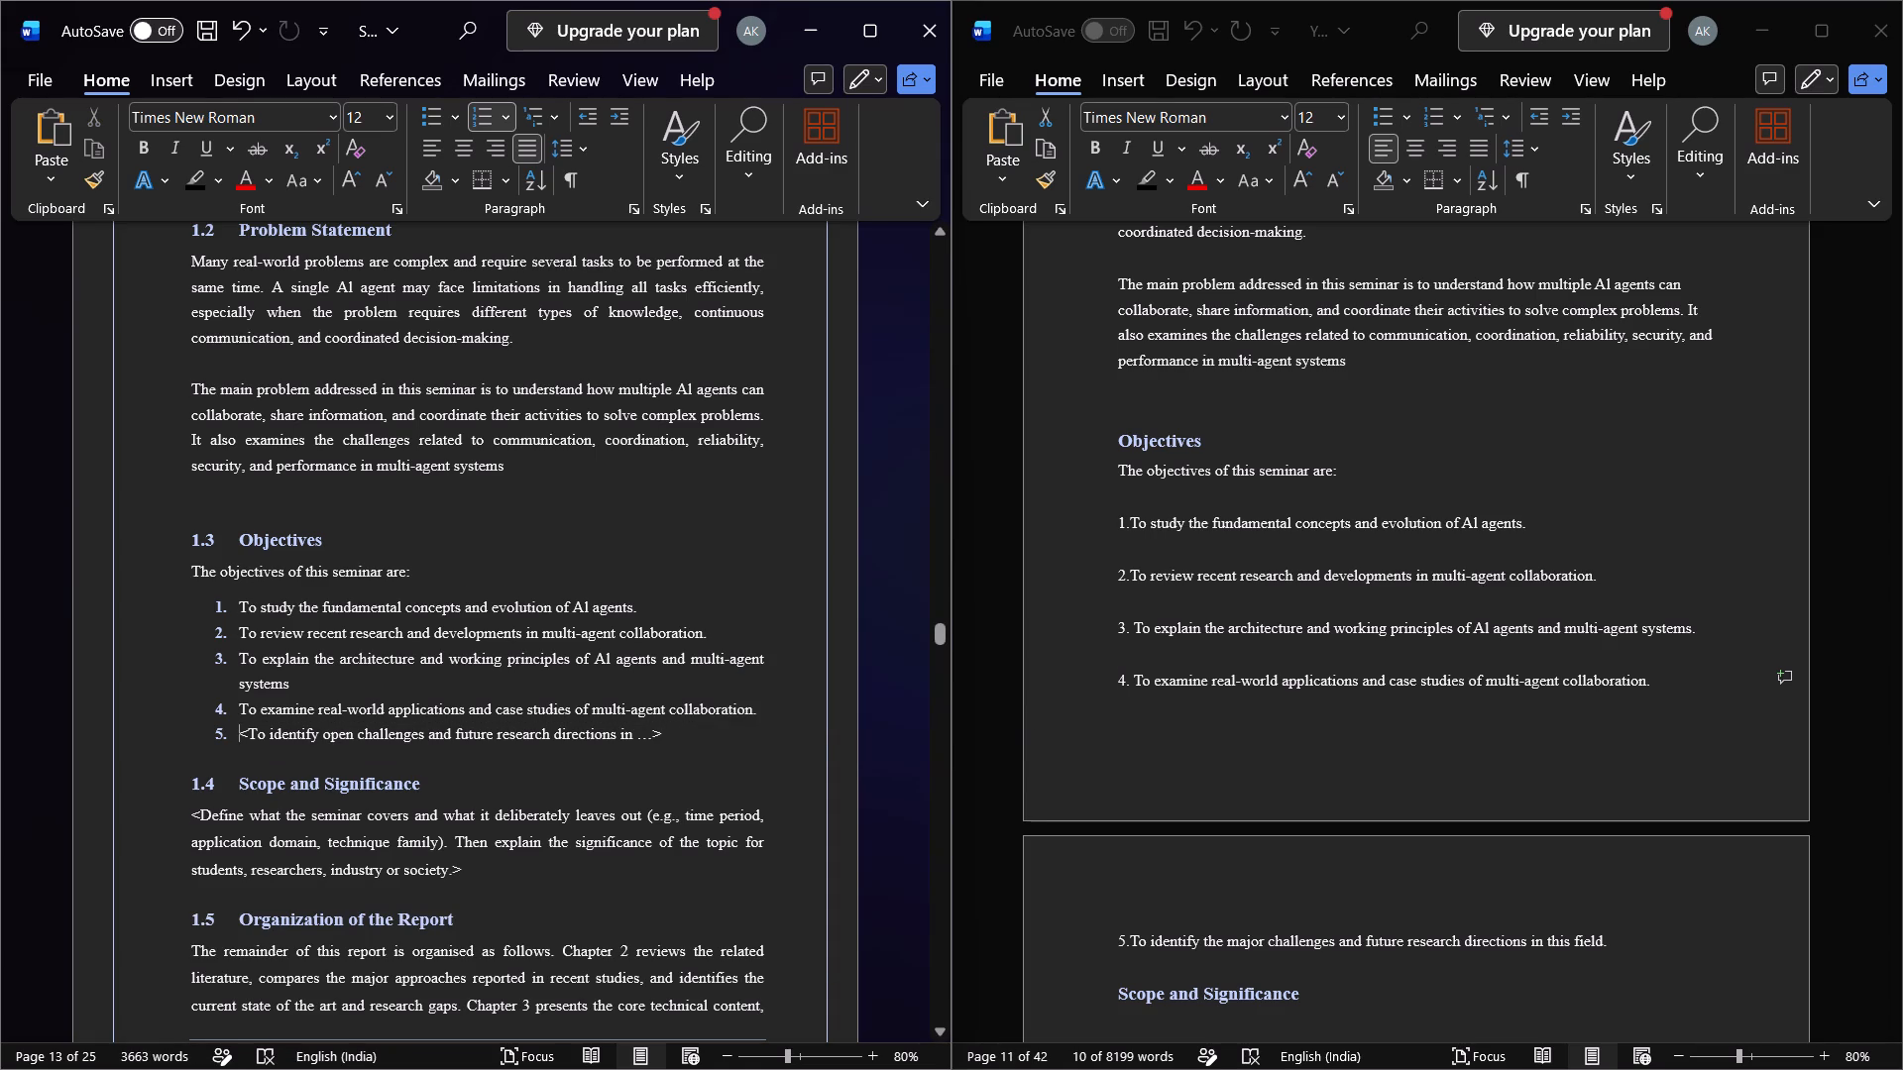
Clear the "<To identify open challenges…>" placeholder text from item 5 of the template's 1.3 list, keeping the numbered item.
left_click_drag(689, 732, 405, 736)
left_click_drag(405, 736, 331, 736)
left_click_drag(330, 736, 300, 737)
key("BackSpace")
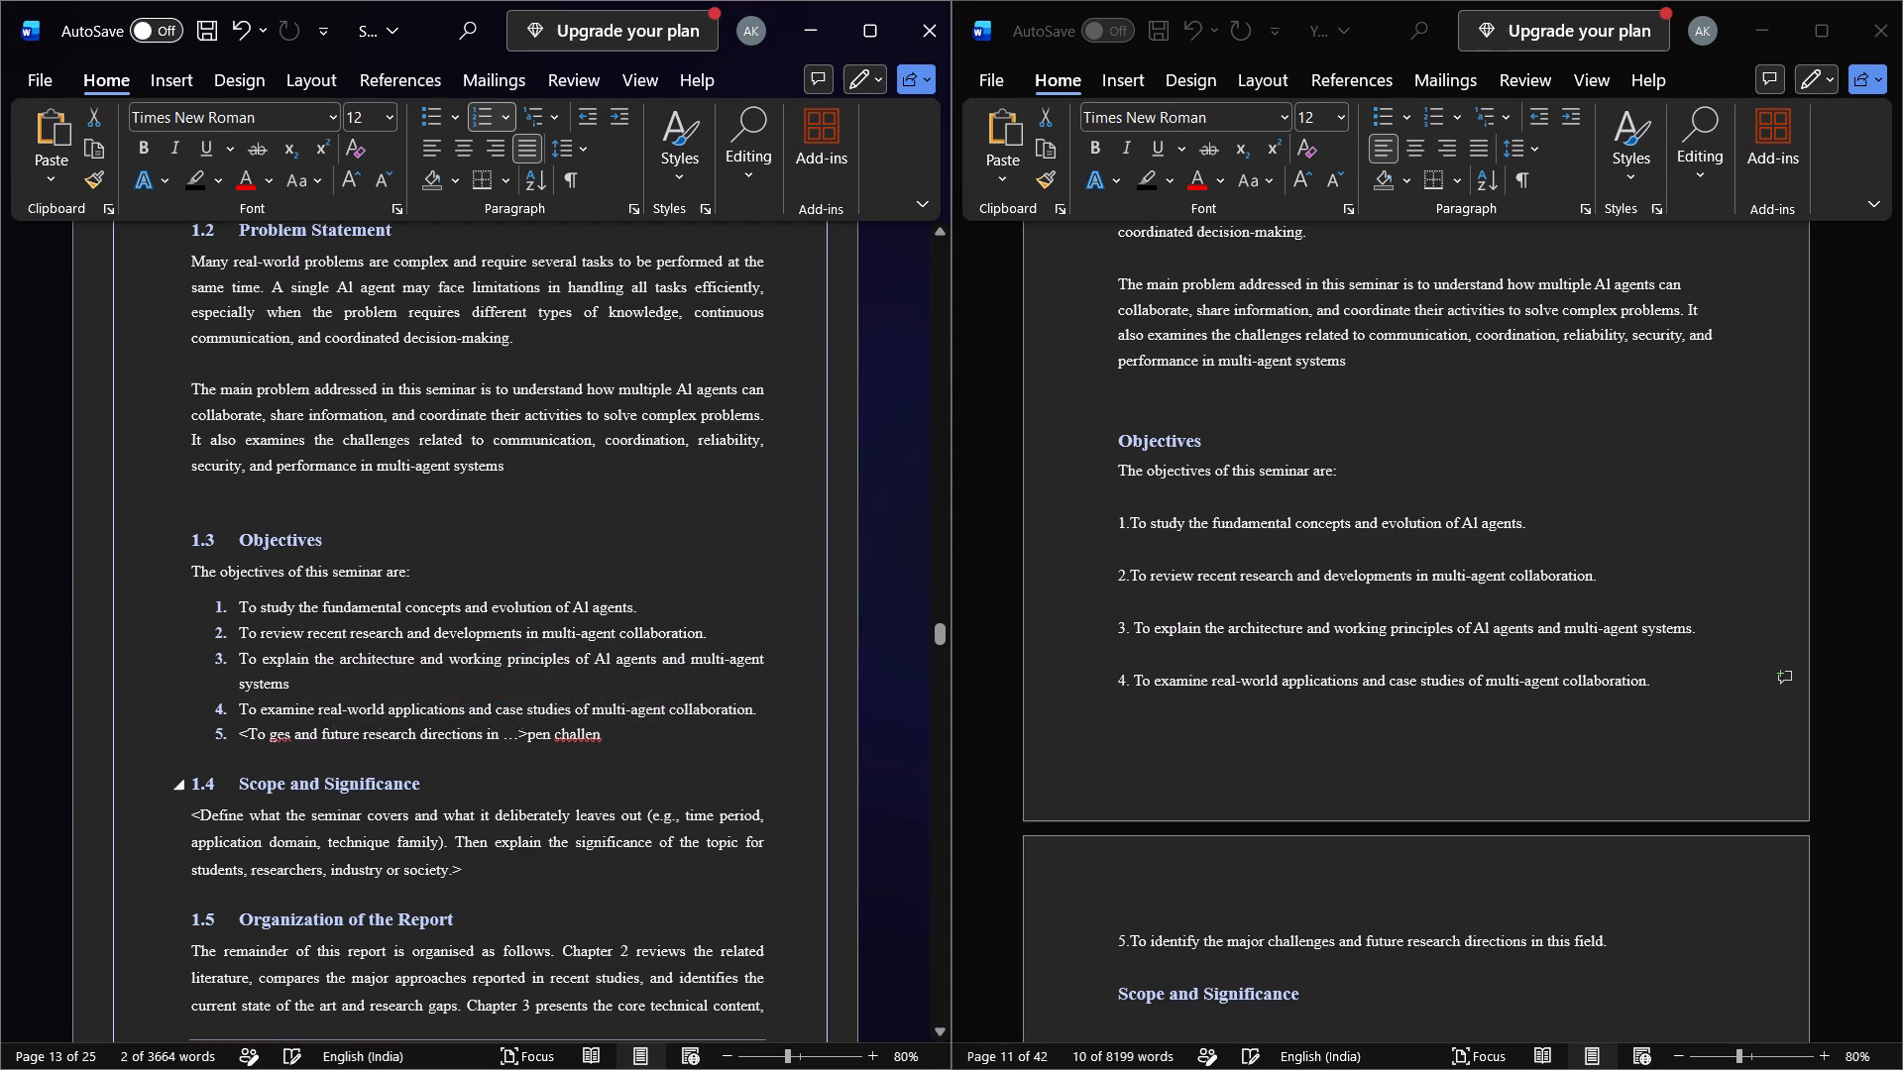
left_click(614, 747)
key("BackSpace")
key("BackSpace")
key("BackSpace")
key("BackSpace")
key("BackSpace")
key("BackSpace")
key("BackSpace")
key("BackSpace")
key("BackSpace")
key("BackSpace")
key("BackSpace")
key("BackSpace")
key("BackSpace")
key("BackSpace")
key("BackSpace")
key("BackSpace")
key("BackSpace")
key("BackSpace")
key("BackSpace")
key("BackSpace")
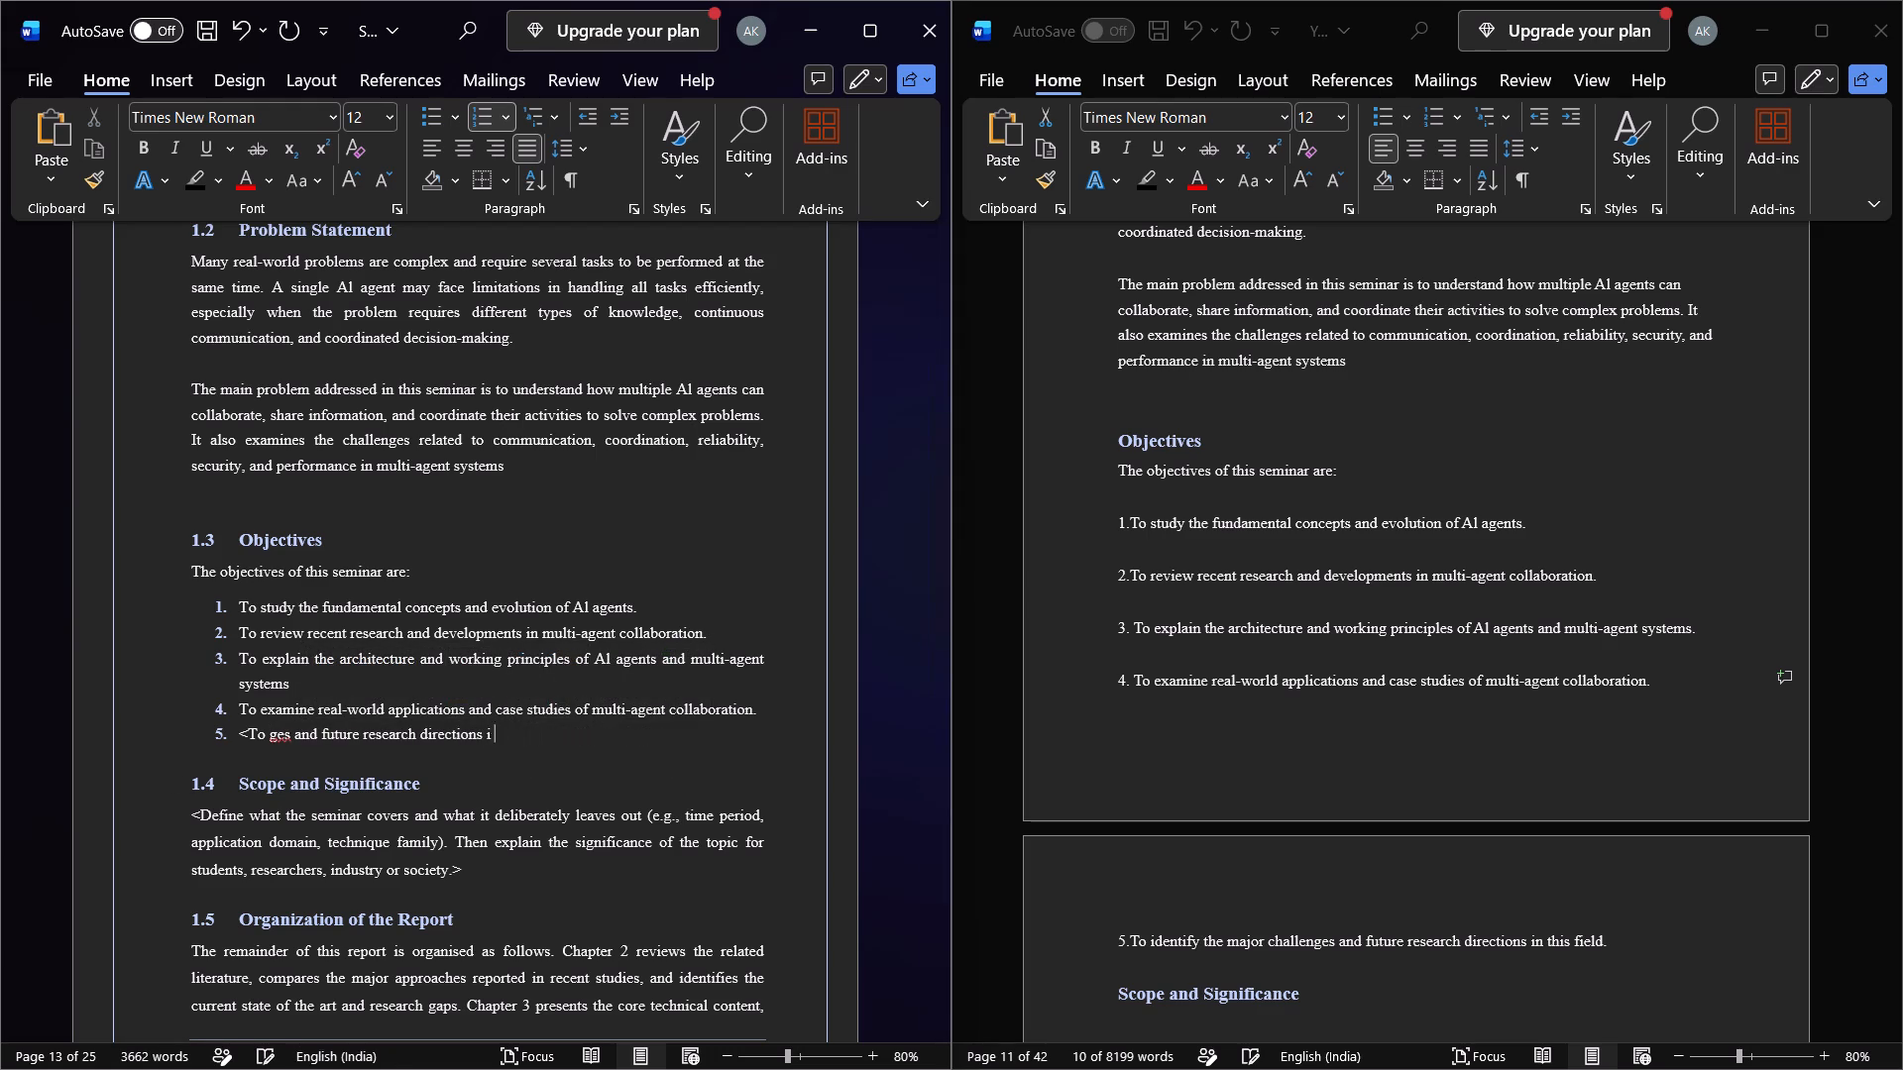
key("BackSpace")
key("BackSpace")
key("BackSpace")
key("BackSpace")
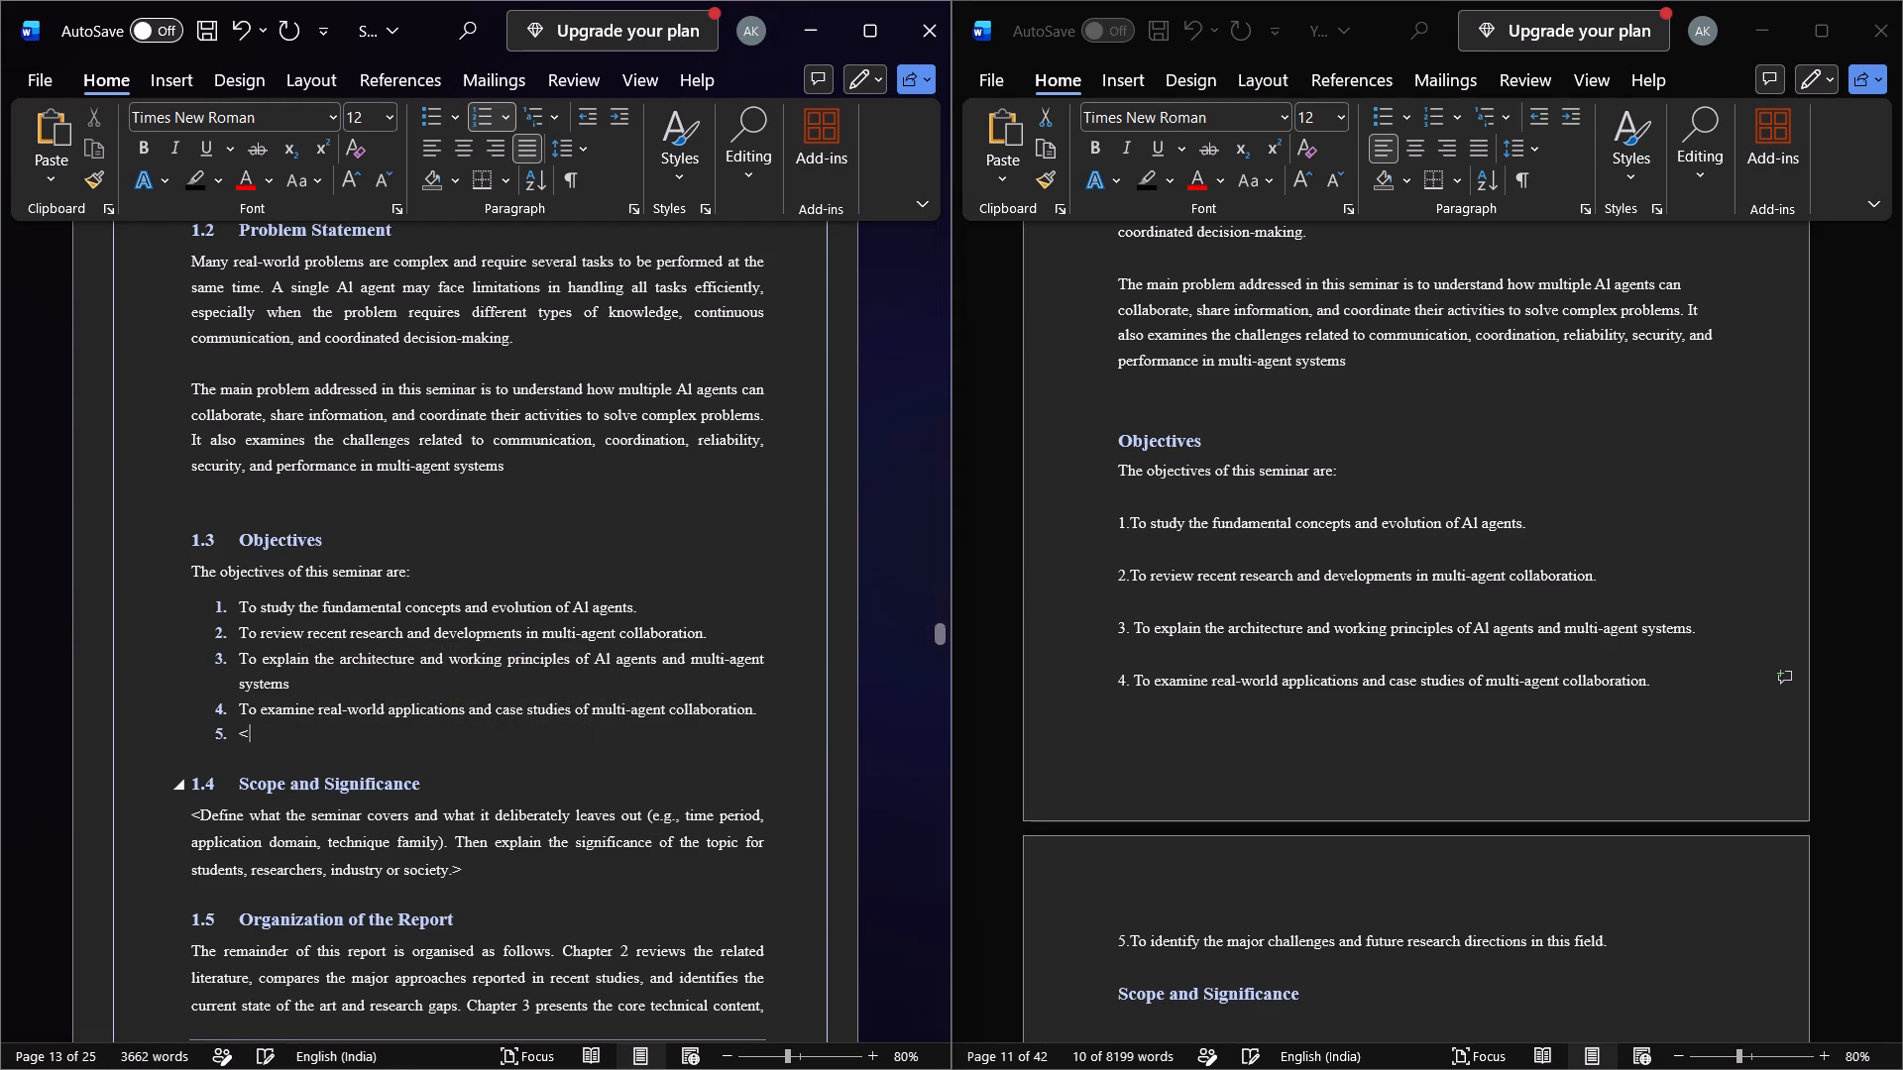
key("BackSpace")
Copy the report's fifth objective, "To identify the major challenges and future research directions in this field", into the empty item 5 of the template's list.
scroll(1204, 707, "down", 3)
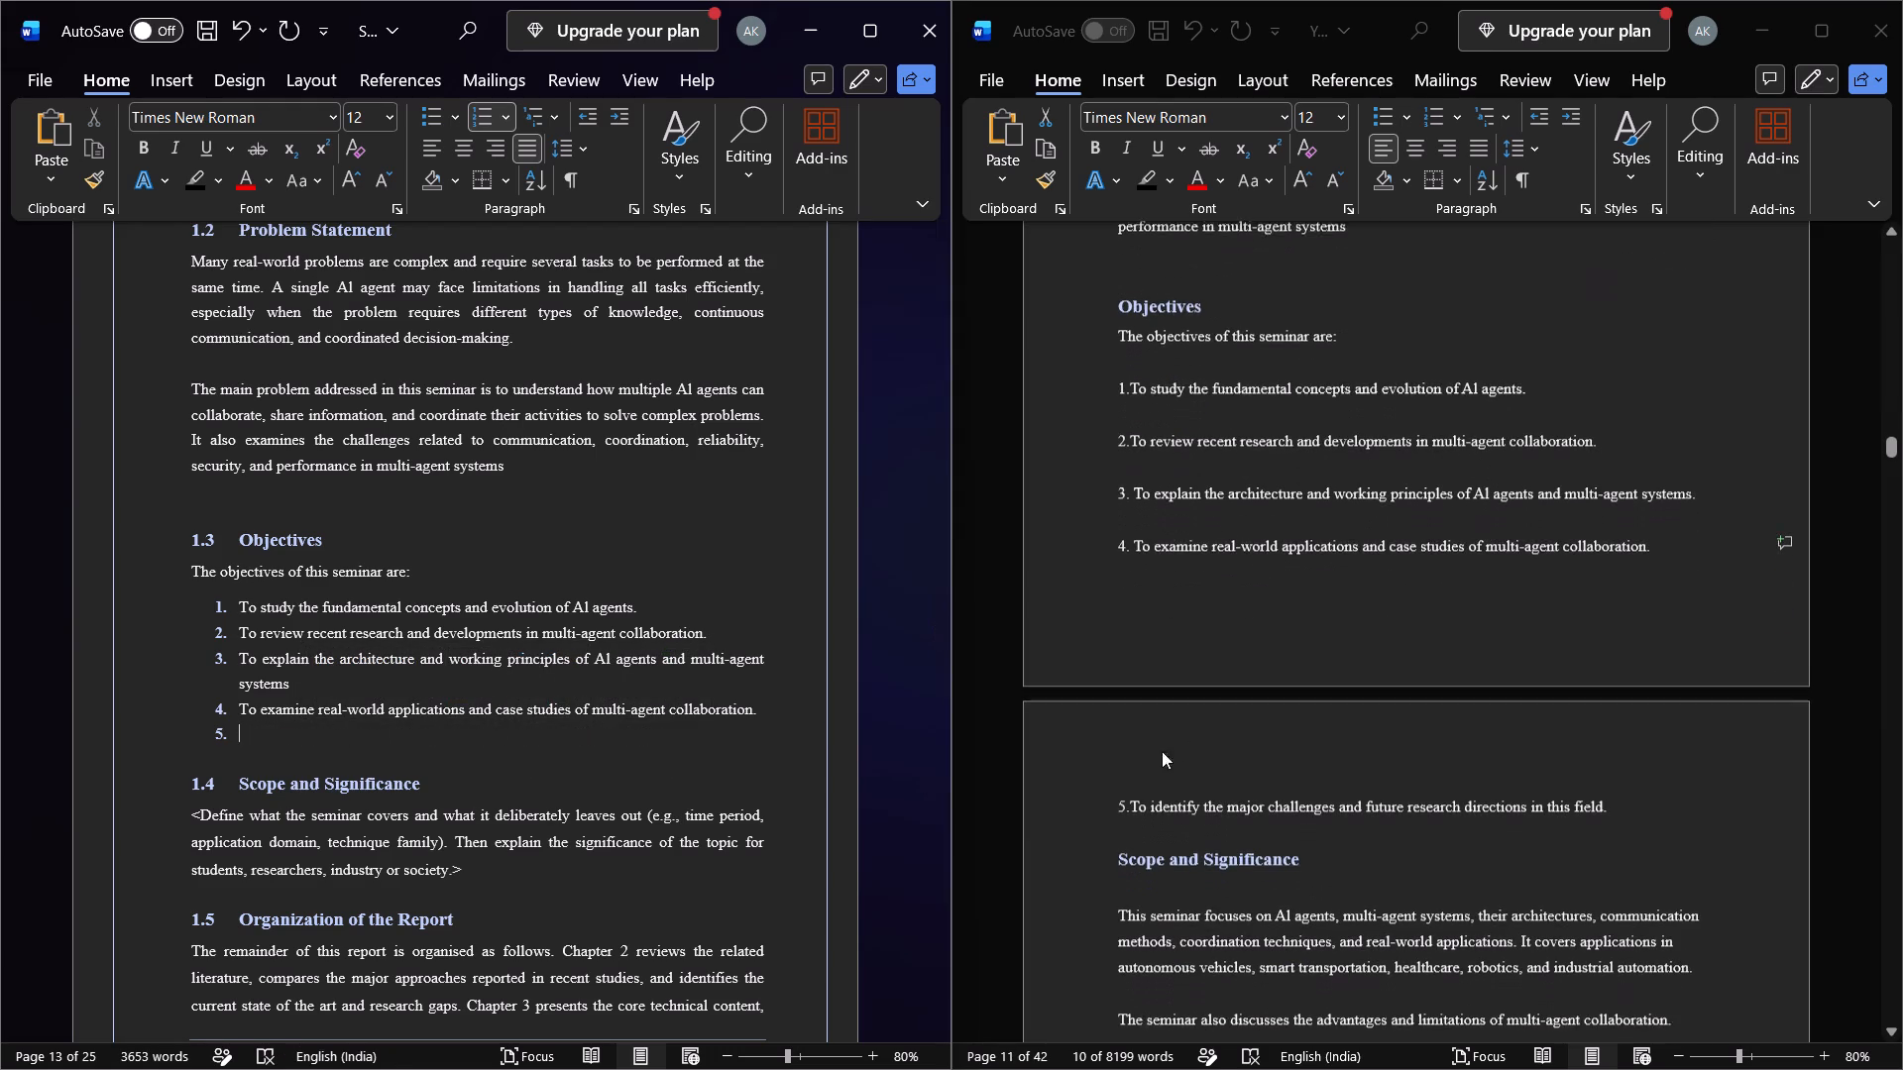
left_click(1130, 794)
left_click_drag(1130, 794, 1442, 804)
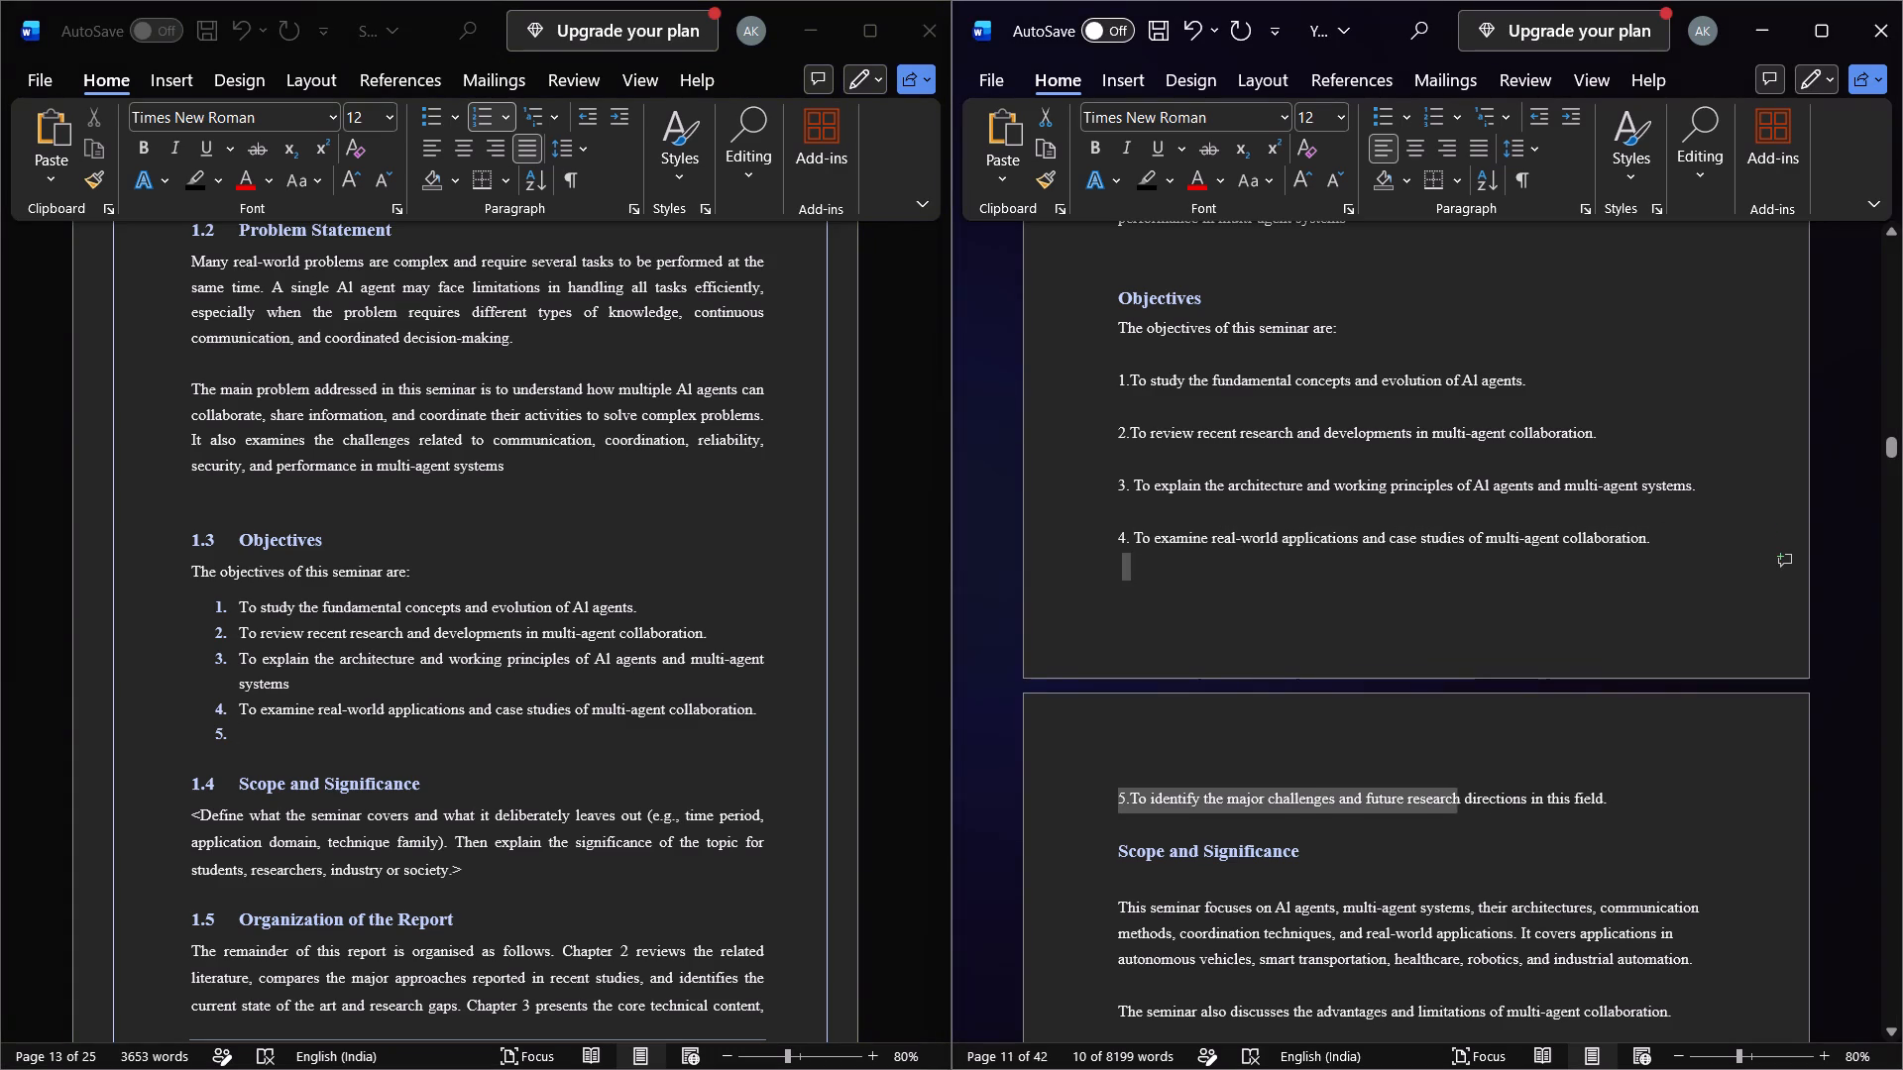
left_click_drag(1442, 804, 1529, 820)
left_click(1221, 799)
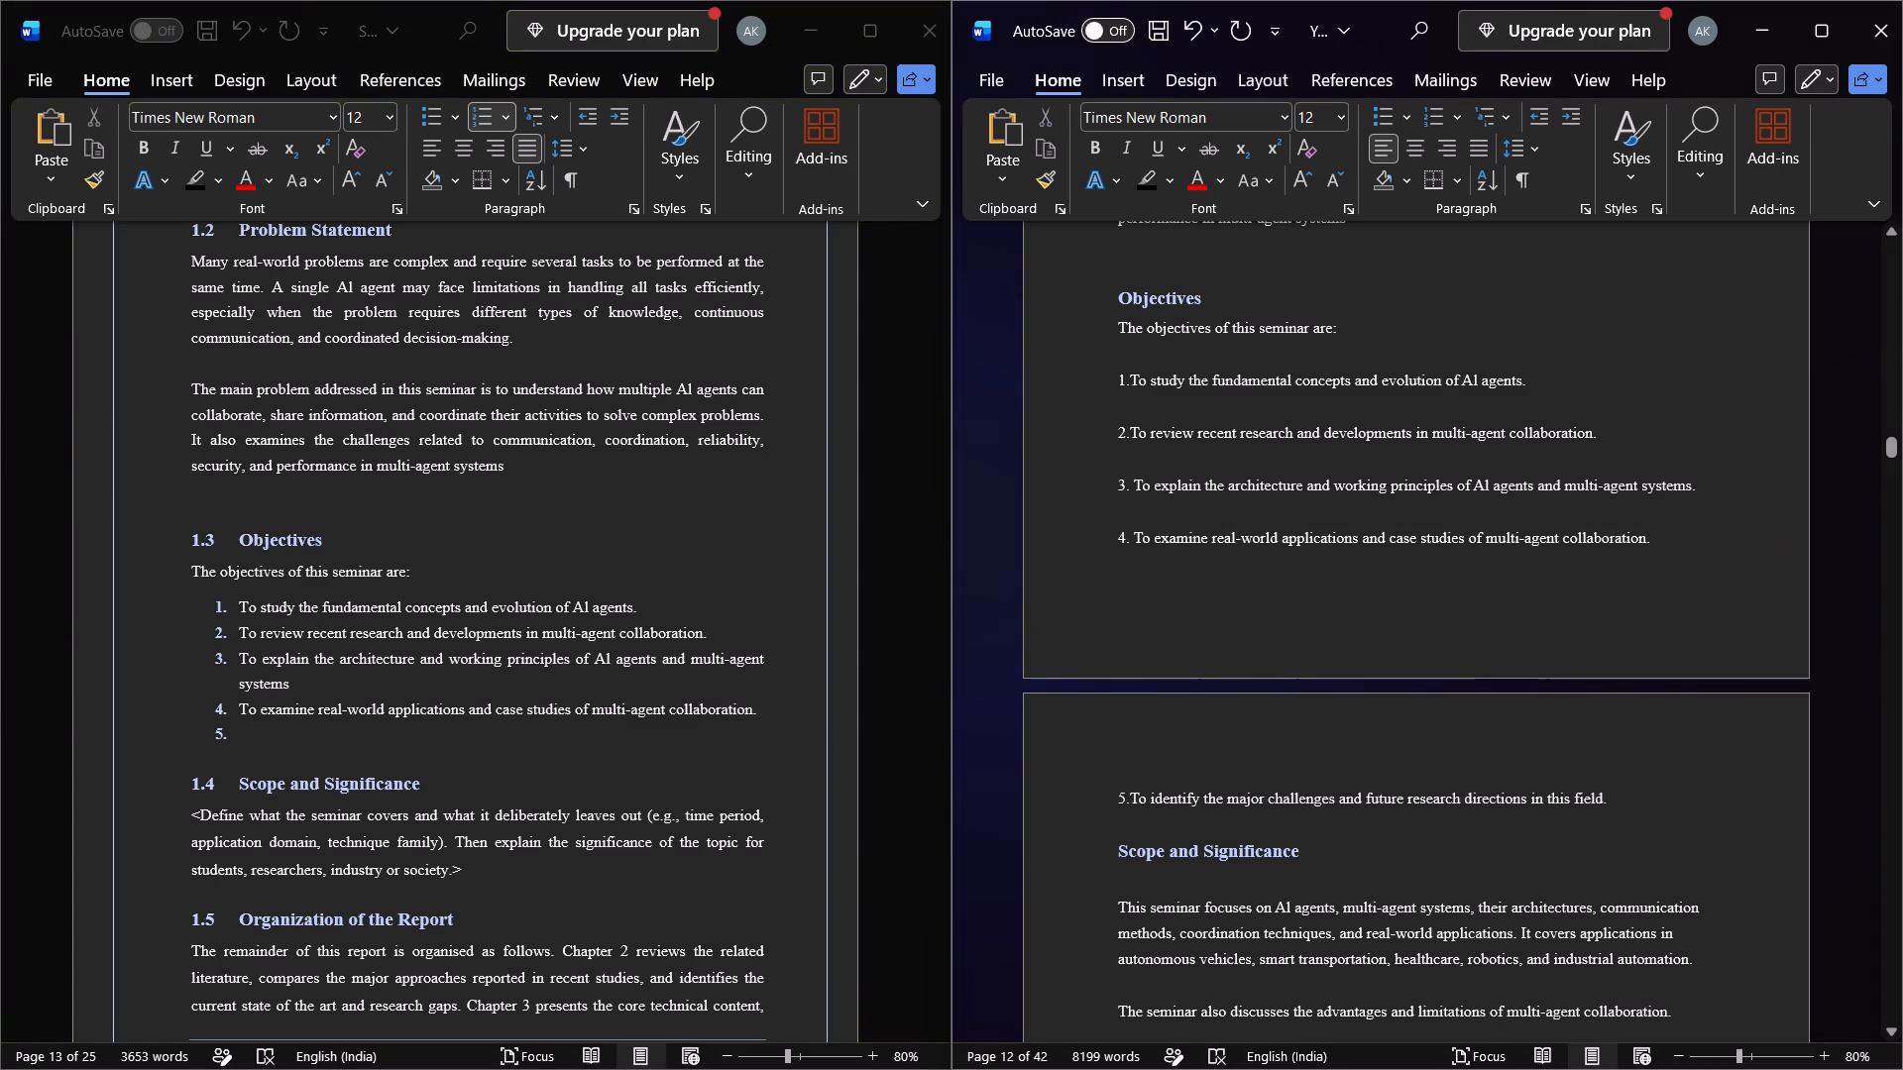
left_click_drag(1130, 797, 1570, 795)
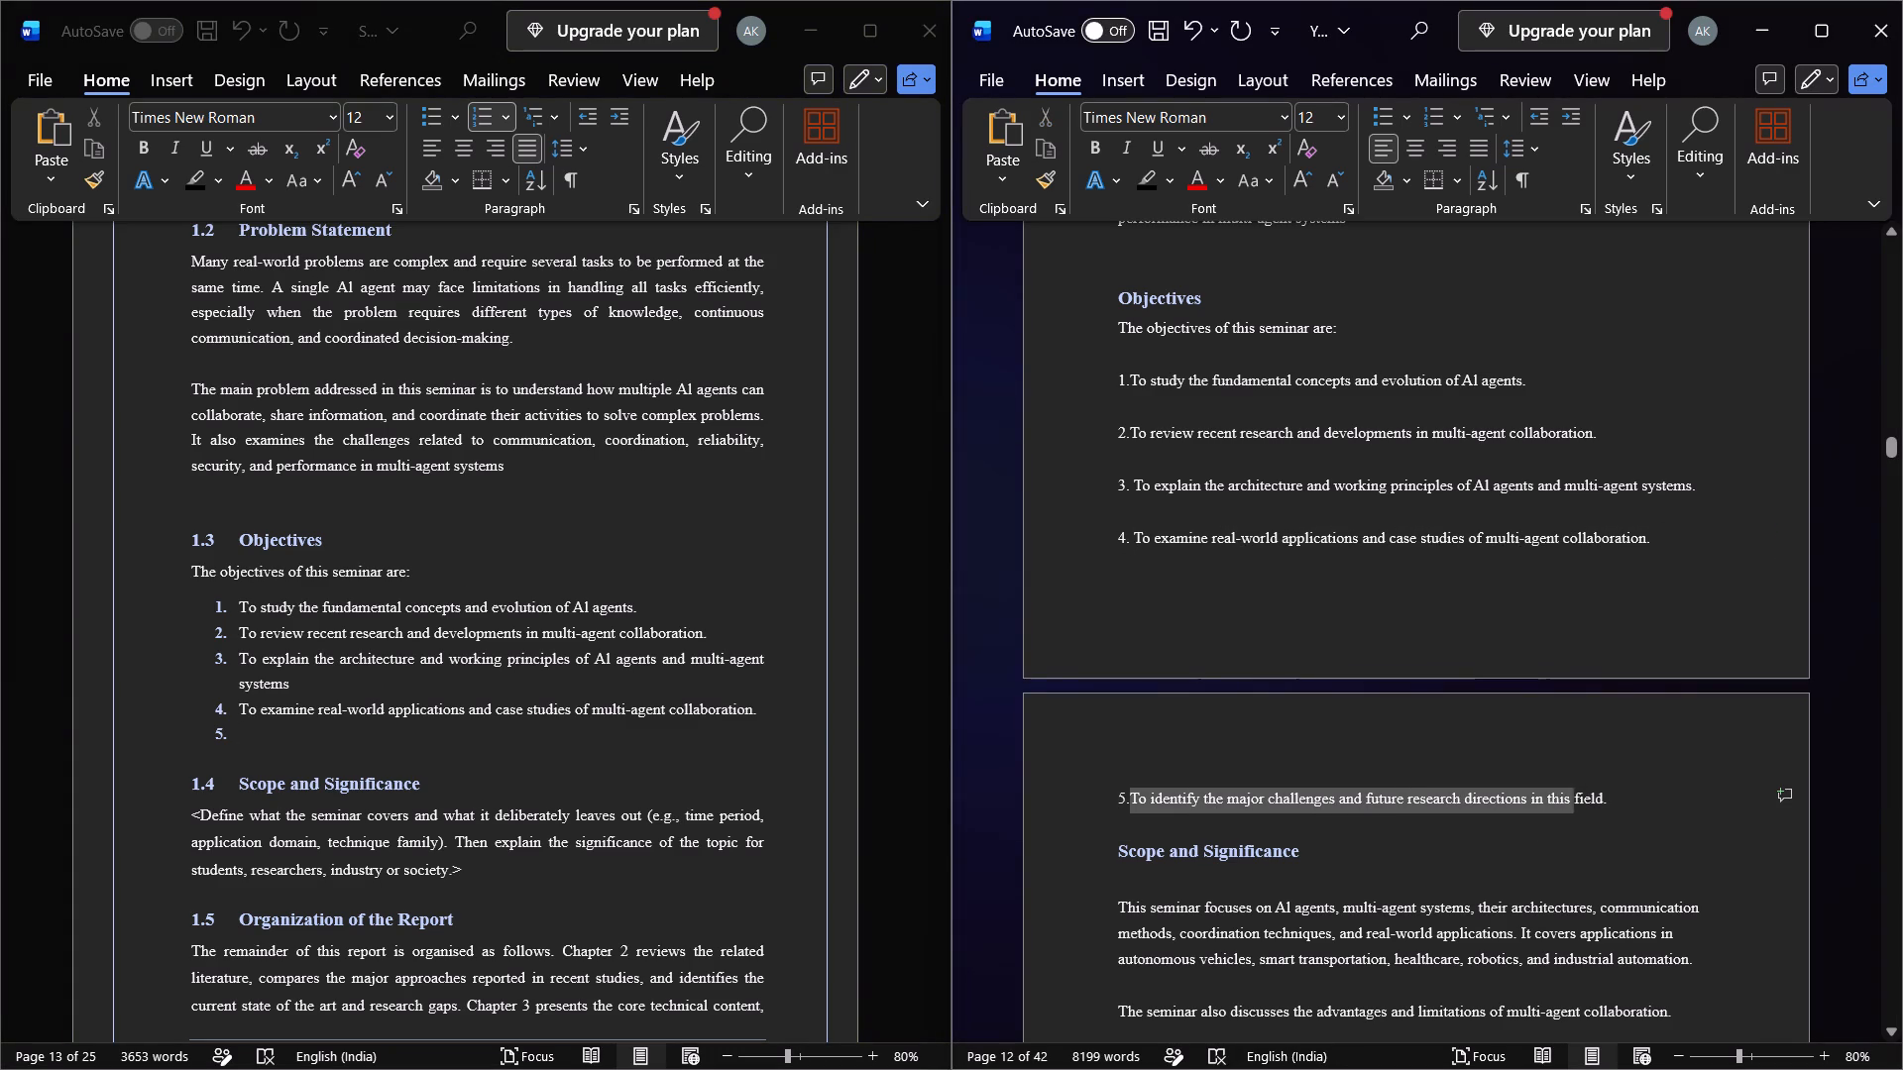
left_click_drag(1570, 795, 1592, 798)
key("ctrl+c")
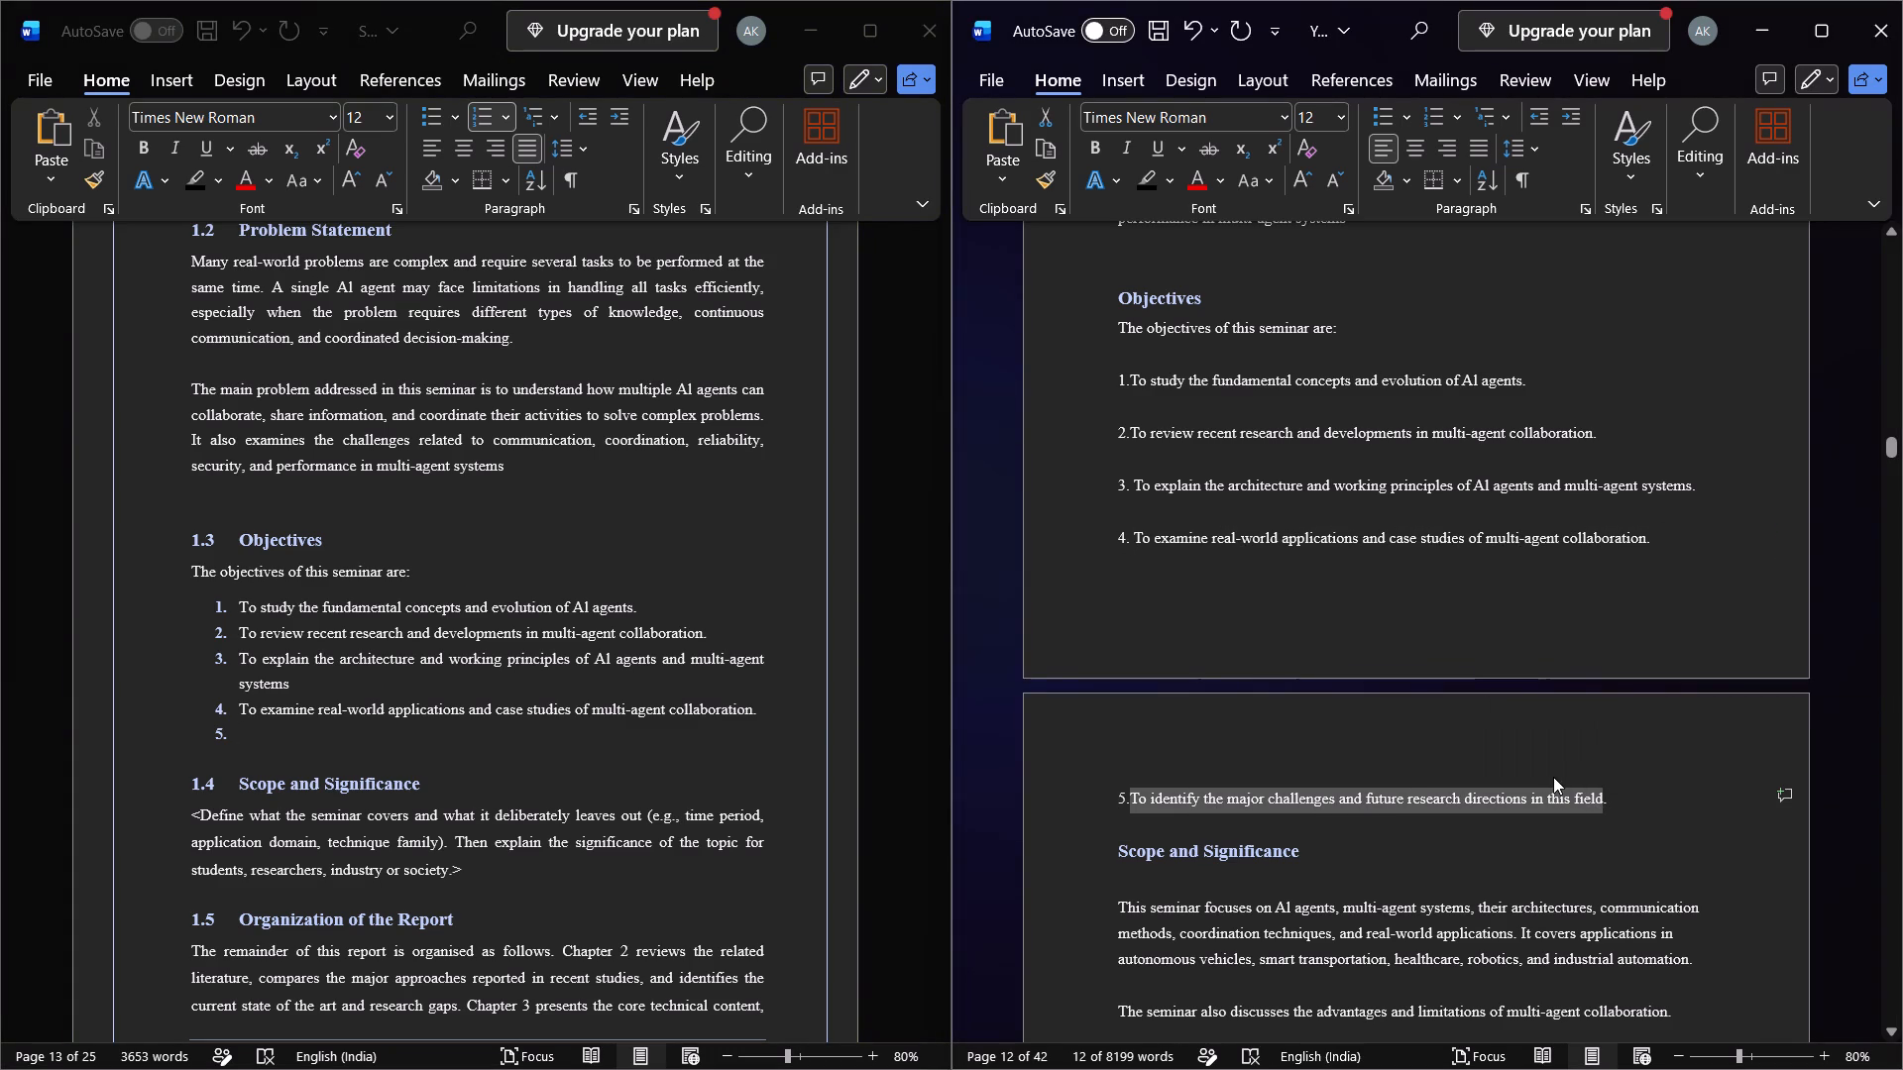
left_click(356, 722)
key("ctrl+v")
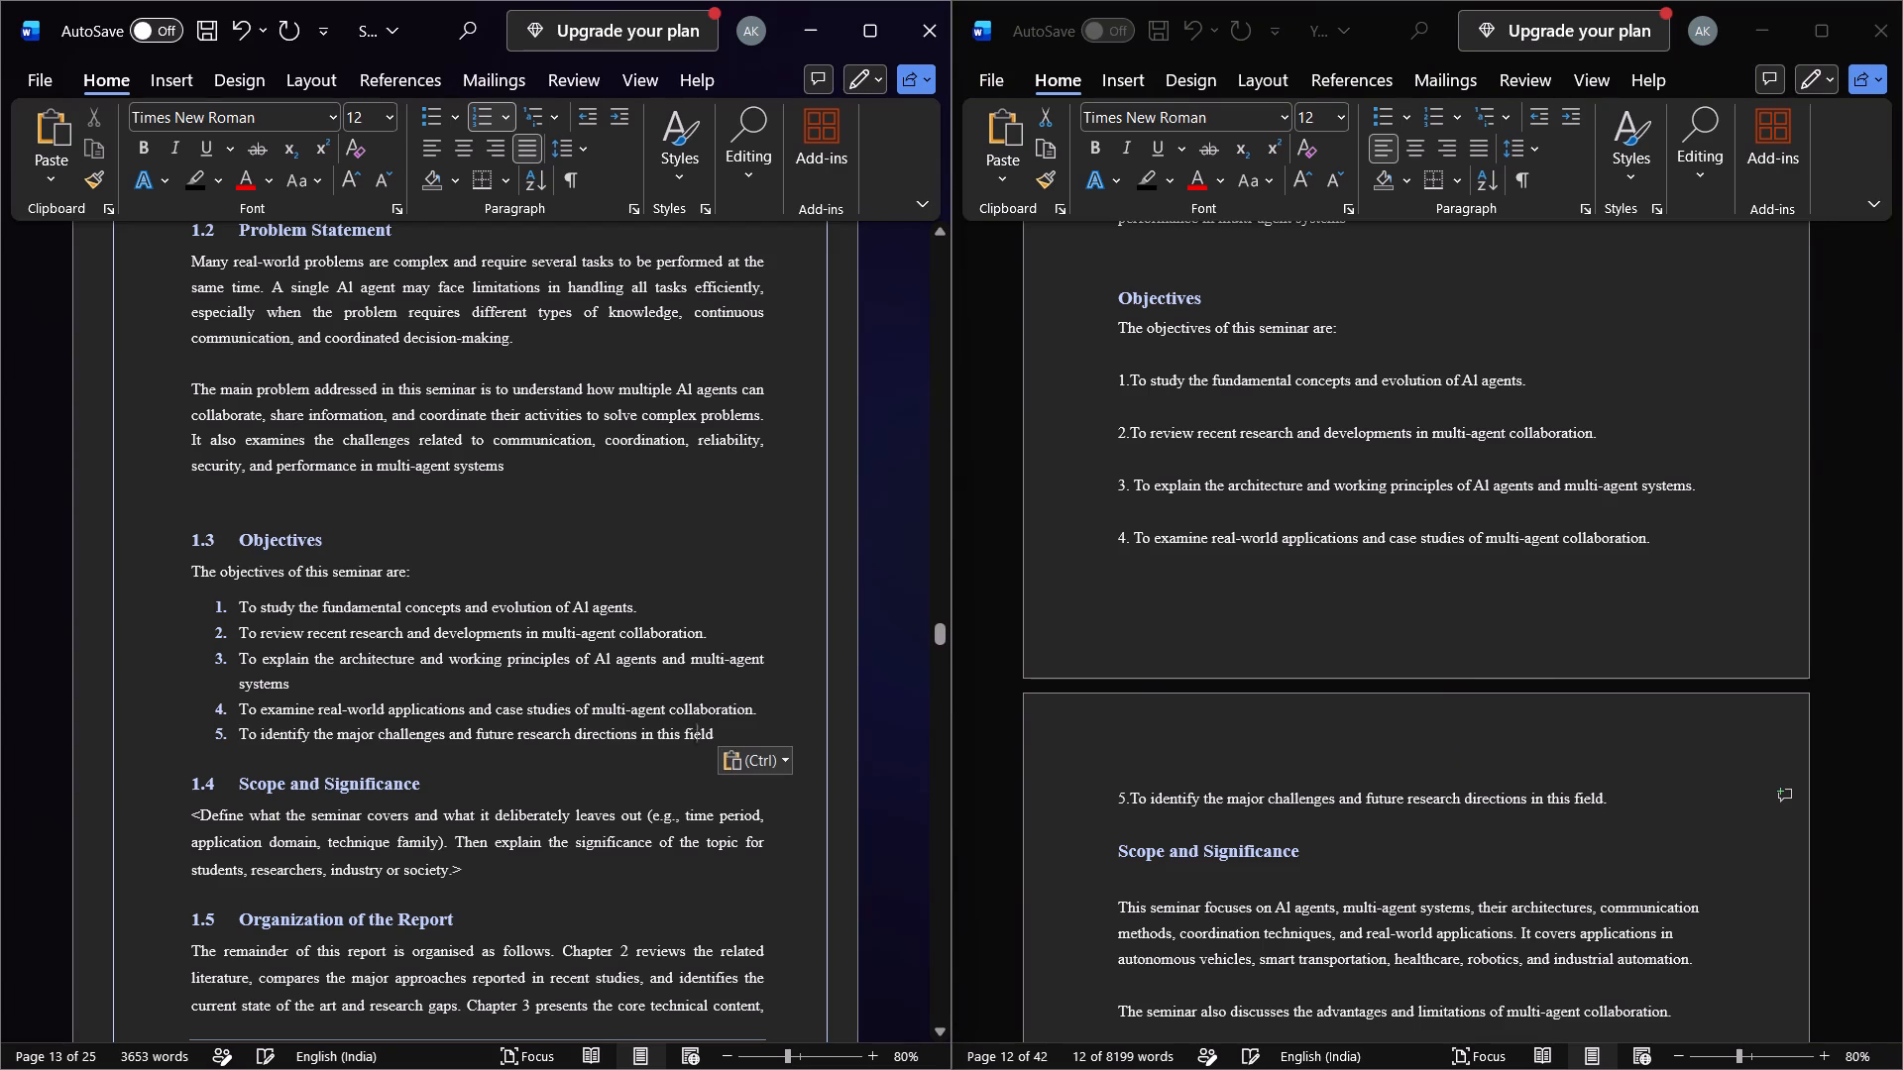
Compare the template's 1.4 Scope and Significance and 1.5 Organization of the Report sections with the corresponding sections in the seminar report.
scroll(336, 823, "down", 3)
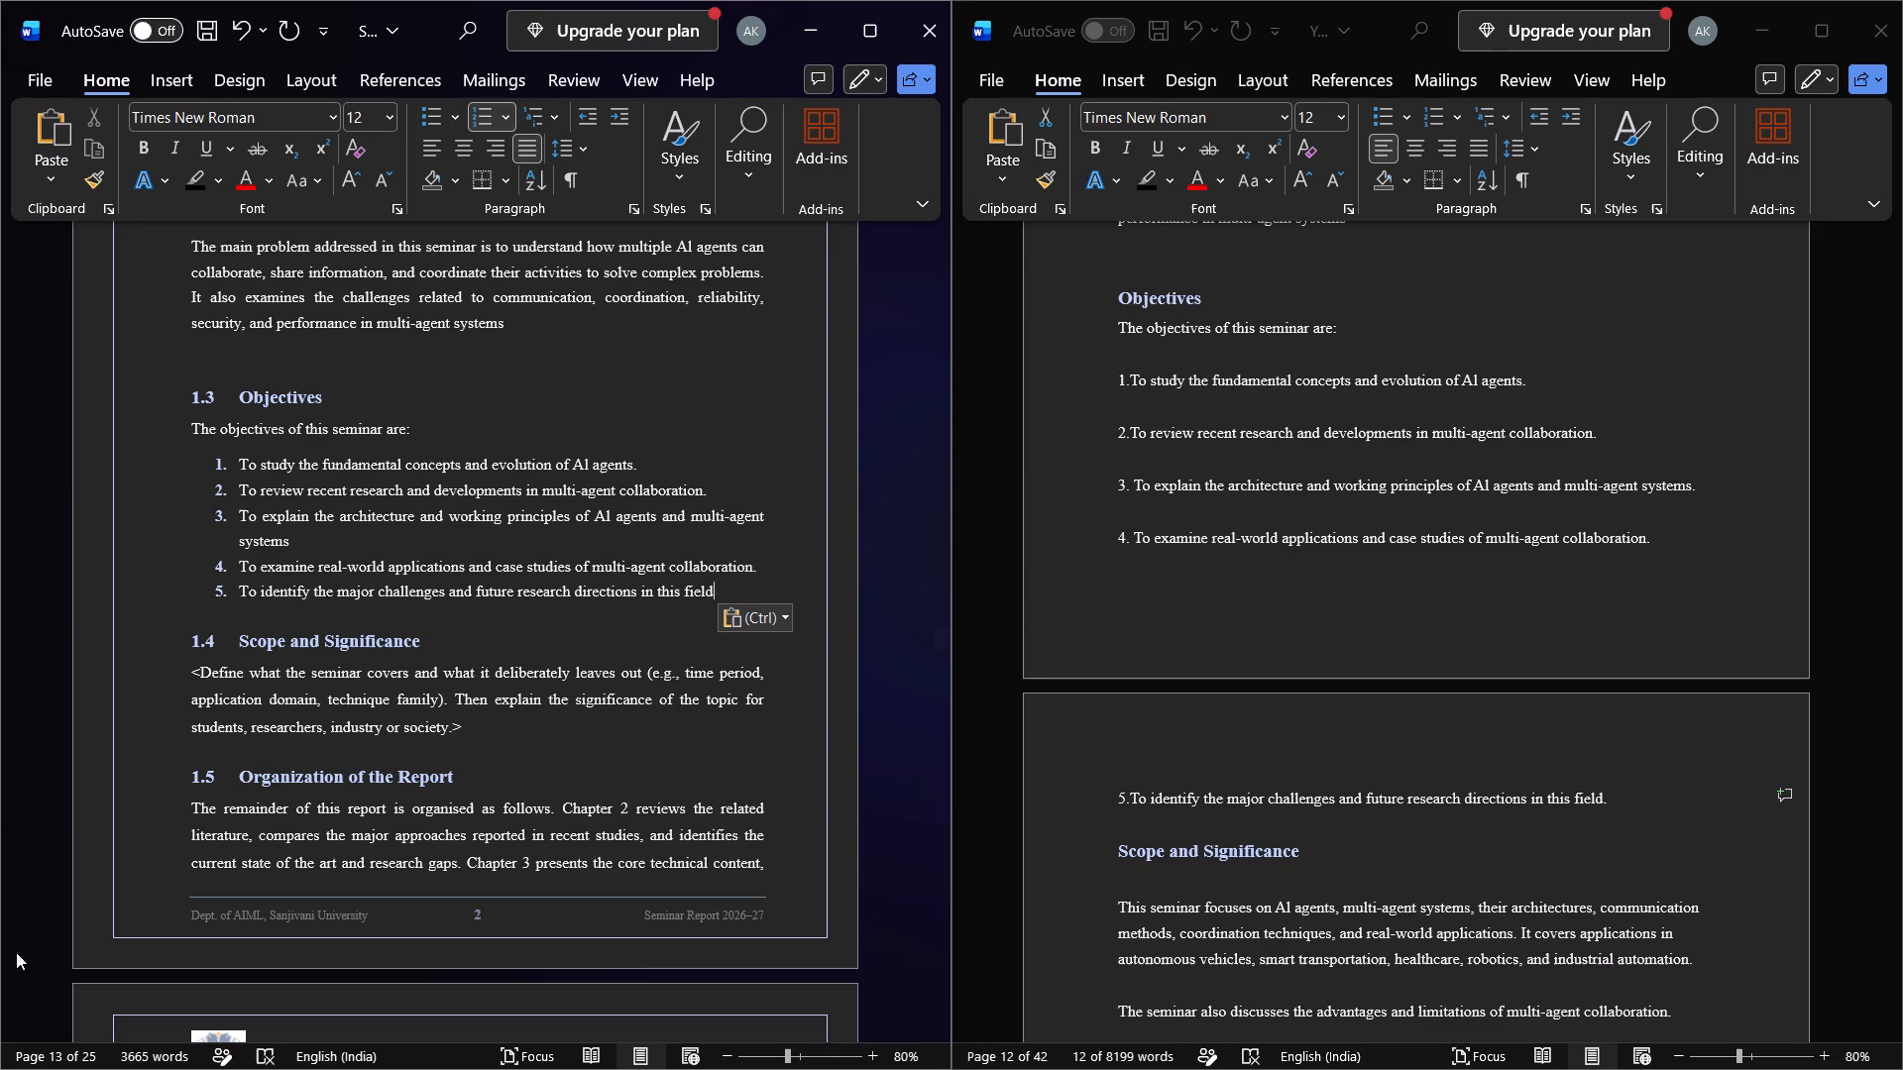
scroll(655, 702, "down", 2)
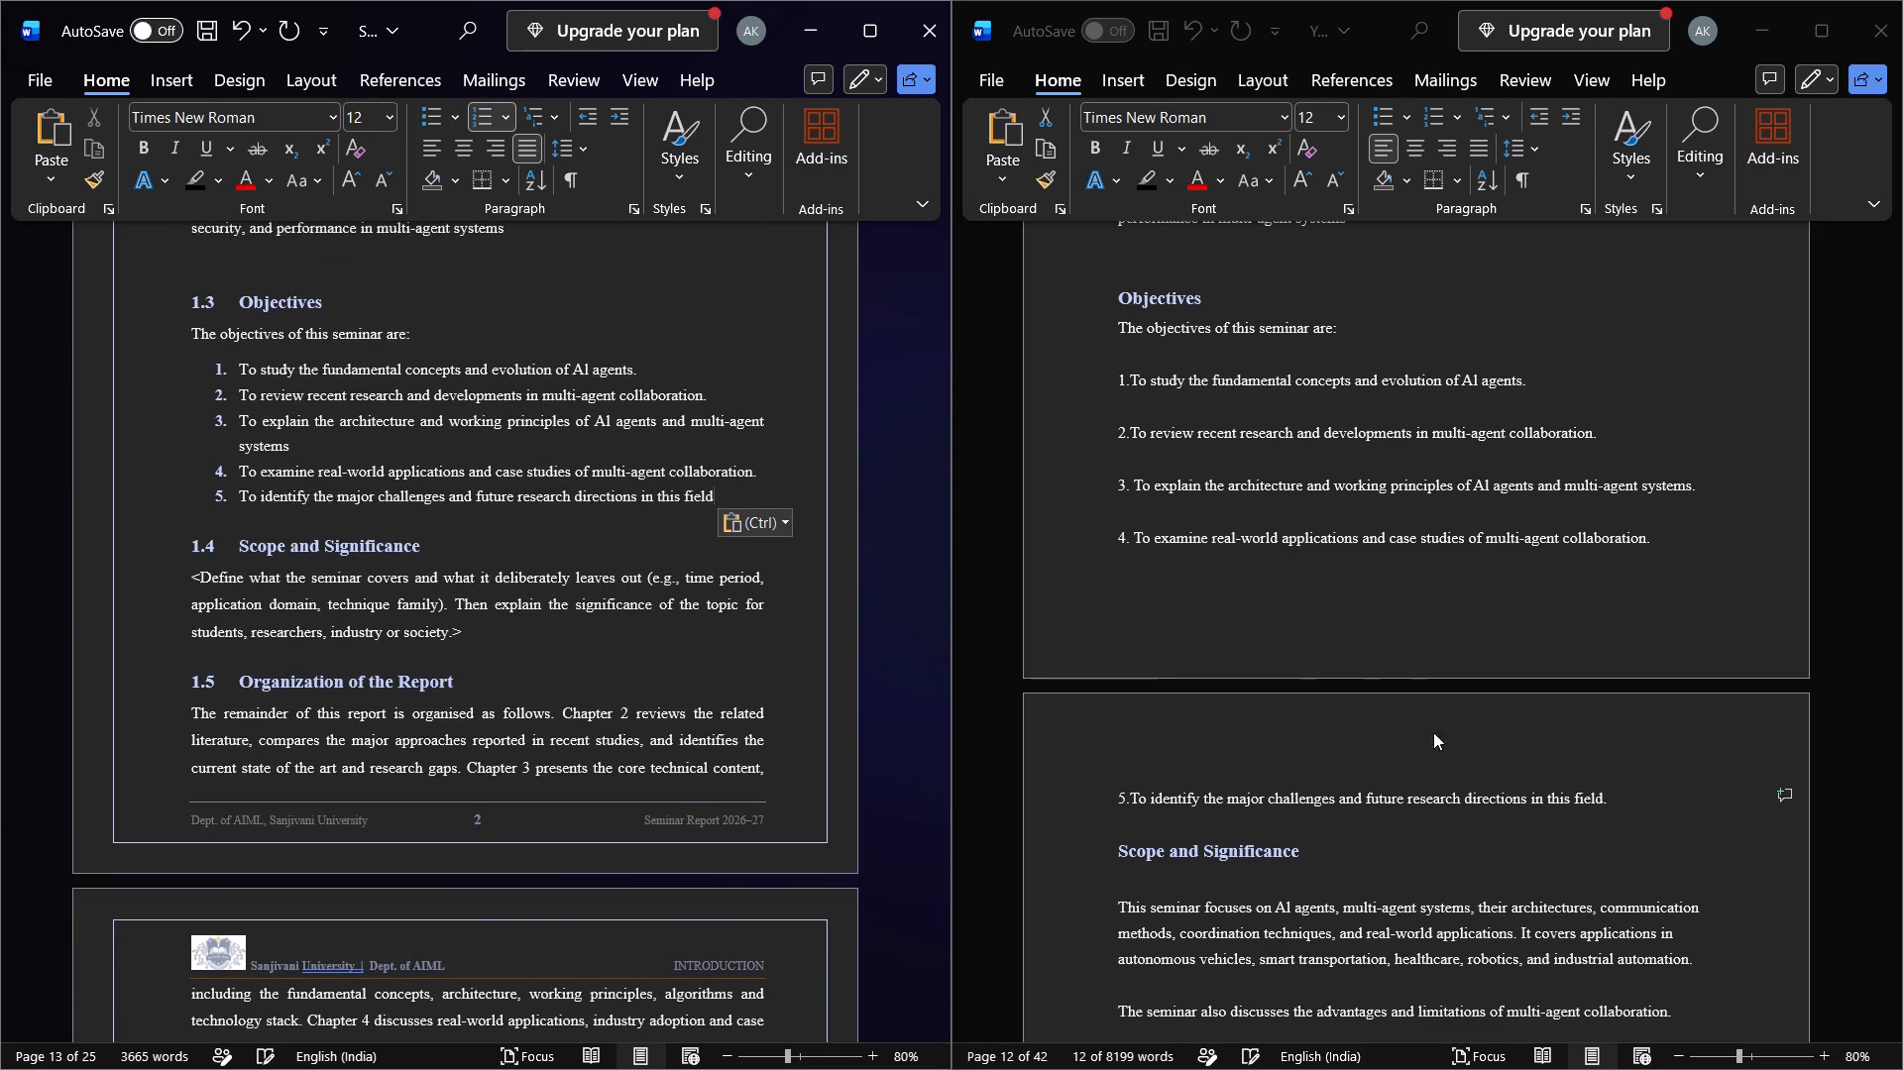
scroll(1306, 724, "down", 6)
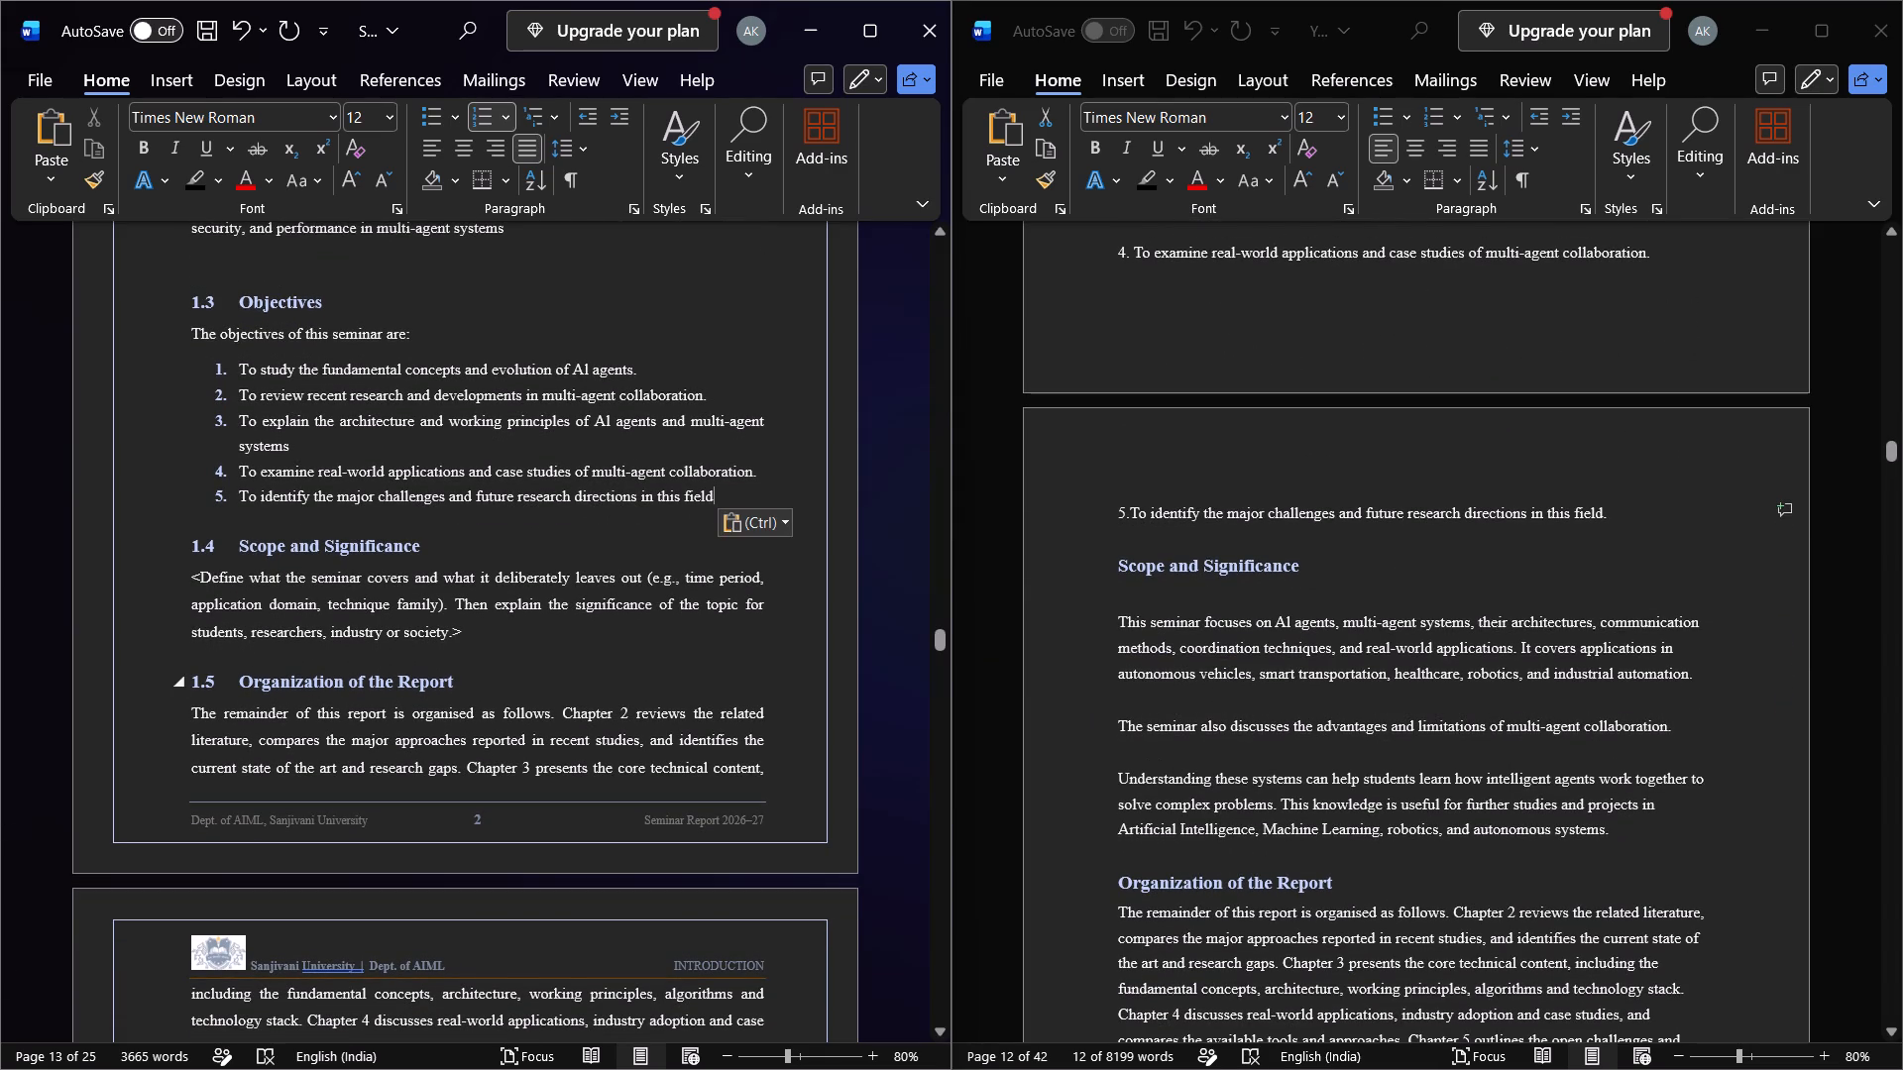
scroll(265, 642, "down", 4)
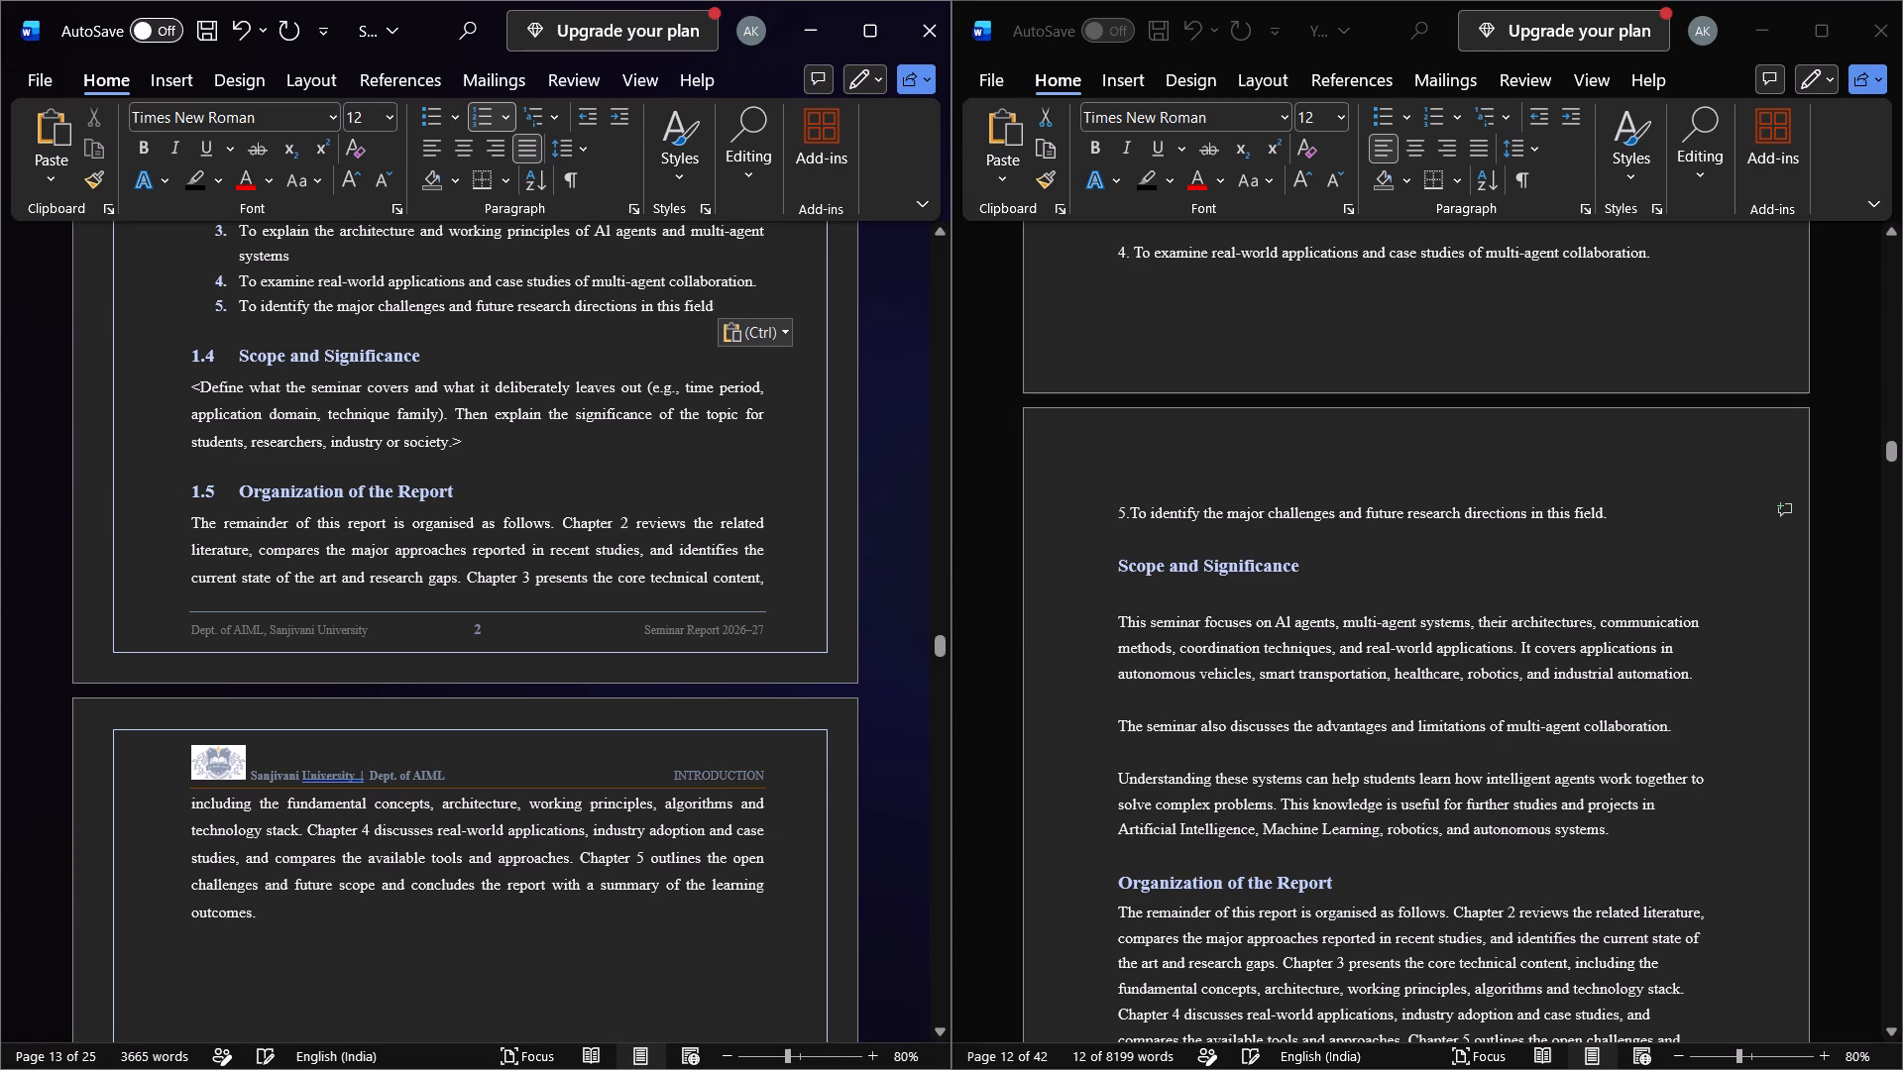
scroll(1352, 639, "down", 3)
scroll(159, 837, "down", 4)
scroll(352, 811, "up", 5)
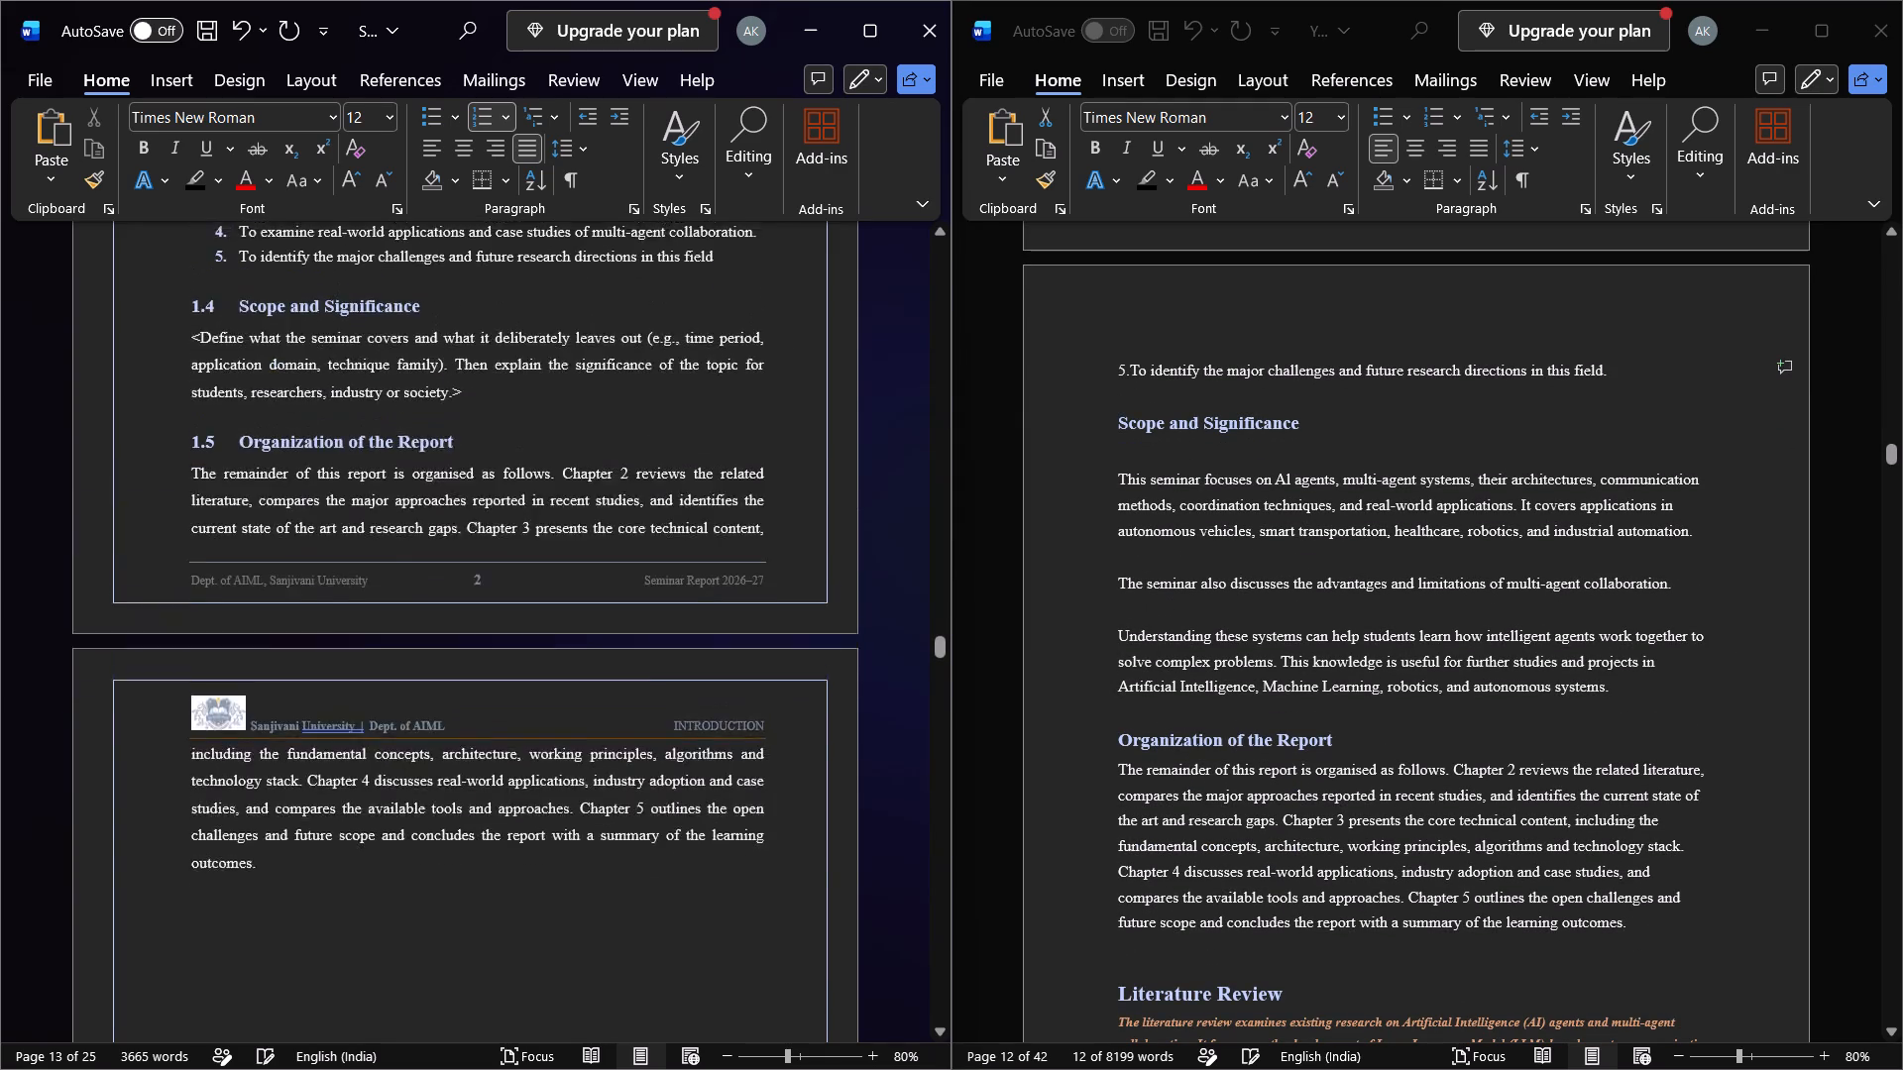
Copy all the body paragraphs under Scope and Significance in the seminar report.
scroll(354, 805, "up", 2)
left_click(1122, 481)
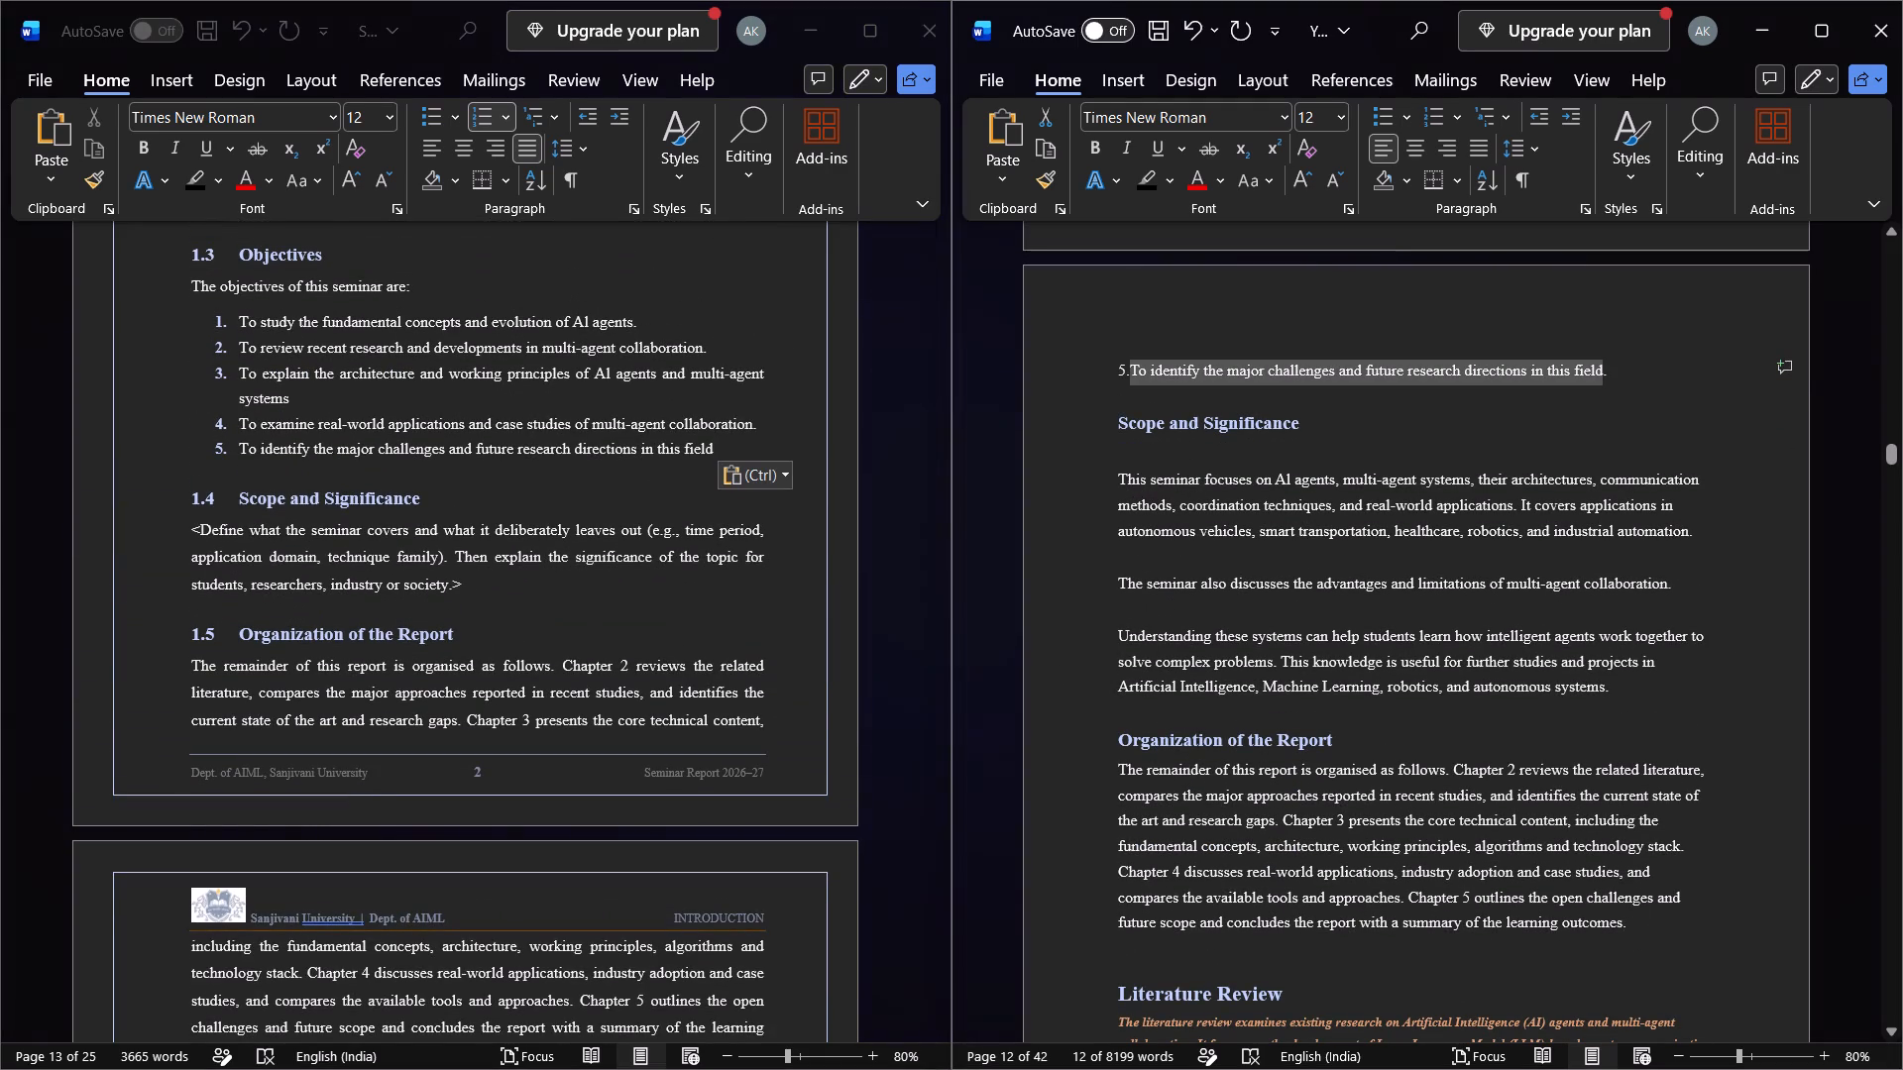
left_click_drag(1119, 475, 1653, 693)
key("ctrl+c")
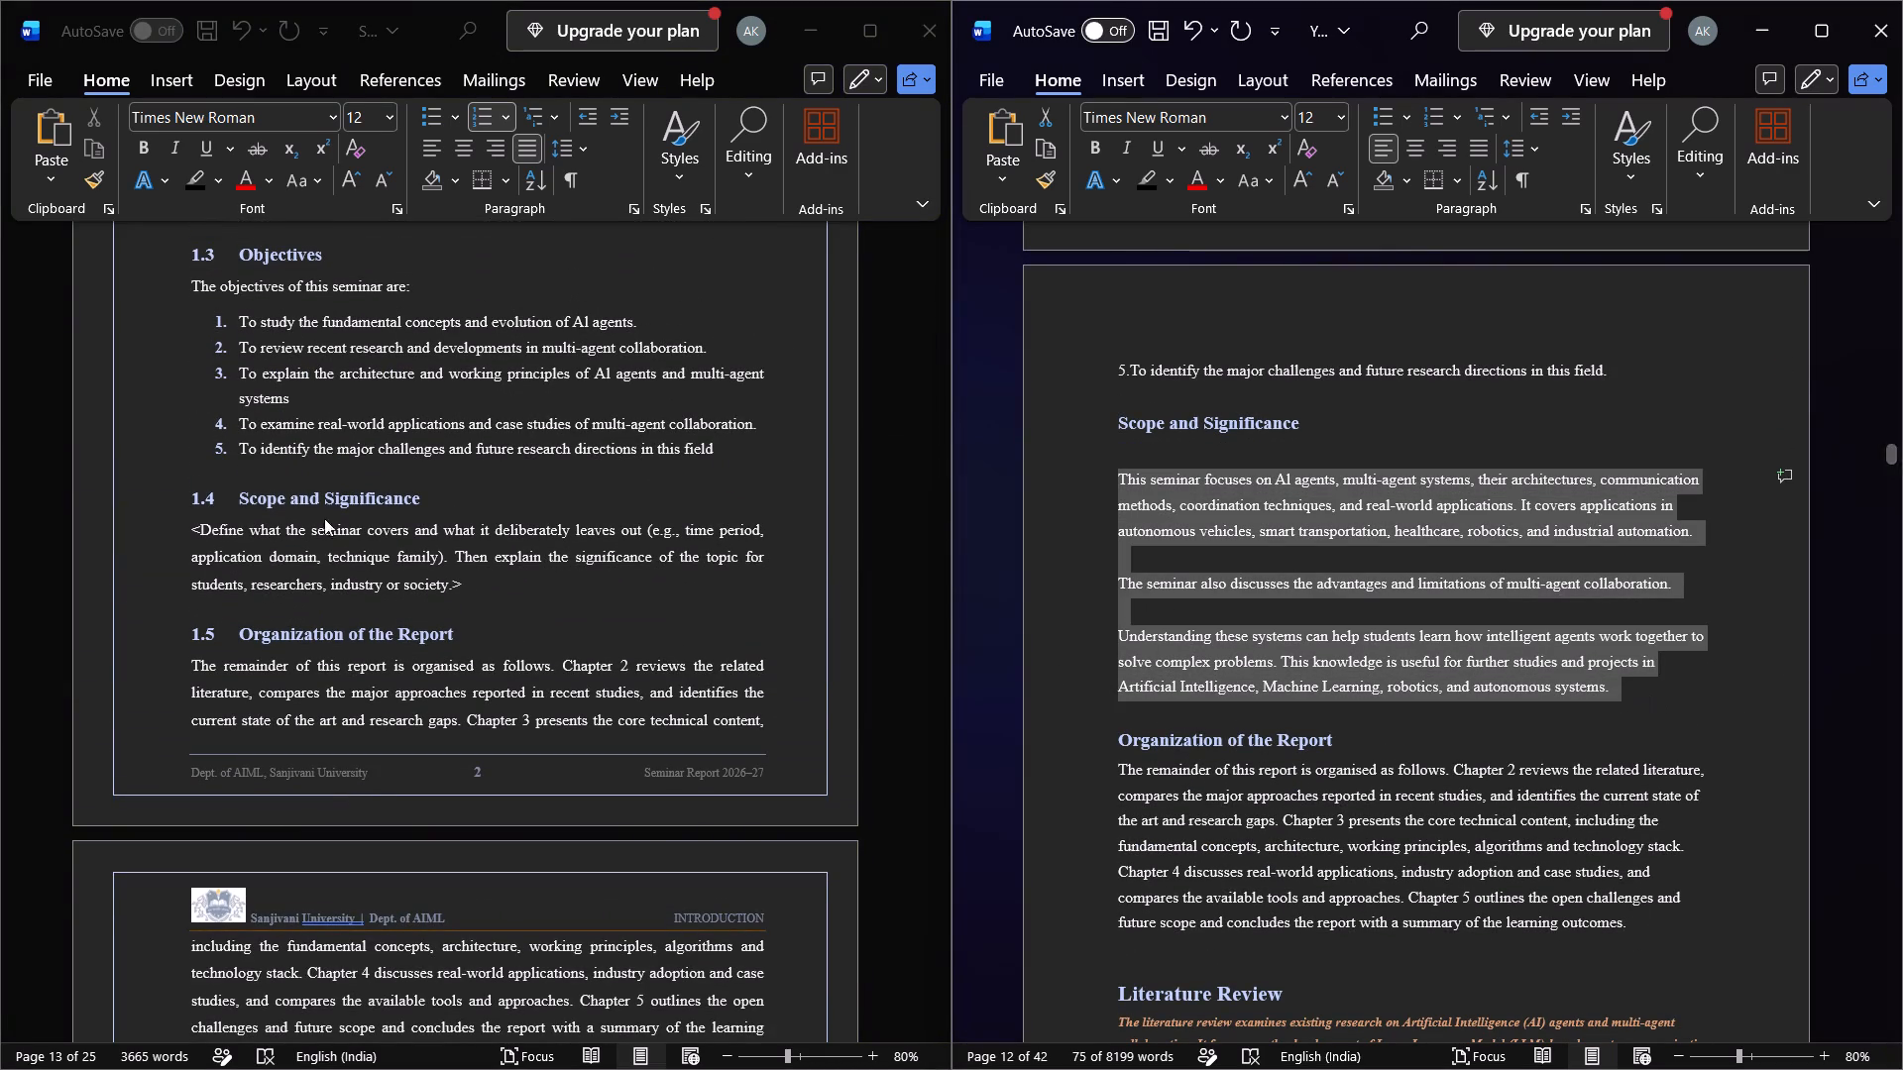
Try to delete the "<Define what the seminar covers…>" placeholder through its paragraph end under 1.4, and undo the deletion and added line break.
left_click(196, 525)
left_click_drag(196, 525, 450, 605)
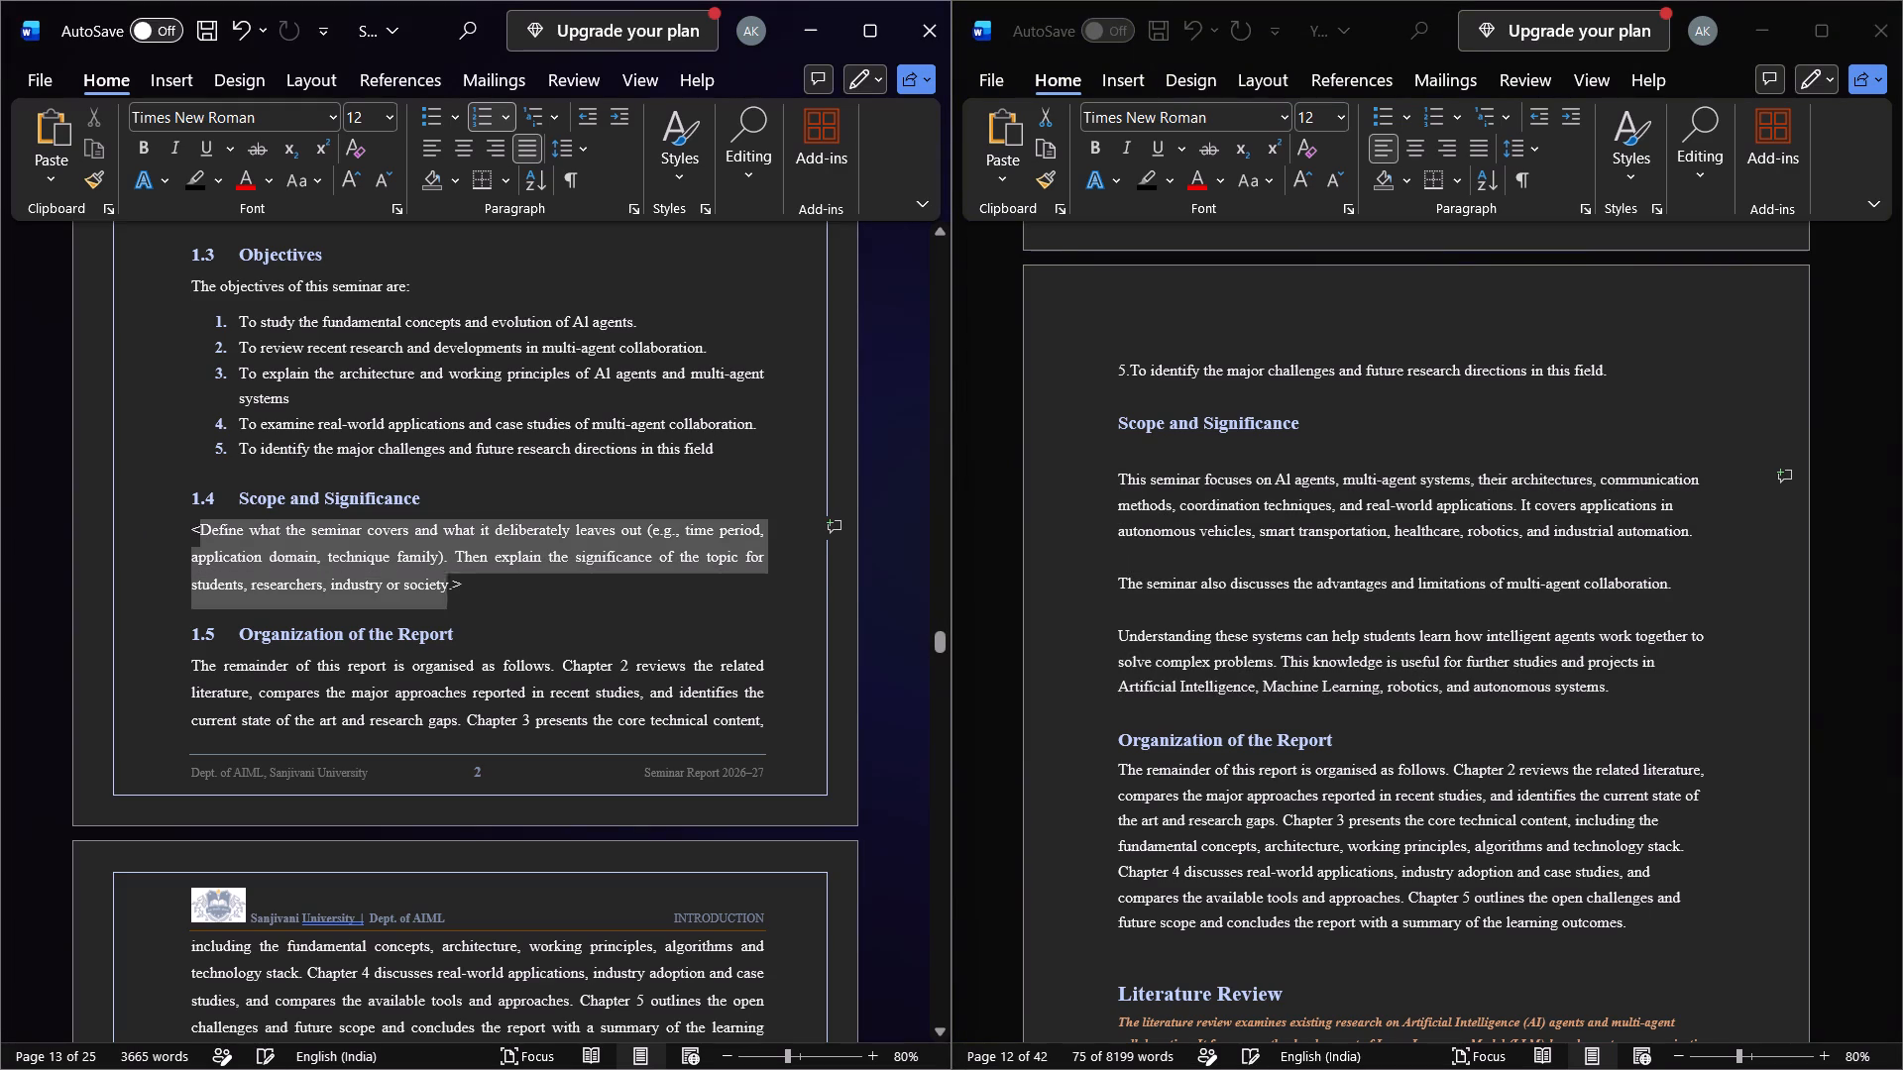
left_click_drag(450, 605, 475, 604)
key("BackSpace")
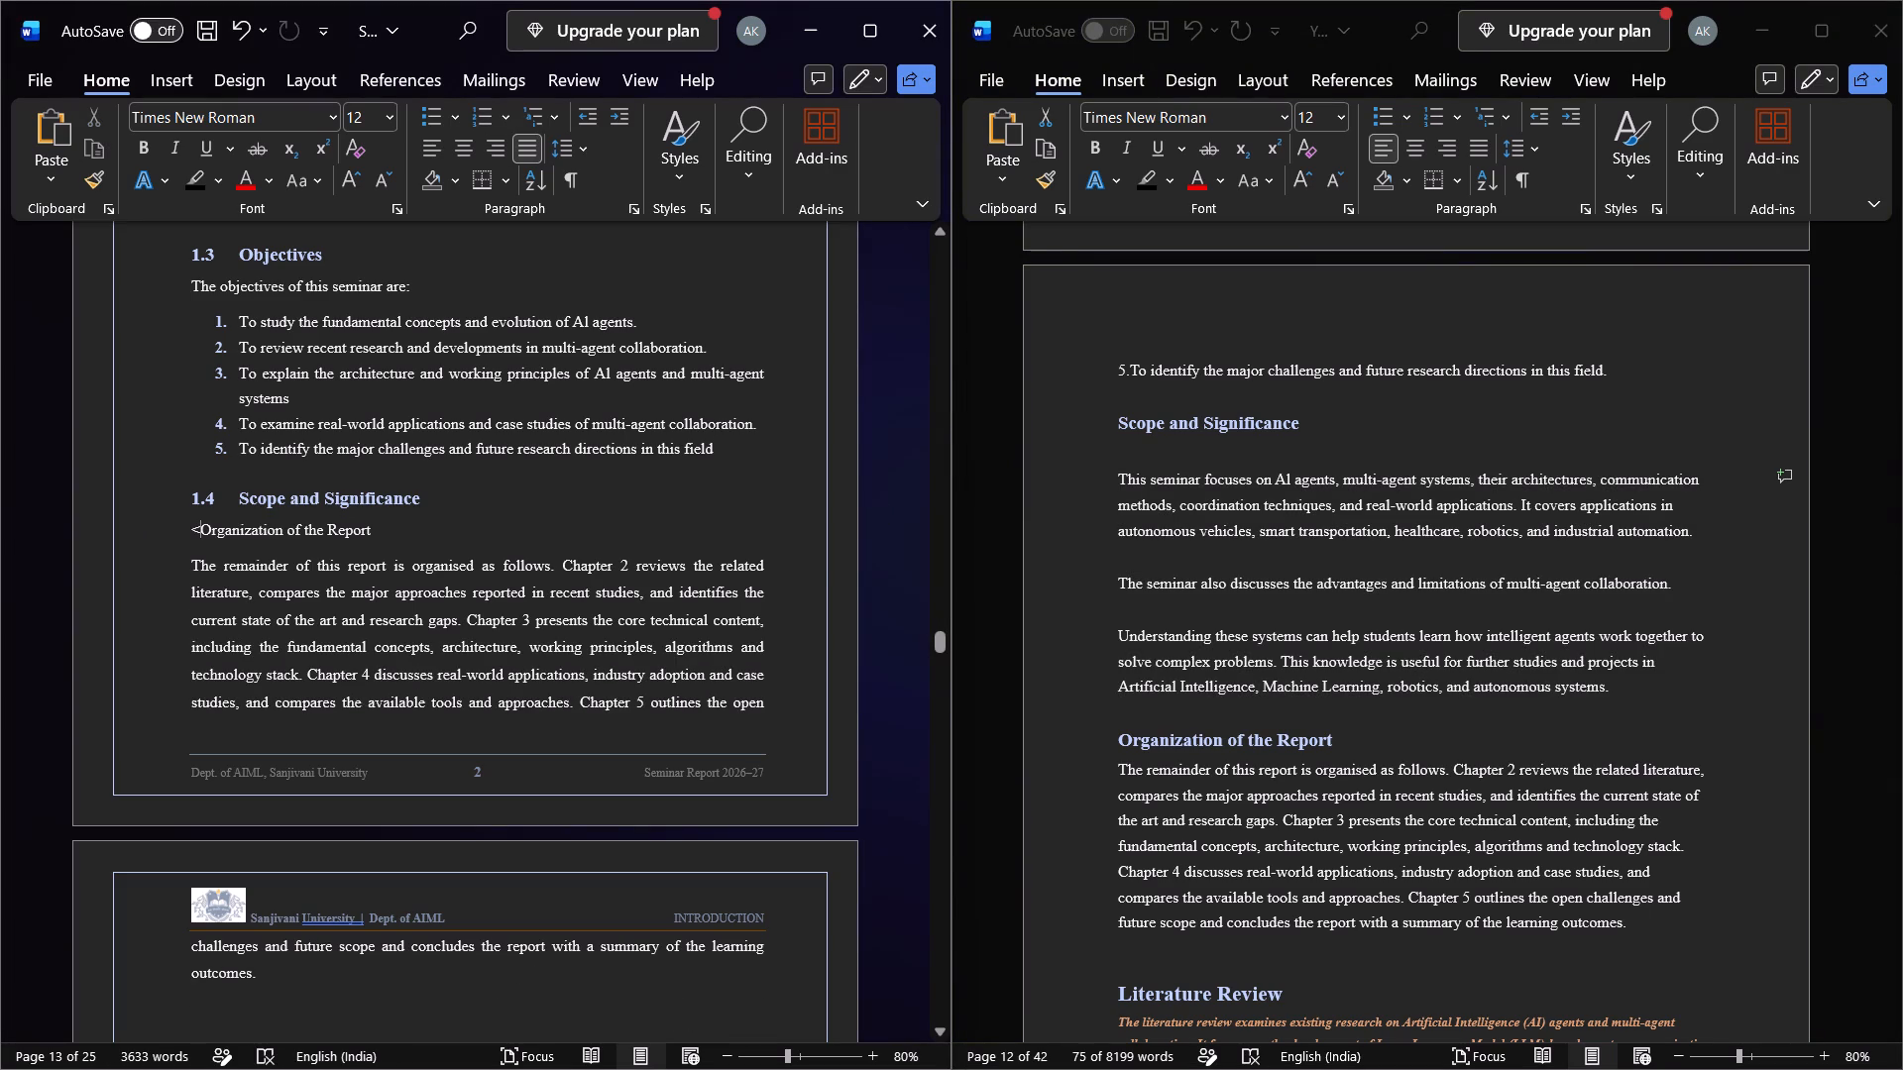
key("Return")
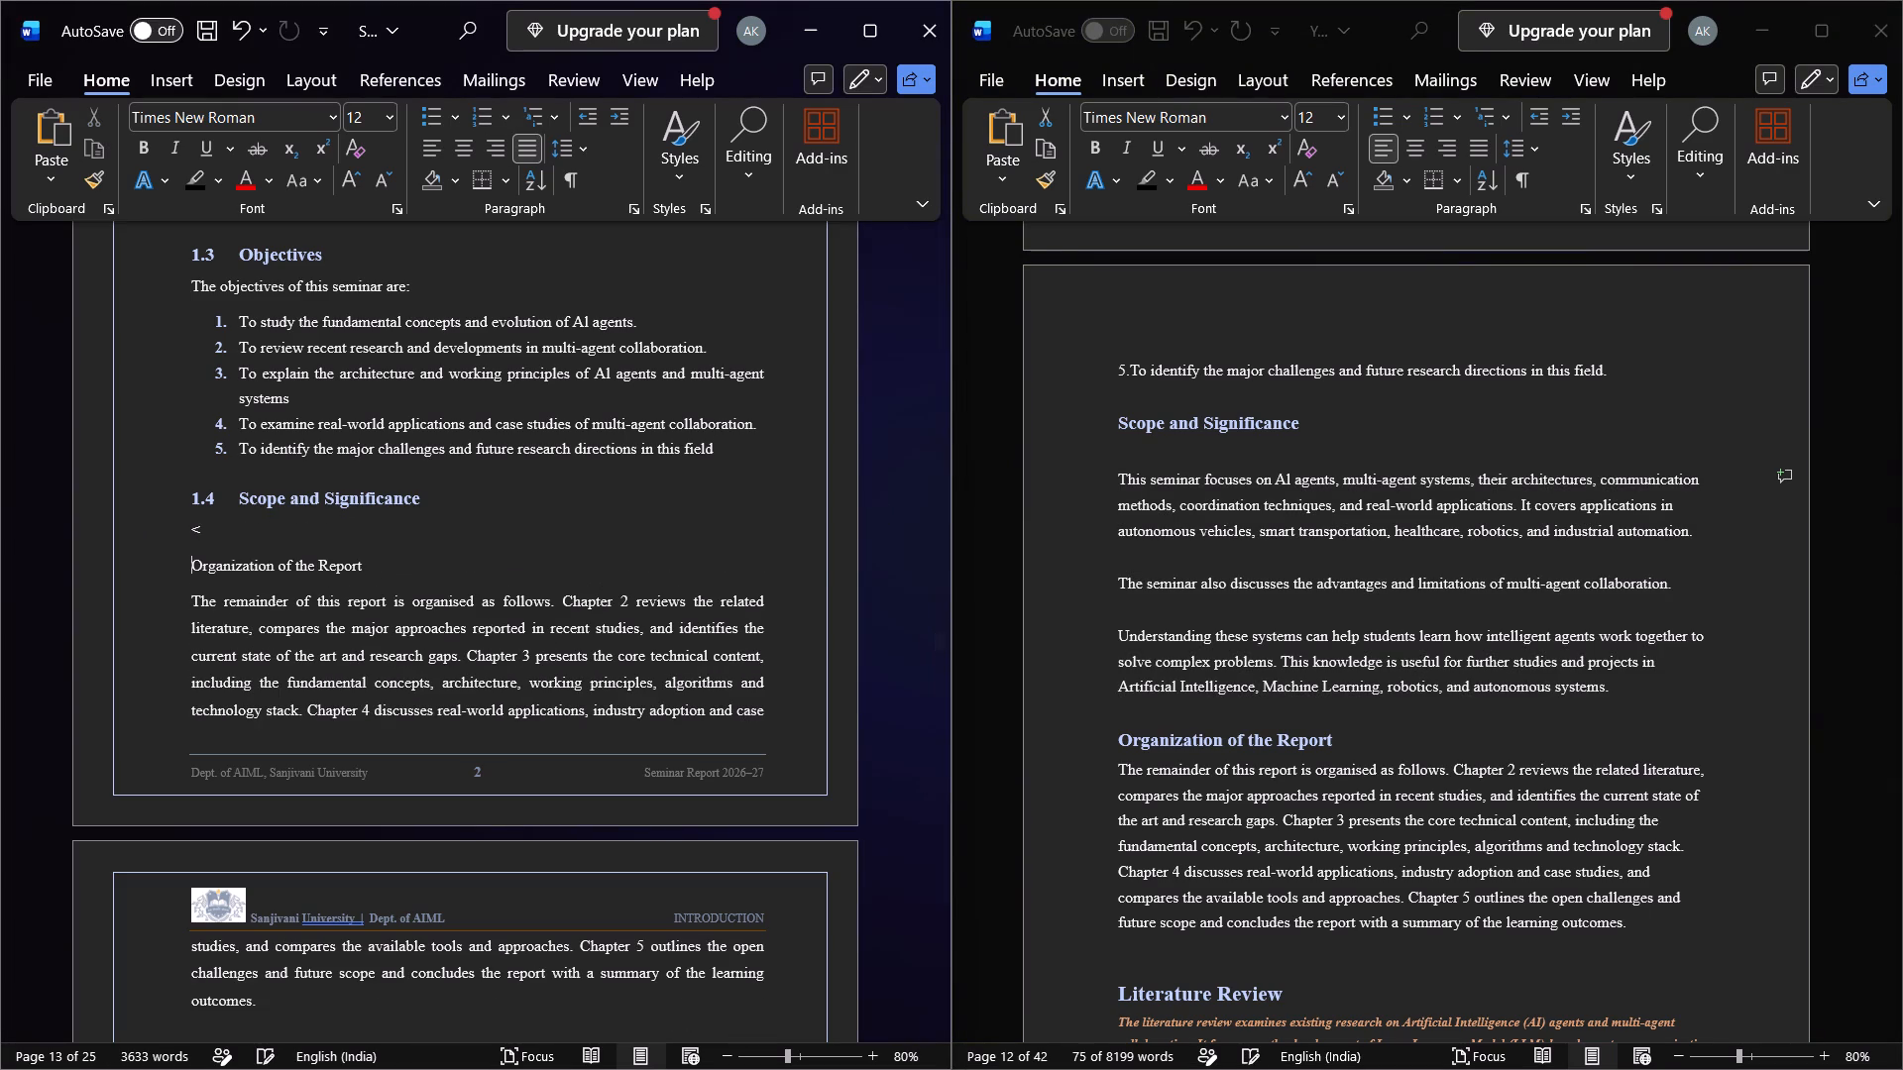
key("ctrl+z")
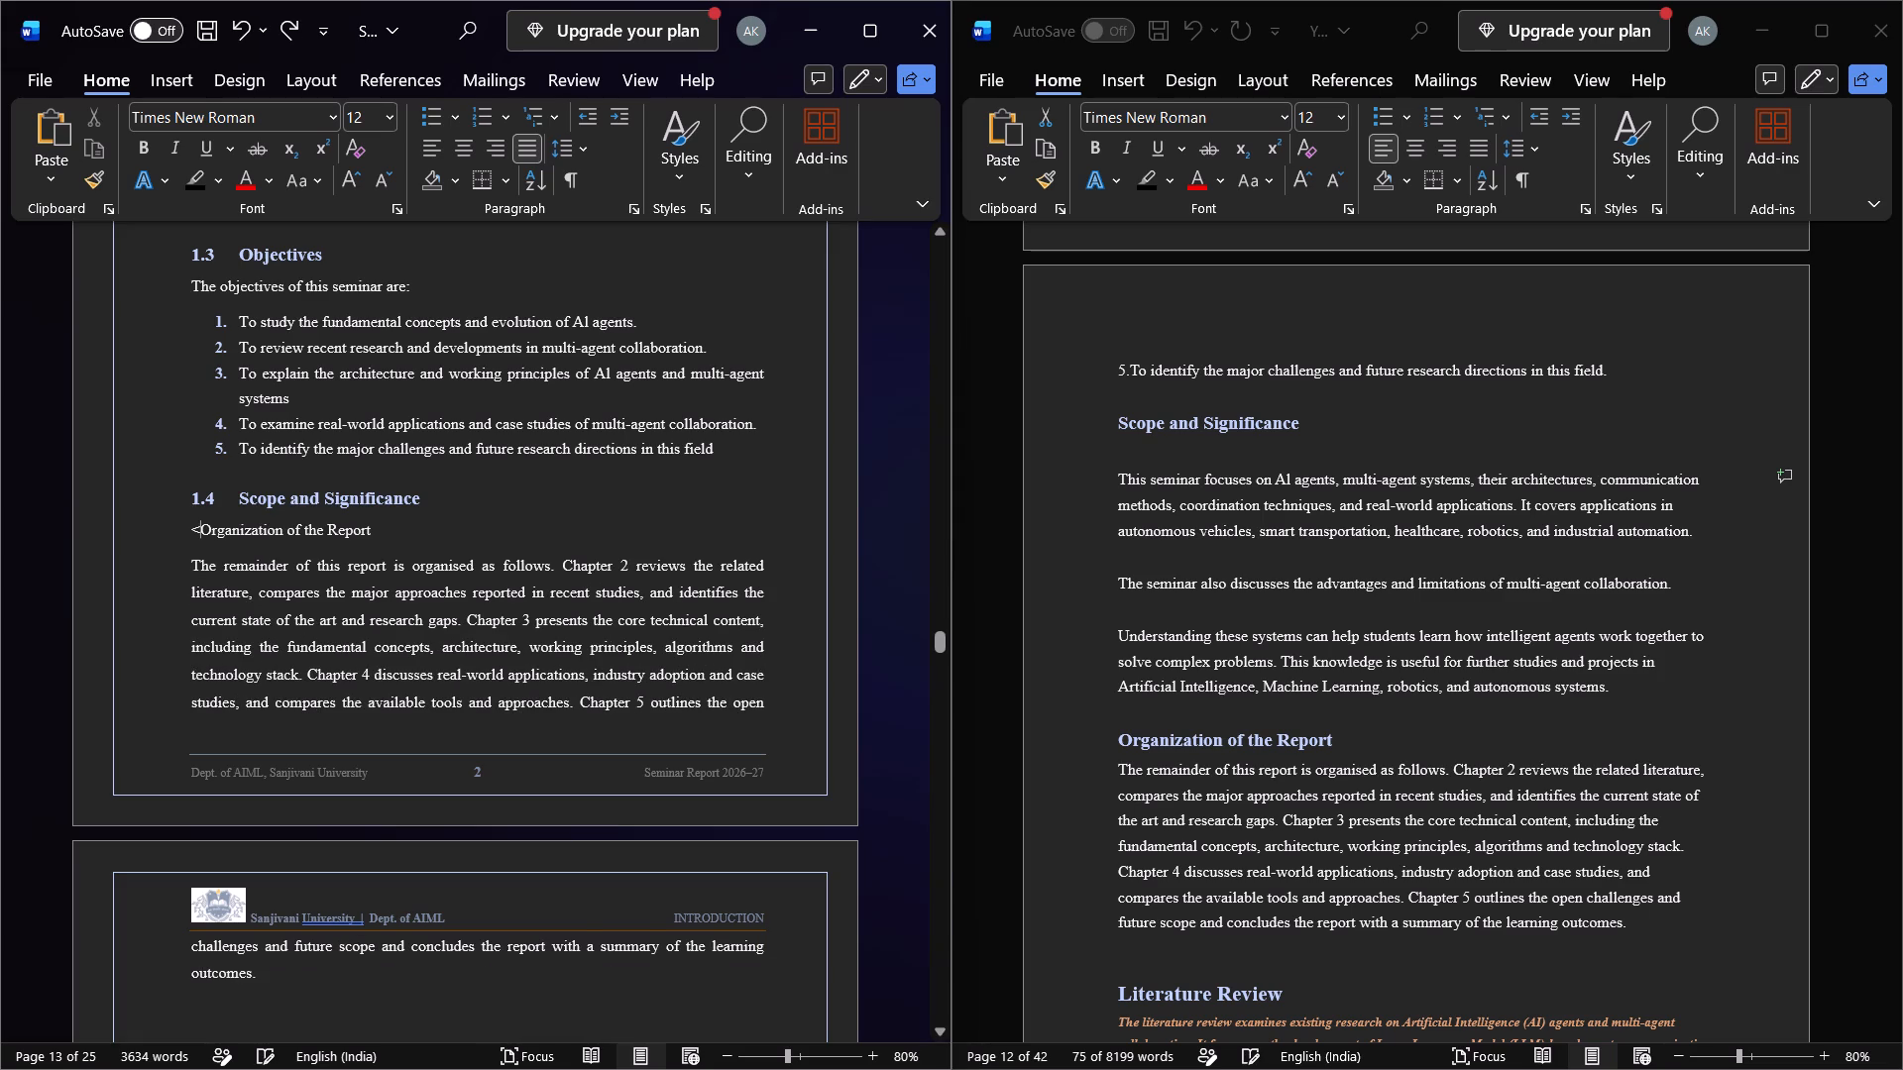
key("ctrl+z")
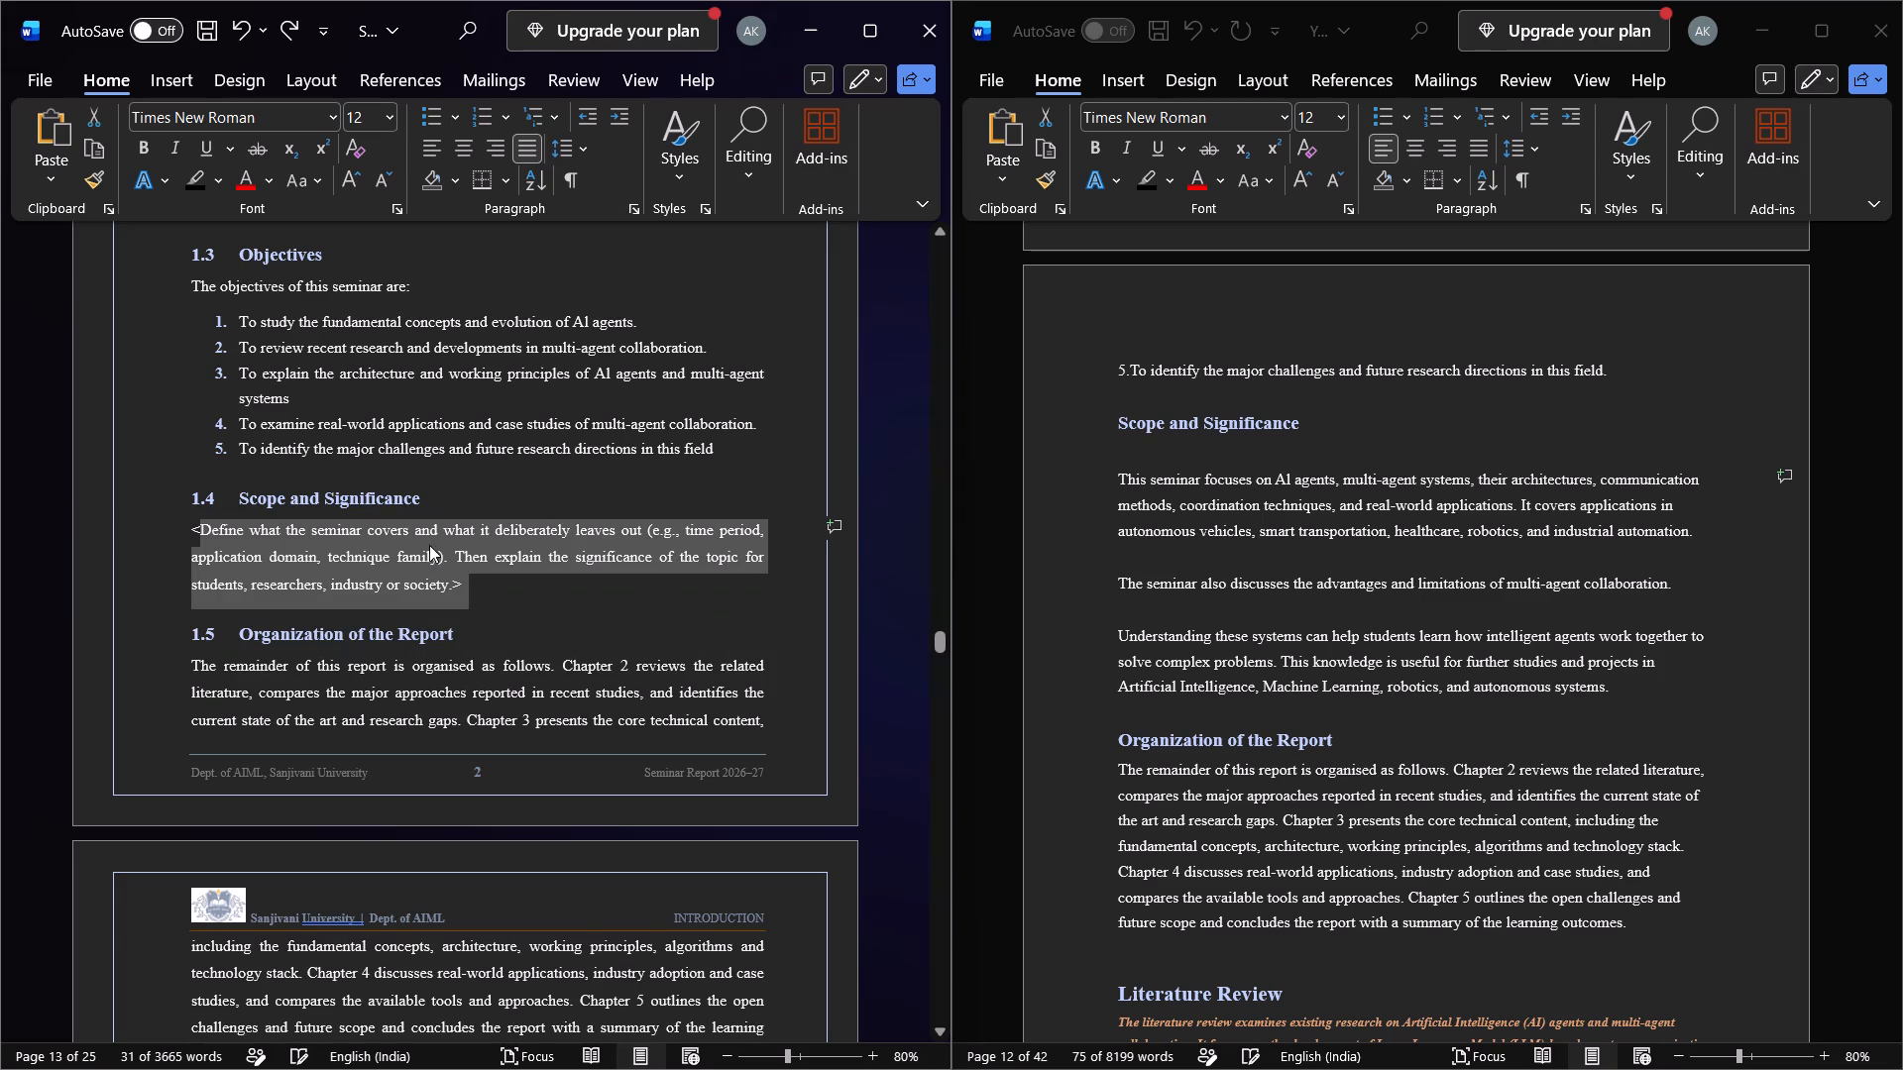
Clear the "<Define what the seminar covers…>" placeholder text under the template's 1.4, leaving its opening bracket and the 1.5 heading in place.
left_click(473, 580)
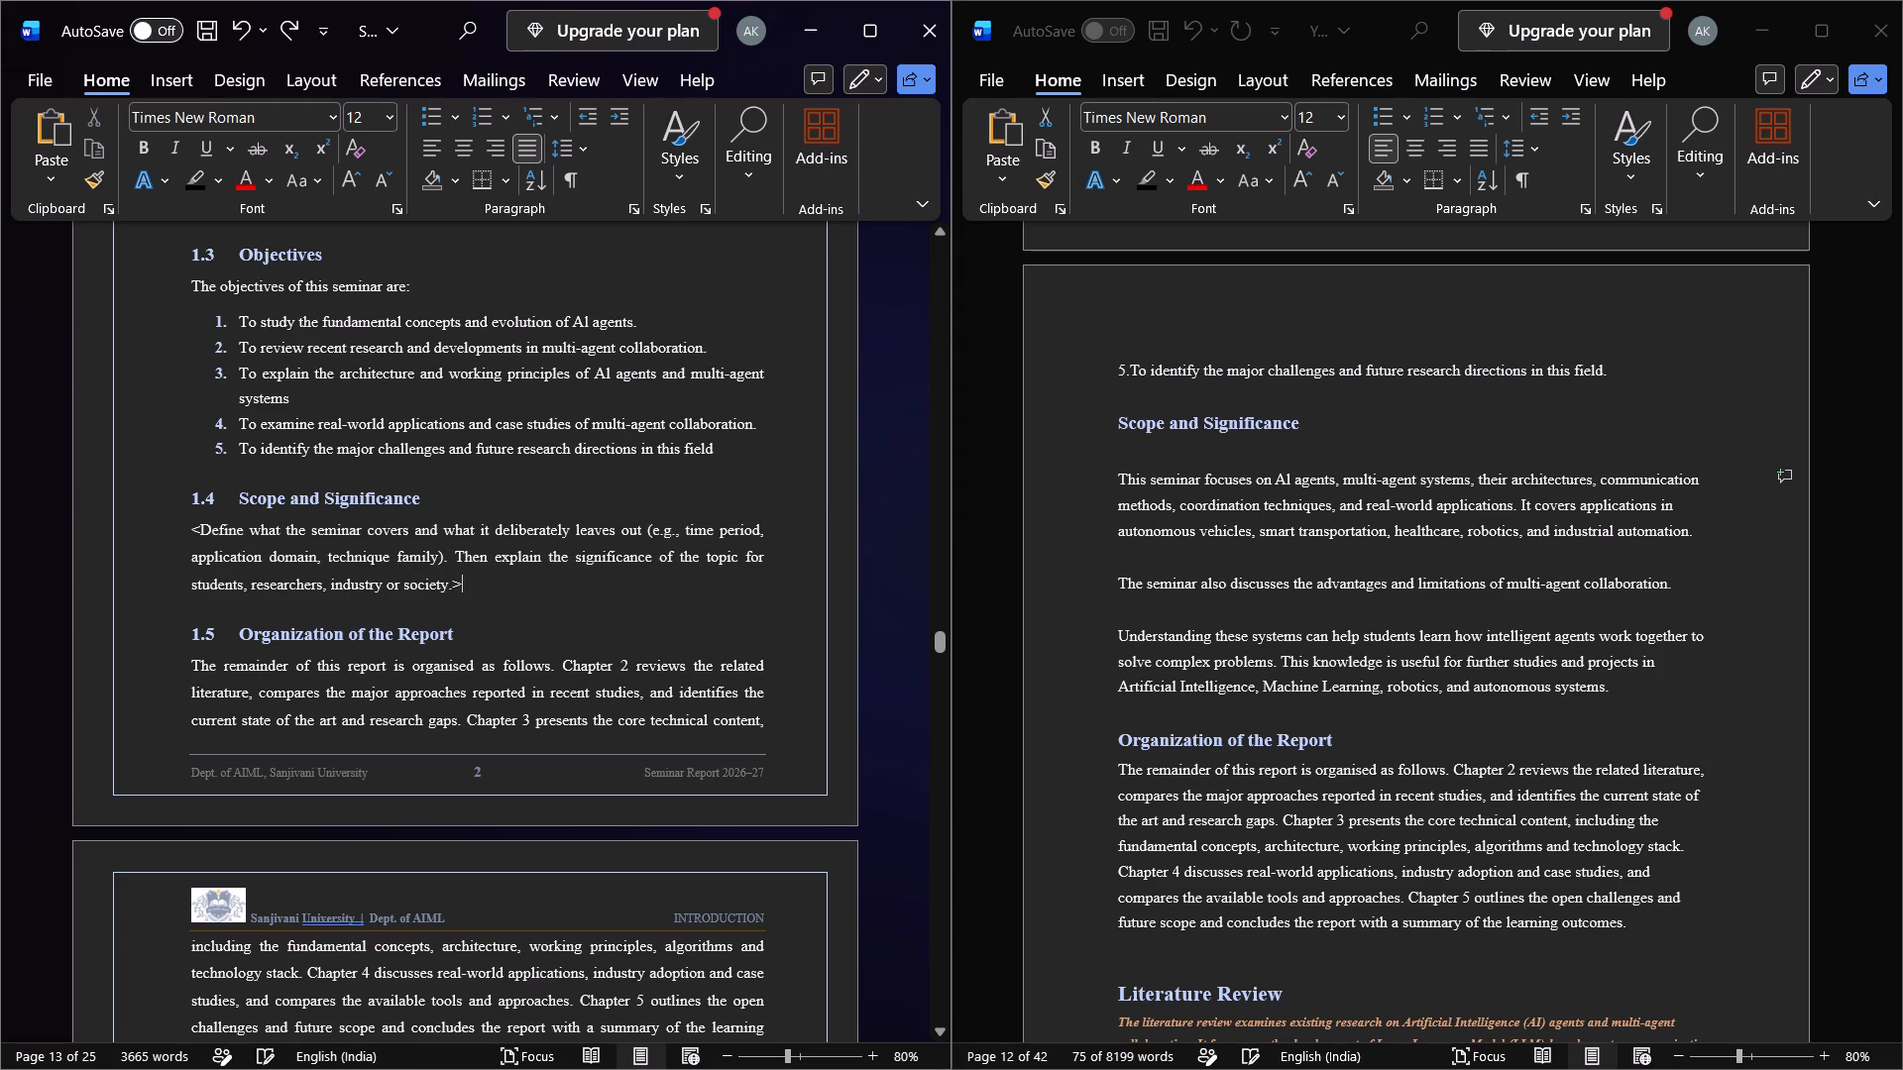
left_click_drag(219, 534, 294, 580)
key("BackSpace")
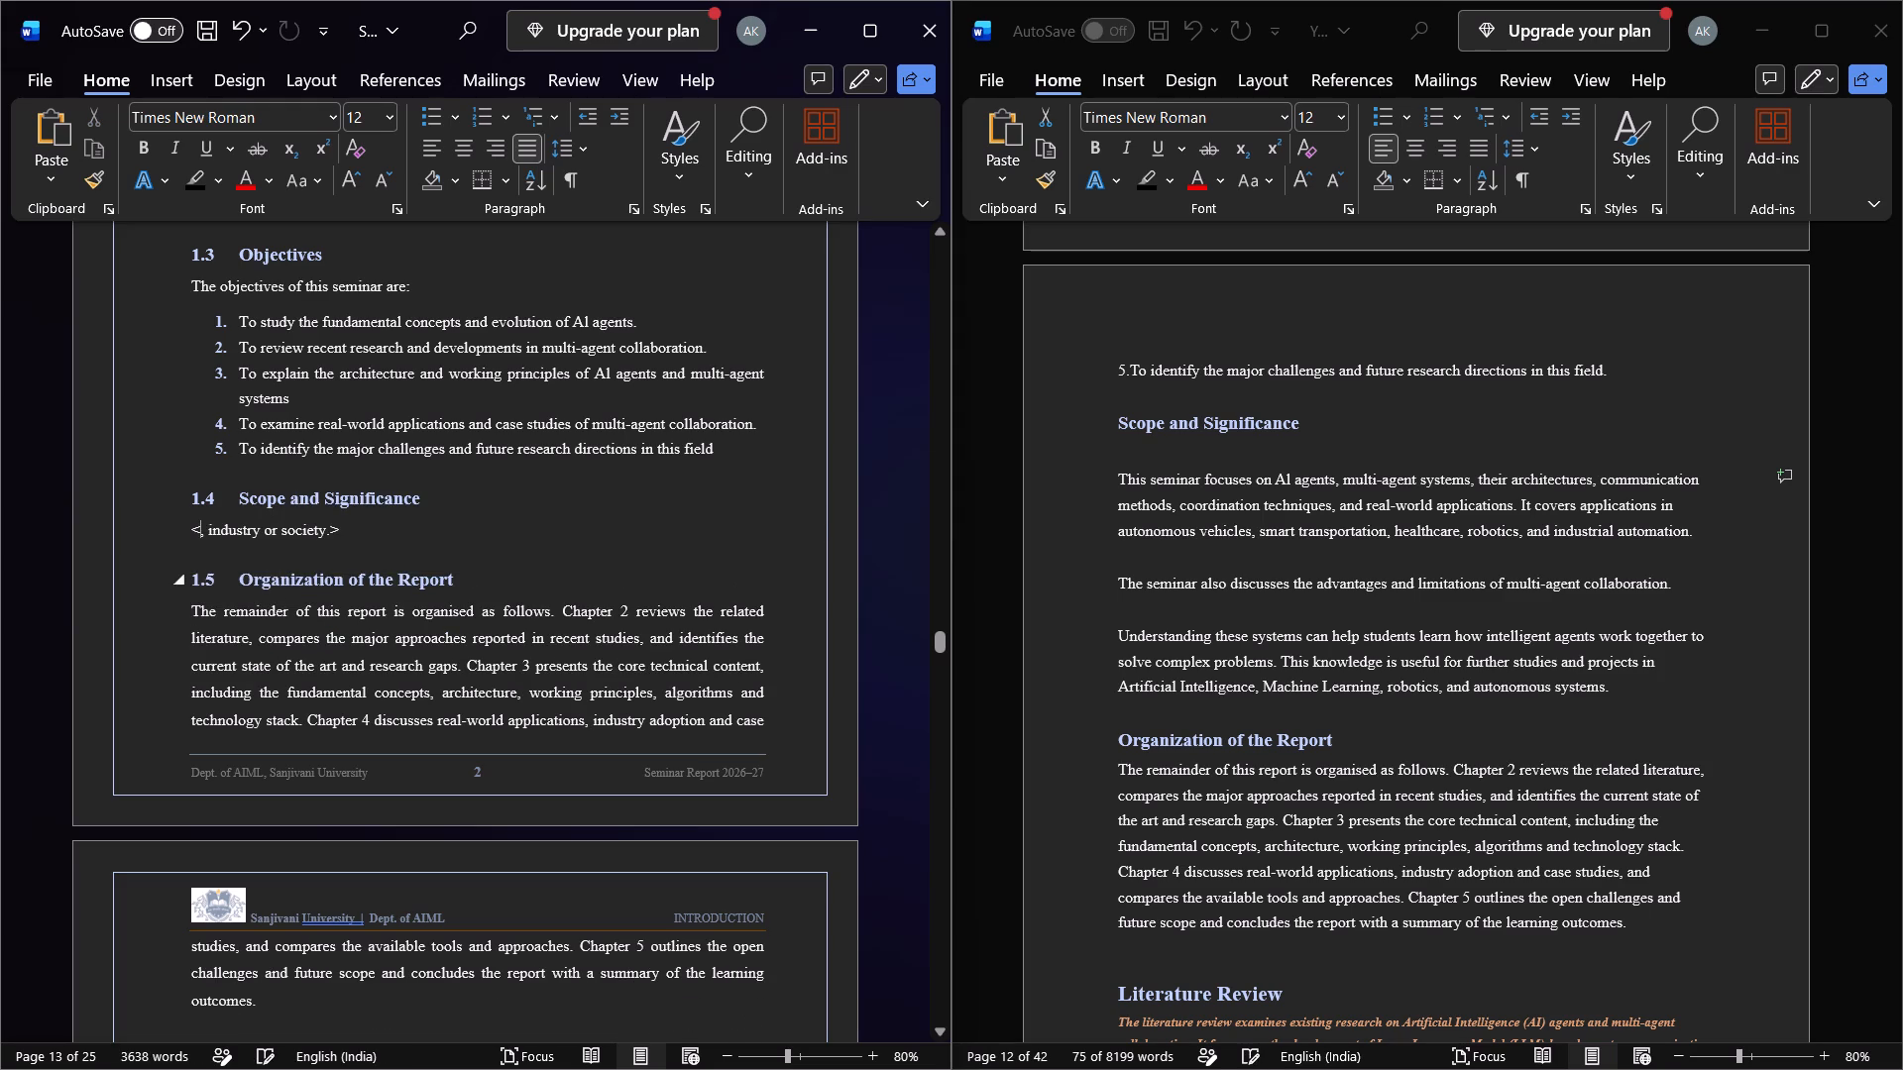
left_click(390, 540)
key("BackSpace")
key("BackSpace")
key("BackSpace")
key("BackSpace")
key("BackSpace")
key("BackSpace")
key("BackSpace")
key("BackSpace")
key("BackSpace")
key("BackSpace")
key("BackSpace")
key("BackSpace")
key("BackSpace")
key("BackSpace")
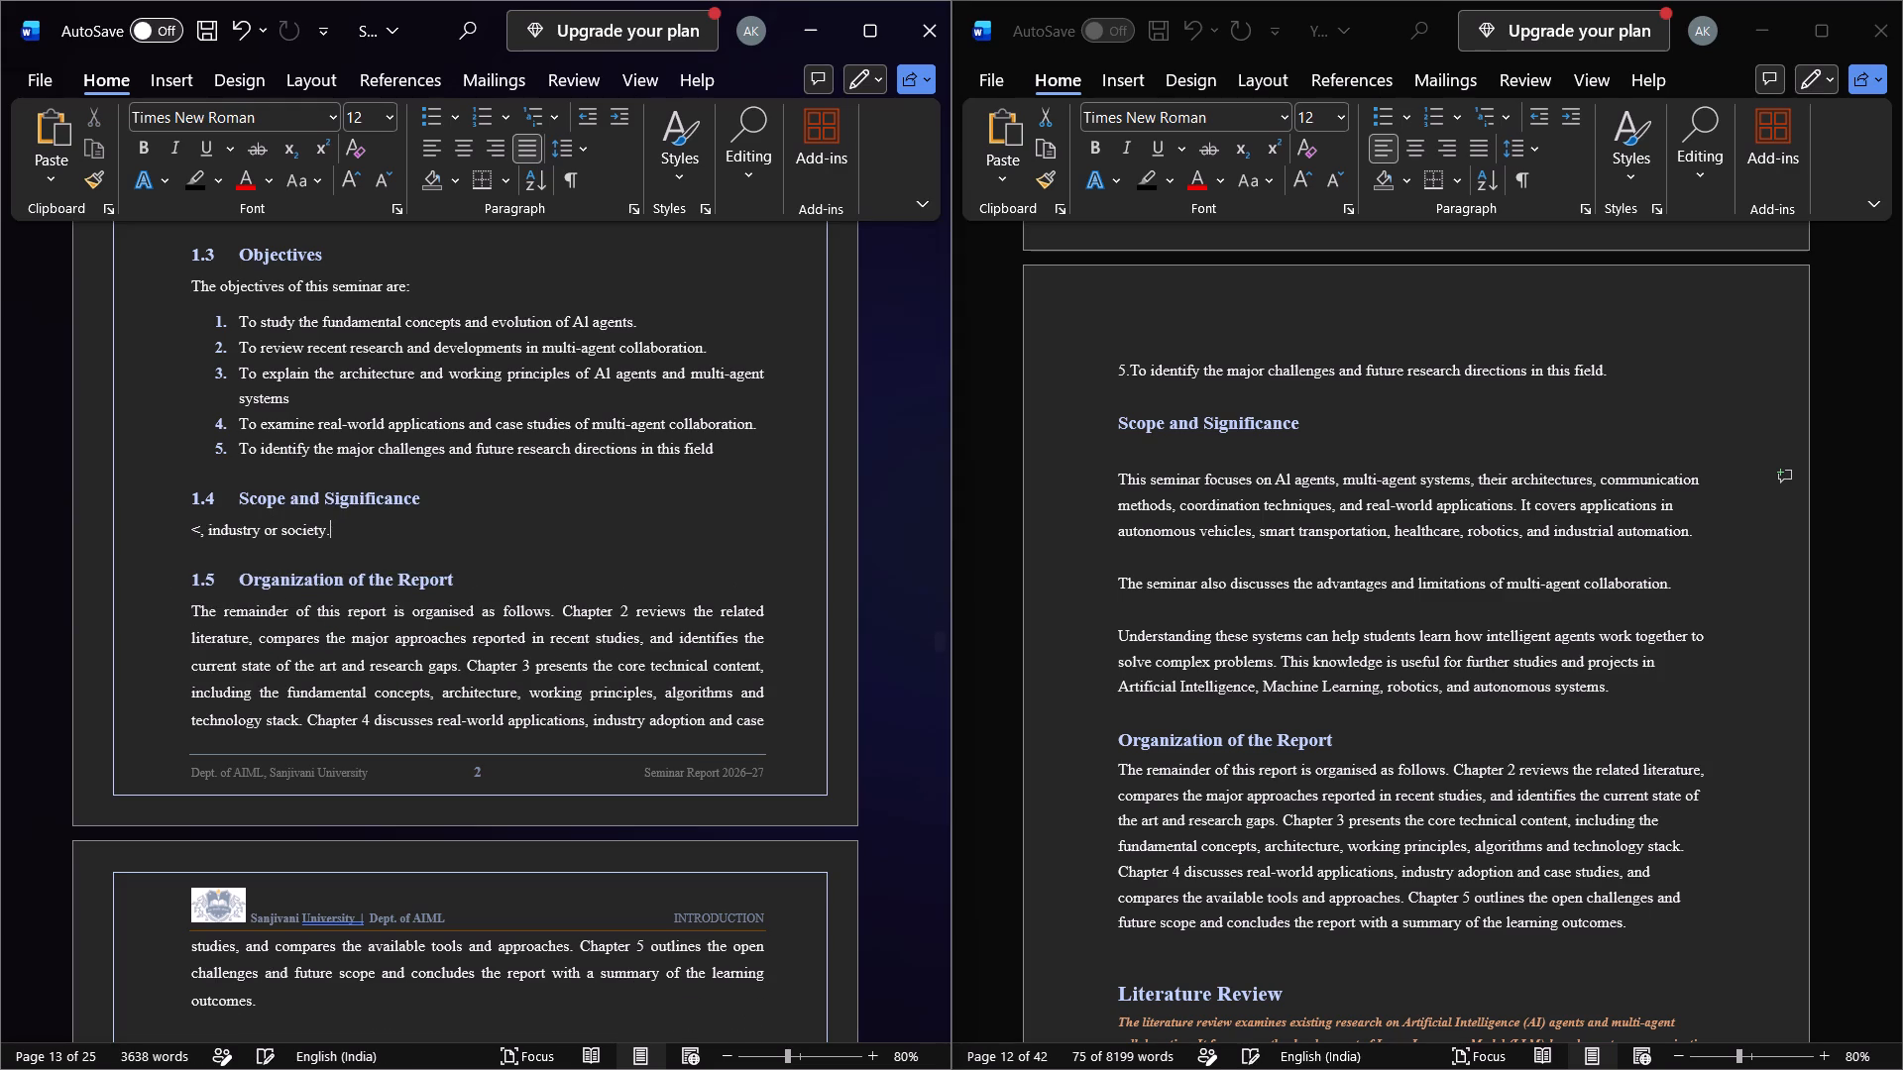
key("BackSpace")
key("BackSpace")
key("BackSpace")
key("BackSpace")
key("BackSpace")
key("BackSpace")
key("BackSpace")
key("BackSpace")
key("BackSpace")
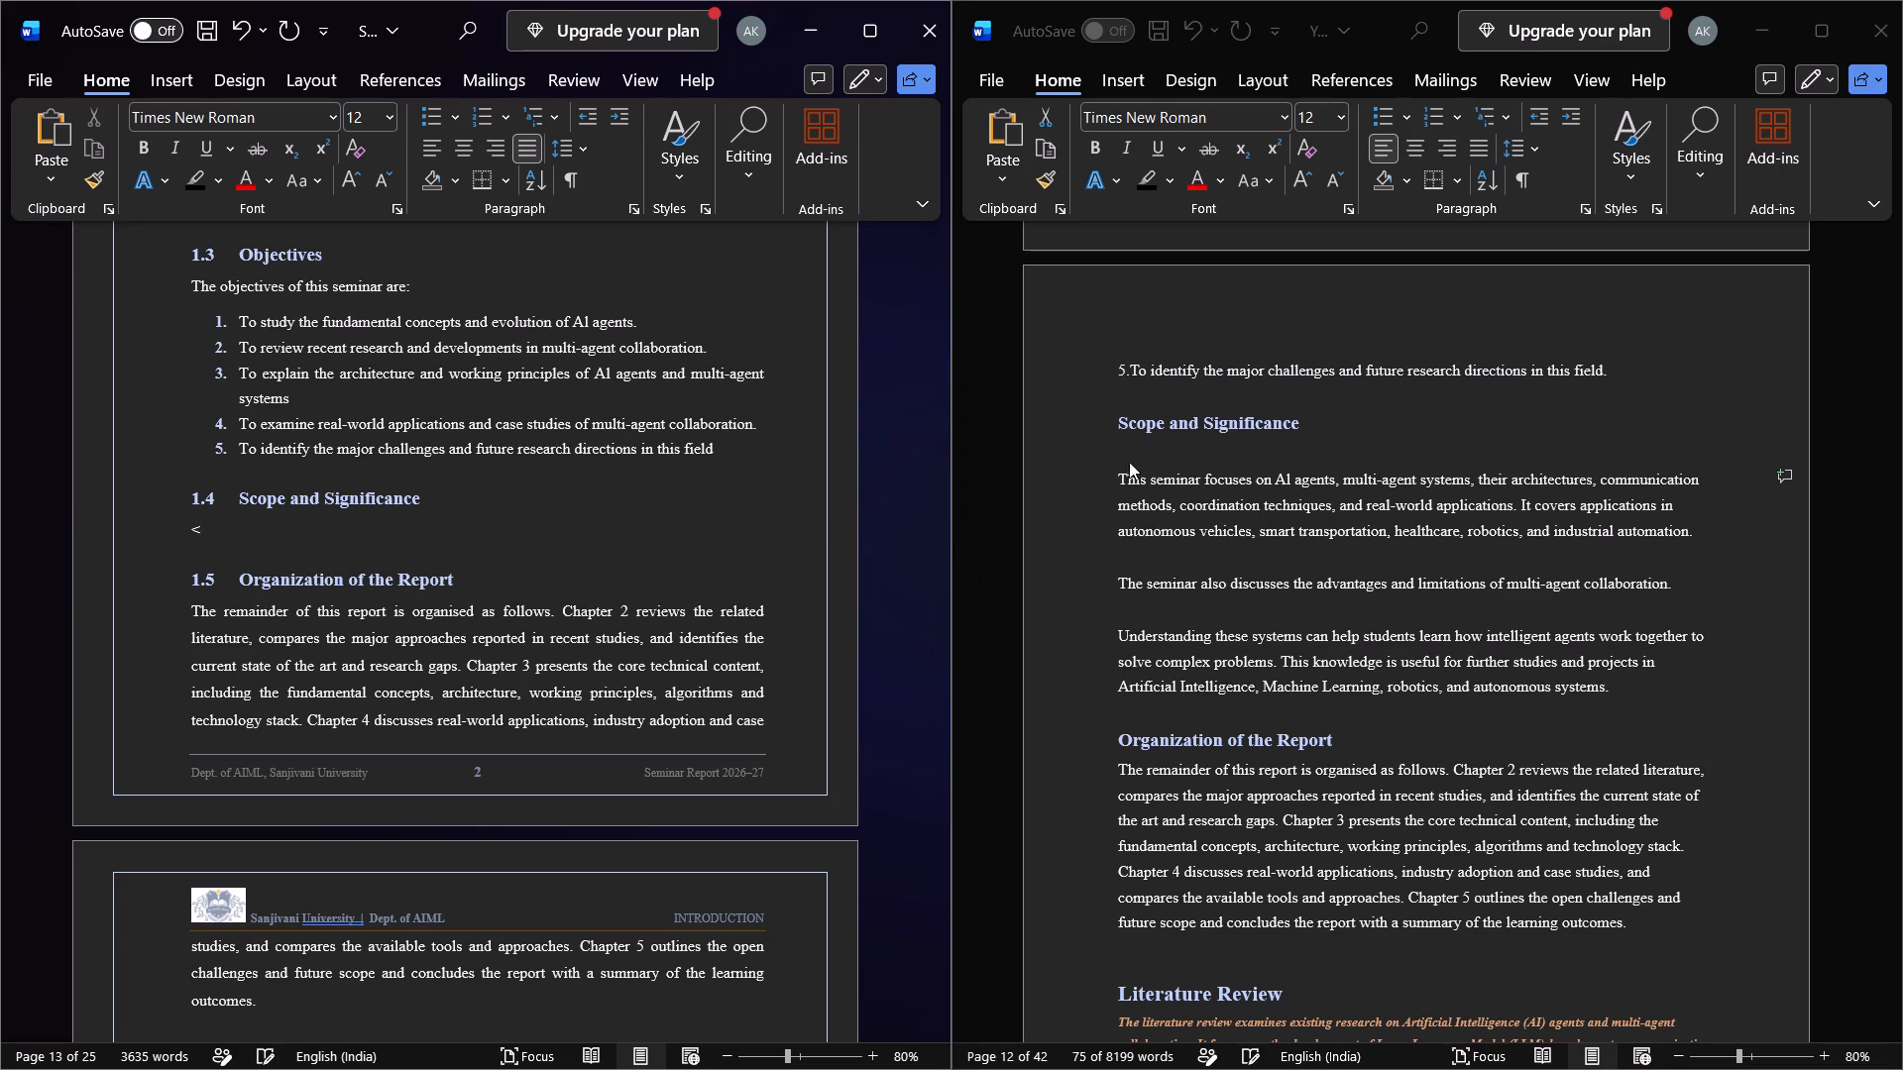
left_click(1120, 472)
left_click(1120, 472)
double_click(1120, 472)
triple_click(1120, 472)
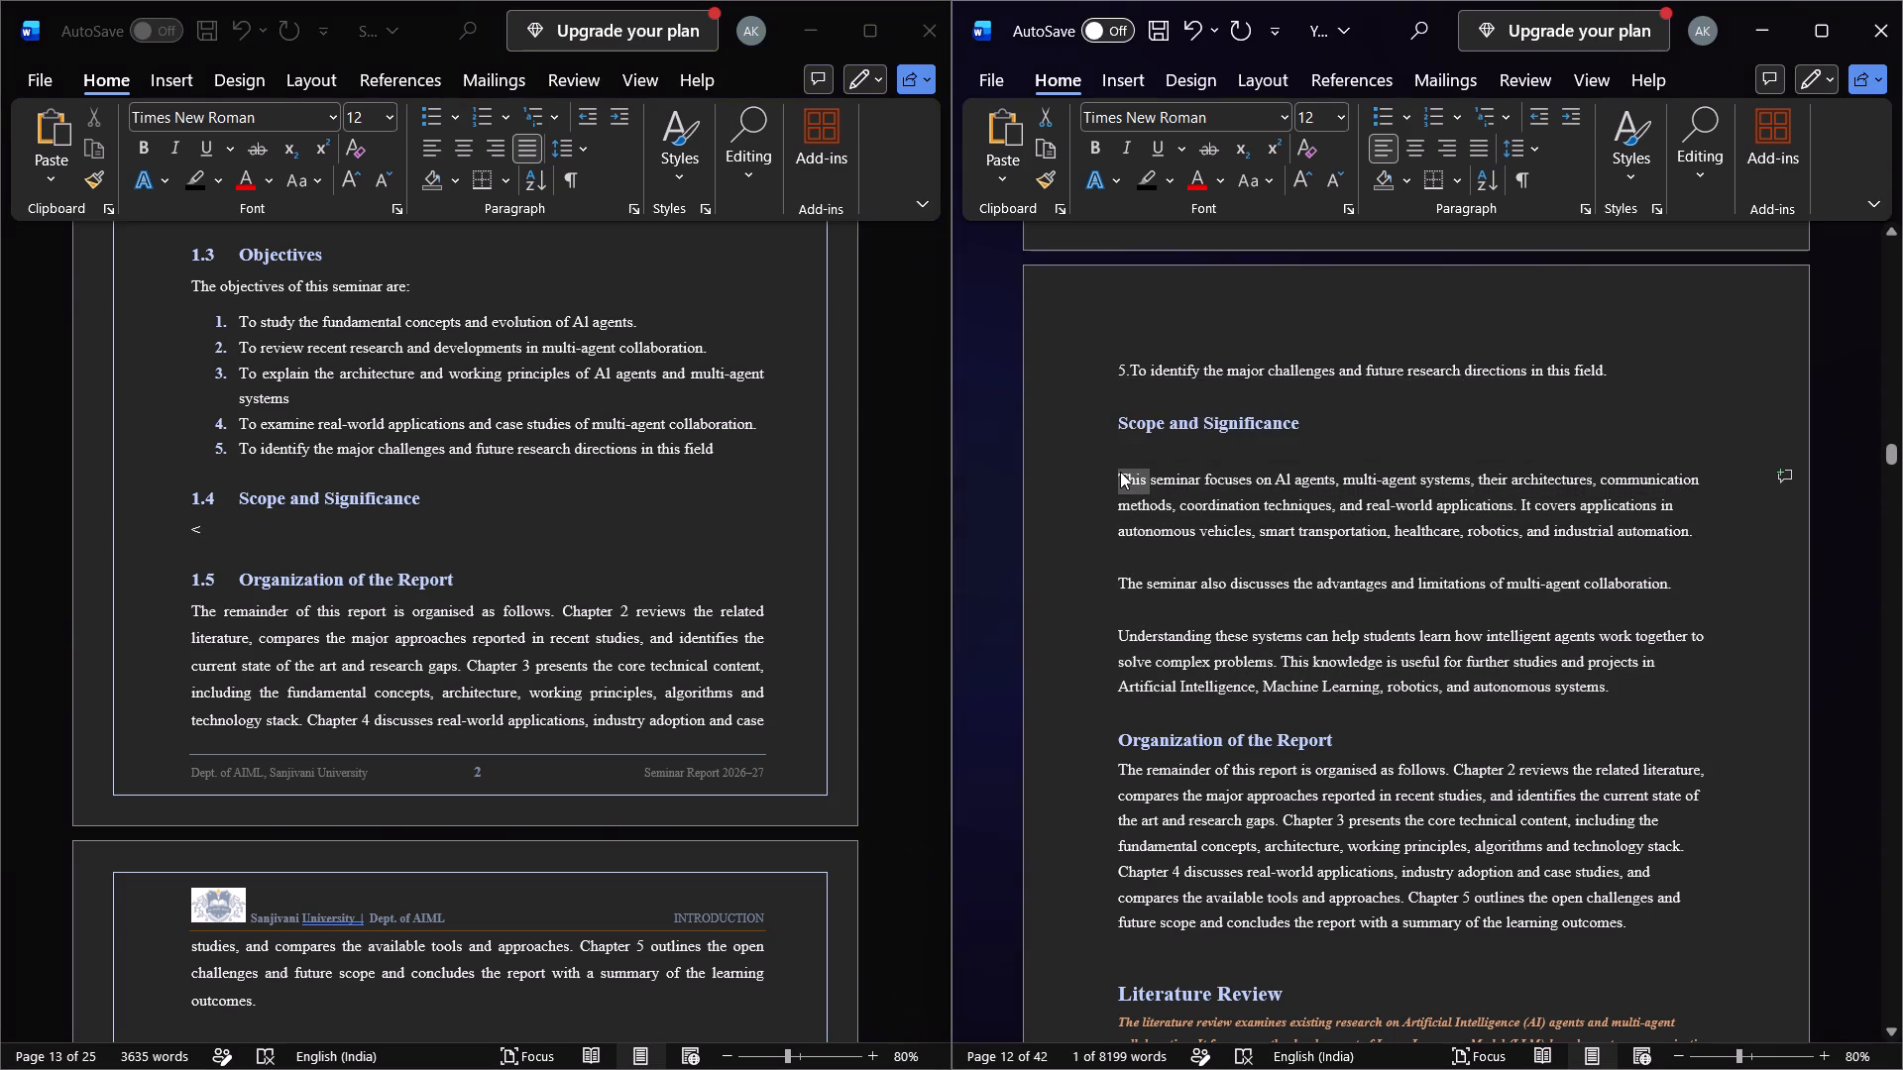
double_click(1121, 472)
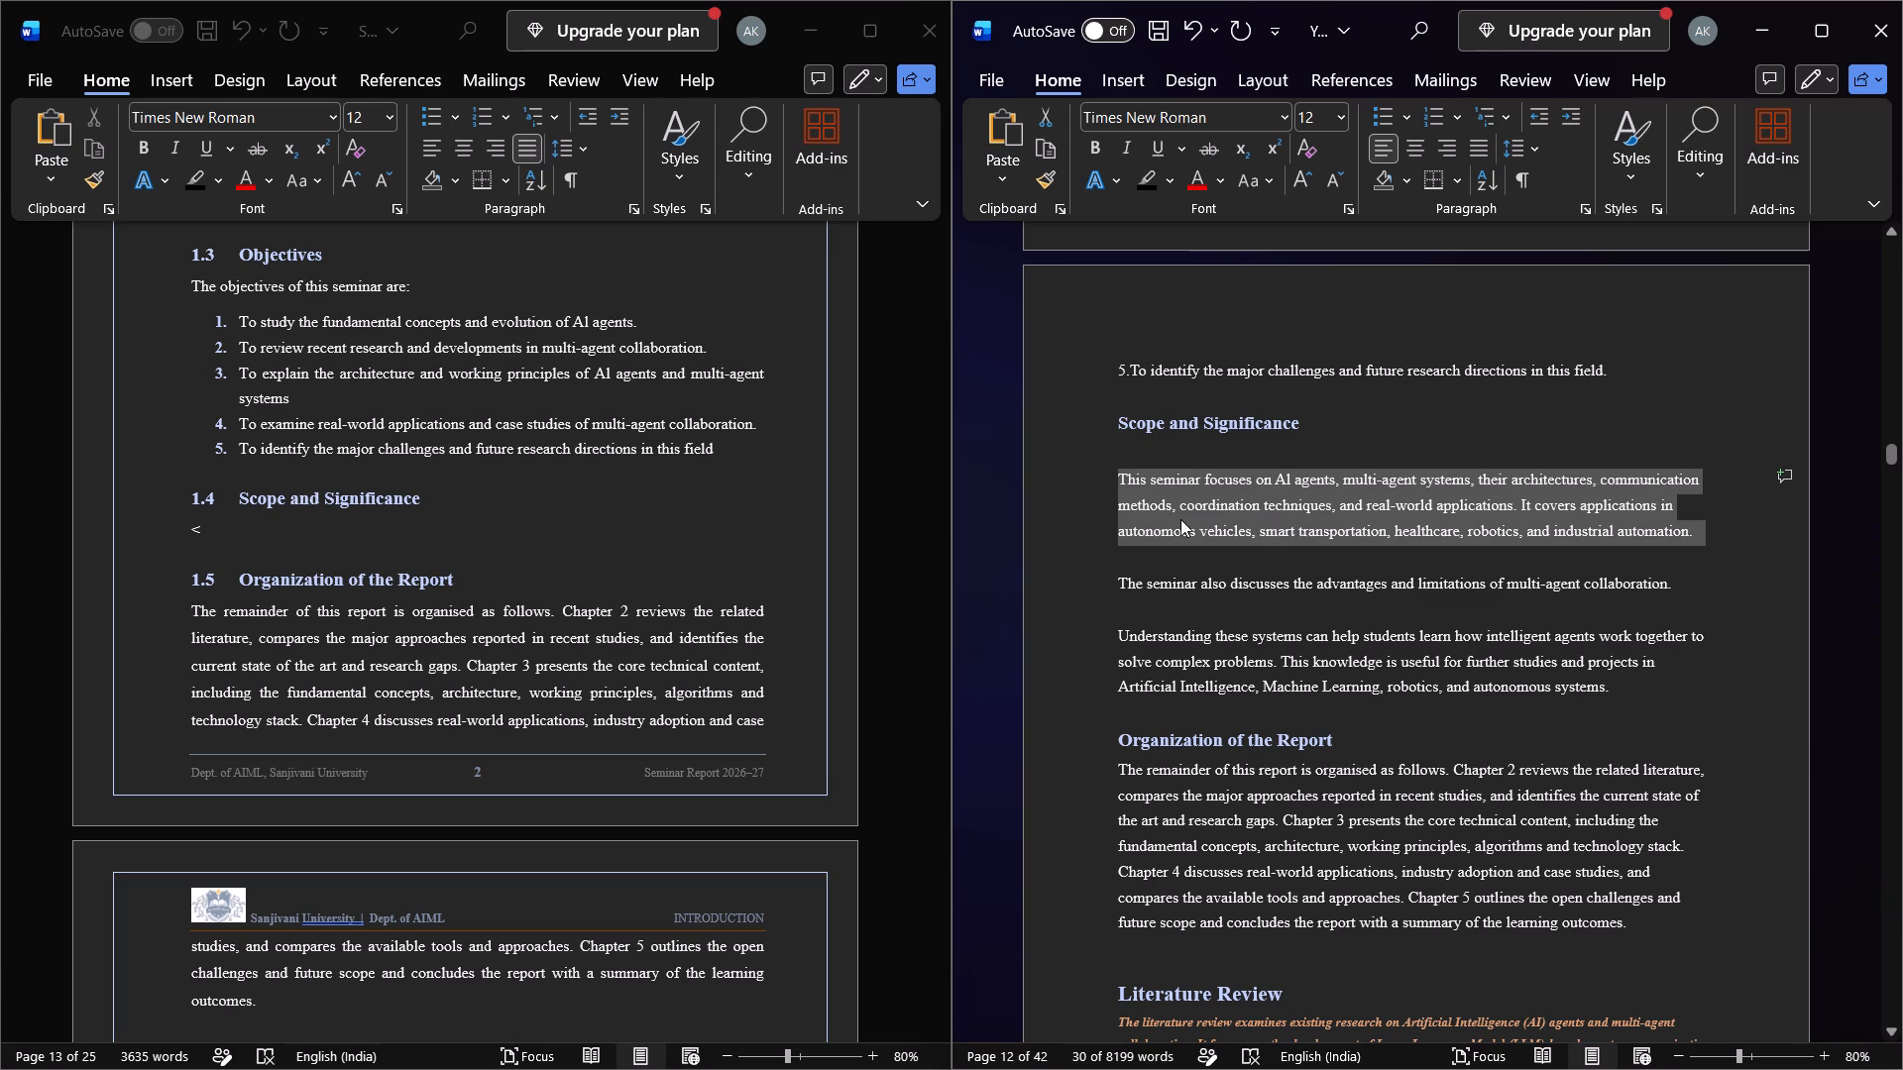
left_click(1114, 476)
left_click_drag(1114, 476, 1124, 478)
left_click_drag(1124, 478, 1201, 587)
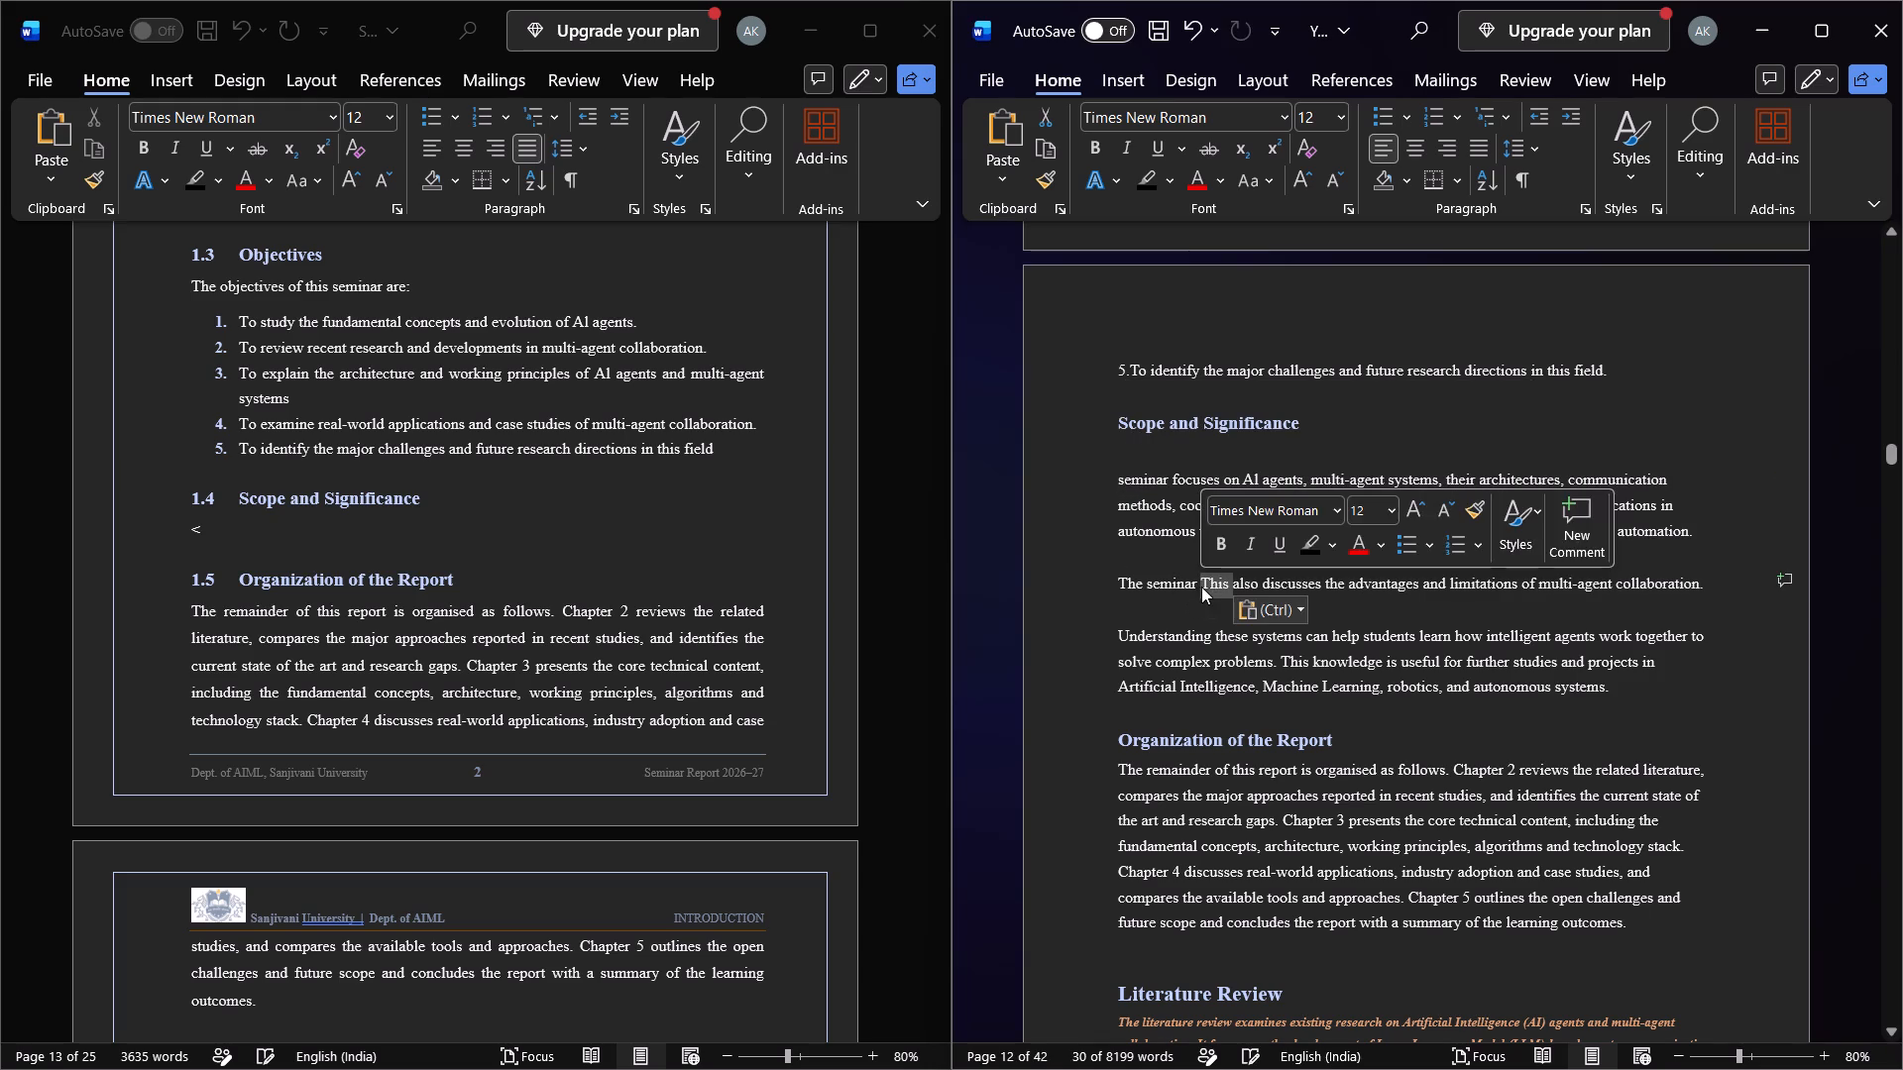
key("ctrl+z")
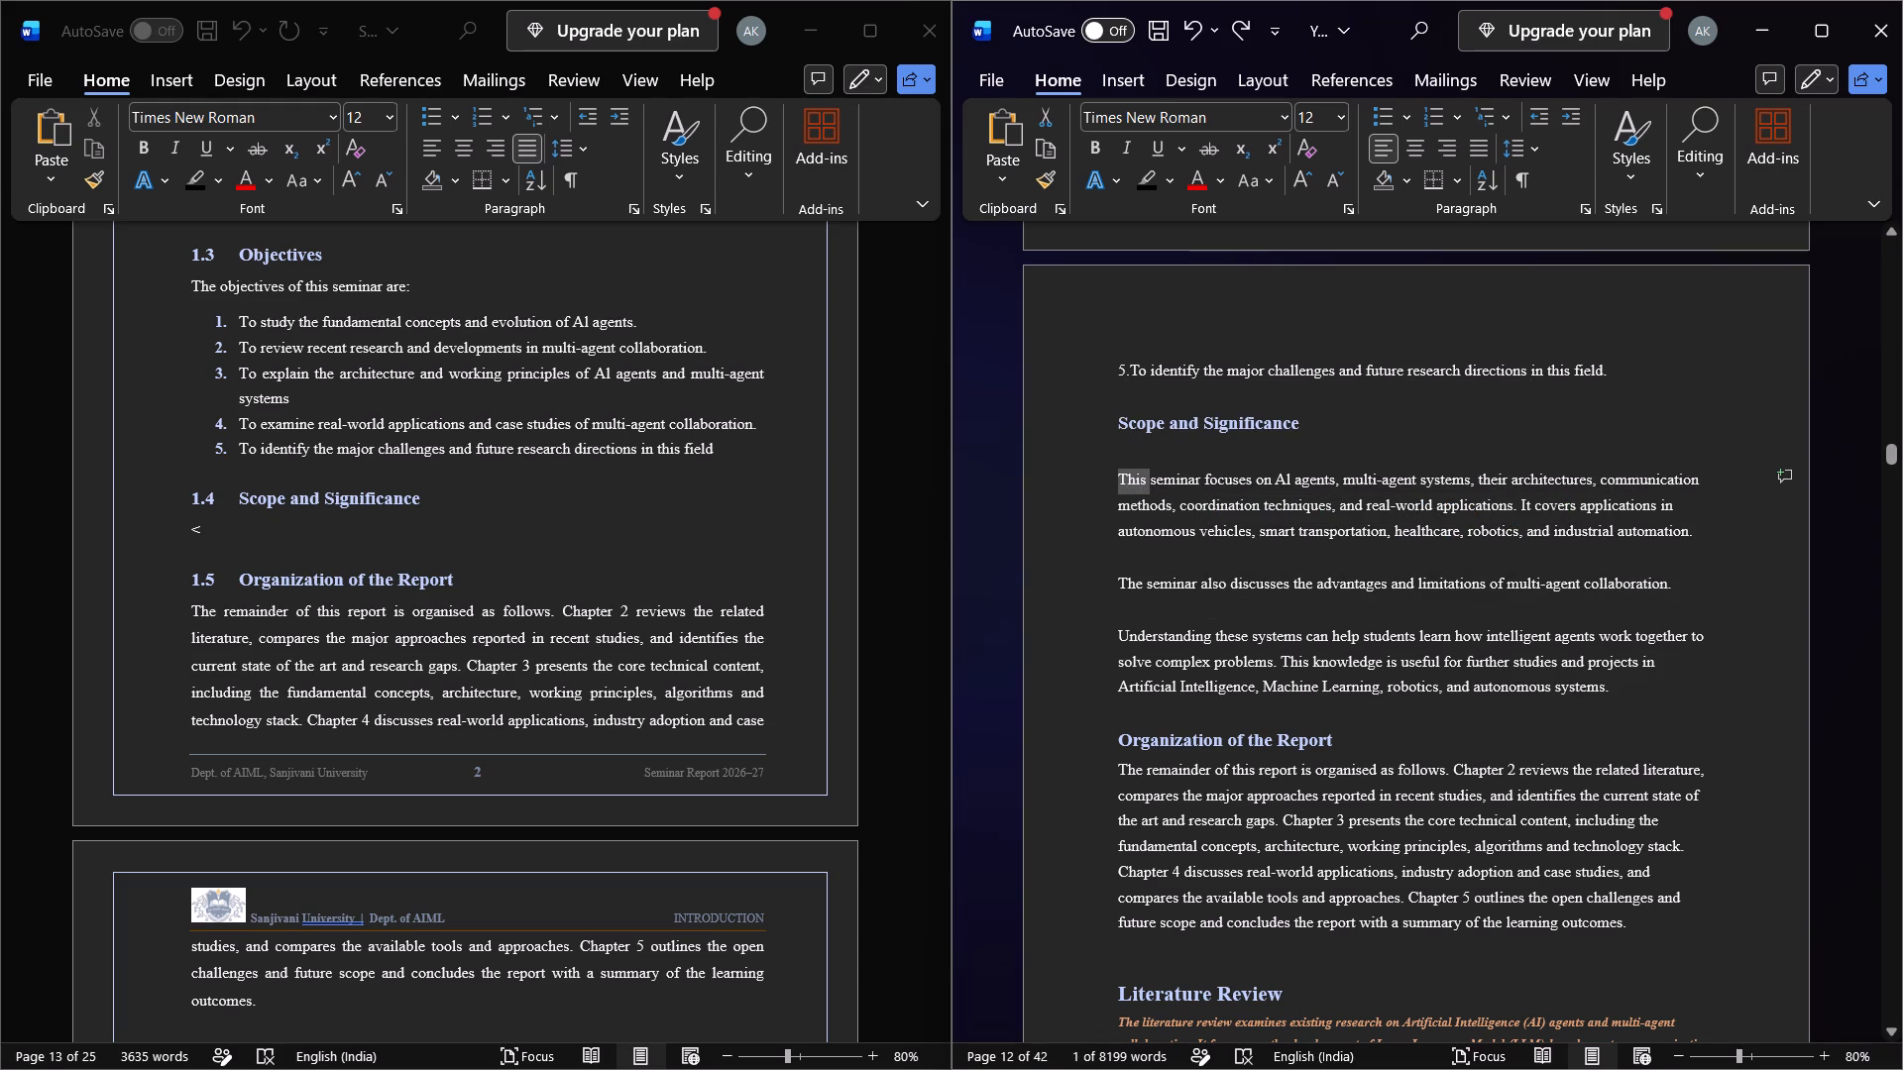
Copy the report's Scope and Significance paragraphs, from "This seminar focuses on AI agents" to "autonomous systems.", into the template's 1.4 section.
left_click(1118, 486)
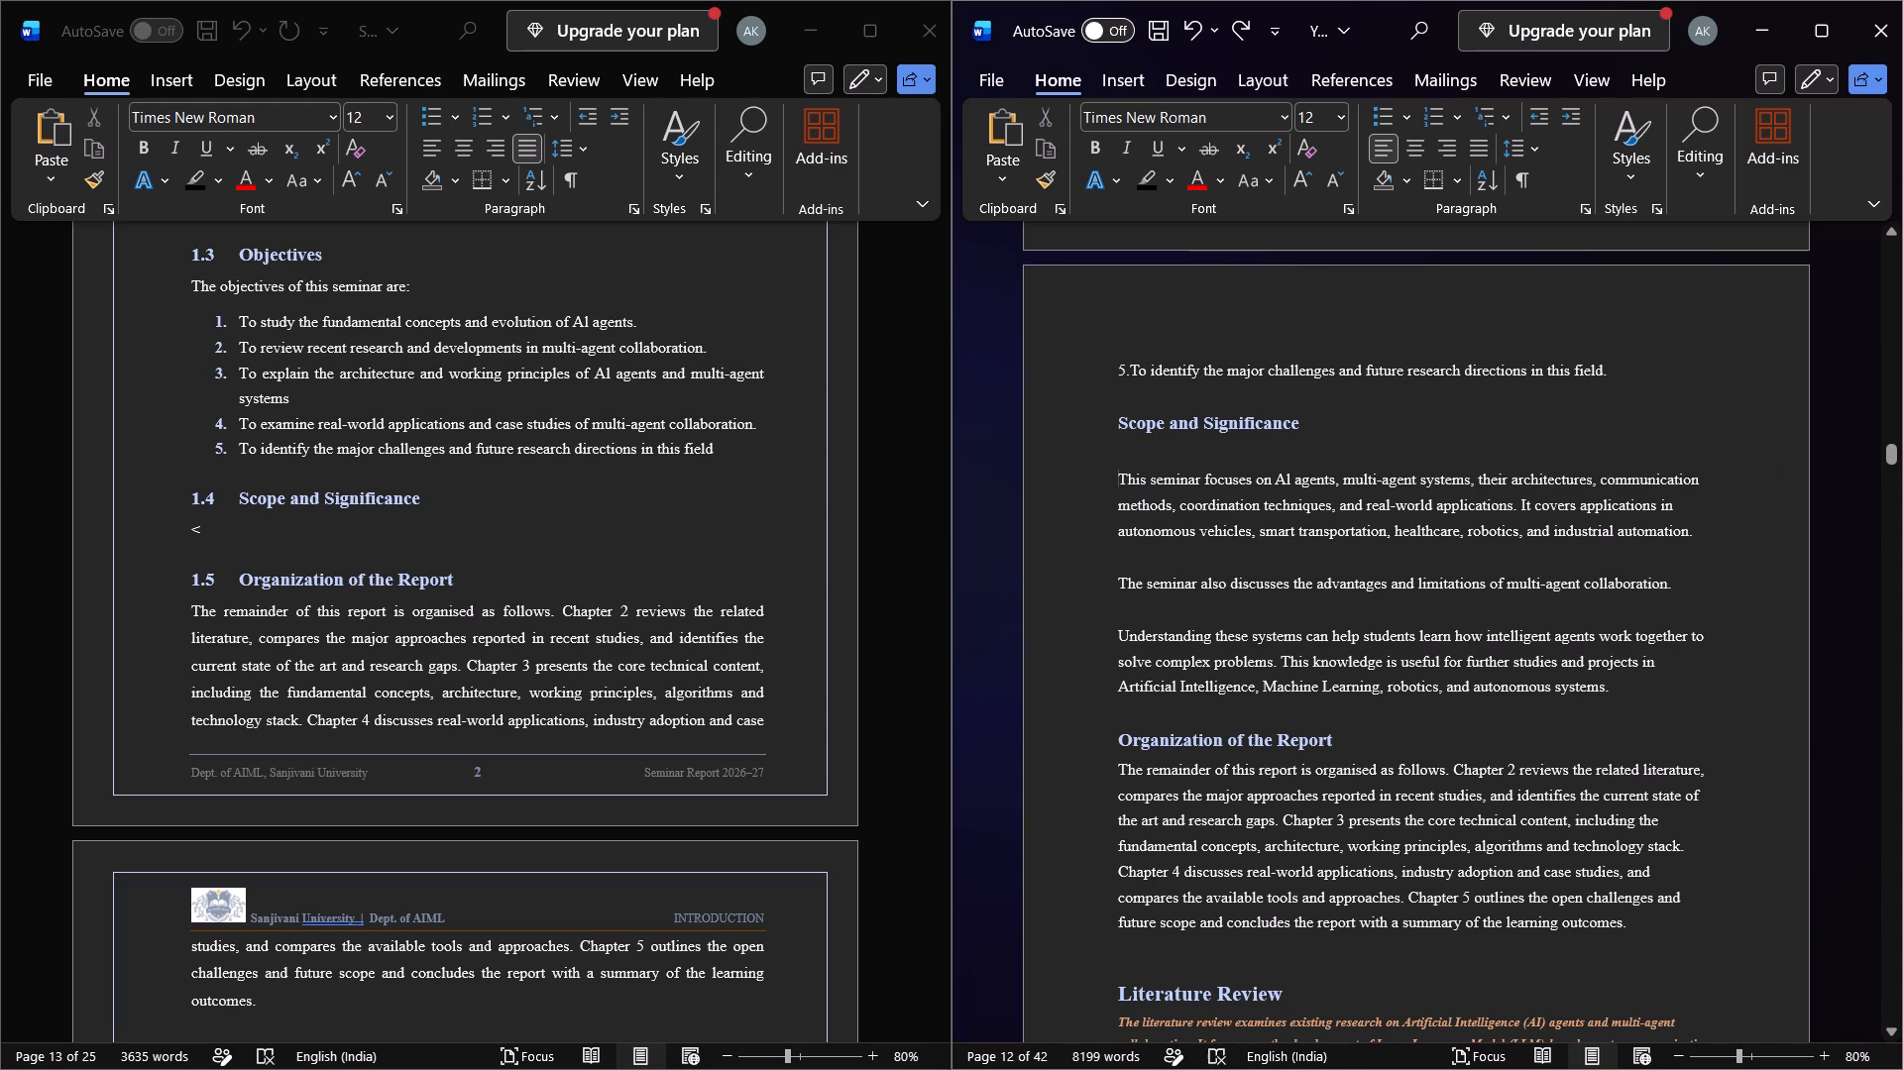
left_click_drag(1119, 474, 1457, 709)
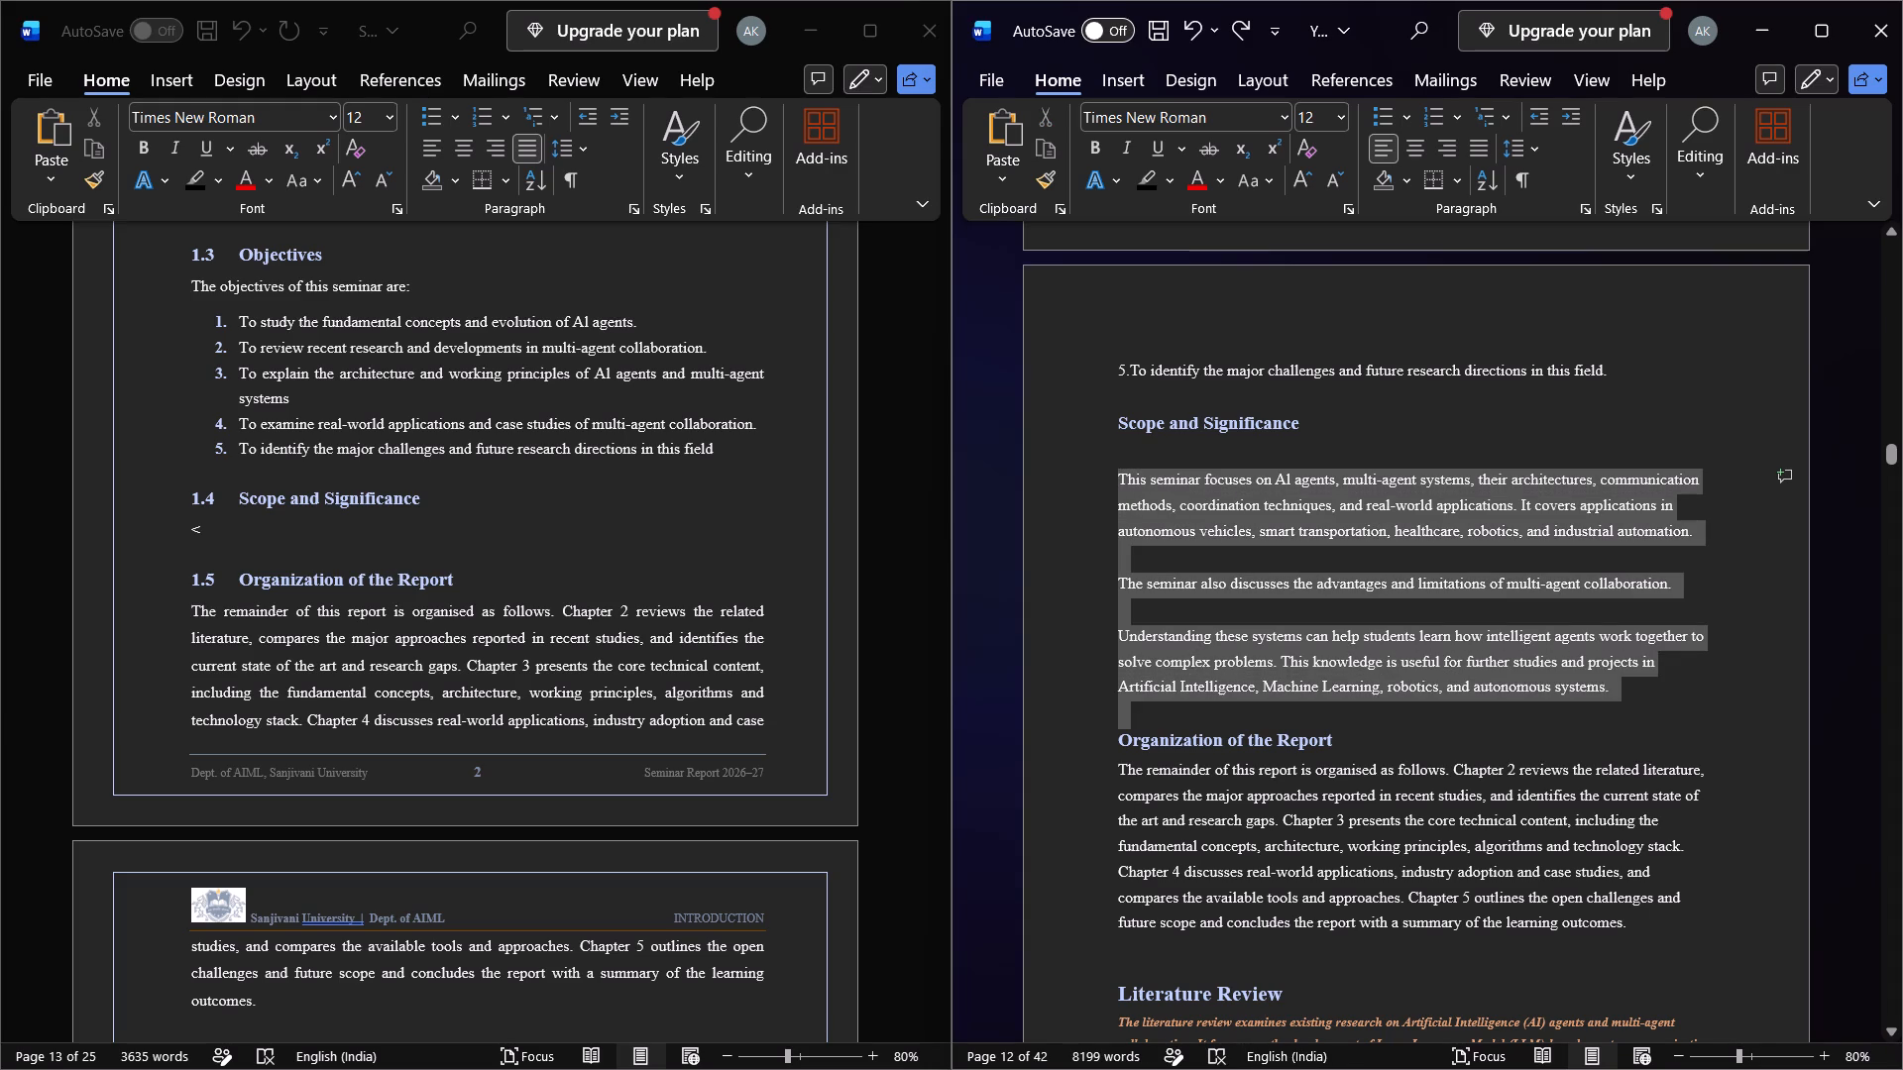
left_click_drag(1457, 709, 1653, 688)
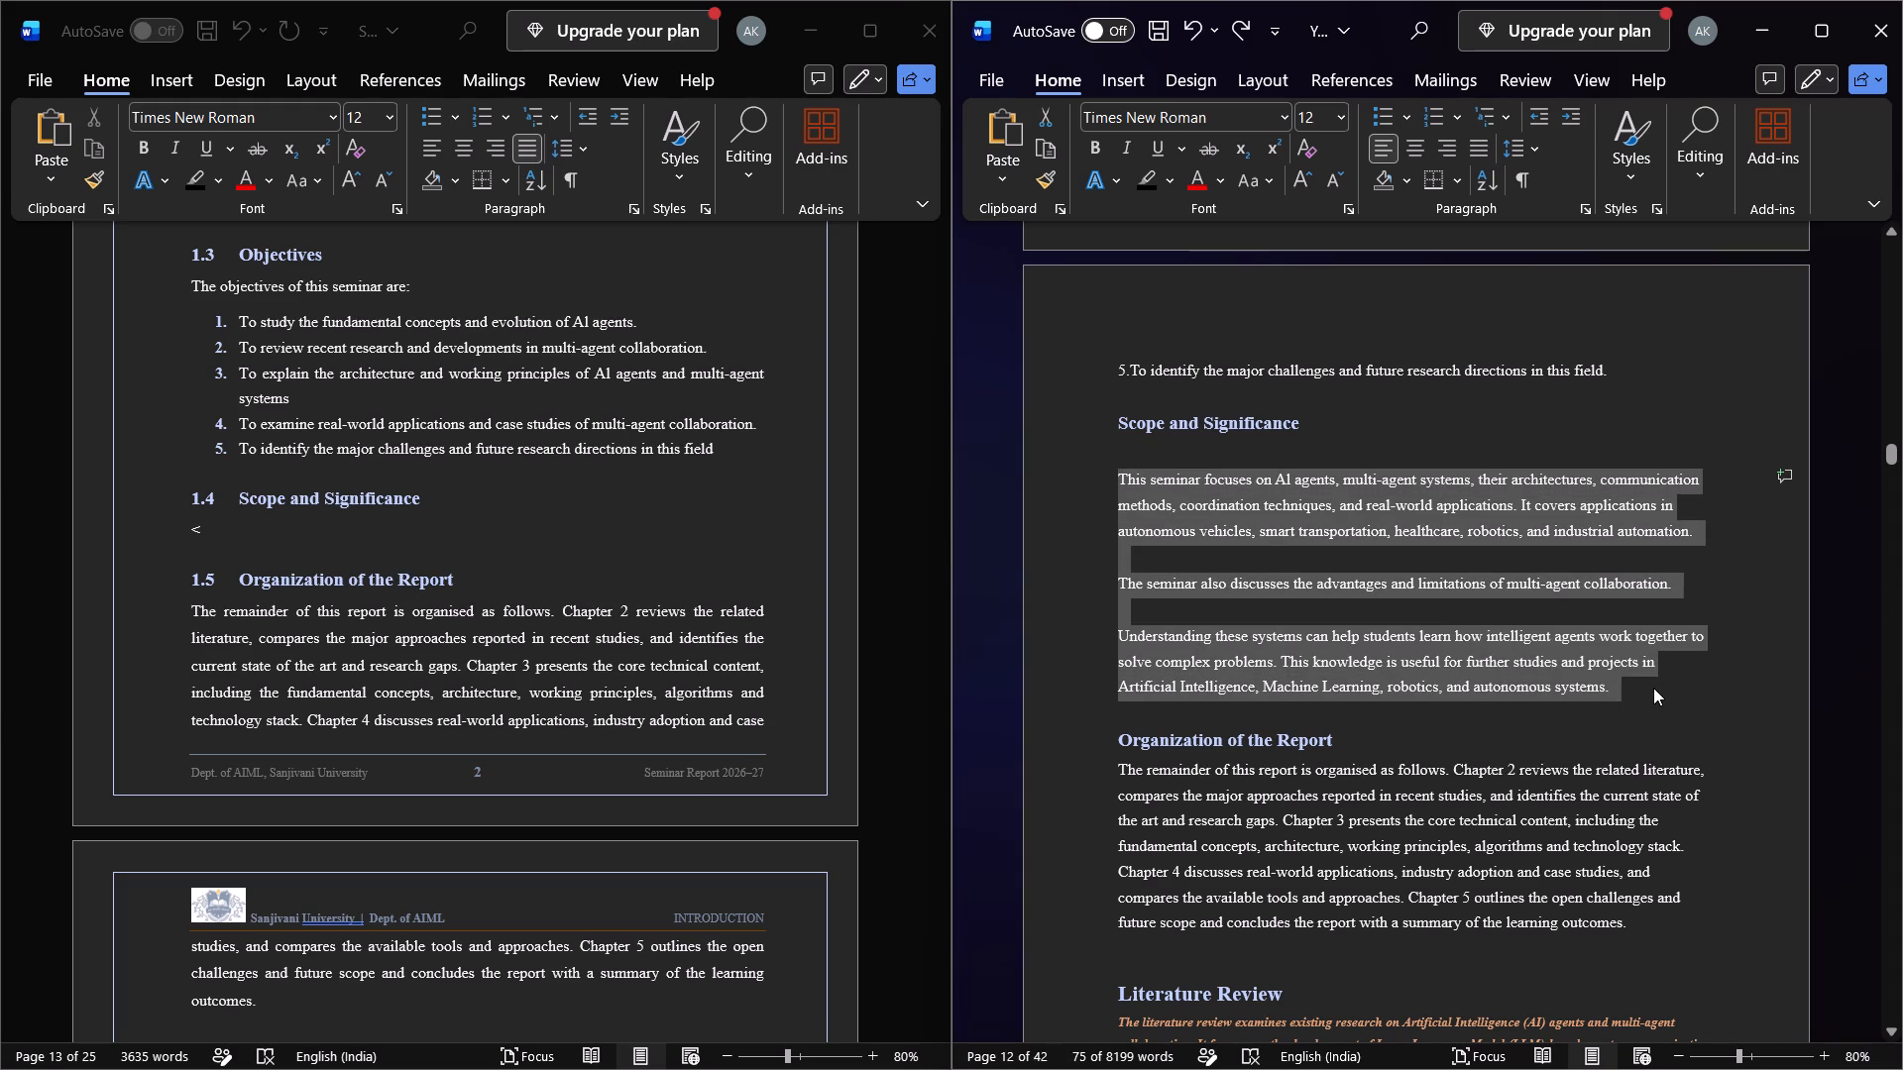
key("ctrl+c")
left_click(291, 535)
key("ctrl+v")
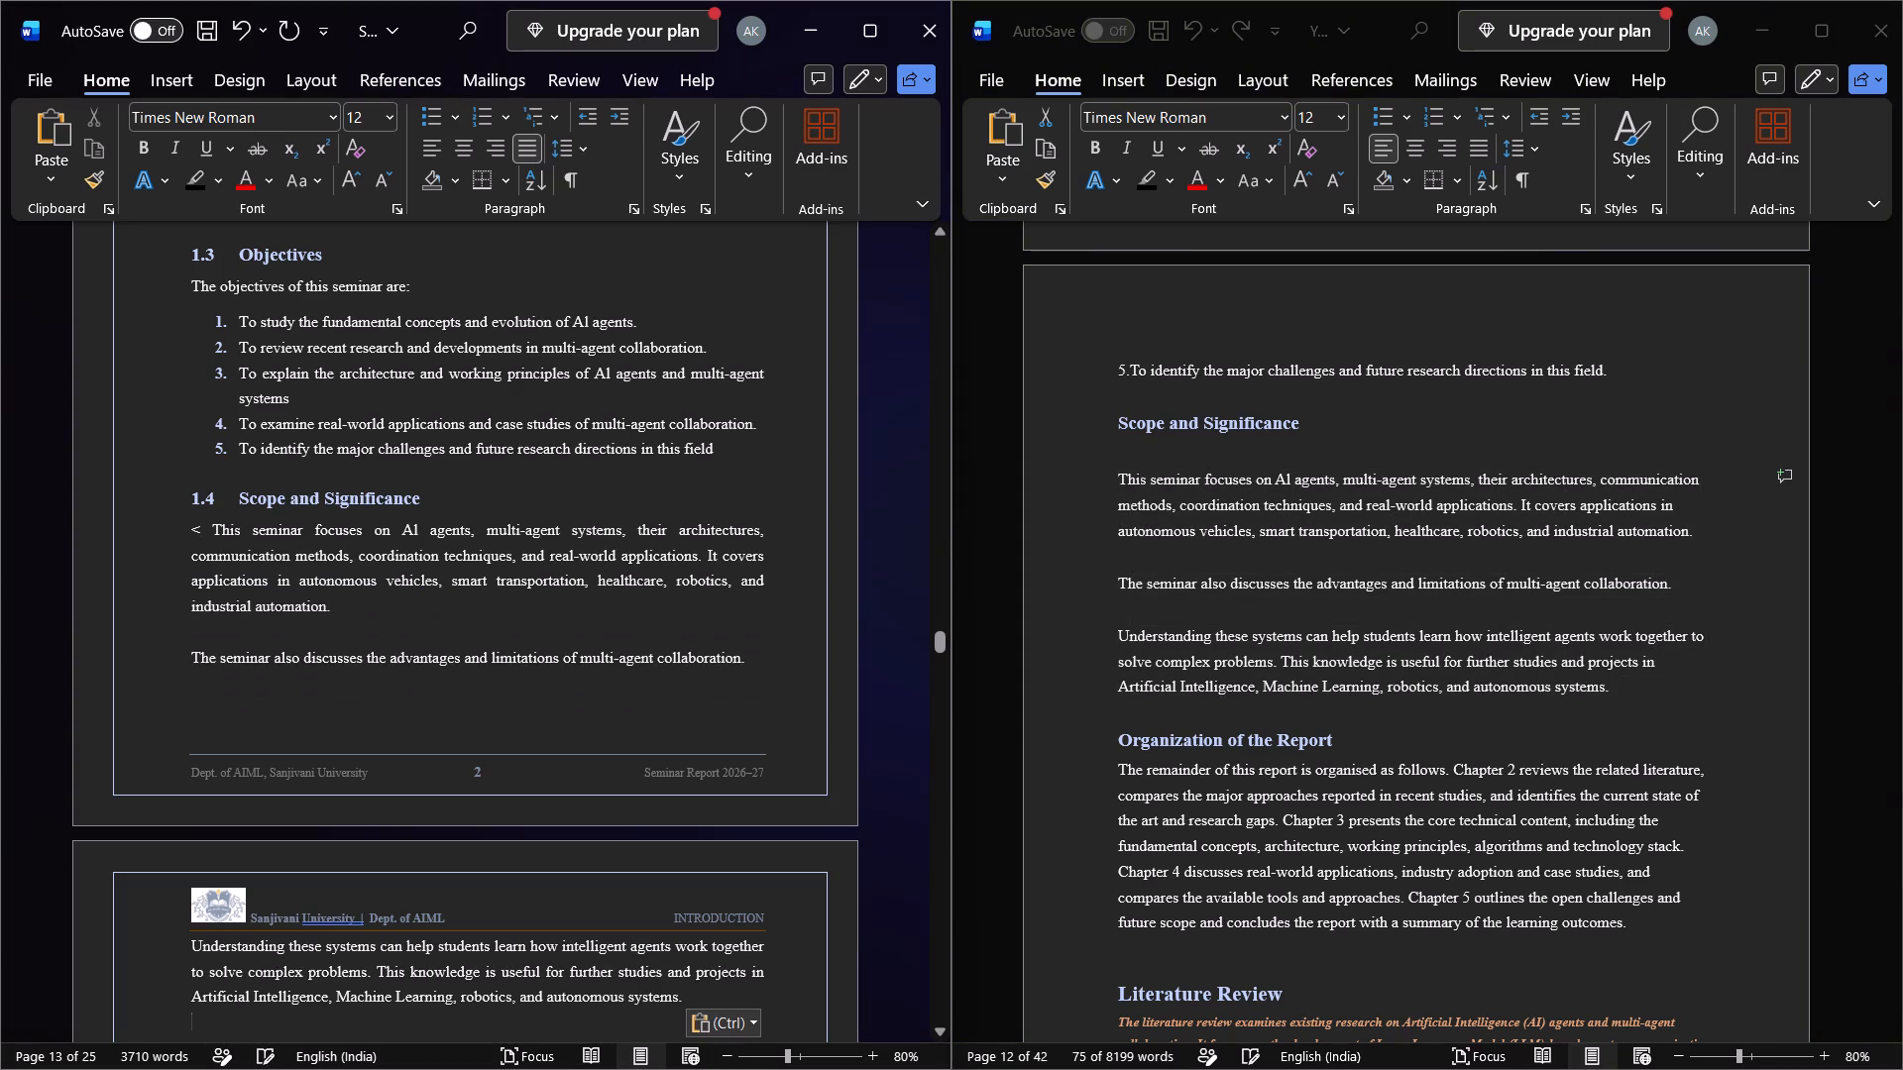
scroll(233, 611, "down", 1)
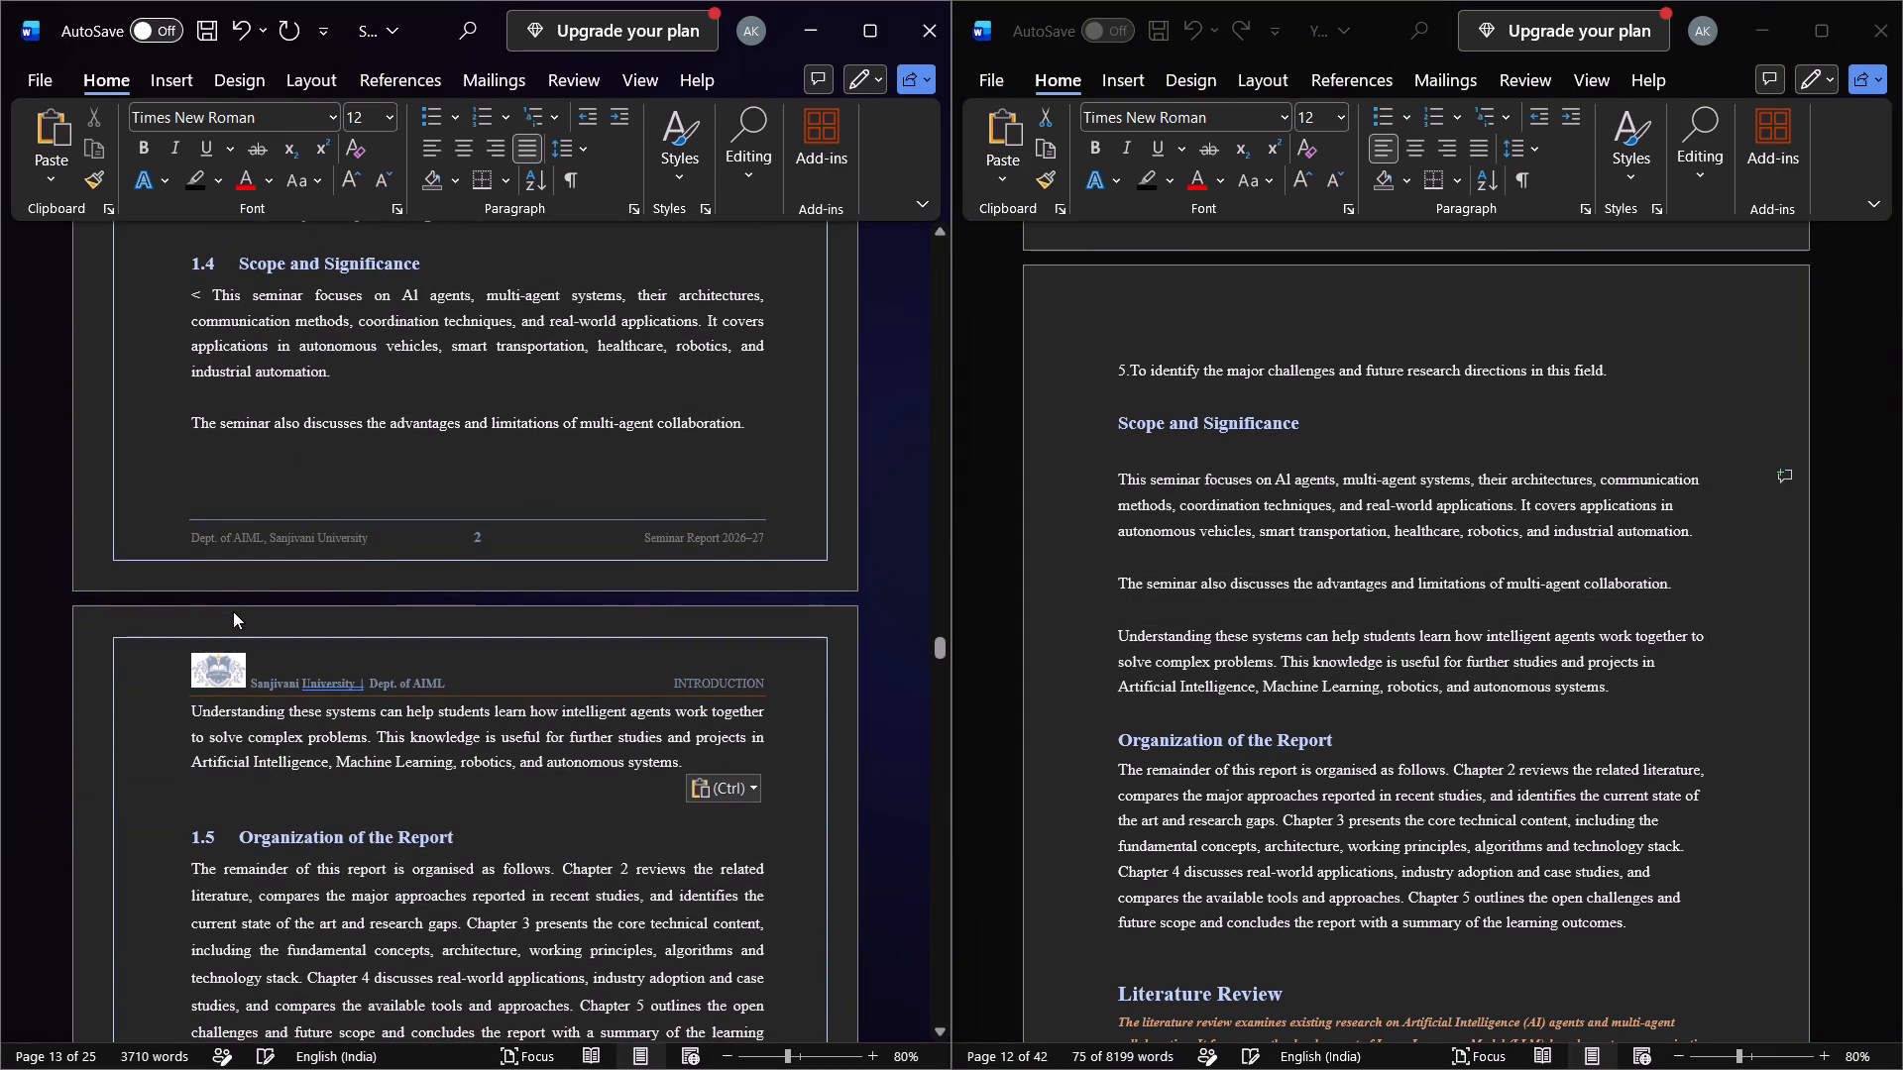
scroll(0, 705, "right", 1)
scroll(441, 500, "up", 1)
scroll(441, 500, "down", 1)
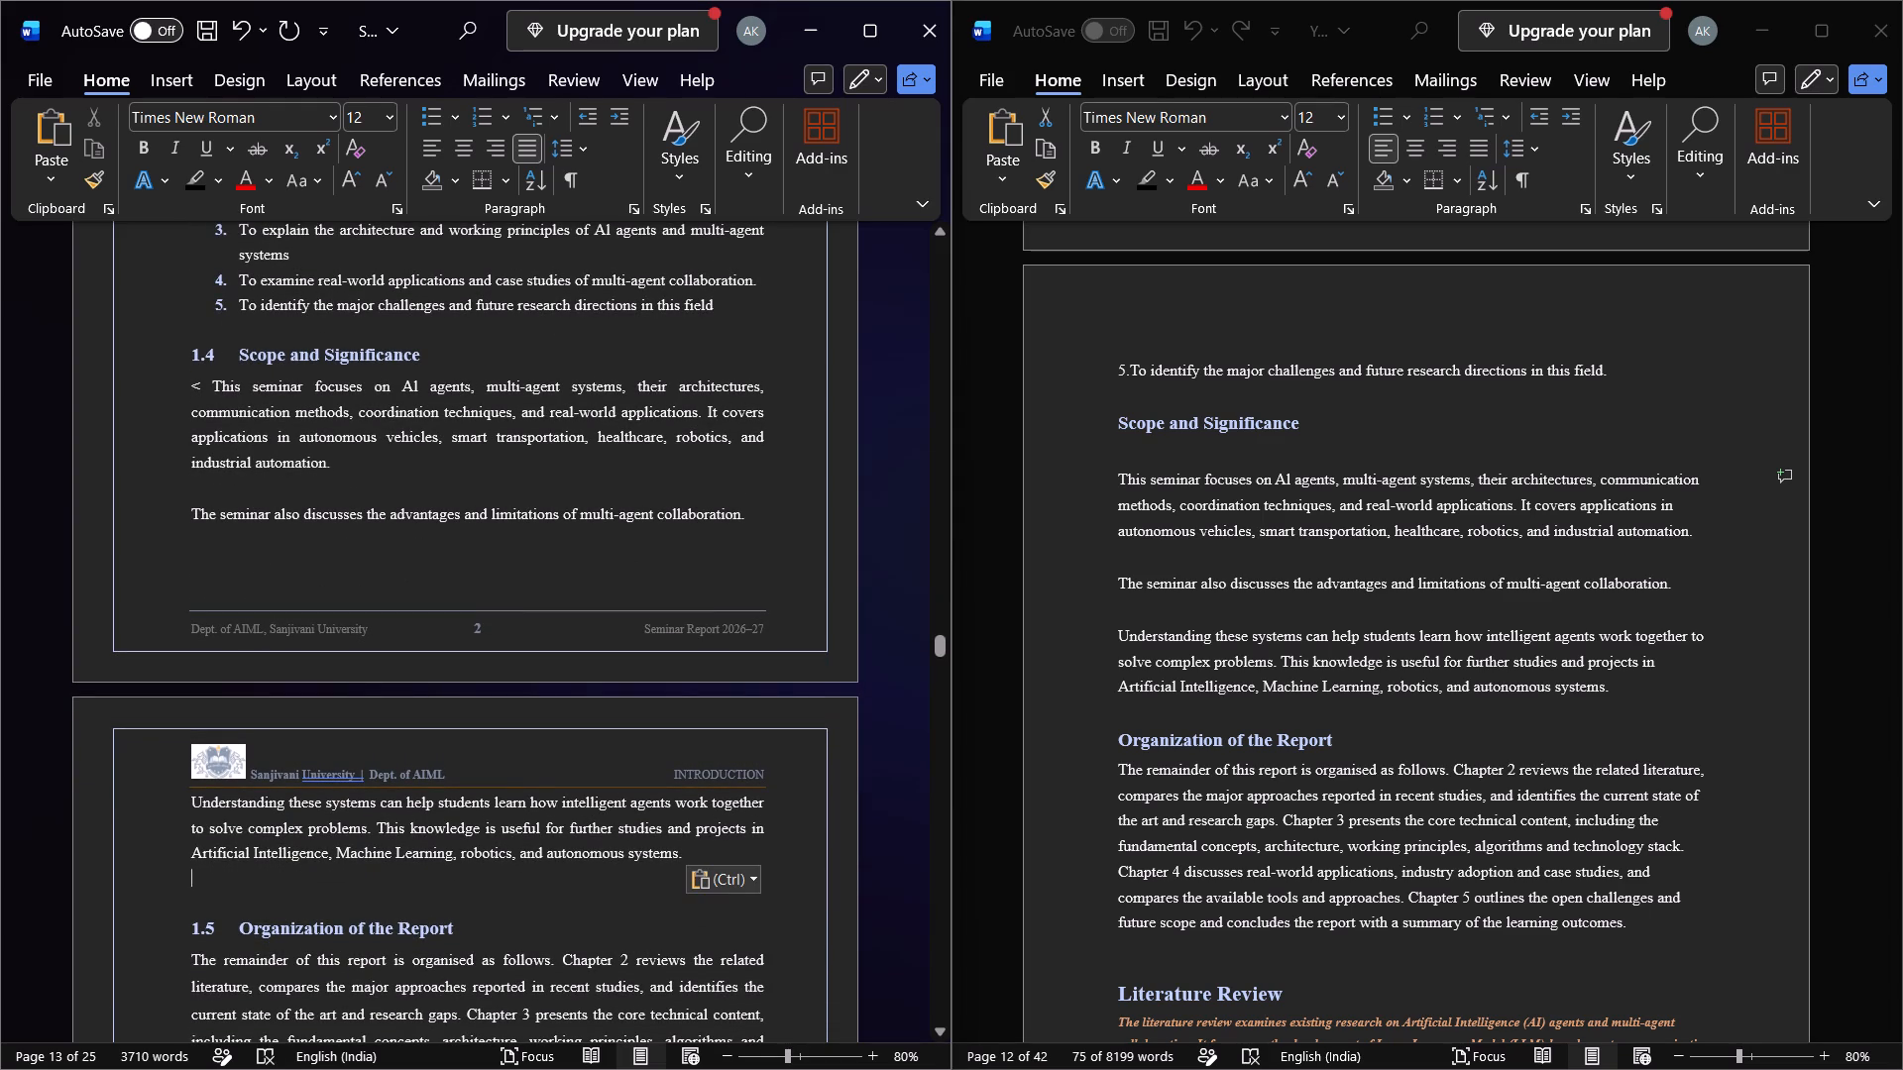
Delete the leftover "<" and space before "This seminar focuses on AI agents" in the template's 1.4 section.
left_click(211, 383)
left_click(211, 383)
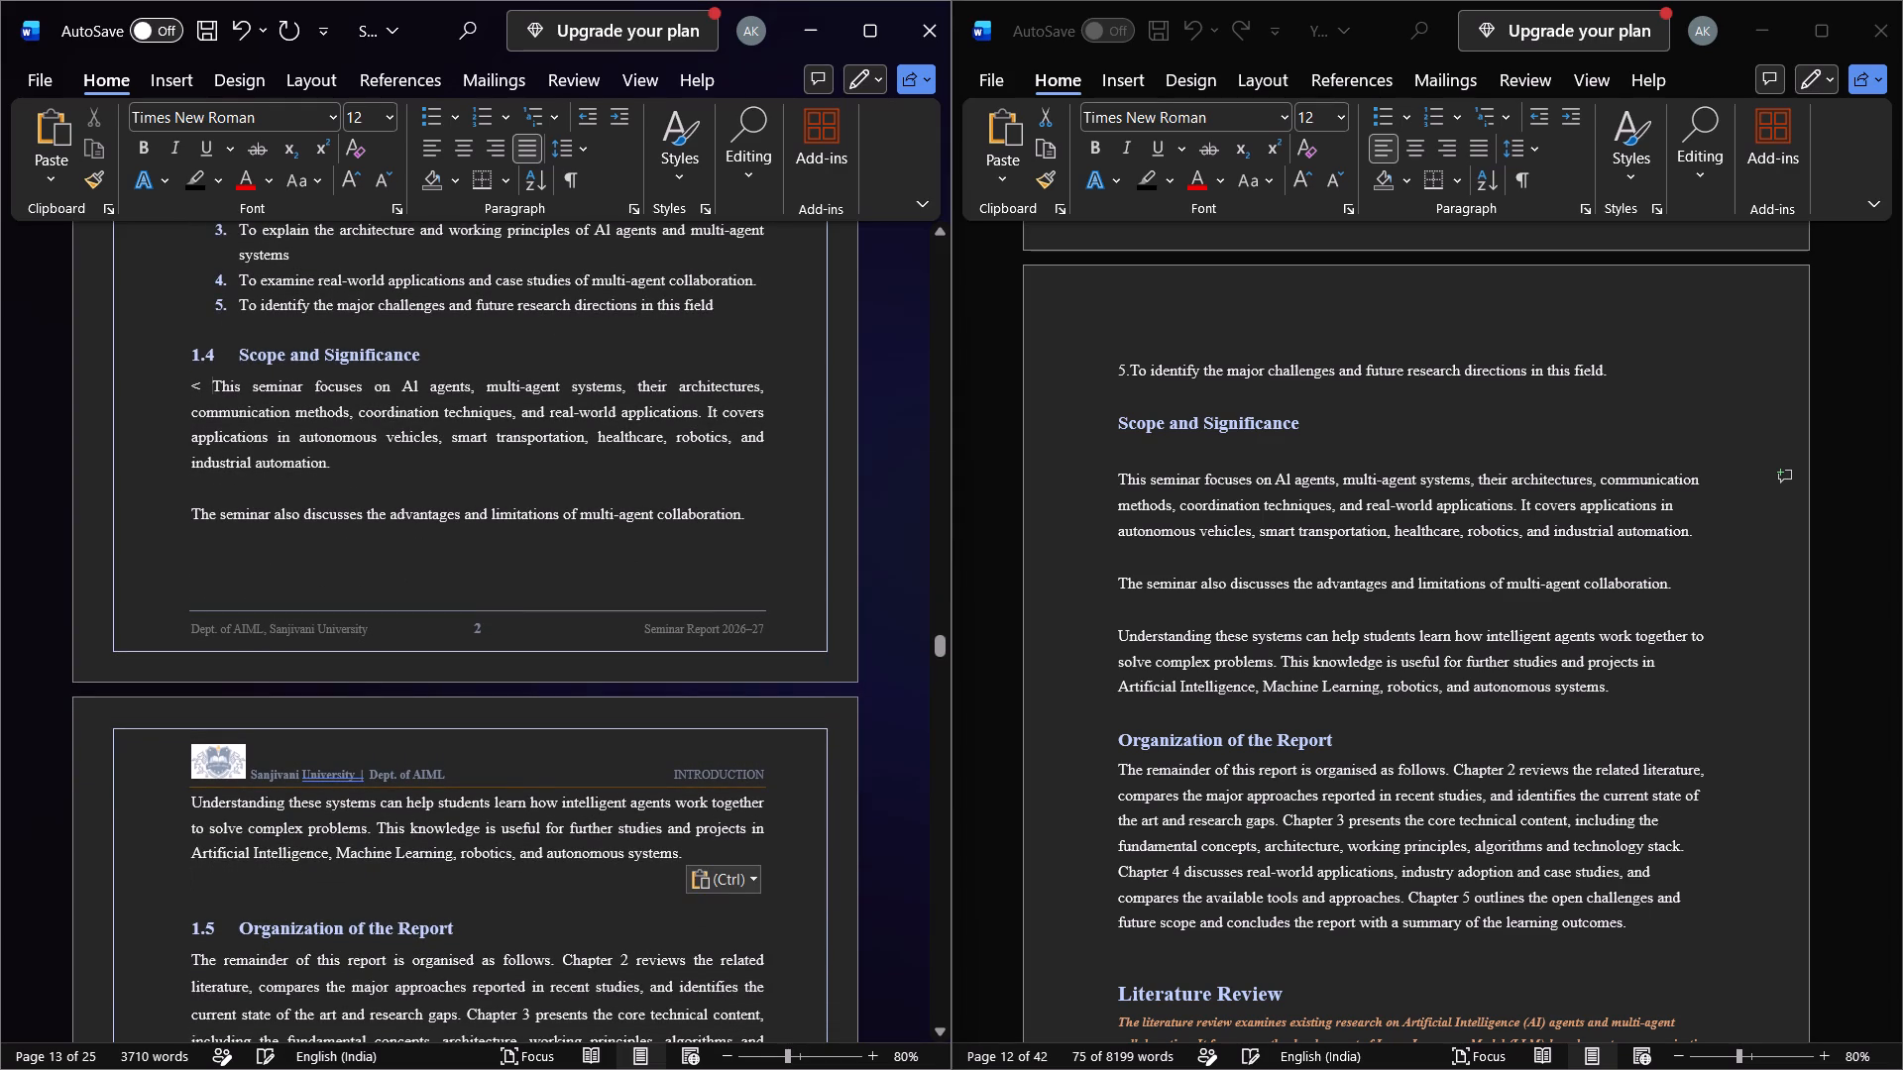
left_click(211, 383)
key("BackSpace")
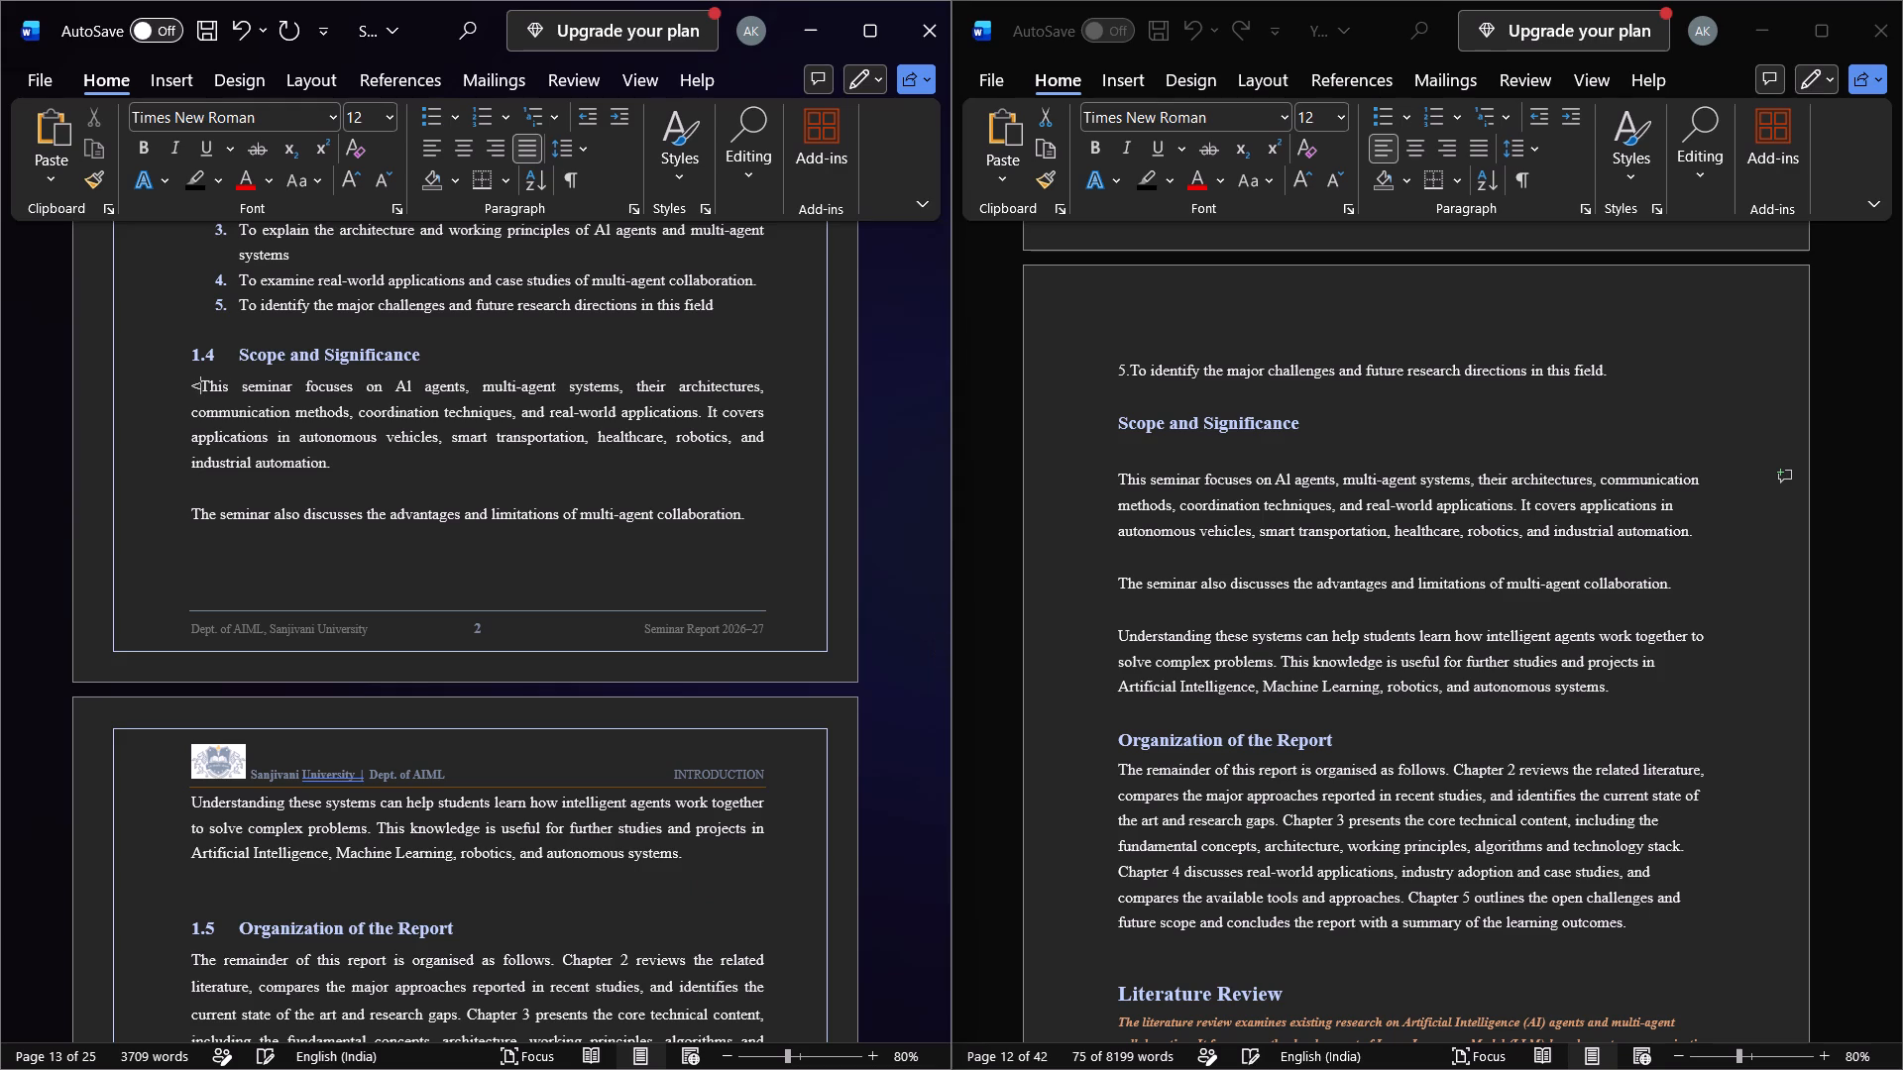
key("BackSpace")
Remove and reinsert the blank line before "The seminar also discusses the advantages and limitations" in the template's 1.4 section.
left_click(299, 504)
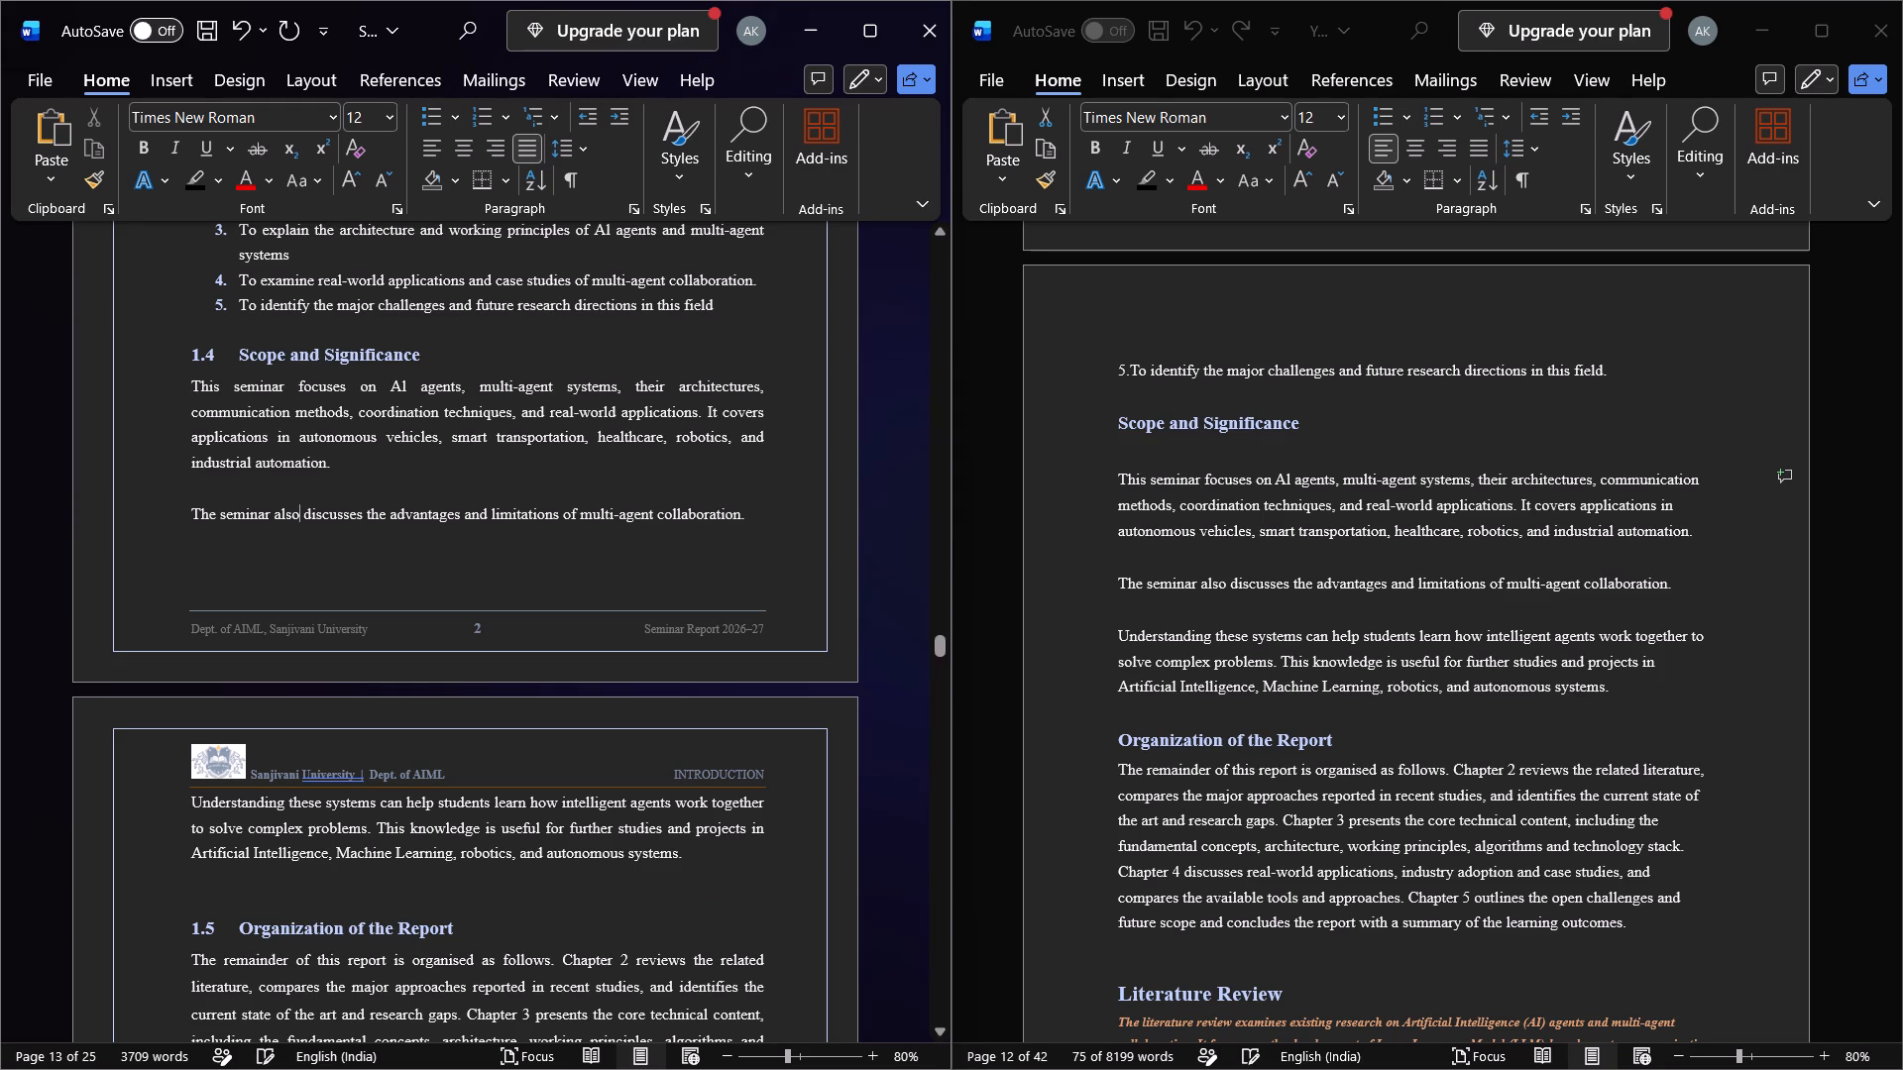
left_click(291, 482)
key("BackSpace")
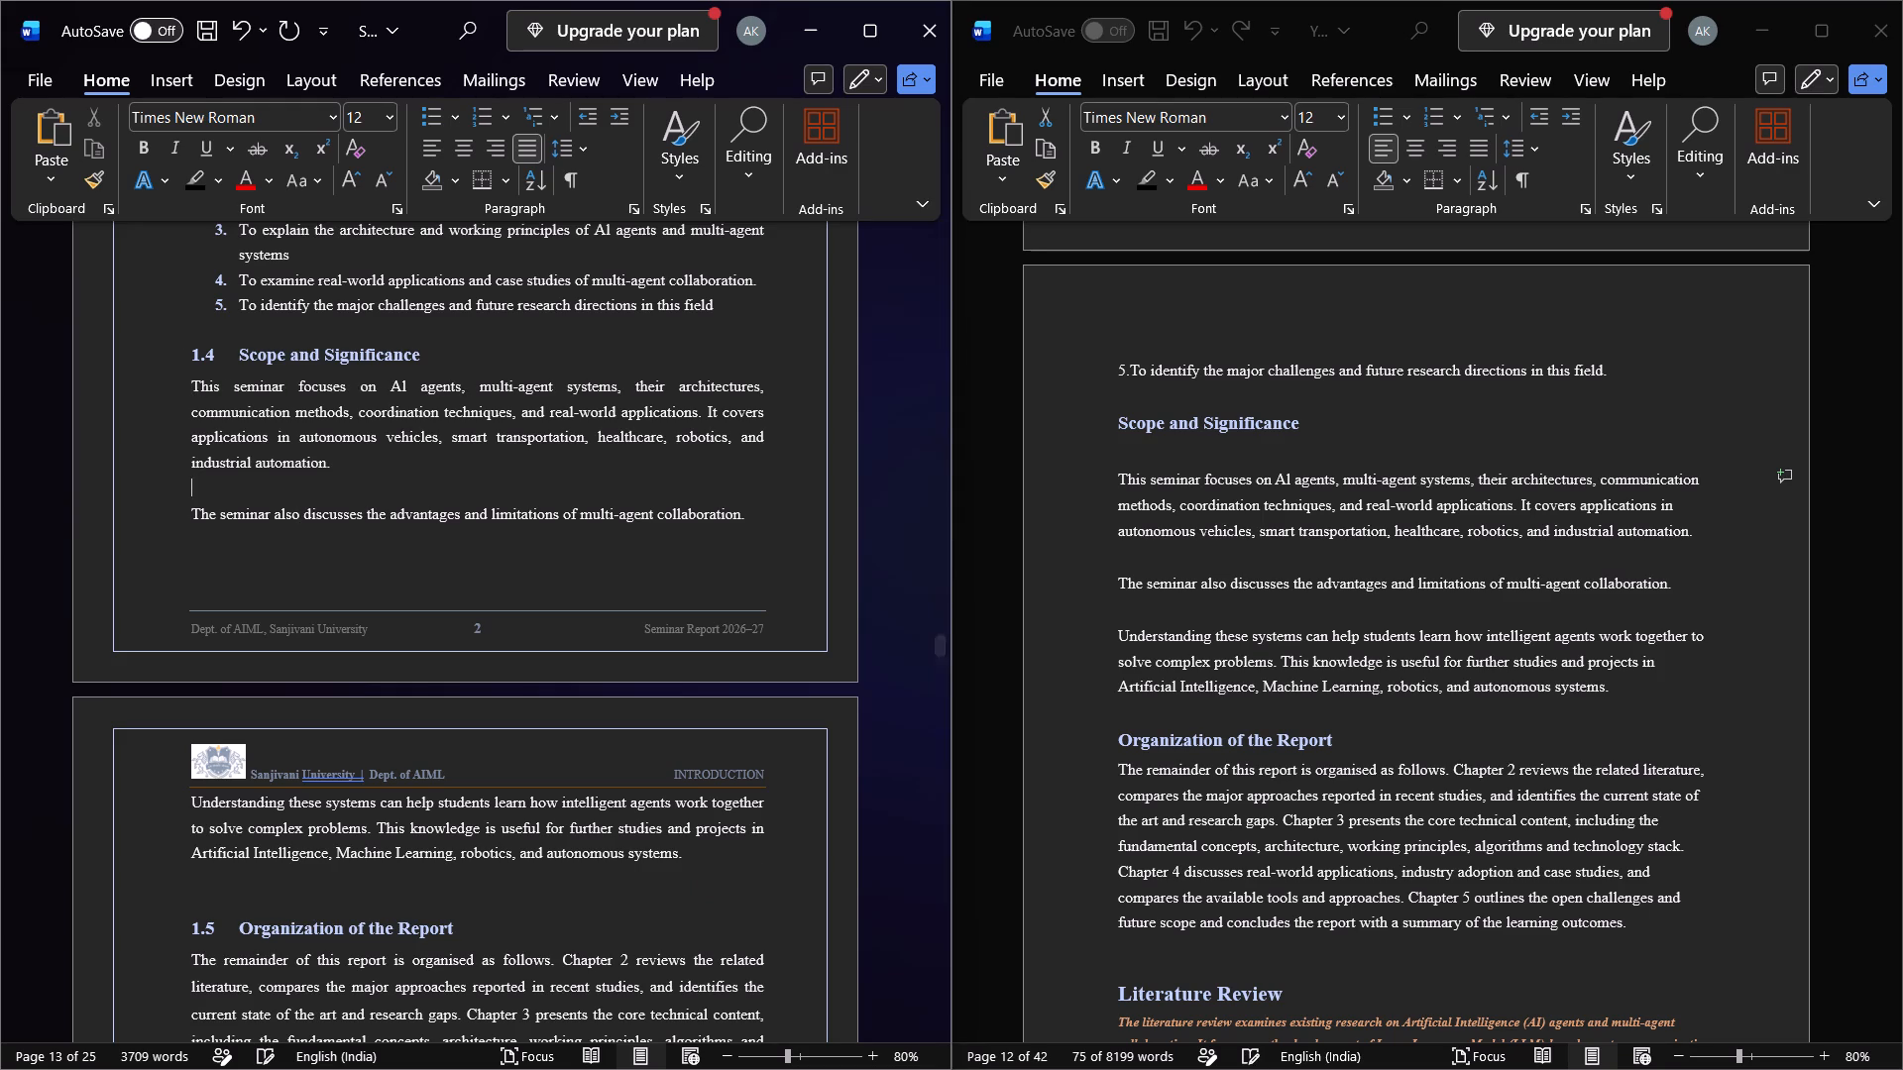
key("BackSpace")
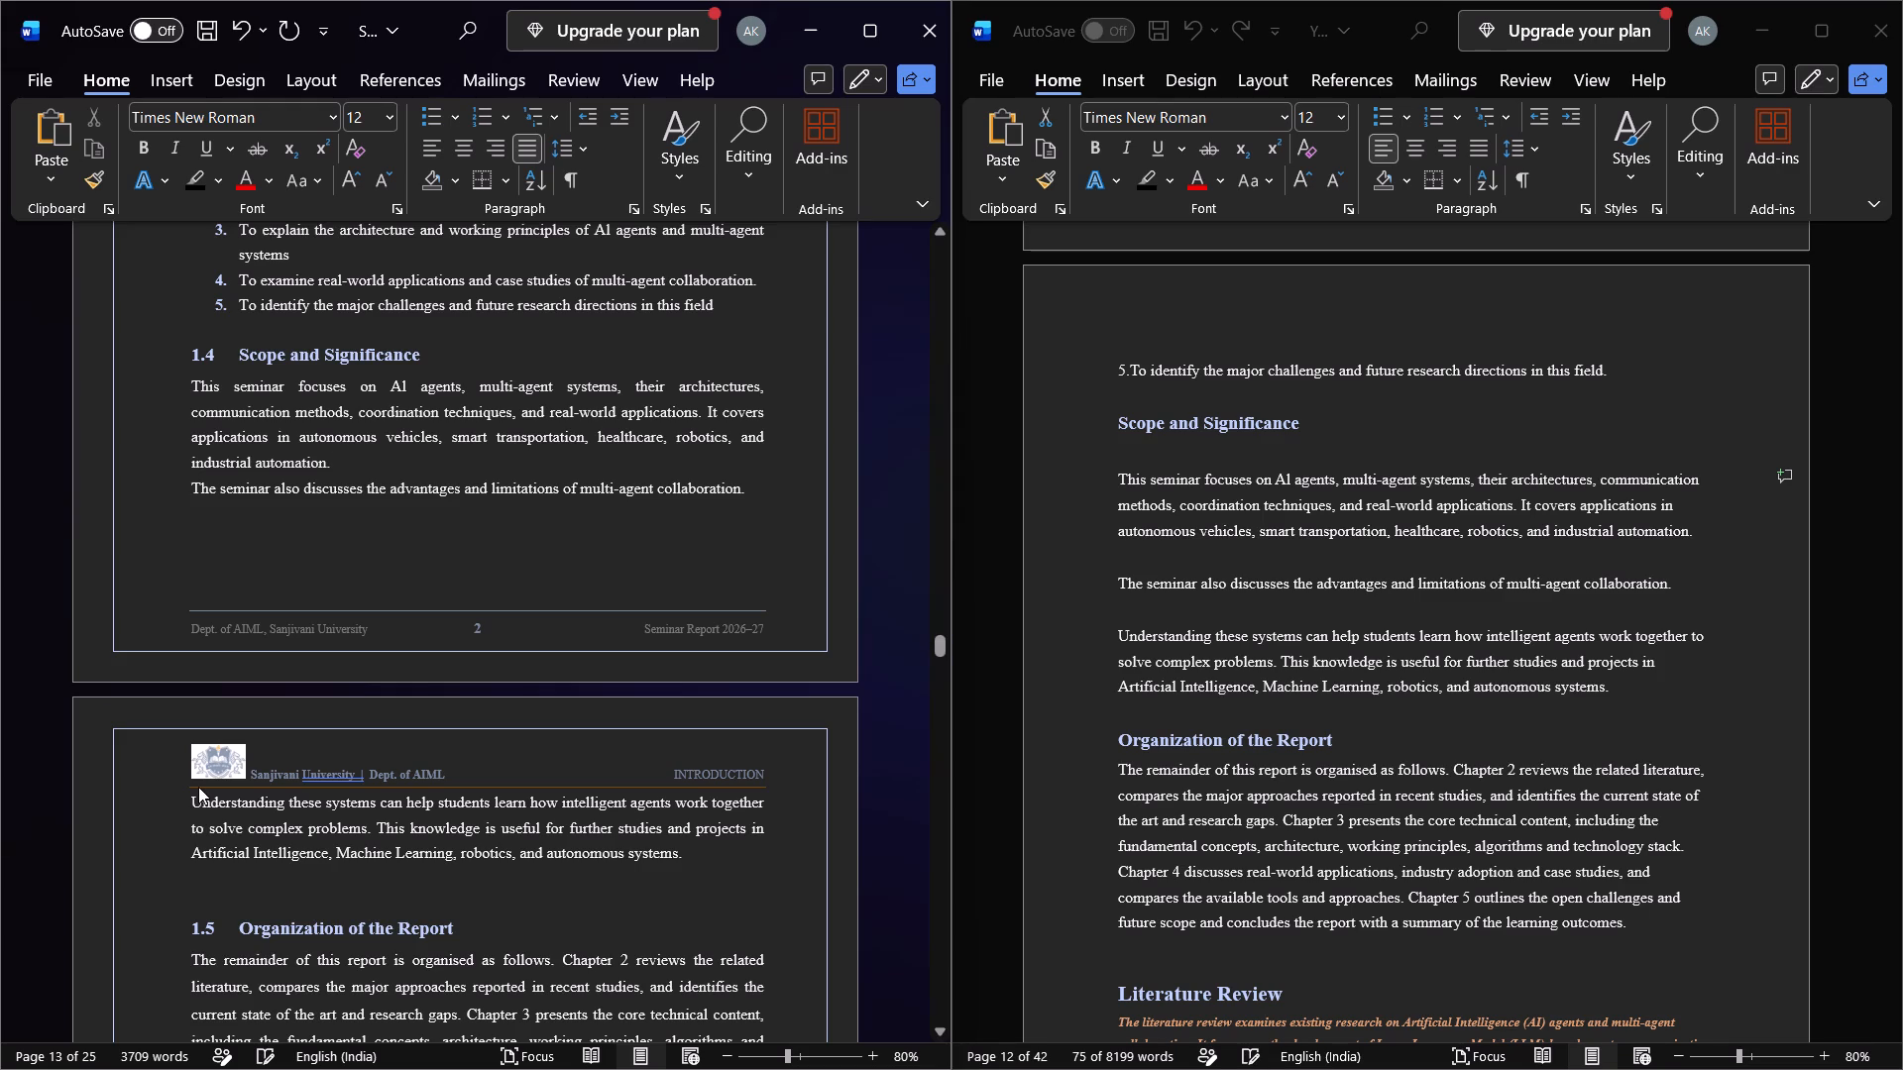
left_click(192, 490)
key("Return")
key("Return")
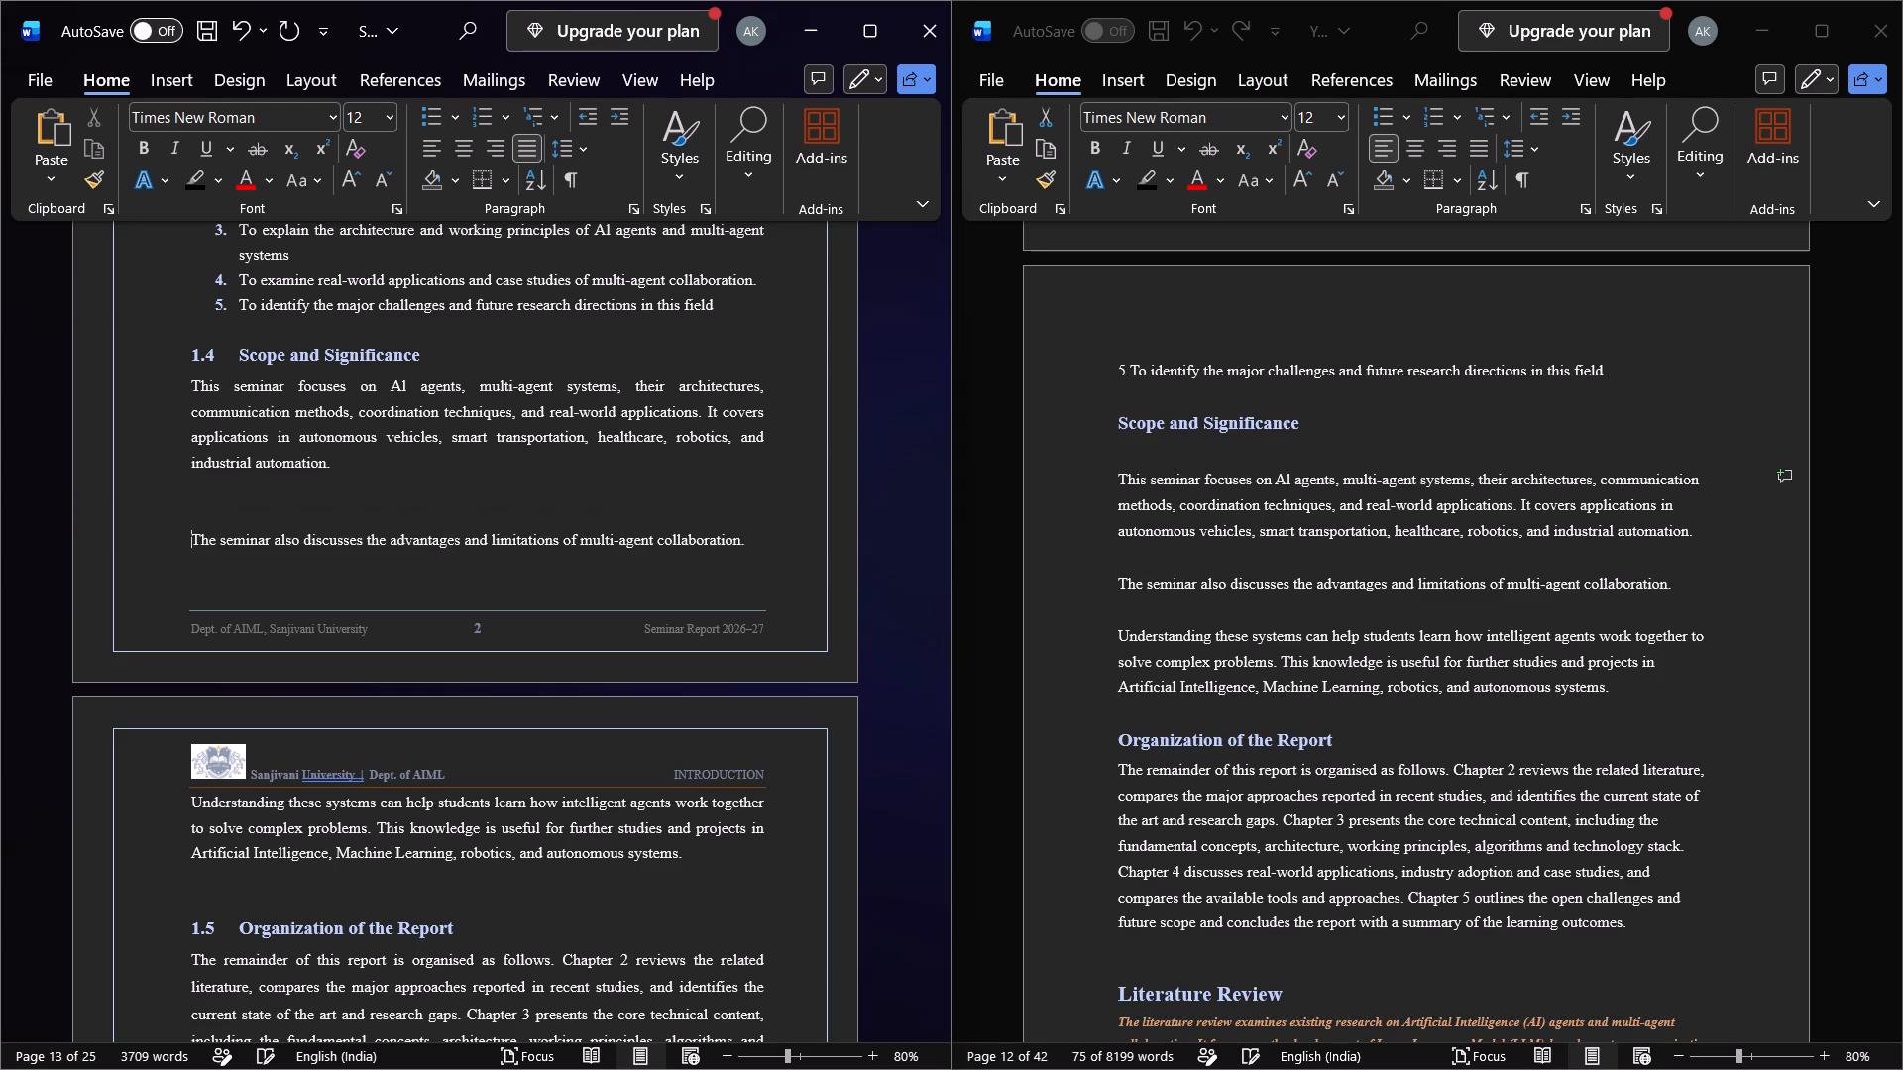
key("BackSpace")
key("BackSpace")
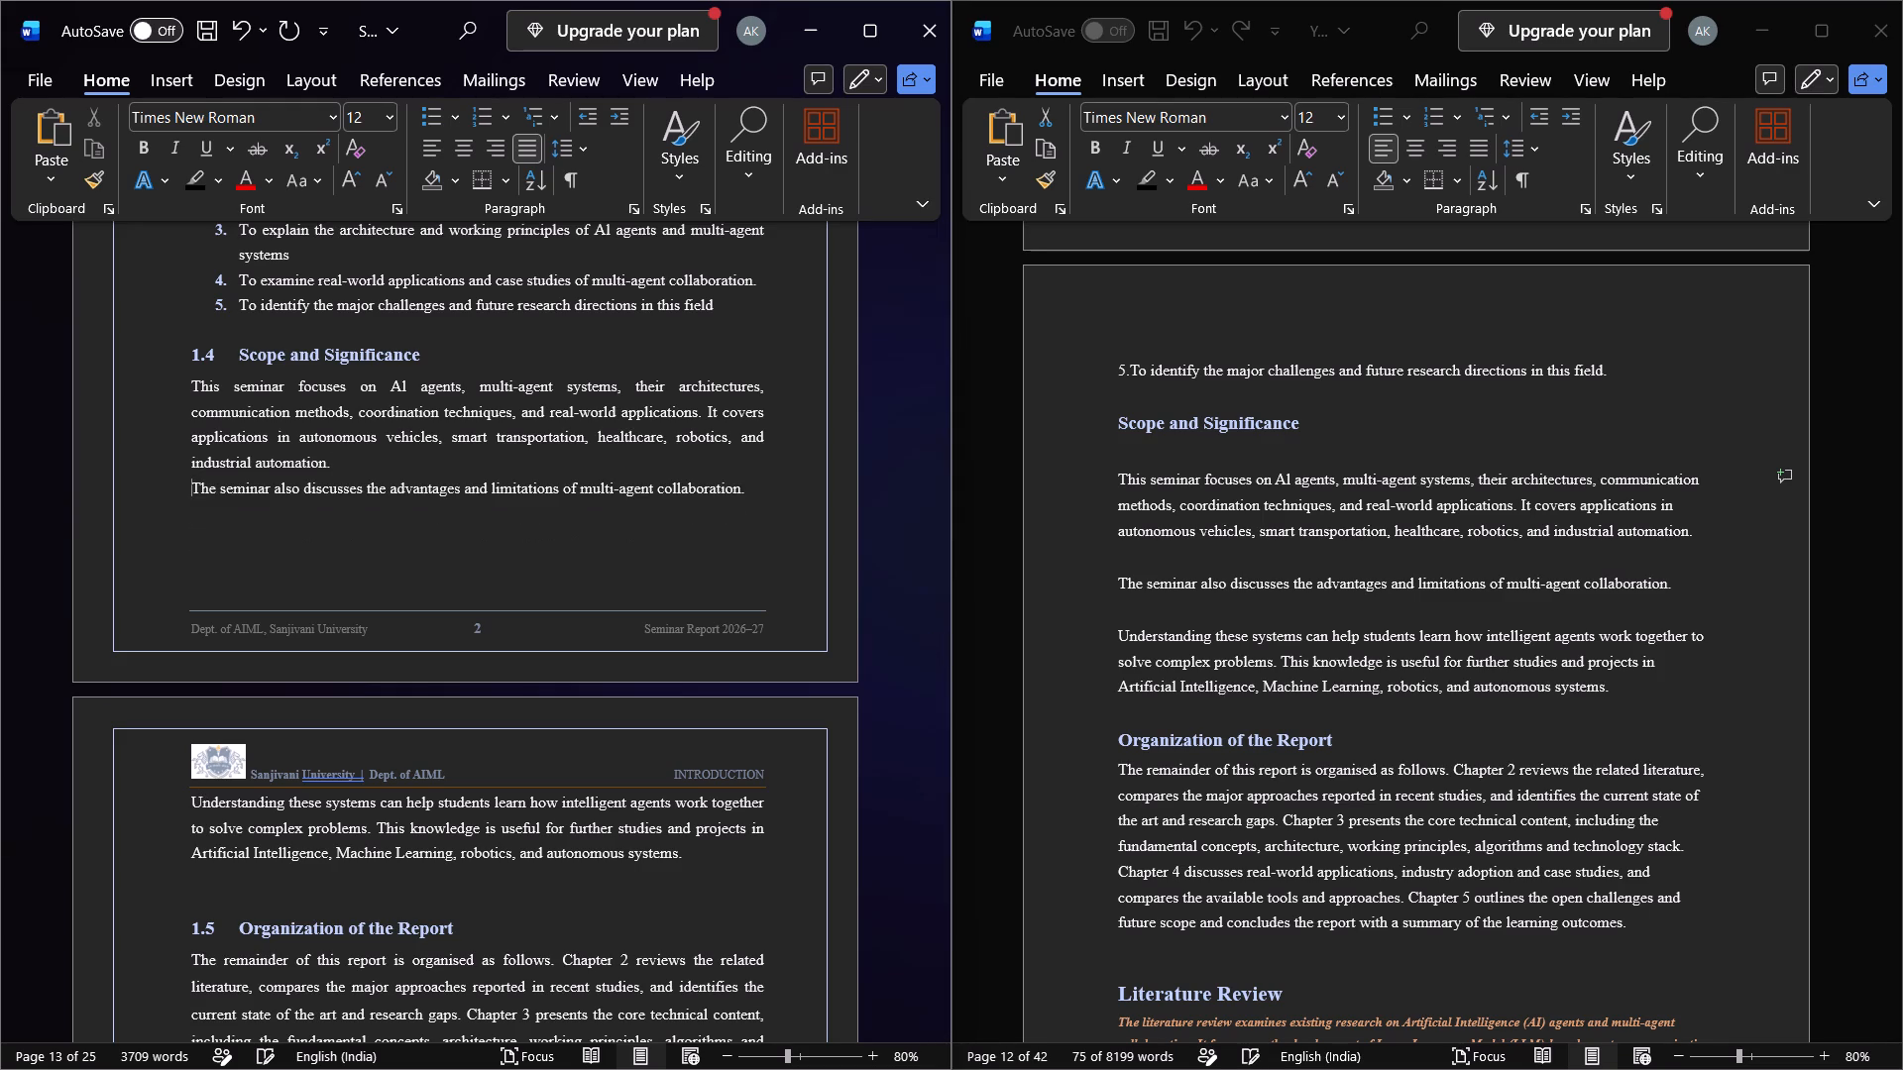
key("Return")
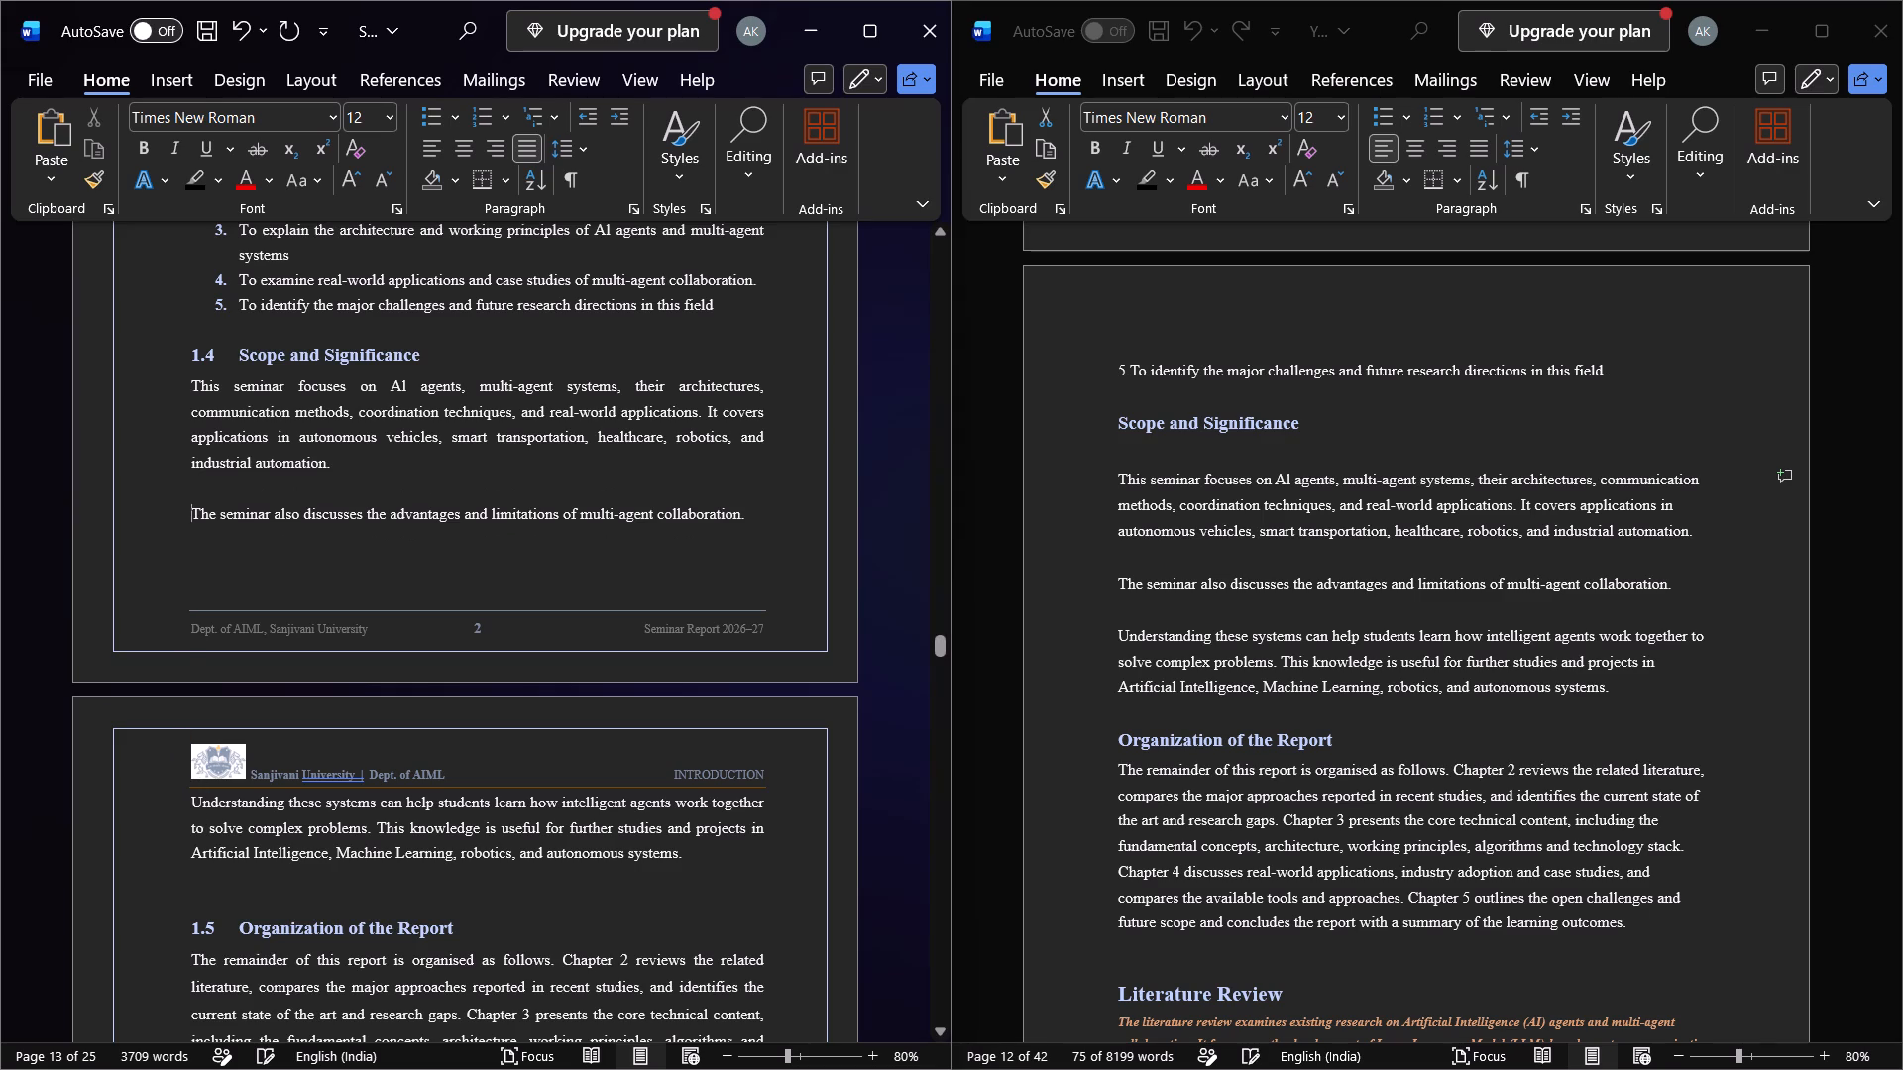
Join the "Understanding these systems" paragraph to the end of "The seminar also discusses" paragraph in 1.4, removing the blank line between them.
left_click(189, 802)
key("BackSpace")
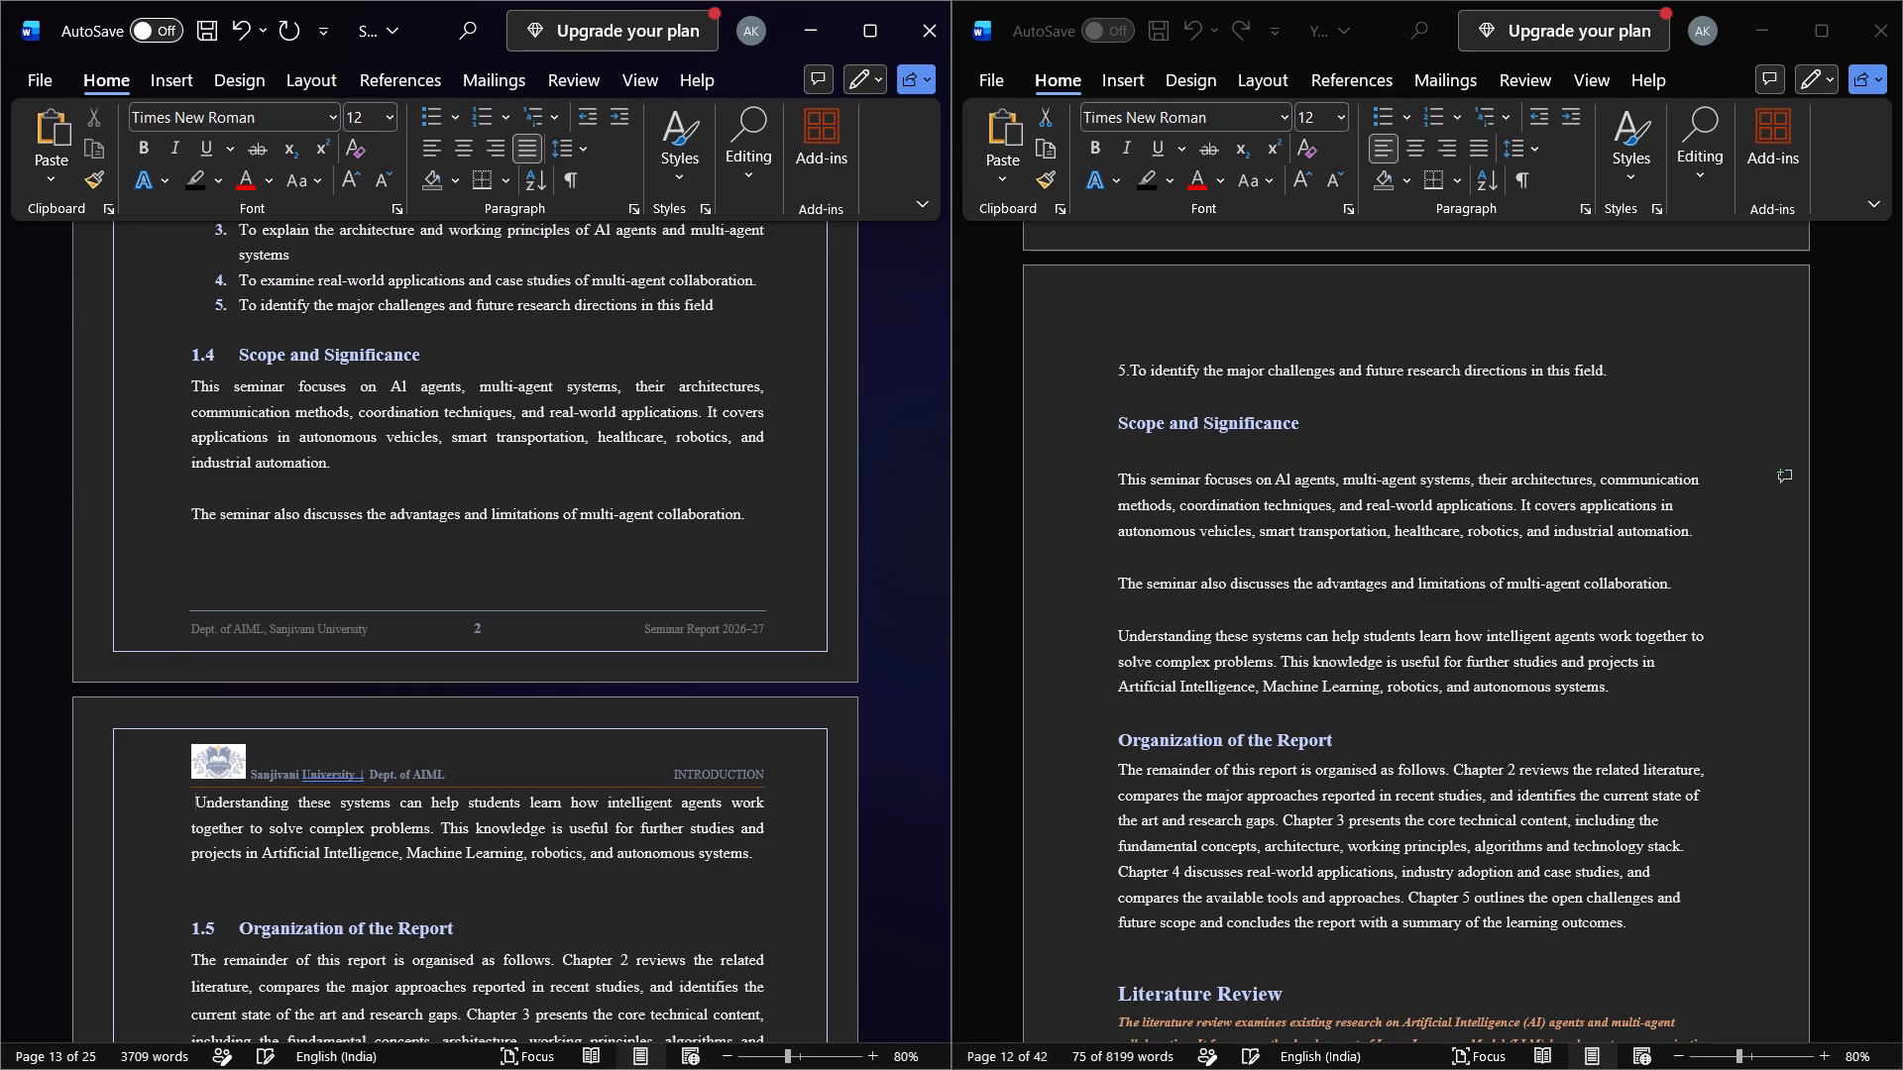
key("BackSpace")
key("BackSpace")
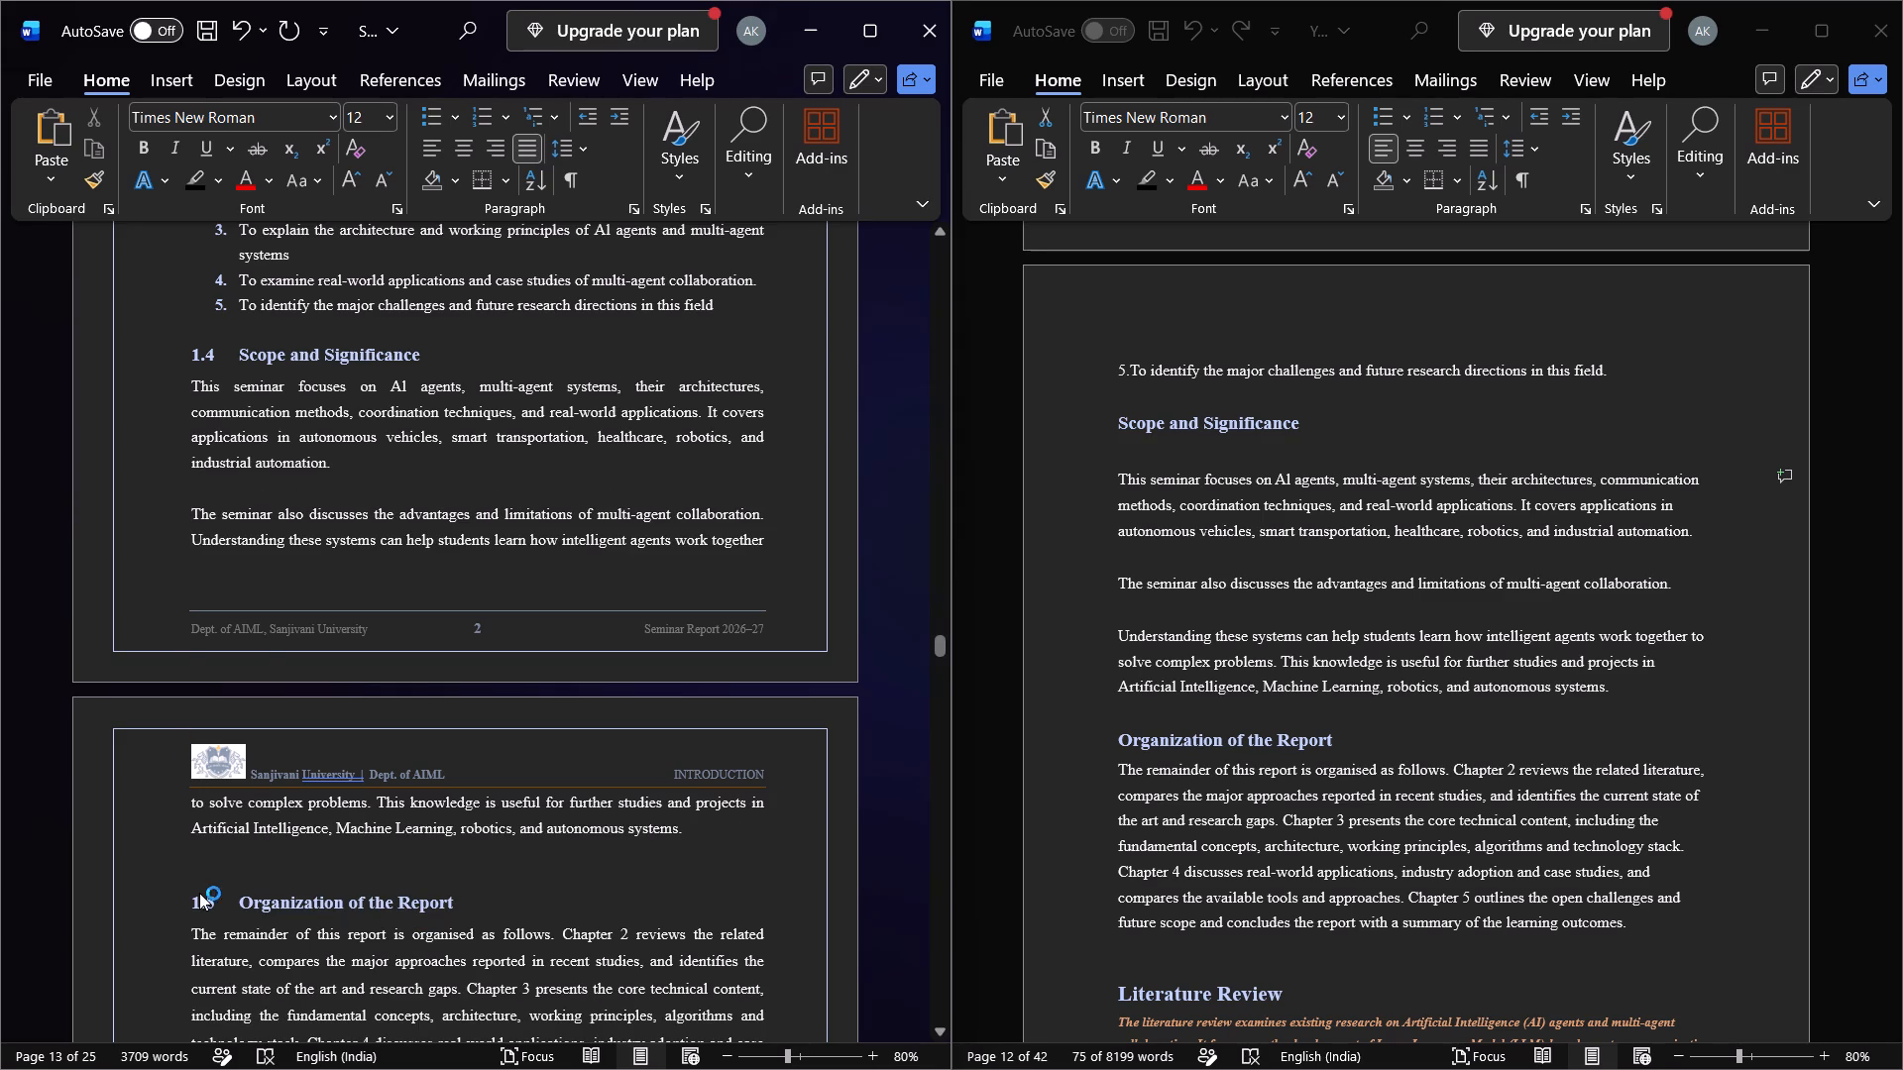
left_click(235, 577)
left_click(235, 577)
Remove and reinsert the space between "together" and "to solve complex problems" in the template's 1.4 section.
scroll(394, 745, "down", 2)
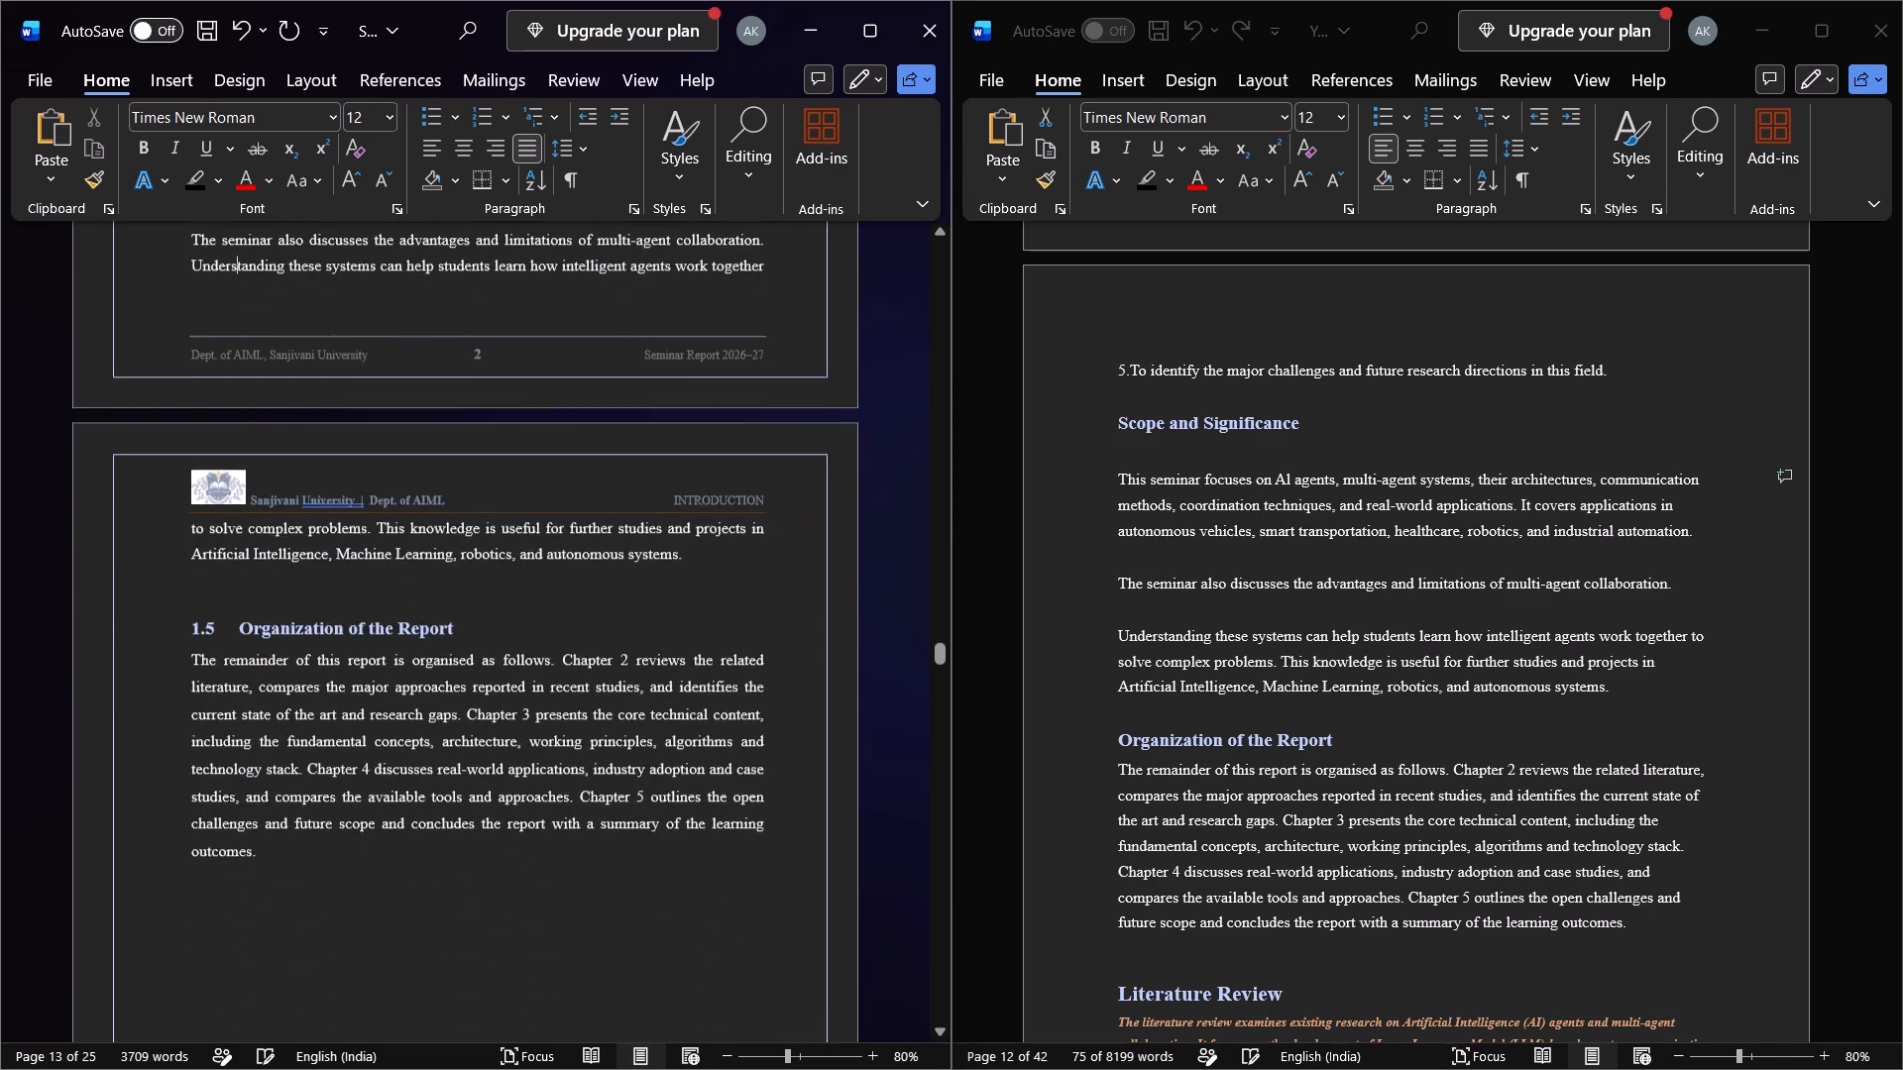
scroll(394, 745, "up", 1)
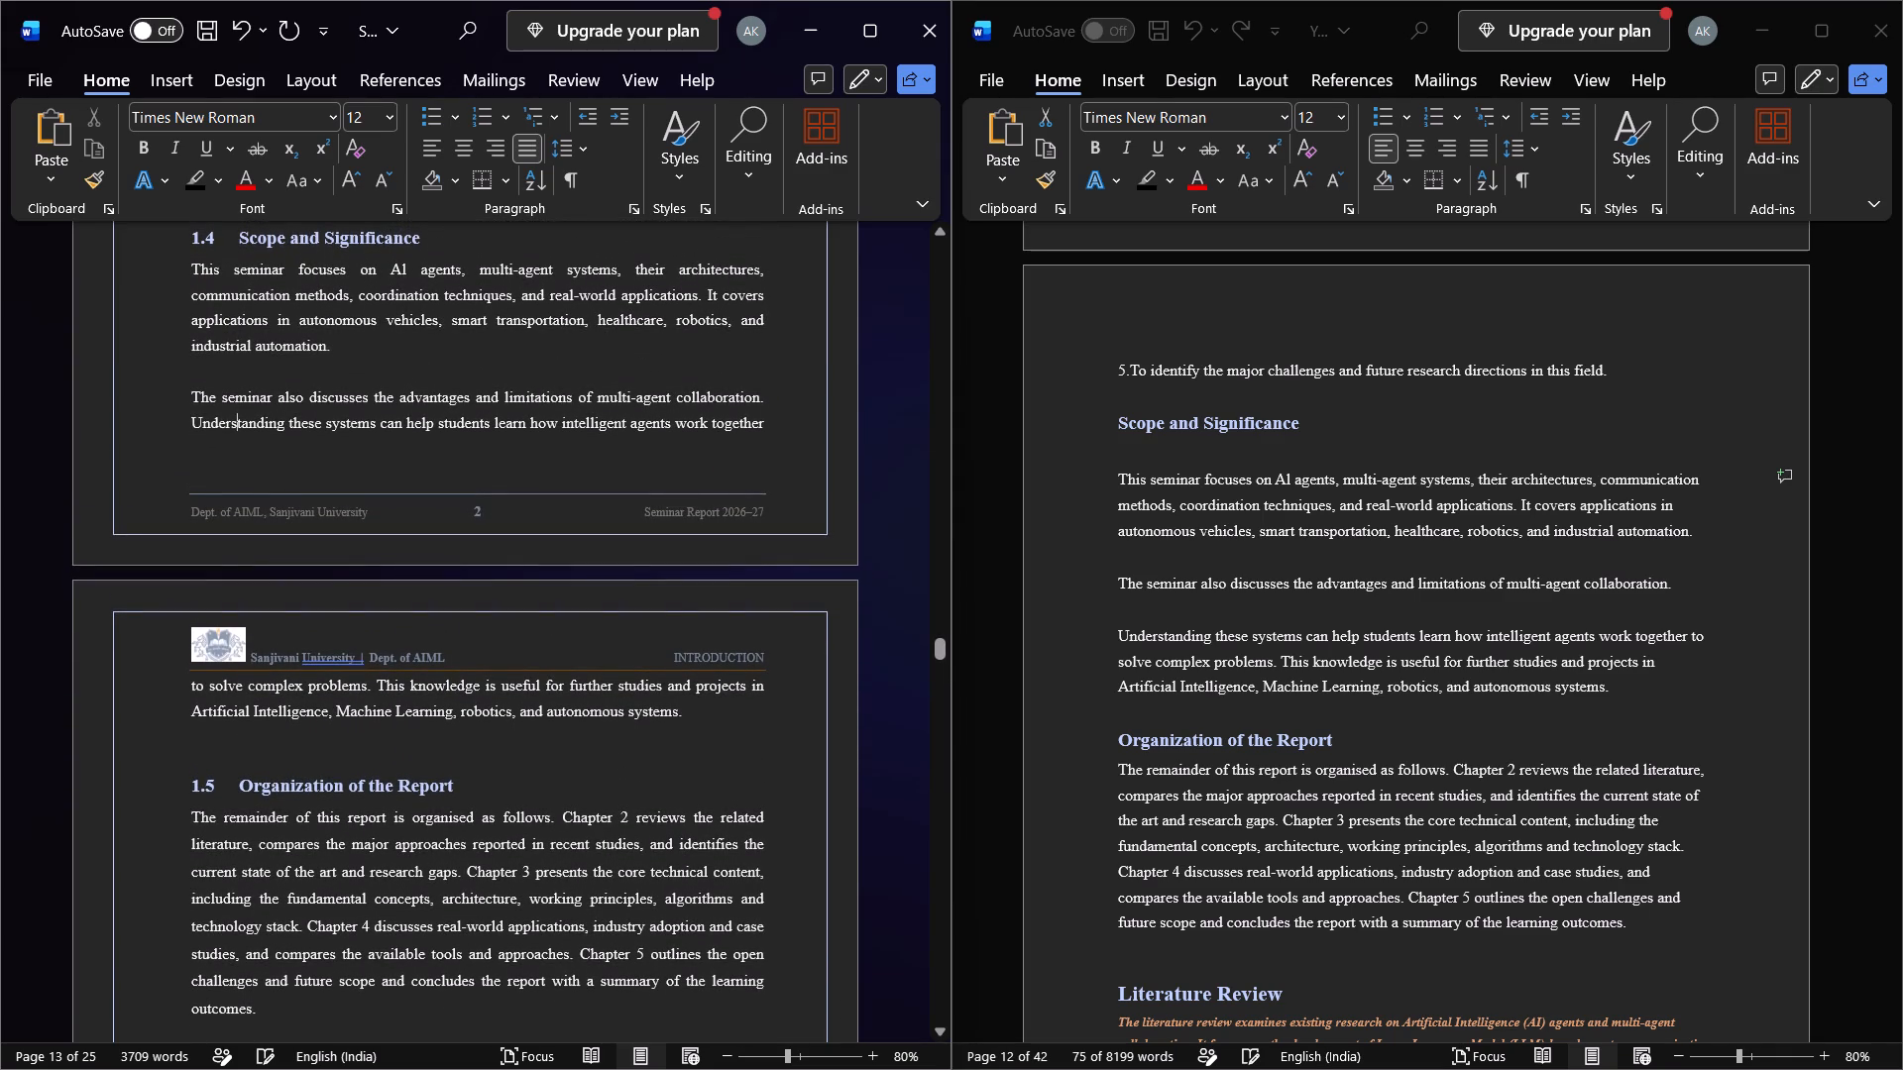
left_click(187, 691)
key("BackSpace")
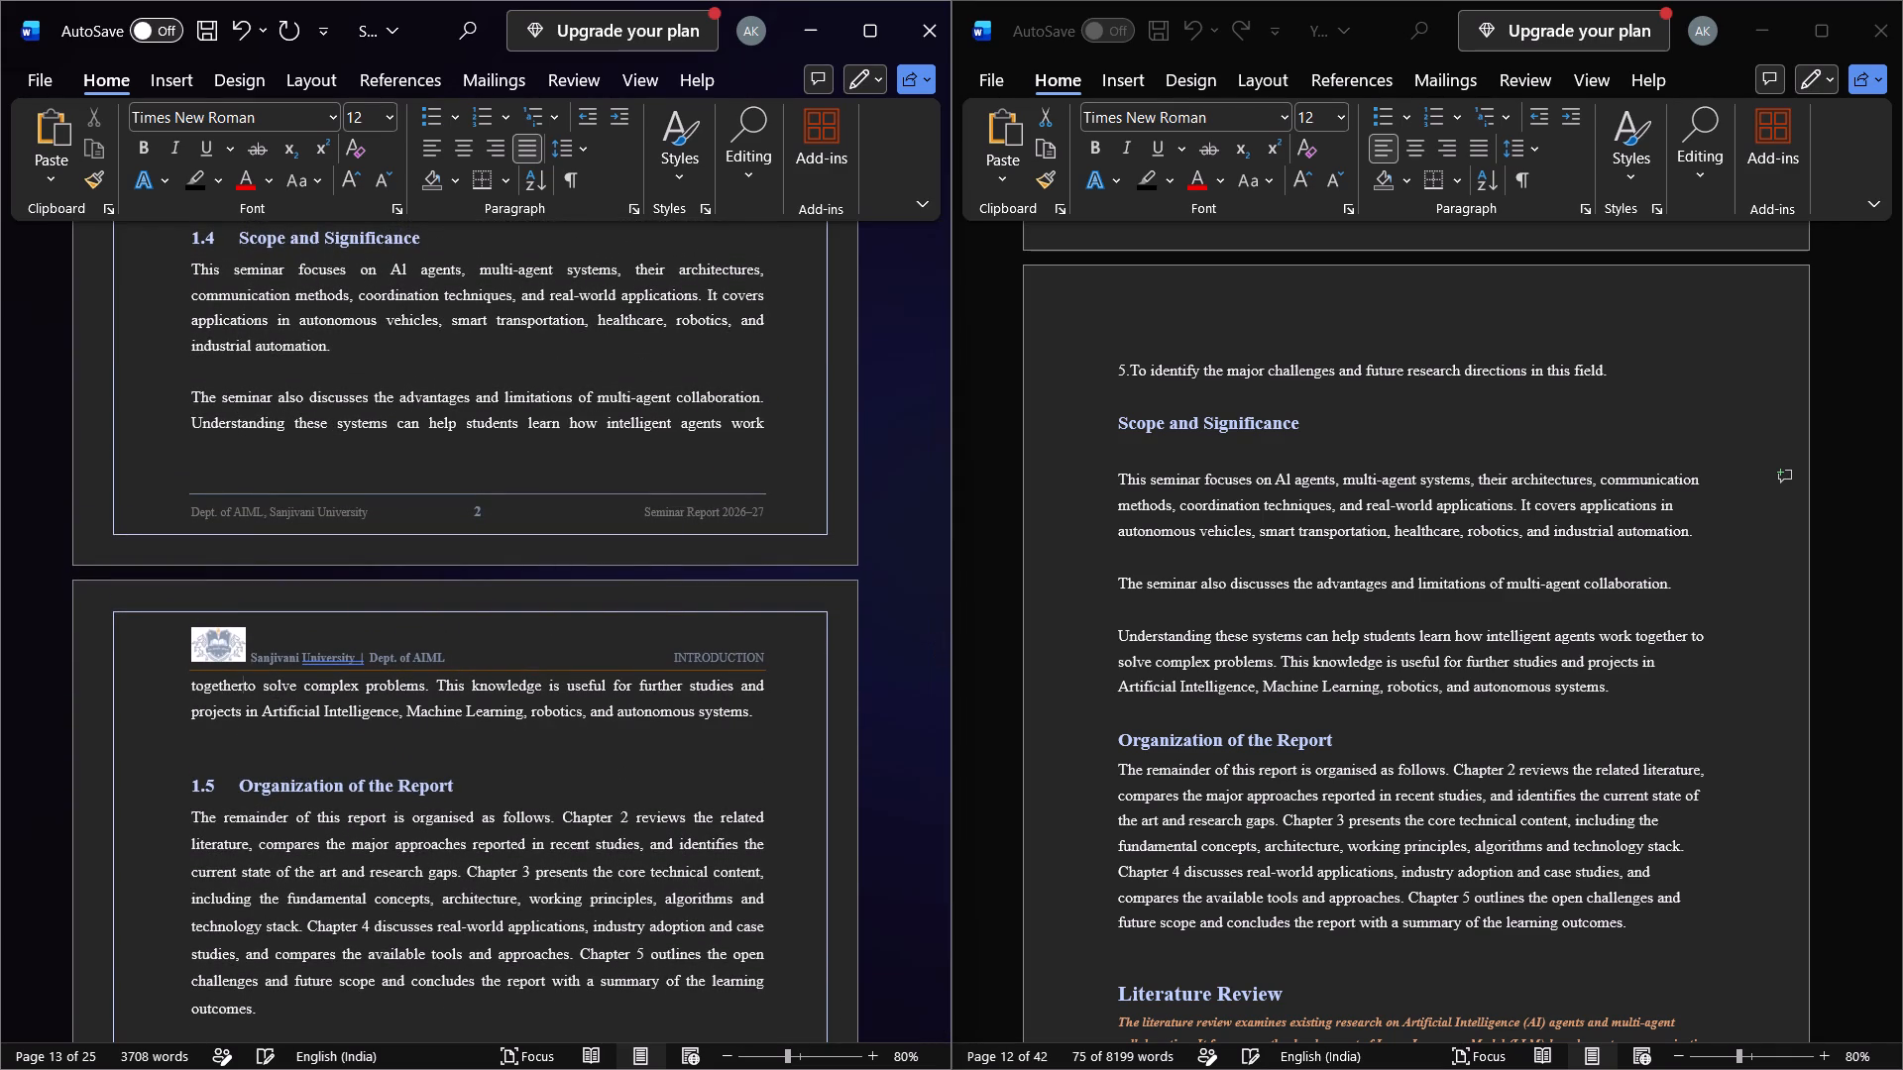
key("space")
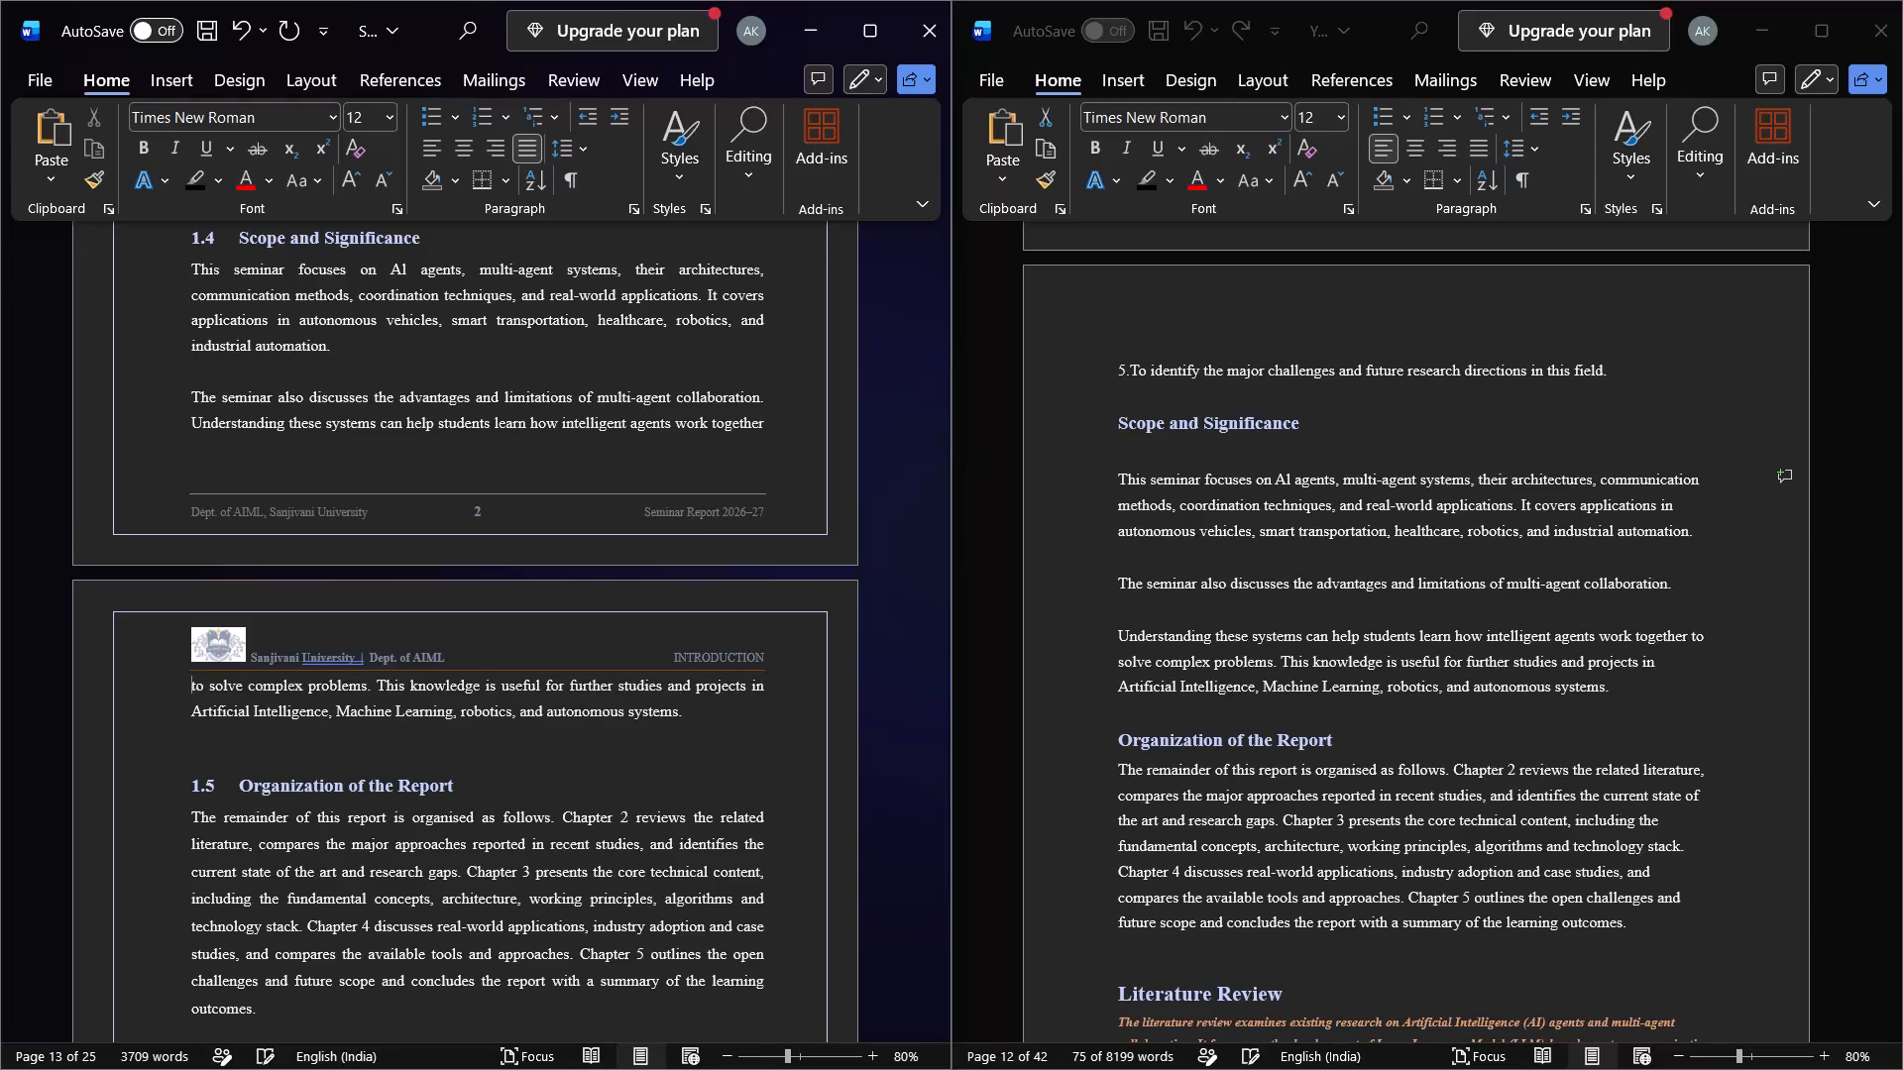
Review the template's sections 1.3 to 1.5 alongside the report's Organization of the Report and Literature Review sections.
scroll(455, 807, "down", 1)
scroll(455, 807, "right", 1)
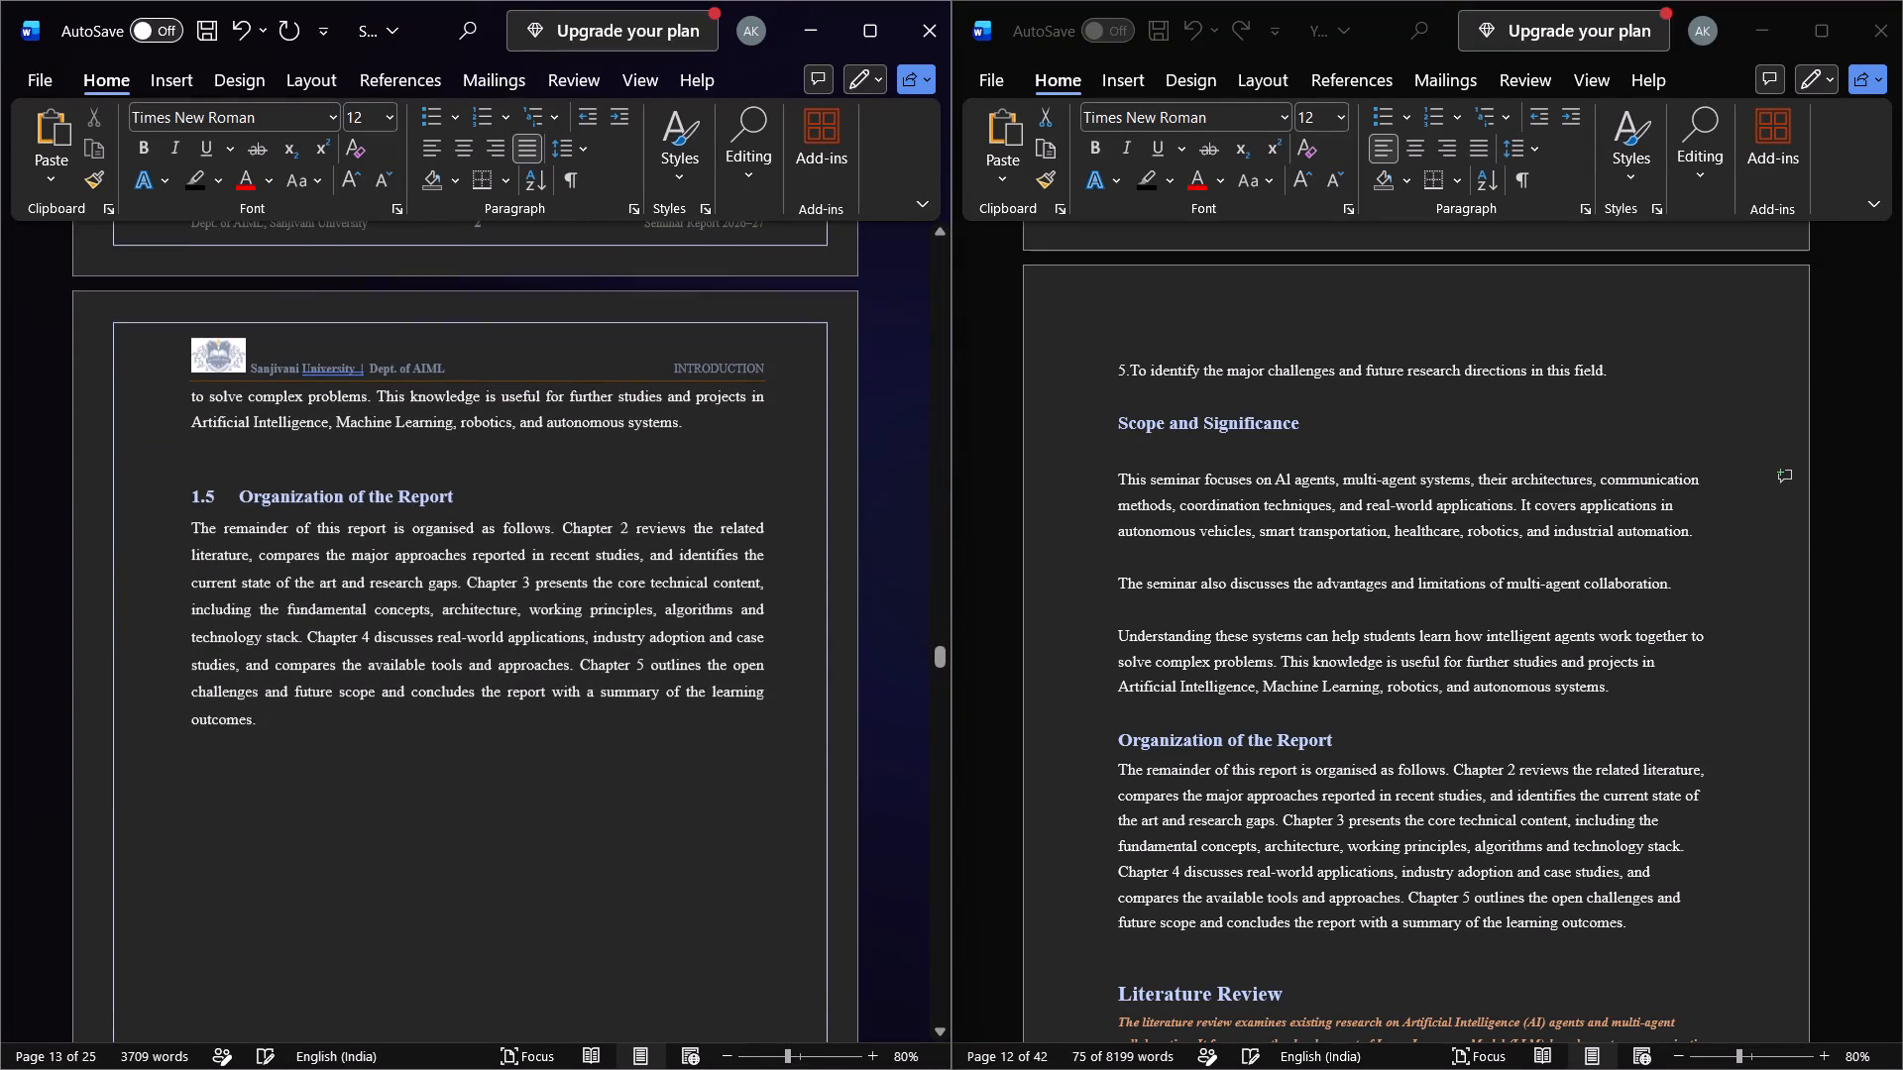
scroll(1153, 701, "down", 3)
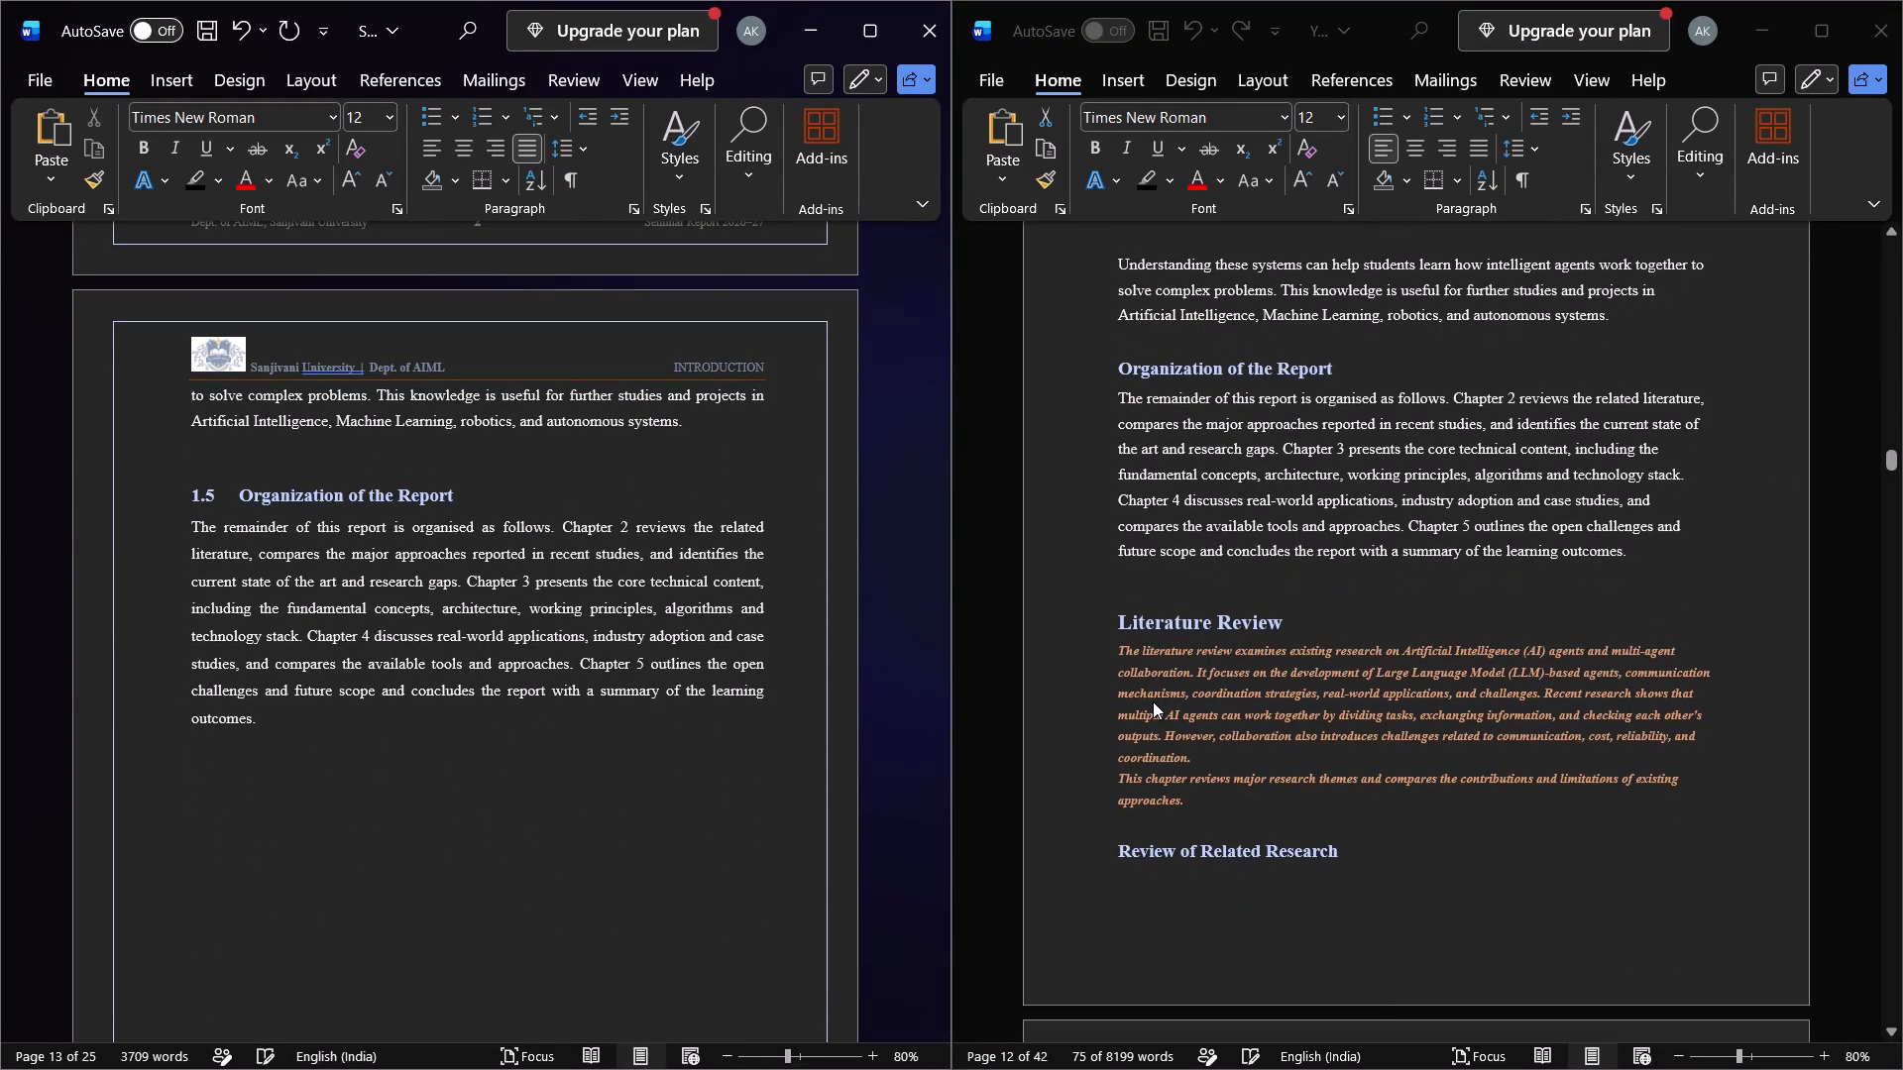
scroll(632, 853, "down", 4)
scroll(632, 853, "up", 4)
scroll(632, 853, "right", 1)
scroll(632, 853, "up", 1)
scroll(632, 853, "right", 1)
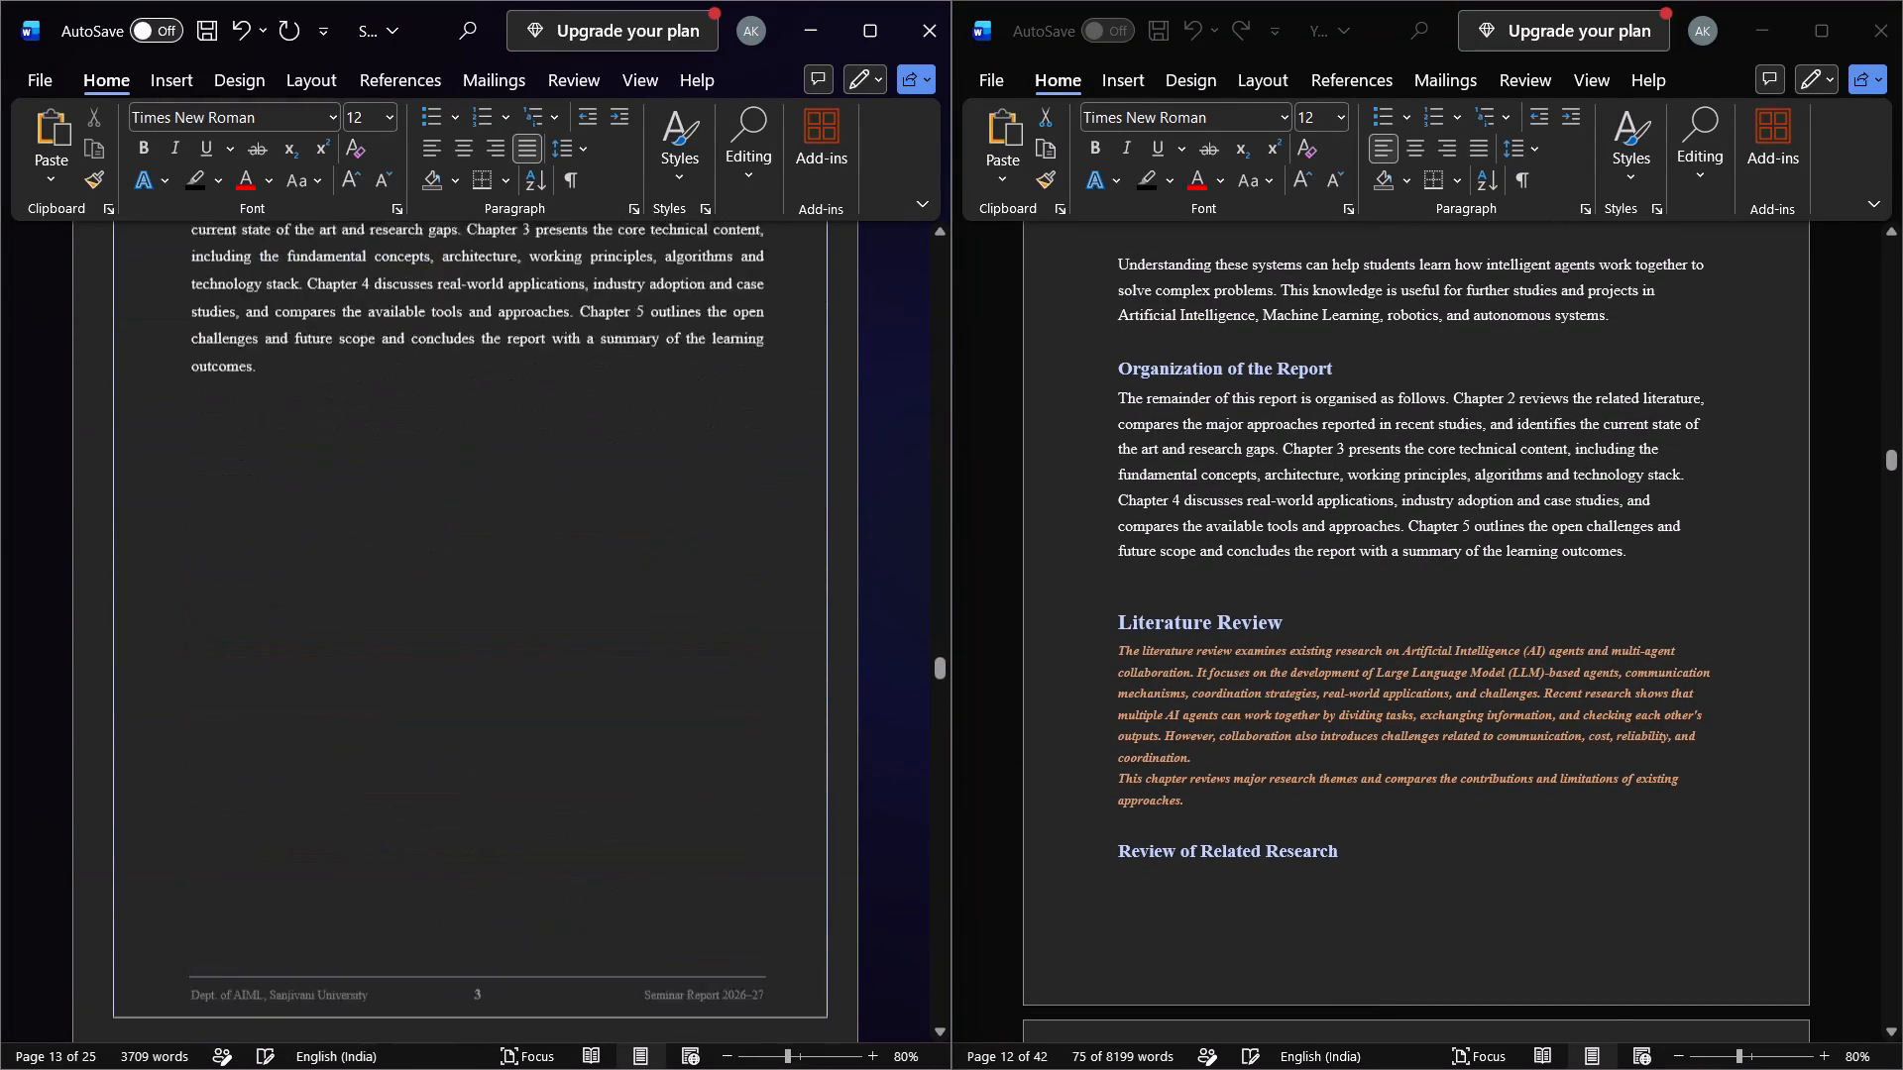
scroll(632, 853, "right", 1)
scroll(632, 853, "up", 5)
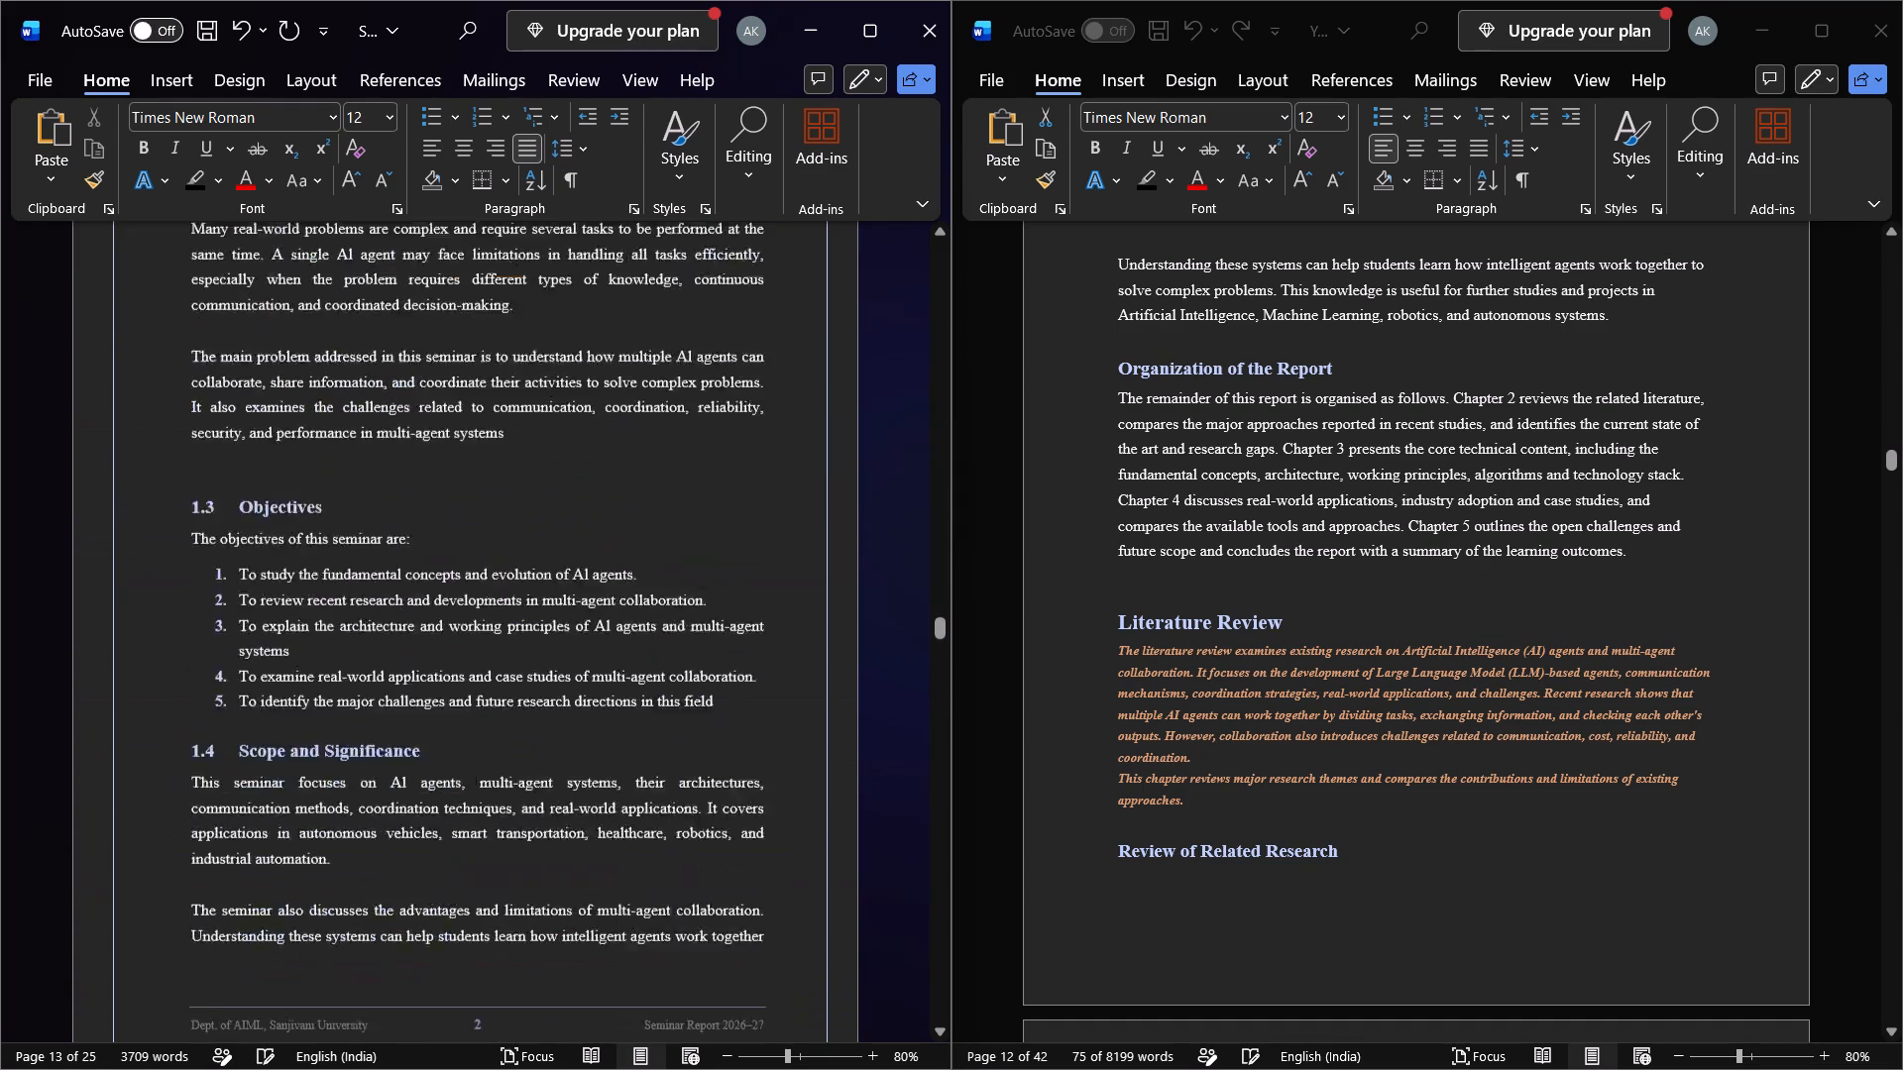
scroll(632, 853, "down", 2)
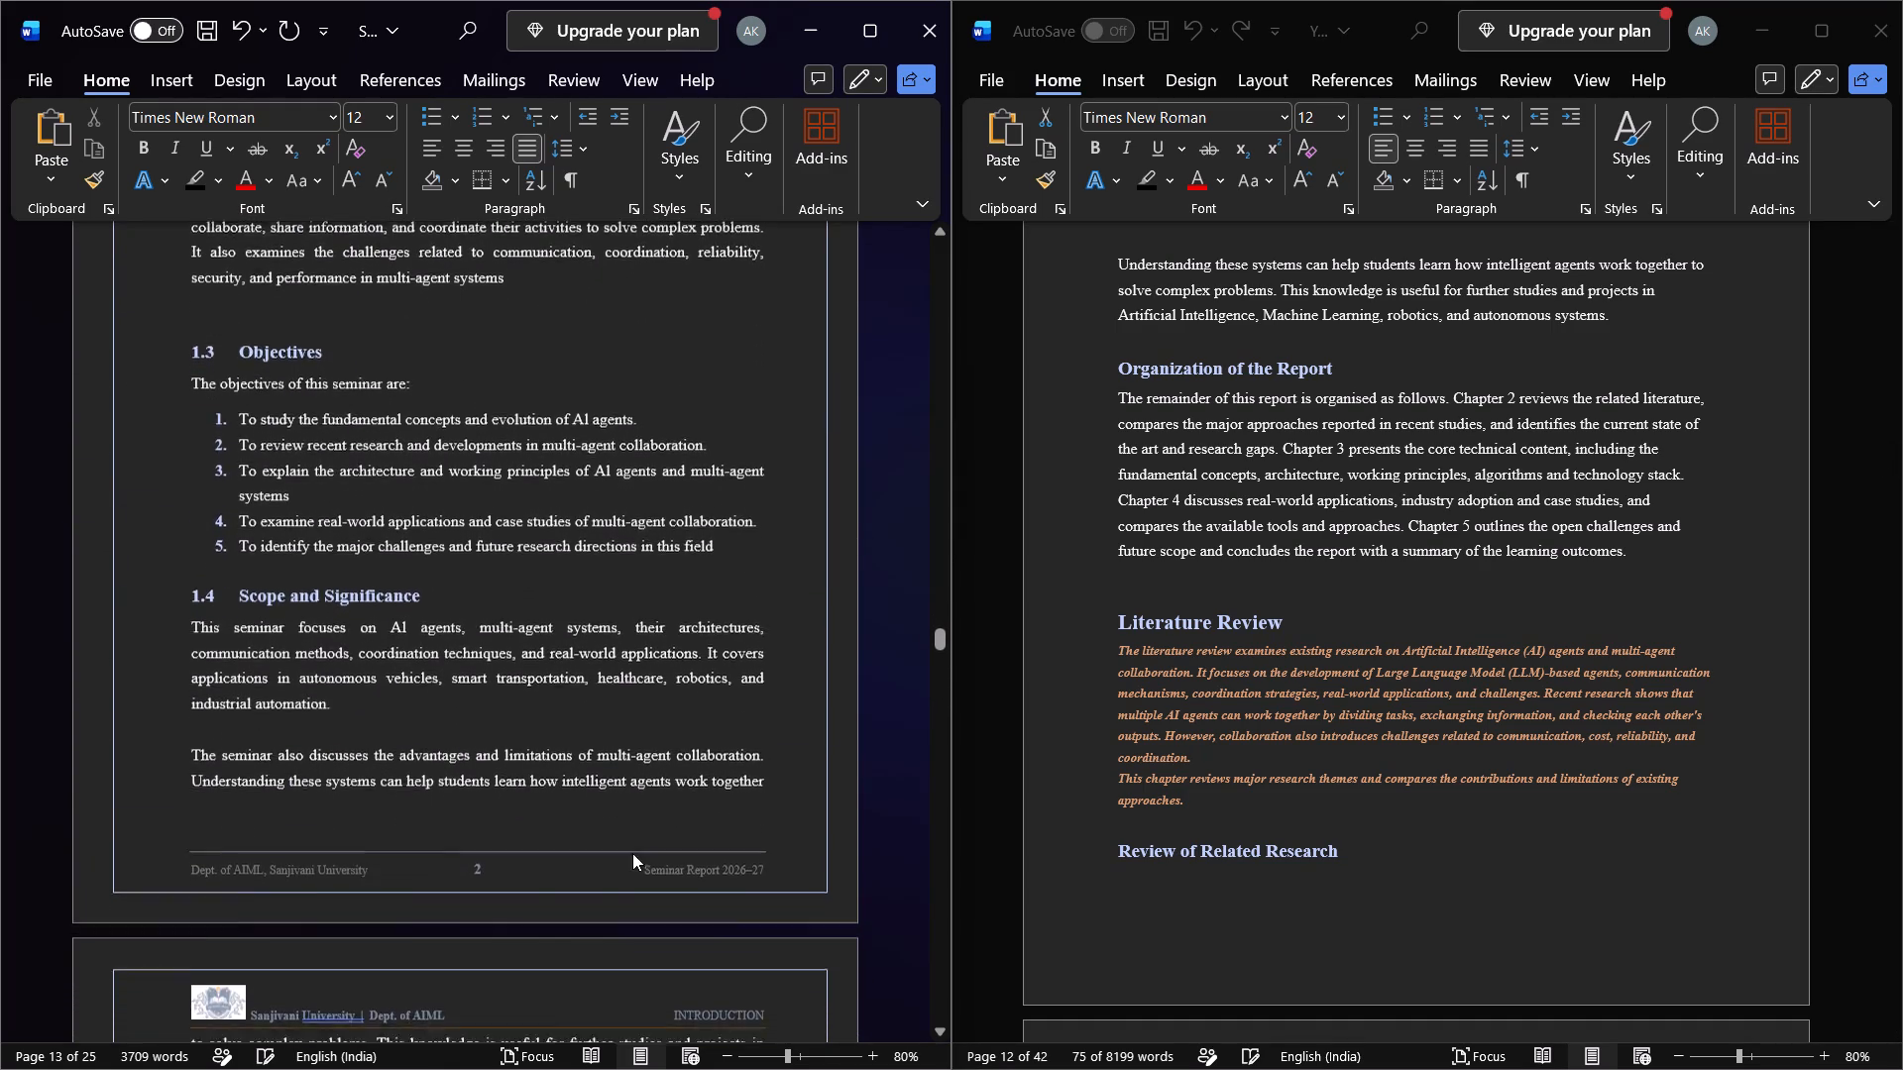
scroll(632, 853, "down", 1)
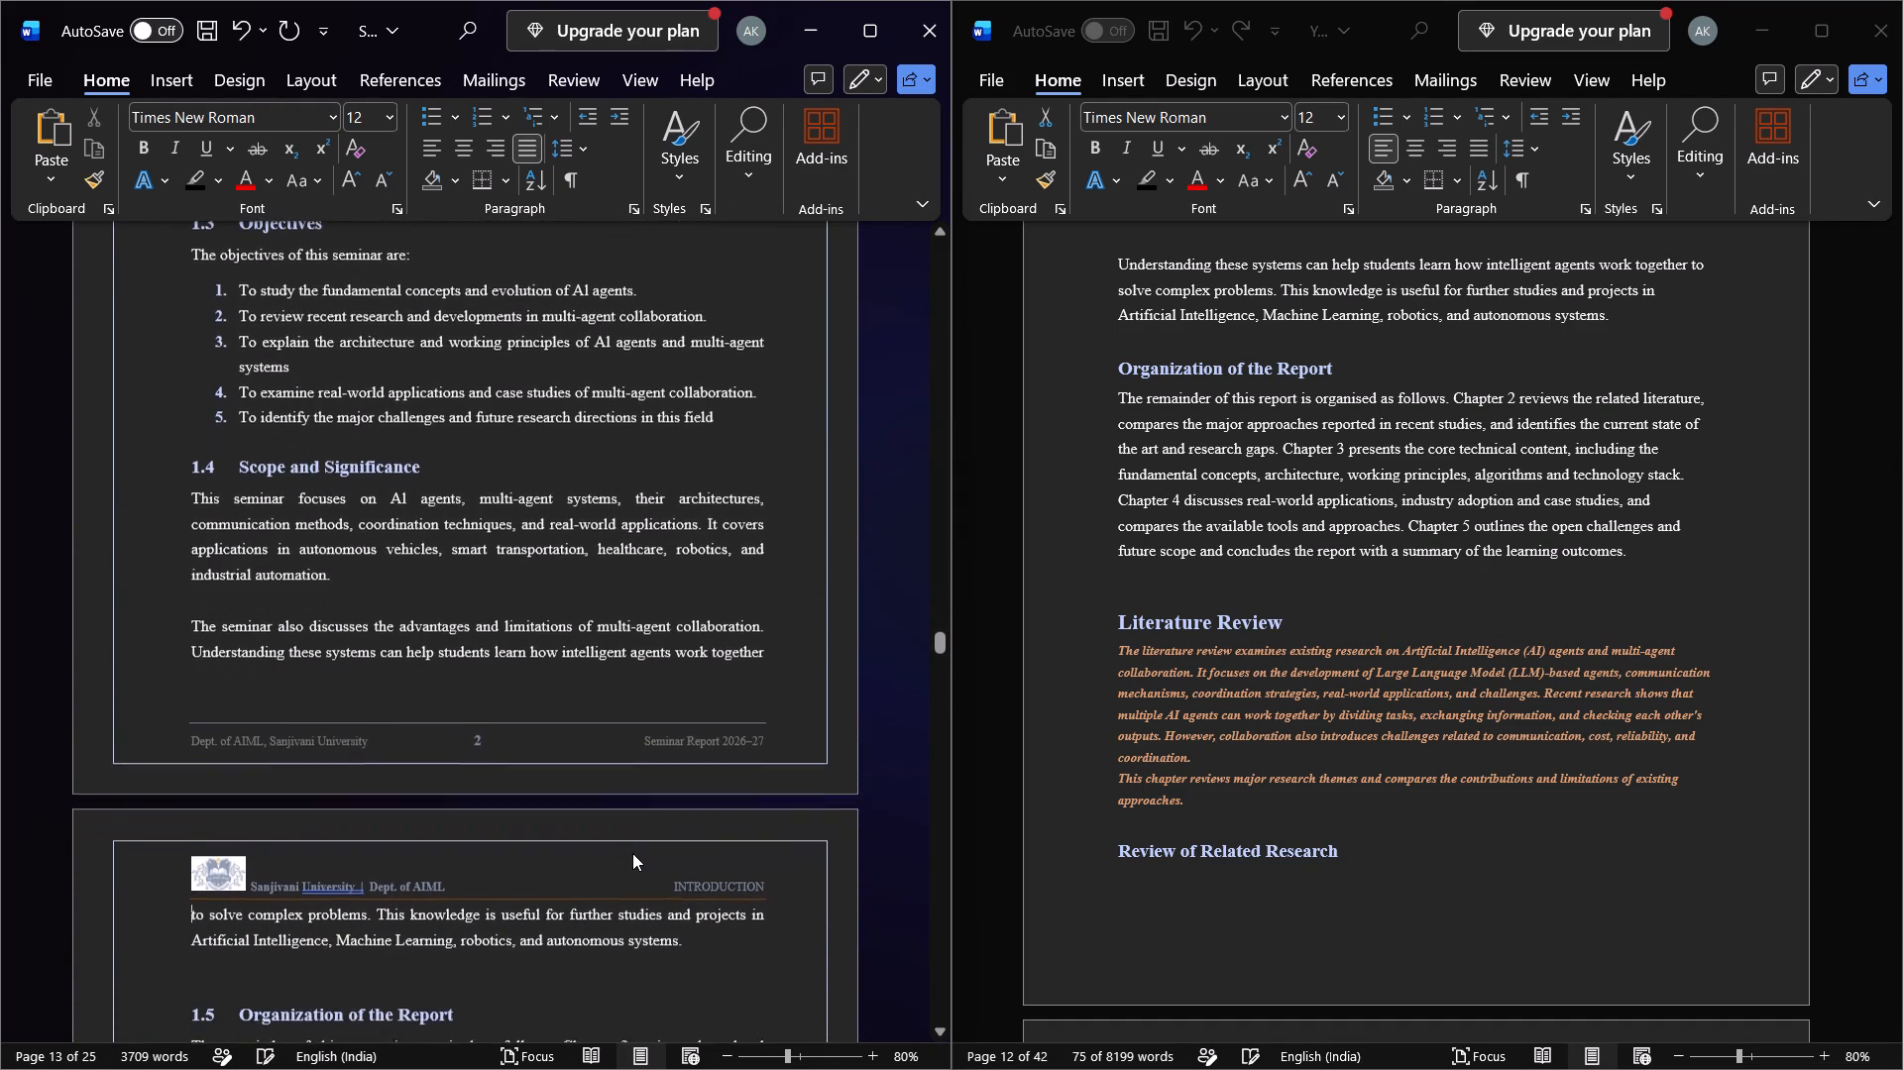
scroll(632, 853, "down", 1)
scroll(632, 853, "right", 1)
scroll(632, 853, "down", 1)
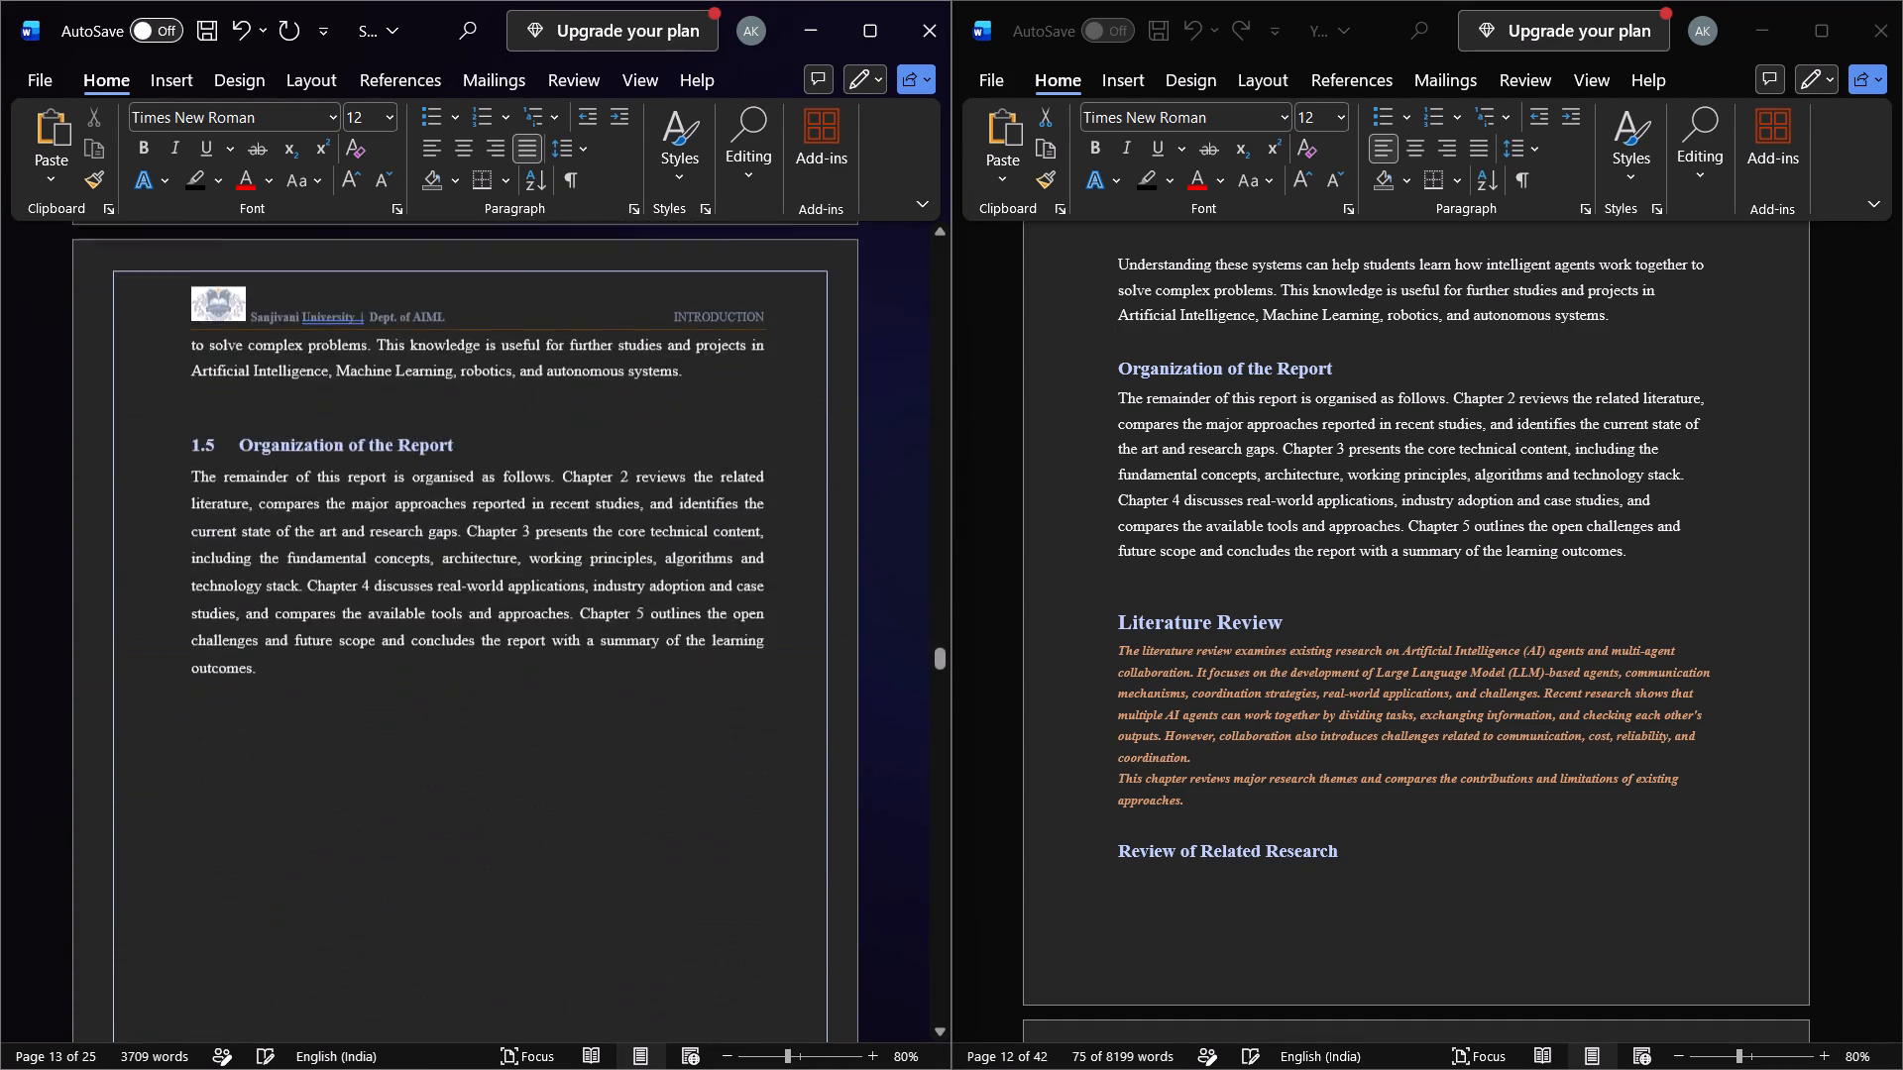
scroll(632, 853, "up", 1)
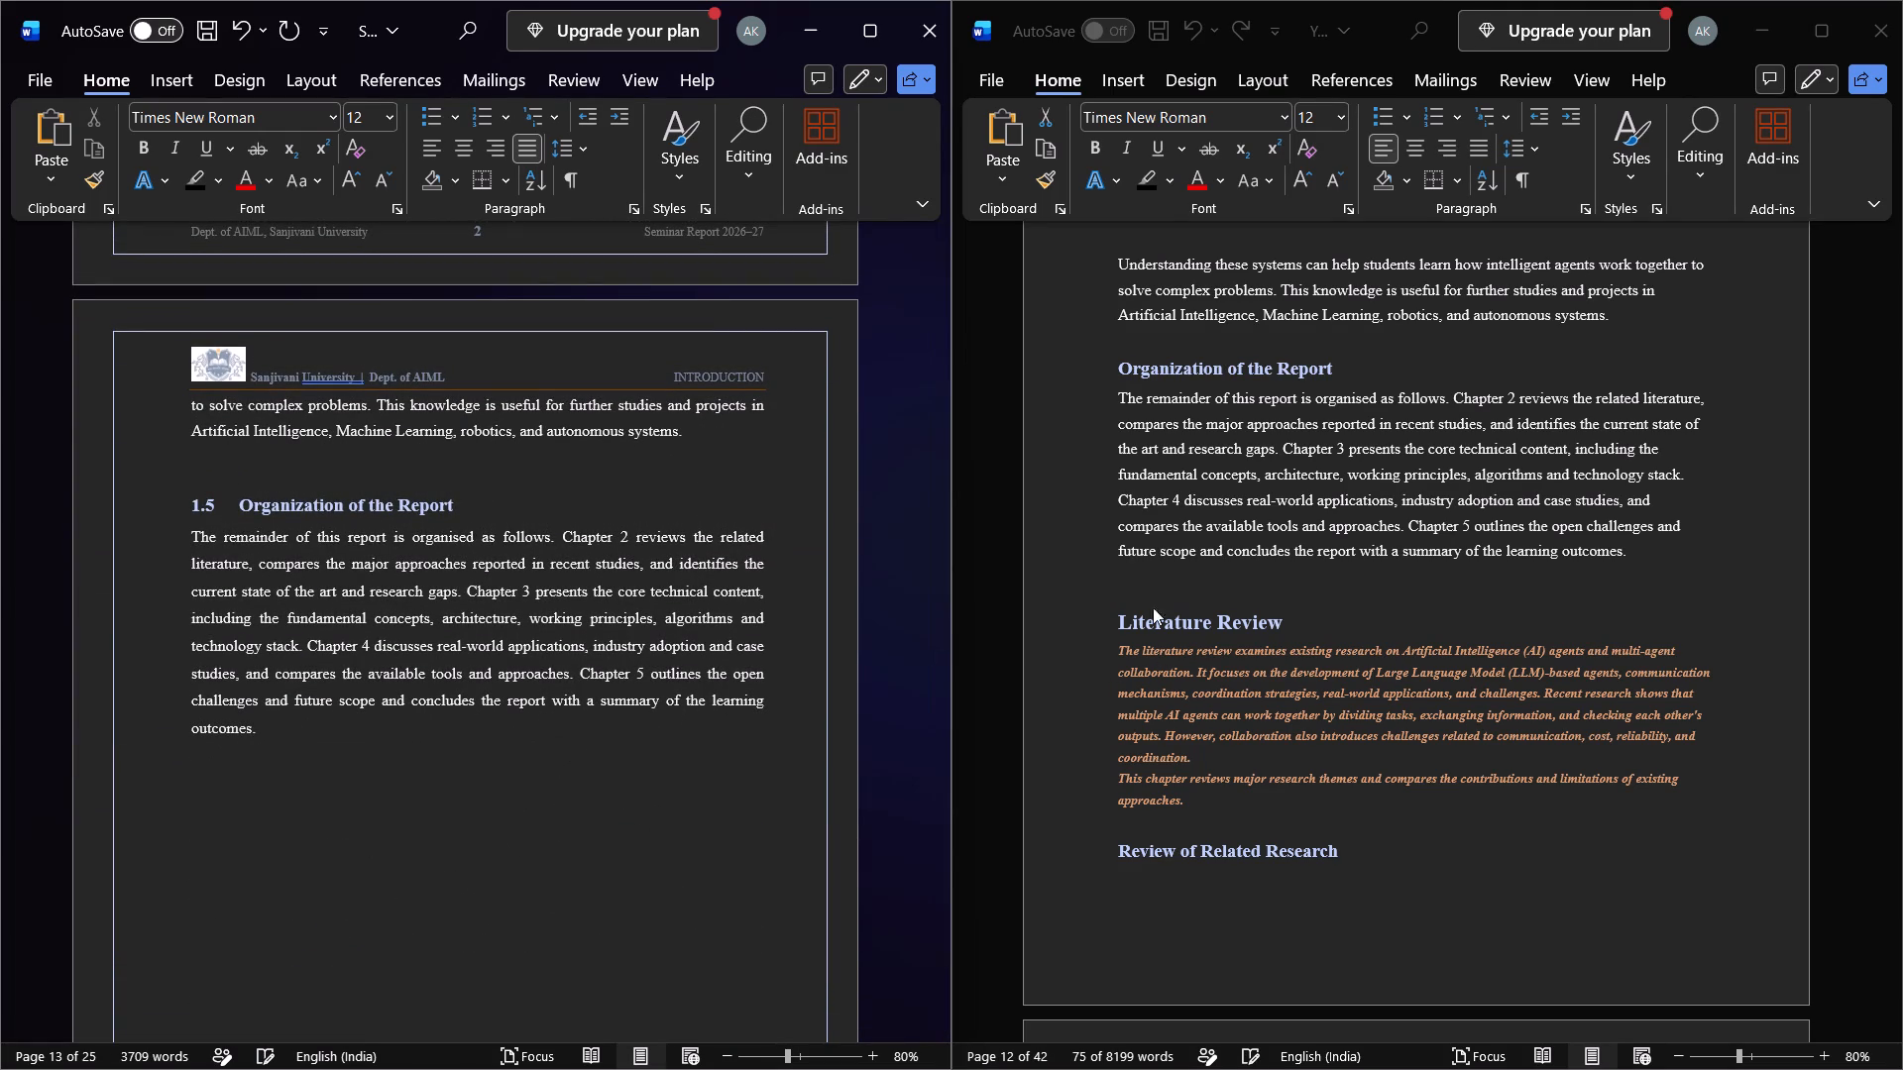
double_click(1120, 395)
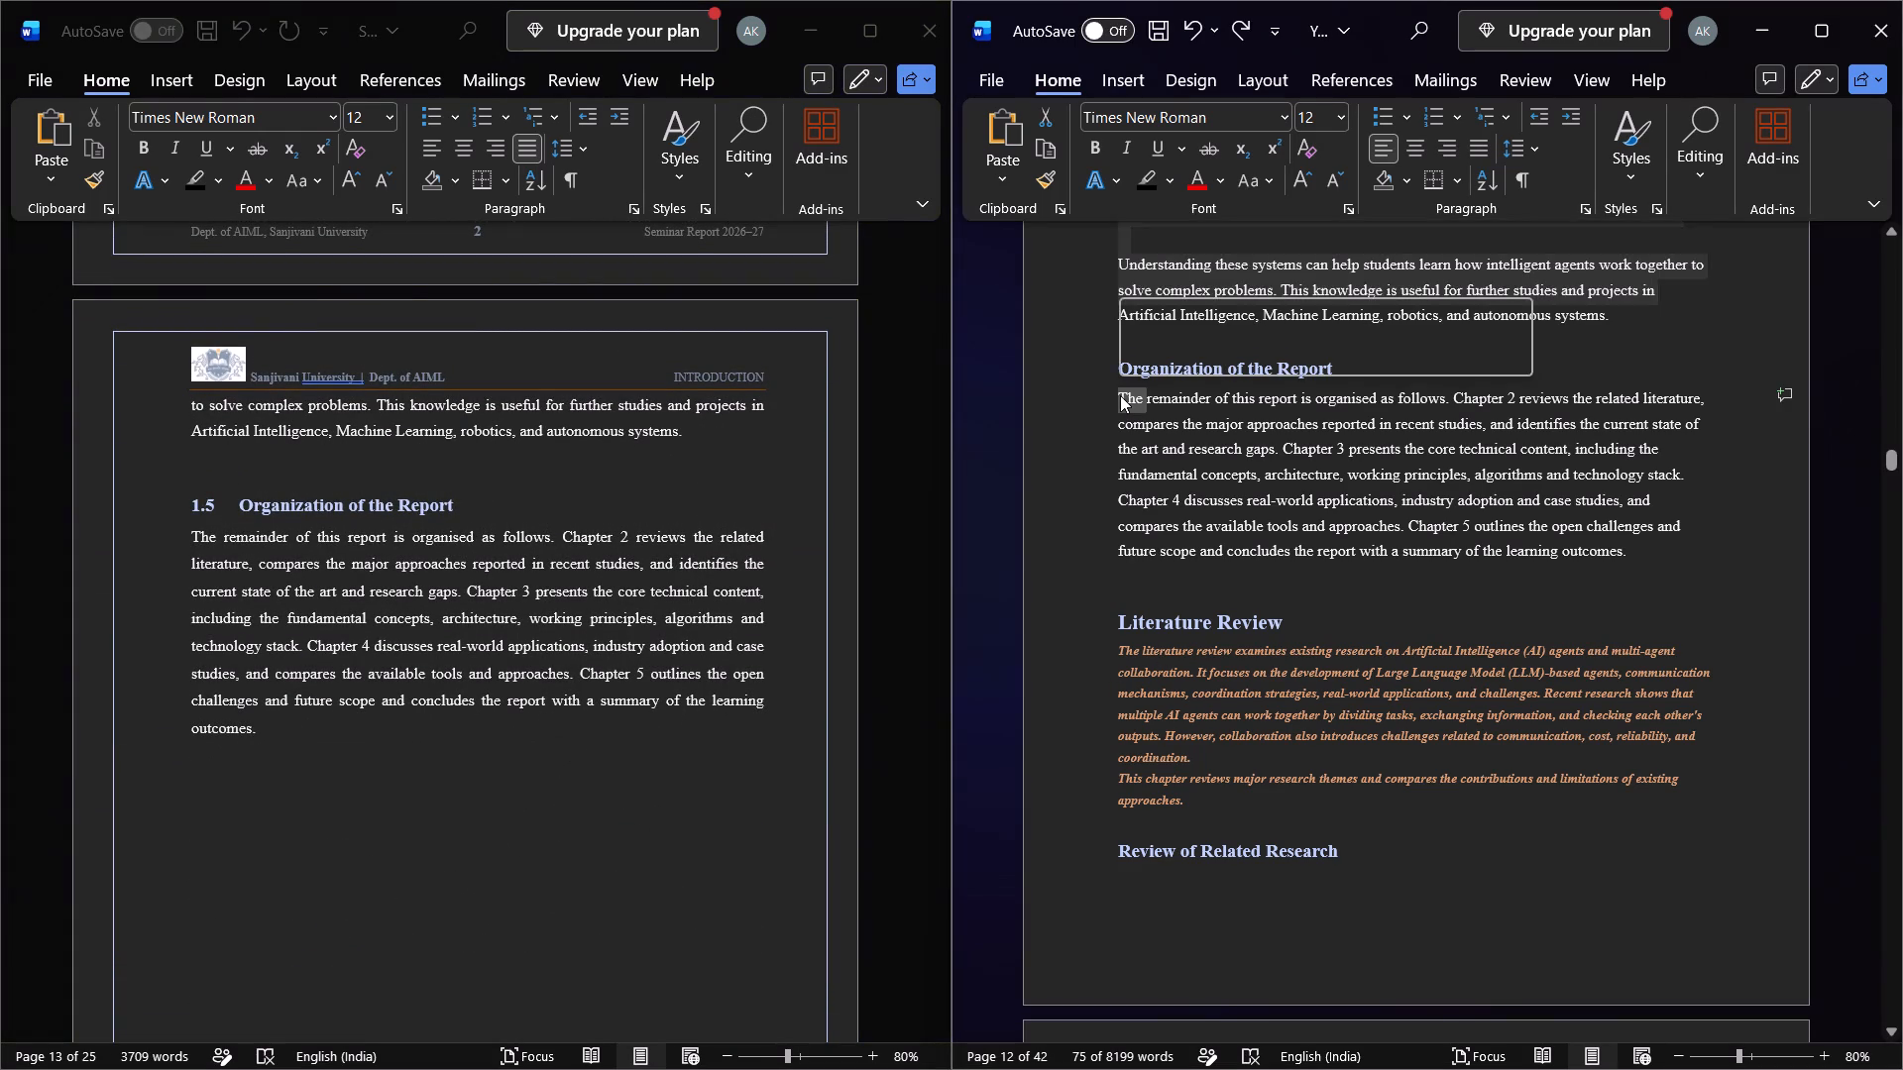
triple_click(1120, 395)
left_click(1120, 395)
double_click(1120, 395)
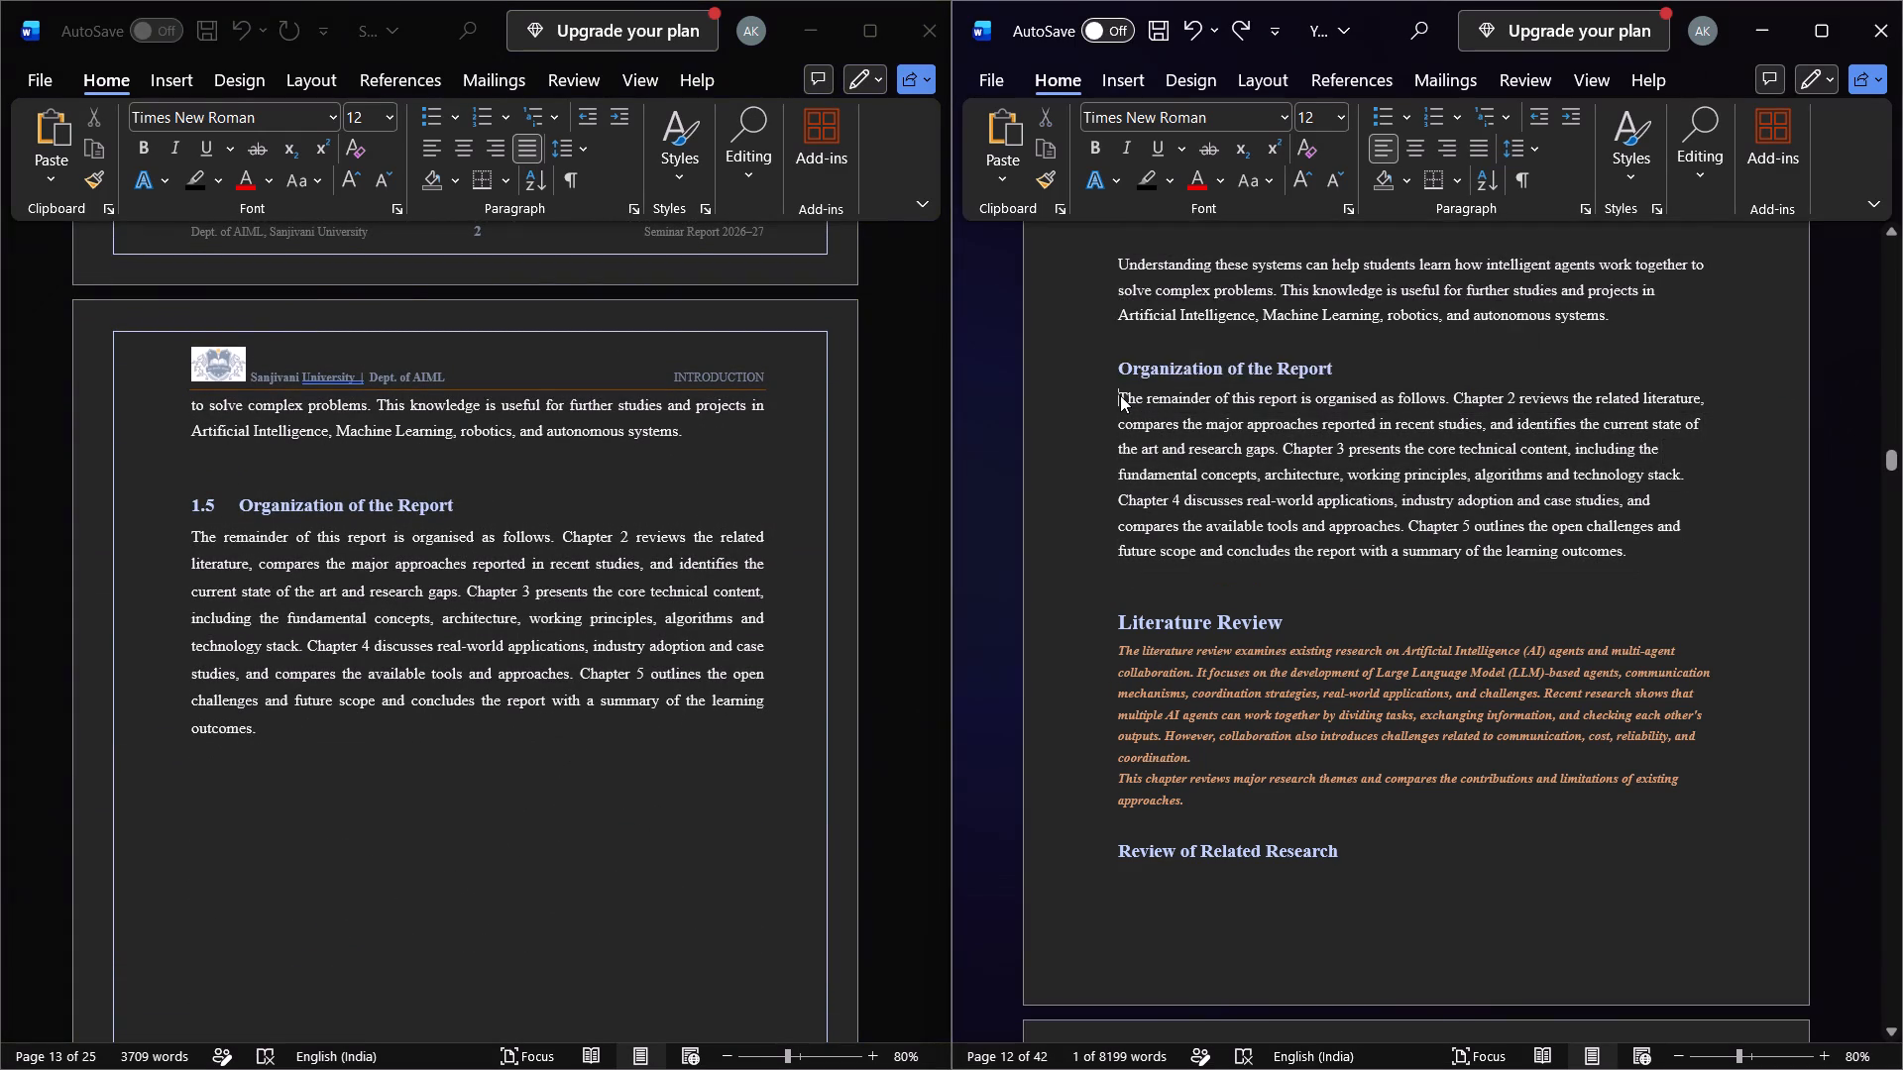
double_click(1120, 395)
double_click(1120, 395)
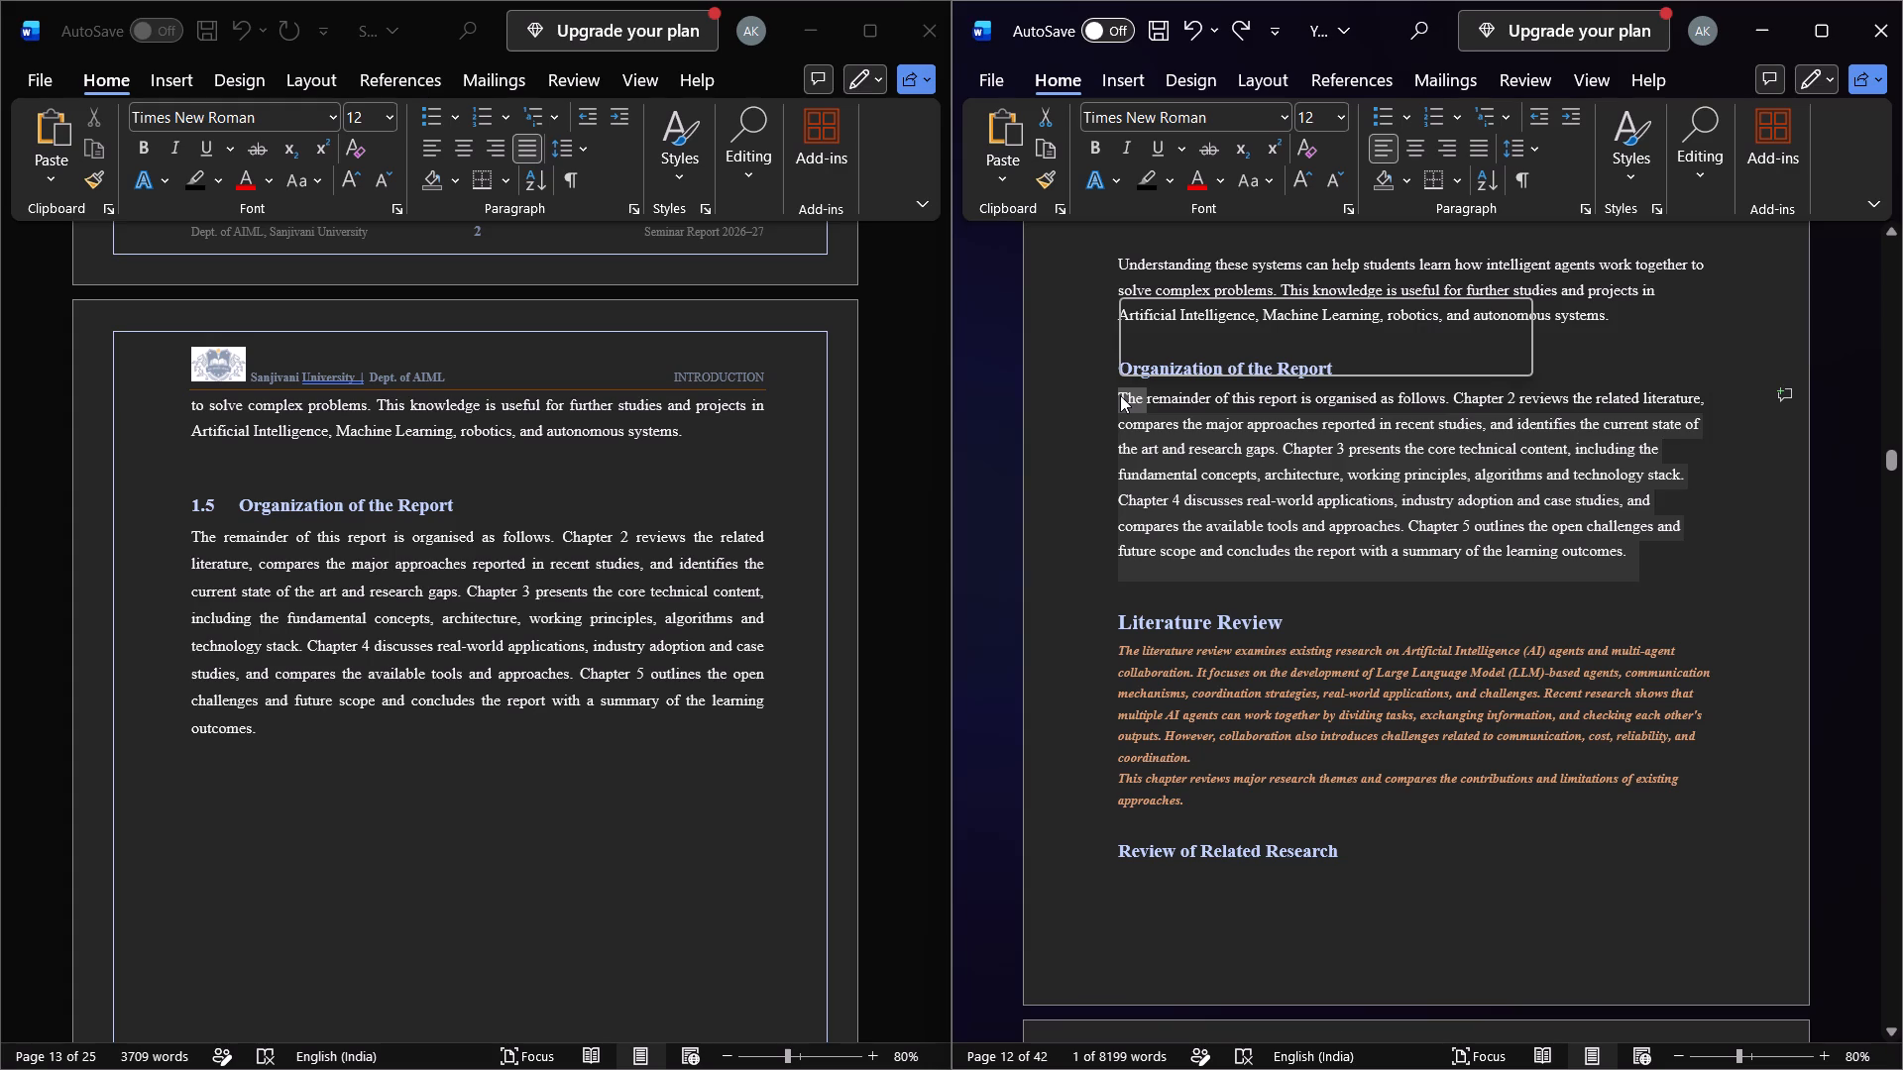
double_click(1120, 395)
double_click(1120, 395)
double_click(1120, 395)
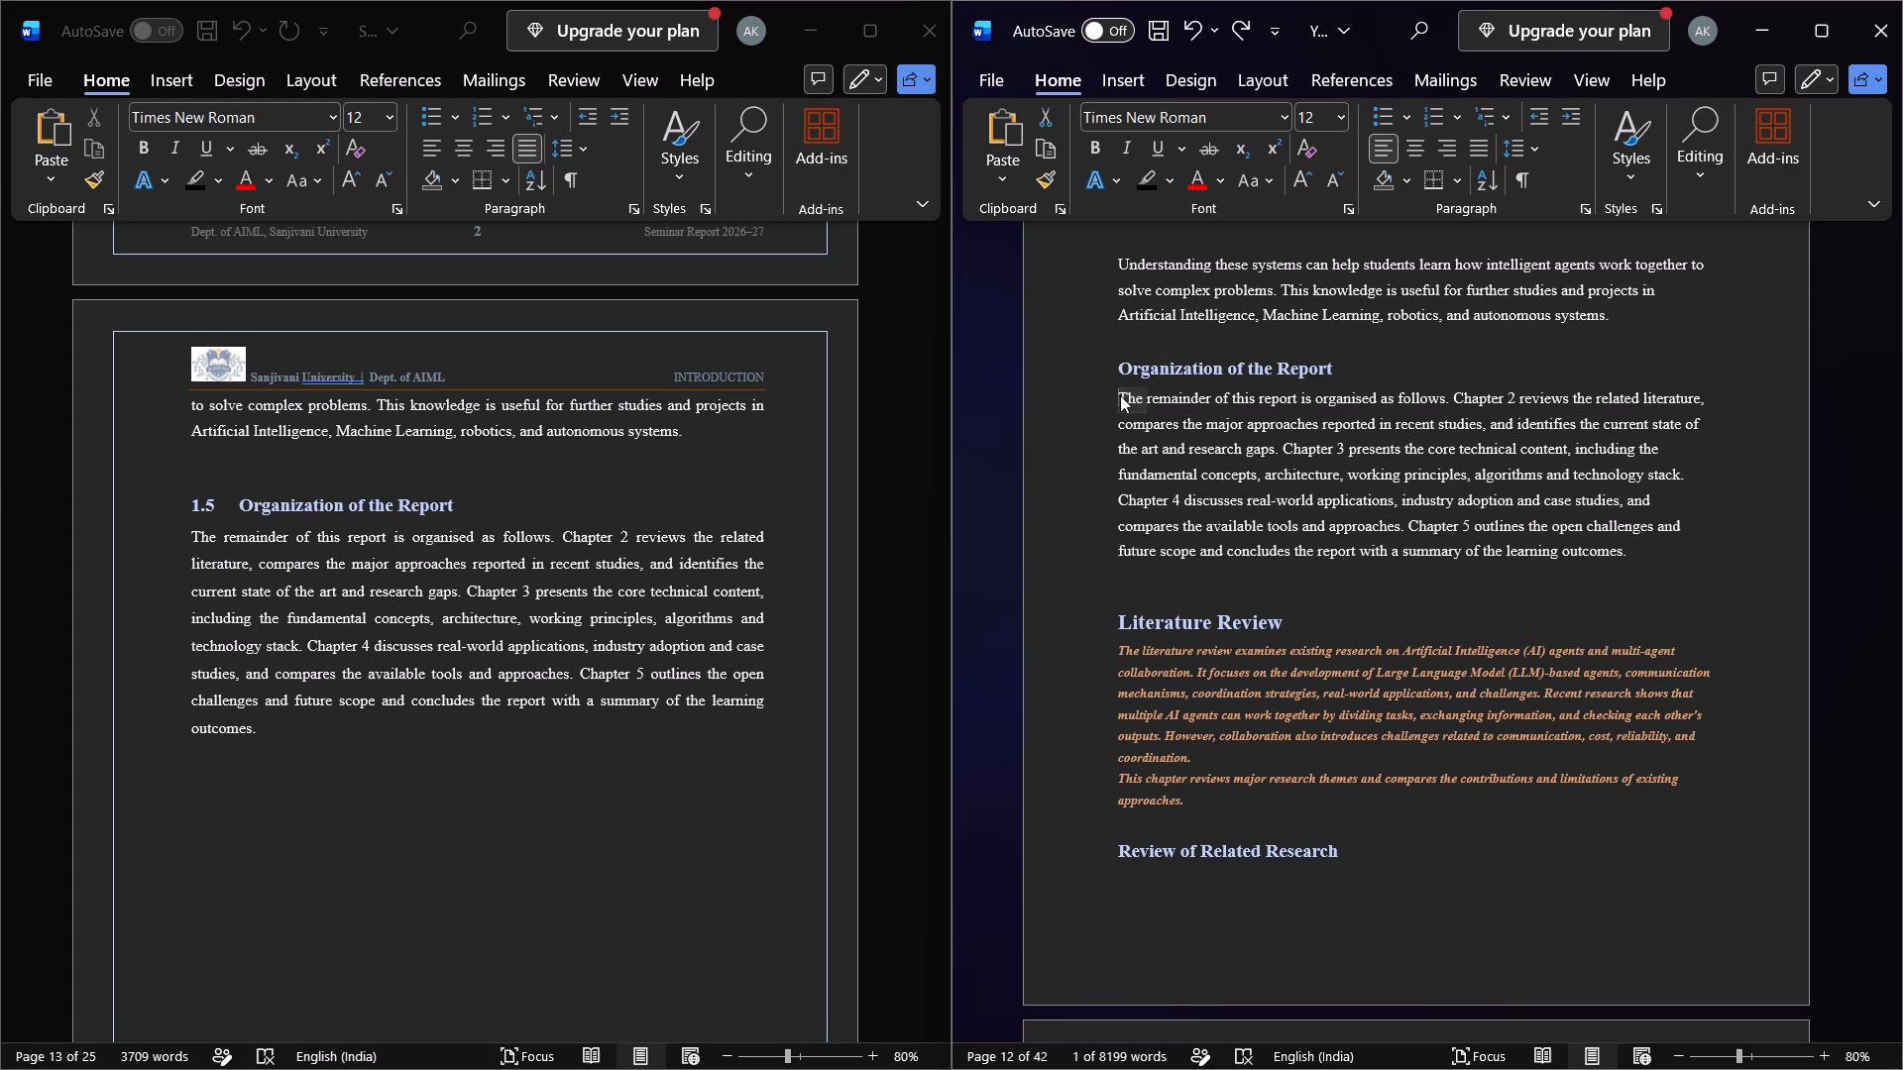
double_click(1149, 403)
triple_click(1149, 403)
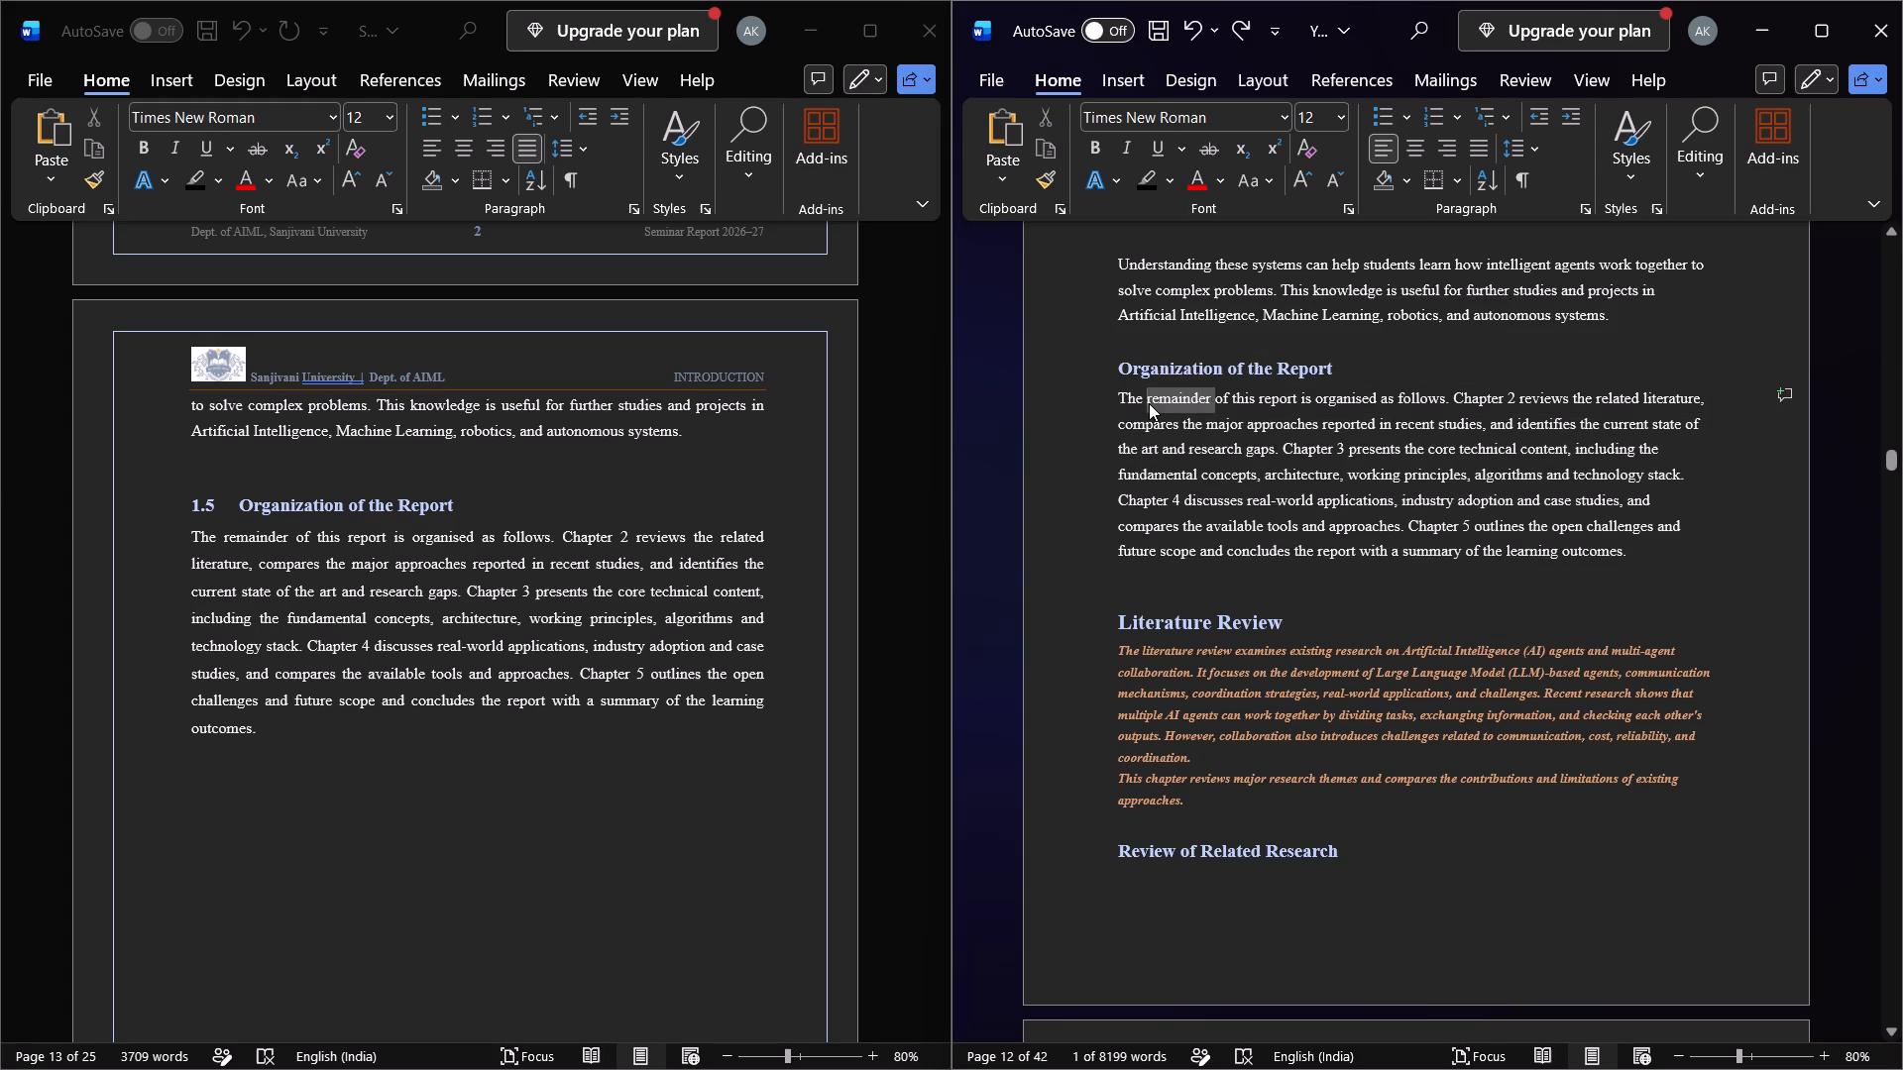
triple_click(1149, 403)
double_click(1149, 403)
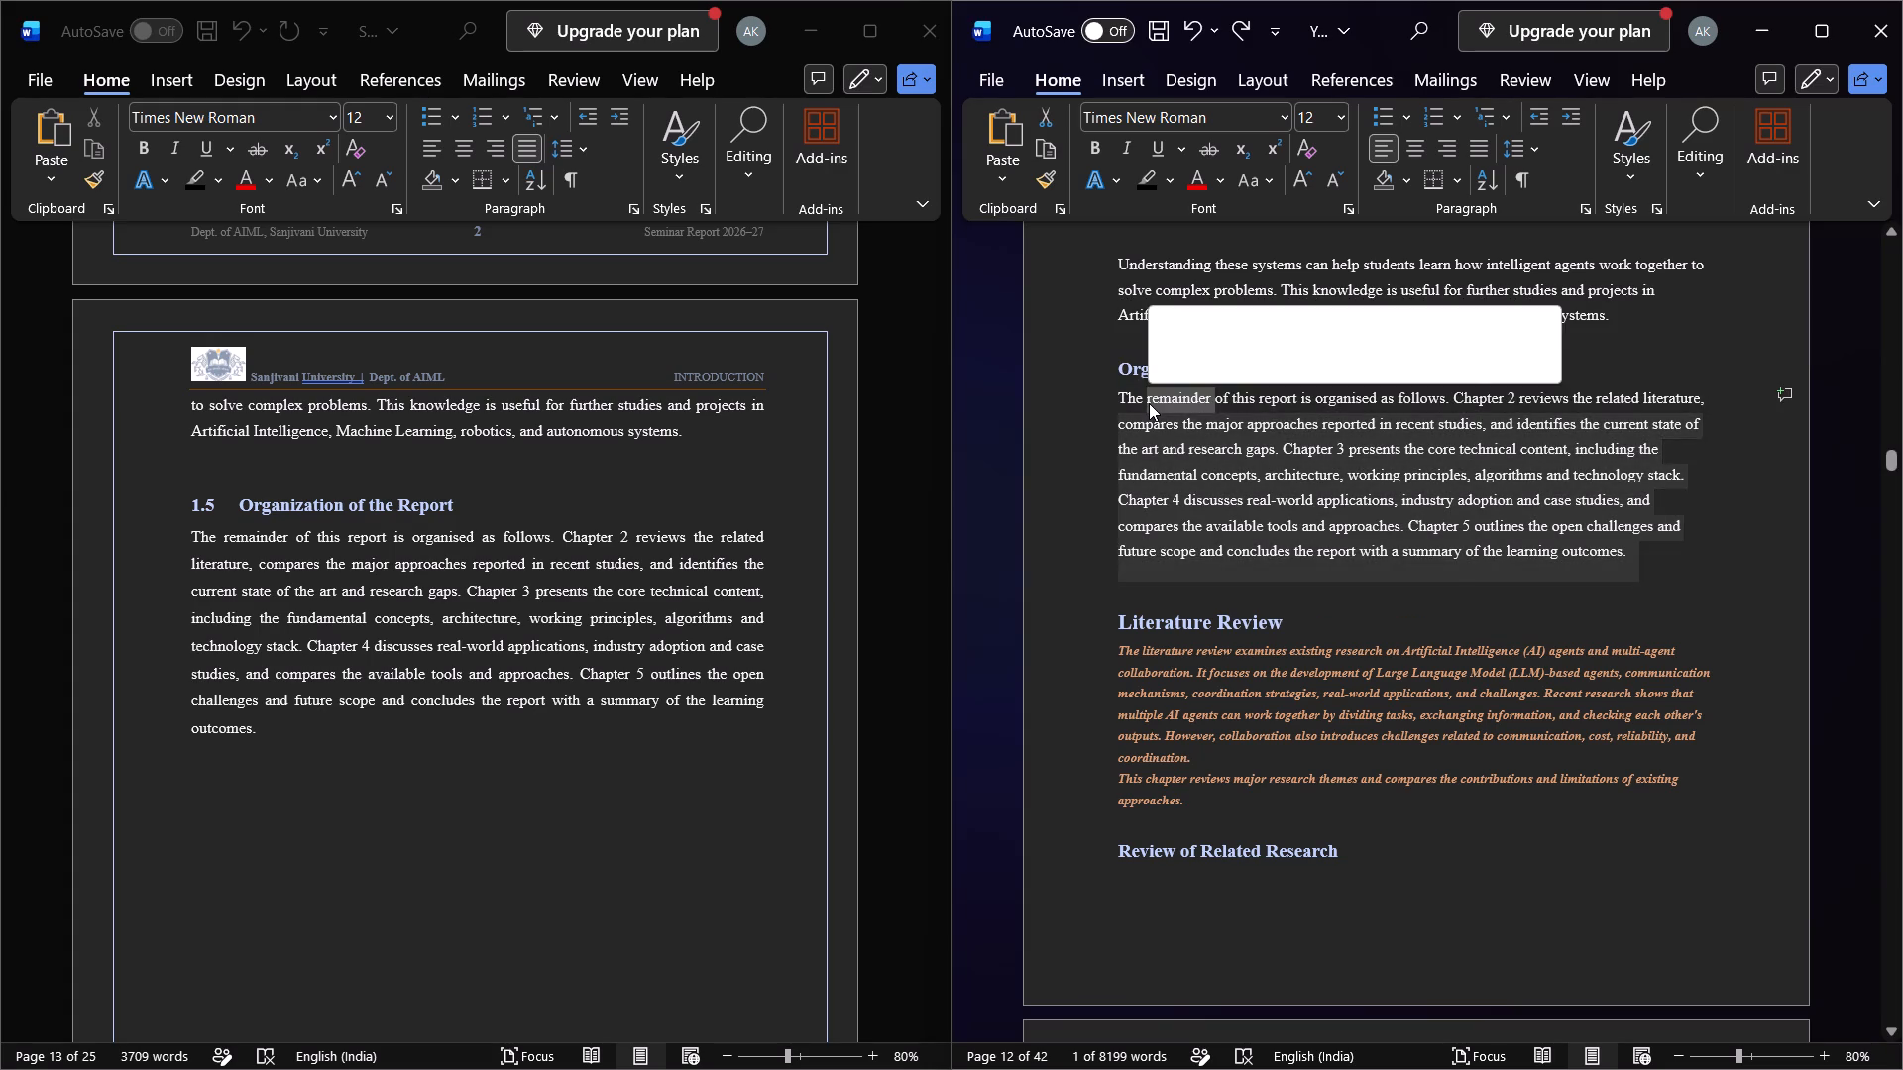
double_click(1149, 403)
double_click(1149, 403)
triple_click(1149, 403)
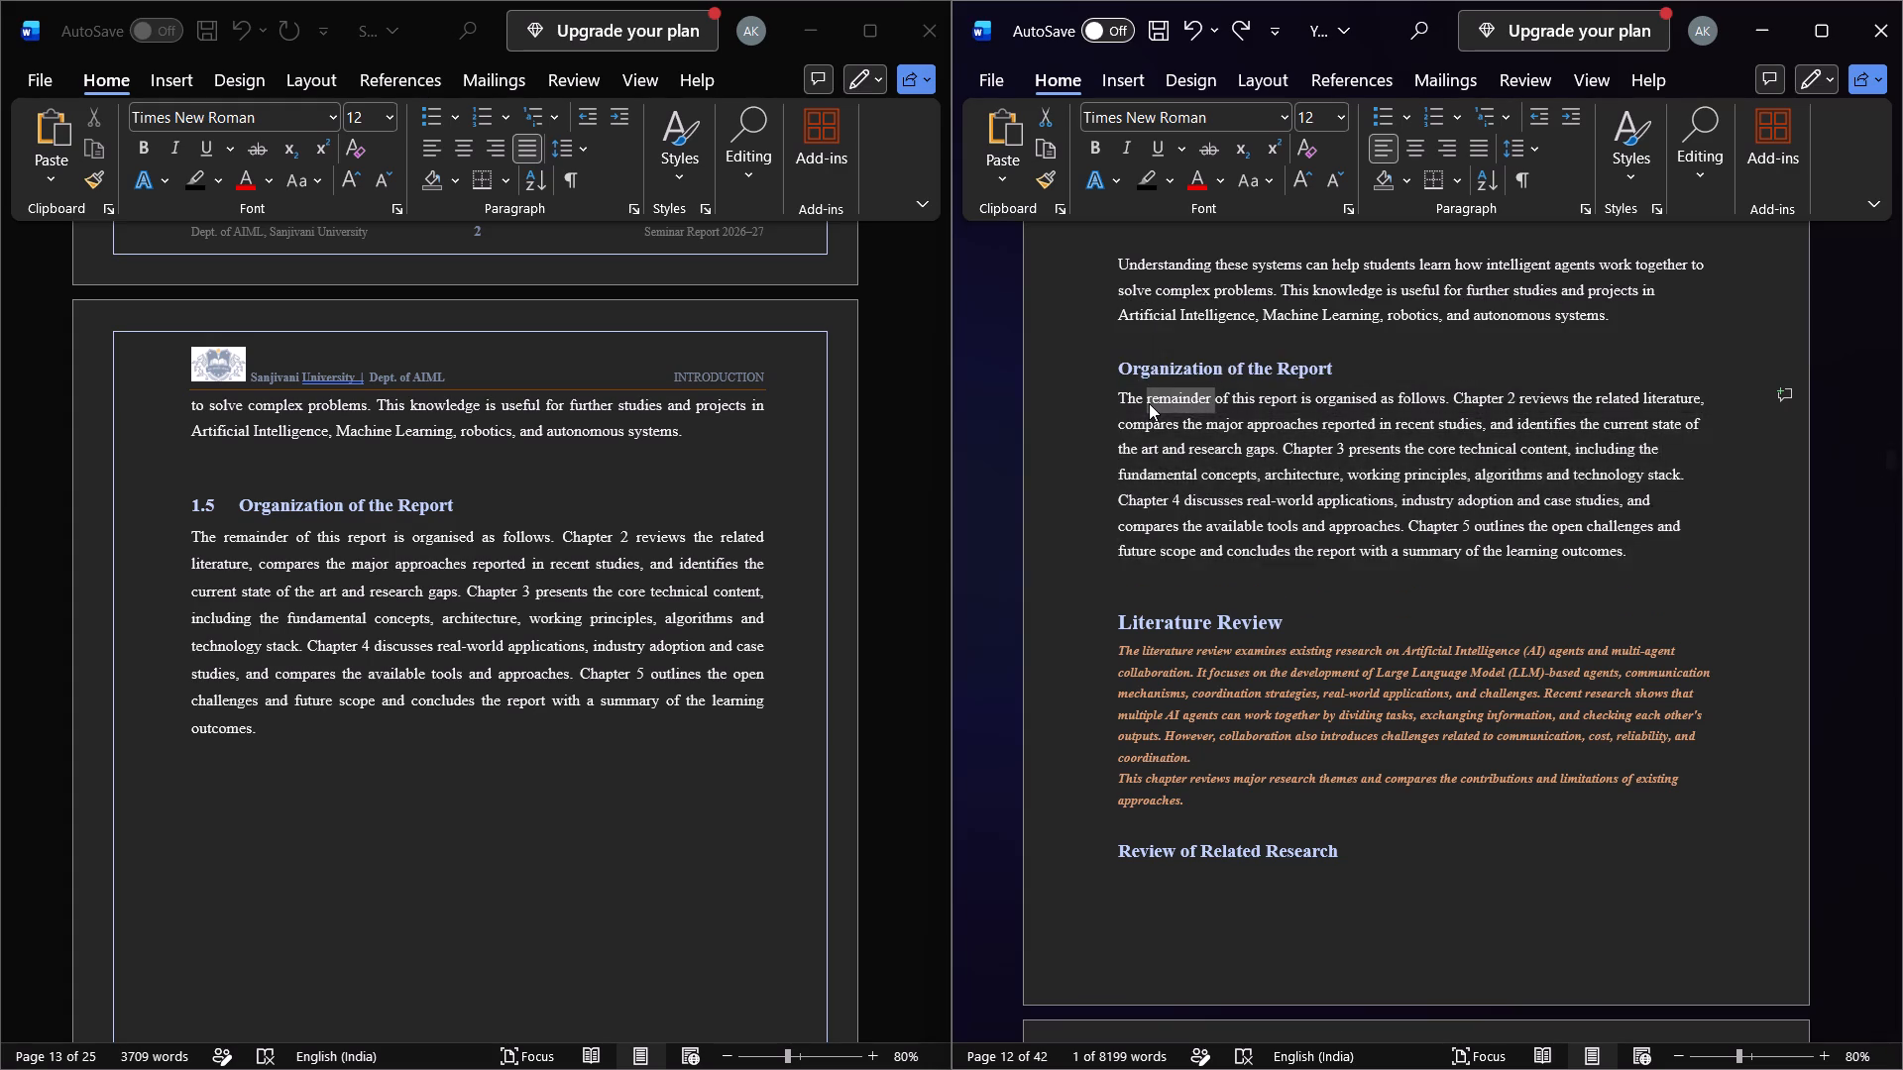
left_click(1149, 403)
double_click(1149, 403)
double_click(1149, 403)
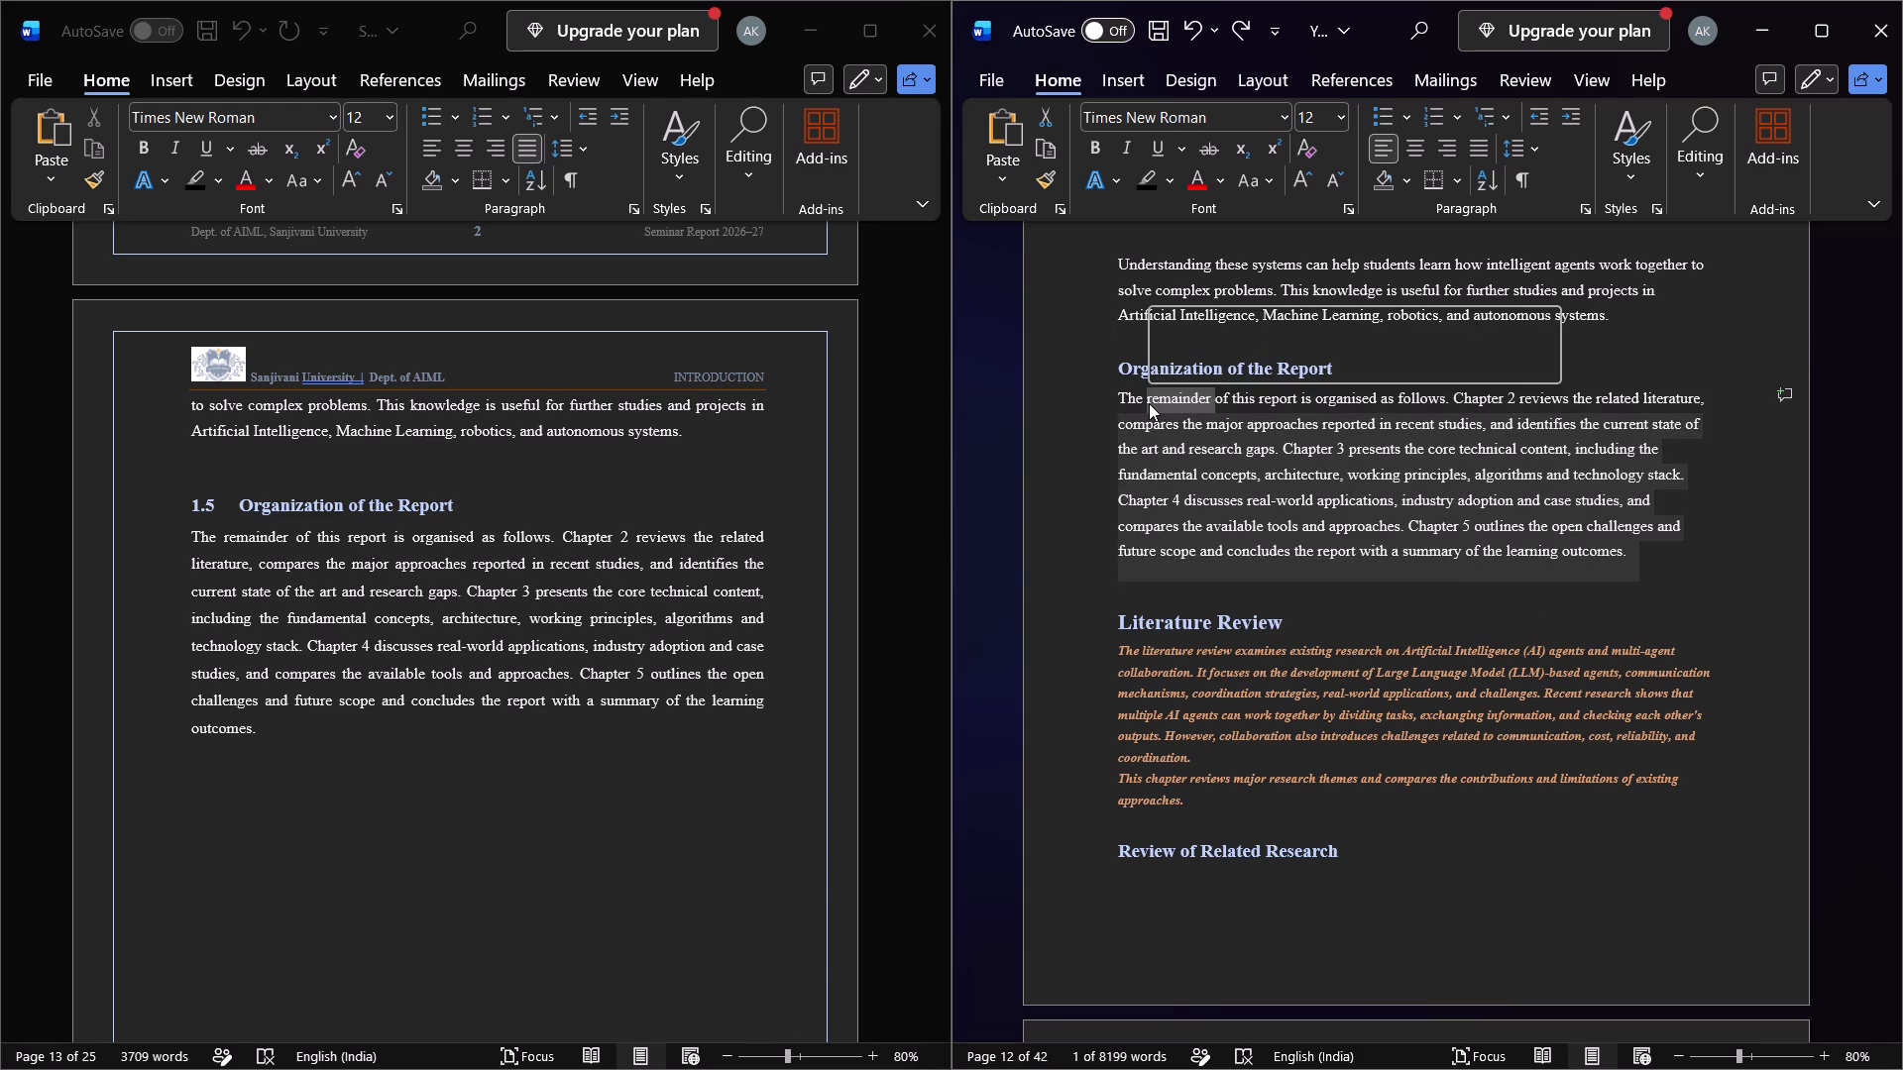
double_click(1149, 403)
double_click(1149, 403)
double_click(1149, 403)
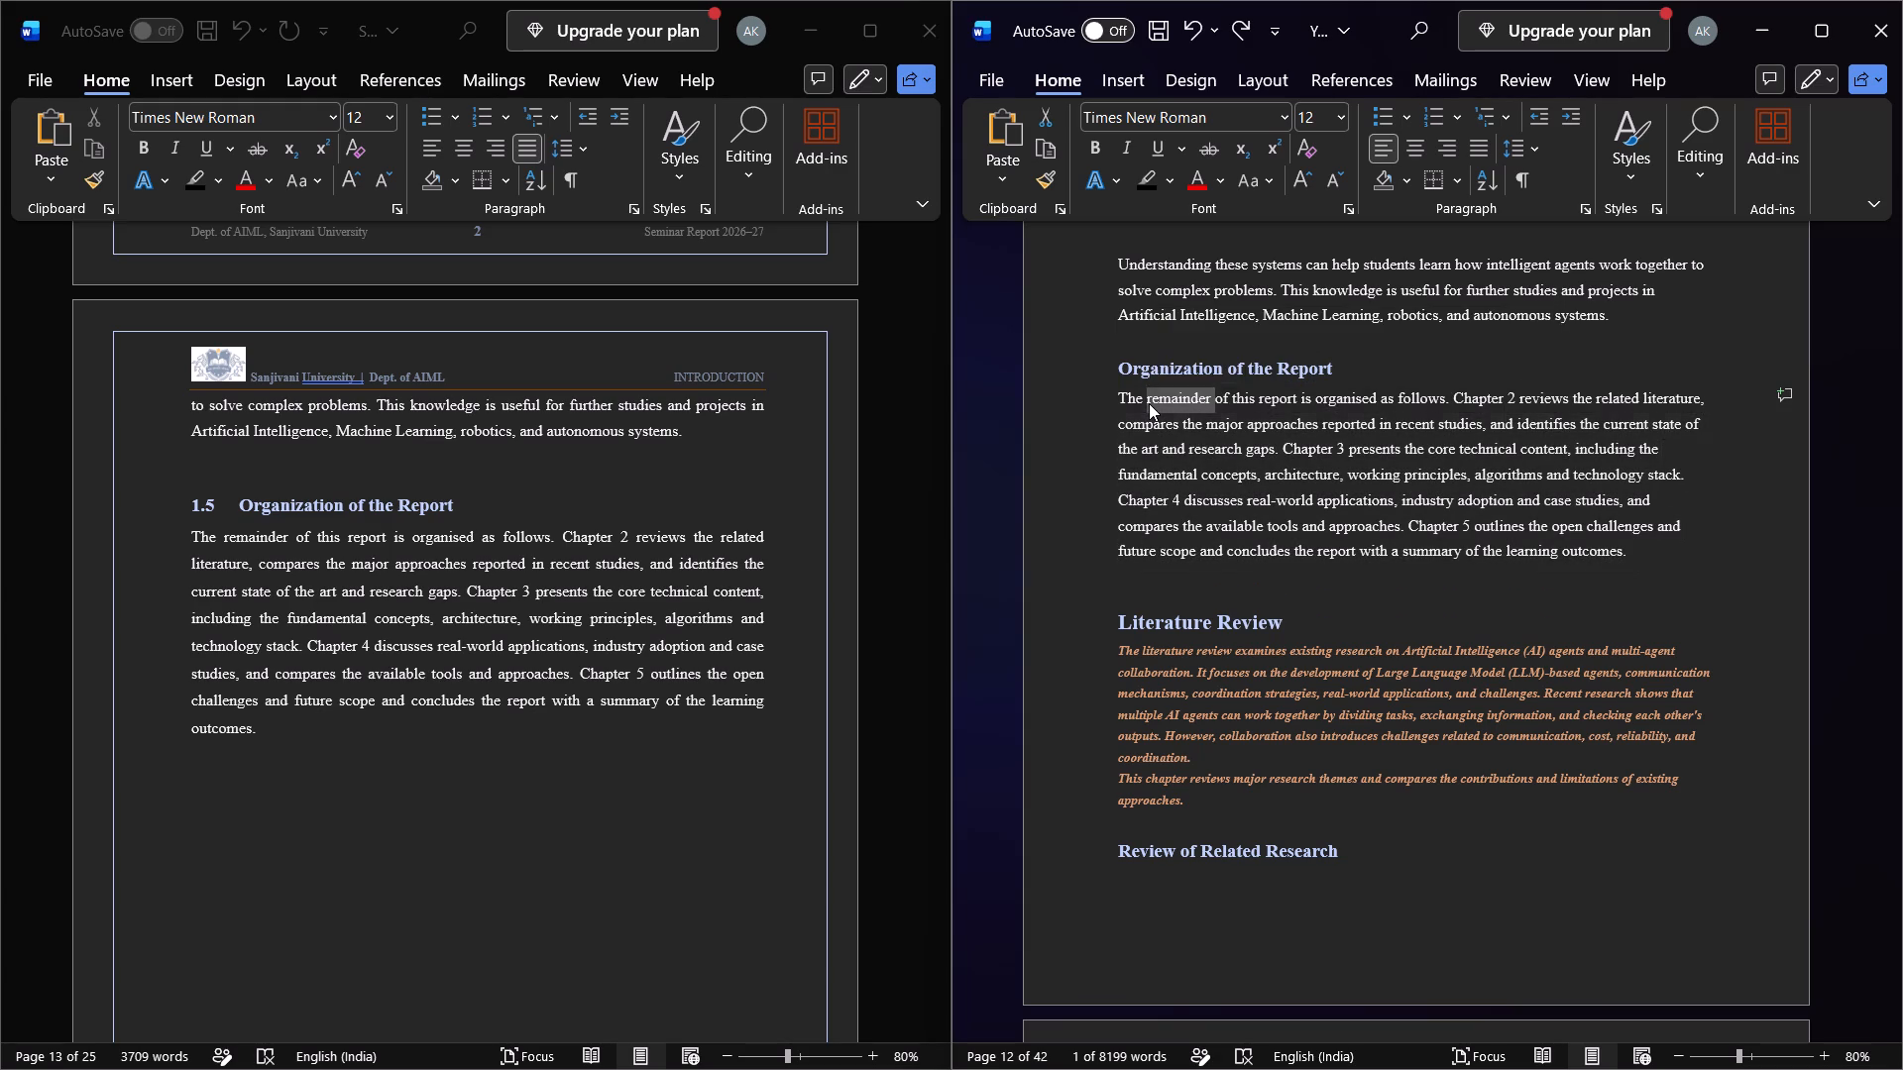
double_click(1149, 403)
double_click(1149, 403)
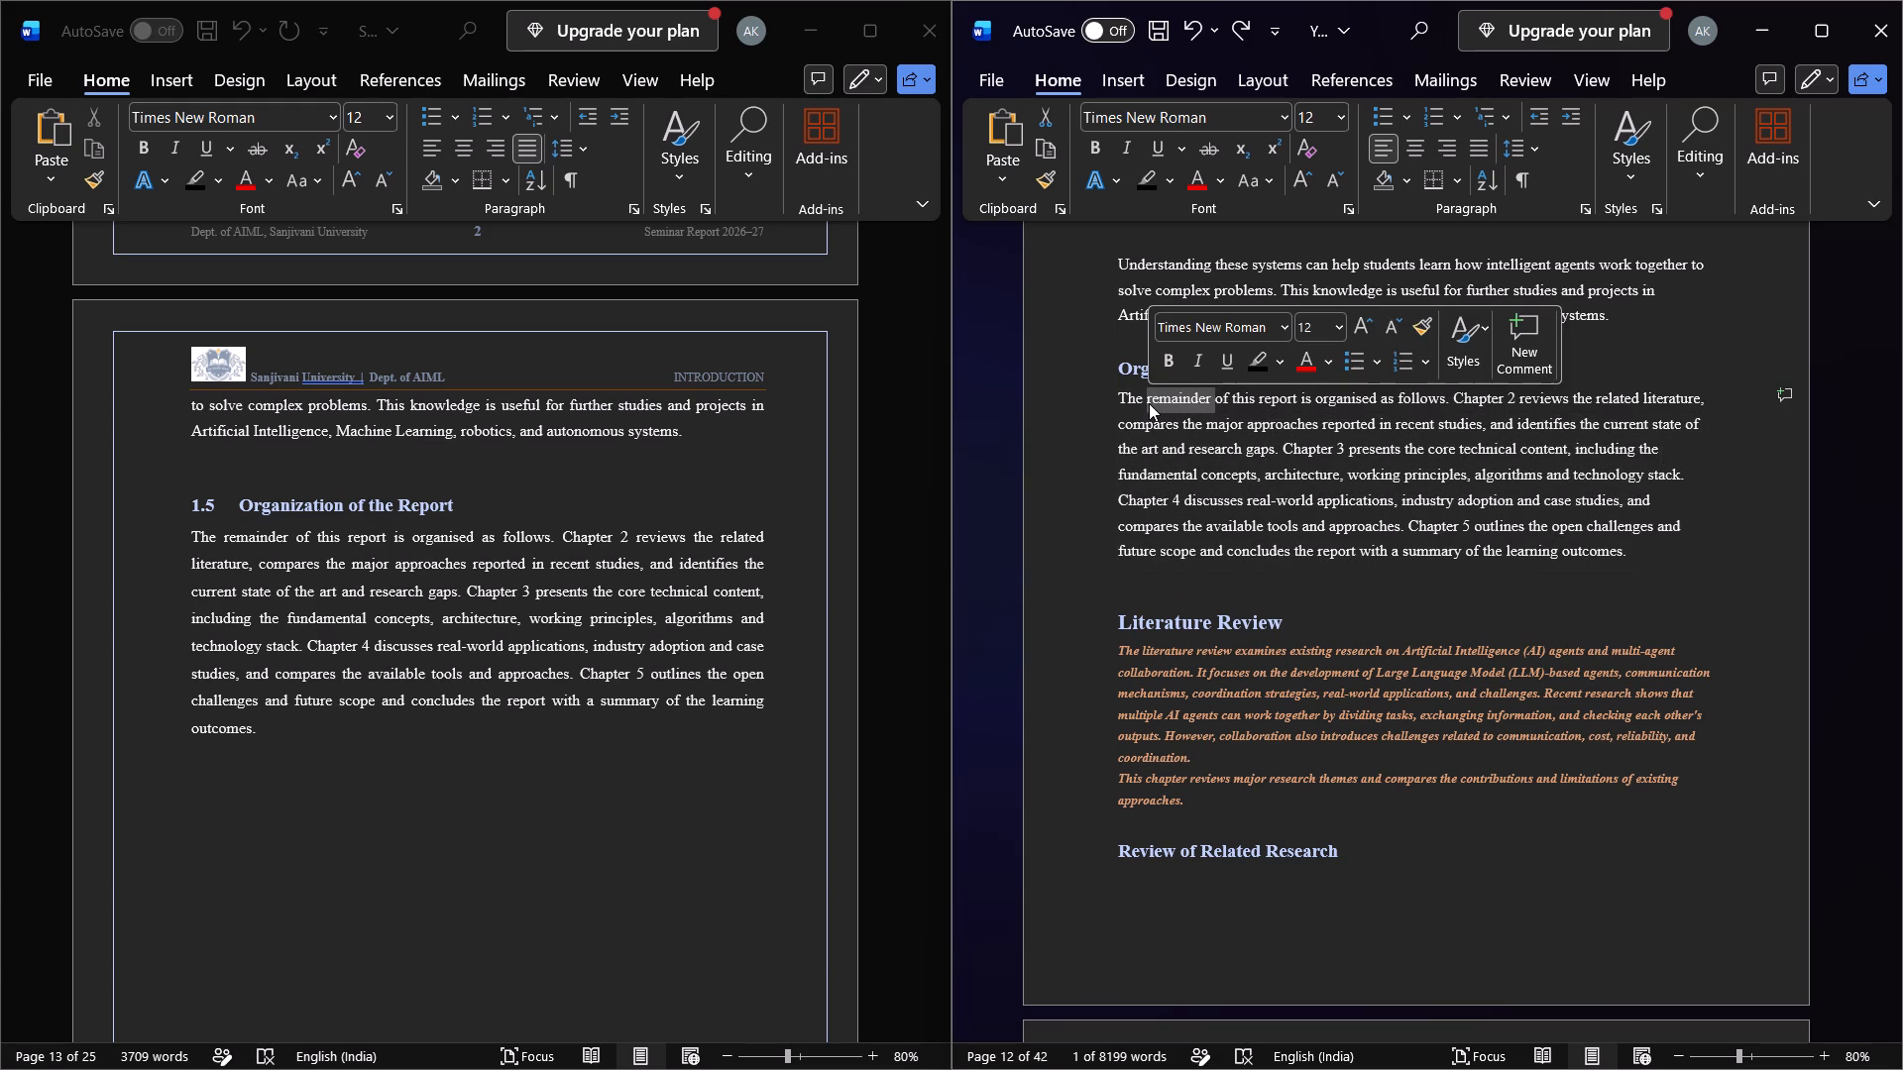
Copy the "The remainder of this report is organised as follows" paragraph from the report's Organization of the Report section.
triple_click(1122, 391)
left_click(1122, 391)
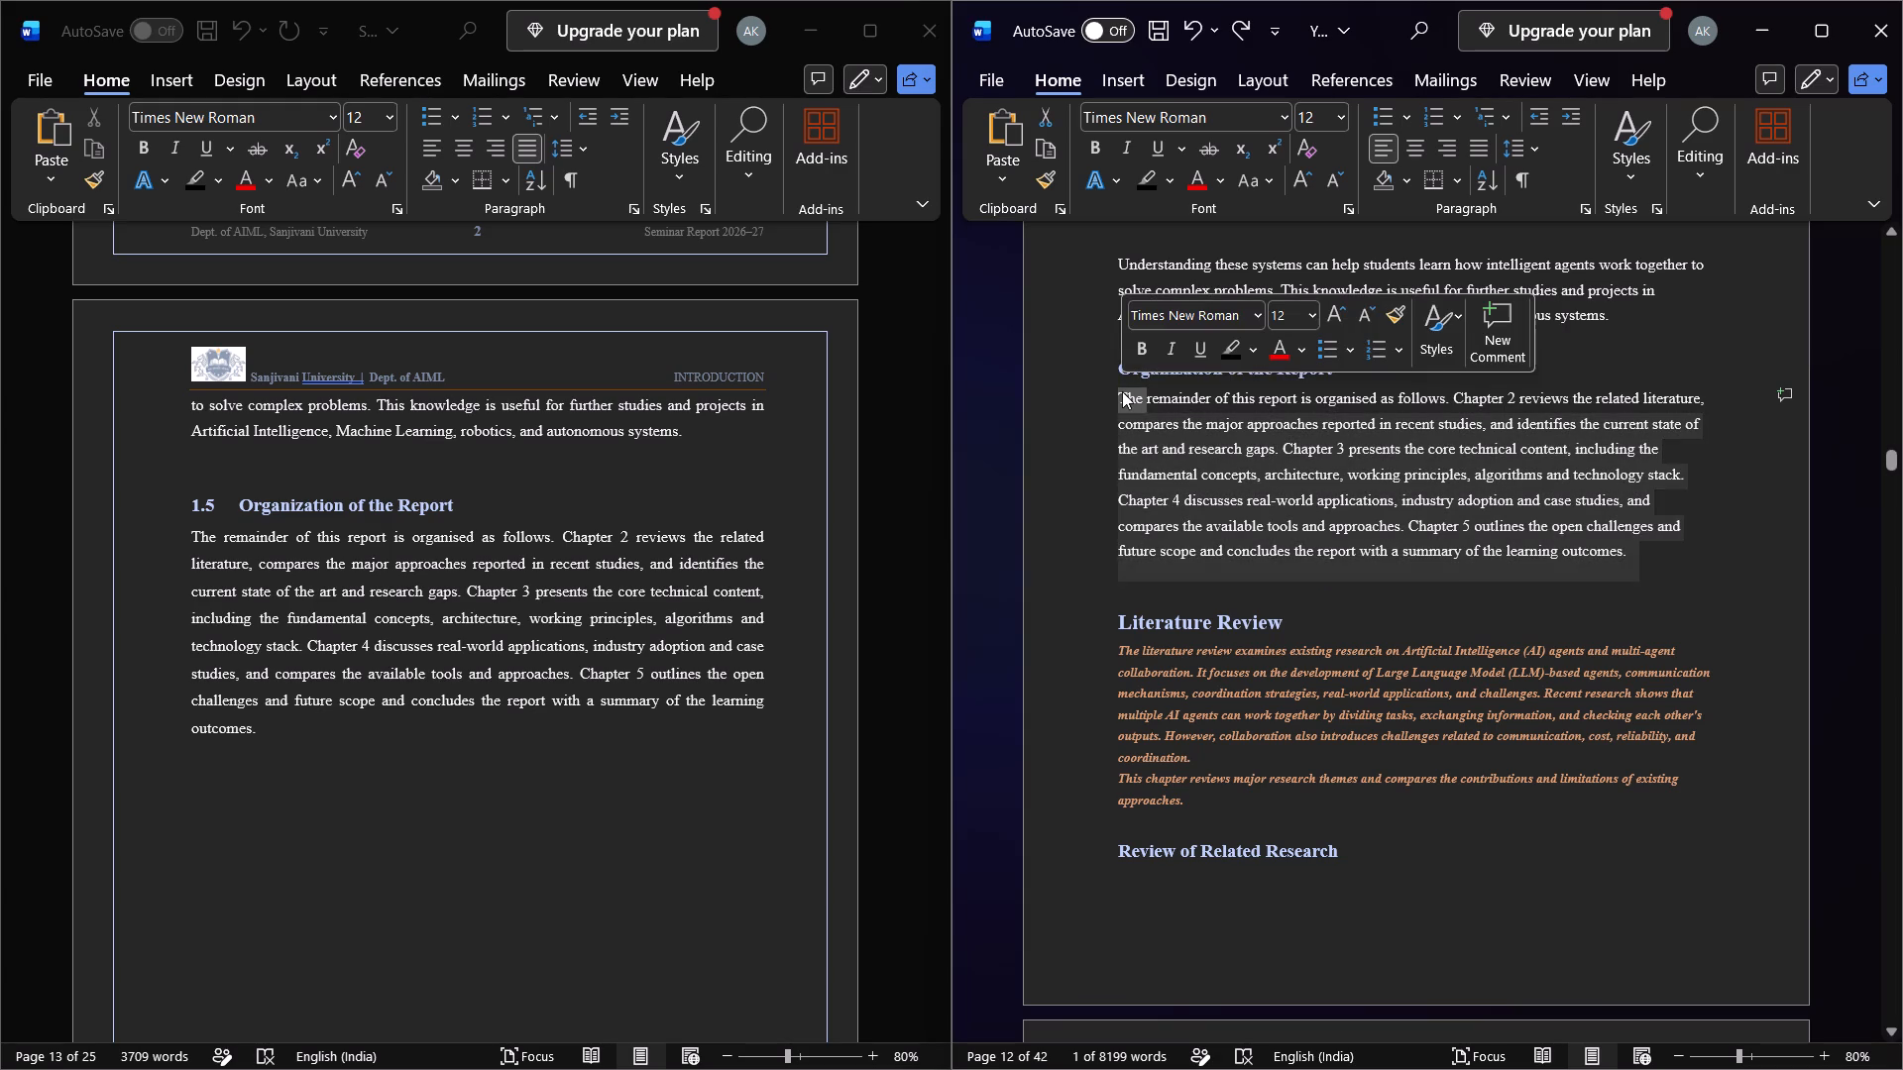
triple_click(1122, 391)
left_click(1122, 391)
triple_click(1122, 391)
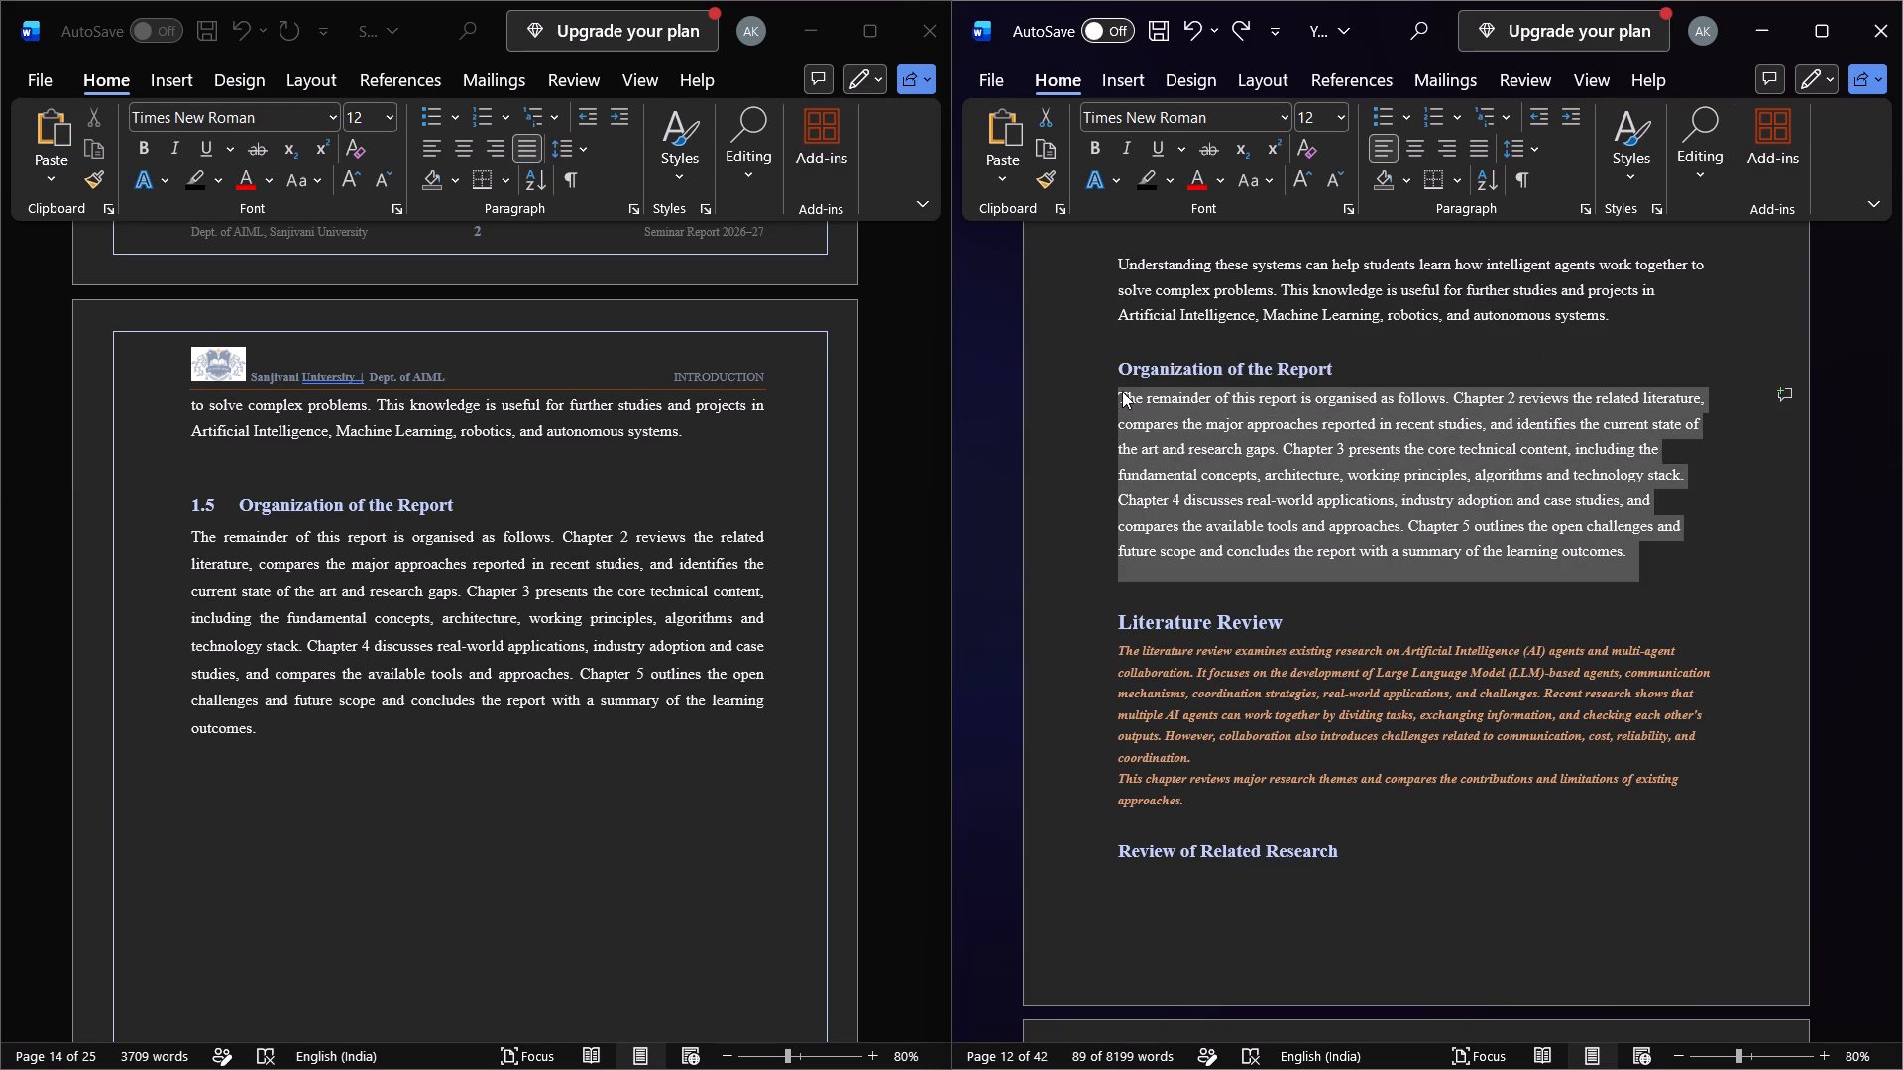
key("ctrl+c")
Delete the GUIDANCE note under the CHAPTER 2 – LITERATURE REVIEW heading in the template.
scroll(405, 758, "down", 1)
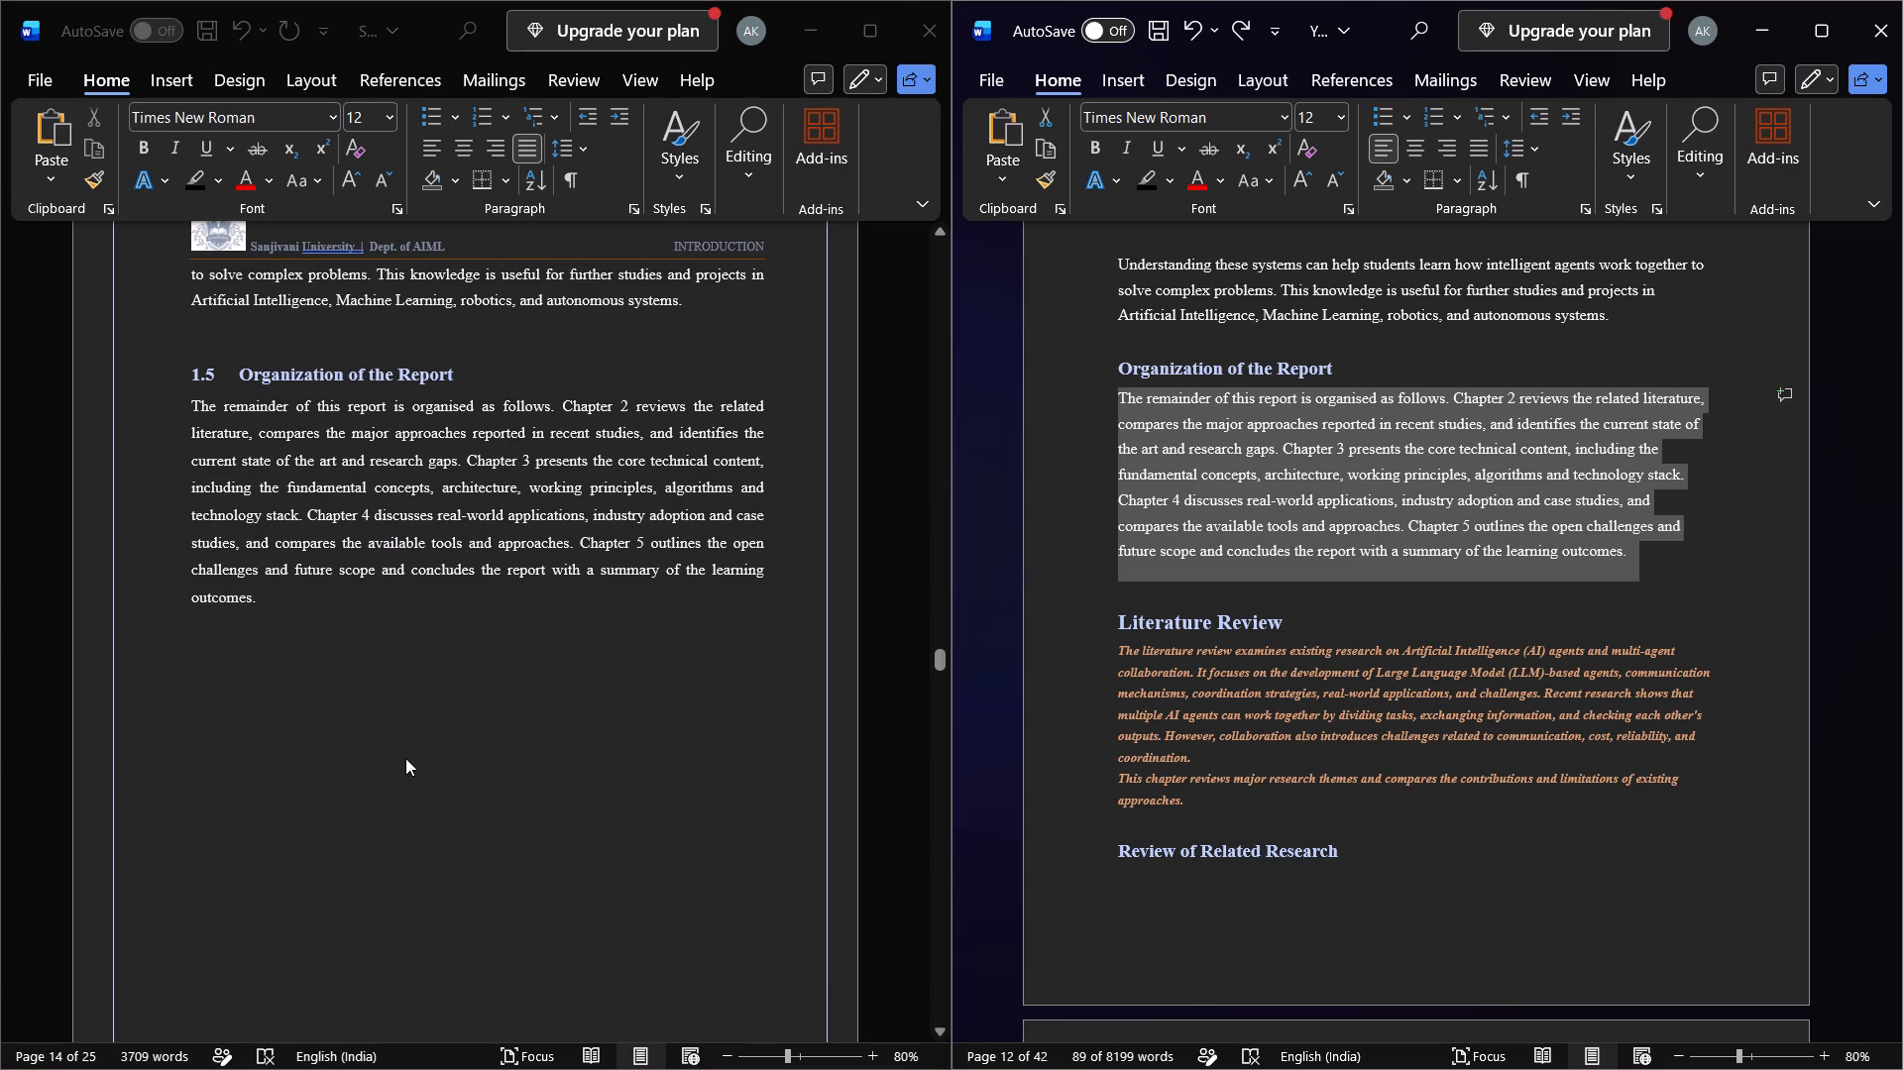
scroll(405, 758, "down", 1)
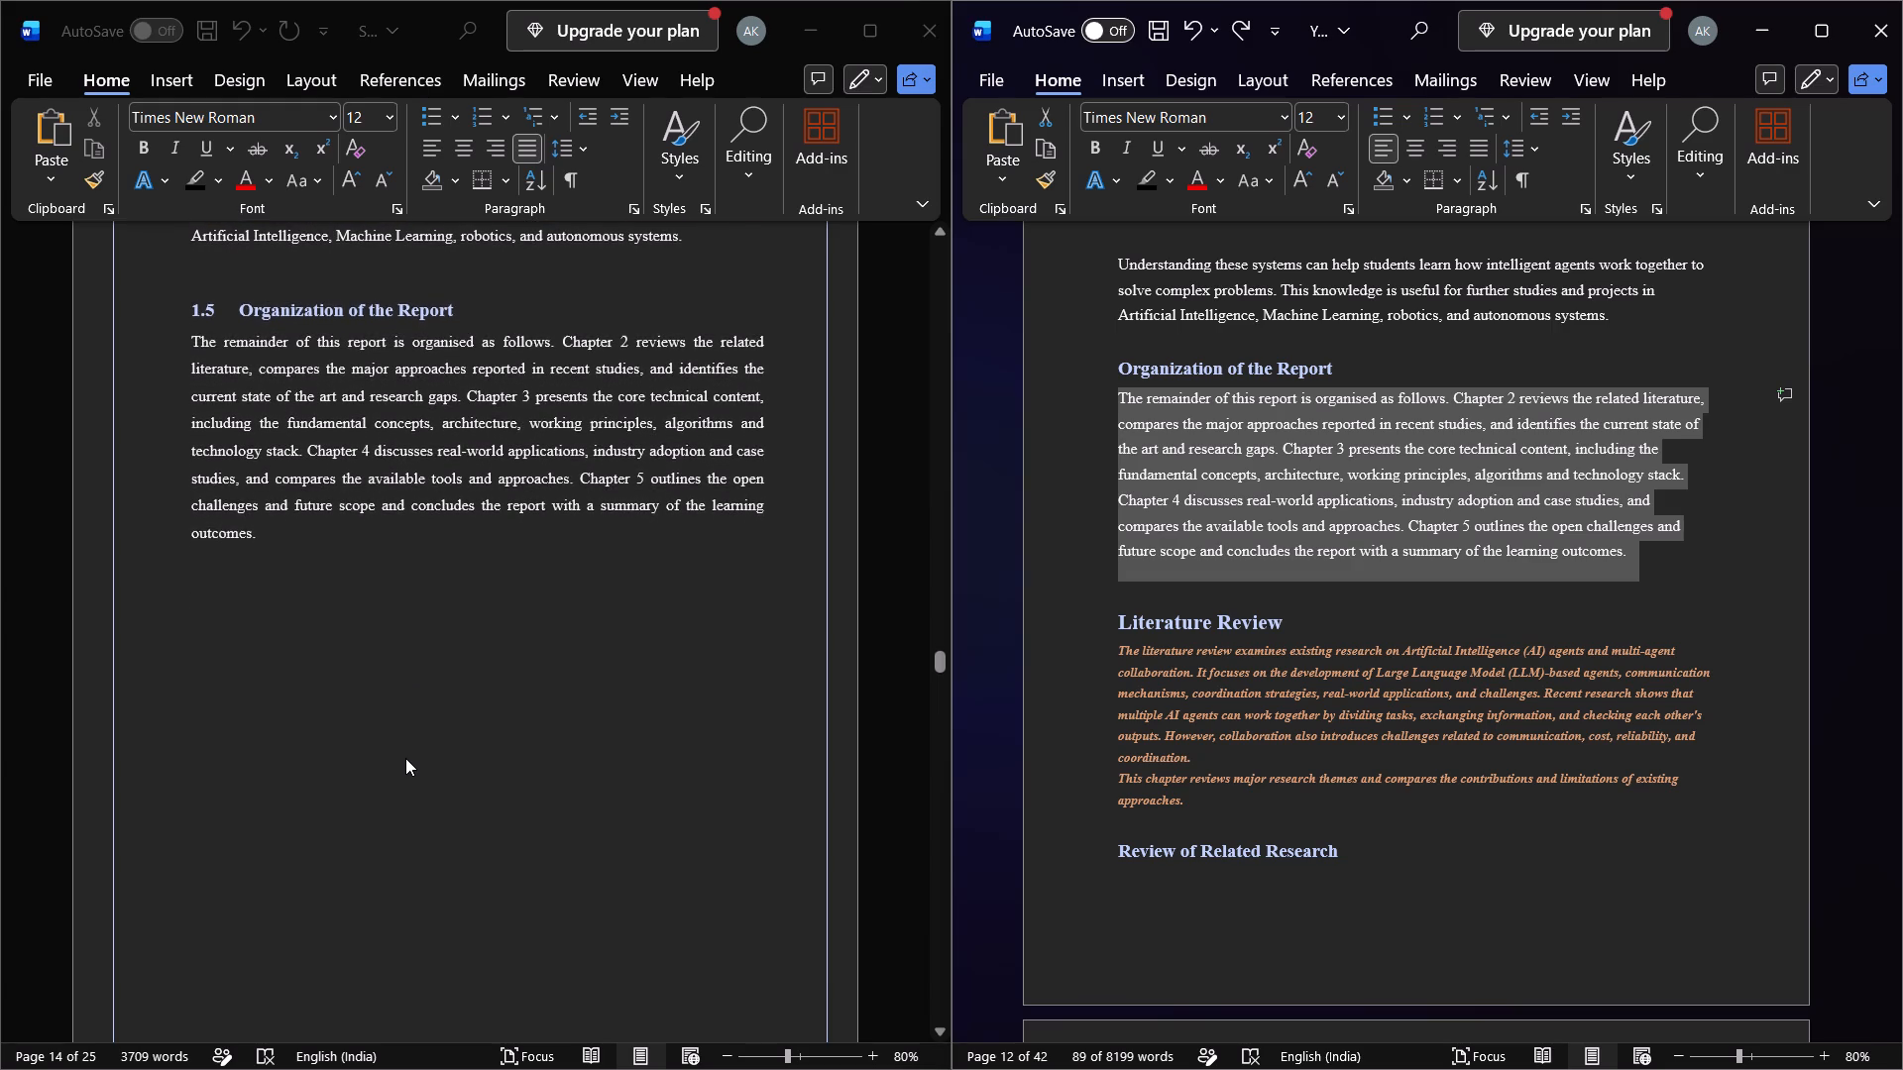
scroll(405, 758, "down", 5)
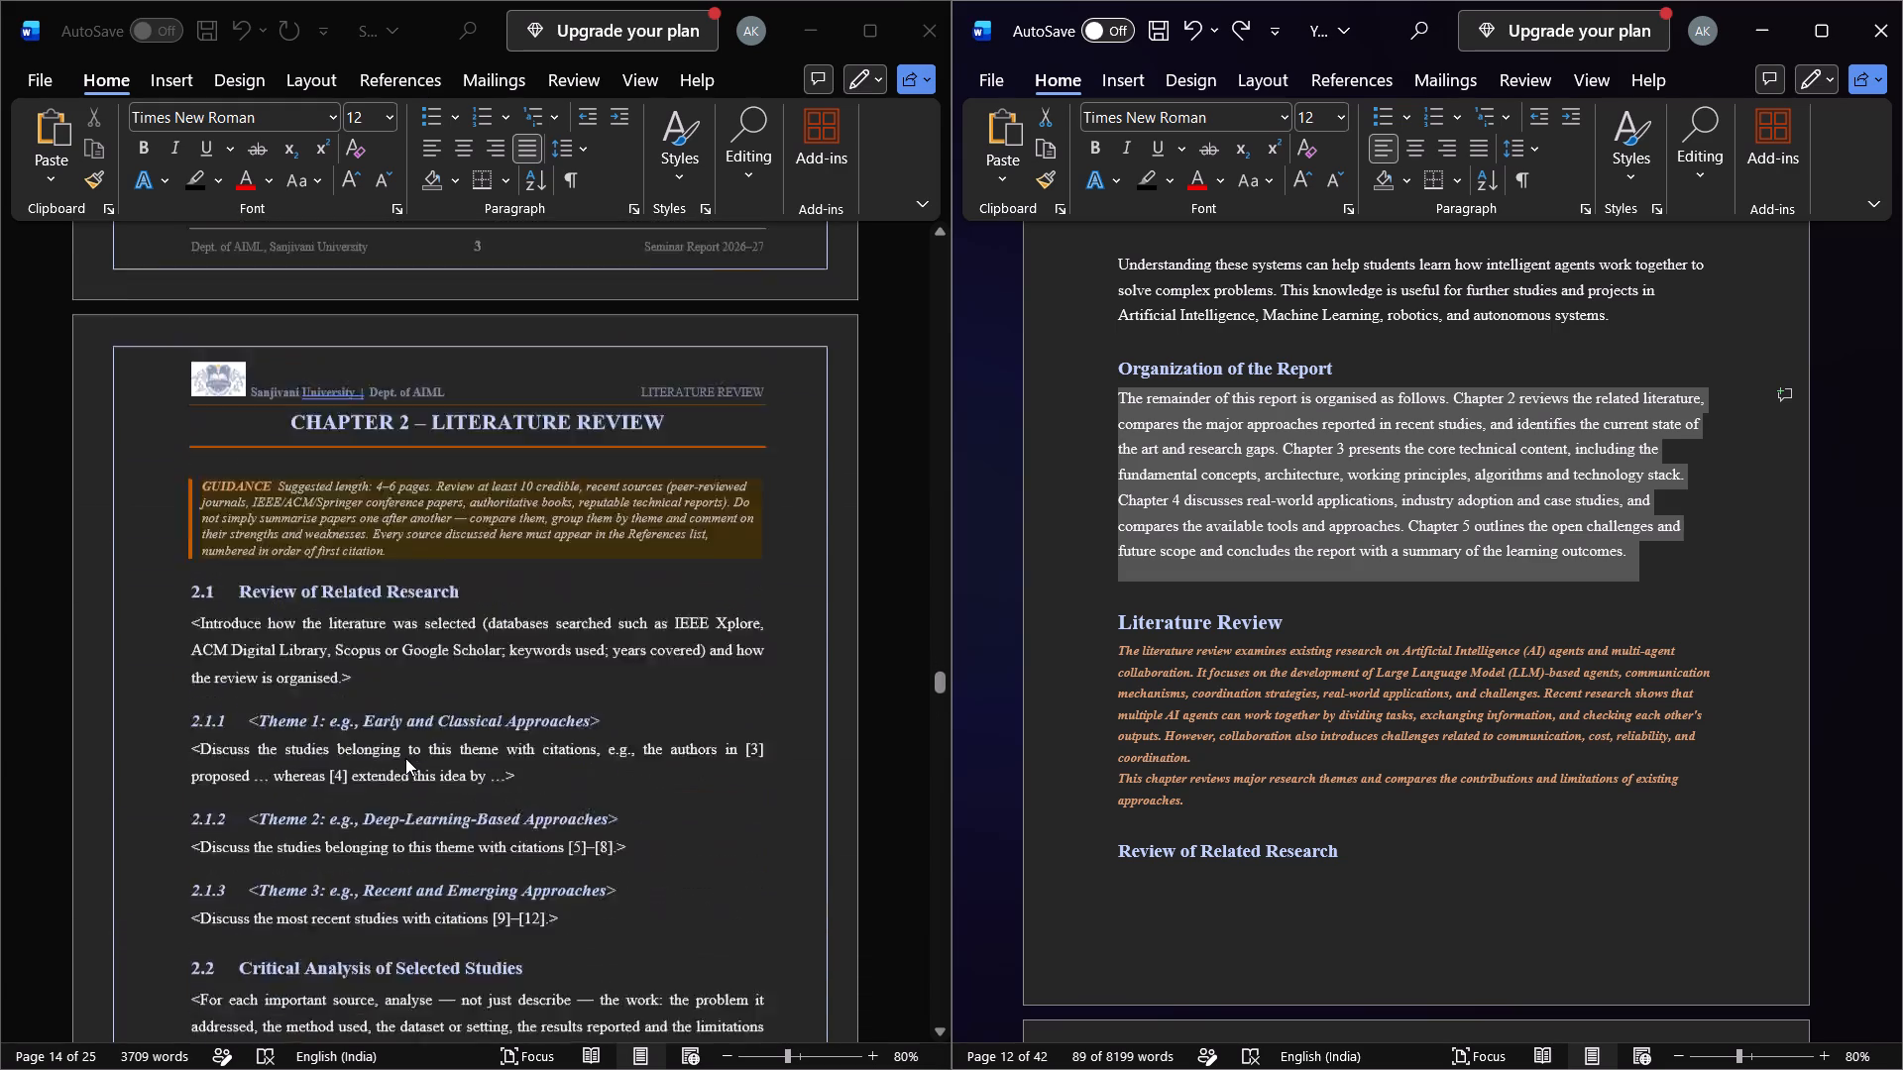
scroll(405, 758, "down", 2)
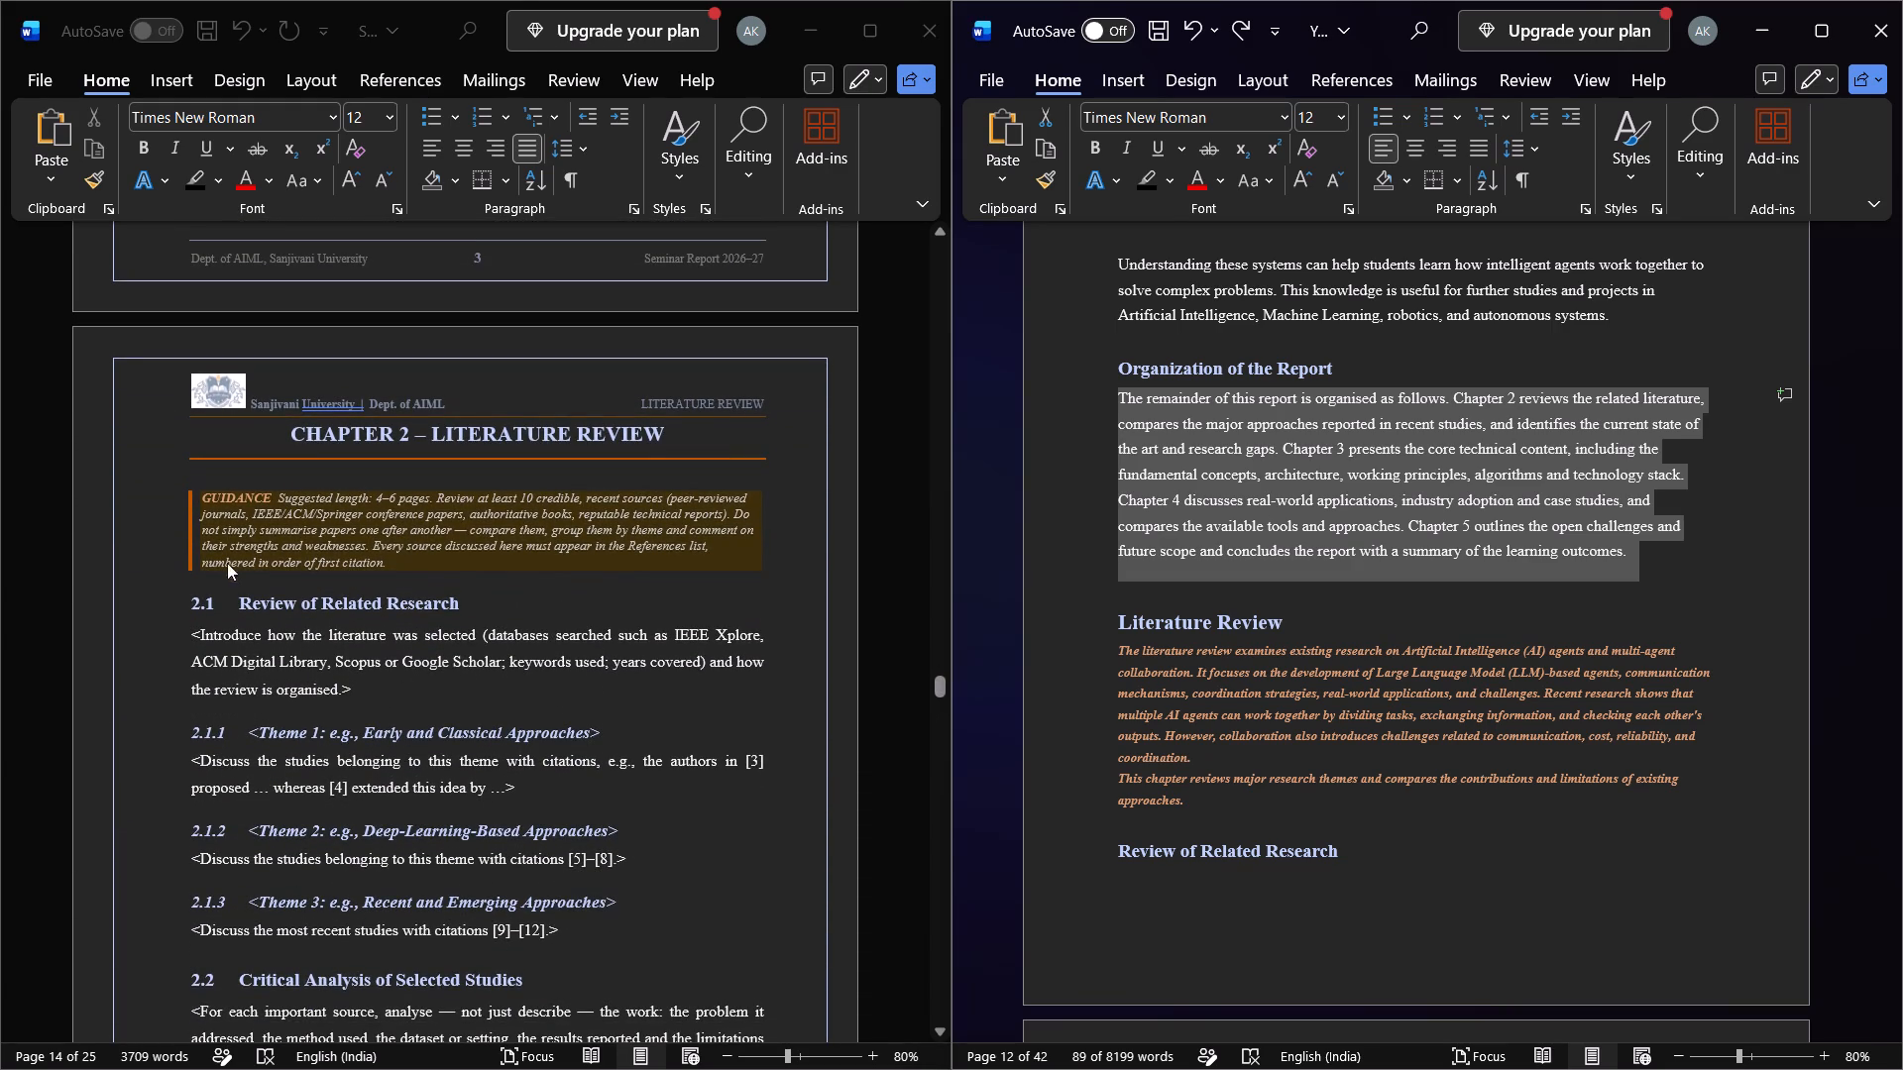
left_click(206, 493)
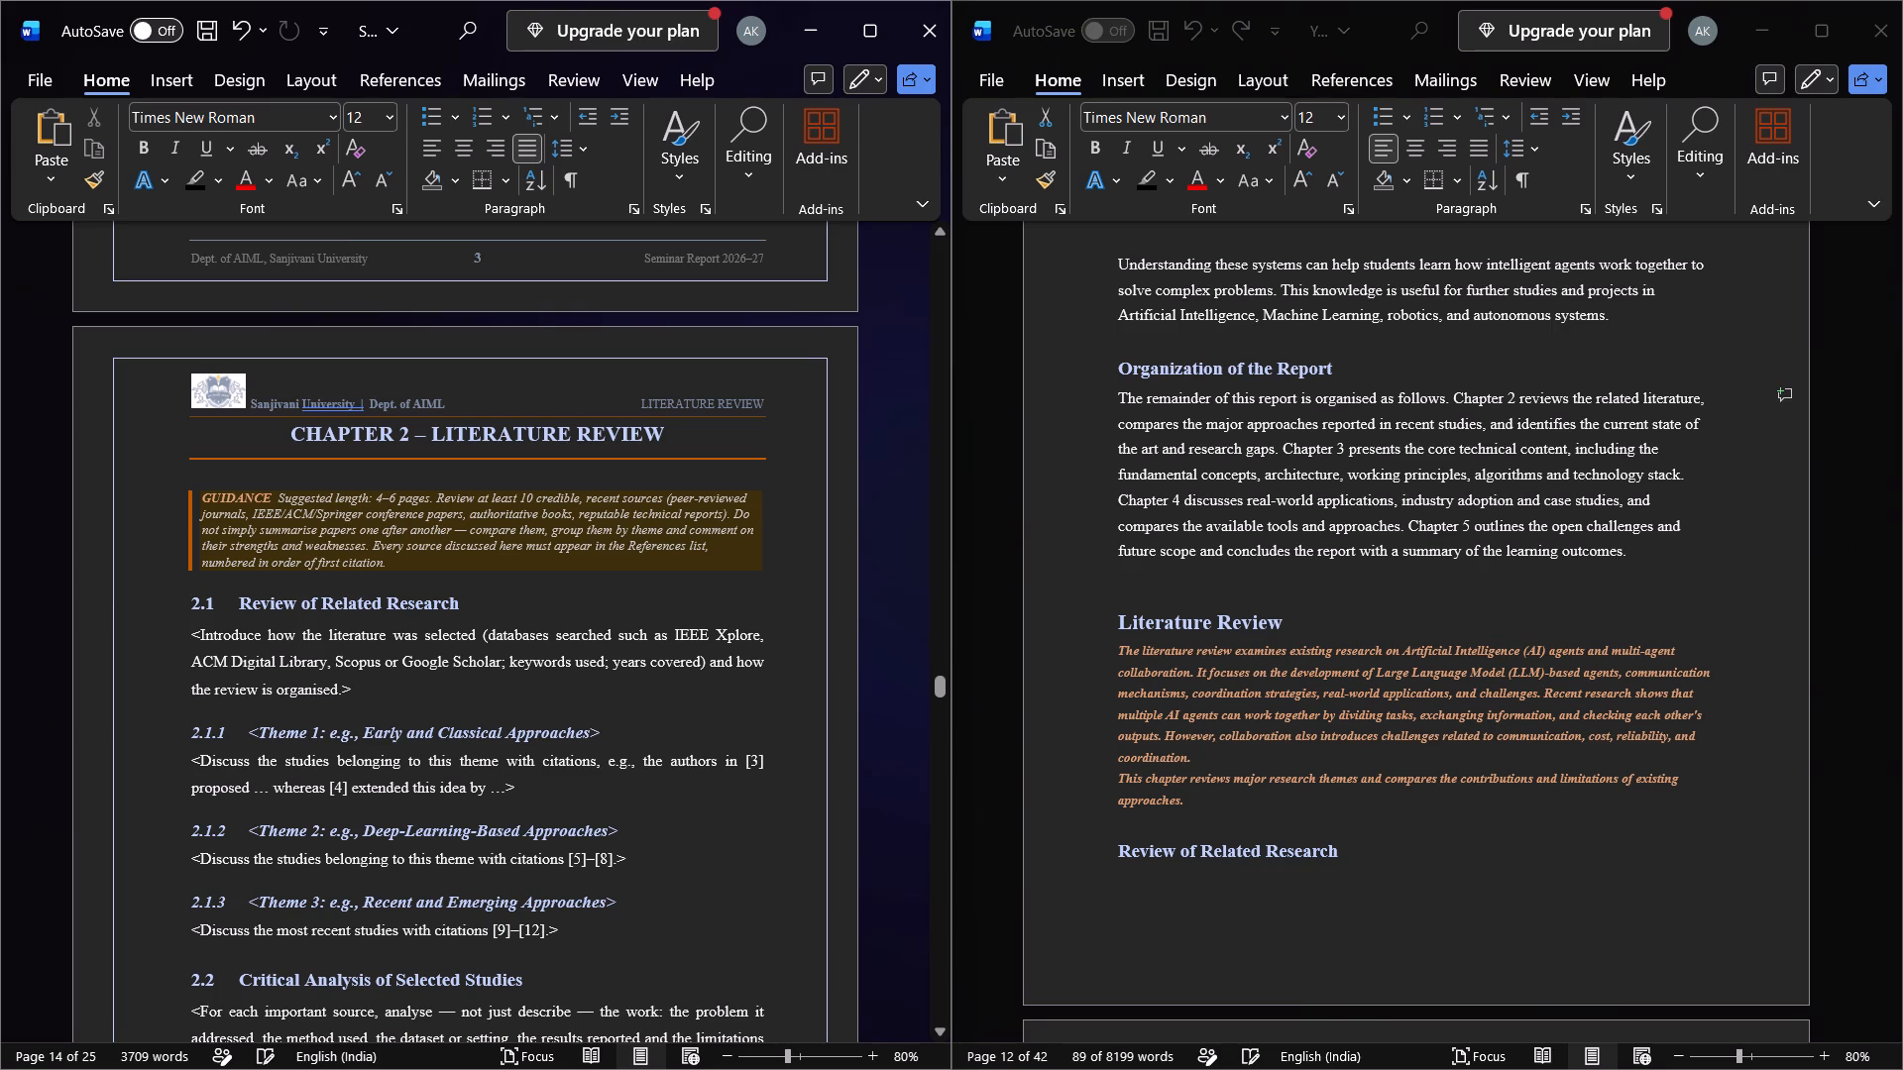
double_click(206, 493)
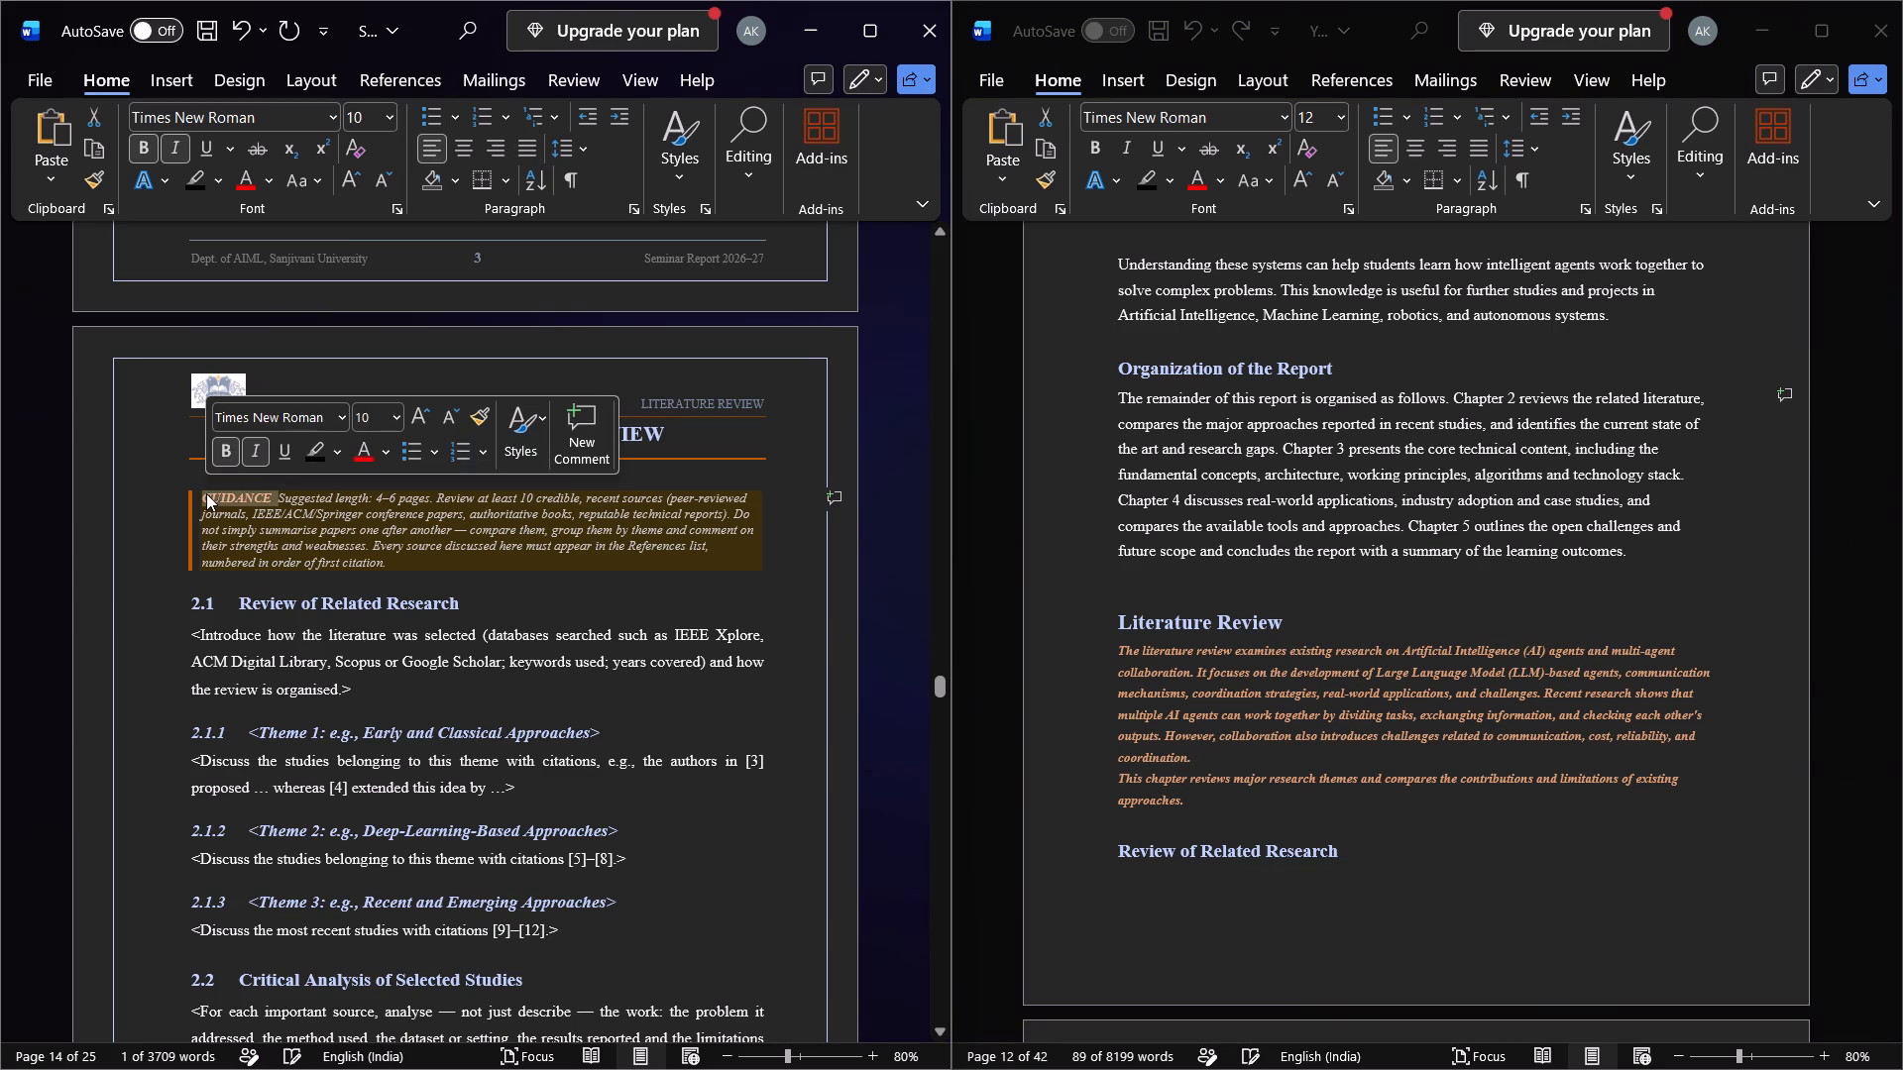
triple_click(372, 563)
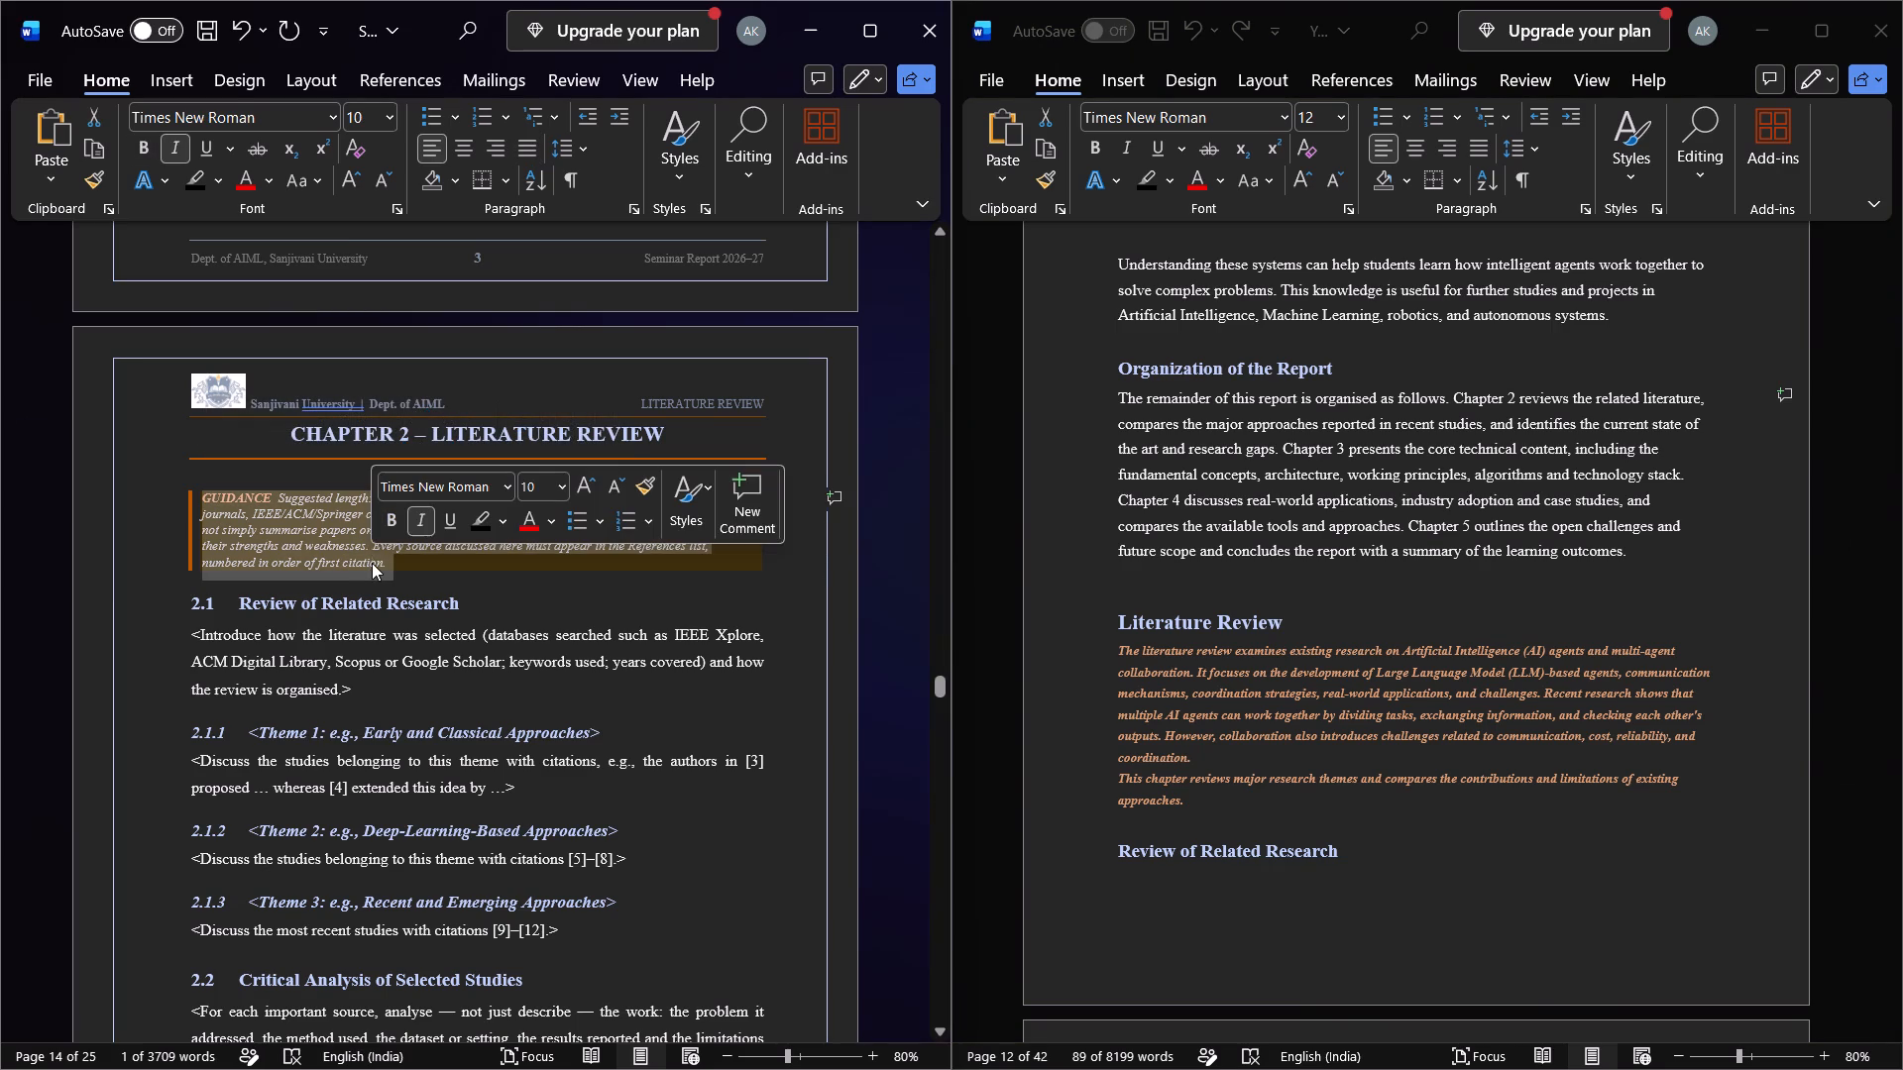
key("BackSpace")
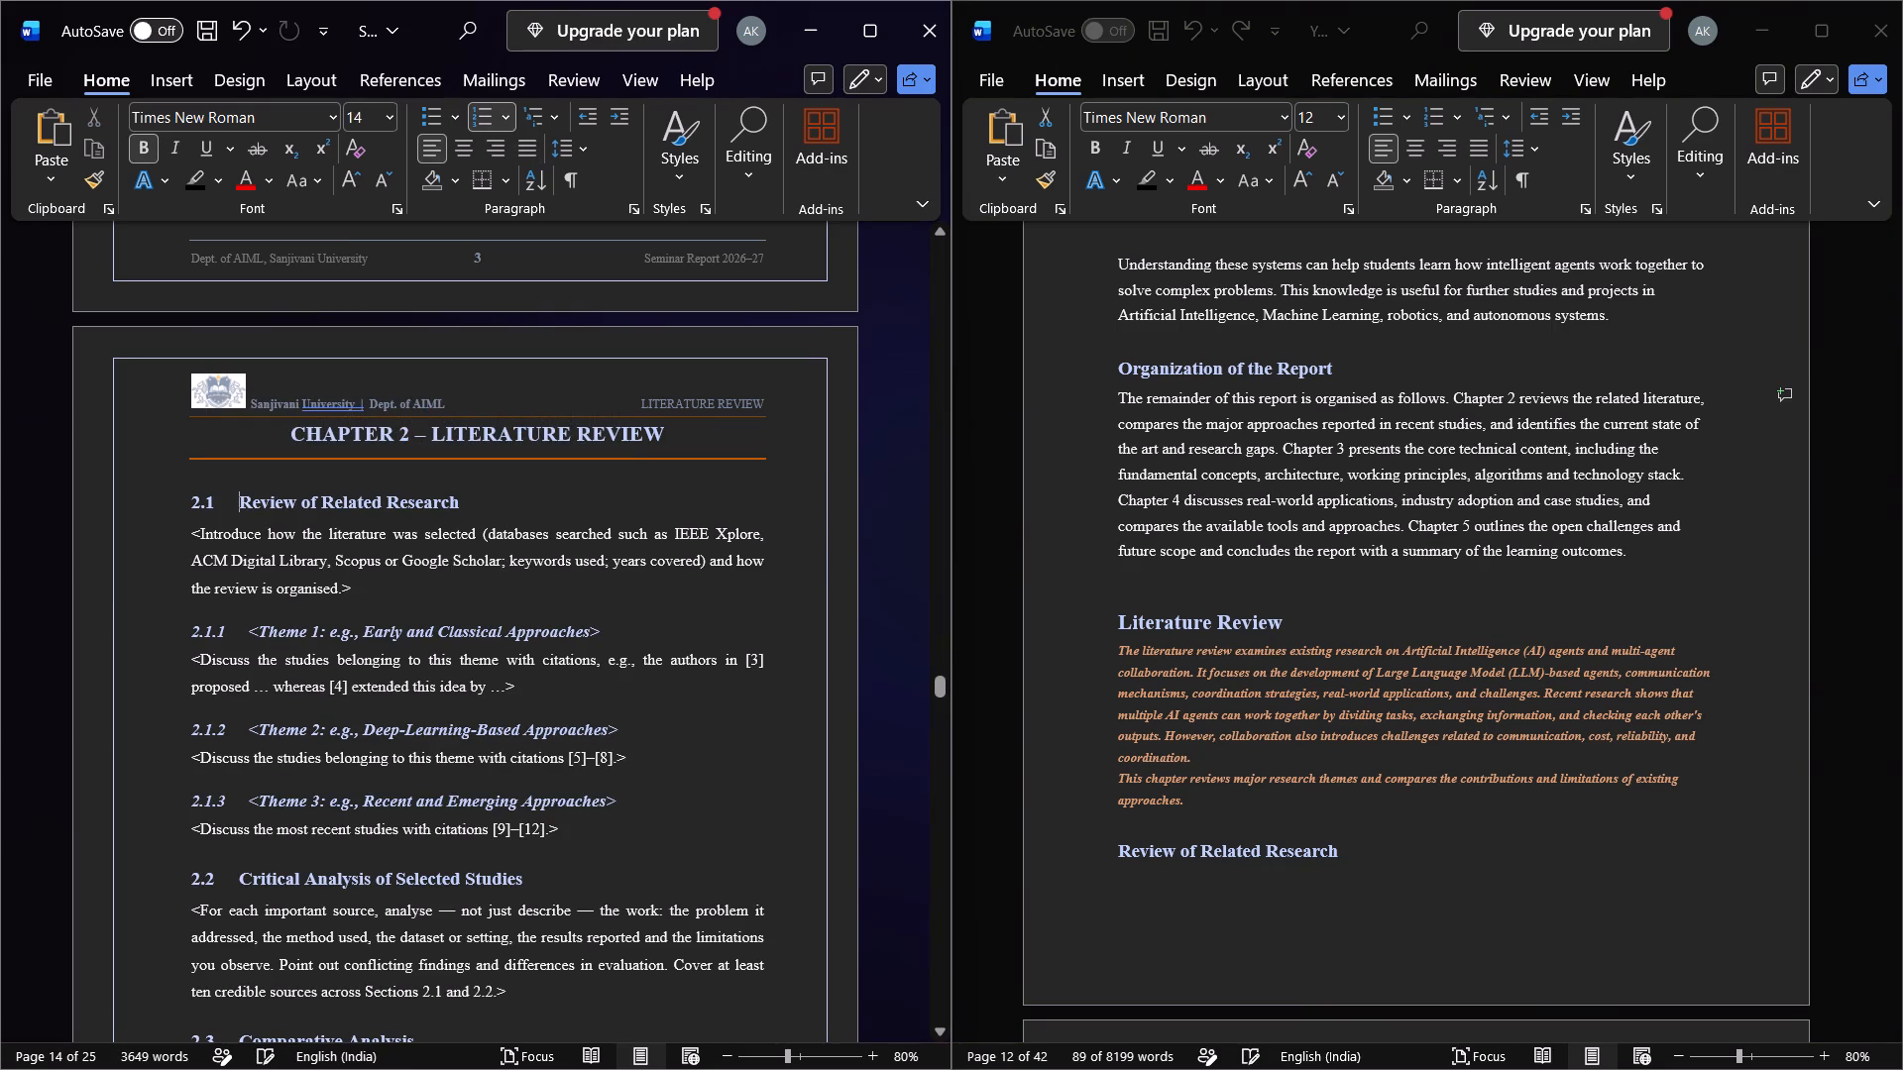
Review the report's Review of Related Research section, including its introductory paragraph and the Theme 1 and Theme 2 text.
scroll(1362, 806, "down", 2)
scroll(1362, 806, "up", 1)
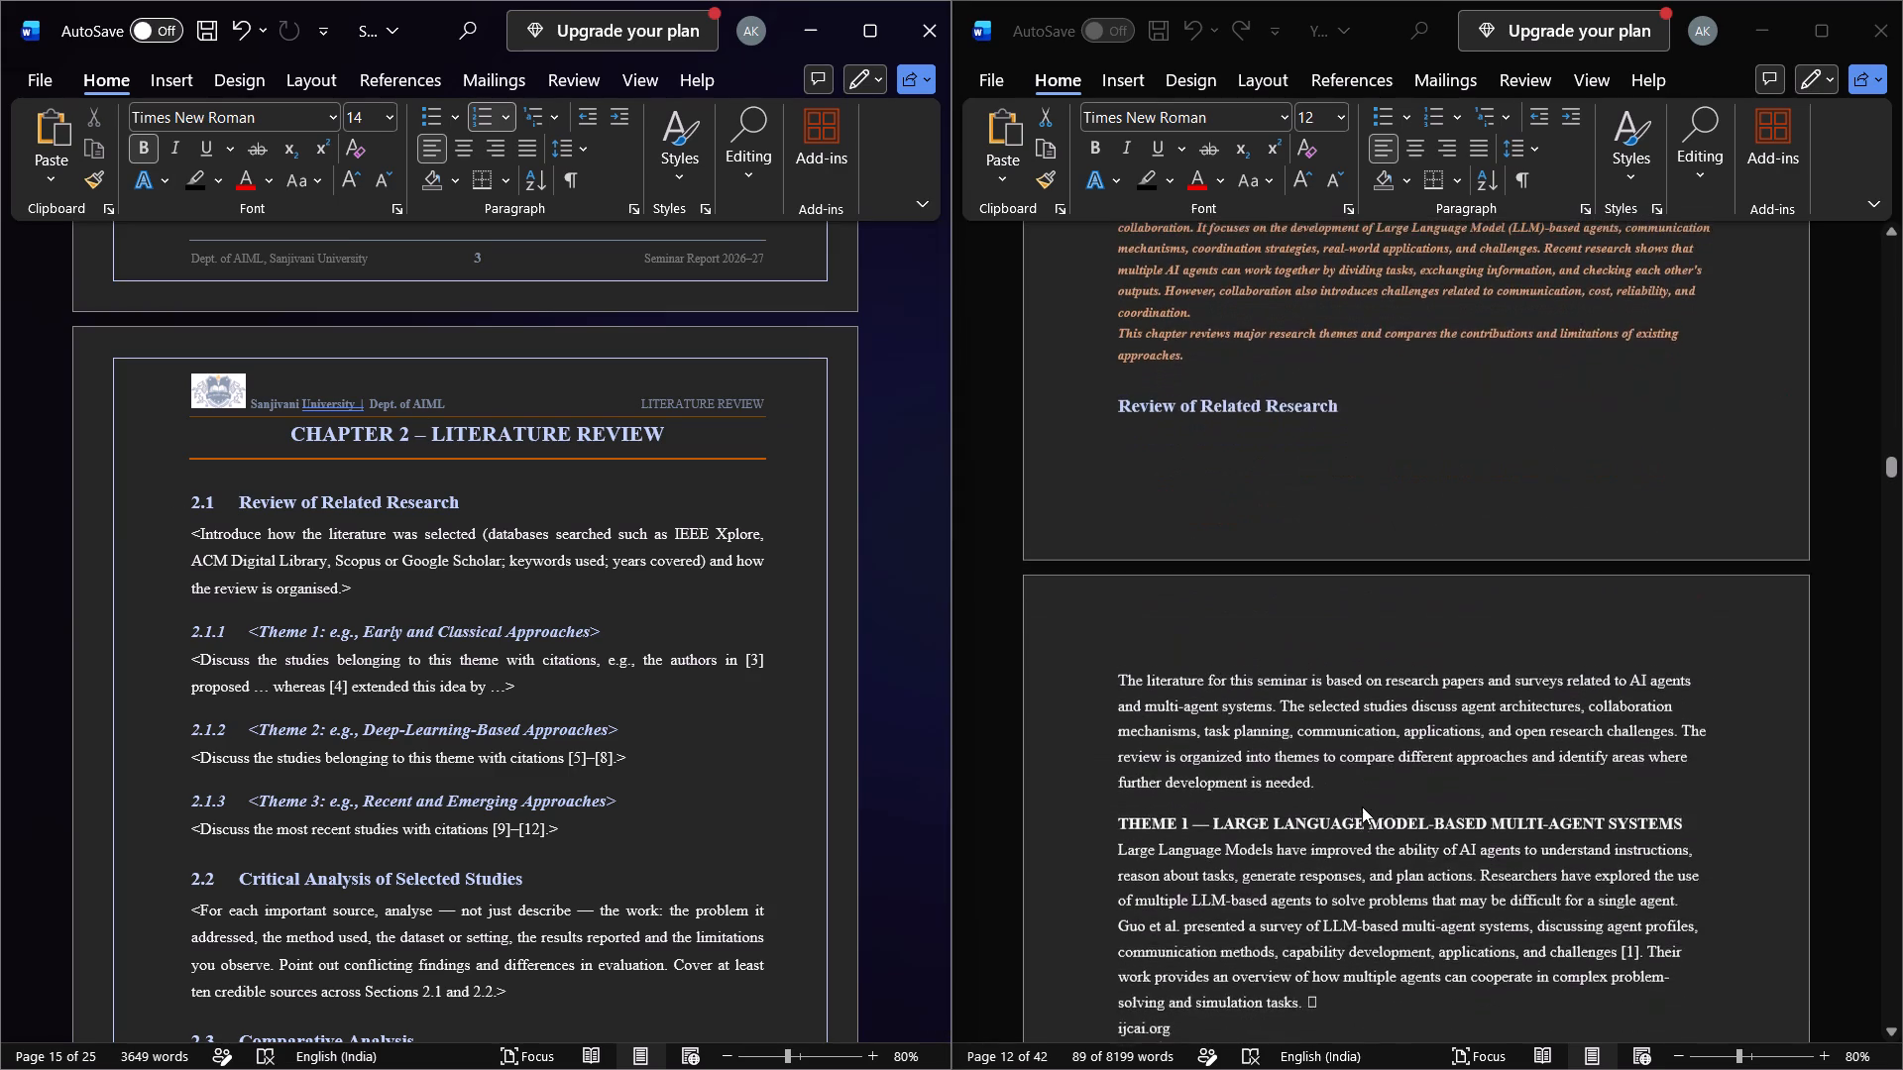
scroll(1362, 806, "up", 1)
scroll(1362, 806, "down", 2)
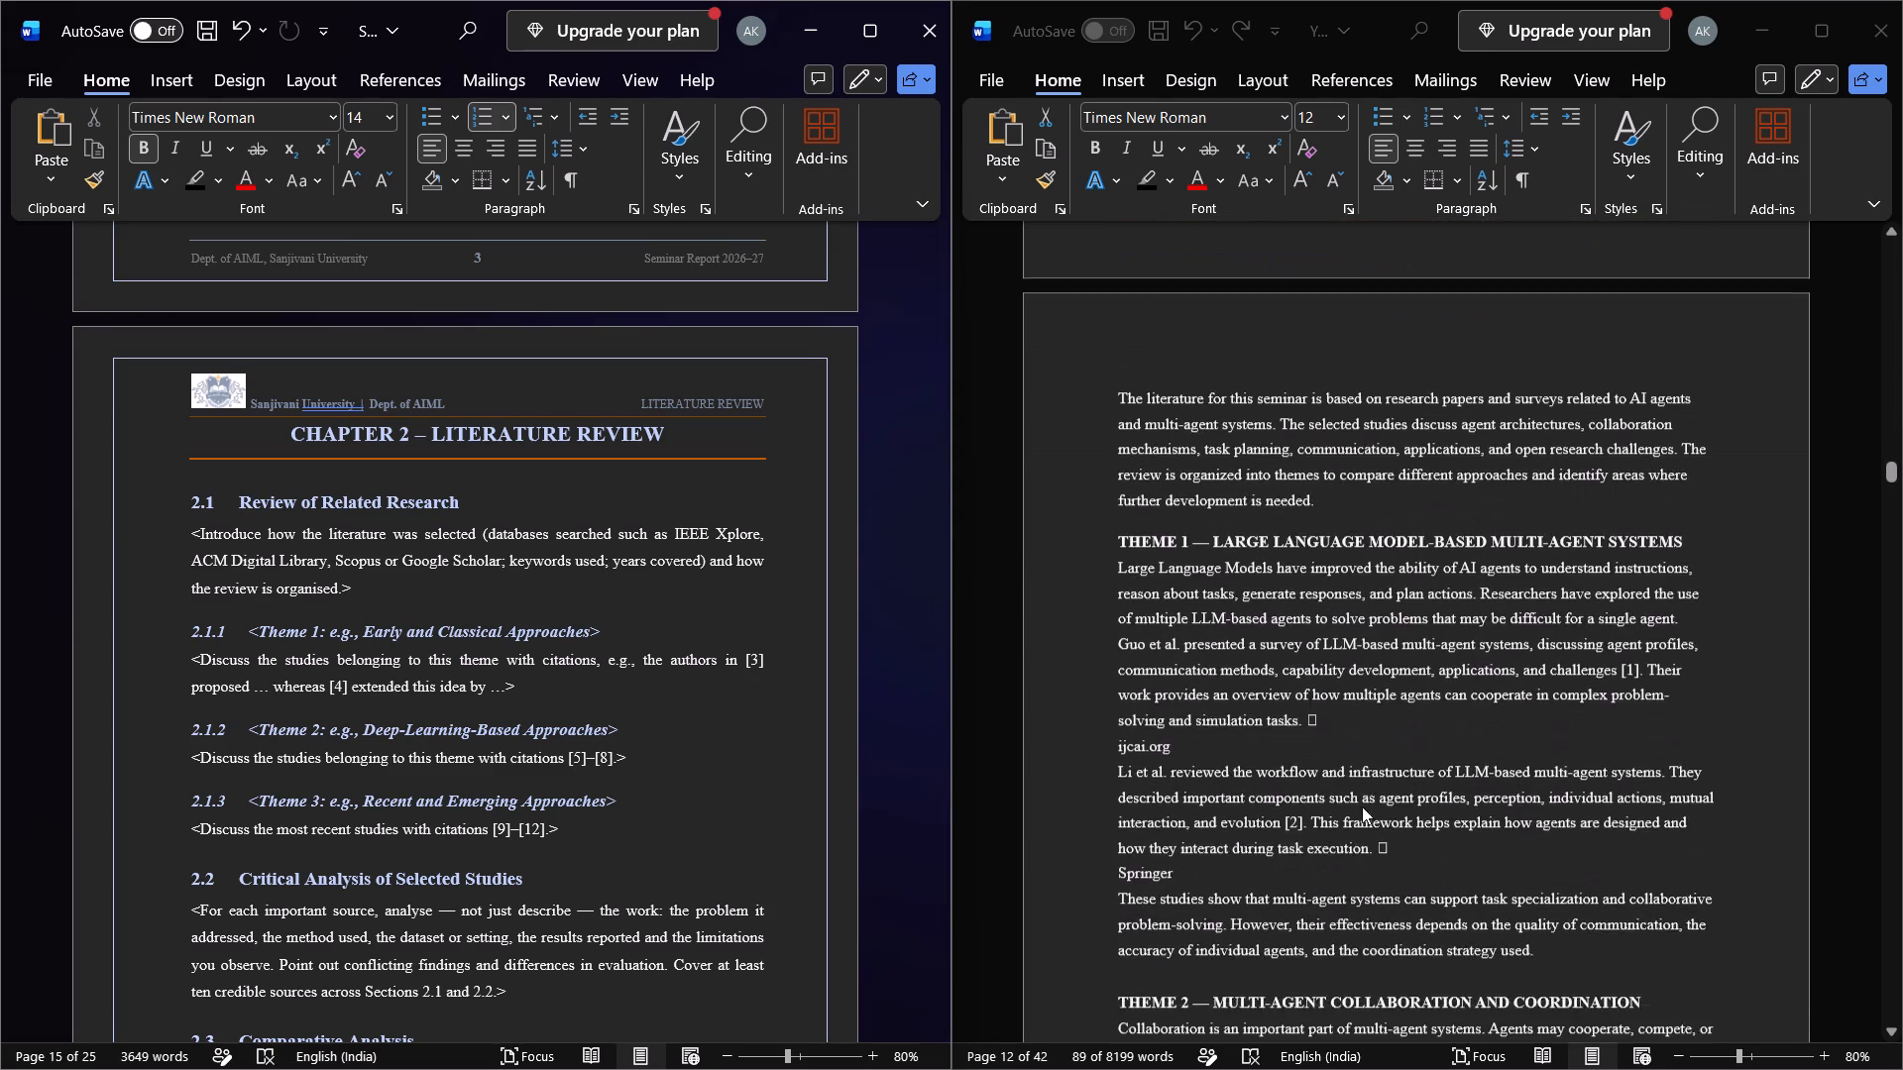
scroll(1362, 806, "down", 1)
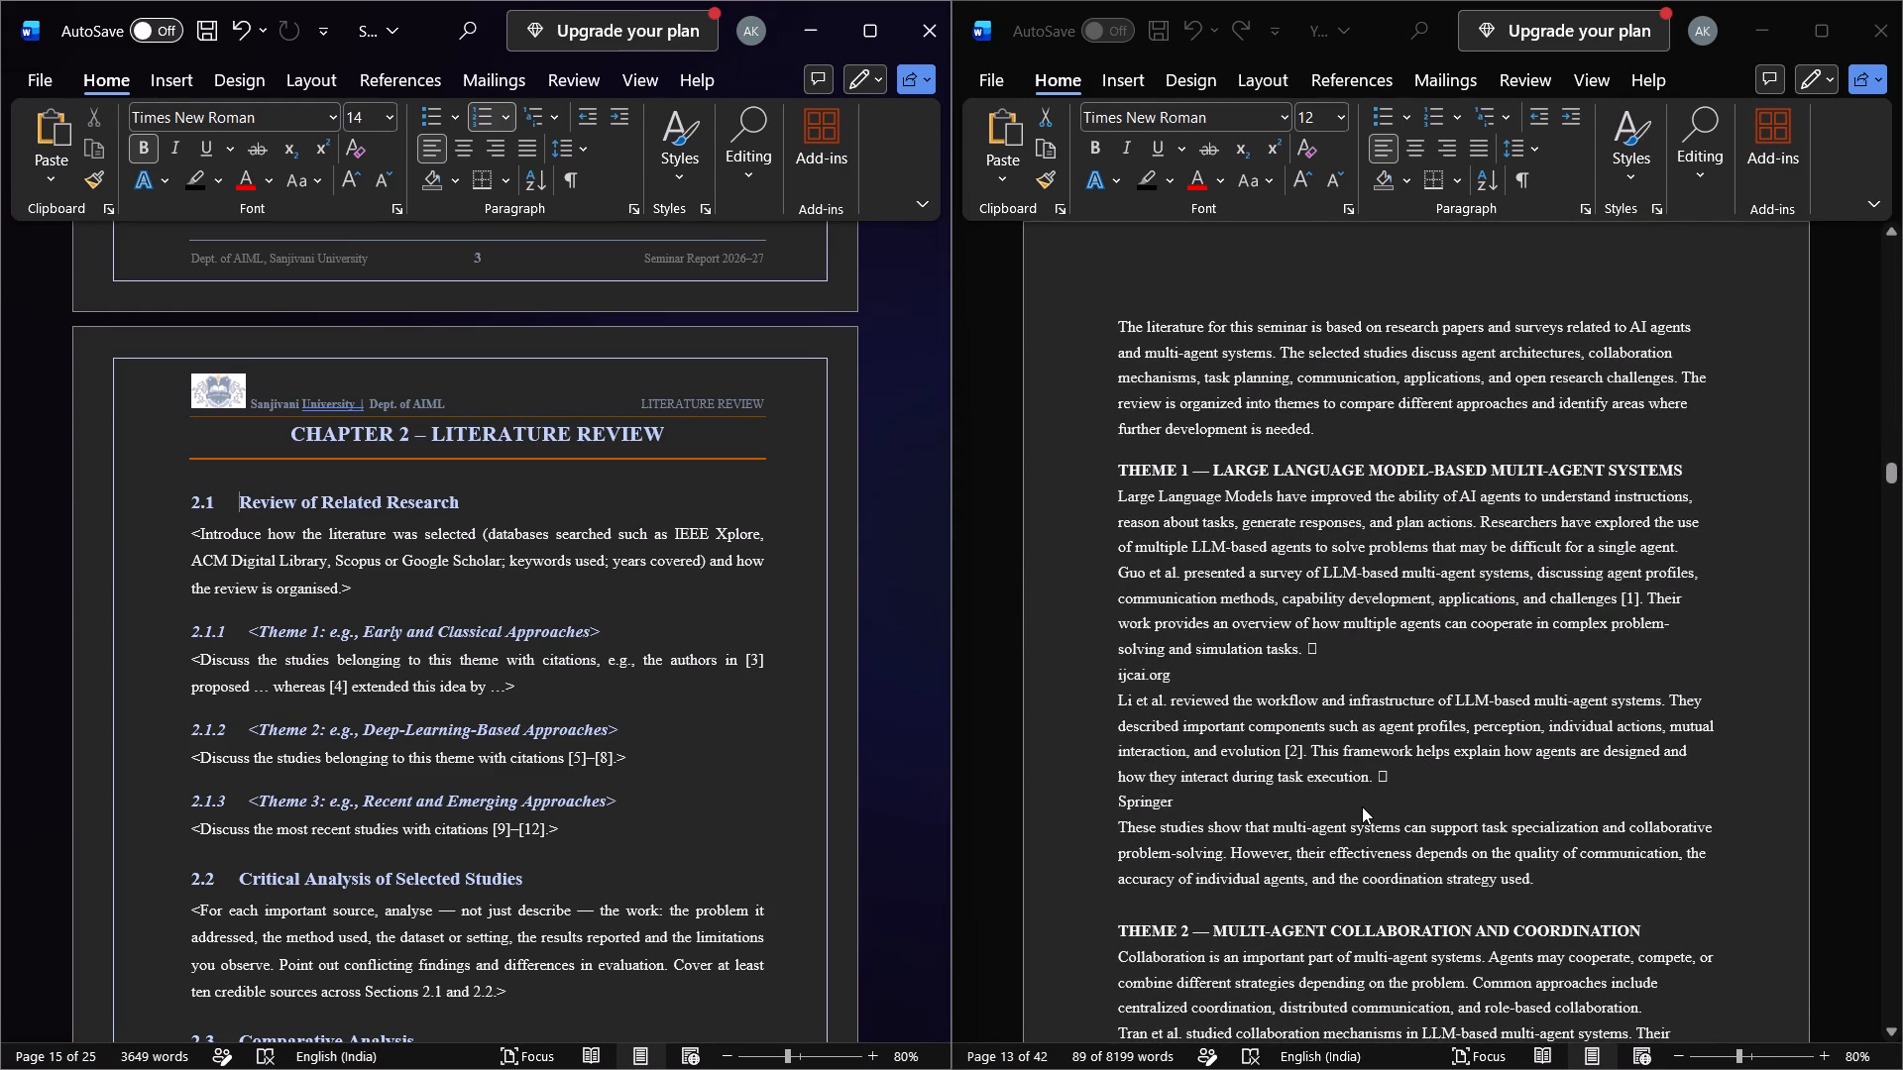
scroll(1362, 806, "up", 3)
scroll(1362, 806, "down", 1)
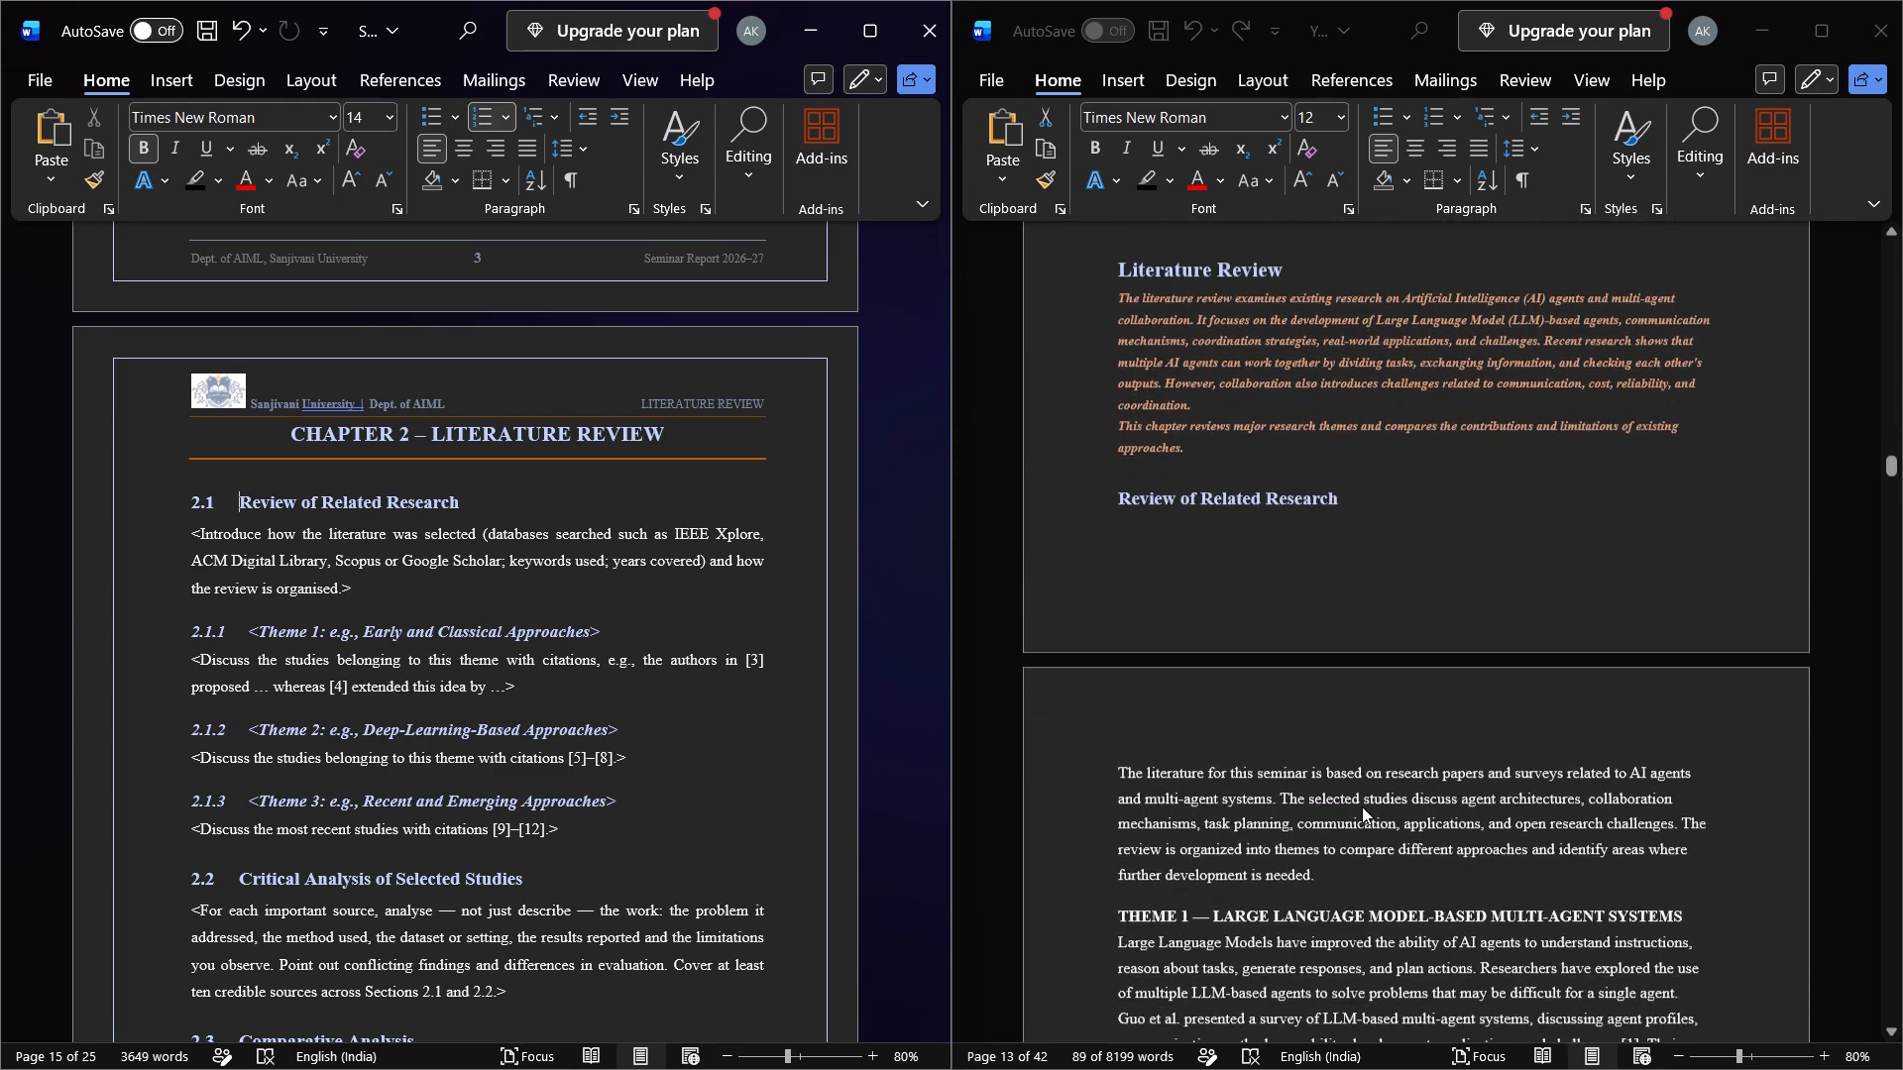
scroll(1362, 806, "down", 1)
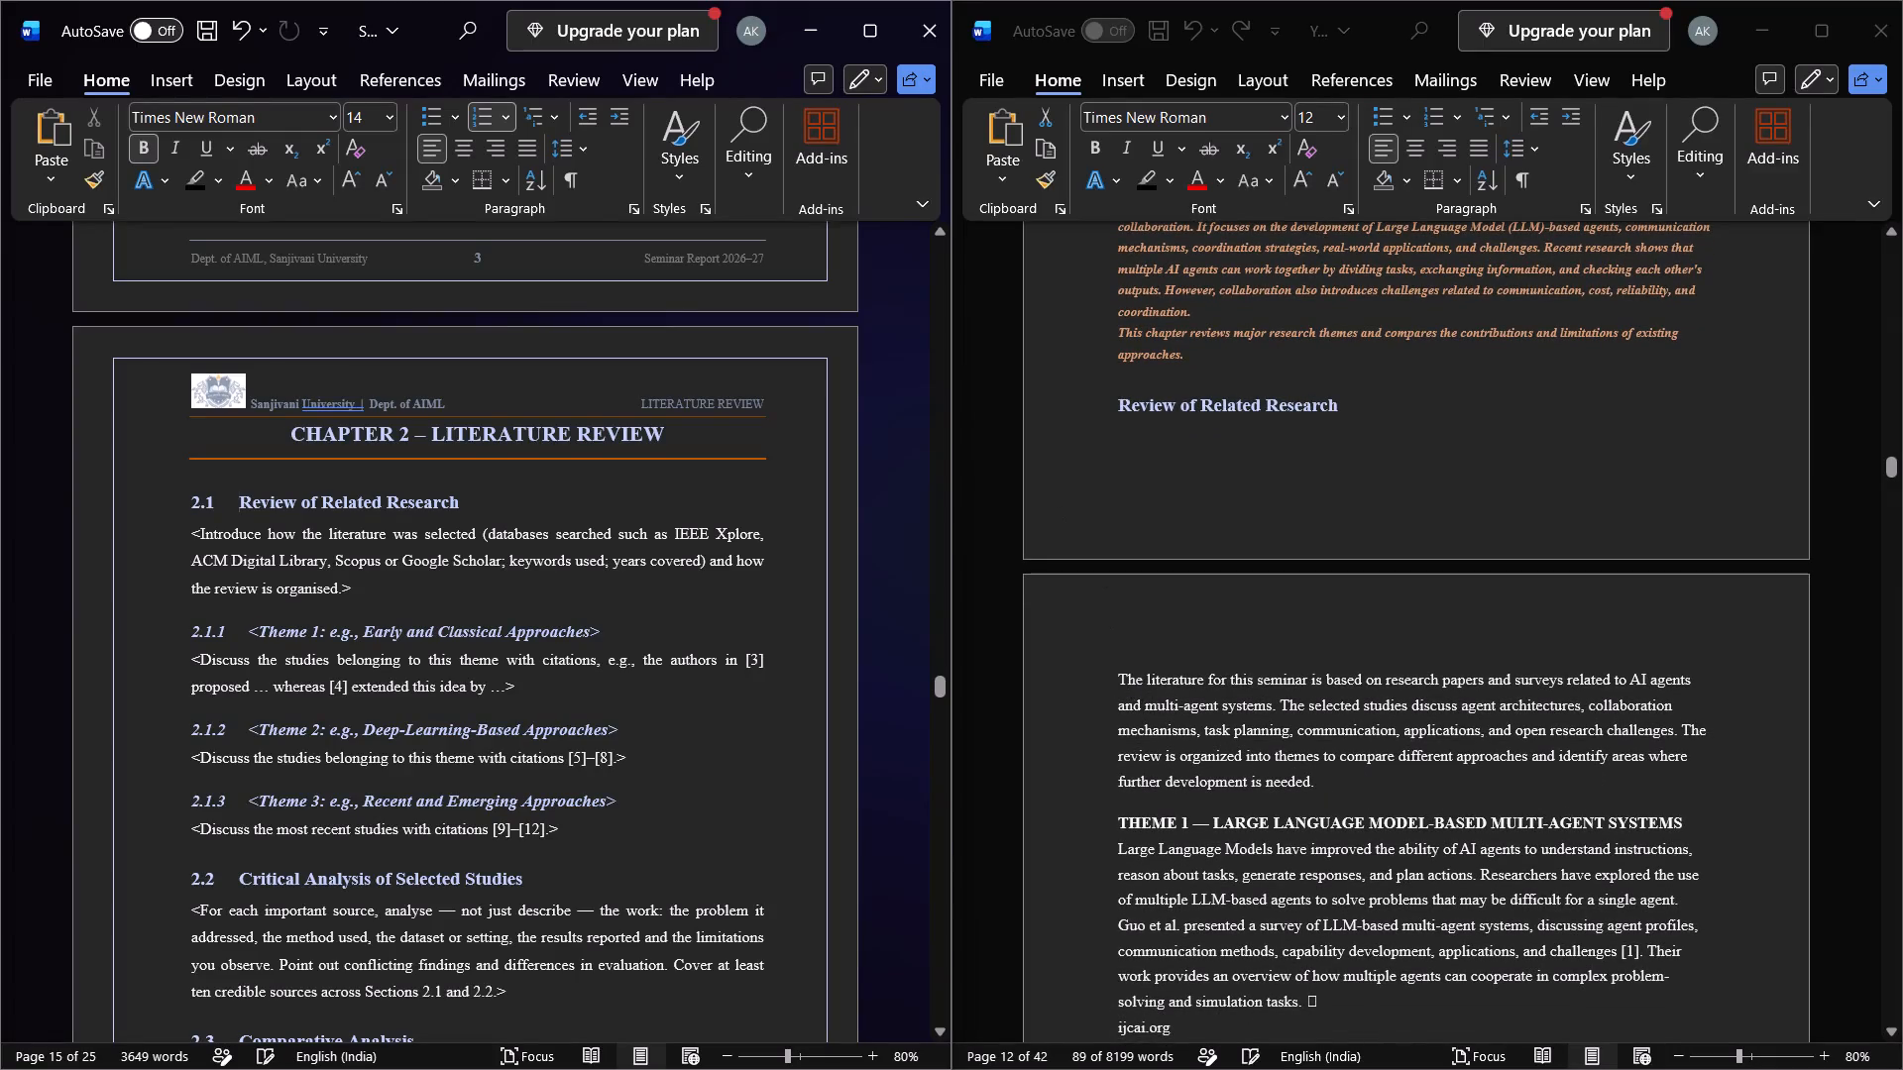
Save the template document as a new Word document named "yogesh updated seminar report" in Downloads, accepting the upgrade to the newest file format.
left_click(50, 74)
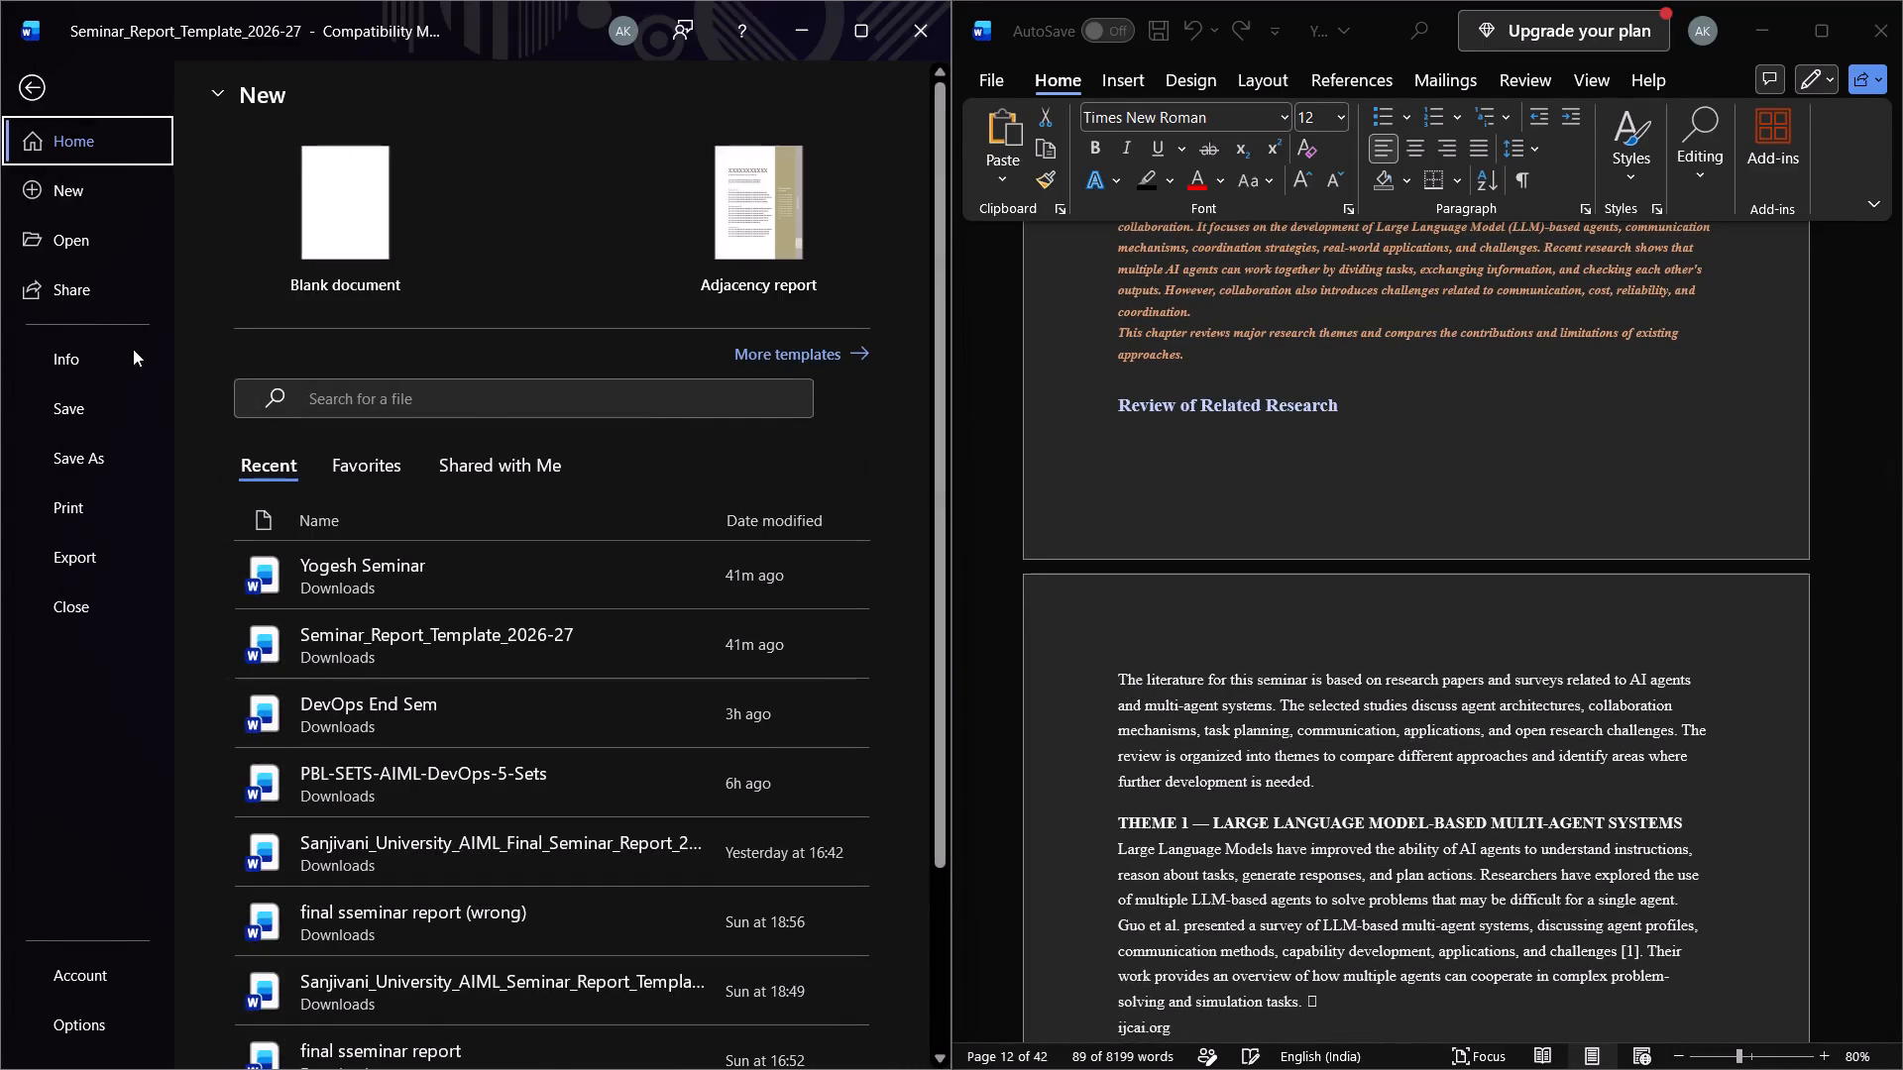
left_click(108, 458)
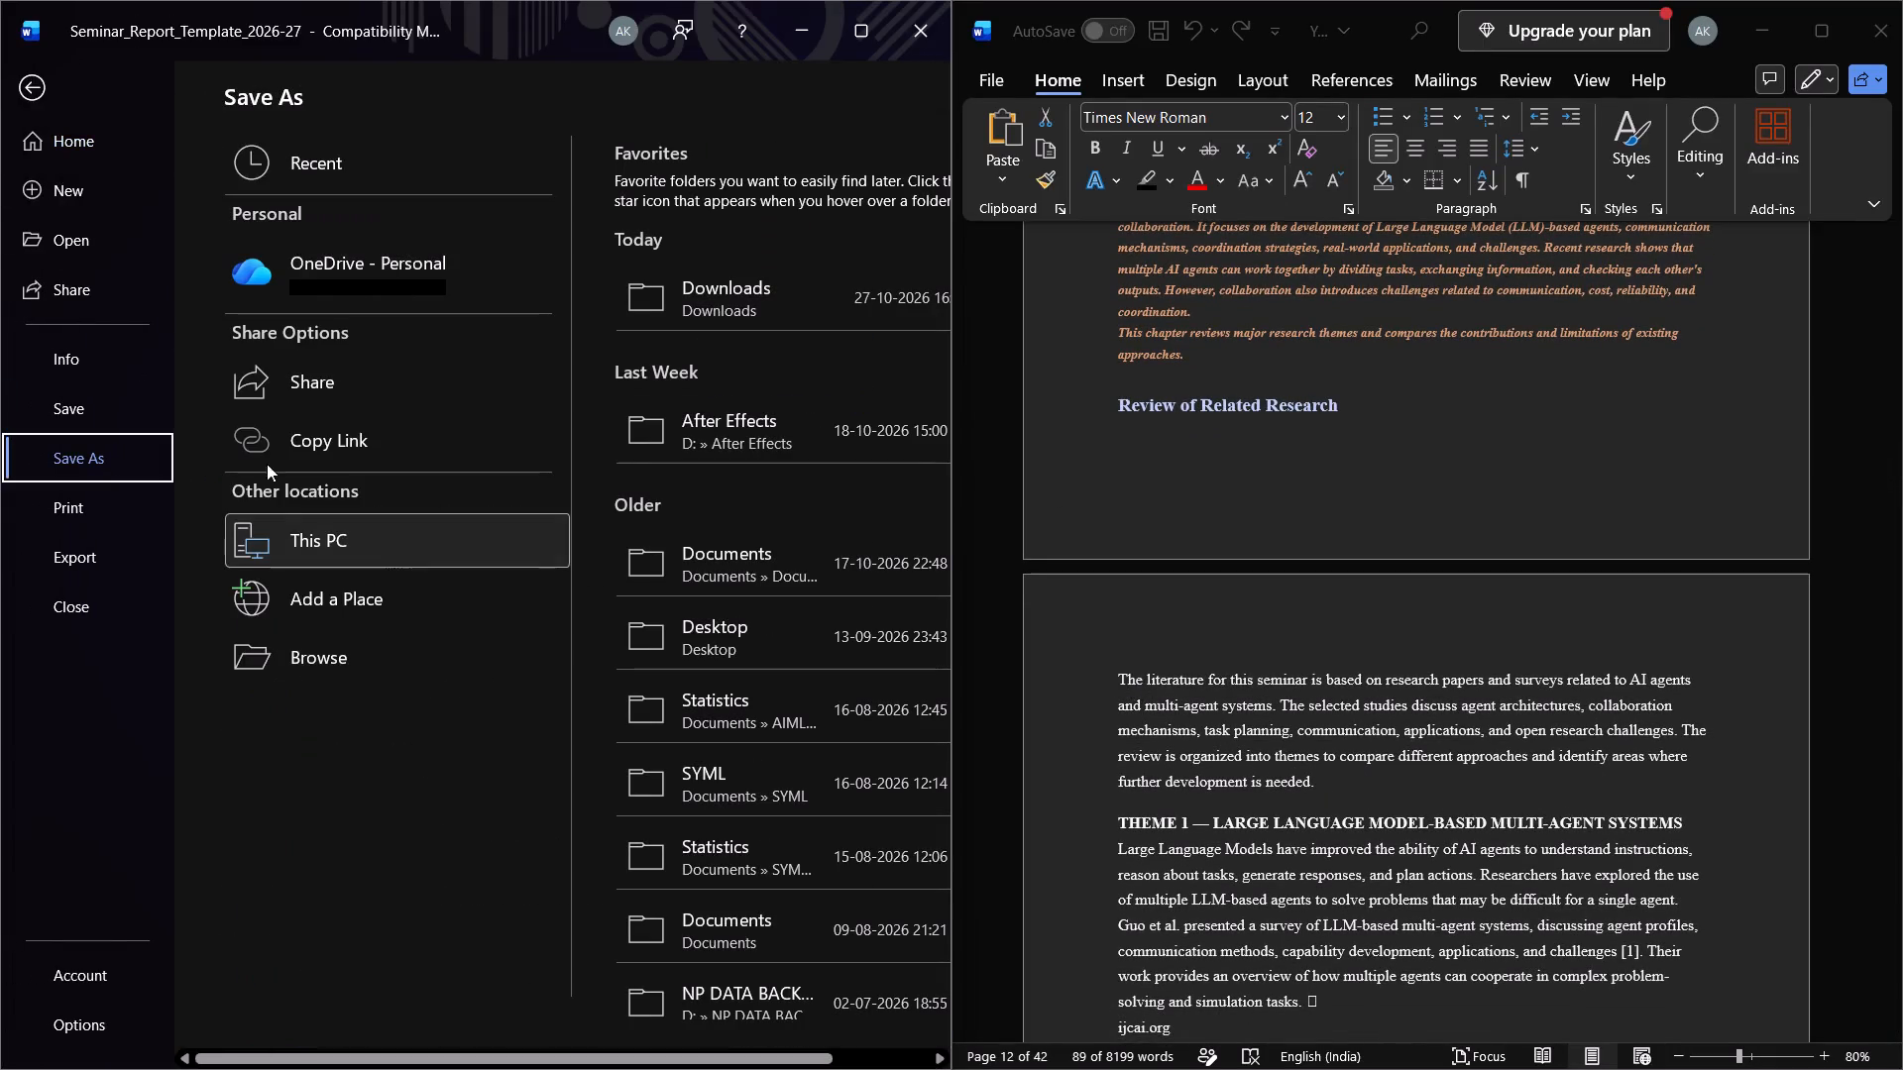
left_click(439, 529)
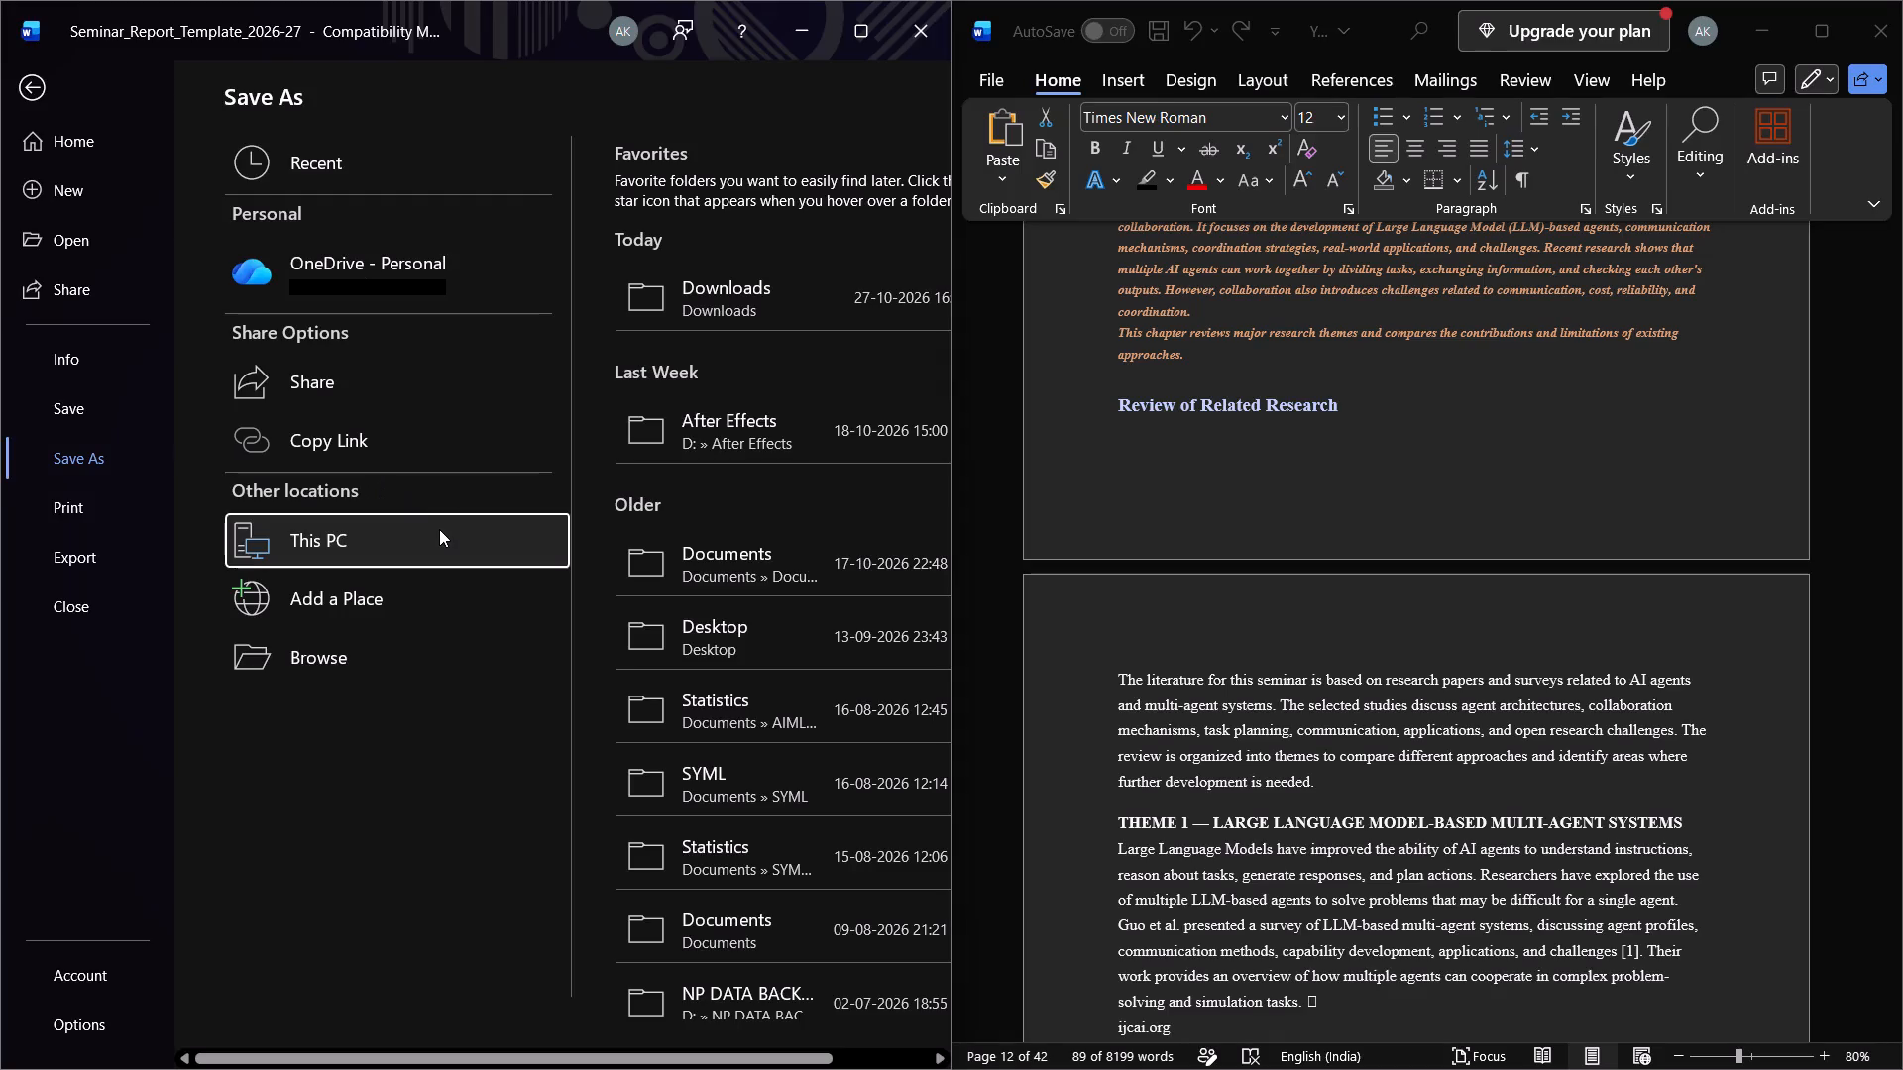
left_click(685, 308)
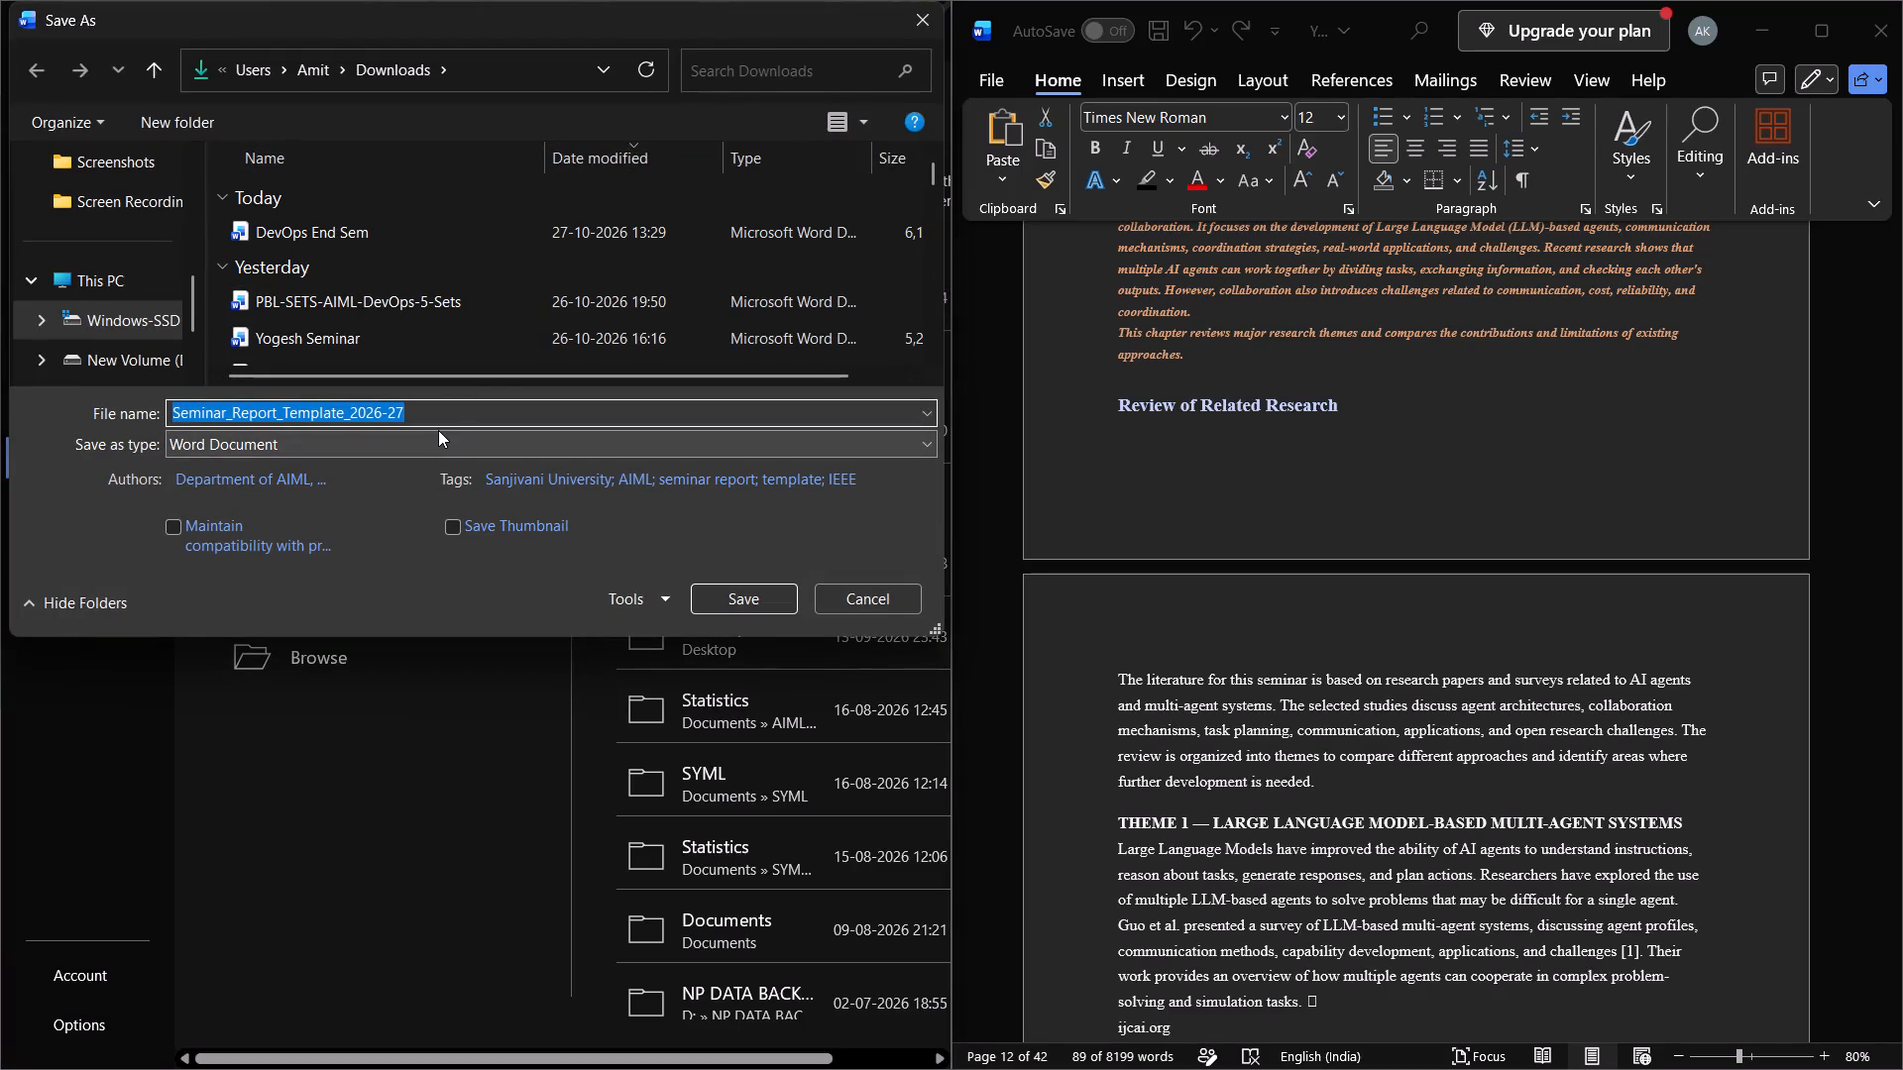
key("BackSpace")
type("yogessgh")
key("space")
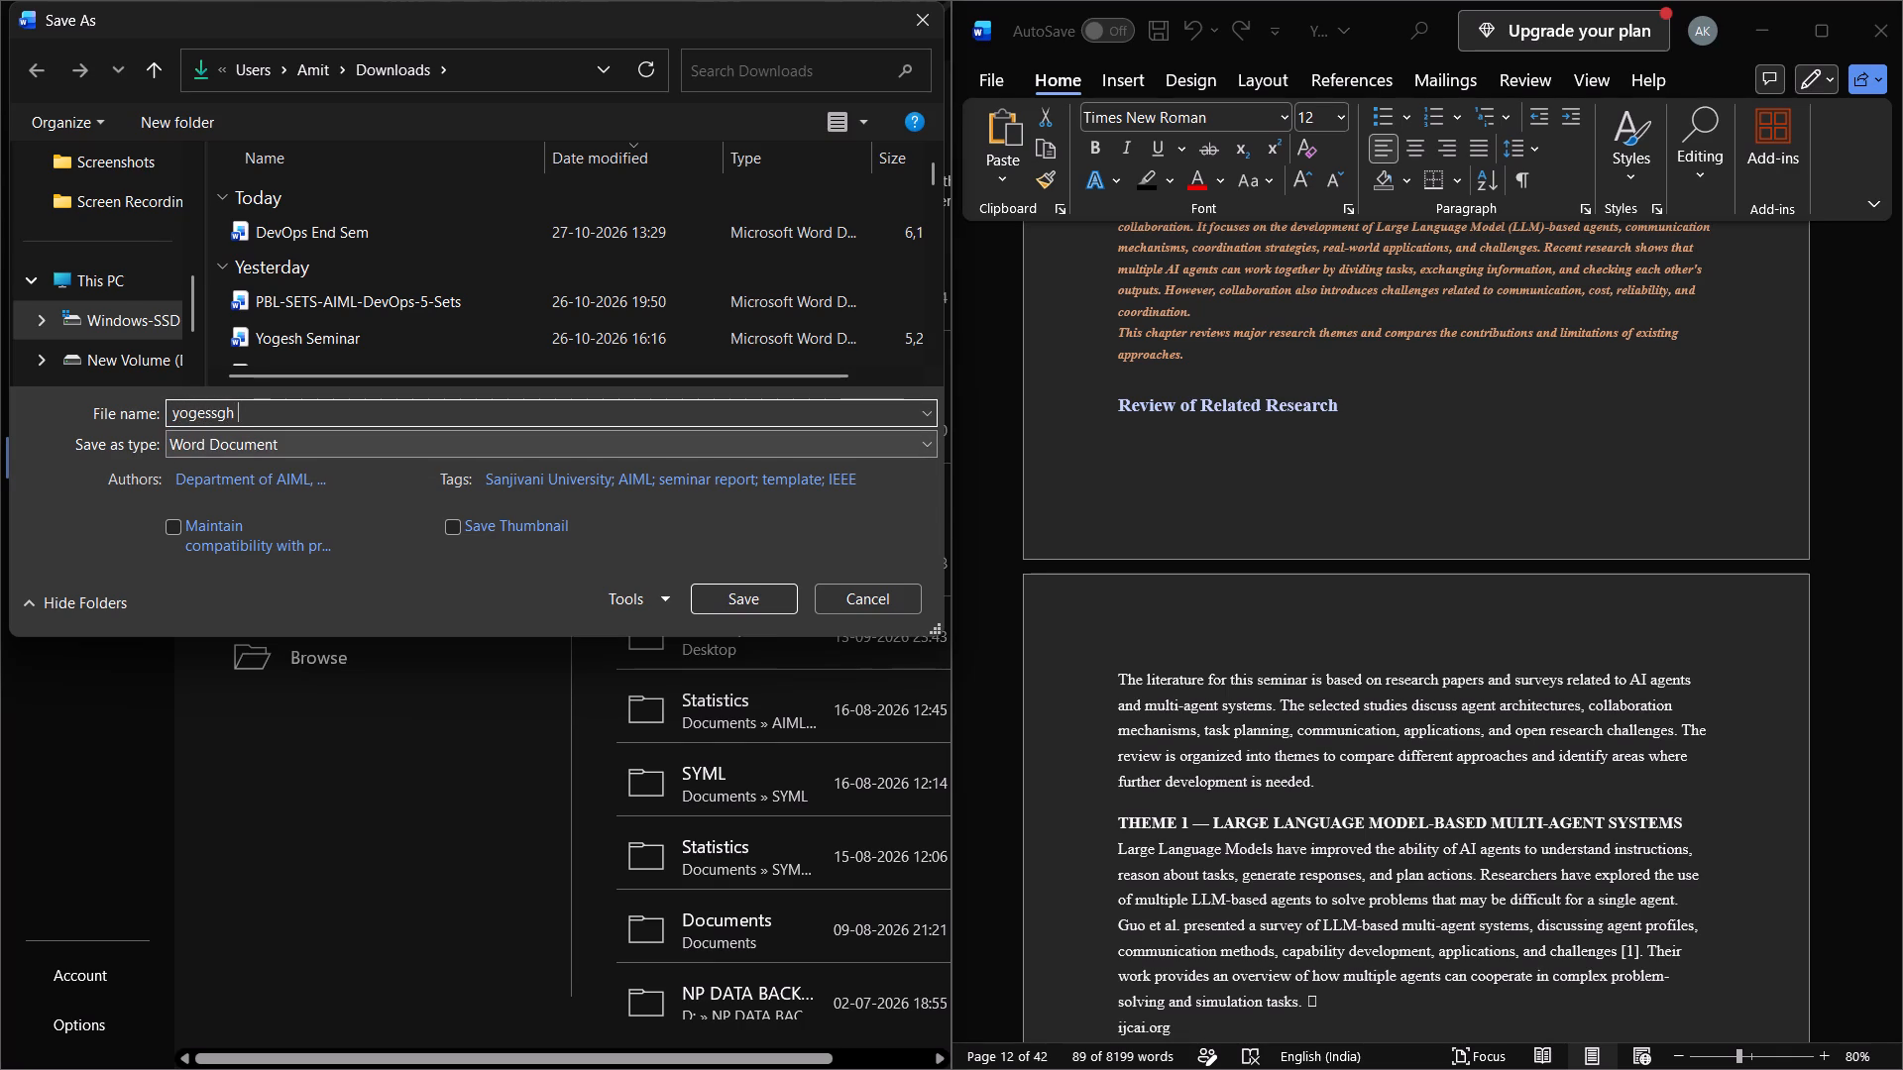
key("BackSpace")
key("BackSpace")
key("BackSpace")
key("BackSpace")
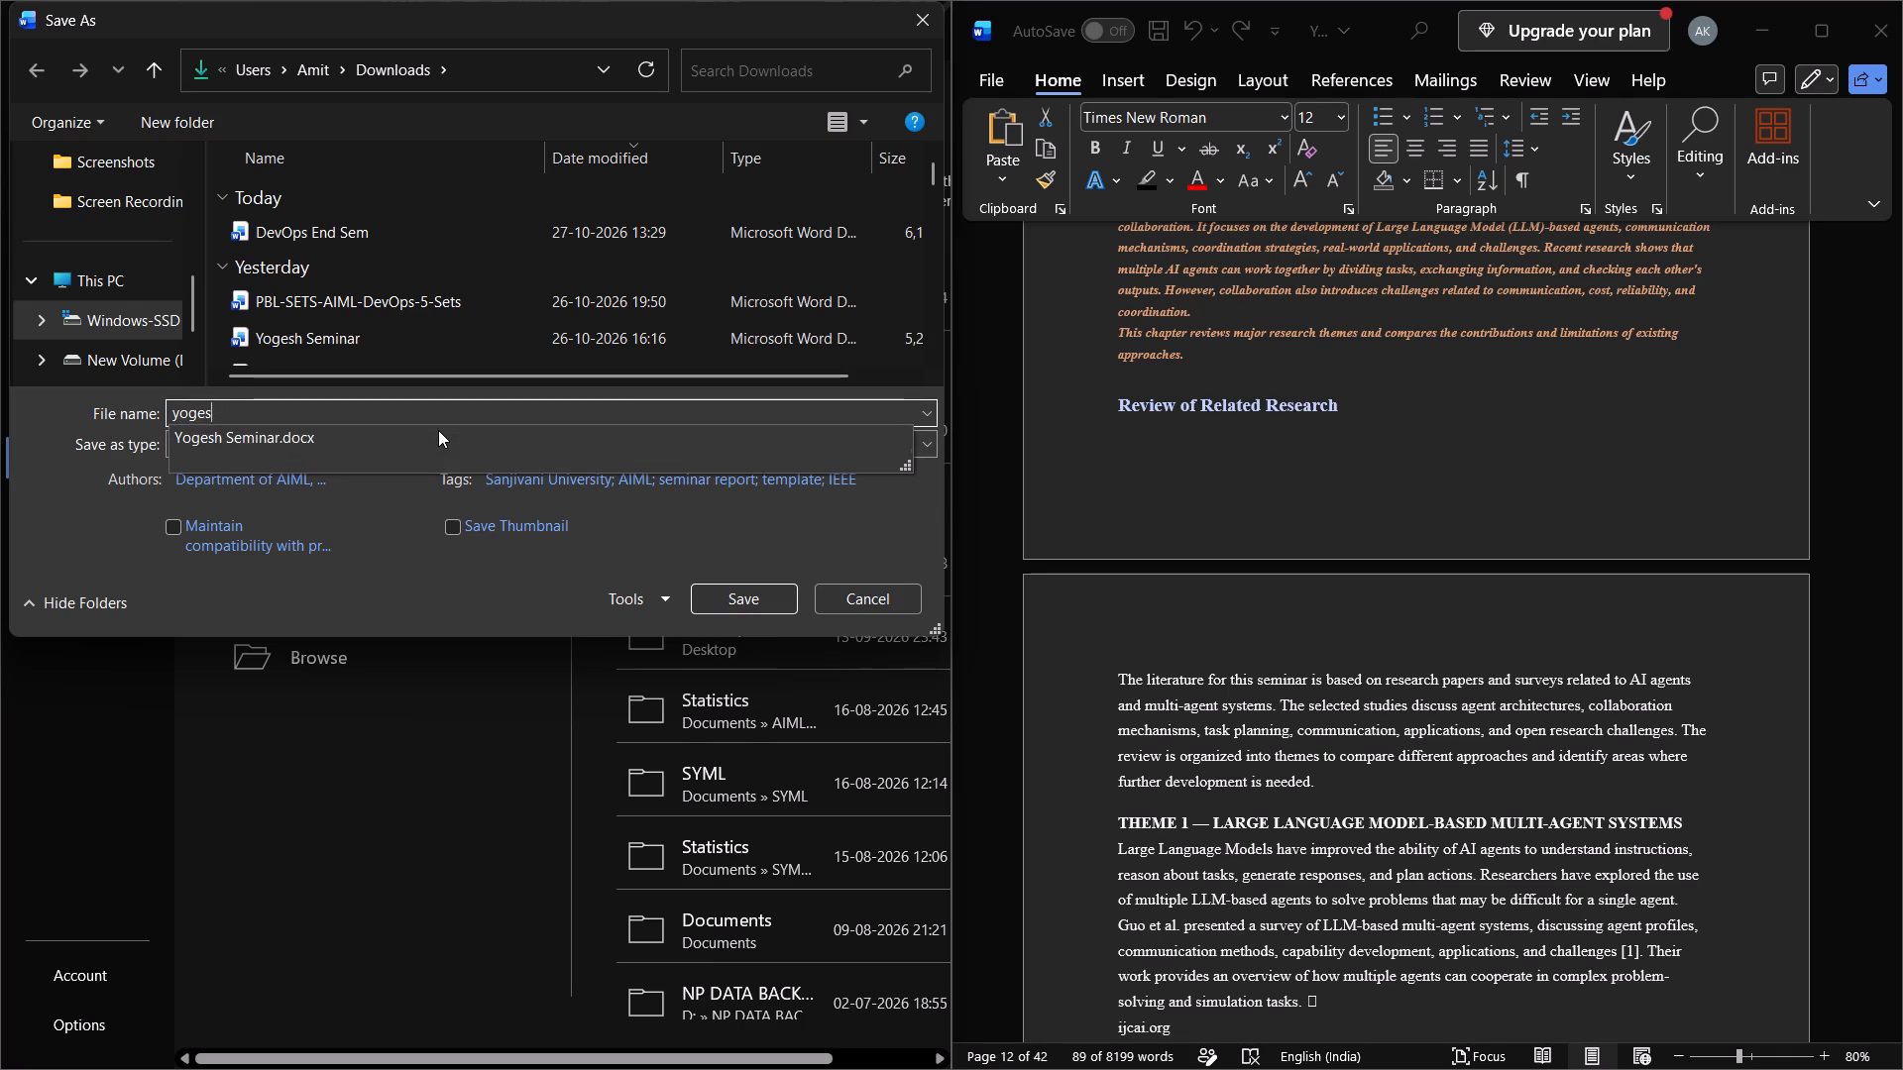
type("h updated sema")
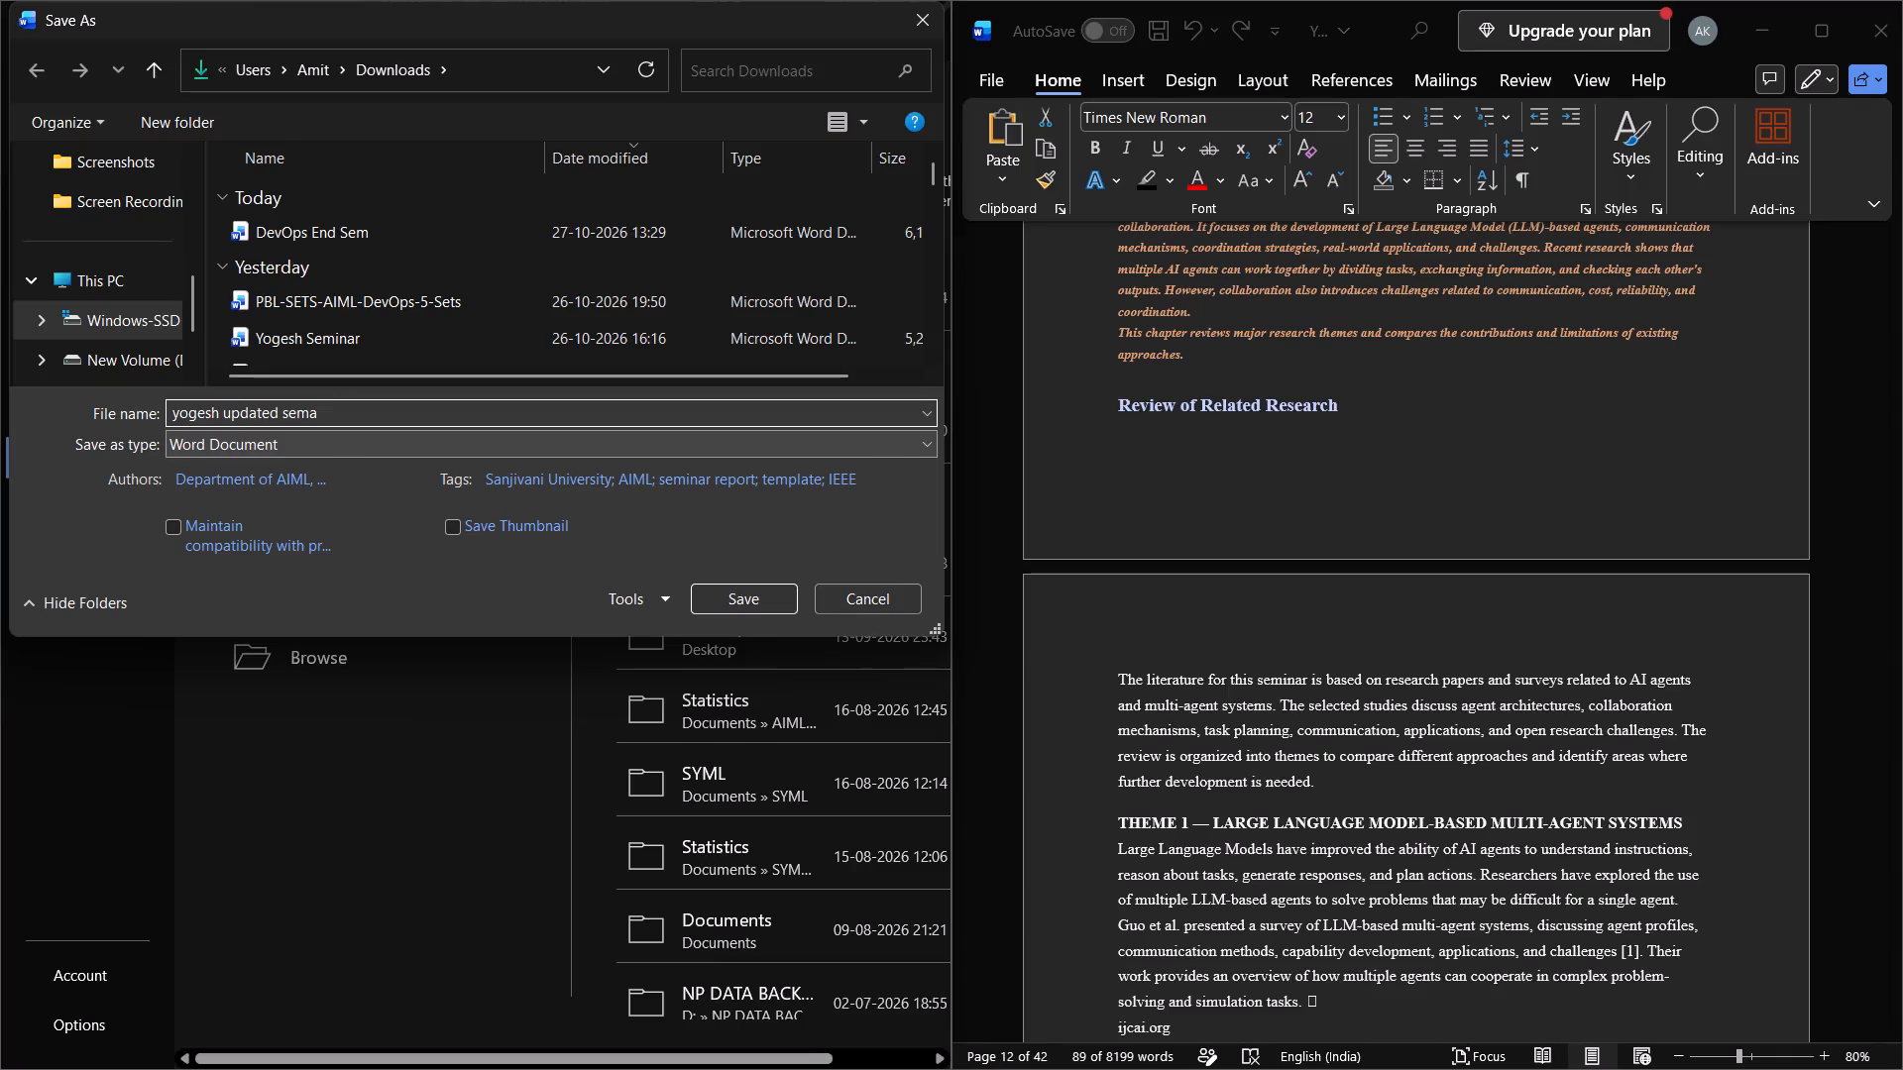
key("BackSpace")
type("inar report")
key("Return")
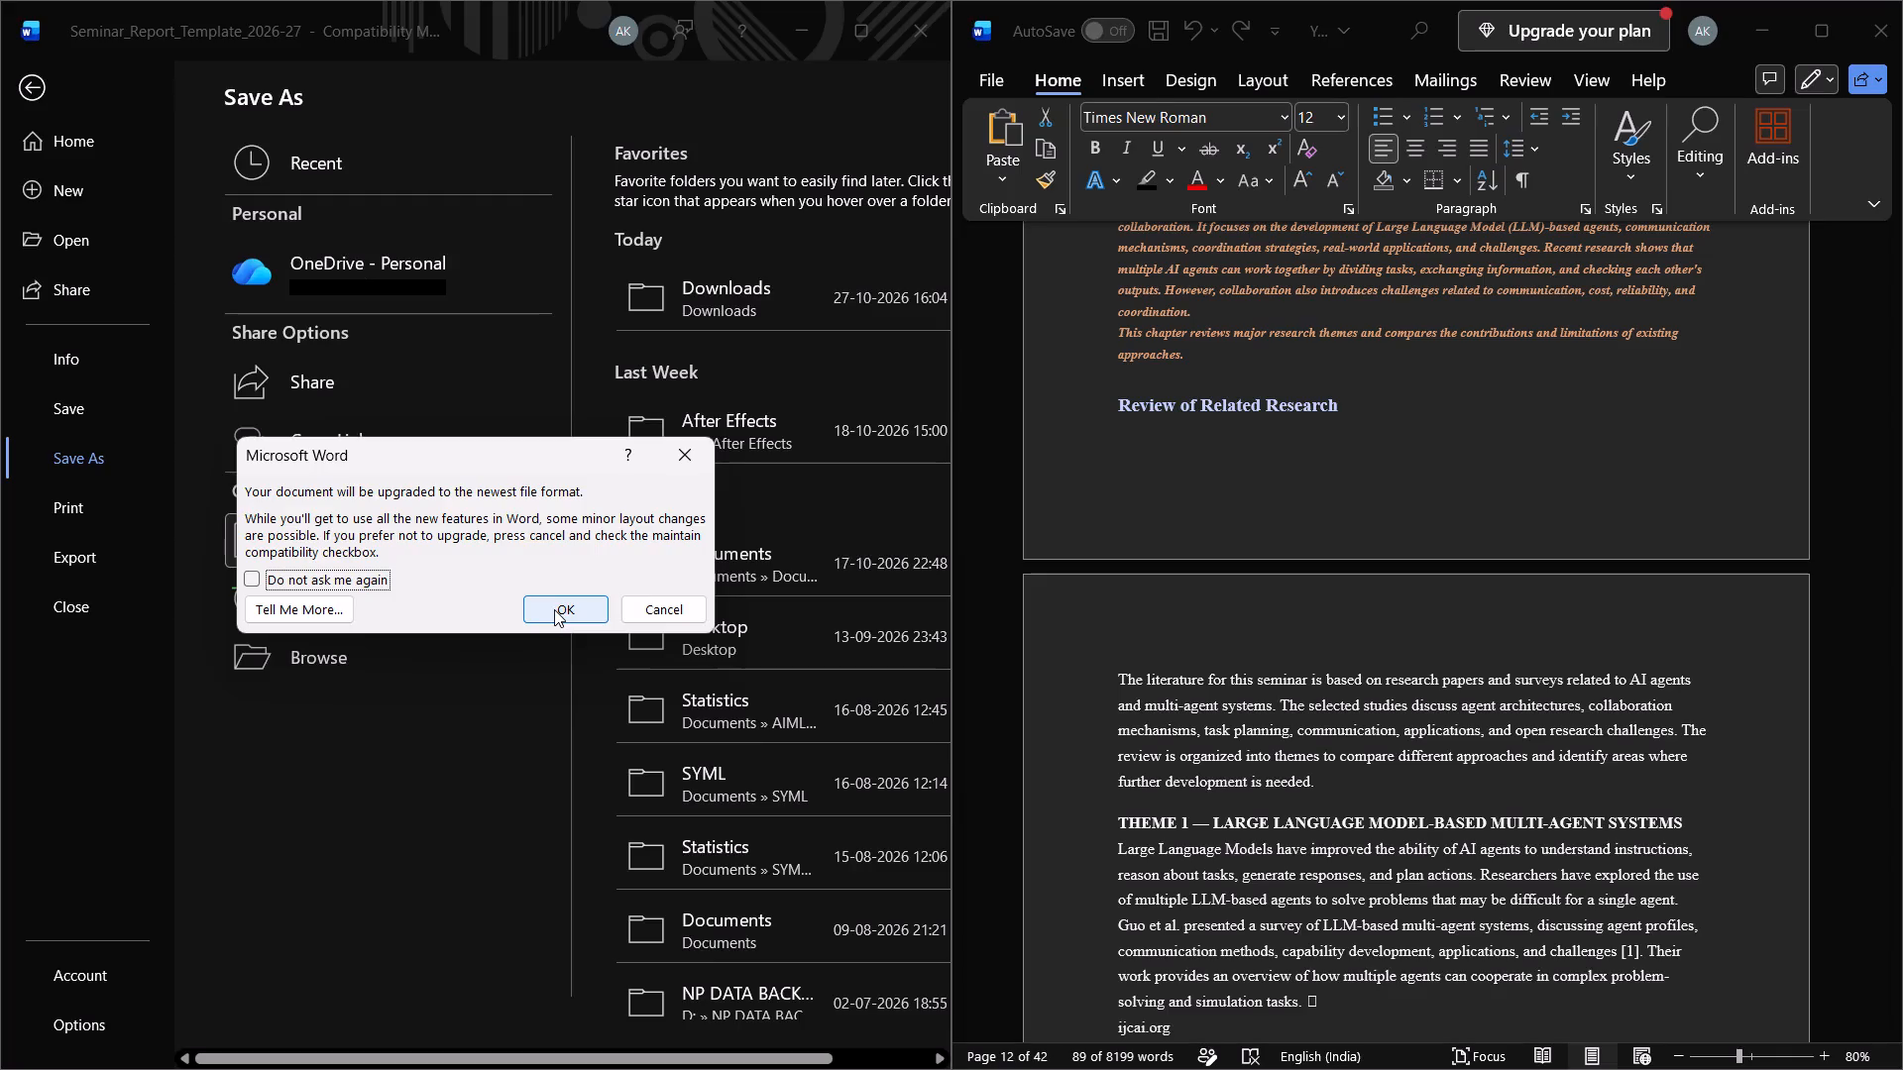
left_click(554, 609)
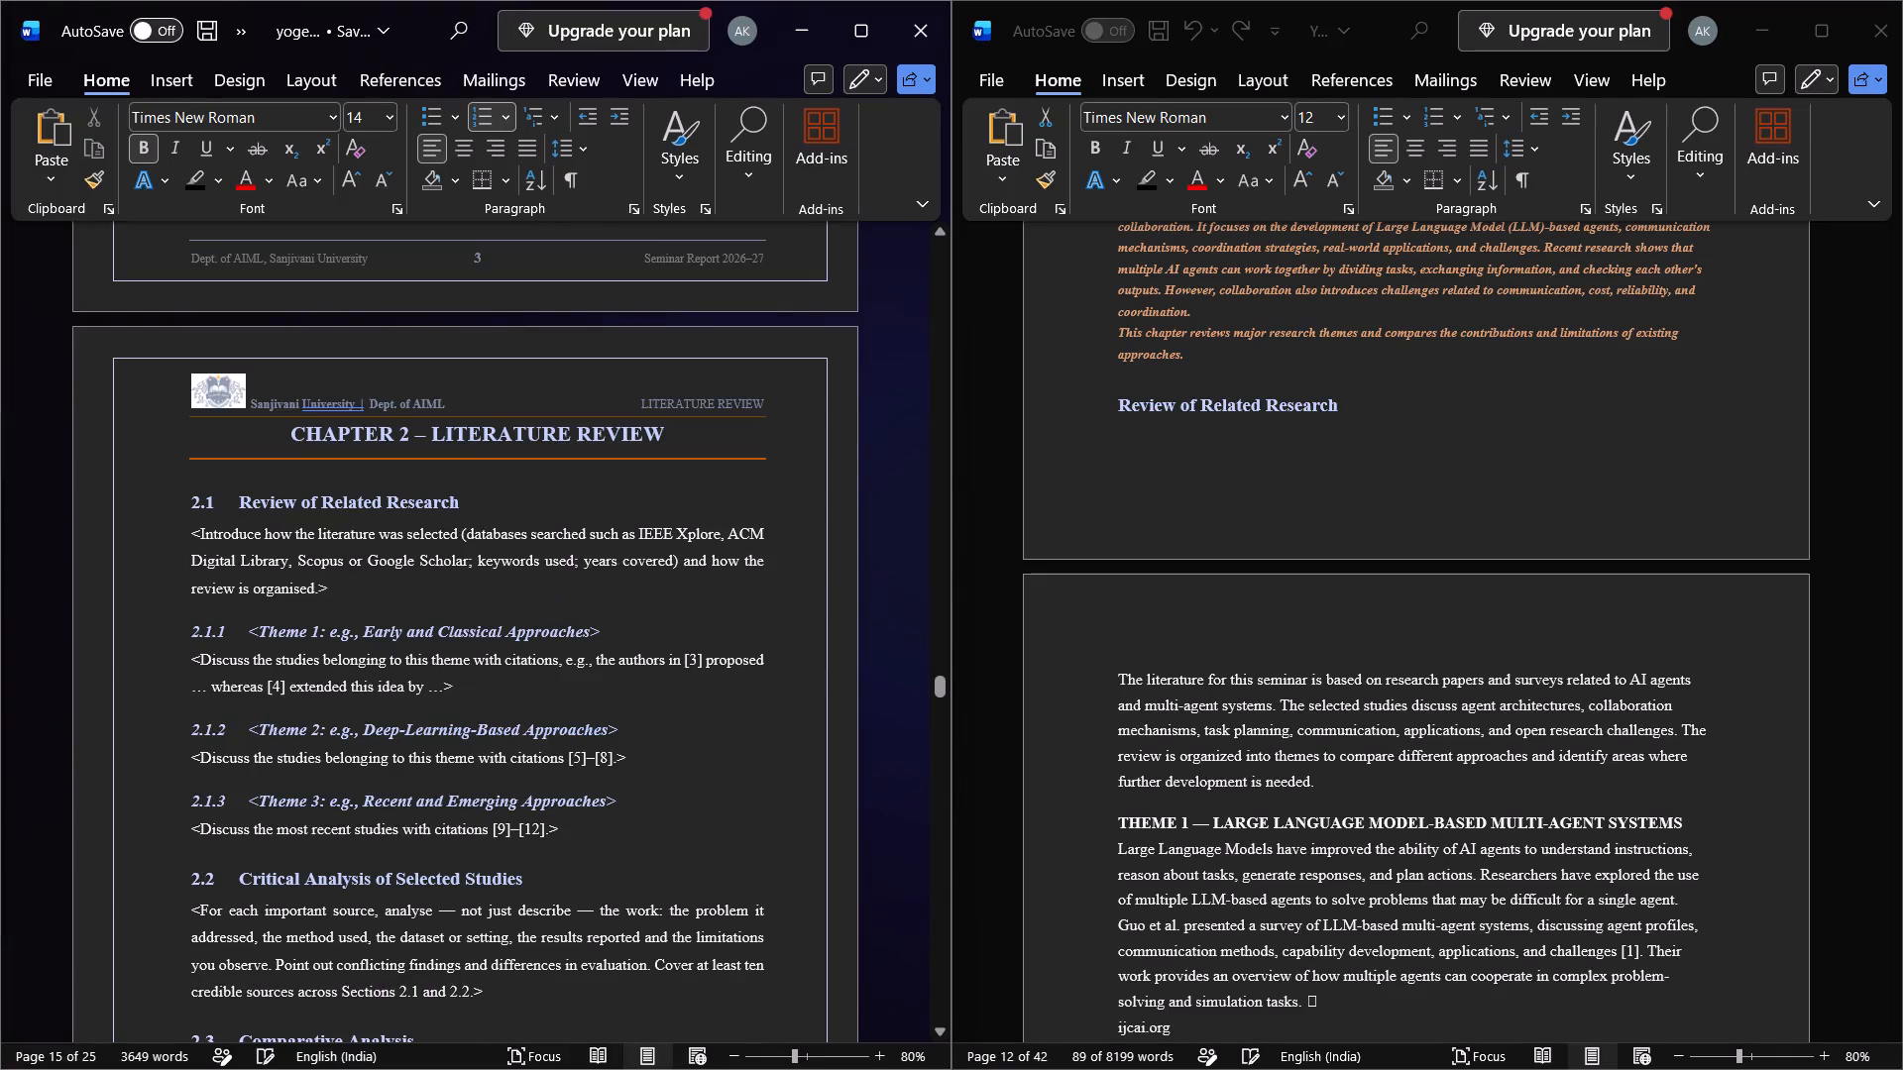
left_click(321, 26)
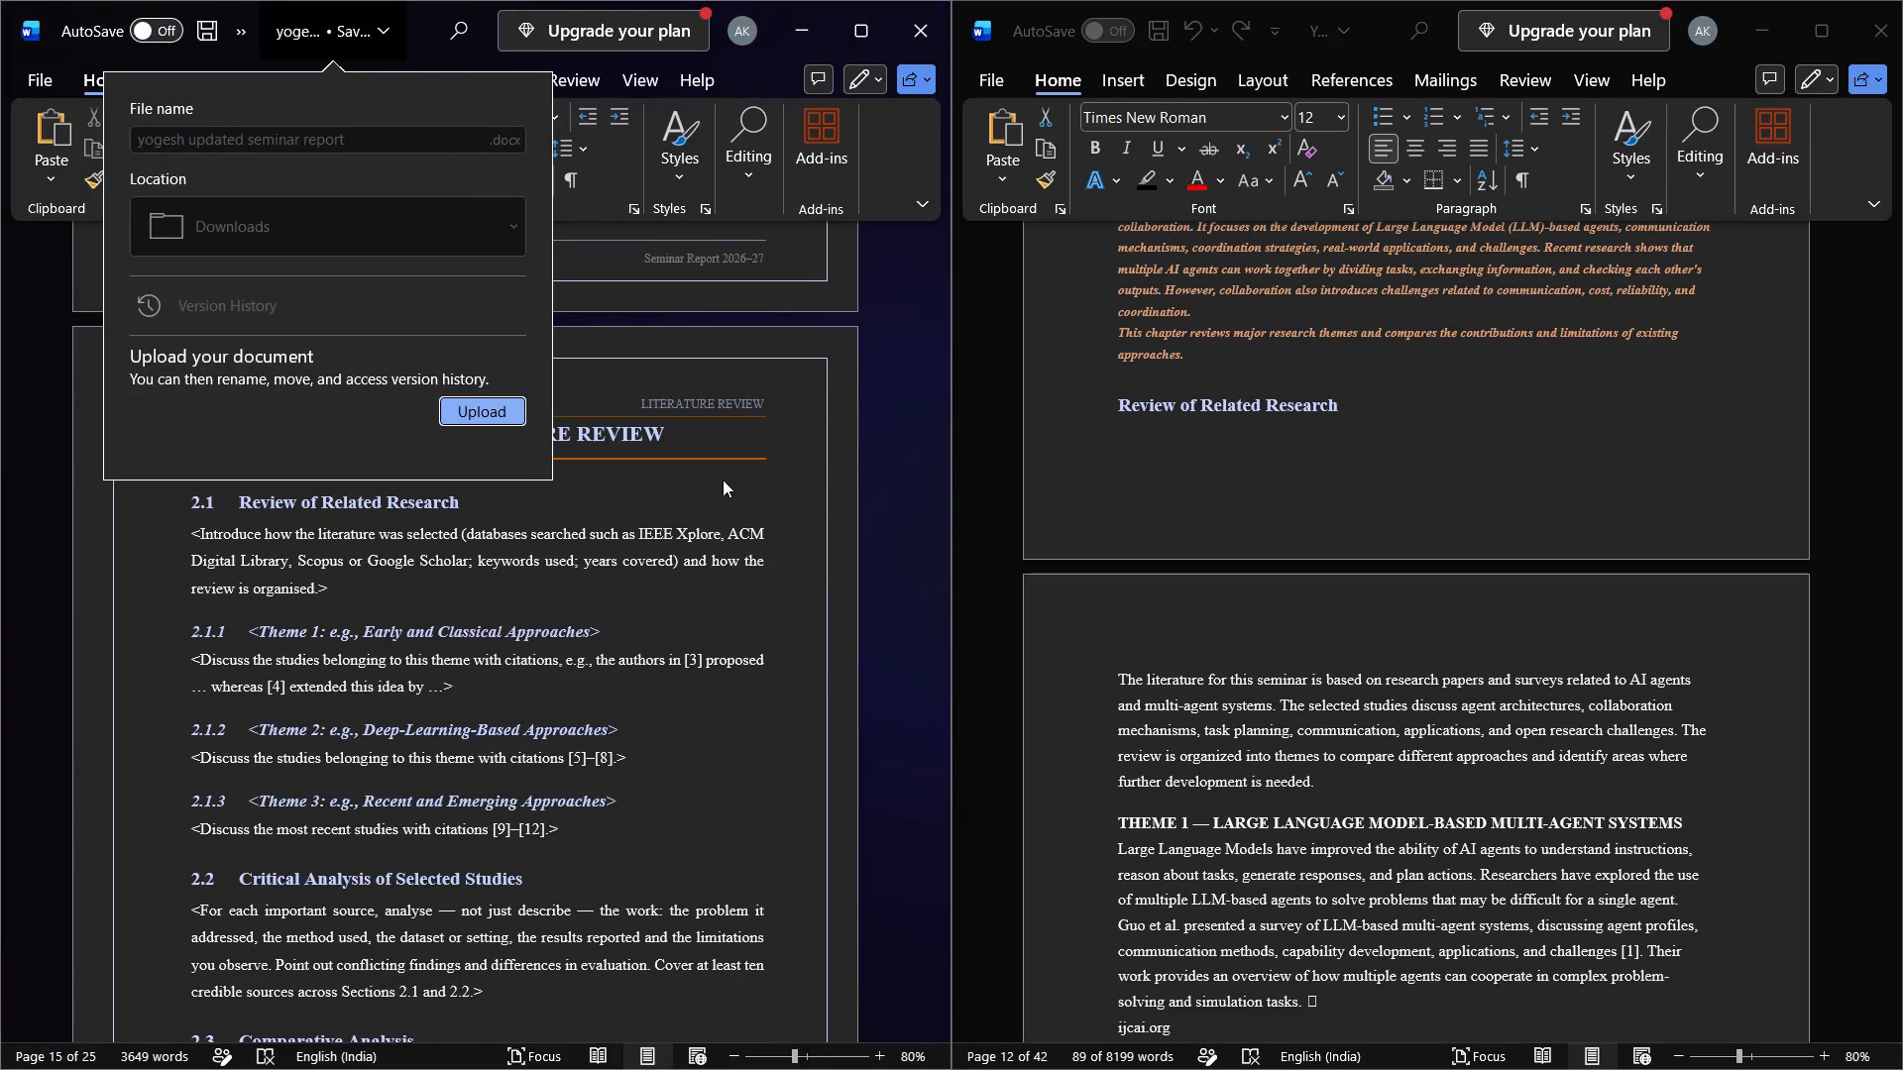
left_click(815, 503)
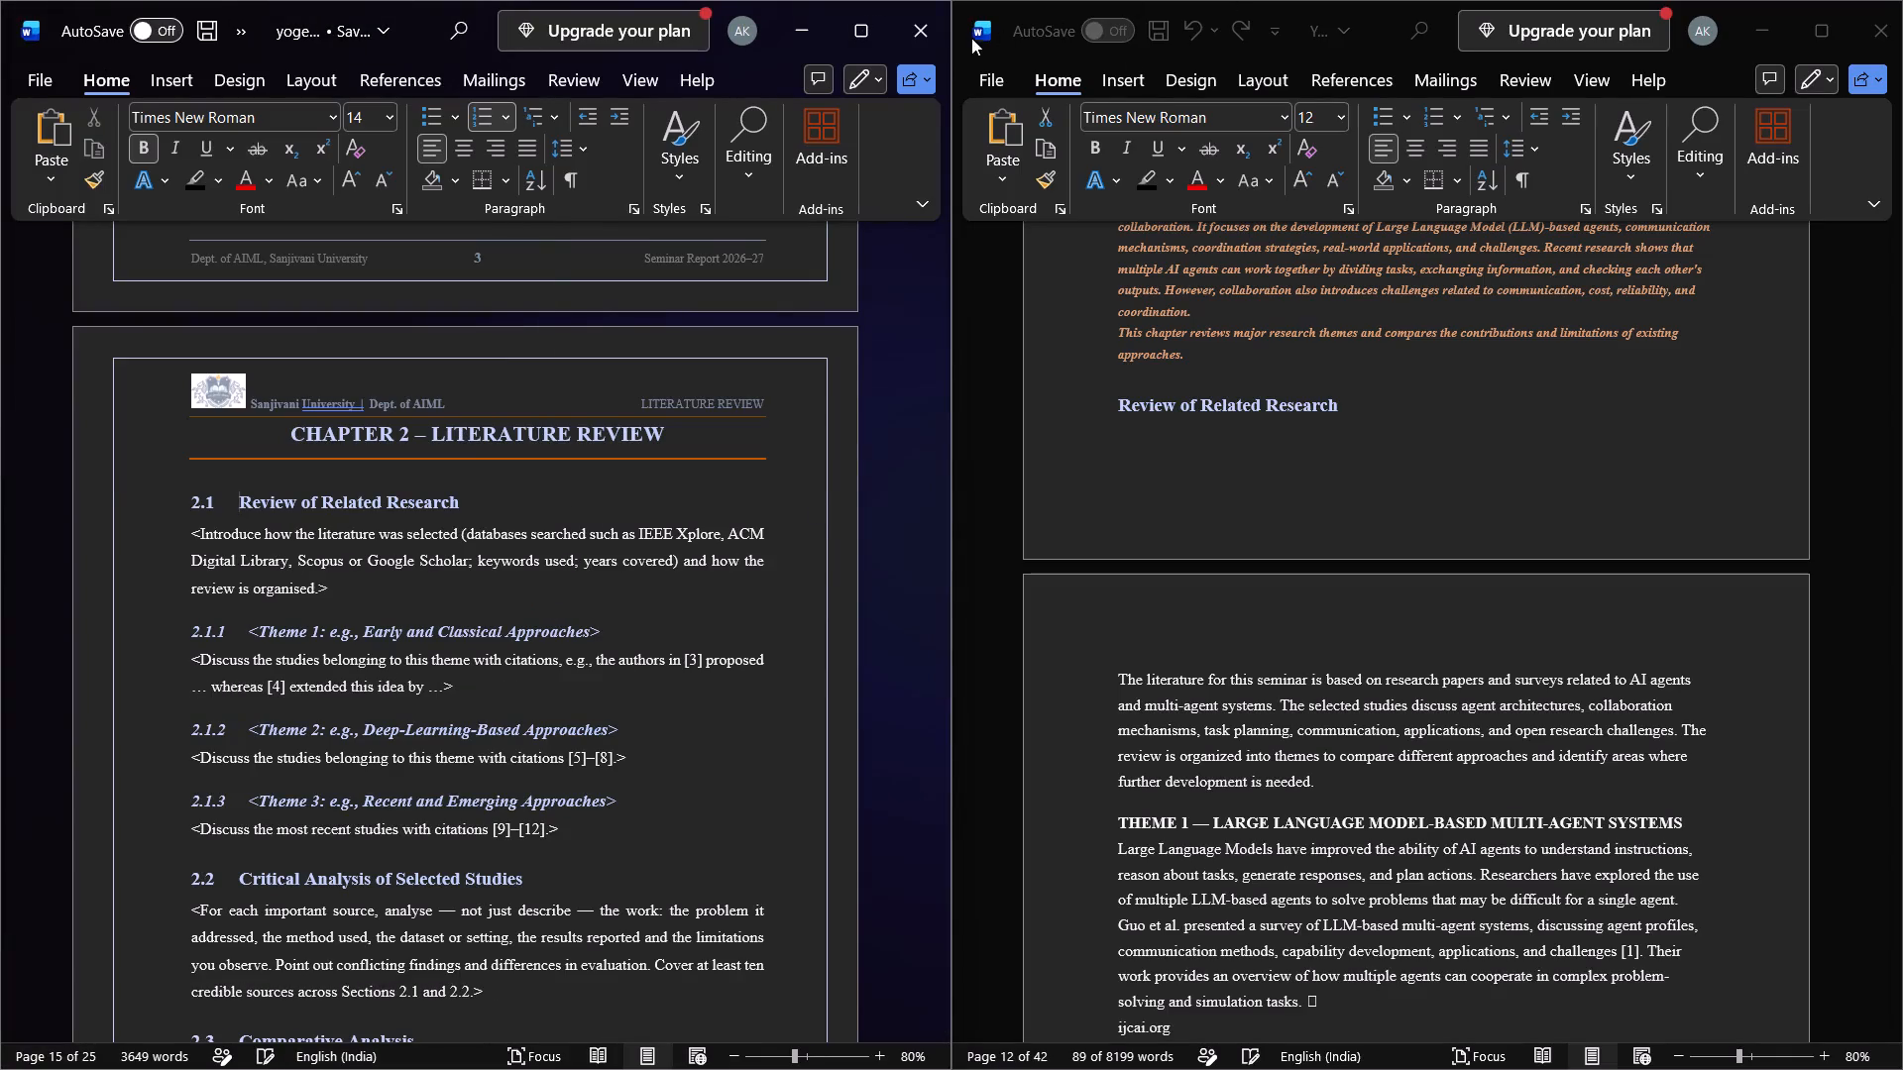
Close the newly saved document and the Yogesh Seminar report, discarding the report's unsaved changes.
left_click(932, 38)
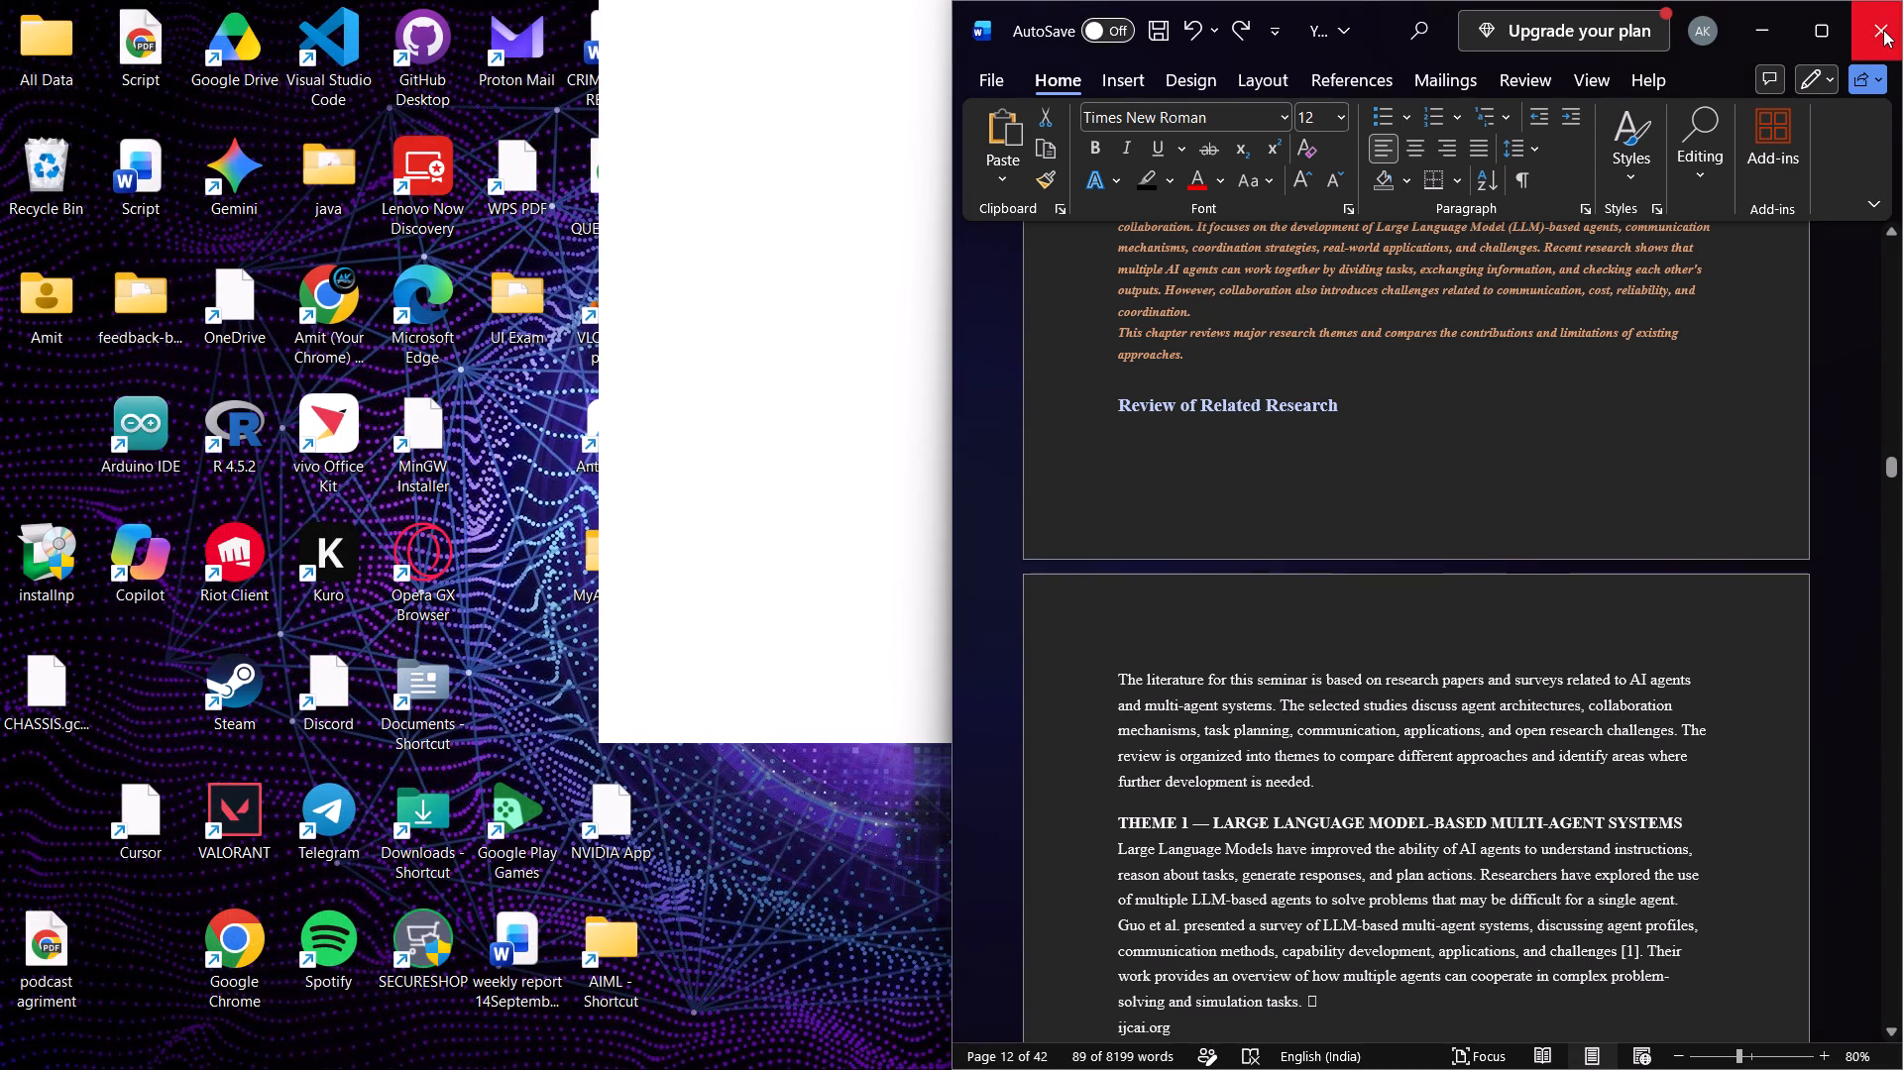
left_click(1883, 30)
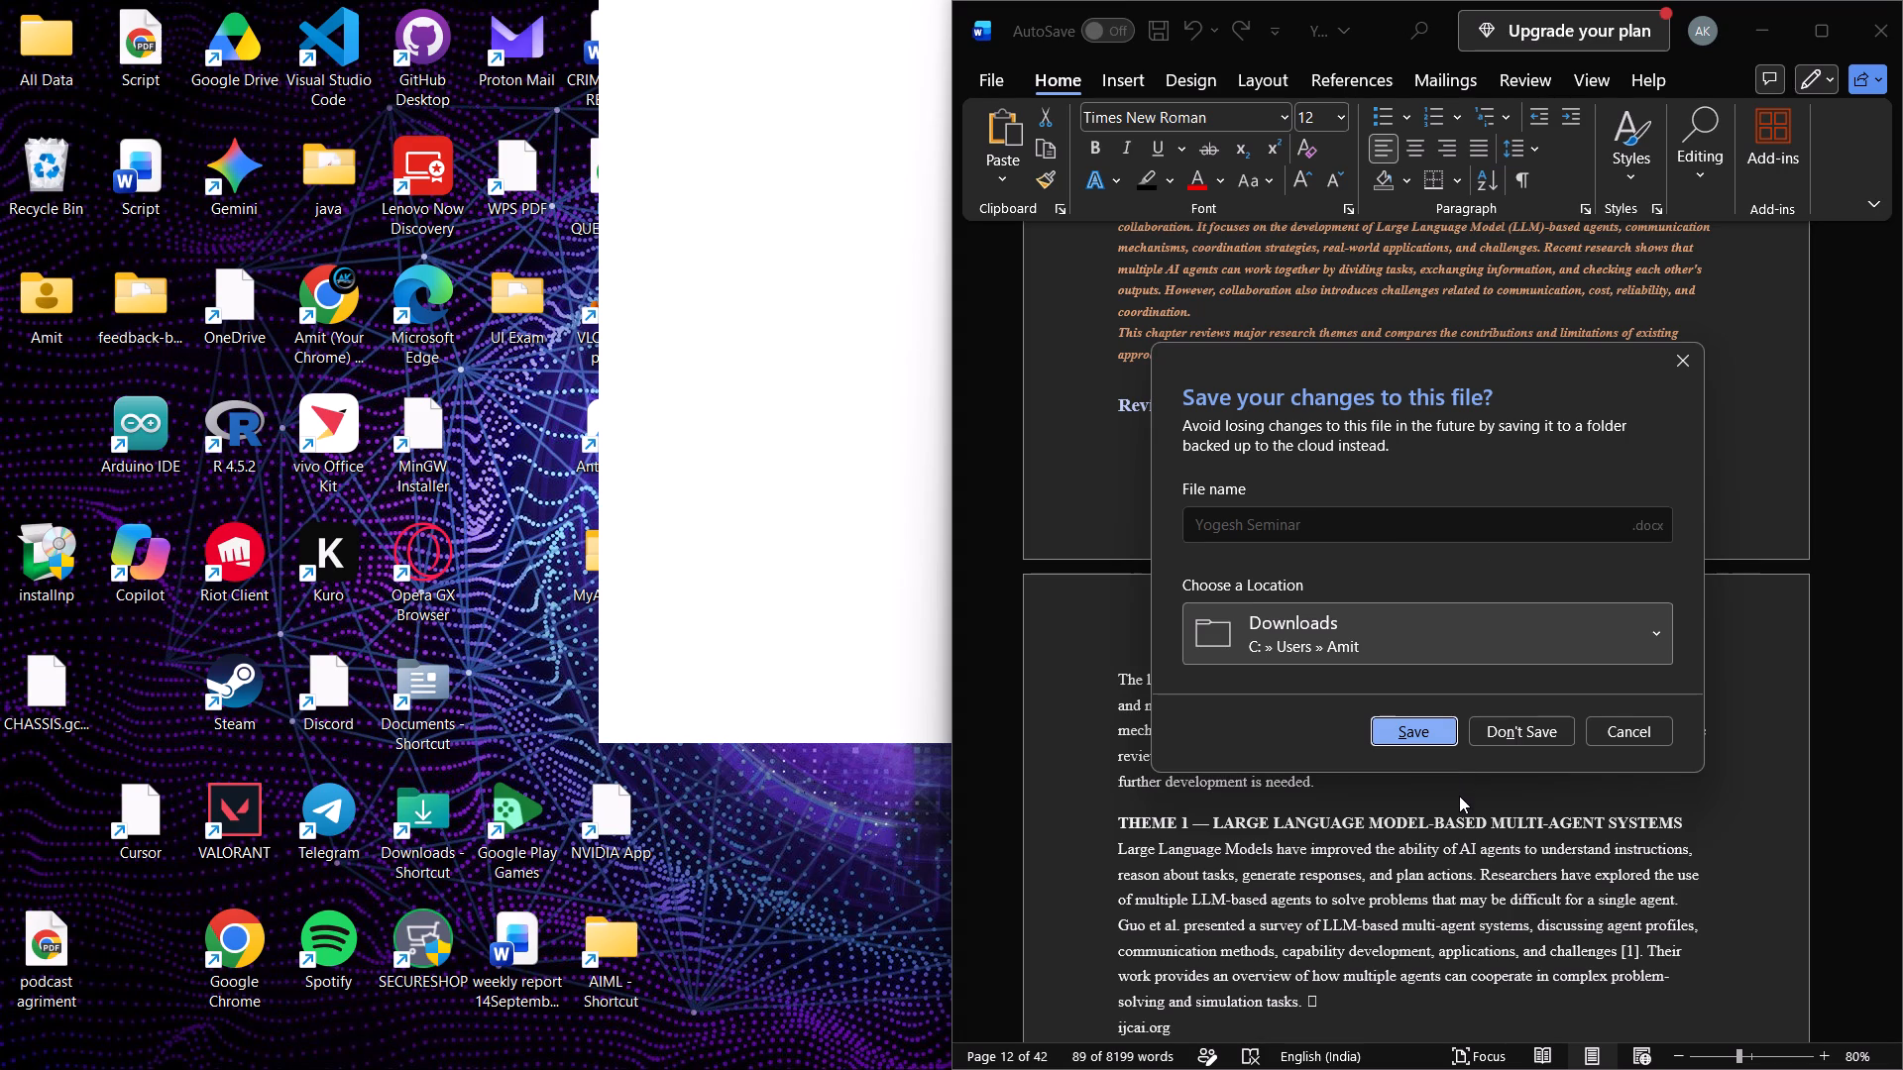
left_click(1476, 739)
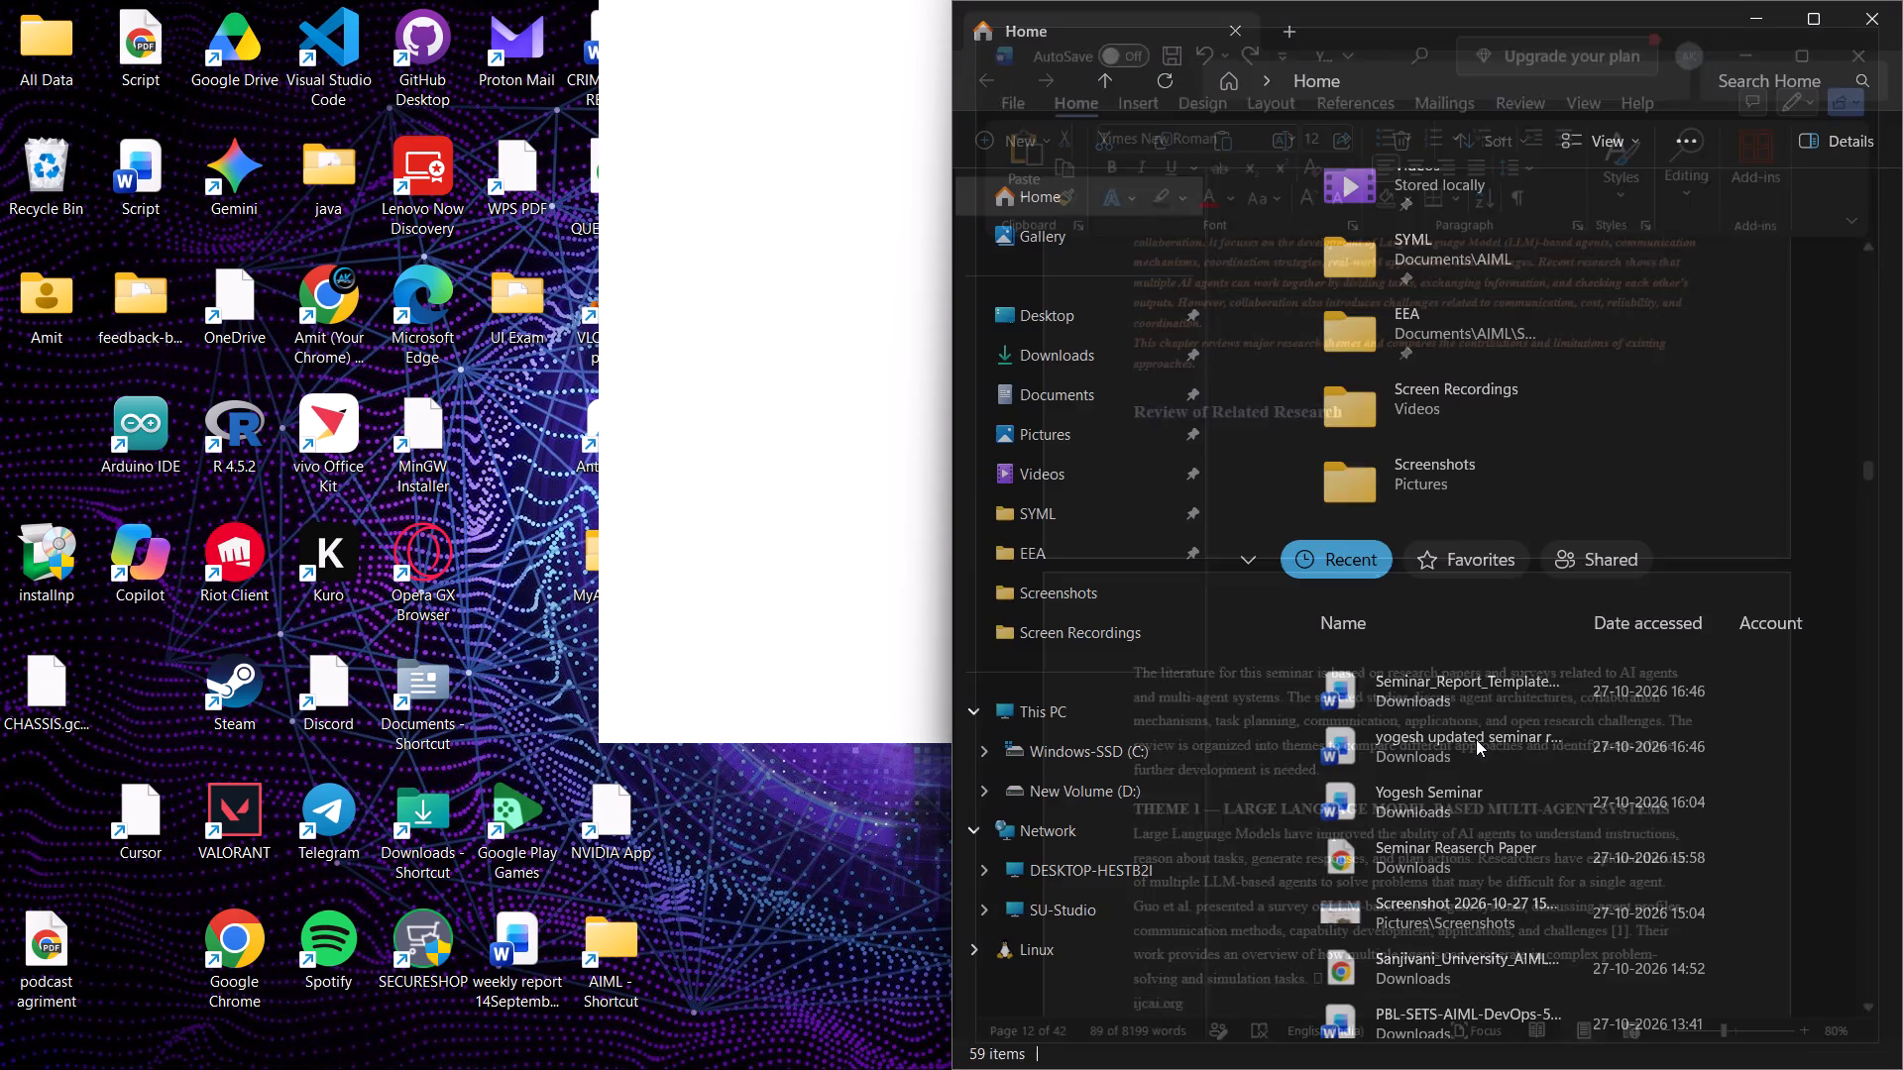